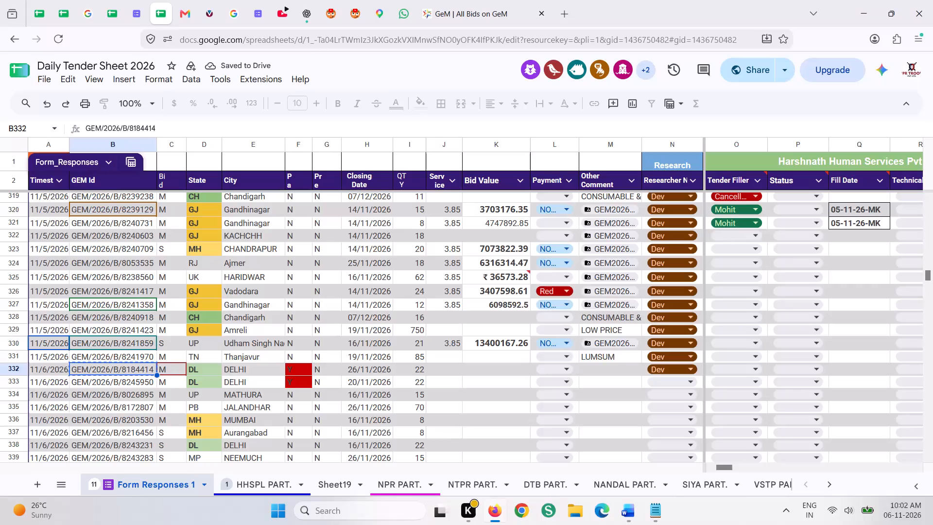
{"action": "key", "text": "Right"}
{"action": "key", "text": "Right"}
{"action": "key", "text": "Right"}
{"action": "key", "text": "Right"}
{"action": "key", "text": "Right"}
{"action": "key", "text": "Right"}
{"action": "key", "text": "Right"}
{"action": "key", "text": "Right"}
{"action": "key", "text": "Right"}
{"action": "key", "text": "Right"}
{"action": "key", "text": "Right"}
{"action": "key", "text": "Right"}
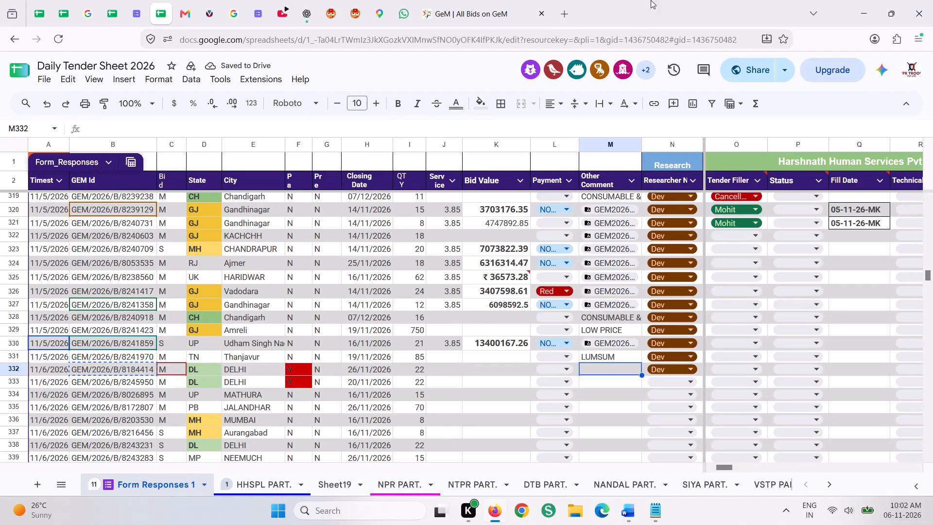
Search the GeM bid listing for GEM/2026/B/8184414 and open its bid document.
{"action": "left_click", "coordinate": [512, 0]}
{"action": "left_click", "coordinate": [648, 198]}
{"action": "key", "text": "ctrl+v"}
{"action": "key", "text": "Return"}
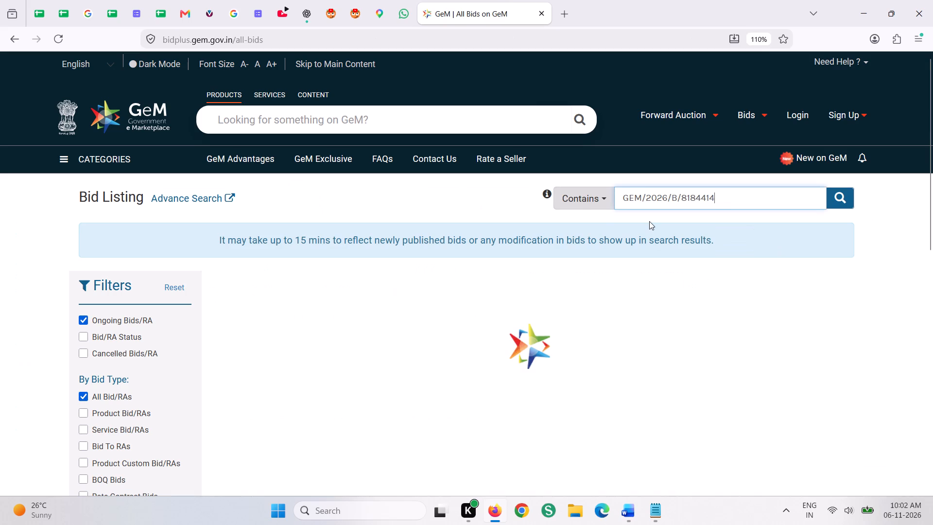
{"action": "left_click", "coordinate": [314, 317]}
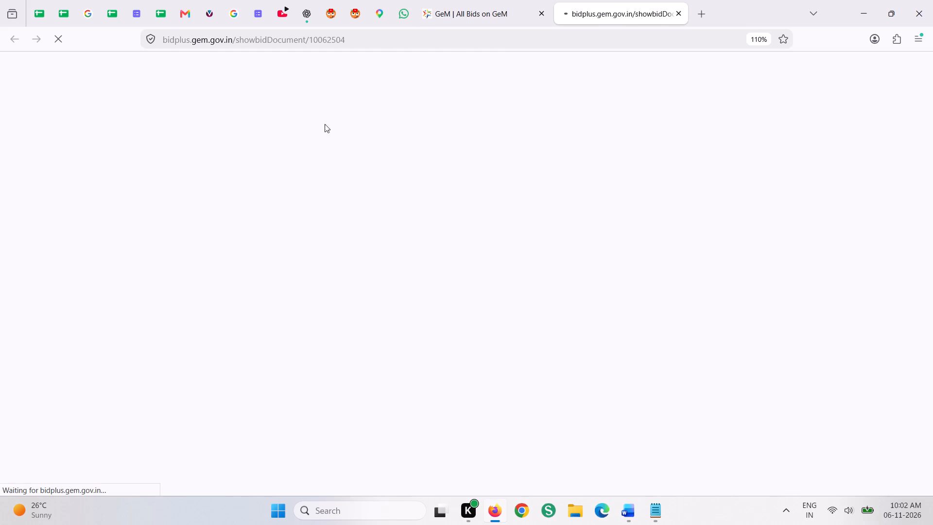
In the Daily Tender Sheet, select the GEM Ids from B332 down to B361 to check their count.
{"action": "left_click", "coordinate": [164, 13]}
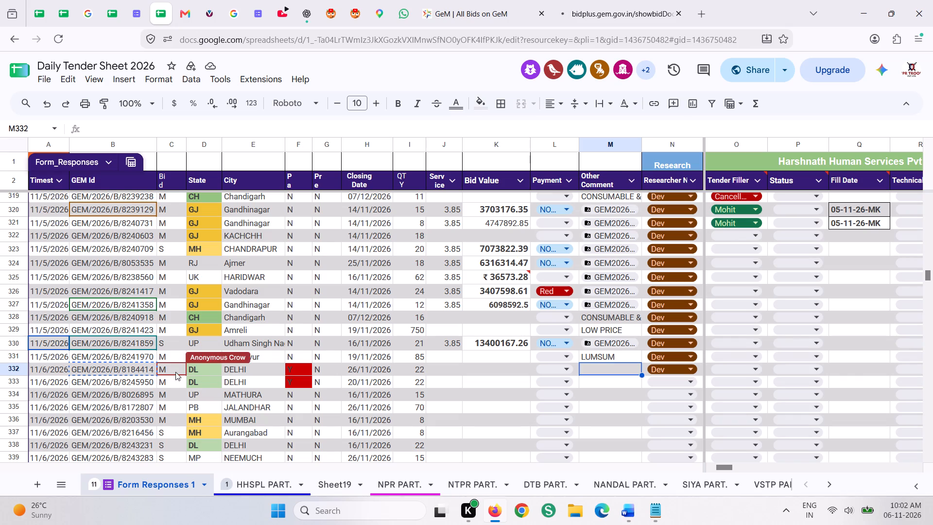
{"action": "left_click", "coordinate": [141, 373]}
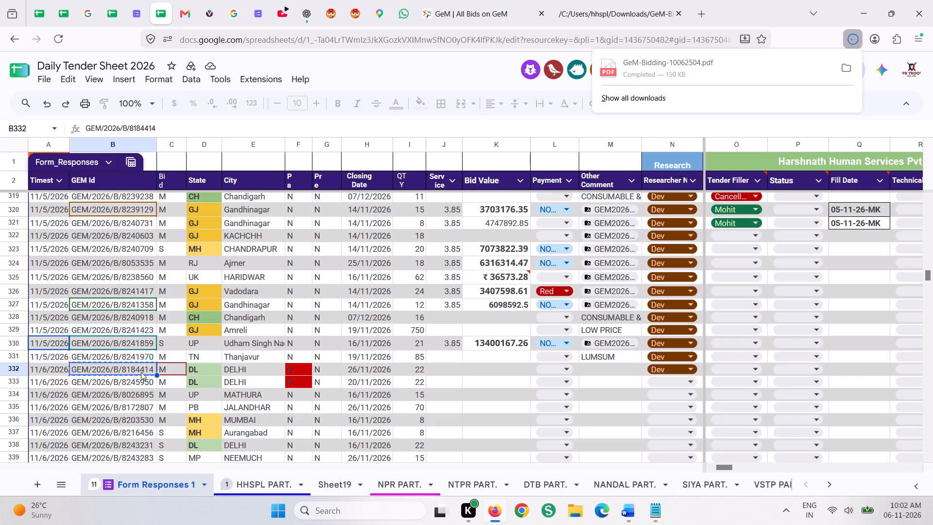
{"action": "key", "text": "shift+Down"}
{"action": "key", "text": "shift+Down"}
{"action": "key", "text": "shift+Down"}
{"action": "key", "text": "shift+Down"}
{"action": "key", "text": "shift+Down"}
{"action": "key", "text": "shift+Down"}
{"action": "key", "text": "shift+Down"}
{"action": "key", "text": "shift+Down"}
{"action": "key", "text": "shift+Down"}
{"action": "key", "text": "shift+Down"}
{"action": "key", "text": "shift+Down"}
{"action": "key", "text": "shift+Down"}
{"action": "key", "text": "shift+Down"}
{"action": "key", "text": "shift+Down"}
{"action": "key", "text": "shift+Down"}
{"action": "key", "text": "shift+Down"}
{"action": "key", "text": "shift+Down"}
{"action": "key", "text": "shift+Down"}
{"action": "key", "text": "shift+Down"}
{"action": "key", "text": "shift+Down"}
{"action": "key", "text": "shift+Down"}
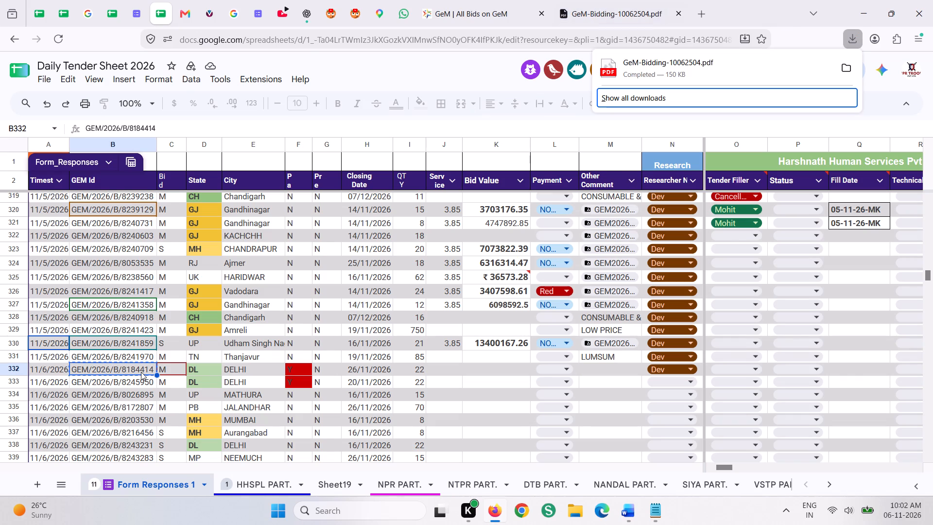
{"action": "left_click", "coordinate": [142, 370]}
{"action": "left_click", "coordinate": [209, 378]}
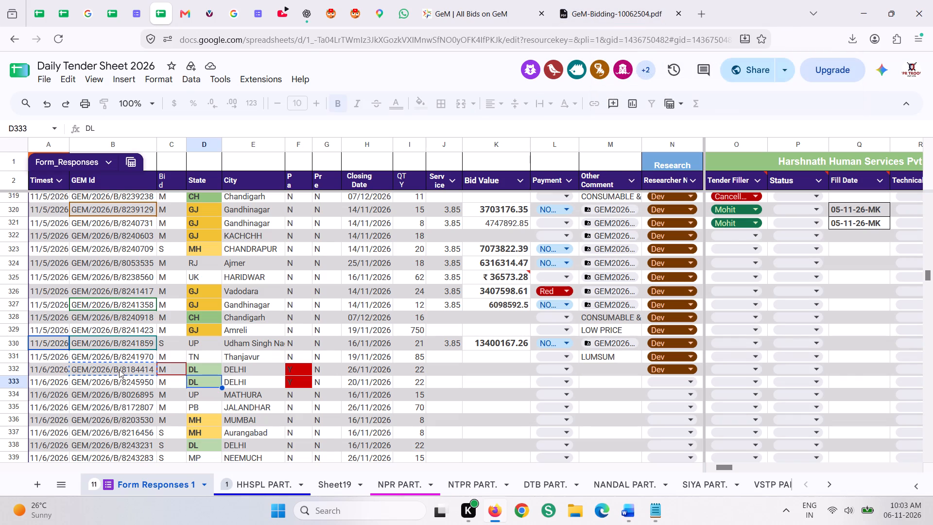
{"action": "left_click", "coordinate": [119, 369]}
{"action": "key", "text": "shift+Down"}
{"action": "key", "text": "shift+Down"}
{"action": "key", "text": "shift+Down"}
{"action": "key", "text": "shift+Down"}
{"action": "key", "text": "shift+Down"}
{"action": "key", "text": "shift+Down"}
{"action": "key", "text": "shift+Down"}
{"action": "key", "text": "shift+Down"}
{"action": "key", "text": "shift+Down"}
{"action": "key", "text": "shift+Down"}
{"action": "key", "text": "shift+Down"}
{"action": "key", "text": "shift+Down"}
{"action": "key", "text": "shift+Down"}
{"action": "key", "text": "shift+Down"}
{"action": "key", "text": "shift+Down"}
{"action": "key", "text": "shift+Down"}
{"action": "key", "text": "shift+Down"}
{"action": "key", "text": "shift+Down"}
{"action": "key", "text": "shift+Down"}
{"action": "key", "text": "shift+Down"}
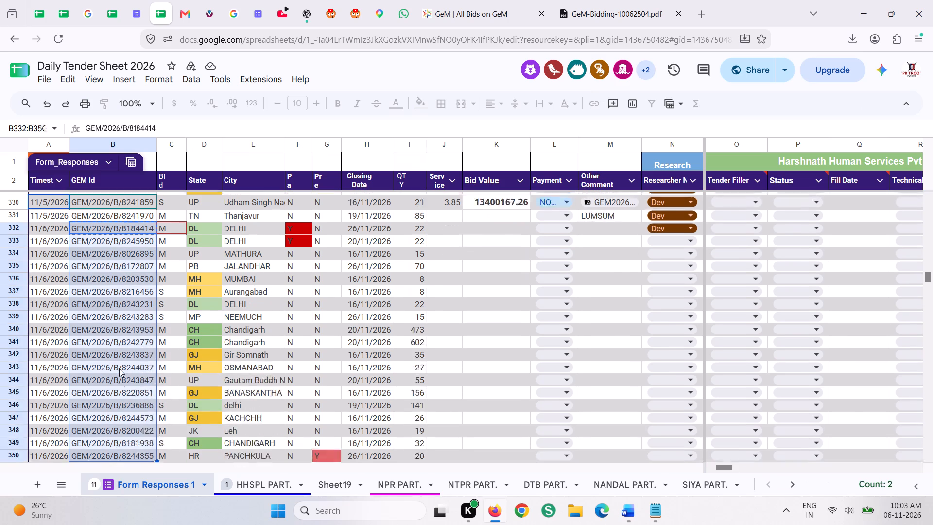
{"action": "key", "text": "shift+Down"}
{"action": "key", "text": "shift+Down"}
{"action": "key", "text": "shift+Down"}
{"action": "key", "text": "shift+Up"}
{"action": "key", "text": "shift+Up"}
{"action": "key", "text": "shift+Up"}
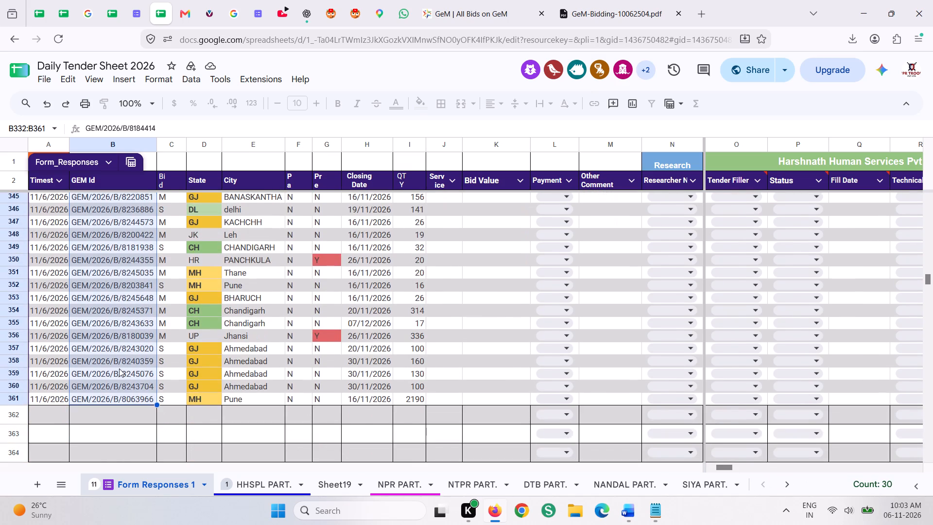
{"action": "scroll", "coordinate": [505, 394], "scroll_direction": "up", "scroll_amount": 1}
Copy the GEM Id in row 332 and go to that row's Other Comment cell.
{"action": "left_click", "coordinate": [618, 269]}
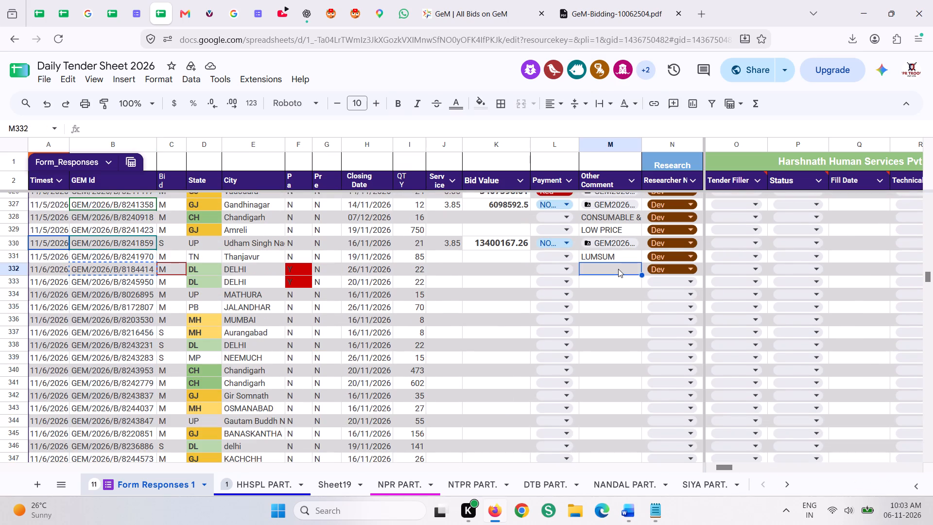
{"action": "key", "text": "Left"}
{"action": "key", "text": "Left"}
{"action": "key", "text": "Left"}
{"action": "key", "text": "Left"}
{"action": "key", "text": "Left"}
{"action": "key", "text": "Left"}
{"action": "key", "text": "Left"}
{"action": "key", "text": "Left"}
{"action": "key", "text": "Left"}
{"action": "key", "text": "Left"}
{"action": "key", "text": "Left"}
{"action": "key", "text": "Left"}
{"action": "key", "text": "Left"}
{"action": "key", "text": "Left"}
{"action": "key", "text": "Left"}
{"action": "key", "text": "Left"}
{"action": "key", "text": "Right"}
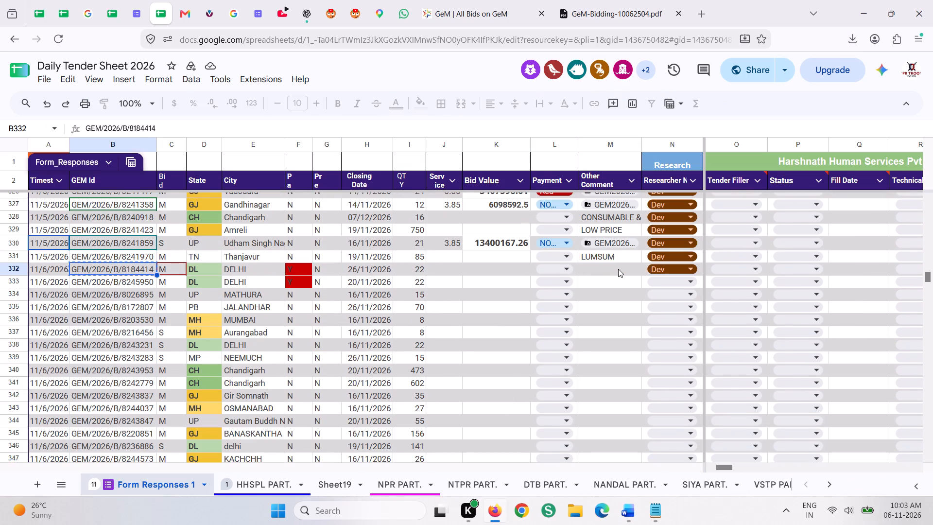
{"action": "key", "text": "ctrl+c"}
{"action": "key", "text": "Right"}
{"action": "key", "text": "Right"}
{"action": "key", "text": "Right"}
{"action": "key", "text": "Right"}
{"action": "key", "text": "Right"}
{"action": "key", "text": "Right"}
{"action": "key", "text": "Right"}
{"action": "key", "text": "Right"}
{"action": "key", "text": "Right"}
{"action": "key", "text": "Right"}
{"action": "key", "text": "Right"}
{"action": "key", "text": "Right"}
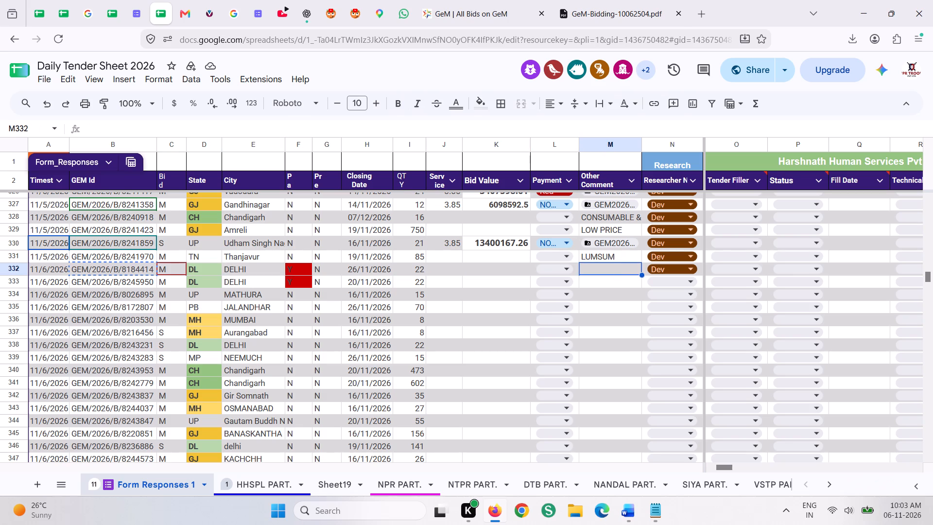
Examine the bid details on the first page of the downloaded GeM-Bidding-10062504 document.
{"action": "left_click", "coordinate": [474, 0]}
{"action": "left_click", "coordinate": [622, 0]}
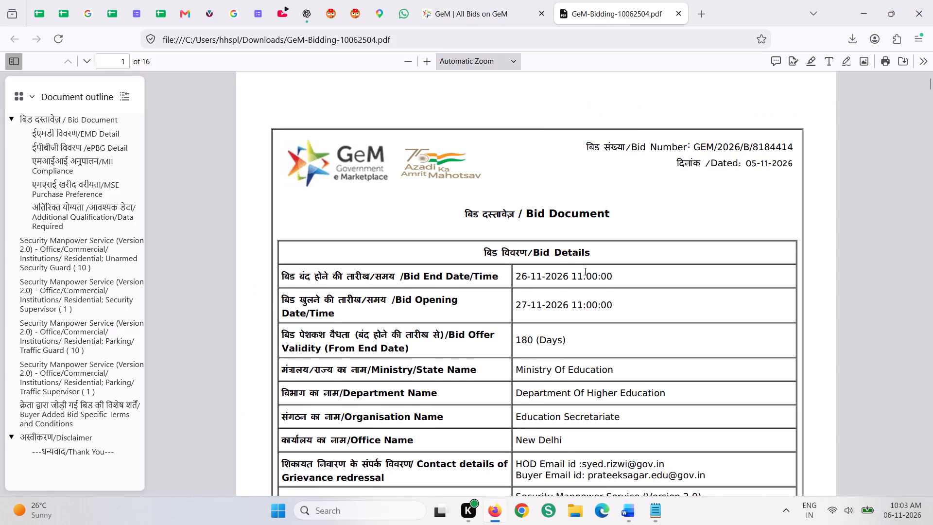
{"action": "scroll", "coordinate": [547, 302], "scroll_direction": "up", "scroll_amount": 1}
{"action": "scroll", "coordinate": [545, 308], "scroll_direction": "down", "scroll_amount": 1}
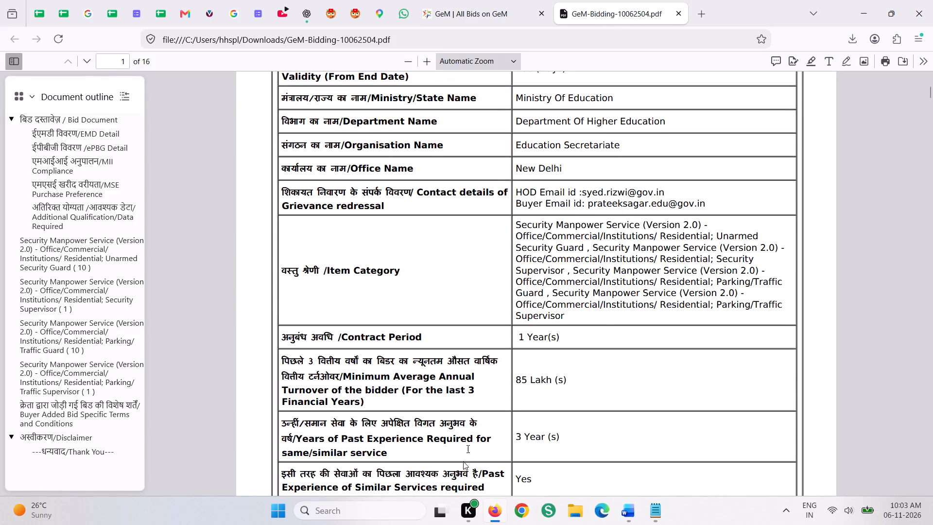
Open the DEV1 folder in File Explorer.
{"action": "left_click", "coordinate": [573, 508]}
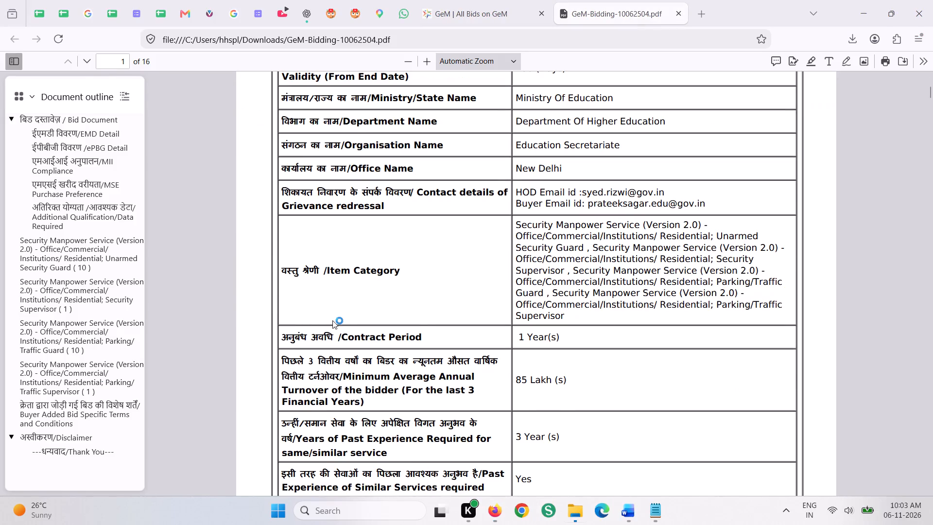
{"action": "double_click", "coordinate": [249, 157]}
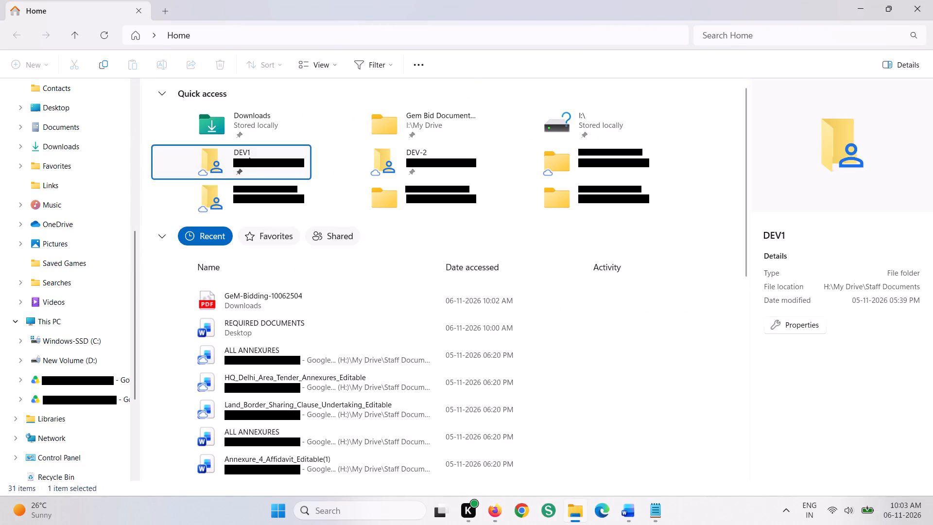
Return to the GeM-Bidding-10062504 document in Firefox and look through its requirements as far as the MSE purchase preference section.
{"action": "left_click", "coordinate": [494, 510]}
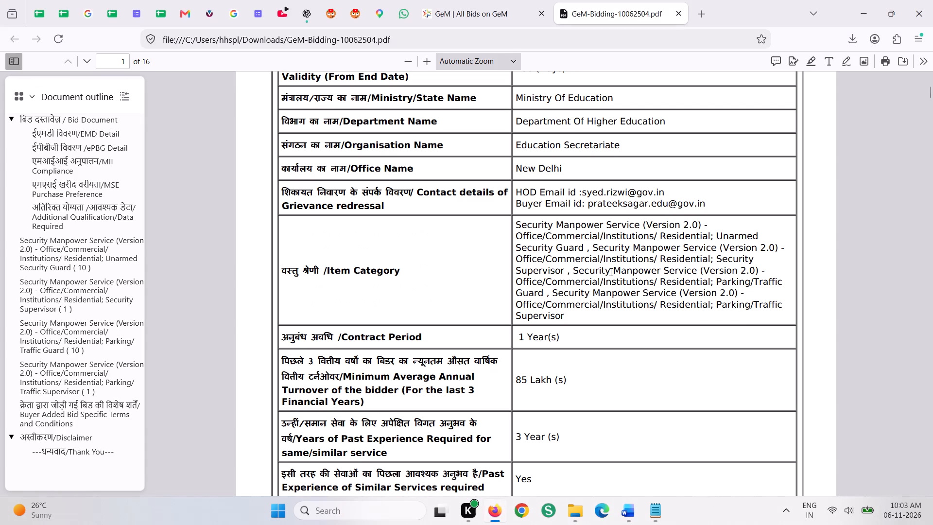
{"action": "scroll", "coordinate": [578, 310], "scroll_direction": "down", "scroll_amount": 7}
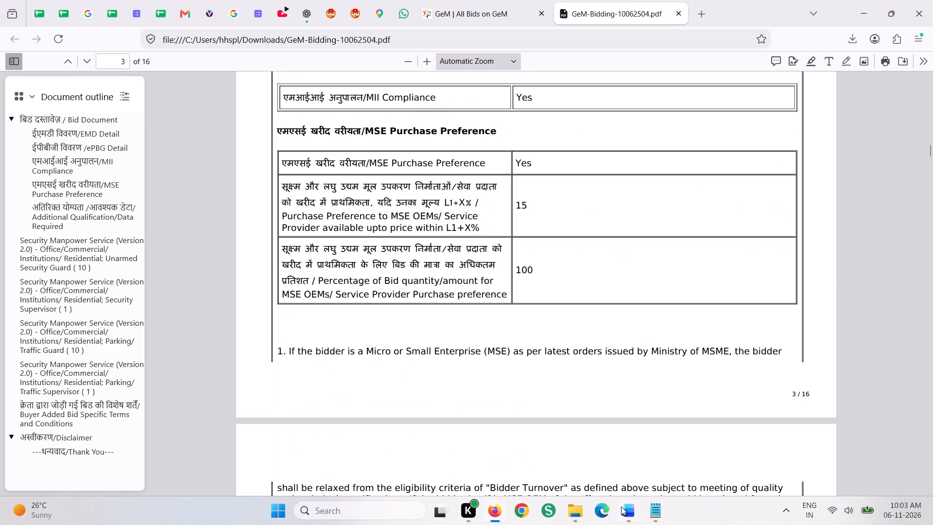
{"action": "left_click", "coordinate": [622, 507]}
{"action": "left_click", "coordinate": [472, 432]}
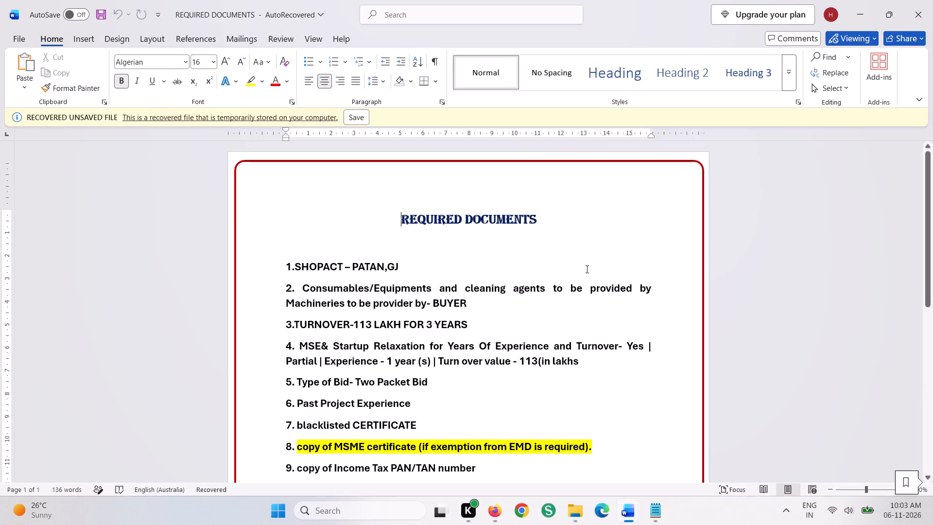
{"action": "left_click", "coordinate": [629, 506]}
{"action": "left_click", "coordinate": [632, 417]}
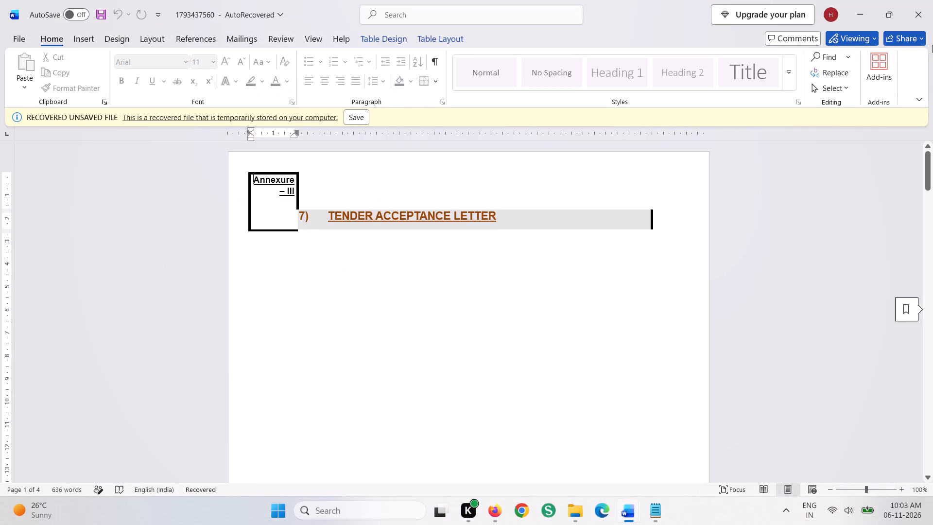
{"action": "left_click", "coordinate": [907, 7]}
{"action": "left_click", "coordinate": [497, 266]}
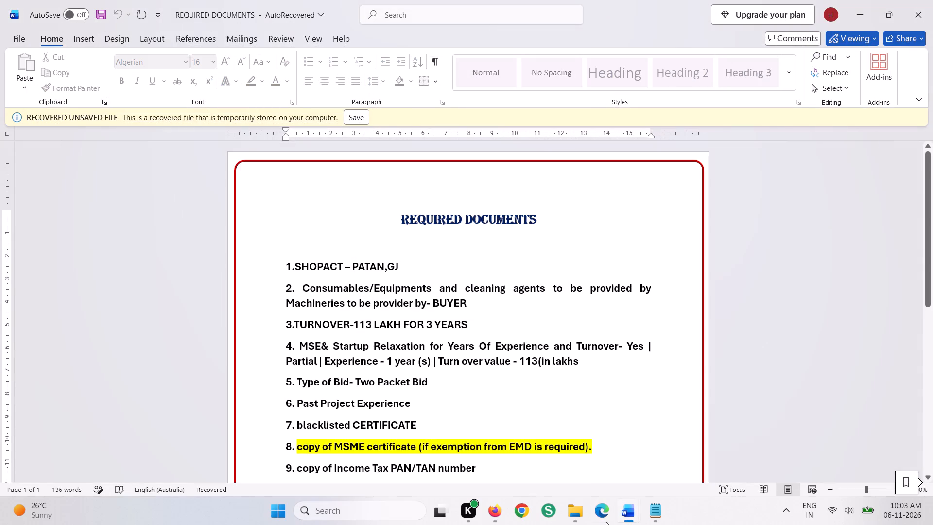
Bring up the ESIC_Rudrapur_Tender_Annexures_Editable document and close it.
{"action": "left_click", "coordinate": [634, 518]}
{"action": "left_click", "coordinate": [389, 452]}
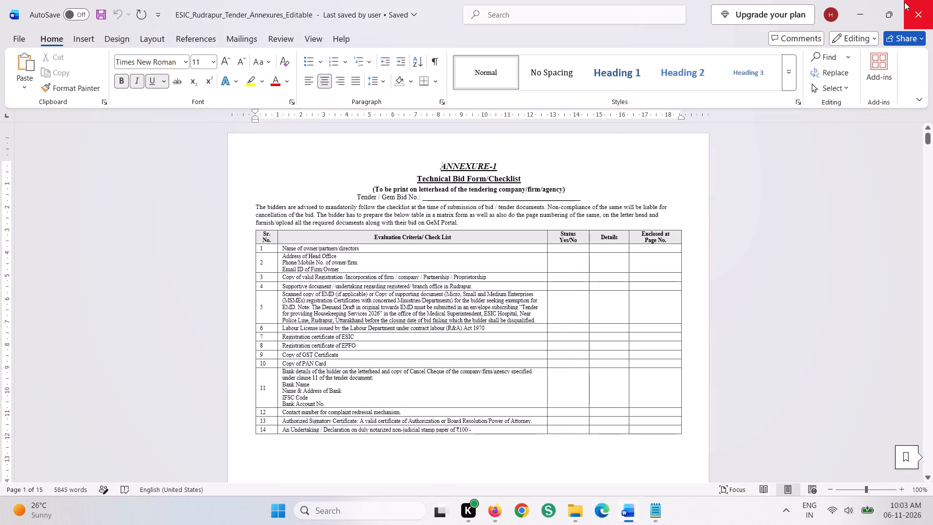
{"action": "left_click", "coordinate": [917, 15]}
{"action": "left_click", "coordinate": [620, 508]}
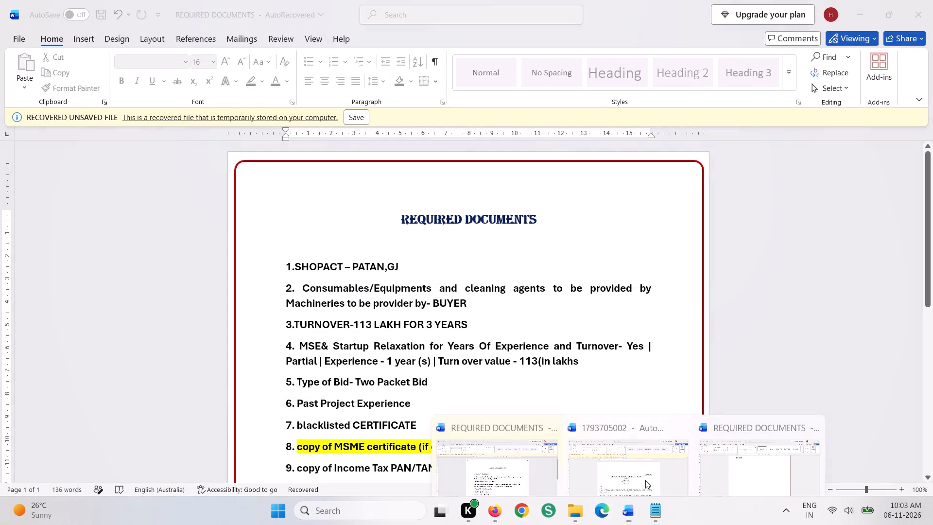
{"action": "left_click", "coordinate": [641, 449]}
{"action": "left_click", "coordinate": [918, 7]}
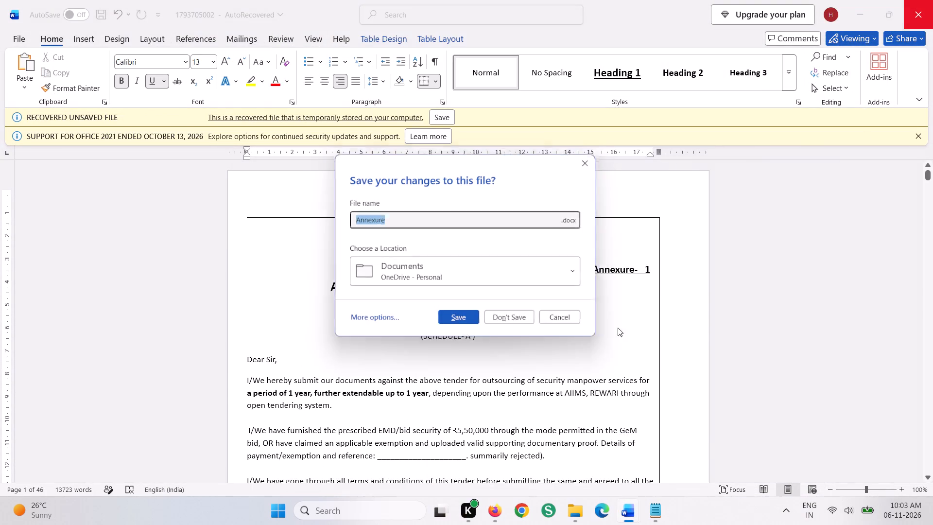
{"action": "left_click", "coordinate": [529, 318]}
Close the recovered REQUIRED DOCUMENTS file with the PATAN list, keeping the version that contains only an empty SHOPACT item open.
{"action": "left_click", "coordinate": [634, 511]}
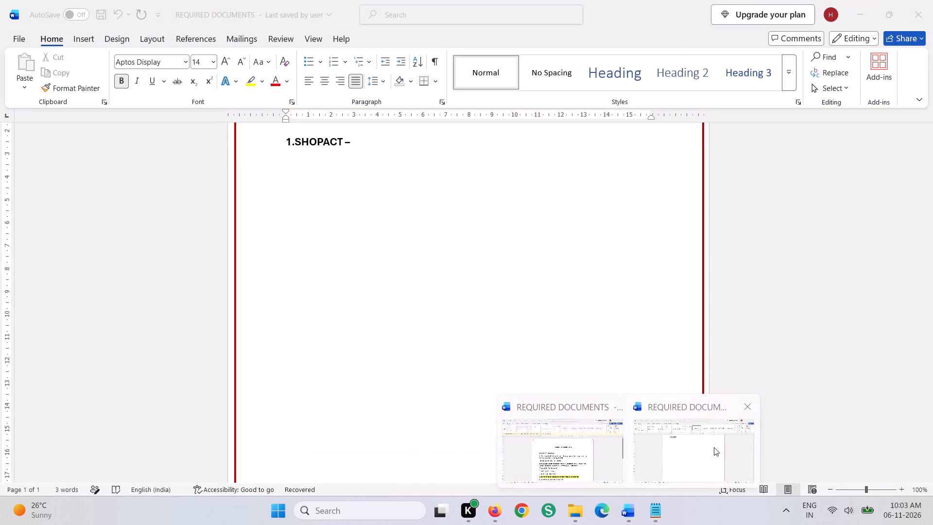
{"action": "left_click", "coordinate": [714, 447]}
{"action": "scroll", "coordinate": [421, 299], "scroll_direction": "up", "scroll_amount": 4}
{"action": "left_click", "coordinate": [619, 503]}
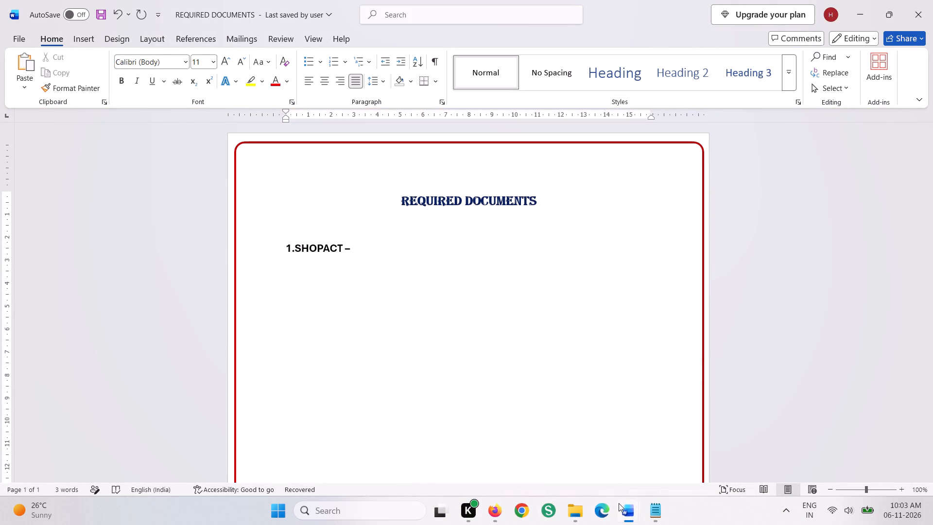
{"action": "left_click", "coordinate": [546, 464]}
{"action": "scroll", "coordinate": [576, 387], "scroll_direction": "up", "scroll_amount": 3}
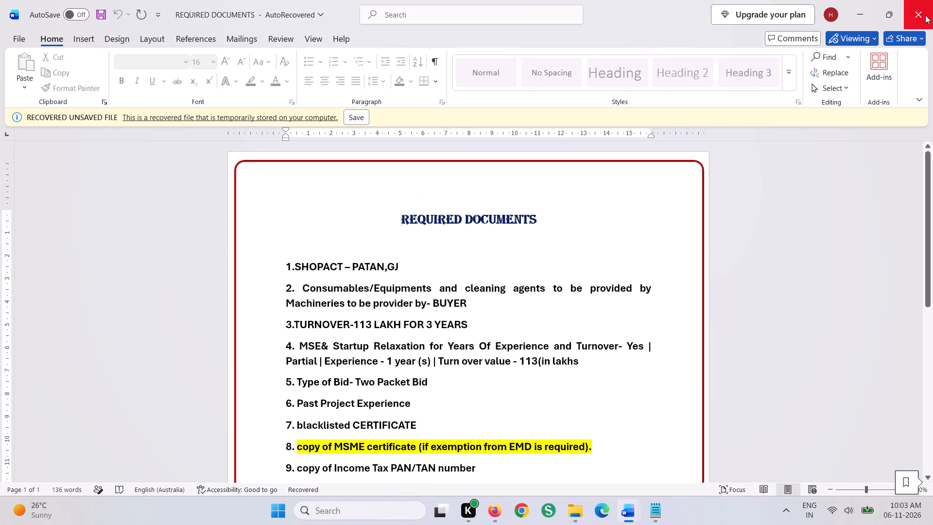
{"action": "left_click", "coordinate": [925, 15]}
{"action": "left_click", "coordinate": [477, 301]}
{"action": "left_click", "coordinate": [484, 301]}
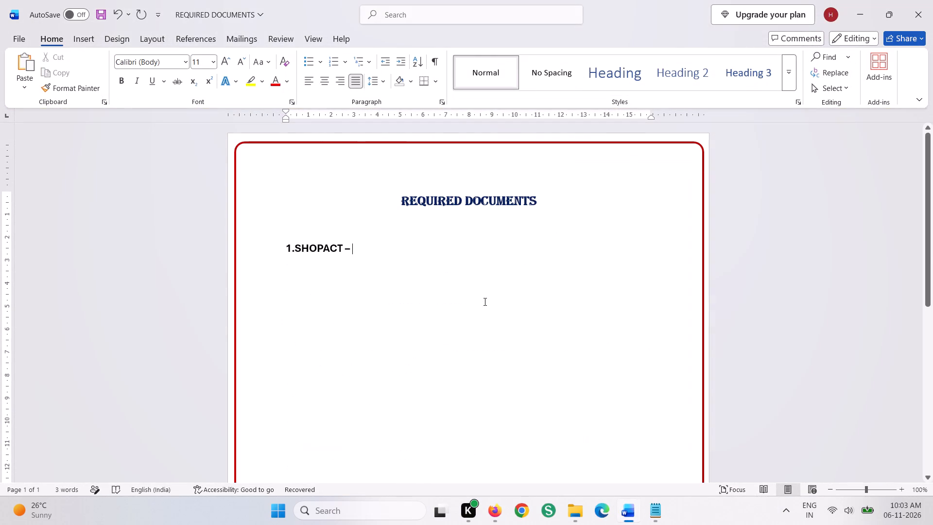
Complete item 1 of the required documents list as "SHOPACT – DELHI" in the item's bold formatting.
{"action": "scroll", "coordinate": [465, 320], "scroll_direction": "up", "scroll_amount": 2}
{"action": "left_click", "coordinate": [372, 246]}
{"action": "scroll", "coordinate": [424, 321], "scroll_direction": "down", "scroll_amount": 6}
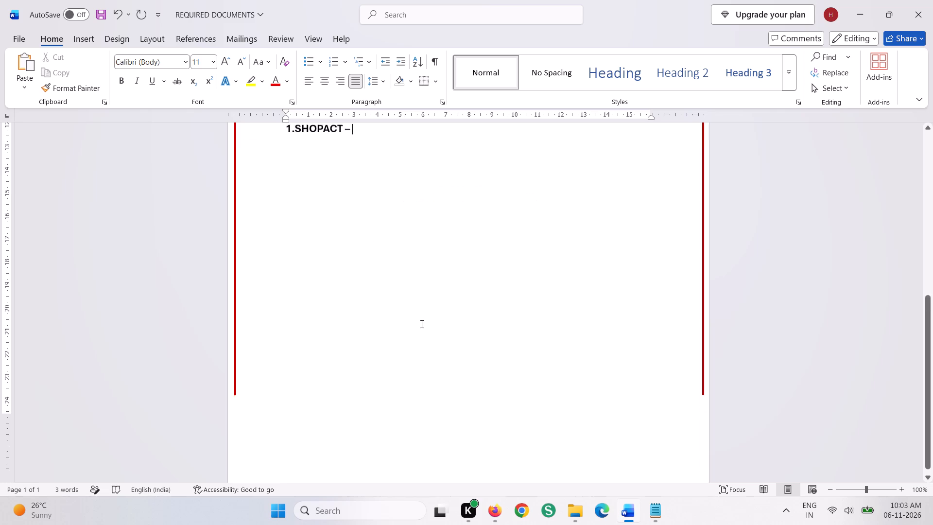
{"action": "scroll", "coordinate": [421, 324], "scroll_direction": "down", "scroll_amount": 5}
{"action": "scroll", "coordinate": [420, 325], "scroll_direction": "up", "scroll_amount": 10}
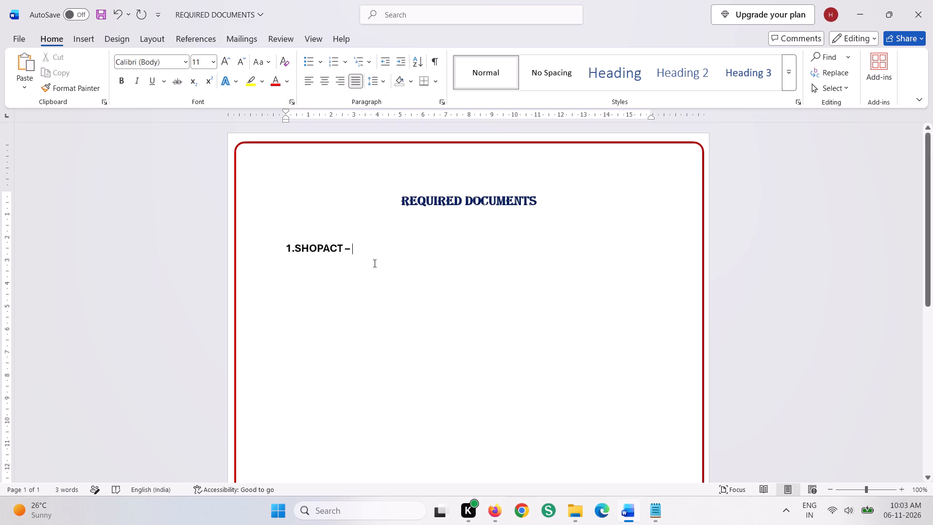
{"action": "type", "text": "delhi"}
{"action": "key", "text": "BackSpace"}
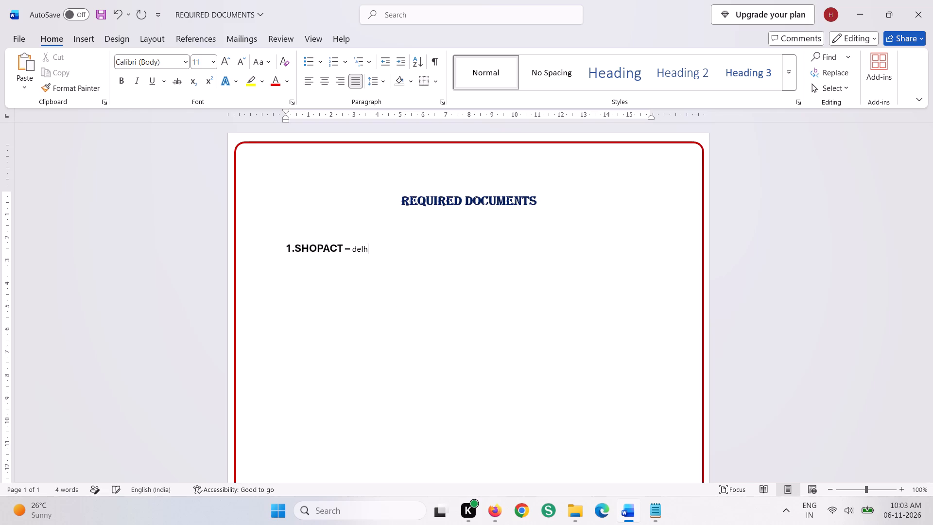
{"action": "key", "text": "BackSpace"}
{"action": "key", "text": "BackSpace"}
{"action": "key", "text": "BackSpace"}
{"action": "key", "text": "BackSpace"}
{"action": "key", "text": "BackSpace"}
{"action": "key", "text": "BackSpace"}
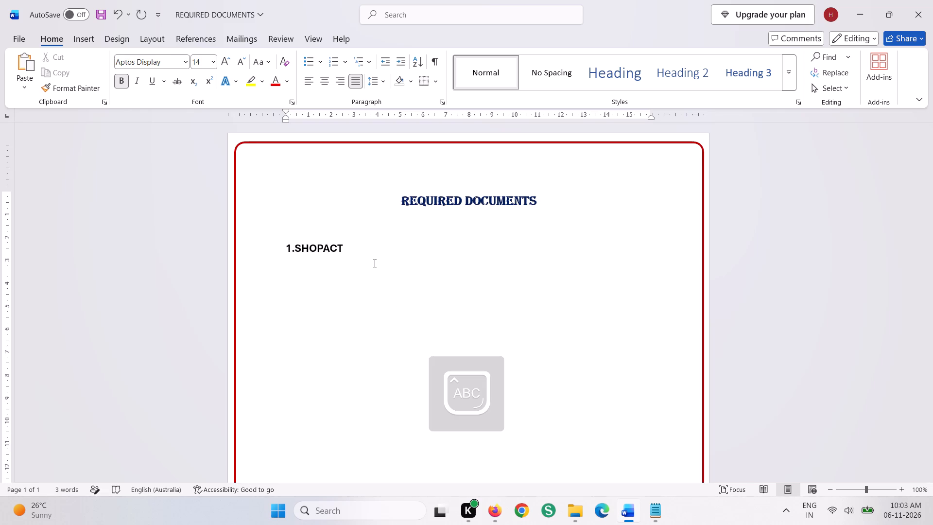
{"action": "key", "text": "minus"}
{"action": "key", "text": "space"}
{"action": "type", "text": "DELHI3"}
{"action": "key", "text": "BackSpace"}
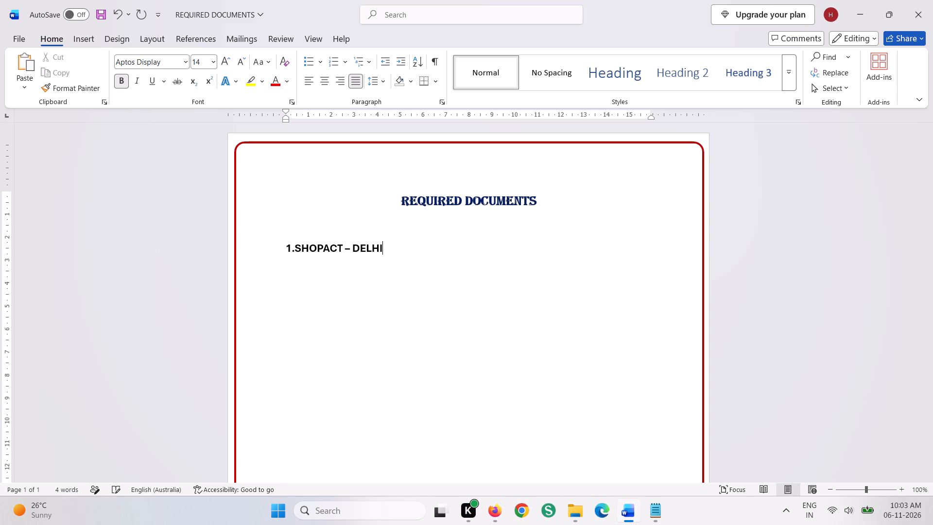
Add "2.PSARA LICENCE" as the second item of the required documents list.
{"action": "key", "text": "Return"}
{"action": "type", "text": "2.PSARA LICENCE"}
{"action": "key", "text": "space"}
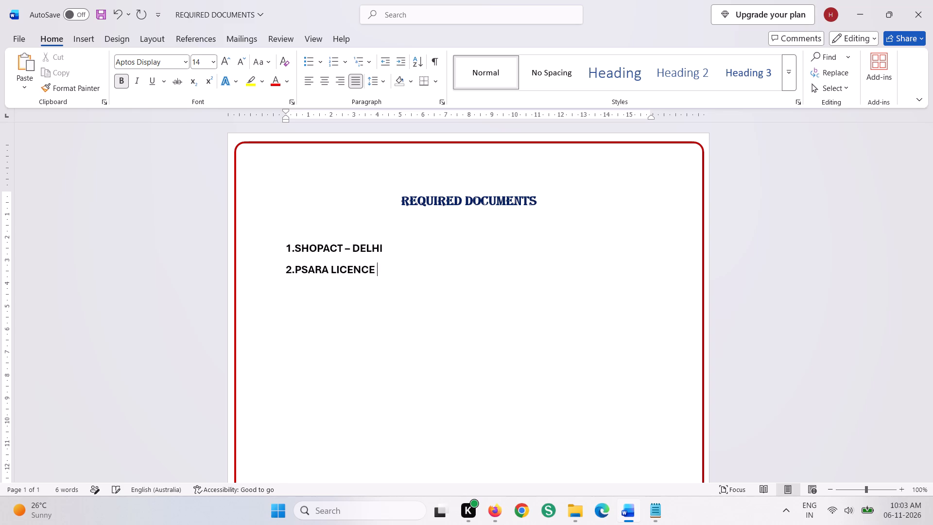
Start item 3 of the required documents list with the label "Type of Bid-", copied from the bid PDF's details table.
{"action": "key", "text": "Return"}
{"action": "type", "text": "3."}
{"action": "key", "text": "alt+Tab"}
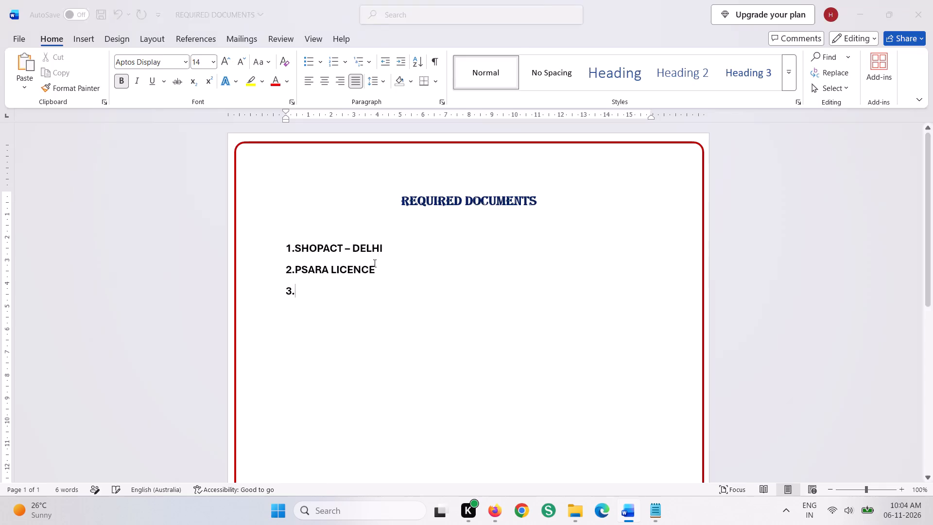
{"action": "scroll", "coordinate": [375, 287], "scroll_direction": "down", "scroll_amount": 1}
{"action": "scroll", "coordinate": [321, 310], "scroll_direction": "down", "scroll_amount": 2}
{"action": "scroll", "coordinate": [375, 297], "scroll_direction": "up", "scroll_amount": 3}
{"action": "scroll", "coordinate": [491, 283], "scroll_direction": "down", "scroll_amount": 1}
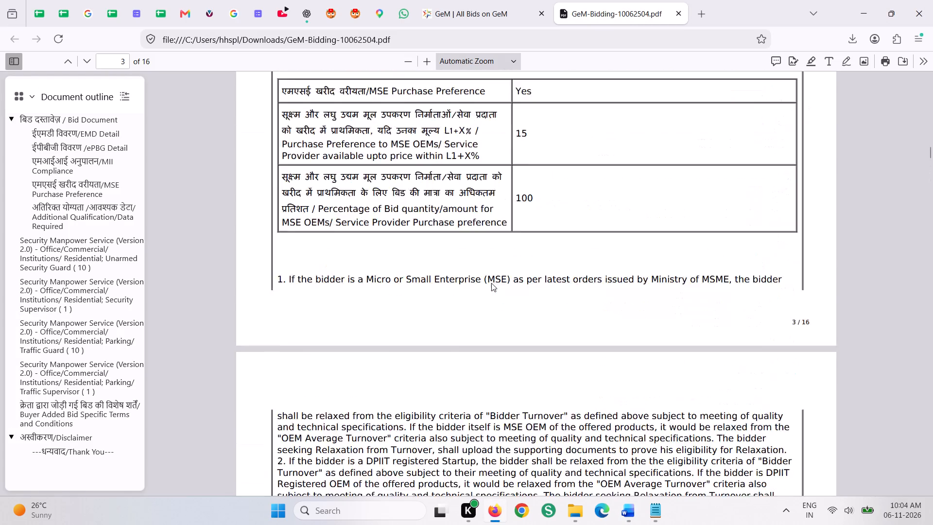
{"action": "scroll", "coordinate": [491, 283], "scroll_direction": "up", "scroll_amount": 4}
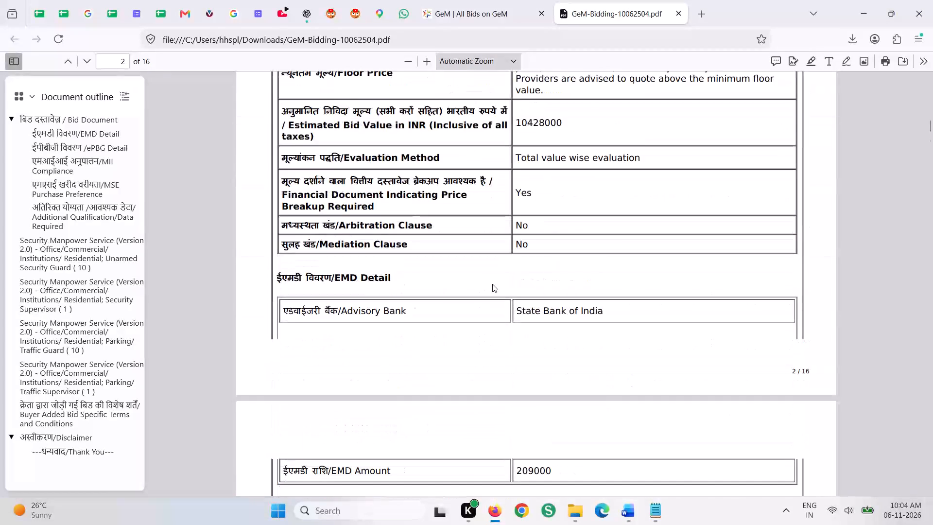
{"action": "scroll", "coordinate": [473, 282], "scroll_direction": "up", "scroll_amount": 1}
{"action": "scroll", "coordinate": [478, 282], "scroll_direction": "down", "scroll_amount": 1}
{"action": "scroll", "coordinate": [468, 284], "scroll_direction": "up", "scroll_amount": 1}
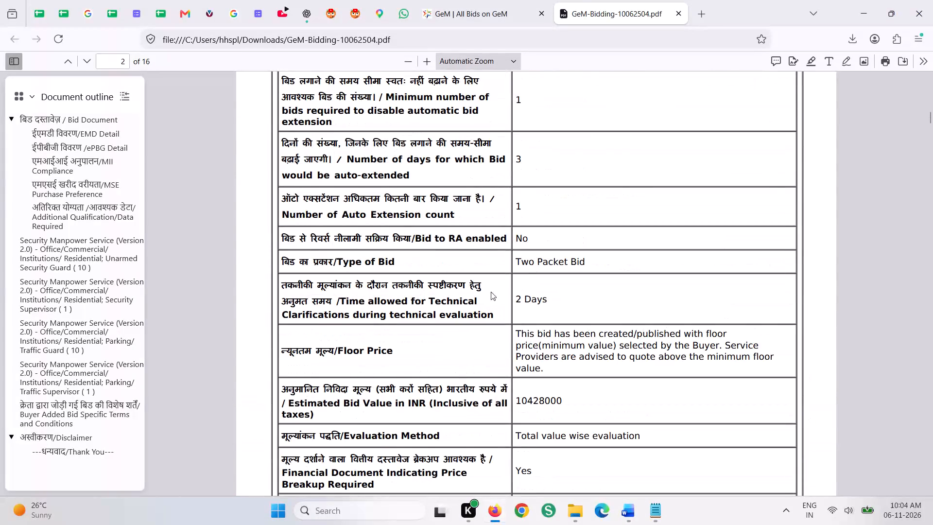
{"action": "left_click", "coordinate": [345, 261]}
{"action": "left_click_drag", "start_coordinate": [345, 261], "coordinate": [422, 260]}
{"action": "key", "text": "ctrl+c"}
{"action": "key", "text": "ctrl+c"}
{"action": "key", "text": "alt+Tab"}
{"action": "key", "text": "ctrl+v"}
{"action": "key", "text": "minus"}
Complete item 3 with the bid type "Two Packet Bid" copied from the bid PDF.
{"action": "key", "text": "alt+Tab"}
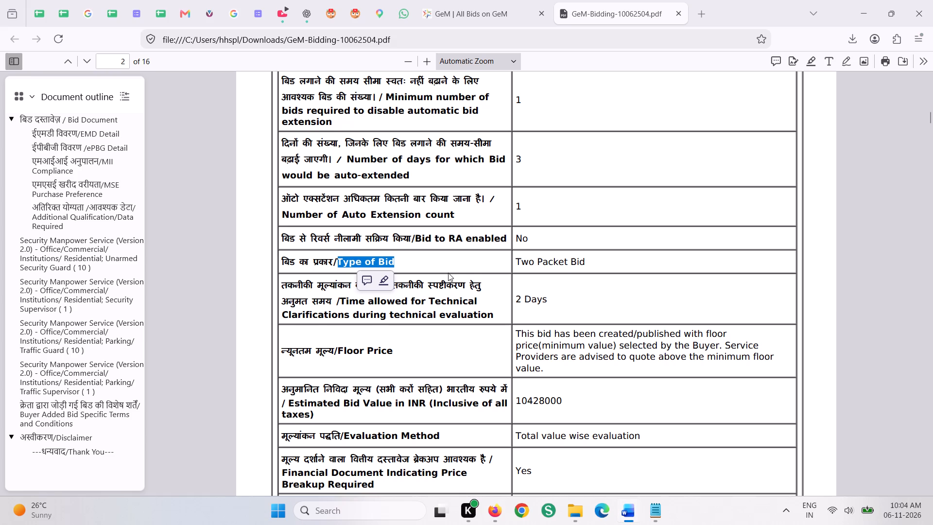
{"action": "double_click", "coordinate": [548, 256]}
{"action": "key", "text": "ctrl+c"}
{"action": "left_click", "coordinate": [548, 256], "text": "ctrl"}
{"action": "key", "text": "ctrl+c"}
{"action": "key", "text": "ctrl+c"}
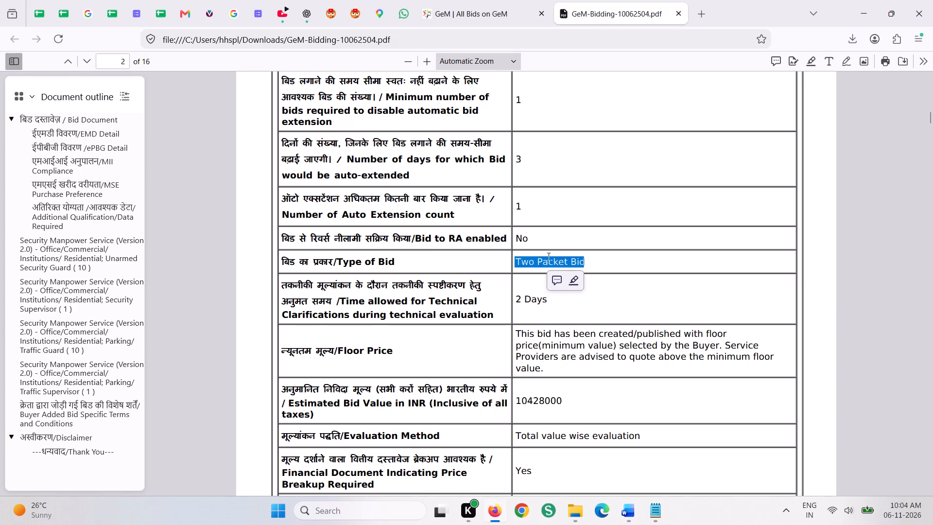
{"action": "key", "text": "alt+Tab"}
{"action": "key", "text": "ctrl+v"}
Start item 4 of the list with the label "Estimated Bid-", copied from the bid PDF's details table.
{"action": "key", "text": "Return"}
{"action": "type", "text": "4."}
{"action": "key", "text": "alt+Tab"}
{"action": "scroll", "coordinate": [547, 256], "scroll_direction": "up", "scroll_amount": 1}
{"action": "scroll", "coordinate": [486, 314], "scroll_direction": "down", "scroll_amount": 1}
{"action": "left_click", "coordinate": [301, 401]}
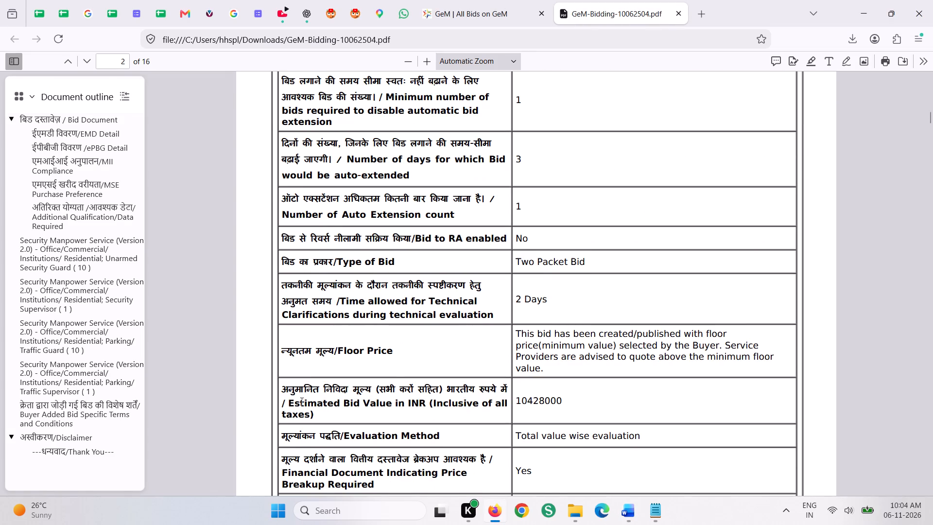
{"action": "left_click_drag", "start_coordinate": [301, 401], "coordinate": [351, 407]}
{"action": "key", "text": "ctrl+c"}
{"action": "key", "text": "ctrl+c"}
{"action": "key", "text": "alt+Tab"}
{"action": "key", "text": "ctrl+v"}
{"action": "key", "text": "minus"}
Complete item 4 with the estimated bid value 10428000 copied from the bid PDF.
{"action": "key", "text": "alt+Tab"}
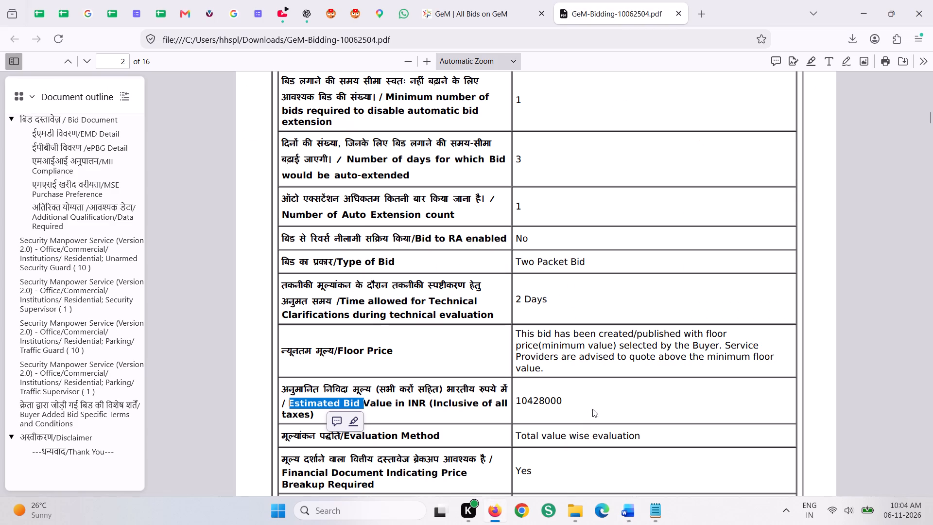
{"action": "double_click", "coordinate": [537, 392]}
{"action": "triple_click", "coordinate": [536, 397]}
{"action": "key", "text": "ctrl+c"}
{"action": "key", "text": "ctrl+c"}
{"action": "key", "text": "alt+Tab"}
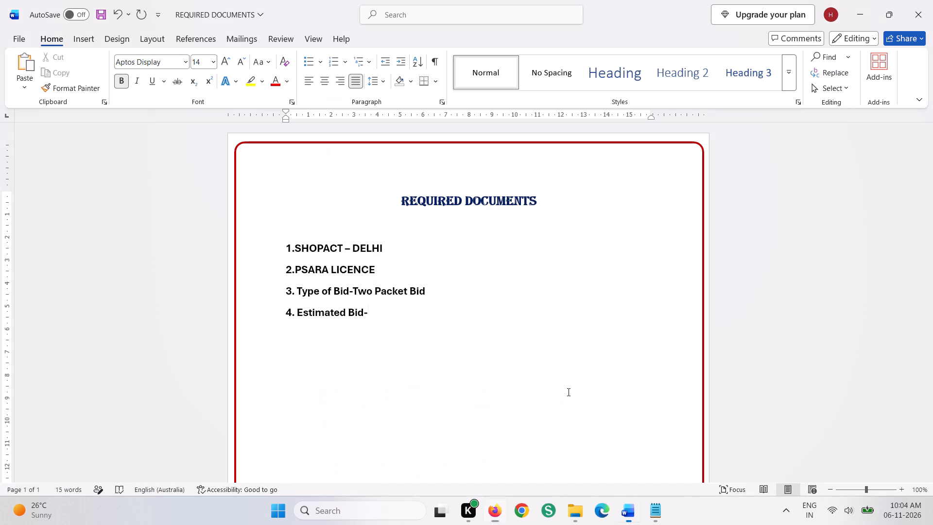
{"action": "key", "text": "ctrl+v"}
Add item 5 "MSE Relaxation for Turnover" from the bid PDF's first page, joined onto a single line.
{"action": "key", "text": "Return"}
{"action": "type", "text": "5."}
{"action": "key", "text": "alt+Tab"}
{"action": "scroll", "coordinate": [560, 397], "scroll_direction": "up", "scroll_amount": 1}
{"action": "scroll", "coordinate": [509, 354], "scroll_direction": "up", "scroll_amount": 1}
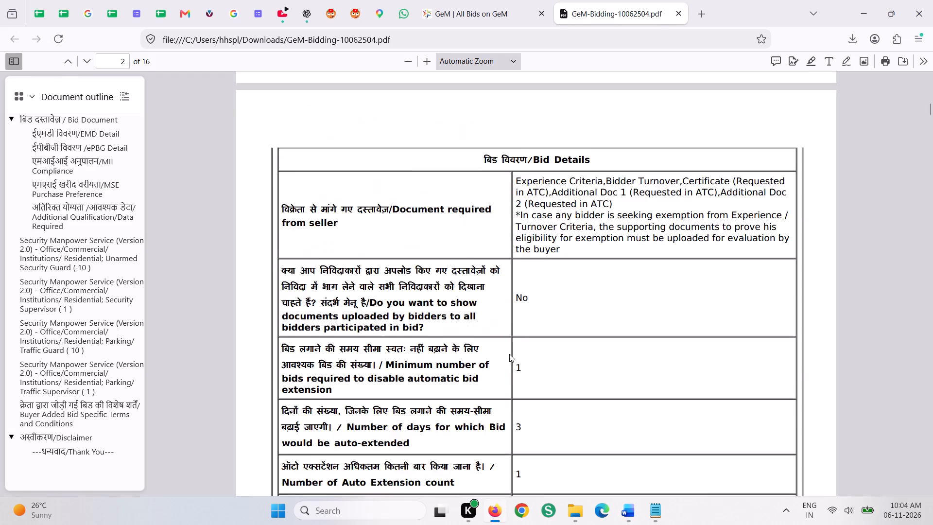
{"action": "scroll", "coordinate": [509, 354], "scroll_direction": "up", "scroll_amount": 1}
{"action": "scroll", "coordinate": [374, 405], "scroll_direction": "down", "scroll_amount": 1}
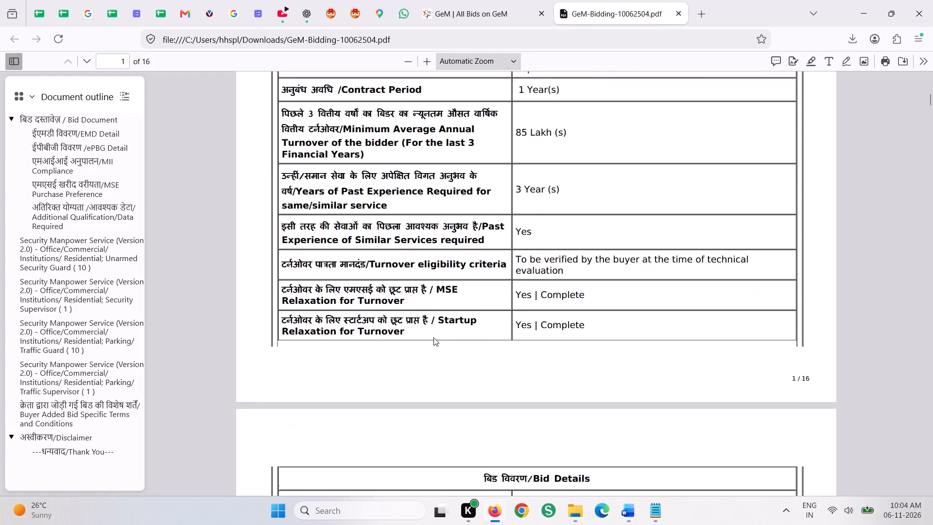
{"action": "left_click", "coordinate": [436, 257]}
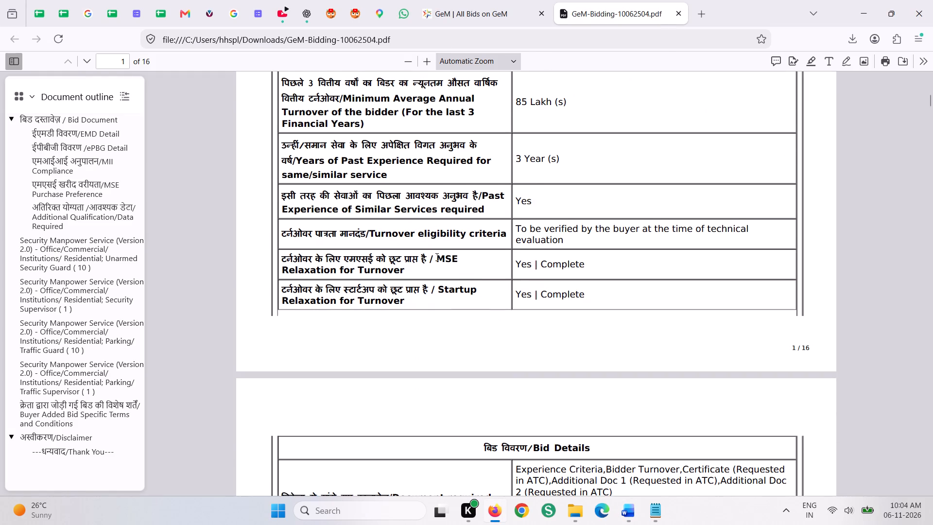
{"action": "left_click_drag", "start_coordinate": [436, 257], "coordinate": [390, 273]}
{"action": "key", "text": "ctrl+c"}
{"action": "key", "text": "ctrl+c"}
{"action": "key", "text": "alt+Tab"}
{"action": "key", "text": "ctrl+v"}
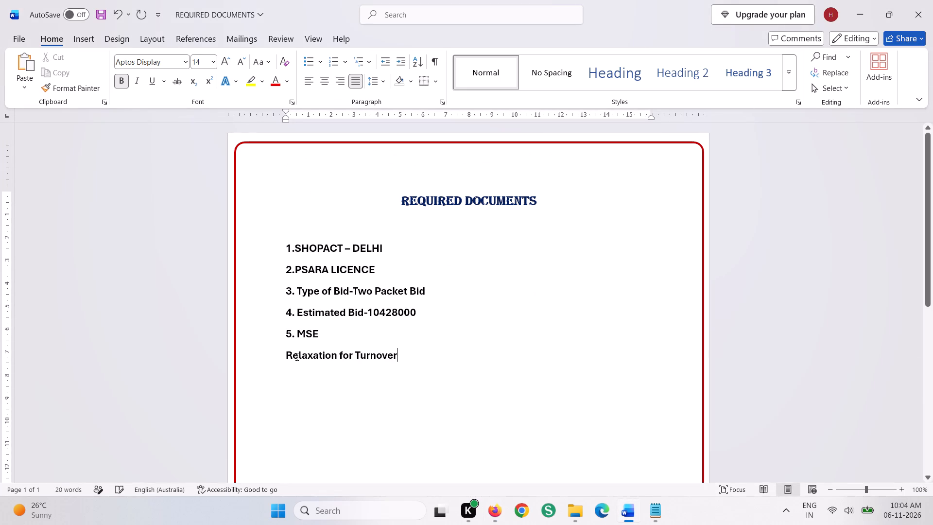
{"action": "left_click", "coordinate": [283, 351]}
{"action": "key", "text": "BackSpace"}
{"action": "key", "text": "space"}
Append "- YES" to the end of item 5, the MSE turnover relaxation entry.
{"action": "key", "text": "alt+Tab"}
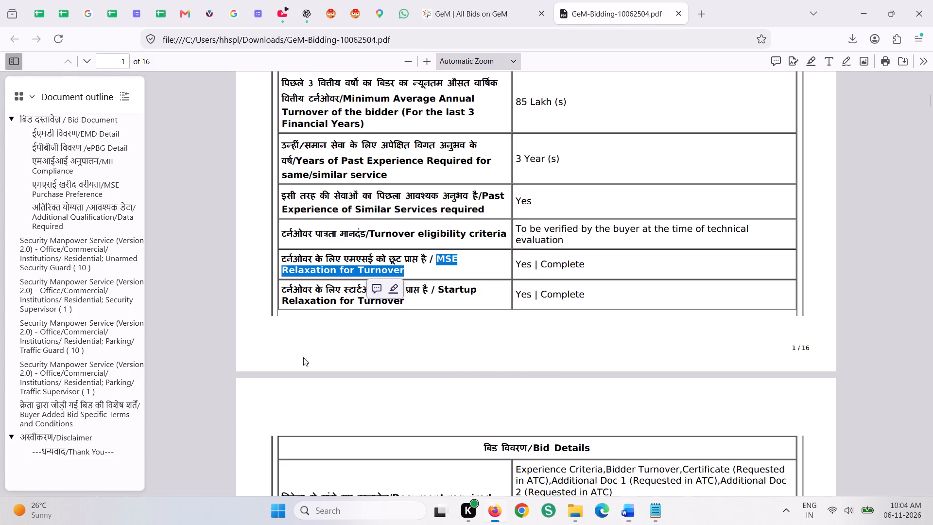
{"action": "key", "text": "alt+Tab"}
{"action": "left_click", "coordinate": [476, 331]}
{"action": "type", "text": "- YES"}
{"action": "key", "text": "space"}
Insert "& Startup" after MSE in item 5, copying the word Startup from the bid PDF's turnover relaxation row.
{"action": "key", "text": "alt+Tab"}
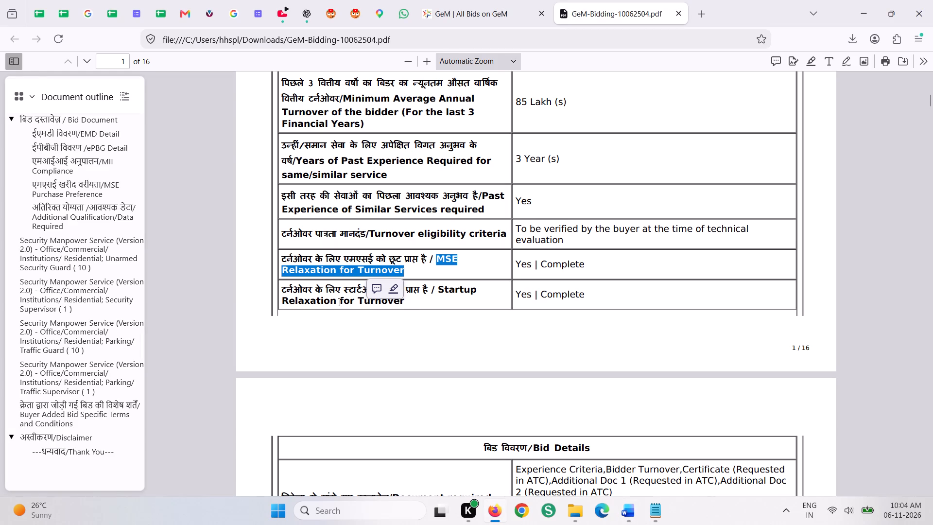
{"action": "double_click", "coordinate": [457, 288]}
{"action": "key", "text": "ctrl+c"}
{"action": "key", "text": "ctrl+c"}
{"action": "key", "text": "alt+Tab"}
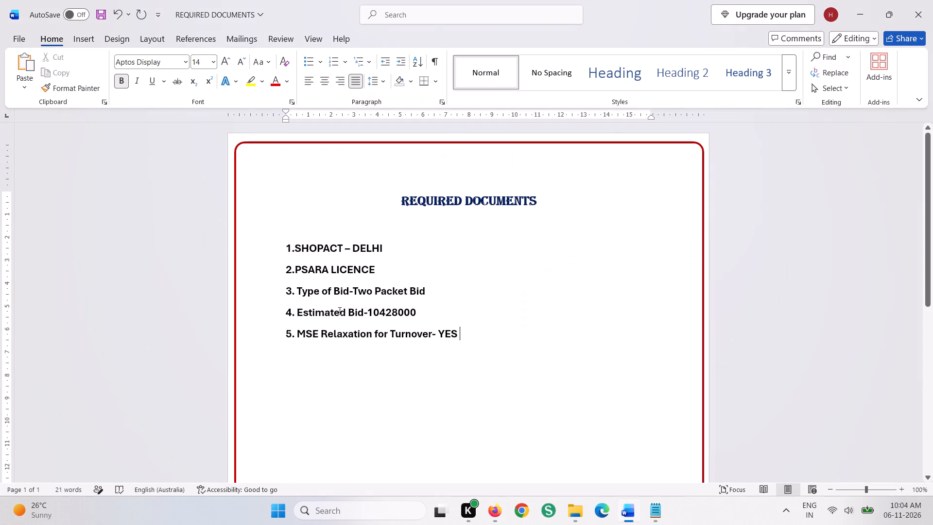
{"action": "left_click", "coordinate": [320, 331]}
{"action": "type", "text": "&"}
{"action": "key", "text": "space"}
{"action": "key", "text": "ctrl+v"}
Look through the bid PDF's next pages, view the linked Scope Of Work file 1793855281.pdf, and return to the bid PDF.
{"action": "key", "text": "alt+Tab"}
{"action": "scroll", "coordinate": [535, 337], "scroll_direction": "down", "scroll_amount": 3}
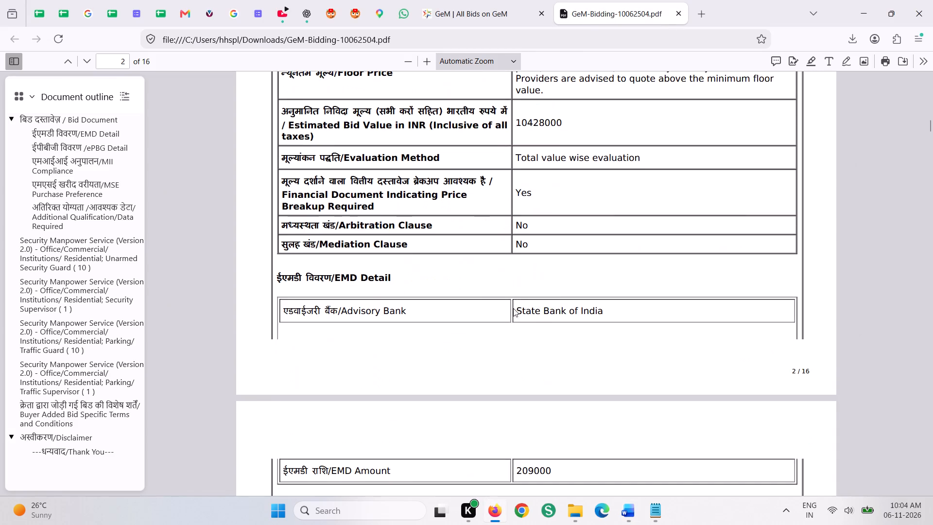
{"action": "key", "text": "alt+Tab"}
{"action": "key", "text": "alt+Tab"}
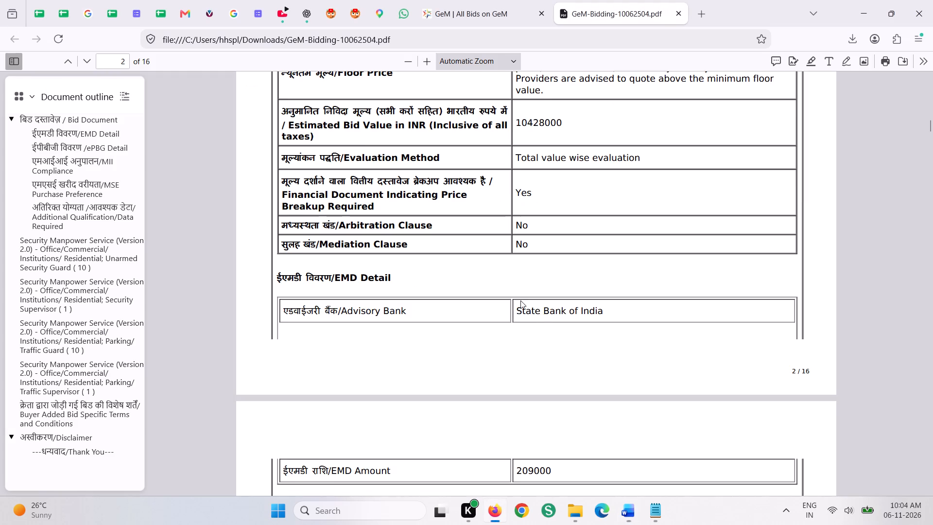
{"action": "scroll", "coordinate": [520, 300], "scroll_direction": "down", "scroll_amount": 4}
{"action": "scroll", "coordinate": [472, 305], "scroll_direction": "down", "scroll_amount": 2}
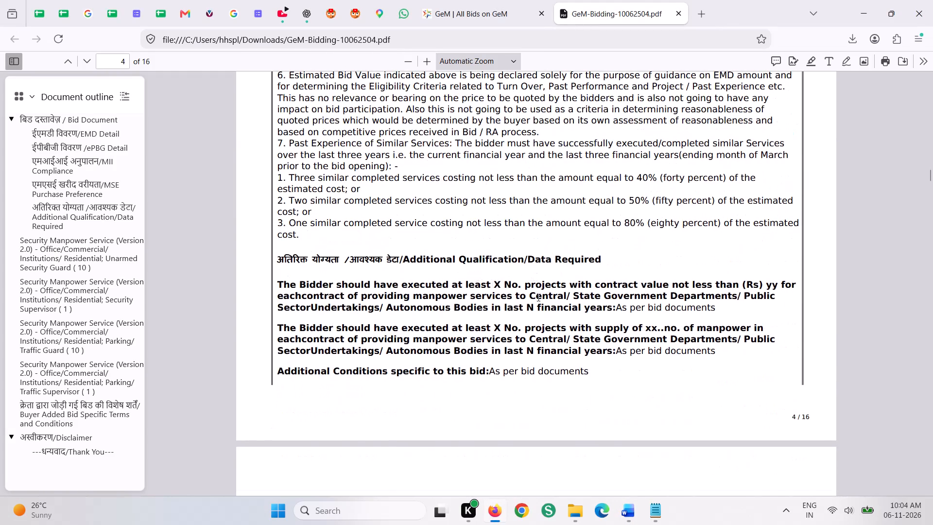
{"action": "scroll", "coordinate": [537, 298], "scroll_direction": "down", "scroll_amount": 1}
{"action": "left_click", "coordinate": [464, 248]}
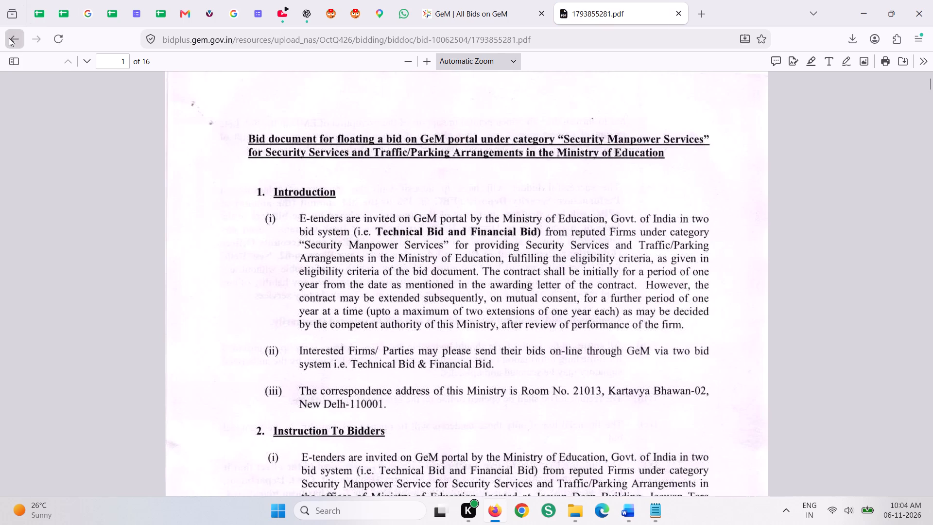
{"action": "left_click", "coordinate": [9, 38]}
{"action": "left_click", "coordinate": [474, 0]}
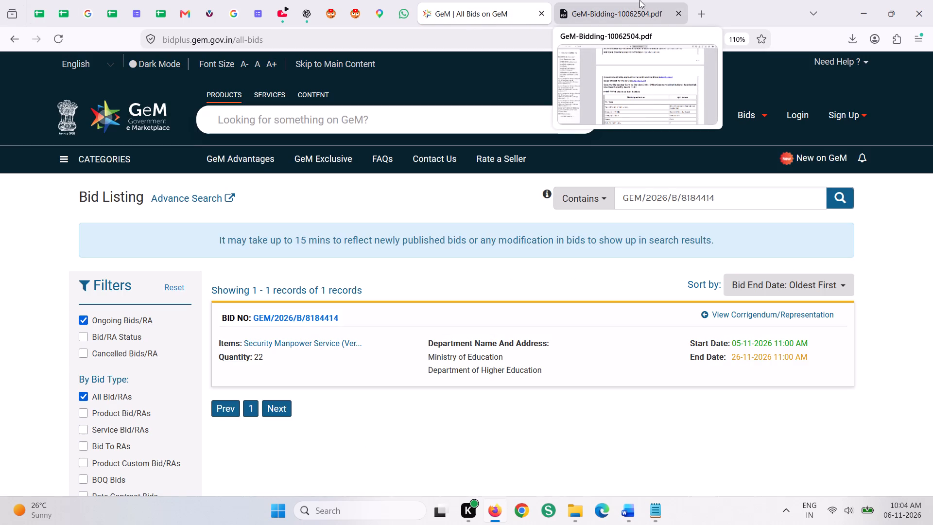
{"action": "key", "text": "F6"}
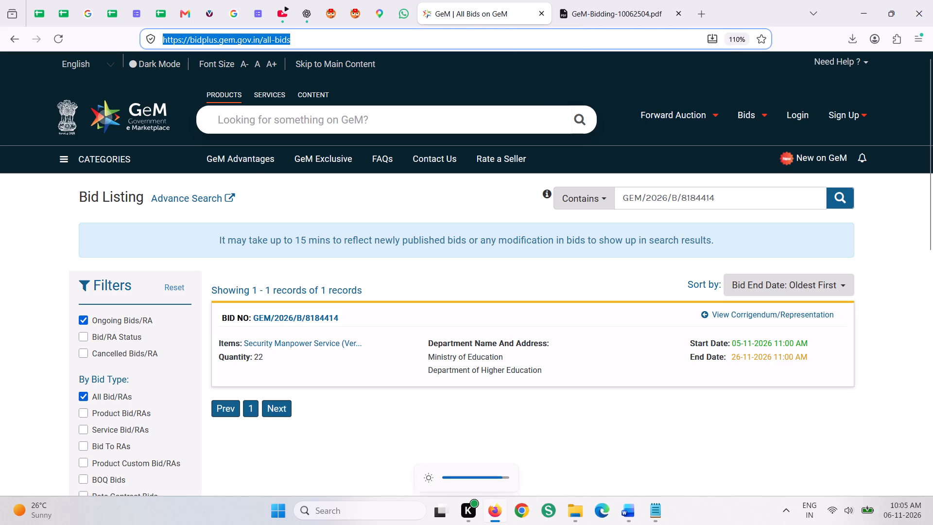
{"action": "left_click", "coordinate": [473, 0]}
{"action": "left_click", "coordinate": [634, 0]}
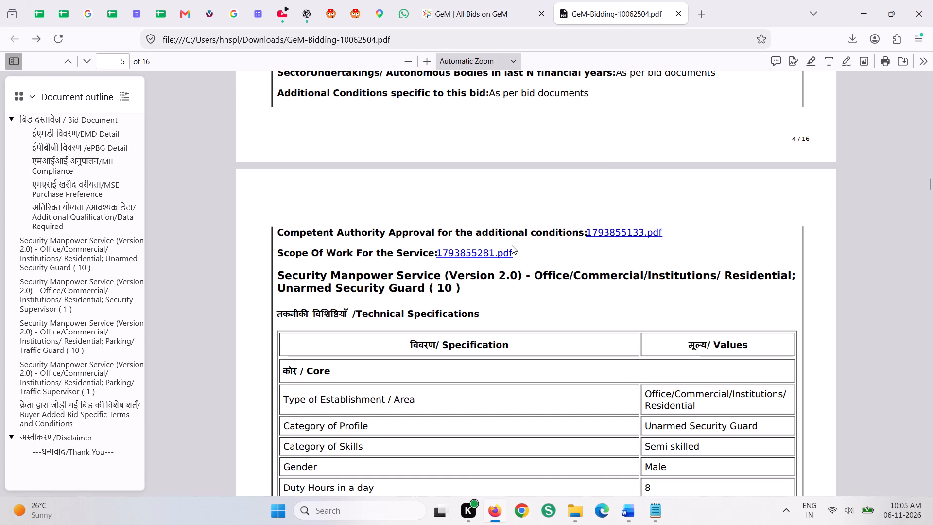
Switch to File Explorer and create a folder named "Startup" in the DEV1 folder.
{"action": "left_click", "coordinate": [572, 513]}
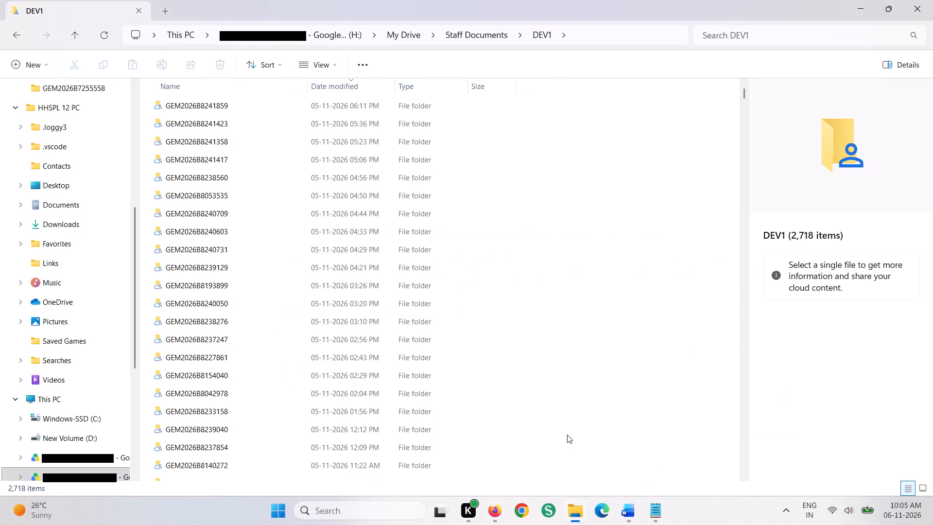
{"action": "right_click", "coordinate": [564, 217]}
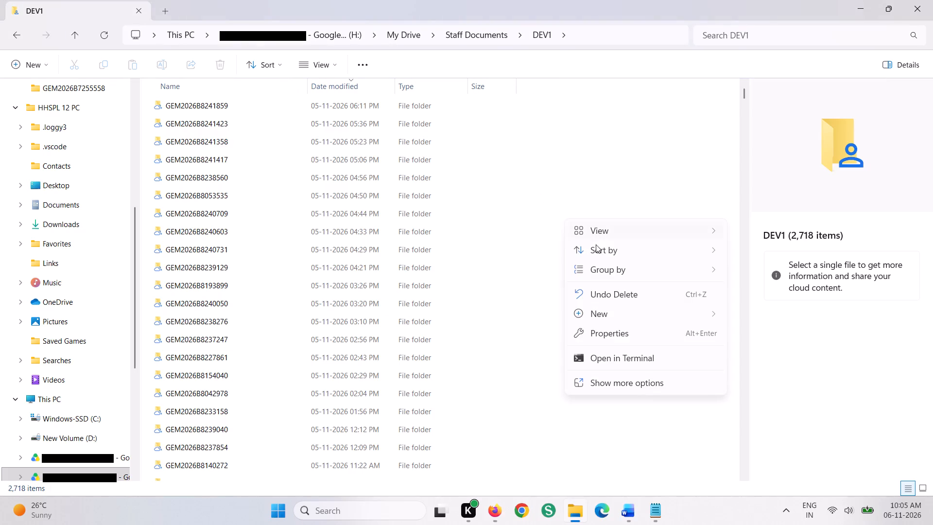
{"action": "left_click", "coordinate": [596, 315]}
{"action": "left_click", "coordinate": [762, 116]}
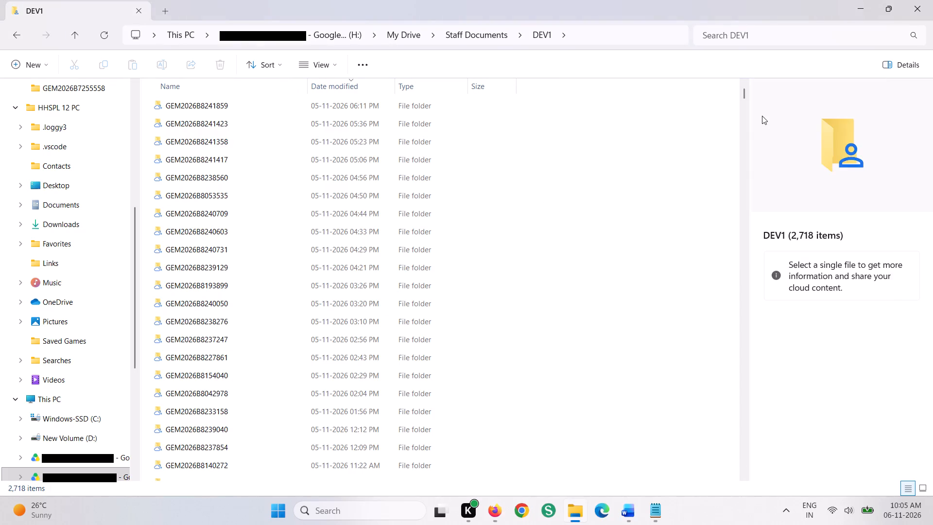
{"action": "key", "text": "ctrl+v"}
{"action": "key", "text": "Return"}
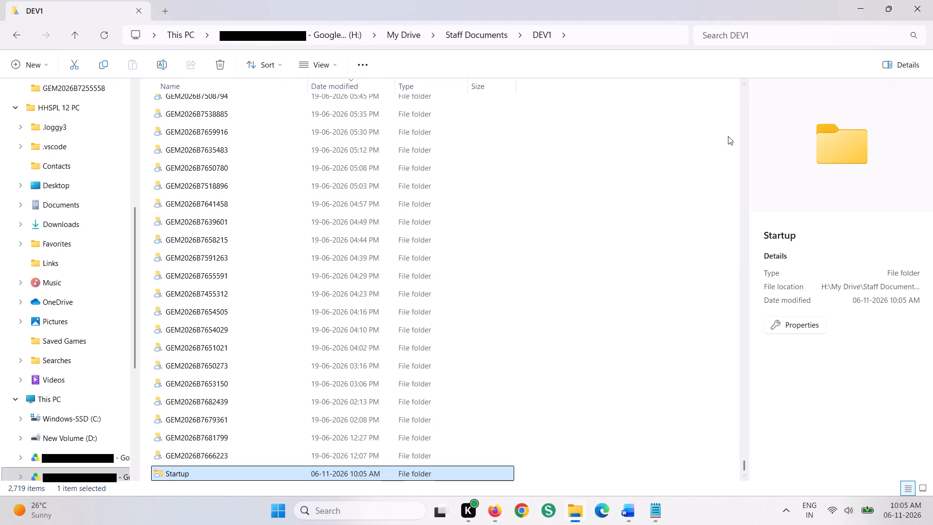
Rename the Startup folder as GEM2026B8184414, using the bid number copied from the GeM bid listing, and open it.
{"action": "left_click", "coordinate": [500, 519]}
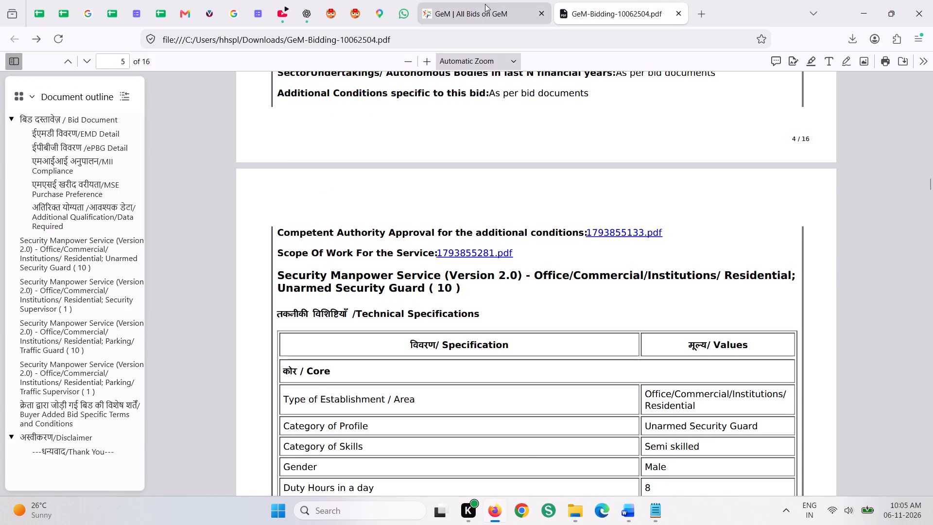
{"action": "left_click", "coordinate": [487, 0]}
{"action": "left_click_drag", "start_coordinate": [734, 201], "coordinate": [573, 196]}
{"action": "key", "text": "ctrl+c"}
{"action": "key", "text": "ctrl+c"}
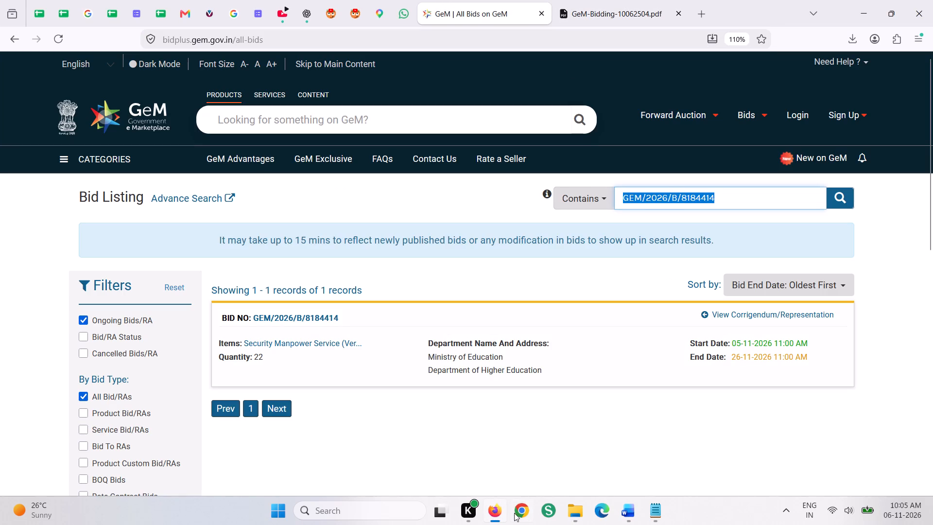
{"action": "left_click", "coordinate": [566, 509]}
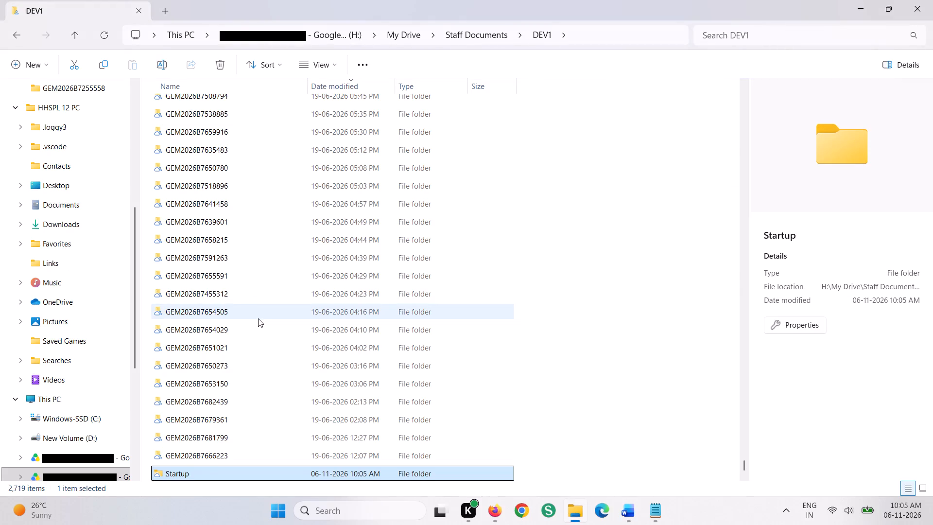
{"action": "key", "text": "F2"}
{"action": "key", "text": "ctrl+v"}
{"action": "key", "text": "Return"}
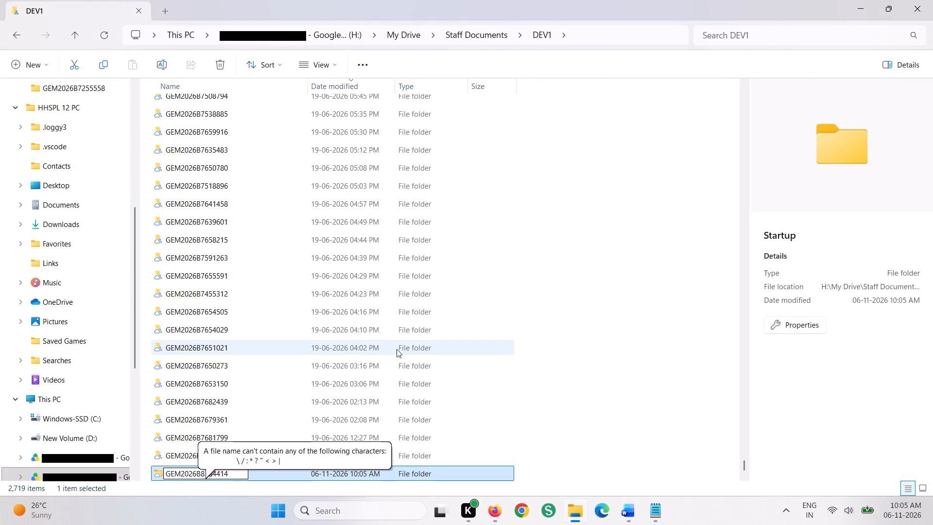
{"action": "left_click", "coordinate": [219, 473]}
{"action": "left_click_drag", "start_coordinate": [219, 473], "coordinate": [227, 473]}
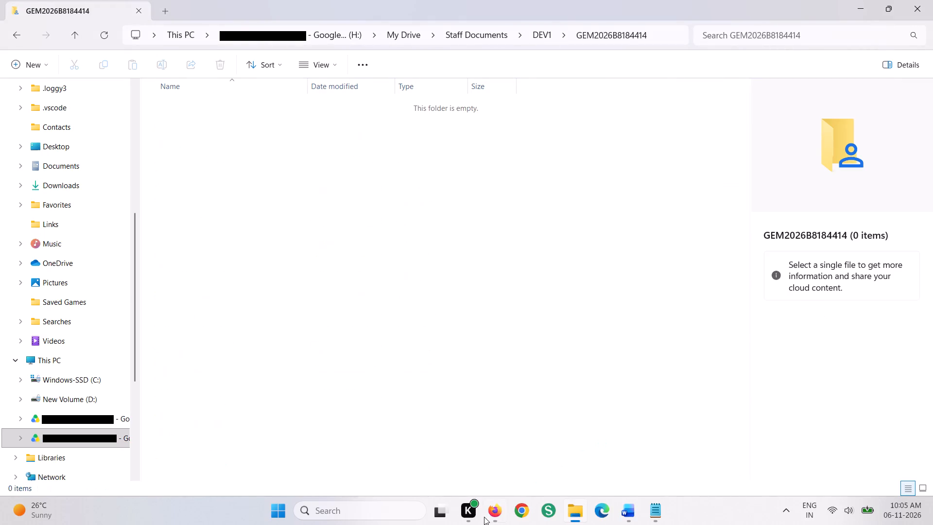
Switch to Firefox and save the bid PDF as GeM-Bidding-10062504 in the DEV1 folder's GEM2026B8184414 subfolder.
{"action": "left_click", "coordinate": [484, 517]}
{"action": "scroll", "coordinate": [602, 314], "scroll_direction": "up", "scroll_amount": 1}
{"action": "left_click", "coordinate": [605, 0]}
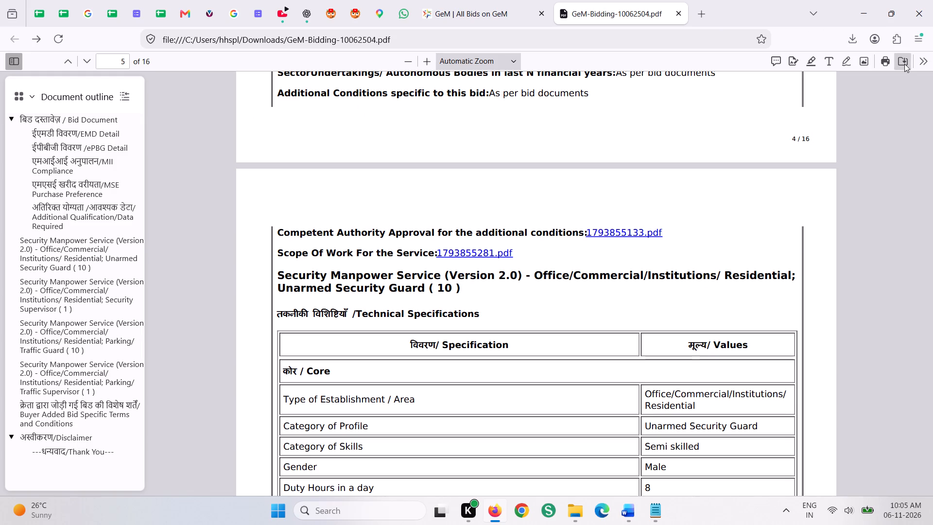
{"action": "left_click", "coordinate": [904, 64]}
{"action": "scroll", "coordinate": [308, 176], "scroll_direction": "up", "scroll_amount": 6}
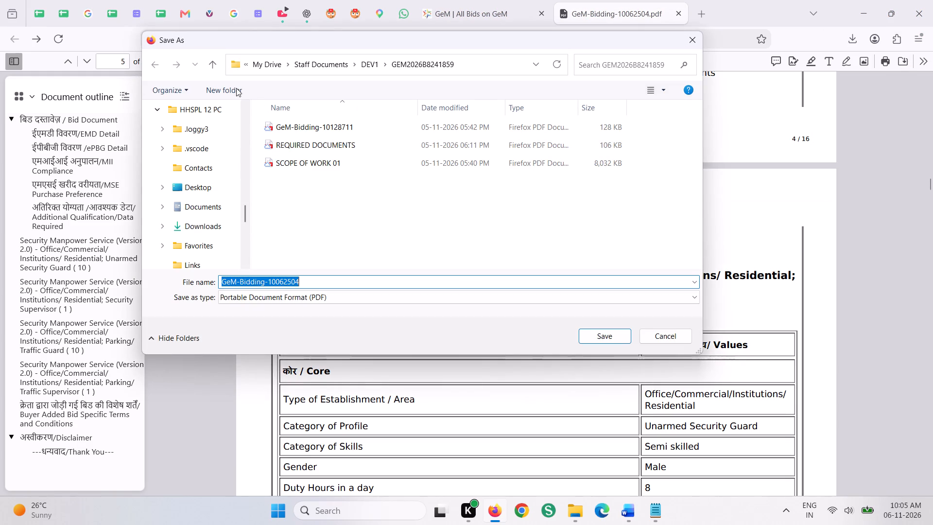
{"action": "left_click", "coordinate": [217, 69]}
{"action": "scroll", "coordinate": [325, 152], "scroll_direction": "up", "scroll_amount": 5}
{"action": "double_click", "coordinate": [335, 131]}
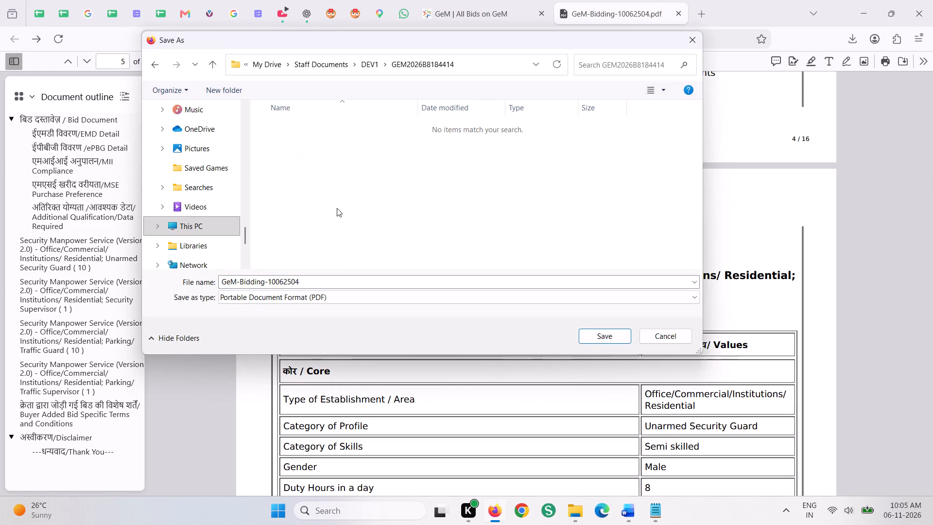
{"action": "left_click", "coordinate": [336, 277]}
{"action": "left_click", "coordinate": [608, 335]}
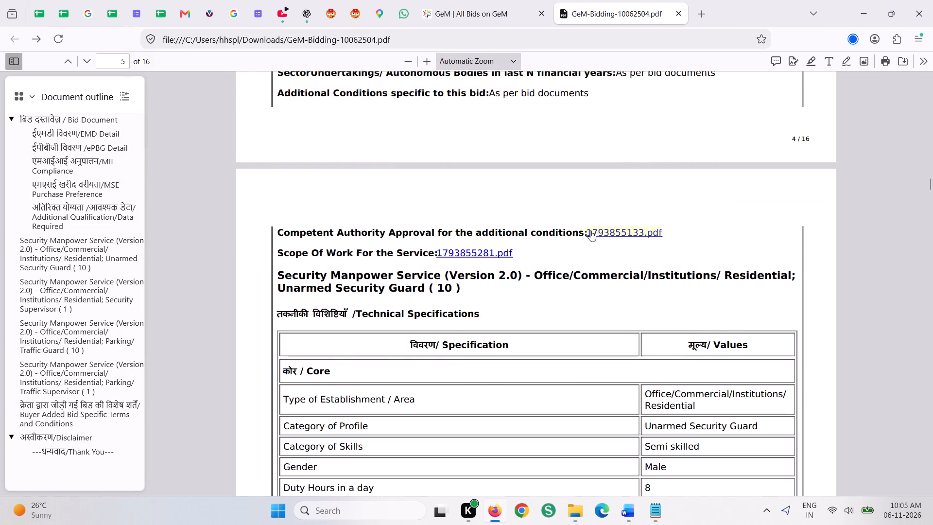
Save the linked Competent Authority Approval file 1793855133.pdf in GEM2026B8184414 as RETAIN SOME EXISTING RESOURCES 01, and return to the bid PDF.
{"action": "left_click", "coordinate": [600, 228]}
{"action": "scroll", "coordinate": [790, 157], "scroll_direction": "up", "scroll_amount": 2}
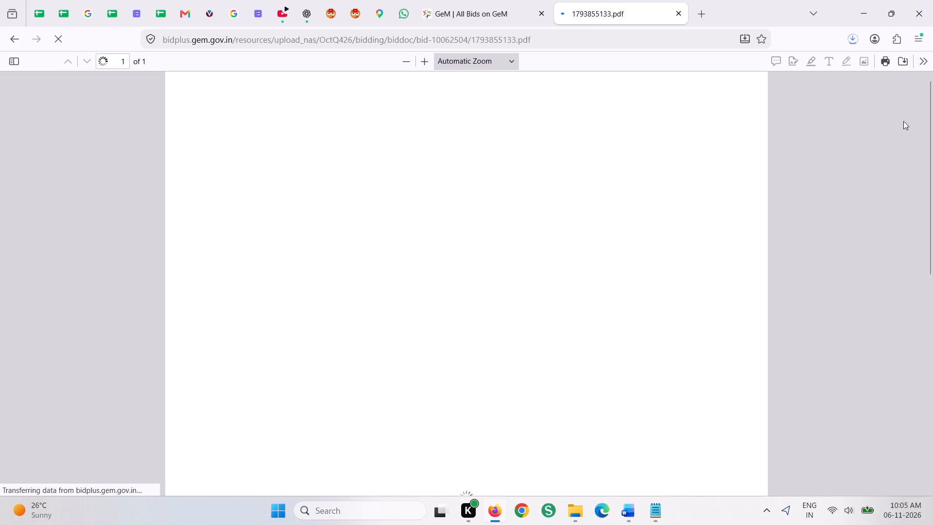
{"action": "scroll", "coordinate": [903, 121], "scroll_direction": "up", "scroll_amount": 5}
{"action": "scroll", "coordinate": [613, 203], "scroll_direction": "down", "scroll_amount": 11}
{"action": "scroll", "coordinate": [532, 212], "scroll_direction": "up", "scroll_amount": 8}
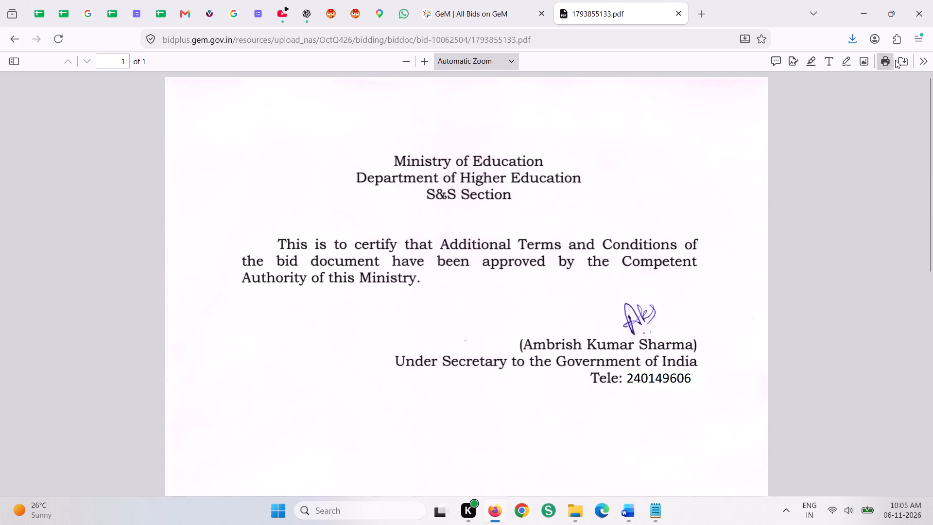
{"action": "left_click", "coordinate": [905, 62]}
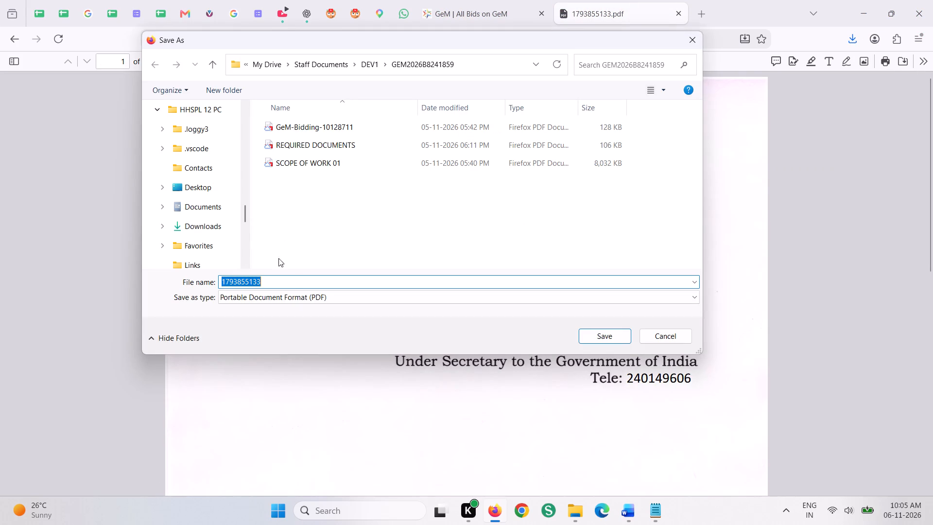
{"action": "left_click", "coordinate": [212, 68]}
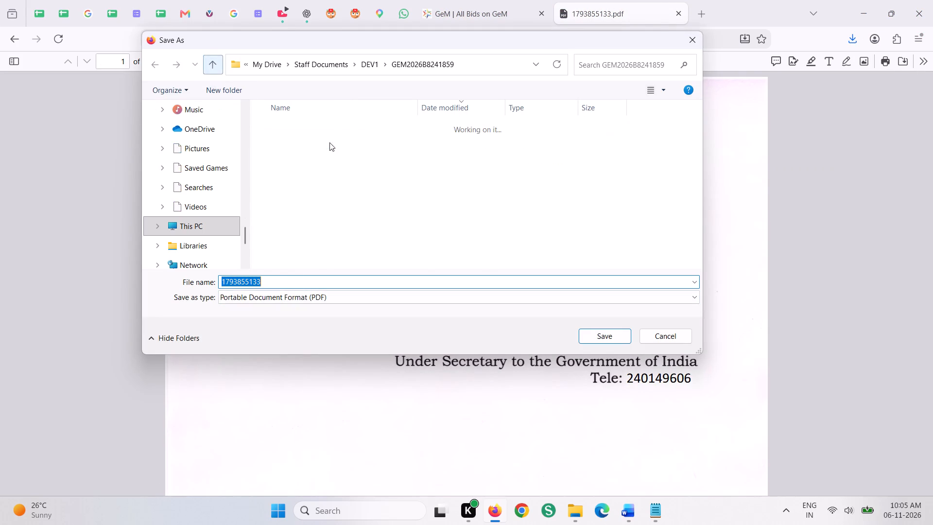
{"action": "scroll", "coordinate": [316, 145], "scroll_direction": "up", "scroll_amount": 6}
{"action": "double_click", "coordinate": [327, 132]}
{"action": "left_click", "coordinate": [290, 282]}
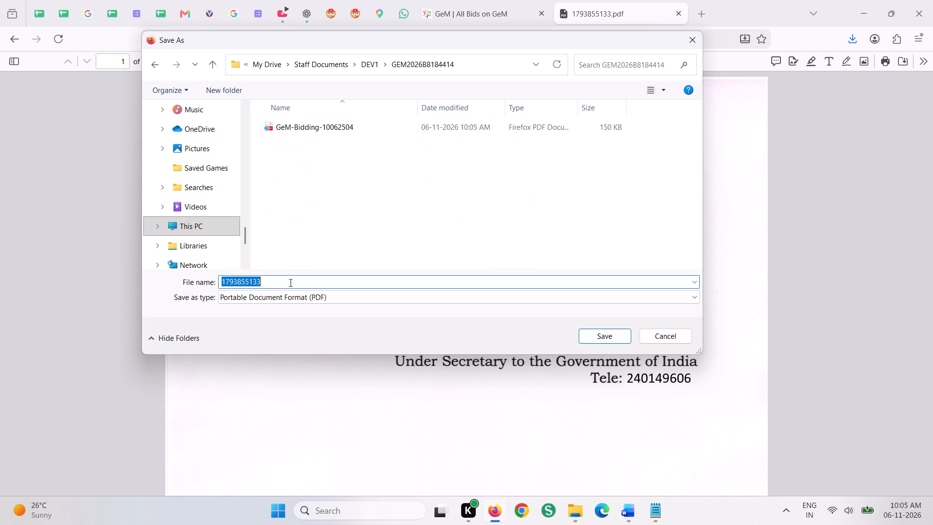
{"action": "type", "text": "RETE"}
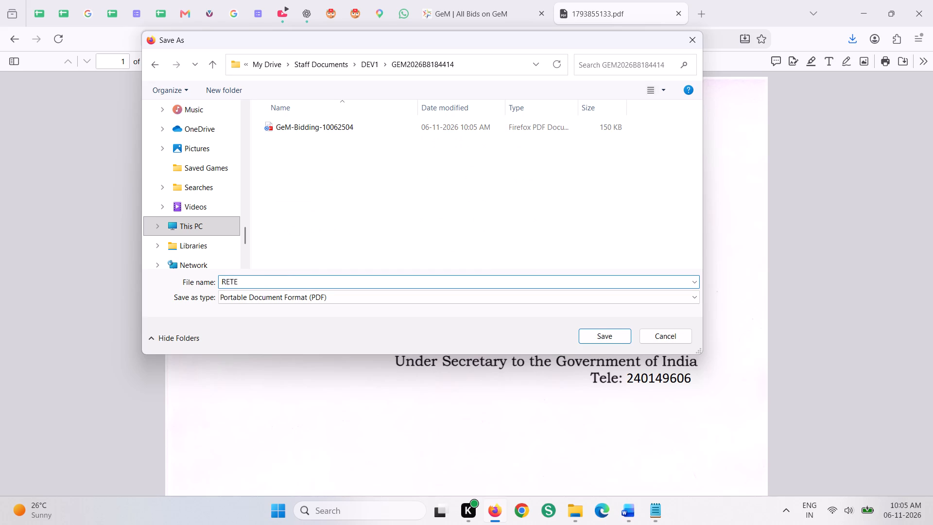
{"action": "key", "text": "BackSpace"}
{"action": "type", "text": "AIN SOME EXISTING RESOURCES 01"}
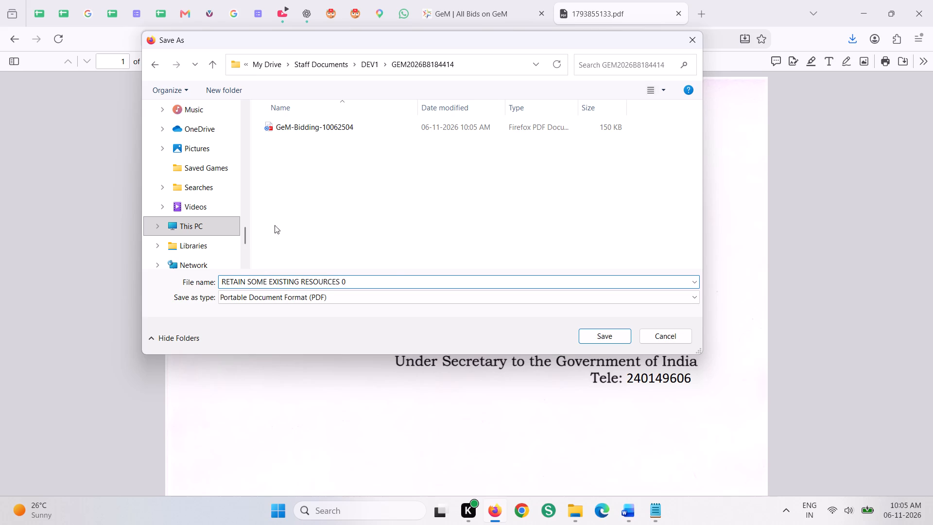
{"action": "key", "text": "Return"}
{"action": "scroll", "coordinate": [319, 169], "scroll_direction": "down", "scroll_amount": 11}
{"action": "left_click", "coordinate": [13, 38]}
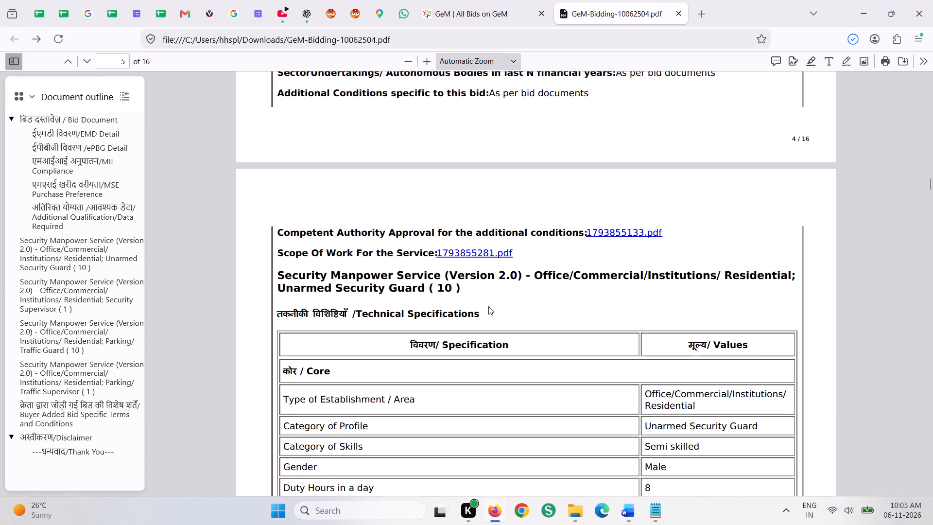
Save the linked Scope Of Work file 1793855281.pdf in GEM2026B8184414 as SCOPE OF WORK 02, and return to the bid PDF.
{"action": "left_click", "coordinate": [452, 252]}
{"action": "scroll", "coordinate": [502, 260], "scroll_direction": "up", "scroll_amount": 1}
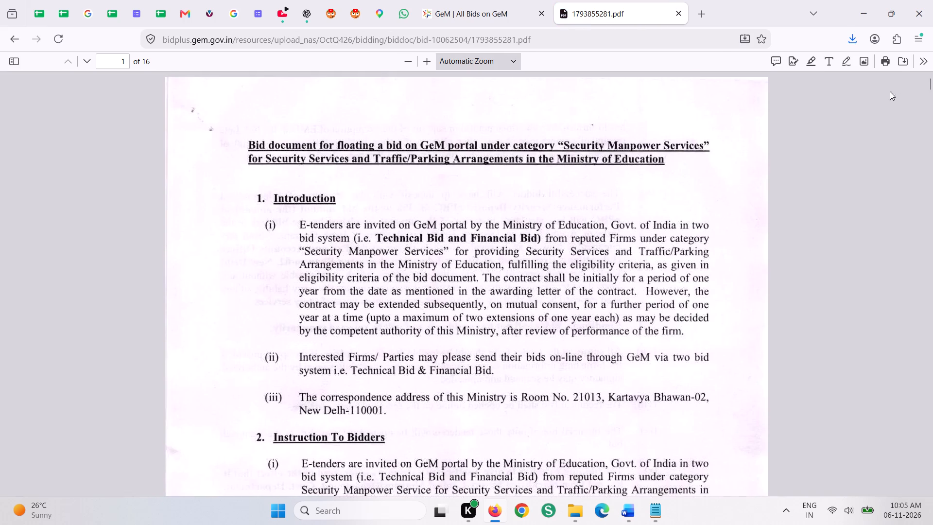
{"action": "left_click", "coordinate": [895, 63]}
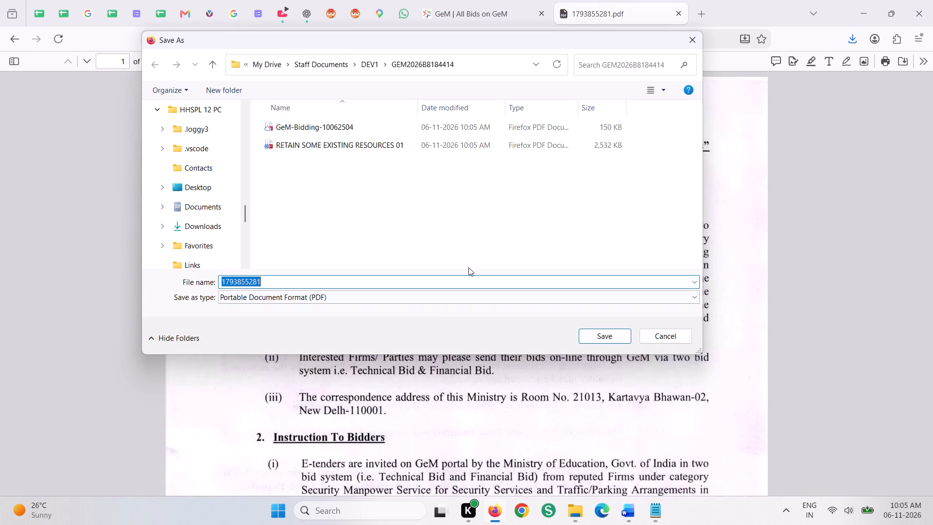
{"action": "type", "text": "SCOPE OF WOR"}
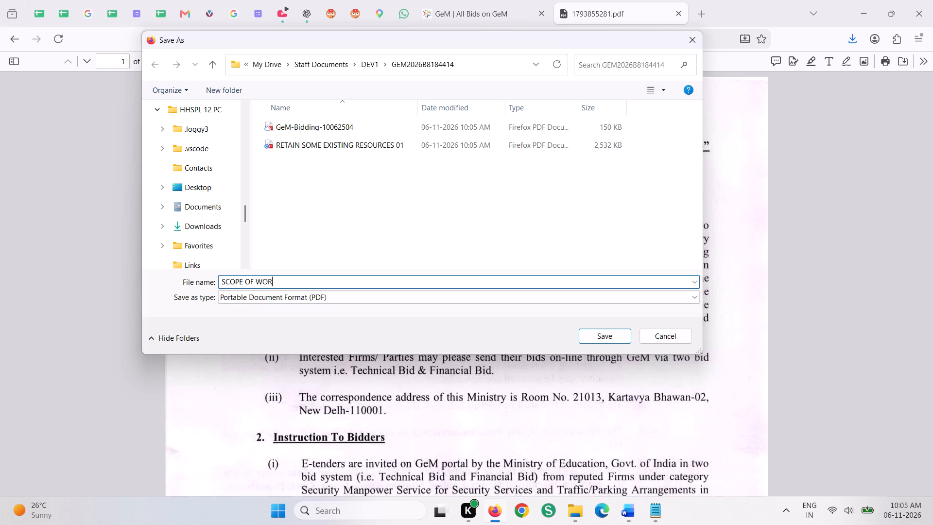
{"action": "type", "text": "L="}
{"action": "key", "text": "BackSpace"}
{"action": "key", "text": "BackSpace"}
{"action": "type", "text": "K 02"}
{"action": "key", "text": "Return"}
{"action": "scroll", "coordinate": [626, 210], "scroll_direction": "down", "scroll_amount": 2}
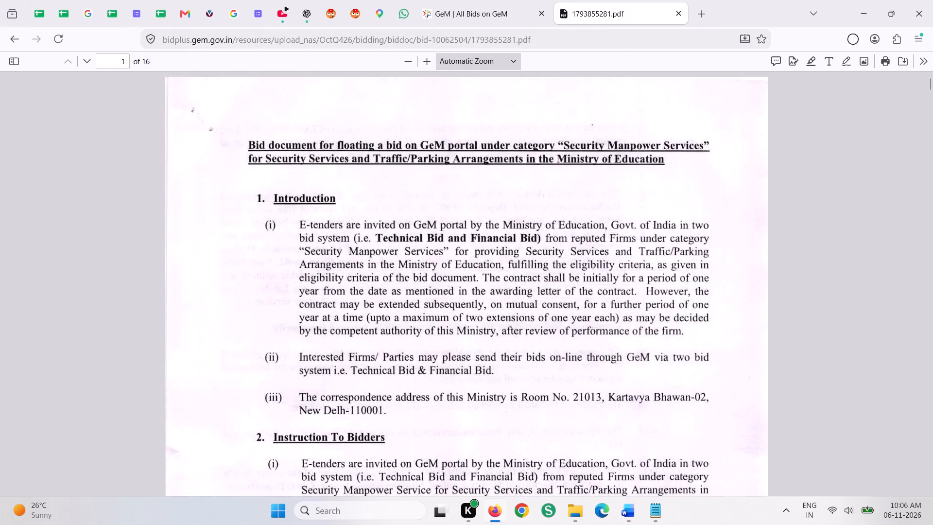
{"action": "scroll", "coordinate": [617, 211], "scroll_direction": "down", "scroll_amount": 6}
{"action": "scroll", "coordinate": [215, 98], "scroll_direction": "down", "scroll_amount": 2}
{"action": "scroll", "coordinate": [102, 75], "scroll_direction": "down", "scroll_amount": 2}
{"action": "scroll", "coordinate": [179, 114], "scroll_direction": "down", "scroll_amount": 3}
{"action": "left_click", "coordinate": [16, 42]}
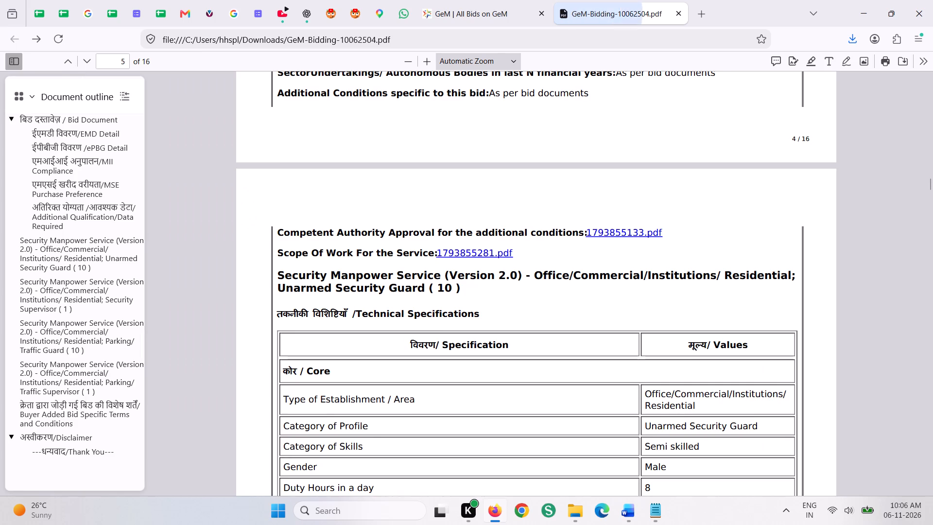
Find the buyer's Minimum Floor Price value in the bid PDF and add item "6.SERVICE CHARGE-5%" to the Word list.
{"action": "scroll", "coordinate": [460, 353], "scroll_direction": "down", "scroll_amount": 3}
{"action": "scroll", "coordinate": [548, 285], "scroll_direction": "down", "scroll_amount": 2}
{"action": "scroll", "coordinate": [525, 240], "scroll_direction": "up", "scroll_amount": 1}
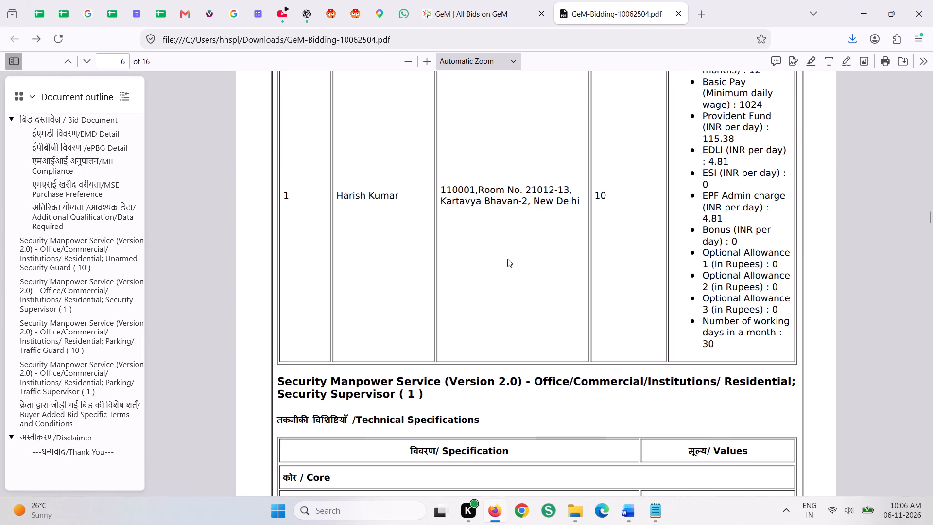
{"action": "scroll", "coordinate": [504, 257], "scroll_direction": "down", "scroll_amount": 13}
{"action": "scroll", "coordinate": [496, 273], "scroll_direction": "up", "scroll_amount": 3}
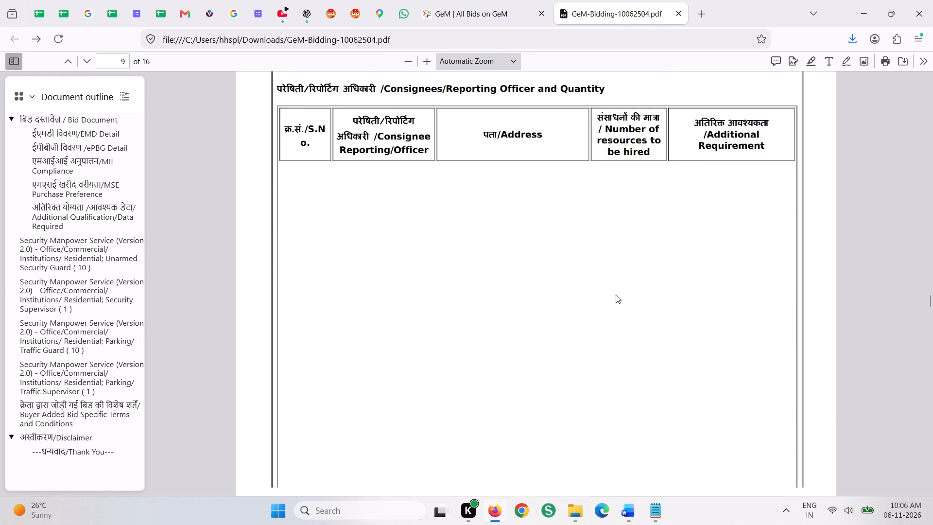
{"action": "scroll", "coordinate": [616, 294], "scroll_direction": "up", "scroll_amount": 1}
{"action": "key", "text": "alt+Tab"}
{"action": "key", "text": "alt+Tab"}
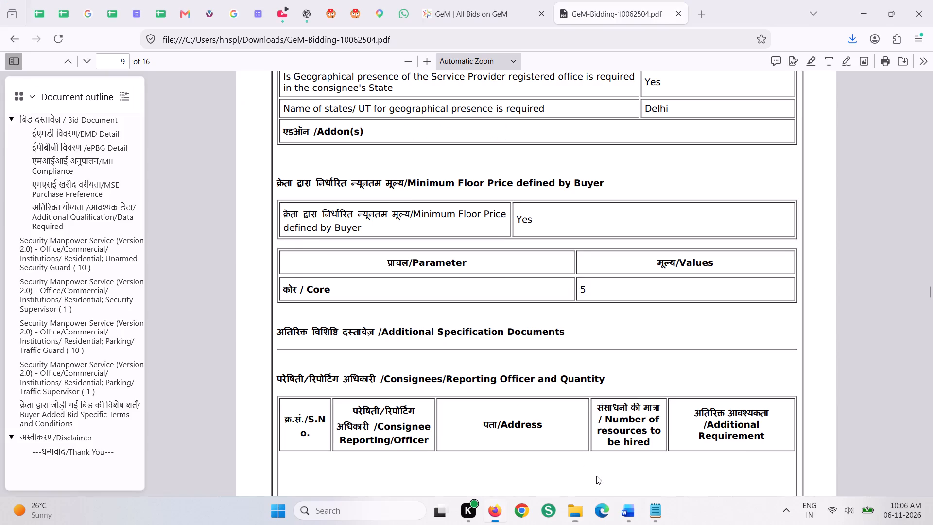
{"action": "double_click", "coordinate": [624, 509]}
{"action": "left_click", "coordinate": [536, 332]}
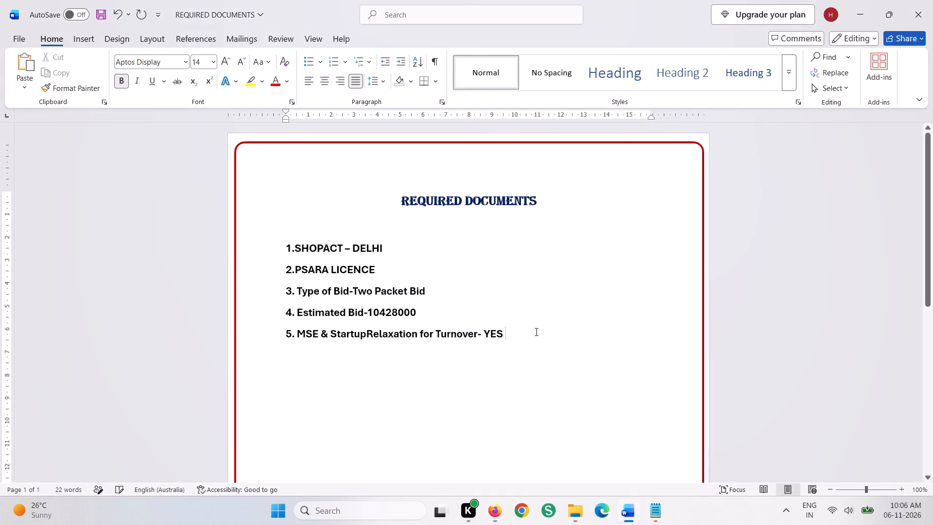
{"action": "key", "text": "Return"}
{"action": "type", "text": "6."}
{"action": "type", "text": "SERVICE CHARGE-5"}
{"action": "key", "text": "shift+percent"}
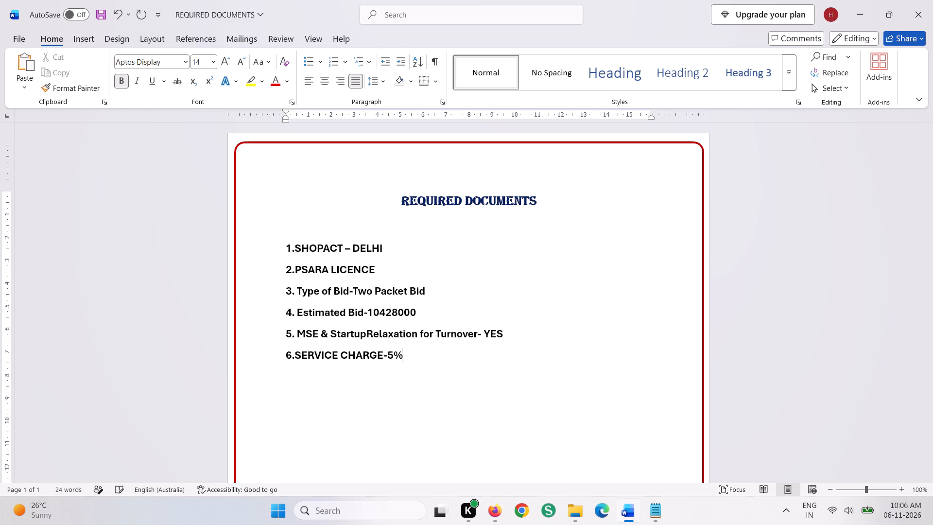
Start item 7 on a new line of the REQUIRED DOCUMENTS list.
{"action": "key", "text": "Return"}
{"action": "type", "text": "7."}
Switch to the bid PDF and open the integrity pact file linked under Buyer Added Bid Specific Terms and Conditions.
{"action": "key", "text": "alt+Tab"}
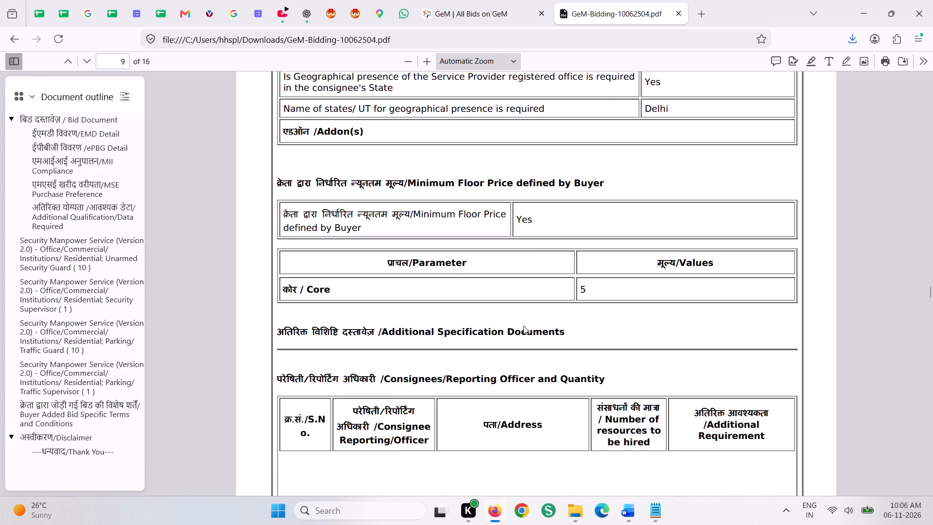
{"action": "scroll", "coordinate": [509, 199], "scroll_direction": "down", "scroll_amount": 10}
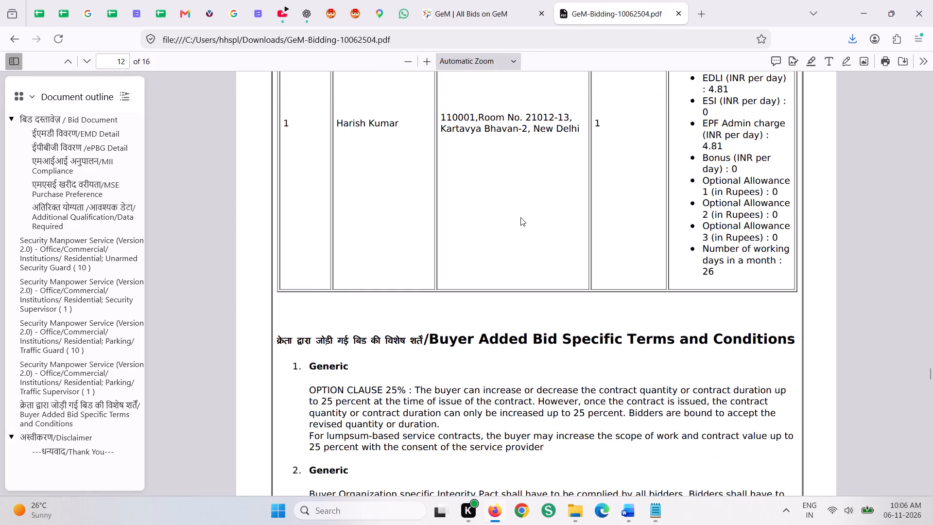
{"action": "scroll", "coordinate": [494, 223], "scroll_direction": "down", "scroll_amount": 1}
{"action": "left_click", "coordinate": [363, 167]}
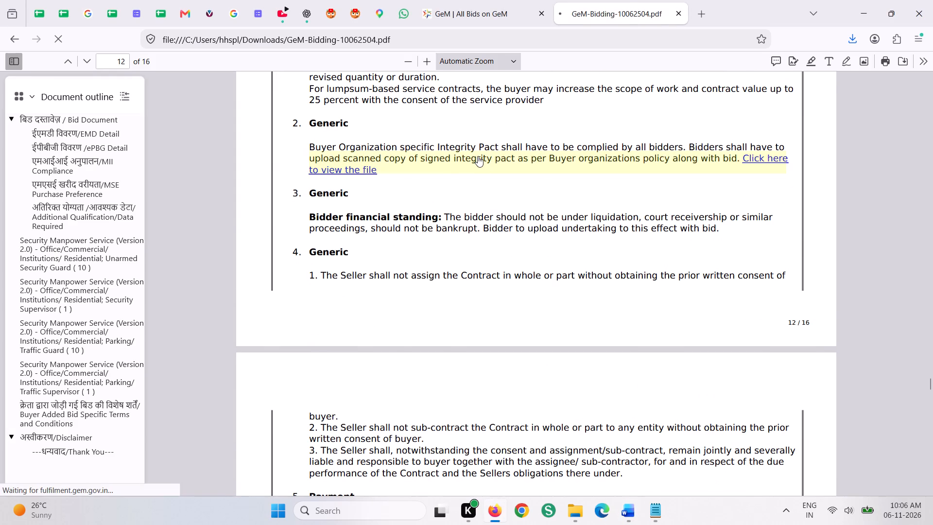
{"action": "left_click", "coordinate": [265, 196]}
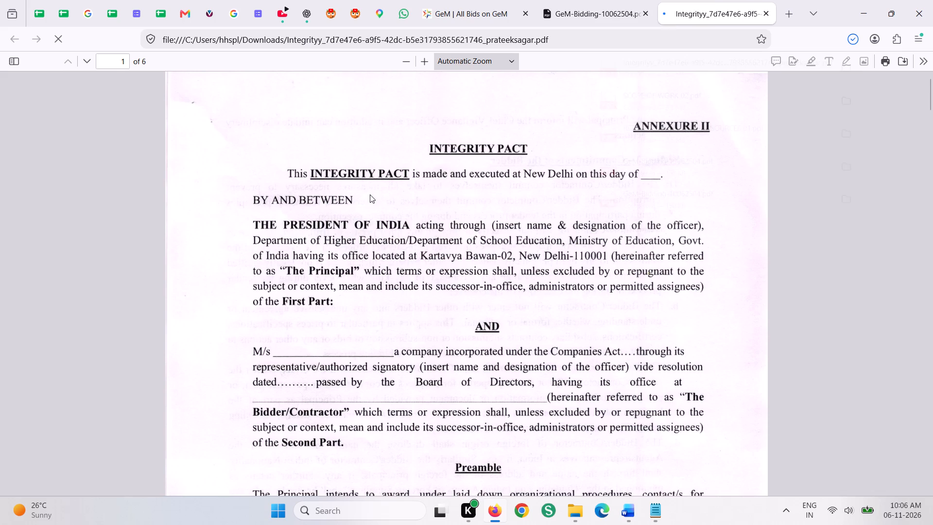
Look through all six pages of the integrity pact PDF, including the closing declaration, and return to its first page.
{"action": "scroll", "coordinate": [445, 205], "scroll_direction": "up", "scroll_amount": 1}
{"action": "scroll", "coordinate": [542, 117], "scroll_direction": "down", "scroll_amount": 20}
{"action": "scroll", "coordinate": [542, 117], "scroll_direction": "down", "scroll_amount": 3}
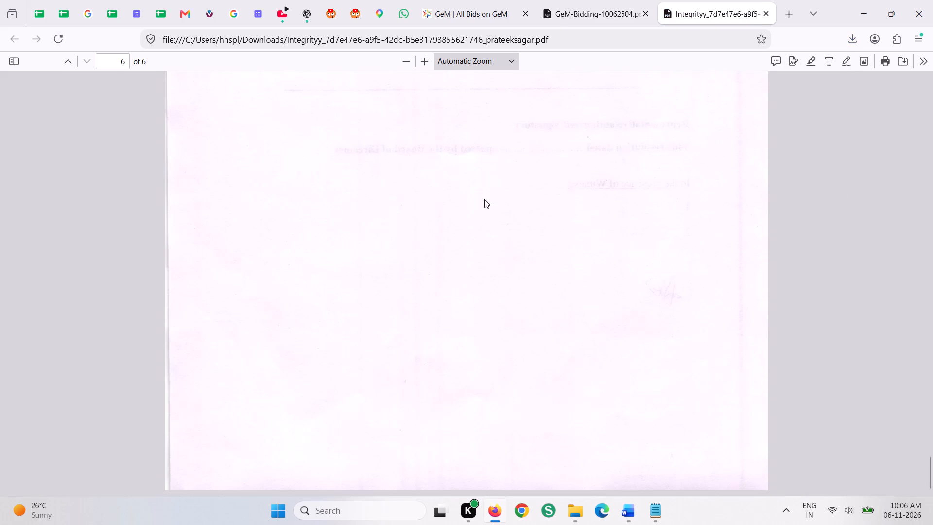
{"action": "scroll", "coordinate": [484, 199], "scroll_direction": "down", "scroll_amount": 5}
{"action": "scroll", "coordinate": [478, 202], "scroll_direction": "up", "scroll_amount": 3}
{"action": "scroll", "coordinate": [478, 202], "scroll_direction": "down", "scroll_amount": 2}
{"action": "scroll", "coordinate": [478, 202], "scroll_direction": "up", "scroll_amount": 1}
{"action": "scroll", "coordinate": [478, 202], "scroll_direction": "down", "scroll_amount": 1}
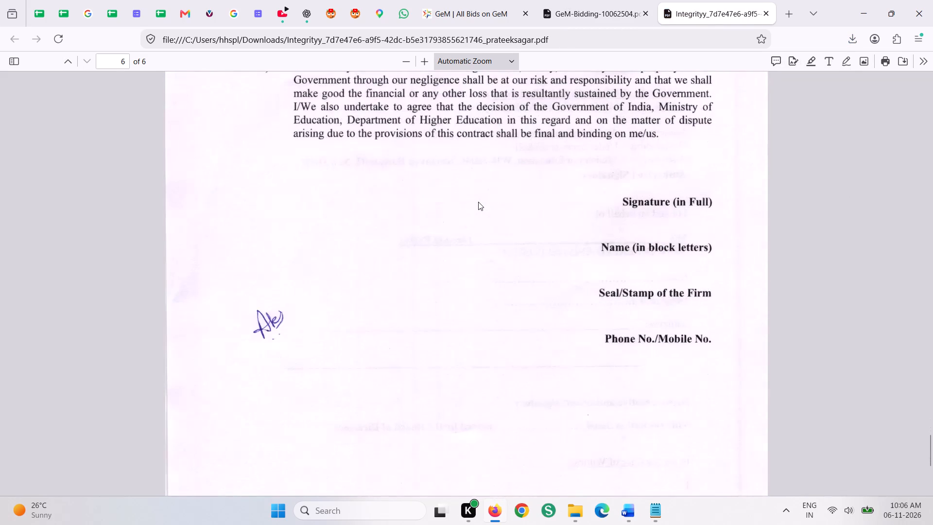
{"action": "scroll", "coordinate": [478, 202], "scroll_direction": "up", "scroll_amount": 9}
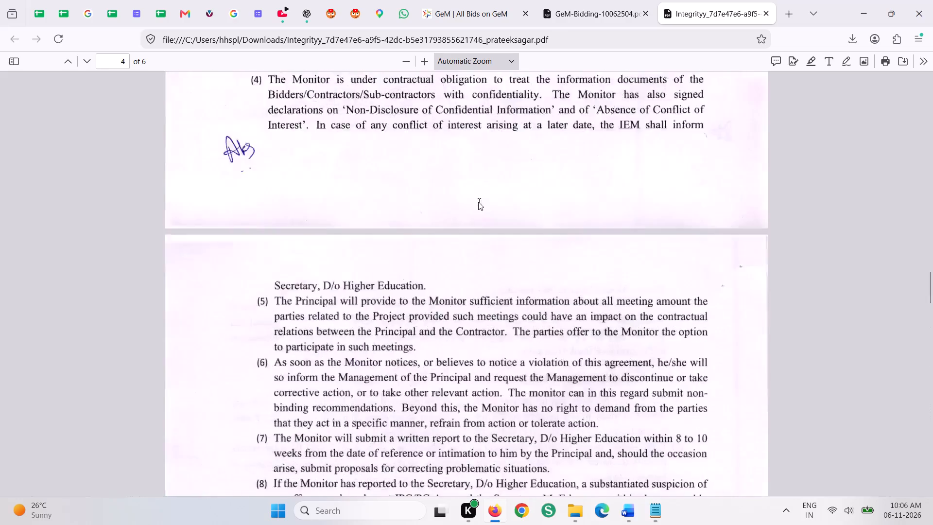
{"action": "scroll", "coordinate": [478, 202], "scroll_direction": "up", "scroll_amount": 8}
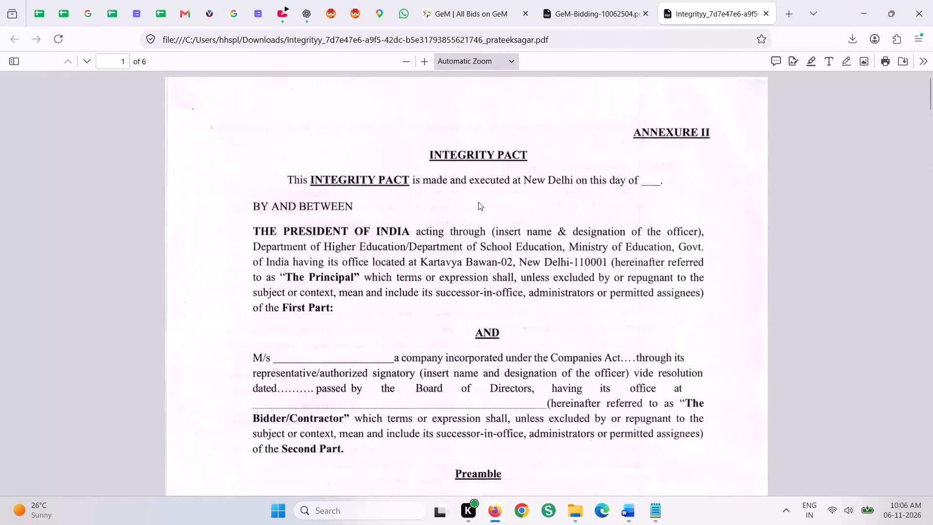
{"action": "scroll", "coordinate": [478, 203], "scroll_direction": "down", "scroll_amount": 3}
{"action": "scroll", "coordinate": [478, 203], "scroll_direction": "up", "scroll_amount": 1}
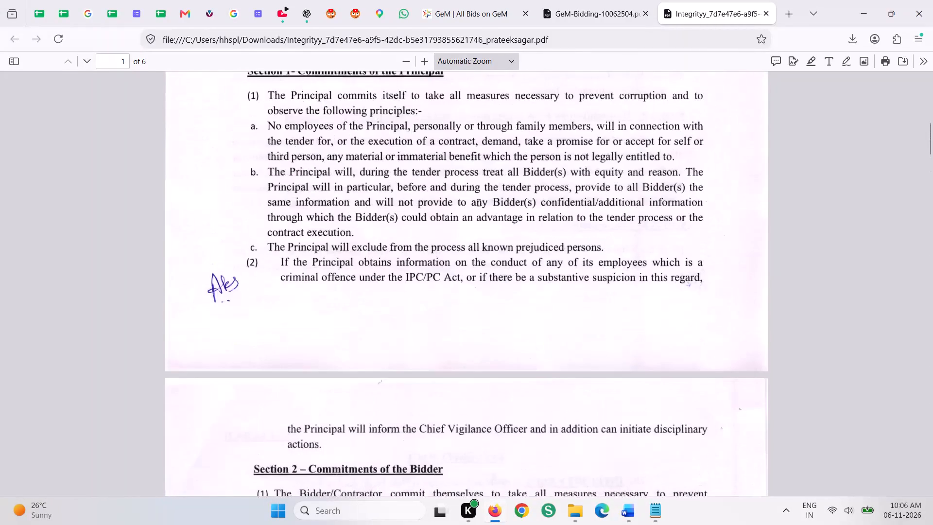
{"action": "scroll", "coordinate": [478, 203], "scroll_direction": "up", "scroll_amount": 3}
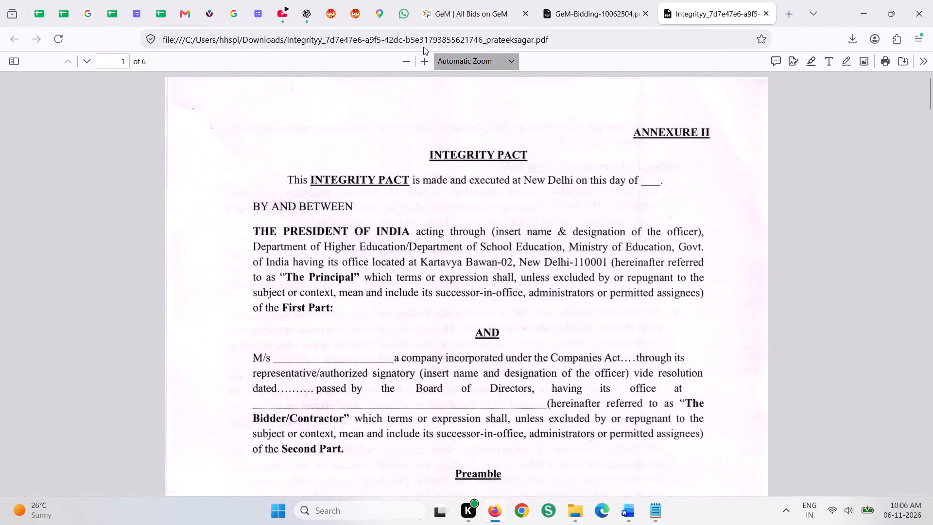
Zoom the integrity pact out to 60%, copy a screenshot of page 1, and paste it into the "Create Editable Word File" ChatGPT conversation.
{"action": "triple_click", "coordinate": [403, 59]}
{"action": "left_click", "coordinate": [403, 59]}
{"action": "left_click", "coordinate": [403, 59]}
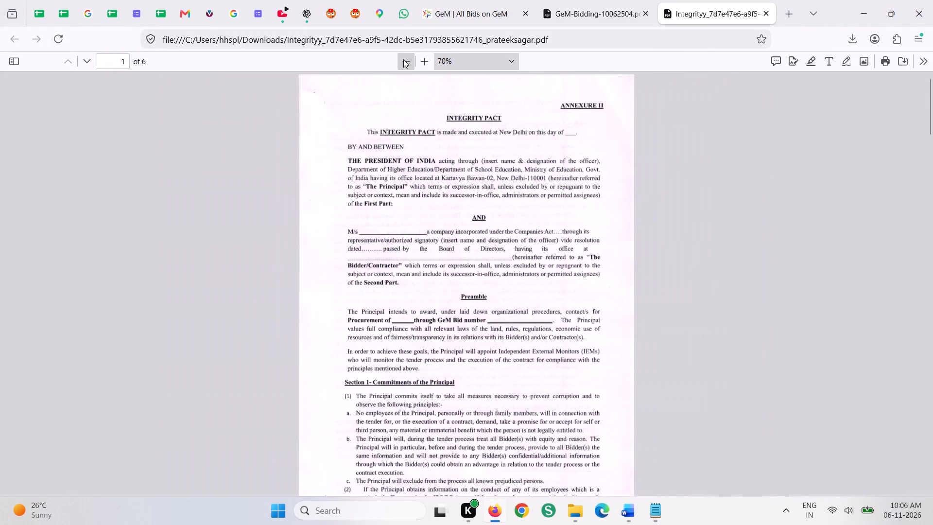
{"action": "left_click", "coordinate": [403, 59]}
{"action": "key", "text": "ctrl+shift+s"}
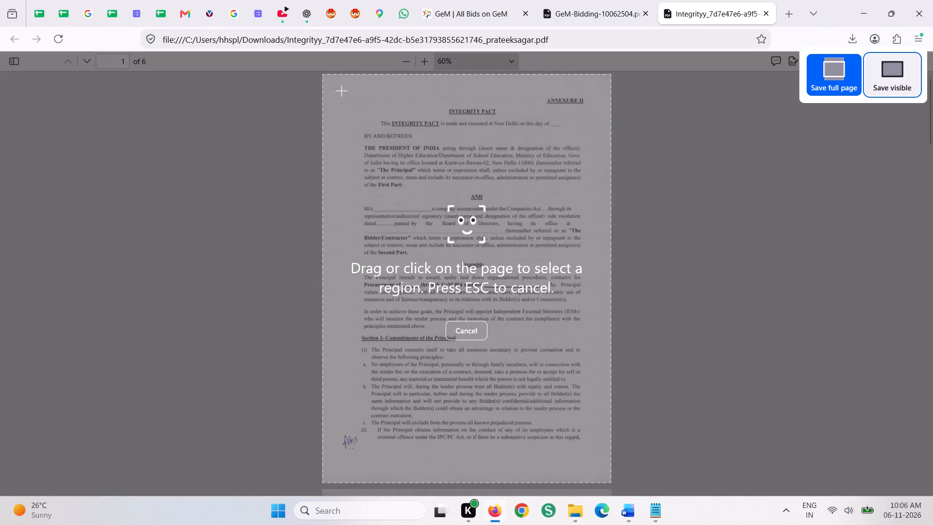
{"action": "left_click_drag", "start_coordinate": [342, 91], "coordinate": [626, 444]}
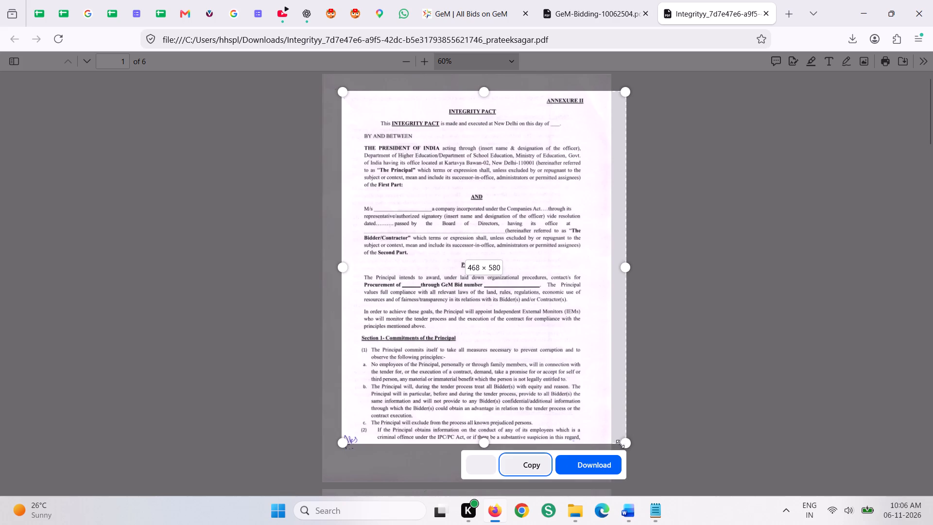
{"action": "left_click", "coordinate": [538, 465]}
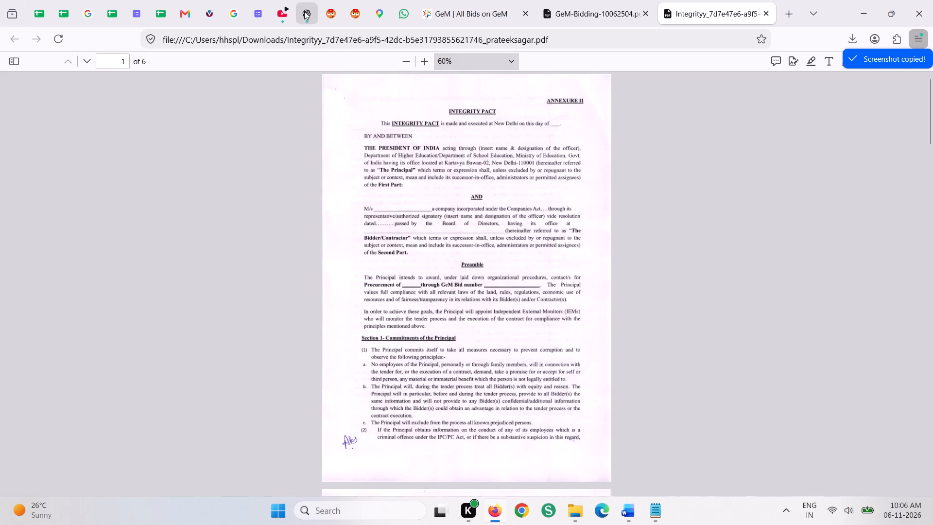
{"action": "left_click", "coordinate": [304, 11]}
{"action": "key", "text": "ctrl+v"}
Copy a screenshot of page 2 of the integrity pact, from Section 2 to Section 4, and add it to the ChatGPT prompt.
{"action": "left_click", "coordinate": [739, 0]}
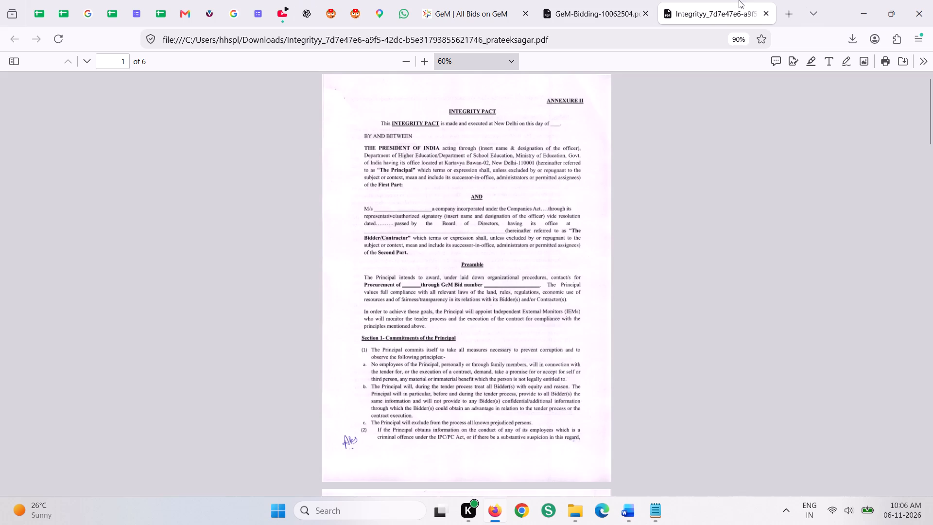
{"action": "scroll", "coordinate": [498, 279], "scroll_direction": "down", "scroll_amount": 2}
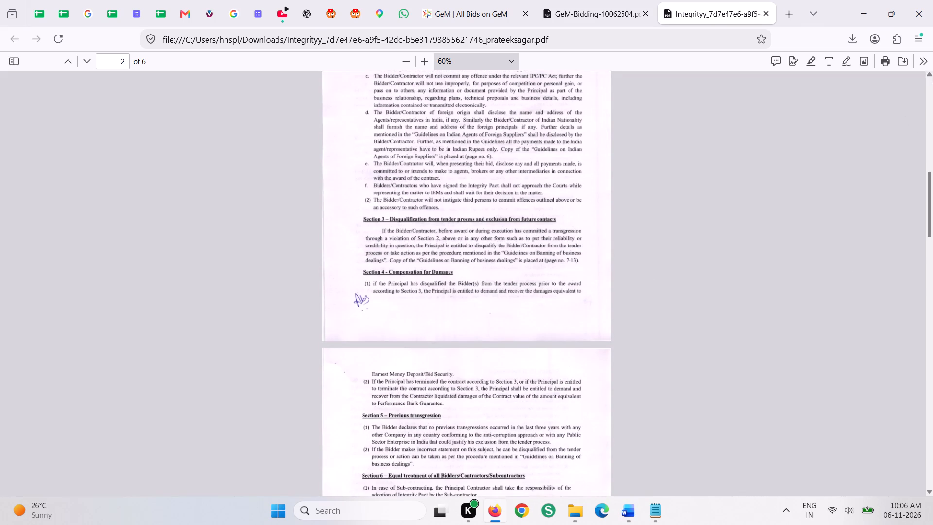
{"action": "triple_click", "coordinate": [926, 74]}
{"action": "left_click", "coordinate": [926, 74]}
{"action": "left_click", "coordinate": [926, 73]}
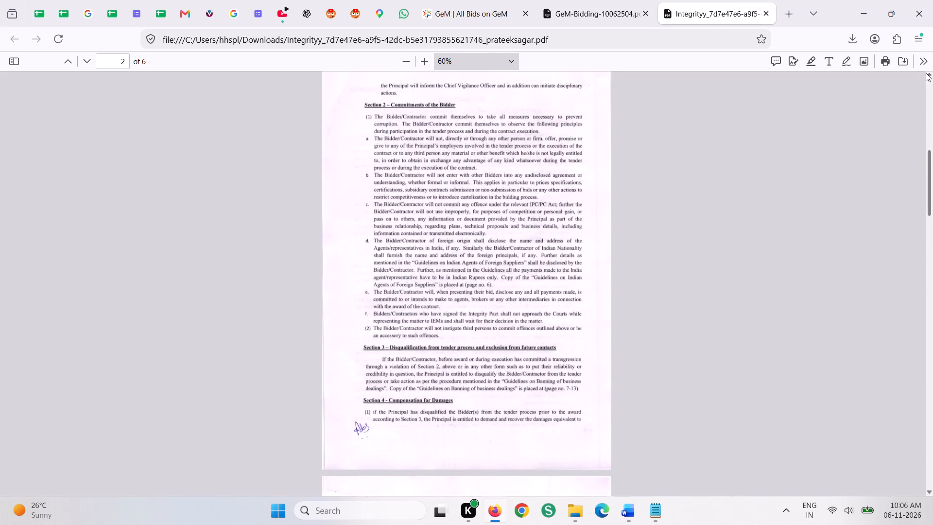
{"action": "key", "text": "ctrl+shift+s"}
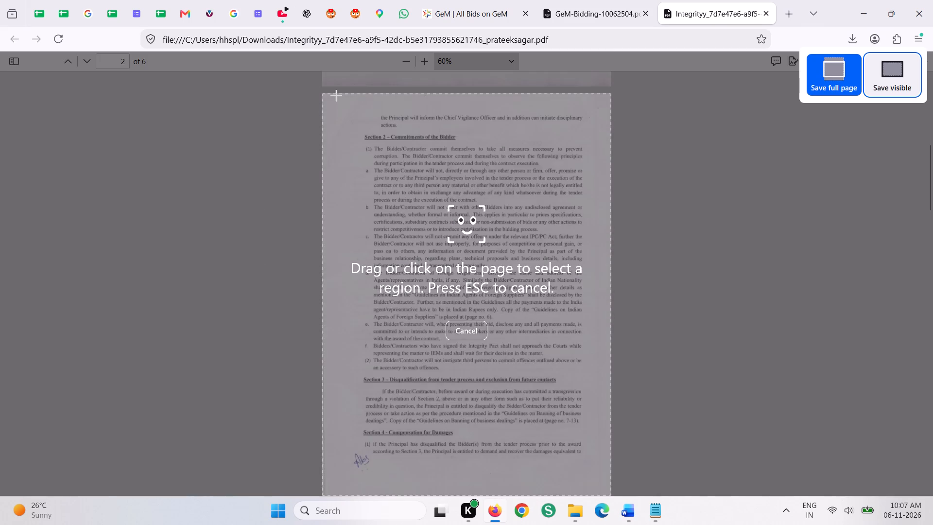
{"action": "left_click_drag", "start_coordinate": [336, 96], "coordinate": [605, 483]}
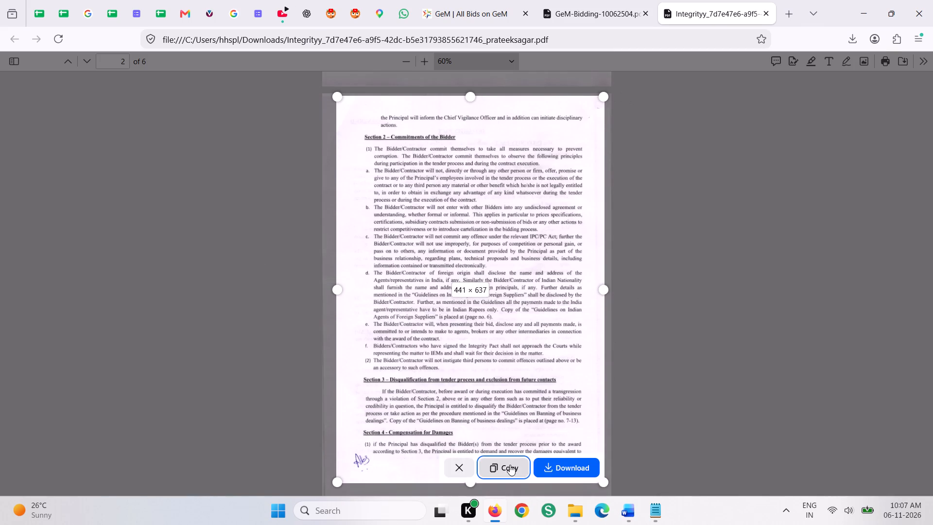
{"action": "left_click", "coordinate": [510, 465]}
{"action": "left_click", "coordinate": [309, 17]}
{"action": "key", "text": "ctrl+v"}
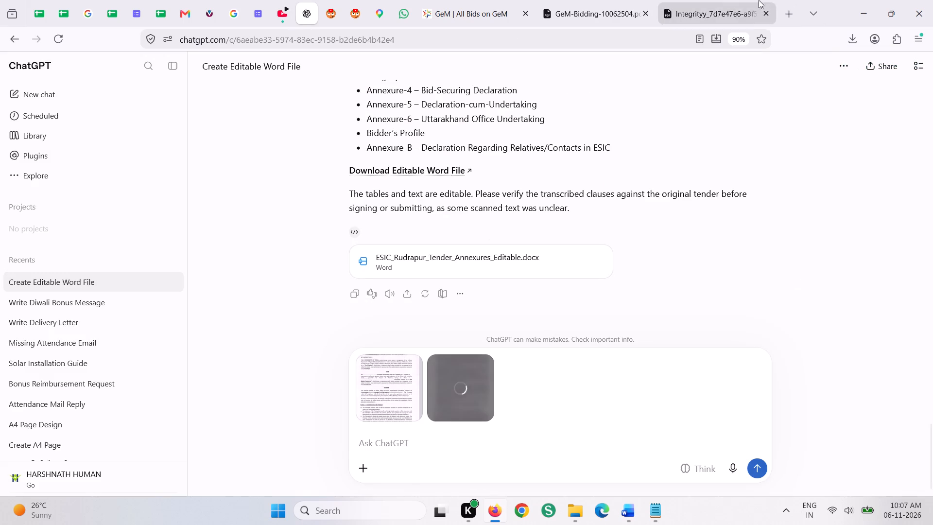
Copy a screenshot of page 3 of the integrity pact, covering Sections 5 to 8, and add it to the ChatGPT prompt.
{"action": "left_click", "coordinate": [731, 0]}
{"action": "scroll", "coordinate": [529, 291], "scroll_direction": "down", "scroll_amount": 1}
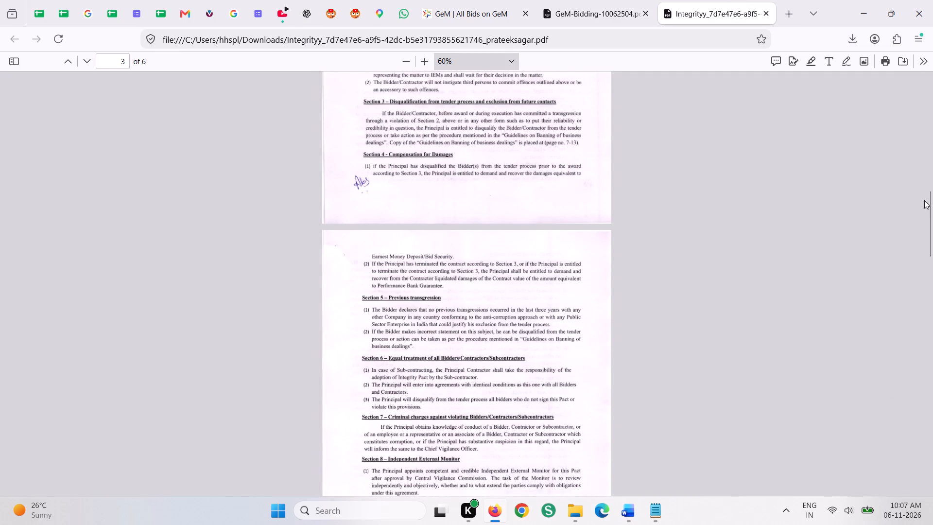
{"action": "left_click_drag", "start_coordinate": [929, 208], "coordinate": [927, 229]}
{"action": "key", "text": "ctrl+shift+s"}
{"action": "left_click_drag", "start_coordinate": [338, 114], "coordinate": [610, 166]}
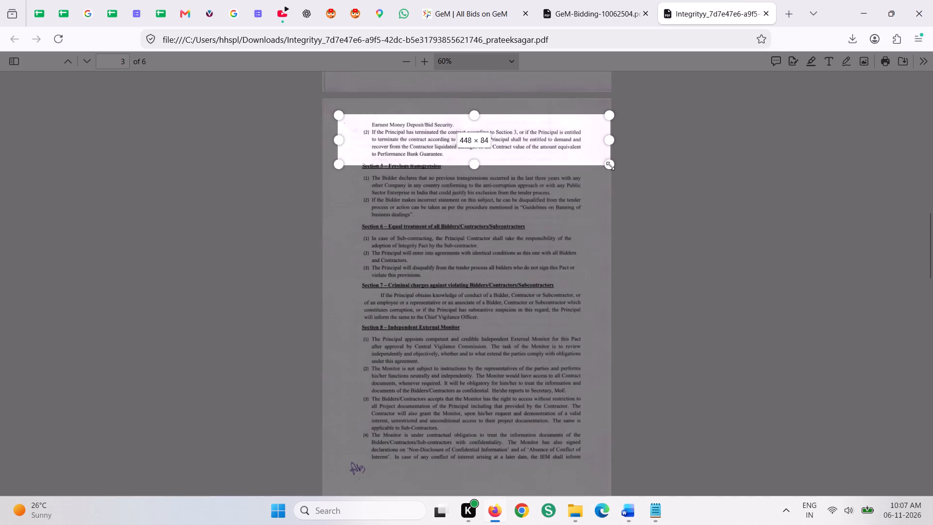
{"action": "left_click_drag", "start_coordinate": [610, 166], "coordinate": [609, 468]}
{"action": "left_click", "coordinate": [526, 443]}
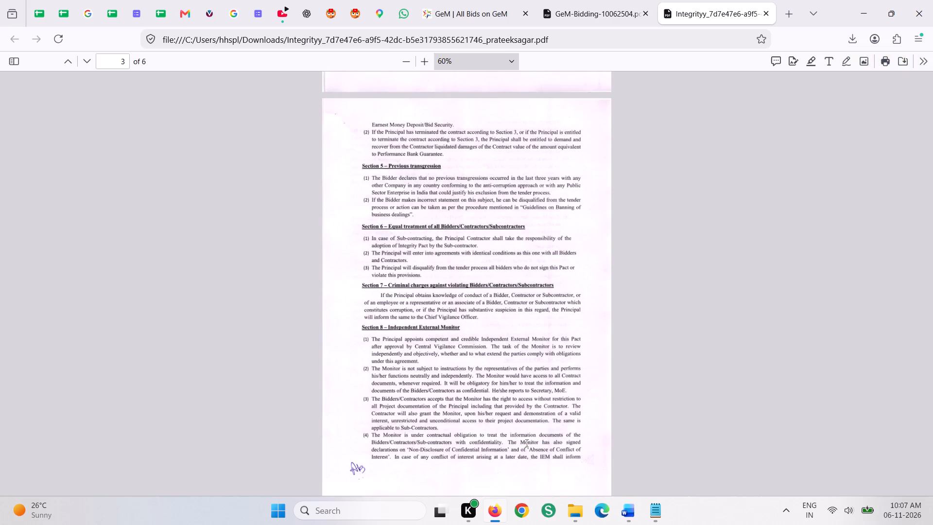
{"action": "left_click", "coordinate": [306, 16]}
{"action": "key", "text": "ctrl+v"}
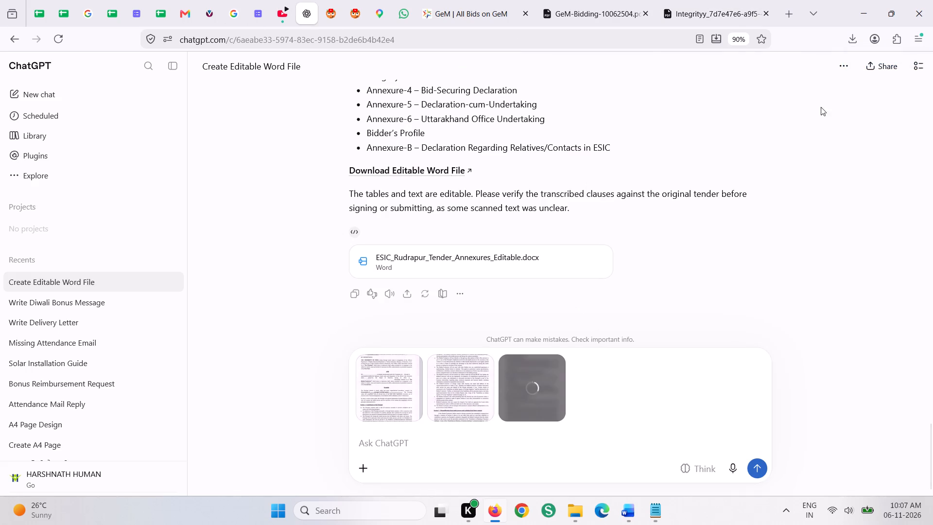
Copy a screenshot of page 4 of the integrity pact, including Sections 9 and 10, and add it to the ChatGPT prompt.
{"action": "left_click", "coordinate": [709, 0]}
{"action": "scroll", "coordinate": [631, 243], "scroll_direction": "down", "scroll_amount": 2}
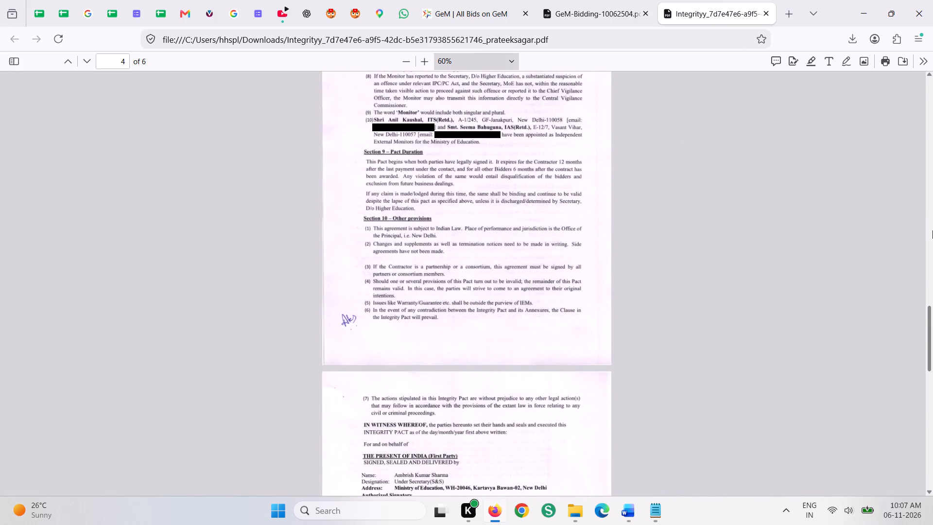
{"action": "left_click_drag", "start_coordinate": [931, 318], "coordinate": [922, 293]}
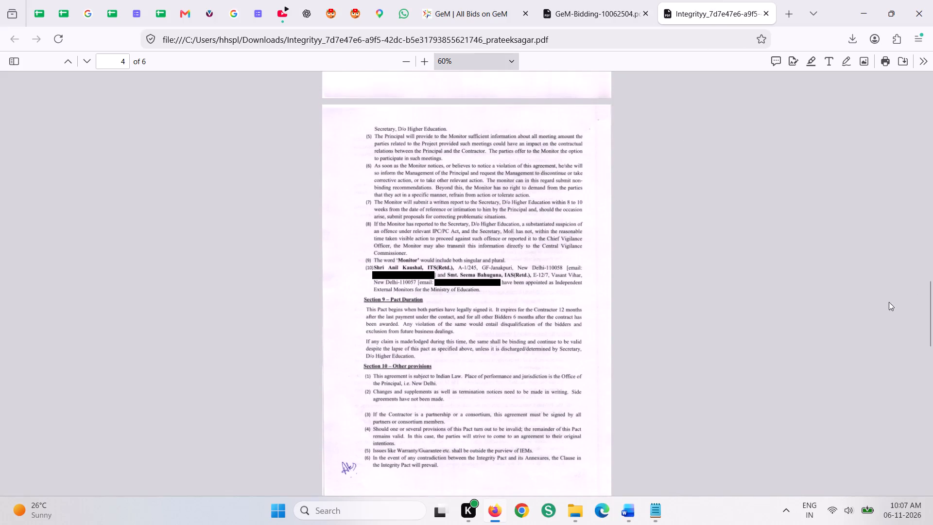
{"action": "key", "text": "ctrl+shift+s"}
{"action": "left_click_drag", "start_coordinate": [336, 114], "coordinate": [612, 439]}
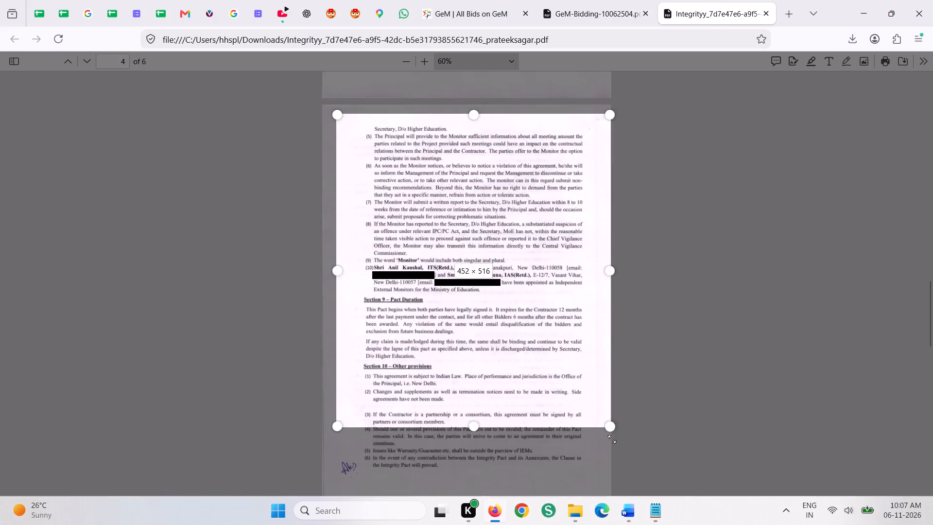
{"action": "left_click_drag", "start_coordinate": [612, 439], "coordinate": [607, 488]}
{"action": "left_click", "coordinate": [503, 466]}
{"action": "left_click", "coordinate": [310, 13]}
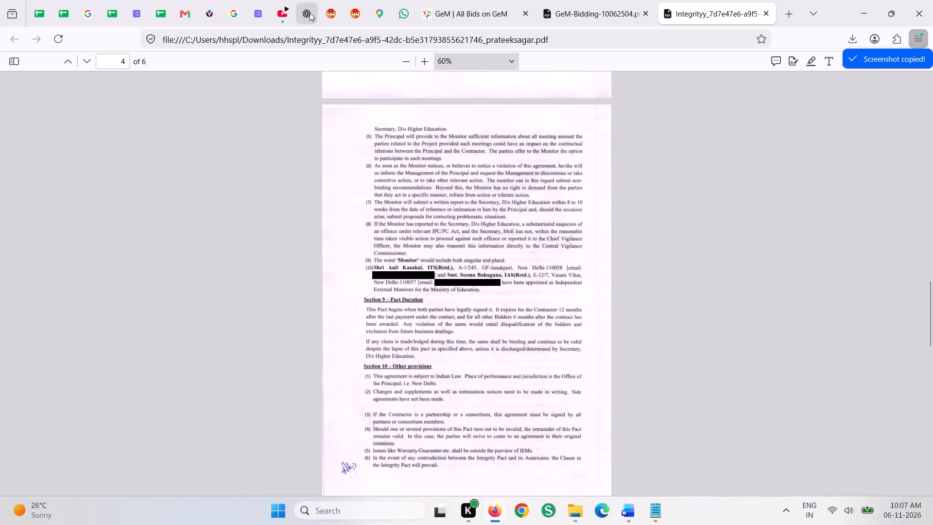
{"action": "key", "text": "ctrl+v"}
Copy a screenshot of page 5 of the integrity pact, the signatory and witness page, at 70% zoom and add it to the ChatGPT prompt.
{"action": "left_click", "coordinate": [706, 0]}
{"action": "scroll", "coordinate": [570, 298], "scroll_direction": "down", "scroll_amount": 1}
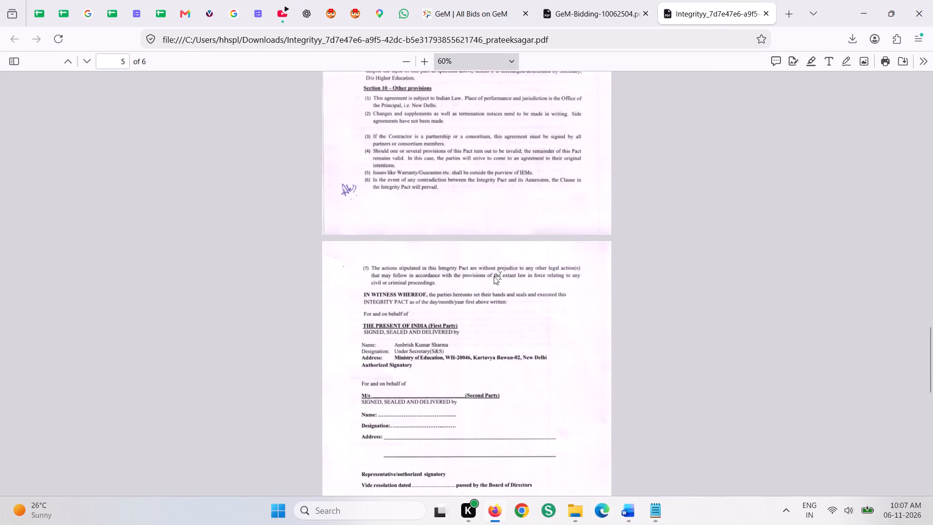
{"action": "scroll", "coordinate": [493, 277], "scroll_direction": "down", "scroll_amount": 1}
{"action": "left_click", "coordinate": [929, 78]}
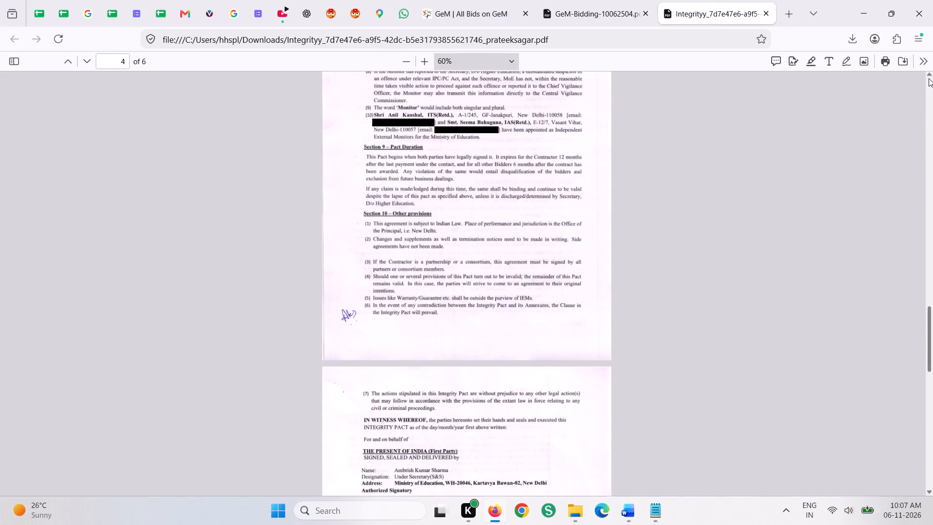
{"action": "left_click_drag", "start_coordinate": [929, 317], "coordinate": [924, 355]}
{"action": "scroll", "coordinate": [667, 305], "scroll_direction": "up", "scroll_amount": 1, "text": "ctrl"}
{"action": "key", "text": "ctrl+shift+s"}
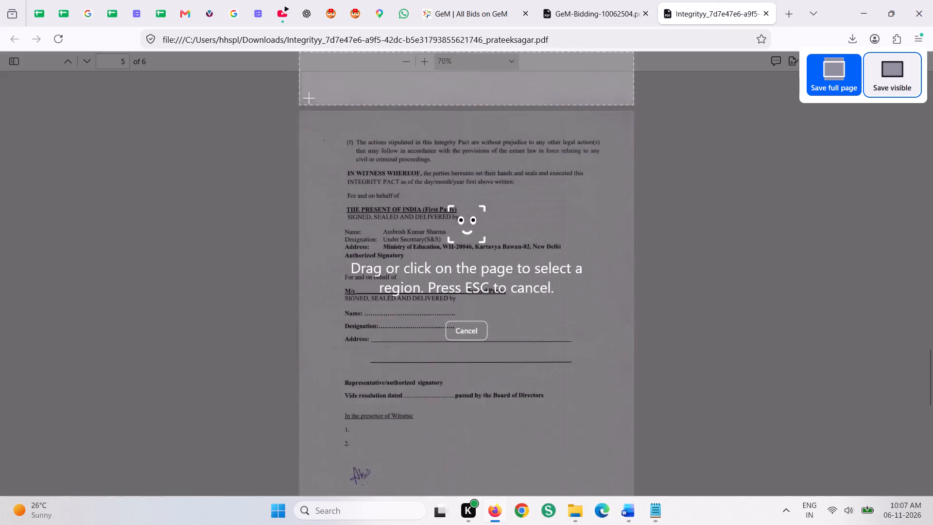
{"action": "left_click_drag", "start_coordinate": [311, 122], "coordinate": [624, 450]}
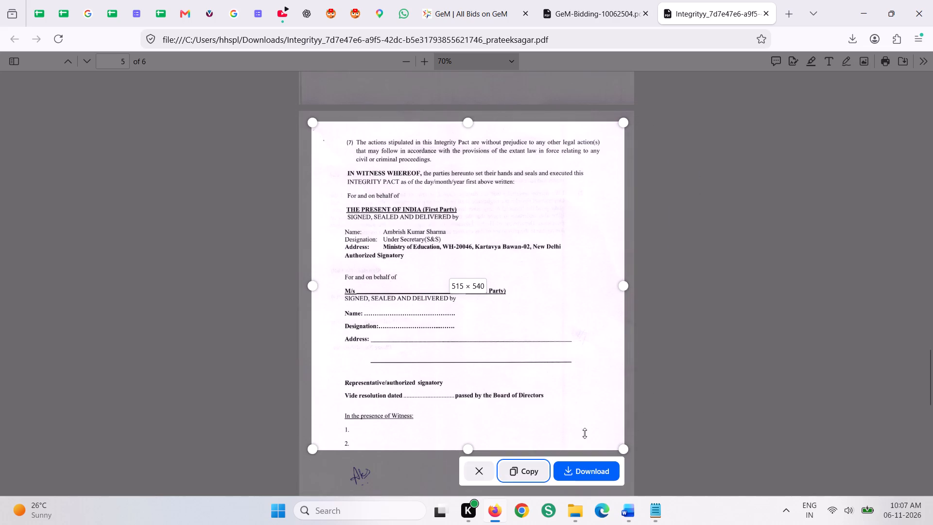
{"action": "left_click", "coordinate": [531, 466]}
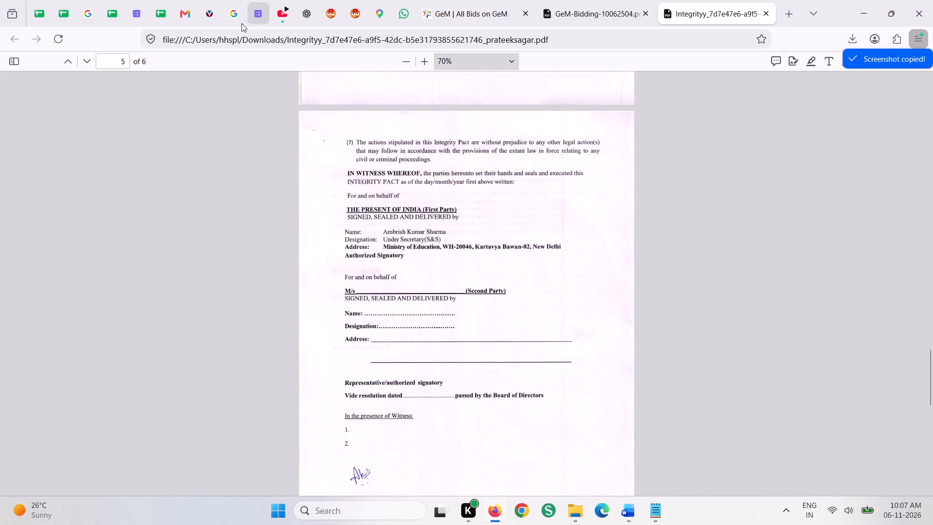
{"action": "left_click", "coordinate": [240, 21]}
{"action": "left_click", "coordinate": [307, 14]}
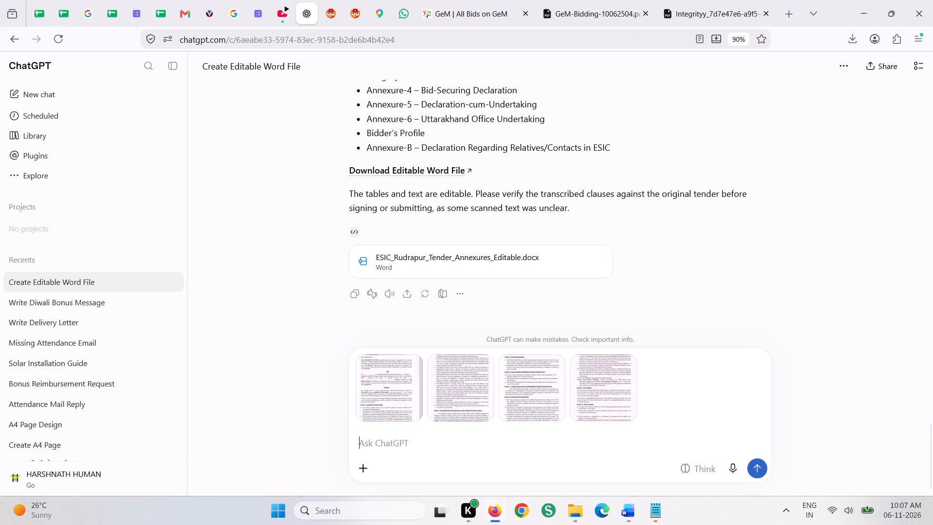
{"action": "key", "text": "ctrl+v"}
{"action": "left_click", "coordinate": [718, 0]}
{"action": "scroll", "coordinate": [609, 267], "scroll_direction": "down", "scroll_amount": 1}
{"action": "scroll", "coordinate": [465, 284], "scroll_direction": "down", "scroll_amount": 1}
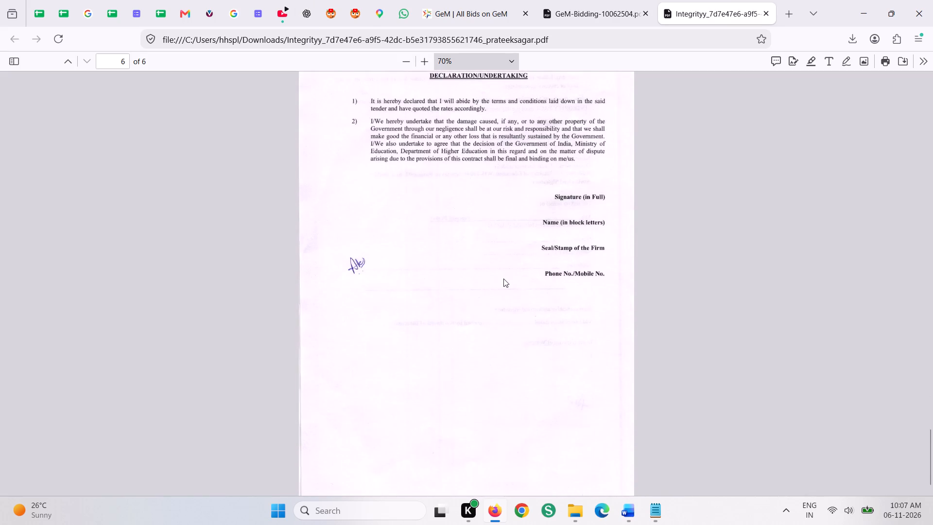
{"action": "scroll", "coordinate": [505, 279], "scroll_direction": "up", "scroll_amount": 2, "text": "ctrl"}
{"action": "triple_click", "coordinate": [930, 73]}
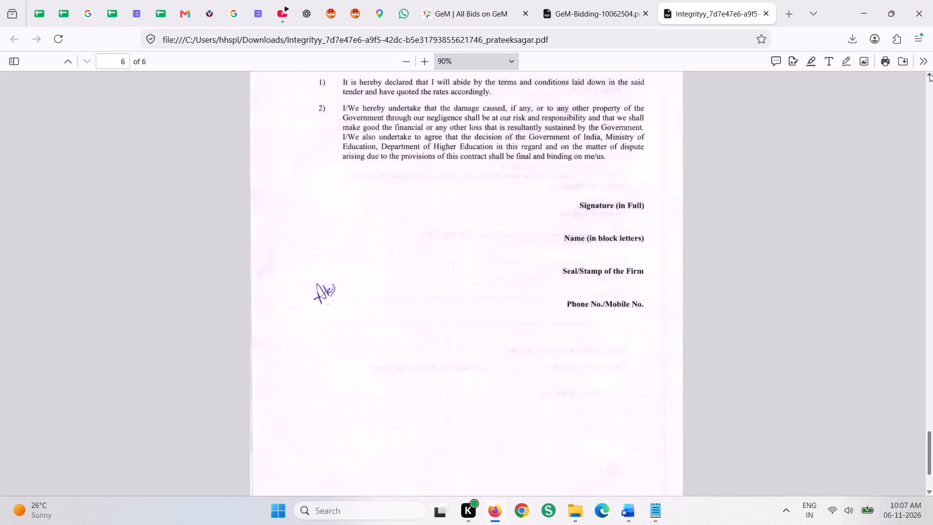
{"action": "left_click", "coordinate": [930, 73]}
{"action": "key", "text": "ctrl+shift+s"}
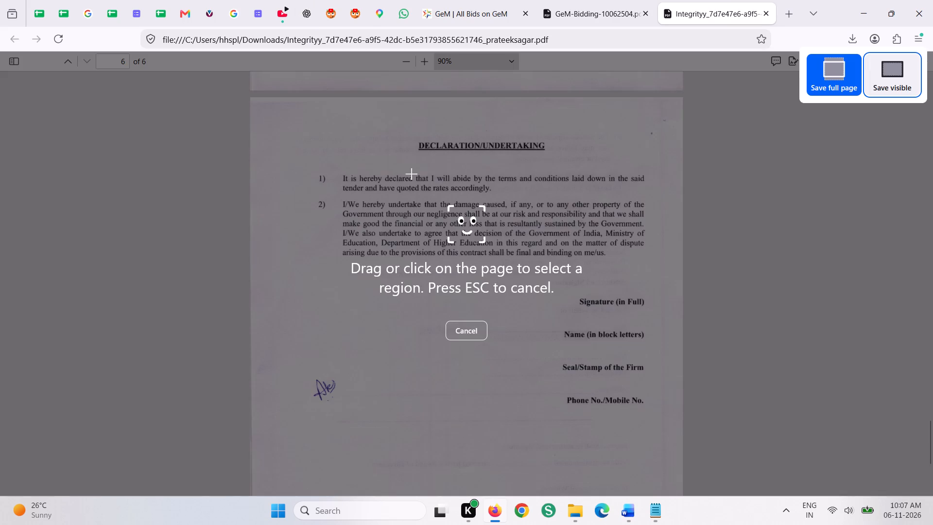
{"action": "left_click_drag", "start_coordinate": [270, 117], "coordinate": [672, 427]}
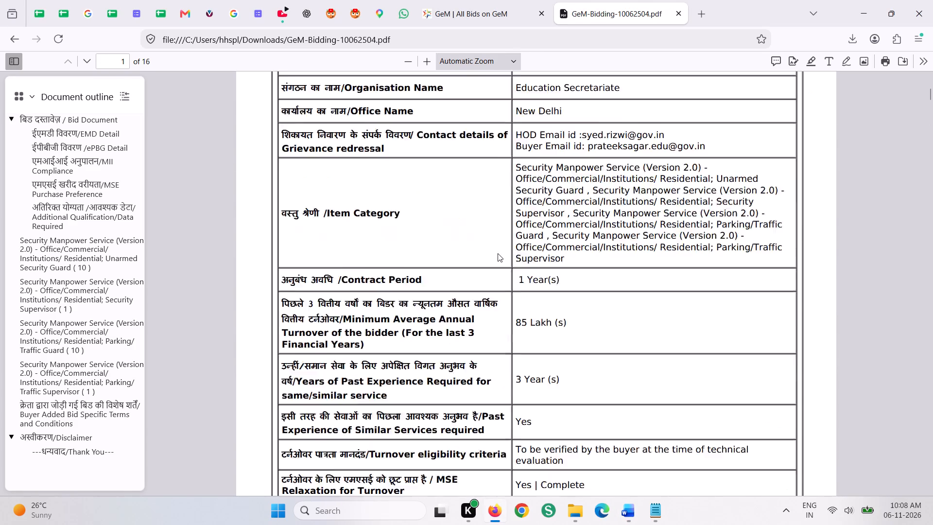
{"action": "scroll", "coordinate": [498, 253], "scroll_direction": "up", "scroll_amount": 4}
{"action": "scroll", "coordinate": [502, 251], "scroll_direction": "down", "scroll_amount": 3}
{"action": "scroll", "coordinate": [518, 252], "scroll_direction": "up", "scroll_amount": 1}
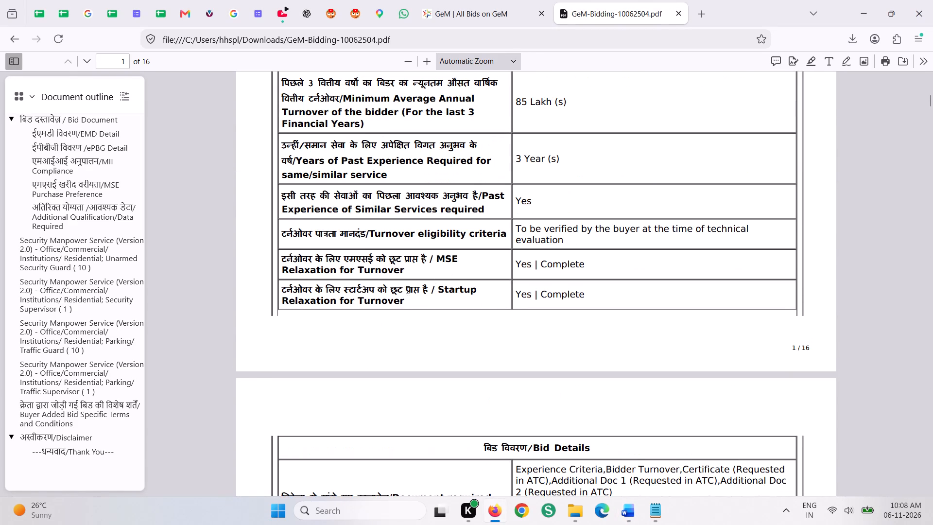
{"action": "key", "text": "alt+Tab"}
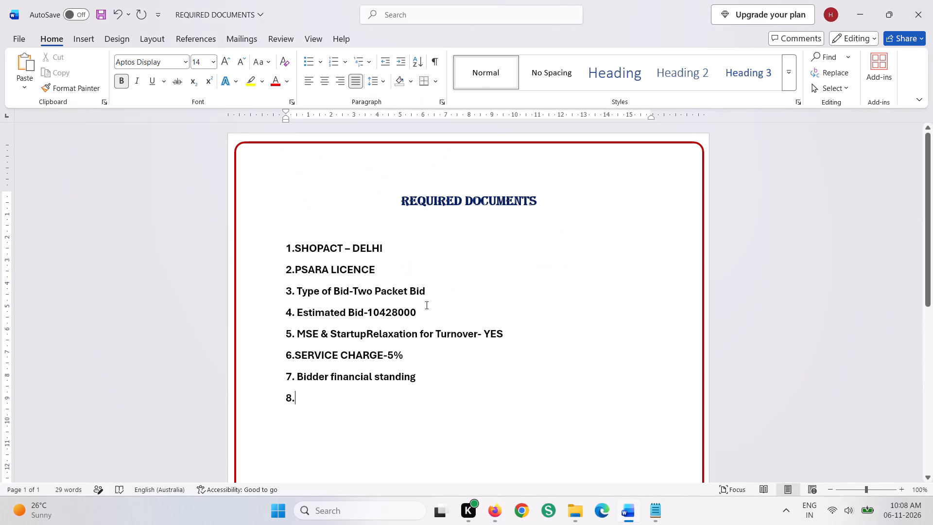
{"action": "scroll", "coordinate": [453, 337], "scroll_direction": "down", "scroll_amount": 4}
{"action": "key", "text": "alt+Tab"}
{"action": "scroll", "coordinate": [577, 322], "scroll_direction": "down", "scroll_amount": 9}
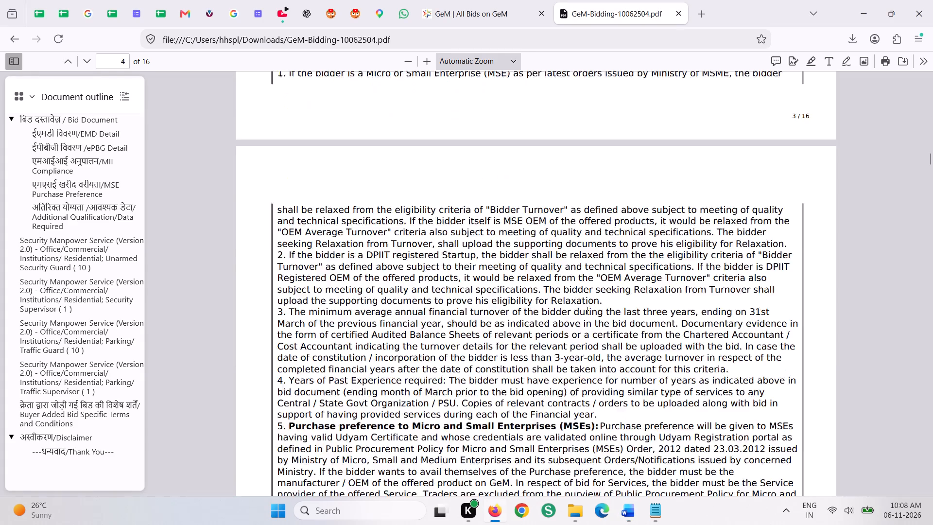
{"action": "scroll", "coordinate": [587, 310], "scroll_direction": "down", "scroll_amount": 10}
{"action": "scroll", "coordinate": [582, 320], "scroll_direction": "up", "scroll_amount": 1}
{"action": "scroll", "coordinate": [582, 320], "scroll_direction": "down", "scroll_amount": 20}
{"action": "scroll", "coordinate": [582, 320], "scroll_direction": "down", "scroll_amount": 5}
{"action": "scroll", "coordinate": [563, 306], "scroll_direction": "up", "scroll_amount": 2}
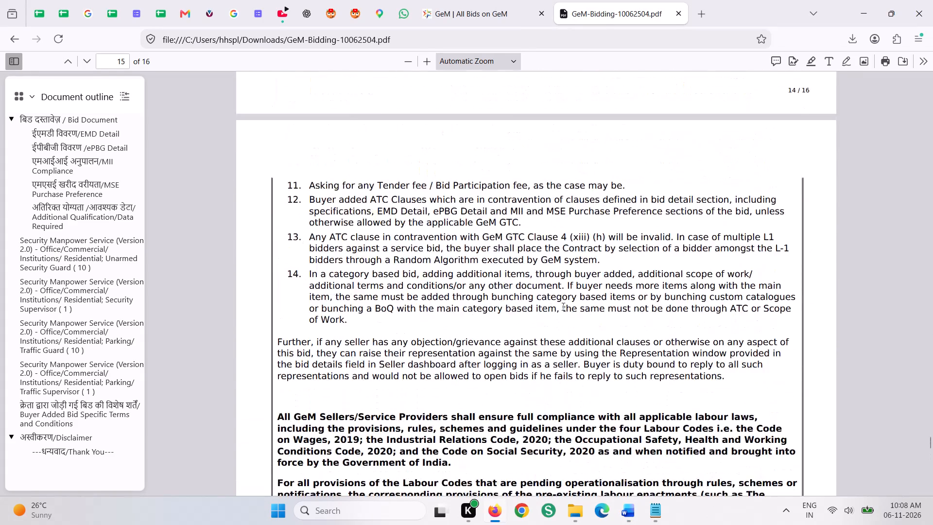
{"action": "scroll", "coordinate": [510, 314], "scroll_direction": "up", "scroll_amount": 1}
{"action": "scroll", "coordinate": [433, 311], "scroll_direction": "up", "scroll_amount": 2}
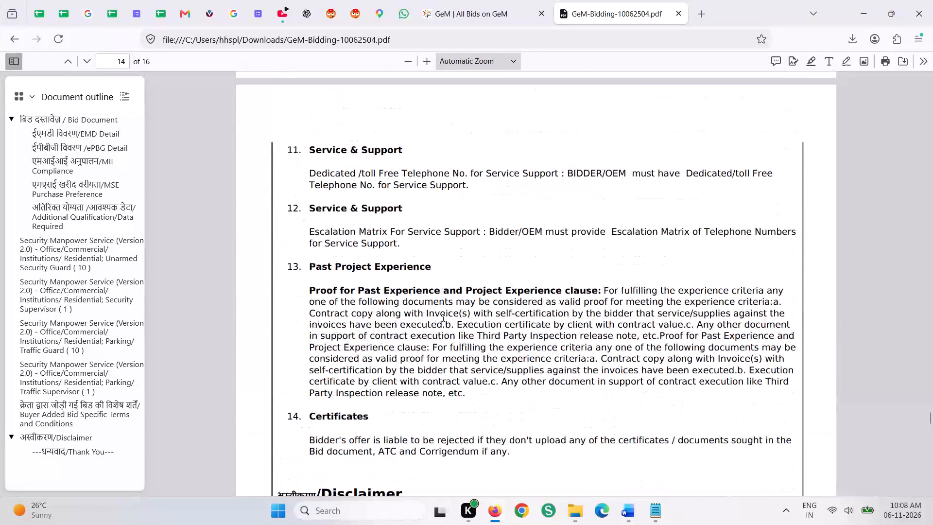
Copy the heading "Past Project Experience" from clause 13 of the bid into the Word list as item 8.
{"action": "left_click", "coordinate": [332, 276]}
{"action": "left_click_drag", "start_coordinate": [332, 276], "coordinate": [420, 278]}
{"action": "left_click", "coordinate": [314, 276]}
{"action": "left_click_drag", "start_coordinate": [314, 276], "coordinate": [427, 275]}
{"action": "key", "text": "ctrl+c"}
{"action": "key", "text": "ctrl+c"}
{"action": "key", "text": "alt+Tab"}
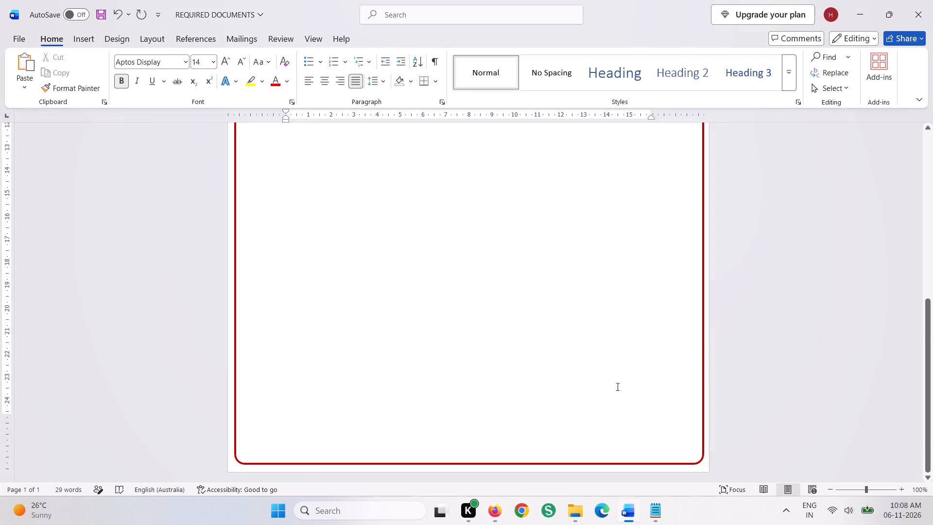
{"action": "scroll", "coordinate": [396, 306], "scroll_direction": "up", "scroll_amount": 2}
{"action": "key", "text": "ctrl+v"}
Add item 9 to the Word list with the Rs. 85.00 lakh solvency certificate requirement copied from the Buyer Added Bid Specific ATC clause.
{"action": "key", "text": "Return"}
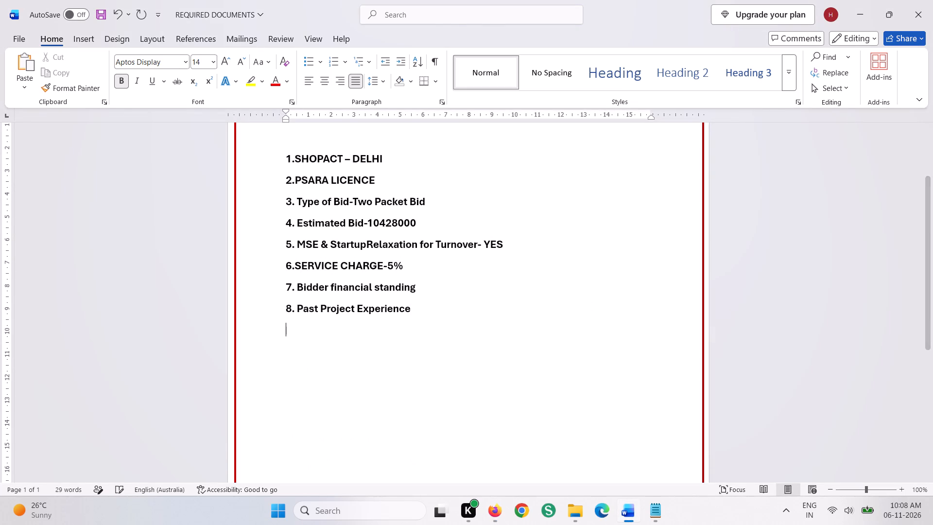
{"action": "key", "text": "9"}
{"action": "key", "text": "period"}
{"action": "key", "text": "alt+Tab"}
{"action": "scroll", "coordinate": [376, 320], "scroll_direction": "up", "scroll_amount": 1}
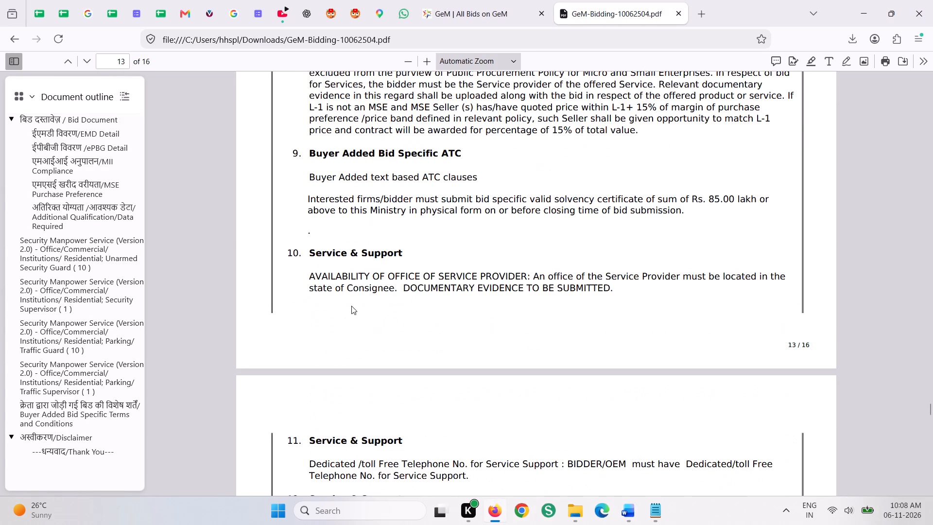
{"action": "scroll", "coordinate": [351, 306], "scroll_direction": "up", "scroll_amount": 1}
{"action": "scroll", "coordinate": [351, 306], "scroll_direction": "down", "scroll_amount": 1}
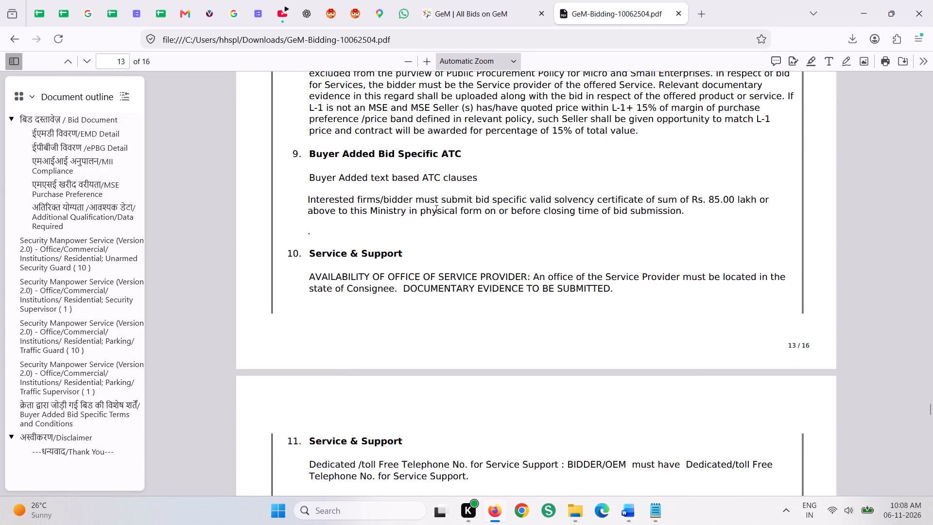
{"action": "left_click", "coordinate": [558, 199]}
{"action": "left_click_drag", "start_coordinate": [558, 199], "coordinate": [691, 212]}
{"action": "key", "text": "ctrl+c"}
{"action": "key", "text": "ctrl+c"}
{"action": "key", "text": "alt+Tab"}
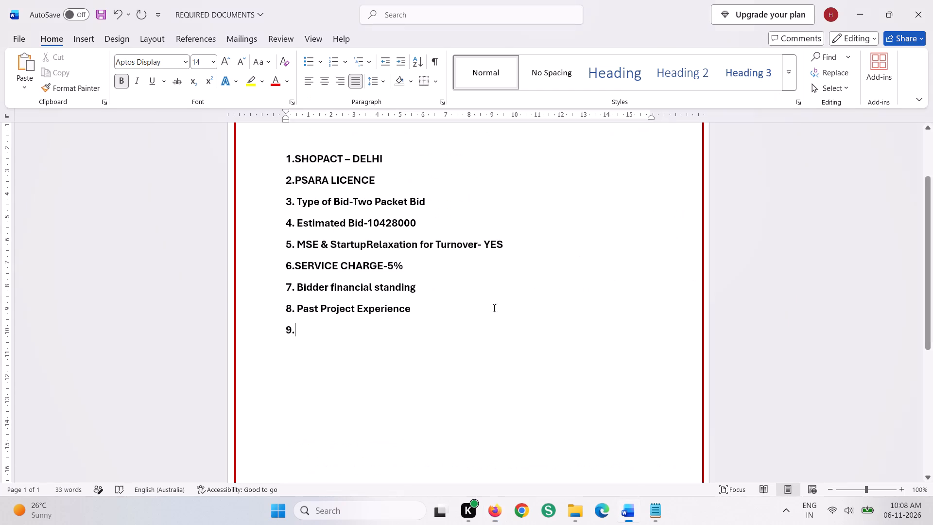
{"action": "key", "text": "ctrl+v"}
Join the split lines of item 9 into one continuous paragraph, with a space between "or" and "above".
{"action": "left_click", "coordinate": [280, 343]}
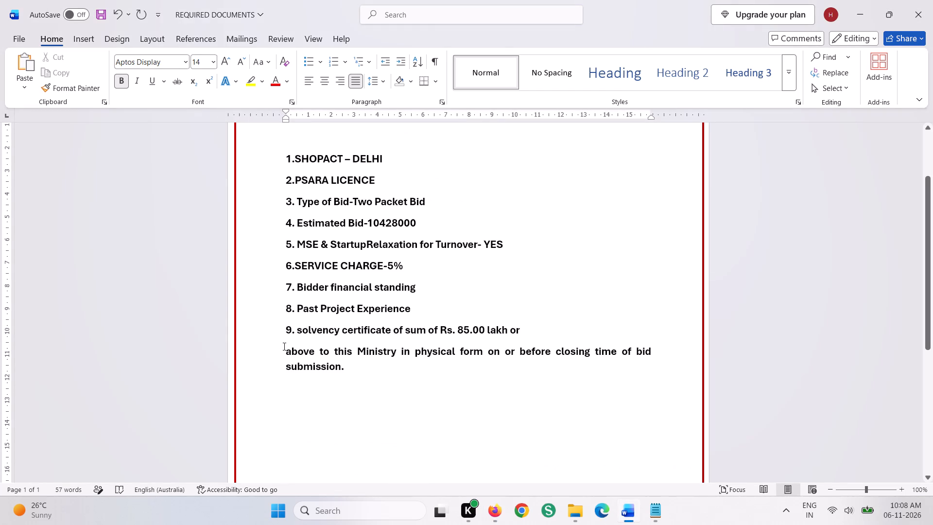
{"action": "key", "text": "BackSpace"}
{"action": "key", "text": "Return"}
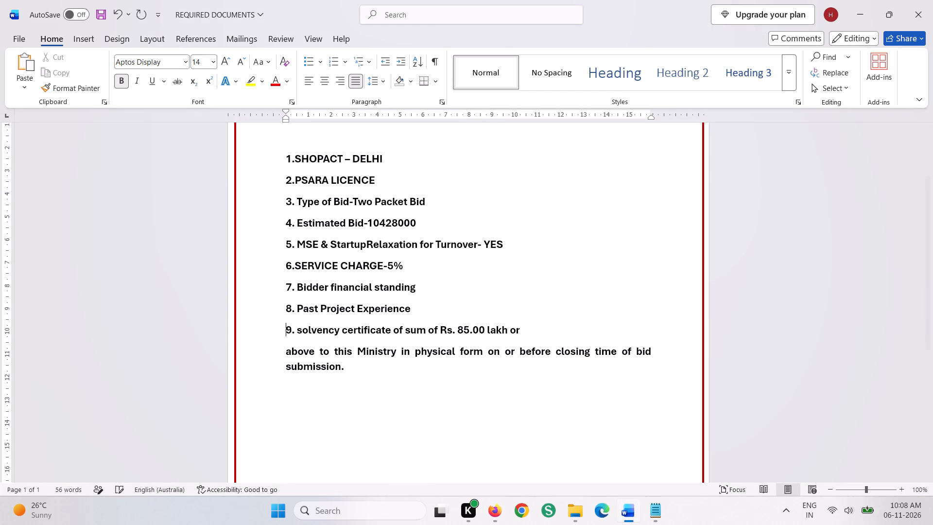
{"action": "left_click", "coordinate": [283, 350]}
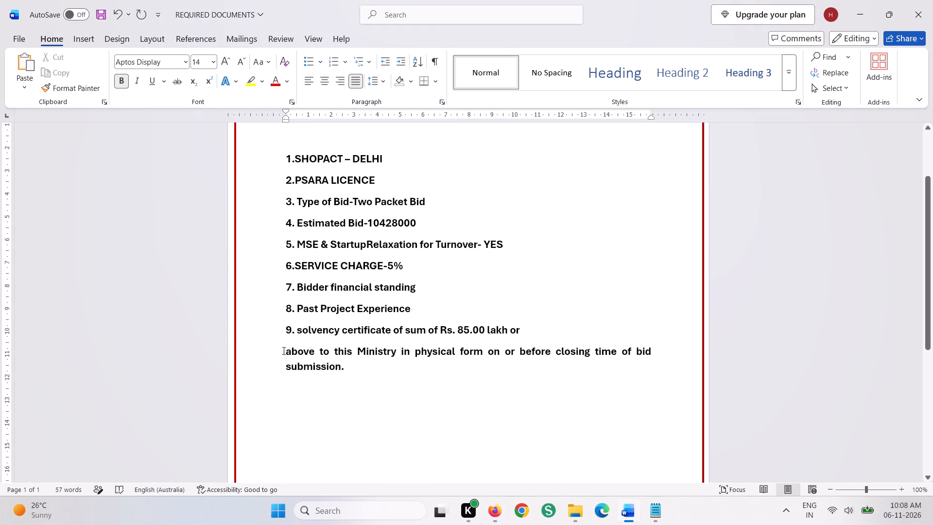
{"action": "key", "text": "BackSpace"}
{"action": "key", "text": "space"}
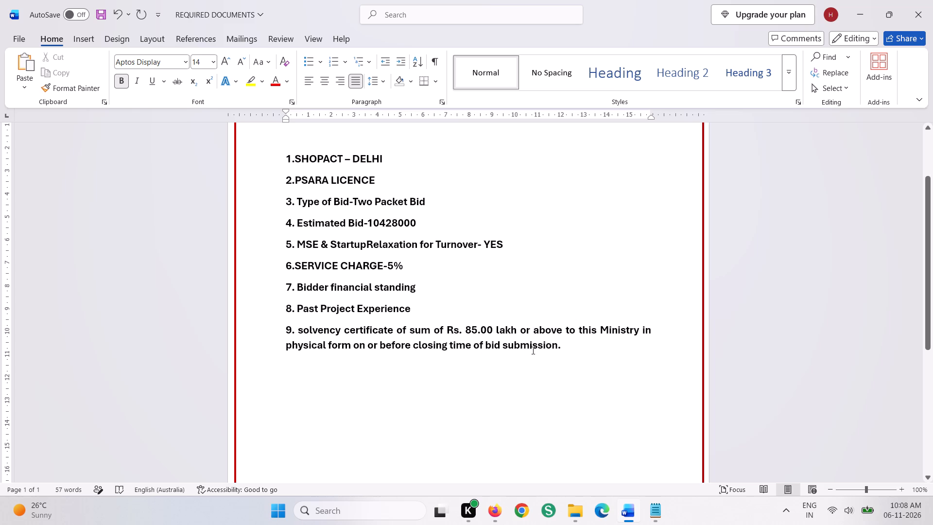
Highlight the solvency certificate text of item 9 in yellow and start item 10 below it.
{"action": "left_click", "coordinate": [575, 346]}
{"action": "left_click_drag", "start_coordinate": [303, 332], "coordinate": [544, 350]}
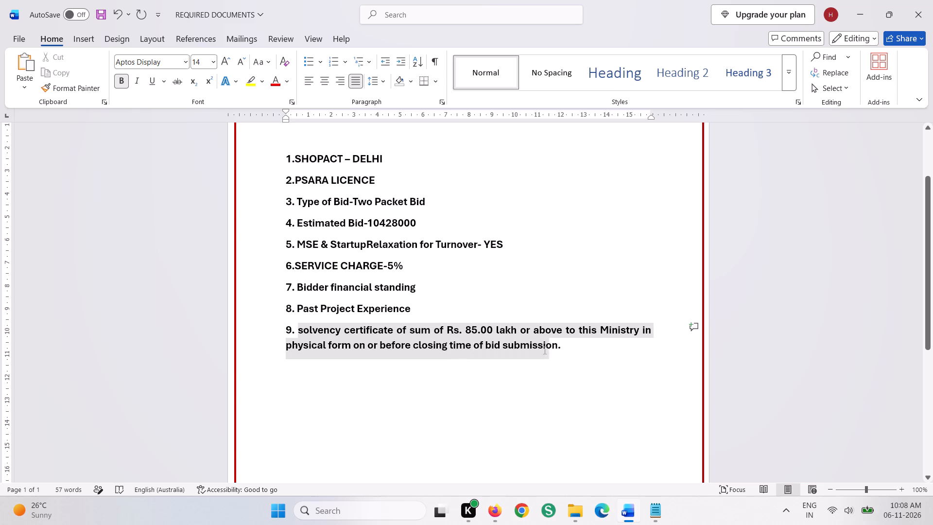
{"action": "left_click_drag", "start_coordinate": [544, 350], "coordinate": [594, 342]}
{"action": "left_click", "coordinate": [646, 322]}
{"action": "left_click", "coordinate": [575, 347]}
{"action": "key", "text": "Return"}
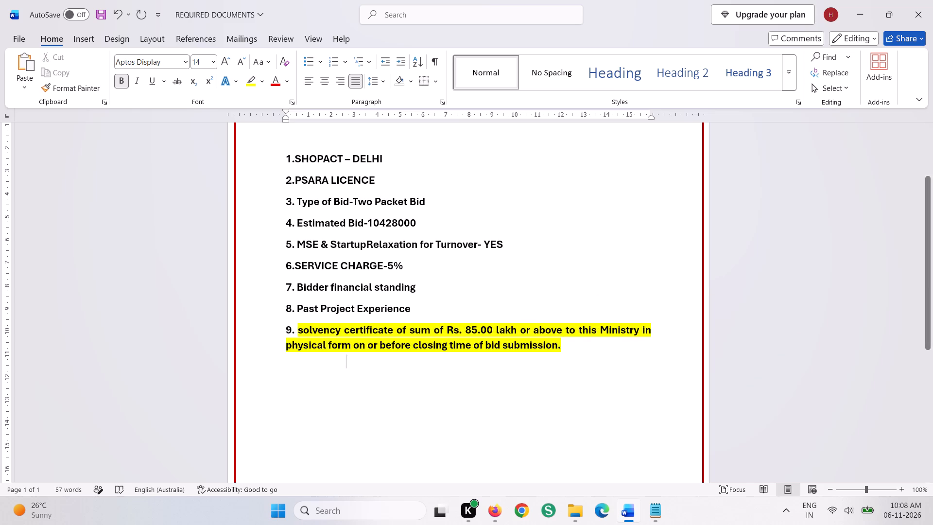
{"action": "type", "text": "10."}
Go back through the bid document and open the Scope Of Work For the Service attachment, 1793855281.pdf, on page 5.
{"action": "key", "text": "alt+Tab"}
{"action": "scroll", "coordinate": [512, 261], "scroll_direction": "up", "scroll_amount": 1}
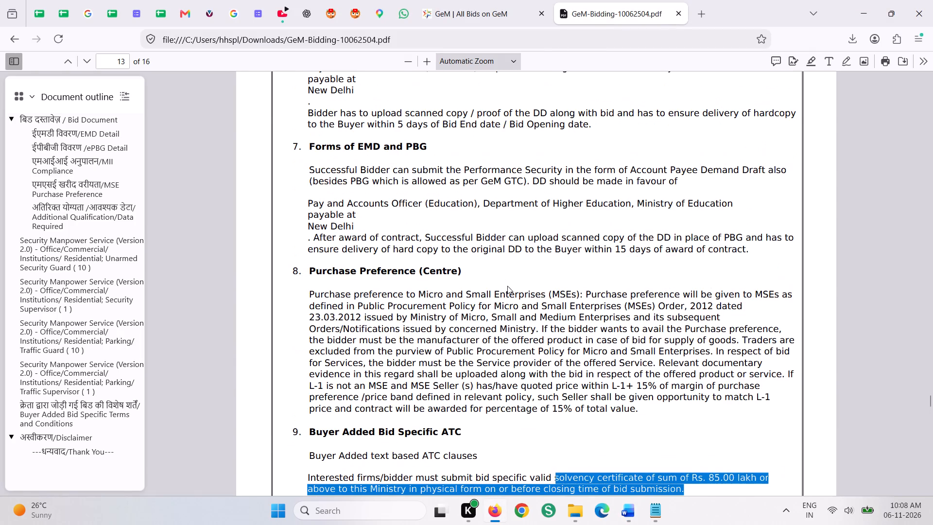
{"action": "scroll", "coordinate": [507, 286], "scroll_direction": "up", "scroll_amount": 3}
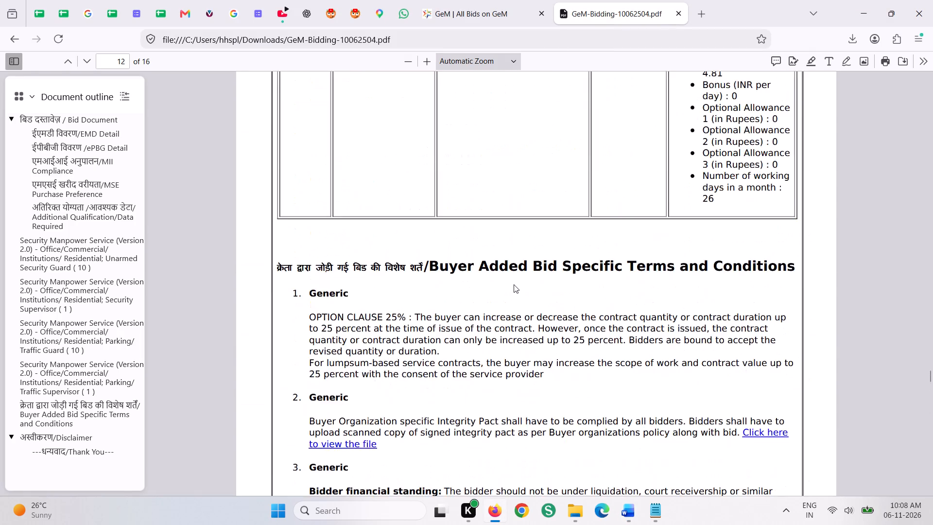
{"action": "scroll", "coordinate": [513, 284], "scroll_direction": "up", "scroll_amount": 19}
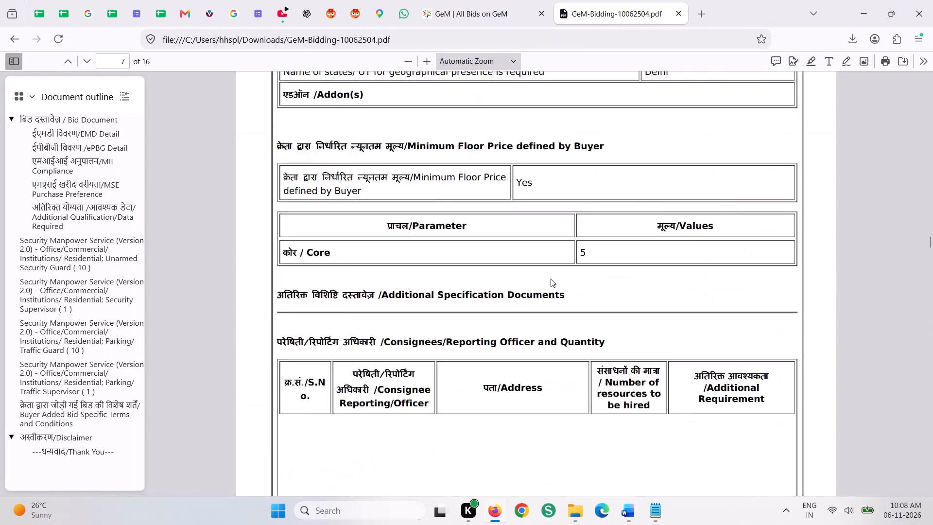
{"action": "scroll", "coordinate": [551, 279], "scroll_direction": "up", "scroll_amount": 6}
{"action": "scroll", "coordinate": [534, 275], "scroll_direction": "down", "scroll_amount": 2}
{"action": "left_click", "coordinate": [485, 253]}
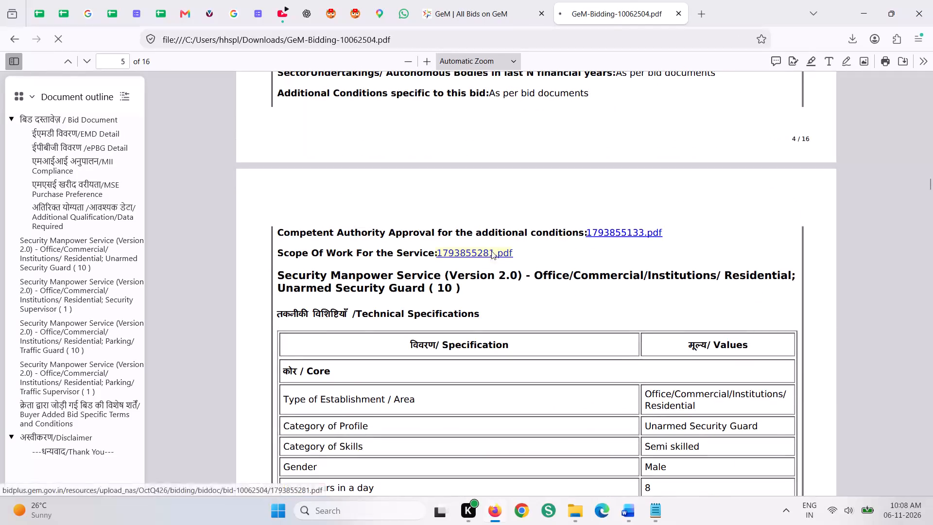
{"action": "left_click", "coordinate": [339, 298]}
Read through the Scope Of Work attachment 1793855281.pdf up to page 7, examining the qualification criteria and technical bid document requirements.
{"action": "scroll", "coordinate": [544, 288], "scroll_direction": "down", "scroll_amount": 4}
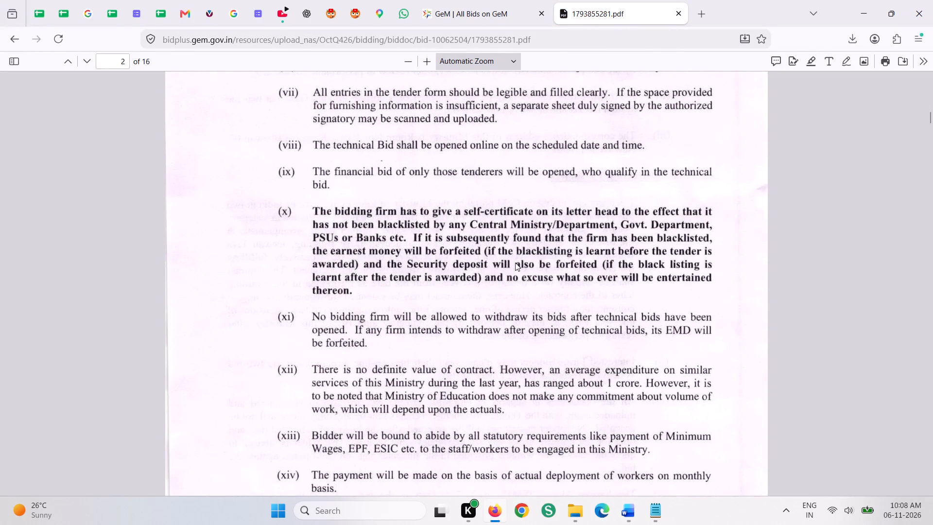
{"action": "scroll", "coordinate": [515, 262], "scroll_direction": "up", "scroll_amount": 2}
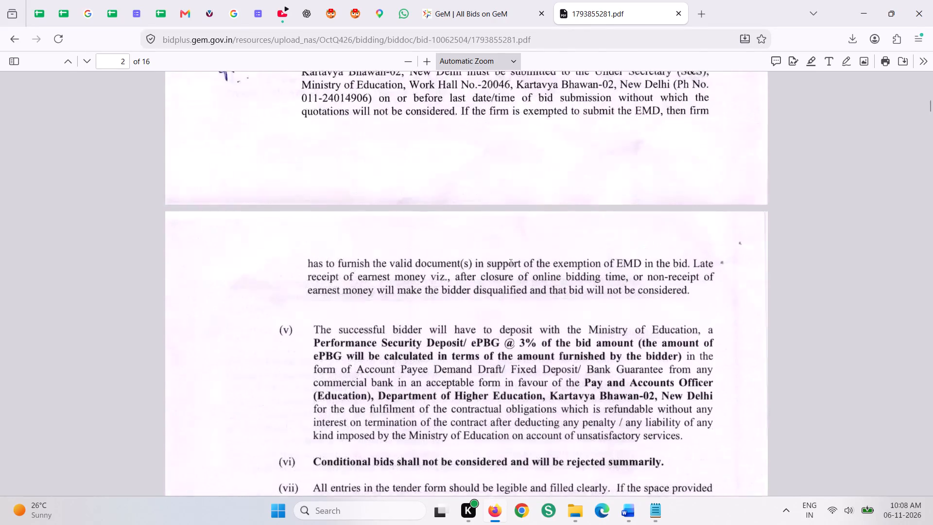
{"action": "scroll", "coordinate": [508, 263], "scroll_direction": "down", "scroll_amount": 5}
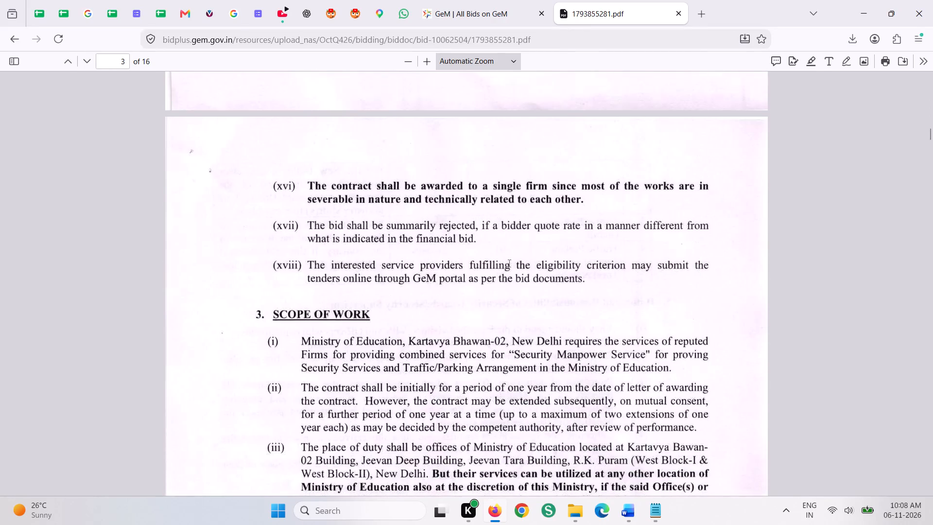
{"action": "scroll", "coordinate": [508, 263], "scroll_direction": "down", "scroll_amount": 3}
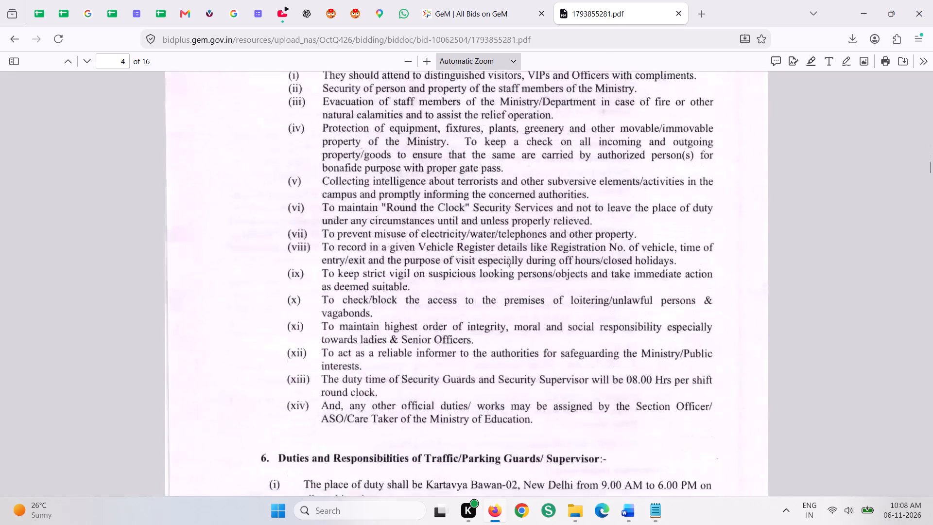
{"action": "scroll", "coordinate": [508, 263], "scroll_direction": "down", "scroll_amount": 4}
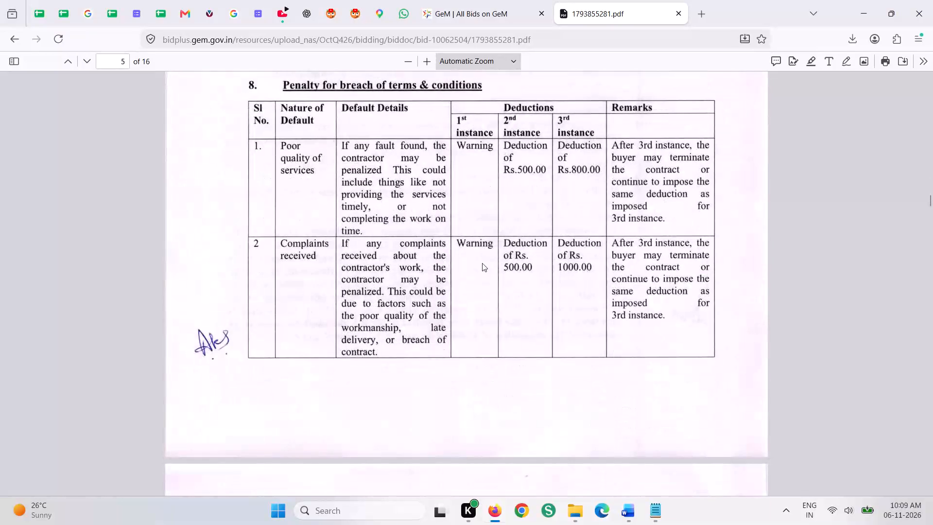
{"action": "scroll", "coordinate": [482, 263], "scroll_direction": "down", "scroll_amount": 2}
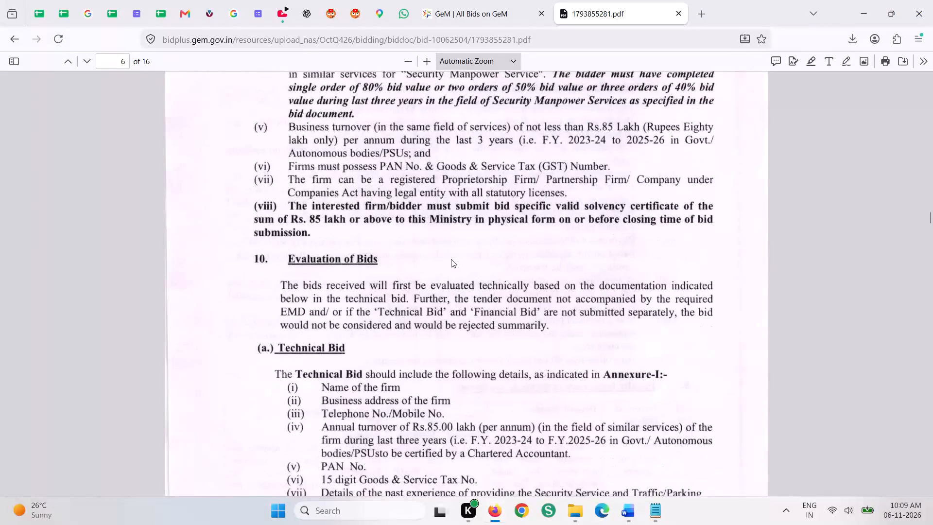
{"action": "scroll", "coordinate": [450, 259], "scroll_direction": "down", "scroll_amount": 2}
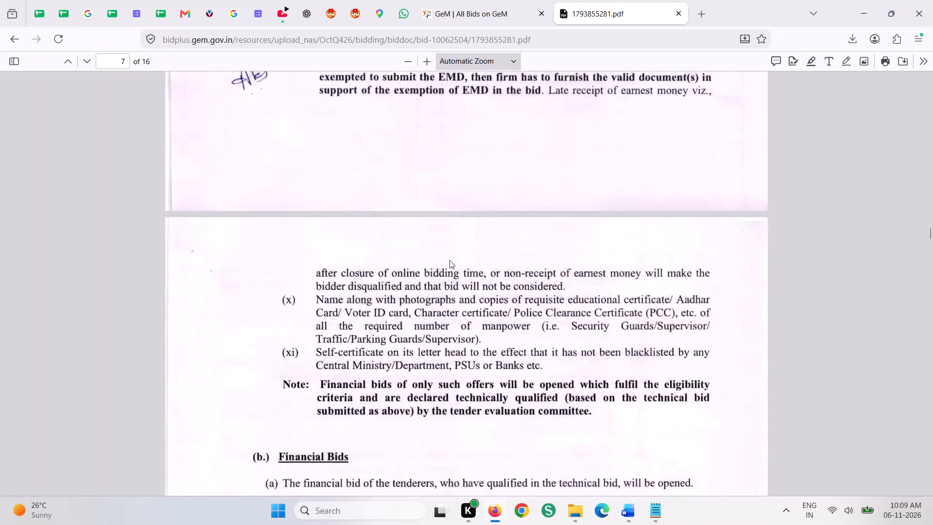
{"action": "scroll", "coordinate": [449, 260], "scroll_direction": "up", "scroll_amount": 1}
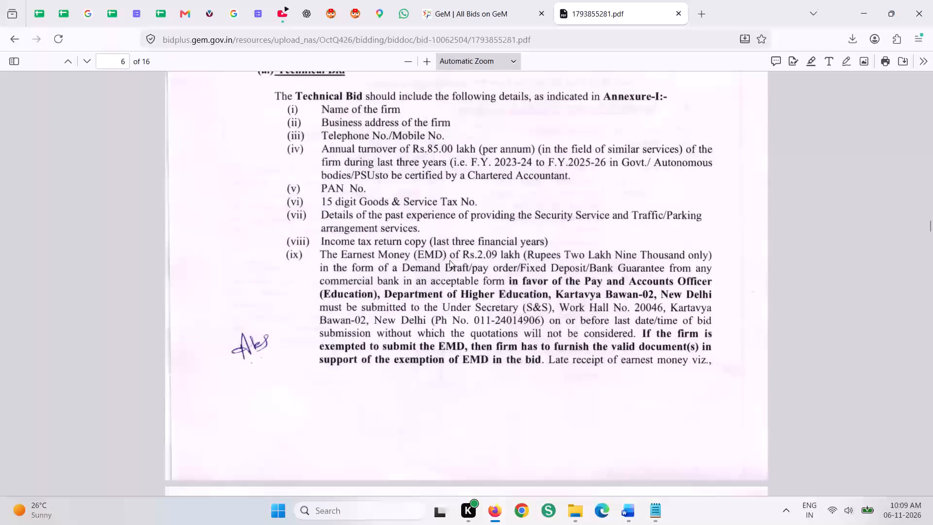
{"action": "scroll", "coordinate": [449, 260], "scroll_direction": "up", "scroll_amount": 1}
{"action": "scroll", "coordinate": [449, 260], "scroll_direction": "down", "scroll_amount": 1}
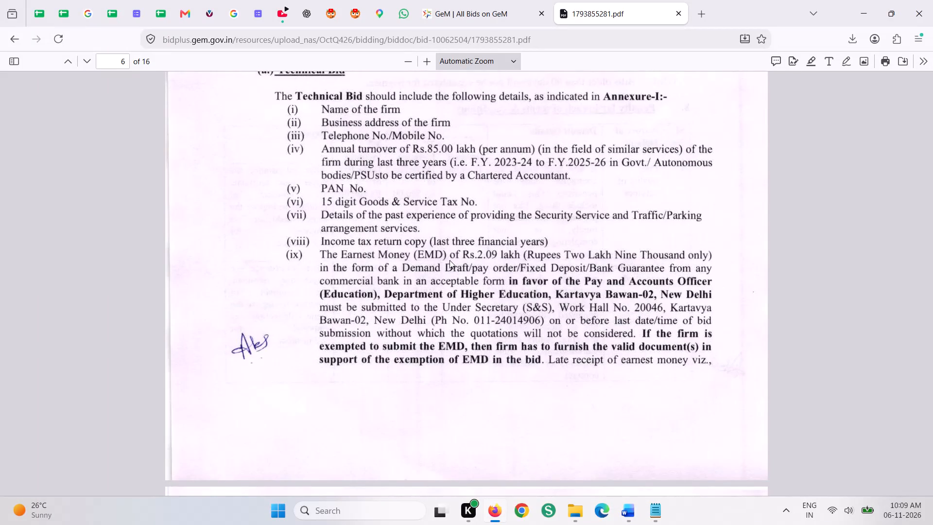
{"action": "scroll", "coordinate": [449, 260], "scroll_direction": "down", "scroll_amount": 1}
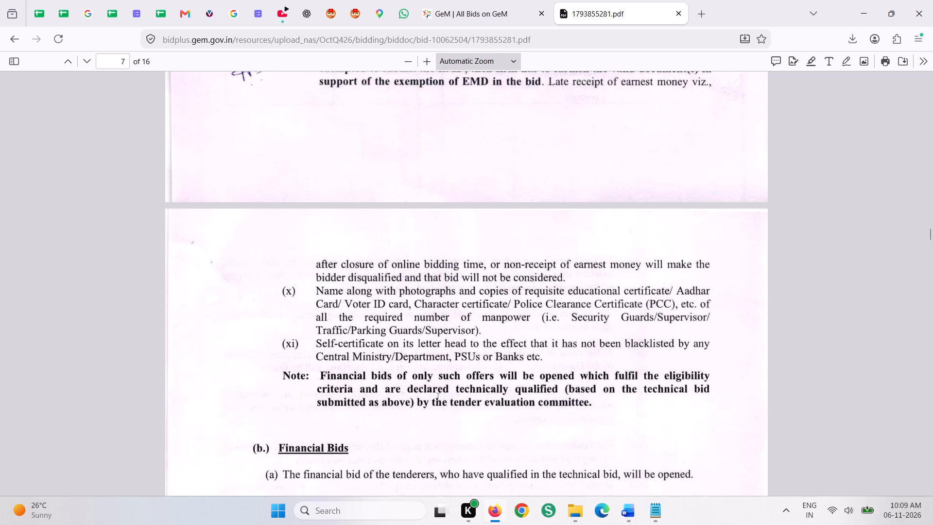
In the Word list, enter "BLACKLIST CERTIFICATE ON LETTERHEAD" as item 10.
{"action": "key", "text": "alt+Tab"}
{"action": "type", "text": "BLACKLISR"}
{"action": "key", "text": "BackSpace"}
{"action": "key", "text": "BackSpace"}
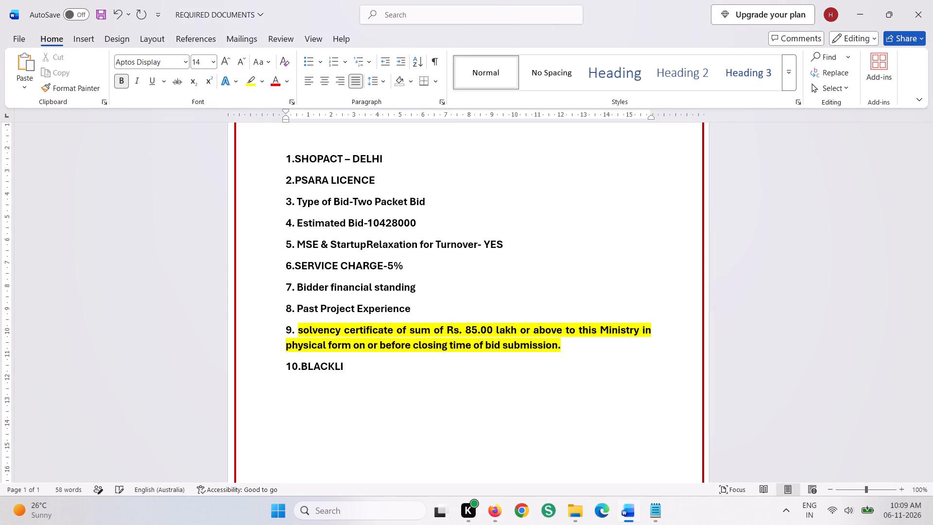
{"action": "type", "text": "ST"}
{"action": "key", "text": "space"}
{"action": "type", "text": "CERTIFICAET"}
{"action": "key", "text": "space"}
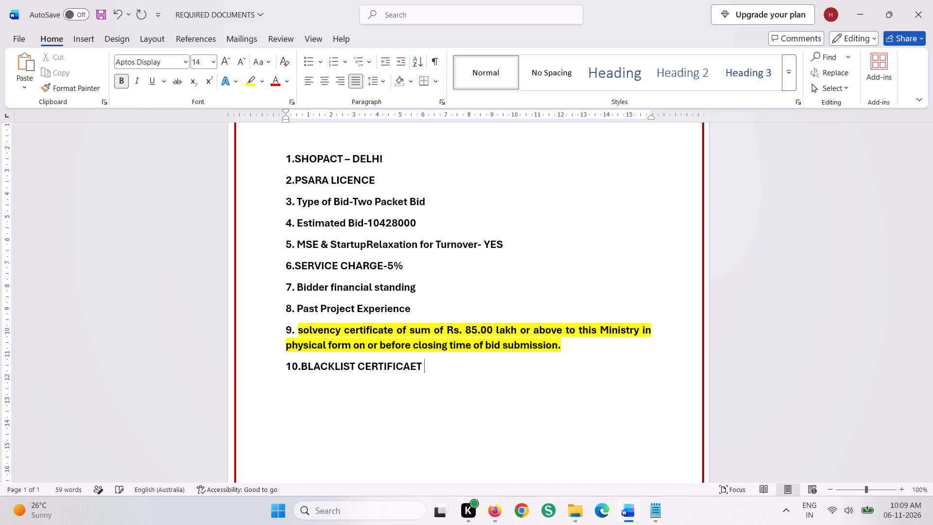
{"action": "key", "text": "BackSpace"}
{"action": "key", "text": "BackSpace"}
{"action": "key", "text": "BackSpace"}
{"action": "type", "text": "TE"}
{"action": "key", "text": "space"}
{"action": "type", "text": "ON LETTERHEAD"}
{"action": "key", "text": "space"}
Add item 11, "POLICE VERIFICATION", to the required documents list.
{"action": "key", "text": "Return"}
{"action": "type", "text": "11."}
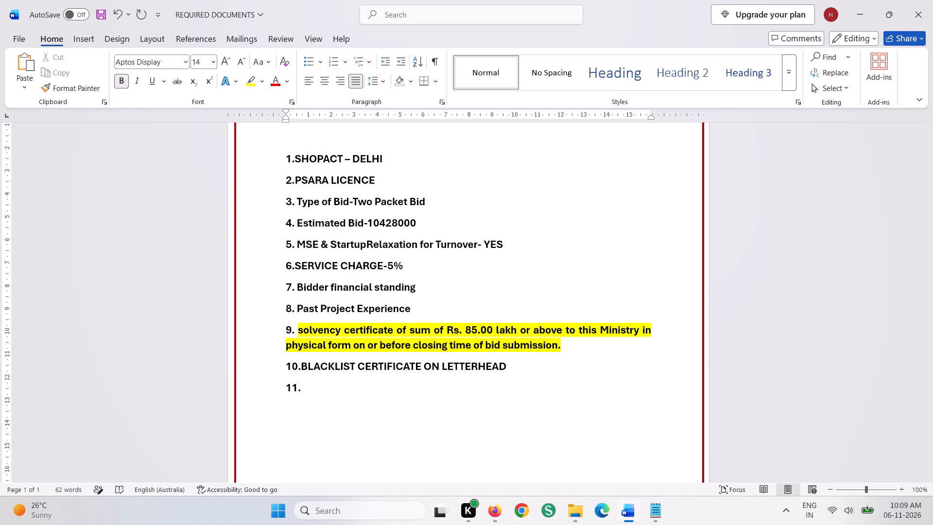
{"action": "type", "text": "POLICE VERIFICATION"}
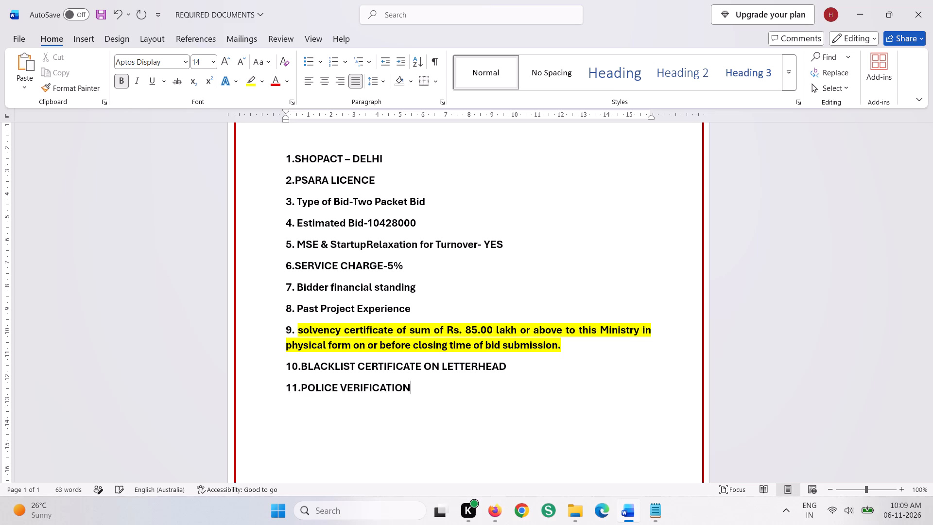
{"action": "key", "text": "space"}
Add item 12 to the Word list as "EMD EXEMPTION -", checking the EMD clause on page 6 of the scope of work PDF.
{"action": "key", "text": "Return"}
{"action": "key", "text": "0"}
{"action": "key", "text": "period"}
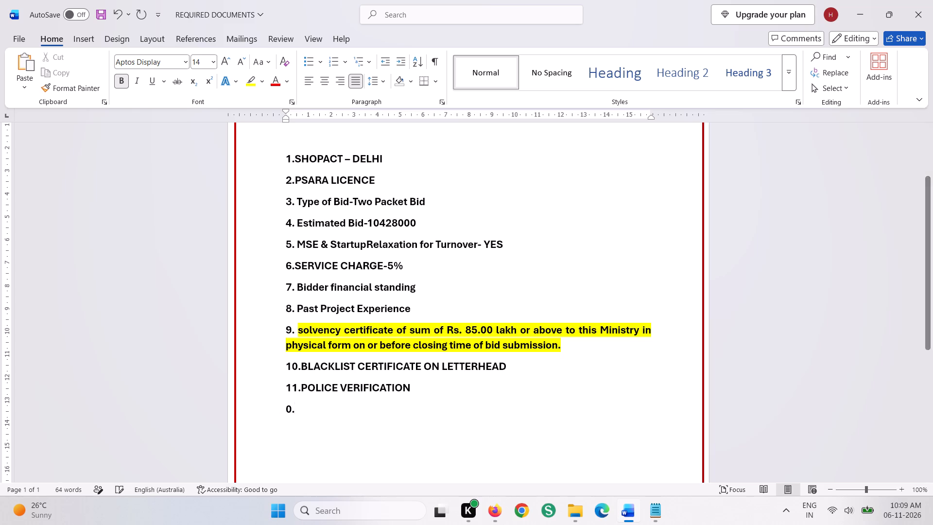
{"action": "key", "text": "BackSpace"}
{"action": "key", "text": "BackSpace"}
{"action": "type", "text": "12."}
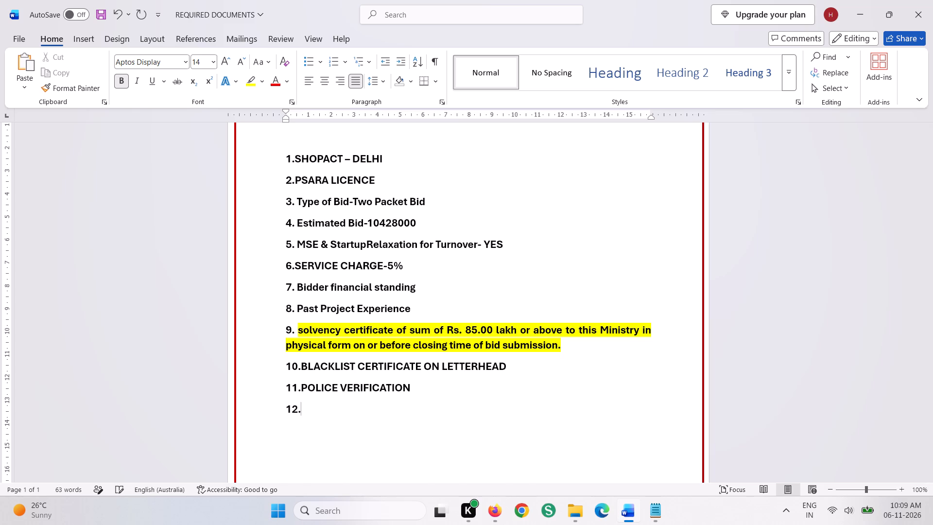
{"action": "key", "text": "alt+Tab"}
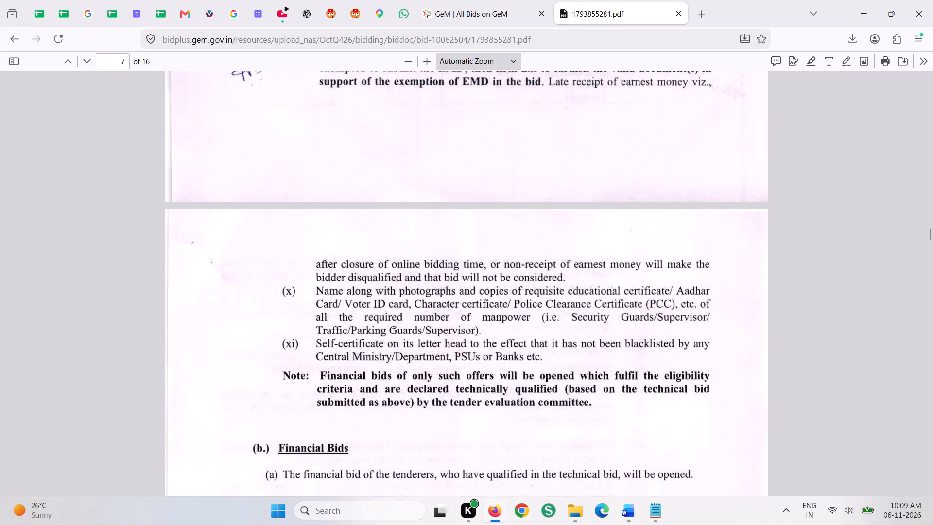
{"action": "scroll", "coordinate": [408, 323], "scroll_direction": "up", "scroll_amount": 1}
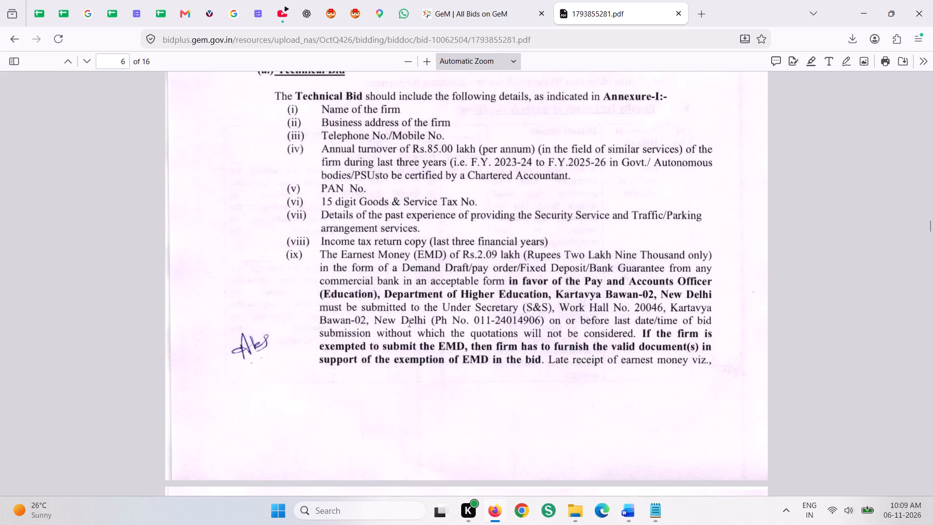
{"action": "key", "text": "alt+Tab"}
{"action": "left_click", "coordinate": [366, 231]}
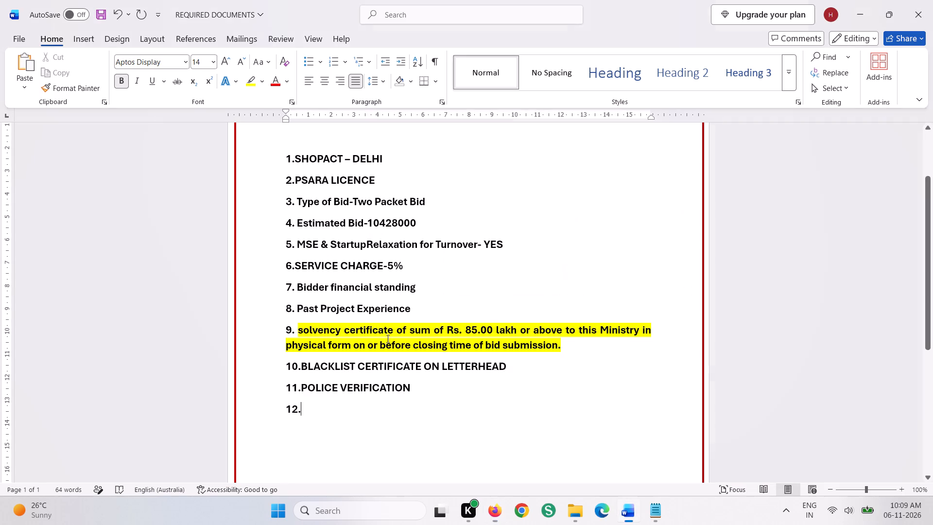
{"action": "type", "text": "EMD EXEMPTION -"}
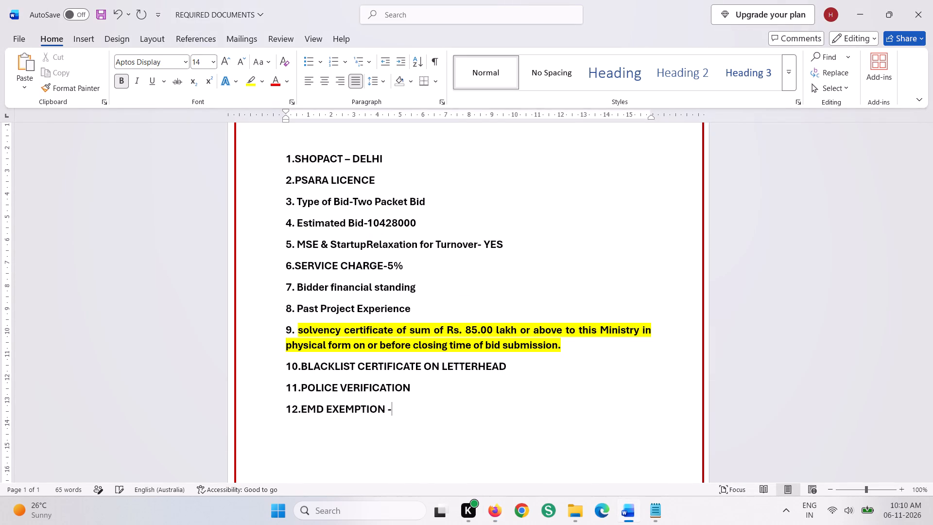
{"action": "key", "text": "space"}
Recheck pages 5 and 6 of the scope of work PDF, and reword item 12 in Word as "EMD EXEMPTION DOCUMENTS ATACHED".
{"action": "key", "text": "alt+Tab"}
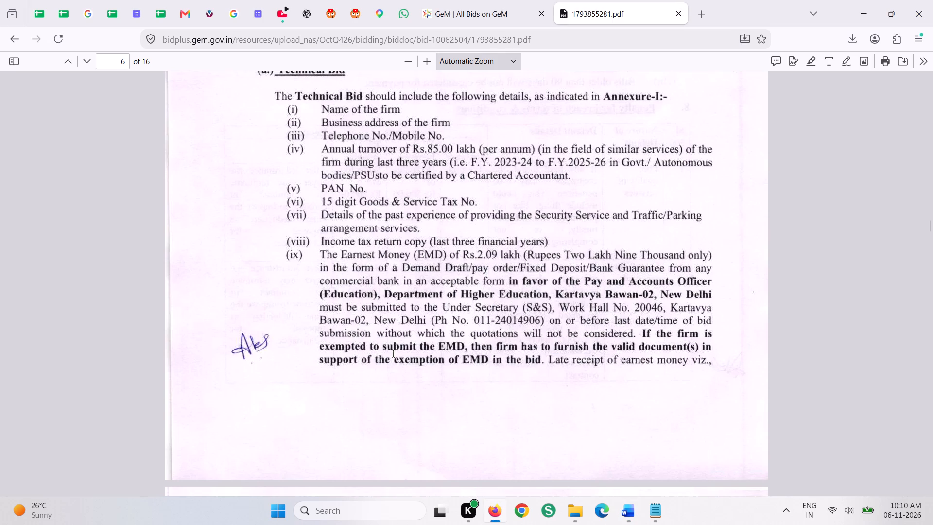
{"action": "scroll", "coordinate": [393, 353], "scroll_direction": "up", "scroll_amount": 1}
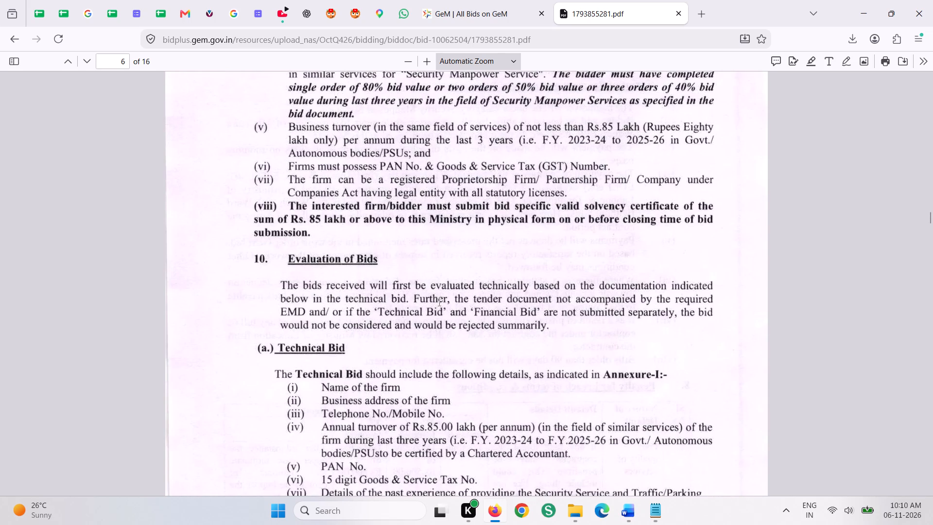
{"action": "scroll", "coordinate": [439, 301], "scroll_direction": "up", "scroll_amount": 1}
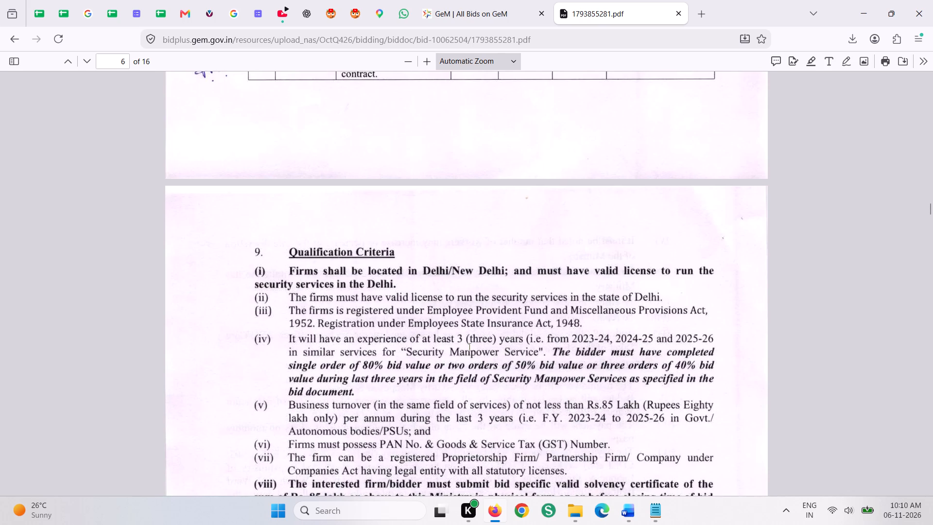
{"action": "scroll", "coordinate": [469, 347], "scroll_direction": "up", "scroll_amount": 3}
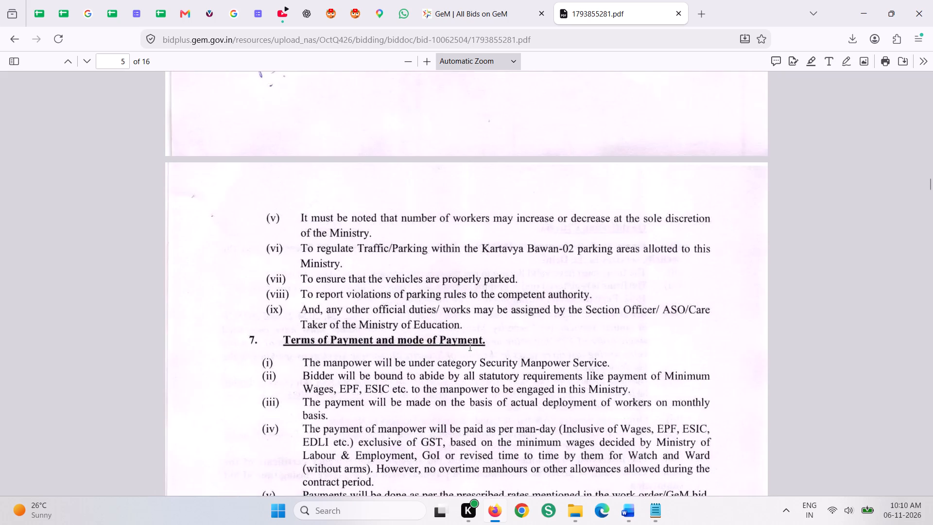
{"action": "key", "text": "alt+Tab"}
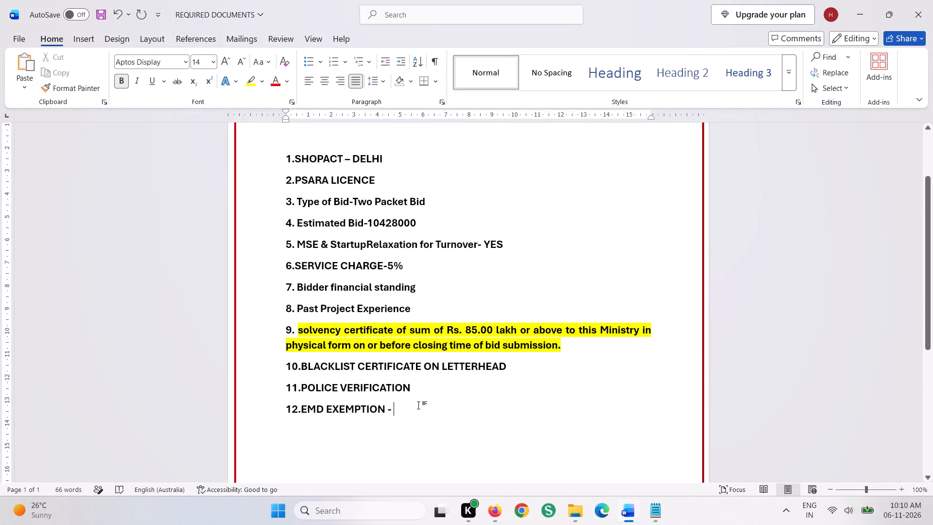
{"action": "key", "text": "BackSpace"}
{"action": "key", "text": "BackSpace"}
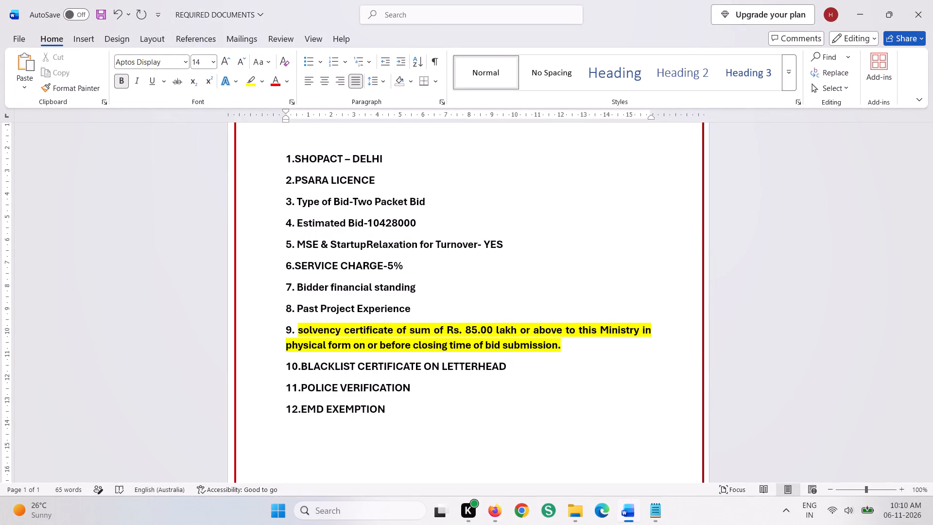
{"action": "key", "text": "minus"}
{"action": "key", "text": "BackSpace"}
{"action": "type", "text": "DOCUMENTS ATACHED"}
Add item 13, "LABOUR LICENCE", to the required documents list.
{"action": "key", "text": "Return"}
{"action": "type", "text": "13."}
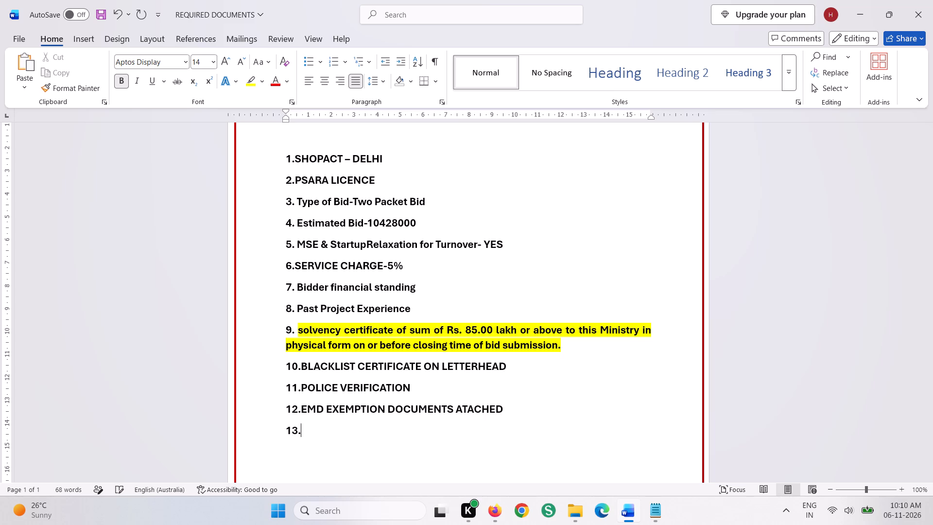
{"action": "type", "text": "LABOUR LICENCE"}
{"action": "key", "text": "space"}
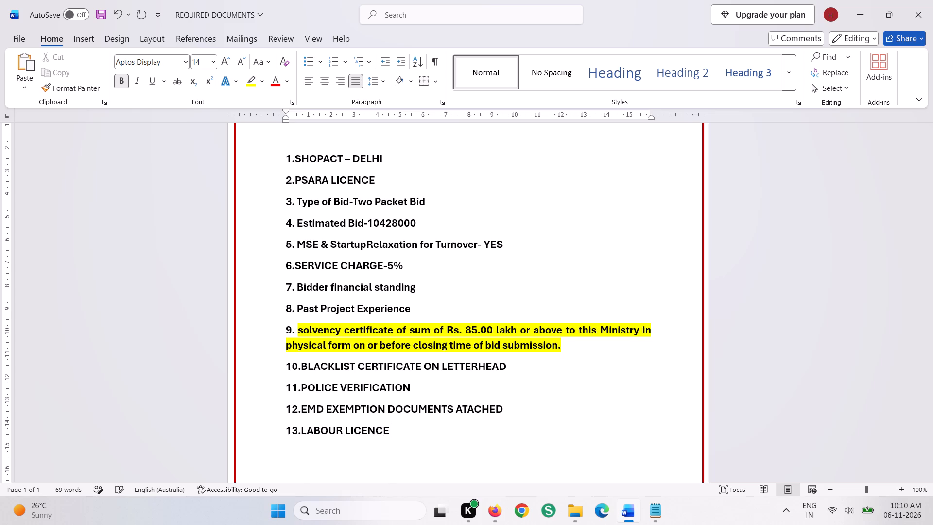
Highlight the text "PSARA LICENCE" of item 2 in yellow.
{"action": "scroll", "coordinate": [418, 402], "scroll_direction": "up", "scroll_amount": 1}
{"action": "left_click_drag", "start_coordinate": [296, 270], "coordinate": [297, 270]}
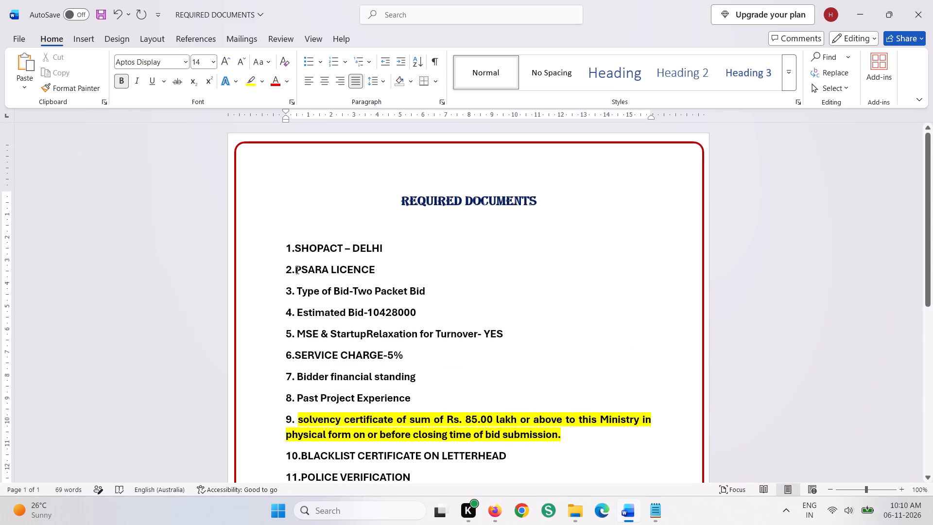
{"action": "left_click_drag", "start_coordinate": [297, 270], "coordinate": [397, 263]}
{"action": "left_click", "coordinate": [454, 247]}
{"action": "left_click", "coordinate": [525, 427]}
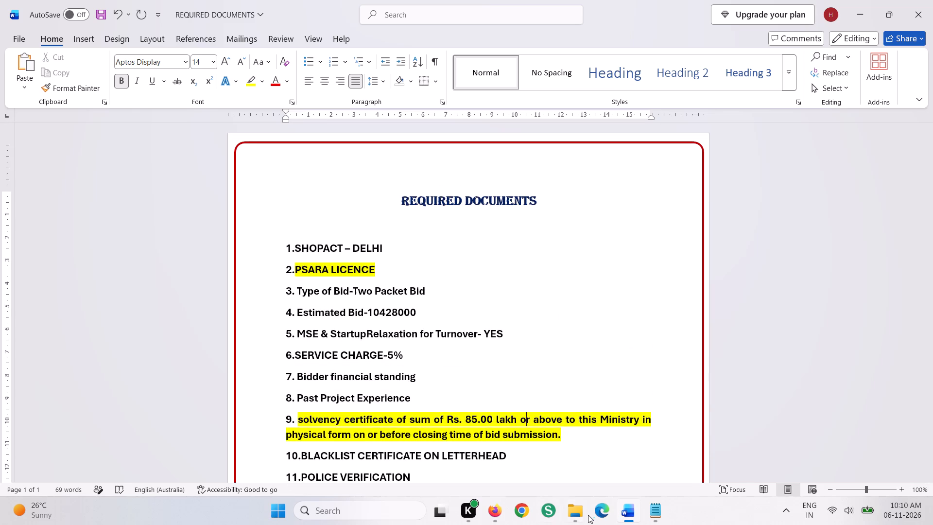
{"action": "left_click", "coordinate": [577, 512]}
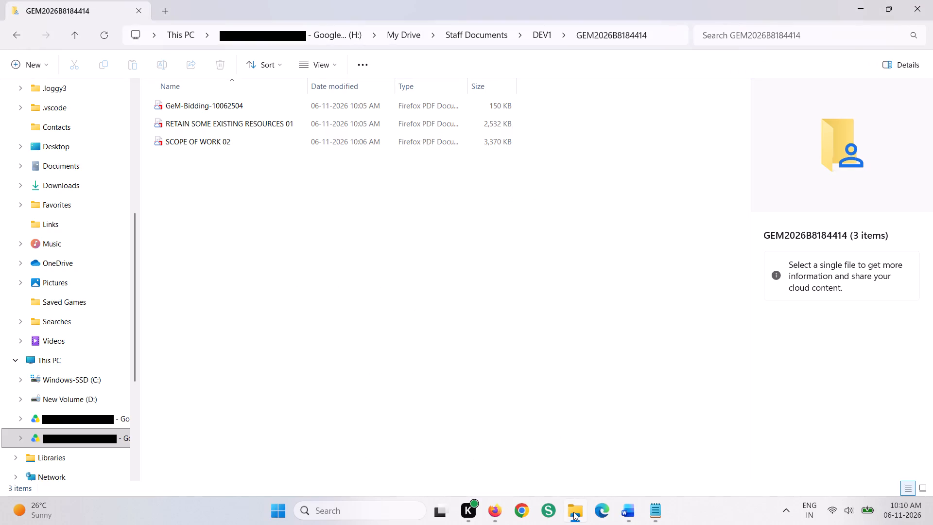
{"action": "left_click", "coordinate": [573, 512]}
{"action": "left_click", "coordinate": [19, 35]}
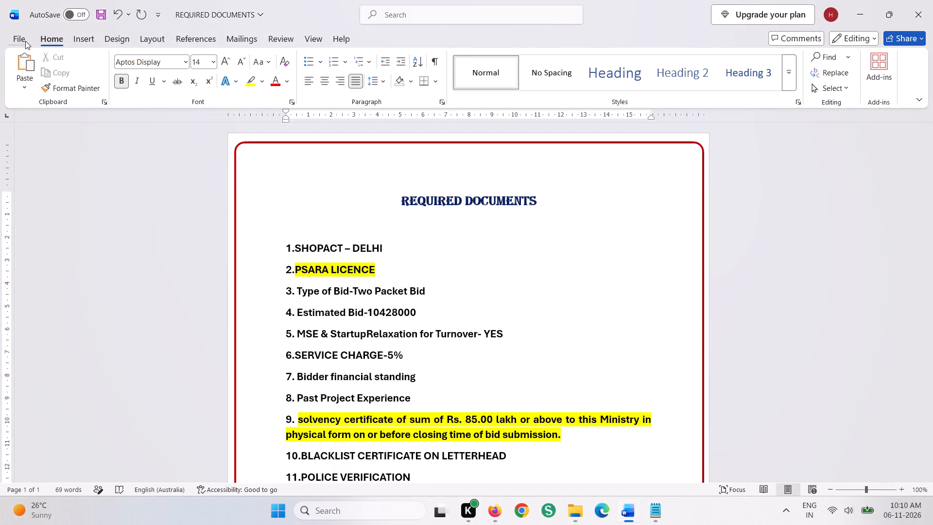
{"action": "left_click", "coordinate": [34, 274]}
{"action": "left_click", "coordinate": [343, 168]}
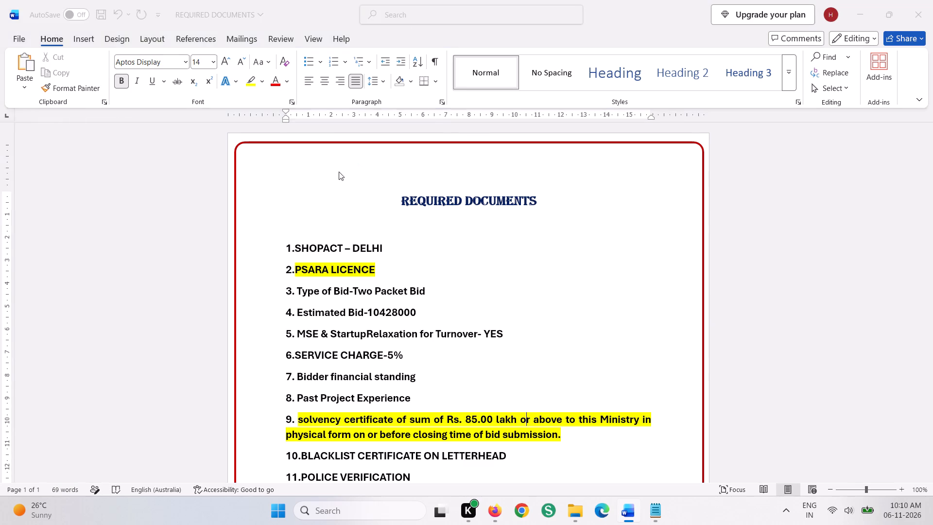
{"action": "scroll", "coordinate": [43, 134], "scroll_direction": "up", "scroll_amount": 12}
{"action": "left_click", "coordinate": [80, 176]}
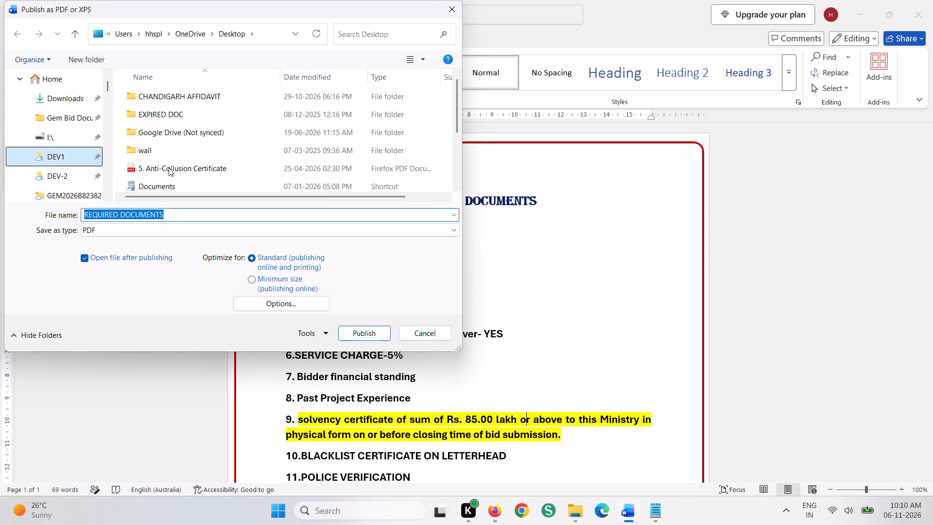
{"action": "scroll", "coordinate": [213, 133], "scroll_direction": "up", "scroll_amount": 9}
{"action": "double_click", "coordinate": [194, 101]}
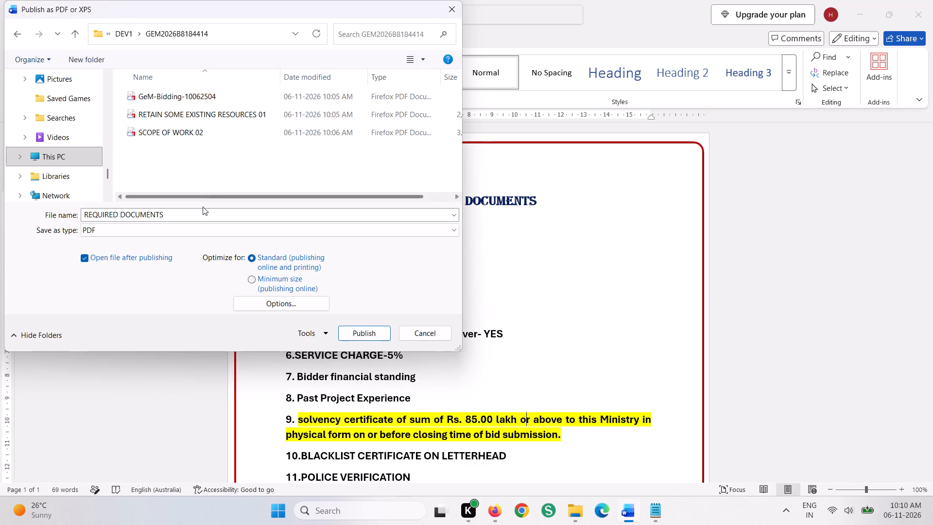
{"action": "left_click", "coordinate": [203, 209]}
{"action": "left_click", "coordinate": [358, 334]}
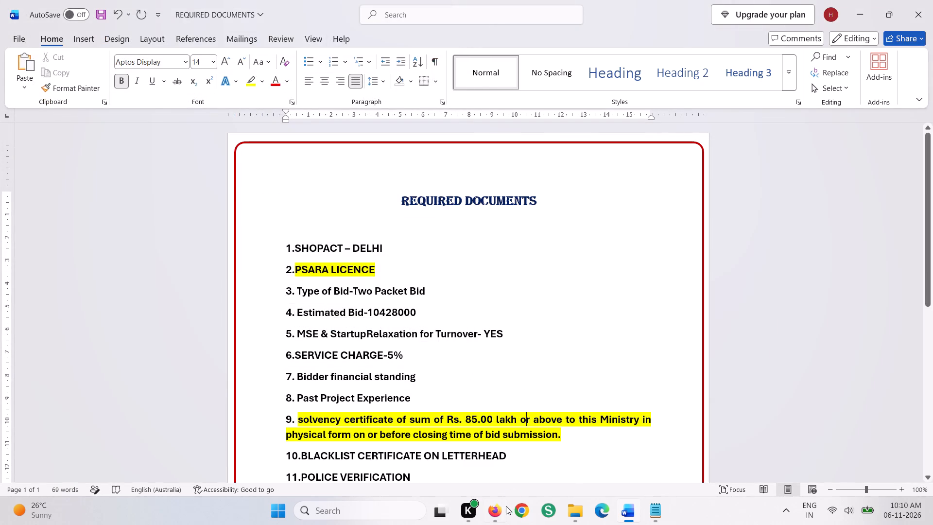
{"action": "left_click", "coordinate": [499, 509]}
{"action": "double_click", "coordinate": [499, 509]}
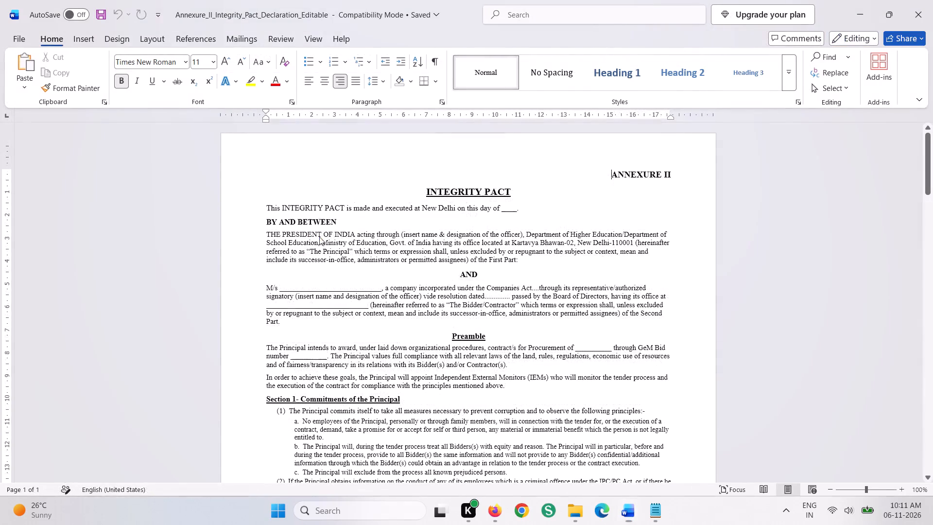
Justify the integrity pact text from the line "This INTEGRITY PACT is made and executed" through the signature section.
{"action": "left_click_drag", "start_coordinate": [264, 208], "coordinate": [640, 524]}
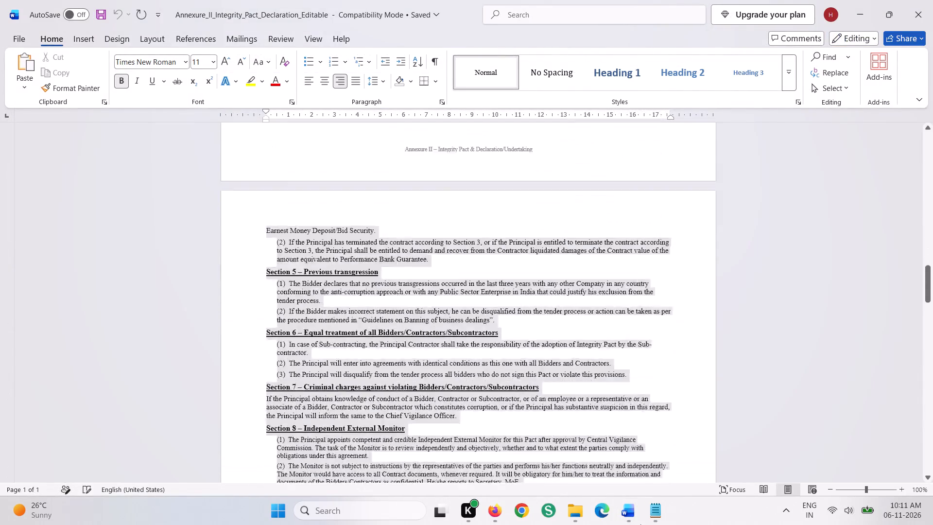
{"action": "left_click_drag", "start_coordinate": [640, 524], "coordinate": [414, 159]}
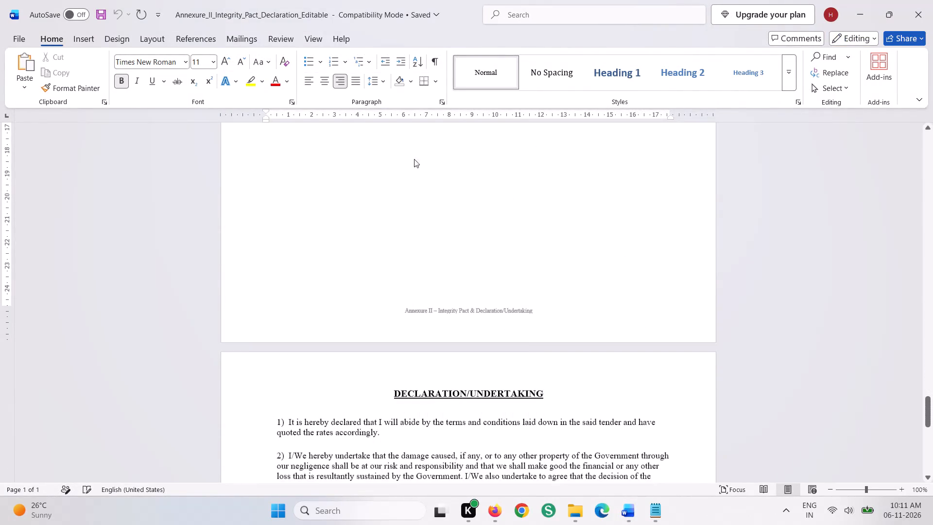
{"action": "left_click_drag", "start_coordinate": [414, 159], "coordinate": [454, 235]}
{"action": "scroll", "coordinate": [448, 234], "scroll_direction": "up", "scroll_amount": 4}
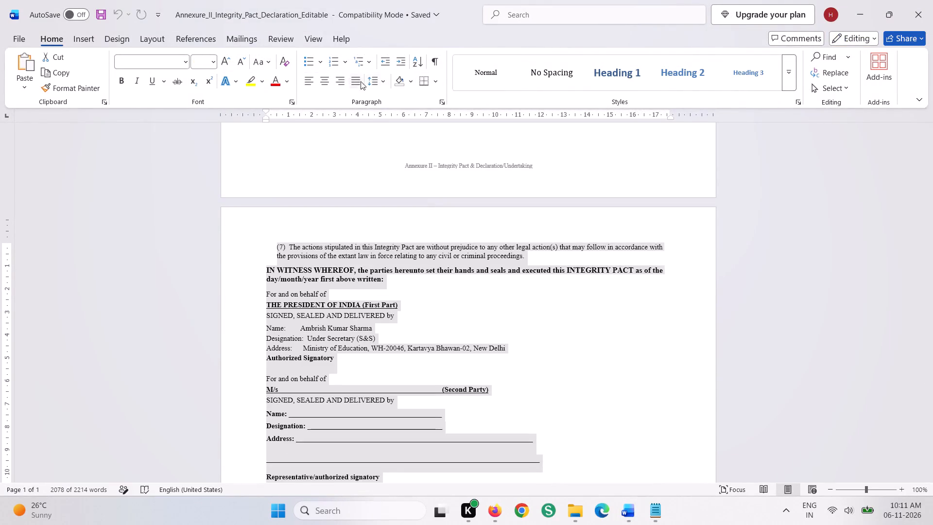
{"action": "left_click", "coordinate": [358, 79]}
{"action": "left_click", "coordinate": [509, 271]}
{"action": "scroll", "coordinate": [413, 319], "scroll_direction": "down", "scroll_amount": 1}
{"action": "scroll", "coordinate": [413, 318], "scroll_direction": "up", "scroll_amount": 13}
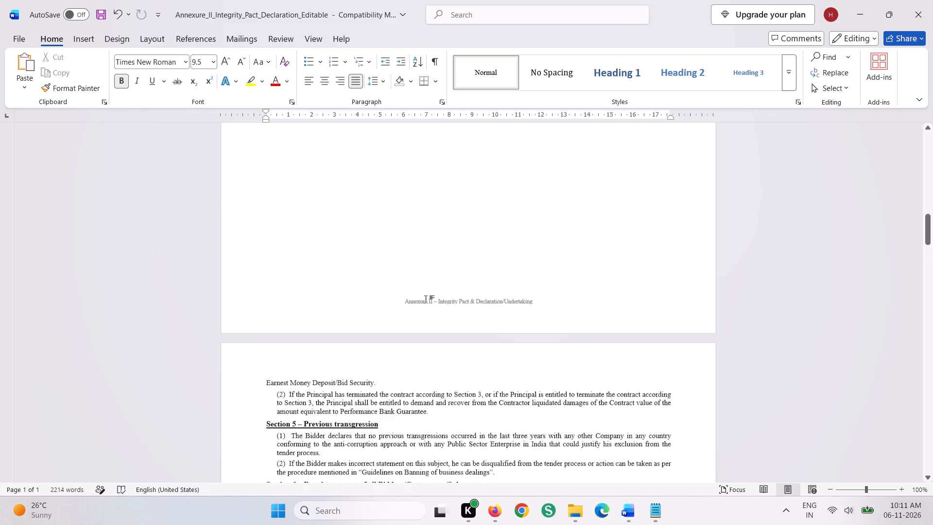
{"action": "scroll", "coordinate": [429, 297], "scroll_direction": "up", "scroll_amount": 13}
{"action": "left_click", "coordinate": [459, 326]}
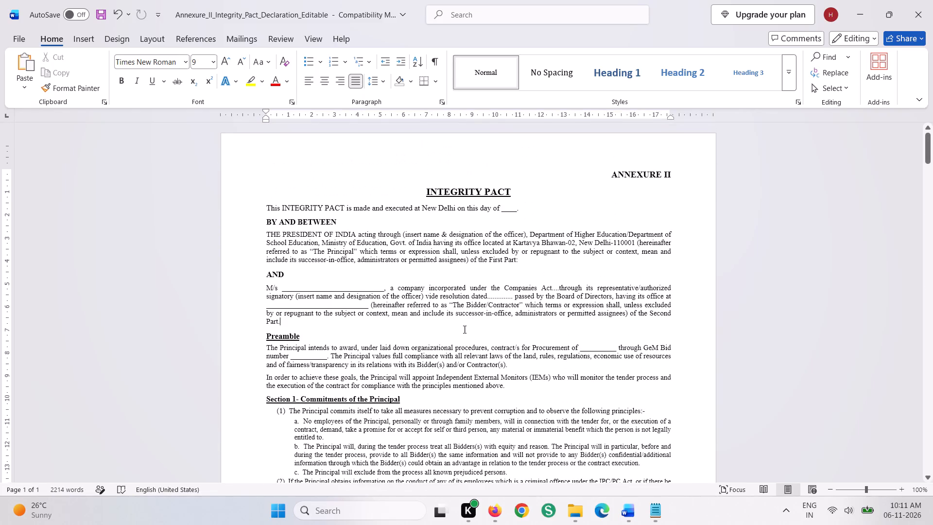
Save the integrity pact as a Word document in DEV1 > GEM2026B8184414, keeping its file name, and check the folder.
{"action": "left_click", "coordinate": [573, 511]}
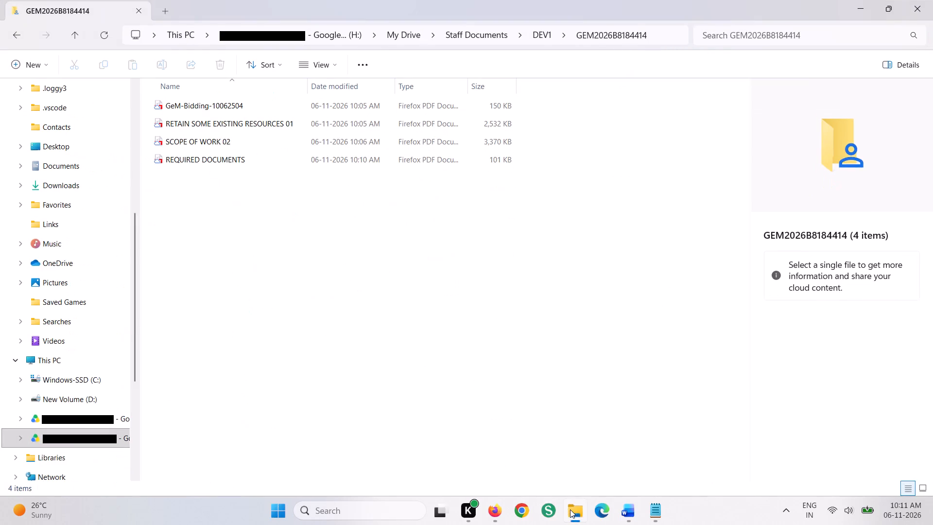
{"action": "left_click", "coordinate": [570, 509]}
{"action": "left_click", "coordinate": [21, 32]}
{"action": "left_click", "coordinate": [39, 224]}
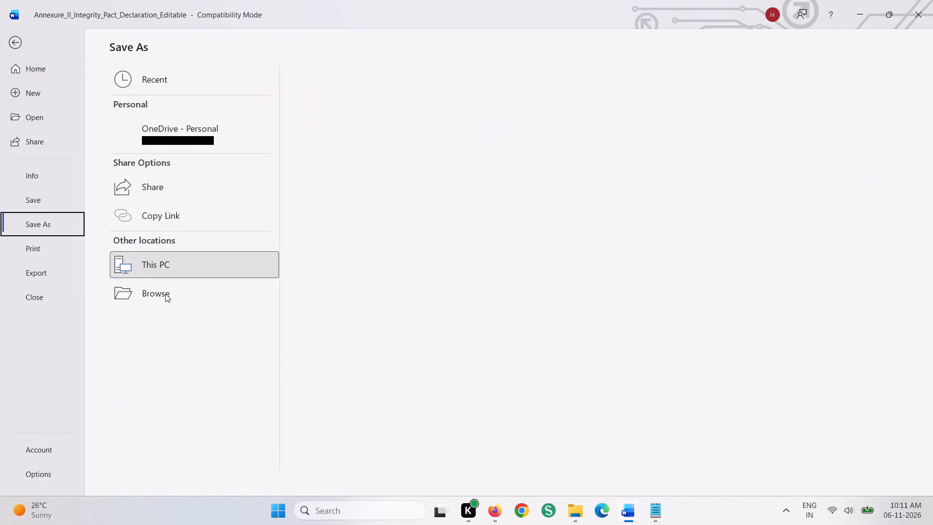
{"action": "left_click", "coordinate": [144, 334]}
{"action": "scroll", "coordinate": [158, 249], "scroll_direction": "up", "scroll_amount": 10}
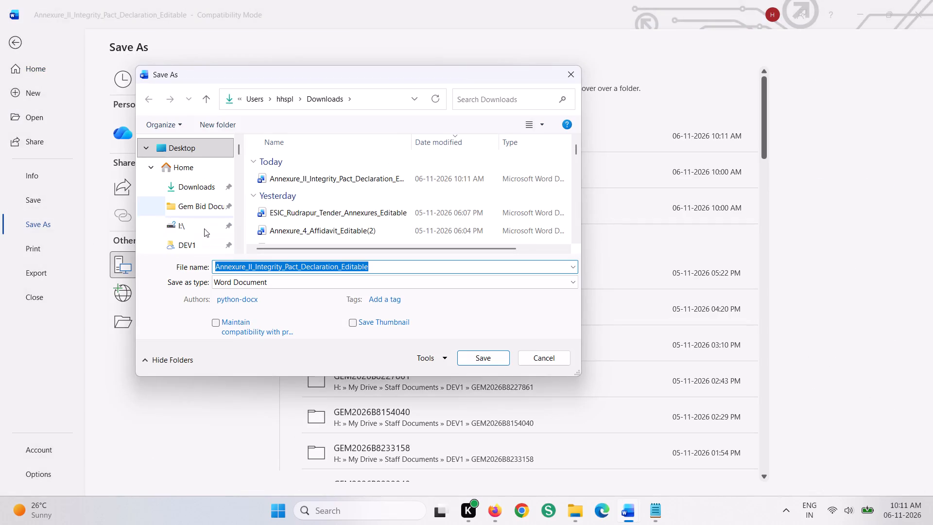
{"action": "left_click", "coordinate": [204, 239]}
{"action": "scroll", "coordinate": [299, 203], "scroll_direction": "up", "scroll_amount": 12}
{"action": "triple_click", "coordinate": [321, 161]}
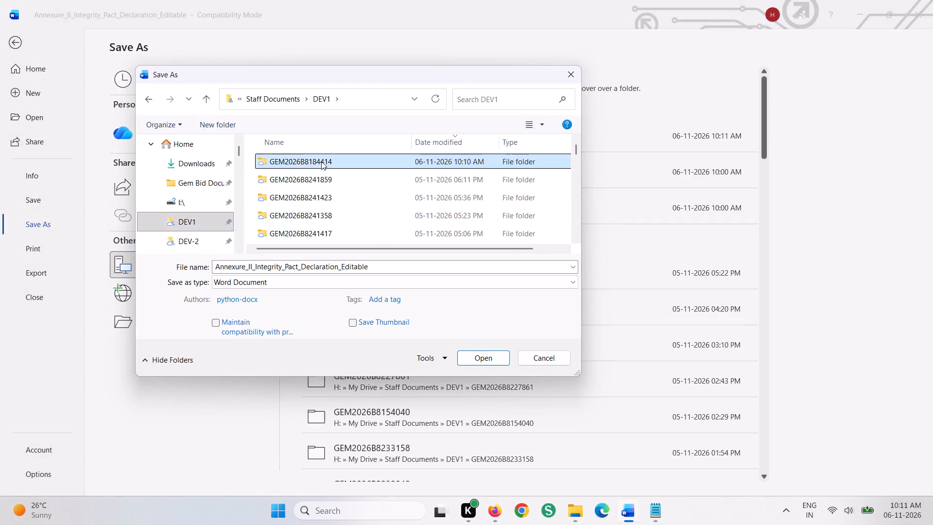
{"action": "left_click", "coordinate": [327, 266]}
{"action": "left_click", "coordinate": [473, 360]}
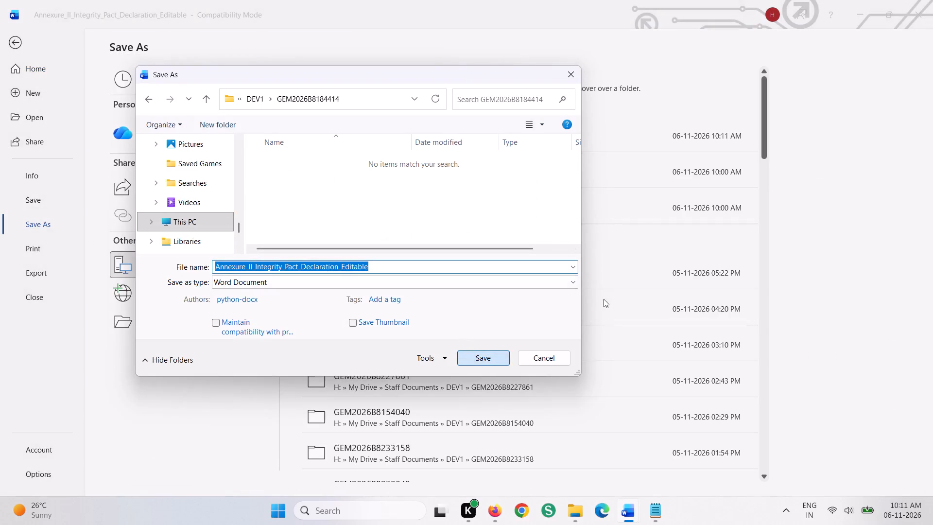
{"action": "left_click", "coordinate": [527, 283]}
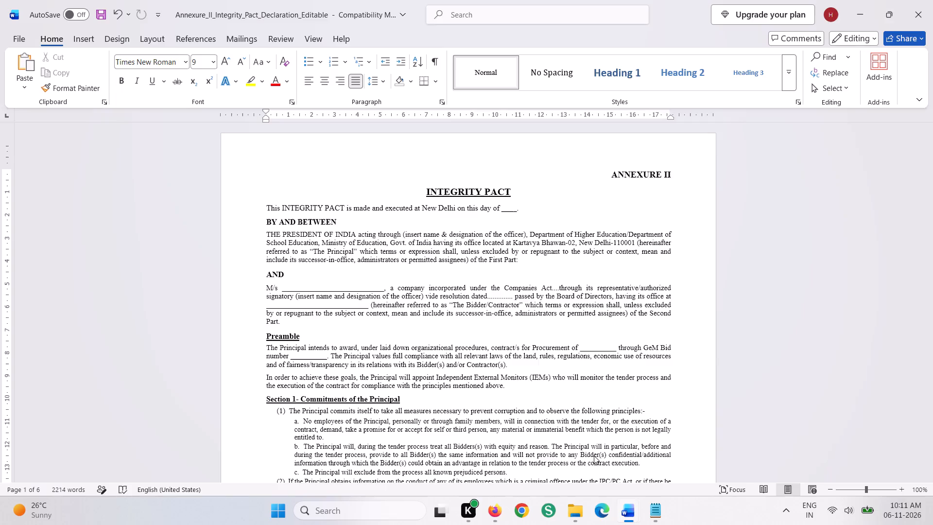
{"action": "left_click", "coordinate": [586, 511]}
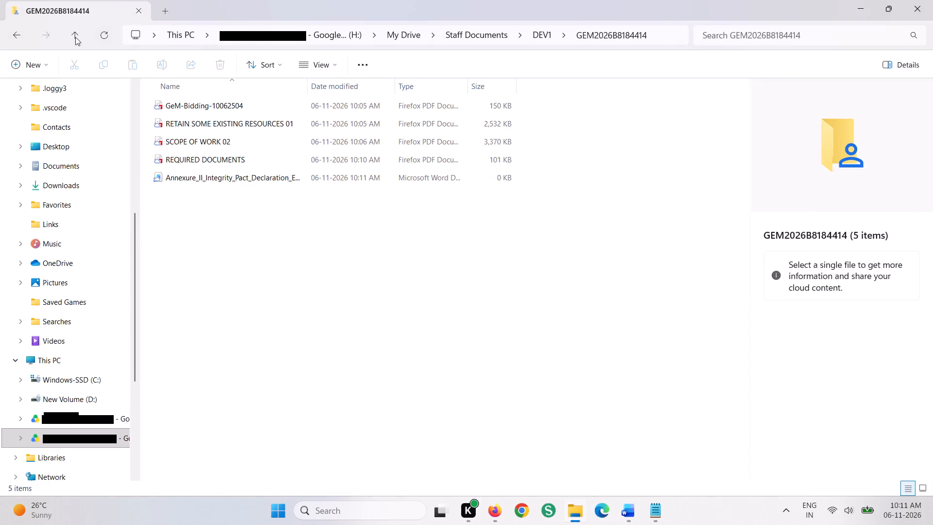
{"action": "left_click", "coordinate": [72, 33]}
Switch to Firefox and close the 1793855281.pdf and REQUIRED DOCUMENTS PDF tabs.
{"action": "left_click", "coordinate": [496, 505]}
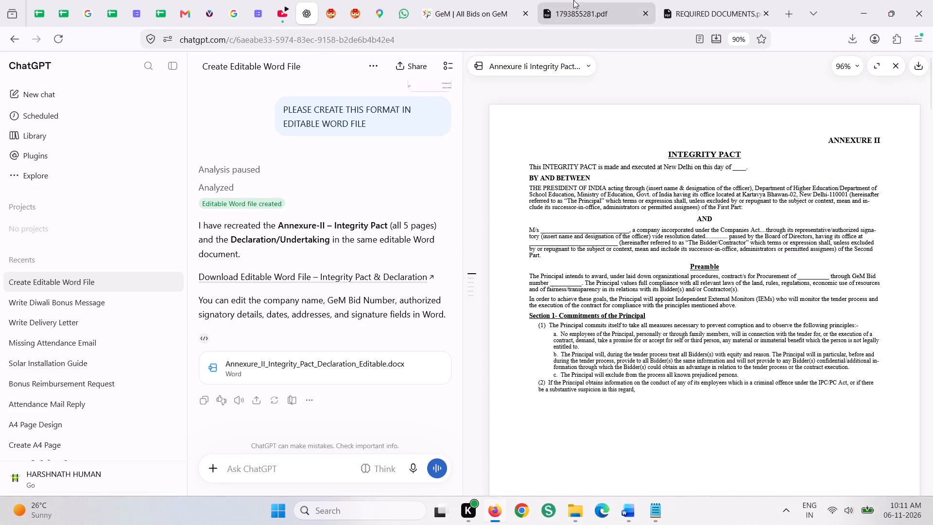
{"action": "left_click", "coordinate": [578, 0]}
{"action": "double_click", "coordinate": [641, 15]}
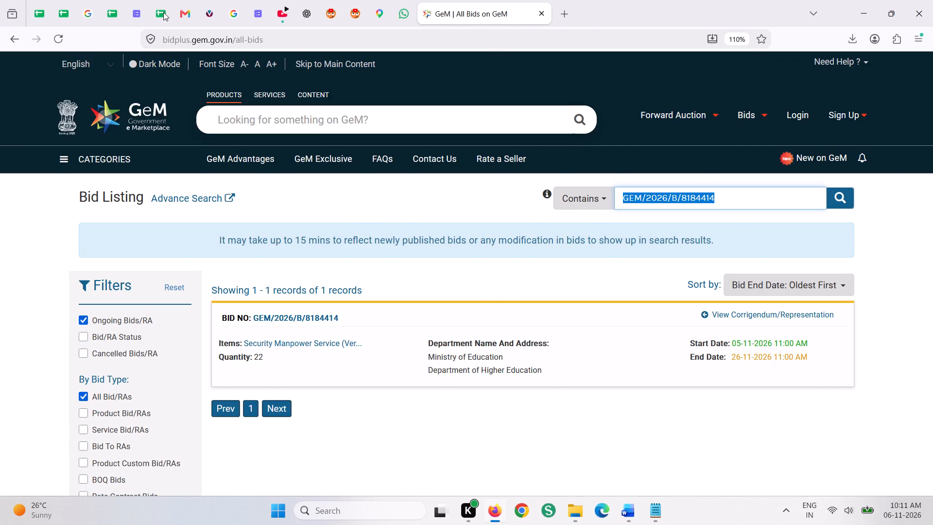
Copy the GeM ID GEM/2026/B/8245950 from row 333 of the Daily Tender Sheet 2026.
{"action": "left_click", "coordinate": [163, 12]}
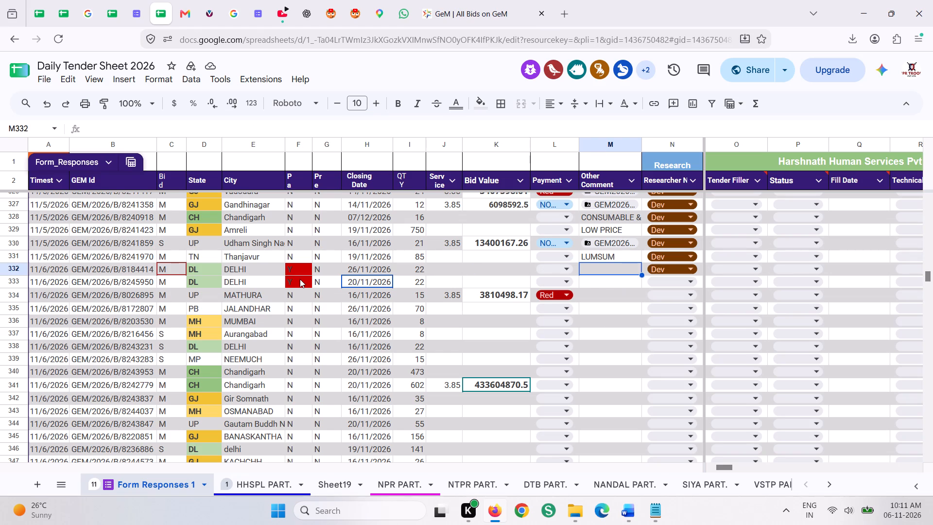
{"action": "key", "text": "Left"}
{"action": "key", "text": "Left"}
{"action": "key", "text": "Left"}
{"action": "key", "text": "Left"}
{"action": "key", "text": "Left"}
{"action": "key", "text": "Left"}
{"action": "key", "text": "Left"}
{"action": "key", "text": "Left"}
{"action": "key", "text": "Left"}
{"action": "key", "text": "Left"}
{"action": "key", "text": "Left"}
{"action": "key", "text": "Left"}
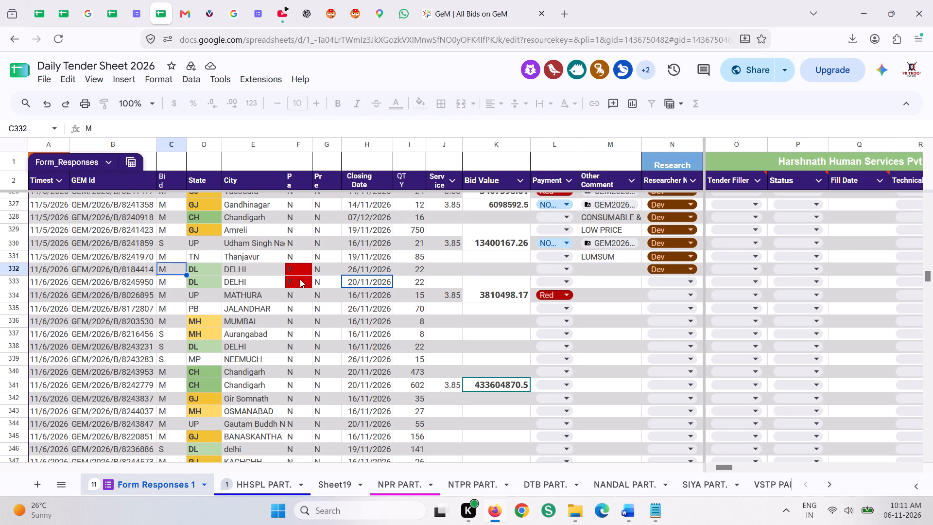
{"action": "key", "text": "Left"}
{"action": "key", "text": "Down"}
{"action": "key", "text": "ctrl+c"}
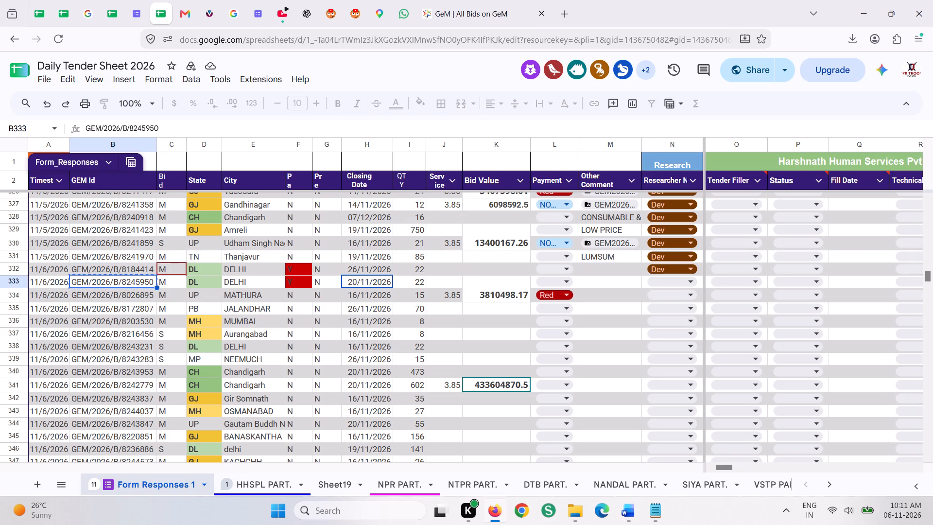
Return to the Other Comment cell of bid GEM/2026/B/8184414, row 332, in the tender sheet.
{"action": "key", "text": "Up"}
{"action": "key", "text": "Down"}
{"action": "key", "text": "Right"}
{"action": "key", "text": "Right"}
{"action": "key", "text": "Right"}
{"action": "key", "text": "Right"}
{"action": "key", "text": "Right"}
{"action": "key", "text": "Right"}
{"action": "key", "text": "Up"}
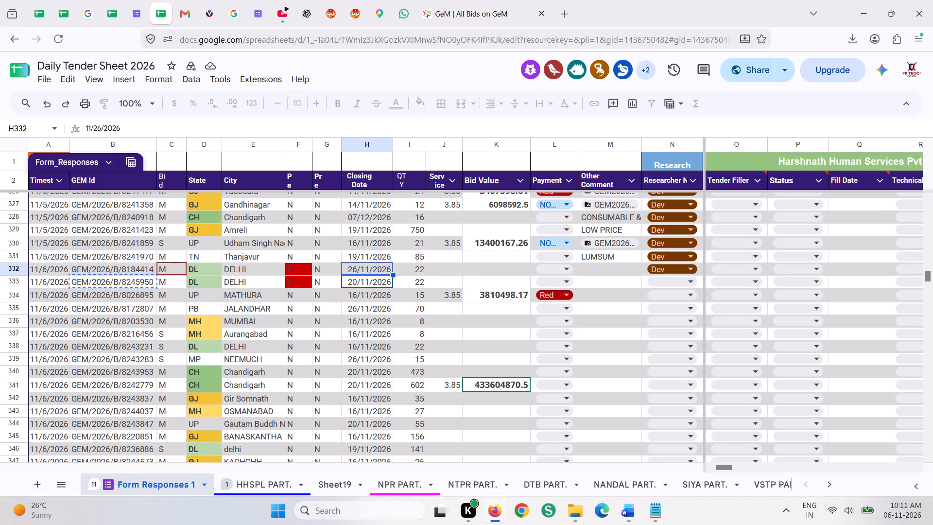
{"action": "key", "text": "Right"}
{"action": "key", "text": "Right"}
{"action": "key", "text": "Right"}
{"action": "key", "text": "Right"}
{"action": "key", "text": "Right"}
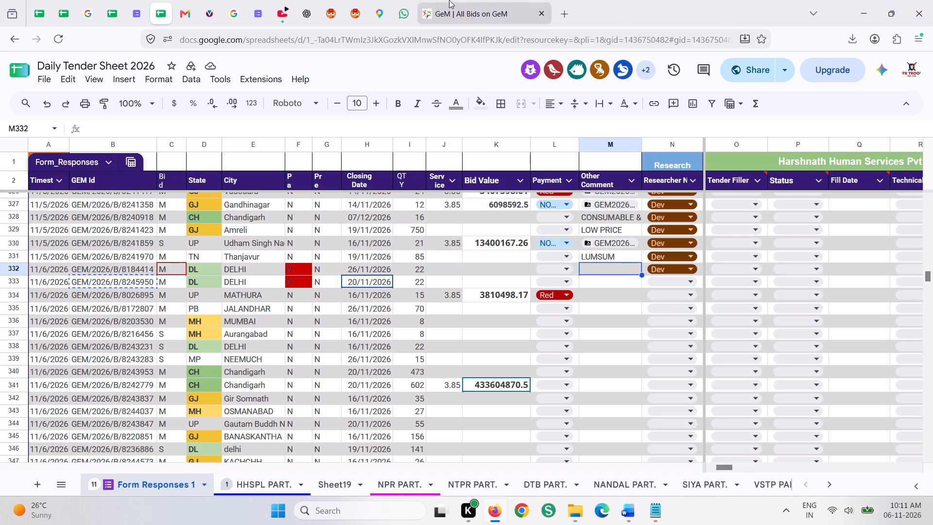
Search the GeM bid listing for the copied bid number GEM/2026/B/8245950.
{"action": "left_click", "coordinate": [449, 0]}
{"action": "key", "text": "ctrl+v"}
{"action": "key", "text": "Return"}
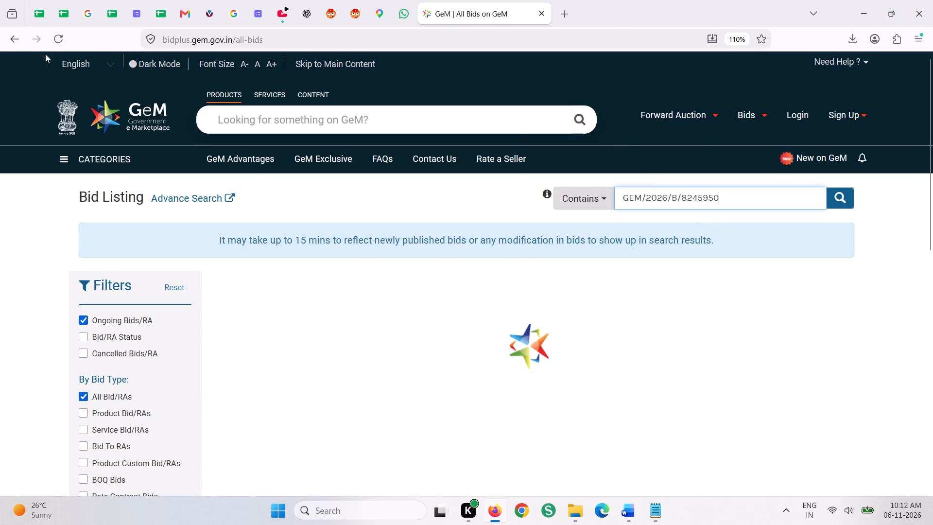
Reload the GeM bid listing, search it for GEM/2026/B/8245950 and open that bid's document.
{"action": "left_click", "coordinate": [64, 43]}
{"action": "left_click", "coordinate": [706, 199]}
{"action": "key", "text": "ctrl+v"}
{"action": "key", "text": "Return"}
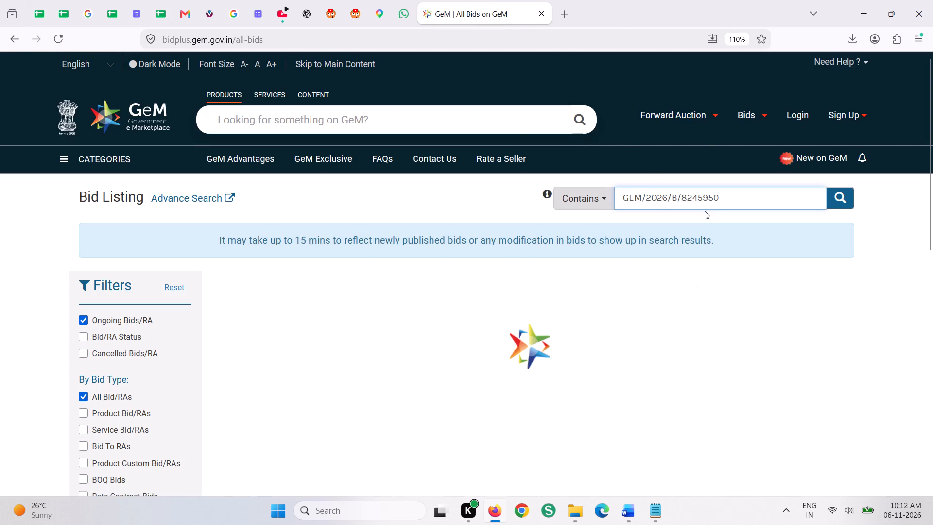
{"action": "left_click", "coordinate": [328, 319]}
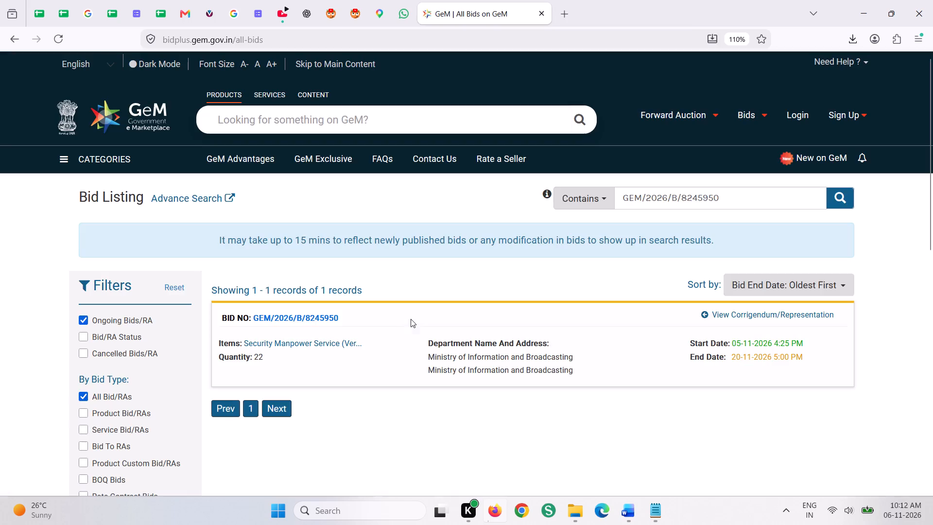
{"action": "left_click", "coordinate": [334, 258]}
Review the bid details and eligibility requirements in the bid document for GEM/2026/B/8245950.
{"action": "scroll", "coordinate": [513, 303], "scroll_direction": "down", "scroll_amount": 1}
{"action": "left_click", "coordinate": [565, 300]}
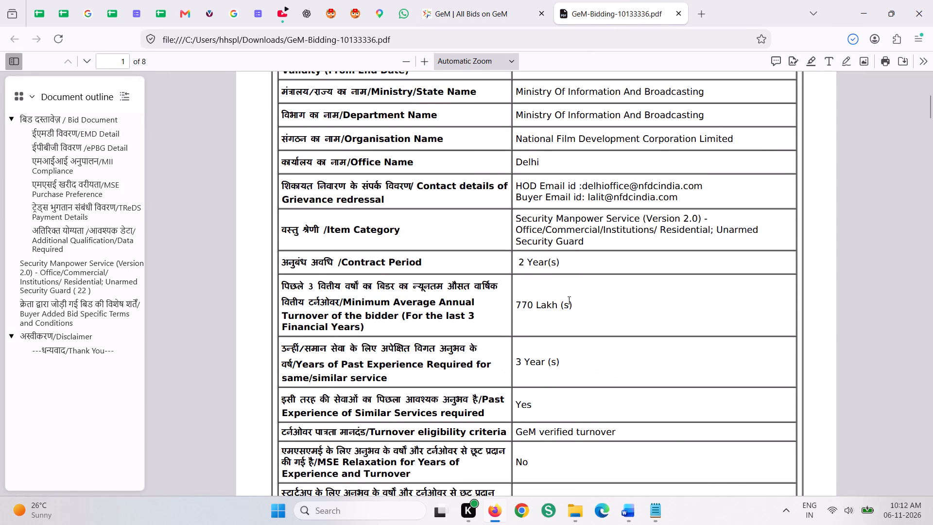
{"action": "scroll", "coordinate": [543, 381], "scroll_direction": "down", "scroll_amount": 1}
{"action": "scroll", "coordinate": [552, 445], "scroll_direction": "down", "scroll_amount": 1}
{"action": "left_click", "coordinate": [575, 509]}
{"action": "scroll", "coordinate": [179, 68], "scroll_direction": "up", "scroll_amount": 3}
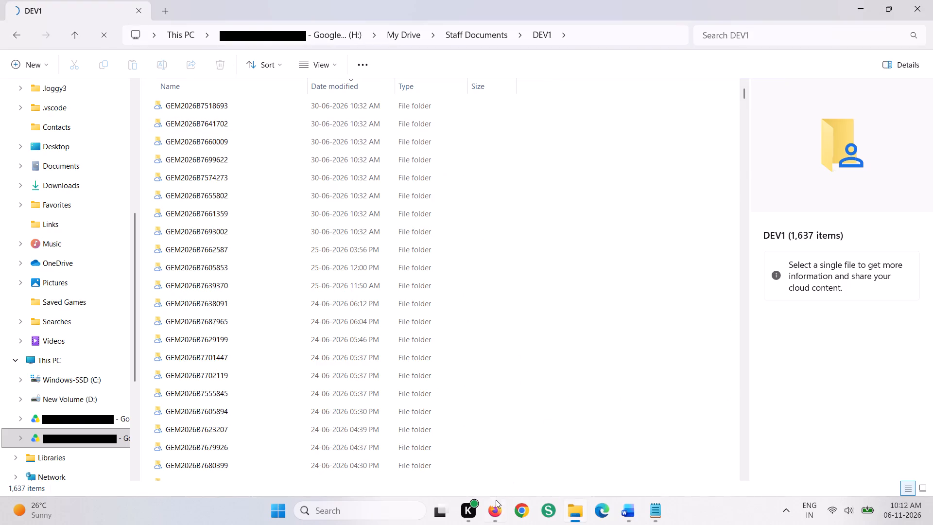
{"action": "left_click", "coordinate": [494, 507]}
{"action": "left_click", "coordinate": [494, 507]}
{"action": "scroll", "coordinate": [469, 239], "scroll_direction": "up", "scroll_amount": 7}
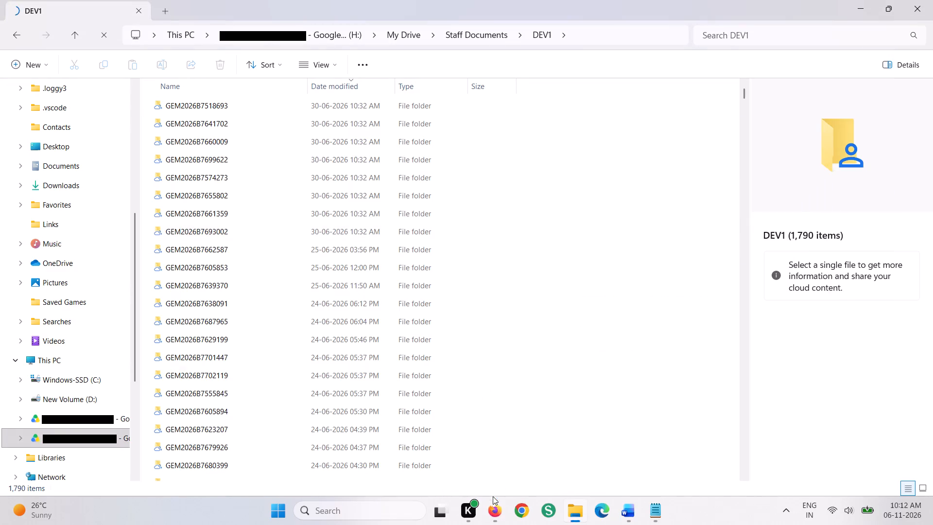
{"action": "left_click", "coordinate": [493, 506]}
{"action": "scroll", "coordinate": [530, 347], "scroll_direction": "down", "scroll_amount": 6}
{"action": "scroll", "coordinate": [519, 277], "scroll_direction": "down", "scroll_amount": 2}
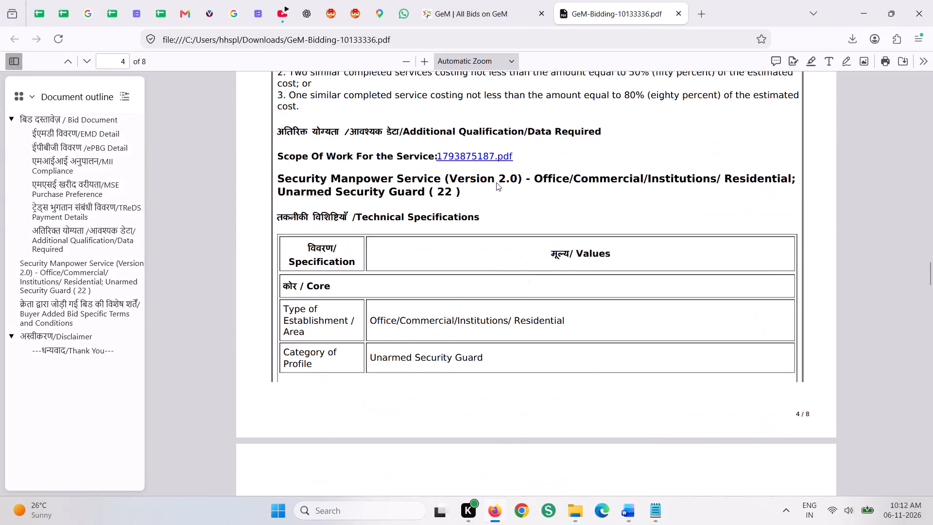
View the scope of work attachment 1793875187.pdf and return to the bid document.
{"action": "left_click", "coordinate": [470, 154]}
{"action": "scroll", "coordinate": [415, 261], "scroll_direction": "down", "scroll_amount": 7}
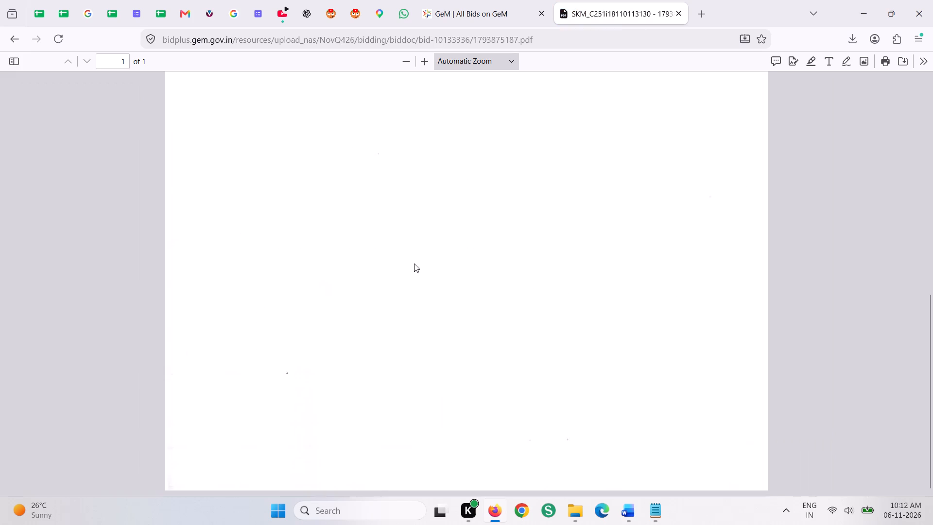
{"action": "scroll", "coordinate": [415, 264], "scroll_direction": "up", "scroll_amount": 4}
{"action": "left_click", "coordinate": [17, 40]}
{"action": "left_click", "coordinate": [521, 0]}
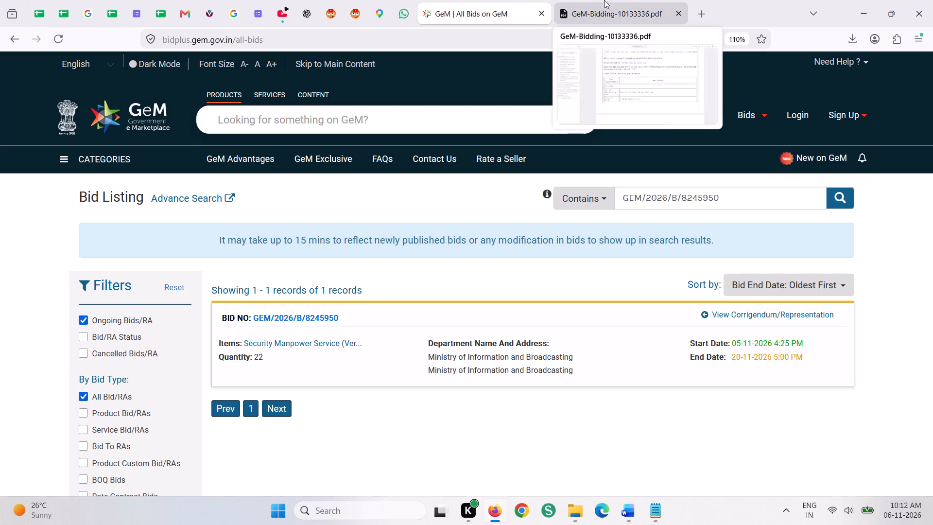
{"action": "left_click", "coordinate": [613, 5]}
Copy the Google Drive link of the GEM2026B8184414 folder in DEV1.
{"action": "left_click", "coordinate": [575, 508]}
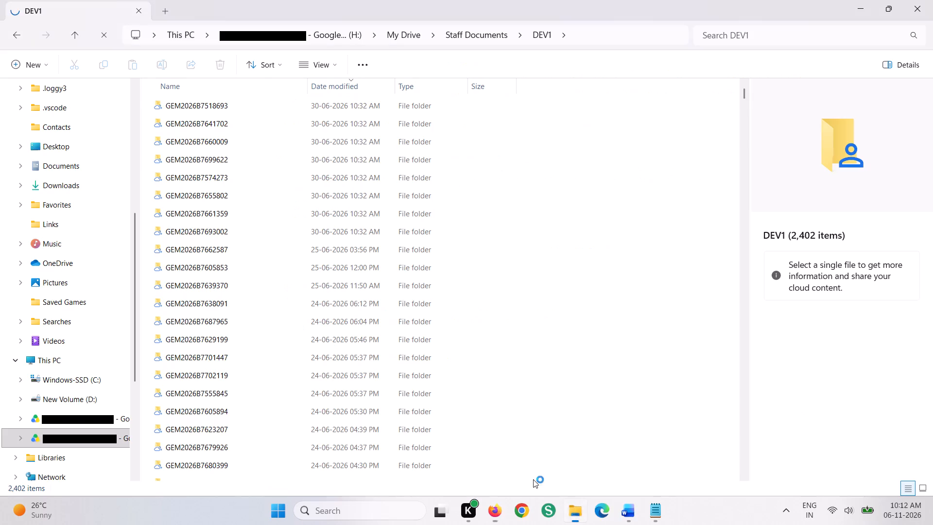
{"action": "scroll", "coordinate": [244, 150], "scroll_direction": "up", "scroll_amount": 5}
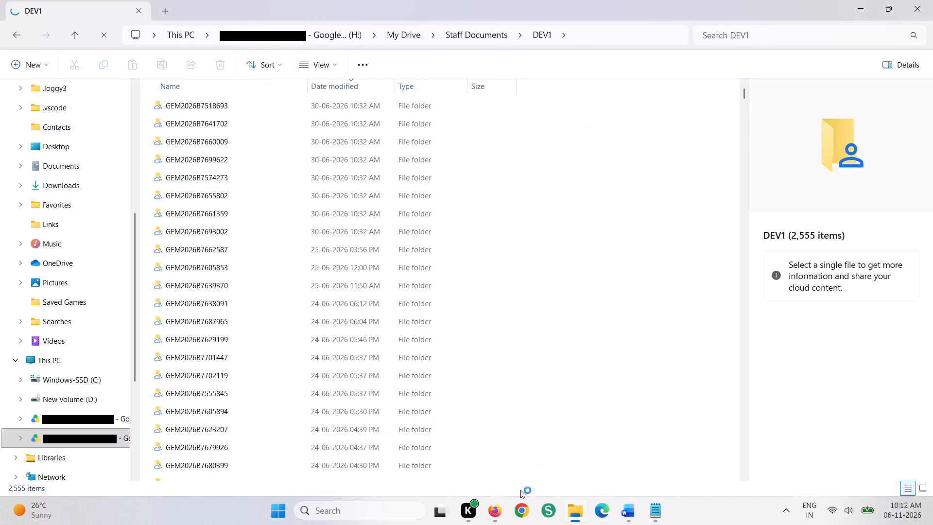
{"action": "scroll", "coordinate": [272, 175], "scroll_direction": "up", "scroll_amount": 4}
{"action": "scroll", "coordinate": [216, 126], "scroll_direction": "up", "scroll_amount": 2}
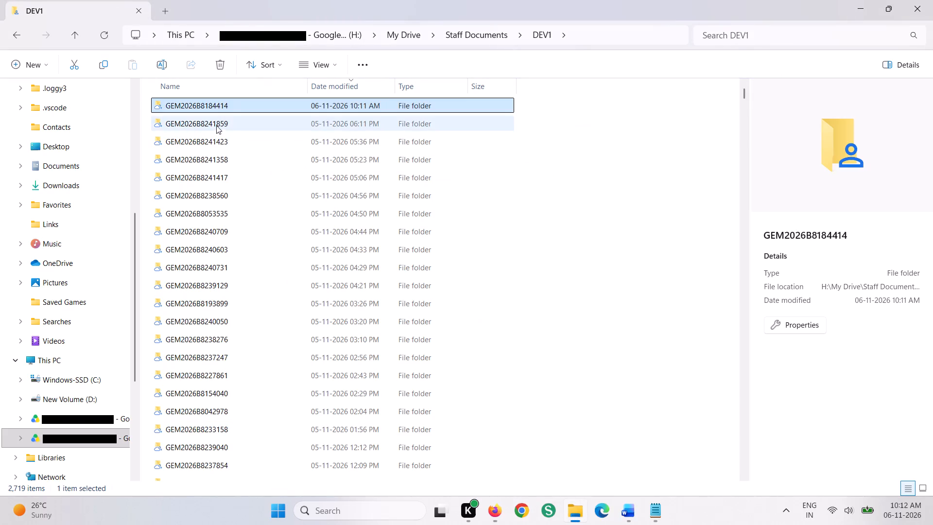
{"action": "scroll", "coordinate": [216, 125], "scroll_direction": "up", "scroll_amount": 2}
{"action": "right_click", "coordinate": [225, 102]}
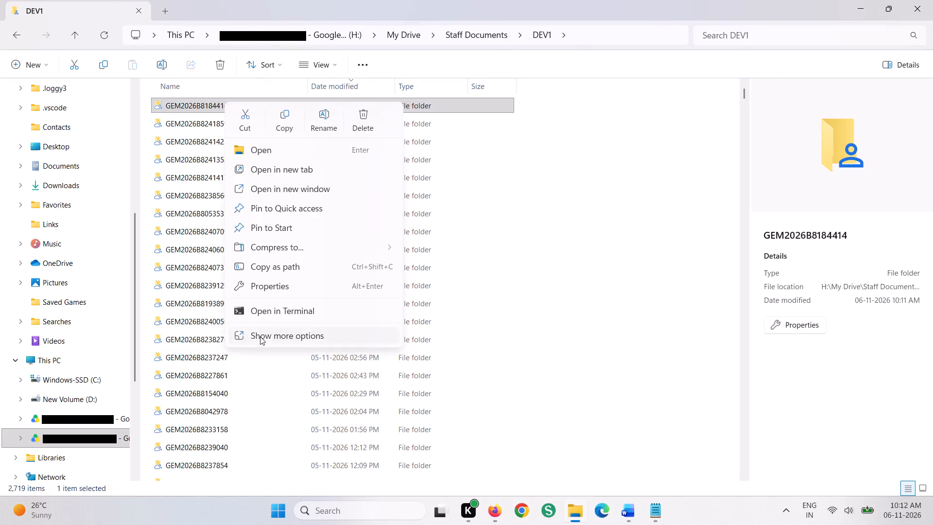
{"action": "left_click", "coordinate": [260, 336]}
{"action": "left_click", "coordinate": [259, 226]}
Paste the copied folder link into the Other Comment cell of bid GEM/2026/B/8184414, row 332 of the tender sheet.
{"action": "key", "text": "alt+Tab"}
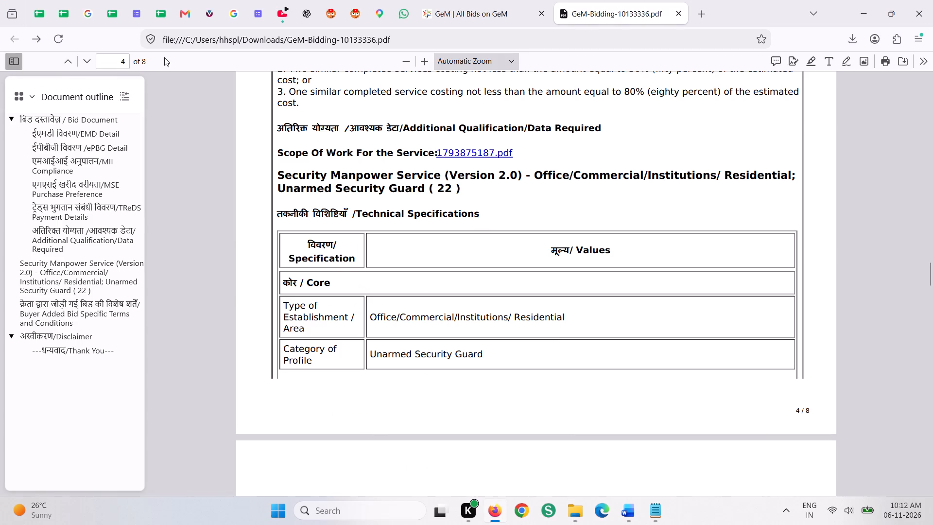
{"action": "left_click", "coordinate": [167, 19]}
{"action": "double_click", "coordinate": [597, 267]}
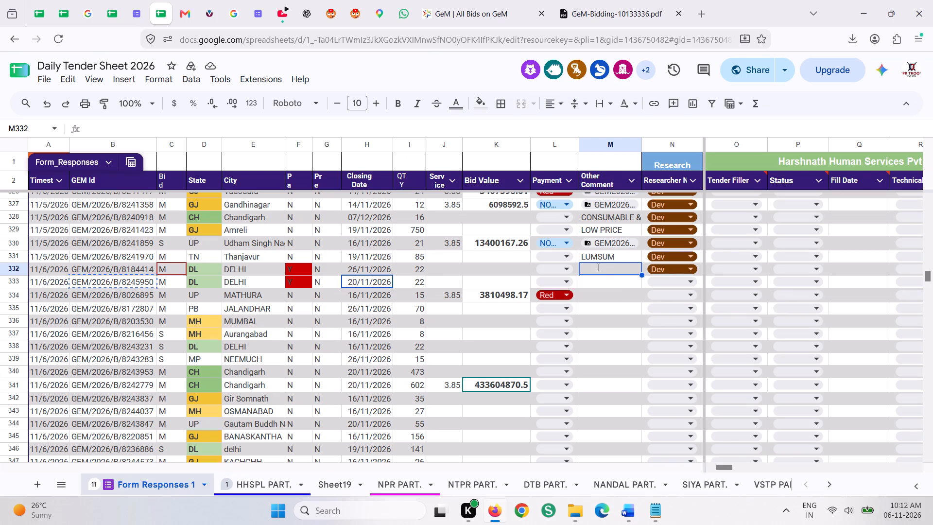
{"action": "key", "text": "ctrl+v"}
{"action": "key", "text": "Tab"}
{"action": "left_click", "coordinate": [429, 332]}
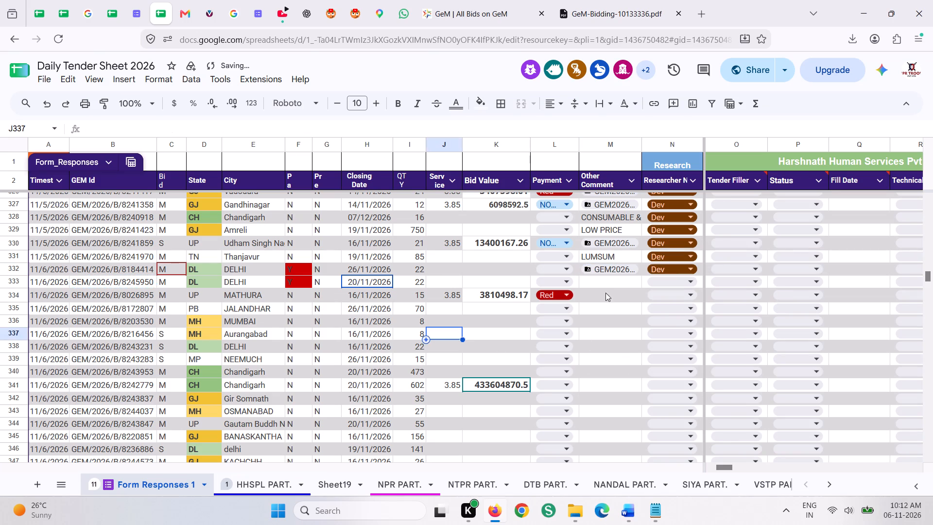
Set the researcher name to Dev for bid GEM/2026/B/8245950 in row 333.
{"action": "left_click", "coordinate": [604, 282]}
{"action": "left_click", "coordinate": [656, 281]}
{"action": "left_click", "coordinate": [660, 296]}
{"action": "left_click", "coordinate": [615, 282]}
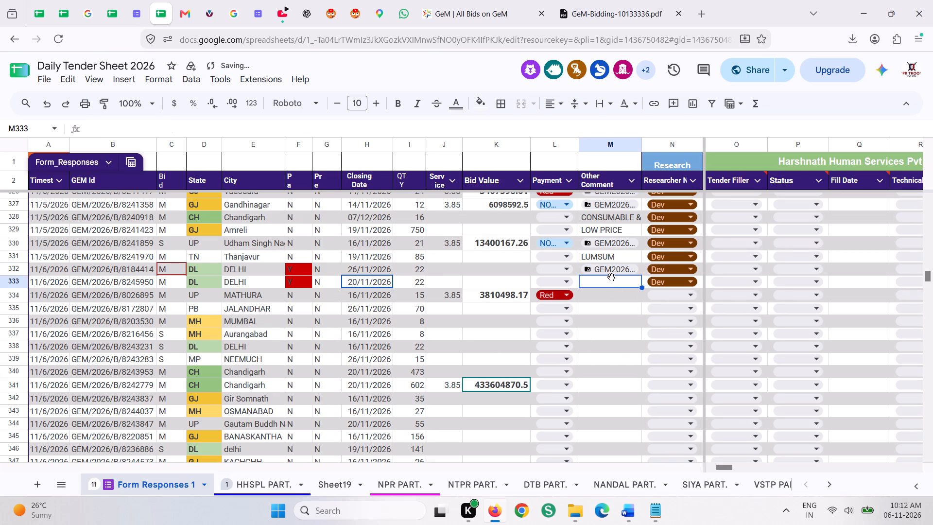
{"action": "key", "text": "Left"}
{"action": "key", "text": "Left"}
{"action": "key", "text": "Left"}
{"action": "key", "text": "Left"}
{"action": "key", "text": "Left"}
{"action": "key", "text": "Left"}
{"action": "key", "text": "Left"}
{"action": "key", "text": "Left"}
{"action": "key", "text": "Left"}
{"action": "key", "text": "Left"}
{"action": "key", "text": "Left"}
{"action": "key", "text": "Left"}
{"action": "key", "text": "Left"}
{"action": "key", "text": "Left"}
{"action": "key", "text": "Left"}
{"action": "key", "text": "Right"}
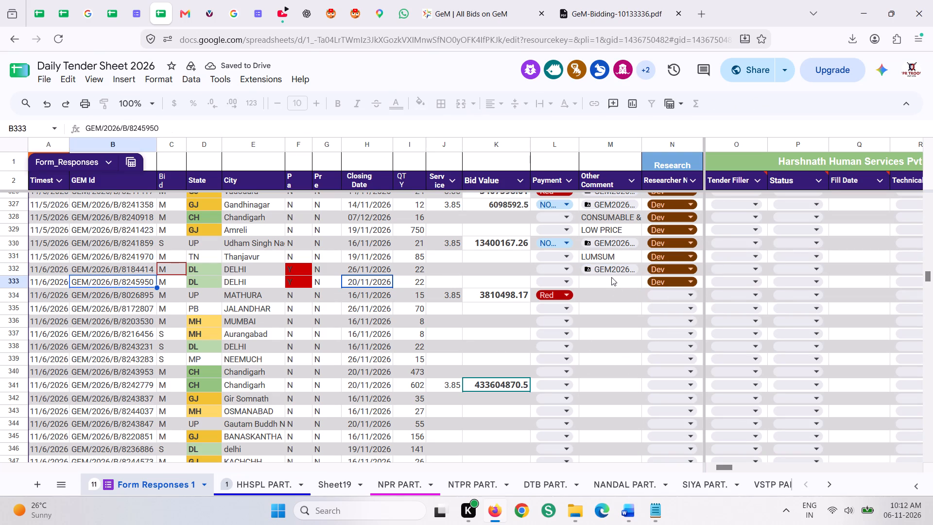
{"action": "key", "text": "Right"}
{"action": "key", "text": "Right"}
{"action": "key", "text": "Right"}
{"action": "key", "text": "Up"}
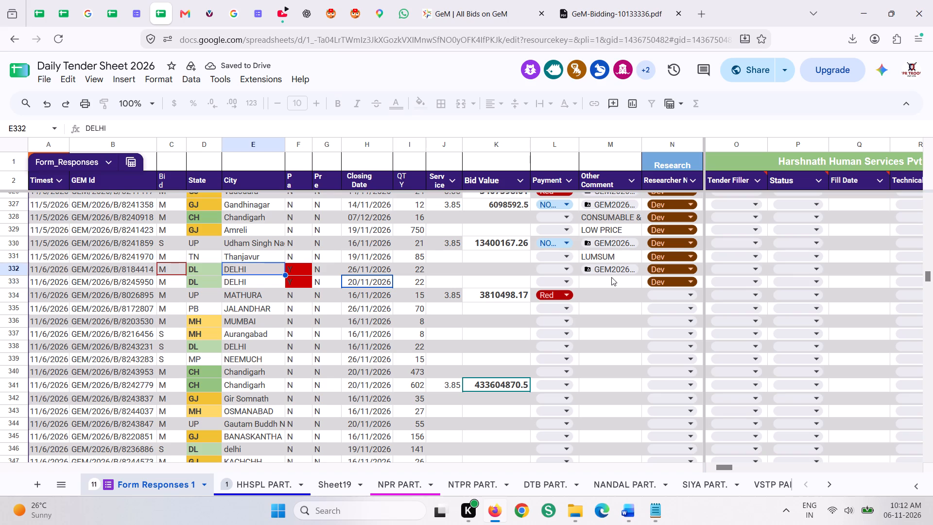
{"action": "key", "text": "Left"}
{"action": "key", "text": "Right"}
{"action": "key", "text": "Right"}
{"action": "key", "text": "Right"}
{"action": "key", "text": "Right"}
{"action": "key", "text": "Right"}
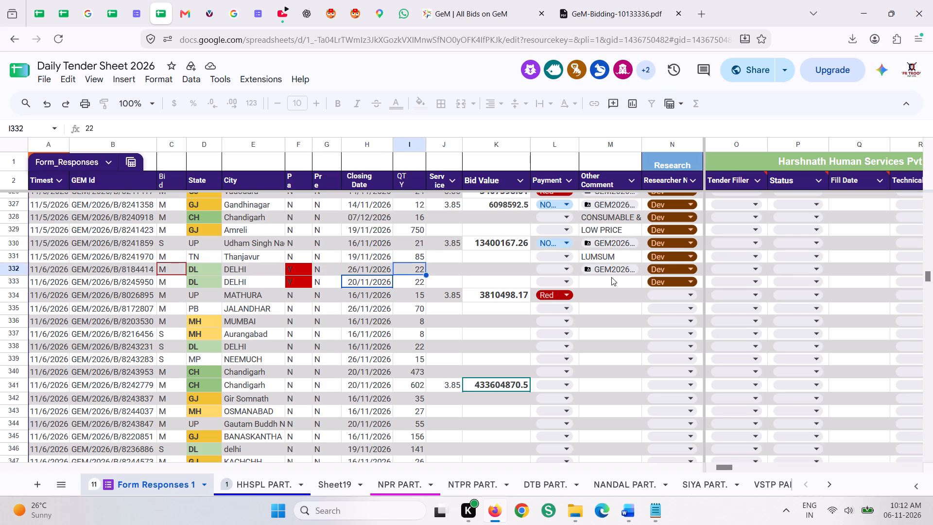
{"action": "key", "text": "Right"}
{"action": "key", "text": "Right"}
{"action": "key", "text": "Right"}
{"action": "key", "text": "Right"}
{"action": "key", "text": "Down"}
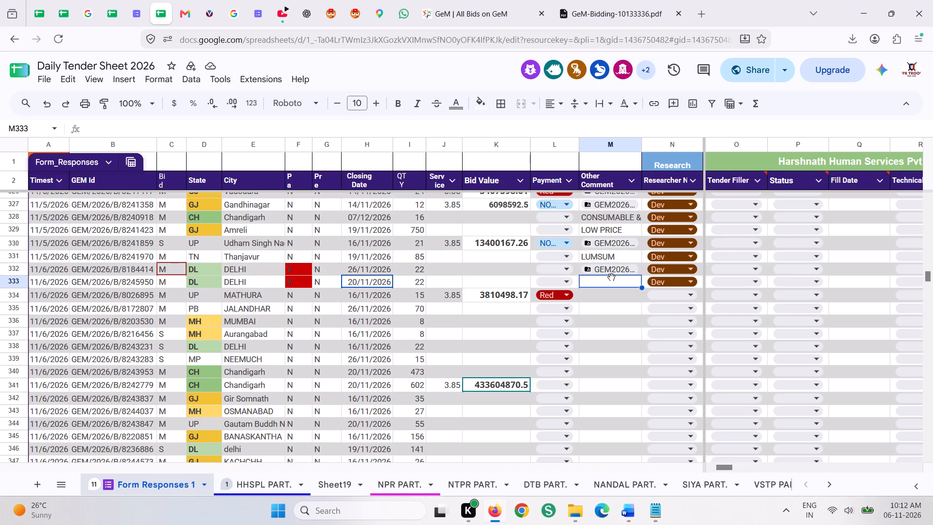
Copy the GeM ID GEM/2026/B/8245950 from row 333 and return to that row's Other Comment cell.
{"action": "key", "text": "Left"}
{"action": "key", "text": "Left"}
{"action": "key", "text": "Left"}
{"action": "key", "text": "Left"}
{"action": "key", "text": "Left"}
{"action": "key", "text": "Left"}
{"action": "key", "text": "Left"}
{"action": "key", "text": "Left"}
{"action": "key", "text": "Left"}
{"action": "key", "text": "Left"}
{"action": "key", "text": "Left"}
{"action": "key", "text": "Left"}
{"action": "key", "text": "Left"}
{"action": "key", "text": "Left"}
{"action": "key", "text": "Left"}
{"action": "key", "text": "Right"}
{"action": "key", "text": "ctrl+c"}
{"action": "key", "text": "Right"}
{"action": "key", "text": "Right"}
{"action": "key", "text": "Right"}
{"action": "key", "text": "Right"}
{"action": "key", "text": "Right"}
{"action": "key", "text": "Right"}
{"action": "key", "text": "Right"}
{"action": "key", "text": "Right"}
{"action": "key", "text": "Right"}
{"action": "key", "text": "Right"}
{"action": "key", "text": "Right"}
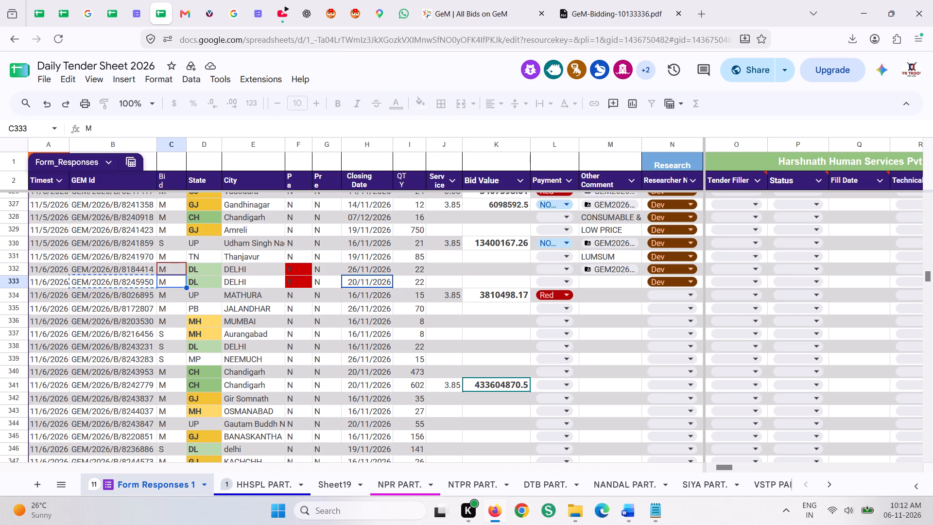
{"action": "key", "text": "Right"}
{"action": "key", "text": "Right"}
{"action": "key", "text": "Right"}
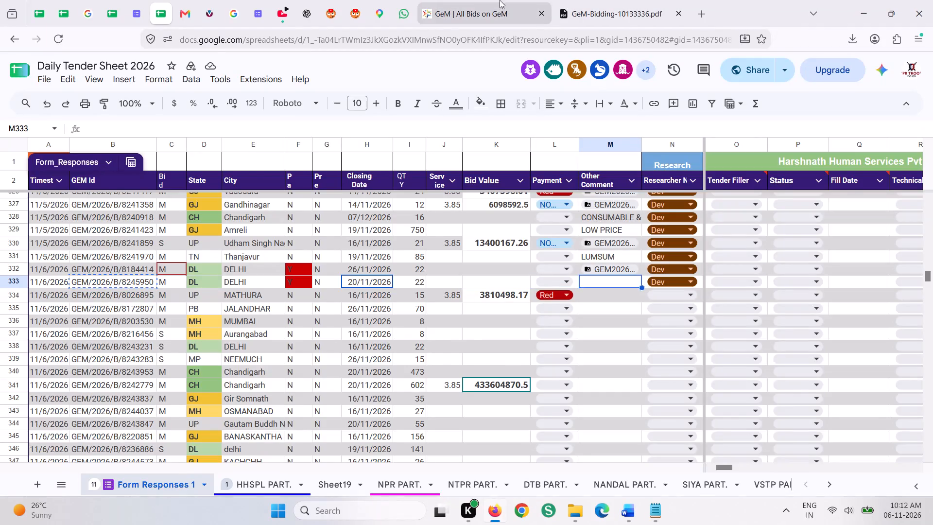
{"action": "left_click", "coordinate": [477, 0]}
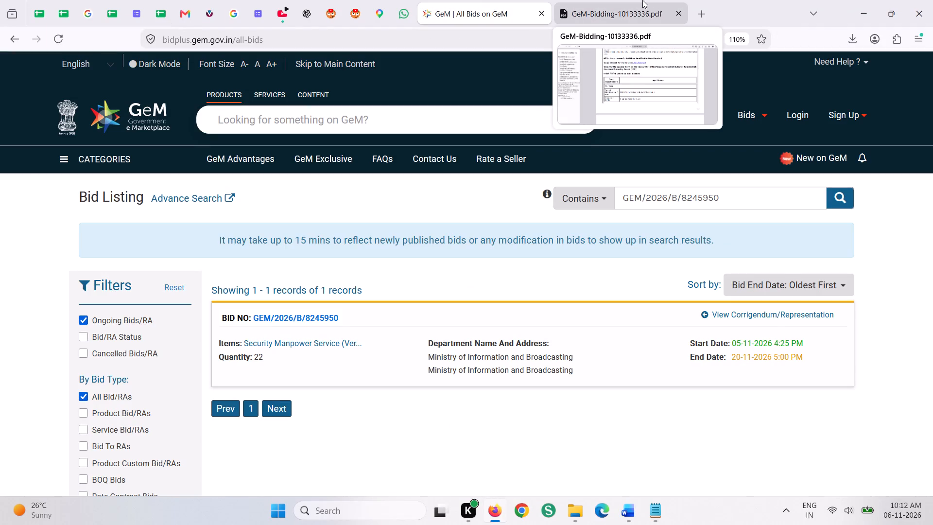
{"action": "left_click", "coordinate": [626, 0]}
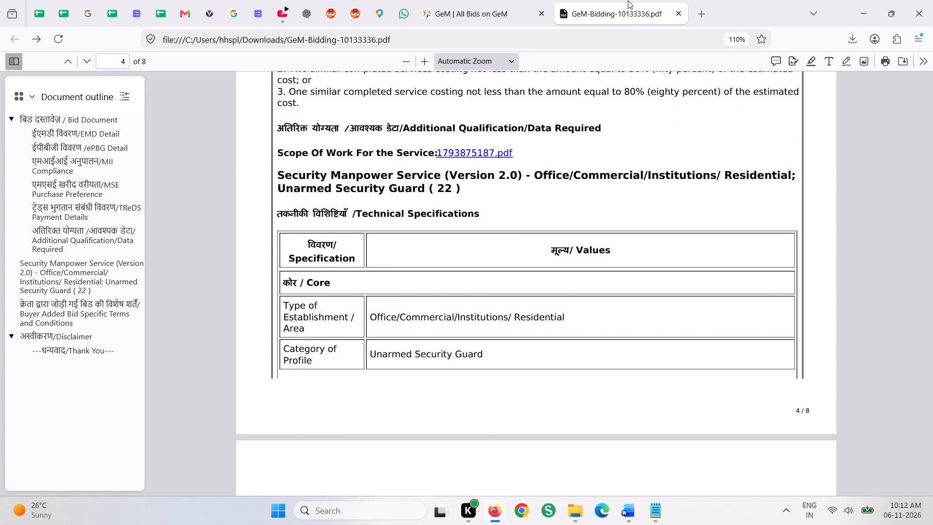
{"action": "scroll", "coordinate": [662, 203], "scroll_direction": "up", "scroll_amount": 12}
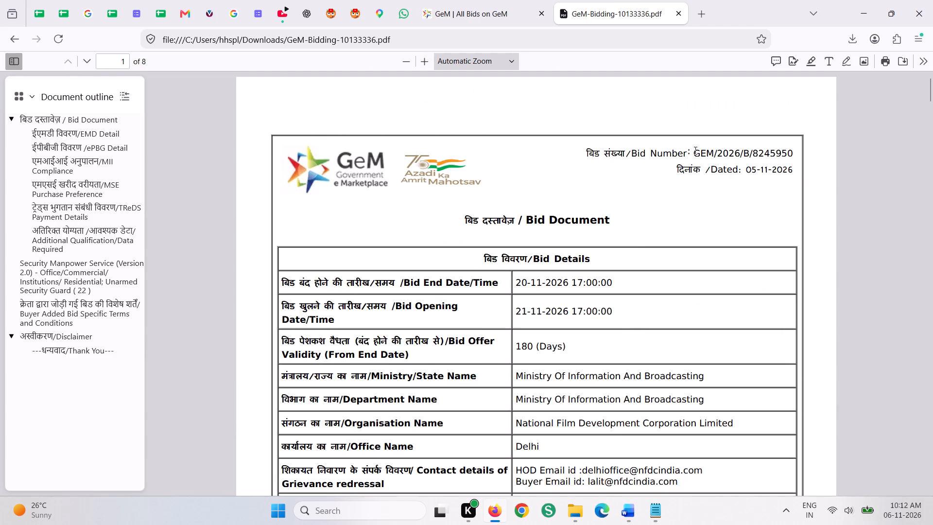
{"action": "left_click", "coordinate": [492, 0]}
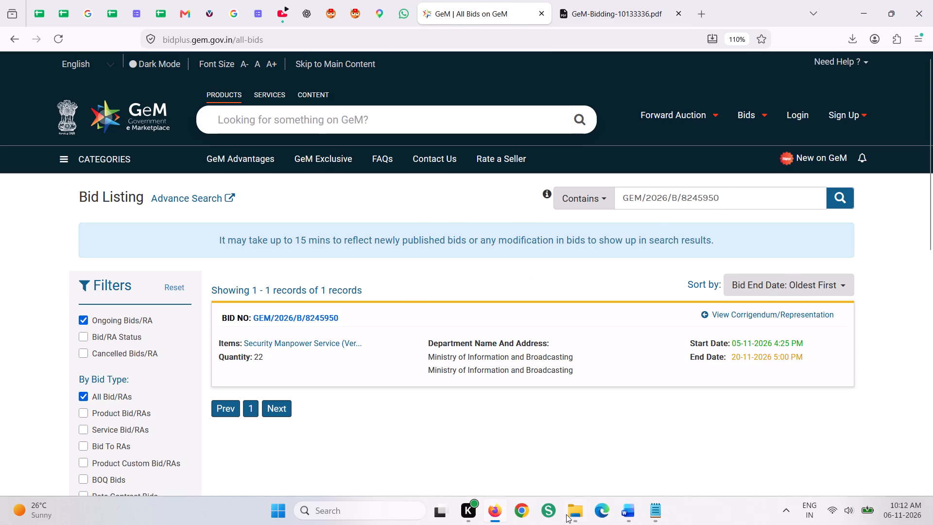
Create a folder named GEM2026B8245950 in the DEV1 Drive folder and open it.
{"action": "left_click", "coordinate": [570, 513]}
{"action": "right_click", "coordinate": [532, 183]}
{"action": "left_click", "coordinate": [573, 281]}
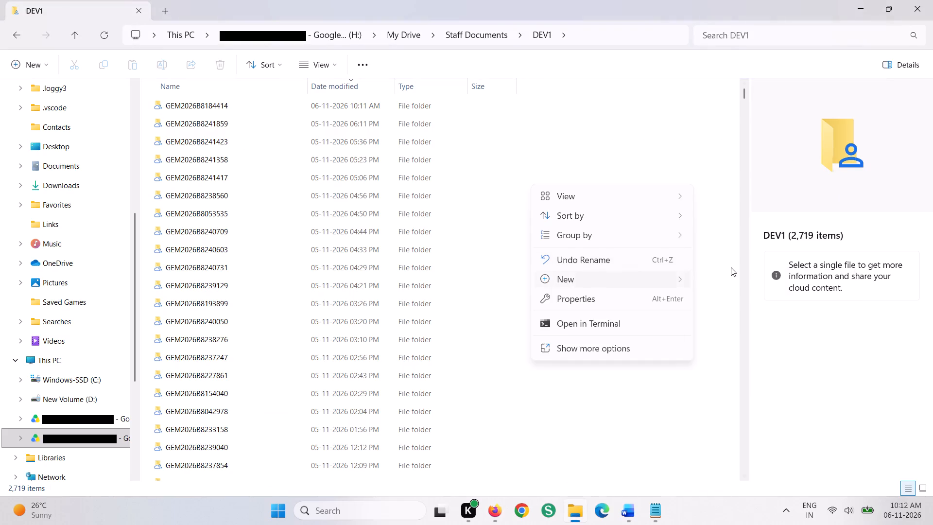
{"action": "left_click", "coordinate": [590, 282]}
{"action": "left_click", "coordinate": [742, 280]}
{"action": "key", "text": "ctrl+v"}
{"action": "key", "text": "Return"}
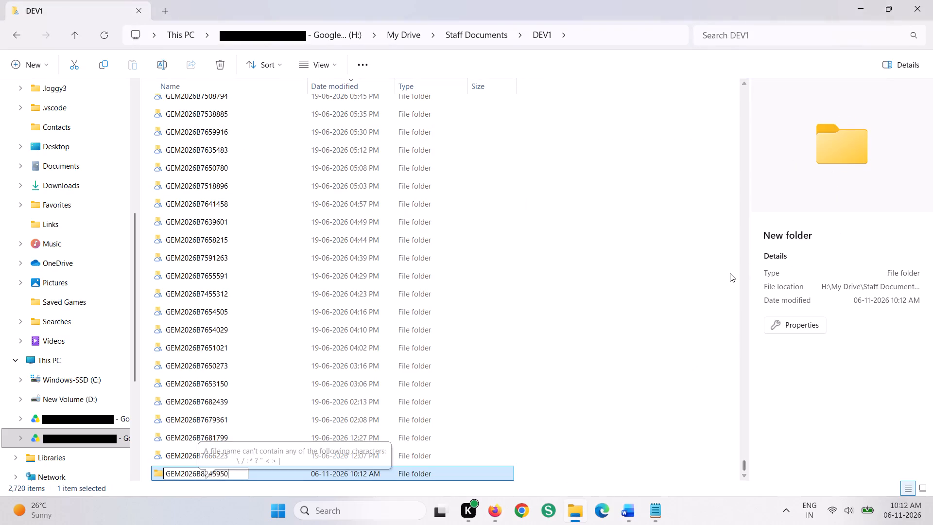
{"action": "left_click", "coordinate": [211, 473]}
{"action": "left_click_drag", "start_coordinate": [211, 473], "coordinate": [218, 473]}
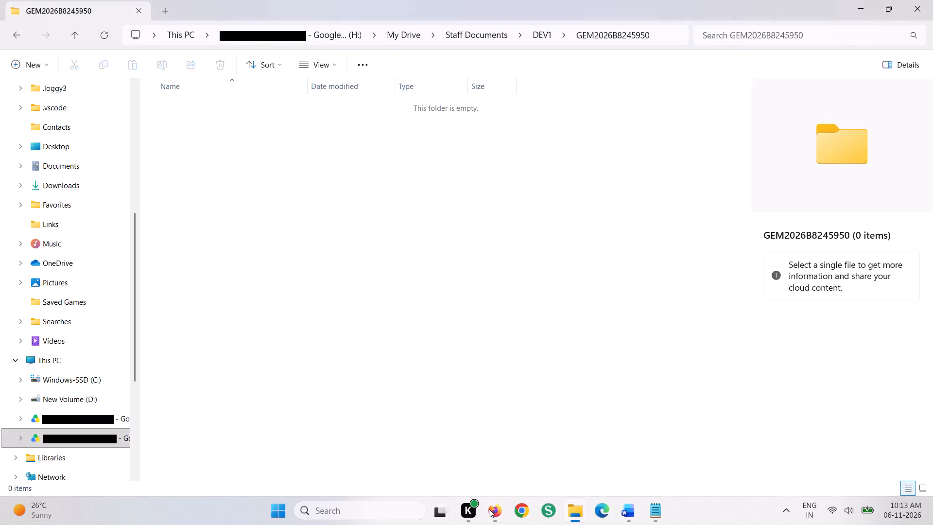
Save the bid document as GeM-Bidding-10133336 in PDF format in the DEV1 folder GEM2026B8245950.
{"action": "left_click", "coordinate": [489, 509]}
{"action": "scroll", "coordinate": [633, 322], "scroll_direction": "up", "scroll_amount": 1}
{"action": "left_click", "coordinate": [637, 0]}
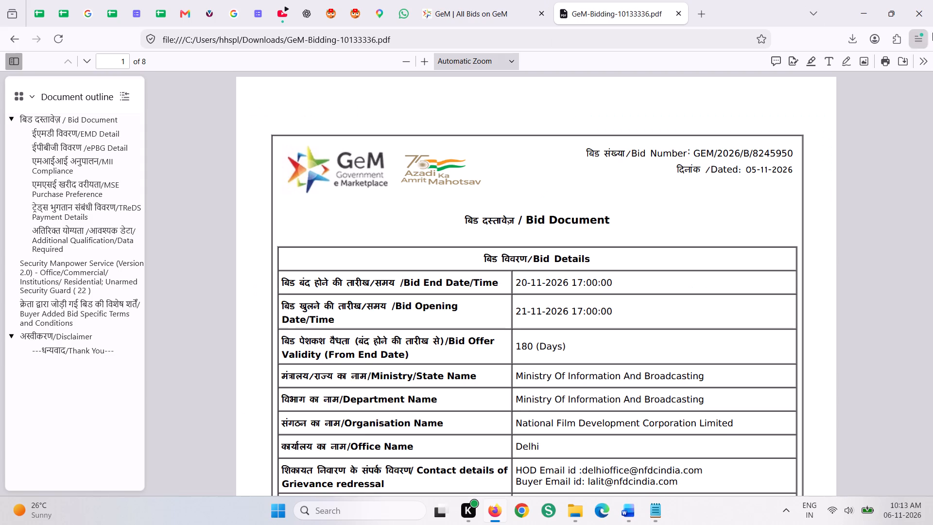
{"action": "left_click", "coordinate": [904, 62]}
{"action": "scroll", "coordinate": [409, 206], "scroll_direction": "up", "scroll_amount": 6}
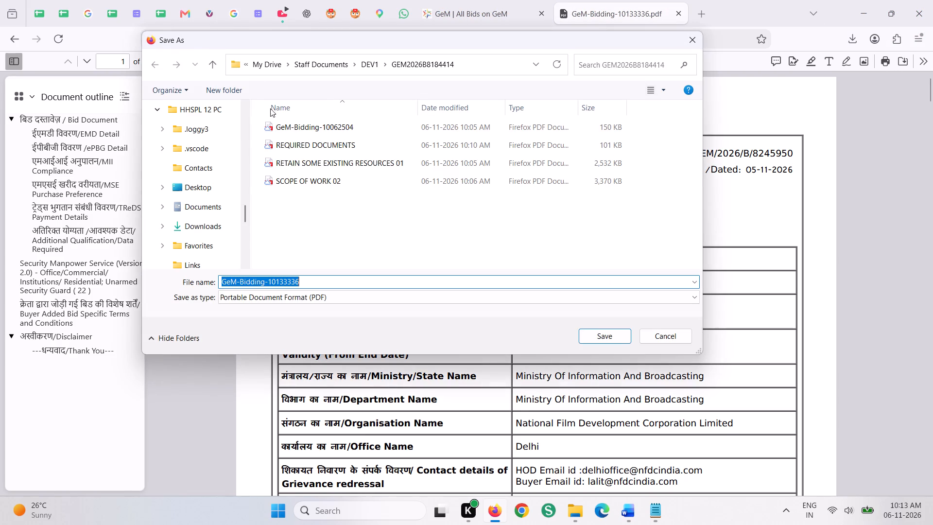
{"action": "scroll", "coordinate": [270, 108], "scroll_direction": "up", "scroll_amount": 2}
{"action": "left_click", "coordinate": [214, 63]}
{"action": "scroll", "coordinate": [331, 135], "scroll_direction": "up", "scroll_amount": 5}
{"action": "double_click", "coordinate": [331, 128]}
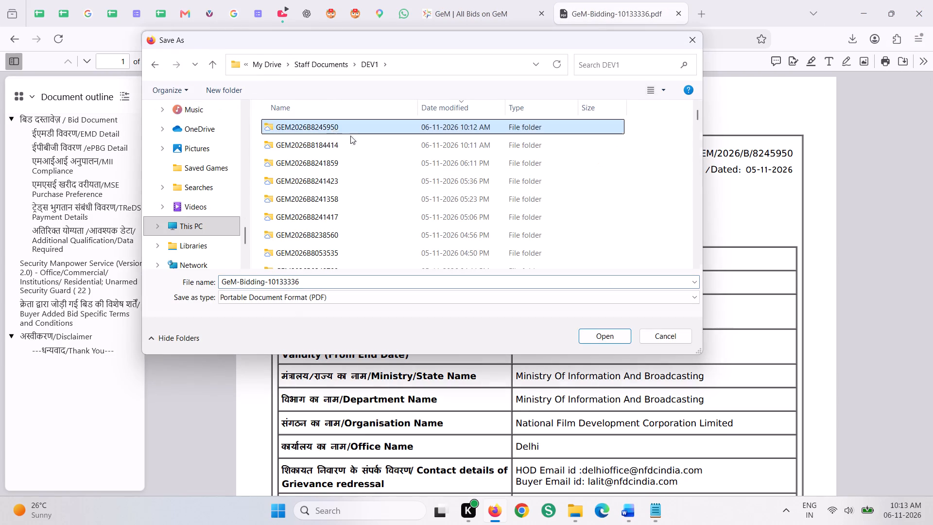
{"action": "left_click", "coordinate": [308, 284]}
{"action": "left_click", "coordinate": [599, 335]}
Open the scope of work attachment 1793875187.pdf linked in the bid document.
{"action": "scroll", "coordinate": [633, 354], "scroll_direction": "down", "scroll_amount": 7}
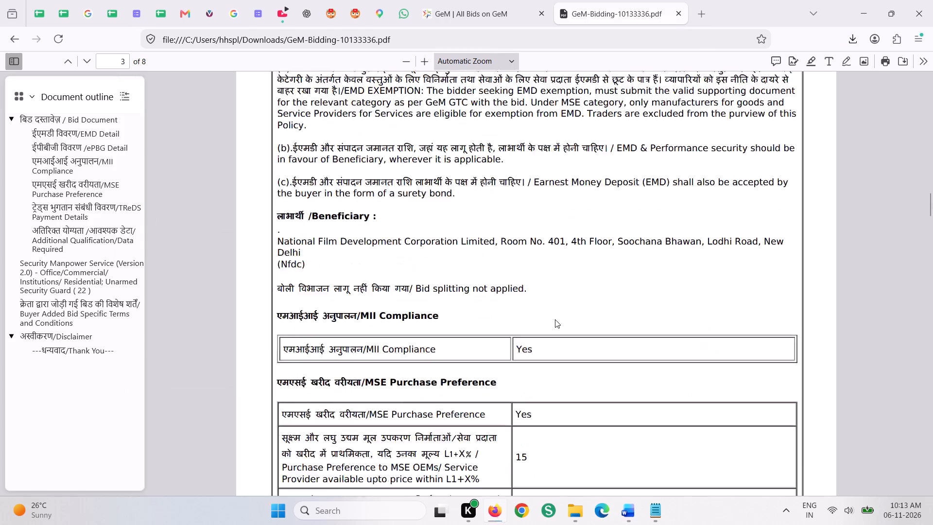
{"action": "scroll", "coordinate": [556, 309], "scroll_direction": "down", "scroll_amount": 2}
{"action": "scroll", "coordinate": [487, 299], "scroll_direction": "down", "scroll_amount": 3}
{"action": "scroll", "coordinate": [479, 282], "scroll_direction": "up", "scroll_amount": 1}
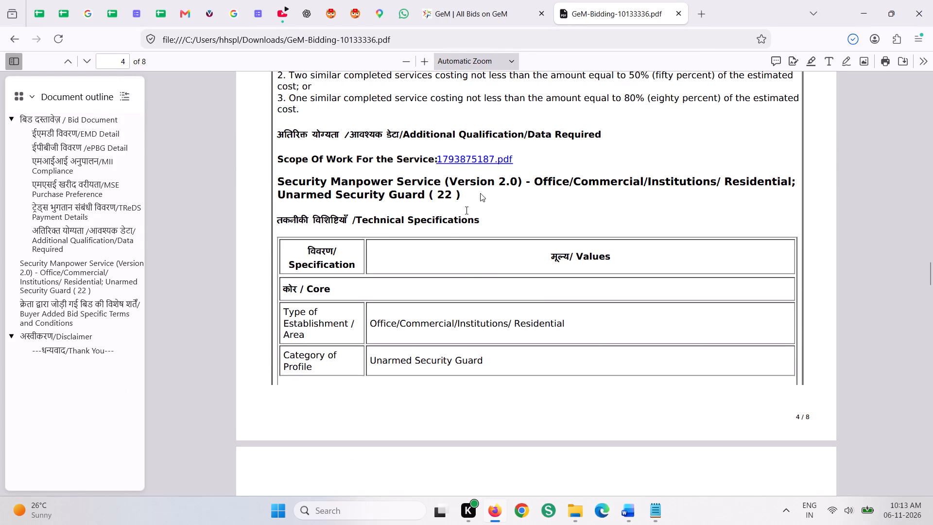
{"action": "left_click", "coordinate": [466, 160]}
{"action": "scroll", "coordinate": [547, 221], "scroll_direction": "up", "scroll_amount": 4}
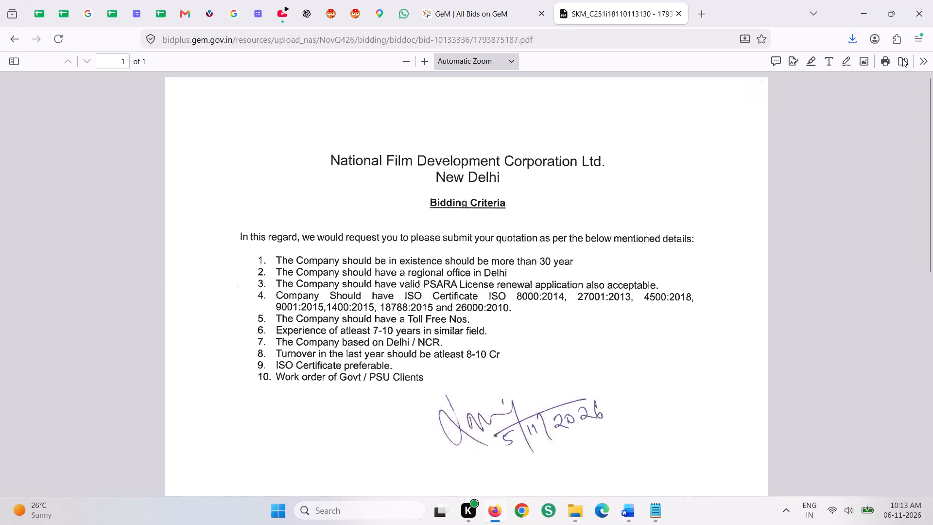
Save the scope of work attachment as SCOPE OF WORK 01 in PDF format in the DEV1 folder GEM2026B8245950.
{"action": "left_click", "coordinate": [902, 58]}
{"action": "scroll", "coordinate": [442, 182], "scroll_direction": "up", "scroll_amount": 10}
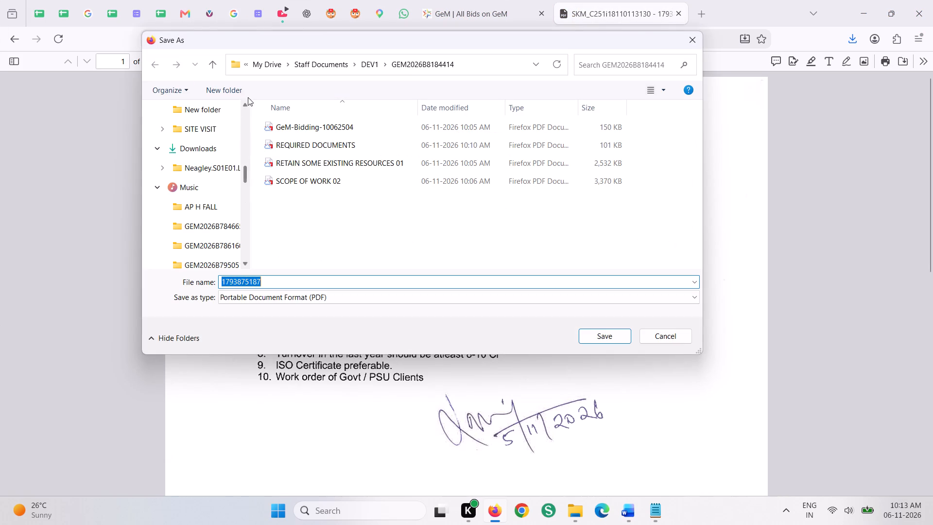
{"action": "scroll", "coordinate": [248, 97], "scroll_direction": "up", "scroll_amount": 2}
{"action": "left_click", "coordinate": [208, 67]}
{"action": "scroll", "coordinate": [307, 133], "scroll_direction": "up", "scroll_amount": 4}
{"action": "double_click", "coordinate": [329, 127]}
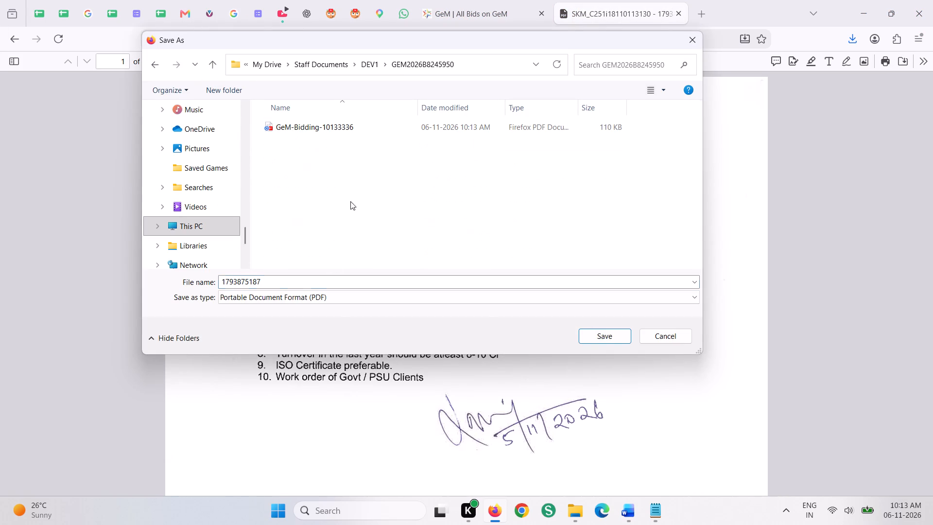
{"action": "left_click", "coordinate": [296, 280]}
{"action": "type", "text": "SCOPE OF WORK 01"}
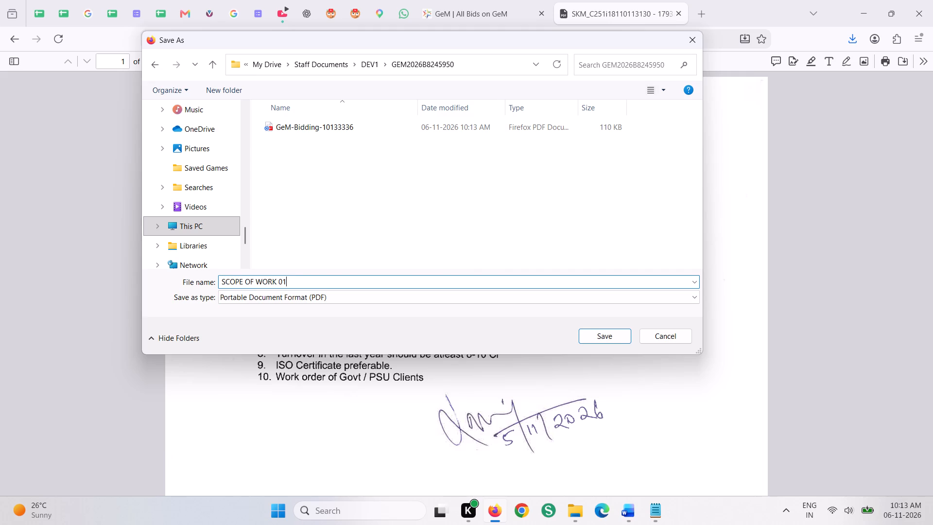
{"action": "key", "text": "Return"}
Return to the bid document and copy the city Delhi from the consignee address on page 6.
{"action": "scroll", "coordinate": [301, 234], "scroll_direction": "down", "scroll_amount": 6}
{"action": "left_click", "coordinate": [18, 37]}
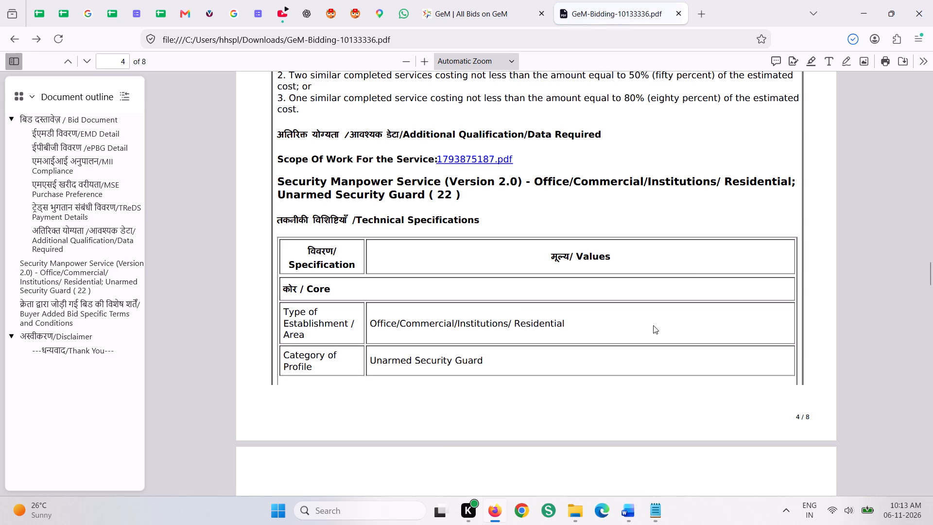
{"action": "scroll", "coordinate": [516, 306], "scroll_direction": "down", "scroll_amount": 3}
{"action": "scroll", "coordinate": [504, 252], "scroll_direction": "up", "scroll_amount": 1}
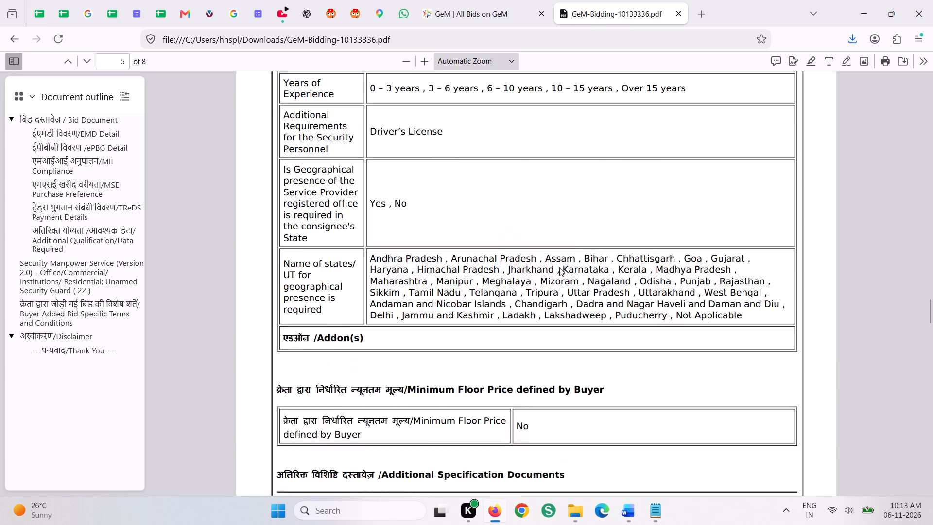
{"action": "scroll", "coordinate": [476, 328], "scroll_direction": "down", "scroll_amount": 3}
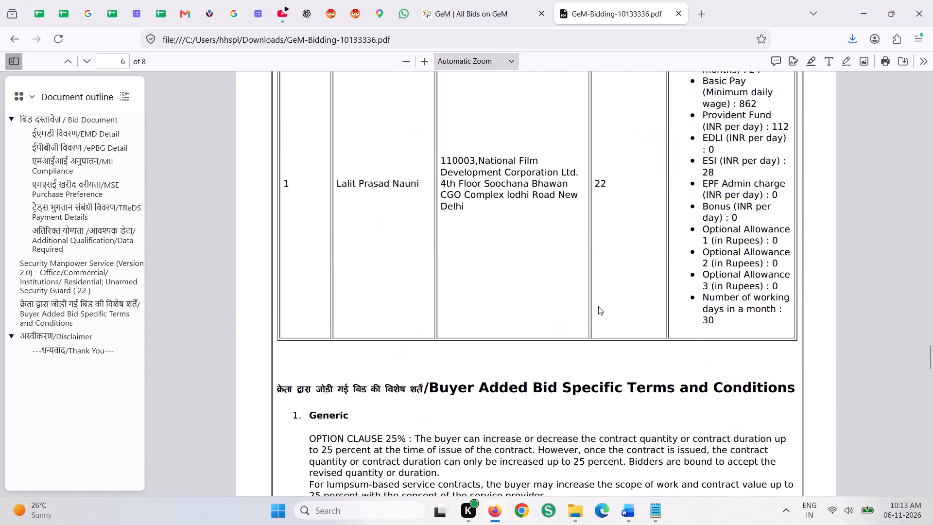
{"action": "double_click", "coordinate": [452, 209]}
{"action": "key", "text": "ctrl+c"}
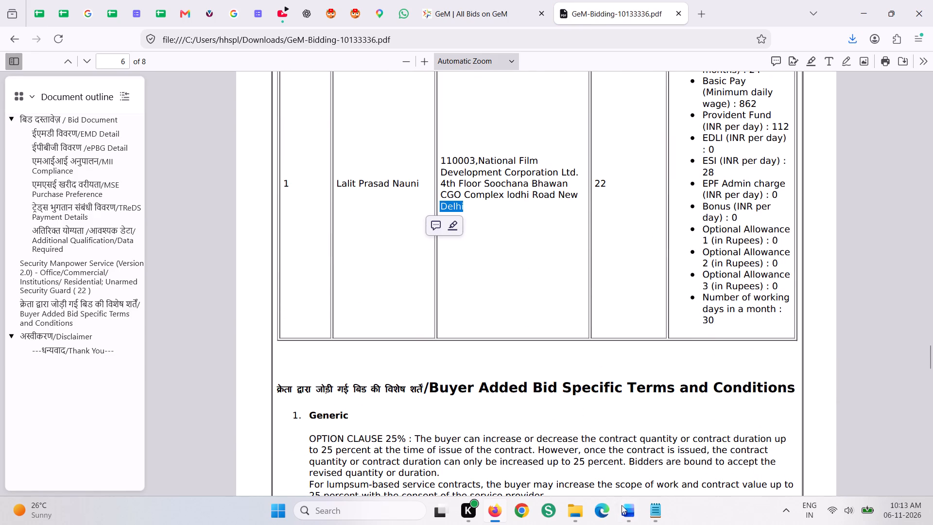
Switch to the REQUIRED DOCUMENTS file in Word and delete the old list text from item 5 onward, keeping the number 5.
{"action": "left_click", "coordinate": [627, 516]}
{"action": "left_click", "coordinate": [536, 443]}
{"action": "scroll", "coordinate": [420, 325], "scroll_direction": "up", "scroll_amount": 2}
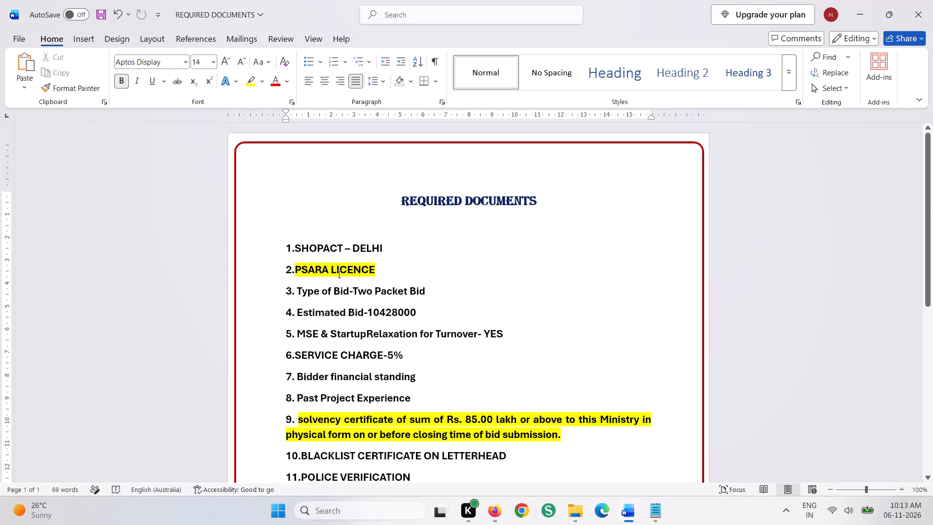
{"action": "left_click", "coordinate": [325, 291]}
{"action": "left_click_drag", "start_coordinate": [300, 333], "coordinate": [616, 466]}
{"action": "key", "text": "BackSpace"}
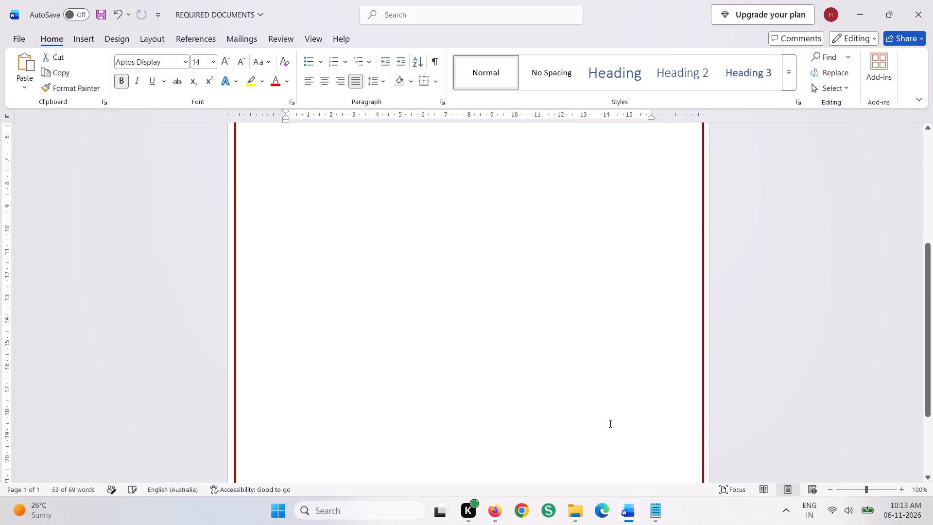
Copy the word Turnover from the bid document's minimum average annual turnover row and return to the Word list.
{"action": "key", "text": "alt+Tab"}
{"action": "scroll", "coordinate": [480, 213], "scroll_direction": "up", "scroll_amount": 10}
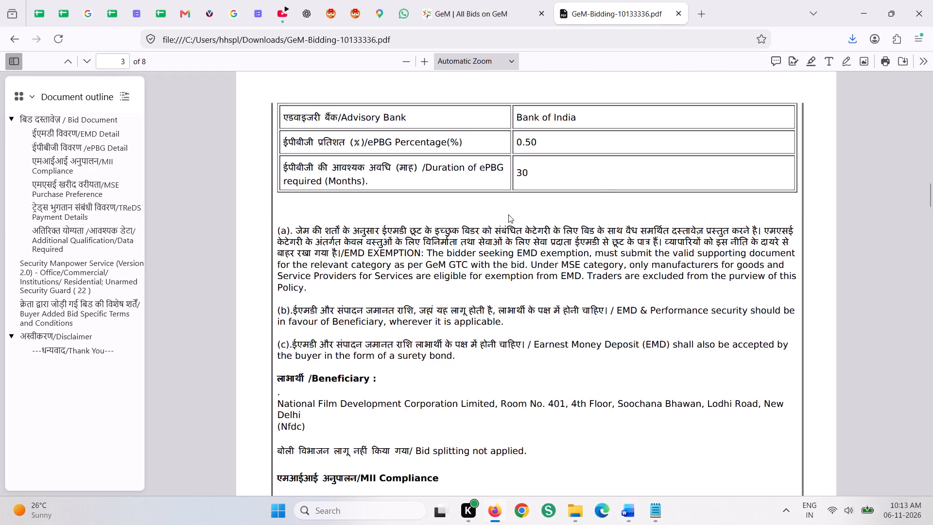
{"action": "scroll", "coordinate": [494, 205], "scroll_direction": "up", "scroll_amount": 1}
{"action": "scroll", "coordinate": [459, 230], "scroll_direction": "up", "scroll_amount": 3}
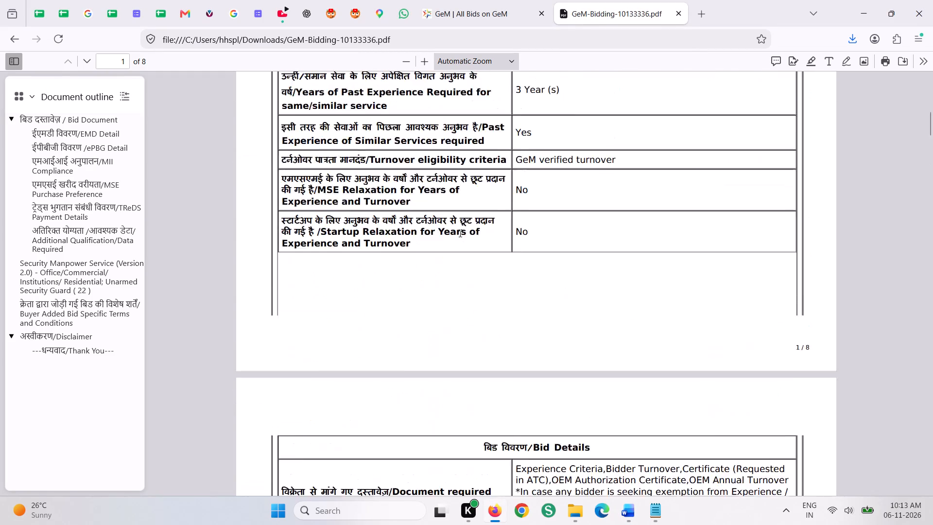
{"action": "scroll", "coordinate": [459, 233], "scroll_direction": "up", "scroll_amount": 1}
{"action": "double_click", "coordinate": [294, 317]}
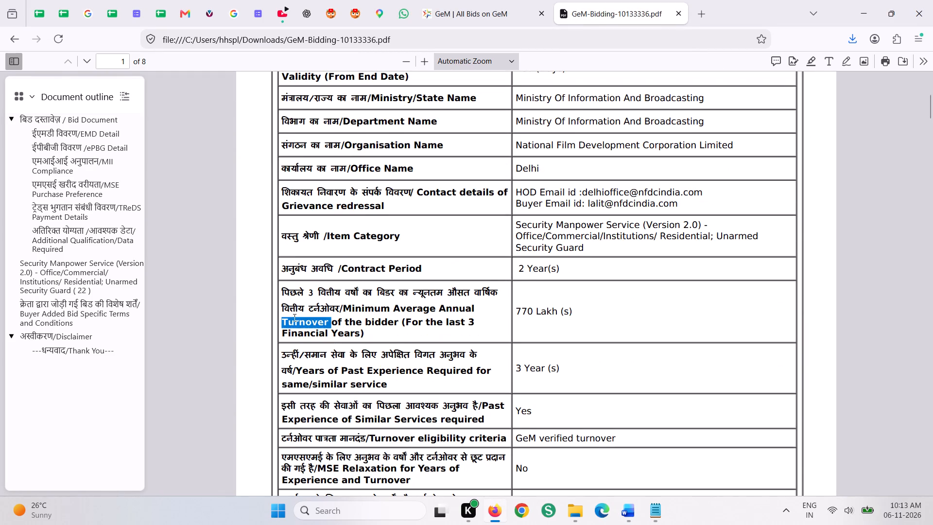
{"action": "key", "text": "ctrl+c"}
{"action": "key", "text": "ctrl+c"}
{"action": "key", "text": "alt+Tab"}
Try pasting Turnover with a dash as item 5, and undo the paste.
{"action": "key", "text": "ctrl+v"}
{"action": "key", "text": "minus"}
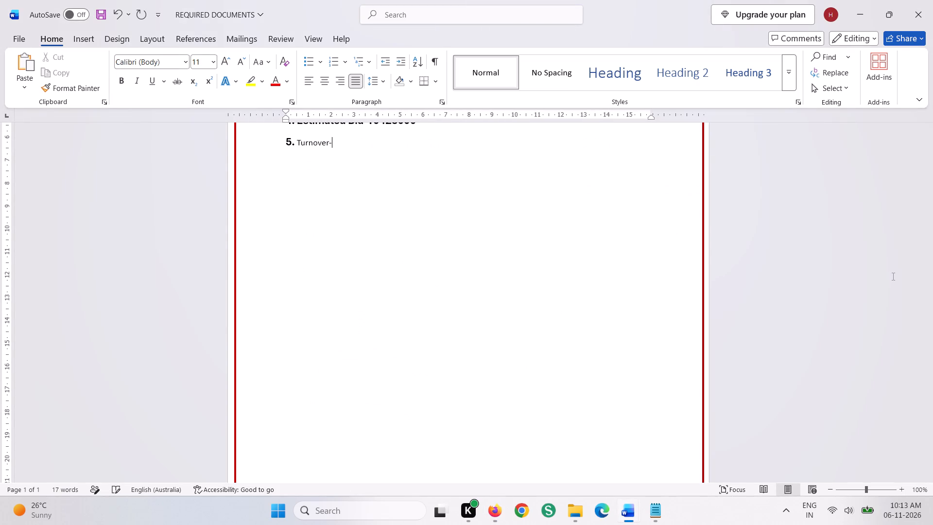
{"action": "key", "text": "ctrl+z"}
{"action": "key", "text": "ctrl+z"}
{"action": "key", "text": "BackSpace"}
Fill in item 5 as "Turnover-770 LAKH FOR 3 YEARS", matching the last pasted text to the list's formatting.
{"action": "key", "text": "ctrl+v"}
{"action": "key", "text": "minus"}
{"action": "key", "text": "alt+Tab"}
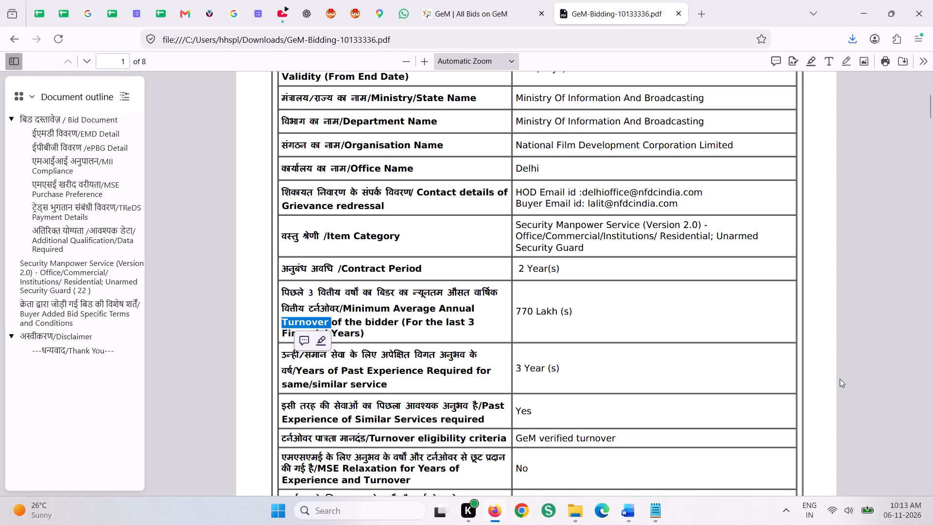
{"action": "key", "text": "alt+Tab"}
{"action": "type", "text": "770 LAKH FOR 3 YEARS"}
{"action": "key", "text": "space"}
Add item 6 with "MSE Relaxation for Years of Experience and Turnover" copied from the bid document, joined onto one line.
{"action": "key", "text": "alt+Tab"}
{"action": "scroll", "coordinate": [550, 390], "scroll_direction": "down", "scroll_amount": 1}
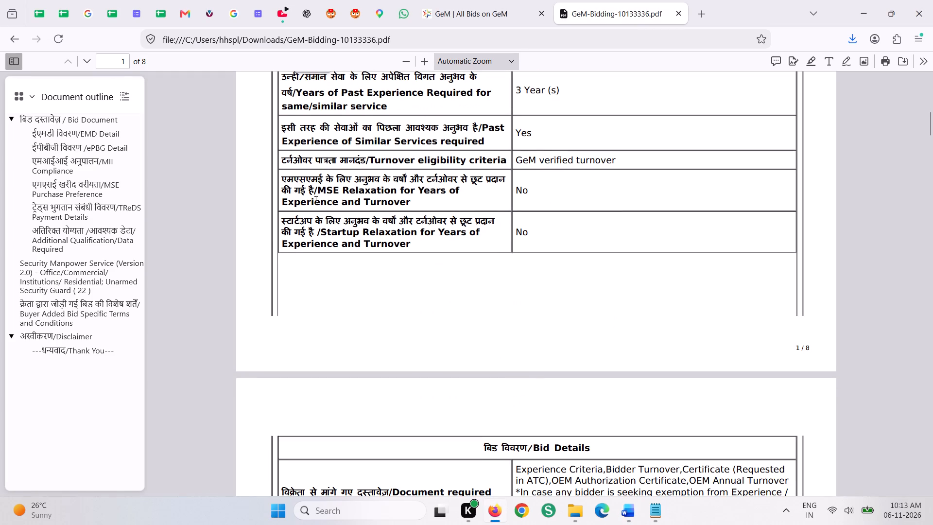
{"action": "left_click", "coordinate": [322, 189]}
{"action": "left_click_drag", "start_coordinate": [322, 189], "coordinate": [398, 199]}
{"action": "key", "text": "ctrl+c"}
{"action": "key", "text": "ctrl+c"}
{"action": "key", "text": "alt+Tab"}
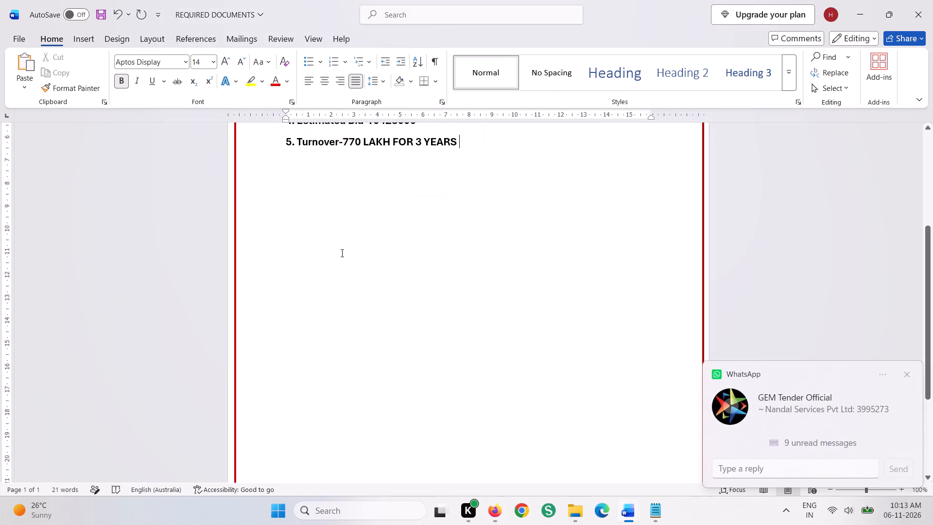
{"action": "key", "text": "Return"}
{"action": "type", "text": "6."}
{"action": "key", "text": "ctrl+v"}
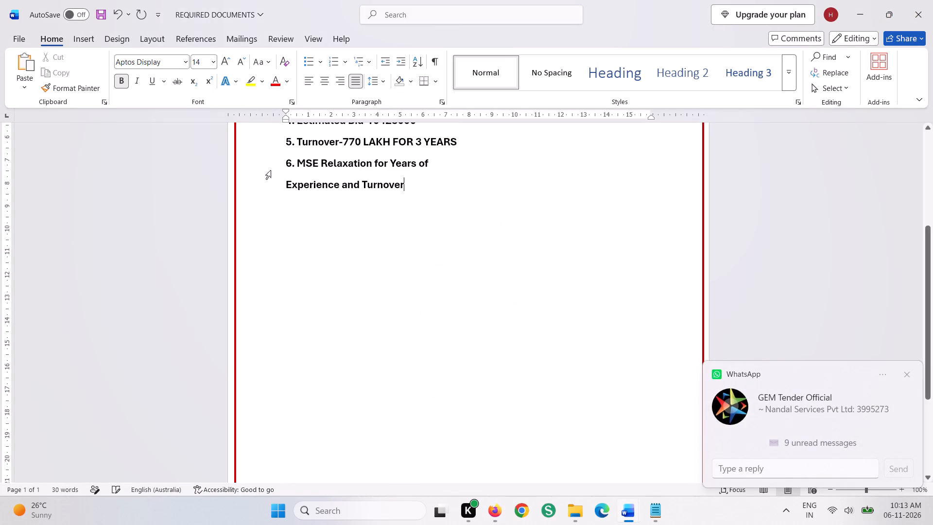
{"action": "left_click", "coordinate": [279, 178]}
{"action": "key", "text": "BackSpace"}
{"action": "key", "text": "space"}
Insert "& Startup" after MSE in item 6, copying Startup from the bid document's startup relaxation row.
{"action": "key", "text": "alt+Tab"}
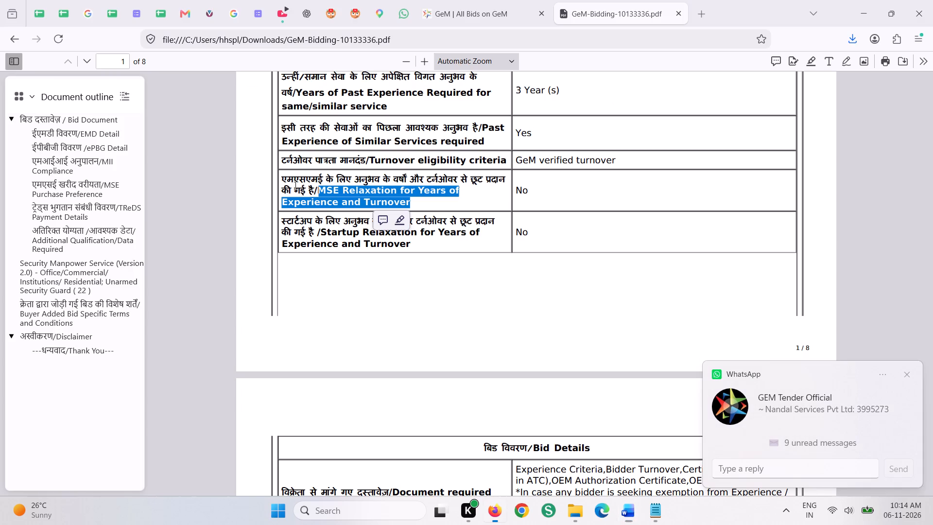
{"action": "double_click", "coordinate": [336, 230]}
{"action": "key", "text": "ctrl+c"}
{"action": "key", "text": "ctrl+c"}
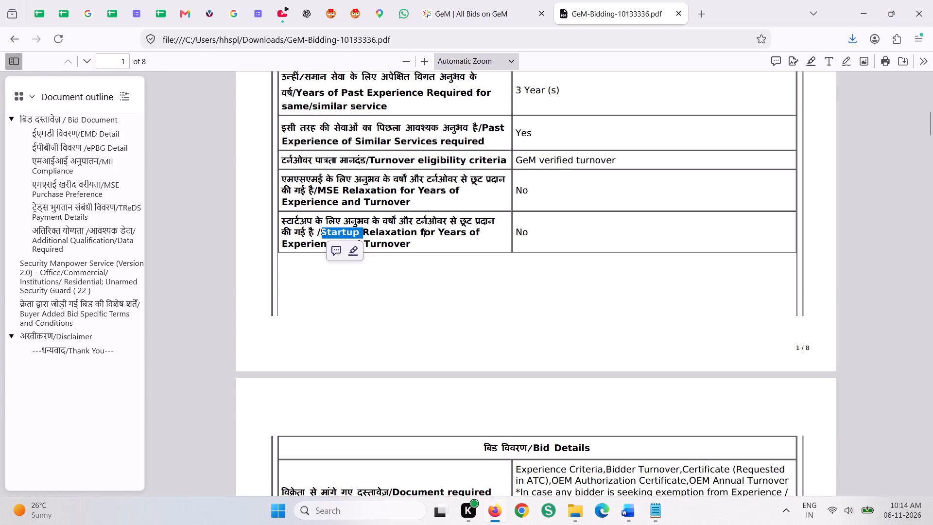
{"action": "key", "text": "alt+Tab"}
{"action": "left_click", "coordinate": [321, 162]}
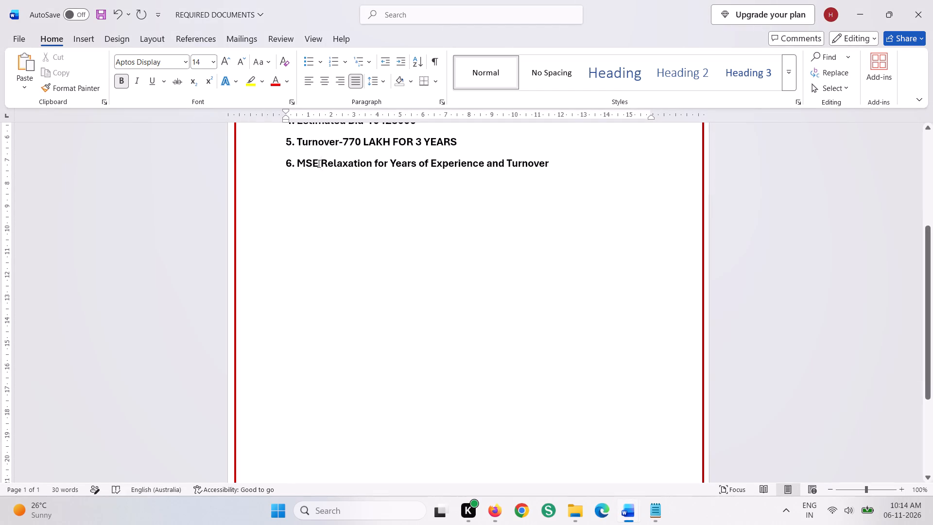
{"action": "type", "text": "&"}
{"action": "key", "text": "space"}
{"action": "key", "text": "ctrl+v"}
End item 6 with "-NO" and start a new line numbered 7.
{"action": "key", "text": "alt+Tab"}
{"action": "key", "text": "alt+Tab"}
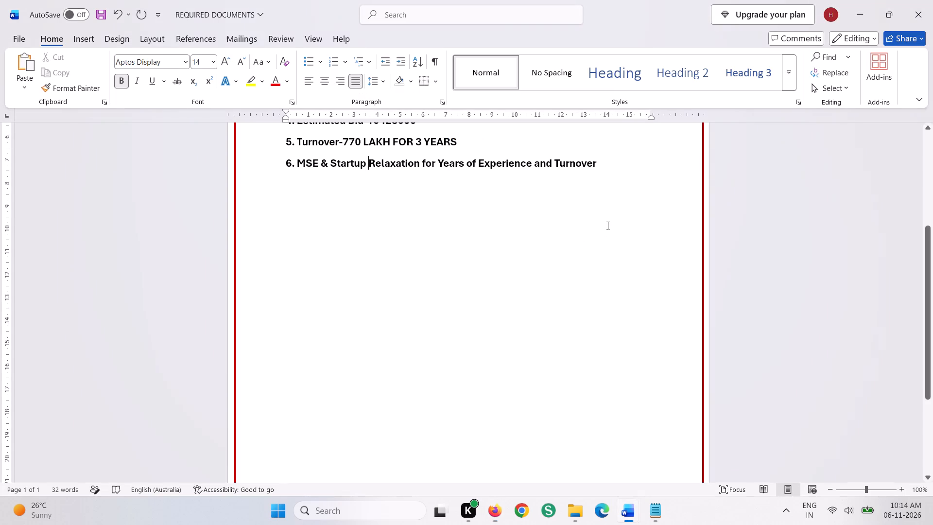
{"action": "left_click", "coordinate": [613, 170]}
{"action": "type", "text": "-NOP"}
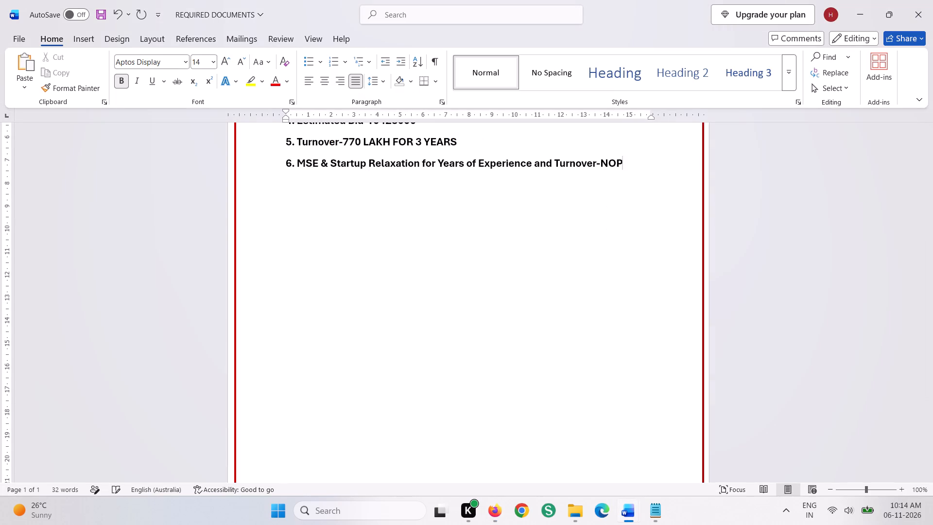
{"action": "key", "text": "space"}
{"action": "key", "text": "BackSpace"}
{"action": "key", "text": "BackSpace"}
{"action": "key", "text": "Return"}
{"action": "type", "text": "7."}
Check the list against the bid details on the document's first pages and delete the Estimated Bid line, item 4.
{"action": "key", "text": "alt+Tab"}
{"action": "scroll", "coordinate": [512, 166], "scroll_direction": "up", "scroll_amount": 1}
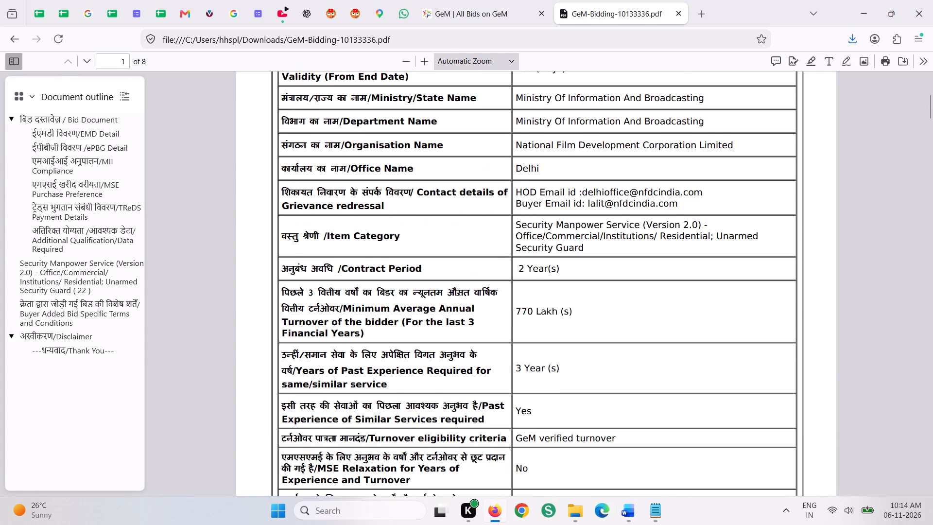
{"action": "key", "text": "alt+Tab"}
{"action": "scroll", "coordinate": [426, 244], "scroll_direction": "up", "scroll_amount": 1}
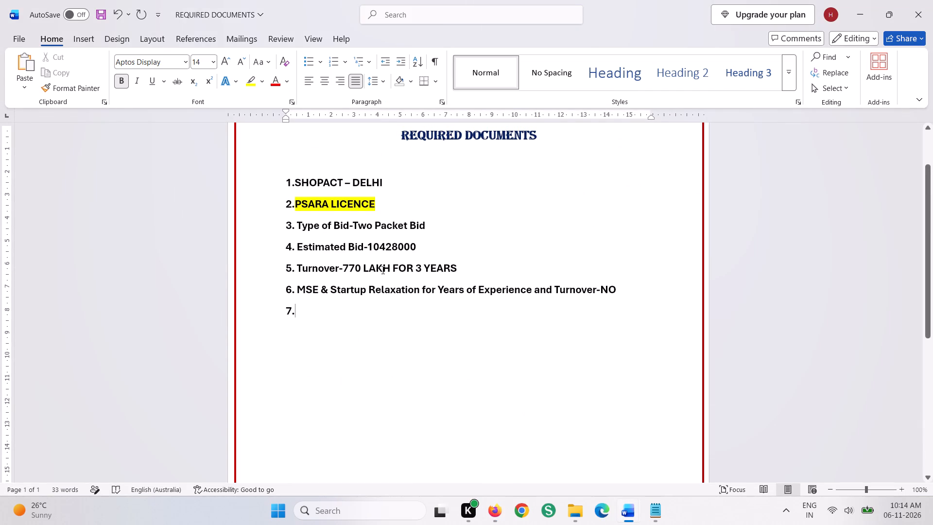
{"action": "key", "text": "alt+Tab"}
{"action": "scroll", "coordinate": [417, 320], "scroll_direction": "down", "scroll_amount": 1}
{"action": "scroll", "coordinate": [493, 319], "scroll_direction": "down", "scroll_amount": 2}
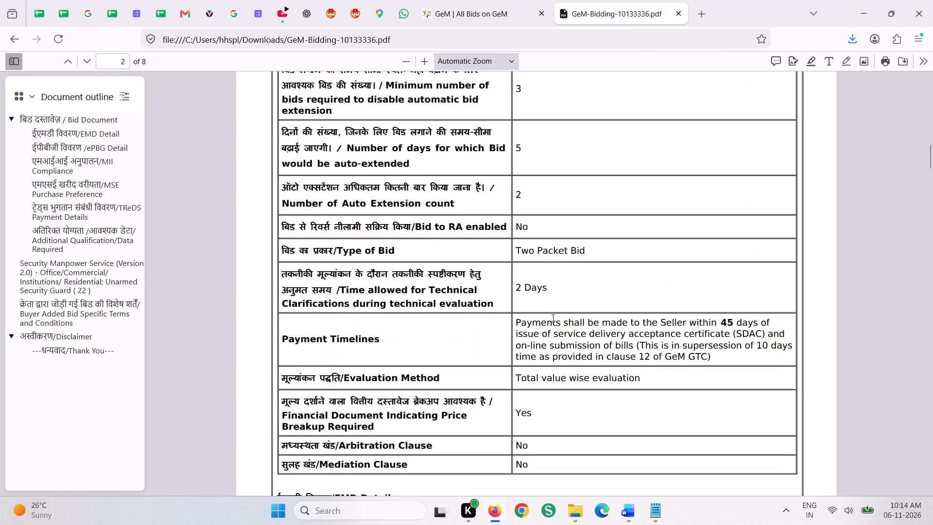
{"action": "scroll", "coordinate": [531, 302], "scroll_direction": "down", "scroll_amount": 1}
{"action": "key", "text": "alt+Tab"}
{"action": "left_click", "coordinate": [374, 273]}
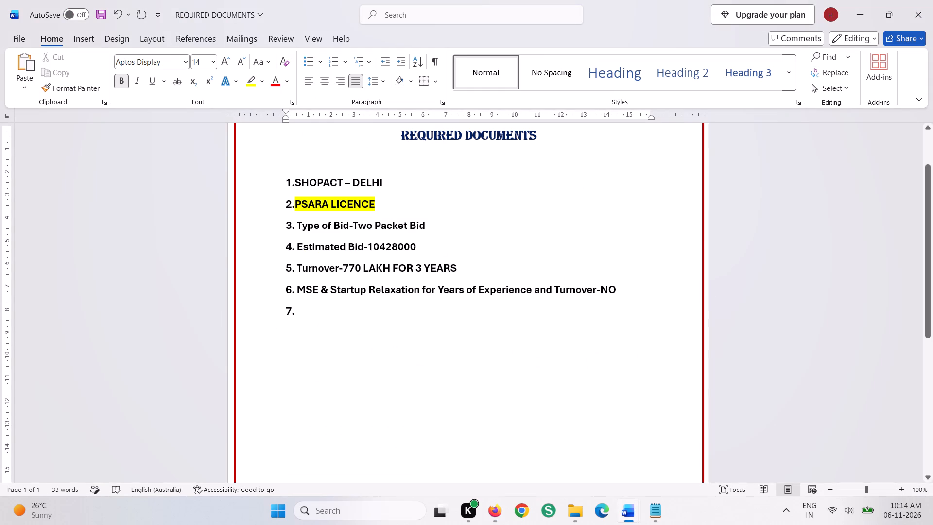
{"action": "left_click_drag", "start_coordinate": [288, 246], "coordinate": [498, 252]}
{"action": "key", "text": "BackSpace"}
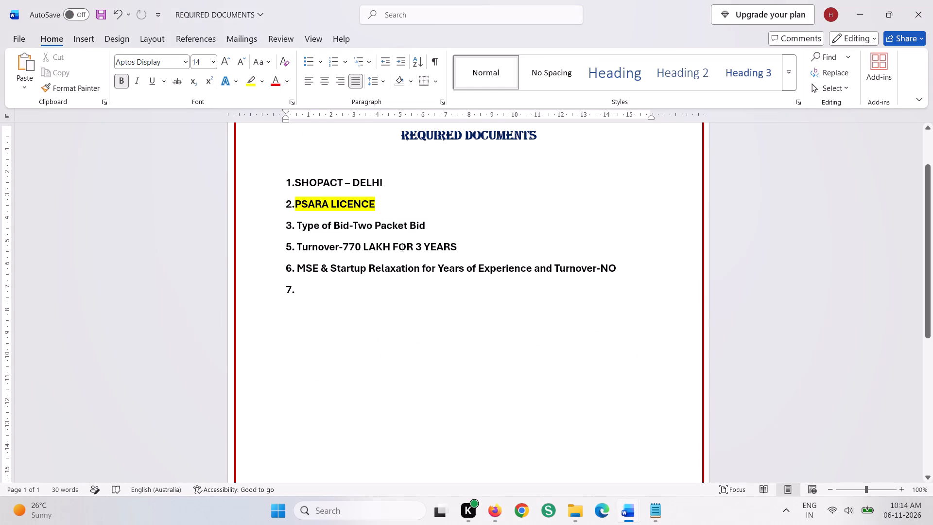
Read through pages 2 to 6 of the bid document for further requirements to list.
{"action": "key", "text": "alt+Tab"}
{"action": "scroll", "coordinate": [499, 255], "scroll_direction": "up", "scroll_amount": 1}
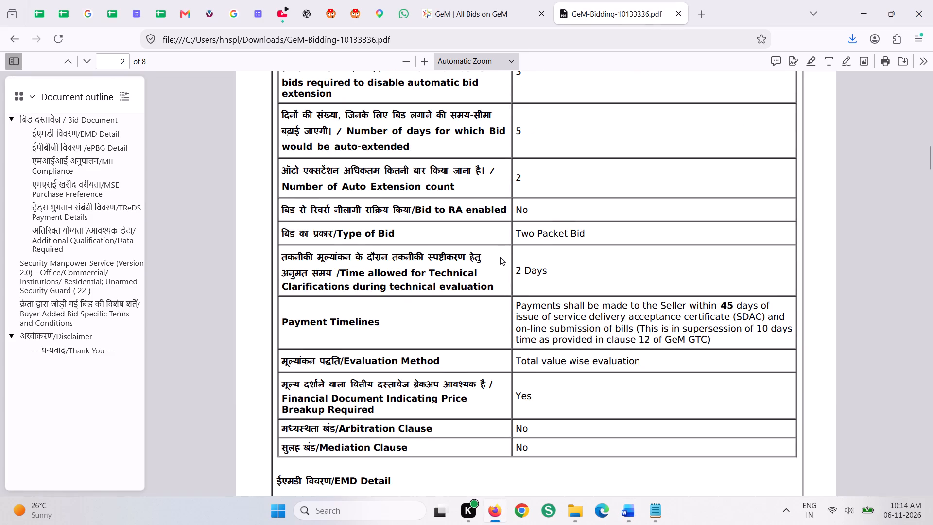
{"action": "scroll", "coordinate": [499, 258], "scroll_direction": "down", "scroll_amount": 7}
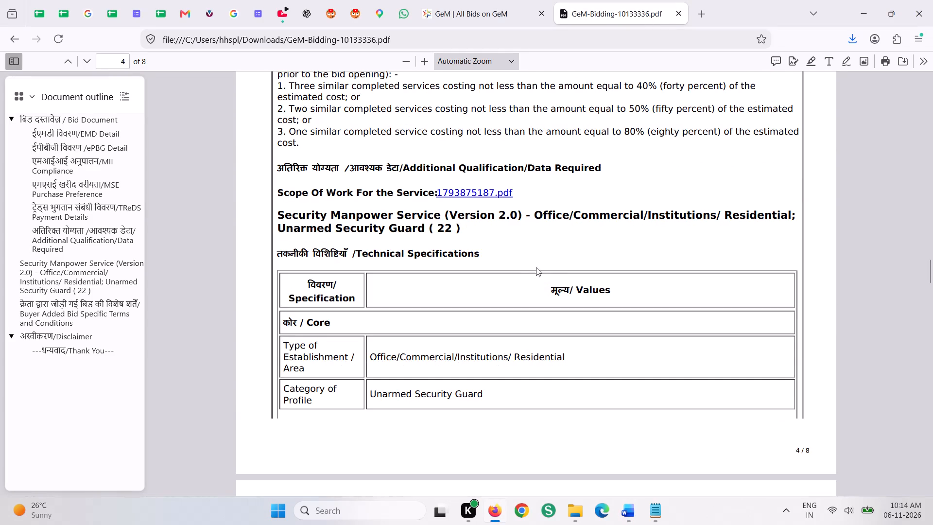
{"action": "scroll", "coordinate": [519, 270], "scroll_direction": "down", "scroll_amount": 6}
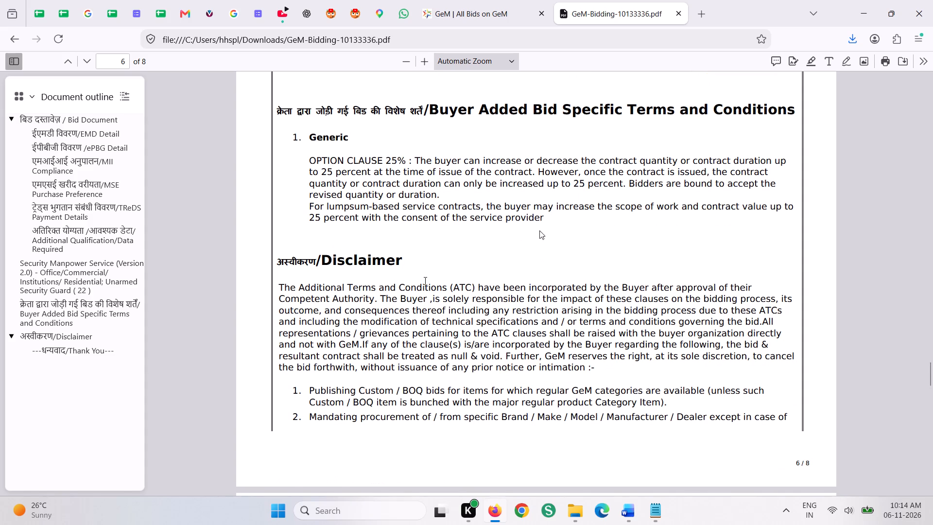
{"action": "scroll", "coordinate": [419, 212], "scroll_direction": "up", "scroll_amount": 1}
{"action": "scroll", "coordinate": [476, 247], "scroll_direction": "up", "scroll_amount": 3}
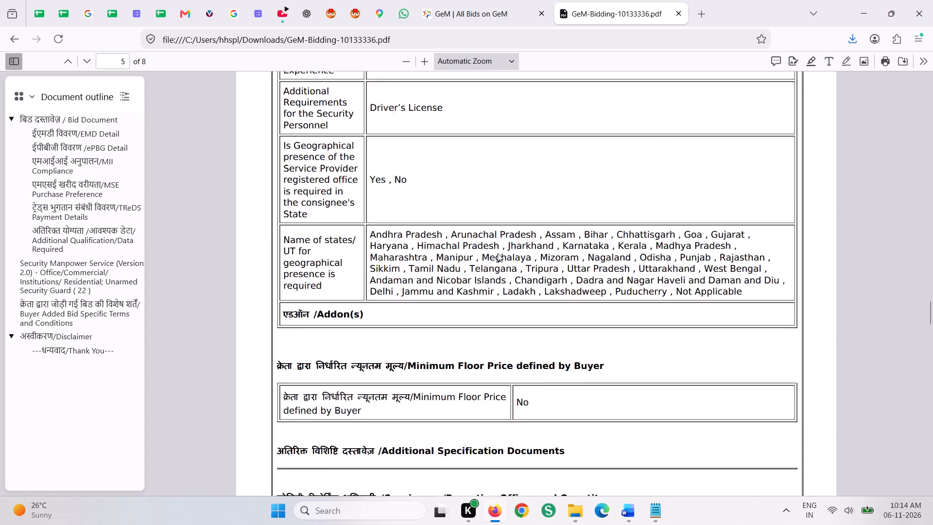
Search the bid document for SECURITY and look through the marked passages on pages 1 to 5.
{"action": "key", "text": "ctrl+f"}
{"action": "type", "text": "SE"}
{"action": "key", "text": "c"}
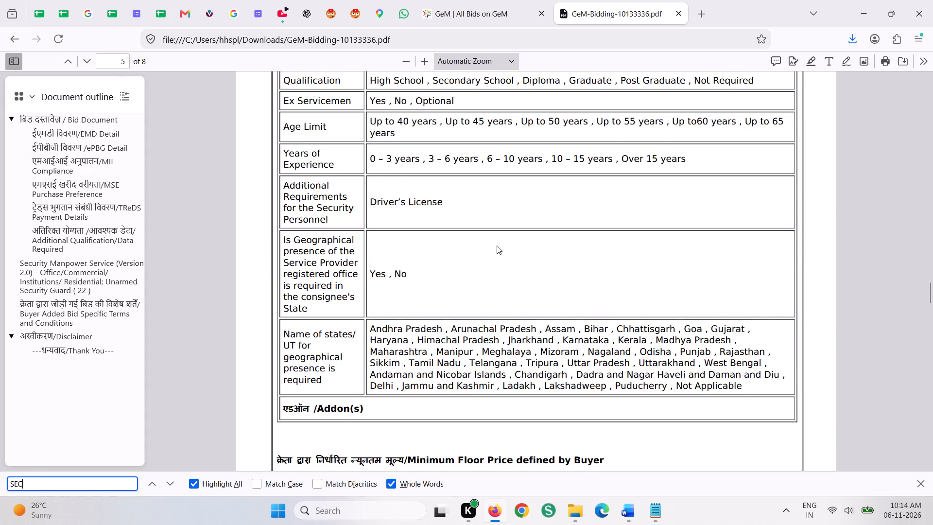
{"action": "key", "text": "u"}
{"action": "type", "text": "RITY"}
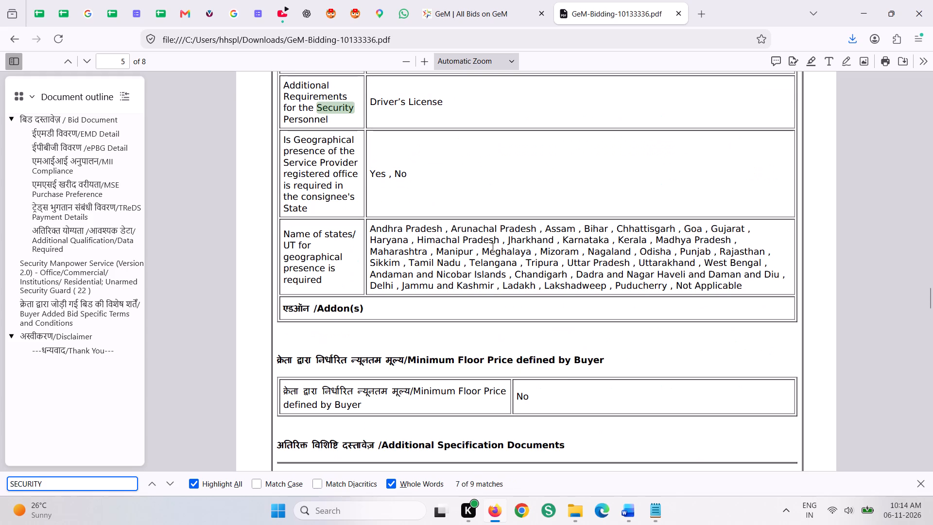
{"action": "key", "text": "Return"}
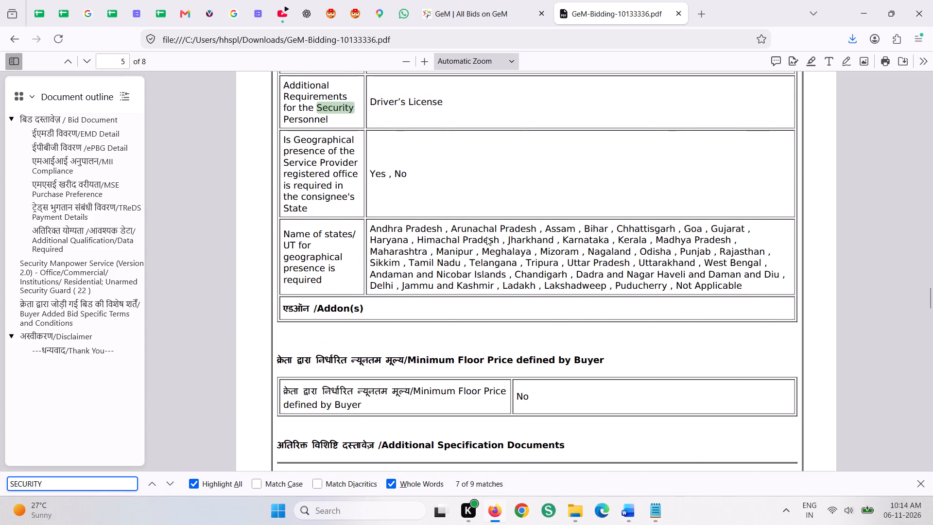
{"action": "key", "text": "Return"}
{"action": "key", "text": "Return"}
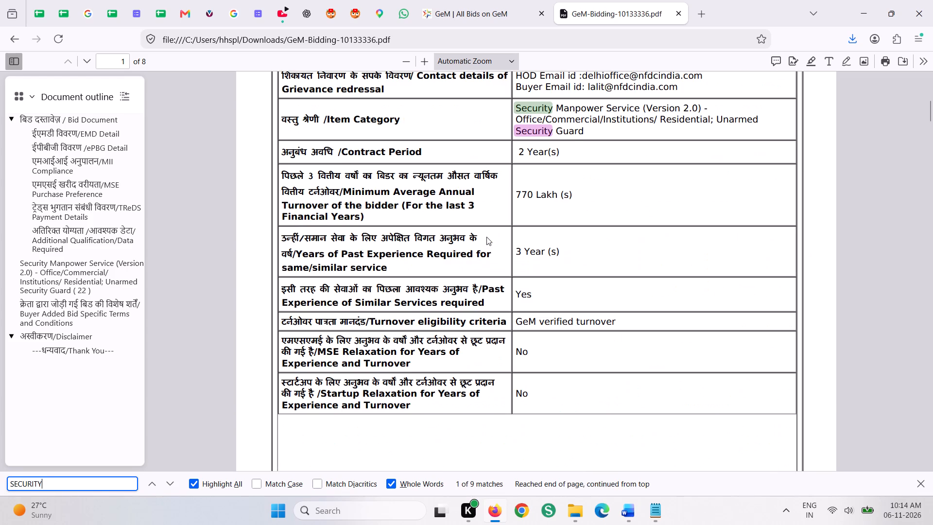
{"action": "scroll", "coordinate": [520, 269], "scroll_direction": "down", "scroll_amount": 4}
{"action": "scroll", "coordinate": [497, 236], "scroll_direction": "down", "scroll_amount": 2}
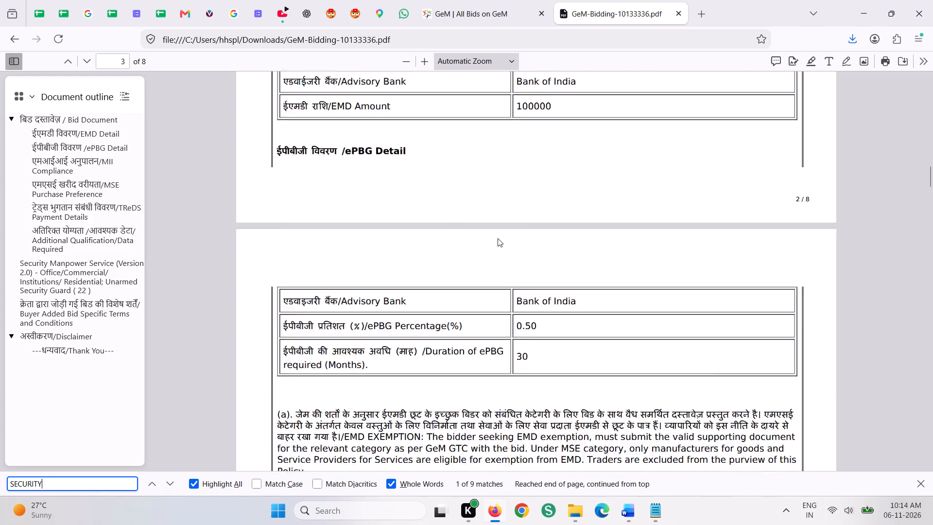
{"action": "scroll", "coordinate": [517, 238], "scroll_direction": "down", "scroll_amount": 1}
{"action": "scroll", "coordinate": [567, 237], "scroll_direction": "down", "scroll_amount": 1}
{"action": "scroll", "coordinate": [606, 242], "scroll_direction": "down", "scroll_amount": 2}
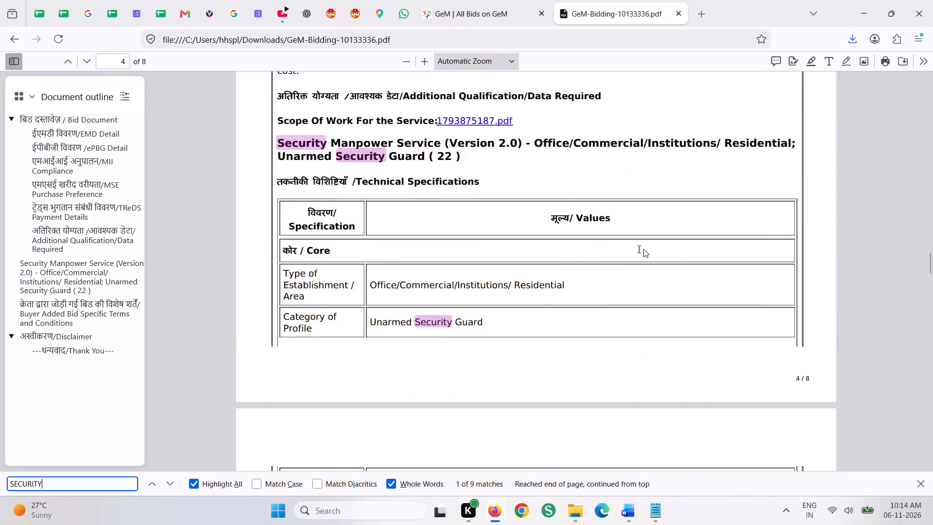
{"action": "scroll", "coordinate": [582, 249], "scroll_direction": "down", "scroll_amount": 1}
{"action": "scroll", "coordinate": [489, 257], "scroll_direction": "down", "scroll_amount": 1}
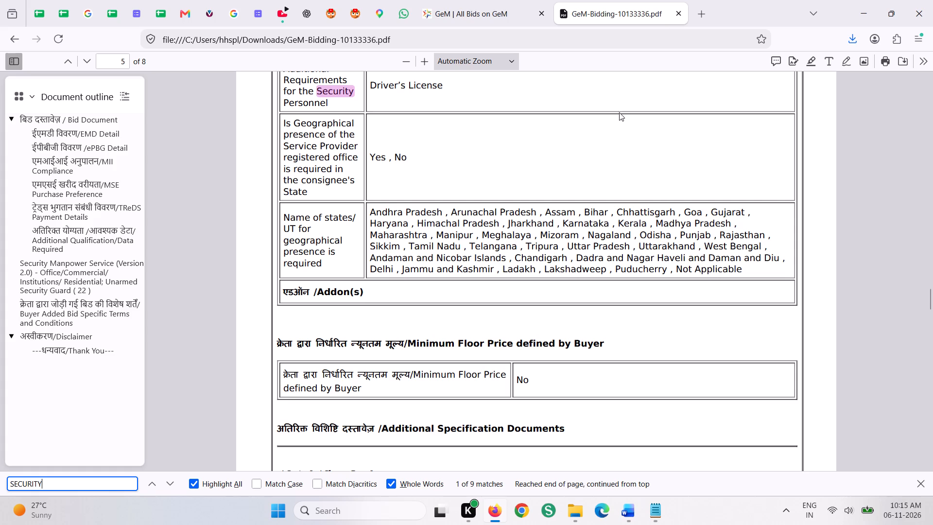
Open the linked scope of work file 1793875187.pdf from page 4 and copy a screenshot of its Bidding Criteria list.
{"action": "scroll", "coordinate": [603, 132], "scroll_direction": "up", "scroll_amount": 1}
{"action": "scroll", "coordinate": [500, 194], "scroll_direction": "up", "scroll_amount": 2}
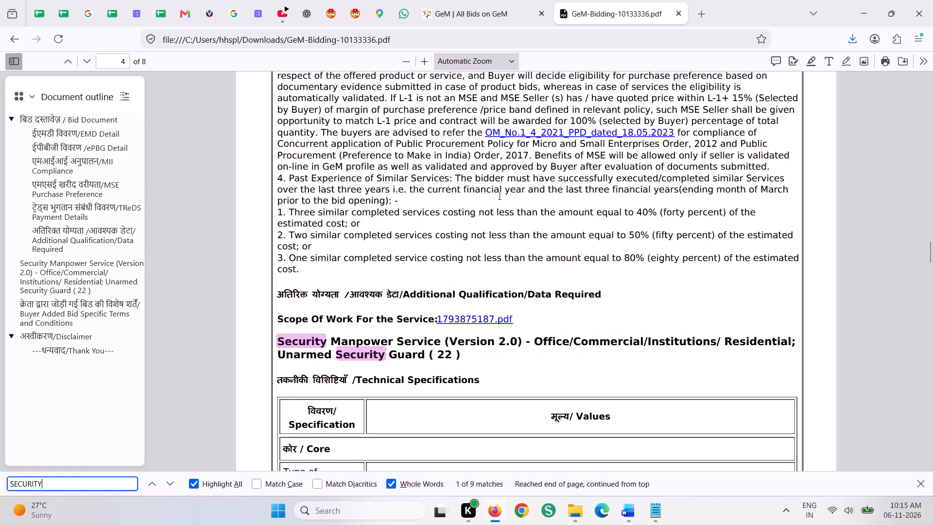
{"action": "left_click", "coordinate": [464, 317]}
{"action": "left_click", "coordinate": [461, 270]}
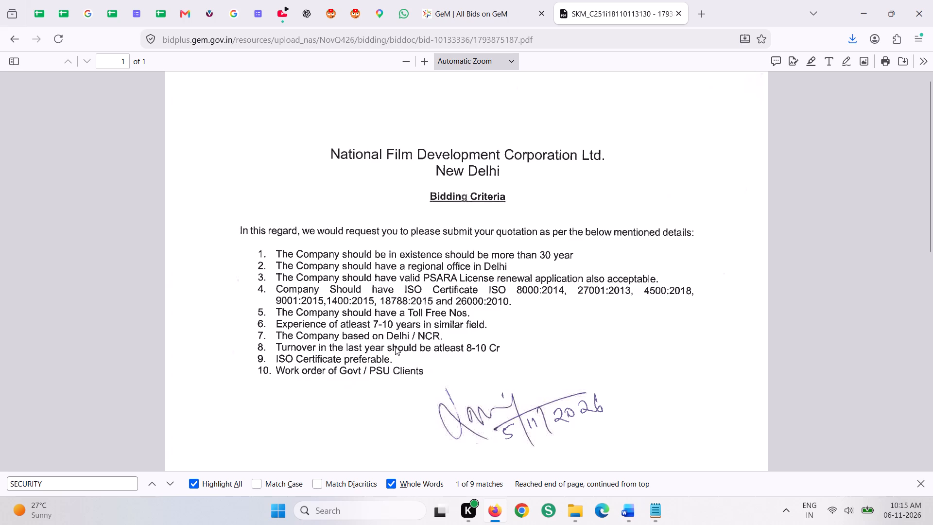
{"action": "key", "text": "ctrl+shift+s"}
{"action": "left_click_drag", "start_coordinate": [193, 234], "coordinate": [832, 402]}
{"action": "left_click", "coordinate": [739, 424]}
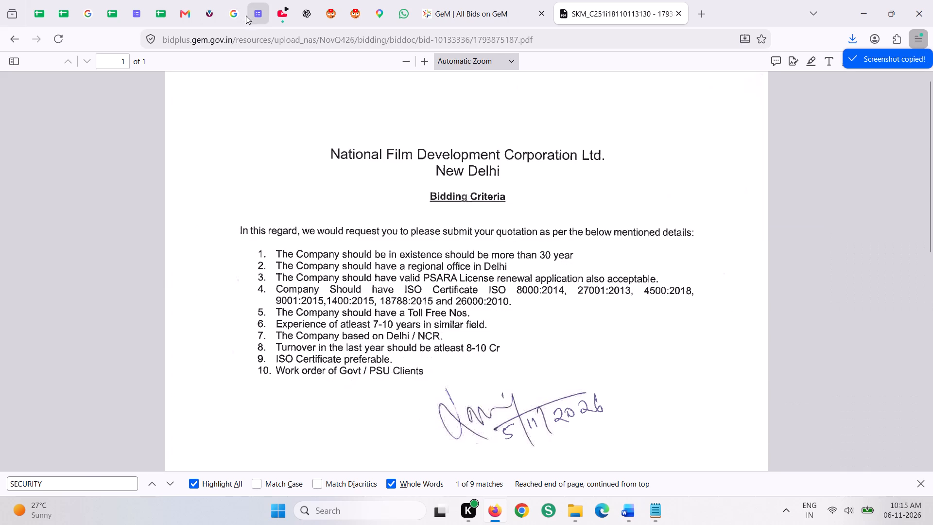
Run the criteria screenshot through Google Lens image search and copy the recognised text of all ten criteria.
{"action": "left_click", "coordinate": [239, 11]}
{"action": "left_click", "coordinate": [656, 90]}
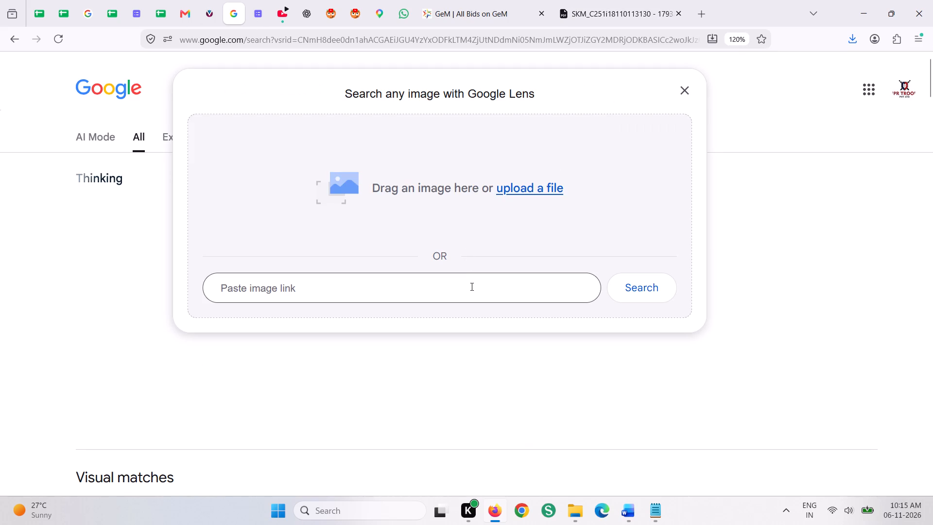
{"action": "left_click", "coordinate": [471, 286]}
{"action": "key", "text": "ctrl+v"}
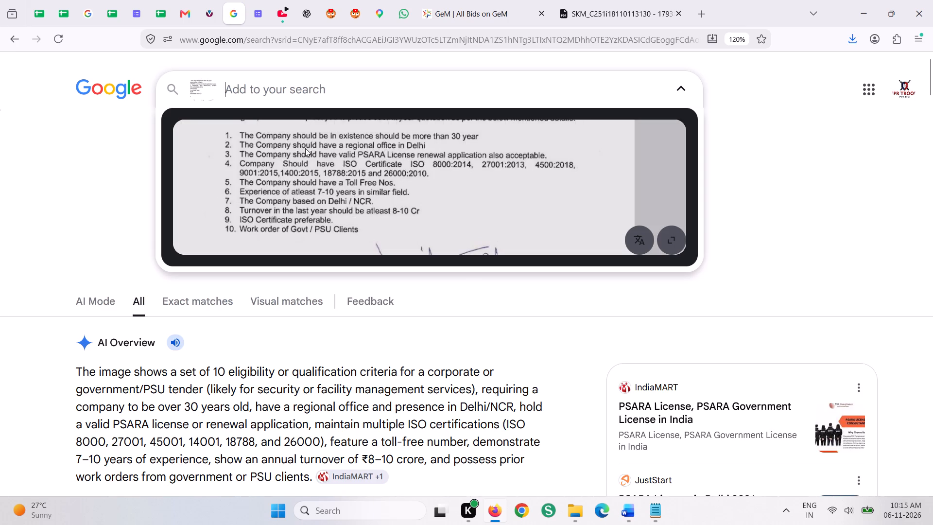
{"action": "left_click", "coordinate": [252, 133]}
{"action": "left_click_drag", "start_coordinate": [252, 133], "coordinate": [351, 228]}
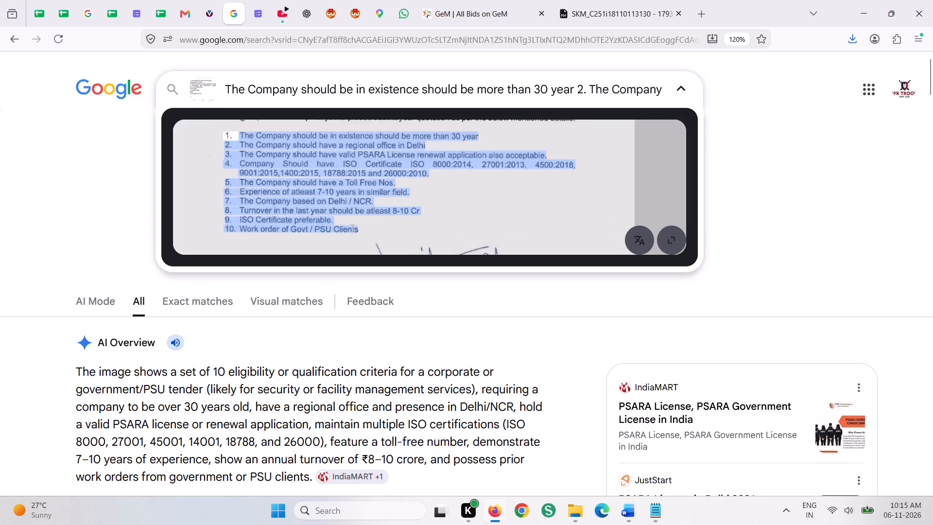
{"action": "left_click_drag", "start_coordinate": [351, 228], "coordinate": [355, 228]}
{"action": "left_click", "coordinate": [358, 151]}
Paste the ten copied bidding criteria into the Word list after the number 7.
{"action": "key", "text": "alt+Tab"}
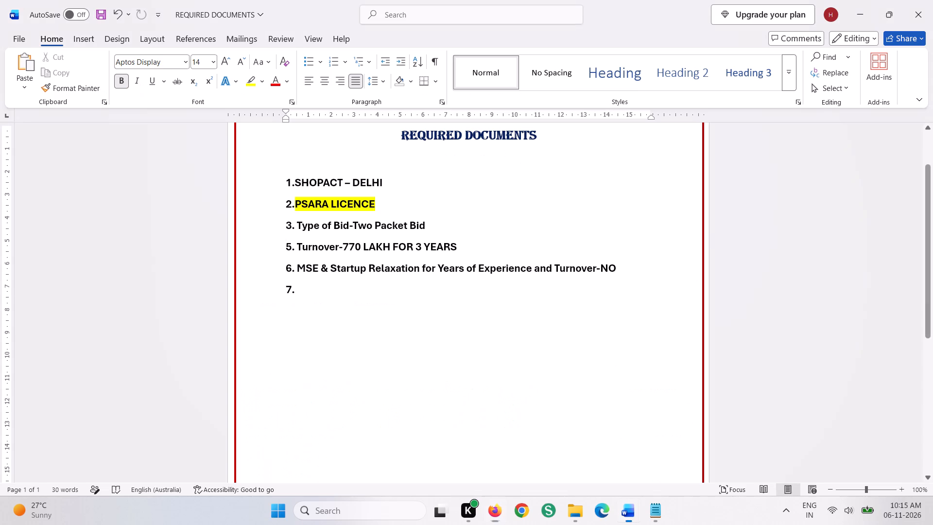
{"action": "key", "text": "ctrl+v"}
{"action": "key", "text": "ctrl+z"}
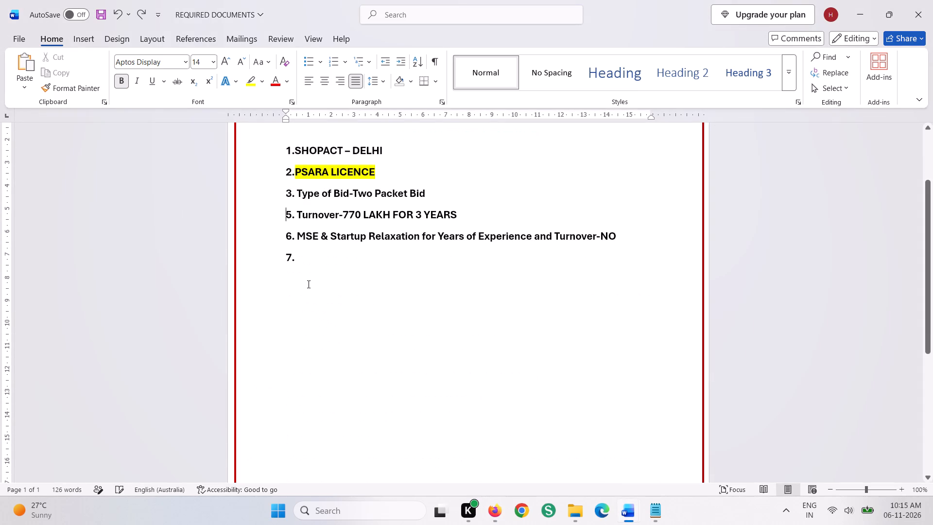
{"action": "left_click", "coordinate": [308, 260]}
{"action": "key", "text": "ctrl+v"}
{"action": "scroll", "coordinate": [395, 318], "scroll_direction": "up", "scroll_amount": 2}
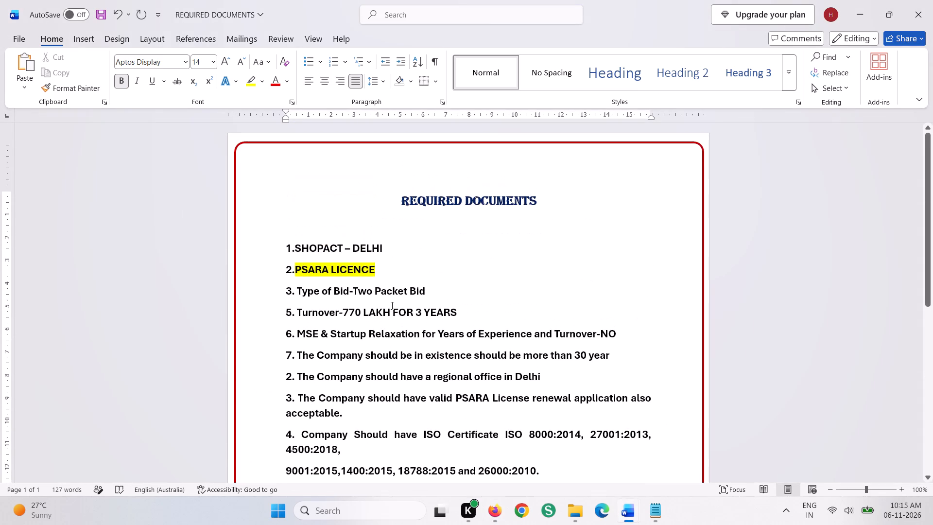
{"action": "scroll", "coordinate": [444, 351], "scroll_direction": "down", "scroll_amount": 2}
{"action": "scroll", "coordinate": [510, 362], "scroll_direction": "down", "scroll_amount": 1}
{"action": "scroll", "coordinate": [509, 369], "scroll_direction": "up", "scroll_amount": 2}
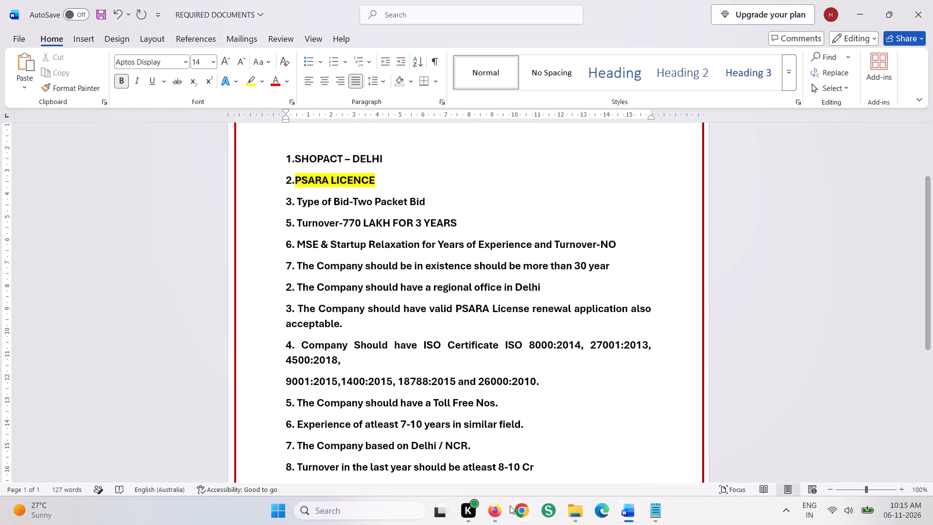
Export the Word list as a PDF named REQUIRED DOCUMENTS into the GEM2026B8245950 folder inside DEV1.
{"action": "left_click", "coordinate": [570, 512]}
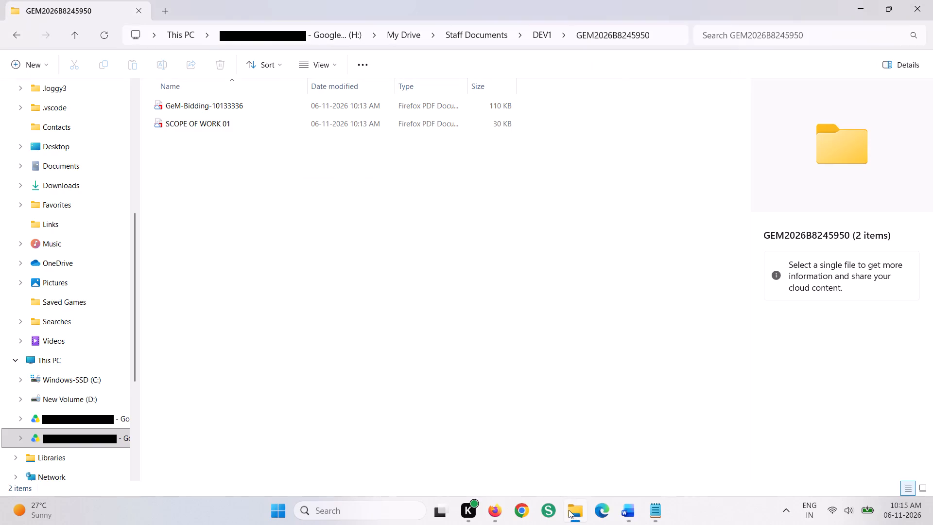
{"action": "left_click", "coordinate": [569, 510]}
{"action": "left_click", "coordinate": [17, 35]}
{"action": "left_click", "coordinate": [41, 279]}
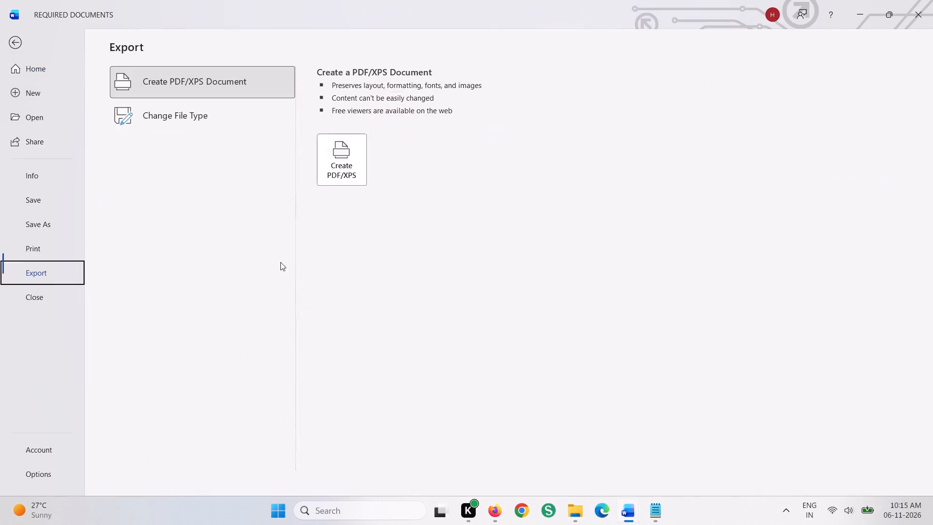
{"action": "left_click", "coordinate": [330, 182]}
{"action": "scroll", "coordinate": [64, 139], "scroll_direction": "up", "scroll_amount": 4}
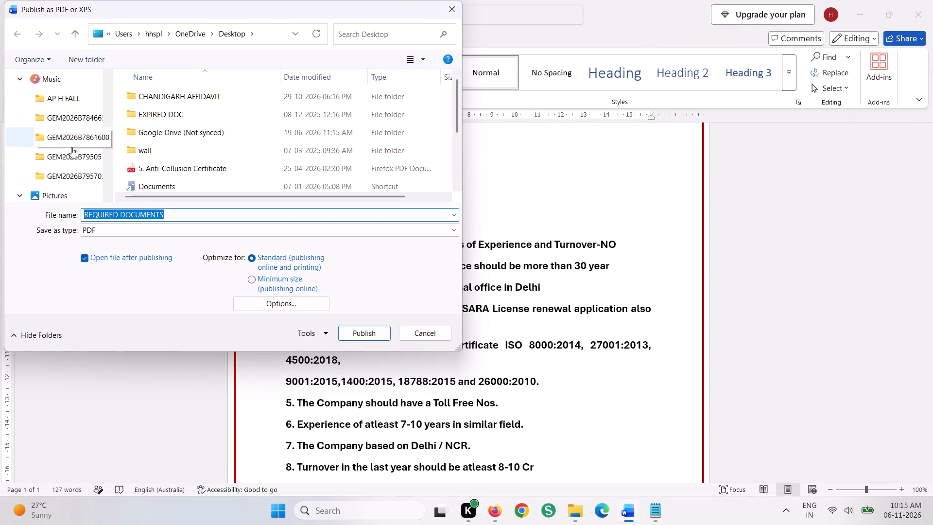
{"action": "scroll", "coordinate": [71, 147], "scroll_direction": "up", "scroll_amount": 5}
{"action": "left_click", "coordinate": [66, 118]}
{"action": "scroll", "coordinate": [165, 136], "scroll_direction": "up", "scroll_amount": 4}
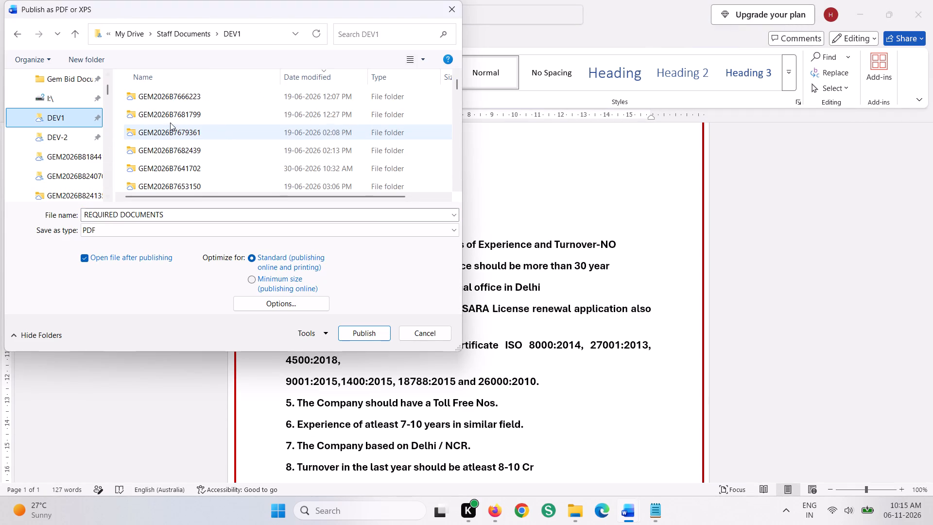
{"action": "scroll", "coordinate": [170, 122], "scroll_direction": "up", "scroll_amount": 2}
{"action": "double_click", "coordinate": [185, 97]}
{"action": "left_click", "coordinate": [177, 212]}
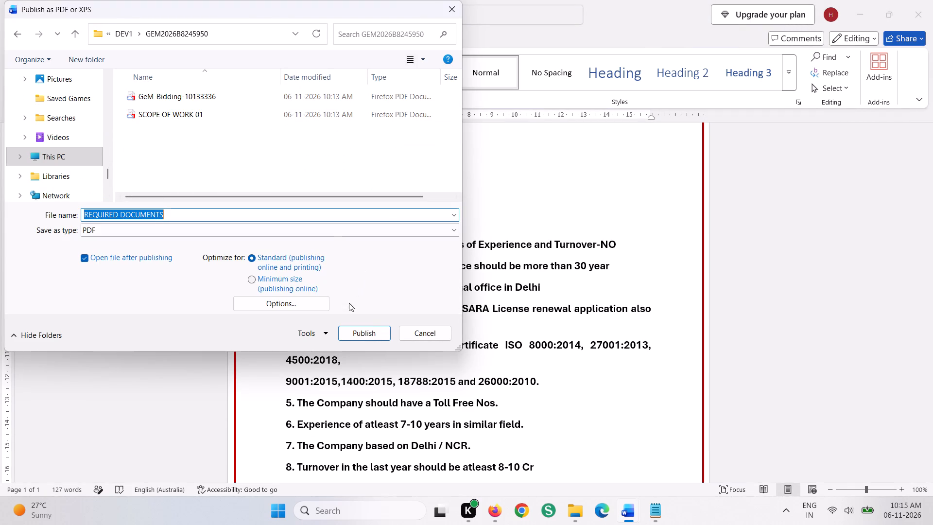
{"action": "left_click", "coordinate": [364, 337]}
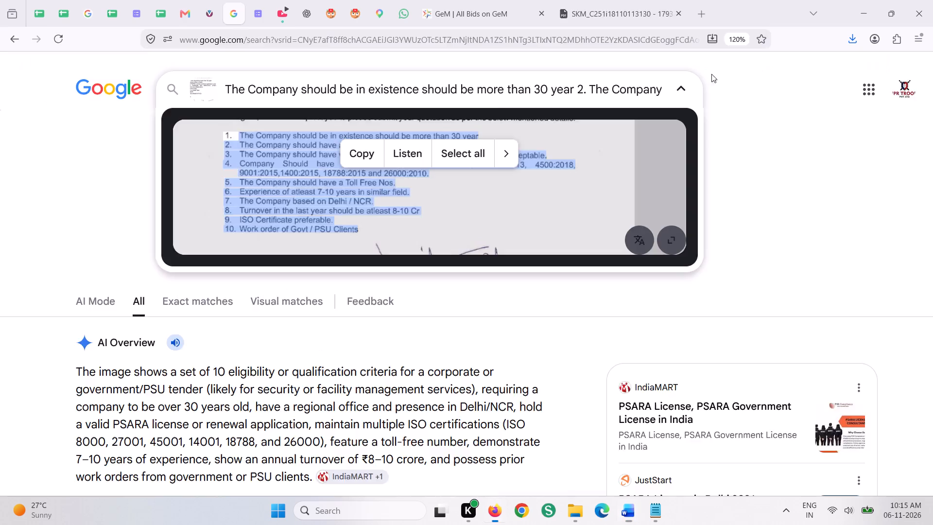
Check the GEM2026B8245950 folder in File Explorer for the exported REQUIRED DOCUMENTS PDF.
{"action": "left_click", "coordinate": [740, 0]}
{"action": "left_click", "coordinate": [771, 13]}
{"action": "scroll", "coordinate": [547, 419], "scroll_direction": "up", "scroll_amount": 2}
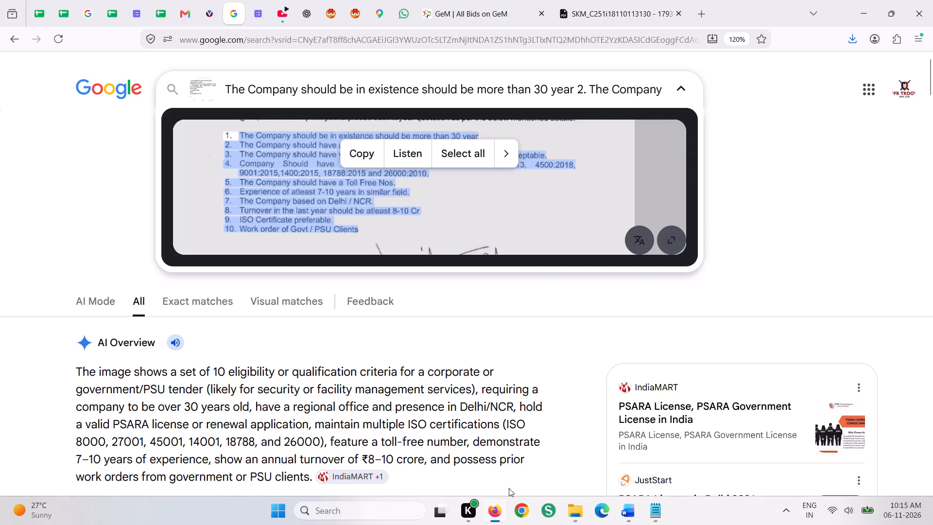
{"action": "left_click", "coordinate": [573, 509]}
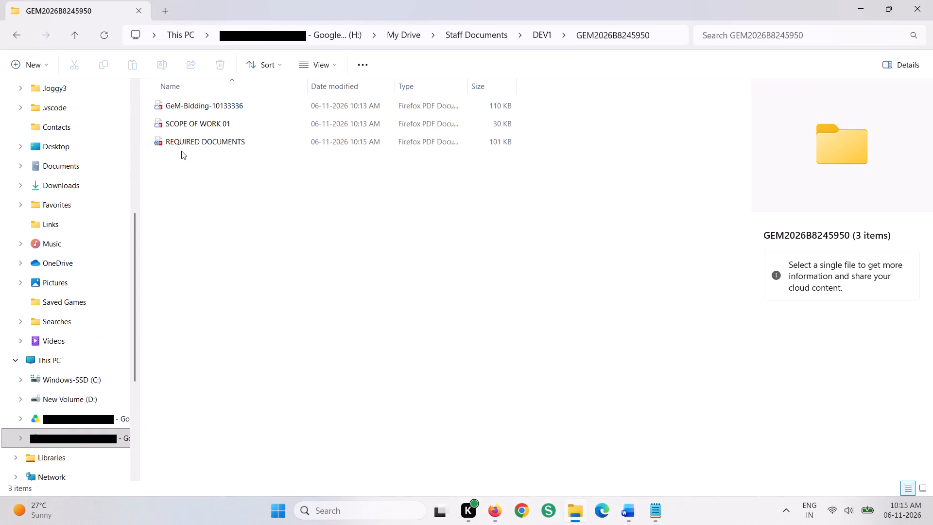
{"action": "left_click", "coordinate": [185, 129]}
{"action": "left_click", "coordinate": [189, 141]}
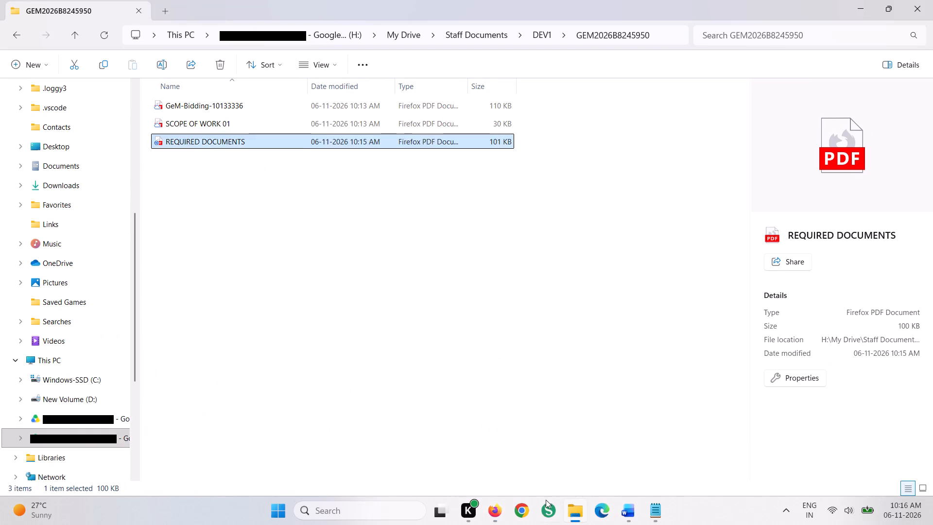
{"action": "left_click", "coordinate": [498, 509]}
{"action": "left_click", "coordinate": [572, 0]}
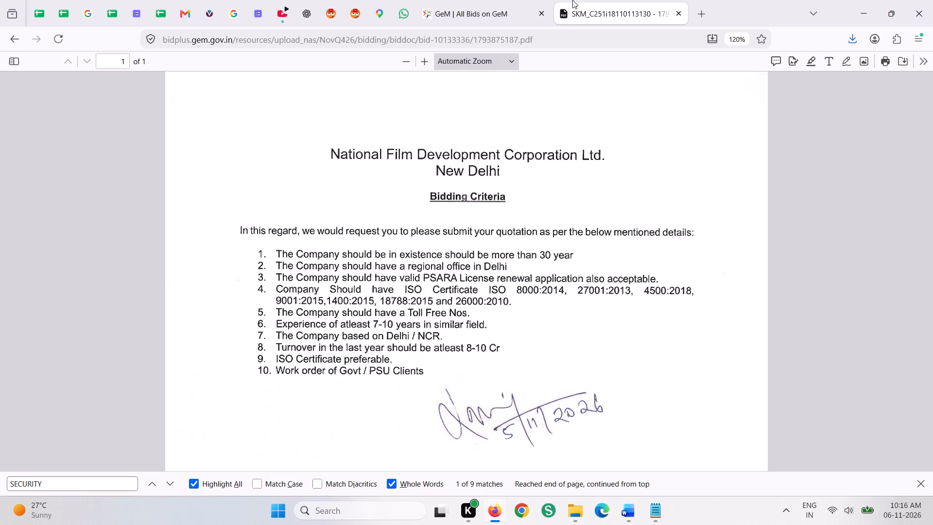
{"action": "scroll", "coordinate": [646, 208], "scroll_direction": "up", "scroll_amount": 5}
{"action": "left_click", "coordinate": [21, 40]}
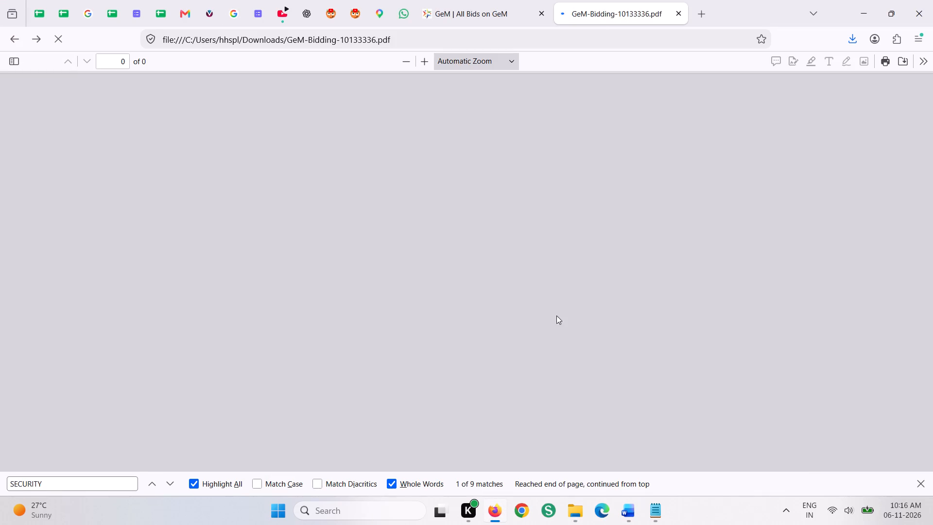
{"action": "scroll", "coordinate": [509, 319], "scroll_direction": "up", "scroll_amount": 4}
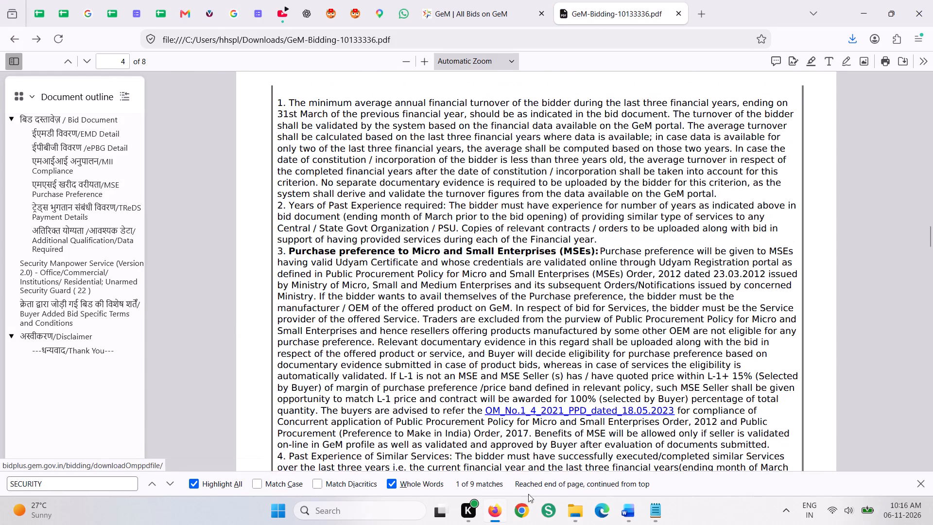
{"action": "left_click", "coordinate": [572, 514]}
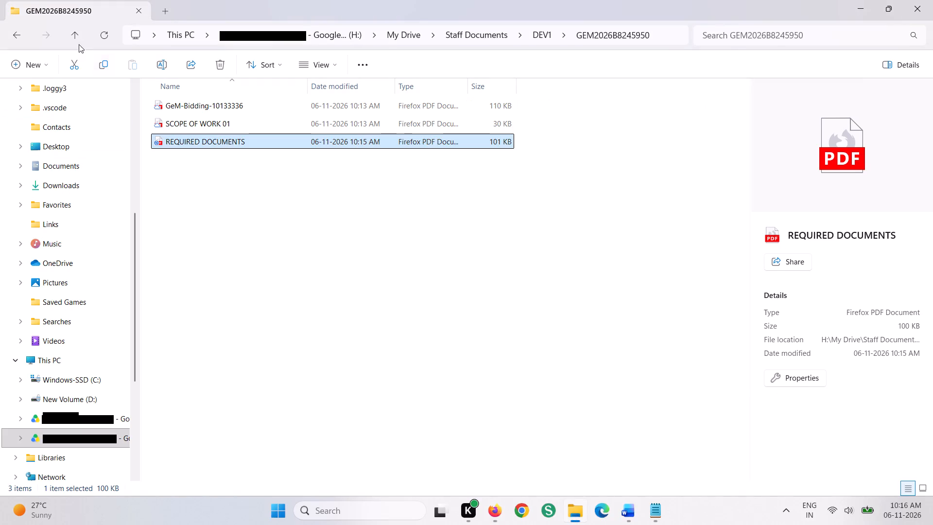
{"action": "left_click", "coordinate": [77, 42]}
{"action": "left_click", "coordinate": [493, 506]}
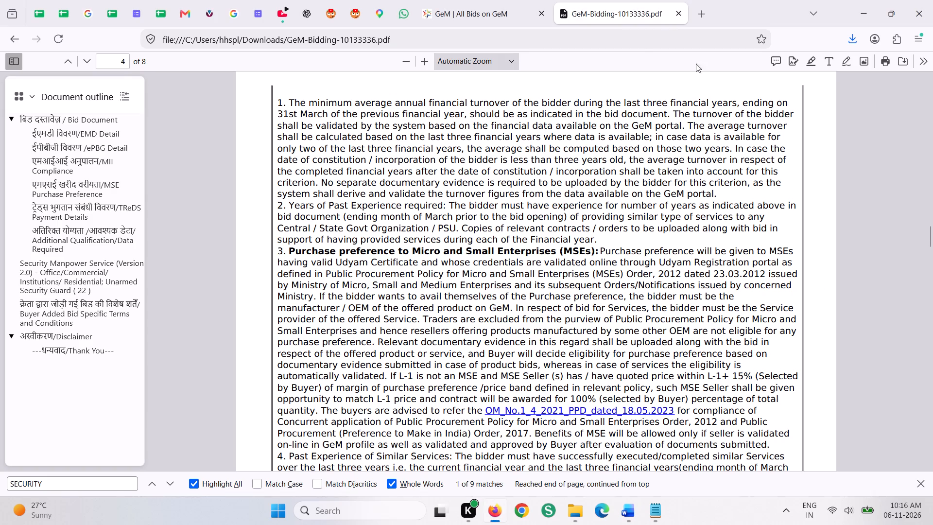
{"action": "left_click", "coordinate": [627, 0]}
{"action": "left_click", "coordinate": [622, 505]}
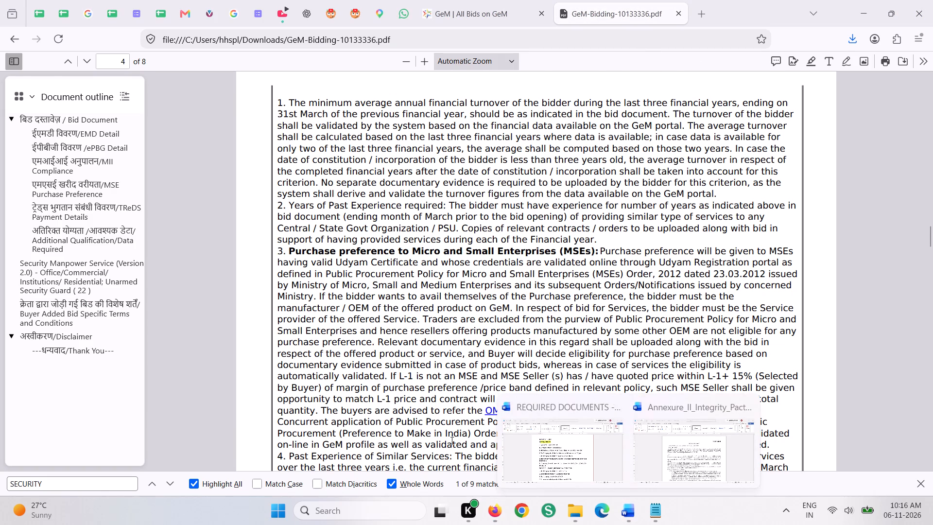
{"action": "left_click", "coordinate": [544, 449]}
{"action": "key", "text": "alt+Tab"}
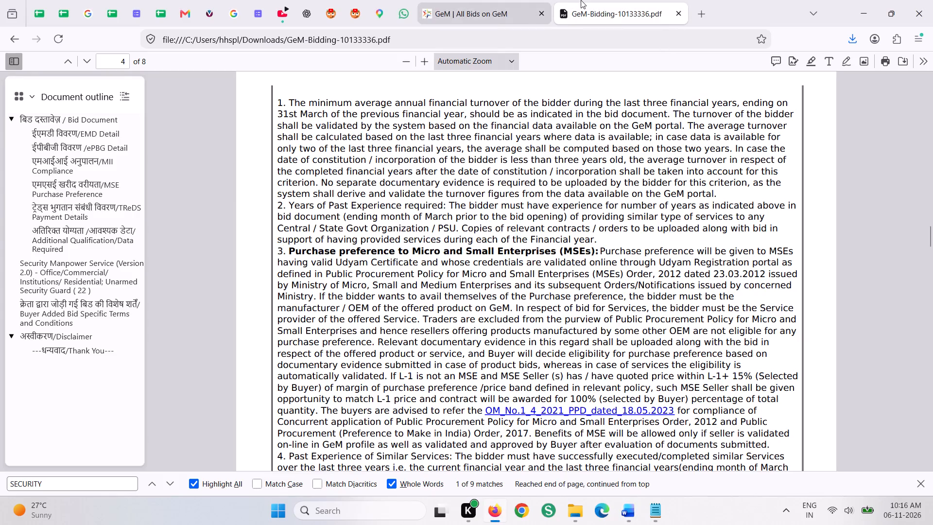
Close the GeM-Bidding-10133336 PDF in the browser and switch to the Daily Tender Sheet 2026 spreadsheet.
{"action": "left_click", "coordinate": [581, 0]}
{"action": "left_click", "coordinate": [677, 10]}
{"action": "left_click", "coordinate": [167, 12]}
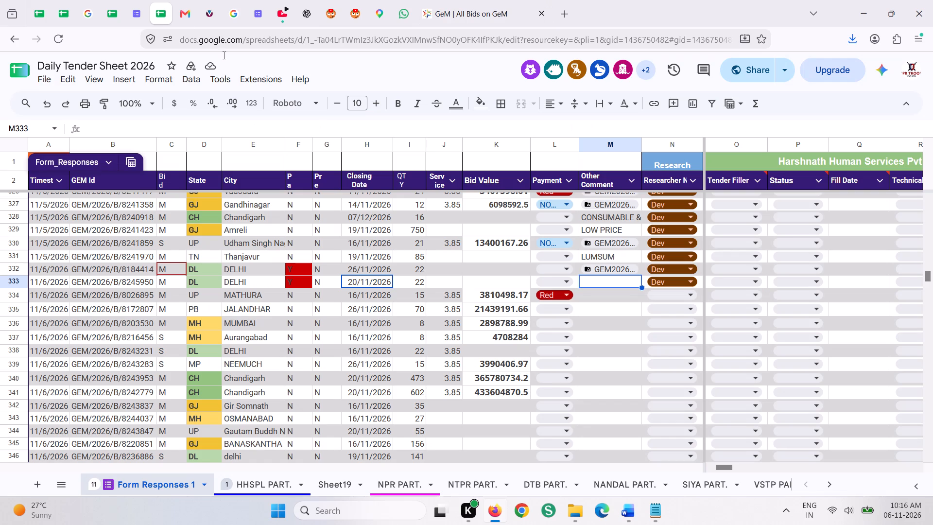
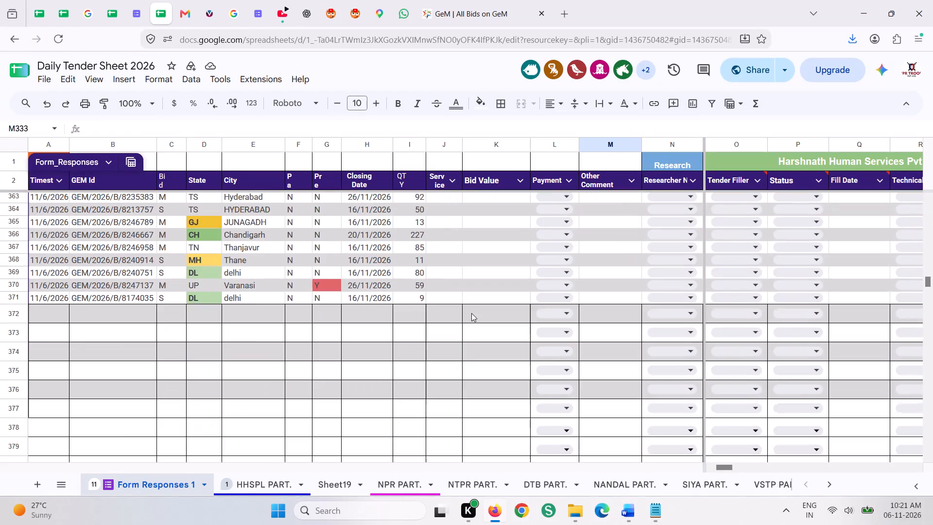
Return to the row of bid GEM/2026/B/8245950 in the Form Responses 1 sheet.
{"action": "scroll", "coordinate": [471, 313], "scroll_direction": "up", "scroll_amount": 2}
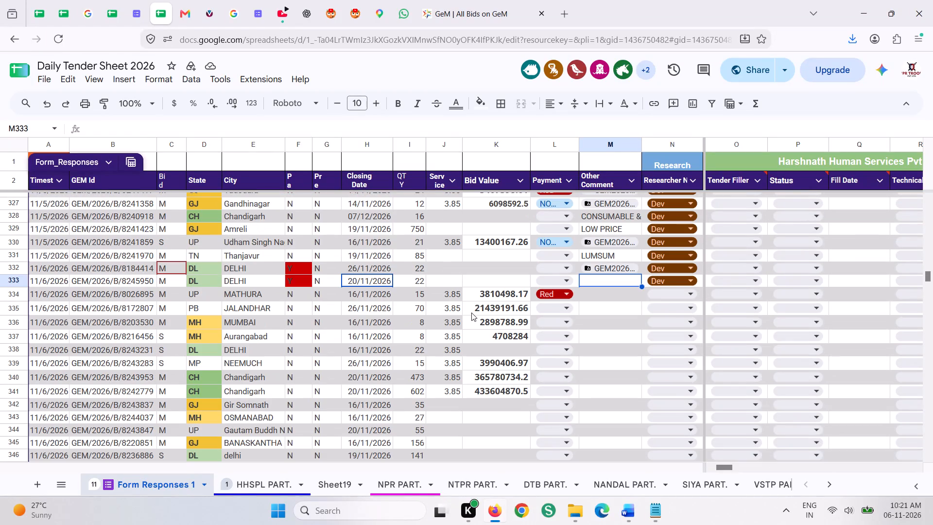
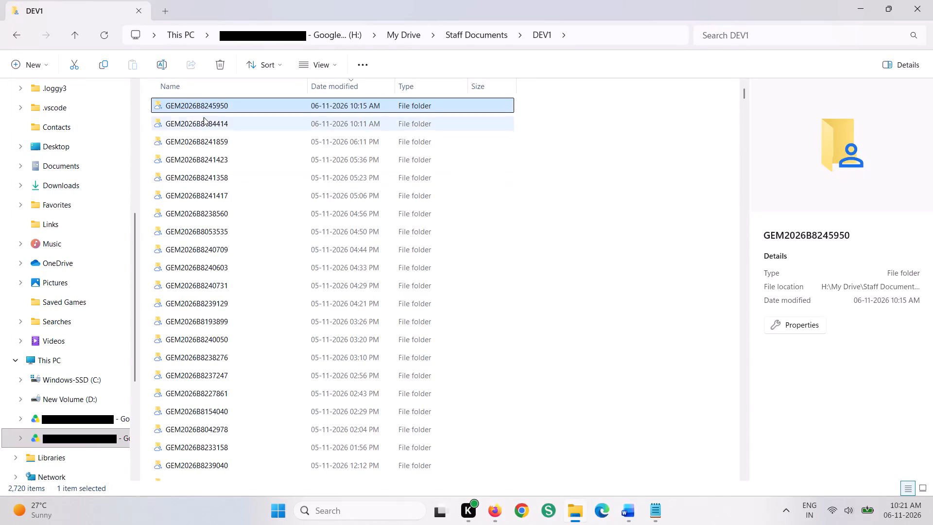
Copy the Drive link of folder GEM2026B8245950 and insert it as a file chip in that bid's Other Comment cell, row 333.
{"action": "right_click", "coordinate": [216, 99]}
{"action": "right_click", "coordinate": [195, 104]}
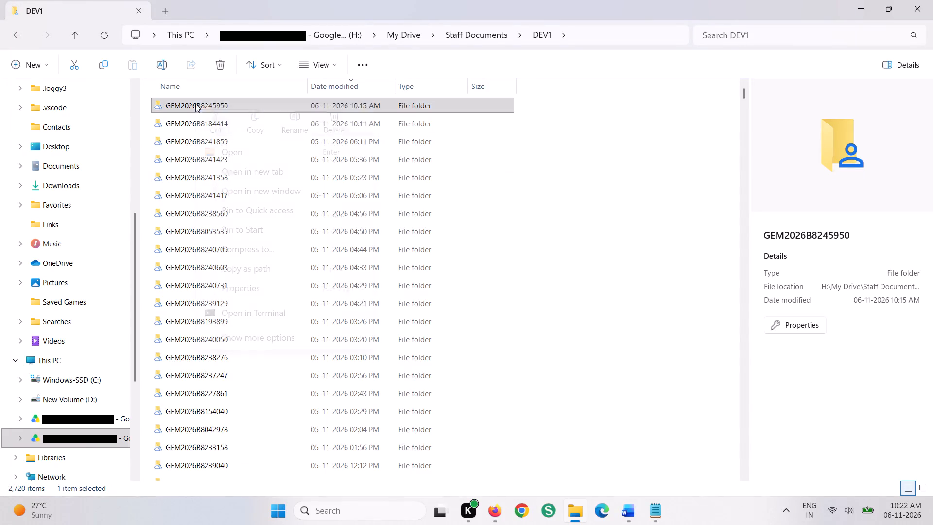
{"action": "left_click", "coordinate": [227, 337]}
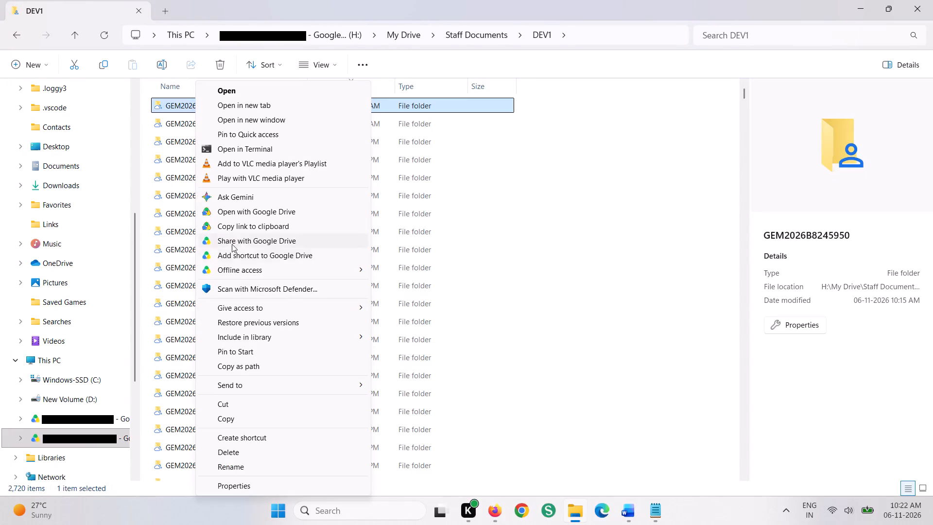
{"action": "left_click", "coordinate": [237, 227]}
{"action": "key", "text": "alt+Tab"}
{"action": "double_click", "coordinate": [596, 281]}
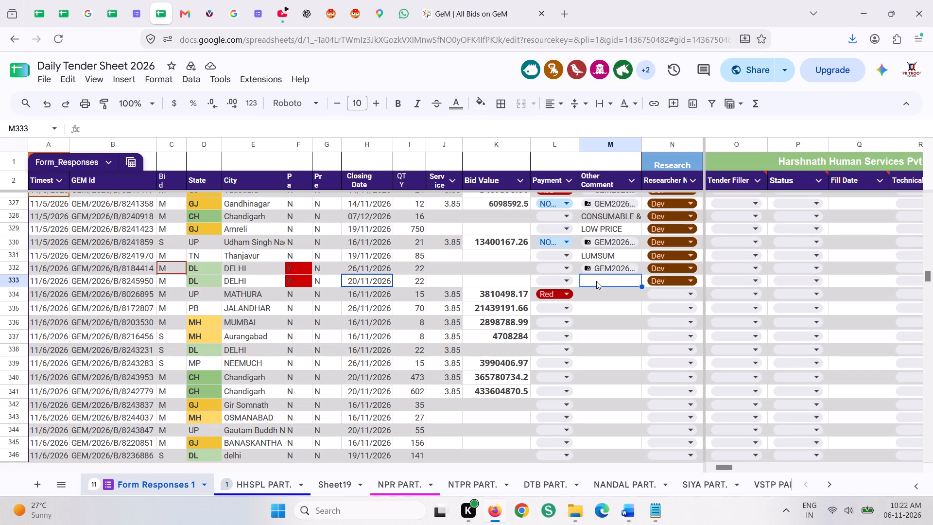
{"action": "key", "text": "ctrl+v"}
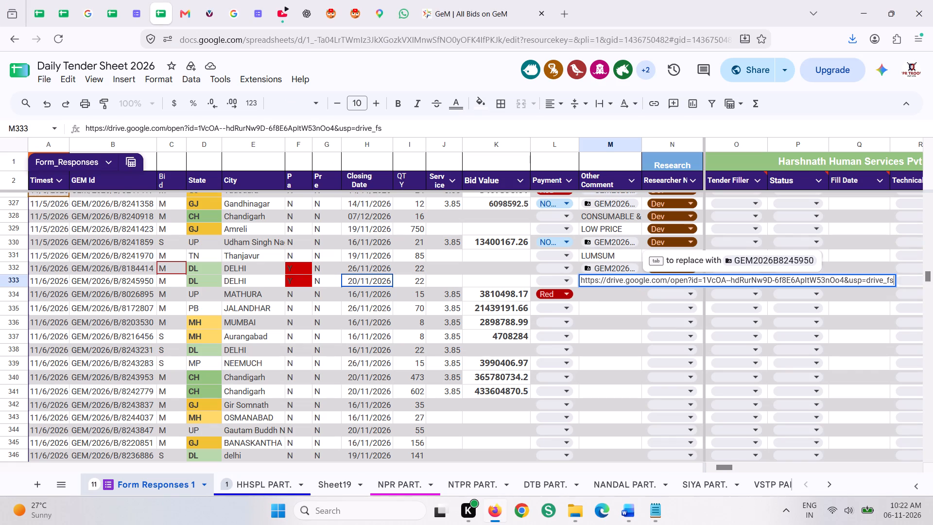
{"action": "key", "text": "Tab"}
{"action": "left_click", "coordinate": [439, 305]}
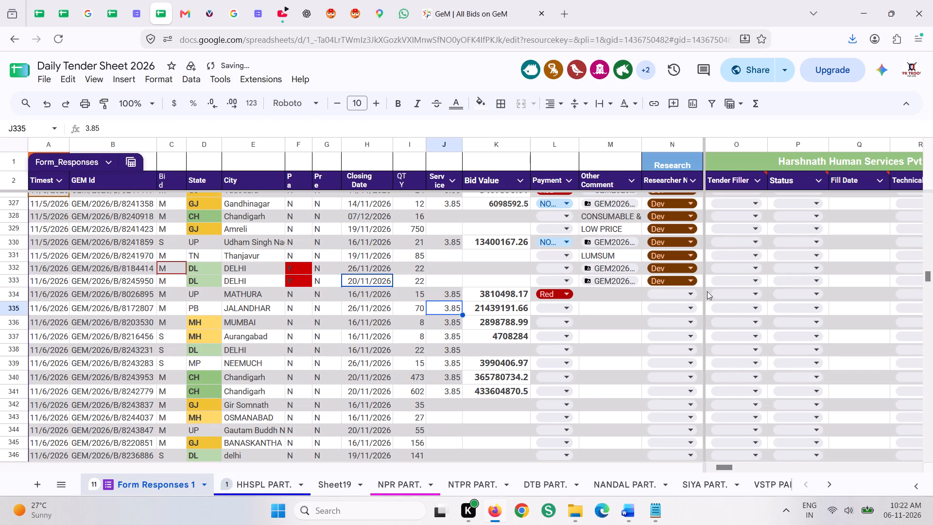
Set the researcher name to Dev for bid GEM/2026/B/8026895 in row 334.
{"action": "left_click", "coordinate": [664, 291]}
{"action": "left_click", "coordinate": [659, 310]}
Copy the GEM Id GEM/2026/B/8026895 from row 334 and return to that row's Other Comment cell.
{"action": "left_click", "coordinate": [603, 292]}
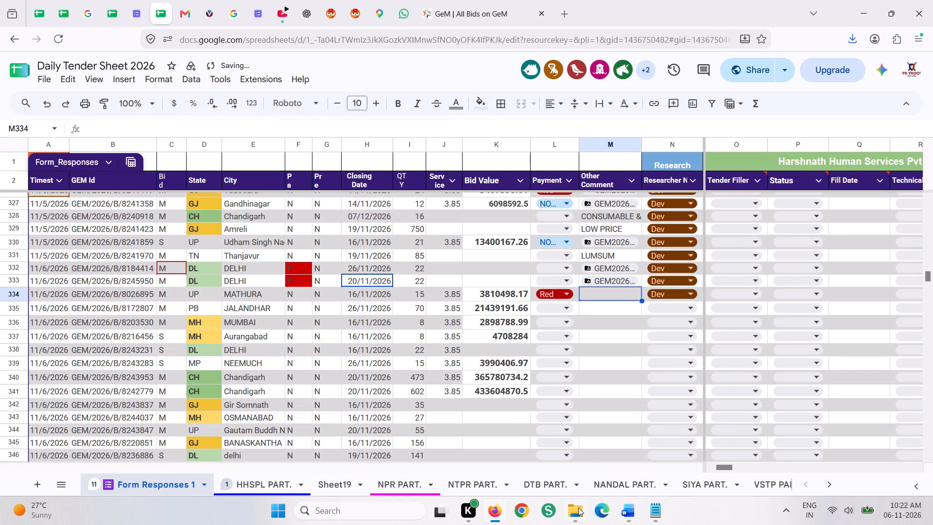
{"action": "left_click", "coordinate": [578, 507]}
{"action": "left_click", "coordinate": [577, 507]}
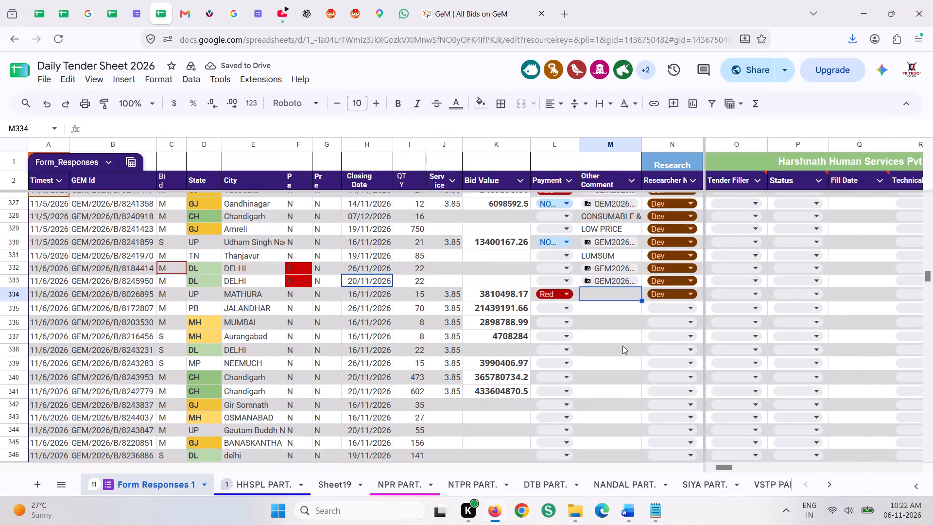
{"action": "key", "text": "Left"}
{"action": "key", "text": "Left"}
{"action": "key", "text": "Left"}
{"action": "key", "text": "Left"}
{"action": "key", "text": "Left"}
{"action": "key", "text": "Left"}
{"action": "key", "text": "Left"}
{"action": "key", "text": "Left"}
{"action": "key", "text": "Left"}
{"action": "key", "text": "Left"}
{"action": "key", "text": "Left"}
{"action": "key", "text": "Left"}
{"action": "key", "text": "Left"}
{"action": "key", "text": "Left"}
{"action": "key", "text": "Left"}
{"action": "key", "text": "Left"}
{"action": "key", "text": "Right"}
{"action": "key", "text": "ctrl+c"}
{"action": "key", "text": "Right"}
{"action": "key", "text": "Right"}
{"action": "key", "text": "Right"}
{"action": "key", "text": "Right"}
{"action": "key", "text": "Right"}
{"action": "key", "text": "Right"}
{"action": "key", "text": "Right"}
{"action": "key", "text": "Right"}
{"action": "key", "text": "Right"}
{"action": "key", "text": "Right"}
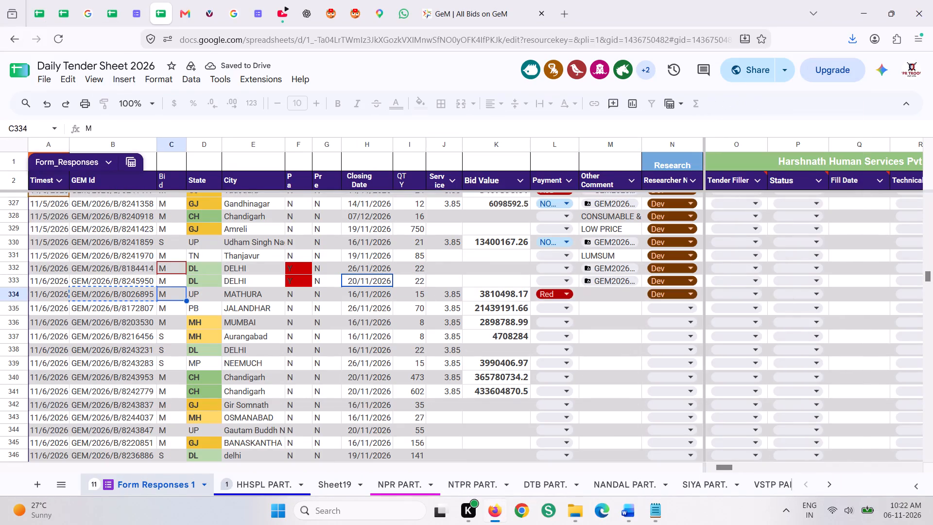
{"action": "key", "text": "Right"}
{"action": "key", "text": "Right"}
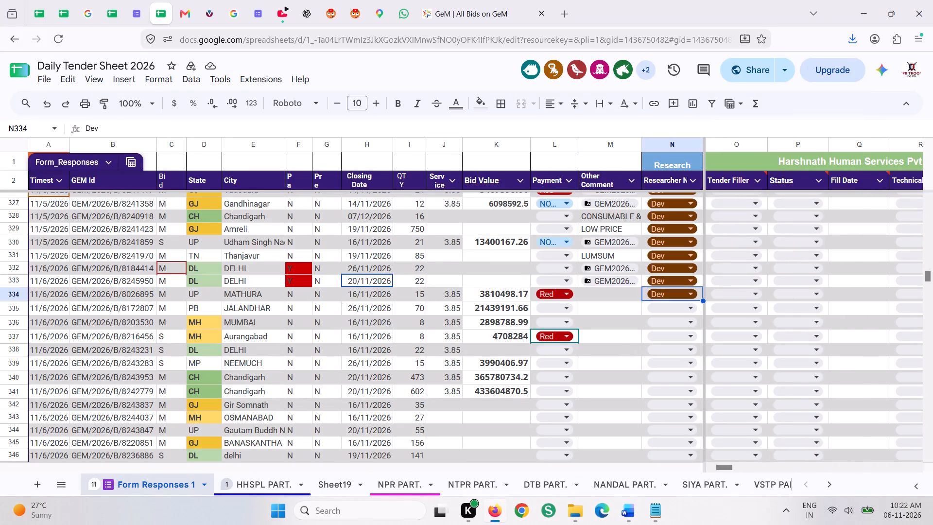
{"action": "key", "text": "Left"}
Search the GeM bid listing for GEM/2026/B/8026895, reloading the page if it hangs, and open the bid's document.
{"action": "left_click", "coordinate": [465, 0]}
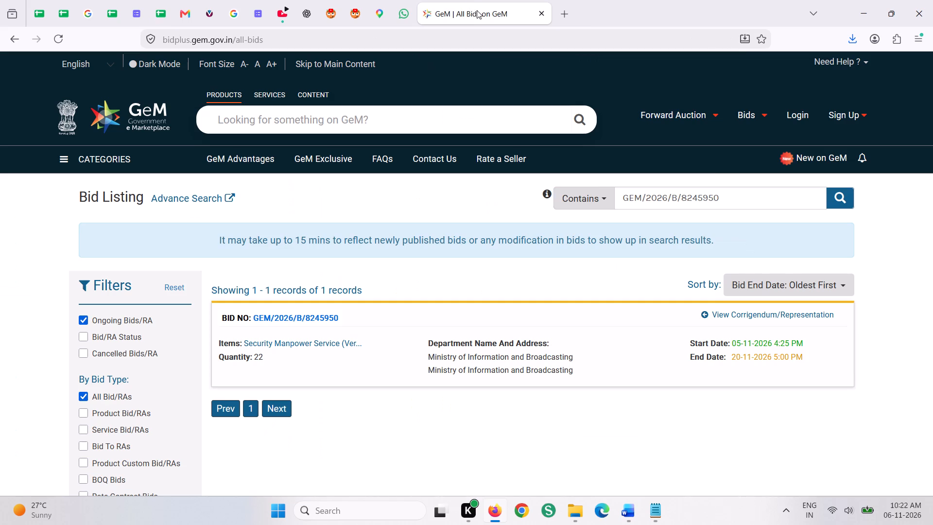
{"action": "left_click_drag", "start_coordinate": [735, 196], "coordinate": [566, 191]}
{"action": "key", "text": "ctrl+v"}
{"action": "key", "text": "Return"}
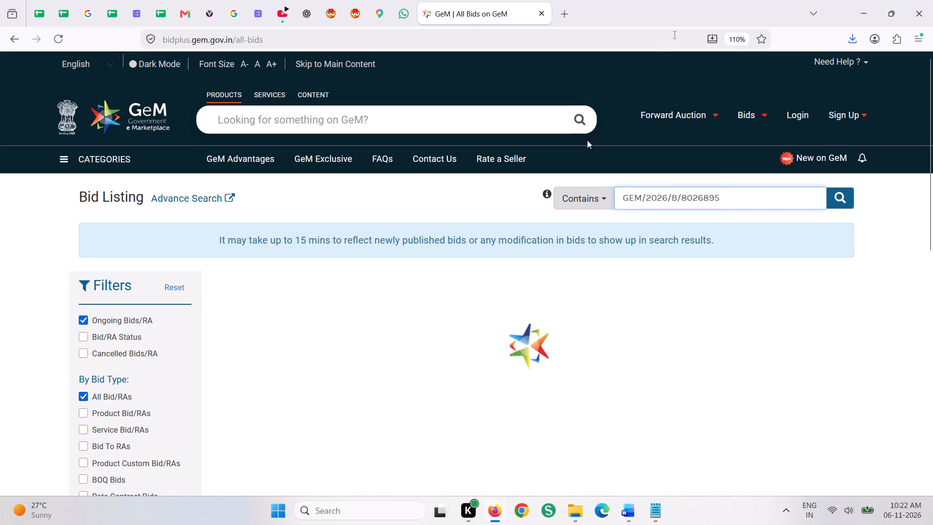
{"action": "left_click", "coordinate": [54, 38]}
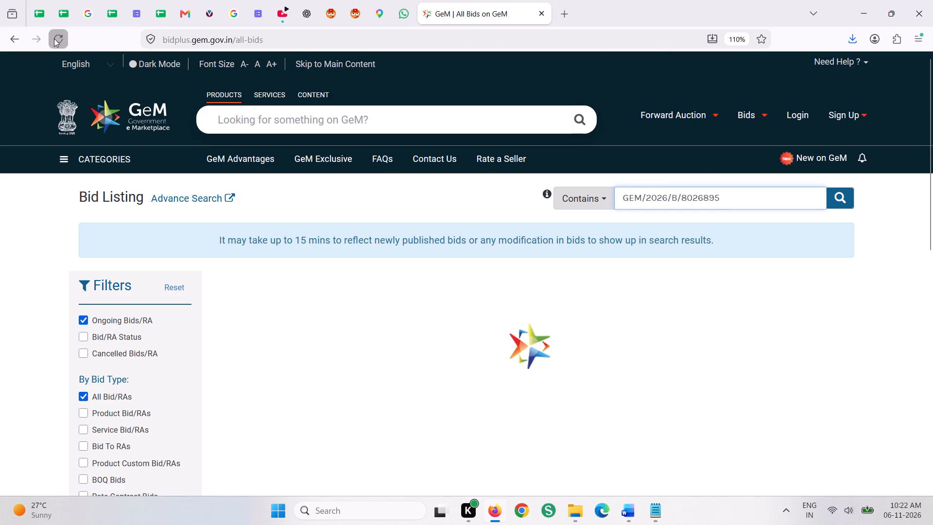
{"action": "left_click", "coordinate": [653, 201]}
{"action": "key", "text": "ctrl+v"}
{"action": "key", "text": "Return"}
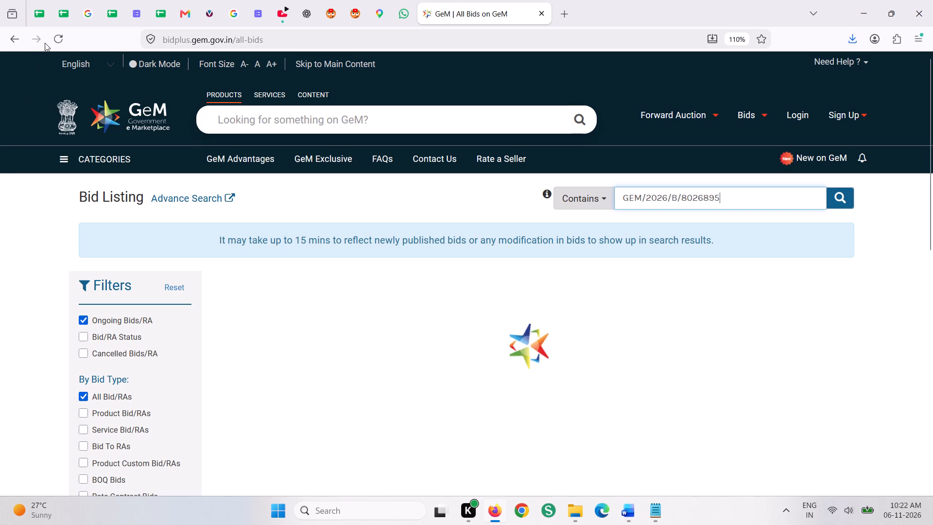
{"action": "left_click", "coordinate": [57, 41]}
{"action": "left_click", "coordinate": [665, 187]}
{"action": "key", "text": "ctrl+v"}
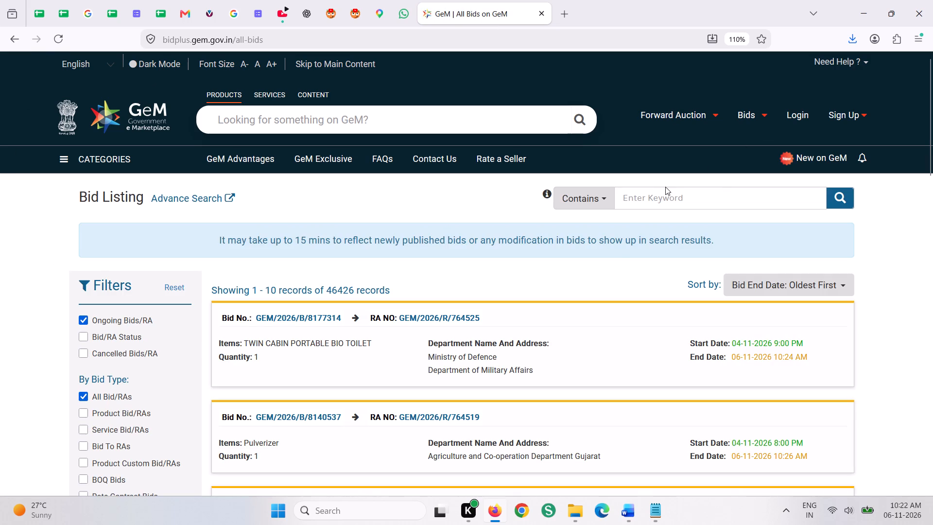
{"action": "left_click", "coordinate": [663, 190]}
{"action": "key", "text": "ctrl+v"}
{"action": "key", "text": "Return"}
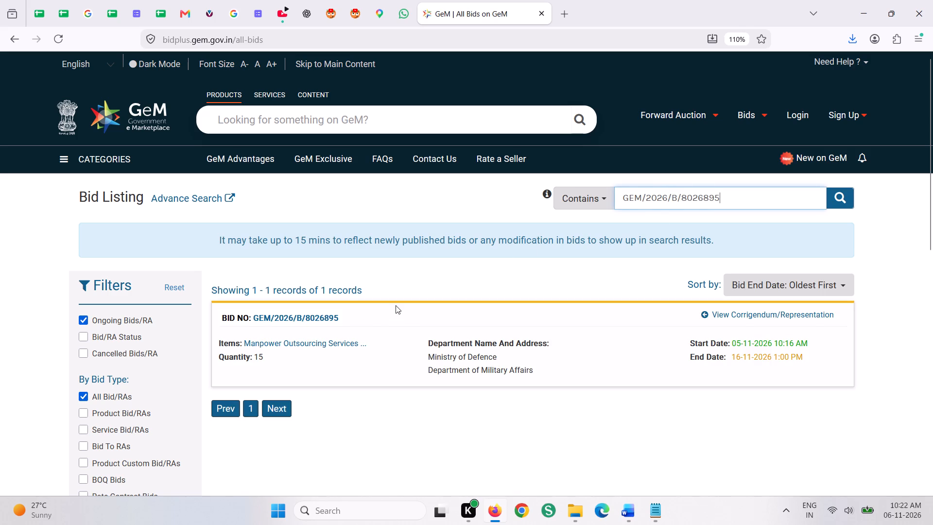
{"action": "left_click", "coordinate": [319, 317]}
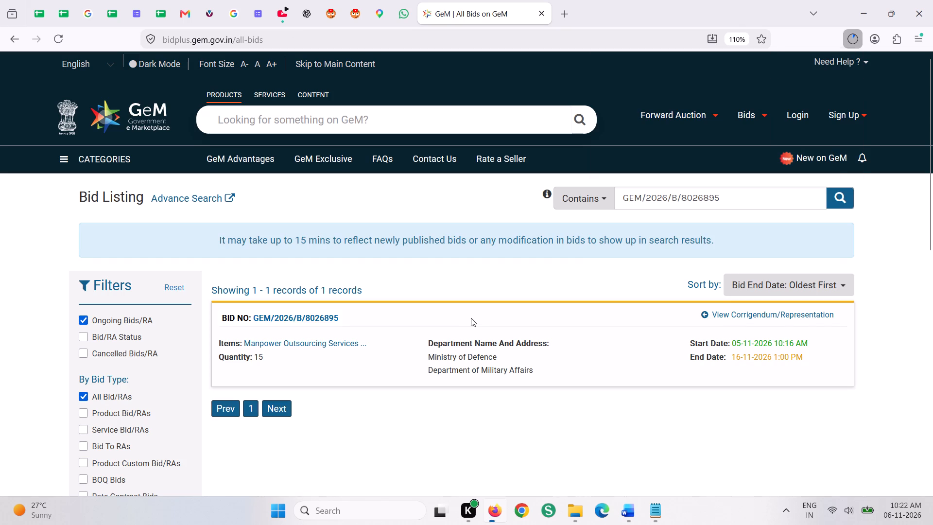
{"action": "left_click", "coordinate": [398, 295]}
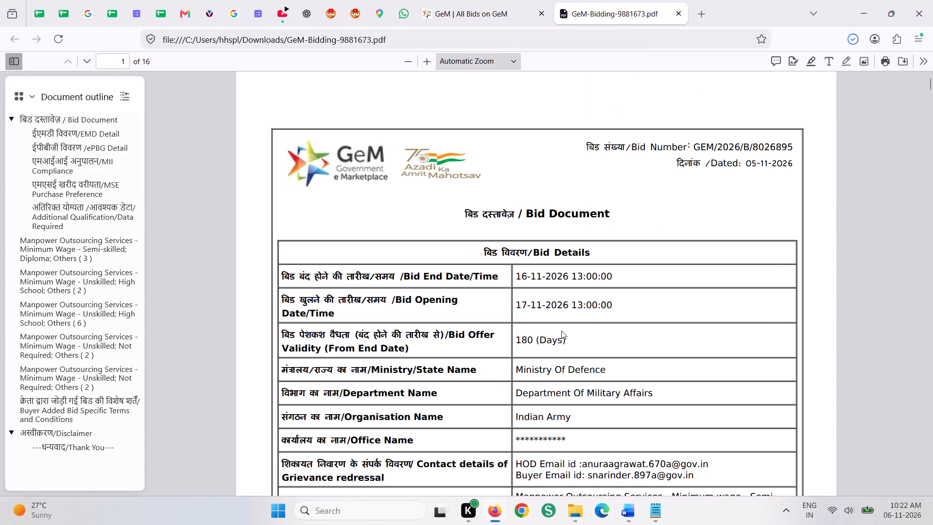
Examine the bid document's eligibility terms and its linked Scope of work & Job description file, 1793184889.pdf.
{"action": "scroll", "coordinate": [561, 331], "scroll_direction": "down", "scroll_amount": 1}
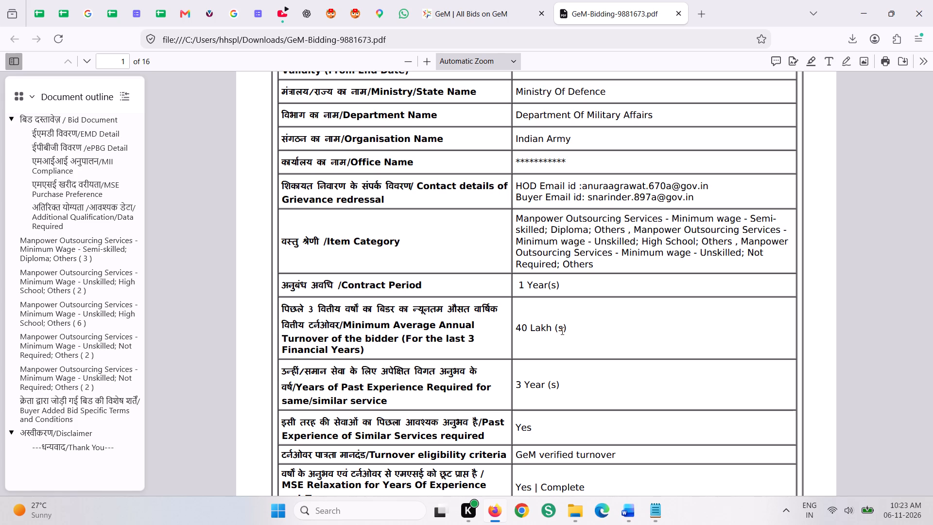
{"action": "scroll", "coordinate": [562, 367], "scroll_direction": "down", "scroll_amount": 7}
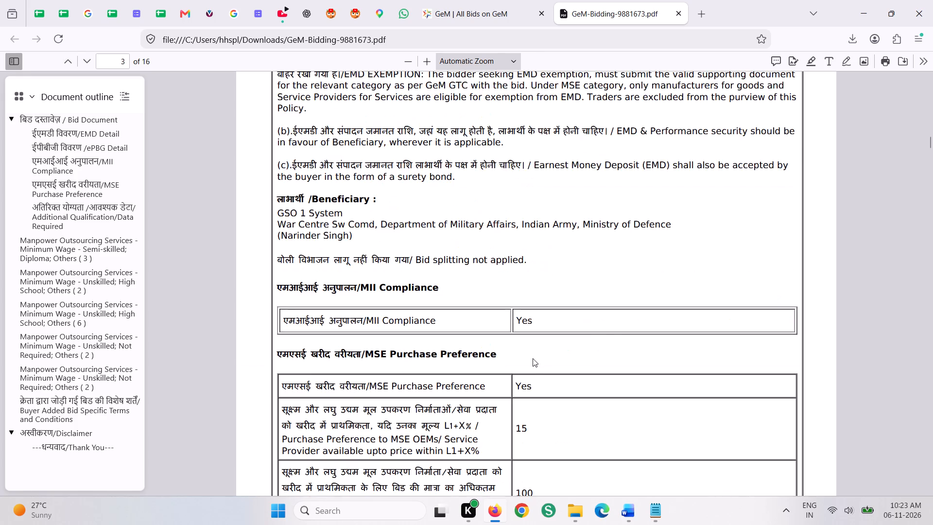
{"action": "scroll", "coordinate": [533, 358], "scroll_direction": "down", "scroll_amount": 3}
{"action": "scroll", "coordinate": [466, 313], "scroll_direction": "down", "scroll_amount": 2}
{"action": "scroll", "coordinate": [483, 303], "scroll_direction": "up", "scroll_amount": 1}
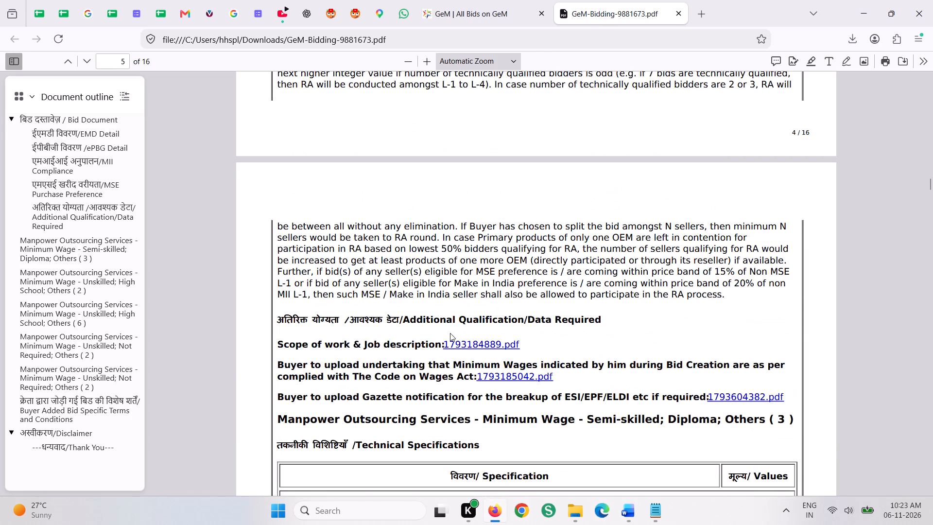
{"action": "left_click", "coordinate": [458, 342]}
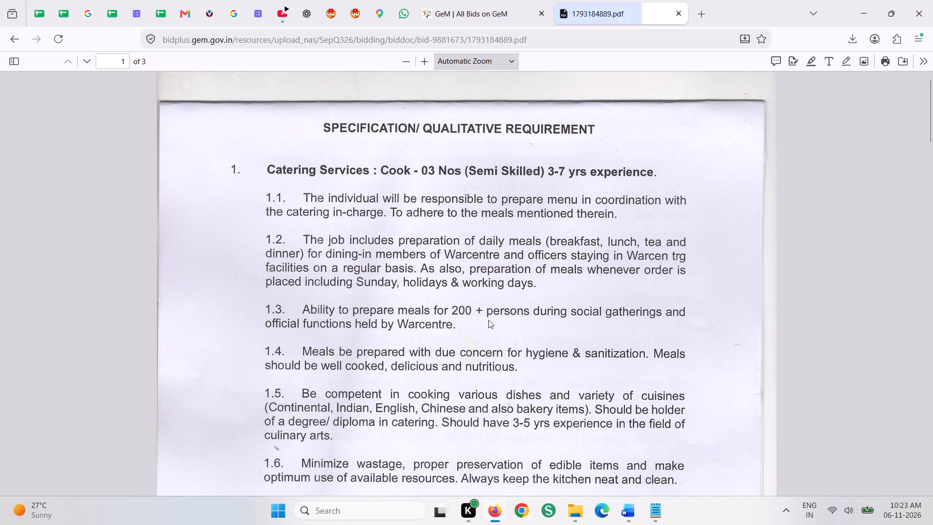
{"action": "left_click", "coordinate": [368, 272]}
{"action": "scroll", "coordinate": [429, 285], "scroll_direction": "down", "scroll_amount": 17}
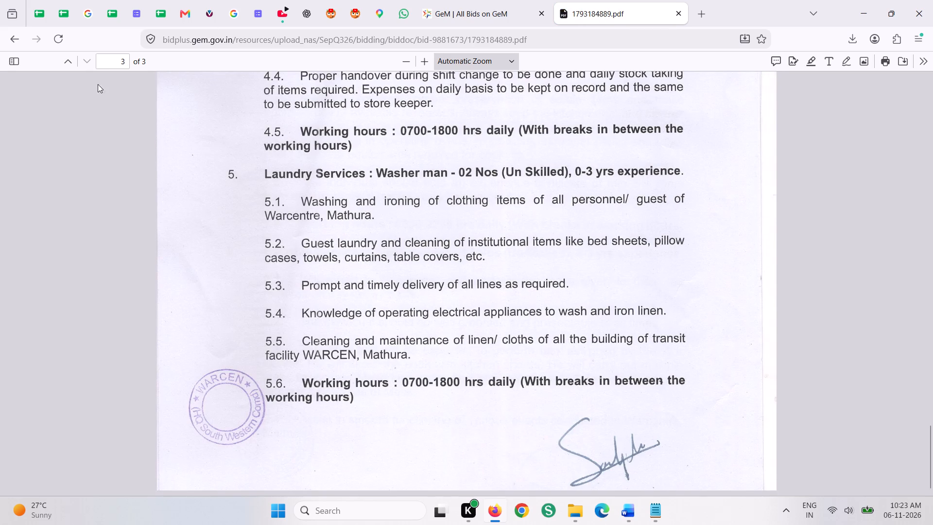
{"action": "left_click", "coordinate": [20, 34]}
Search the bid document for the word SECURITY and go through the matches.
{"action": "key", "text": "ctrl+f"}
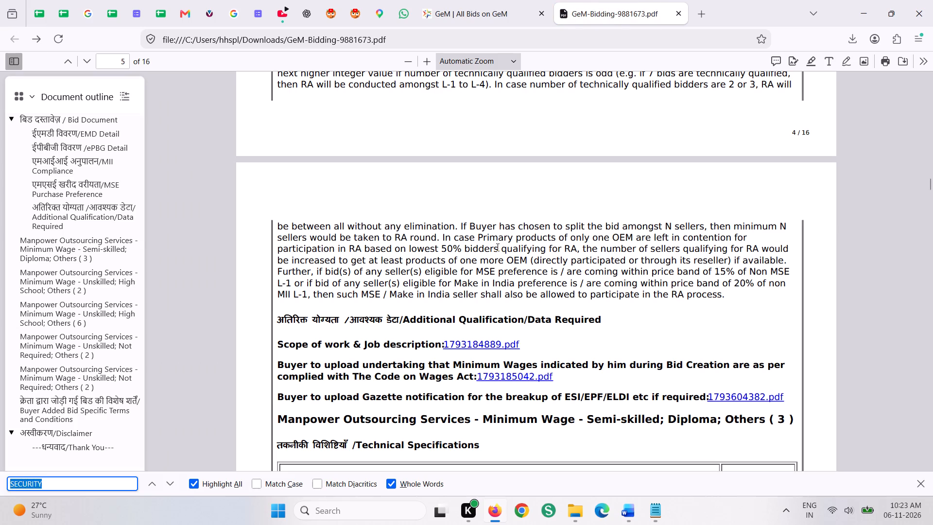
{"action": "type", "text": "SEC"}
{"action": "type", "text": "URITY"}
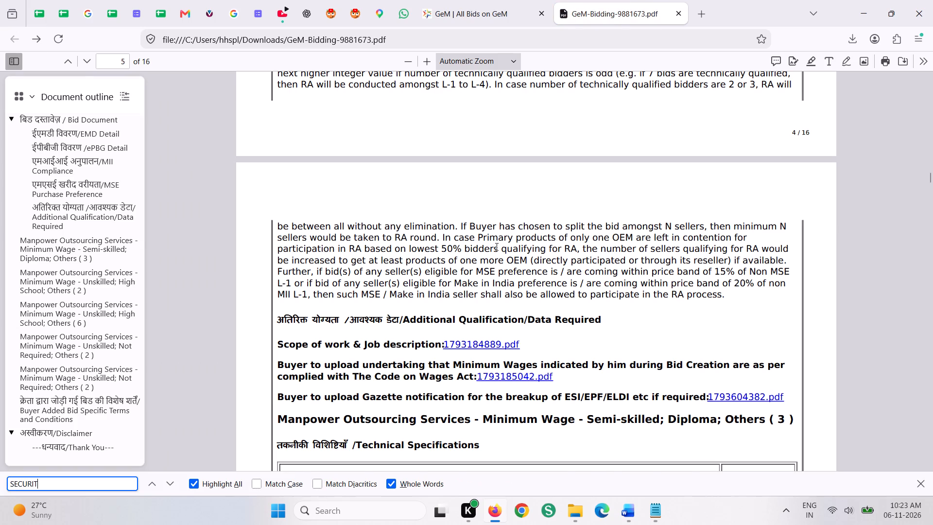
{"action": "key", "text": "Return"}
{"action": "key", "text": "Return"}
{"action": "key", "text": "Return"}
{"action": "key", "text": "Return"}
{"action": "key", "text": "Return"}
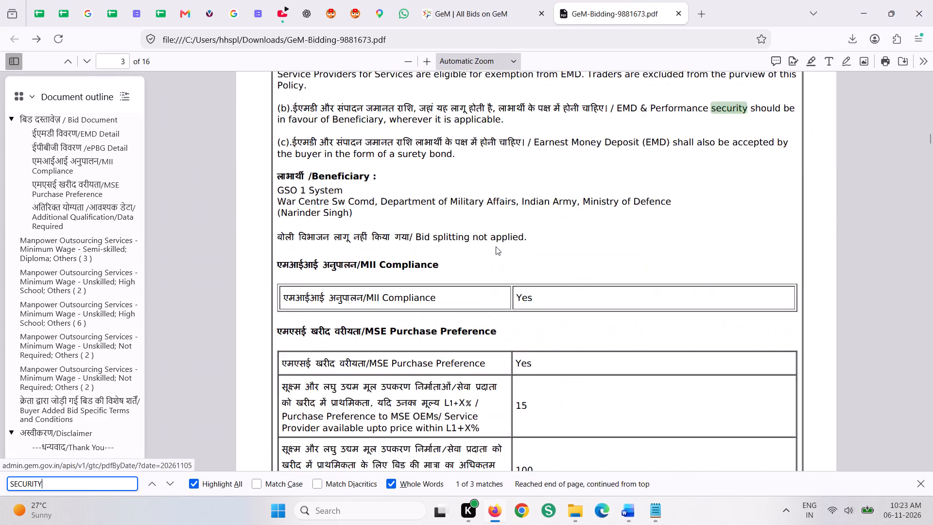
{"action": "key", "text": "Return"}
{"action": "key", "text": "Return"}
Search the bid document for the word WATCH.
{"action": "key", "text": "BackSpace"}
{"action": "key", "text": "BackSpace"}
{"action": "key", "text": "BackSpace"}
{"action": "key", "text": "BackSpace"}
{"action": "key", "text": "BackSpace"}
{"action": "key", "text": "BackSpace"}
{"action": "key", "text": "BackSpace"}
{"action": "key", "text": "BackSpace"}
{"action": "key", "text": "BackSpace"}
{"action": "key", "text": "BackSpace"}
{"action": "key", "text": "BackSpace"}
{"action": "key", "text": "BackSpace"}
{"action": "key", "text": "BackSpace"}
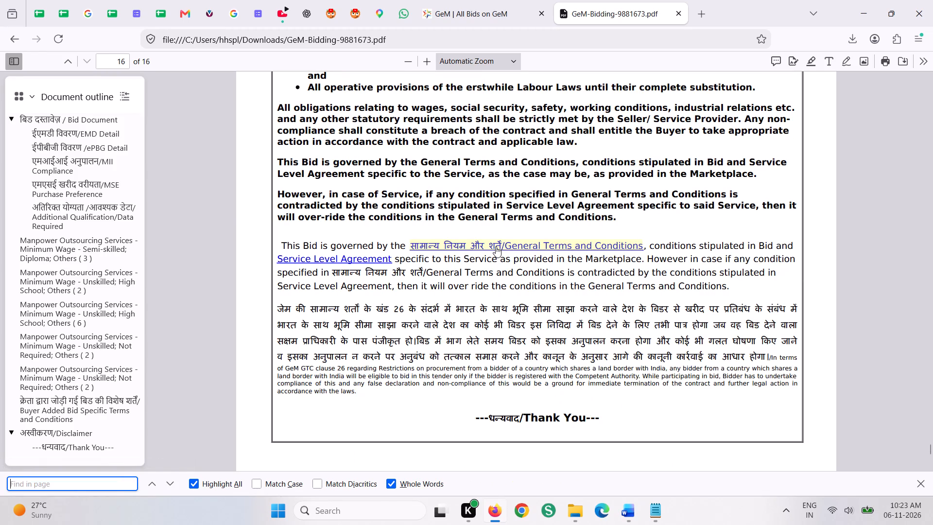
{"action": "type", "text": "WATCH"}
Search the bid document for the word CHOWKIDAR, then clear the search term.
{"action": "key", "text": "BackSpace"}
{"action": "key", "text": "BackSpace"}
{"action": "key", "text": "BackSpace"}
{"action": "key", "text": "BackSpace"}
{"action": "key", "text": "BackSpace"}
{"action": "key", "text": "BackSpace"}
{"action": "key", "text": "BackSpace"}
{"action": "key", "text": "BackSpace"}
{"action": "key", "text": "BackSpace"}
{"action": "key", "text": "BackSpace"}
{"action": "key", "text": "BackSpace"}
{"action": "key", "text": "BackSpace"}
{"action": "key", "text": "BackSpace"}
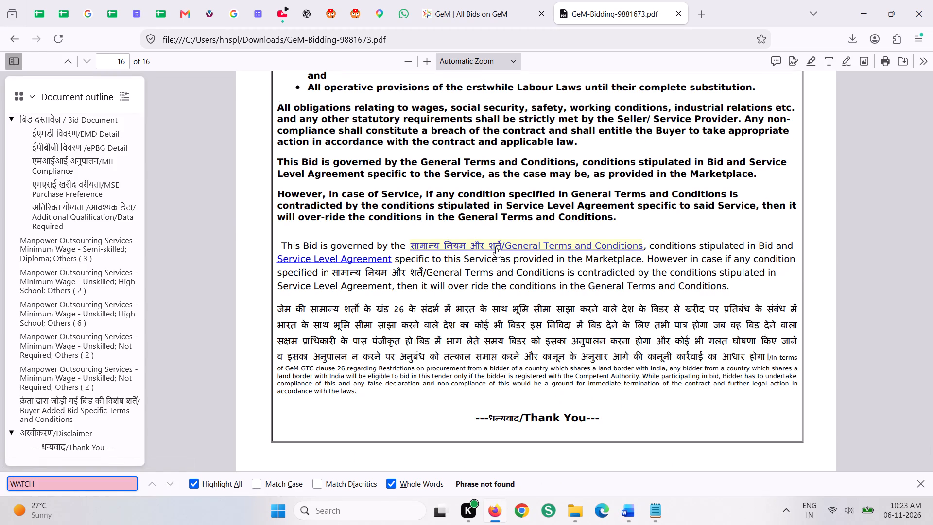
{"action": "type", "text": "CHOWKIDAR"}
{"action": "key", "text": "BackSpace"}
{"action": "key", "text": "BackSpace"}
{"action": "key", "text": "BackSpace"}
{"action": "key", "text": "BackSpace"}
{"action": "key", "text": "BackSpace"}
{"action": "key", "text": "BackSpace"}
{"action": "key", "text": "BackSpace"}
{"action": "key", "text": "BackSpace"}
{"action": "key", "text": "BackSpace"}
{"action": "key", "text": "BackSpace"}
{"action": "key", "text": "BackSpace"}
{"action": "key", "text": "BackSpace"}
{"action": "key", "text": "BackSpace"}
{"action": "key", "text": "BackSpace"}
{"action": "key", "text": "BackSpace"}
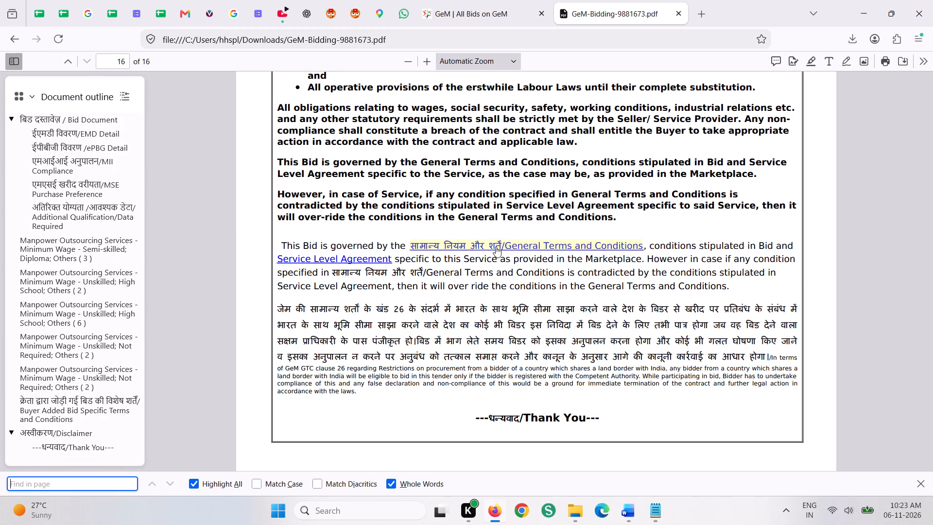
Examine the bid document's closing clauses, post designation and consignee details, working back from the last page.
{"action": "scroll", "coordinate": [495, 247], "scroll_direction": "up", "scroll_amount": 3}
{"action": "scroll", "coordinate": [491, 249], "scroll_direction": "down", "scroll_amount": 2}
{"action": "scroll", "coordinate": [491, 249], "scroll_direction": "up", "scroll_amount": 3}
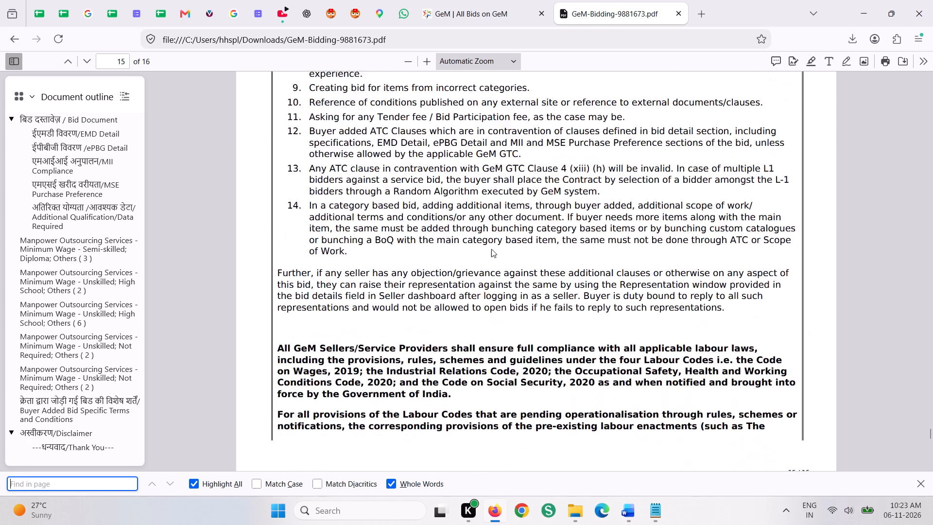
{"action": "scroll", "coordinate": [491, 249], "scroll_direction": "up", "scroll_amount": 5}
{"action": "left_click", "coordinate": [473, 0]}
{"action": "left_click", "coordinate": [629, 0]}
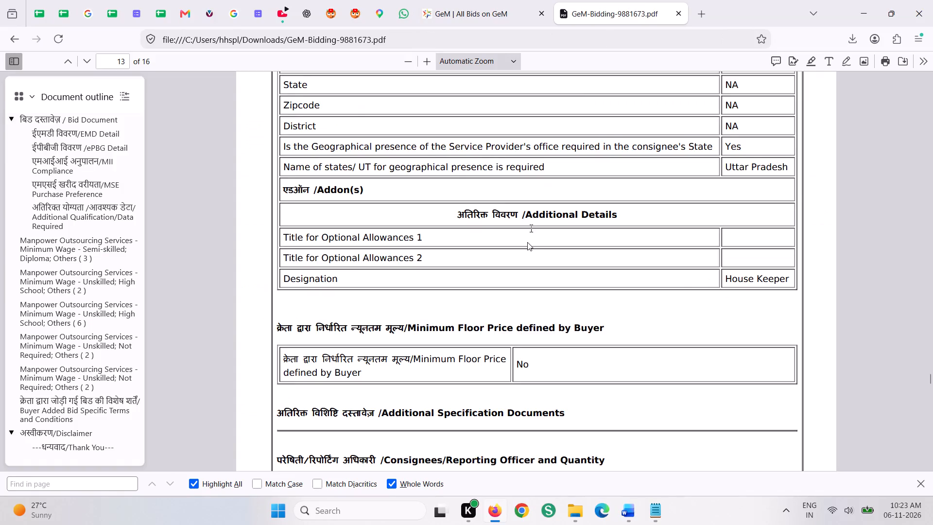
{"action": "scroll", "coordinate": [527, 243], "scroll_direction": "up", "scroll_amount": 3}
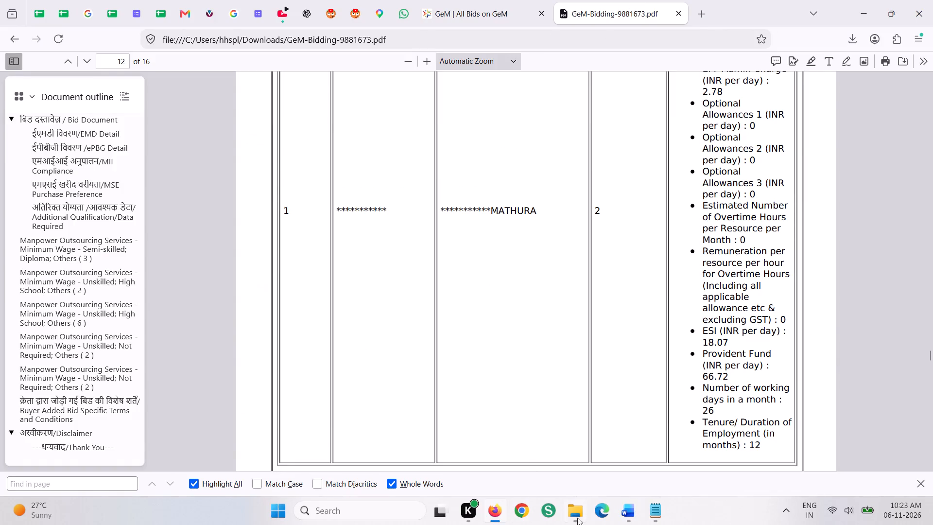
Create a folder named GEM2026B8026895 in DEV1 and open it.
{"action": "left_click", "coordinate": [573, 516]}
{"action": "right_click", "coordinate": [532, 216]}
{"action": "left_click", "coordinate": [570, 314]}
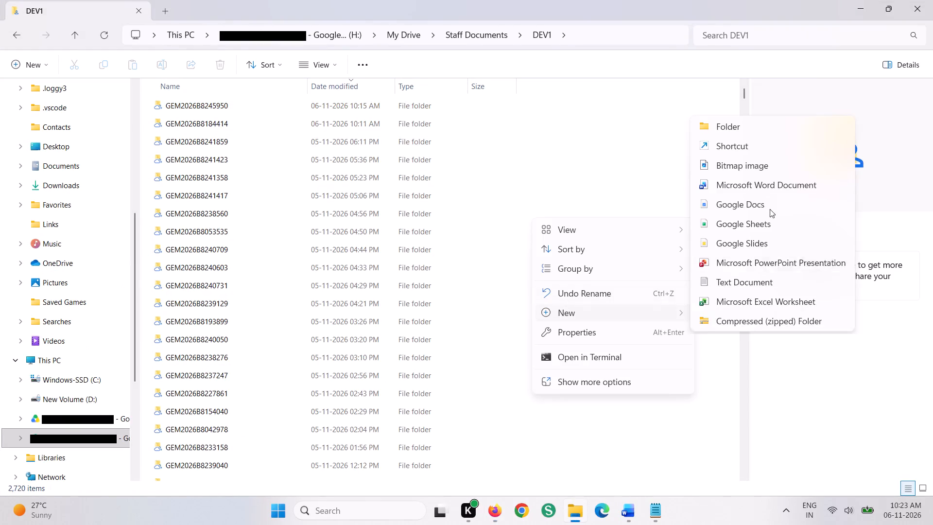
{"action": "left_click", "coordinate": [738, 119]}
{"action": "key", "text": "ctrl+v"}
{"action": "key", "text": "Return"}
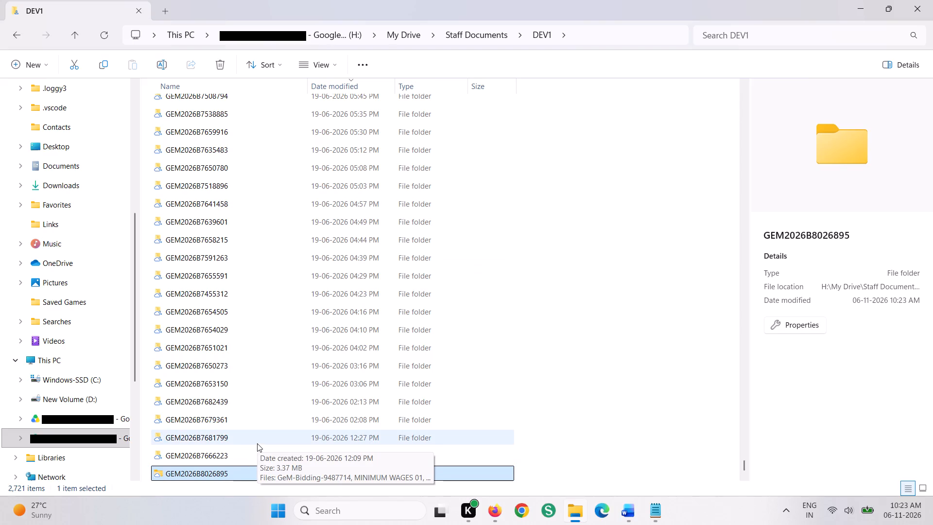
{"action": "double_click", "coordinate": [220, 472]}
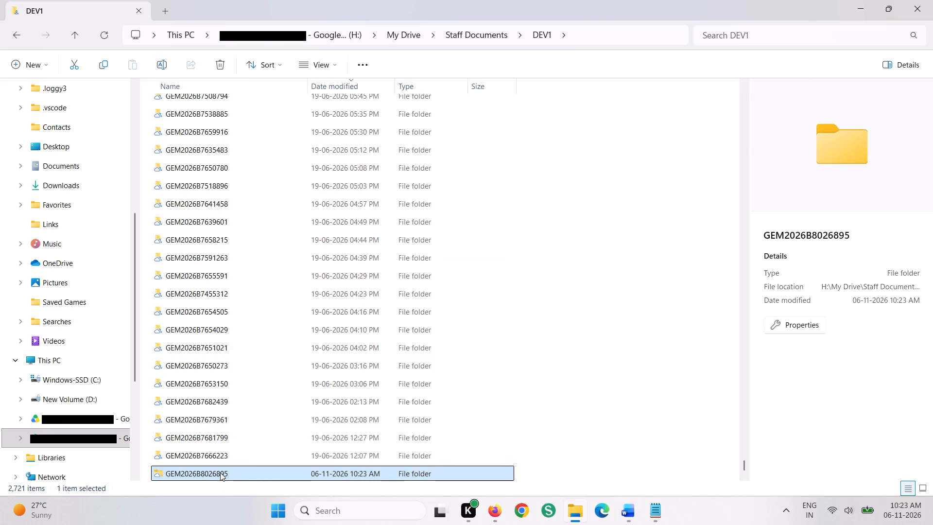
Switch to Firefox and save the bid document GeM-Bidding-9881673 as a PDF in DEV1's GEM2026B8026895 folder.
{"action": "left_click", "coordinate": [499, 507]}
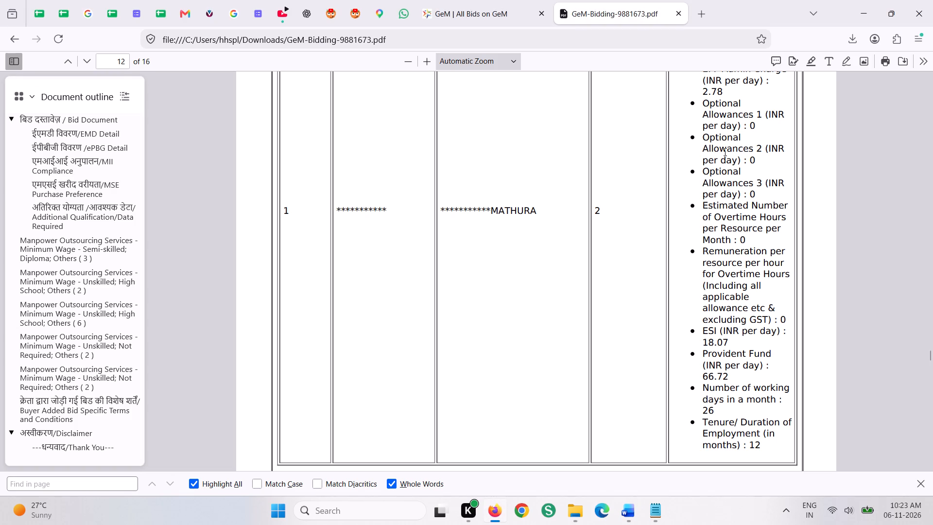
{"action": "left_click", "coordinate": [904, 62]}
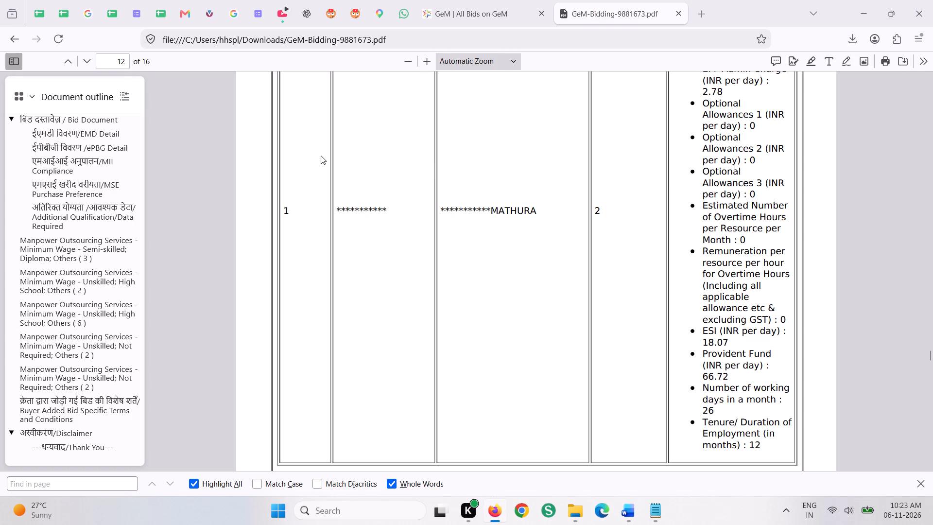
{"action": "scroll", "coordinate": [309, 158], "scroll_direction": "down", "scroll_amount": 1}
{"action": "scroll", "coordinate": [261, 139], "scroll_direction": "up", "scroll_amount": 9}
{"action": "left_click", "coordinate": [213, 65]}
{"action": "scroll", "coordinate": [312, 141], "scroll_direction": "up", "scroll_amount": 3}
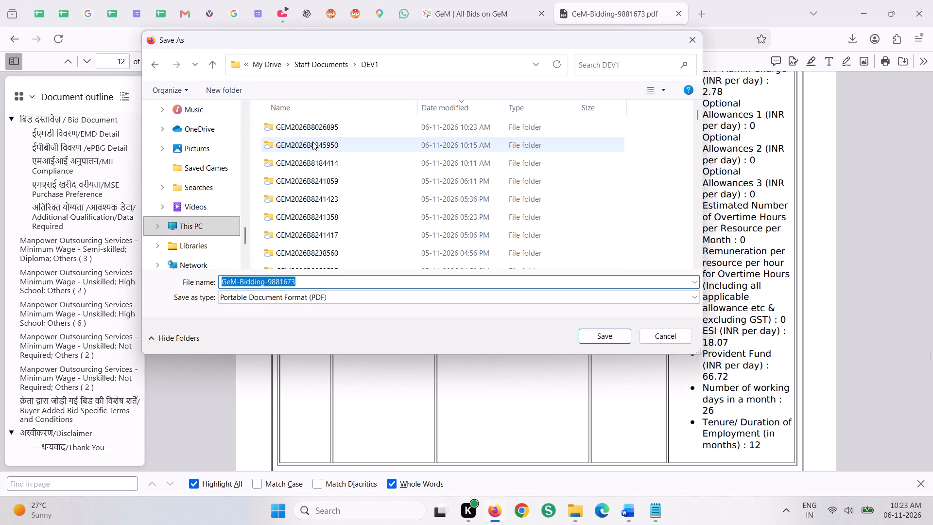
{"action": "scroll", "coordinate": [312, 141], "scroll_direction": "up", "scroll_amount": 2}
{"action": "double_click", "coordinate": [318, 127]}
{"action": "left_click", "coordinate": [319, 281]}
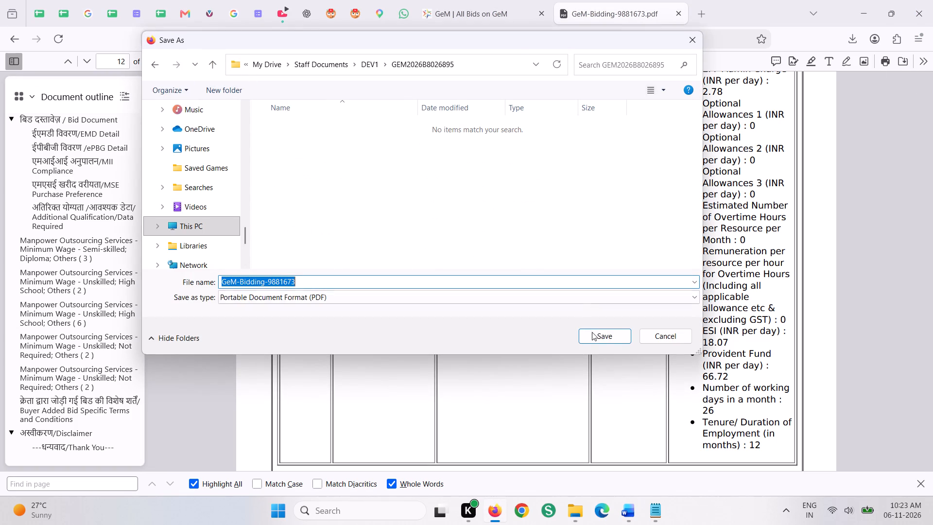
{"action": "left_click", "coordinate": [592, 333]}
Save the bid's Scope of work & Job description attachment as SCOPE OF WORK 01 in the GEM2026B8026895 folder, then return to the bid document.
{"action": "scroll", "coordinate": [664, 308], "scroll_direction": "up", "scroll_amount": 3}
{"action": "scroll", "coordinate": [628, 291], "scroll_direction": "up", "scroll_amount": 6}
{"action": "scroll", "coordinate": [466, 268], "scroll_direction": "up", "scroll_amount": 8}
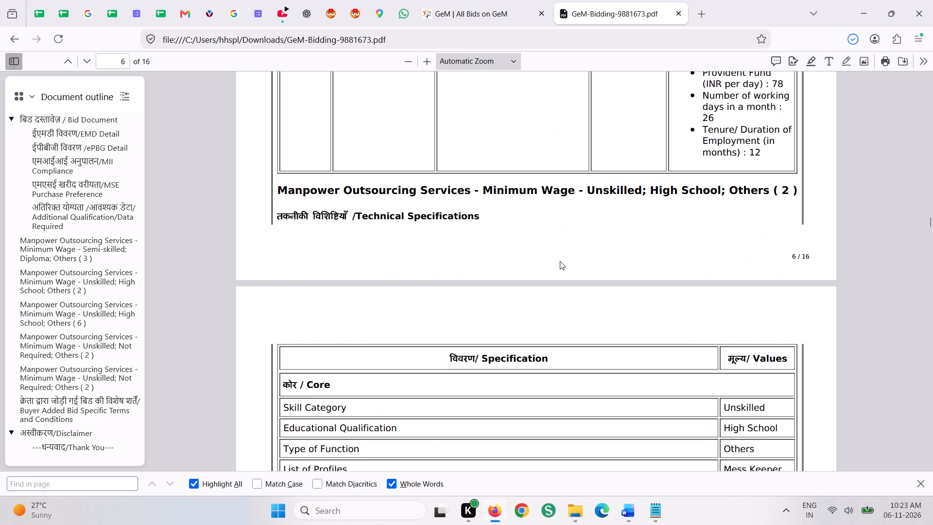
{"action": "scroll", "coordinate": [560, 261], "scroll_direction": "up", "scroll_amount": 9}
{"action": "scroll", "coordinate": [560, 261], "scroll_direction": "down", "scroll_amount": 4}
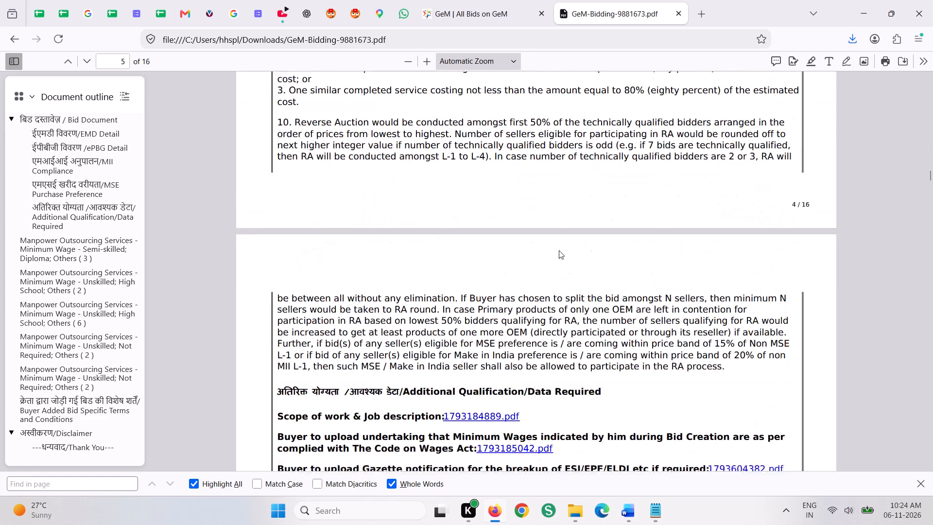
{"action": "left_click", "coordinate": [500, 142]}
{"action": "scroll", "coordinate": [932, 136], "scroll_direction": "up", "scroll_amount": 1}
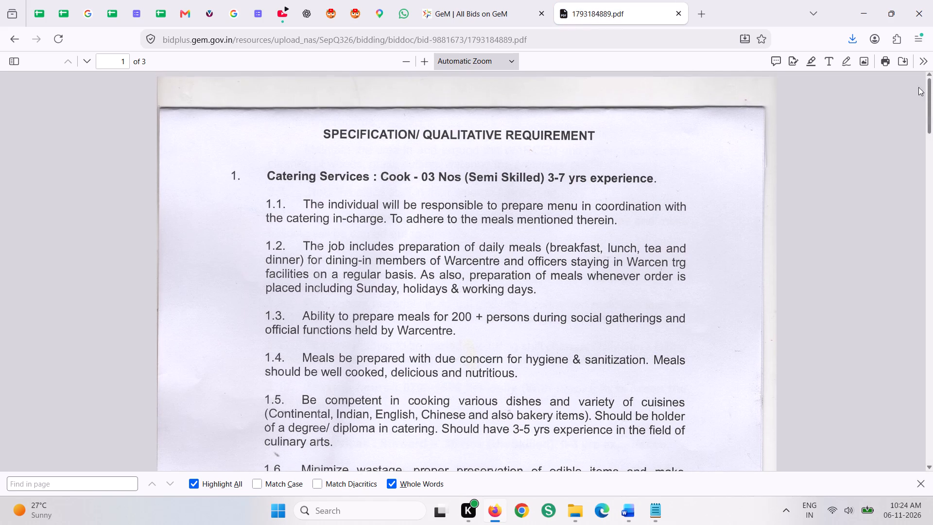
{"action": "left_click", "coordinate": [900, 59]}
{"action": "scroll", "coordinate": [355, 193], "scroll_direction": "up", "scroll_amount": 4}
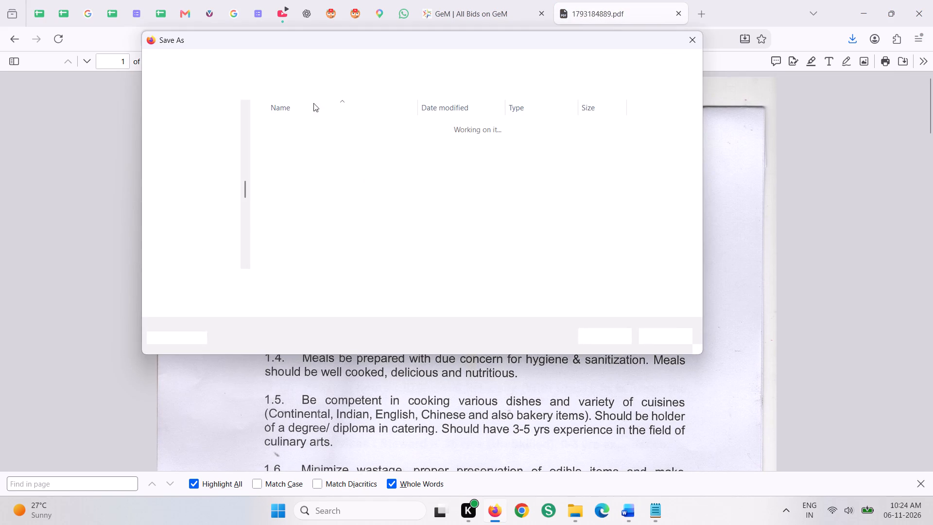
{"action": "scroll", "coordinate": [313, 103], "scroll_direction": "up", "scroll_amount": 4}
{"action": "left_click", "coordinate": [213, 61]}
{"action": "scroll", "coordinate": [319, 129], "scroll_direction": "up", "scroll_amount": 5}
{"action": "double_click", "coordinate": [328, 128]}
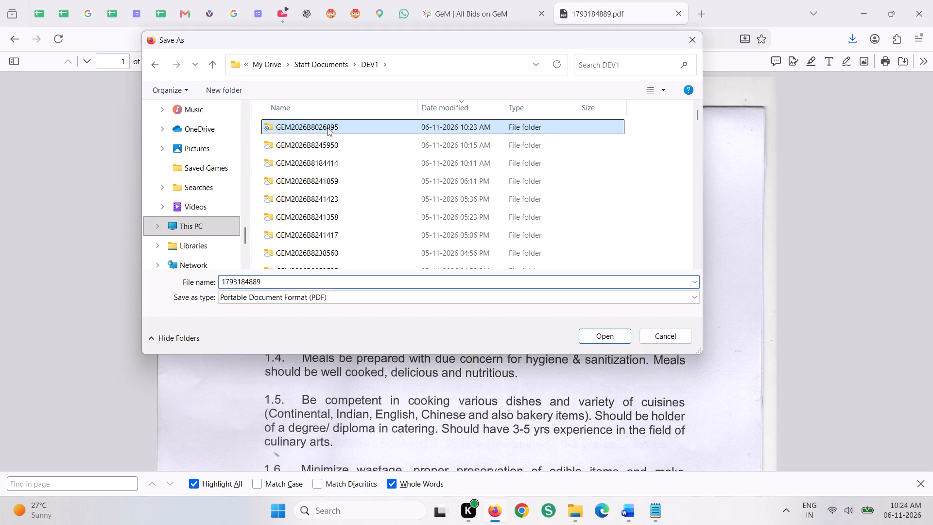
{"action": "left_click", "coordinate": [302, 275]}
{"action": "type", "text": "SCOPE OF WORK 01"}
{"action": "key", "text": "Return"}
{"action": "scroll", "coordinate": [317, 266], "scroll_direction": "down", "scroll_amount": 16}
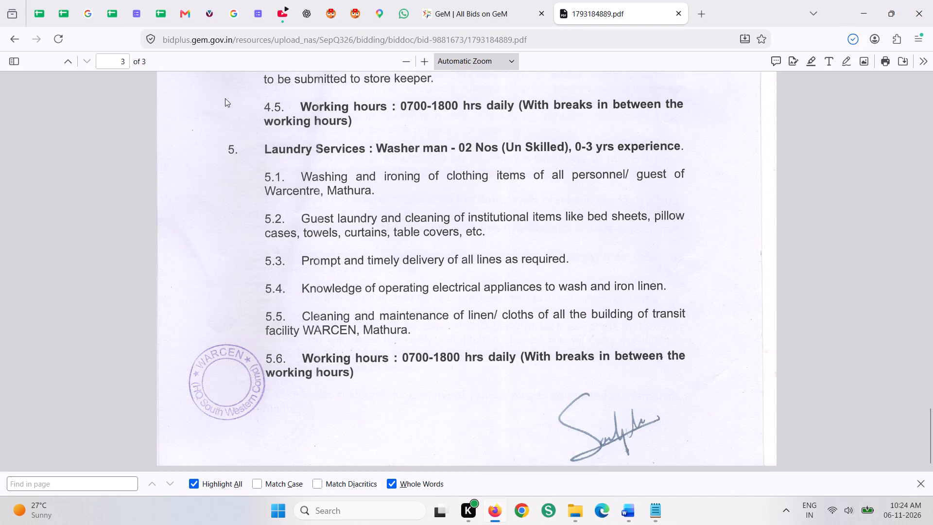
{"action": "left_click", "coordinate": [26, 39]}
{"action": "left_click", "coordinate": [8, 30]}
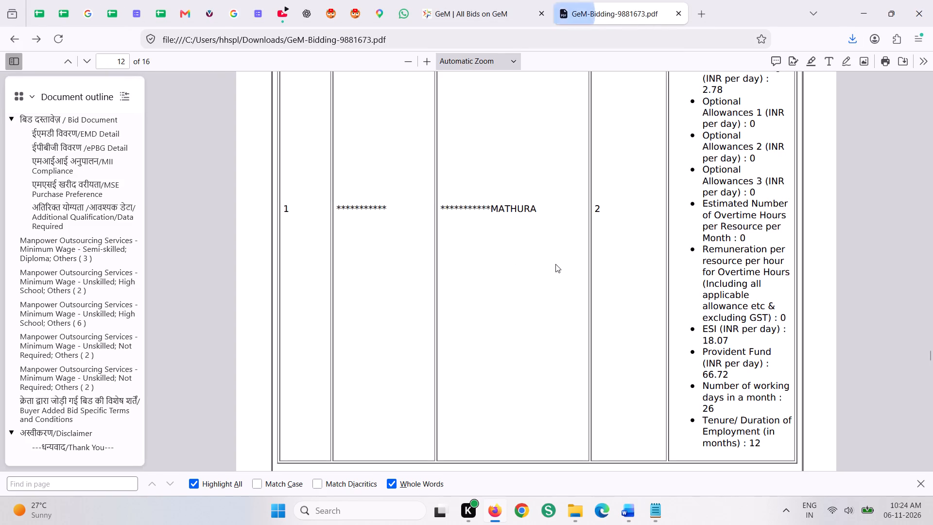
Save the bid's minimum wages undertaking attachment as MINIMUM WAGES 02 in the same folder, then return to the bid document.
{"action": "scroll", "coordinate": [543, 237], "scroll_direction": "up", "scroll_amount": 8}
{"action": "scroll", "coordinate": [496, 257], "scroll_direction": "up", "scroll_amount": 3}
{"action": "scroll", "coordinate": [541, 256], "scroll_direction": "up", "scroll_amount": 6}
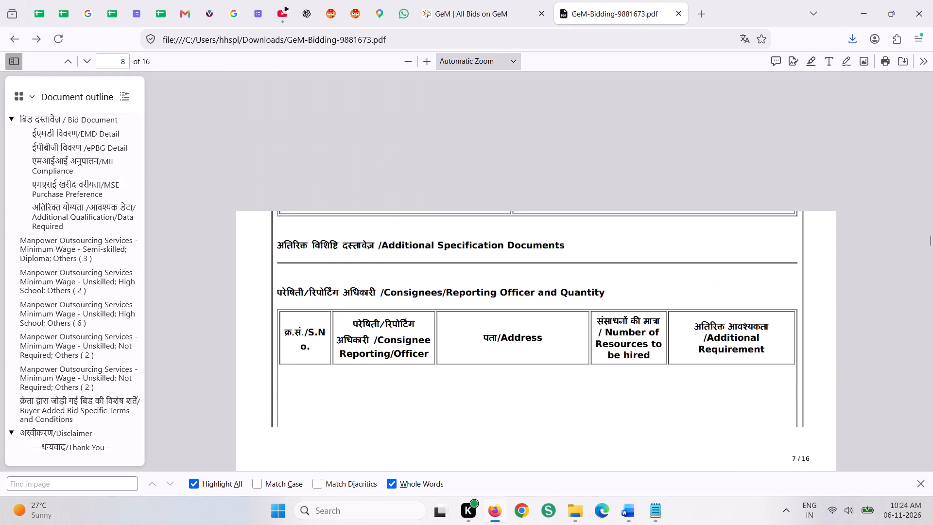
{"action": "scroll", "coordinate": [541, 256], "scroll_direction": "up", "scroll_amount": 11}
{"action": "scroll", "coordinate": [537, 252], "scroll_direction": "down", "scroll_amount": 6}
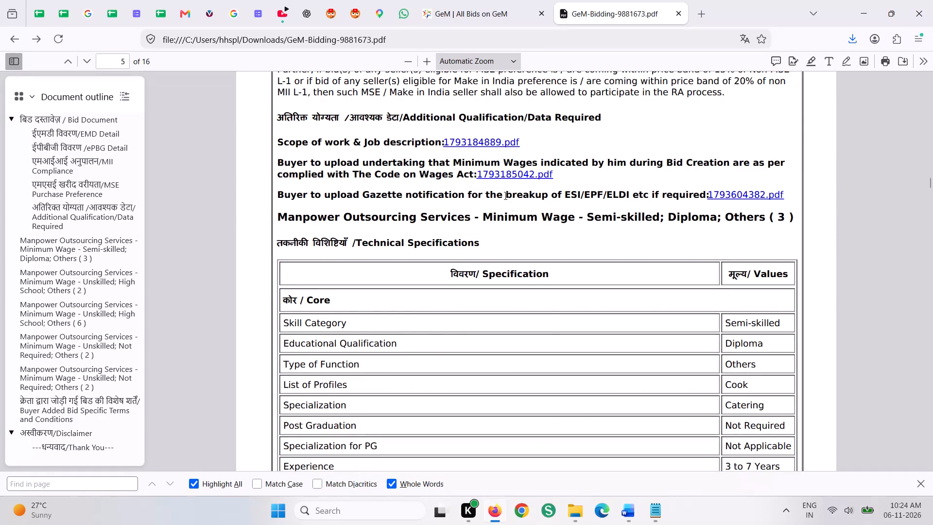
{"action": "left_click", "coordinate": [501, 176]}
{"action": "scroll", "coordinate": [664, 140], "scroll_direction": "up", "scroll_amount": 2}
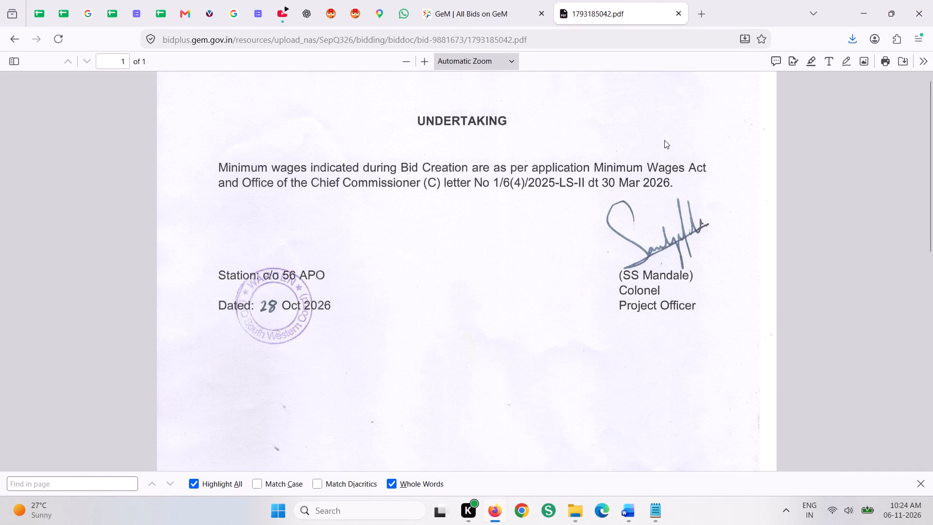
{"action": "left_click", "coordinate": [905, 57]}
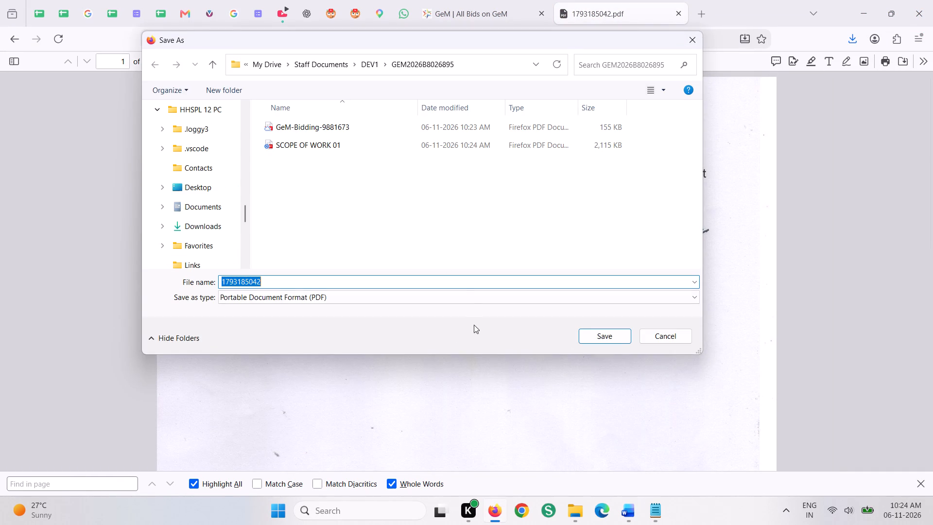
{"action": "type", "text": "MINIMUM WAGES"}
{"action": "key", "text": "space"}
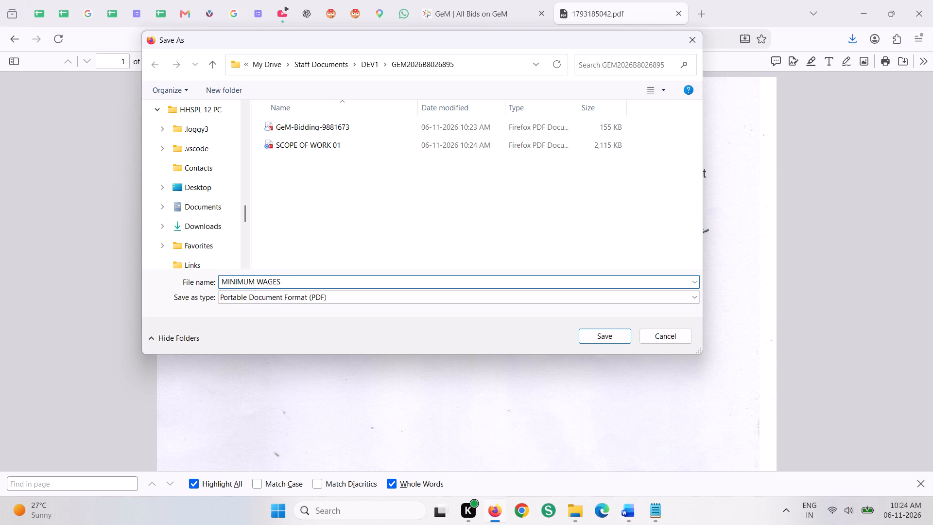
{"action": "type", "text": "02"}
{"action": "key", "text": "Return"}
{"action": "scroll", "coordinate": [390, 143], "scroll_direction": "down", "scroll_amount": 4}
{"action": "left_click", "coordinate": [9, 45]}
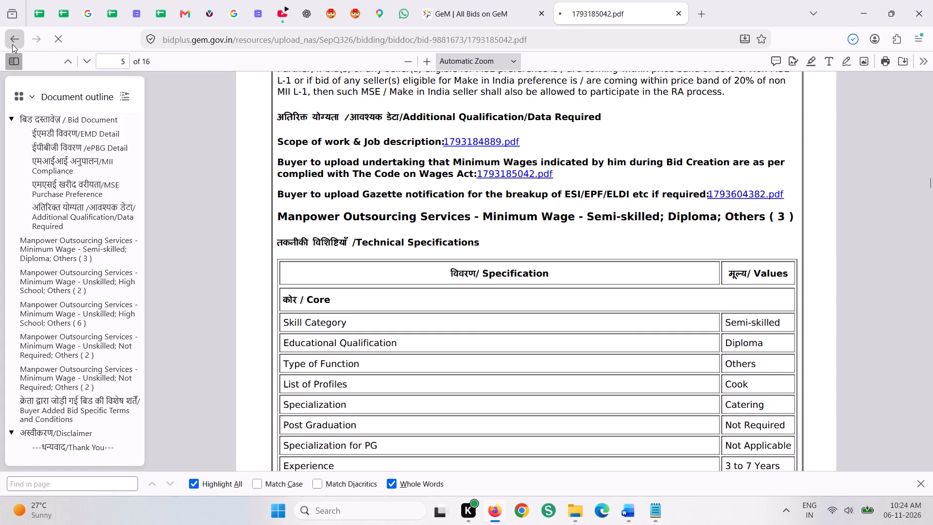
Save the Gazette notification attachment for the ESI/EPF/ELDI breakup as ESIC EPF EDLI 03, then return to the bid document.
{"action": "left_click", "coordinate": [744, 196]}
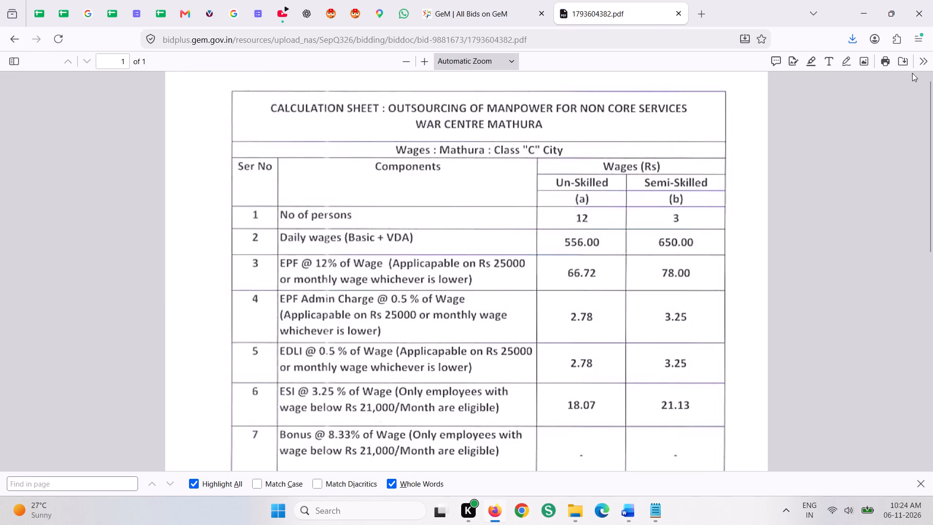
{"action": "left_click", "coordinate": [907, 64]}
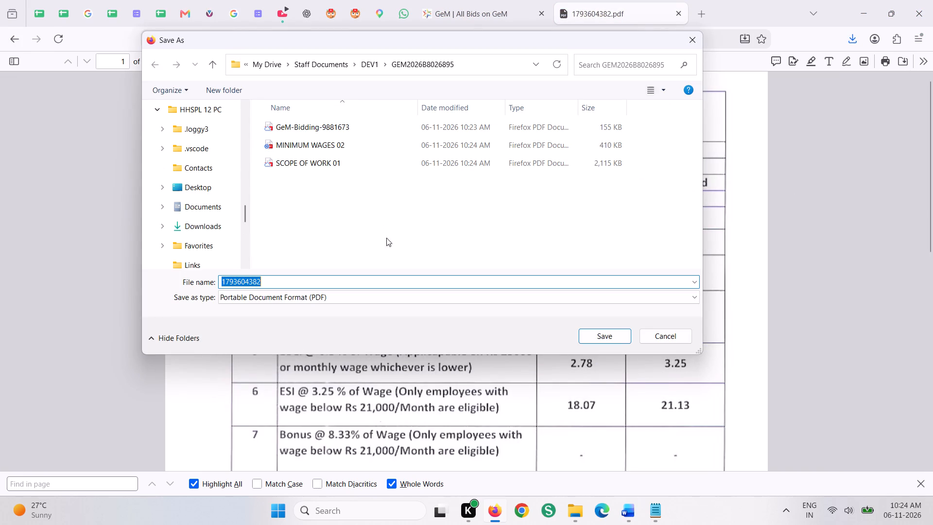
{"action": "type", "text": "ESIC EPF EDLI 03"}
{"action": "key", "text": "Return"}
{"action": "left_click", "coordinate": [12, 37]}
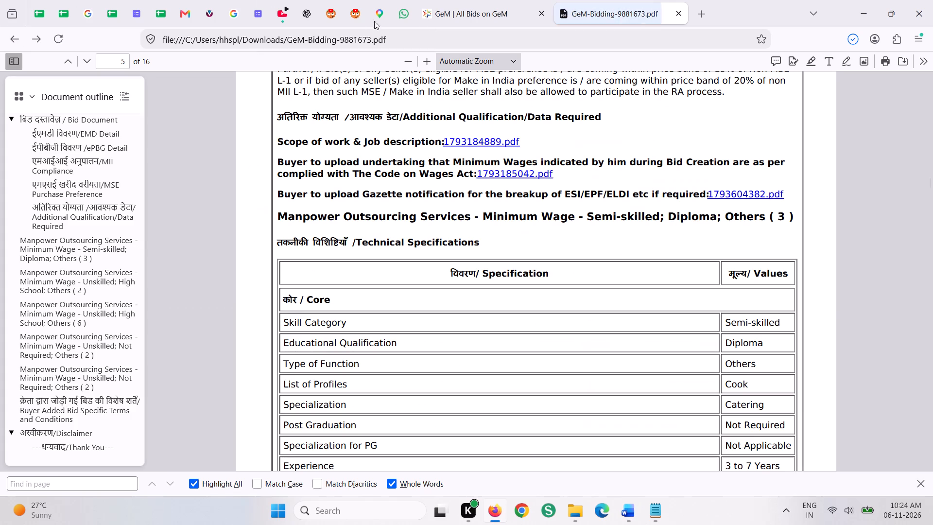
Play the Ritviz - Liggi music video on YouTube and return to the bid document.
{"action": "left_click", "coordinate": [285, 17]}
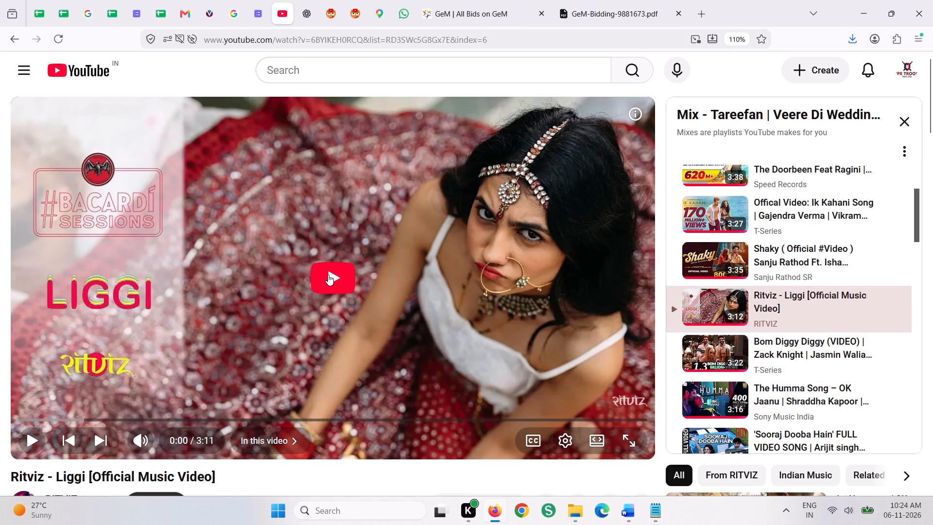
{"action": "left_click", "coordinate": [328, 275]}
{"action": "left_click", "coordinate": [598, 0]}
In the REQUIRED DOCUMENTS Word file, replace everything after "1.SHOPACT –" with the consignee location MATHURA copied from the bid, followed by ",UP".
{"action": "scroll", "coordinate": [473, 250], "scroll_direction": "down", "scroll_amount": 1}
{"action": "scroll", "coordinate": [569, 226], "scroll_direction": "down", "scroll_amount": 2}
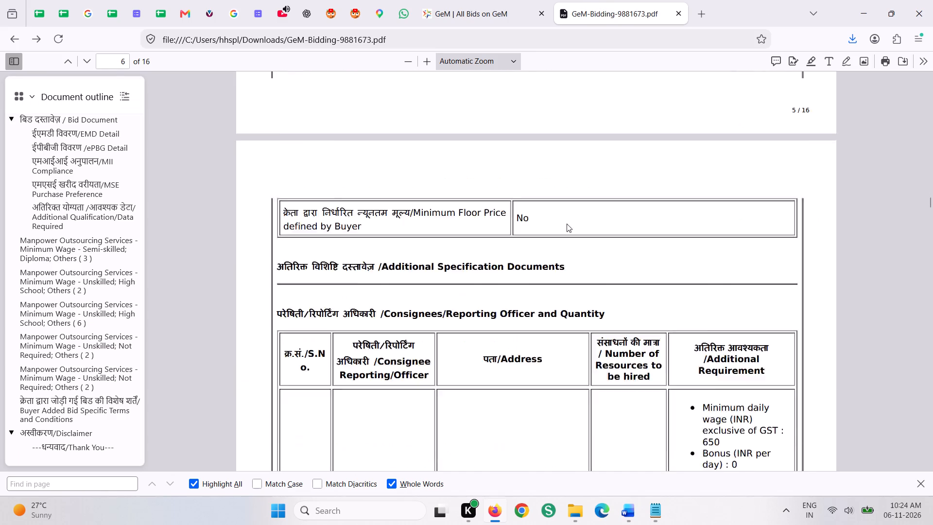
{"action": "scroll", "coordinate": [535, 222], "scroll_direction": "down", "scroll_amount": 2}
{"action": "scroll", "coordinate": [501, 201], "scroll_direction": "up", "scroll_amount": 1}
{"action": "double_click", "coordinate": [508, 205]}
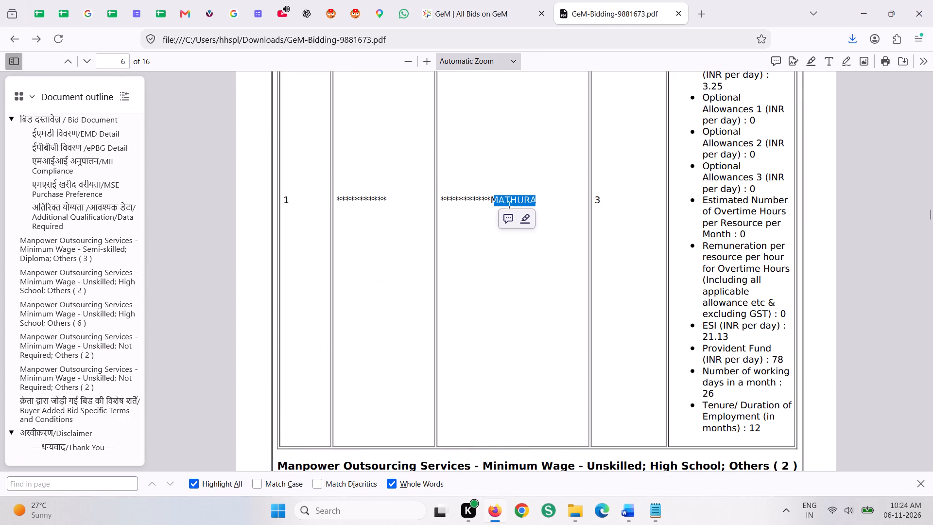
{"action": "key", "text": "ctrl+c"}
{"action": "key", "text": "ctrl+c"}
{"action": "left_click", "coordinate": [620, 510]}
{"action": "left_click", "coordinate": [545, 451]}
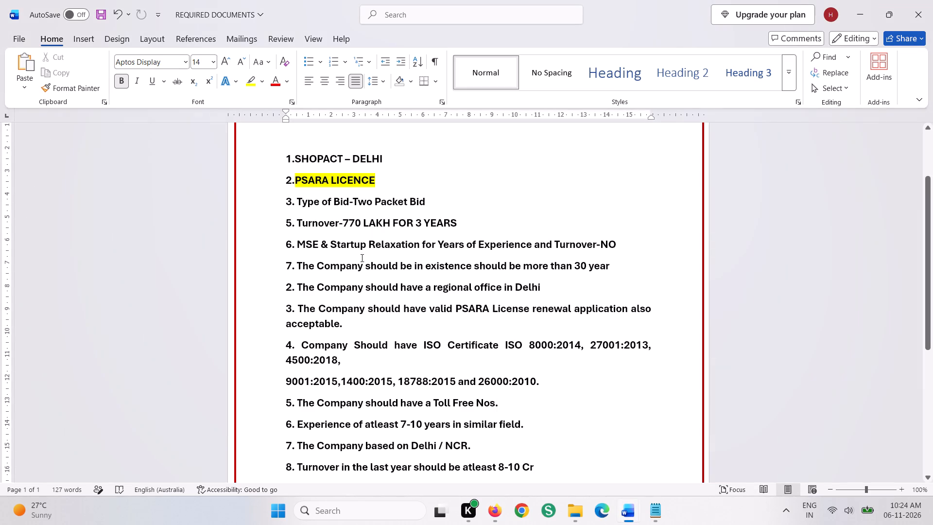
{"action": "left_click_drag", "start_coordinate": [355, 157], "coordinate": [628, 518]}
{"action": "key", "text": "ctrl+v"}
{"action": "scroll", "coordinate": [454, 369], "scroll_direction": "up", "scroll_amount": 1}
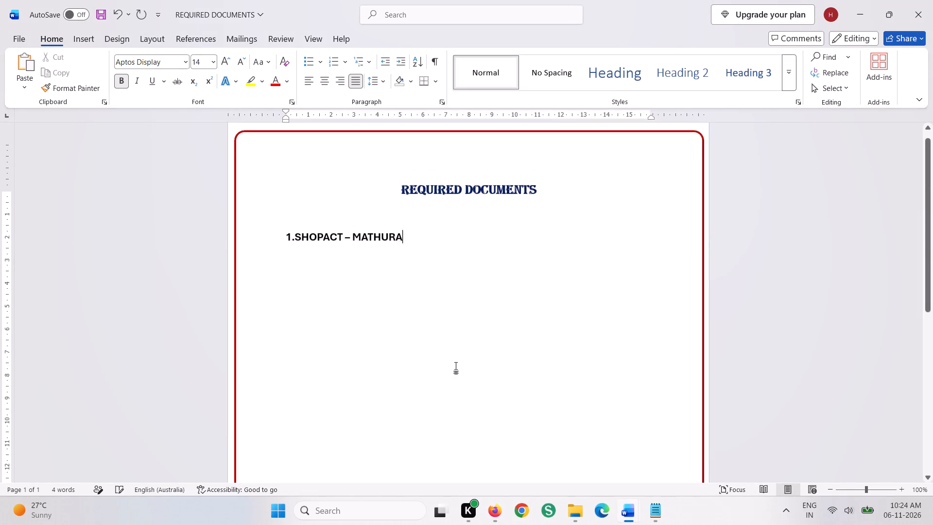
{"action": "type", "text": ",P"}
{"action": "key", "text": "BackSpace"}
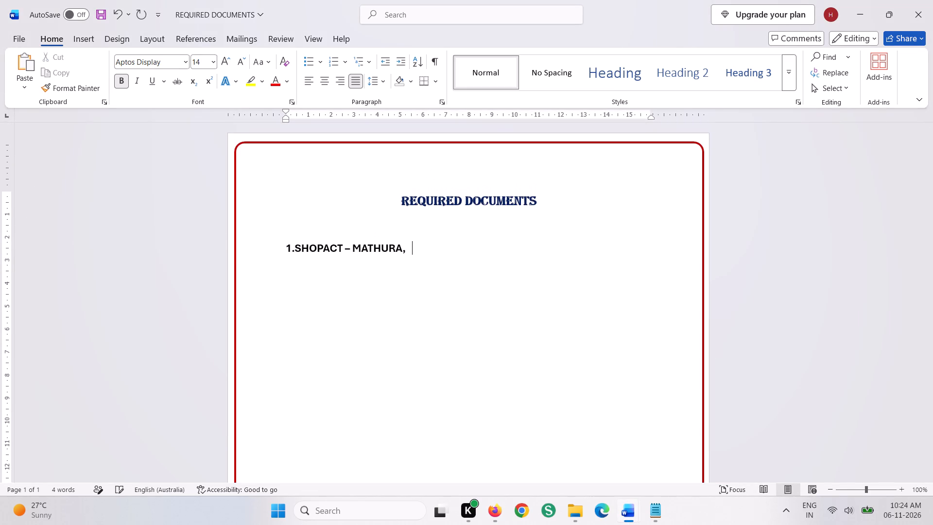
{"action": "type", "text": "UP"}
Add item 2 from the bid's turnover requirement, reading "TURNOVER-40 LAKH FOR 3 YEARS".
{"action": "key", "text": "Return"}
{"action": "type", "text": "2."}
{"action": "key", "text": "alt+Tab"}
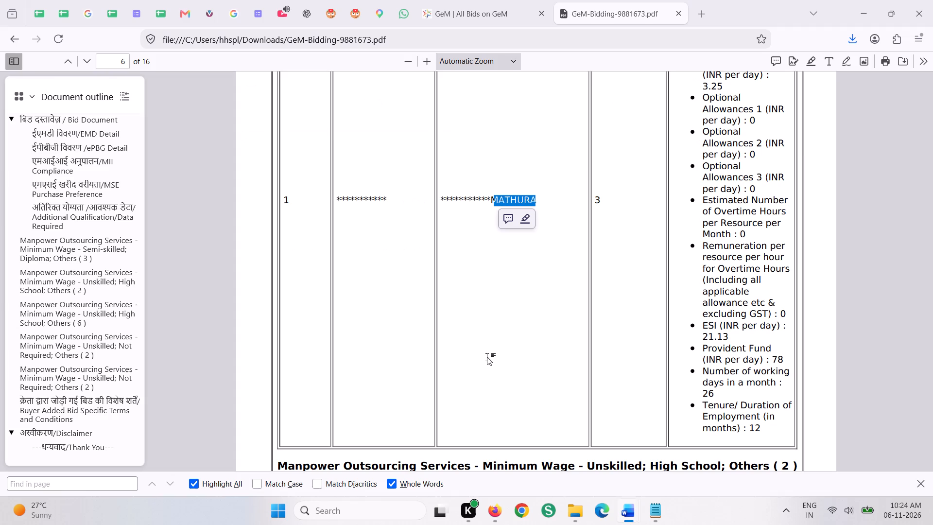
{"action": "scroll", "coordinate": [495, 316], "scroll_direction": "up", "scroll_amount": 14}
{"action": "scroll", "coordinate": [454, 229], "scroll_direction": "up", "scroll_amount": 1}
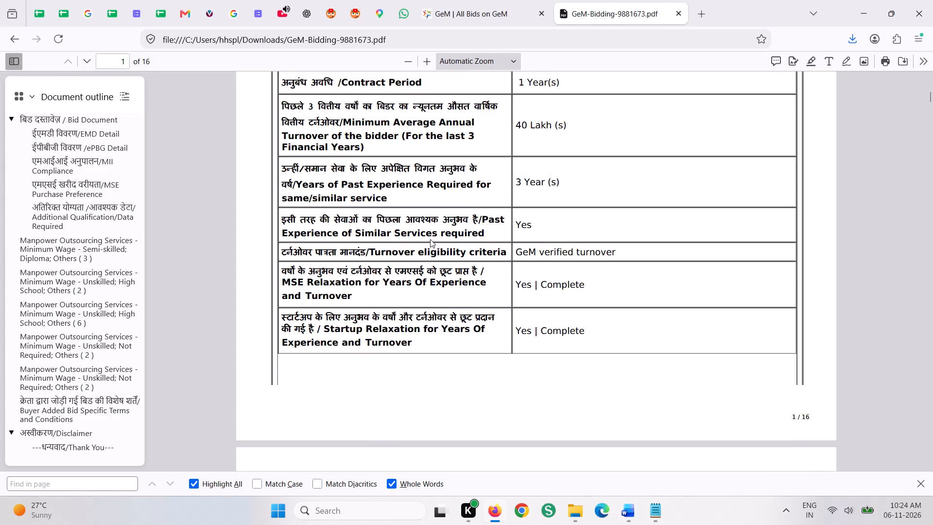
{"action": "scroll", "coordinate": [329, 169], "scroll_direction": "up", "scroll_amount": 1}
{"action": "key", "text": "alt+Tab"}
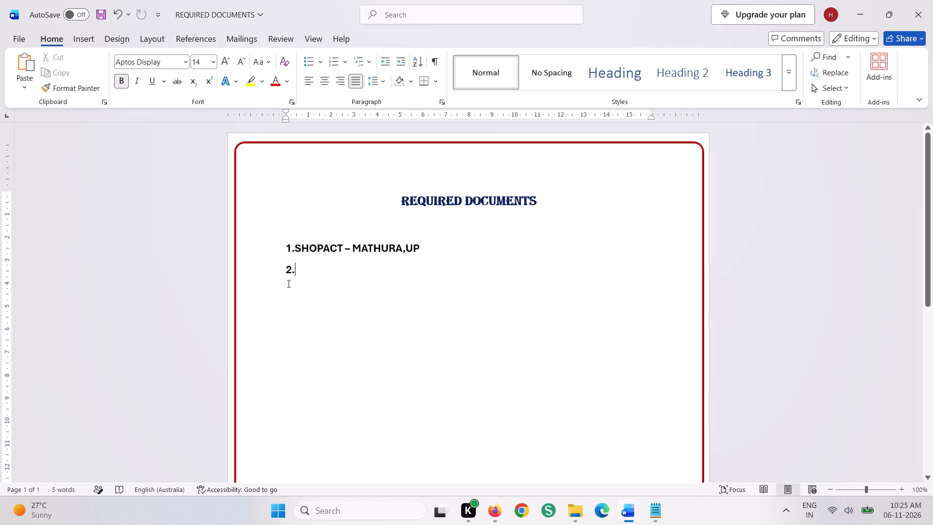
{"action": "type", "text": "TURNOVER-40 LAKH FOR 3 U"}
{"action": "key", "text": "BackSpace"}
{"action": "type", "text": "YEARS"}
{"action": "key", "text": "space"}
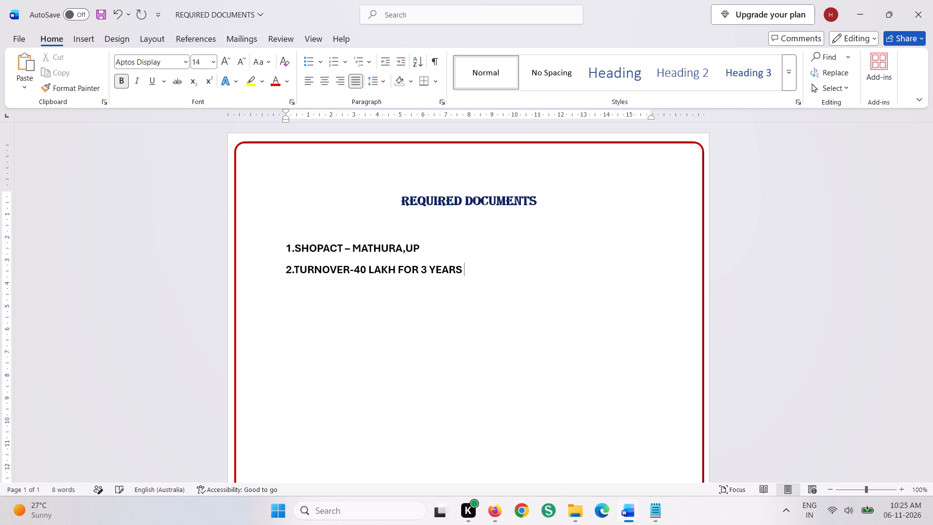
Add item 3 with the text "MSE Relaxation for Years Of Experience and Turnover" copied from the bid, joined onto one line.
{"action": "key", "text": "Return"}
{"action": "type", "text": "3."}
{"action": "key", "text": "alt+Tab"}
{"action": "scroll", "coordinate": [288, 283], "scroll_direction": "down", "scroll_amount": 2}
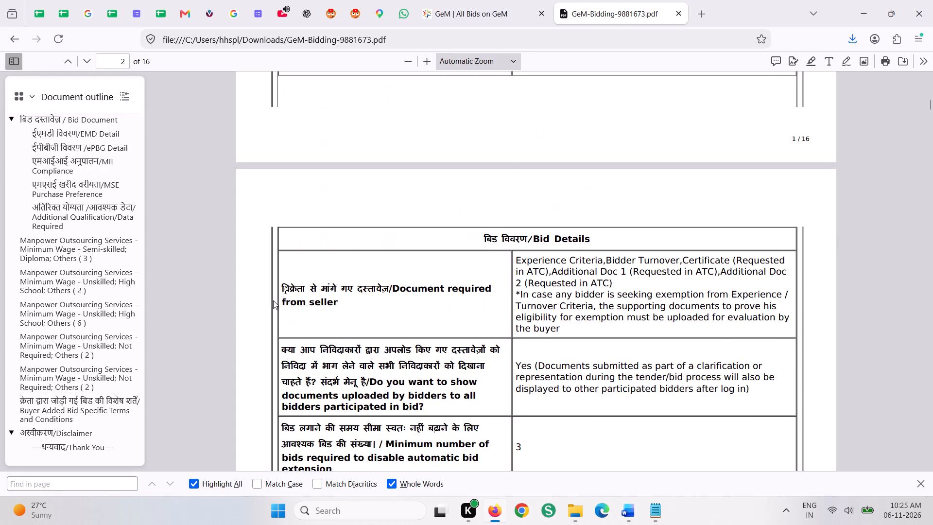
{"action": "scroll", "coordinate": [291, 293], "scroll_direction": "up", "scroll_amount": 1}
{"action": "left_click", "coordinate": [287, 284]}
{"action": "left_click_drag", "start_coordinate": [287, 284], "coordinate": [357, 296]}
{"action": "key", "text": "ctrl+c"}
{"action": "key", "text": "alt+Tab"}
{"action": "key", "text": "ctrl+v"}
{"action": "left_click", "coordinate": [280, 310]}
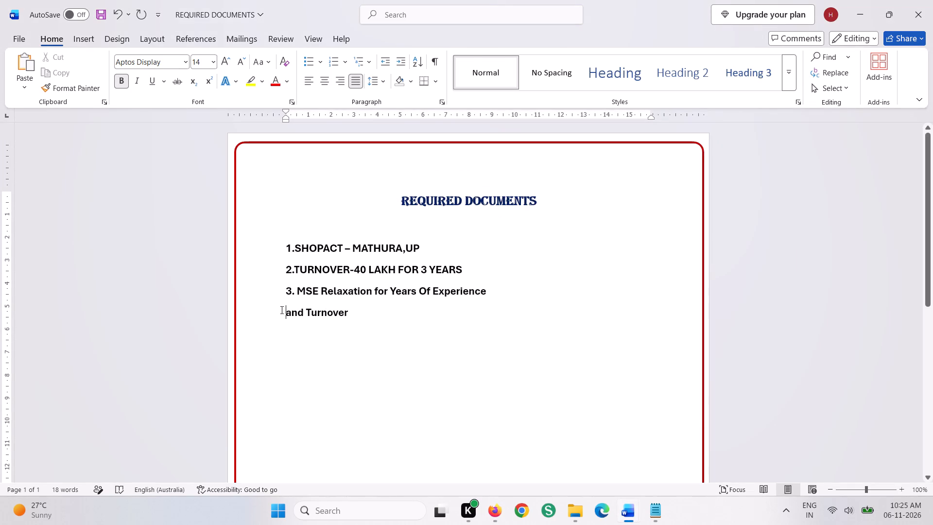
{"action": "key", "text": "space"}
{"action": "key", "text": "BackSpace"}
{"action": "key", "text": "BackSpace"}
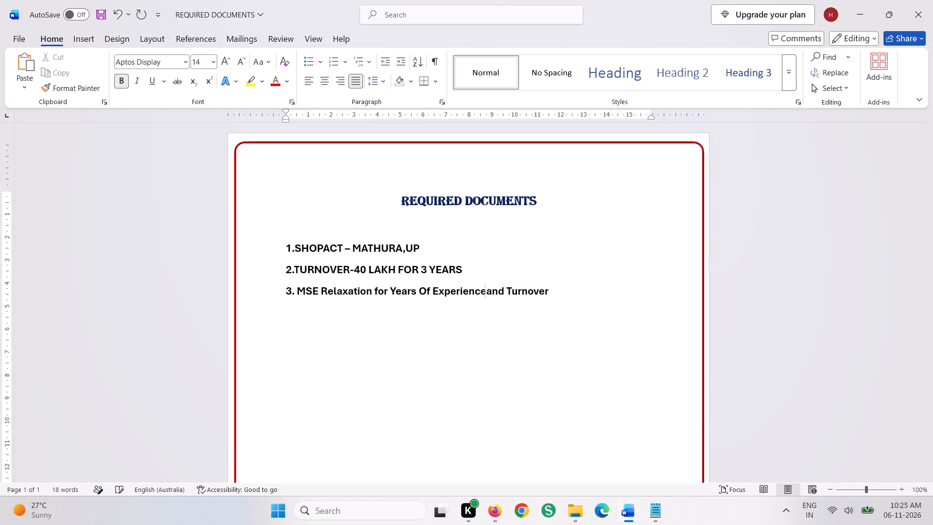
{"action": "key", "text": "space"}
{"action": "key", "text": "alt+Tab"}
{"action": "double_click", "coordinate": [333, 326]}
{"action": "key", "text": "ctrl+c"}
{"action": "key", "text": "ctrl+c"}
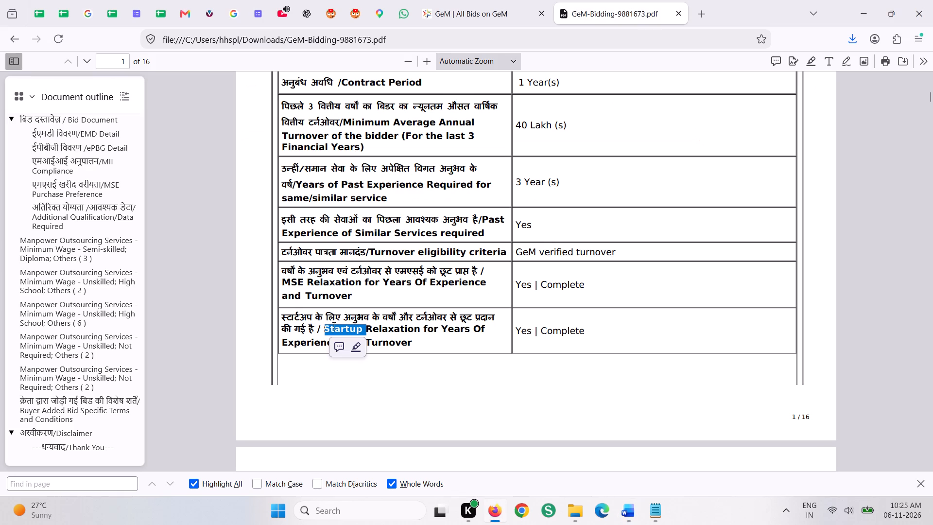
{"action": "key", "text": "alt+Tab"}
{"action": "left_click", "coordinate": [321, 289]}
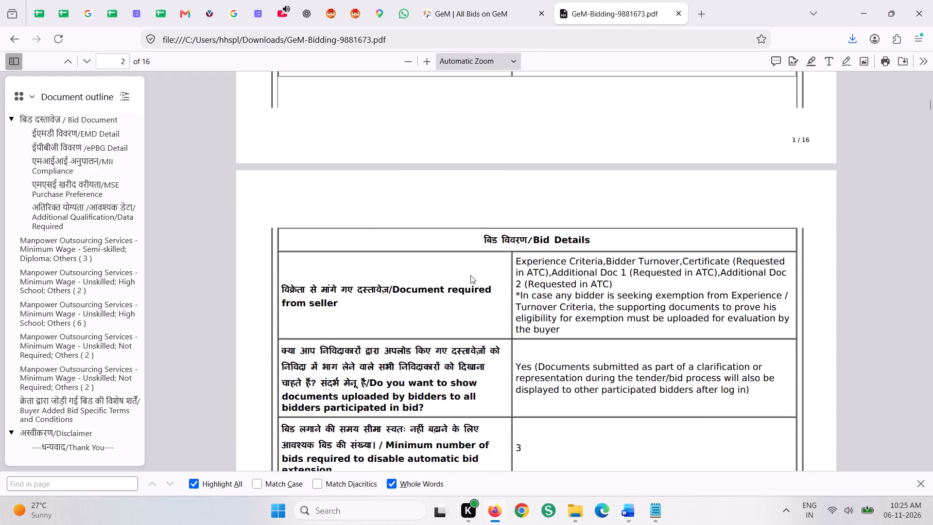
{"action": "scroll", "coordinate": [469, 276], "scroll_direction": "down", "scroll_amount": 1}
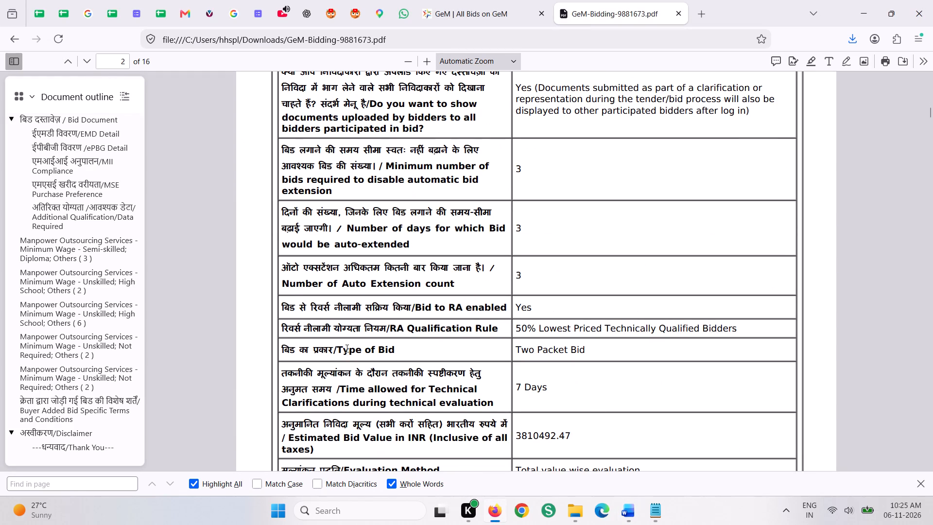
{"action": "left_click", "coordinate": [346, 348]}
{"action": "left_click_drag", "start_coordinate": [346, 348], "coordinate": [386, 350], "text": "ctrl"}
{"action": "key", "text": "ctrl+c"}
{"action": "key", "text": "ctrl+c"}
{"action": "key", "text": "alt+Tab"}
{"action": "key", "text": "ctrl+v"}
{"action": "type", "text": "- TWO PACKET BID"}
{"action": "key", "text": "space"}
Add item 5 from the bid's estimated value, reading "ESTIMATED BID VALUE-3810492.47".
{"action": "key", "text": "Return"}
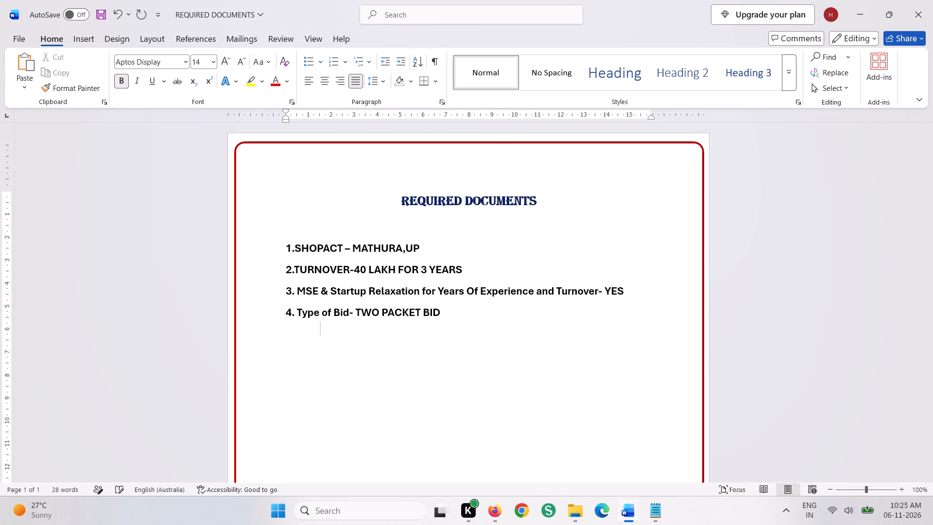
{"action": "type", "text": "5."}
{"action": "key", "text": "alt+Tab"}
{"action": "scroll", "coordinate": [367, 361], "scroll_direction": "down", "scroll_amount": 1}
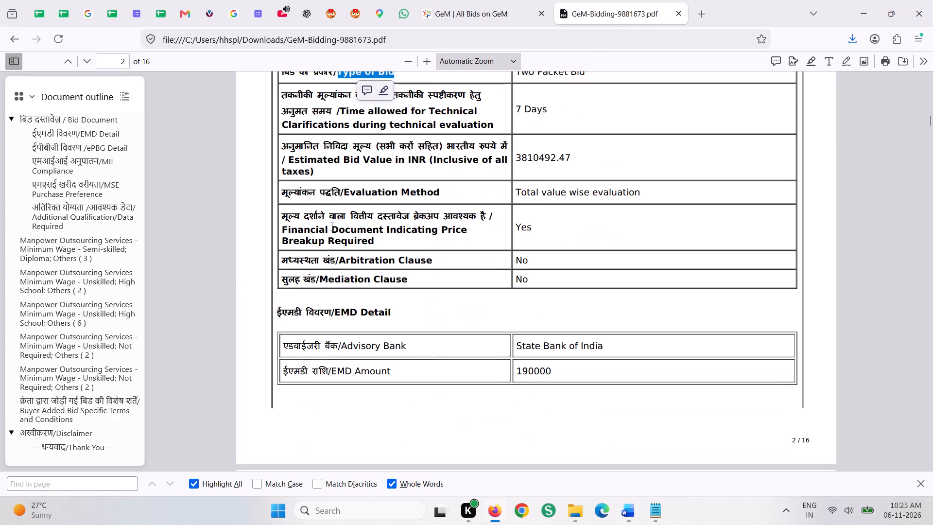
{"action": "key", "text": "alt+Tab"}
{"action": "type", "text": "ESTIN"}
{"action": "key", "text": "BackSpace"}
{"action": "type", "text": "MATED BID VALUECC"}
{"action": "key", "text": "BackSpace"}
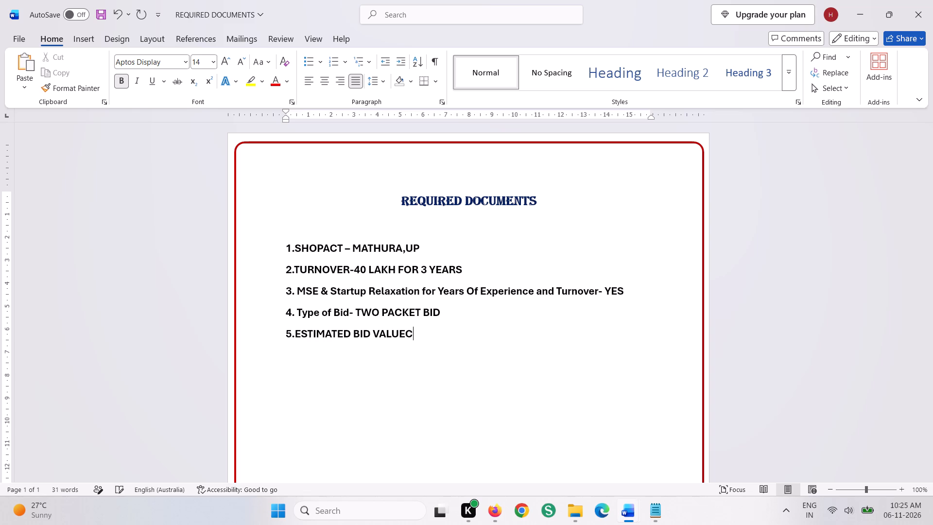
{"action": "key", "text": "BackSpace"}
{"action": "key", "text": "minus"}
{"action": "key", "text": "alt+Tab"}
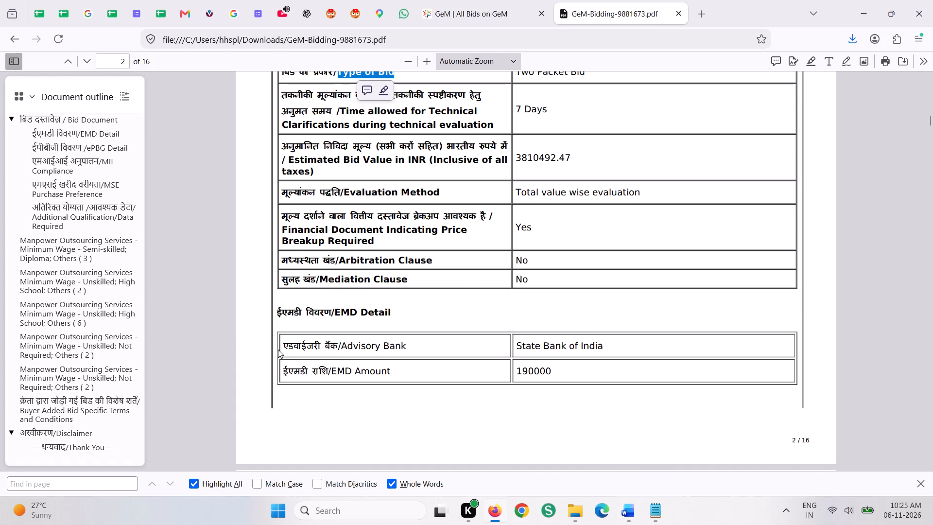
{"action": "key", "text": "alt+Tab"}
{"action": "type", "text": "381"}
{"action": "key", "text": "alt+0"}
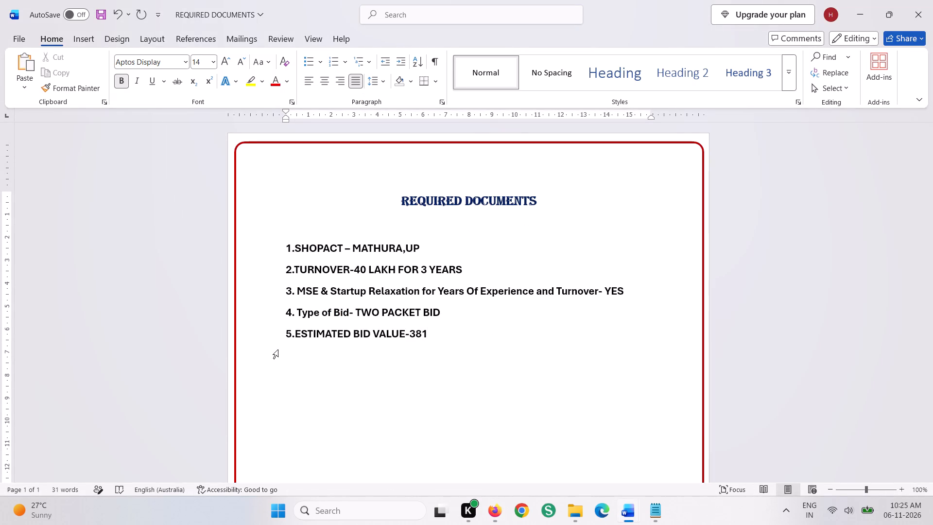
{"action": "key", "text": "0"}
{"action": "key", "text": "alt+Tab"}
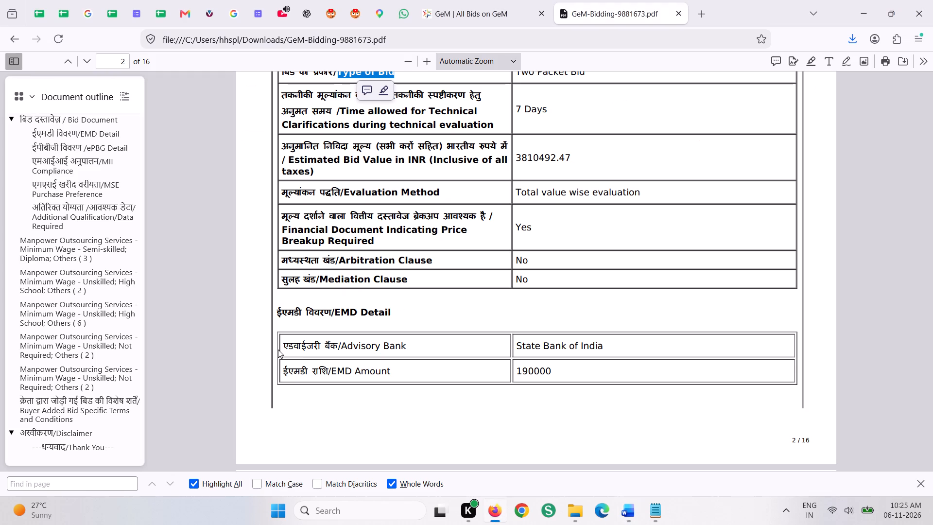
{"action": "key", "text": "alt+Tab"}
{"action": "type", "text": "492"}
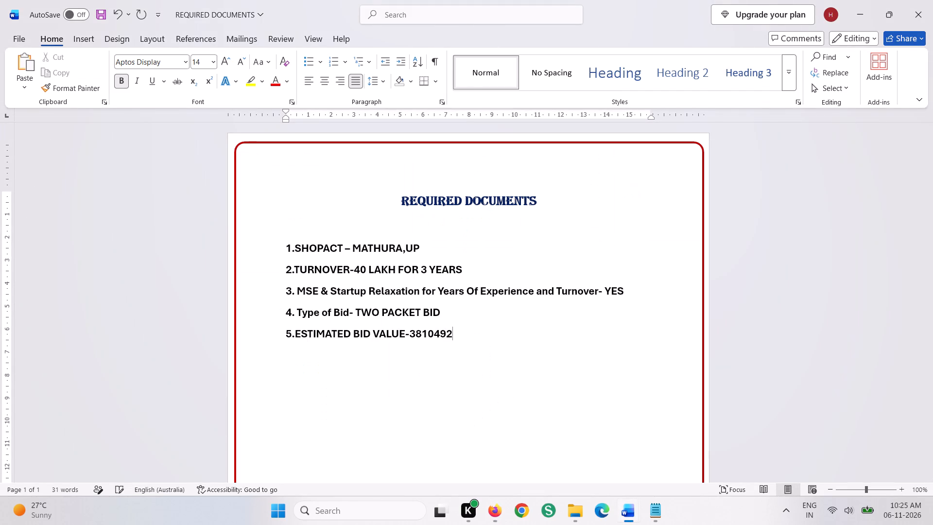
{"action": "key", "text": "alt+Tab"}
{"action": "key", "text": "alt+Tab"}
{"action": "type", "text": ".47"}
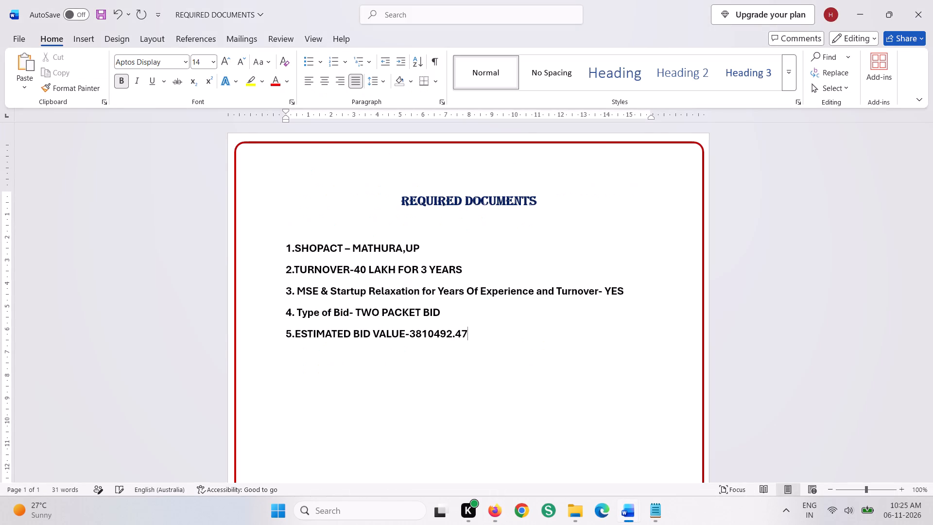
Return to the bid PDF, examine its eligibility terms and linked minimum wages undertaking 1793185042.pdf, and go back to the bid.
{"action": "key", "text": "alt+Tab"}
{"action": "left_click", "coordinate": [473, 179]}
{"action": "scroll", "coordinate": [453, 300], "scroll_direction": "down", "scroll_amount": 6}
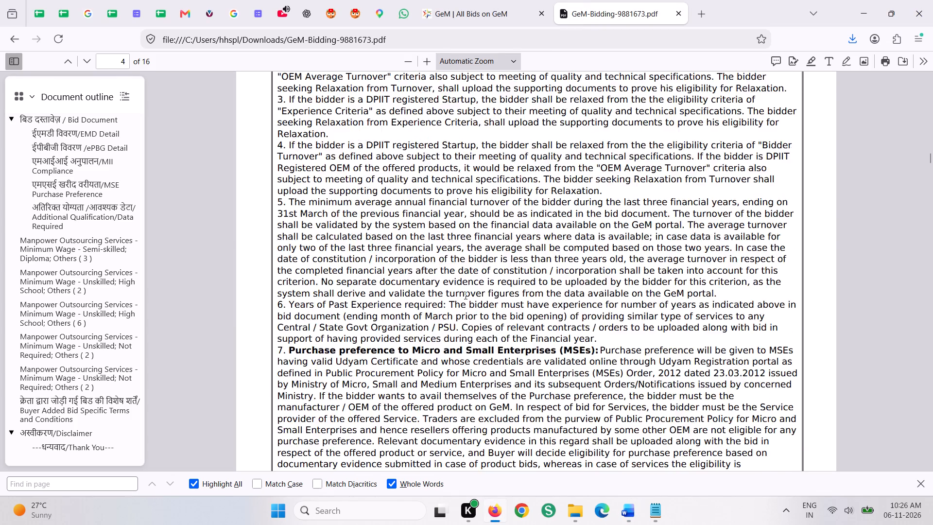
{"action": "scroll", "coordinate": [465, 295], "scroll_direction": "down", "scroll_amount": 2}
{"action": "left_click", "coordinate": [484, 176]}
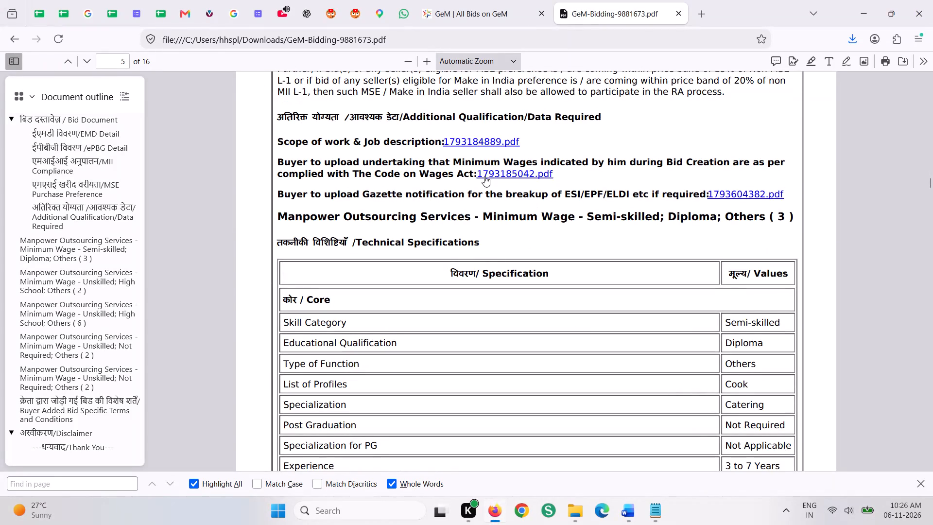
{"action": "scroll", "coordinate": [467, 231], "scroll_direction": "up", "scroll_amount": 3}
{"action": "left_click", "coordinate": [12, 32]}
Examine the bid's manpower specifications, consignee requirements and buyer terms through to the disclaimer.
{"action": "scroll", "coordinate": [680, 265], "scroll_direction": "down", "scroll_amount": 3}
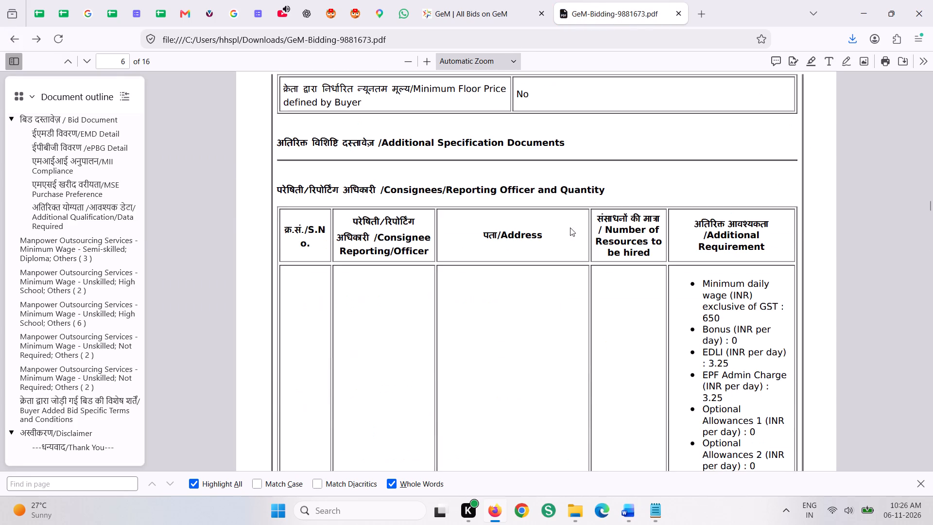
{"action": "scroll", "coordinate": [620, 352], "scroll_direction": "down", "scroll_amount": 3}
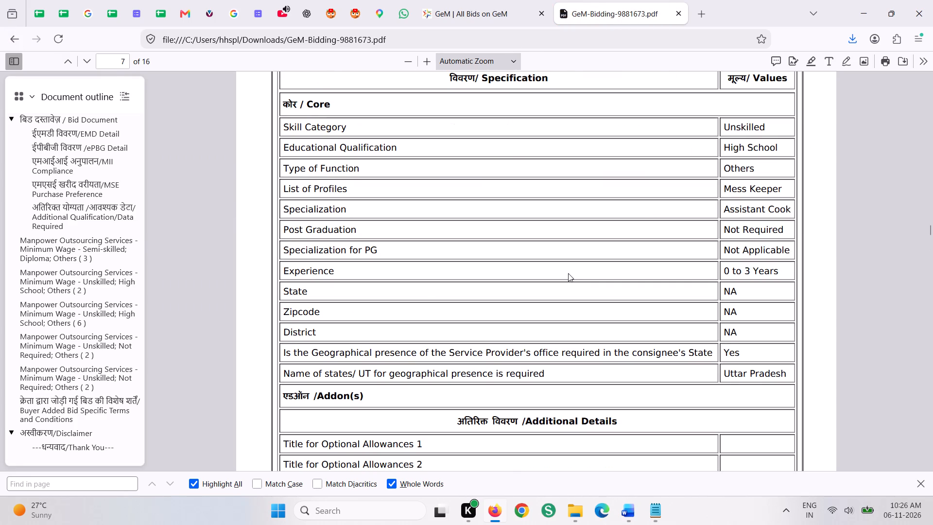
{"action": "scroll", "coordinate": [578, 276], "scroll_direction": "down", "scroll_amount": 6}
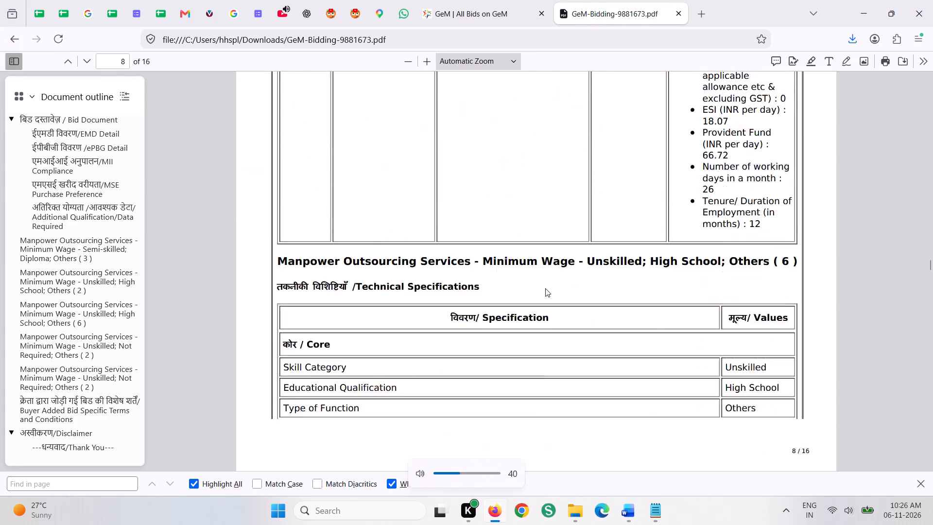
{"action": "scroll", "coordinate": [539, 300], "scroll_direction": "down", "scroll_amount": 11}
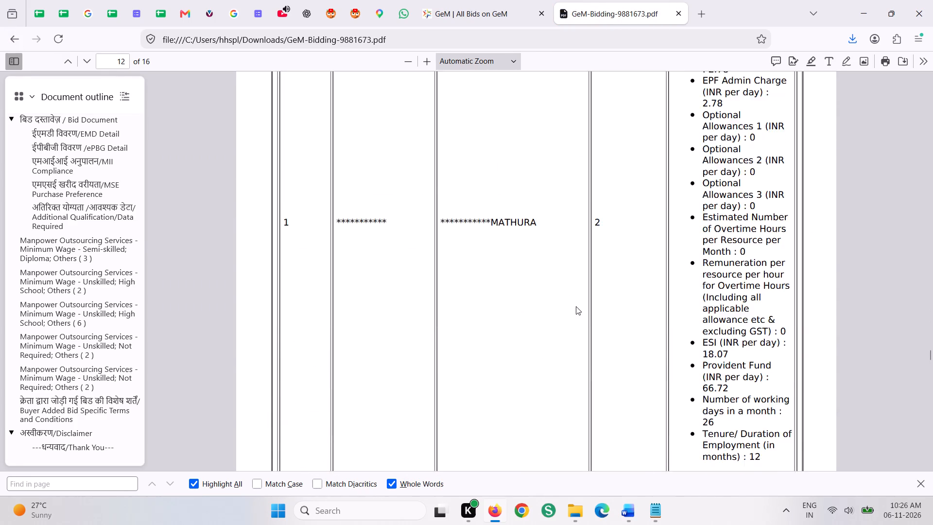
{"action": "scroll", "coordinate": [576, 306], "scroll_direction": "down", "scroll_amount": 6}
{"action": "scroll", "coordinate": [516, 302], "scroll_direction": "down", "scroll_amount": 1}
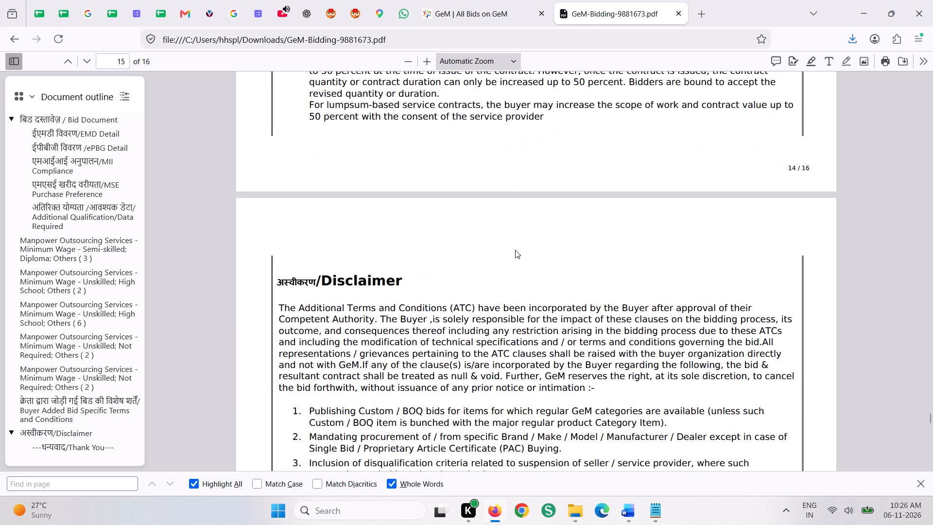
Open the bid's linked scope of work file 1793184889.pdf and look through its specification and qualitative requirements.
{"action": "scroll", "coordinate": [435, 272], "scroll_direction": "up", "scroll_amount": 1}
{"action": "scroll", "coordinate": [563, 305], "scroll_direction": "up", "scroll_amount": 18}
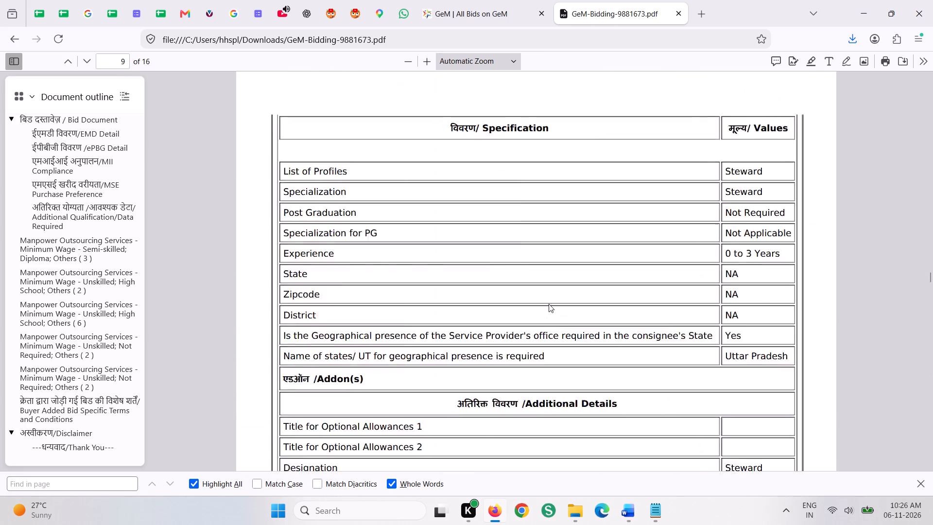
{"action": "scroll", "coordinate": [549, 304], "scroll_direction": "up", "scroll_amount": 17}
{"action": "scroll", "coordinate": [524, 296], "scroll_direction": "down", "scroll_amount": 5}
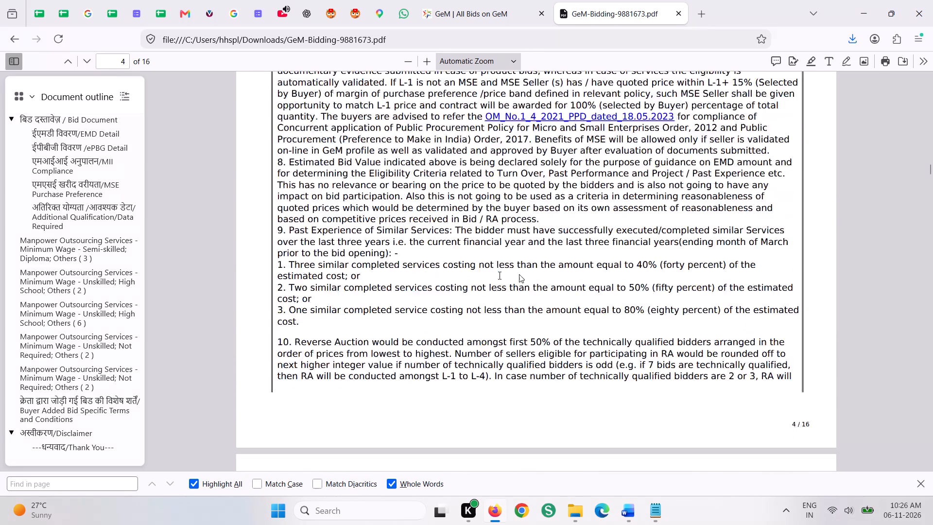
{"action": "left_click", "coordinate": [469, 416]}
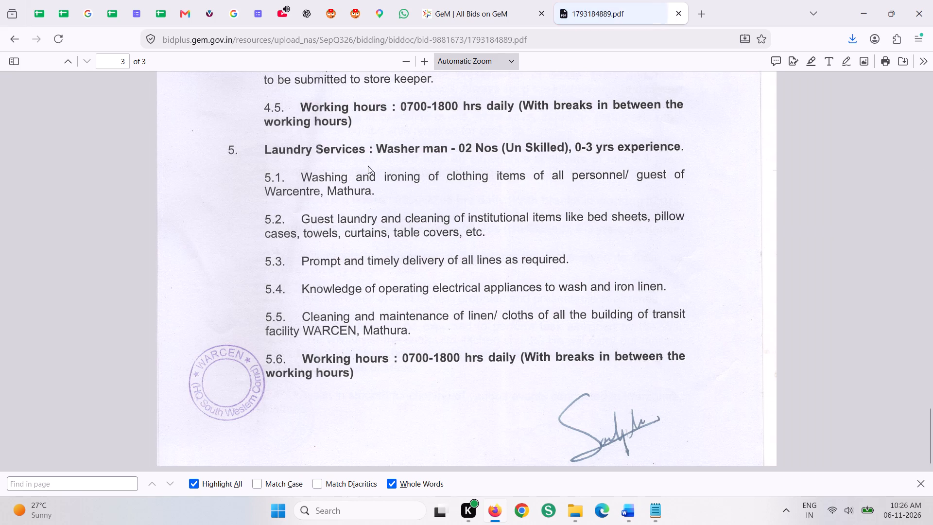
{"action": "scroll", "coordinate": [369, 182], "scroll_direction": "down", "scroll_amount": 2}
{"action": "scroll", "coordinate": [369, 186], "scroll_direction": "up", "scroll_amount": 12}
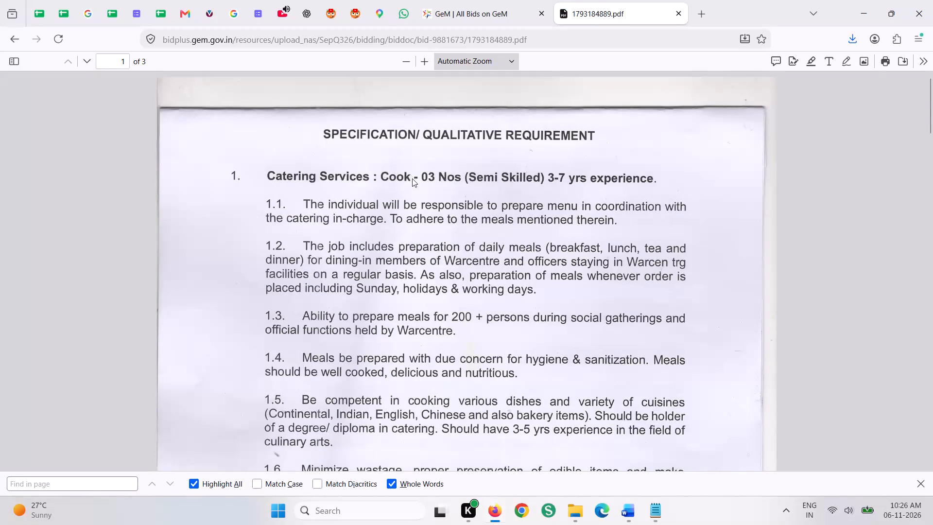
{"action": "scroll", "coordinate": [412, 180], "scroll_direction": "down", "scroll_amount": 3}
{"action": "scroll", "coordinate": [439, 186], "scroll_direction": "up", "scroll_amount": 1}
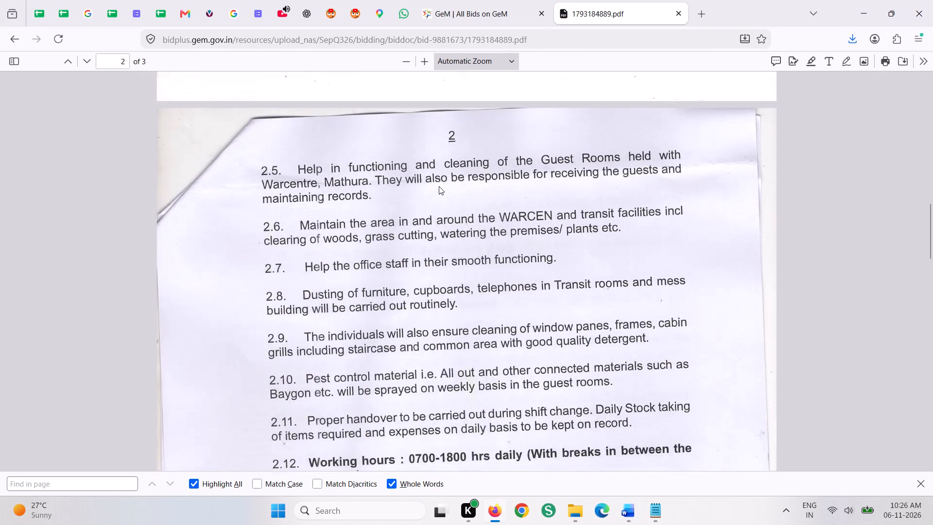
{"action": "scroll", "coordinate": [439, 186], "scroll_direction": "up", "scroll_amount": 2}
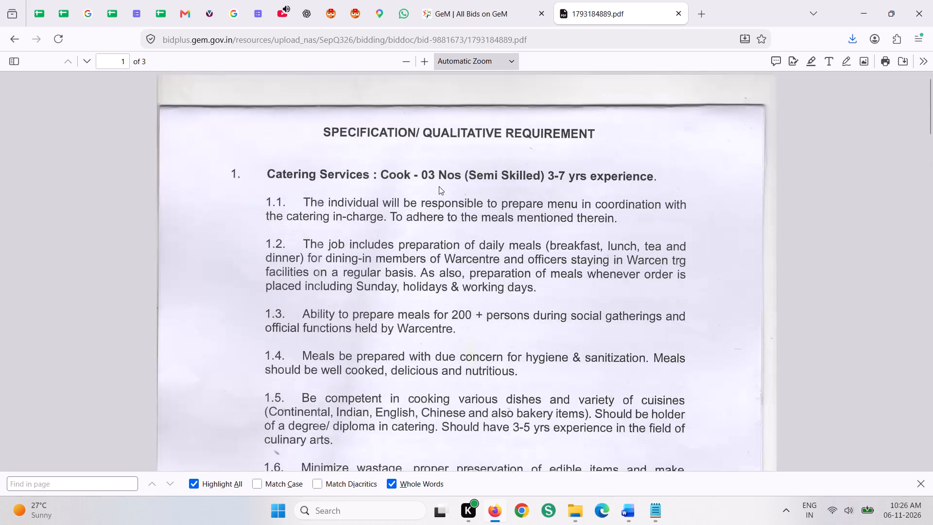
Examine the catering requirements for the cook, mess keeper and steward in the scope of work file.
{"action": "scroll", "coordinate": [439, 186], "scroll_direction": "down", "scroll_amount": 3}
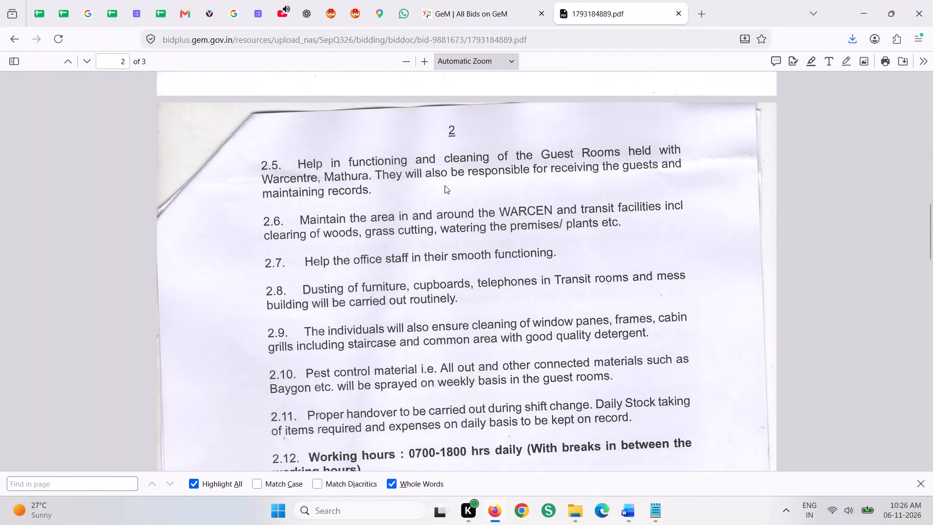
{"action": "scroll", "coordinate": [445, 184], "scroll_direction": "down", "scroll_amount": 2}
{"action": "scroll", "coordinate": [460, 174], "scroll_direction": "up", "scroll_amount": 1}
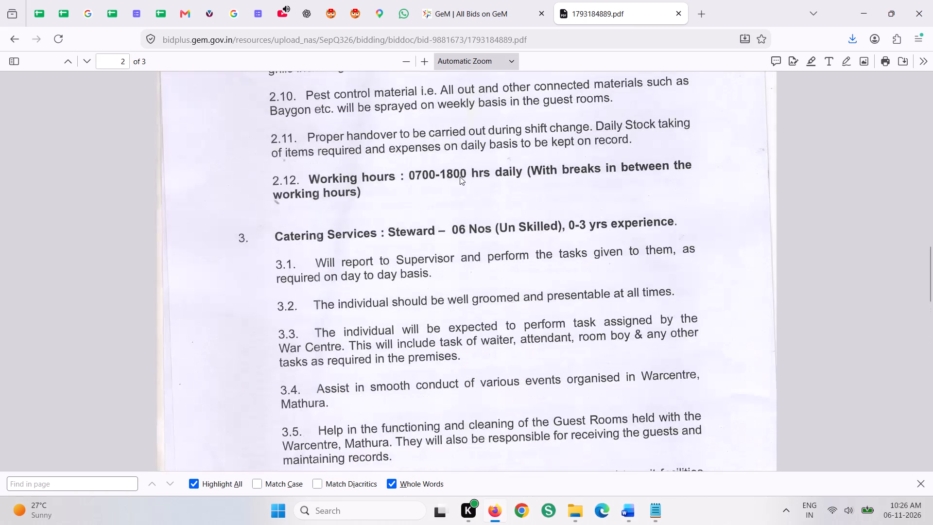
{"action": "scroll", "coordinate": [460, 176], "scroll_direction": "up", "scroll_amount": 1}
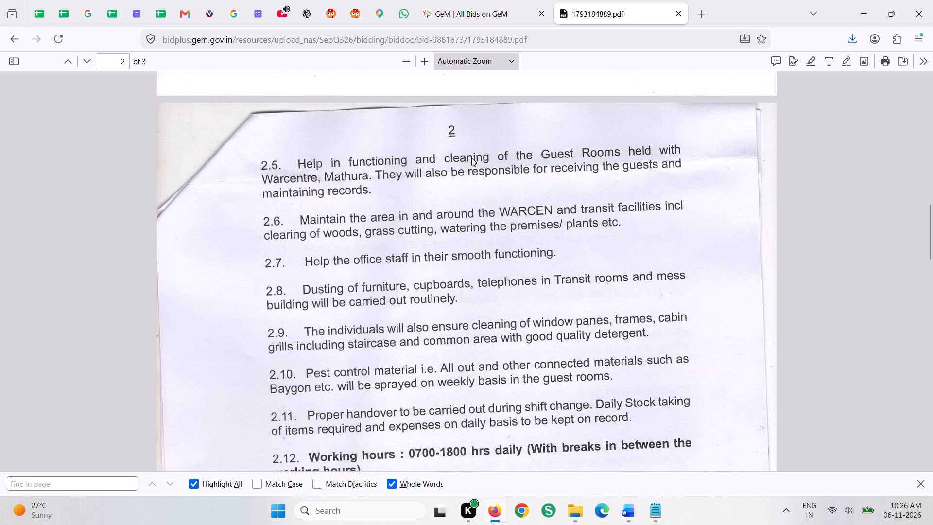
{"action": "scroll", "coordinate": [467, 164], "scroll_direction": "down", "scroll_amount": 2}
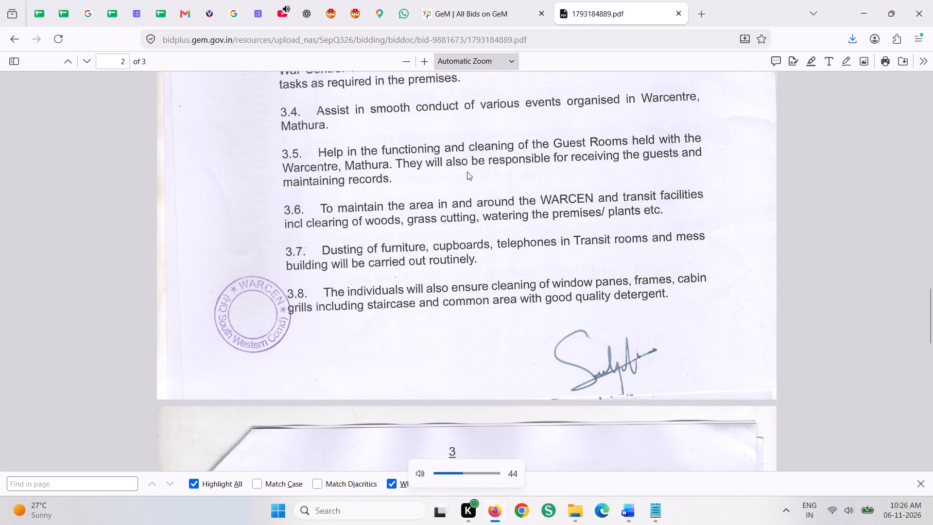
{"action": "scroll", "coordinate": [490, 142], "scroll_direction": "down", "scroll_amount": 1}
{"action": "scroll", "coordinate": [503, 190], "scroll_direction": "up", "scroll_amount": 1}
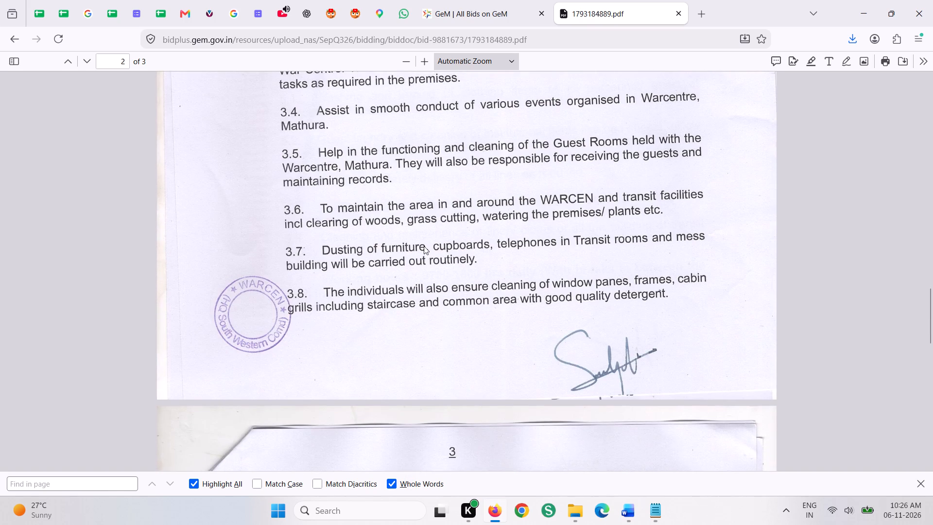
{"action": "scroll", "coordinate": [419, 246], "scroll_direction": "up", "scroll_amount": 2}
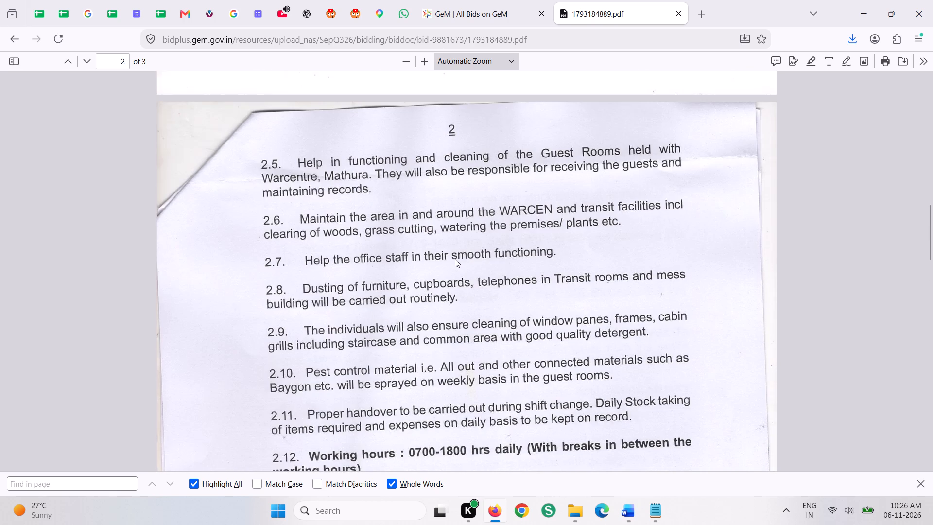
{"action": "scroll", "coordinate": [455, 259], "scroll_direction": "up", "scroll_amount": 2}
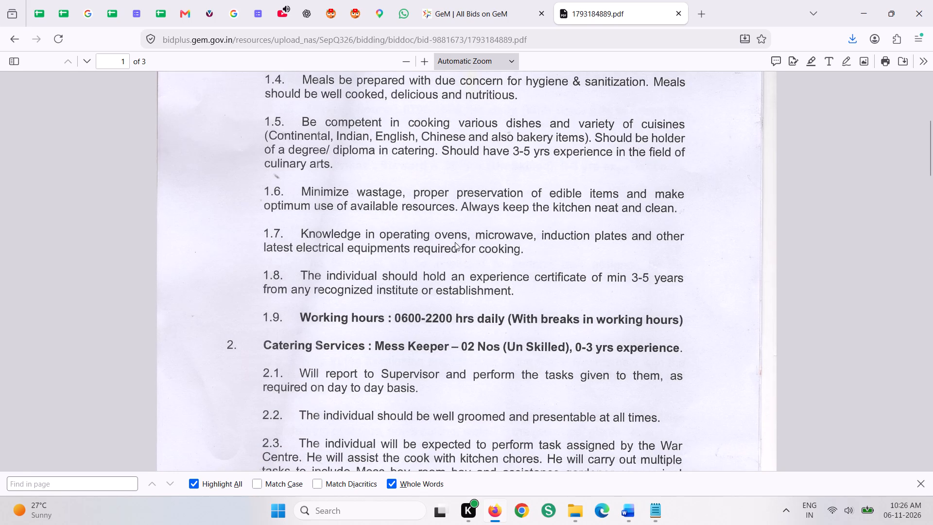
Examine the scope of work from the cook's experience requirements through housekeeping and laundry services, and return to the bid.
{"action": "scroll", "coordinate": [460, 248], "scroll_direction": "up", "scroll_amount": 2}
{"action": "scroll", "coordinate": [445, 262], "scroll_direction": "down", "scroll_amount": 1}
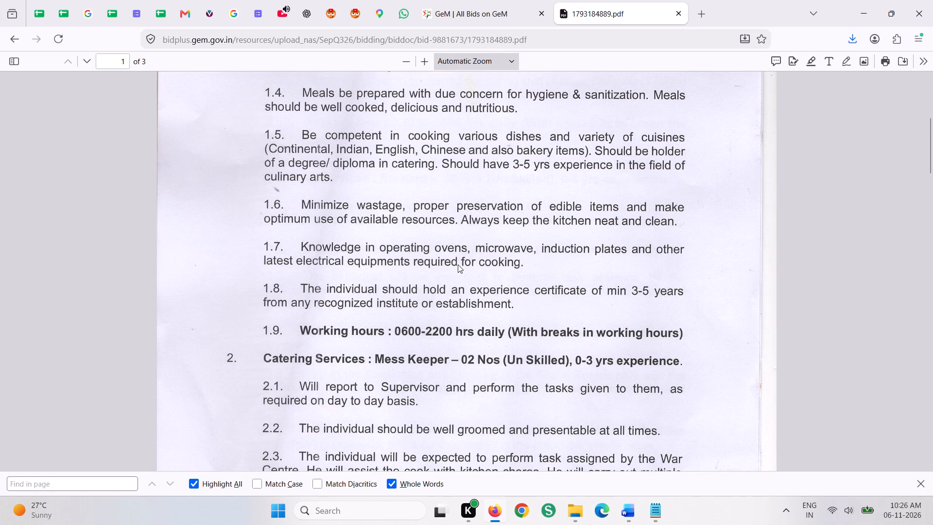
{"action": "scroll", "coordinate": [477, 270], "scroll_direction": "down", "scroll_amount": 2}
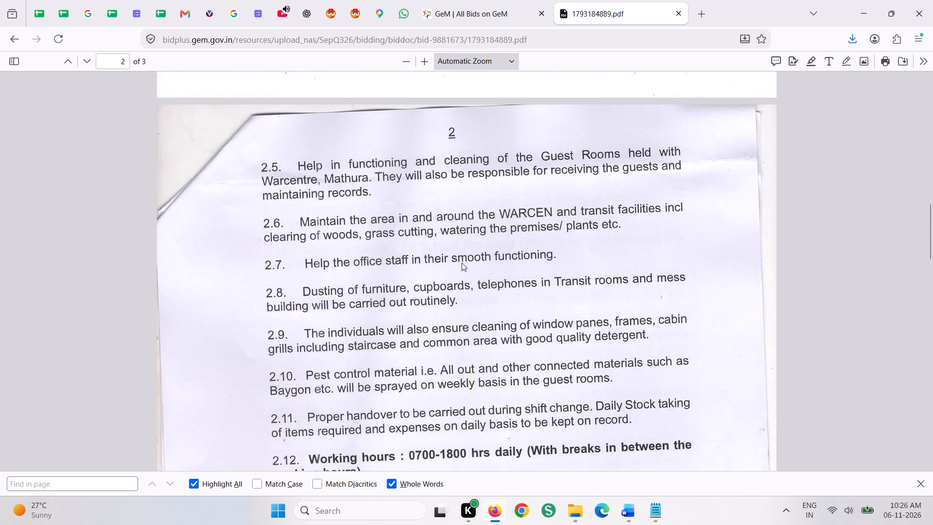
{"action": "scroll", "coordinate": [454, 264], "scroll_direction": "down", "scroll_amount": 4}
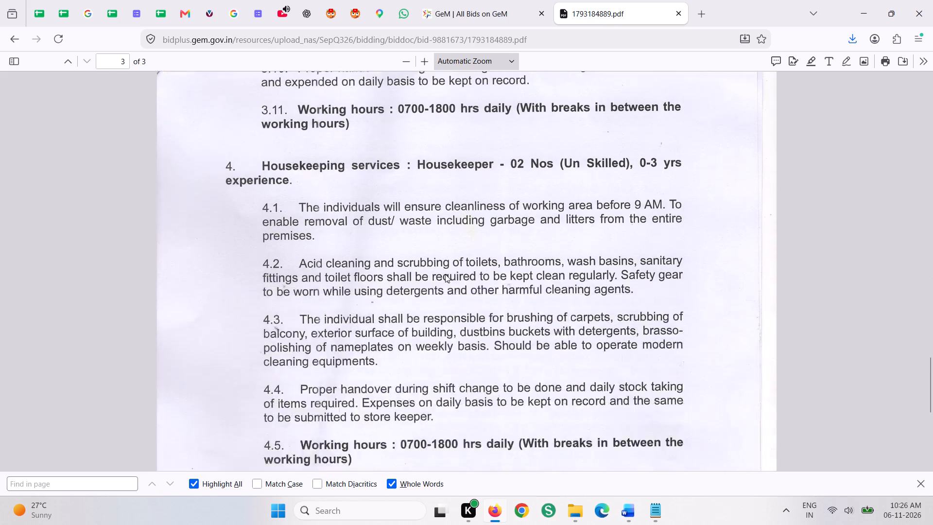
{"action": "scroll", "coordinate": [469, 274], "scroll_direction": "down", "scroll_amount": 1}
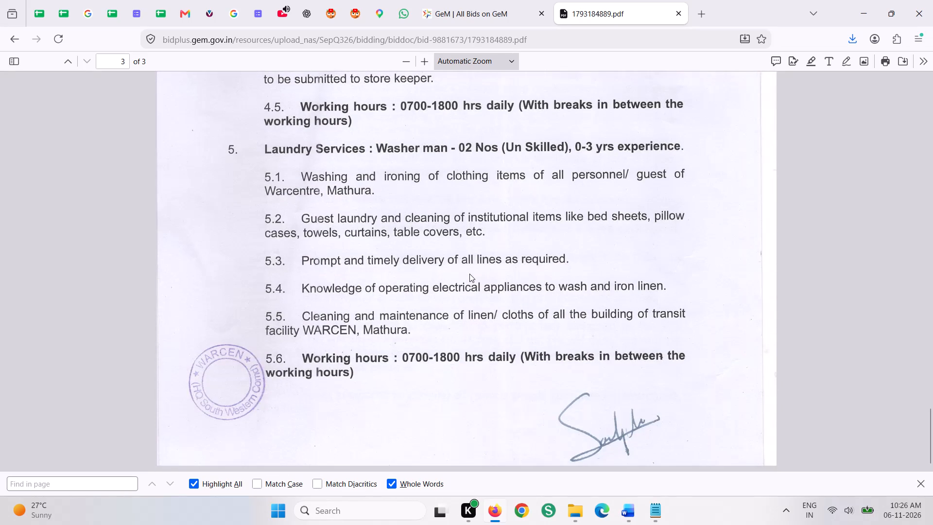
{"action": "scroll", "coordinate": [469, 274], "scroll_direction": "down", "scroll_amount": 4}
{"action": "scroll", "coordinate": [474, 286], "scroll_direction": "up", "scroll_amount": 14}
{"action": "left_click", "coordinate": [17, 36]}
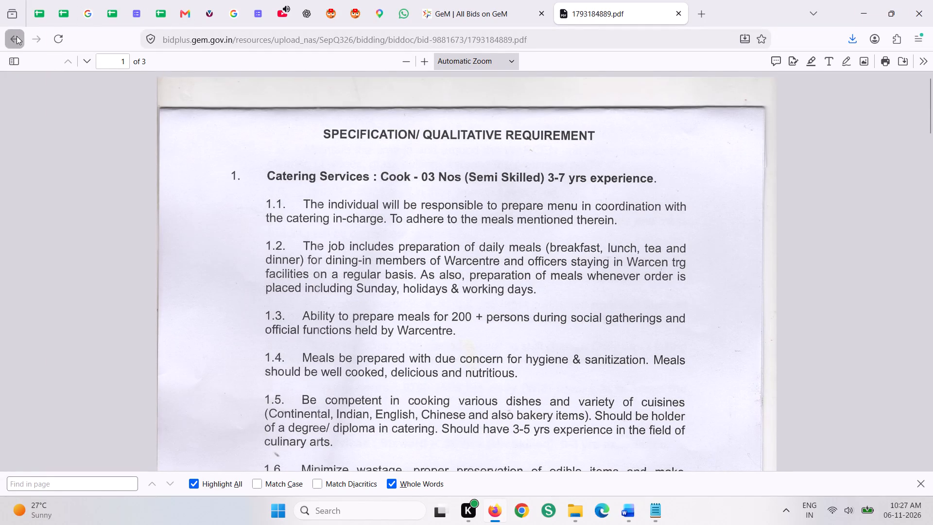
Examine the linked minimum wages undertaking 1793185042.pdf and go back to the bid.
{"action": "left_click", "coordinate": [511, 451]}
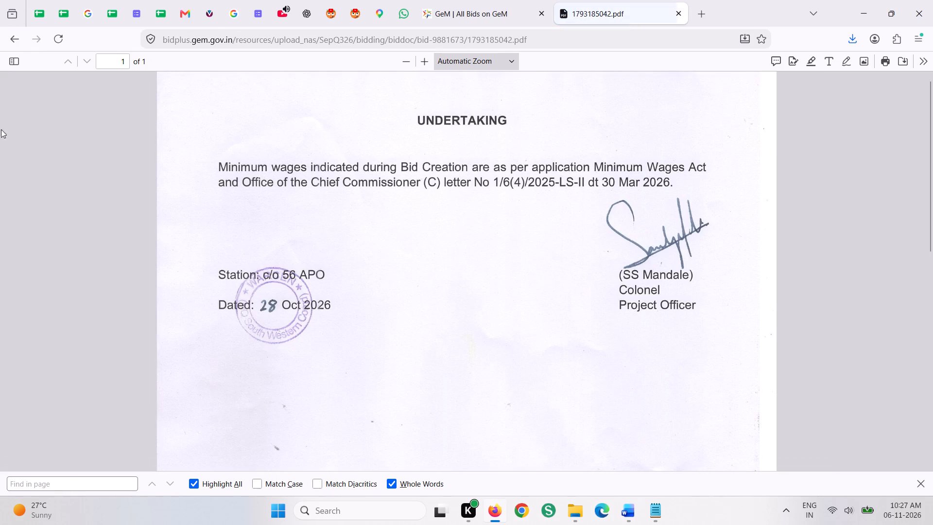
{"action": "left_click", "coordinate": [14, 35]}
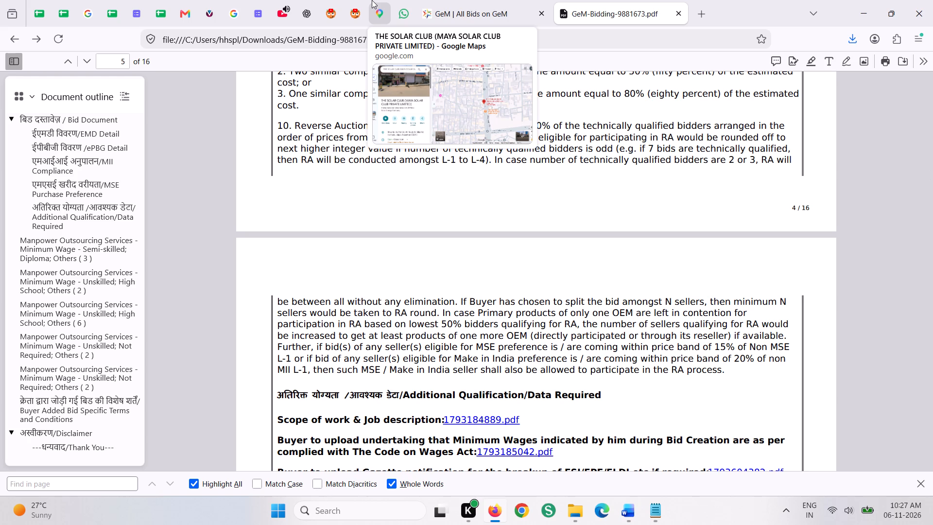
Check the GeM bid listing, the files in the GEM2026B8026895 folder and the REQUIRED DOCUMENTS list in Word.
{"action": "left_click", "coordinate": [511, 0]}
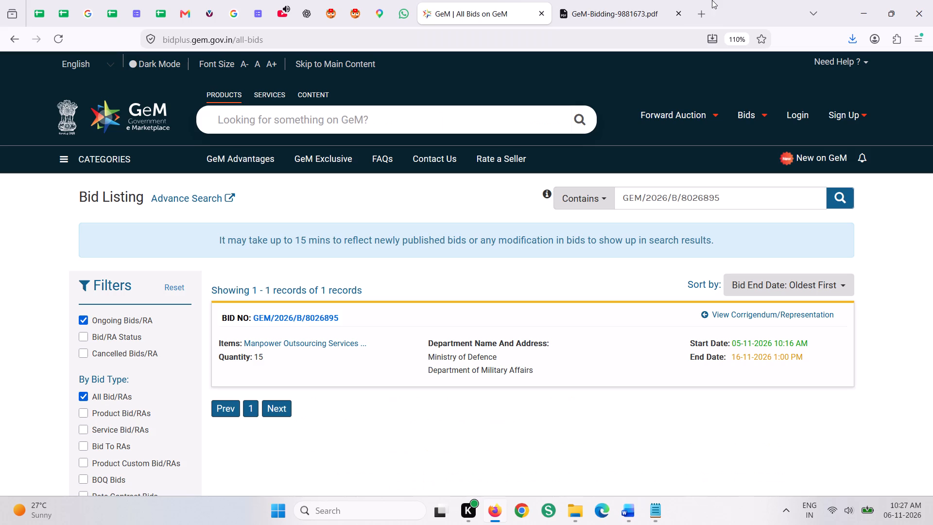
{"action": "left_click", "coordinate": [635, 0]}
{"action": "left_click", "coordinate": [578, 520]}
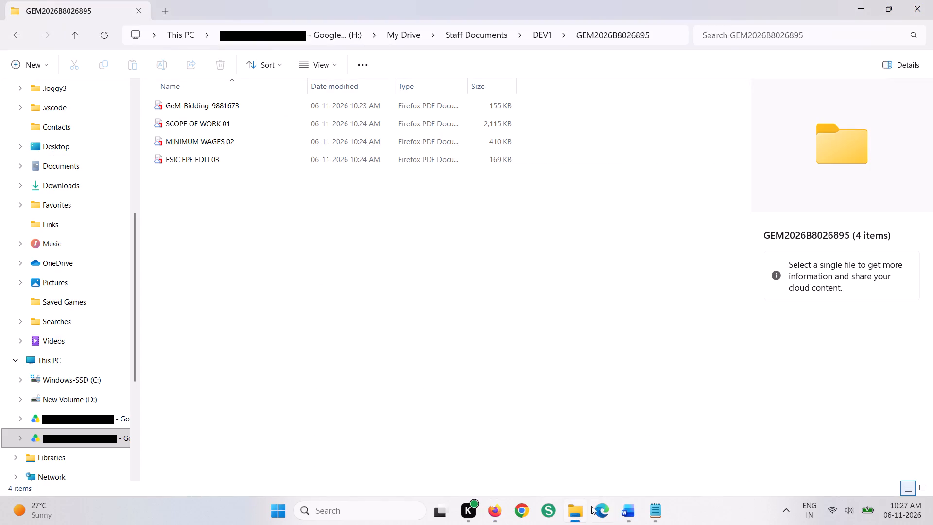
{"action": "left_click", "coordinate": [187, 149]}
{"action": "left_click", "coordinate": [187, 157]}
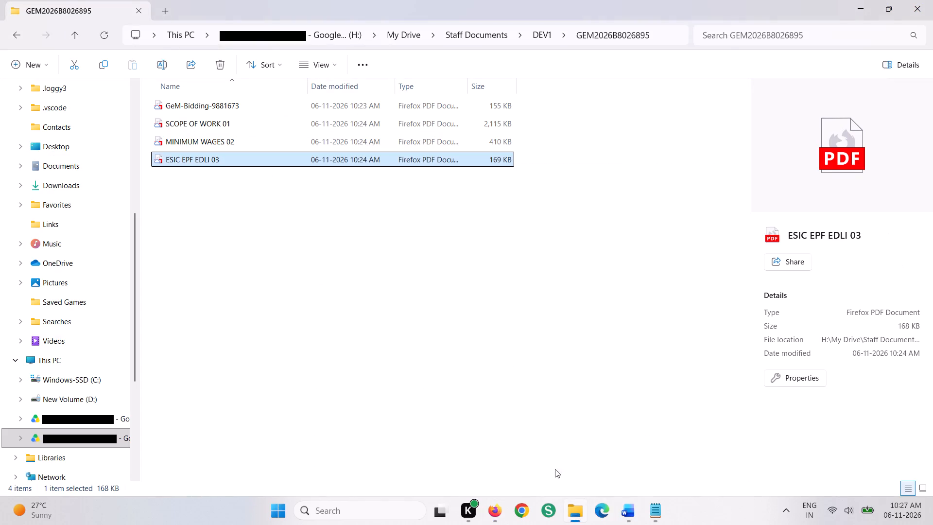
{"action": "left_click", "coordinate": [628, 508]}
{"action": "left_click", "coordinate": [589, 450]}
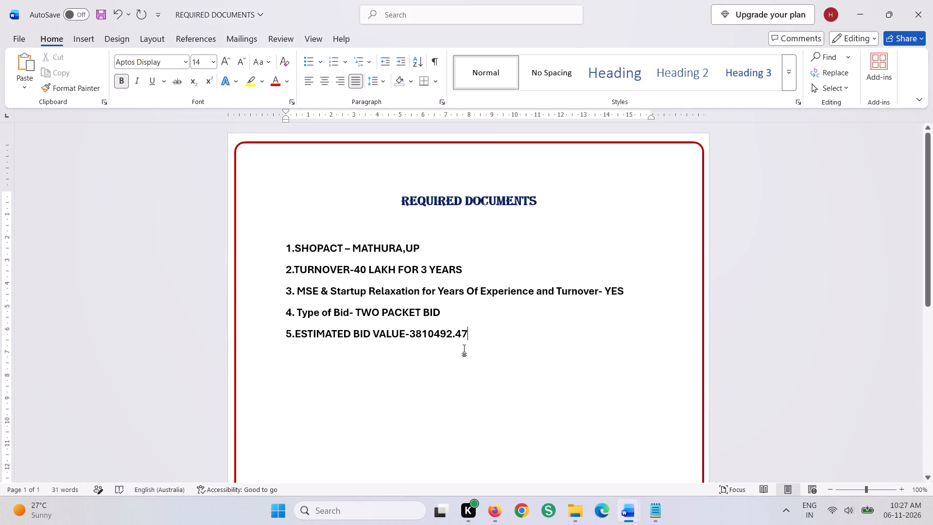
Return to the bid PDF and recheck its linked scope of work, minimum wages undertaking and the GeM bid listing.
{"action": "left_click", "coordinate": [500, 511]}
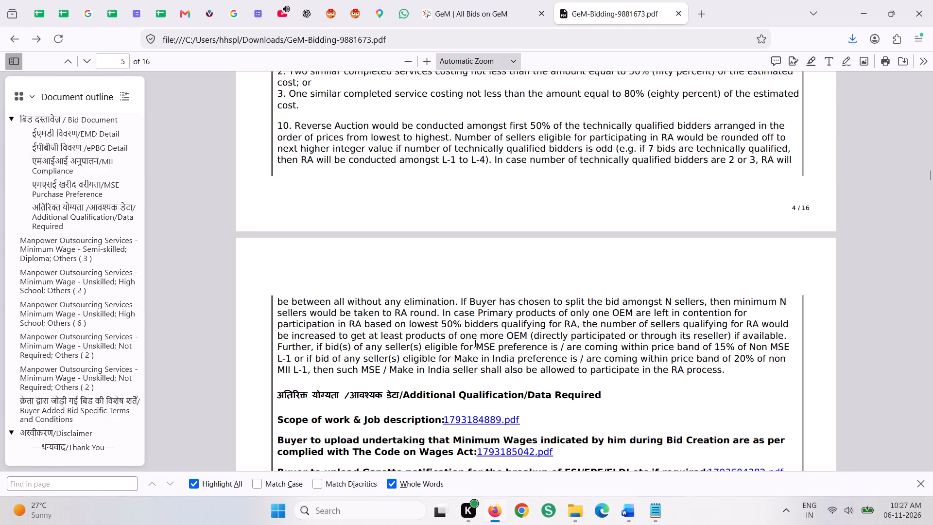
{"action": "left_click", "coordinate": [489, 417]}
{"action": "scroll", "coordinate": [494, 420], "scroll_direction": "up", "scroll_amount": 7}
{"action": "scroll", "coordinate": [514, 384], "scroll_direction": "down", "scroll_amount": 6}
{"action": "scroll", "coordinate": [483, 367], "scroll_direction": "up", "scroll_amount": 1}
{"action": "scroll", "coordinate": [483, 366], "scroll_direction": "down", "scroll_amount": 11}
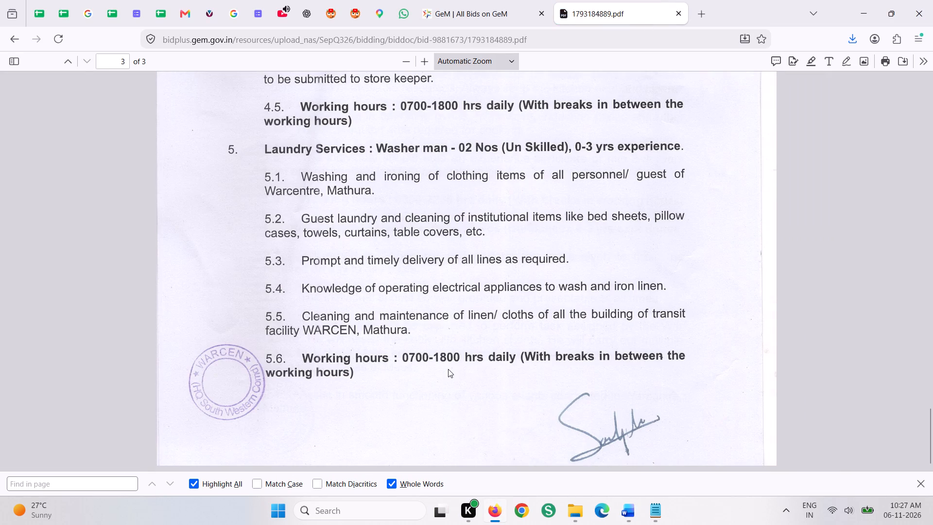
{"action": "scroll", "coordinate": [459, 364], "scroll_direction": "down", "scroll_amount": 4}
{"action": "left_click", "coordinate": [10, 30]}
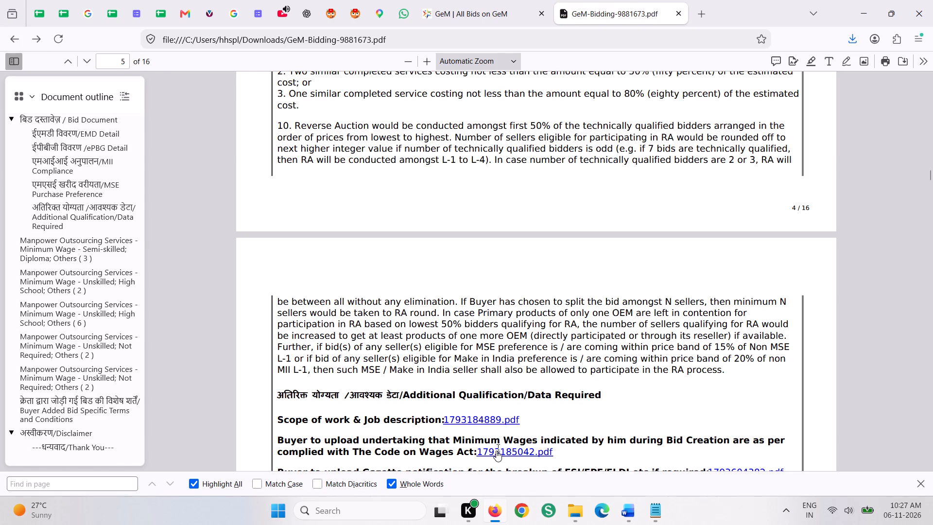
{"action": "left_click", "coordinate": [496, 451]}
{"action": "scroll", "coordinate": [69, 149], "scroll_direction": "up", "scroll_amount": 5}
{"action": "left_click", "coordinate": [16, 48]}
{"action": "left_click", "coordinate": [484, 0]}
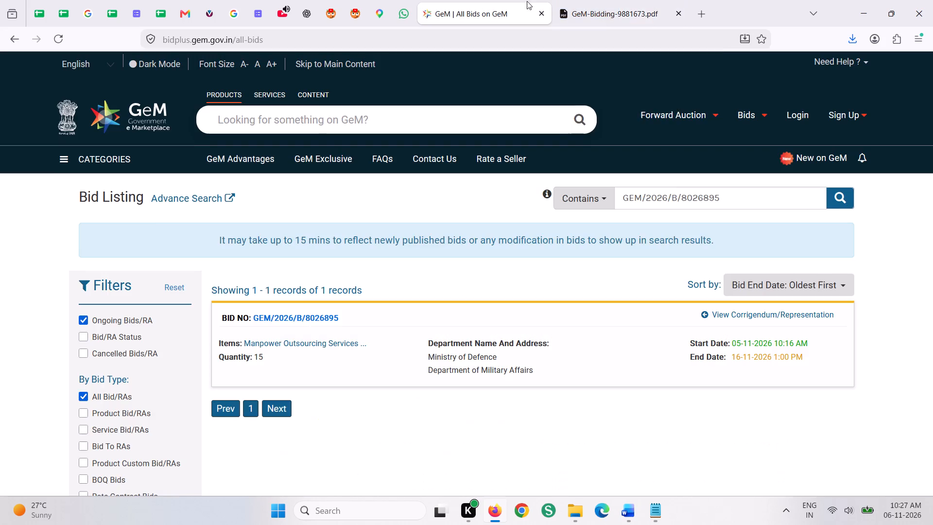
{"action": "left_click", "coordinate": [639, 0]}
In Word, export REQUIRED DOCUMENTS as a PDF into DEV1's GEM2026B8026895 folder, and close the PDF opened after publishing.
{"action": "left_click", "coordinate": [634, 512]}
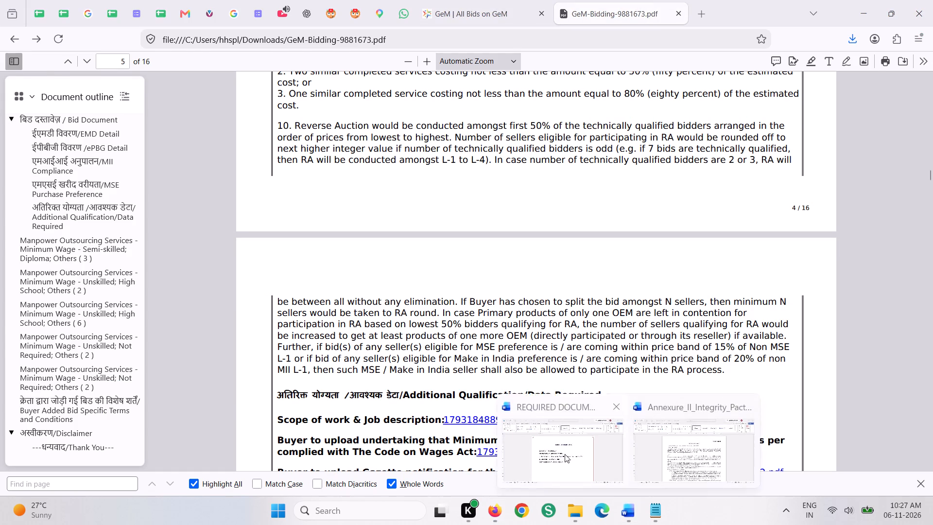
{"action": "left_click", "coordinate": [559, 451]}
{"action": "left_click", "coordinate": [20, 39]}
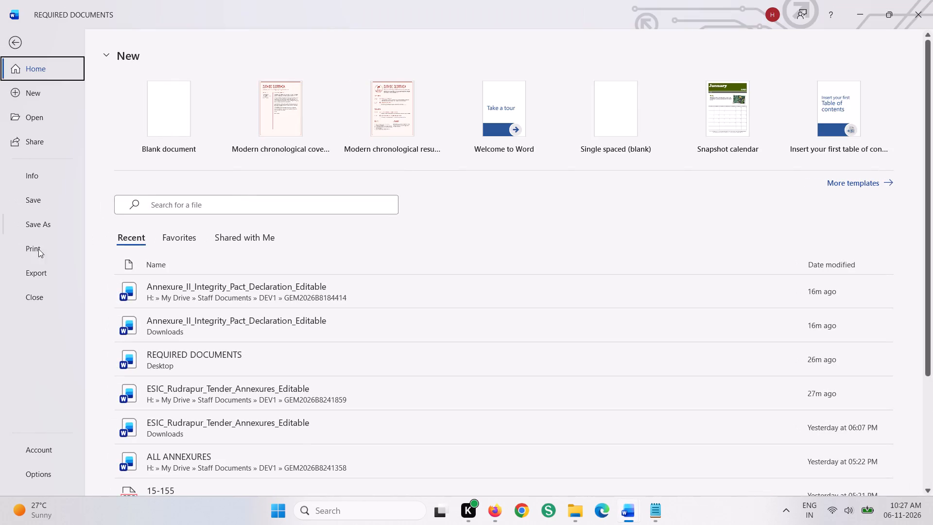
{"action": "left_click", "coordinate": [44, 273]}
{"action": "left_click", "coordinate": [353, 159]}
{"action": "scroll", "coordinate": [63, 132], "scroll_direction": "up", "scroll_amount": 15}
{"action": "left_click", "coordinate": [68, 178]}
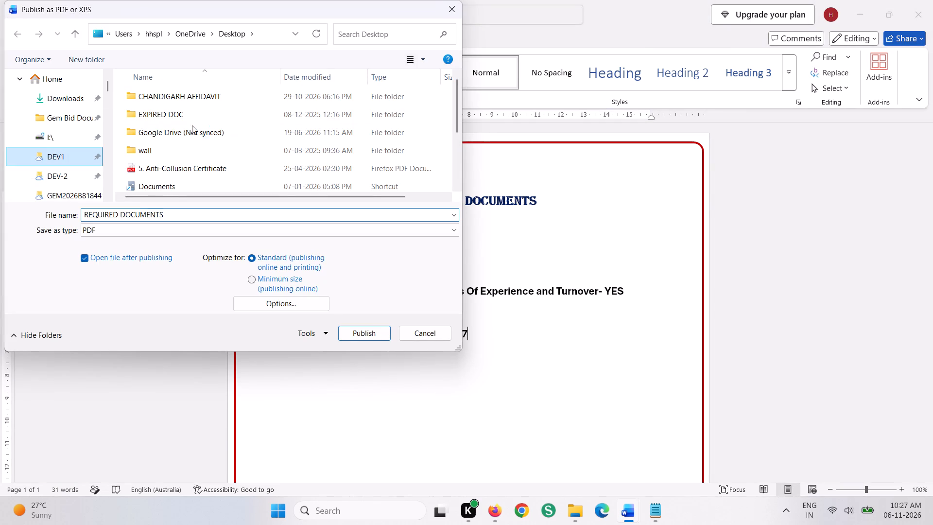
{"action": "scroll", "coordinate": [141, 118], "scroll_direction": "up", "scroll_amount": 6}
{"action": "double_click", "coordinate": [178, 95]}
{"action": "left_click", "coordinate": [182, 210]}
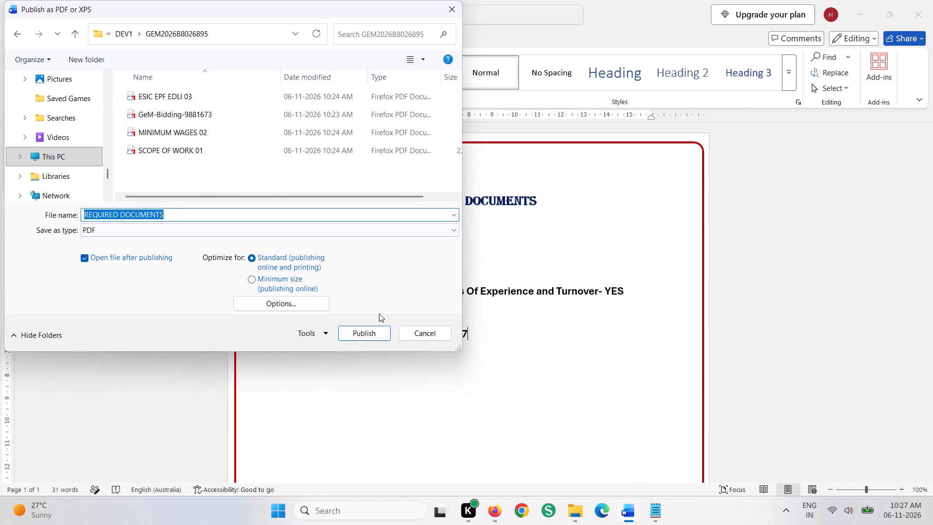
{"action": "left_click", "coordinate": [355, 329]}
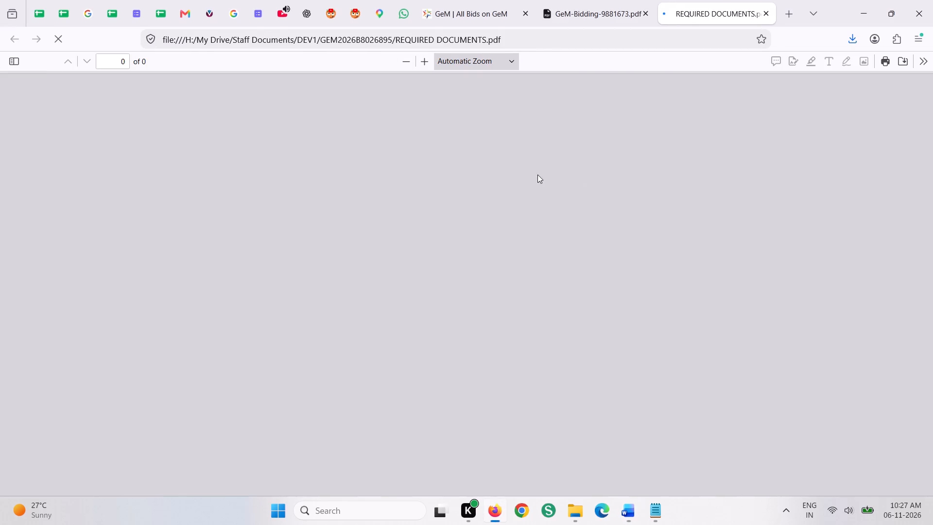
{"action": "left_click", "coordinate": [500, 159]}
{"action": "left_click", "coordinate": [717, 0]}
{"action": "left_click", "coordinate": [772, 12]}
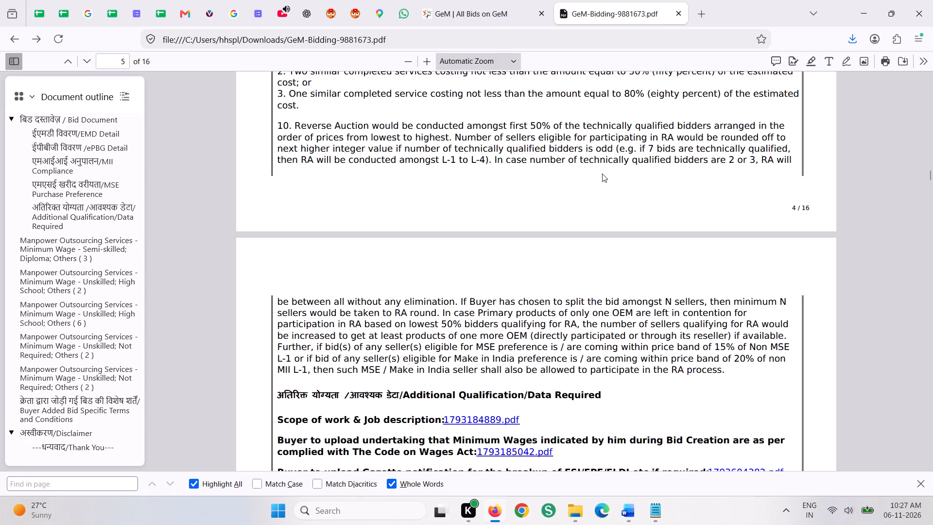
{"action": "left_click", "coordinate": [602, 174]}
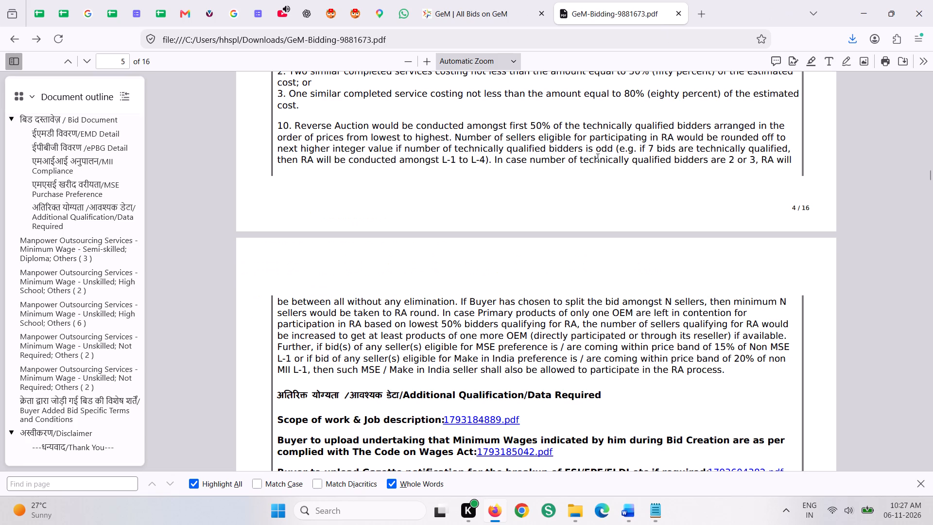
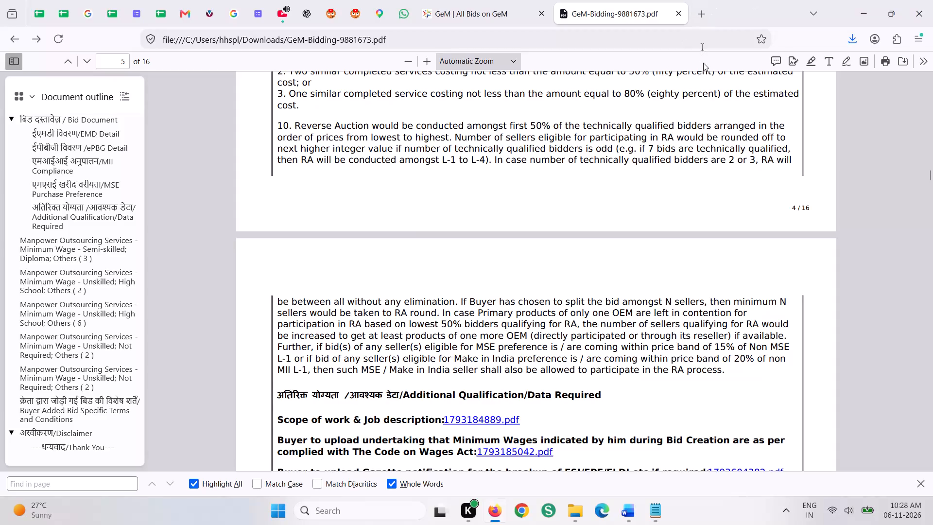
Check the bid PDF's additional data links, the GeM bid listing and the files collected in the GEM2026B8026895 folder.
{"action": "scroll", "coordinate": [737, 92], "scroll_direction": "down", "scroll_amount": 1}
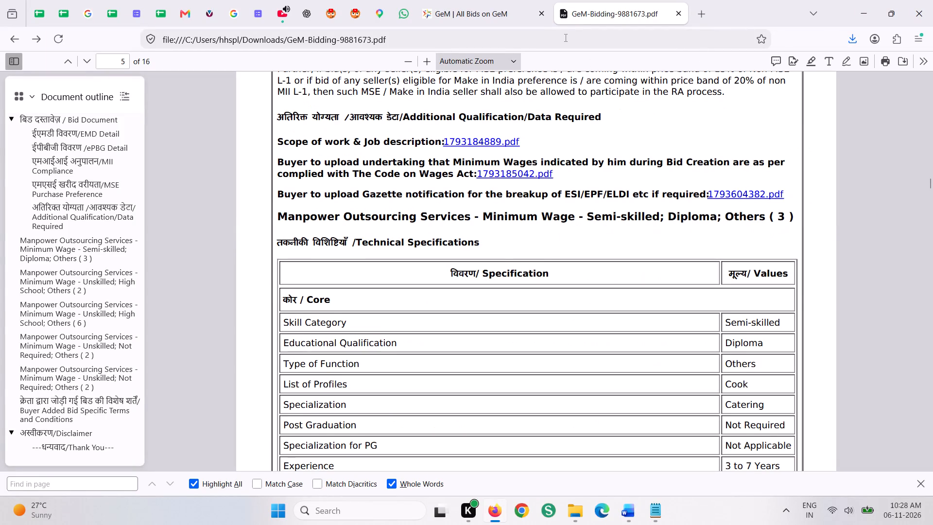
{"action": "left_click", "coordinate": [462, 0]}
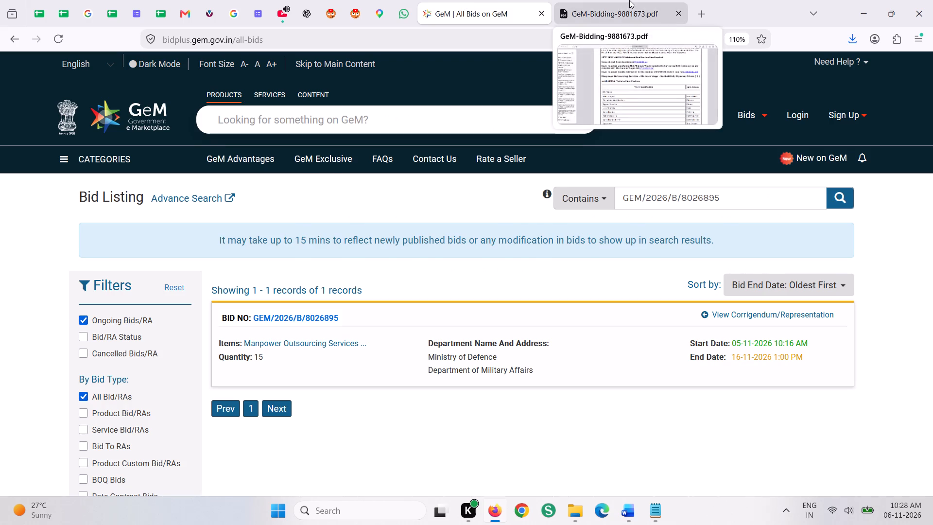
{"action": "left_click", "coordinate": [629, 0]}
{"action": "left_click", "coordinate": [574, 515]}
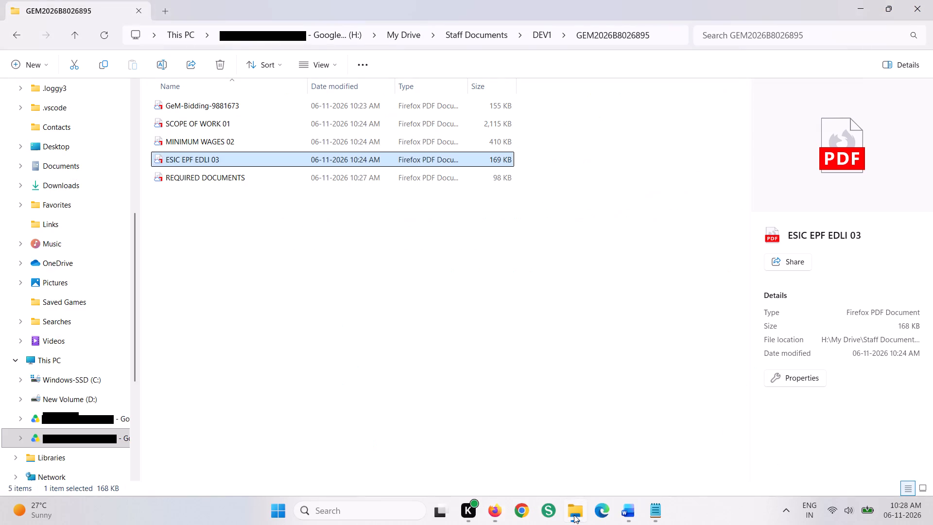
{"action": "left_click", "coordinate": [200, 124]}
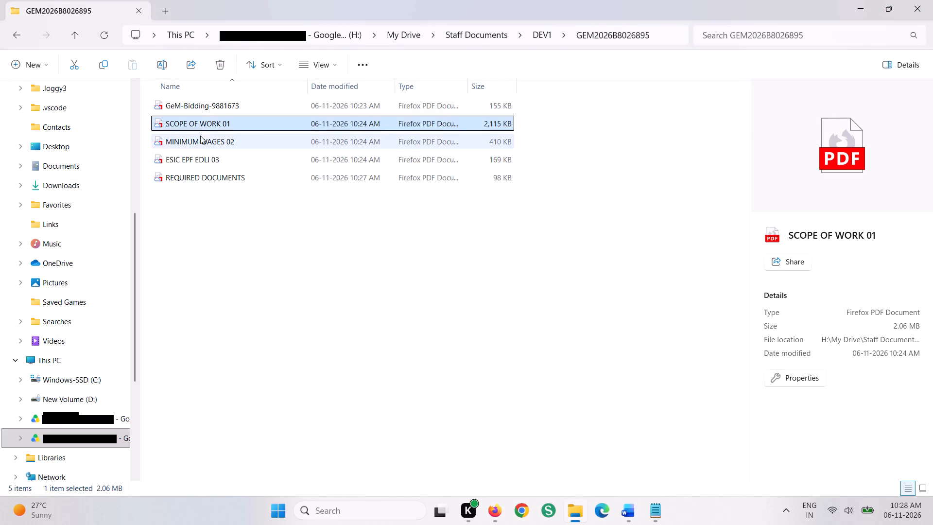
{"action": "left_click", "coordinate": [200, 138]}
{"action": "left_click", "coordinate": [192, 160]}
{"action": "left_click", "coordinate": [192, 178]}
Copy the Google Drive link of DEV1's GEM2026B8026895 folder and insert it as a file chip in Other Comment for GEM/2026/B/8026895 in Daily Tender Sheet 2026.
{"action": "left_click", "coordinate": [70, 35]}
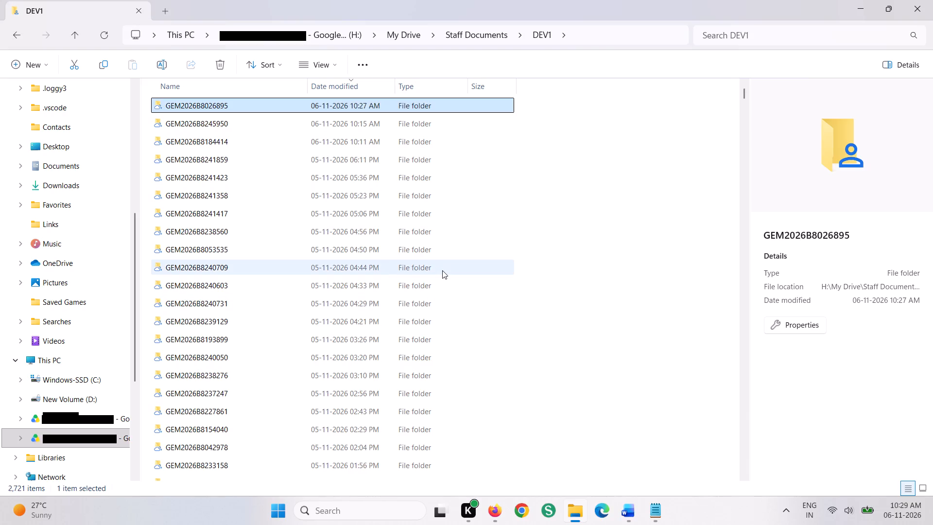
{"action": "right_click", "coordinate": [209, 104]}
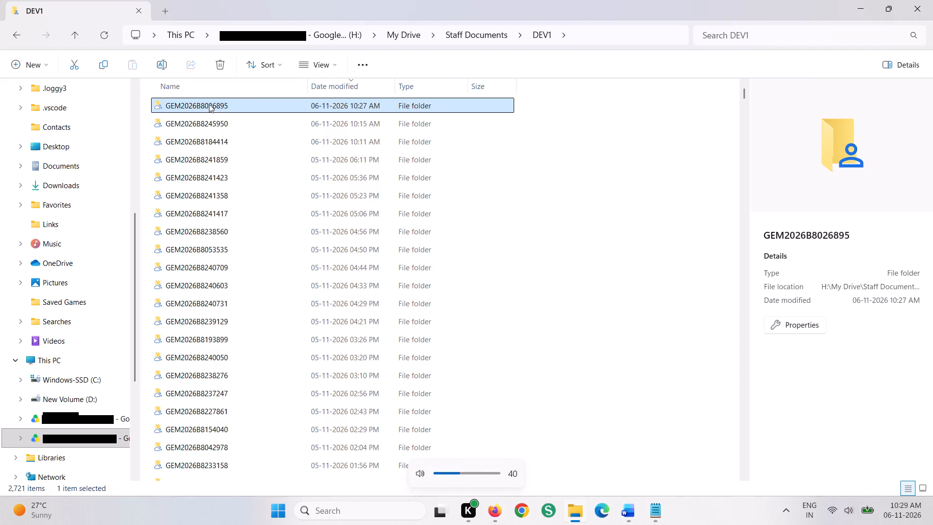
{"action": "left_click", "coordinate": [254, 340]}
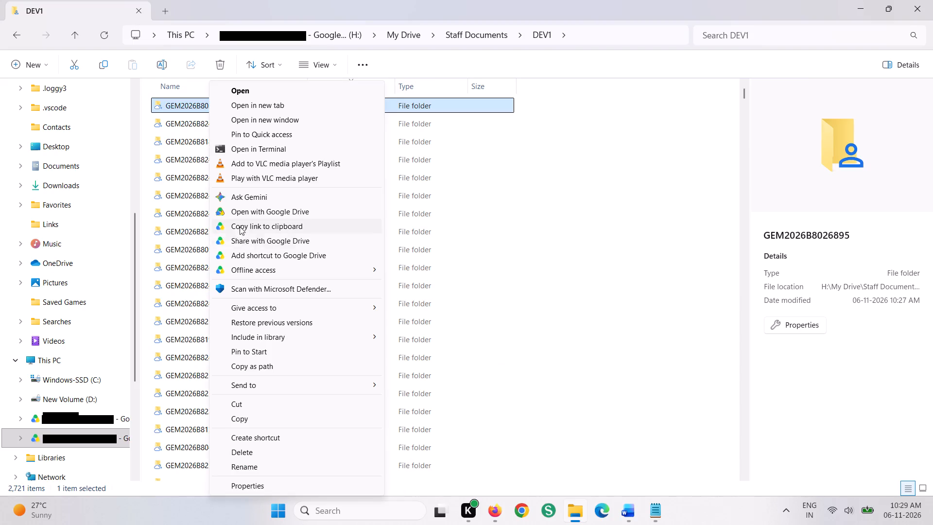
{"action": "left_click", "coordinate": [240, 227]}
{"action": "left_click", "coordinate": [496, 510]}
{"action": "left_click", "coordinate": [160, 17]}
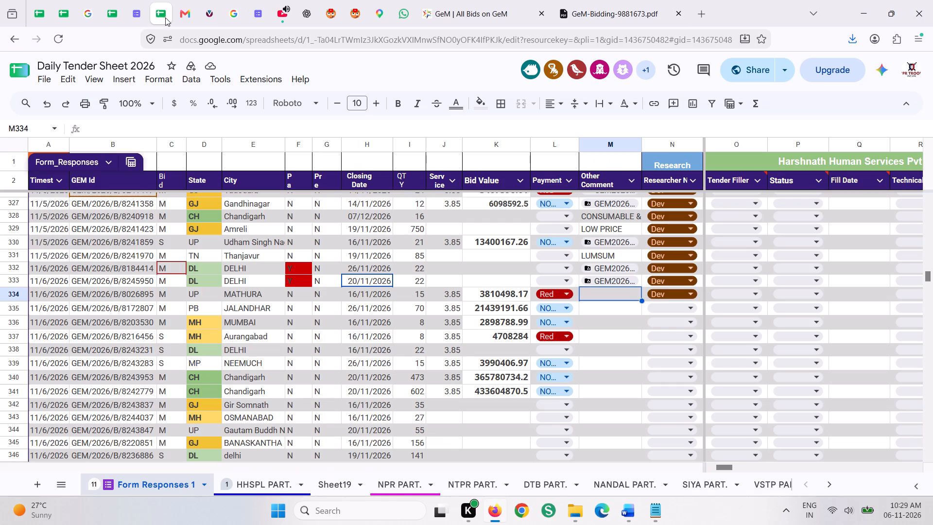
{"action": "double_click", "coordinate": [595, 292]}
{"action": "key", "text": "ctrl+v"}
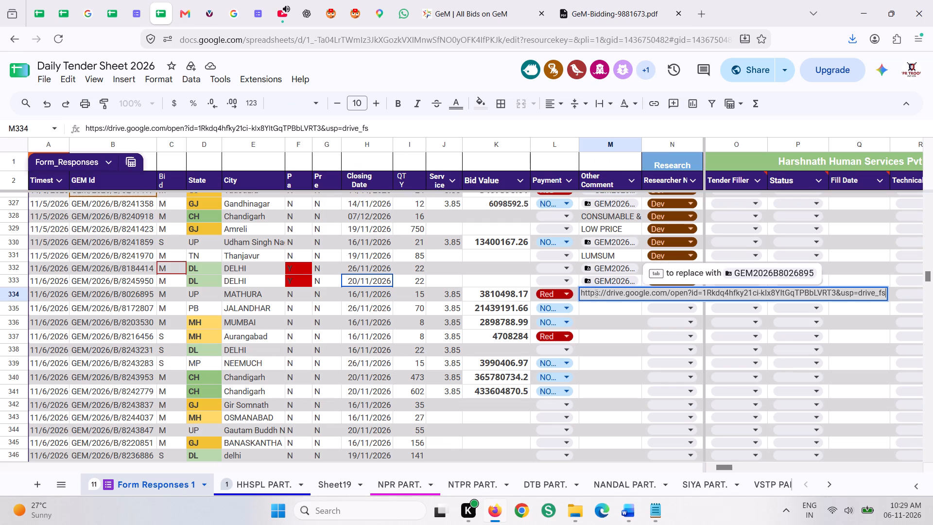
{"action": "key", "text": "Tab"}
Set the researcher name to Dev for bid GEM/2026/B/8172807 in row 335.
{"action": "left_click", "coordinate": [452, 305]}
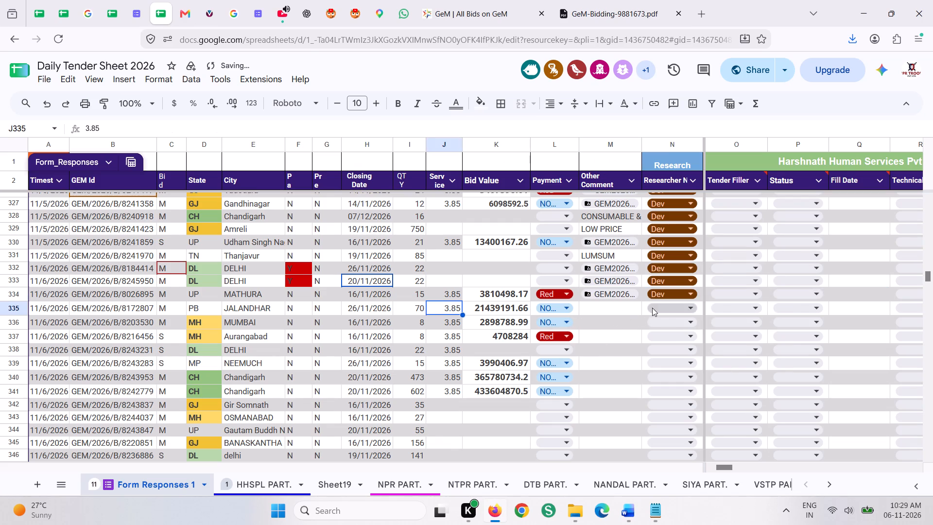
{"action": "left_click", "coordinate": [655, 308]}
{"action": "left_click", "coordinate": [655, 323]}
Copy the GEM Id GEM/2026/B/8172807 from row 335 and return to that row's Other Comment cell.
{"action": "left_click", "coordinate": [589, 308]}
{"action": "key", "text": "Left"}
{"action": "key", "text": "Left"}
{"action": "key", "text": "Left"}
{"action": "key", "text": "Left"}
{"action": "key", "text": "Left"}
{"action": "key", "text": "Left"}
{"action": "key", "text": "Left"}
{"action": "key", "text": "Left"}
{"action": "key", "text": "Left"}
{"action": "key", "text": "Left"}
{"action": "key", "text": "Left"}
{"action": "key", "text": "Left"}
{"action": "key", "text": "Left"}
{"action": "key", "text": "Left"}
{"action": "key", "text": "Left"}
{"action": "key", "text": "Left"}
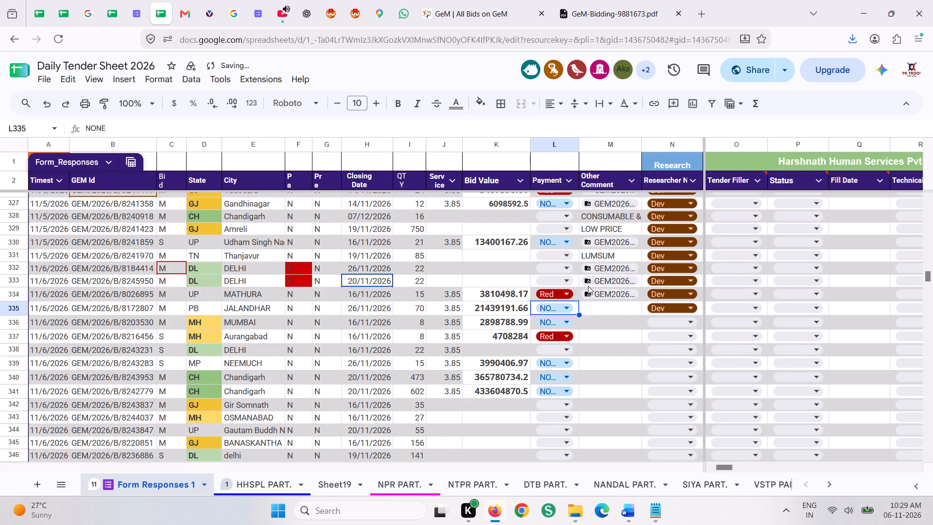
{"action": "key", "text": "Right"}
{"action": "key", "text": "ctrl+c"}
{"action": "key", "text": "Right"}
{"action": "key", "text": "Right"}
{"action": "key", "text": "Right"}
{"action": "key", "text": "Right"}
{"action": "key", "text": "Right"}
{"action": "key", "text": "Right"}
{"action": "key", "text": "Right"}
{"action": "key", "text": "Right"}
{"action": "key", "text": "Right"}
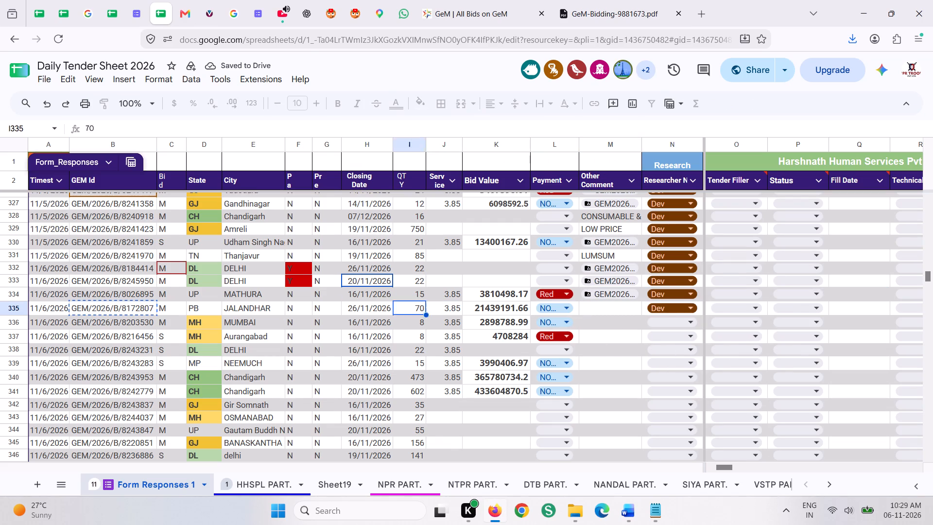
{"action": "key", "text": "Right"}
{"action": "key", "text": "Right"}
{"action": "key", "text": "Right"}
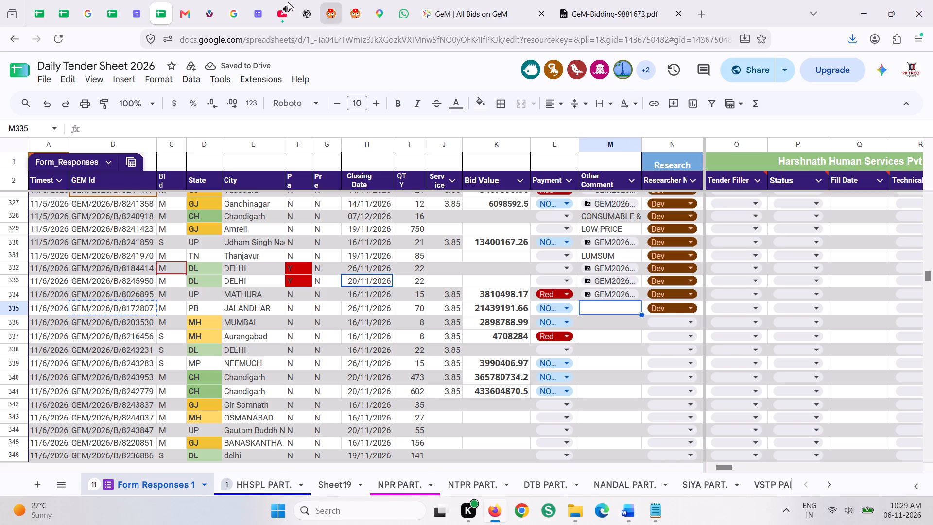
Switch to YouTube, pause the Bom Diggy Diggy video and look through its mix playlist.
{"action": "left_click", "coordinate": [279, 17]}
{"action": "left_click", "coordinate": [347, 324]}
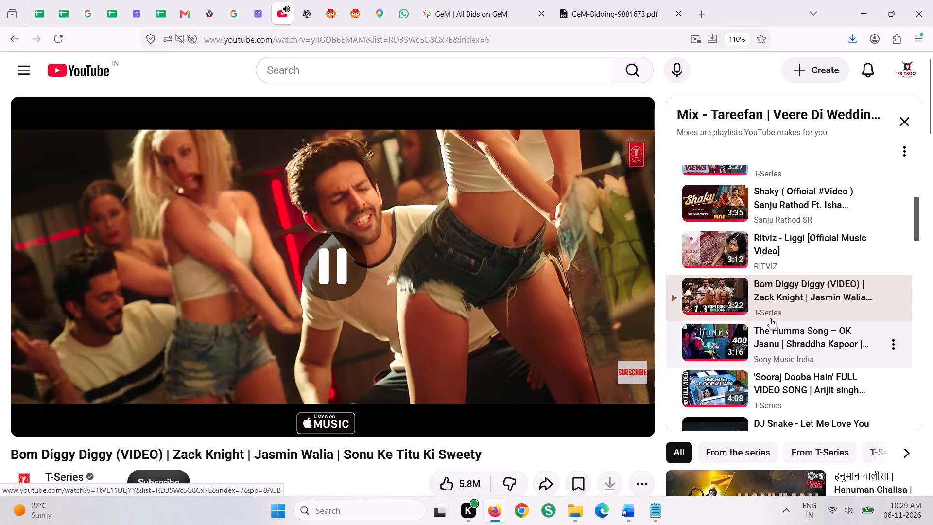
{"action": "scroll", "coordinate": [751, 288], "scroll_direction": "down", "scroll_amount": 1}
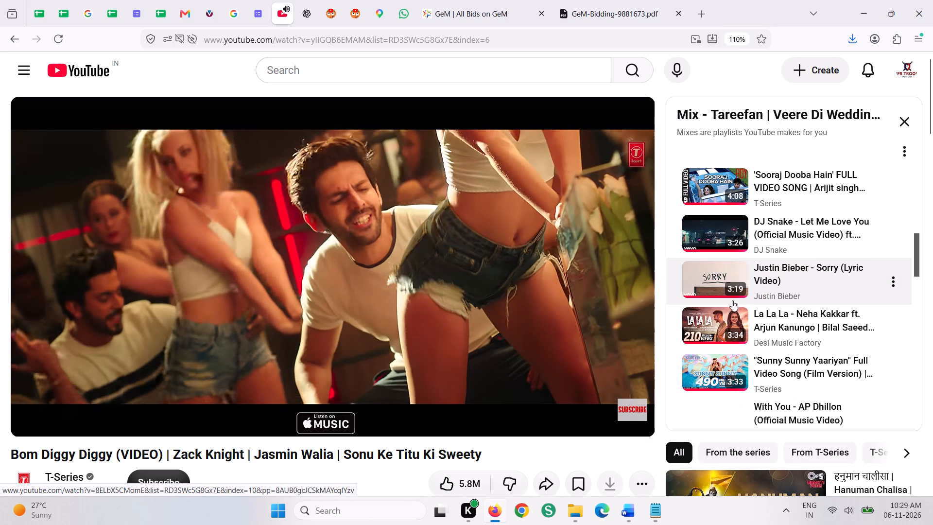
{"action": "scroll", "coordinate": [730, 307], "scroll_direction": "down", "scroll_amount": 2}
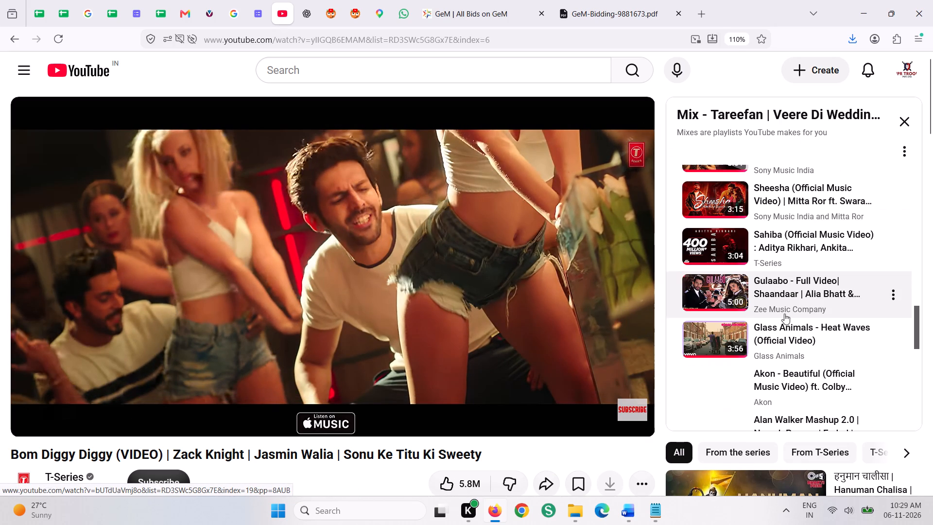
Search YouTube for RADHE ALBELI SARKAR, play "kar do beda paar radhe albeli sarkar remix" and skip its opening part.
{"action": "left_click", "coordinate": [318, 64]}
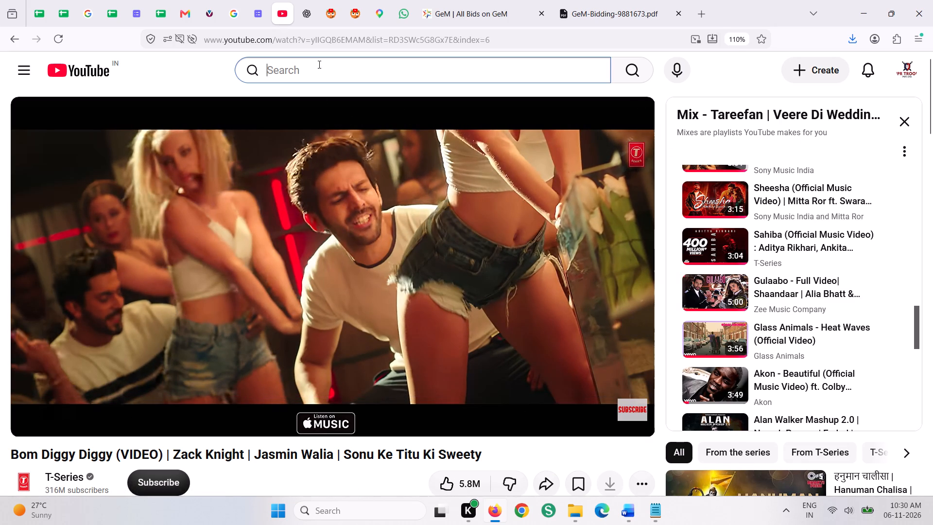
{"action": "type", "text": "JAI"}
{"action": "key", "text": "BackSpace"}
{"action": "key", "text": "BackSpace"}
{"action": "key", "text": "BackSpace"}
{"action": "key", "text": "BackSpace"}
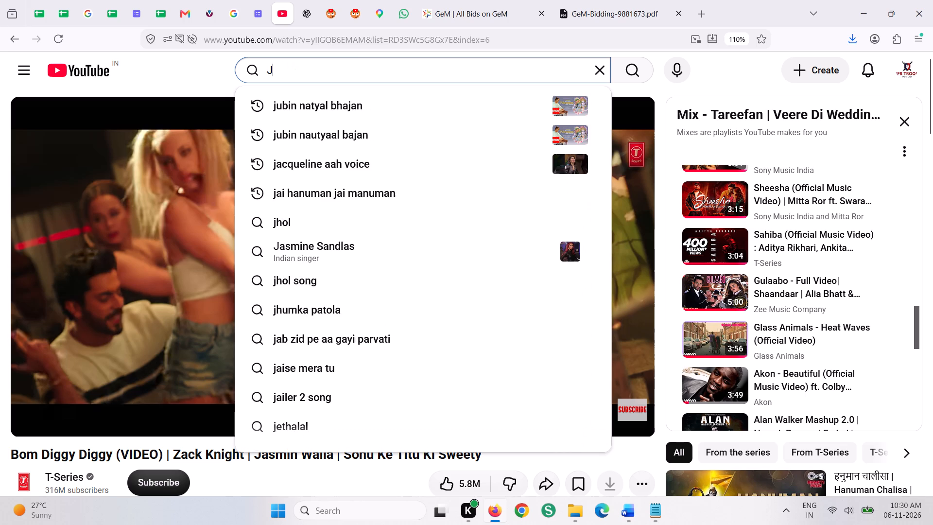
{"action": "key", "text": "BackSpace"}
{"action": "type", "text": "RADHE ALBELI SARKAR"}
{"action": "key", "text": "Return"}
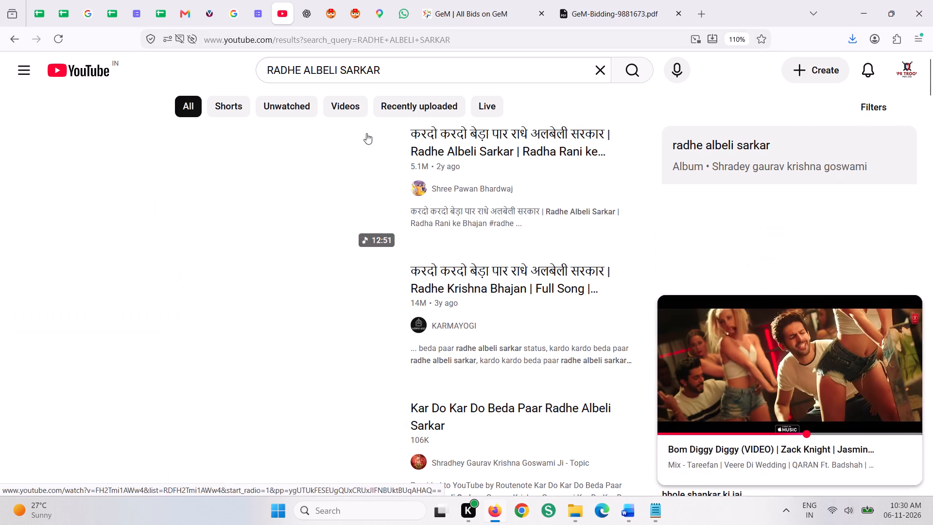
{"action": "scroll", "coordinate": [323, 293], "scroll_direction": "down", "scroll_amount": 1}
{"action": "left_click", "coordinate": [316, 286]}
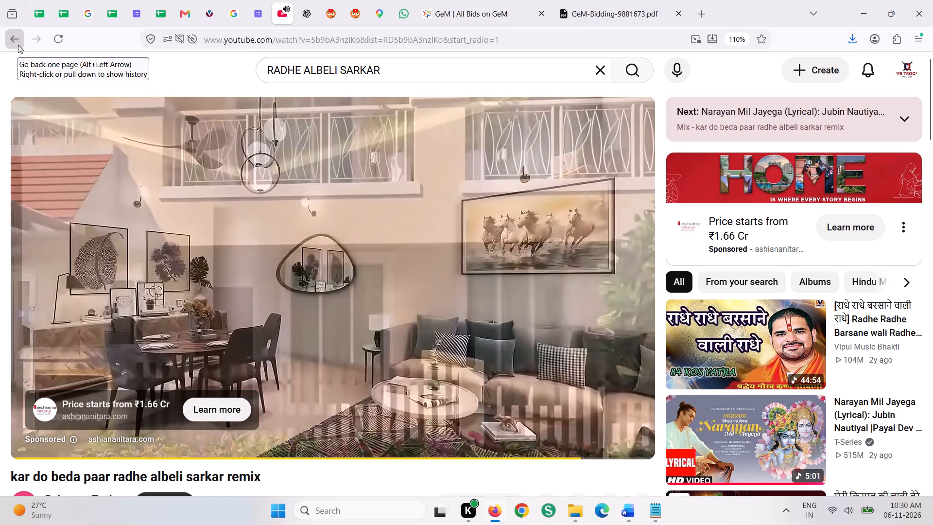
{"action": "left_click", "coordinate": [611, 396]}
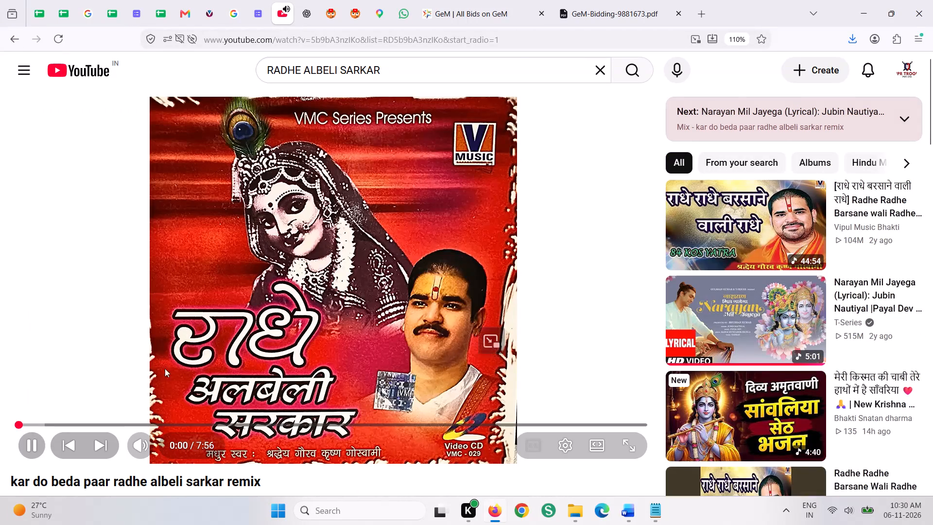
{"action": "left_click", "coordinate": [43, 422]}
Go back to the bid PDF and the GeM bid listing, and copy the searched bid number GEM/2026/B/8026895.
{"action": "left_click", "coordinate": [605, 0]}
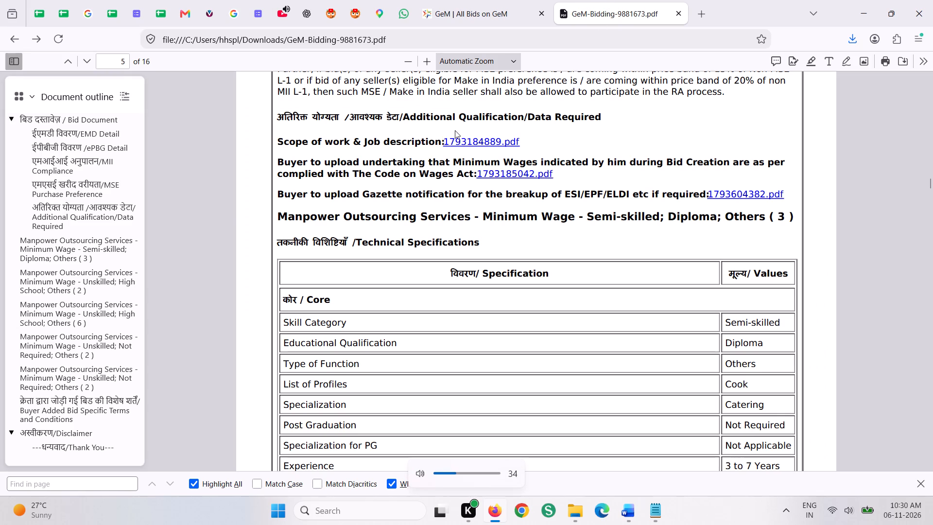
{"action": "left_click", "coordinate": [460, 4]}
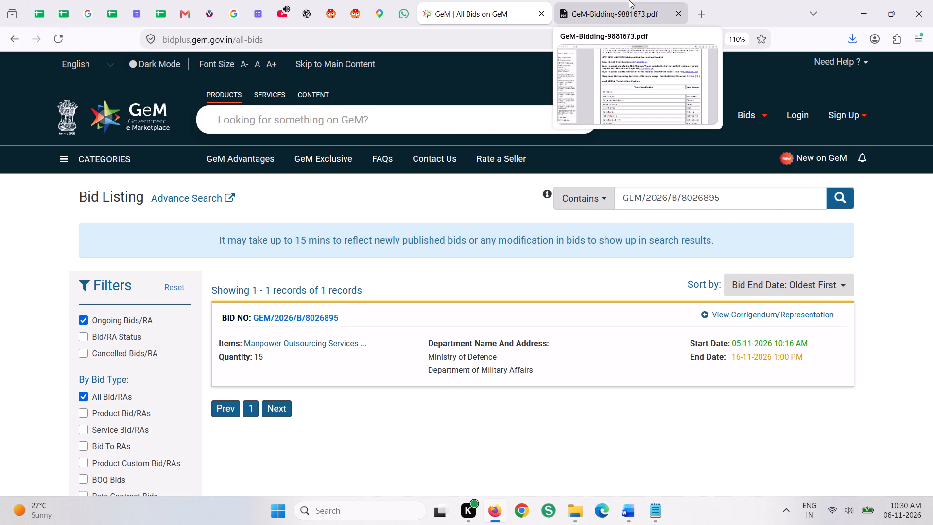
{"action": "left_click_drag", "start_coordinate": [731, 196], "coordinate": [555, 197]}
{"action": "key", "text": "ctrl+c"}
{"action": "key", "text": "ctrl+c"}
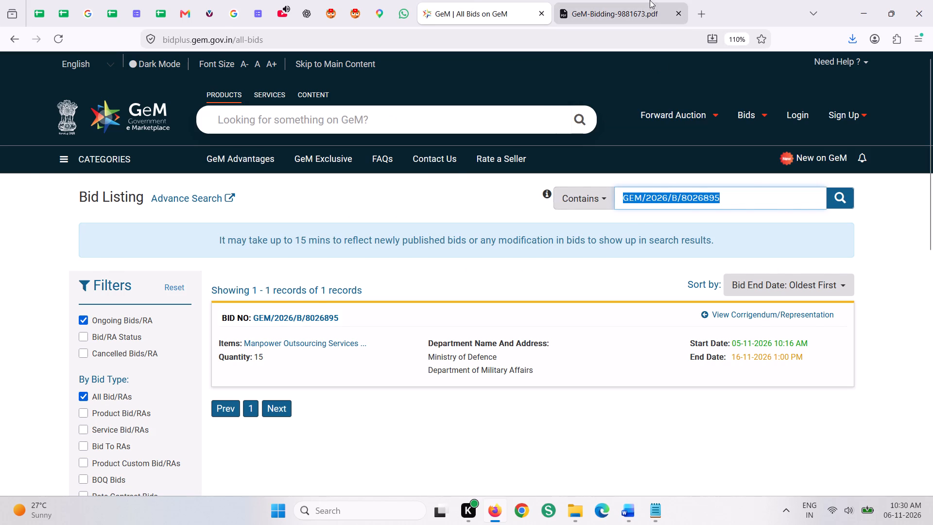
Recheck the linked scope of work 1793184889.pdf, the tender sheet and the bid listing, and close GeM-Bidding-9881673.pdf.
{"action": "left_click", "coordinate": [644, 0]}
{"action": "left_click", "coordinate": [482, 142]}
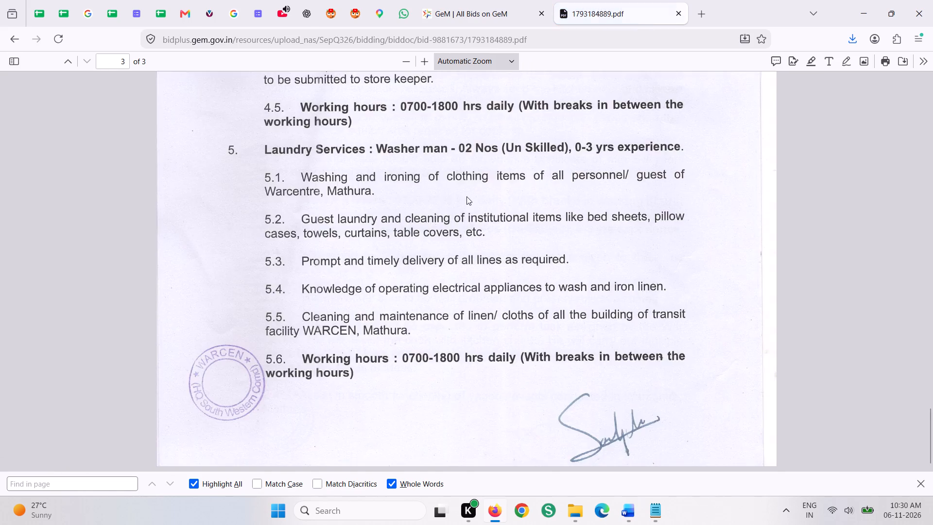
{"action": "scroll", "coordinate": [466, 196], "scroll_direction": "up", "scroll_amount": 17}
{"action": "left_click", "coordinate": [14, 31]}
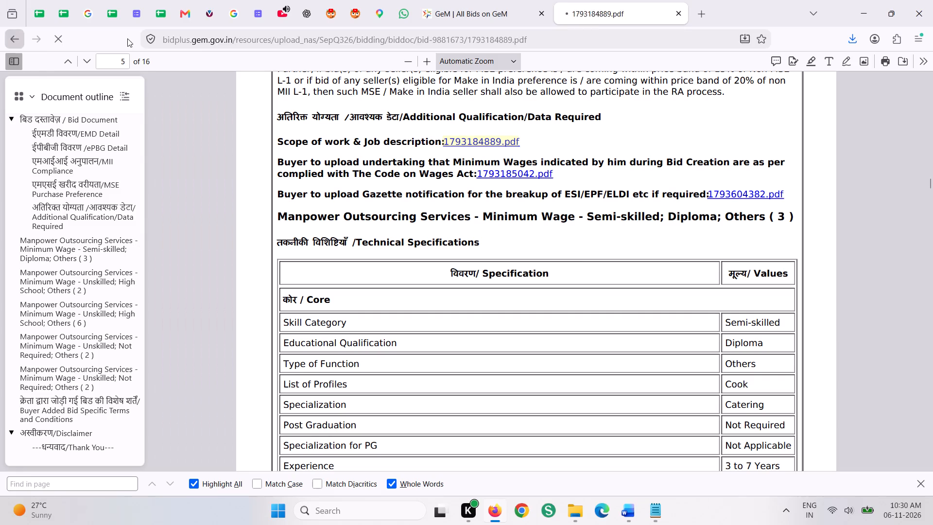
{"action": "left_click", "coordinate": [167, 13]}
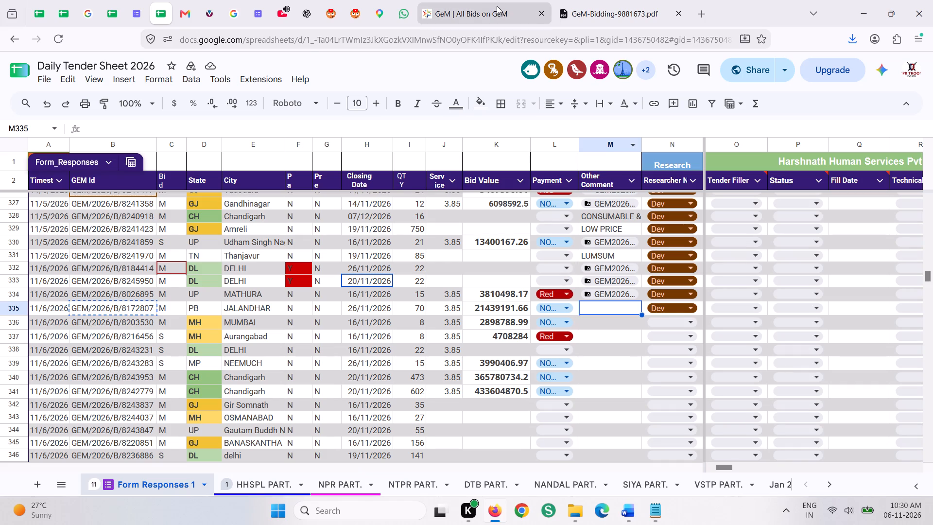
{"action": "left_click", "coordinate": [491, 0]}
{"action": "left_click", "coordinate": [608, 0]}
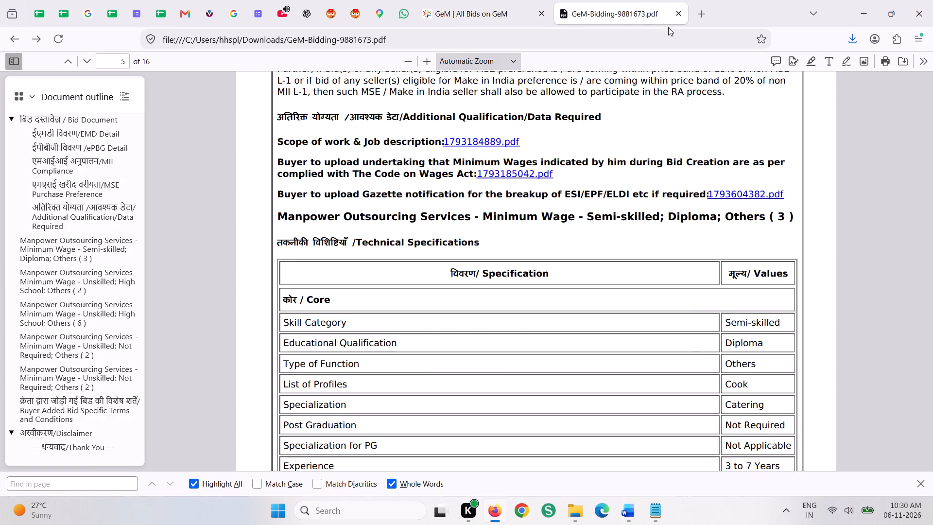
{"action": "left_click", "coordinate": [675, 14]}
Copy the GEM Id GEM/2026/B/8172807 from row 335 of Daily Tender Sheet 2026.
{"action": "left_click", "coordinate": [159, 18]}
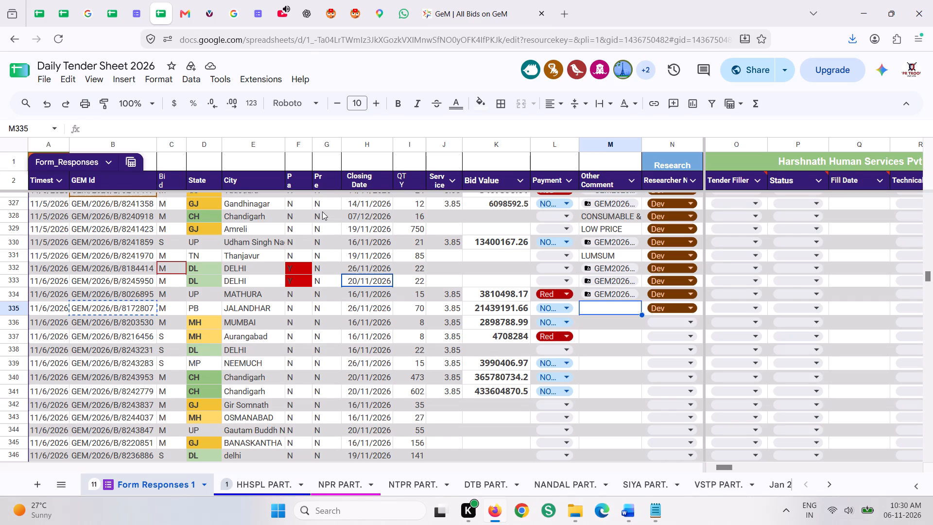
{"action": "key", "text": "Left"}
{"action": "key", "text": "Left"}
{"action": "key", "text": "Left"}
{"action": "key", "text": "Left"}
{"action": "key", "text": "Left"}
{"action": "key", "text": "Left"}
{"action": "key", "text": "Left"}
{"action": "key", "text": "Left"}
{"action": "key", "text": "Left"}
{"action": "key", "text": "Left"}
{"action": "key", "text": "Left"}
{"action": "key", "text": "Left"}
{"action": "key", "text": "Left"}
{"action": "key", "text": "Left"}
{"action": "key", "text": "Left"}
{"action": "key", "text": "Left"}
{"action": "key", "text": "Left"}
{"action": "key", "text": "Right"}
{"action": "key", "text": "ctrl+c"}
{"action": "key", "text": "Right"}
{"action": "key", "text": "Right"}
{"action": "key", "text": "Right"}
{"action": "key", "text": "Right"}
{"action": "key", "text": "Right"}
{"action": "key", "text": "Right"}
{"action": "key", "text": "Right"}
{"action": "key", "text": "Right"}
{"action": "key", "text": "Right"}
{"action": "key", "text": "Right"}
{"action": "key", "text": "Right"}
{"action": "key", "text": "Right"}
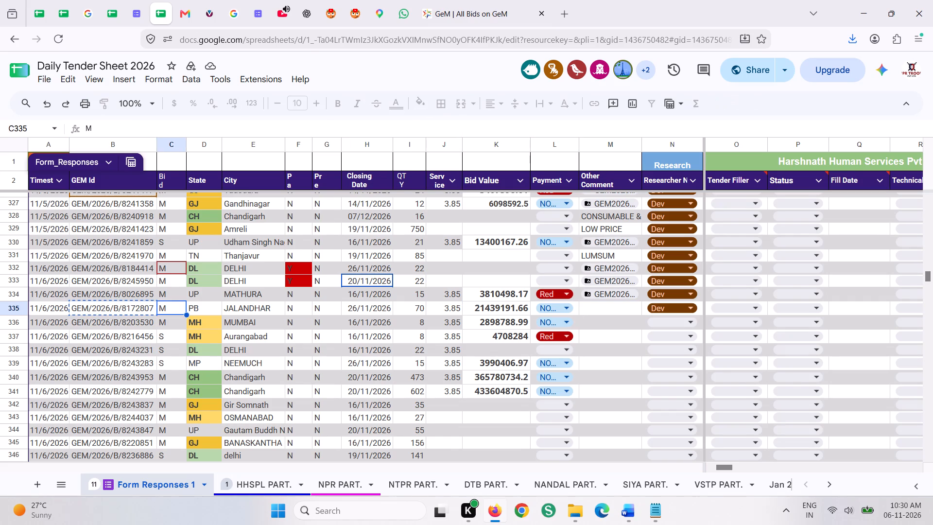
{"action": "key", "text": "Left"}
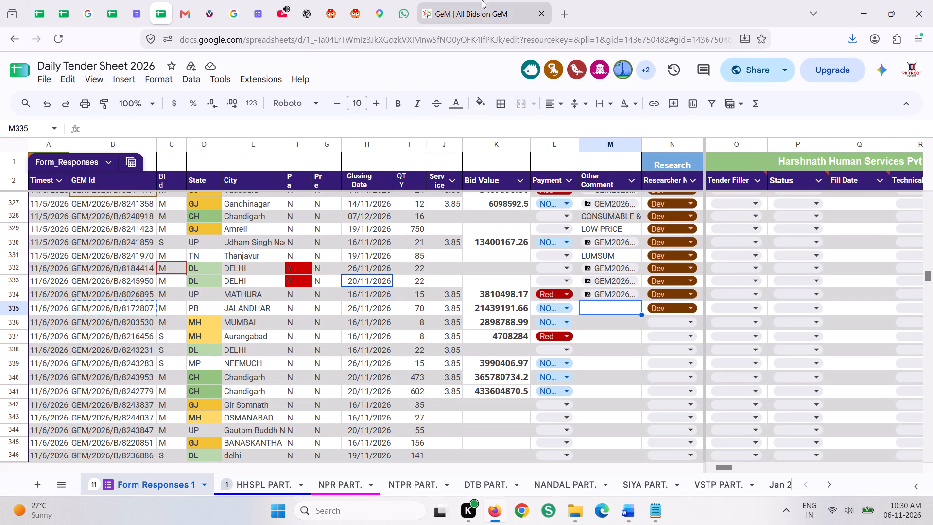
Search the GeM bid listing for GEM/2026/B/8172807 and open its bid document.
{"action": "left_click", "coordinate": [473, 0]}
{"action": "key", "text": "ctrl+v"}
{"action": "key", "text": "Return"}
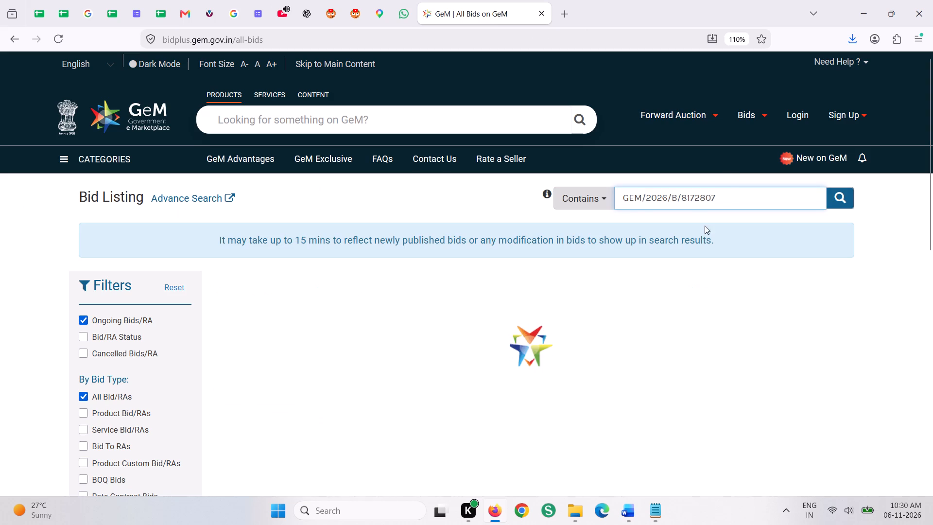
{"action": "left_click", "coordinate": [330, 317]}
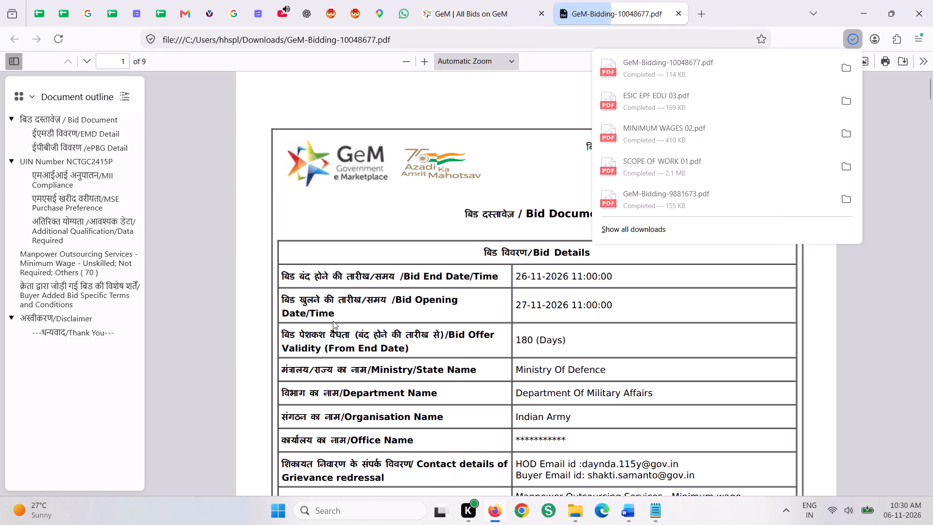
{"action": "left_click", "coordinate": [164, 342]}
Search the bid document GeM-Bidding-10048677.pdf for SECURITY, WATCH and CHOWKIDAR, and clear the search term.
{"action": "scroll", "coordinate": [500, 243], "scroll_direction": "down", "scroll_amount": 2}
{"action": "scroll", "coordinate": [542, 238], "scroll_direction": "up", "scroll_amount": 1}
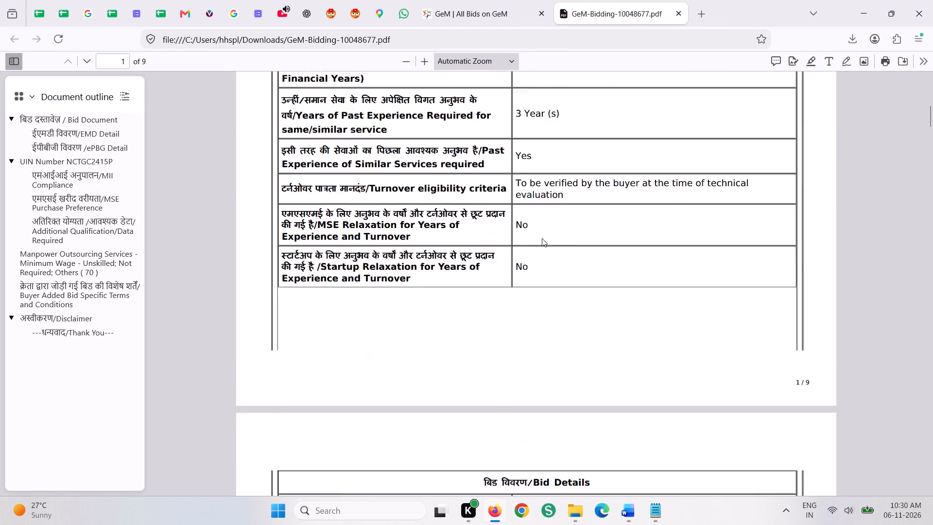
{"action": "key", "text": "ctrl+f"}
{"action": "type", "text": "SEC"}
{"action": "type", "text": "URITY"}
{"action": "key", "text": "Return"}
{"action": "key", "text": "Return"}
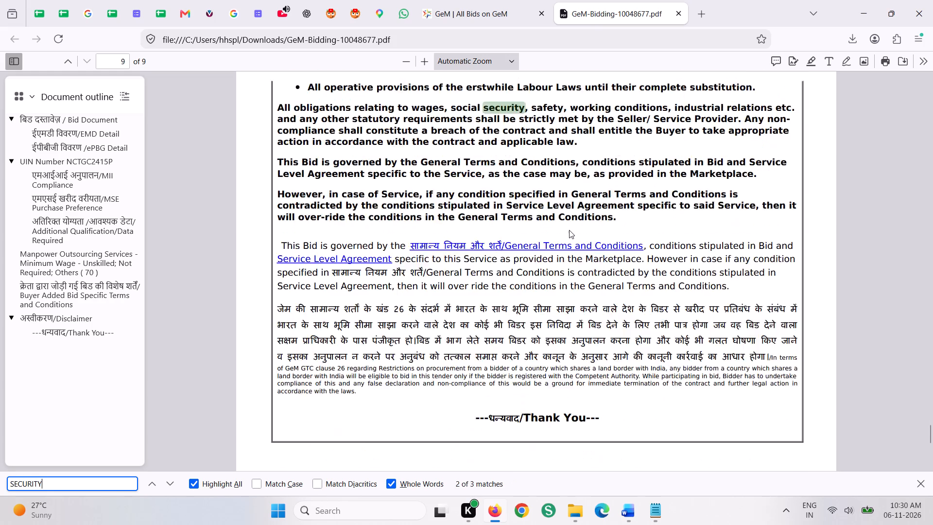
{"action": "key", "text": "Return"}
{"action": "key", "text": "Return"}
{"action": "key", "text": "Return"}
{"action": "key", "text": "BackSpace"}
{"action": "key", "text": "BackSpace"}
{"action": "key", "text": "BackSpace"}
{"action": "key", "text": "BackSpace"}
{"action": "key", "text": "BackSpace"}
{"action": "key", "text": "BackSpace"}
{"action": "key", "text": "BackSpace"}
{"action": "key", "text": "BackSpace"}
{"action": "key", "text": "BackSpace"}
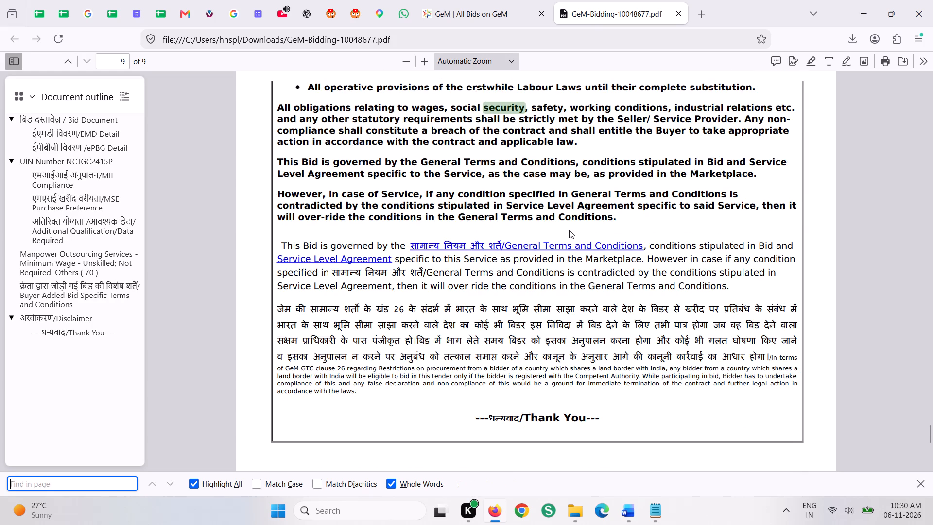
{"action": "key", "text": "BackSpace"}
{"action": "type", "text": "WATCH"}
{"action": "key", "text": "BackSpace"}
{"action": "key", "text": "BackSpace"}
{"action": "key", "text": "BackSpace"}
{"action": "key", "text": "BackSpace"}
{"action": "key", "text": "BackSpace"}
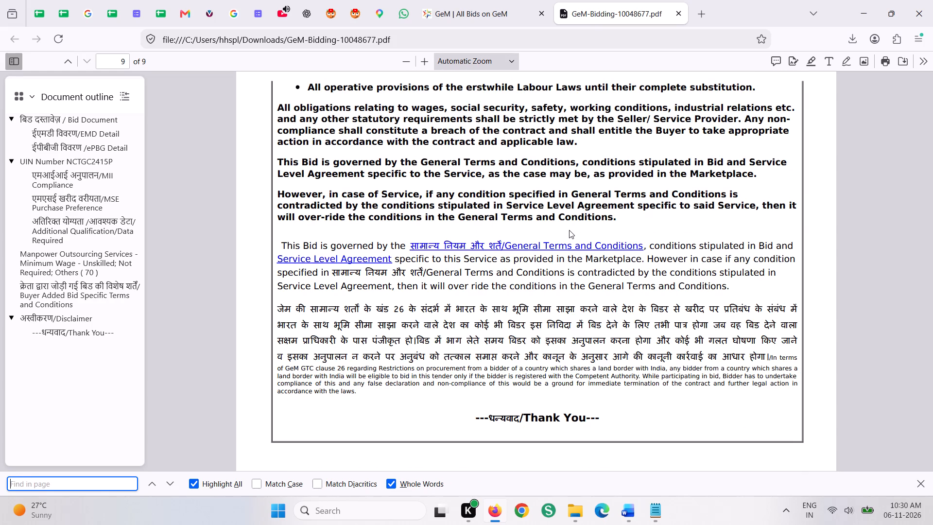
{"action": "key", "text": "BackSpace"}
{"action": "key", "text": "BackSpace"}
{"action": "type", "text": "CHOWKIDAR"}
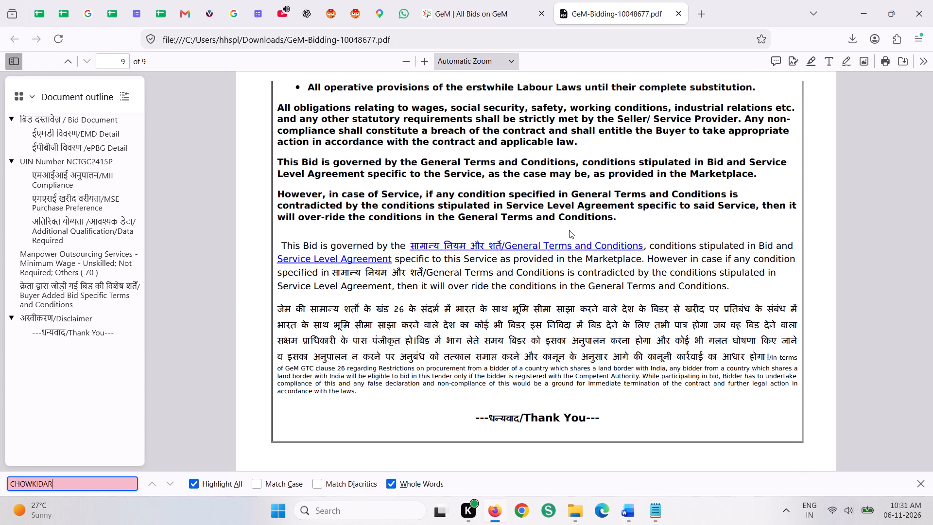
{"action": "key", "text": "BackSpace"}
{"action": "key", "text": "BackSpace"}
{"action": "key", "text": "BackSpace"}
{"action": "key", "text": "BackSpace"}
{"action": "key", "text": "BackSpace"}
{"action": "key", "text": "BackSpace"}
{"action": "key", "text": "BackSpace"}
{"action": "key", "text": "BackSpace"}
{"action": "key", "text": "BackSpace"}
{"action": "key", "text": "BackSpace"}
{"action": "key", "text": "BackSpace"}
{"action": "key", "text": "BackSpace"}
{"action": "key", "text": "BackSpace"}
Open the linked scope of work 1792150093.pdf from the bid's additional qualification section and review it alongside the bid listing.
{"action": "scroll", "coordinate": [547, 207], "scroll_direction": "down", "scroll_amount": 3}
{"action": "scroll", "coordinate": [537, 192], "scroll_direction": "up", "scroll_amount": 3}
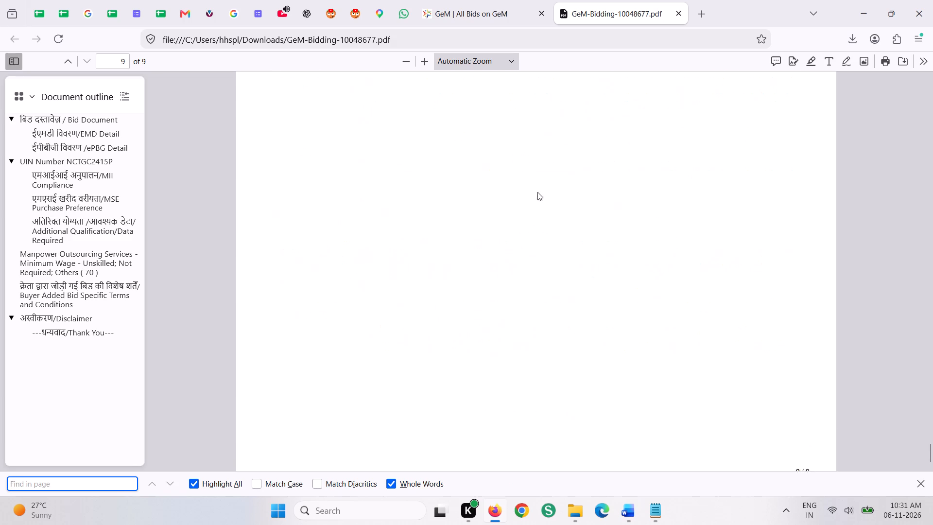
{"action": "scroll", "coordinate": [537, 192], "scroll_direction": "up", "scroll_amount": 6}
{"action": "scroll", "coordinate": [444, 192], "scroll_direction": "down", "scroll_amount": 1}
{"action": "scroll", "coordinate": [444, 192], "scroll_direction": "up", "scroll_amount": 9}
{"action": "scroll", "coordinate": [489, 236], "scroll_direction": "down", "scroll_amount": 1}
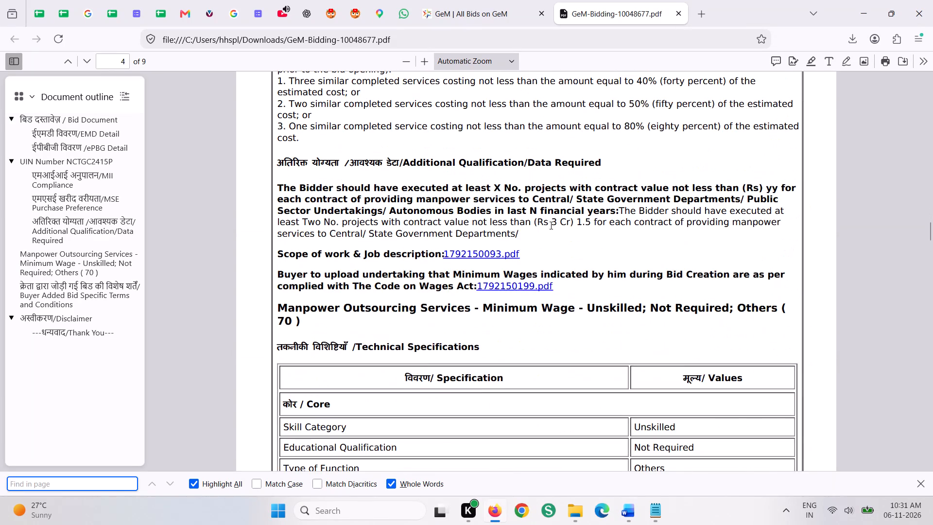
{"action": "left_click", "coordinate": [483, 251]}
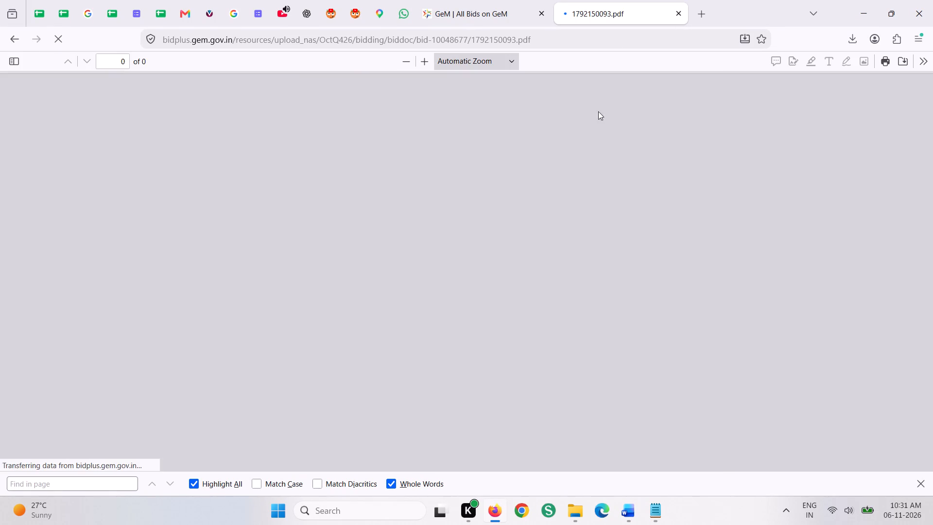
{"action": "scroll", "coordinate": [436, 244], "scroll_direction": "up", "scroll_amount": 1}
{"action": "type", "text": "RRR"}
{"action": "scroll", "coordinate": [446, 264], "scroll_direction": "down", "scroll_amount": 5}
{"action": "scroll", "coordinate": [465, 266], "scroll_direction": "up", "scroll_amount": 2}
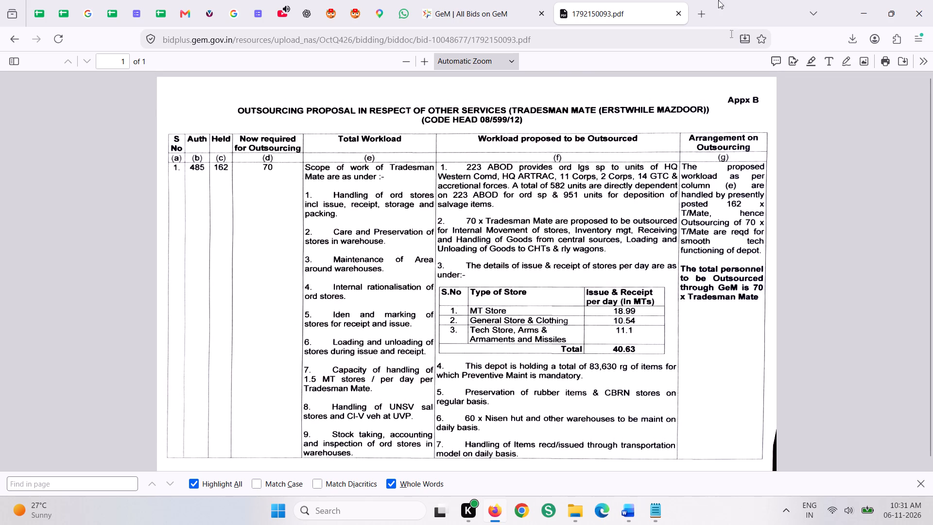
{"action": "left_click", "coordinate": [517, 0]}
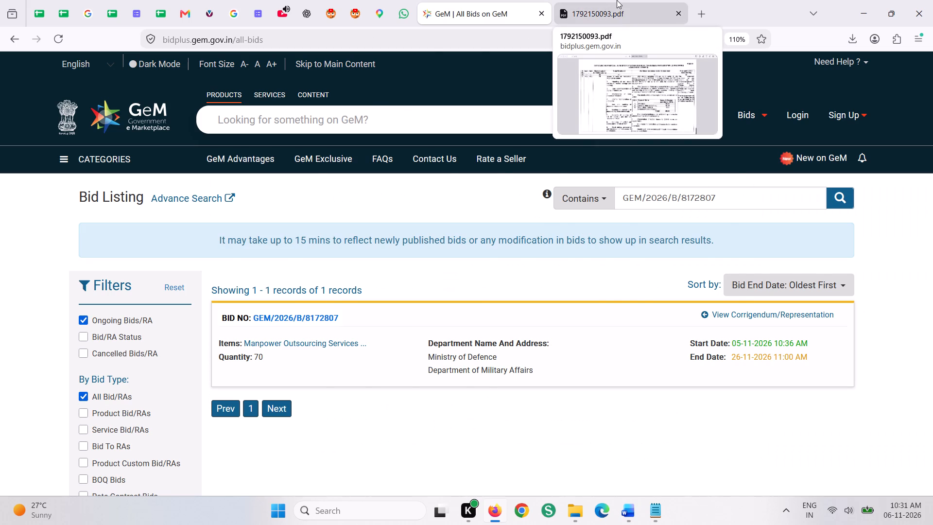
{"action": "left_click", "coordinate": [617, 0]}
Create a folder named GEM2026B8172807 in the DEV1 folder using the copied bid number, and open it.
{"action": "left_click", "coordinate": [577, 513]}
{"action": "right_click", "coordinate": [535, 178]}
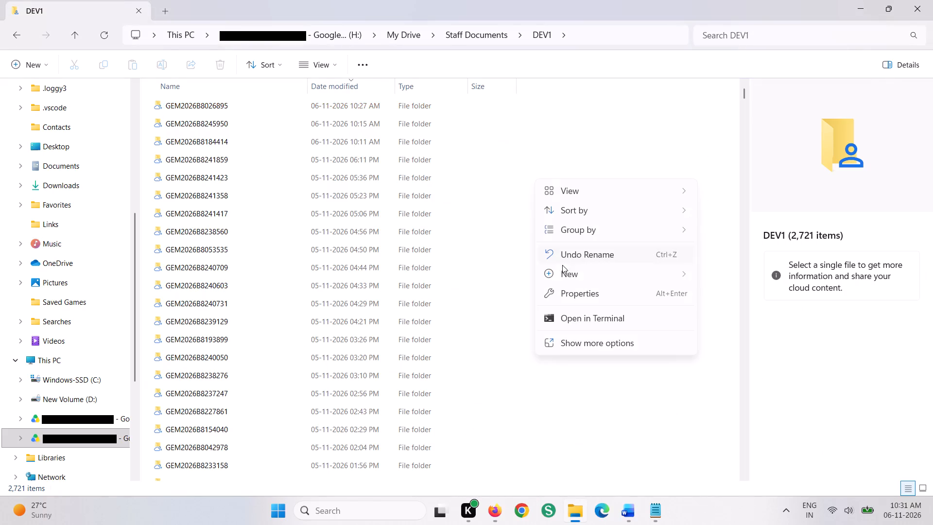
{"action": "left_click", "coordinate": [569, 275]}
{"action": "left_click", "coordinate": [719, 273]}
{"action": "key", "text": "ctrl+v"}
{"action": "key", "text": "Return"}
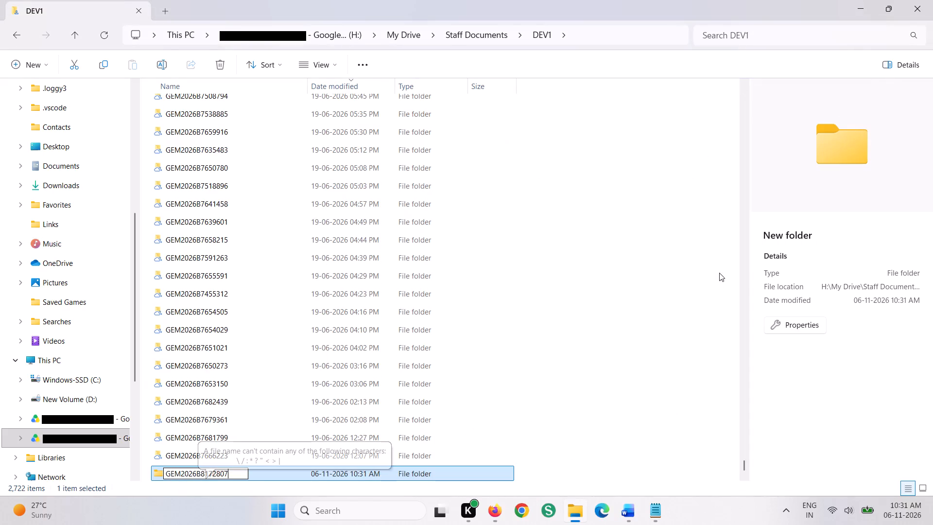
{"action": "double_click", "coordinate": [216, 474]}
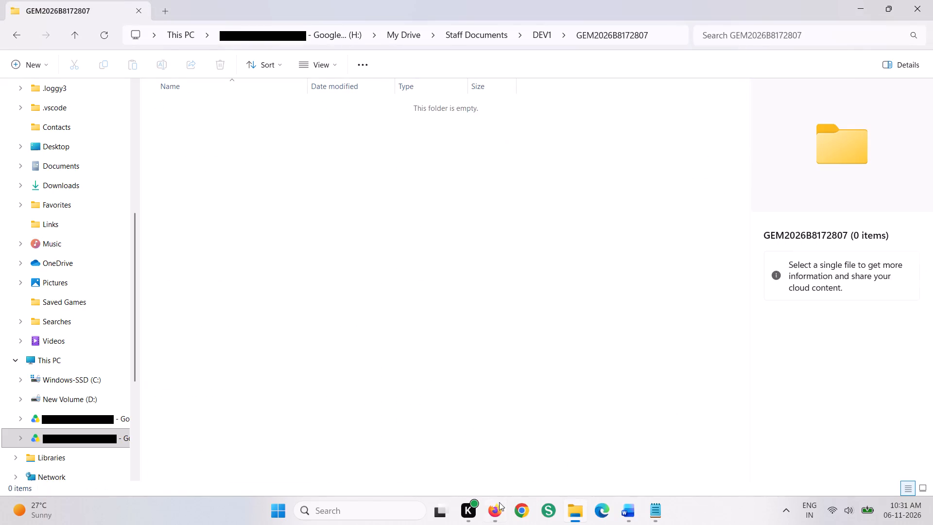
Save 1792150093.pdf into the DEV1 subfolder GEM2026B8172807 as SCOPE OF WORK 01.
{"action": "left_click", "coordinate": [493, 513]}
{"action": "scroll", "coordinate": [642, 268], "scroll_direction": "up", "scroll_amount": 1}
{"action": "left_click", "coordinate": [491, 0]}
{"action": "left_click", "coordinate": [637, 0]}
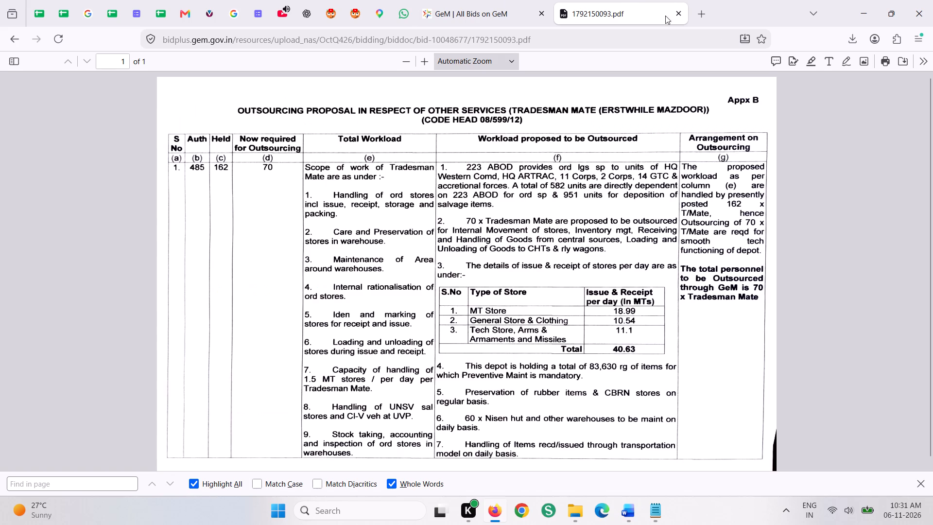
{"action": "left_click", "coordinate": [902, 62]}
{"action": "scroll", "coordinate": [345, 227], "scroll_direction": "up", "scroll_amount": 6}
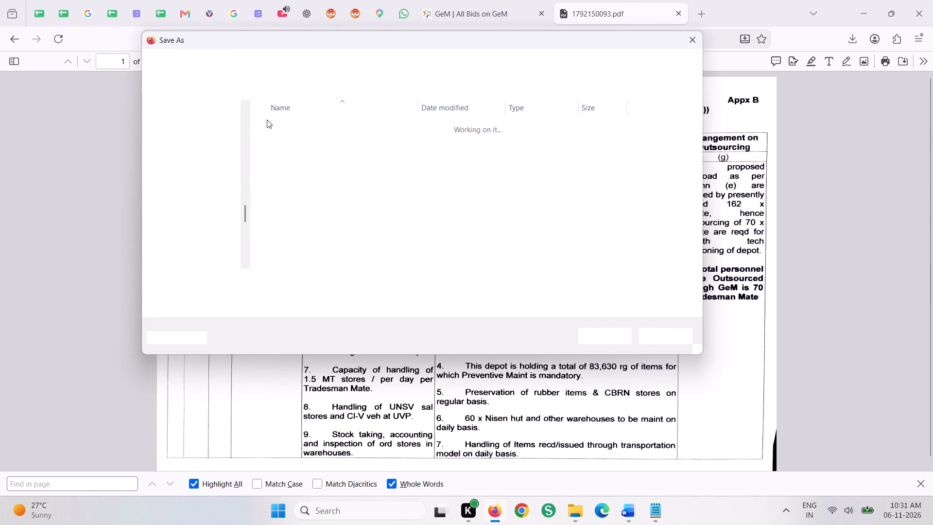
{"action": "left_click", "coordinate": [213, 67]}
{"action": "scroll", "coordinate": [303, 147], "scroll_direction": "up", "scroll_amount": 6}
{"action": "double_click", "coordinate": [327, 125]}
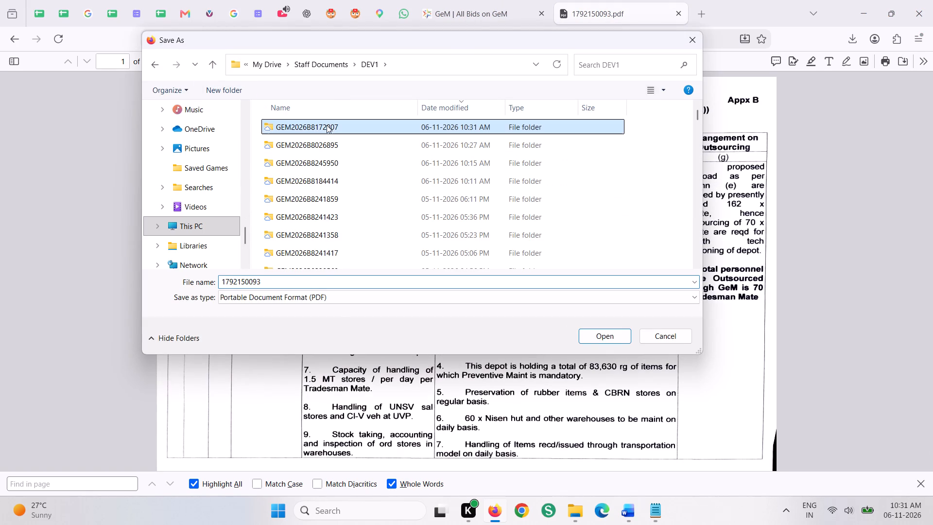
{"action": "left_click", "coordinate": [289, 281]}
{"action": "type", "text": "SCOPE OF WOR"}
{"action": "type", "text": "K 01"}
{"action": "key", "text": "Return"}
{"action": "scroll", "coordinate": [296, 200], "scroll_direction": "up", "scroll_amount": 3}
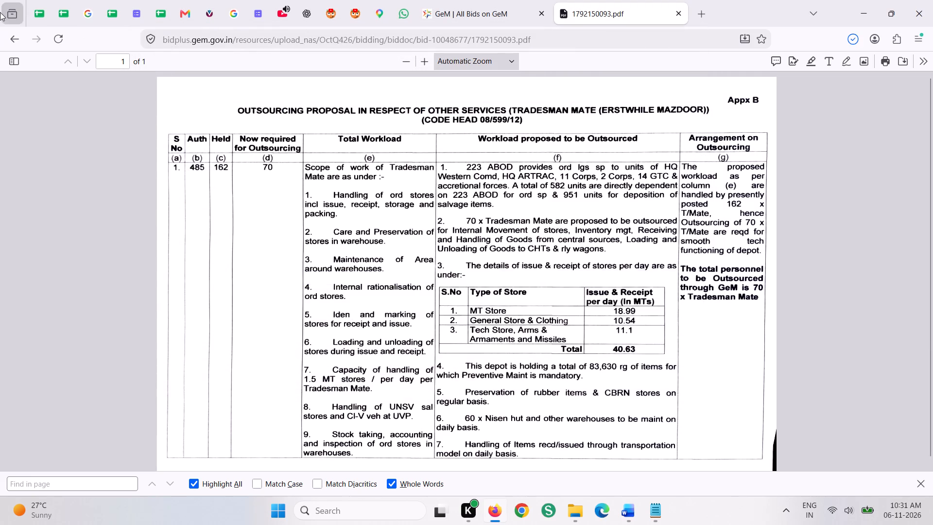
Open the linked minimum wages undertaking 1792150199.pdf from the bid and save it as MINIMUM WAGES 02 in the GEM2026B8172807 folder.
{"action": "left_click", "coordinate": [10, 34]}
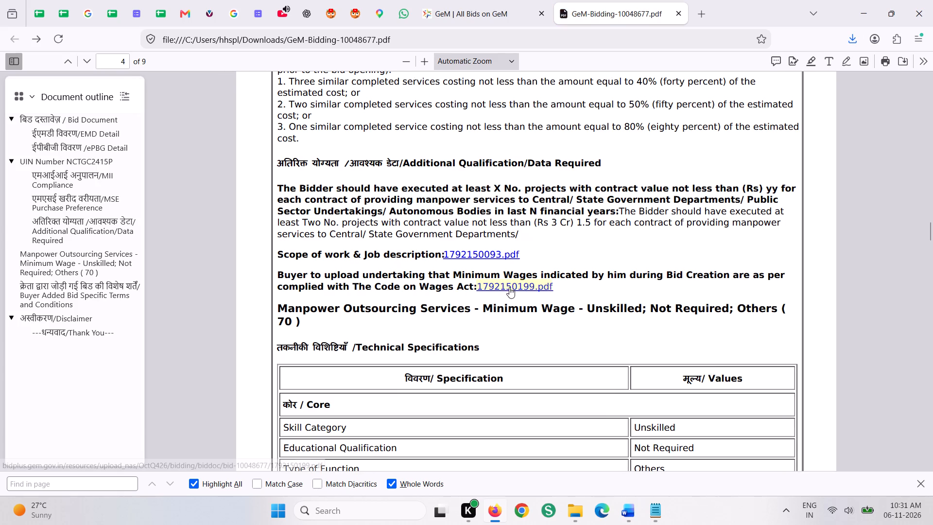
{"action": "left_click", "coordinate": [509, 287]}
{"action": "scroll", "coordinate": [503, 213], "scroll_direction": "up", "scroll_amount": 3}
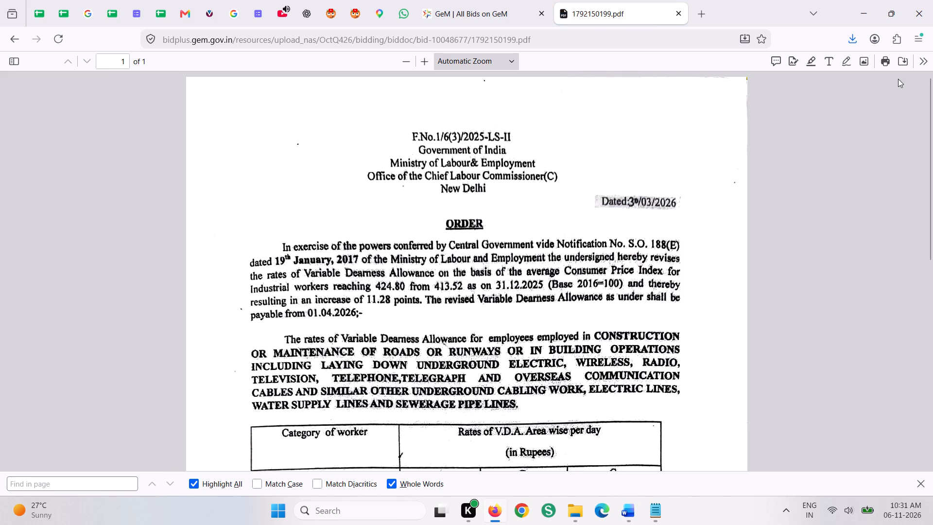
{"action": "left_click", "coordinate": [908, 60]}
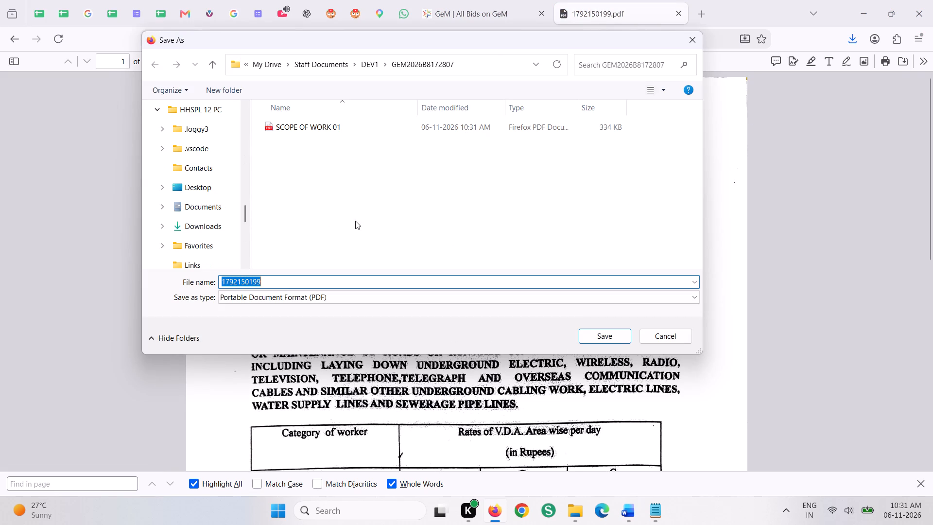
{"action": "type", "text": "MINIMUM WG"}
{"action": "key", "text": "BackSpace"}
{"action": "type", "text": "AGES 01"}
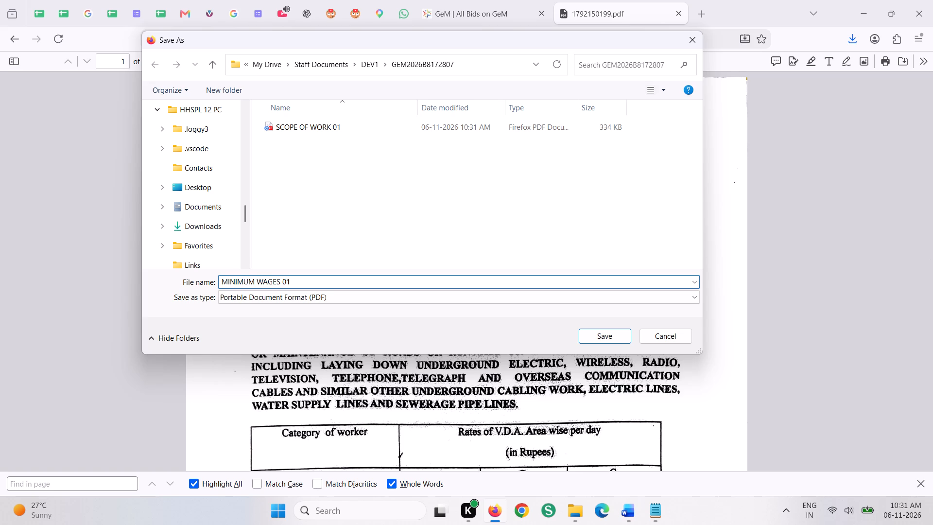
{"action": "key", "text": "BackSpace"}
{"action": "key", "text": "2"}
{"action": "key", "text": "Return"}
{"action": "scroll", "coordinate": [293, 178], "scroll_direction": "down", "scroll_amount": 7}
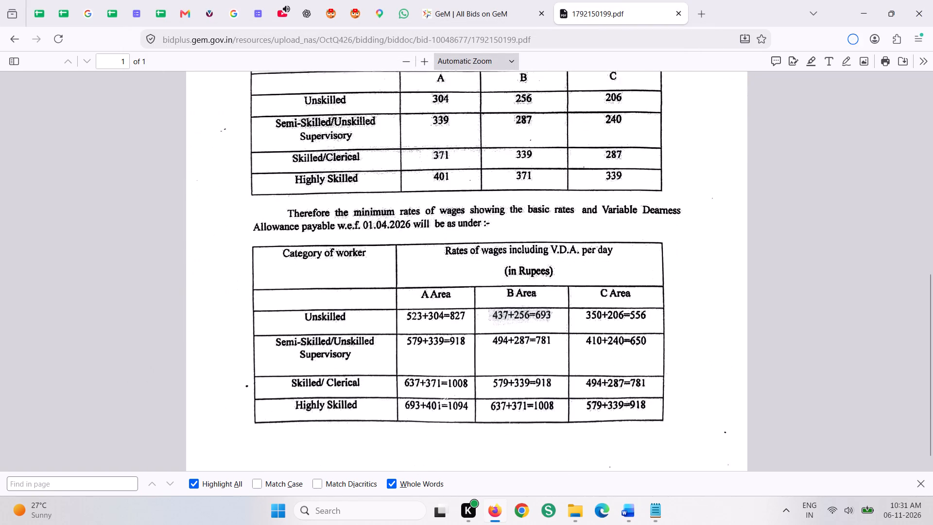
Return to the bid document and copy the clause requiring two executed projects, from "The Bidder should have executed" to "State Government Departments".
{"action": "left_click", "coordinate": [12, 40]}
{"action": "left_click", "coordinate": [622, 210]}
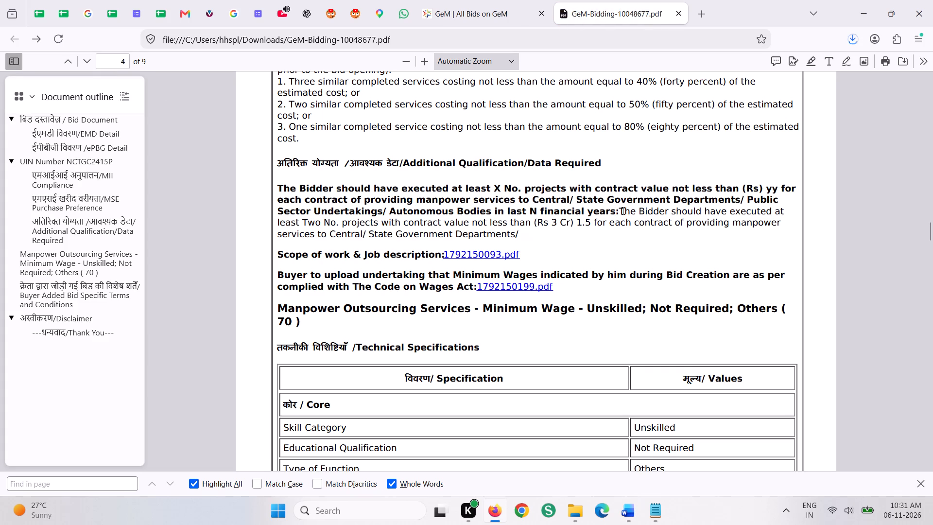
{"action": "left_click_drag", "start_coordinate": [622, 210], "coordinate": [507, 236]}
{"action": "key", "text": "ctrl+c"}
{"action": "key", "text": "ctrl+c"}
{"action": "key", "text": "ctrl+c"}
In the Word document REQUIRED DOCUMENTS, replace everything after "1.SHOPACT –" with the copied clause as item 2.
{"action": "left_click", "coordinate": [632, 516]}
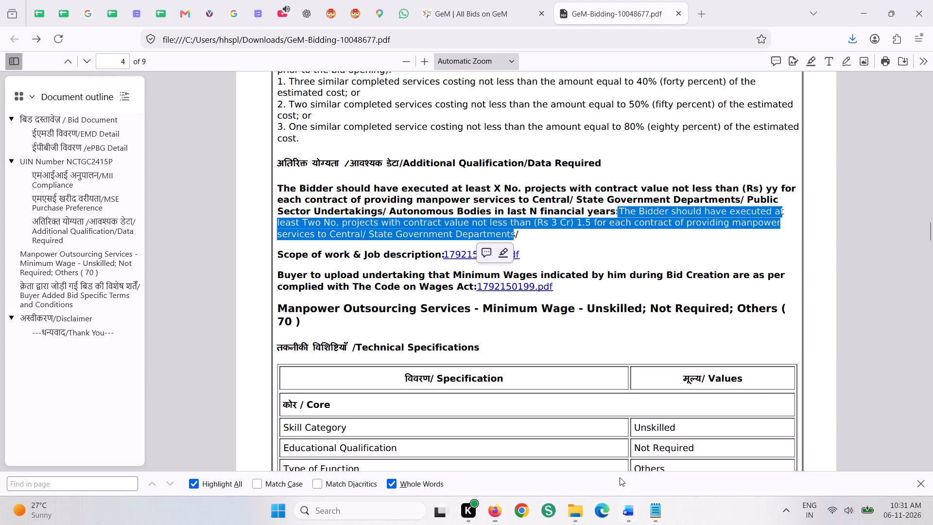
{"action": "left_click", "coordinate": [550, 447]}
{"action": "left_click", "coordinate": [484, 383]}
{"action": "left_click_drag", "start_coordinate": [356, 245], "coordinate": [515, 357]}
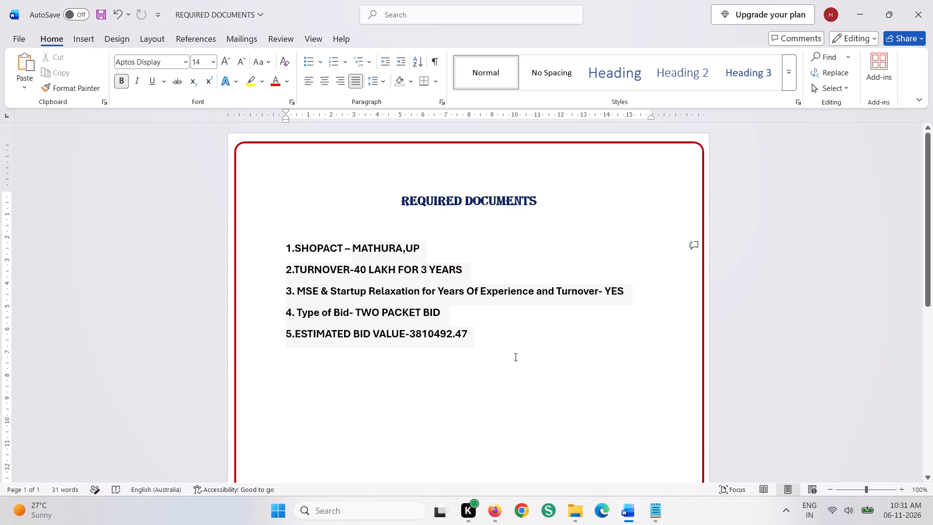
{"action": "left_click_drag", "start_coordinate": [515, 357], "coordinate": [522, 360]}
{"action": "key", "text": "BackSpace"}
{"action": "key", "text": "Return"}
{"action": "type", "text": "2."}
{"action": "key", "text": "ctrl+v"}
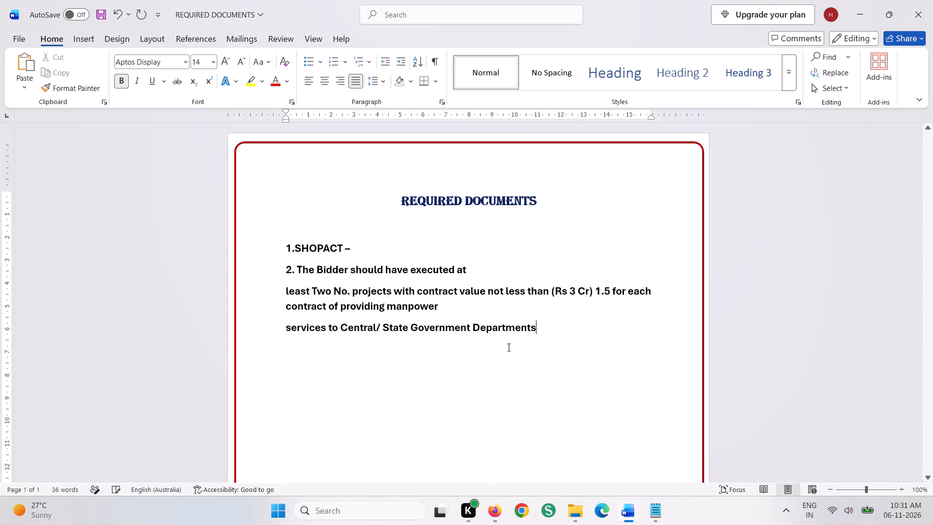
Remove the line breaks inside item 2 so the pasted clause forms one paragraph.
{"action": "left_click", "coordinate": [281, 293]}
{"action": "key", "text": "BackSpace"}
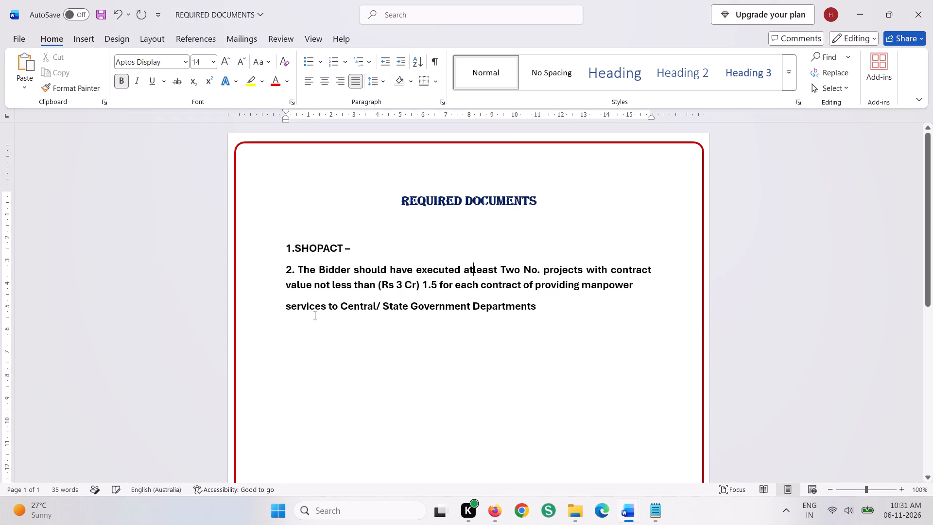
{"action": "left_click", "coordinate": [279, 302]}
{"action": "key", "text": "BackSpace"}
{"action": "left_click", "coordinate": [595, 298]}
Add item 3 to the list as "TURNOVER-3 CR FOR 3 YEARS", checking the turnover requirement in the bid document.
{"action": "key", "text": "Return"}
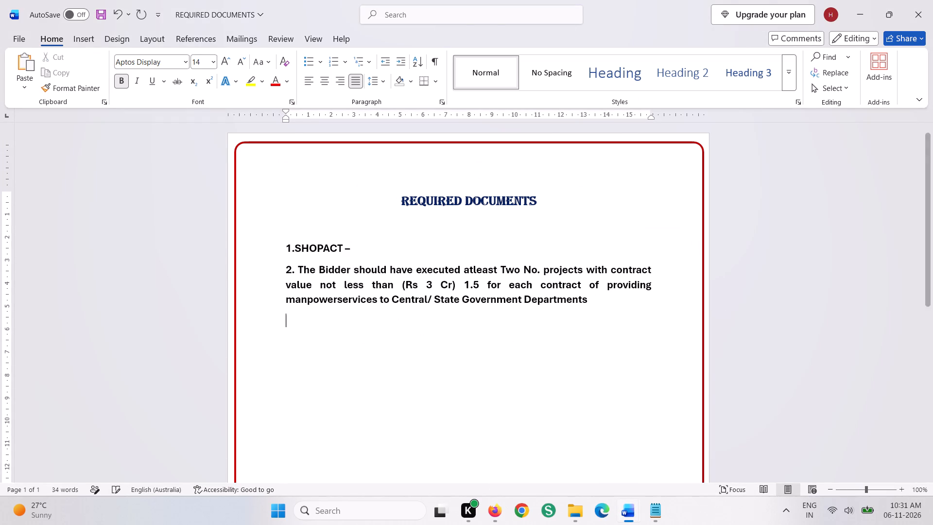
{"action": "type", "text": "6."}
{"action": "key", "text": "alt+Tab"}
{"action": "key", "text": "alt+Tab"}
{"action": "key", "text": "BackSpace"}
{"action": "key", "text": "BackSpace"}
{"action": "type", "text": "3."}
{"action": "key", "text": "alt+Tab"}
{"action": "scroll", "coordinate": [595, 298], "scroll_direction": "up", "scroll_amount": 7}
{"action": "left_click", "coordinate": [502, 185]}
{"action": "scroll", "coordinate": [499, 246], "scroll_direction": "up", "scroll_amount": 8}
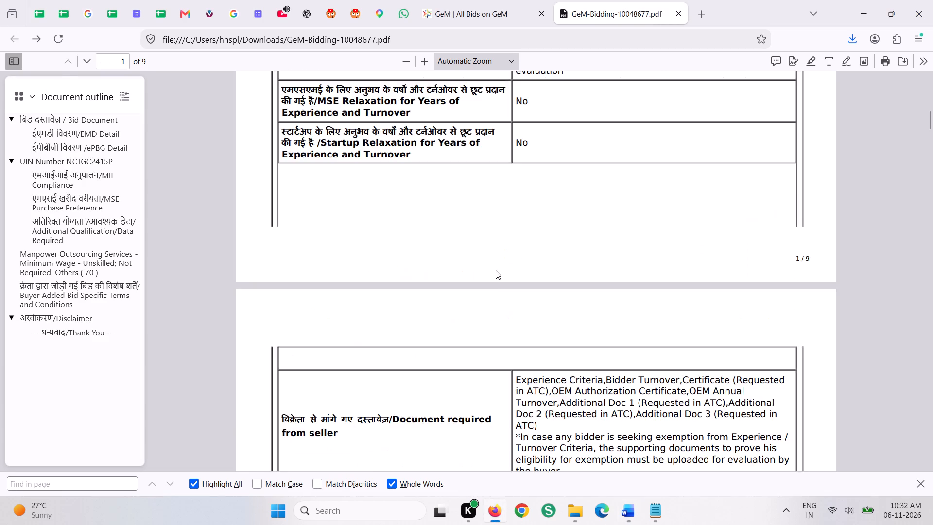
{"action": "scroll", "coordinate": [496, 269], "scroll_direction": "up", "scroll_amount": 2}
{"action": "scroll", "coordinate": [501, 294], "scroll_direction": "down", "scroll_amount": 1}
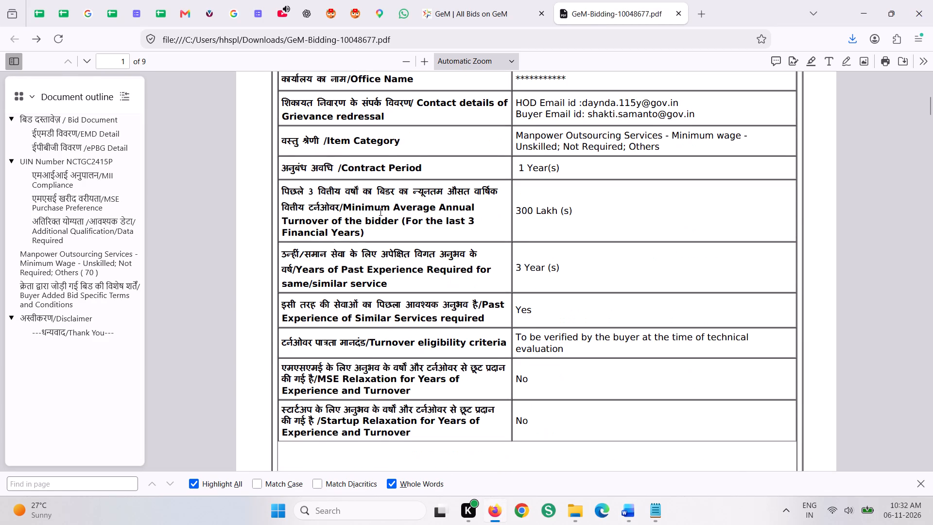
{"action": "key", "text": "alt+Tab"}
{"action": "type", "text": "TURNOVER-"}
{"action": "key", "text": "alt+Tab"}
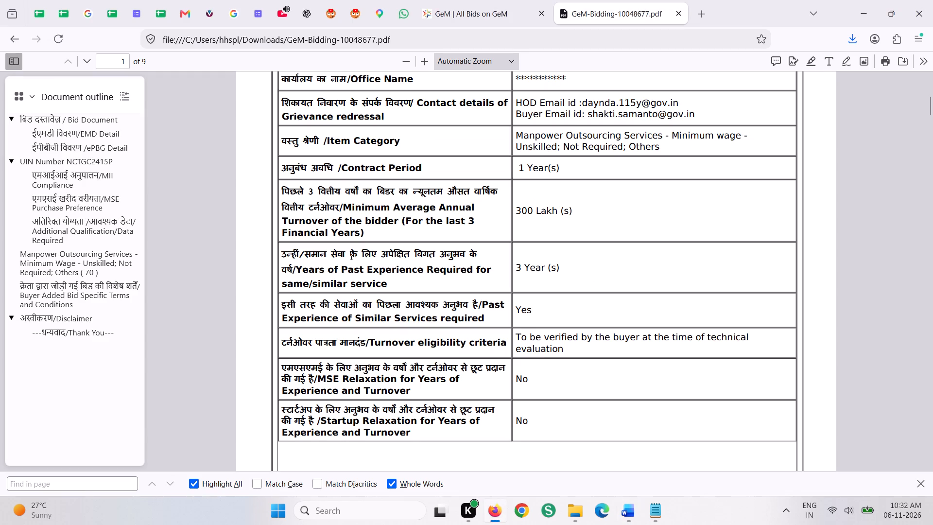
{"action": "key", "text": "alt+Tab"}
{"action": "key", "text": "3"}
{"action": "key", "text": "Return"}
{"action": "key", "text": "3"}
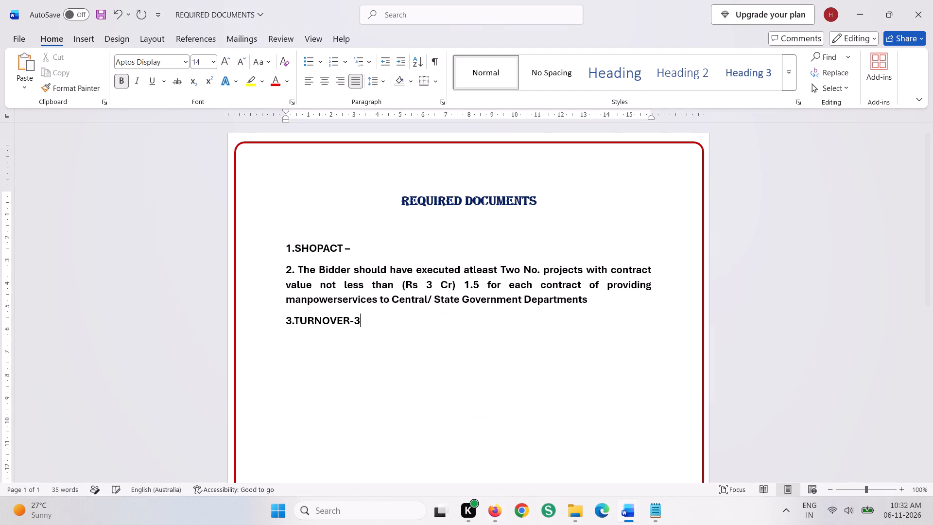
{"action": "key", "text": "space"}
{"action": "type", "text": "CR FOR 3 YEARS"}
{"action": "key", "text": "space"}
Add item 4 to the list as "MSE RELAXATION FOR YEARS OF EXPERIENCE & TURNOVER", following the wording in the bid document.
{"action": "key", "text": "Return"}
{"action": "type", "text": "4."}
{"action": "key", "text": "alt+Tab"}
{"action": "key", "text": "alt+Tab"}
{"action": "type", "text": "MSE RELAXATION"}
{"action": "key", "text": "space"}
{"action": "key", "text": "alt+Tab"}
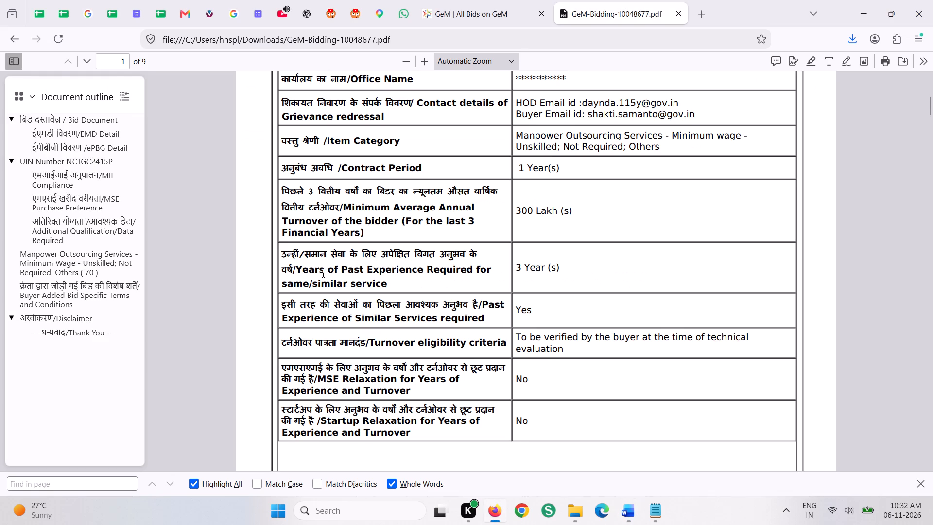
{"action": "key", "text": "alt+Tab"}
{"action": "type", "text": "FOR YEARS"}
{"action": "key", "text": "space"}
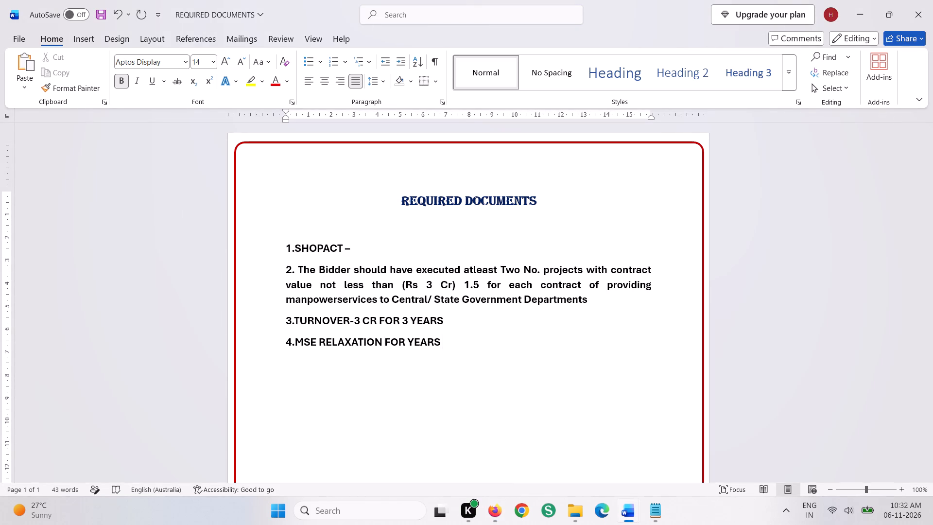
{"action": "type", "text": "OF"}
{"action": "key", "text": "space"}
{"action": "key", "text": "alt+Tab"}
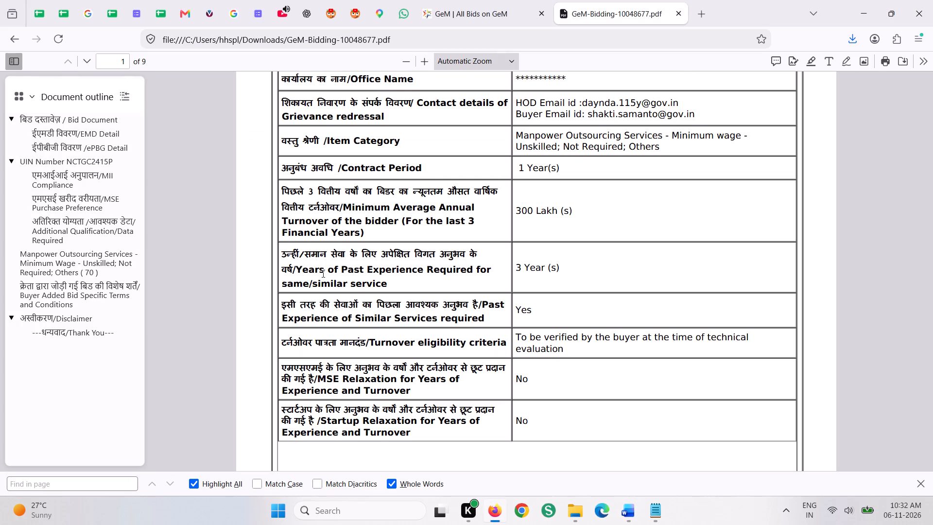
{"action": "key", "text": "alt+Tab"}
{"action": "type", "text": "EXPERIENCE & TURNOC"}
{"action": "key", "text": "BackSpace"}
{"action": "type", "text": "VWR"}
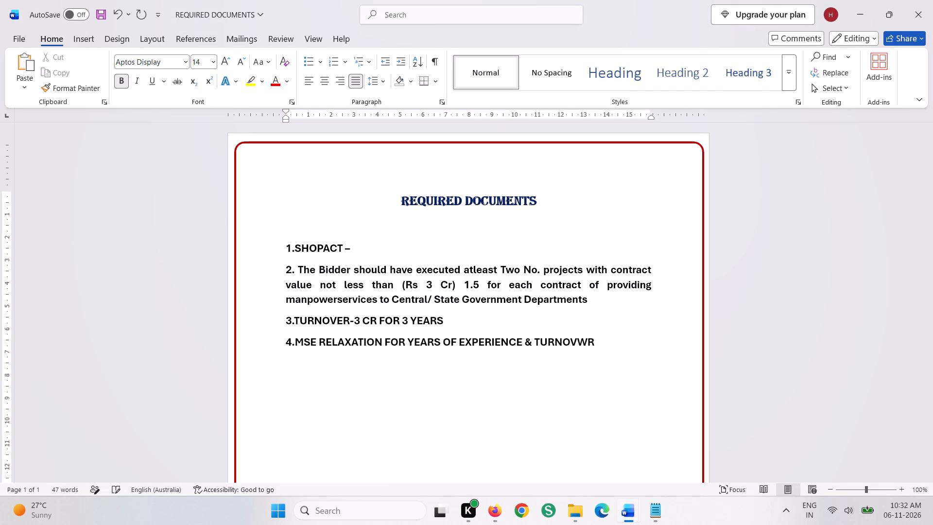
{"action": "key", "text": "BackSpace"}
{"action": "key", "text": "BackSpace"}
{"action": "type", "text": "ER"}
{"action": "key", "text": "Return"}
Check the relaxation answer in the bid document, end item 4 with "-NO", and insert "&STARTUP" after "MSE".
{"action": "key", "text": "BackSpace"}
{"action": "key", "text": "minus"}
{"action": "key", "text": "alt+Tab"}
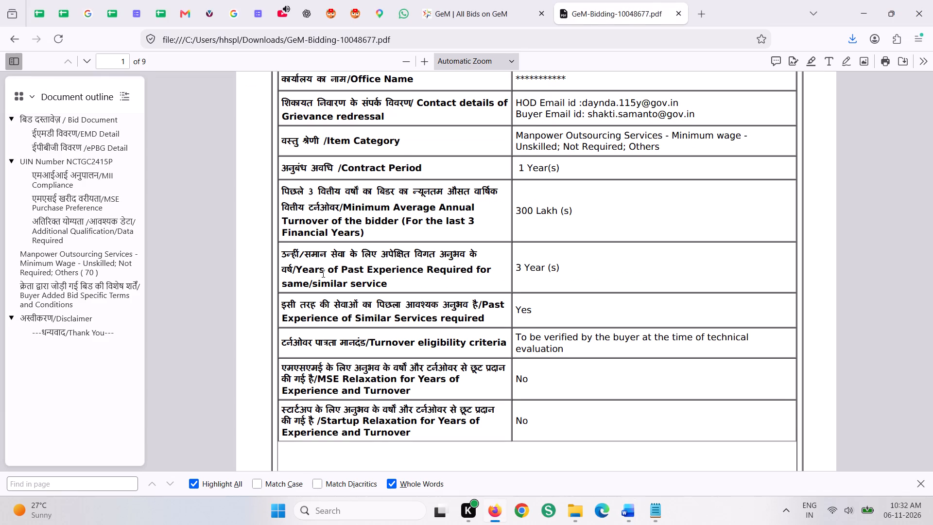
{"action": "key", "text": "alt+Tab"}
{"action": "type", "text": "NO"}
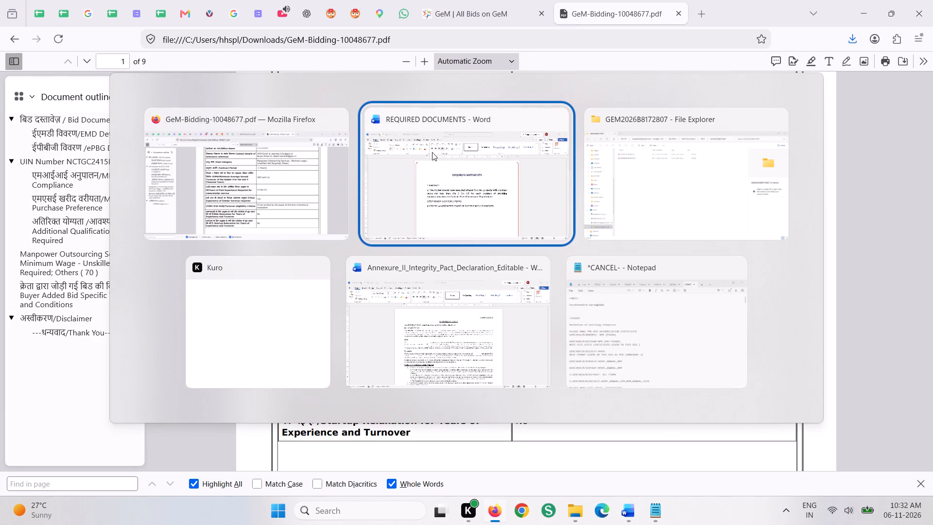
{"action": "left_click", "coordinate": [443, 166]}
{"action": "type", "text": "NO"}
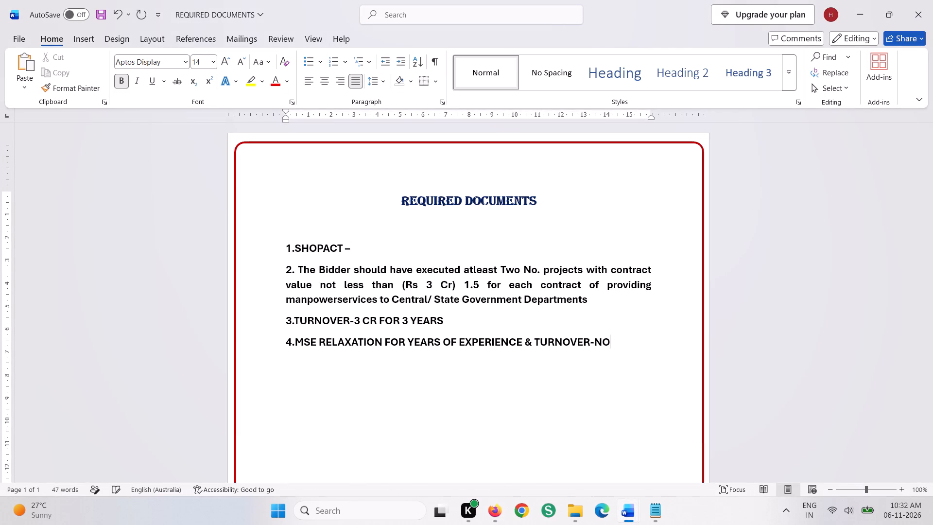
{"action": "left_click", "coordinate": [319, 341]}
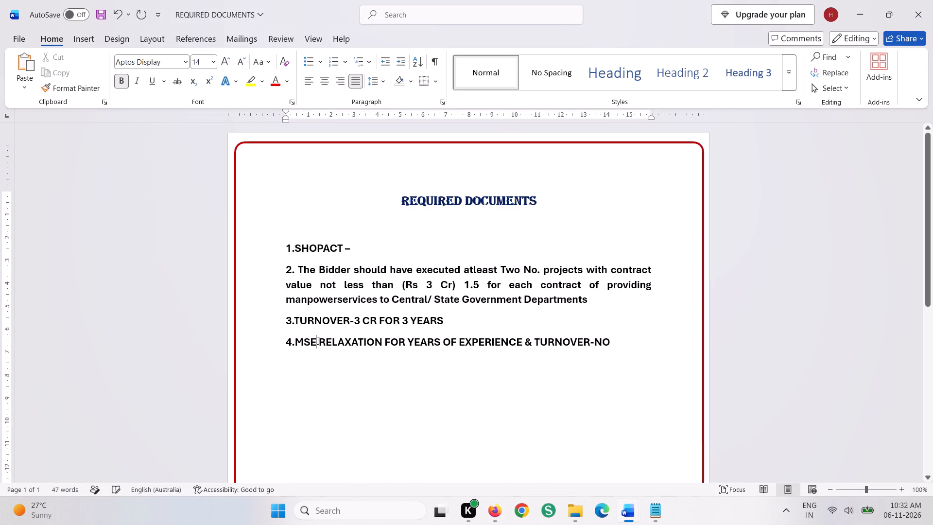
{"action": "key", "text": "shift+ampersand"}
{"action": "type", "text": "STARTUP"}
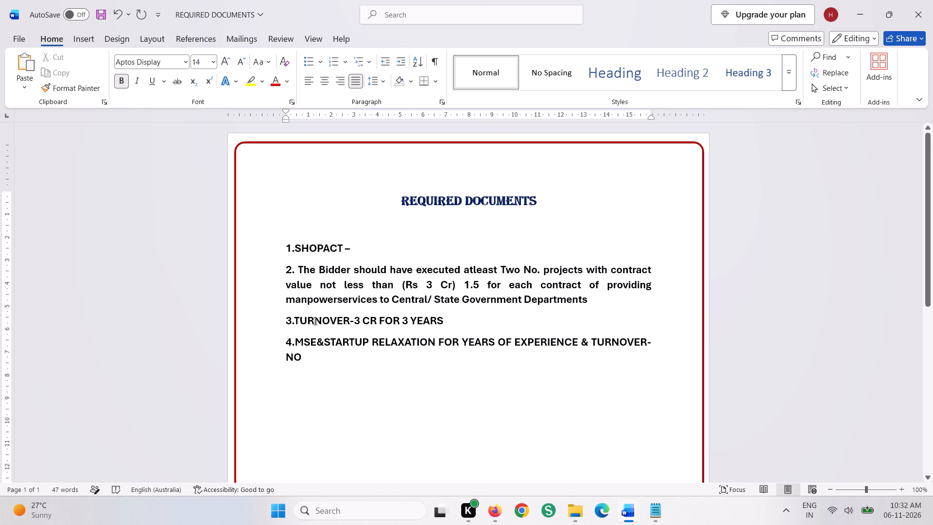
Highlight the text of item 4 in yellow, from "MSE&STARTUP" to "NO".
{"action": "left_click_drag", "start_coordinate": [297, 344], "coordinate": [335, 371]}
{"action": "left_click", "coordinate": [391, 351]}
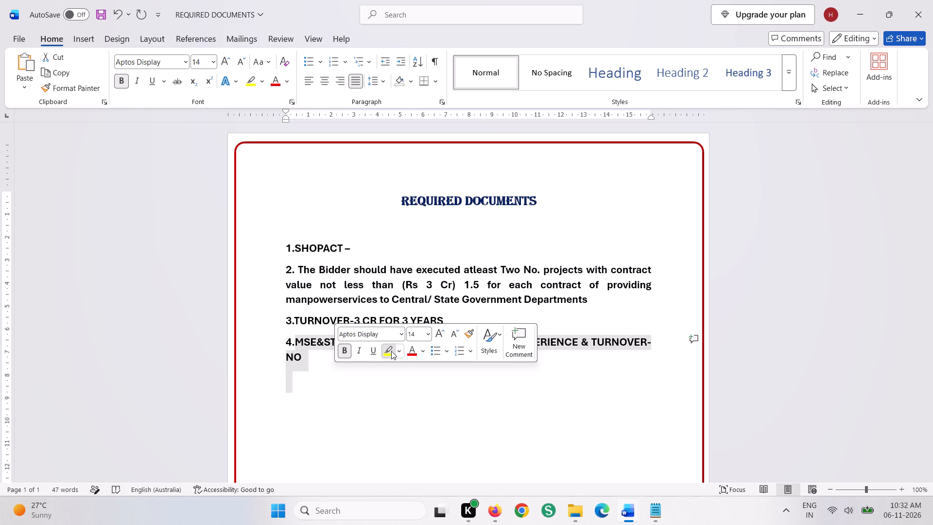
{"action": "left_click", "coordinate": [320, 370]}
Add item 5 to the list as "TYPE OF BID -TWO PACKET BID", checking the bid type in the bid document.
{"action": "key", "text": "Return"}
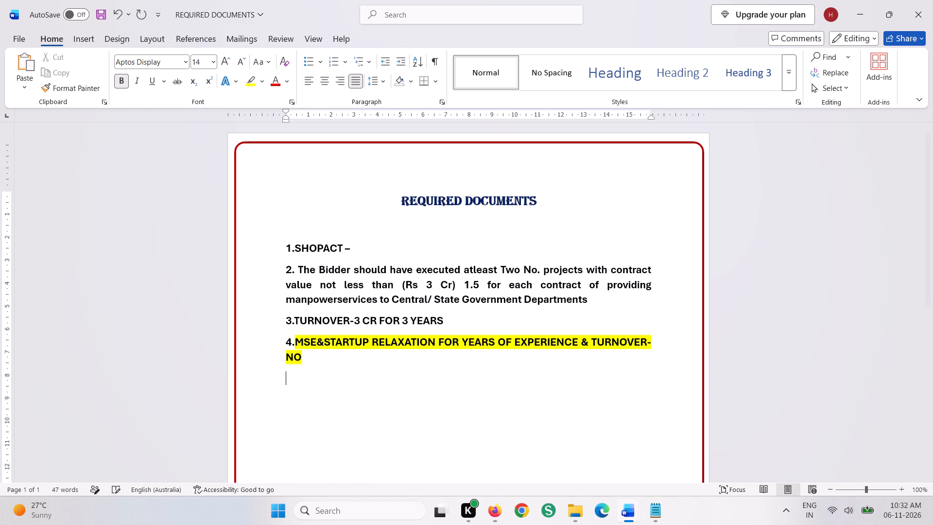
{"action": "type", "text": "5."}
{"action": "key", "text": "alt+Tab"}
{"action": "scroll", "coordinate": [464, 357], "scroll_direction": "down", "scroll_amount": 1}
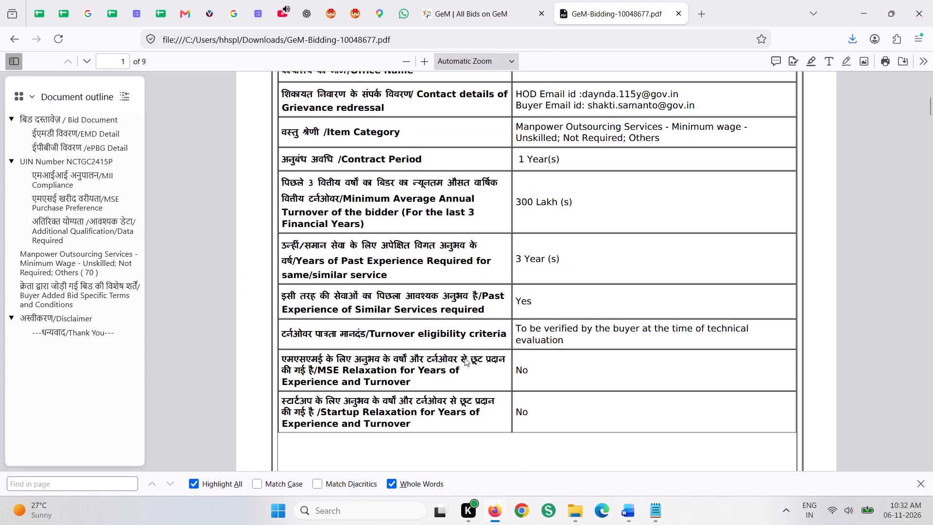
{"action": "scroll", "coordinate": [465, 358], "scroll_direction": "down", "scroll_amount": 1}
{"action": "scroll", "coordinate": [527, 298], "scroll_direction": "down", "scroll_amount": 1}
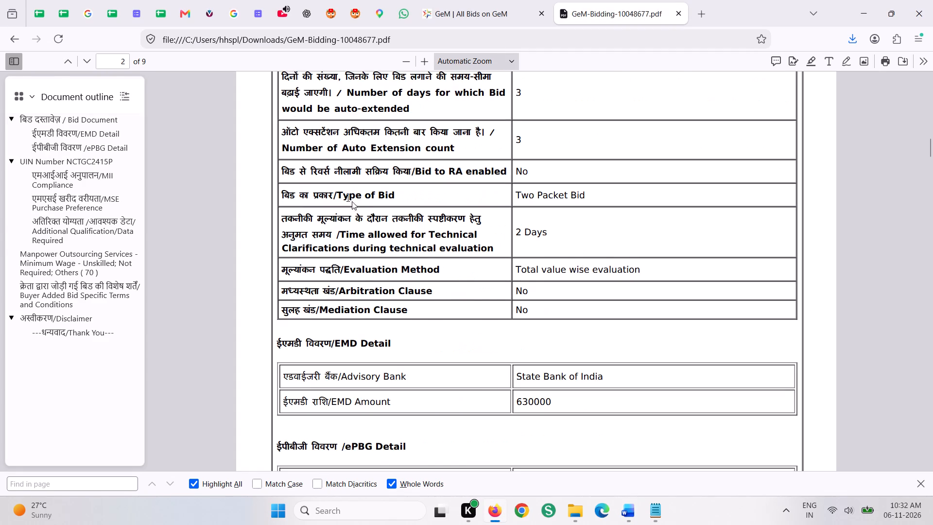
{"action": "key", "text": "alt+Tab"}
{"action": "type", "text": "TYPE OF BID"}
{"action": "key", "text": "space"}
{"action": "key", "text": "alt+Tab"}
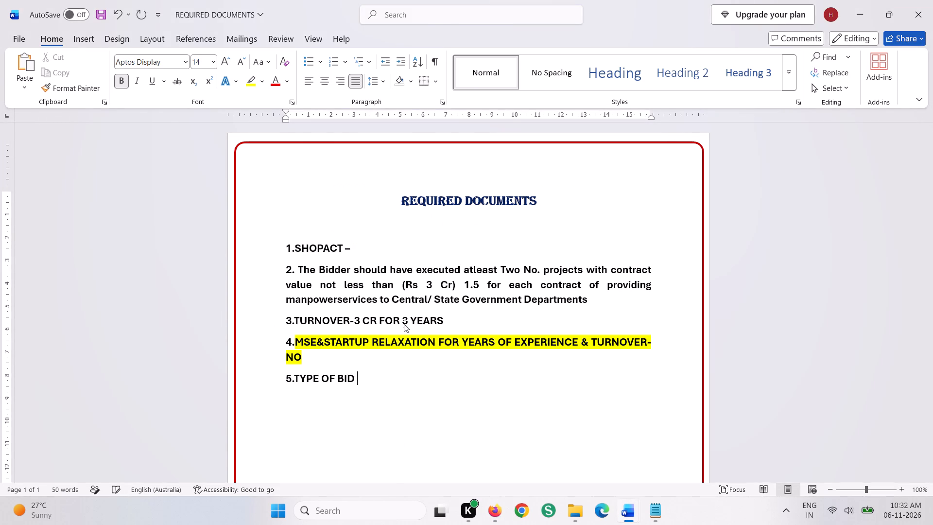
{"action": "key", "text": "alt+Tab"}
{"action": "key", "text": "minus"}
{"action": "type", "text": "TWO PACKEY"}
{"action": "key", "text": "BackSpace"}
{"action": "type", "text": "T BID"}
{"action": "key", "text": "space"}
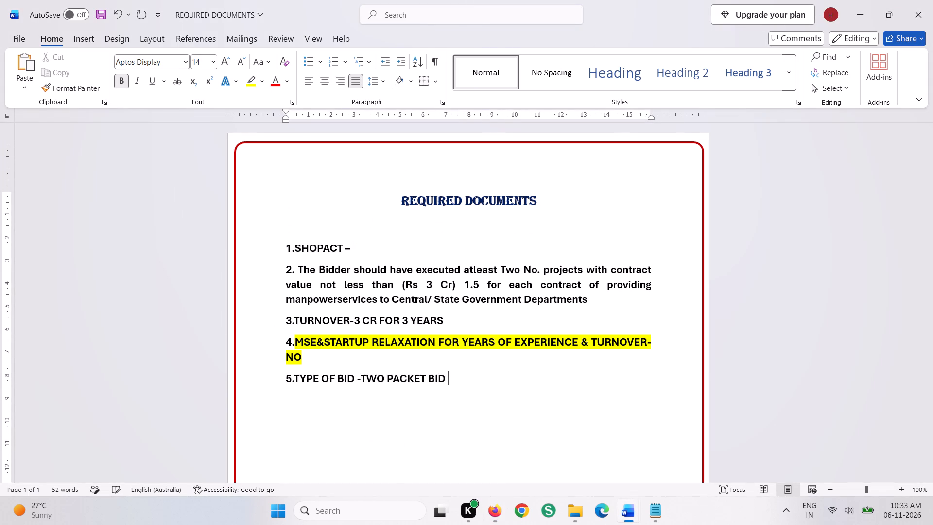
Look through the bid document, view the linked minimum wages undertaking 1792150199.pdf, and return to the bid document.
{"action": "key", "text": "alt+Tab"}
{"action": "scroll", "coordinate": [478, 266], "scroll_direction": "down", "scroll_amount": 3}
{"action": "scroll", "coordinate": [529, 265], "scroll_direction": "down", "scroll_amount": 2}
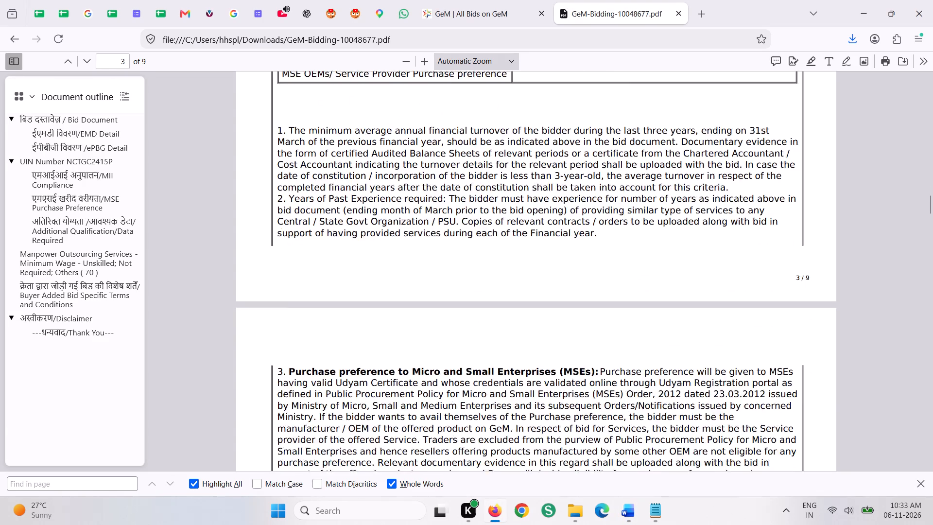
{"action": "scroll", "coordinate": [553, 254], "scroll_direction": "down", "scroll_amount": 1}
{"action": "left_click", "coordinate": [494, 283]}
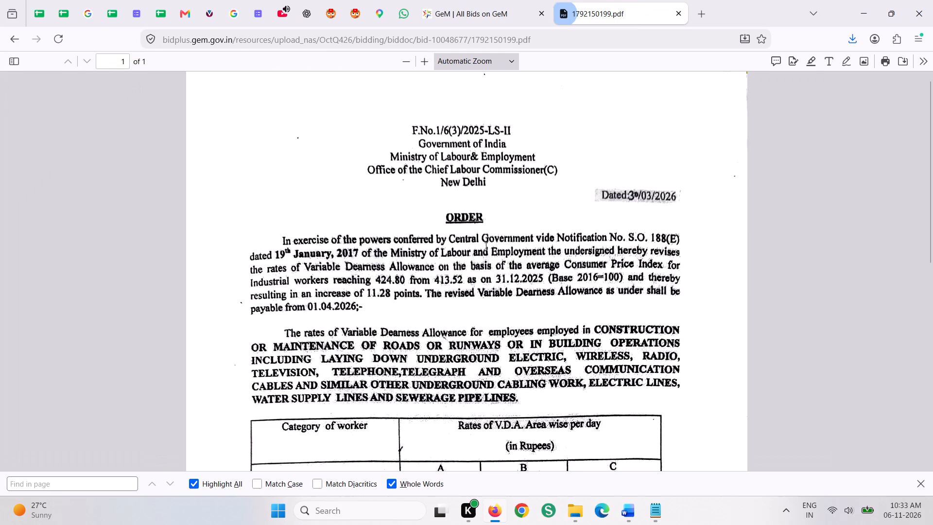
{"action": "scroll", "coordinate": [474, 234], "scroll_direction": "up", "scroll_amount": 3}
{"action": "left_click", "coordinate": [11, 43]}
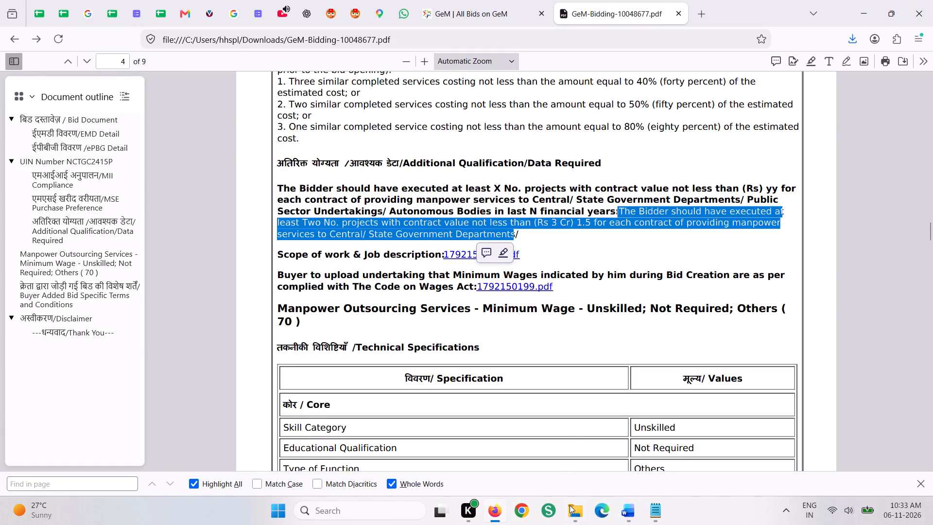
Save the bid document as GeM-Bidding-10048677 in the DEV1 folder GEM2026B8172807.
{"action": "left_click", "coordinate": [570, 507]}
{"action": "left_click", "coordinate": [570, 507]}
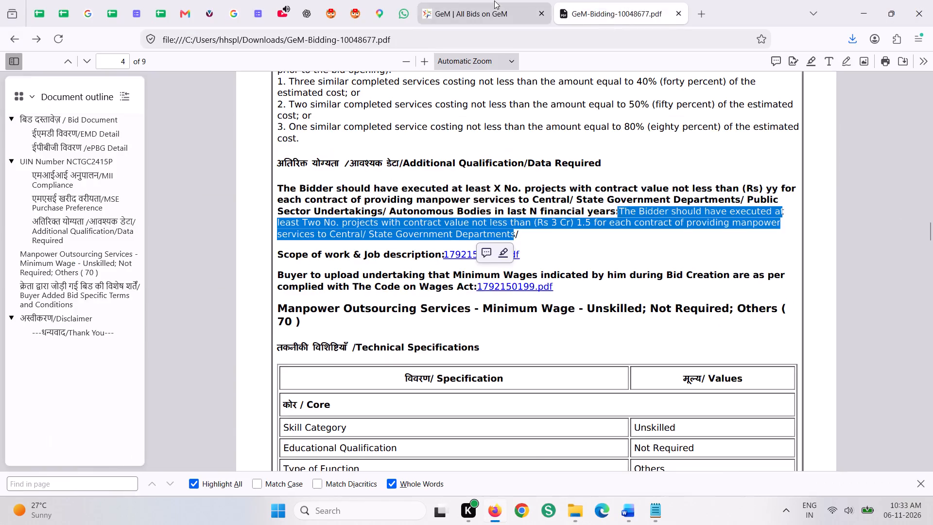
{"action": "left_click", "coordinate": [494, 0]}
{"action": "left_click", "coordinate": [652, 0]}
{"action": "left_click", "coordinate": [903, 64]}
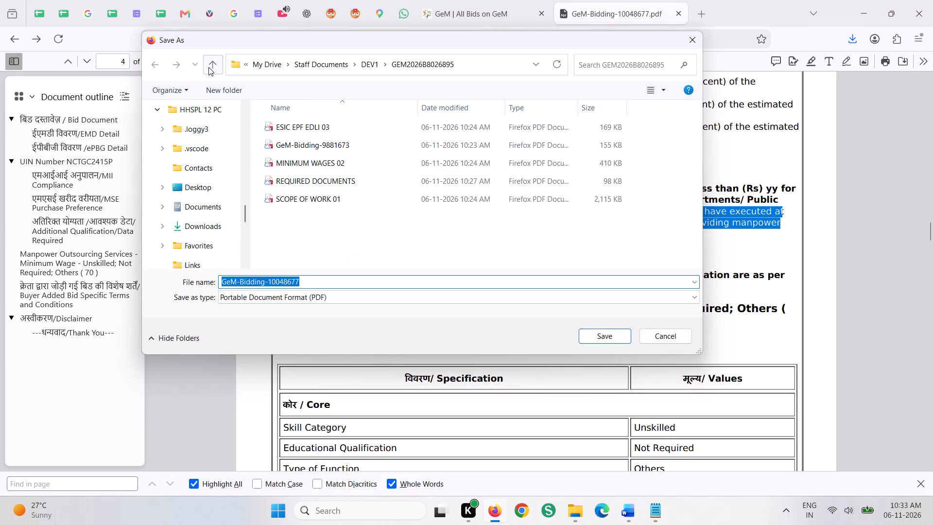
{"action": "left_click", "coordinate": [210, 66]}
{"action": "scroll", "coordinate": [291, 131], "scroll_direction": "up", "scroll_amount": 7}
{"action": "double_click", "coordinate": [318, 126]}
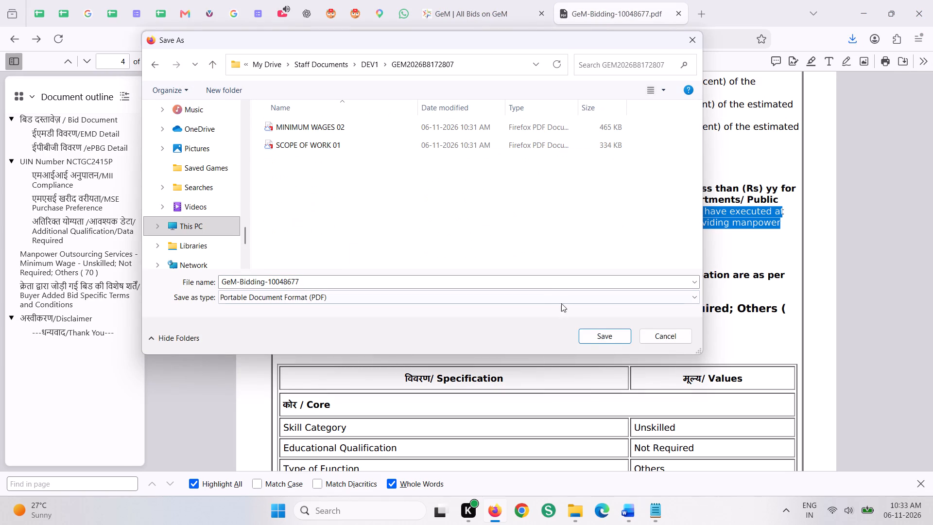
{"action": "left_click", "coordinate": [612, 337]}
Copy the consignee location "JALANDHAR CITY" from the bid document.
{"action": "scroll", "coordinate": [472, 348], "scroll_direction": "down", "scroll_amount": 6}
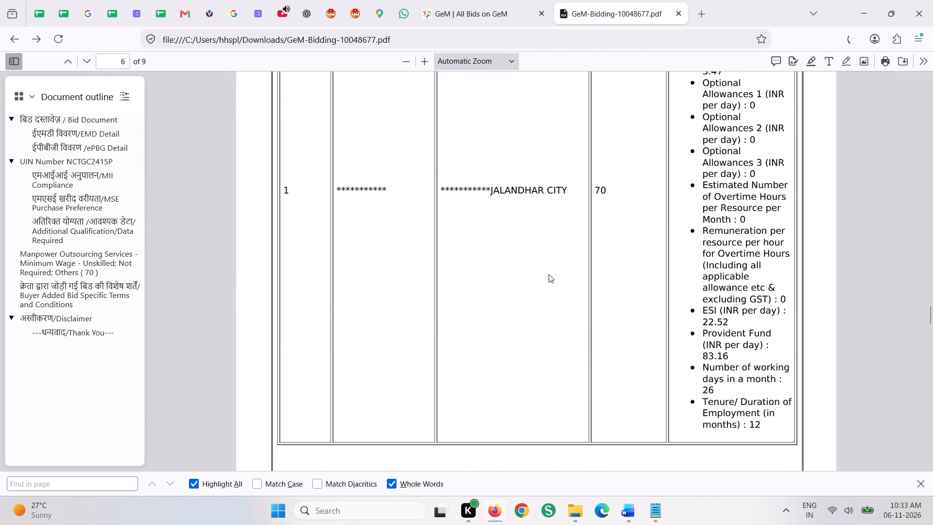
{"action": "scroll", "coordinate": [548, 273], "scroll_direction": "down", "scroll_amount": 2}
{"action": "scroll", "coordinate": [531, 281], "scroll_direction": "up", "scroll_amount": 2}
{"action": "left_click", "coordinate": [493, 189]}
{"action": "left_click_drag", "start_coordinate": [493, 189], "coordinate": [509, 188]}
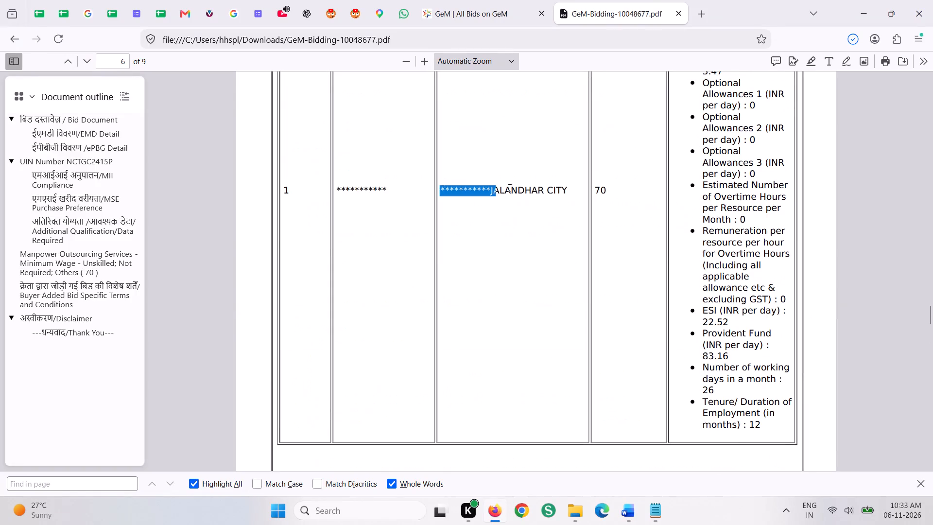
{"action": "left_click_drag", "start_coordinate": [509, 188], "coordinate": [550, 186]}
{"action": "key", "text": "ctrl+c"}
{"action": "key", "text": "ctrl+c"}
{"action": "left_click", "coordinate": [497, 189]}
{"action": "left_click_drag", "start_coordinate": [497, 189], "coordinate": [575, 191]}
{"action": "key", "text": "ctrl+c"}
{"action": "key", "text": "ctrl+c"}
In REQUIRED DOCUMENTS, complete the SHOPACT item with the copied location followed by ",PJ".
{"action": "key", "text": "alt+Tab"}
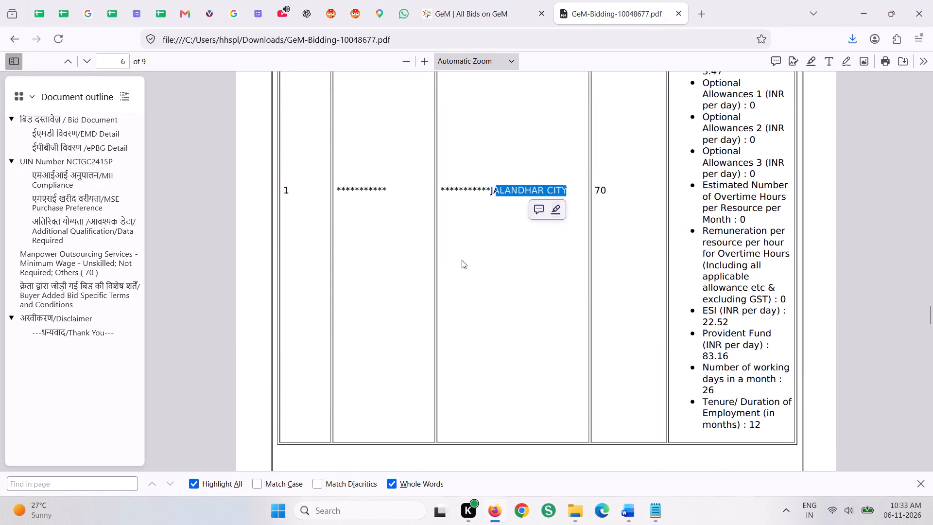
{"action": "key", "text": "alt+Tab"}
{"action": "left_click", "coordinate": [628, 506]}
{"action": "left_click", "coordinate": [566, 461]}
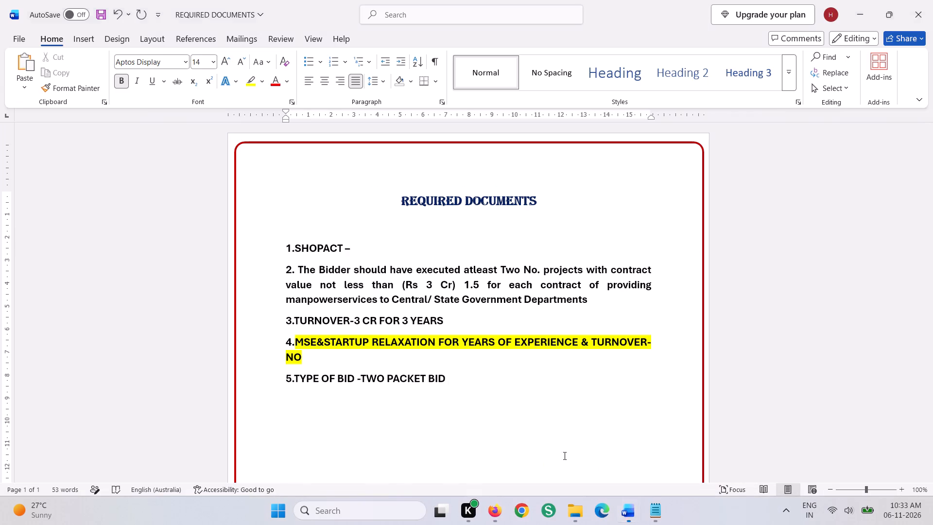
{"action": "left_click", "coordinate": [350, 246]}
{"action": "key", "text": "ctrl+v"}
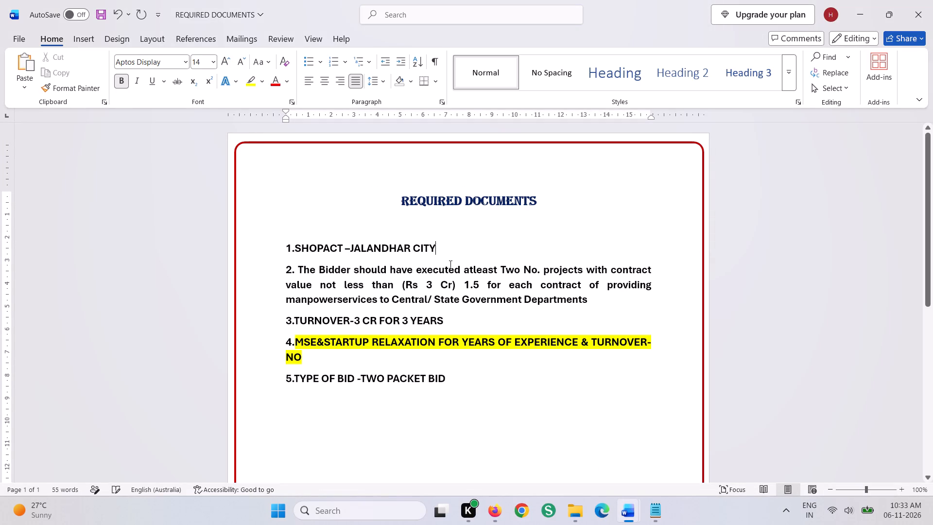
{"action": "type", "text": ",PJ"}
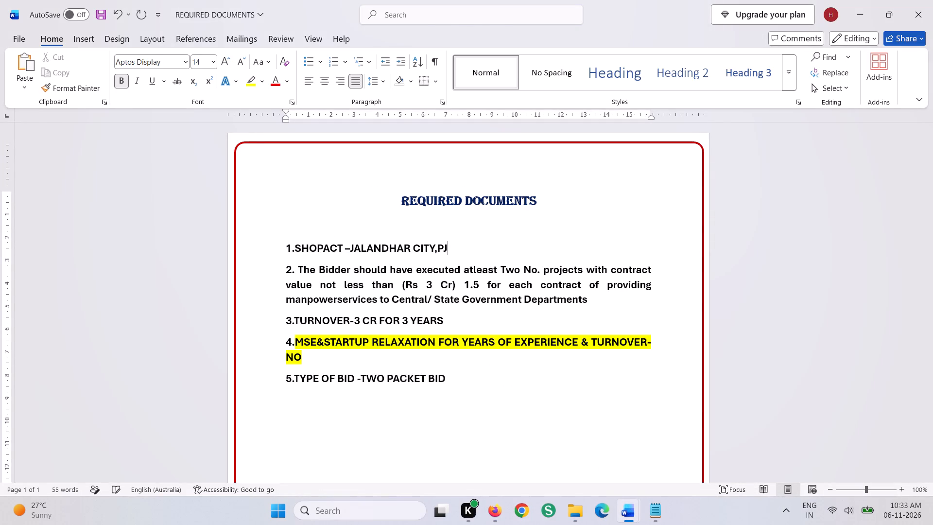
{"action": "key", "text": "alt+Tab"}
{"action": "scroll", "coordinate": [413, 270], "scroll_direction": "down", "scroll_amount": 2}
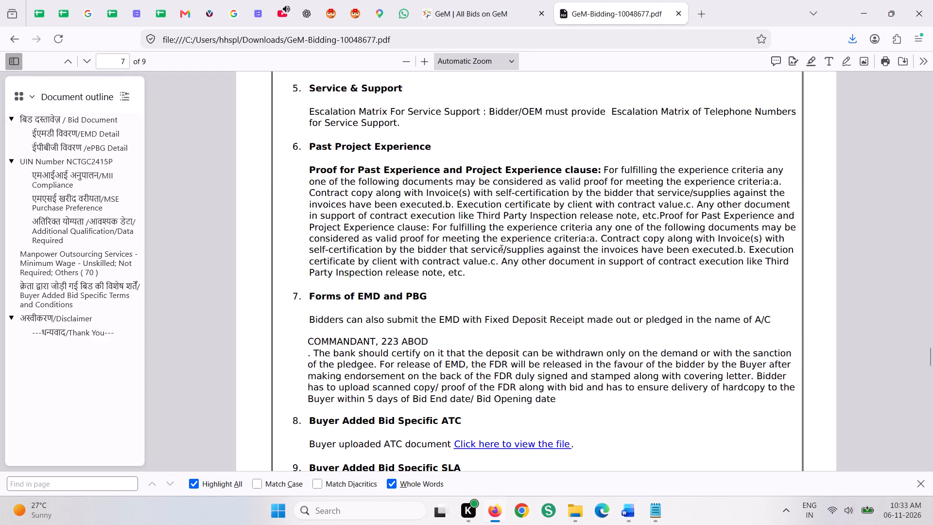
{"action": "left_click", "coordinate": [323, 147]}
{"action": "left_click_drag", "start_coordinate": [322, 148], "coordinate": [416, 148]}
{"action": "key", "text": "ctrl+c"}
{"action": "key", "text": "ctrl+c"}
{"action": "key", "text": "alt+Tab"}
{"action": "key", "text": "ctrl+v"}
Start a new item numbered 8 at the end of the REQUIRED DOCUMENTS list.
{"action": "key", "text": "Return"}
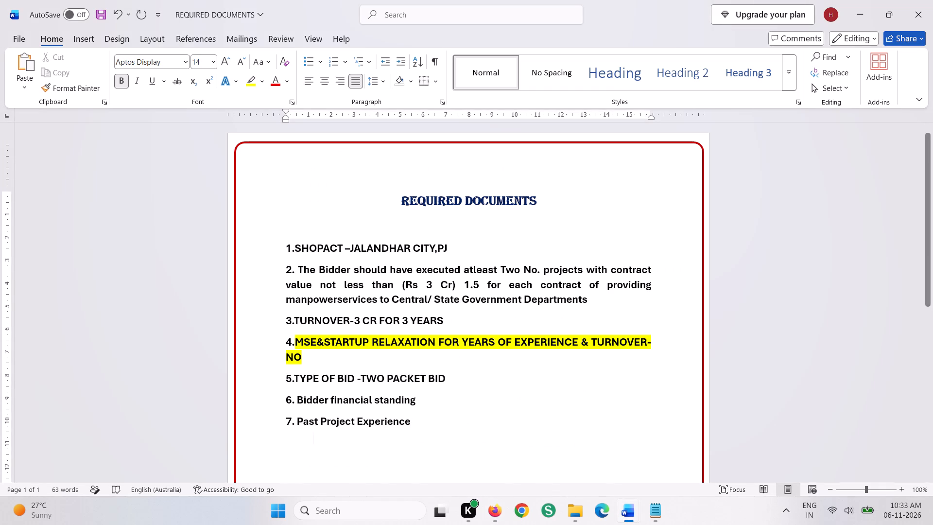
{"action": "type", "text": "8."}
Open the buyer-uploaded ATC file linked under "Buyer Added Bid Specific ATC" in the bid document.
{"action": "key", "text": "alt+Tab"}
{"action": "scroll", "coordinate": [476, 380], "scroll_direction": "down", "scroll_amount": 1}
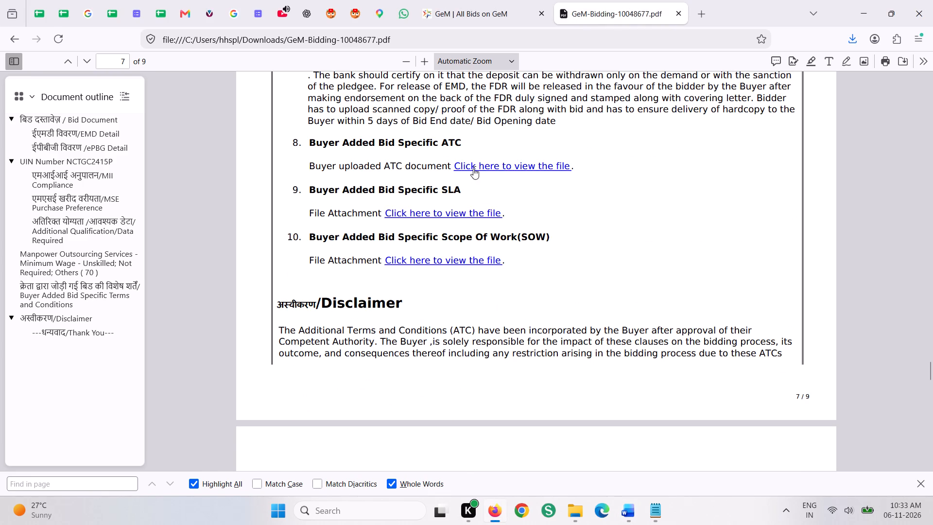
{"action": "left_click", "coordinate": [473, 168]}
{"action": "left_click", "coordinate": [397, 170]}
{"action": "scroll", "coordinate": [547, 260], "scroll_direction": "down", "scroll_amount": 1}
{"action": "scroll", "coordinate": [524, 262], "scroll_direction": "up", "scroll_amount": 5}
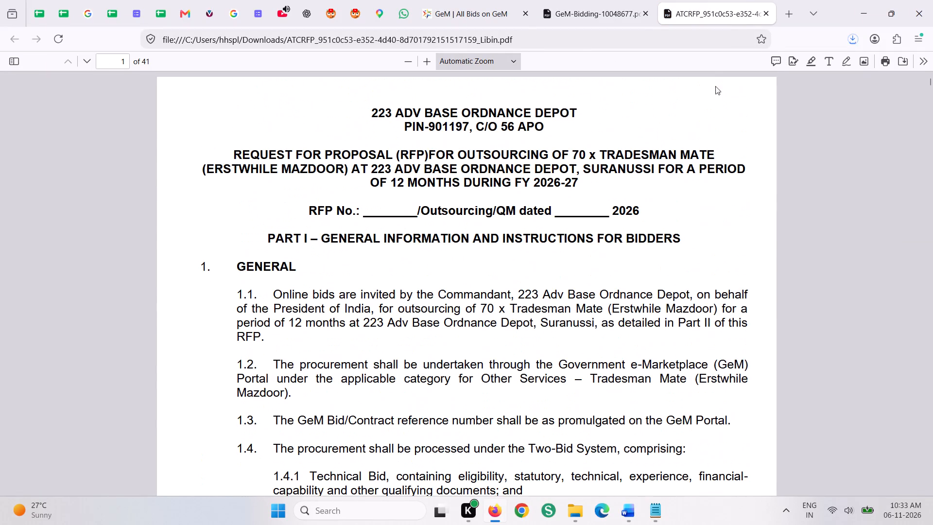
Review the bid's scope of work attachment 1792150093.pdf and minimum wages attachment 1792150199.pdf, returning to the bid document after each.
{"action": "left_click", "coordinate": [605, 0]}
{"action": "scroll", "coordinate": [563, 175], "scroll_direction": "up", "scroll_amount": 9}
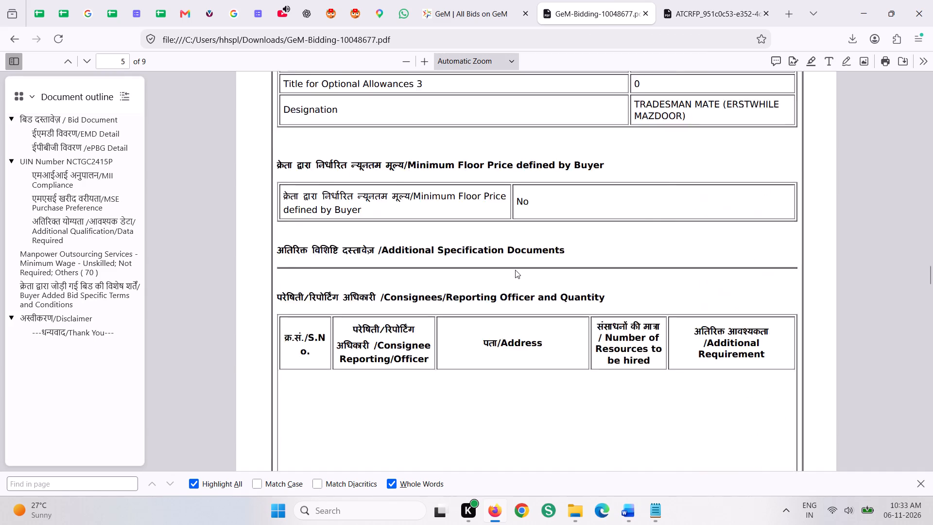
{"action": "scroll", "coordinate": [515, 270], "scroll_direction": "up", "scroll_amount": 8}
{"action": "scroll", "coordinate": [514, 265], "scroll_direction": "down", "scroll_amount": 6}
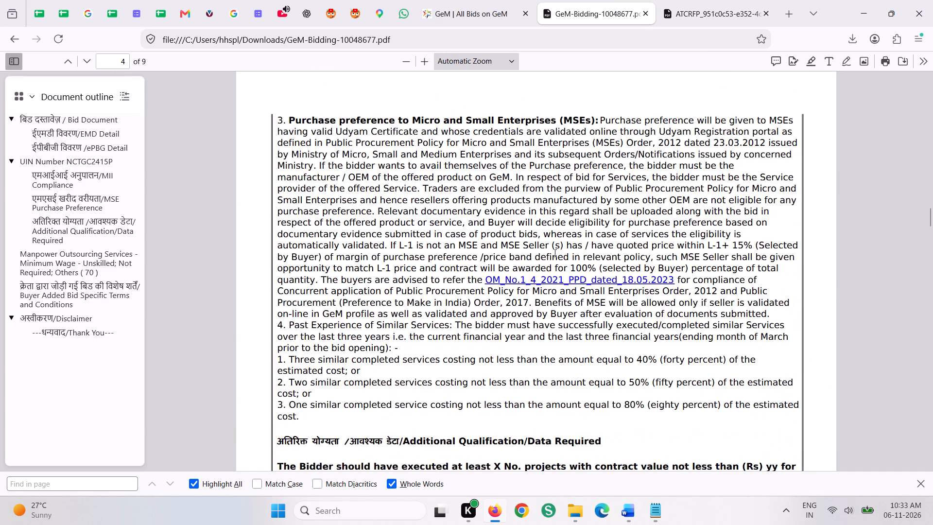
{"action": "scroll", "coordinate": [512, 323], "scroll_direction": "down", "scroll_amount": 1}
{"action": "left_click", "coordinate": [473, 255]}
{"action": "scroll", "coordinate": [493, 256], "scroll_direction": "up", "scroll_amount": 1}
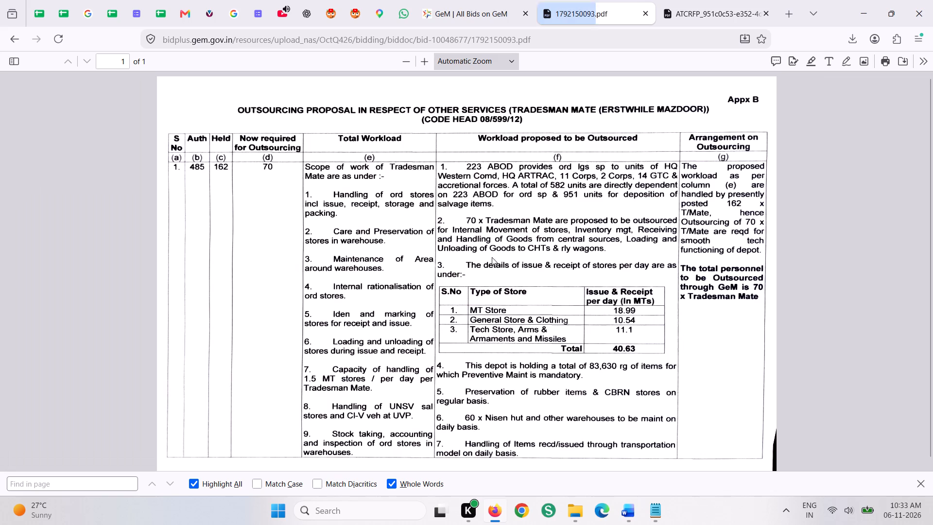
{"action": "scroll", "coordinate": [492, 257], "scroll_direction": "up", "scroll_amount": 3}
{"action": "left_click", "coordinate": [8, 43]}
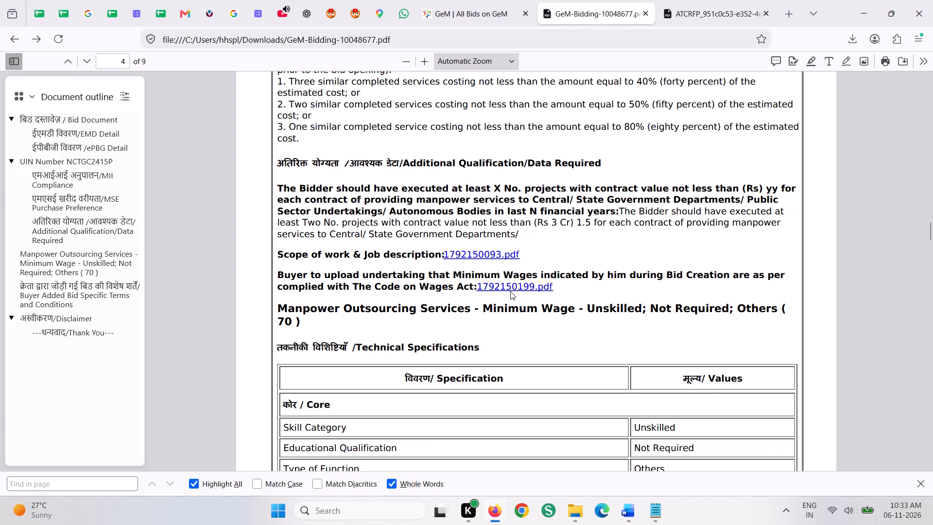
{"action": "left_click", "coordinate": [510, 291]}
{"action": "left_click", "coordinate": [513, 285]}
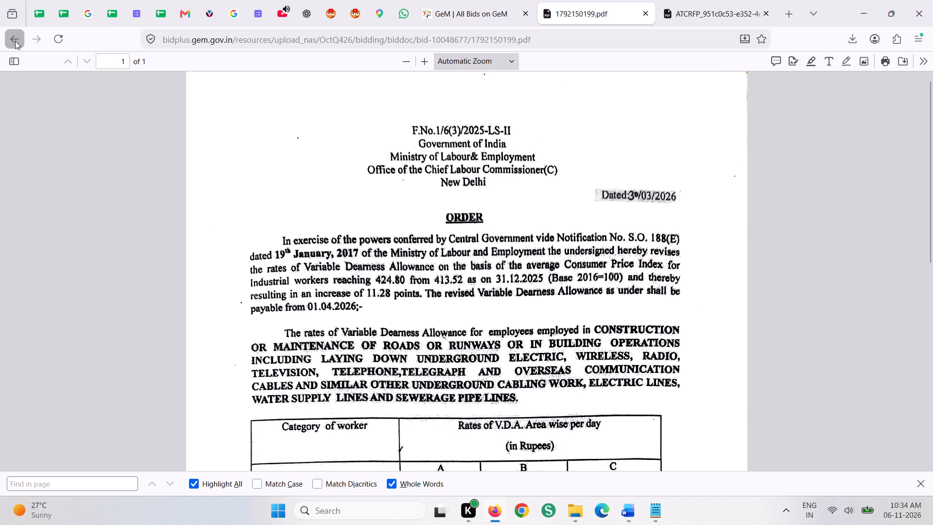
{"action": "left_click", "coordinate": [15, 41]}
Save the ATC PDF as "BUYER ADDED ATC 03" in the GEM2026B8172807 folder.
{"action": "left_click", "coordinate": [485, 0]}
{"action": "left_click", "coordinate": [706, 0]}
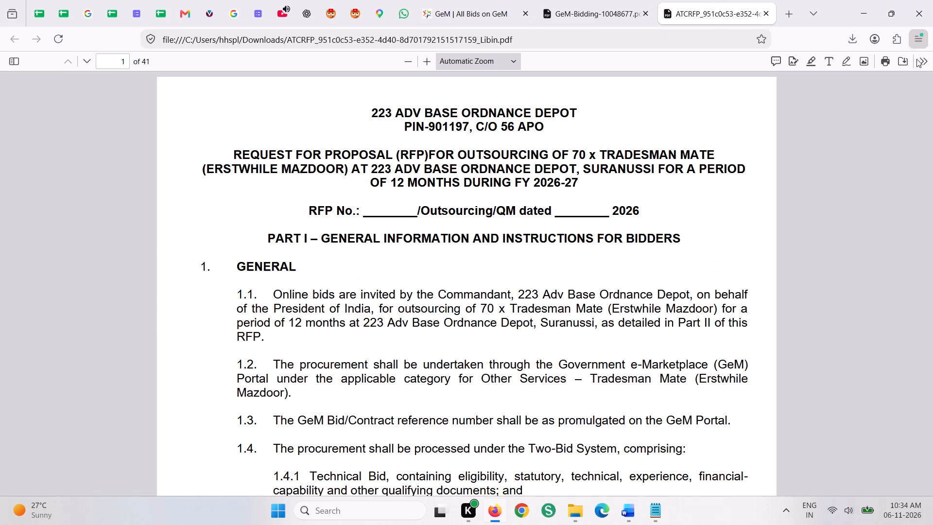
{"action": "left_click", "coordinate": [904, 60]}
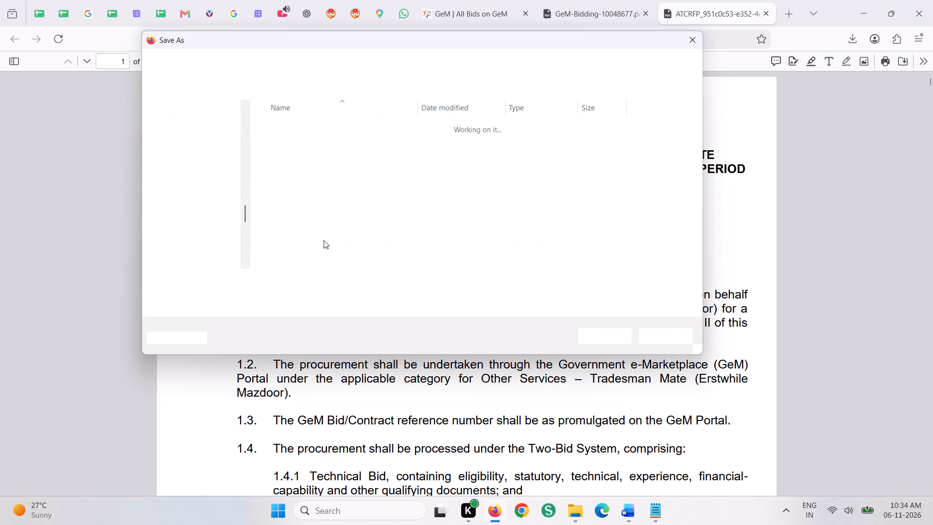
{"action": "type", "text": "BUYER ADDED ATC"}
{"action": "key", "text": "space"}
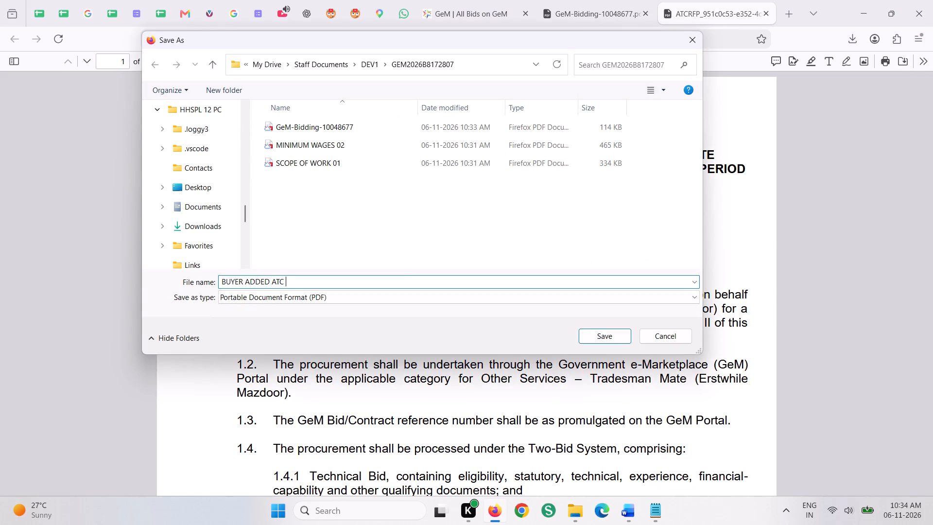
{"action": "type", "text": "03"}
{"action": "key", "text": "Return"}
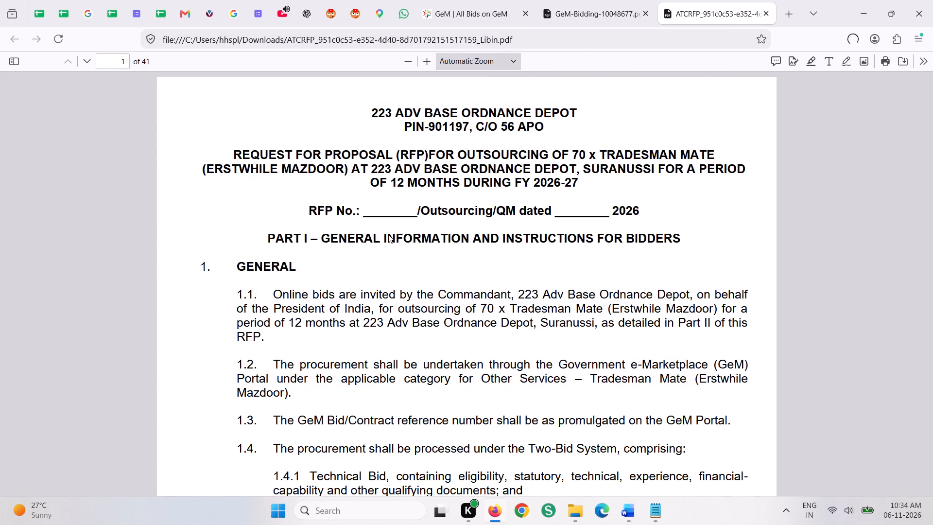
Open the "Buyer Added Bid Specific SLA" file from the bid document, save it as "BUYER ADDED SLA 04" in GEM2026B8172807, and close it.
{"action": "scroll", "coordinate": [437, 286], "scroll_direction": "down", "scroll_amount": 1}
{"action": "left_click", "coordinate": [598, 0]}
{"action": "scroll", "coordinate": [529, 228], "scroll_direction": "down", "scroll_amount": 14}
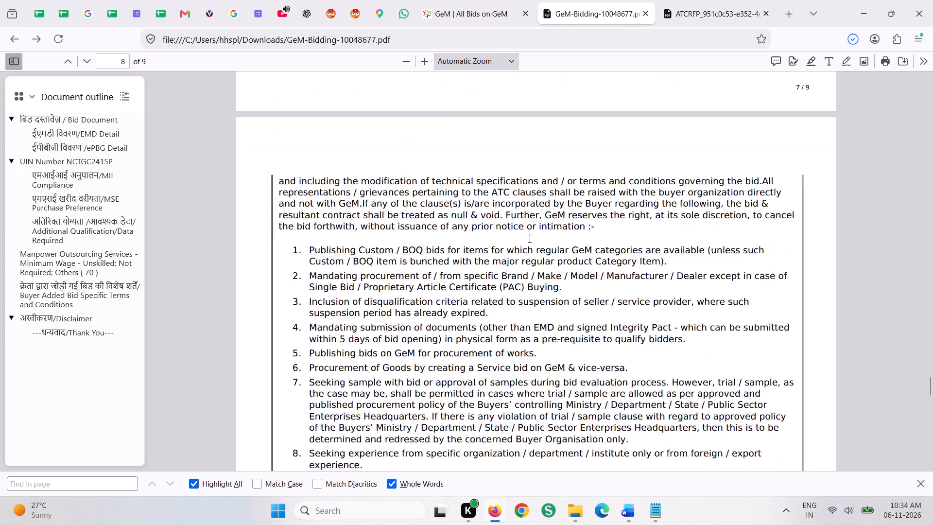
{"action": "scroll", "coordinate": [529, 238], "scroll_direction": "down", "scroll_amount": 7}
{"action": "scroll", "coordinate": [529, 238], "scroll_direction": "up", "scroll_amount": 6}
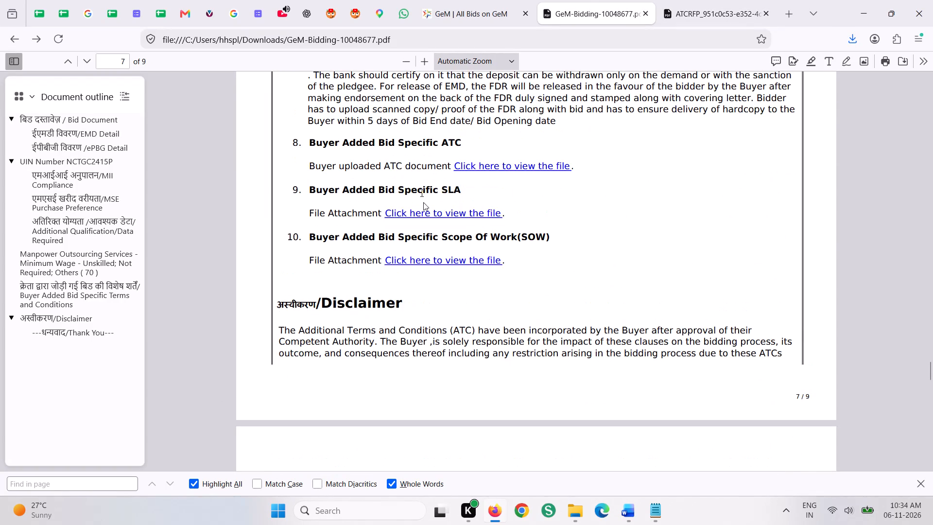
{"action": "left_click", "coordinate": [424, 210]}
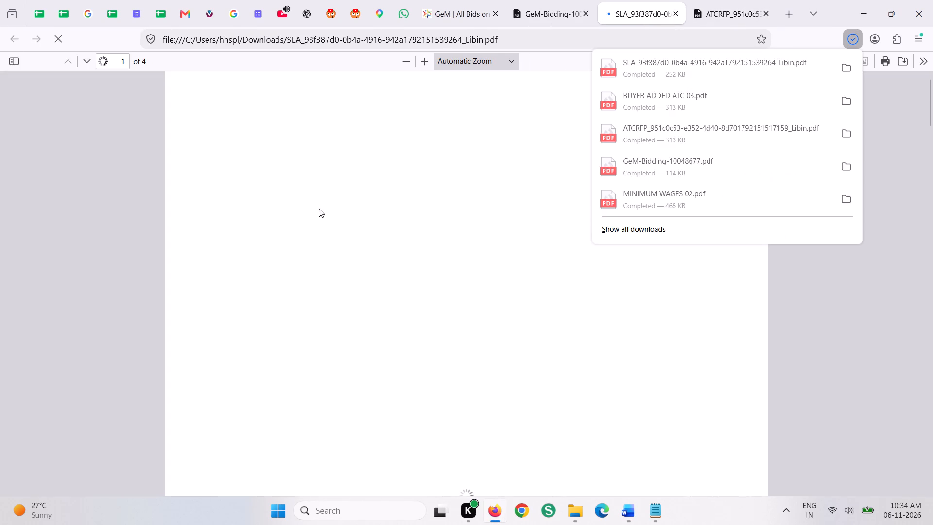
{"action": "left_click", "coordinate": [319, 209]}
{"action": "scroll", "coordinate": [638, 243], "scroll_direction": "up", "scroll_amount": 2}
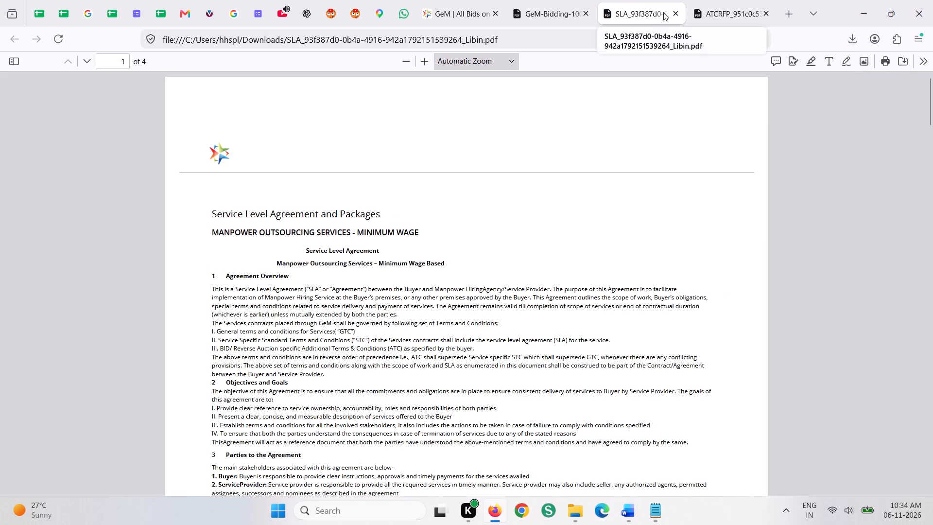
{"action": "left_click", "coordinate": [903, 66]}
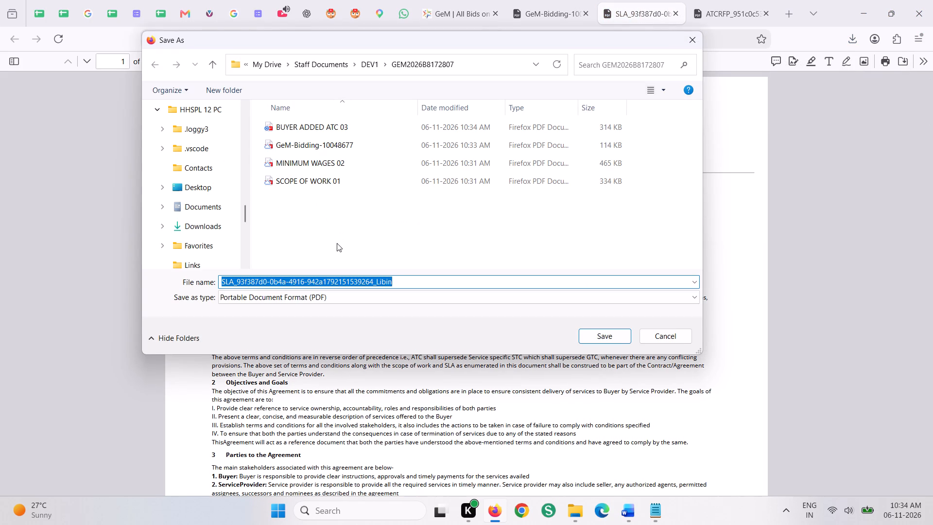
{"action": "type", "text": "BUYER ADDED SLA"}
{"action": "key", "text": "space"}
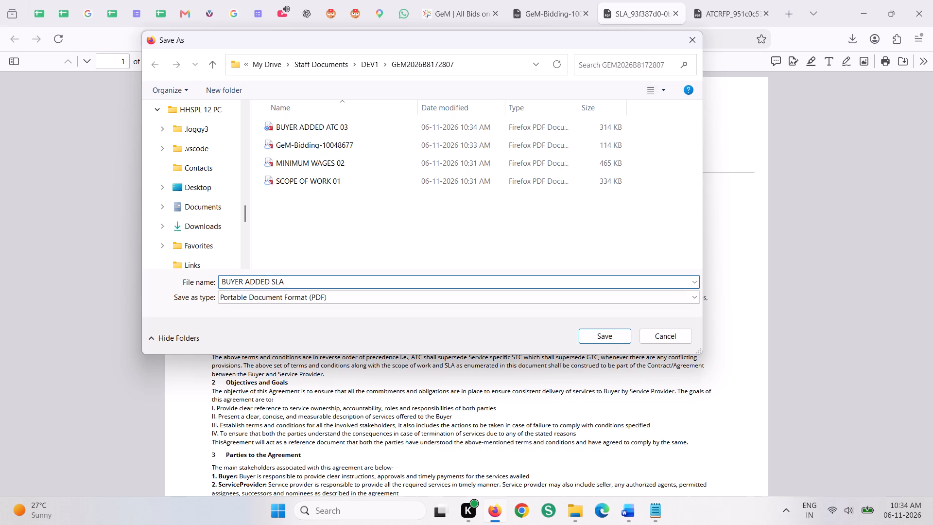
{"action": "key", "text": "0"}
{"action": "key", "text": "4"}
{"action": "key", "text": "Return"}
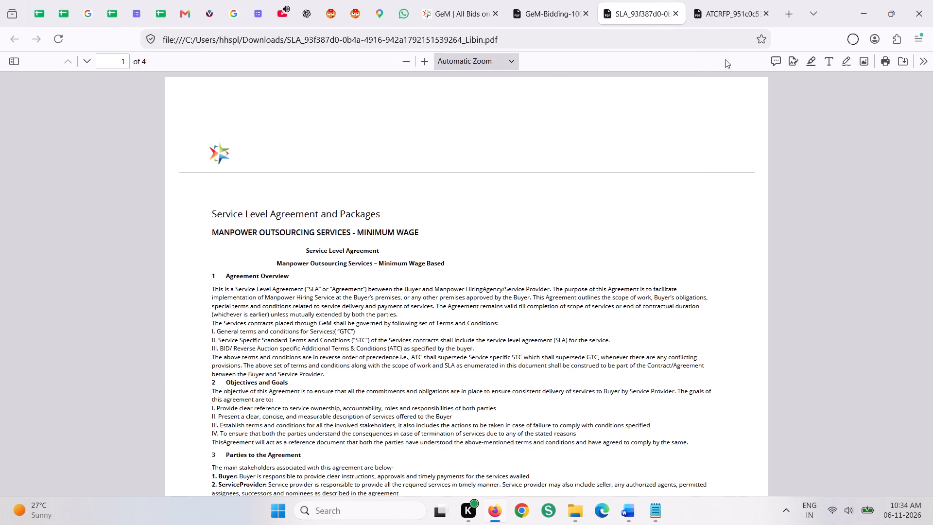
{"action": "left_click", "coordinate": [618, 0]}
{"action": "left_click", "coordinate": [672, 12]}
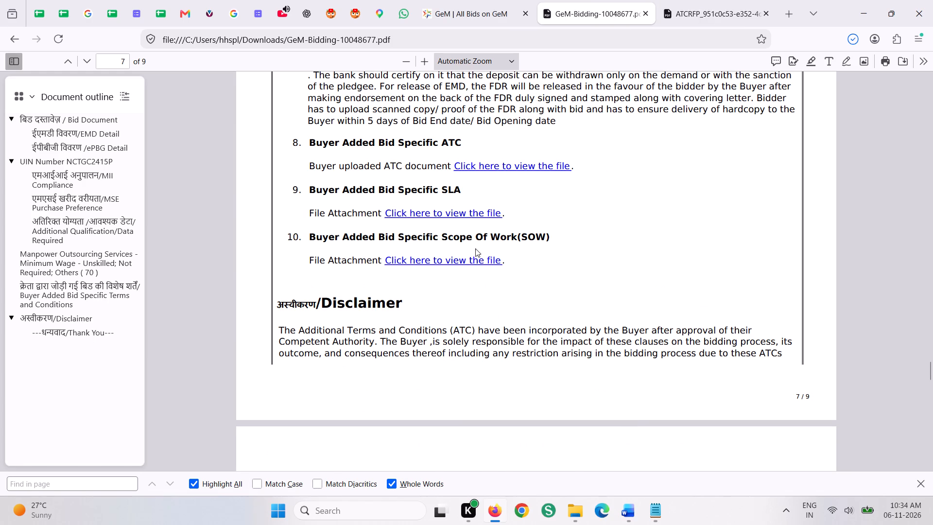
Open the "Buyer Added Bid Specific Scope Of Work(SOW)" attachment from the bid document, examine it, and close it.
{"action": "left_click", "coordinate": [471, 255]}
{"action": "left_click", "coordinate": [304, 210]}
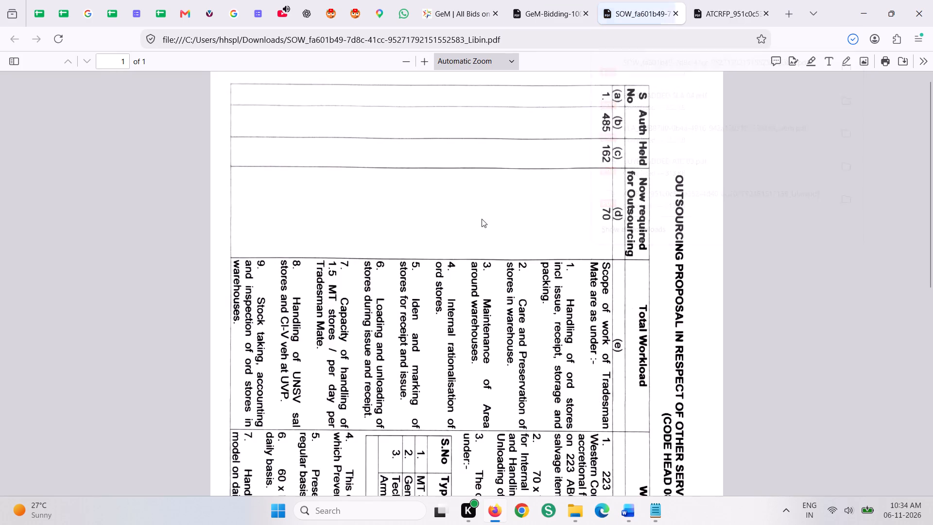
{"action": "scroll", "coordinate": [525, 221], "scroll_direction": "up", "scroll_amount": 4}
{"action": "scroll", "coordinate": [638, 220], "scroll_direction": "down", "scroll_amount": 9}
{"action": "scroll", "coordinate": [637, 221], "scroll_direction": "up", "scroll_amount": 3}
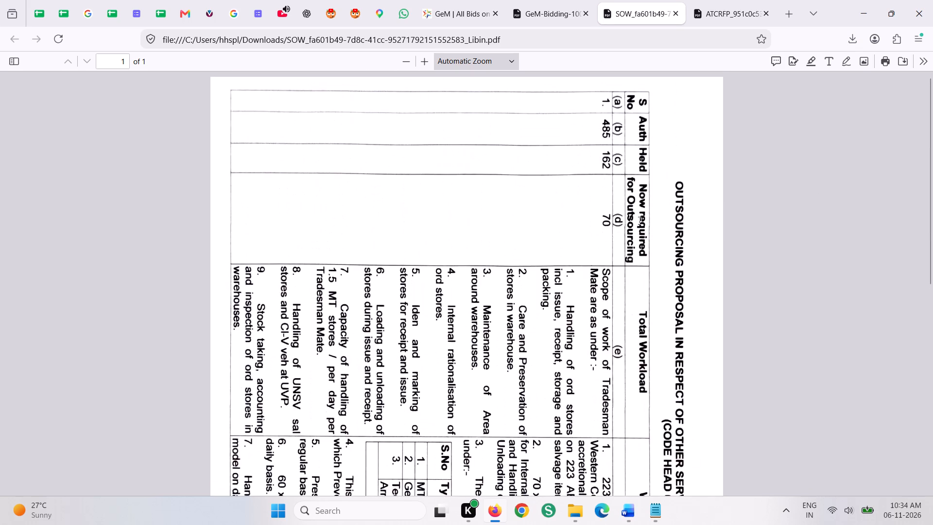
{"action": "left_click", "coordinate": [644, 0]}
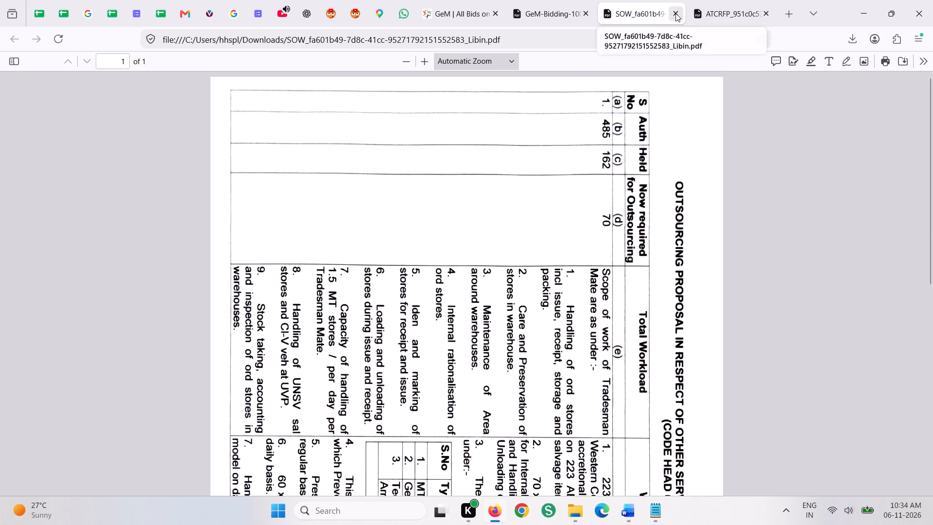
{"action": "left_click", "coordinate": [675, 13]}
Search the buyer's ATC document for "PSARA".
{"action": "left_click", "coordinate": [714, 0]}
{"action": "key", "text": "ctrl+f"}
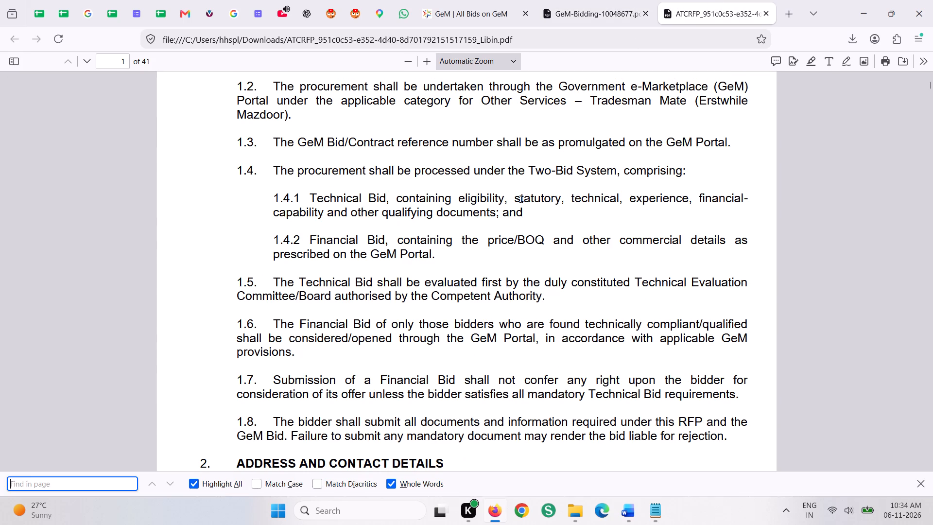
{"action": "key", "text": "p"}
{"action": "key", "text": "s"}
{"action": "key", "text": "a"}
{"action": "key", "text": "r"}
{"action": "key", "text": "a"}
Search the ATC document for "SECURITY" and go through the matches to check for security-related requirements.
{"action": "key", "text": "BackSpace"}
{"action": "key", "text": "BackSpace"}
{"action": "key", "text": "BackSpace"}
{"action": "key", "text": "BackSpace"}
{"action": "key", "text": "BackSpace"}
{"action": "key", "text": "BackSpace"}
{"action": "key", "text": "BackSpace"}
{"action": "key", "text": "BackSpace"}
{"action": "key", "text": "BackSpace"}
{"action": "key", "text": "BackSpace"}
{"action": "key", "text": "BackSpace"}
{"action": "key", "text": "BackSpace"}
{"action": "key", "text": "BackSpace"}
{"action": "key", "text": "BackSpace"}
{"action": "type", "text": "SECURITY"}
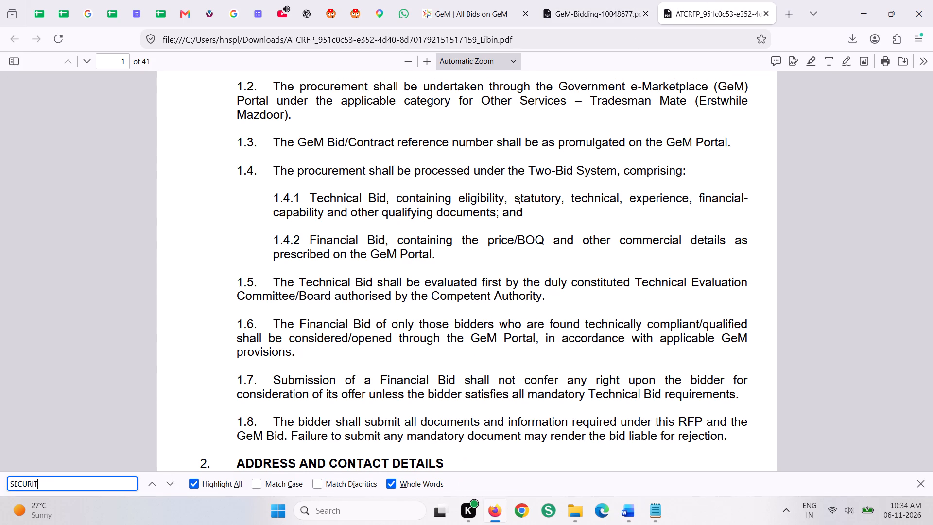
{"action": "key", "text": "Return"}
{"action": "key", "text": "Return"}
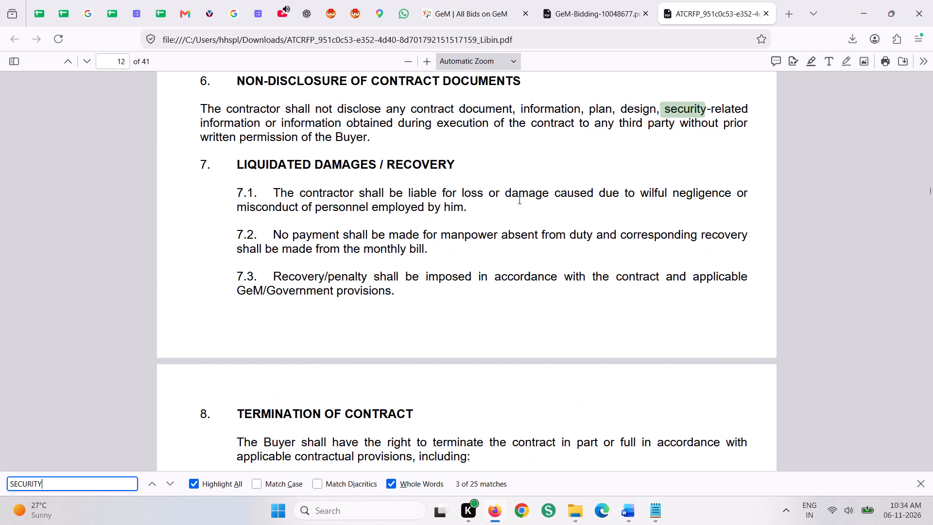
{"action": "key", "text": "Return"}
{"action": "key", "text": "Return"}
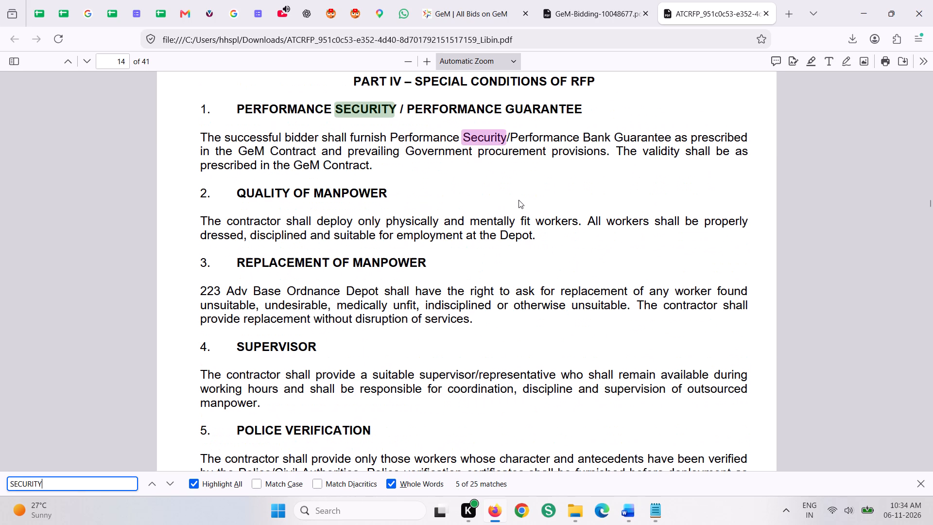
{"action": "key", "text": "Return"}
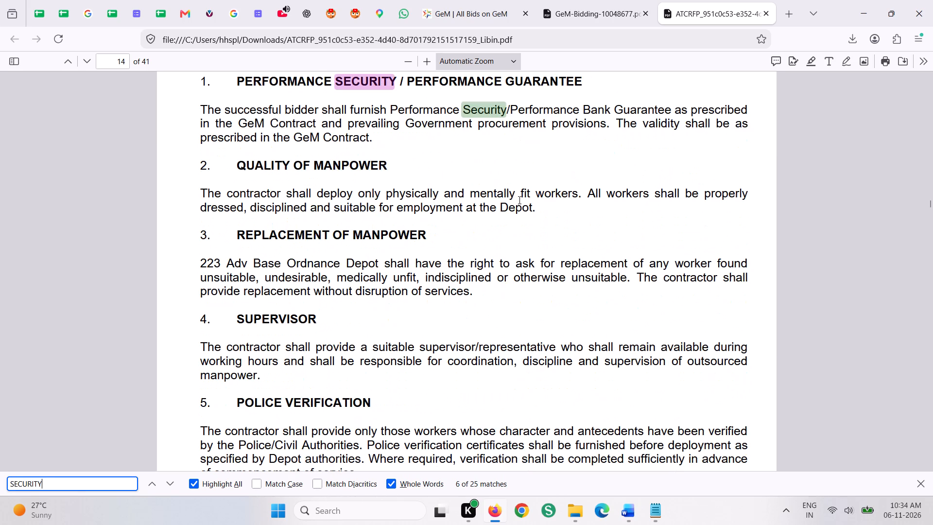
{"action": "key", "text": "Return"}
{"action": "key", "text": "Return"}
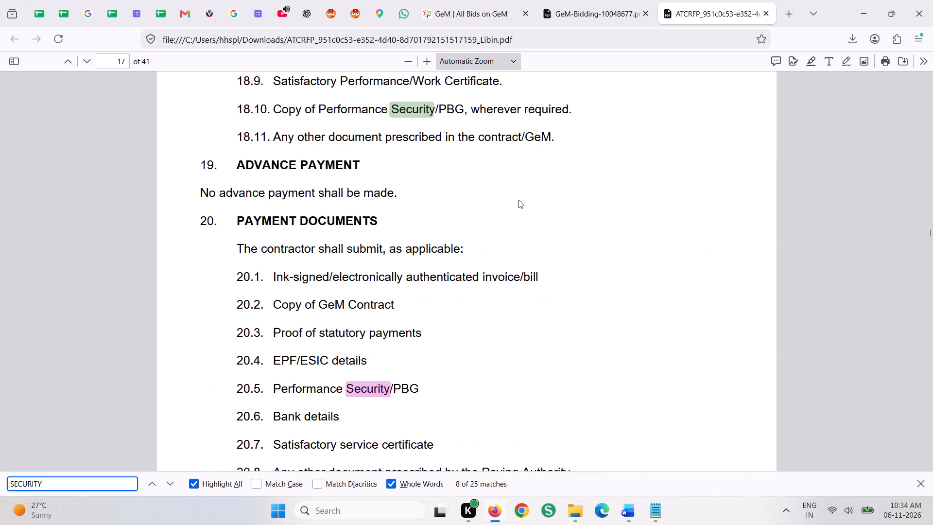
{"action": "key", "text": "Return"}
{"action": "key", "text": "Return"}
{"action": "key", "text": "Return"}
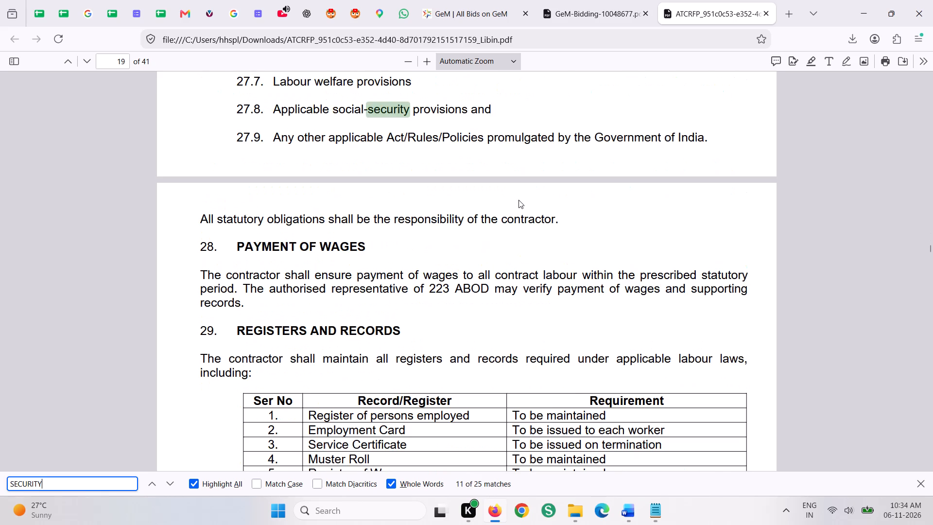
{"action": "key", "text": "Return"}
Search the ATC document for "WATCH".
{"action": "key", "text": "BackSpace"}
{"action": "key", "text": "BackSpace"}
{"action": "key", "text": "BackSpace"}
{"action": "key", "text": "BackSpace"}
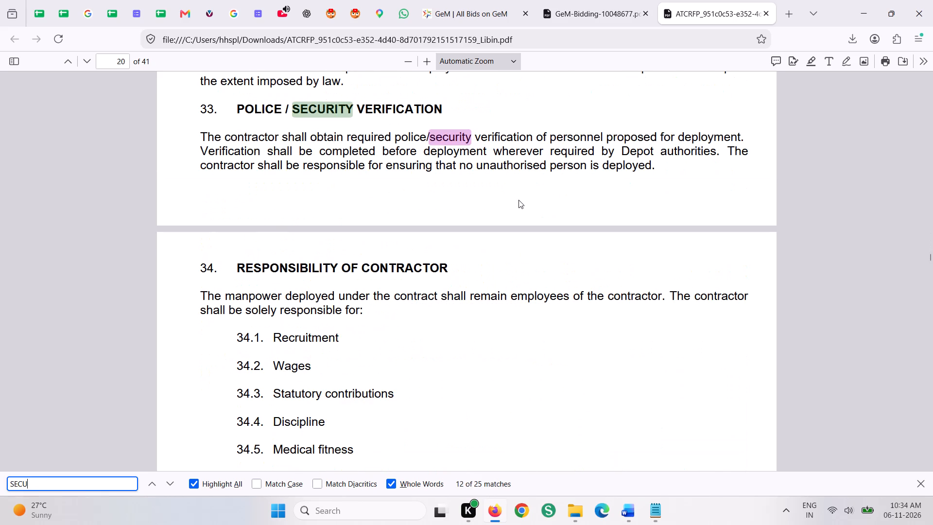
{"action": "key", "text": "BackSpace"}
{"action": "key", "text": "BackSpace"}
{"action": "key", "text": "BackSpace"}
{"action": "key", "text": "BackSpace"}
{"action": "key", "text": "BackSpace"}
{"action": "key", "text": "BackSpace"}
{"action": "key", "text": "BackSpace"}
{"action": "type", "text": "WATCH"}
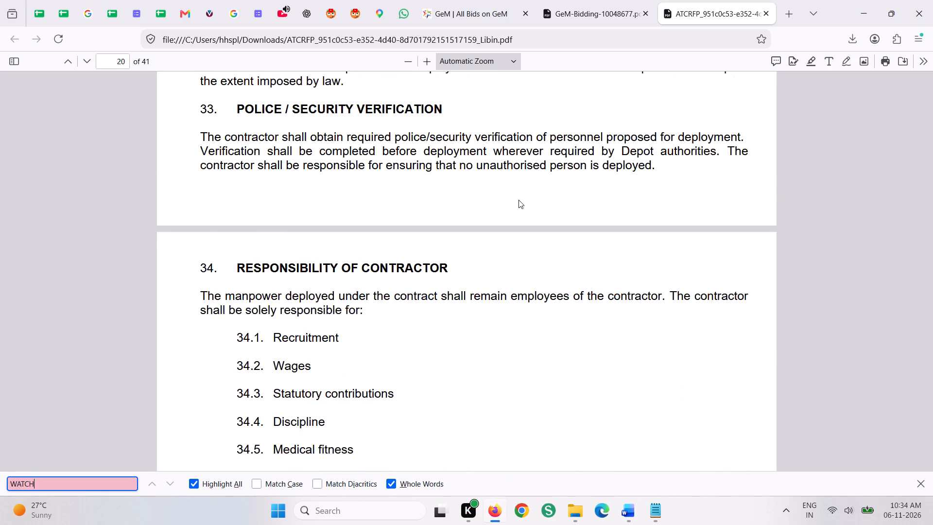
Search the ATC document for "CHOWKIDAR".
{"action": "key", "text": "BackSpace"}
{"action": "key", "text": "BackSpace"}
{"action": "key", "text": "BackSpace"}
{"action": "key", "text": "BackSpace"}
{"action": "key", "text": "BackSpace"}
{"action": "key", "text": "BackSpace"}
{"action": "key", "text": "BackSpace"}
{"action": "key", "text": "BackSpace"}
{"action": "key", "text": "BackSpace"}
{"action": "key", "text": "BackSpace"}
{"action": "key", "text": "BackSpace"}
{"action": "key", "text": "BackSpace"}
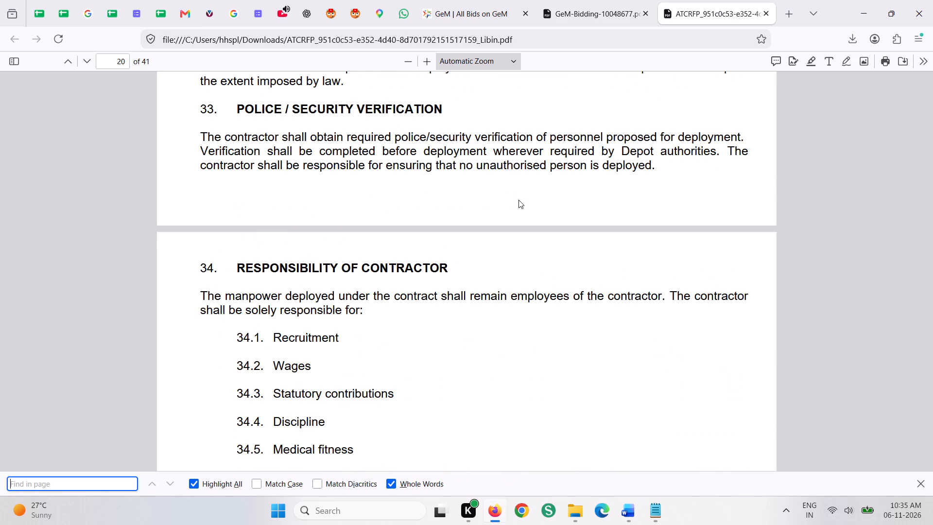
{"action": "type", "text": "CHOWKIDAR"}
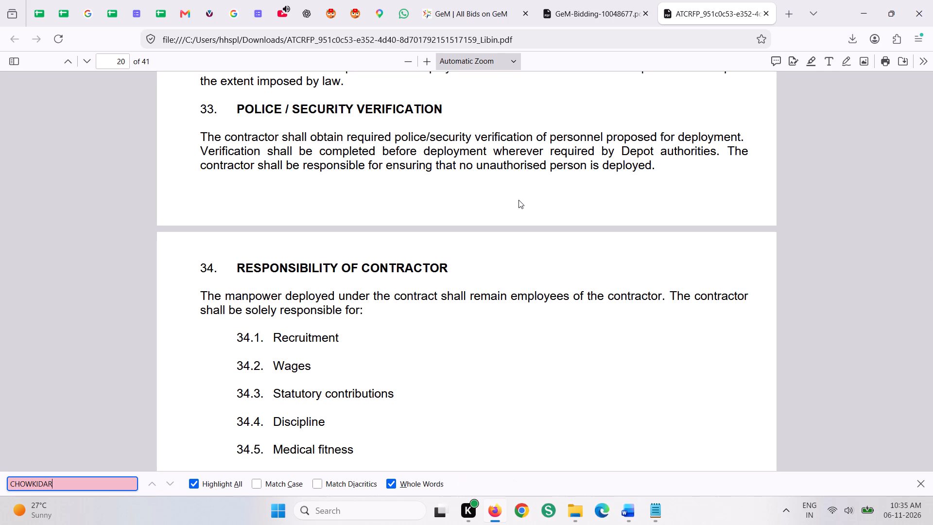
Search the ATC document for "PSARA" again.
{"action": "key", "text": "BackSpace"}
{"action": "key", "text": "BackSpace"}
{"action": "key", "text": "BackSpace"}
{"action": "key", "text": "BackSpace"}
{"action": "key", "text": "BackSpace"}
{"action": "key", "text": "BackSpace"}
{"action": "key", "text": "BackSpace"}
{"action": "key", "text": "BackSpace"}
{"action": "key", "text": "BackSpace"}
{"action": "key", "text": "BackSpace"}
{"action": "key", "text": "BackSpace"}
{"action": "key", "text": "BackSpace"}
{"action": "key", "text": "BackSpace"}
{"action": "key", "text": "BackSpace"}
{"action": "type", "text": "PSARA"}
Search the ATC document for "EMD".
{"action": "key", "text": "BackSpace"}
{"action": "key", "text": "BackSpace"}
{"action": "key", "text": "BackSpace"}
{"action": "key", "text": "BackSpace"}
{"action": "key", "text": "BackSpace"}
{"action": "key", "text": "BackSpace"}
{"action": "key", "text": "BackSpace"}
{"action": "key", "text": "BackSpace"}
{"action": "key", "text": "BackSpace"}
{"action": "key", "text": "BackSpace"}
{"action": "key", "text": "BackSpace"}
{"action": "key", "text": "BackSpace"}
{"action": "key", "text": "BackSpace"}
{"action": "key", "text": "BackSpace"}
{"action": "key", "text": "BackSpace"}
{"action": "type", "text": "EMD"}
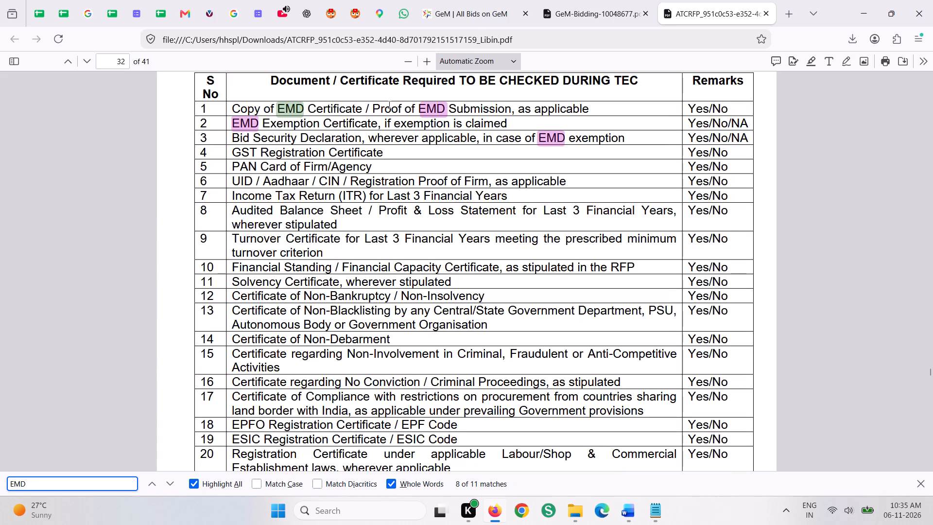
Copy "Labour Licence" from ATC clause 9.6 into the REQUIRED DOCUMENTS list in Word as item 8.
{"action": "scroll", "coordinate": [354, 155], "scroll_direction": "up", "scroll_amount": 20}
{"action": "scroll", "coordinate": [354, 155], "scroll_direction": "up", "scroll_amount": 10}
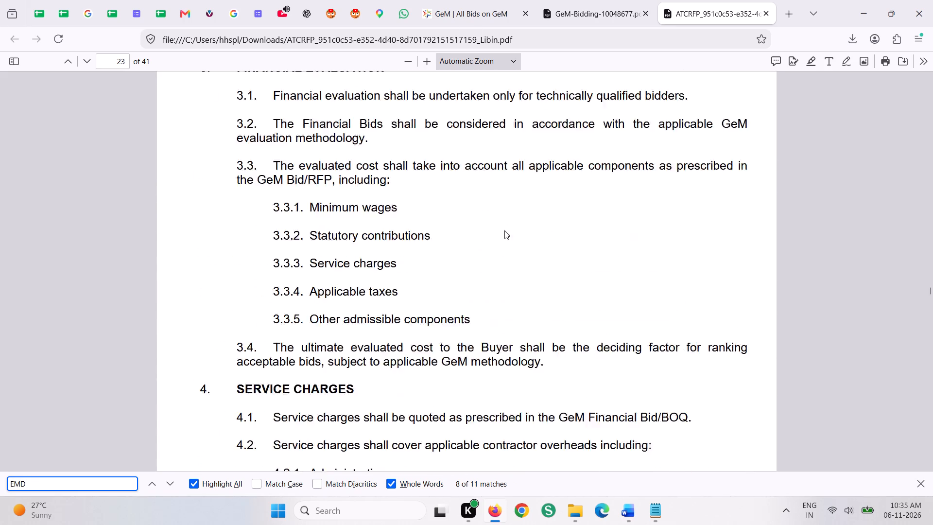
{"action": "scroll", "coordinate": [504, 230], "scroll_direction": "up", "scroll_amount": 20}
{"action": "scroll", "coordinate": [504, 230], "scroll_direction": "up", "scroll_amount": 20}
{"action": "scroll", "coordinate": [504, 230], "scroll_direction": "up", "scroll_amount": 7}
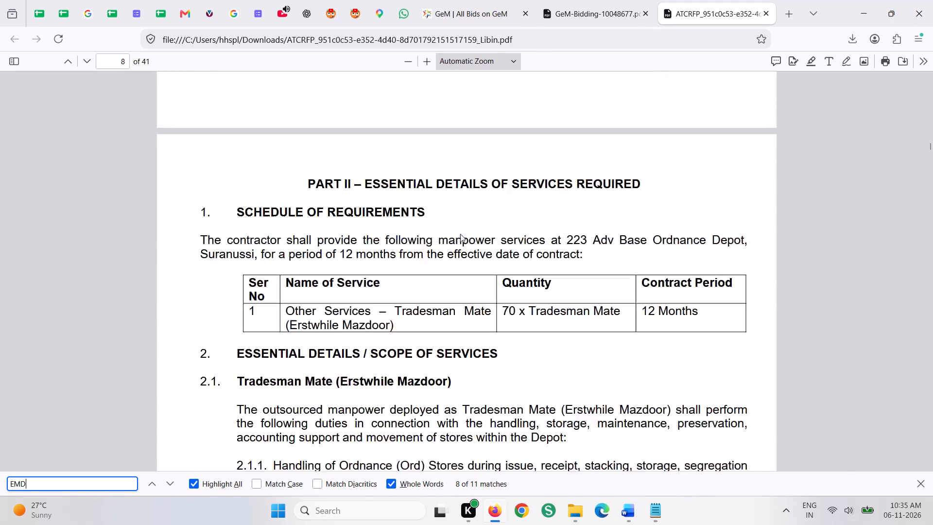
{"action": "scroll", "coordinate": [460, 234], "scroll_direction": "up", "scroll_amount": 20}
{"action": "scroll", "coordinate": [460, 234], "scroll_direction": "up", "scroll_amount": 9}
{"action": "scroll", "coordinate": [410, 298], "scroll_direction": "down", "scroll_amount": 4}
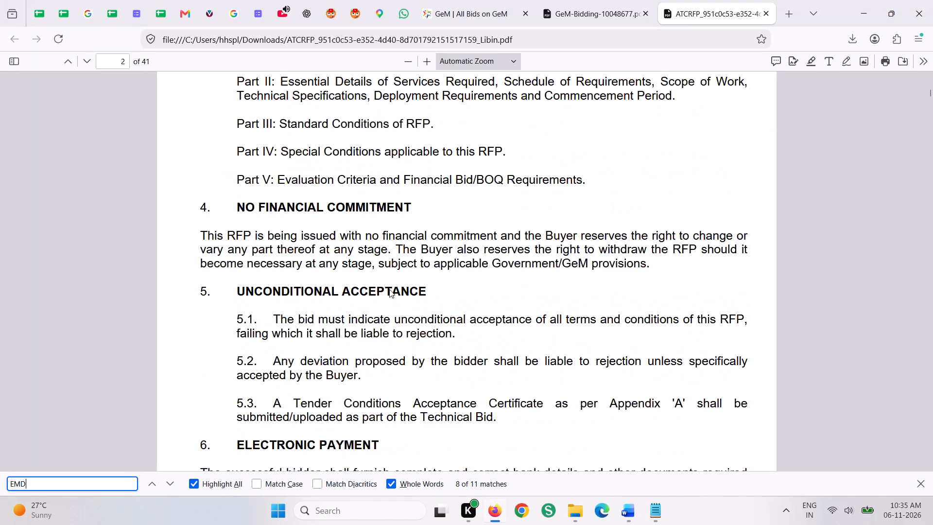
{"action": "scroll", "coordinate": [389, 294], "scroll_direction": "down", "scroll_amount": 11}
{"action": "scroll", "coordinate": [435, 278], "scroll_direction": "up", "scroll_amount": 6}
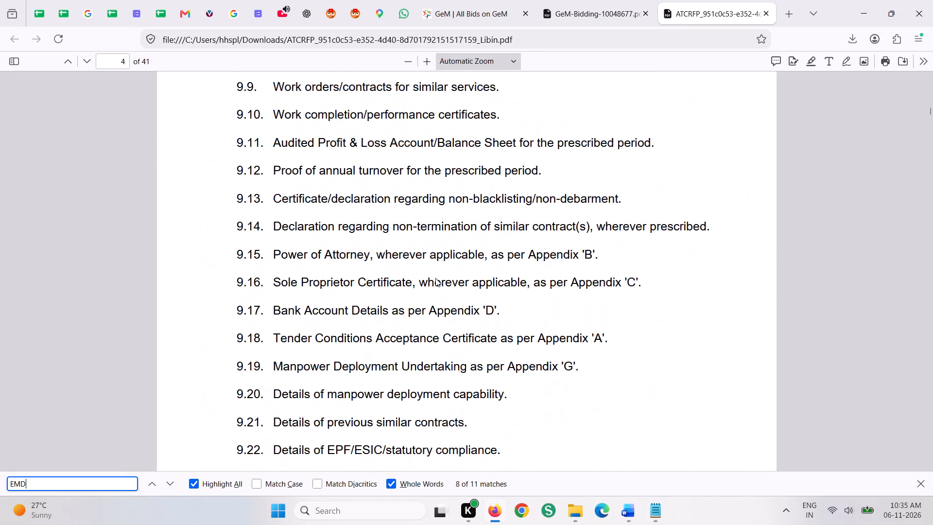
{"action": "scroll", "coordinate": [316, 136], "scroll_direction": "up", "scroll_amount": 1}
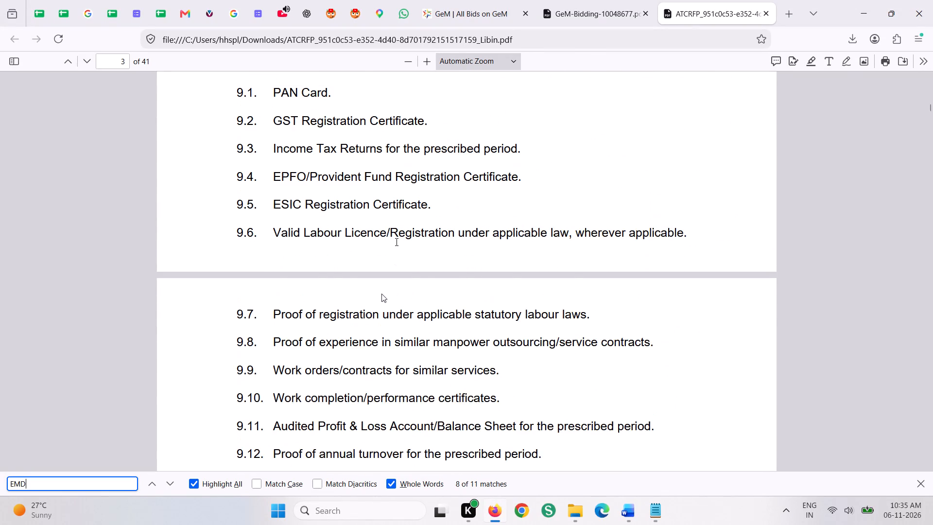
{"action": "scroll", "coordinate": [376, 291], "scroll_direction": "up", "scroll_amount": 1}
{"action": "scroll", "coordinate": [374, 288], "scroll_direction": "down", "scroll_amount": 1}
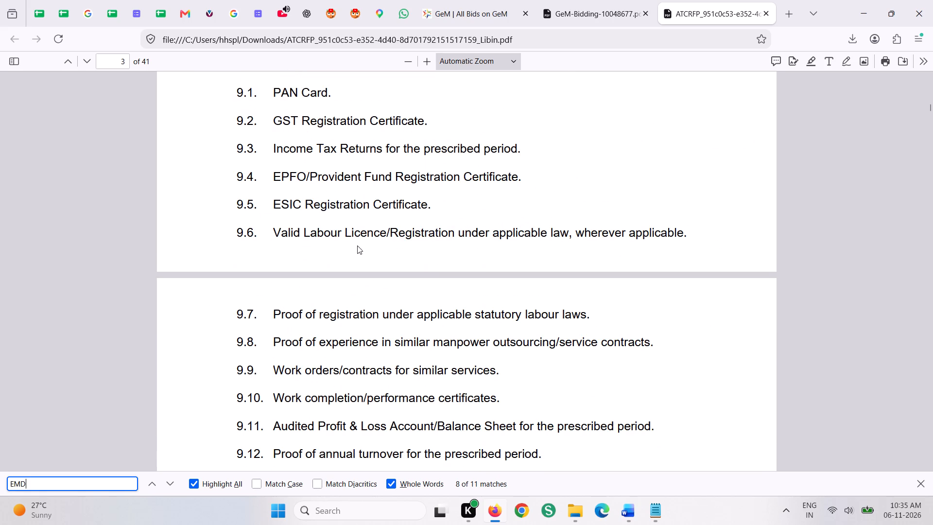
{"action": "left_click", "coordinate": [314, 229]}
{"action": "left_click_drag", "start_coordinate": [314, 229], "coordinate": [350, 229]}
{"action": "key", "text": "ctrl+c"}
{"action": "key", "text": "ctrl+c"}
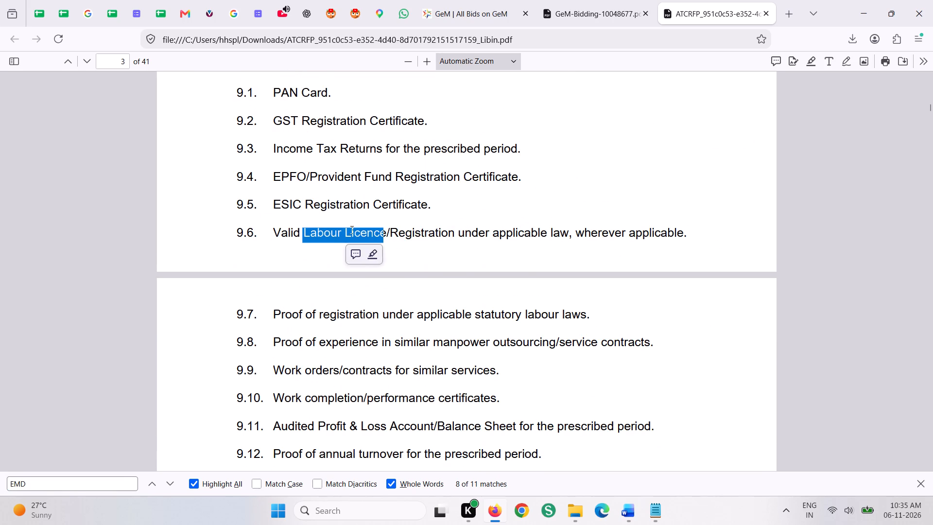
{"action": "key", "text": "alt+Tab"}
{"action": "key", "text": "ctrl+v"}
{"action": "key", "text": "Return"}
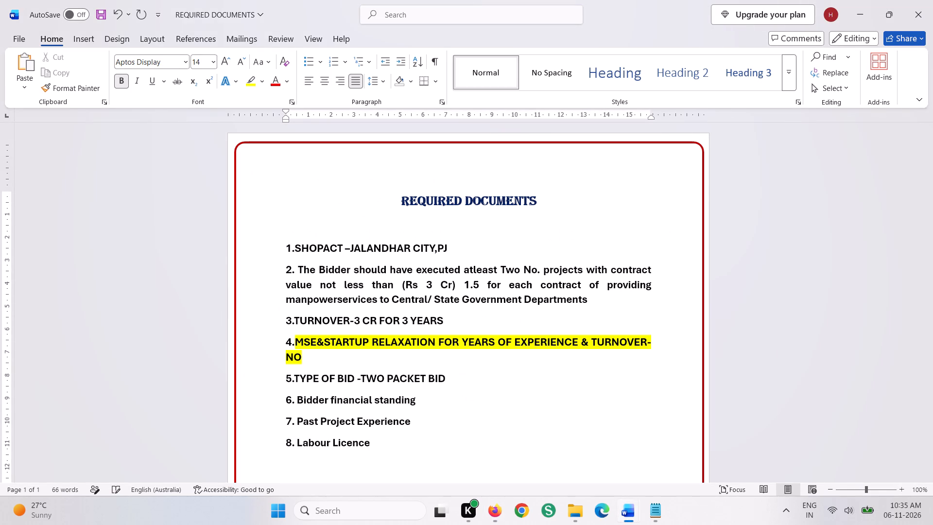
Add item 9 to the list: "COPY OF EPF,ESIC,GST,PAN,ITR FOR 3 YEARS".
{"action": "type", "text": "9."}
{"action": "type", "text": "COPY OF EPF,ESIC,GST,PAN,ITR FOE"}
{"action": "key", "text": "space"}
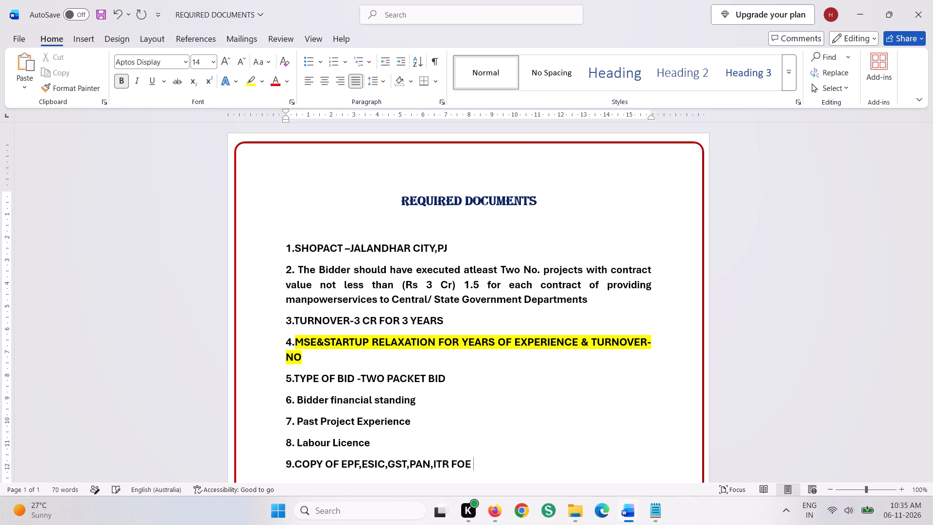
{"action": "key", "text": "BackSpace"}
{"action": "key", "text": "BackSpace"}
{"action": "type", "text": "R 3 YEARS"}
{"action": "key", "text": "space"}
{"action": "key", "text": "Return"}
Add item 10, "declaration regarding non-blacklisting", copied from clause 9.13 of the ATC PDF in Firefox.
{"action": "type", "text": "10."}
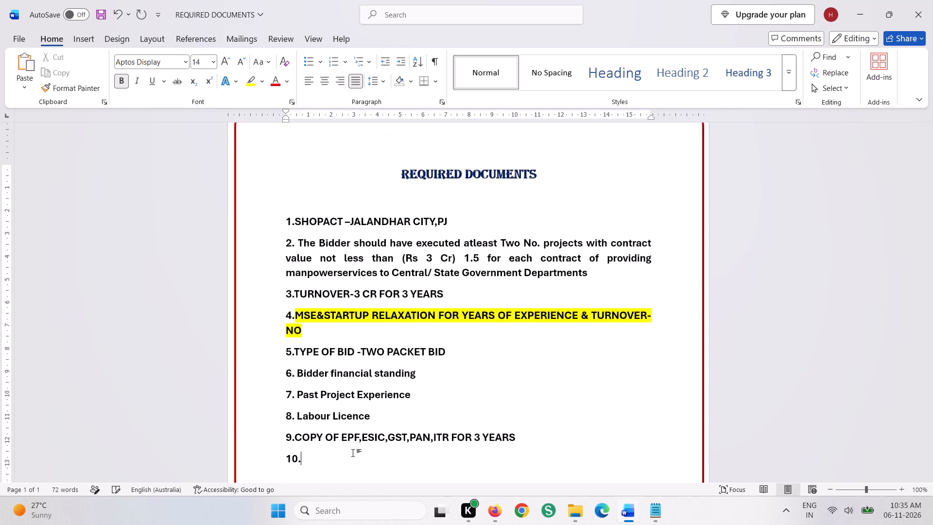
{"action": "key", "text": "alt+Tab"}
{"action": "left_click", "coordinate": [252, 175]}
{"action": "key", "text": "alt+Tab"}
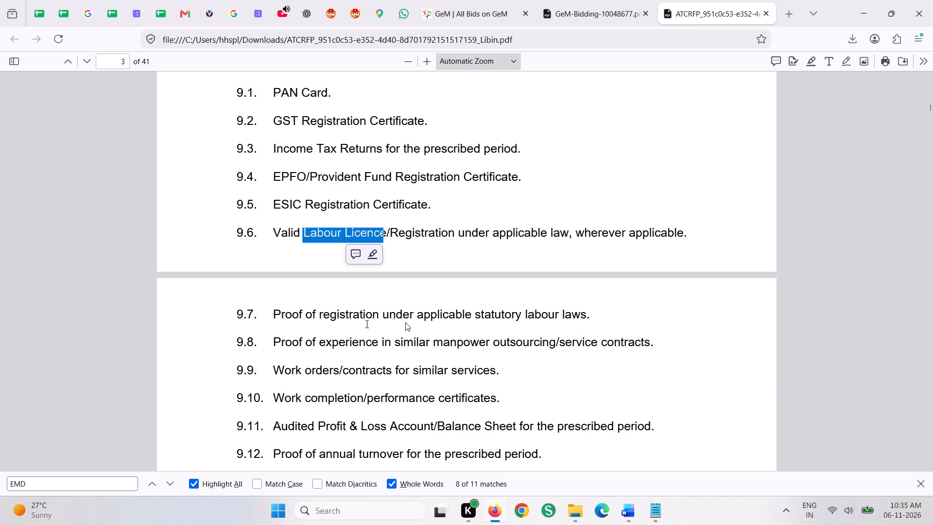
{"action": "scroll", "coordinate": [360, 376], "scroll_direction": "down", "scroll_amount": 1}
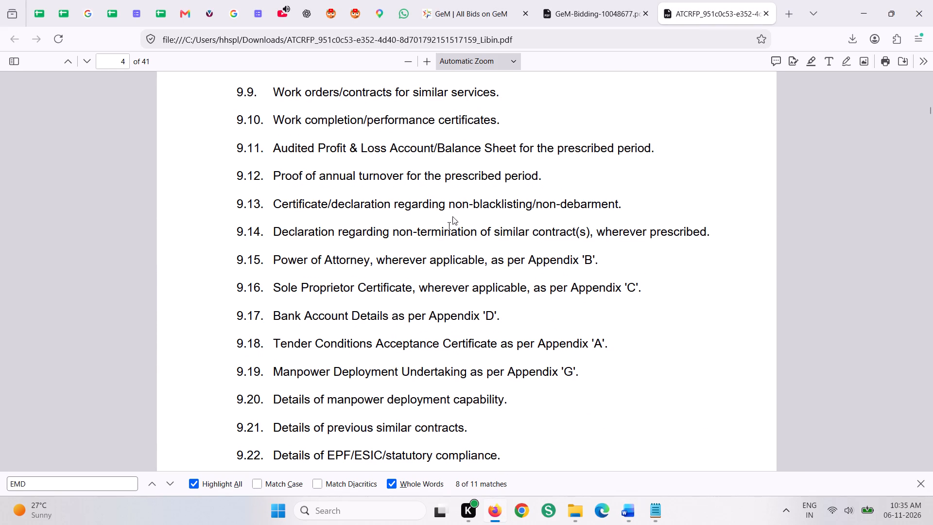
{"action": "left_click", "coordinate": [457, 203]}
{"action": "left_click_drag", "start_coordinate": [457, 203], "coordinate": [514, 201]}
{"action": "key", "text": "ctrl+c"}
{"action": "key", "text": "ctrl+c"}
{"action": "left_click", "coordinate": [334, 204]}
{"action": "left_click_drag", "start_coordinate": [334, 204], "coordinate": [470, 206]}
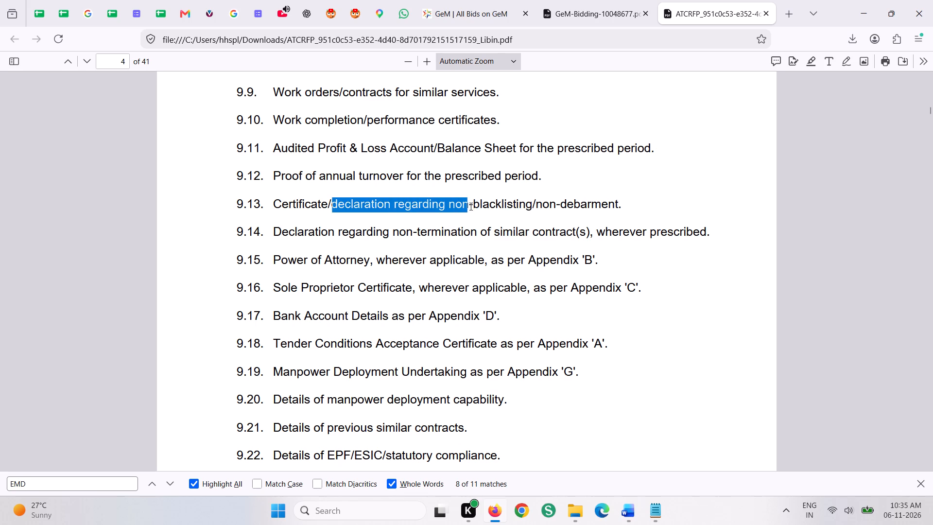
{"action": "left_click_drag", "start_coordinate": [470, 206], "coordinate": [490, 208]}
{"action": "key", "text": "ctrl+c"}
{"action": "key", "text": "ctrl+c"}
{"action": "key", "text": "alt+Tab"}
{"action": "key", "text": "ctrl+v"}
{"action": "key", "text": "Return"}
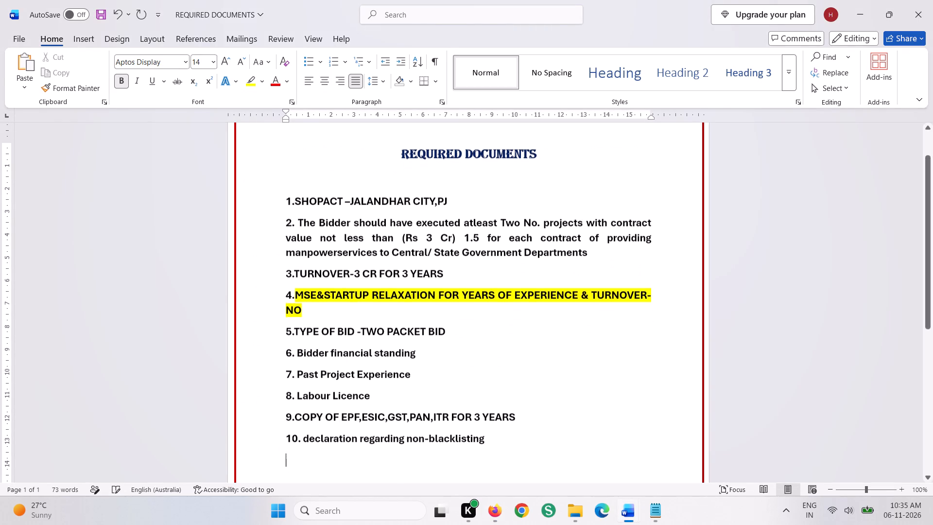
Add item 11, "Declaration regarding non-termination of similar contract", copied from ATC clause 9.14.
{"action": "type", "text": "11."}
{"action": "key", "text": "alt+Tab"}
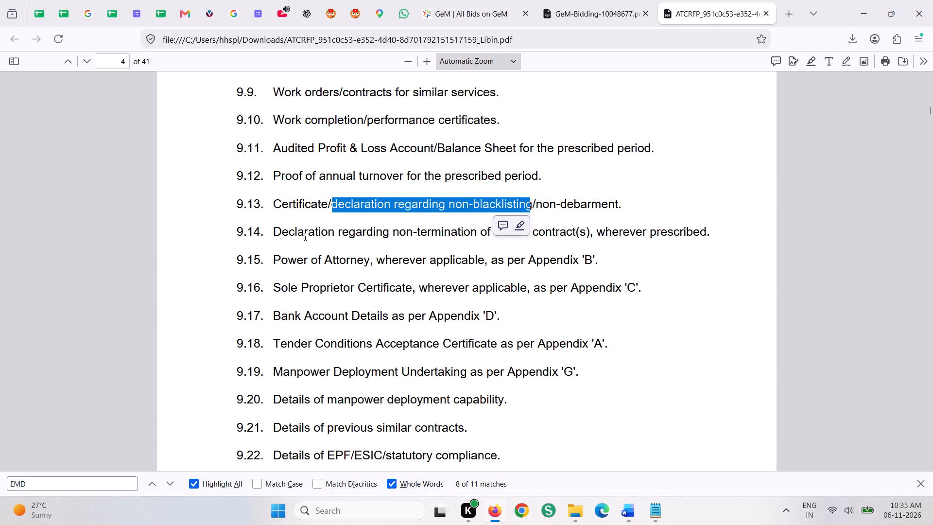
{"action": "left_click", "coordinate": [278, 227]}
{"action": "left_click_drag", "start_coordinate": [278, 227], "coordinate": [538, 231]}
{"action": "key", "text": "ctrl+c"}
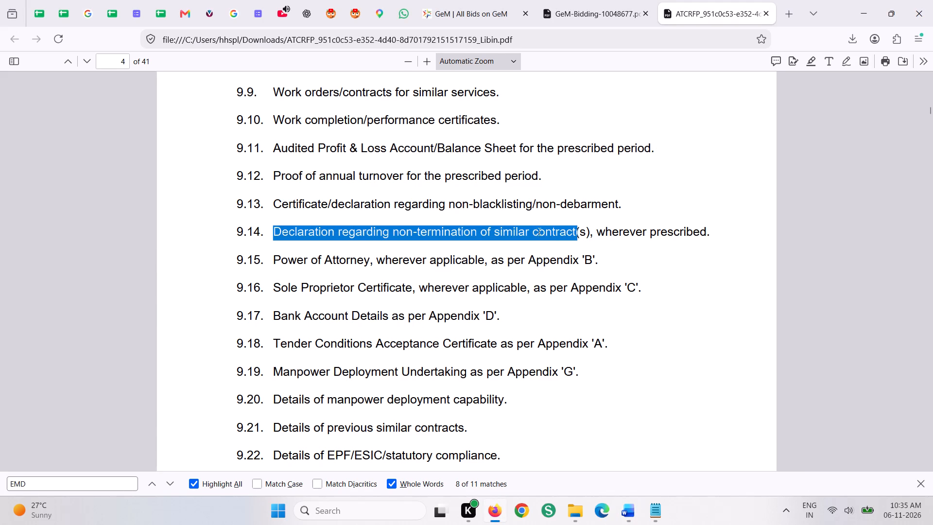
{"action": "key", "text": "ctrl+c"}
{"action": "left_click_drag", "start_coordinate": [538, 231], "coordinate": [545, 230]}
{"action": "key", "text": "ctrl+c"}
{"action": "key", "text": "alt+Tab"}
{"action": "key", "text": "ctrl+v"}
{"action": "key", "text": "Return"}
Add item 12, "Power of Attorney as per Appendix 'B'.", combining the two relevant phrases of ATC clause 9.15.
{"action": "type", "text": "12."}
{"action": "key", "text": "alt+Tab"}
{"action": "left_click", "coordinate": [276, 258]}
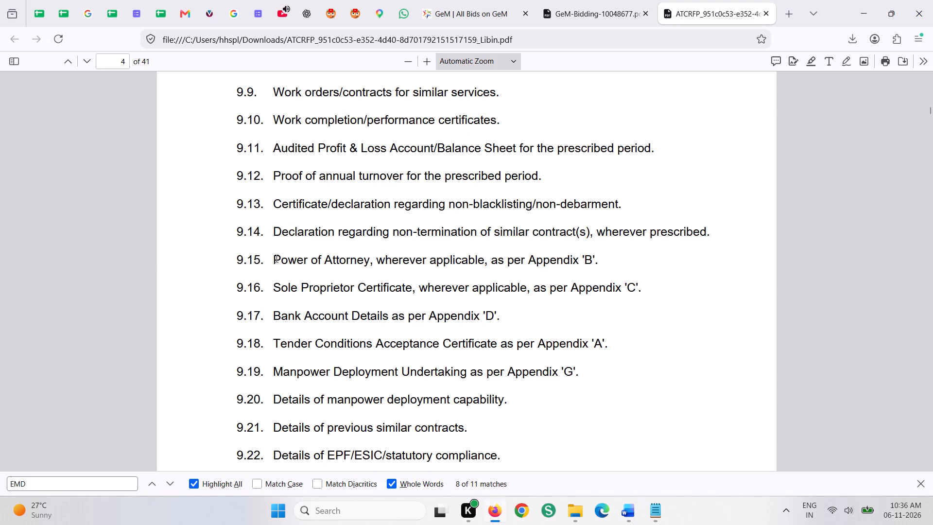
{"action": "left_click_drag", "start_coordinate": [276, 258], "coordinate": [341, 258]}
{"action": "key", "text": "ctrl+c"}
{"action": "key", "text": "ctrl+c"}
{"action": "key", "text": "alt+Tab"}
{"action": "key", "text": "ctrl+v"}
{"action": "key", "text": "alt+Tab"}
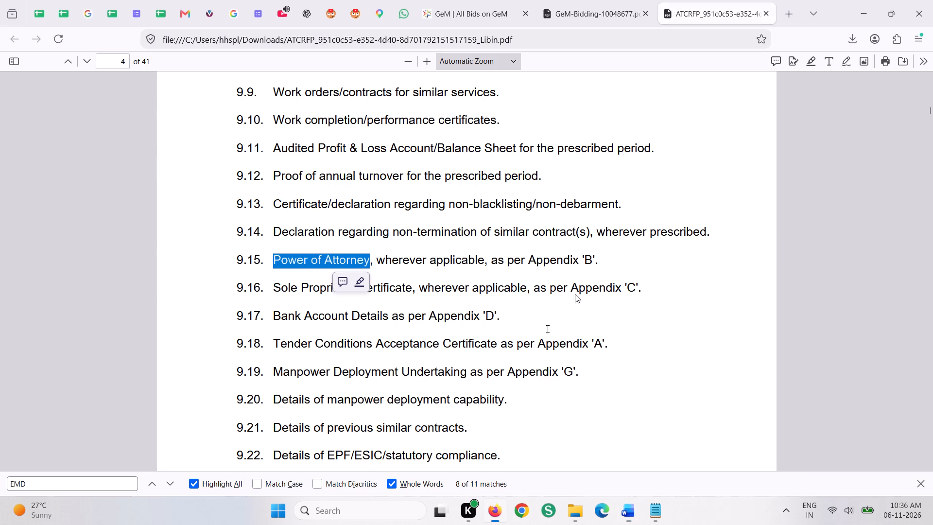
{"action": "left_click", "coordinate": [494, 260]}
{"action": "left_click_drag", "start_coordinate": [494, 260], "coordinate": [609, 253]}
{"action": "key", "text": "ctrl+c"}
{"action": "key", "text": "ctrl+c"}
{"action": "key", "text": "alt+Tab"}
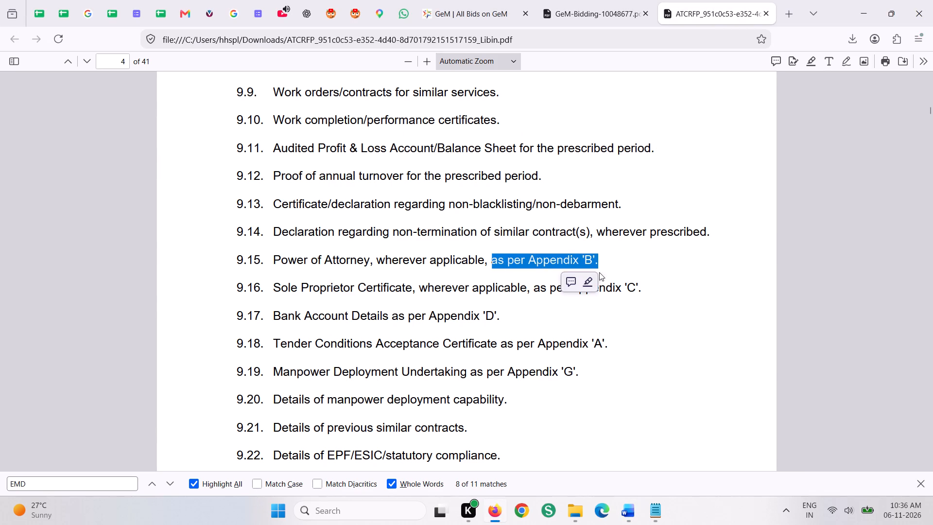
{"action": "key", "text": "space"}
{"action": "key", "text": "ctrl+v"}
{"action": "key", "text": "Return"}
Add item 13, "Bank Account Details as per Appendix 'D'.", copied from ATC clause 9.17.
{"action": "type", "text": "16"}
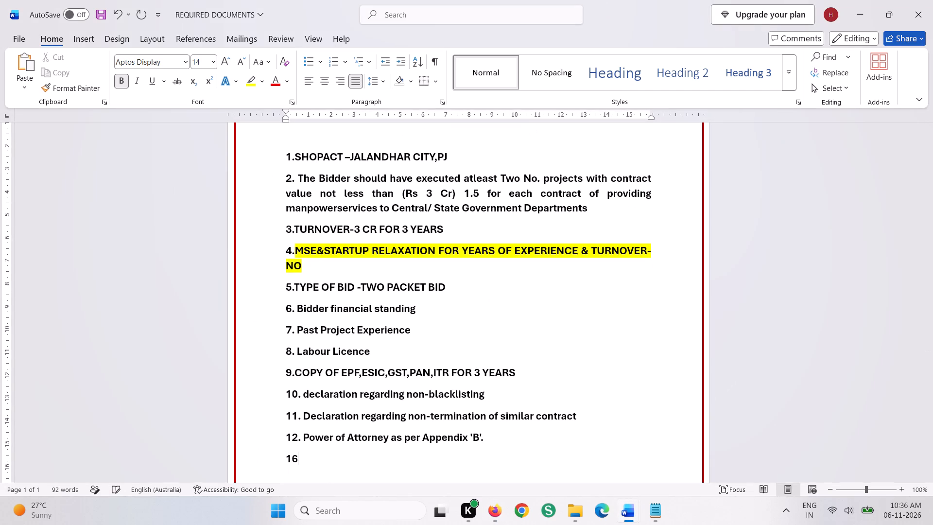
{"action": "key", "text": "BackSpace"}
{"action": "type", "text": "3."}
{"action": "key", "text": "alt+Tab"}
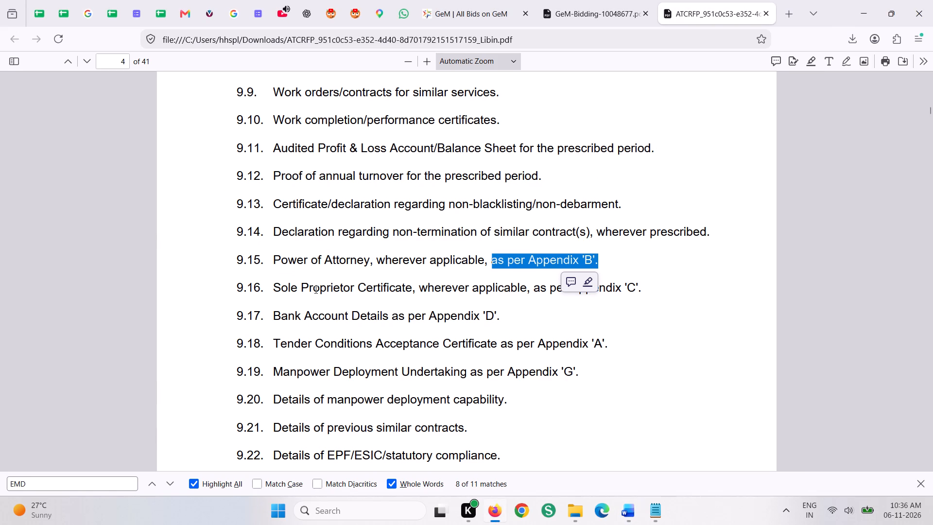
{"action": "left_click", "coordinate": [321, 284]}
{"action": "left_click", "coordinate": [279, 317]}
{"action": "left_click_drag", "start_coordinate": [279, 317], "coordinate": [476, 318]}
{"action": "key", "text": "ctrl+c"}
{"action": "key", "text": "ctrl+c"}
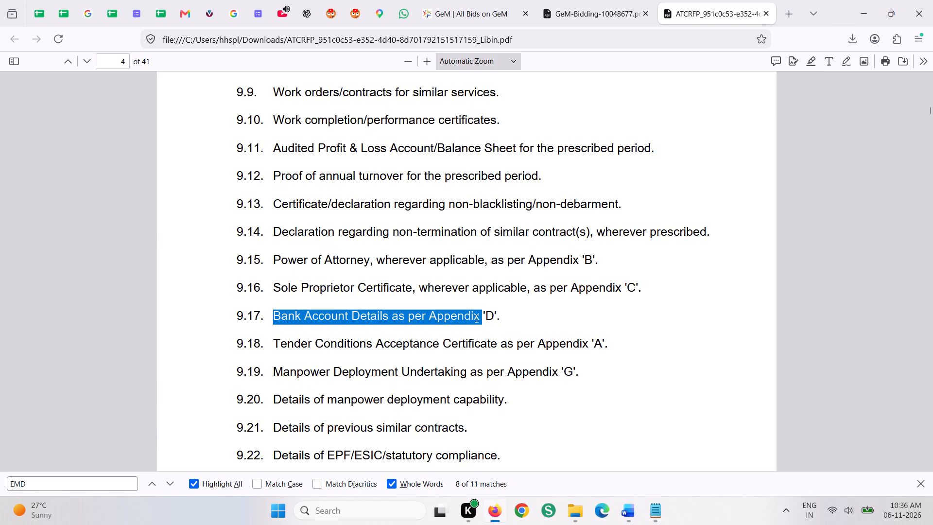
{"action": "left_click_drag", "start_coordinate": [476, 318], "coordinate": [490, 319]}
{"action": "key", "text": "ctrl+c"}
{"action": "key", "text": "ctrl+c"}
{"action": "key", "text": "alt+Tab"}
{"action": "key", "text": "ctrl+v"}
{"action": "key", "text": "Return"}
Add item 14, "Tender Conditions Acceptance Certificate as per Appendix 'A'.", copied from ATC clause 9.18.
{"action": "type", "text": "14."}
{"action": "key", "text": "alt+Tab"}
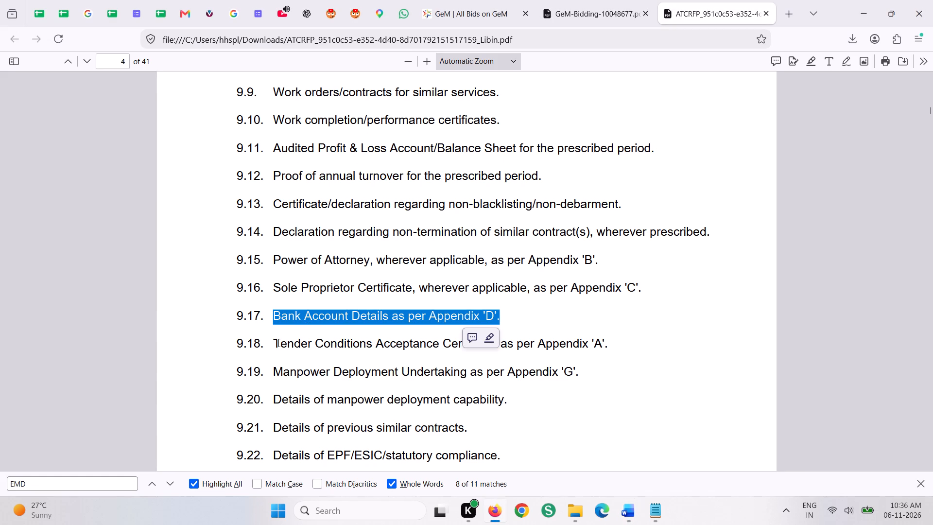
{"action": "left_click", "coordinate": [277, 345]}
{"action": "left_click_drag", "start_coordinate": [277, 344], "coordinate": [570, 338]}
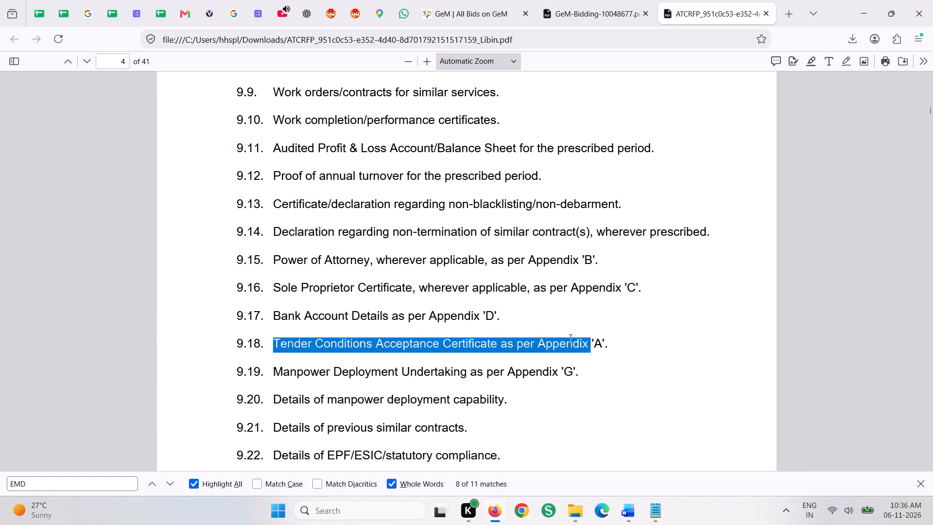
{"action": "left_click_drag", "start_coordinate": [570, 338], "coordinate": [602, 346]}
{"action": "key", "text": "ctrl+c"}
{"action": "key", "text": "ctrl+c"}
{"action": "key", "text": "alt+Tab"}
{"action": "key", "text": "ctrl+v"}
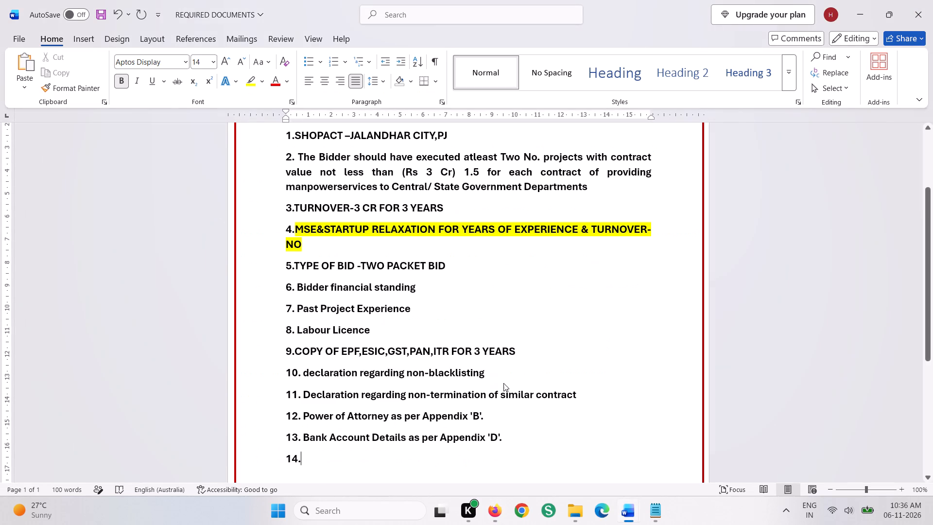
{"action": "key", "text": "Return"}
Add item 15, "Manpower Deployment Undertaking as per Appendix 'G", copied from ATC clause 9.19.
{"action": "type", "text": "18"}
{"action": "key", "text": "BackSpace"}
{"action": "type", "text": "5."}
{"action": "key", "text": "alt+Tab"}
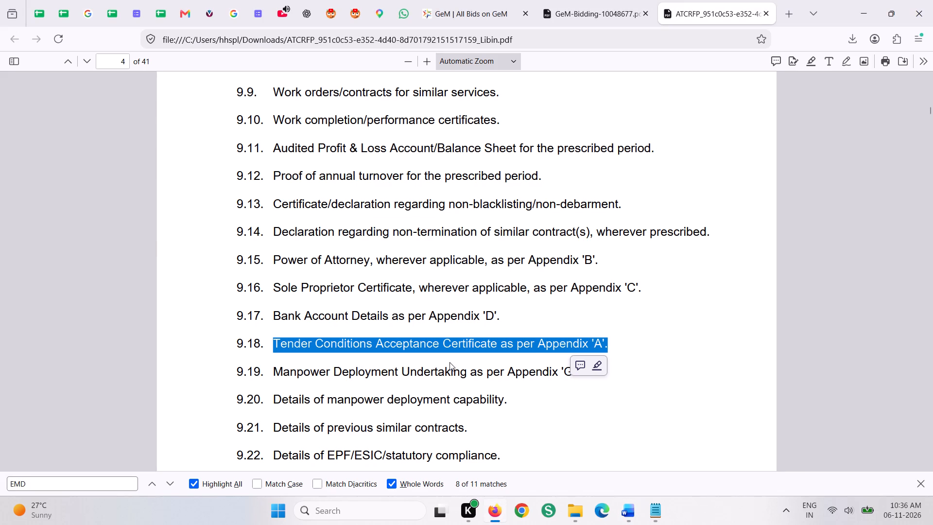
{"action": "left_click", "coordinate": [438, 369]}
{"action": "left_click", "coordinate": [280, 370]}
{"action": "left_click_drag", "start_coordinate": [280, 370], "coordinate": [601, 376]}
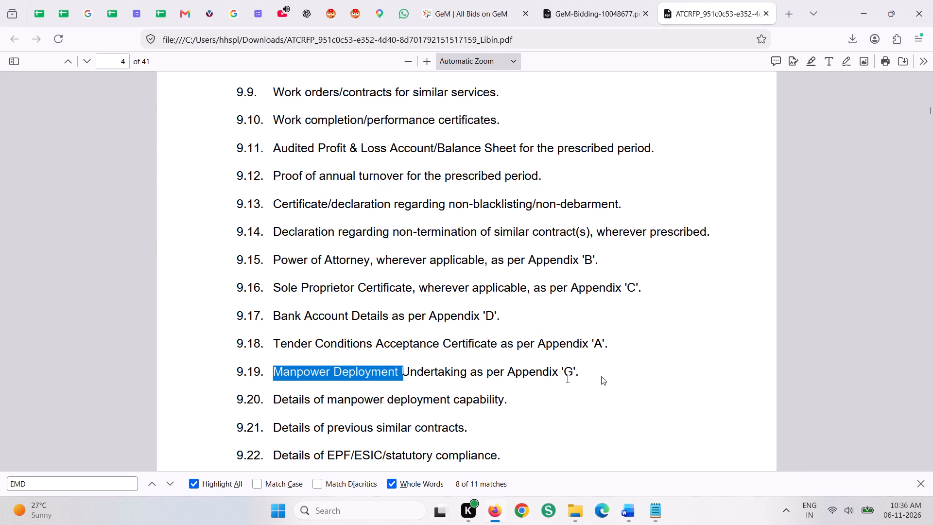
{"action": "left_click_drag", "start_coordinate": [601, 376], "coordinate": [605, 375]}
{"action": "key", "text": "ctrl+c"}
{"action": "key", "text": "ctrl+c"}
{"action": "key", "text": "alt+Tab"}
{"action": "key", "text": "ctrl+v"}
{"action": "key", "text": "Return"}
Add item 16, "Local office already be established within 80 Km of radius", copied from ATC clause 9.24.
{"action": "key", "text": "1"}
{"action": "key", "text": "9"}
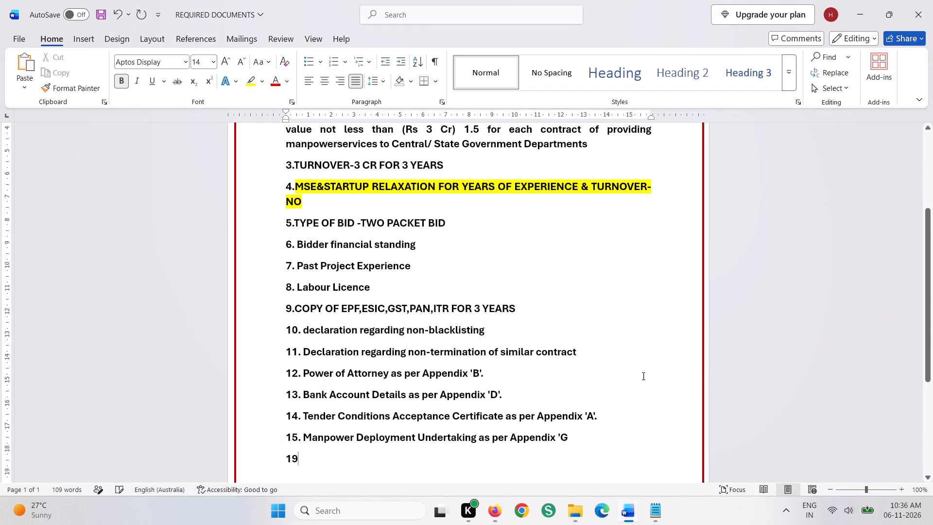
{"action": "key", "text": "BackSpace"}
{"action": "type", "text": "6."}
{"action": "key", "text": "alt+Tab"}
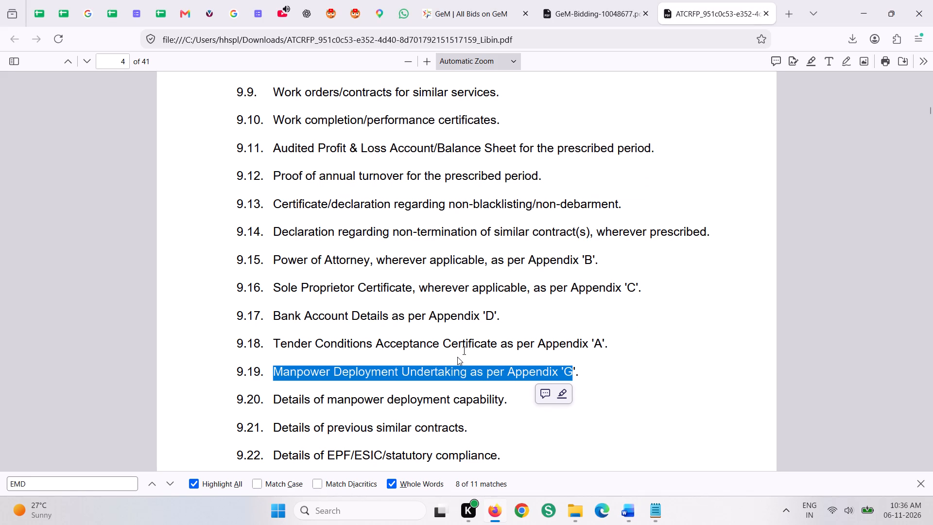
{"action": "scroll", "coordinate": [457, 357], "scroll_direction": "down", "scroll_amount": 1}
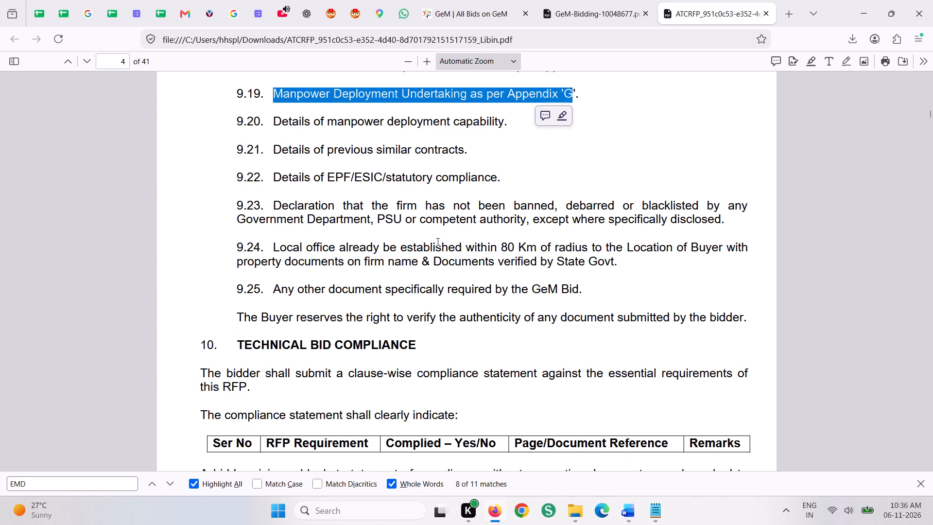
{"action": "left_click", "coordinate": [278, 245]}
{"action": "left_click_drag", "start_coordinate": [278, 245], "coordinate": [590, 250]}
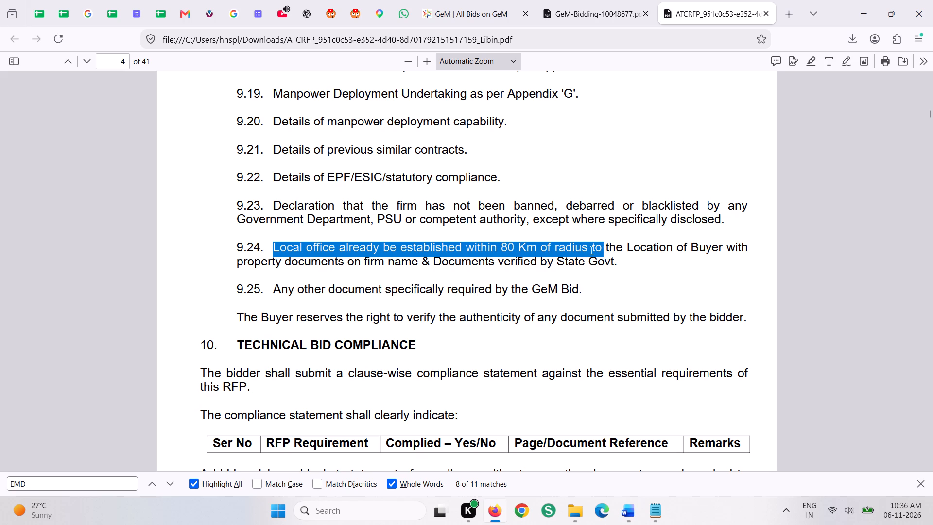
{"action": "left_click_drag", "start_coordinate": [590, 250], "coordinate": [585, 252]}
{"action": "key", "text": "ctrl+c"}
{"action": "key", "text": "ctrl+c"}
{"action": "key", "text": "ctrl+c"}
{"action": "key", "text": "ctrl+c"}
{"action": "key", "text": "ctrl+c"}
{"action": "key", "text": "alt+Tab"}
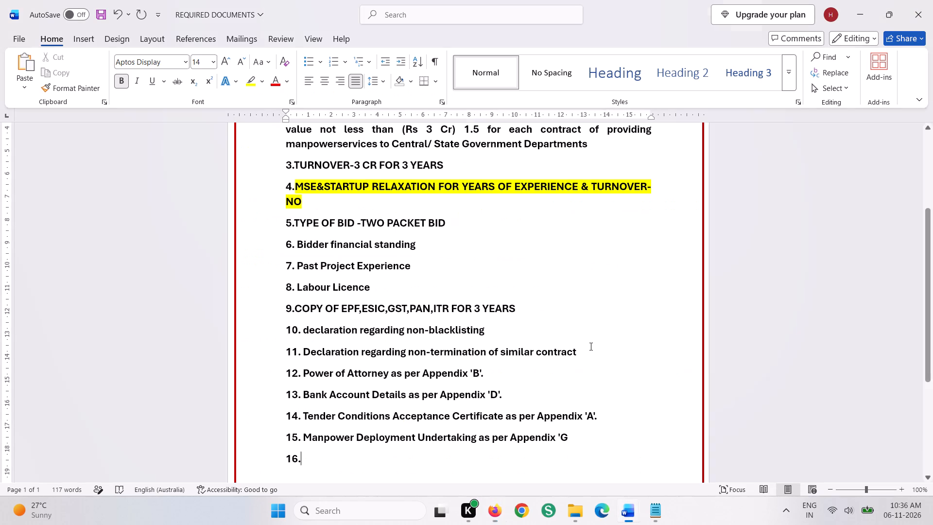
{"action": "key", "text": "ctrl+v"}
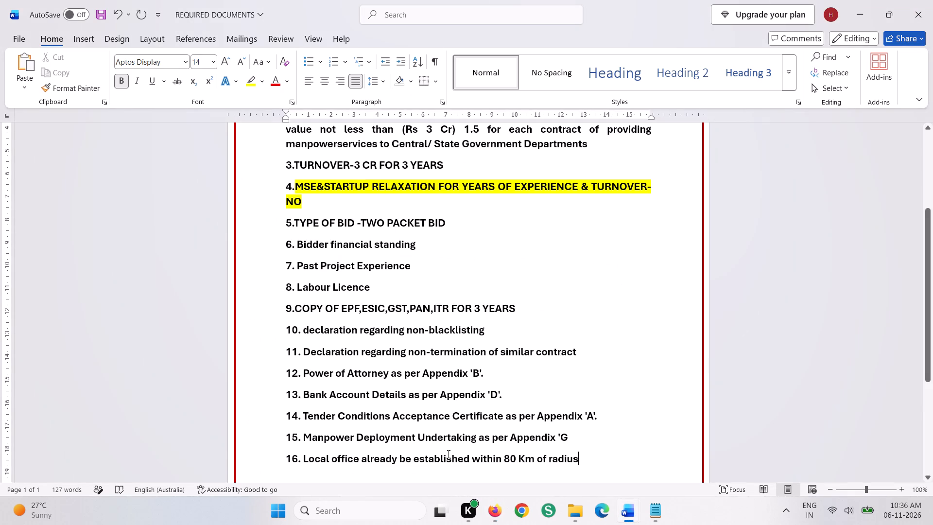
Start item 17 in the list and check the ATC sections after clause 9.25 for its text.
{"action": "key", "text": "Return"}
{"action": "type", "text": "17."}
{"action": "key", "text": "alt+Tab"}
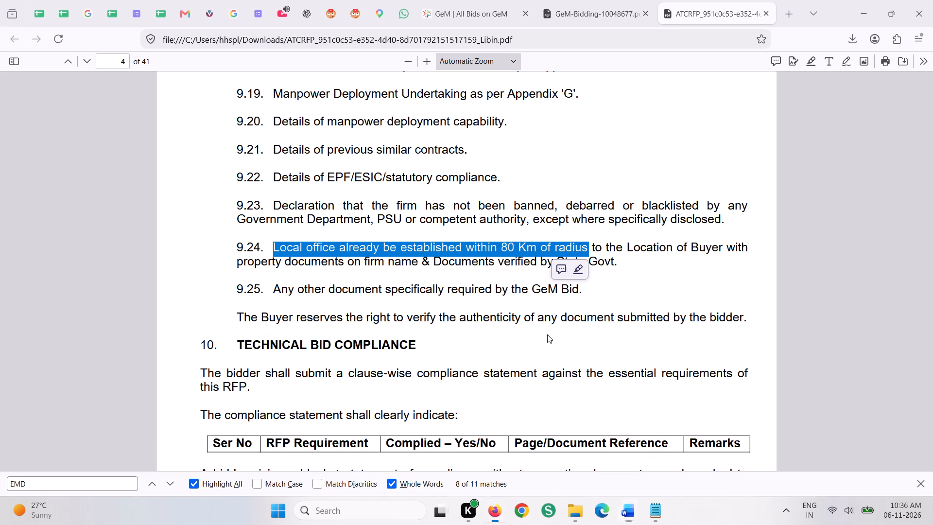
{"action": "scroll", "coordinate": [408, 332], "scroll_direction": "down", "scroll_amount": 2}
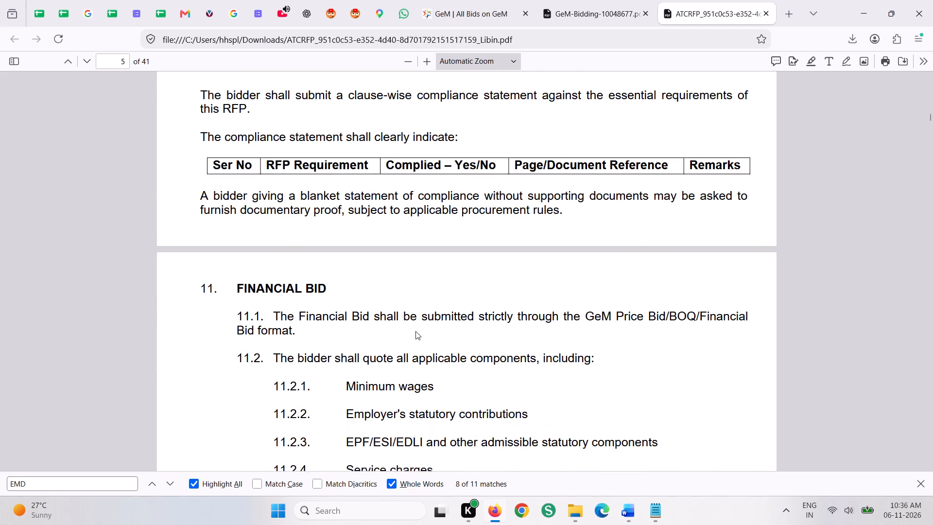
Switch to YouTube, play the "Jai Hanuman (Full Video)" song and return to the ATC.
{"action": "left_click", "coordinate": [278, 19]}
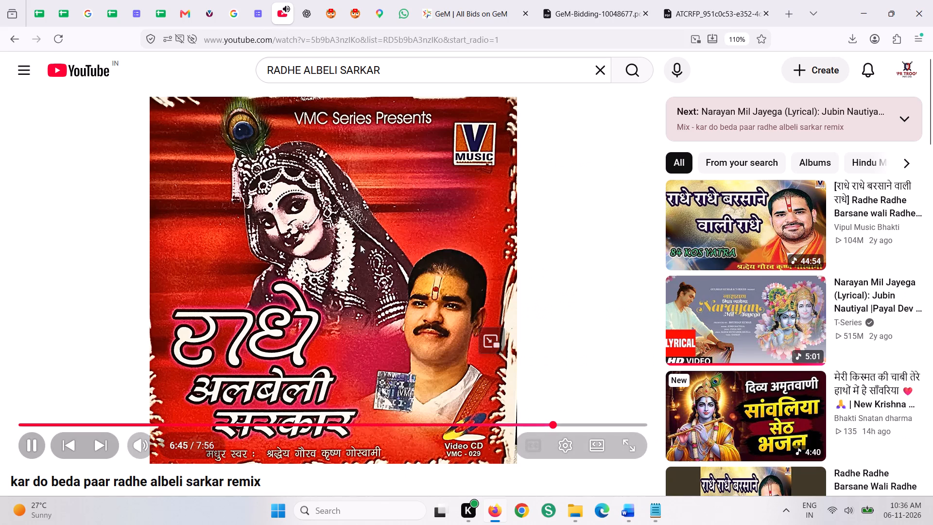
{"action": "left_click", "coordinate": [360, 245]}
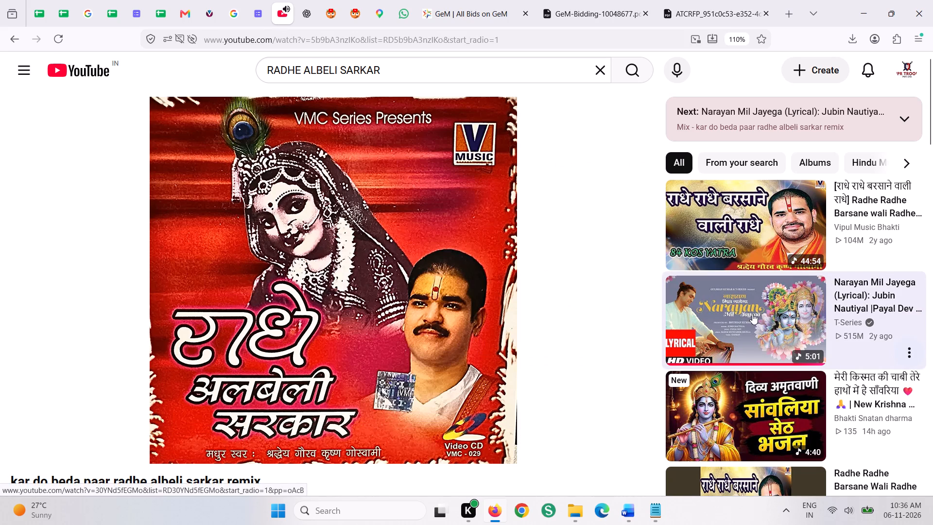
{"action": "scroll", "coordinate": [752, 314], "scroll_direction": "down", "scroll_amount": 1}
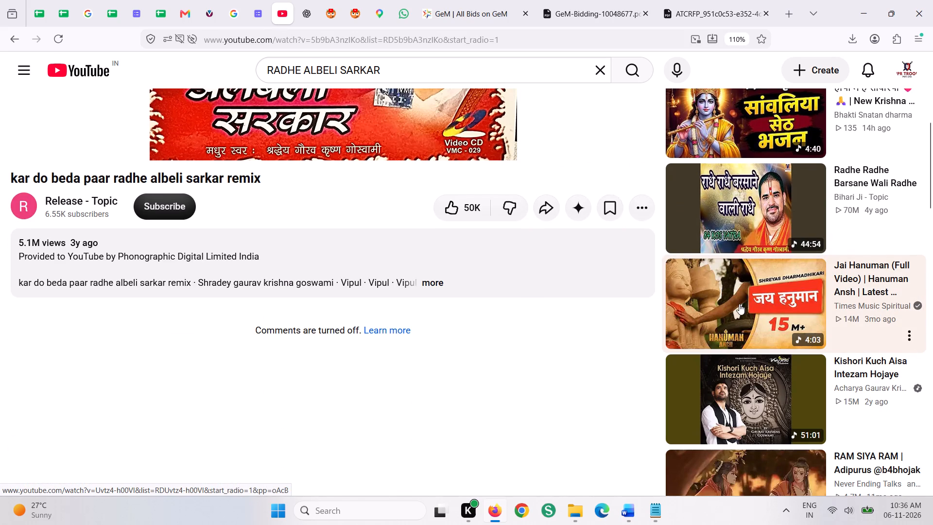
{"action": "left_click", "coordinate": [739, 304]}
{"action": "left_click", "coordinate": [712, 0]}
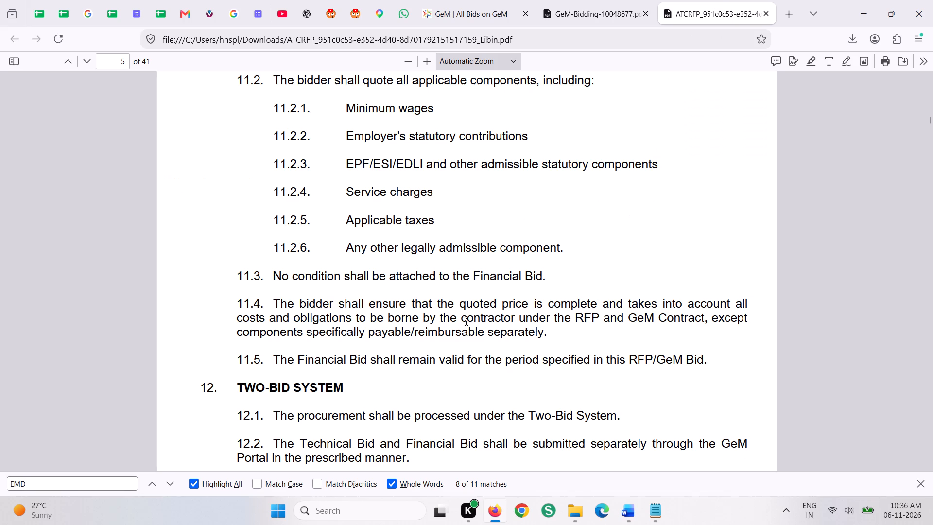
Check the playback of the YouTube video and return to the ATC.
{"action": "scroll", "coordinate": [495, 317], "scroll_direction": "down", "scroll_amount": 1}
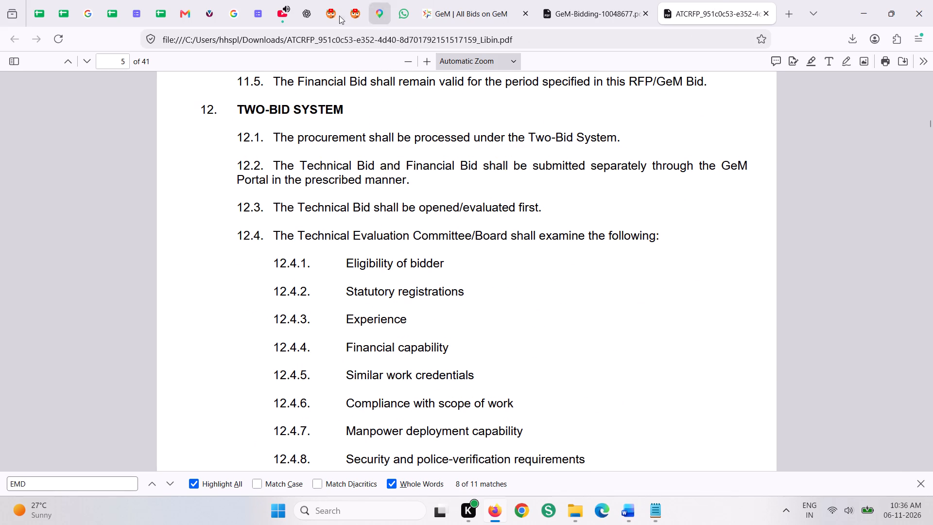
{"action": "left_click", "coordinate": [276, 18]}
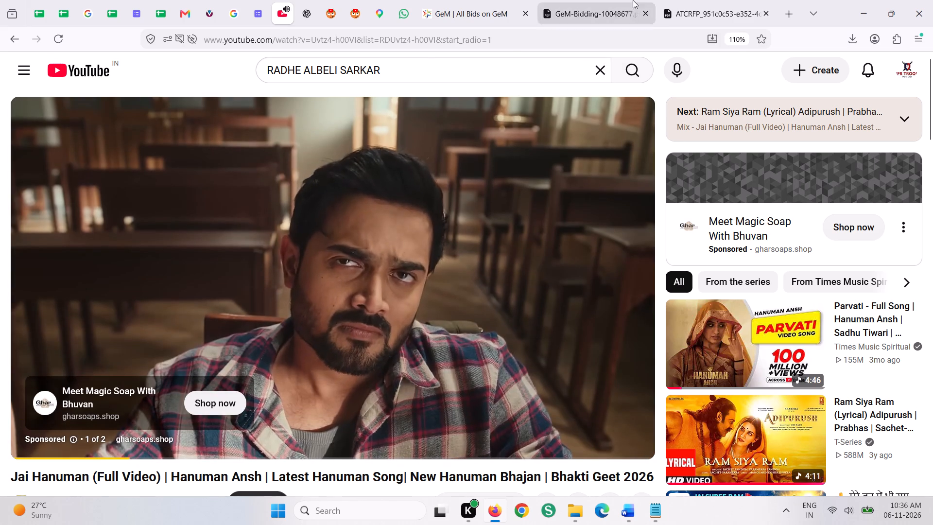
{"action": "left_click", "coordinate": [686, 0]}
Examine the ATC from the two-bid system through EMD, scope of services, standard conditions and medical fitness for further document requirements.
{"action": "scroll", "coordinate": [584, 313], "scroll_direction": "down", "scroll_amount": 1}
{"action": "scroll", "coordinate": [504, 297], "scroll_direction": "down", "scroll_amount": 1}
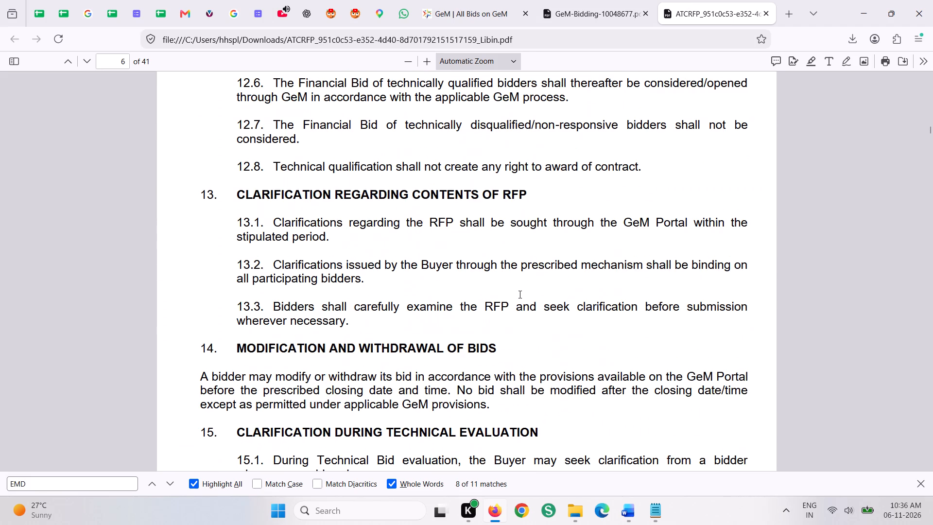
{"action": "scroll", "coordinate": [479, 296], "scroll_direction": "down", "scroll_amount": 1}
{"action": "scroll", "coordinate": [425, 297], "scroll_direction": "down", "scroll_amount": 3}
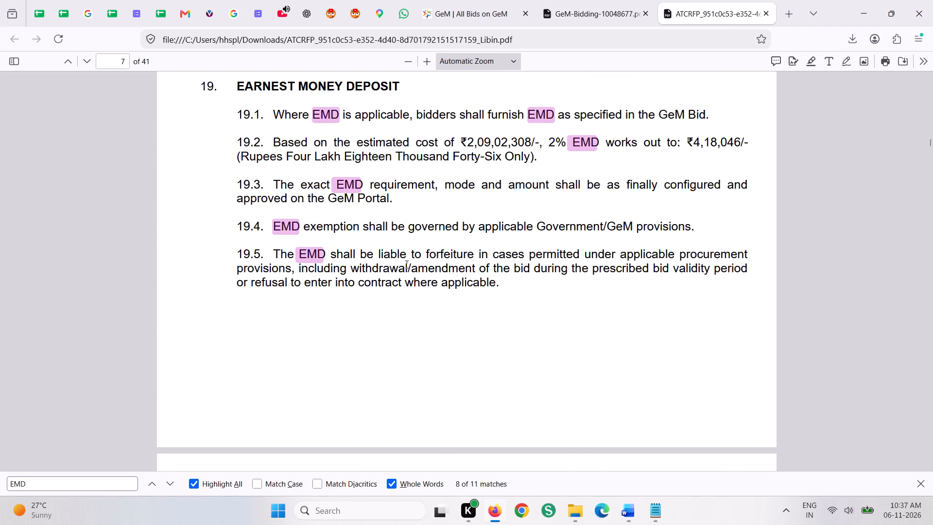
{"action": "scroll", "coordinate": [406, 269], "scroll_direction": "down", "scroll_amount": 2}
{"action": "scroll", "coordinate": [430, 273], "scroll_direction": "up", "scroll_amount": 1}
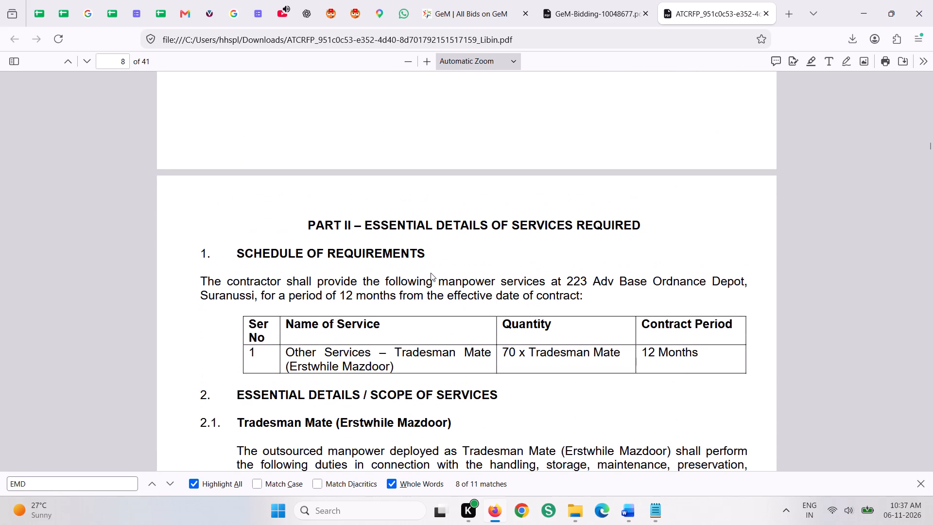
{"action": "scroll", "coordinate": [431, 273], "scroll_direction": "down", "scroll_amount": 5}
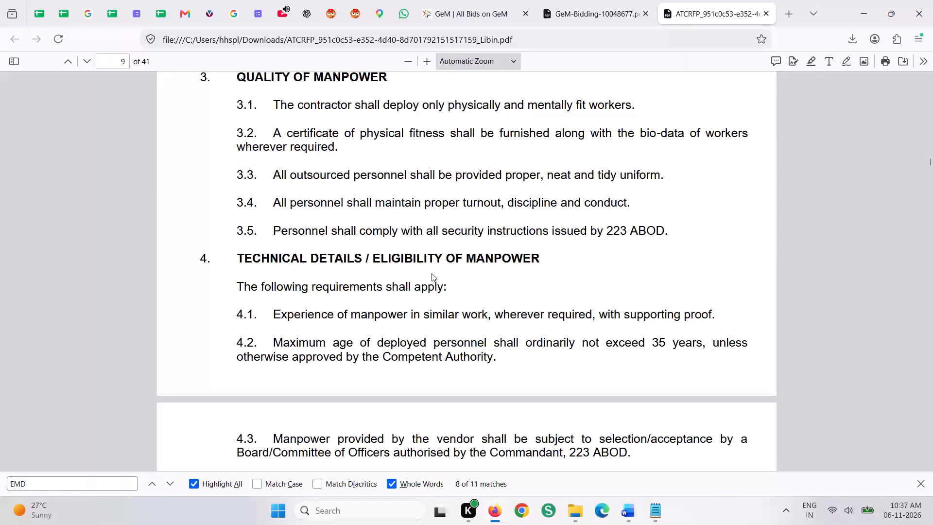
{"action": "scroll", "coordinate": [432, 273], "scroll_direction": "down", "scroll_amount": 7}
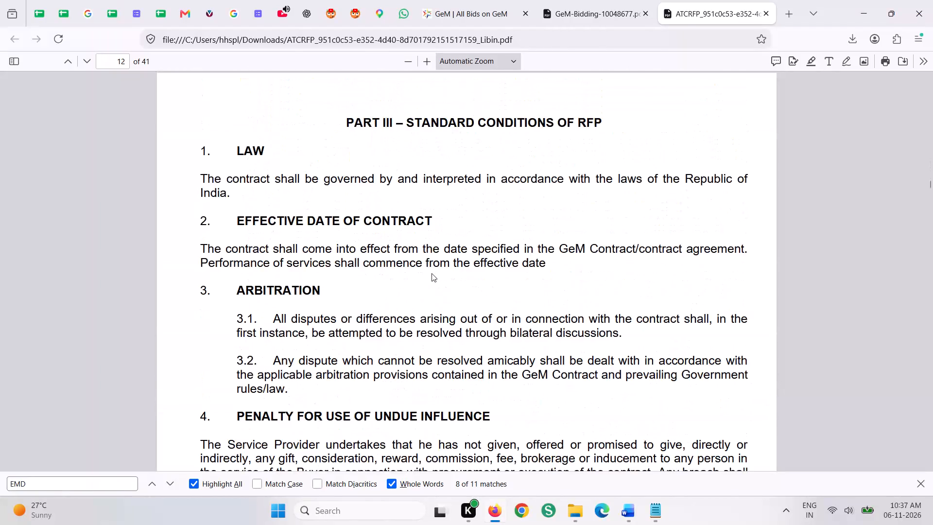
{"action": "scroll", "coordinate": [432, 273], "scroll_direction": "down", "scroll_amount": 8}
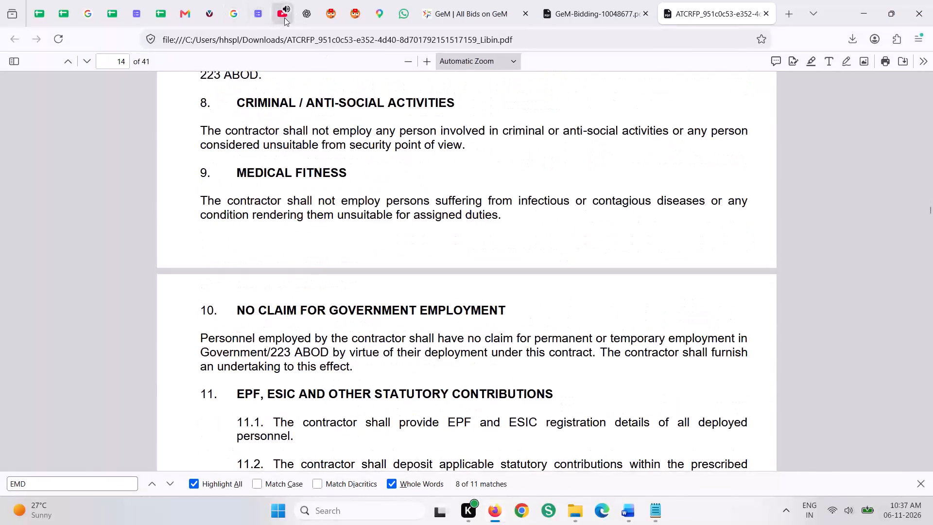
Skip the advertisement on the YouTube video and return to the ATC.
{"action": "left_click", "coordinate": [284, 17]}
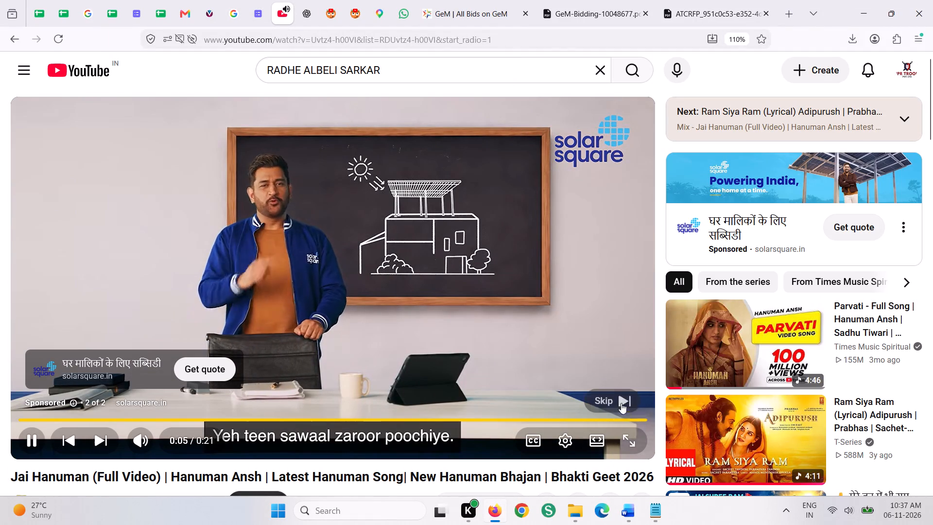
{"action": "left_click", "coordinate": [608, 399]}
{"action": "left_click", "coordinate": [713, 0]}
Examine the ATC's statutory contribution, monthly bill, payment document and labour record clauses for further document requirements.
{"action": "scroll", "coordinate": [436, 327], "scroll_direction": "down", "scroll_amount": 1}
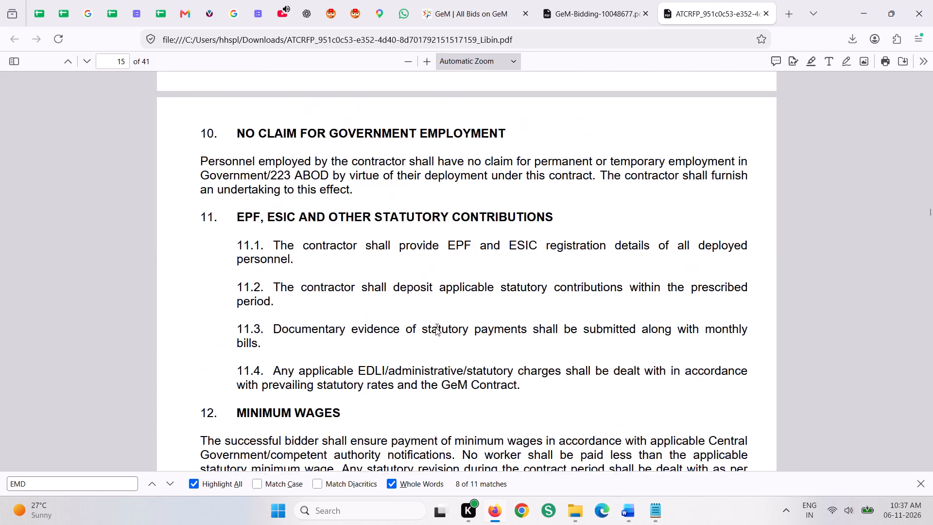
{"action": "scroll", "coordinate": [450, 333], "scroll_direction": "down", "scroll_amount": 1}
{"action": "scroll", "coordinate": [495, 330], "scroll_direction": "down", "scroll_amount": 2}
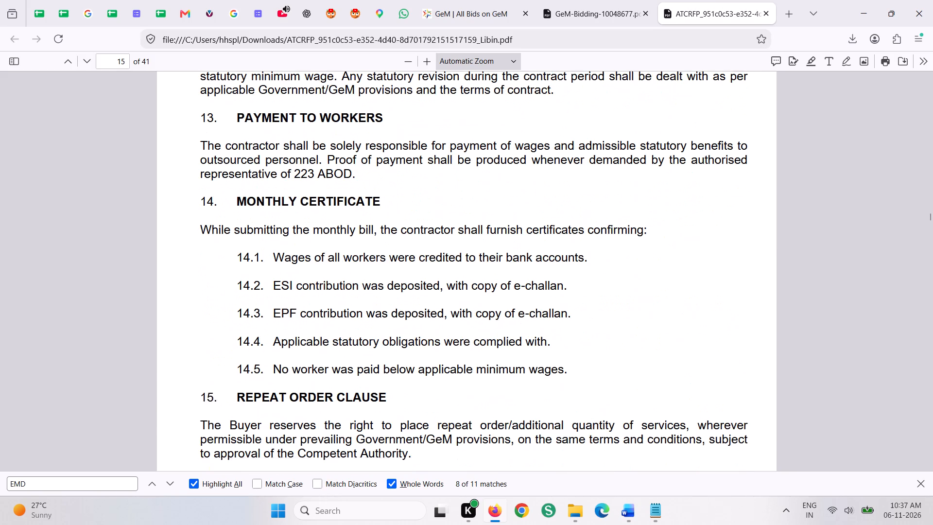
{"action": "scroll", "coordinate": [495, 330], "scroll_direction": "down", "scroll_amount": 3}
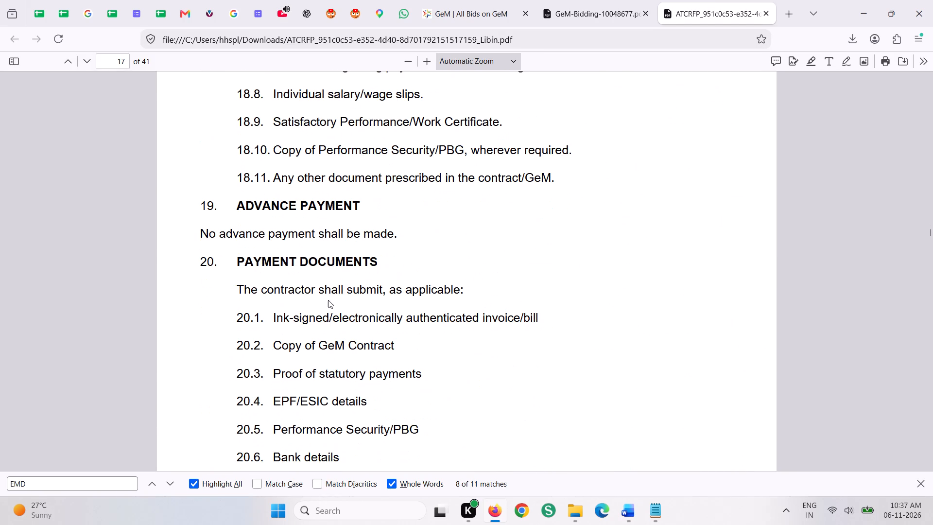
{"action": "scroll", "coordinate": [379, 296], "scroll_direction": "up", "scroll_amount": 1}
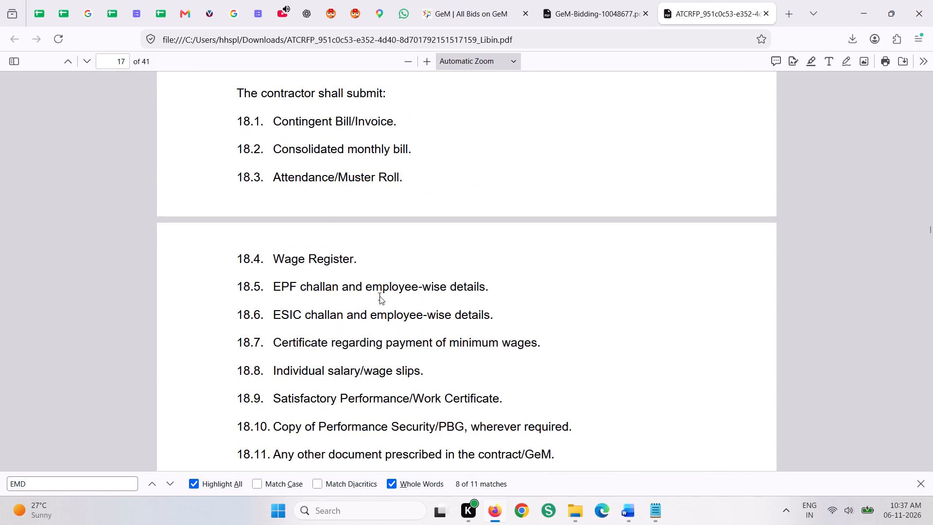
{"action": "scroll", "coordinate": [326, 285], "scroll_direction": "up", "scroll_amount": 2}
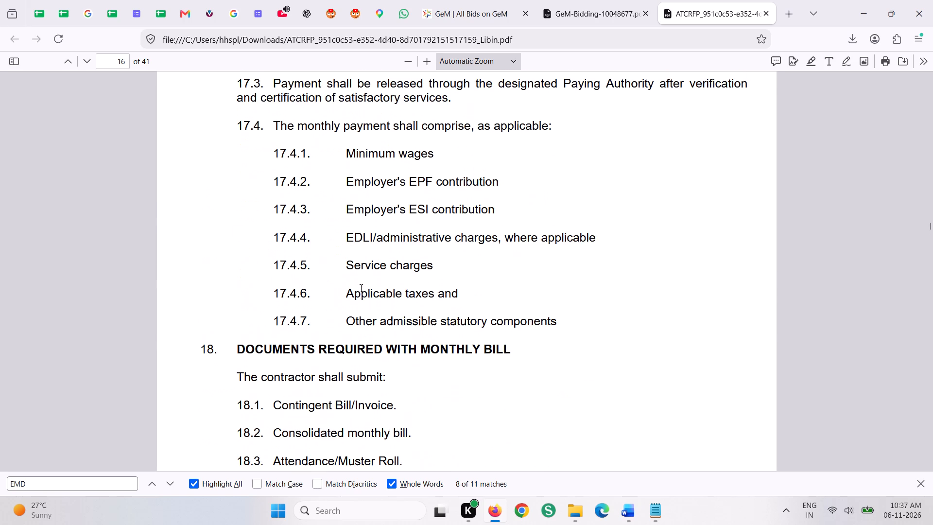
{"action": "scroll", "coordinate": [360, 289], "scroll_direction": "down", "scroll_amount": 4}
{"action": "scroll", "coordinate": [429, 296], "scroll_direction": "down", "scroll_amount": 5}
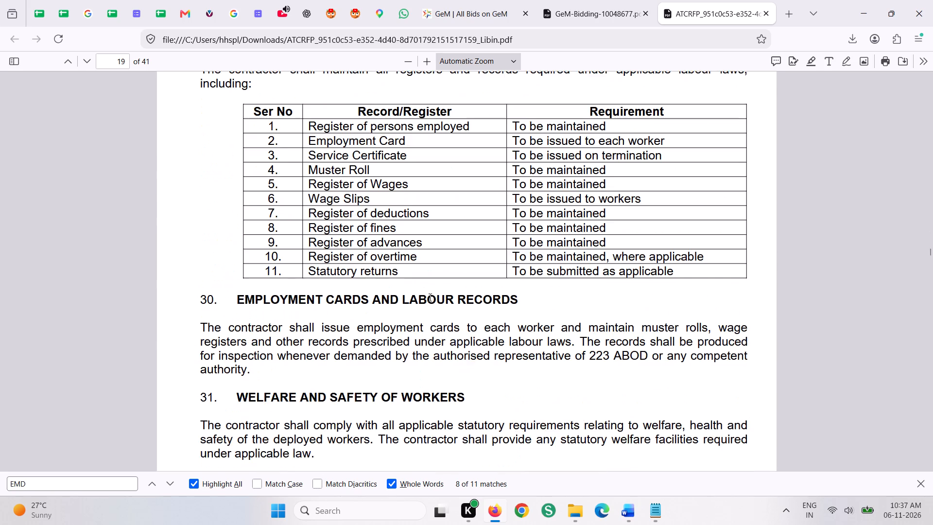
{"action": "scroll", "coordinate": [429, 297], "scroll_direction": "down", "scroll_amount": 8}
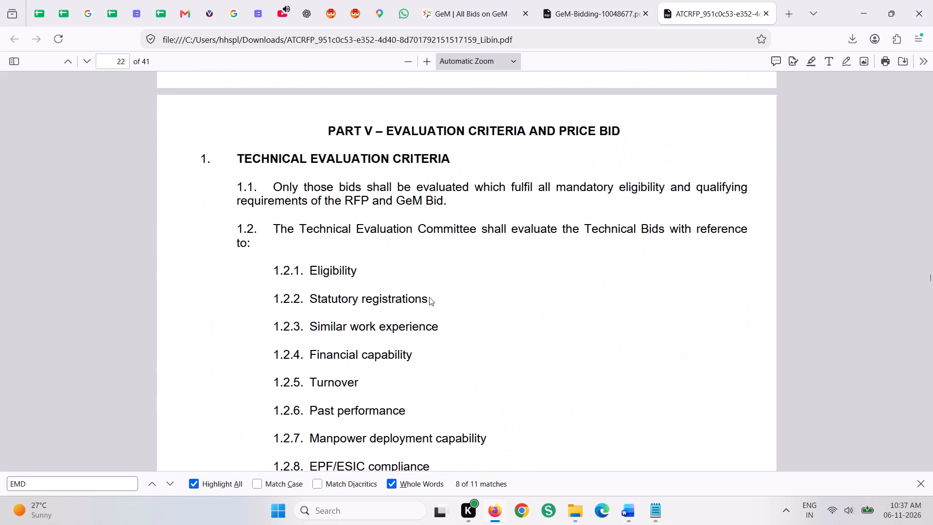
Examine Part V of the ATC, from technical evaluation criteria and minimum qualification requirements to price bid format, for further document requirements.
{"action": "scroll", "coordinate": [429, 297], "scroll_direction": "down", "scroll_amount": 2}
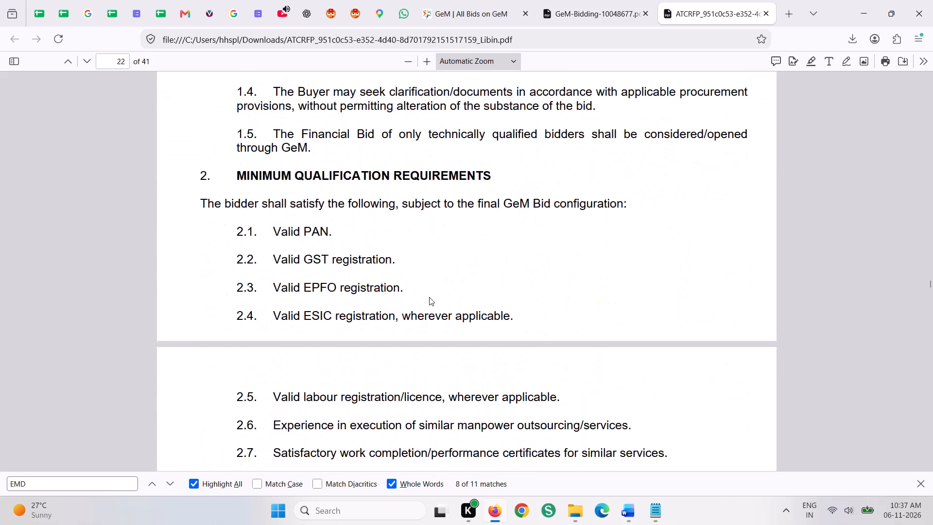
{"action": "scroll", "coordinate": [411, 291], "scroll_direction": "down", "scroll_amount": 2}
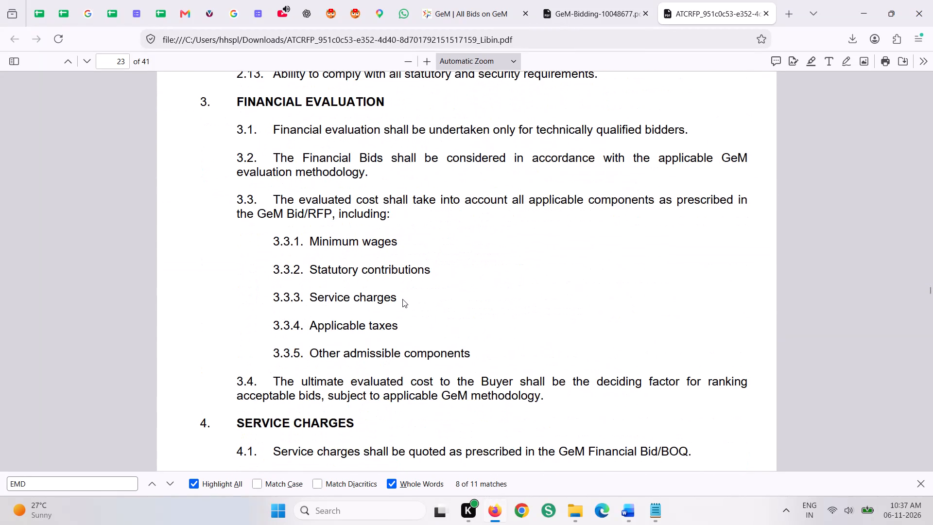
{"action": "scroll", "coordinate": [402, 299], "scroll_direction": "up", "scroll_amount": 1}
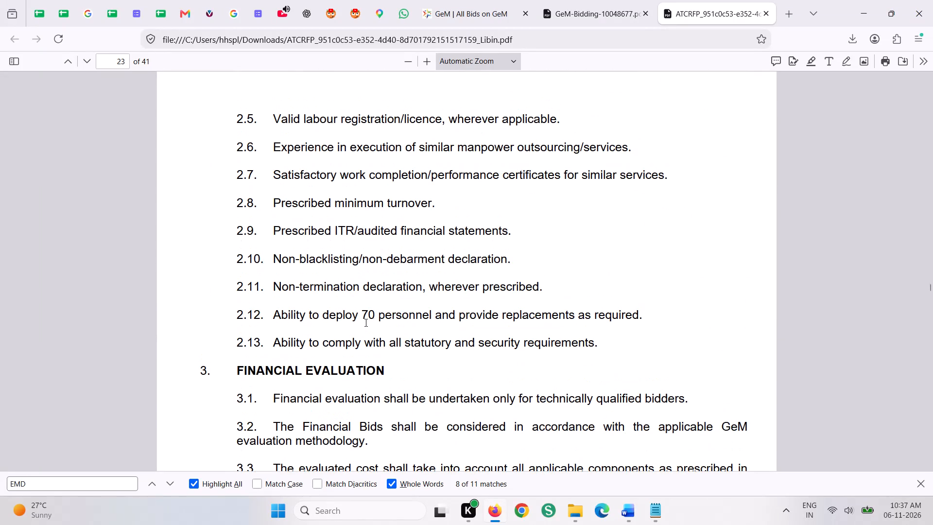
{"action": "scroll", "coordinate": [371, 325], "scroll_direction": "down", "scroll_amount": 2}
{"action": "scroll", "coordinate": [433, 324], "scroll_direction": "down", "scroll_amount": 3}
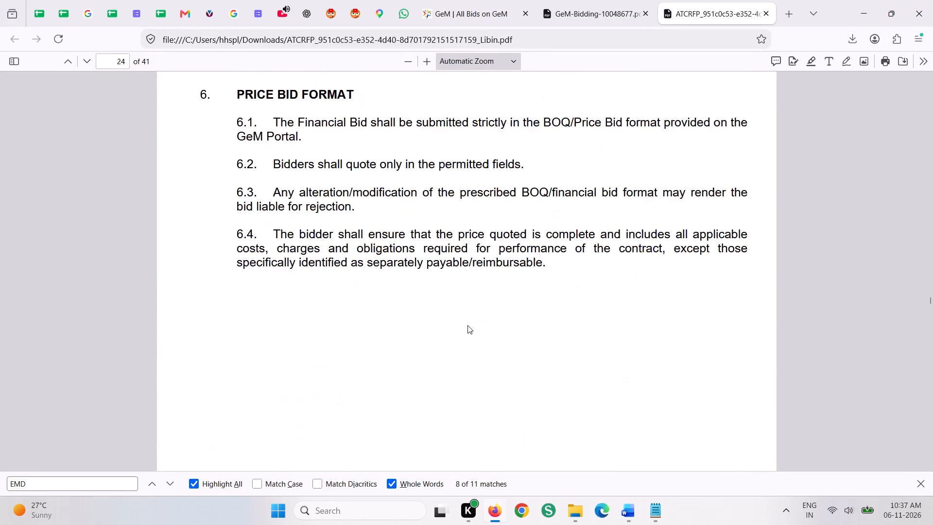
Examine the ATC's financial particulars and the firm's certification page with company seal for further document requirements.
{"action": "scroll", "coordinate": [500, 325], "scroll_direction": "down", "scroll_amount": 5}
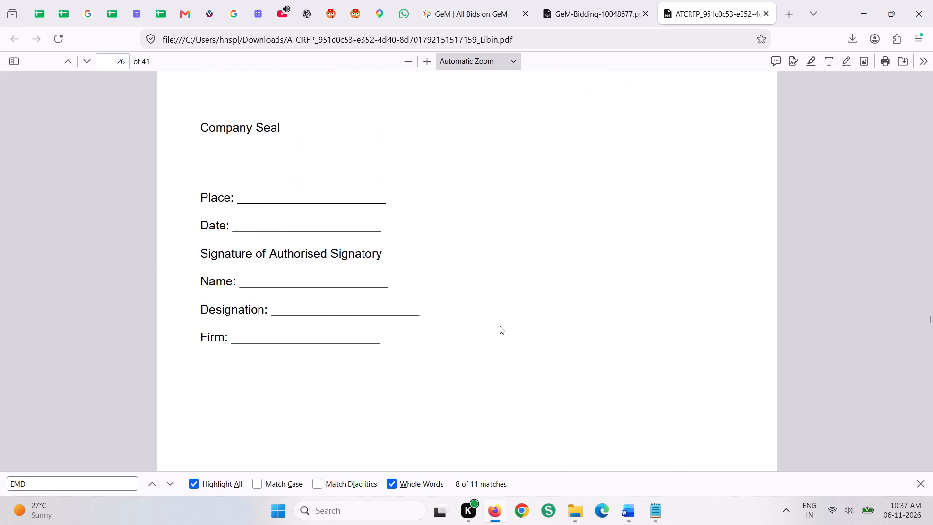
{"action": "scroll", "coordinate": [500, 326], "scroll_direction": "down", "scroll_amount": 2}
{"action": "scroll", "coordinate": [500, 326], "scroll_direction": "up", "scroll_amount": 7}
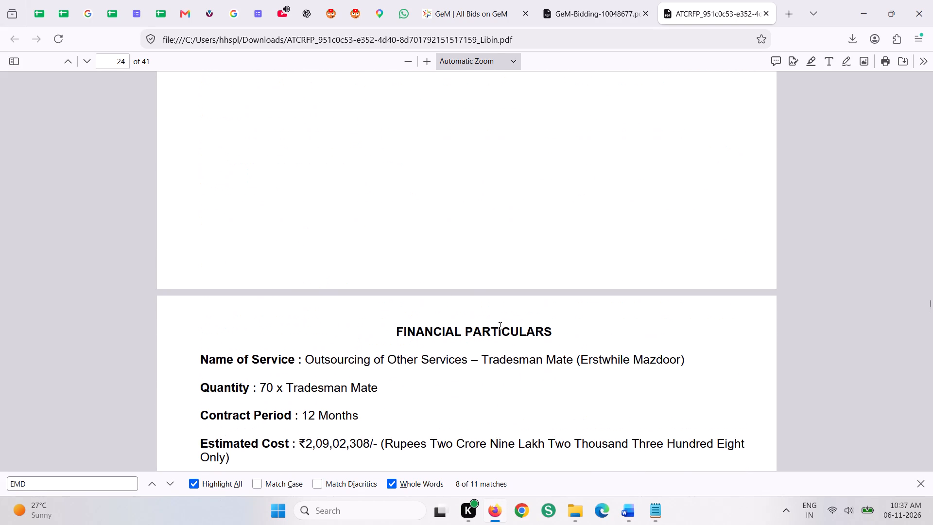
{"action": "scroll", "coordinate": [499, 326], "scroll_direction": "up", "scroll_amount": 3}
{"action": "scroll", "coordinate": [499, 326], "scroll_direction": "down", "scroll_amount": 8}
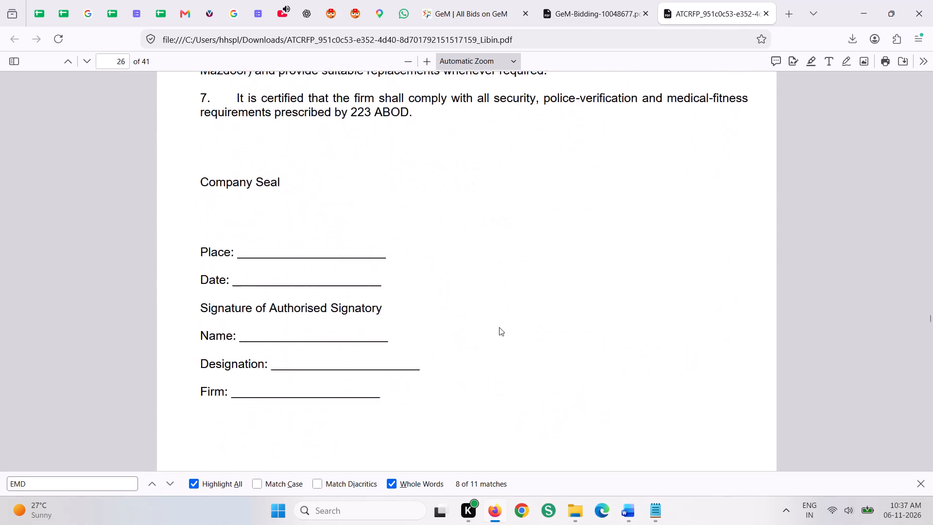
{"action": "scroll", "coordinate": [499, 327], "scroll_direction": "down", "scroll_amount": 2}
{"action": "scroll", "coordinate": [499, 327], "scroll_direction": "up", "scroll_amount": 4}
{"action": "scroll", "coordinate": [499, 327], "scroll_direction": "down", "scroll_amount": 1}
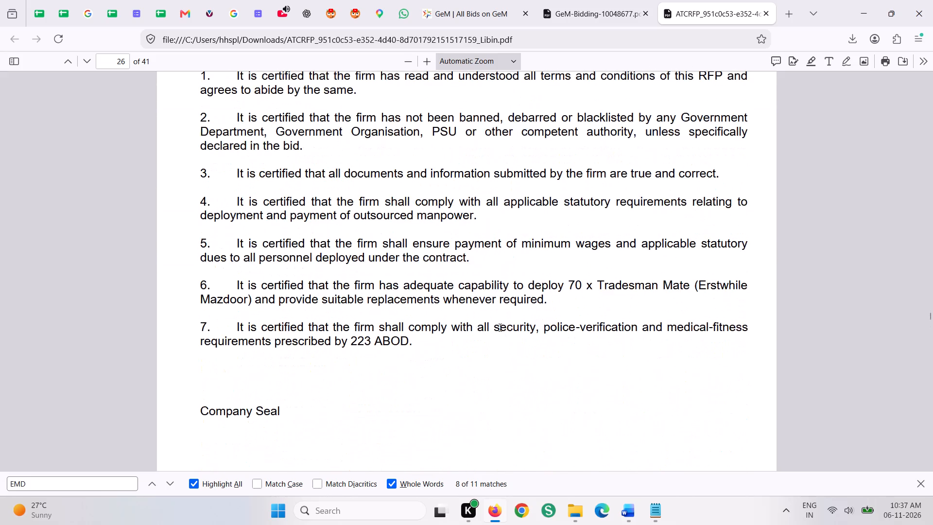
Examine the ATC's tender acceptance certificate, power of attorney format and Appendix 'D' bank details form for further document requirements.
{"action": "scroll", "coordinate": [596, 313], "scroll_direction": "down", "scroll_amount": 4}
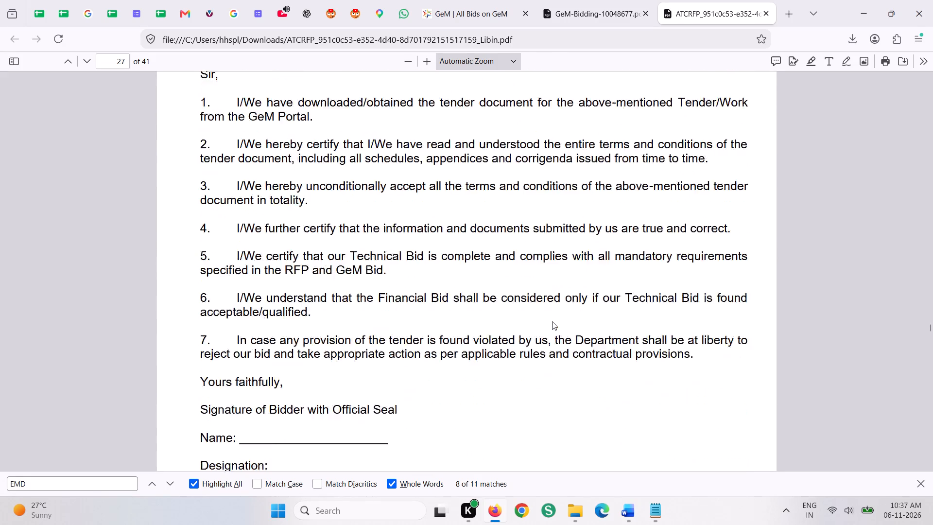
{"action": "scroll", "coordinate": [518, 327], "scroll_direction": "down", "scroll_amount": 2}
{"action": "scroll", "coordinate": [529, 327], "scroll_direction": "up", "scroll_amount": 2}
{"action": "scroll", "coordinate": [529, 327], "scroll_direction": "down", "scroll_amount": 1}
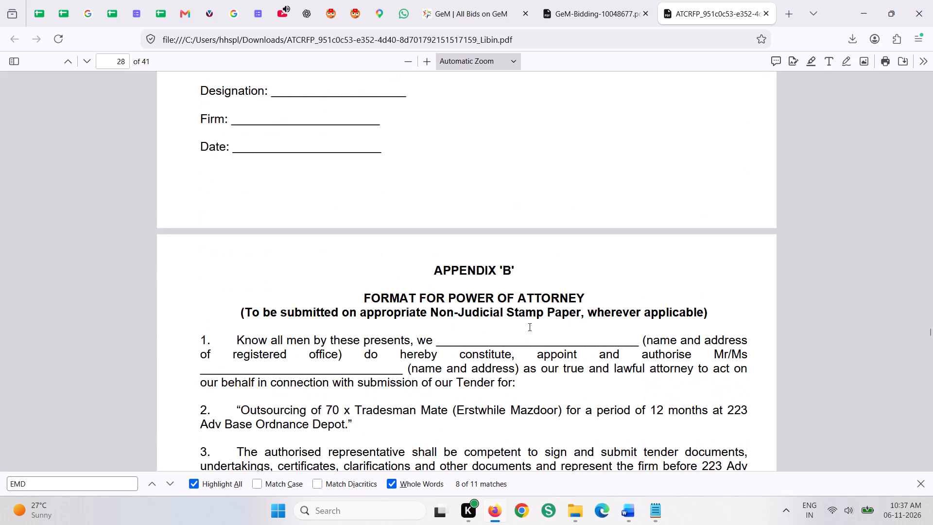
{"action": "scroll", "coordinate": [529, 327], "scroll_direction": "down", "scroll_amount": 7}
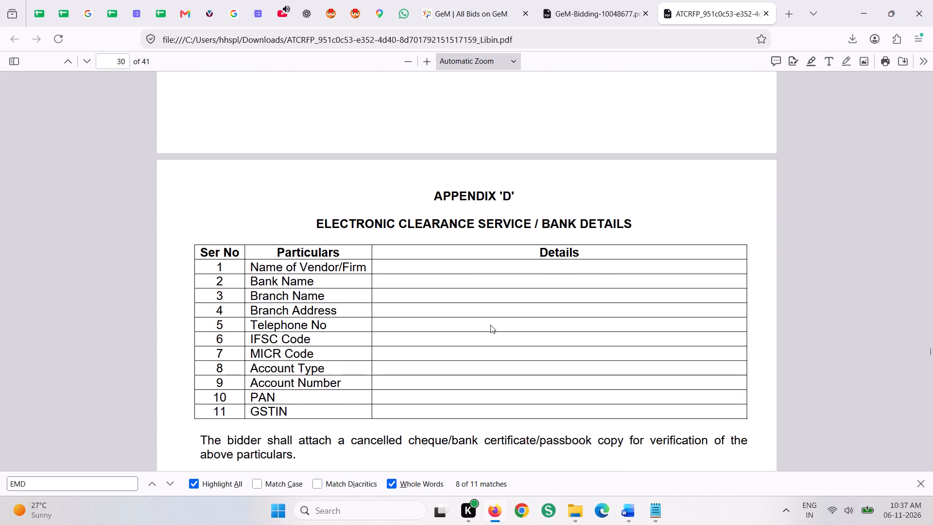
{"action": "scroll", "coordinate": [530, 290], "scroll_direction": "up", "scroll_amount": 1}
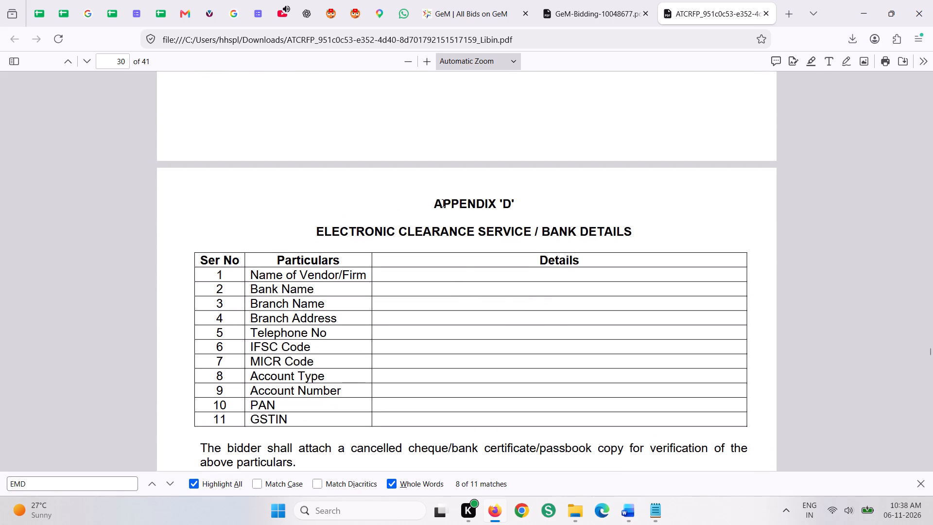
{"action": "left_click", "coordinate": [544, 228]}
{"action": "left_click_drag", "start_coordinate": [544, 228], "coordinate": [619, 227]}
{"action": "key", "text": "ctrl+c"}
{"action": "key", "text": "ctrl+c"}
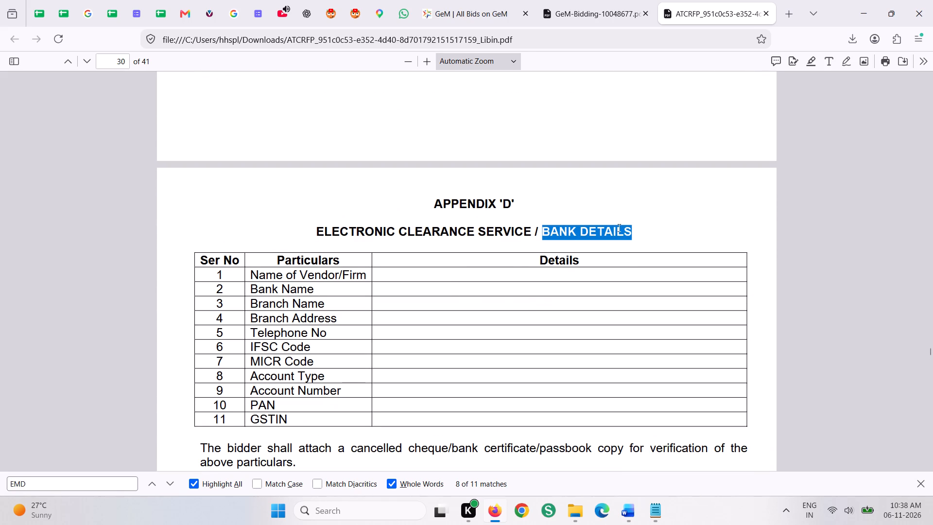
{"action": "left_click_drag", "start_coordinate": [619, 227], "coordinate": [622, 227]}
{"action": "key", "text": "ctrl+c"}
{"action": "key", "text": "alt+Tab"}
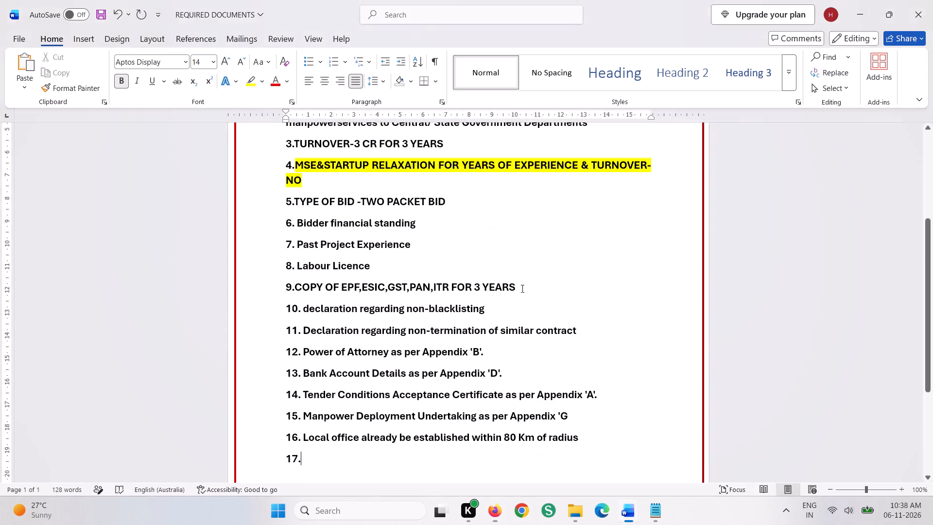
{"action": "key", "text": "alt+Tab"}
Copy the heading APPENDIX 'D' from the bank details form in the ATC and switch to the REQUIRED DOCUMENTS list in Word.
{"action": "left_click", "coordinate": [441, 199]}
{"action": "left_click_drag", "start_coordinate": [441, 199], "coordinate": [516, 200]}
{"action": "key", "text": "ctrl+c"}
{"action": "key", "text": "ctrl+c"}
{"action": "scroll", "coordinate": [422, 280], "scroll_direction": "down", "scroll_amount": 1}
{"action": "scroll", "coordinate": [462, 284], "scroll_direction": "up", "scroll_amount": 1}
{"action": "key", "text": "alt+Tab"}
Write item 17 as "BUYER ADDED ATC-PG.NO30 (APPENDIX 'D') FILL", inserting the copied heading in the brackets, and start item 18.
{"action": "type", "text": "BUYER ADDED A"}
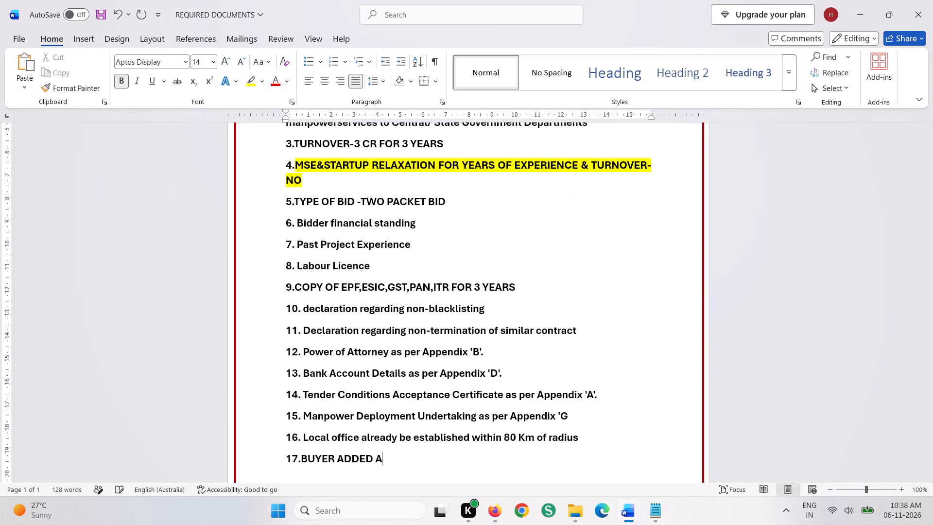
{"action": "scroll", "coordinate": [387, 440], "scroll_direction": "up", "scroll_amount": 1}
{"action": "scroll", "coordinate": [387, 440], "scroll_direction": "down", "scroll_amount": 1}
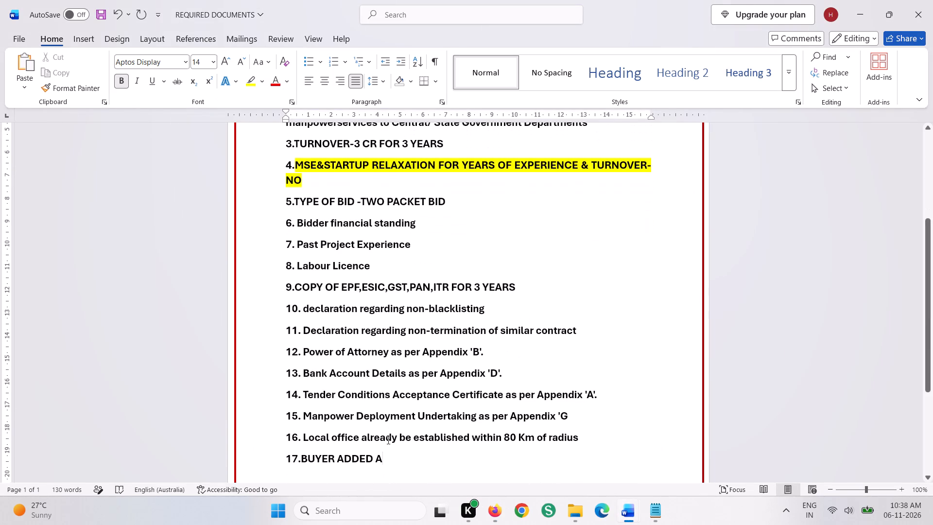
{"action": "type", "text": "TC-"}
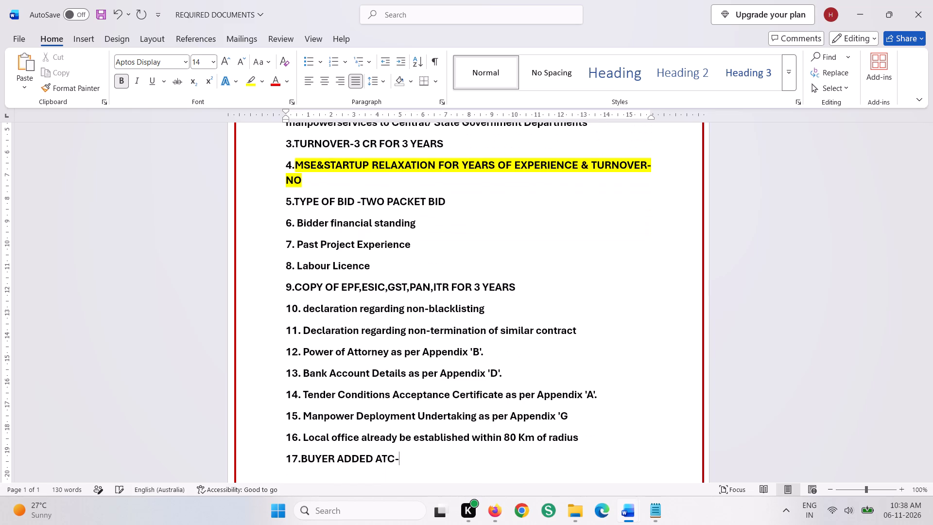
{"action": "type", "text": "PG.NO"}
{"action": "key", "text": "alt+Tab"}
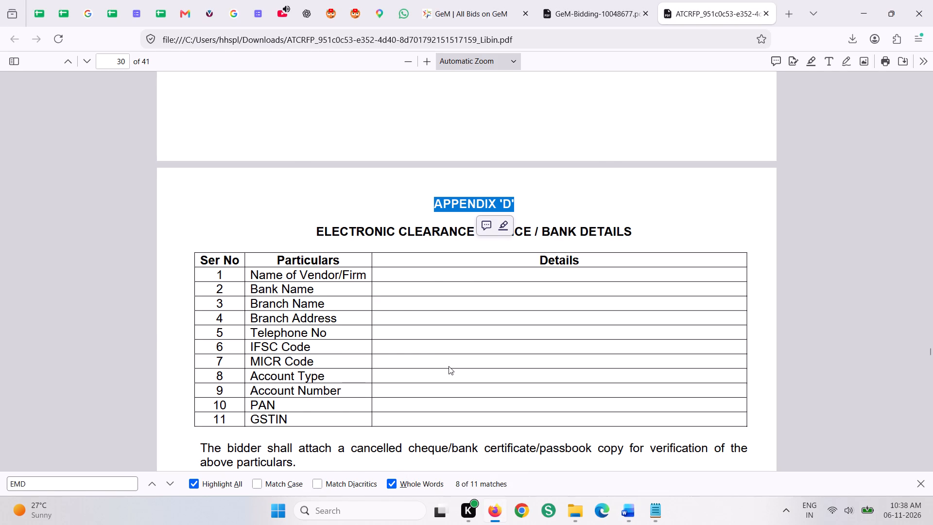
{"action": "key", "text": "alt+Tab"}
{"action": "type", "text": "30"}
{"action": "key", "text": "space"}
{"action": "key", "text": "shift+parenleft"}
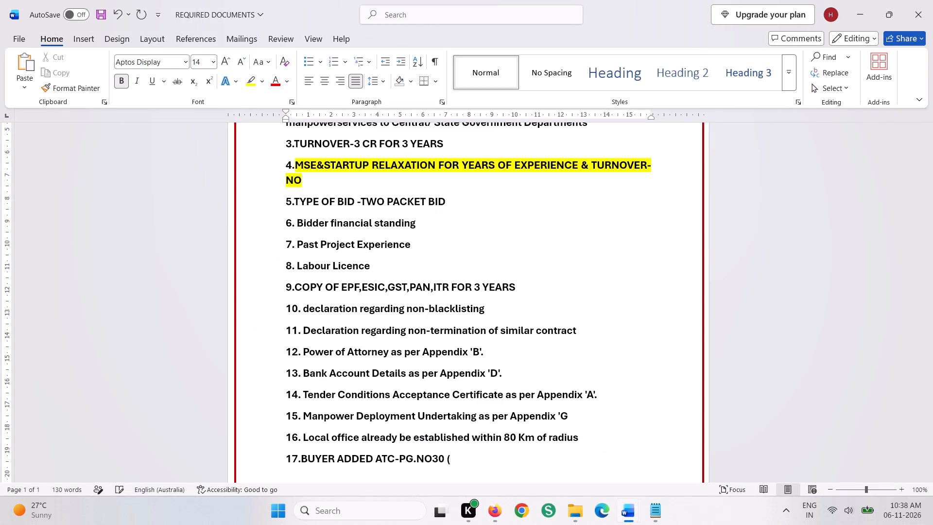
{"action": "key", "text": "ctrl+shift+v"}
{"action": "key", "text": "shift+parenright"}
{"action": "key", "text": "space"}
{"action": "type", "text": "FILL"}
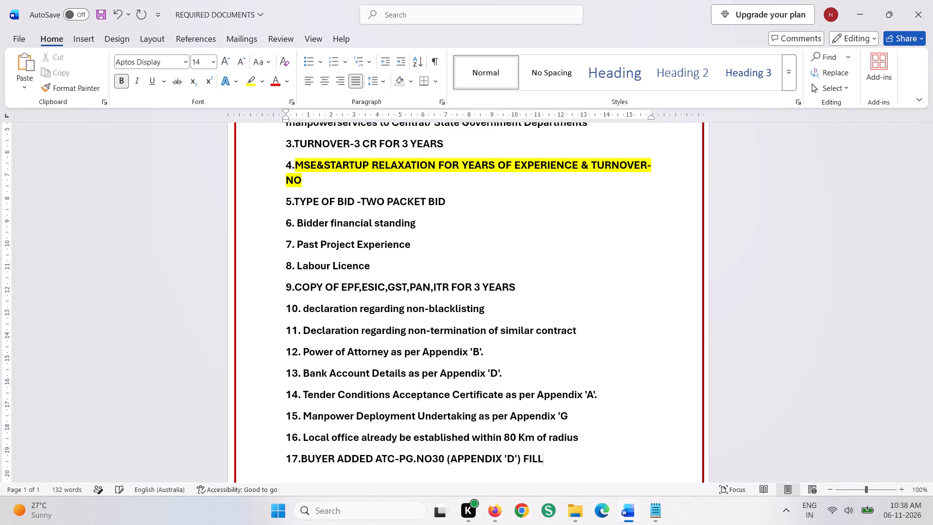
{"action": "key", "text": "space"}
{"action": "key", "text": "Return"}
{"action": "type", "text": "18."}
Examine the ATC's pages from Appendix 'D' through Appendix 'F' for further forms and document requirements.
{"action": "key", "text": "alt+Tab"}
{"action": "scroll", "coordinate": [478, 304], "scroll_direction": "down", "scroll_amount": 2}
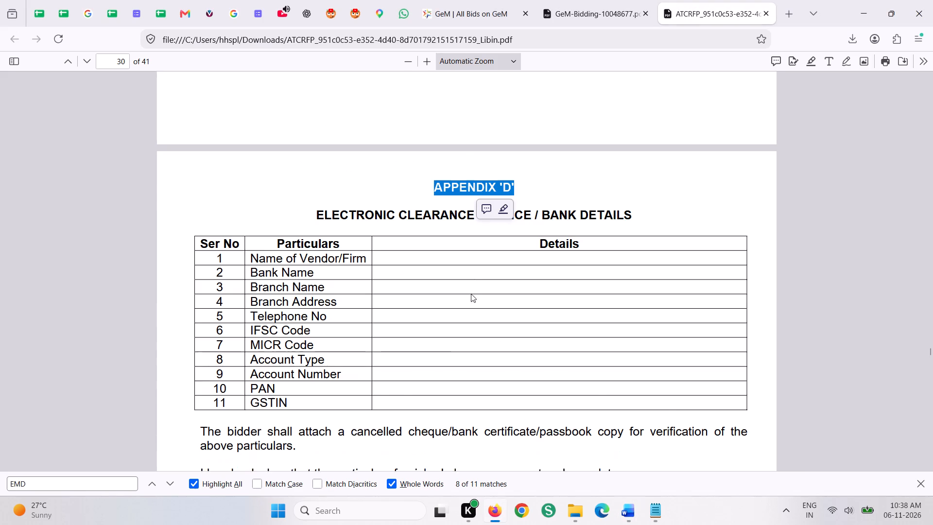
{"action": "scroll", "coordinate": [471, 294], "scroll_direction": "down", "scroll_amount": 1}
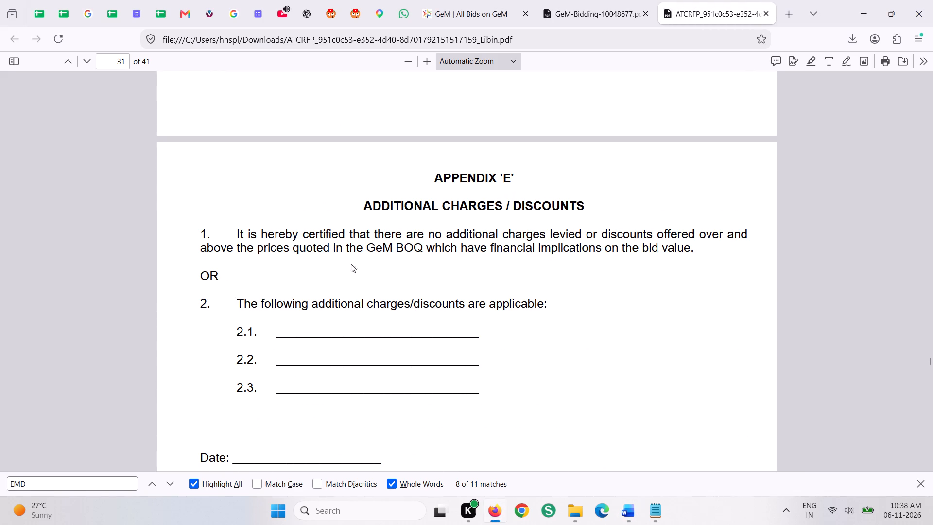
{"action": "scroll", "coordinate": [423, 326], "scroll_direction": "down", "scroll_amount": 1}
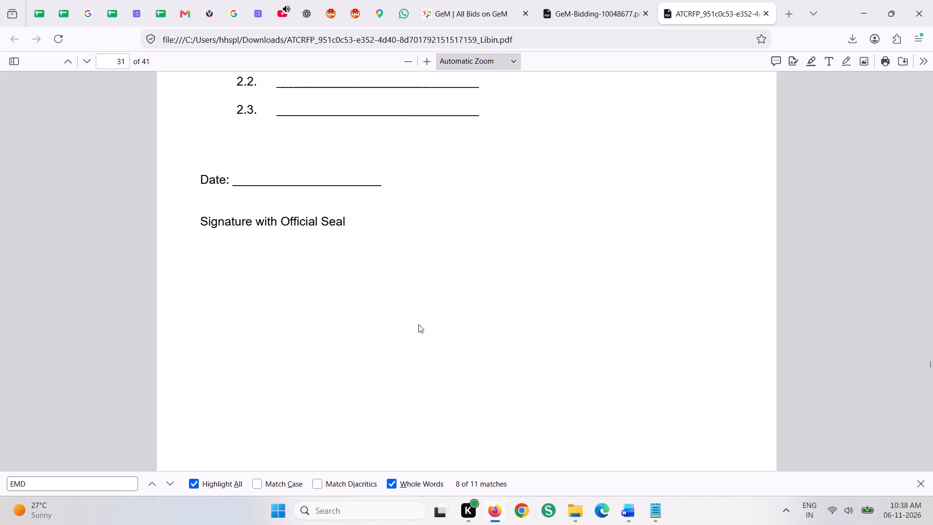
{"action": "scroll", "coordinate": [426, 324], "scroll_direction": "up", "scroll_amount": 1}
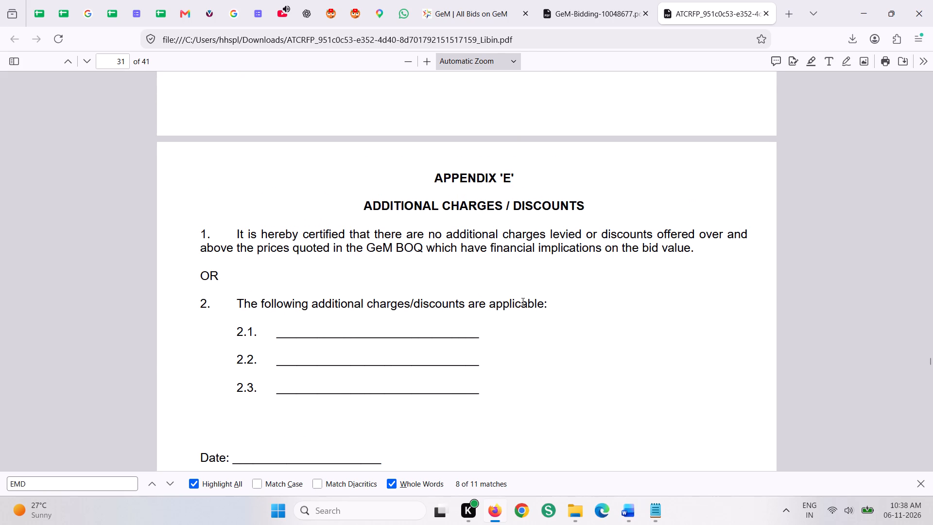
{"action": "key", "text": "alt+Tab"}
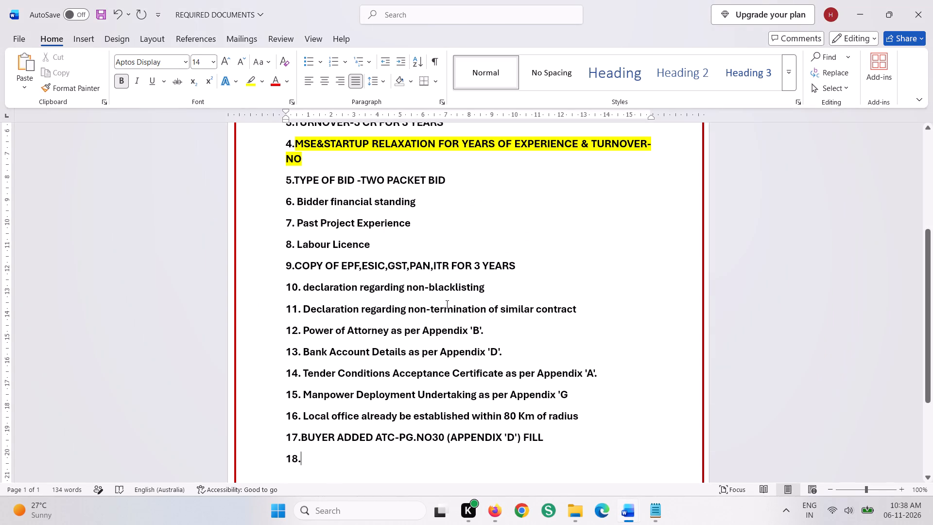
{"action": "key", "text": "alt+Tab"}
{"action": "scroll", "coordinate": [455, 299], "scroll_direction": "down", "scroll_amount": 4}
{"action": "scroll", "coordinate": [466, 291], "scroll_direction": "up", "scroll_amount": 1}
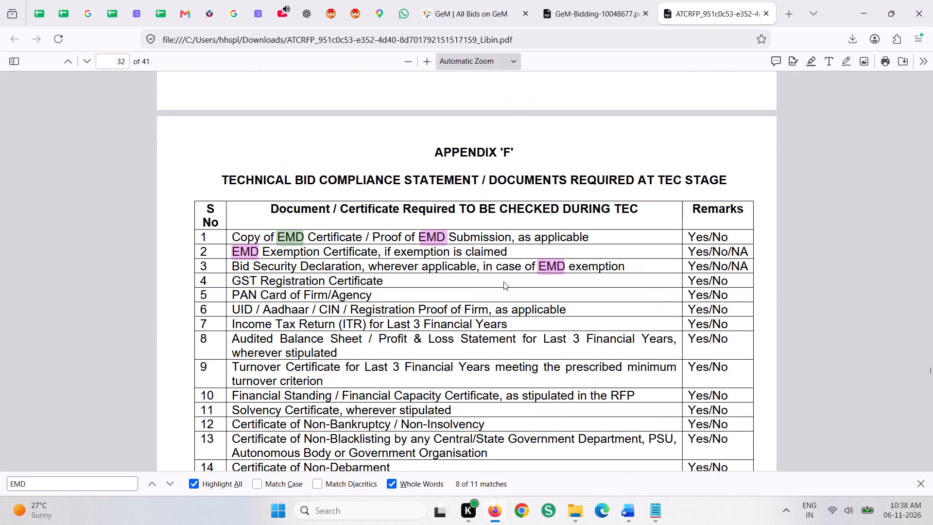
Copy the APPENDIX 'F' heading from the ATC, and extend item 17 in the list with appendix ",F" and page ",32".
{"action": "left_click", "coordinate": [440, 150]}
{"action": "left_click_drag", "start_coordinate": [440, 150], "coordinate": [515, 142]}
{"action": "key", "text": "ctrl+c"}
{"action": "key", "text": "ctrl+c"}
{"action": "scroll", "coordinate": [387, 216], "scroll_direction": "down", "scroll_amount": 1}
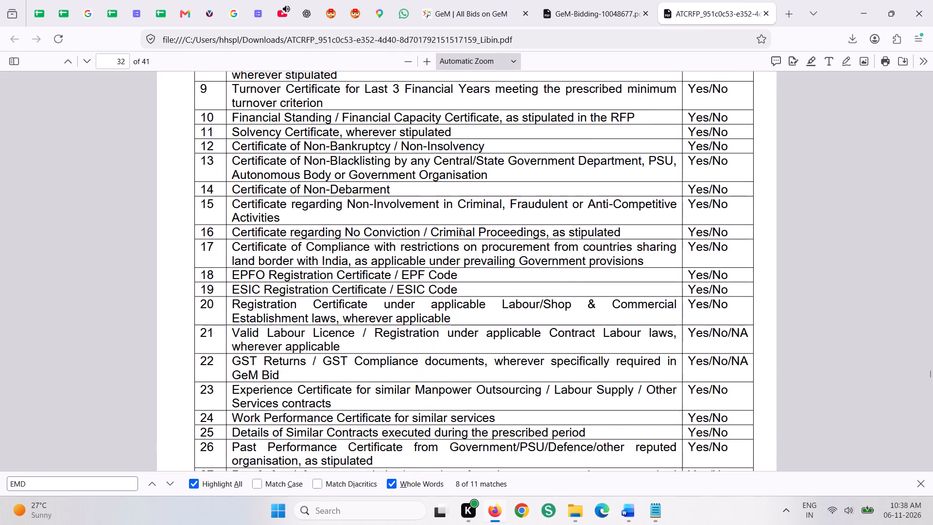
{"action": "key", "text": "alt+Tab"}
{"action": "left_click", "coordinate": [516, 437]}
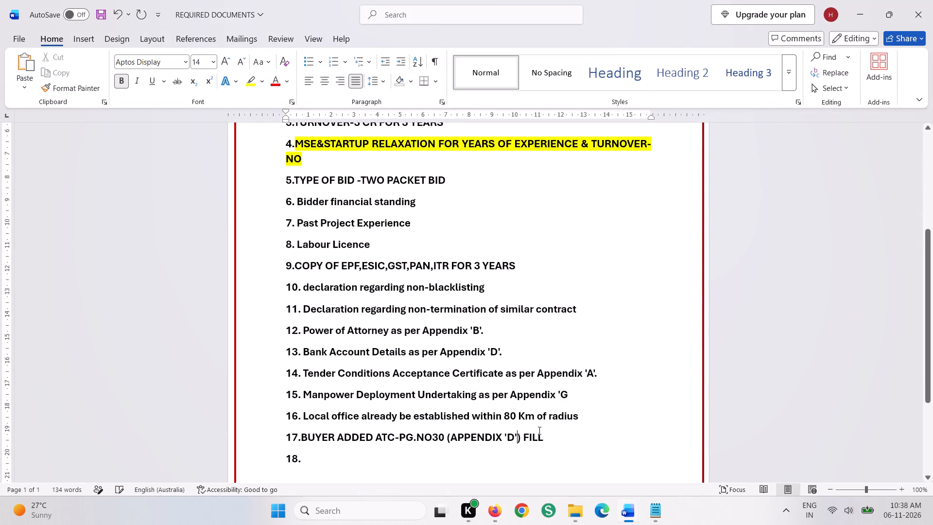
{"action": "type", "text": ",F"}
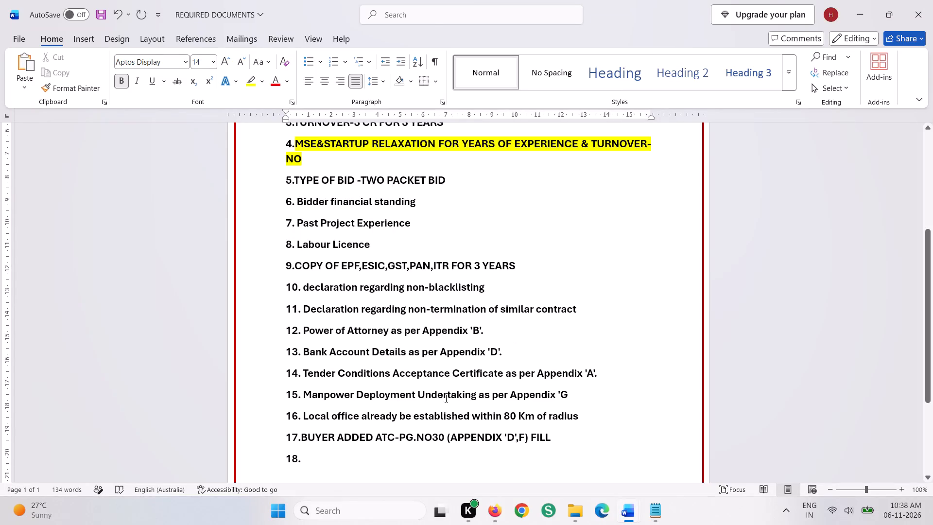
{"action": "left_click", "coordinate": [445, 437]}
{"action": "type", "text": ",32"}
Copy "GST Returns" from row 22 of Appendix 'F' into the list as item 18, start item 19 and return to the ATC.
{"action": "key", "text": "alt+Tab"}
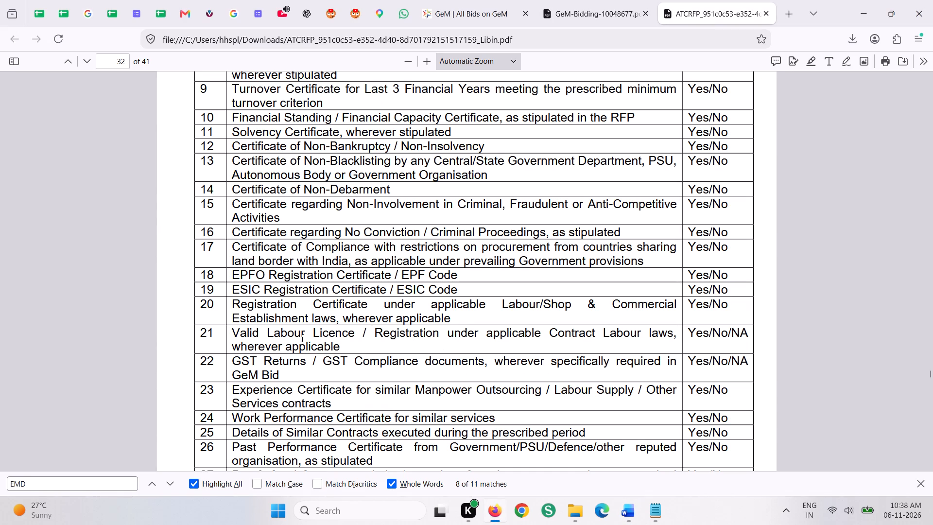
{"action": "left_click", "coordinate": [234, 361]}
{"action": "left_click_drag", "start_coordinate": [234, 361], "coordinate": [277, 361]}
{"action": "key", "text": "ctrl+c"}
{"action": "key", "text": "ctrl+c"}
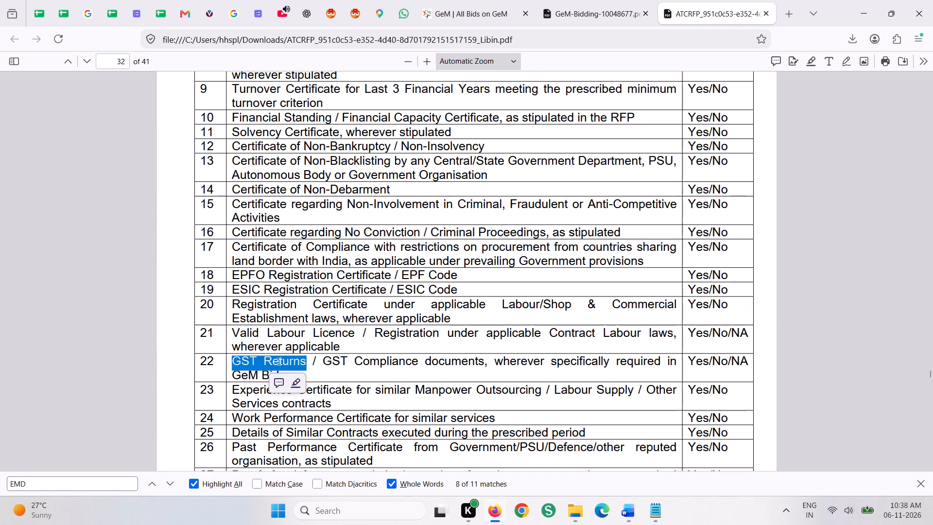
{"action": "key", "text": "alt+Tab"}
{"action": "scroll", "coordinate": [319, 378], "scroll_direction": "down", "scroll_amount": 1}
{"action": "left_click", "coordinate": [327, 336]}
{"action": "key", "text": "ctrl+v"}
{"action": "key", "text": "Return"}
{"action": "key", "text": "1"}
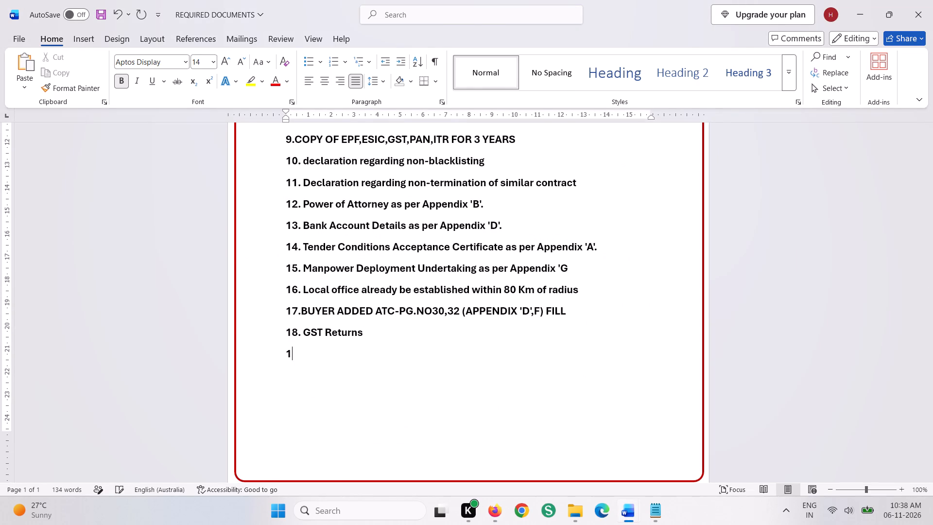
{"action": "key", "text": "9"}
{"action": "key", "text": "period"}
{"action": "key", "text": "alt+Tab"}
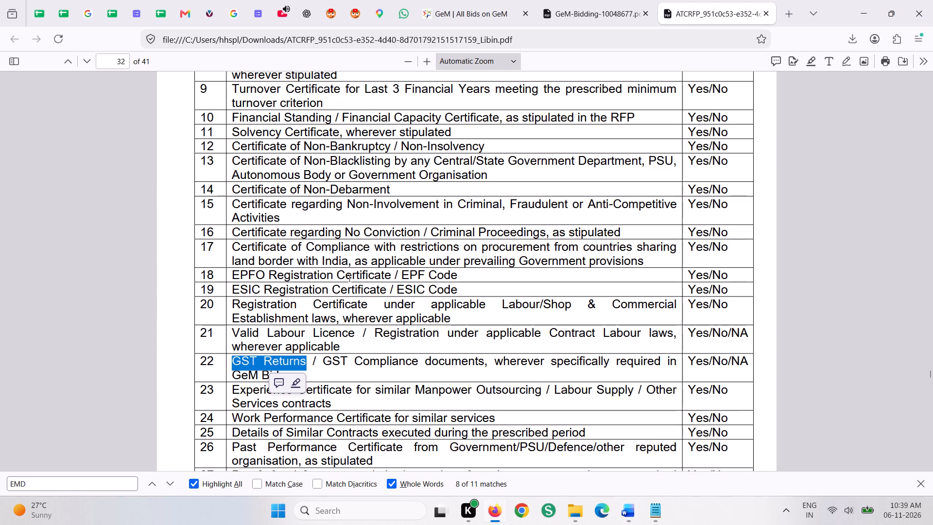
Copy "Certificate regarding No Conviction / Criminal Proceedings" from row 16 of Appendix 'F' into the list as item 19, start item 20 and return to the ATC.
{"action": "left_click", "coordinate": [241, 232]}
{"action": "left_click_drag", "start_coordinate": [241, 232], "coordinate": [541, 233]}
{"action": "key", "text": "ctrl+c"}
{"action": "key", "text": "ctrl+c"}
{"action": "key", "text": "ctrl+c"}
{"action": "key", "text": "ctrl+c"}
{"action": "key", "text": "alt+Tab"}
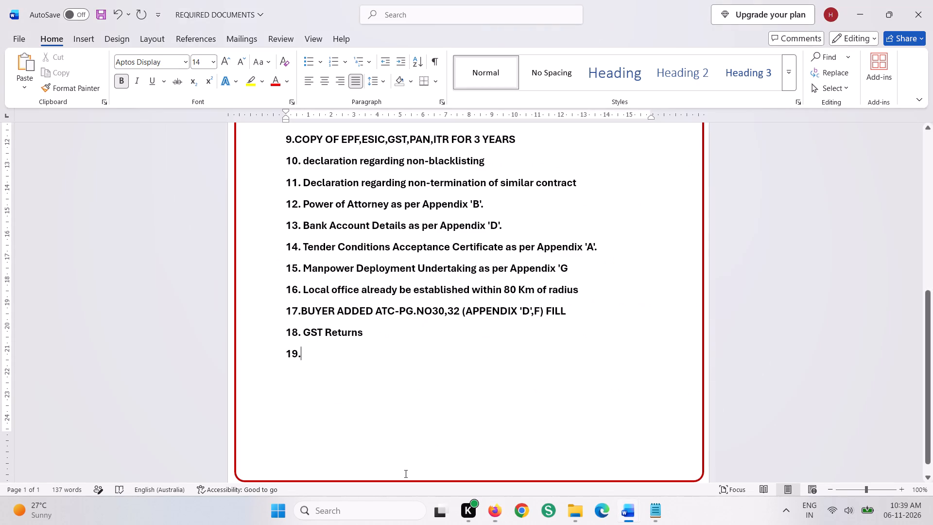
{"action": "key", "text": "ctrl+v"}
{"action": "key", "text": "Return"}
{"action": "type", "text": "20."}
{"action": "key", "text": "alt+Tab"}
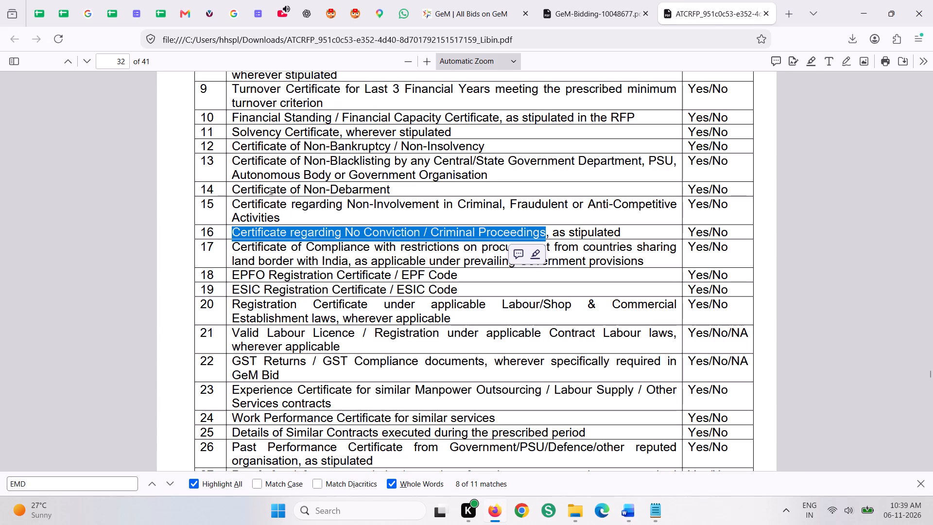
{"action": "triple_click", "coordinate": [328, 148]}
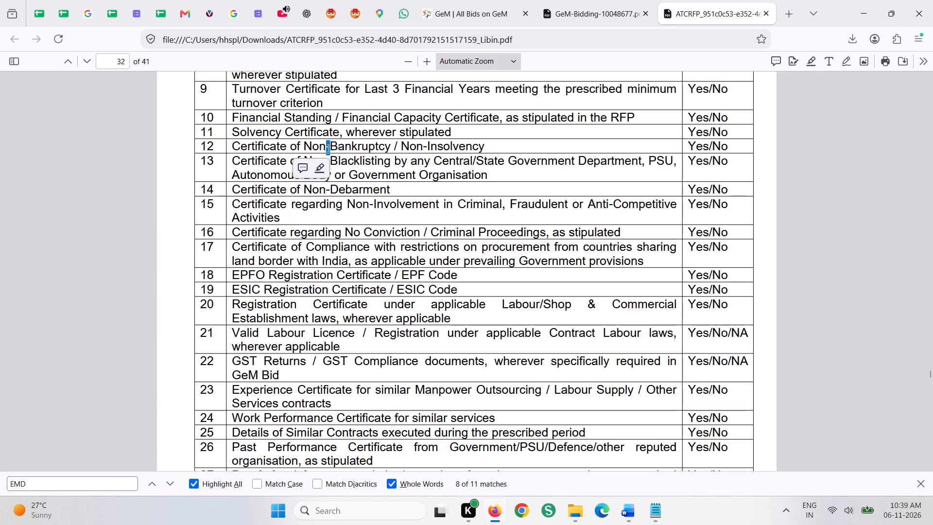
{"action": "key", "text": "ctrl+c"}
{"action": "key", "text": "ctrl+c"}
Copy "Financial Standing" from row 10 of Appendix 'F' into the list as item 20, start item 21 and return to the ATC.
{"action": "scroll", "coordinate": [329, 150], "scroll_direction": "up", "scroll_amount": 1}
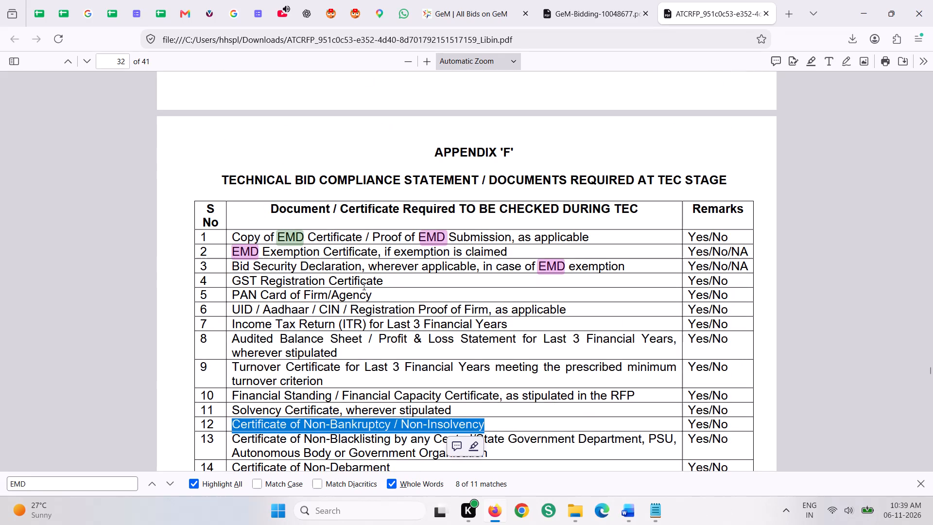
{"action": "left_click", "coordinate": [235, 394]}
{"action": "left_click_drag", "start_coordinate": [234, 394], "coordinate": [310, 391]}
{"action": "key", "text": "ctrl+c"}
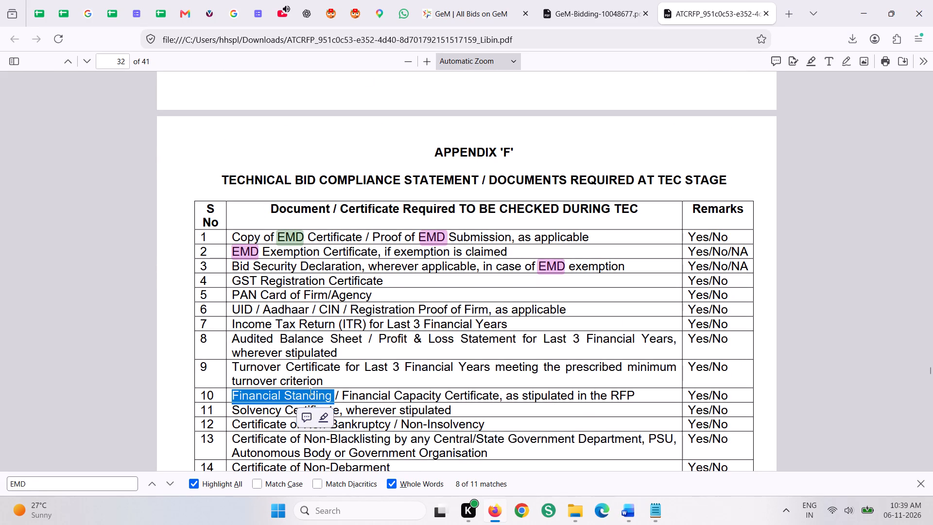
{"action": "key", "text": "ctrl+c"}
{"action": "key", "text": "alt+Tab"}
{"action": "key", "text": "ctrl+v"}
{"action": "key", "text": "Return"}
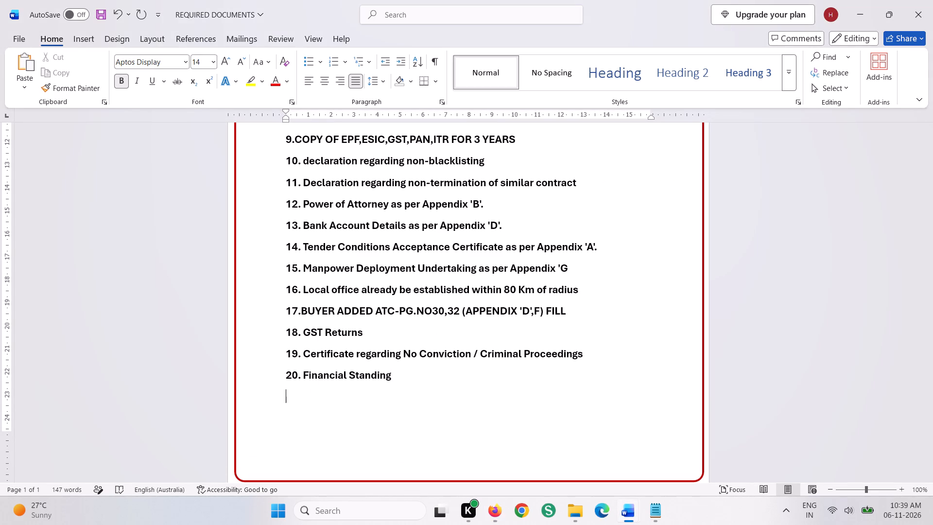
{"action": "type", "text": "21."}
{"action": "key", "text": "alt+Tab"}
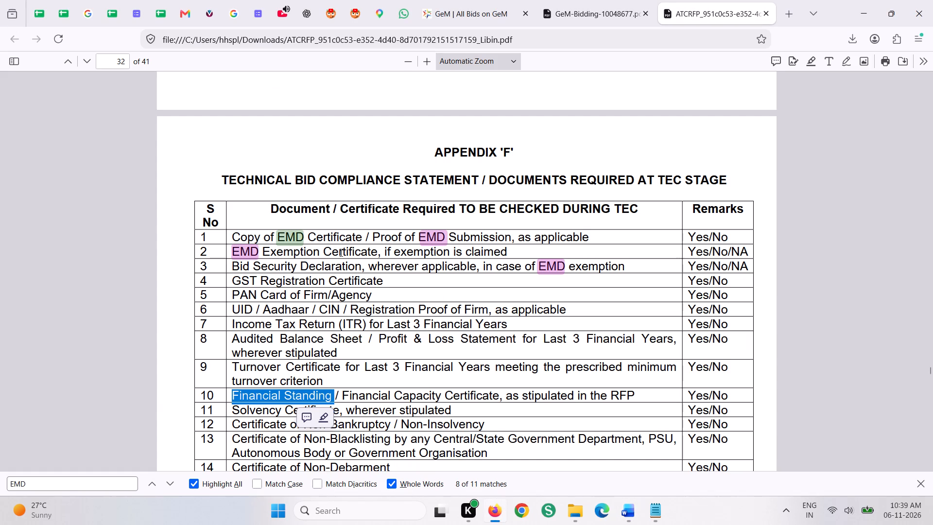
Copy "Bid Security Declaration" from row 3 of Appendix 'F' into the list as item 21 and return to the ATC.
{"action": "left_click", "coordinate": [236, 267]}
{"action": "left_click_drag", "start_coordinate": [236, 266], "coordinate": [279, 267]}
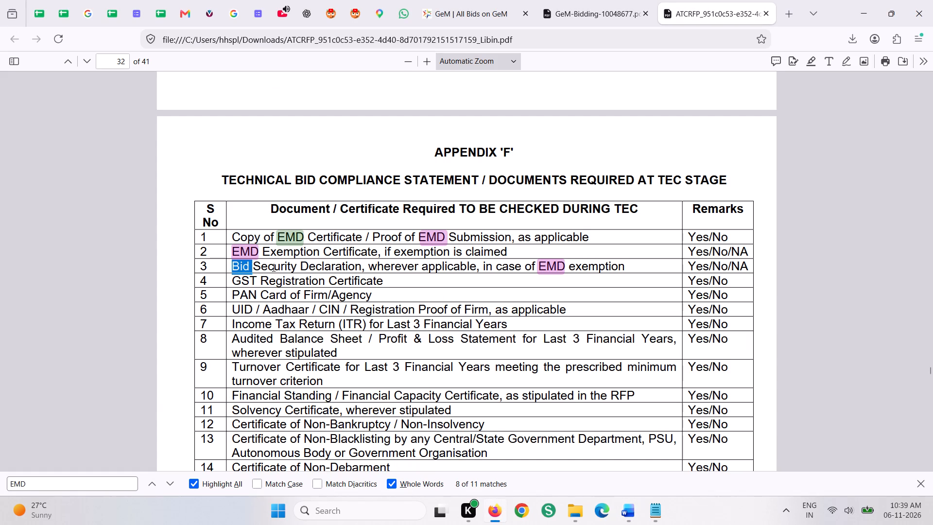
{"action": "left_click_drag", "start_coordinate": [279, 267], "coordinate": [357, 267]}
{"action": "key", "text": "ctrl+c"}
{"action": "key", "text": "ctrl+c"}
{"action": "key", "text": "alt+Tab"}
{"action": "key", "text": "ctrl+v"}
{"action": "key", "text": "alt+Tab"}
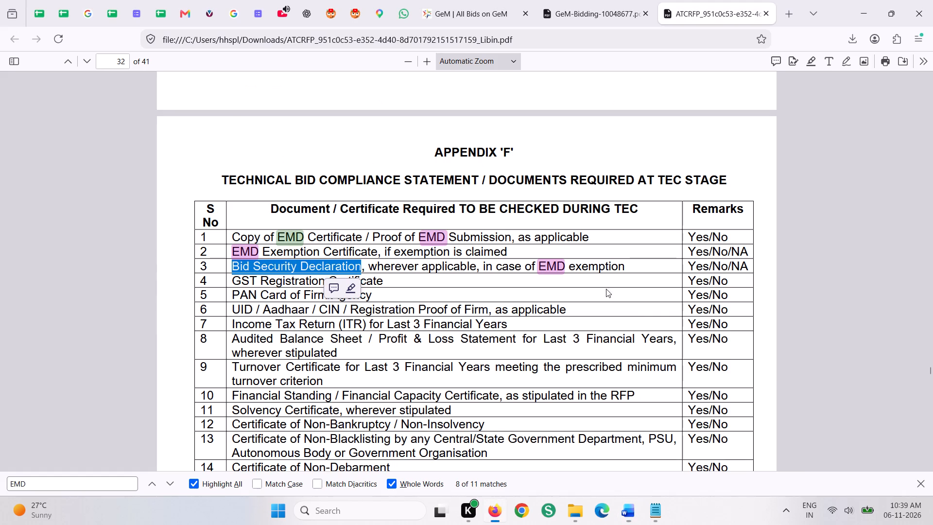
Append "of EMD exemption" from row 3 to item 21 in the list's bold formatting, start item 22 and return to the ATC.
{"action": "left_click", "coordinate": [528, 264]}
{"action": "left_click_drag", "start_coordinate": [528, 264], "coordinate": [614, 268]}
{"action": "key", "text": "ctrl+c"}
{"action": "key", "text": "ctrl+c"}
{"action": "key", "text": "alt+Tab"}
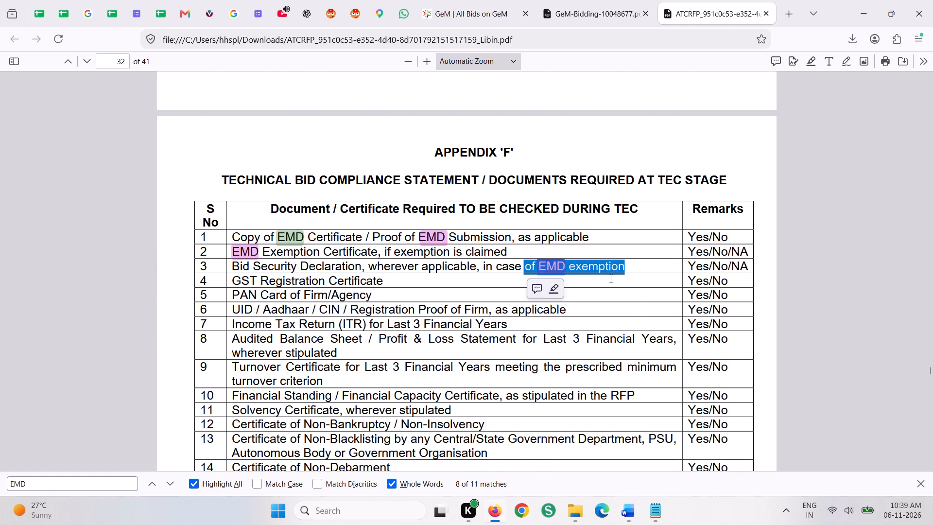
{"action": "key", "text": "ctrl+space"}
{"action": "key", "text": "space"}
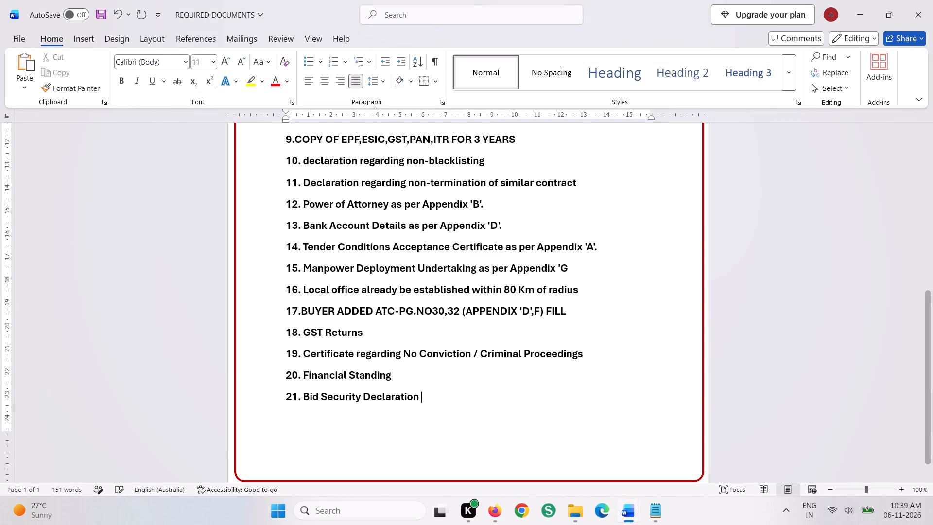
{"action": "key", "text": "ctrl+v"}
{"action": "key", "text": "ctrl+z"}
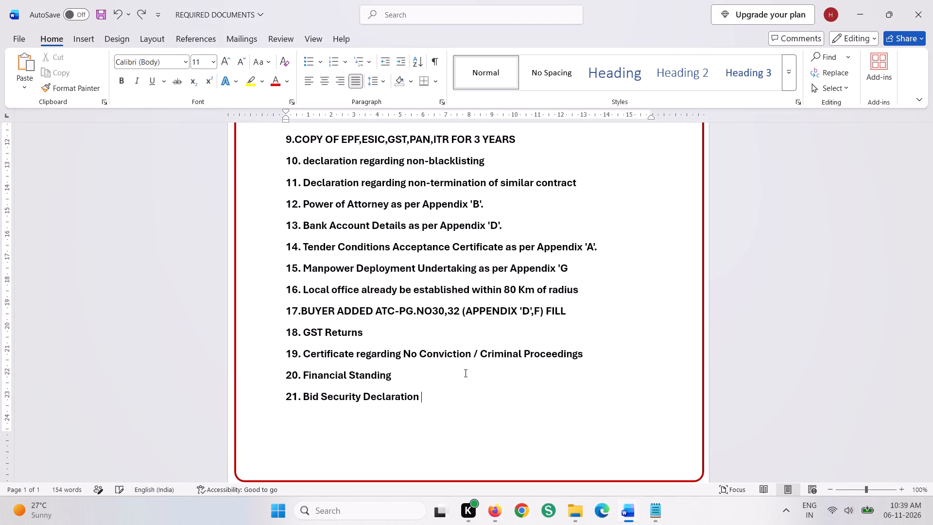
{"action": "key", "text": "BackSpace"}
{"action": "key", "text": "BackSpace"}
{"action": "type", "text": "n"}
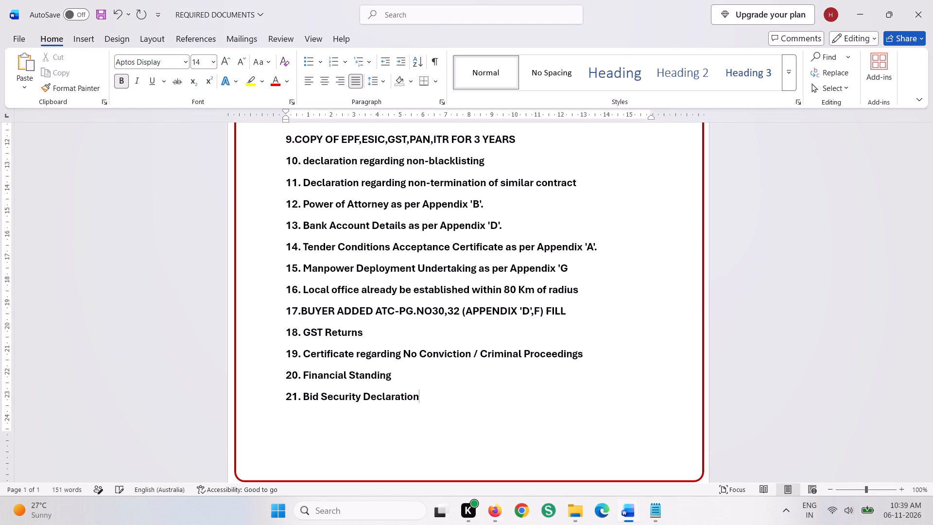
{"action": "key", "text": "space"}
{"action": "key", "text": "ctrl+v"}
{"action": "key", "text": "Return"}
{"action": "type", "text": "22."}
{"action": "key", "text": "alt+Tab"}
Copy "Certificate for Compliance with Minimum Wages applicable to deployed manpower" from row 32 as item 22, start item 23 and return to the ATC.
{"action": "scroll", "coordinate": [301, 288], "scroll_direction": "down", "scroll_amount": 1}
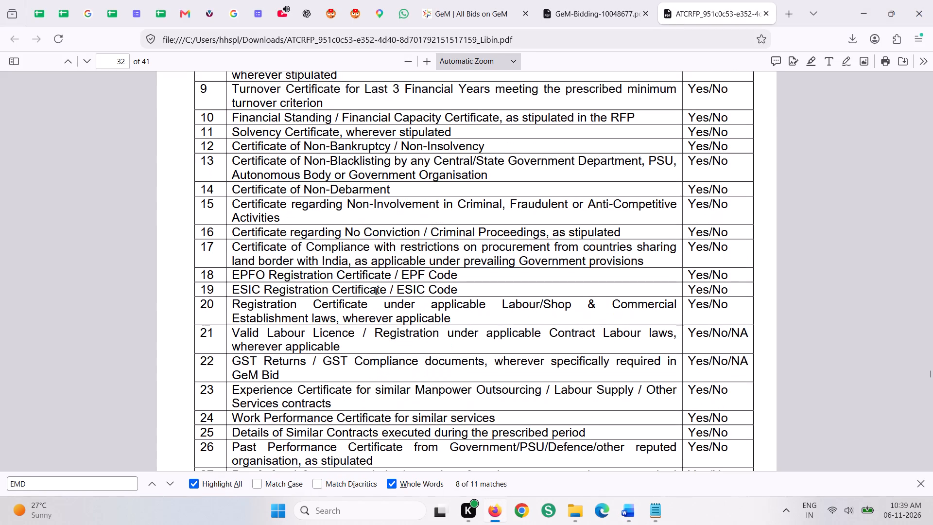
{"action": "scroll", "coordinate": [333, 287], "scroll_direction": "down", "scroll_amount": 1}
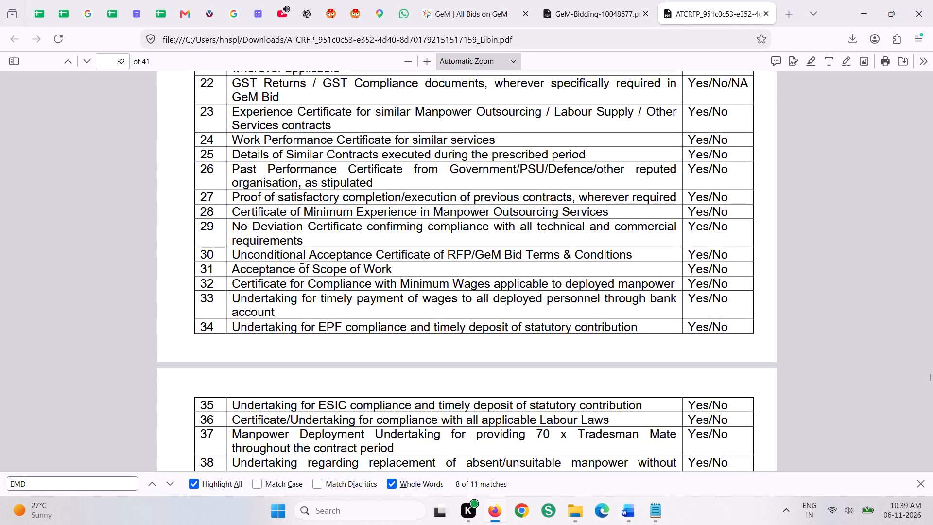
{"action": "triple_click", "coordinate": [326, 283]}
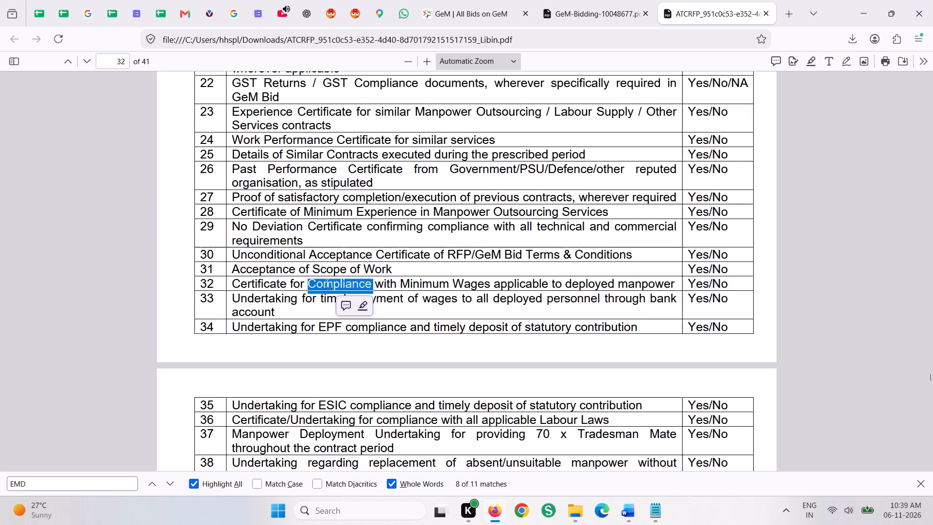
{"action": "key", "text": "ctrl+c"}
{"action": "key", "text": "ctrl+c"}
{"action": "key", "text": "alt+Tab"}
{"action": "left_click", "coordinate": [325, 425]}
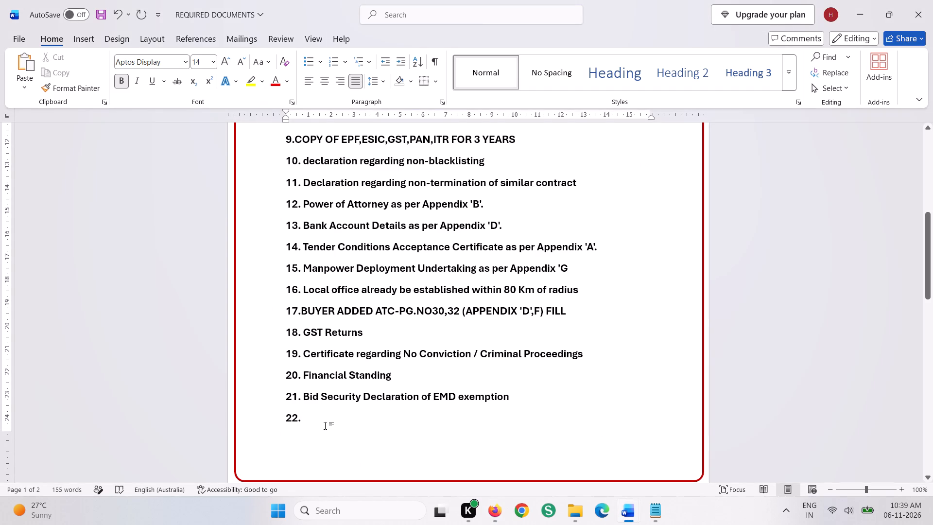
{"action": "key", "text": "ctrl+v"}
{"action": "key", "text": "Return"}
{"action": "type", "text": "23."}
{"action": "key", "text": "alt+Tab"}
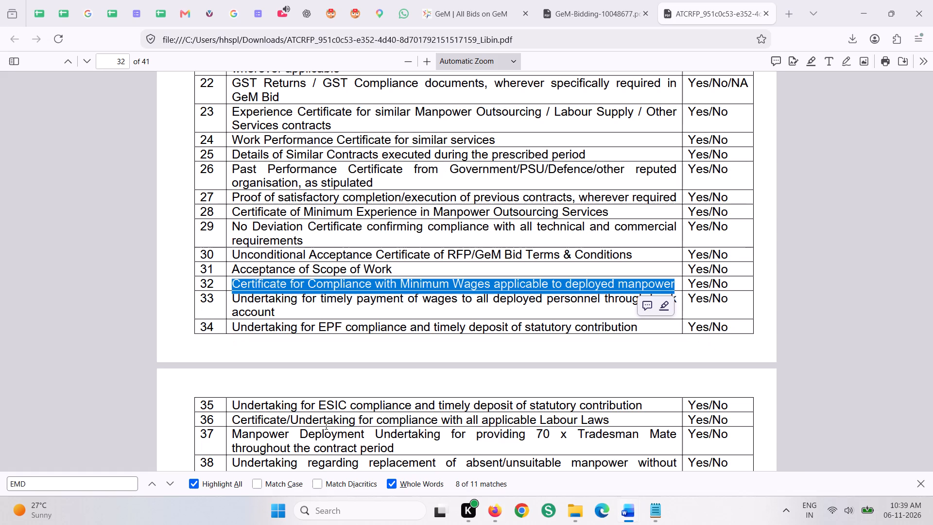
Copy "Undertaking for EPF compliance and timely deposit of statutory contribution" from row 34 as item 23, start item 24 and return to the ATC.
{"action": "triple_click", "coordinate": [348, 321]}
{"action": "key", "text": "ctrl+c"}
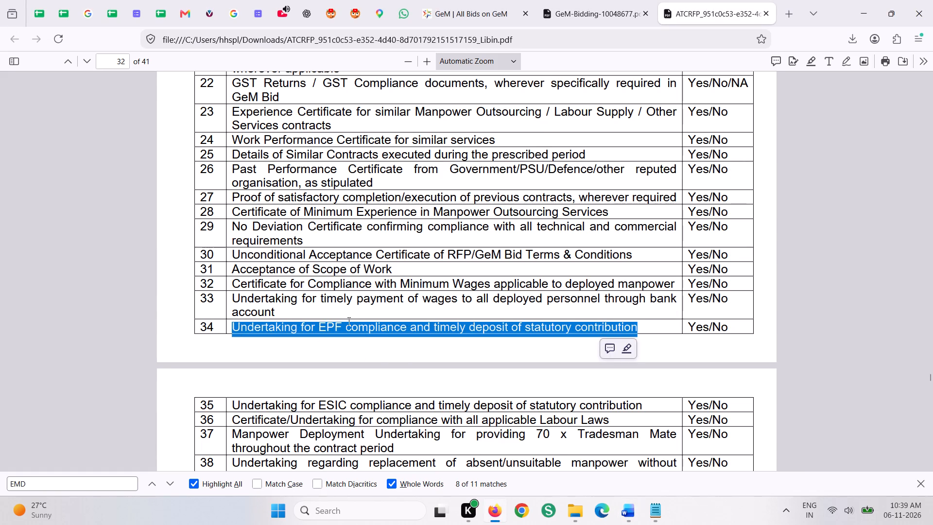
{"action": "key", "text": "ctrl+c"}
{"action": "key", "text": "alt+Tab"}
{"action": "key", "text": "ctrl+v"}
{"action": "key", "text": "Return"}
{"action": "type", "text": "24."}
{"action": "key", "text": "alt+Tab"}
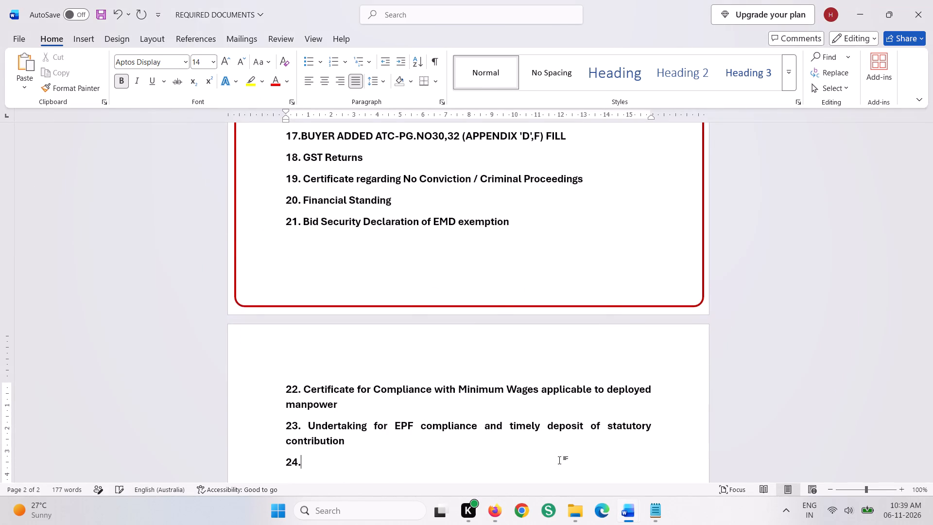
Copy row 33's undertaking for timely payment of wages through bank account as item 24, join its split line and return to the ATC.
{"action": "left_click", "coordinate": [238, 296]}
{"action": "left_click_drag", "start_coordinate": [238, 296], "coordinate": [262, 310]}
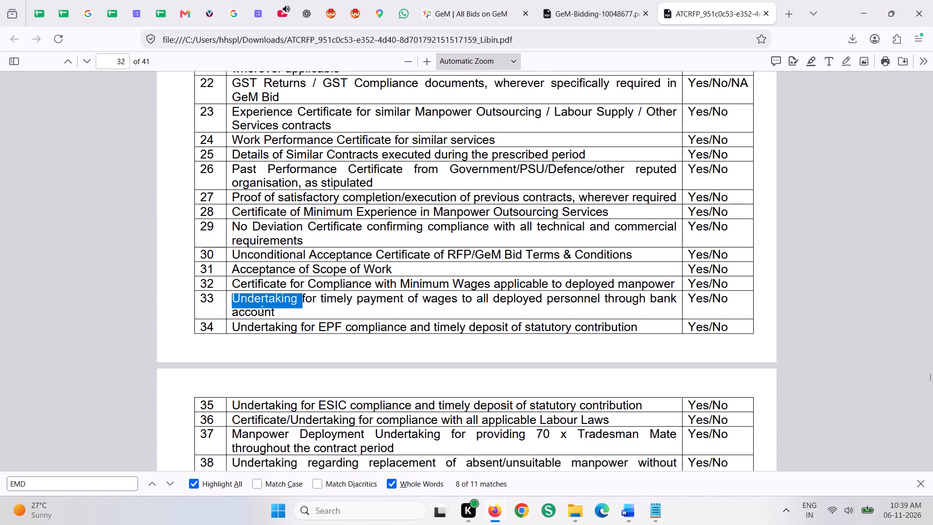
{"action": "key", "text": "ctrl+c"}
{"action": "left_click_drag", "start_coordinate": [262, 310], "coordinate": [268, 313]}
{"action": "key", "text": "ctrl+c"}
{"action": "key", "text": "alt+Tab"}
{"action": "key", "text": "ctrl+v"}
{"action": "left_click", "coordinate": [281, 458]}
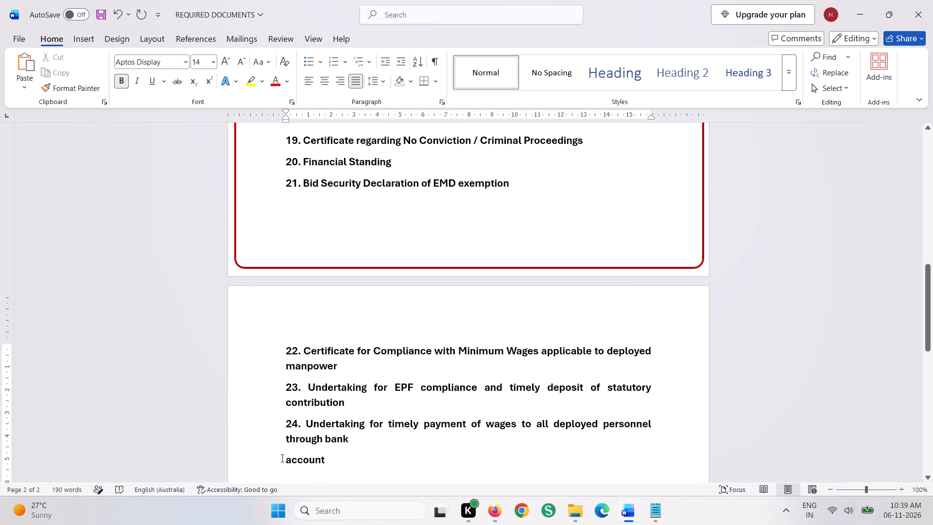
{"action": "key", "text": "BackSpace"}
{"action": "key", "text": "space"}
{"action": "key", "text": "alt+Tab"}
Copy "Undertaking for ESIC compliance and timely deposit of statutory contribution" from row 35 as item 25, start item 26 and return to the ATC.
{"action": "scroll", "coordinate": [394, 299], "scroll_direction": "down", "scroll_amount": 1}
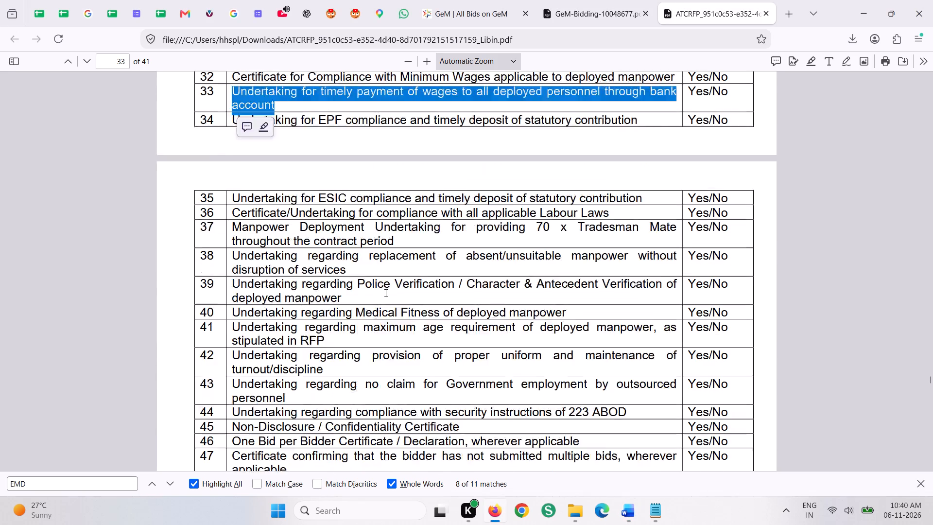
{"action": "triple_click", "coordinate": [342, 133]}
{"action": "key", "text": "ctrl+c"}
{"action": "key", "text": "ctrl+c"}
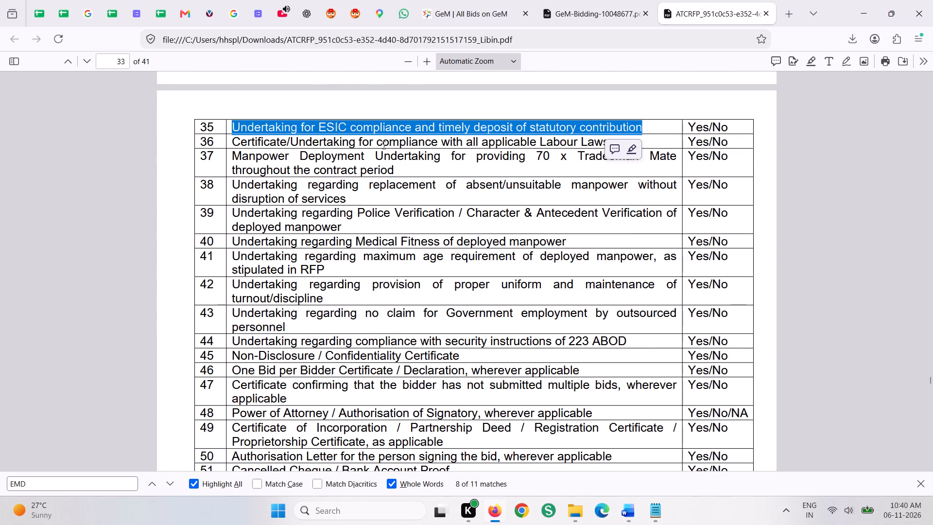
{"action": "key", "text": "alt+Tab"}
{"action": "left_click", "coordinate": [402, 437]}
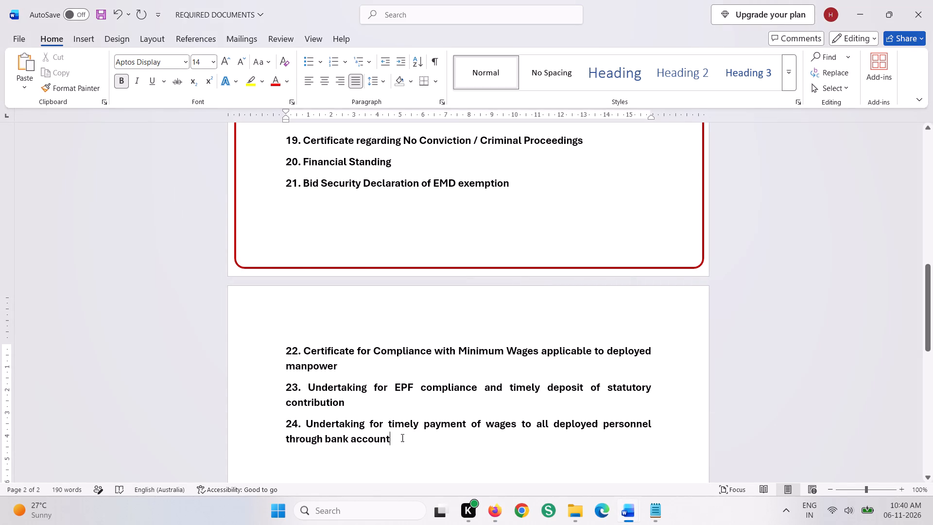
{"action": "key", "text": "Return"}
{"action": "type", "text": "25."}
{"action": "key", "text": "ctrl+v"}
{"action": "key", "text": "Return"}
{"action": "type", "text": "26"}
{"action": "key", "text": "period"}
{"action": "key", "text": "alt+Tab"}
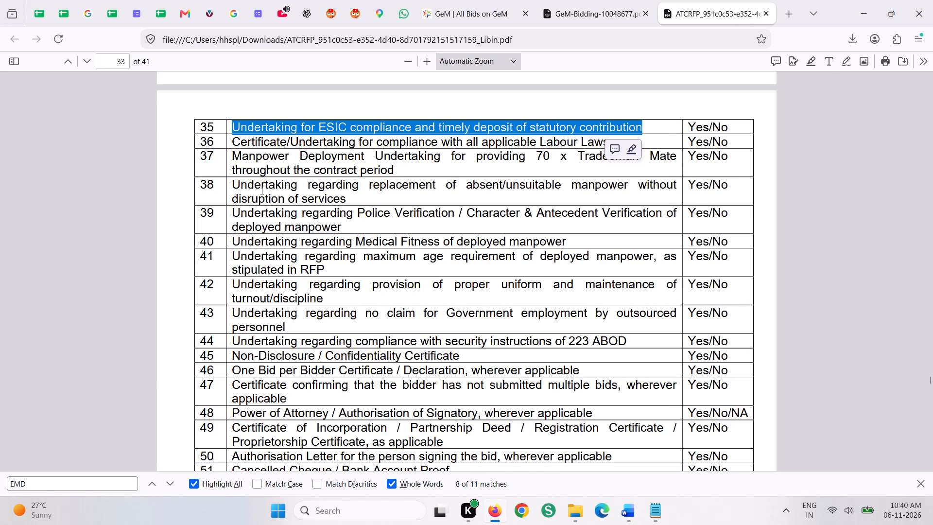
Copy row 38's manpower replacement undertaking as item 26, join its split line with a comma, start item 27 and return to the ATC.
{"action": "left_click", "coordinate": [235, 181]}
{"action": "left_click_drag", "start_coordinate": [235, 181], "coordinate": [340, 198]}
{"action": "key", "text": "ctrl+c"}
{"action": "key", "text": "ctrl+c"}
{"action": "key", "text": "alt+Tab"}
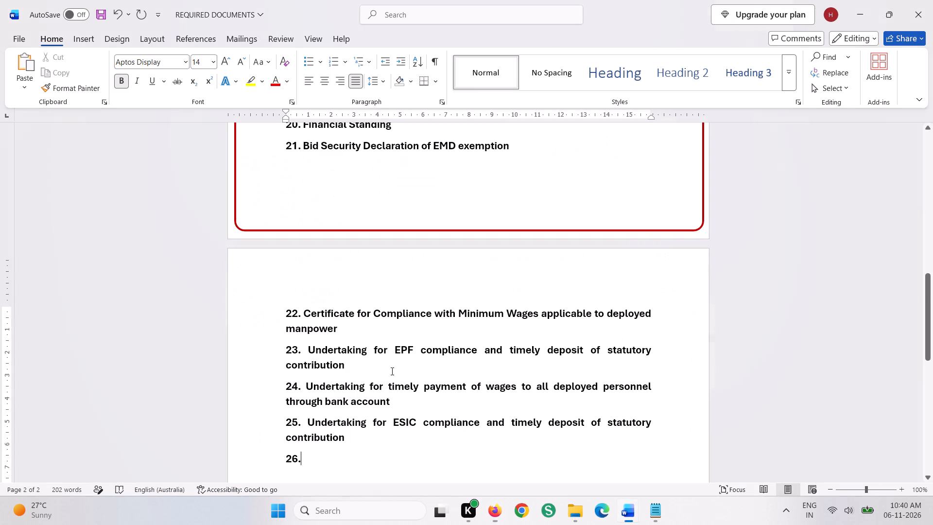
{"action": "key", "text": "ctrl+v"}
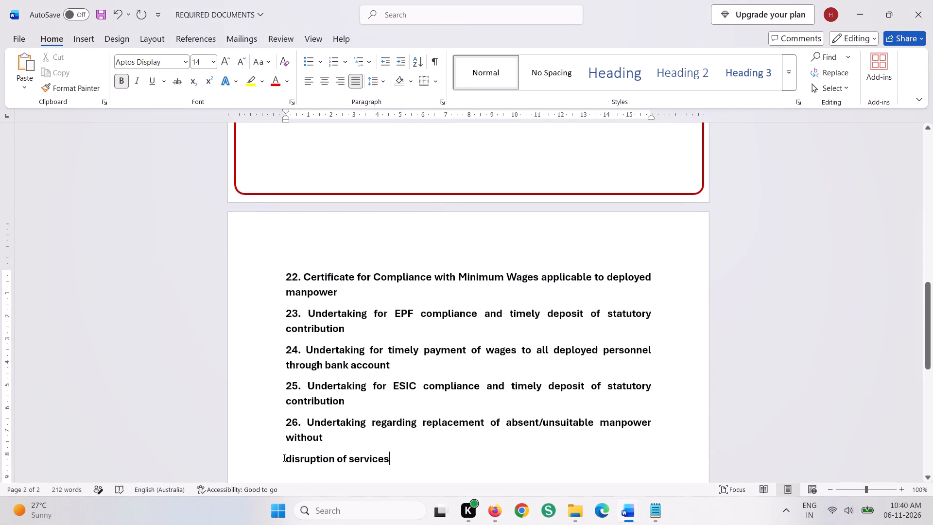
{"action": "left_click", "coordinate": [283, 457]}
{"action": "key", "text": "BackSpace"}
{"action": "key", "text": "comma"}
{"action": "left_click", "coordinate": [444, 438]}
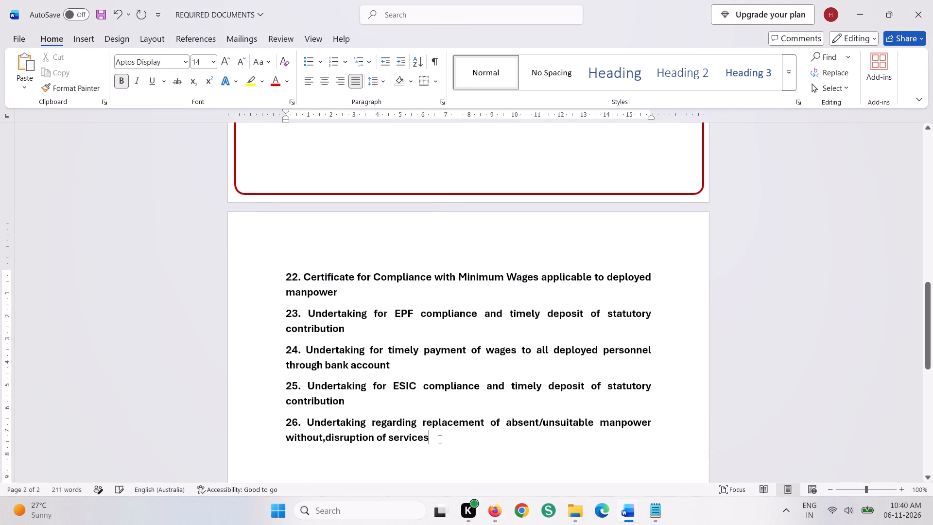
{"action": "key", "text": "Return"}
{"action": "type", "text": "27."}
{"action": "key", "text": "alt+Tab"}
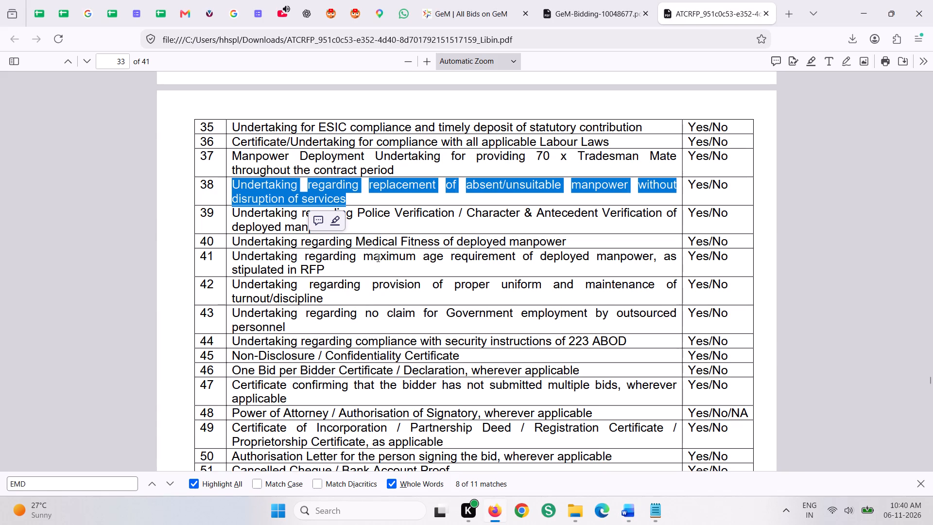
Copy "Police Verification" from row 39 of Appendix 'F' into the list as item 27, start item 28 and return to the ATC.
{"action": "left_click", "coordinate": [250, 213]}
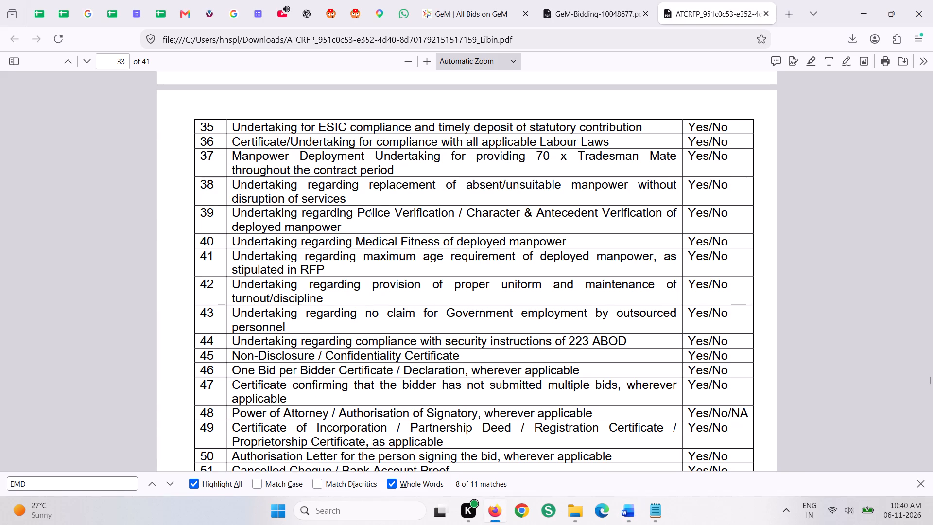
{"action": "left_click", "coordinate": [369, 212]}
{"action": "left_click_drag", "start_coordinate": [369, 211], "coordinate": [428, 213]}
{"action": "key", "text": "ctrl+c"}
{"action": "key", "text": "ctrl+c"}
{"action": "key", "text": "alt+Tab"}
{"action": "key", "text": "ctrl+v"}
{"action": "key", "text": "Return"}
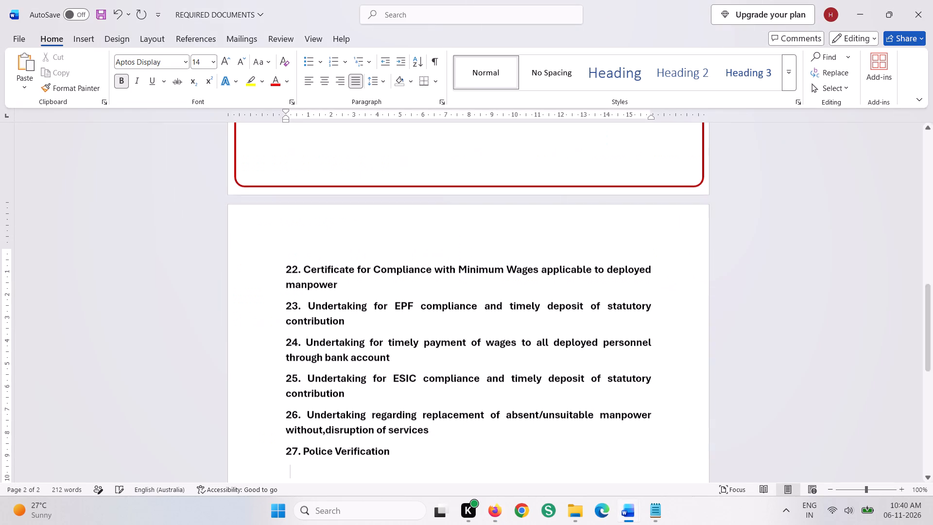
{"action": "type", "text": "28."}
{"action": "key", "text": "alt+Tab"}
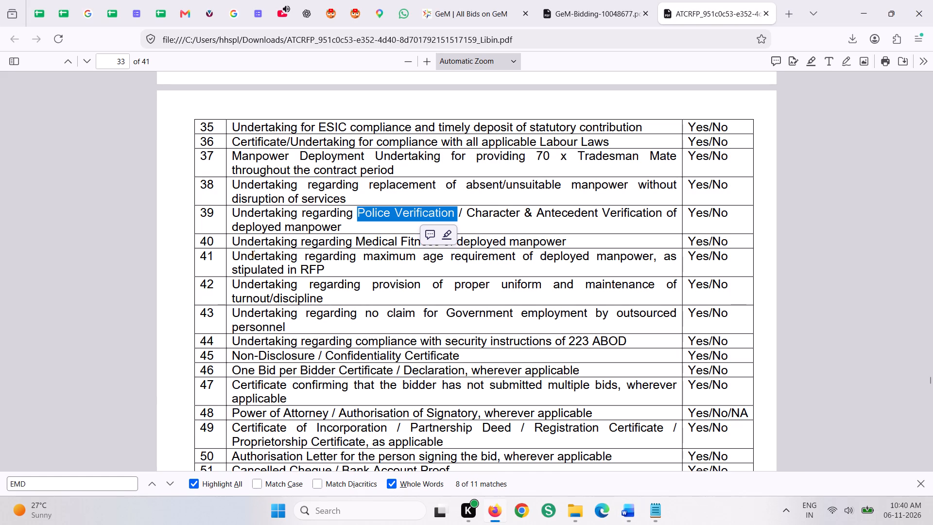
Copy "Undertaking regarding Medical Fitness of deployed manpower" from row 40 of Appendix 'F' into the list as item 28.
{"action": "triple_click", "coordinate": [264, 245]}
{"action": "key", "text": "ctrl+c"}
{"action": "key", "text": "ctrl+c"}
{"action": "key", "text": "alt+Tab"}
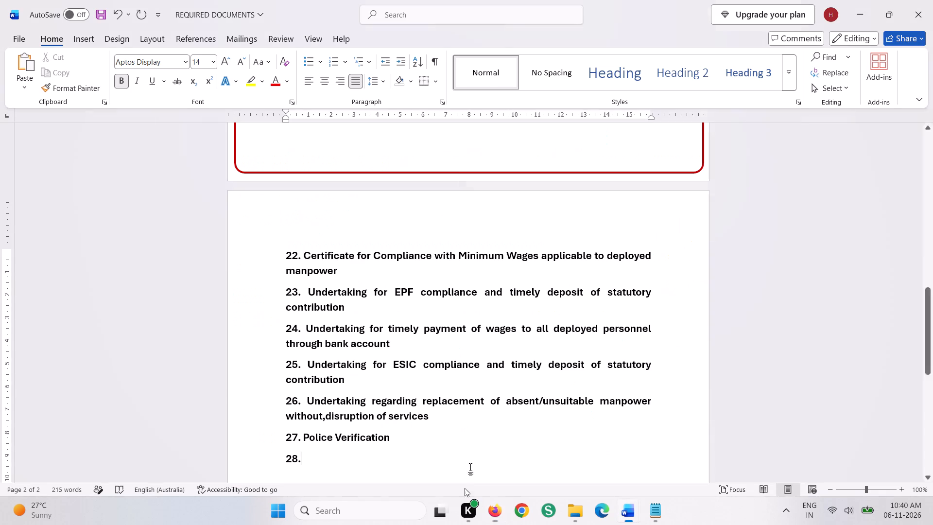
{"action": "key", "text": "ctrl+v"}
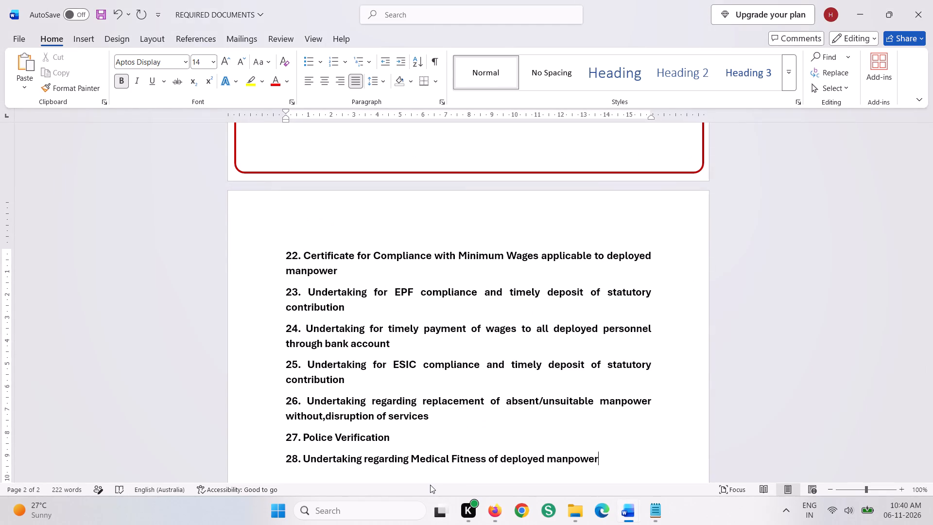
Add item 29 by copying row 41's "Undertaking regarding maximum age requirement of deployed manpower, as stipulated in RFP" from the ATC, and join its split line.
{"action": "key", "text": "Return"}
{"action": "type", "text": "29."}
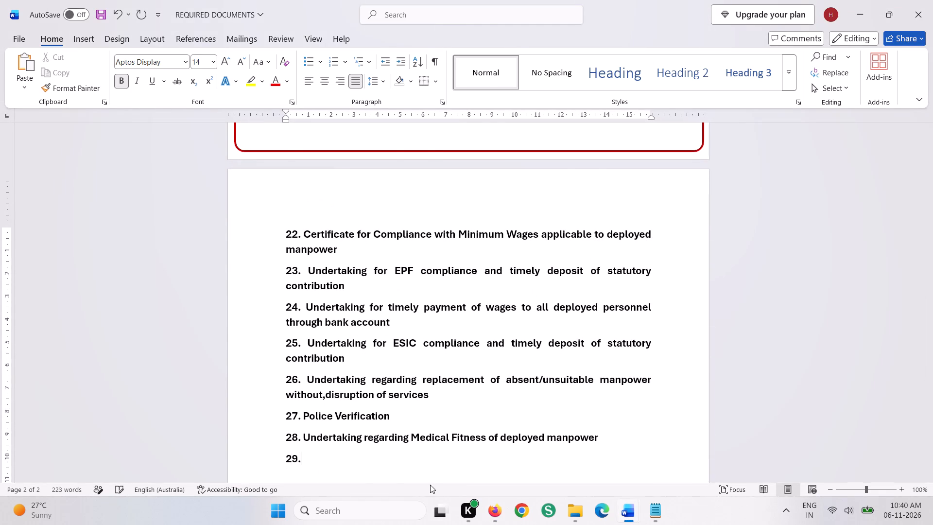
{"action": "key", "text": "alt+Tab"}
{"action": "left_click", "coordinate": [240, 255]}
{"action": "left_click_drag", "start_coordinate": [240, 255], "coordinate": [311, 272]}
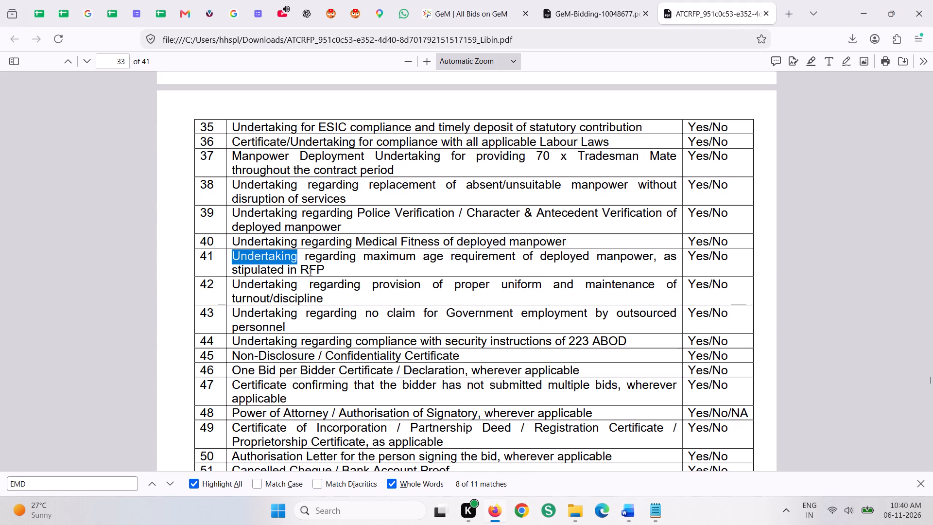
{"action": "left_click_drag", "start_coordinate": [311, 272], "coordinate": [327, 273]}
{"action": "key", "text": "ctrl+c"}
{"action": "key", "text": "ctrl+c"}
{"action": "key", "text": "alt+Tab"}
{"action": "key", "text": "ctrl+v"}
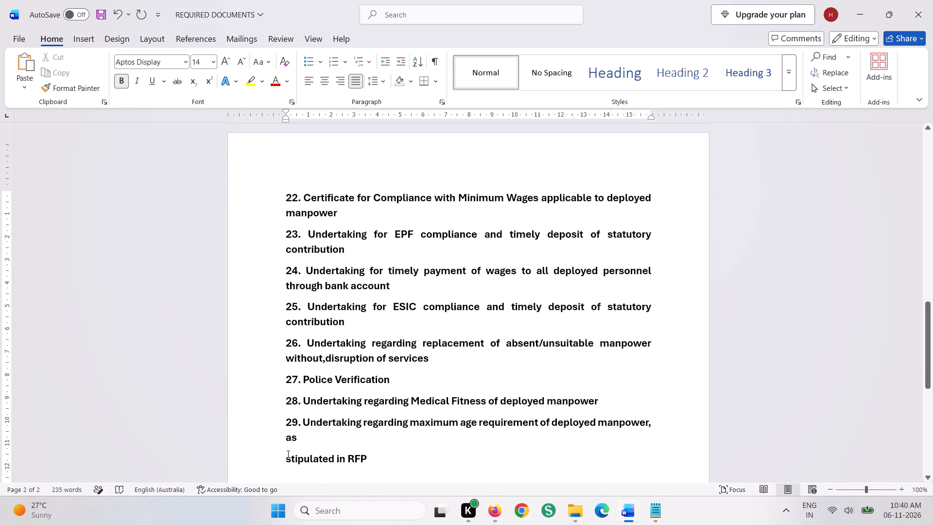
{"action": "left_click", "coordinate": [282, 455]}
{"action": "key", "text": "BackSpace"}
{"action": "key", "text": "space"}
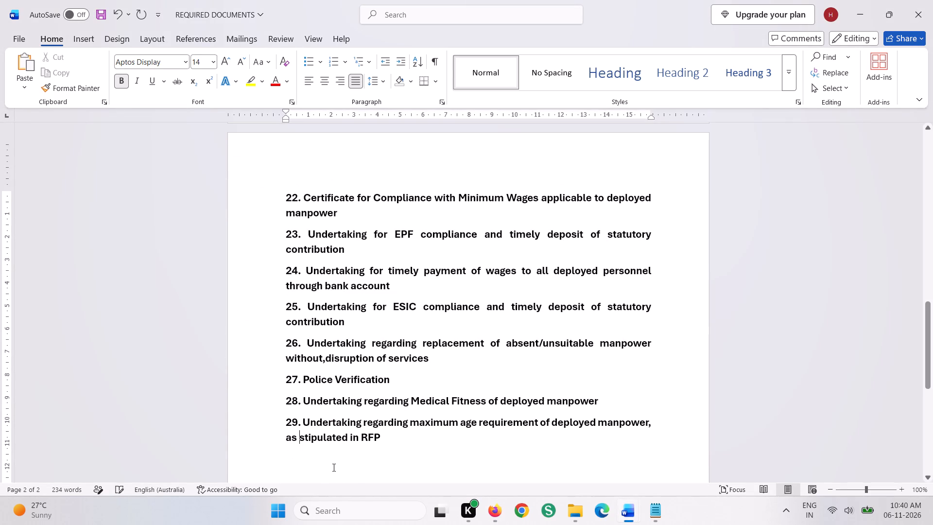
Add item 30 by copying "Undertaking regarding provision of proper uniform and maintenance of turnout/discipline" from row 42 of Appendix 'F'.
{"action": "left_click", "coordinate": [398, 441]}
{"action": "key", "text": "Return"}
{"action": "key", "text": "2"}
{"action": "key", "text": "BackSpace"}
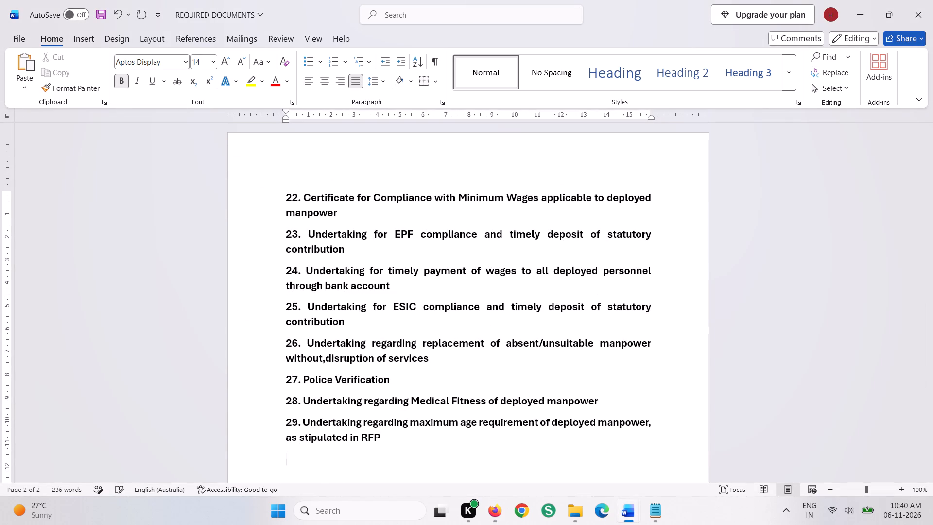
{"action": "type", "text": "30."}
{"action": "key", "text": "alt+Tab"}
{"action": "left_click", "coordinate": [398, 281]}
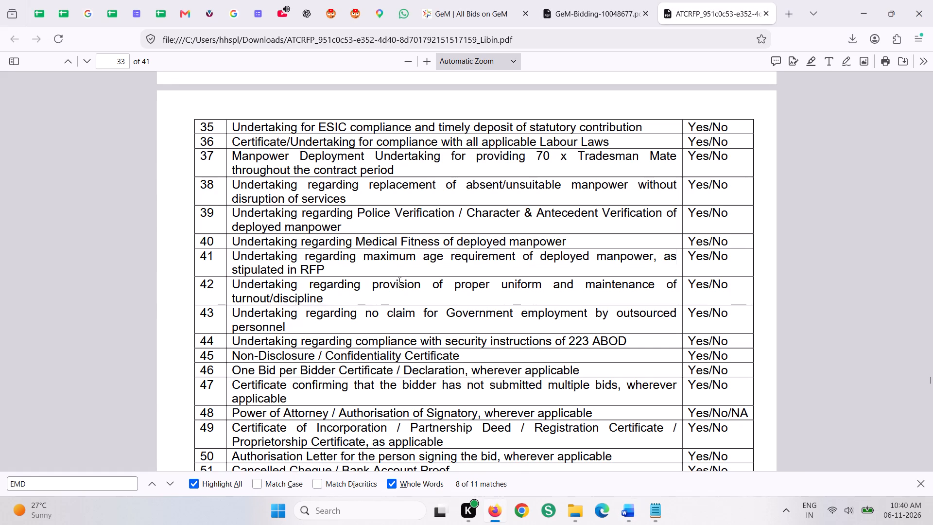
{"action": "left_click", "coordinate": [245, 283]}
{"action": "left_click_drag", "start_coordinate": [245, 283], "coordinate": [314, 300]}
{"action": "key", "text": "ctrl+c"}
{"action": "key", "text": "ctrl+c"}
{"action": "key", "text": "alt+Tab"}
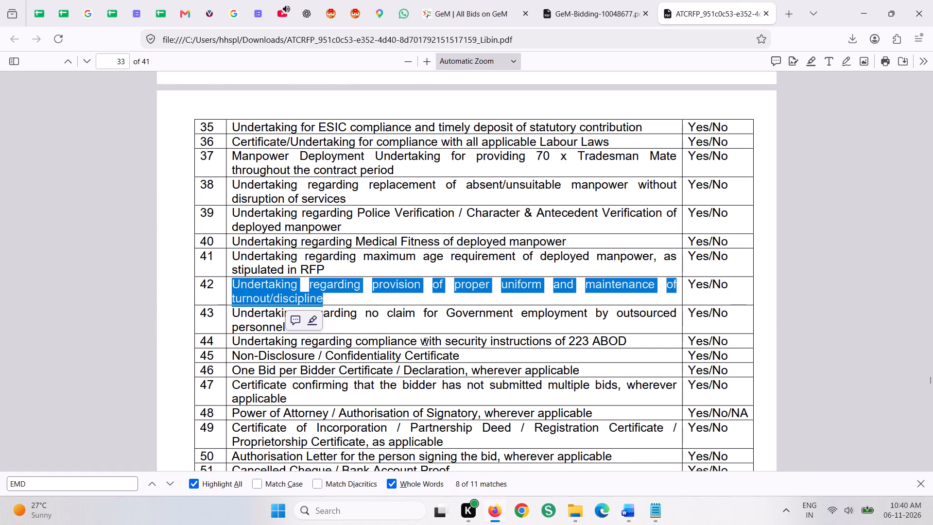
{"action": "key", "text": "ctrl+v"}
Add item 31 by copying row 43's "Undertaking regarding no claim for Government employment by outsourced personnel" from Appendix 'F', and join its split line.
{"action": "key", "text": "Return"}
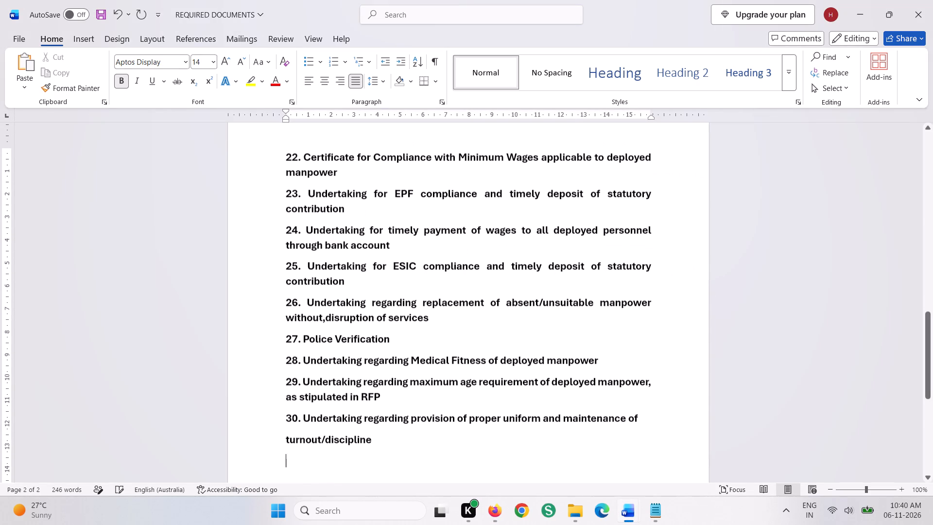
{"action": "type", "text": "31"}
{"action": "key", "text": "alt+Tab"}
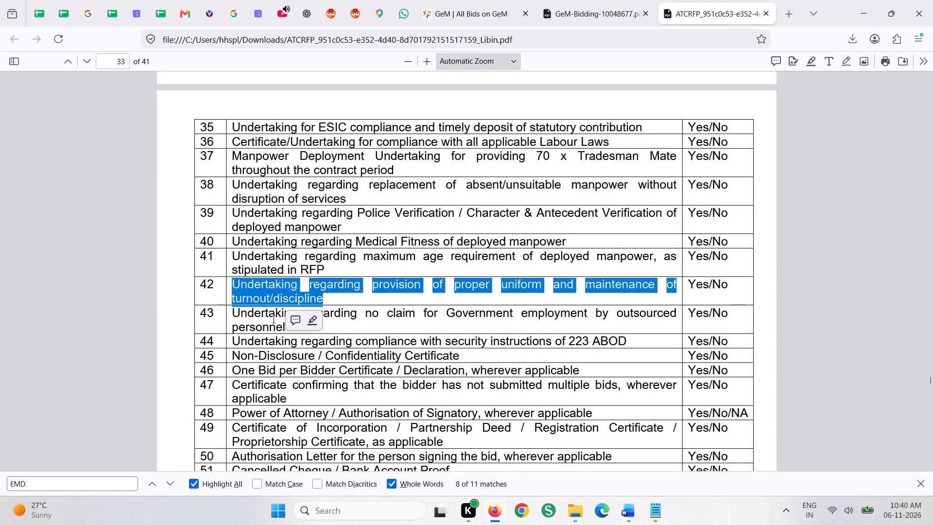
{"action": "left_click", "coordinate": [236, 311]}
{"action": "left_click_drag", "start_coordinate": [236, 311], "coordinate": [277, 328]}
{"action": "key", "text": "ctrl+c"}
{"action": "key", "text": "ctrl+c"}
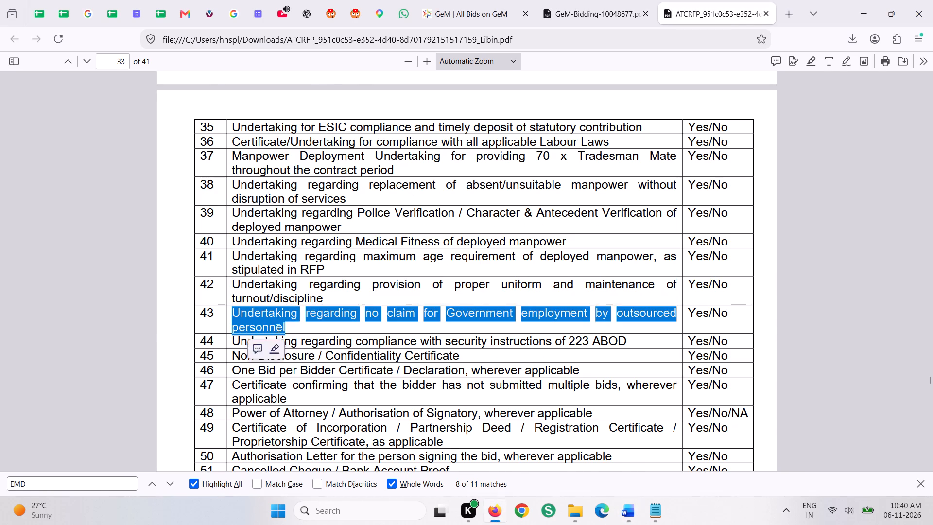
{"action": "key", "text": "alt+Tab"}
{"action": "key", "text": "ctrl+v"}
{"action": "left_click", "coordinate": [284, 456]}
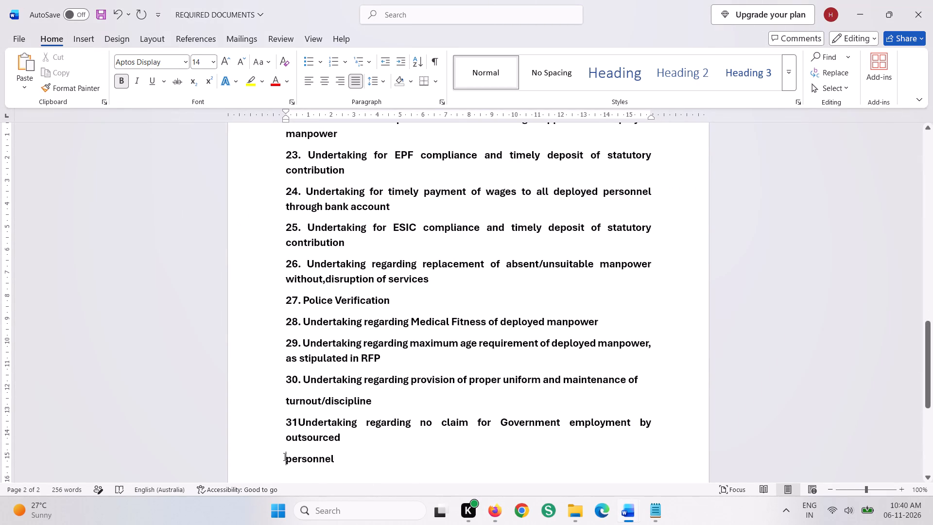
{"action": "key", "text": "BackSpace"}
{"action": "key", "text": "space"}
Add item 32 by copying "Undertaking regarding compliance with security instructions of 223 ABOD" from row 44 of Appendix 'F'.
{"action": "left_click", "coordinate": [448, 441]}
{"action": "key", "text": "Return"}
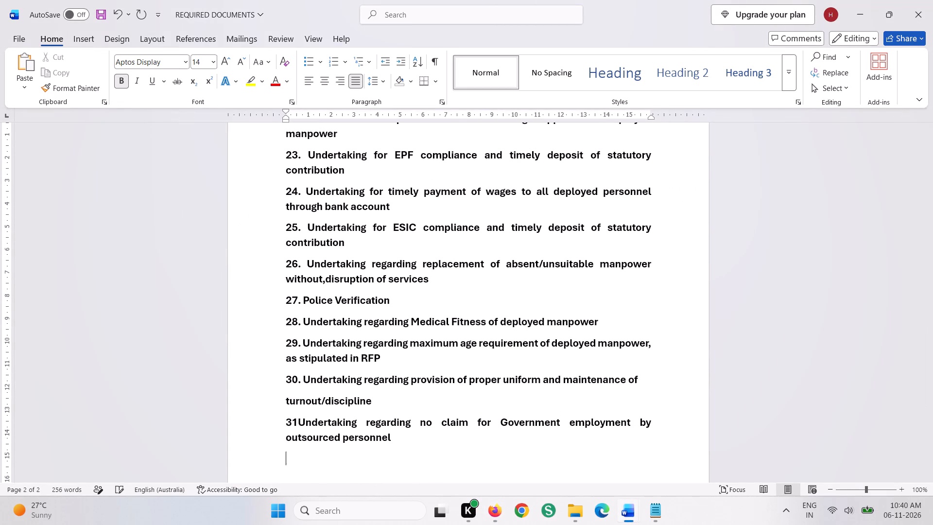
{"action": "type", "text": "32."}
{"action": "key", "text": "alt+Tab"}
{"action": "triple_click", "coordinate": [414, 343]}
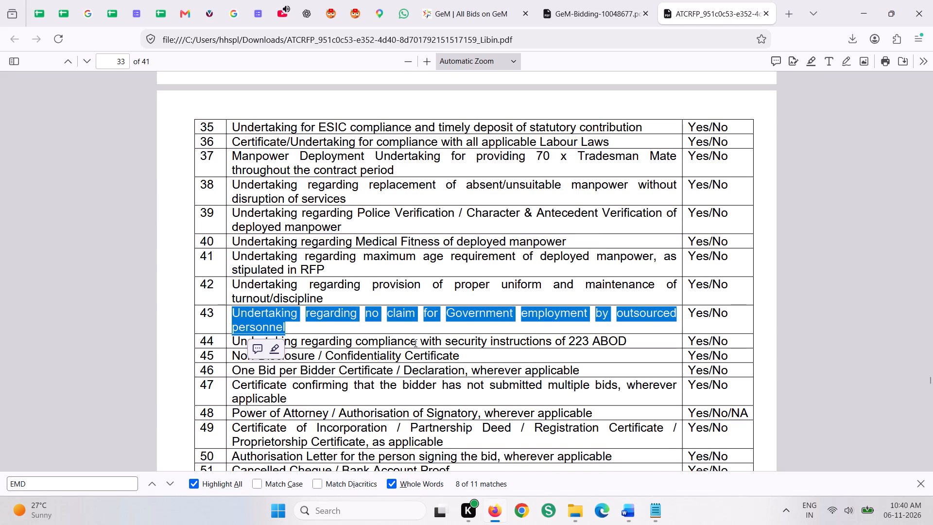
{"action": "key", "text": "ctrl+c"}
{"action": "key", "text": "ctrl+c"}
{"action": "key", "text": "alt+Tab"}
{"action": "key", "text": "ctrl+v"}
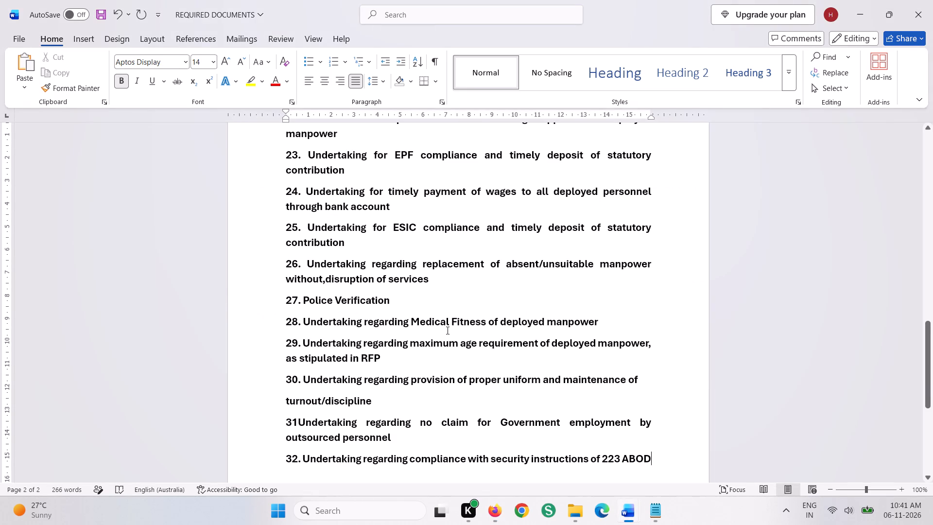
Look back over the list, and add item 33 by copying "Non-Disclosure / Confidentiality Certificate" from row 45 of Appendix 'F'.
{"action": "scroll", "coordinate": [446, 330], "scroll_direction": "up", "scroll_amount": 5}
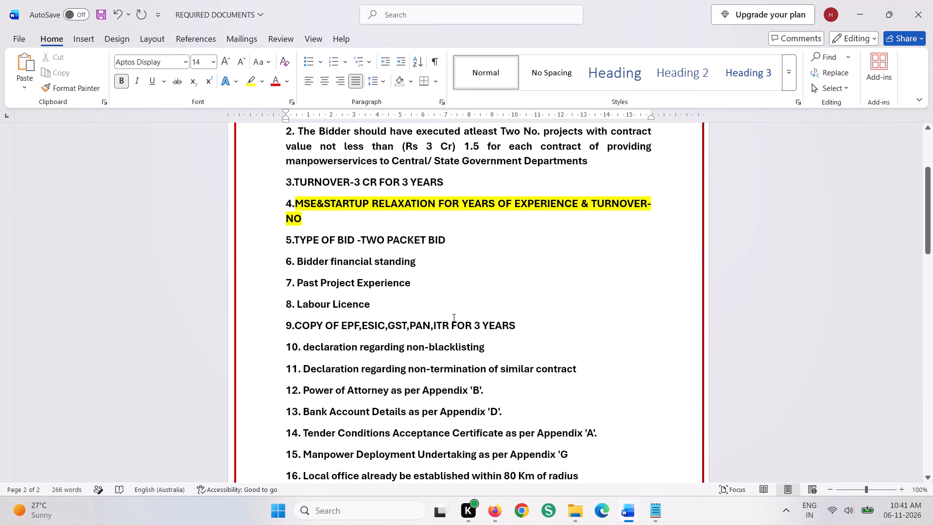
{"action": "scroll", "coordinate": [440, 315], "scroll_direction": "up", "scroll_amount": 1}
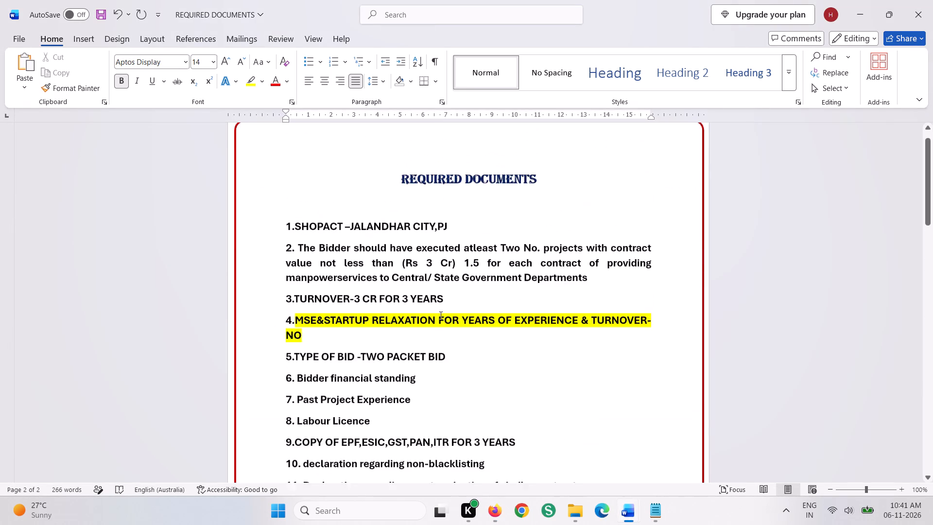
{"action": "scroll", "coordinate": [436, 321], "scroll_direction": "down", "scroll_amount": 5}
{"action": "scroll", "coordinate": [488, 329], "scroll_direction": "down", "scroll_amount": 3}
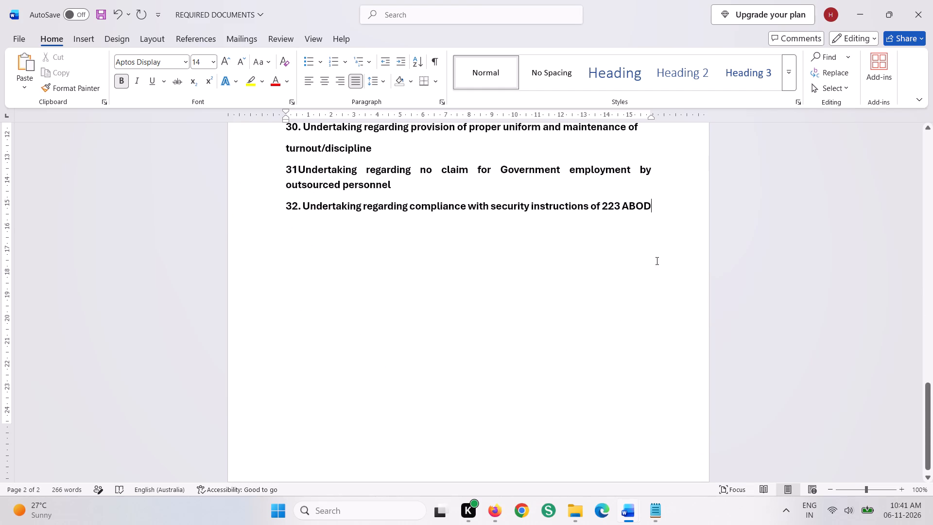
{"action": "key", "text": "Return"}
{"action": "type", "text": "33."}
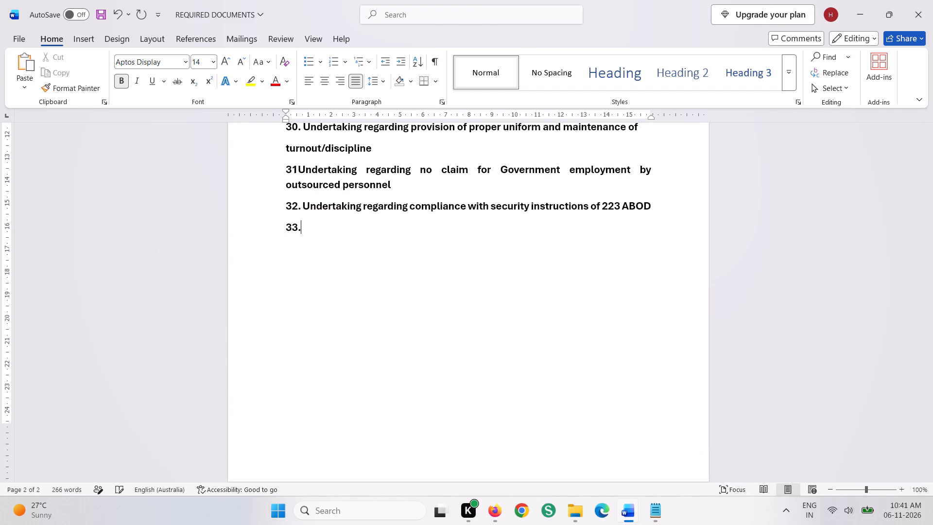
{"action": "key", "text": "alt+Tab"}
{"action": "triple_click", "coordinate": [282, 358]}
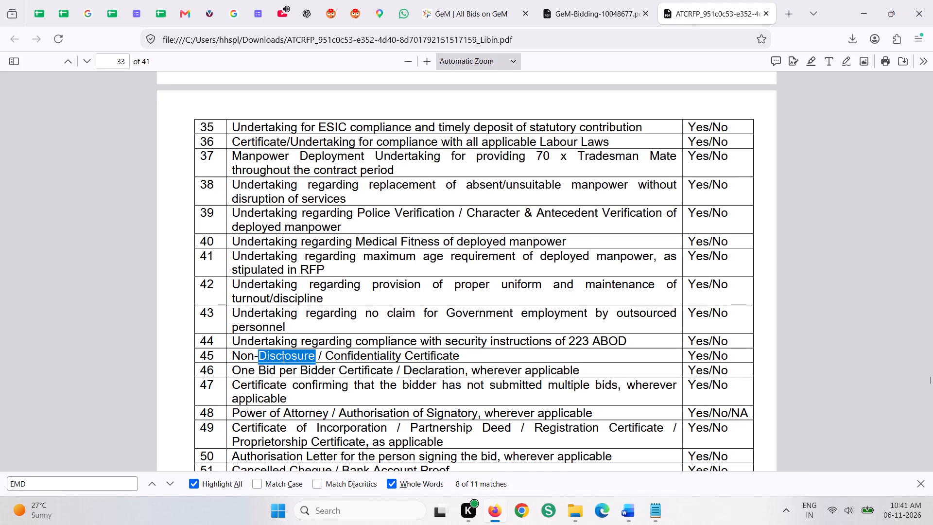
{"action": "key", "text": "ctrl+c"}
{"action": "key", "text": "ctrl+c"}
{"action": "key", "text": "alt+Tab"}
{"action": "key", "text": "ctrl+v"}
Add item 34 by copying row 47's "Certificate confirming that the bidder has not submitted multiple bids, wherever applicable" from Appendix 'F', and join its split line.
{"action": "key", "text": "Return"}
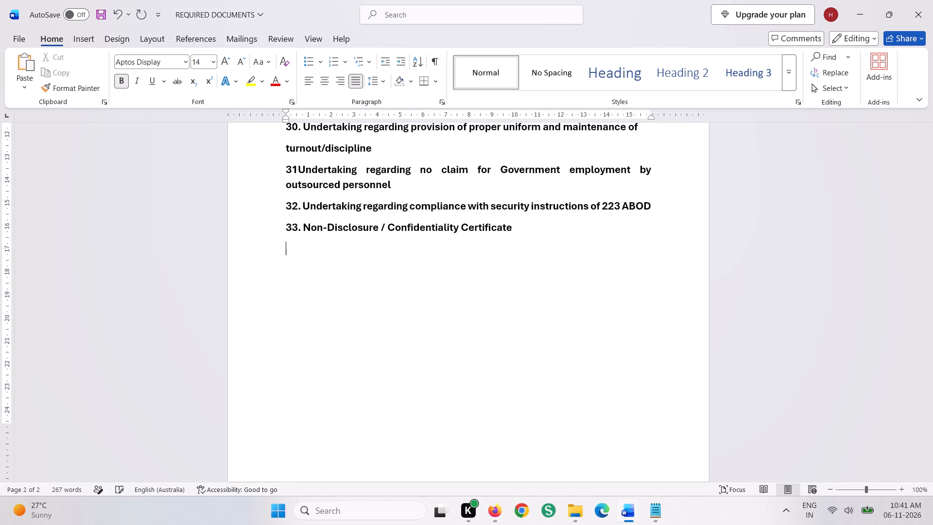
{"action": "type", "text": "34."}
{"action": "key", "text": "alt+Tab"}
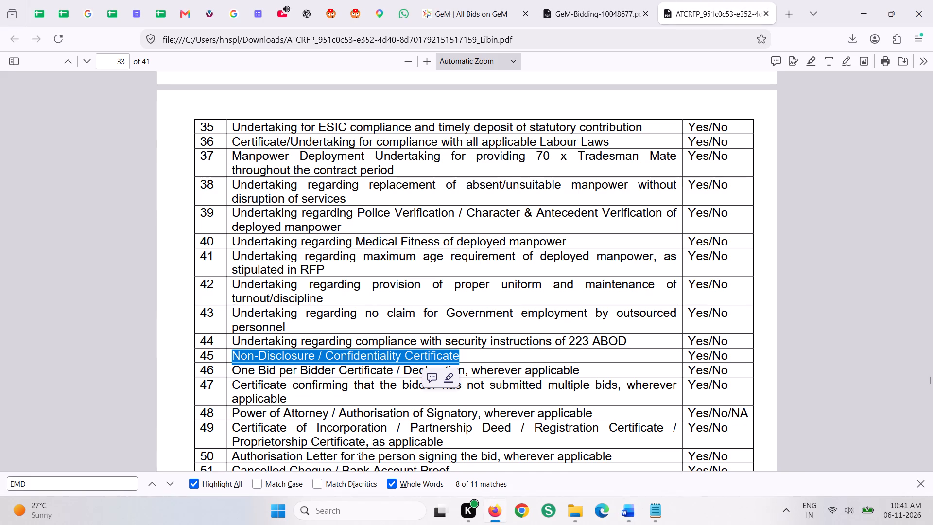
{"action": "left_click", "coordinate": [322, 372]}
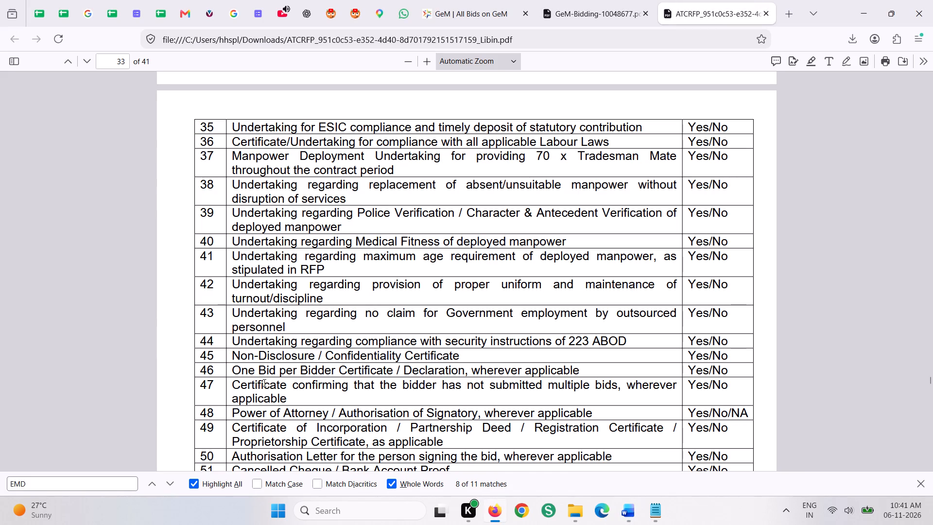
{"action": "left_click", "coordinate": [235, 383]}
{"action": "left_click_drag", "start_coordinate": [235, 383], "coordinate": [286, 396]}
{"action": "key", "text": "ctrl+c"}
{"action": "key", "text": "ctrl+c"}
{"action": "key", "text": "alt+Tab"}
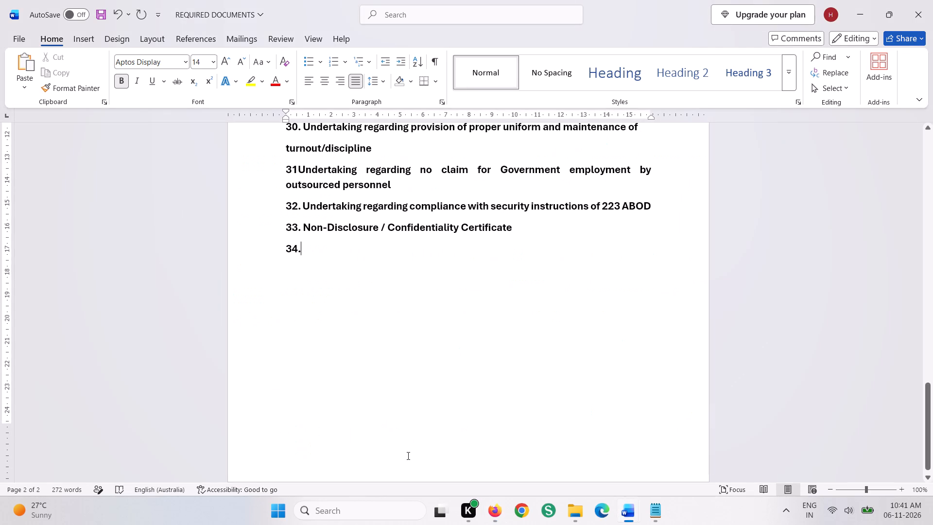
{"action": "key", "text": "ctrl+v"}
{"action": "left_click", "coordinate": [283, 290]}
{"action": "key", "text": "BackSpace"}
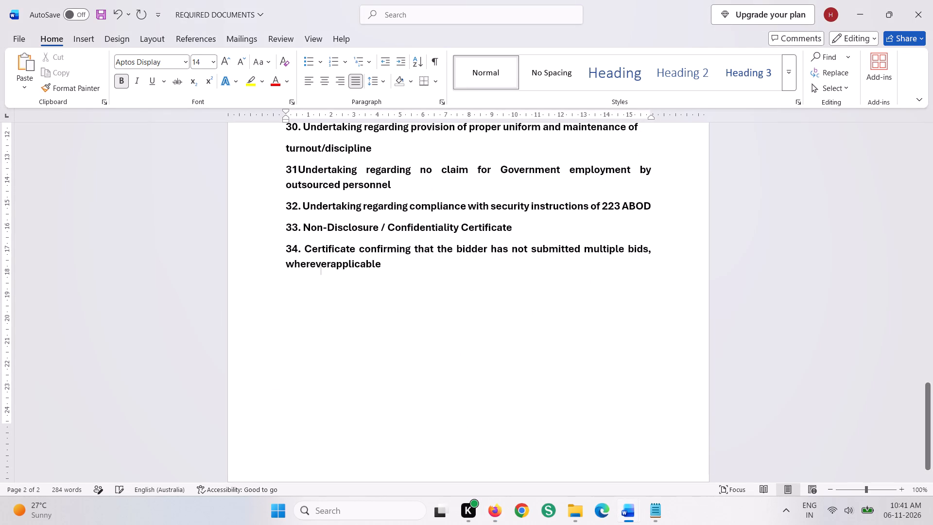
{"action": "key", "text": "space"}
Add item 35 directly below item 34 by copying "Cancelled Cheque / Bank Account Proof" from row 51 of Appendix 'F'.
{"action": "left_click", "coordinate": [426, 279]}
{"action": "key", "text": "Return"}
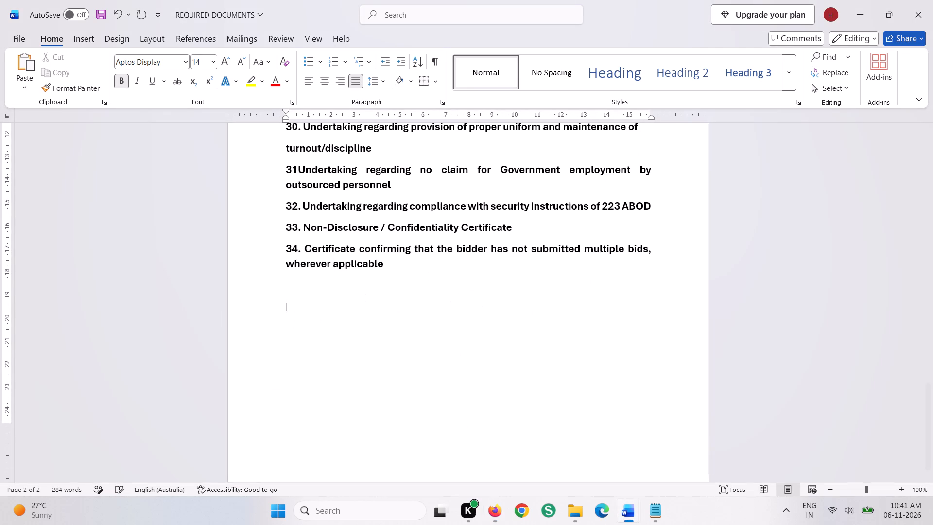
{"action": "key", "text": "BackSpace"}
{"action": "type", "text": "35."}
{"action": "key", "text": "alt+Tab"}
{"action": "scroll", "coordinate": [350, 364], "scroll_direction": "down", "scroll_amount": 1}
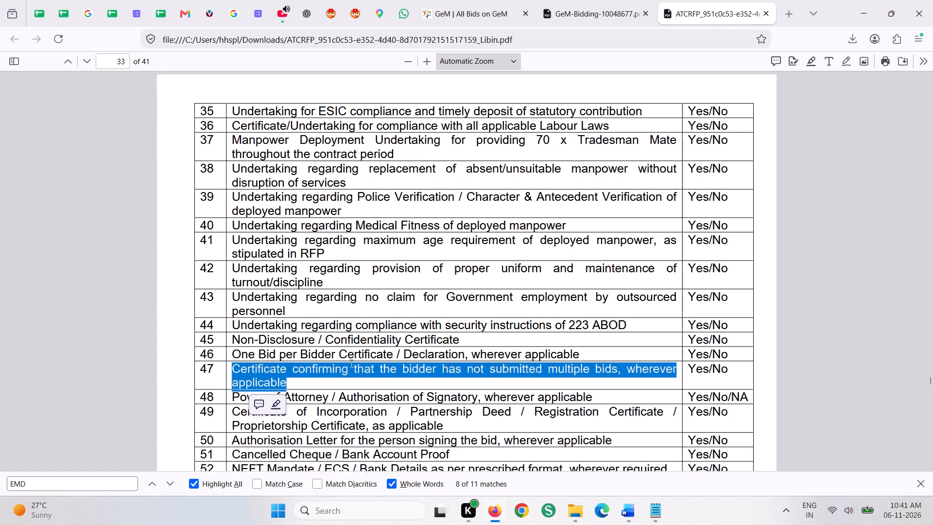
{"action": "left_click", "coordinate": [321, 150]}
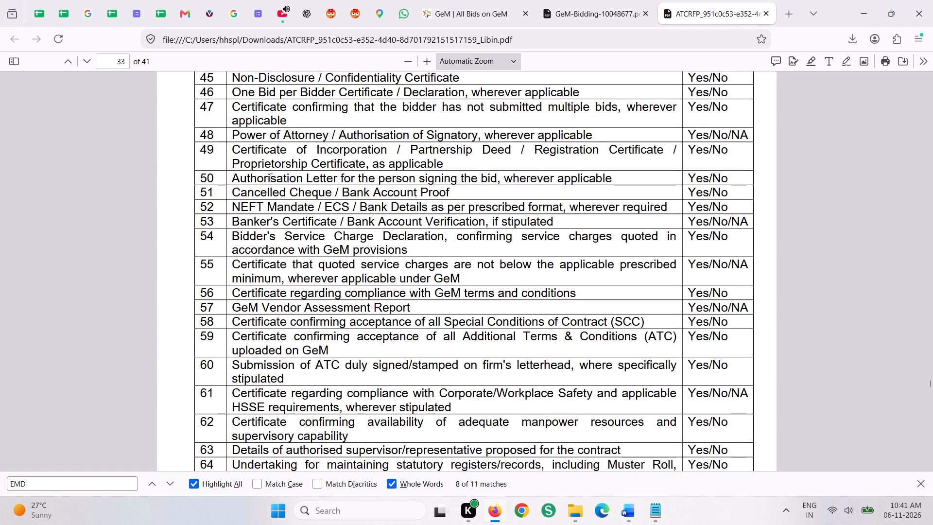
{"action": "left_click", "coordinate": [269, 178]}
{"action": "left_click", "coordinate": [246, 188]}
{"action": "left_click_drag", "start_coordinate": [246, 188], "coordinate": [361, 189]}
{"action": "key", "text": "ctrl+c"}
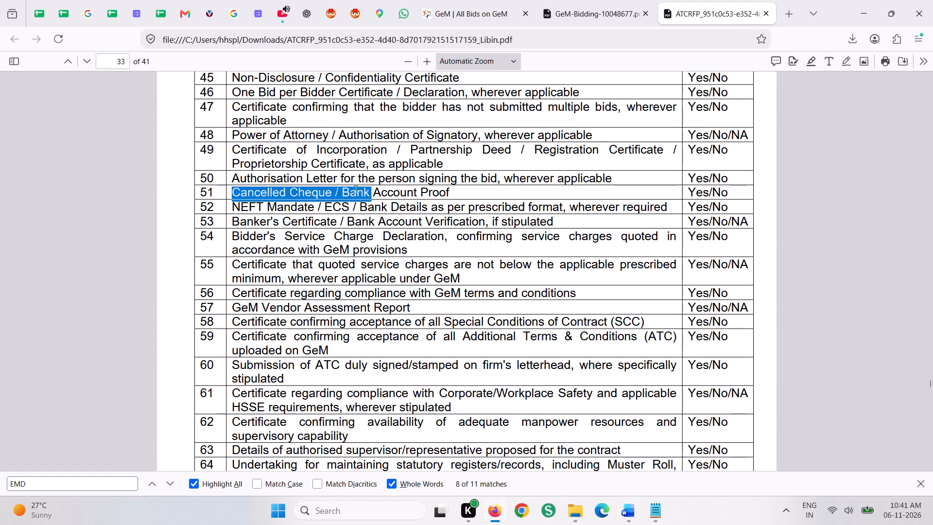
{"action": "left_click_drag", "start_coordinate": [361, 189], "coordinate": [453, 195]}
{"action": "key", "text": "ctrl+c"}
{"action": "key", "text": "ctrl+c"}
{"action": "key", "text": "ctrl+c"}
{"action": "key", "text": "ctrl+c"}
{"action": "key", "text": "alt+Tab"}
{"action": "key", "text": "ctrl+v"}
Add item 36 by copying "Service Charge Declaration, confirming service charges quoted in accordance with GeM provisions" from row 54 of Appendix 'F'.
{"action": "key", "text": "Return"}
{"action": "type", "text": "36."}
{"action": "key", "text": "alt+Tab"}
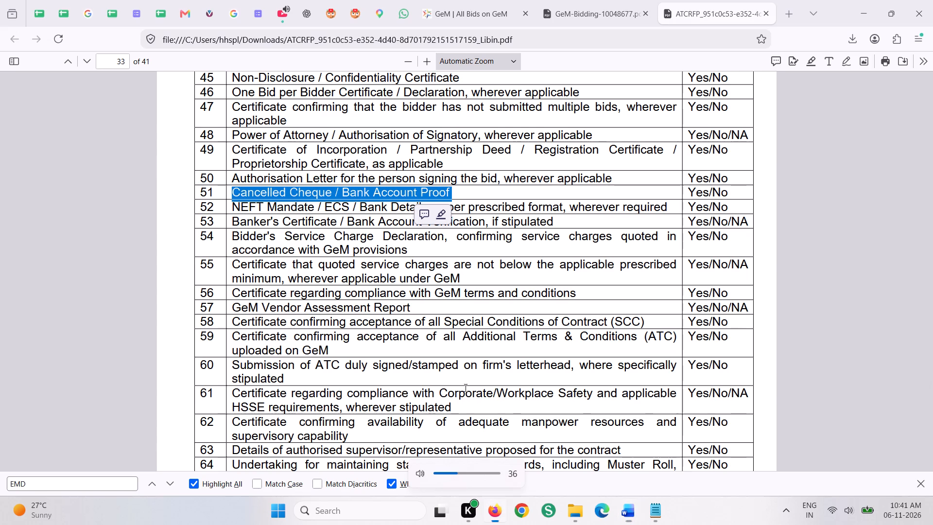
{"action": "left_click", "coordinate": [314, 218]}
{"action": "left_click", "coordinate": [358, 223]}
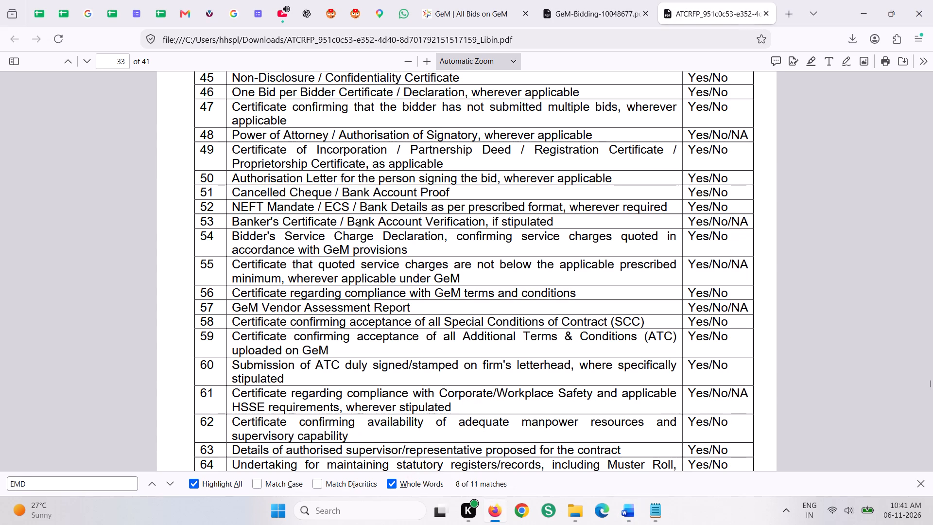
{"action": "left_click", "coordinate": [256, 242]}
{"action": "left_click", "coordinate": [467, 241]}
{"action": "double_click", "coordinate": [383, 234]}
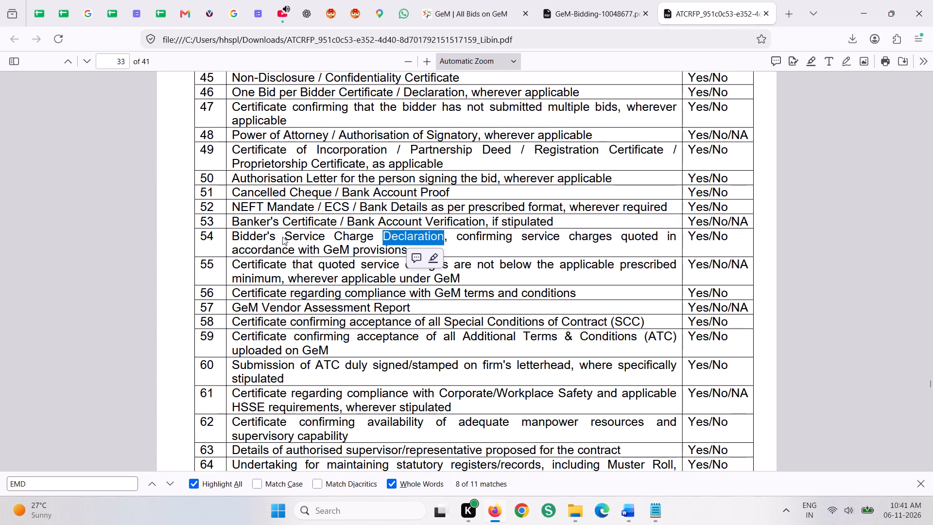
{"action": "left_click", "coordinate": [289, 234]}
{"action": "left_click_drag", "start_coordinate": [289, 234], "coordinate": [415, 248]}
{"action": "key", "text": "ctrl+c"}
{"action": "key", "text": "ctrl+c"}
{"action": "key", "text": "alt+Tab"}
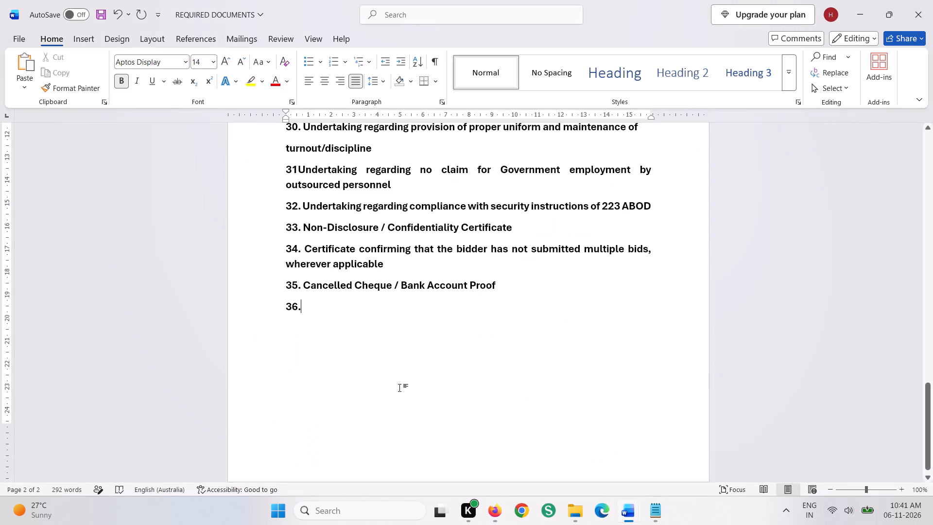
{"action": "key", "text": "ctrl+v"}
Add item 37 by copying "Certificate regarding compliance with GeM terms and conditions" from row 56 of Appendix 'F', and number the following line 38.
{"action": "key", "text": "Return"}
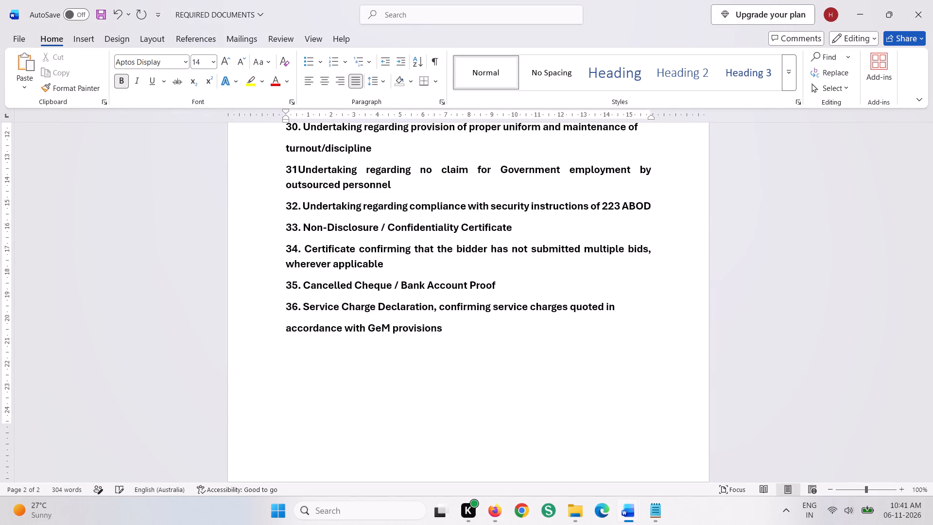
{"action": "type", "text": "37."}
{"action": "key", "text": "alt+Tab"}
{"action": "left_click", "coordinate": [293, 269]}
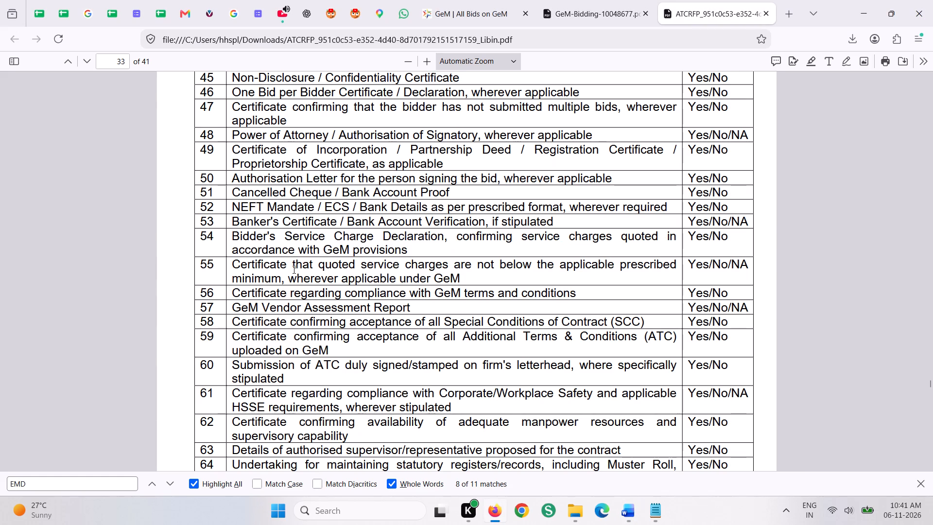
{"action": "left_click", "coordinate": [265, 292]}
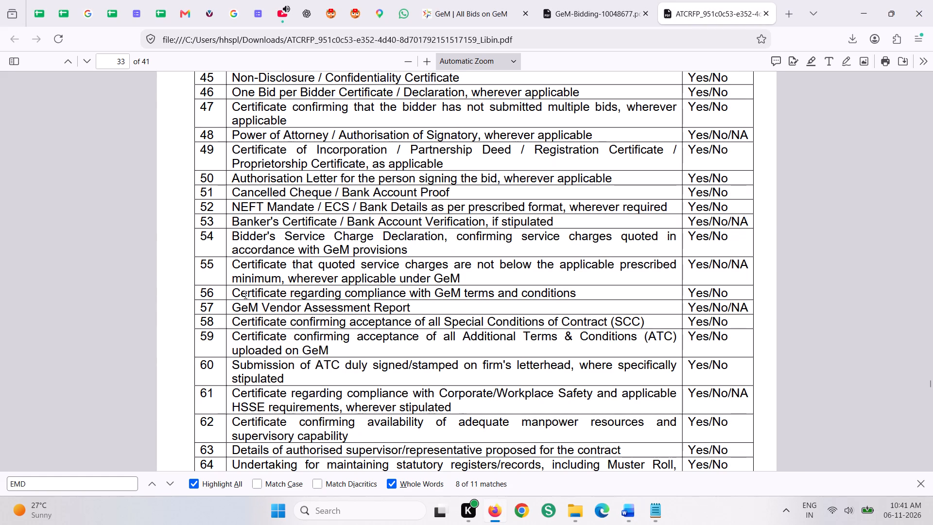
{"action": "left_click", "coordinate": [244, 295]}
{"action": "left_click_drag", "start_coordinate": [244, 295], "coordinate": [563, 292]}
{"action": "key", "text": "ctrl+c"}
{"action": "key", "text": "ctrl+c"}
{"action": "key", "text": "alt+Tab"}
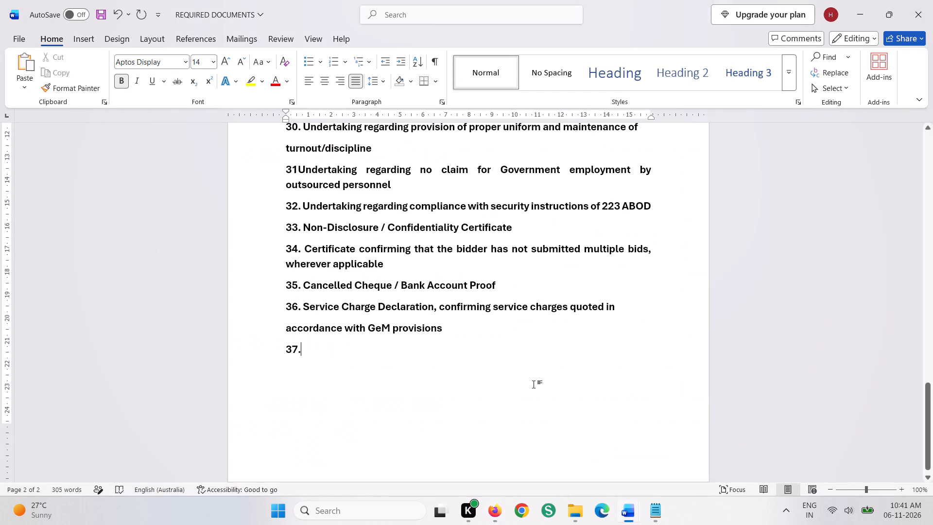
{"action": "key", "text": "ctrl+v"}
{"action": "key", "text": "Return"}
{"action": "type", "text": "38."}
{"action": "key", "text": "alt+Tab"}
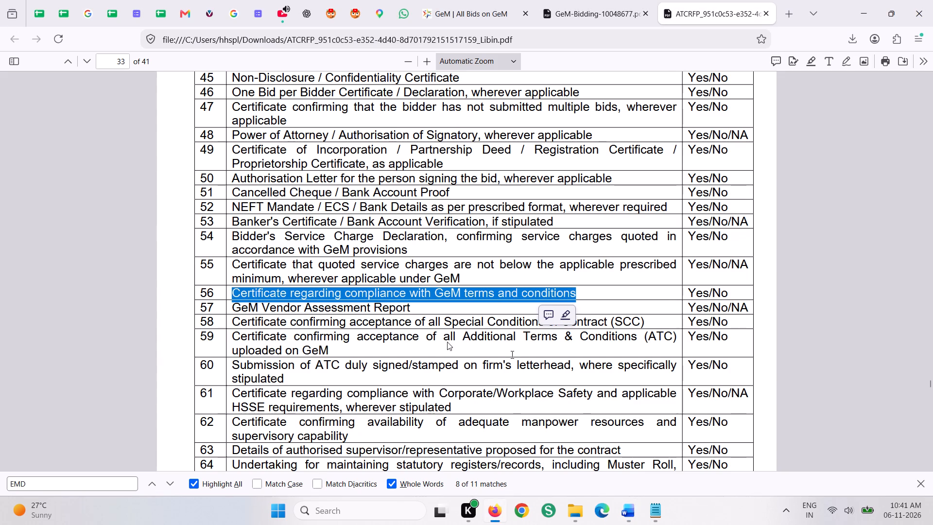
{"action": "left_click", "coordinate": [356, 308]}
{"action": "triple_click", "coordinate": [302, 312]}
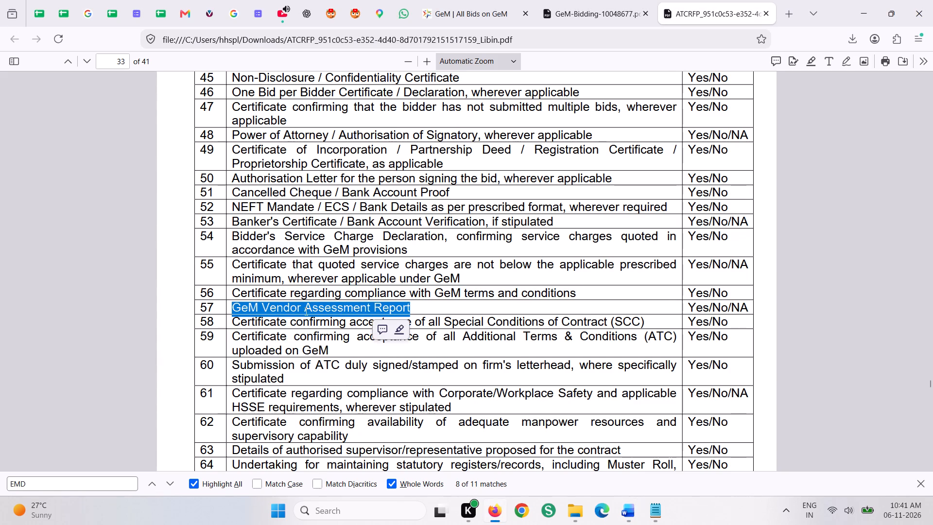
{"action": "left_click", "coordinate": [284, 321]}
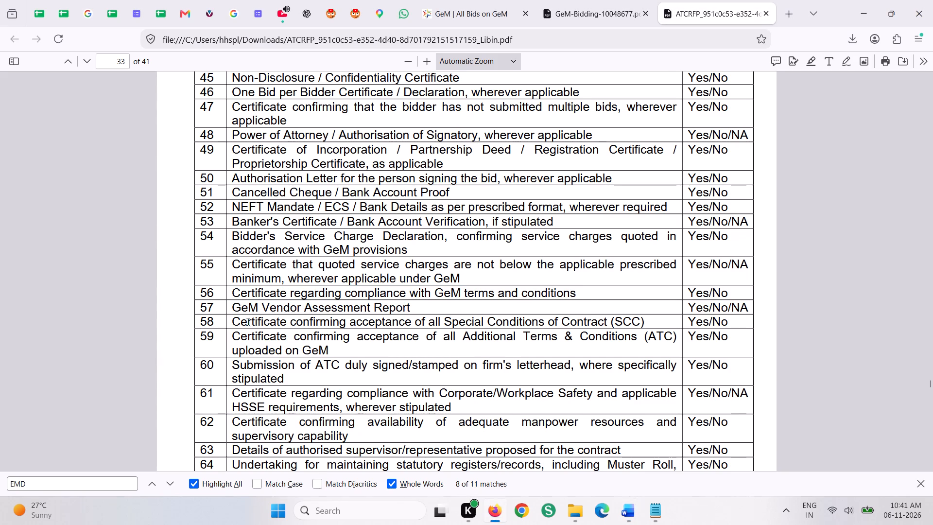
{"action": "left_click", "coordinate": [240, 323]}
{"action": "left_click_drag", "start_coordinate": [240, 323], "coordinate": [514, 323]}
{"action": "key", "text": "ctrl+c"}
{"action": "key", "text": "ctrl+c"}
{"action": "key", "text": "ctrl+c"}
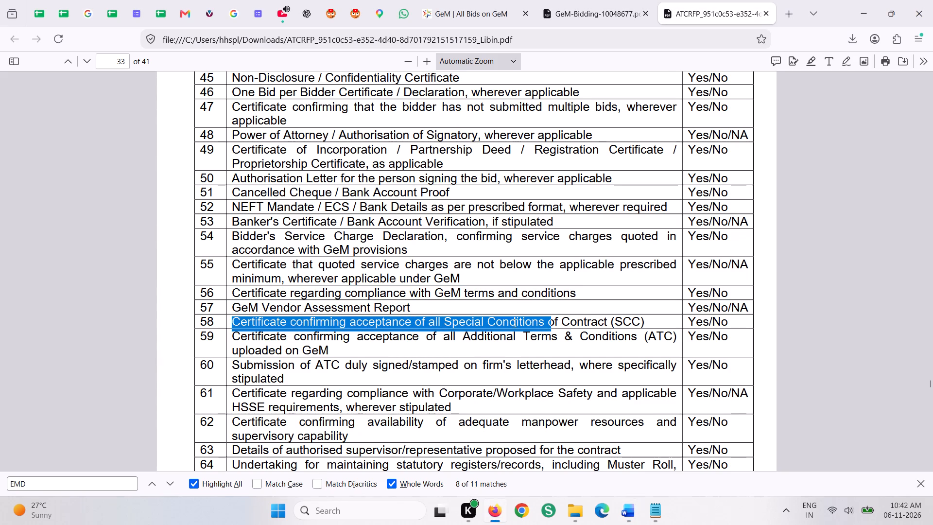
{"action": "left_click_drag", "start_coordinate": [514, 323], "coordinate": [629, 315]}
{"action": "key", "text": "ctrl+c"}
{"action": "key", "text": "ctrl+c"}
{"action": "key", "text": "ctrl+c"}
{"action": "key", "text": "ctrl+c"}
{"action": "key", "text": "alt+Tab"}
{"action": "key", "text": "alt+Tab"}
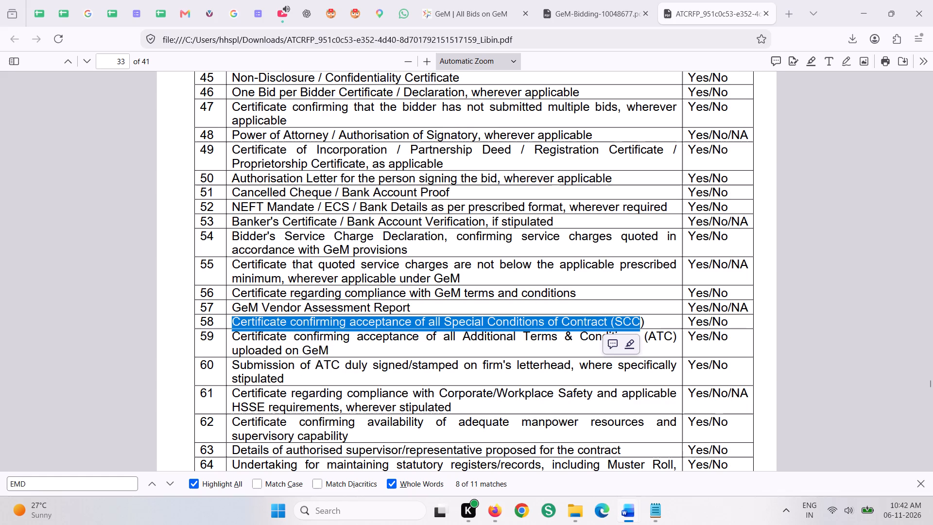
Fill item 38 by copying "Certificate confirming availability of adequate manpower resources and supervisory capability" from row 62 of Appendix 'F'.
{"action": "left_click", "coordinate": [273, 369]}
{"action": "scroll", "coordinate": [373, 371], "scroll_direction": "down", "scroll_amount": 1}
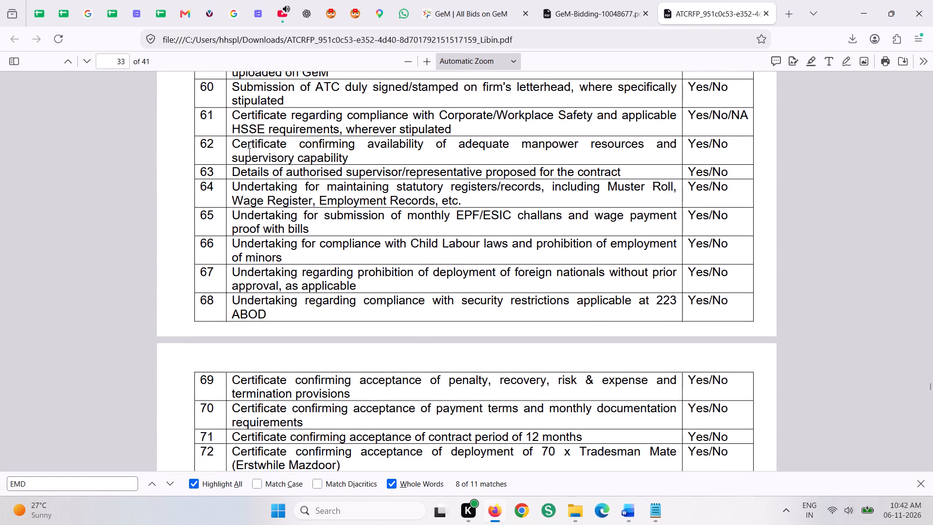
{"action": "left_click", "coordinate": [238, 142]}
{"action": "left_click_drag", "start_coordinate": [238, 142], "coordinate": [342, 152]}
{"action": "key", "text": "ctrl+c"}
{"action": "key", "text": "ctrl+c"}
{"action": "key", "text": "ctrl+c"}
{"action": "key", "text": "ctrl+c"}
{"action": "key", "text": "alt+Tab"}
{"action": "key", "text": "ctrl+v"}
Add item 39 by copying row 64's "Undertaking for maintaining statutory registers/records, including Muster Roll, Wage Register, Employment Records, etc", and join its split line.
{"action": "key", "text": "Return"}
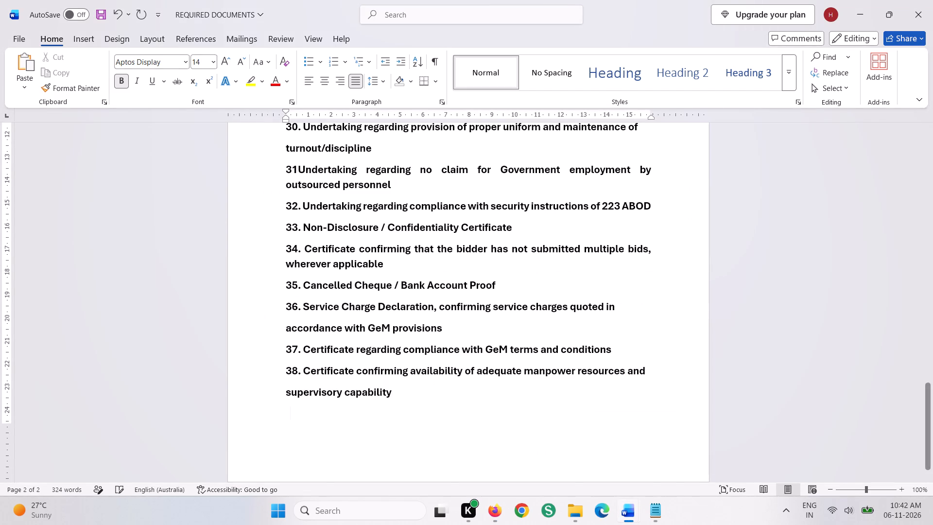
{"action": "type", "text": "39."}
{"action": "key", "text": "alt+Tab"}
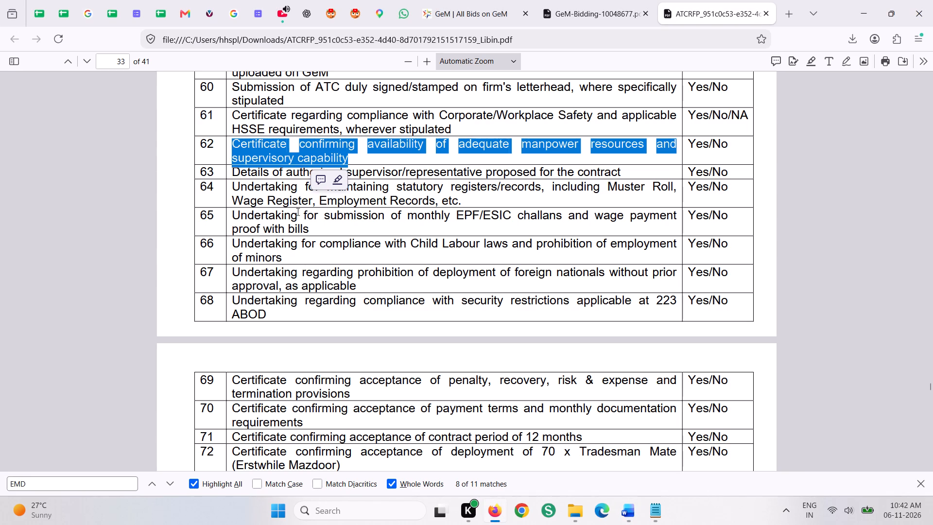
{"action": "left_click", "coordinate": [432, 191]}
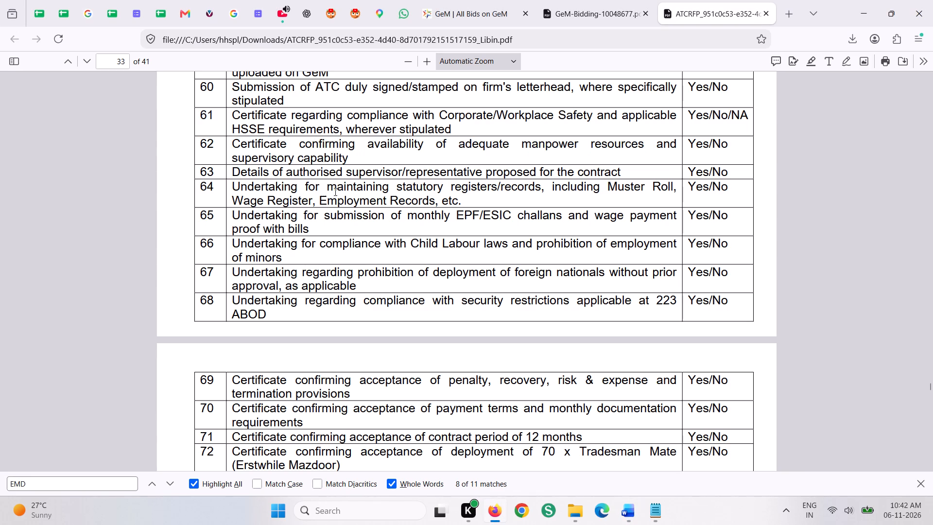
{"action": "left_click", "coordinate": [234, 186]}
{"action": "left_click_drag", "start_coordinate": [234, 186], "coordinate": [445, 205]}
{"action": "key", "text": "ctrl+c"}
{"action": "key", "text": "ctrl+c"}
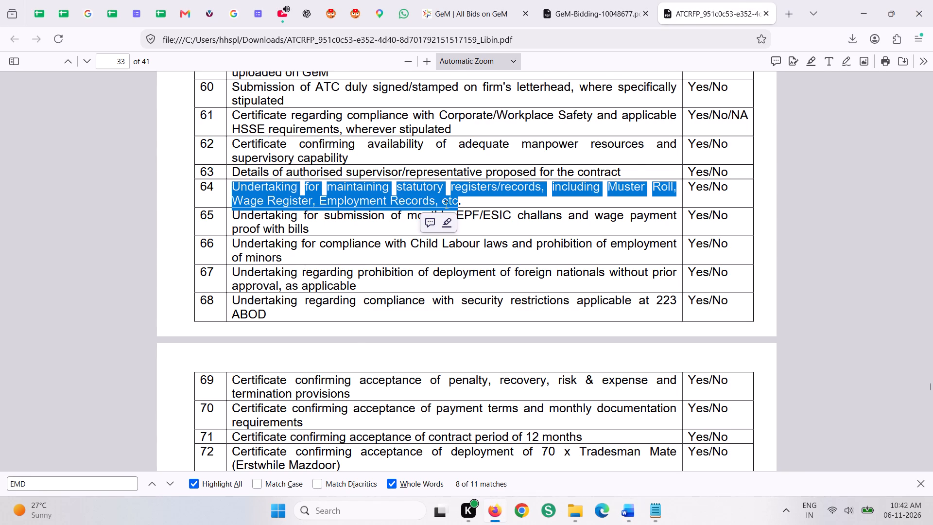
{"action": "key", "text": "alt+Tab"}
{"action": "key", "text": "ctrl+v"}
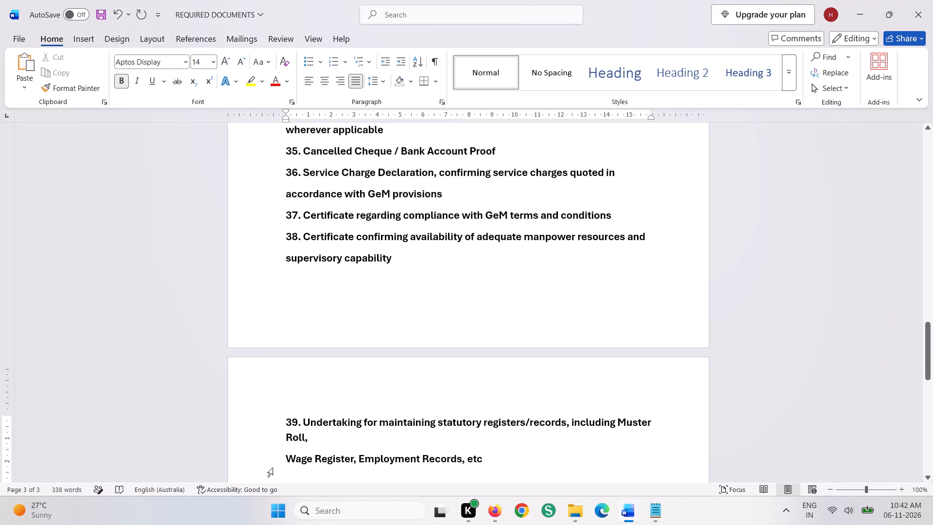
{"action": "left_click", "coordinate": [281, 456]}
{"action": "key", "text": "BackSpace"}
{"action": "key", "text": "space"}
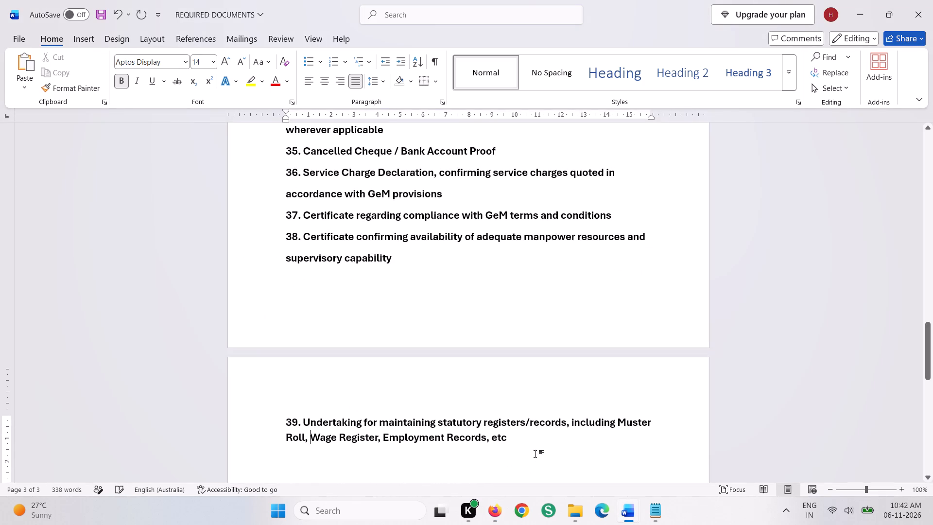
Add item 40 by copying row 65's "Undertaking for submission of monthly EPF/ESIC challans and wage payment proof with bills", and join its split line.
{"action": "left_click", "coordinate": [532, 442]}
{"action": "key", "text": "Return"}
{"action": "type", "text": "40."}
{"action": "key", "text": "alt+Tab"}
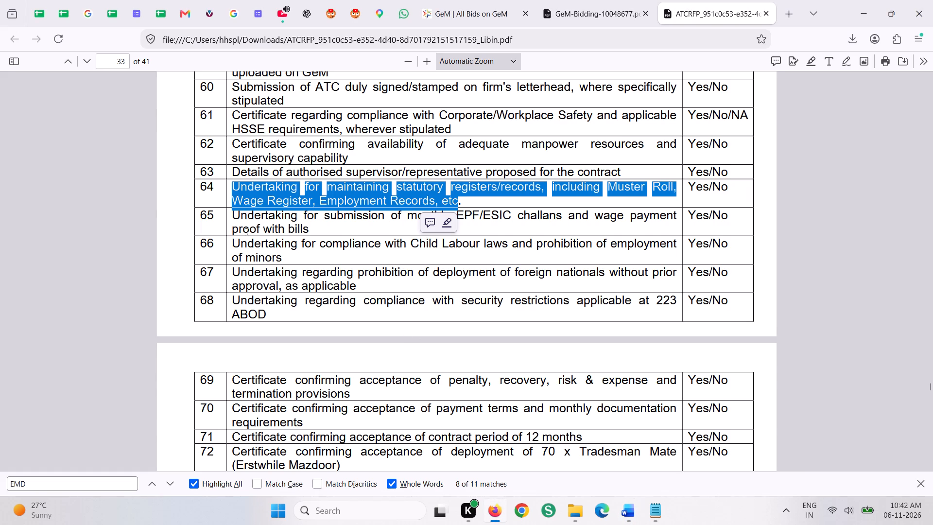
{"action": "left_click", "coordinate": [240, 216]}
{"action": "left_click_drag", "start_coordinate": [240, 216], "coordinate": [301, 232]}
{"action": "key", "text": "ctrl+c"}
{"action": "key", "text": "ctrl+c"}
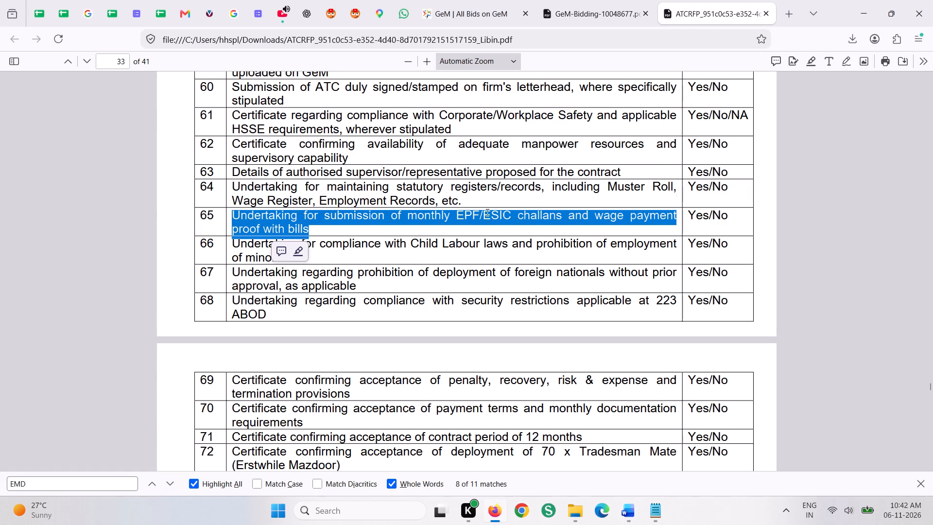
{"action": "key", "text": "alt+Tab"}
{"action": "key", "text": "ctrl+v"}
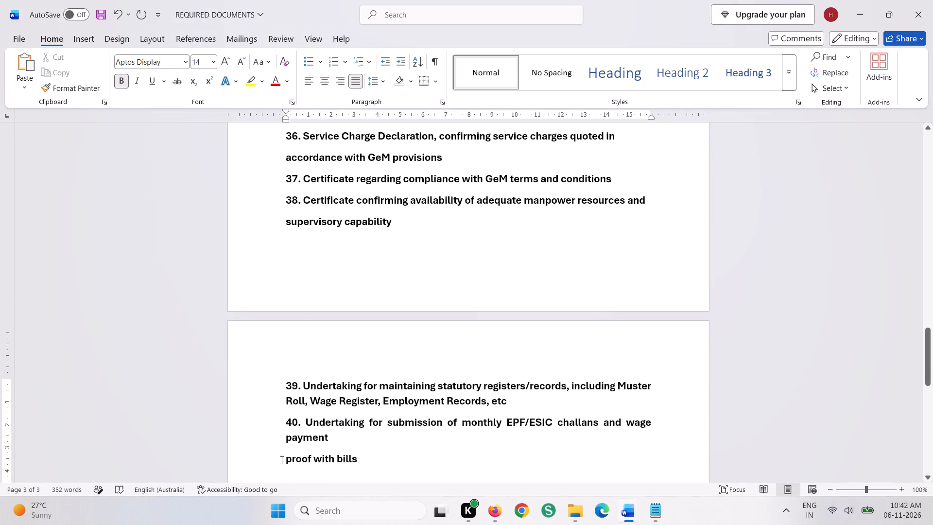
{"action": "left_click", "coordinate": [281, 460]}
{"action": "key", "text": "BackSpace"}
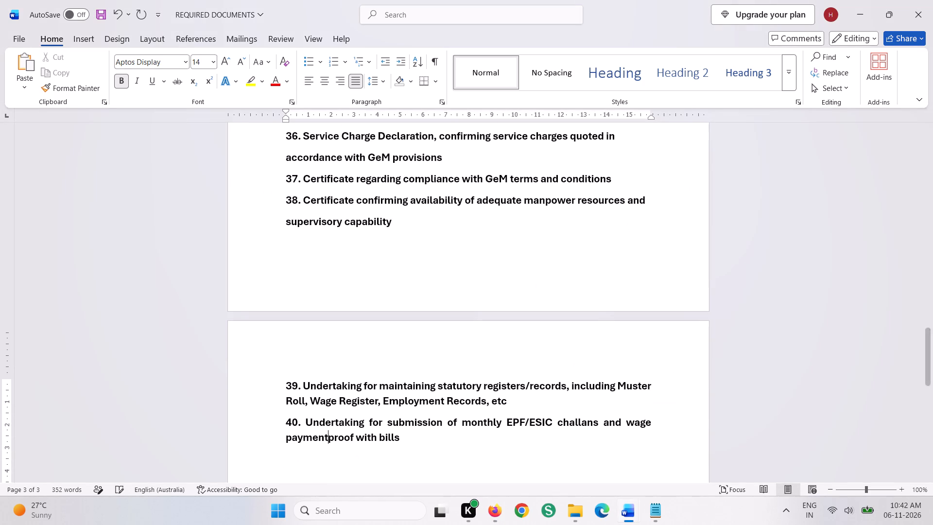
{"action": "key", "text": "space"}
Add item 41 by copying row 66's "Undertaking for compliance with Child Labour laws and prohibition of employment of minors", and join its split line.
{"action": "left_click", "coordinate": [427, 442]}
{"action": "key", "text": "Return"}
{"action": "type", "text": "41."}
{"action": "key", "text": "alt+Tab"}
{"action": "left_click", "coordinate": [364, 240]}
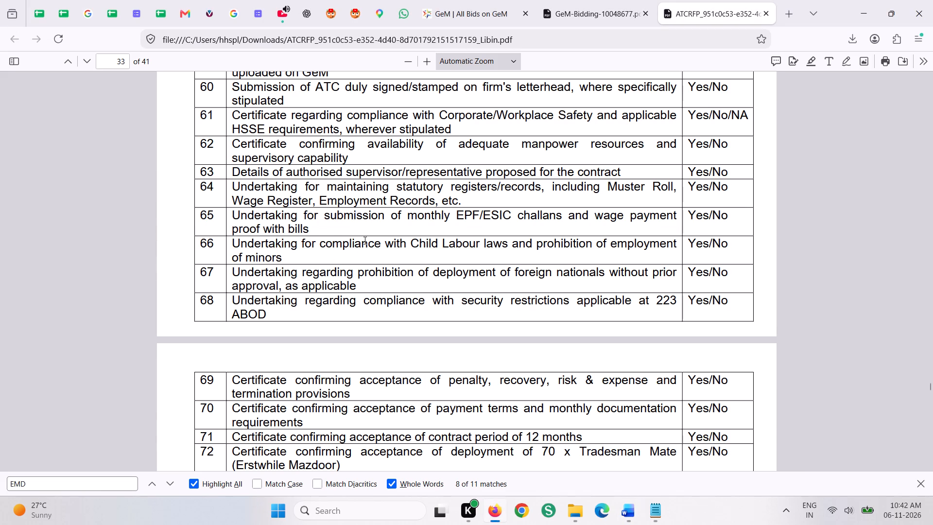
{"action": "left_click", "coordinate": [237, 245]}
{"action": "left_click_drag", "start_coordinate": [237, 245], "coordinate": [286, 255]}
{"action": "key", "text": "ctrl+c"}
{"action": "key", "text": "alt+Tab"}
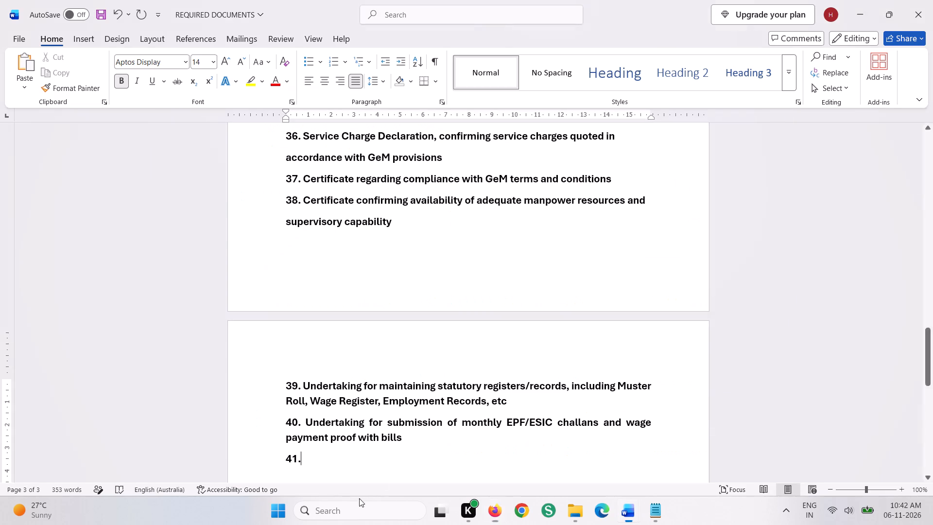
{"action": "key", "text": "ctrl+v"}
{"action": "left_click", "coordinate": [283, 452]}
{"action": "key", "text": "BackSpace"}
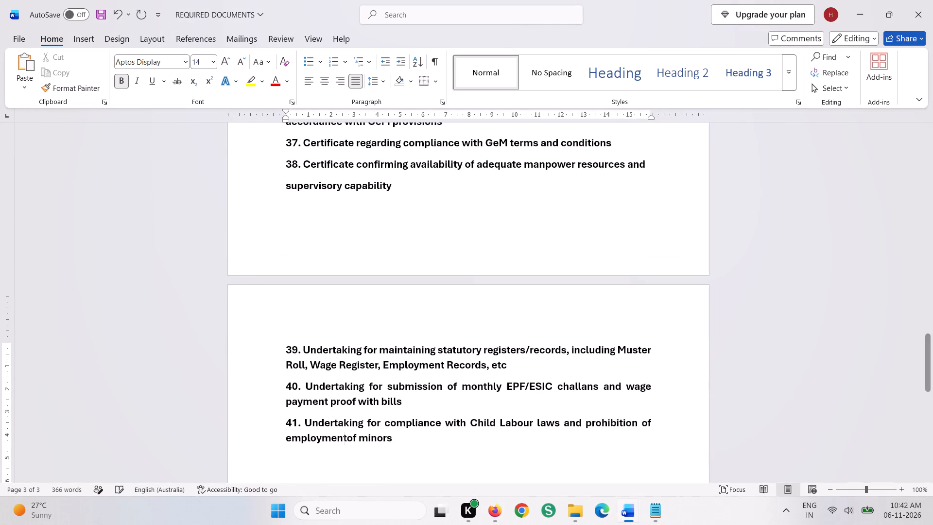
{"action": "key", "text": "space"}
Add item 42 by copying row 67's "Undertaking regarding prohibition of deployment of foreign nationals without prior approval, as applicable", and join its split line.
{"action": "left_click", "coordinate": [413, 435]}
{"action": "key", "text": "Return"}
{"action": "type", "text": "42."}
{"action": "key", "text": "alt+Tab"}
{"action": "scroll", "coordinate": [413, 435], "scroll_direction": "up", "scroll_amount": 1}
{"action": "scroll", "coordinate": [368, 440], "scroll_direction": "down", "scroll_amount": 1}
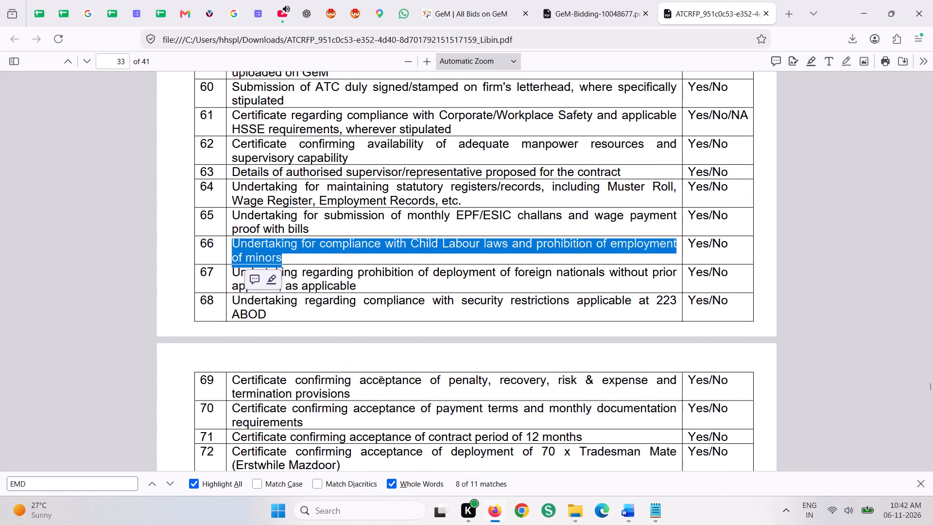
{"action": "left_click", "coordinate": [328, 279]}
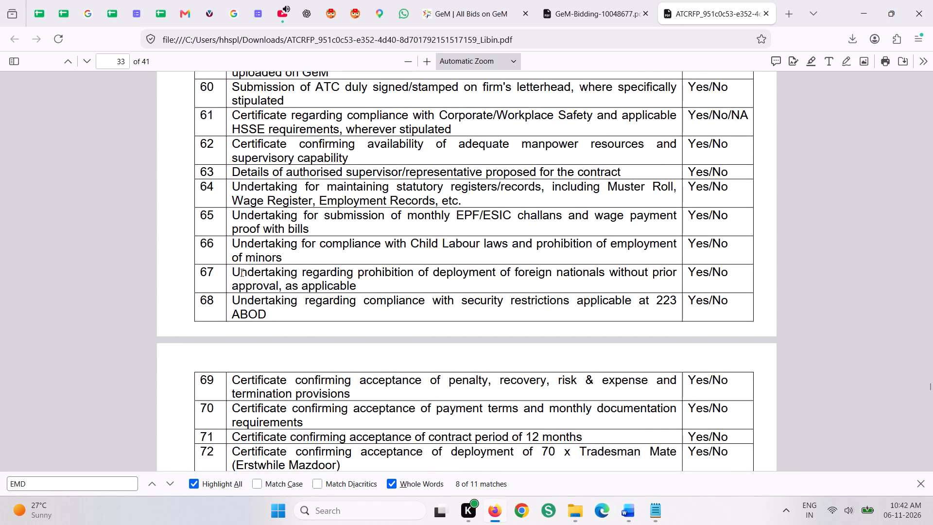
{"action": "left_click", "coordinate": [240, 271]}
{"action": "left_click_drag", "start_coordinate": [240, 271], "coordinate": [330, 283]}
{"action": "key", "text": "ctrl+c"}
{"action": "key", "text": "ctrl+c"}
{"action": "key", "text": "alt+Tab"}
{"action": "key", "text": "ctrl+v"}
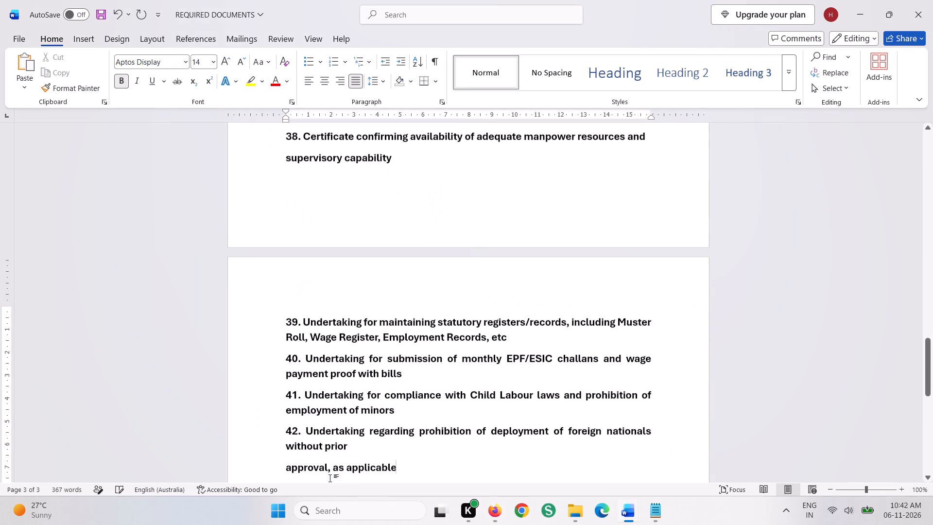
{"action": "left_click", "coordinate": [283, 455]}
{"action": "key", "text": "BackSpace"}
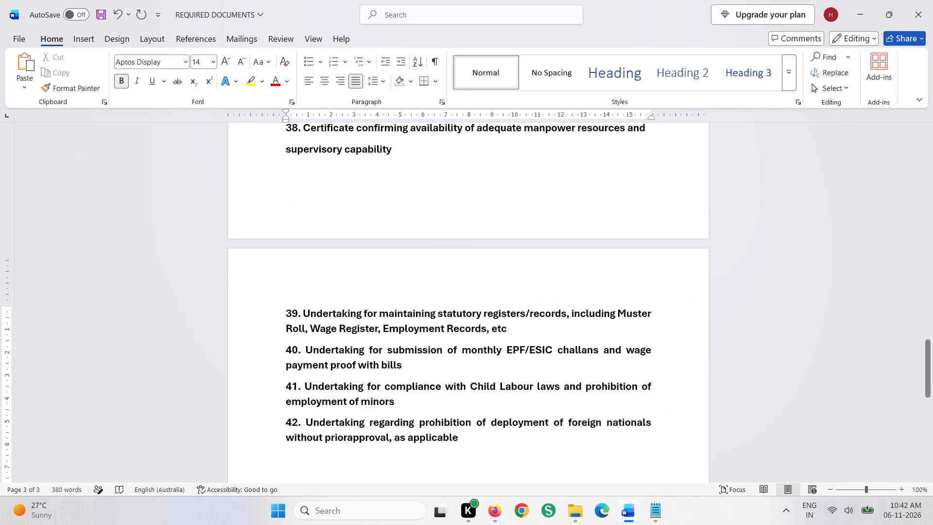
{"action": "key", "text": "space"}
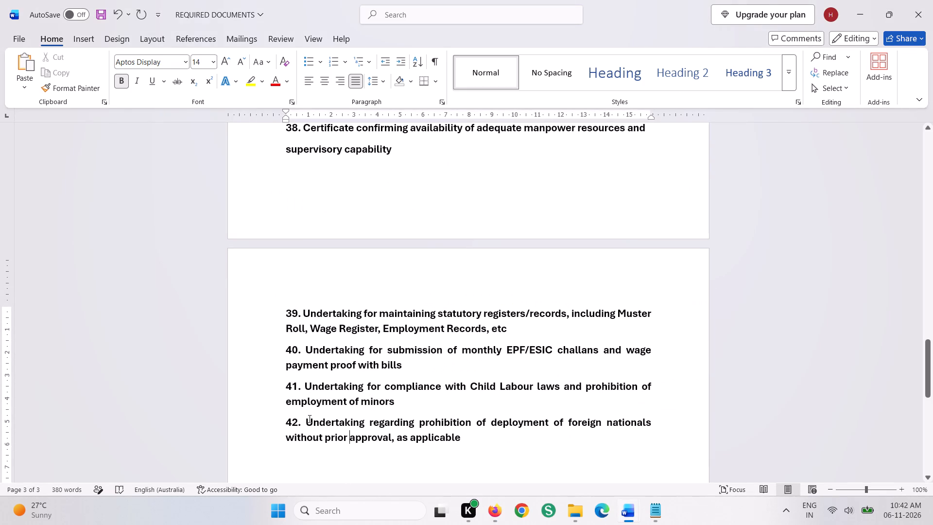
Translate item 42's text with Google's "english to hindi" translator in a new Firefox tab, and close that tab.
{"action": "left_click_drag", "start_coordinate": [305, 419], "coordinate": [482, 439]}
{"action": "key", "text": "ctrl+c"}
{"action": "key", "text": "ctrl+c"}
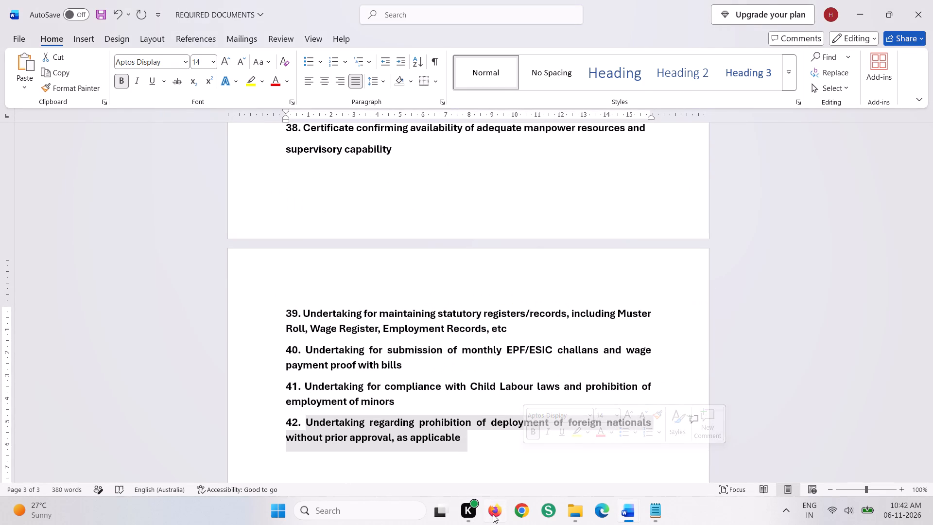
{"action": "left_click", "coordinate": [493, 514]}
{"action": "left_click", "coordinate": [785, 4]}
{"action": "left_click", "coordinate": [413, 146]}
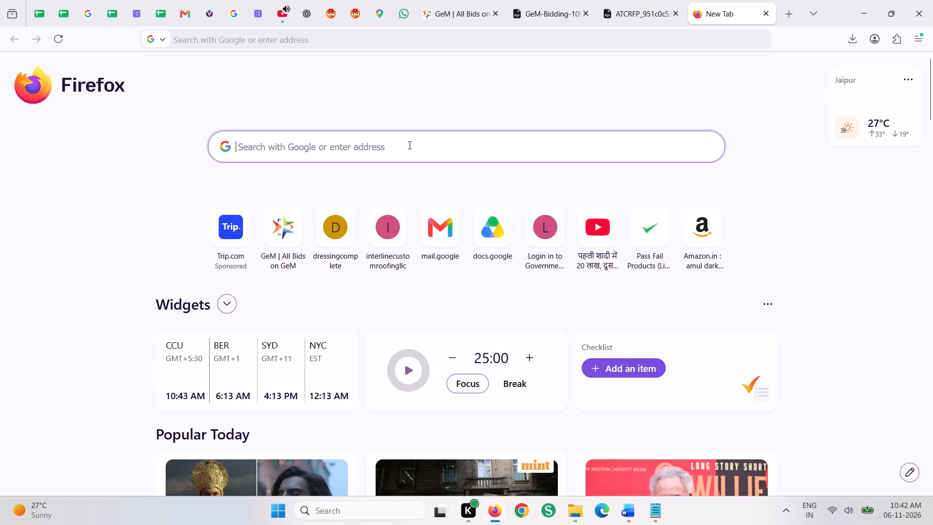
{"action": "type", "text": "ENGLISH"}
{"action": "key", "text": "space"}
{"action": "left_click", "coordinate": [237, 82]}
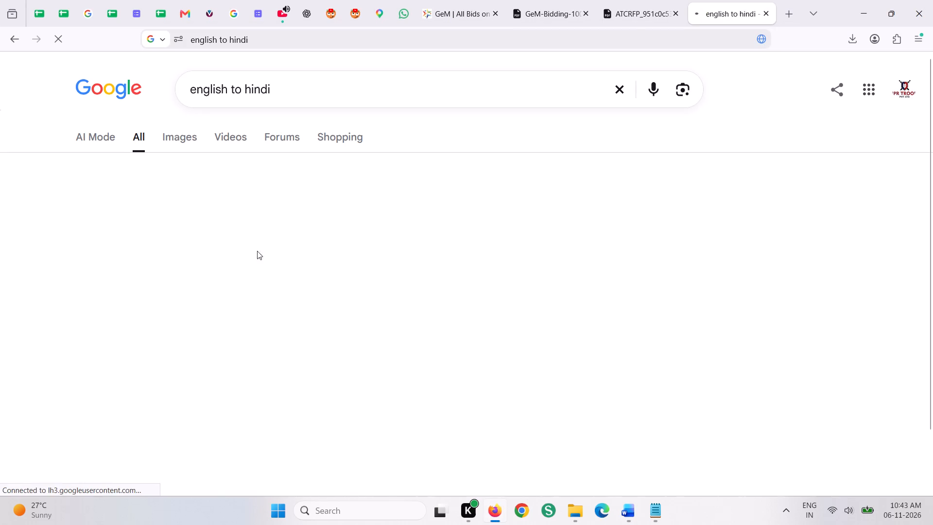
{"action": "left_click", "coordinate": [189, 225]}
{"action": "key", "text": "ctrl+v"}
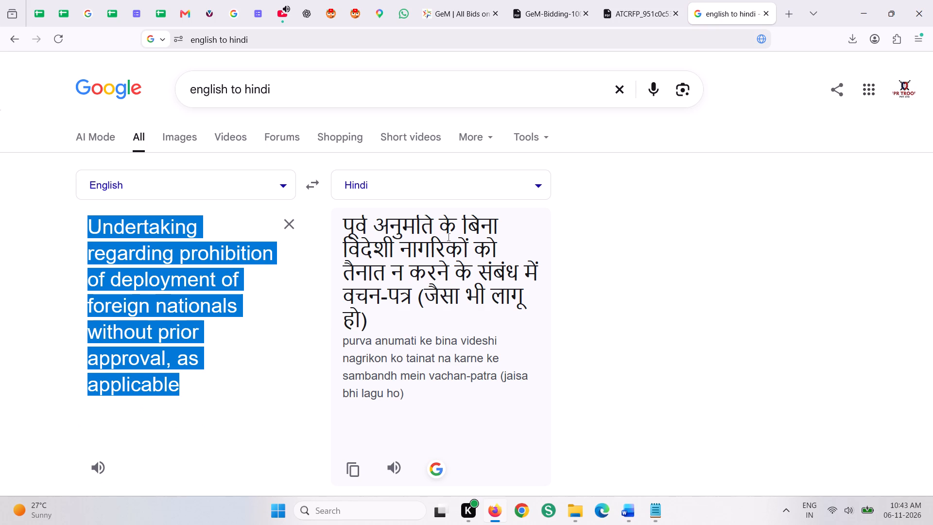
{"action": "left_click", "coordinate": [756, 0]}
{"action": "left_click", "coordinate": [763, 11]}
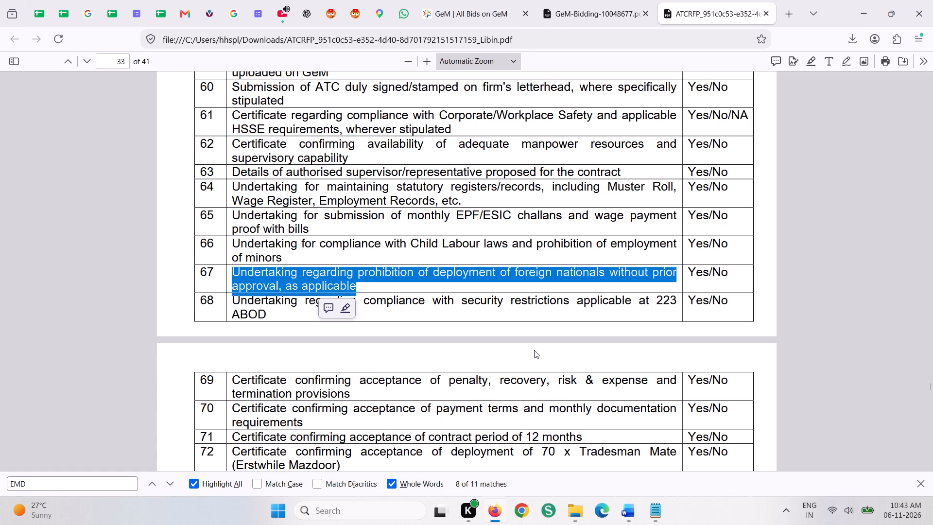
Add item 43 by copying row 68's "Undertaking regarding compliance with security restrictions applicable at 223 ABOD", join its split line, and start item 44.
{"action": "left_click", "coordinate": [461, 306]}
{"action": "left_click", "coordinate": [235, 299]}
{"action": "left_click_drag", "start_coordinate": [235, 299], "coordinate": [260, 312]}
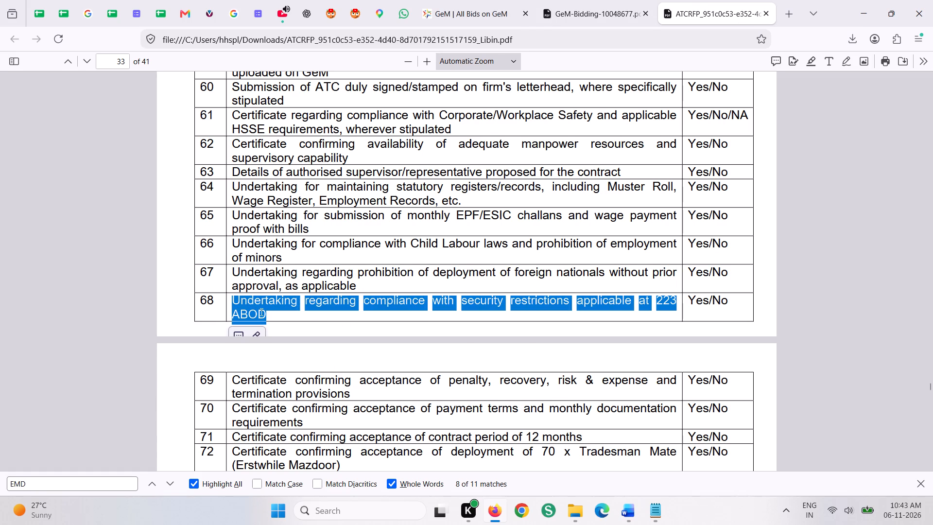
{"action": "key", "text": "ctrl+c"}
{"action": "key", "text": "ctrl+c"}
{"action": "key", "text": "ctrl+c"}
{"action": "key", "text": "alt+Tab"}
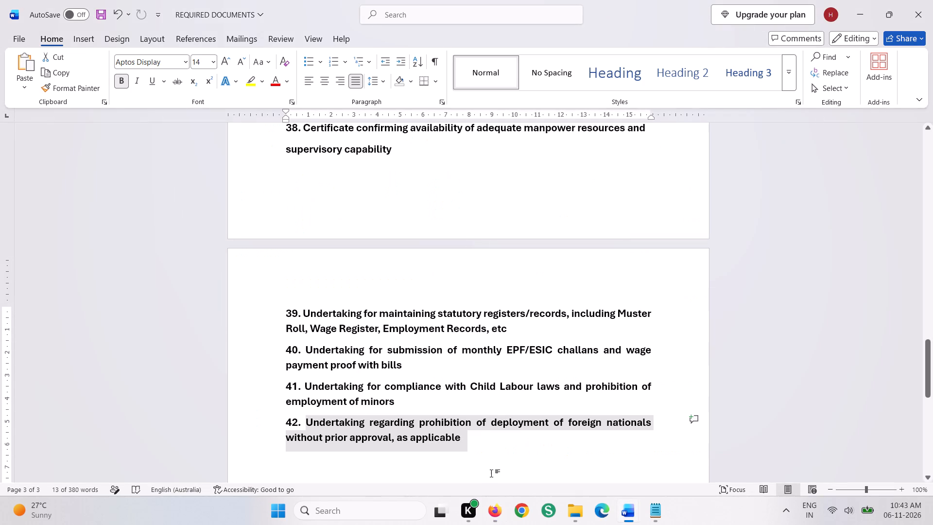
{"action": "left_click", "coordinate": [495, 447]}
{"action": "key", "text": "Return"}
{"action": "key", "text": "4"}
{"action": "key", "text": "3"}
{"action": "key", "text": "period"}
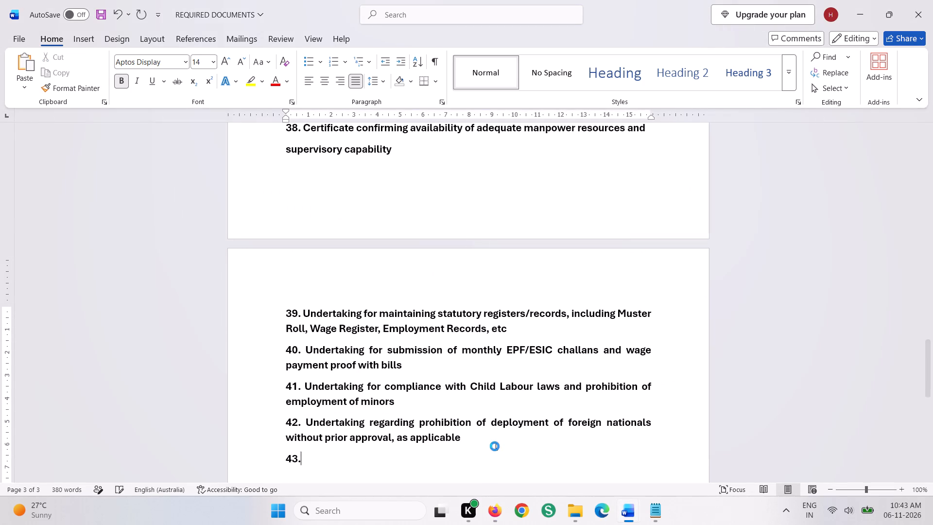
{"action": "key", "text": "ctrl+v"}
{"action": "key", "text": "Return"}
{"action": "type", "text": "44."}
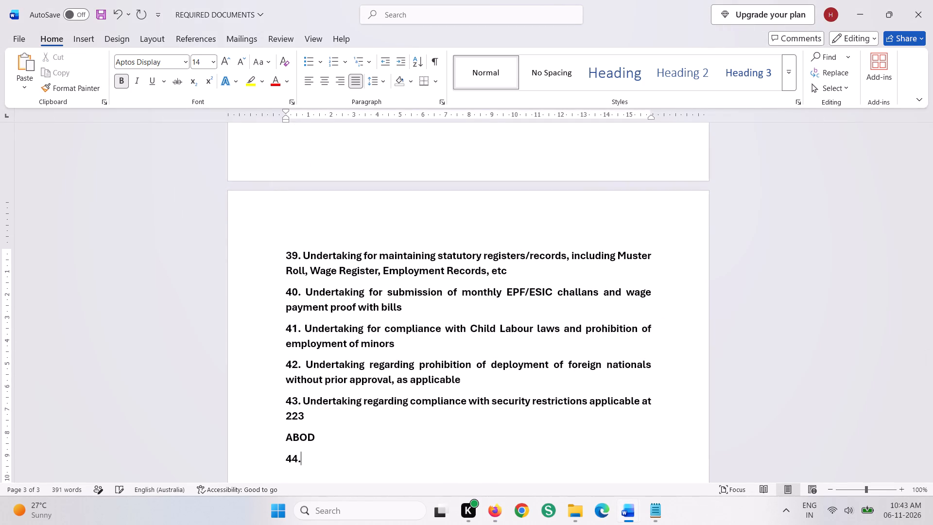
{"action": "left_click", "coordinate": [287, 437]}
{"action": "key", "text": "BackSpace"}
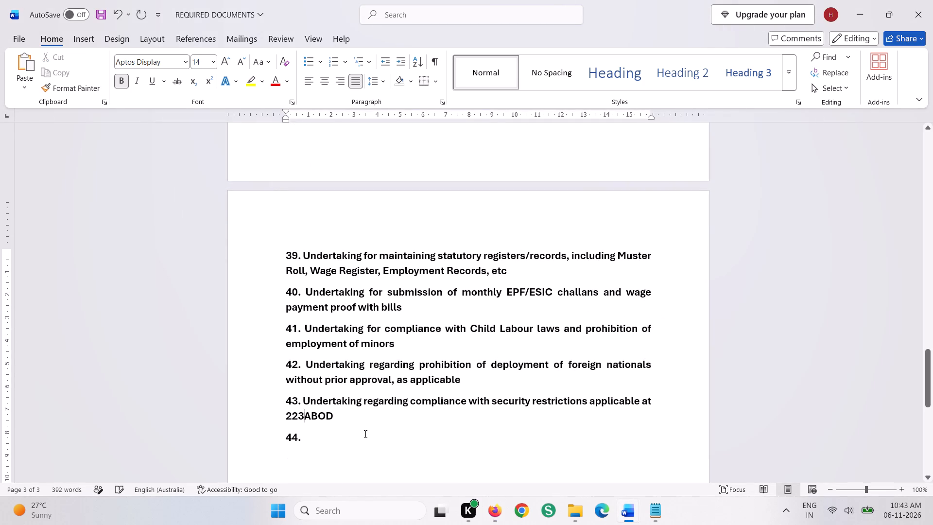
Fill item 44 by copying row 69's "Certificate confirming acceptance of penalty, recovery, risk & expense and termination provisions", and join its split line.
{"action": "left_click", "coordinate": [312, 437]}
{"action": "key", "text": "alt+Tab"}
{"action": "scroll", "coordinate": [343, 339], "scroll_direction": "down", "scroll_amount": 1}
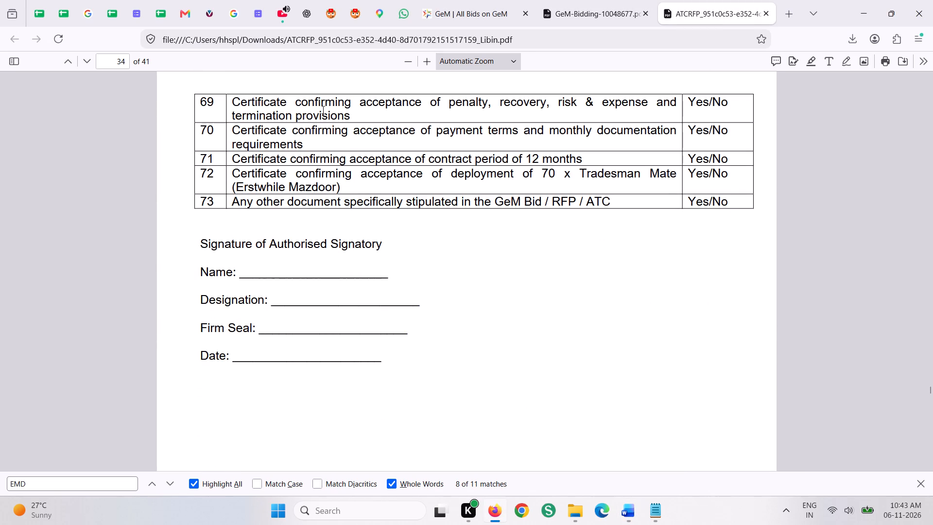
{"action": "left_click", "coordinate": [238, 102]}
{"action": "left_click_drag", "start_coordinate": [238, 102], "coordinate": [329, 116]}
{"action": "key", "text": "ctrl+c"}
{"action": "key", "text": "ctrl+c"}
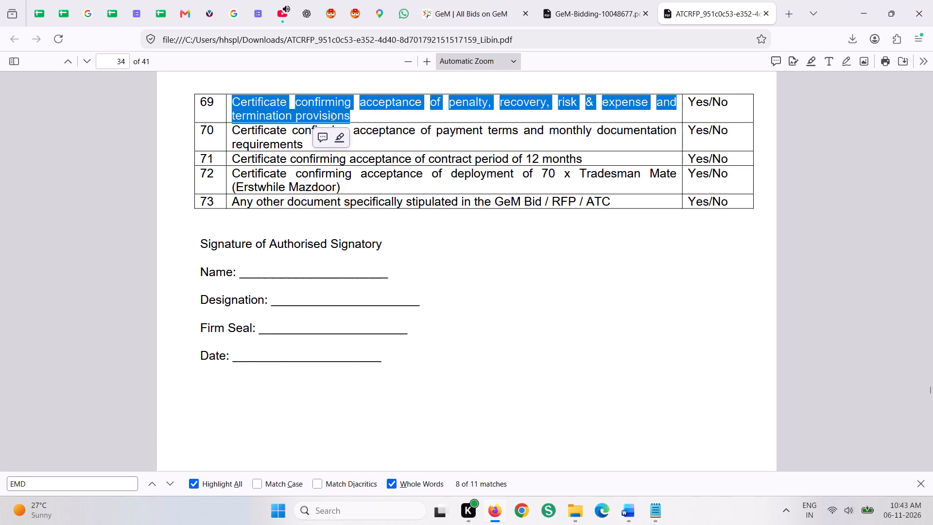
{"action": "key", "text": "alt+Tab"}
{"action": "left_click", "coordinate": [407, 171]}
{"action": "key", "text": "ctrl+v"}
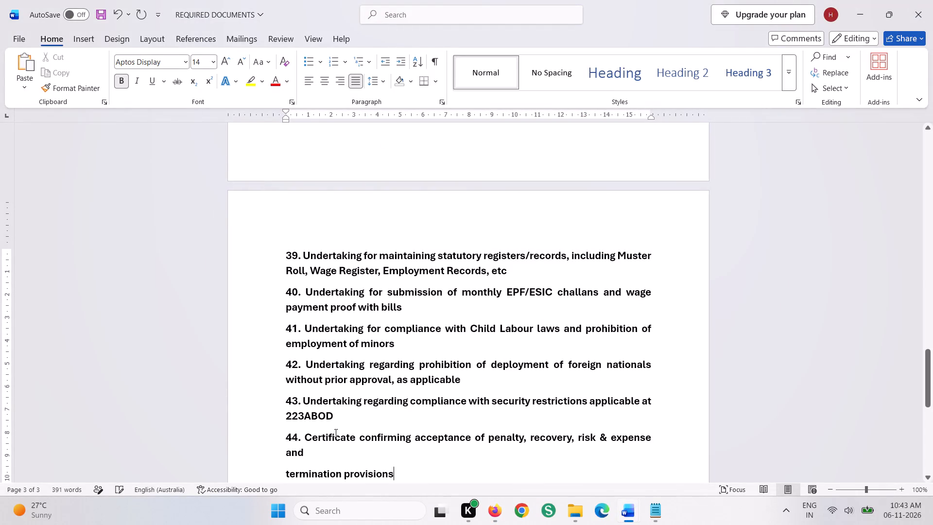
{"action": "left_click", "coordinate": [284, 476]}
{"action": "key", "text": "BackSpace"}
{"action": "key", "text": "space"}
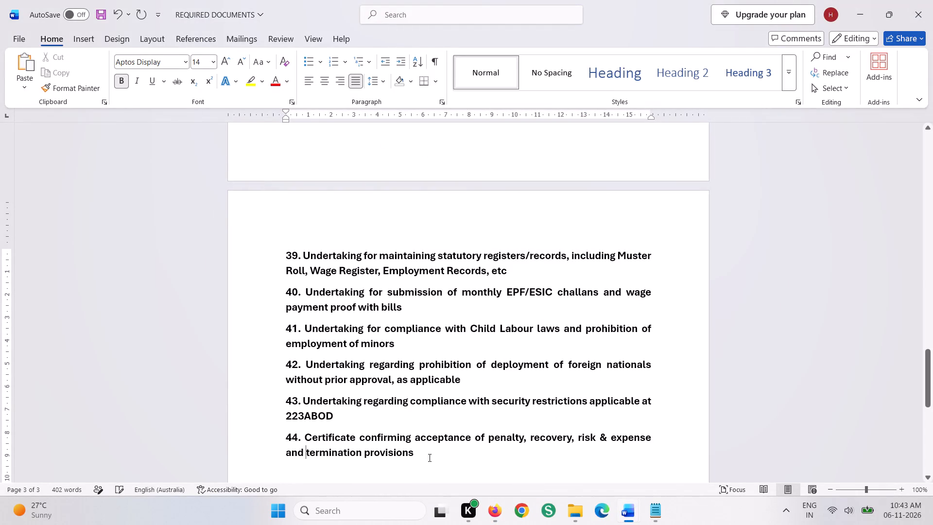
Add item 45 by copying row 70's "Certificate confirming acceptance of payment terms and monthly documentation requirements", and join its split line.
{"action": "left_click", "coordinate": [430, 455]}
{"action": "key", "text": "Return"}
{"action": "type", "text": "45."}
{"action": "key", "text": "alt+Tab"}
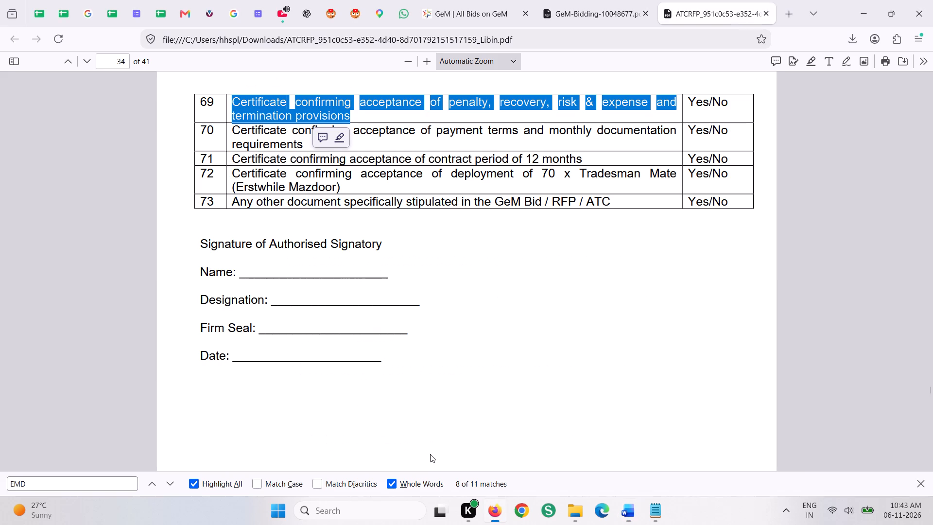
{"action": "left_click", "coordinate": [251, 131]}
{"action": "left_click_drag", "start_coordinate": [251, 131], "coordinate": [314, 148]}
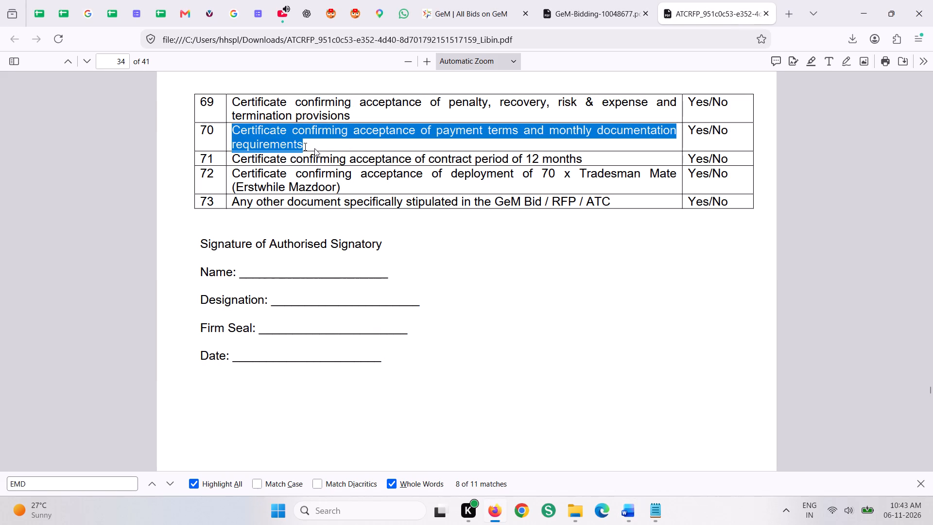
{"action": "left_click_drag", "start_coordinate": [314, 148], "coordinate": [298, 143]}
{"action": "key", "text": "ctrl+c"}
{"action": "key", "text": "ctrl+c"}
{"action": "key", "text": "ctrl+c"}
{"action": "key", "text": "ctrl+c"}
{"action": "key", "text": "ctrl+c"}
{"action": "key", "text": "ctrl+c"}
{"action": "key", "text": "ctrl+c"}
{"action": "key", "text": "ctrl+c"}
{"action": "key", "text": "alt+Tab"}
{"action": "key", "text": "ctrl+v"}
{"action": "scroll", "coordinate": [320, 453], "scroll_direction": "down", "scroll_amount": 1}
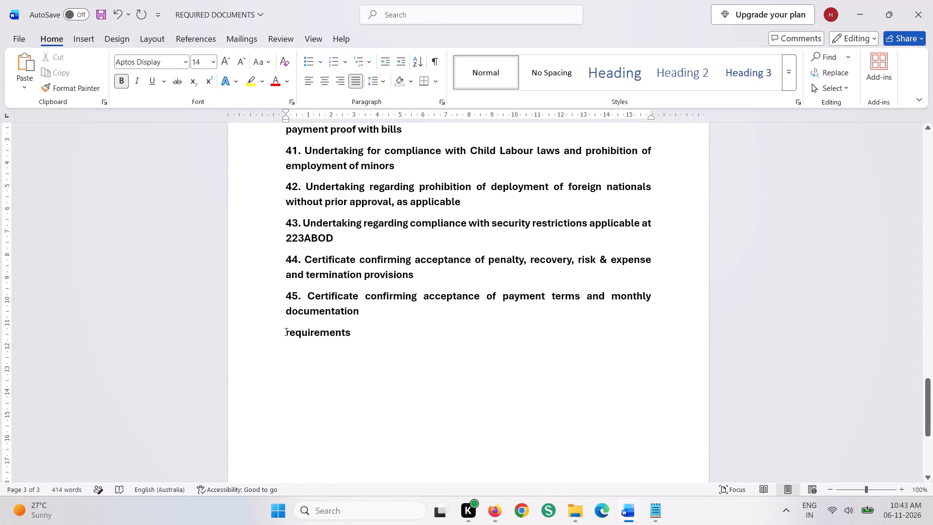
{"action": "left_click", "coordinate": [286, 328]}
{"action": "key", "text": "BackSpace"}
{"action": "key", "text": "space"}
Add item 46 by copying row 72's "Certificate confirming acceptance of deployment of 70 x Tradesman Mate (Erstwhile Mazdoor)" from the ATC.
{"action": "left_click", "coordinate": [456, 321]}
{"action": "key", "text": "Return"}
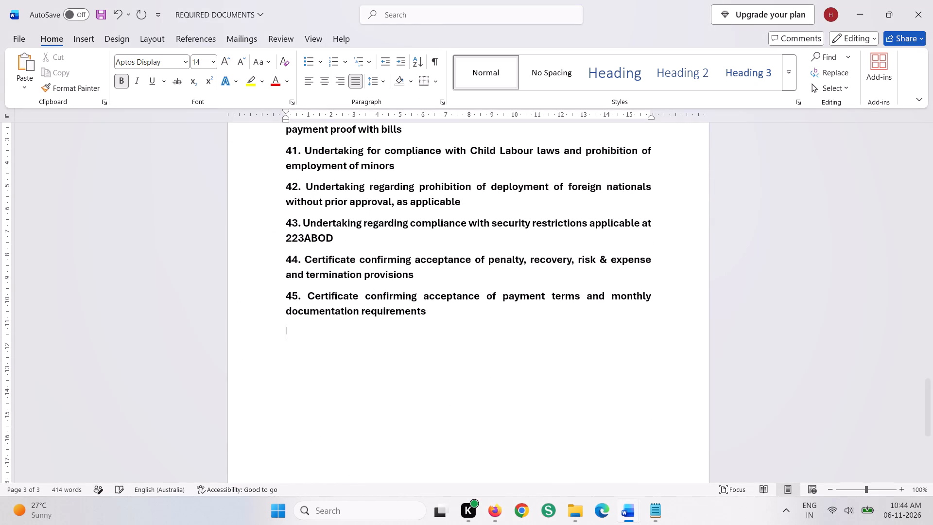
{"action": "type", "text": "46"}
{"action": "key", "text": "period"}
{"action": "key", "text": "alt+Tab"}
{"action": "left_click", "coordinate": [427, 164]}
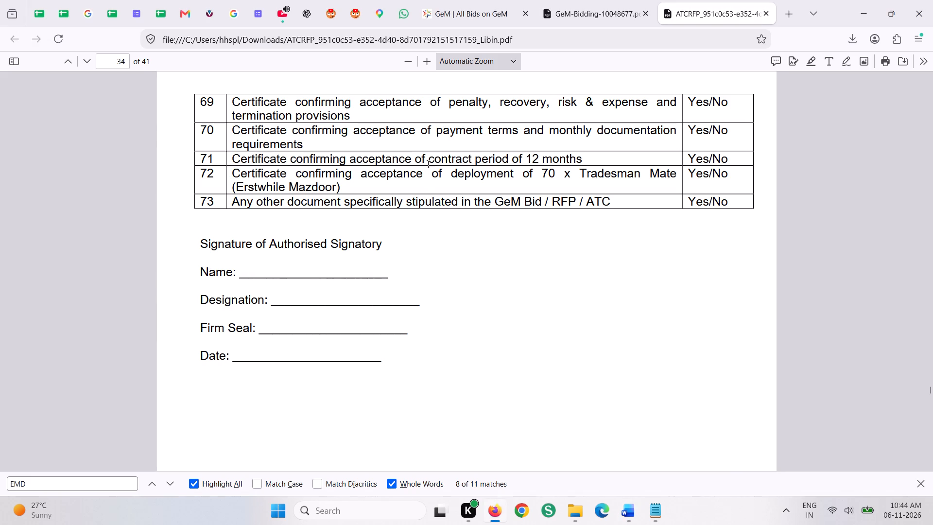
{"action": "triple_click", "coordinate": [419, 155]}
{"action": "key", "text": "ctrl+c"}
{"action": "key", "text": "ctrl+c"}
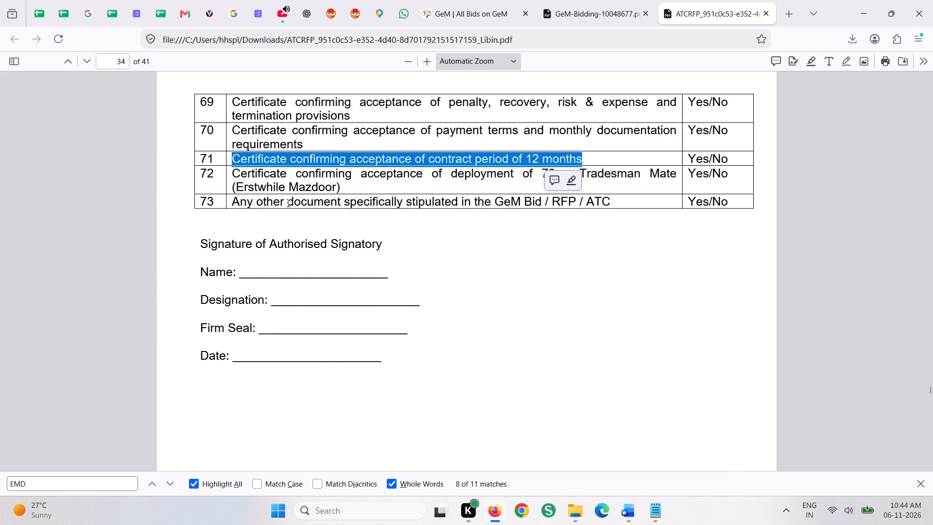
{"action": "left_click", "coordinate": [317, 170]}
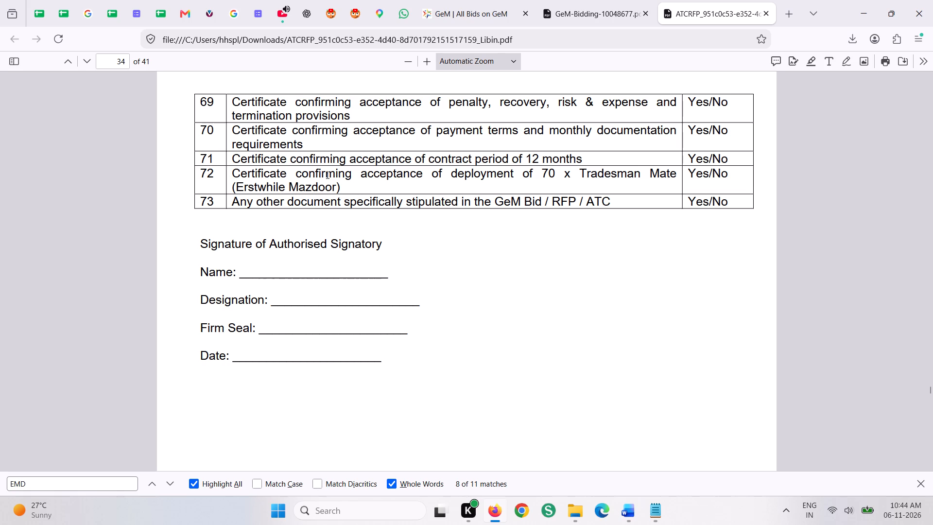
{"action": "left_click", "coordinate": [237, 171]}
{"action": "left_click_drag", "start_coordinate": [237, 171], "coordinate": [338, 192]}
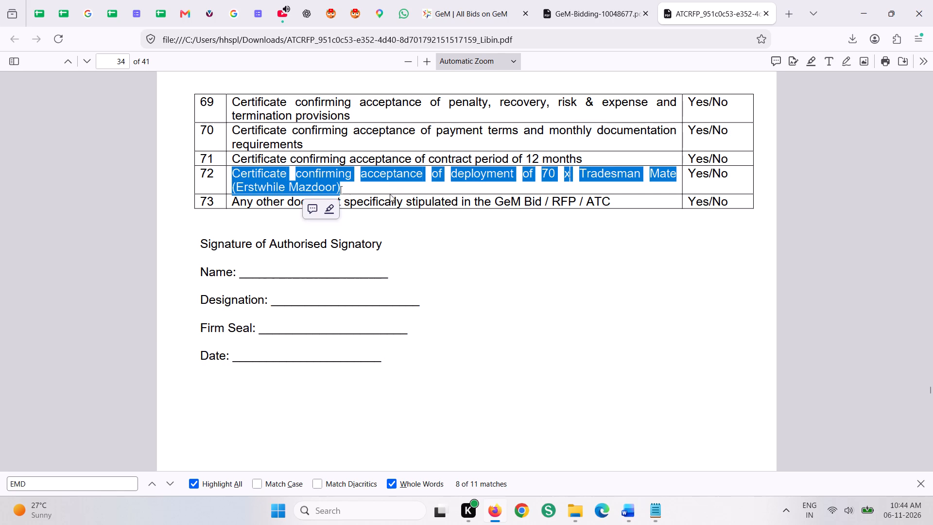
{"action": "key", "text": "ctrl+c"}
{"action": "key", "text": "ctrl+c"}
{"action": "scroll", "coordinate": [449, 233], "scroll_direction": "up", "scroll_amount": 6}
{"action": "scroll", "coordinate": [479, 262], "scroll_direction": "up", "scroll_amount": 1}
{"action": "scroll", "coordinate": [479, 262], "scroll_direction": "down", "scroll_amount": 1}
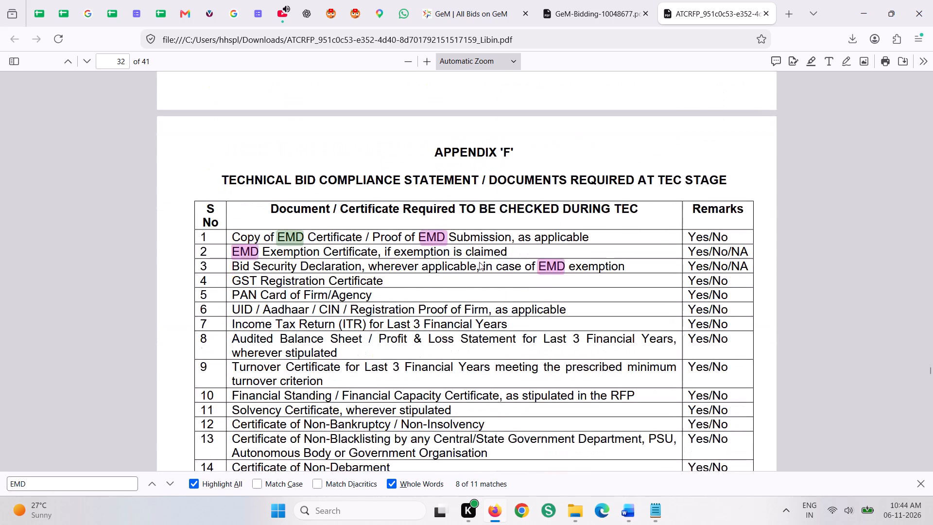
{"action": "key", "text": "alt+Tab"}
{"action": "scroll", "coordinate": [417, 280], "scroll_direction": "down", "scroll_amount": 1}
{"action": "key", "text": "ctrl+v"}
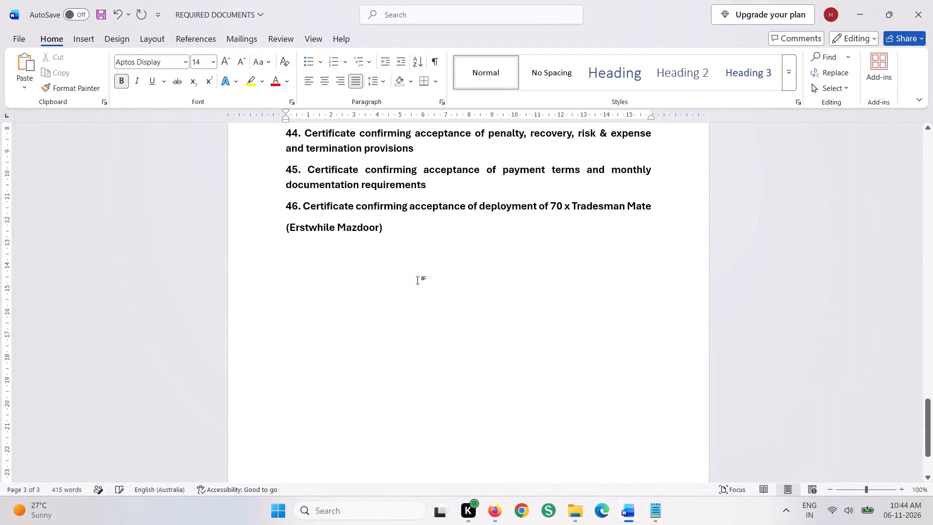
{"action": "left_click", "coordinate": [403, 244]}
Insert blank lines above item 22 at the start of page 2 and enter the heading "GIVEN CERTIFICATES" there.
{"action": "scroll", "coordinate": [413, 247], "scroll_direction": "up", "scroll_amount": 8}
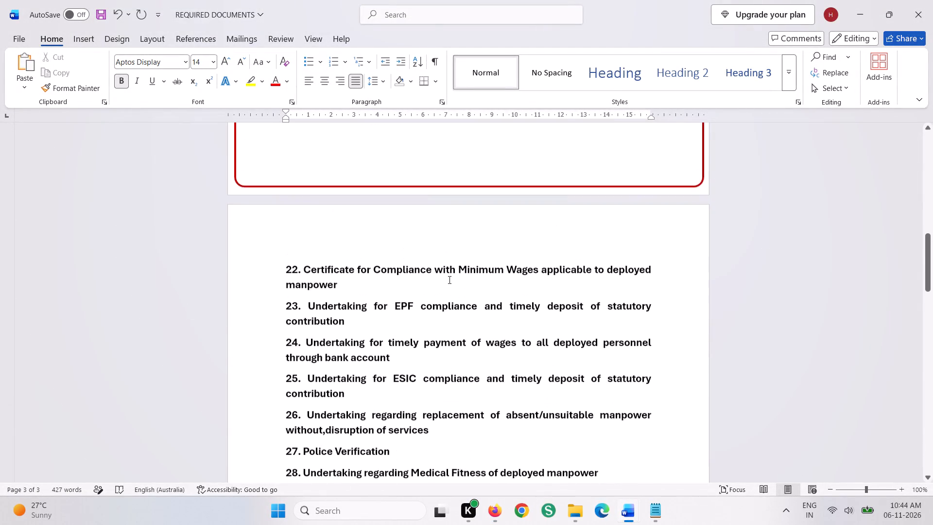
{"action": "scroll", "coordinate": [449, 280], "scroll_direction": "up", "scroll_amount": 3}
{"action": "scroll", "coordinate": [451, 283], "scroll_direction": "down", "scroll_amount": 3}
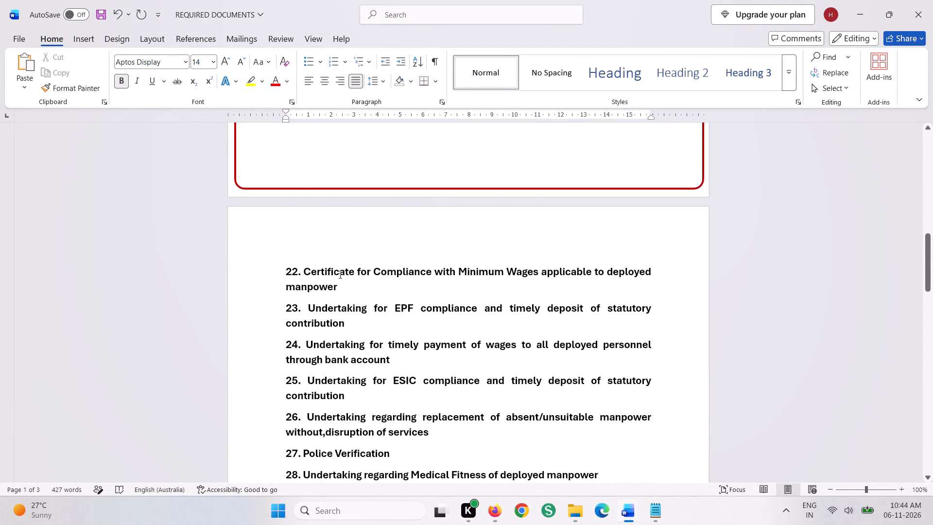
{"action": "scroll", "coordinate": [338, 274], "scroll_direction": "up", "scroll_amount": 2}
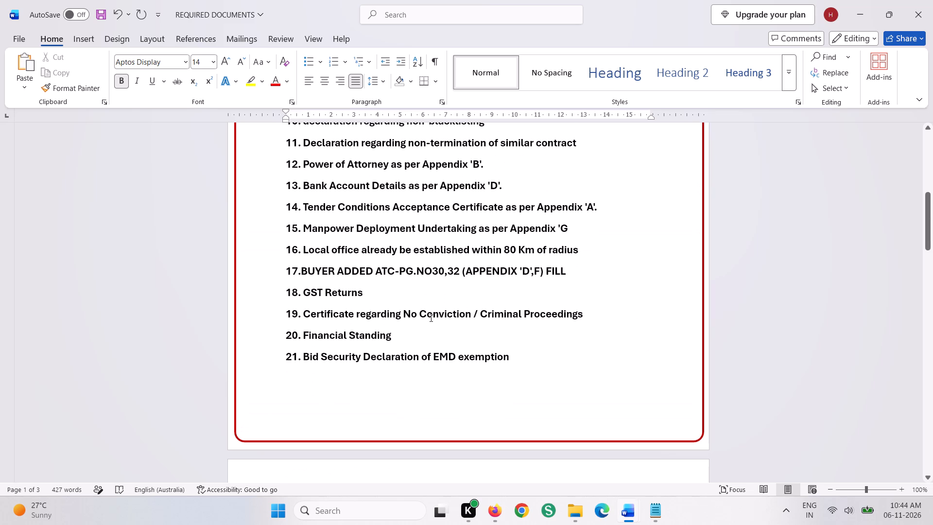
{"action": "scroll", "coordinate": [429, 314], "scroll_direction": "down", "scroll_amount": 1}
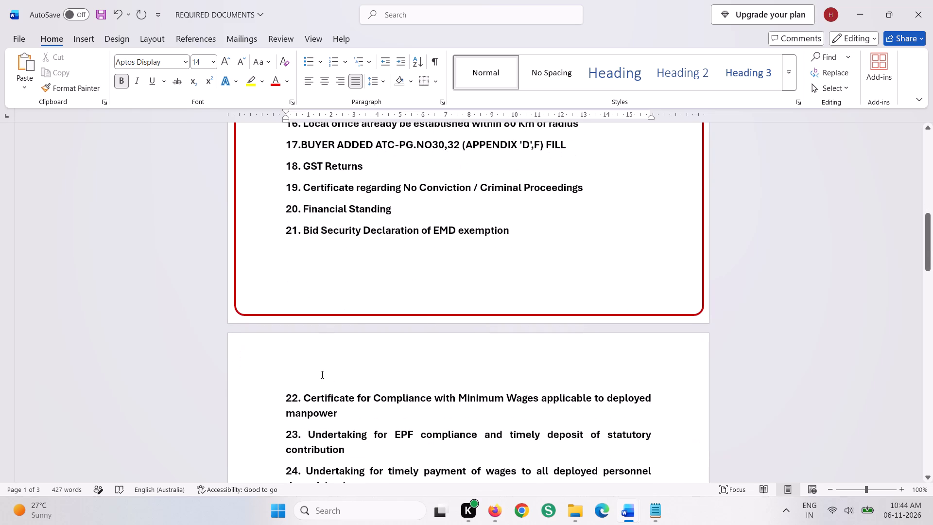
{"action": "left_click", "coordinate": [284, 391]}
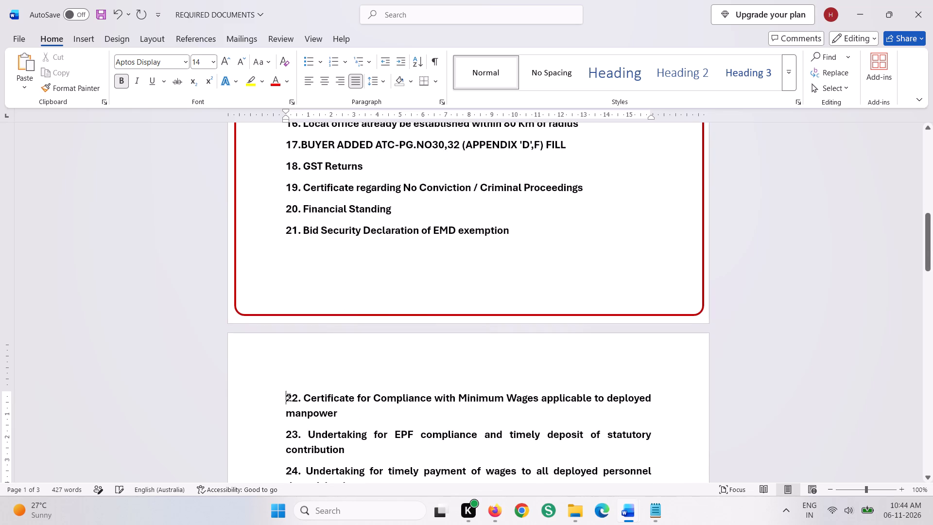
{"action": "key", "text": "Return"}
{"action": "key", "text": "Return"}
{"action": "key", "text": "Return"}
{"action": "left_click", "coordinate": [348, 392]}
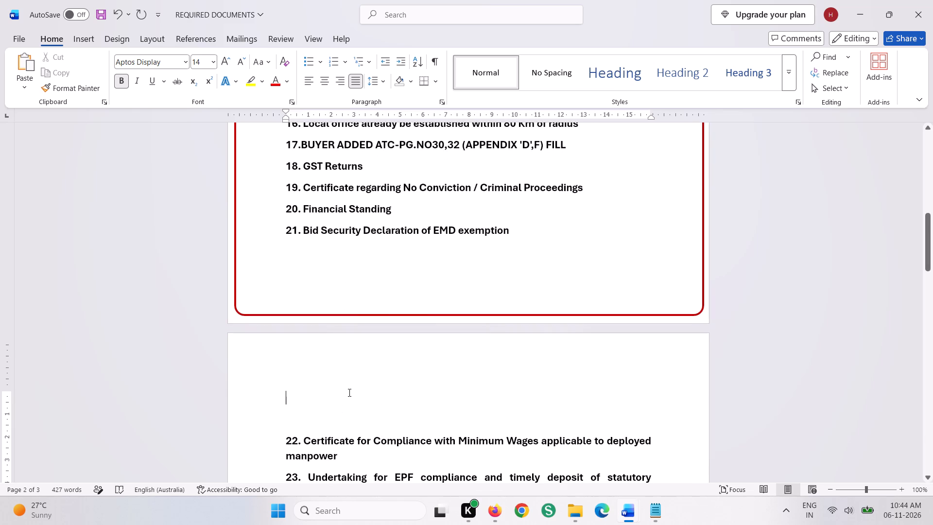
{"action": "key", "text": "c"}
{"action": "type", "text": "ERTIFICATE"}
{"action": "key", "text": "s"}
{"action": "left_click", "coordinate": [281, 396]}
{"action": "key", "text": "space"}
{"action": "type", "text": "GIV"}
{"action": "key", "text": "e"}
{"action": "key", "text": "n"}
{"action": "key", "text": "space"}
Highlight the "GIVEN CERTIFICATES" heading in yellow, centre it and underline it.
{"action": "left_click_drag", "start_coordinate": [283, 394], "coordinate": [524, 405]}
{"action": "key", "text": "ctrl+b"}
{"action": "key", "text": "ctrl+b"}
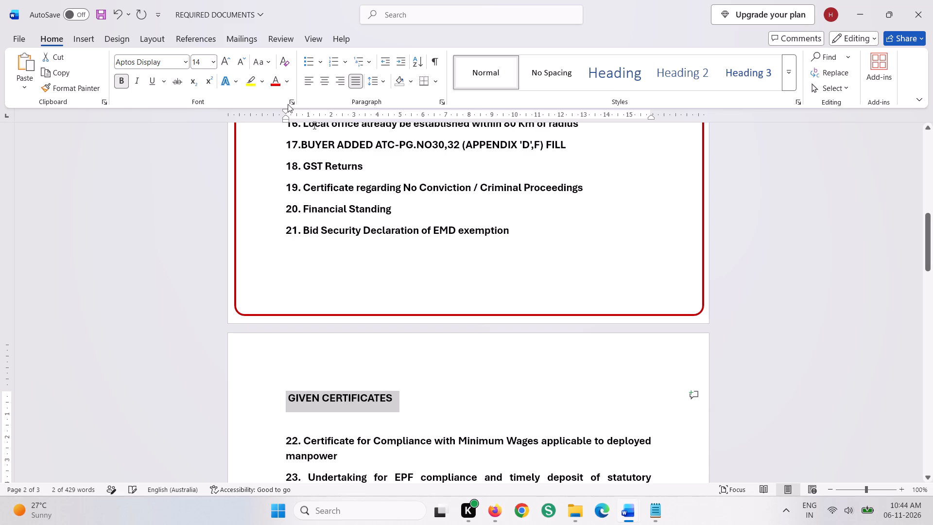
{"action": "left_click", "coordinate": [249, 81]}
{"action": "left_click", "coordinate": [326, 80]}
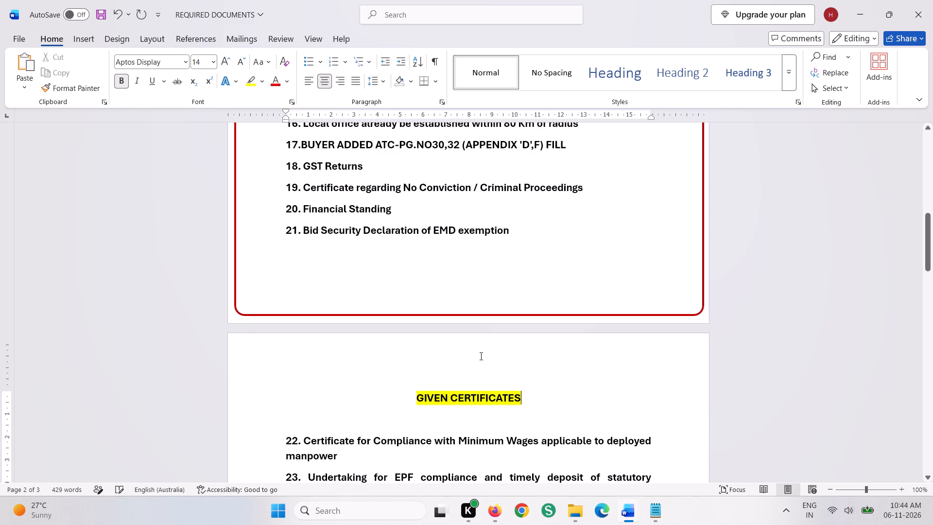
{"action": "left_click", "coordinate": [450, 386]}
{"action": "left_click_drag", "start_coordinate": [408, 393], "coordinate": [541, 402]}
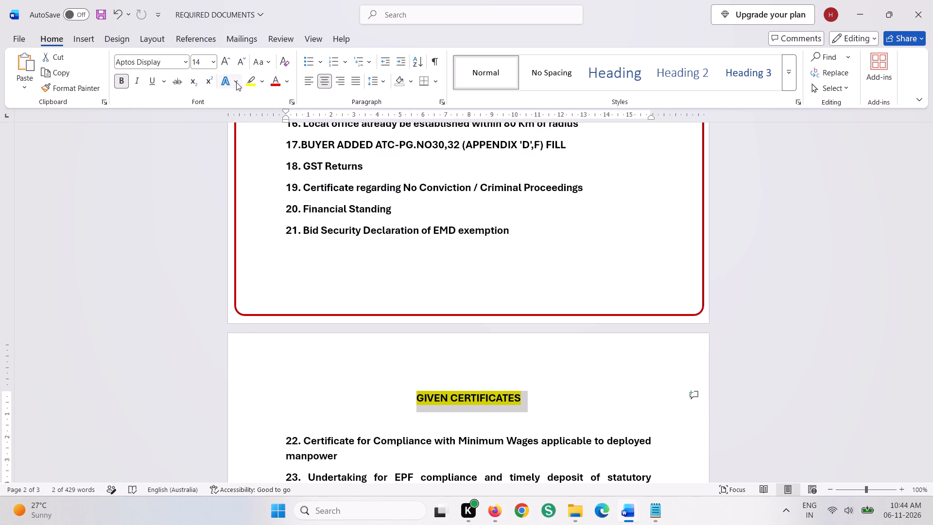
{"action": "left_click", "coordinate": [151, 79]}
{"action": "left_click", "coordinate": [446, 359]}
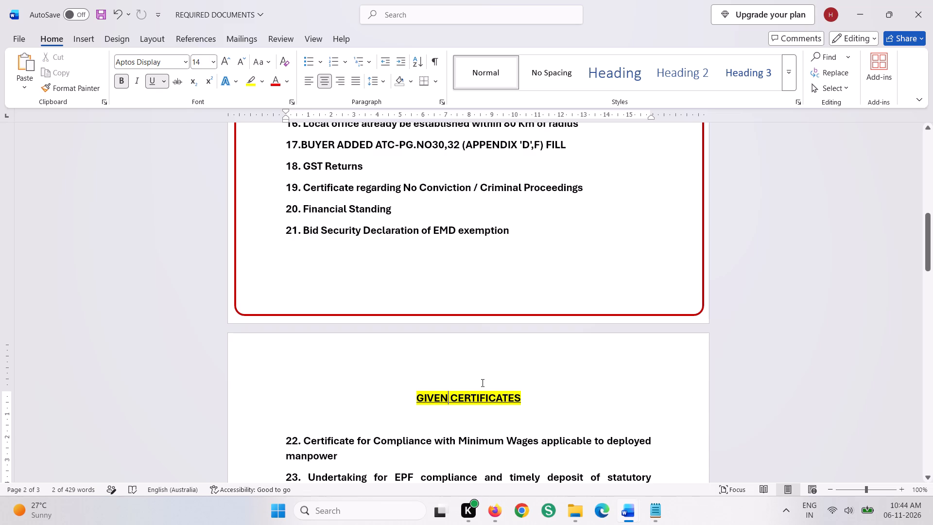
Review the certificates and undertakings listed below the "GIVEN CERTIFICATES" heading through the end of the document.
{"action": "scroll", "coordinate": [512, 404], "scroll_direction": "down", "scroll_amount": 3}
{"action": "scroll", "coordinate": [527, 358], "scroll_direction": "down", "scroll_amount": 1}
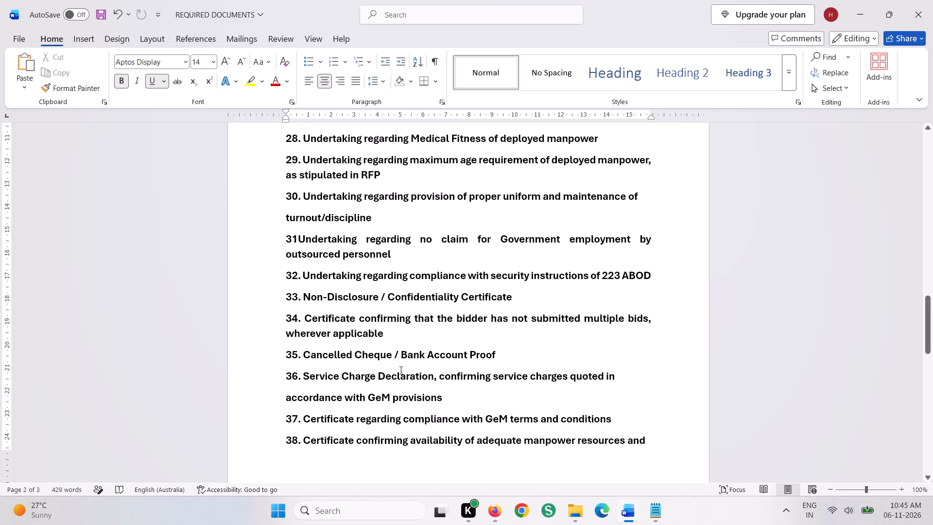
{"action": "scroll", "coordinate": [400, 370], "scroll_direction": "up", "scroll_amount": 1}
{"action": "scroll", "coordinate": [400, 370], "scroll_direction": "down", "scroll_amount": 3}
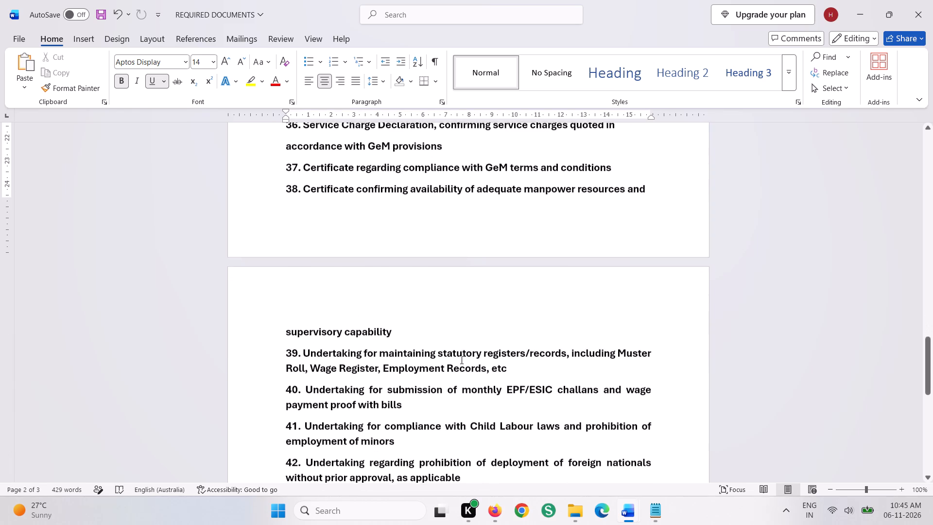
{"action": "scroll", "coordinate": [444, 362], "scroll_direction": "down", "scroll_amount": 5}
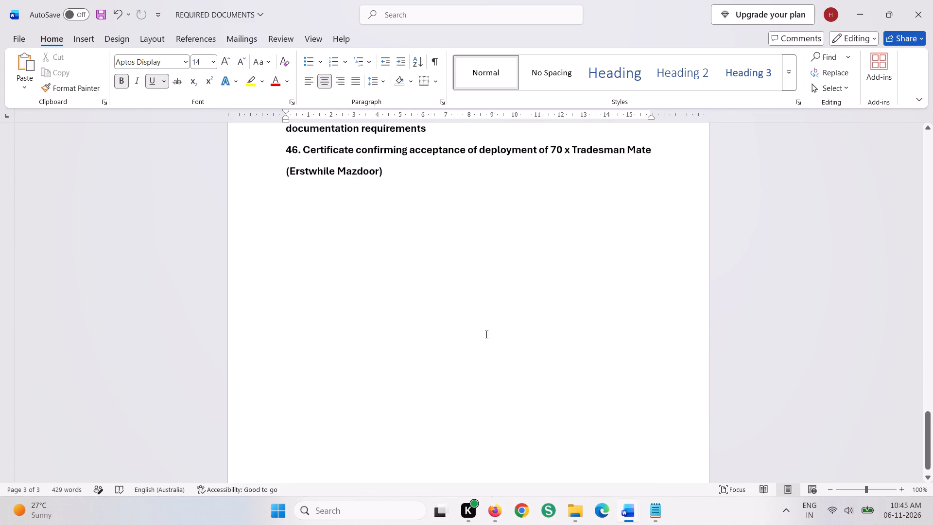
Compare the REQUIRED DOCUMENTS list with the ATC's Appendix 'F' table to look for certificates missing from the list.
{"action": "scroll", "coordinate": [488, 328], "scroll_direction": "down", "scroll_amount": 3}
{"action": "scroll", "coordinate": [469, 294], "scroll_direction": "up", "scroll_amount": 13}
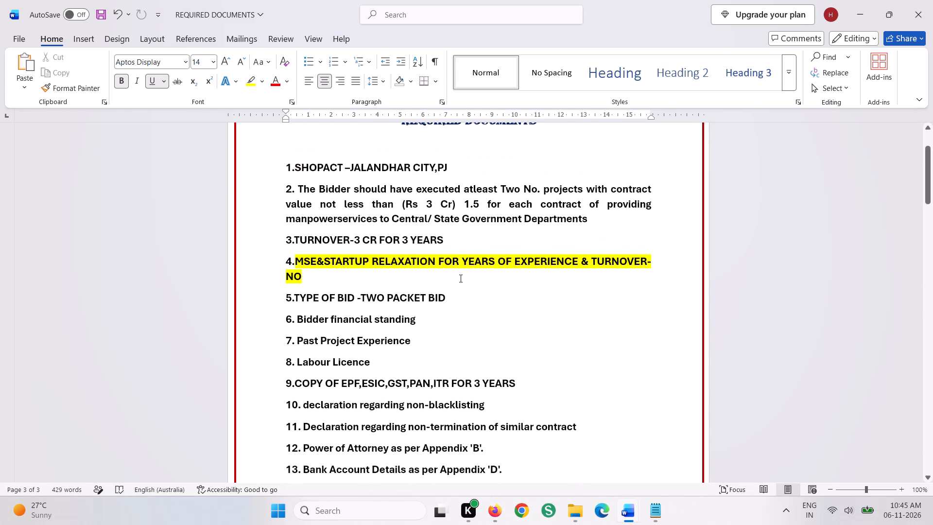
{"action": "key", "text": "alt+Tab"}
{"action": "scroll", "coordinate": [414, 289], "scroll_direction": "down", "scroll_amount": 2}
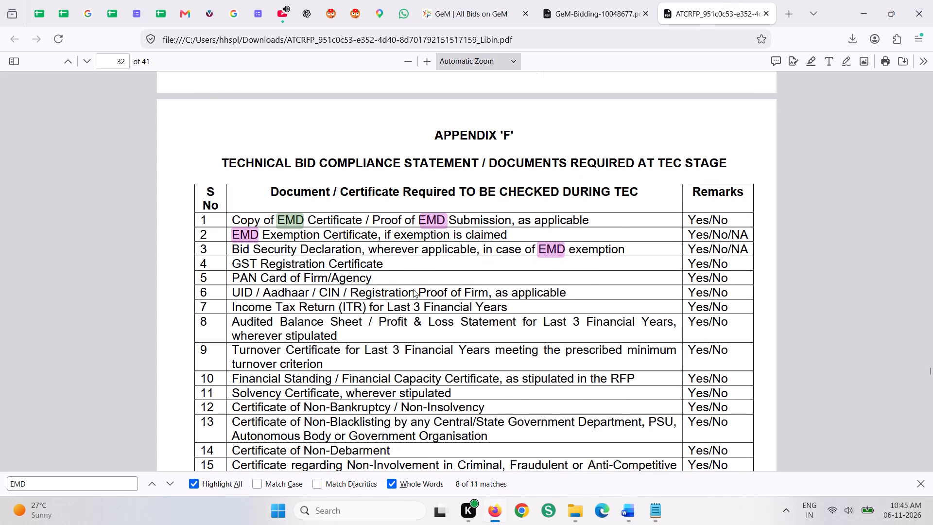
{"action": "scroll", "coordinate": [429, 287], "scroll_direction": "up", "scroll_amount": 1}
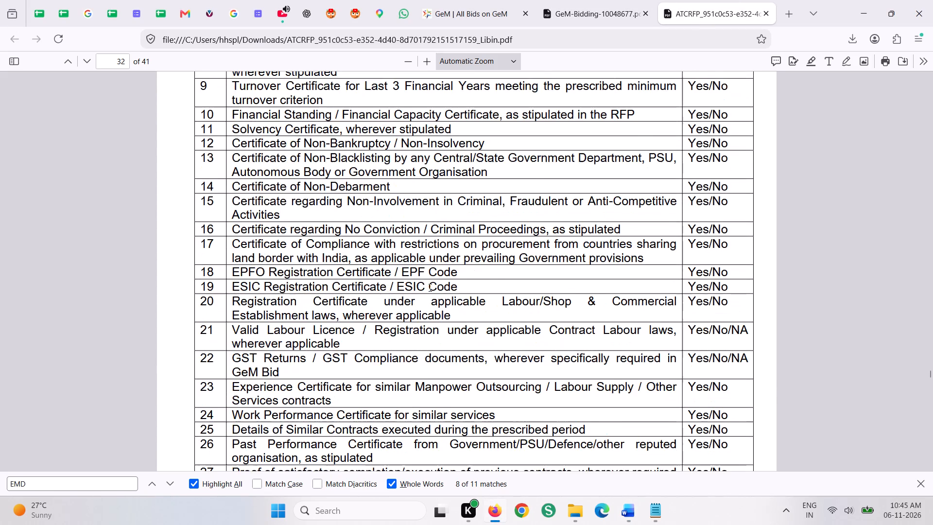
{"action": "scroll", "coordinate": [429, 287], "scroll_direction": "up", "scroll_amount": 1}
{"action": "key", "text": "alt+Tab"}
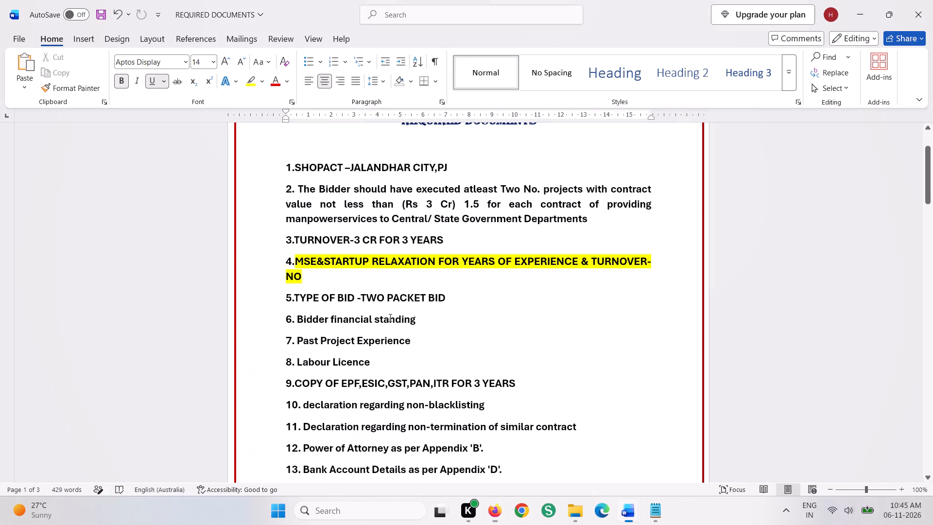
{"action": "scroll", "coordinate": [363, 351], "scroll_direction": "down", "scroll_amount": 1}
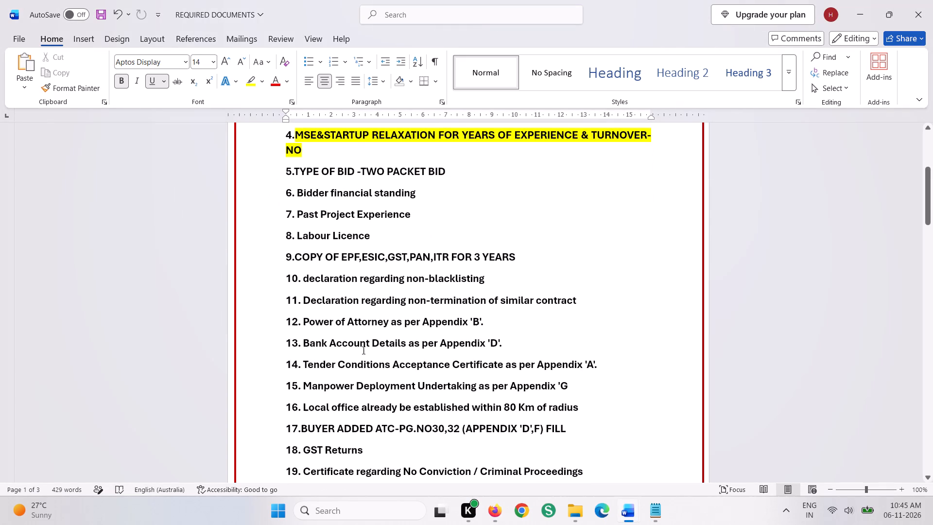
{"action": "scroll", "coordinate": [363, 350], "scroll_direction": "up", "scroll_amount": 1}
Copy "Solvency Certificate" from row 11 of Appendix 'F' onto a new line below item 21 in REQUIRED DOCUMENTS.
{"action": "key", "text": "alt+Tab"}
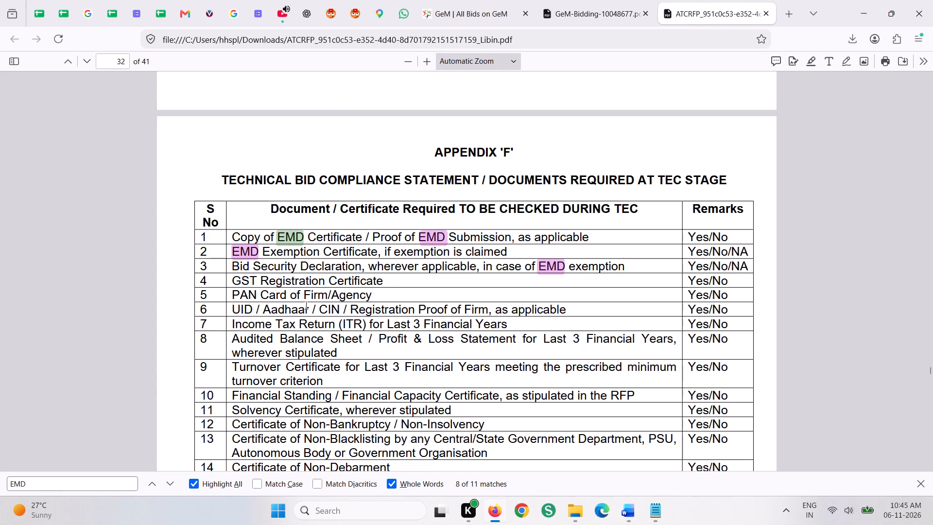
{"action": "scroll", "coordinate": [313, 367], "scroll_direction": "down", "scroll_amount": 1}
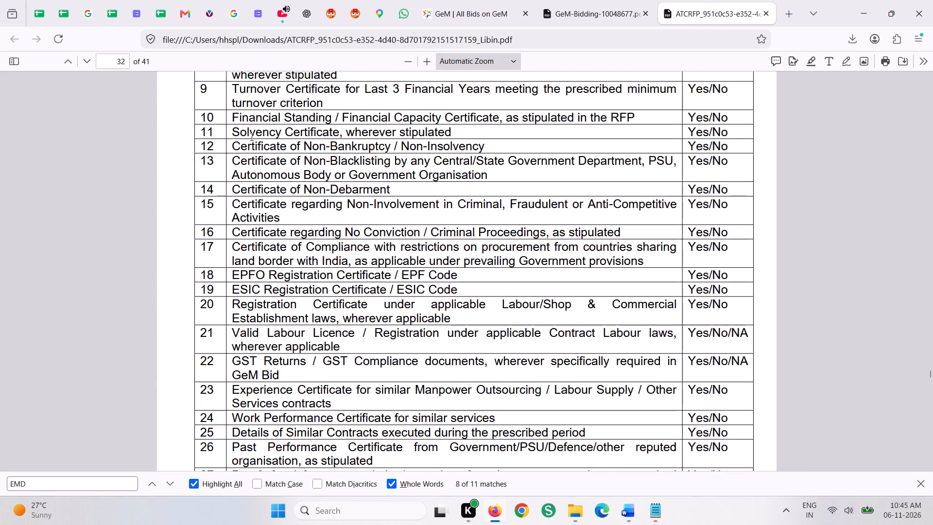
{"action": "left_click", "coordinate": [234, 129]}
{"action": "left_click_drag", "start_coordinate": [234, 129], "coordinate": [313, 131]}
{"action": "key", "text": "ctrl+c"}
{"action": "key", "text": "ctrl+c"}
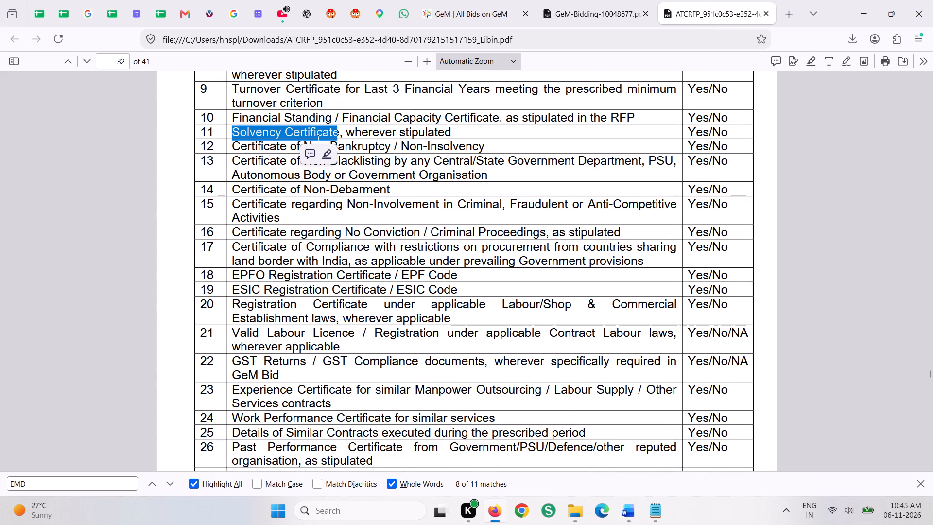
{"action": "key", "text": "alt+Tab"}
{"action": "left_click", "coordinate": [455, 169]}
{"action": "scroll", "coordinate": [327, 304], "scroll_direction": "down", "scroll_amount": 1}
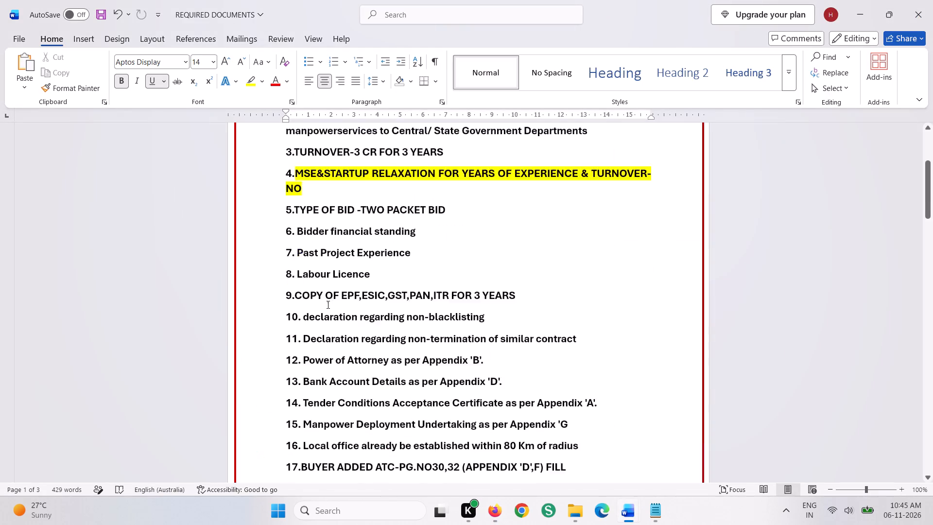
{"action": "scroll", "coordinate": [327, 304], "scroll_direction": "down", "scroll_amount": 1}
{"action": "scroll", "coordinate": [356, 289], "scroll_direction": "up", "scroll_amount": 2}
{"action": "scroll", "coordinate": [334, 297], "scroll_direction": "down", "scroll_amount": 2}
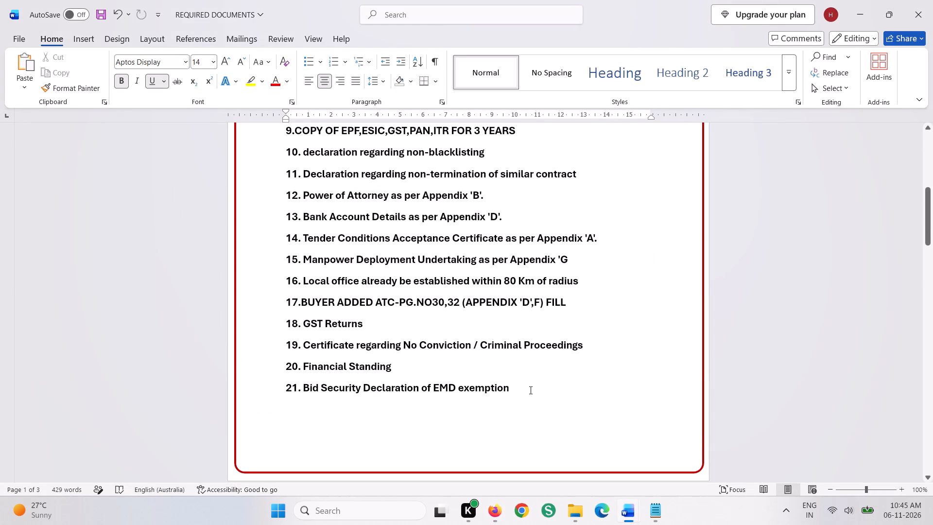
{"action": "left_click", "coordinate": [533, 392]}
{"action": "key", "text": "Return"}
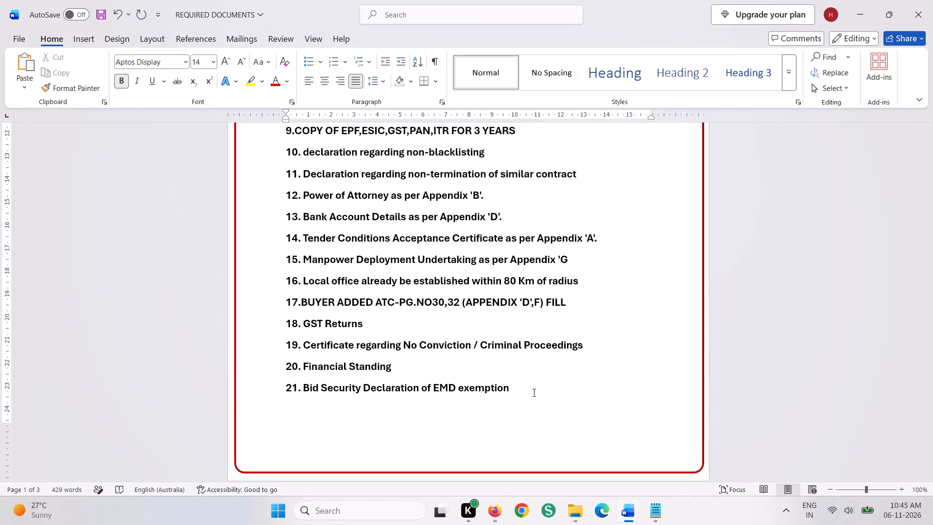
{"action": "key", "text": "ctrl+v"}
{"action": "scroll", "coordinate": [476, 350], "scroll_direction": "down", "scroll_amount": 2}
{"action": "scroll", "coordinate": [402, 341], "scroll_direction": "down", "scroll_amount": 5}
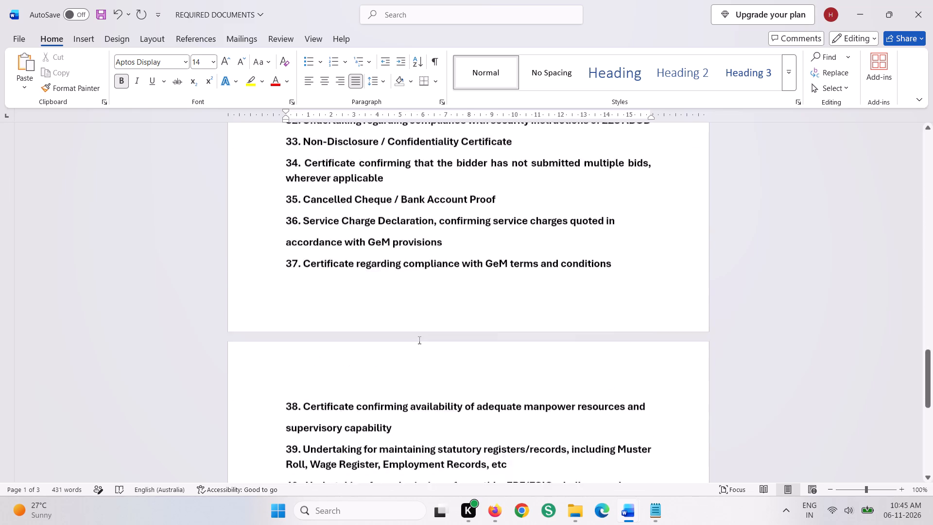
{"action": "scroll", "coordinate": [418, 340], "scroll_direction": "down", "scroll_amount": 4}
{"action": "scroll", "coordinate": [508, 427], "scroll_direction": "up", "scroll_amount": 2}
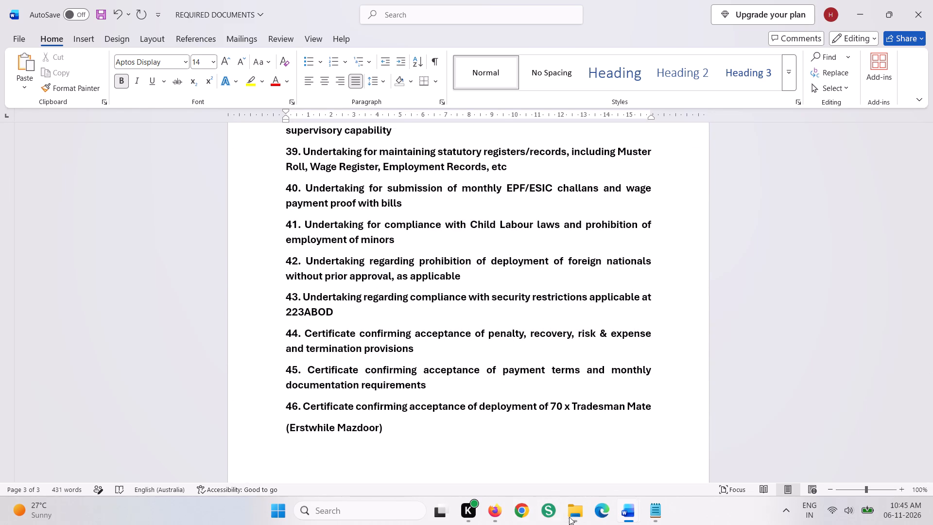
Export the list as a PDF named REQUIRED DOCUMENTS into DEV1's GEM2026B8172807 folder, closing the published copy in the browser.
{"action": "left_click", "coordinate": [575, 513]}
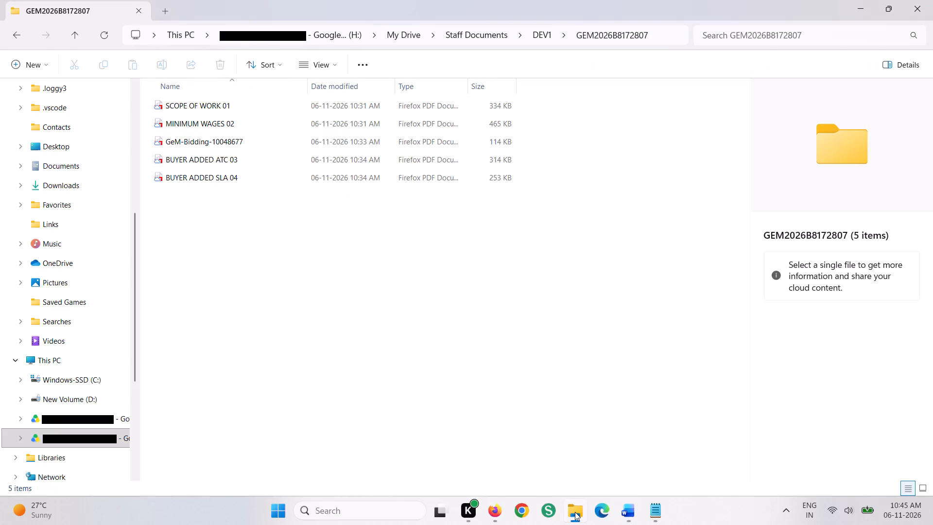
{"action": "left_click", "coordinate": [575, 512]}
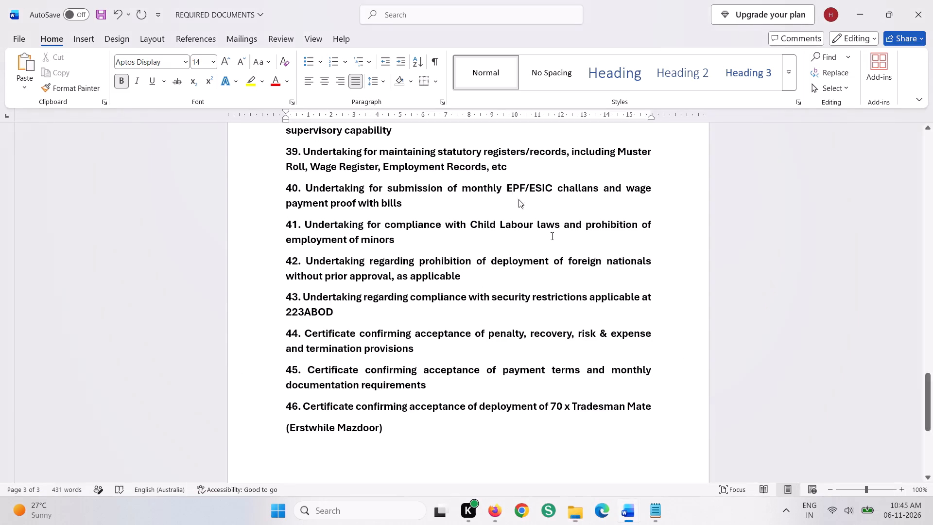
{"action": "left_click", "coordinate": [12, 35]}
{"action": "left_click", "coordinate": [42, 272]}
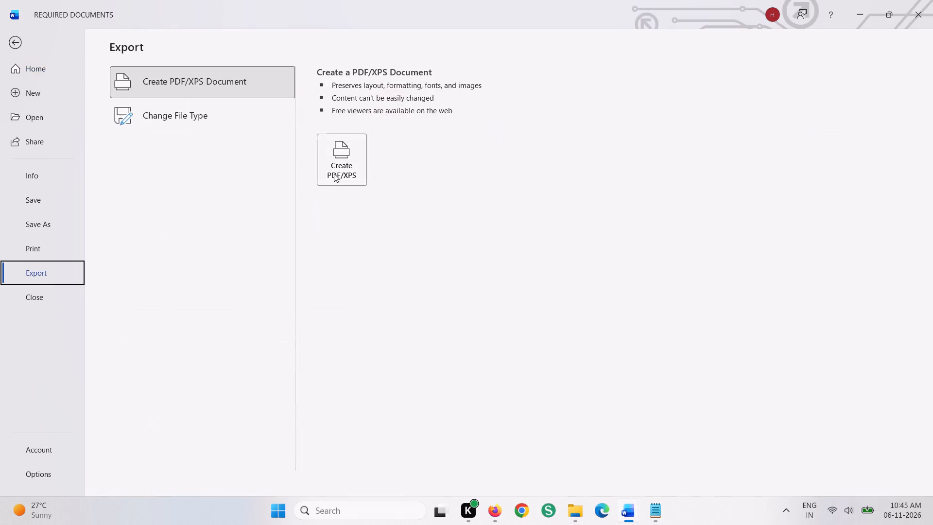
{"action": "left_click", "coordinate": [334, 174]}
{"action": "scroll", "coordinate": [45, 148], "scroll_direction": "up", "scroll_amount": 12}
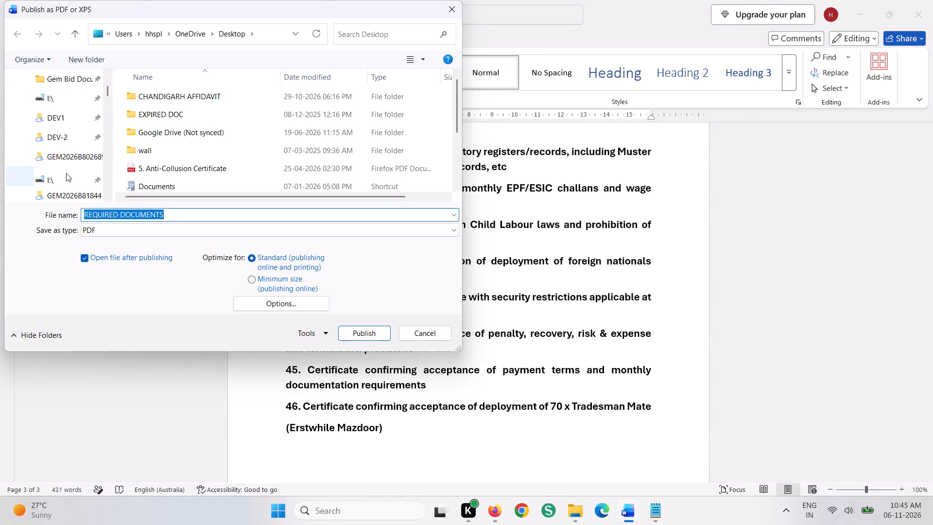
{"action": "scroll", "coordinate": [66, 173], "scroll_direction": "up", "scroll_amount": 3}
{"action": "left_click", "coordinate": [65, 199]}
{"action": "scroll", "coordinate": [182, 134], "scroll_direction": "up", "scroll_amount": 11}
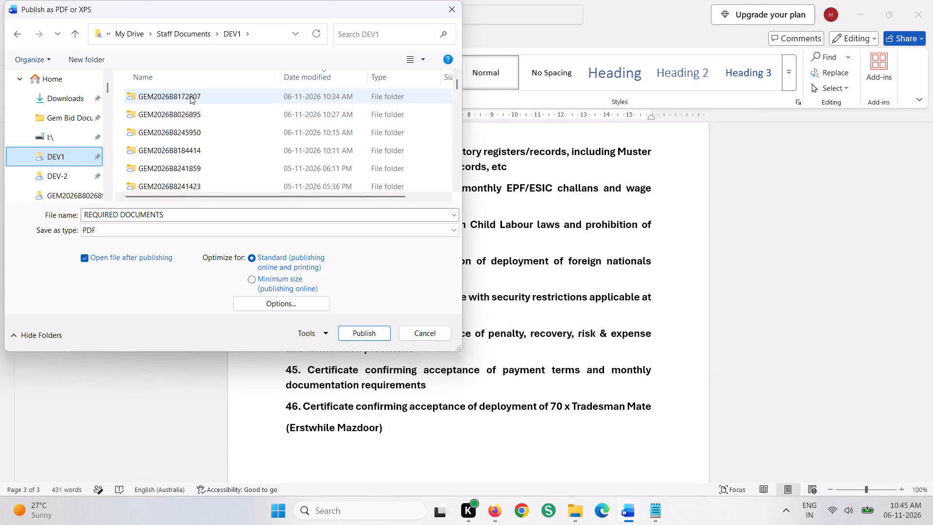
{"action": "double_click", "coordinate": [190, 96]}
{"action": "left_click", "coordinate": [189, 213]}
{"action": "left_click", "coordinate": [360, 332]}
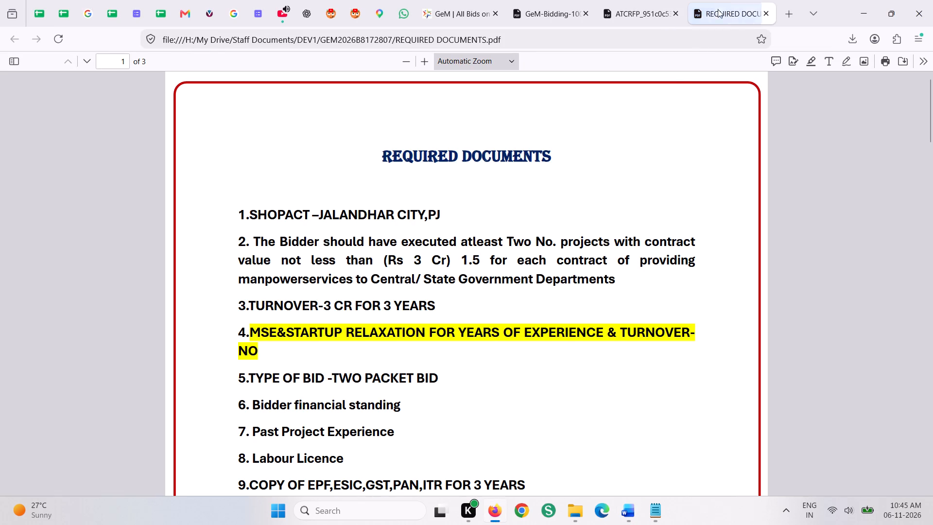
{"action": "left_click", "coordinate": [705, 0]}
{"action": "left_click", "coordinate": [766, 15]}
Check the GeM bid pages and go through each PDF saved in the GEM2026B8172807 folder.
{"action": "left_click", "coordinate": [484, 0]}
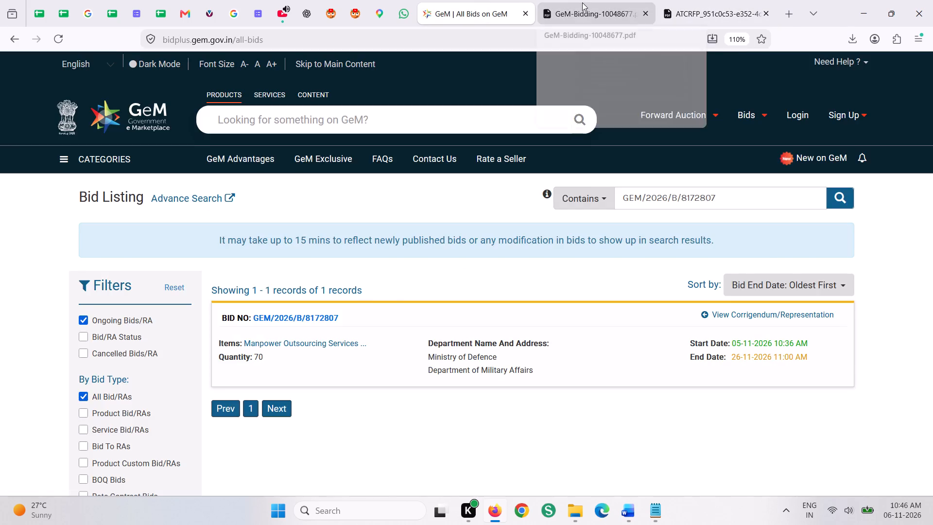
{"action": "left_click", "coordinate": [588, 0]}
{"action": "left_click", "coordinate": [579, 513]}
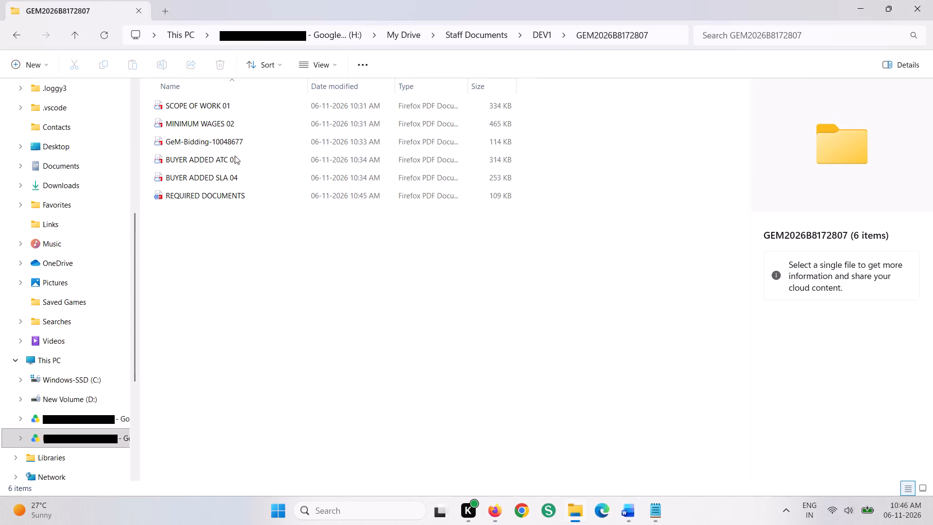
{"action": "left_click", "coordinate": [182, 111]}
{"action": "left_click", "coordinate": [183, 126]}
{"action": "left_click", "coordinate": [186, 140]}
{"action": "left_click", "coordinate": [186, 163]}
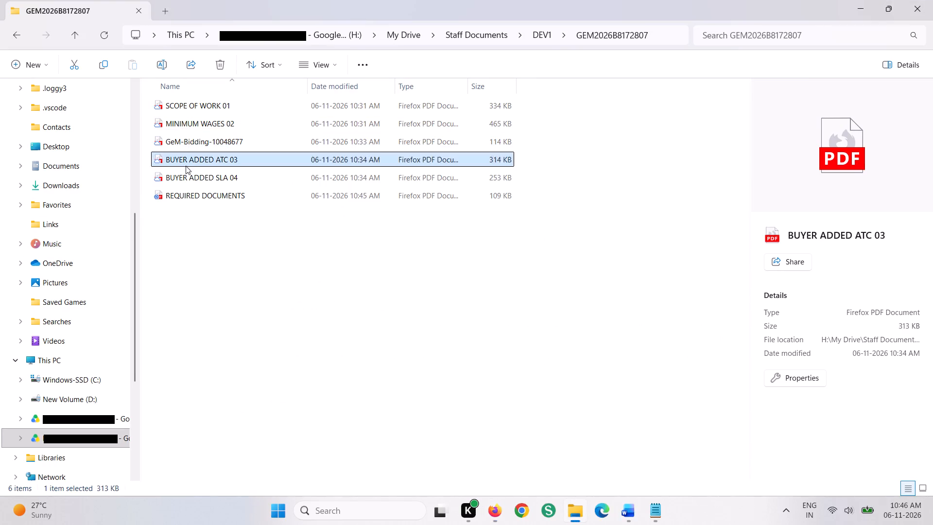
{"action": "left_click", "coordinate": [186, 174]}
{"action": "left_click", "coordinate": [188, 191]}
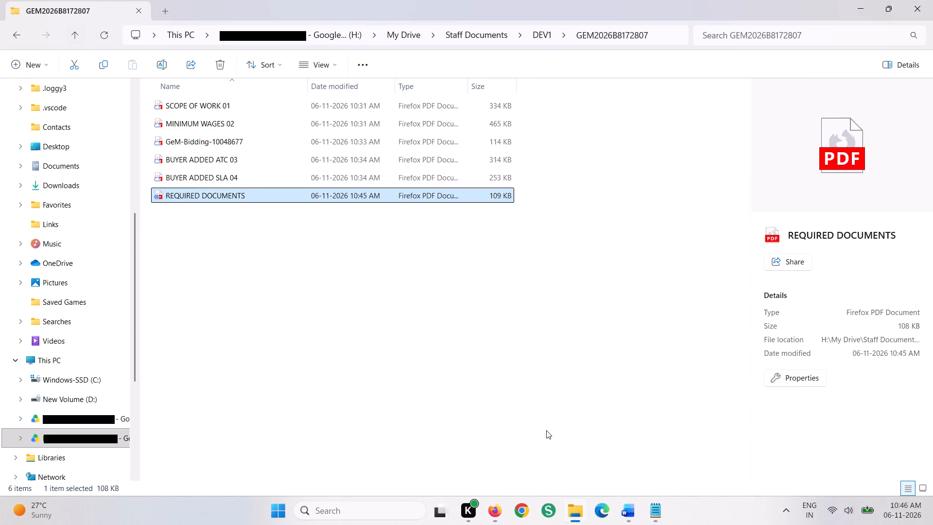
Look through the ATC PDF's appendix formats from Appendix 'F' onwards.
{"action": "left_click", "coordinate": [496, 515]}
{"action": "left_click", "coordinate": [721, 0]}
{"action": "scroll", "coordinate": [649, 272], "scroll_direction": "down", "scroll_amount": 3}
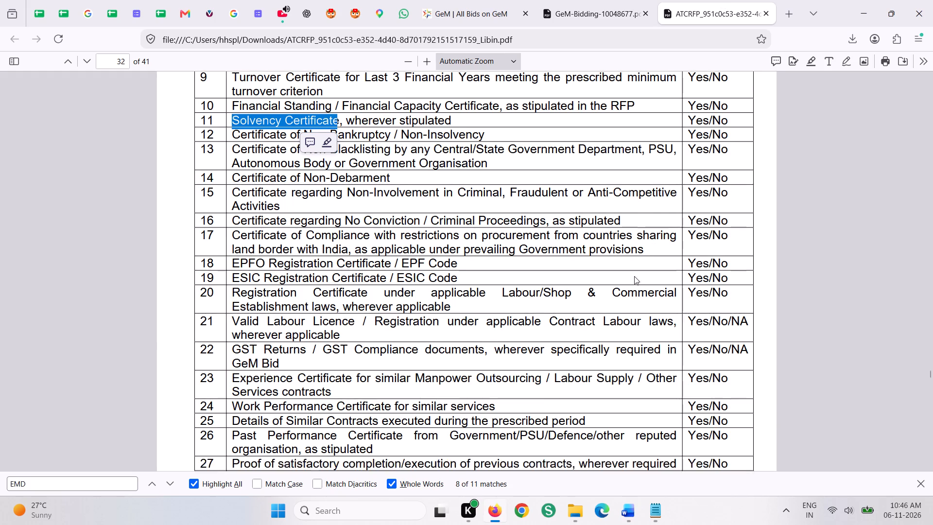
{"action": "scroll", "coordinate": [634, 276], "scroll_direction": "down", "scroll_amount": 8}
{"action": "scroll", "coordinate": [586, 304], "scroll_direction": "down", "scroll_amount": 2}
{"action": "scroll", "coordinate": [577, 296], "scroll_direction": "up", "scroll_amount": 2}
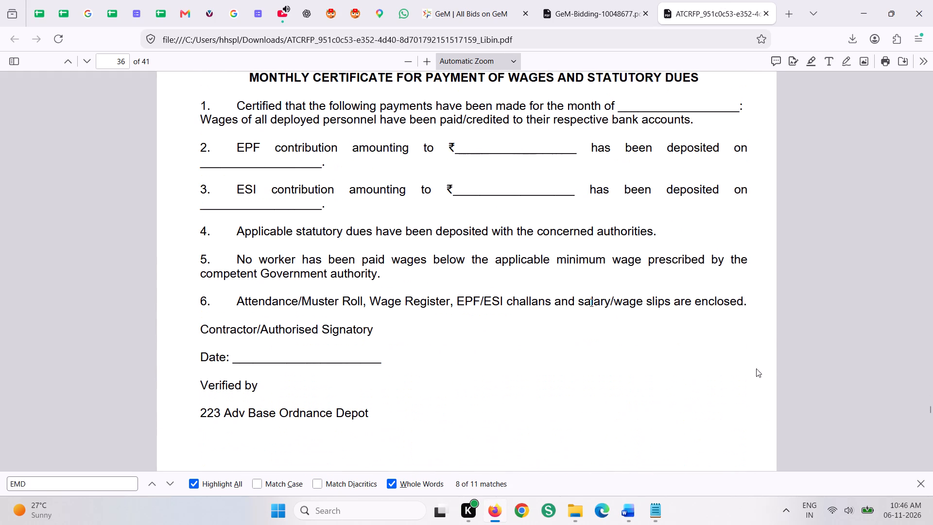
Open the ATCRFP_951c0c53 PDF from the Downloads folder in Word, converting it to a Word document.
{"action": "left_click", "coordinate": [625, 514]}
{"action": "left_click", "coordinate": [701, 451]}
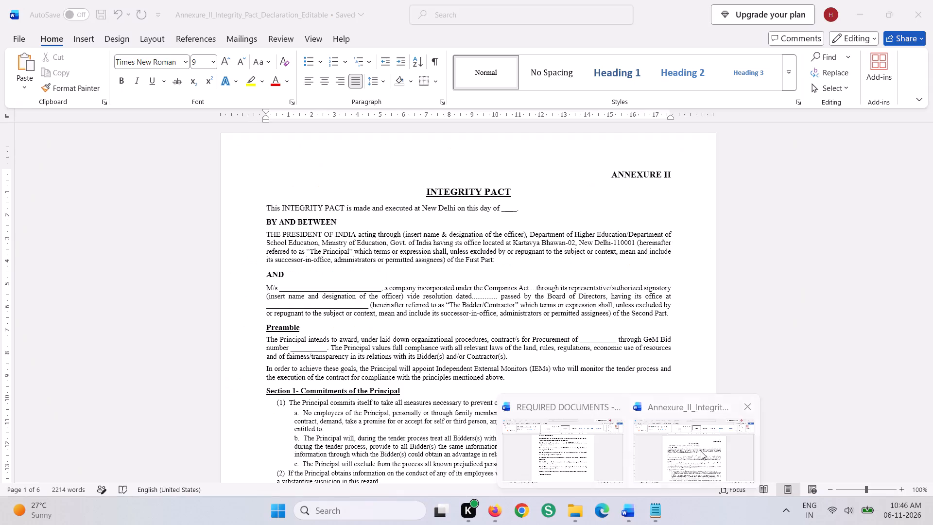
{"action": "left_click", "coordinate": [16, 38]}
{"action": "left_click", "coordinate": [38, 118]}
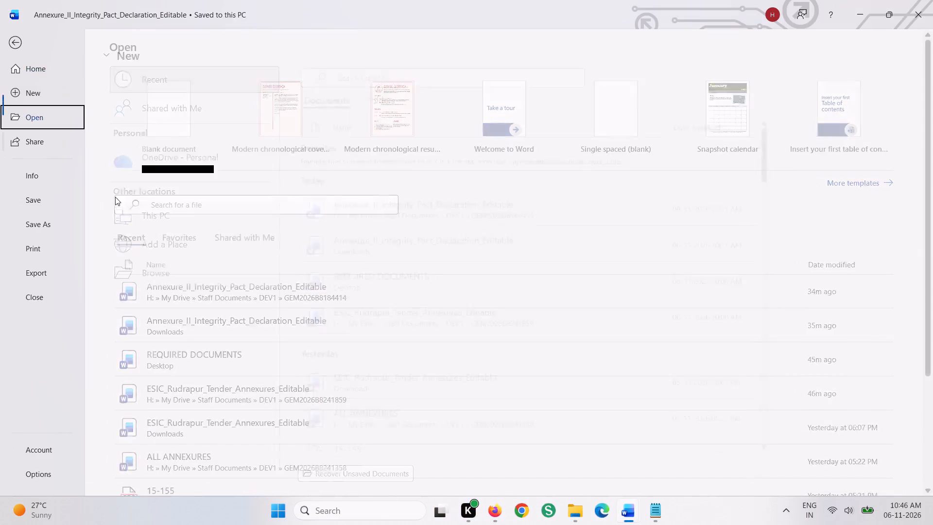
{"action": "left_click", "coordinate": [43, 276]}
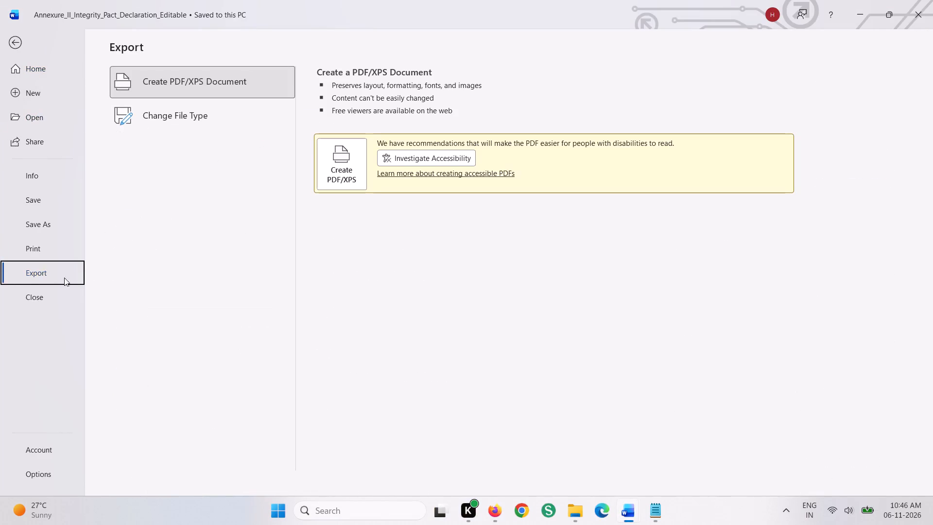
{"action": "left_click", "coordinate": [26, 116]}
{"action": "left_click", "coordinate": [123, 274]}
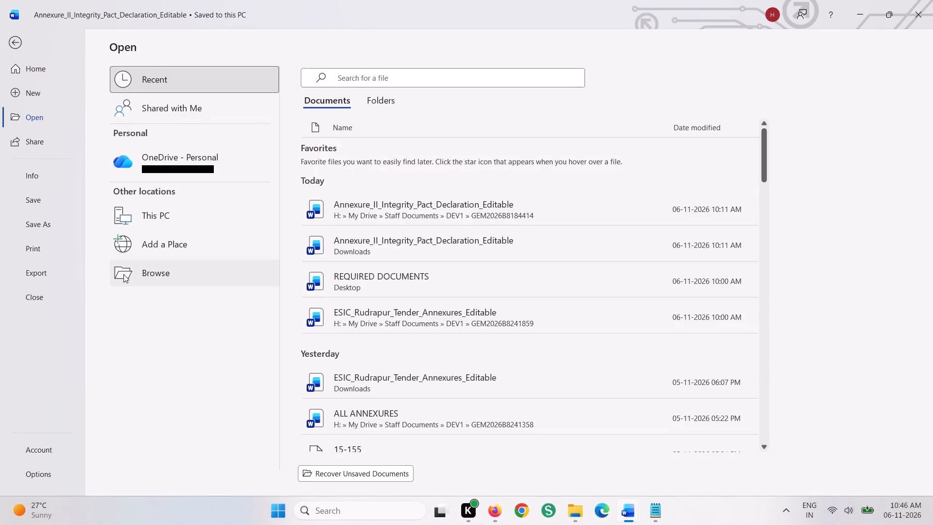
{"action": "scroll", "coordinate": [151, 219], "scroll_direction": "up", "scroll_amount": 2}
{"action": "scroll", "coordinate": [120, 187], "scroll_direction": "up", "scroll_amount": 14}
{"action": "left_click", "coordinate": [62, 122]}
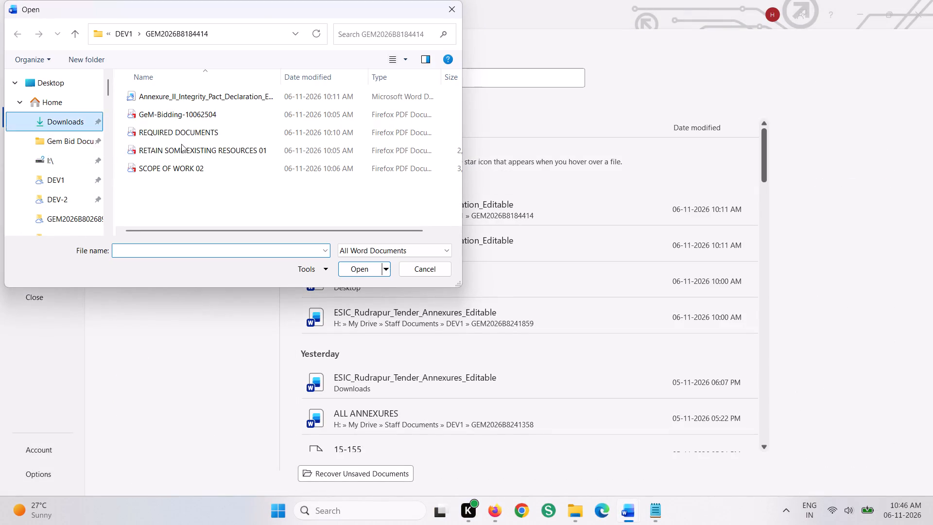
{"action": "scroll", "coordinate": [172, 146], "scroll_direction": "up", "scroll_amount": 17}
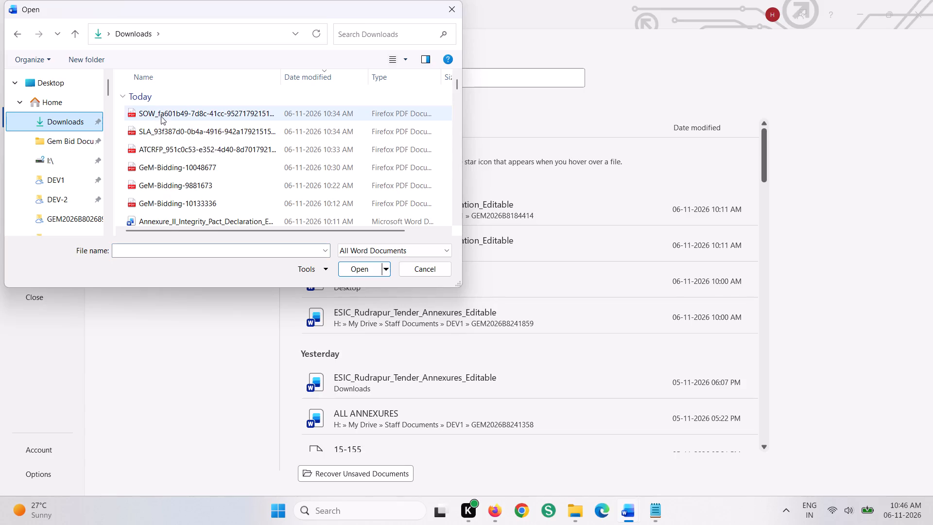
{"action": "double_click", "coordinate": [153, 149]}
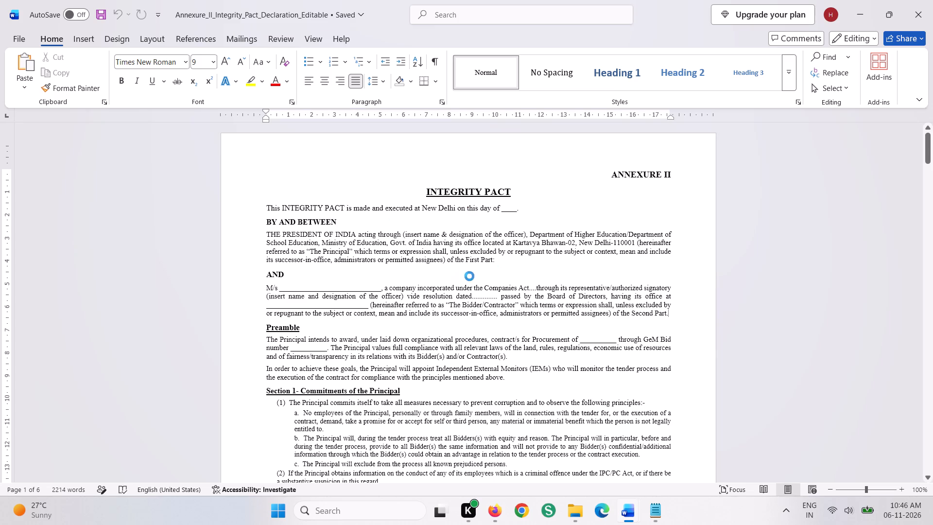
{"action": "left_click", "coordinate": [495, 301]}
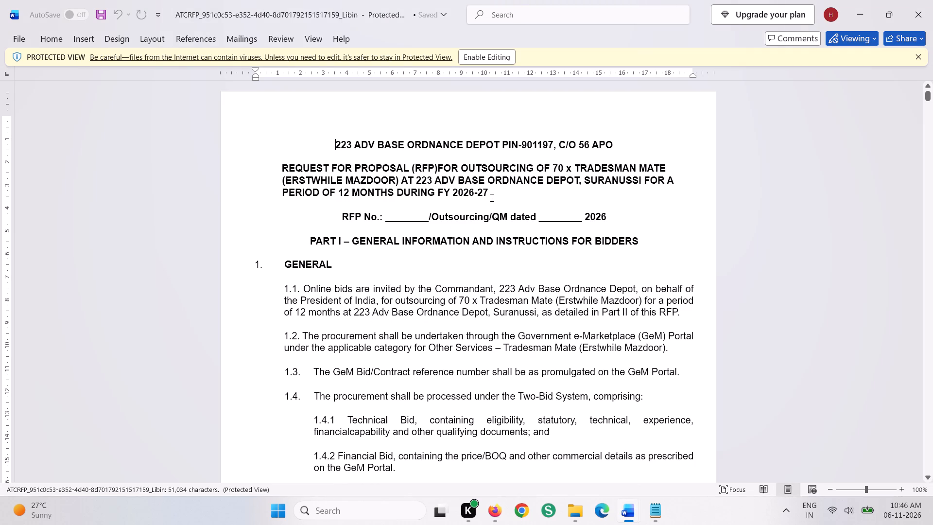
Enable editing of the converted ATC document, accepting the PDF conversion again.
{"action": "left_click", "coordinate": [490, 59]}
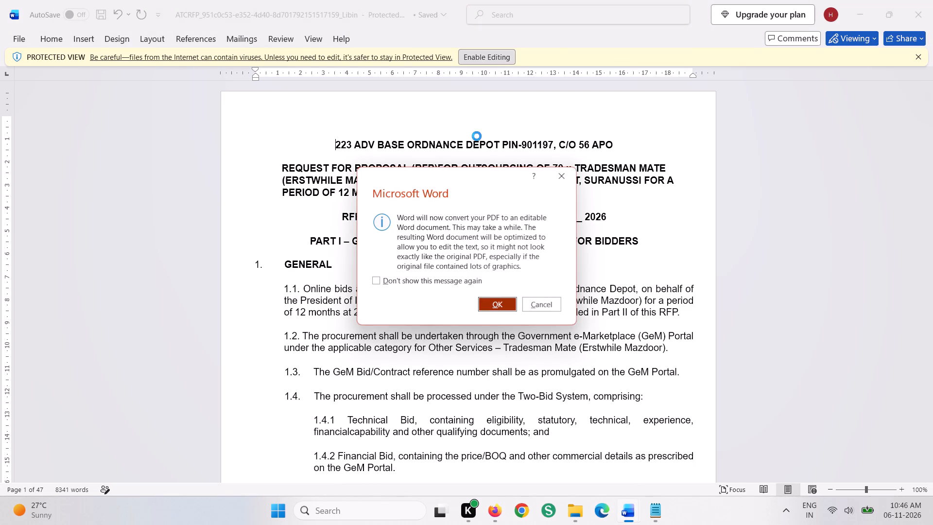
{"action": "left_click", "coordinate": [505, 306]}
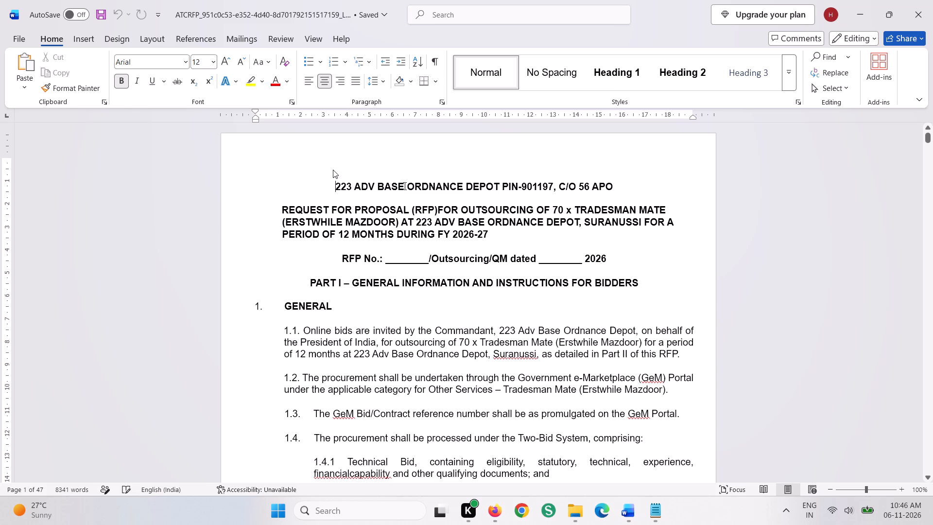
Delete everything from the start of the document up to Appendix 'A', the Tender Conditions Acceptance Letter.
{"action": "left_click_drag", "start_coordinate": [333, 170], "coordinate": [722, 524]}
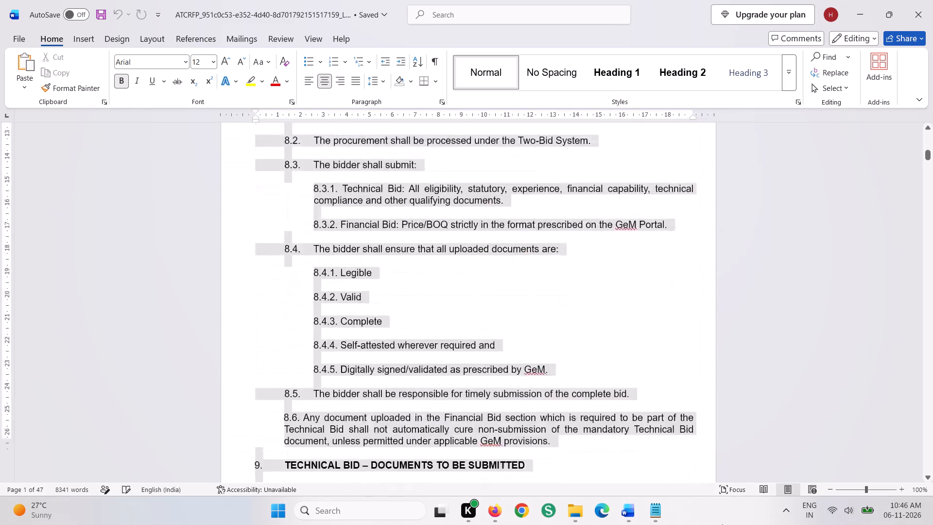
{"action": "left_click_drag", "start_coordinate": [722, 524], "coordinate": [680, 524]}
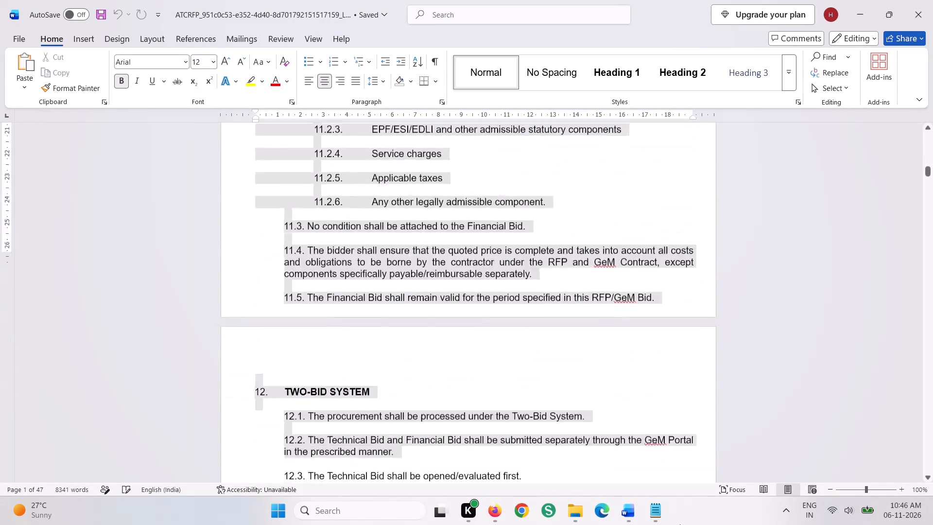
{"action": "left_click_drag", "start_coordinate": [680, 524], "coordinate": [717, 524]}
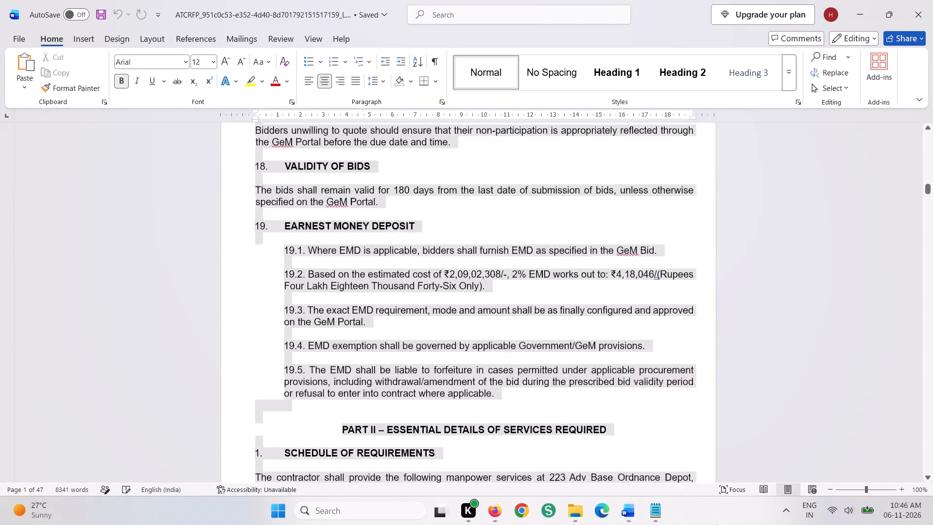
{"action": "left_click_drag", "start_coordinate": [717, 524], "coordinate": [614, 524]}
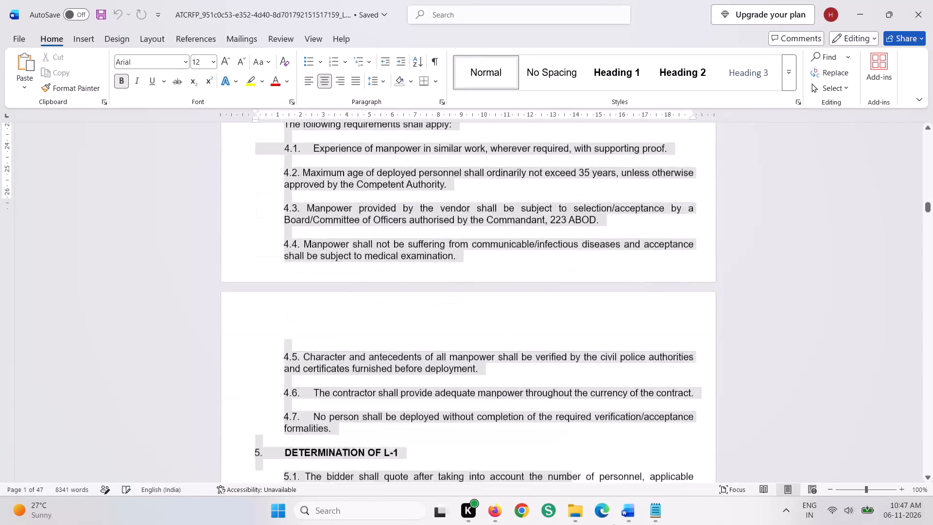
{"action": "left_click_drag", "start_coordinate": [614, 524], "coordinate": [559, 524]}
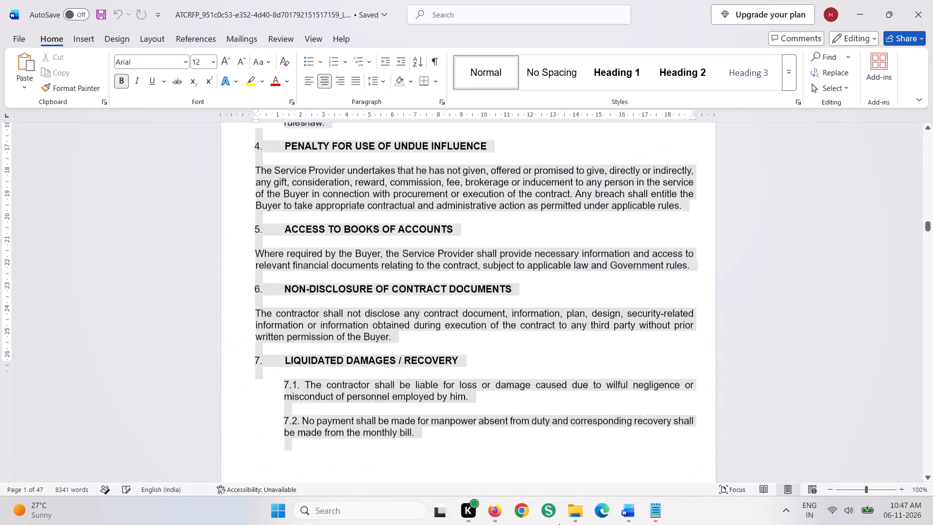
{"action": "left_click_drag", "start_coordinate": [559, 524], "coordinate": [509, 524]}
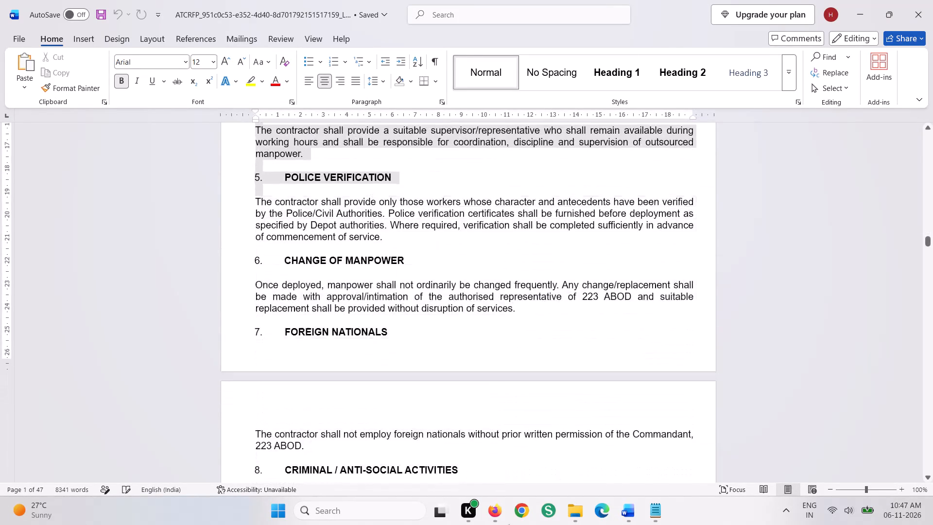
{"action": "left_click_drag", "start_coordinate": [509, 524], "coordinate": [402, 524]}
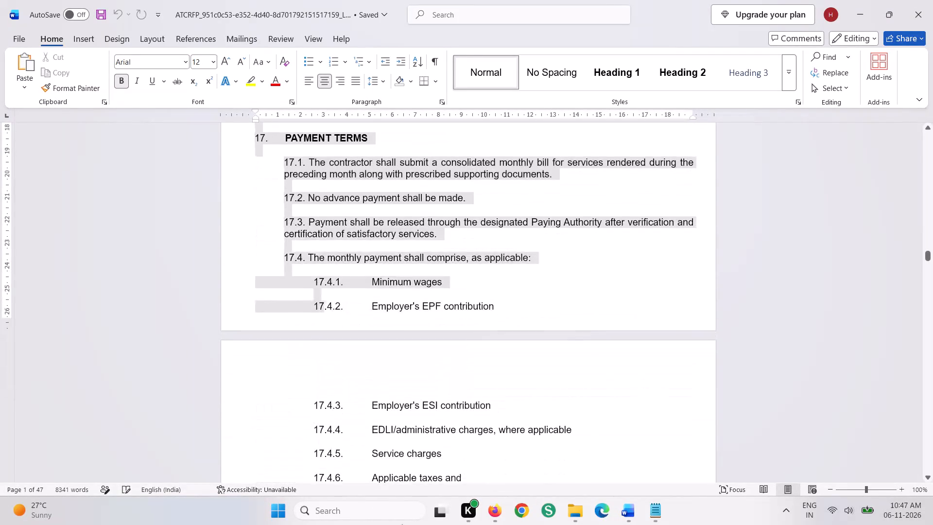
{"action": "left_click_drag", "start_coordinate": [402, 524], "coordinate": [475, 524]}
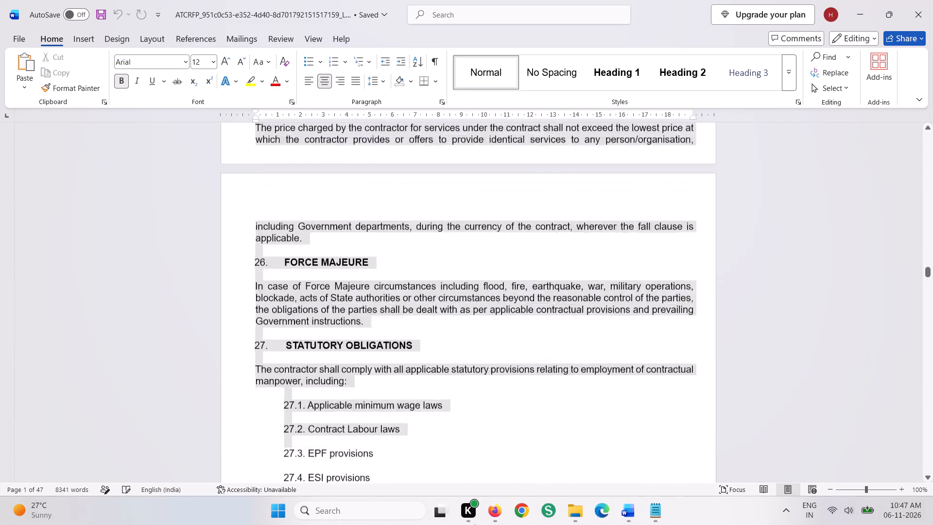
{"action": "left_click_drag", "start_coordinate": [475, 524], "coordinate": [426, 524]}
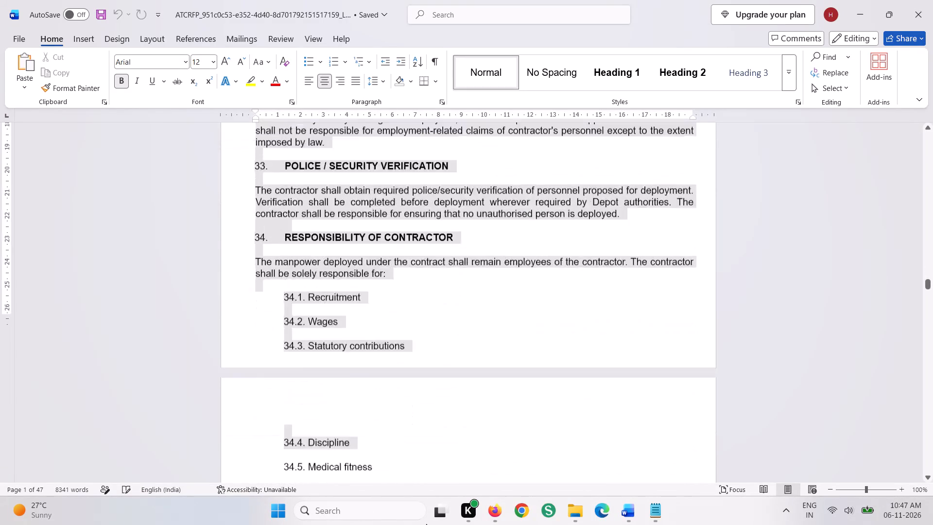
{"action": "left_click_drag", "start_coordinate": [426, 524], "coordinate": [383, 524]}
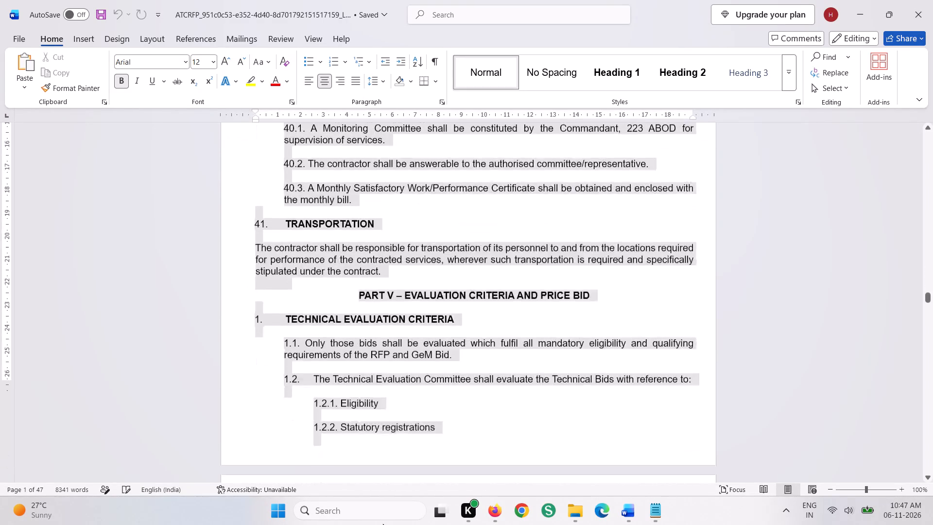
{"action": "left_click_drag", "start_coordinate": [383, 524], "coordinate": [381, 329]}
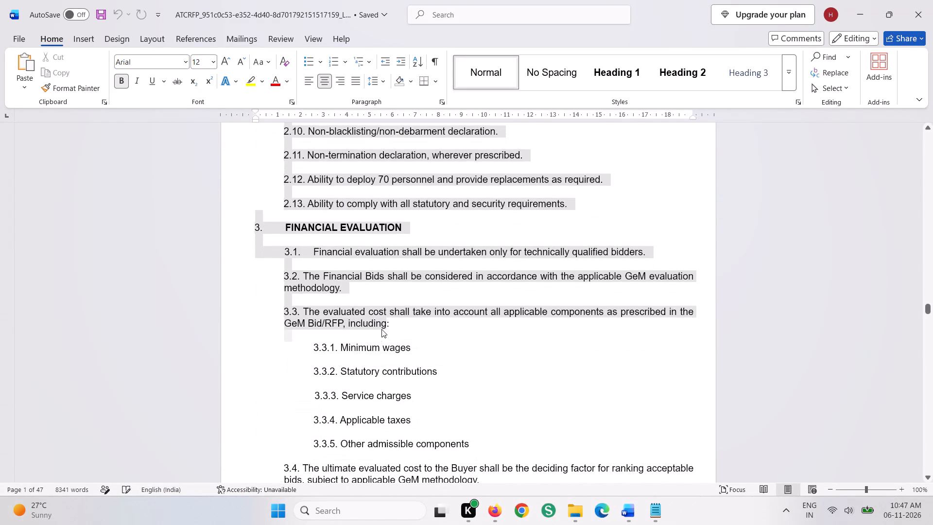
{"action": "left_click_drag", "start_coordinate": [381, 329], "coordinate": [536, 524]}
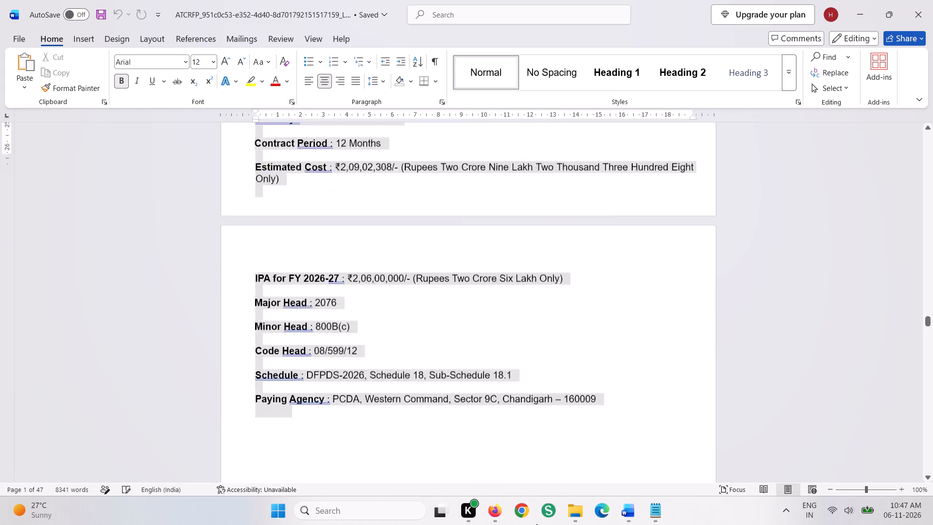
{"action": "left_click_drag", "start_coordinate": [536, 524], "coordinate": [318, 77]}
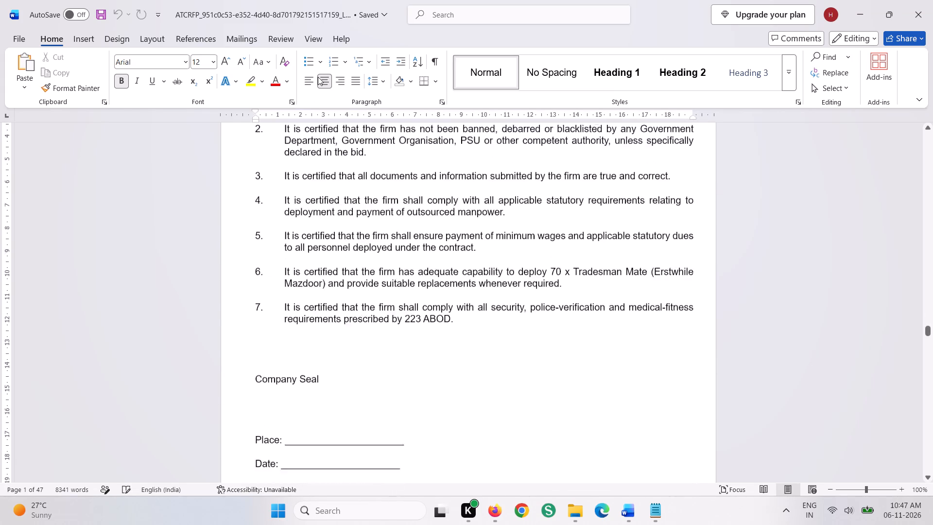
{"action": "left_click_drag", "start_coordinate": [318, 77], "coordinate": [384, 375]}
{"action": "key", "text": "BackSpace"}
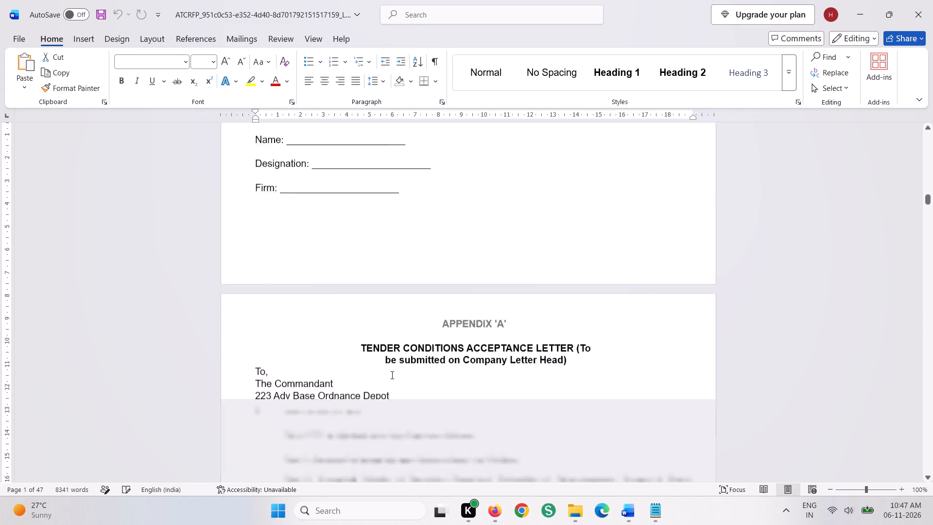
Delete the content from the Sole Proprietor Certificate up to the Appendix 'G' Manpower Deployment Undertaking heading.
{"action": "scroll", "coordinate": [445, 277], "scroll_direction": "down", "scroll_amount": 7}
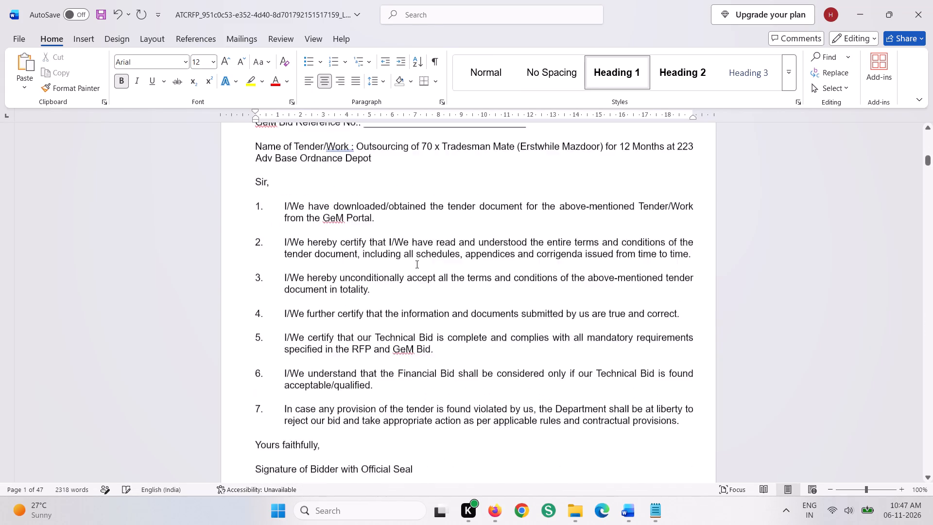
{"action": "scroll", "coordinate": [416, 260], "scroll_direction": "up", "scroll_amount": 2}
{"action": "scroll", "coordinate": [442, 279], "scroll_direction": "down", "scroll_amount": 7}
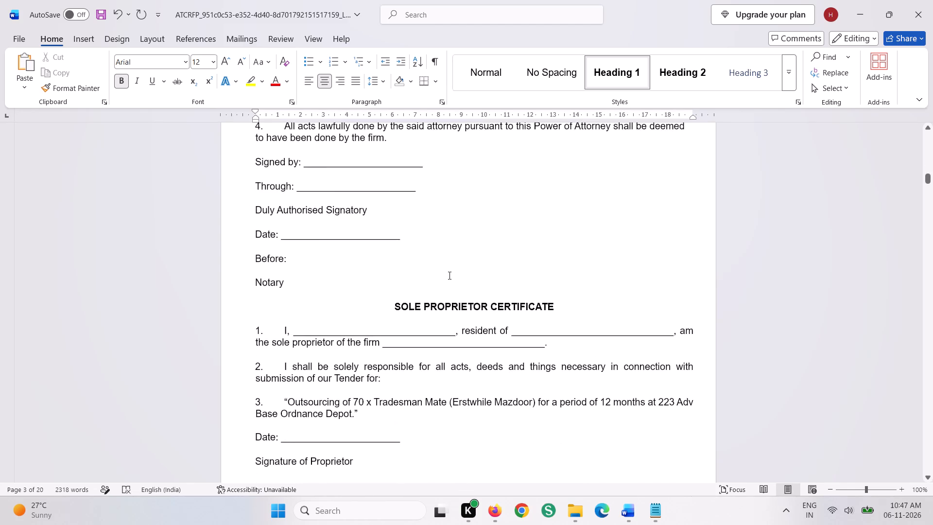
{"action": "scroll", "coordinate": [448, 275], "scroll_direction": "up", "scroll_amount": 2}
{"action": "scroll", "coordinate": [445, 282], "scroll_direction": "down", "scroll_amount": 3}
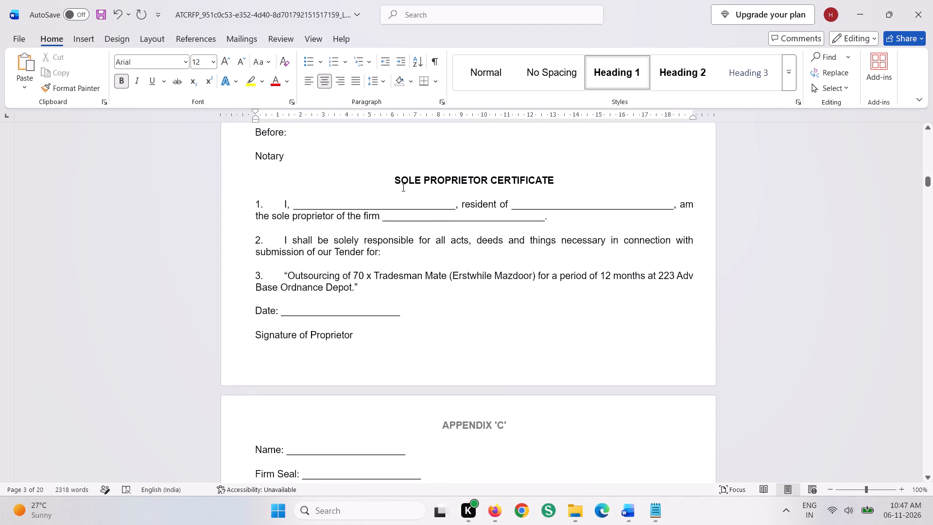
{"action": "left_click_drag", "start_coordinate": [394, 181], "coordinate": [348, 257]}
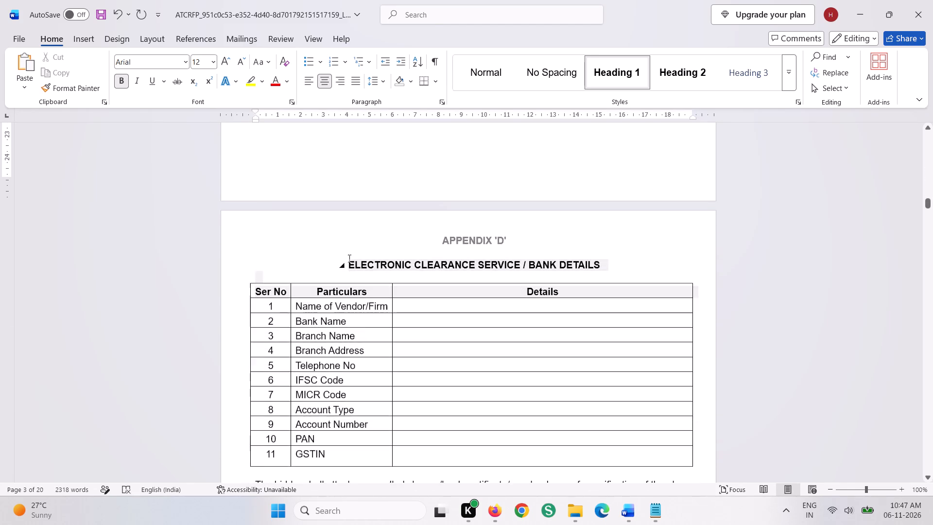
{"action": "left_click_drag", "start_coordinate": [348, 257], "coordinate": [413, 341]}
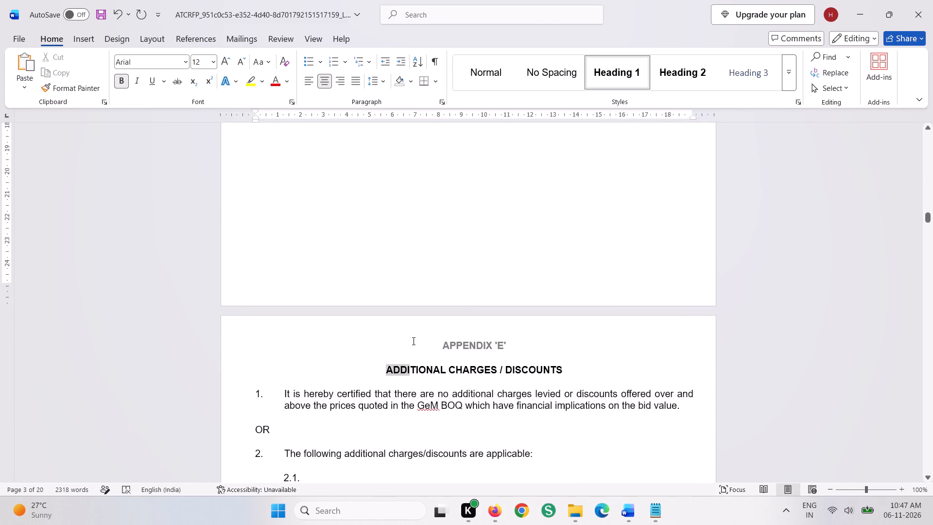
{"action": "left_click_drag", "start_coordinate": [413, 341], "coordinate": [405, 268]}
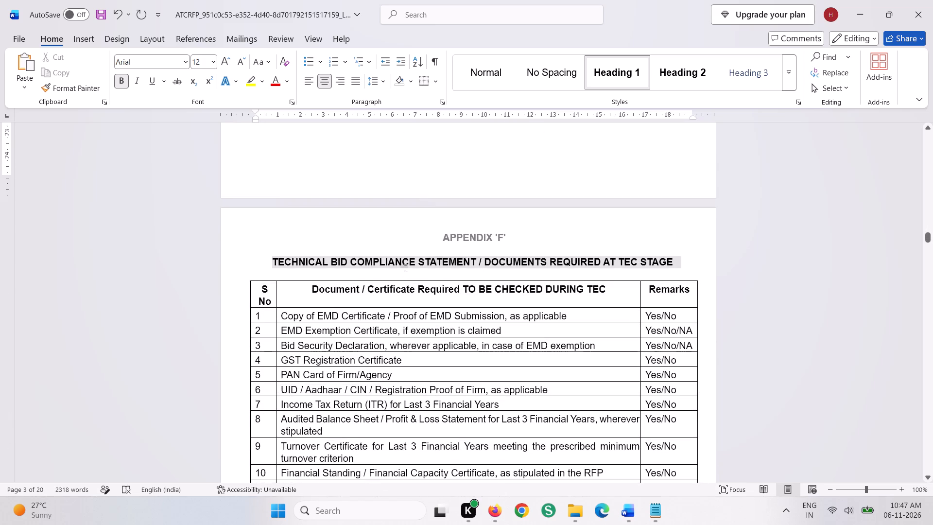
{"action": "left_click_drag", "start_coordinate": [405, 268], "coordinate": [519, 524]}
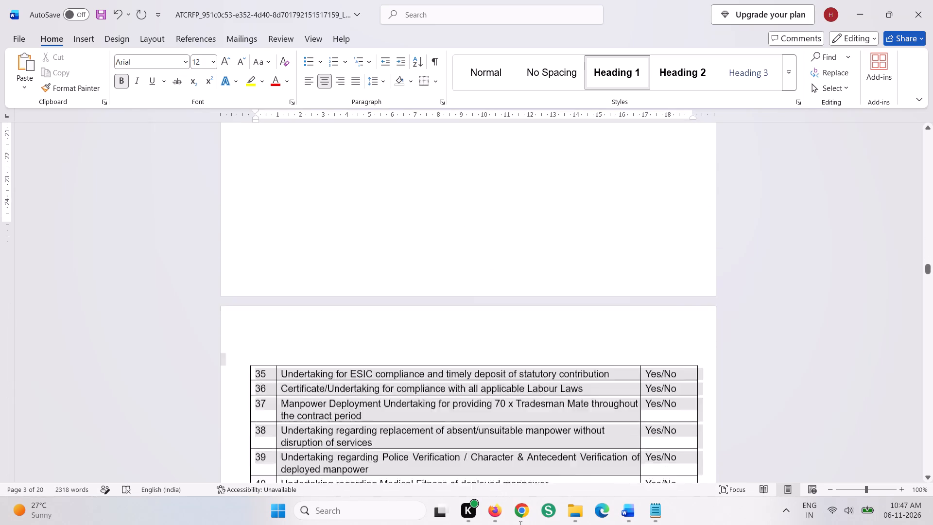
{"action": "left_click_drag", "start_coordinate": [519, 524], "coordinate": [496, 506]}
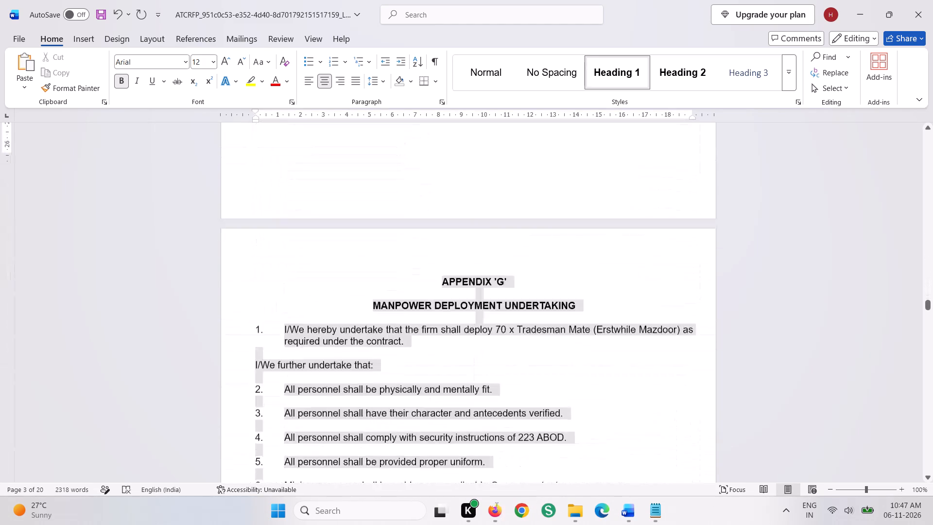
{"action": "left_click_drag", "start_coordinate": [496, 506], "coordinate": [499, 208]}
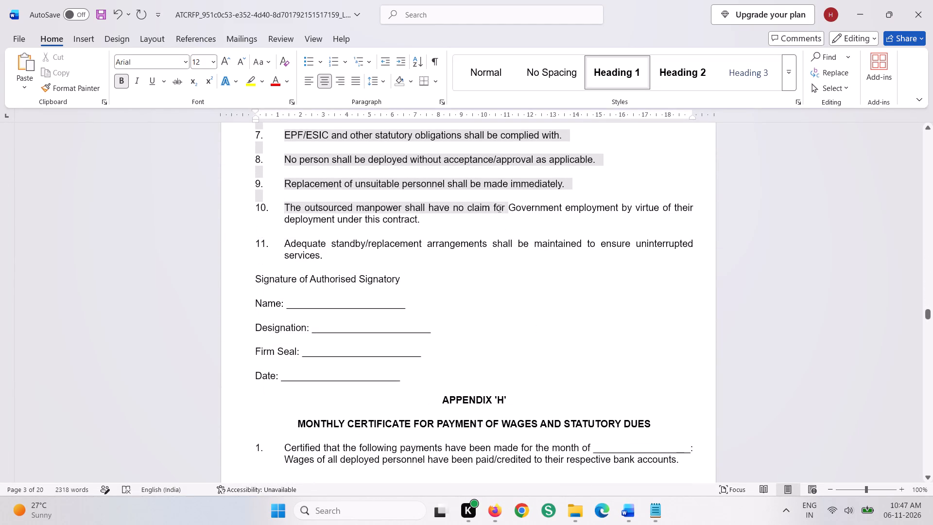
{"action": "left_click_drag", "start_coordinate": [499, 208], "coordinate": [403, 318]}
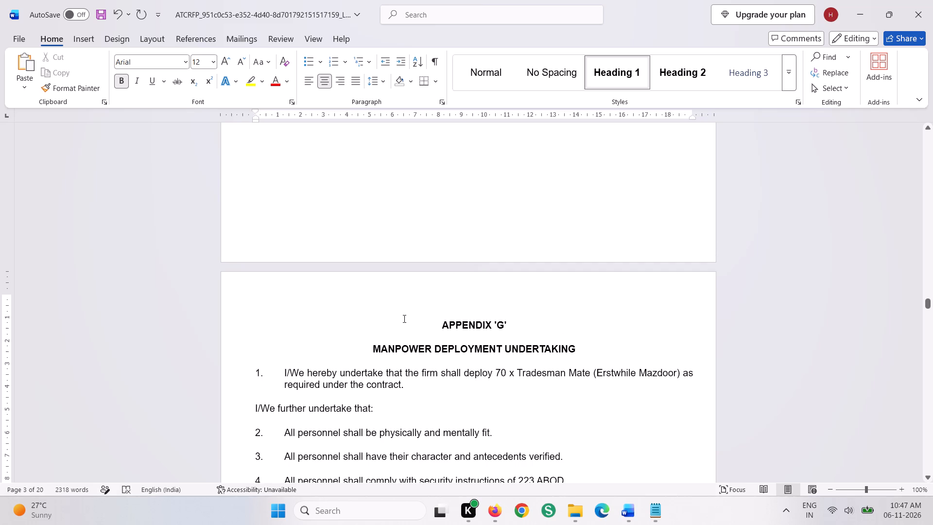
{"action": "left_click_drag", "start_coordinate": [403, 318], "coordinate": [402, 318]}
{"action": "key", "text": "BackSpace"}
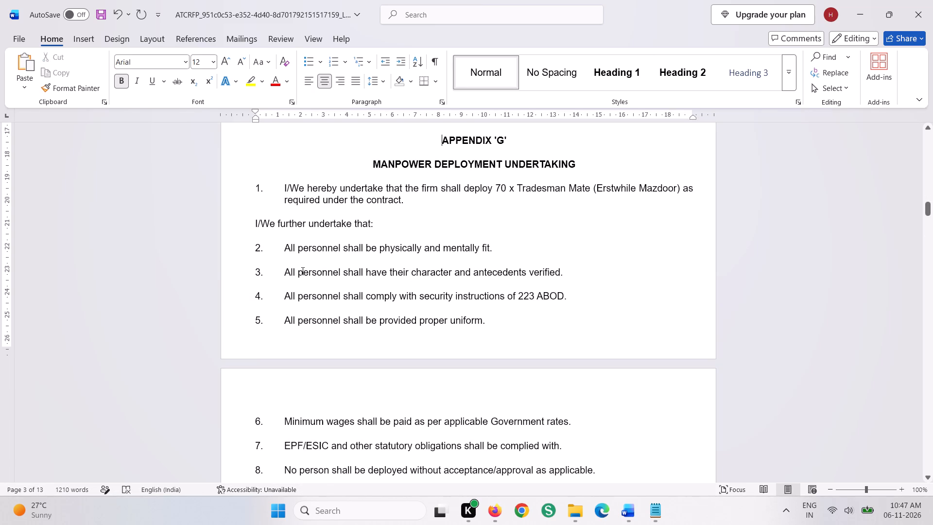
Delete the content from the Appendix 'H' monthly wages certificate up to the Declaration Regarding Non-Blacklisting / Non-Debarment.
{"action": "scroll", "coordinate": [328, 297], "scroll_direction": "down", "scroll_amount": 2}
{"action": "scroll", "coordinate": [382, 305], "scroll_direction": "down", "scroll_amount": 1}
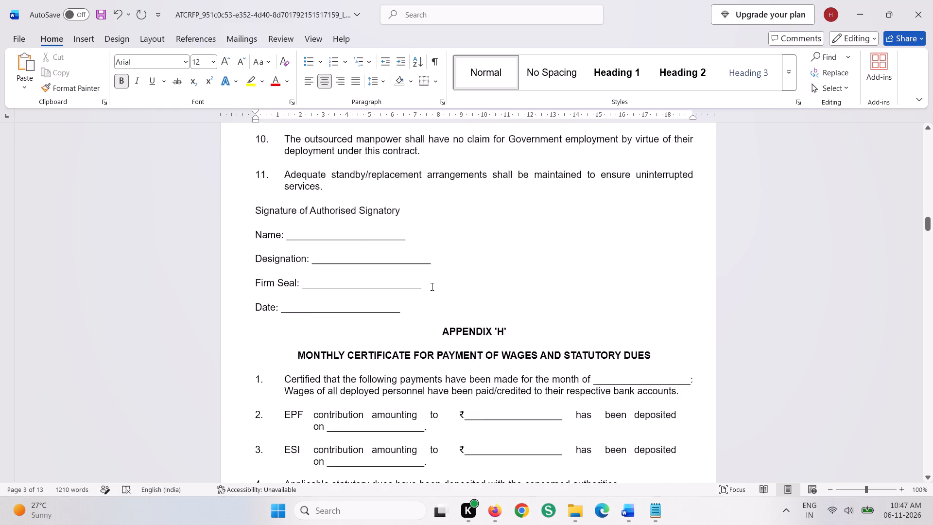
{"action": "scroll", "coordinate": [431, 286], "scroll_direction": "down", "scroll_amount": 1}
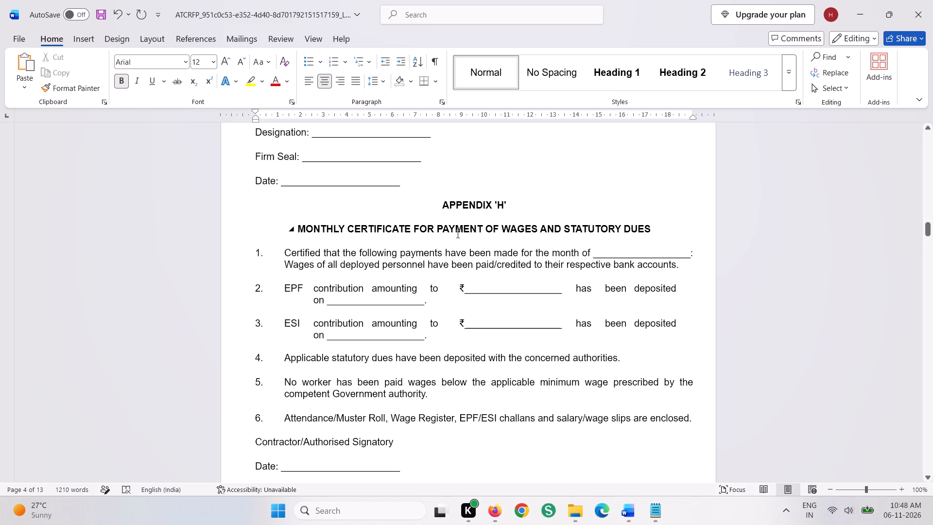
{"action": "scroll", "coordinate": [437, 262], "scroll_direction": "up", "scroll_amount": 3}
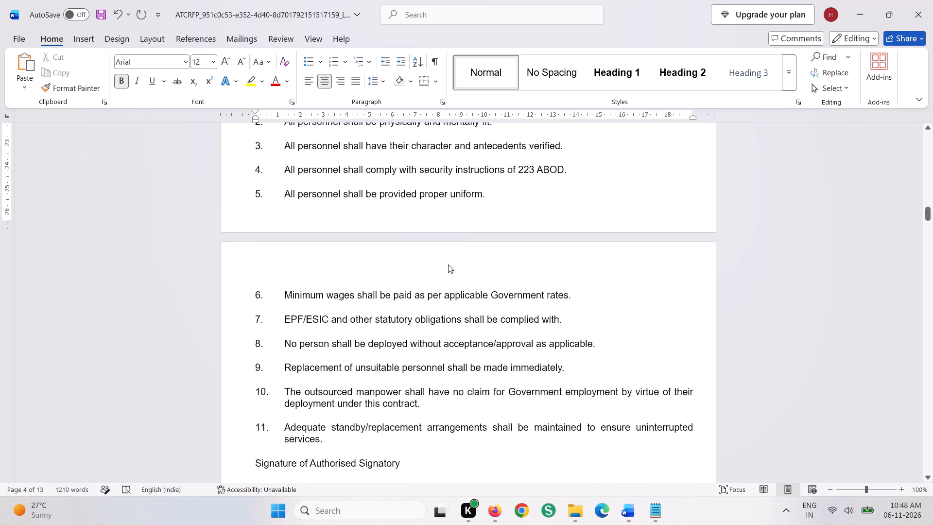
{"action": "scroll", "coordinate": [374, 313], "scroll_direction": "down", "scroll_amount": 2}
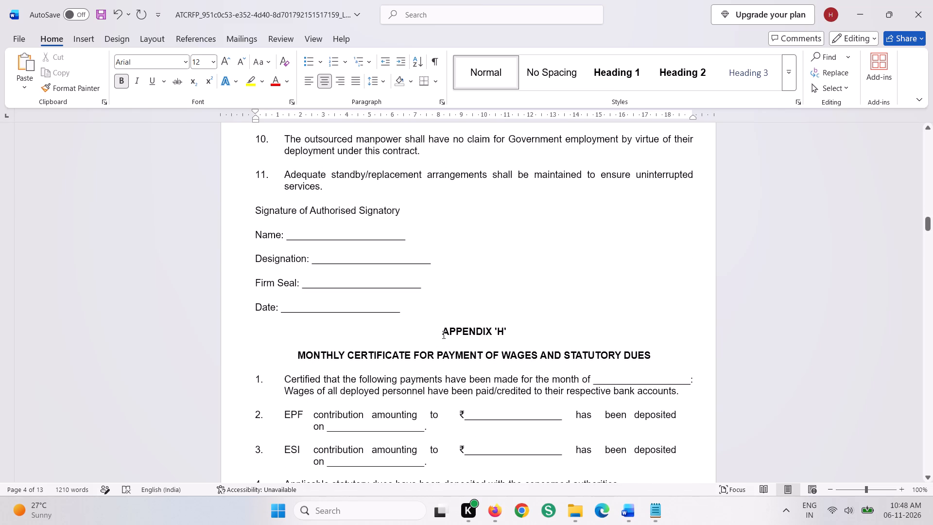
{"action": "left_click_drag", "start_coordinate": [443, 334], "coordinate": [486, 524]}
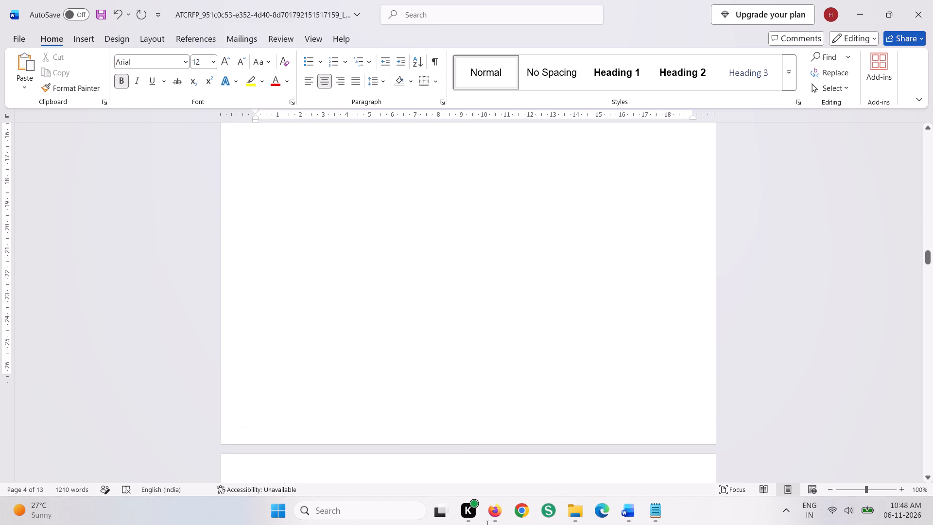
{"action": "left_click_drag", "start_coordinate": [486, 524], "coordinate": [340, 190]}
{"action": "key", "text": "BackSpace"}
Look through the remaining formats, from the Manpower Deployment Undertaking to the non-termination declaration and the Appendix 'Q' page.
{"action": "scroll", "coordinate": [328, 193], "scroll_direction": "down", "scroll_amount": 1}
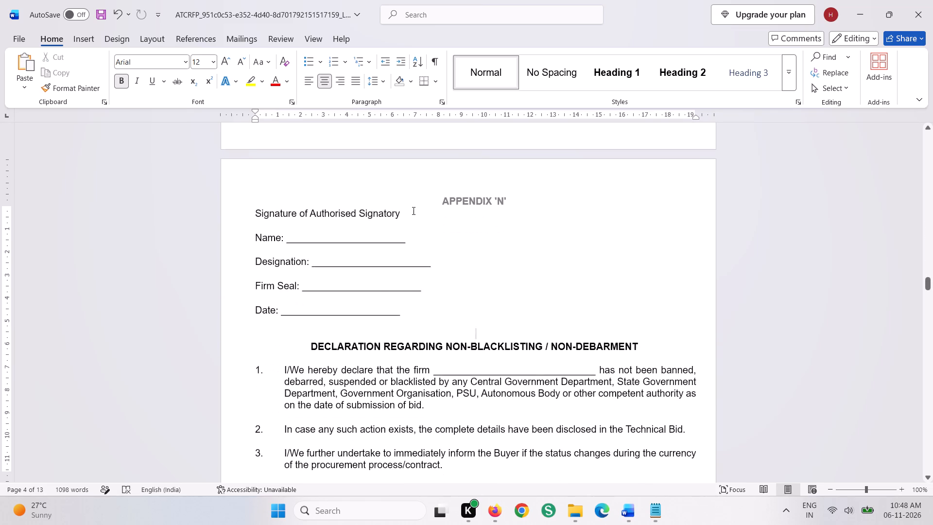
{"action": "scroll", "coordinate": [420, 221], "scroll_direction": "down", "scroll_amount": 2}
{"action": "scroll", "coordinate": [475, 244], "scroll_direction": "up", "scroll_amount": 8}
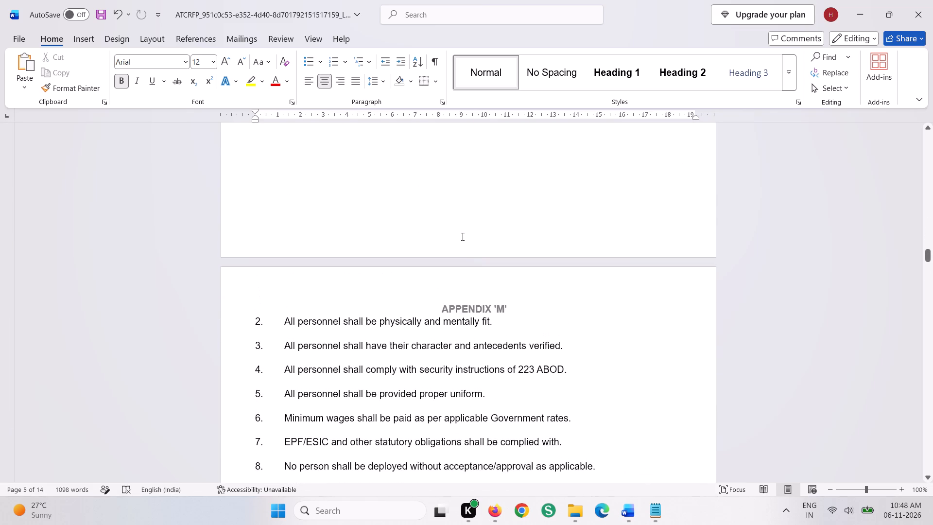
{"action": "scroll", "coordinate": [462, 237], "scroll_direction": "up", "scroll_amount": 3}
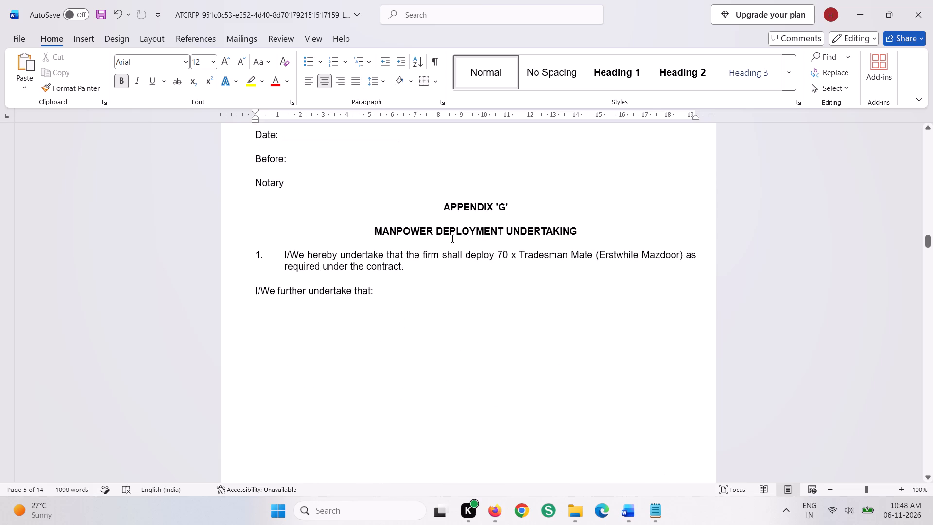
{"action": "scroll", "coordinate": [371, 316], "scroll_direction": "down", "scroll_amount": 3}
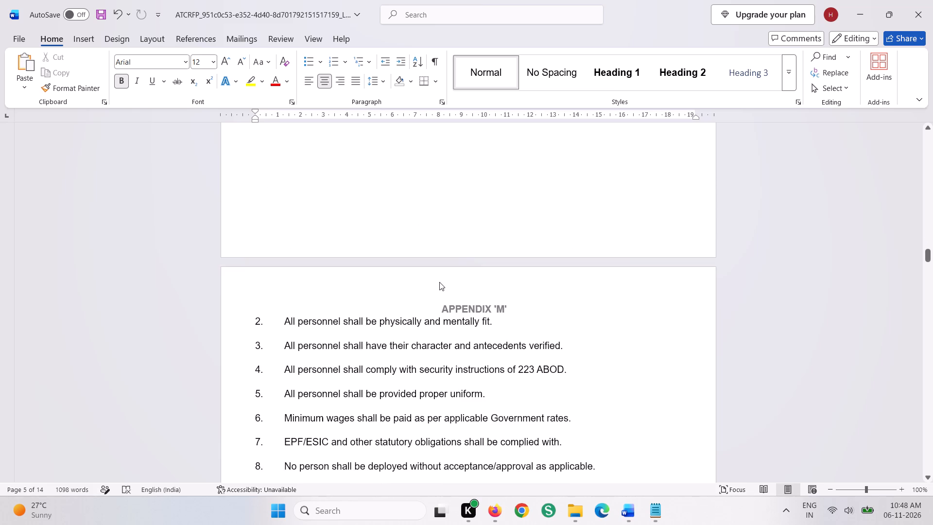
{"action": "scroll", "coordinate": [411, 290], "scroll_direction": "down", "scroll_amount": 2}
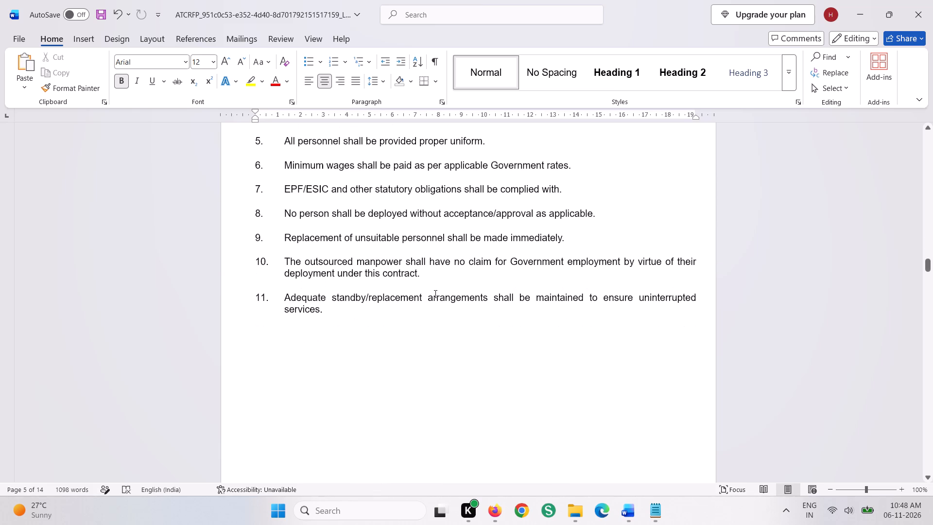
{"action": "scroll", "coordinate": [431, 280], "scroll_direction": "down", "scroll_amount": 5}
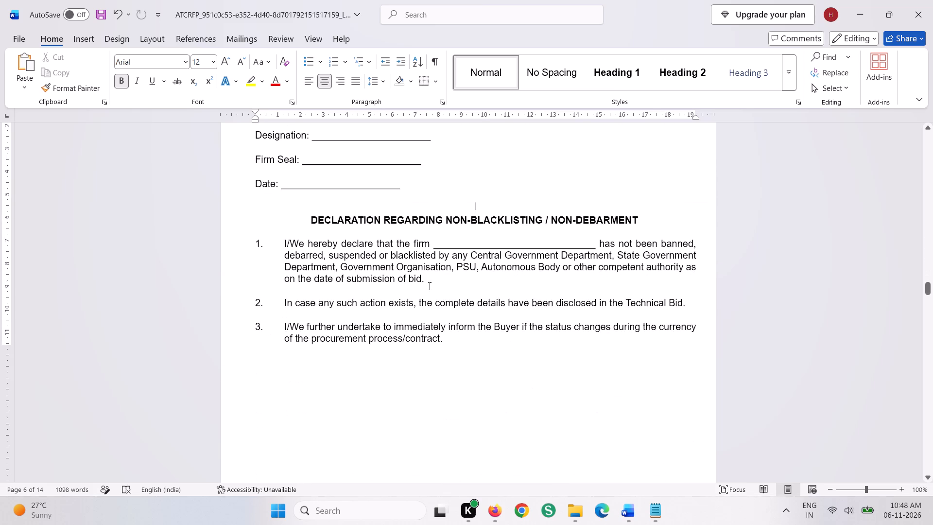
{"action": "scroll", "coordinate": [429, 291], "scroll_direction": "down", "scroll_amount": 8}
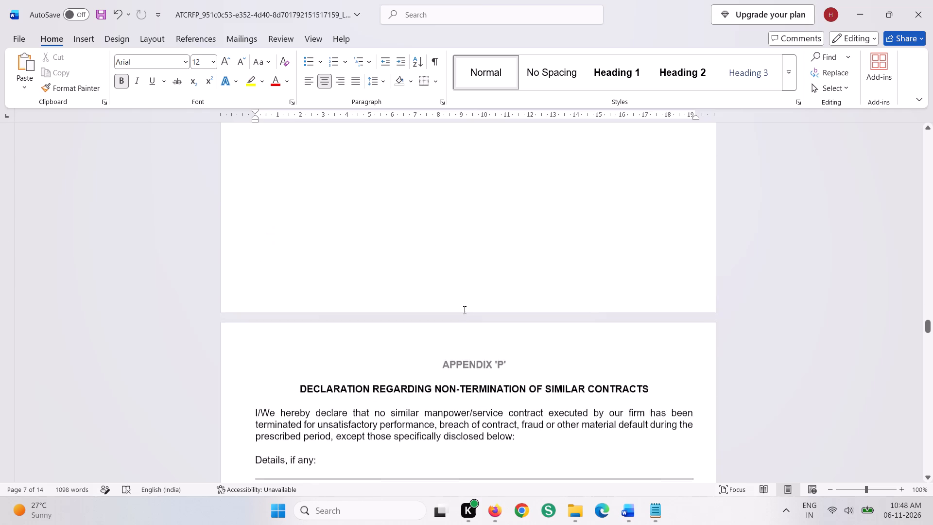
{"action": "scroll", "coordinate": [461, 310], "scroll_direction": "down", "scroll_amount": 1}
{"action": "scroll", "coordinate": [392, 281], "scroll_direction": "down", "scroll_amount": 2}
{"action": "scroll", "coordinate": [442, 281], "scroll_direction": "down", "scroll_amount": 2}
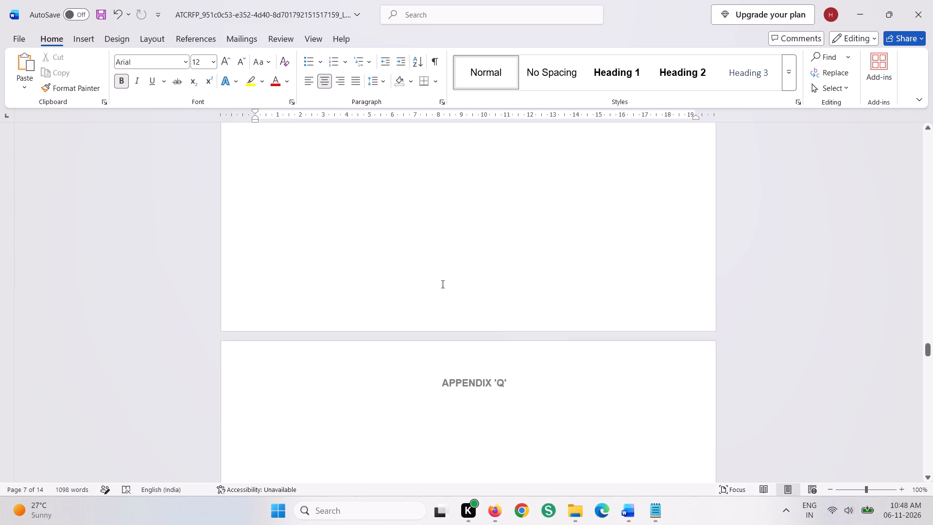
{"action": "scroll", "coordinate": [442, 284], "scroll_direction": "up", "scroll_amount": 3}
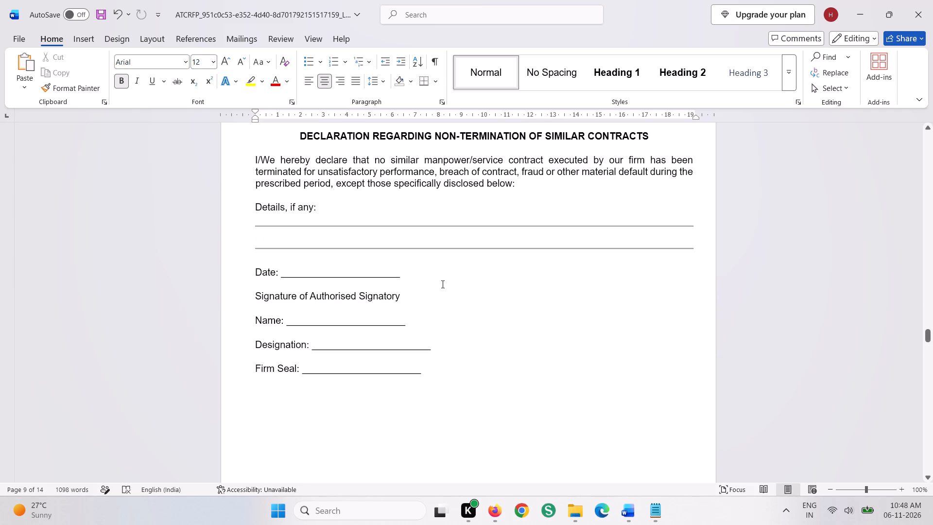
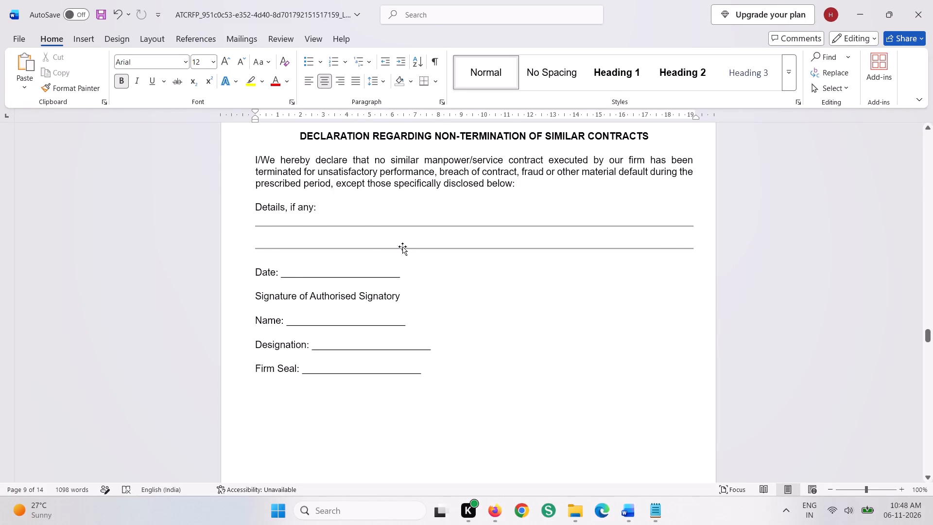
Delete the Manpower Deployment / Personnel Details section and the Appendix 'L' Performance Certificate, stopping before the Appendix 'M' heading.
{"action": "scroll", "coordinate": [397, 251], "scroll_direction": "down", "scroll_amount": 5}
{"action": "scroll", "coordinate": [461, 239], "scroll_direction": "down", "scroll_amount": 5}
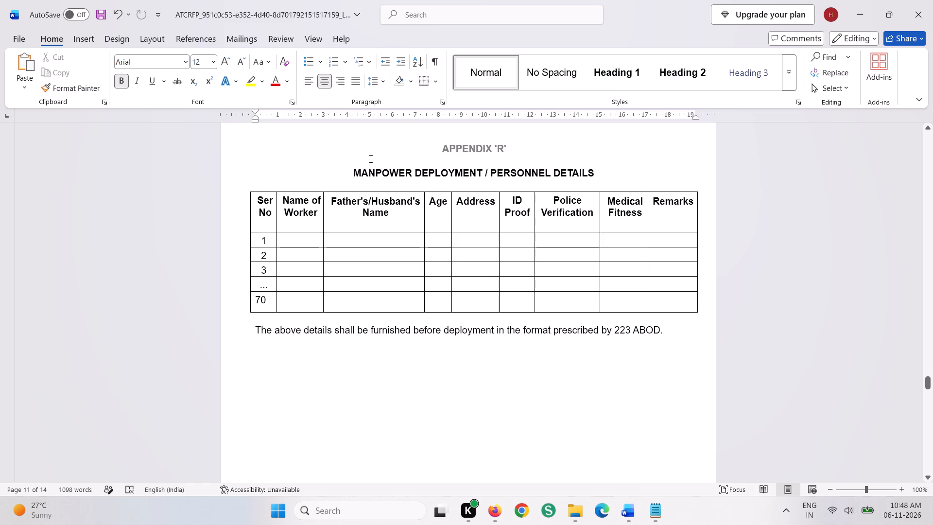
{"action": "left_click_drag", "start_coordinate": [367, 158], "coordinate": [446, 231]}
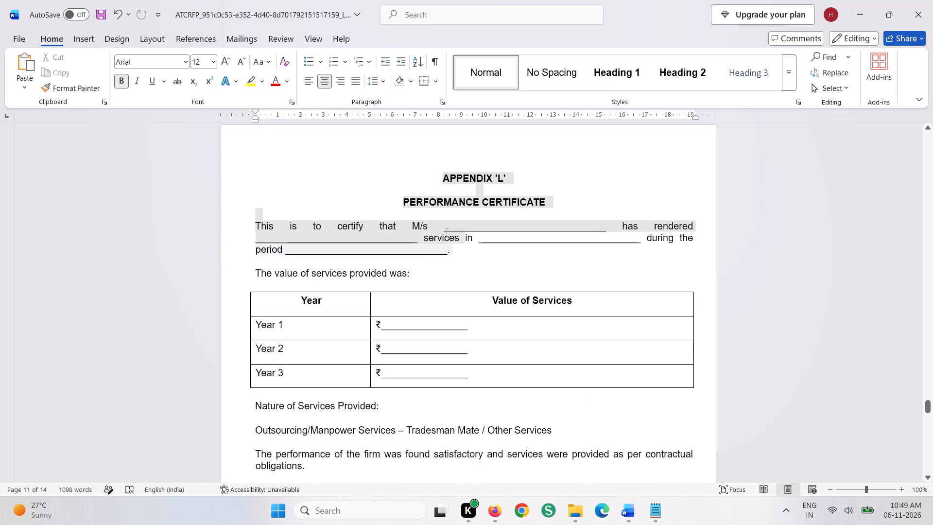
{"action": "left_click_drag", "start_coordinate": [446, 231], "coordinate": [442, 209]}
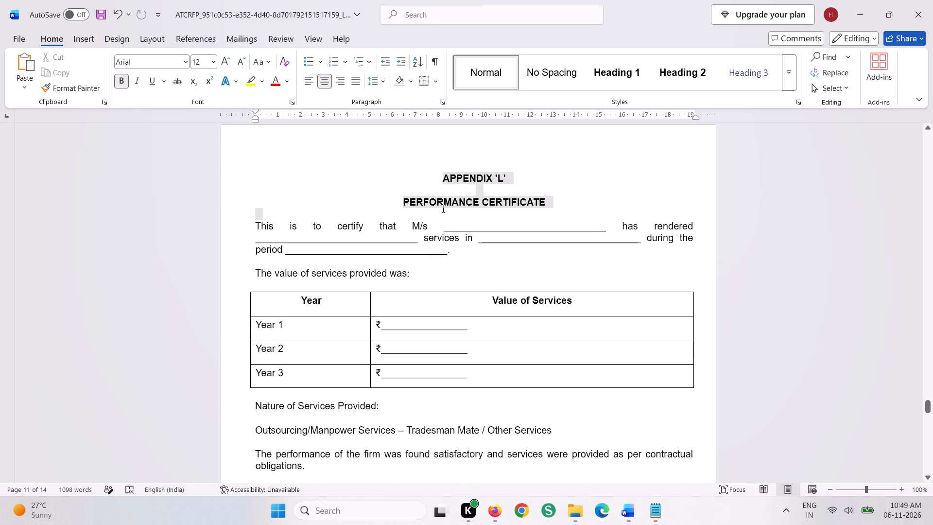
{"action": "left_click_drag", "start_coordinate": [442, 209], "coordinate": [461, 201]}
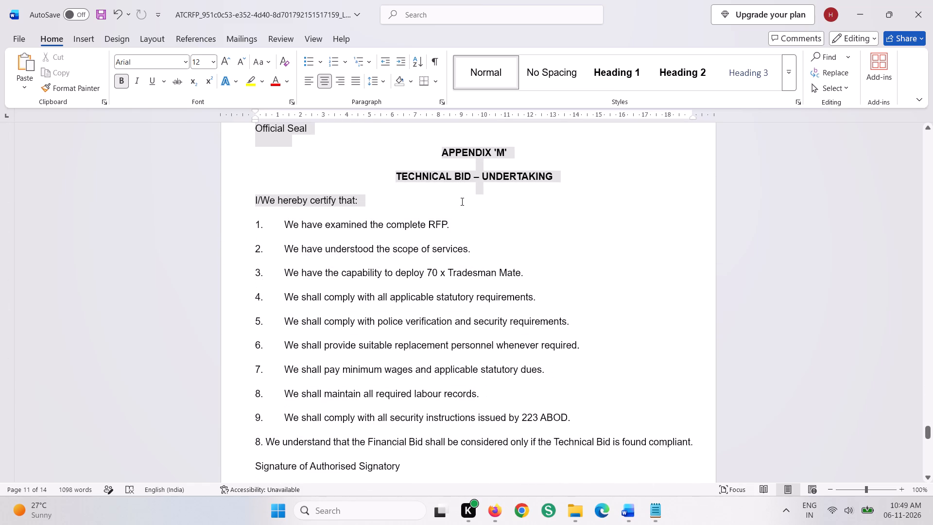
{"action": "left_click_drag", "start_coordinate": [461, 201], "coordinate": [378, 145]}
{"action": "key", "text": "BackSpace"}
{"action": "scroll", "coordinate": [378, 260], "scroll_direction": "down", "scroll_amount": 2}
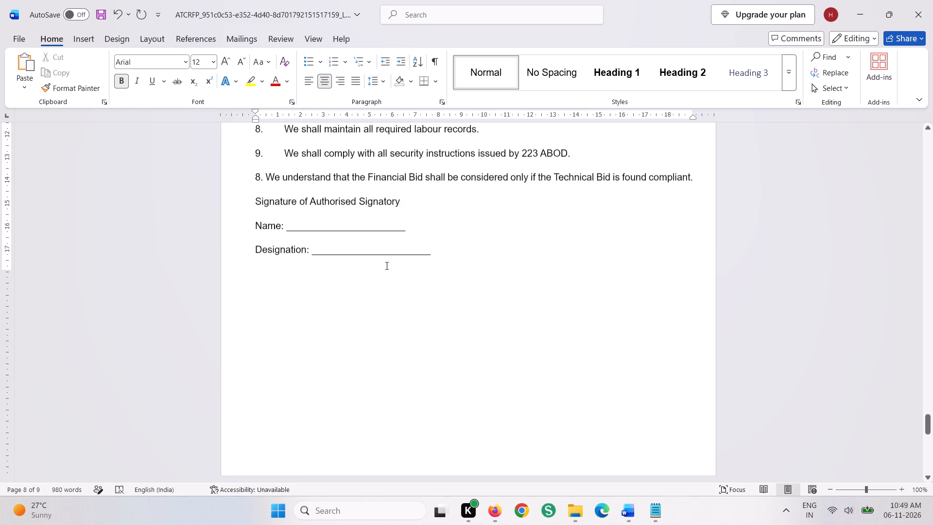
{"action": "scroll", "coordinate": [386, 265], "scroll_direction": "down", "scroll_amount": 3}
{"action": "scroll", "coordinate": [424, 256], "scroll_direction": "down", "scroll_amount": 4}
{"action": "scroll", "coordinate": [465, 260], "scroll_direction": "down", "scroll_amount": 3}
{"action": "scroll", "coordinate": [493, 252], "scroll_direction": "up", "scroll_amount": 1}
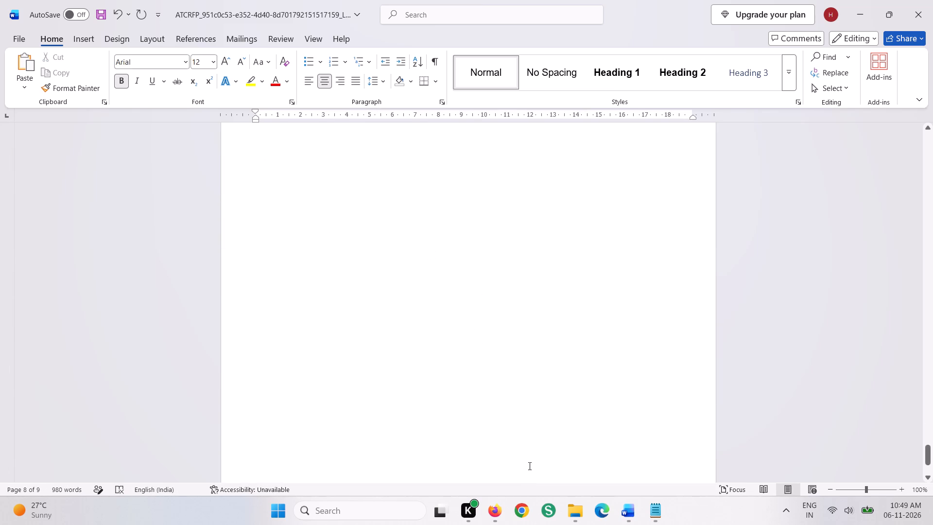
Save the trimmed document as a Word file named ANNEXURES in the GEM2026B8172807 folder under DEV1.
{"action": "left_click", "coordinate": [572, 503]}
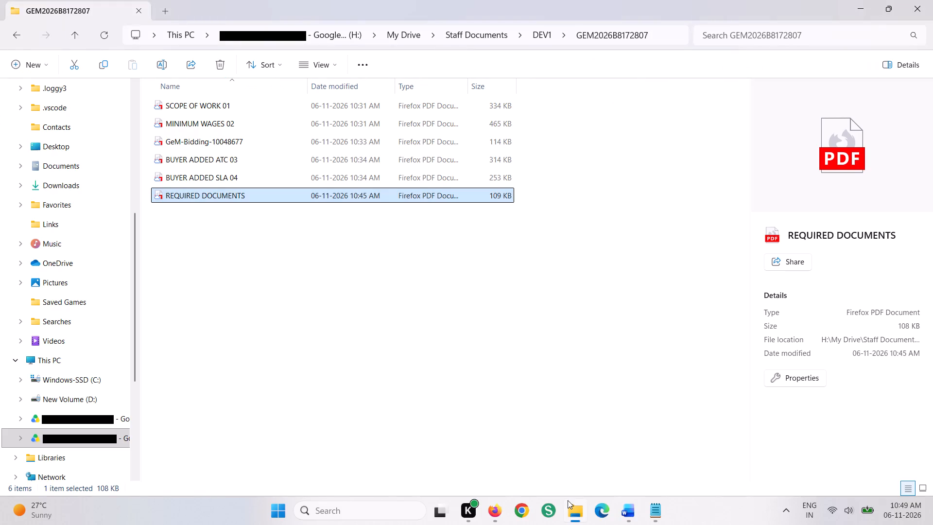
{"action": "left_click", "coordinate": [568, 500]}
{"action": "left_click", "coordinate": [18, 36]}
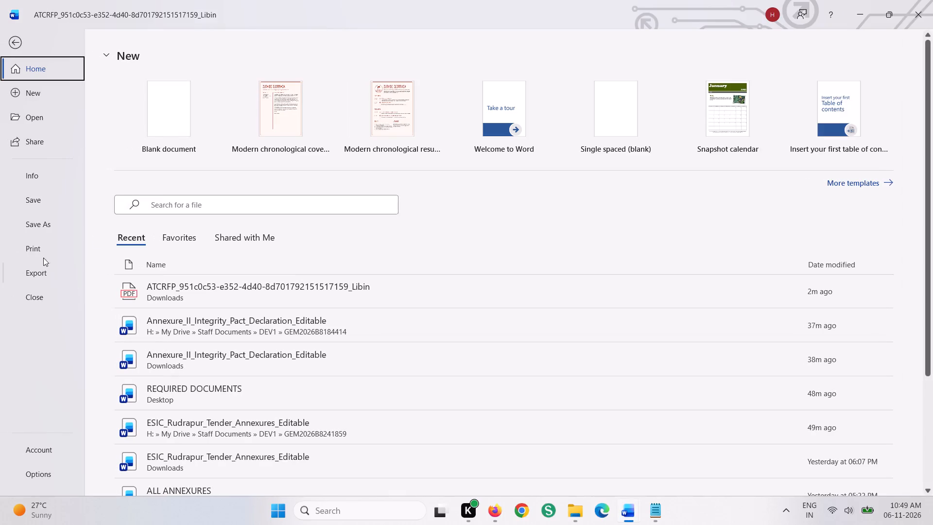
{"action": "left_click", "coordinate": [43, 222]}
{"action": "left_click", "coordinate": [148, 326]}
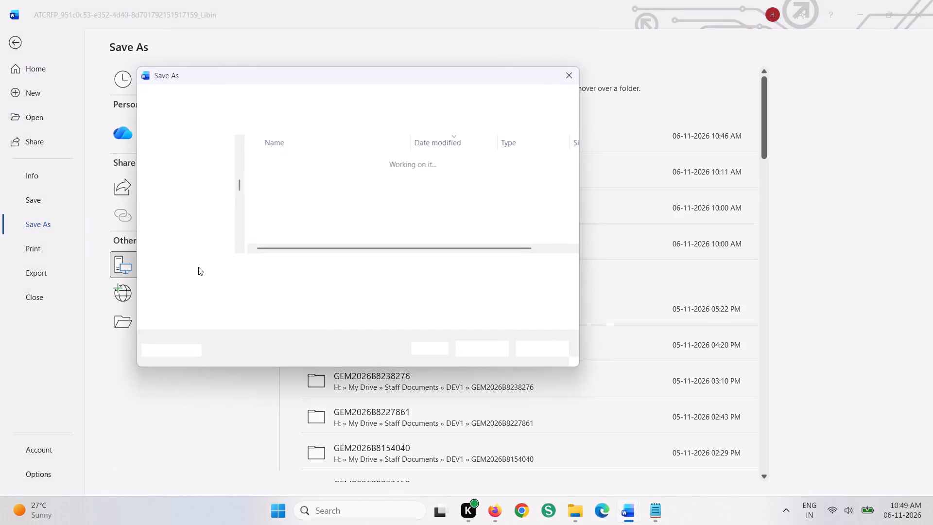
{"action": "scroll", "coordinate": [234, 229], "scroll_direction": "up", "scroll_amount": 9}
{"action": "left_click", "coordinate": [200, 243]}
{"action": "scroll", "coordinate": [302, 217], "scroll_direction": "up", "scroll_amount": 7}
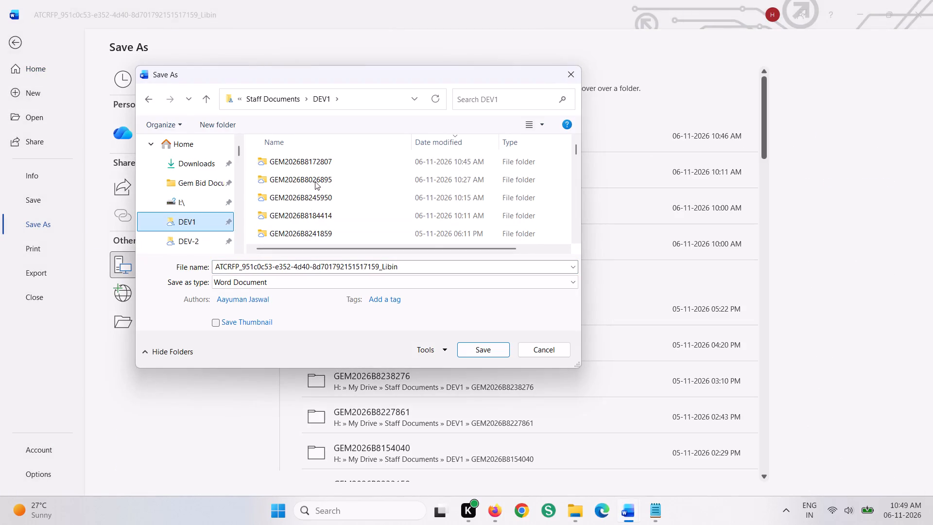
{"action": "scroll", "coordinate": [315, 181], "scroll_direction": "up", "scroll_amount": 2}
{"action": "double_click", "coordinate": [321, 166]}
{"action": "left_click", "coordinate": [323, 267]}
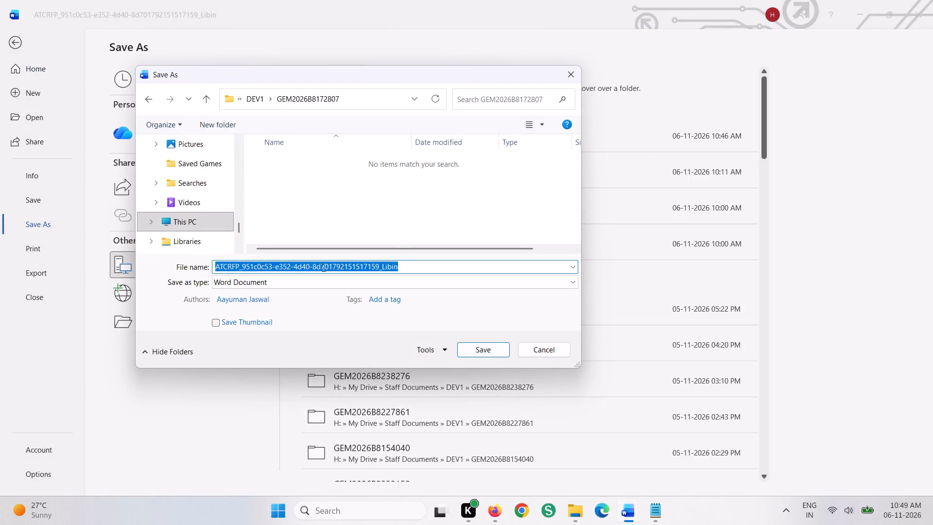
{"action": "type", "text": "ANNEXURES"}
{"action": "key", "text": "Return"}
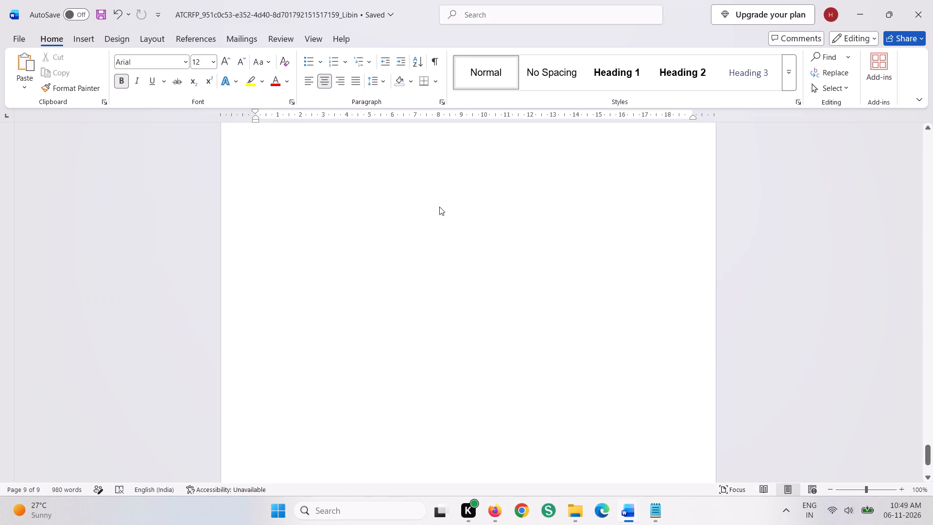
Close the ANNEXURES document.
{"action": "scroll", "coordinate": [483, 473], "scroll_direction": "down", "scroll_amount": 1}
{"action": "scroll", "coordinate": [483, 473], "scroll_direction": "up", "scroll_amount": 6}
{"action": "left_click", "coordinate": [620, 512]}
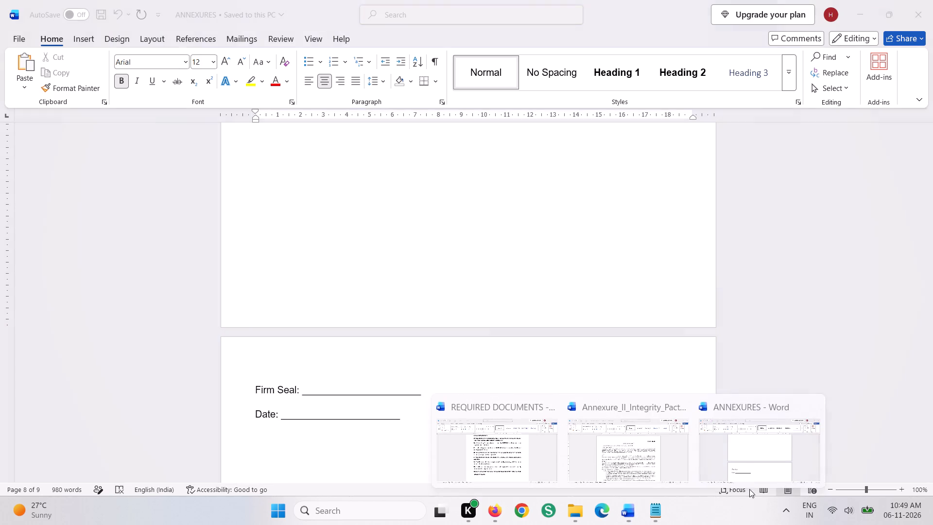
{"action": "left_click", "coordinate": [770, 437]}
{"action": "scroll", "coordinate": [708, 336], "scroll_direction": "up", "scroll_amount": 6}
{"action": "left_click", "coordinate": [923, 14]}
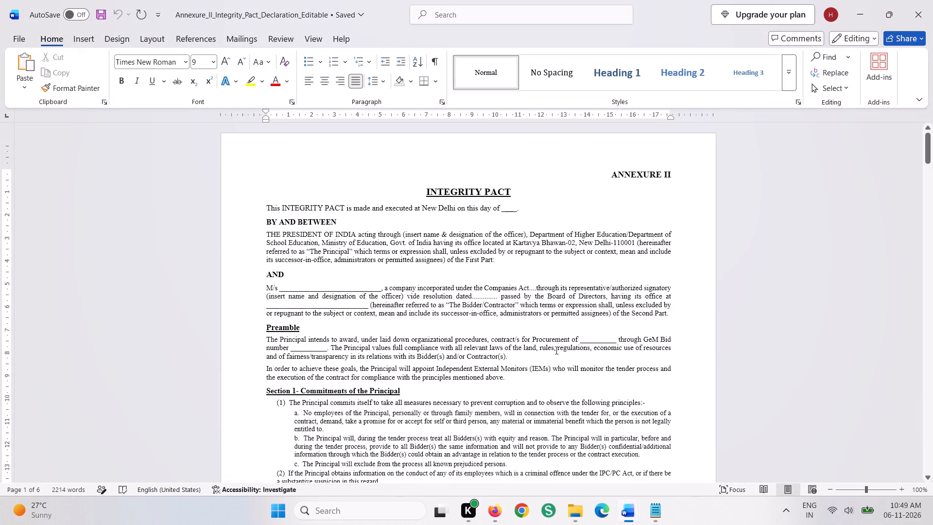
Switch to the ATCRFP PDF in Firefox and copy the APPENDIX 'L' heading above the Performance Certificate on page 40.
{"action": "left_click", "coordinate": [486, 512]}
{"action": "scroll", "coordinate": [569, 298], "scroll_direction": "down", "scroll_amount": 11}
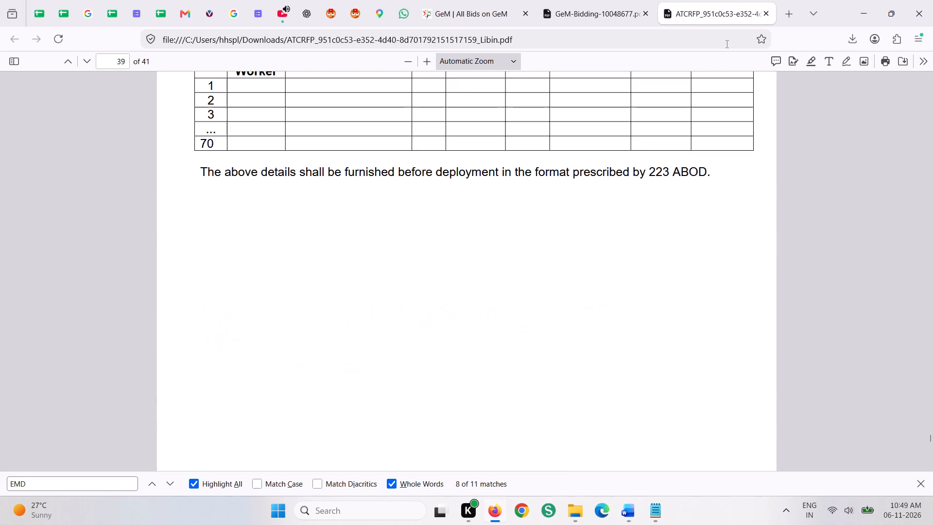
{"action": "scroll", "coordinate": [726, 44], "scroll_direction": "down", "scroll_amount": 8}
{"action": "scroll", "coordinate": [609, 170], "scroll_direction": "up", "scroll_amount": 2}
{"action": "scroll", "coordinate": [610, 176], "scroll_direction": "down", "scroll_amount": 17}
{"action": "scroll", "coordinate": [491, 240], "scroll_direction": "up", "scroll_amount": 1}
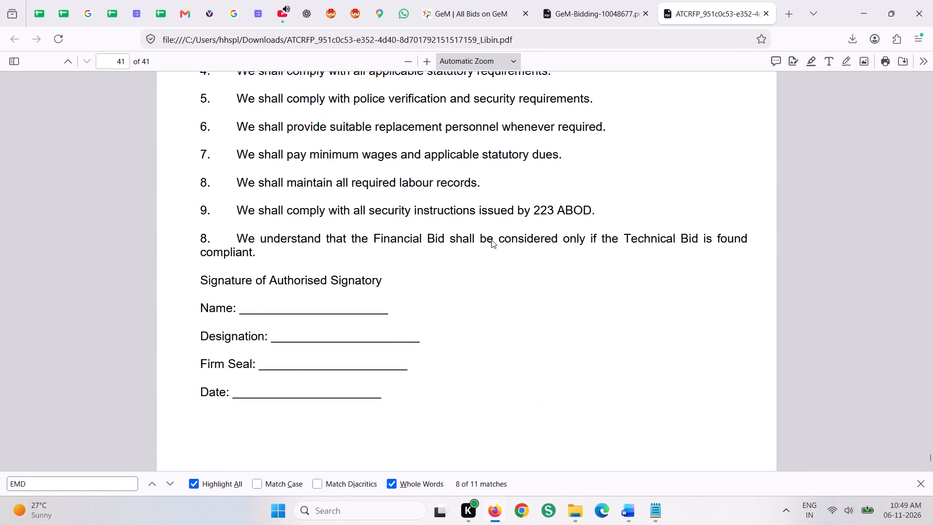
{"action": "scroll", "coordinate": [491, 240], "scroll_direction": "up", "scroll_amount": 4}
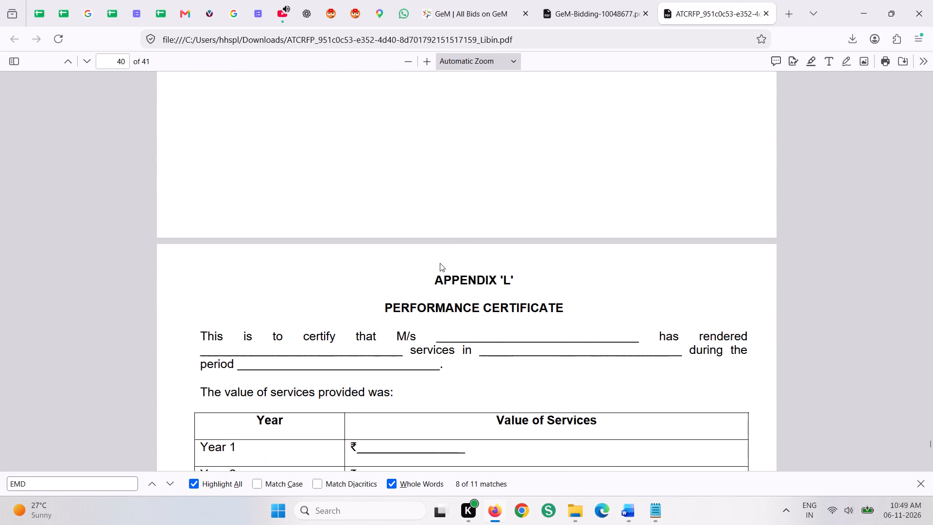
{"action": "scroll", "coordinate": [461, 302], "scroll_direction": "down", "scroll_amount": 1}
{"action": "scroll", "coordinate": [461, 302], "scroll_direction": "up", "scroll_amount": 1}
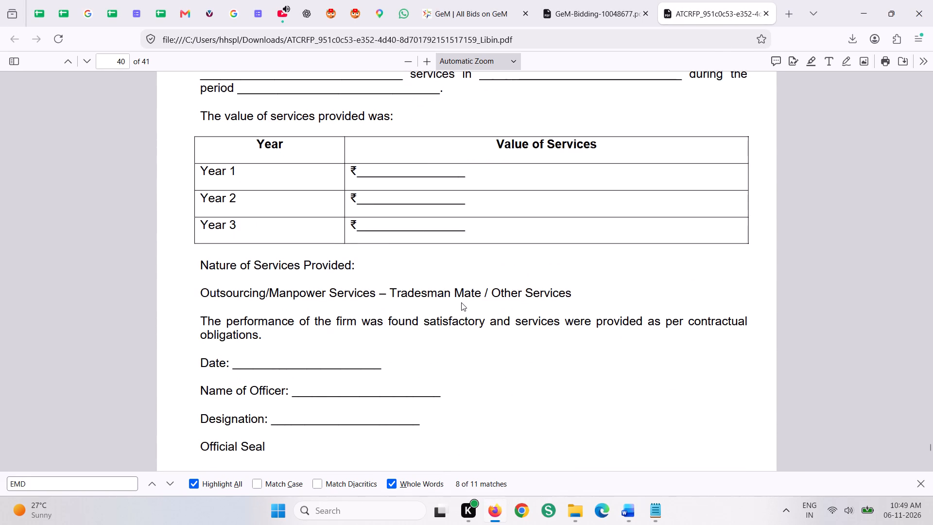
{"action": "left_click", "coordinate": [438, 282]}
{"action": "left_click_drag", "start_coordinate": [438, 282], "coordinate": [507, 282]}
{"action": "key", "text": "ctrl+c"}
{"action": "key", "text": "ctrl+c"}
{"action": "scroll", "coordinate": [505, 295], "scroll_direction": "down", "scroll_amount": 1}
In the REQUIRED DOCUMENTS Word file, add page 40 and the copied Appendix 'L' reference to item 17, separated by commas.
{"action": "left_click", "coordinate": [622, 503]}
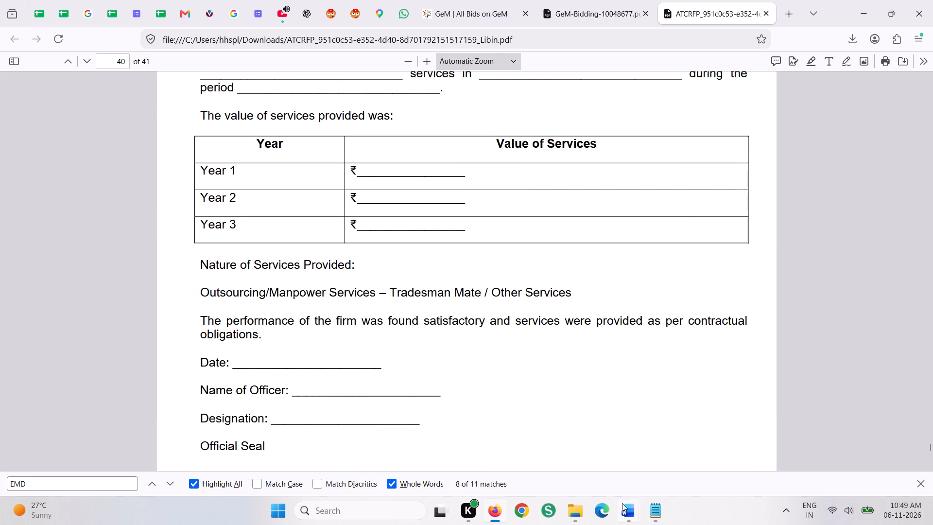
{"action": "left_click", "coordinate": [574, 455]}
{"action": "scroll", "coordinate": [365, 383], "scroll_direction": "down", "scroll_amount": 3}
{"action": "scroll", "coordinate": [377, 375], "scroll_direction": "up", "scroll_amount": 2}
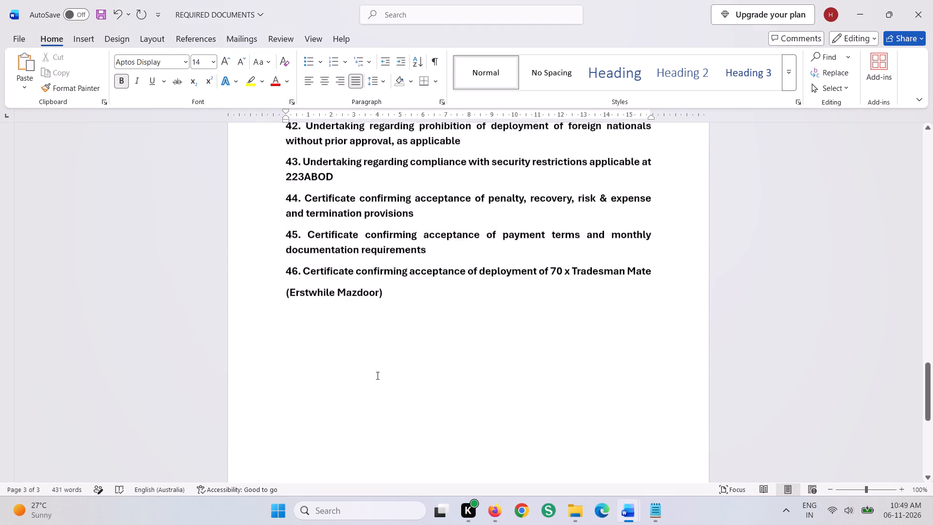
{"action": "scroll", "coordinate": [377, 375], "scroll_direction": "up", "scroll_amount": 5}
{"action": "scroll", "coordinate": [432, 363], "scroll_direction": "up", "scroll_amount": 3}
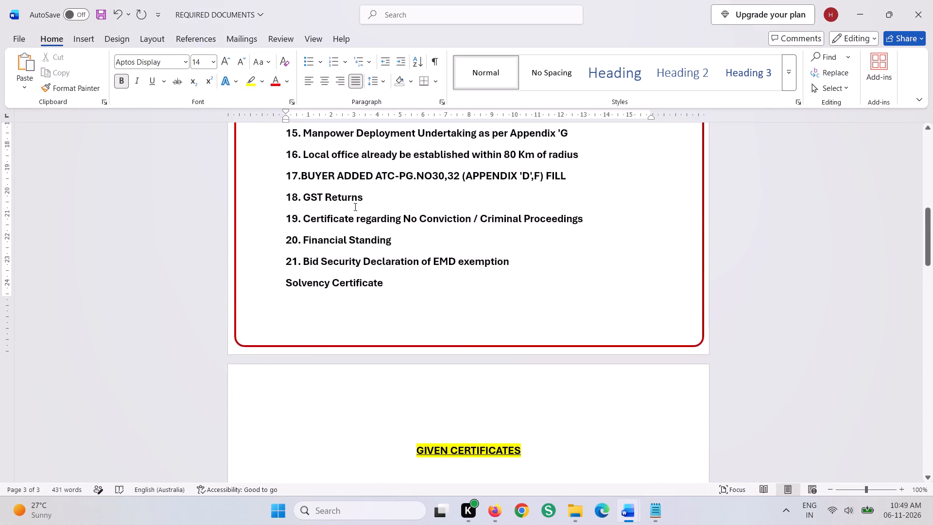
{"action": "scroll", "coordinate": [354, 206], "scroll_direction": "up", "scroll_amount": 2}
{"action": "left_click", "coordinate": [460, 427]}
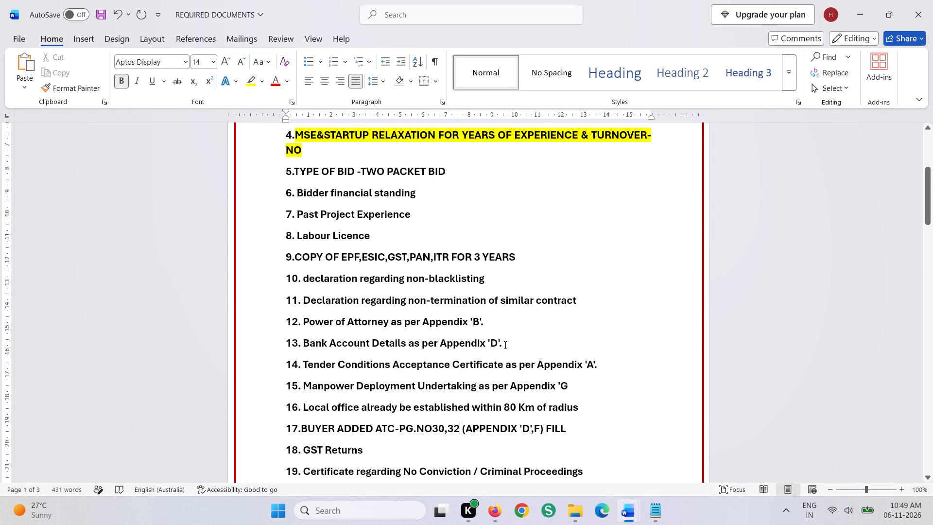
{"action": "type", "text": ",40"}
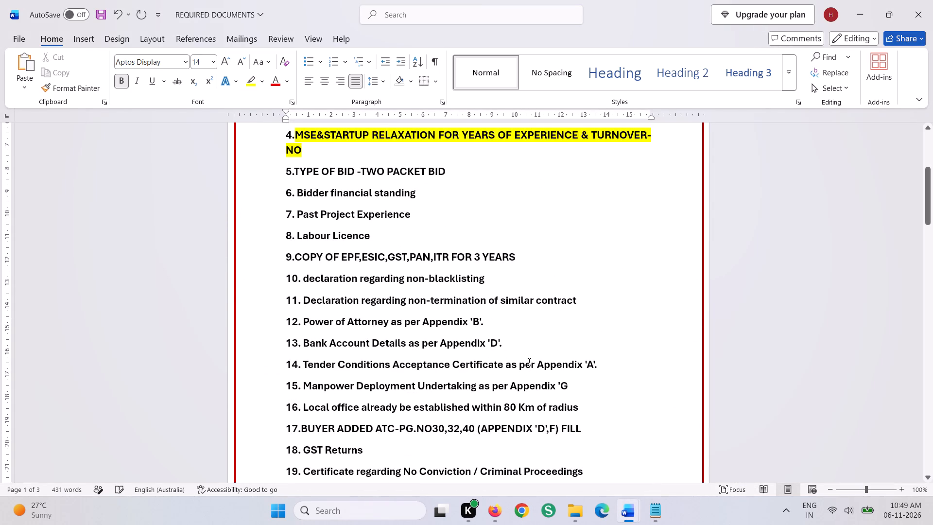
{"action": "left_click", "coordinate": [555, 428]}
{"action": "key", "text": "comma"}
{"action": "key", "text": "ctrl+v"}
Export REQUIRED DOCUMENTS as a PDF to DEV1's GEM2026B8172807 folder, replacing the existing file of that name.
{"action": "scroll", "coordinate": [597, 403], "scroll_direction": "up", "scroll_amount": 2}
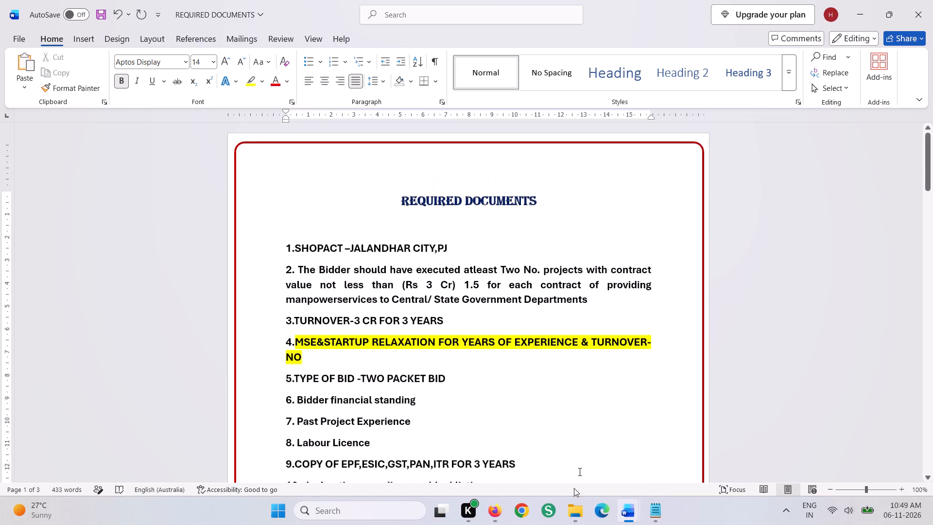
{"action": "left_click", "coordinate": [572, 508]}
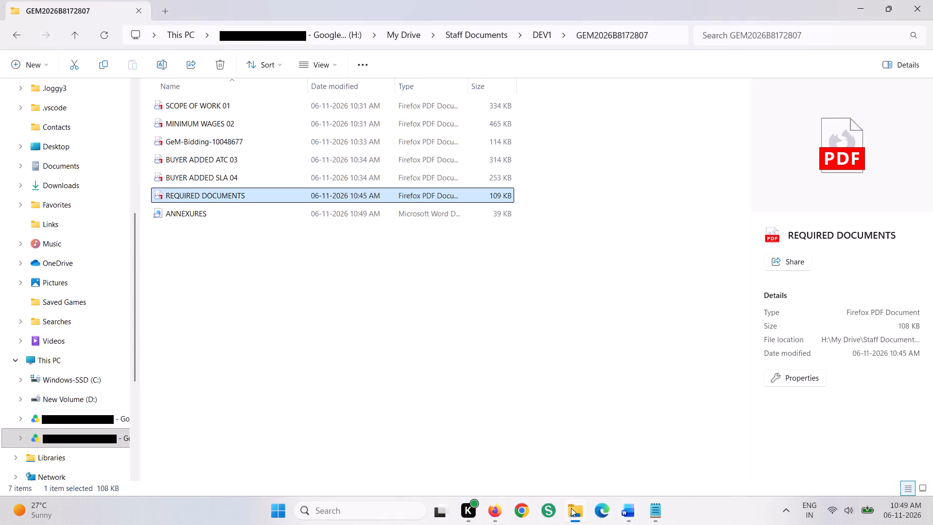
{"action": "left_click", "coordinate": [571, 508]}
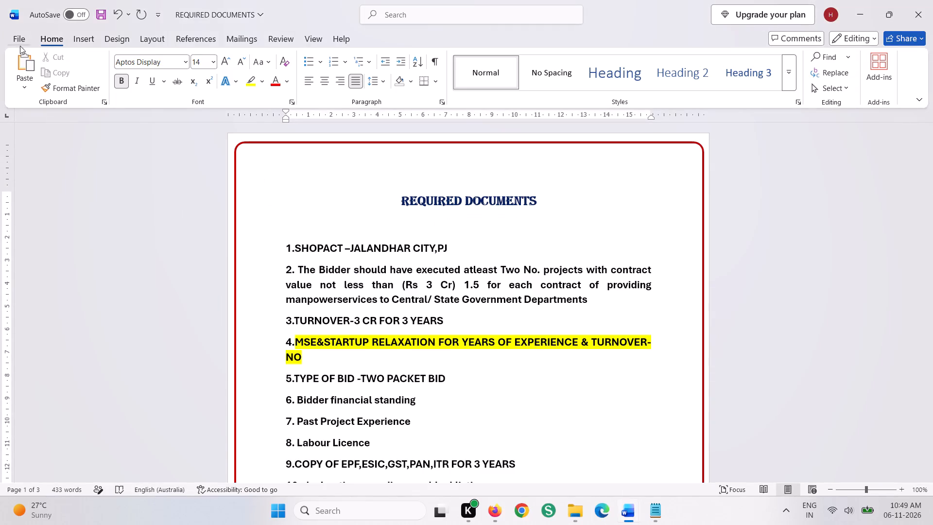
{"action": "left_click", "coordinate": [20, 40]}
{"action": "left_click", "coordinate": [38, 276]}
{"action": "left_click", "coordinate": [338, 176]}
{"action": "scroll", "coordinate": [57, 122], "scroll_direction": "up", "scroll_amount": 9}
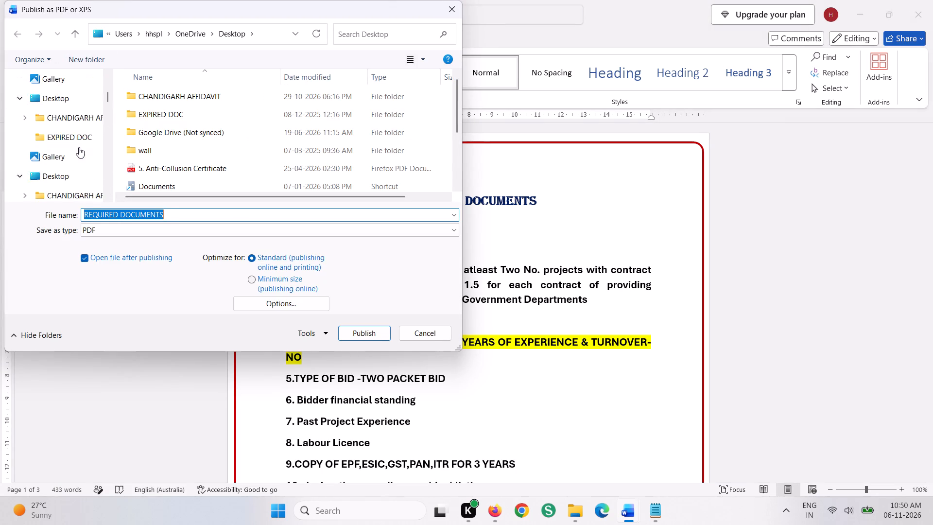
{"action": "left_click", "coordinate": [67, 111]}
{"action": "scroll", "coordinate": [182, 140], "scroll_direction": "up", "scroll_amount": 9}
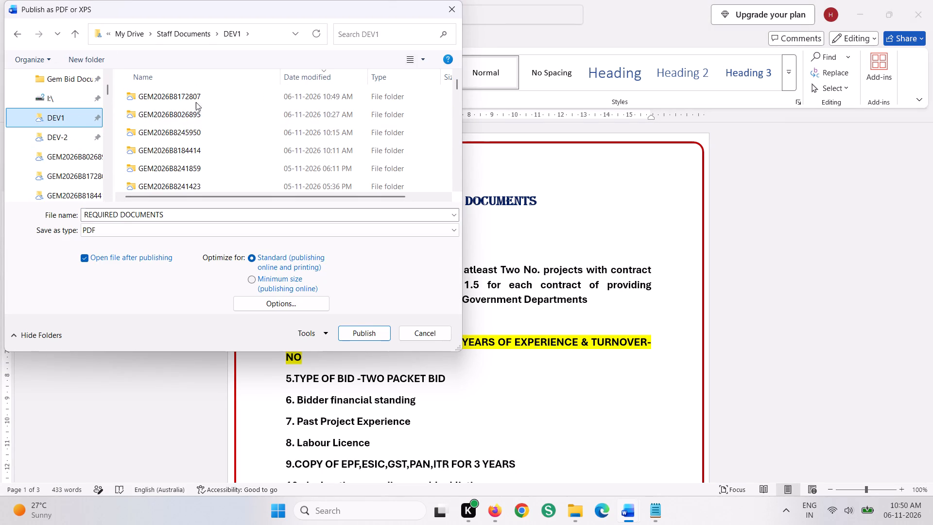
{"action": "double_click", "coordinate": [197, 100]}
{"action": "left_click", "coordinate": [168, 167]}
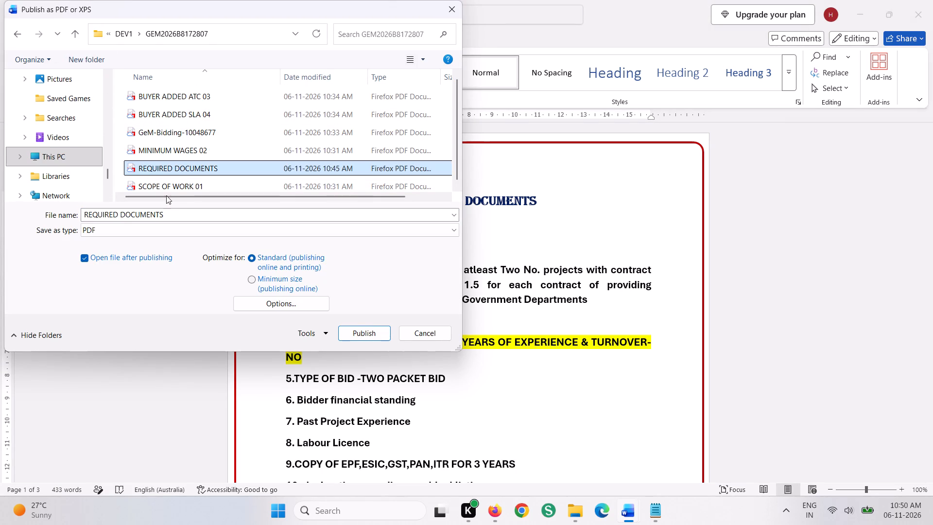
{"action": "left_click", "coordinate": [172, 213]}
{"action": "left_click", "coordinate": [353, 334]}
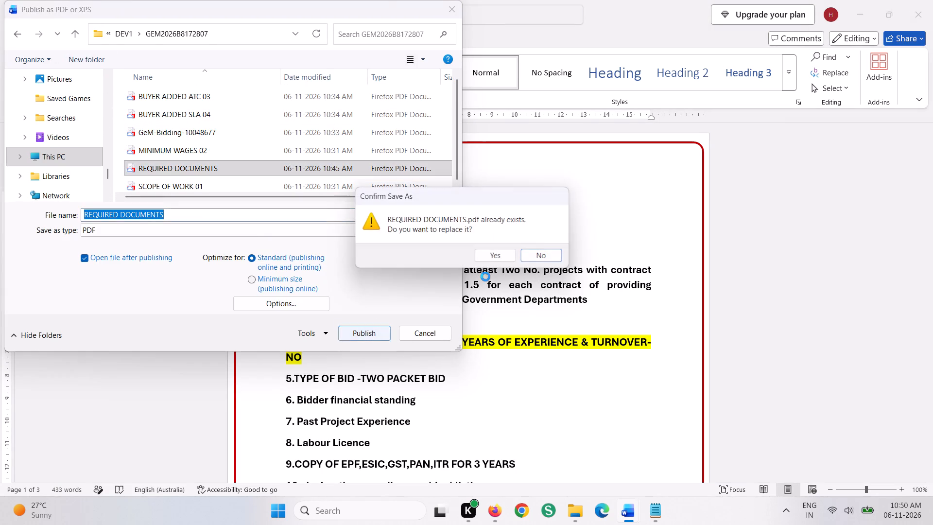
{"action": "left_click", "coordinate": [488, 254]}
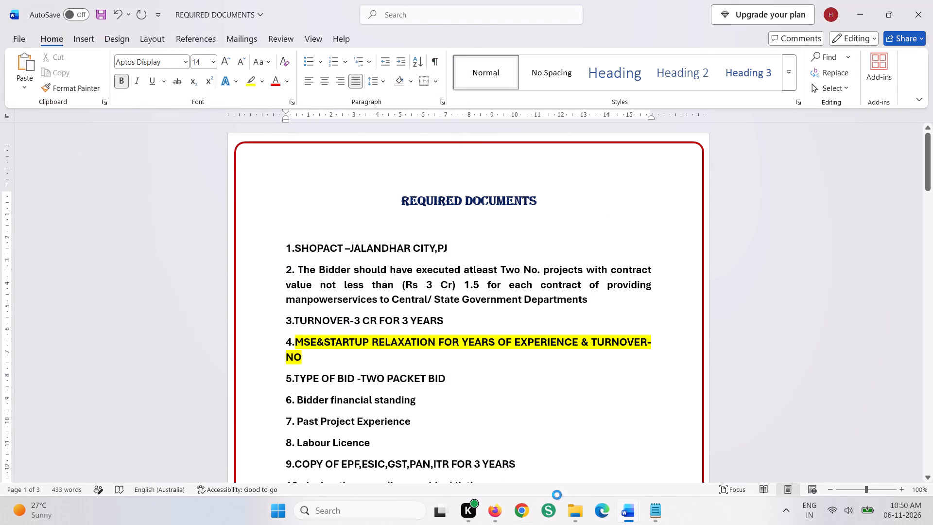
Review the exported REQUIRED DOCUMENTS PDF in Firefox, checking item 17, and close it.
{"action": "left_click", "coordinate": [725, 0]}
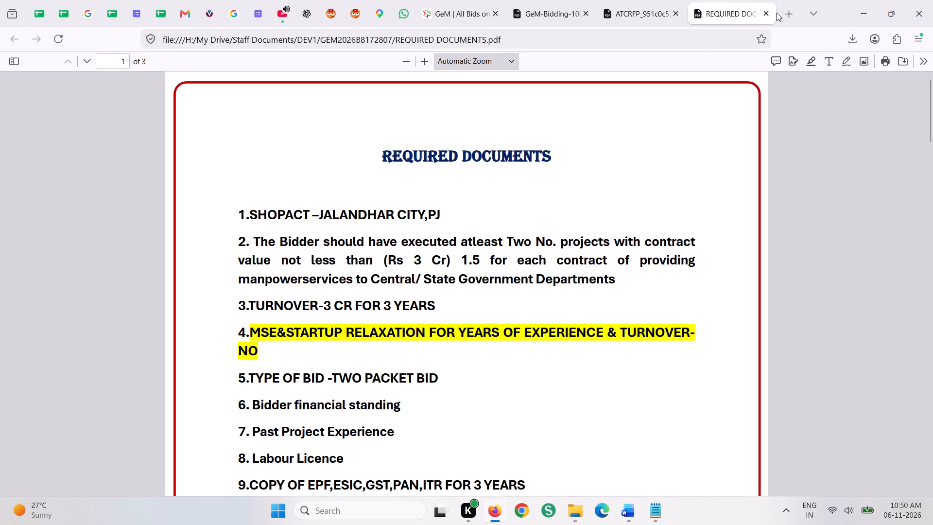
{"action": "scroll", "coordinate": [635, 176], "scroll_direction": "down", "scroll_amount": 9}
{"action": "scroll", "coordinate": [518, 225], "scroll_direction": "up", "scroll_amount": 3}
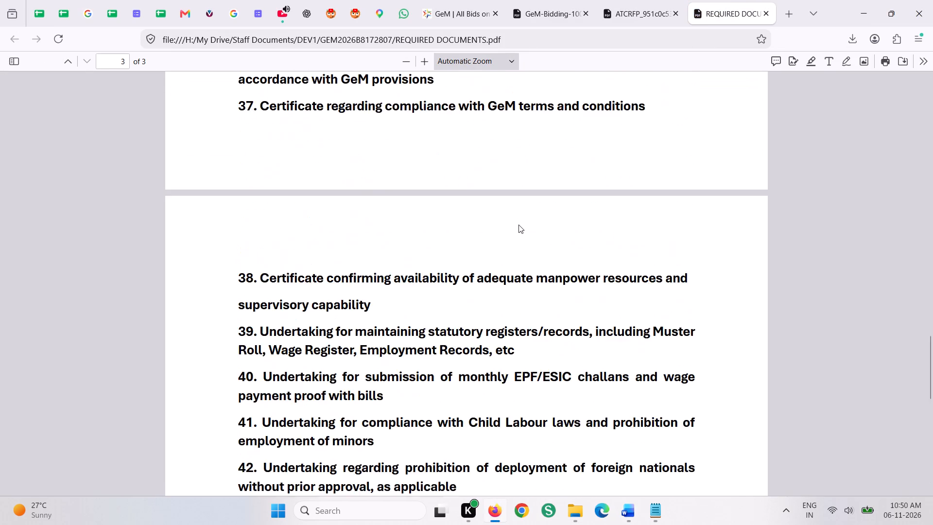
{"action": "scroll", "coordinate": [518, 225], "scroll_direction": "up", "scroll_amount": 3}
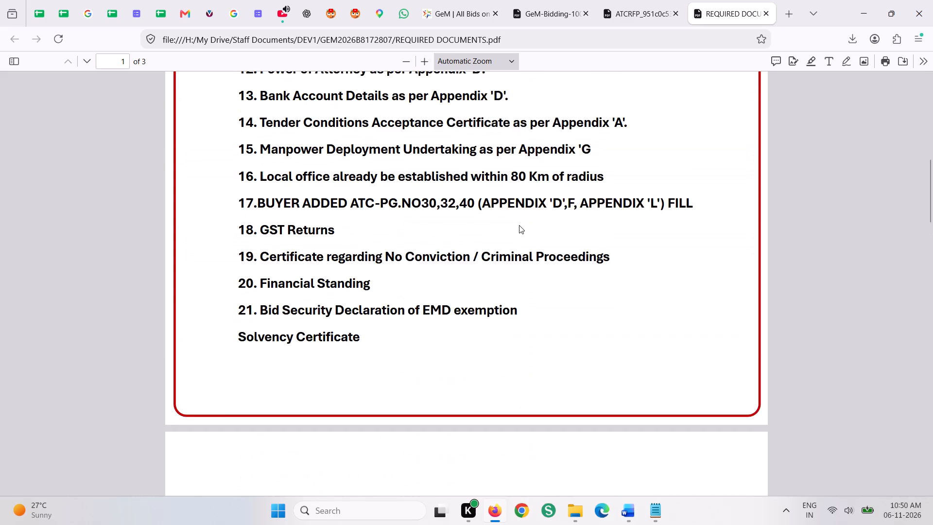
{"action": "scroll", "coordinate": [519, 225], "scroll_direction": "up", "scroll_amount": 1}
{"action": "scroll", "coordinate": [581, 142], "scroll_direction": "up", "scroll_amount": 1}
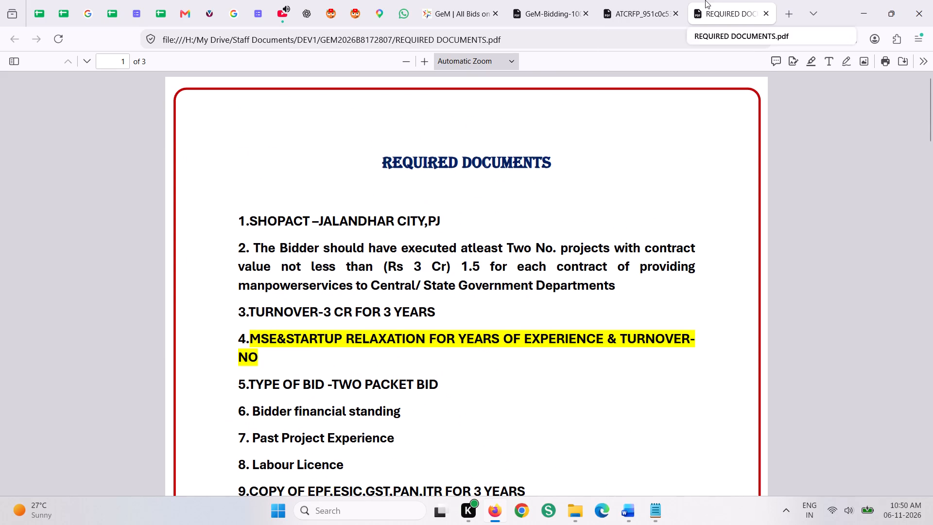
{"action": "left_click", "coordinate": [741, 0]}
{"action": "left_click", "coordinate": [768, 13]}
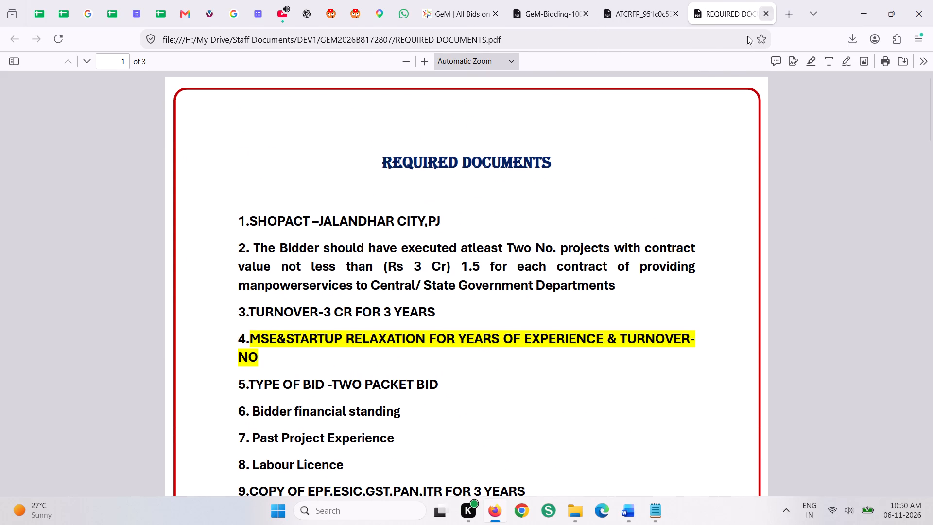
Close the ATCRFP PDF in Firefox.
{"action": "scroll", "coordinate": [673, 205], "scroll_direction": "up", "scroll_amount": 14}
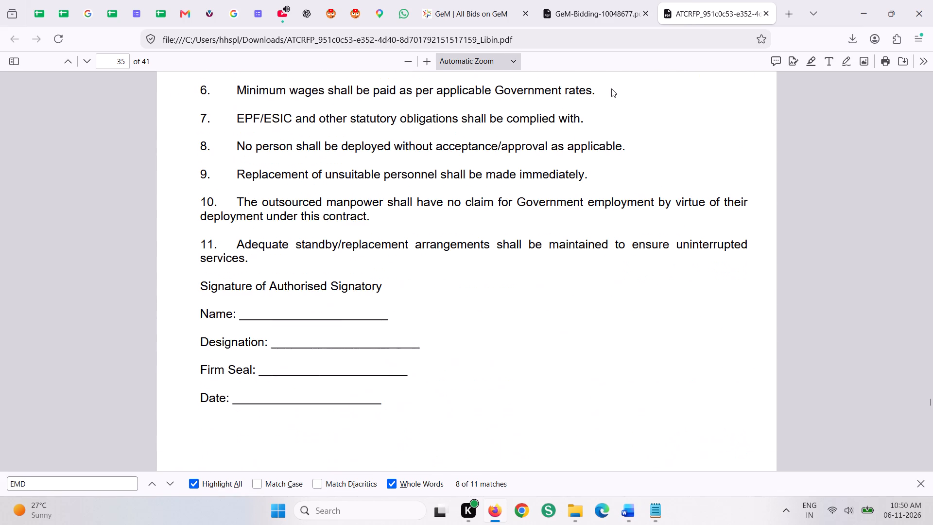
{"action": "left_click", "coordinate": [163, 13]}
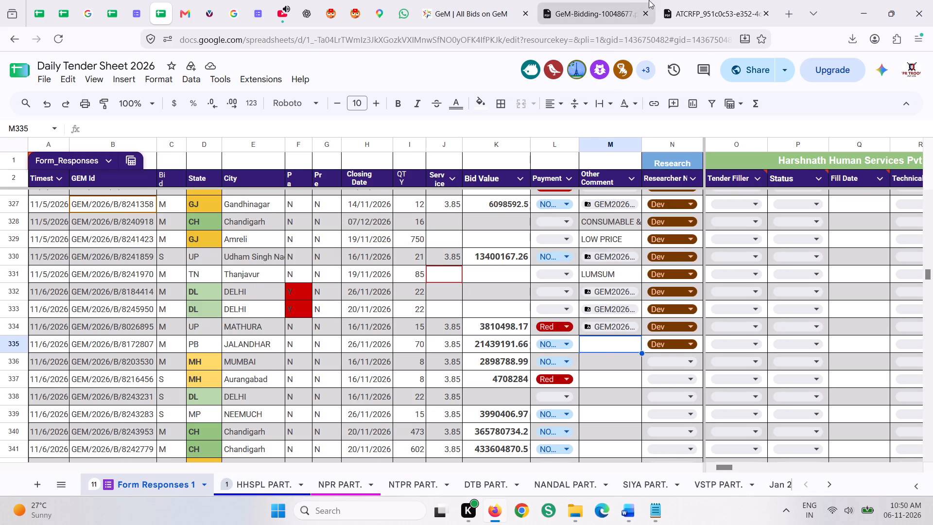
{"action": "left_click", "coordinate": [623, 0]}
{"action": "left_click", "coordinate": [732, 0]}
{"action": "scroll", "coordinate": [729, 61], "scroll_direction": "up", "scroll_amount": 6}
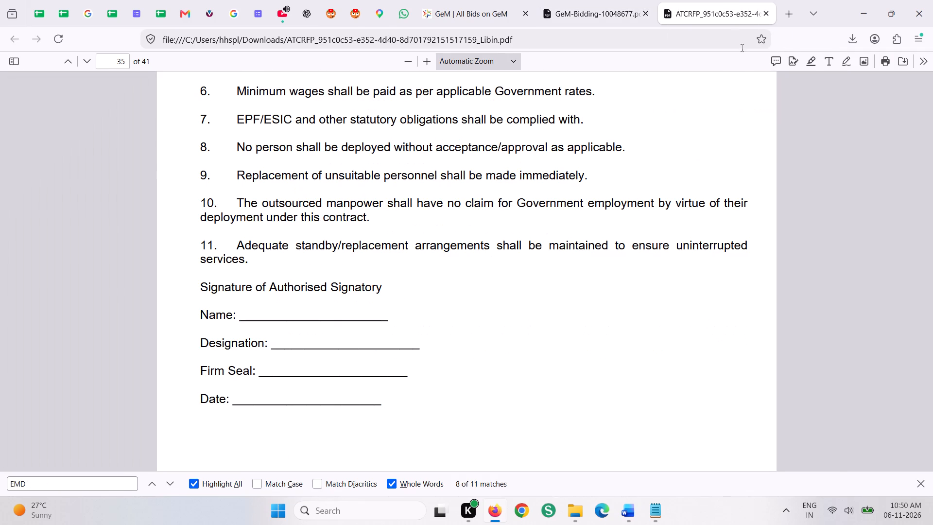
{"action": "left_click", "coordinate": [763, 12]}
In File Explorer, go up from the GEM2026B8172807 folder to the DEV1 folder.
{"action": "left_click", "coordinate": [581, 521]}
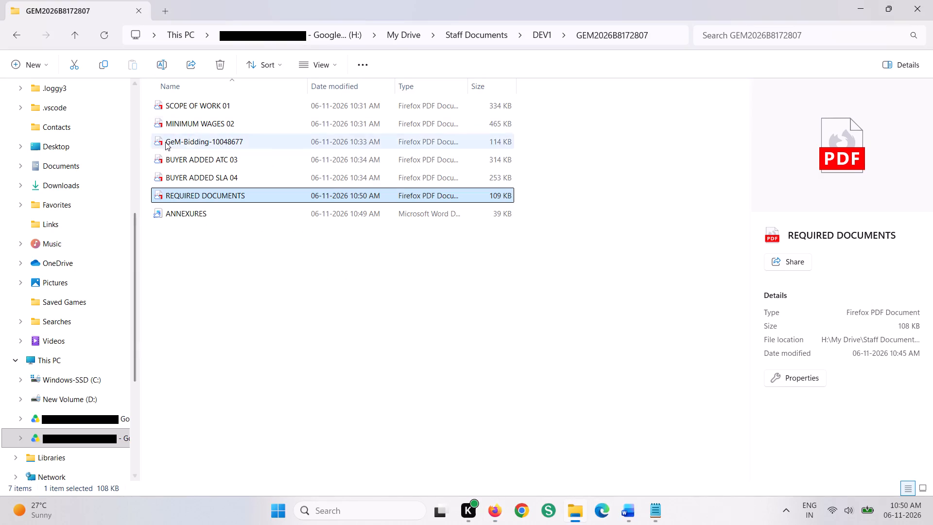
{"action": "left_click", "coordinate": [73, 35]}
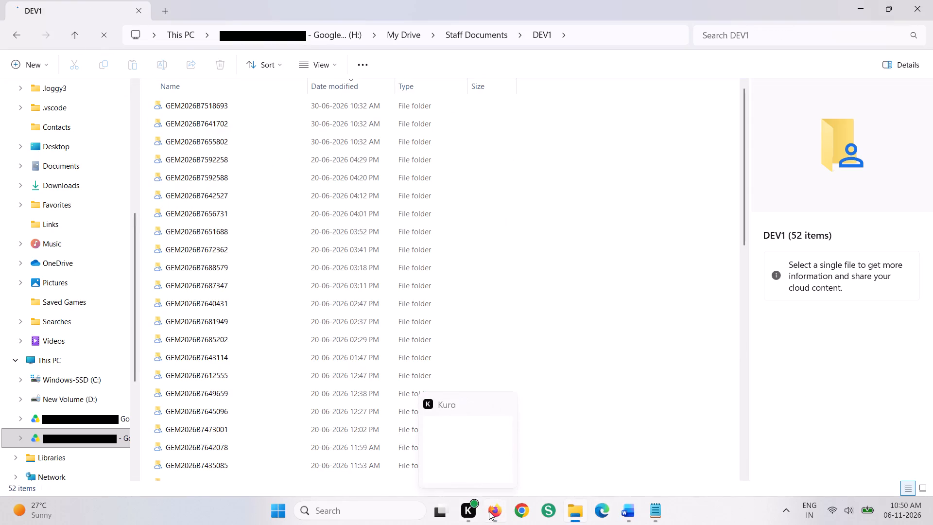
Switch to the GeM-Bidding-10048677 PDF in Firefox and search it for SECURITY, going through the matches.
{"action": "left_click", "coordinate": [495, 514]}
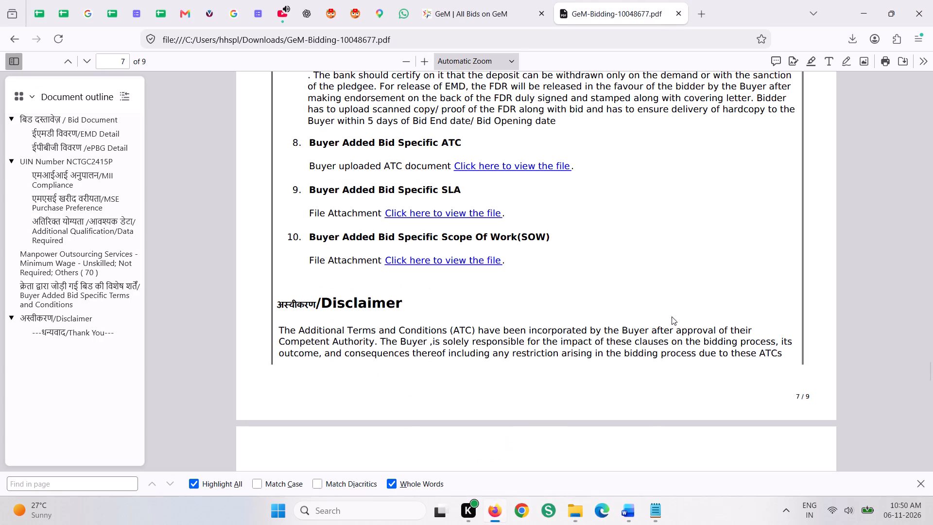
{"action": "key", "text": "ctrl+f"}
{"action": "type", "text": "SEC"}
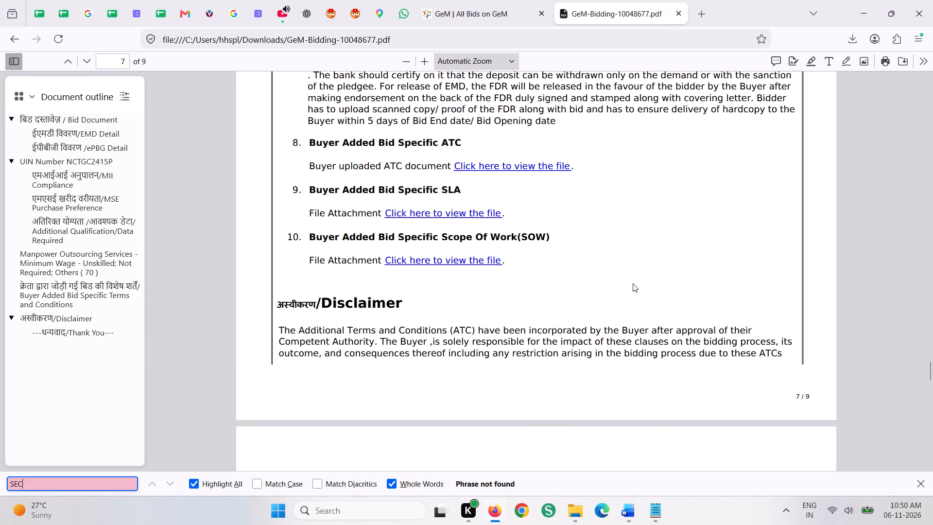
{"action": "type", "text": "URITY"}
{"action": "key", "text": "Return"}
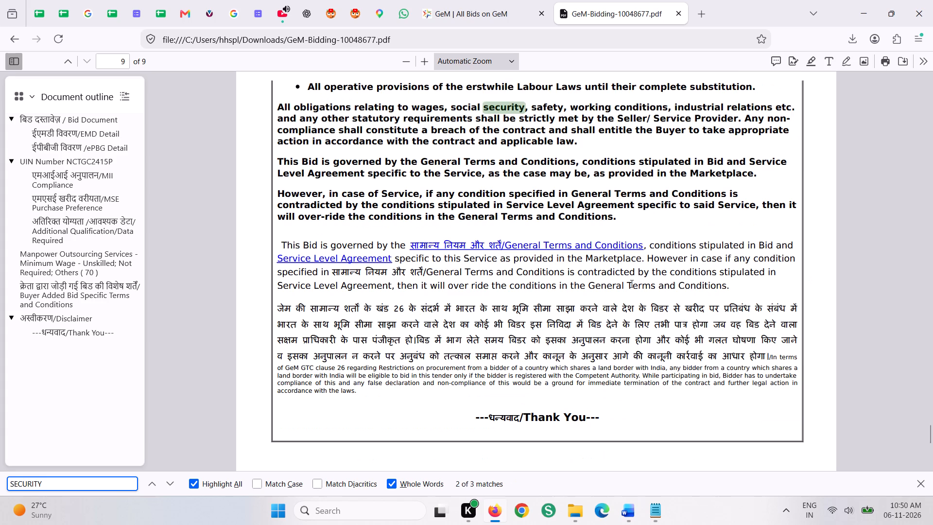
{"action": "key", "text": "Return"}
{"action": "key", "text": "Return"}
{"action": "key", "text": "Return"}
{"action": "key", "text": "Return"}
{"action": "key", "text": "Return"}
{"action": "key", "text": "Return"}
{"action": "key", "text": "Return"}
Search the GeM-Bidding-10048677 PDF for WATCH instead.
{"action": "key", "text": "BackSpace"}
{"action": "key", "text": "BackSpace"}
{"action": "key", "text": "BackSpace"}
{"action": "key", "text": "BackSpace"}
{"action": "key", "text": "BackSpace"}
{"action": "key", "text": "BackSpace"}
{"action": "key", "text": "BackSpace"}
{"action": "key", "text": "BackSpace"}
{"action": "key", "text": "BackSpace"}
{"action": "key", "text": "BackSpace"}
{"action": "key", "text": "BackSpace"}
{"action": "key", "text": "BackSpace"}
{"action": "key", "text": "BackSpace"}
{"action": "key", "text": "BackSpace"}
{"action": "key", "text": "BackSpace"}
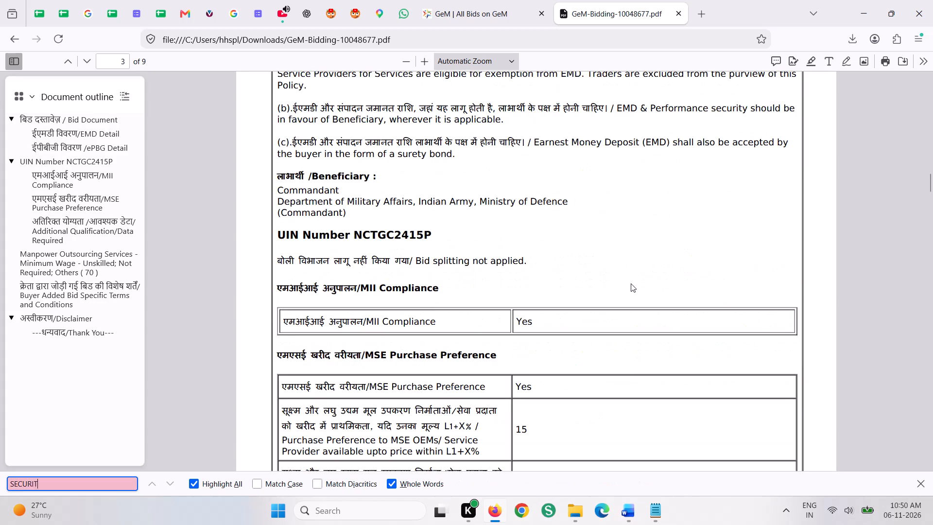
{"action": "type", "text": "WATCH"}
Search the GeM-Bidding-10048677 PDF for CHOWKIDAR, and clear the search term.
{"action": "key", "text": "BackSpace"}
{"action": "key", "text": "BackSpace"}
{"action": "key", "text": "BackSpace"}
{"action": "key", "text": "BackSpace"}
{"action": "key", "text": "BackSpace"}
{"action": "key", "text": "BackSpace"}
{"action": "key", "text": "BackSpace"}
{"action": "key", "text": "BackSpace"}
{"action": "key", "text": "BackSpace"}
{"action": "key", "text": "BackSpace"}
{"action": "key", "text": "BackSpace"}
{"action": "key", "text": "BackSpace"}
{"action": "key", "text": "BackSpace"}
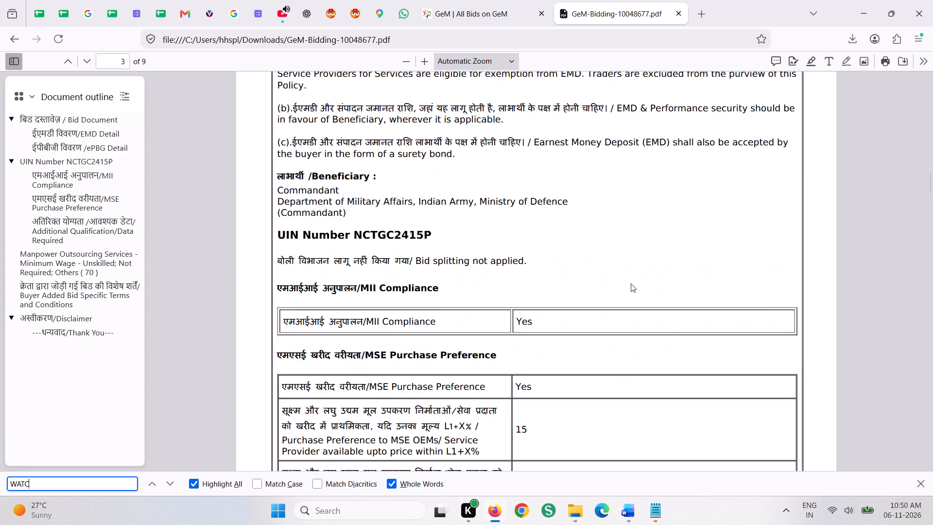
{"action": "type", "text": "CHOWKIDAR"}
{"action": "key", "text": "BackSpace"}
{"action": "key", "text": "BackSpace"}
{"action": "key", "text": "BackSpace"}
{"action": "key", "text": "BackSpace"}
{"action": "key", "text": "BackSpace"}
{"action": "key", "text": "BackSpace"}
{"action": "key", "text": "BackSpace"}
{"action": "key", "text": "BackSpace"}
{"action": "key", "text": "BackSpace"}
{"action": "key", "text": "BackSpace"}
{"action": "key", "text": "BackSpace"}
{"action": "key", "text": "BackSpace"}
{"action": "scroll", "coordinate": [638, 17], "scroll_direction": "up", "scroll_amount": 2}
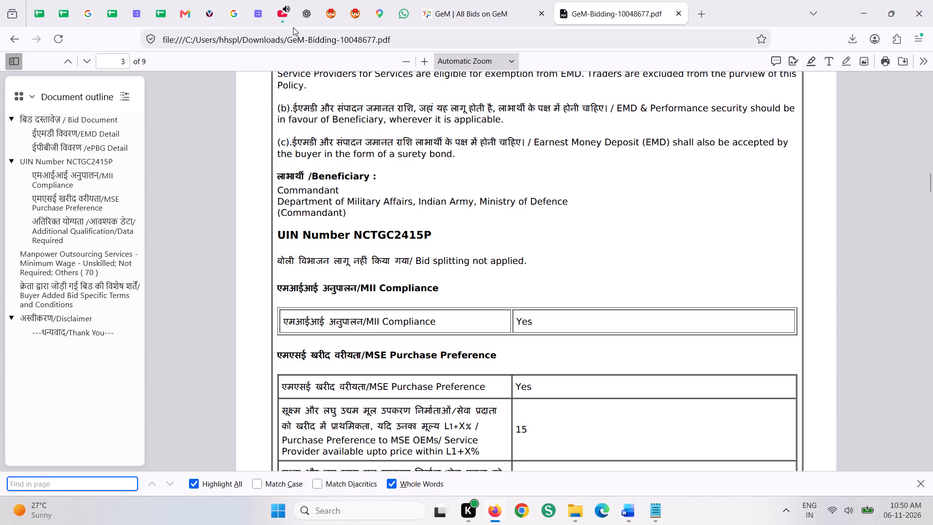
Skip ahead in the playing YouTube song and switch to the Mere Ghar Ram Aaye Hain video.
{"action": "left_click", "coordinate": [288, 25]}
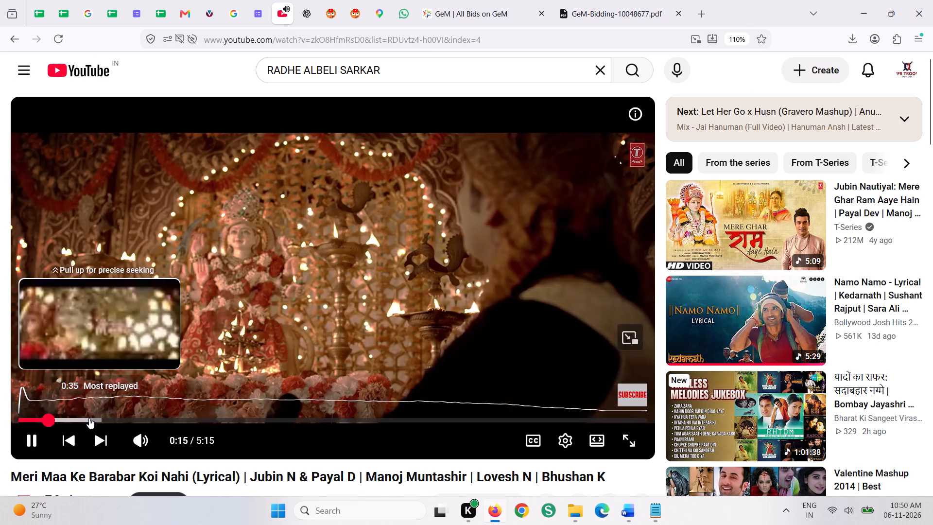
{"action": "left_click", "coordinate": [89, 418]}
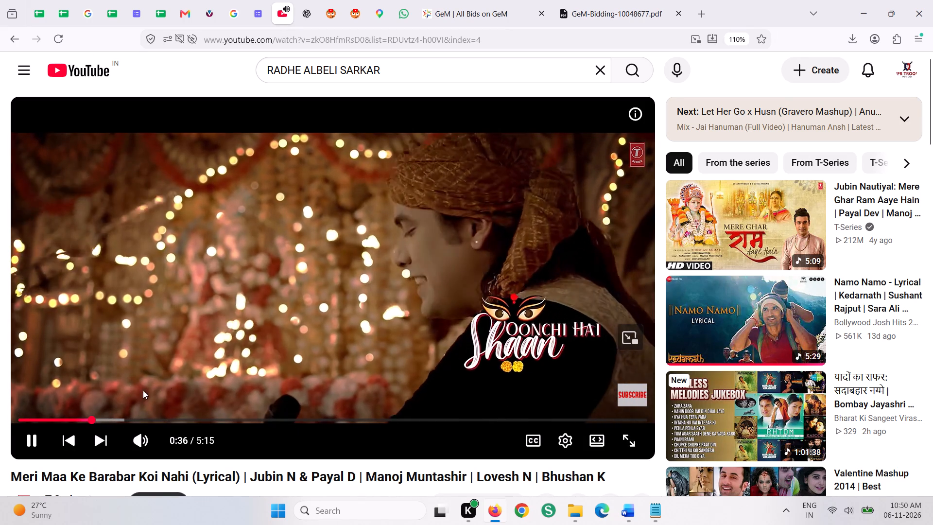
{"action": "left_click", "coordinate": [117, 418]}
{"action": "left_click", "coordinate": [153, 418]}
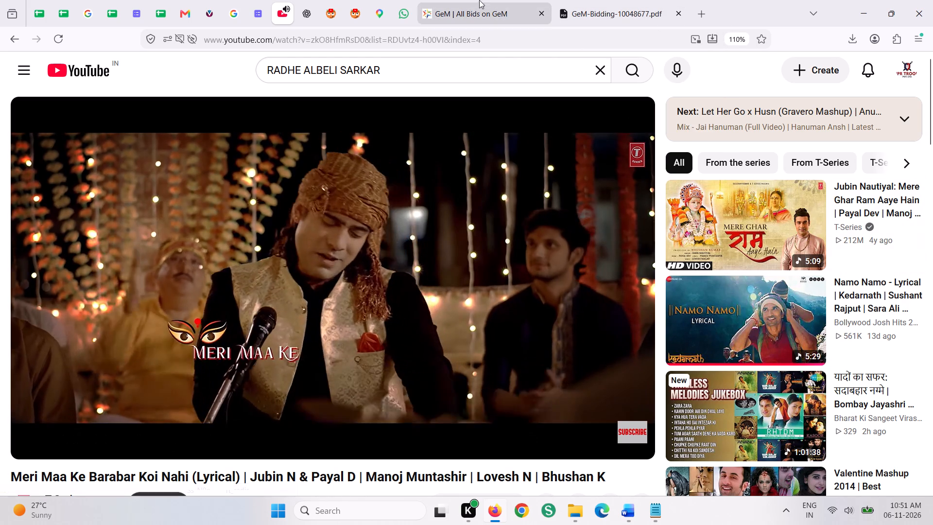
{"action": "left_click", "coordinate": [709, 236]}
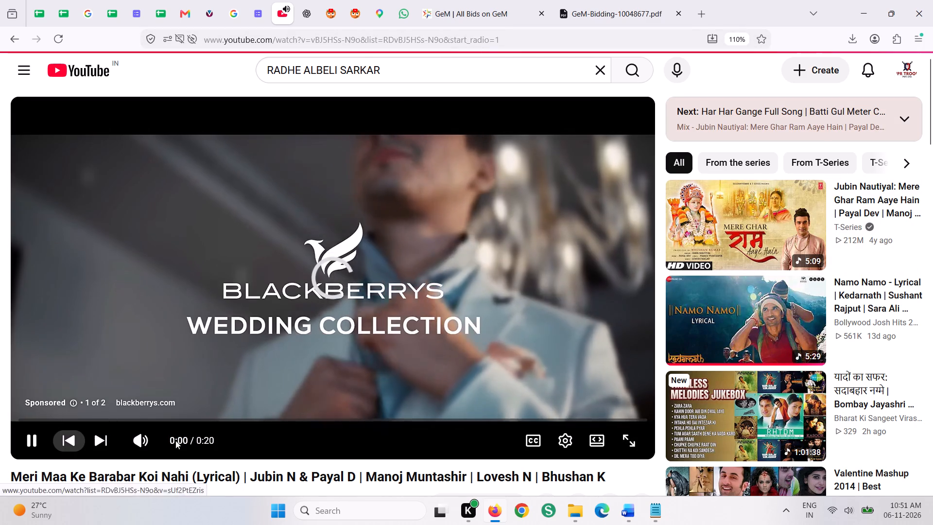
In File Explorer's DEV1 folder, copy the Google Drive link of the GEM2026B8172807 folder.
{"action": "left_click", "coordinate": [484, 0]}
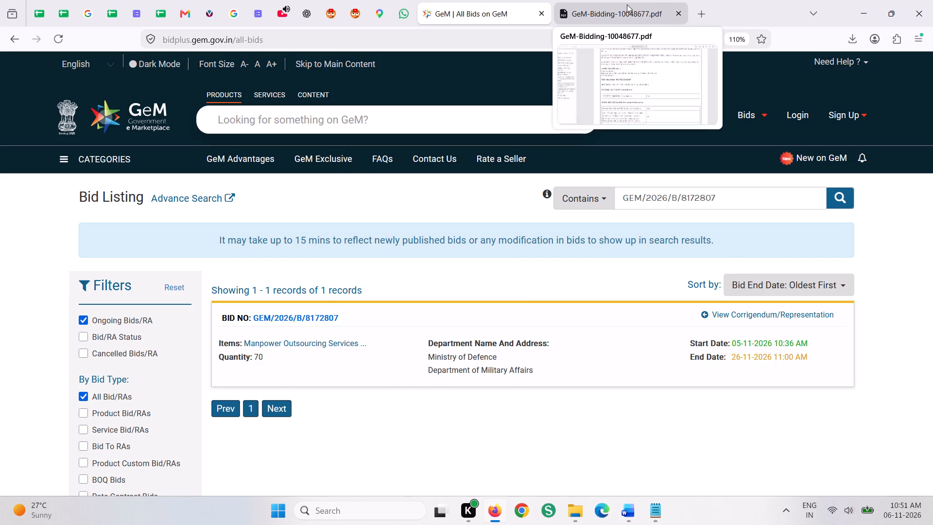
{"action": "left_click", "coordinate": [626, 4]}
{"action": "left_click", "coordinate": [575, 507]}
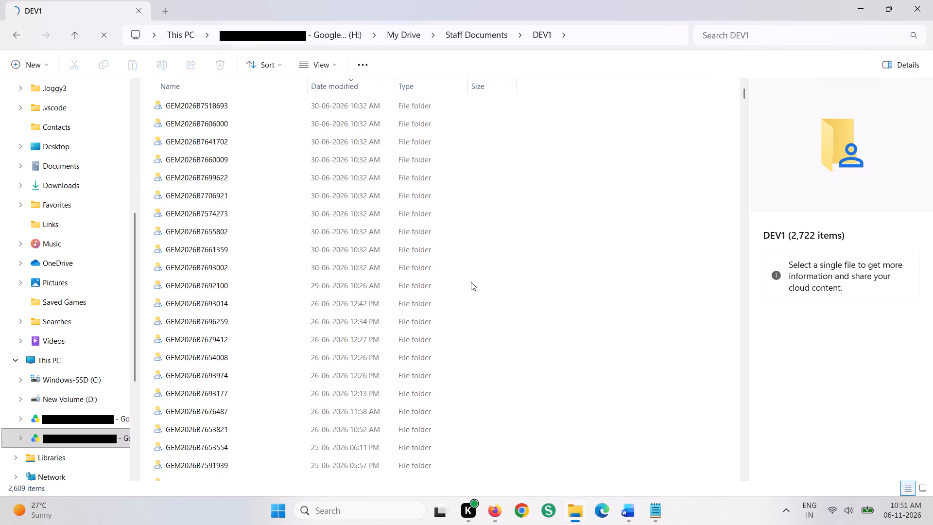
{"action": "scroll", "coordinate": [252, 171], "scroll_direction": "up", "scroll_amount": 2}
{"action": "right_click", "coordinate": [232, 104]}
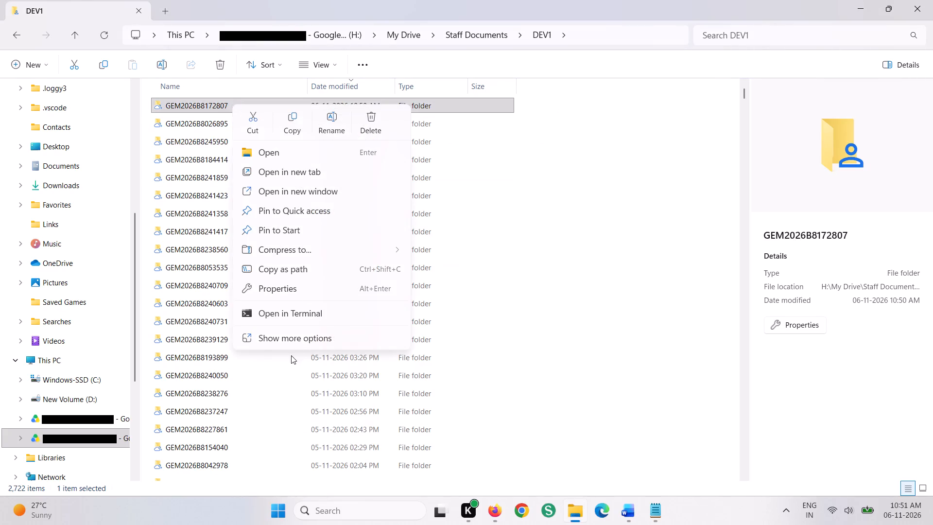
{"action": "left_click", "coordinate": [279, 340]}
{"action": "left_click", "coordinate": [264, 227]}
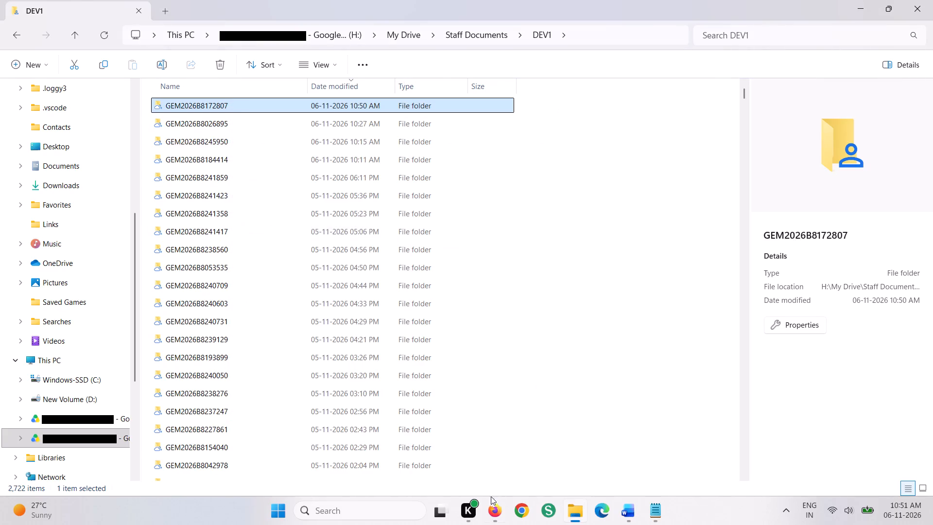
In Daily Tender Sheet 2026, paste the folder link into the Other Comment cell of the GEM/2026/B/8172807 row.
{"action": "left_click", "coordinate": [492, 507]}
{"action": "left_click", "coordinate": [163, 15]}
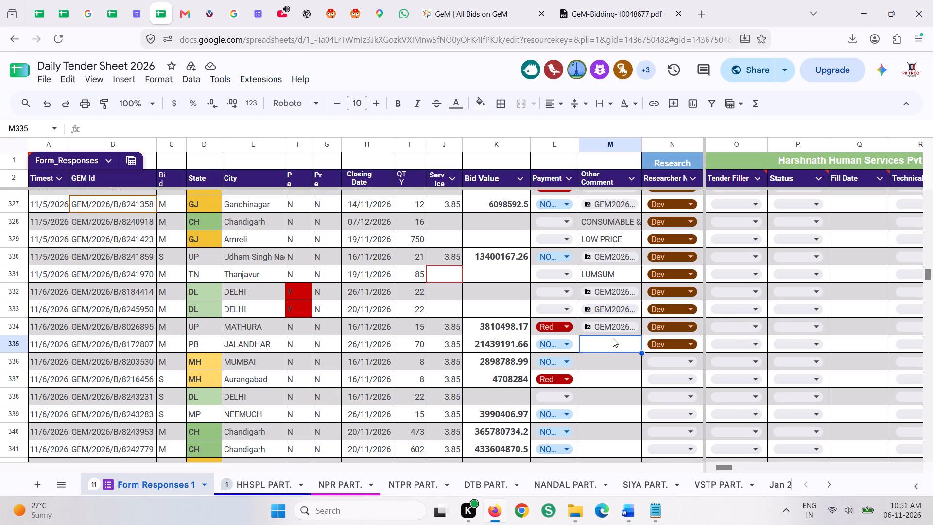
{"action": "double_click", "coordinate": [612, 346]}
{"action": "key", "text": "ctrl+v"}
{"action": "key", "text": "Tab"}
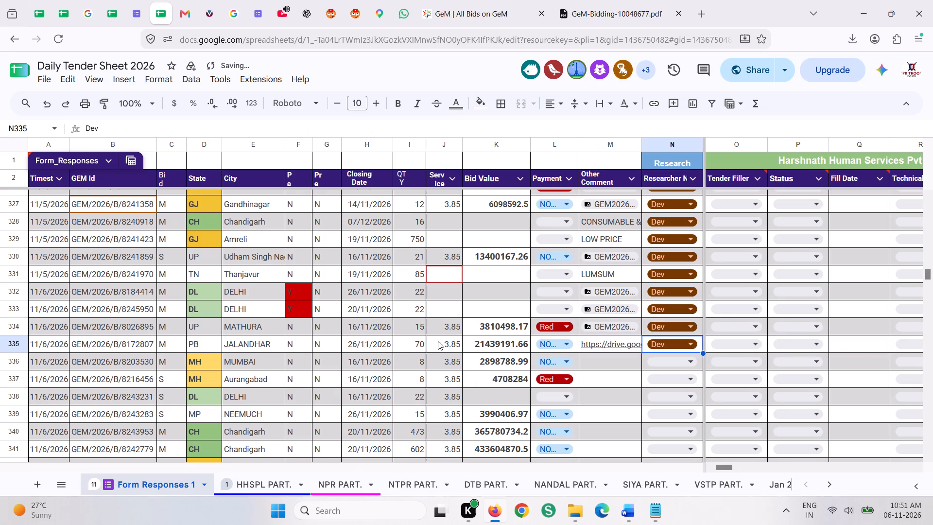
{"action": "left_click", "coordinate": [425, 338]}
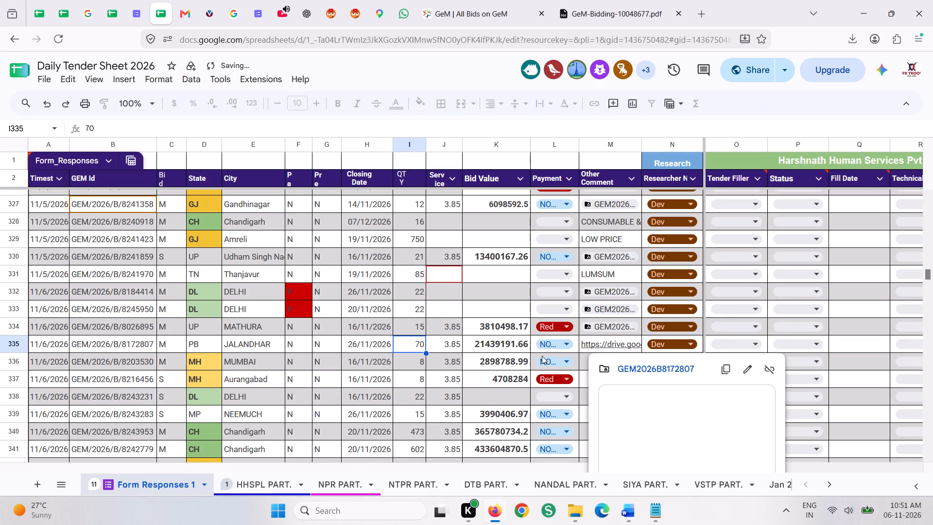
{"action": "left_click", "coordinate": [440, 378]}
Set the researcher name for the GEM/2026/B/8203530 row to Dev.
{"action": "left_click", "coordinate": [655, 366]}
{"action": "left_click", "coordinate": [656, 382]}
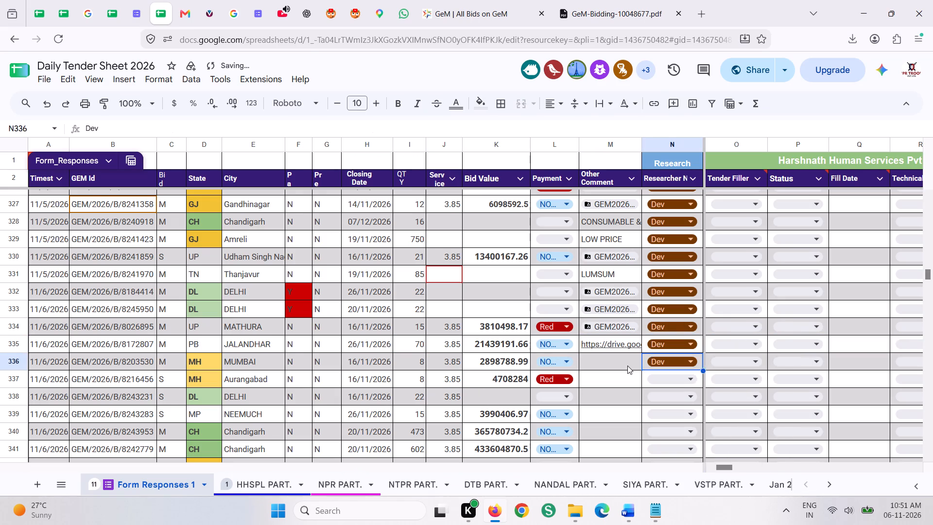
Copy the GEM Id GEM/2026/B/8203530 from row 336 and return to that row's Other Comment cell.
{"action": "left_click", "coordinate": [627, 366]}
{"action": "key", "text": "Left"}
{"action": "key", "text": "Left"}
{"action": "key", "text": "Left"}
{"action": "key", "text": "Left"}
{"action": "key", "text": "Left"}
{"action": "key", "text": "Left"}
{"action": "key", "text": "Left"}
{"action": "key", "text": "Left"}
{"action": "key", "text": "Left"}
{"action": "key", "text": "Left"}
{"action": "key", "text": "Left"}
{"action": "key", "text": "Left"}
{"action": "key", "text": "Left"}
{"action": "key", "text": "Left"}
{"action": "key", "text": "Left"}
{"action": "key", "text": "Left"}
{"action": "key", "text": "Right"}
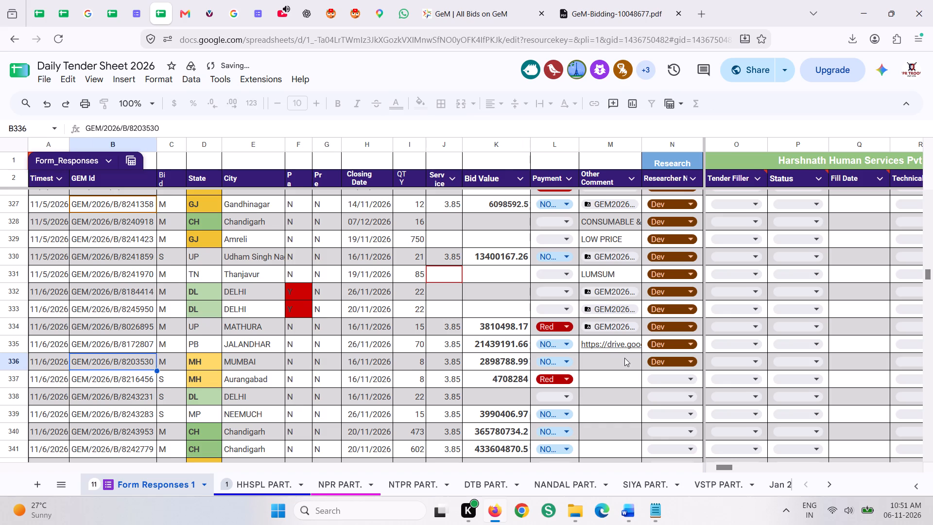
{"action": "key", "text": "ctrl+c"}
{"action": "key", "text": "Right"}
{"action": "key", "text": "Right"}
{"action": "key", "text": "Right"}
{"action": "key", "text": "Right"}
{"action": "key", "text": "Right"}
{"action": "key", "text": "Right"}
{"action": "key", "text": "Right"}
{"action": "key", "text": "Right"}
{"action": "key", "text": "Right"}
{"action": "key", "text": "Right"}
{"action": "key", "text": "Right"}
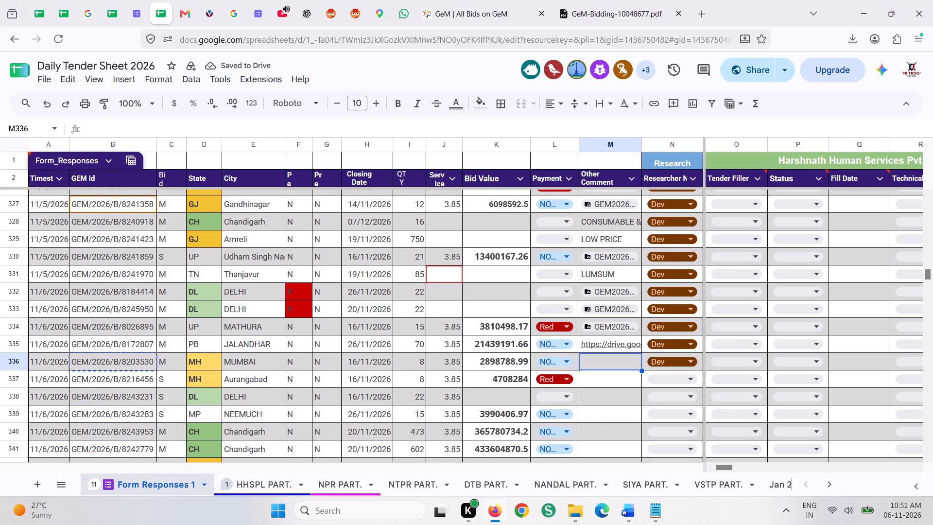
Close the GeM-Bidding-10048677 PDF of the previous tender.
{"action": "left_click", "coordinate": [605, 0]}
{"action": "left_click", "coordinate": [674, 14]}
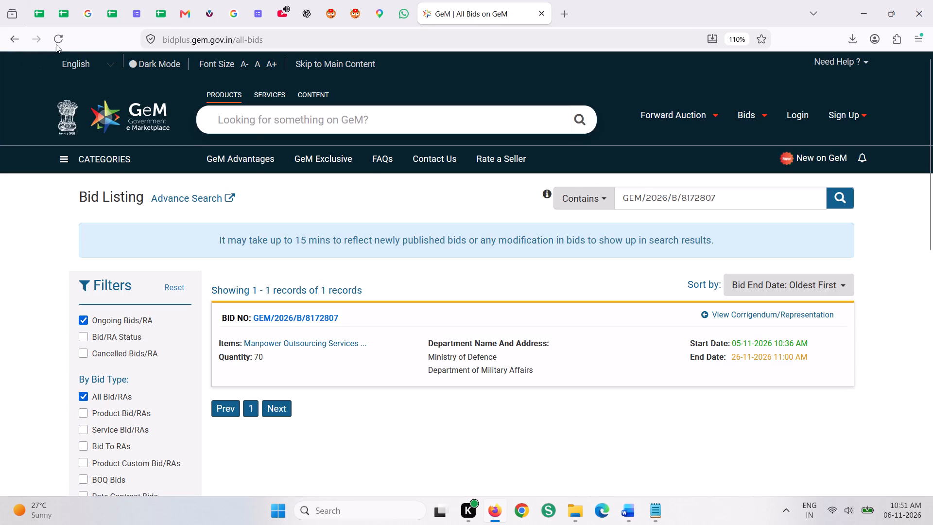
Reload the GeM bid listing, search it for GEM/2026/B/8203530 and open that bid's document.
{"action": "left_click", "coordinate": [56, 44]}
{"action": "left_click", "coordinate": [667, 194]}
{"action": "key", "text": "ctrl+v"}
{"action": "key", "text": "Return"}
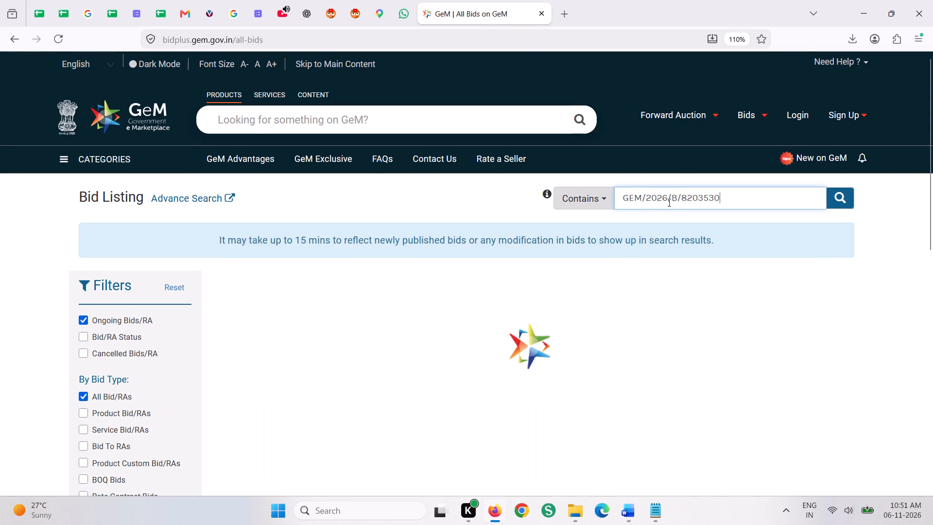
{"action": "left_click", "coordinate": [324, 317]}
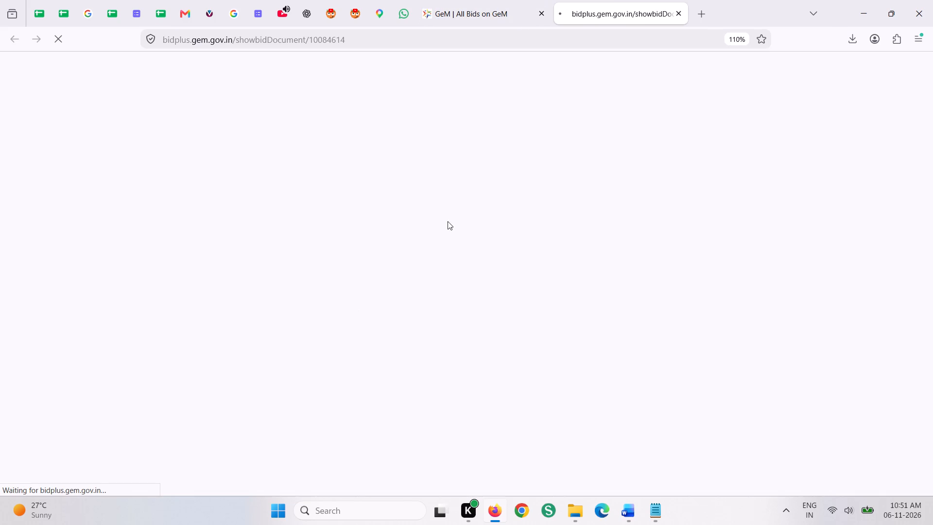
{"action": "left_click", "coordinate": [395, 173]}
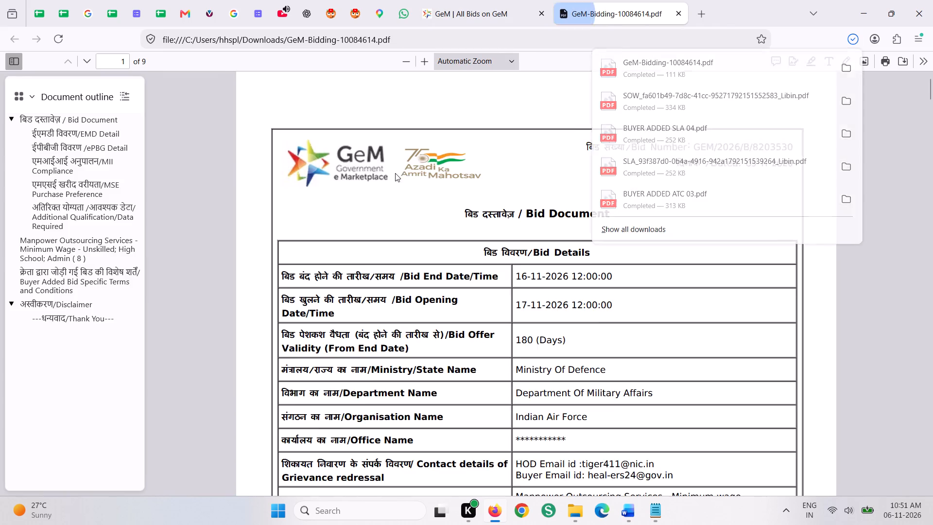
Search the bid document for SECURITY and step through the matches.
{"action": "scroll", "coordinate": [611, 276], "scroll_direction": "down", "scroll_amount": 1}
{"action": "left_click", "coordinate": [646, 285]}
{"action": "key", "text": "ctrl+f"}
{"action": "key", "text": "s"}
{"action": "type", "text": "ECU"}
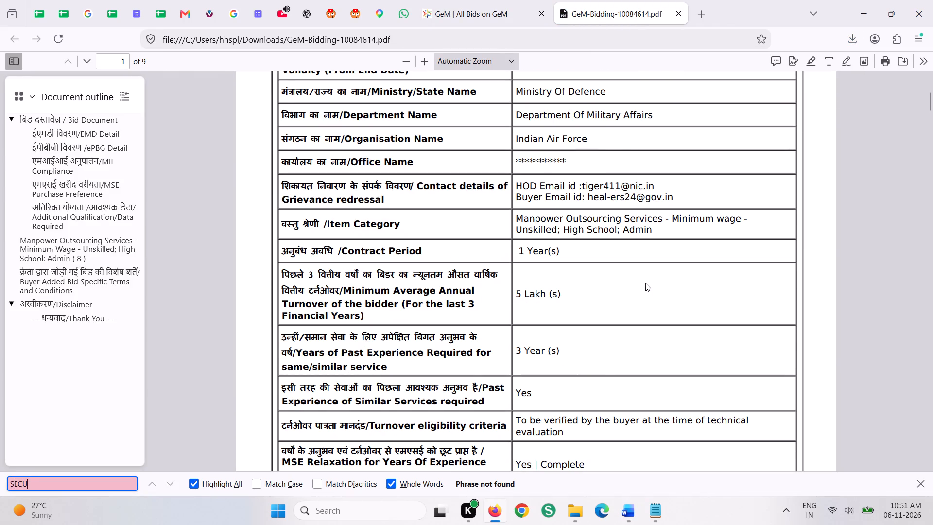
{"action": "type", "text": "RITY"}
{"action": "key", "text": "Return"}
{"action": "key", "text": "Return"}
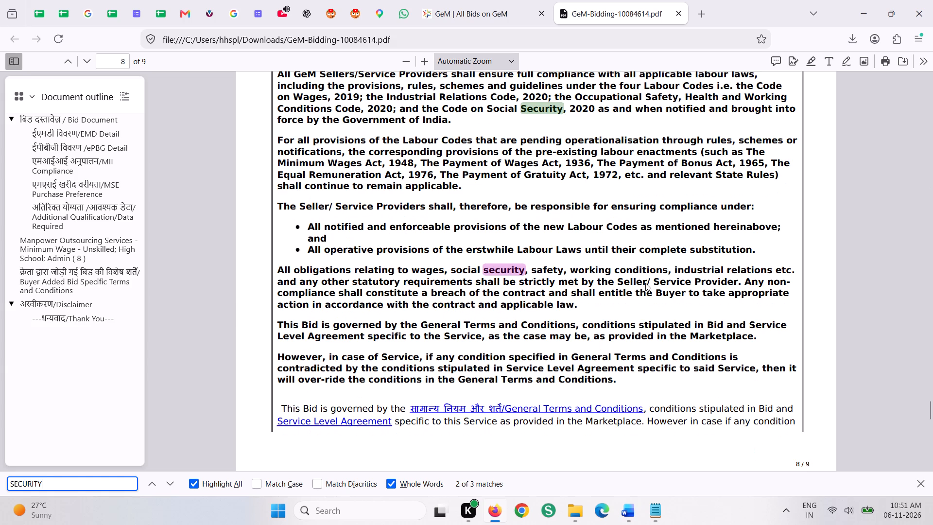
{"action": "key", "text": "Return"}
{"action": "key", "text": "Return"}
{"action": "key", "text": "Return"}
Search the bid document for WATCH instead.
{"action": "key", "text": "BackSpace"}
{"action": "key", "text": "BackSpace"}
{"action": "key", "text": "BackSpace"}
{"action": "key", "text": "BackSpace"}
{"action": "key", "text": "BackSpace"}
{"action": "key", "text": "BackSpace"}
{"action": "key", "text": "BackSpace"}
{"action": "key", "text": "BackSpace"}
{"action": "key", "text": "BackSpace"}
{"action": "key", "text": "BackSpace"}
{"action": "key", "text": "BackSpace"}
{"action": "key", "text": "BackSpace"}
{"action": "key", "text": "BackSpace"}
{"action": "key", "text": "BackSpace"}
{"action": "key", "text": "BackSpace"}
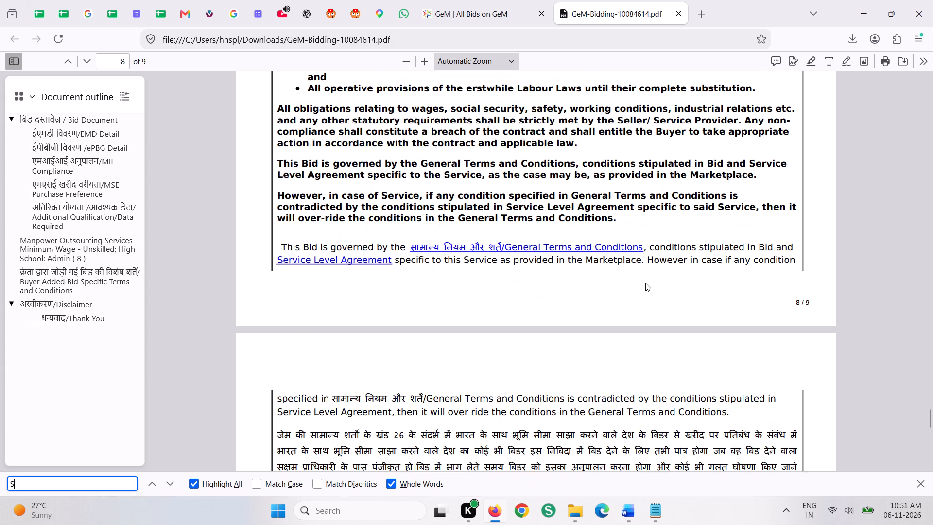
{"action": "key", "text": "BackSpace"}
{"action": "key", "text": "BackSpace"}
{"action": "type", "text": "WATCH"}
Search the bid document for CHOWKIDAR, and clear the search term when done.
{"action": "key", "text": "BackSpace"}
{"action": "key", "text": "BackSpace"}
{"action": "key", "text": "BackSpace"}
{"action": "key", "text": "BackSpace"}
{"action": "key", "text": "BackSpace"}
{"action": "key", "text": "BackSpace"}
{"action": "key", "text": "BackSpace"}
{"action": "type", "text": "CHOWKIDAR"}
{"action": "key", "text": "BackSpace"}
{"action": "key", "text": "BackSpace"}
{"action": "key", "text": "BackSpace"}
{"action": "key", "text": "BackSpace"}
{"action": "key", "text": "BackSpace"}
{"action": "key", "text": "BackSpace"}
{"action": "key", "text": "BackSpace"}
{"action": "key", "text": "BackSpace"}
{"action": "key", "text": "BackSpace"}
{"action": "key", "text": "BackSpace"}
{"action": "key", "text": "BackSpace"}
{"action": "key", "text": "BackSpace"}
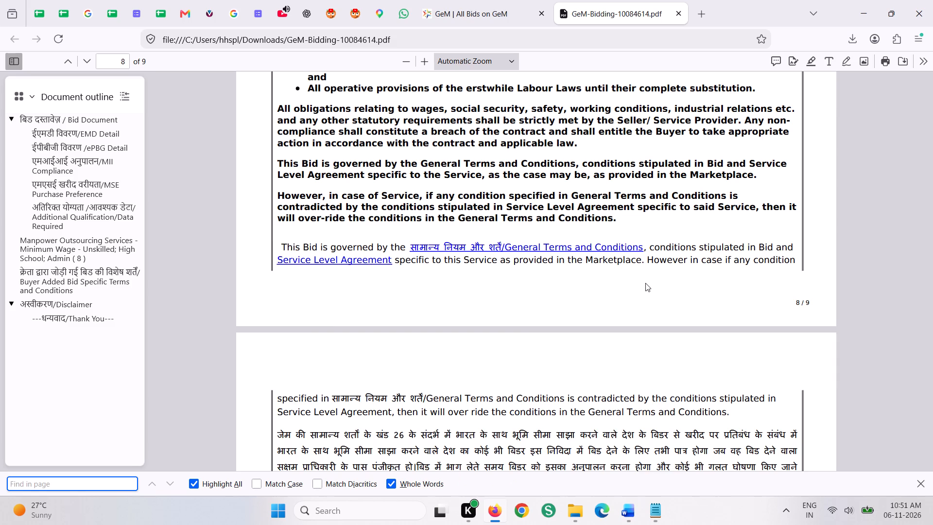
Open the bid's linked scope of work and job description, 1793072277.pdf, and skim its pages.
{"action": "scroll", "coordinate": [645, 275], "scroll_direction": "up", "scroll_amount": 16}
{"action": "scroll", "coordinate": [502, 271], "scroll_direction": "down", "scroll_amount": 3}
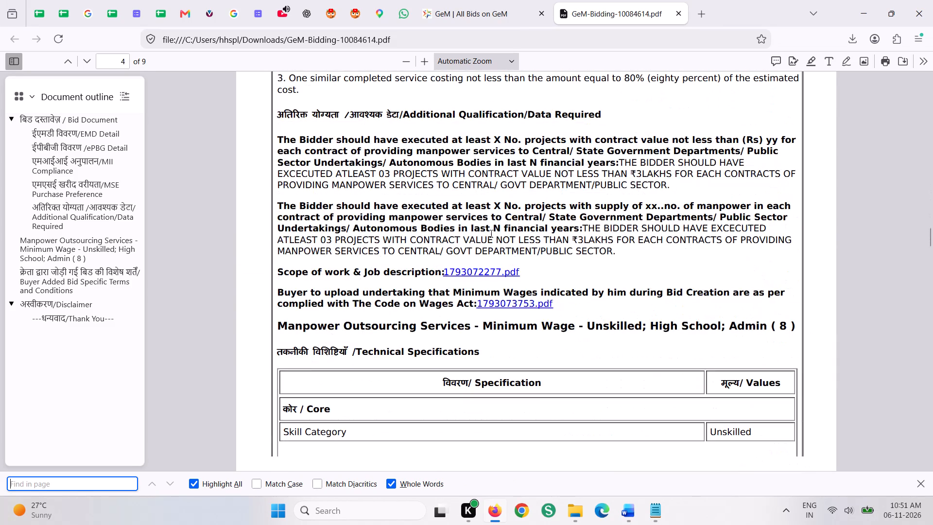
{"action": "left_click", "coordinate": [465, 268]}
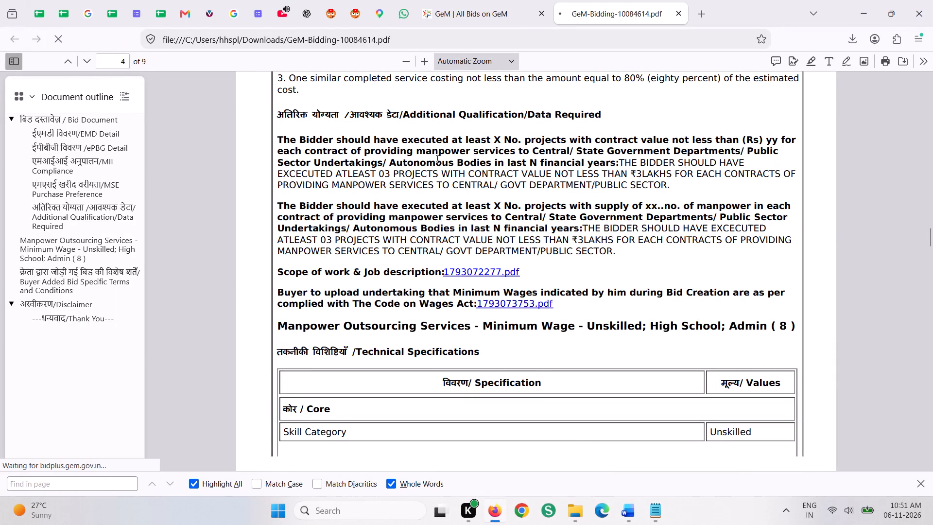
{"action": "left_click", "coordinate": [287, 212]}
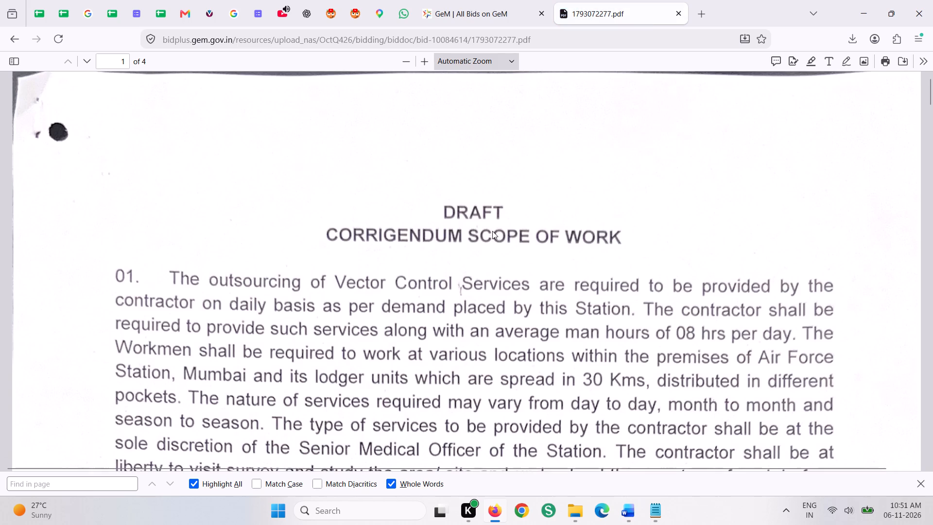
{"action": "scroll", "coordinate": [492, 231], "scroll_direction": "down", "scroll_amount": 2}
{"action": "scroll", "coordinate": [412, 218], "scroll_direction": "down", "scroll_amount": 5}
{"action": "scroll", "coordinate": [397, 209], "scroll_direction": "up", "scroll_amount": 4}
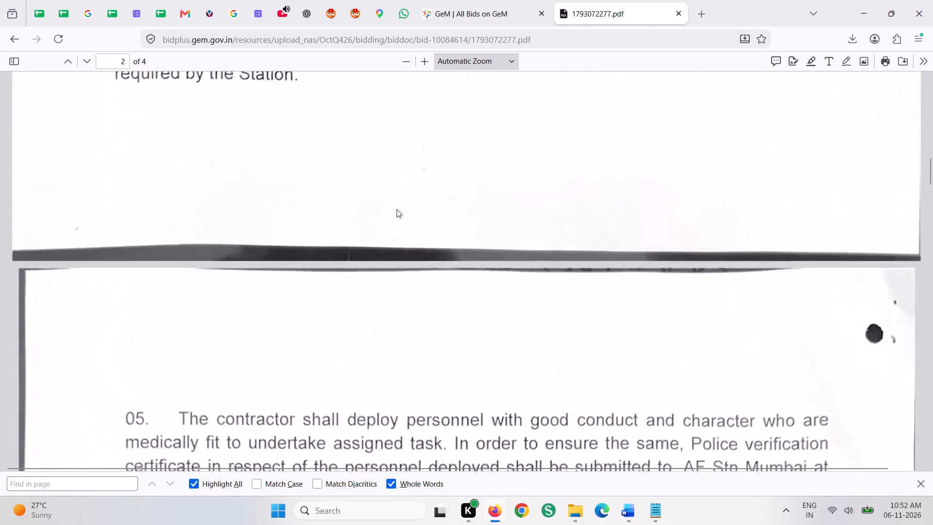
Skip ahead in the song playing on YouTube, check the GeM bid listing and return to the scope of work PDF.
{"action": "left_click", "coordinate": [280, 17]}
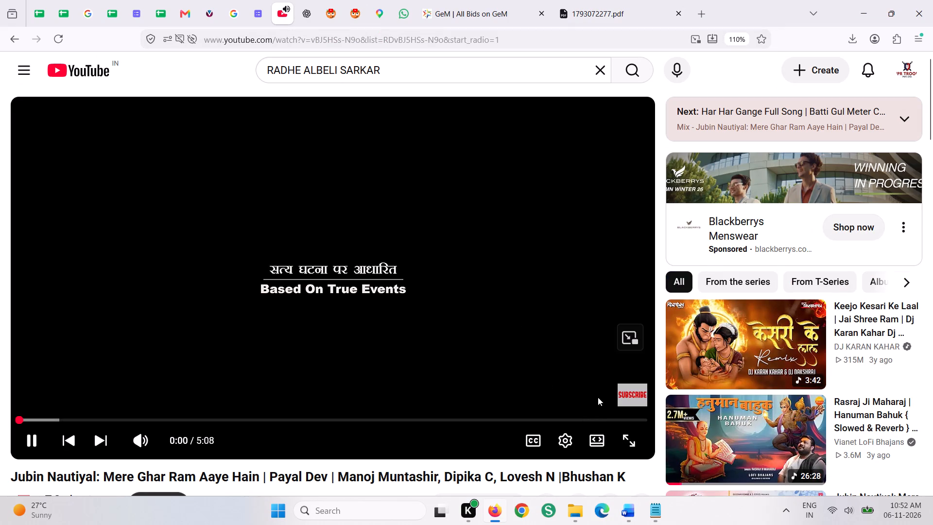
{"action": "key", "text": "Right"}
{"action": "key", "text": "Right"}
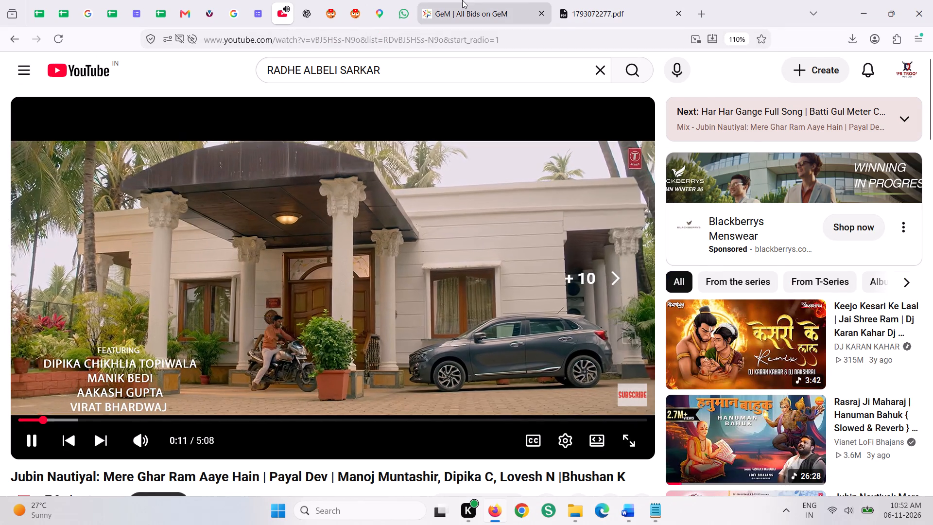
{"action": "left_click", "coordinate": [588, 0]}
{"action": "scroll", "coordinate": [491, 248], "scroll_direction": "up", "scroll_amount": 10}
{"action": "left_click", "coordinate": [487, 0]}
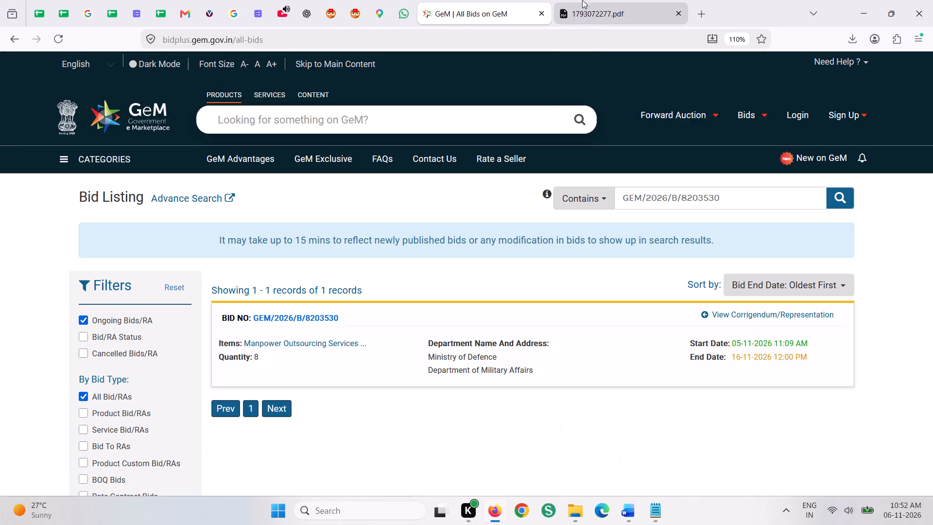
{"action": "left_click", "coordinate": [611, 0]}
In File Explorer, create a folder named GEM2026B8203530 inside DEV1 and open it.
{"action": "left_click", "coordinate": [571, 512]}
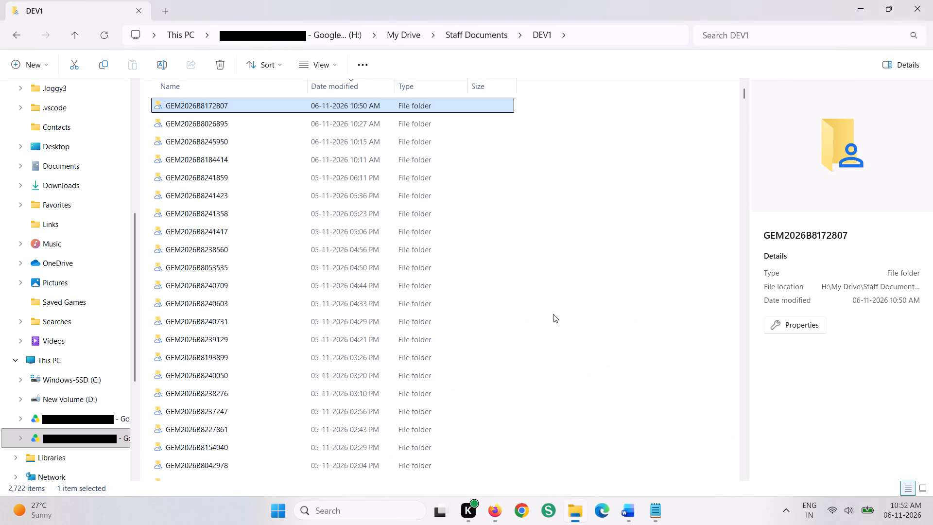
{"action": "right_click", "coordinate": [493, 197]}
{"action": "left_click", "coordinate": [527, 292]}
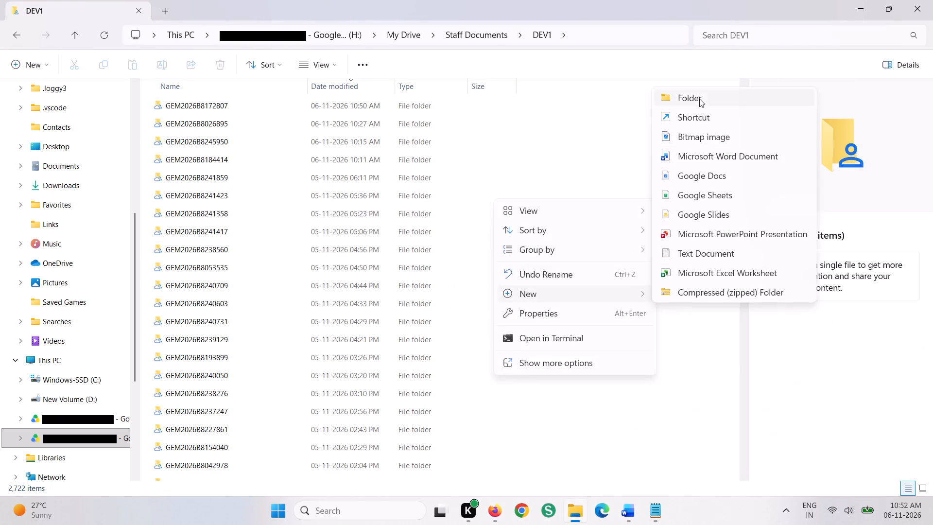
{"action": "left_click", "coordinate": [699, 99]}
{"action": "key", "text": "ctrl+v"}
{"action": "key", "text": "Return"}
{"action": "double_click", "coordinate": [217, 471]}
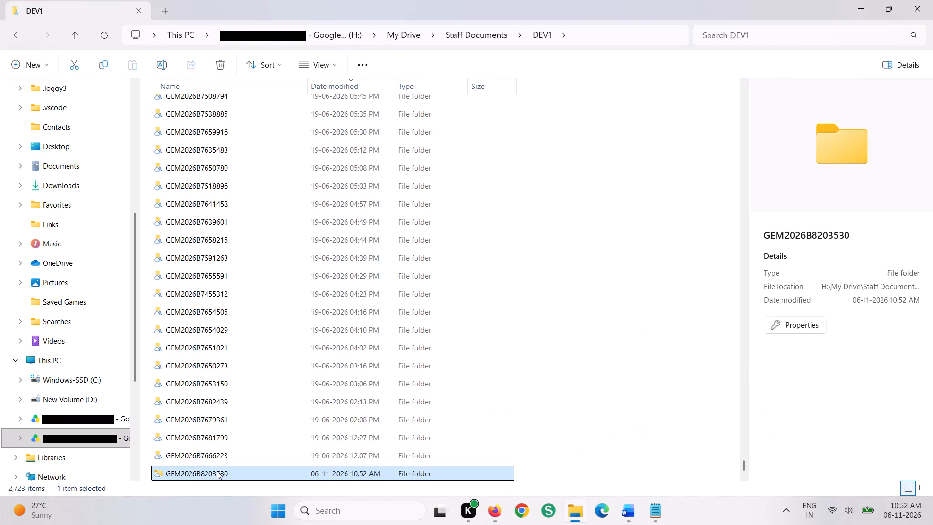
Back in Firefox, save the scope of work PDF as SCOPE OF WORK 01 in the GEM2026B8203530 folder.
{"action": "left_click", "coordinate": [498, 507]}
{"action": "left_click", "coordinate": [908, 64]}
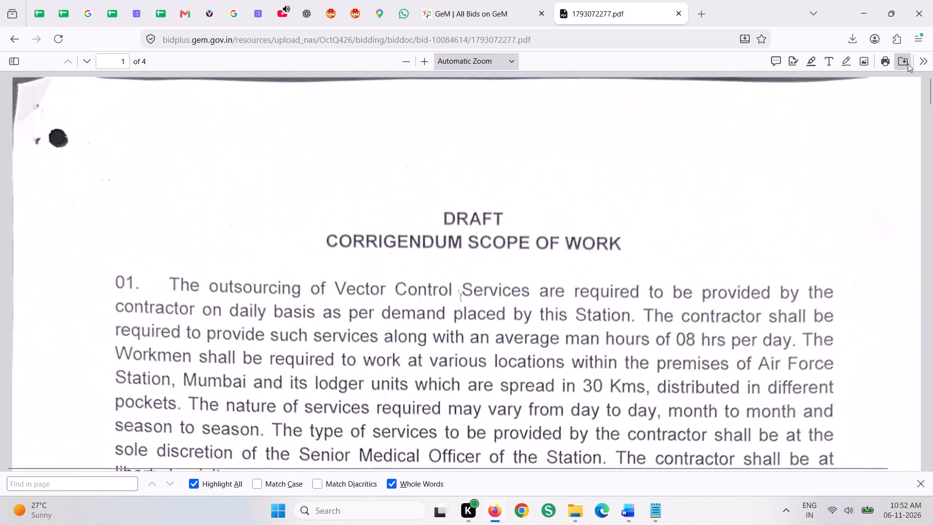
{"action": "scroll", "coordinate": [416, 197], "scroll_direction": "up", "scroll_amount": 6}
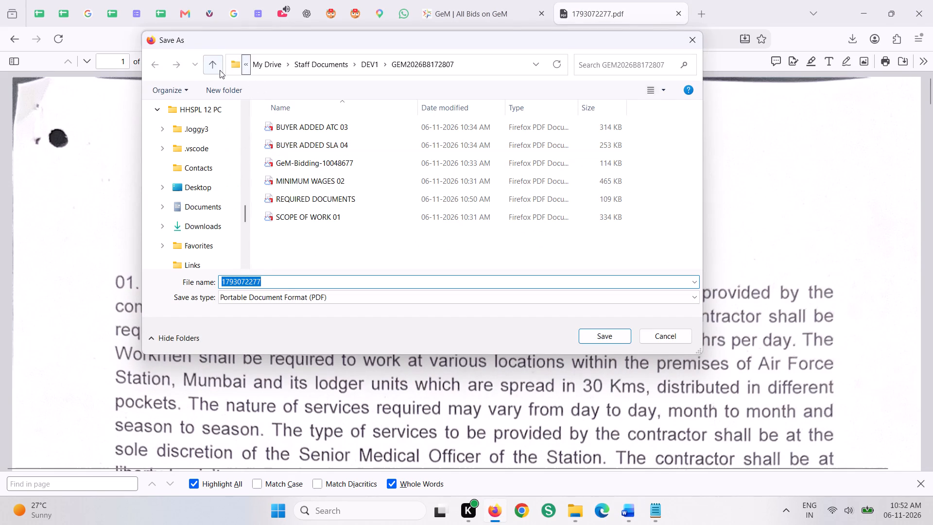
{"action": "left_click", "coordinate": [220, 70]}
{"action": "scroll", "coordinate": [294, 139], "scroll_direction": "up", "scroll_amount": 5}
{"action": "double_click", "coordinate": [320, 129]}
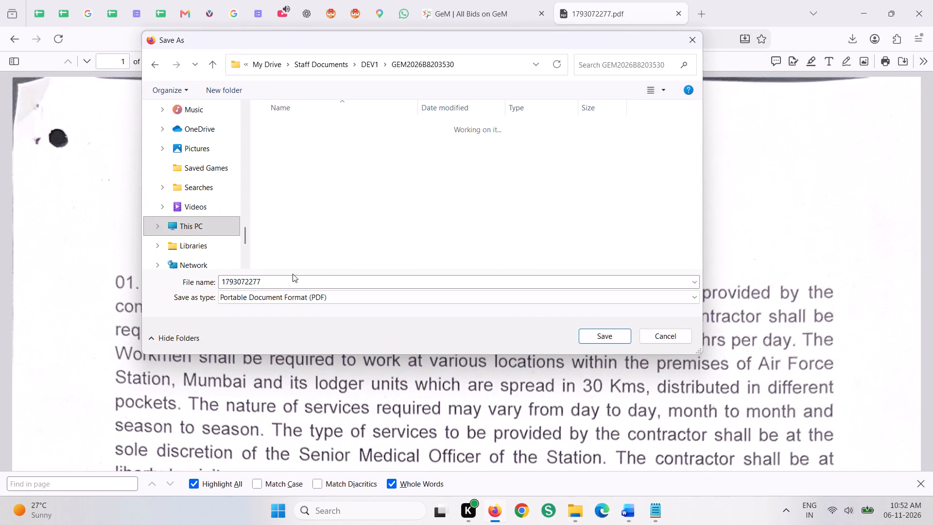
{"action": "left_click", "coordinate": [293, 274]}
{"action": "left_click", "coordinate": [295, 279]}
{"action": "key", "text": "s"}
{"action": "key", "text": "c"}
{"action": "type", "text": "OPE OF WORK 01"}
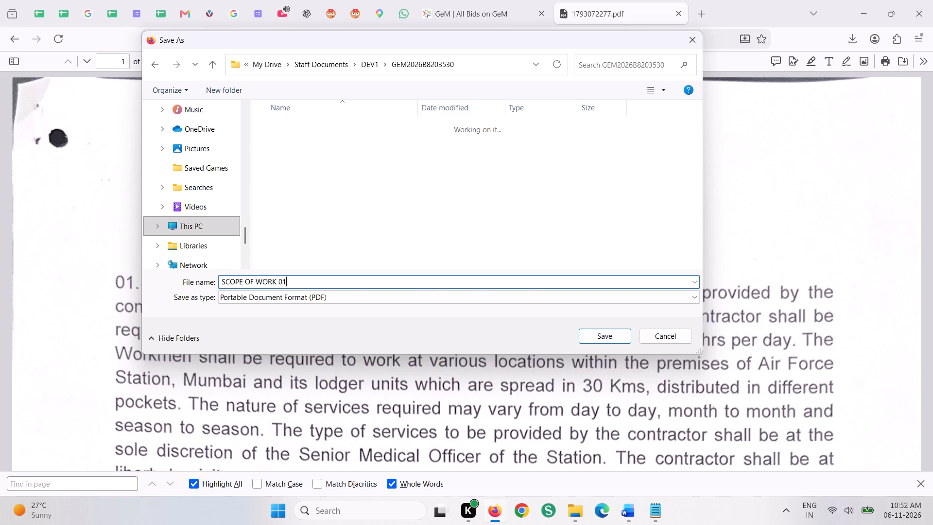
{"action": "key", "text": "Return"}
Skip further ahead in the YouTube song and return to the scope of work PDF.
{"action": "left_click", "coordinate": [279, 27]}
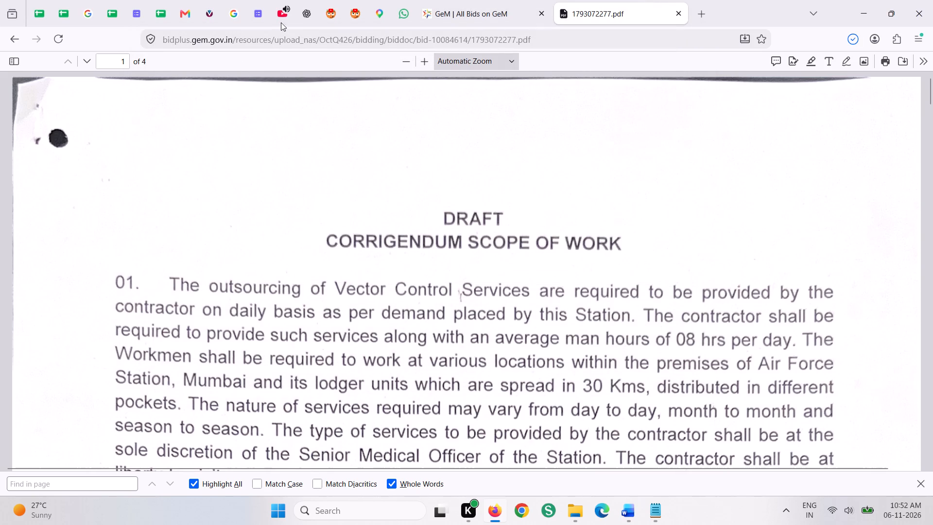
{"action": "left_click", "coordinate": [278, 24]}
{"action": "left_click", "coordinate": [120, 416]}
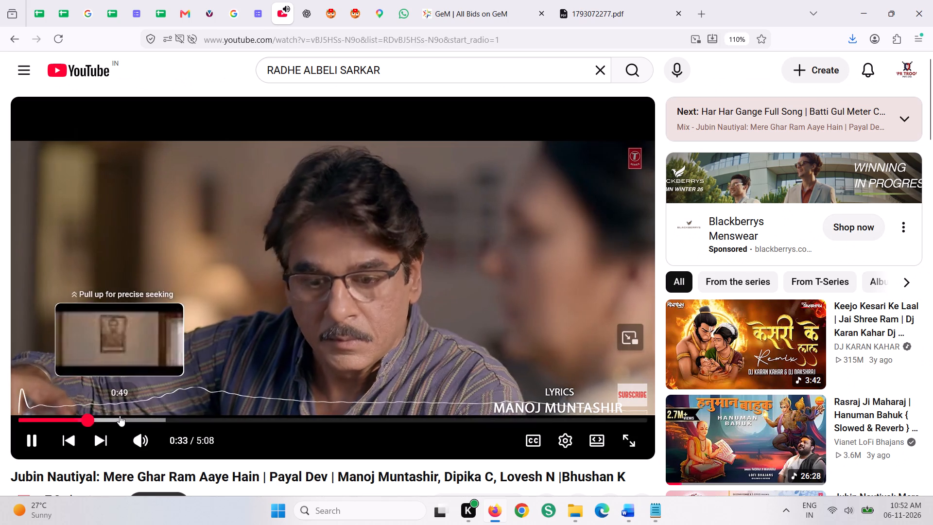
{"action": "key", "text": "Right"}
{"action": "key", "text": "Right"}
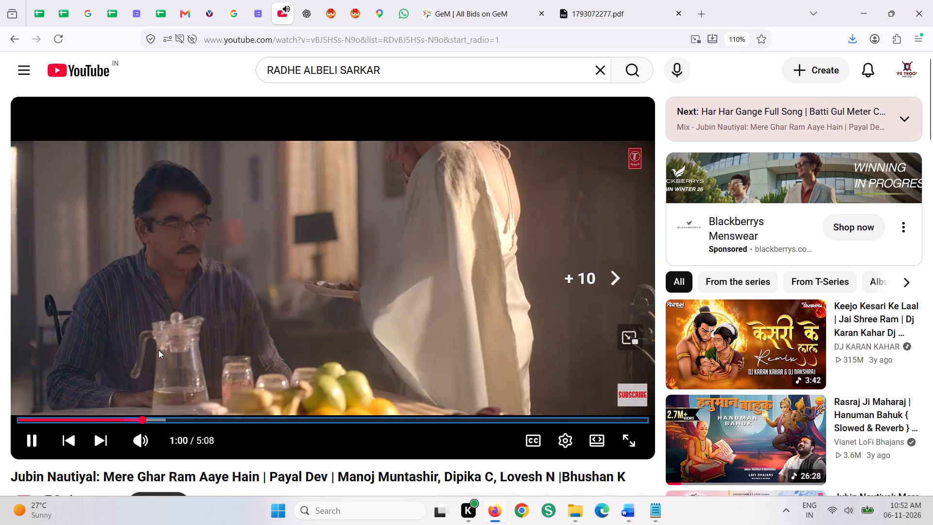
{"action": "key", "text": "Right"}
{"action": "key", "text": "Right"}
{"action": "key", "text": "Right"}
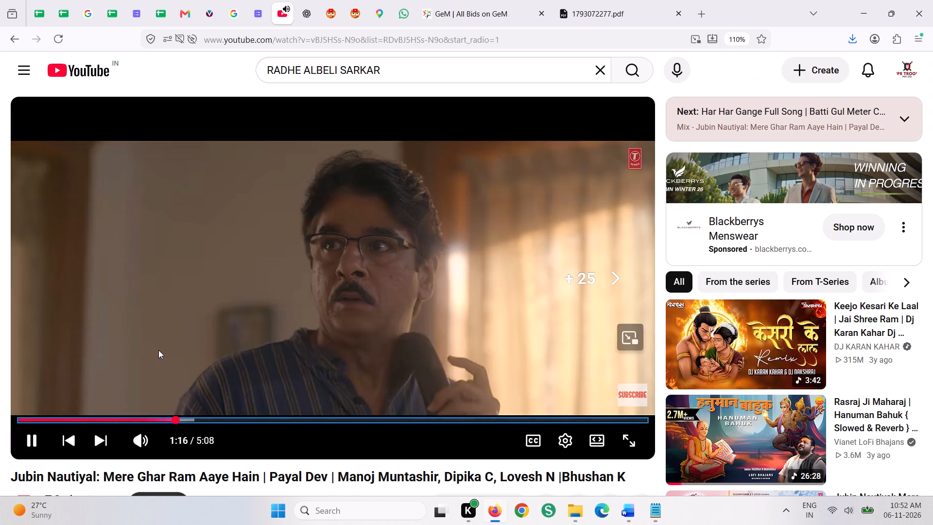
{"action": "left_click", "coordinate": [640, 0]}
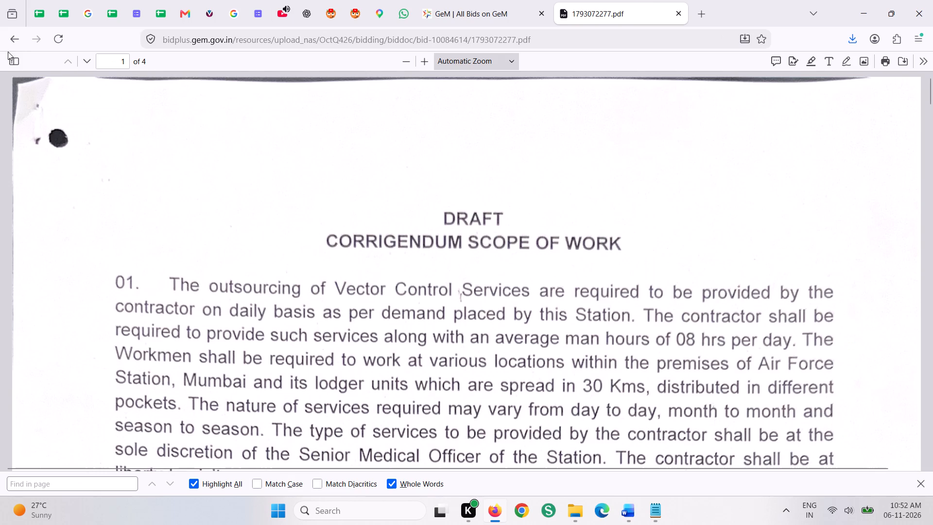
Go back to the bid document and open the linked minimum wages undertaking, 1793073753.pdf.
{"action": "left_click", "coordinate": [14, 40]}
{"action": "left_click", "coordinate": [510, 302]}
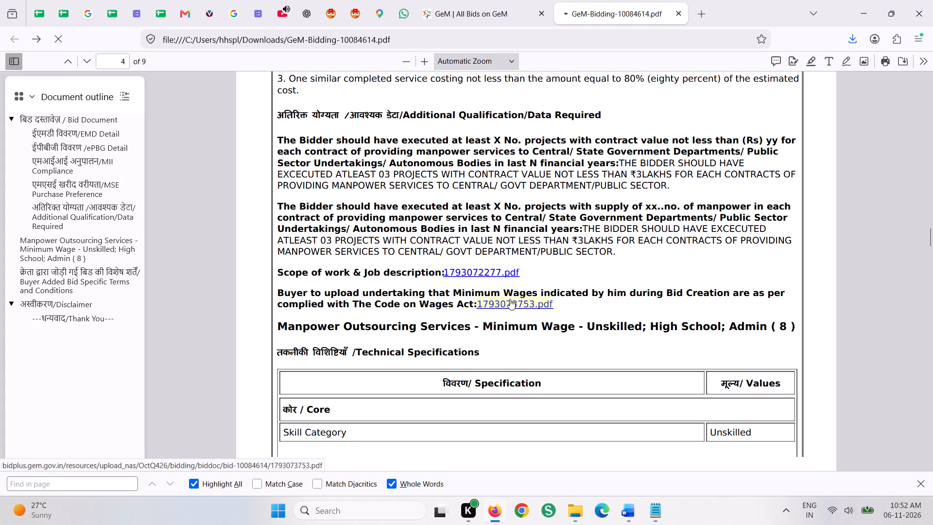
{"action": "scroll", "coordinate": [554, 246], "scroll_direction": "up", "scroll_amount": 1}
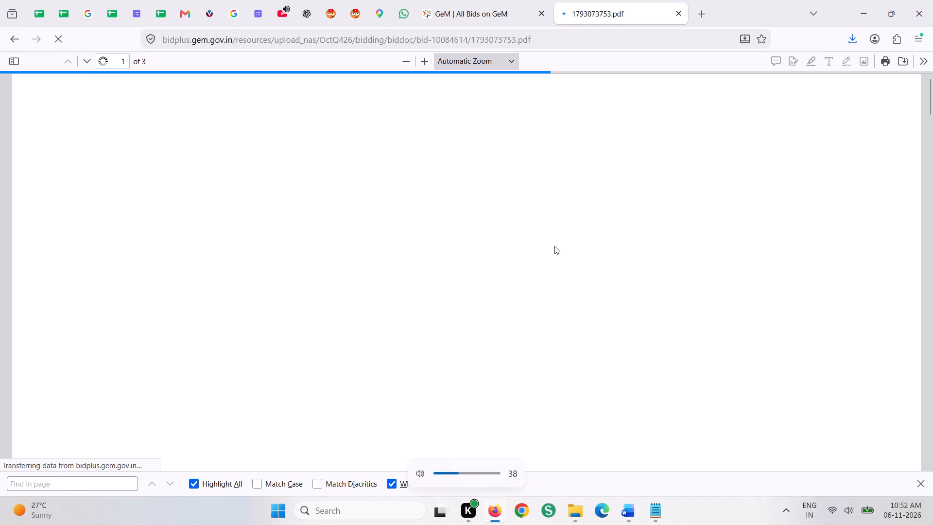
{"action": "scroll", "coordinate": [554, 246], "scroll_direction": "up", "scroll_amount": 5}
{"action": "scroll", "coordinate": [699, 234], "scroll_direction": "down", "scroll_amount": 1}
{"action": "left_click", "coordinate": [501, 0]}
{"action": "left_click", "coordinate": [647, 0]}
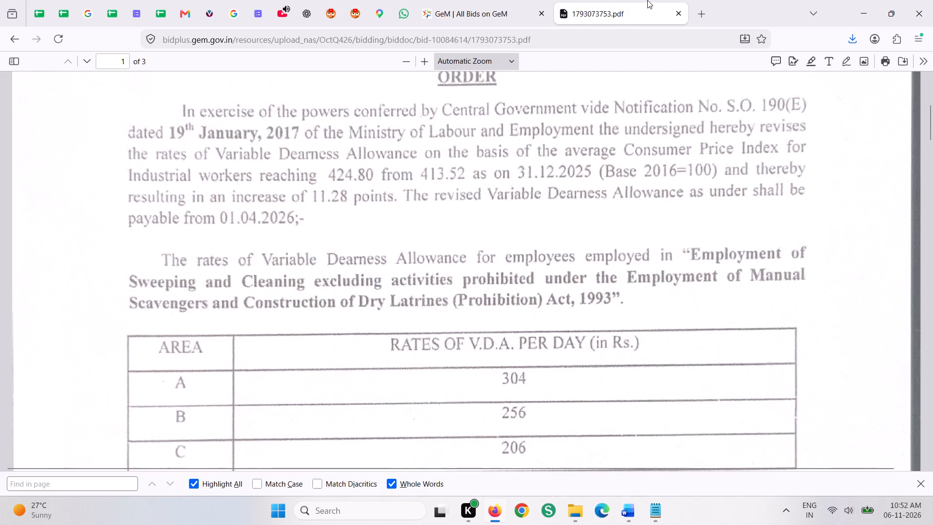
Save the minimum wages PDF as MINIMUM WAGES 02 in the GEM2026B8203530 folder.
{"action": "left_click", "coordinate": [900, 59]}
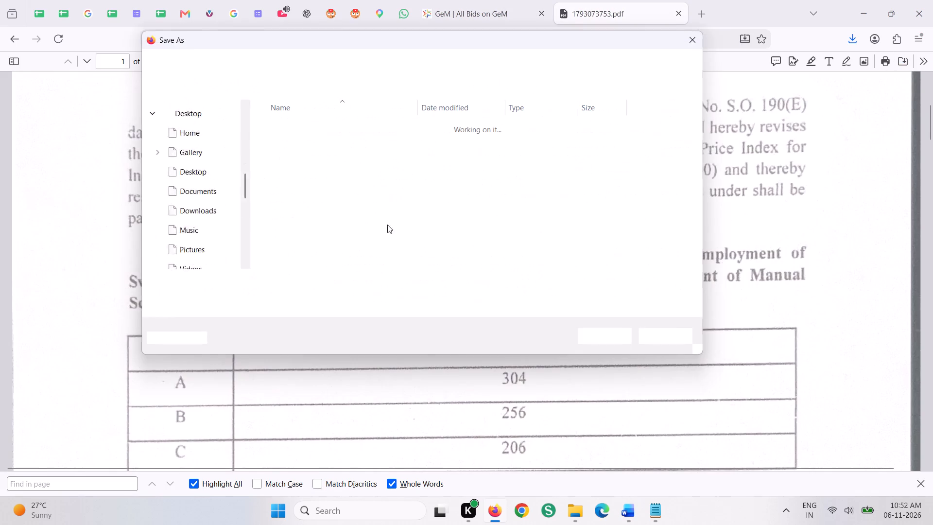
{"action": "key", "text": "m"}
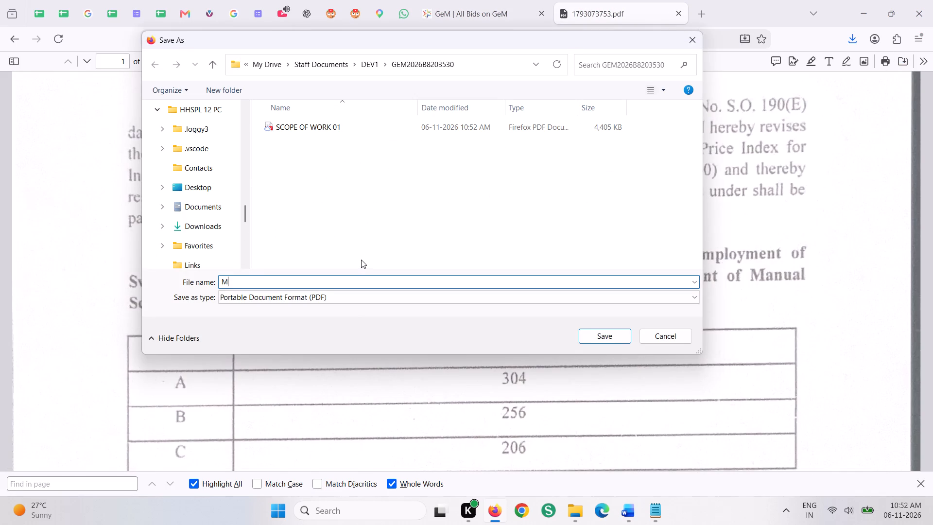
{"action": "key", "text": "i"}
{"action": "key", "text": "n"}
{"action": "key", "text": "i"}
{"action": "key", "text": "m"}
{"action": "key", "text": "u"}
{"action": "key", "text": "m"}
{"action": "key", "text": "space"}
{"action": "key", "text": "w"}
{"action": "key", "text": "g"}
{"action": "key", "text": "e"}
{"action": "key", "text": "BackSpace"}
{"action": "key", "text": "BackSpace"}
{"action": "key", "text": "a"}
{"action": "key", "text": "g"}
{"action": "key", "text": "e"}
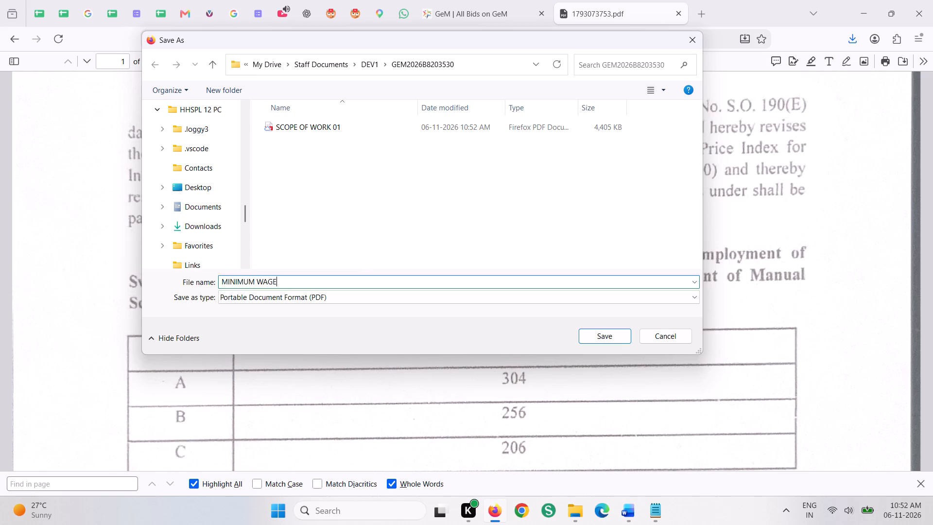
{"action": "key", "text": "s"}
{"action": "key", "text": "space"}
{"action": "key", "text": "0"}
{"action": "key", "text": "2"}
{"action": "key", "text": "Return"}
Return to the bid document and save it as GeM-Bidding-10084614 in the GEM2026B8203530 folder.
{"action": "scroll", "coordinate": [417, 242], "scroll_direction": "down", "scroll_amount": 6}
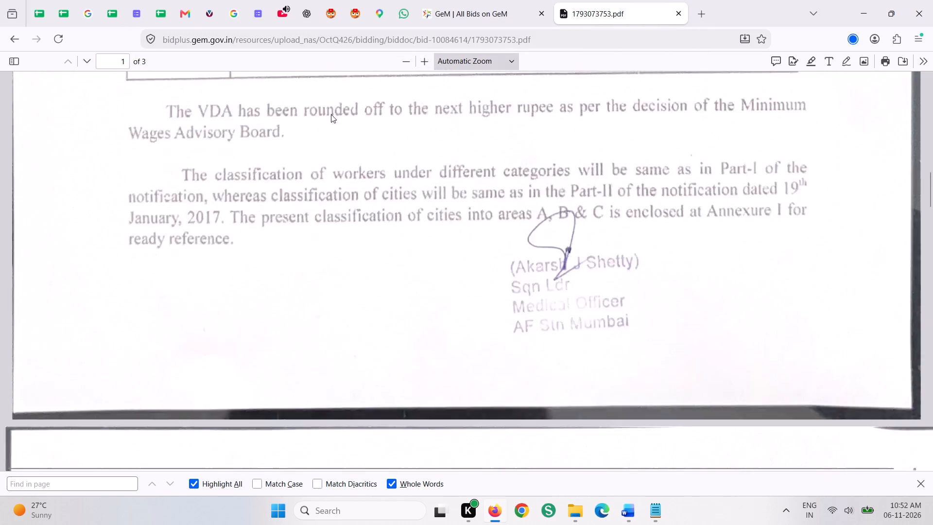
{"action": "scroll", "coordinate": [331, 114], "scroll_direction": "down", "scroll_amount": 10}
{"action": "left_click", "coordinate": [22, 39]}
{"action": "left_click", "coordinate": [479, 0]}
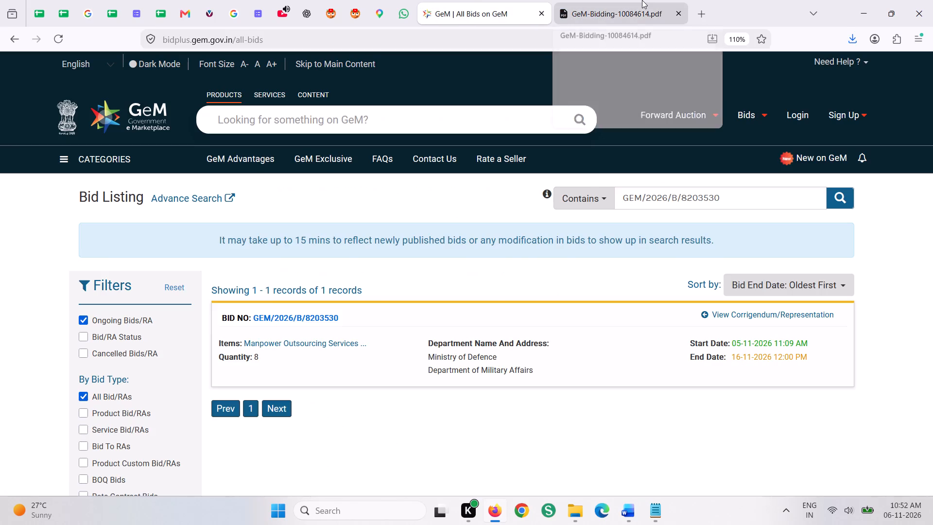
{"action": "left_click", "coordinate": [641, 0]}
{"action": "left_click", "coordinate": [904, 64]}
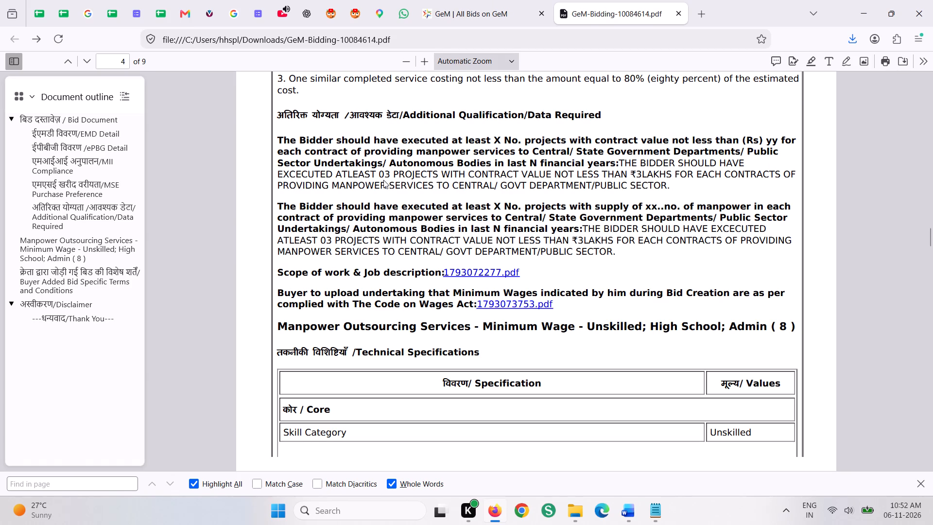
{"action": "scroll", "coordinate": [432, 185], "scroll_direction": "up", "scroll_amount": 8}
{"action": "left_click", "coordinate": [209, 63]}
{"action": "scroll", "coordinate": [323, 142], "scroll_direction": "up", "scroll_amount": 1}
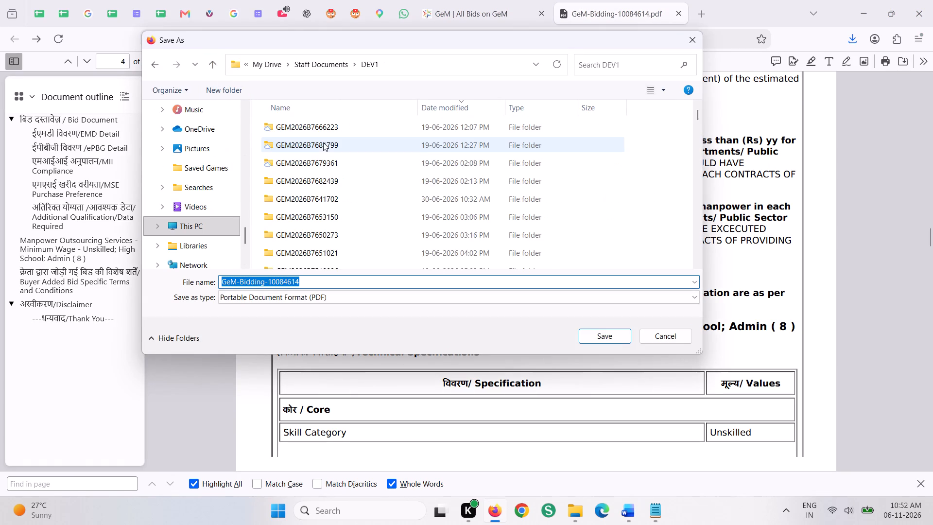
{"action": "scroll", "coordinate": [323, 142], "scroll_direction": "up", "scroll_amount": 5}
{"action": "double_click", "coordinate": [334, 128]}
{"action": "left_click", "coordinate": [334, 285]}
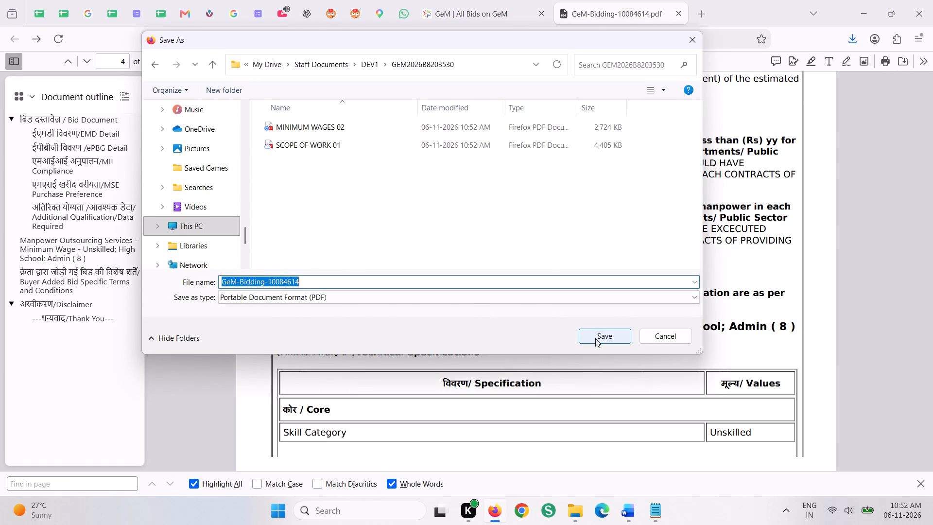
{"action": "left_click", "coordinate": [596, 337]}
Copy the requirement for at least 03 manpower projects of ₹3 lakhs each from the bid document's Additional Qualification section.
{"action": "left_click", "coordinate": [651, 167]}
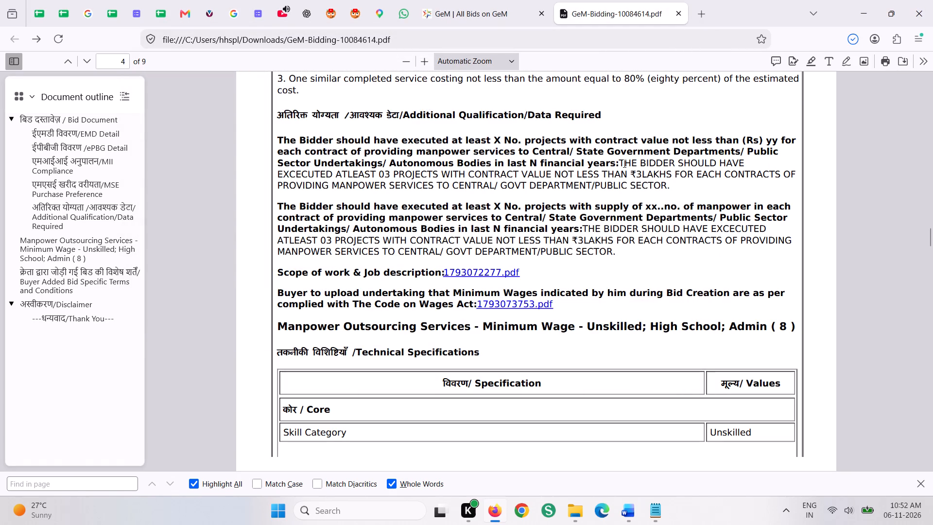
{"action": "left_click", "coordinate": [623, 163]}
{"action": "left_click_drag", "start_coordinate": [624, 163], "coordinate": [659, 189]}
{"action": "key", "text": "ctrl+c"}
{"action": "key", "text": "ctrl+c"}
{"action": "key", "text": "ctrl+c"}
{"action": "key", "text": "ctrl+c"}
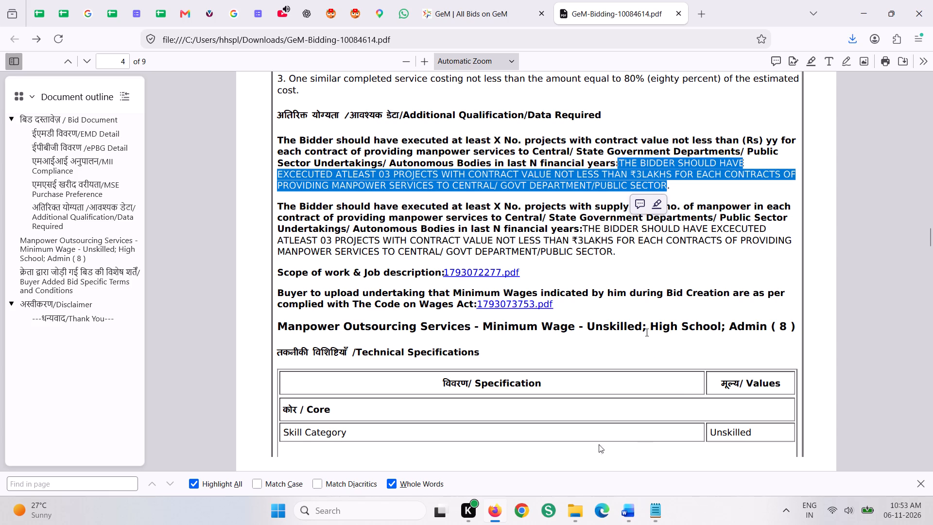
Switch to the REQUIRED DOCUMENTS file in Word and delete all the old list text following "1.SHOPACT –".
{"action": "left_click", "coordinate": [627, 514]}
{"action": "left_click", "coordinate": [550, 462]}
{"action": "scroll", "coordinate": [466, 334], "scroll_direction": "up", "scroll_amount": 2}
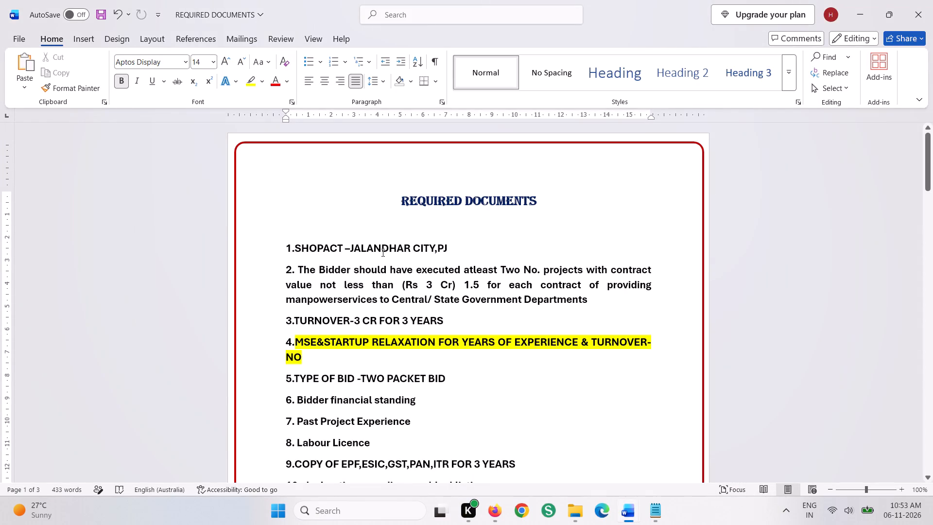
{"action": "left_click_drag", "start_coordinate": [354, 249], "coordinate": [733, 524]}
{"action": "key", "text": "BackSpace"}
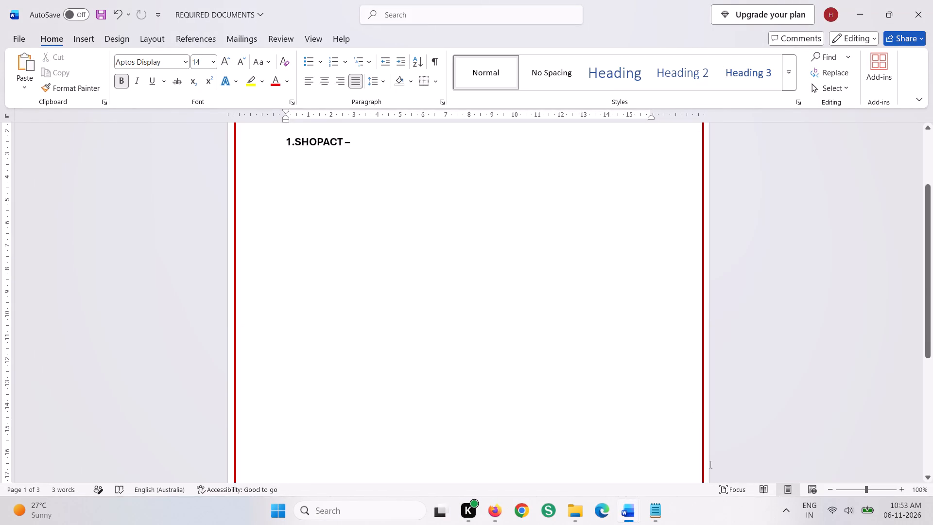
Add the copied bidder experience requirement as item 2 and join its broken lines into one paragraph.
{"action": "key", "text": "Return"}
{"action": "type", "text": "2."}
{"action": "key", "text": "ctrl+v"}
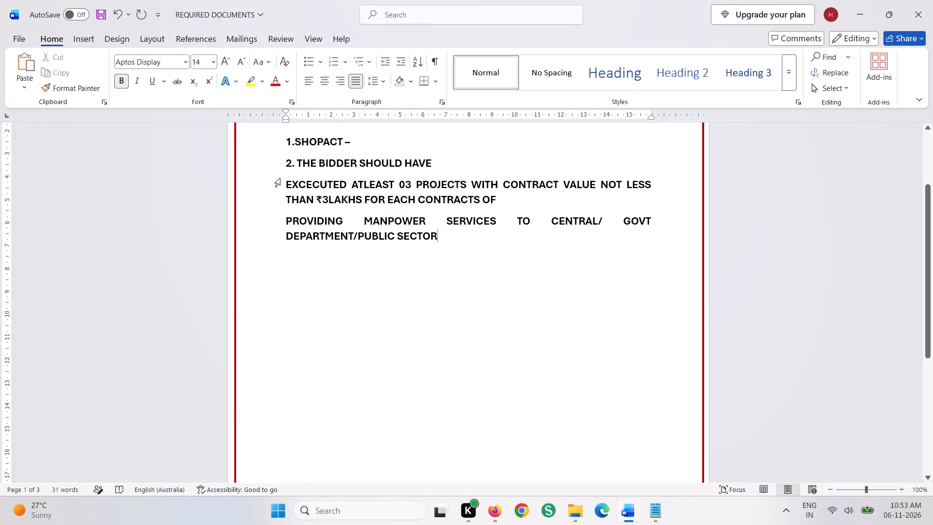
{"action": "left_click", "coordinate": [282, 178]}
{"action": "key", "text": "BackSpace"}
{"action": "left_click", "coordinate": [283, 196]}
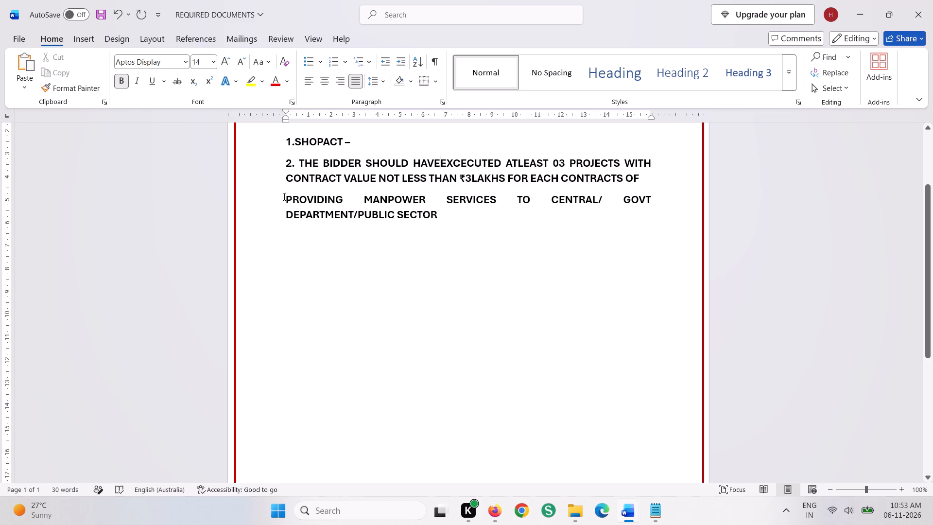
{"action": "key", "text": "BackSpace"}
{"action": "left_click", "coordinate": [445, 212]}
Add item 3 reading "Turnover-5 LAKH FOR 3 YEARS", copying the word Turnover from the bid document in Firefox.
{"action": "key", "text": "Return"}
{"action": "type", "text": "3."}
{"action": "key", "text": "alt+Tab"}
{"action": "scroll", "coordinate": [446, 212], "scroll_direction": "up", "scroll_amount": 10}
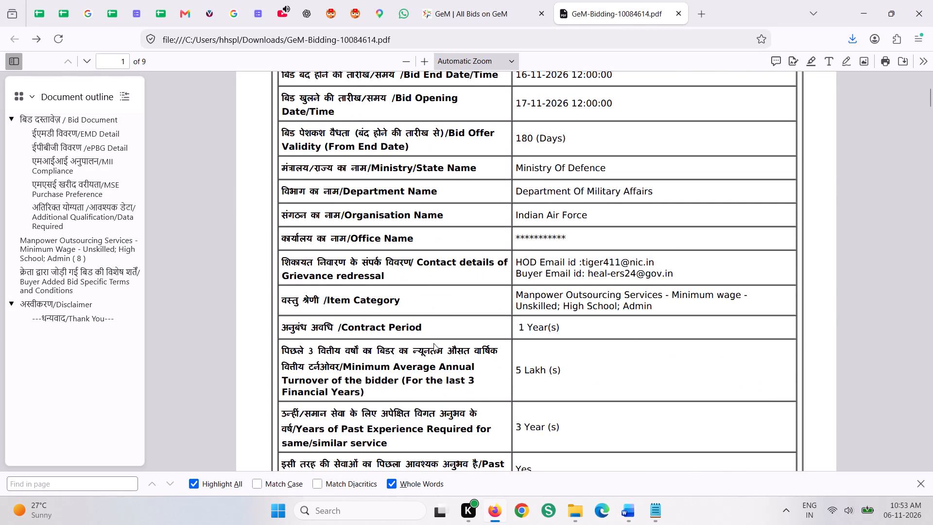
{"action": "double_click", "coordinate": [306, 387]}
{"action": "double_click", "coordinate": [305, 384]}
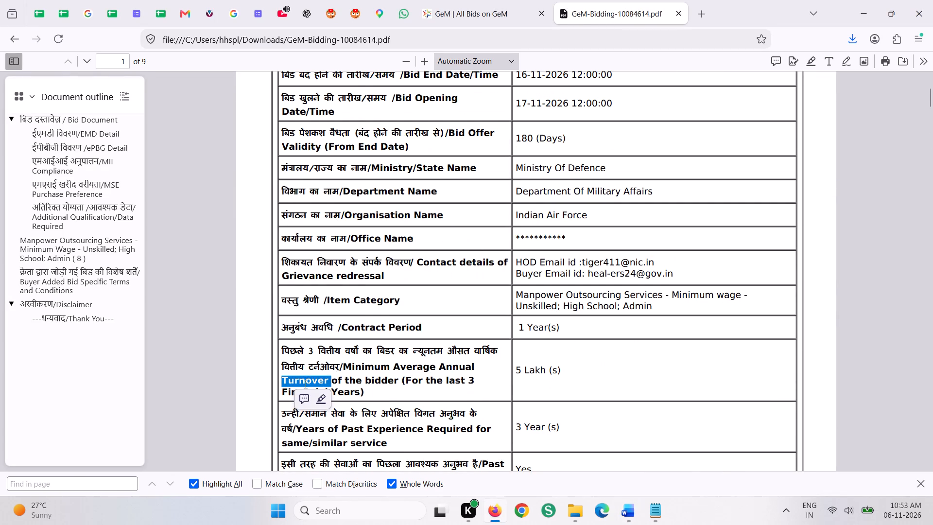
{"action": "key", "text": "ctrl+c"}
{"action": "key", "text": "ctrl+c"}
{"action": "key", "text": "alt+Tab"}
{"action": "key", "text": "ctrl+v"}
{"action": "type", "text": "-5 LAKH FOR 3 YEARS"}
{"action": "key", "text": "space"}
{"action": "key", "text": "Return"}
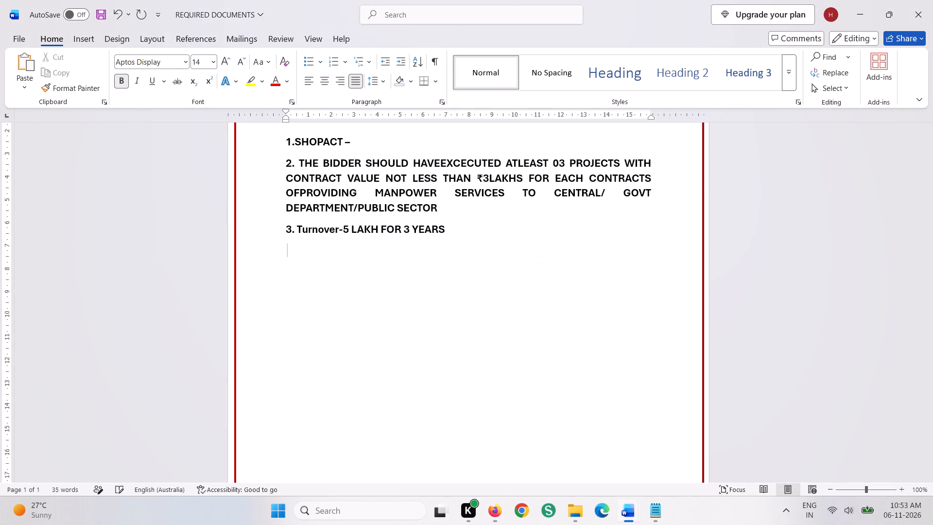
Add item 4 with "MSE Relaxation for Years Of Experience and Turnover" copied from the bid document, joined into one line.
{"action": "type", "text": "4."}
{"action": "key", "text": "alt+Tab"}
{"action": "scroll", "coordinate": [545, 322], "scroll_direction": "down", "scroll_amount": 1}
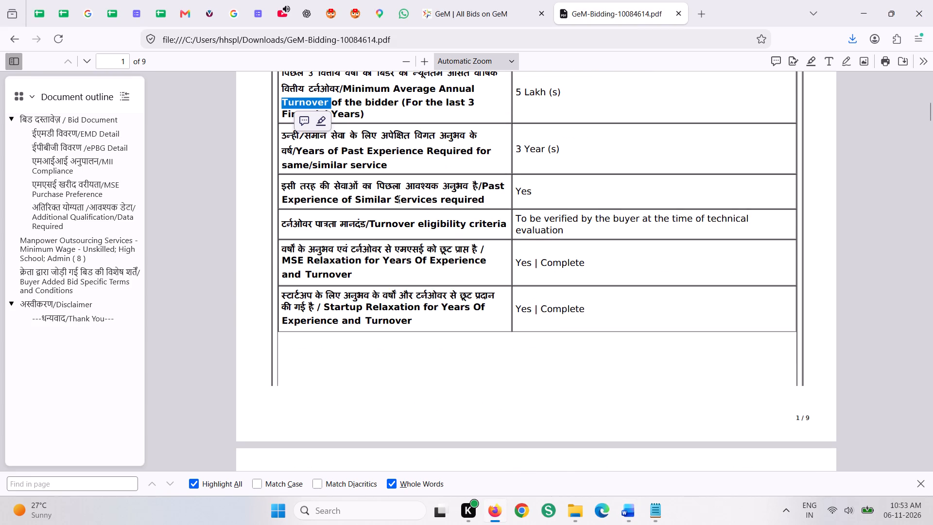
{"action": "left_click", "coordinate": [292, 258]}
{"action": "left_click_drag", "start_coordinate": [292, 258], "coordinate": [360, 276]}
{"action": "key", "text": "ctrl+c"}
{"action": "key", "text": "ctrl+c"}
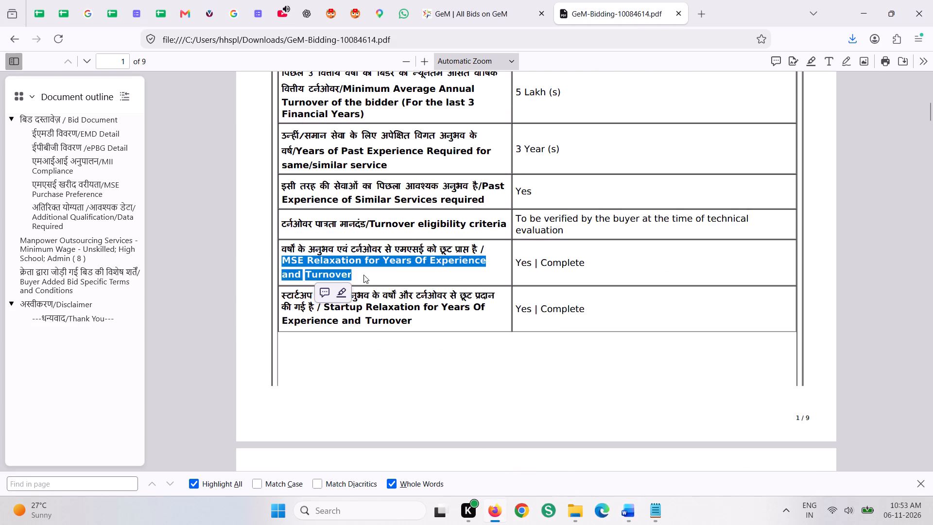
{"action": "key", "text": "alt+Tab"}
{"action": "key", "text": "ctrl+v"}
{"action": "left_click", "coordinate": [281, 272]}
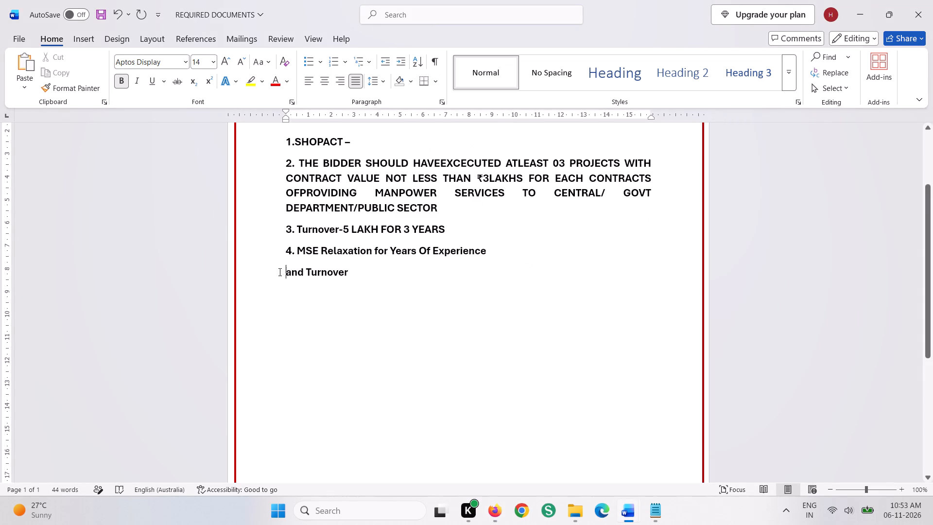
{"action": "key", "text": "BackSpace"}
{"action": "key", "text": "space"}
Copy the word Startup from the bid document's startup relaxation row and place the insertion point after MSE in item 4.
{"action": "key", "text": "alt+Tab"}
{"action": "double_click", "coordinate": [349, 308]}
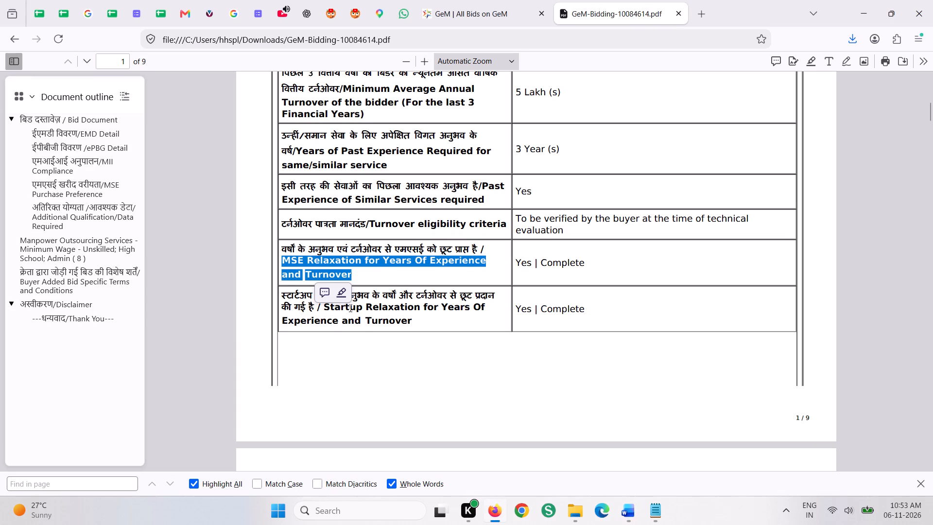
{"action": "key", "text": "ctrl+c"}
{"action": "key", "text": "ctrl+c"}
{"action": "key", "text": "alt+Tab"}
{"action": "left_click", "coordinate": [319, 248]}
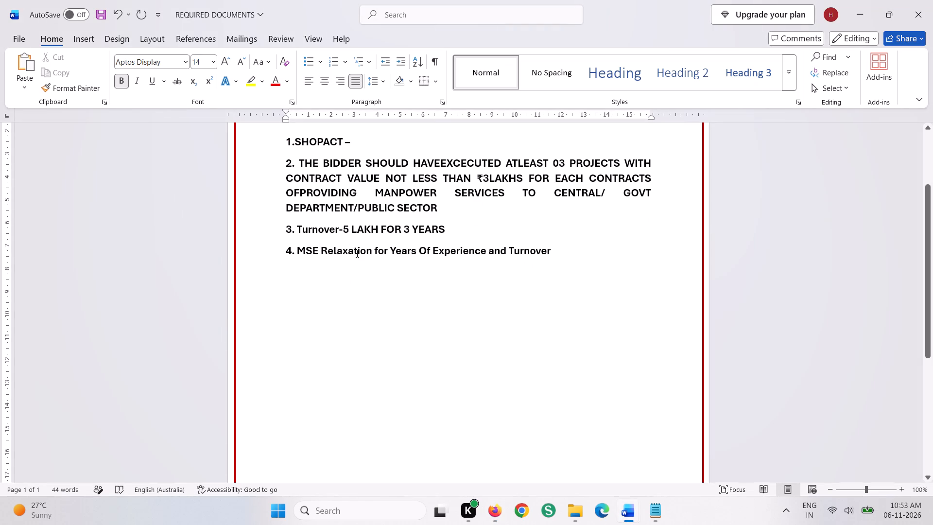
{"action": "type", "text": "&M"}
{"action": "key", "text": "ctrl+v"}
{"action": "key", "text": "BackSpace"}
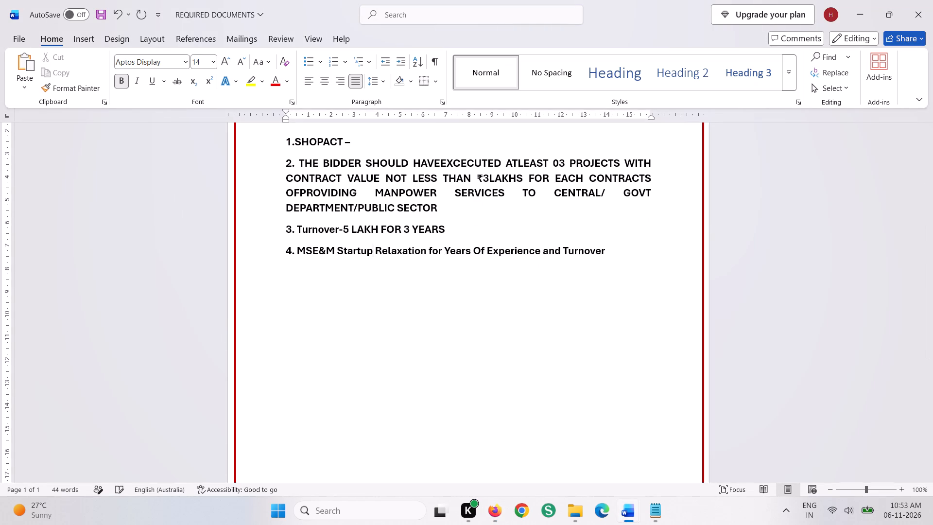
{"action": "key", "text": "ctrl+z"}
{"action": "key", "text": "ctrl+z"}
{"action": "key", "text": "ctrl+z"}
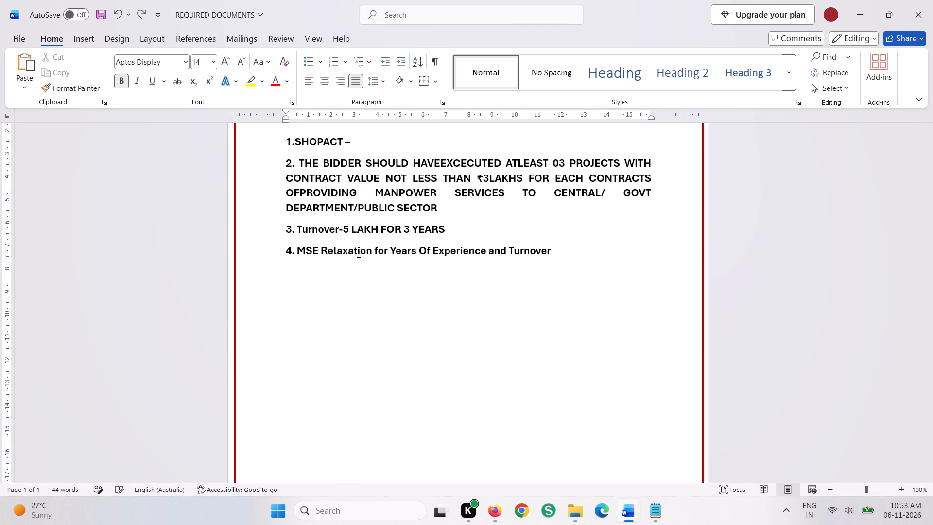
Insert "& Startup" after MSE in item 4 and end the line with "- YES", checking the bid document.
{"action": "type", "text": "&"}
{"action": "key", "text": "space"}
{"action": "key", "text": "ctrl+v"}
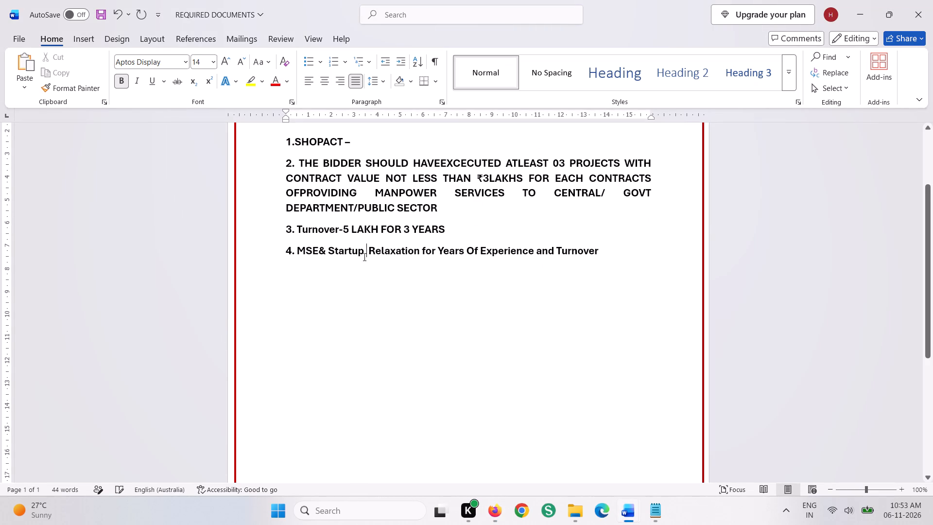
{"action": "left_click", "coordinate": [627, 256]}
{"action": "type", "text": "-"}
{"action": "key", "text": "space"}
{"action": "key", "text": "alt+Tab"}
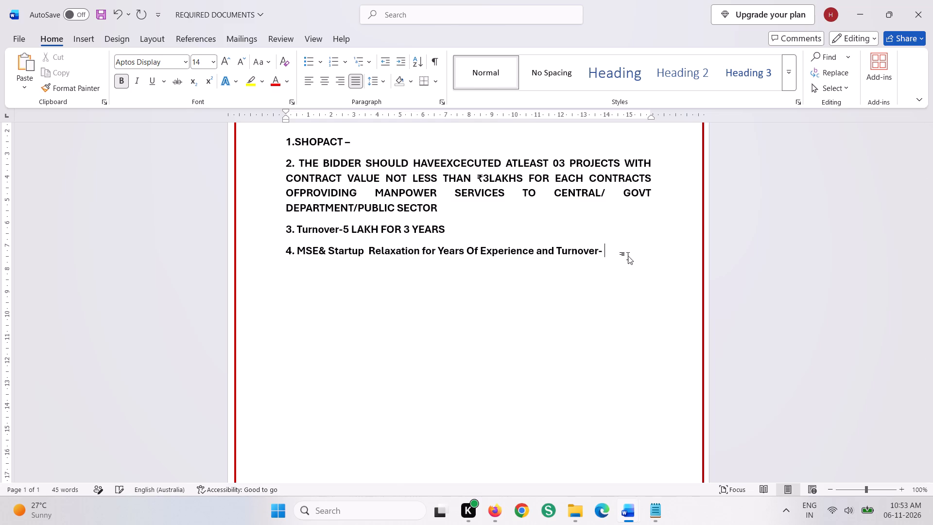
{"action": "key", "text": "alt+Tab"}
{"action": "type", "text": "YES"}
{"action": "key", "text": "space"}
Start item 5 with the label "Type of Bid" copied from the bid document.
{"action": "key", "text": "Return"}
{"action": "type", "text": "5."}
{"action": "key", "text": "alt+Tab"}
{"action": "scroll", "coordinate": [618, 251], "scroll_direction": "down", "scroll_amount": 4}
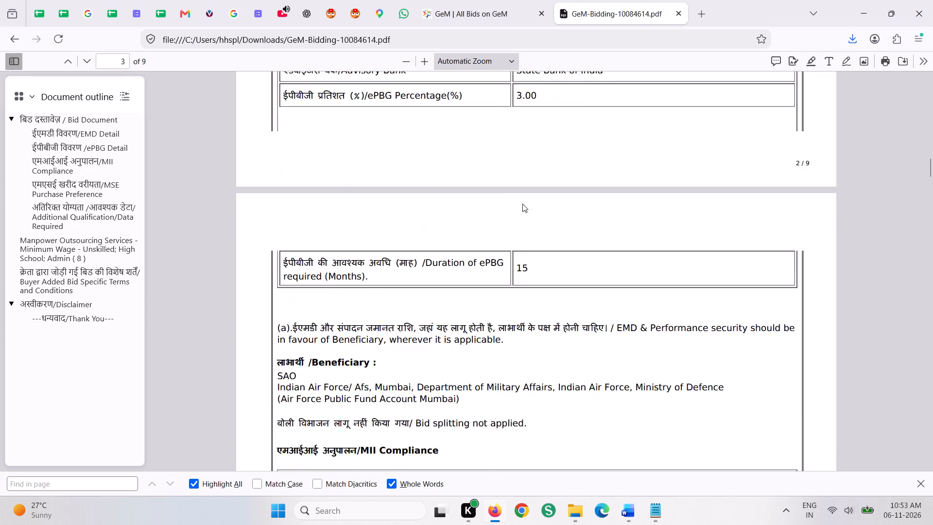
{"action": "scroll", "coordinate": [516, 200], "scroll_direction": "up", "scroll_amount": 2}
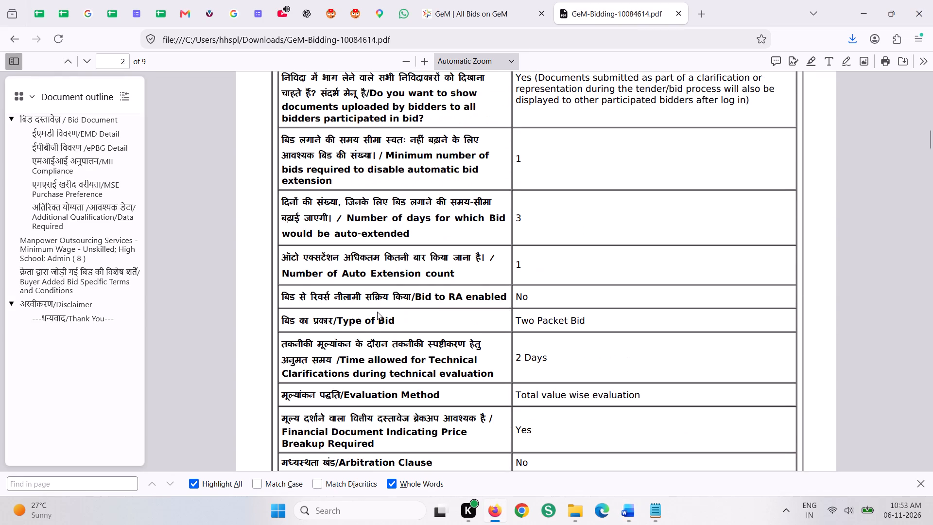
{"action": "left_click", "coordinate": [339, 322]}
{"action": "left_click_drag", "start_coordinate": [339, 322], "coordinate": [398, 320]}
{"action": "key", "text": "ctrl+c"}
{"action": "key", "text": "ctrl+c"}
{"action": "left_click", "coordinate": [398, 320], "text": "ctrl"}
{"action": "key", "text": "alt+Tab"}
{"action": "key", "text": "ctrl+v"}
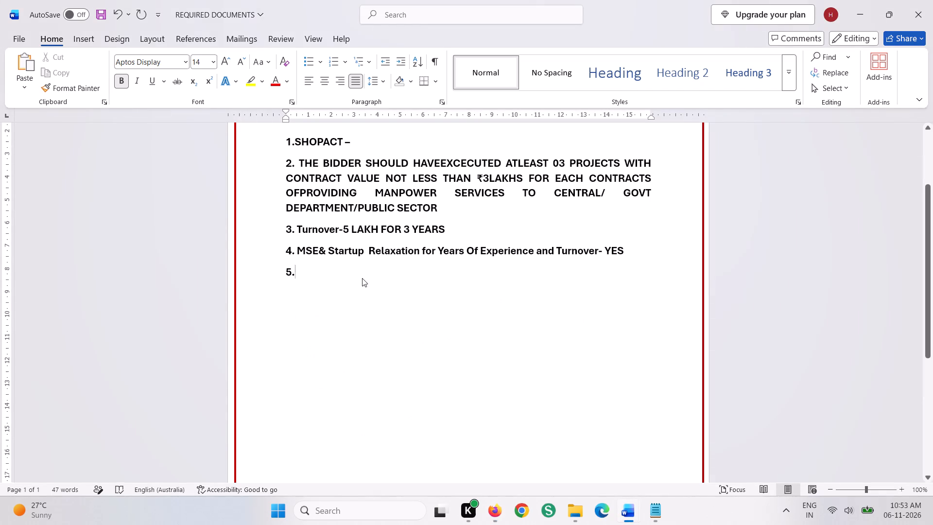
Complete item 5 with "-TWO PACKET BID", checking the bid type in the bid document.
{"action": "key", "text": "minus"}
{"action": "key", "text": "alt+Tab"}
{"action": "key", "text": "alt+Tab"}
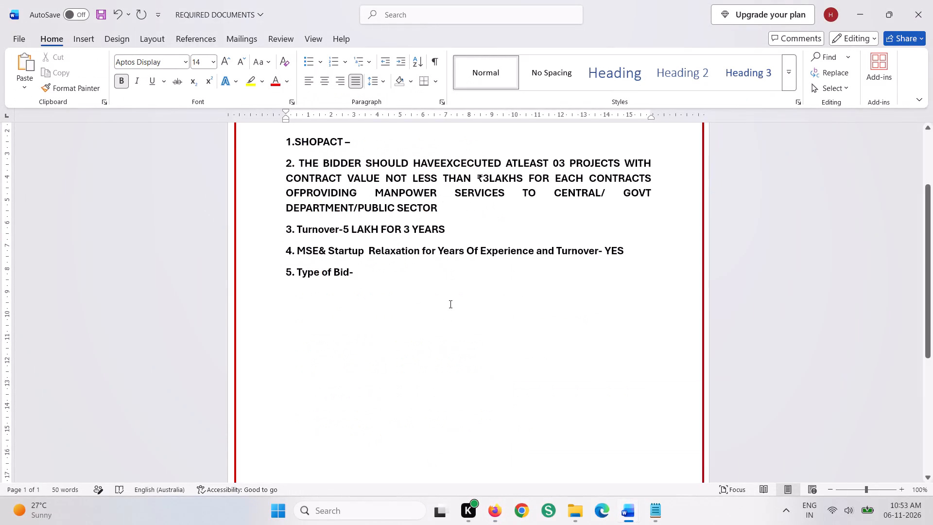
{"action": "type", "text": "TWO PACKET BID"}
{"action": "key", "text": "space"}
Review the bid document's remaining criteria and the linked minimum wages attachment, and look over the tender folder's files.
{"action": "key", "text": "alt+Tab"}
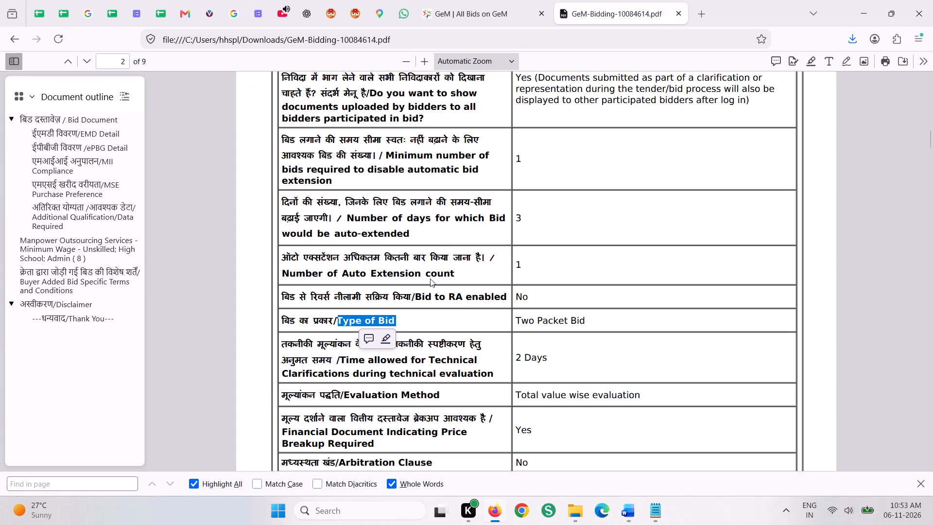
{"action": "scroll", "coordinate": [430, 274], "scroll_direction": "down", "scroll_amount": 1}
{"action": "scroll", "coordinate": [458, 230], "scroll_direction": "down", "scroll_amount": 4}
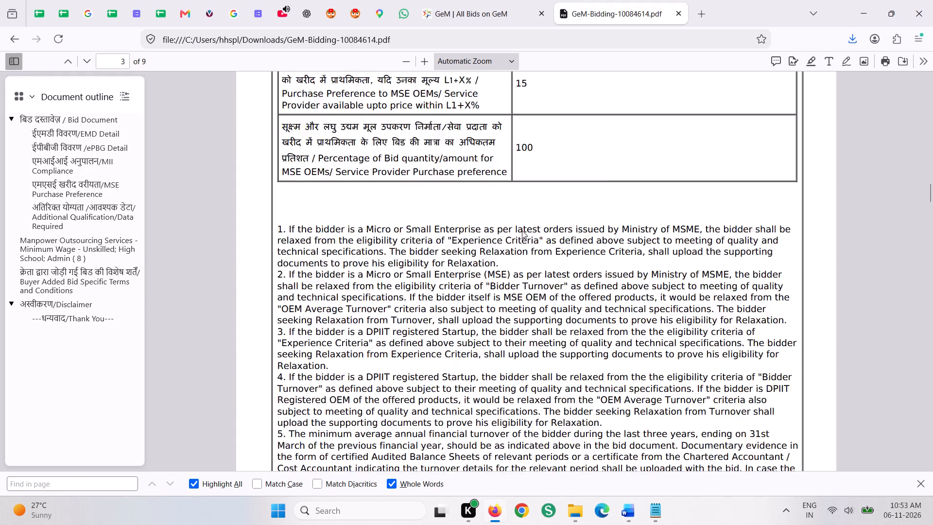
{"action": "scroll", "coordinate": [520, 232], "scroll_direction": "down", "scroll_amount": 2}
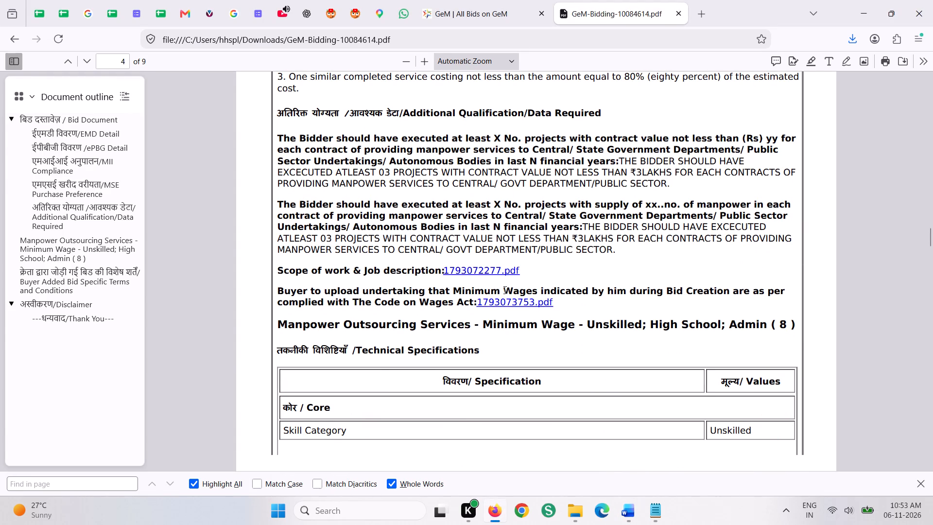
{"action": "left_click", "coordinate": [501, 304]}
{"action": "scroll", "coordinate": [510, 295], "scroll_direction": "up", "scroll_amount": 9}
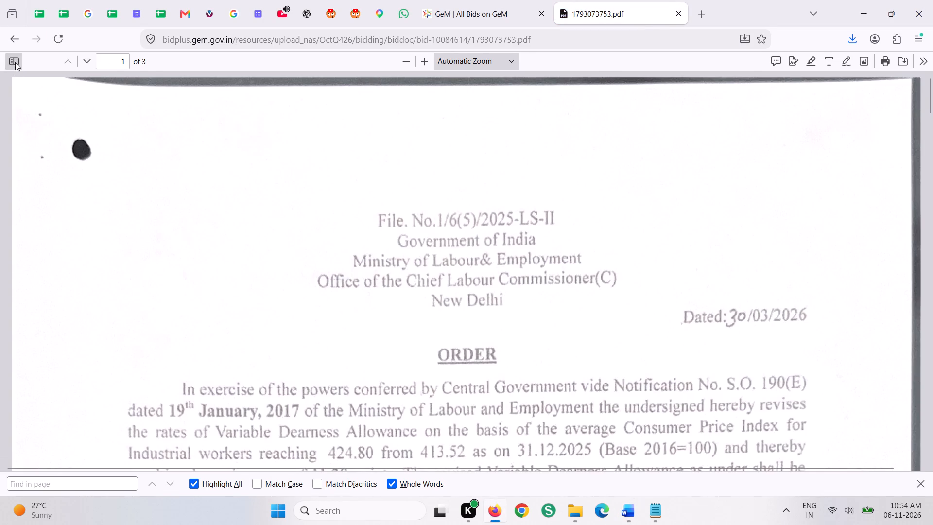
{"action": "left_click", "coordinate": [11, 39]}
{"action": "left_click", "coordinate": [573, 512]}
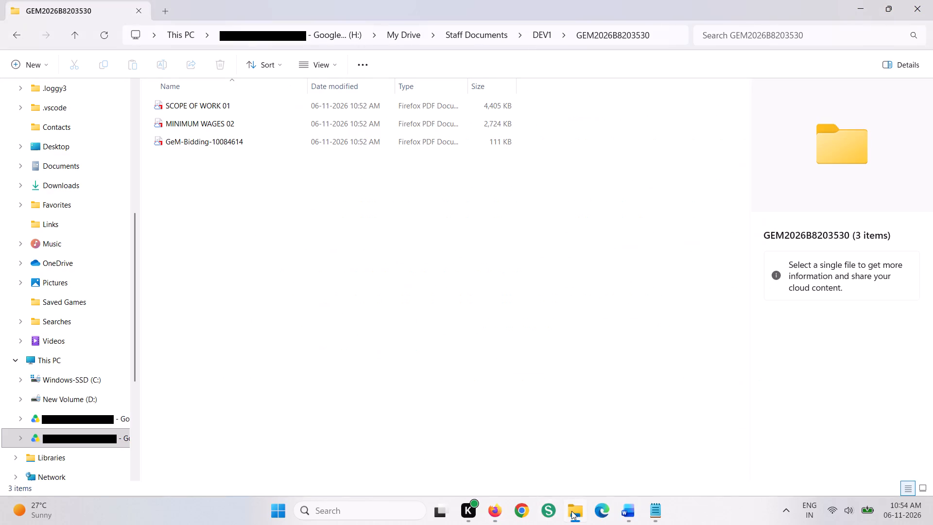
{"action": "left_click", "coordinate": [571, 510]}
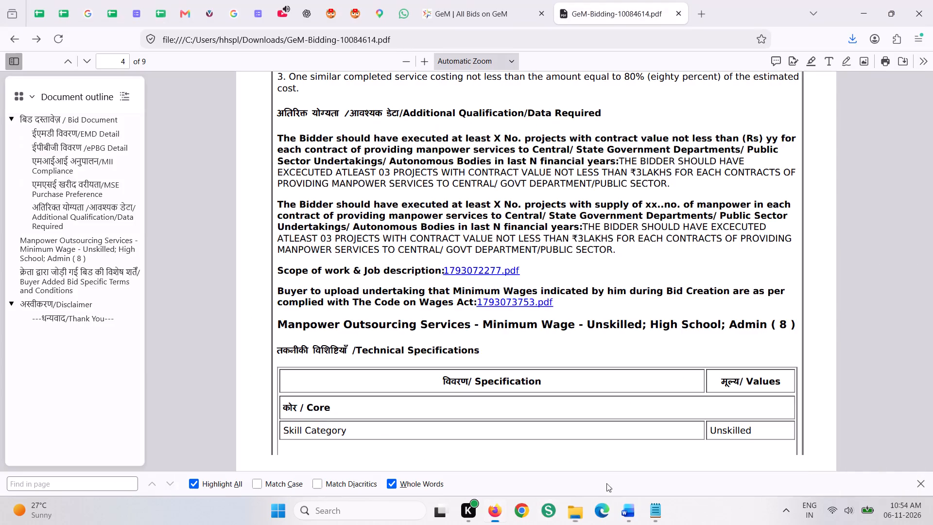
Complete item 1 SHOPACT with "MUMBAI,MH", copying the city from the consignee address in the bid document.
{"action": "scroll", "coordinate": [572, 209], "scroll_direction": "down", "scroll_amount": 6}
{"action": "scroll", "coordinate": [505, 182], "scroll_direction": "up", "scroll_amount": 2}
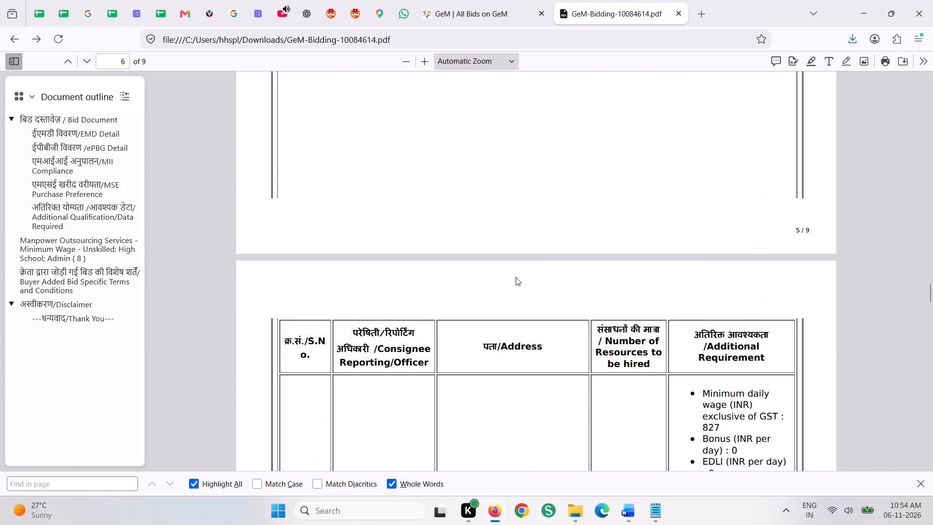
{"action": "scroll", "coordinate": [521, 399], "scroll_direction": "down", "scroll_amount": 1}
{"action": "double_click", "coordinate": [508, 342]}
{"action": "key", "text": "ctrl+c"}
{"action": "key", "text": "ctrl+c"}
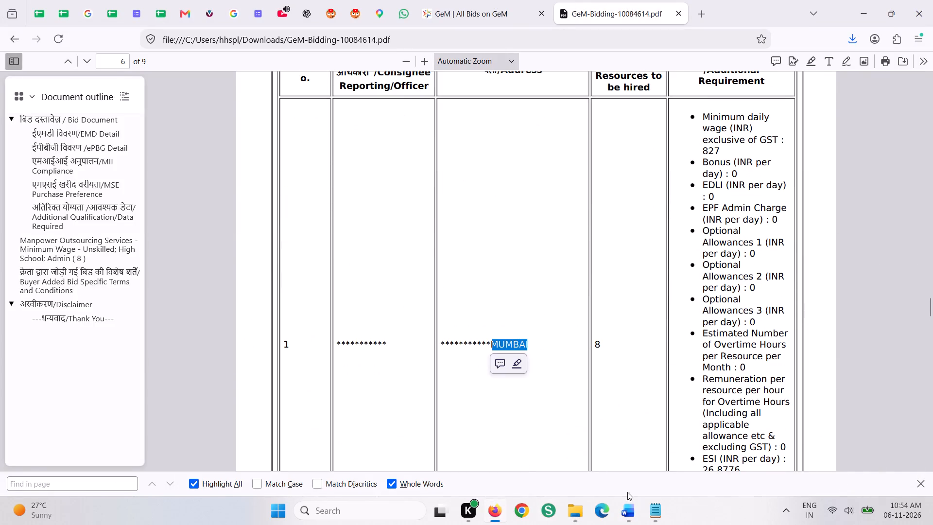
{"action": "left_click", "coordinate": [633, 508]}
{"action": "left_click", "coordinate": [578, 445]}
{"action": "scroll", "coordinate": [398, 251], "scroll_direction": "up", "scroll_amount": 3}
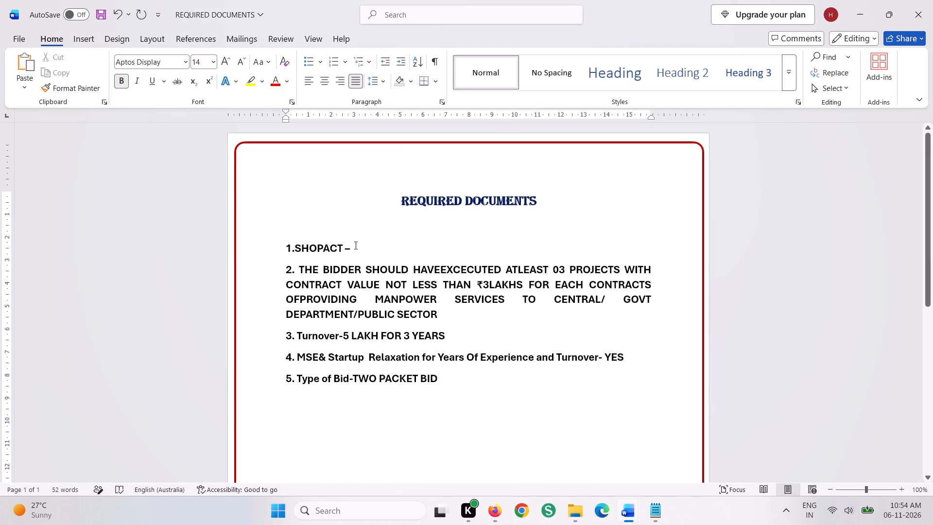
{"action": "left_click", "coordinate": [351, 246]}
{"action": "key", "text": "ctrl+v"}
{"action": "type", "text": ",MH"}
Add item 6, "Bidder financial standing", copied from the Generic clause of the buyer added terms.
{"action": "key", "text": "alt+Tab"}
{"action": "scroll", "coordinate": [448, 243], "scroll_direction": "down", "scroll_amount": 2}
{"action": "left_click", "coordinate": [454, 176]}
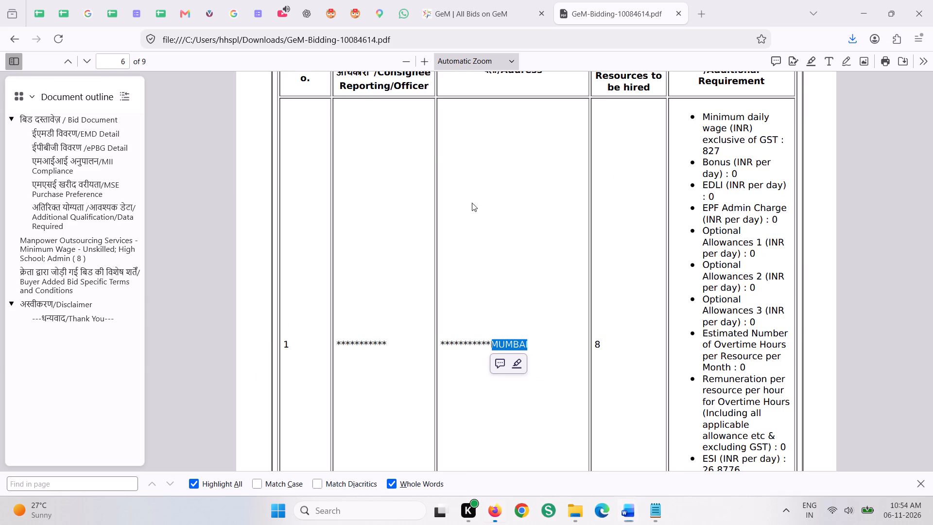
{"action": "scroll", "coordinate": [488, 245], "scroll_direction": "down", "scroll_amount": 3}
{"action": "scroll", "coordinate": [451, 203], "scroll_direction": "up", "scroll_amount": 1}
{"action": "scroll", "coordinate": [357, 231], "scroll_direction": "down", "scroll_amount": 1}
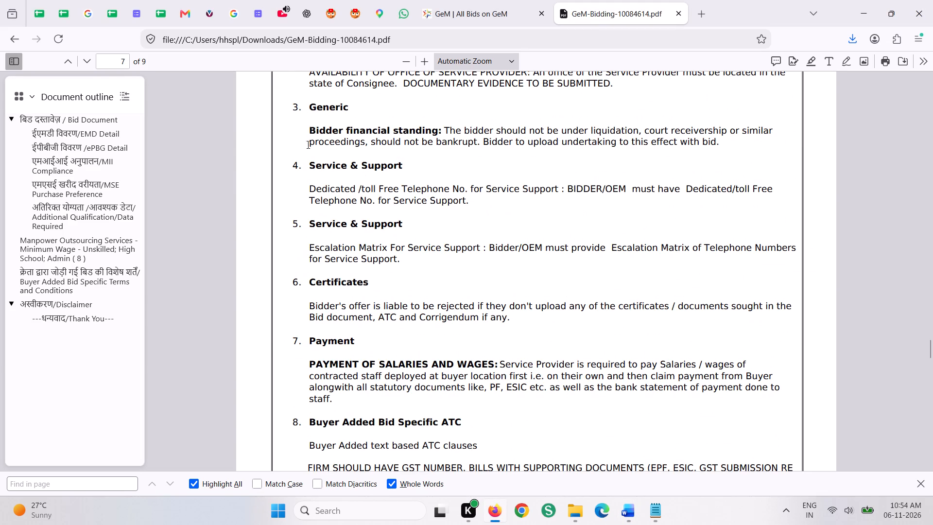
{"action": "left_click", "coordinate": [313, 128]}
{"action": "left_click_drag", "start_coordinate": [313, 128], "coordinate": [393, 131]}
{"action": "key", "text": "ctrl+c"}
{"action": "key", "text": "ctrl+c"}
{"action": "key", "text": "alt+Tab"}
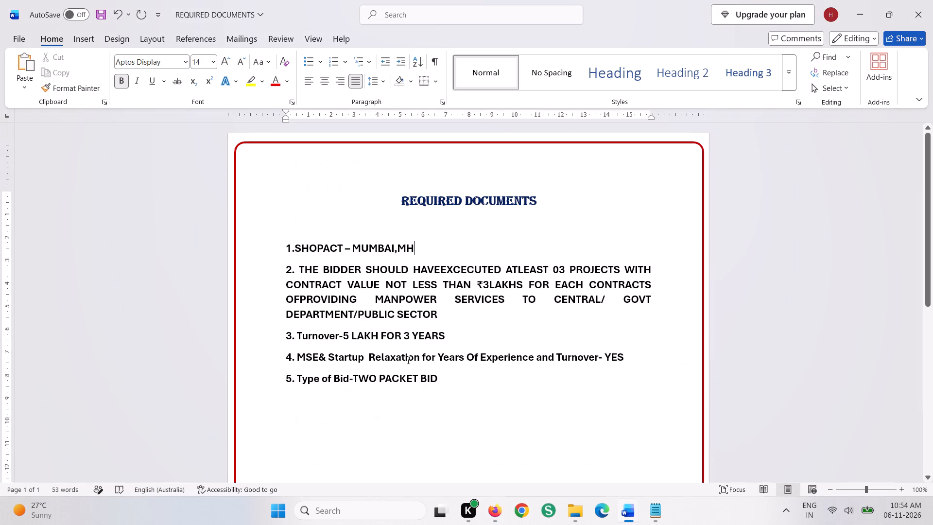
{"action": "left_click", "coordinate": [457, 388]}
{"action": "key", "text": "Return"}
{"action": "type", "text": "6."}
{"action": "key", "text": "ctrl+v"}
{"action": "key", "text": "Return"}
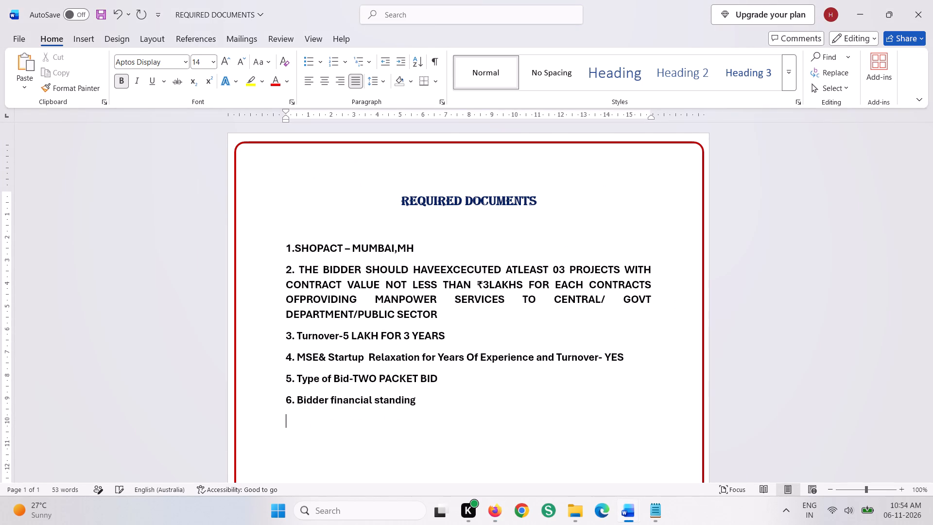
Add item 7 with the GST number and monthly supporting bills clause copied from Buyer Added Bid Specific ATC.
{"action": "type", "text": "7."}
{"action": "key", "text": "alt+Tab"}
{"action": "scroll", "coordinate": [395, 309], "scroll_direction": "down", "scroll_amount": 1}
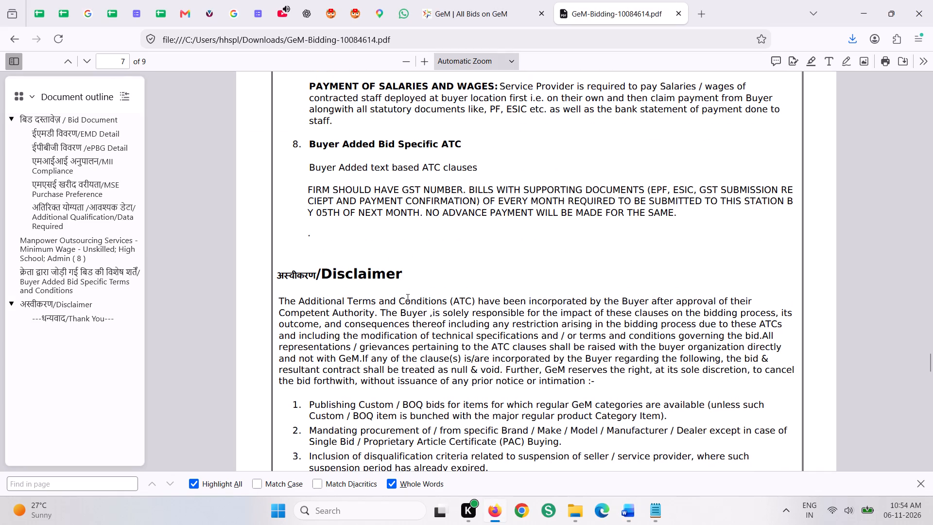
{"action": "left_click", "coordinate": [355, 188]}
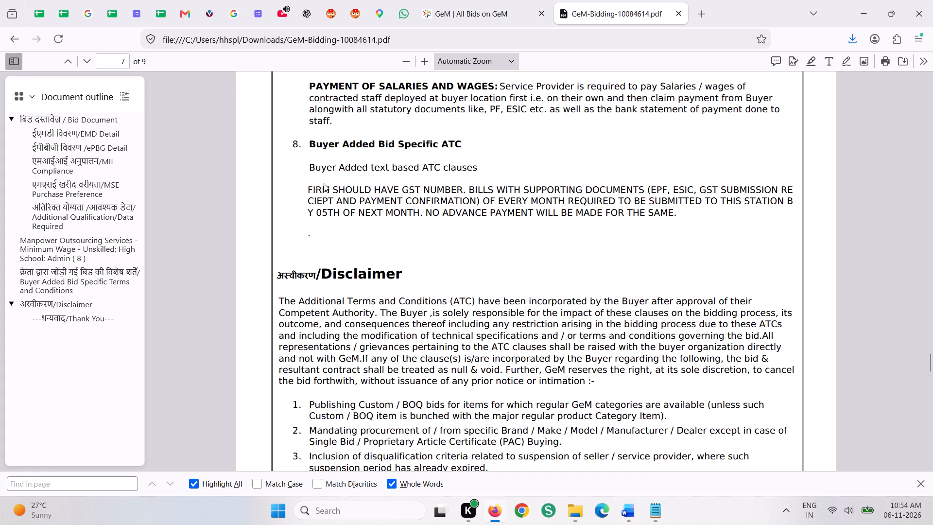
{"action": "left_click", "coordinate": [308, 192]}
{"action": "left_click_drag", "start_coordinate": [308, 191], "coordinate": [667, 210]}
{"action": "key", "text": "ctrl+c"}
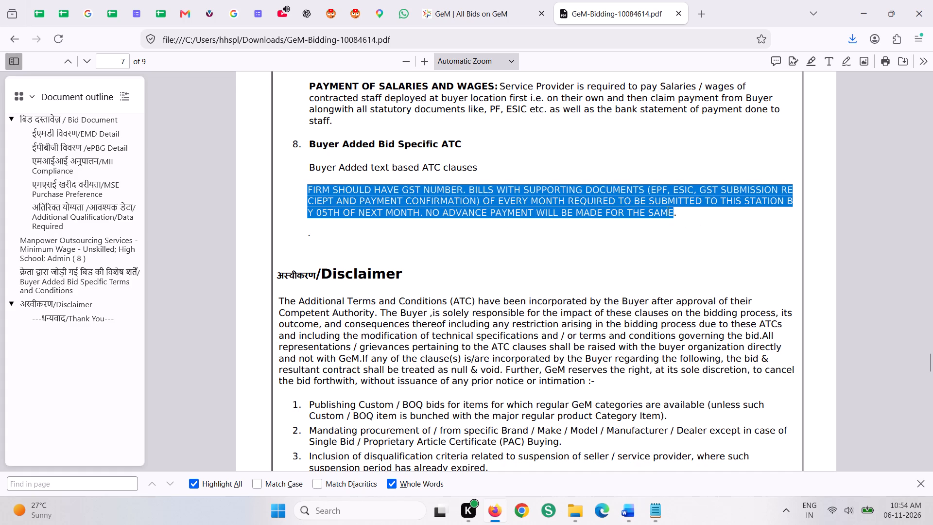
{"action": "key", "text": "ctrl+c"}
{"action": "left_click_drag", "start_coordinate": [667, 210], "coordinate": [668, 209]}
{"action": "key", "text": "ctrl+c"}
{"action": "key", "text": "alt+Tab"}
{"action": "scroll", "coordinate": [393, 350], "scroll_direction": "down", "scroll_amount": 1}
{"action": "key", "text": "ctrl+v"}
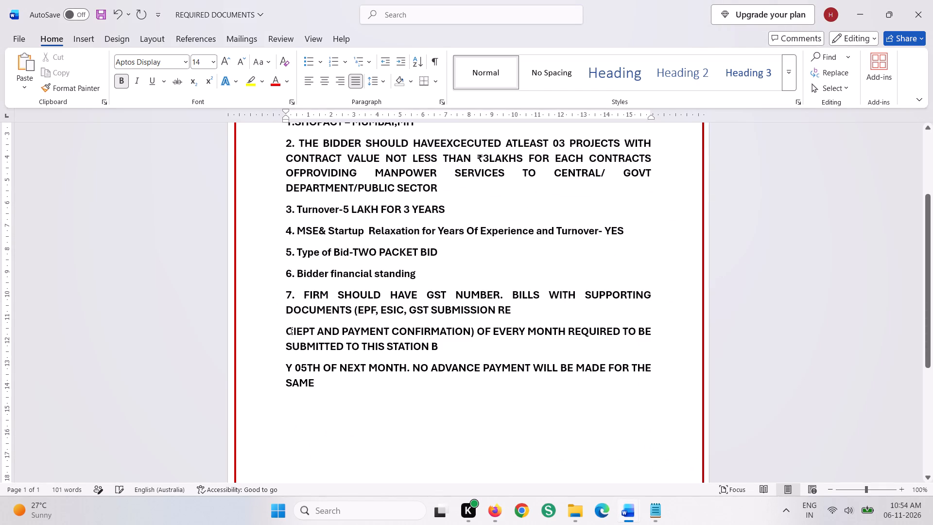
Join the broken lines of item 7 into one continuous paragraph.
{"action": "left_click", "coordinate": [286, 332]}
{"action": "key", "text": "BackSpace"}
{"action": "left_click", "coordinate": [286, 358]}
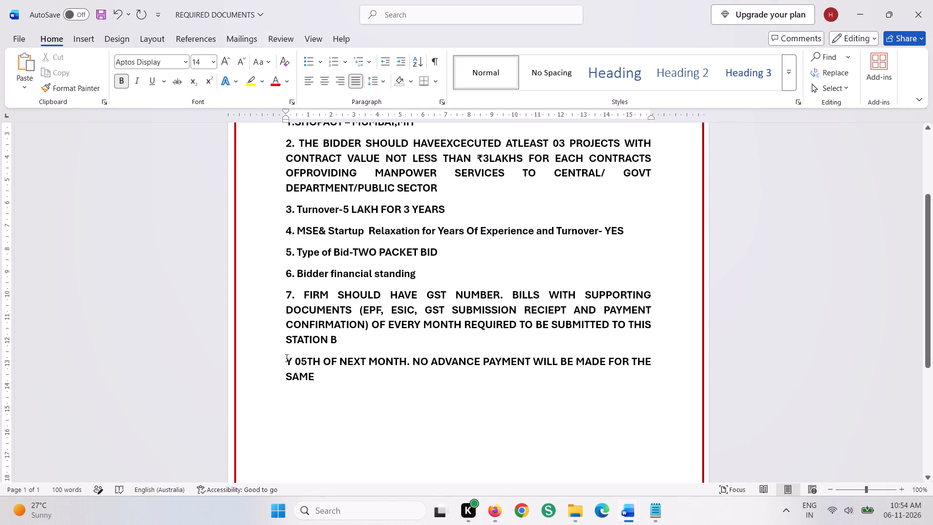
{"action": "key", "text": "BackSpace"}
{"action": "left_click", "coordinate": [376, 355]}
Recheck the bid document and examine the linked Scope of Work PDF for personnel, earnest money and performance guarantee conditions.
{"action": "key", "text": "alt+Tab"}
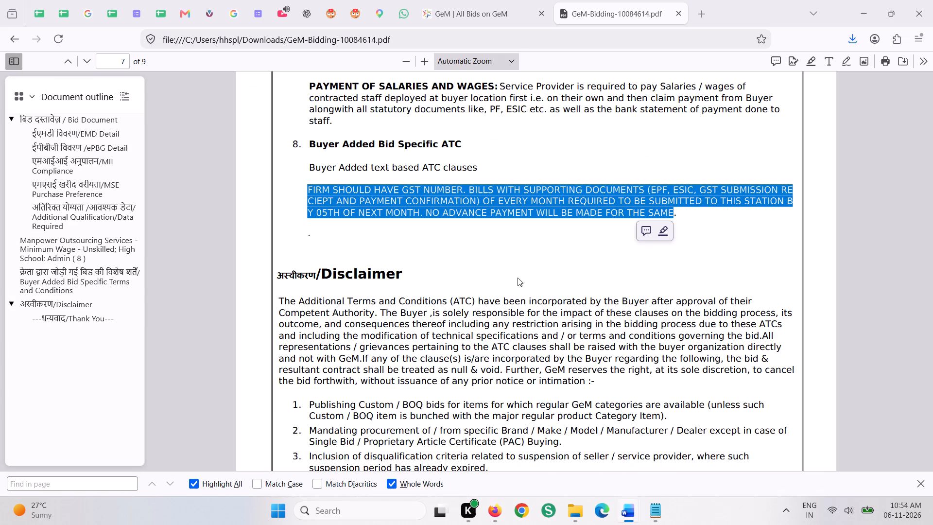
{"action": "scroll", "coordinate": [455, 266], "scroll_direction": "up", "scroll_amount": 2}
{"action": "scroll", "coordinate": [461, 275], "scroll_direction": "down", "scroll_amount": 1}
{"action": "scroll", "coordinate": [417, 229], "scroll_direction": "up", "scroll_amount": 2}
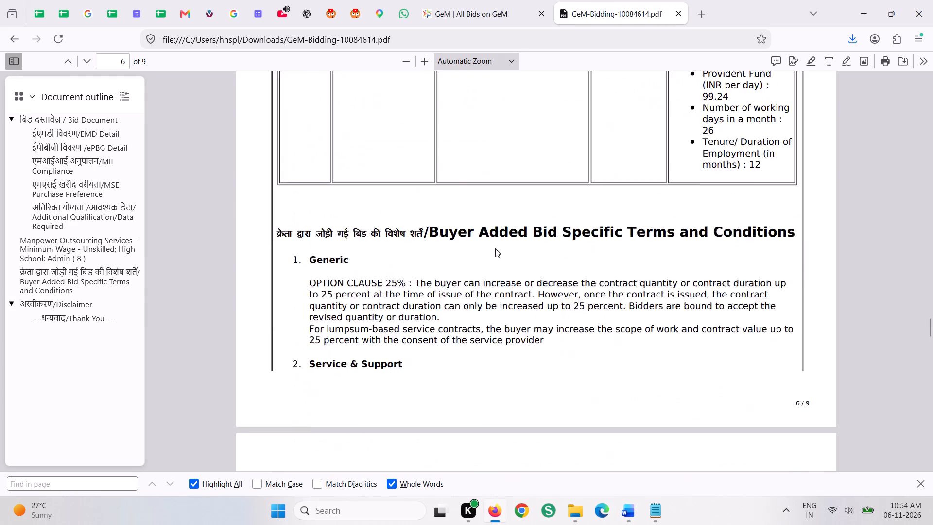
{"action": "scroll", "coordinate": [512, 251], "scroll_direction": "up", "scroll_amount": 8}
{"action": "scroll", "coordinate": [548, 260], "scroll_direction": "down", "scroll_amount": 3}
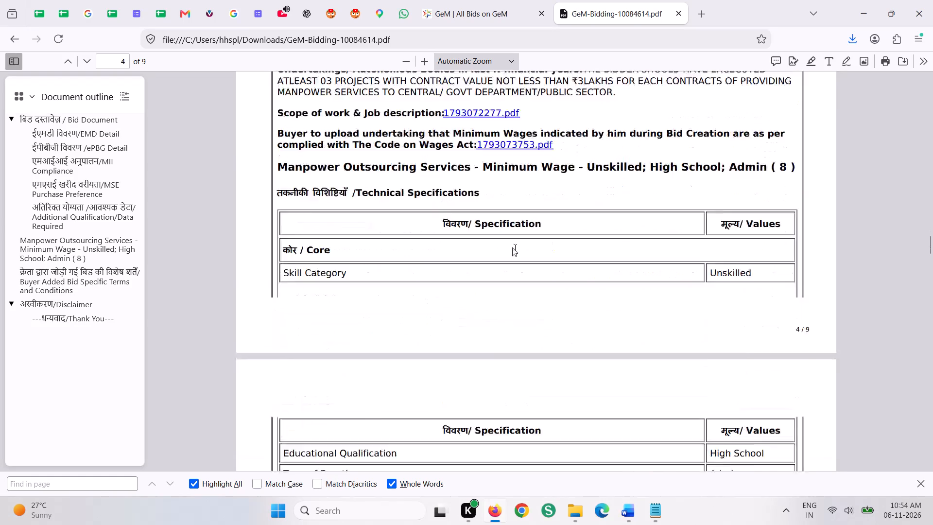
{"action": "scroll", "coordinate": [507, 239], "scroll_direction": "up", "scroll_amount": 1}
{"action": "left_click", "coordinate": [478, 267]}
{"action": "left_click", "coordinate": [372, 211]}
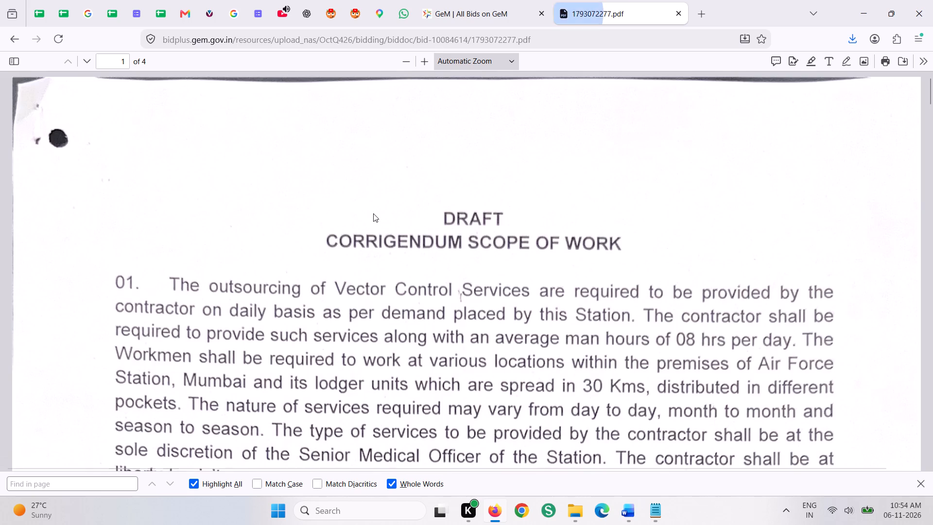
{"action": "scroll", "coordinate": [390, 238], "scroll_direction": "down", "scroll_amount": 4}
{"action": "scroll", "coordinate": [425, 241], "scroll_direction": "down", "scroll_amount": 3, "text": "ctrl"}
{"action": "scroll", "coordinate": [466, 234], "scroll_direction": "up", "scroll_amount": 3}
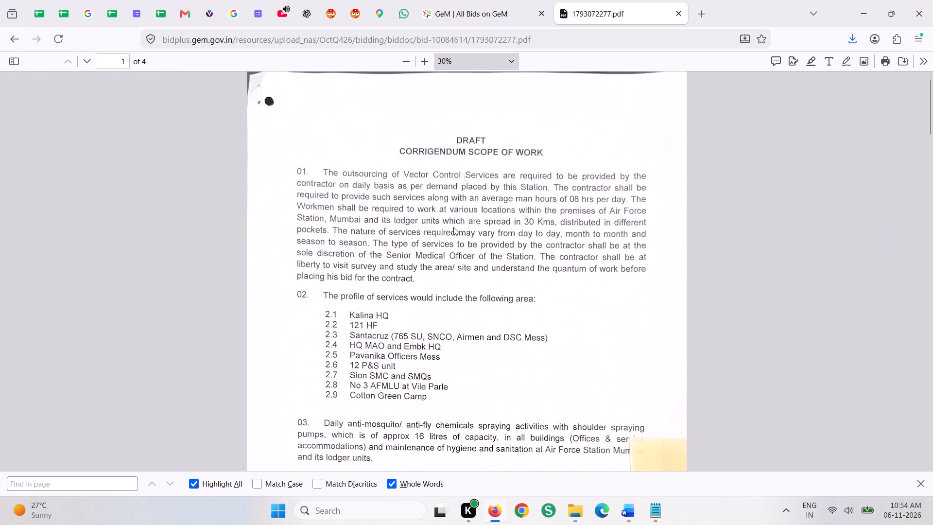
{"action": "scroll", "coordinate": [452, 232], "scroll_direction": "down", "scroll_amount": 2}
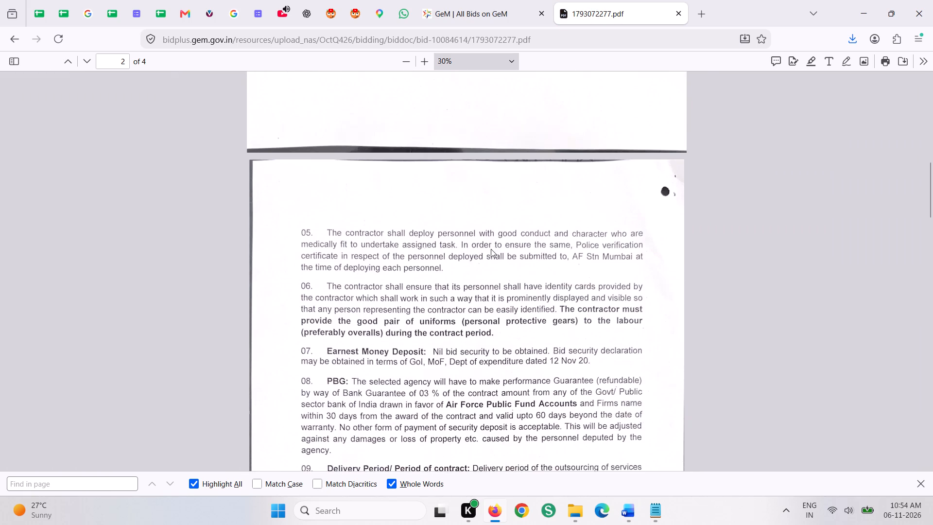
{"action": "scroll", "coordinate": [495, 251], "scroll_direction": "up", "scroll_amount": 2, "text": "ctrl"}
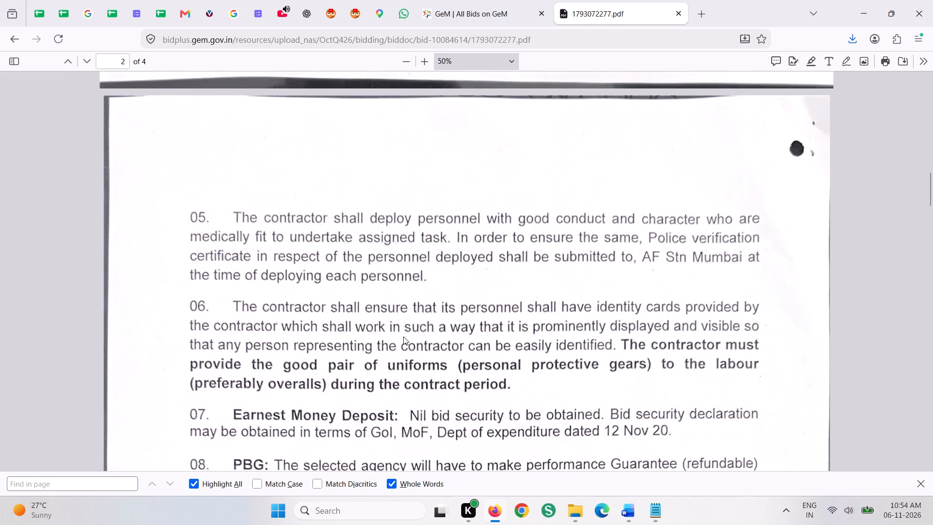
Add item 8, "EMD EXEMPTION – BID SECURITY DECLARATION", and start a line numbered 9.
{"action": "key", "text": "alt+Tab"}
{"action": "left_click", "coordinate": [383, 358]}
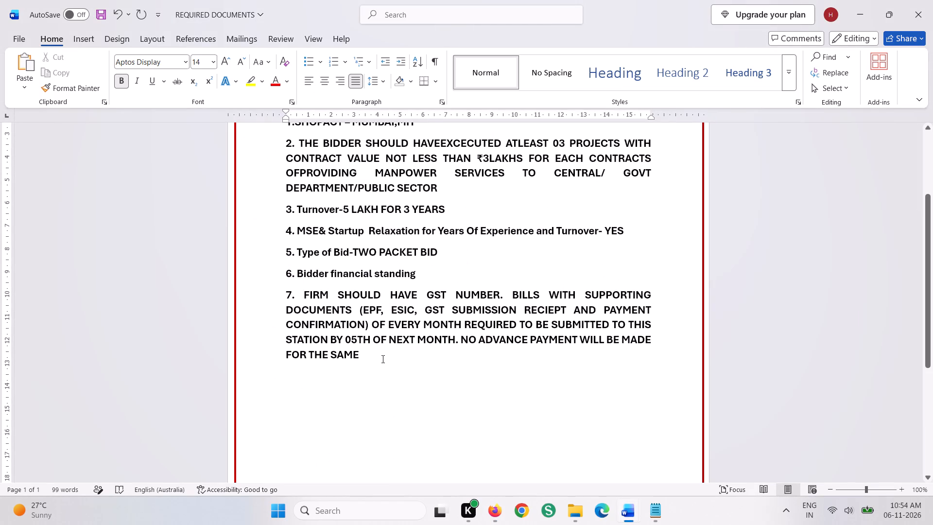
{"action": "key", "text": "Return"}
{"action": "type", "text": "8."}
{"action": "type", "text": "EMD EXEMPTION -"}
{"action": "key", "text": "space"}
{"action": "type", "text": "BID SECURITY DRE"}
{"action": "key", "text": "BackSpace"}
{"action": "key", "text": "BackSpace"}
{"action": "type", "text": "ECLARATION"}
{"action": "key", "text": "space"}
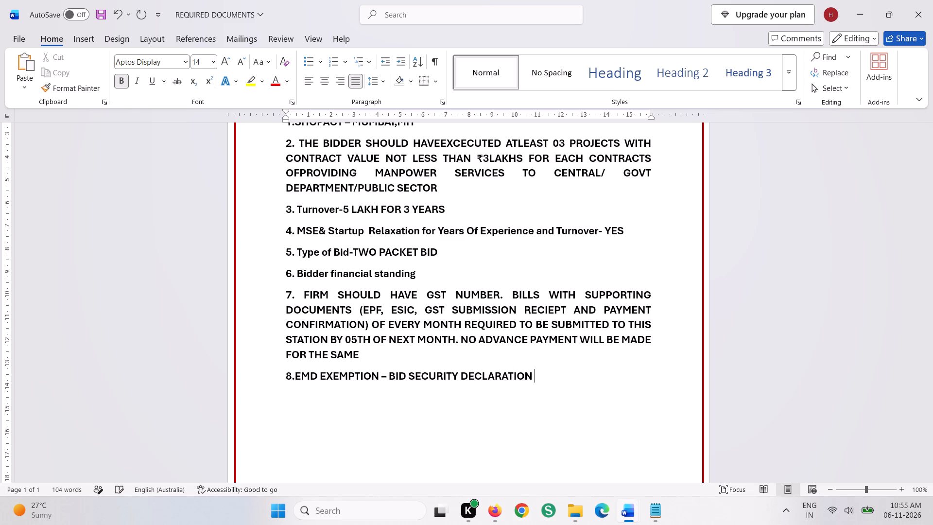
{"action": "key", "text": "Return"}
{"action": "type", "text": "9."}
Colour the item 7 clause text red.
{"action": "left_click_drag", "start_coordinate": [298, 294], "coordinate": [369, 350]}
{"action": "left_click", "coordinate": [450, 330]}
{"action": "left_click", "coordinate": [446, 379]}
Highlight the item 8 text "EMD EXEMPTION – BID SECURITY DECLARATION" in yellow.
{"action": "left_click_drag", "start_coordinate": [298, 376], "coordinate": [335, 378]}
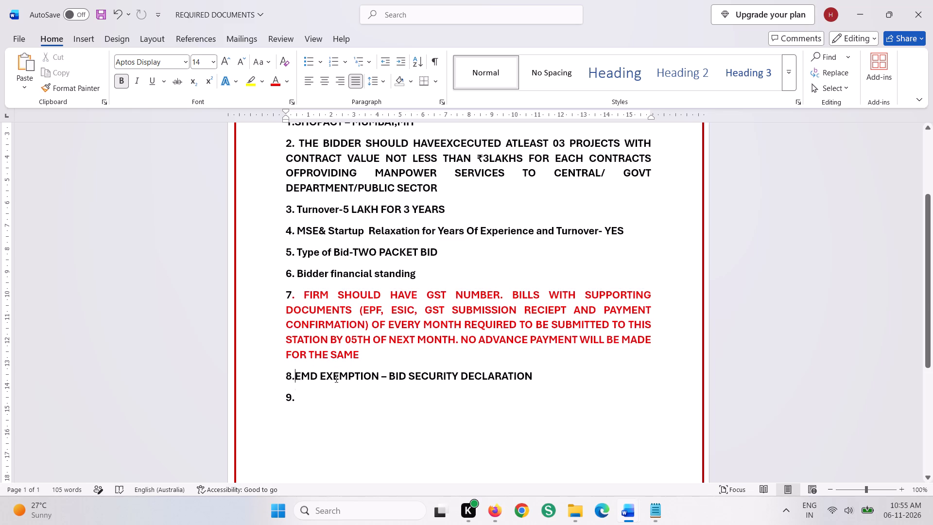
{"action": "left_click_drag", "start_coordinate": [335, 378], "coordinate": [567, 380]}
{"action": "left_click", "coordinate": [617, 360]}
{"action": "left_click", "coordinate": [514, 428]}
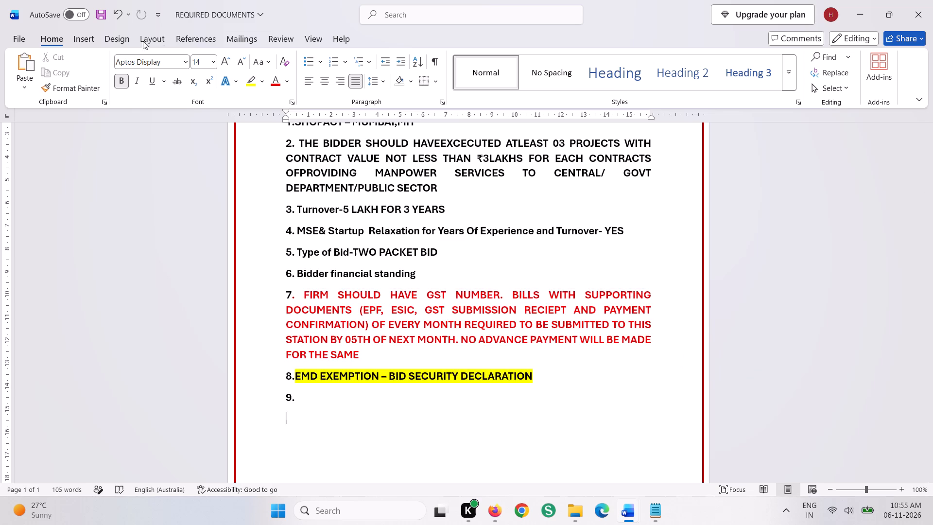
Complete item 9 with "LABOUR LICENCE" and start a new line, checking the labour and experience clauses in the Scope of Work PDF.
{"action": "key", "text": "alt+Tab"}
{"action": "key", "text": "alt+Tab"}
{"action": "key", "text": "alt+Tab"}
{"action": "scroll", "coordinate": [347, 317], "scroll_direction": "down", "scroll_amount": 1}
{"action": "scroll", "coordinate": [460, 247], "scroll_direction": "down", "scroll_amount": 2}
{"action": "scroll", "coordinate": [516, 249], "scroll_direction": "down", "scroll_amount": 1}
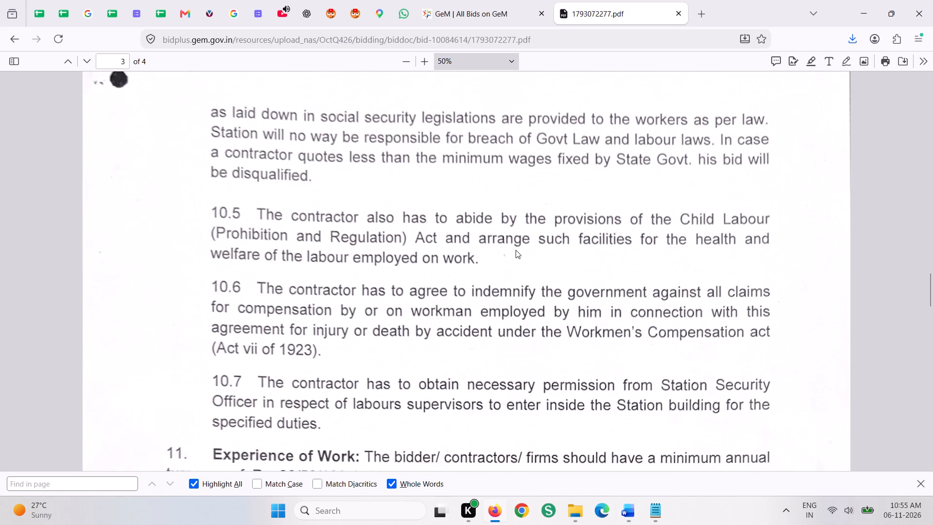
{"action": "scroll", "coordinate": [473, 251], "scroll_direction": "down", "scroll_amount": 1}
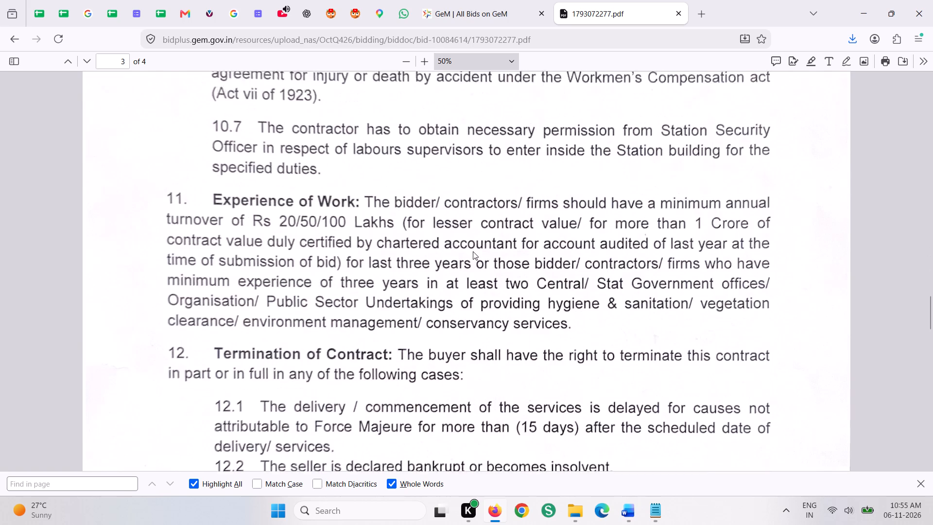
{"action": "key", "text": "alt+Tab"}
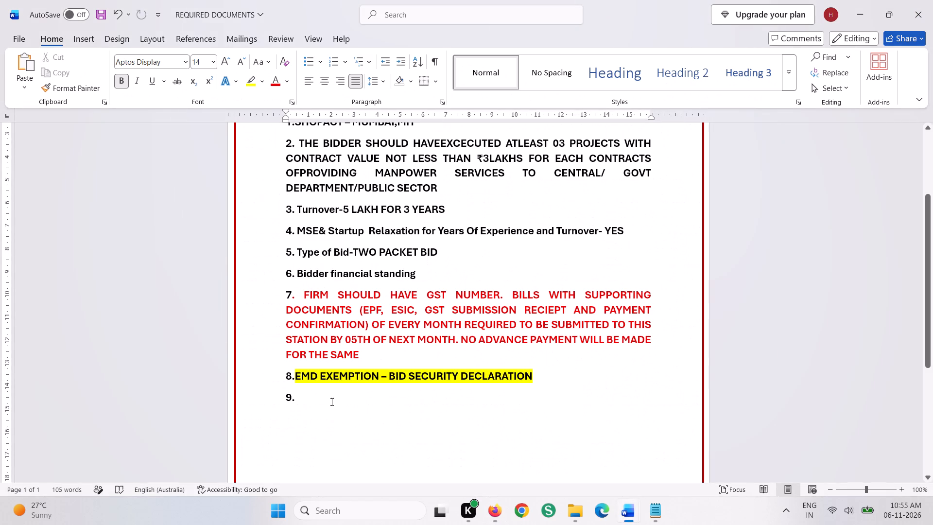
{"action": "left_click", "coordinate": [330, 401]}
{"action": "type", "text": "LABOUR LICENCE"}
{"action": "key", "text": "space"}
{"action": "key", "text": "Return"}
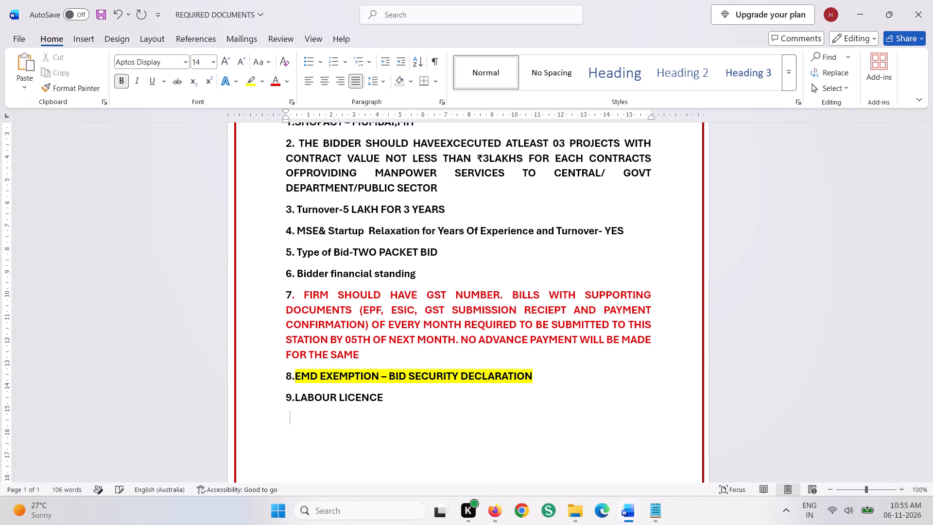
Start item 10 and copy a screenshot of clause 11, Experience of Work, from the Scope of Work PDF.
{"action": "type", "text": "10."}
{"action": "key", "text": "alt+Tab"}
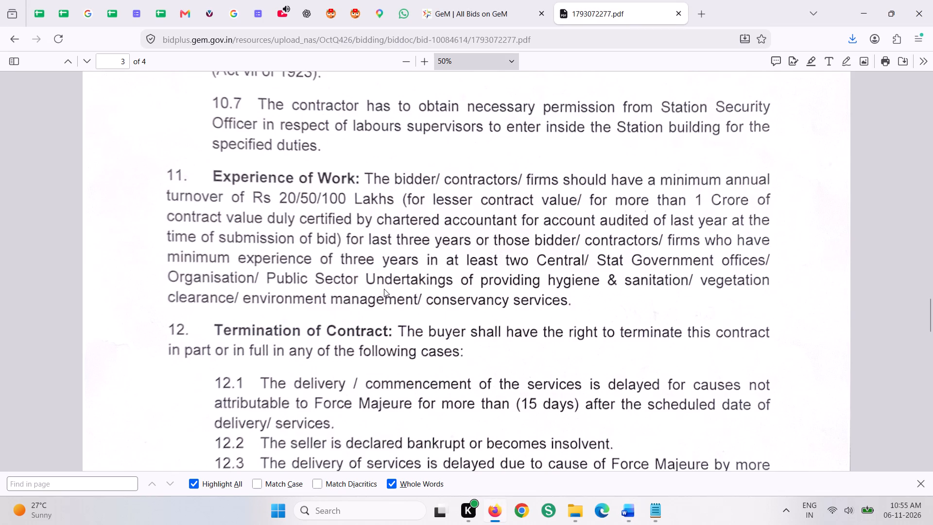
{"action": "key", "text": "ctrl+shift+s"}
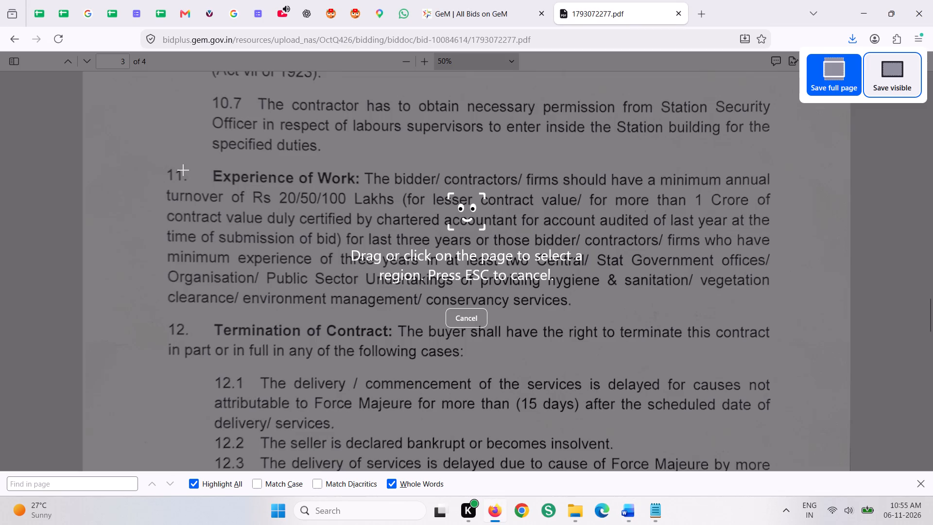
{"action": "left_click_drag", "start_coordinate": [145, 144], "coordinate": [814, 315]}
{"action": "left_click", "coordinate": [726, 324]}
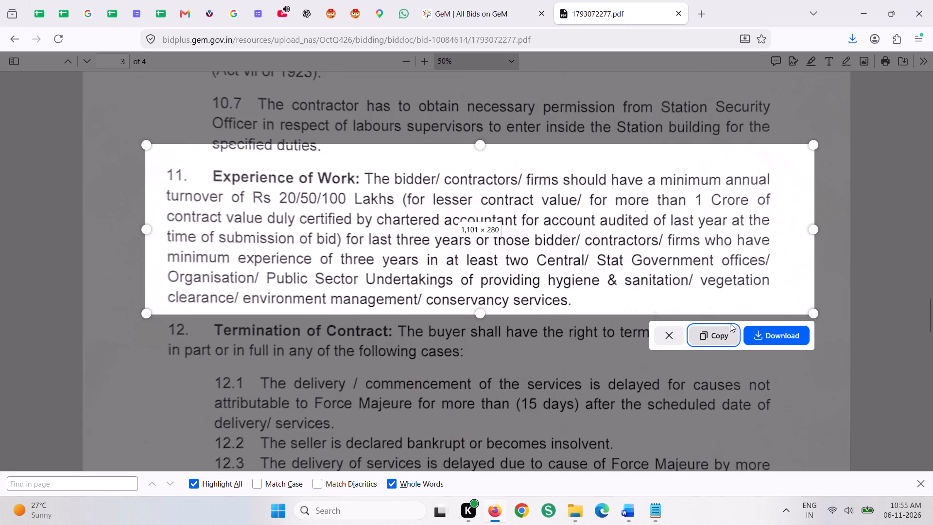
{"action": "left_click", "coordinate": [728, 324]}
{"action": "left_click", "coordinate": [725, 329]}
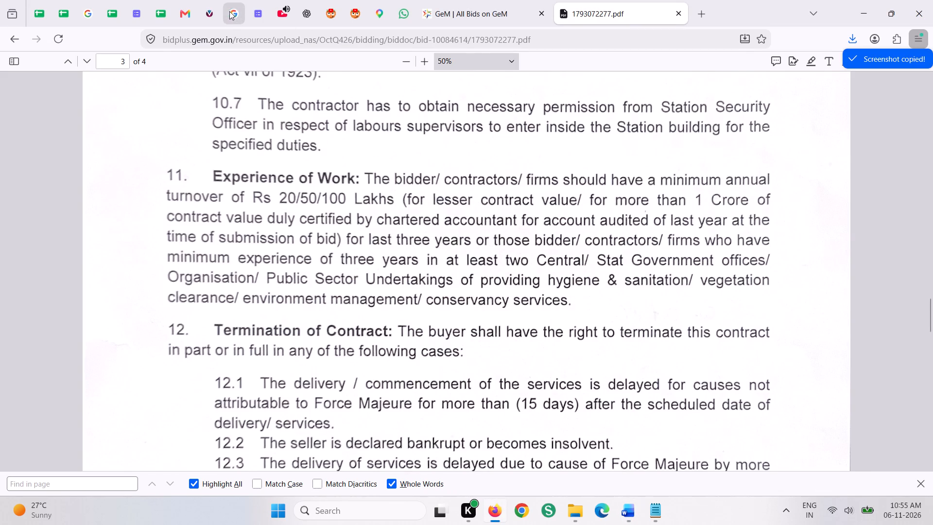
Extract the Experience of Work clause text with a Google Lens image search and paste it as item 10 of the Word list.
{"action": "left_click", "coordinate": [229, 11]}
{"action": "left_click", "coordinate": [665, 93]}
{"action": "left_click", "coordinate": [655, 91]}
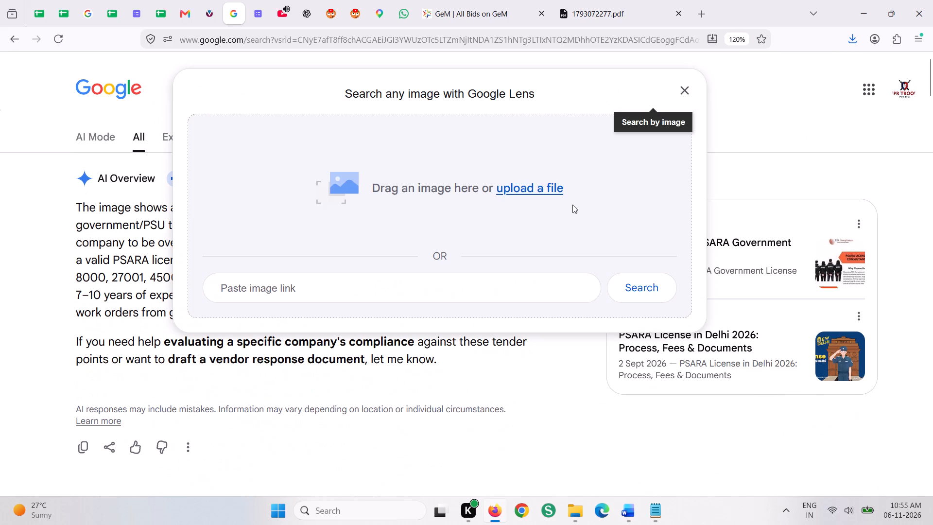
{"action": "left_click", "coordinate": [529, 294]}
{"action": "key", "text": "ctrl+v"}
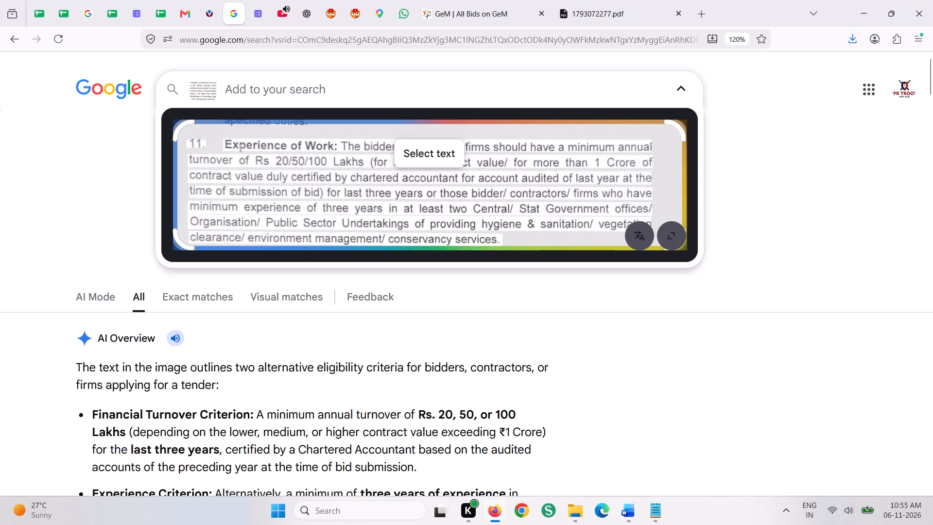
{"action": "left_click_drag", "start_coordinate": [228, 145], "coordinate": [489, 244]}
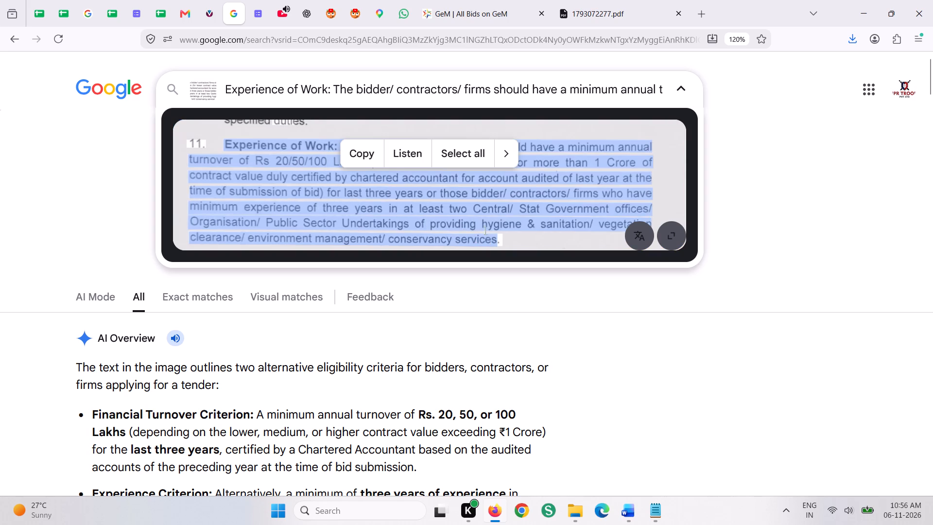
{"action": "left_click", "coordinate": [364, 151]}
{"action": "key", "text": "alt+Tab"}
{"action": "scroll", "coordinate": [447, 340], "scroll_direction": "down", "scroll_amount": 1}
{"action": "key", "text": "ctrl+v"}
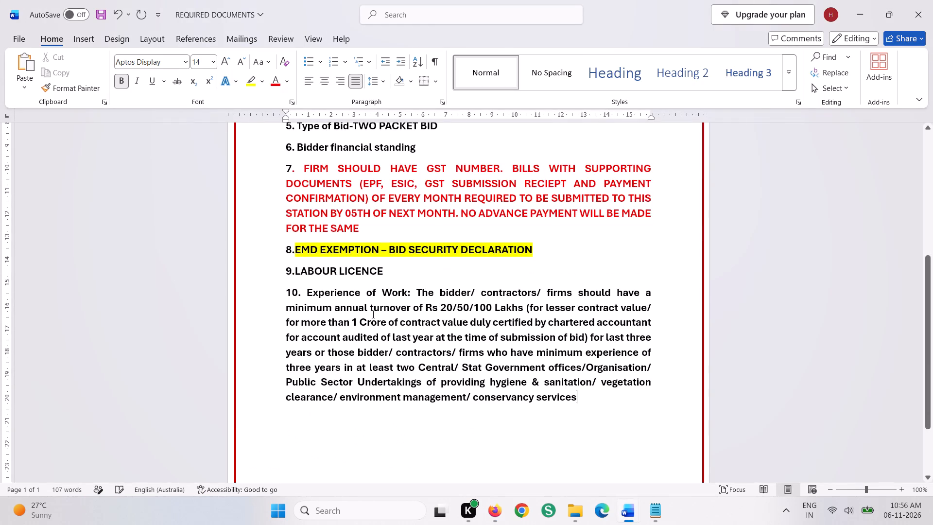
Highlight the words "Experience of Work" in item 10 in yellow.
{"action": "left_click_drag", "start_coordinate": [311, 291], "coordinate": [403, 290]}
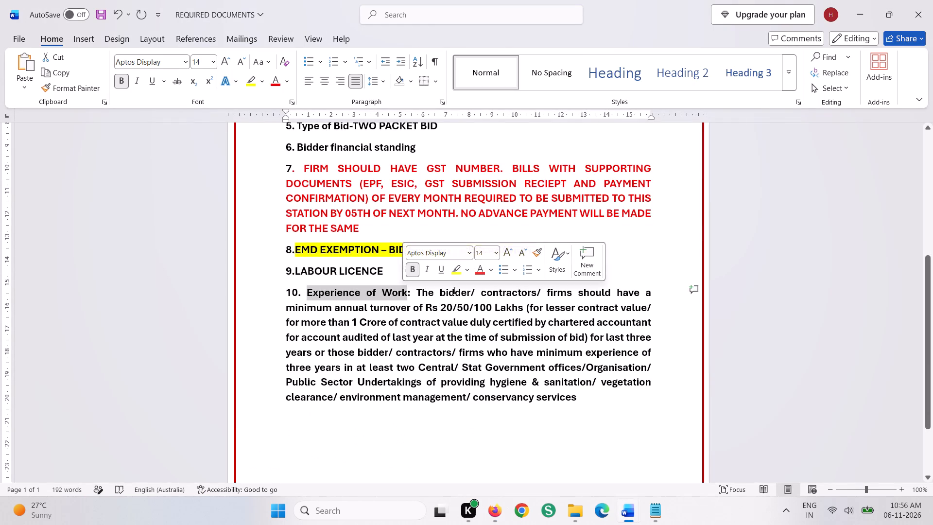
{"action": "left_click", "coordinate": [456, 270]}
{"action": "left_click", "coordinate": [460, 353]}
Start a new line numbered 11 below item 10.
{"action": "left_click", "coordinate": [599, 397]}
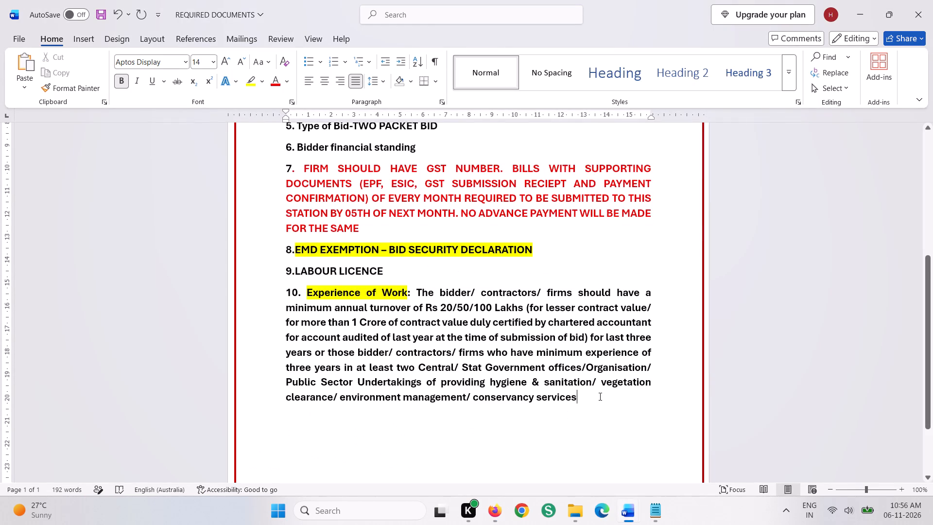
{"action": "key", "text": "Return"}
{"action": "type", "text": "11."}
Highlight "providing hygiene & sanitation/ vegetation clearance/ environment management/ conservancy services" in item 10 in yellow.
{"action": "key", "text": "alt+Tab"}
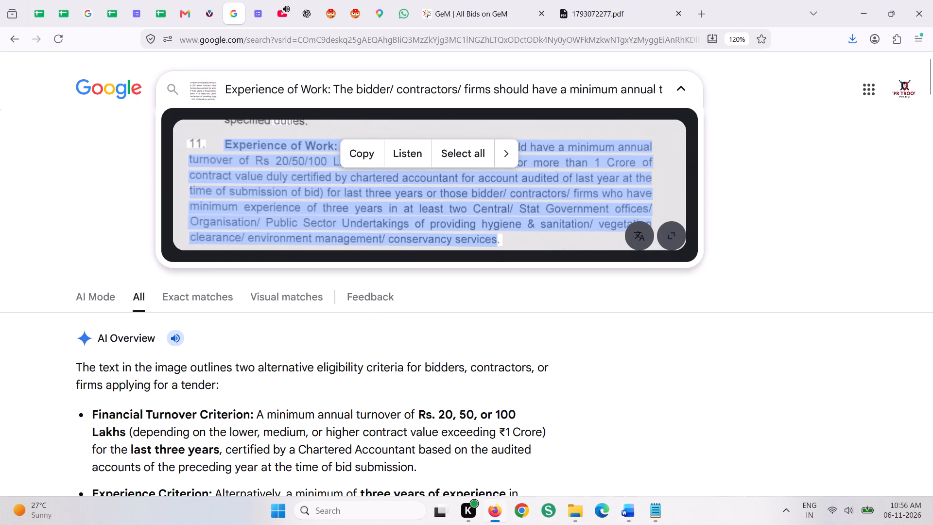
{"action": "key", "text": "alt+Tab"}
{"action": "left_click", "coordinate": [495, 148]}
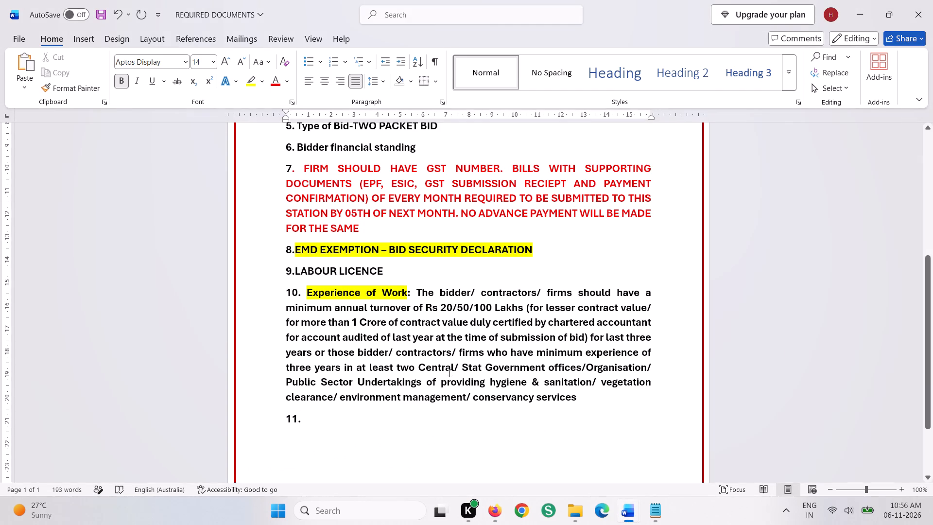
{"action": "left_click_drag", "start_coordinate": [442, 382], "coordinate": [565, 399]}
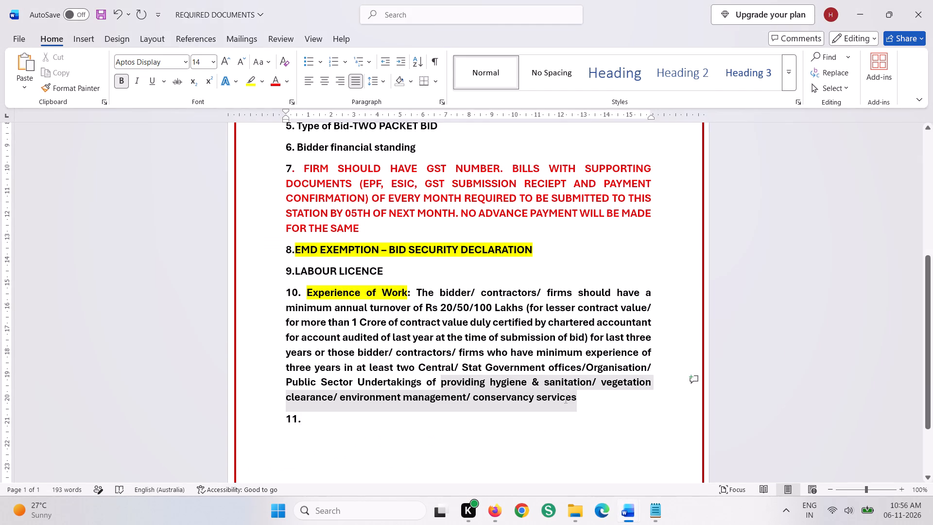
{"action": "left_click_drag", "start_coordinate": [565, 399], "coordinate": [581, 402]}
{"action": "left_click", "coordinate": [640, 379]}
{"action": "left_click", "coordinate": [451, 431]}
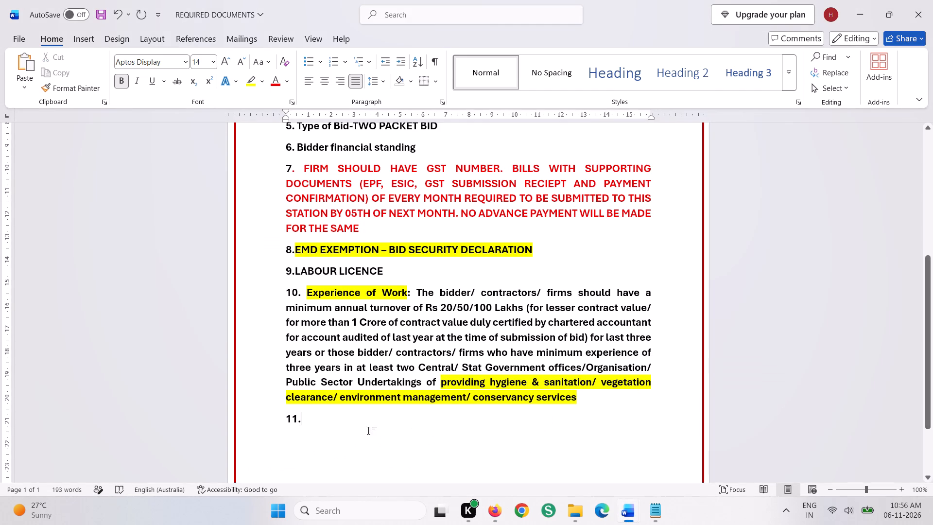
{"action": "left_click", "coordinate": [342, 427]}
Examine the remaining clauses of the Scope of Work PDF in Firefox for further required documents.
{"action": "key", "text": "alt+Tab"}
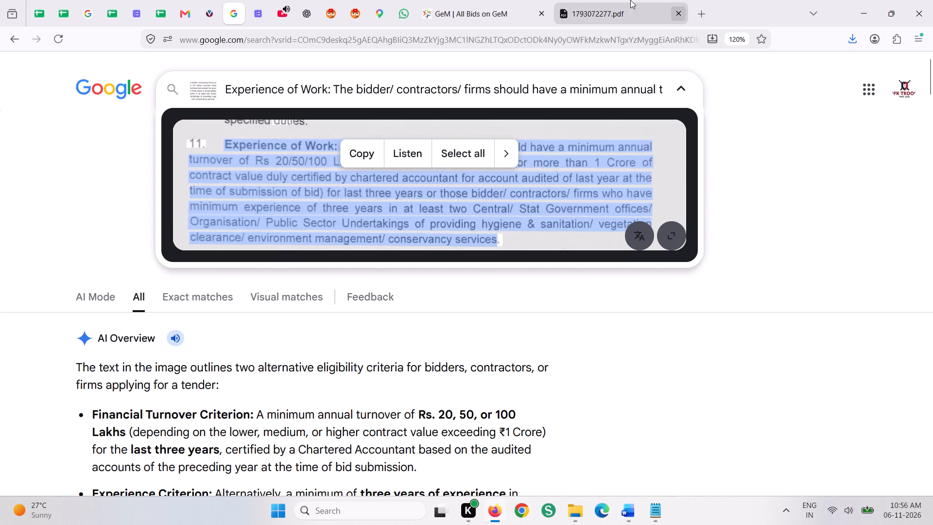
{"action": "left_click", "coordinate": [628, 0]}
{"action": "scroll", "coordinate": [492, 266], "scroll_direction": "down", "scroll_amount": 2}
{"action": "scroll", "coordinate": [440, 271], "scroll_direction": "up", "scroll_amount": 1}
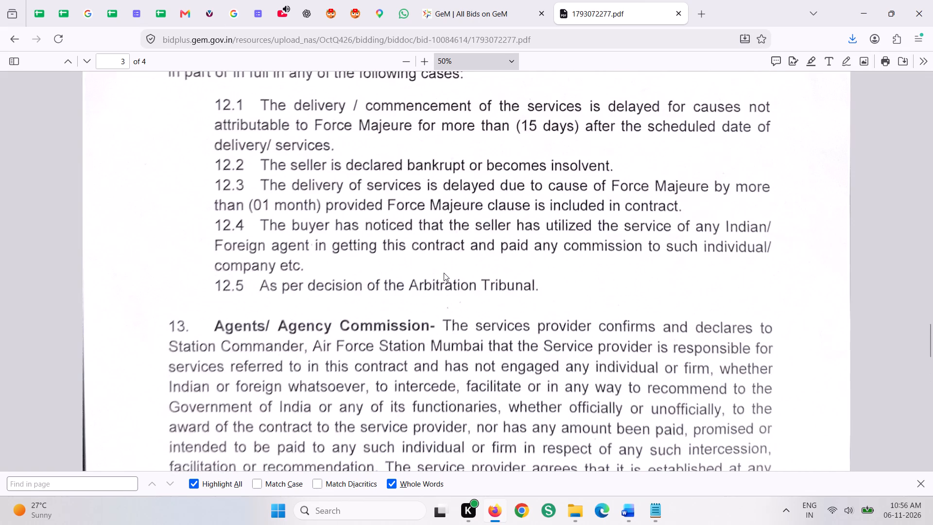
{"action": "scroll", "coordinate": [445, 276], "scroll_direction": "down", "scroll_amount": 6}
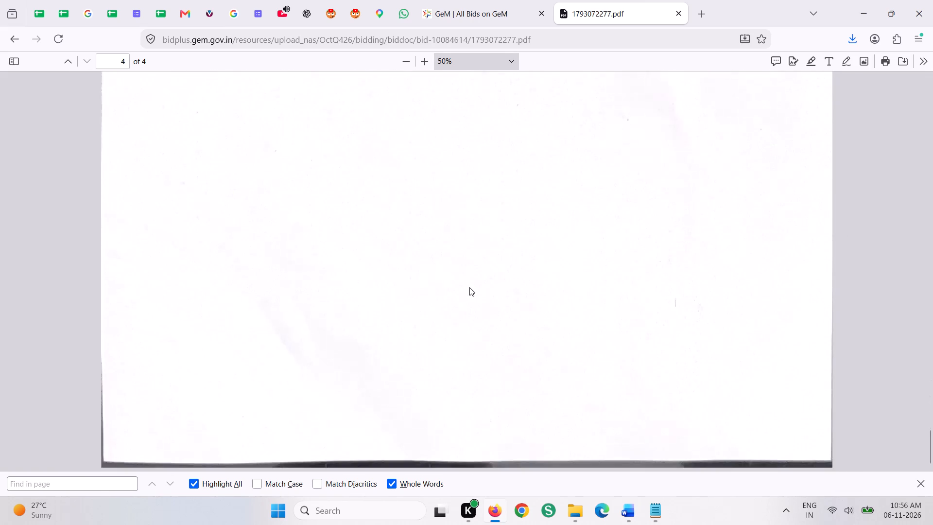
{"action": "scroll", "coordinate": [469, 287], "scroll_direction": "up", "scroll_amount": 10}
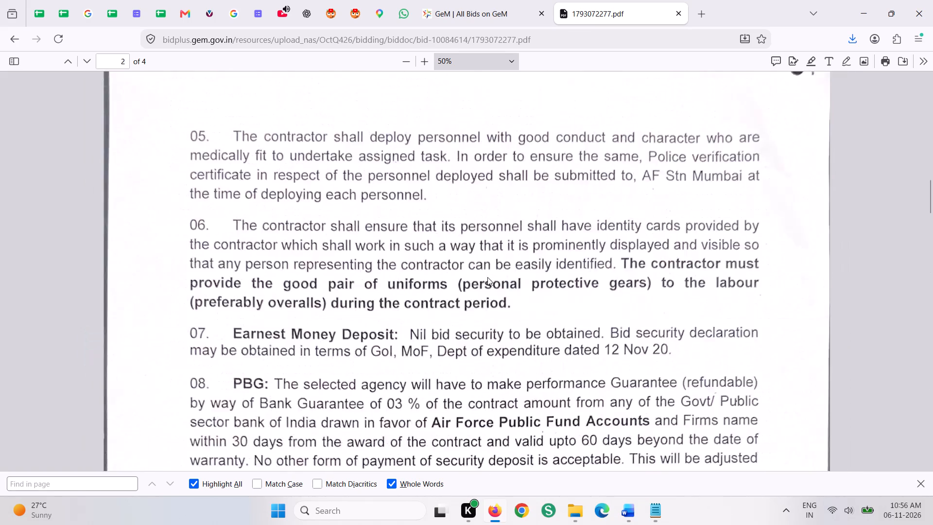
{"action": "scroll", "coordinate": [487, 277], "scroll_direction": "up", "scroll_amount": 13}
{"action": "left_click", "coordinate": [603, 0]}
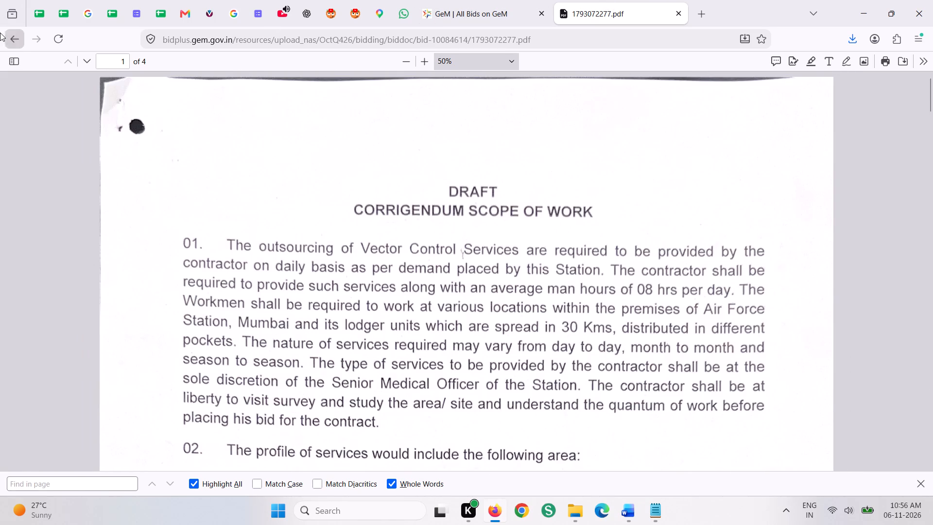
Return to the GeM-Bidding-10084614 PDF and review its eligibility, specification and consignee sections for further requirements.
{"action": "left_click", "coordinate": [5, 38]}
{"action": "left_click", "coordinate": [464, 0]}
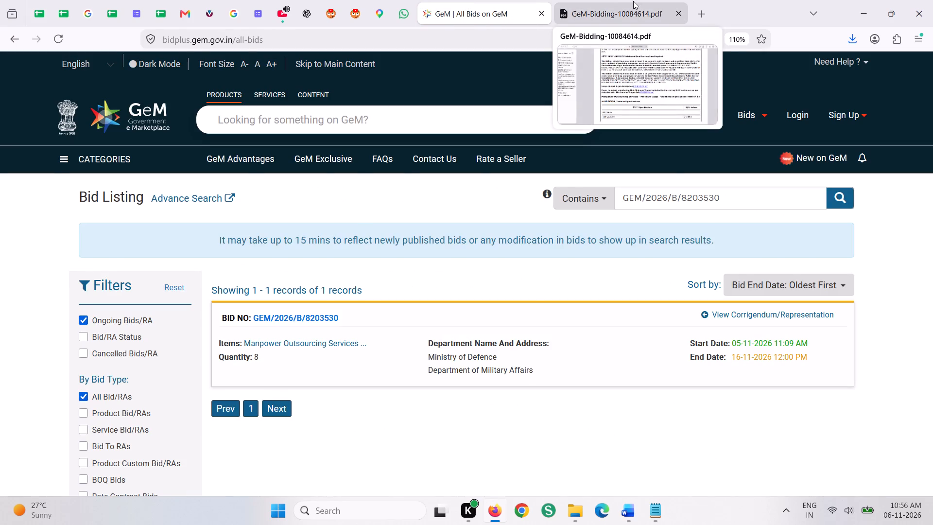
{"action": "left_click", "coordinate": [633, 1]}
{"action": "scroll", "coordinate": [551, 292], "scroll_direction": "up", "scroll_amount": 9}
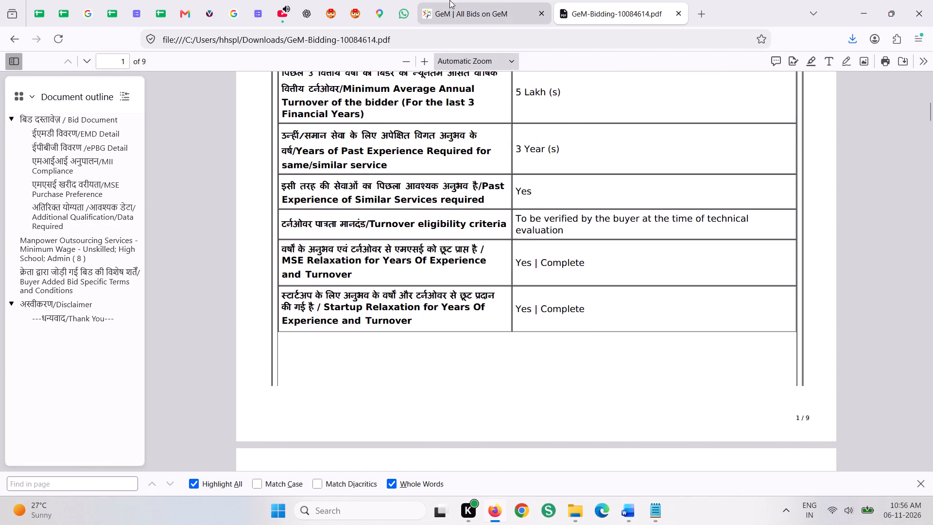
{"action": "left_click", "coordinate": [448, 0]}
{"action": "left_click", "coordinate": [636, 0]}
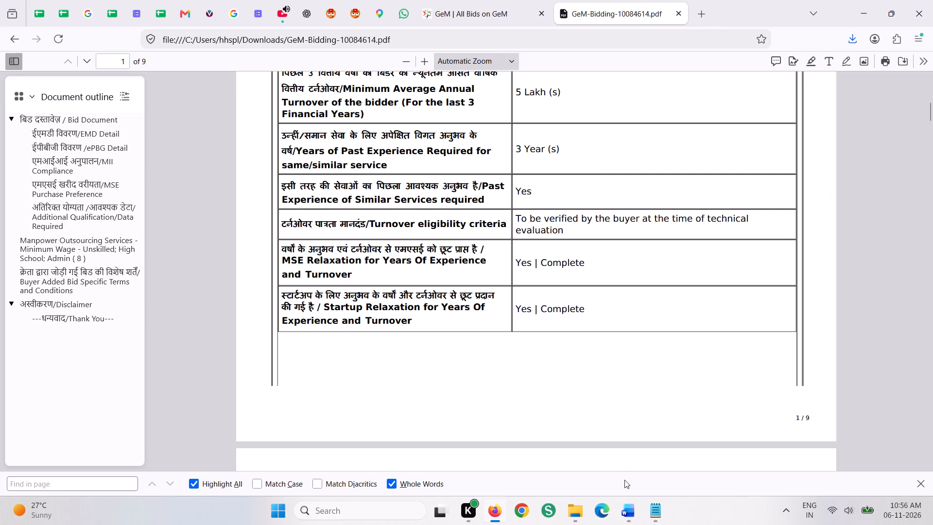
{"action": "scroll", "coordinate": [601, 410], "scroll_direction": "down", "scroll_amount": 10}
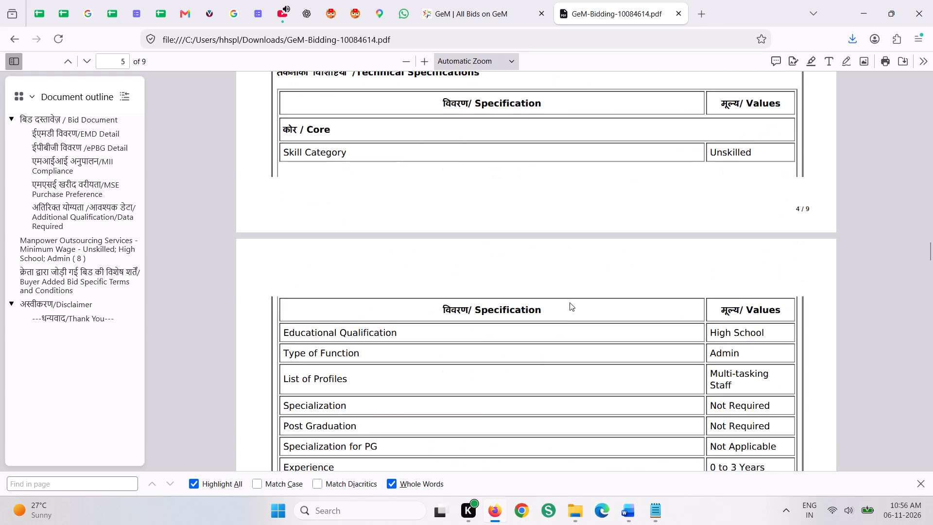
{"action": "scroll", "coordinate": [569, 305], "scroll_direction": "up", "scroll_amount": 1}
{"action": "scroll", "coordinate": [547, 316], "scroll_direction": "down", "scroll_amount": 5}
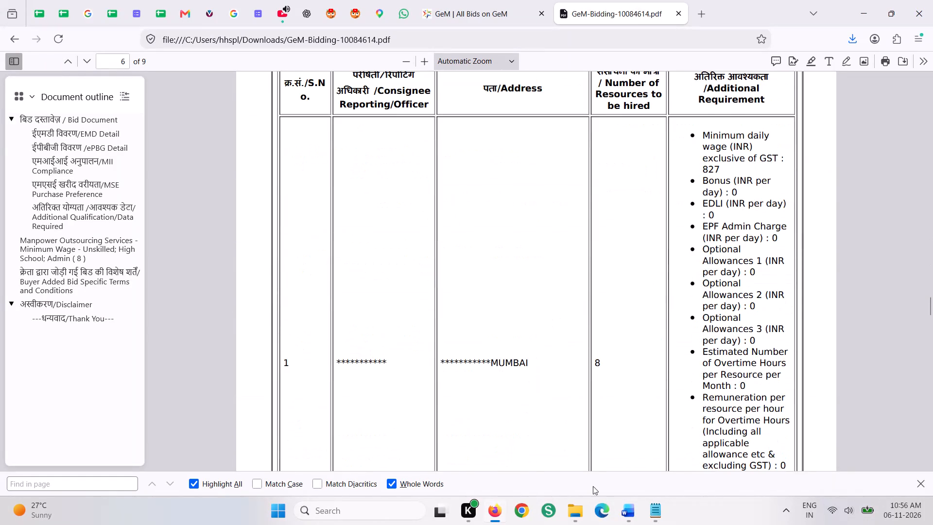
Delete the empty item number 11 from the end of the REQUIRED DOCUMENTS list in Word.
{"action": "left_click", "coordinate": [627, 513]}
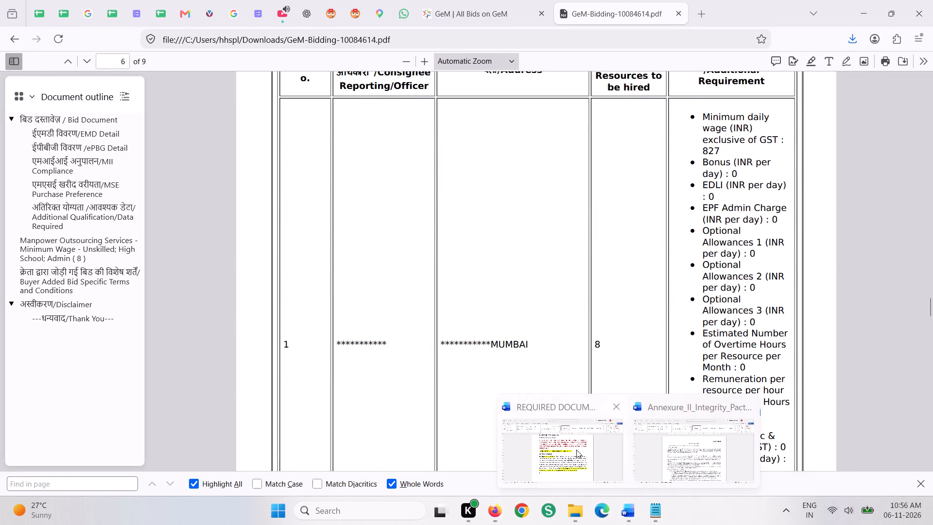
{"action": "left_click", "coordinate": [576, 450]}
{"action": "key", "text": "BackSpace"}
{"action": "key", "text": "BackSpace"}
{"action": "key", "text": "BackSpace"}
Export the REQUIRED DOCUMENTS list as a PDF into the GEM2026B8203530 folder under DEV1.
{"action": "scroll", "coordinate": [311, 413], "scroll_direction": "up", "scroll_amount": 5}
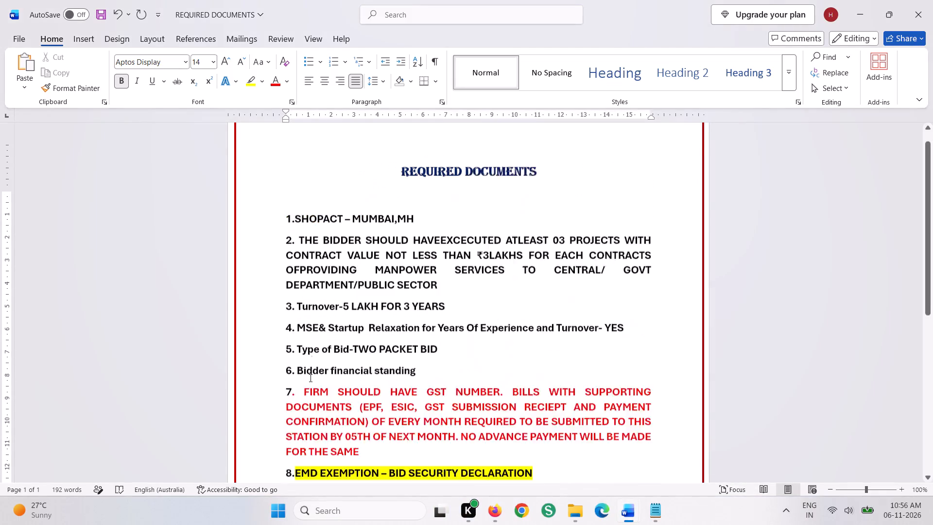
{"action": "left_click", "coordinate": [580, 513]}
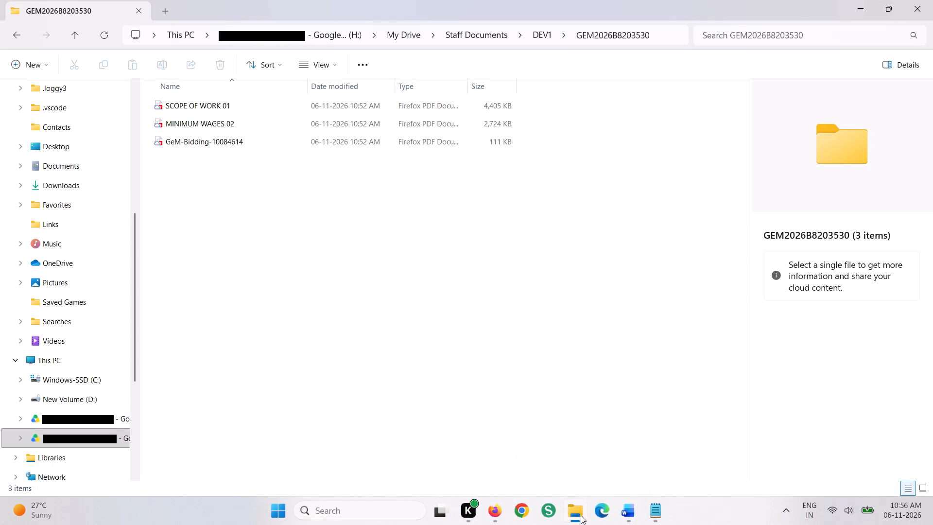
{"action": "left_click", "coordinate": [581, 515]}
{"action": "left_click", "coordinate": [9, 35]}
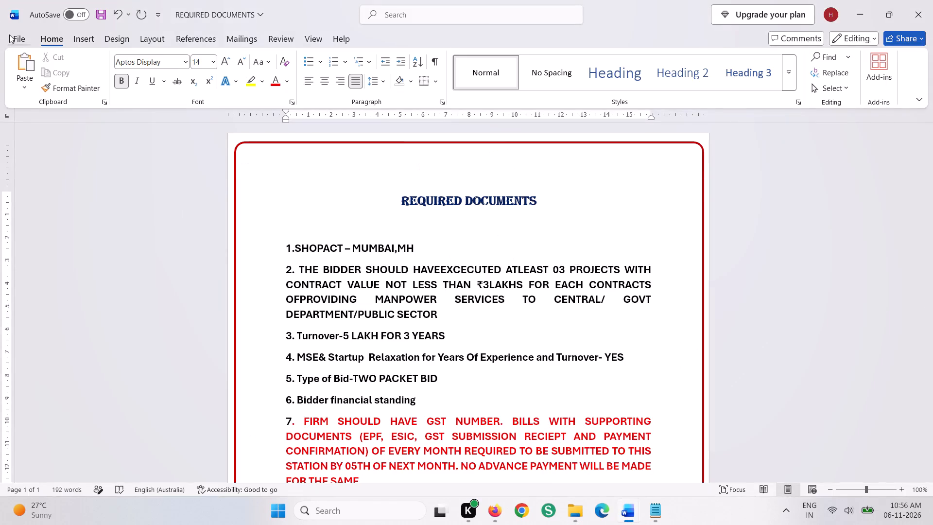
{"action": "left_click", "coordinate": [34, 272]}
{"action": "left_click", "coordinate": [332, 157]}
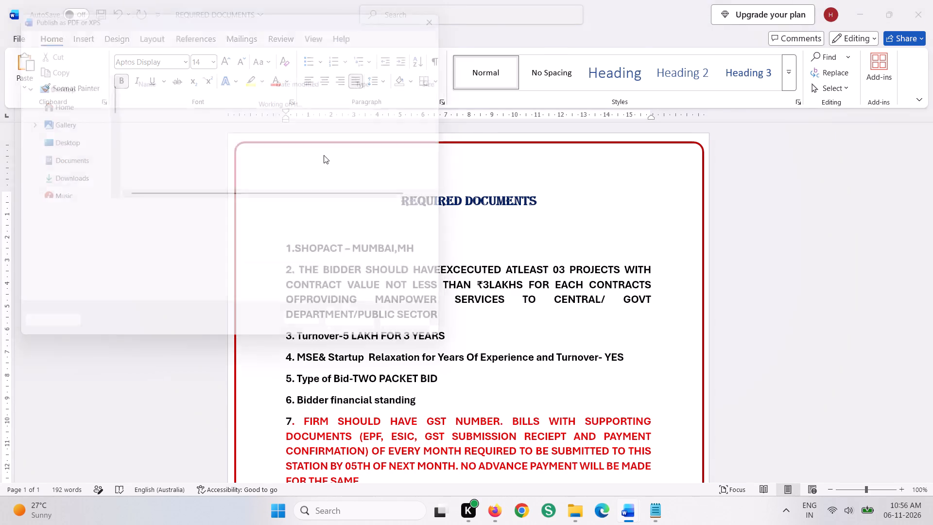
{"action": "scroll", "coordinate": [91, 173], "scroll_direction": "up", "scroll_amount": 9}
{"action": "left_click", "coordinate": [61, 121]}
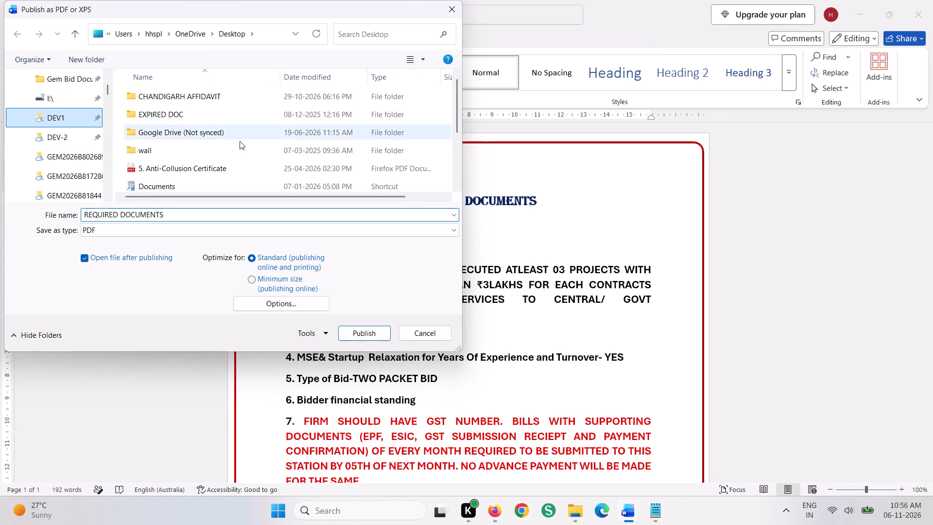
{"action": "scroll", "coordinate": [200, 136], "scroll_direction": "up", "scroll_amount": 8}
{"action": "double_click", "coordinate": [195, 100]}
{"action": "left_click", "coordinate": [188, 215]}
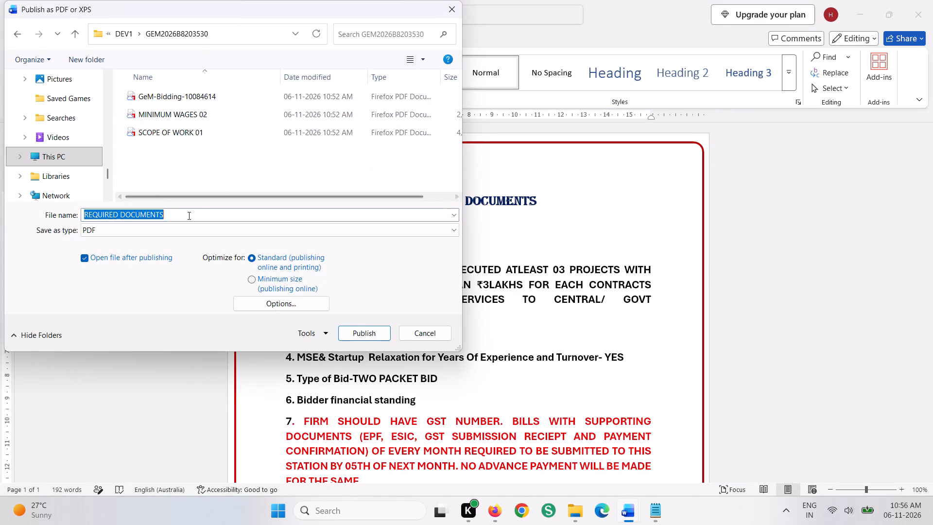
Publish the REQUIRED DOCUMENTS PDF to the GEM2026B8203530 folder and close the copy that opens in Firefox.
{"action": "left_click", "coordinate": [356, 331]}
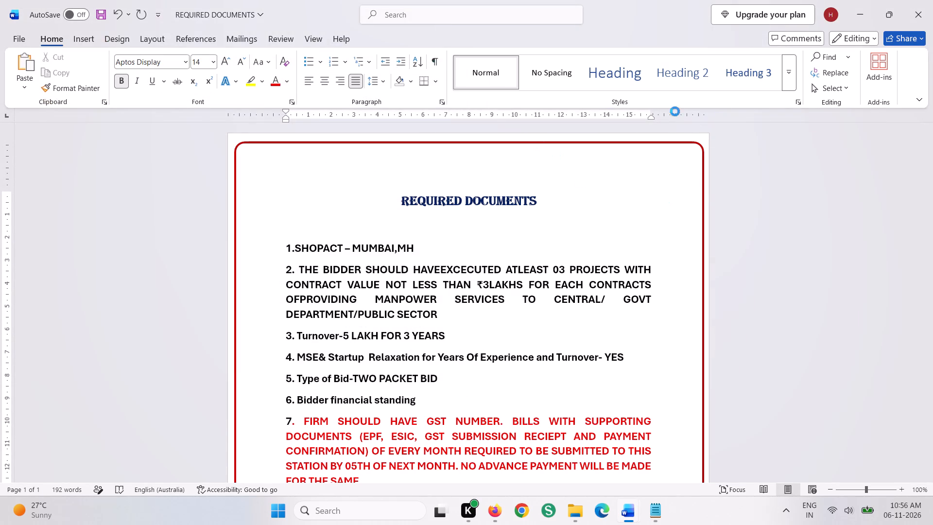
{"action": "left_click", "coordinate": [719, 0]}
{"action": "left_click", "coordinate": [771, 13]}
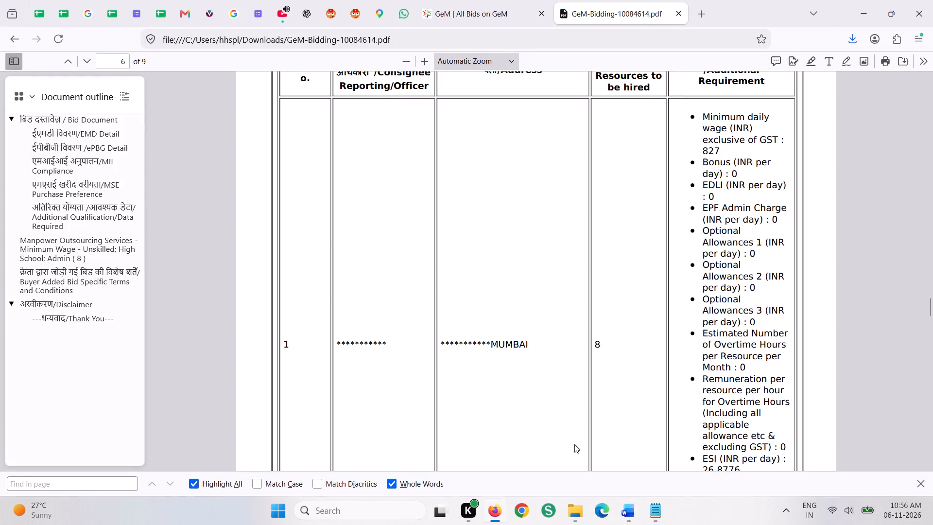
Check the saved files in the GEM2026B8203530 folder in File Explorer, including the REQUIRED DOCUMENTS PDF.
{"action": "left_click", "coordinate": [581, 509]}
{"action": "left_click", "coordinate": [185, 125]}
{"action": "left_click", "coordinate": [180, 142]}
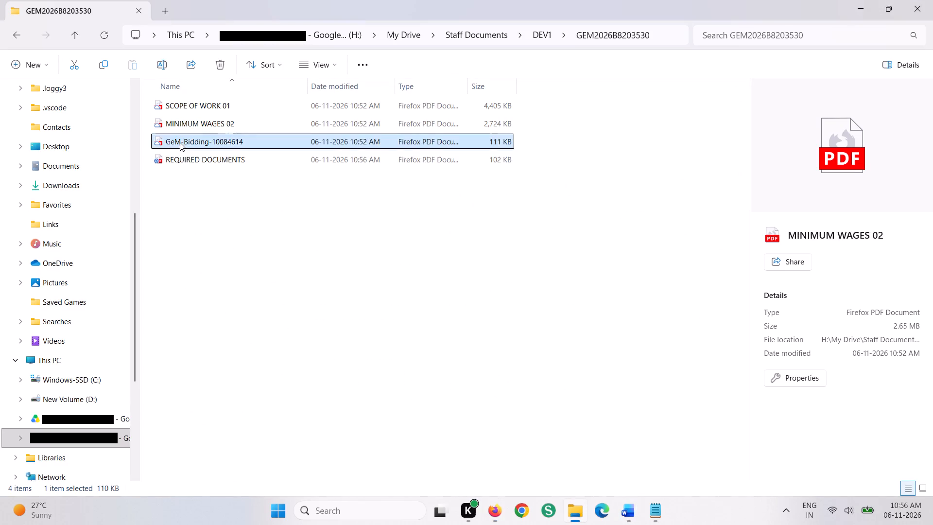
{"action": "left_click", "coordinate": [182, 159]}
{"action": "left_click", "coordinate": [68, 36]}
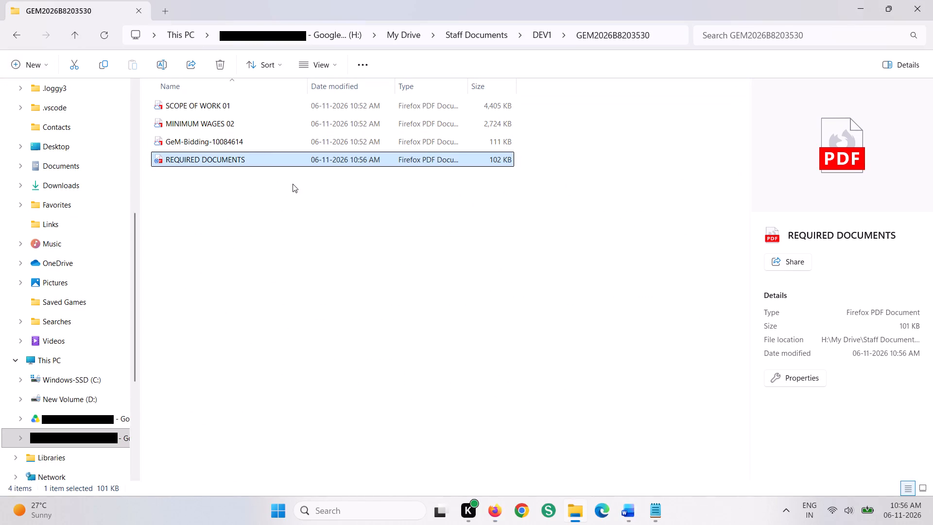
Return to Firefox and close the GeM-Bidding-10084614 PDF.
{"action": "left_click", "coordinate": [494, 512]}
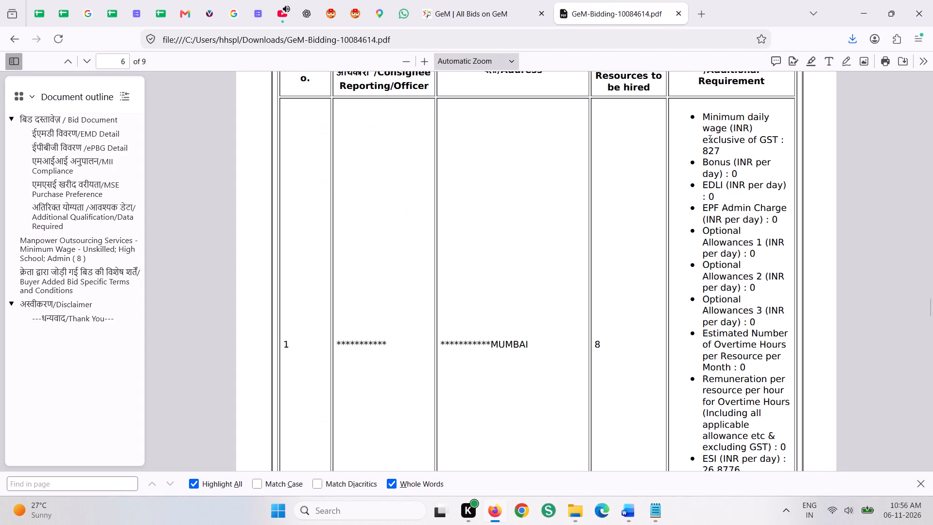
{"action": "left_click", "coordinate": [644, 0]}
{"action": "left_click", "coordinate": [682, 13]}
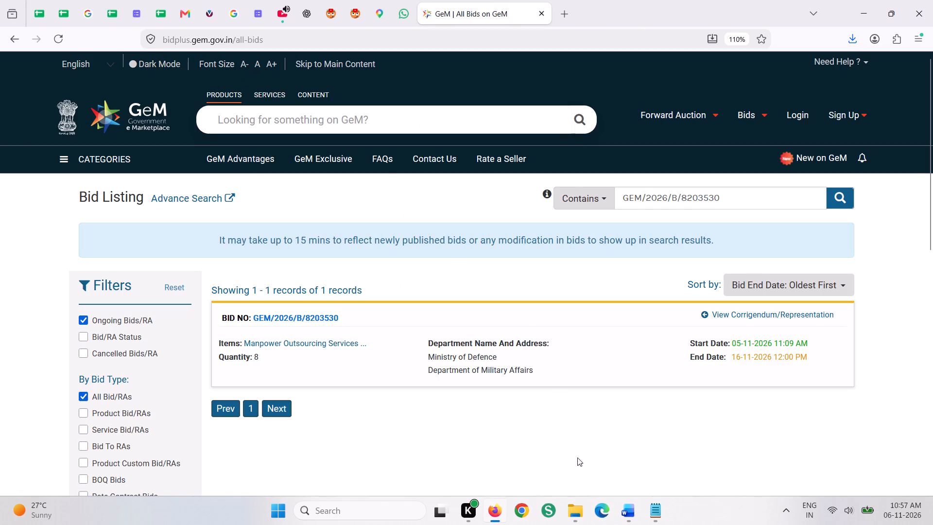
Find the WhatsApp desktop app through Windows search and launch it.
{"action": "left_click", "coordinate": [360, 509]}
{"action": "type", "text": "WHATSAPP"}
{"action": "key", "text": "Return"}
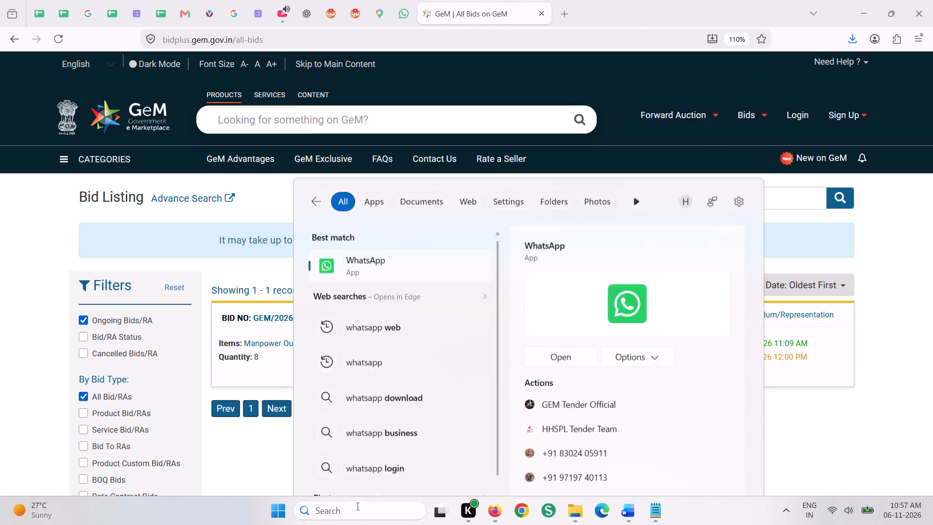
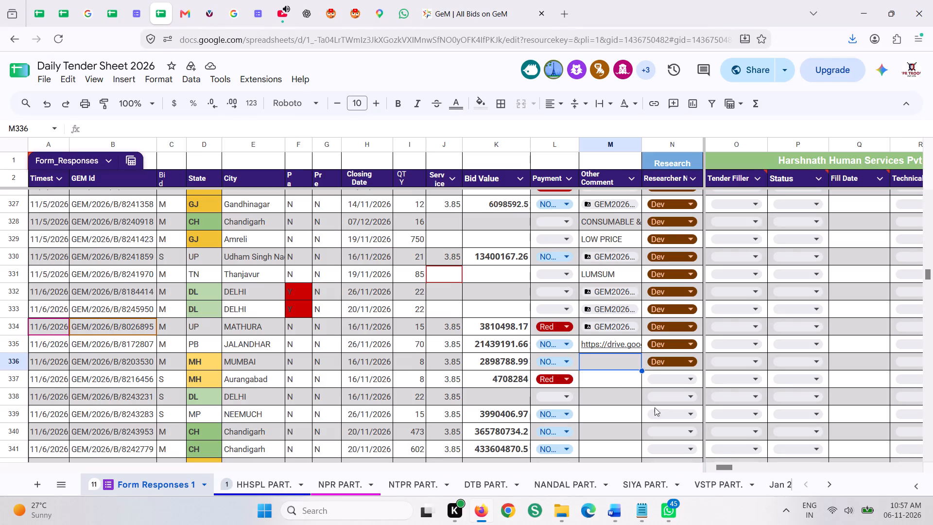
Copy the GEM Id GEM/2026/B/8203530 from row 336 of the tender sheet and return to that row's Other Comment cell.
{"action": "key", "text": "Left"}
{"action": "key", "text": "Left"}
{"action": "key", "text": "Left"}
{"action": "key", "text": "Left"}
{"action": "key", "text": "Left"}
{"action": "key", "text": "Left"}
{"action": "key", "text": "Left"}
{"action": "key", "text": "Left"}
{"action": "key", "text": "Left"}
{"action": "key", "text": "Left"}
{"action": "key", "text": "Left"}
{"action": "key", "text": "Left"}
{"action": "key", "text": "Left"}
{"action": "key", "text": "Left"}
{"action": "key", "text": "Left"}
{"action": "key", "text": "Left"}
{"action": "key", "text": "Left"}
{"action": "key", "text": "Left"}
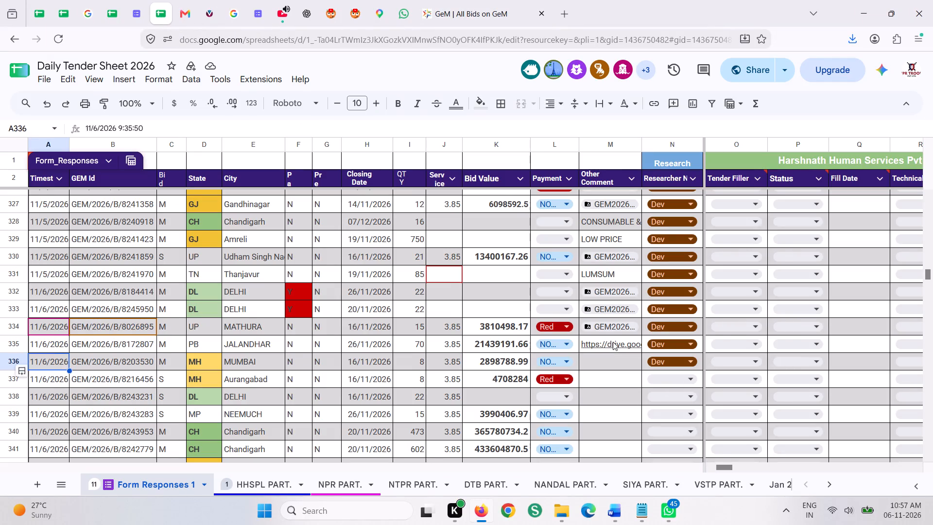
{"action": "key", "text": "Right"}
{"action": "key", "text": "ctrl+c"}
{"action": "key", "text": "Right"}
{"action": "key", "text": "Right"}
{"action": "key", "text": "Right"}
{"action": "key", "text": "Right"}
{"action": "key", "text": "Right"}
{"action": "key", "text": "Right"}
{"action": "key", "text": "Right"}
{"action": "key", "text": "Right"}
{"action": "key", "text": "Right"}
{"action": "key", "text": "Right"}
{"action": "key", "text": "Right"}
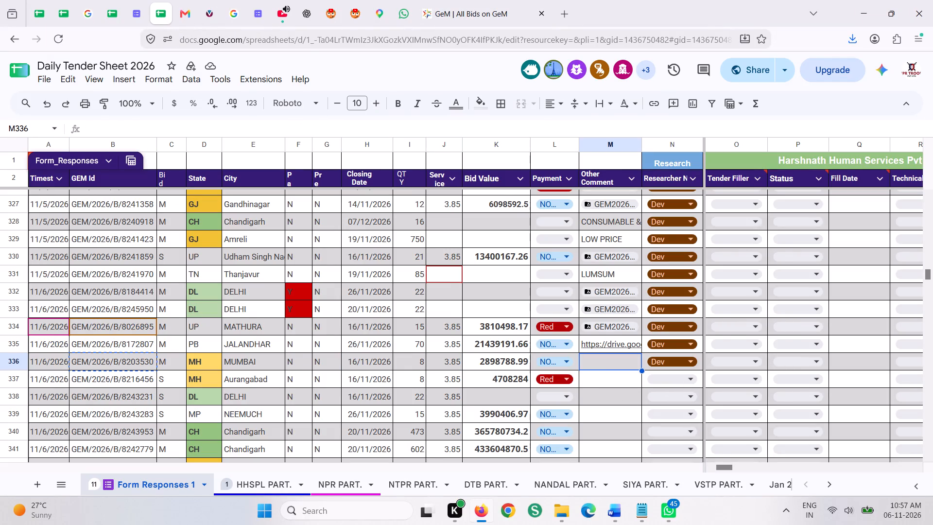
Switch to File Explorer and look through the DEV1 folder list for the folder of bid GEM/2026/B/8203530.
{"action": "left_click", "coordinate": [557, 509]}
{"action": "scroll", "coordinate": [259, 133], "scroll_direction": "up", "scroll_amount": 4}
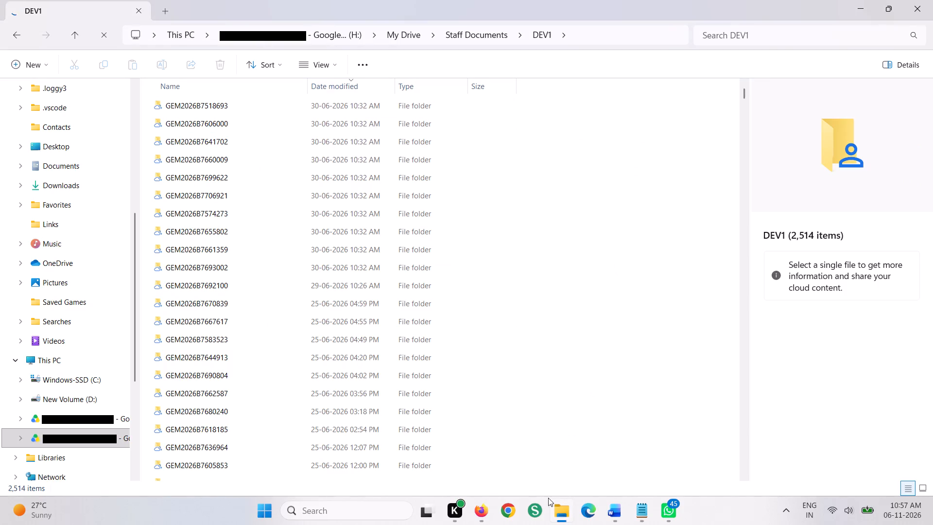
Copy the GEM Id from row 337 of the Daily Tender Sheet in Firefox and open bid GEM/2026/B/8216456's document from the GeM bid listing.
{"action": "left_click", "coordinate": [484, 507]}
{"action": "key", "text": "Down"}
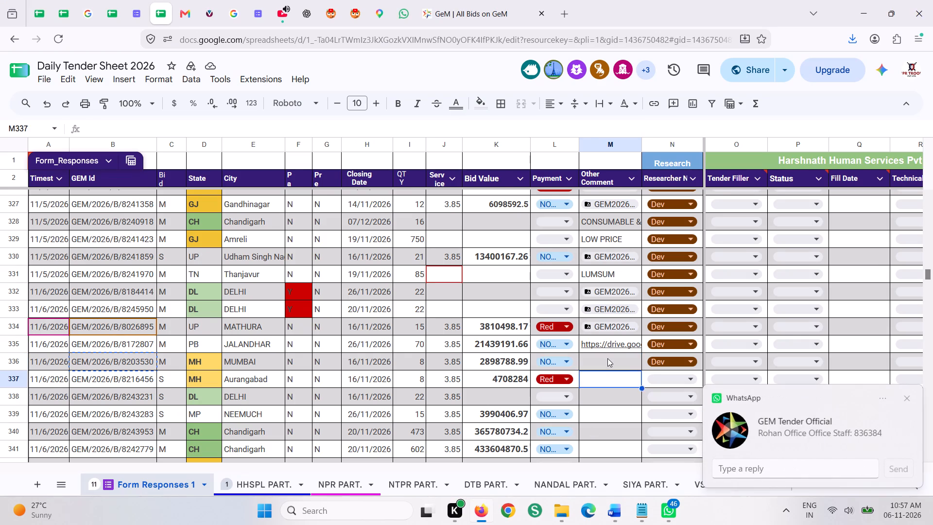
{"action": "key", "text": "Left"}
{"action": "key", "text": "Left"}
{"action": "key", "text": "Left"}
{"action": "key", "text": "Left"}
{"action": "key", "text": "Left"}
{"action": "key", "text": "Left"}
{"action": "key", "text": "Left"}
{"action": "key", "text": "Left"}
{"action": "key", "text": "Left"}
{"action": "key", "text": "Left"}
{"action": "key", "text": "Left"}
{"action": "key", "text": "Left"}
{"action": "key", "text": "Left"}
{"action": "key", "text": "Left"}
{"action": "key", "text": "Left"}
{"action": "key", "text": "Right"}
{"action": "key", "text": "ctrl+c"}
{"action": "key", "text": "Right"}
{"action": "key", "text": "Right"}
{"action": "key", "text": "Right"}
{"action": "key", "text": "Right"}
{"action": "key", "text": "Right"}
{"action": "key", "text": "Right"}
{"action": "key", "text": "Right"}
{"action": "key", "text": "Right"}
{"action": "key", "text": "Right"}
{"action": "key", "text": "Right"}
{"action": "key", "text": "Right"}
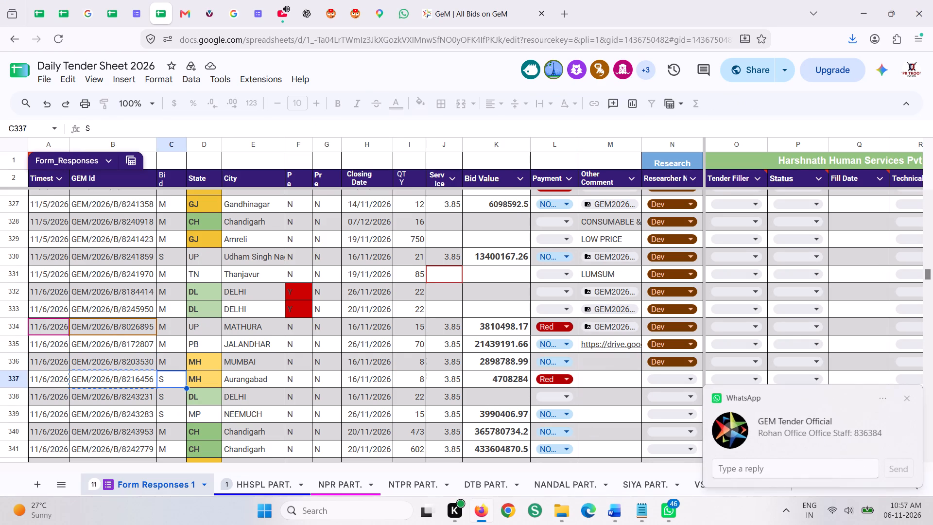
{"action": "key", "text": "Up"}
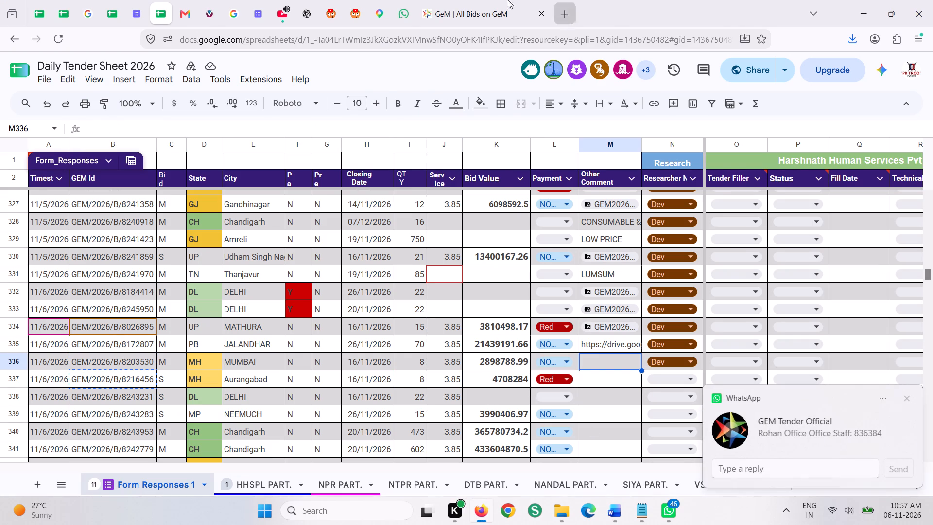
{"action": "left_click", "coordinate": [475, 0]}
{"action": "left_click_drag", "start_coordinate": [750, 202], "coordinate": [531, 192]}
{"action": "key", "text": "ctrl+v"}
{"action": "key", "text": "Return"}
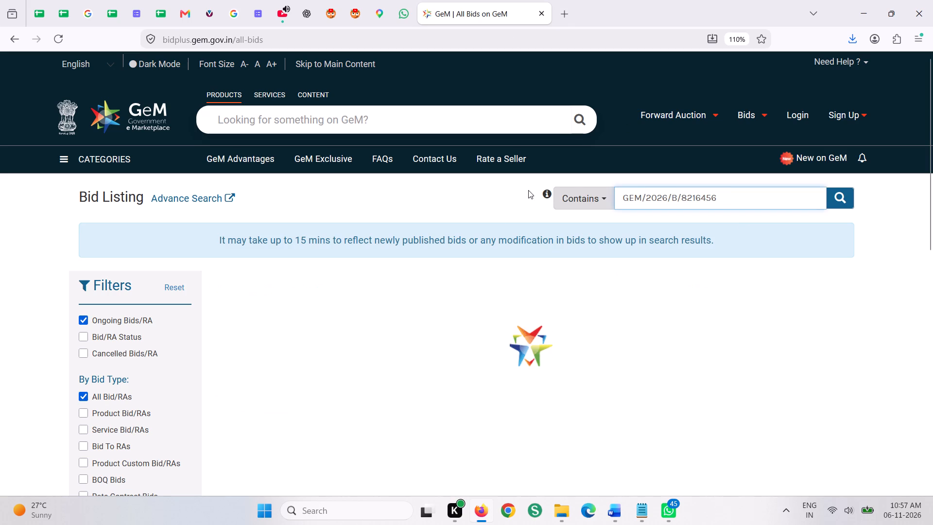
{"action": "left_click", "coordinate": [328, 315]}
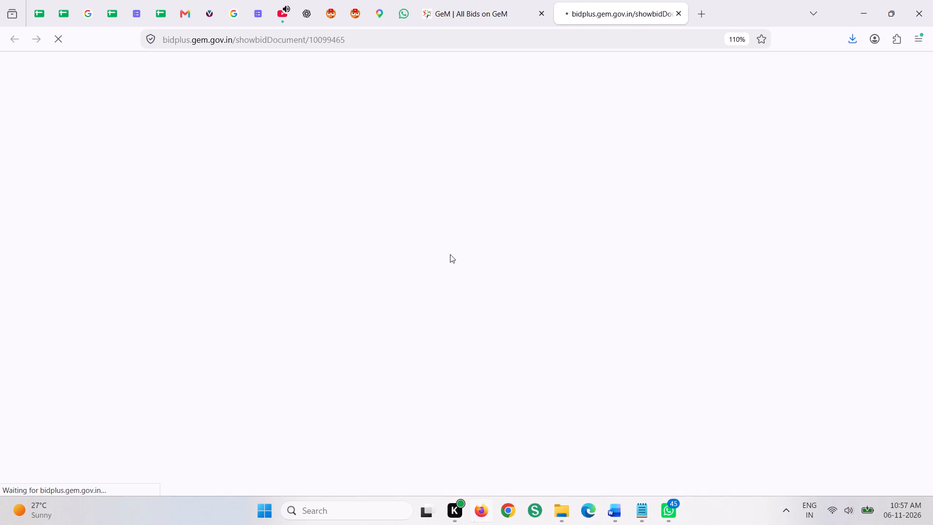
Copy the GEM2026B8203530 folder's Drive link from File Explorer into the Other Comment cell of row 336 in the Daily Tender Sheet.
{"action": "left_click", "coordinate": [564, 514]}
{"action": "scroll", "coordinate": [326, 244], "scroll_direction": "up", "scroll_amount": 2}
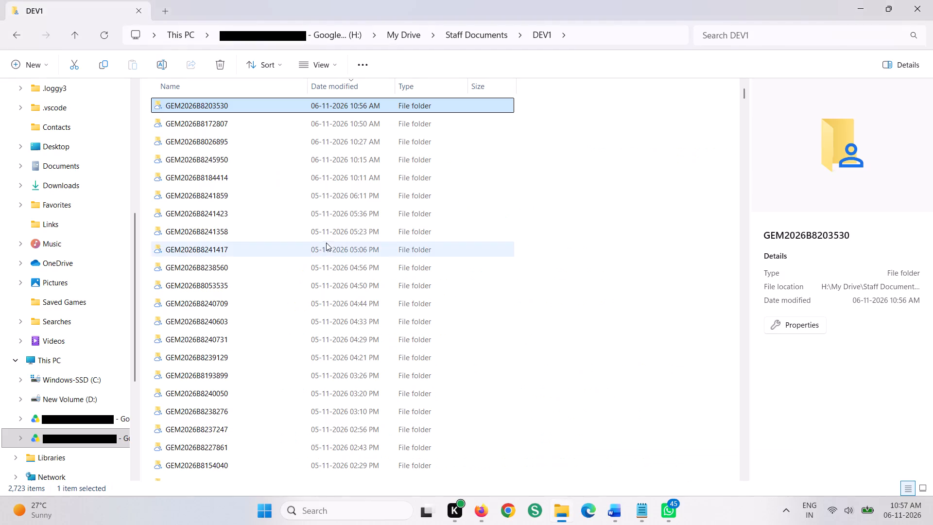
{"action": "scroll", "coordinate": [326, 243], "scroll_direction": "up", "scroll_amount": 3}
{"action": "right_click", "coordinate": [222, 105]}
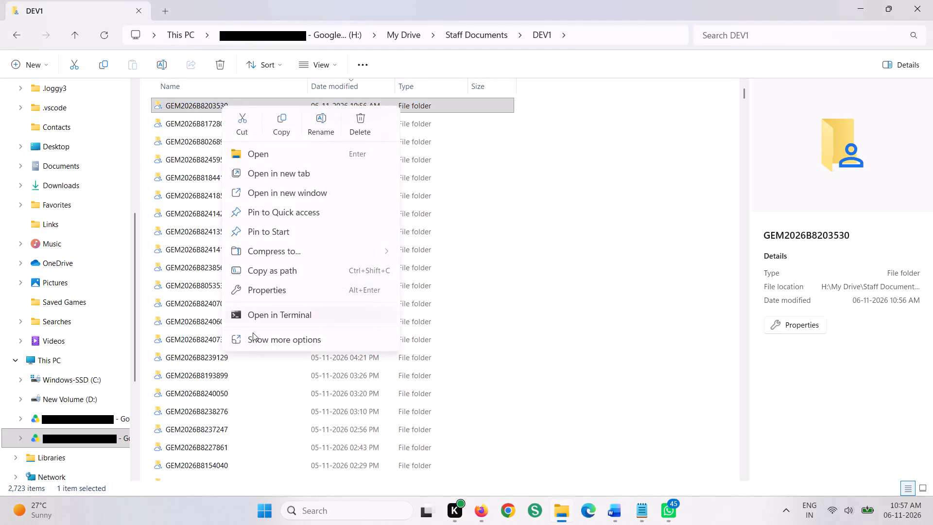
{"action": "left_click", "coordinate": [256, 337]}
{"action": "left_click", "coordinate": [258, 225]}
{"action": "key", "text": "alt+Tab"}
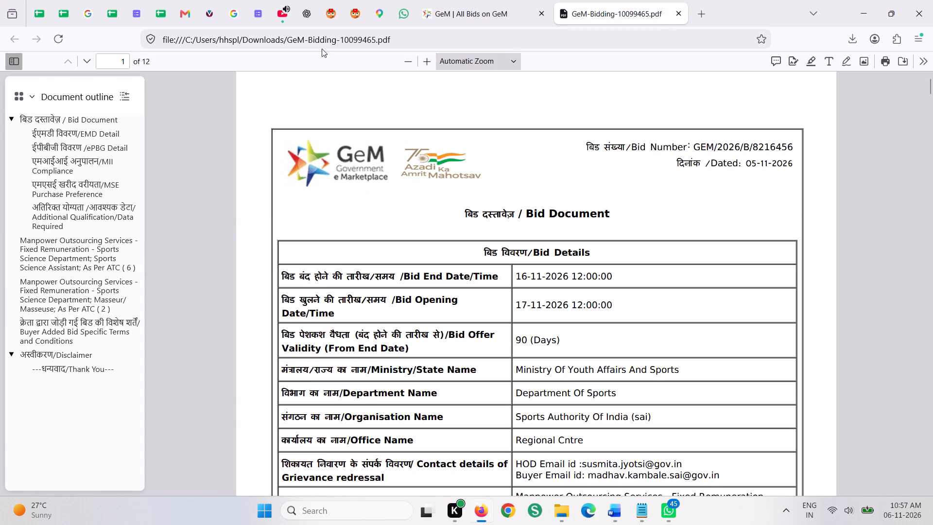
{"action": "left_click", "coordinate": [160, 16]}
{"action": "double_click", "coordinate": [604, 361]}
{"action": "key", "text": "ctrl+v"}
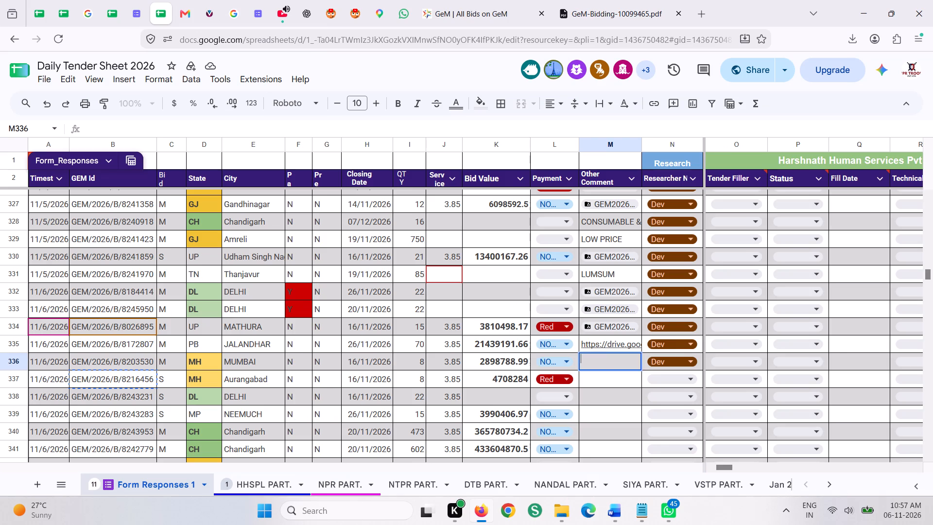
{"action": "key", "text": "Tab"}
{"action": "left_click", "coordinate": [399, 396]}
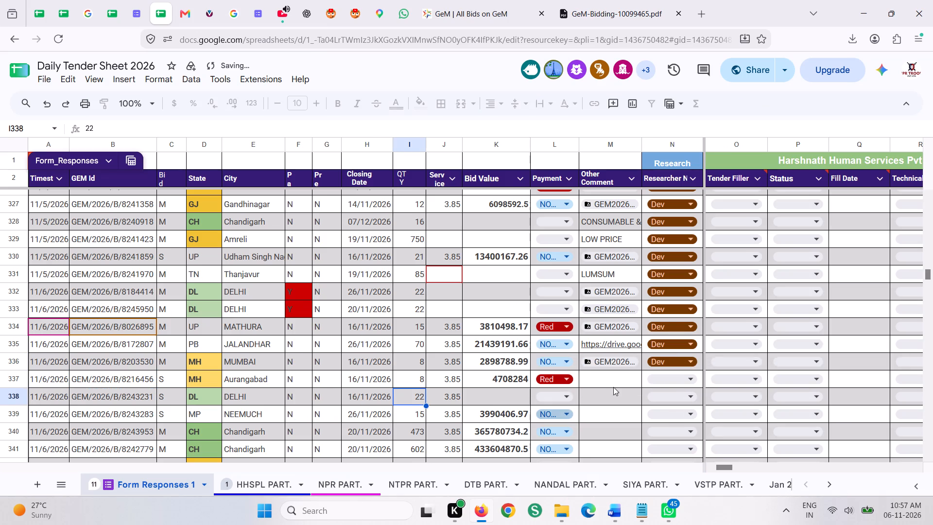
Set the Researcher Name of row 337, bid GEM/2026/B/8216456, to Dev.
{"action": "left_click", "coordinate": [604, 377]}
{"action": "left_click", "coordinate": [671, 377]}
{"action": "left_click", "coordinate": [654, 396]}
Copy row 337's GEM Id again, close the open bid PDF, search GeM for GEM/2026/B/8216456 and open its bid document anew.
{"action": "left_click", "coordinate": [605, 385]}
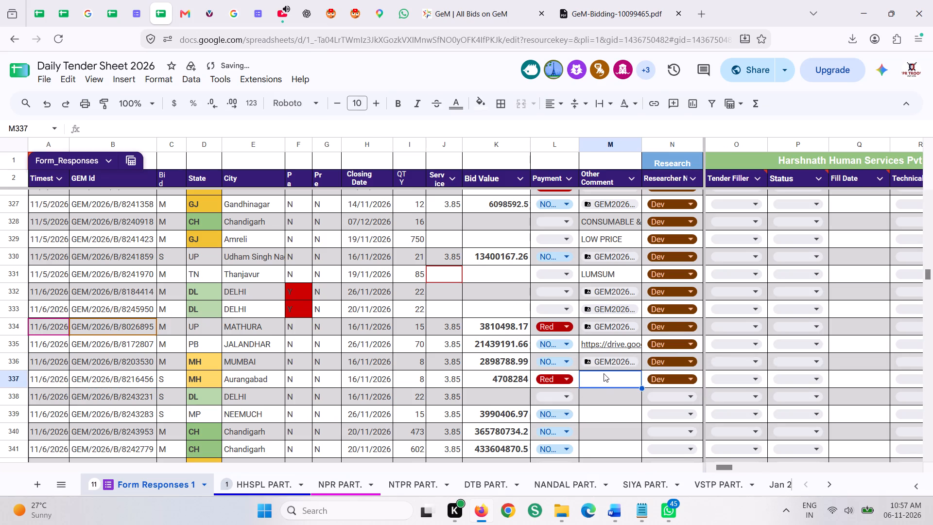
{"action": "key", "text": "Left"}
{"action": "key", "text": "Left"}
{"action": "key", "text": "Left"}
{"action": "key", "text": "Left"}
{"action": "key", "text": "Left"}
{"action": "key", "text": "Left"}
{"action": "key", "text": "Left"}
{"action": "key", "text": "Left"}
{"action": "key", "text": "Left"}
{"action": "key", "text": "Left"}
{"action": "key", "text": "Left"}
{"action": "key", "text": "Left"}
{"action": "key", "text": "Left"}
{"action": "key", "text": "Left"}
{"action": "key", "text": "Left"}
{"action": "key", "text": "Left"}
{"action": "key", "text": "Left"}
{"action": "key", "text": "Right"}
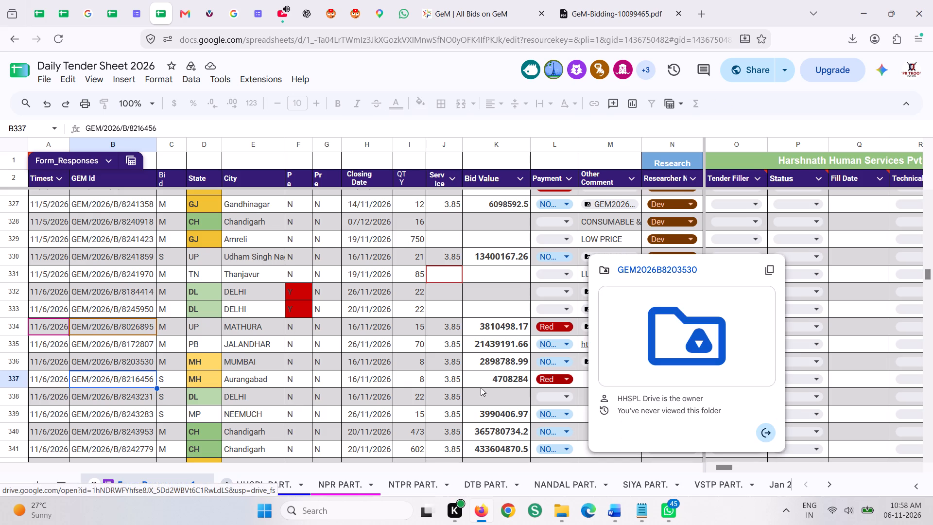
{"action": "key", "text": "Right"}
{"action": "key", "text": "Left"}
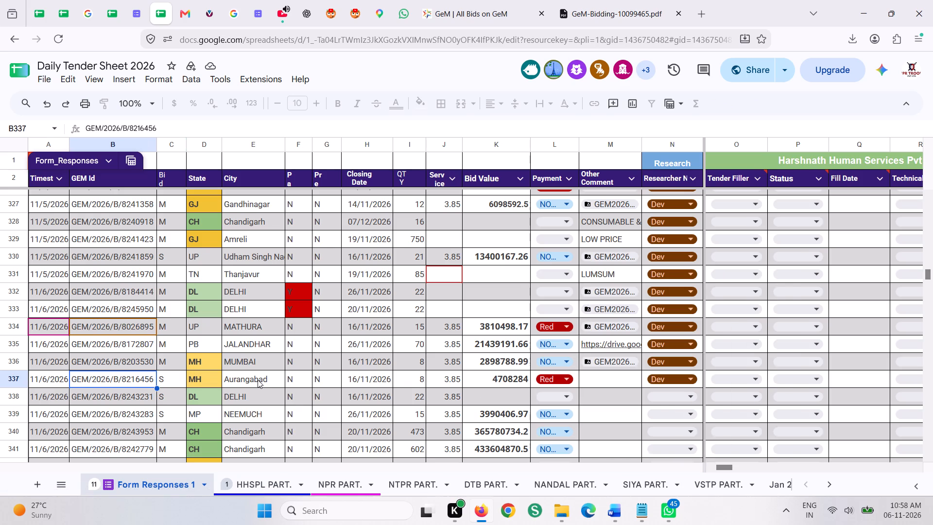
{"action": "key", "text": "ctrl+c"}
{"action": "key", "text": "Right"}
{"action": "key", "text": "Right"}
{"action": "key", "text": "Right"}
{"action": "key", "text": "Right"}
{"action": "key", "text": "Right"}
{"action": "key", "text": "Right"}
{"action": "key", "text": "Right"}
{"action": "key", "text": "Right"}
{"action": "key", "text": "Right"}
{"action": "key", "text": "Right"}
{"action": "key", "text": "Right"}
{"action": "key", "text": "Right"}
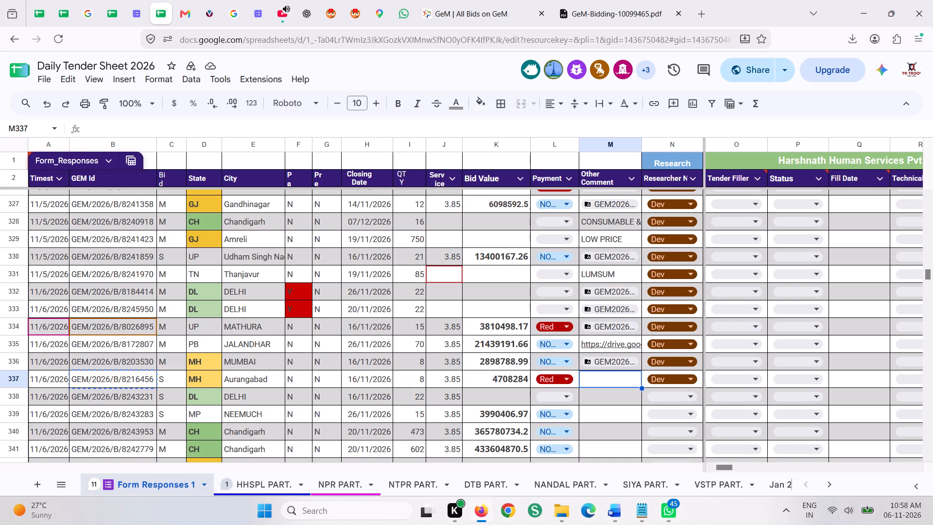
{"action": "left_click", "coordinate": [648, 0]}
{"action": "left_click", "coordinate": [681, 14]}
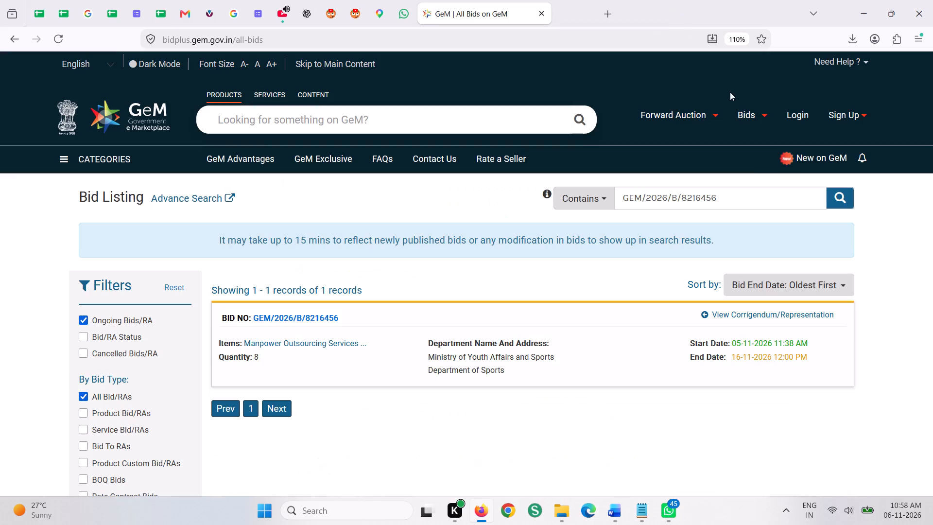
{"action": "left_click_drag", "start_coordinate": [746, 199], "coordinate": [513, 200]}
{"action": "key", "text": "ctrl+v"}
{"action": "key", "text": "Return"}
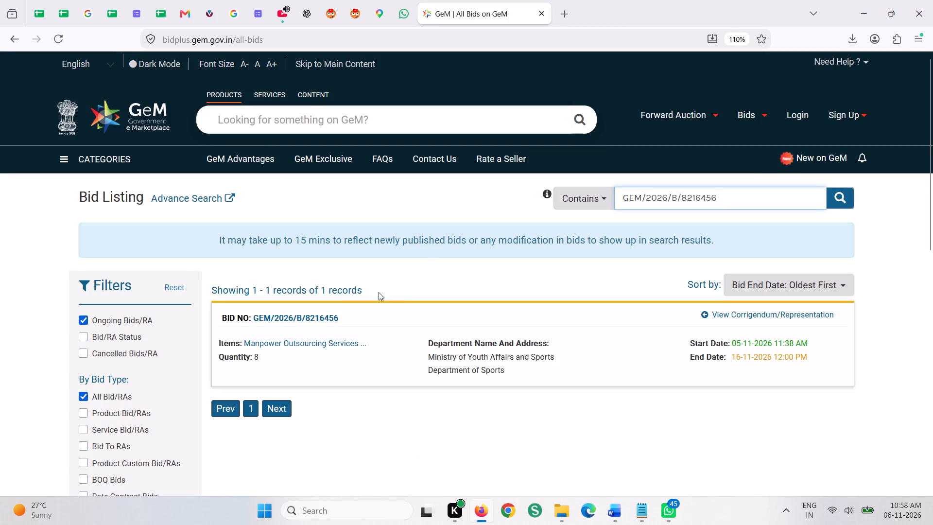
{"action": "left_click", "coordinate": [326, 318]}
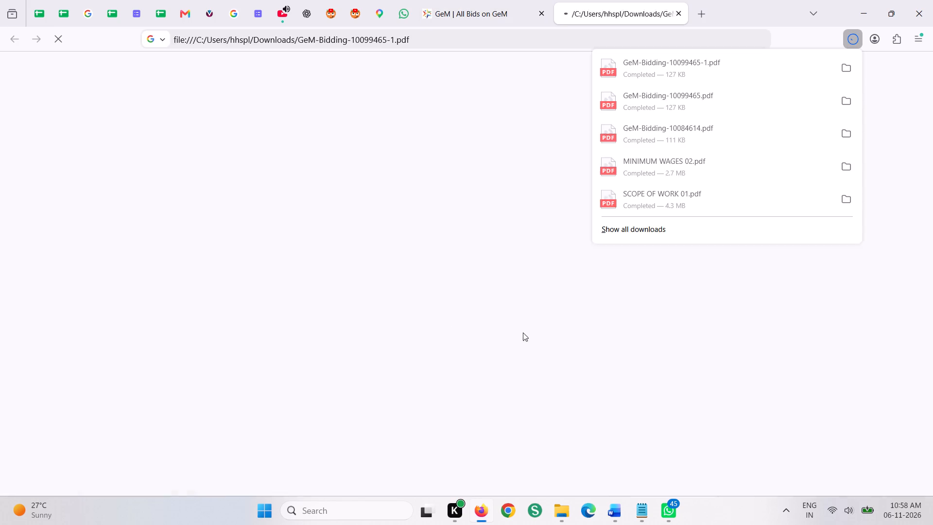
Search the bid document for the words SECURITY, WATCH and CHOWKIDAR.
{"action": "left_click", "coordinate": [406, 302]}
{"action": "scroll", "coordinate": [593, 343], "scroll_direction": "down", "scroll_amount": 1}
{"action": "left_click", "coordinate": [585, 341]}
{"action": "key", "text": "ctrl+f"}
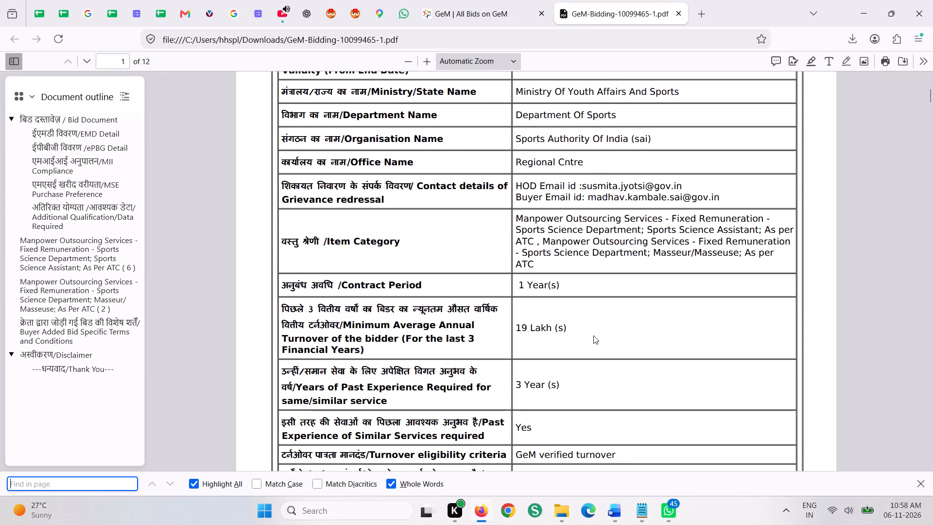
{"action": "type", "text": "SE"}
{"action": "key", "text": "c"}
{"action": "type", "text": "URITY"}
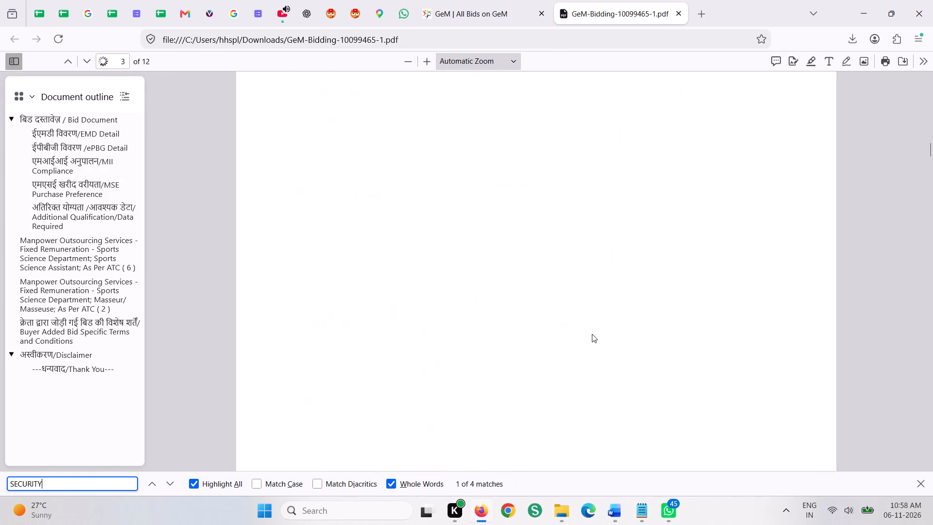
{"action": "key", "text": "Return"}
{"action": "key", "text": "Return"}
{"action": "key", "text": "Return"}
{"action": "key", "text": "Return"}
{"action": "key", "text": "BackSpace"}
{"action": "key", "text": "BackSpace"}
{"action": "key", "text": "BackSpace"}
{"action": "key", "text": "BackSpace"}
{"action": "key", "text": "BackSpace"}
{"action": "key", "text": "BackSpace"}
{"action": "key", "text": "BackSpace"}
{"action": "key", "text": "BackSpace"}
{"action": "key", "text": "BackSpace"}
{"action": "key", "text": "BackSpace"}
{"action": "key", "text": "BackSpace"}
{"action": "key", "text": "BackSpace"}
{"action": "key", "text": "BackSpace"}
{"action": "key", "text": "BackSpace"}
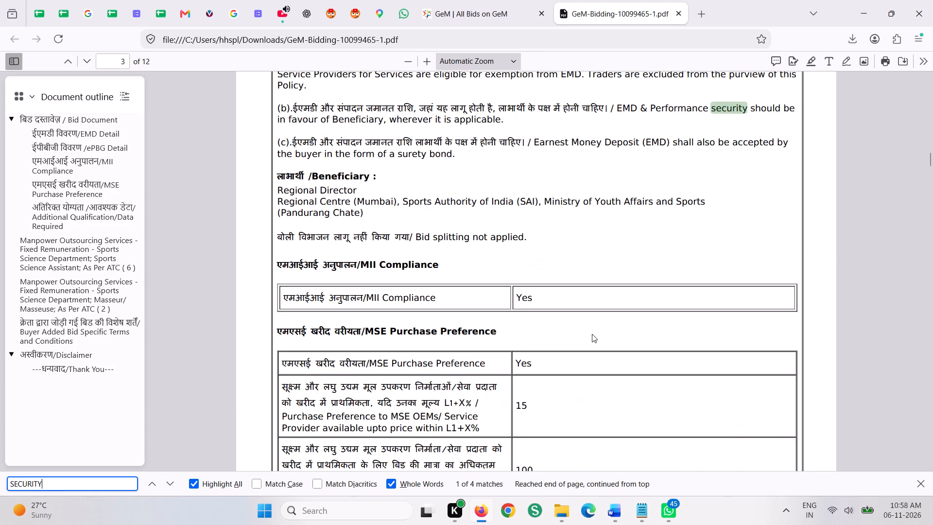
{"action": "type", "text": "WATCH"}
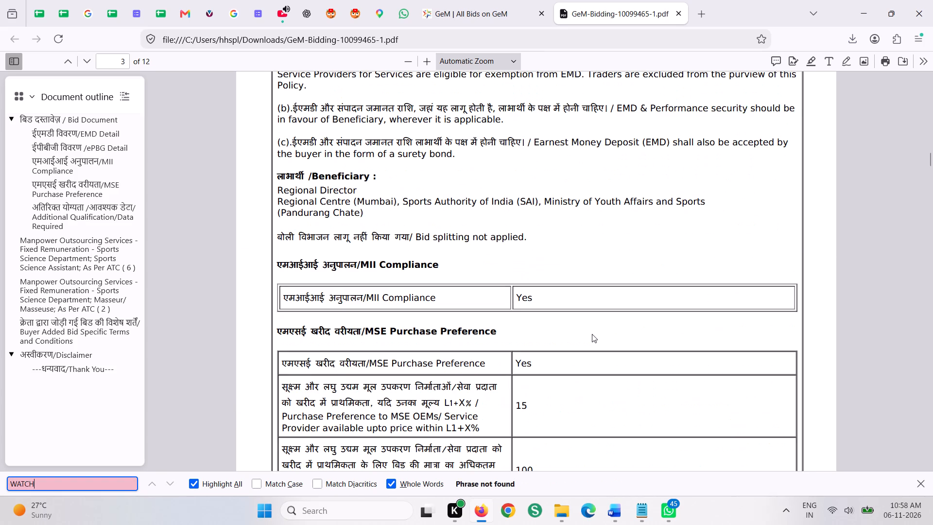
{"action": "key", "text": "BackSpace"}
{"action": "key", "text": "BackSpace"}
{"action": "key", "text": "BackSpace"}
{"action": "key", "text": "BackSpace"}
{"action": "key", "text": "BackSpace"}
{"action": "key", "text": "BackSpace"}
{"action": "key", "text": "BackSpace"}
{"action": "type", "text": "CHOWKIDAR"}
{"action": "key", "text": "BackSpace"}
{"action": "key", "text": "BackSpace"}
{"action": "key", "text": "BackSpace"}
{"action": "key", "text": "BackSpace"}
{"action": "key", "text": "BackSpace"}
{"action": "key", "text": "BackSpace"}
{"action": "key", "text": "BackSpace"}
{"action": "key", "text": "BackSpace"}
{"action": "key", "text": "BackSpace"}
{"action": "key", "text": "BackSpace"}
{"action": "key", "text": "BackSpace"}
{"action": "key", "text": "BackSpace"}
{"action": "key", "text": "BackSpace"}
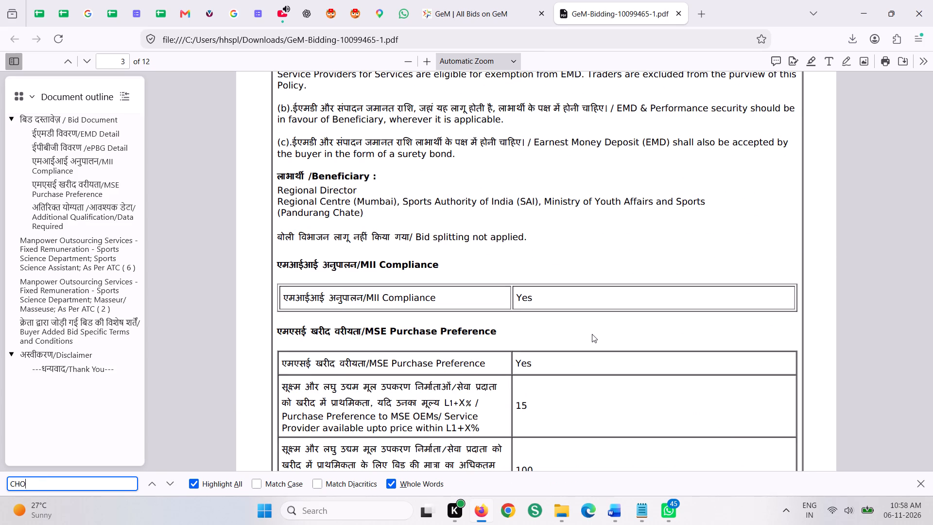
Examine the bid document's eligibility details, technical specifications, consignee tables and buyer-added terms.
{"action": "scroll", "coordinate": [626, 282], "scroll_direction": "up", "scroll_amount": 11}
{"action": "scroll", "coordinate": [544, 323], "scroll_direction": "down", "scroll_amount": 7}
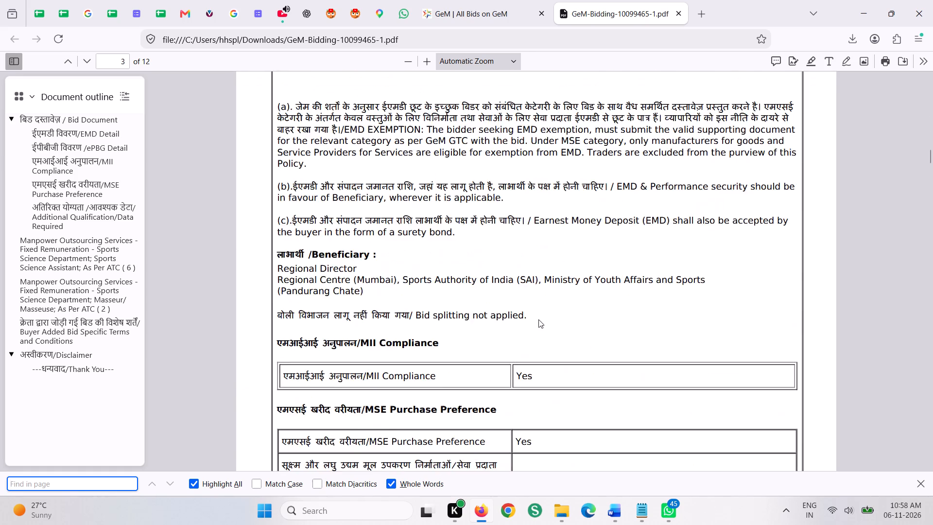
{"action": "scroll", "coordinate": [532, 315], "scroll_direction": "down", "scroll_amount": 1}
{"action": "scroll", "coordinate": [527, 313], "scroll_direction": "up", "scroll_amount": 7}
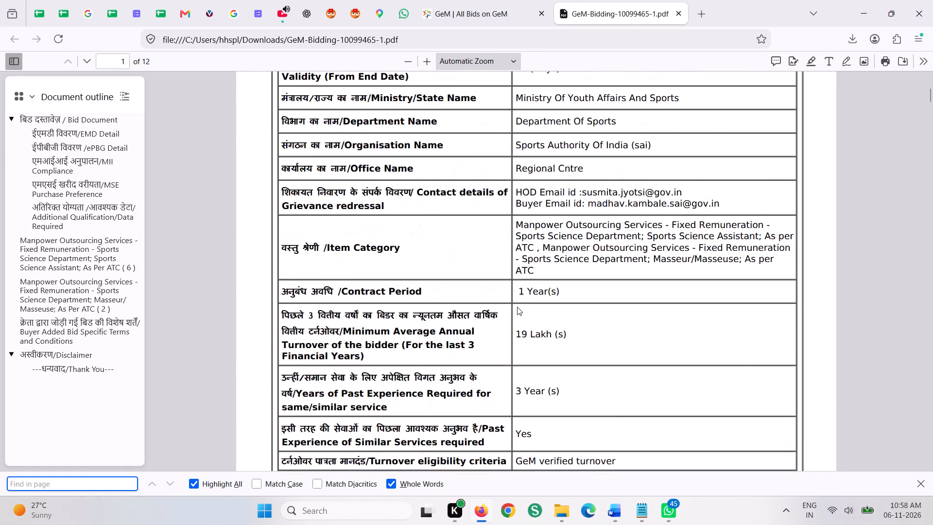
{"action": "scroll", "coordinate": [503, 322], "scroll_direction": "down", "scroll_amount": 2}
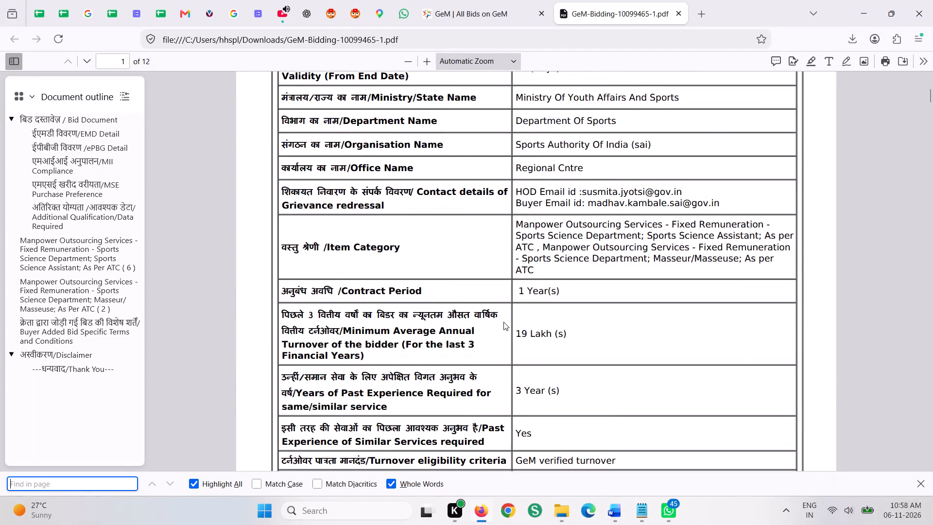
{"action": "scroll", "coordinate": [503, 322], "scroll_direction": "down", "scroll_amount": 10}
{"action": "scroll", "coordinate": [525, 312], "scroll_direction": "up", "scroll_amount": 1}
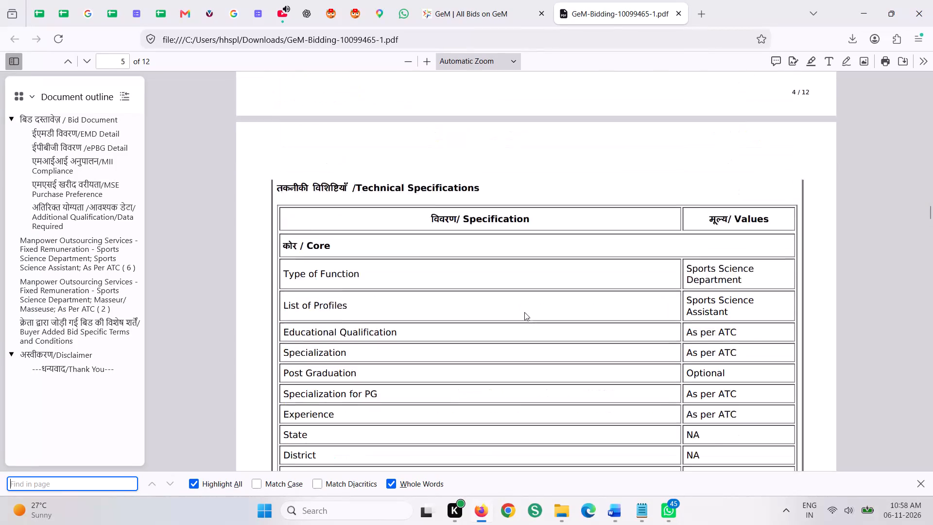
{"action": "scroll", "coordinate": [523, 310], "scroll_direction": "down", "scroll_amount": 3}
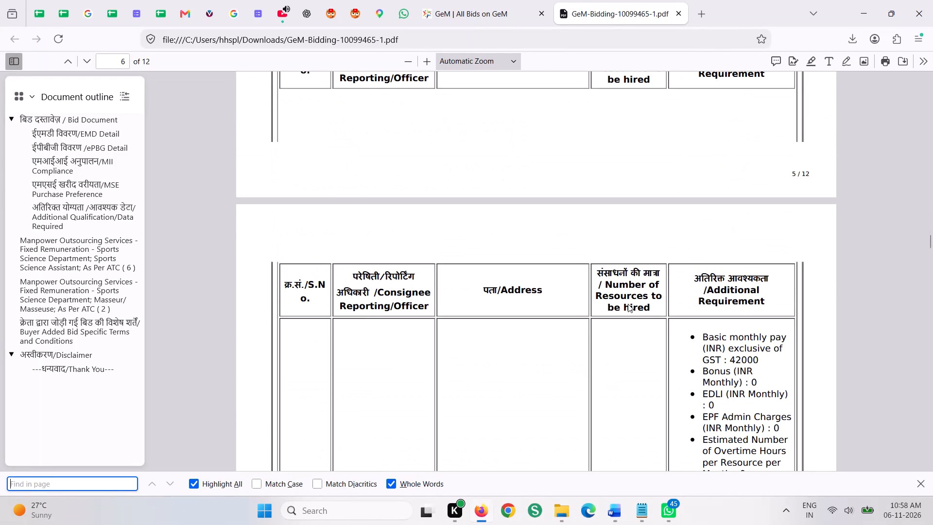
{"action": "scroll", "coordinate": [628, 304], "scroll_direction": "down", "scroll_amount": 3}
{"action": "scroll", "coordinate": [628, 304], "scroll_direction": "up", "scroll_amount": 2}
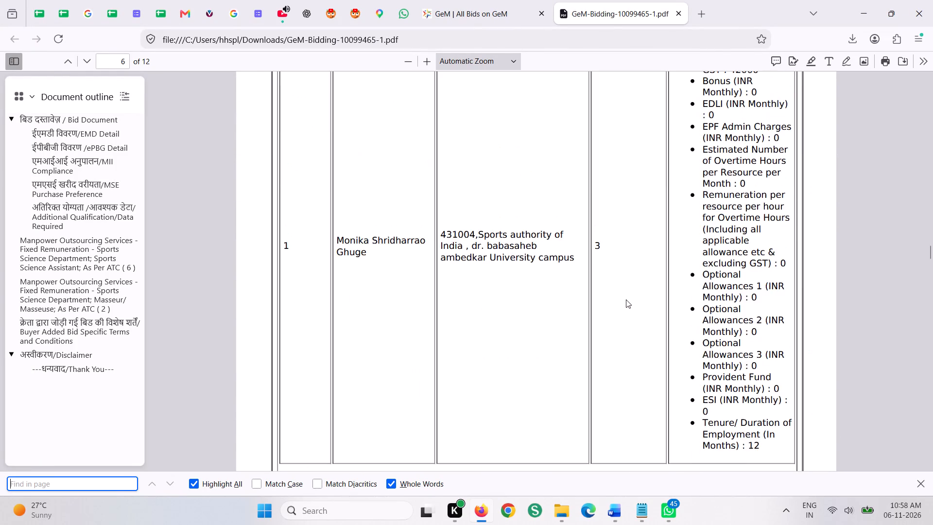
{"action": "scroll", "coordinate": [622, 305], "scroll_direction": "down", "scroll_amount": 8}
{"action": "scroll", "coordinate": [673, 306], "scroll_direction": "up", "scroll_amount": 1}
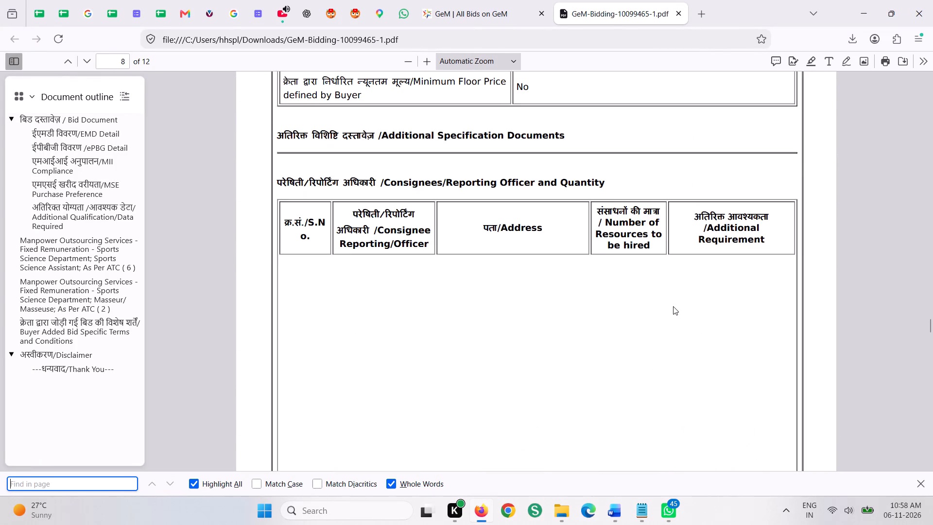
{"action": "scroll", "coordinate": [673, 306], "scroll_direction": "up", "scroll_amount": 2}
{"action": "scroll", "coordinate": [673, 311], "scroll_direction": "down", "scroll_amount": 5}
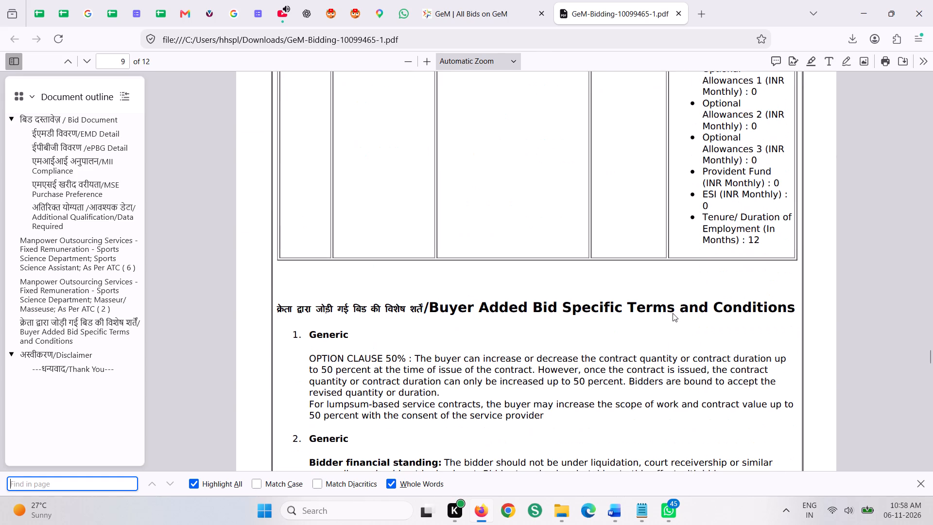
{"action": "scroll", "coordinate": [645, 317], "scroll_direction": "up", "scroll_amount": 4}
Create a folder named GEM2026B8216456 in the DEV1 directory and open it.
{"action": "left_click", "coordinate": [458, 0]}
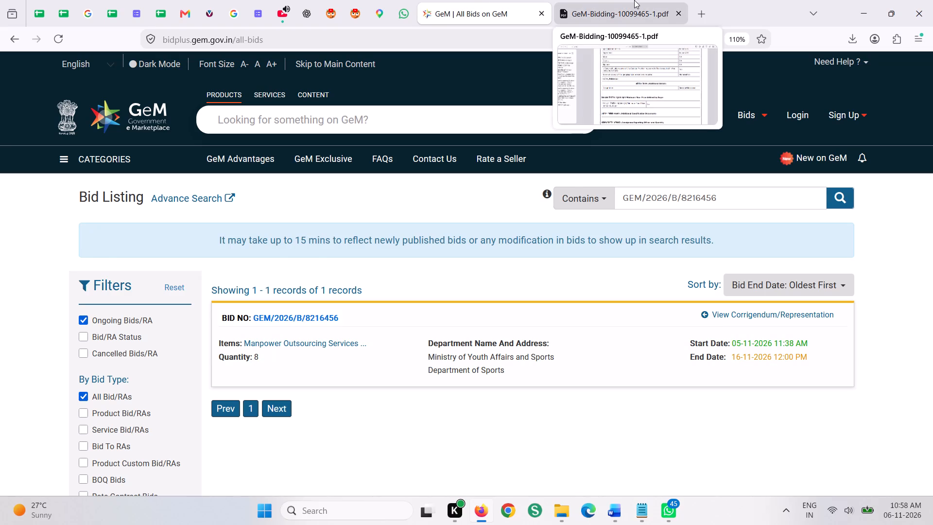
{"action": "left_click", "coordinate": [634, 0]}
{"action": "left_click", "coordinate": [567, 512]}
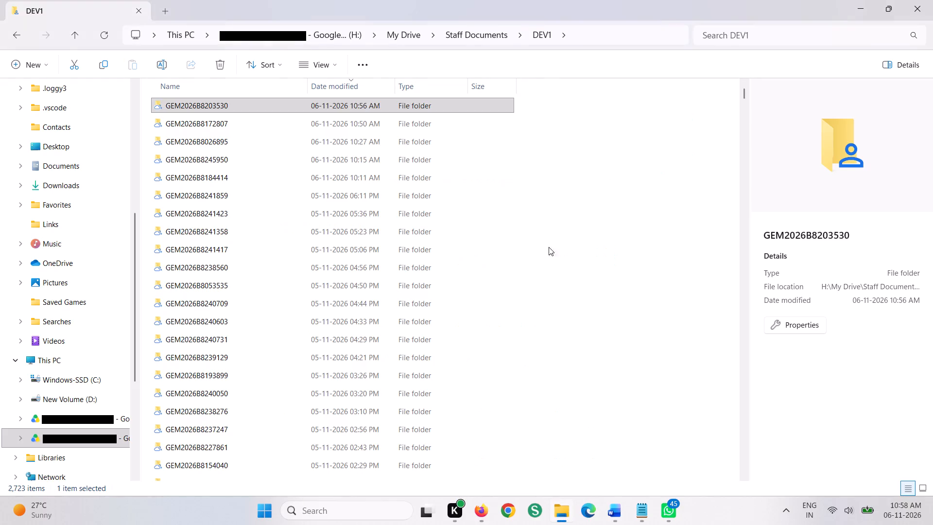
{"action": "right_click", "coordinate": [549, 236]}
{"action": "left_click", "coordinate": [578, 334]}
{"action": "left_click", "coordinate": [746, 131]}
{"action": "key", "text": "ctrl+v"}
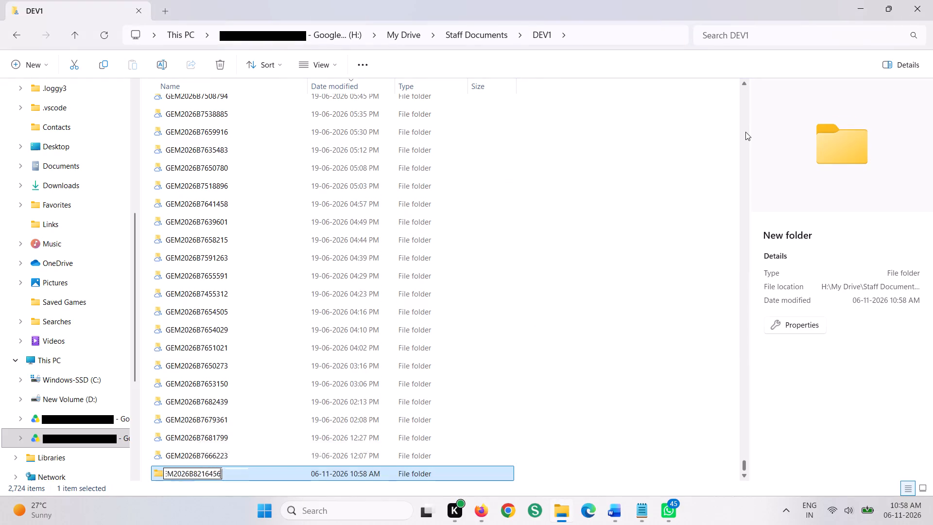
{"action": "key", "text": "Return"}
{"action": "double_click", "coordinate": [216, 470]}
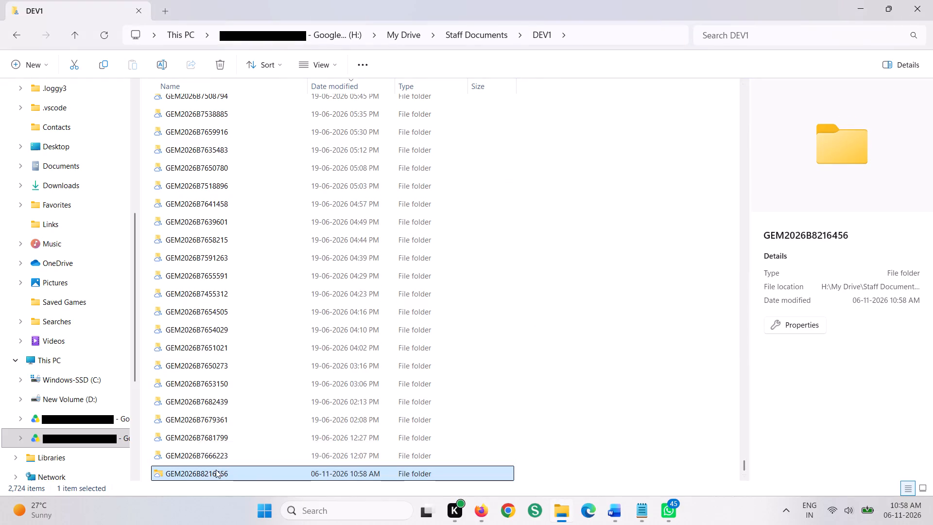
Save the open bid PDF into the GEM2026B8216456 folder under its existing name, GeM-Bidding-10099465-1.
{"action": "left_click", "coordinate": [480, 513]}
{"action": "left_click", "coordinate": [903, 60]}
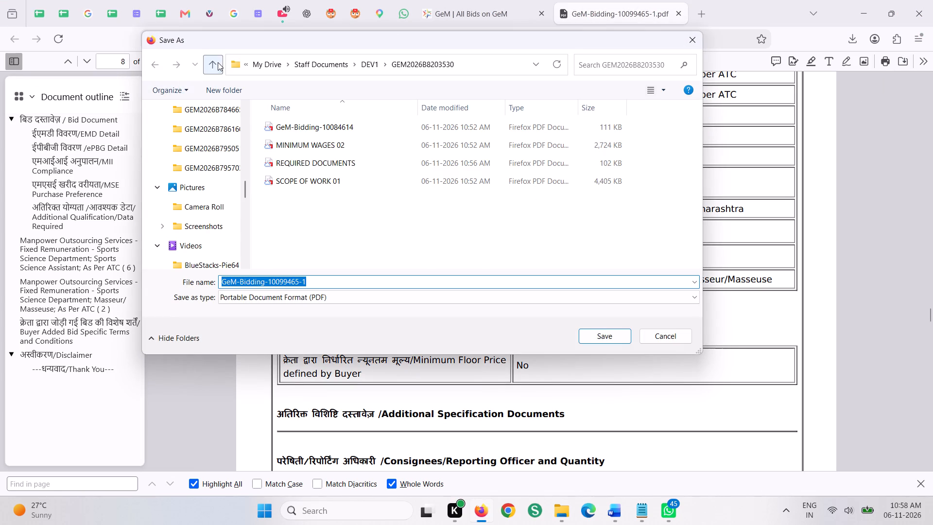
{"action": "left_click", "coordinate": [218, 62]}
{"action": "scroll", "coordinate": [284, 125], "scroll_direction": "up", "scroll_amount": 4}
{"action": "double_click", "coordinate": [310, 126]}
{"action": "left_click", "coordinate": [314, 279]}
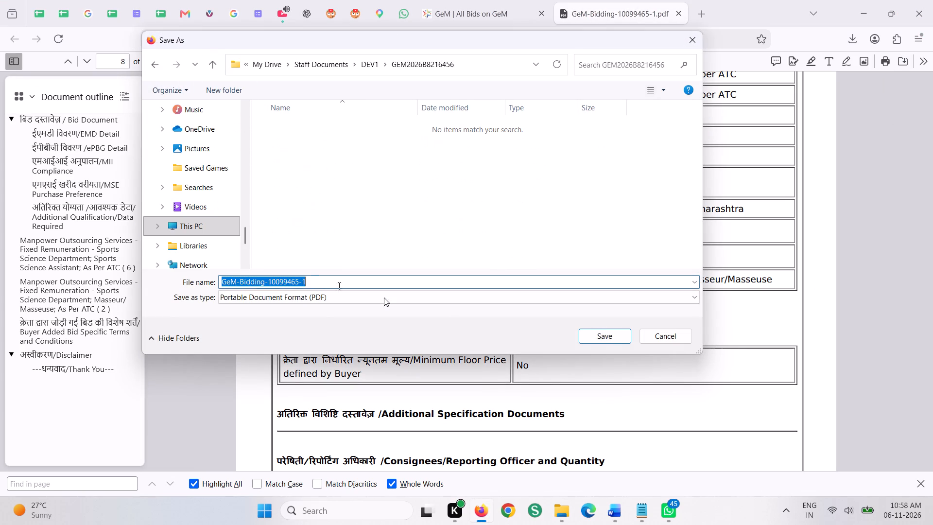
{"action": "left_click", "coordinate": [616, 336]}
Examine the bid document's purchase preference, technical specifications, consignee tables and buyer-added terms.
{"action": "scroll", "coordinate": [606, 314], "scroll_direction": "up", "scroll_amount": 13}
{"action": "scroll", "coordinate": [564, 287], "scroll_direction": "up", "scroll_amount": 2}
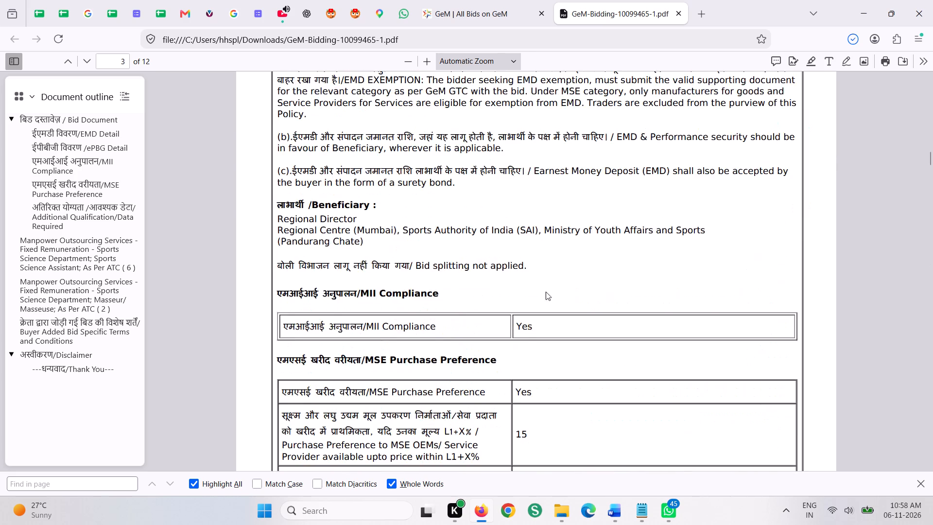
{"action": "scroll", "coordinate": [546, 292], "scroll_direction": "down", "scroll_amount": 5}
{"action": "scroll", "coordinate": [505, 252], "scroll_direction": "up", "scroll_amount": 1}
{"action": "scroll", "coordinate": [512, 300], "scroll_direction": "down", "scroll_amount": 3}
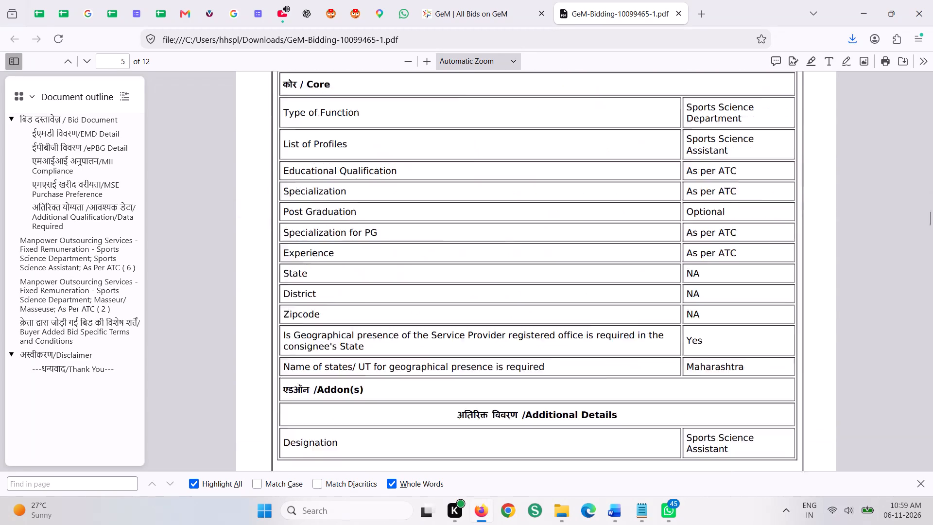
{"action": "scroll", "coordinate": [539, 266], "scroll_direction": "down", "scroll_amount": 10}
{"action": "scroll", "coordinate": [488, 280], "scroll_direction": "down", "scroll_amount": 1}
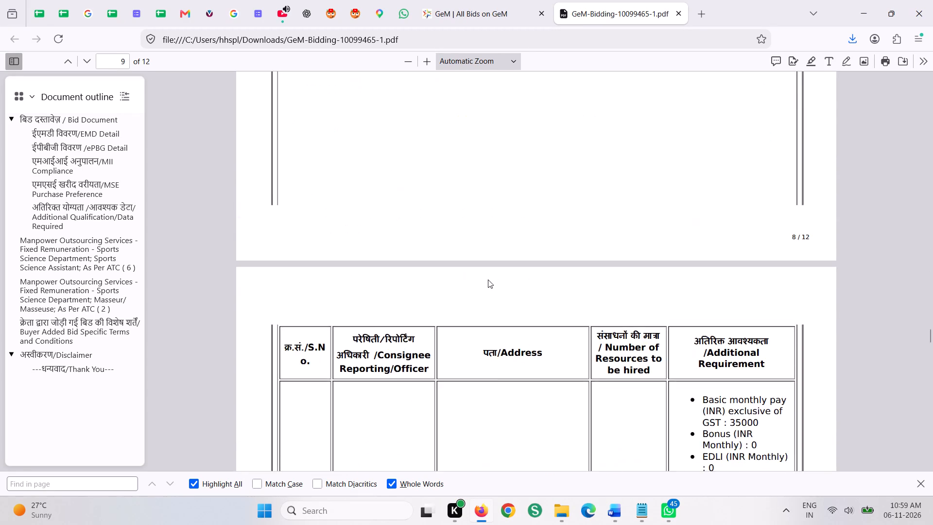
{"action": "scroll", "coordinate": [488, 280], "scroll_direction": "down", "scroll_amount": 5}
{"action": "scroll", "coordinate": [439, 285], "scroll_direction": "up", "scroll_amount": 4}
{"action": "scroll", "coordinate": [439, 285], "scroll_direction": "down", "scroll_amount": 1}
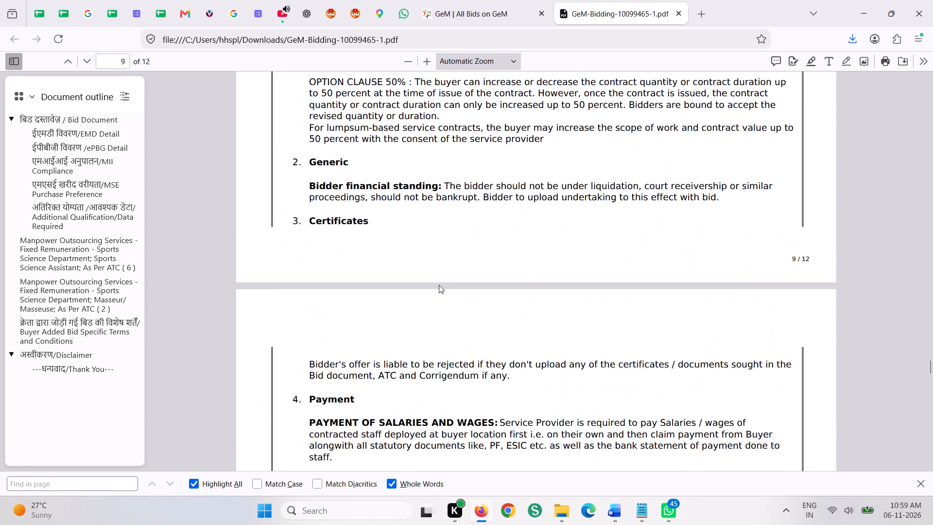
{"action": "scroll", "coordinate": [439, 285], "scroll_direction": "down", "scroll_amount": 2}
Open the buyer's ATC document linked in the bid and save it in the GEM2026B8216456 folder as BUYER ADDED ATC 01.
{"action": "left_click", "coordinate": [473, 313]}
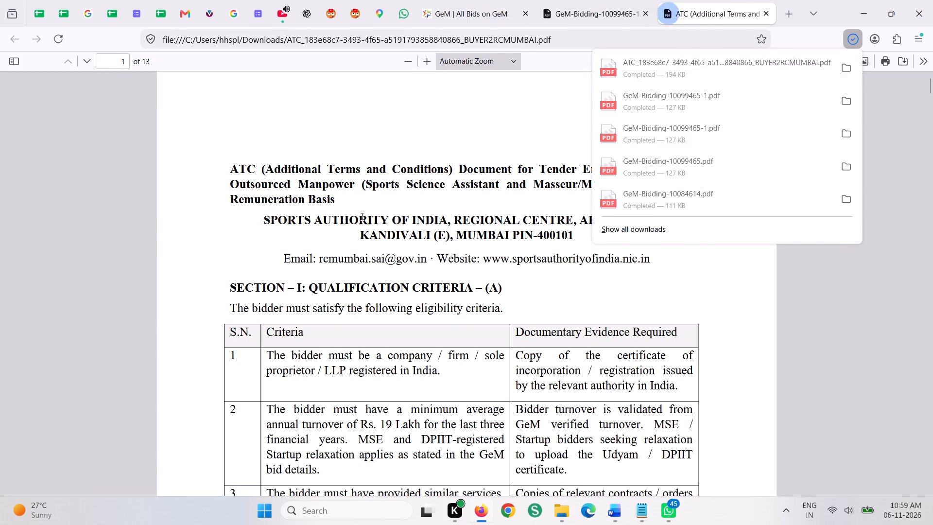
{"action": "left_click", "coordinate": [361, 216]}
{"action": "scroll", "coordinate": [493, 236], "scroll_direction": "up", "scroll_amount": 2}
{"action": "left_click", "coordinate": [502, 0]}
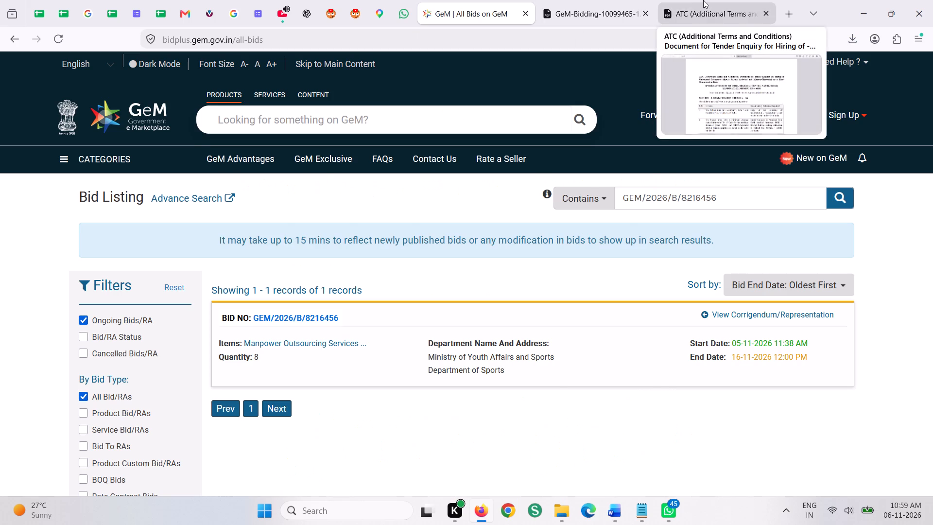
{"action": "left_click", "coordinate": [703, 0]}
{"action": "left_click", "coordinate": [899, 58]}
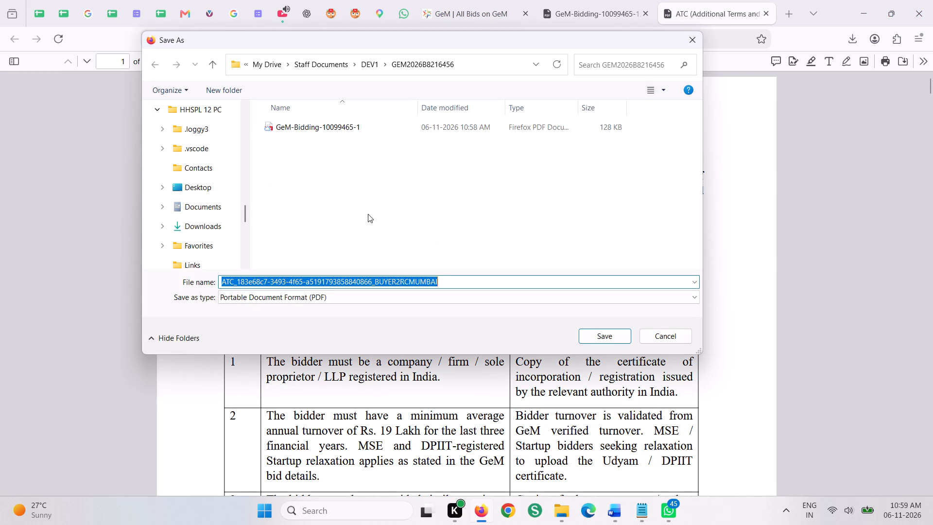
{"action": "type", "text": "BUYER ADDED ATC 01"}
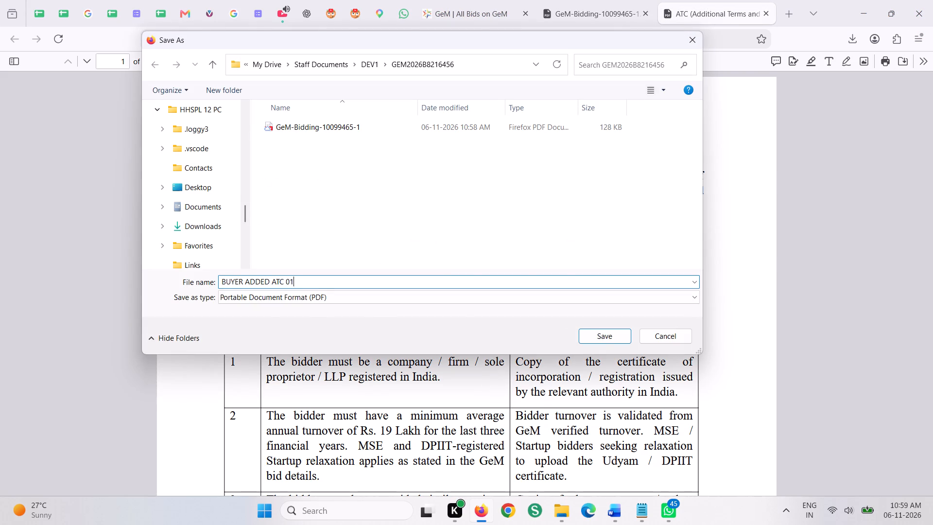
{"action": "key", "text": "Return"}
Search Google for the consignee PIN code 431004, copy the Aurangabad (Chhatrapati Sambhajinagar), Maharashtra location text, and close the search.
{"action": "left_click", "coordinate": [585, 0]}
{"action": "scroll", "coordinate": [645, 208], "scroll_direction": "up", "scroll_amount": 4}
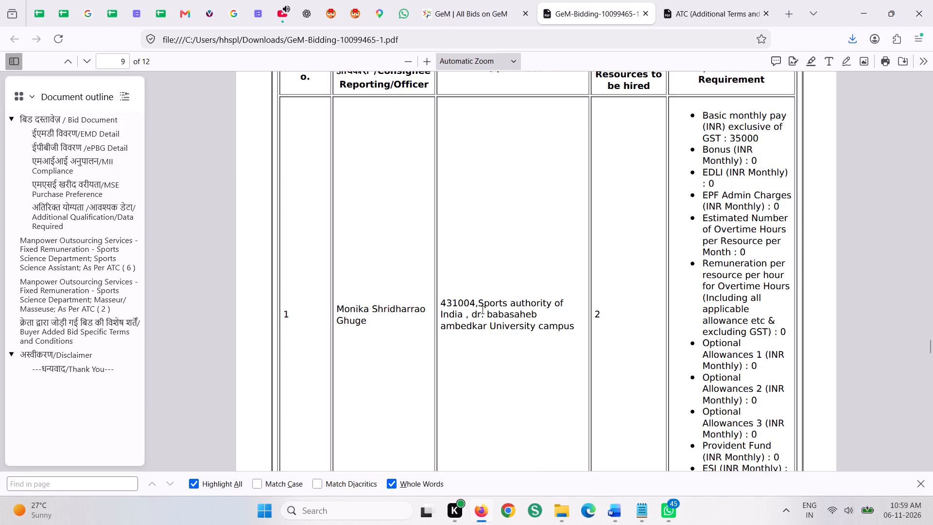
{"action": "double_click", "coordinate": [443, 300]}
{"action": "right_click", "coordinate": [451, 302]}
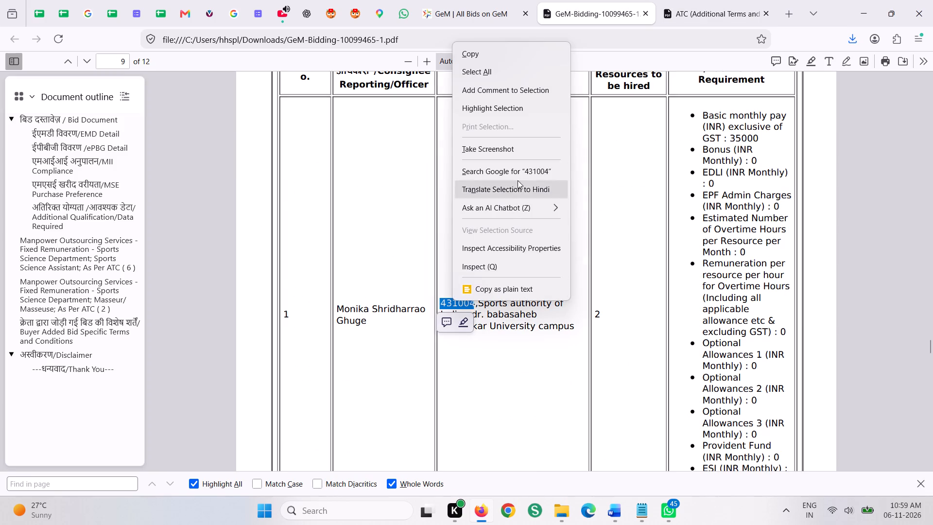
{"action": "left_click", "coordinate": [506, 162]}
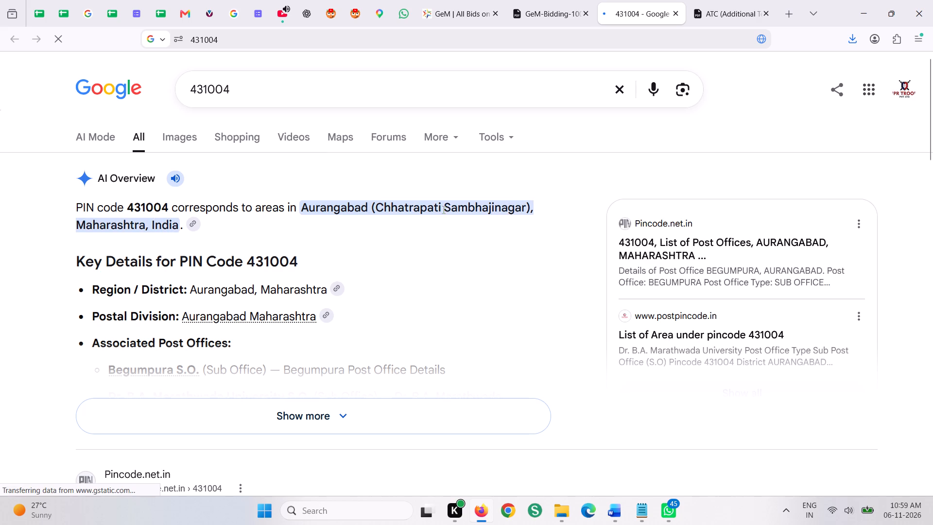
{"action": "left_click", "coordinate": [387, 207]}
{"action": "left_click_drag", "start_coordinate": [387, 207], "coordinate": [499, 208]}
{"action": "key", "text": "ctrl+c"}
{"action": "left_click", "coordinate": [309, 204]}
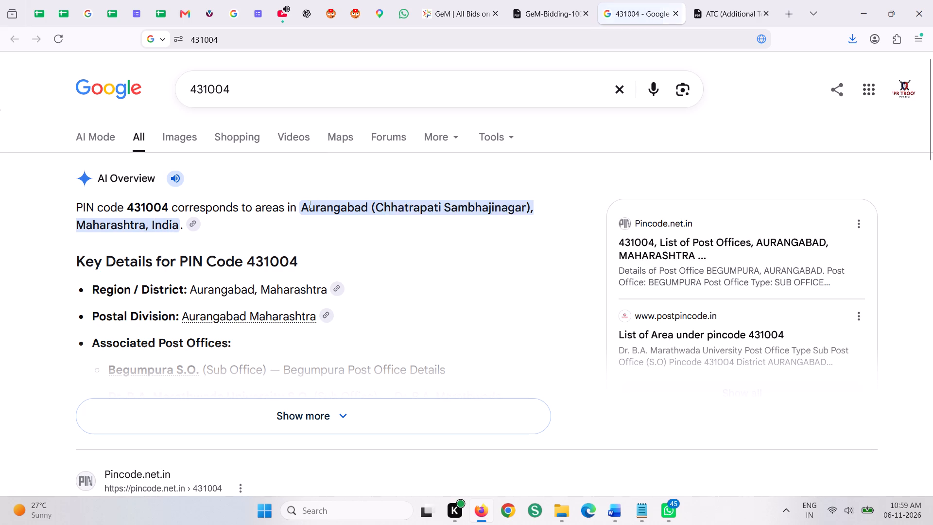
{"action": "left_click_drag", "start_coordinate": [310, 205], "coordinate": [462, 221]}
{"action": "key", "text": "ctrl+c"}
{"action": "key", "text": "ctrl+c"}
{"action": "key", "text": "ctrl+c"}
{"action": "left_click", "coordinate": [701, 0]}
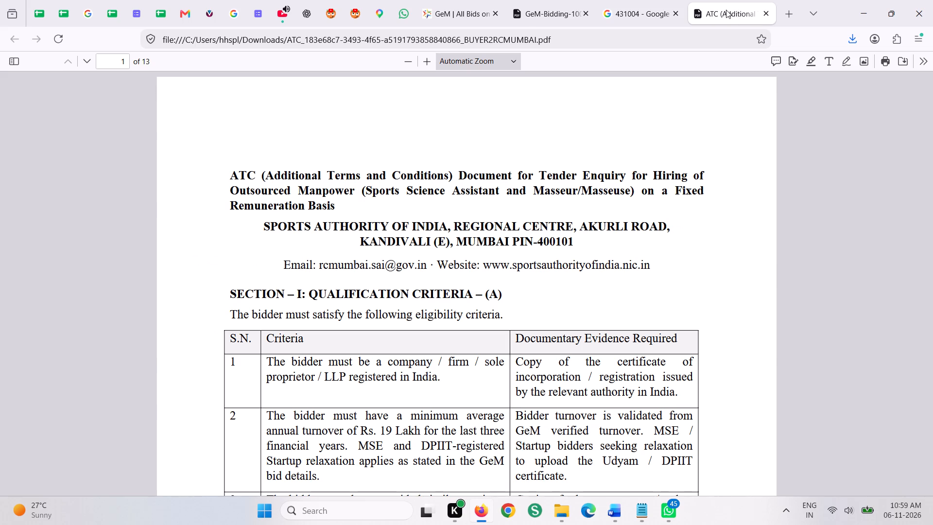
{"action": "left_click", "coordinate": [642, 0]}
{"action": "left_click", "coordinate": [675, 12]}
In Word's REQUIRED DOCUMENTS, replace the old list content after "1.SHOPACT –" with Aurangabad (Chhatrapati Sambhajinagar), Maharashtra, trimming the country and citation links.
{"action": "left_click", "coordinate": [621, 513]}
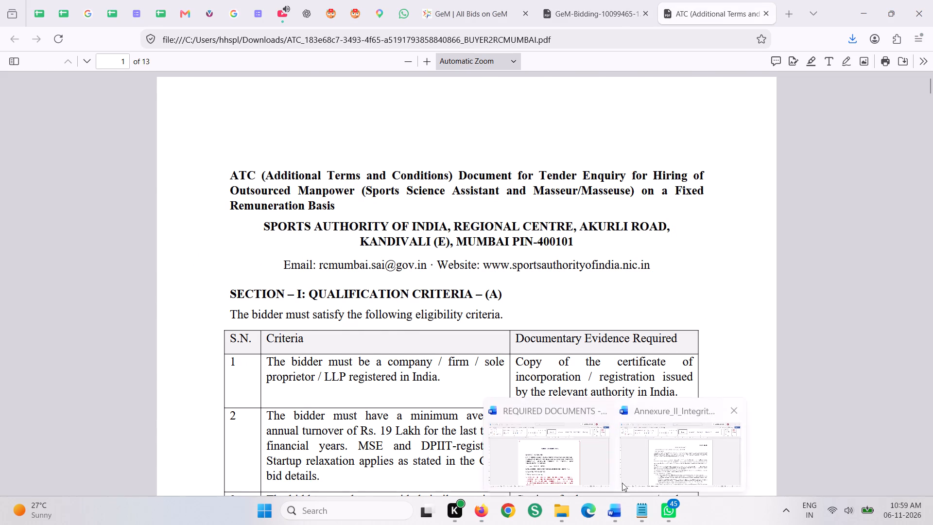
{"action": "left_click", "coordinate": [516, 455]}
{"action": "scroll", "coordinate": [406, 279], "scroll_direction": "up", "scroll_amount": 1}
{"action": "left_click_drag", "start_coordinate": [360, 245], "coordinate": [638, 524]}
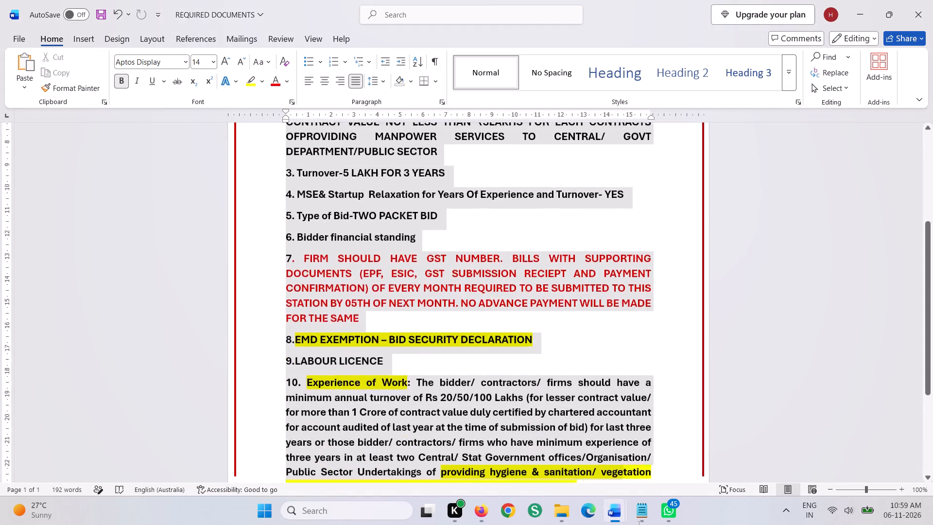
{"action": "left_click_drag", "start_coordinate": [638, 524], "coordinate": [644, 521]}
{"action": "key", "text": "BackSpace"}
{"action": "key", "text": "ctrl+v"}
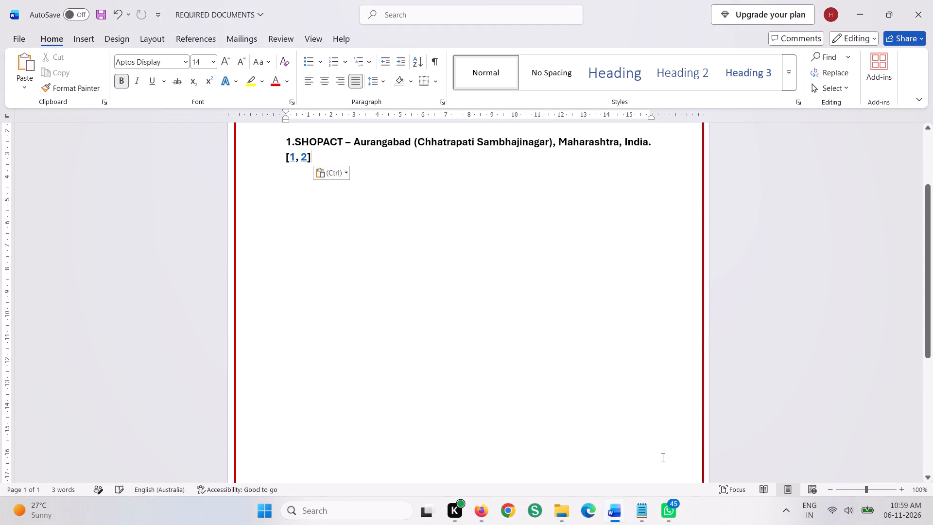
{"action": "key", "text": "BackSpace"}
{"action": "key", "text": "BackSpace"}
{"action": "key", "text": "BackSpace"}
{"action": "key", "text": "BackSpace"}
{"action": "key", "text": "BackSpace"}
{"action": "key", "text": "BackSpace"}
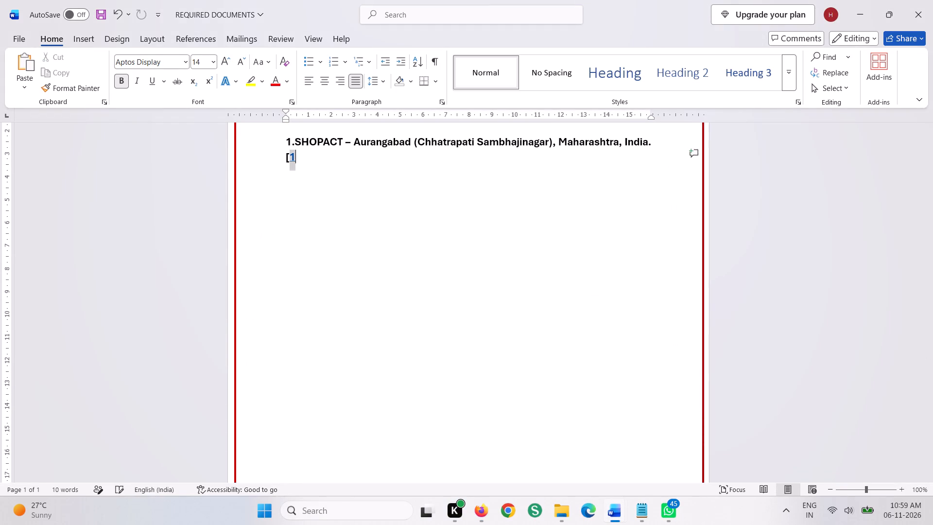
{"action": "key", "text": "BackSpace"}
{"action": "key", "text": "BackSpace"}
{"action": "key", "text": "BackSpace"}
{"action": "key", "text": "BackSpace"}
{"action": "key", "text": "BackSpace"}
{"action": "key", "text": "BackSpace"}
{"action": "key", "text": "BackSpace"}
{"action": "key", "text": "BackSpace"}
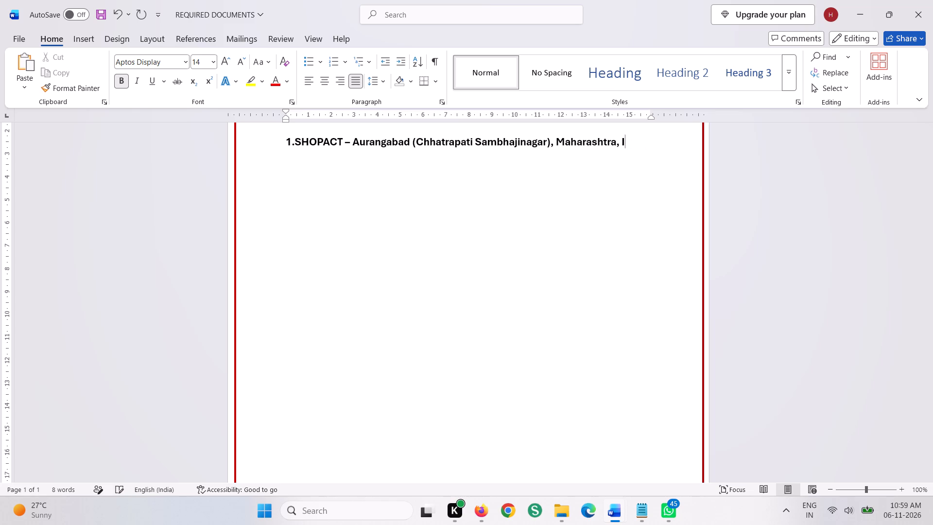
{"action": "key", "text": "BackSpace"}
{"action": "key", "text": "BackSpace"}
{"action": "key", "text": "BackSpace"}
Add item 2 to the list as "Turnover-19 LAKH FOR 3 YEARS", copying the word Turnover from the bid details.
{"action": "key", "text": "Return"}
{"action": "type", "text": "2."}
{"action": "key", "text": "alt+Tab"}
{"action": "scroll", "coordinate": [357, 263], "scroll_direction": "up", "scroll_amount": 4}
{"action": "left_click", "coordinate": [603, 0]}
{"action": "scroll", "coordinate": [592, 213], "scroll_direction": "up", "scroll_amount": 9}
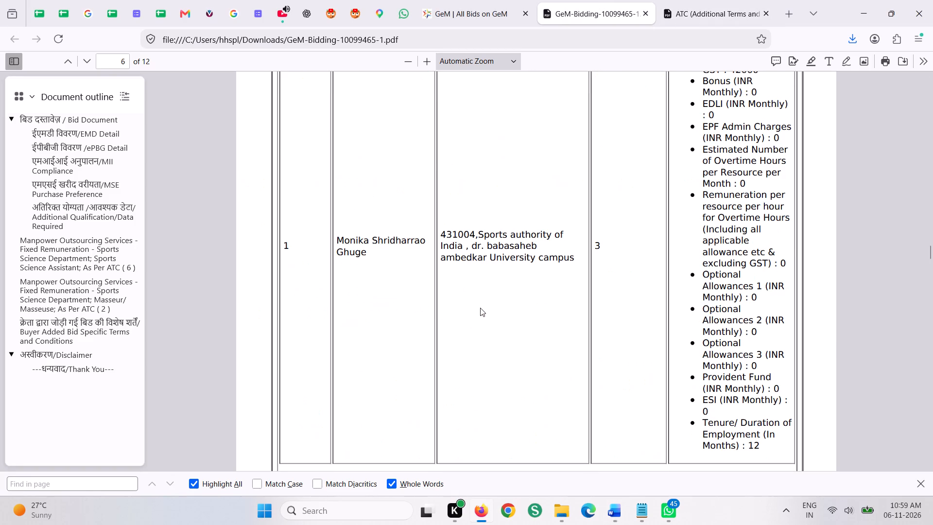
{"action": "double_click", "coordinate": [455, 233]}
{"action": "scroll", "coordinate": [504, 233], "scroll_direction": "up", "scroll_amount": 5}
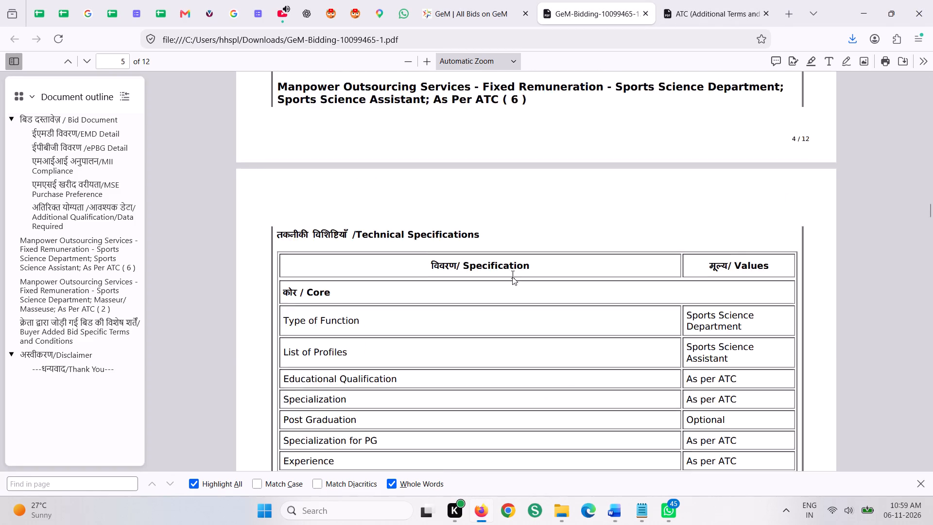
{"action": "scroll", "coordinate": [512, 277], "scroll_direction": "up", "scroll_amount": 11}
{"action": "scroll", "coordinate": [505, 270], "scroll_direction": "down", "scroll_amount": 2}
{"action": "scroll", "coordinate": [499, 267], "scroll_direction": "up", "scroll_amount": 1}
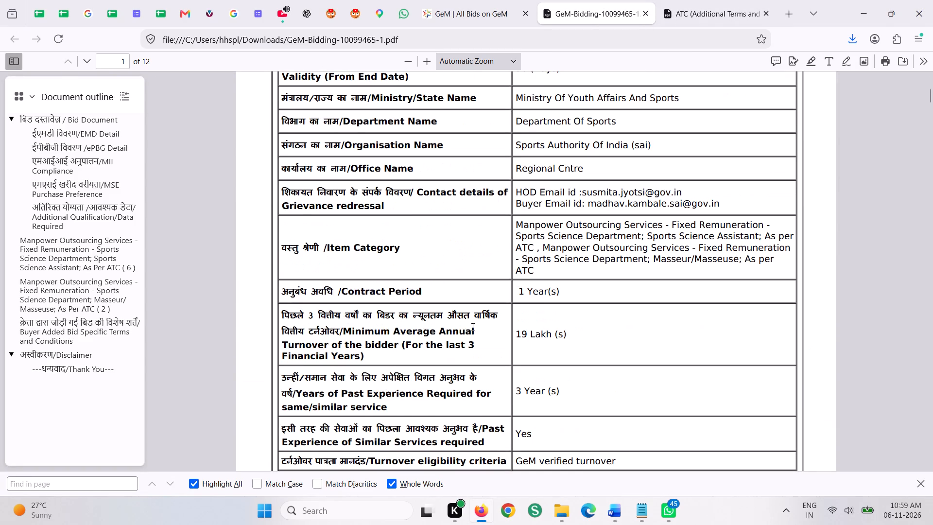
{"action": "double_click", "coordinate": [303, 345]}
{"action": "key", "text": "ctrl+c"}
{"action": "key", "text": "ctrl+c"}
{"action": "key", "text": "alt+Tab"}
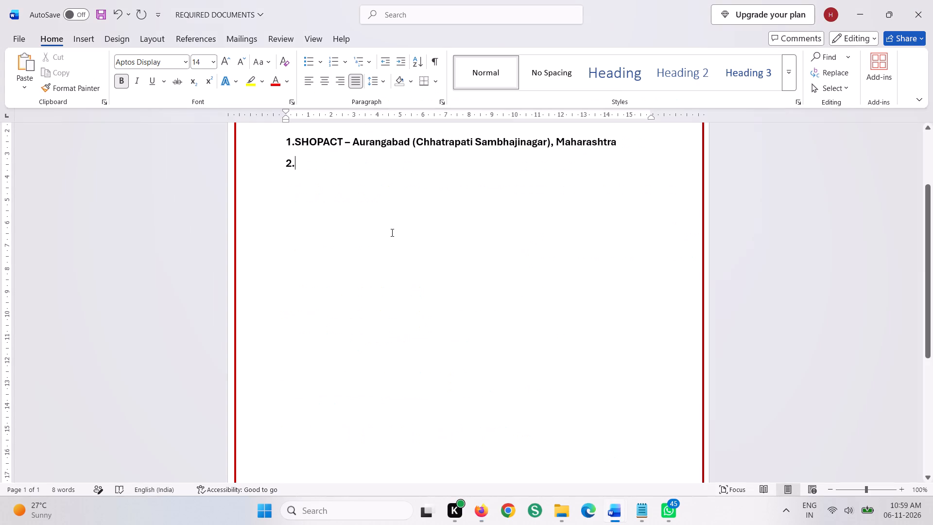
{"action": "key", "text": "ctrl+v"}
{"action": "type", "text": "-19 LAKH FOR 3 YEARS"}
{"action": "key", "text": "space"}
Add item 3 with the bid's "MSE Relaxation for Years Of Experience and Turnover" text, joined onto one line.
{"action": "key", "text": "Return"}
{"action": "type", "text": "3."}
{"action": "key", "text": "alt+Tab"}
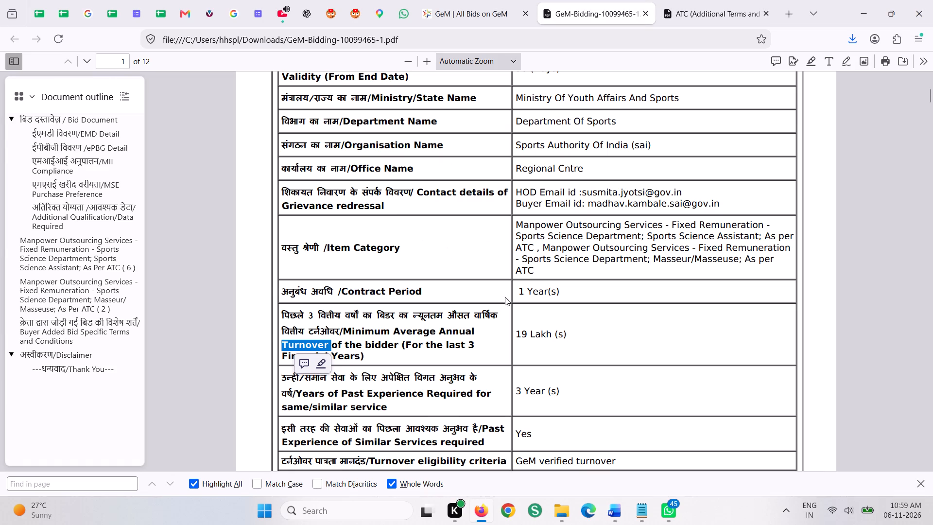
{"action": "scroll", "coordinate": [502, 299], "scroll_direction": "down", "scroll_amount": 1}
{"action": "left_click", "coordinate": [288, 214]}
{"action": "left_click_drag", "start_coordinate": [288, 214], "coordinate": [354, 233]}
{"action": "key", "text": "ctrl+c"}
{"action": "key", "text": "alt+Tab"}
{"action": "key", "text": "ctrl+v"}
{"action": "left_click", "coordinate": [285, 209]}
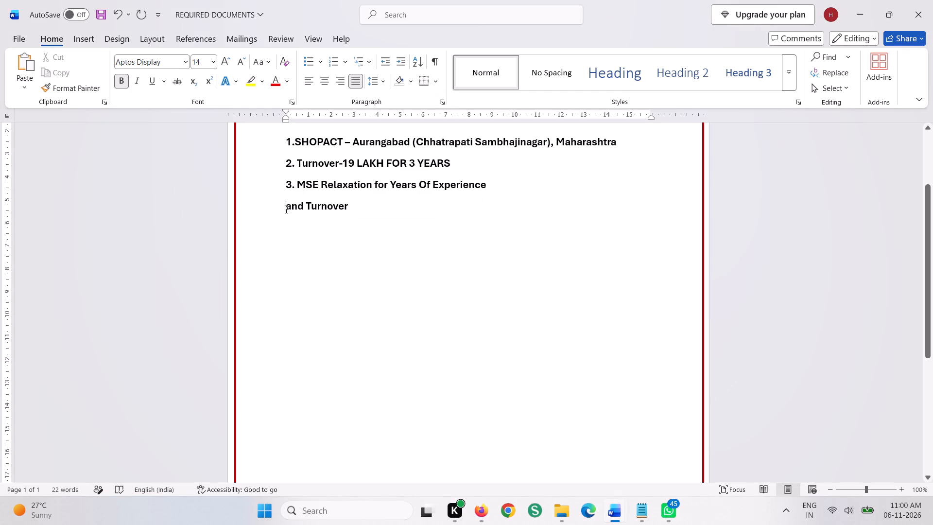
{"action": "key", "text": "BackSpace"}
{"action": "key", "text": "space"}
Insert "& Startup" after MSE in item 3, copying Startup from the bid, and append "- YES" to the line.
{"action": "key", "text": "alt+Tab"}
{"action": "left_click", "coordinate": [344, 263]}
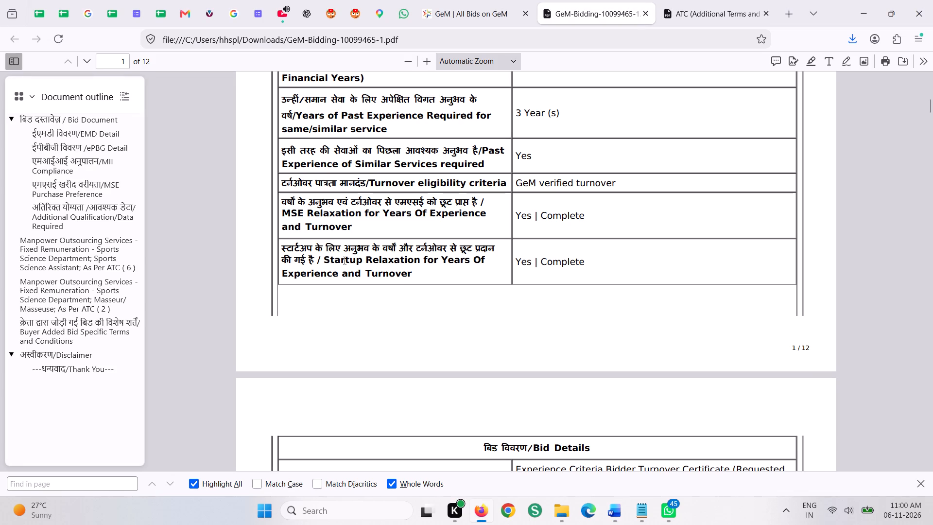
{"action": "double_click", "coordinate": [344, 260]}
{"action": "key", "text": "ctrl+c"}
{"action": "key", "text": "ctrl+c"}
{"action": "key", "text": "alt+Tab"}
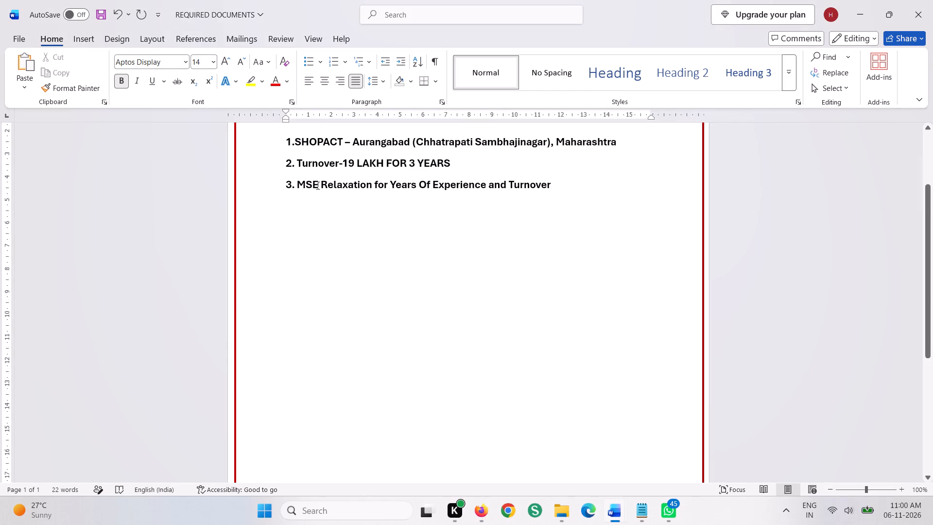
{"action": "left_click", "coordinate": [317, 184]}
{"action": "type", "text": "&"}
{"action": "key", "text": "space"}
{"action": "key", "text": "ctrl+v"}
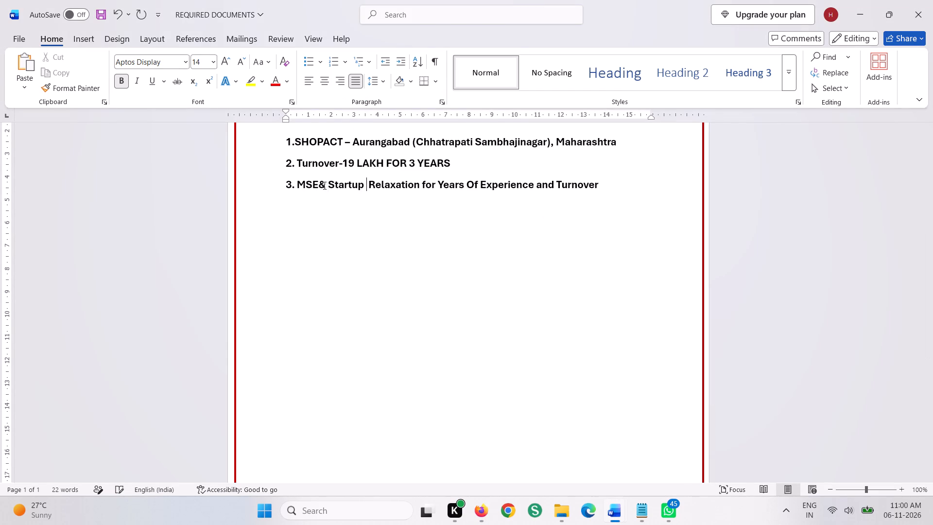
{"action": "key", "text": "alt+Tab"}
{"action": "key", "text": "alt+Tab"}
{"action": "left_click", "coordinate": [615, 190]}
{"action": "type", "text": "- YES"}
{"action": "key", "text": "space"}
Add item 4 to the Word list as "Type of Bid- Single Packet Bid", copying the label and value from the bid PDF.
{"action": "key", "text": "alt+Tab"}
{"action": "scroll", "coordinate": [597, 199], "scroll_direction": "down", "scroll_amount": 2}
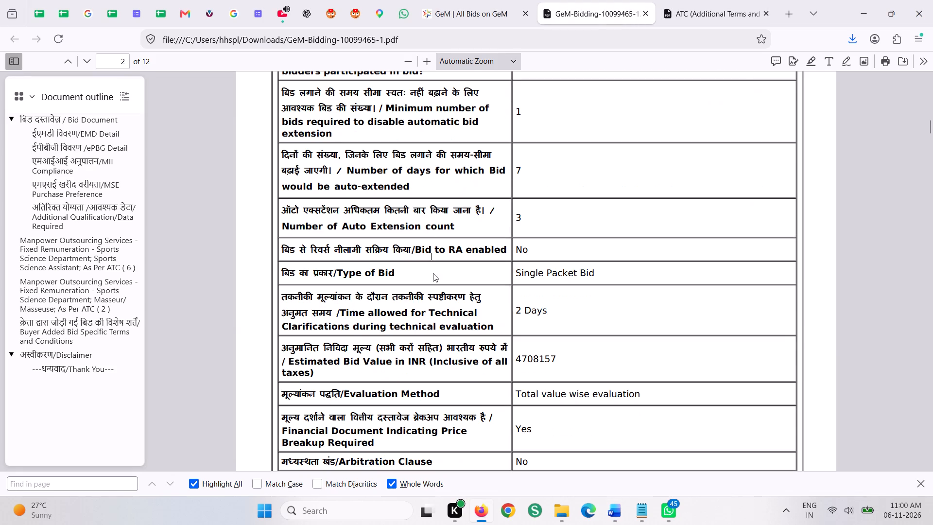
{"action": "left_click", "coordinate": [351, 271]}
{"action": "left_click_drag", "start_coordinate": [351, 271], "coordinate": [401, 269]}
{"action": "key", "text": "ctrl+c"}
{"action": "key", "text": "ctrl+c"}
{"action": "key", "text": "alt+Tab"}
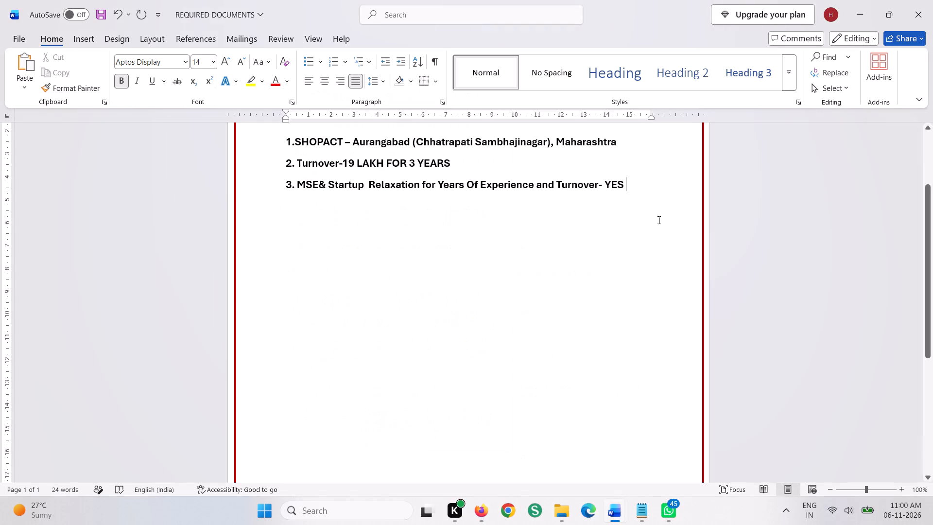
{"action": "key", "text": "Return"}
{"action": "type", "text": "4."}
{"action": "key", "text": "ctrl+v"}
{"action": "type", "text": "*-"}
{"action": "key", "text": "alt+Tab"}
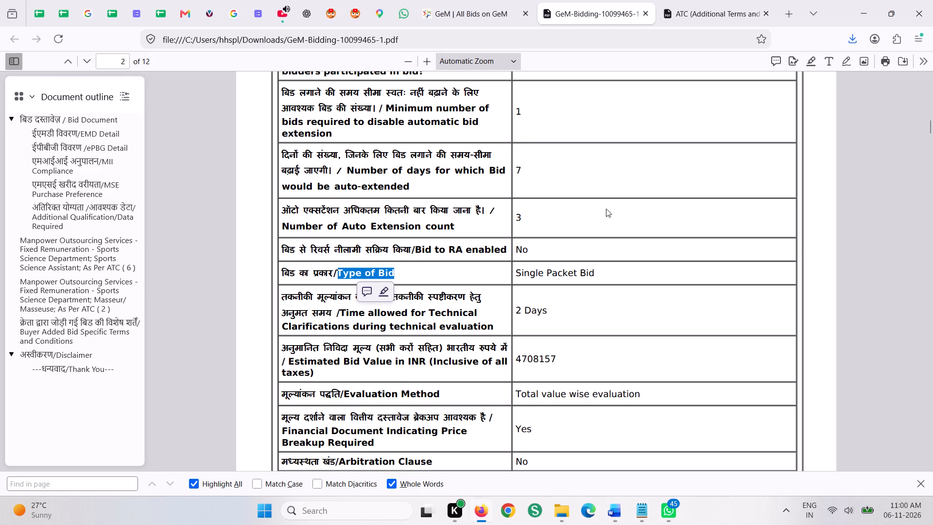
{"action": "triple_click", "coordinate": [549, 267]}
{"action": "key", "text": "ctrl+c"}
{"action": "key", "text": "ctrl+c"}
{"action": "key", "text": "alt+Tab"}
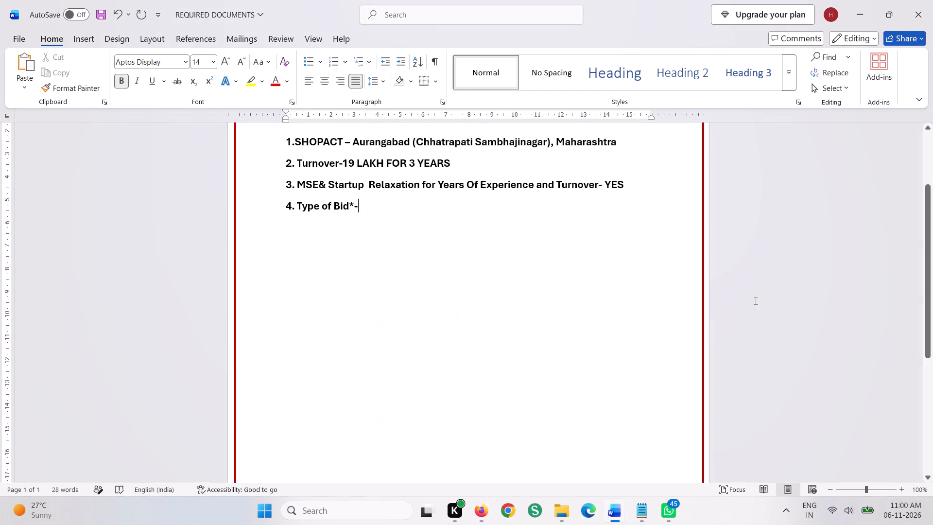
{"action": "key", "text": "BackSpace"}
{"action": "key", "text": "BackSpace"}
{"action": "key", "text": "minus"}
{"action": "key", "text": "ctrl+v"}
Add item 5 as "Estimated Bid Value- 4708157", copying both the label and the amount from the bid PDF.
{"action": "key", "text": "Return"}
{"action": "type", "text": "5."}
{"action": "key", "text": "alt+Tab"}
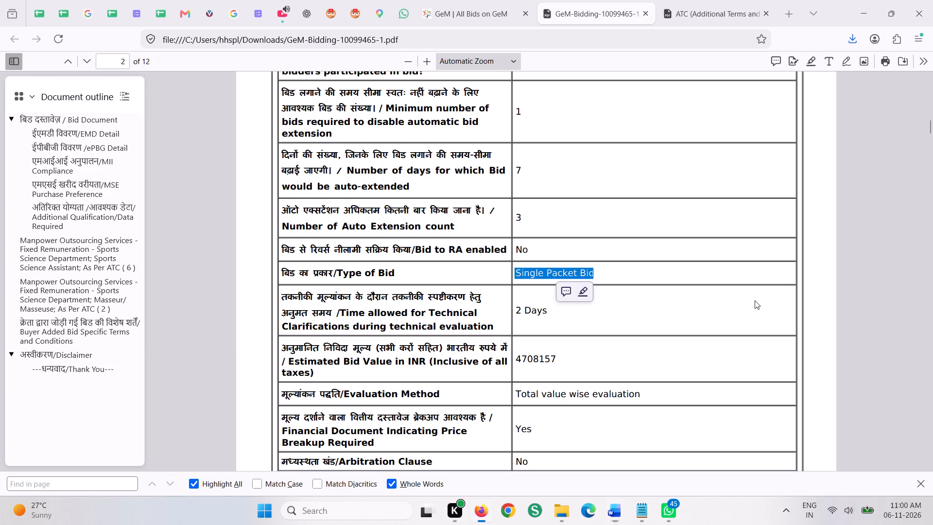
{"action": "left_click", "coordinate": [311, 361]}
{"action": "left_click_drag", "start_coordinate": [311, 361], "coordinate": [358, 361]}
{"action": "key", "text": "ctrl+c"}
{"action": "key", "text": "ctrl+c"}
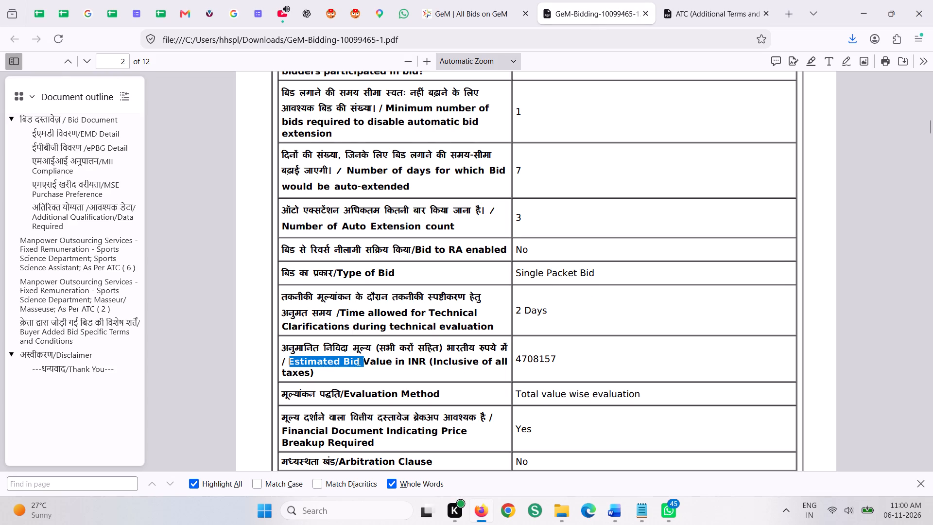
{"action": "left_click_drag", "start_coordinate": [358, 361], "coordinate": [370, 361]}
{"action": "key", "text": "ctrl+c"}
{"action": "key", "text": "alt+Tab"}
{"action": "key", "text": "ctrl+v"}
{"action": "key", "text": "minus"}
{"action": "key", "text": "alt+Tab"}
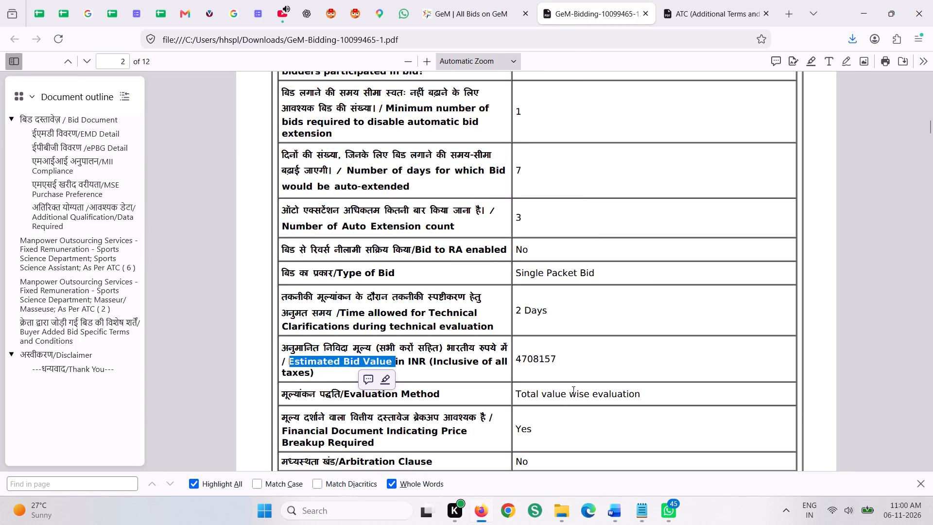
{"action": "triple_click", "coordinate": [552, 357]}
{"action": "key", "text": "ctrl+c"}
{"action": "key", "text": "ctrl+c"}
{"action": "key", "text": "alt+Tab"}
{"action": "key", "text": "ctrl+v"}
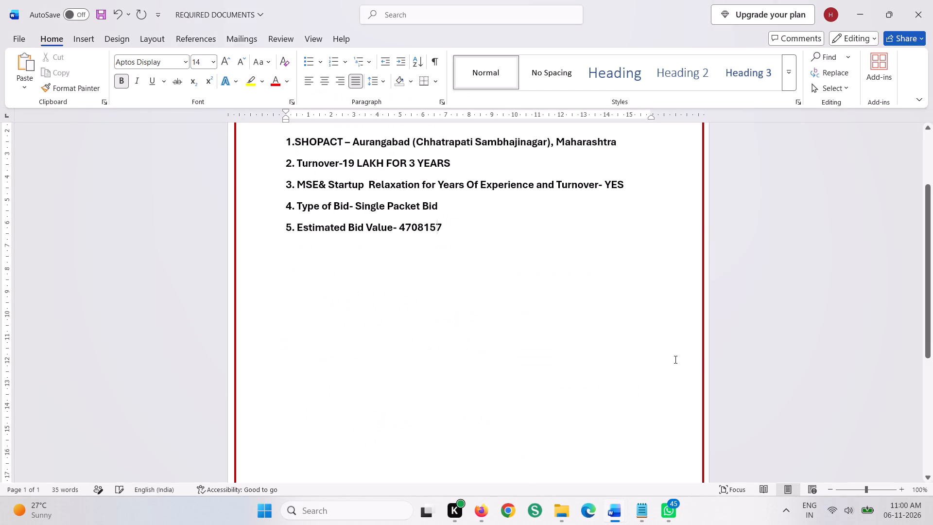
Add item 6 as "Bidder financial standing", copying the heading from the Generic clause in the bid's buyer-added terms.
{"action": "key", "text": "Return"}
{"action": "key", "text": "6"}
{"action": "key", "text": "alt+Tab"}
{"action": "scroll", "coordinate": [651, 373], "scroll_direction": "down", "scroll_amount": 1}
{"action": "scroll", "coordinate": [534, 354], "scroll_direction": "down", "scroll_amount": 6}
{"action": "scroll", "coordinate": [589, 302], "scroll_direction": "down", "scroll_amount": 2}
{"action": "scroll", "coordinate": [558, 306], "scroll_direction": "up", "scroll_amount": 1}
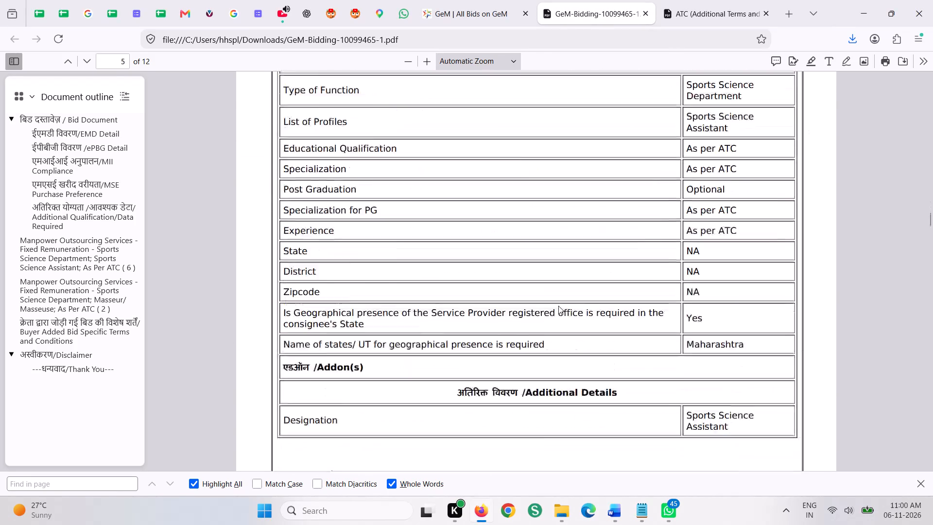
{"action": "scroll", "coordinate": [573, 310], "scroll_direction": "up", "scroll_amount": 1}
{"action": "key", "text": "alt+Tab"}
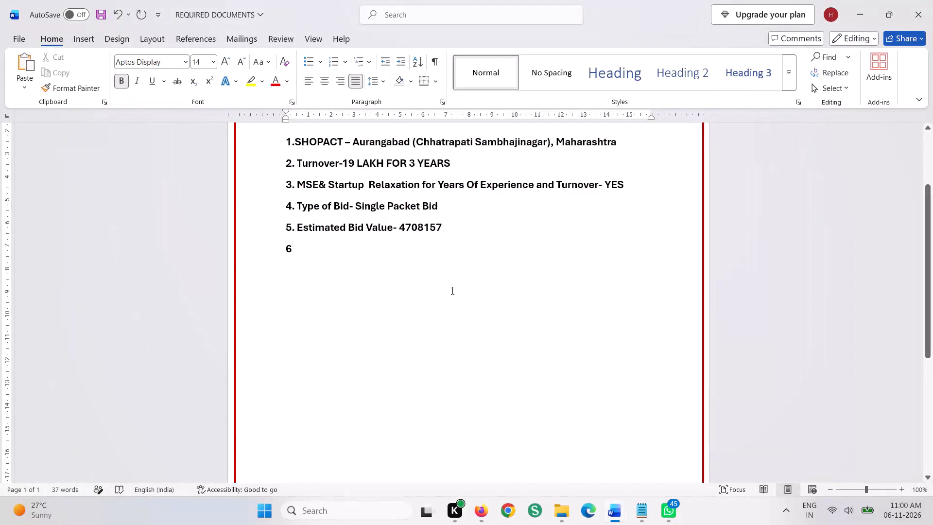
{"action": "key", "text": "alt+Tab"}
{"action": "scroll", "coordinate": [585, 273], "scroll_direction": "down", "scroll_amount": 9}
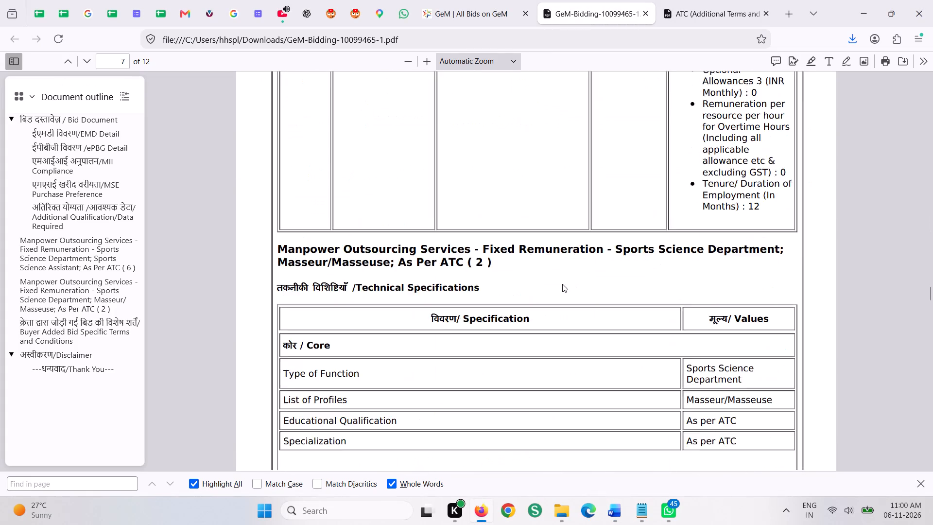
{"action": "scroll", "coordinate": [562, 276], "scroll_direction": "down", "scroll_amount": 7}
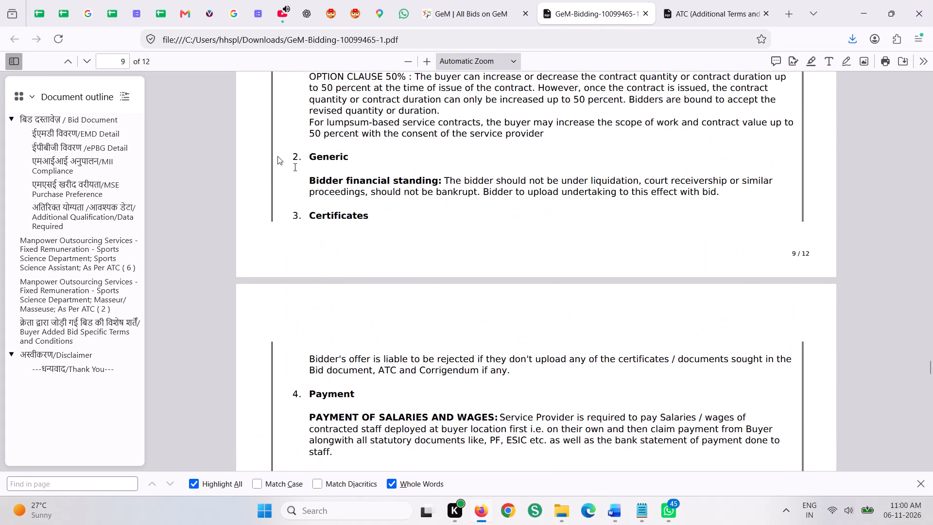
{"action": "left_click", "coordinate": [310, 178]}
{"action": "left_click_drag", "start_coordinate": [310, 178], "coordinate": [412, 185]}
{"action": "key", "text": "ctrl+c"}
{"action": "key", "text": "ctrl+c"}
{"action": "key", "text": "ctrl+c"}
{"action": "key", "text": "ctrl+c"}
{"action": "key", "text": "alt+Tab"}
{"action": "left_click", "coordinate": [321, 240]}
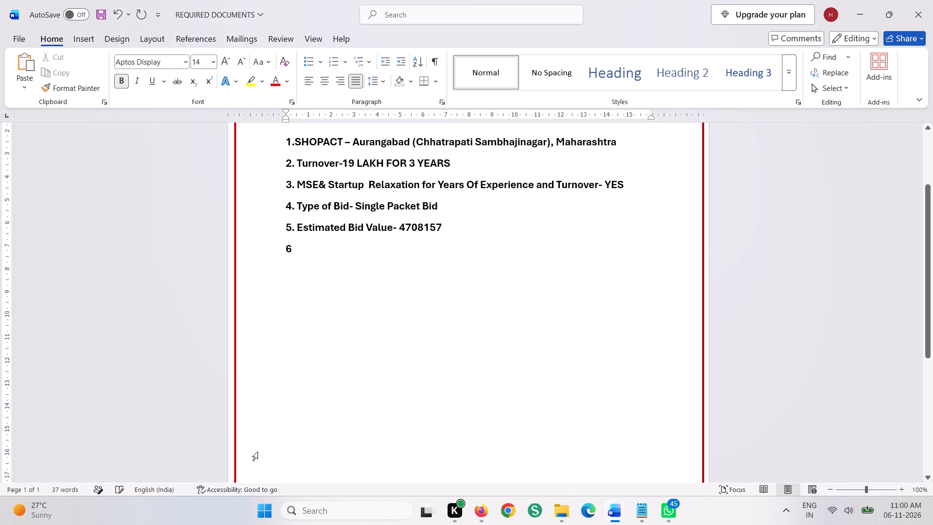
{"action": "left_click", "coordinate": [299, 250]}
{"action": "key", "text": "period"}
{"action": "key", "text": "ctrl+v"}
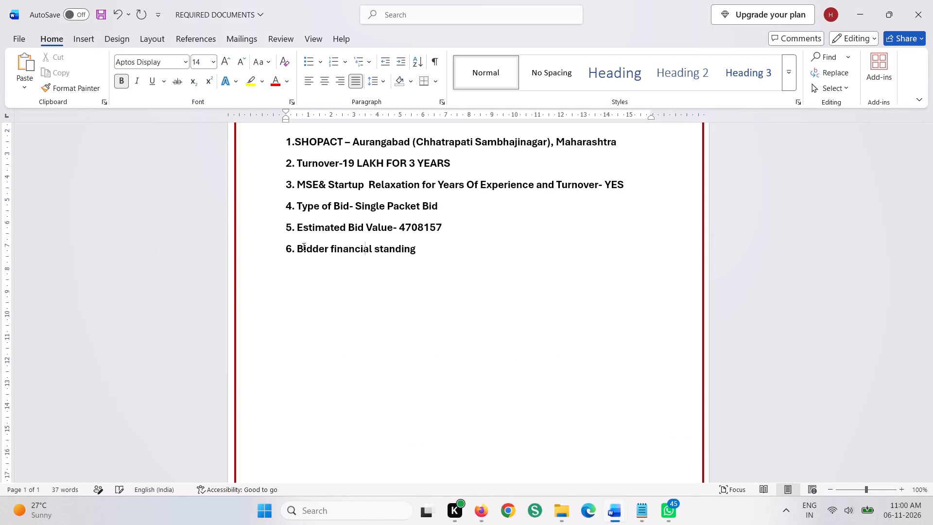
Add item 7 with the full "Past experience of similar services" text, copied from criterion 4 of the ATC document.
{"action": "key", "text": "Return"}
{"action": "type", "text": "7."}
{"action": "key", "text": "alt+Tab"}
{"action": "scroll", "coordinate": [411, 145], "scroll_direction": "down", "scroll_amount": 1}
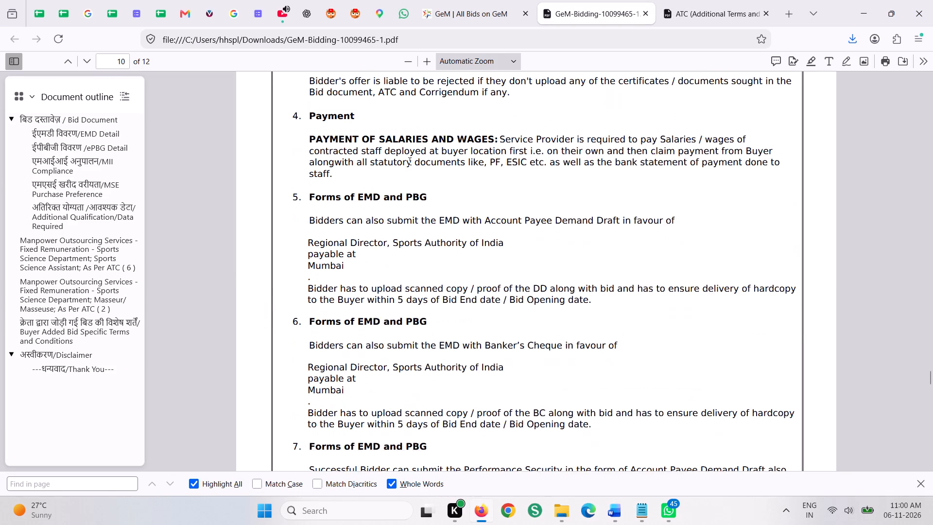
{"action": "scroll", "coordinate": [413, 213], "scroll_direction": "down", "scroll_amount": 1}
{"action": "left_click", "coordinate": [701, 0]}
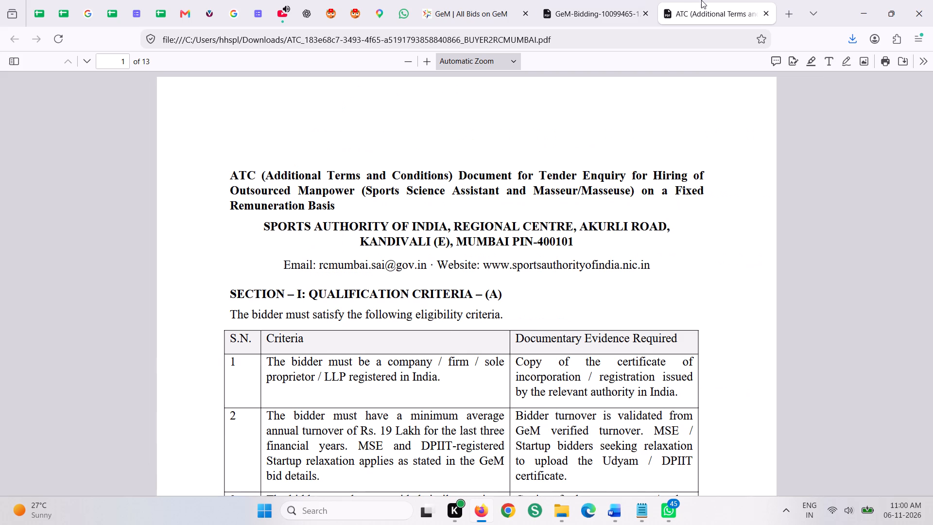
{"action": "scroll", "coordinate": [437, 337], "scroll_direction": "down", "scroll_amount": 1}
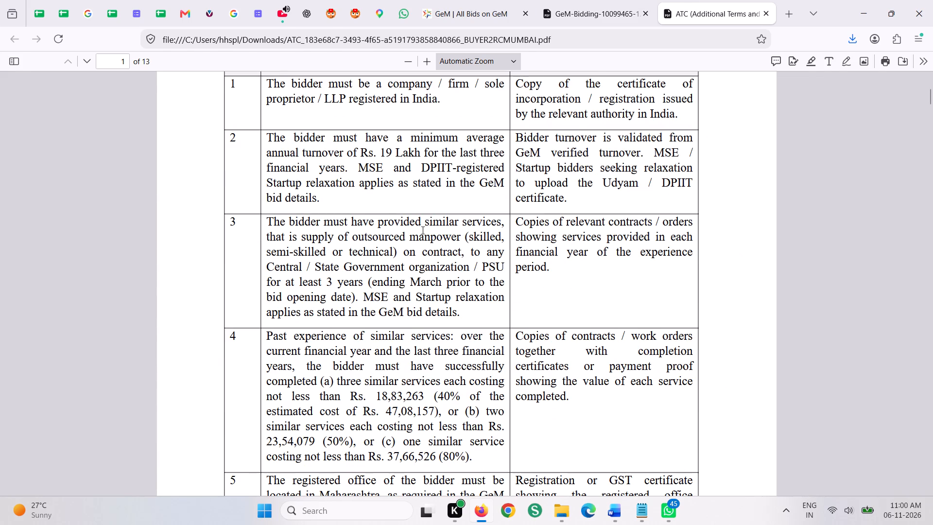
{"action": "key", "text": "alt+Tab"}
{"action": "key", "text": "alt+Tab"}
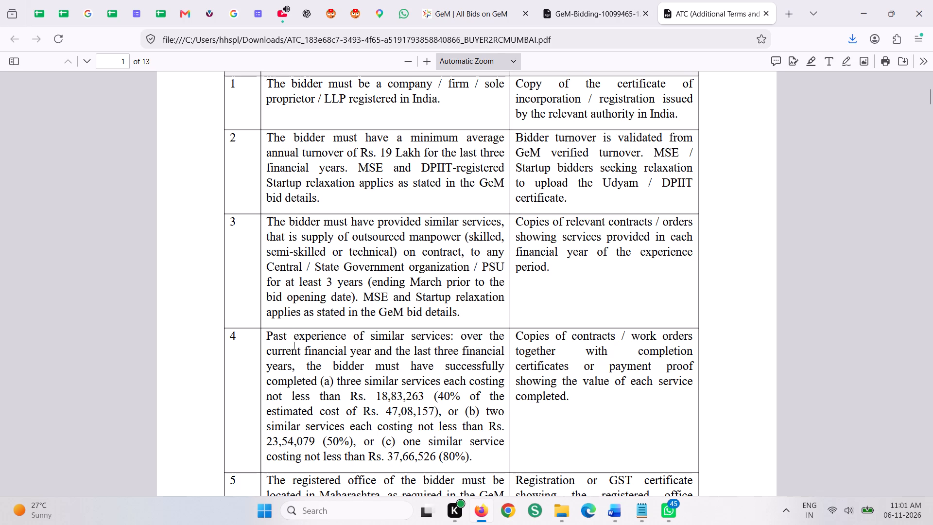
{"action": "left_click", "coordinate": [272, 337]}
{"action": "left_click_drag", "start_coordinate": [272, 337], "coordinate": [464, 458]}
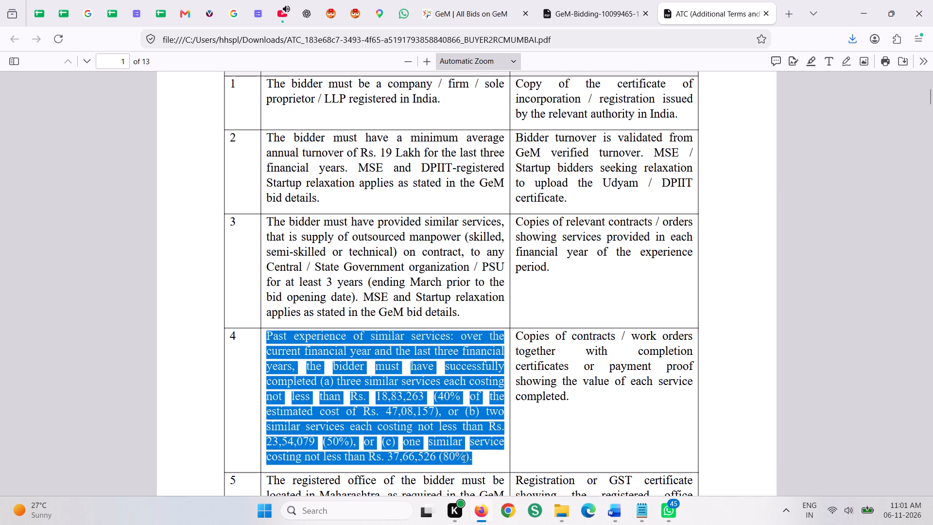
{"action": "left_click_drag", "start_coordinate": [464, 458], "coordinate": [467, 456]}
{"action": "key", "text": "ctrl+c"}
{"action": "key", "text": "ctrl+c"}
{"action": "key", "text": "alt+Tab"}
{"action": "scroll", "coordinate": [368, 402], "scroll_direction": "down", "scroll_amount": 1}
{"action": "key", "text": "ctrl+v"}
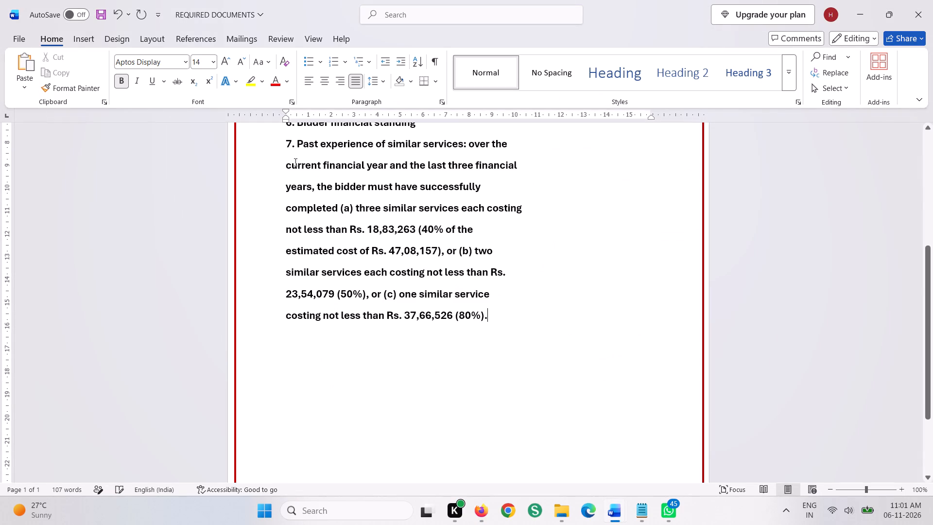
Join the broken lines of item 7 into one continuous paragraph.
{"action": "left_click", "coordinate": [285, 166]}
{"action": "key", "text": "BackSpace"}
{"action": "left_click", "coordinate": [281, 178]}
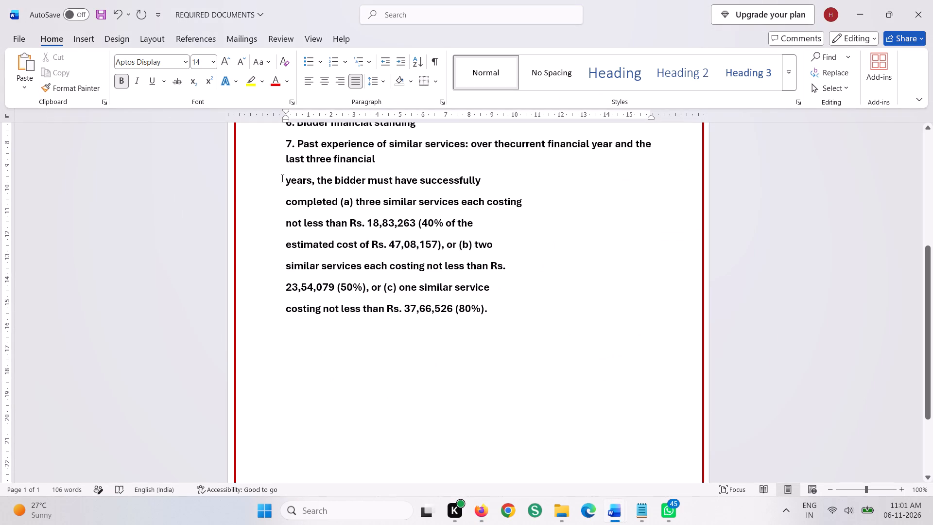
{"action": "key", "text": "BackSpace"}
{"action": "left_click", "coordinate": [284, 181]}
{"action": "key", "text": "BackSpace"}
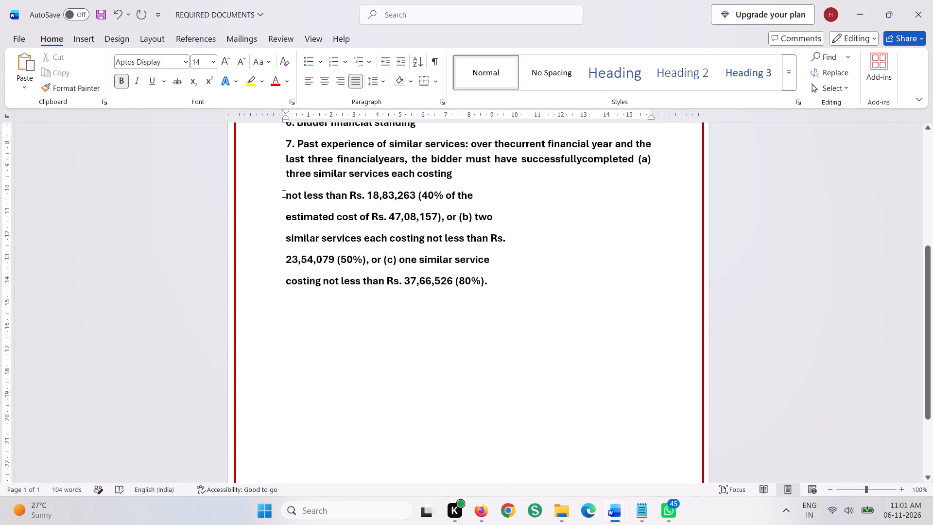
{"action": "left_click", "coordinate": [283, 192]}
{"action": "key", "text": "BackSpace"}
{"action": "left_click", "coordinate": [282, 194]}
{"action": "key", "text": "BackSpace"}
{"action": "left_click", "coordinate": [282, 208]}
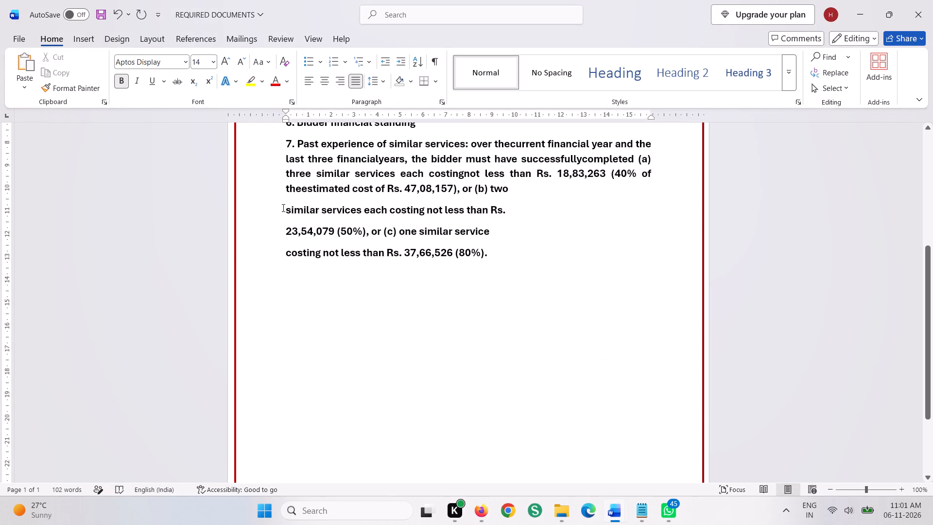
{"action": "key", "text": "BackSpace"}
{"action": "left_click", "coordinate": [283, 224]}
{"action": "key", "text": "BackSpace"}
{"action": "left_click", "coordinate": [279, 226]}
{"action": "key", "text": "BackSpace"}
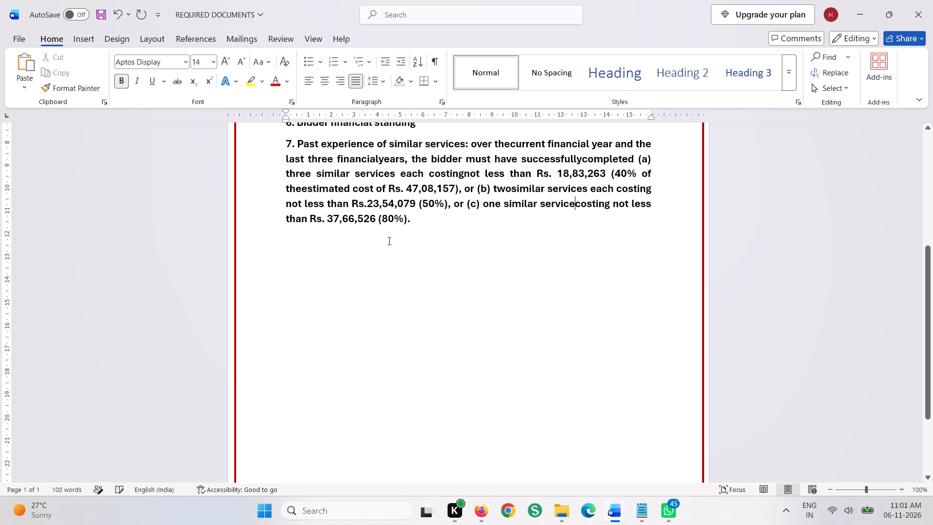
Start a new line numbered "8." below item 7.
{"action": "left_click", "coordinate": [466, 223]}
{"action": "key", "text": "Return"}
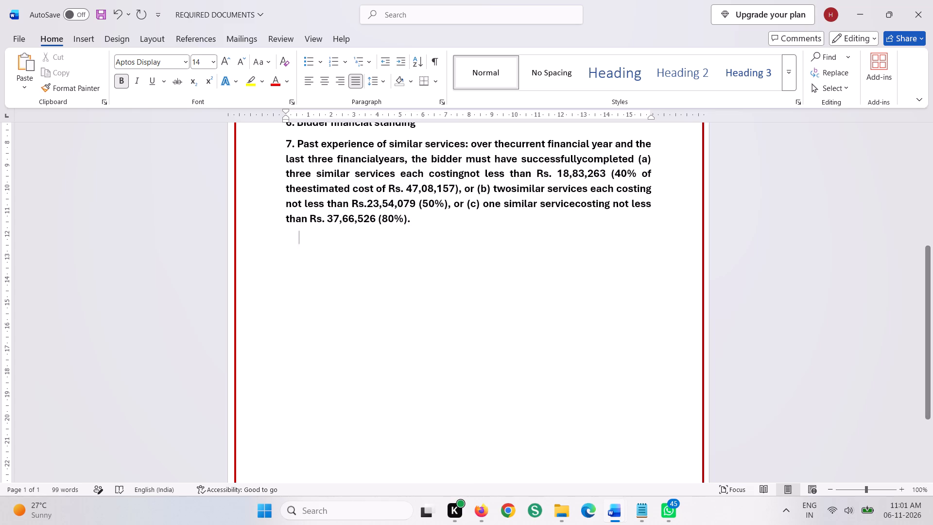
{"action": "type", "text": "8."}
Check ATC criterion 5's documentary evidence, append "(GST CERTIFICATE)" to the end of item 1, and highlight the added words.
{"action": "key", "text": "alt+Tab"}
{"action": "scroll", "coordinate": [442, 224], "scroll_direction": "down", "scroll_amount": 1}
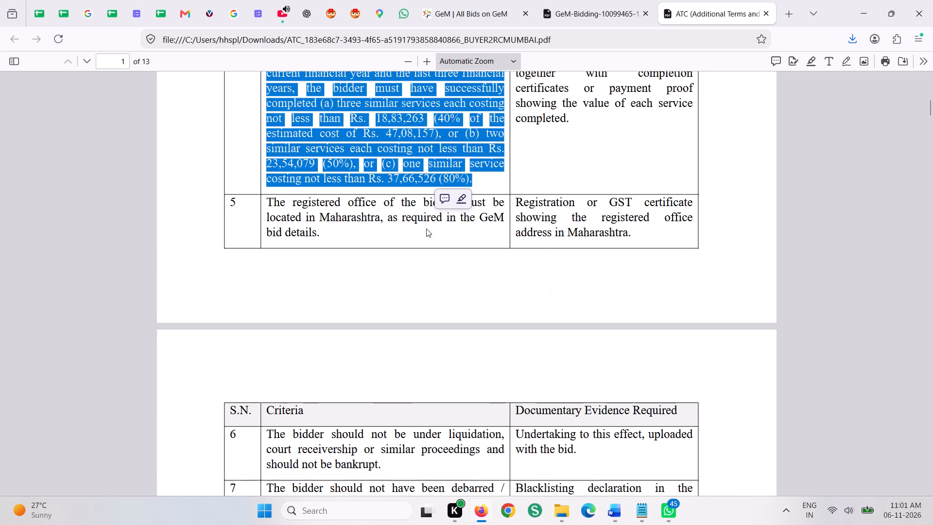
{"action": "left_click", "coordinate": [350, 213]}
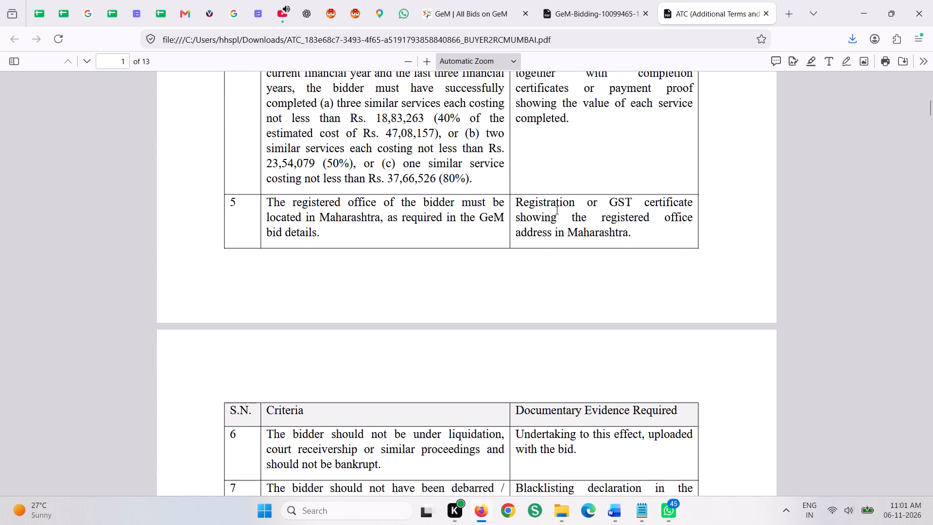
{"action": "key", "text": "alt+Tab"}
{"action": "scroll", "coordinate": [419, 210], "scroll_direction": "up", "scroll_amount": 3}
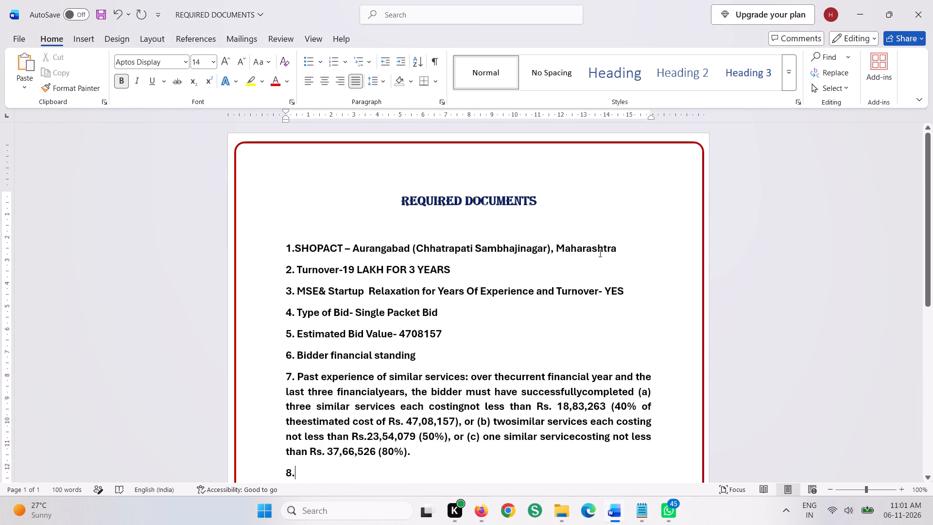
{"action": "left_click", "coordinate": [622, 250]}
{"action": "key", "text": "space"}
{"action": "type", "text": "(GST CERTIFICATE"}
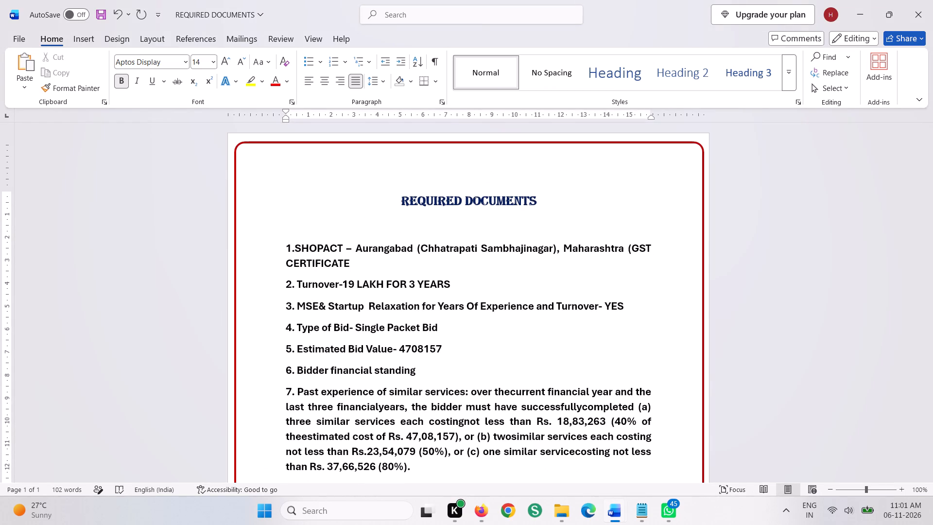
{"action": "key", "text": "shift+parenright"}
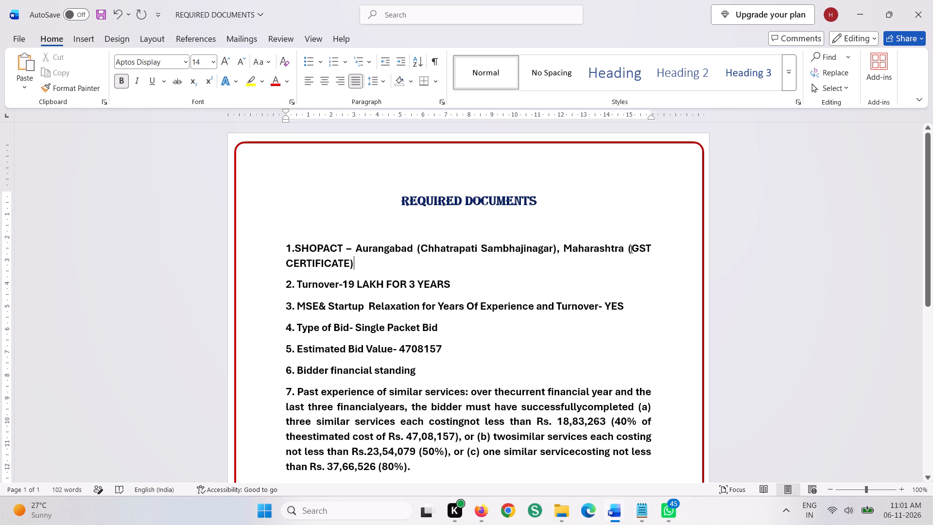
{"action": "left_click_drag", "start_coordinate": [630, 248], "coordinate": [601, 259]}
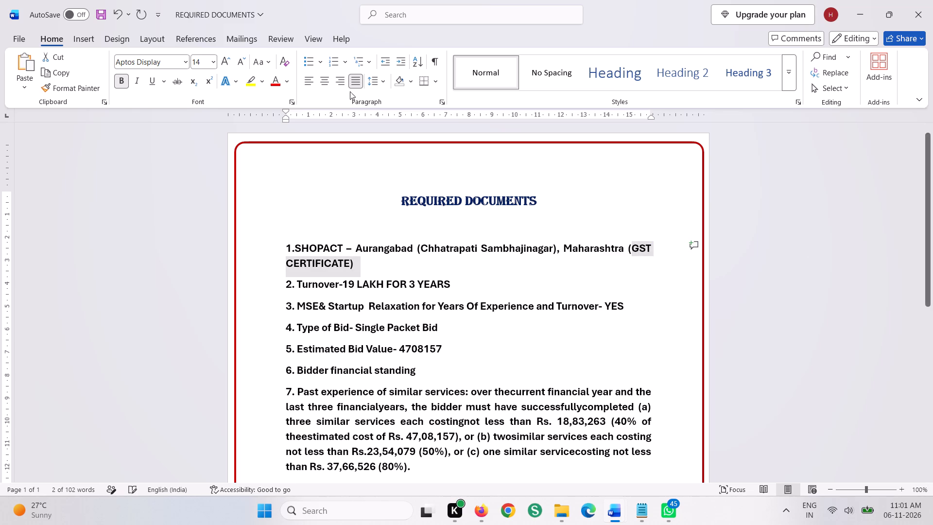
{"action": "left_click", "coordinate": [251, 84]}
Check the ATC criteria from 6 onward and place the insertion point after "8." in the required-documents list.
{"action": "scroll", "coordinate": [396, 258], "scroll_direction": "down", "scroll_amount": 4}
{"action": "left_click", "coordinate": [350, 164]}
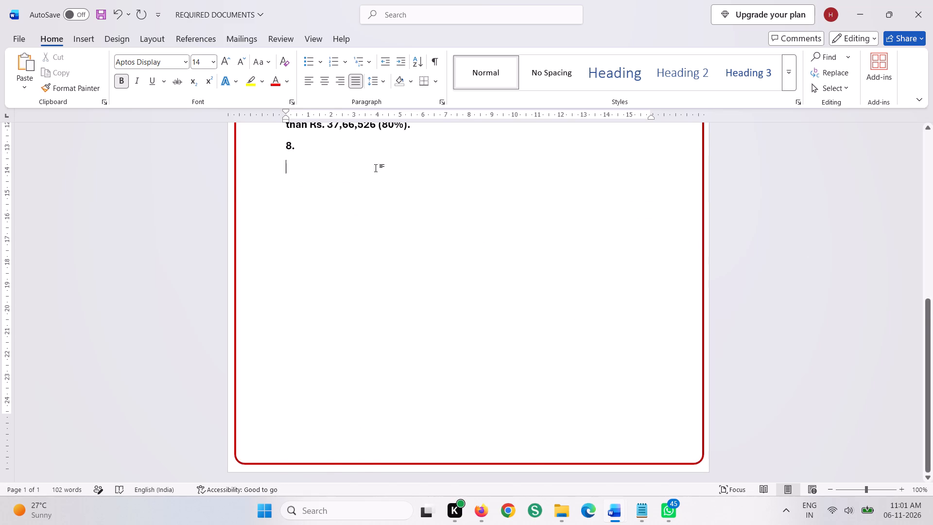
{"action": "key", "text": "alt+Tab"}
{"action": "scroll", "coordinate": [406, 236], "scroll_direction": "down", "scroll_amount": 1}
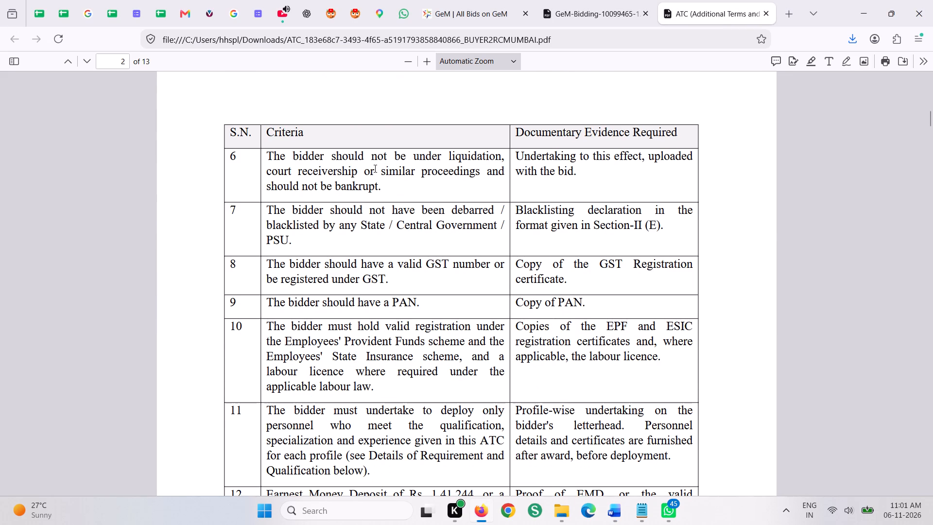
{"action": "key", "text": "alt+Tab"}
{"action": "left_click", "coordinate": [307, 144]}
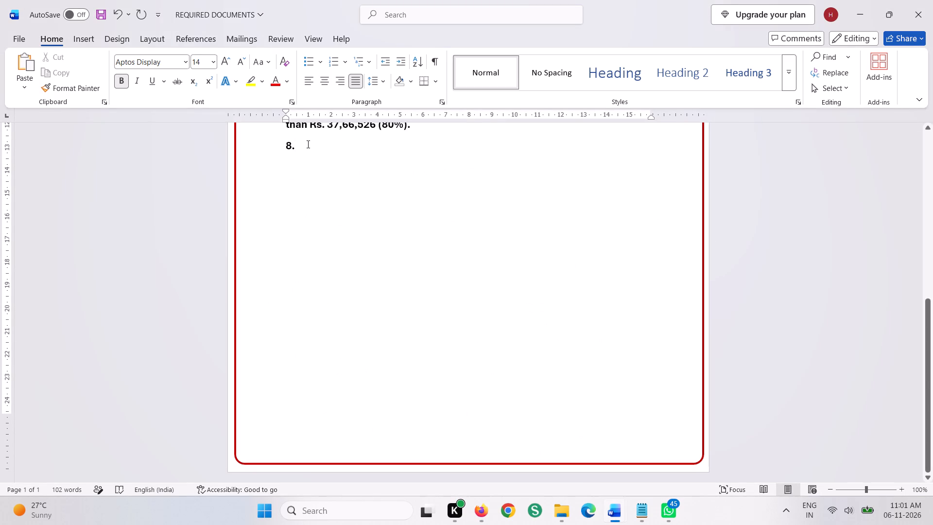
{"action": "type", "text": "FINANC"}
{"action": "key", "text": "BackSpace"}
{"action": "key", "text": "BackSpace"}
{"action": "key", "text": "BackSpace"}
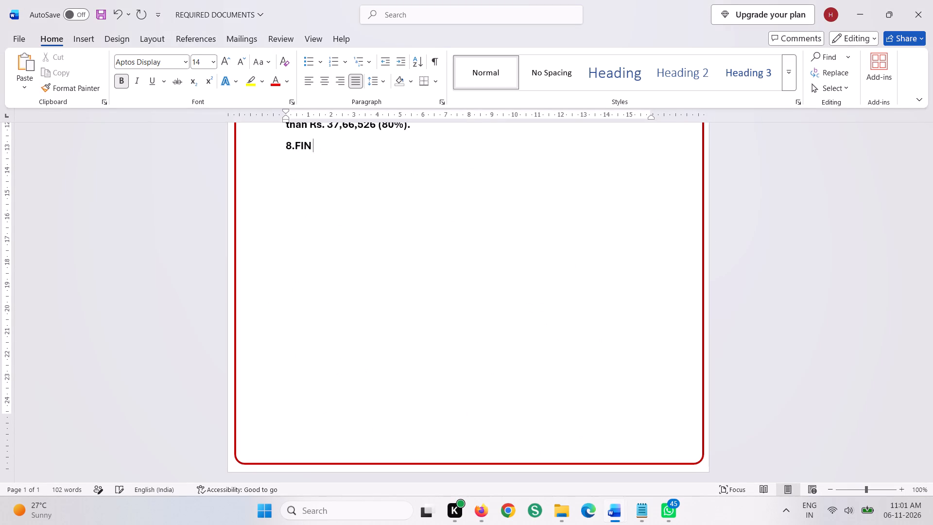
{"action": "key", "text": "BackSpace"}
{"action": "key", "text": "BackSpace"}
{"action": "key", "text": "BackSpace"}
Fill item 8 with "Blacklisting", copied from the documentary evidence of ATC criterion 7.
{"action": "key", "text": "alt+Tab"}
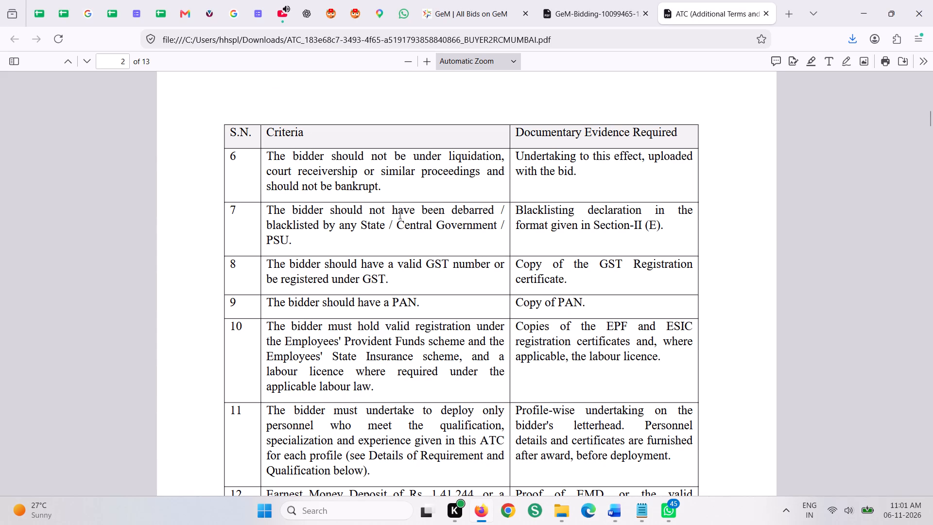
{"action": "double_click", "coordinate": [544, 209]}
{"action": "key", "text": "ctrl+c"}
{"action": "key", "text": "ctrl+c"}
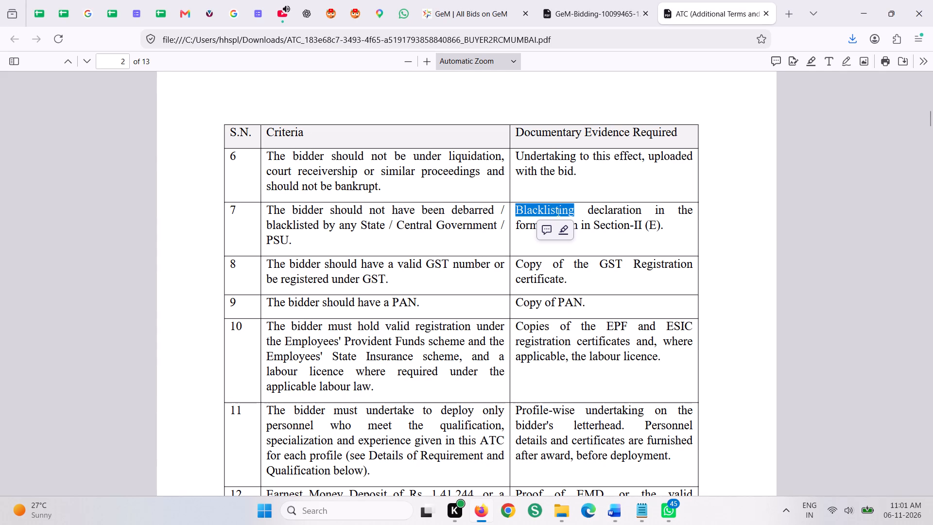
{"action": "key", "text": "alt+Tab"}
{"action": "key", "text": "ctrl+v"}
Extend item 8 with "AS PER Section-II (E).", copying the section reference from ATC criterion 7.
{"action": "key", "text": "alt+Tab"}
{"action": "left_click", "coordinate": [608, 225]}
{"action": "left_click_drag", "start_coordinate": [608, 225], "coordinate": [657, 224]}
{"action": "key", "text": "ctrl+c"}
{"action": "key", "text": "ctrl+c"}
{"action": "key", "text": "ctrl+c"}
{"action": "key", "text": "ctrl+c"}
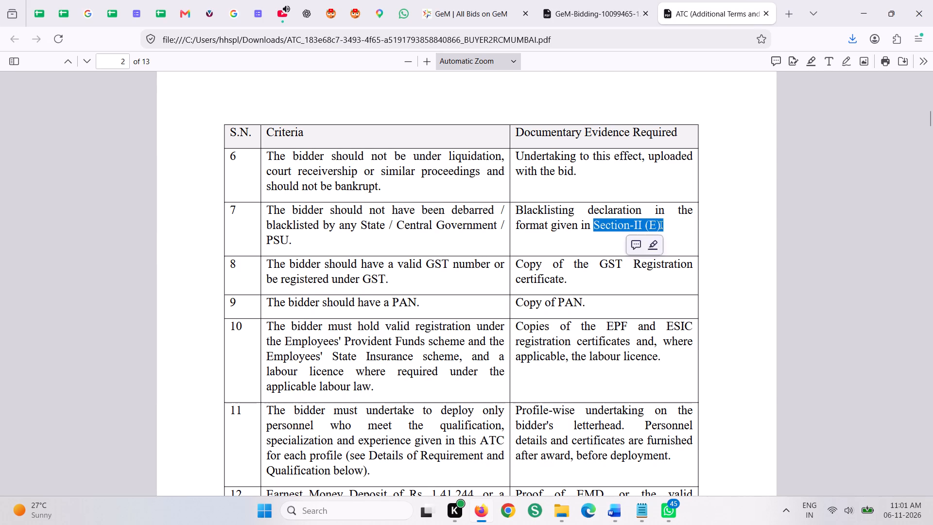
{"action": "key", "text": "alt+Tab"}
{"action": "key", "text": "space"}
{"action": "type", "text": "AS PER"}
{"action": "key", "text": "space"}
{"action": "key", "text": "ctrl+v"}
Add item 9 reading "COPY OF EPF,ESIC,GST,PAN,ITR FOR 3 YEARS", checking the criteria in the ATC document.
{"action": "key", "text": "Return"}
{"action": "type", "text": "9."}
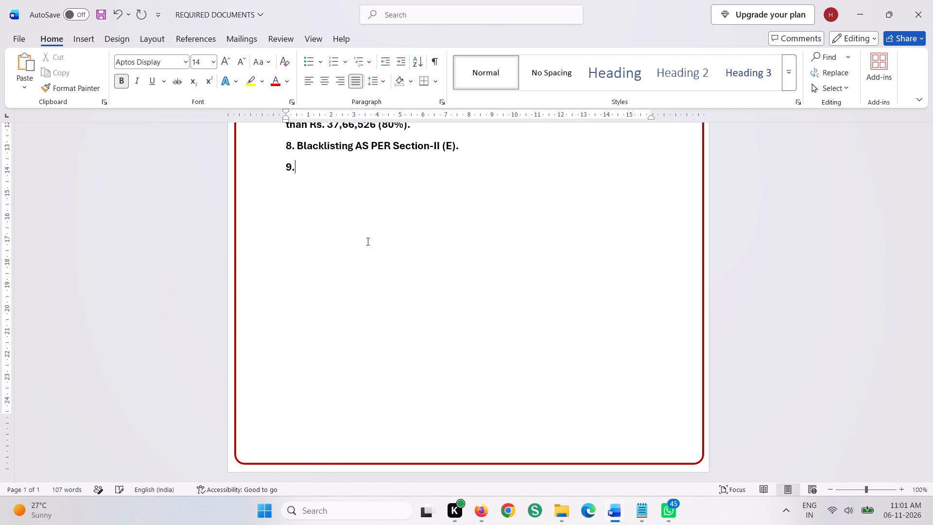
{"action": "key", "text": "alt+Tab"}
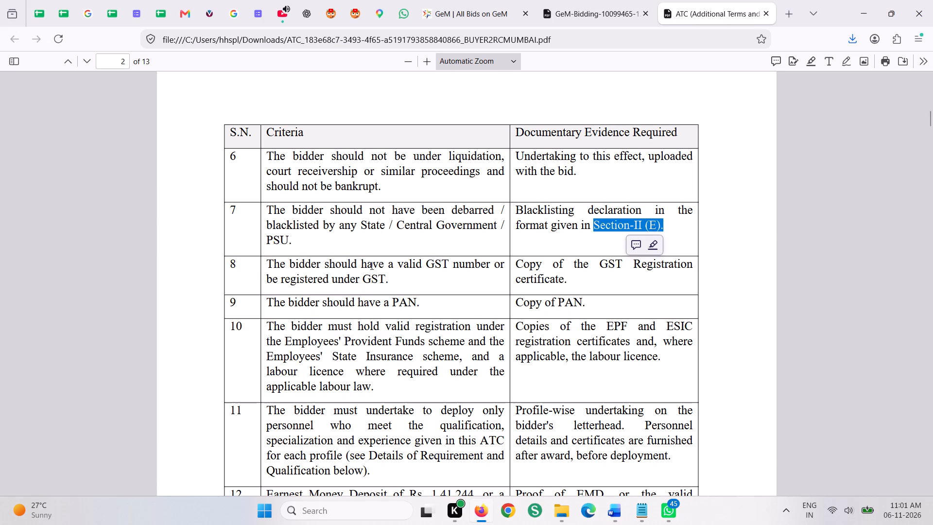
{"action": "key", "text": "alt+Tab"}
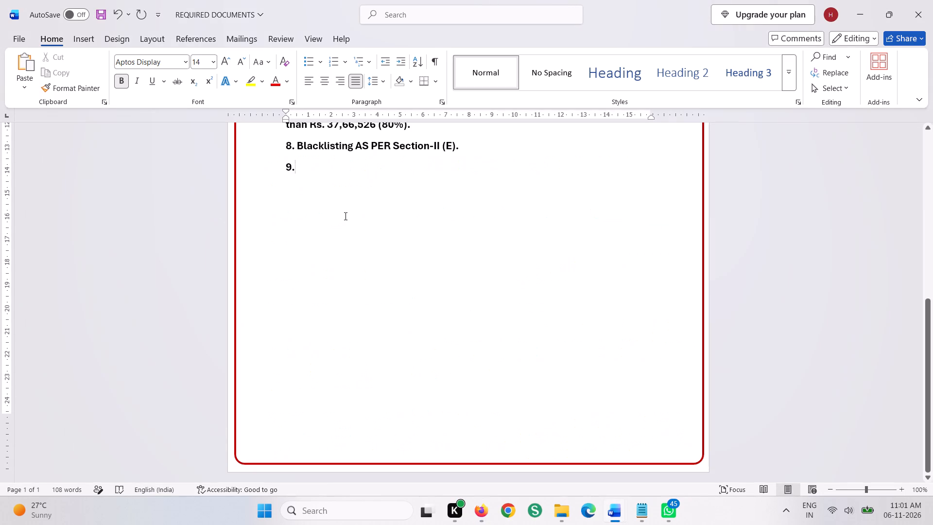
{"action": "type", "text": "COPT"}
{"action": "key", "text": "BackSpace"}
{"action": "type", "text": "Y OF EPF,ESIC"}
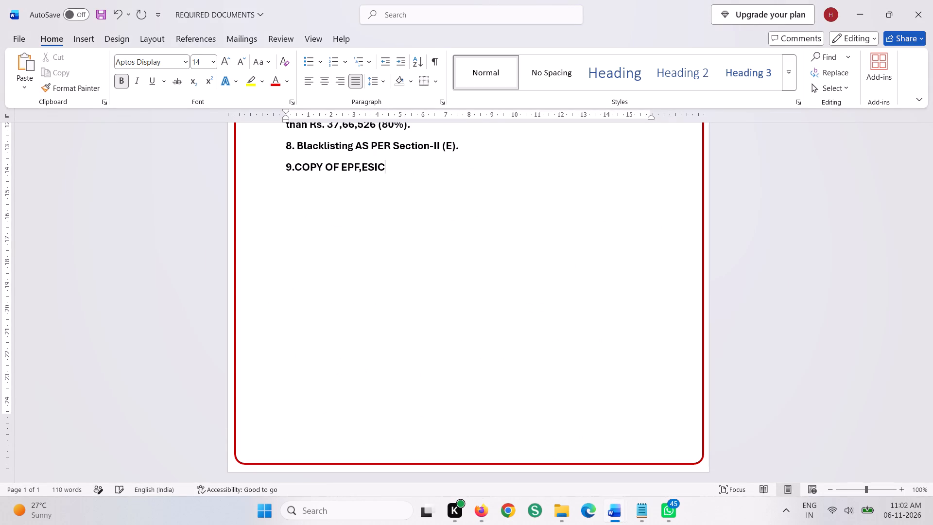
{"action": "type", "text": ",GST,PAN,ITR FOR 3 YEARS"}
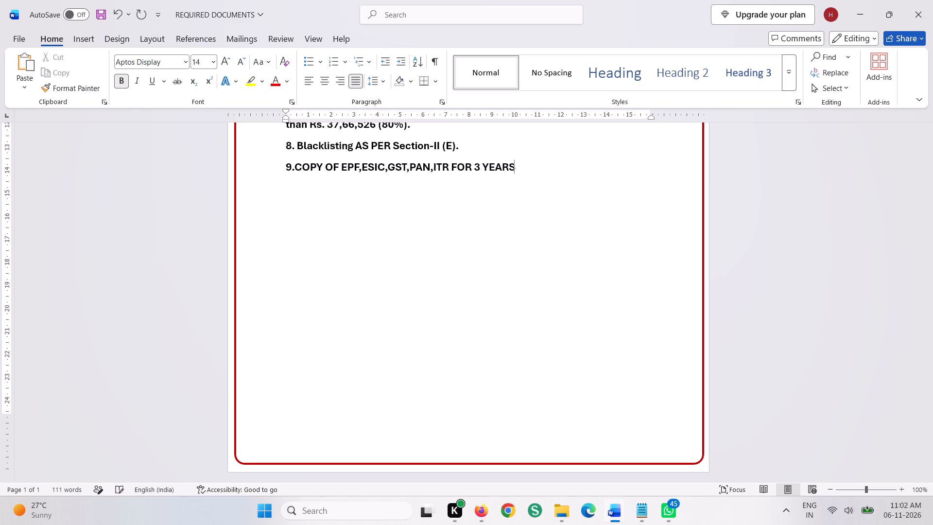
{"action": "key", "text": "space"}
Add item 10 reading "LABOUR LICENCE", checking the ATC criteria for the requirement.
{"action": "key", "text": "Return"}
{"action": "type", "text": "10."}
{"action": "key", "text": "alt+Tab"}
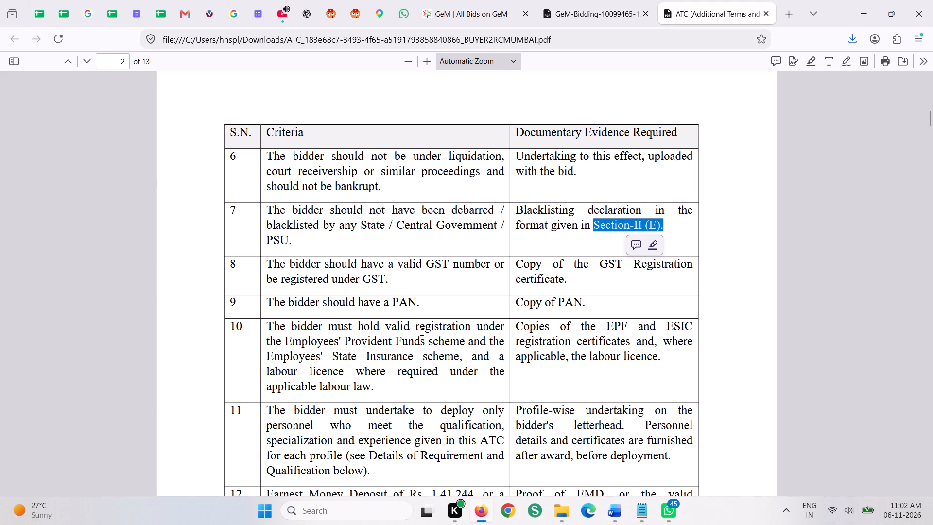
{"action": "scroll", "coordinate": [421, 332], "scroll_direction": "down", "scroll_amount": 1}
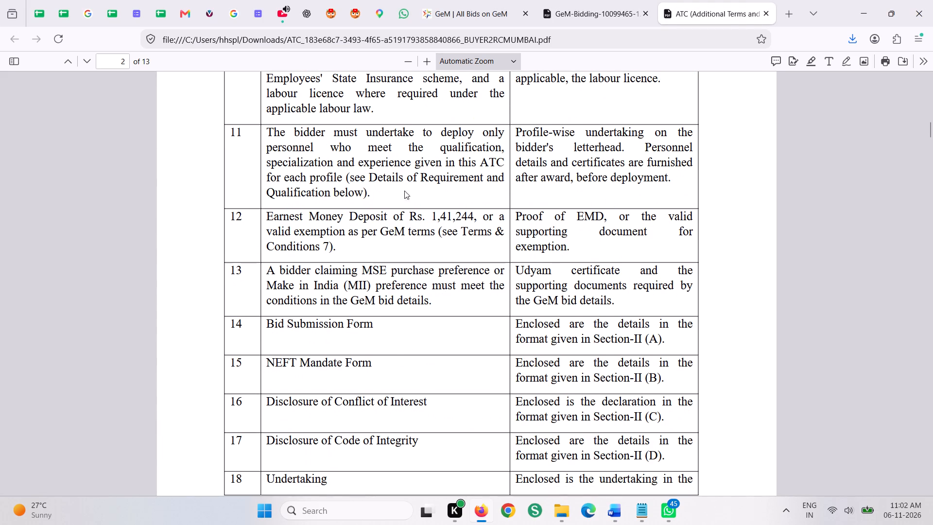
{"action": "key", "text": "alt+Tab"}
{"action": "left_click", "coordinate": [492, 163]}
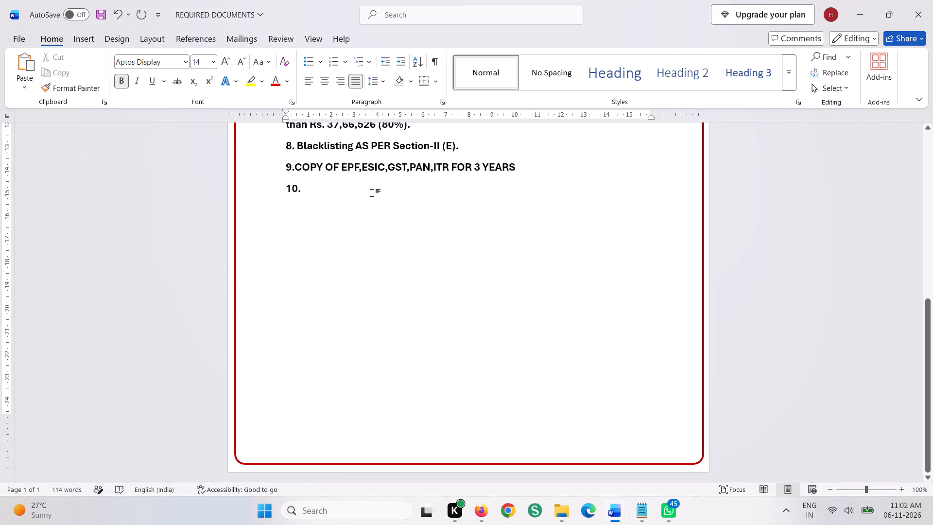
{"action": "type", "text": "LABOUR LICENCE"}
{"action": "key", "text": "space"}
Add item 11 with "Make in India", copied from criterion 13 of the ATC document.
{"action": "key", "text": "Return"}
{"action": "type", "text": "11."}
{"action": "key", "text": "alt+Tab"}
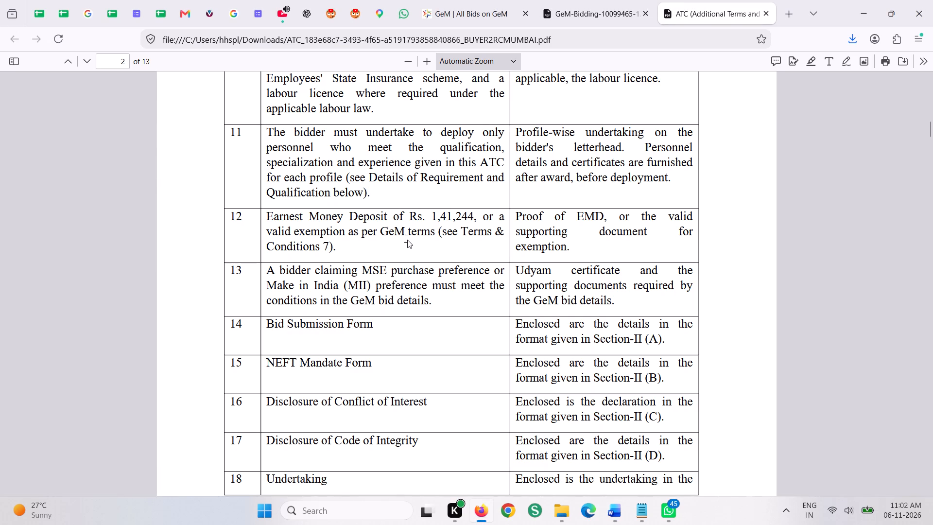
{"action": "left_click", "coordinate": [274, 284]}
{"action": "left_click_drag", "start_coordinate": [274, 284], "coordinate": [314, 285]}
{"action": "key", "text": "ctrl+c"}
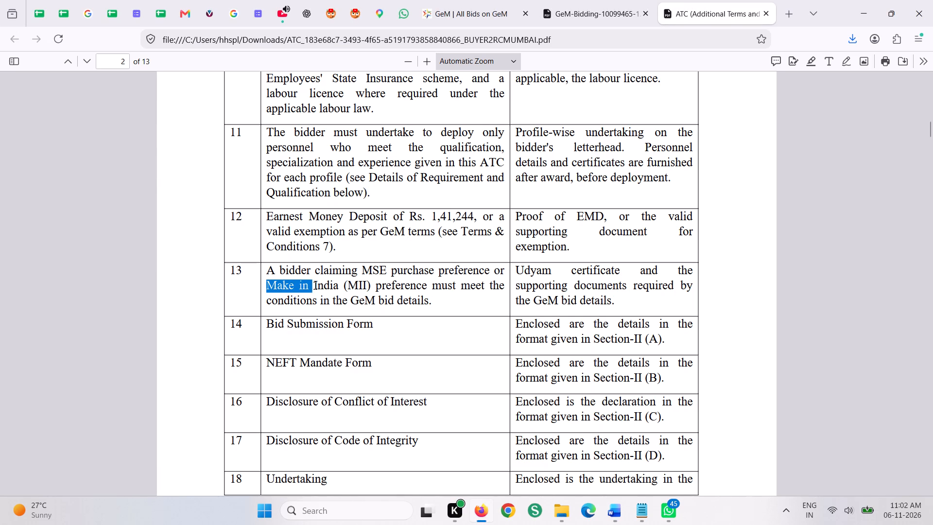
{"action": "left_click_drag", "start_coordinate": [314, 285], "coordinate": [320, 285]}
{"action": "key", "text": "ctrl+c"}
{"action": "key", "text": "alt+Tab"}
{"action": "left_click", "coordinate": [411, 226]}
{"action": "key", "text": "ctrl+v"}
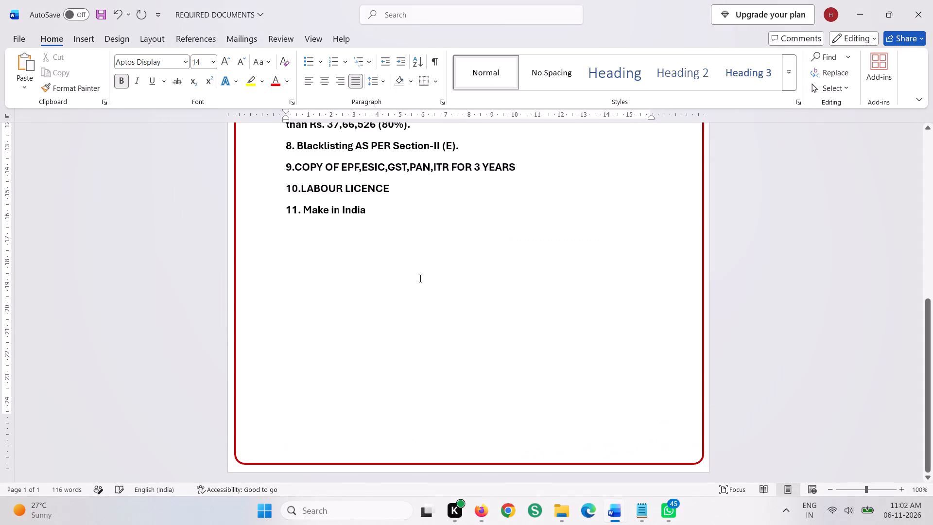
Add item 12 with "NEFT Mandate Form", copied from criterion 15 of the ATC document.
{"action": "key", "text": "Return"}
{"action": "type", "text": "12."}
{"action": "key", "text": "alt+Tab"}
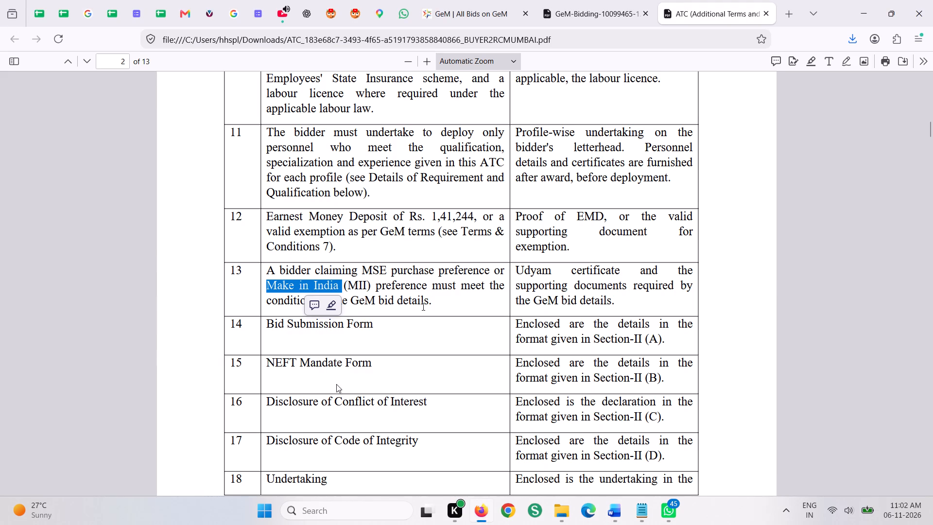
{"action": "triple_click", "coordinate": [309, 364]}
{"action": "key", "text": "ctrl+c"}
{"action": "key", "text": "ctrl+c"}
{"action": "key", "text": "alt+Tab"}
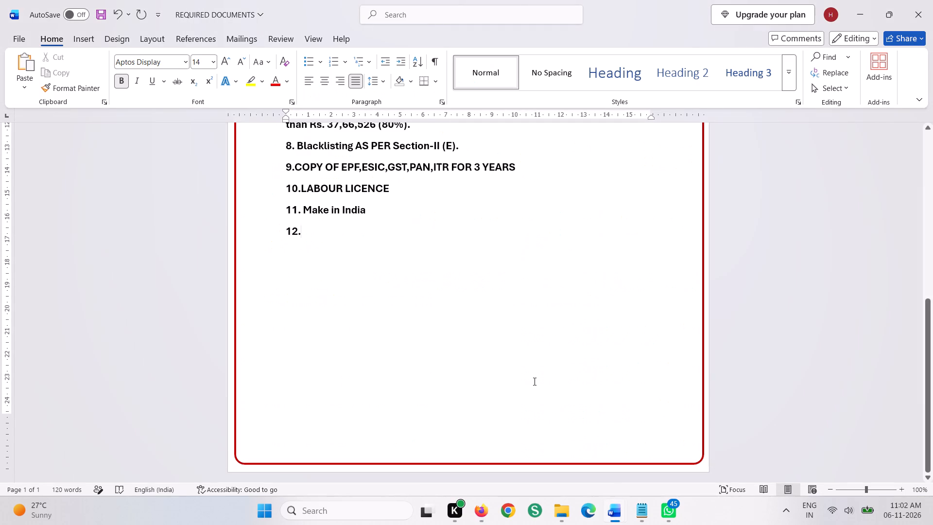
{"action": "key", "text": "ctrl+v"}
Add item 13 with "Disclosure of Conflict of Interest", copied from criterion 16 of the ATC document.
{"action": "key", "text": "alt+Tab"}
{"action": "left_click", "coordinate": [529, 204]}
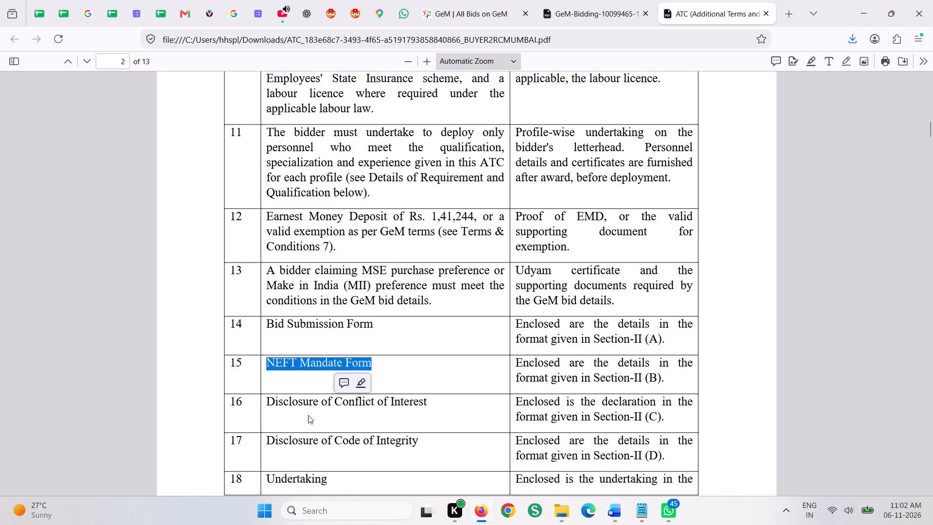
{"action": "triple_click", "coordinate": [303, 397]}
{"action": "key", "text": "ctrl+c"}
{"action": "key", "text": "ctrl+c"}
{"action": "key", "text": "alt+Tab"}
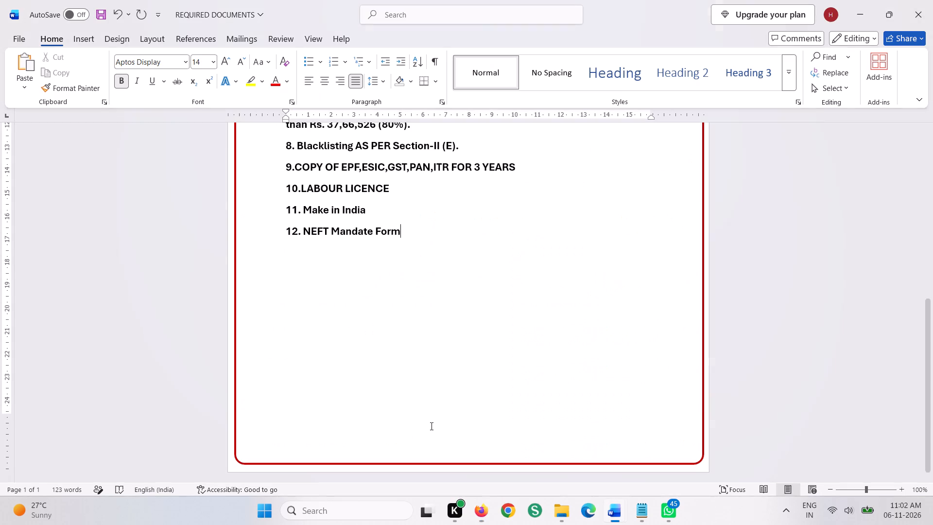
{"action": "key", "text": "Return"}
{"action": "type", "text": "13."}
{"action": "key", "text": "ctrl+v"}
Add item 14 with "Disclosure of Code of Integrity", copied from criterion 17 of the ATC document.
{"action": "key", "text": "Return"}
{"action": "type", "text": "14."}
{"action": "key", "text": "alt+Tab"}
{"action": "triple_click", "coordinate": [334, 442]}
{"action": "key", "text": "ctrl+c"}
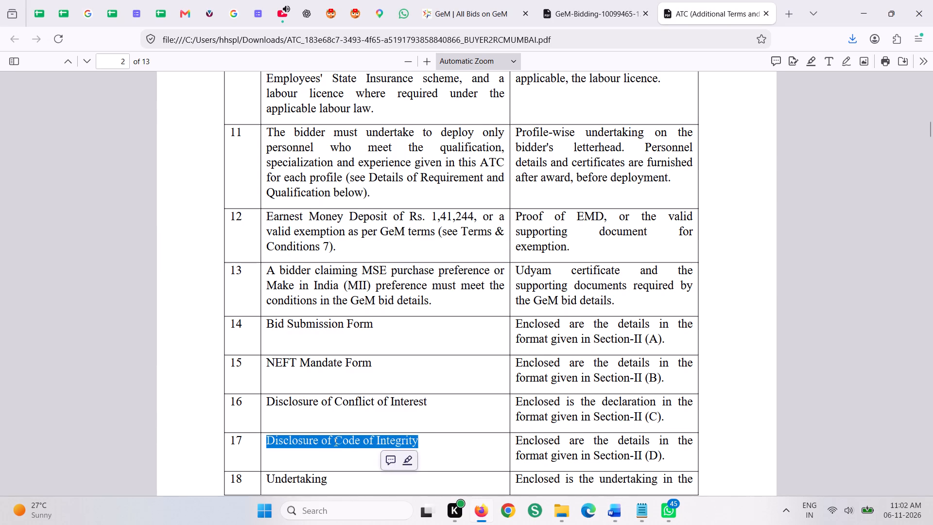
{"action": "key", "text": "ctrl+c"}
{"action": "key", "text": "alt+Tab"}
{"action": "key", "text": "ctrl+v"}
Start a new line numbered "15." below item 14.
{"action": "key", "text": "Return"}
{"action": "key", "text": "1"}
{"action": "key", "text": "5"}
{"action": "key", "text": "period"}
Review the ATC eligibility criteria and the table of documents to be uploaded against the GeM document fields.
{"action": "key", "text": "alt+Tab"}
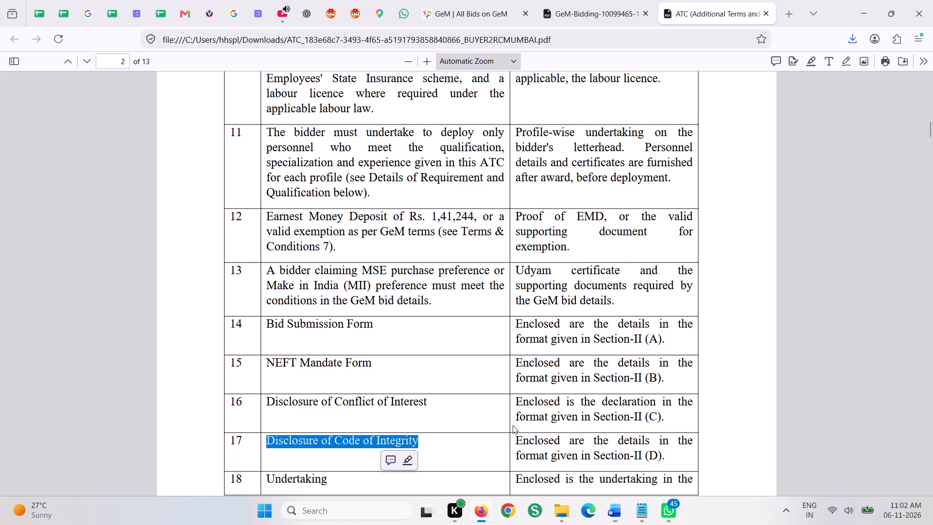
{"action": "scroll", "coordinate": [522, 389], "scroll_direction": "down", "scroll_amount": 1}
{"action": "scroll", "coordinate": [596, 271], "scroll_direction": "down", "scroll_amount": 1}
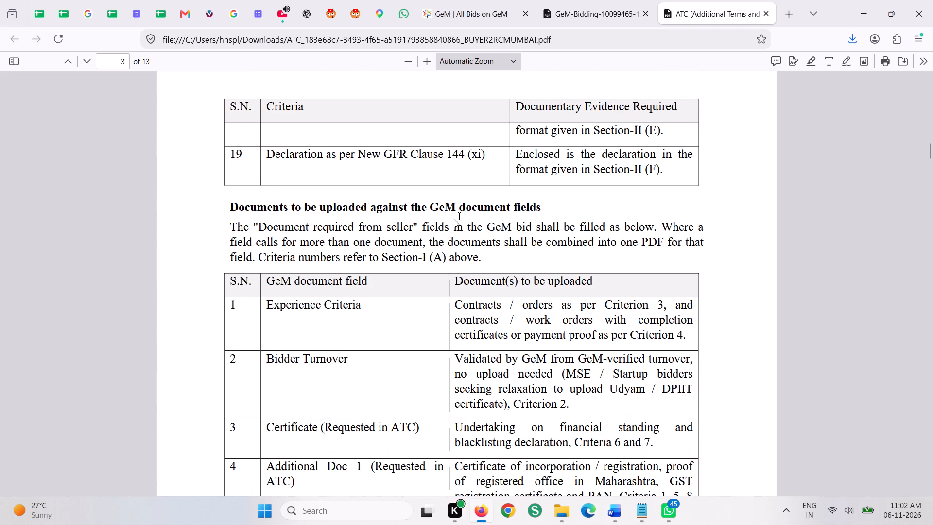
{"action": "scroll", "coordinate": [450, 223], "scroll_direction": "up", "scroll_amount": 3}
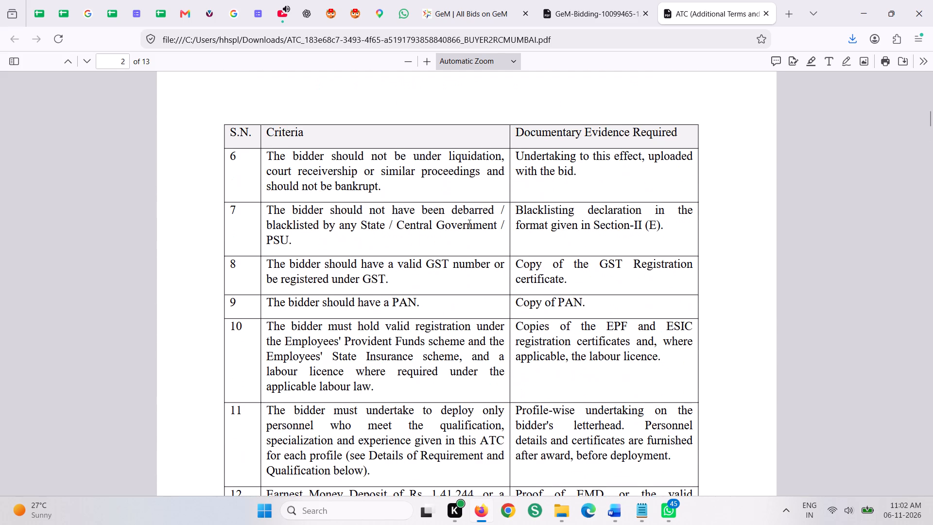
{"action": "scroll", "coordinate": [468, 223], "scroll_direction": "up", "scroll_amount": 1}
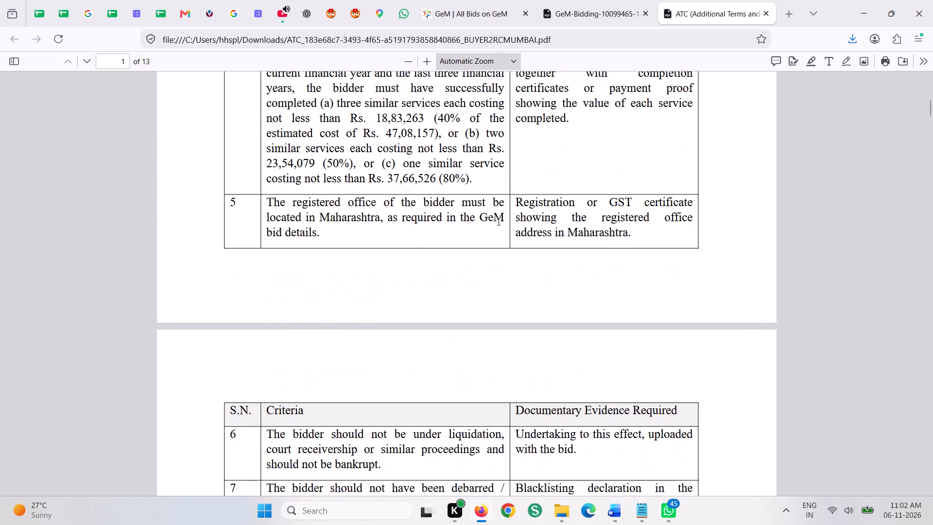
{"action": "scroll", "coordinate": [498, 221], "scroll_direction": "up", "scroll_amount": 1}
{"action": "scroll", "coordinate": [498, 221], "scroll_direction": "down", "scroll_amount": 3}
{"action": "scroll", "coordinate": [612, 196], "scroll_direction": "down", "scroll_amount": 2}
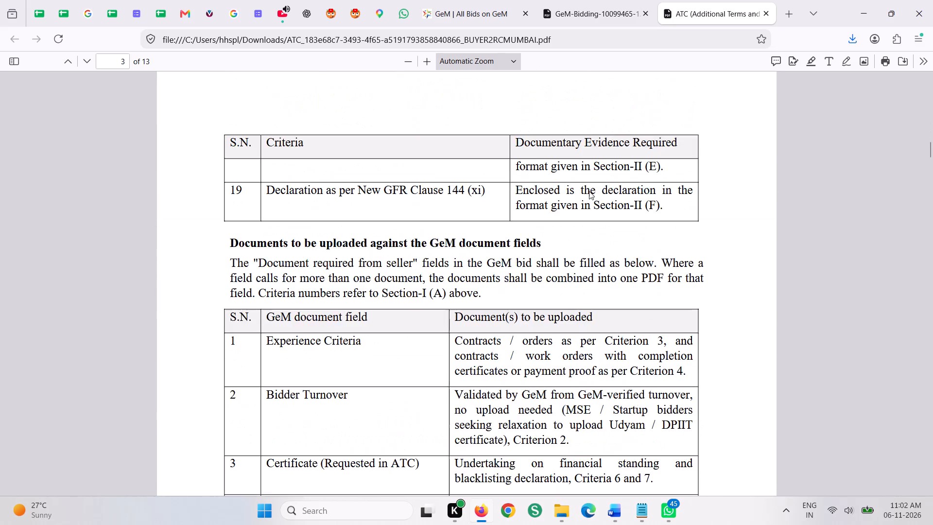
{"action": "scroll", "coordinate": [537, 193], "scroll_direction": "down", "scroll_amount": 1}
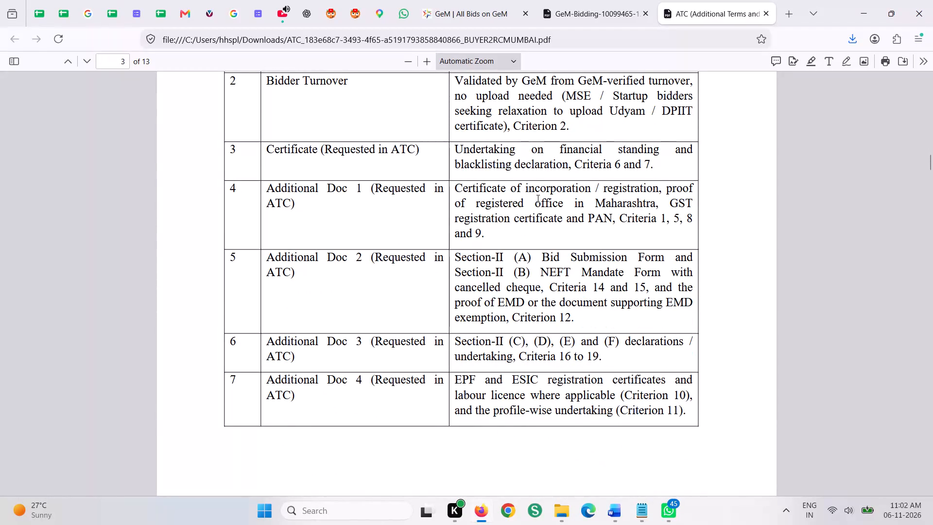
{"action": "scroll", "coordinate": [463, 218], "scroll_direction": "down", "scroll_amount": 1}
{"action": "scroll", "coordinate": [383, 243], "scroll_direction": "up", "scroll_amount": 2}
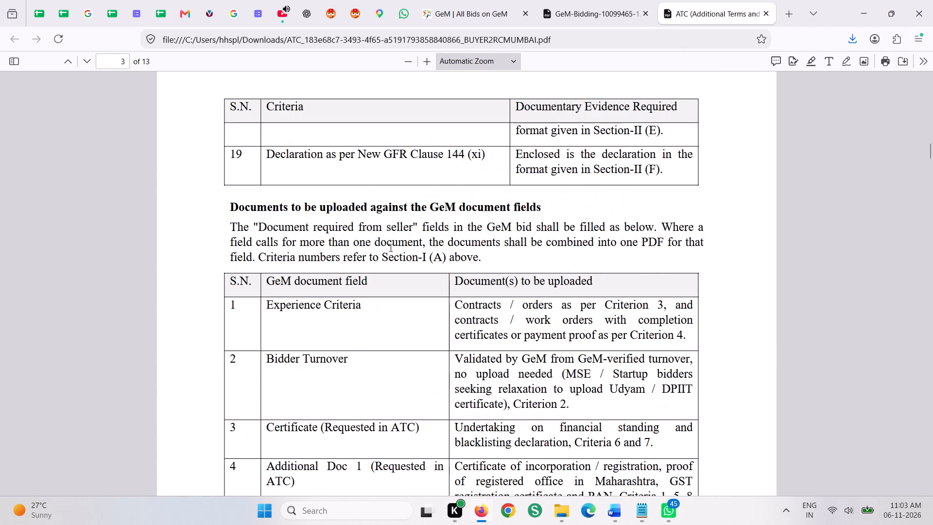
{"action": "scroll", "coordinate": [410, 275], "scroll_direction": "down", "scroll_amount": 1}
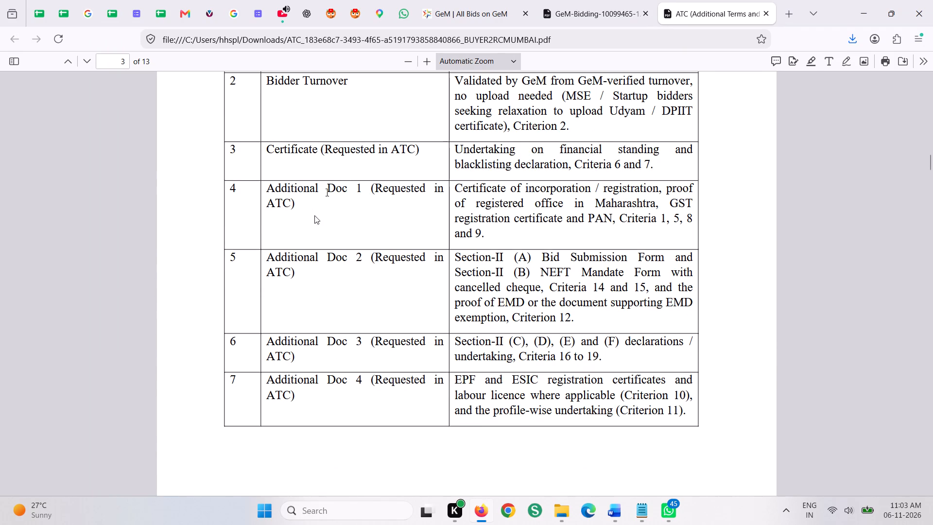
Fill item 15 with "Additional Doc 1 (Requested in ATC", copied from row 4 of the ATC's GeM document field table.
{"action": "left_click", "coordinate": [272, 190]}
{"action": "left_click_drag", "start_coordinate": [272, 190], "coordinate": [282, 202]}
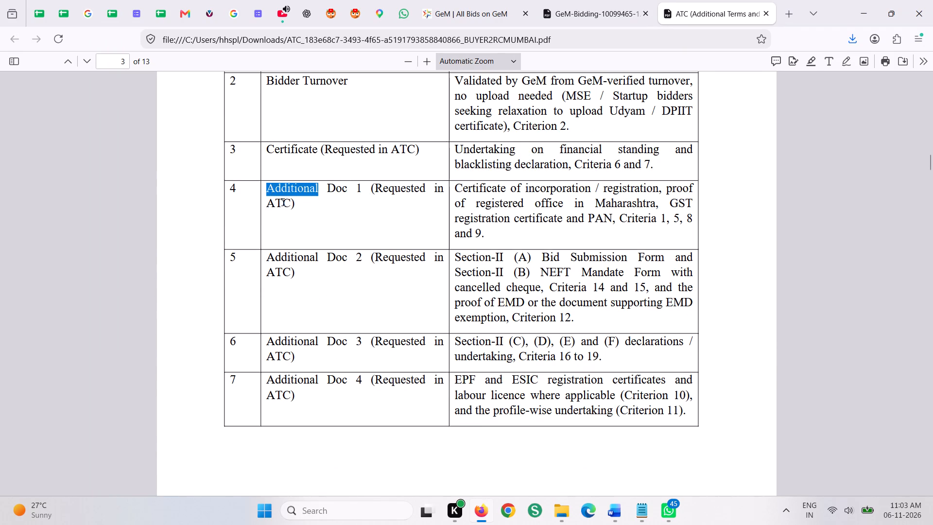
{"action": "left_click_drag", "start_coordinate": [282, 202], "coordinate": [283, 203]}
{"action": "key", "text": "ctrl+c"}
{"action": "key", "text": "ctrl+c"}
{"action": "key", "text": "alt+Tab"}
{"action": "scroll", "coordinate": [395, 282], "scroll_direction": "down", "scroll_amount": 1}
{"action": "key", "text": "ctrl+v"}
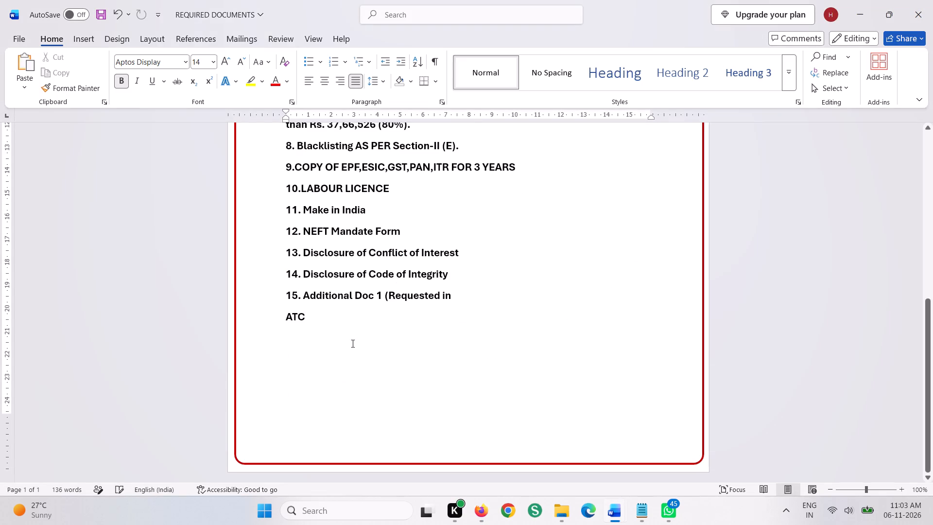
Join "ATC" onto item 15's first line with a space before it and a hyphen after it.
{"action": "left_click", "coordinate": [281, 314]}
{"action": "key", "text": "BackSpace"}
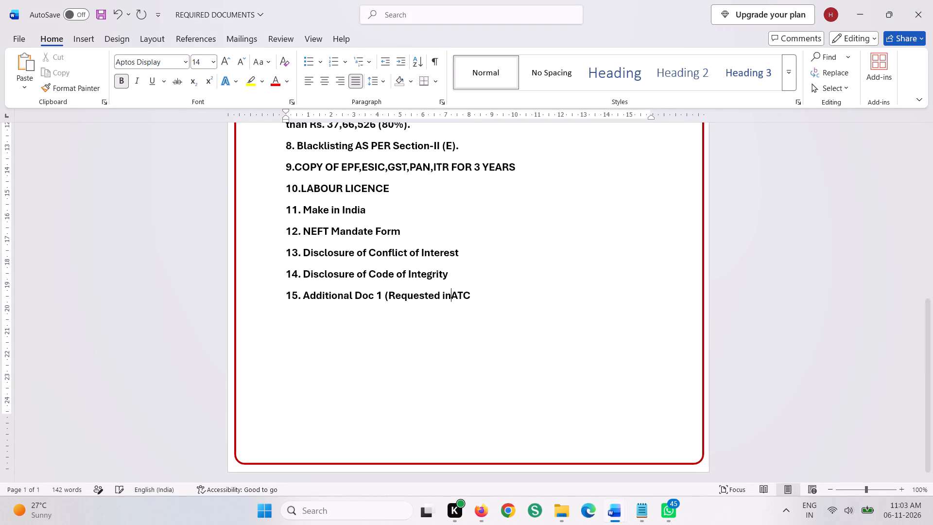
{"action": "key", "text": "space"}
{"action": "left_click", "coordinate": [489, 297]}
{"action": "key", "text": "minus"}
Append row 4's documents from the ATC table to item 15, from "Certificate of incorporation" through "Criteria 1, 5, 8 and 9".
{"action": "key", "text": "alt+Tab"}
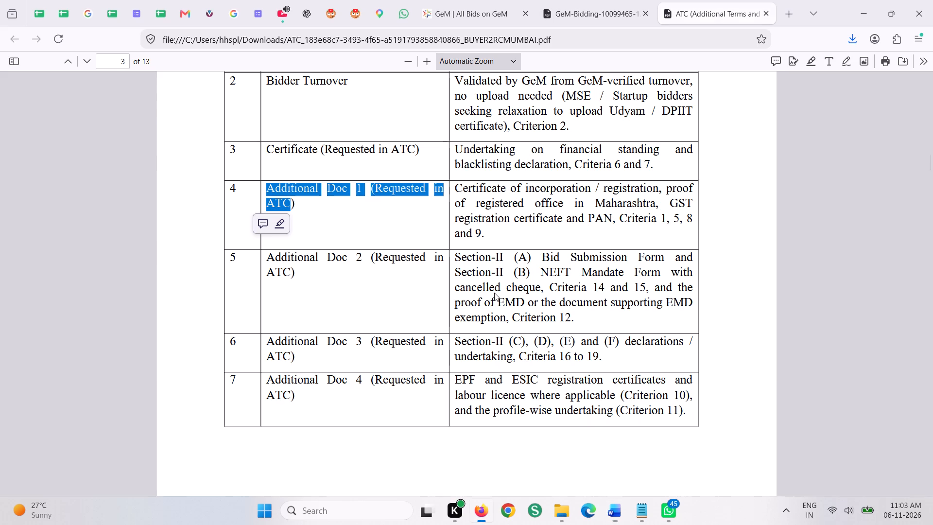
{"action": "left_click", "coordinate": [464, 188]}
{"action": "left_click_drag", "start_coordinate": [464, 188], "coordinate": [474, 231]}
{"action": "key", "text": "ctrl+c"}
{"action": "key", "text": "ctrl+c"}
{"action": "key", "text": "ctrl+c"}
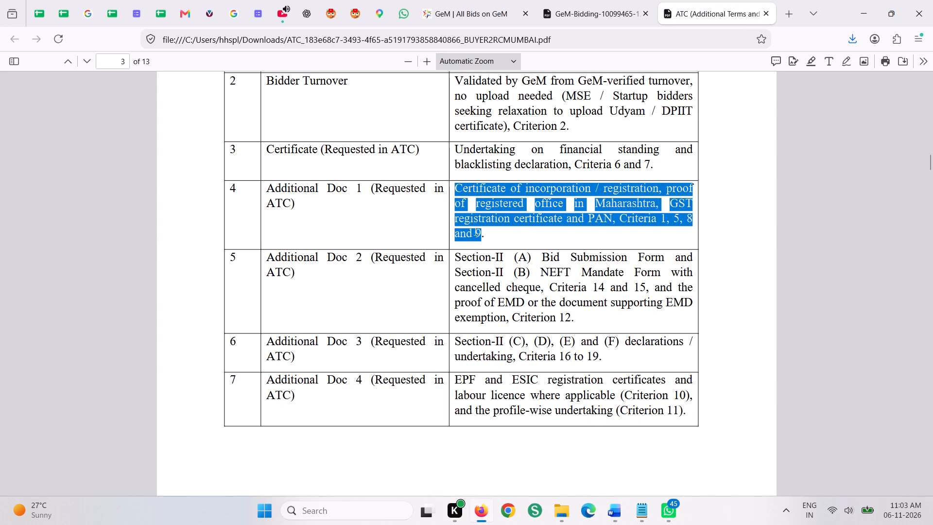
{"action": "left_click_drag", "start_coordinate": [474, 231], "coordinate": [477, 232]}
{"action": "key", "text": "alt+Tab"}
{"action": "key", "text": "ctrl+v"}
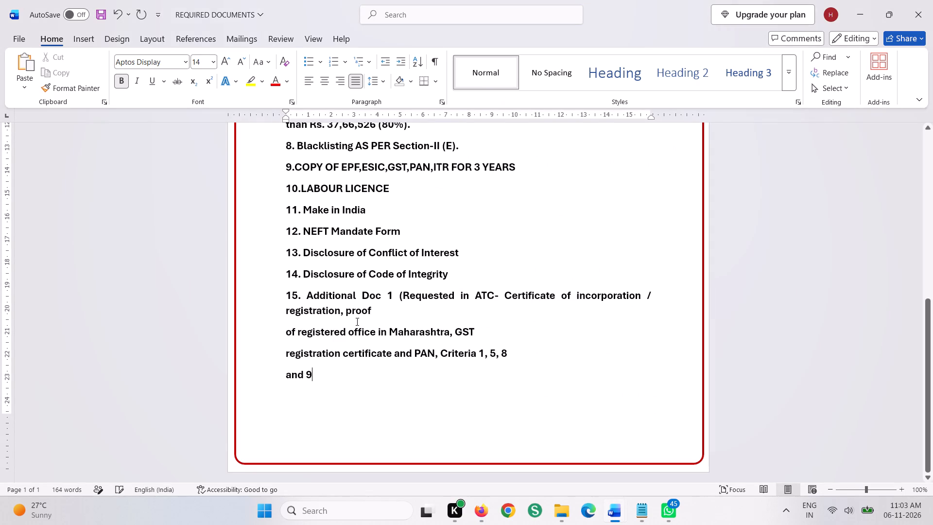
Join the broken lines of the pasted text in item 15 into one continuous paragraph.
{"action": "left_click", "coordinate": [280, 327]}
{"action": "key", "text": "BackSpace"}
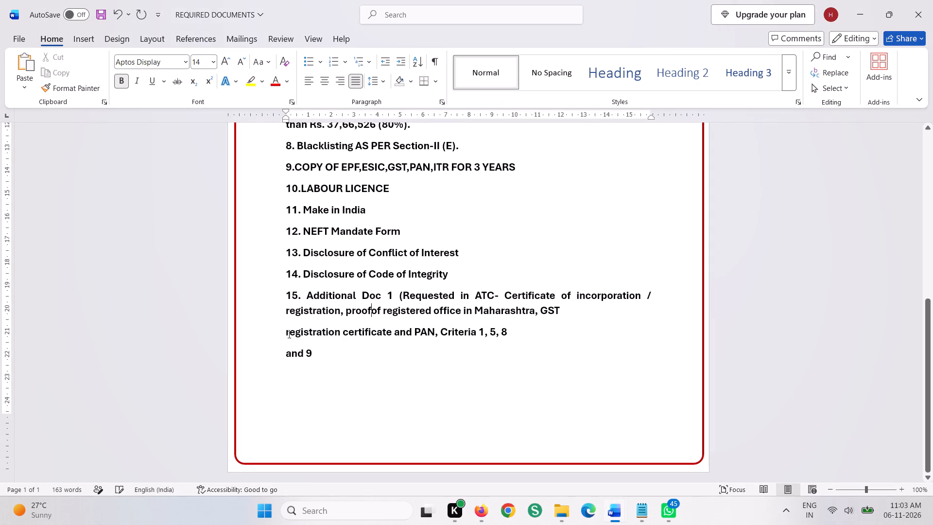
{"action": "left_click", "coordinate": [283, 332]}
{"action": "key", "text": "BackSpace"}
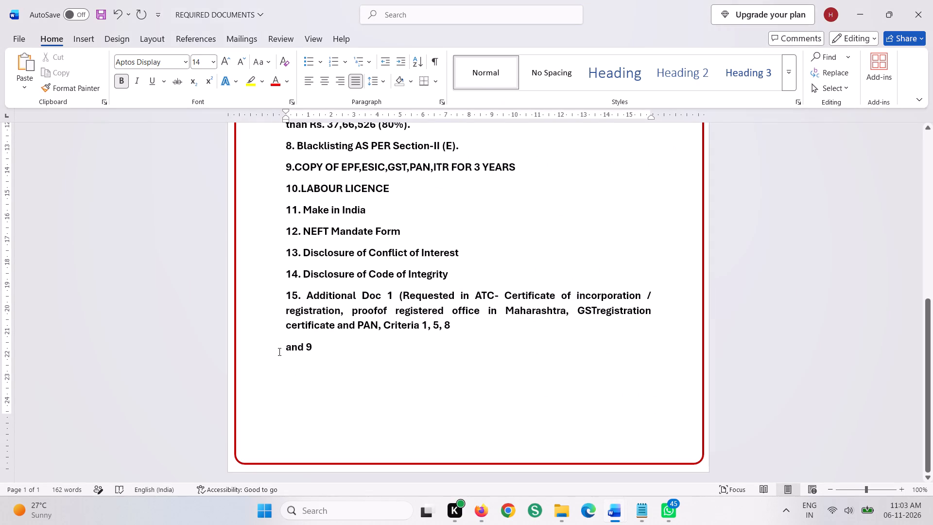
{"action": "left_click", "coordinate": [282, 347]}
{"action": "key", "text": "BackSpace"}
End item 15 with "AS PER SECTION – I", copying the section label from the ATC's qualification criteria heading and dropping its colon.
{"action": "key", "text": "alt+Tab"}
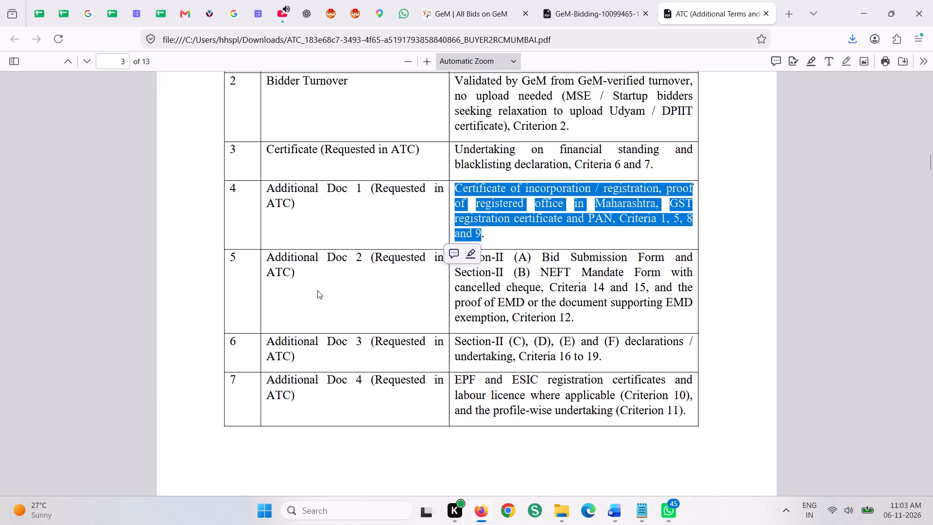
{"action": "scroll", "coordinate": [335, 284], "scroll_direction": "up", "scroll_amount": 2}
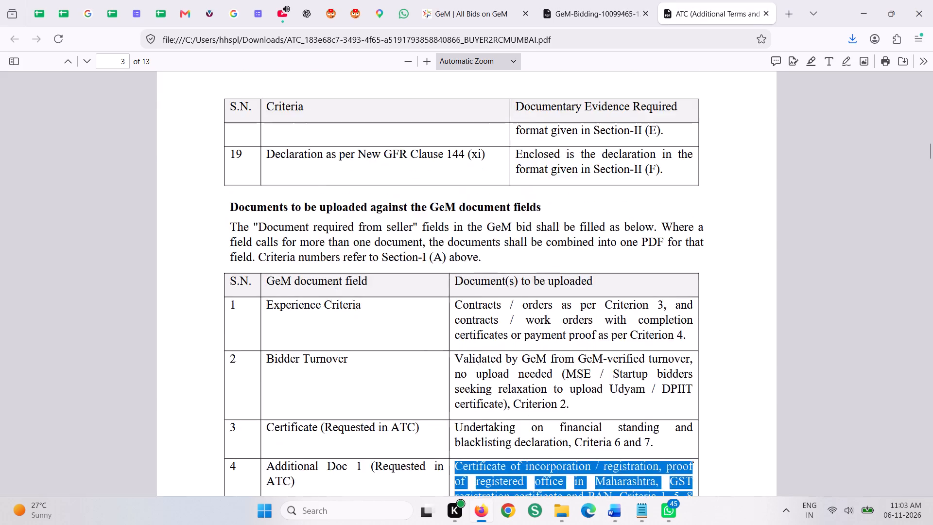
{"action": "scroll", "coordinate": [335, 283], "scroll_direction": "up", "scroll_amount": 3}
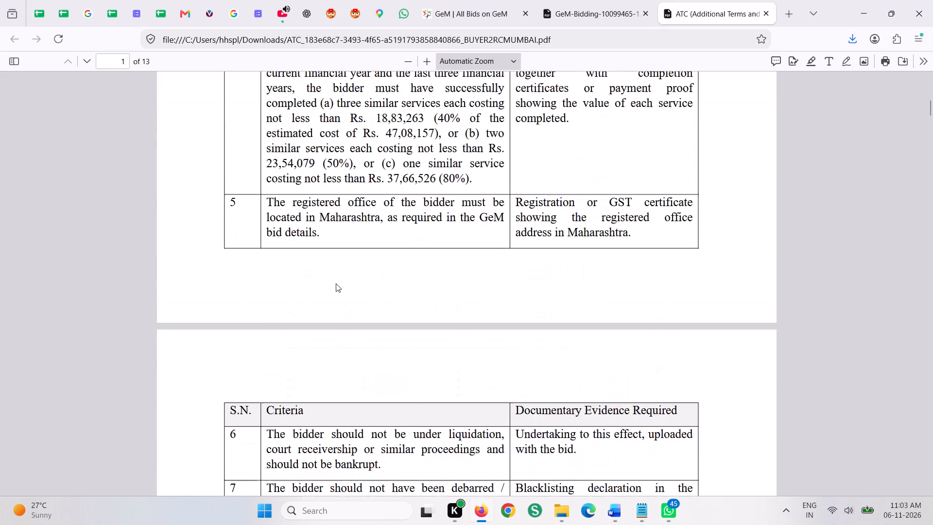
{"action": "scroll", "coordinate": [336, 283], "scroll_direction": "up", "scroll_amount": 1}
{"action": "scroll", "coordinate": [337, 284], "scroll_direction": "down", "scroll_amount": 1}
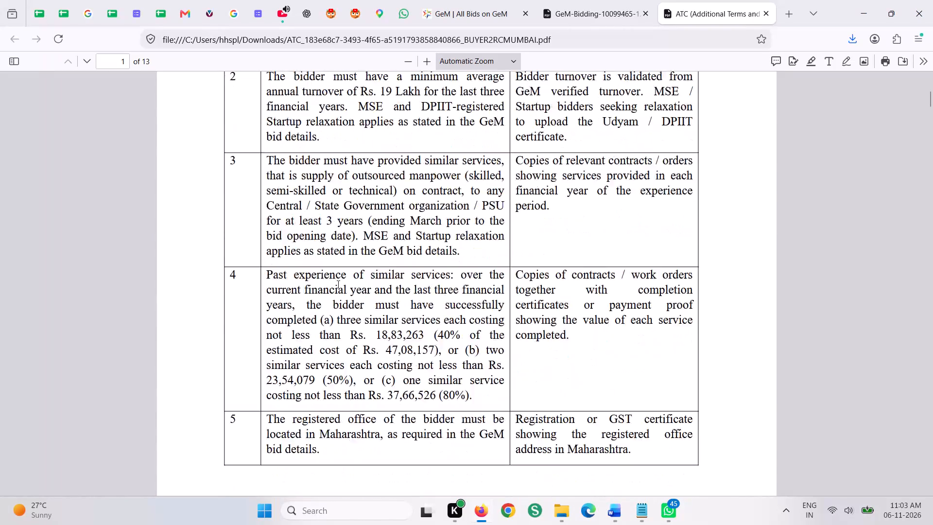
{"action": "scroll", "coordinate": [337, 284], "scroll_direction": "up", "scroll_amount": 2}
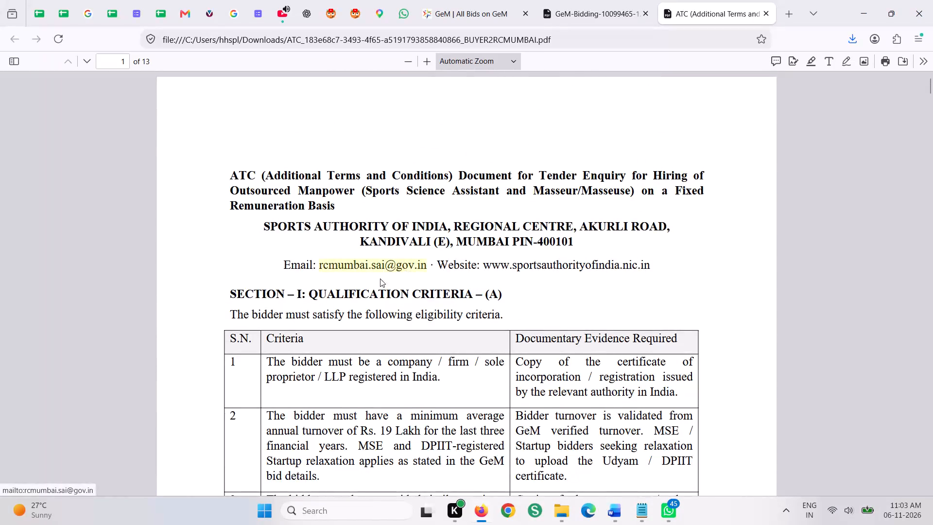
{"action": "left_click", "coordinate": [235, 290]}
{"action": "left_click_drag", "start_coordinate": [235, 290], "coordinate": [300, 293]}
{"action": "key", "text": "ctrl+c"}
{"action": "key", "text": "ctrl+c"}
{"action": "key", "text": "ctrl+c"}
{"action": "key", "text": "ctrl+c"}
{"action": "key", "text": "alt+Tab"}
{"action": "left_click", "coordinate": [503, 327]}
{"action": "key", "text": "space"}
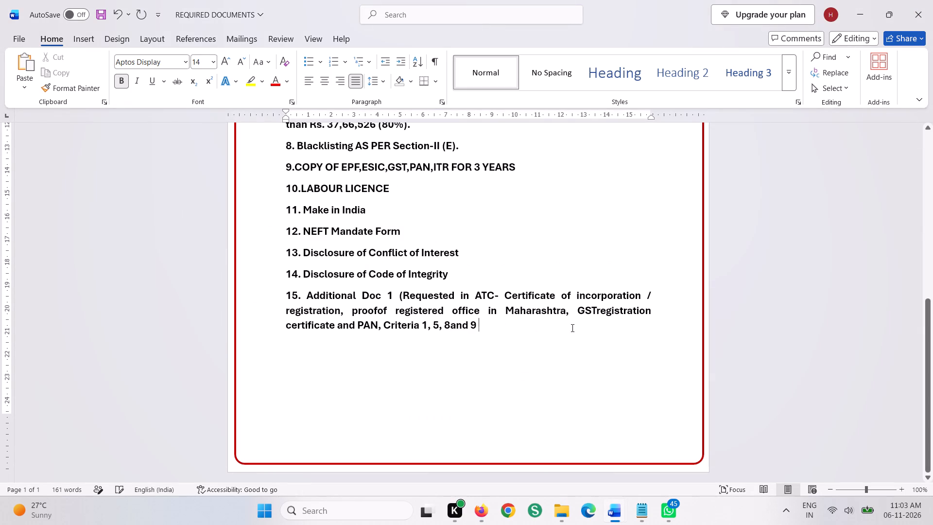
{"action": "type", "text": "AS PER"}
{"action": "key", "text": "space"}
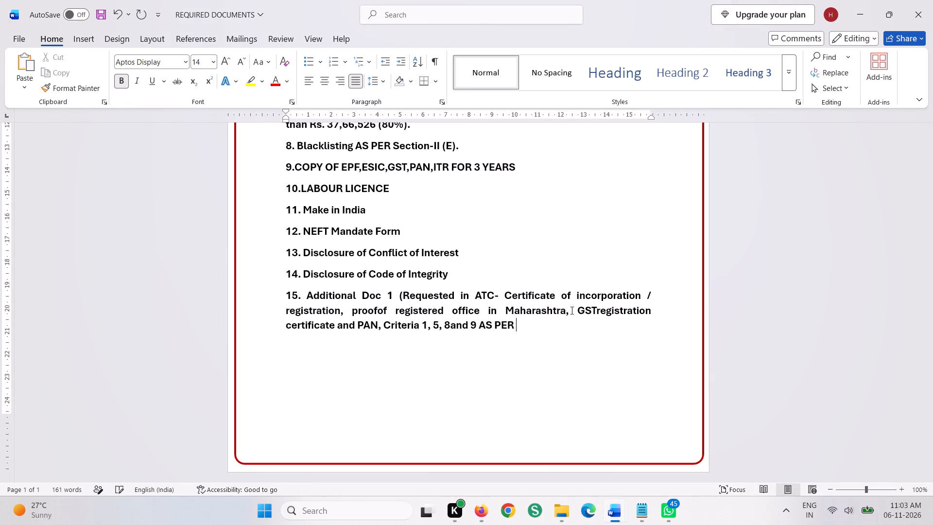
{"action": "key", "text": "ctrl+v"}
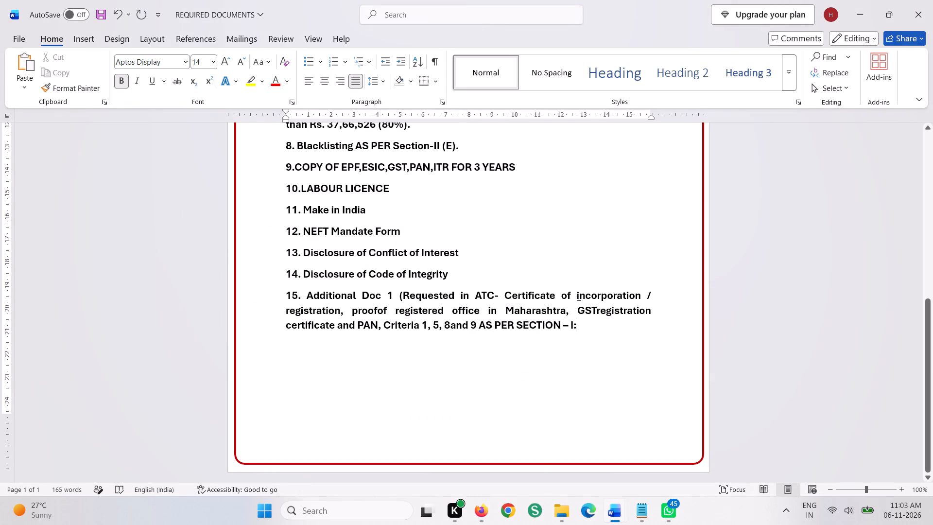
{"action": "key", "text": "BackSpace"}
Start a new line numbered "16." below item 15 and return to the ATC's GeM document field table.
{"action": "key", "text": "Return"}
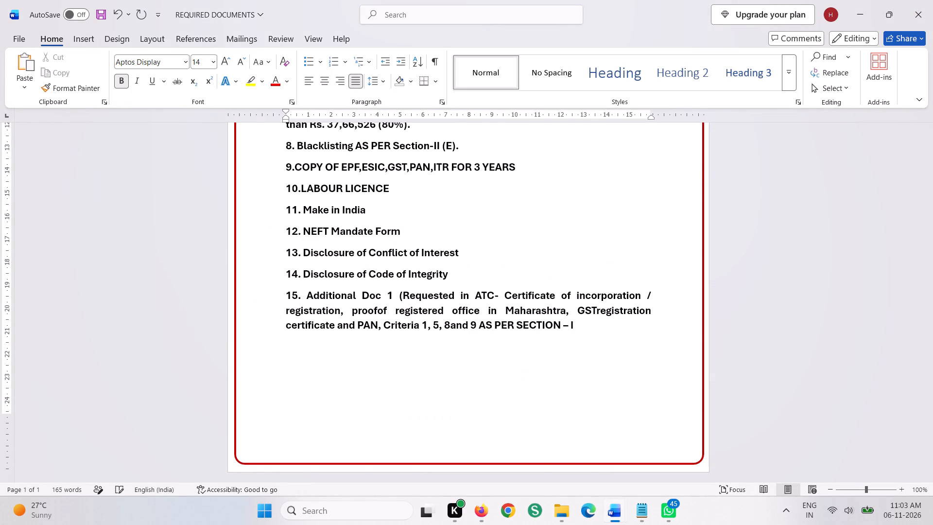
{"action": "type", "text": "16."}
{"action": "key", "text": "alt+Tab"}
{"action": "scroll", "coordinate": [550, 278], "scroll_direction": "down", "scroll_amount": 9}
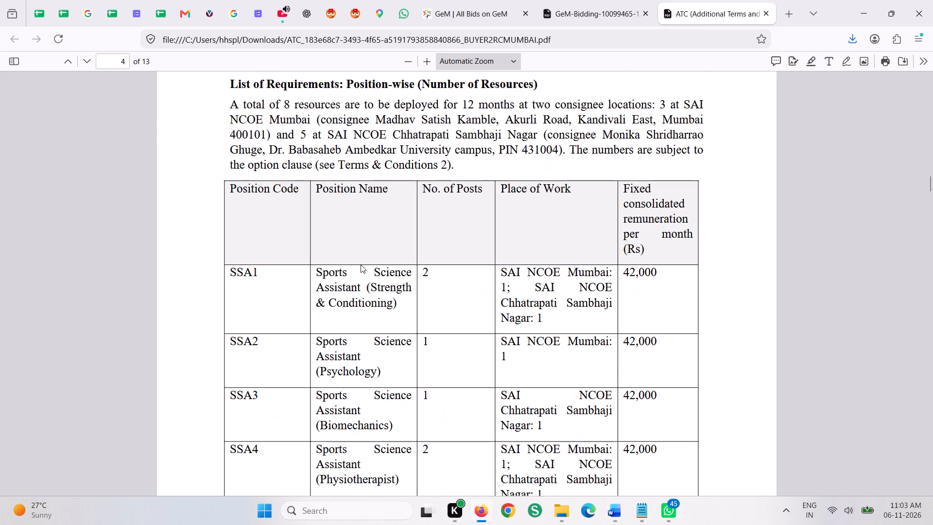
{"action": "scroll", "coordinate": [361, 264], "scroll_direction": "down", "scroll_amount": 2}
{"action": "scroll", "coordinate": [383, 251], "scroll_direction": "up", "scroll_amount": 4}
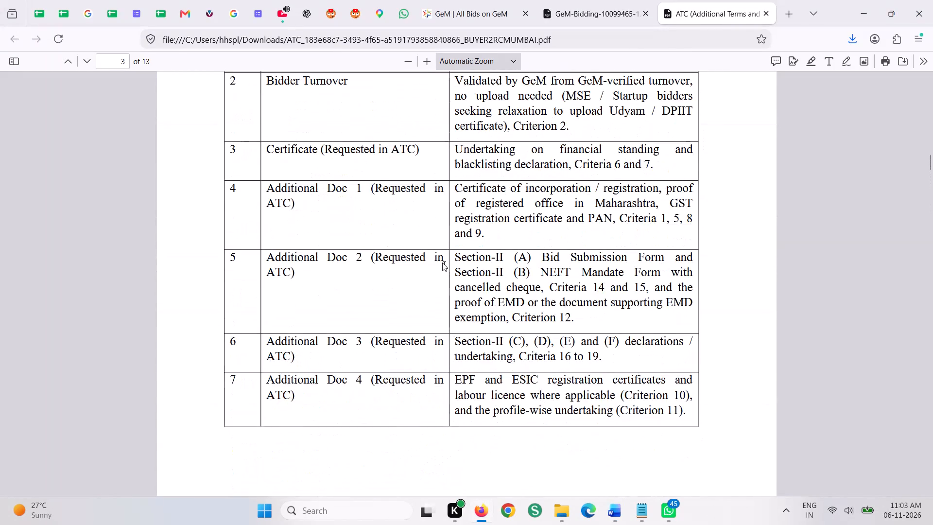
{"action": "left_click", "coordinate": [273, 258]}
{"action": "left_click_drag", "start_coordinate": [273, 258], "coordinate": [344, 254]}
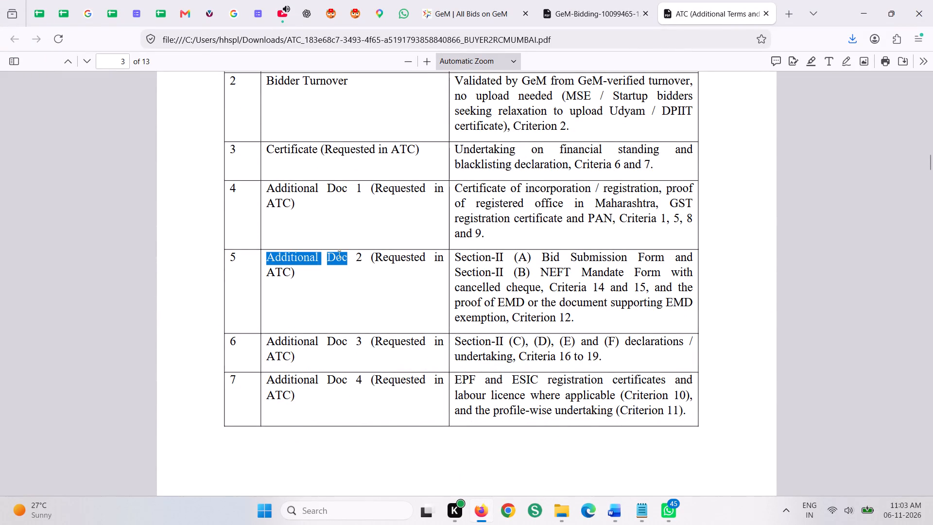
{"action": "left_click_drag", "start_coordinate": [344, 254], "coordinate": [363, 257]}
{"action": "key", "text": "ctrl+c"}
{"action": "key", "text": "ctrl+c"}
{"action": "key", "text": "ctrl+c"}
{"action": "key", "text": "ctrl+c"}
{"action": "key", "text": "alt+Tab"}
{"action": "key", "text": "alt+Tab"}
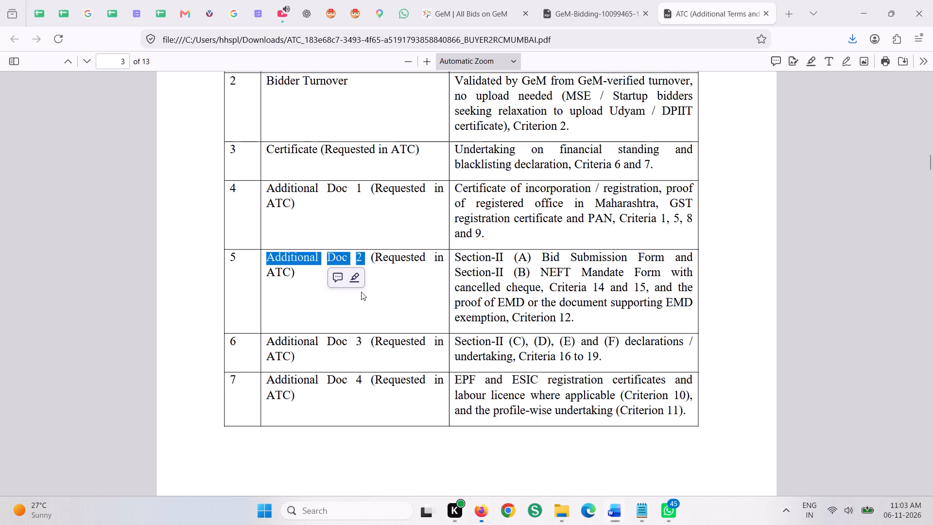
Fill item 16 with "Additional Doc 2 (Requested in ATC" from row 5 of the ATC table, joined on one line and followed by a hyphen.
{"action": "left_click", "coordinate": [270, 253]}
{"action": "left_click_drag", "start_coordinate": [270, 253], "coordinate": [285, 270]}
{"action": "key", "text": "ctrl+c"}
{"action": "key", "text": "ctrl+c"}
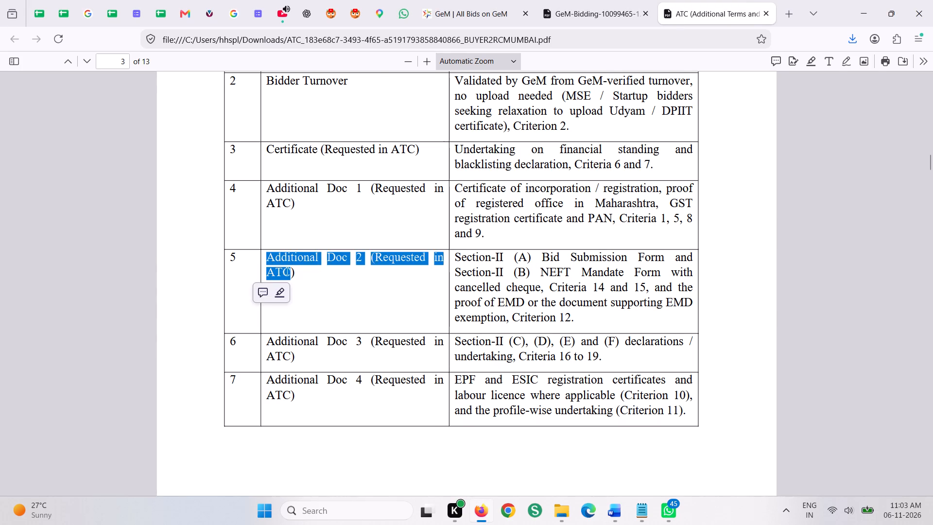
{"action": "key", "text": "alt+Tab"}
{"action": "key", "text": "ctrl+v"}
{"action": "left_click", "coordinate": [281, 368]}
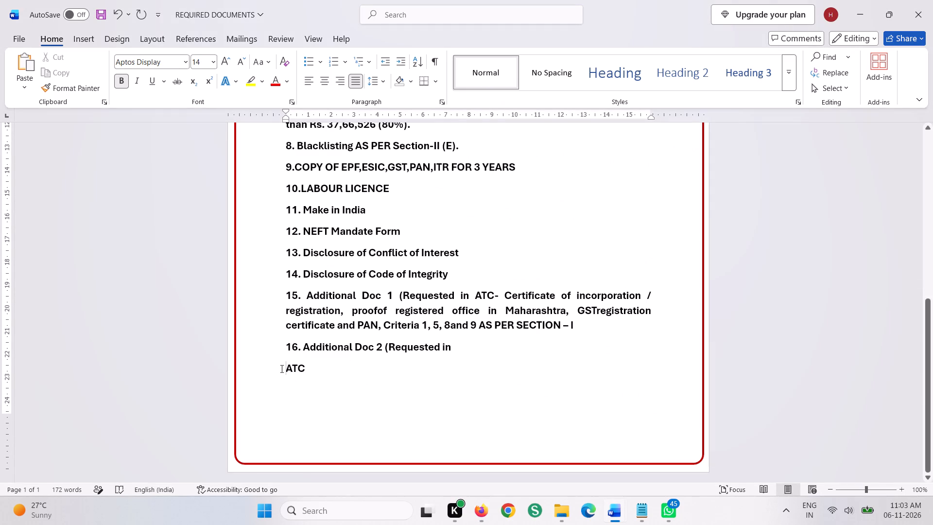
{"action": "key", "text": "BackSpace"}
{"action": "left_click", "coordinate": [506, 345]}
{"action": "key", "text": "minus"}
Append row 5's documents from the ATC table to item 16, from "Section-II (A) Bid Submission Form" through "exemption, Criterion 12.".
{"action": "key", "text": "alt+Tab"}
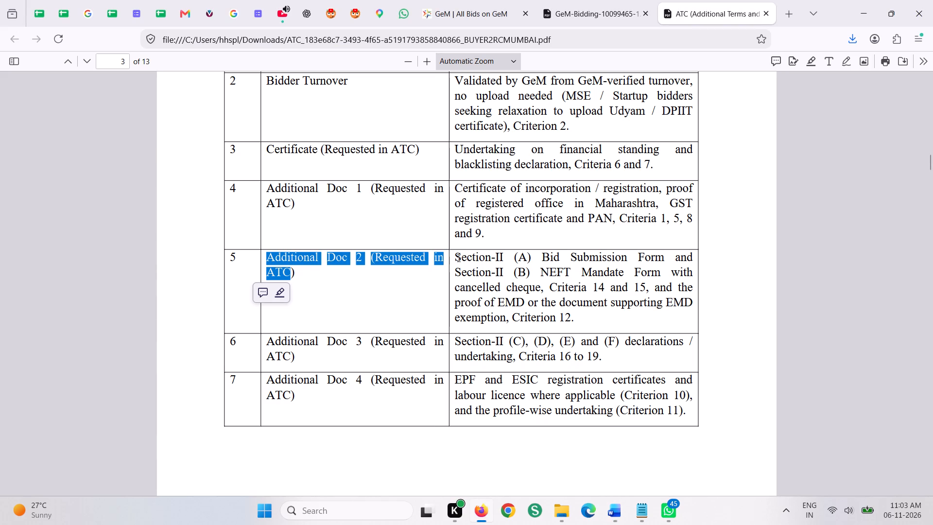
{"action": "left_click", "coordinate": [459, 257]}
{"action": "left_click_drag", "start_coordinate": [459, 257], "coordinate": [570, 314]}
{"action": "key", "text": "ctrl+c"}
{"action": "key", "text": "ctrl+c"}
{"action": "key", "text": "ctrl+c"}
{"action": "key", "text": "alt+Tab"}
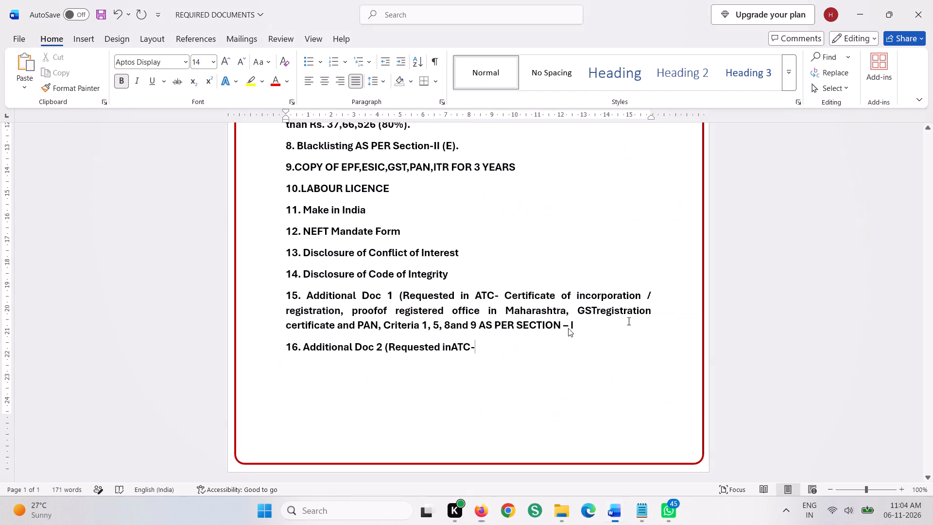
{"action": "key", "text": "ctrl+v"}
Join item 16's pasted lines up to "document supporting EMD" into one paragraph, with a space before "proof".
{"action": "left_click", "coordinate": [283, 272]}
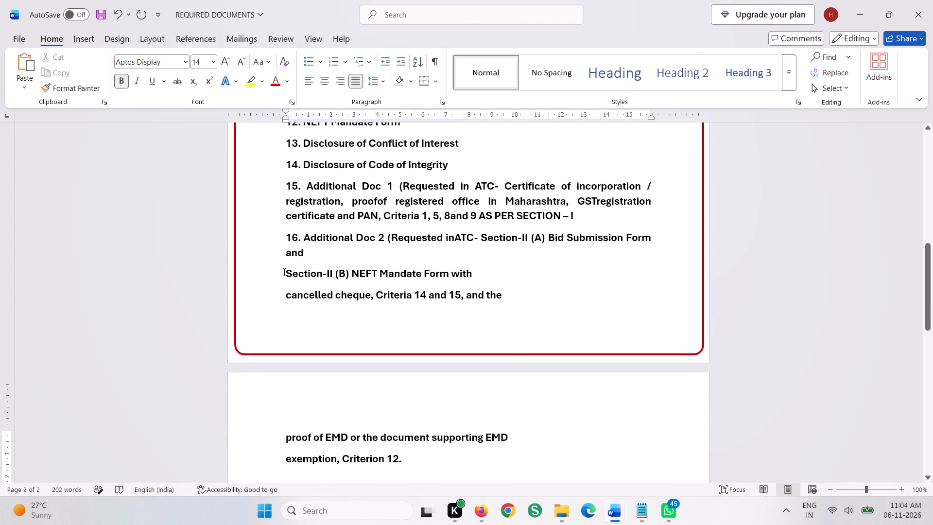
{"action": "key", "text": "BackSpace"}
{"action": "left_click", "coordinate": [285, 272]}
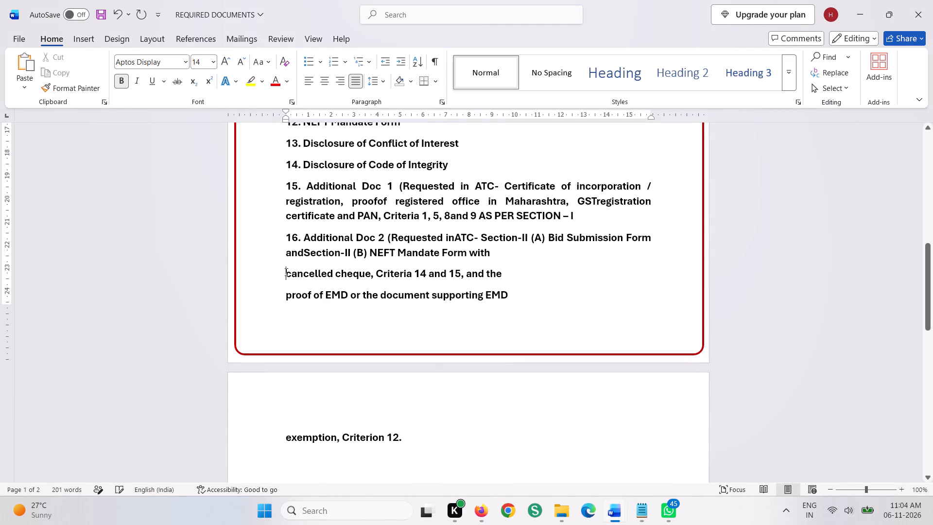
{"action": "key", "text": "BackSpace"}
{"action": "left_click", "coordinate": [284, 285]}
{"action": "key", "text": "BackSpace"}
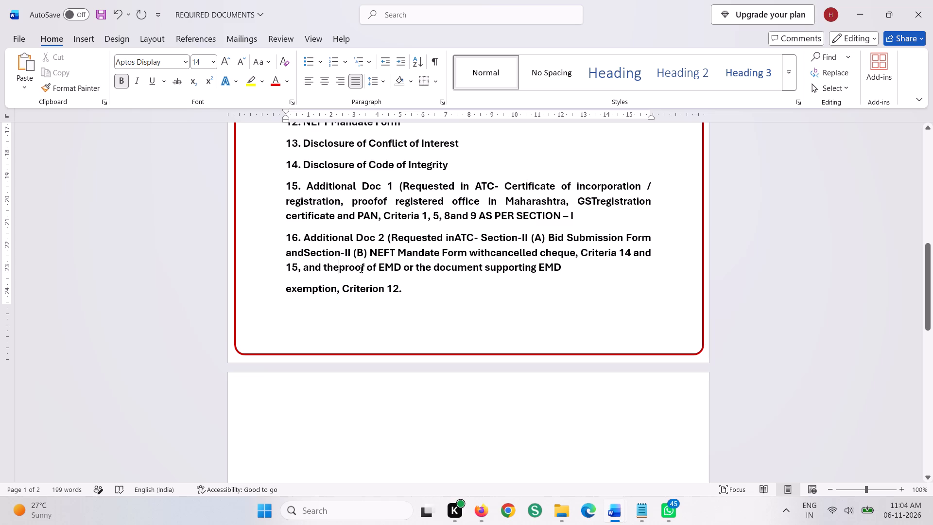
{"action": "key", "text": "space"}
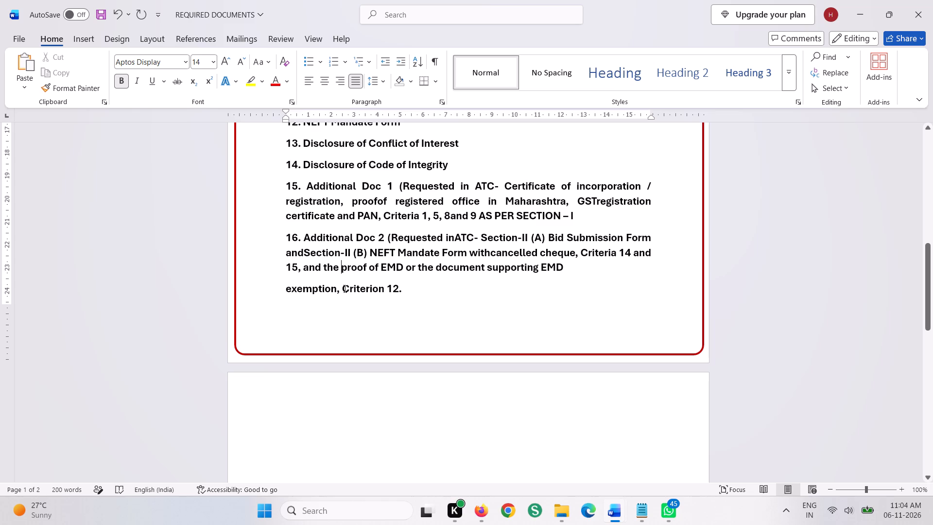
Add another line numbered "16." below "exemption, Criterion 12." with "Additional Doc 3" copied from row 6 of the ATC table, followed by a hyphen.
{"action": "key", "text": "alt+Tab"}
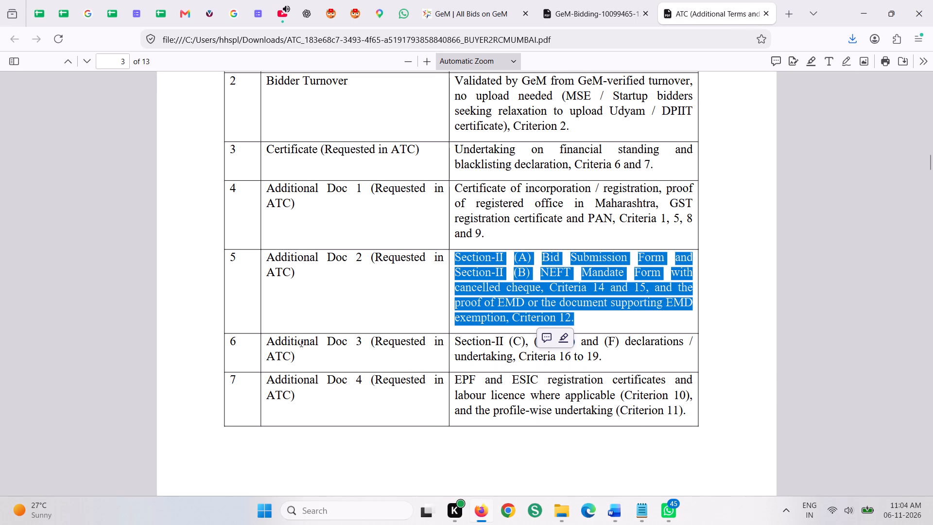
{"action": "left_click", "coordinate": [268, 339]}
{"action": "left_click_drag", "start_coordinate": [268, 339], "coordinate": [298, 354]}
{"action": "key", "text": "ctrl+c"}
{"action": "key", "text": "ctrl+c"}
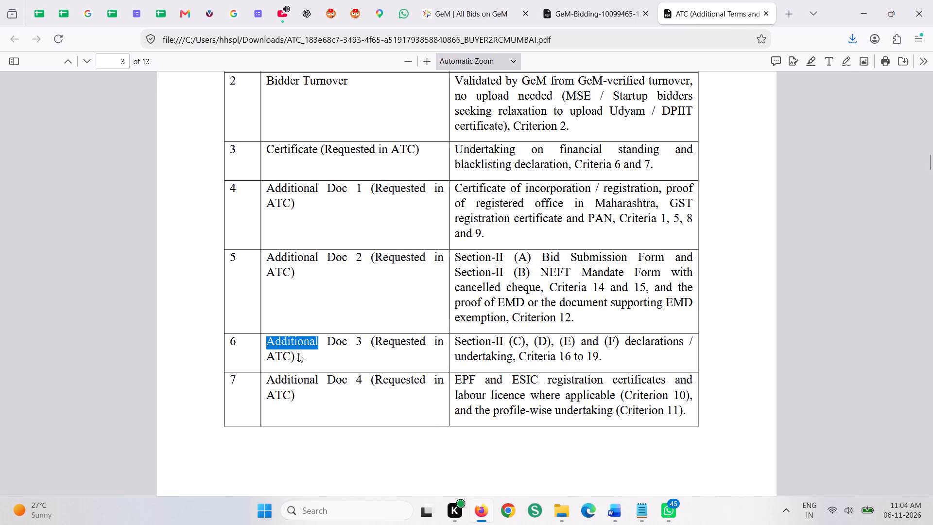
{"action": "left_click_drag", "start_coordinate": [298, 354], "coordinate": [366, 342]}
{"action": "key", "text": "ctrl+c"}
{"action": "key", "text": "ctrl+c"}
{"action": "key", "text": "ctrl+c"}
{"action": "key", "text": "ctrl+c"}
{"action": "key", "text": "alt+Tab"}
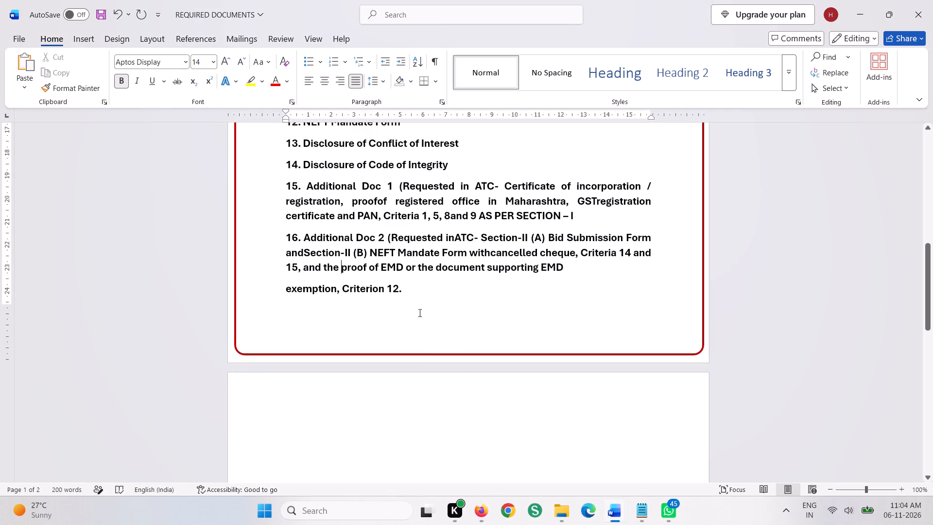
{"action": "left_click", "coordinate": [424, 291]}
{"action": "key", "text": "Return"}
{"action": "key", "text": "1"}
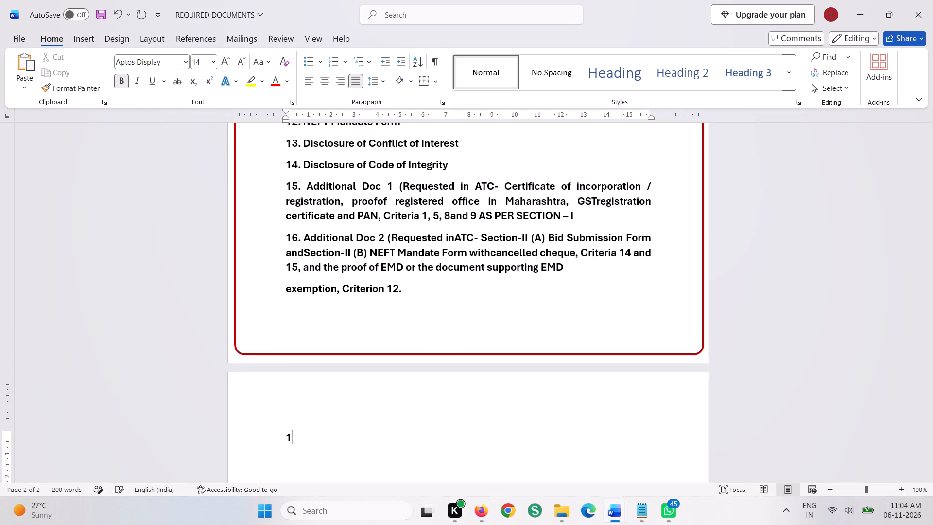
{"action": "key", "text": "6"}
{"action": "key", "text": "period"}
{"action": "key", "text": "ctrl+v"}
{"action": "key", "text": "minus"}
Append row 6's documents from the ATC table to the Additional Doc 3 line: "Section-II (C), (D), (E) and (F) declarations / undertaking, Criteria 16 to 19.".
{"action": "key", "text": "alt+Tab"}
{"action": "left_click", "coordinate": [453, 199]}
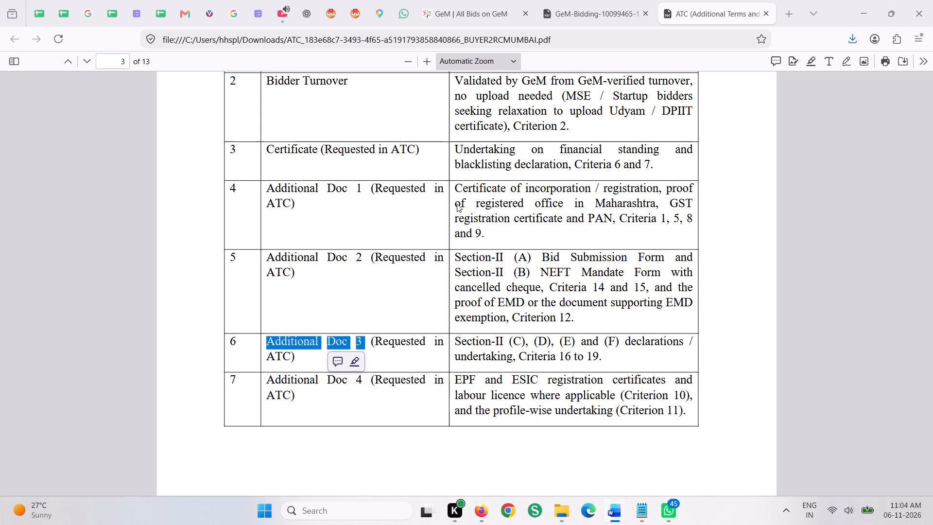
{"action": "left_click", "coordinate": [462, 341]}
{"action": "left_click_drag", "start_coordinate": [462, 341], "coordinate": [602, 356]}
{"action": "key", "text": "ctrl+c"}
{"action": "key", "text": "ctrl+c"}
{"action": "key", "text": "ctrl+c"}
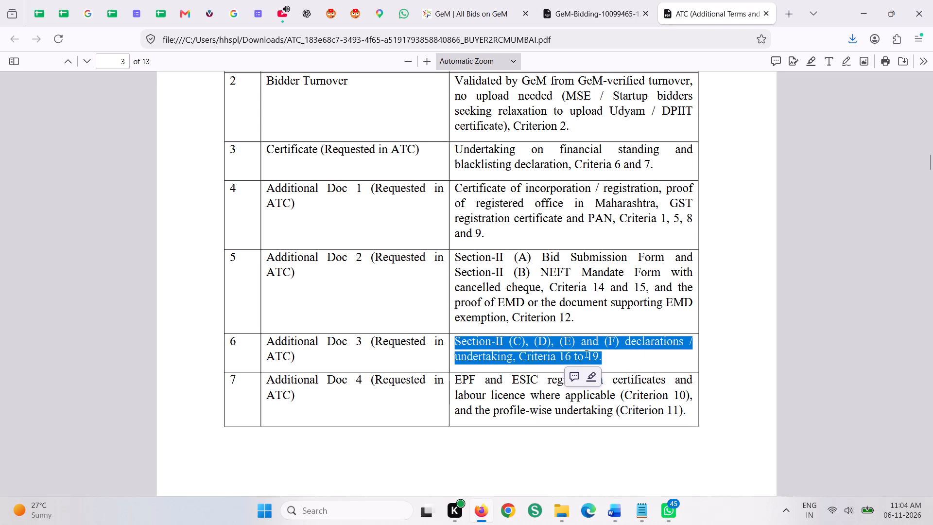
{"action": "key", "text": "alt+Tab"}
{"action": "key", "text": "ctrl+v"}
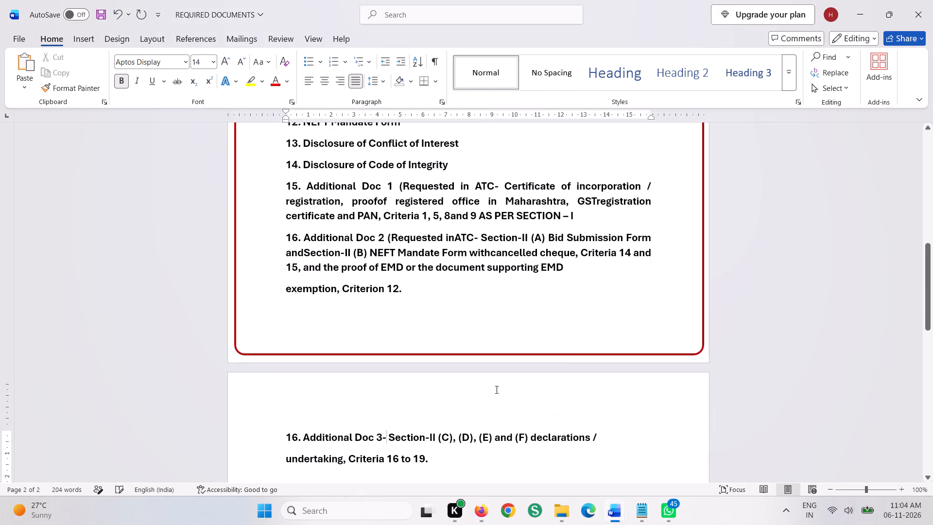
Add item 17 with "Additional Doc 4 (Requested in ATC)" copied from row 7 of the ATC table, joined on one line and followed by a hyphen.
{"action": "key", "text": "Return"}
{"action": "type", "text": "17."}
{"action": "key", "text": "alt+Tab"}
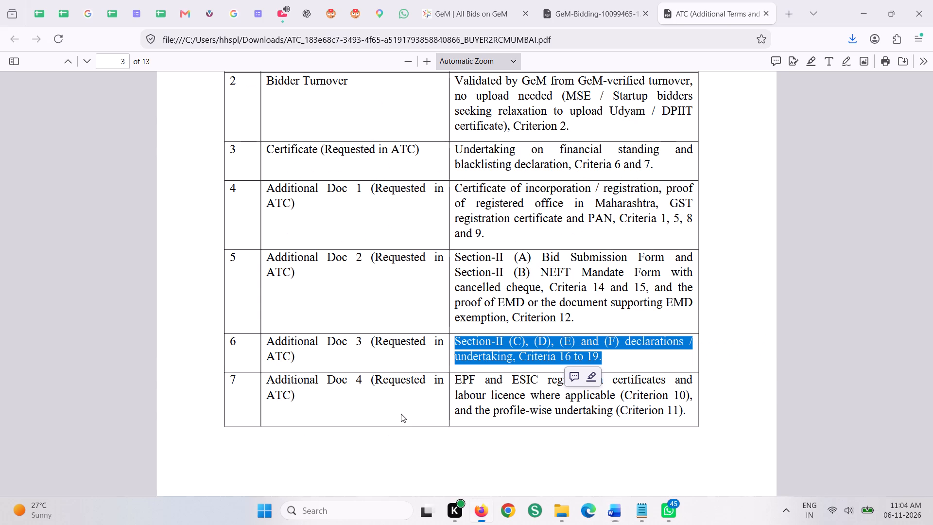
{"action": "left_click", "coordinate": [269, 382]}
{"action": "left_click_drag", "start_coordinate": [269, 382], "coordinate": [291, 395]}
{"action": "key", "text": "ctrl+c"}
{"action": "key", "text": "ctrl+c"}
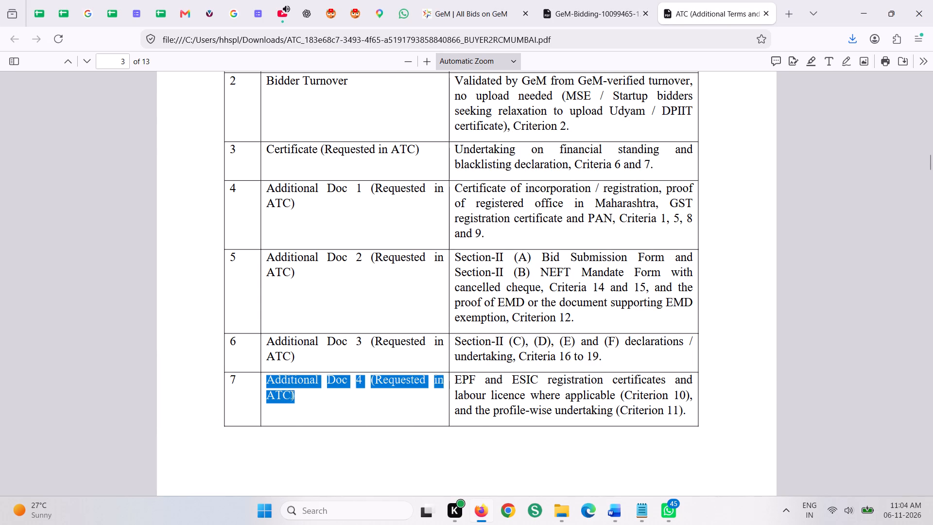
{"action": "left_click_drag", "start_coordinate": [291, 395], "coordinate": [292, 395]}
{"action": "key", "text": "alt+Tab"}
{"action": "key", "text": "ctrl+v"}
{"action": "left_click", "coordinate": [284, 460]}
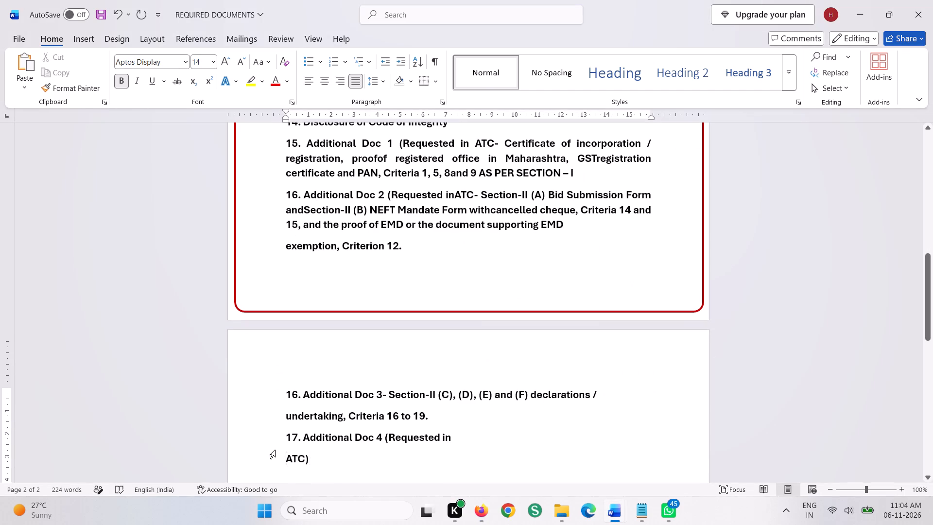
{"action": "key", "text": "BackSpace"}
{"action": "key", "text": "space"}
{"action": "left_click", "coordinate": [502, 440]}
{"action": "key", "text": "minus"}
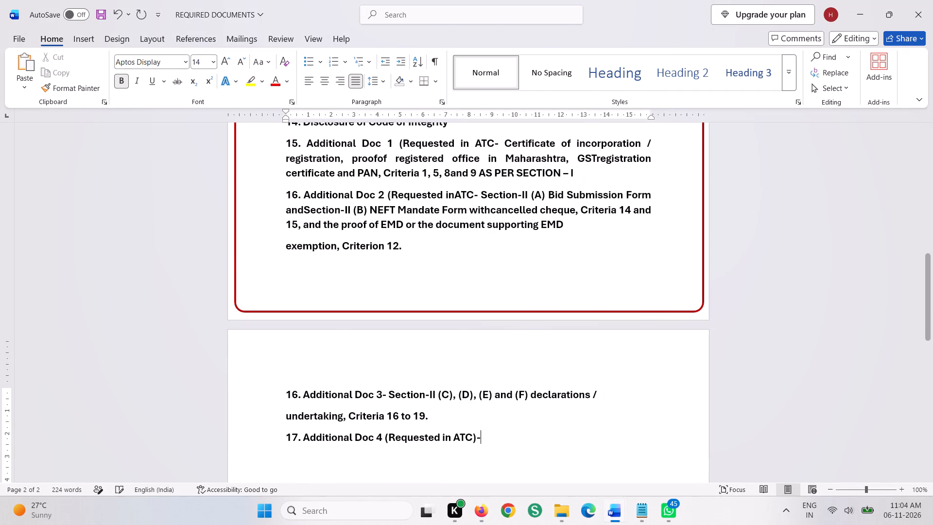
Append row 7's documents from the ATC table to item 17, from "EPF and ESIC registration certificates" through "profile-wise undertaking (Criterion 11".
{"action": "key", "text": "alt+Tab"}
{"action": "left_click", "coordinate": [461, 379]}
{"action": "left_click_drag", "start_coordinate": [461, 379], "coordinate": [598, 399]}
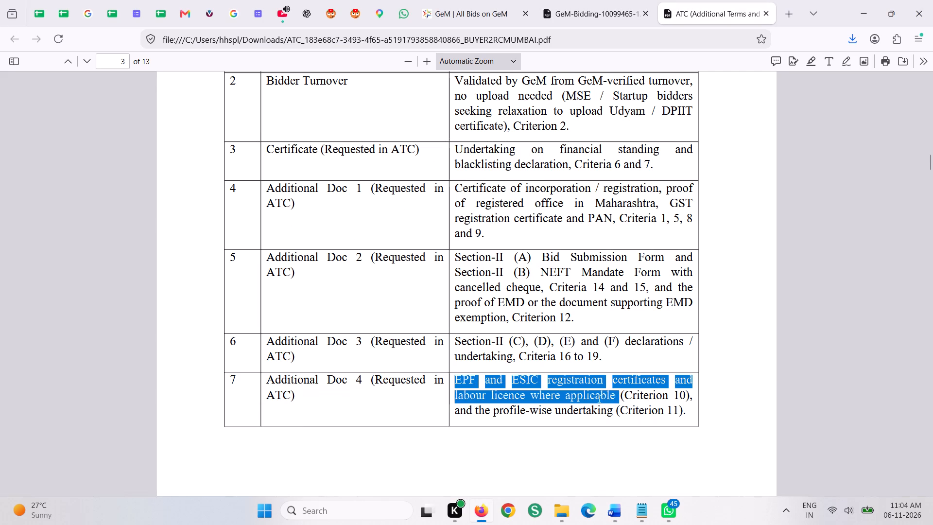
{"action": "left_click_drag", "start_coordinate": [598, 399], "coordinate": [675, 416]}
{"action": "key", "text": "ctrl+c"}
{"action": "key", "text": "ctrl+c"}
{"action": "key", "text": "ctrl+c"}
{"action": "key", "text": "ctrl+c"}
{"action": "key", "text": "alt+Tab"}
{"action": "key", "text": "ctrl+v"}
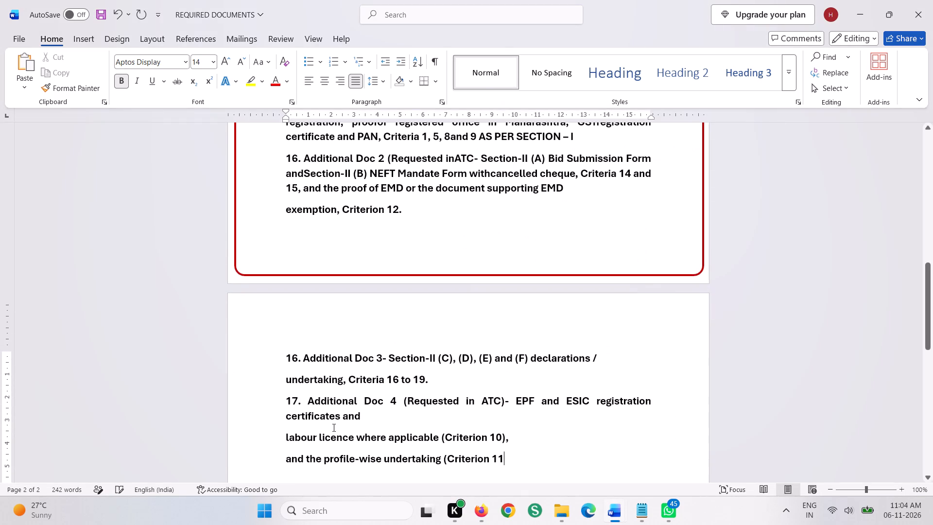
Join item 17's pasted lines into one paragraph.
{"action": "left_click", "coordinate": [285, 436]}
{"action": "key", "text": "BackSpace"}
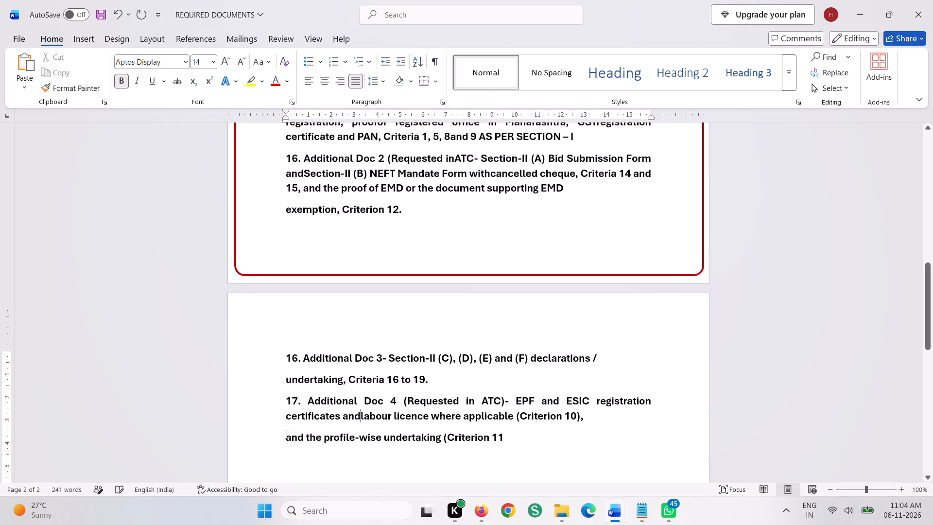
{"action": "left_click", "coordinate": [284, 437]}
{"action": "key", "text": "BackSpace"}
Start a new line numbered "18." below item 17.
{"action": "left_click", "coordinate": [506, 430]}
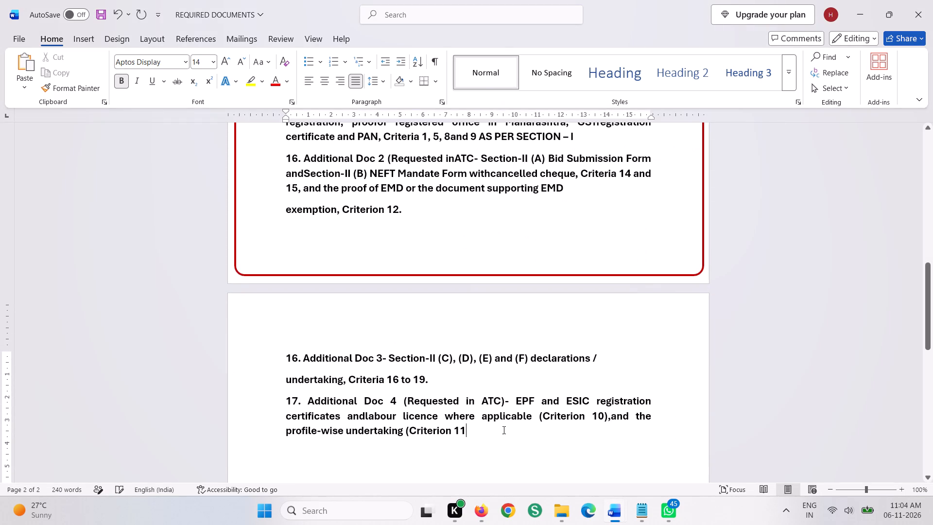
{"action": "key", "text": "Return"}
{"action": "type", "text": "18."}
Look through the ATC PDF beyond the document table, through the qualification and evaluation sections to the Section-II forms, for further required documents.
{"action": "key", "text": "alt+Tab"}
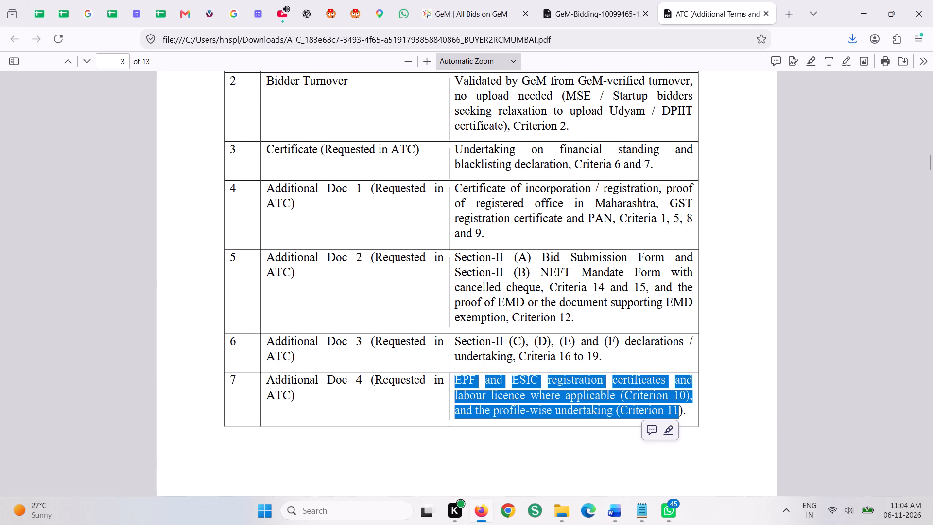
{"action": "scroll", "coordinate": [501, 306], "scroll_direction": "down", "scroll_amount": 2}
{"action": "scroll", "coordinate": [415, 313], "scroll_direction": "down", "scroll_amount": 3}
{"action": "scroll", "coordinate": [469, 291], "scroll_direction": "down", "scroll_amount": 1}
{"action": "scroll", "coordinate": [469, 291], "scroll_direction": "up", "scroll_amount": 1}
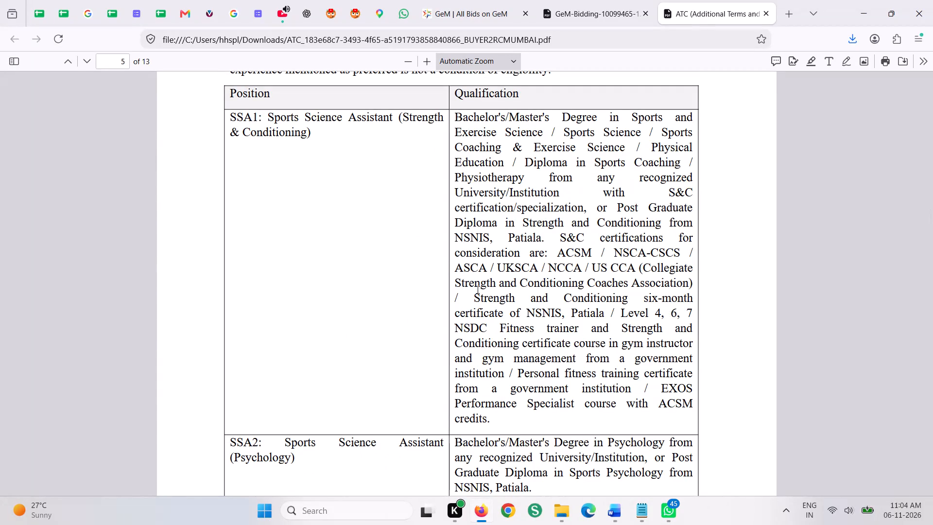
{"action": "scroll", "coordinate": [535, 266], "scroll_direction": "down", "scroll_amount": 3}
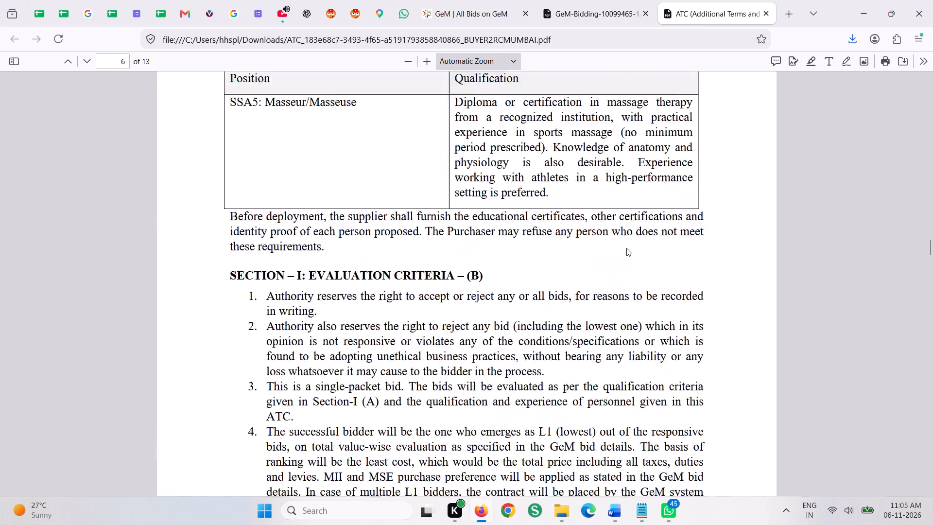
{"action": "scroll", "coordinate": [626, 248], "scroll_direction": "down", "scroll_amount": 1}
{"action": "scroll", "coordinate": [623, 246], "scroll_direction": "up", "scroll_amount": 1}
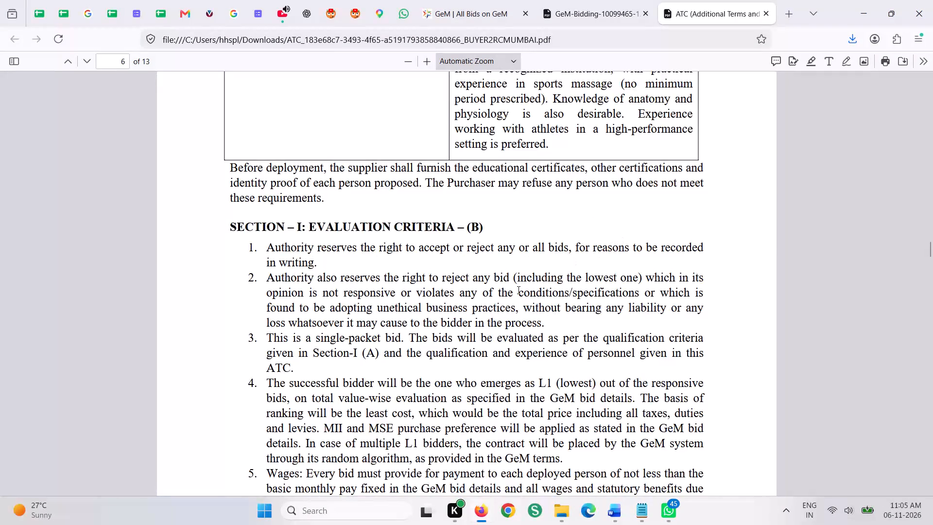
{"action": "scroll", "coordinate": [496, 298], "scroll_direction": "down", "scroll_amount": 1}
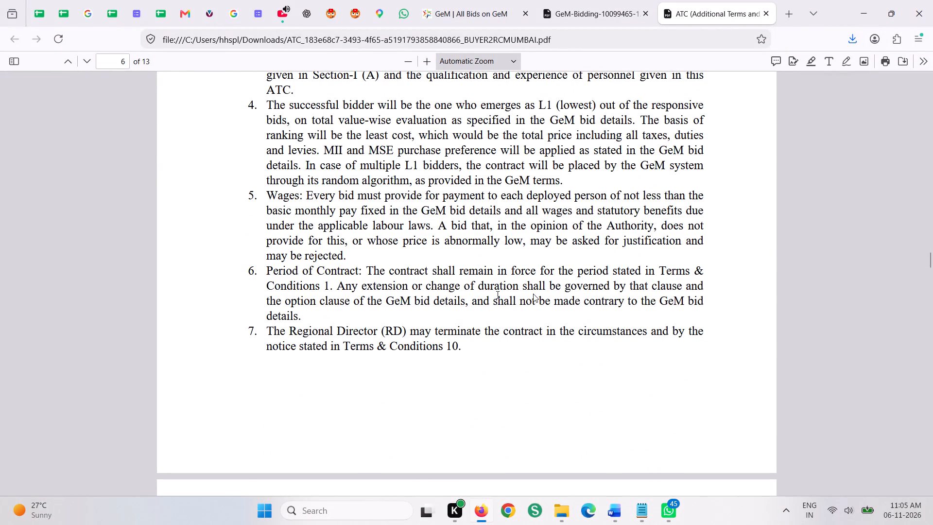
{"action": "scroll", "coordinate": [534, 299], "scroll_direction": "down", "scroll_amount": 2}
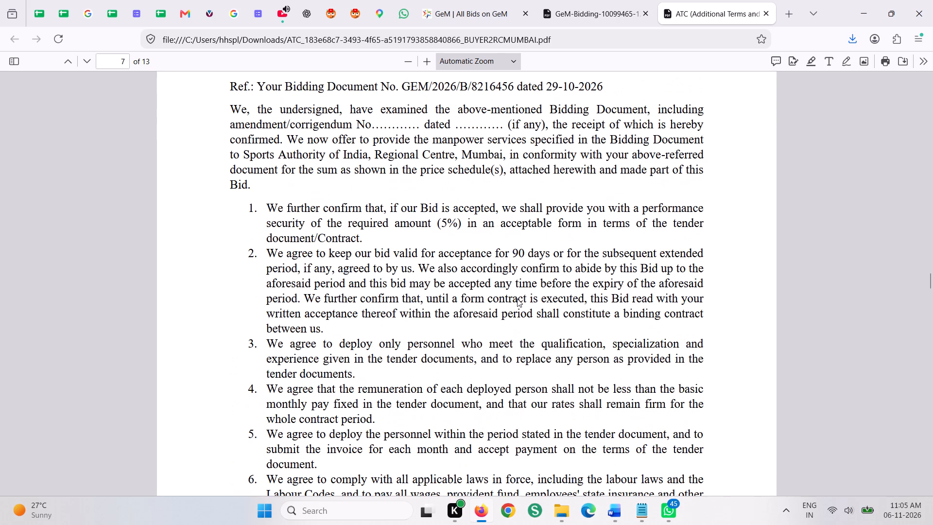
{"action": "scroll", "coordinate": [512, 298], "scroll_direction": "down", "scroll_amount": 3}
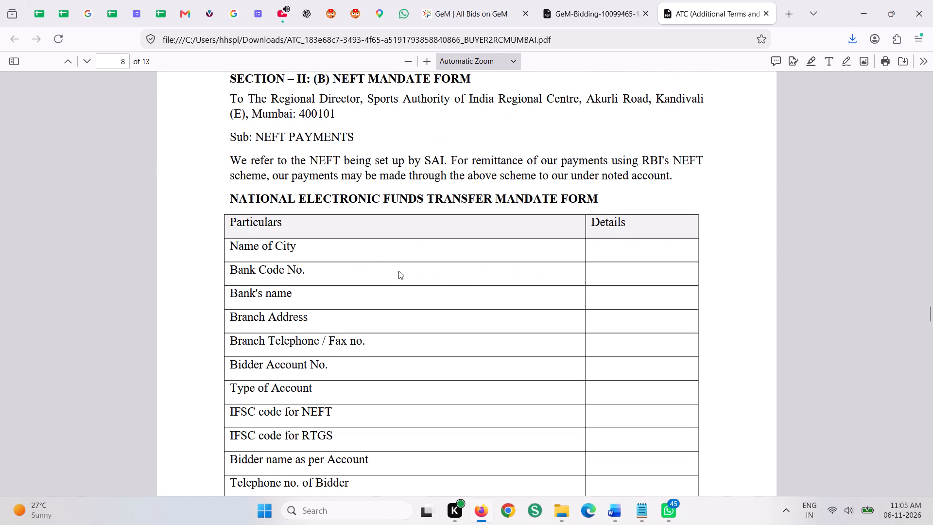
Copy the section label "SECTION – II" from the NEFT Mandate Form heading on page 8 of the ATC PDF.
{"action": "scroll", "coordinate": [372, 253], "scroll_direction": "up", "scroll_amount": 1}
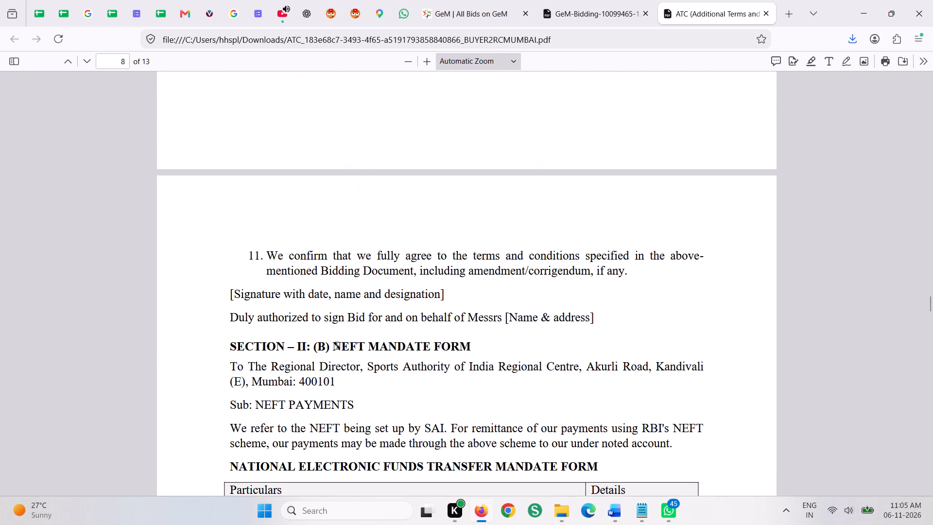
{"action": "left_click_drag", "start_coordinate": [336, 346], "coordinate": [567, 346]}
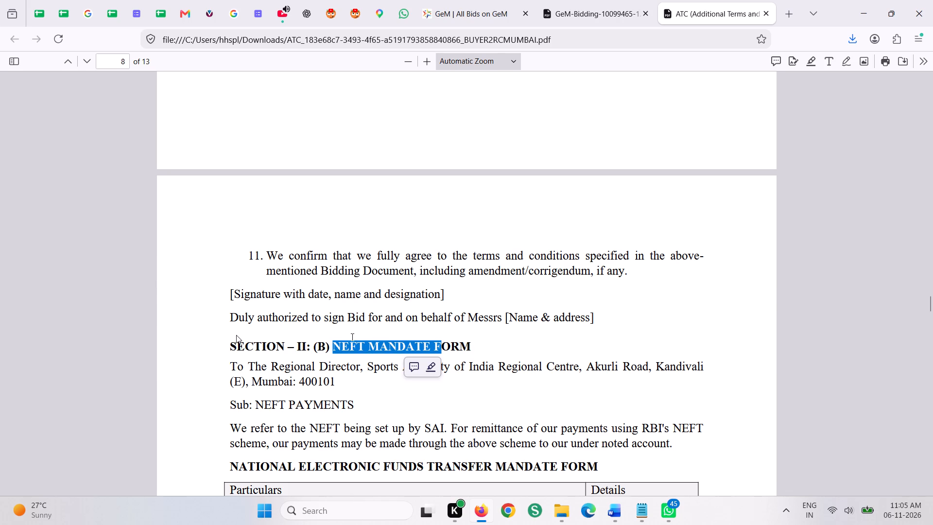
{"action": "left_click", "coordinate": [231, 344]}
{"action": "left_click_drag", "start_coordinate": [231, 344], "coordinate": [300, 345]}
{"action": "key", "text": "ctrl+c"}
{"action": "key", "text": "ctrl+c"}
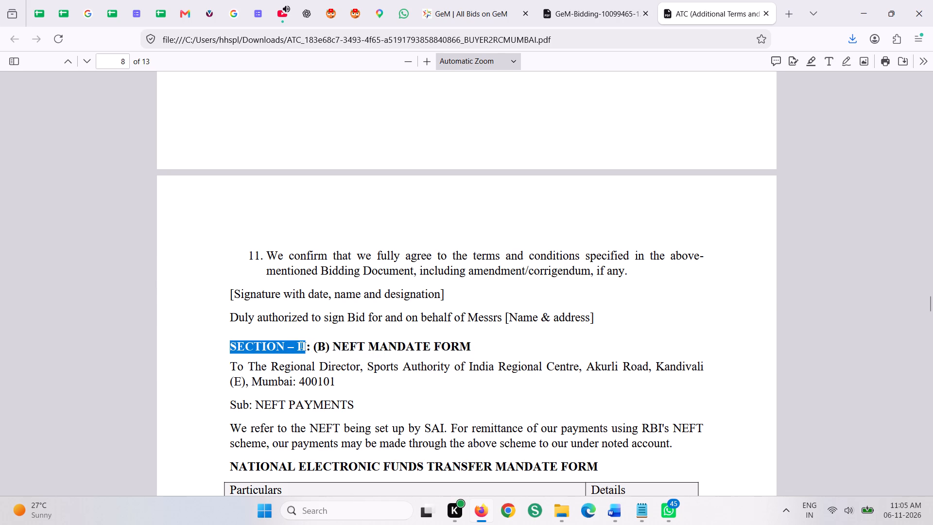
{"action": "left_click_drag", "start_coordinate": [300, 345], "coordinate": [304, 346]}
{"action": "key", "text": "ctrl+c"}
{"action": "key", "text": "ctrl+c"}
{"action": "scroll", "coordinate": [418, 321], "scroll_direction": "down", "scroll_amount": 1}
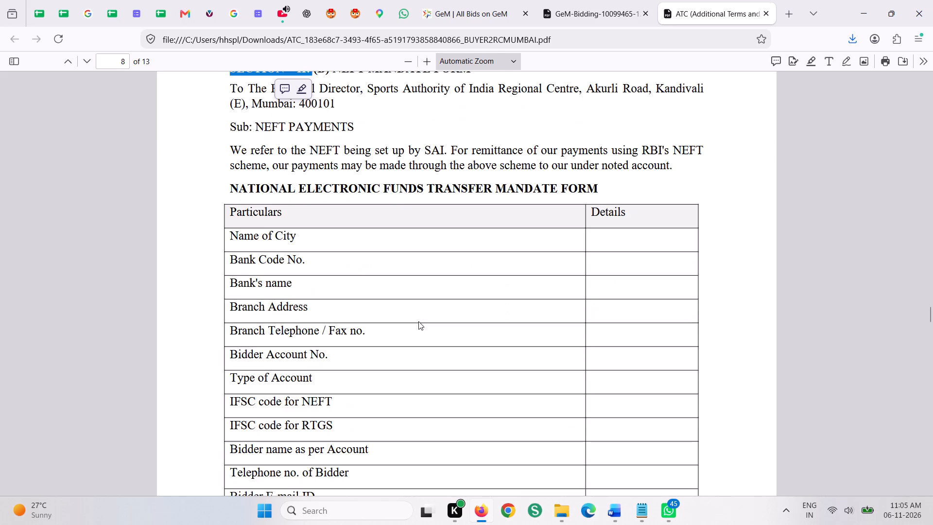
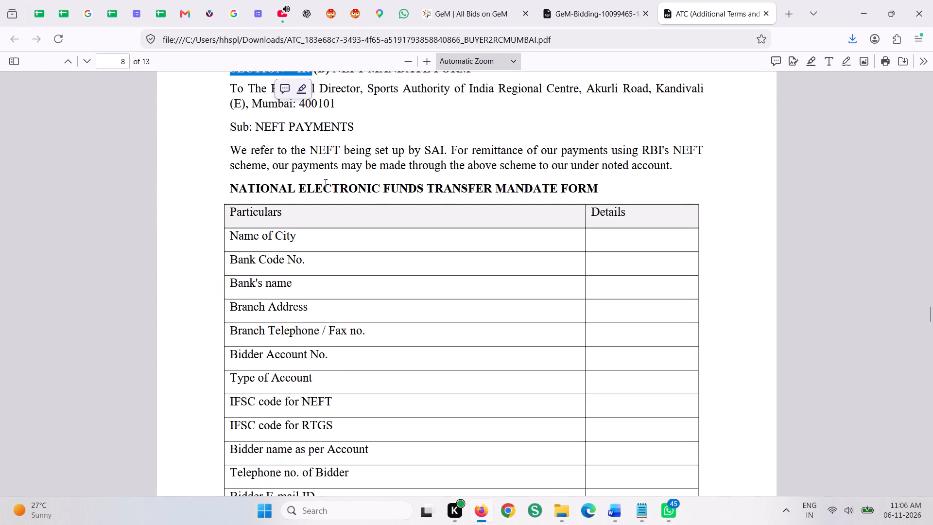
Copy the words "MANDATE FORM" from the National Electronic Funds Transfer heading on page 8 of the ATC PDF.
{"action": "left_click", "coordinate": [501, 189]}
{"action": "left_click_drag", "start_coordinate": [501, 189], "coordinate": [598, 189]}
{"action": "key", "text": "ctrl+c"}
{"action": "key", "text": "ctrl+c"}
Compare page 8 of the ATC PDF with the items already listed in the REQUIRED DOCUMENTS file in Word.
{"action": "scroll", "coordinate": [495, 219], "scroll_direction": "down", "scroll_amount": 1}
{"action": "scroll", "coordinate": [438, 212], "scroll_direction": "up", "scroll_amount": 2}
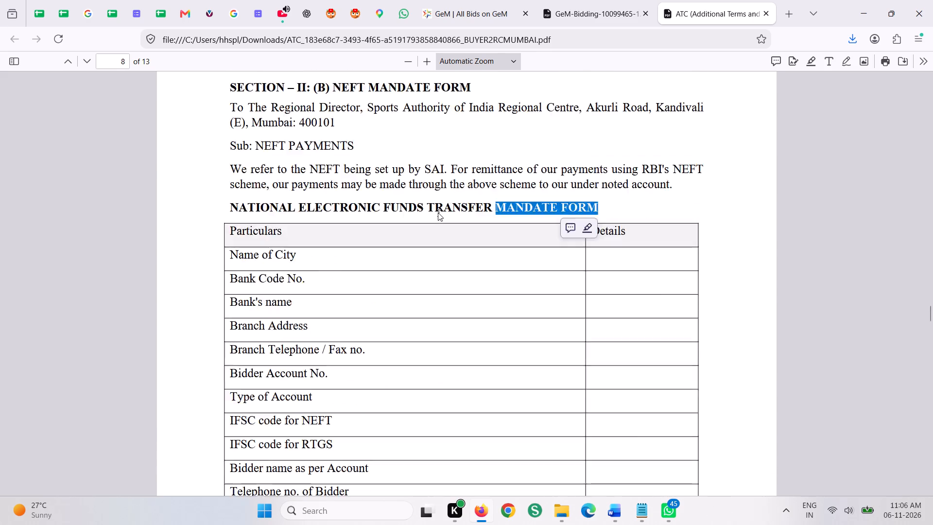
{"action": "scroll", "coordinate": [438, 212], "scroll_direction": "up", "scroll_amount": 1}
{"action": "scroll", "coordinate": [439, 215], "scroll_direction": "down", "scroll_amount": 1}
{"action": "scroll", "coordinate": [316, 258], "scroll_direction": "down", "scroll_amount": 1}
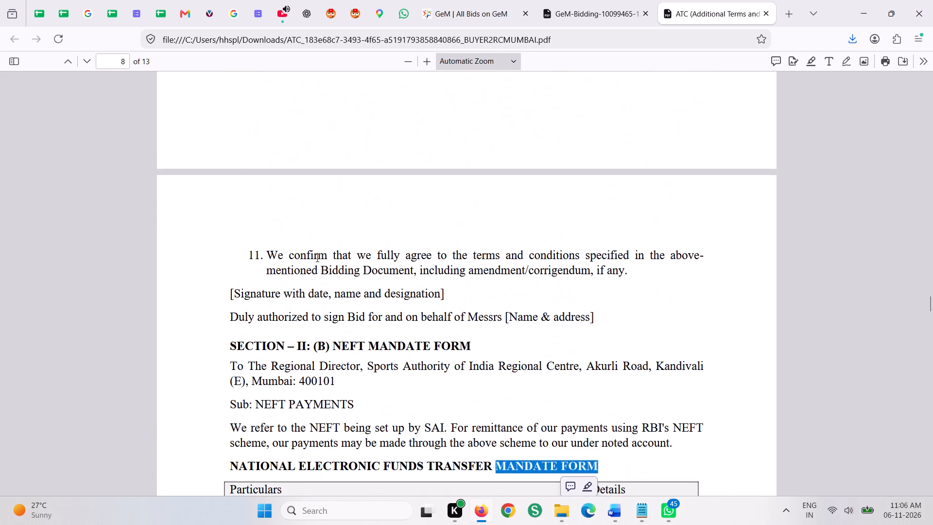
{"action": "scroll", "coordinate": [357, 218], "scroll_direction": "up", "scroll_amount": 1}
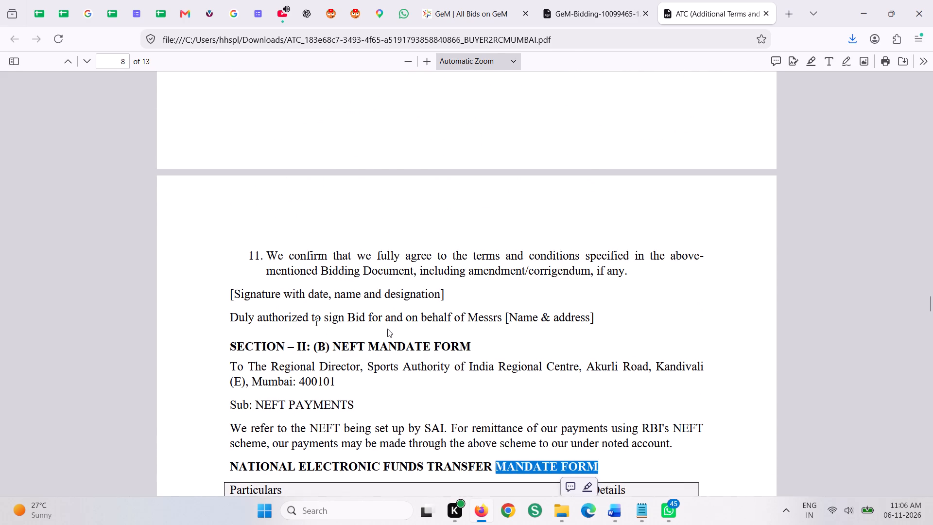
{"action": "key", "text": "alt+Tab"}
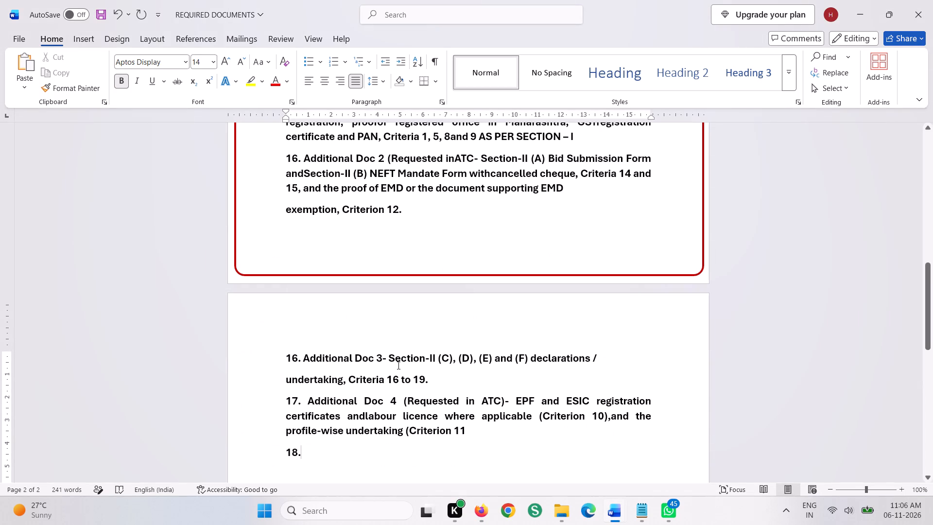
{"action": "scroll", "coordinate": [393, 414], "scroll_direction": "down", "scroll_amount": 1}
{"action": "key", "text": "alt+Tab"}
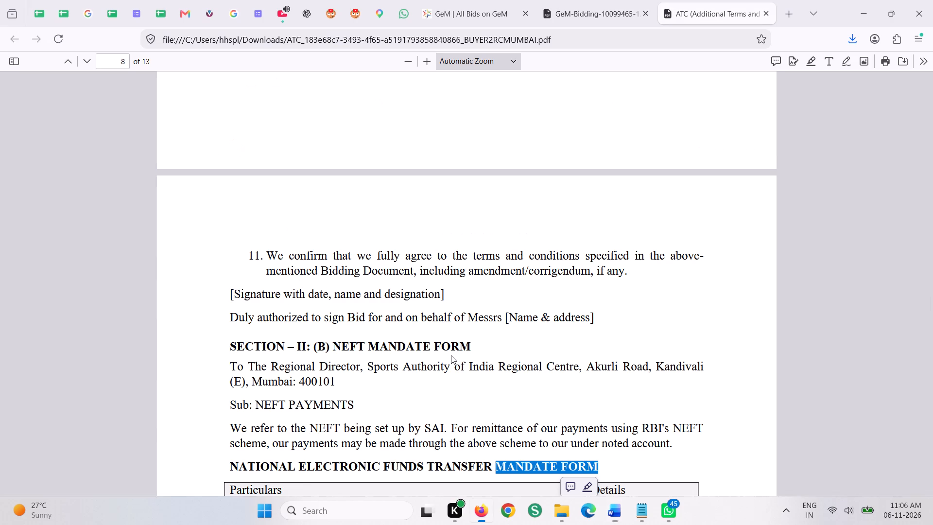
{"action": "scroll", "coordinate": [399, 354], "scroll_direction": "down", "scroll_amount": 1}
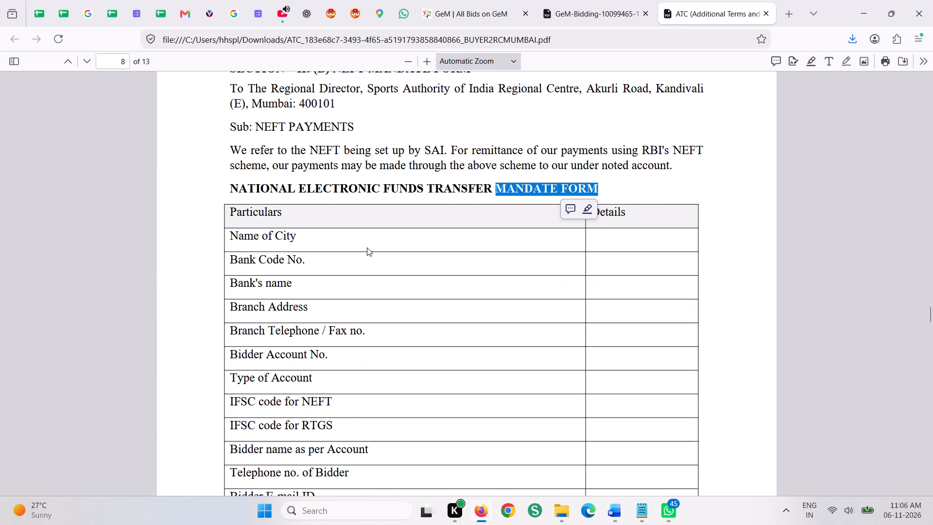
{"action": "key", "text": "alt+Tab"}
{"action": "scroll", "coordinate": [392, 331], "scroll_direction": "up", "scroll_amount": 3}
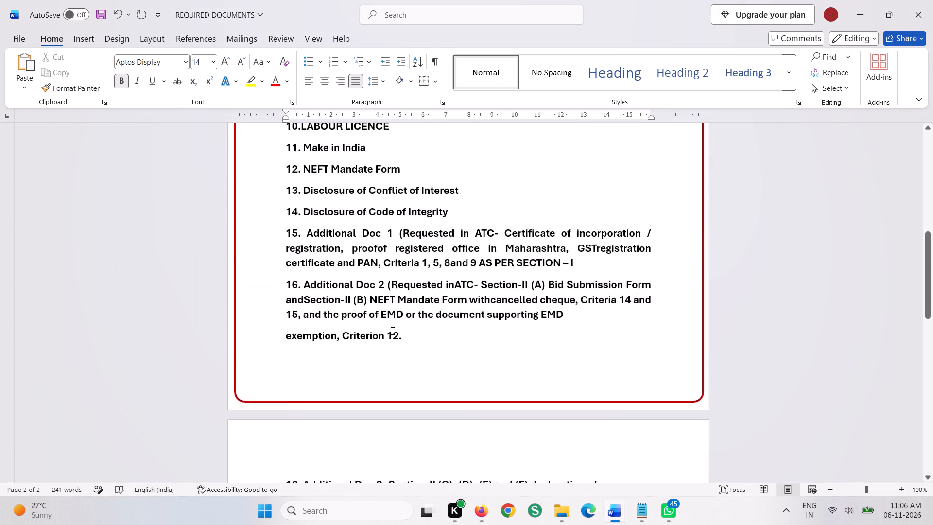
{"action": "scroll", "coordinate": [392, 331], "scroll_direction": "up", "scroll_amount": 1}
{"action": "key", "text": "alt+Tab"}
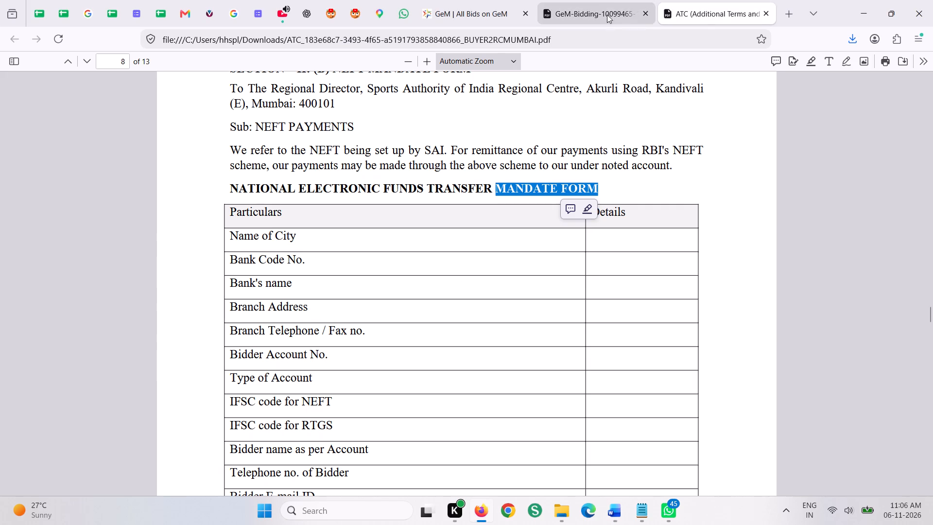
{"action": "left_click", "coordinate": [606, 0]}
{"action": "left_click", "coordinate": [717, 0]}
{"action": "scroll", "coordinate": [474, 268], "scroll_direction": "down", "scroll_amount": 1}
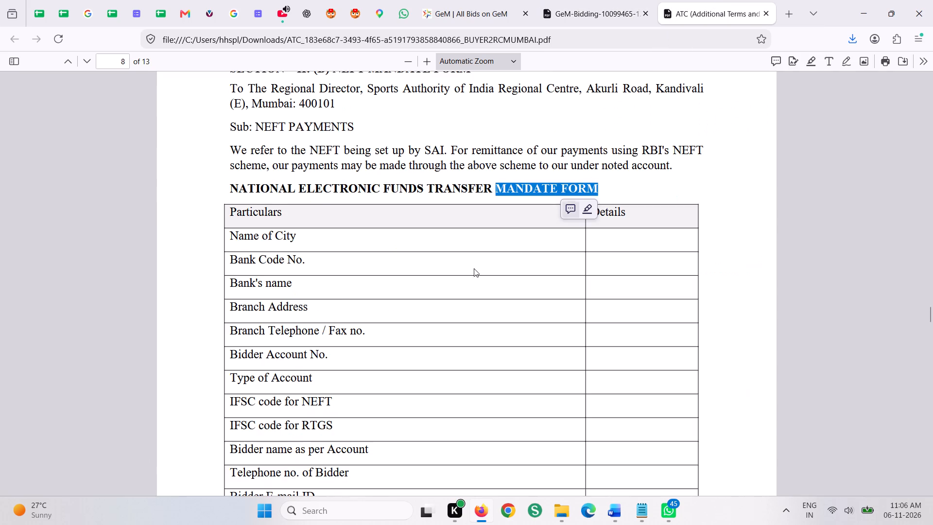
{"action": "scroll", "coordinate": [478, 265], "scroll_direction": "up", "scroll_amount": 1}
{"action": "key", "text": "alt+Tab"}
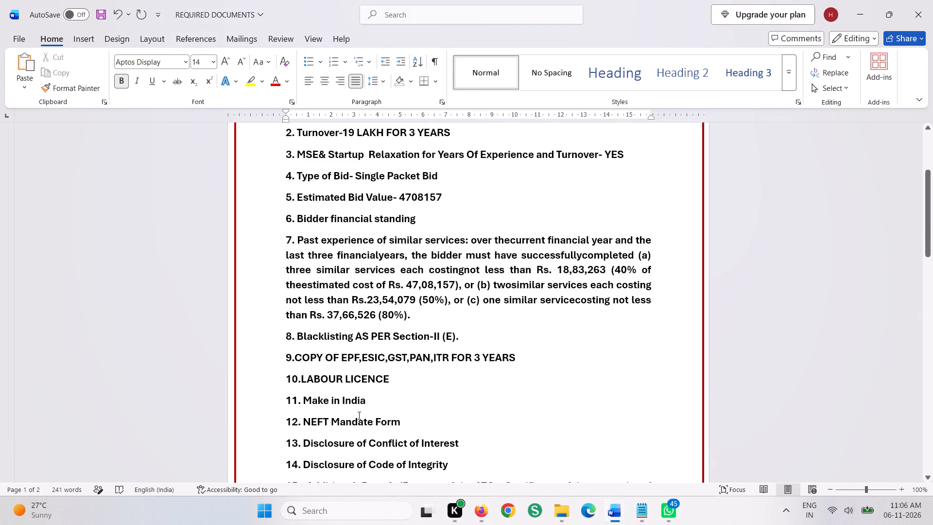
{"action": "scroll", "coordinate": [358, 415], "scroll_direction": "down", "scroll_amount": 2}
{"action": "scroll", "coordinate": [398, 366], "scroll_direction": "down", "scroll_amount": 1}
{"action": "scroll", "coordinate": [430, 358], "scroll_direction": "up", "scroll_amount": 4}
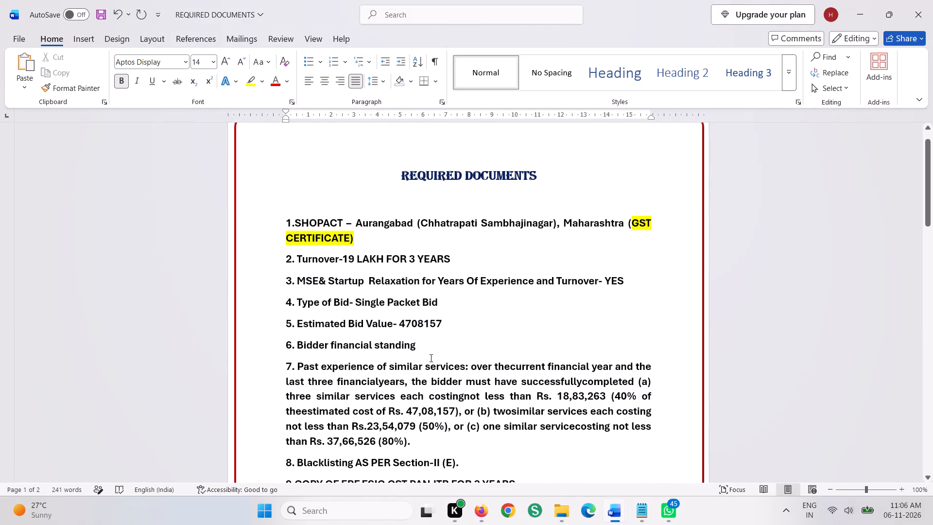
{"action": "scroll", "coordinate": [430, 358], "scroll_direction": "down", "scroll_amount": 5}
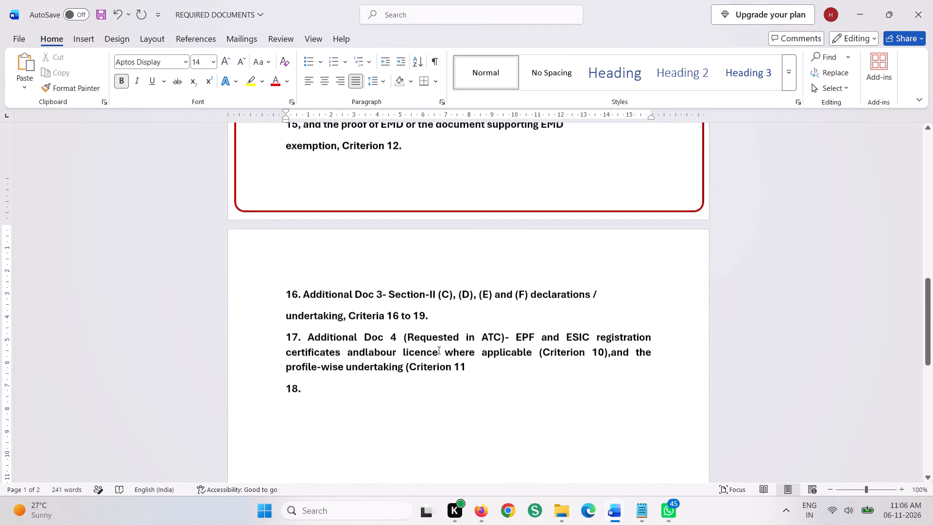
Fill in item 18 as "BUYER ADDED ATC -PG.NO-8 (MANDATE FORM) FILL", using the copied form name.
{"action": "left_click", "coordinate": [338, 334]}
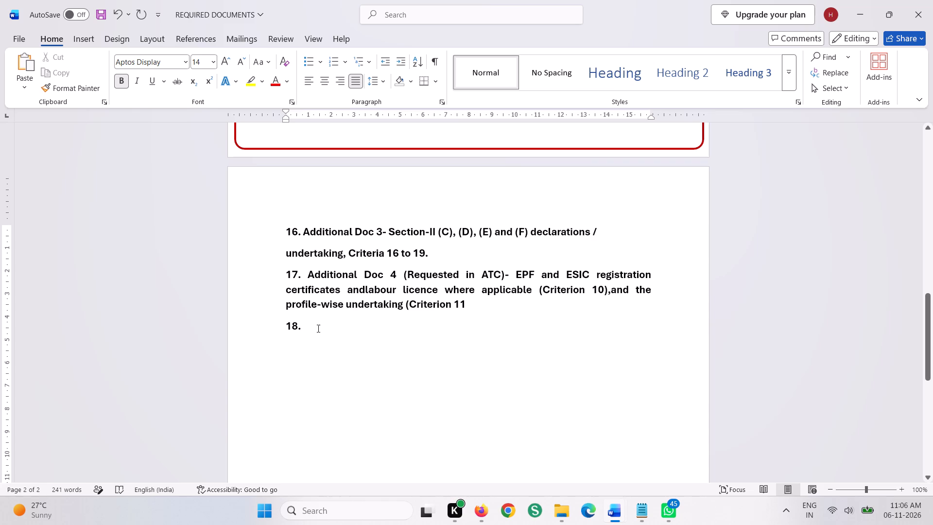
{"action": "type", "text": "BUYER ADDED ATC -"}
{"action": "type", "text": "PG.NO-8"}
{"action": "key", "text": "space"}
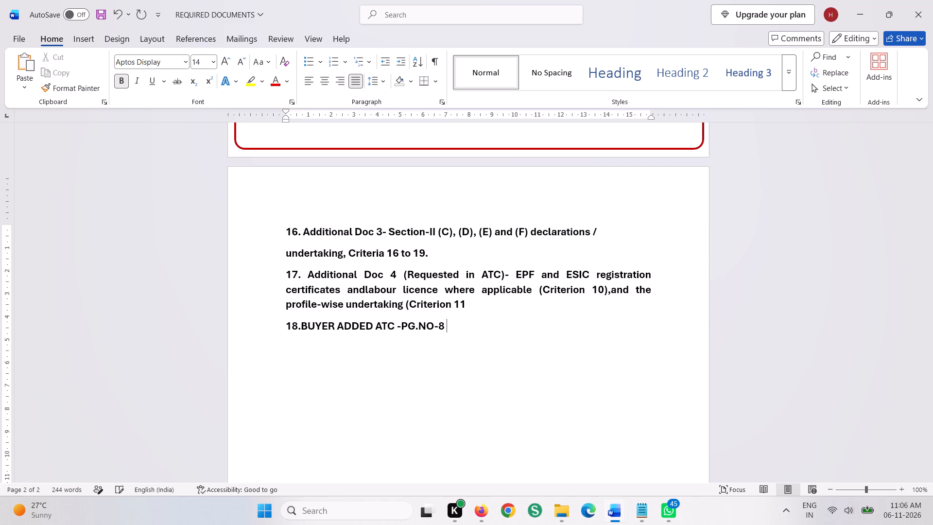
{"action": "key", "text": "shift+parenleft"}
{"action": "key", "text": "ctrl+shift+v"}
{"action": "key", "text": "shift+parenright"}
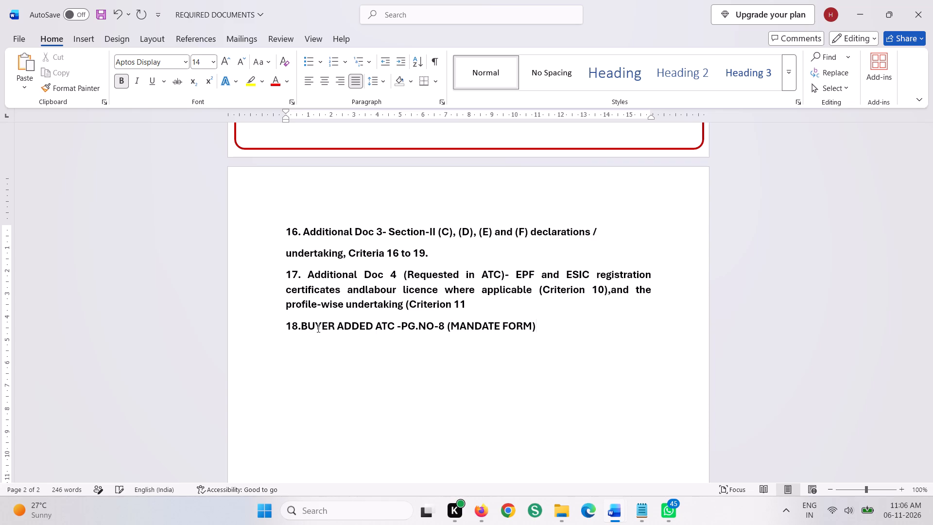
{"action": "key", "text": "space"}
{"action": "type", "text": "FILL"}
{"action": "key", "text": "space"}
Start a new line numbered "19." below item 18.
{"action": "key", "text": "Return"}
{"action": "type", "text": "19."}
Look through the ATC PDF in Firefox from the Section-II (C) disclosure to the last page for further required forms and documents.
{"action": "key", "text": "alt+Tab"}
{"action": "scroll", "coordinate": [318, 327], "scroll_direction": "down", "scroll_amount": 2}
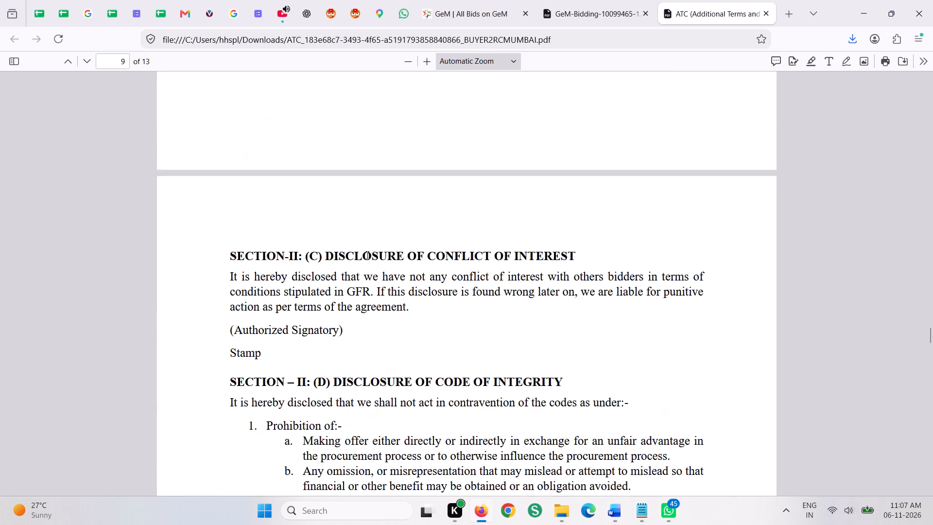
{"action": "scroll", "coordinate": [368, 249], "scroll_direction": "down", "scroll_amount": 1}
{"action": "scroll", "coordinate": [394, 265], "scroll_direction": "up", "scroll_amount": 1}
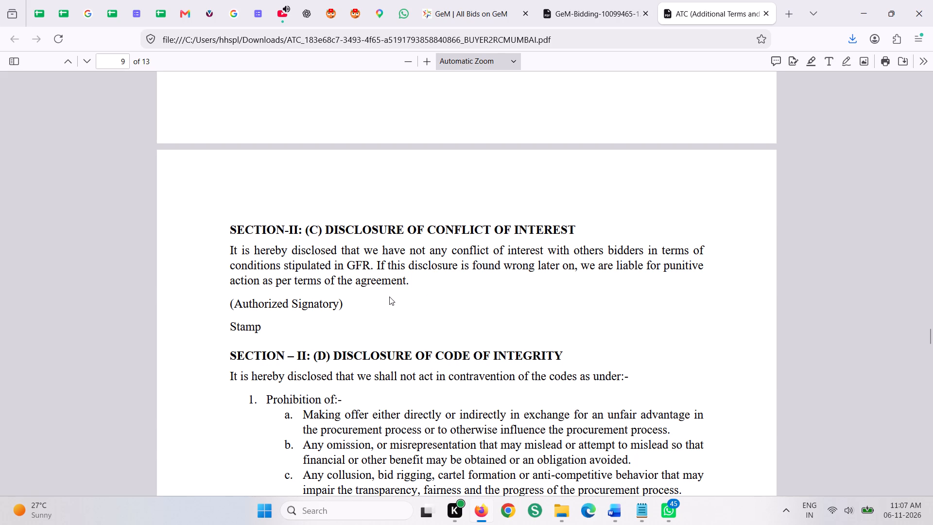
{"action": "scroll", "coordinate": [381, 318], "scroll_direction": "down", "scroll_amount": 1}
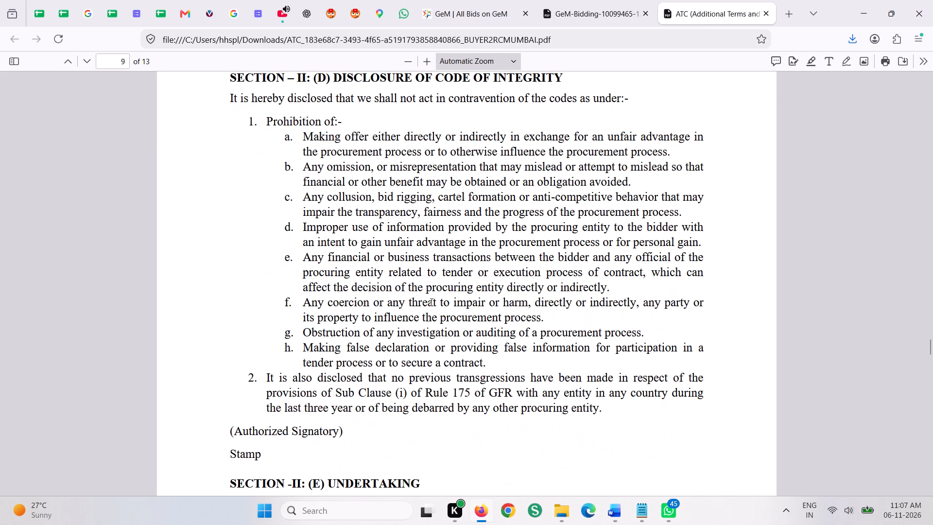
{"action": "scroll", "coordinate": [430, 339], "scroll_direction": "down", "scroll_amount": 1}
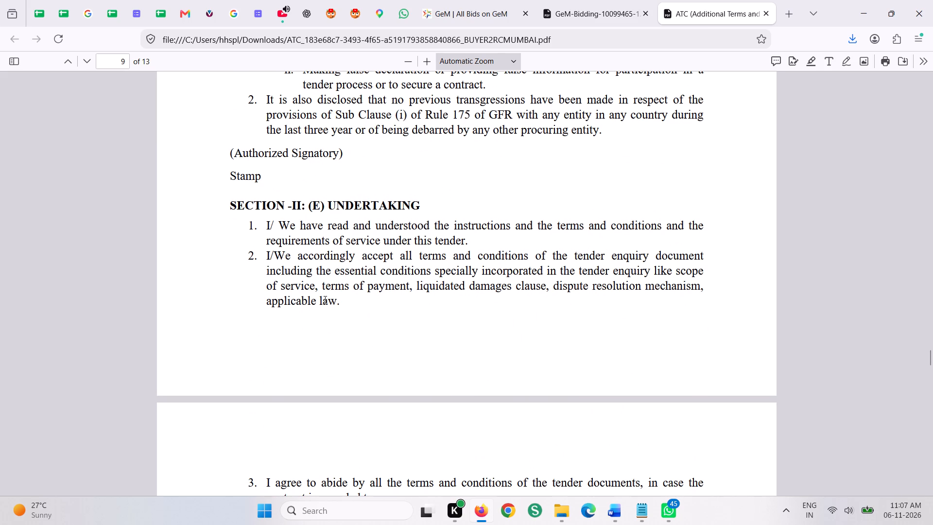
{"action": "scroll", "coordinate": [324, 300], "scroll_direction": "down", "scroll_amount": 3}
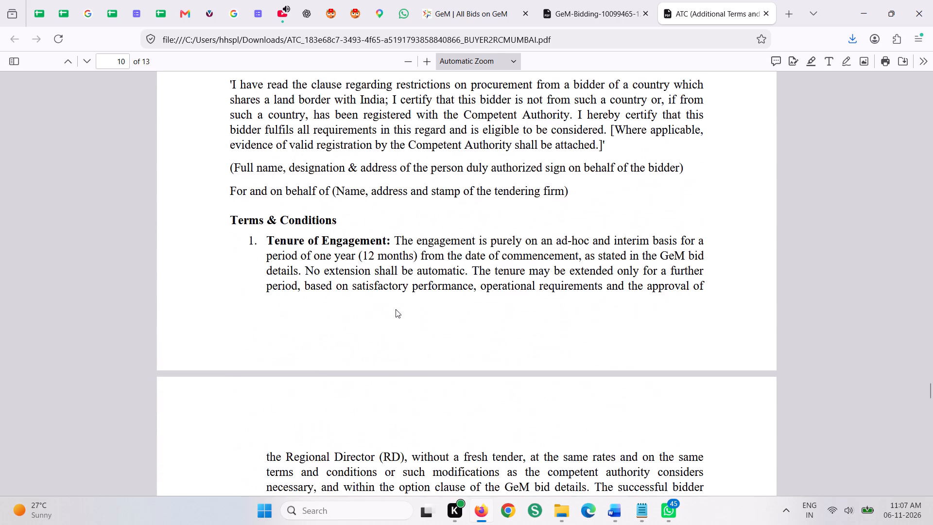
{"action": "scroll", "coordinate": [394, 310], "scroll_direction": "down", "scroll_amount": 3}
{"action": "scroll", "coordinate": [393, 310], "scroll_direction": "up", "scroll_amount": 3}
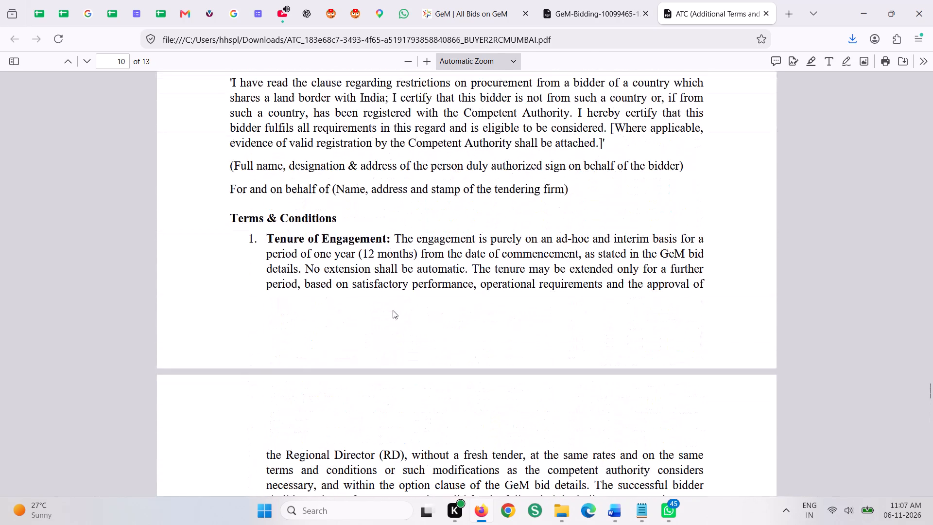
{"action": "scroll", "coordinate": [393, 310], "scroll_direction": "up", "scroll_amount": 1}
{"action": "scroll", "coordinate": [393, 310], "scroll_direction": "down", "scroll_amount": 1}
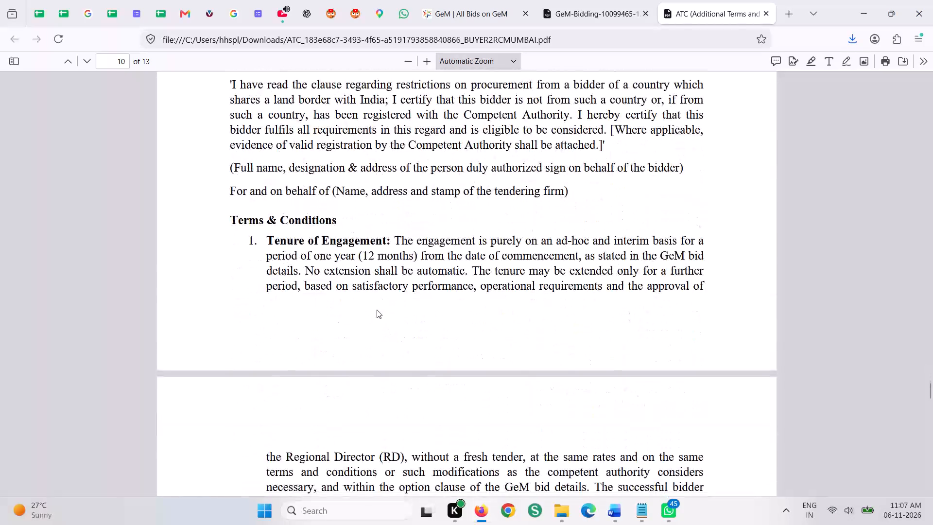
{"action": "scroll", "coordinate": [400, 306], "scroll_direction": "up", "scroll_amount": 1}
{"action": "scroll", "coordinate": [400, 306], "scroll_direction": "down", "scroll_amount": 1}
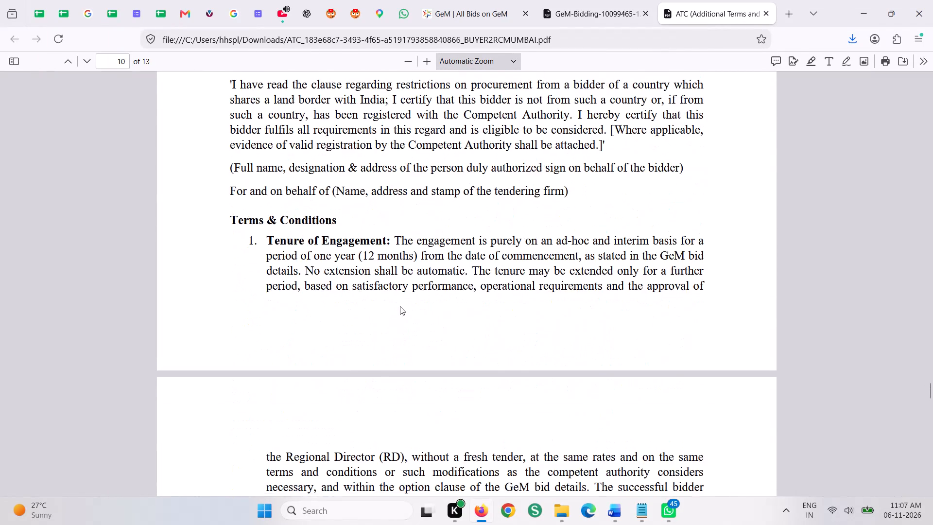
{"action": "scroll", "coordinate": [400, 306], "scroll_direction": "up", "scroll_amount": 1}
{"action": "scroll", "coordinate": [400, 306], "scroll_direction": "down", "scroll_amount": 2}
{"action": "scroll", "coordinate": [440, 302], "scroll_direction": "down", "scroll_amount": 3}
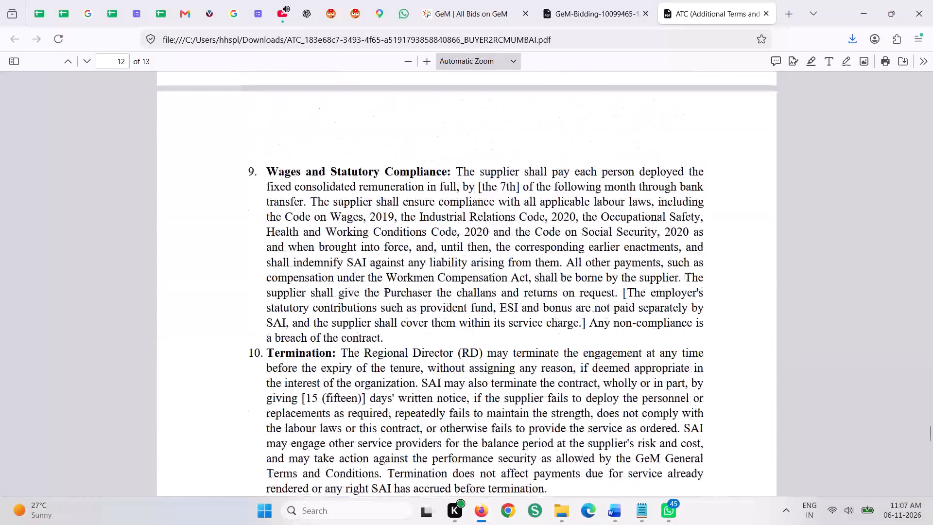
{"action": "scroll", "coordinate": [437, 301], "scroll_direction": "down", "scroll_amount": 5}
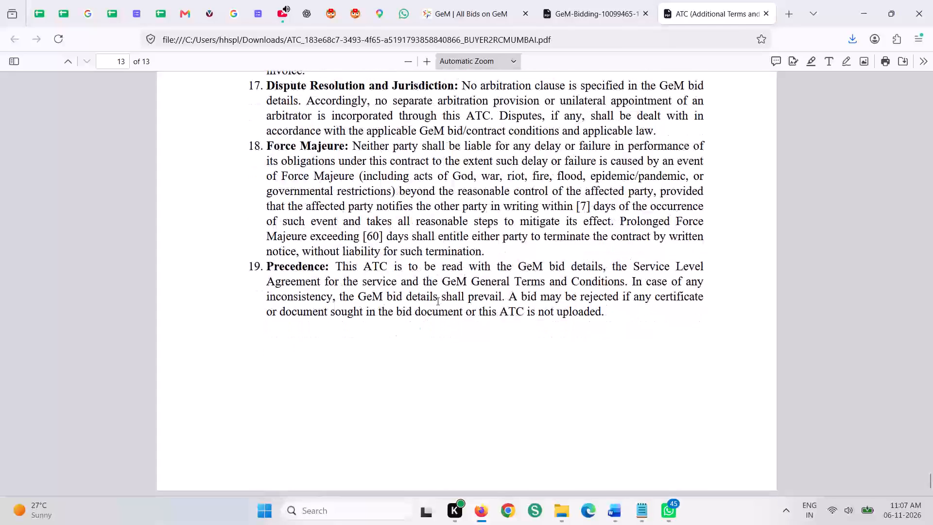
{"action": "scroll", "coordinate": [437, 301], "scroll_direction": "down", "scroll_amount": 2}
{"action": "scroll", "coordinate": [467, 304], "scroll_direction": "up", "scroll_amount": 20}
{"action": "scroll", "coordinate": [467, 304], "scroll_direction": "up", "scroll_amount": 8}
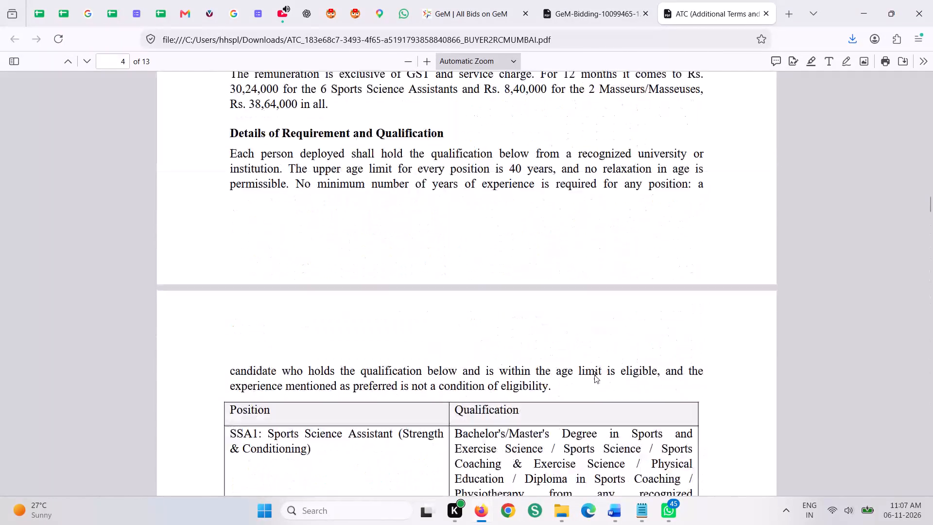
{"action": "scroll", "coordinate": [594, 375], "scroll_direction": "up", "scroll_amount": 5}
Switch to Word and open the ATC PDF for BUYER2RCMUMBAI from the Downloads folder, accepting its conversion to a Word document.
{"action": "left_click", "coordinate": [619, 514]}
{"action": "left_click", "coordinate": [706, 460]}
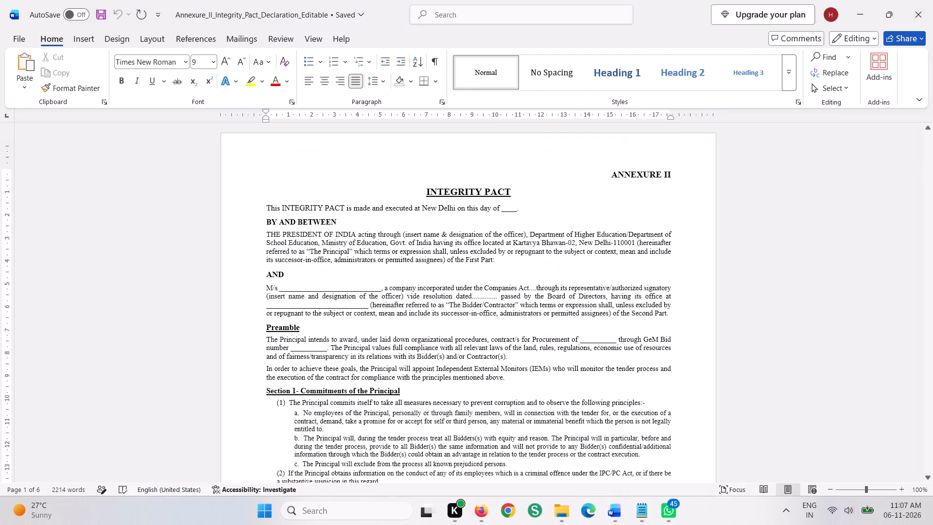
{"action": "scroll", "coordinate": [435, 262], "scroll_direction": "up", "scroll_amount": 4}
{"action": "left_click", "coordinate": [17, 37]}
{"action": "left_click", "coordinate": [35, 121]}
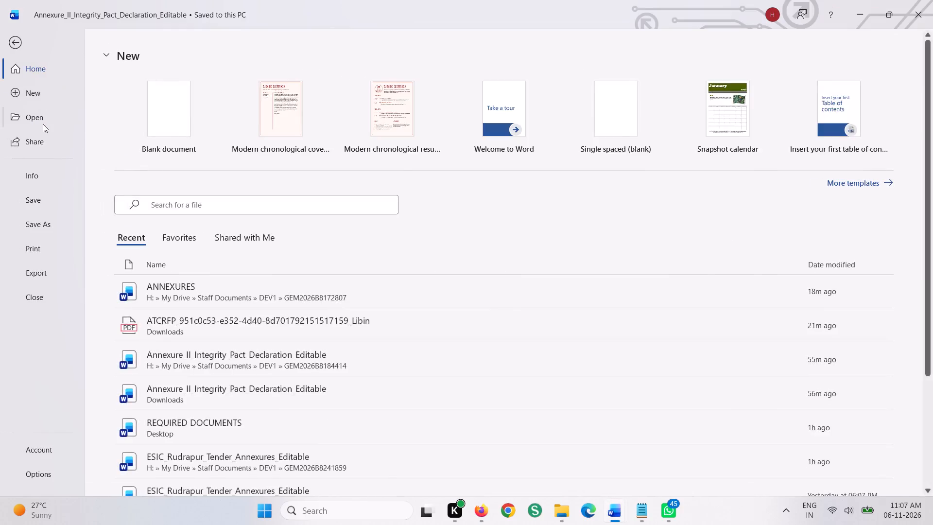
{"action": "left_click", "coordinate": [126, 279]}
{"action": "scroll", "coordinate": [131, 200], "scroll_direction": "up", "scroll_amount": 14}
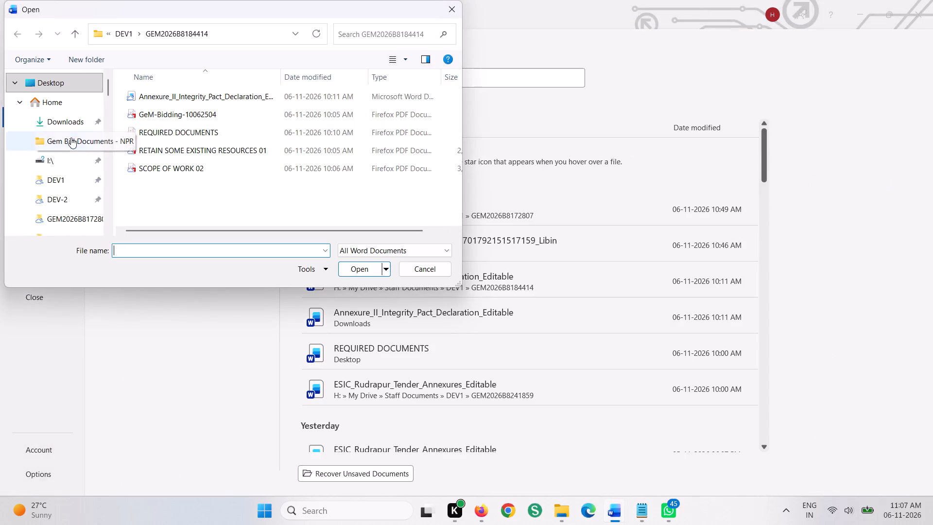
{"action": "scroll", "coordinate": [71, 138], "scroll_direction": "up", "scroll_amount": 2}
{"action": "left_click", "coordinate": [69, 124]}
{"action": "scroll", "coordinate": [198, 153], "scroll_direction": "up", "scroll_amount": 17}
{"action": "double_click", "coordinate": [165, 116]}
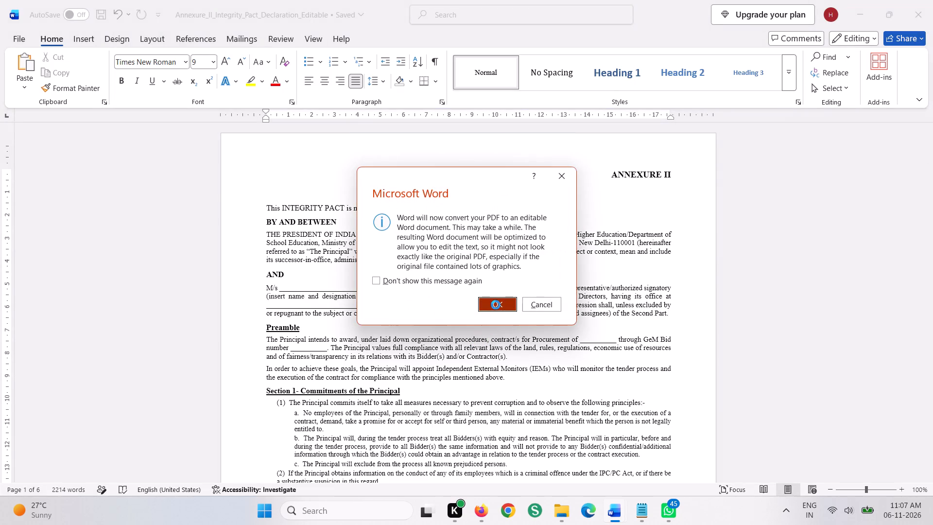
{"action": "left_click", "coordinate": [496, 304]}
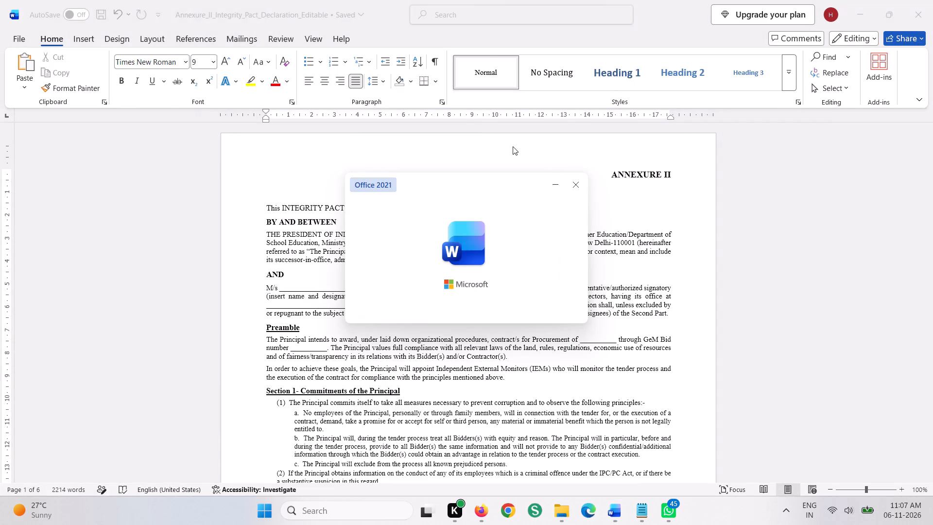
Enable editing for the converted ATC document and accept the PDF conversion again.
{"action": "left_click", "coordinate": [498, 62]}
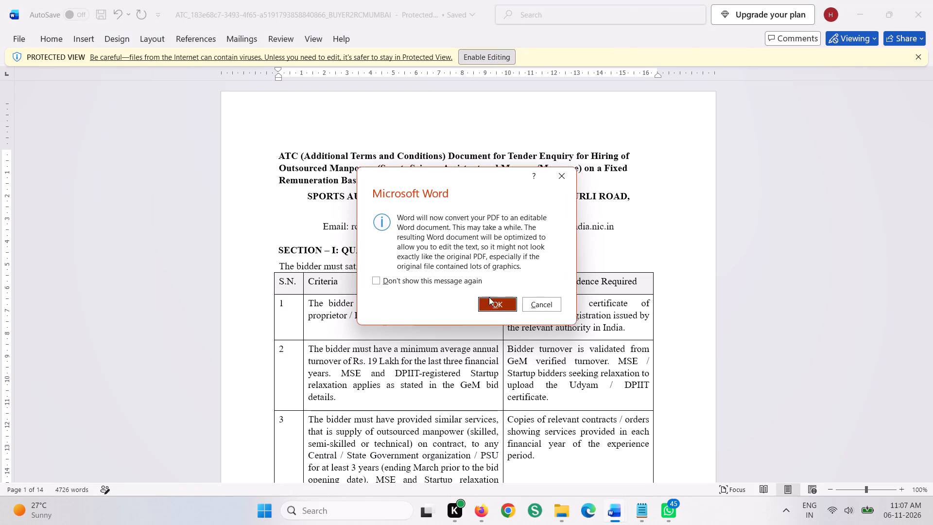
{"action": "left_click", "coordinate": [491, 304]}
Delete everything before the Section-II (E) Undertaking heading in the converted ATC document, from the ATC title through Section-II (D).
{"action": "left_click", "coordinate": [311, 261]}
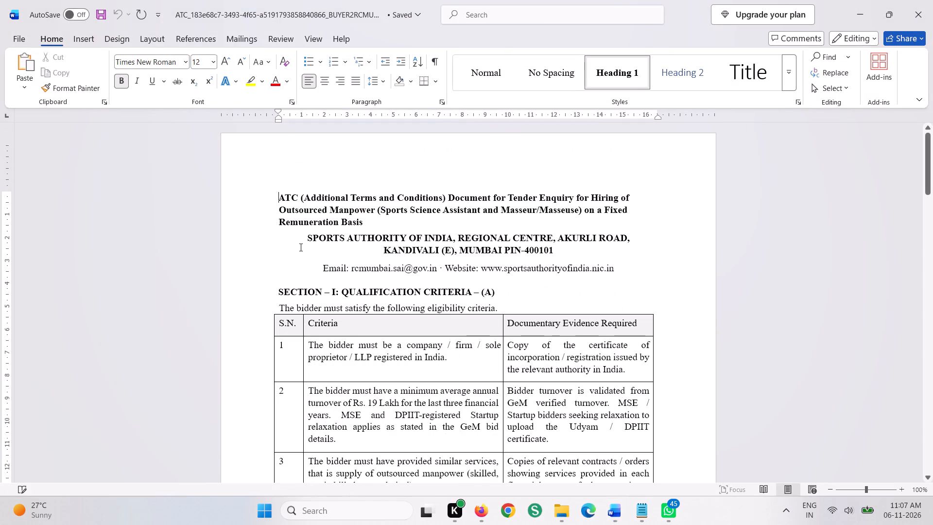
{"action": "left_click_drag", "start_coordinate": [232, 183], "coordinate": [477, 295]}
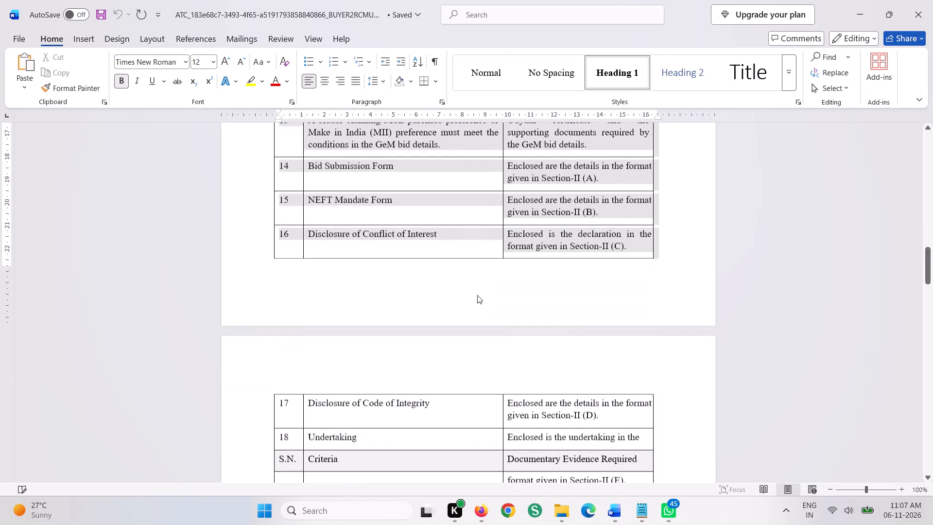
{"action": "left_click_drag", "start_coordinate": [477, 295], "coordinate": [517, 524]}
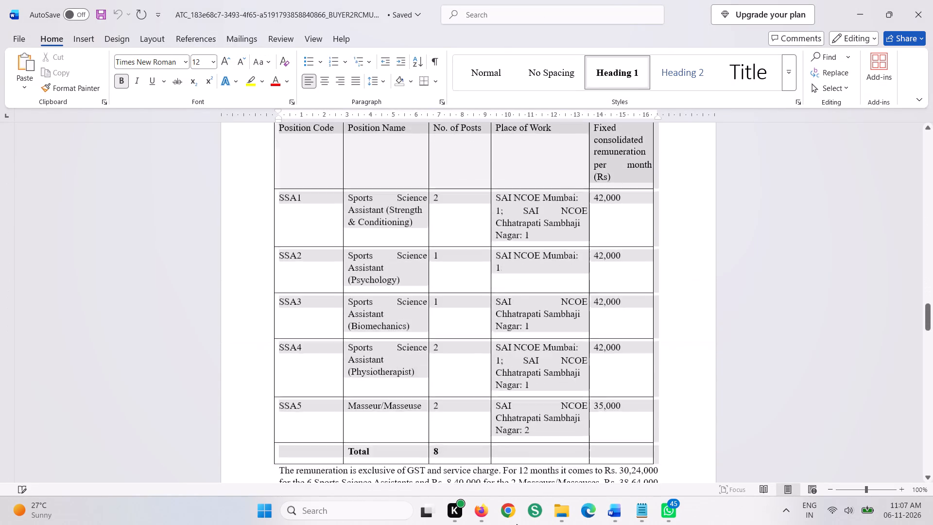
{"action": "left_click_drag", "start_coordinate": [517, 524], "coordinate": [432, 279]}
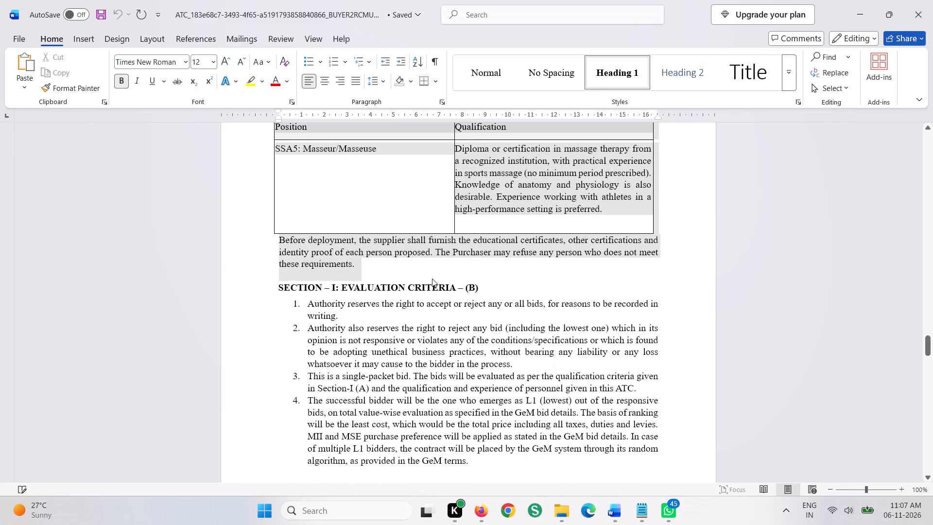
{"action": "left_click_drag", "start_coordinate": [432, 279], "coordinate": [570, 524]}
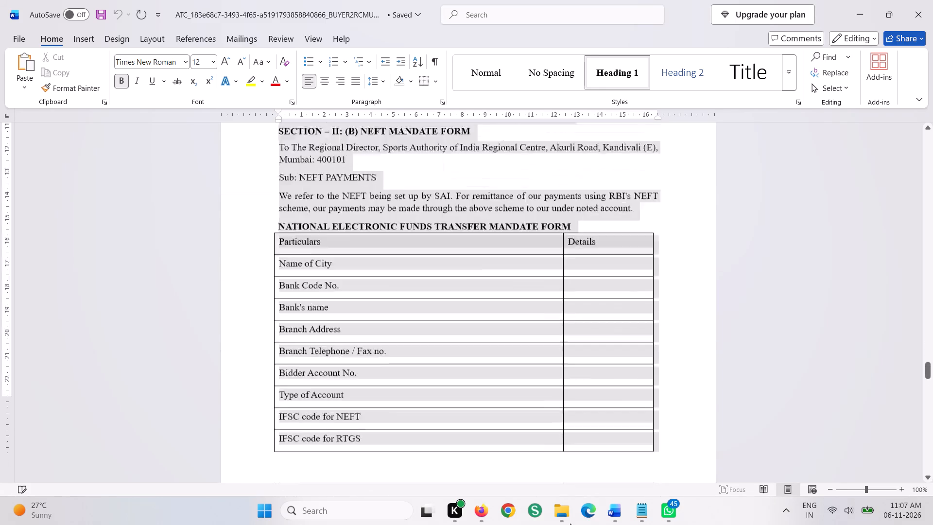
{"action": "left_click_drag", "start_coordinate": [570, 524], "coordinate": [504, 505]}
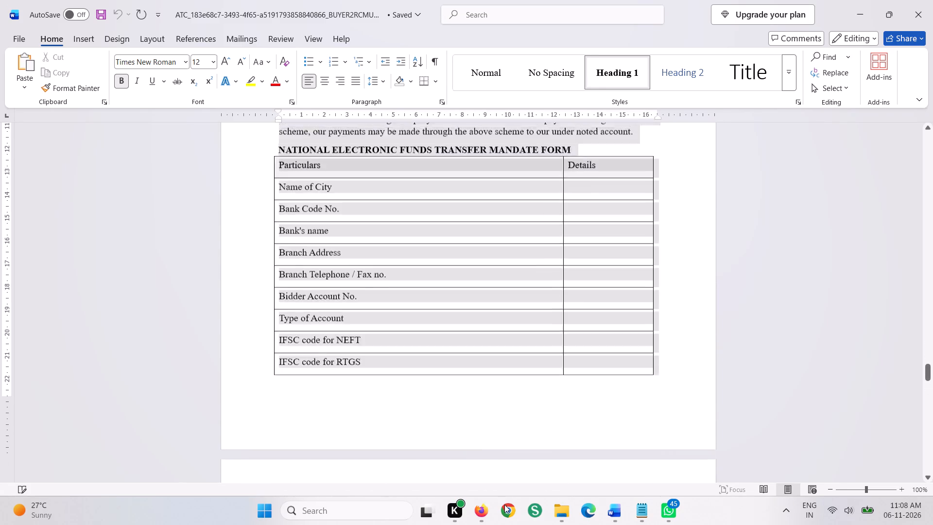
{"action": "left_click_drag", "start_coordinate": [504, 505], "coordinate": [501, 524]}
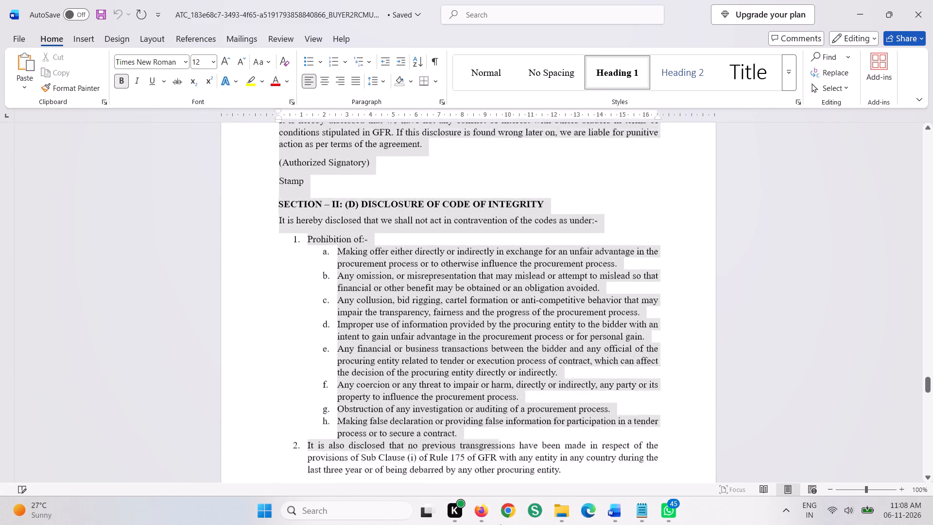
{"action": "left_click_drag", "start_coordinate": [501, 524], "coordinate": [436, 267]}
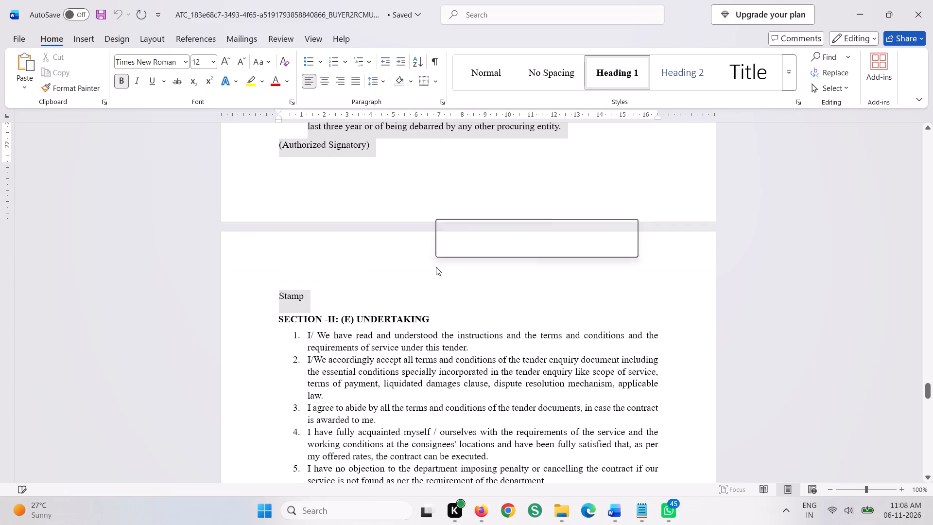
{"action": "key", "text": "BackSpace"}
Insert five blank lines before the Section-II (F) declaration heading to push it onto a new page.
{"action": "scroll", "coordinate": [447, 273], "scroll_direction": "down", "scroll_amount": 4}
{"action": "scroll", "coordinate": [429, 286], "scroll_direction": "up", "scroll_amount": 1}
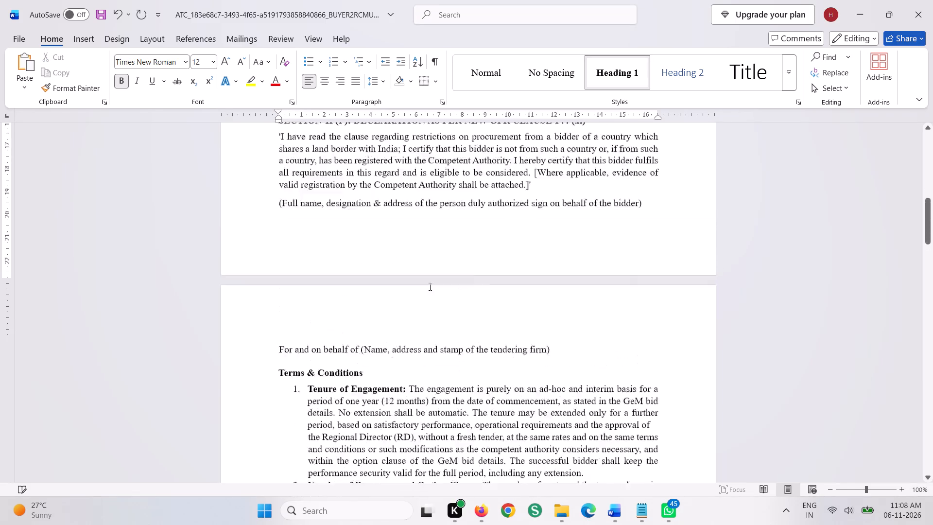
{"action": "scroll", "coordinate": [428, 287], "scroll_direction": "down", "scroll_amount": 1}
{"action": "scroll", "coordinate": [351, 249], "scroll_direction": "up", "scroll_amount": 1}
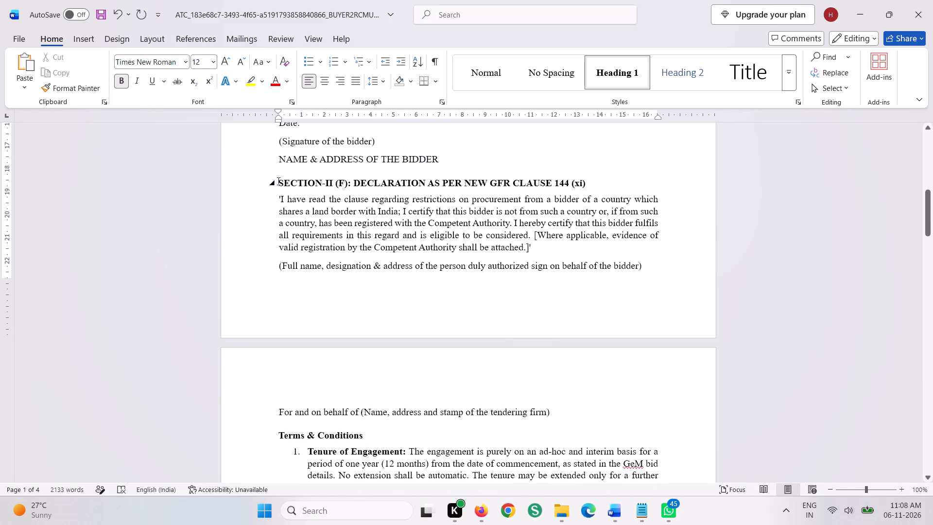
{"action": "left_click", "coordinate": [277, 181]}
{"action": "key", "text": "Return"}
{"action": "key", "text": "Return"}
{"action": "key", "text": "Return"}
{"action": "key", "text": "Return"}
{"action": "key", "text": "Return"}
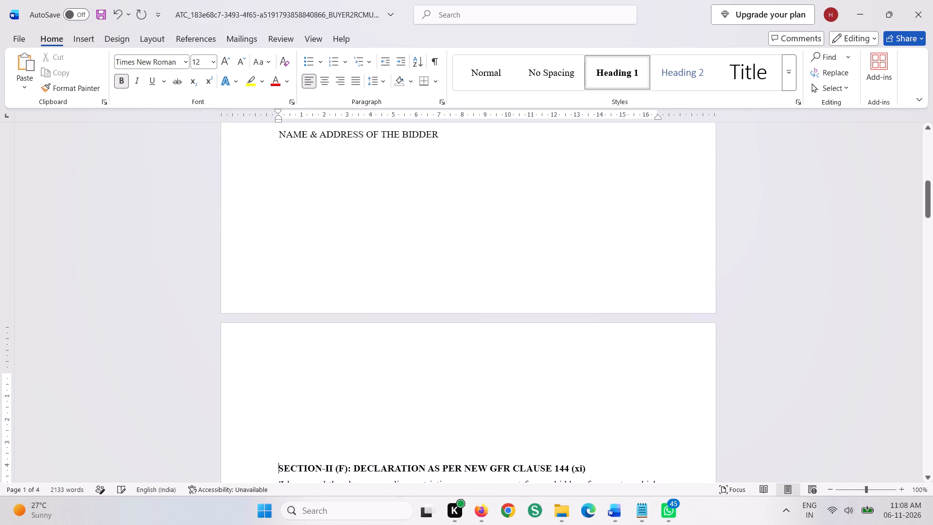
Delete the Terms & Conditions heading and all its clauses to the end of the document, including the leftover empty numbered item.
{"action": "scroll", "coordinate": [427, 170], "scroll_direction": "down", "scroll_amount": 3}
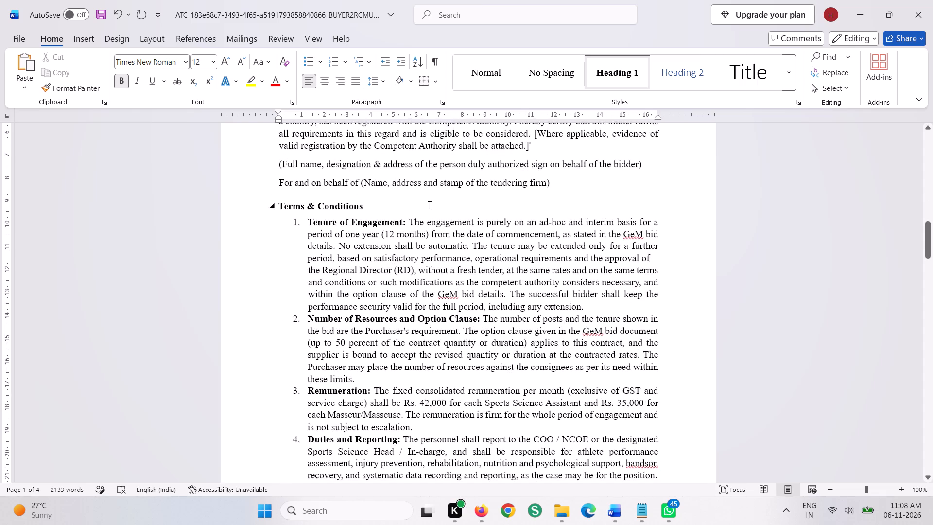
{"action": "scroll", "coordinate": [417, 205], "scroll_direction": "down", "scroll_amount": 4}
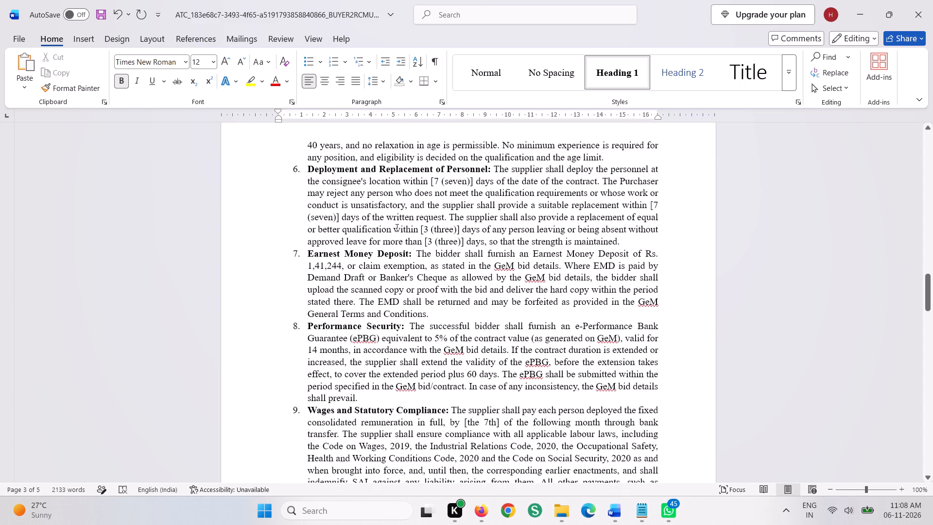
{"action": "scroll", "coordinate": [396, 227], "scroll_direction": "up", "scroll_amount": 5}
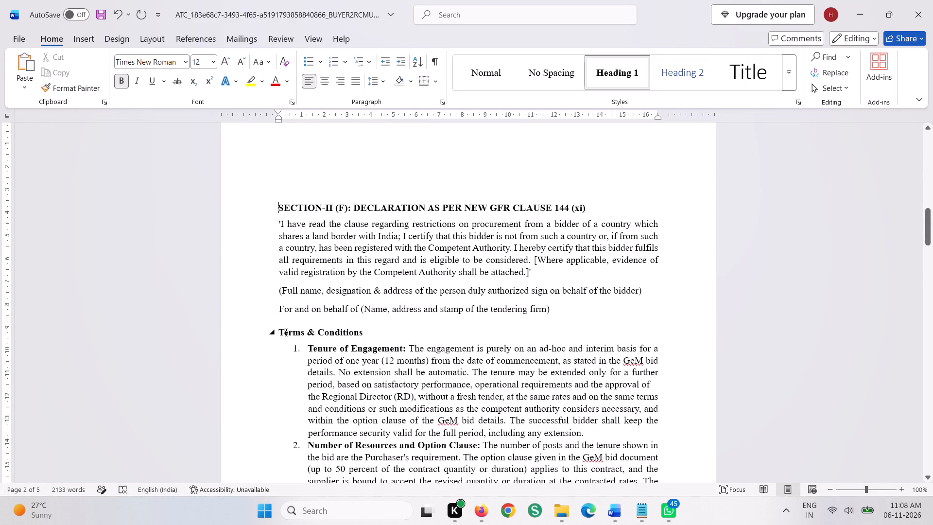
{"action": "left_click_drag", "start_coordinate": [285, 332], "coordinate": [458, 225]}
{"action": "scroll", "coordinate": [397, 226], "scroll_direction": "up", "scroll_amount": 4}
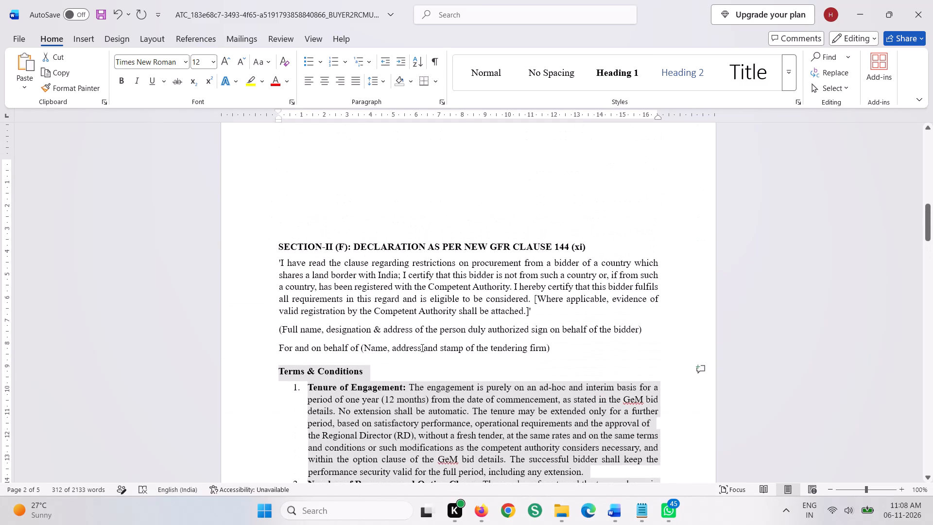
{"action": "left_click", "coordinate": [416, 367]}
{"action": "left_click_drag", "start_coordinate": [287, 370], "coordinate": [512, 524]}
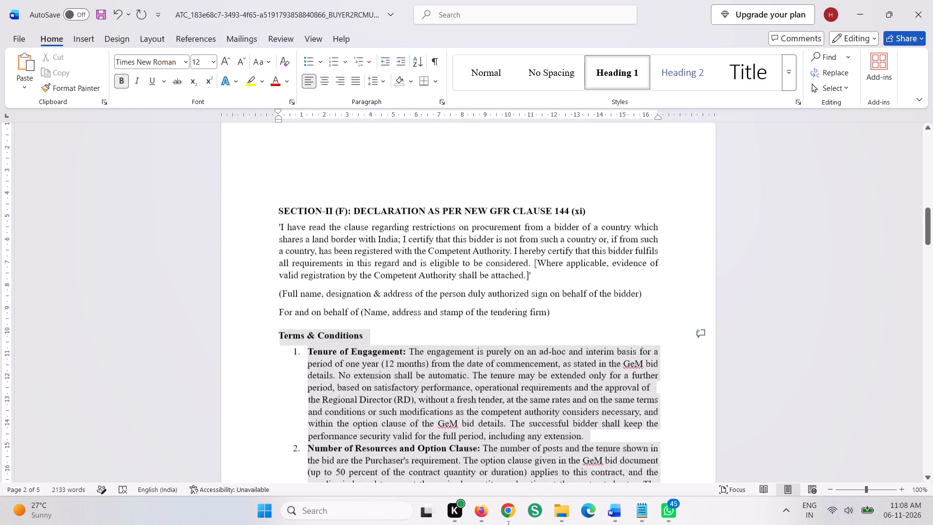
{"action": "left_click_drag", "start_coordinate": [512, 524], "coordinate": [458, 316]}
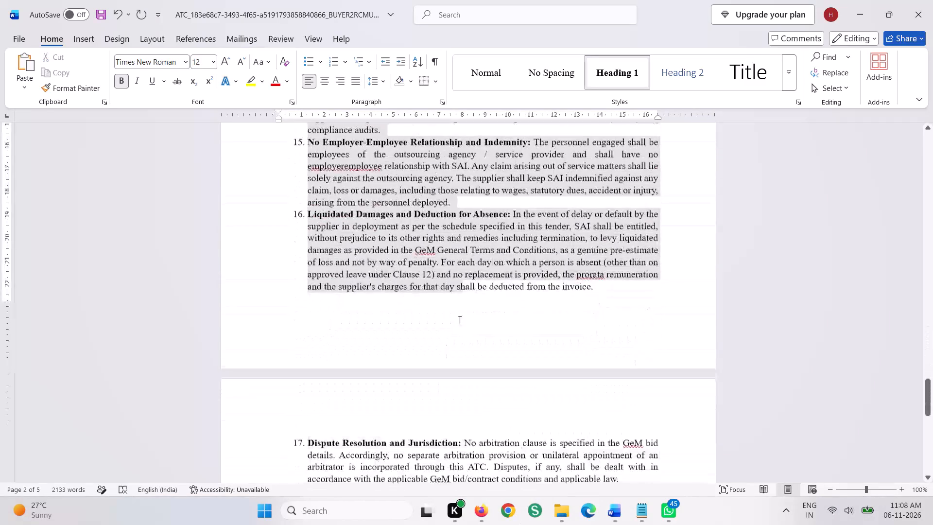
{"action": "left_click_drag", "start_coordinate": [458, 316], "coordinate": [646, 501]}
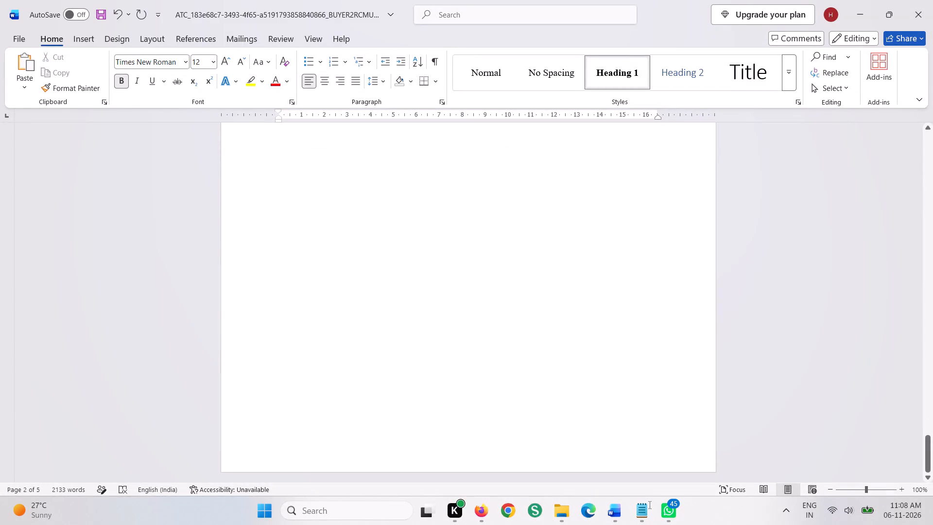
{"action": "left_click_drag", "start_coordinate": [646, 501], "coordinate": [625, 472]}
{"action": "scroll", "coordinate": [488, 353], "scroll_direction": "up", "scroll_amount": 3}
{"action": "key", "text": "BackSpace"}
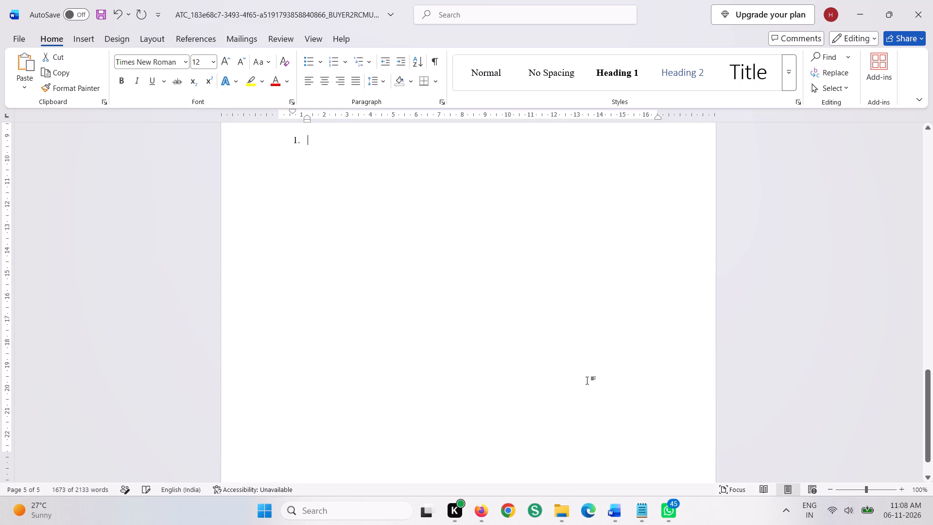
{"action": "scroll", "coordinate": [587, 380], "scroll_direction": "up", "scroll_amount": 3}
{"action": "scroll", "coordinate": [494, 262], "scroll_direction": "down", "scroll_amount": 1}
{"action": "key", "text": "BackSpace"}
{"action": "key", "text": "BackSpace"}
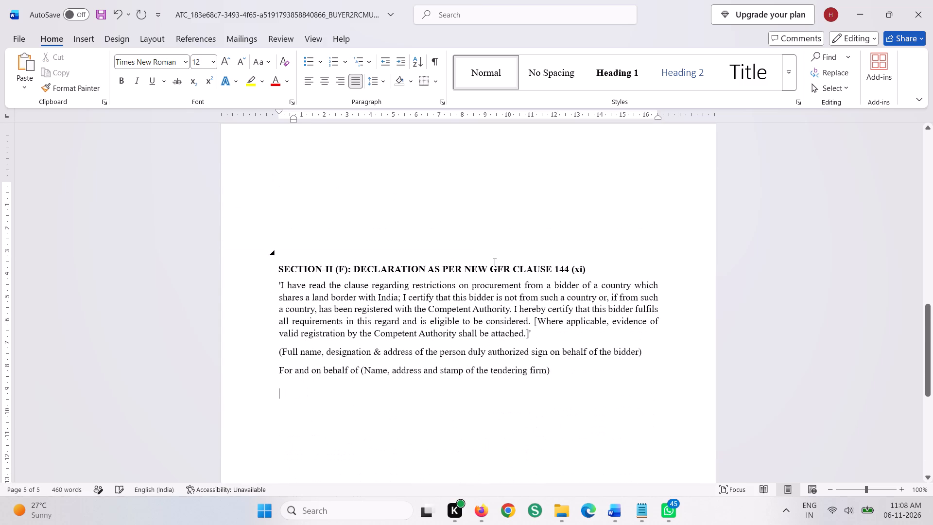
Save the trimmed document as a Word document named ANNEXURES in the DEV1 folder GEM2026B8216456.
{"action": "scroll", "coordinate": [480, 258], "scroll_direction": "up", "scroll_amount": 7}
{"action": "scroll", "coordinate": [405, 233], "scroll_direction": "up", "scroll_amount": 1}
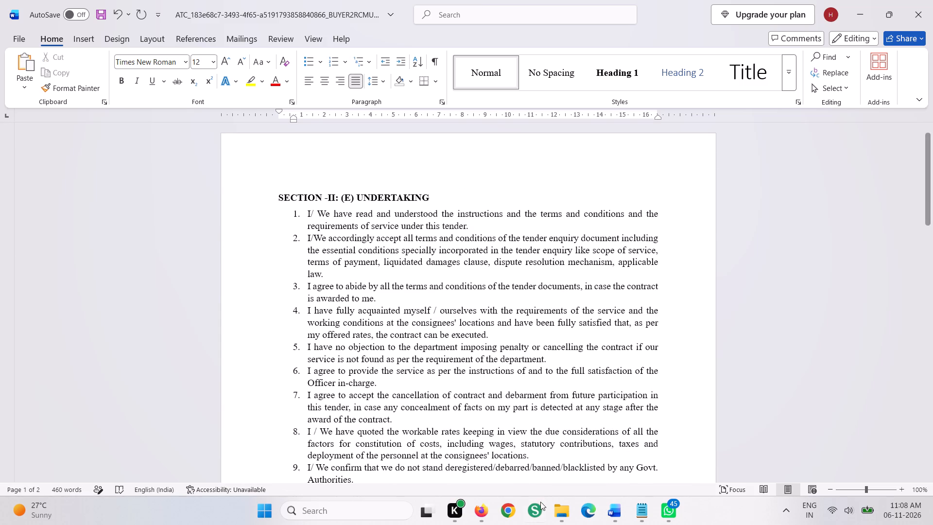
{"action": "left_click", "coordinate": [557, 505]}
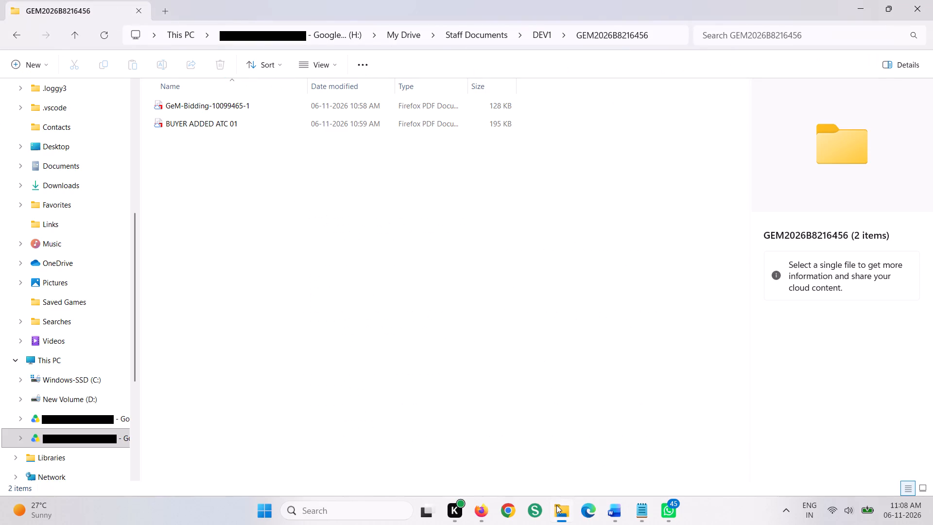
{"action": "left_click", "coordinate": [556, 505]}
{"action": "left_click", "coordinate": [21, 34]}
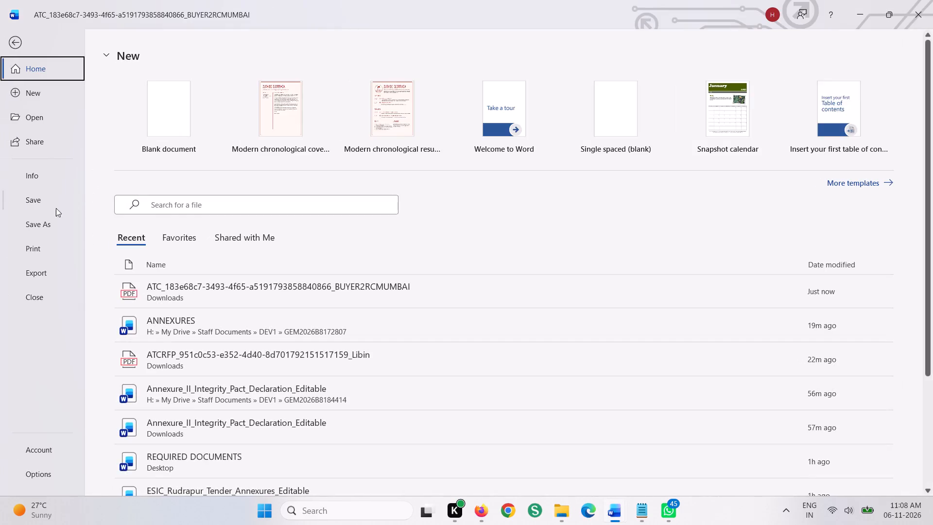
{"action": "left_click", "coordinate": [52, 224]}
{"action": "left_click", "coordinate": [155, 329]}
{"action": "scroll", "coordinate": [195, 222], "scroll_direction": "up", "scroll_amount": 5}
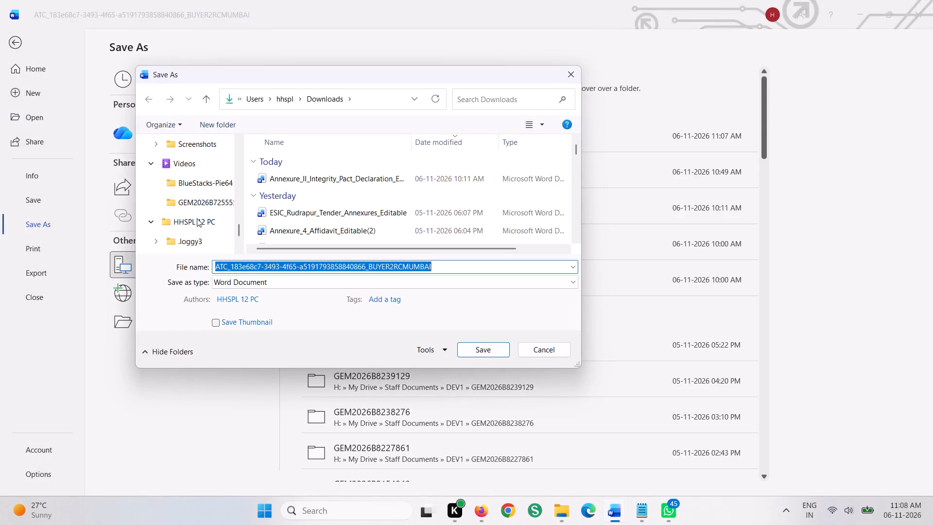
{"action": "scroll", "coordinate": [195, 224], "scroll_direction": "up", "scroll_amount": 10}
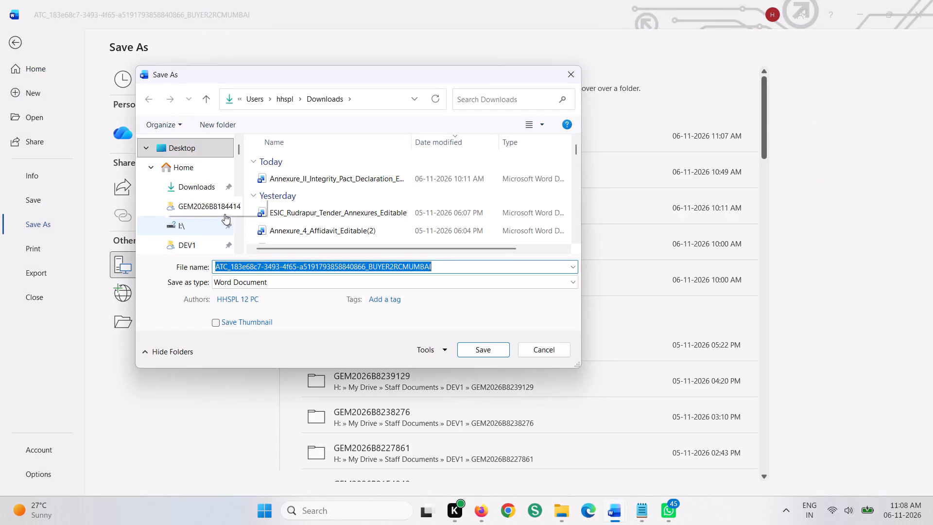
{"action": "left_click", "coordinate": [190, 245]}
{"action": "scroll", "coordinate": [286, 189], "scroll_direction": "up", "scroll_amount": 8}
{"action": "double_click", "coordinate": [321, 162]}
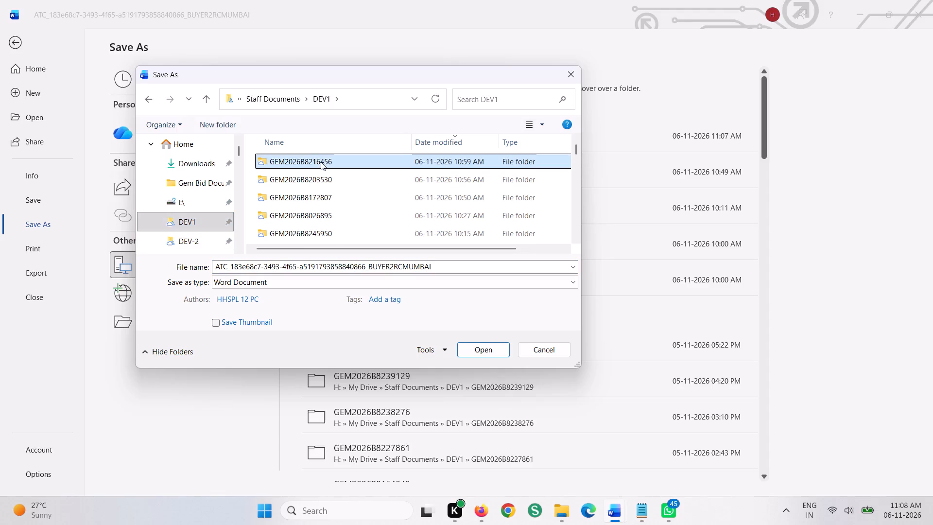
{"action": "left_click", "coordinate": [332, 261]}
{"action": "type", "text": "ANNEXURES"}
{"action": "key", "text": "Return"}
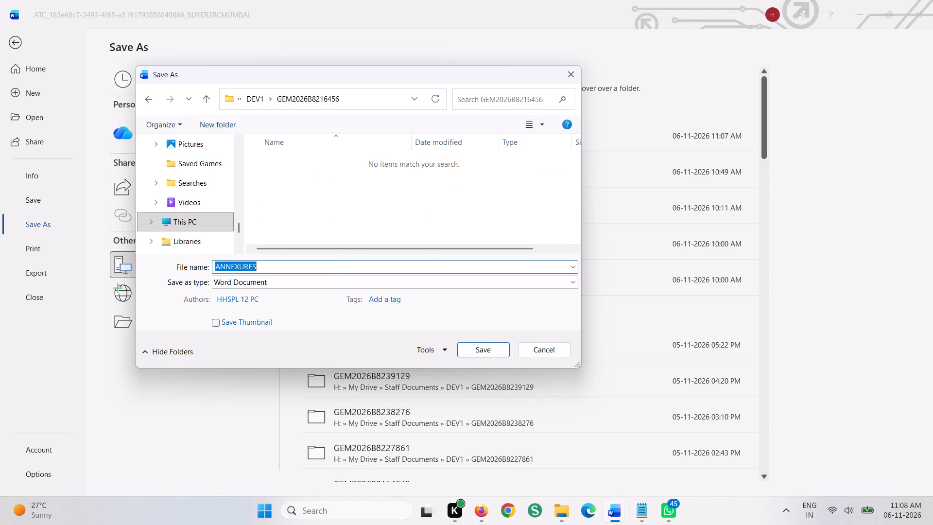
{"action": "scroll", "coordinate": [426, 367], "scroll_direction": "up", "scroll_amount": 3}
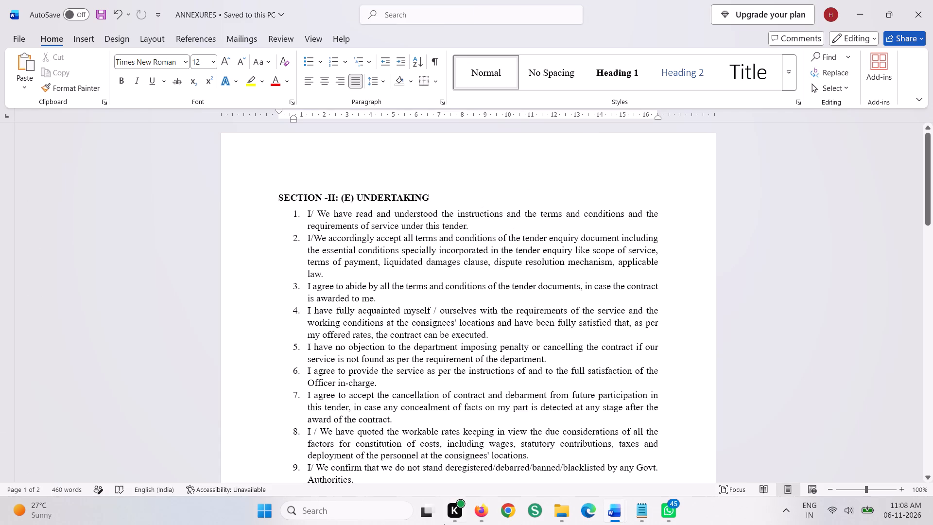
Switch to Firefox and look through the ATC PDF from the first page to the Section-II (B) NEFT mandate form.
{"action": "left_click", "coordinate": [482, 516]}
{"action": "scroll", "coordinate": [562, 378], "scroll_direction": "up", "scroll_amount": 13}
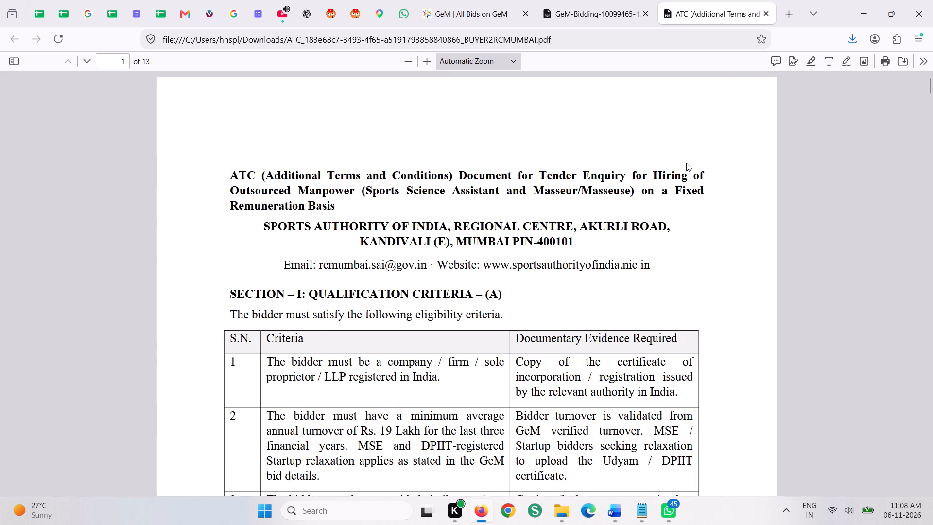
{"action": "scroll", "coordinate": [441, 262], "scroll_direction": "down", "scroll_amount": 19}
{"action": "scroll", "coordinate": [525, 244], "scroll_direction": "down", "scroll_amount": 1}
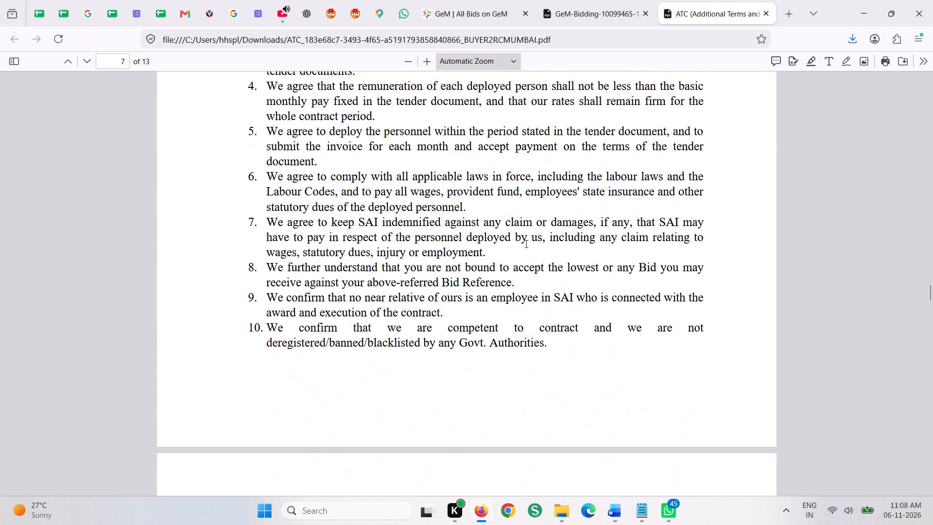
{"action": "scroll", "coordinate": [525, 244], "scroll_direction": "down", "scroll_amount": 2}
{"action": "scroll", "coordinate": [578, 229], "scroll_direction": "up", "scroll_amount": 2}
{"action": "scroll", "coordinate": [596, 219], "scroll_direction": "down", "scroll_amount": 1}
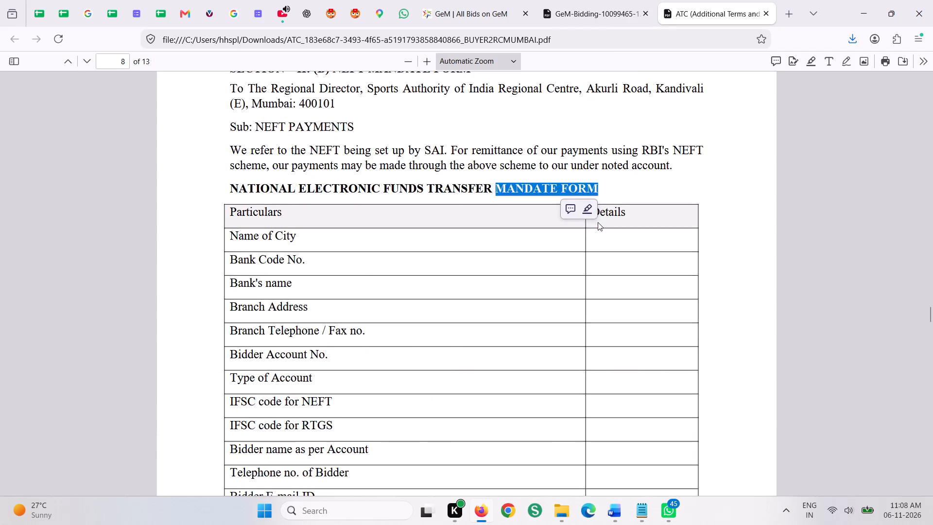
{"action": "scroll", "coordinate": [583, 212], "scroll_direction": "up", "scroll_amount": 1}
Close the ATC PDF in Firefox.
{"action": "left_click", "coordinate": [758, 0]}
{"action": "left_click", "coordinate": [768, 15]}
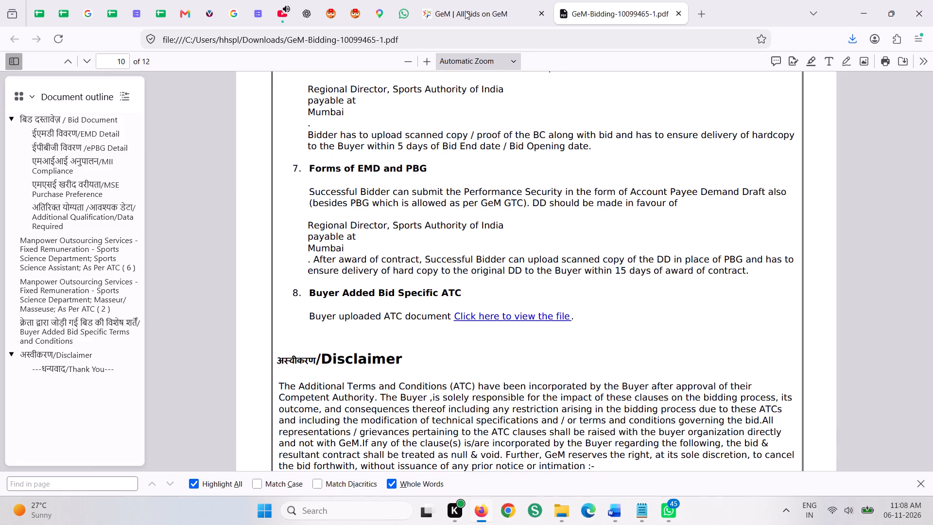
Switch to the REQUIRED DOCUMENTS document in Word and delete the empty item 19 at the end of the list.
{"action": "left_click", "coordinate": [458, 0]}
{"action": "left_click", "coordinate": [614, 0]}
{"action": "left_click", "coordinate": [614, 515]}
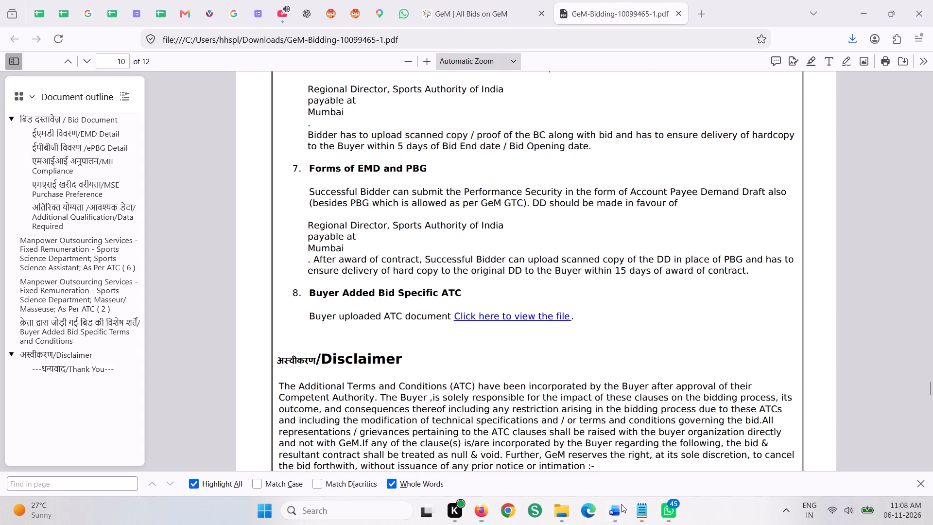
{"action": "left_click", "coordinate": [481, 455]}
{"action": "left_click", "coordinate": [355, 366]}
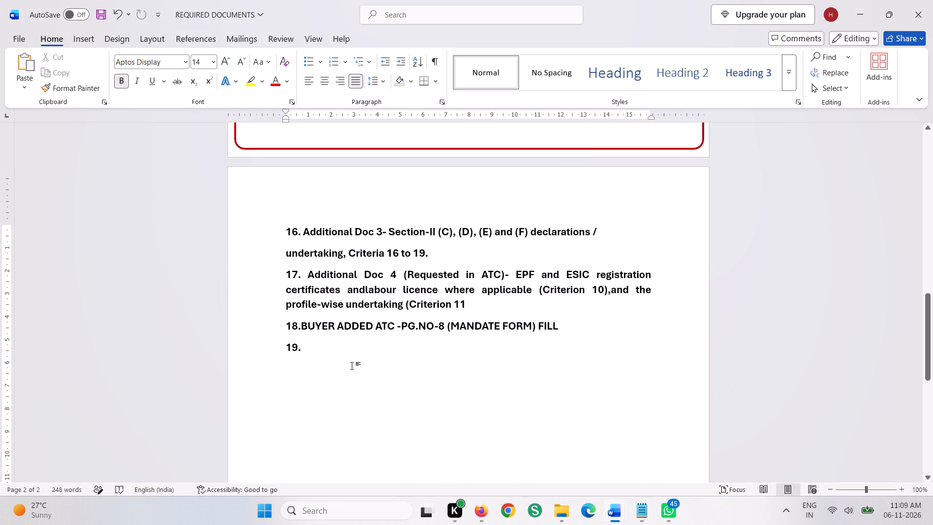
{"action": "left_click", "coordinate": [342, 358]}
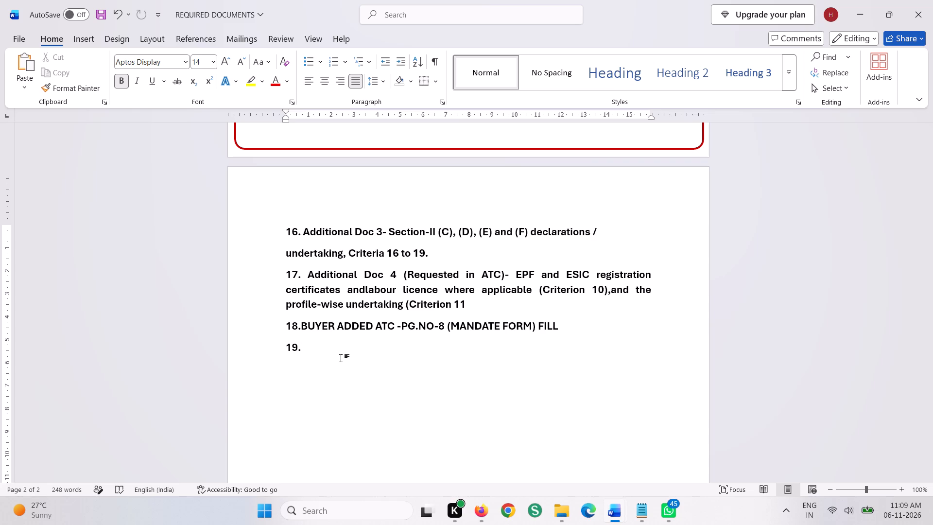
{"action": "key", "text": "BackSpace"}
{"action": "key", "text": "BackSpace"}
{"action": "key", "text": "BackSpace"}
Switch to Firefox and look back through the GeM bid PDF from page 10 to the technical specifications on page 5.
{"action": "key", "text": "alt+Tab"}
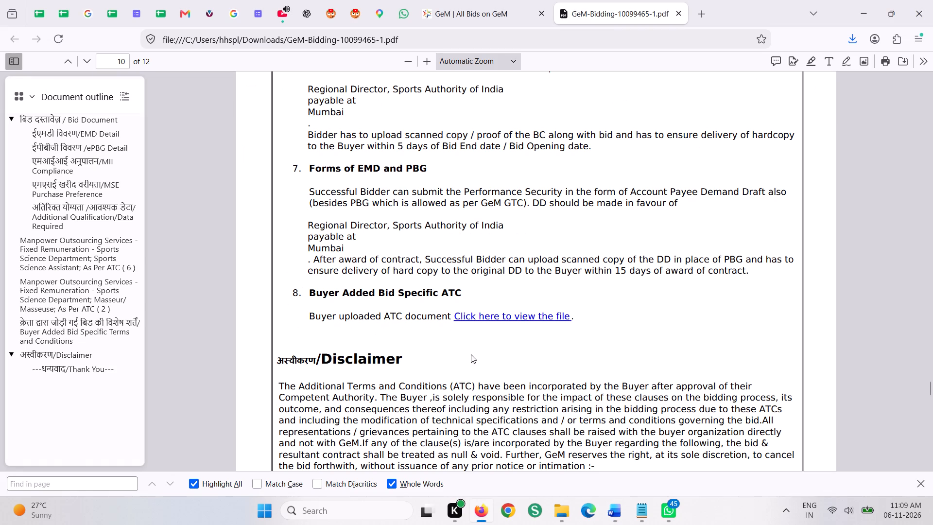
{"action": "left_click", "coordinate": [648, 0]}
{"action": "scroll", "coordinate": [523, 212], "scroll_direction": "up", "scroll_amount": 2}
{"action": "scroll", "coordinate": [586, 236], "scroll_direction": "up", "scroll_amount": 4}
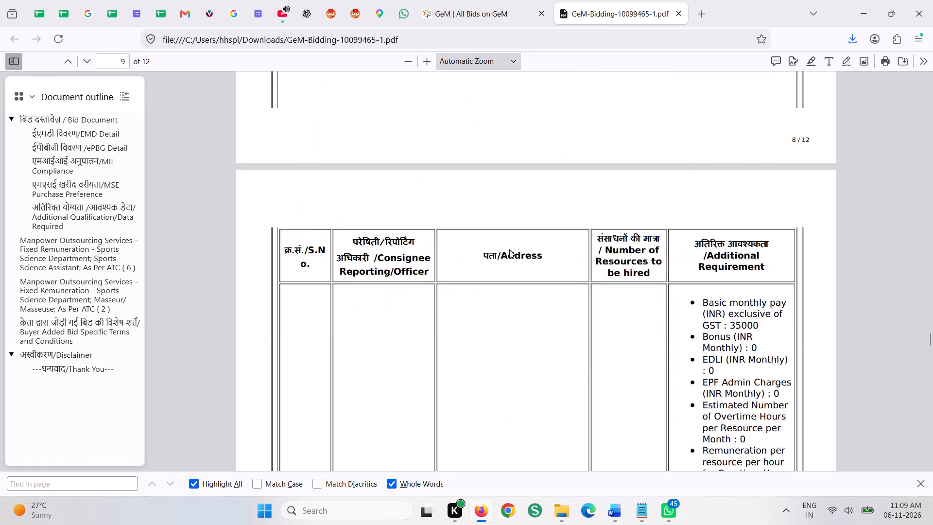
{"action": "scroll", "coordinate": [509, 249], "scroll_direction": "up", "scroll_amount": 17}
{"action": "scroll", "coordinate": [529, 238], "scroll_direction": "down", "scroll_amount": 7}
{"action": "scroll", "coordinate": [556, 237], "scroll_direction": "up", "scroll_amount": 1}
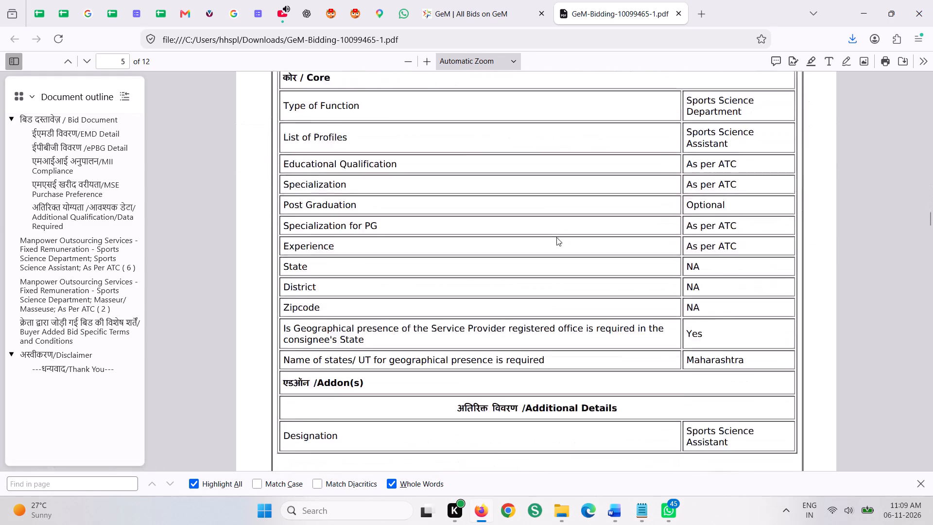
Switch to Word and highlight "Aurangabad (Chhatrapati Sambhajinagar), Maharashtra" in yellow in item 1 of the REQUIRED DOCUMENTS list.
{"action": "key", "text": "alt+Tab"}
{"action": "scroll", "coordinate": [450, 353], "scroll_direction": "up", "scroll_amount": 6}
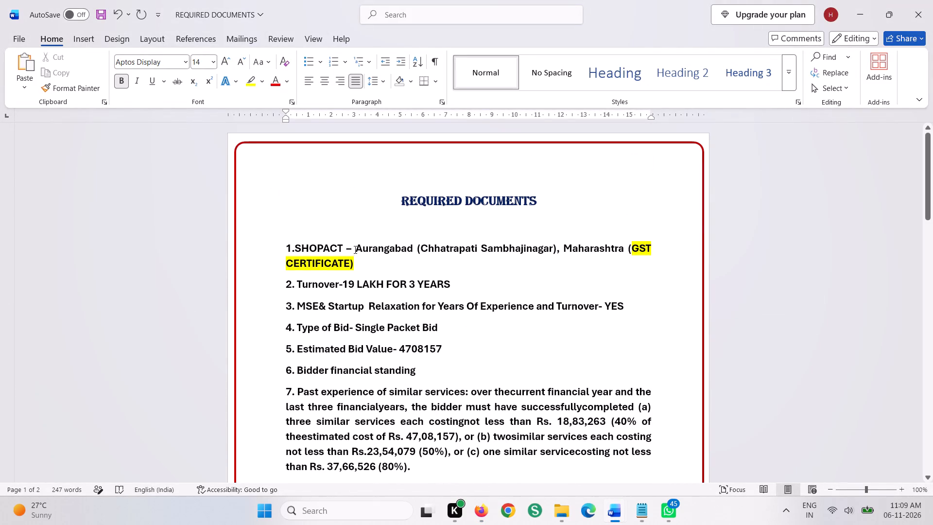
{"action": "left_click_drag", "start_coordinate": [355, 249], "coordinate": [601, 251]}
{"action": "left_click", "coordinate": [656, 230]}
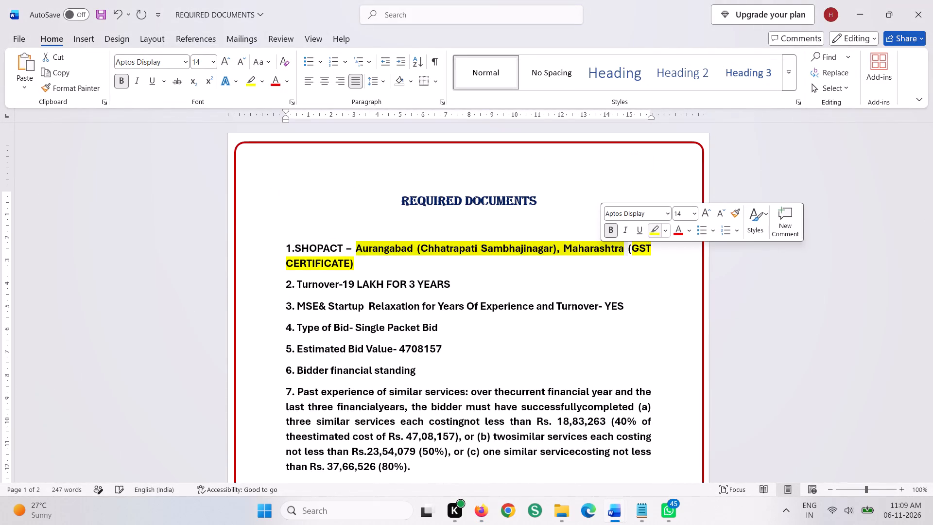
{"action": "left_click", "coordinate": [612, 286]}
Highlight item 3's text on MSE & Startup relaxation for years of experience and turnover in yellow.
{"action": "scroll", "coordinate": [450, 344], "scroll_direction": "down", "scroll_amount": 1}
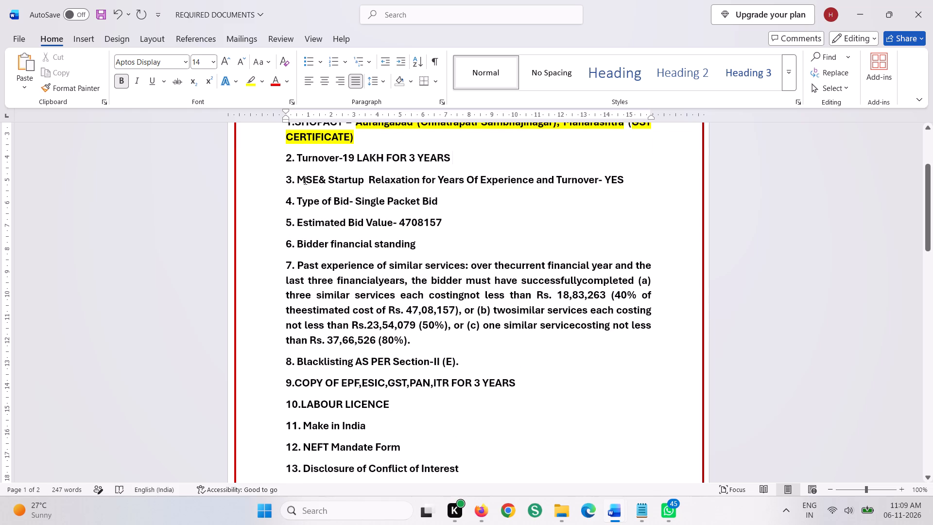
{"action": "left_click_drag", "start_coordinate": [302, 180], "coordinate": [622, 183]}
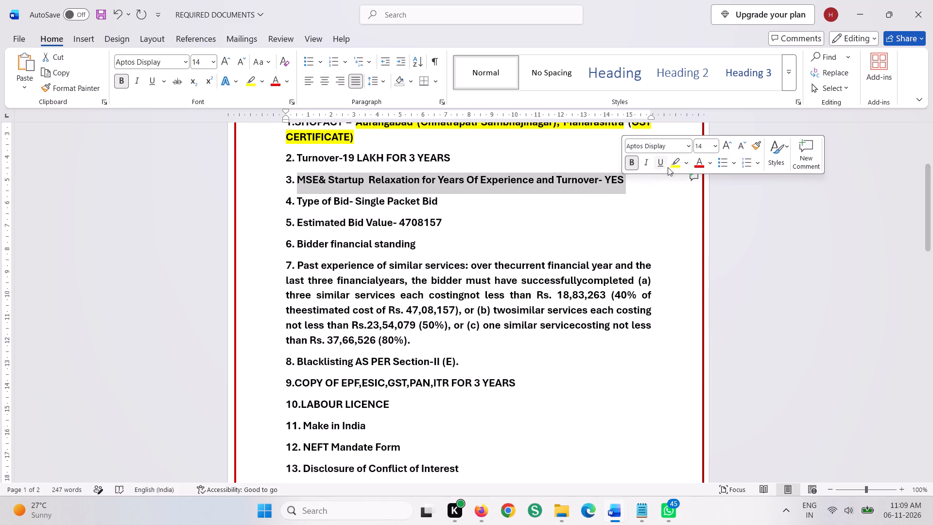
{"action": "left_click", "coordinate": [674, 165]}
{"action": "scroll", "coordinate": [544, 272], "scroll_direction": "up", "scroll_amount": 6}
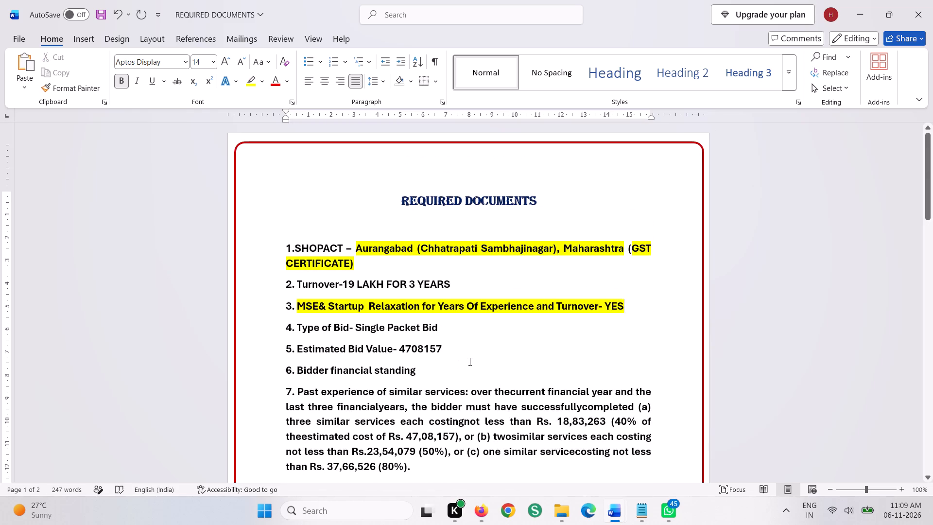
Switch to Firefox and review the GeM bid PDF's bid details, technical specifications and consignee table on pages 1 to 6.
{"action": "key", "text": "alt+Tab"}
{"action": "scroll", "coordinate": [523, 334], "scroll_direction": "up", "scroll_amount": 9}
{"action": "scroll", "coordinate": [490, 300], "scroll_direction": "up", "scroll_amount": 2}
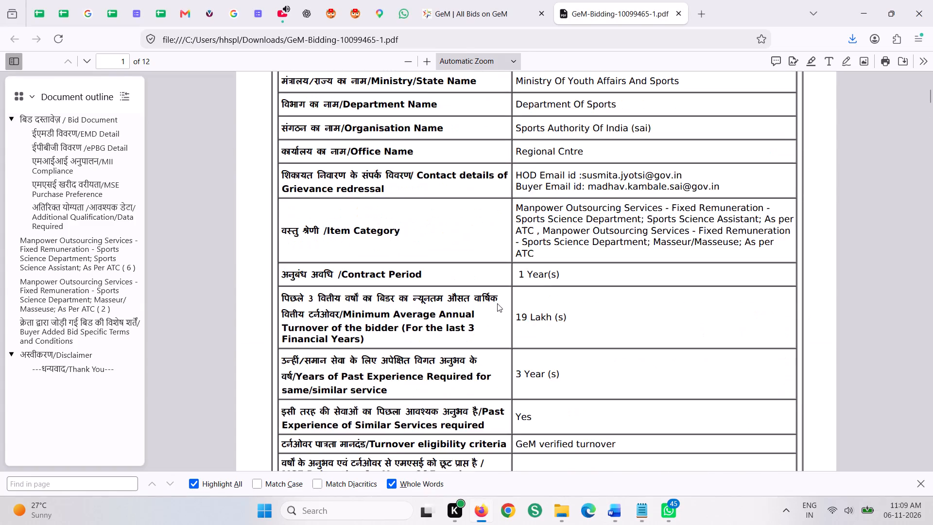
{"action": "left_click", "coordinate": [558, 510]}
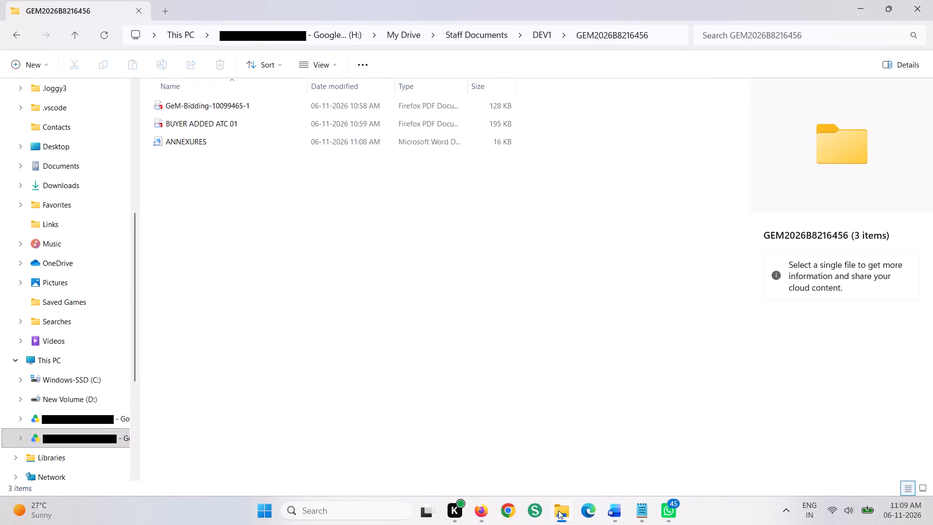
{"action": "left_click", "coordinate": [559, 510]}
{"action": "scroll", "coordinate": [589, 327], "scroll_direction": "down", "scroll_amount": 11}
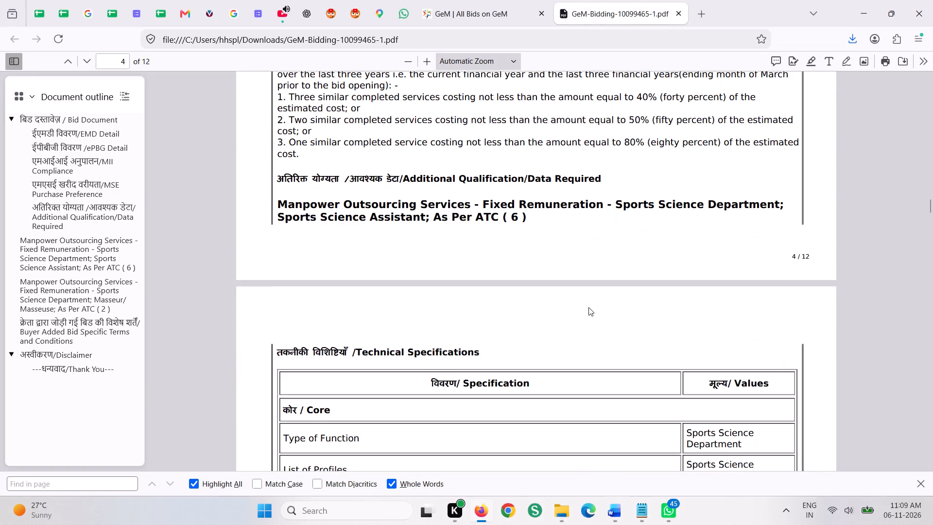
{"action": "scroll", "coordinate": [590, 310], "scroll_direction": "down", "scroll_amount": 1}
{"action": "scroll", "coordinate": [660, 309], "scroll_direction": "down", "scroll_amount": 3}
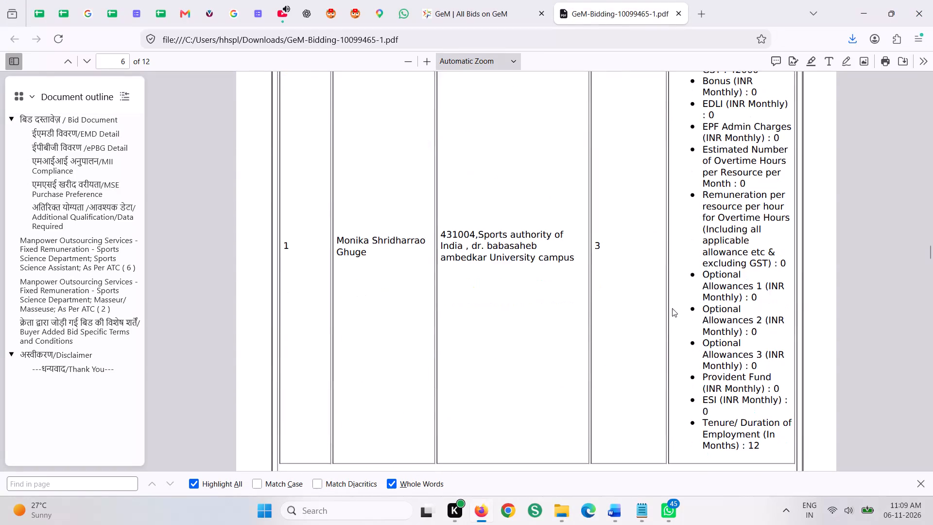
{"action": "scroll", "coordinate": [673, 308], "scroll_direction": "up", "scroll_amount": 1}
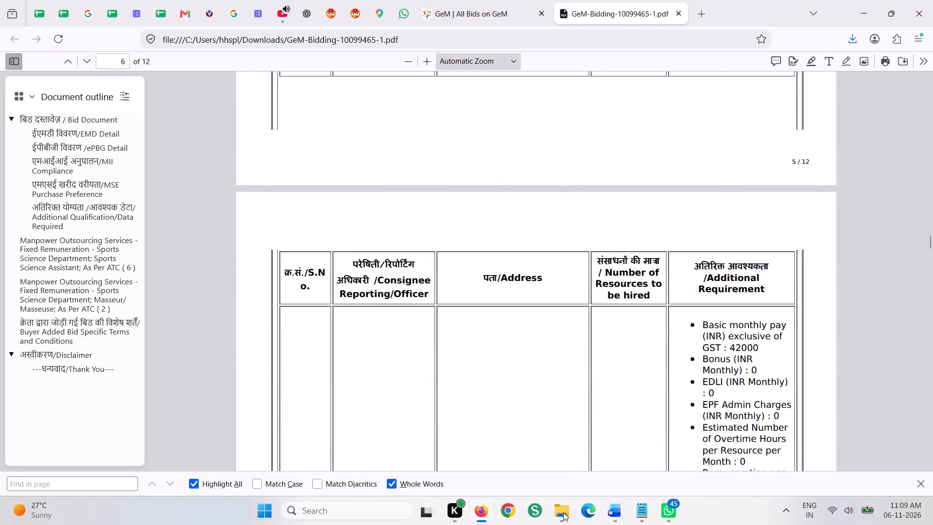
{"action": "left_click", "coordinate": [561, 512]}
{"action": "left_click", "coordinate": [561, 512]}
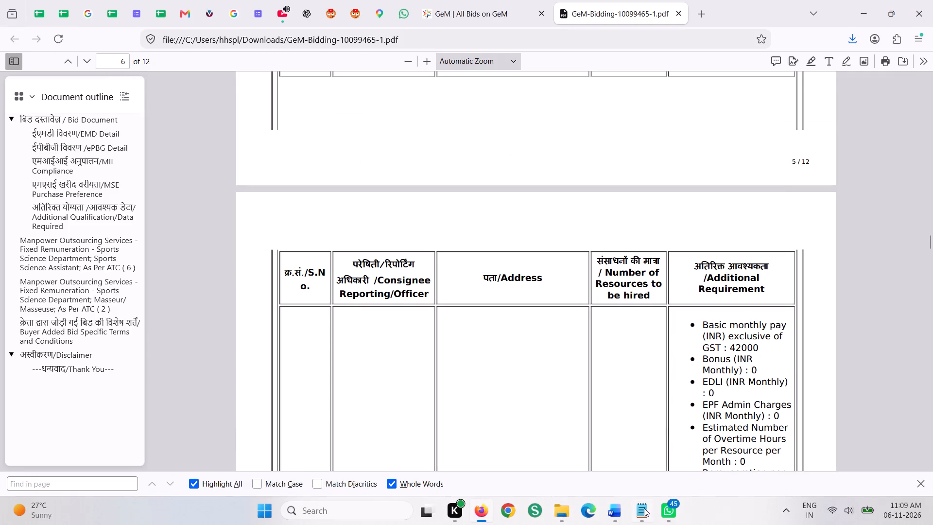
Switch to Word and export REQUIRED DOCUMENTS under the same name as a PDF in the DEV1 folder GEM2026B8216456.
{"action": "left_click", "coordinate": [614, 511]}
{"action": "left_click", "coordinate": [498, 462]}
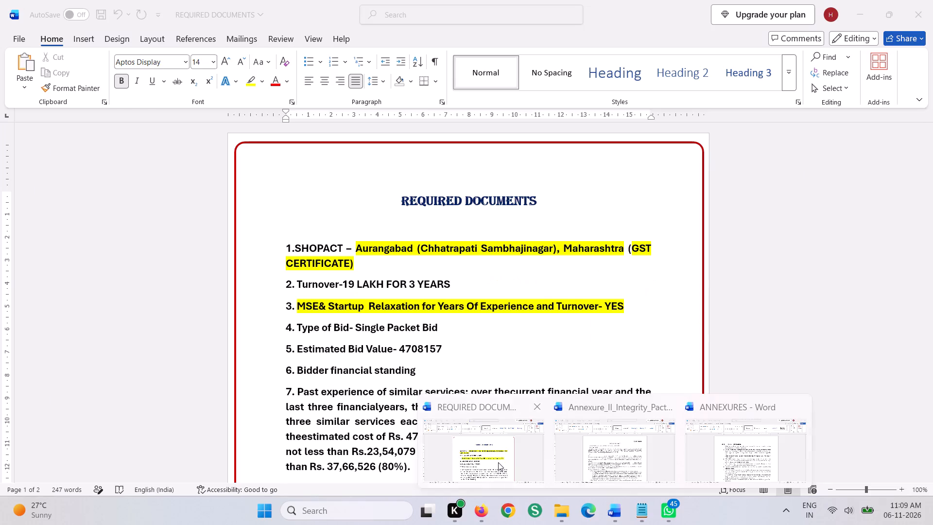
{"action": "left_click", "coordinate": [558, 509]}
{"action": "left_click", "coordinate": [558, 509]}
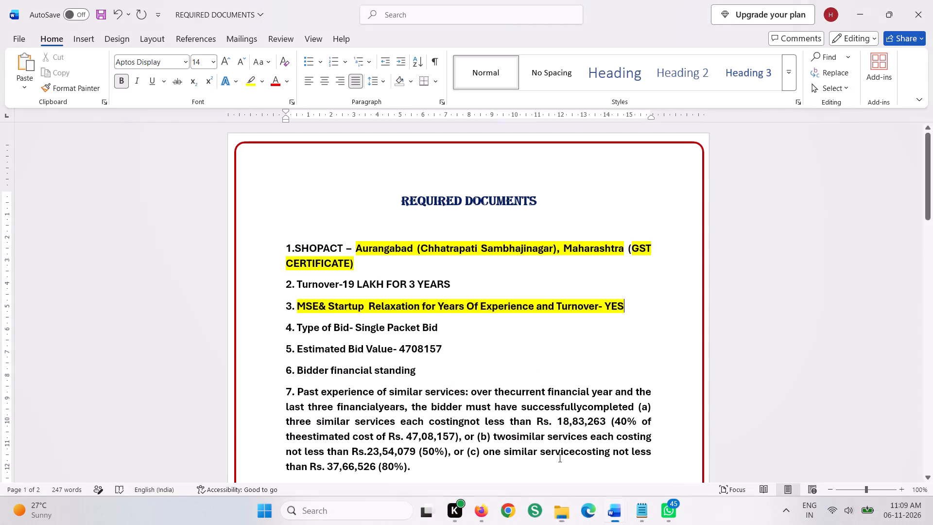
{"action": "left_click", "coordinate": [18, 39]}
{"action": "left_click", "coordinate": [35, 276]}
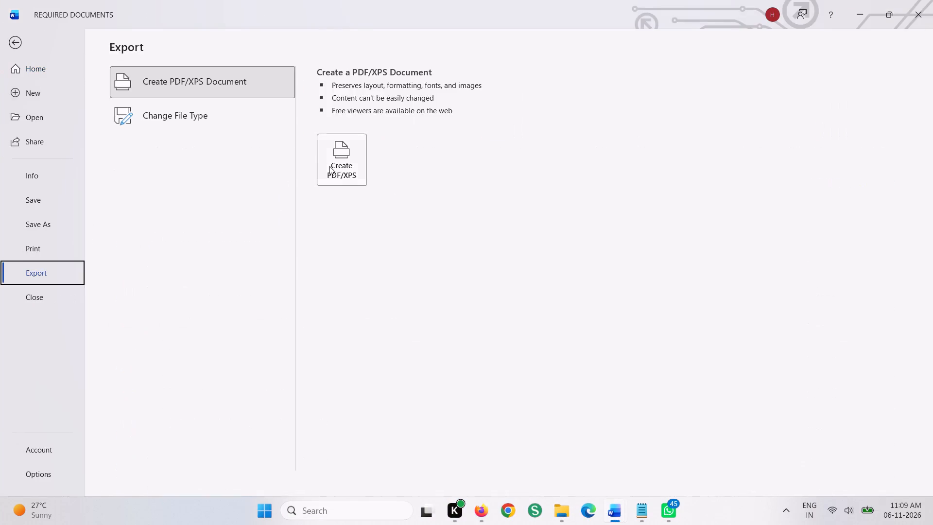
{"action": "left_click", "coordinate": [329, 166]}
{"action": "scroll", "coordinate": [67, 138], "scroll_direction": "up", "scroll_amount": 7}
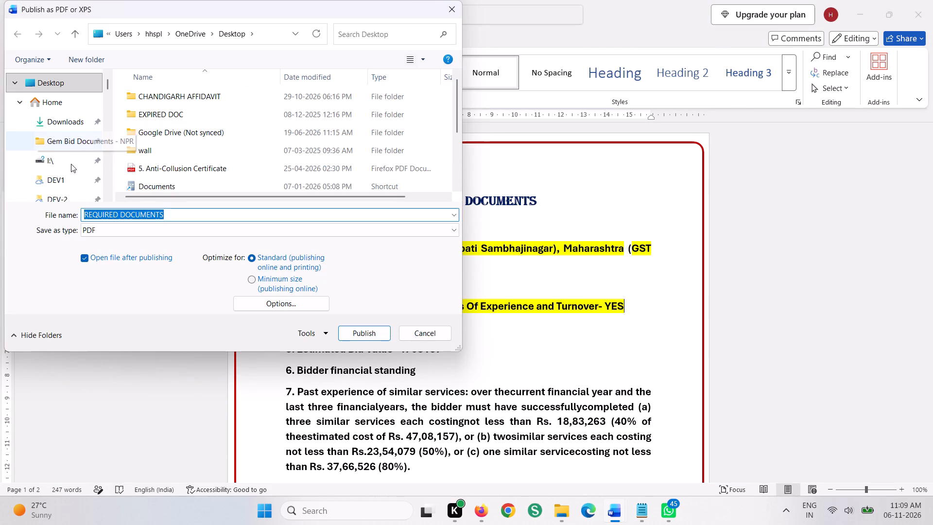
{"action": "left_click", "coordinate": [72, 172]}
{"action": "scroll", "coordinate": [176, 133], "scroll_direction": "up", "scroll_amount": 9}
{"action": "double_click", "coordinate": [190, 96]}
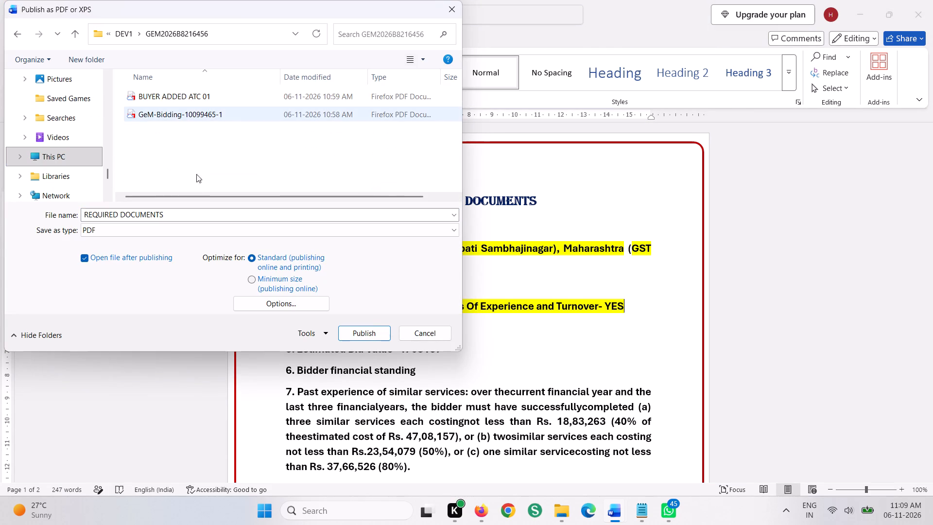
{"action": "left_click", "coordinate": [182, 210]}
{"action": "left_click", "coordinate": [359, 332]}
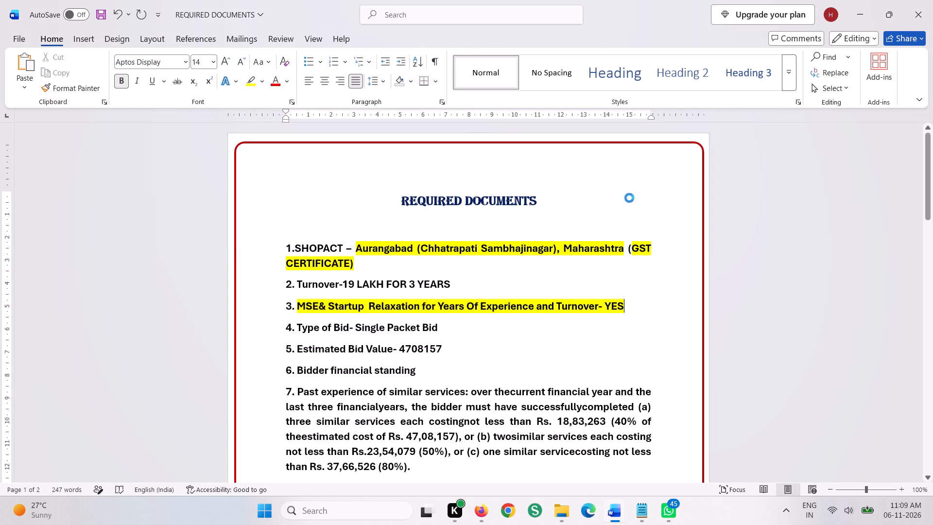
Close the exported REQUIRED DOCUMENTS PDF in Firefox.
{"action": "left_click", "coordinate": [707, 0]}
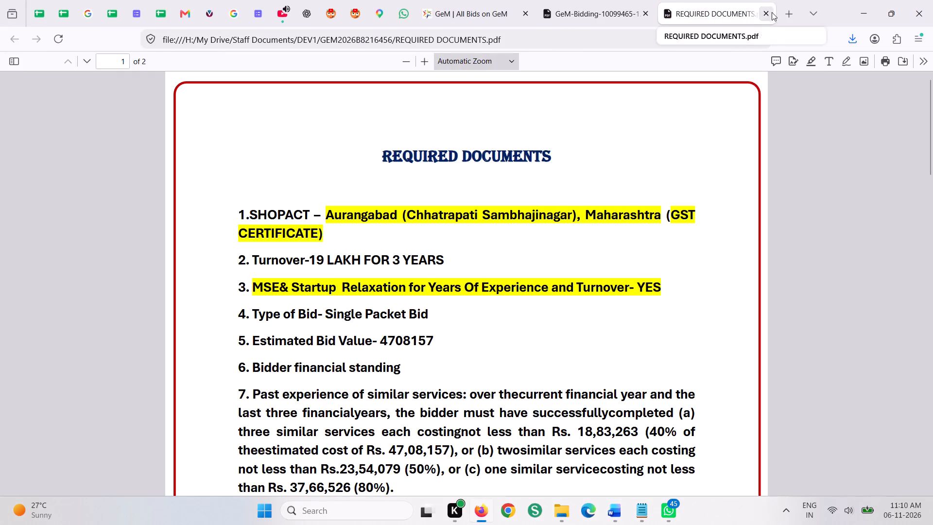
{"action": "left_click", "coordinate": [772, 12]}
Switch to File Explorer, return to the DEV1 folder and bring up the additional options for the GEM2026B8216456 folder.
{"action": "left_click", "coordinate": [562, 506]}
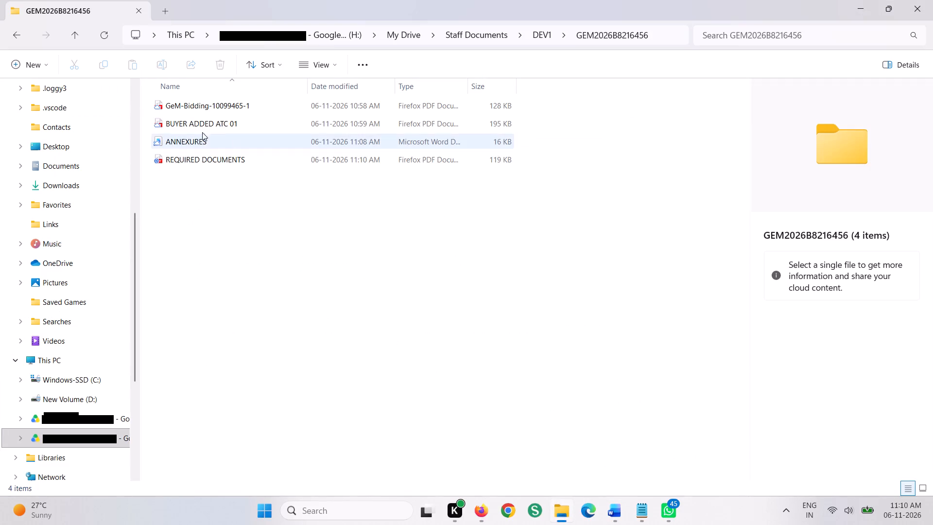
{"action": "left_click", "coordinate": [188, 128]}
{"action": "left_click", "coordinate": [186, 146]}
{"action": "left_click", "coordinate": [186, 155]}
{"action": "left_click", "coordinate": [73, 34]}
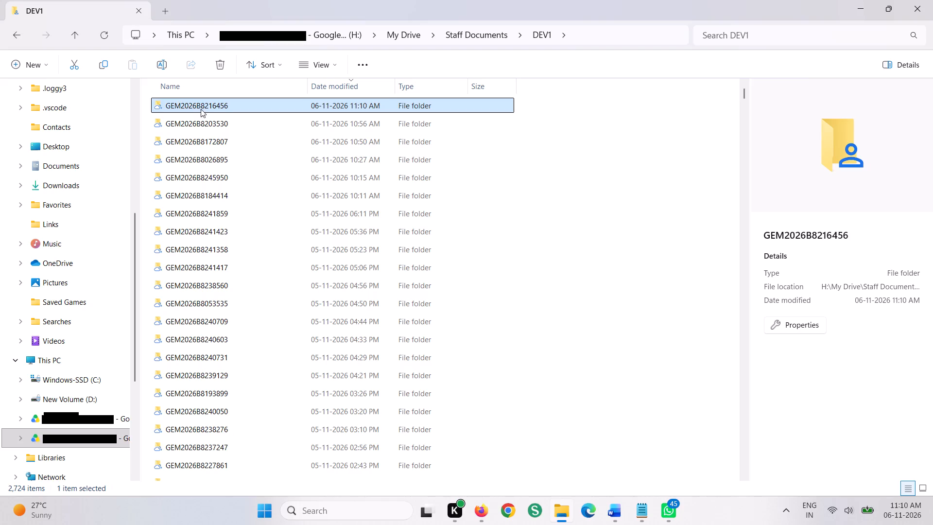
{"action": "right_click", "coordinate": [220, 104]}
{"action": "left_click", "coordinate": [261, 337]}
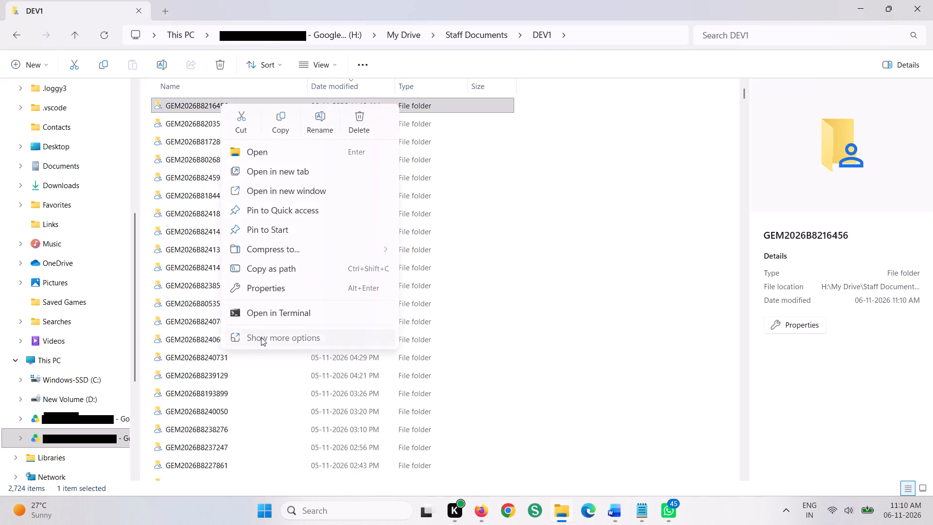
Copy the GEM2026B8216456 folder's Drive link and insert it as a folder chip in Other Comment, row 337 of the Daily Tender Sheet in Firefox.
{"action": "left_click", "coordinate": [260, 223]}
{"action": "left_click", "coordinate": [476, 507]}
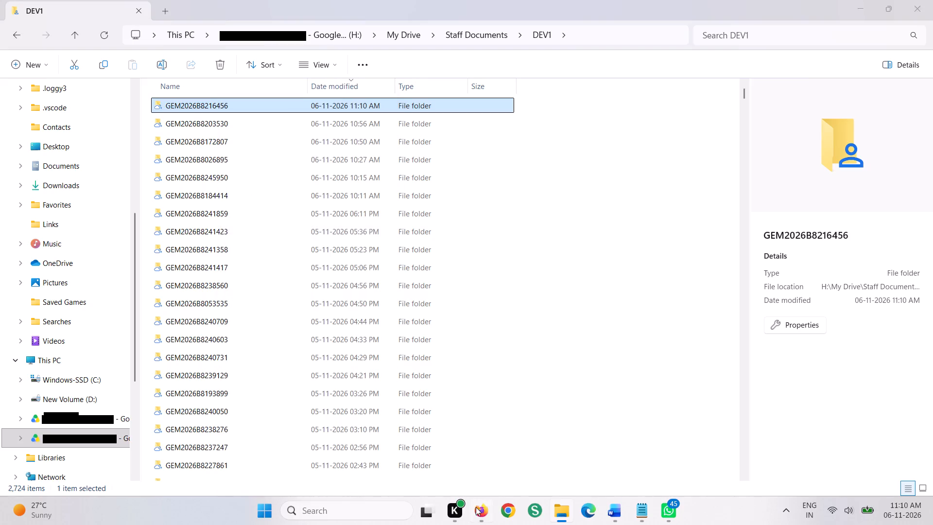
{"action": "left_click", "coordinate": [109, 11]}
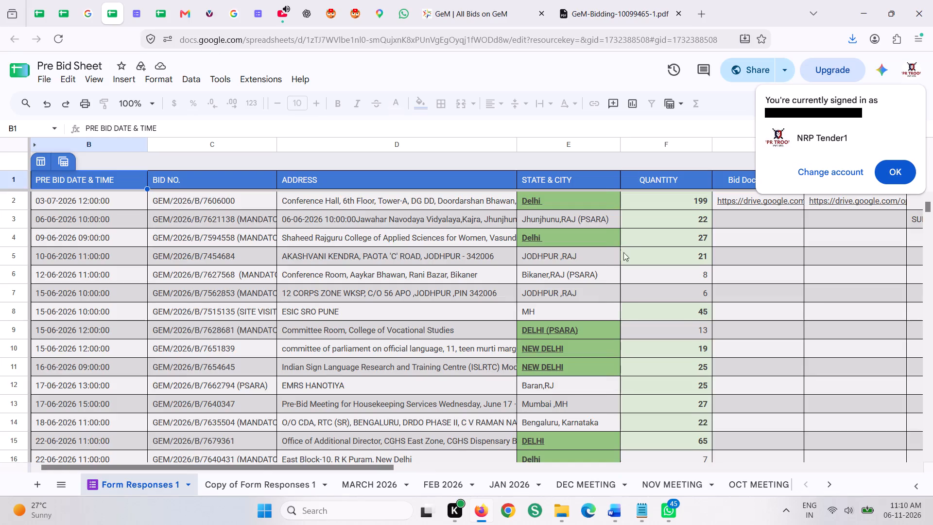
{"action": "left_click", "coordinate": [162, 8]}
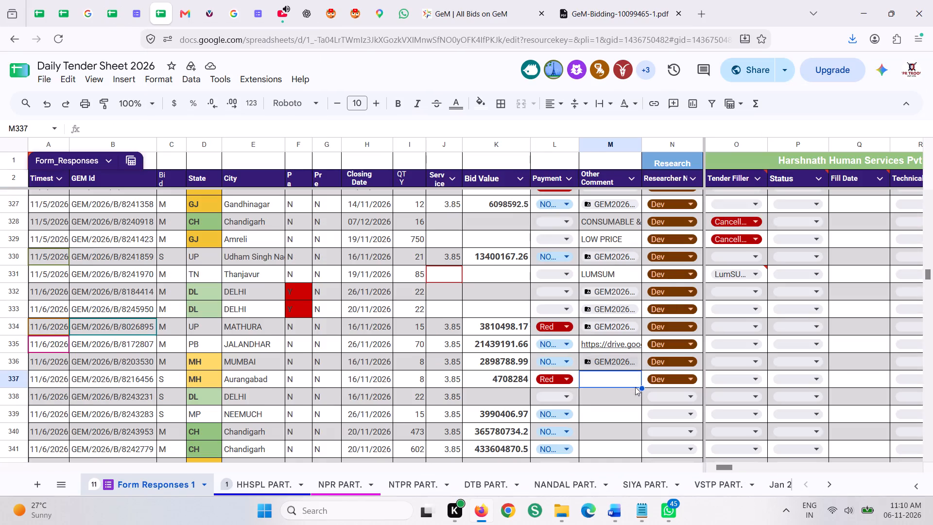
{"action": "double_click", "coordinate": [602, 377]}
{"action": "key", "text": "ctrl+v"}
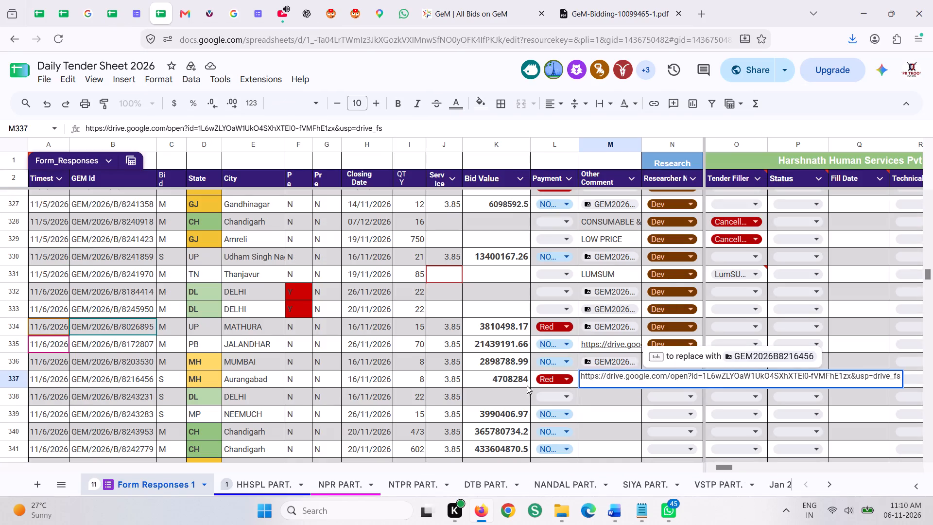
{"action": "key", "text": "Tab"}
{"action": "left_click", "coordinate": [440, 386]}
Set the researcher name for bid GEM/2026/B/8243231 in row 338 to Dev.
{"action": "left_click", "coordinate": [655, 396]}
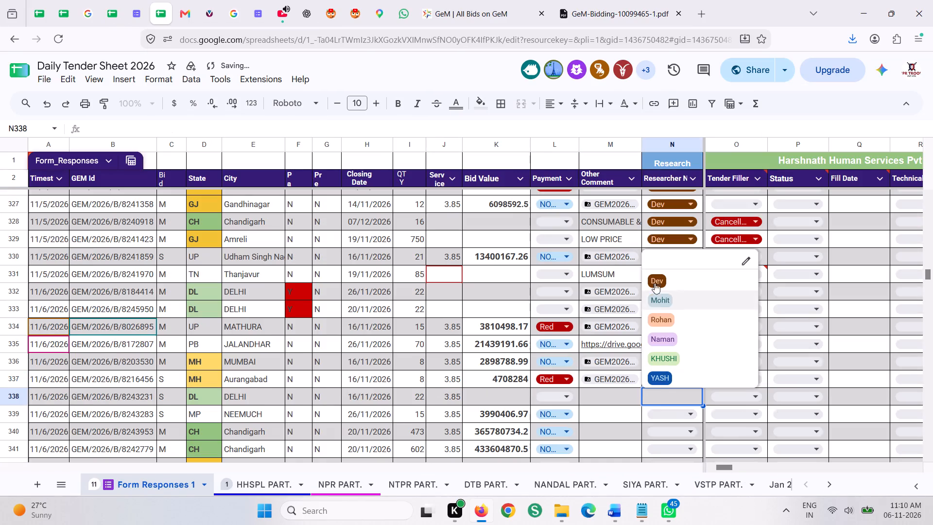
{"action": "left_click", "coordinate": [656, 278]}
Copy the GeM Id GEM/2026/B/8243231 from row 338.
{"action": "left_click", "coordinate": [625, 399]}
{"action": "key", "text": "Left"}
{"action": "key", "text": "Left"}
{"action": "key", "text": "Left"}
{"action": "key", "text": "Left"}
{"action": "key", "text": "Left"}
{"action": "key", "text": "Left"}
{"action": "key", "text": "Left"}
{"action": "key", "text": "Left"}
{"action": "key", "text": "Left"}
{"action": "key", "text": "Left"}
{"action": "key", "text": "Left"}
{"action": "key", "text": "Left"}
{"action": "key", "text": "Left"}
{"action": "key", "text": "Left"}
{"action": "key", "text": "Left"}
{"action": "key", "text": "Left"}
{"action": "key", "text": "Left"}
{"action": "key", "text": "Left"}
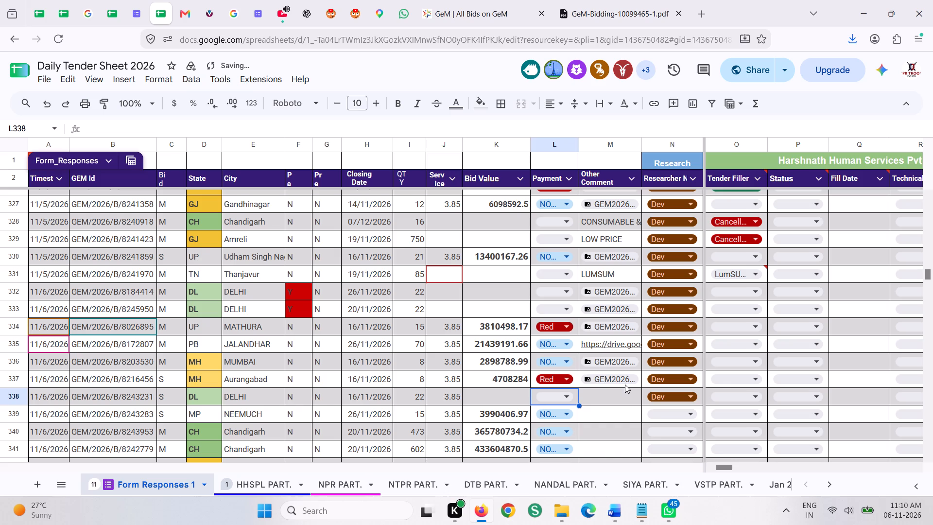
{"action": "key", "text": "Right"}
{"action": "key", "text": "ctrl+c"}
{"action": "key", "text": "Right"}
{"action": "key", "text": "Right"}
{"action": "key", "text": "Right"}
{"action": "key", "text": "Right"}
{"action": "key", "text": "Right"}
{"action": "key", "text": "Right"}
{"action": "key", "text": "Right"}
{"action": "key", "text": "Right"}
{"action": "key", "text": "Right"}
{"action": "key", "text": "Right"}
{"action": "key", "text": "Right"}
{"action": "key", "text": "Right"}
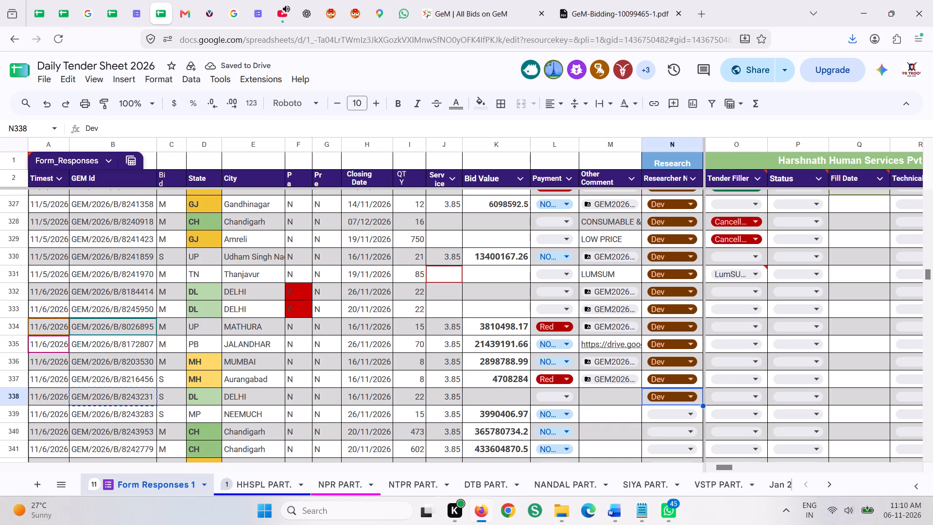
{"action": "key", "text": "Left"}
Close the previous bid's PDF, GeM-Bidding-10099465-1.pdf.
{"action": "left_click", "coordinate": [620, 0]}
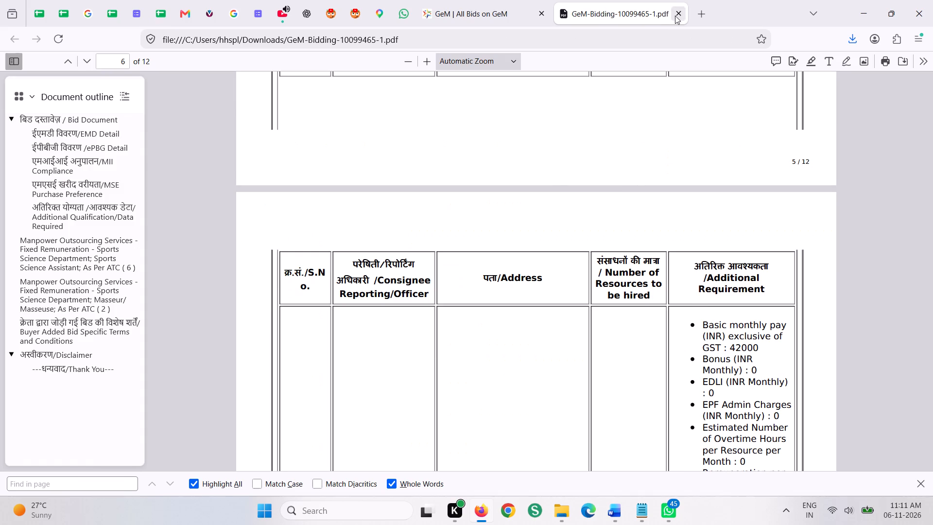
{"action": "left_click", "coordinate": [679, 12]}
Search the GeM bid listing for the copied bid number GEM/2026/B/8243231.
{"action": "left_click_drag", "start_coordinate": [730, 198], "coordinate": [590, 199]}
{"action": "key", "text": "ctrl+v"}
{"action": "key", "text": "Return"}
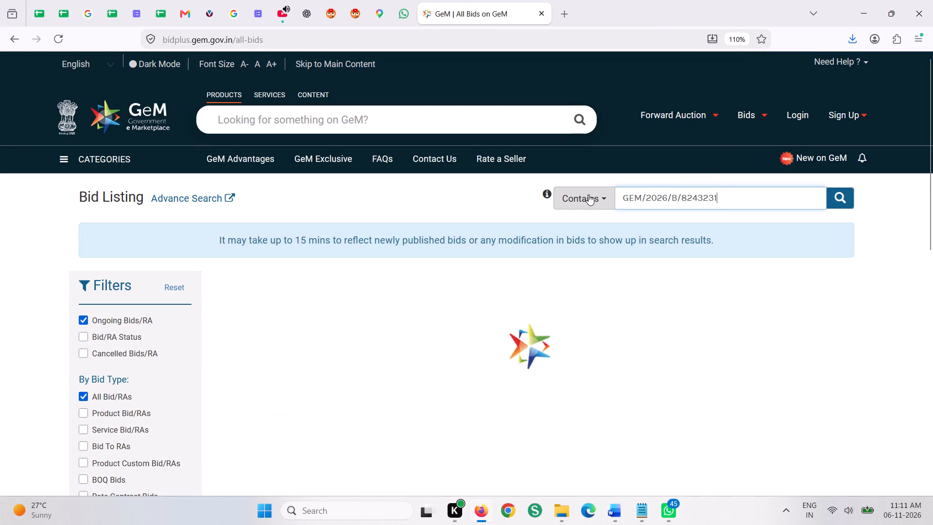
Open the bid document for GEM/2026/B/8243231, retrying the page load, and close the leftover error page.
{"action": "left_click", "coordinate": [320, 318]}
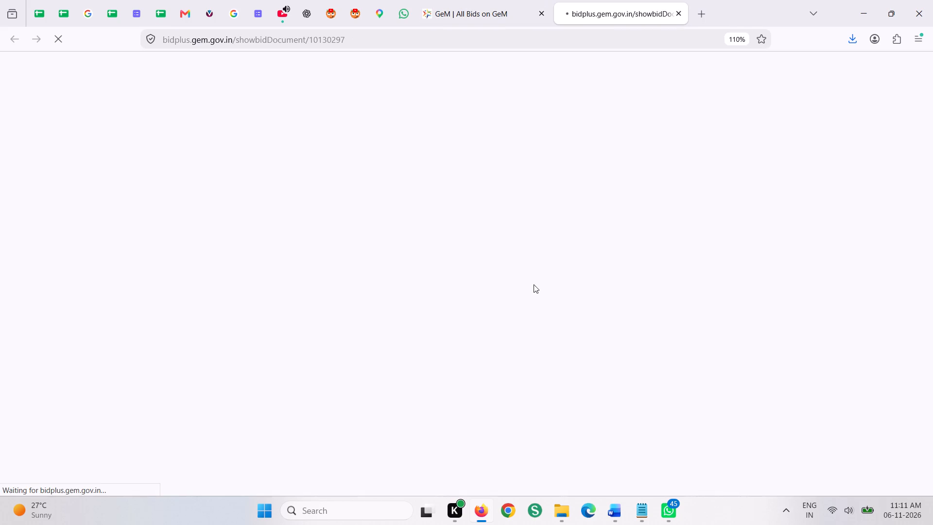
{"action": "left_click", "coordinate": [663, 344]}
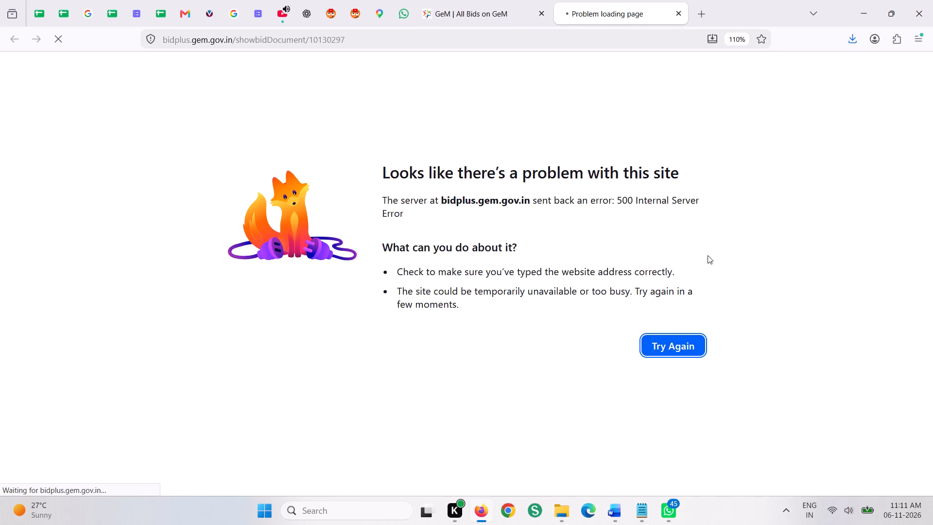
{"action": "left_click", "coordinate": [625, 0]}
{"action": "left_click", "coordinate": [644, 13]}
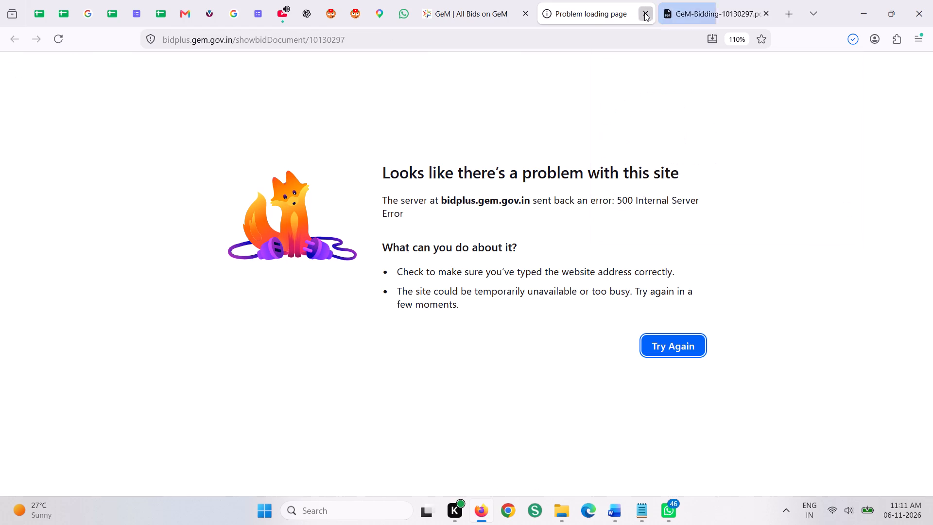
{"action": "left_click", "coordinate": [639, 231]}
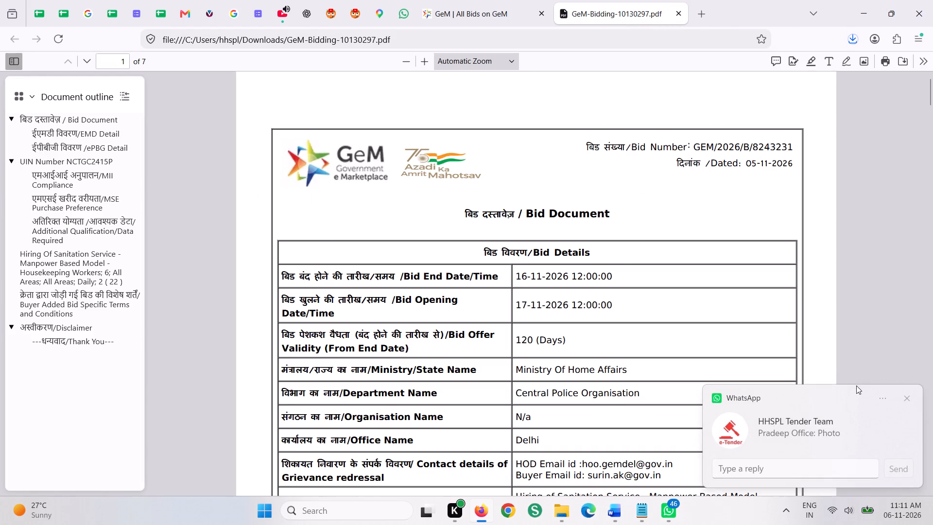
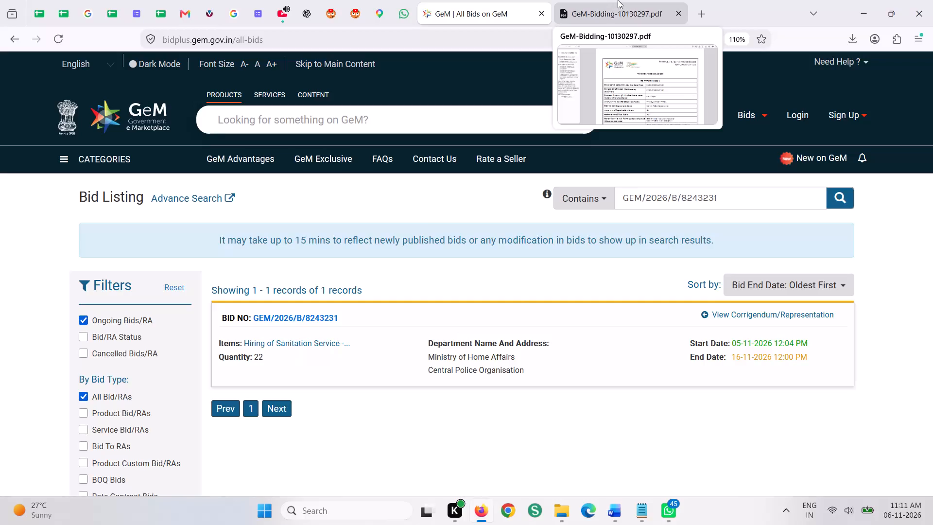
Open GeM-Bidding-10130297.pdf, glance over the first page's bid details, and search the document for SECURITY, stepping through the matches.
{"action": "left_click", "coordinate": [619, 0]}
{"action": "scroll", "coordinate": [591, 360], "scroll_direction": "down", "scroll_amount": 2}
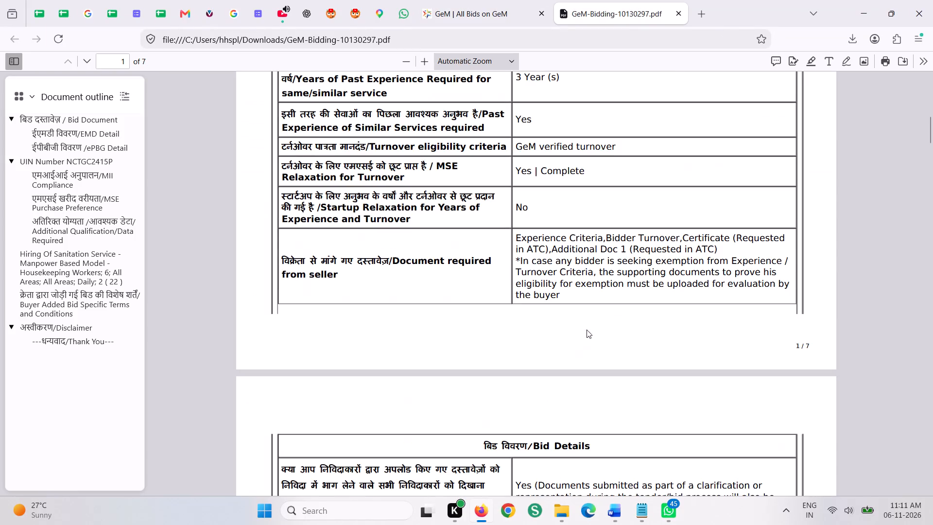
{"action": "scroll", "coordinate": [586, 326], "scroll_direction": "up", "scroll_amount": 1}
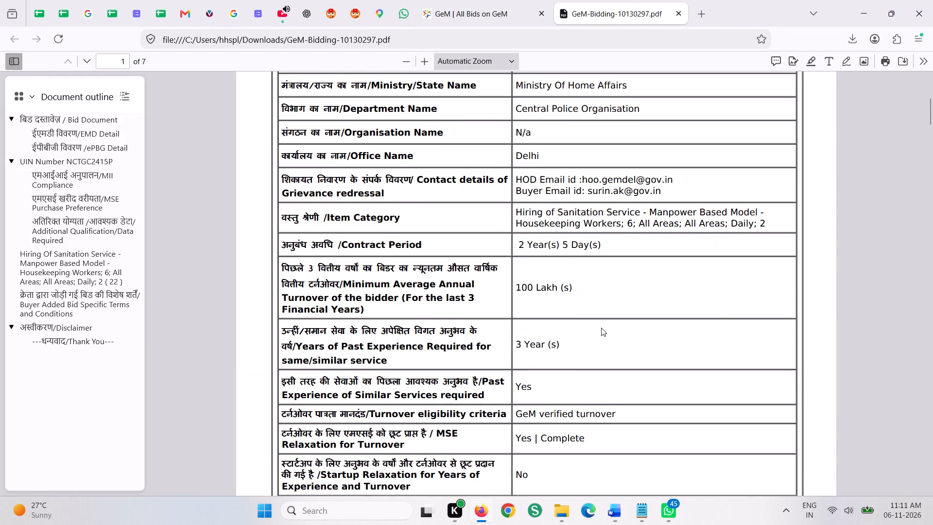
{"action": "key", "text": "ctrl+f"}
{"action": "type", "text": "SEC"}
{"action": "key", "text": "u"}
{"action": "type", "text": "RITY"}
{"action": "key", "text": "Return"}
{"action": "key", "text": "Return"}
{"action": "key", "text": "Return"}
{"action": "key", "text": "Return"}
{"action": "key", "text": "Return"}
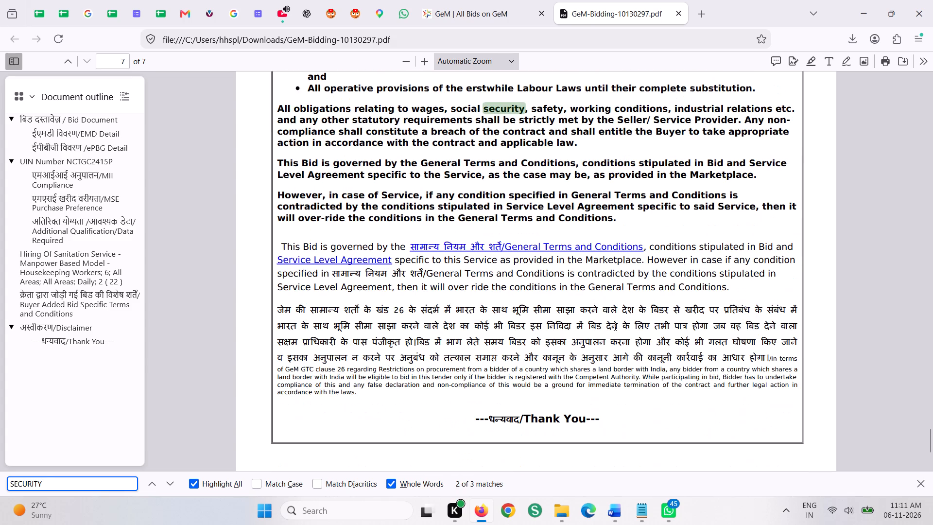
Search the bid PDF for WATCH in place of the previous term.
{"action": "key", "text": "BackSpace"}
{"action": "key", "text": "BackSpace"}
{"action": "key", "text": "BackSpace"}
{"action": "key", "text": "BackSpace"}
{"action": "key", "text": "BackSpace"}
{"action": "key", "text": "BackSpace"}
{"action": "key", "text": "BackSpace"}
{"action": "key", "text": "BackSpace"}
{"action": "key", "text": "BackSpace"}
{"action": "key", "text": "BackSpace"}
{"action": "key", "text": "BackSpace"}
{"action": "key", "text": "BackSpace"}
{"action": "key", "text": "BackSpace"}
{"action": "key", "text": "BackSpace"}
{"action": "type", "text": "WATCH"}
Replace the search term in the bid PDF with one beginning CHO.
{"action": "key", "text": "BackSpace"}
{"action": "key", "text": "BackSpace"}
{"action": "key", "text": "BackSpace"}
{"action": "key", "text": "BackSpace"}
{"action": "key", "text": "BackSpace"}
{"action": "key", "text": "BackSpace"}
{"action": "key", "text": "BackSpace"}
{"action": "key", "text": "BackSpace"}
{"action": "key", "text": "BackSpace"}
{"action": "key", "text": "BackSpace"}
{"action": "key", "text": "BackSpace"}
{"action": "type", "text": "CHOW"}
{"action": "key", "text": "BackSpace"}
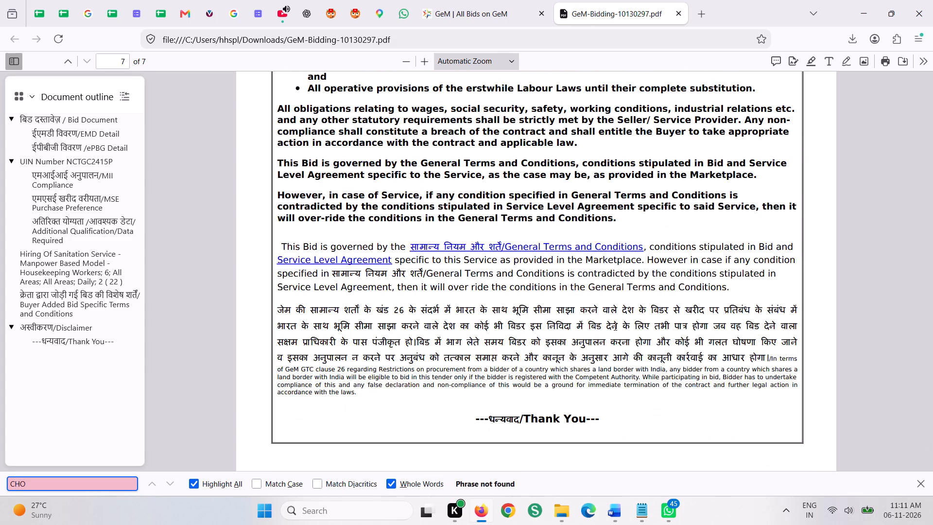
Search the bid PDF for CHOWKIDAR, clear the search term and look back through the pages towards the document's start.
{"action": "type", "text": "WKIDAR"}
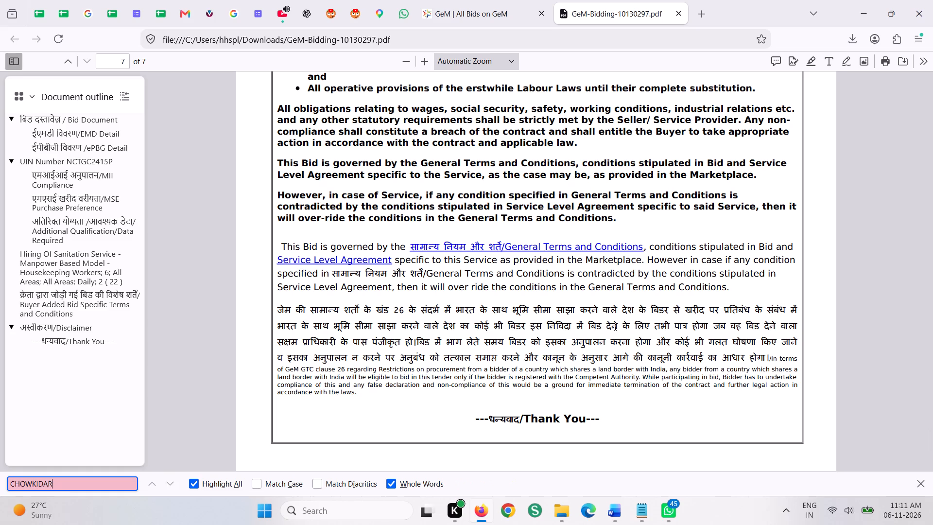
{"action": "key", "text": "BackSpace"}
{"action": "key", "text": "BackSpace"}
{"action": "key", "text": "BackSpace"}
{"action": "key", "text": "BackSpace"}
{"action": "key", "text": "BackSpace"}
{"action": "key", "text": "BackSpace"}
{"action": "key", "text": "BackSpace"}
{"action": "key", "text": "BackSpace"}
{"action": "key", "text": "BackSpace"}
{"action": "key", "text": "BackSpace"}
{"action": "key", "text": "BackSpace"}
{"action": "key", "text": "BackSpace"}
{"action": "key", "text": "BackSpace"}
{"action": "scroll", "coordinate": [615, 326], "scroll_direction": "up", "scroll_amount": 8}
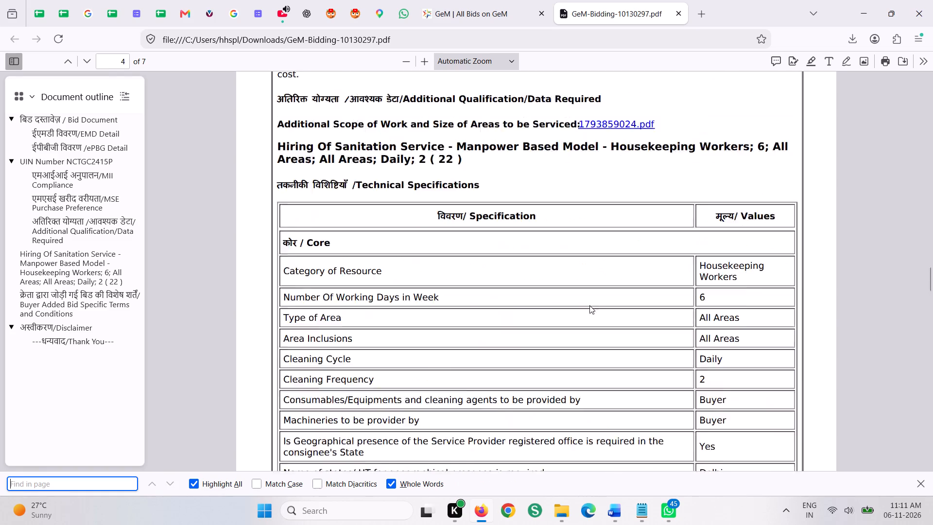
{"action": "scroll", "coordinate": [589, 305], "scroll_direction": "up", "scroll_amount": 9}
{"action": "left_click", "coordinate": [504, 0]}
{"action": "left_click", "coordinate": [606, 0]}
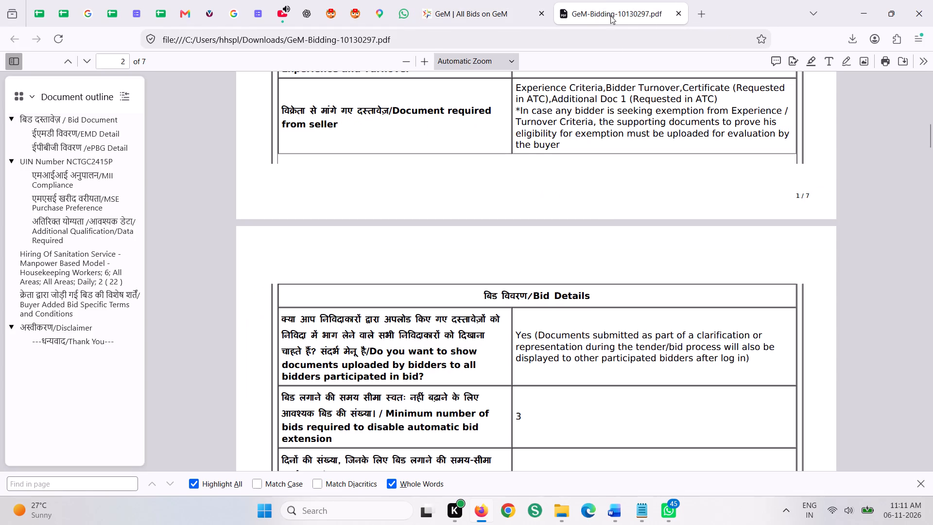
Switch to File Explorer, create a folder named GEM2026B8243231 in the DEV1 folder and open it.
{"action": "left_click", "coordinate": [567, 509]}
{"action": "right_click", "coordinate": [552, 184]}
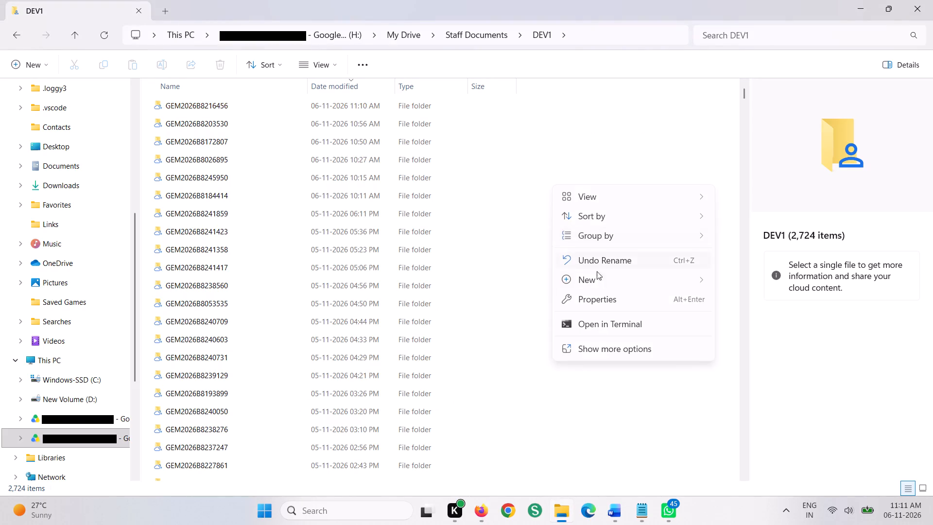
{"action": "left_click", "coordinate": [596, 279]}
{"action": "left_click", "coordinate": [592, 281]}
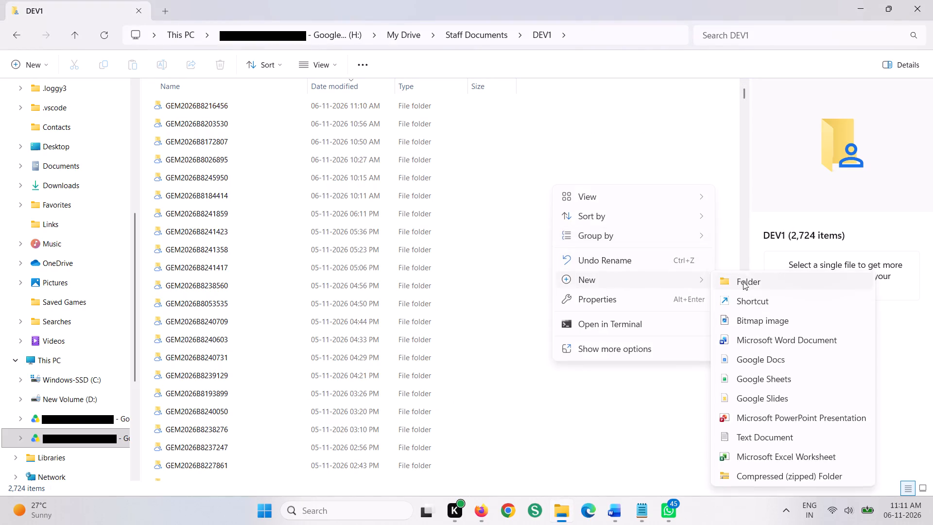
{"action": "left_click", "coordinate": [743, 280]}
{"action": "key", "text": "ctrl+v"}
{"action": "key", "text": "Return"}
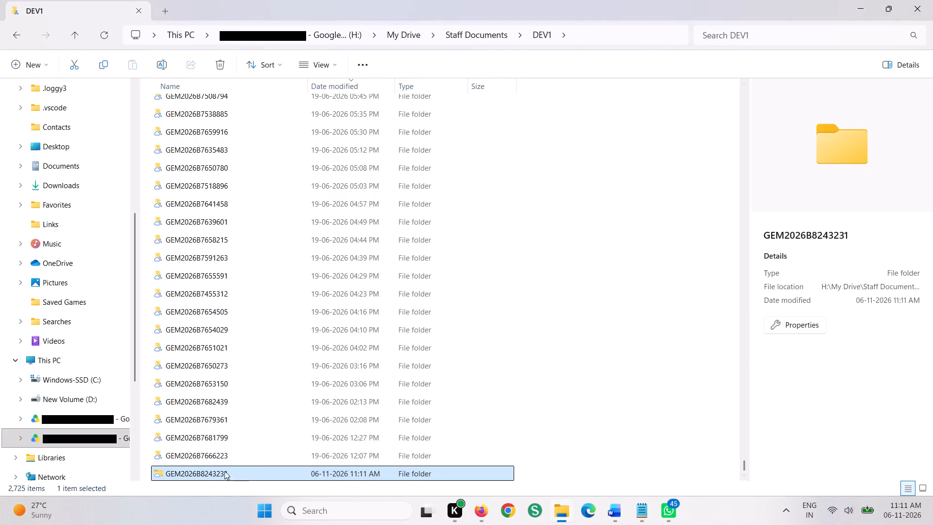
{"action": "double_click", "coordinate": [225, 474]}
Switch to Firefox and save the bid PDF as GeM-Bidding-10130297 in the DEV1 folder GEM2026B8243231.
{"action": "left_click", "coordinate": [478, 511]}
{"action": "scroll", "coordinate": [729, 379], "scroll_direction": "up", "scroll_amount": 3}
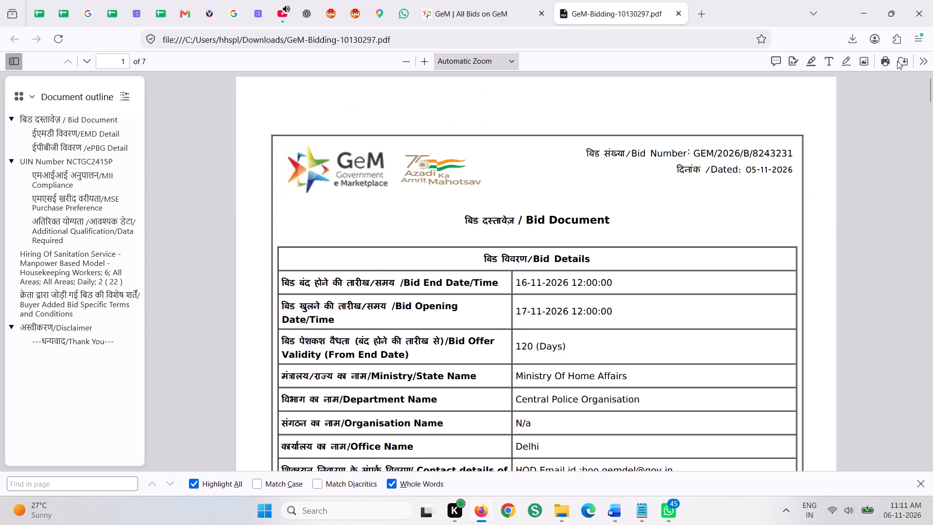
{"action": "left_click", "coordinate": [901, 64]}
{"action": "scroll", "coordinate": [403, 257], "scroll_direction": "up", "scroll_amount": 9}
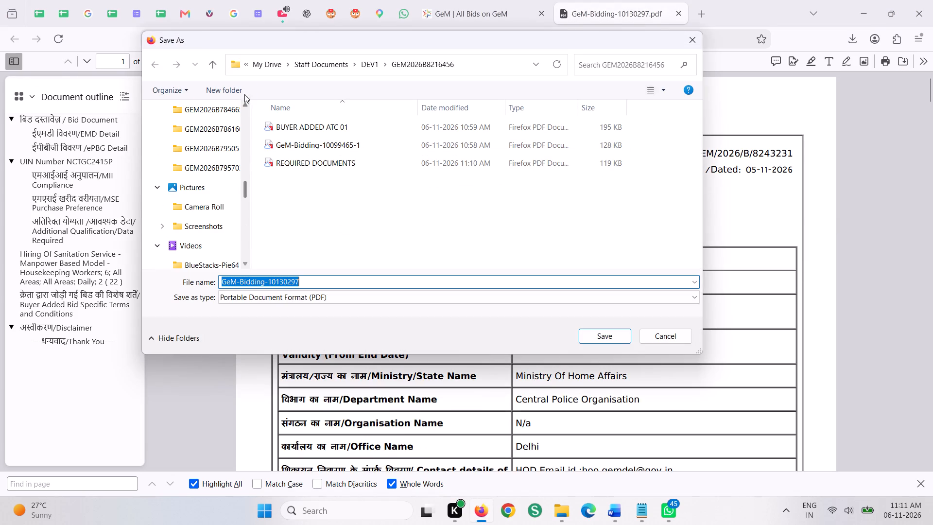
{"action": "left_click", "coordinate": [211, 64]}
{"action": "scroll", "coordinate": [288, 142], "scroll_direction": "up", "scroll_amount": 3}
{"action": "double_click", "coordinate": [311, 132]}
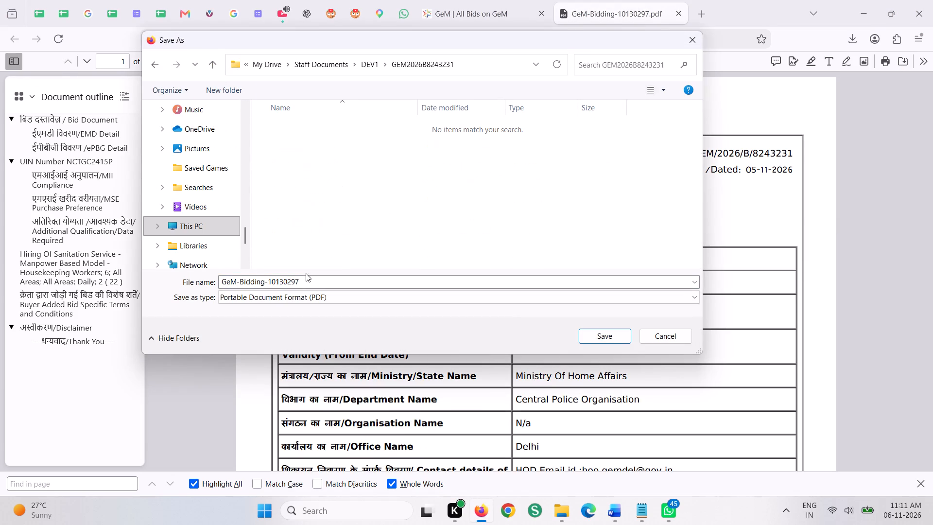
{"action": "left_click", "coordinate": [308, 277]}
{"action": "left_click", "coordinate": [587, 334]}
Open the linked 1793859024.pdf under Additional Scope of Work and Size of Areas to be Serviced and look through it.
{"action": "scroll", "coordinate": [569, 326], "scroll_direction": "down", "scroll_amount": 9}
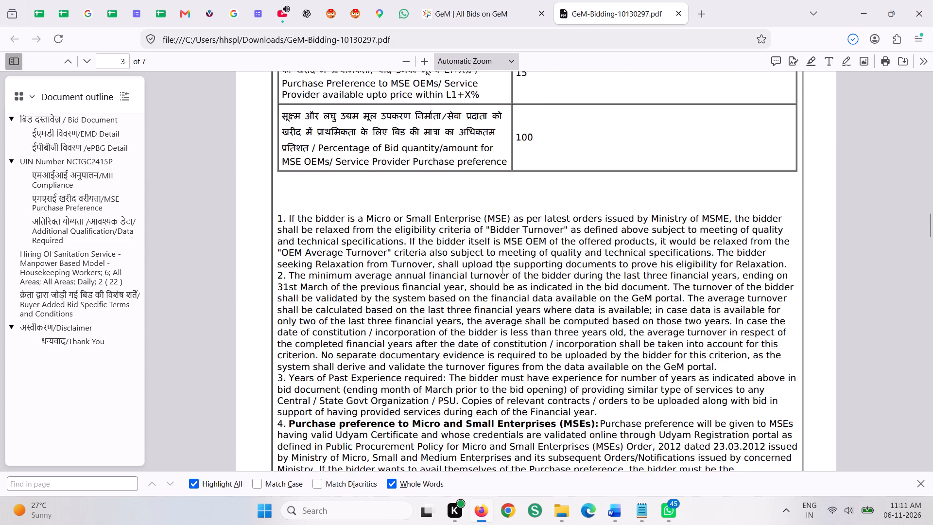
{"action": "scroll", "coordinate": [497, 266], "scroll_direction": "up", "scroll_amount": 1}
{"action": "scroll", "coordinate": [497, 265], "scroll_direction": "down", "scroll_amount": 1}
{"action": "scroll", "coordinate": [538, 265], "scroll_direction": "down", "scroll_amount": 2}
{"action": "scroll", "coordinate": [478, 229], "scroll_direction": "up", "scroll_amount": 1}
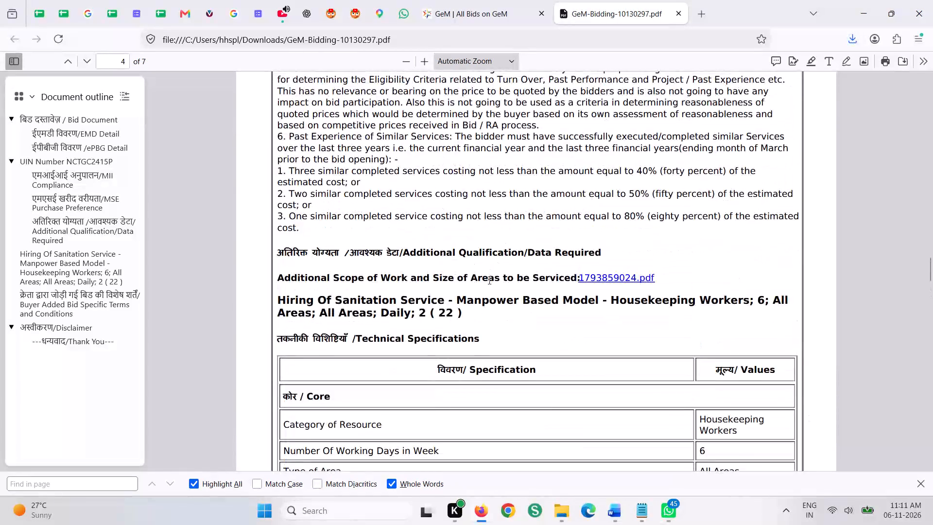
{"action": "left_click", "coordinate": [605, 273]}
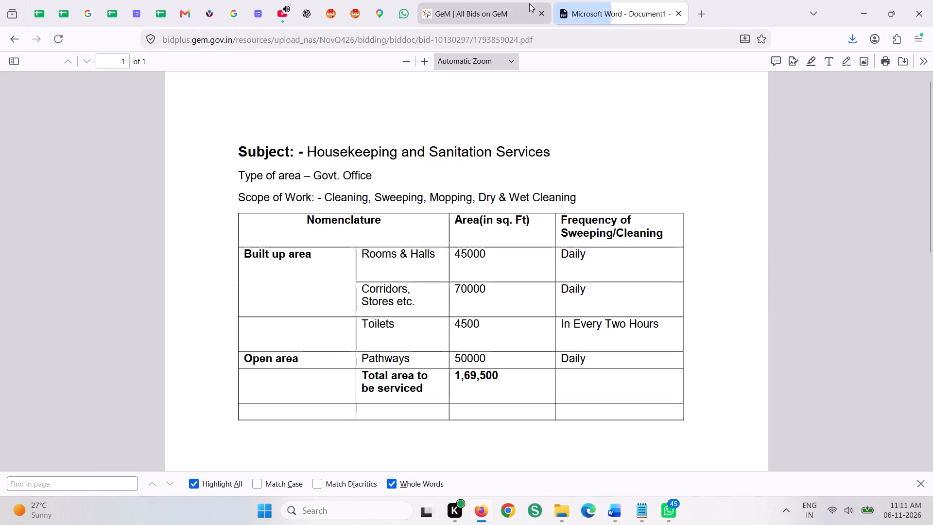
{"action": "left_click", "coordinate": [504, 0]}
{"action": "left_click", "coordinate": [625, 0]}
{"action": "scroll", "coordinate": [617, 222], "scroll_direction": "down", "scroll_amount": 6}
{"action": "scroll", "coordinate": [704, 202], "scroll_direction": "up", "scroll_amount": 3}
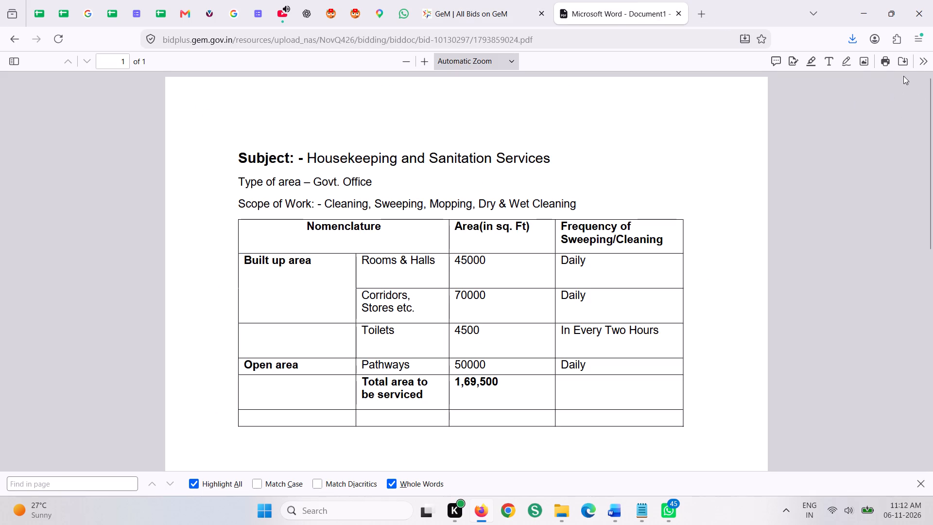
Save the linked scope document as the PDF SCOPE OF WORK 01 in the DEV1 folder GEM2026B8243231.
{"action": "left_click", "coordinate": [904, 61]}
{"action": "scroll", "coordinate": [402, 213], "scroll_direction": "up", "scroll_amount": 7}
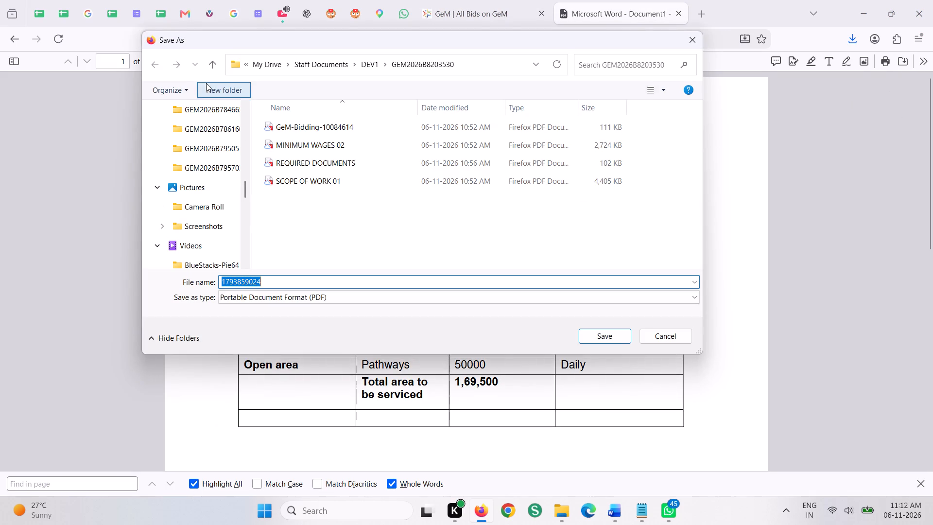
{"action": "left_click", "coordinate": [215, 72]}
{"action": "scroll", "coordinate": [326, 165], "scroll_direction": "up", "scroll_amount": 4}
{"action": "double_click", "coordinate": [320, 129]}
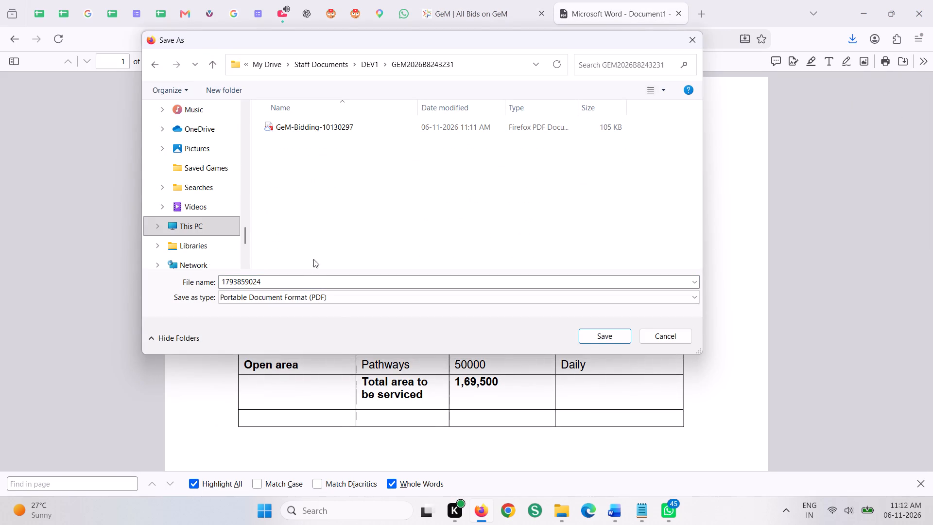
{"action": "left_click", "coordinate": [310, 277]}
{"action": "type", "text": "SCOPE OF WOR"}
{"action": "type", "text": "K 01"}
{"action": "key", "text": "Return"}
Return to the bid PDF and copy the specification text "Consumables/Equipments and cleaning agents to be provided by" on page 4.
{"action": "scroll", "coordinate": [335, 256], "scroll_direction": "down", "scroll_amount": 9}
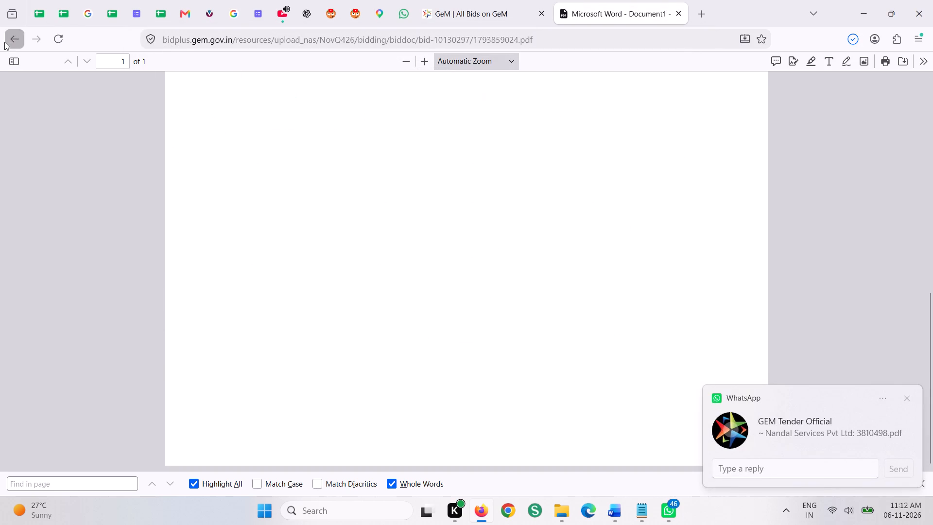
{"action": "left_click", "coordinate": [4, 42]}
{"action": "scroll", "coordinate": [528, 282], "scroll_direction": "down", "scroll_amount": 1}
{"action": "scroll", "coordinate": [563, 248], "scroll_direction": "down", "scroll_amount": 2}
{"action": "scroll", "coordinate": [555, 242], "scroll_direction": "up", "scroll_amount": 1}
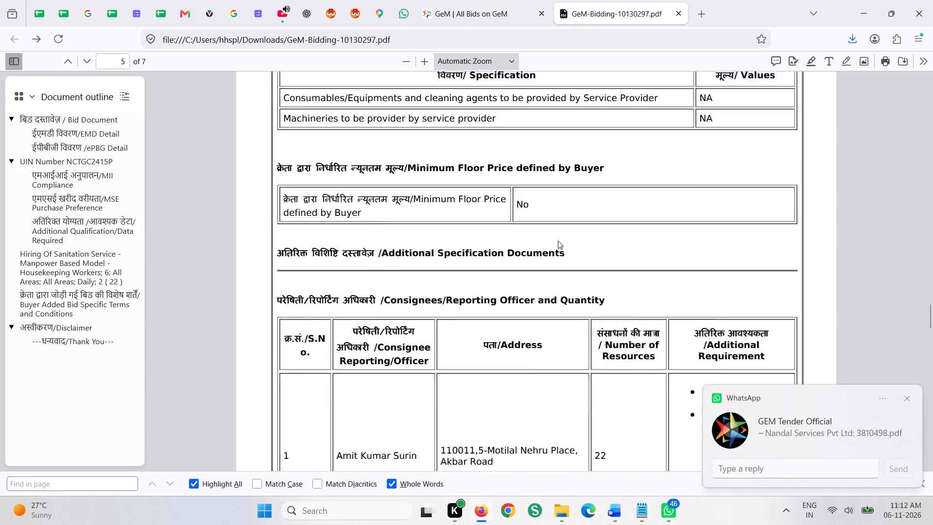
{"action": "scroll", "coordinate": [562, 239], "scroll_direction": "up", "scroll_amount": 1}
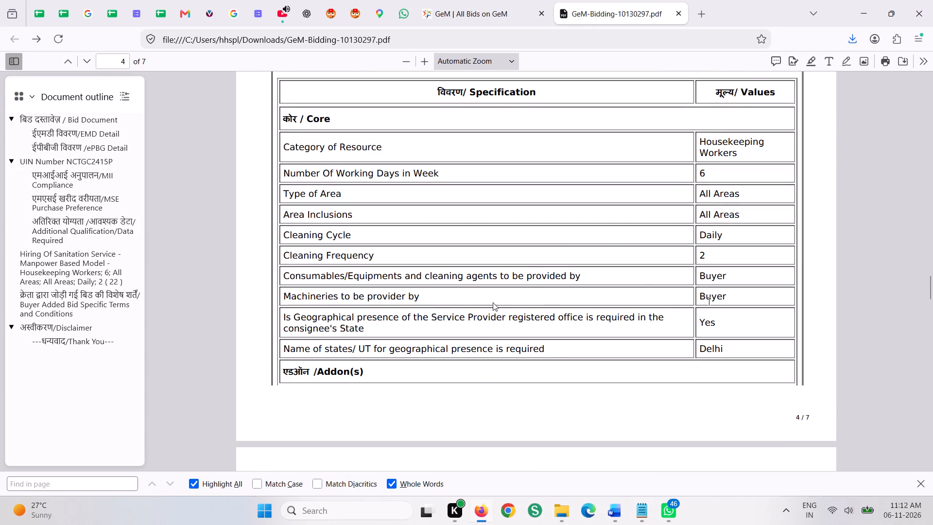
{"action": "triple_click", "coordinate": [311, 296]}
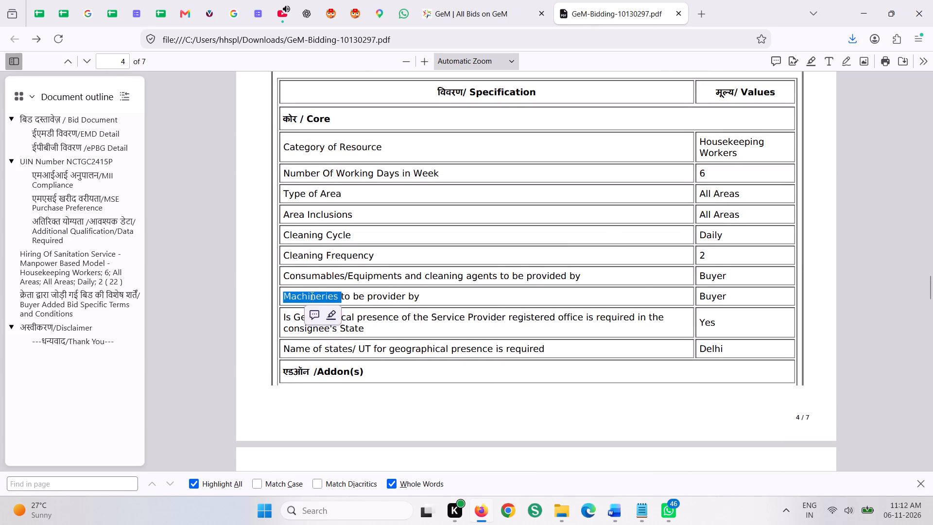
{"action": "triple_click", "coordinate": [315, 279]}
{"action": "key", "text": "ctrl+c"}
{"action": "key", "text": "ctrl+c"}
{"action": "key", "text": "ctrl+c"}
Switch to REQUIRED DOCUMENTS in Word, delete everything after "1.SHOPACT –" and add item 2 with the copied consumables text.
{"action": "left_click", "coordinate": [613, 510]}
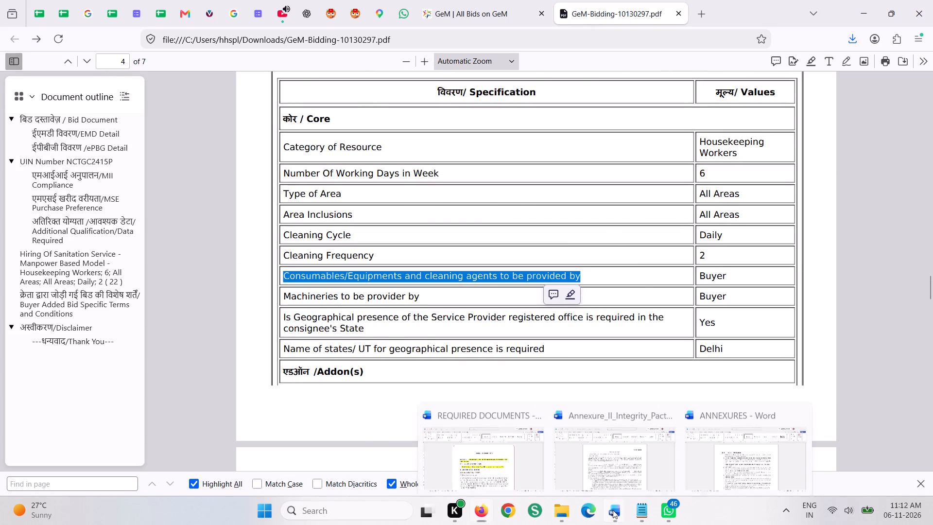
{"action": "left_click", "coordinate": [484, 444]}
{"action": "scroll", "coordinate": [383, 282], "scroll_direction": "up", "scroll_amount": 1}
{"action": "left_click_drag", "start_coordinate": [354, 247], "coordinate": [590, 524]}
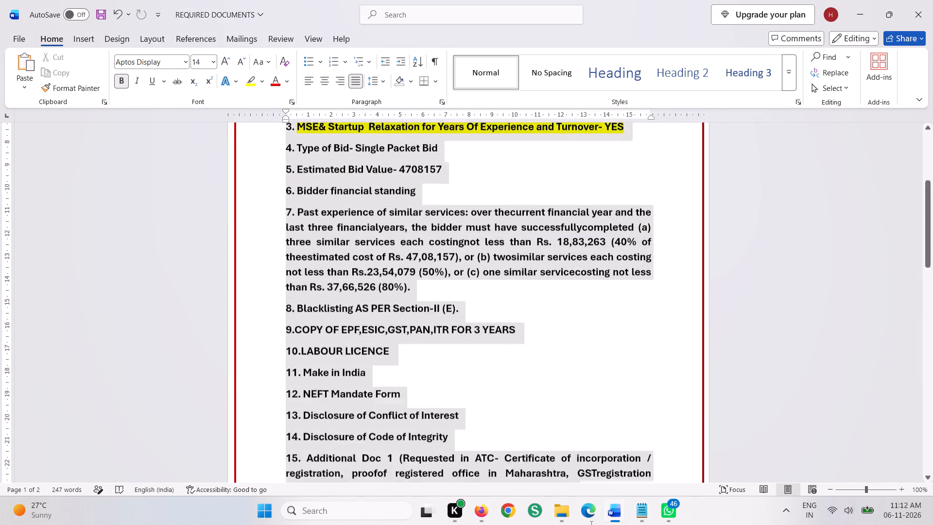
{"action": "left_click_drag", "start_coordinate": [590, 524], "coordinate": [614, 519]}
{"action": "key", "text": "BackSpace"}
{"action": "key", "text": "Return"}
{"action": "type", "text": "2."}
{"action": "key", "text": "ctrl+v"}
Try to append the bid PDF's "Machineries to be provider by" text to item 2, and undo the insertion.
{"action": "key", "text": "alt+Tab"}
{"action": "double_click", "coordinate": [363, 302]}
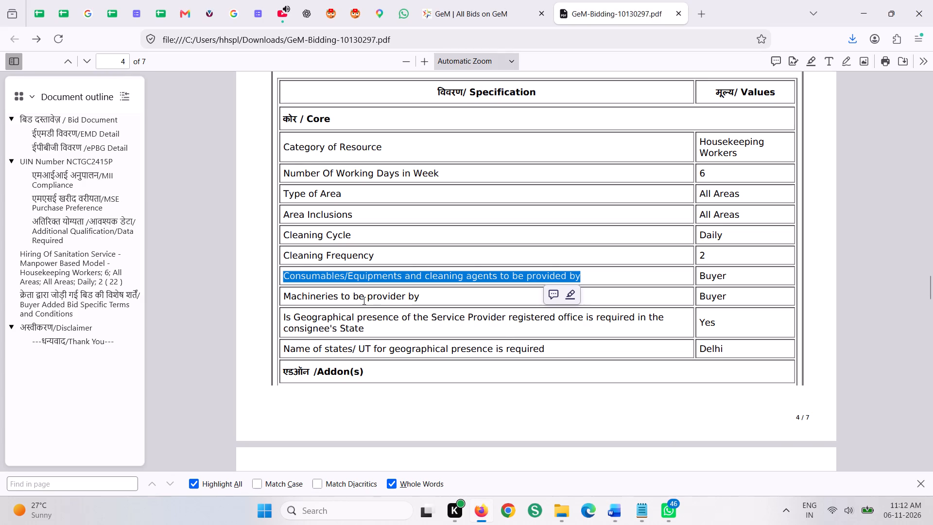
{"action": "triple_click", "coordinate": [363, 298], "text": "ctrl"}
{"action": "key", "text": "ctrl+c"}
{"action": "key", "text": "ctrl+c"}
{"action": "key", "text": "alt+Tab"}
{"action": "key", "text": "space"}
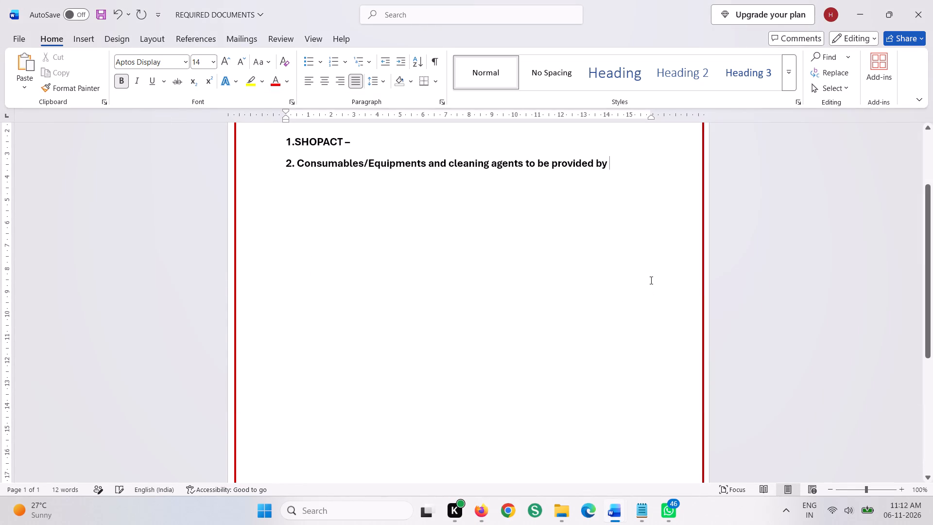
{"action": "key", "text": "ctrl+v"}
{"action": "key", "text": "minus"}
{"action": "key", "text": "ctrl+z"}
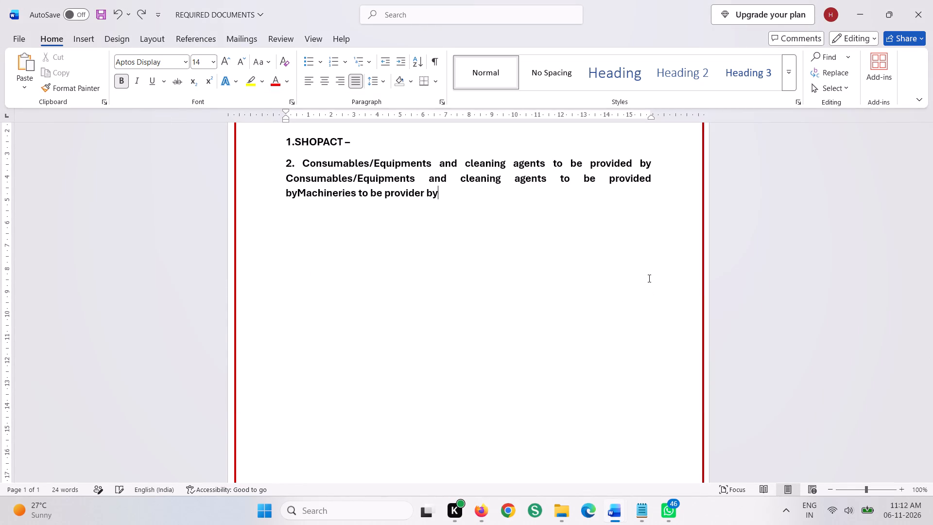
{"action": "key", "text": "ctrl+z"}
Copy "Machineries to be provider by" from the bid PDF to the end of item 2, add "- BUYER" and start item 3.
{"action": "key", "text": "alt+Tab"}
{"action": "triple_click", "coordinate": [317, 294]}
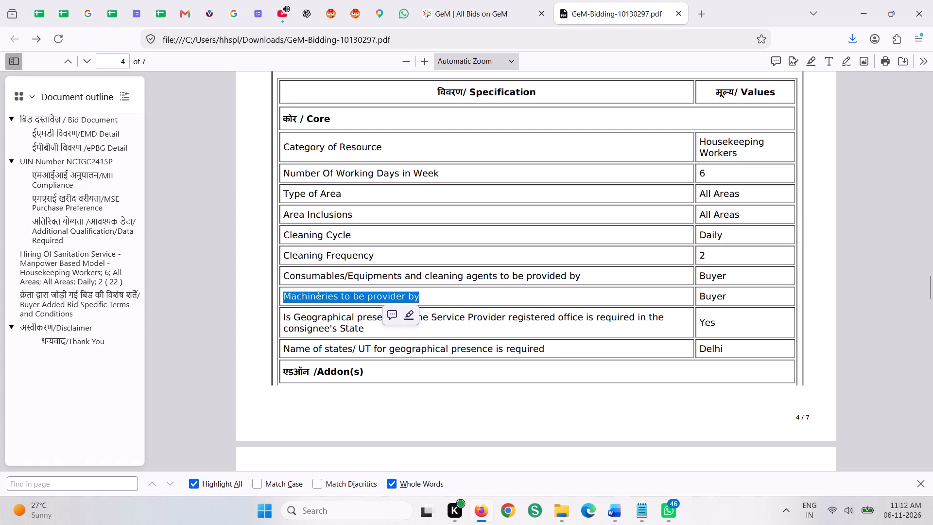
{"action": "key", "text": "ctrl+c"}
{"action": "key", "text": "ctrl+c"}
{"action": "key", "text": "alt+Tab"}
{"action": "key", "text": "space"}
{"action": "key", "text": "ctrl+v"}
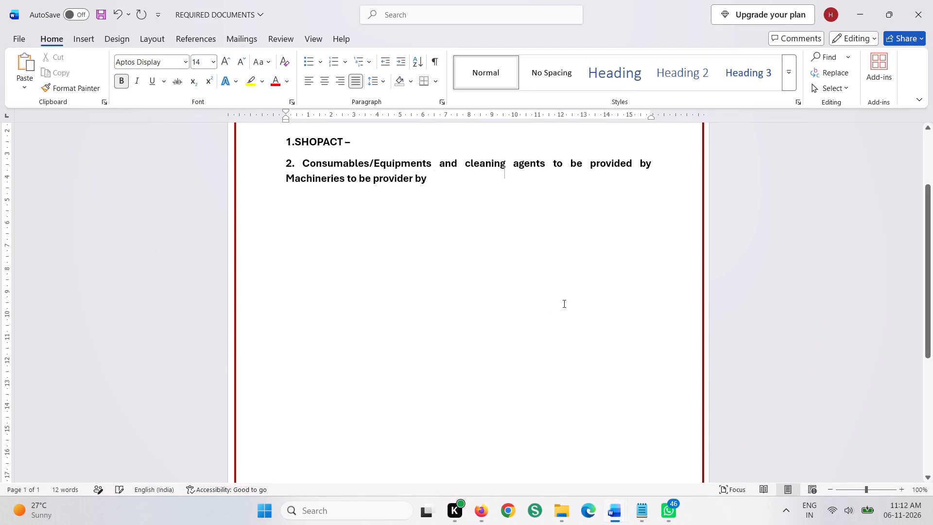
{"action": "type", "text": "- BUYER"}
{"action": "key", "text": "space"}
{"action": "key", "text": "Return"}
{"action": "type", "text": "3."}
Copy Delhi from the bid PDF's geographical presence row and insert it after "SHOPACT –" in item 1 of REQUIRED DOCUMENTS.
{"action": "key", "text": "alt+Tab"}
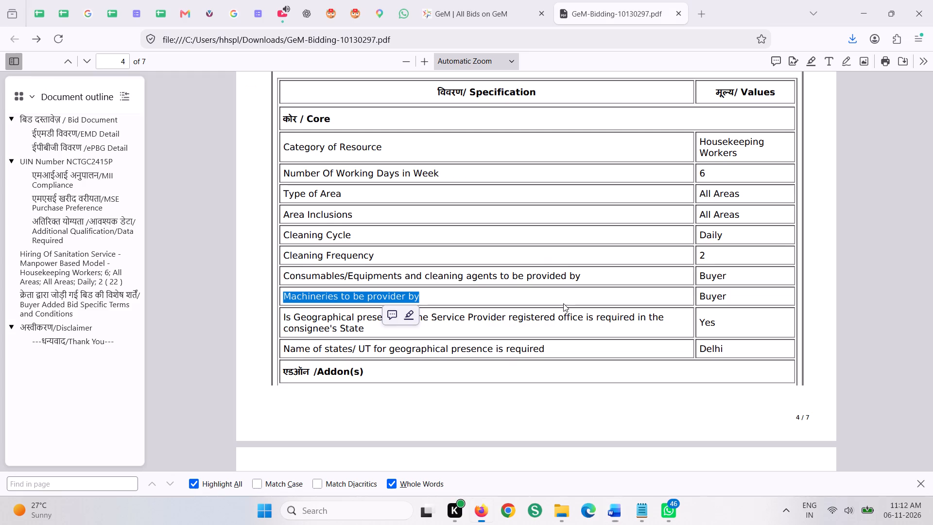
{"action": "scroll", "coordinate": [550, 265], "scroll_direction": "down", "scroll_amount": 2}
{"action": "scroll", "coordinate": [586, 266], "scroll_direction": "up", "scroll_amount": 1}
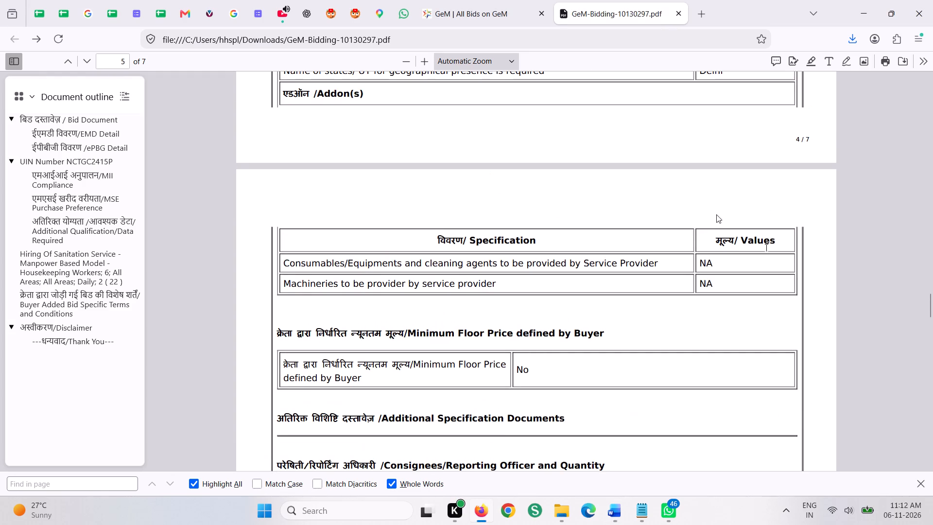
{"action": "scroll", "coordinate": [723, 213], "scroll_direction": "up", "scroll_amount": 1}
{"action": "double_click", "coordinate": [717, 347]}
{"action": "key", "text": "ctrl+c"}
{"action": "key", "text": "ctrl+c"}
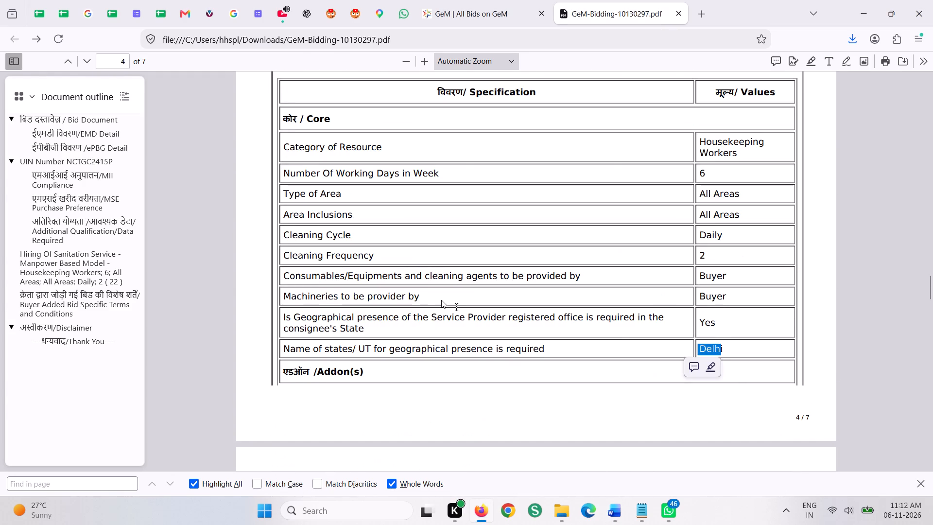
{"action": "key", "text": "alt+Tab"}
{"action": "left_click", "coordinate": [350, 143]}
{"action": "key", "text": "ctrl+v"}
Fill item 3 with "Turnover" copied from the bid PDF's first page, followed by "-1 CR FOR 3 YEARS".
{"action": "left_click", "coordinate": [313, 213]}
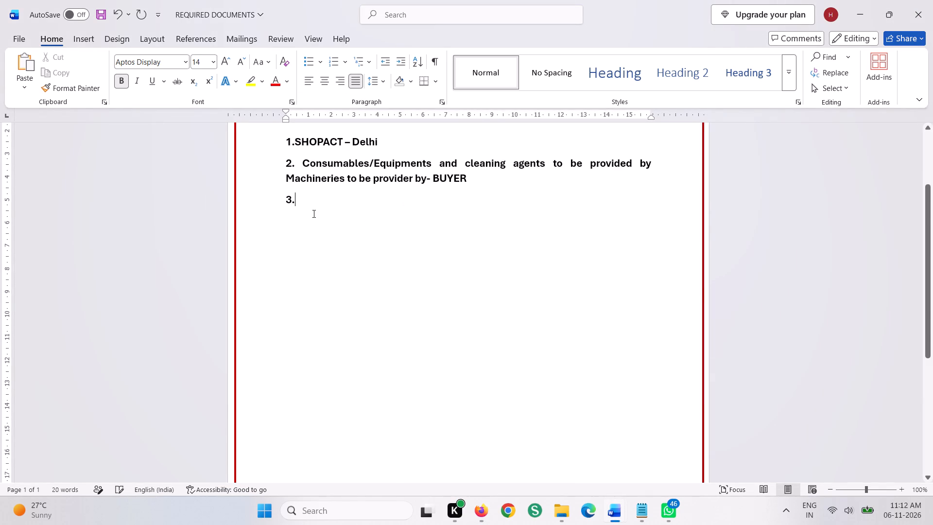
{"action": "key", "text": "alt+Tab"}
{"action": "scroll", "coordinate": [488, 251], "scroll_direction": "up", "scroll_amount": 12}
{"action": "scroll", "coordinate": [533, 302], "scroll_direction": "down", "scroll_amount": 1}
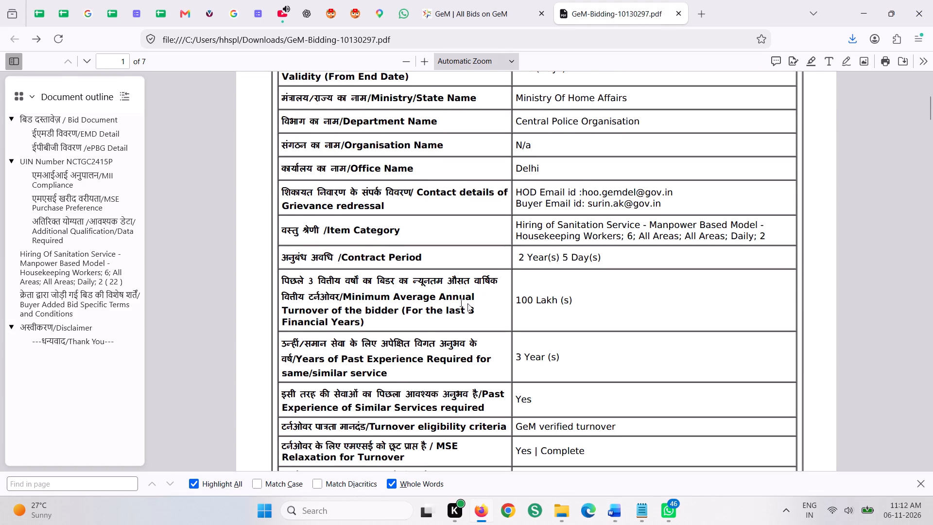
{"action": "double_click", "coordinate": [309, 309]}
{"action": "key", "text": "ctrl+c"}
{"action": "key", "text": "ctrl+c"}
{"action": "key", "text": "alt+Tab"}
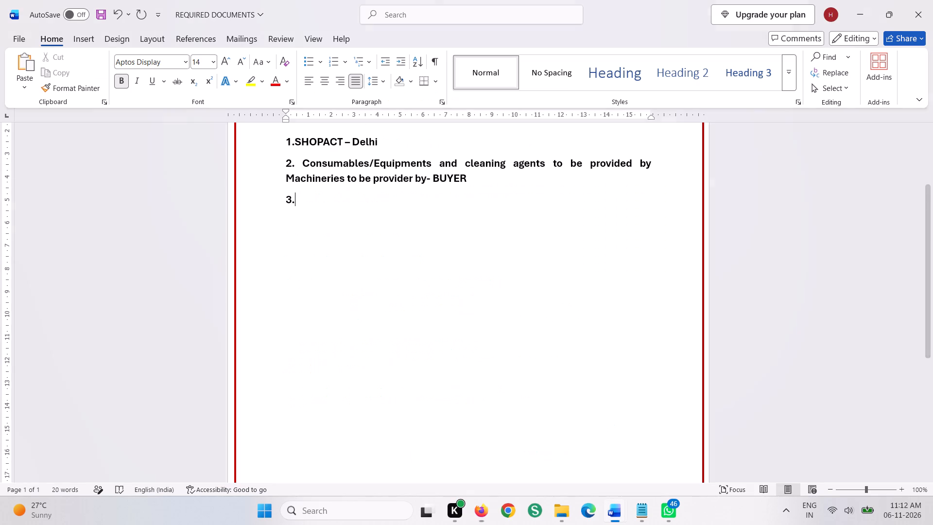
{"action": "key", "text": "ctrl+v"}
{"action": "type", "text": "-1 V"}
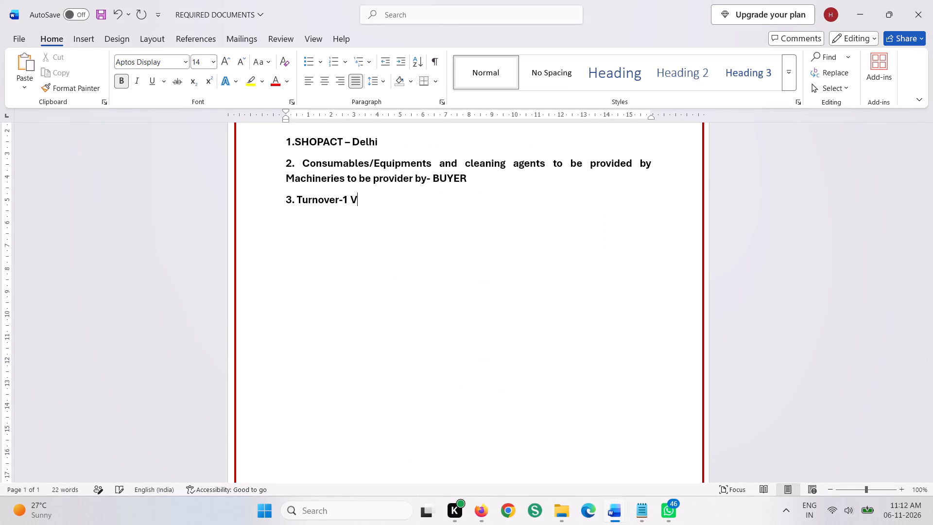
{"action": "key", "text": "BackSpace"}
{"action": "type", "text": "CR FOR 3 YEARS"}
{"action": "key", "text": "space"}
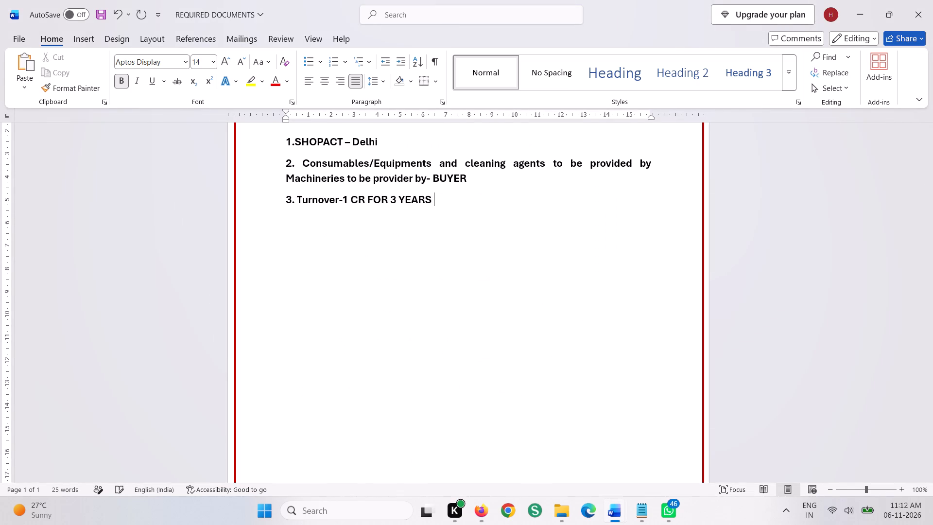
Add item 4 with "MSE Relaxation for Turnover" copied from the bid PDF onto one line, followed by "- YES".
{"action": "key", "text": "Return"}
{"action": "type", "text": "4."}
{"action": "key", "text": "alt+Tab"}
{"action": "scroll", "coordinate": [355, 209], "scroll_direction": "down", "scroll_amount": 1}
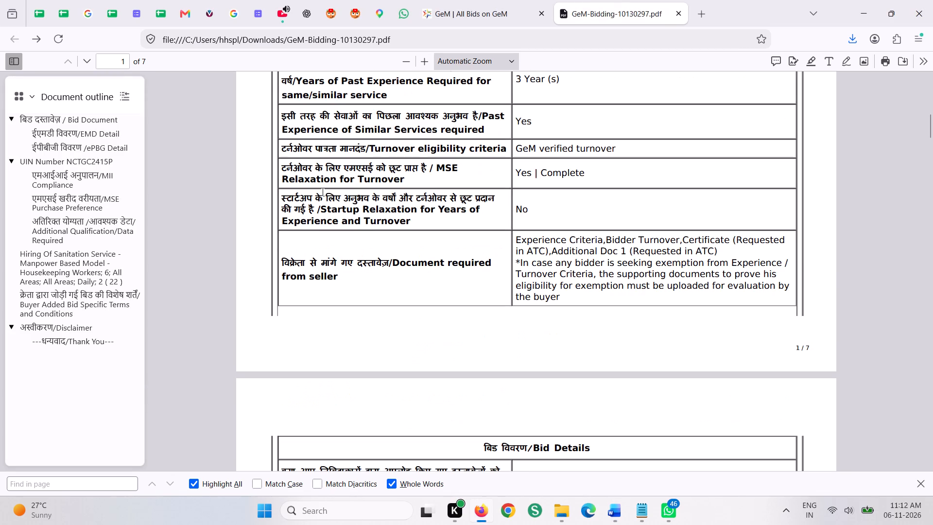
{"action": "left_click", "coordinate": [434, 163]}
{"action": "left_click", "coordinate": [440, 164]}
{"action": "left_click_drag", "start_coordinate": [440, 164], "coordinate": [403, 180]}
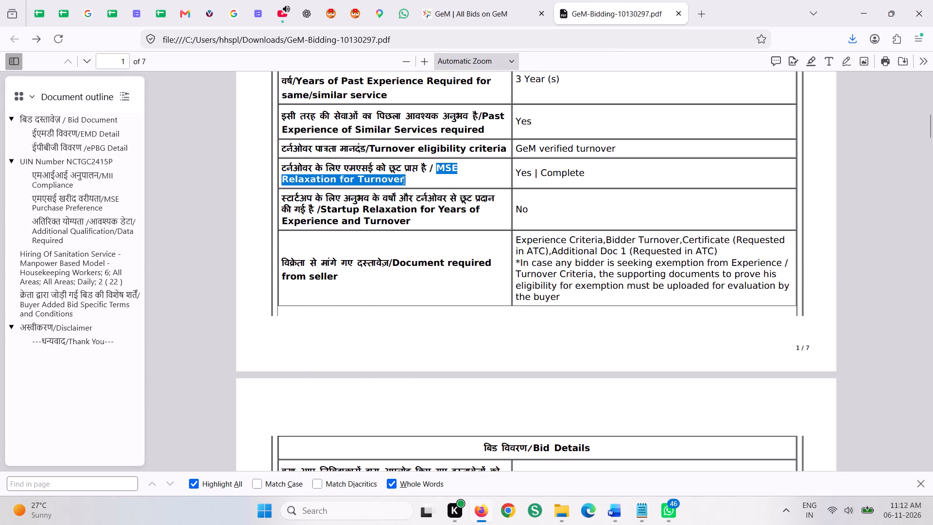
{"action": "key", "text": "ctrl+c"}
{"action": "left_click_drag", "start_coordinate": [403, 180], "coordinate": [399, 178]}
{"action": "key", "text": "ctrl+c"}
{"action": "key", "text": "alt+Tab"}
{"action": "key", "text": "ctrl+v"}
{"action": "left_click", "coordinate": [282, 239]}
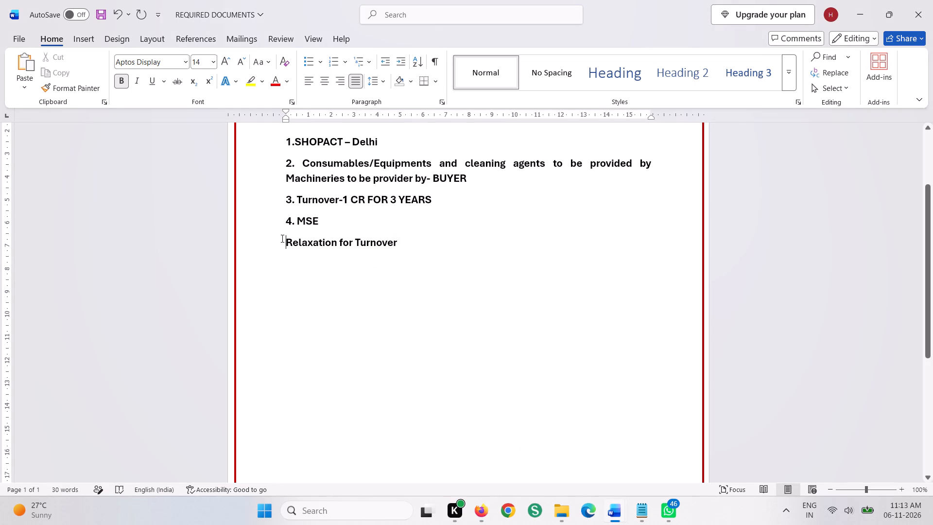
{"action": "key", "text": "BackSpace"}
{"action": "key", "text": "space"}
{"action": "key", "text": "alt+Tab"}
{"action": "key", "text": "alt+Tab"}
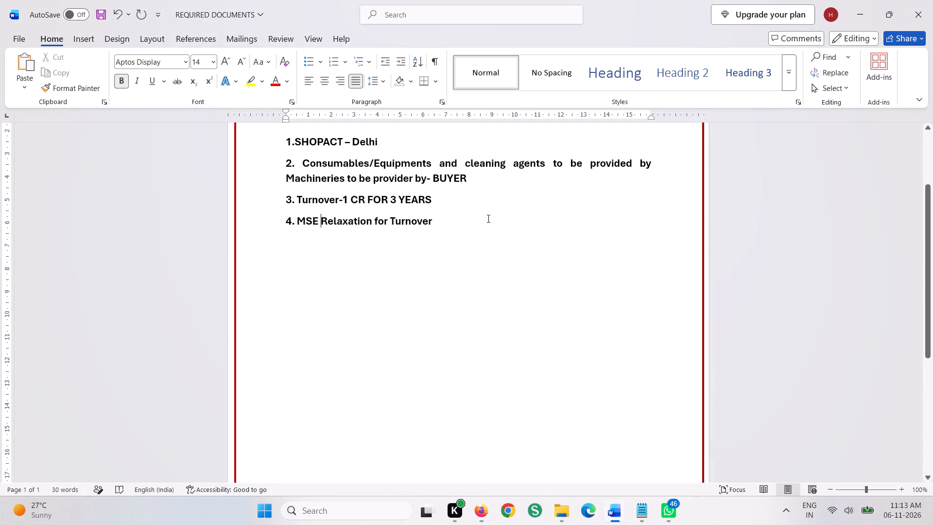
{"action": "left_click", "coordinate": [472, 217]}
{"action": "type", "text": "- YES"}
{"action": "key", "text": "space"}
Add item 5 with "Startup Relaxation for Years of Experience and Turnover" copied from the bid PDF onto one line, followed by "- NO".
{"action": "key", "text": "alt+Tab"}
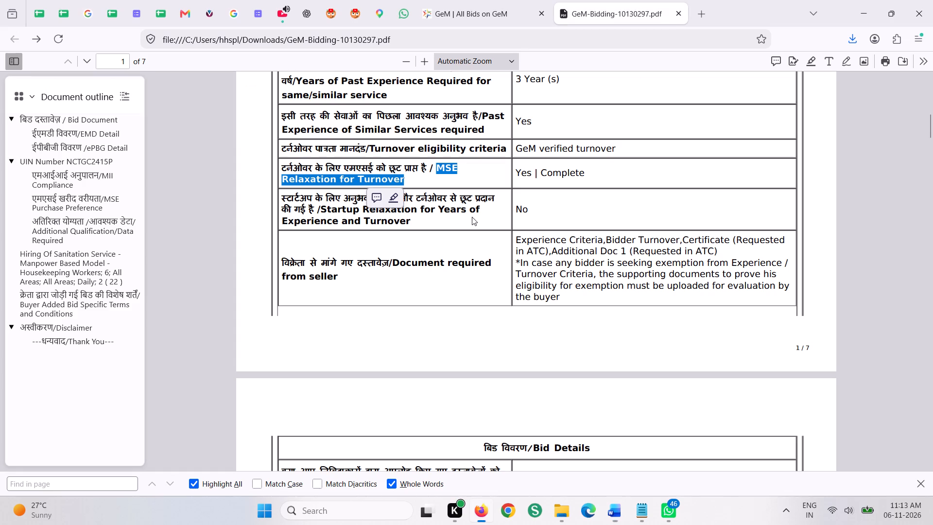
{"action": "left_click", "coordinate": [330, 210]}
{"action": "left_click_drag", "start_coordinate": [330, 210], "coordinate": [403, 222]}
{"action": "key", "text": "ctrl+c"}
{"action": "key", "text": "ctrl+c"}
{"action": "key", "text": "alt+Tab"}
{"action": "key", "text": "Return"}
{"action": "type", "text": "5."}
{"action": "key", "text": "ctrl+v"}
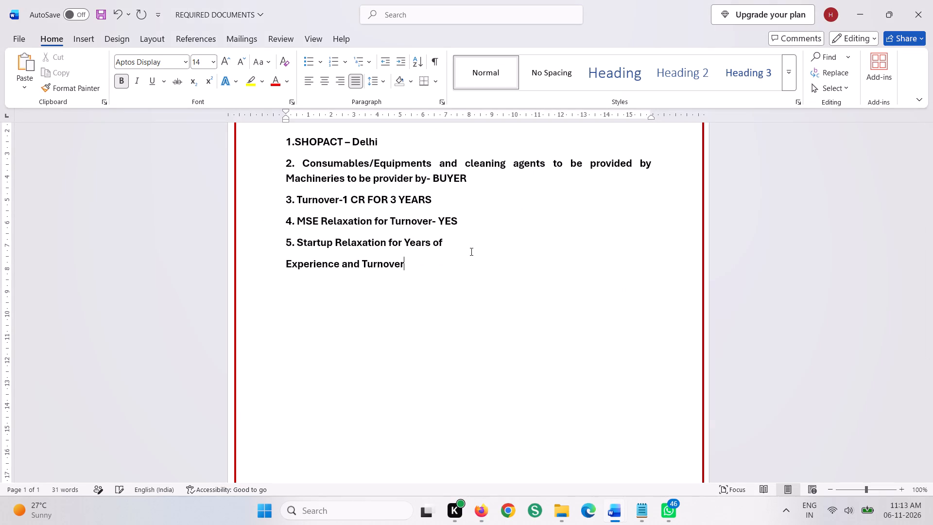
{"action": "left_click", "coordinate": [285, 263]}
{"action": "key", "text": "BackSpace"}
{"action": "key", "text": "space"}
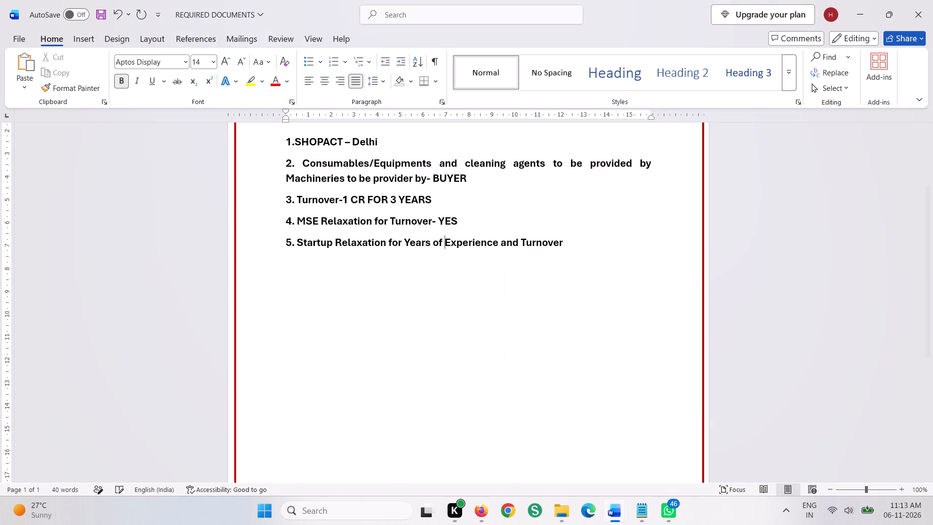
{"action": "key", "text": "alt+Tab"}
{"action": "key", "text": "alt+Tab"}
{"action": "left_click", "coordinate": [587, 244]}
{"action": "key", "text": "minus"}
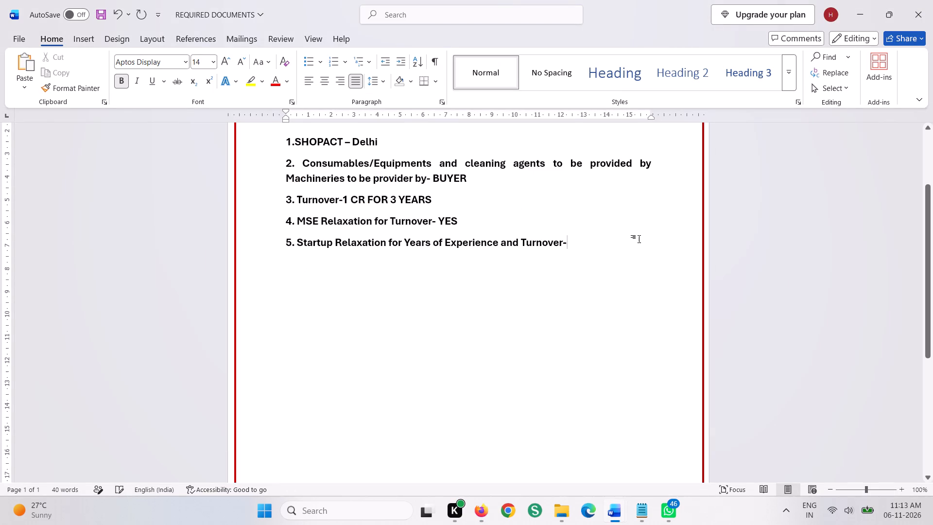
{"action": "key", "text": "space"}
{"action": "type", "text": "NO"}
{"action": "key", "text": "space"}
Add item 6 as "Type of Bid- Single Packet Bid", copying both the label and its value from the bid PDF's second page.
{"action": "key", "text": "Return"}
{"action": "type", "text": "6."}
{"action": "key", "text": "alt+Tab"}
{"action": "scroll", "coordinate": [588, 197], "scroll_direction": "down", "scroll_amount": 2}
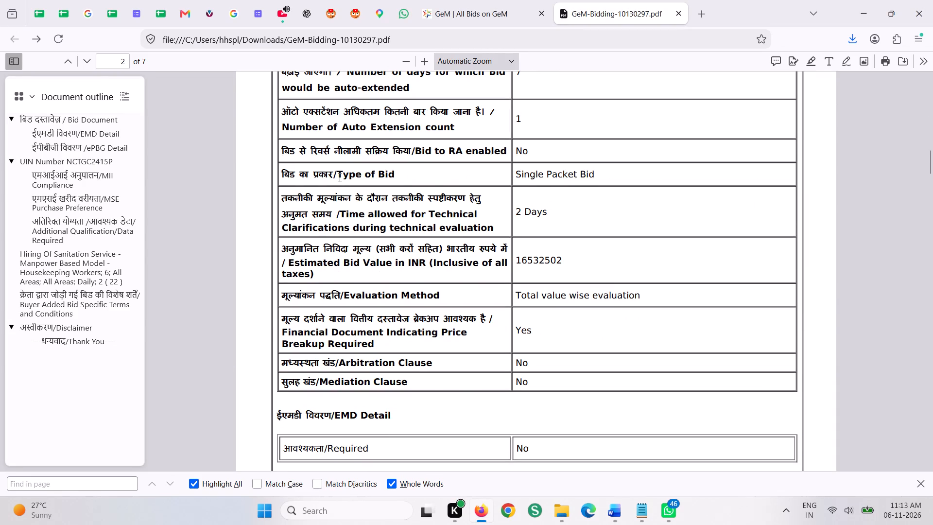
{"action": "left_click", "coordinate": [340, 173]}
{"action": "left_click_drag", "start_coordinate": [340, 173], "coordinate": [403, 174], "text": "ctrl"}
{"action": "key", "text": "ctrl+c"}
{"action": "key", "text": "ctrl+c"}
{"action": "key", "text": "alt+Tab"}
{"action": "key", "text": "ctrl+v"}
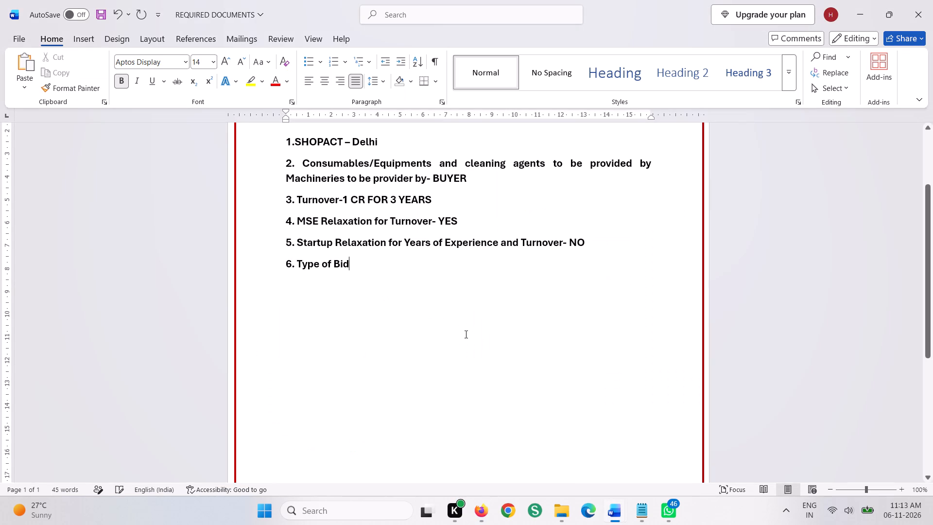
{"action": "key", "text": "minus"}
{"action": "key", "text": "alt+Tab"}
{"action": "double_click", "coordinate": [539, 166]}
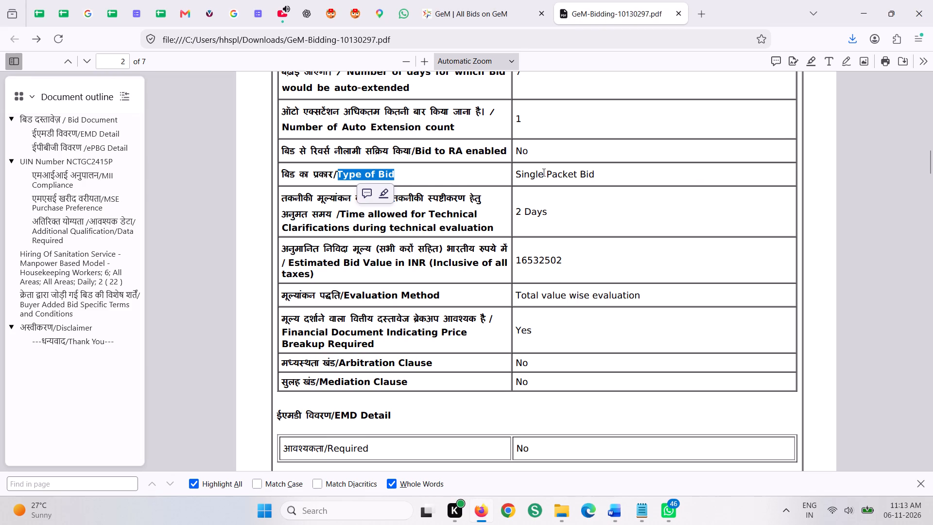
{"action": "triple_click", "coordinate": [544, 174]}
{"action": "key", "text": "ctrl+c"}
{"action": "key", "text": "ctrl+c"}
{"action": "key", "text": "alt+Tab"}
{"action": "key", "text": "ctrl+v"}
Add item 7 as "Estimated Bid Value- 16532502", copying label and value from the bid PDF, and start item 8.
{"action": "key", "text": "Return"}
{"action": "type", "text": "7."}
{"action": "key", "text": "alt+Tab"}
{"action": "left_click", "coordinate": [293, 262]}
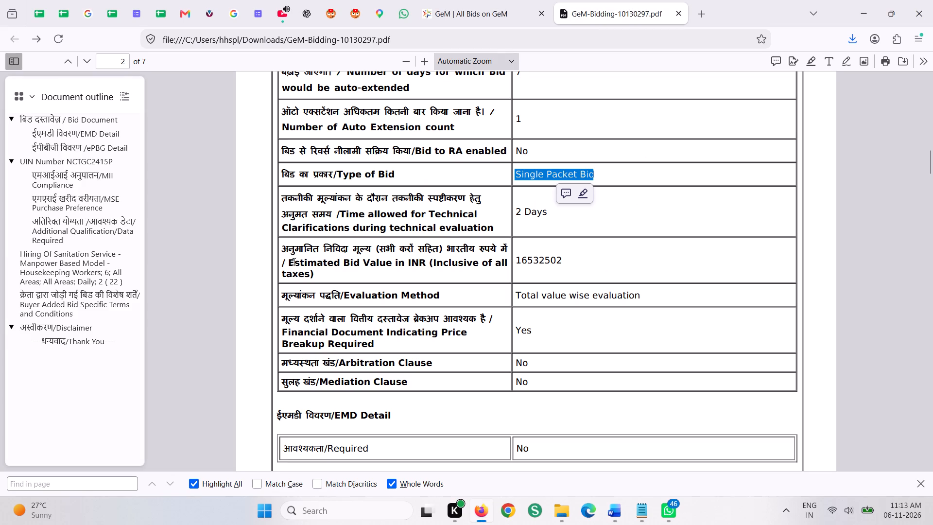
{"action": "left_click_drag", "start_coordinate": [293, 262], "coordinate": [377, 264]}
{"action": "key", "text": "ctrl+c"}
{"action": "key", "text": "ctrl+c"}
{"action": "key", "text": "alt+Tab"}
{"action": "key", "text": "ctrl+v"}
{"action": "key", "text": "minus"}
{"action": "key", "text": "alt+Tab"}
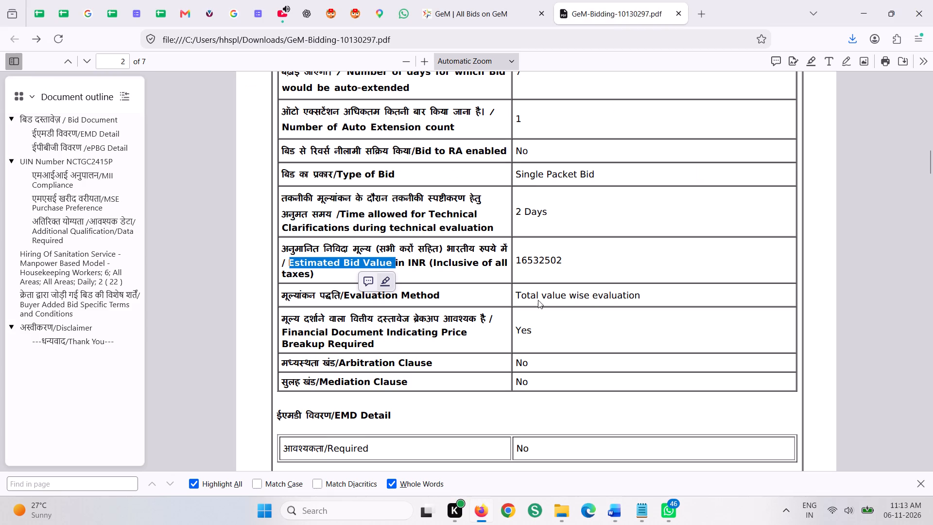
{"action": "triple_click", "coordinate": [544, 262]}
{"action": "key", "text": "ctrl+c"}
{"action": "key", "text": "ctrl+c"}
{"action": "key", "text": "alt+Tab"}
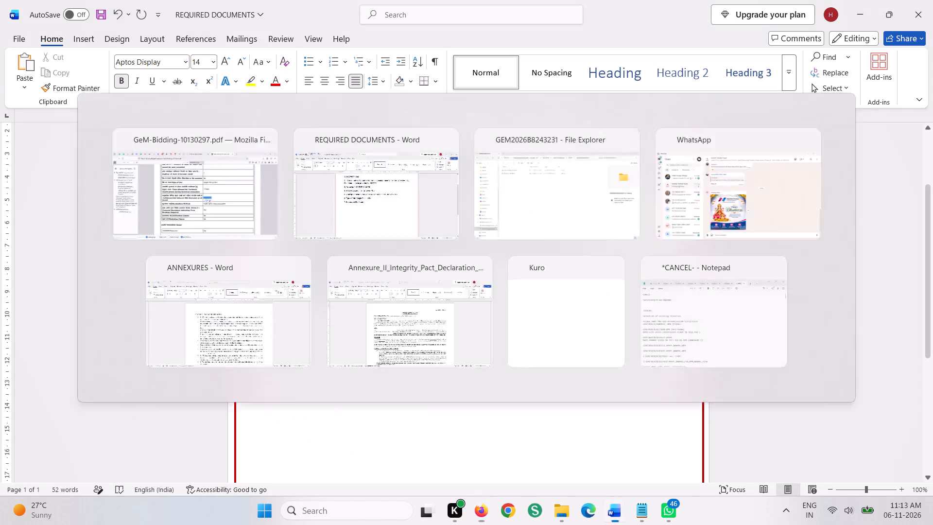
{"action": "key", "text": "ctrl+v"}
{"action": "key", "text": "Return"}
{"action": "type", "text": "8."}
Examine the additional scope of work and area sizes PDF, 1793859024.pdf, linked in the bid, and return to the bid PDF.
{"action": "key", "text": "alt+Tab"}
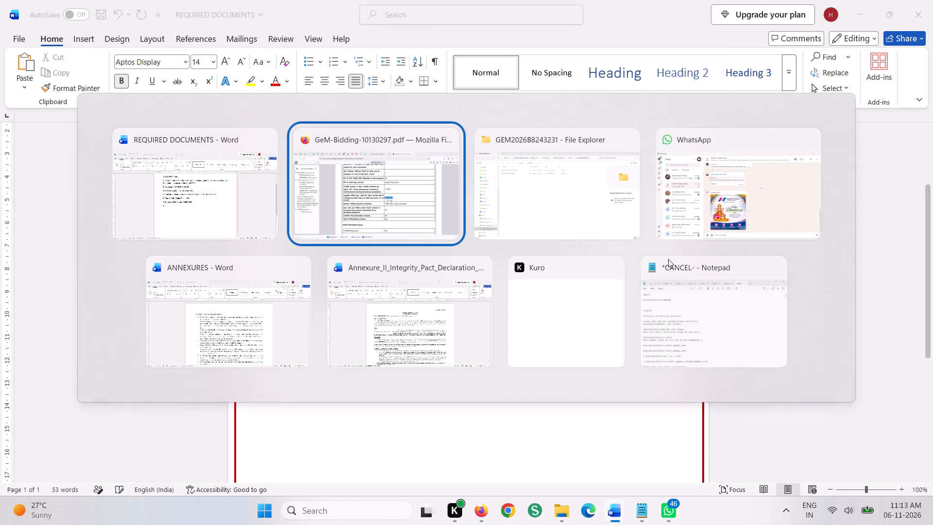
{"action": "scroll", "coordinate": [667, 259], "scroll_direction": "down", "scroll_amount": 1}
{"action": "left_click", "coordinate": [404, 208]}
{"action": "scroll", "coordinate": [480, 278], "scroll_direction": "down", "scroll_amount": 6}
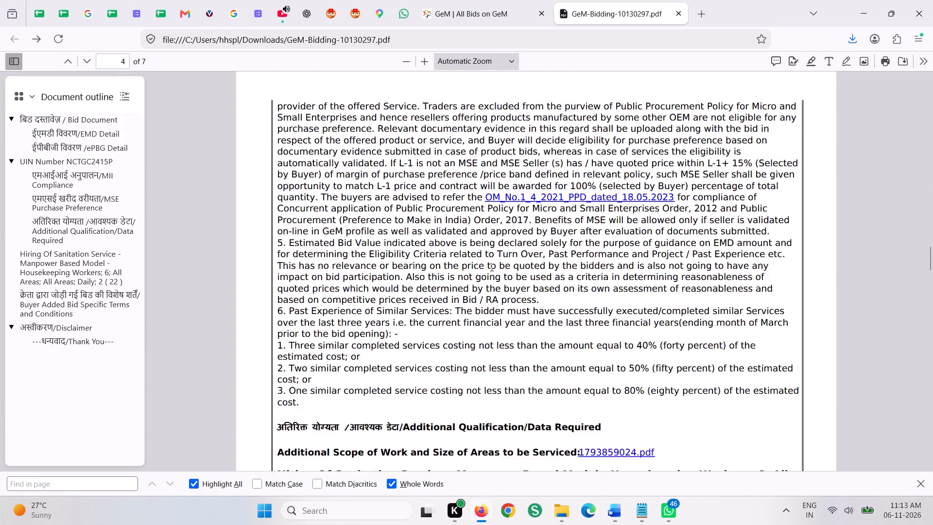
{"action": "left_click", "coordinate": [588, 276]}
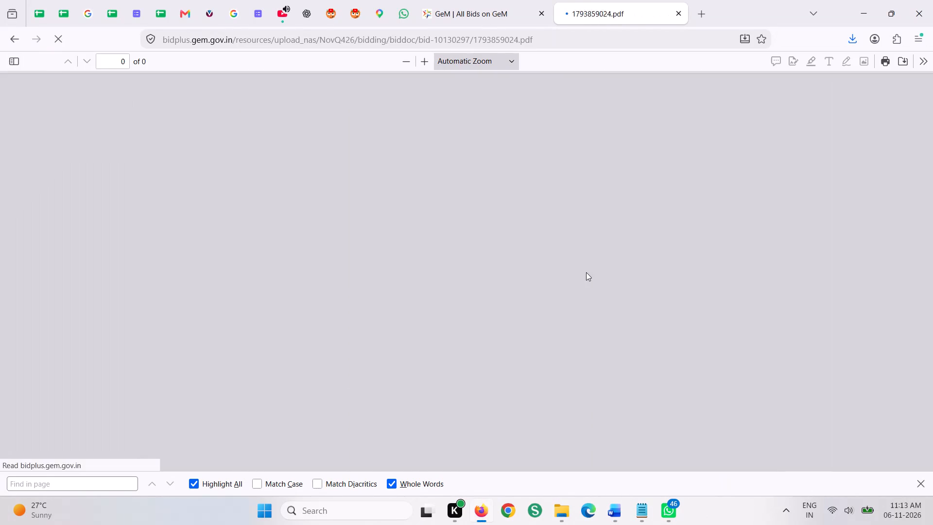
{"action": "scroll", "coordinate": [573, 279], "scroll_direction": "up", "scroll_amount": 3}
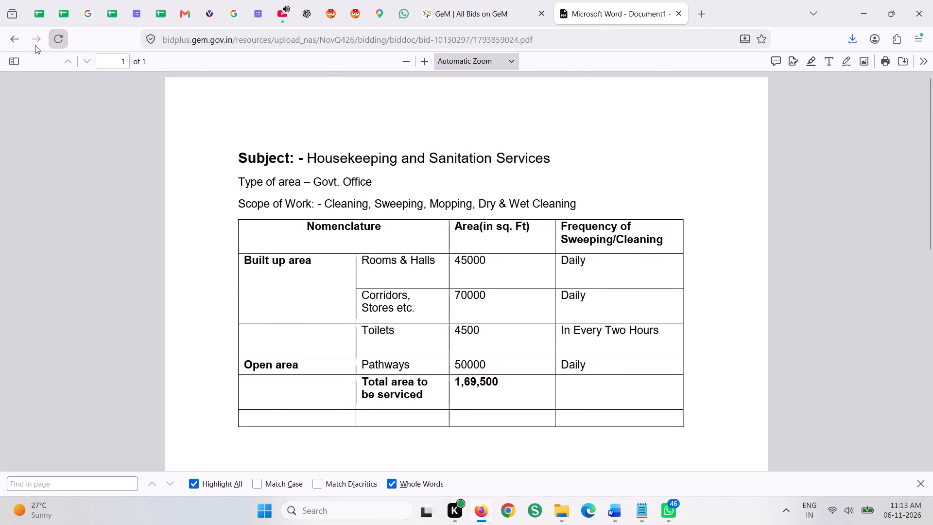
{"action": "left_click", "coordinate": [11, 38]}
Fill item 8 with "Bidder financial standing" copied from the bid PDF's Generic clause, and start item 9.
{"action": "scroll", "coordinate": [517, 254], "scroll_direction": "down", "scroll_amount": 5}
{"action": "scroll", "coordinate": [474, 256], "scroll_direction": "down", "scroll_amount": 1}
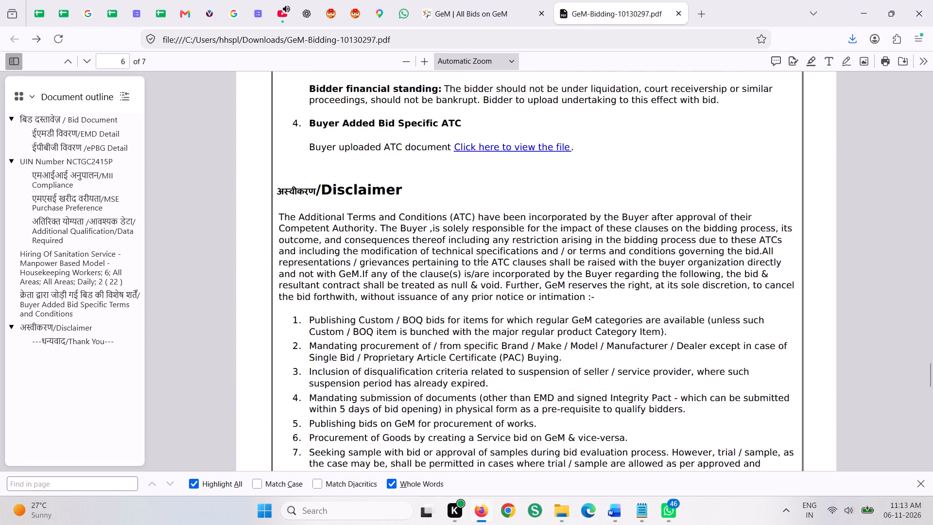
{"action": "scroll", "coordinate": [460, 201], "scroll_direction": "up", "scroll_amount": 1}
{"action": "left_click", "coordinate": [317, 333]}
{"action": "left_click_drag", "start_coordinate": [317, 333], "coordinate": [420, 333]}
{"action": "key", "text": "ctrl+c"}
{"action": "key", "text": "ctrl+c"}
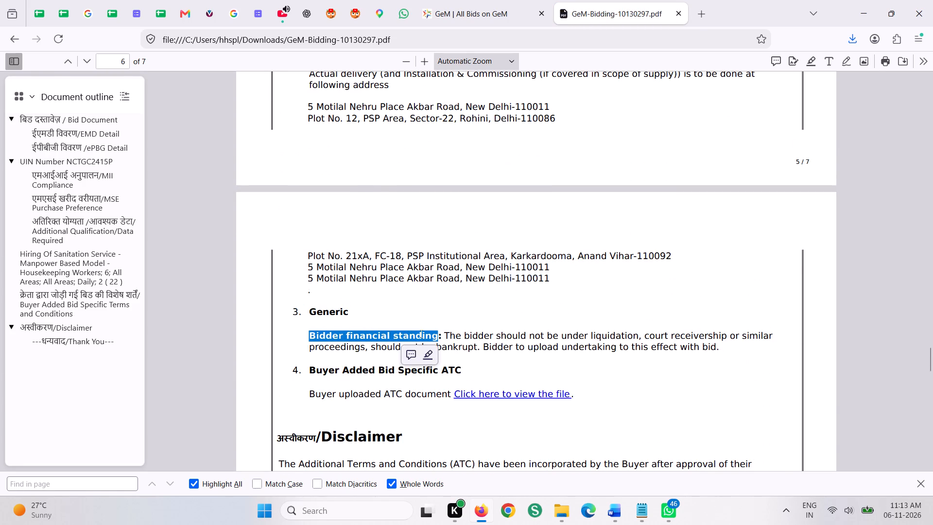
{"action": "key", "text": "alt+Tab"}
{"action": "key", "text": "ctrl+v"}
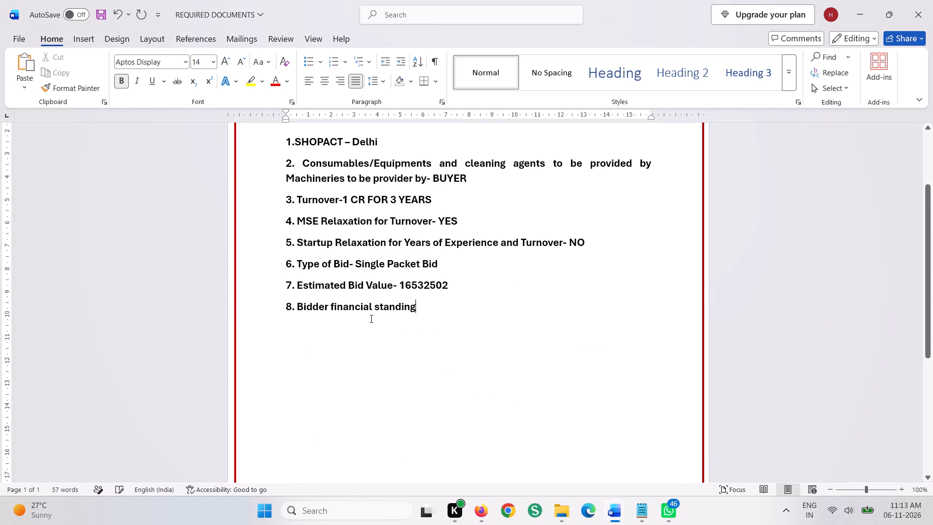
{"action": "key", "text": "Return"}
{"action": "key", "text": "9"}
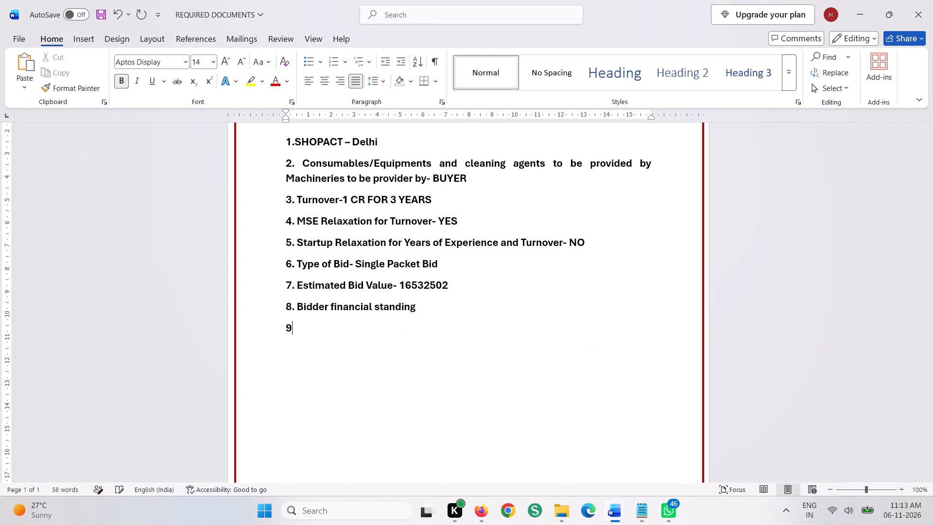
{"action": "key", "text": "period"}
Open the buyer uploaded ATC document from the bid PDF and save it as "BUYER ADDED ATC 02" in the GEM2026B8243231 folder.
{"action": "key", "text": "alt+Tab"}
{"action": "left_click", "coordinate": [465, 396]}
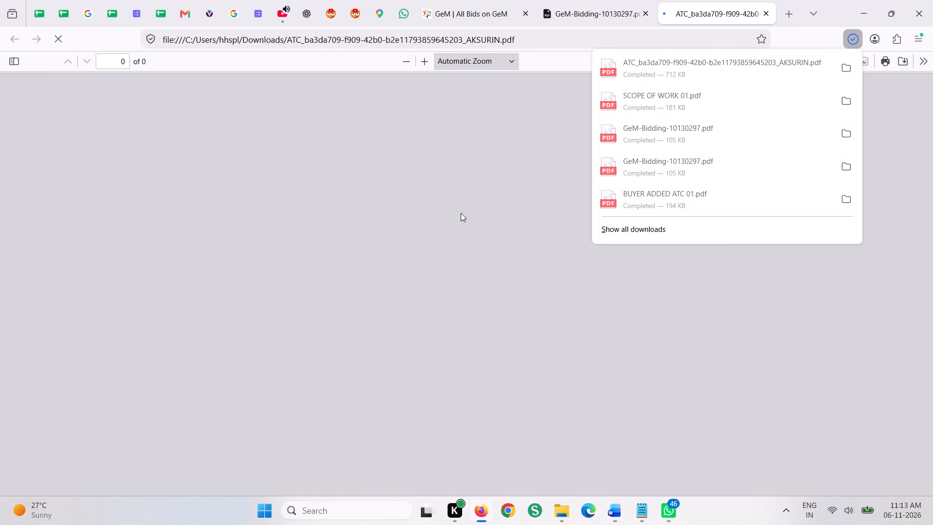
{"action": "left_click", "coordinate": [347, 211]}
{"action": "scroll", "coordinate": [508, 248], "scroll_direction": "up", "scroll_amount": 2}
{"action": "left_click", "coordinate": [488, 0]}
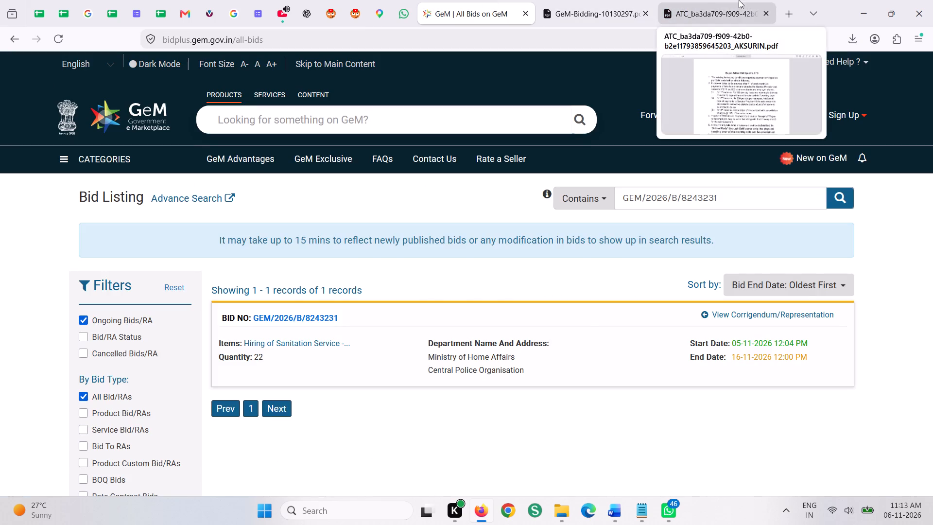
{"action": "left_click", "coordinate": [704, 0]}
{"action": "left_click", "coordinate": [908, 63]}
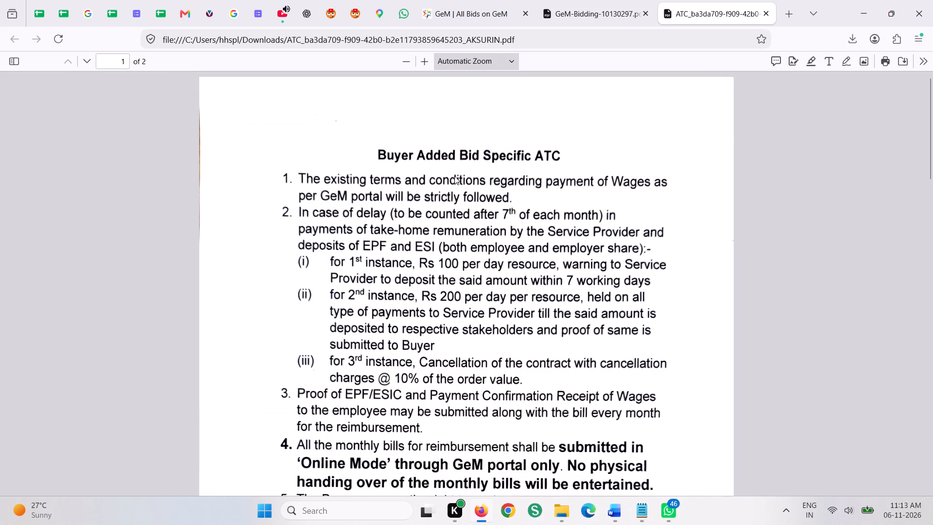
{"action": "scroll", "coordinate": [340, 237], "scroll_direction": "up", "scroll_amount": 1}
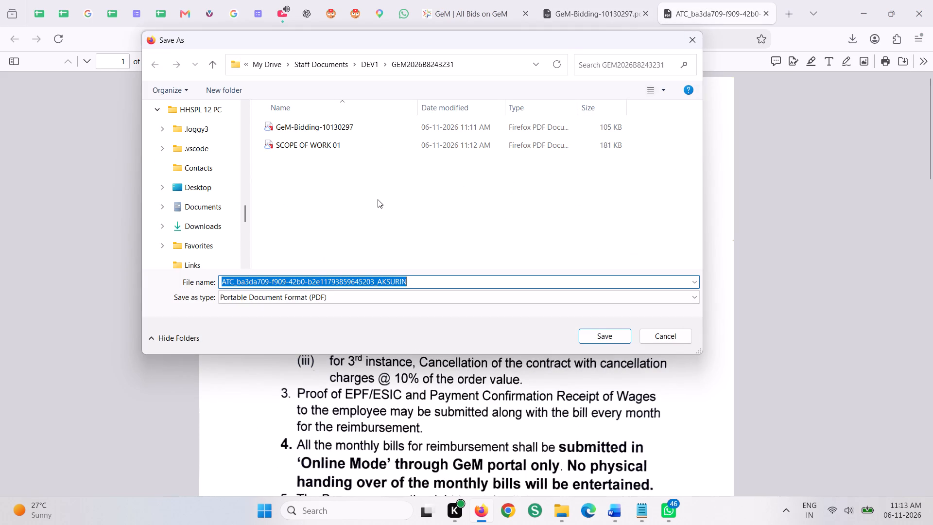
{"action": "type", "text": "BUYER ADDED ATC"}
{"action": "key", "text": "space"}
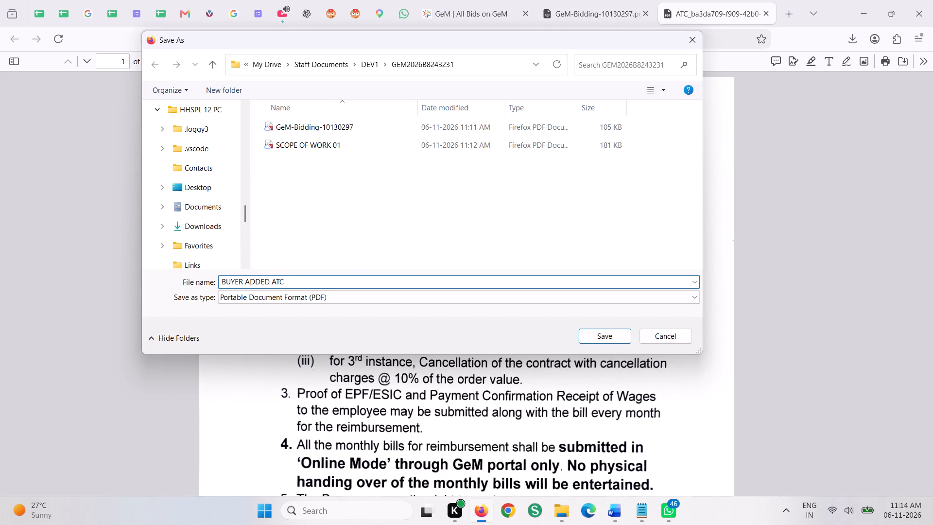
{"action": "type", "text": "02"}
{"action": "key", "text": "Return"}
{"action": "scroll", "coordinate": [506, 71], "scroll_direction": "up", "scroll_amount": 2}
Look back through the bid PDF's turnover, experience and qualification terms and compare them with the REQUIRED DOCUMENTS list.
{"action": "left_click", "coordinate": [597, 0]}
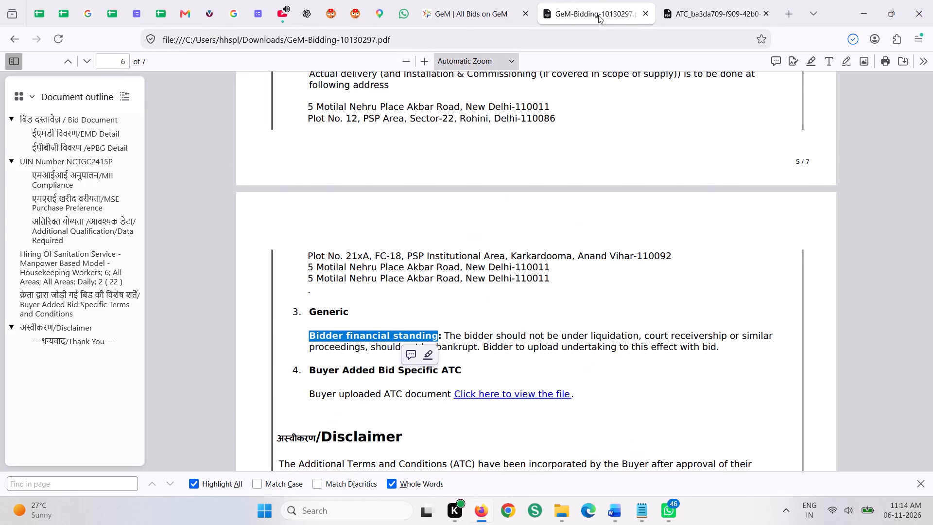
{"action": "scroll", "coordinate": [612, 138], "scroll_direction": "up", "scroll_amount": 3}
{"action": "scroll", "coordinate": [495, 230], "scroll_direction": "up", "scroll_amount": 5}
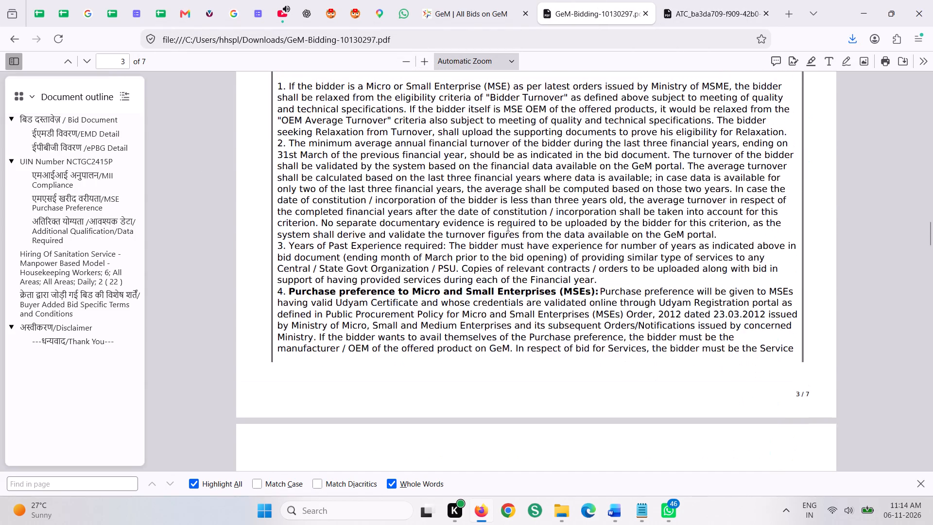
{"action": "scroll", "coordinate": [511, 232], "scroll_direction": "up", "scroll_amount": 4}
{"action": "scroll", "coordinate": [512, 235], "scroll_direction": "down", "scroll_amount": 8}
{"action": "scroll", "coordinate": [540, 244], "scroll_direction": "up", "scroll_amount": 2}
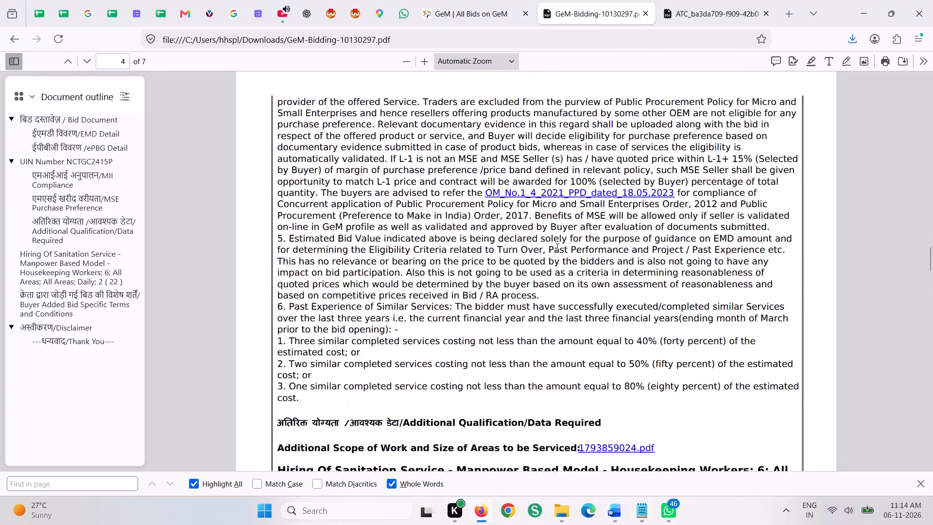
{"action": "key", "text": "alt+Tab"}
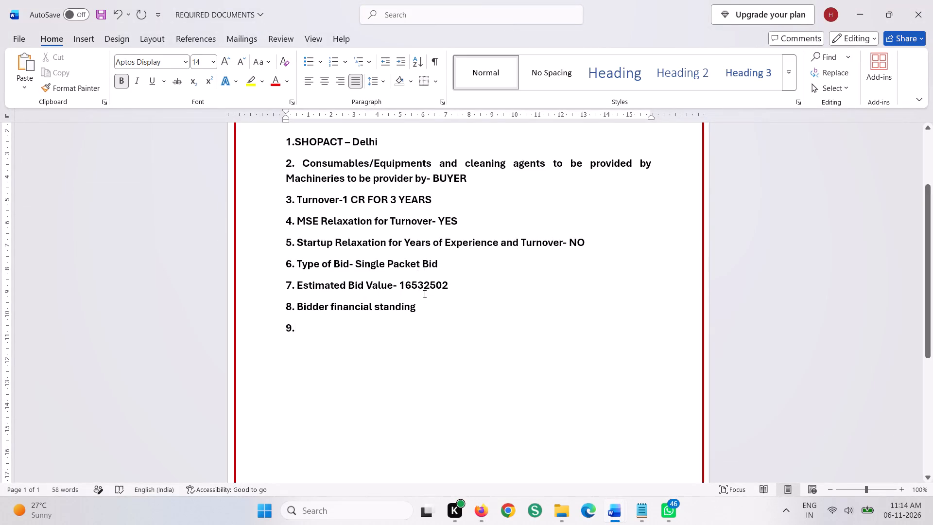
{"action": "key", "text": "alt+Tab"}
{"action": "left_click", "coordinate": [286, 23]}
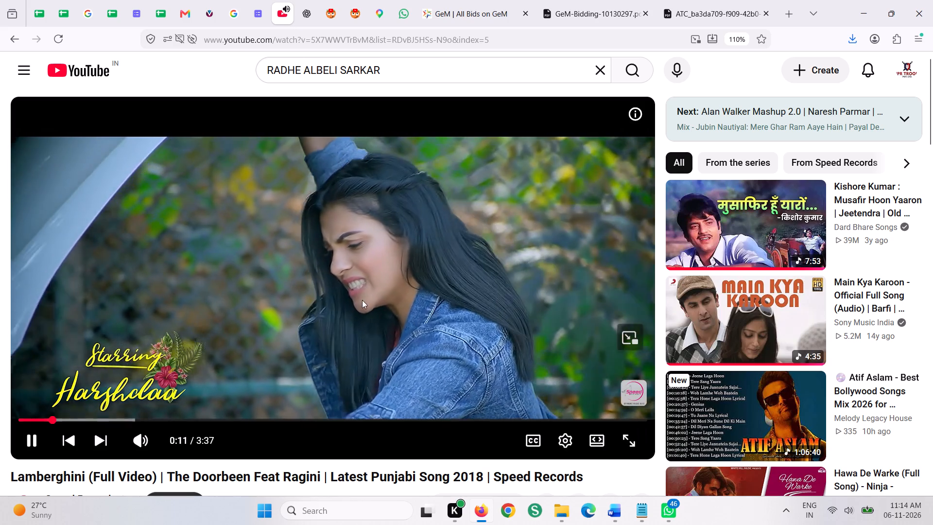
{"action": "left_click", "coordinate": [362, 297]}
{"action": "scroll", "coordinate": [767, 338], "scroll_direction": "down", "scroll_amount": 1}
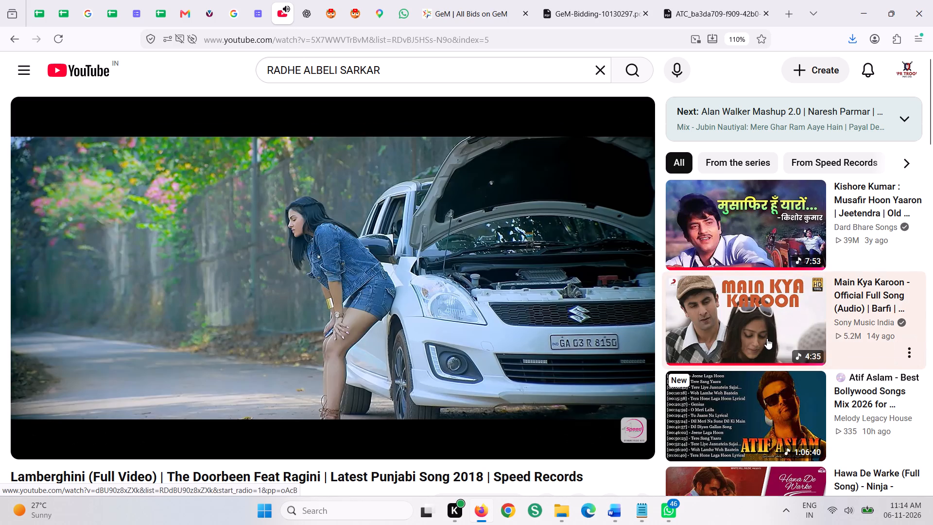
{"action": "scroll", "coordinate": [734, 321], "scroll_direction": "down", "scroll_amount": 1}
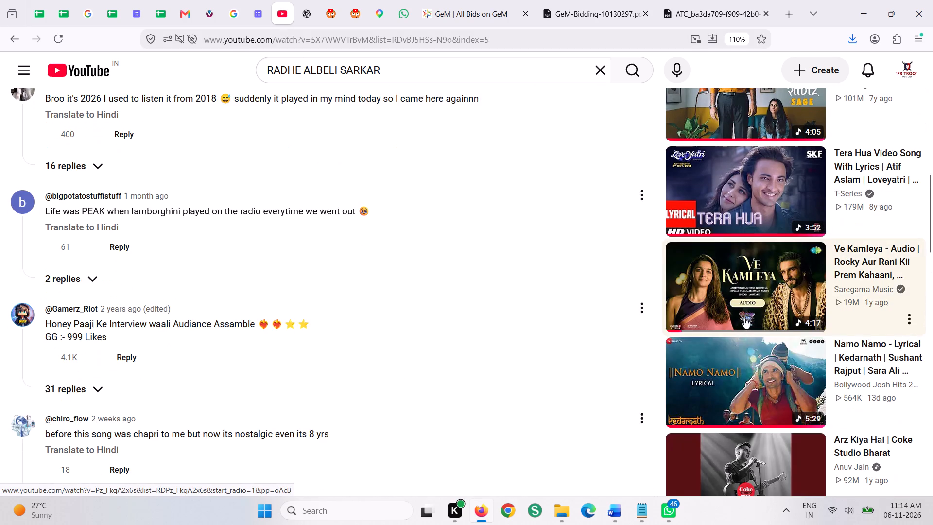
Play the "O Re Piya" full song from the suggested YouTube videos.
{"action": "scroll", "coordinate": [711, 319], "scroll_direction": "down", "scroll_amount": 1}
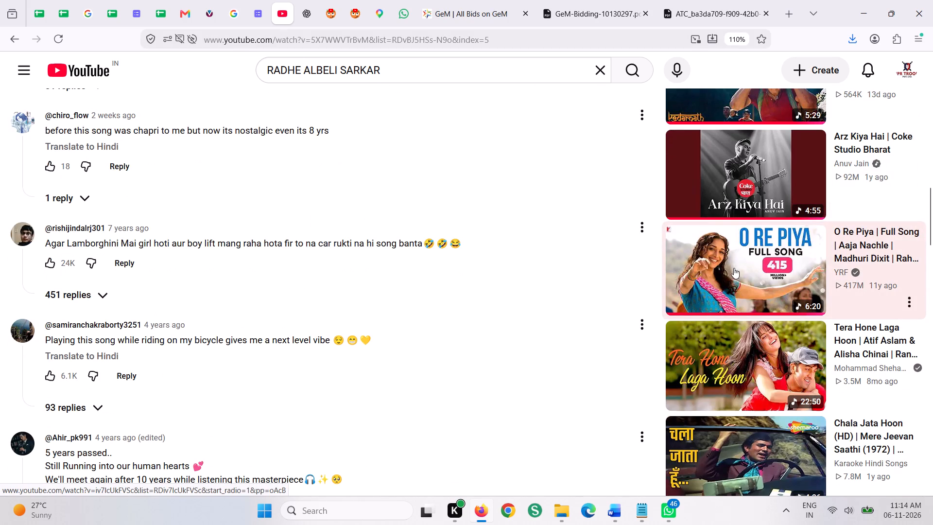
{"action": "left_click", "coordinate": [732, 262]}
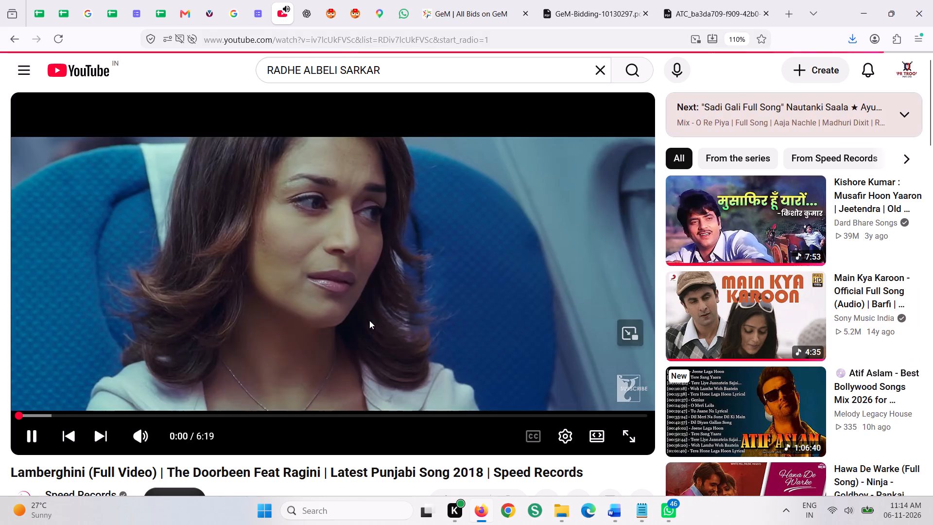
Review page 1 of the buyer added ATC PDF and copy a screenshot of its clauses 5 to 8.
{"action": "left_click", "coordinate": [691, 0]}
{"action": "scroll", "coordinate": [528, 262], "scroll_direction": "down", "scroll_amount": 2}
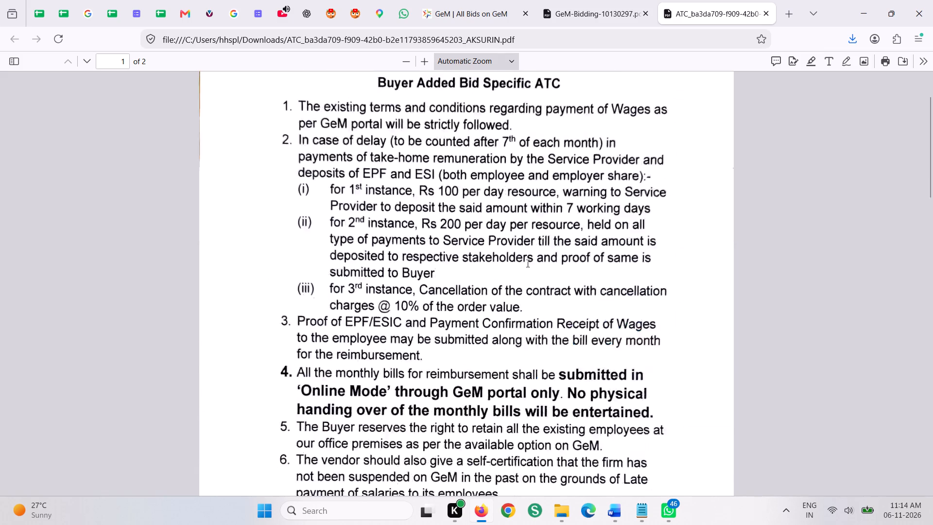
{"action": "scroll", "coordinate": [539, 244], "scroll_direction": "up", "scroll_amount": 2}
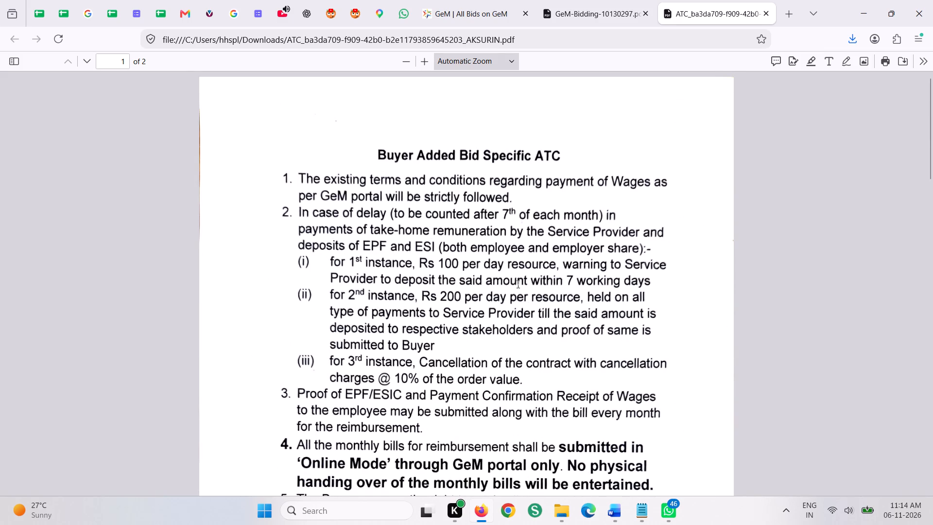
{"action": "scroll", "coordinate": [517, 284], "scroll_direction": "down", "scroll_amount": 1}
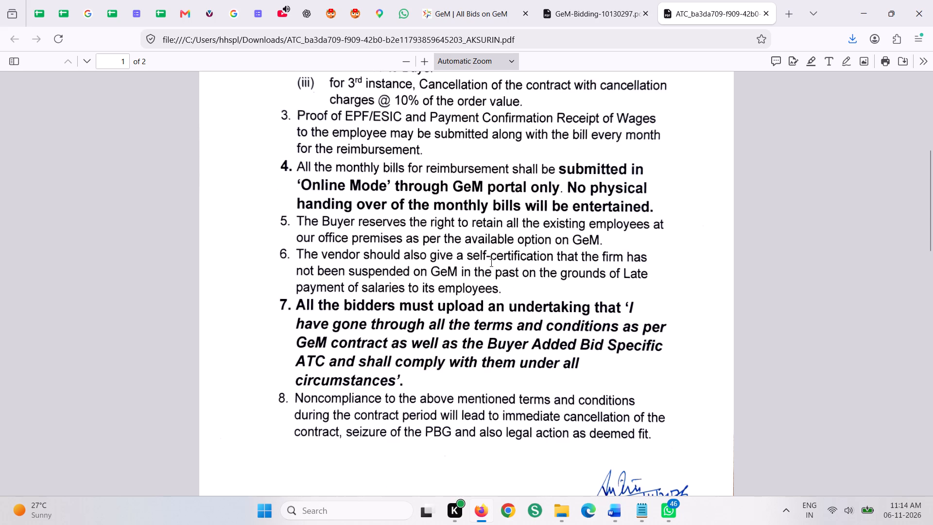
{"action": "key", "text": "ctrl+shift+s"}
{"action": "left_click_drag", "start_coordinate": [259, 201], "coordinate": [531, 284]}
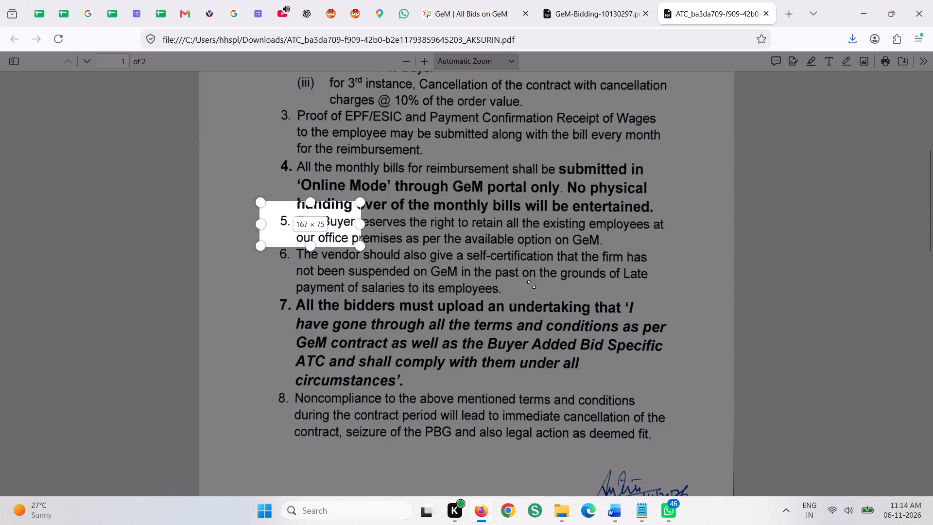
{"action": "left_click_drag", "start_coordinate": [531, 284], "coordinate": [726, 443]}
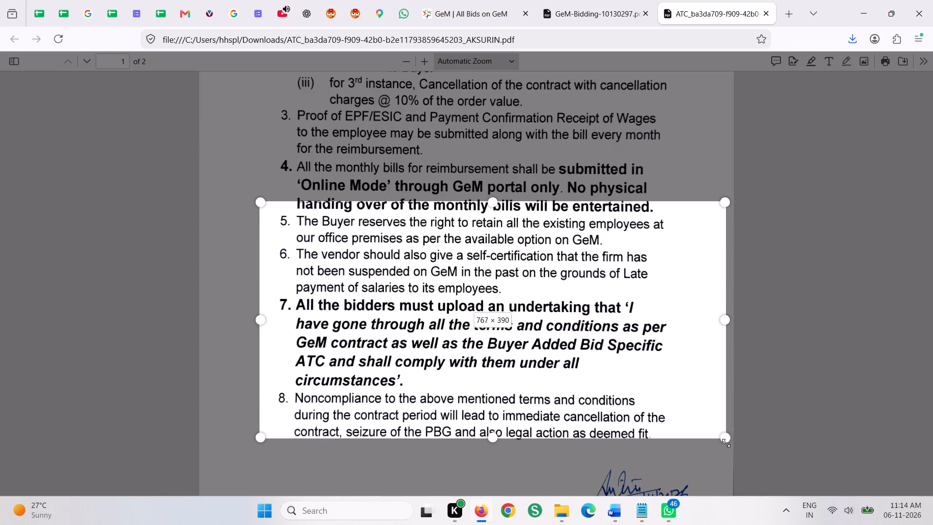
{"action": "left_click_drag", "start_coordinate": [726, 443], "coordinate": [726, 450]}
{"action": "left_click", "coordinate": [640, 467]}
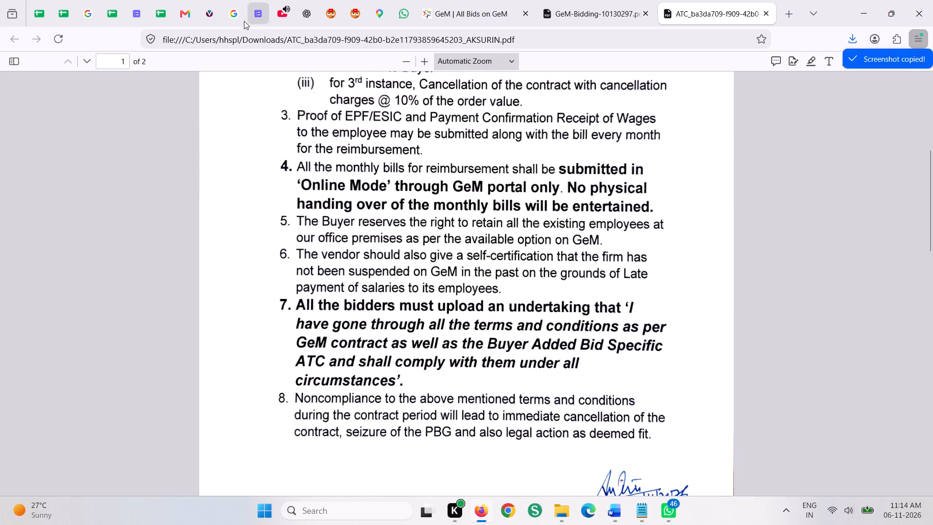
Search the captured clauses with Google Lens and copy clause 7's undertaking text, from "undertaking that" through "circumstances'".
{"action": "left_click", "coordinate": [237, 17]}
{"action": "left_click", "coordinate": [677, 93]}
{"action": "left_click", "coordinate": [654, 89]}
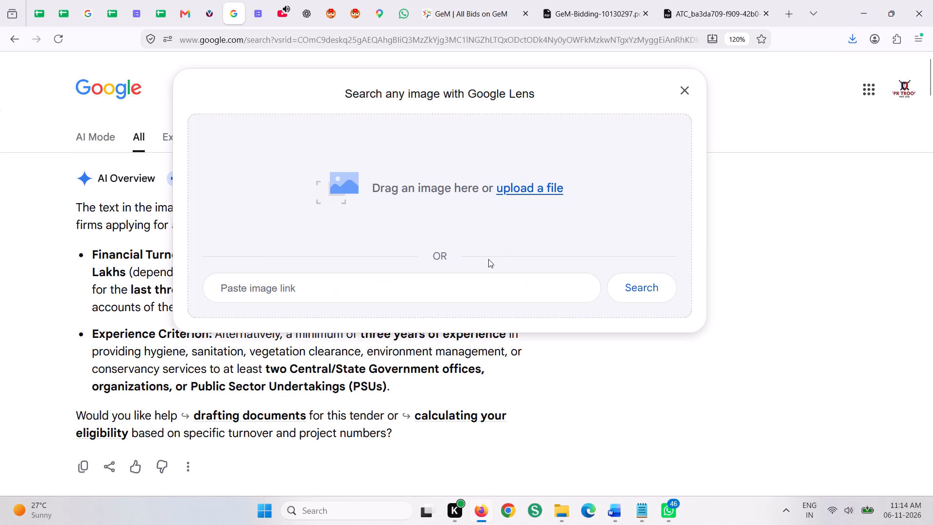
{"action": "left_click", "coordinate": [483, 289]}
{"action": "key", "text": "ctrl+v"}
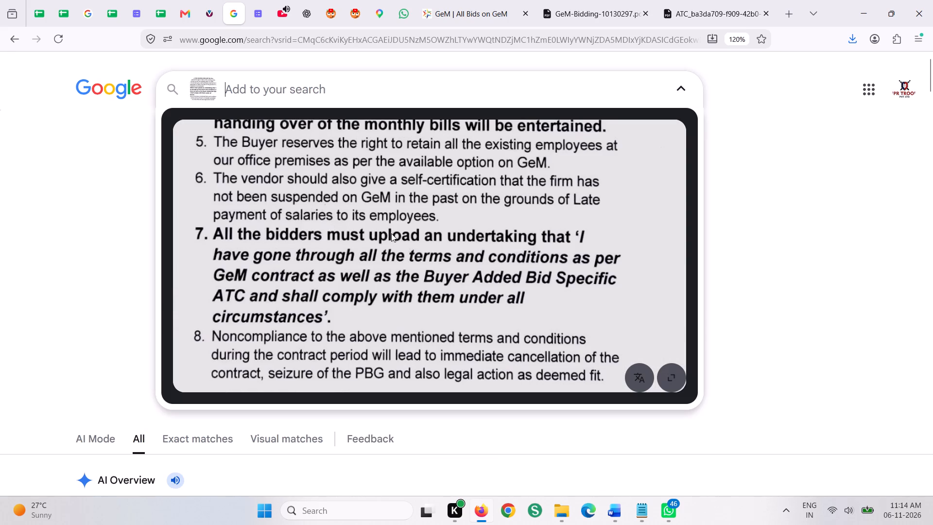
{"action": "left_click", "coordinate": [456, 234]}
{"action": "left_click_drag", "start_coordinate": [456, 234], "coordinate": [479, 263]}
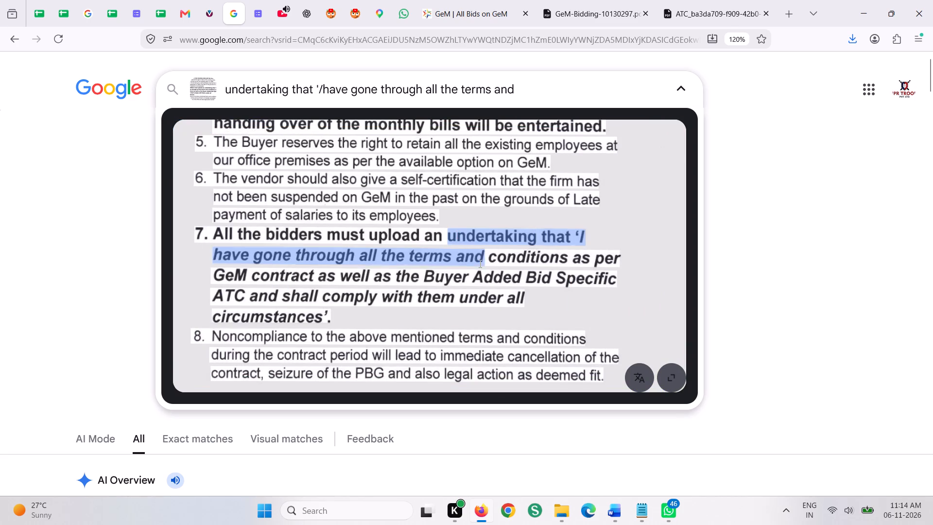
{"action": "left_click_drag", "start_coordinate": [479, 263], "coordinate": [446, 315]}
{"action": "left_click", "coordinate": [356, 199]}
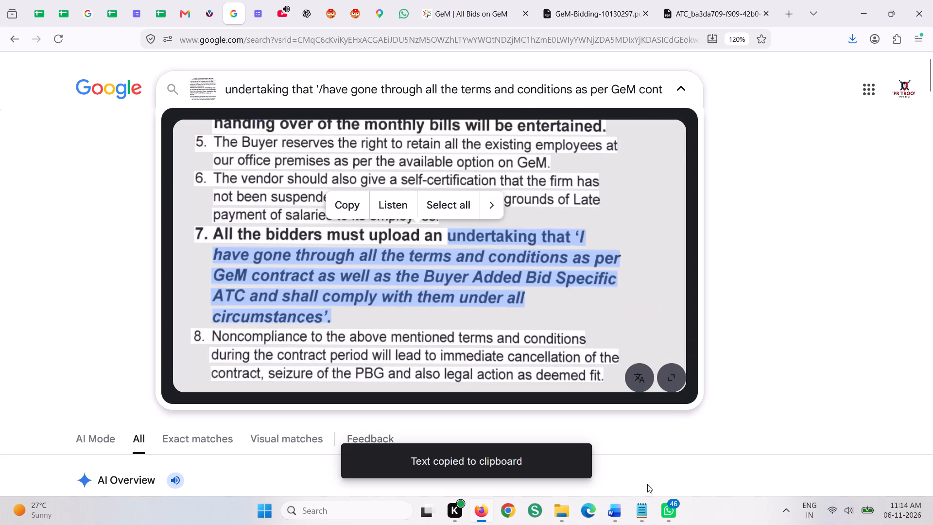
Create a blank Word document and paste the copied undertaking text into it.
{"action": "left_click", "coordinate": [615, 506]}
{"action": "left_click", "coordinate": [775, 454]}
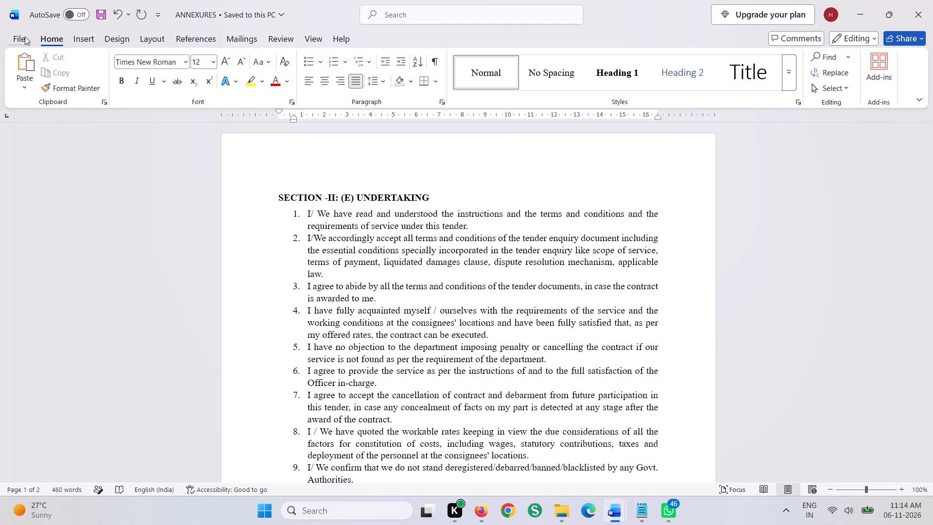
{"action": "left_click", "coordinate": [25, 36]}
{"action": "left_click", "coordinate": [169, 129]}
{"action": "key", "text": "ctrl+v"}
{"action": "left_click", "coordinate": [323, 233]}
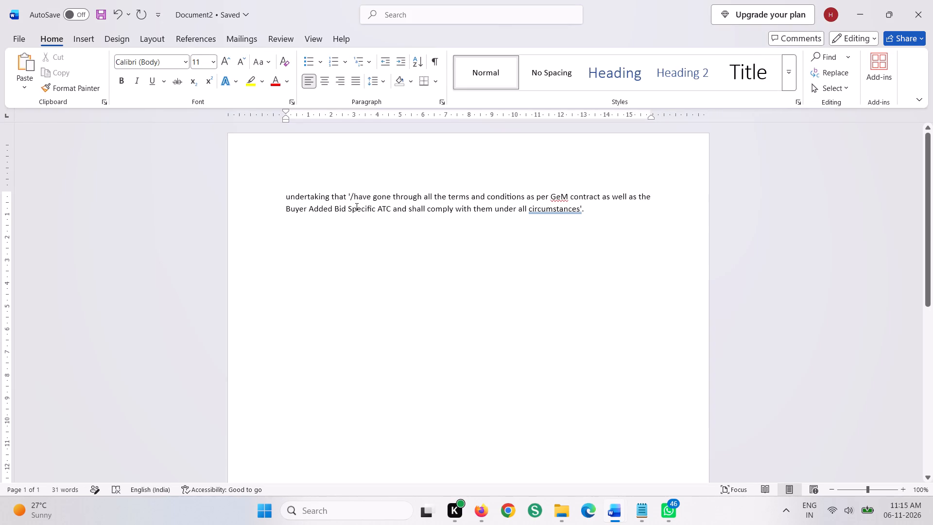
Split "undertaking" onto its own line and format it as a bold, centred, uppercase heading.
{"action": "left_click", "coordinate": [331, 195]}
{"action": "key", "text": "Return"}
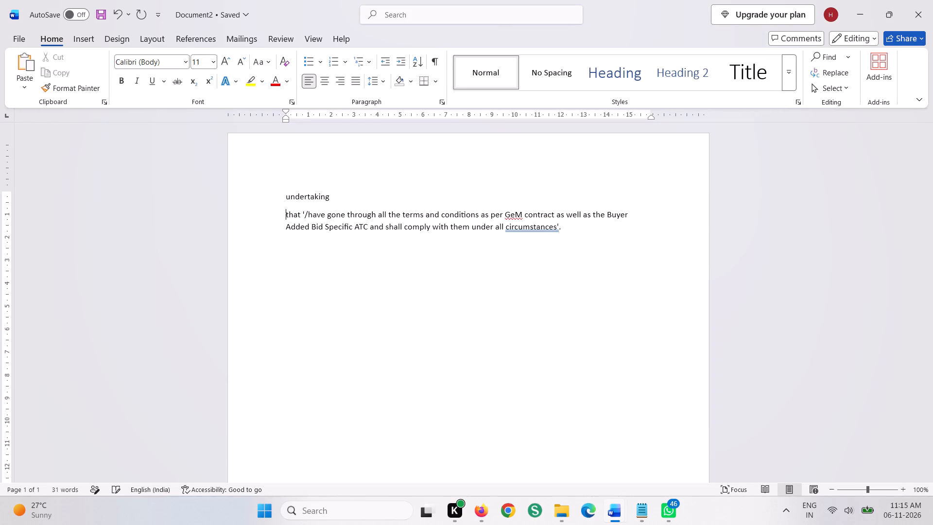
{"action": "left_click_drag", "start_coordinate": [287, 202], "coordinate": [359, 192]}
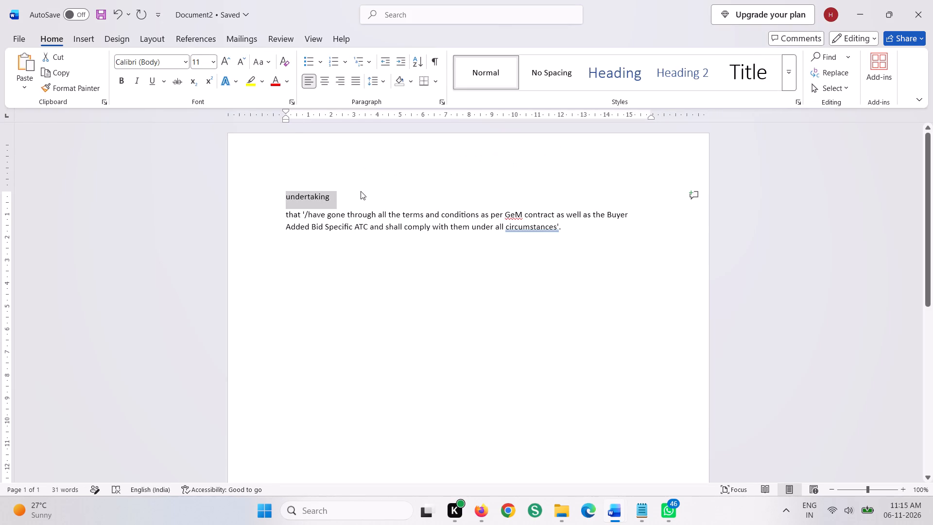
{"action": "key", "text": "ctrl+b"}
{"action": "left_click", "coordinate": [324, 77]}
{"action": "left_click", "coordinate": [480, 200]}
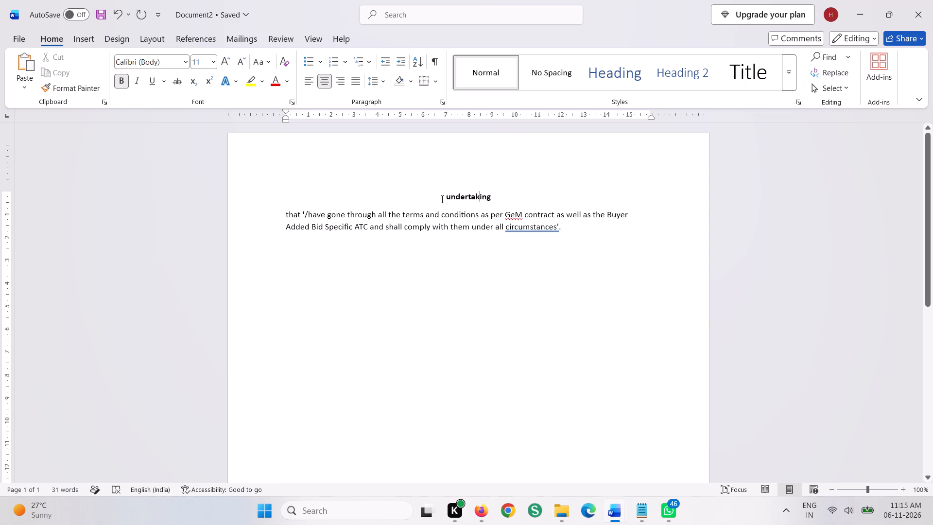
{"action": "left_click_drag", "start_coordinate": [442, 198], "coordinate": [505, 200]}
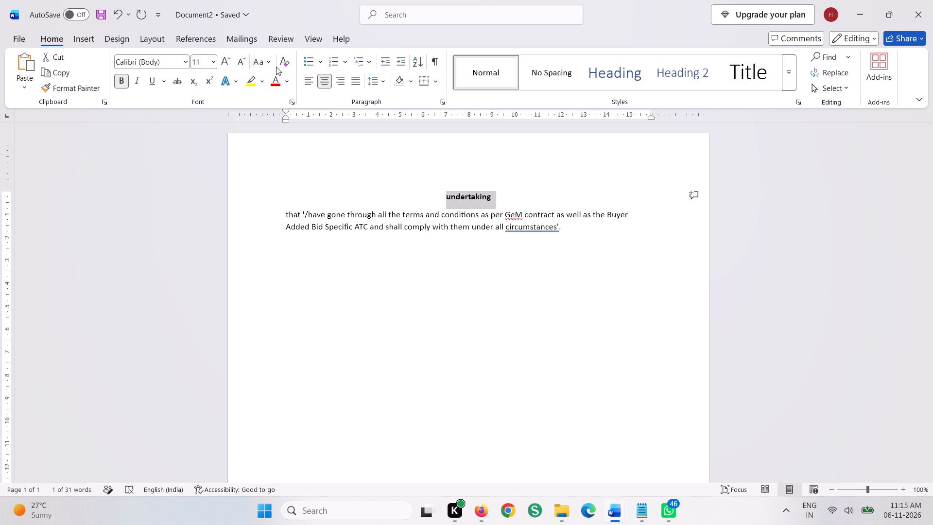
{"action": "left_click", "coordinate": [269, 60]}
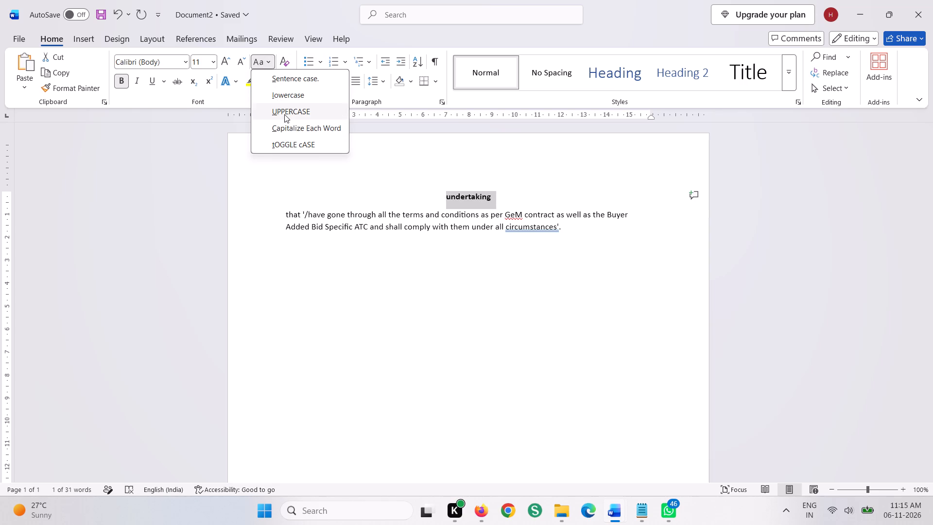
{"action": "left_click", "coordinate": [284, 113]}
{"action": "left_click", "coordinate": [423, 208]}
Change the paragraph's opening word "that" to uppercase and make the whole undertaking paragraph bold.
{"action": "left_click_drag", "start_coordinate": [286, 213], "coordinate": [287, 213]}
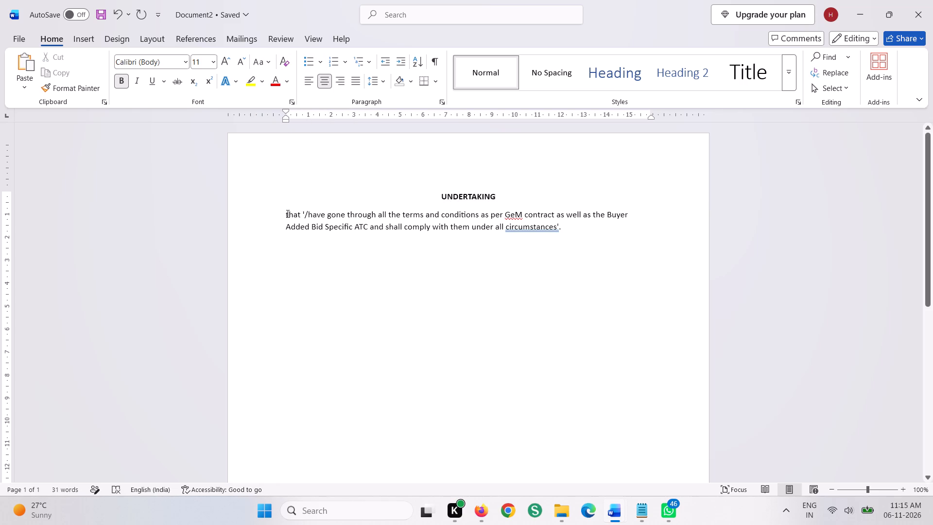
{"action": "left_click_drag", "start_coordinate": [287, 213], "coordinate": [303, 213]}
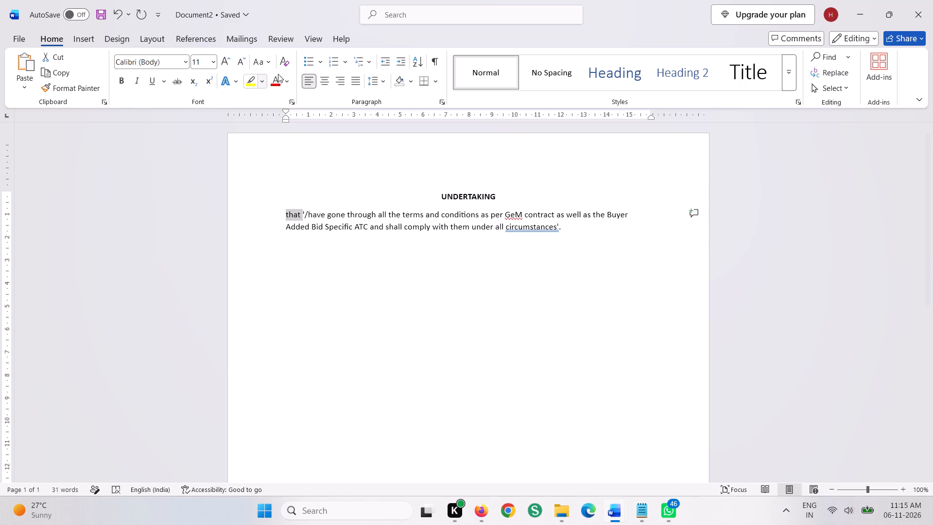
{"action": "left_click", "coordinate": [264, 63]}
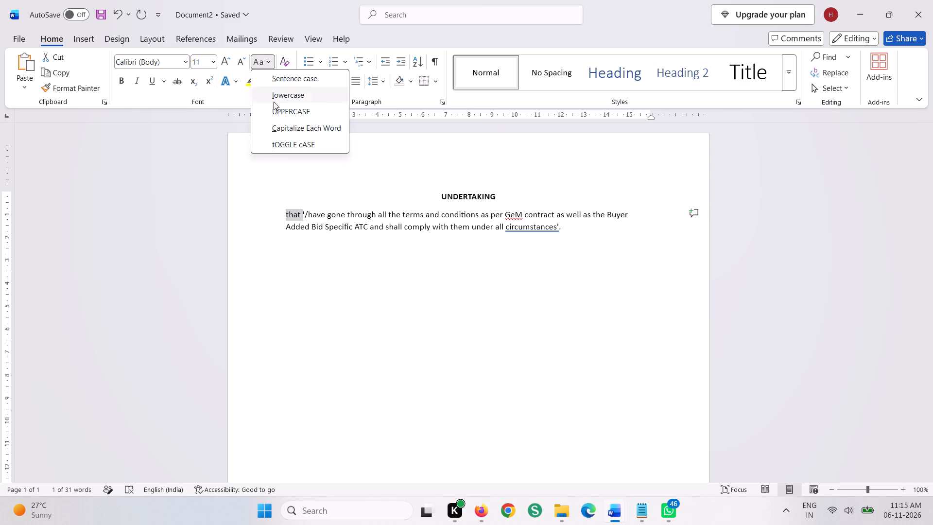
{"action": "left_click", "coordinate": [283, 112]}
{"action": "left_click", "coordinate": [352, 236]}
{"action": "left_click_drag", "start_coordinate": [274, 213], "coordinate": [463, 240]}
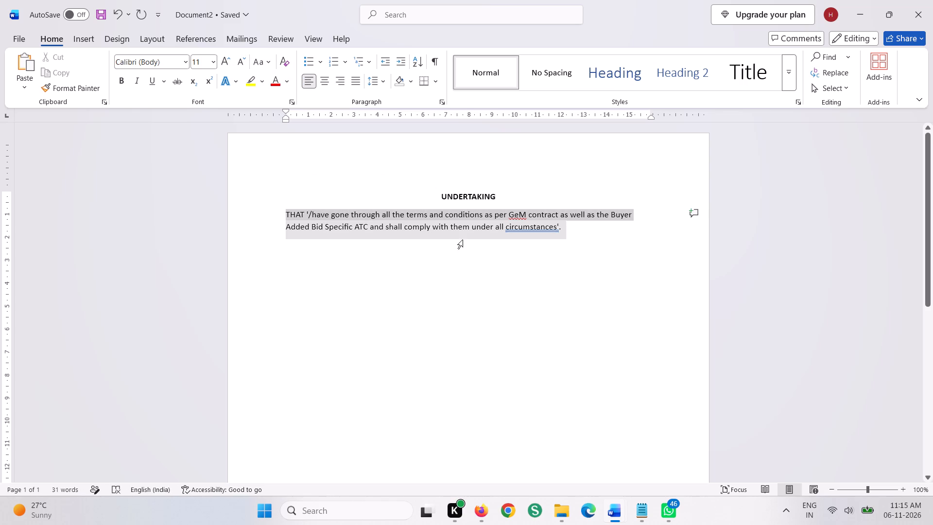
{"action": "left_click_drag", "start_coordinate": [463, 240], "coordinate": [568, 255]}
{"action": "key", "text": "ctrl+b"}
{"action": "left_click", "coordinate": [492, 252]}
{"action": "left_click", "coordinate": [516, 199]}
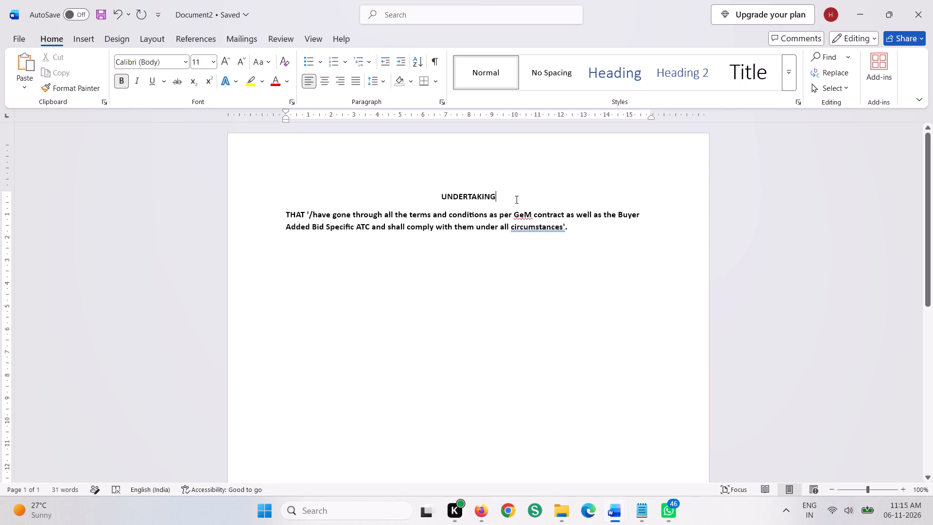
Save the Word document as UNDERTAKING in the DEV1 folder GEM2026B8243231.
{"action": "left_click", "coordinate": [565, 515]}
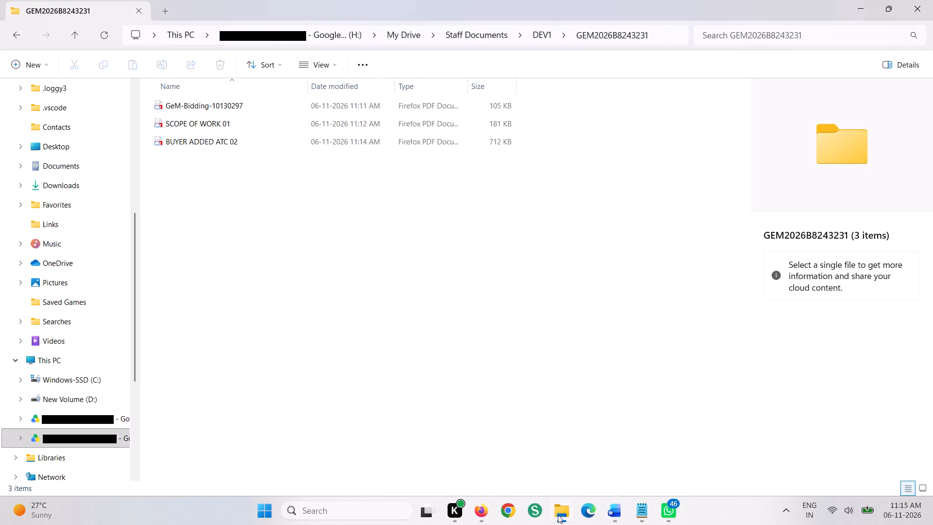
{"action": "left_click", "coordinate": [558, 515]}
{"action": "left_click", "coordinate": [30, 37]}
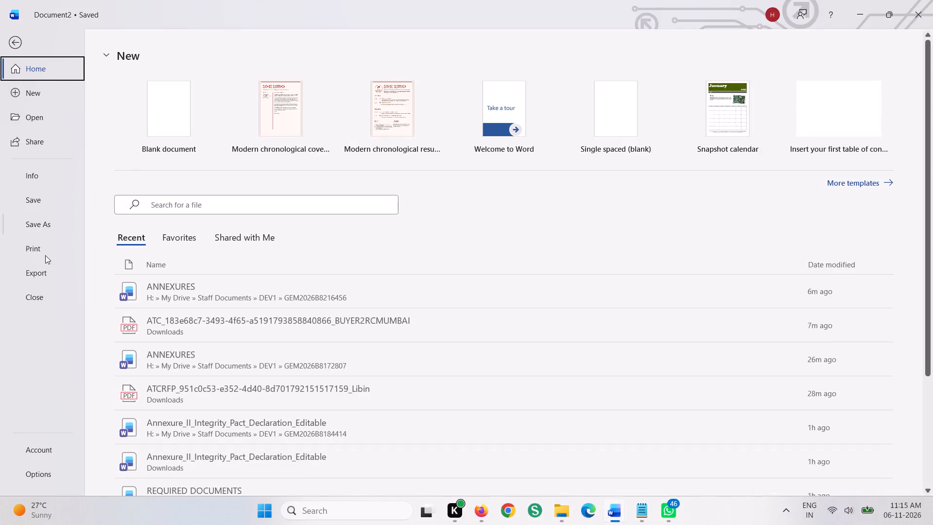
{"action": "left_click", "coordinate": [51, 227]}
{"action": "left_click", "coordinate": [135, 325]}
{"action": "scroll", "coordinate": [176, 228], "scroll_direction": "up", "scroll_amount": 1}
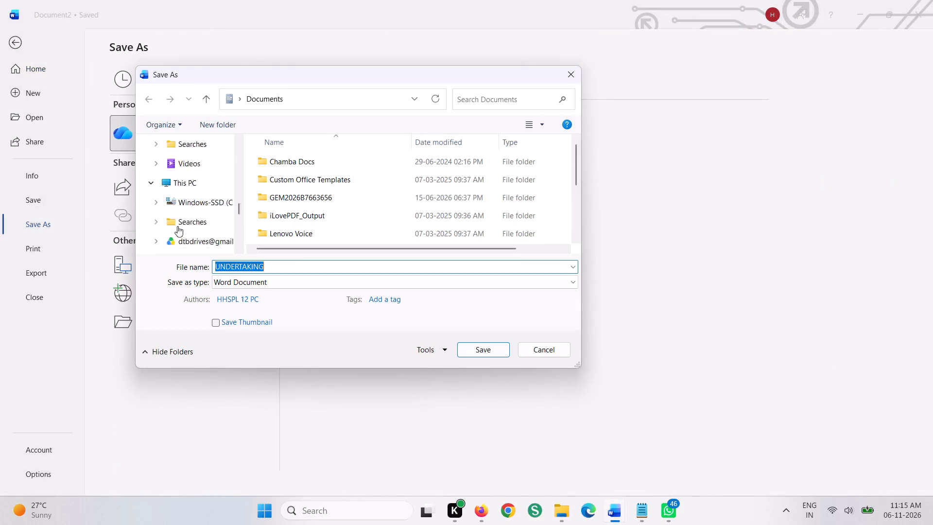
{"action": "scroll", "coordinate": [177, 226], "scroll_direction": "up", "scroll_amount": 3}
{"action": "left_click", "coordinate": [190, 247]}
{"action": "scroll", "coordinate": [313, 192], "scroll_direction": "up", "scroll_amount": 8}
{"action": "double_click", "coordinate": [308, 164]}
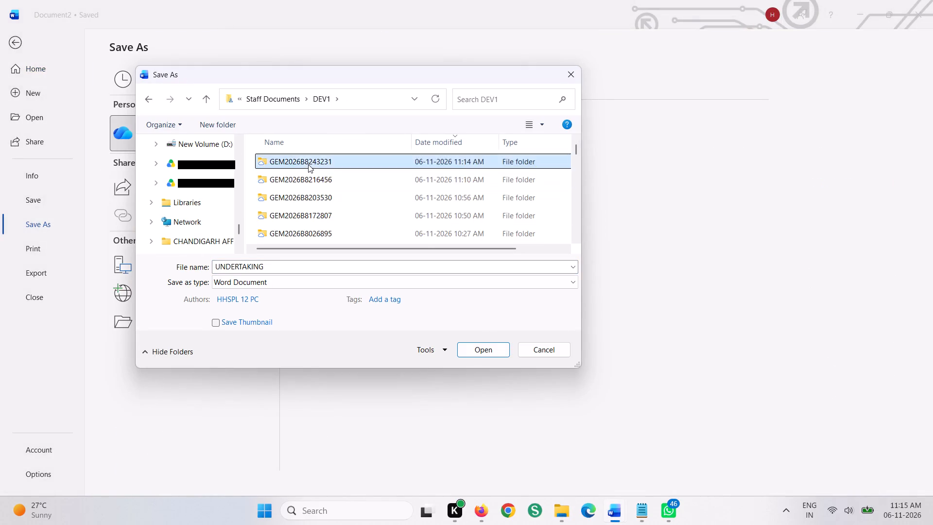
{"action": "left_click", "coordinate": [297, 271]}
{"action": "left_click", "coordinate": [466, 351]}
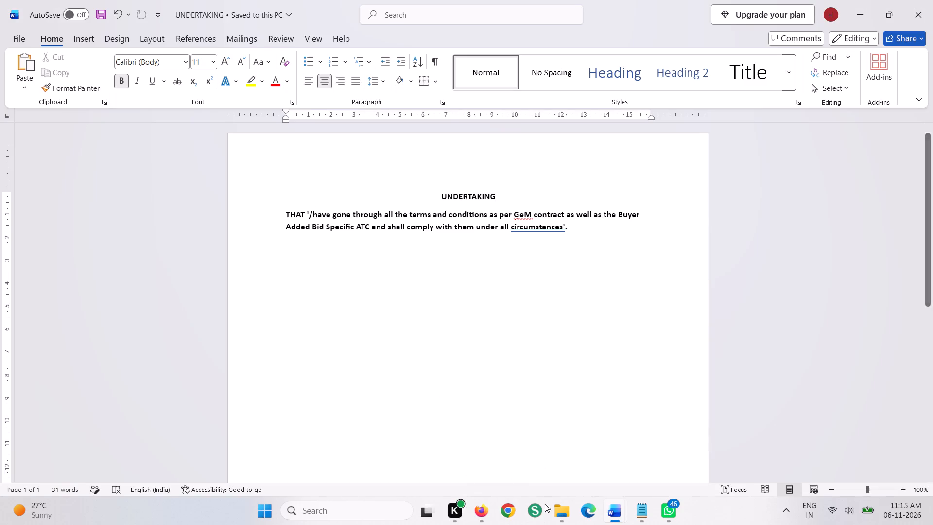
Copy clause 6's self-certification text about no GeM suspension over late salary payments and paste it as item 9 in REQUIRED DOCUMENTS.
{"action": "left_click", "coordinate": [478, 505]}
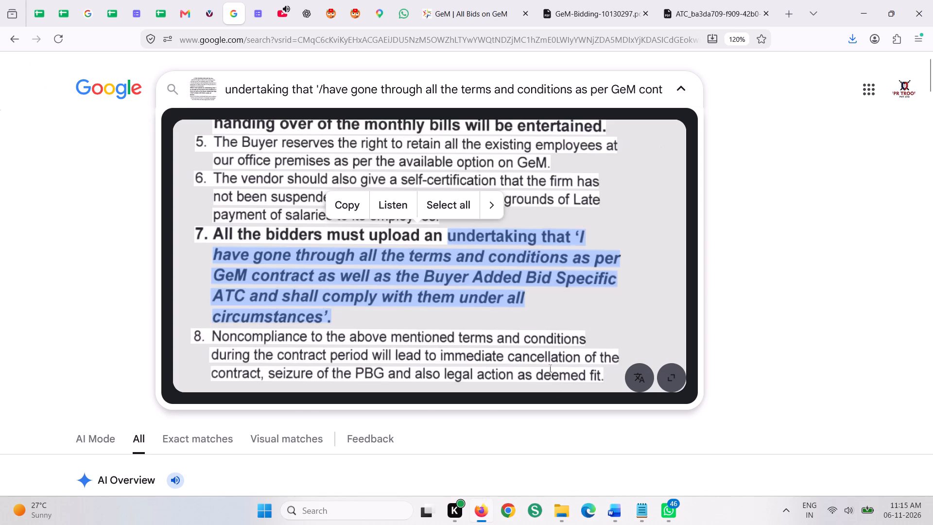
{"action": "key", "text": "alt+Tab"}
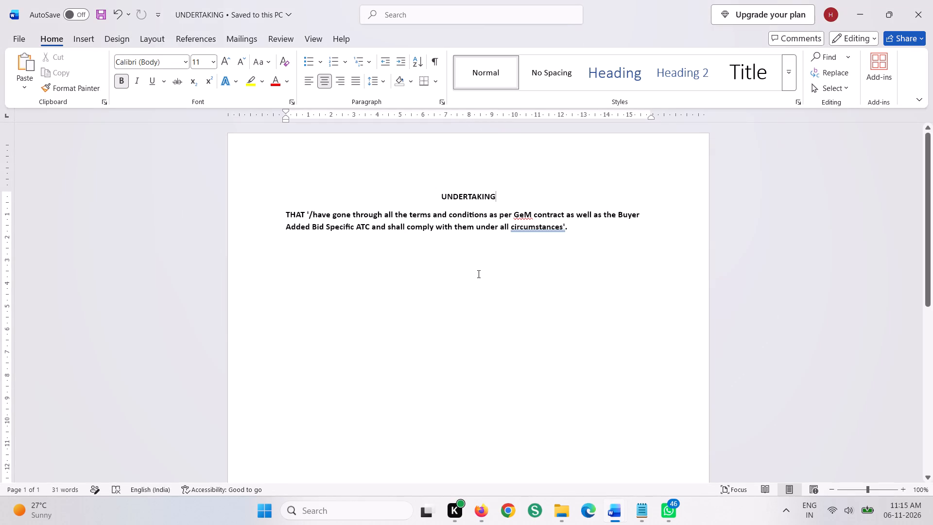
{"action": "key", "text": "alt+Tab"}
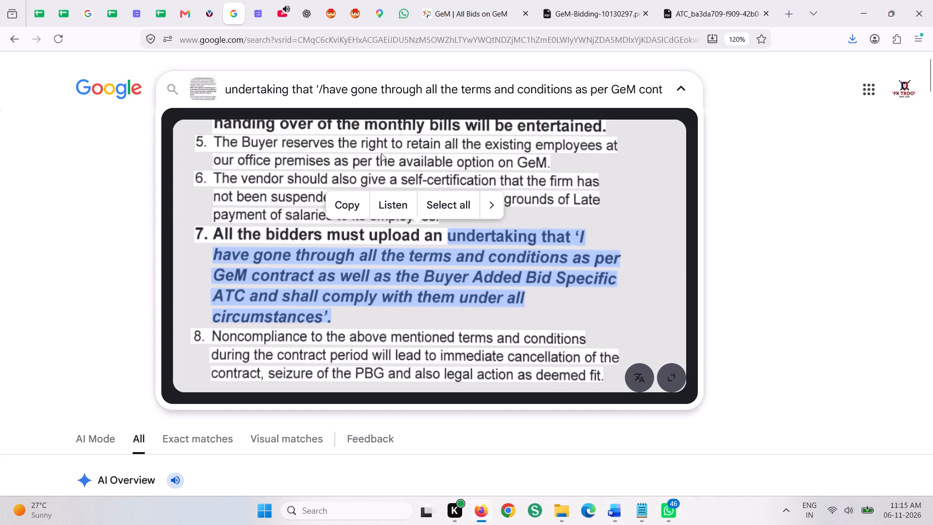
{"action": "left_click", "coordinate": [288, 173]}
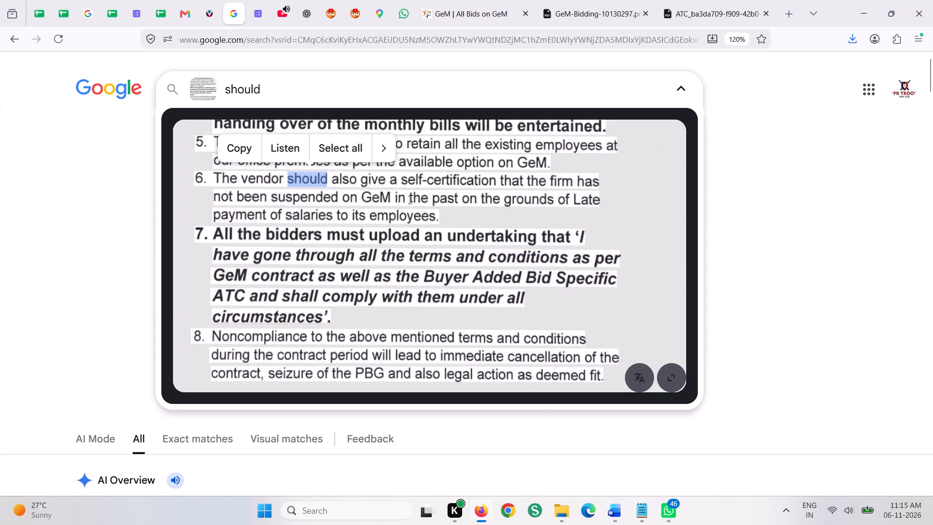
{"action": "left_click_drag", "start_coordinate": [401, 177], "coordinate": [473, 199]}
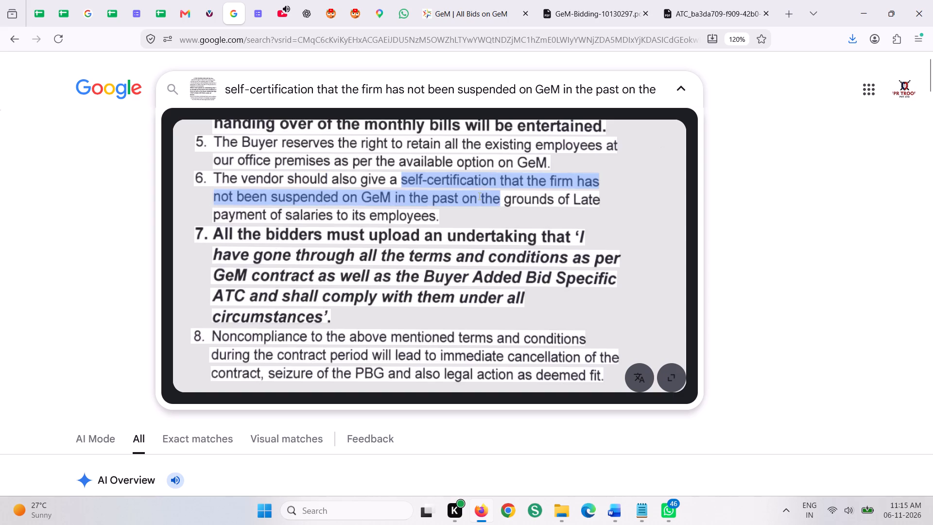
{"action": "left_click_drag", "start_coordinate": [473, 199], "coordinate": [431, 217]}
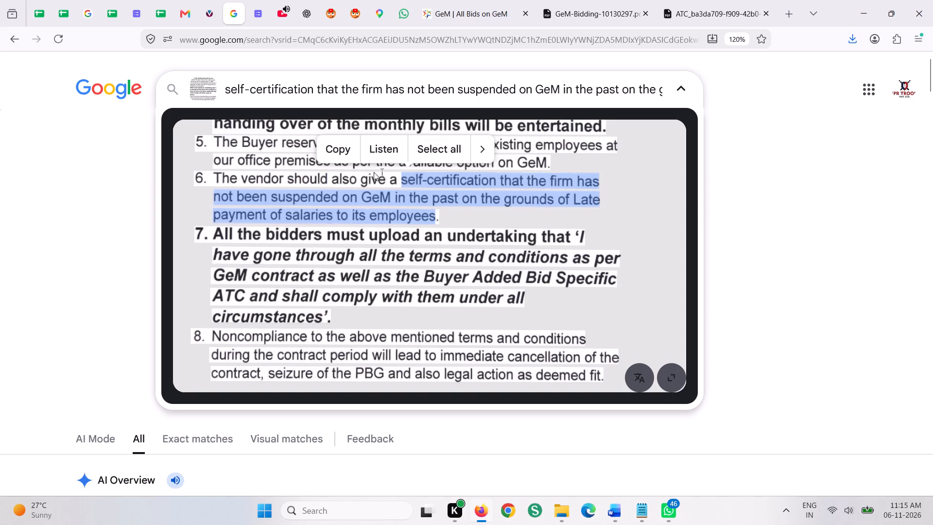
{"action": "left_click", "coordinate": [343, 149]}
{"action": "key", "text": "alt+Tab"}
{"action": "key", "text": "alt+Tab"}
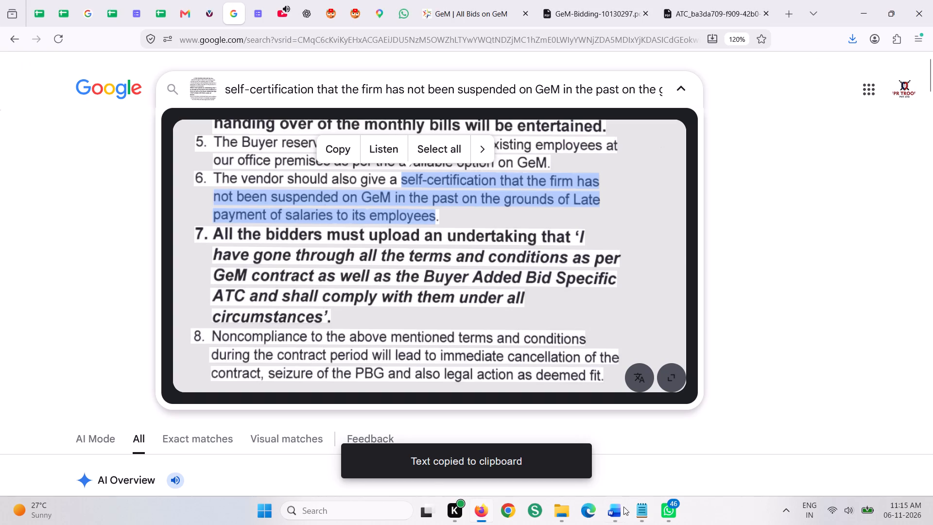
{"action": "left_click", "coordinate": [620, 509]}
{"action": "left_click", "coordinate": [400, 449]}
{"action": "key", "text": "ctrl+v"}
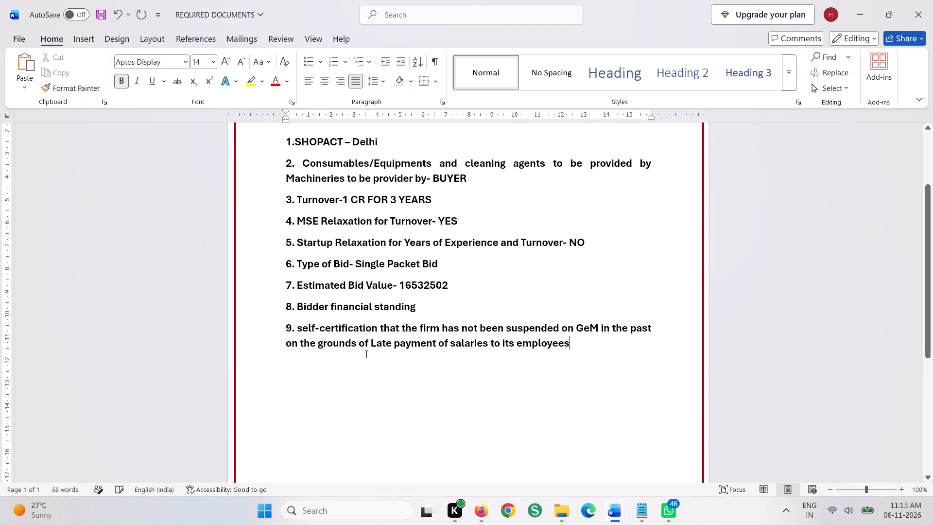
Add item 10 with clause 5's text on the Buyer retaining all existing employees, and start an empty item 11 below it.
{"action": "key", "text": "alt+Tab"}
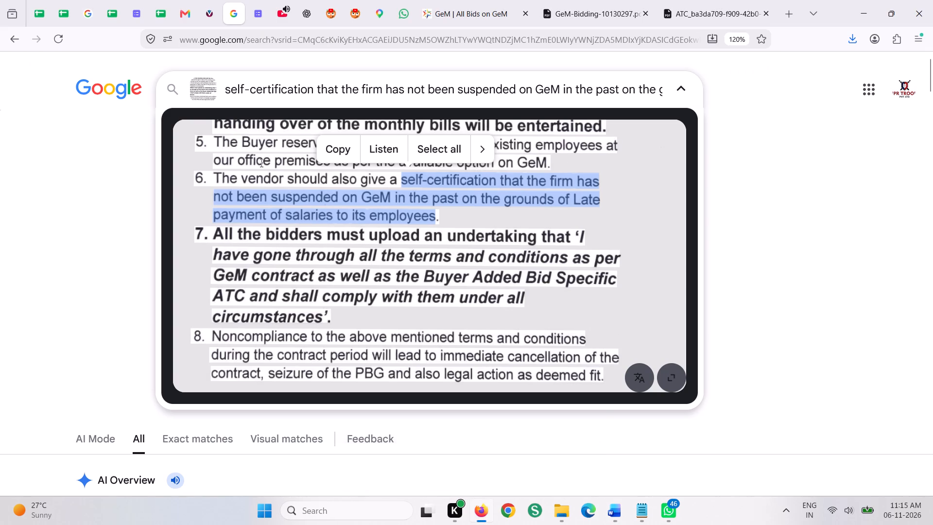
{"action": "left_click_drag", "start_coordinate": [224, 141], "coordinate": [550, 163]}
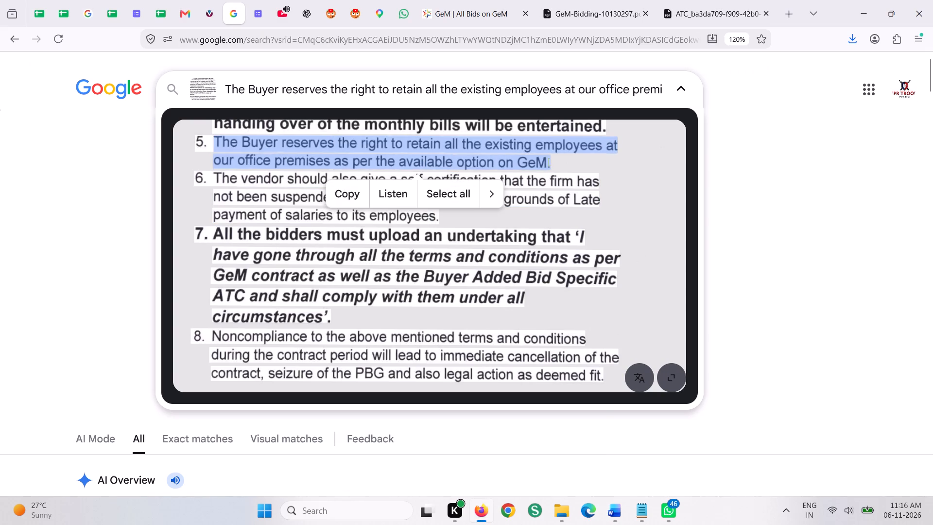
{"action": "left_click", "coordinate": [347, 193]}
{"action": "key", "text": "alt+Tab"}
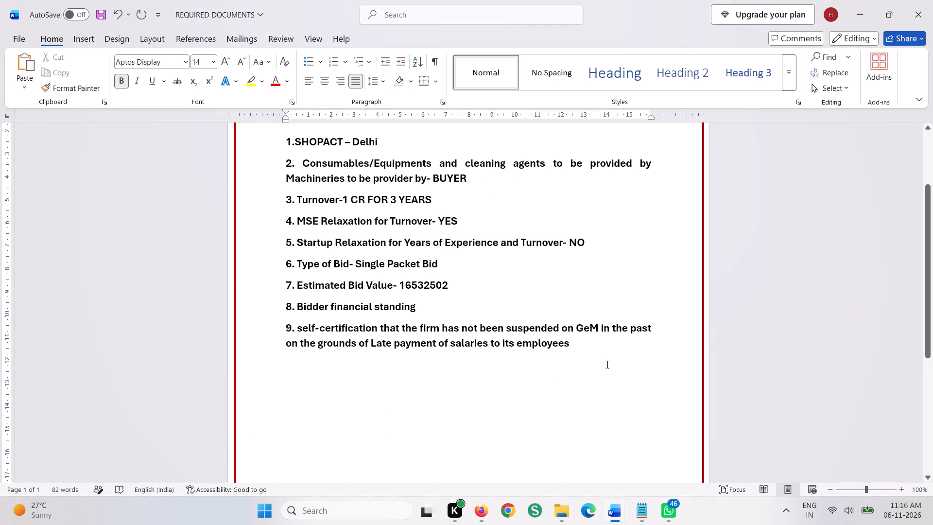
{"action": "key", "text": "Return"}
{"action": "type", "text": "100"}
{"action": "key", "text": "BackSpace"}
{"action": "key", "text": "period"}
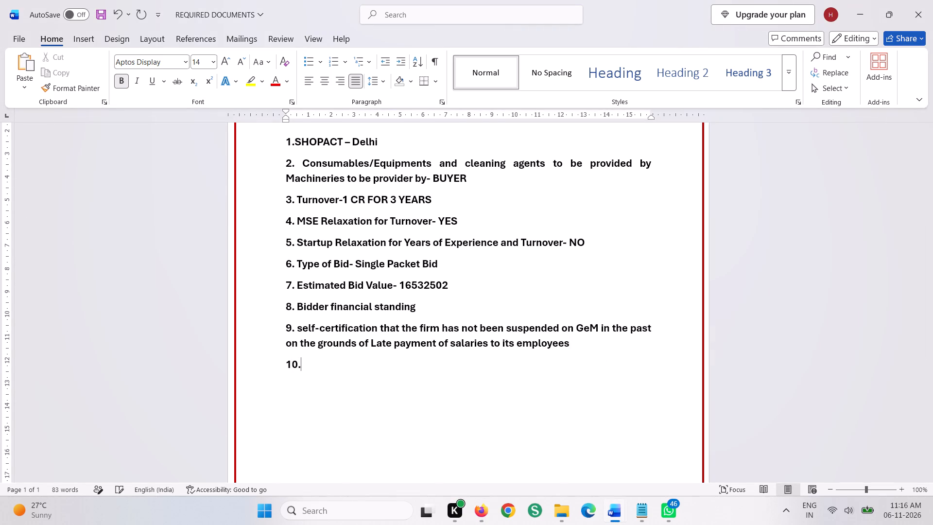
{"action": "key", "text": "Return"}
{"action": "type", "text": "11."}
{"action": "left_click", "coordinate": [411, 370]}
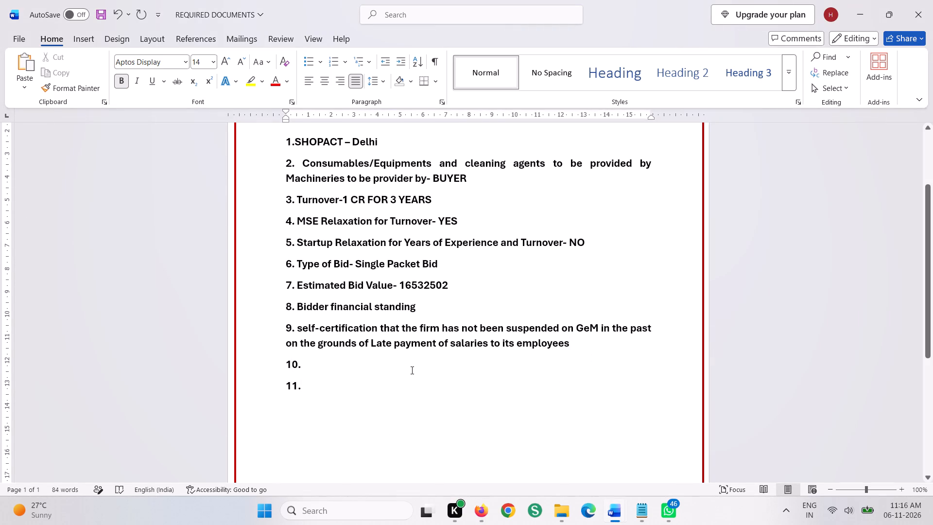
{"action": "key", "text": "ctrl+v"}
Colour item 10's text about the Buyer retaining existing employees red.
{"action": "left_click_drag", "start_coordinate": [308, 361], "coordinate": [413, 378]}
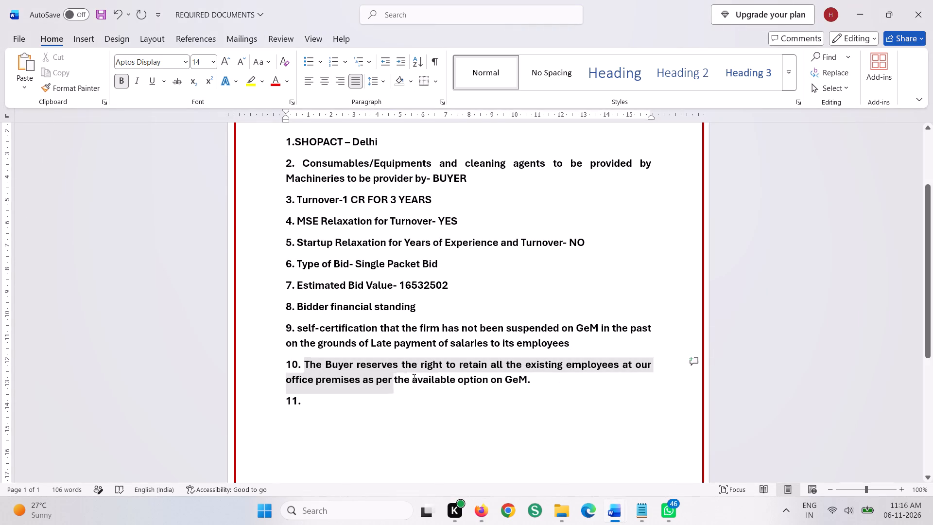
{"action": "left_click_drag", "start_coordinate": [413, 378], "coordinate": [532, 379]}
{"action": "left_click", "coordinate": [606, 359]}
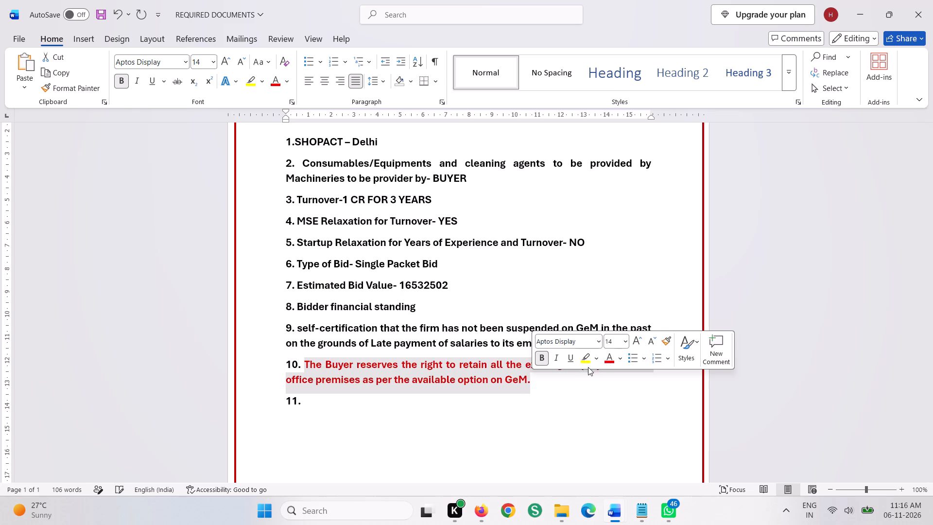
{"action": "left_click", "coordinate": [400, 418]}
{"action": "left_click", "coordinate": [328, 406]}
Review both pages of the bid's ATC PDF for remaining clauses and the certification and undertaking formats.
{"action": "key", "text": "alt+Tab"}
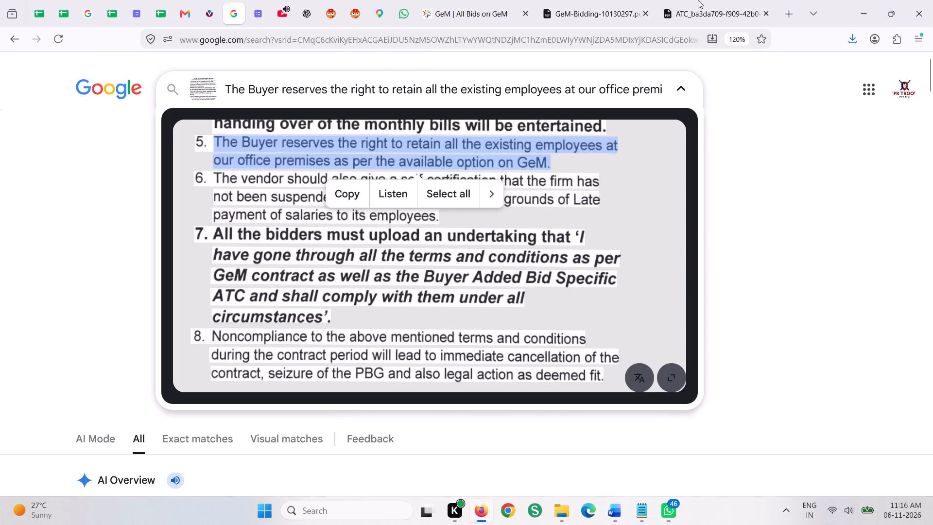
{"action": "left_click", "coordinate": [700, 0]}
{"action": "scroll", "coordinate": [453, 269], "scroll_direction": "down", "scroll_amount": 2}
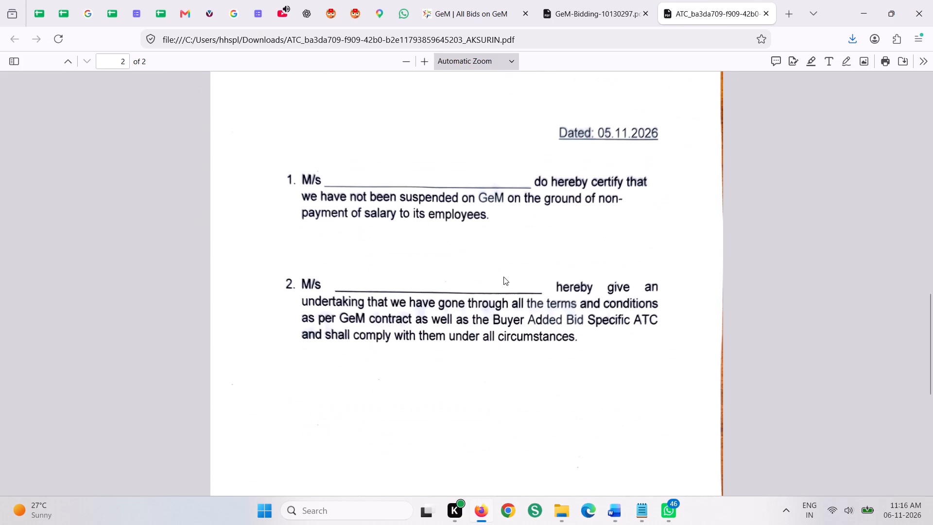
{"action": "scroll", "coordinate": [503, 277], "scroll_direction": "up", "scroll_amount": 2}
{"action": "scroll", "coordinate": [488, 286], "scroll_direction": "down", "scroll_amount": 1}
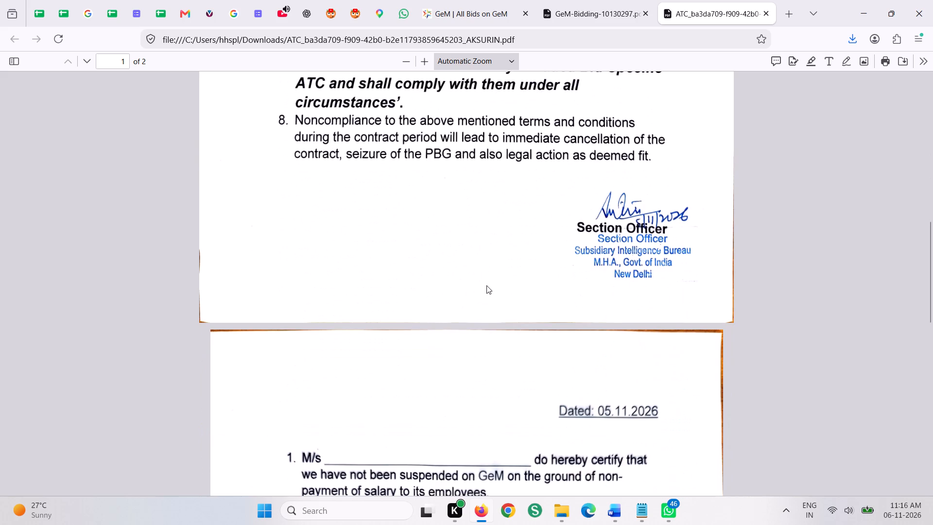
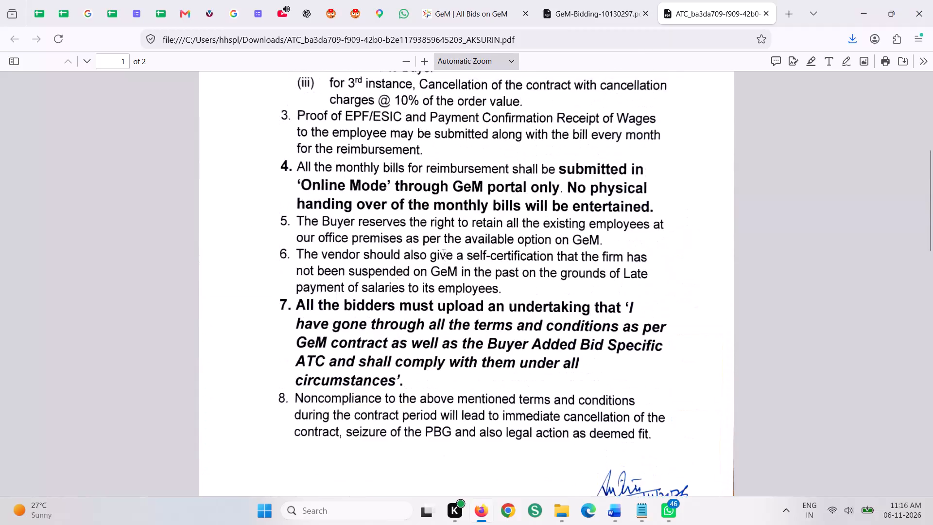
Check the end of the ATC PDF's clauses against the certification and undertaking formats on page 2.
{"action": "scroll", "coordinate": [442, 253], "scroll_direction": "down", "scroll_amount": 4}
{"action": "scroll", "coordinate": [442, 254], "scroll_direction": "up", "scroll_amount": 1}
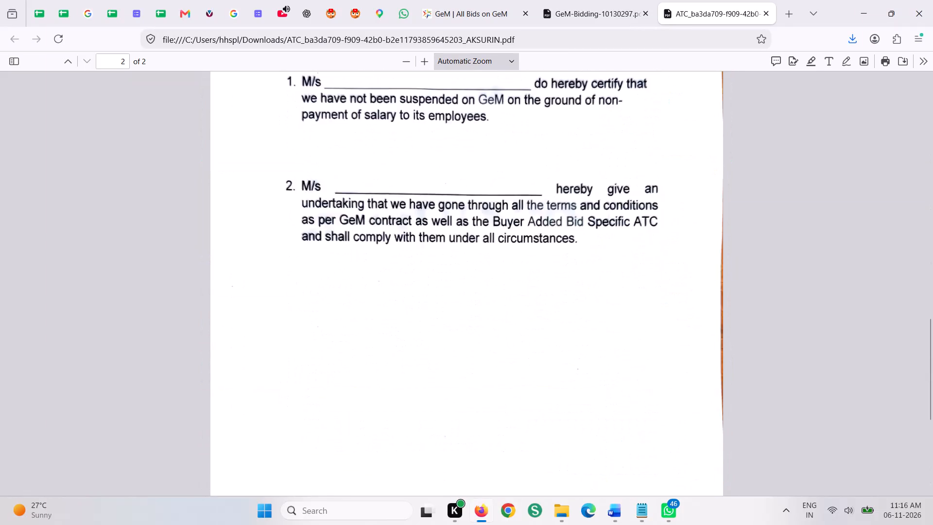
{"action": "scroll", "coordinate": [442, 254], "scroll_direction": "up", "scroll_amount": 1}
{"action": "scroll", "coordinate": [442, 254], "scroll_direction": "down", "scroll_amount": 6}
{"action": "scroll", "coordinate": [442, 254], "scroll_direction": "up", "scroll_amount": 3}
{"action": "scroll", "coordinate": [442, 254], "scroll_direction": "down", "scroll_amount": 1}
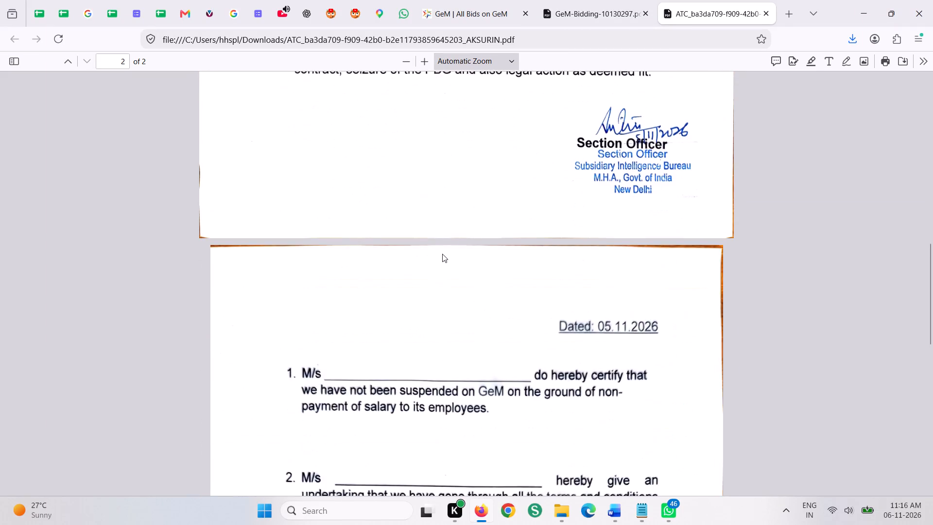
{"action": "scroll", "coordinate": [442, 254], "scroll_direction": "down", "scroll_amount": 1}
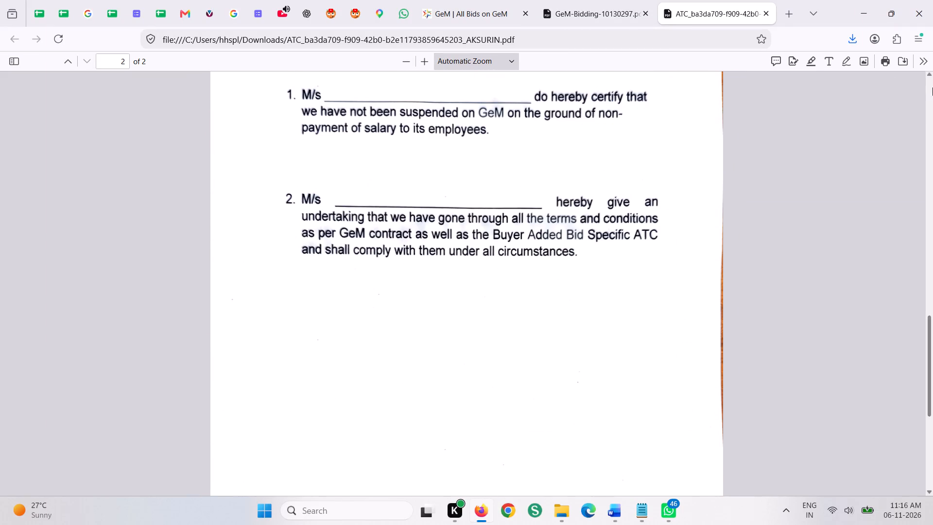
{"action": "left_click", "coordinate": [926, 74]}
{"action": "triple_click", "coordinate": [927, 74]}
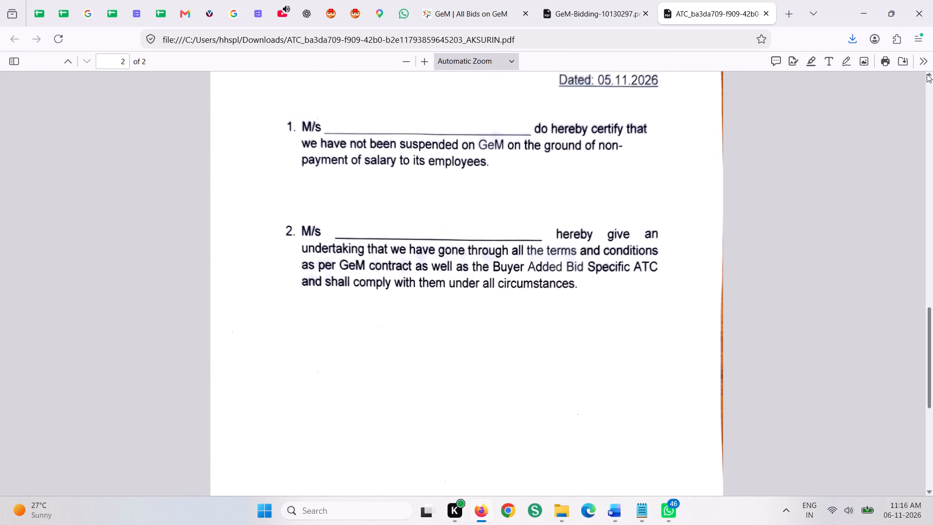
{"action": "triple_click", "coordinate": [927, 74]}
{"action": "triple_click", "coordinate": [927, 74]}
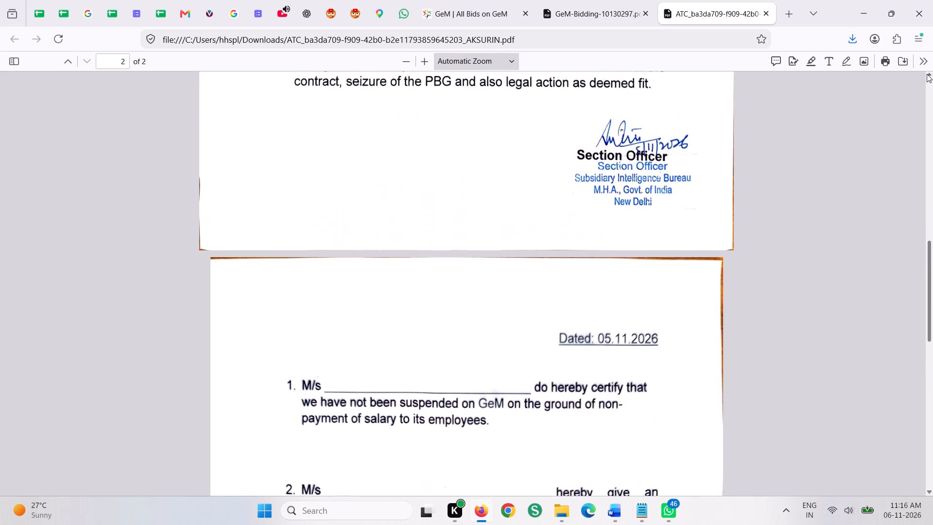
{"action": "left_click", "coordinate": [927, 74]}
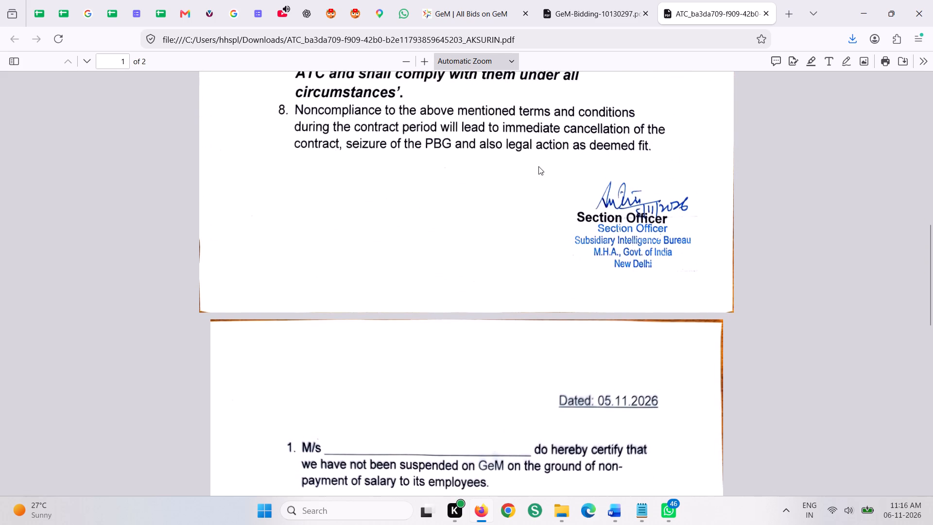
Copy a screenshot of page 2's two M/s formats, the GeM non-suspension certification and the ATC compliance undertaking.
{"action": "scroll", "coordinate": [511, 206], "scroll_direction": "down", "scroll_amount": 1}
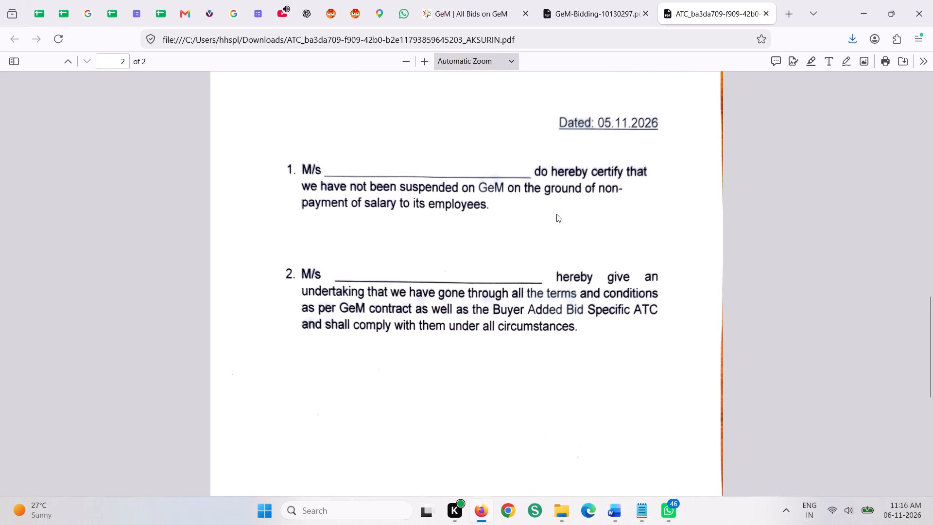
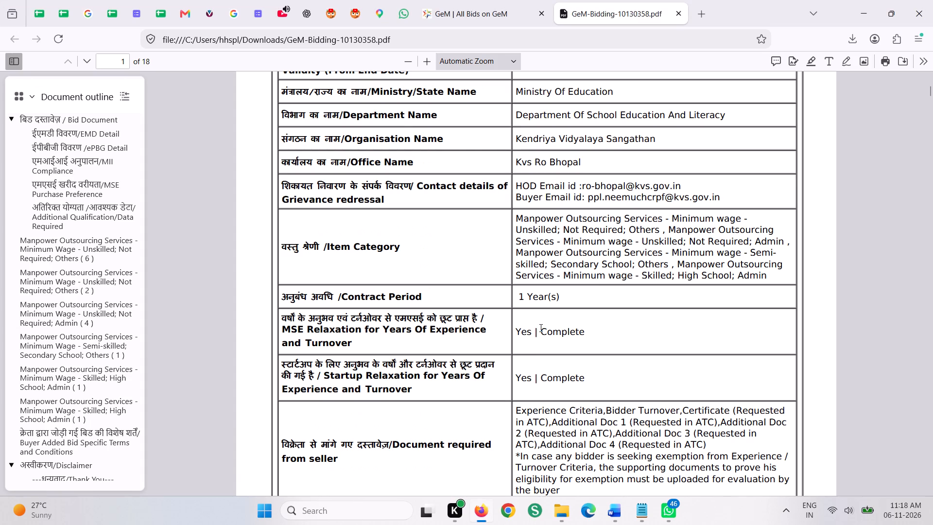
{"action": "key", "text": "ctrl+f"}
{"action": "key", "text": "s"}
{"action": "key", "text": "e"}
{"action": "type", "text": "CURITY"}
{"action": "key", "text": "Return"}
{"action": "key", "text": "Return"}
{"action": "key", "text": "Return"}
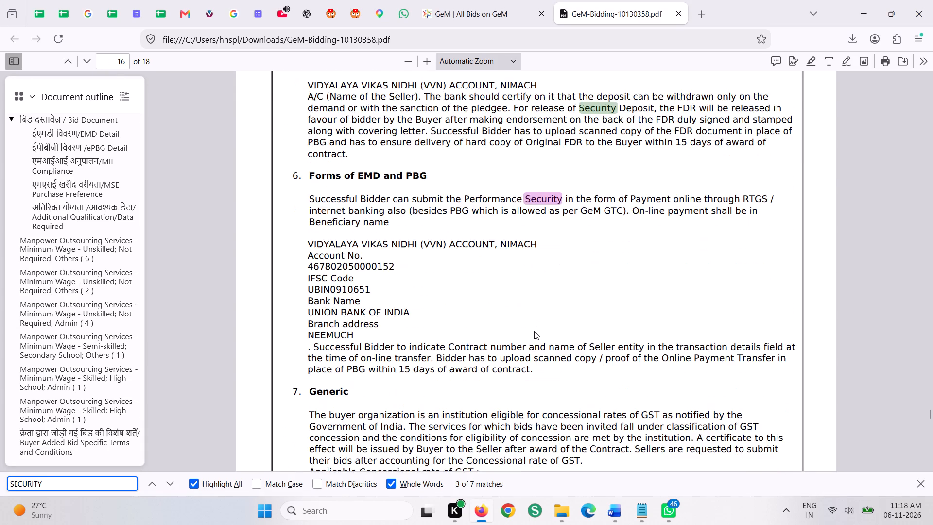
{"action": "key", "text": "Return"}
{"action": "key", "text": "Return"}
Search the bid document for WATCH instead.
{"action": "key", "text": "BackSpace"}
{"action": "key", "text": "BackSpace"}
{"action": "key", "text": "BackSpace"}
{"action": "key", "text": "BackSpace"}
{"action": "key", "text": "BackSpace"}
{"action": "key", "text": "BackSpace"}
{"action": "key", "text": "BackSpace"}
{"action": "key", "text": "BackSpace"}
{"action": "key", "text": "BackSpace"}
{"action": "key", "text": "BackSpace"}
{"action": "key", "text": "BackSpace"}
{"action": "key", "text": "BackSpace"}
{"action": "key", "text": "BackSpace"}
{"action": "key", "text": "BackSpace"}
{"action": "key", "text": "BackSpace"}
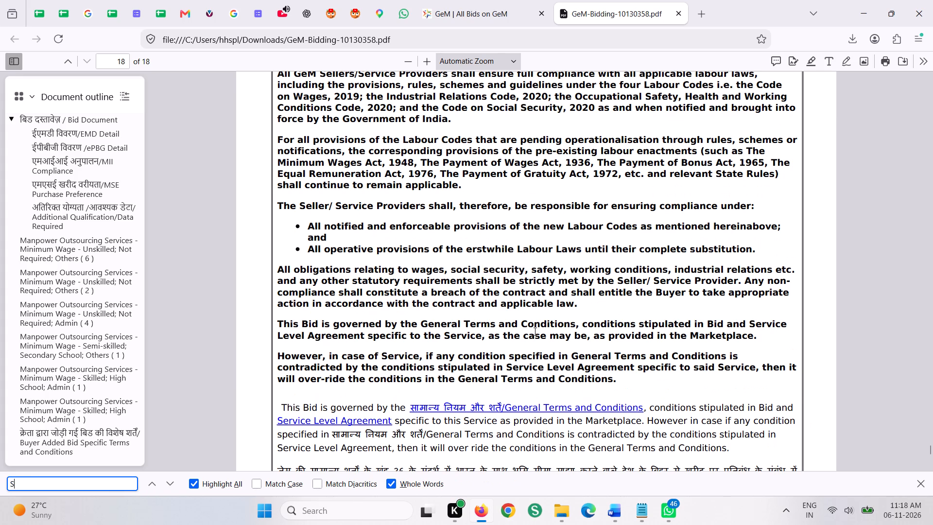
{"action": "key", "text": "BackSpace"}
{"action": "type", "text": "WATCH"}
Replace the search term with CHOWKIDAR to look for that role in the bid document, and clear the search.
{"action": "key", "text": "BackSpace"}
{"action": "key", "text": "BackSpace"}
{"action": "key", "text": "BackSpace"}
{"action": "key", "text": "BackSpace"}
{"action": "key", "text": "BackSpace"}
{"action": "key", "text": "BackSpace"}
{"action": "key", "text": "BackSpace"}
{"action": "key", "text": "BackSpace"}
{"action": "key", "text": "BackSpace"}
{"action": "key", "text": "BackSpace"}
{"action": "key", "text": "BackSpace"}
{"action": "key", "text": "BackSpace"}
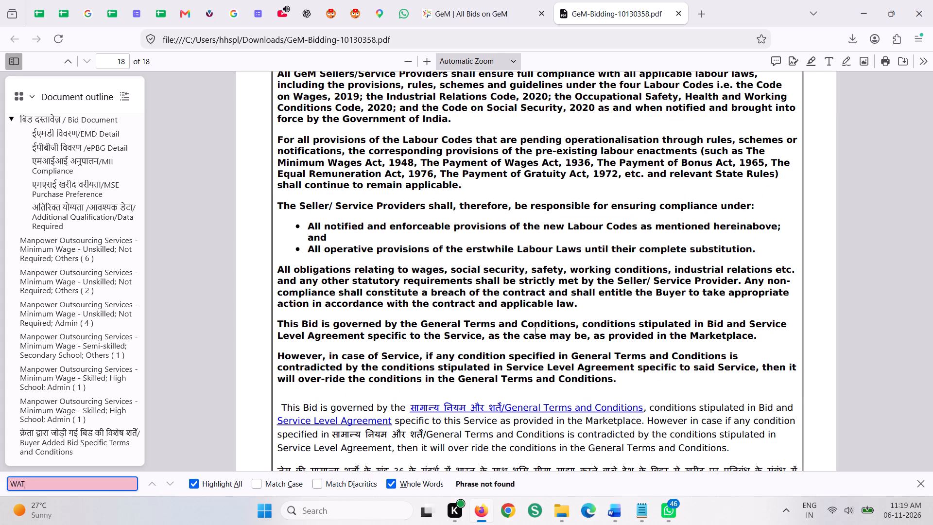
{"action": "type", "text": "CHOWKIDAR"}
{"action": "key", "text": "BackSpace"}
{"action": "key", "text": "BackSpace"}
{"action": "key", "text": "BackSpace"}
{"action": "key", "text": "BackSpace"}
{"action": "key", "text": "BackSpace"}
{"action": "key", "text": "BackSpace"}
{"action": "key", "text": "BackSpace"}
{"action": "key", "text": "BackSpace"}
{"action": "key", "text": "BackSpace"}
{"action": "key", "text": "BackSpace"}
{"action": "key", "text": "BackSpace"}
{"action": "key", "text": "BackSpace"}
{"action": "key", "text": "BackSpace"}
{"action": "key", "text": "BackSpace"}
{"action": "key", "text": "BackSpace"}
{"action": "key", "text": "BackSpace"}
{"action": "key", "text": "BackSpace"}
{"action": "key", "text": "BackSpace"}
{"action": "key", "text": "BackSpace"}
{"action": "key", "text": "BackSpace"}
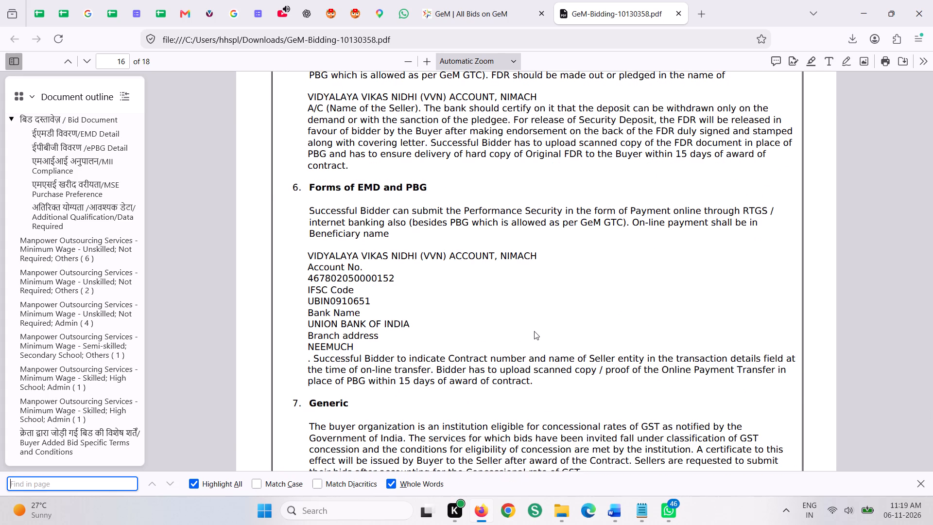
Examine the bid document's manpower specifications and profiles, going back to the Additional Qualification/Data Required section on page 4.
{"action": "scroll", "coordinate": [531, 331], "scroll_direction": "up", "scroll_amount": 11}
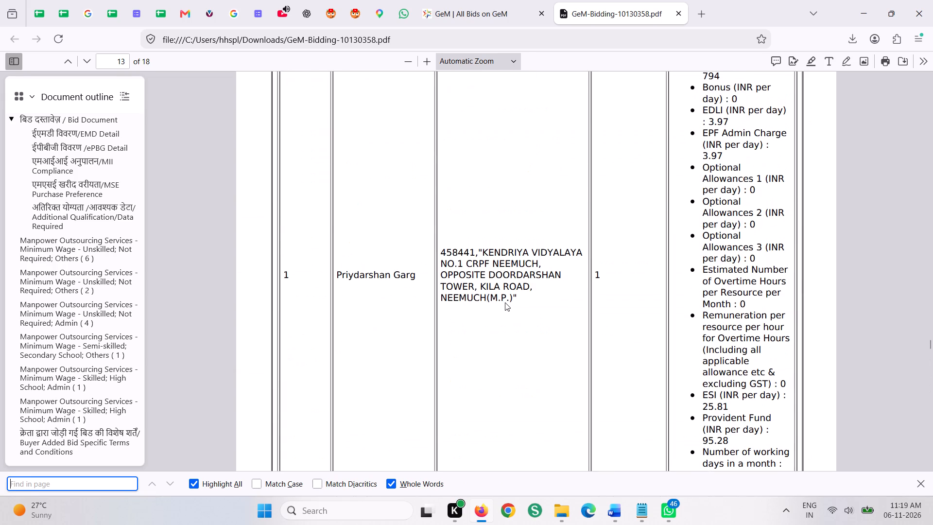
{"action": "scroll", "coordinate": [508, 303], "scroll_direction": "up", "scroll_amount": 3}
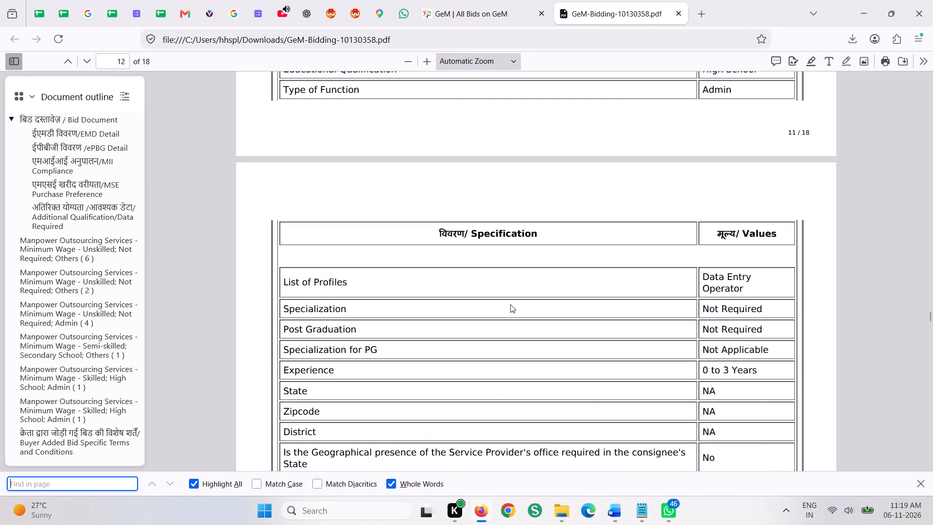
{"action": "scroll", "coordinate": [510, 304], "scroll_direction": "up", "scroll_amount": 19}
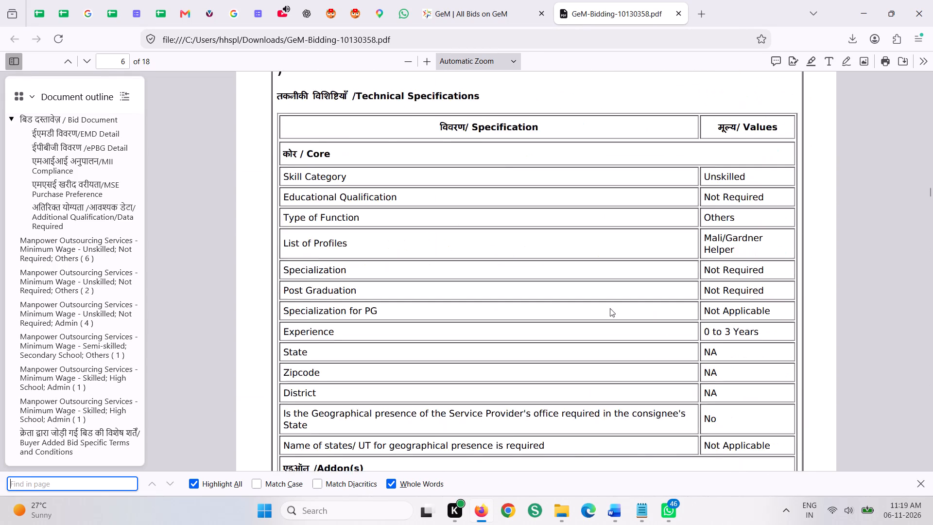
{"action": "scroll", "coordinate": [610, 308], "scroll_direction": "up", "scroll_amount": 9}
{"action": "scroll", "coordinate": [600, 325], "scroll_direction": "down", "scroll_amount": 4}
{"action": "scroll", "coordinate": [432, 267], "scroll_direction": "down", "scroll_amount": 1}
{"action": "scroll", "coordinate": [504, 278], "scroll_direction": "up", "scroll_amount": 1}
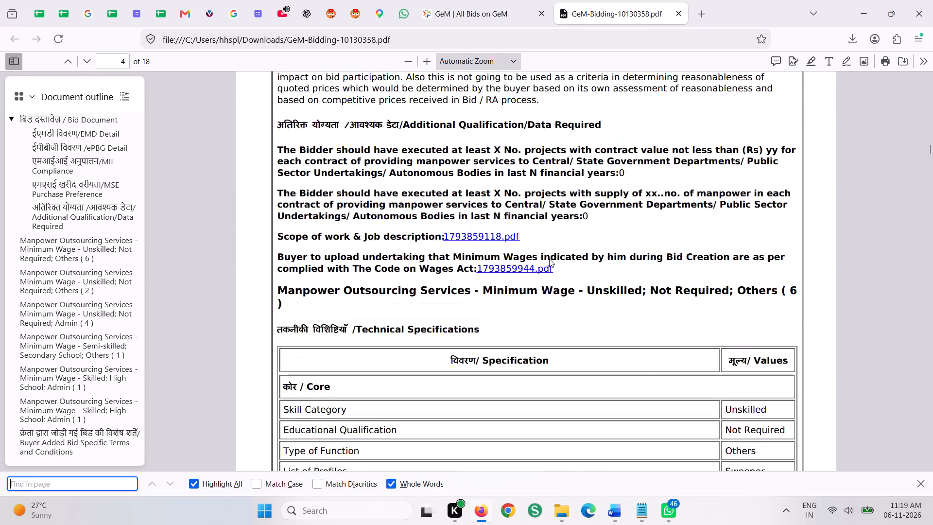
Open the Scope of work & Job description attachment and examine its manpower requirements, terms and conditions, and required bidder documents.
{"action": "left_click", "coordinate": [475, 236]}
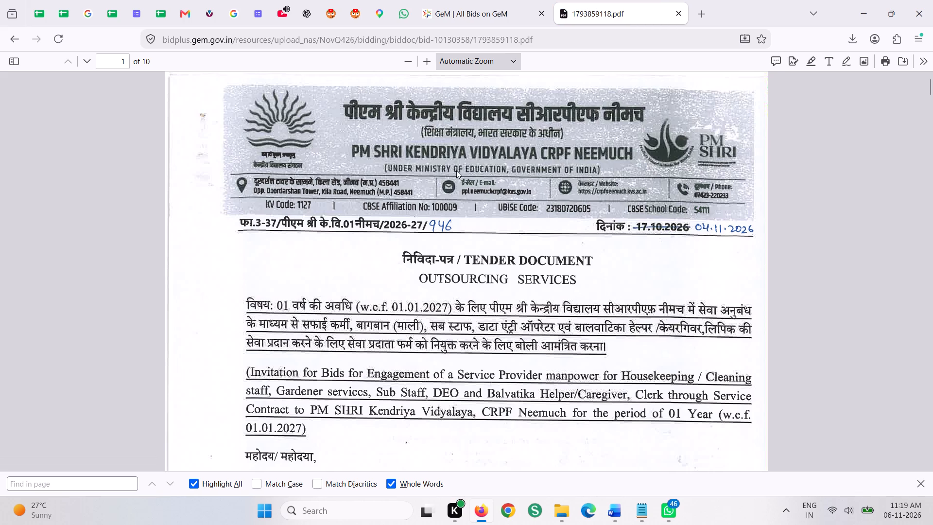
{"action": "scroll", "coordinate": [456, 171], "scroll_direction": "down", "scroll_amount": 1}
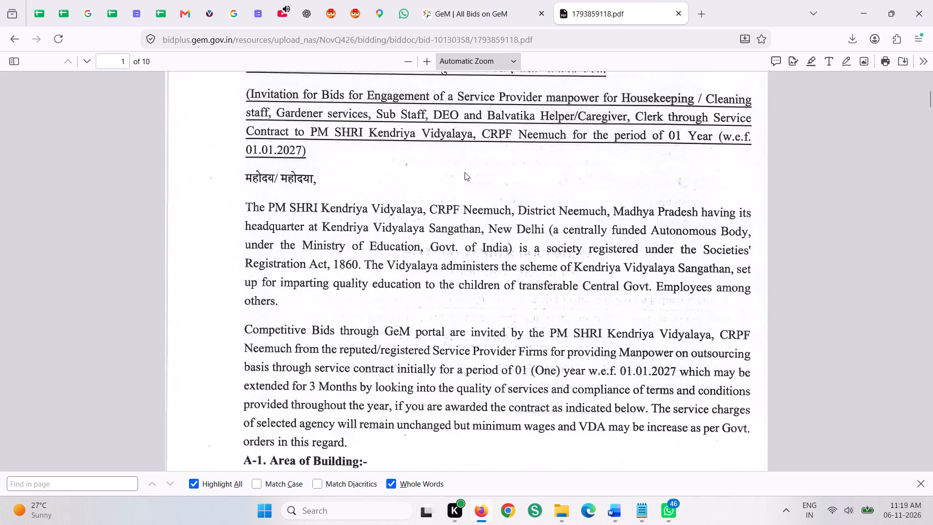
{"action": "scroll", "coordinate": [465, 172], "scroll_direction": "down", "scroll_amount": 3}
{"action": "scroll", "coordinate": [465, 172], "scroll_direction": "up", "scroll_amount": 1}
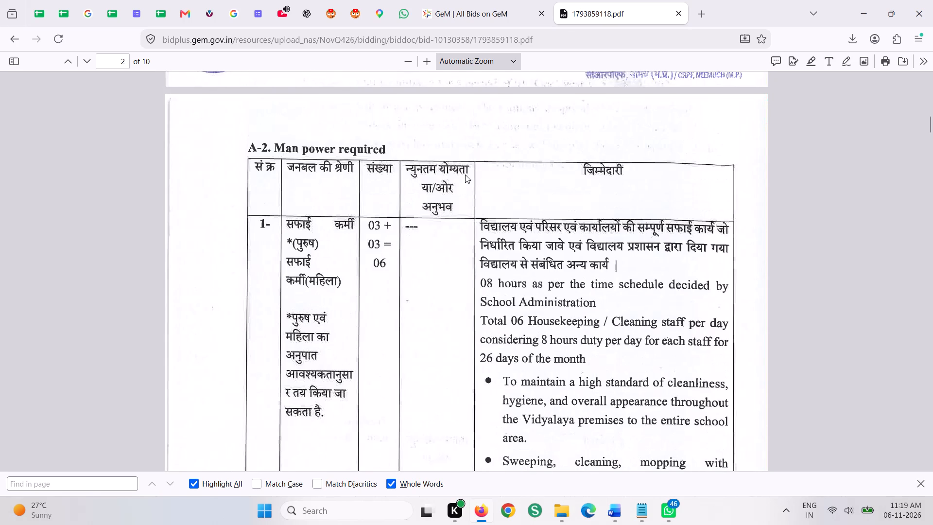
{"action": "scroll", "coordinate": [335, 240], "scroll_direction": "down", "scroll_amount": 1}
{"action": "scroll", "coordinate": [399, 233], "scroll_direction": "down", "scroll_amount": 1}
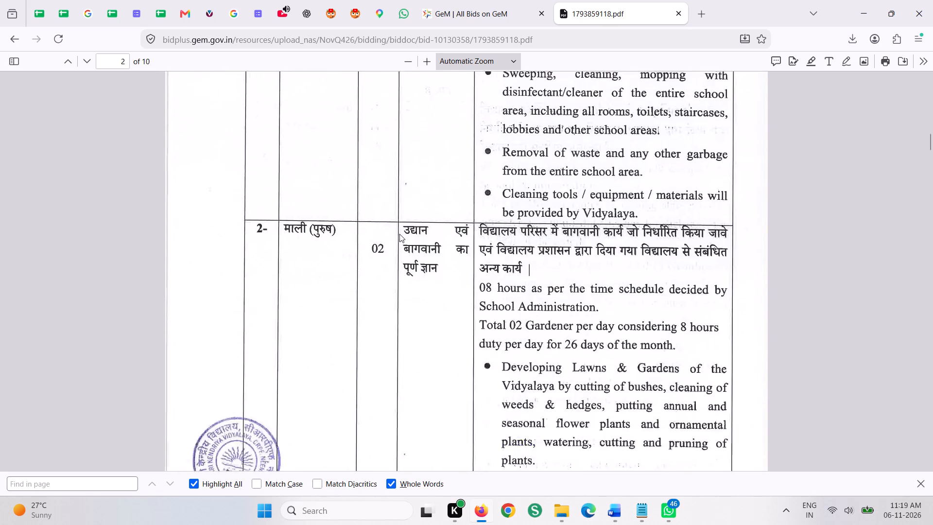
{"action": "scroll", "coordinate": [399, 234], "scroll_direction": "down", "scroll_amount": 4}
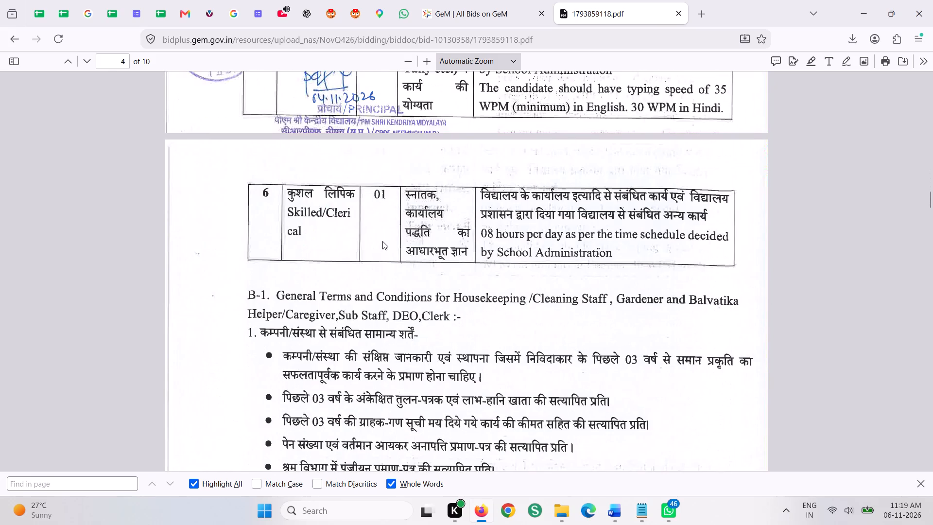
{"action": "scroll", "coordinate": [382, 241], "scroll_direction": "down", "scroll_amount": 15}
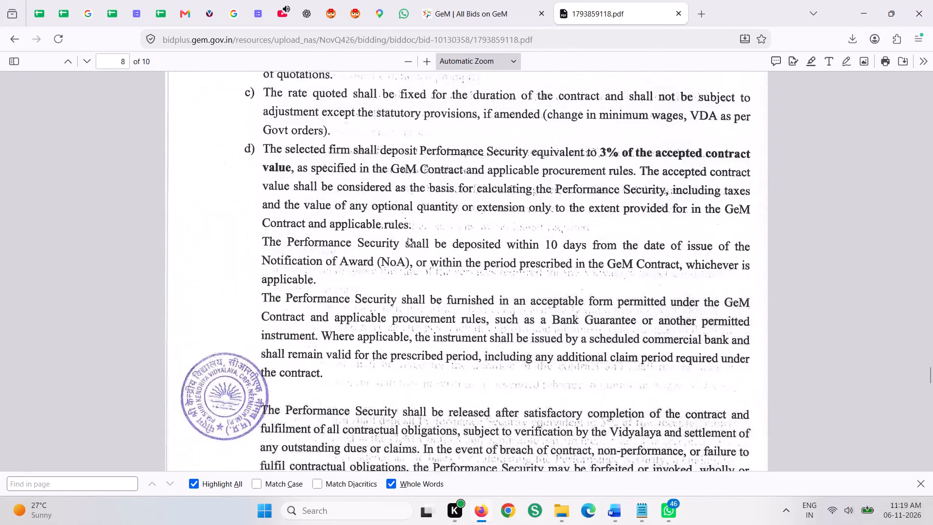
{"action": "scroll", "coordinate": [408, 238], "scroll_direction": "down", "scroll_amount": 13}
{"action": "scroll", "coordinate": [406, 238], "scroll_direction": "up", "scroll_amount": 4}
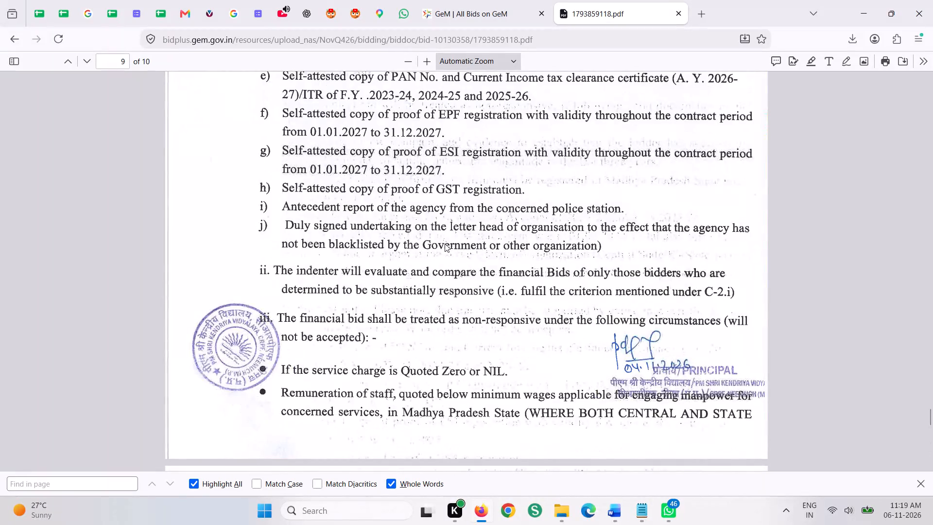
{"action": "scroll", "coordinate": [443, 245], "scroll_direction": "up", "scroll_amount": 20}
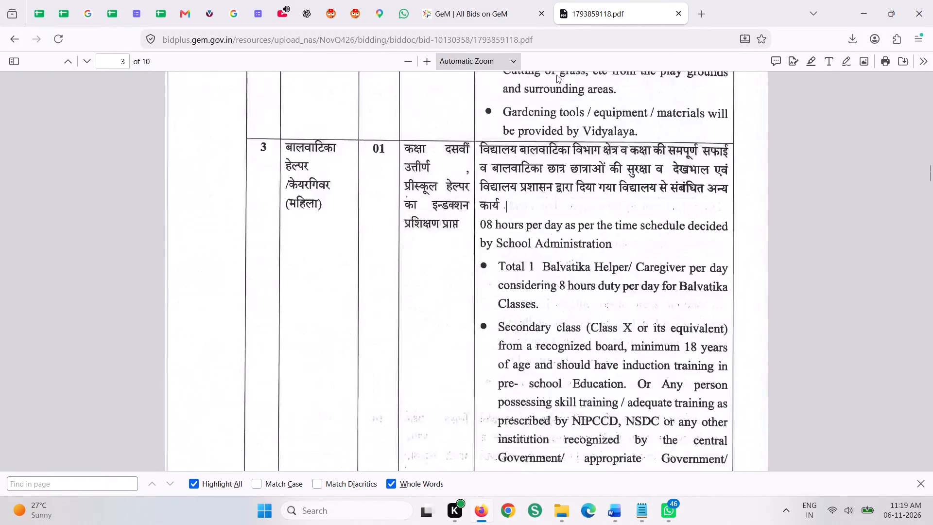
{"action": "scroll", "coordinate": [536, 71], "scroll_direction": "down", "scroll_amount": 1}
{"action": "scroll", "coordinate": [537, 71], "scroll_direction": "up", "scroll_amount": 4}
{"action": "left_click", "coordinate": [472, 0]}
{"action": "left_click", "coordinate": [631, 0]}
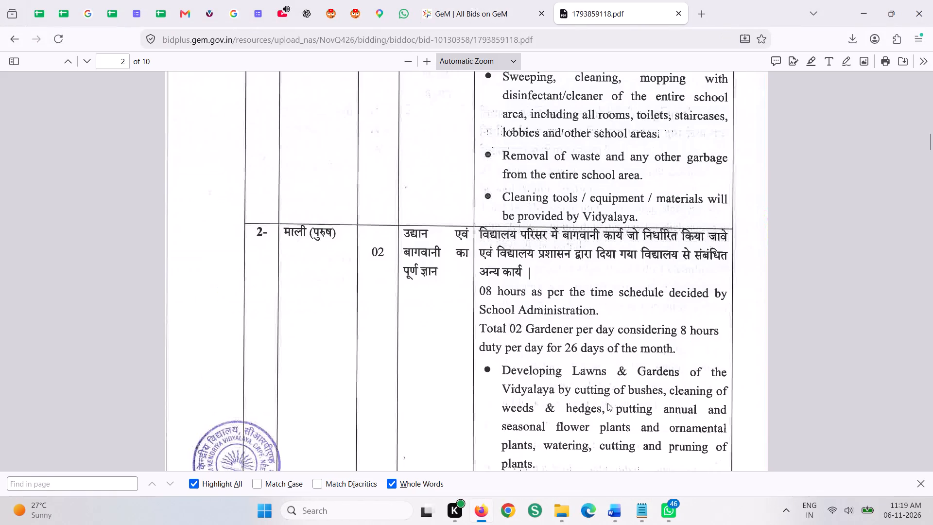
Create a folder named GEM2026B8243283 inside DEV1 in File Explorer and open it.
{"action": "left_click", "coordinate": [568, 512]}
{"action": "right_click", "coordinate": [509, 198]}
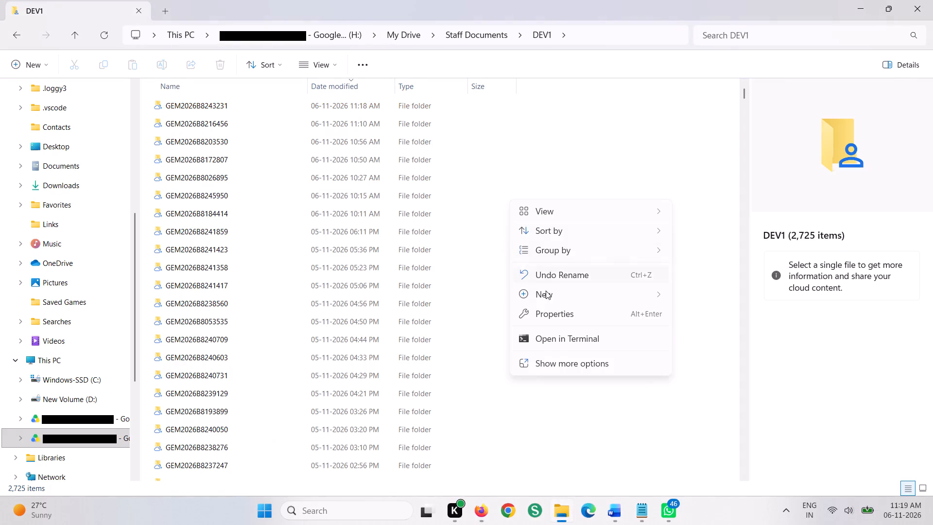
{"action": "left_click", "coordinate": [553, 296]}
{"action": "left_click", "coordinate": [726, 98]}
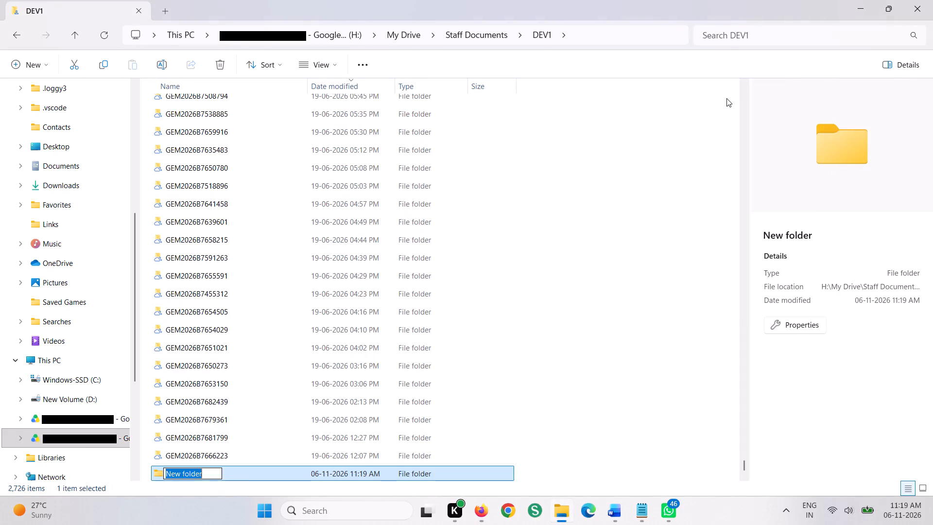
{"action": "key", "text": "ctrl+v"}
{"action": "key", "text": "Return"}
{"action": "double_click", "coordinate": [220, 476]}
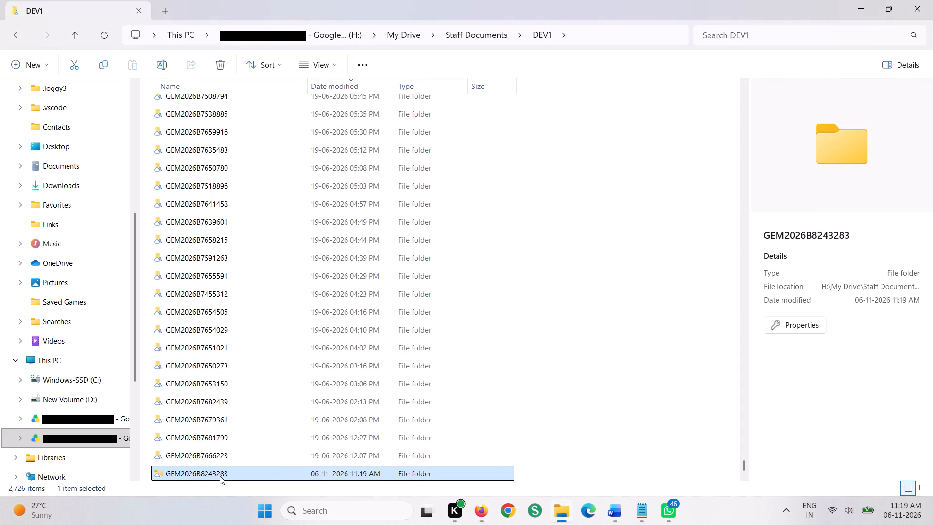
Back in the browser, save the open scope-of-work PDF as SCOPE OF WORK 01 in the GEM2026B8243283 folder.
{"action": "left_click", "coordinate": [478, 508]}
{"action": "scroll", "coordinate": [687, 380], "scroll_direction": "up", "scroll_amount": 2}
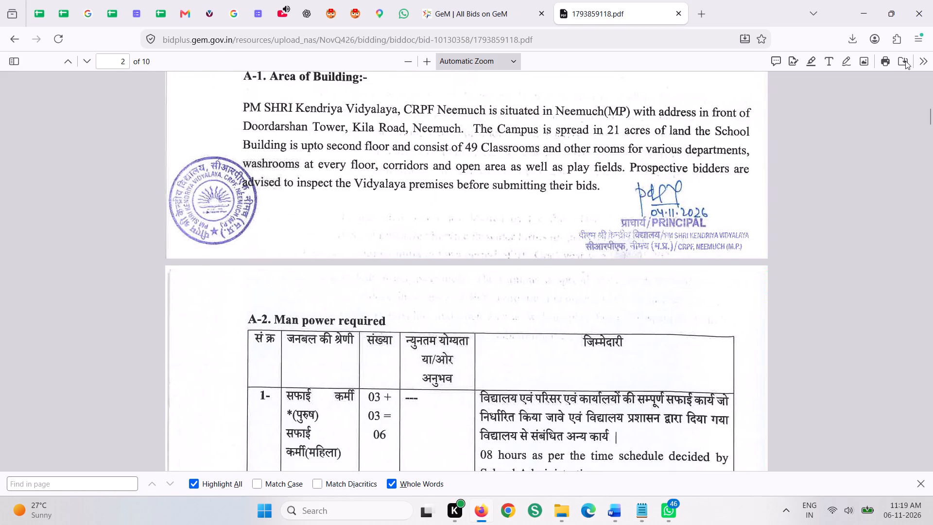
{"action": "left_click", "coordinate": [905, 61]}
{"action": "scroll", "coordinate": [346, 208], "scroll_direction": "up", "scroll_amount": 11}
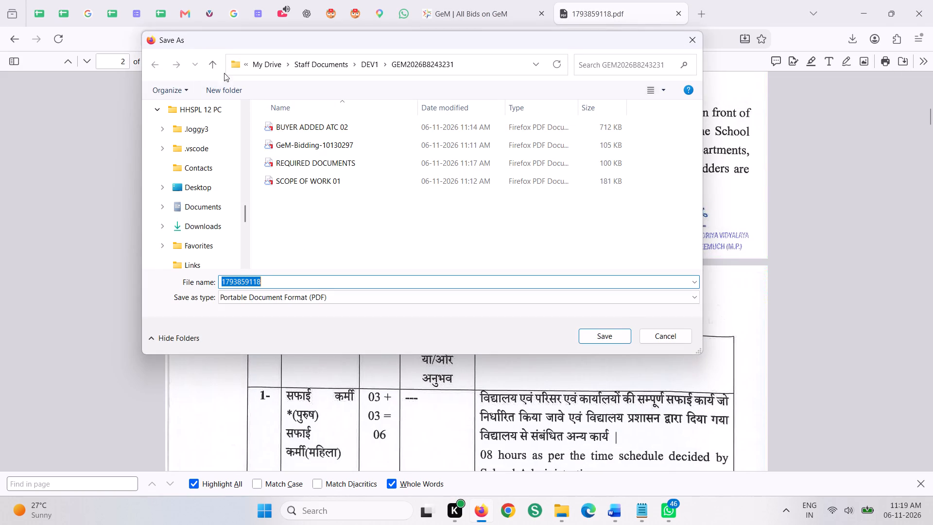
{"action": "left_click", "coordinate": [215, 66]}
{"action": "scroll", "coordinate": [334, 141], "scroll_direction": "up", "scroll_amount": 6}
{"action": "double_click", "coordinate": [322, 130]}
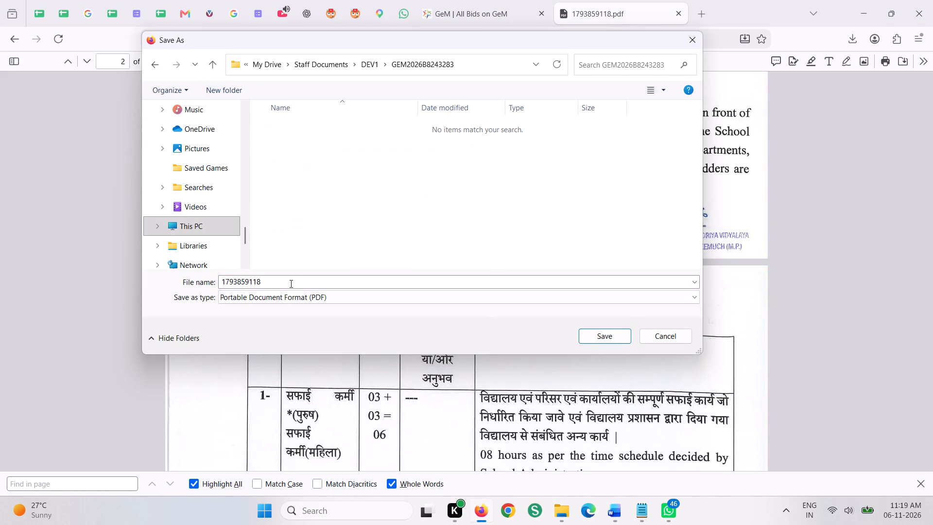
{"action": "left_click", "coordinate": [291, 286]}
{"action": "type", "text": "SCOPE OF WOR"}
{"action": "type", "text": "K 01"}
{"action": "key", "text": "Return"}
{"action": "scroll", "coordinate": [371, 130], "scroll_direction": "down", "scroll_amount": 3}
Open the bid document's minimum wages undertaking and save it as MINIMUM WAGES 02 in the GEM2026B8243283 folder.
{"action": "left_click", "coordinate": [9, 44]}
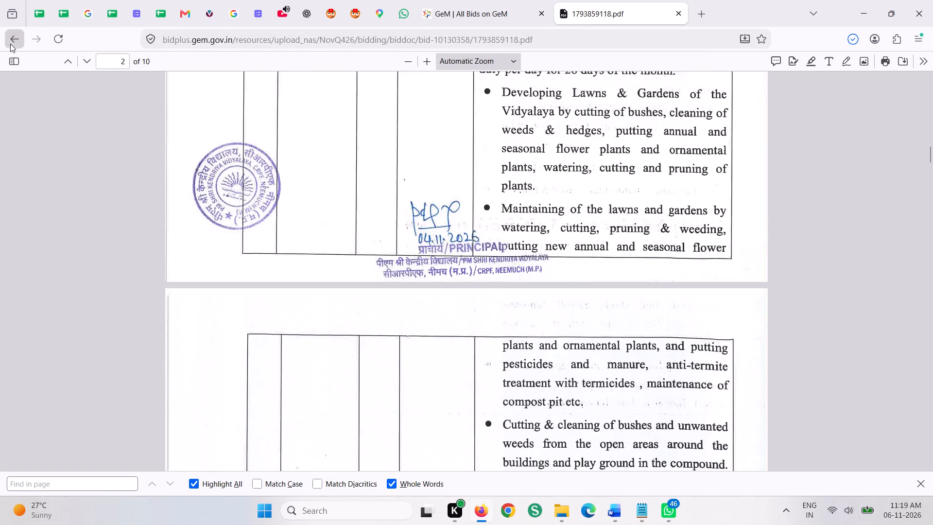
{"action": "left_click", "coordinate": [517, 269]}
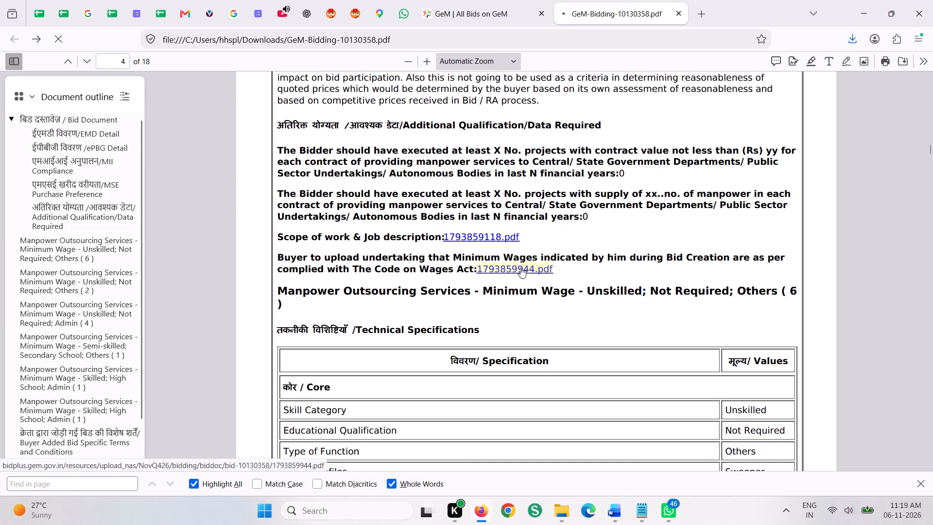
{"action": "scroll", "coordinate": [838, 244], "scroll_direction": "up", "scroll_amount": 2}
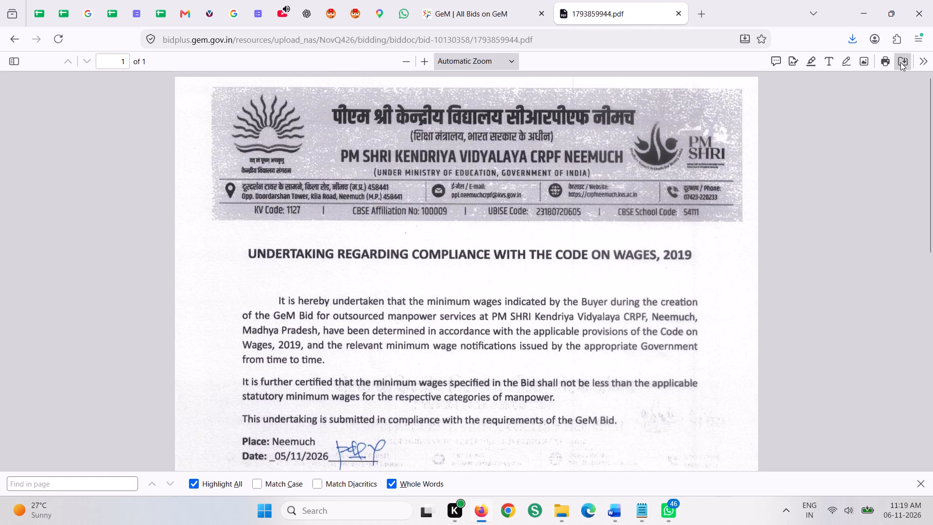
{"action": "left_click", "coordinate": [896, 55]}
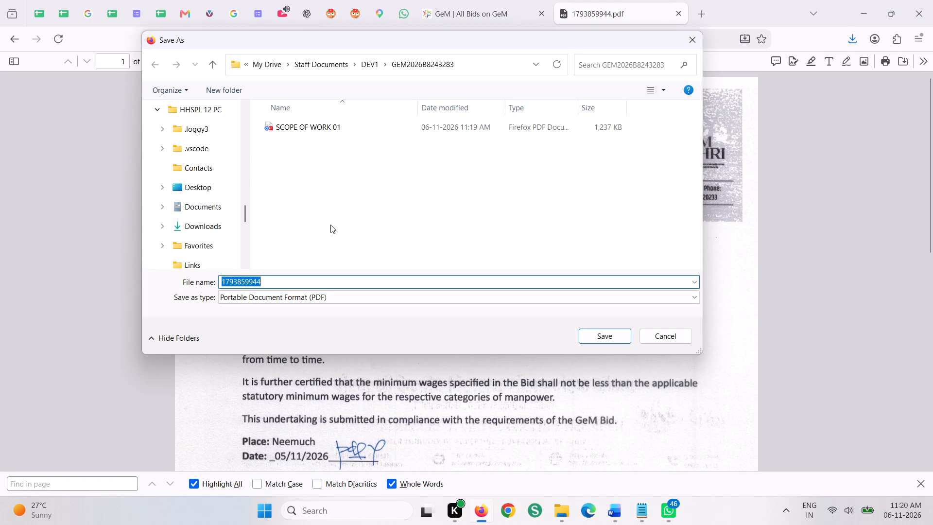
{"action": "type", "text": "MINIMUM WAGES"}
{"action": "key", "text": "space"}
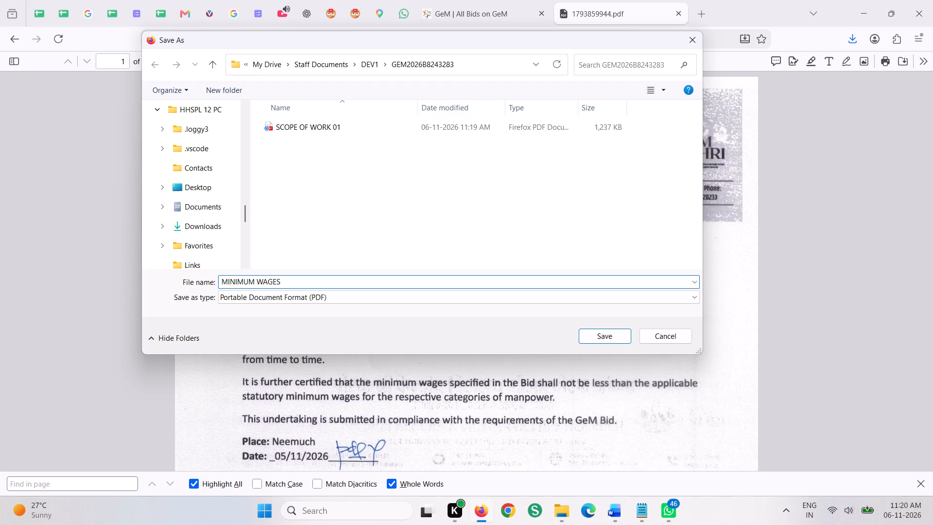
{"action": "type", "text": "02"}
{"action": "key", "text": "Return"}
Return to the bid document and save it as GeM-Bidding-10130358 in the GEM2026B8243283 folder.
{"action": "scroll", "coordinate": [409, 243], "scroll_direction": "down", "scroll_amount": 7}
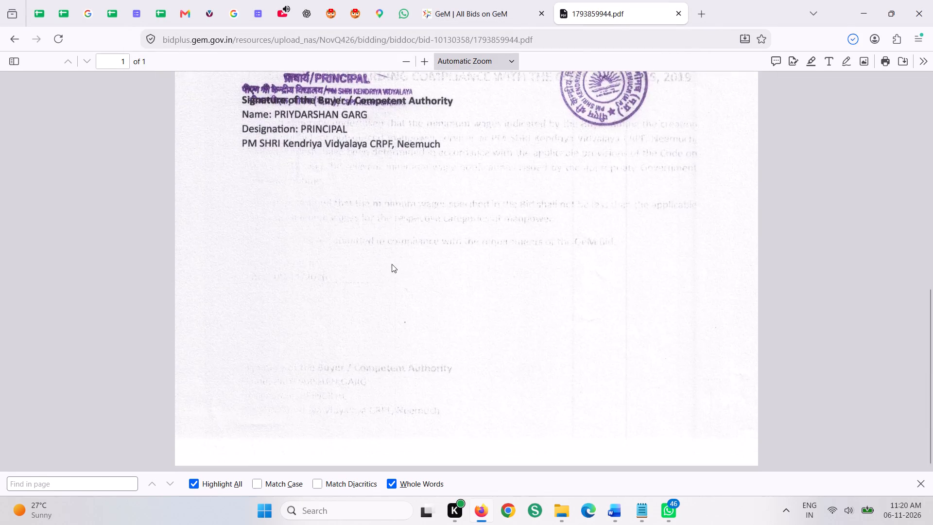
{"action": "scroll", "coordinate": [390, 262], "scroll_direction": "up", "scroll_amount": 3}
{"action": "left_click", "coordinate": [12, 42]}
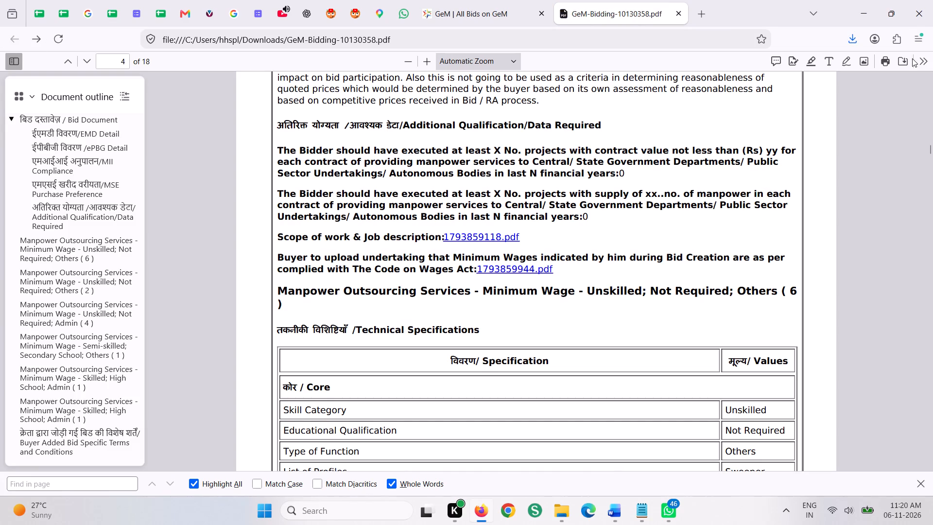
{"action": "left_click", "coordinate": [908, 59]}
{"action": "scroll", "coordinate": [425, 184], "scroll_direction": "up", "scroll_amount": 8}
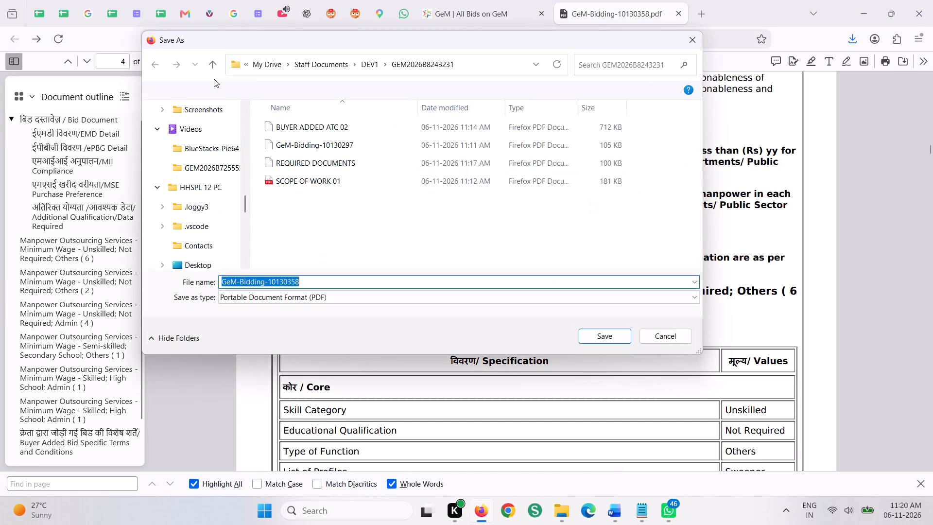
{"action": "left_click", "coordinate": [212, 68]}
{"action": "scroll", "coordinate": [288, 132], "scroll_direction": "up", "scroll_amount": 4}
{"action": "double_click", "coordinate": [324, 128]}
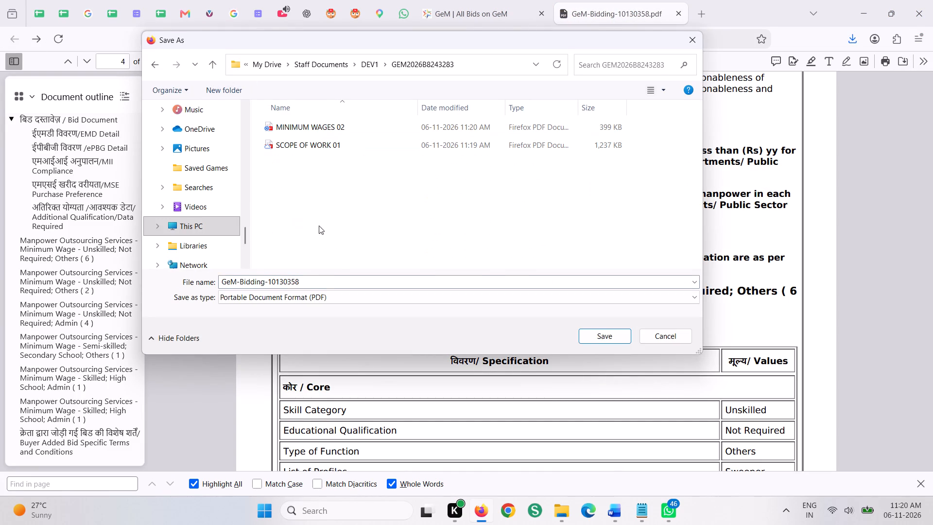
{"action": "double_click", "coordinate": [316, 279]}
{"action": "left_click", "coordinate": [592, 334]}
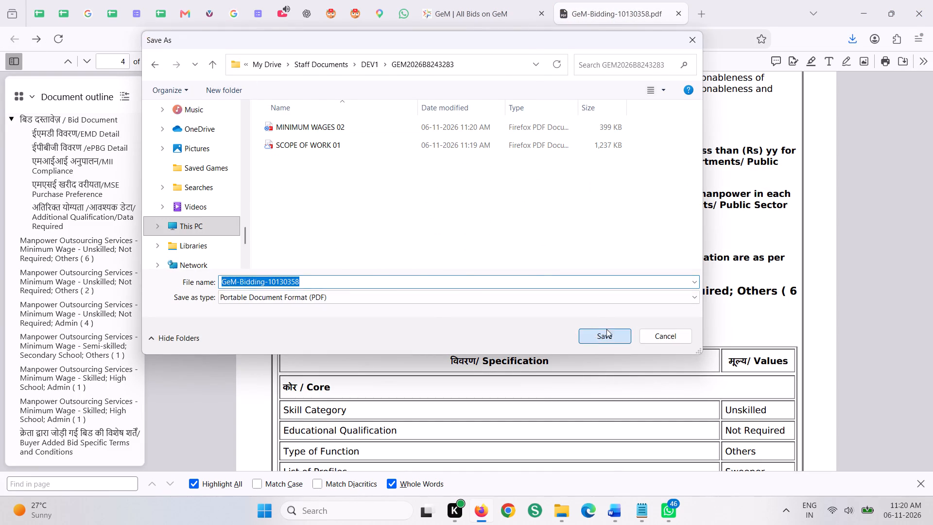
Copy NEEMUCH(M.P.) from the consignee address and paste it after "SHOPACT –" in REQUIRED DOCUMENTS in Word, replacing all the old text that follows.
{"action": "scroll", "coordinate": [577, 261], "scroll_direction": "down", "scroll_amount": 5}
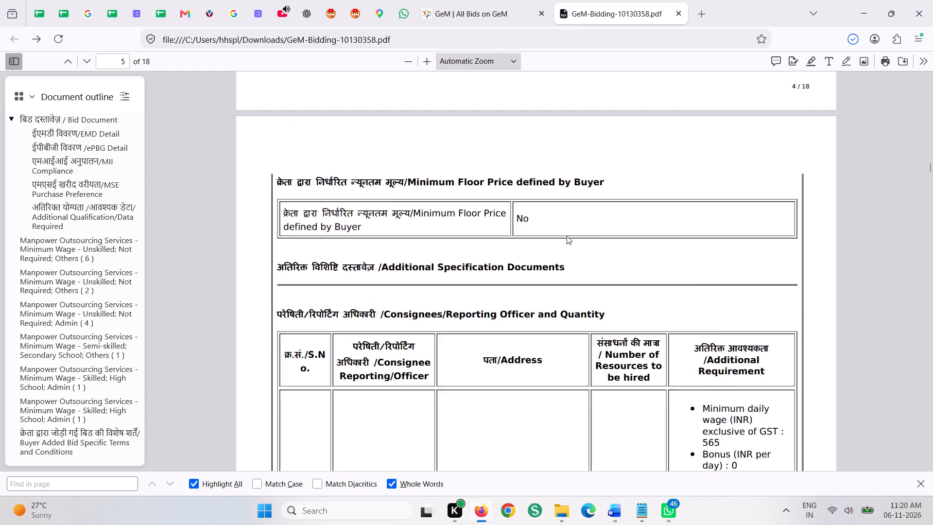
{"action": "scroll", "coordinate": [576, 246], "scroll_direction": "up", "scroll_amount": 1}
{"action": "left_click", "coordinate": [463, 276]}
{"action": "left_click_drag", "start_coordinate": [463, 276], "coordinate": [466, 276]}
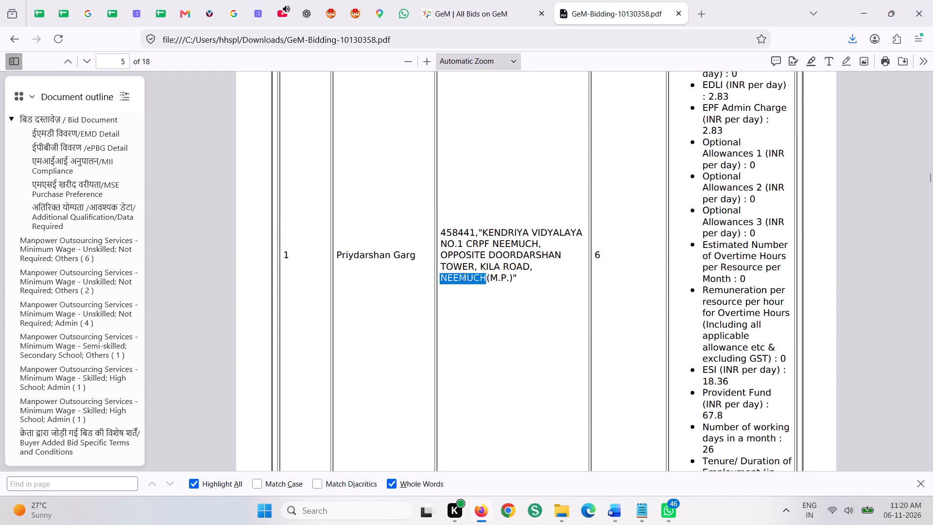
{"action": "left_click_drag", "start_coordinate": [466, 276], "coordinate": [521, 279]}
{"action": "key", "text": "ctrl+c"}
{"action": "key", "text": "ctrl+c"}
{"action": "left_click", "coordinate": [618, 509]}
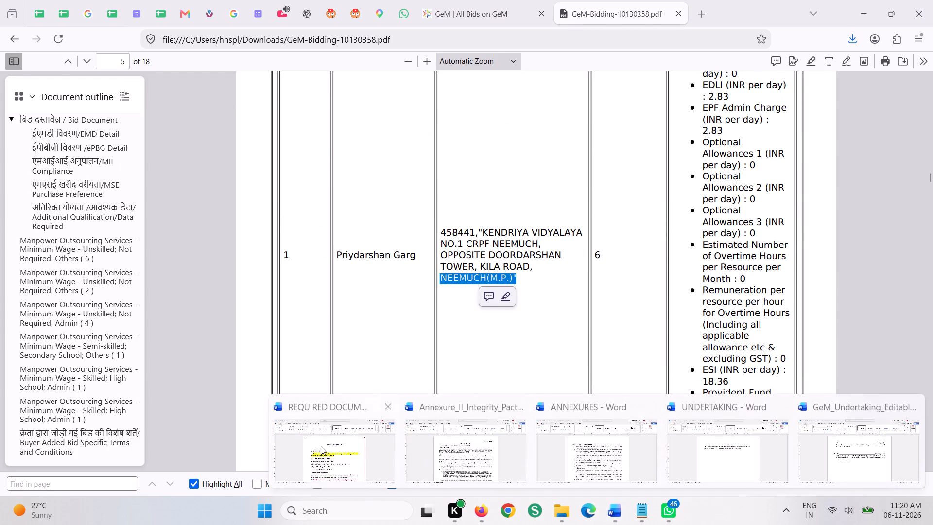
{"action": "left_click", "coordinate": [321, 445]}
{"action": "scroll", "coordinate": [420, 320], "scroll_direction": "up", "scroll_amount": 1}
{"action": "left_click_drag", "start_coordinate": [355, 248], "coordinate": [616, 472]}
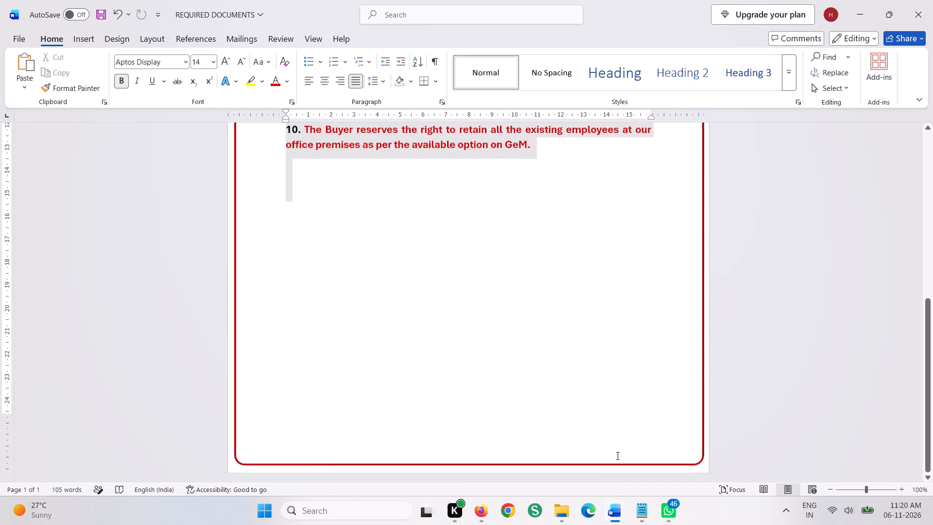
{"action": "key", "text": "ctrl+v"}
Add item 2 to the list with "MSE Relaxation for Years Of Experience and Turnover" copied from the bid document, joined onto one line.
{"action": "key", "text": "Return"}
{"action": "type", "text": "2."}
{"action": "key", "text": "alt+Tab"}
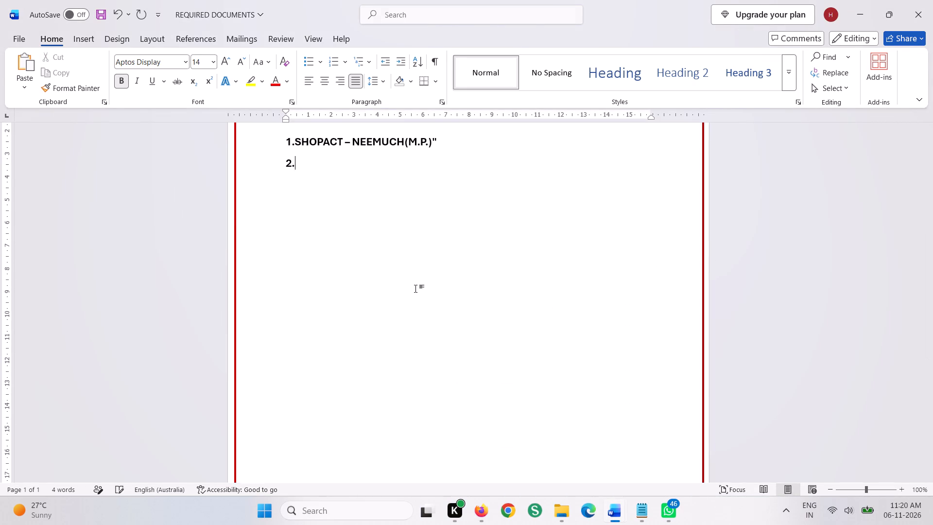
{"action": "scroll", "coordinate": [447, 93], "scroll_direction": "up", "scroll_amount": 11}
{"action": "scroll", "coordinate": [500, 210], "scroll_direction": "up", "scroll_amount": 1}
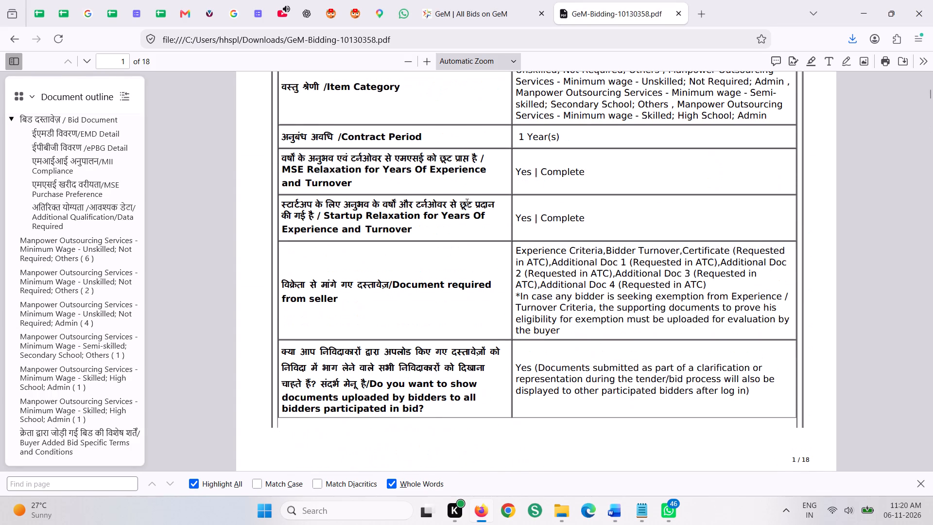
{"action": "left_click", "coordinate": [293, 168]}
{"action": "left_click_drag", "start_coordinate": [293, 168], "coordinate": [372, 183]}
{"action": "key", "text": "ctrl+c"}
{"action": "key", "text": "alt+Tab"}
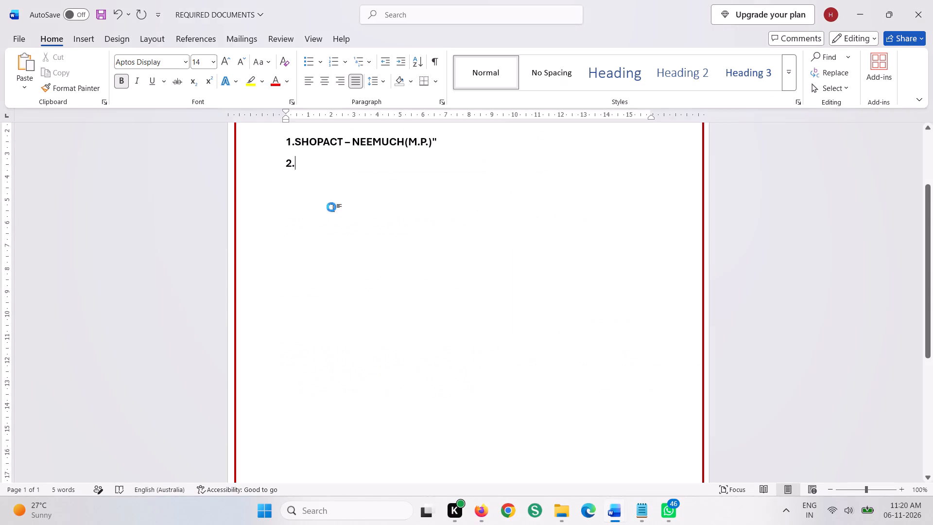
{"action": "key", "text": "ctrl+v"}
{"action": "left_click", "coordinate": [281, 185]}
{"action": "key", "text": "BackSpace"}
{"action": "key", "text": "space"}
Insert "&" and the word "Startup", copied from the bid document, after "MSE" in item 2.
{"action": "key", "text": "alt+Tab"}
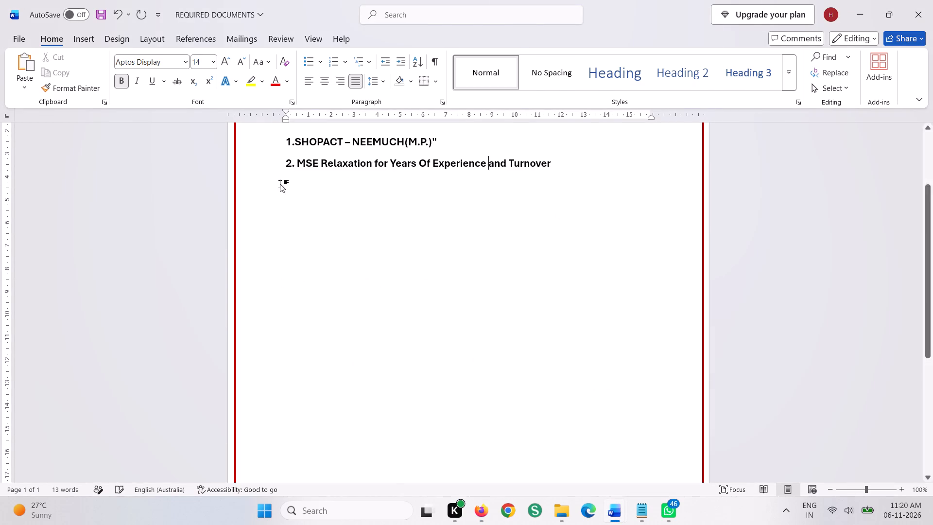
{"action": "double_click", "coordinate": [334, 213]}
{"action": "key", "text": "ctrl+c"}
{"action": "key", "text": "ctrl+c"}
{"action": "key", "text": "alt+Tab"}
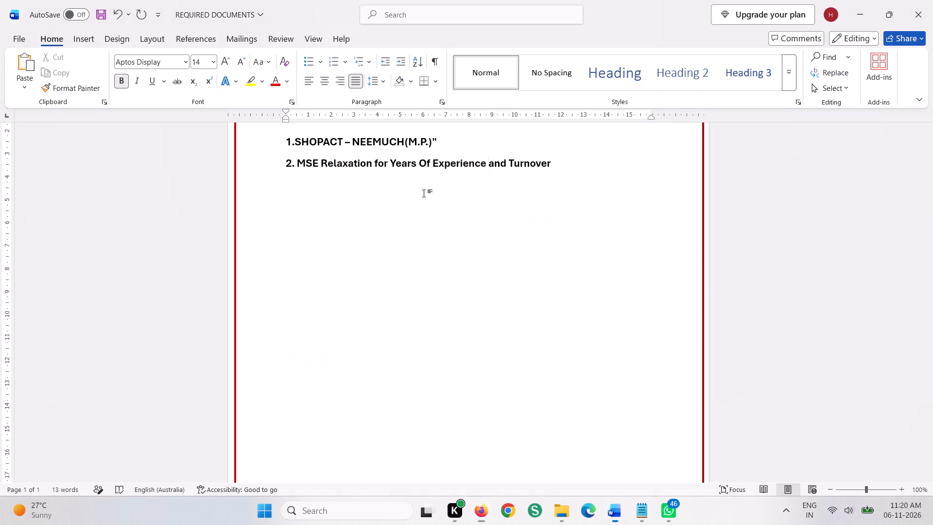
{"action": "left_click", "coordinate": [321, 160]}
{"action": "type", "text": "&"}
{"action": "key", "text": "space"}
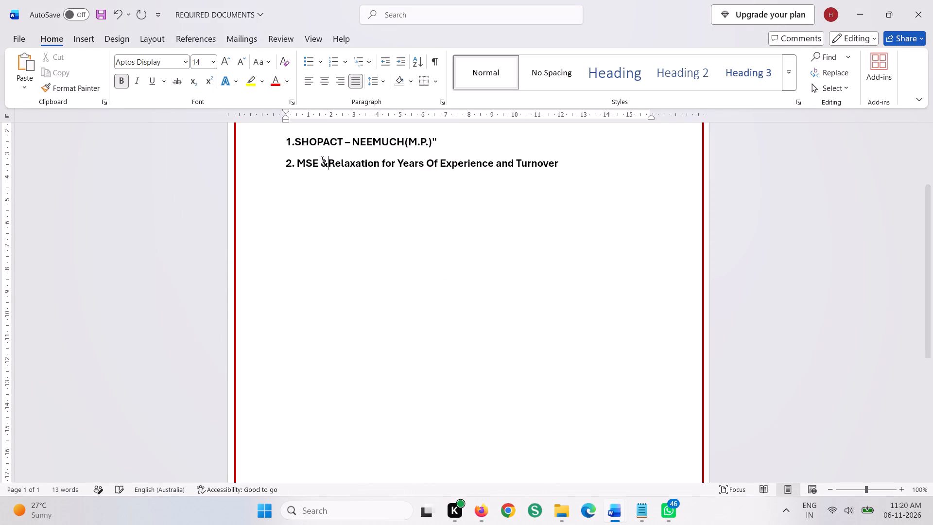
{"action": "key", "text": "ctrl+v"}
Append "- YES" to item 2 and start a new line numbered "3.".
{"action": "left_click", "coordinate": [624, 177]}
{"action": "type", "text": "- YES"}
{"action": "key", "text": "space"}
{"action": "key", "text": "Return"}
{"action": "type", "text": "3."}
Switch to YouTube, search for "RAHAT FATEH ALI KAHN BEST SONGS" and play the Mere Bina Tu full video.
{"action": "key", "text": "alt+Tab"}
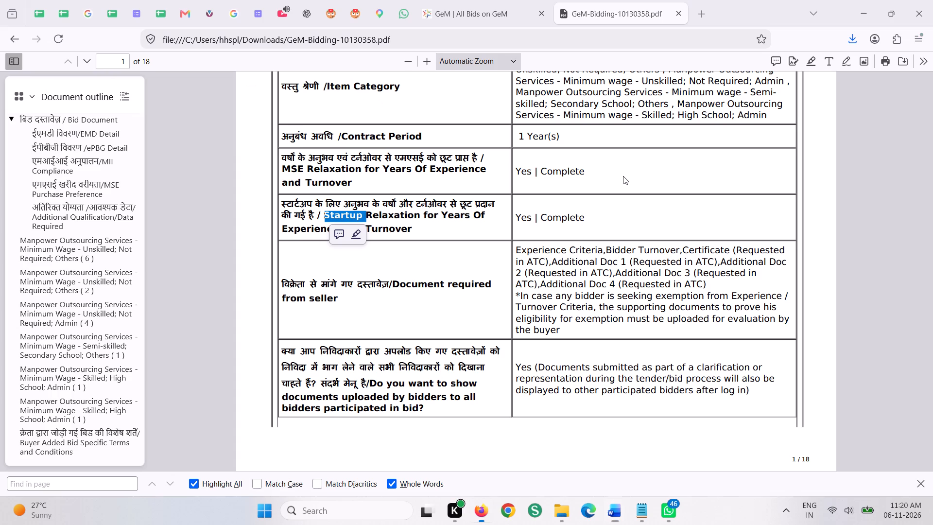
{"action": "left_click", "coordinate": [277, 21]}
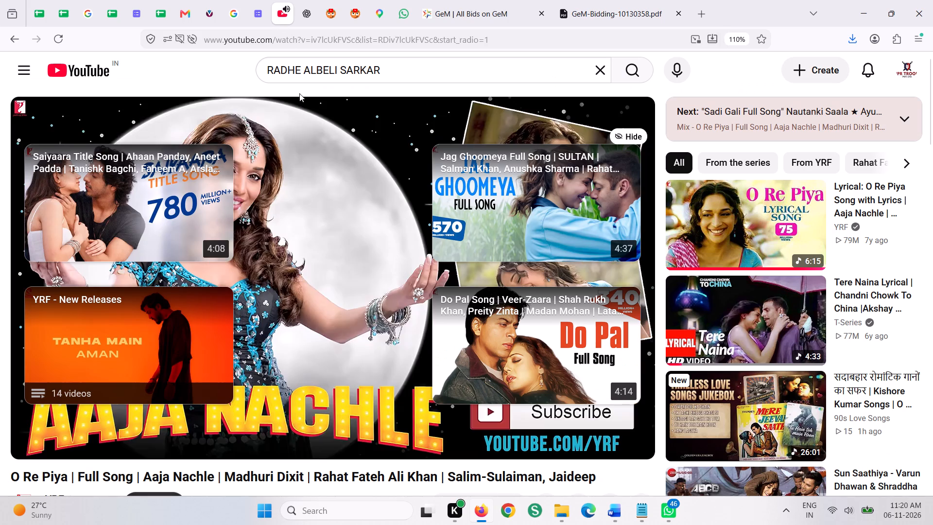
{"action": "left_click_drag", "start_coordinate": [389, 71], "coordinate": [223, 61]}
{"action": "type", "text": "RAHAT FATEH ALI KAHN BEST SONGS"}
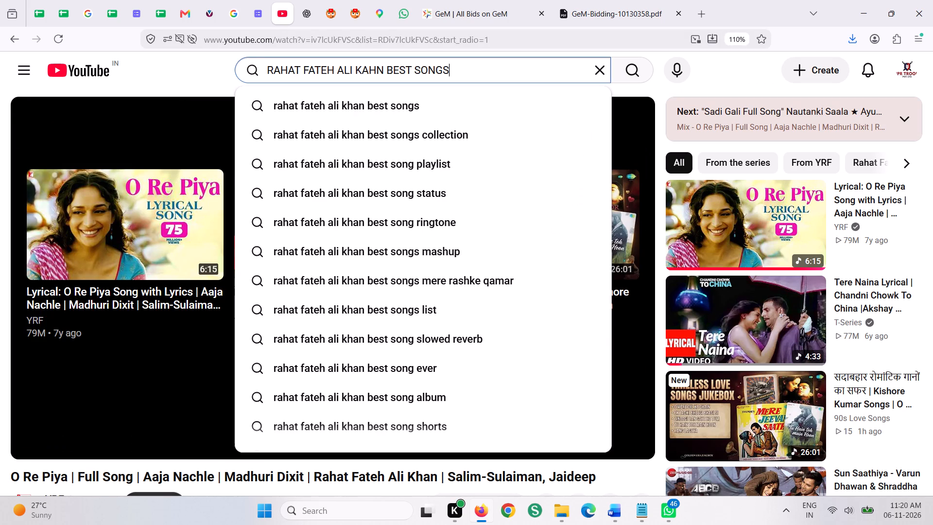
{"action": "key", "text": "Return"}
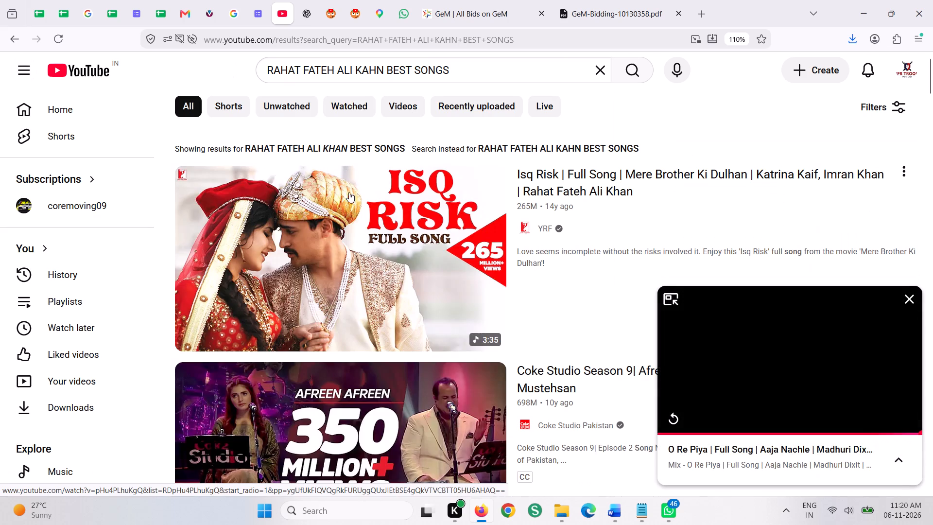
{"action": "scroll", "coordinate": [392, 321], "scroll_direction": "down", "scroll_amount": 1}
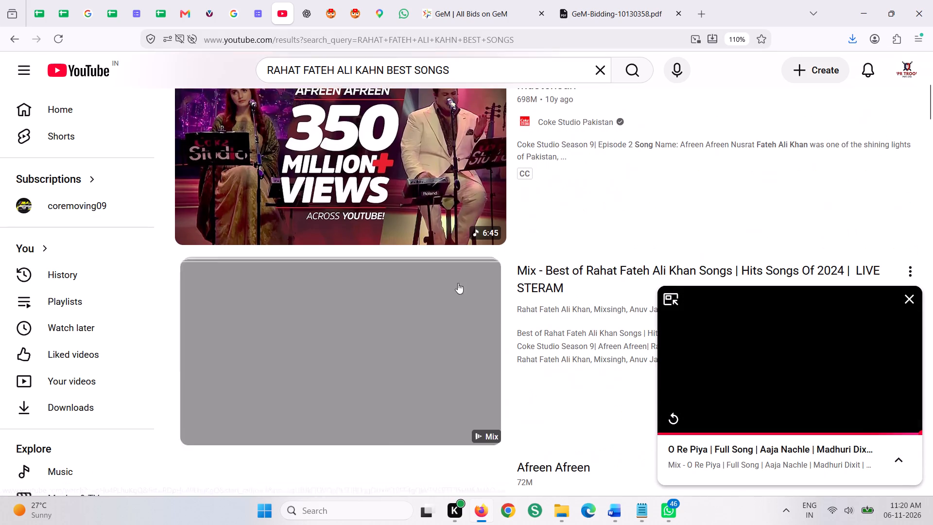
{"action": "scroll", "coordinate": [393, 275], "scroll_direction": "down", "scroll_amount": 2}
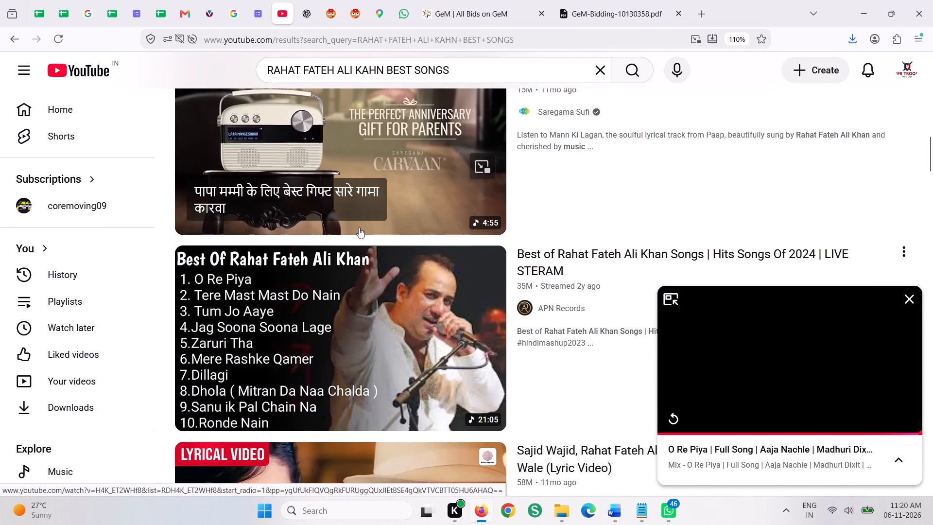
{"action": "scroll", "coordinate": [359, 227], "scroll_direction": "down", "scroll_amount": 1}
{"action": "scroll", "coordinate": [299, 243], "scroll_direction": "down", "scroll_amount": 1}
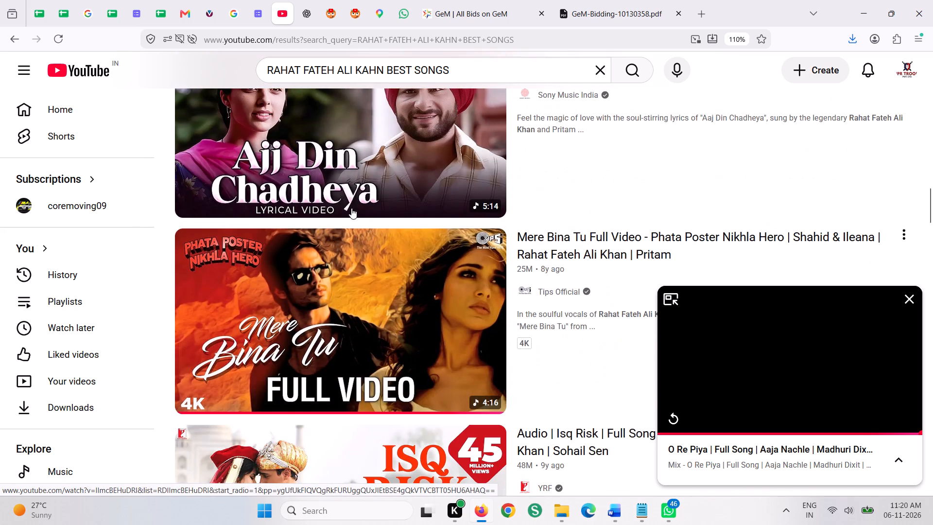
{"action": "left_click", "coordinate": [368, 303]}
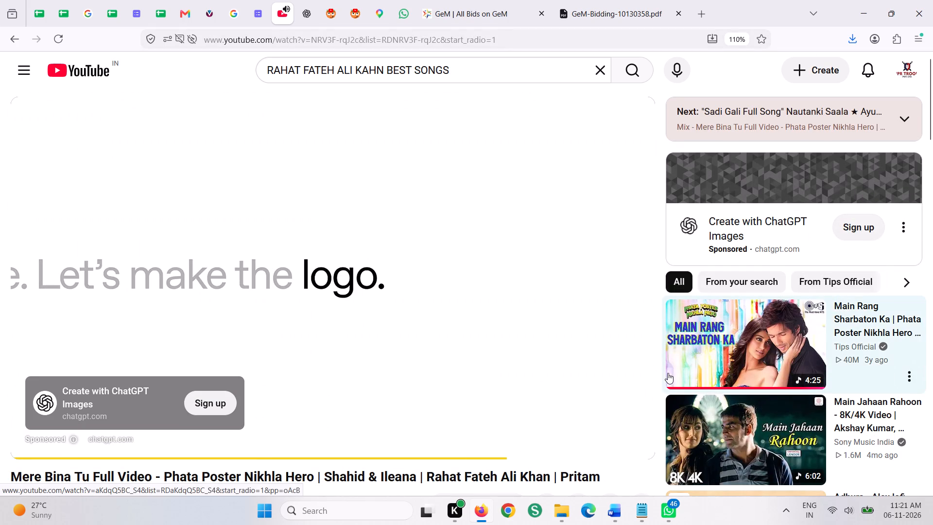
Skip the ad and jump to about 0:10 in the Mere Bina Tu video.
{"action": "scroll", "coordinate": [668, 368], "scroll_direction": "down", "scroll_amount": 1}
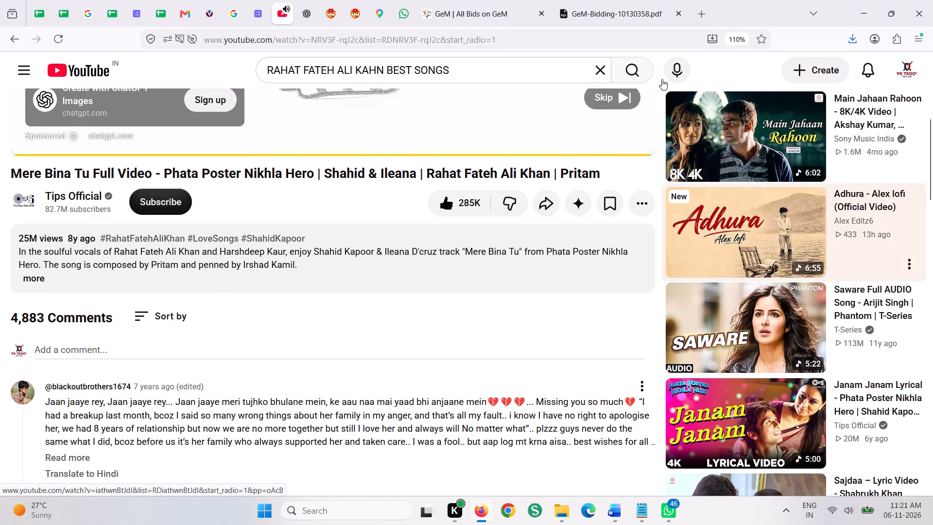
{"action": "left_click", "coordinate": [599, 96]}
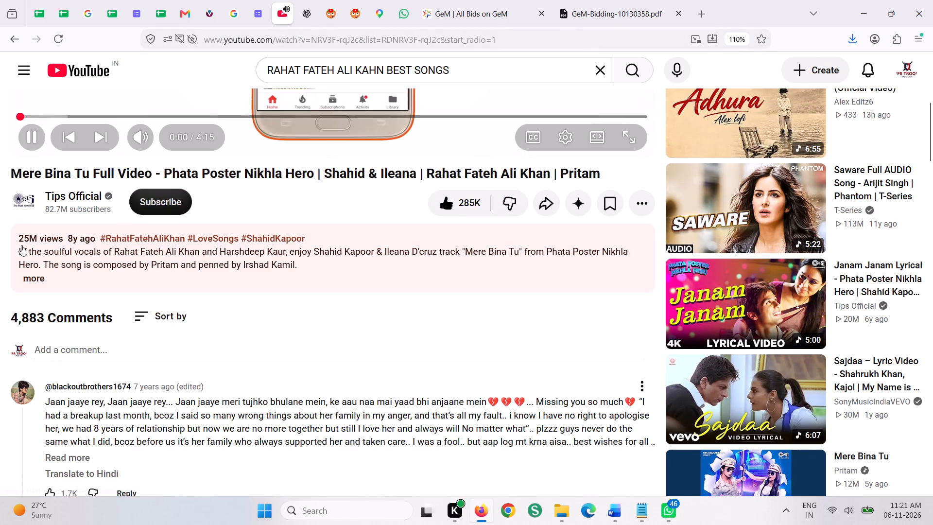
{"action": "scroll", "coordinate": [21, 245], "scroll_direction": "up", "scroll_amount": 1}
{"action": "left_click", "coordinate": [43, 420]}
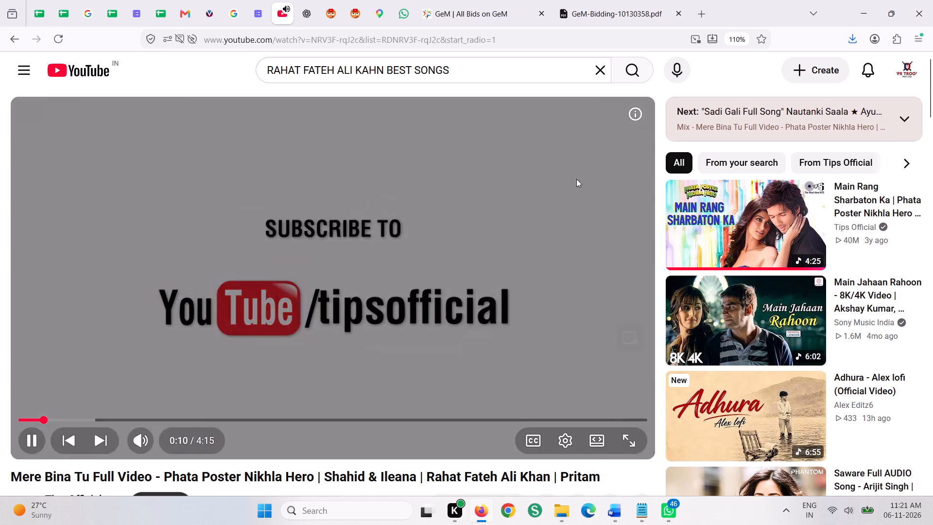
Return to the bid document and add "Type of Bid-", copied from its Bid Details table, to item 3 of the list.
{"action": "left_click", "coordinate": [597, 0]}
{"action": "scroll", "coordinate": [626, 212], "scroll_direction": "down", "scroll_amount": 1}
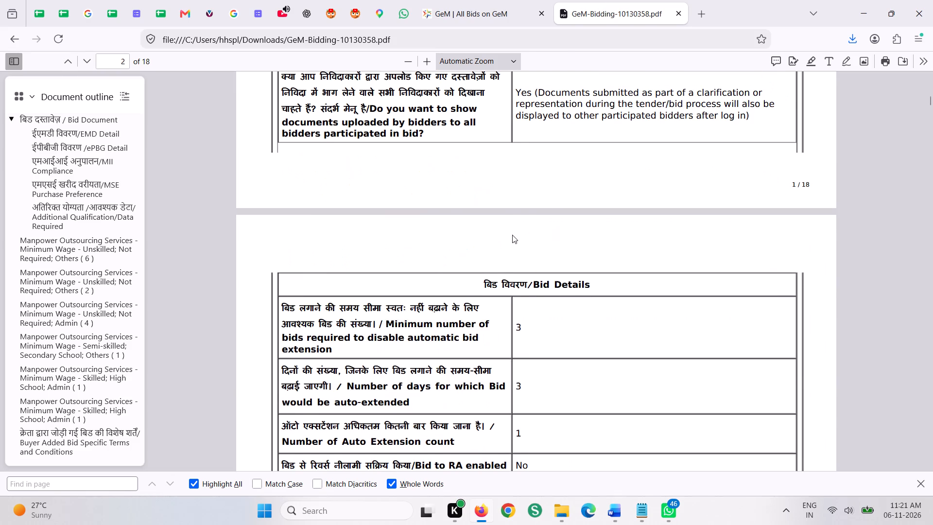
{"action": "scroll", "coordinate": [512, 235], "scroll_direction": "up", "scroll_amount": 2}
{"action": "scroll", "coordinate": [512, 235], "scroll_direction": "down", "scroll_amount": 3}
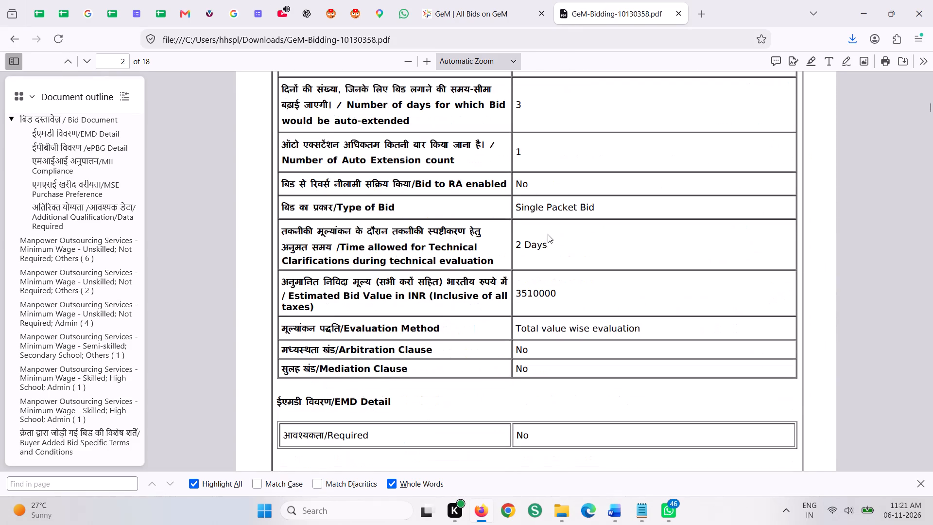
{"action": "double_click", "coordinate": [349, 206]}
{"action": "left_click_drag", "start_coordinate": [349, 206], "coordinate": [394, 209], "text": "ctrl"}
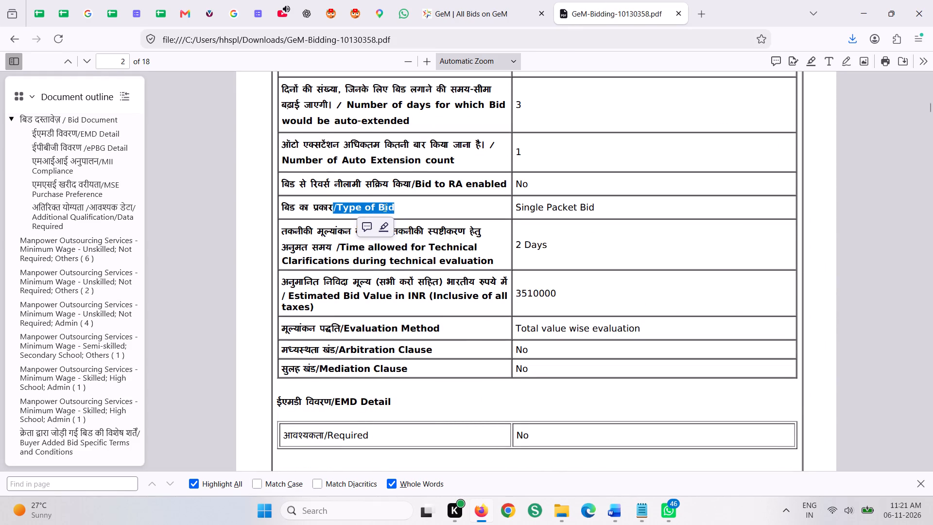
{"action": "left_click", "coordinate": [340, 210]}
{"action": "left_click_drag", "start_coordinate": [340, 210], "coordinate": [396, 209]}
{"action": "key", "text": "ctrl+c"}
{"action": "key", "text": "ctrl+c"}
{"action": "key", "text": "alt+Tab"}
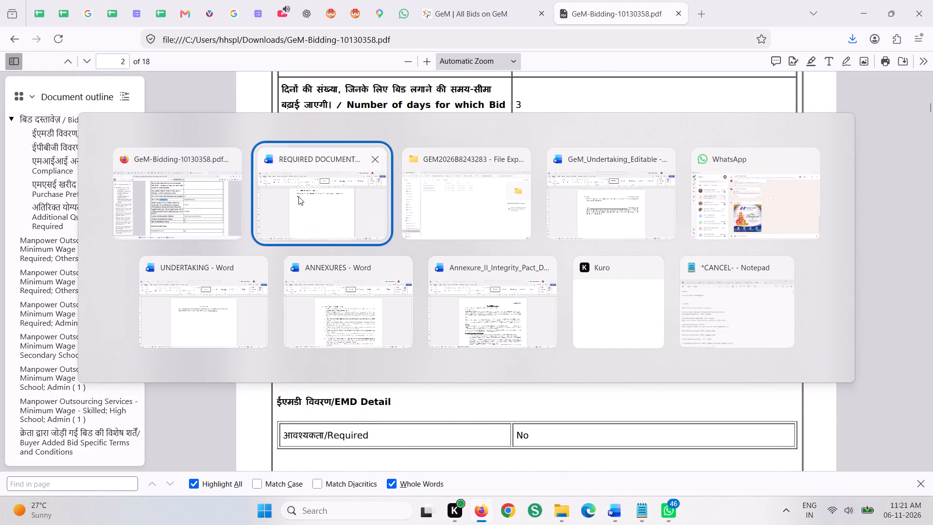
{"action": "left_click", "coordinate": [301, 192]}
{"action": "key", "text": "ctrl+v"}
{"action": "key", "text": "minus"}
Complete item 3 with "Single Packet Bid" copied from the bid document and start a new line numbered "4.".
{"action": "key", "text": "alt+Tab"}
{"action": "key", "text": "alt+Tab"}
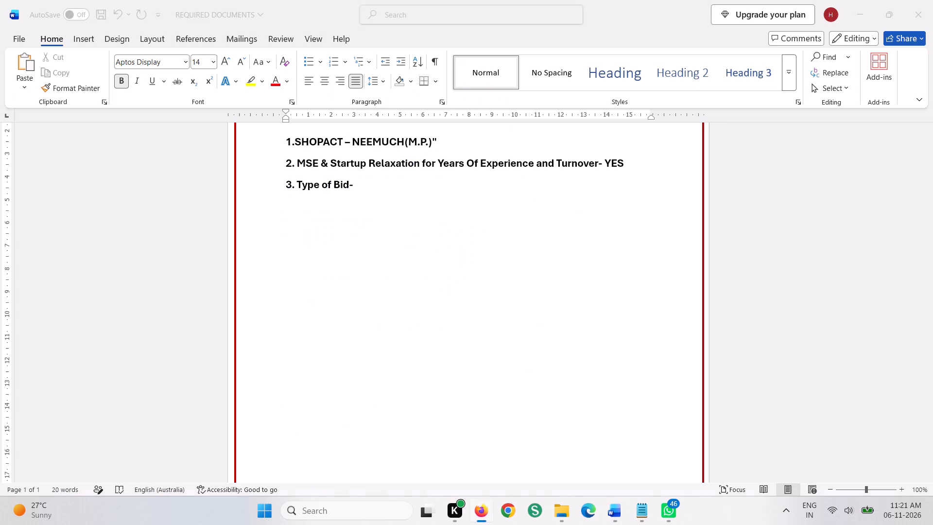
{"action": "key", "text": "alt+Tab"}
{"action": "triple_click", "coordinate": [549, 203]}
{"action": "key", "text": "ctrl+c"}
{"action": "key", "text": "ctrl+c"}
{"action": "key", "text": "alt+Tab"}
{"action": "key", "text": "ctrl+v"}
{"action": "key", "text": "Return"}
{"action": "type", "text": "4."}
Add "Estimated Bid Value-", copied from the bid document, to item 4 of the list.
{"action": "key", "text": "alt+Tab"}
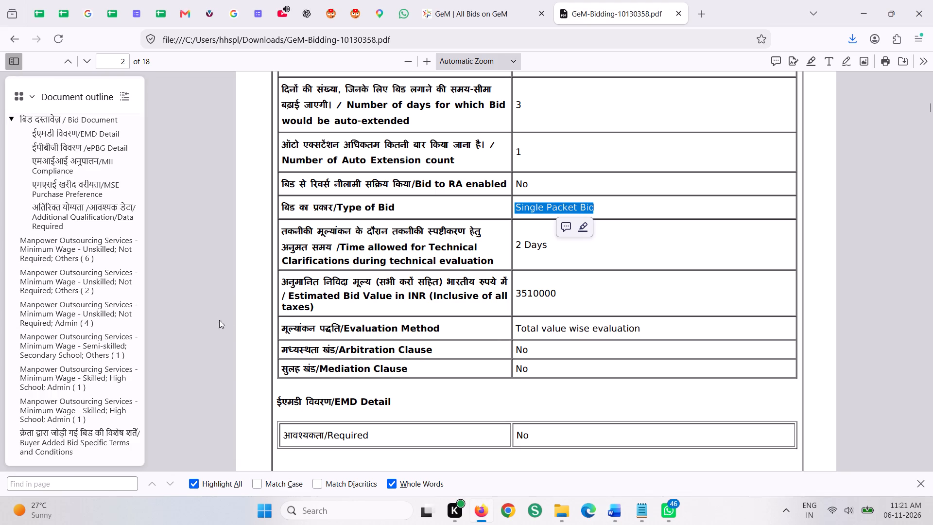
{"action": "left_click", "coordinate": [297, 297]}
{"action": "left_click_drag", "start_coordinate": [297, 297], "coordinate": [376, 294]}
{"action": "key", "text": "ctrl+c"}
{"action": "key", "text": "ctrl+c"}
{"action": "key", "text": "Tab"}
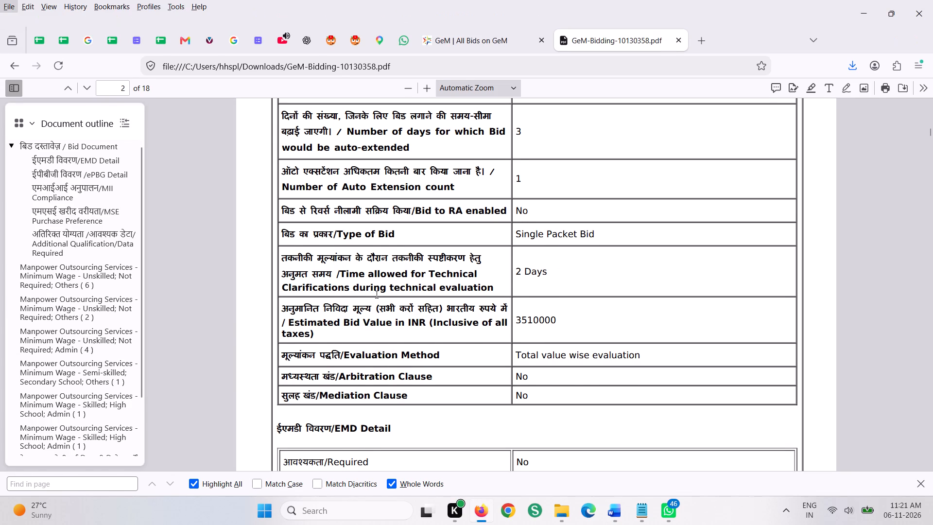
{"action": "key", "text": "alt+Tab"}
{"action": "key", "text": "ctrl+v"}
{"action": "key", "text": "minus"}
Complete item 4 with the value 3510000 copied from the bid document and start a new line numbered "5.".
{"action": "key", "text": "alt+Tab"}
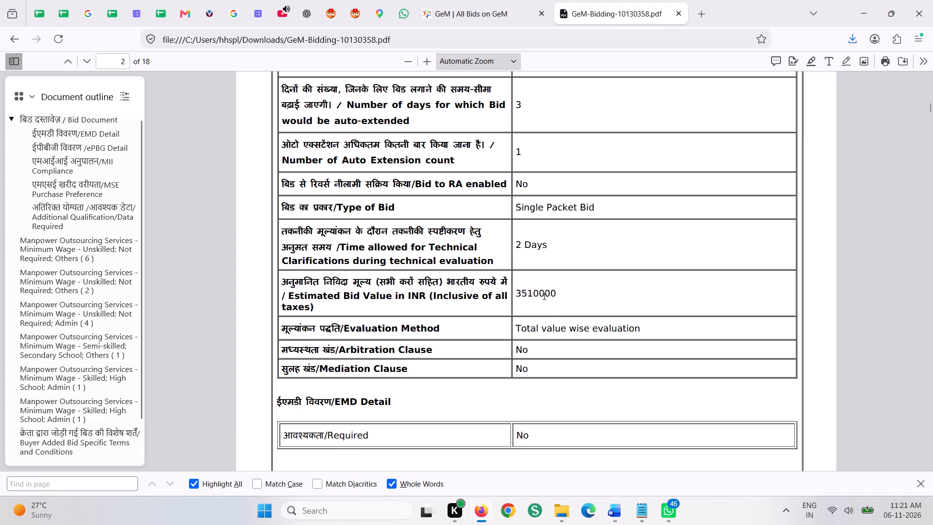
{"action": "double_click", "coordinate": [543, 291]}
{"action": "key", "text": "ctrl+c"}
{"action": "key", "text": "ctrl+c"}
{"action": "key", "text": "alt+Tab"}
{"action": "key", "text": "ctrl+v"}
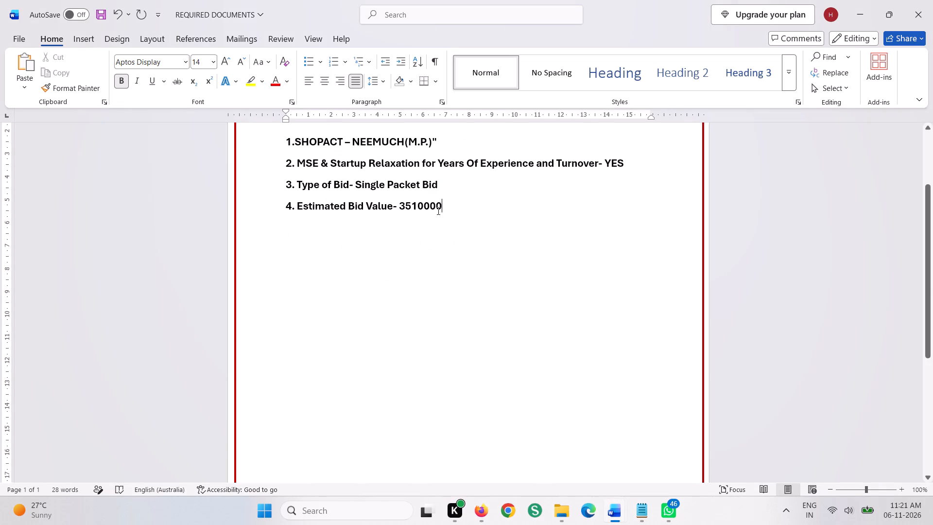
{"action": "key", "text": "Return"}
{"action": "type", "text": "5."}
Examine the rest of the bid document for further requirements, from the ePBG details through the buyer-added terms and conditions.
{"action": "key", "text": "alt+Tab"}
{"action": "scroll", "coordinate": [472, 234], "scroll_direction": "down", "scroll_amount": 2}
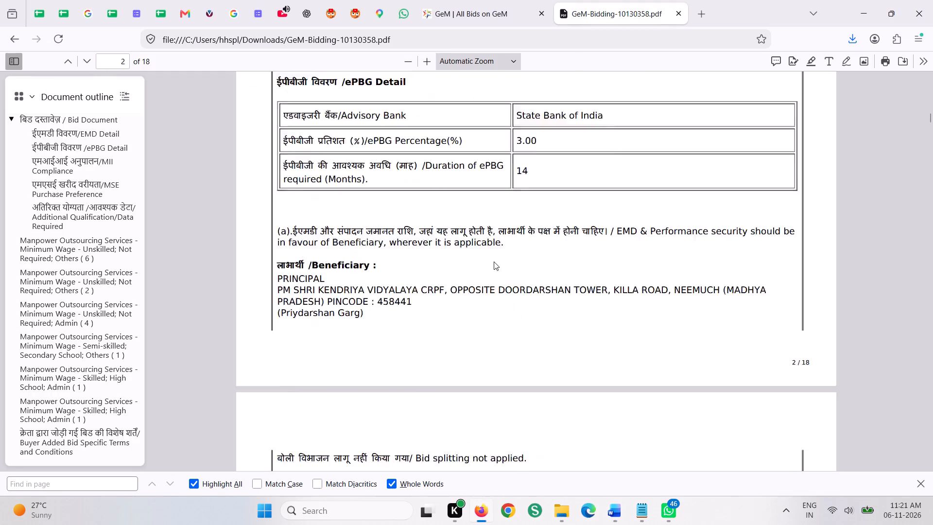
{"action": "scroll", "coordinate": [494, 262], "scroll_direction": "down", "scroll_amount": 4}
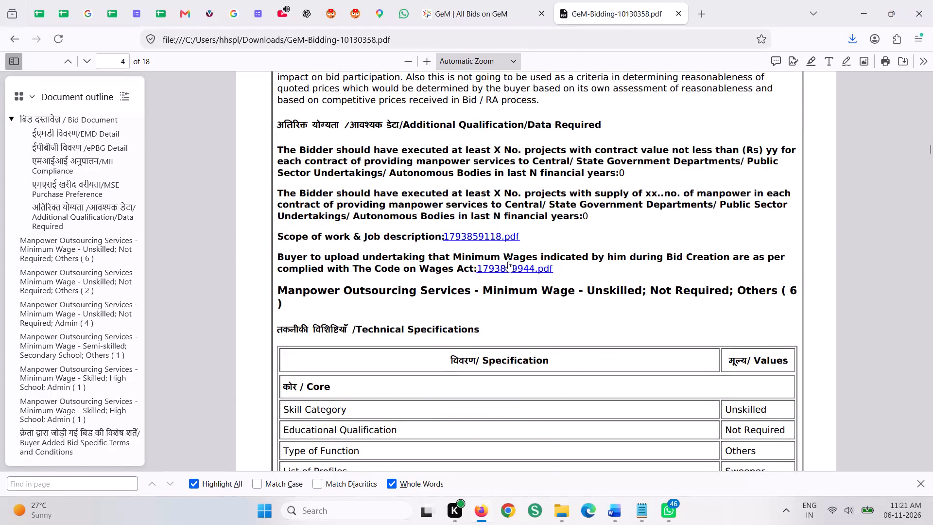
{"action": "left_click", "coordinate": [506, 264]}
{"action": "scroll", "coordinate": [533, 242], "scroll_direction": "up", "scroll_amount": 4}
{"action": "left_click", "coordinate": [10, 42]}
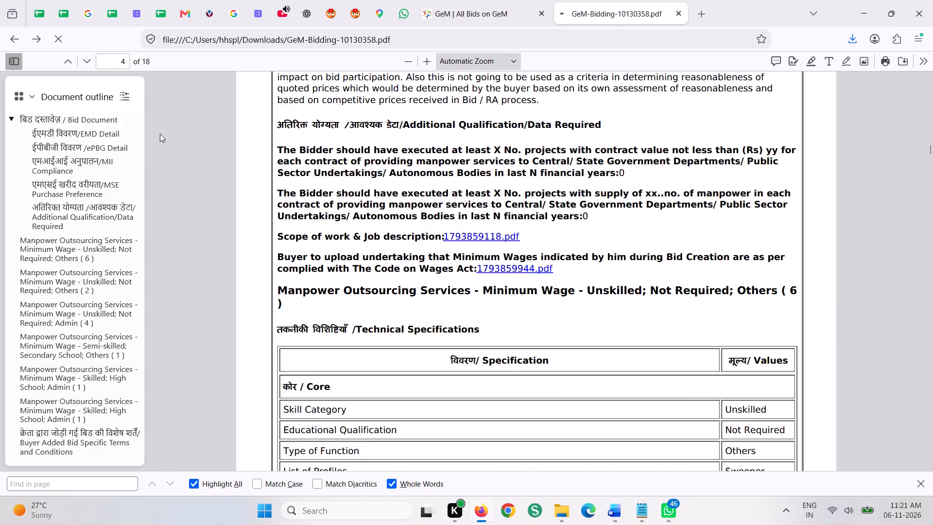
{"action": "scroll", "coordinate": [530, 291], "scroll_direction": "down", "scroll_amount": 7}
{"action": "scroll", "coordinate": [575, 243], "scroll_direction": "down", "scroll_amount": 4}
{"action": "scroll", "coordinate": [418, 115], "scroll_direction": "up", "scroll_amount": 1}
{"action": "scroll", "coordinate": [540, 254], "scroll_direction": "down", "scroll_amount": 6}
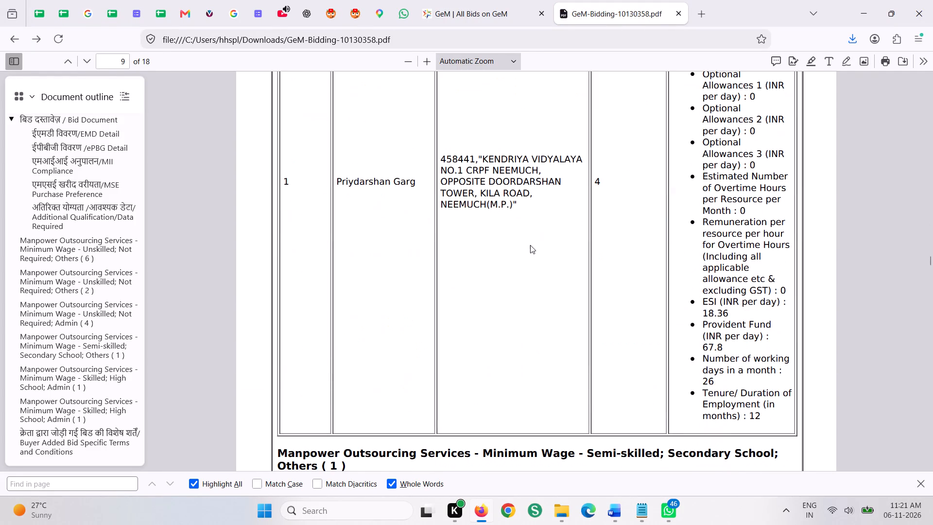
{"action": "scroll", "coordinate": [529, 248], "scroll_direction": "down", "scroll_amount": 8}
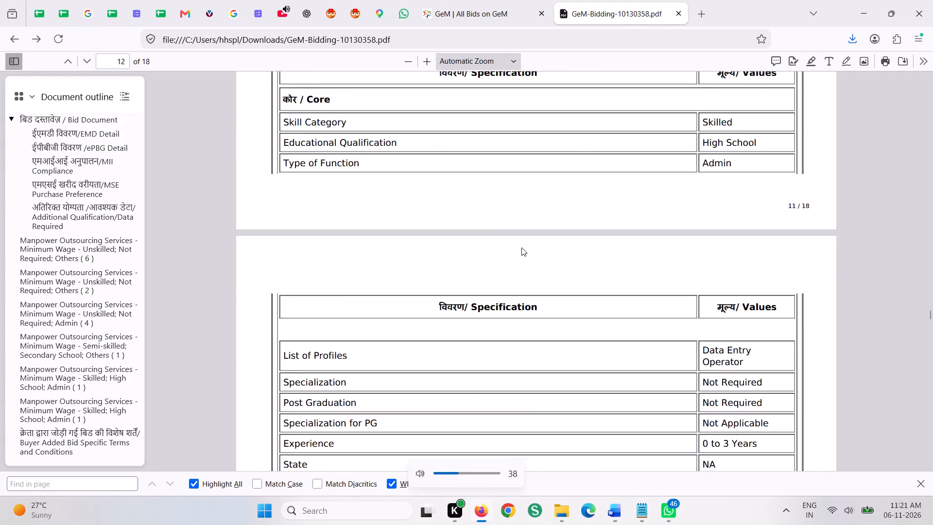
{"action": "scroll", "coordinate": [521, 247], "scroll_direction": "down", "scroll_amount": 15}
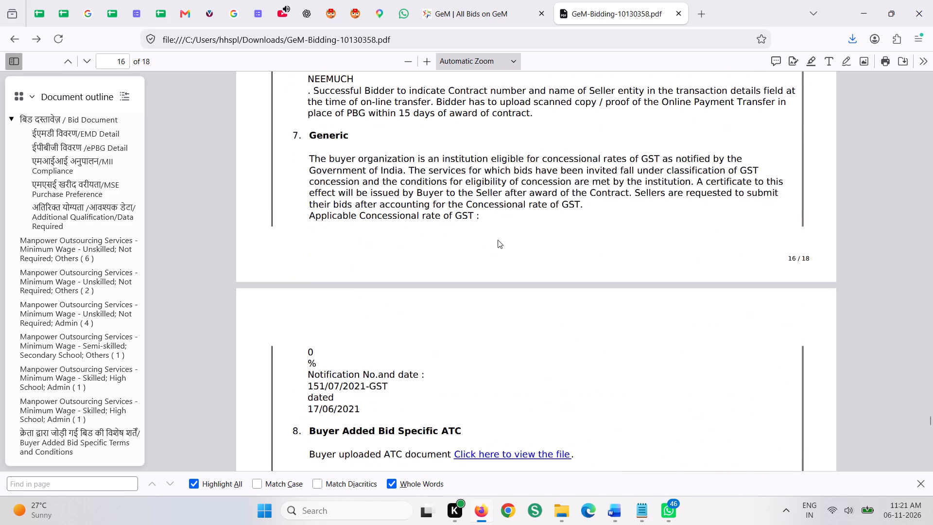
Open the Integrity Pact file linked in Generic clause 2 of the buyer's terms and look through its pages.
{"action": "scroll", "coordinate": [481, 237], "scroll_direction": "up", "scroll_amount": 1}
{"action": "scroll", "coordinate": [437, 229], "scroll_direction": "up", "scroll_amount": 1}
{"action": "scroll", "coordinate": [347, 145], "scroll_direction": "up", "scroll_amount": 1}
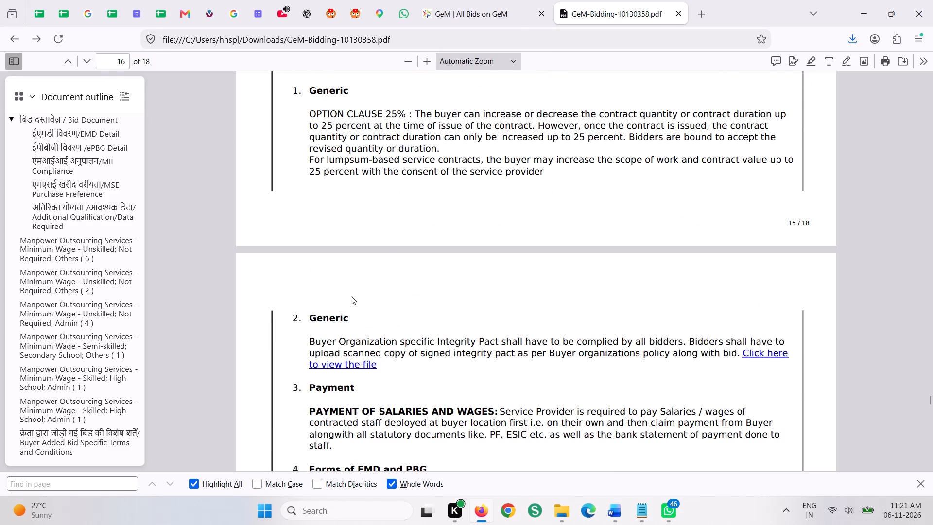
{"action": "scroll", "coordinate": [354, 303], "scroll_direction": "down", "scroll_amount": 1}
{"action": "left_click", "coordinate": [338, 86]}
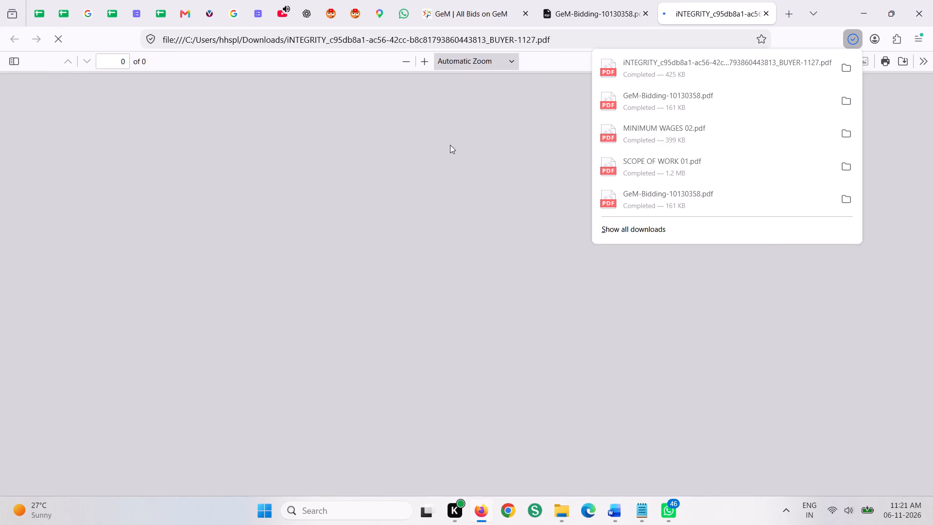
{"action": "left_click", "coordinate": [327, 166]}
{"action": "scroll", "coordinate": [538, 234], "scroll_direction": "up", "scroll_amount": 1}
{"action": "scroll", "coordinate": [515, 242], "scroll_direction": "down", "scroll_amount": 3}
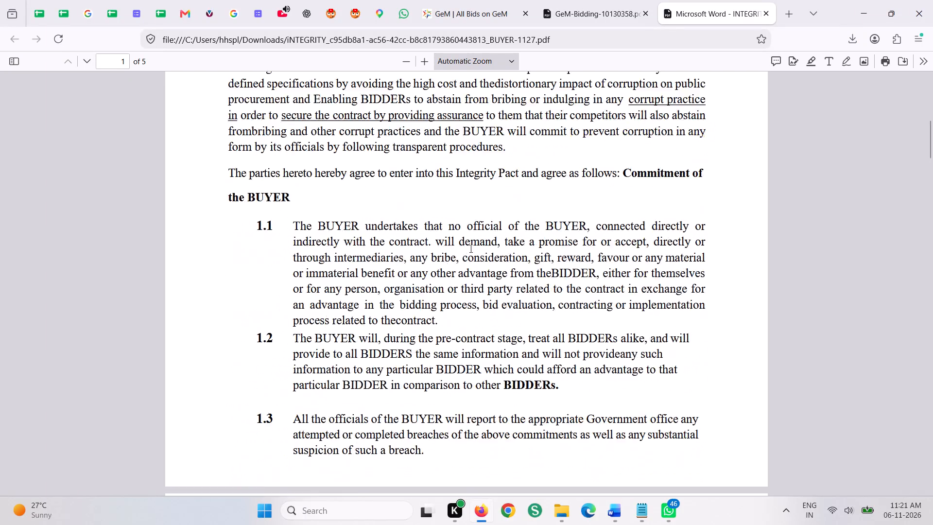
{"action": "scroll", "coordinate": [470, 248], "scroll_direction": "down", "scroll_amount": 18}
{"action": "scroll", "coordinate": [468, 249], "scroll_direction": "up", "scroll_amount": 9}
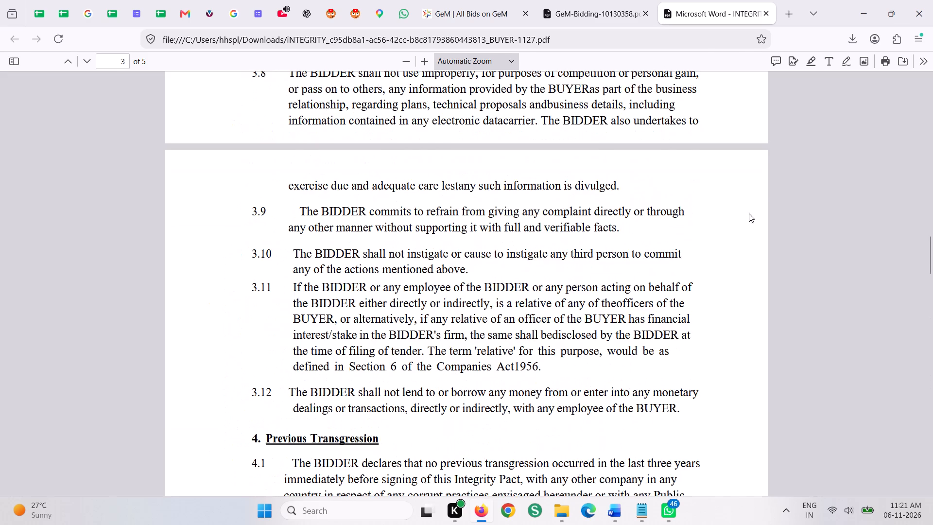
{"action": "scroll", "coordinate": [749, 213], "scroll_direction": "up", "scroll_amount": 7}
Switch to the GeM_Undertaking_Editable document in Word and open the downloaded iNTEGRITY PDF from the Downloads folder for conversion.
{"action": "left_click", "coordinate": [500, 0]}
{"action": "left_click", "coordinate": [586, 0]}
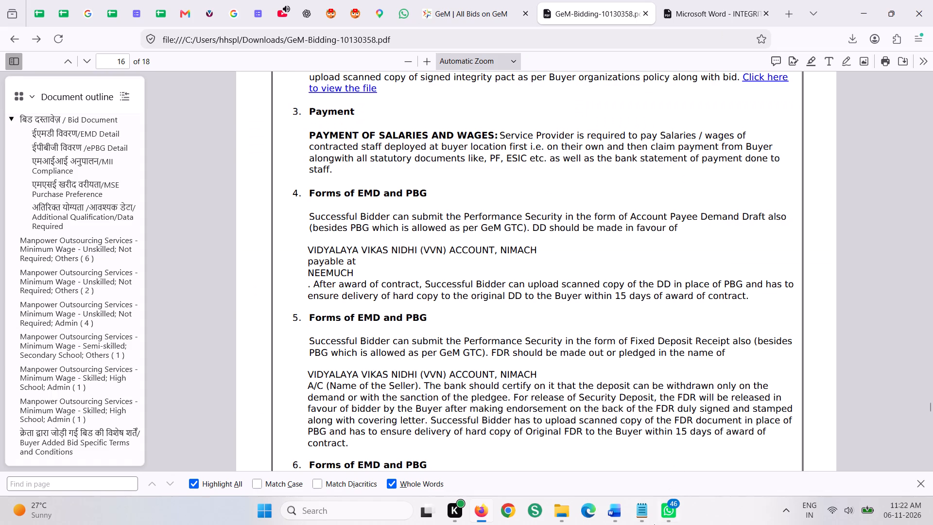
{"action": "left_click", "coordinate": [609, 508]}
{"action": "left_click", "coordinate": [837, 438]}
{"action": "scroll", "coordinate": [241, 85], "scroll_direction": "up", "scroll_amount": 1}
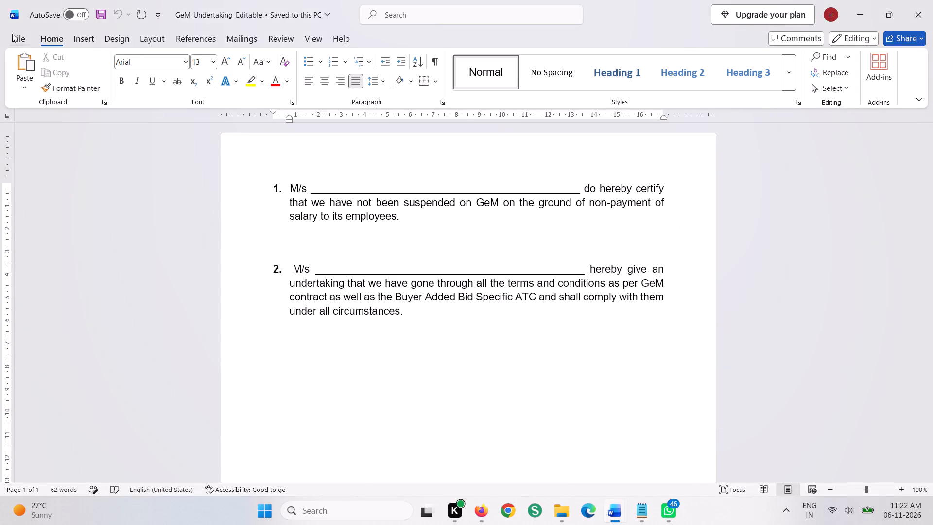
{"action": "left_click", "coordinate": [17, 38]}
{"action": "left_click", "coordinate": [47, 118]}
{"action": "left_click", "coordinate": [128, 274]}
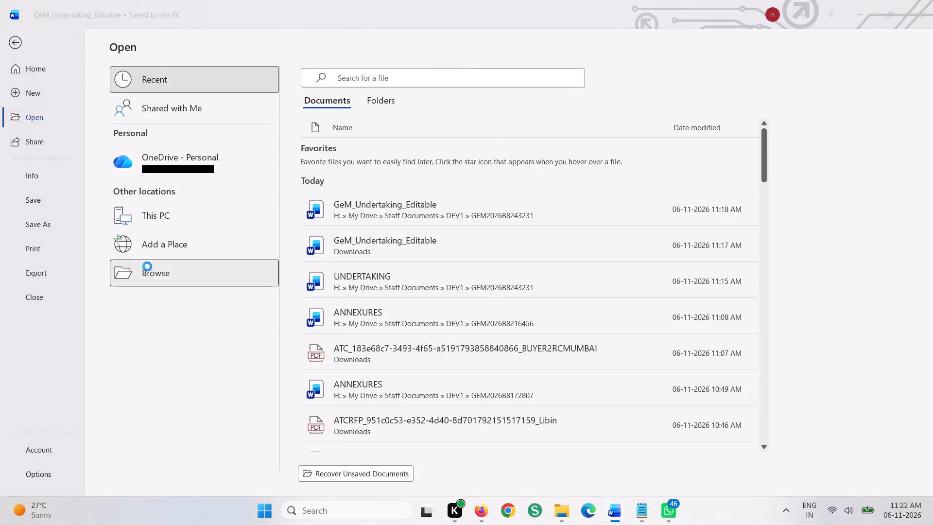
{"action": "scroll", "coordinate": [151, 252], "scroll_direction": "up", "scroll_amount": 12}
{"action": "left_click", "coordinate": [69, 125]}
{"action": "scroll", "coordinate": [160, 145], "scroll_direction": "up", "scroll_amount": 7}
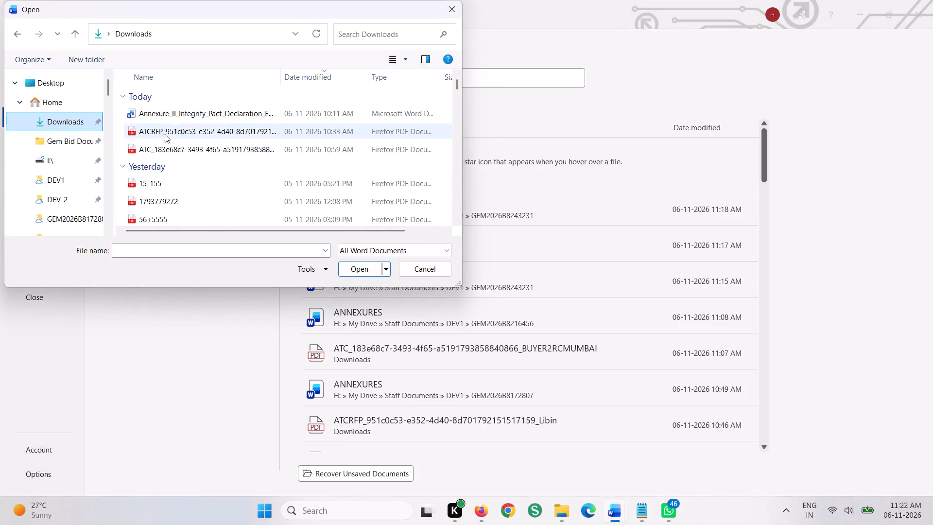
{"action": "scroll", "coordinate": [165, 134], "scroll_direction": "up", "scroll_amount": 5}
{"action": "double_click", "coordinate": [161, 114]}
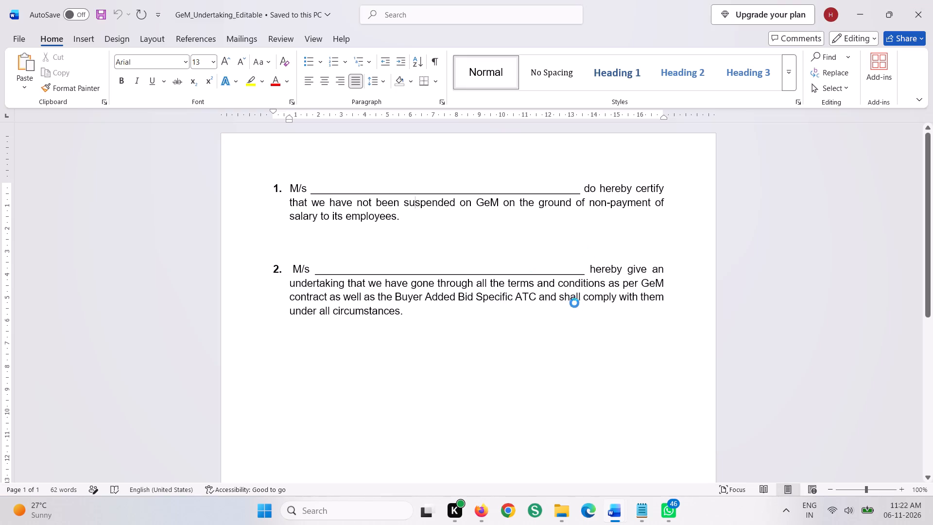
{"action": "left_click", "coordinate": [499, 307]}
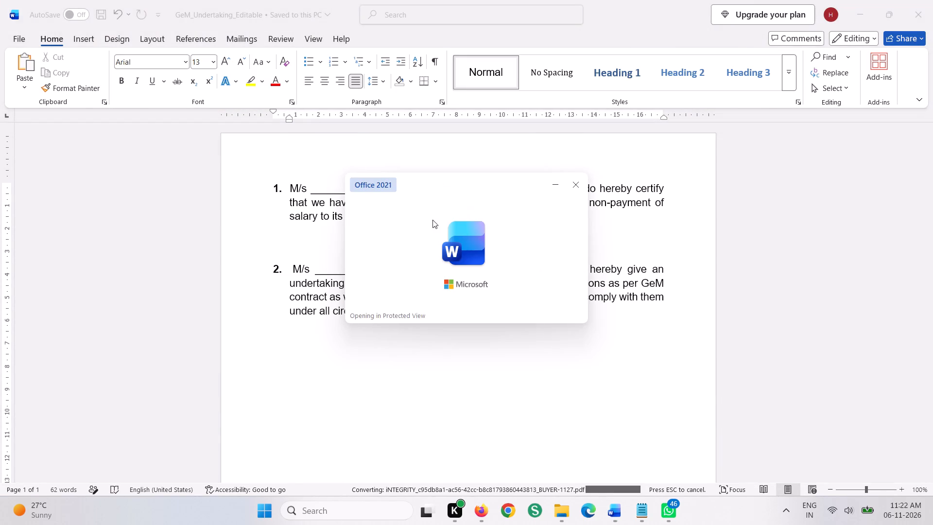
Enable editing of the converted integrity pact and accept its conversion to an editable document.
{"action": "left_click", "coordinate": [519, 110]}
{"action": "left_click", "coordinate": [486, 52]}
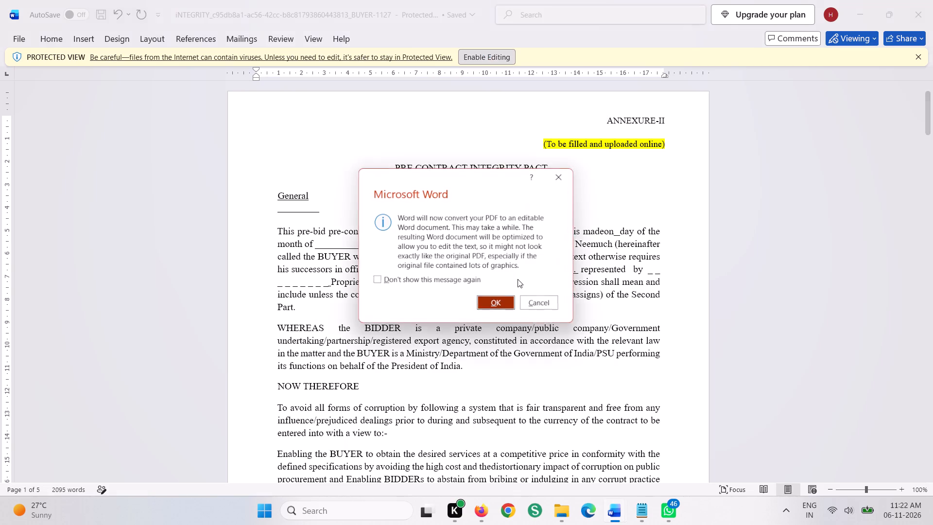
{"action": "left_click", "coordinate": [499, 302]}
Select the integrity pact's body text across its pages and justify it.
{"action": "left_click", "coordinate": [419, 279]}
{"action": "scroll", "coordinate": [514, 308], "scroll_direction": "down", "scroll_amount": 1}
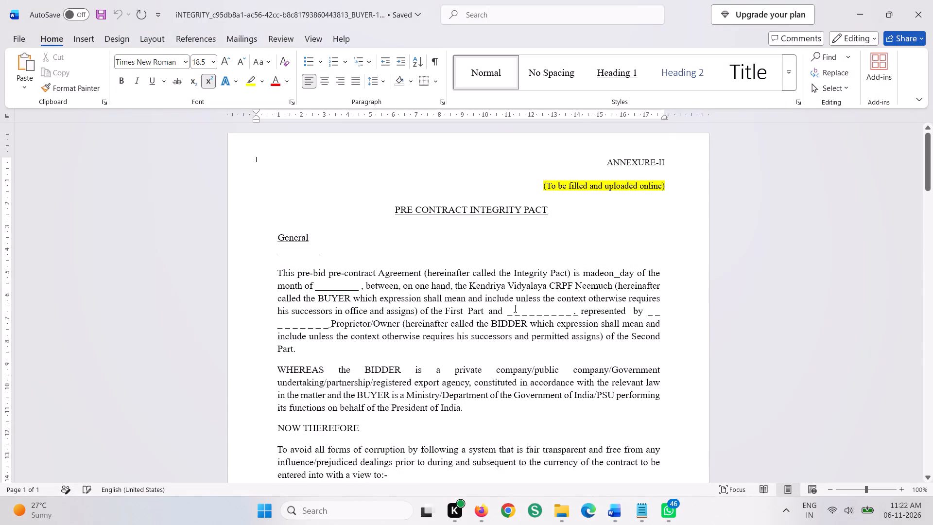
{"action": "scroll", "coordinate": [533, 308], "scroll_direction": "down", "scroll_amount": 11}
{"action": "scroll", "coordinate": [438, 302], "scroll_direction": "up", "scroll_amount": 7}
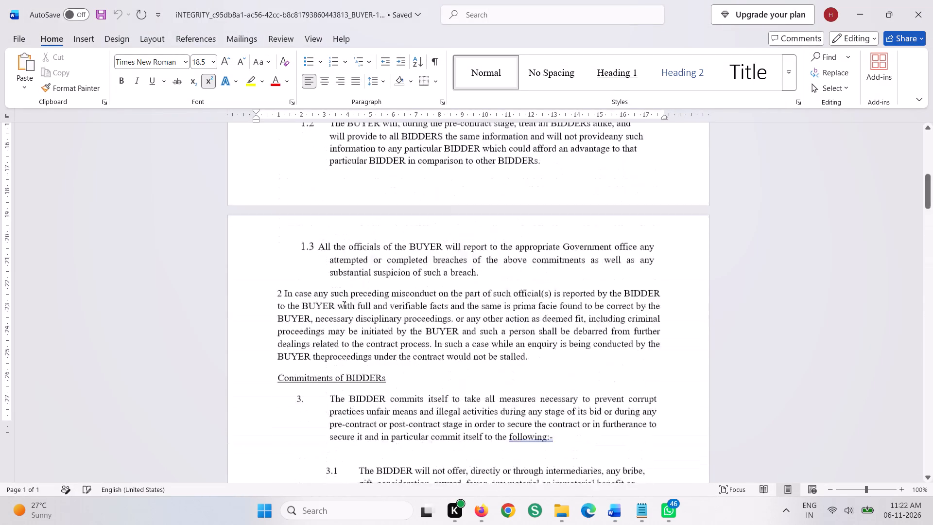
{"action": "scroll", "coordinate": [343, 305], "scroll_direction": "up", "scroll_amount": 7}
{"action": "left_click_drag", "start_coordinate": [279, 277], "coordinate": [512, 524]}
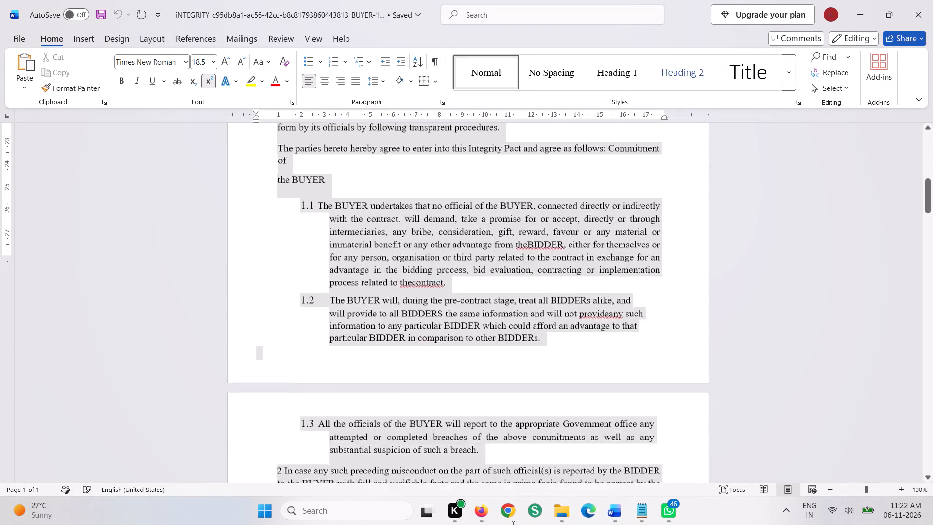
{"action": "left_click_drag", "start_coordinate": [512, 524], "coordinate": [548, 524]}
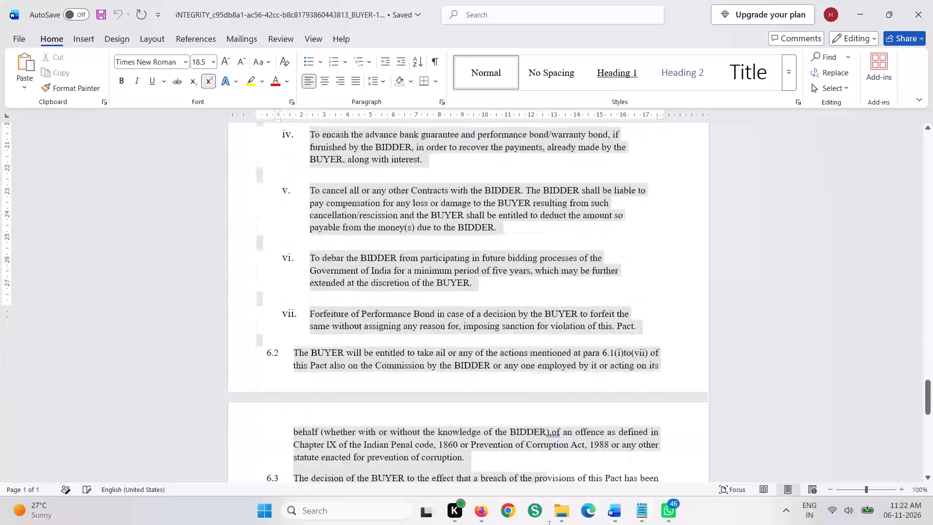
{"action": "left_click_drag", "start_coordinate": [548, 524], "coordinate": [542, 294]}
{"action": "left_click", "coordinate": [359, 80]}
{"action": "scroll", "coordinate": [440, 227], "scroll_direction": "up", "scroll_amount": 5}
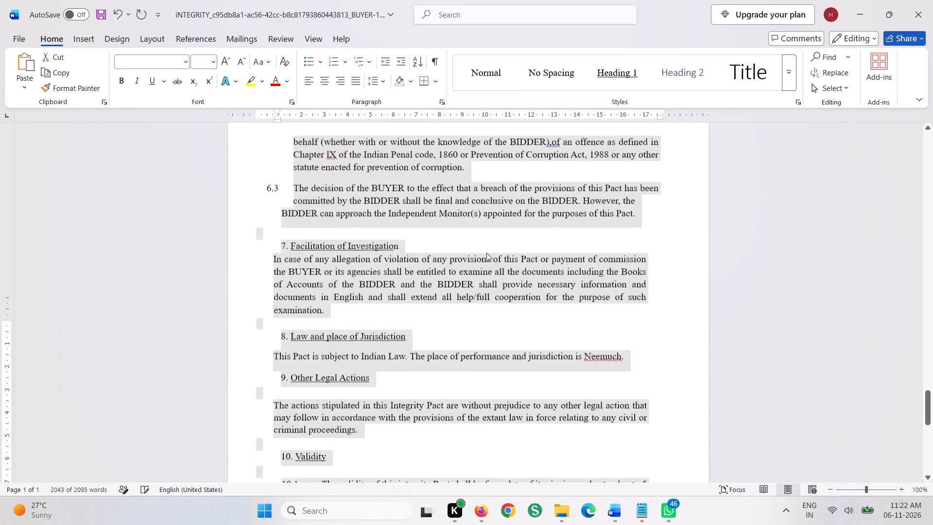
Save the justified integrity pact as a Word document named iNTEGRITY_ in DEV1's GEM2026B8243283 folder.
{"action": "scroll", "coordinate": [486, 253], "scroll_direction": "up", "scroll_amount": 20}
{"action": "scroll", "coordinate": [486, 253], "scroll_direction": "up", "scroll_amount": 11}
{"action": "double_click", "coordinate": [476, 297]}
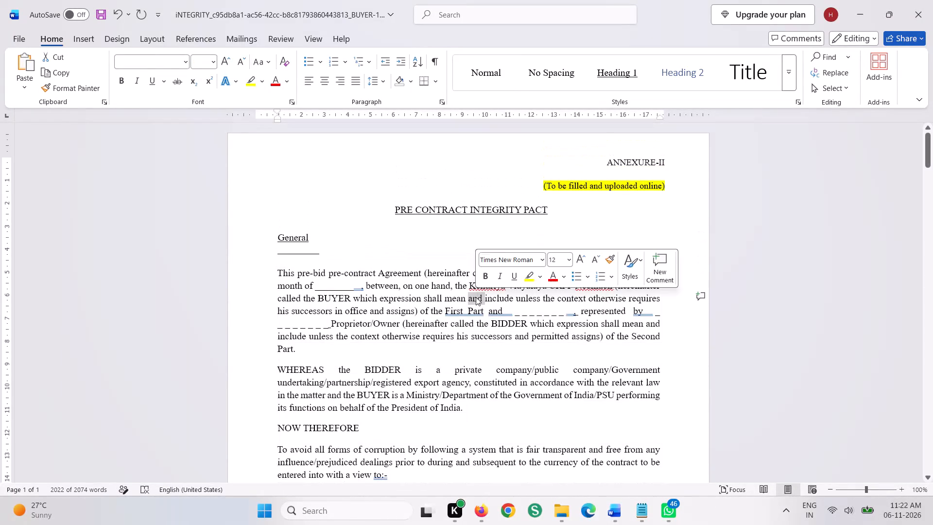
{"action": "left_click", "coordinate": [334, 402]}
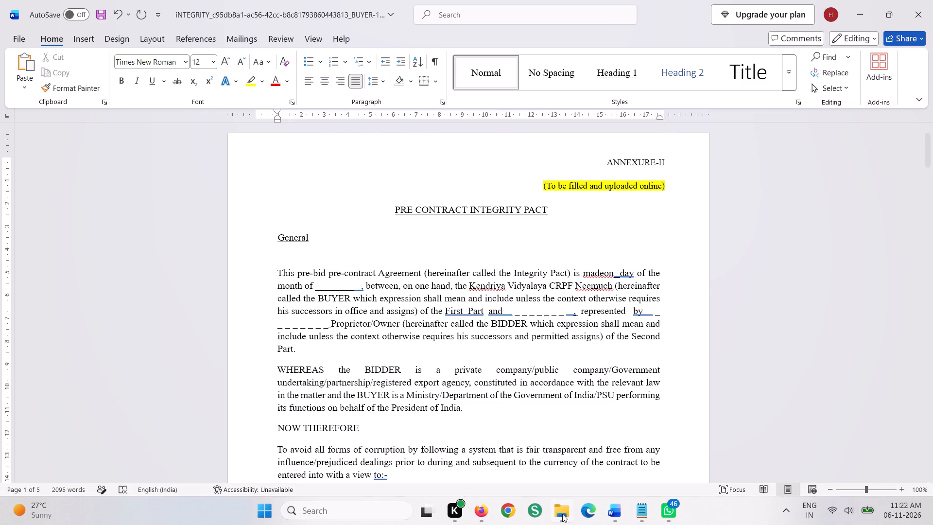
{"action": "left_click", "coordinate": [563, 514]}
{"action": "left_click", "coordinate": [563, 513]}
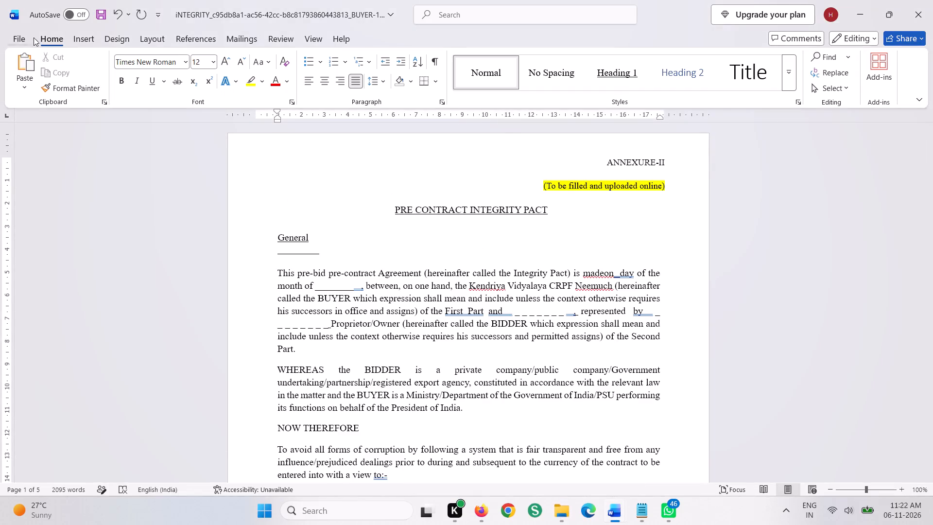
{"action": "left_click", "coordinate": [22, 38]}
{"action": "left_click", "coordinate": [50, 222]}
{"action": "left_click", "coordinate": [141, 324]}
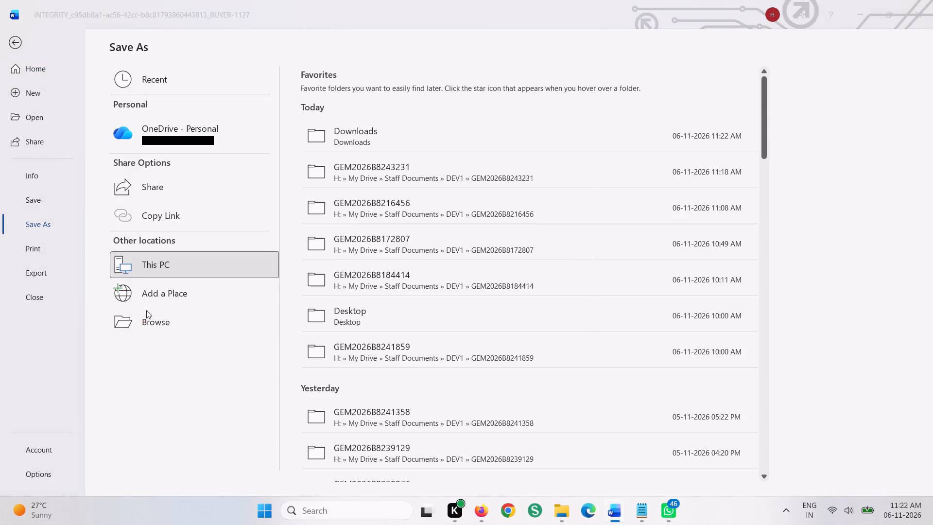
{"action": "scroll", "coordinate": [212, 240], "scroll_direction": "up", "scroll_amount": 8}
{"action": "left_click", "coordinate": [194, 248]}
{"action": "scroll", "coordinate": [266, 202], "scroll_direction": "up", "scroll_amount": 6}
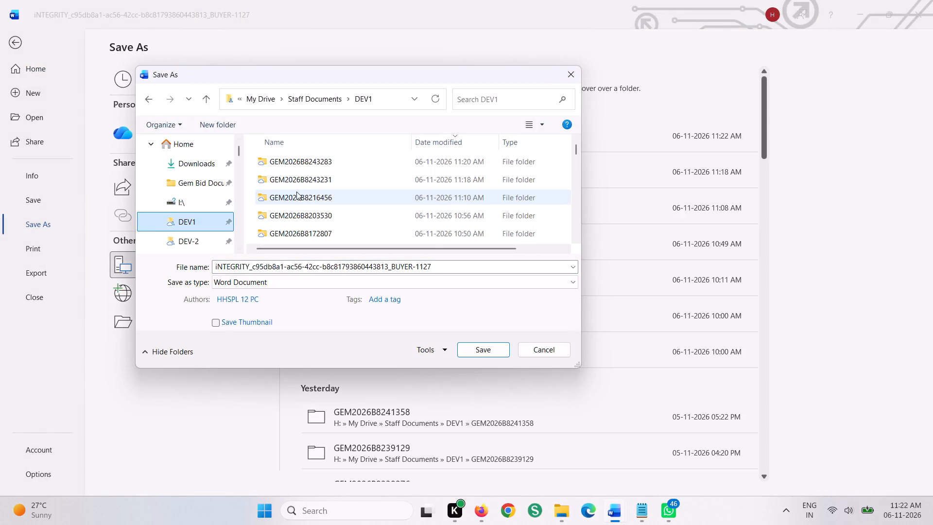
{"action": "scroll", "coordinate": [296, 192], "scroll_direction": "up", "scroll_amount": 4}
{"action": "double_click", "coordinate": [317, 160]}
{"action": "left_click", "coordinate": [340, 263]}
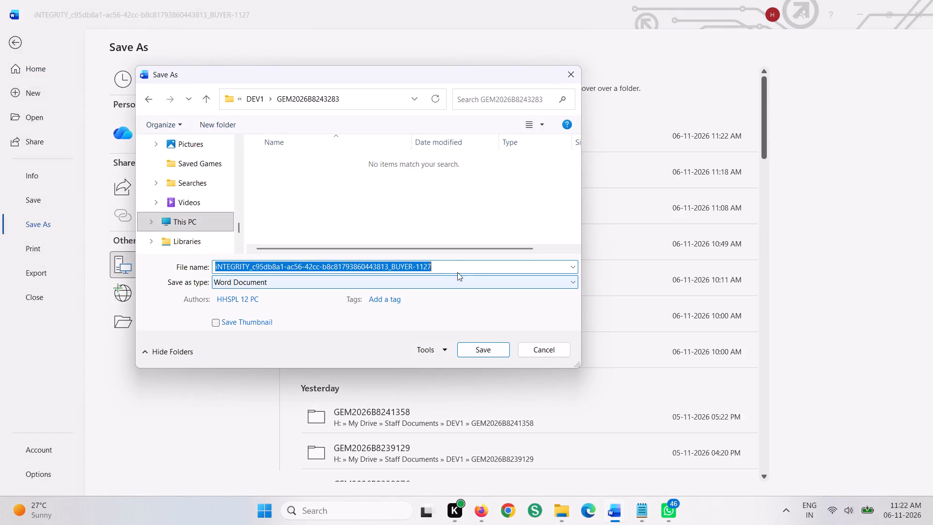
{"action": "left_click", "coordinate": [455, 266]}
{"action": "left_click_drag", "start_coordinate": [455, 266], "coordinate": [269, 274]}
{"action": "key", "text": "BackSpace"}
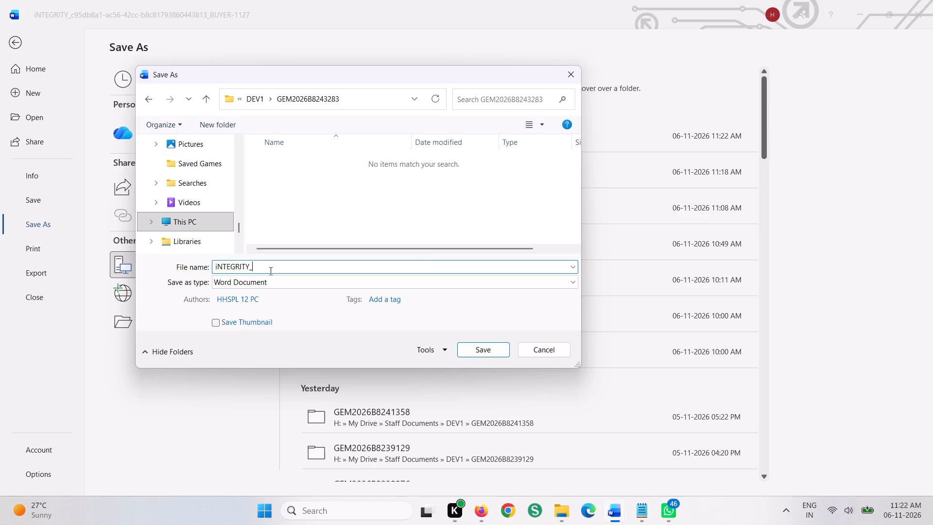
{"action": "key", "text": "Return"}
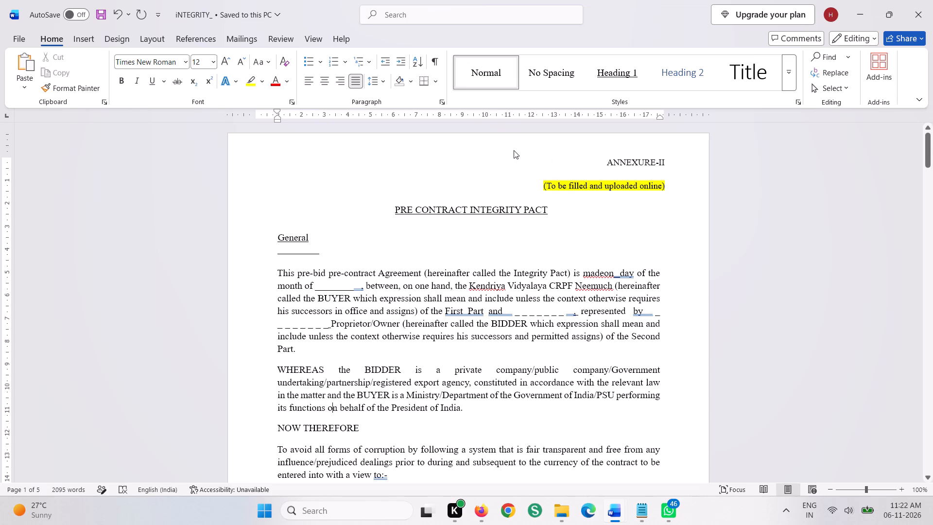
Close the integrity pact document and check the GEM2026B8243283 folder for the saved file.
{"action": "scroll", "coordinate": [534, 354], "scroll_direction": "up", "scroll_amount": 5}
{"action": "left_click", "coordinate": [931, 19]}
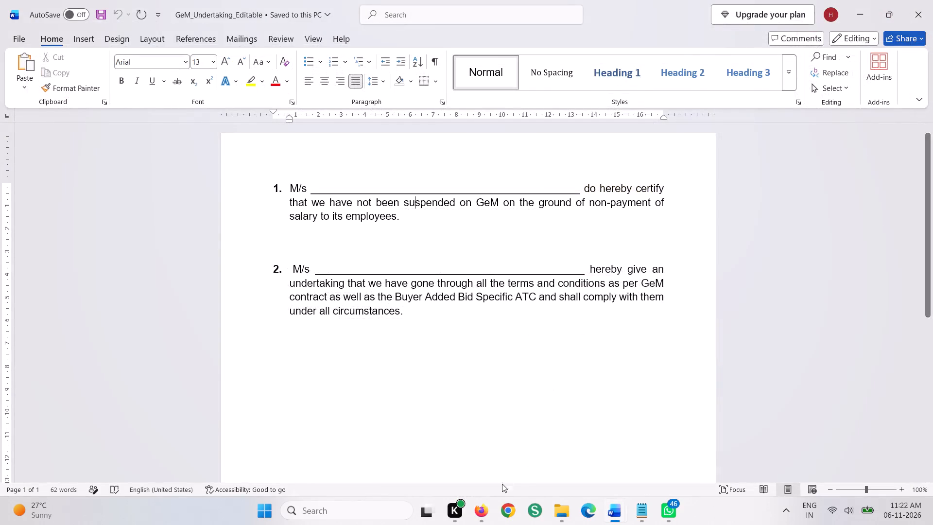
{"action": "left_click", "coordinate": [555, 504]}
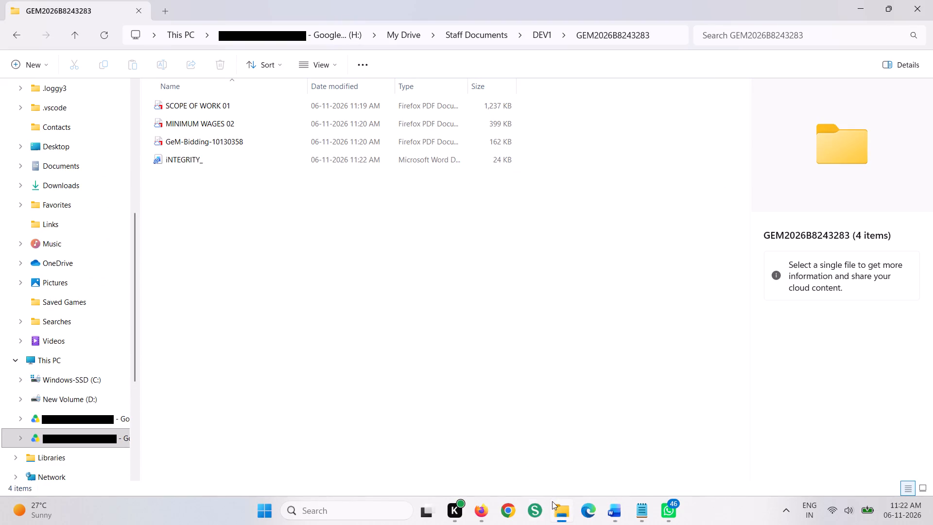
{"action": "left_click", "coordinate": [552, 501]}
{"action": "scroll", "coordinate": [627, 352], "scroll_direction": "up", "scroll_amount": 4}
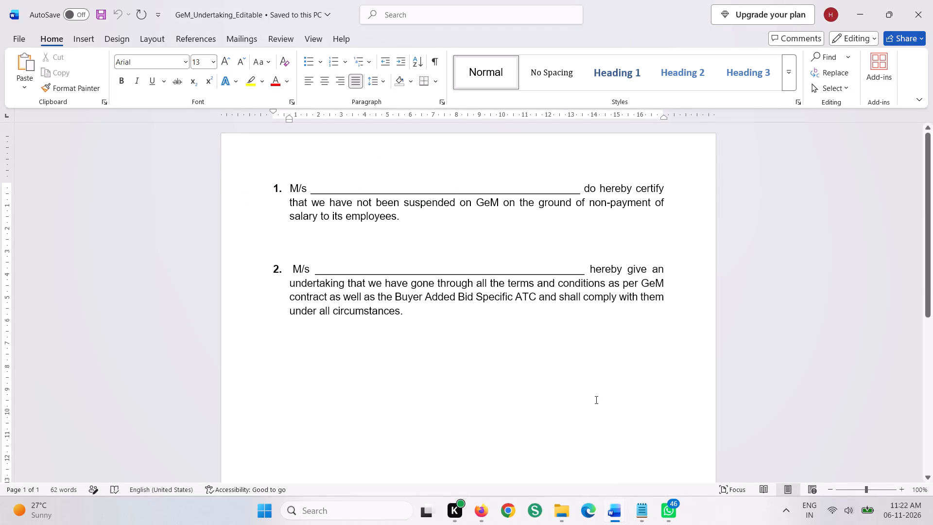
Switch to the GeM-Bidding PDF in Firefox, open the buyer-uploaded ATC document from its terms, and close the integrity pact's tab.
{"action": "left_click", "coordinate": [486, 511]}
{"action": "scroll", "coordinate": [602, 355], "scroll_direction": "up", "scroll_amount": 3}
{"action": "scroll", "coordinate": [589, 332], "scroll_direction": "down", "scroll_amount": 3}
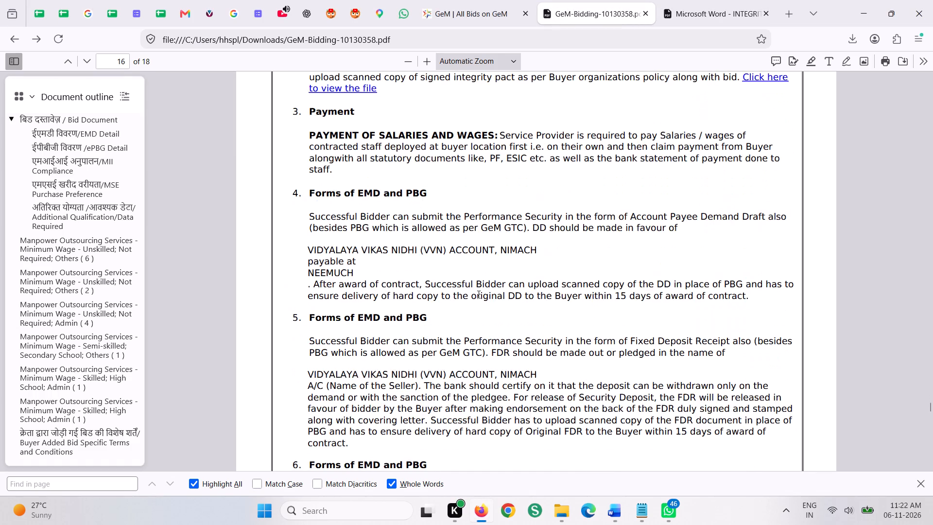
{"action": "scroll", "coordinate": [478, 294], "scroll_direction": "down", "scroll_amount": 3}
{"action": "left_click", "coordinate": [486, 164]}
{"action": "scroll", "coordinate": [513, 210], "scroll_direction": "up", "scroll_amount": 1}
{"action": "left_click", "coordinate": [402, 159]}
{"action": "scroll", "coordinate": [589, 186], "scroll_direction": "up", "scroll_amount": 2}
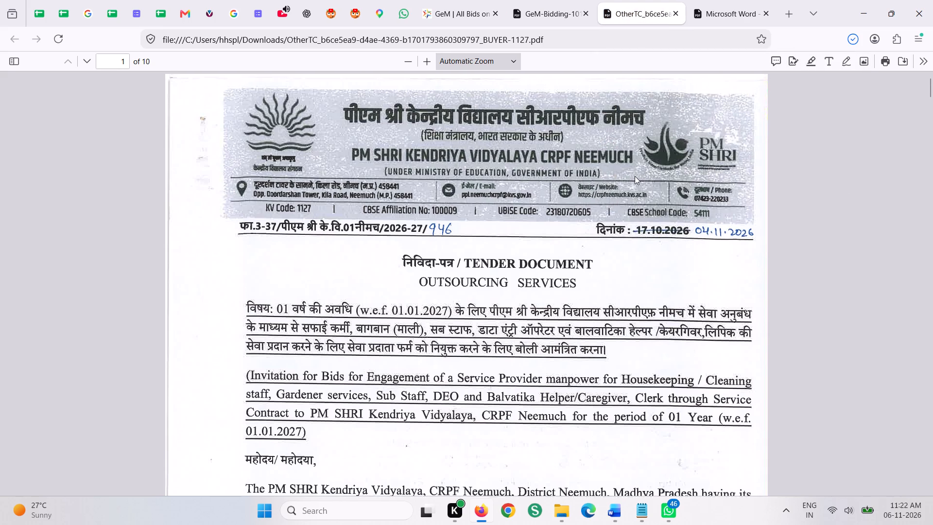
{"action": "left_click", "coordinate": [760, 0]}
{"action": "left_click", "coordinate": [767, 15]}
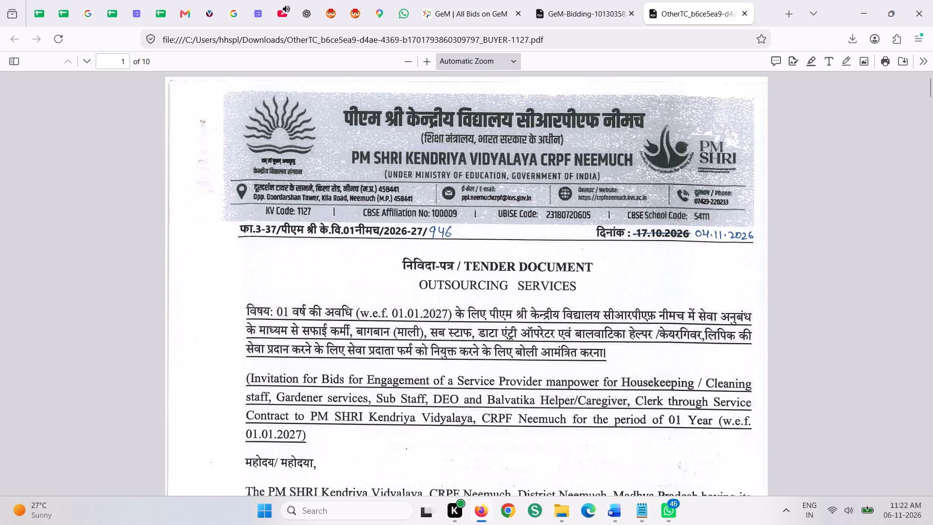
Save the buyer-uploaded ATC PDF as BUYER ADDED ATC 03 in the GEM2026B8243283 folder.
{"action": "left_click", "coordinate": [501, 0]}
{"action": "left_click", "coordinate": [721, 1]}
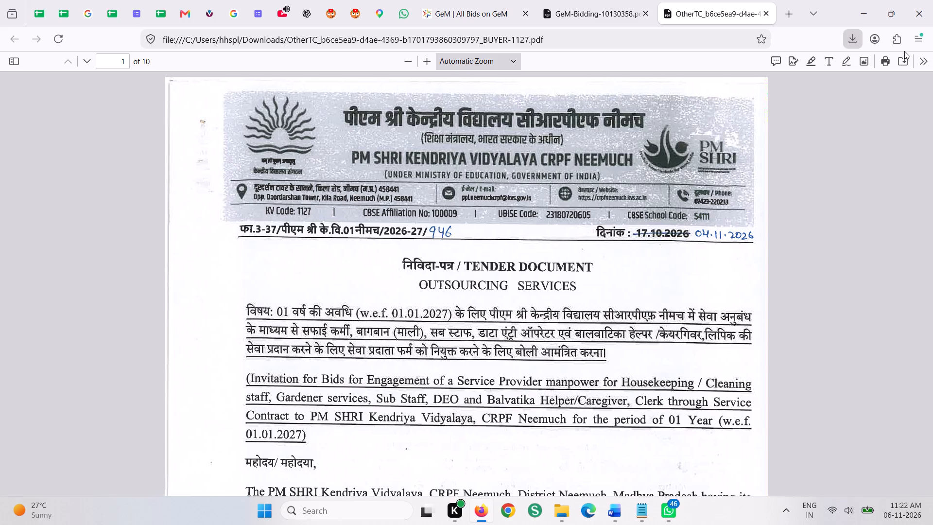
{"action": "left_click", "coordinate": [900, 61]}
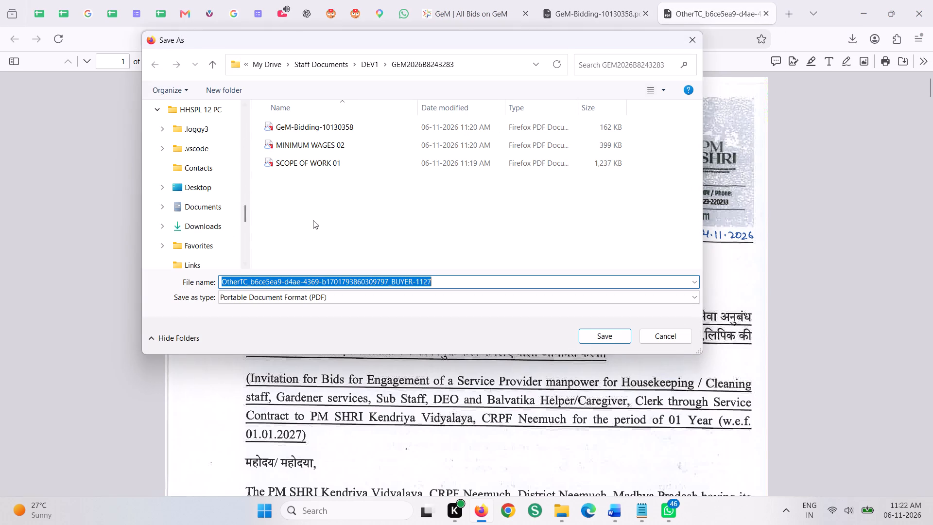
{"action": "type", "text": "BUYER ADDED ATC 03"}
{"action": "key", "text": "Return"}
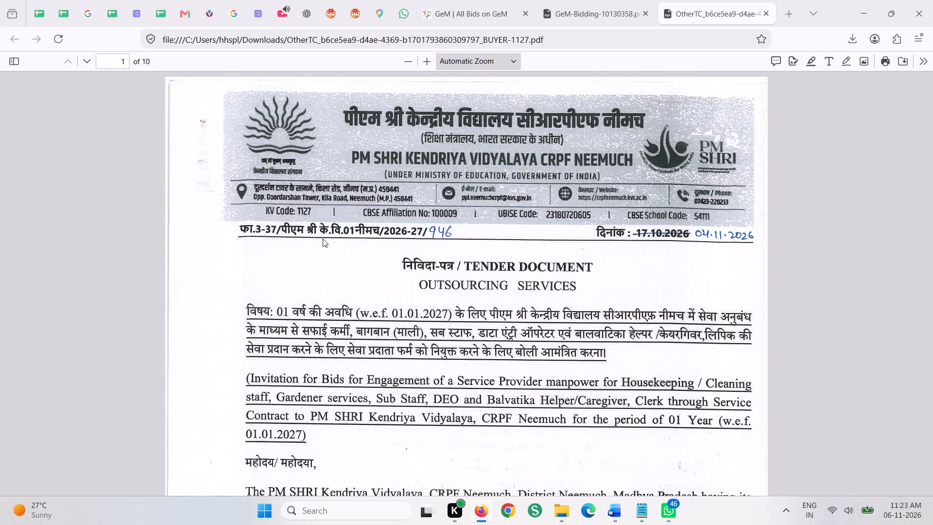
Open the Scope of work & Job description file linked in the bid document and compare it with the buyer-added ATC PDF.
{"action": "left_click", "coordinate": [602, 0]}
{"action": "scroll", "coordinate": [493, 206], "scroll_direction": "up", "scroll_amount": 2}
{"action": "scroll", "coordinate": [455, 215], "scroll_direction": "up", "scroll_amount": 6}
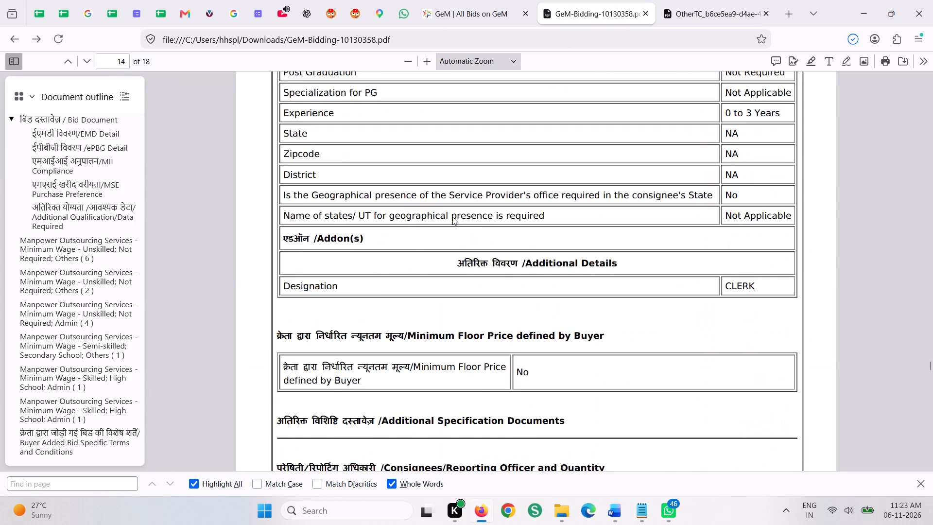
{"action": "scroll", "coordinate": [452, 217], "scroll_direction": "up", "scroll_amount": 20}
{"action": "scroll", "coordinate": [420, 224], "scroll_direction": "up", "scroll_amount": 6}
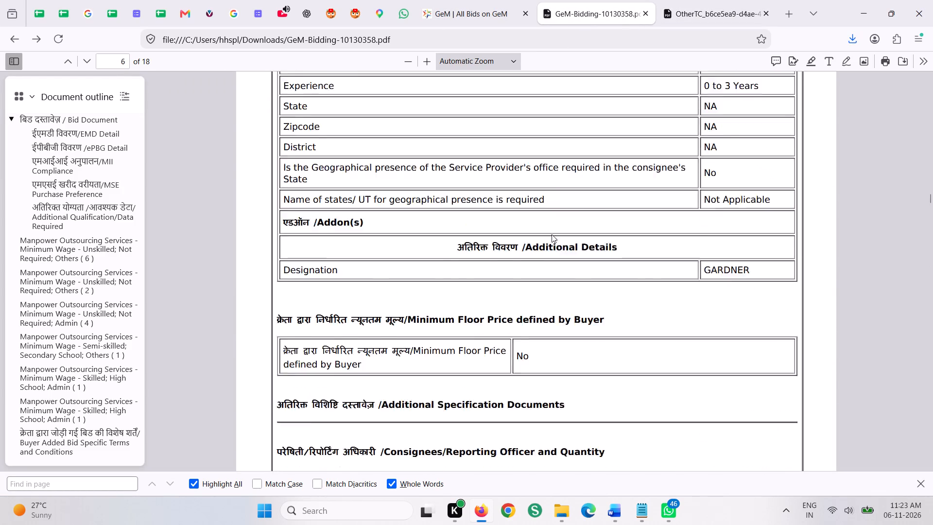
{"action": "scroll", "coordinate": [552, 234], "scroll_direction": "up", "scroll_amount": 11}
{"action": "scroll", "coordinate": [511, 224], "scroll_direction": "down", "scroll_amount": 7}
{"action": "scroll", "coordinate": [506, 220], "scroll_direction": "up", "scroll_amount": 1}
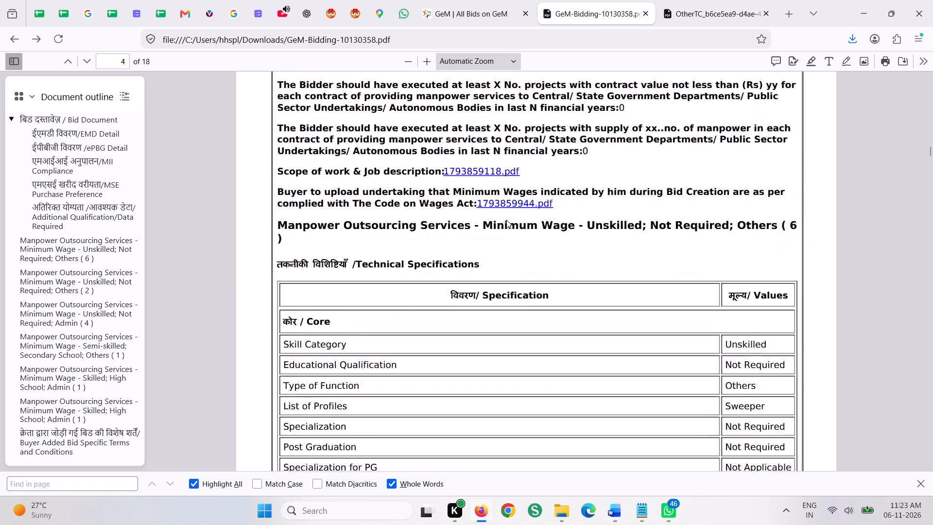
{"action": "left_click", "coordinate": [487, 233]}
{"action": "scroll", "coordinate": [494, 237], "scroll_direction": "up", "scroll_amount": 16}
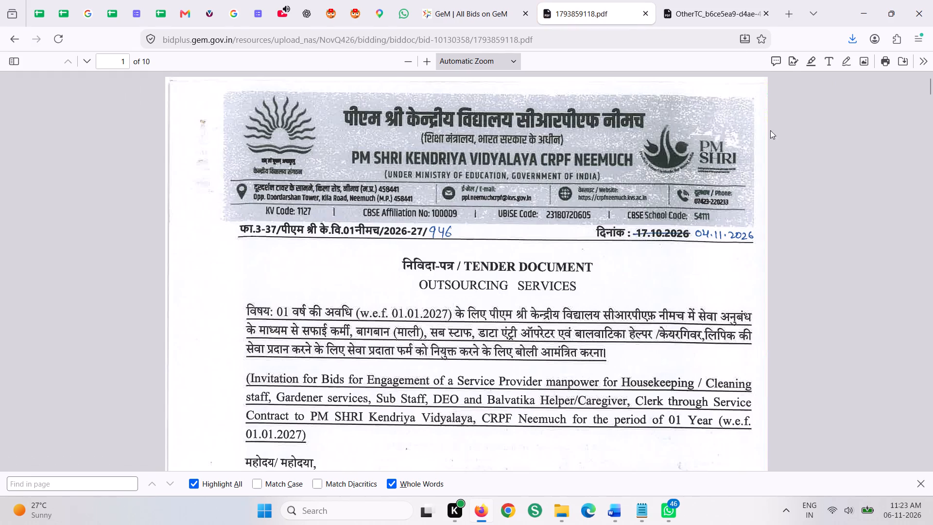
{"action": "left_click", "coordinate": [702, 0]}
{"action": "left_click", "coordinate": [590, 6]}
{"action": "left_click", "coordinate": [714, 0]}
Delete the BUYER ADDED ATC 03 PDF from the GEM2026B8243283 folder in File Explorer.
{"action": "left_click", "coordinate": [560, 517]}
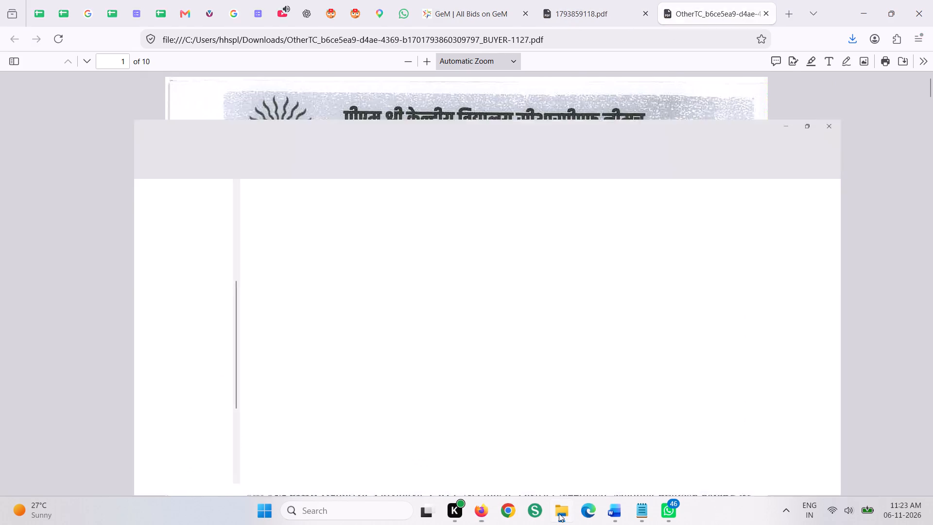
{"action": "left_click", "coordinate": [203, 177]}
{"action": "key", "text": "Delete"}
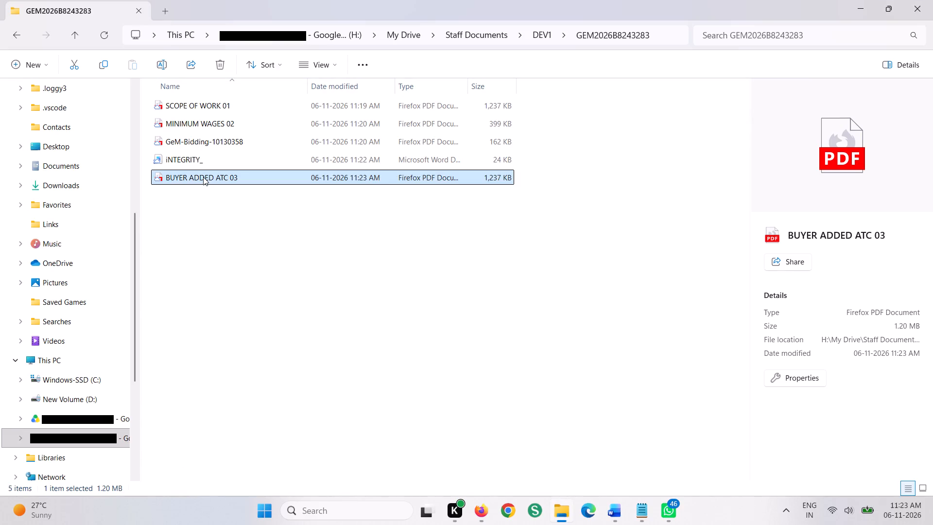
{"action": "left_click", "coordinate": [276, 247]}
Switch to the buyer-uploaded tender document in Firefox and examine the manpower requirements and B-1 general terms for staff and company documents.
{"action": "key", "text": "alt+Tab"}
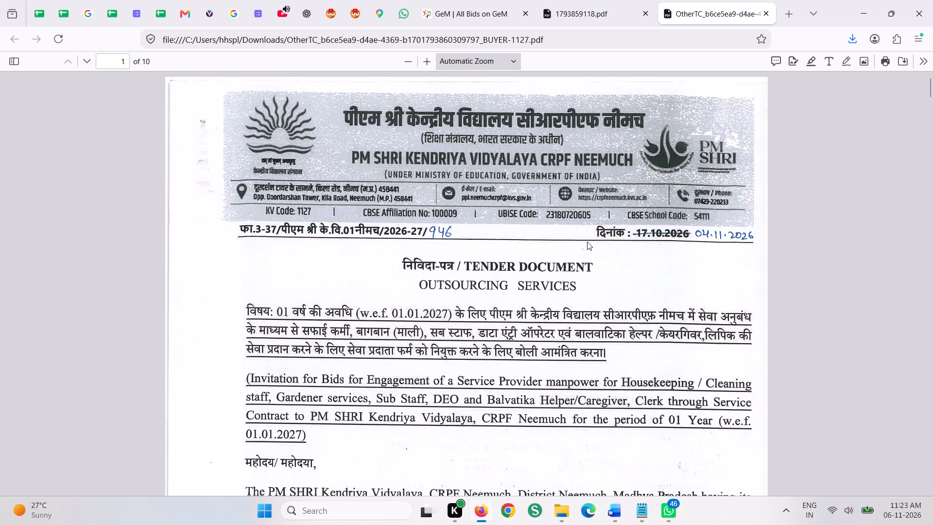
{"action": "scroll", "coordinate": [572, 255], "scroll_direction": "down", "scroll_amount": 1}
{"action": "scroll", "coordinate": [413, 276], "scroll_direction": "down", "scroll_amount": 2}
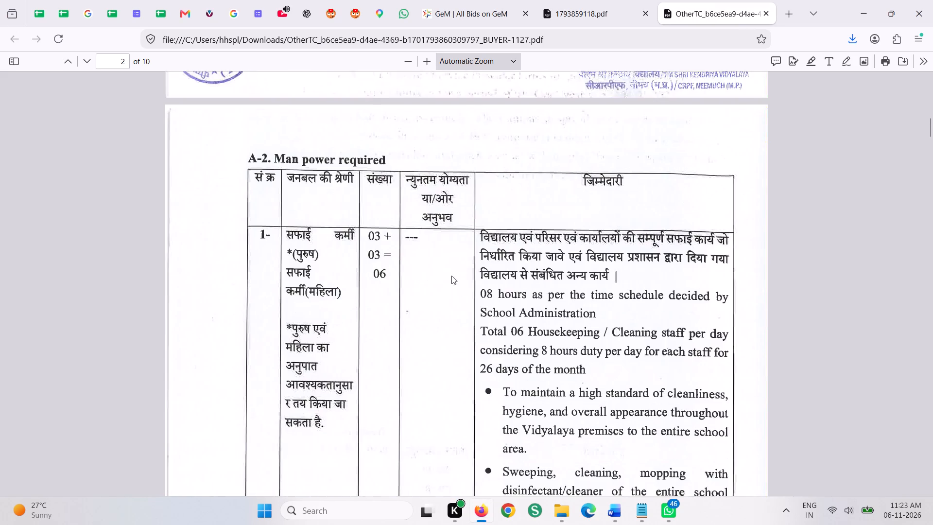
{"action": "scroll", "coordinate": [391, 280], "scroll_direction": "down", "scroll_amount": 4}
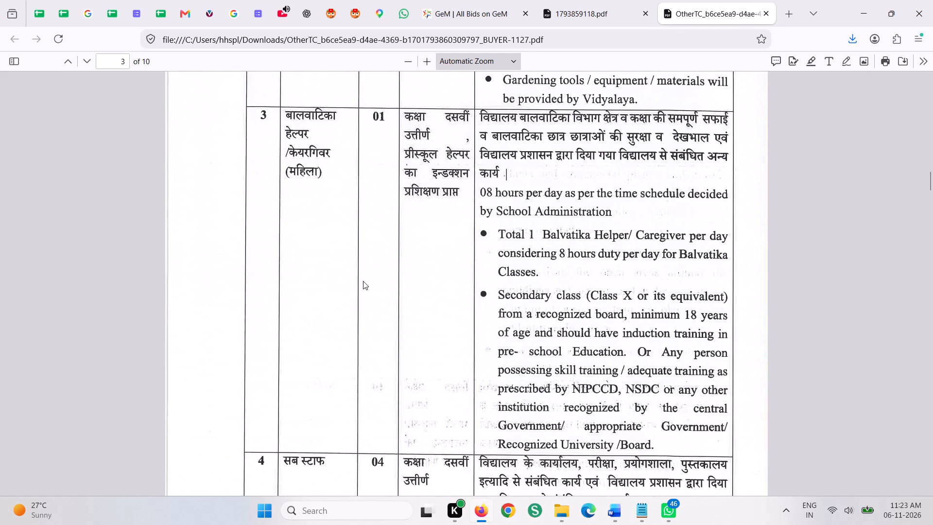
{"action": "scroll", "coordinate": [363, 281], "scroll_direction": "down", "scroll_amount": 1}
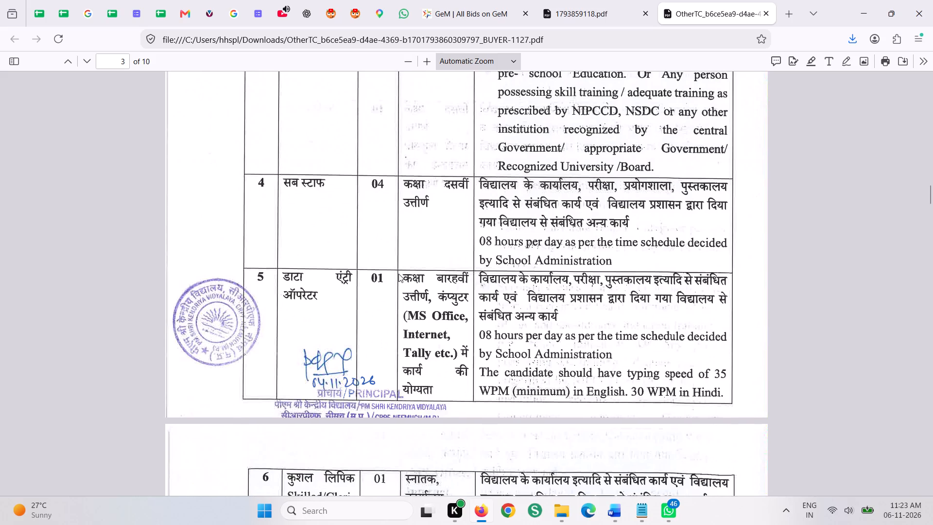
{"action": "scroll", "coordinate": [399, 273], "scroll_direction": "down", "scroll_amount": 1}
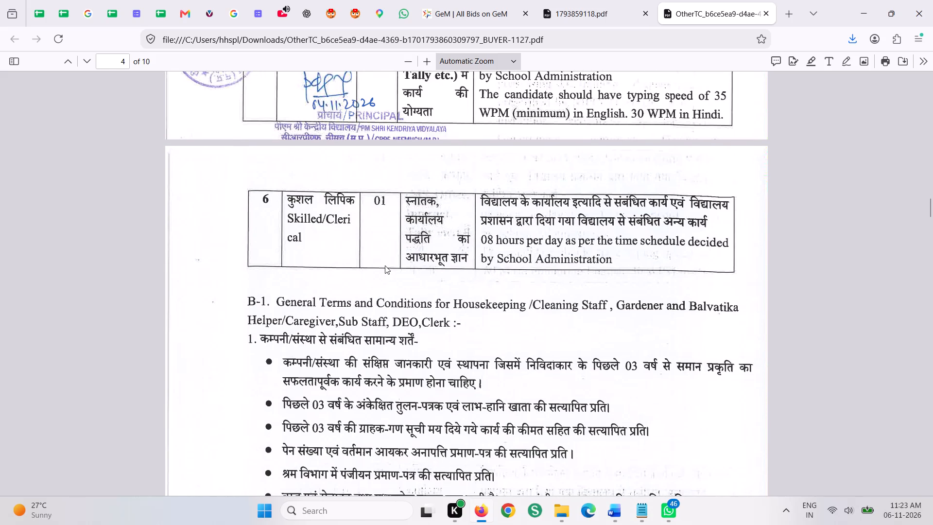
{"action": "scroll", "coordinate": [386, 267], "scroll_direction": "down", "scroll_amount": 1}
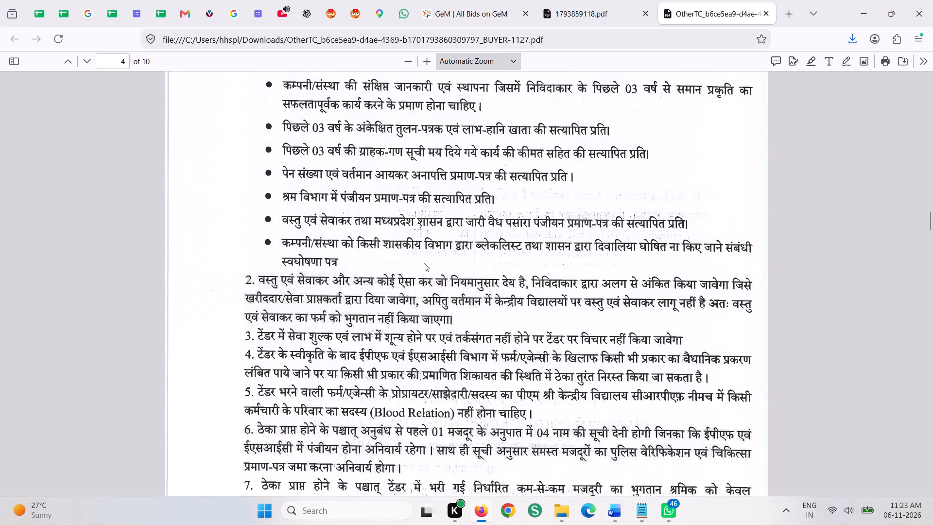
{"action": "scroll", "coordinate": [424, 264], "scroll_direction": "down", "scroll_amount": 1}
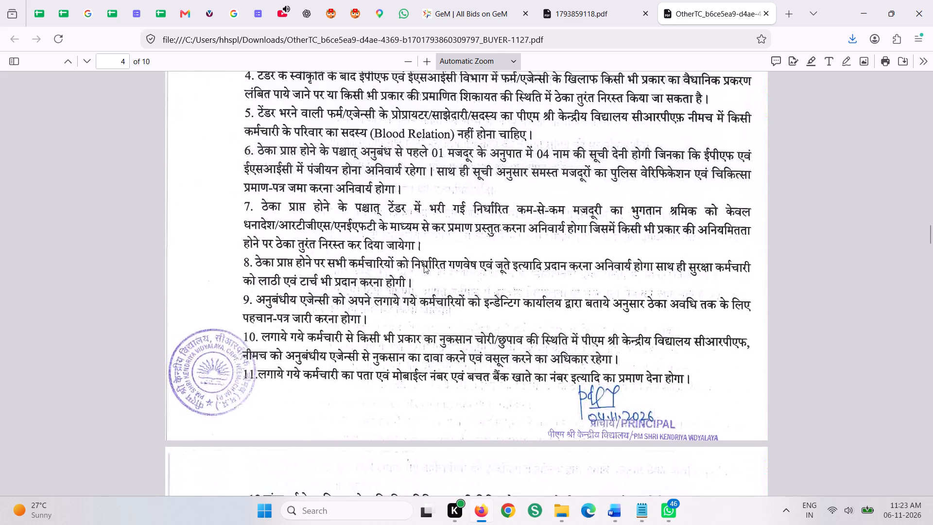
{"action": "scroll", "coordinate": [415, 268], "scroll_direction": "up", "scroll_amount": 2}
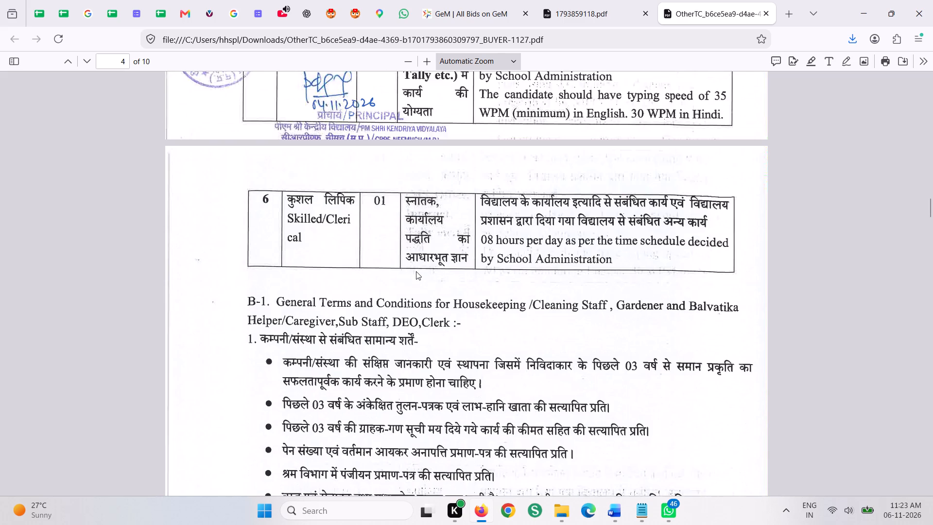
Examine the remaining B-1 terms and the B-2 Additional Terms & Conditions through the C-1 Quoted Price section for bidder requirements.
{"action": "scroll", "coordinate": [414, 272], "scroll_direction": "down", "scroll_amount": 2}
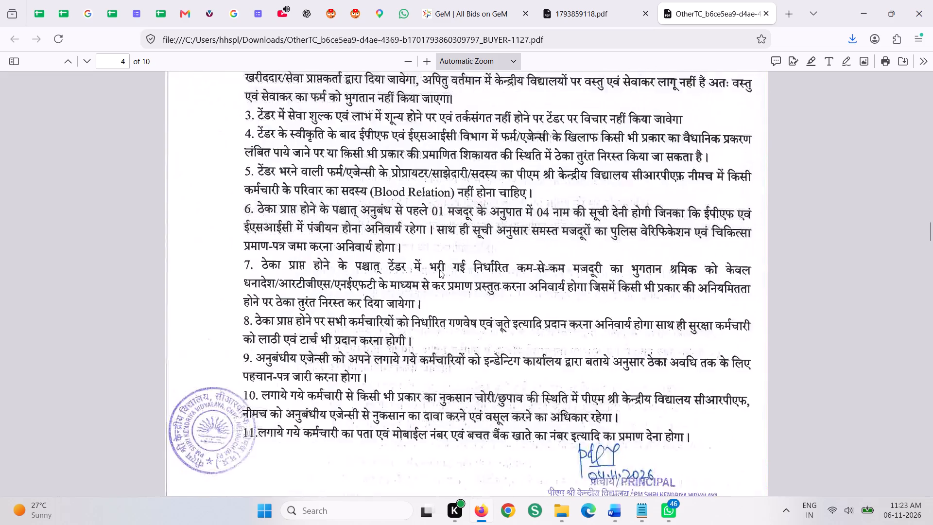
{"action": "scroll", "coordinate": [441, 269], "scroll_direction": "down", "scroll_amount": 2}
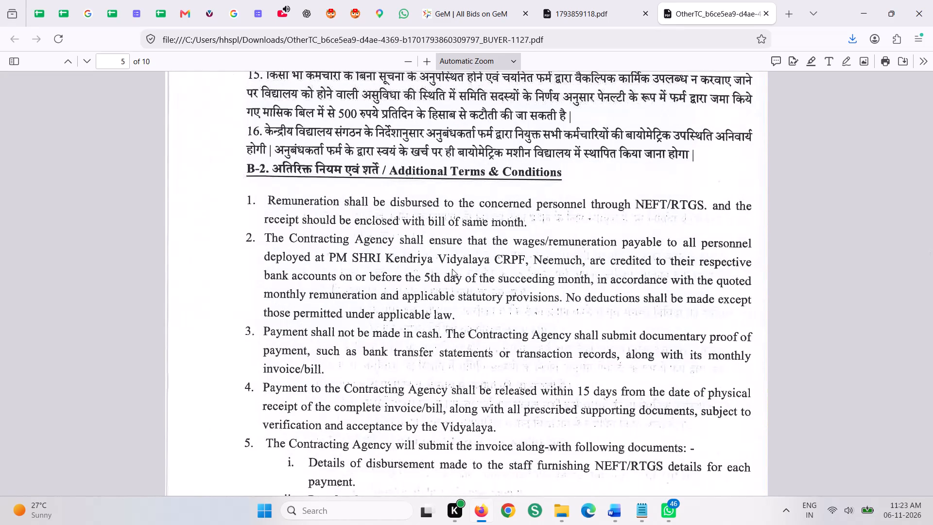
{"action": "scroll", "coordinate": [452, 269], "scroll_direction": "down", "scroll_amount": 2}
{"action": "scroll", "coordinate": [436, 264], "scroll_direction": "up", "scroll_amount": 1}
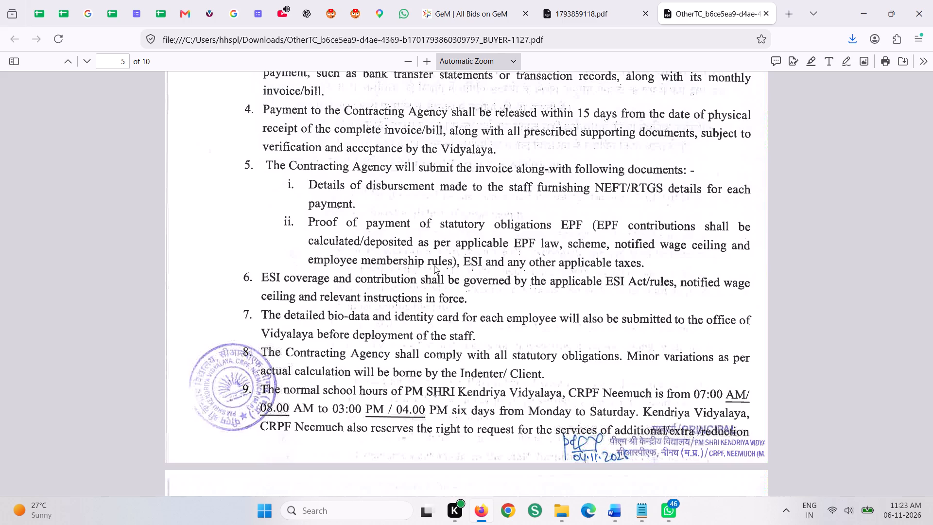
{"action": "scroll", "coordinate": [514, 280], "scroll_direction": "down", "scroll_amount": 3}
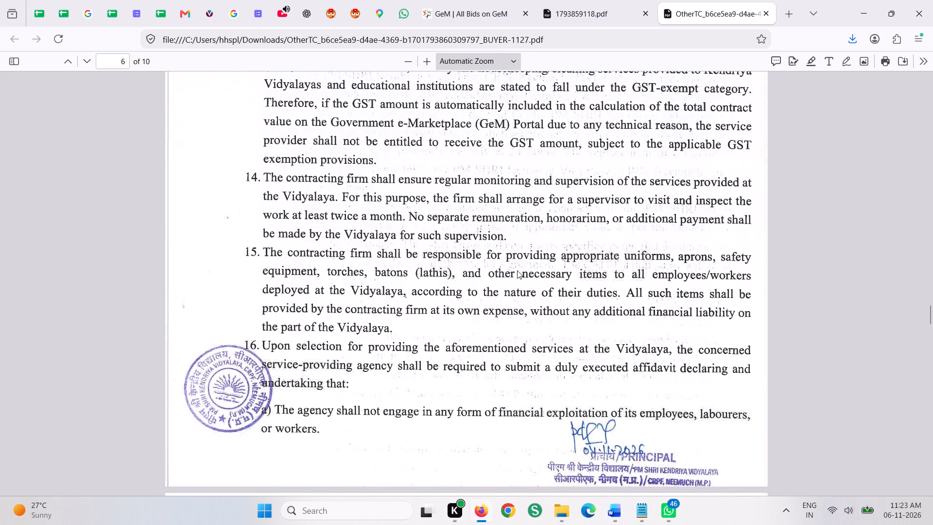
{"action": "scroll", "coordinate": [517, 274], "scroll_direction": "down", "scroll_amount": 3}
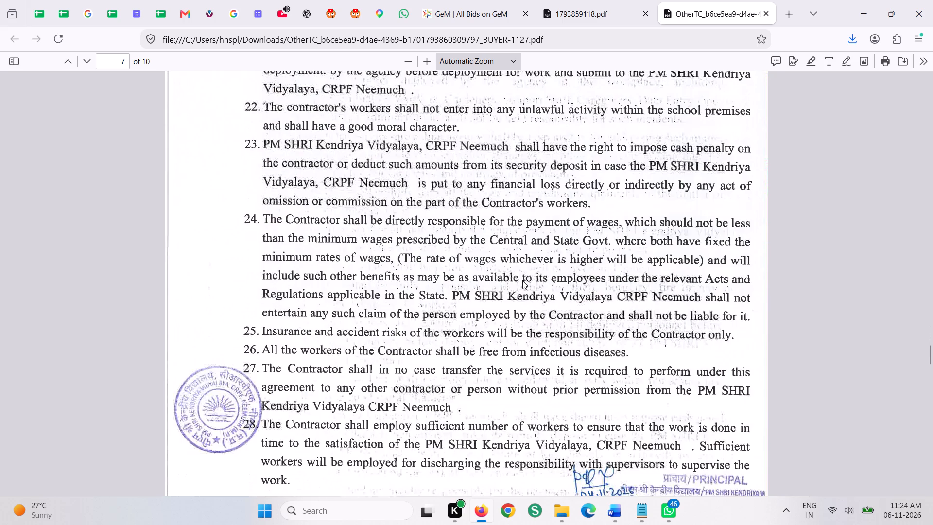
{"action": "scroll", "coordinate": [523, 281], "scroll_direction": "down", "scroll_amount": 2}
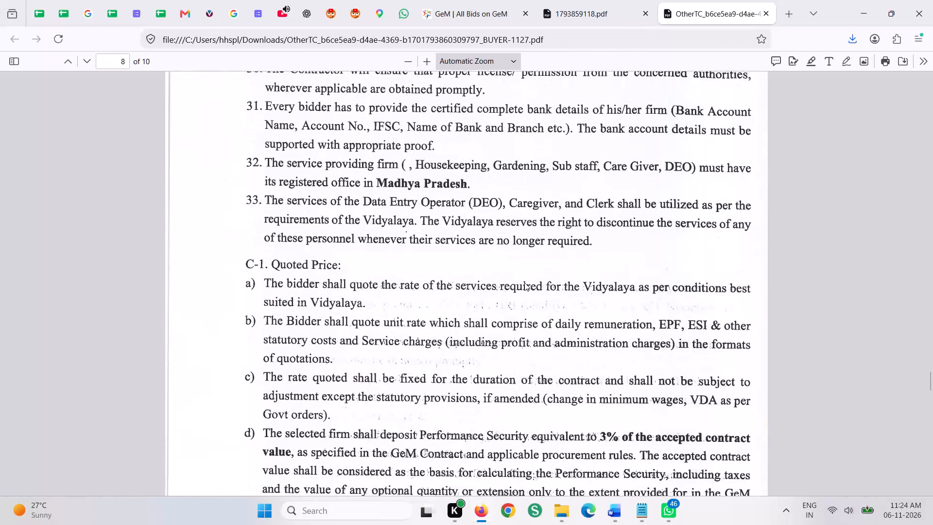
{"action": "scroll", "coordinate": [524, 282], "scroll_direction": "up", "scroll_amount": 1}
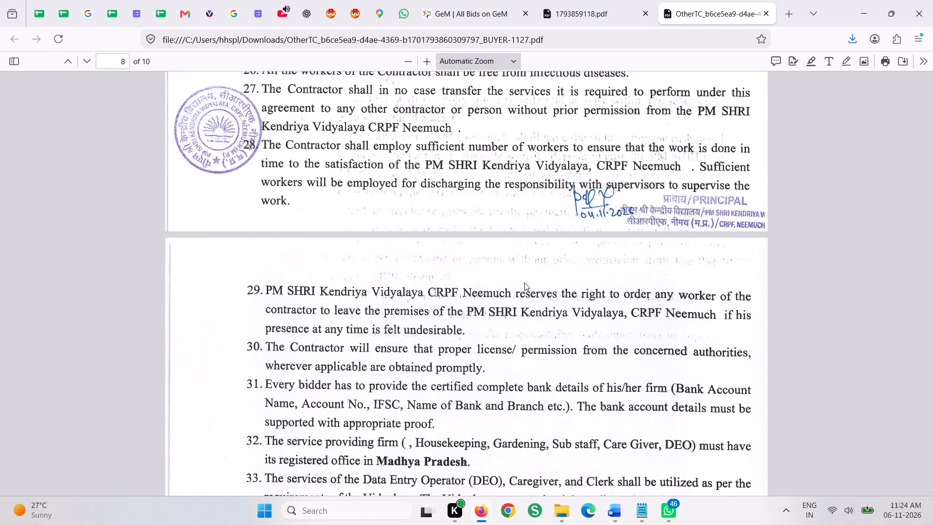
{"action": "scroll", "coordinate": [545, 288], "scroll_direction": "down", "scroll_amount": 1}
Switch to the REQUIRED DOCUMENTS Word file and enter BANK DETAILS as item 5.
{"action": "key", "text": "alt+Tab"}
{"action": "key", "text": "alt+Tab"}
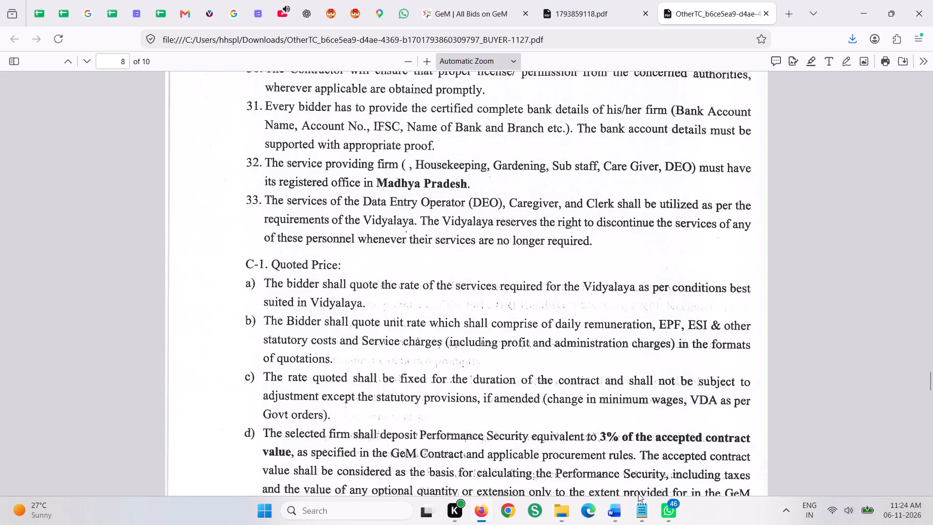
{"action": "left_click", "coordinate": [619, 509]}
{"action": "left_click", "coordinate": [330, 458]}
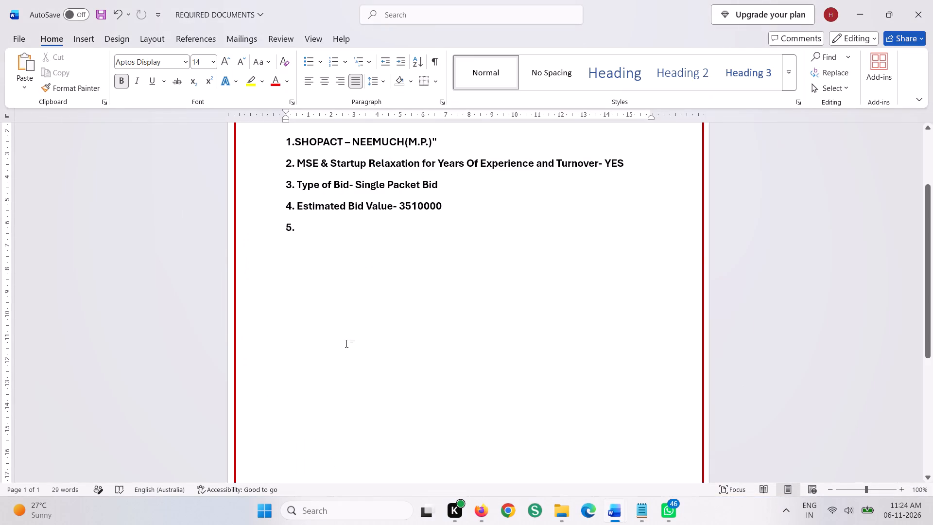
{"action": "type", "text": "BANK"}
{"action": "key", "text": "space"}
{"action": "type", "text": "DETAISL"}
{"action": "key", "text": "space"}
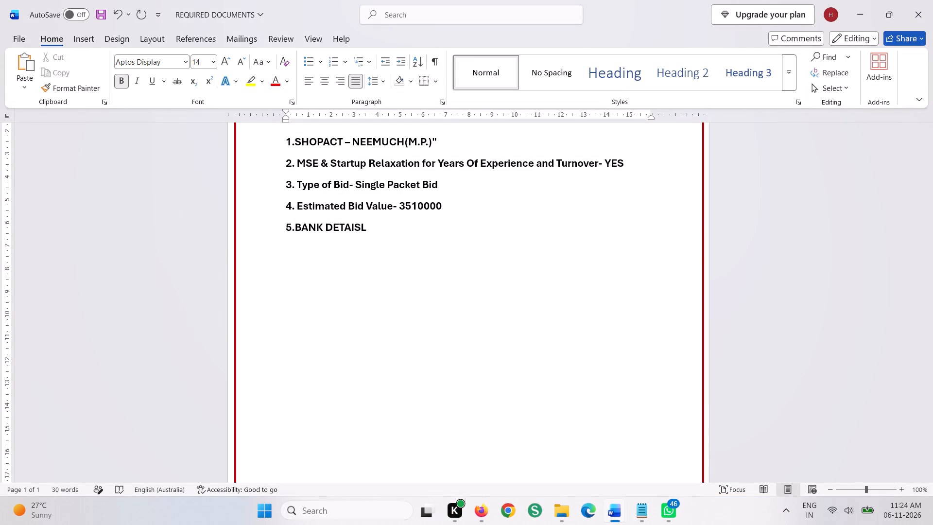
{"action": "key", "text": "BackSpace"}
{"action": "key", "text": "BackSpace"}
{"action": "key", "text": "BackSpace"}
{"action": "type", "text": "LS"}
{"action": "key", "text": "space"}
Add LABOUR LICENCE as item 6 of the required-documents list and start item 7.
{"action": "key", "text": "Return"}
{"action": "type", "text": "6."}
{"action": "type", "text": "LABOUR LICENCE"}
{"action": "key", "text": "space"}
{"action": "key", "text": "Return"}
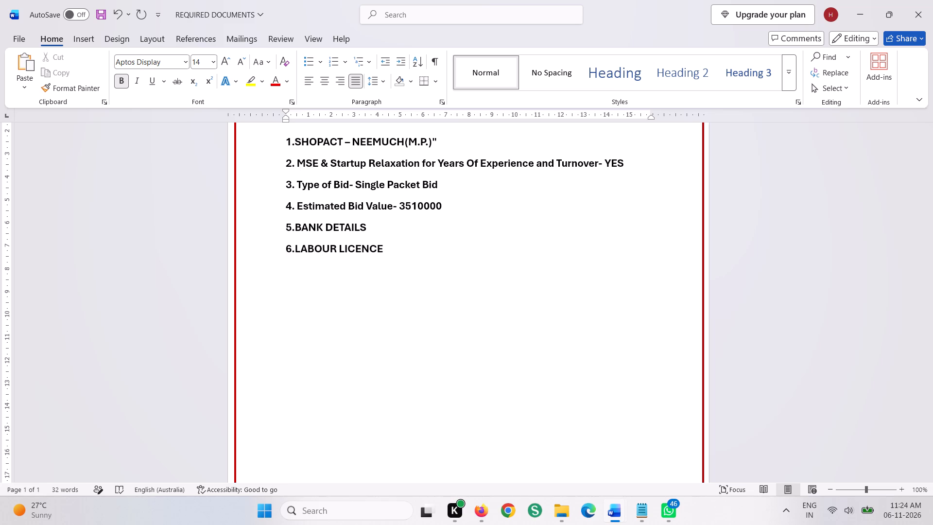
{"action": "type", "text": "7."}
Return to the tender PDF in Firefox and copy a screenshot of the C-2 Evaluation of Bid document list at 80% zoom.
{"action": "key", "text": "alt+Tab"}
{"action": "scroll", "coordinate": [410, 341], "scroll_direction": "down", "scroll_amount": 1}
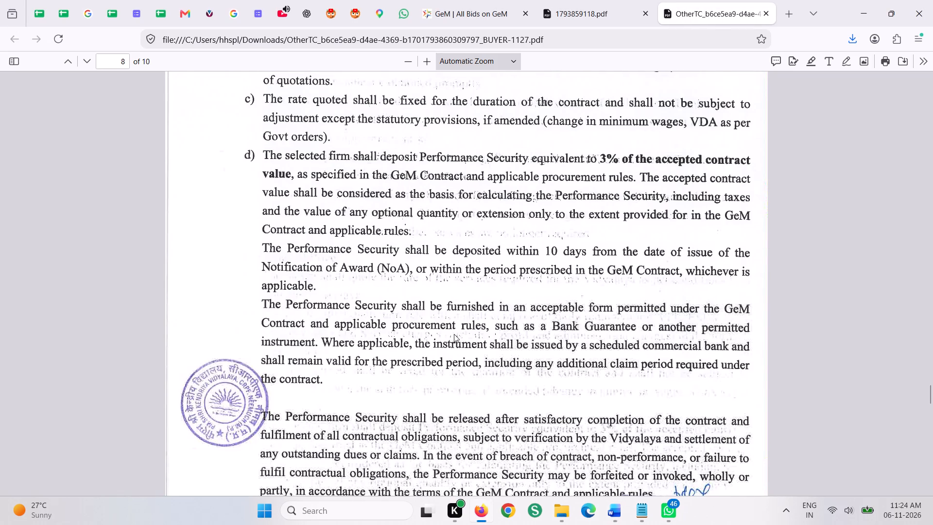
{"action": "scroll", "coordinate": [411, 354], "scroll_direction": "down", "scroll_amount": 1}
{"action": "scroll", "coordinate": [488, 309], "scroll_direction": "down", "scroll_amount": 1}
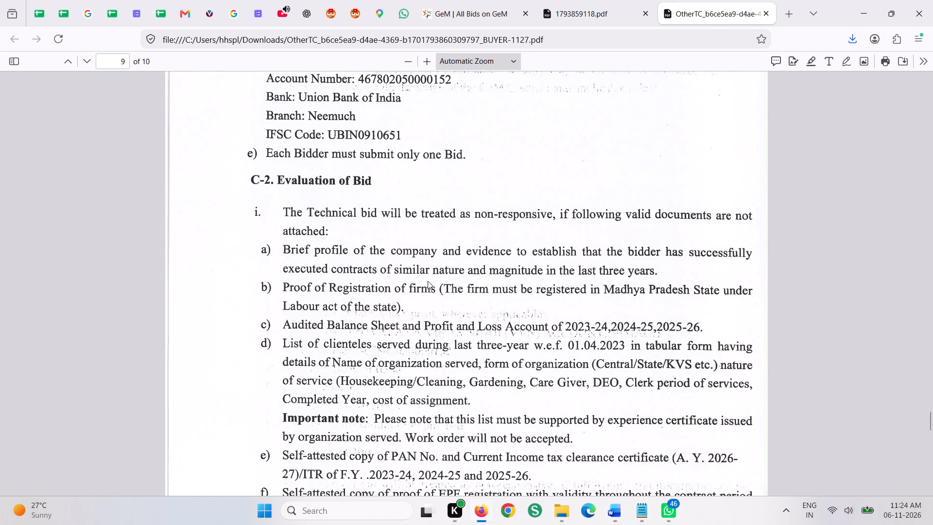
{"action": "scroll", "coordinate": [440, 342], "scroll_direction": "down", "scroll_amount": 1}
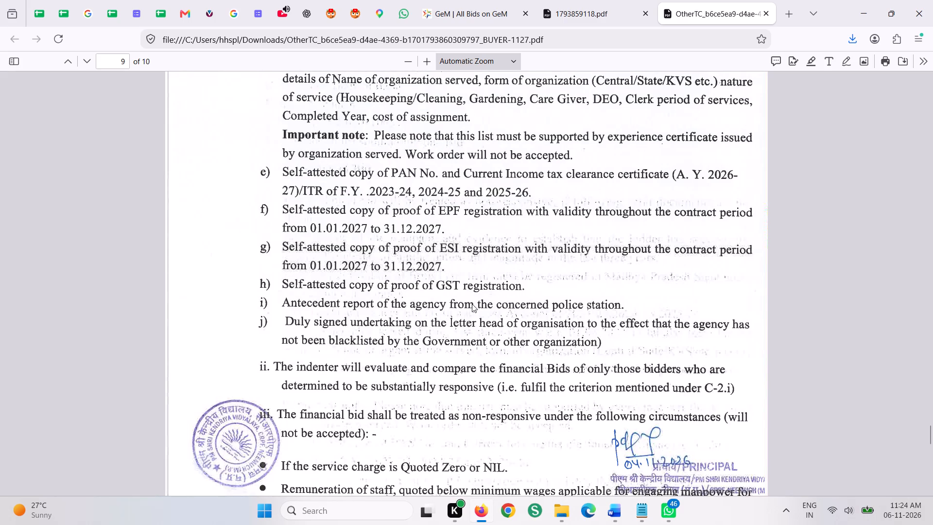
{"action": "scroll", "coordinate": [472, 304], "scroll_direction": "up", "scroll_amount": 1}
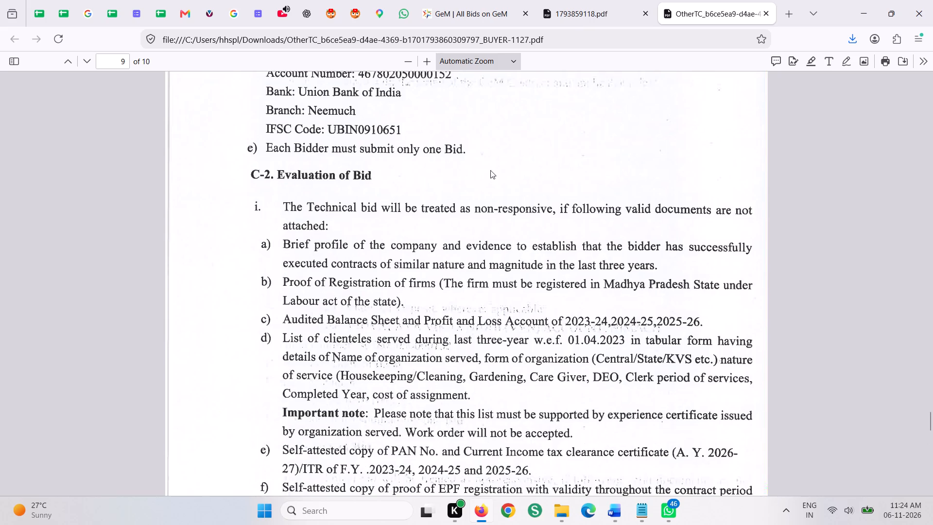
{"action": "triple_click", "coordinate": [406, 62]}
{"action": "left_click", "coordinate": [406, 62]}
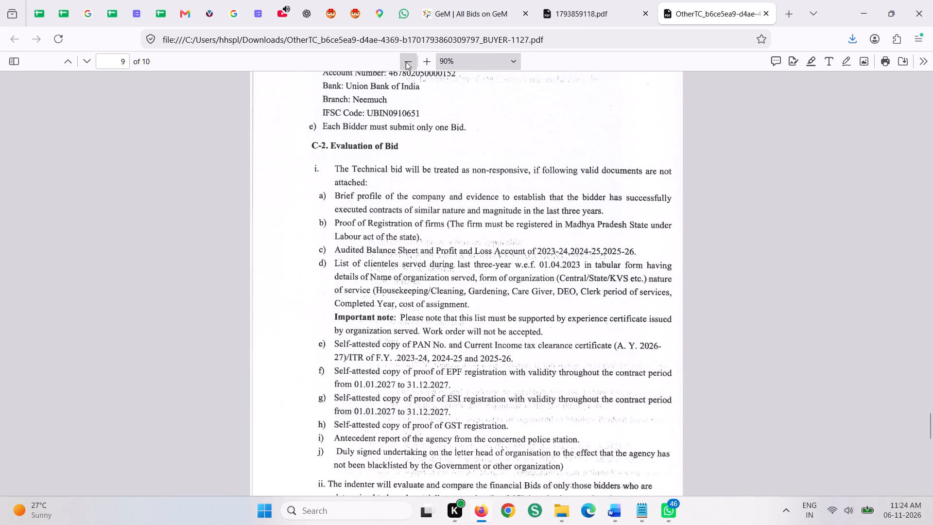
{"action": "key", "text": "ctrl+shift+s"}
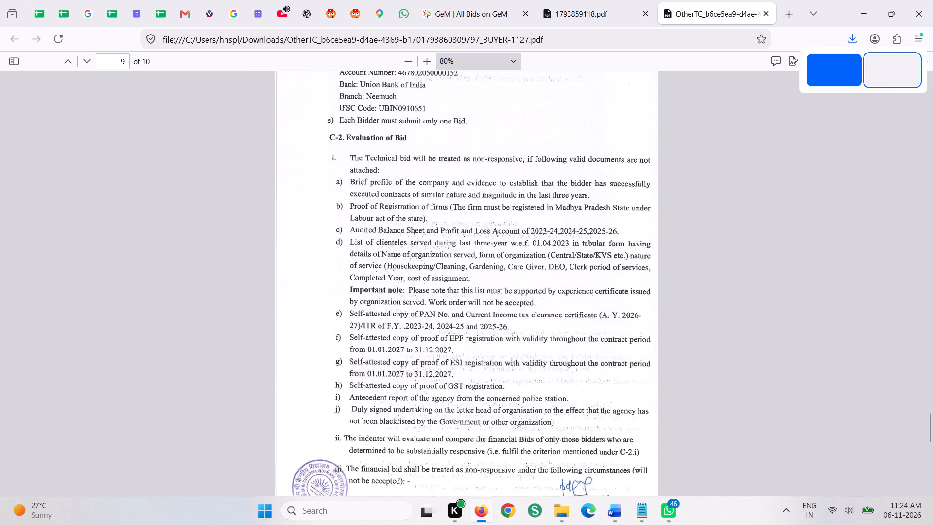
{"action": "left_click_drag", "start_coordinate": [289, 136], "coordinate": [708, 495]}
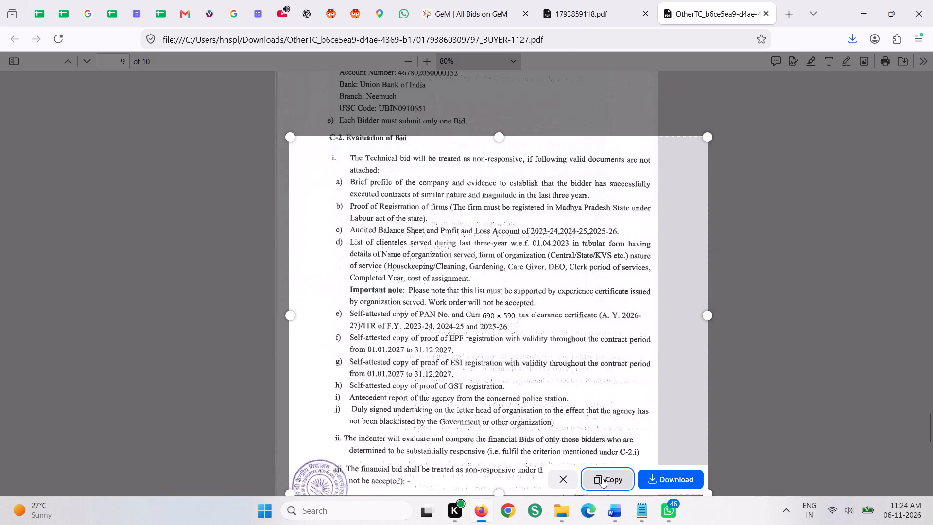
{"action": "left_click", "coordinate": [606, 479]}
Replace the previous image in the Google search tab with the copied C-2 screenshot and run the image search.
{"action": "left_click", "coordinate": [227, 13]}
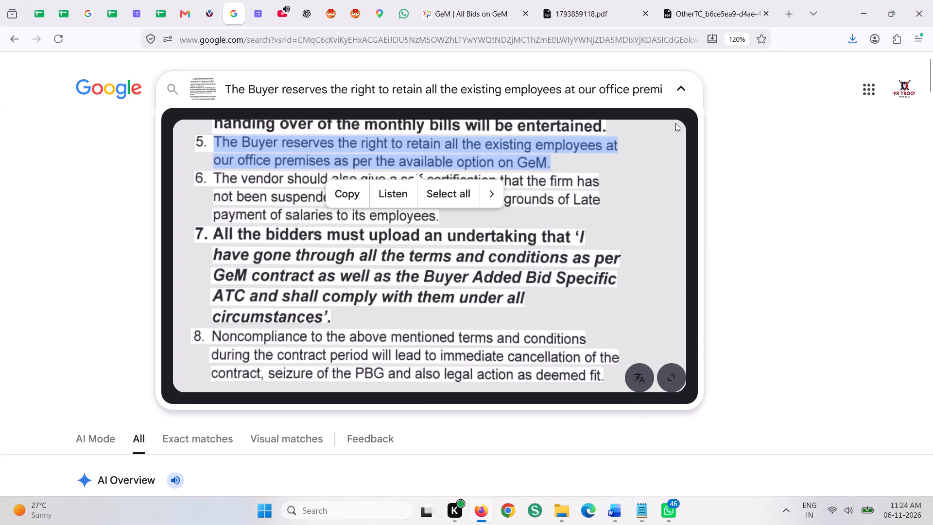
{"action": "left_click", "coordinate": [682, 89]}
{"action": "left_click", "coordinate": [654, 88]}
{"action": "left_click", "coordinate": [579, 275]}
{"action": "key", "text": "ctrl+v"}
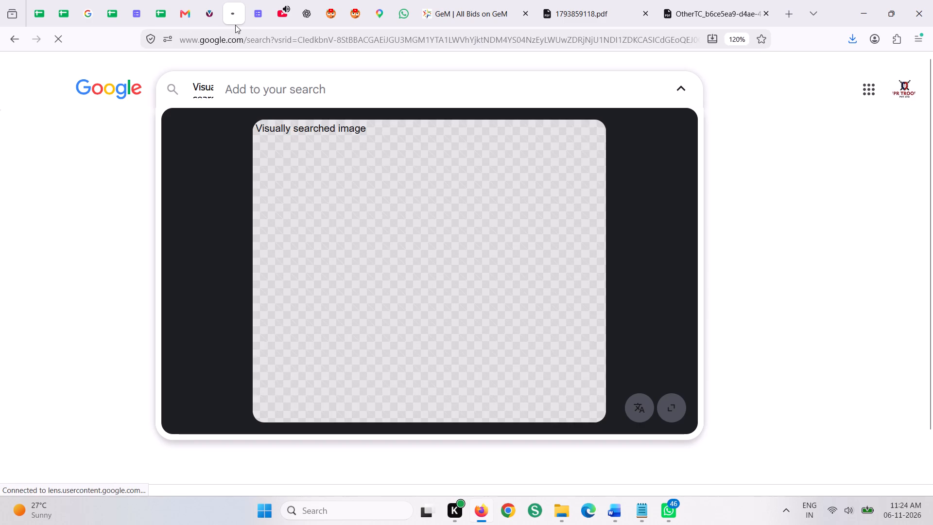
Search YouTube for kailash kher songs and play the Saiyyan full song video.
{"action": "left_click", "coordinate": [277, 21]}
{"action": "left_click", "coordinate": [349, 245]}
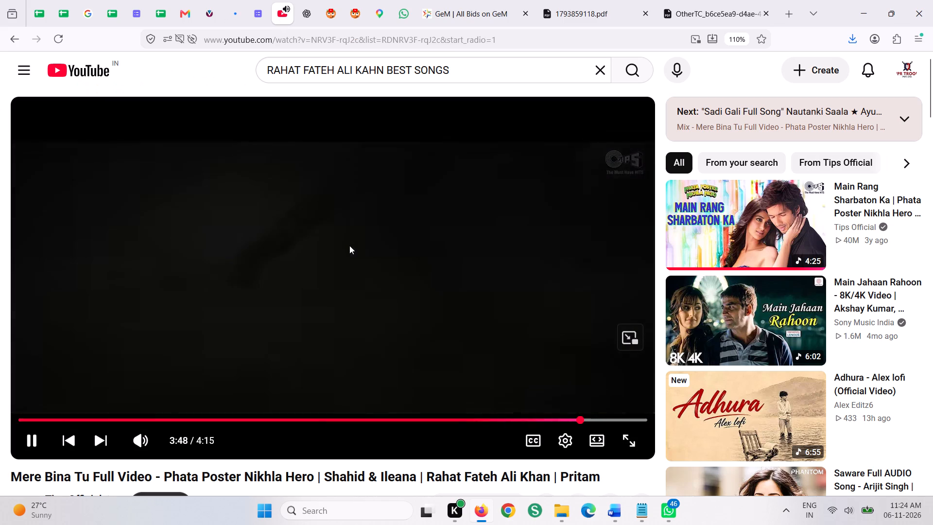
{"action": "scroll", "coordinate": [707, 312], "scroll_direction": "down", "scroll_amount": 1}
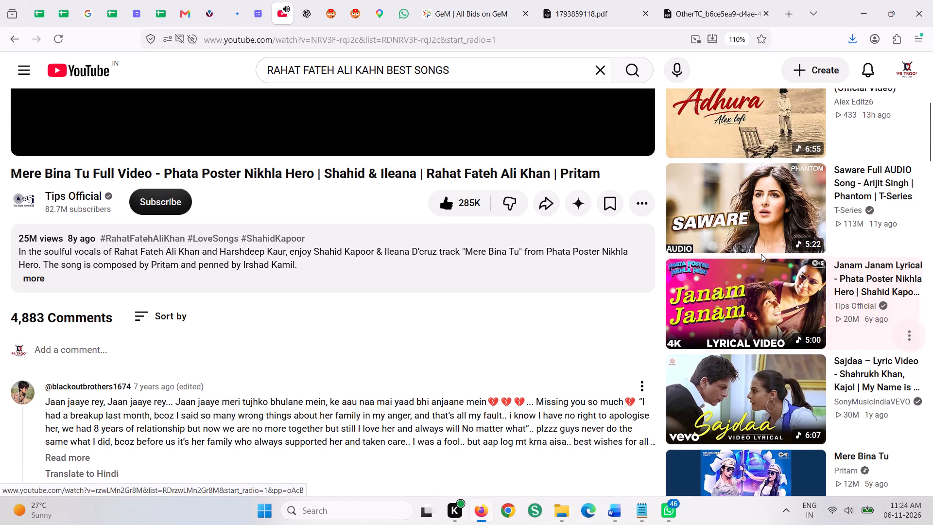
{"action": "scroll", "coordinate": [760, 253], "scroll_direction": "down", "scroll_amount": 1}
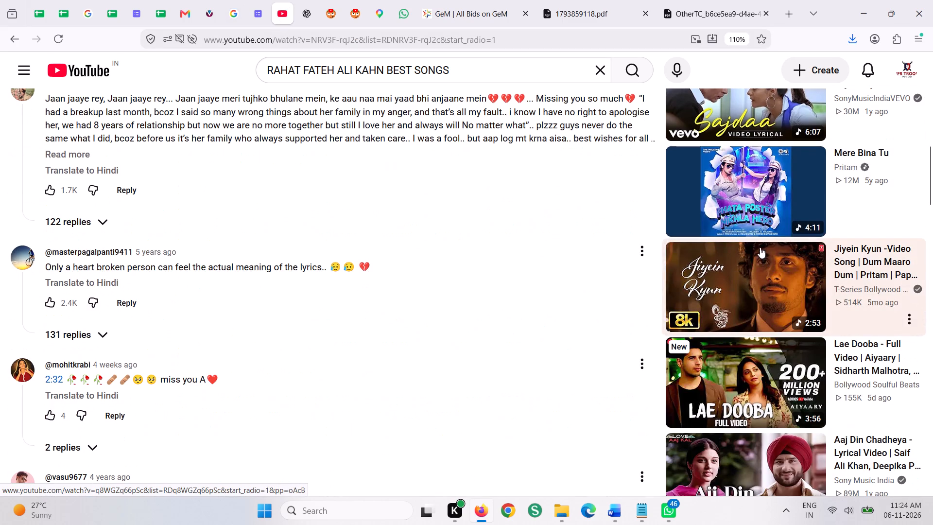
{"action": "left_click_drag", "start_coordinate": [472, 66], "coordinate": [252, 68]}
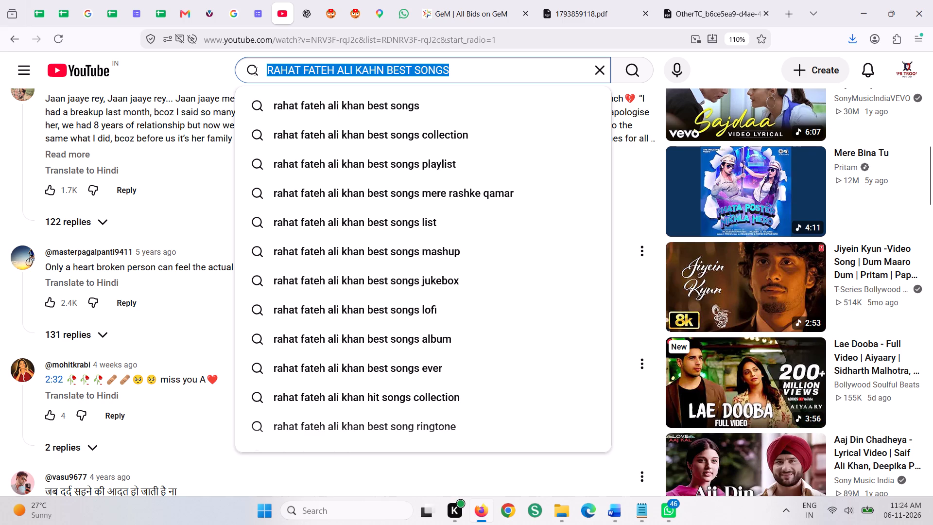
{"action": "type", "text": "KAILASH KHER"}
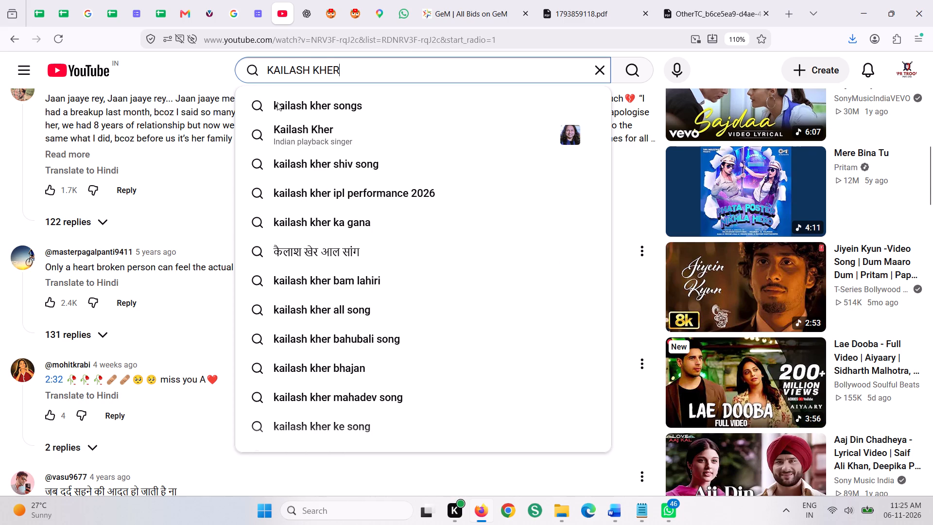
{"action": "left_click", "coordinate": [277, 102]}
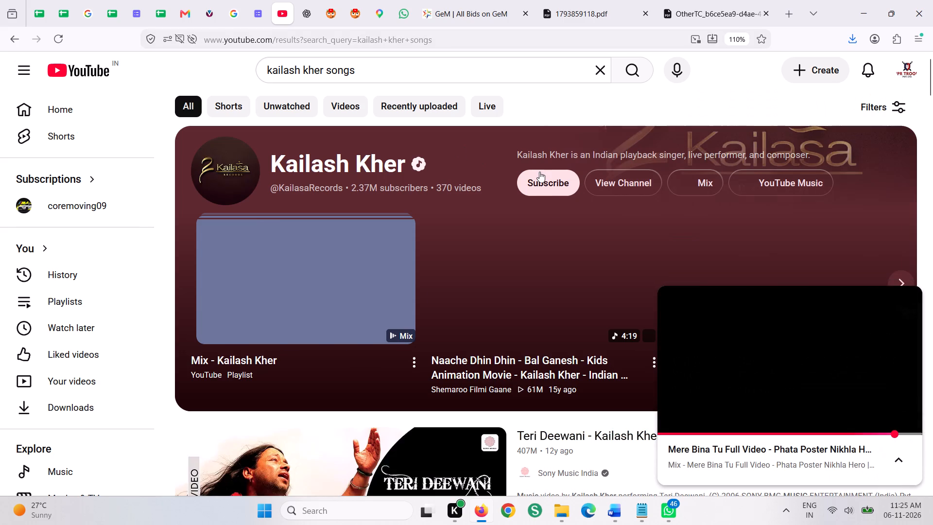
{"action": "scroll", "coordinate": [397, 271], "scroll_direction": "down", "scroll_amount": 1}
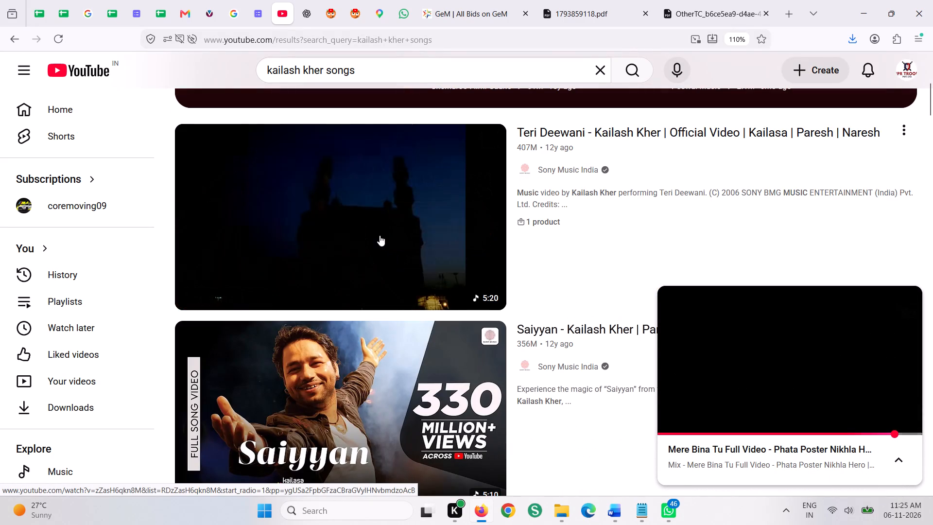
{"action": "left_click", "coordinate": [358, 367]}
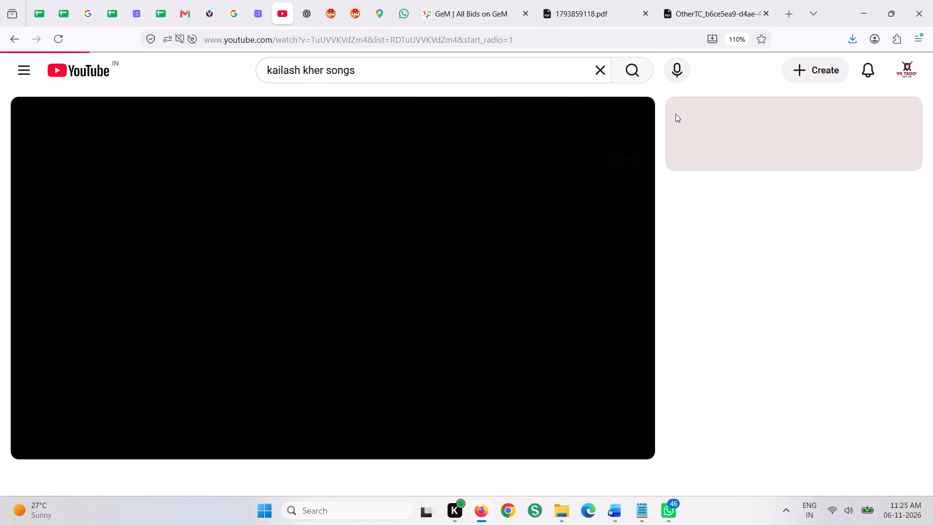
Copy the Balance Sheet and Profit and Loss Account requirement for 2023-24, 2024-25 and 2025-26 from the searched image into item 7 in Word.
{"action": "left_click", "coordinate": [699, 0]}
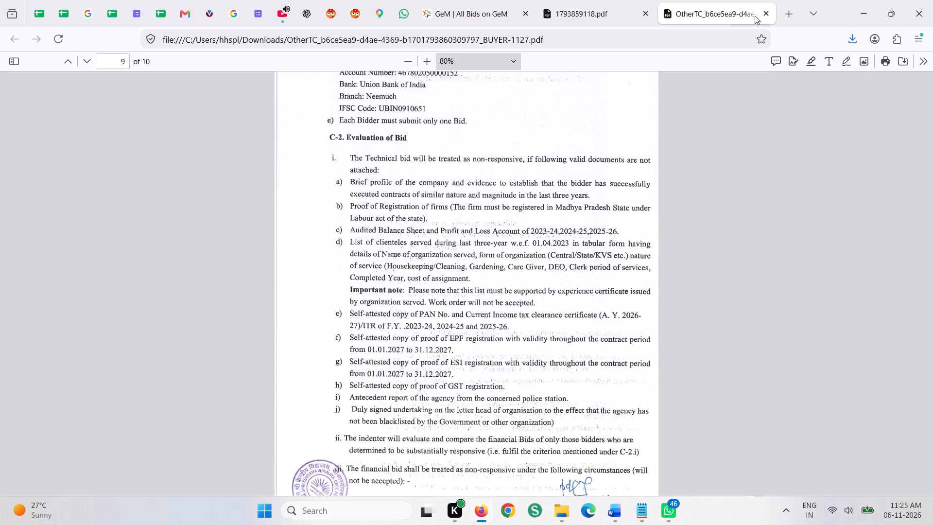
{"action": "scroll", "coordinate": [484, 194], "scroll_direction": "down", "scroll_amount": 1}
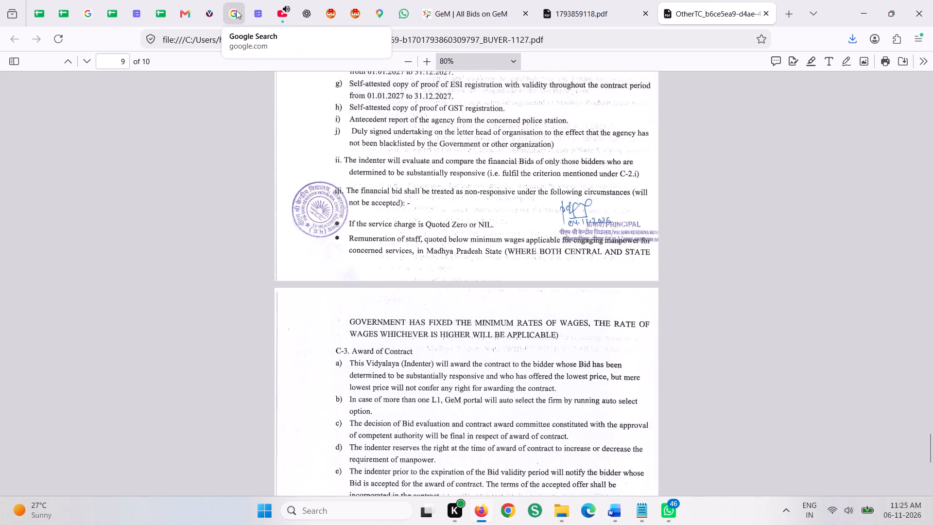
{"action": "left_click", "coordinate": [238, 15]}
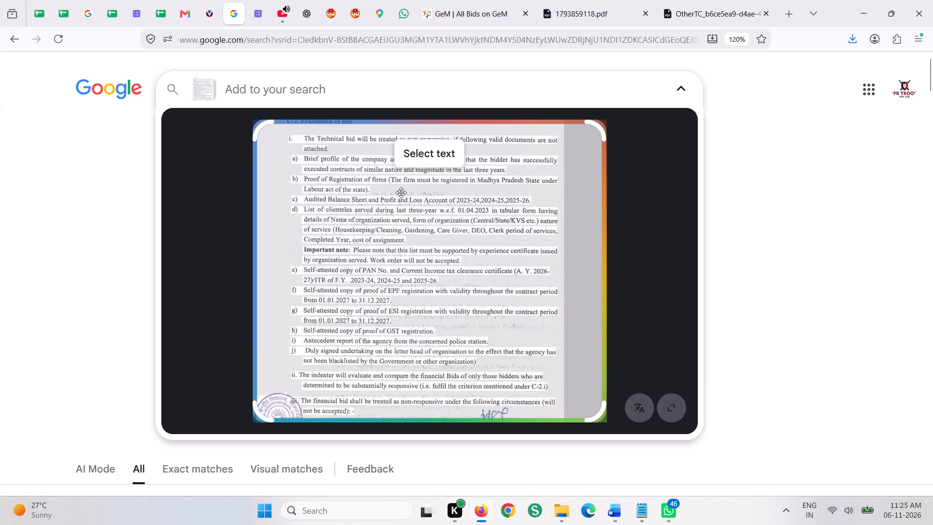
{"action": "left_click", "coordinate": [362, 163]}
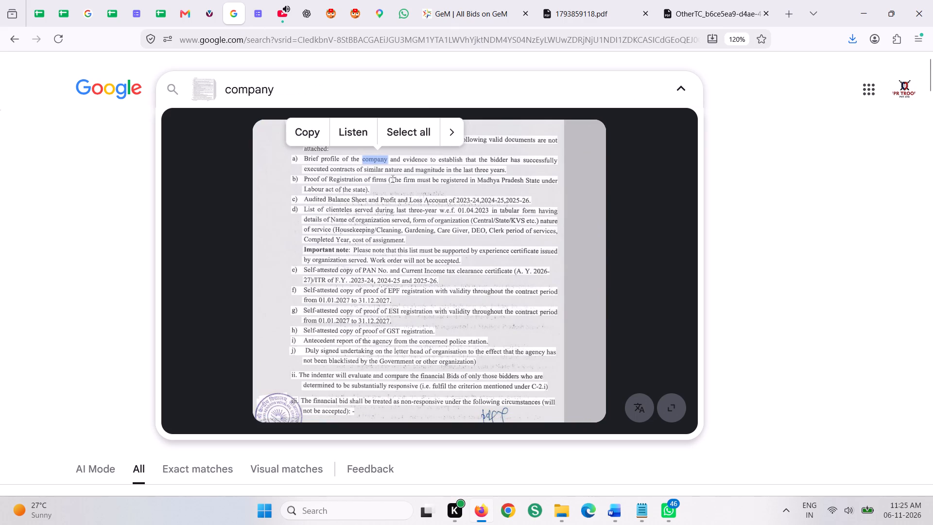
{"action": "left_click", "coordinate": [393, 178]}
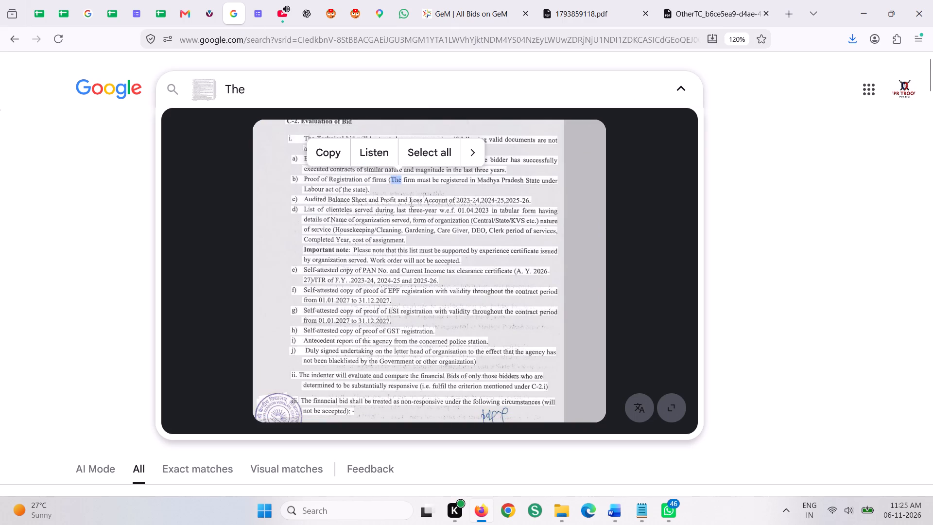
{"action": "left_click_drag", "start_coordinate": [334, 198], "coordinate": [515, 202]}
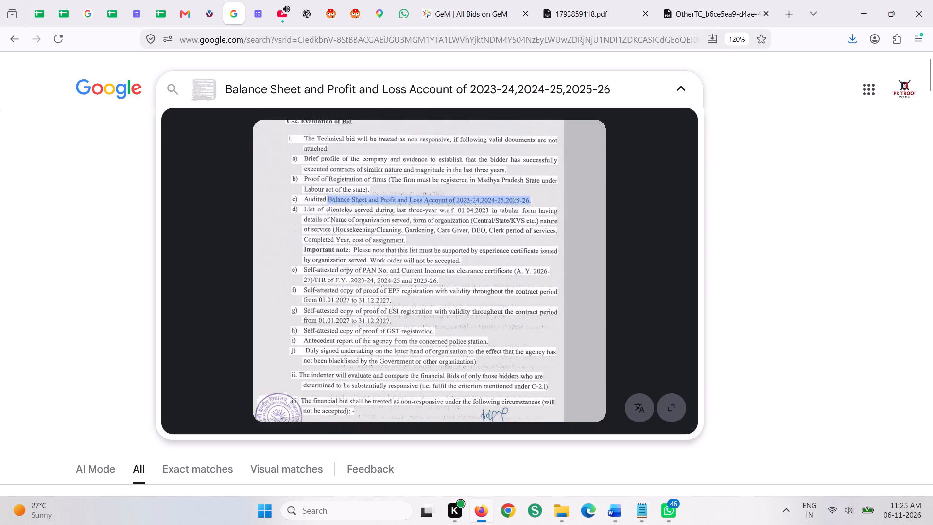
{"action": "left_click_drag", "start_coordinate": [515, 202], "coordinate": [519, 203]}
{"action": "left_click", "coordinate": [363, 168]}
{"action": "key", "text": "alt+Tab"}
{"action": "key", "text": "ctrl+v"}
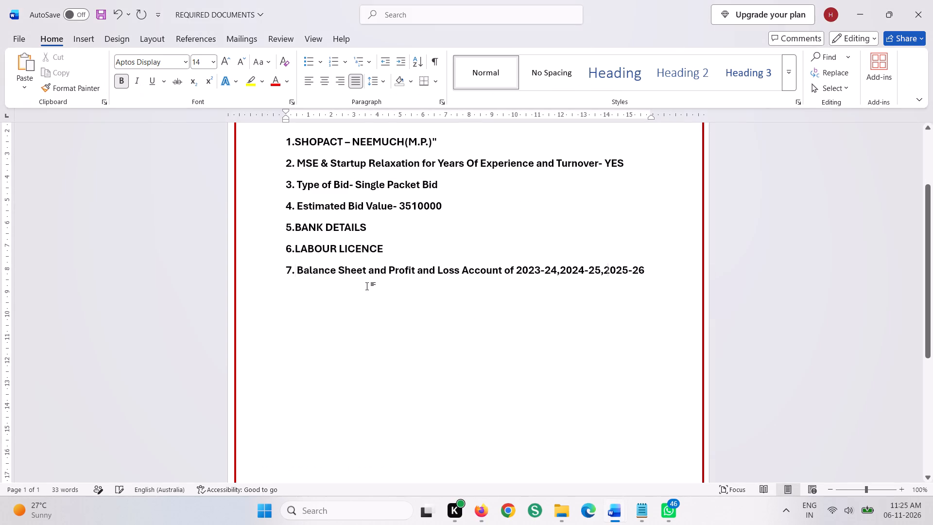
Add item 8 using the image's clause d text, from List of clienteles served through cost of assignment.
{"action": "key", "text": "Return"}
{"action": "type", "text": "8."}
{"action": "key", "text": "alt+Tab"}
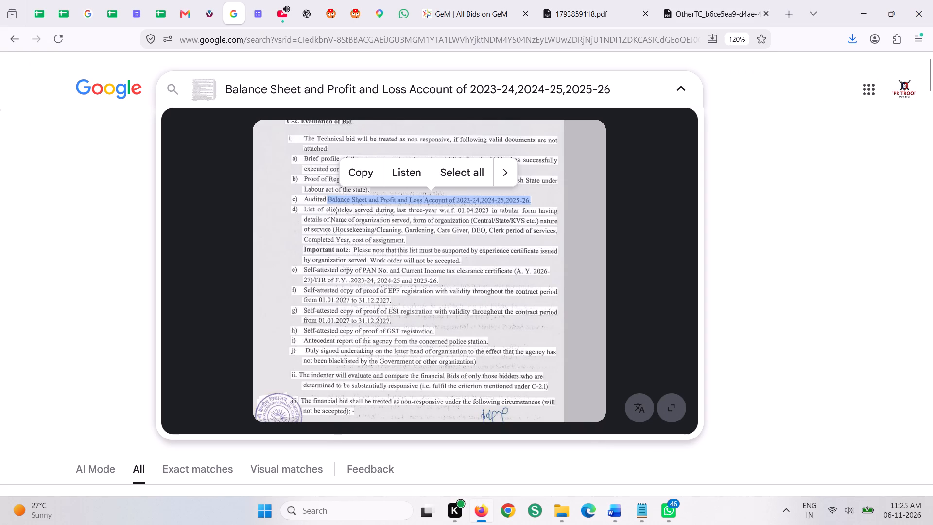
{"action": "left_click_drag", "start_coordinate": [311, 210], "coordinate": [397, 239]}
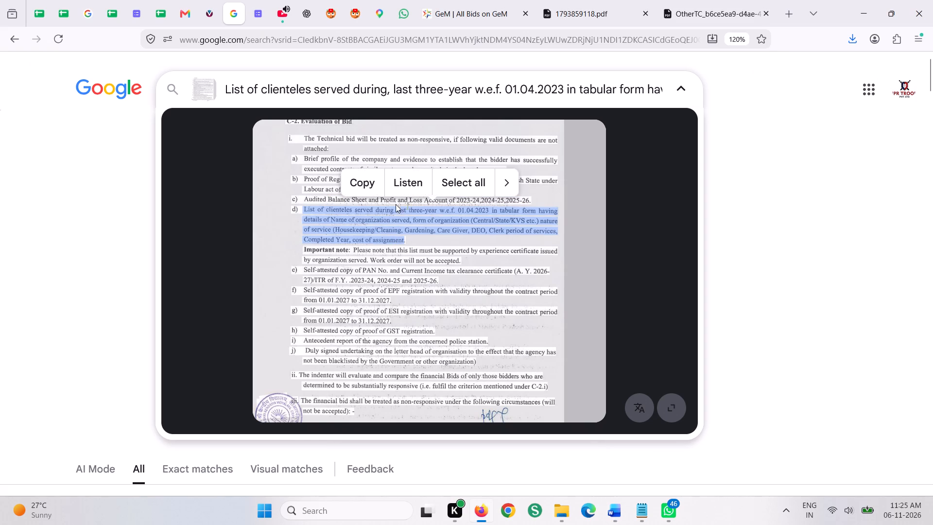
{"action": "left_click", "coordinate": [365, 183]}
{"action": "key", "text": "alt+Tab"}
{"action": "key", "text": "ctrl+v"}
Add item 9 using clause e's text on the copy of PAN No., income tax clearance certificate and ITR for three financial years.
{"action": "key", "text": "Return"}
{"action": "type", "text": "9."}
{"action": "key", "text": "alt+Tab"}
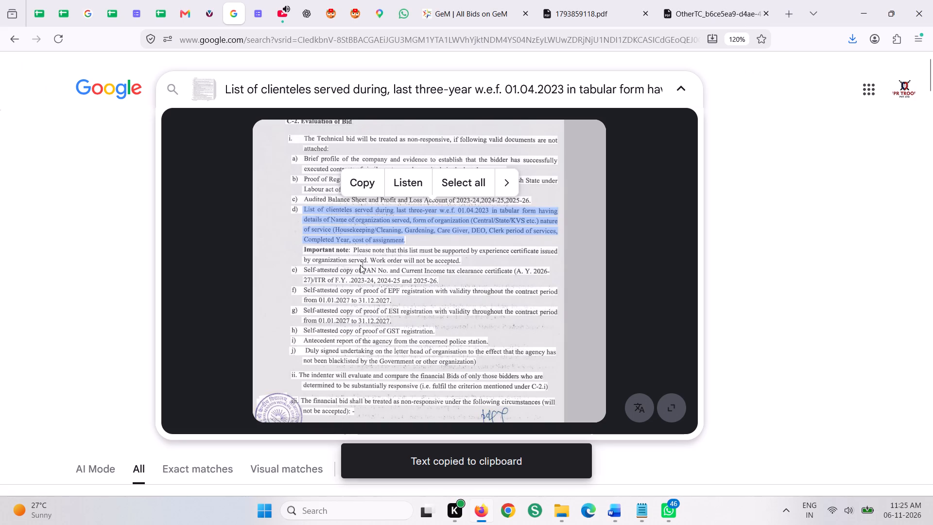
{"action": "left_click_drag", "start_coordinate": [343, 269], "coordinate": [390, 274]}
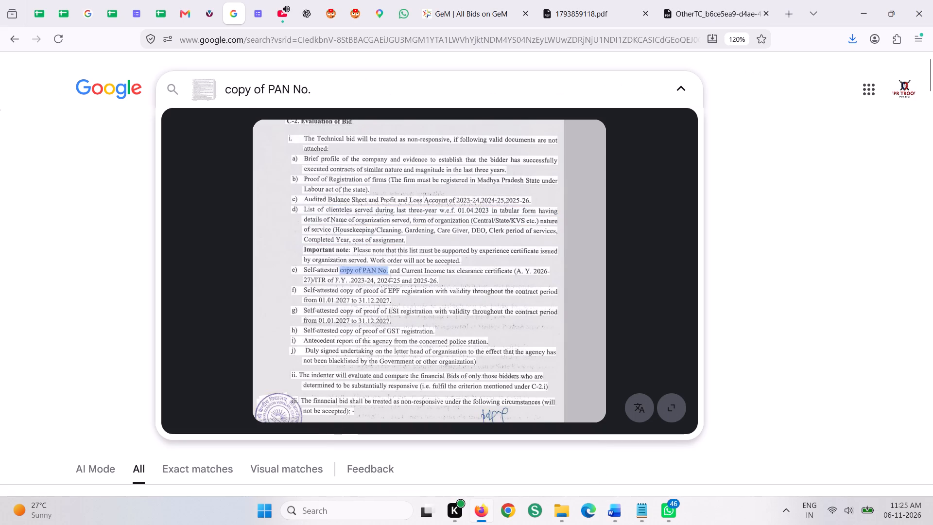
{"action": "left_click_drag", "start_coordinate": [390, 274], "coordinate": [439, 281]}
{"action": "left_click", "coordinate": [360, 243]}
{"action": "key", "text": "alt+Tab"}
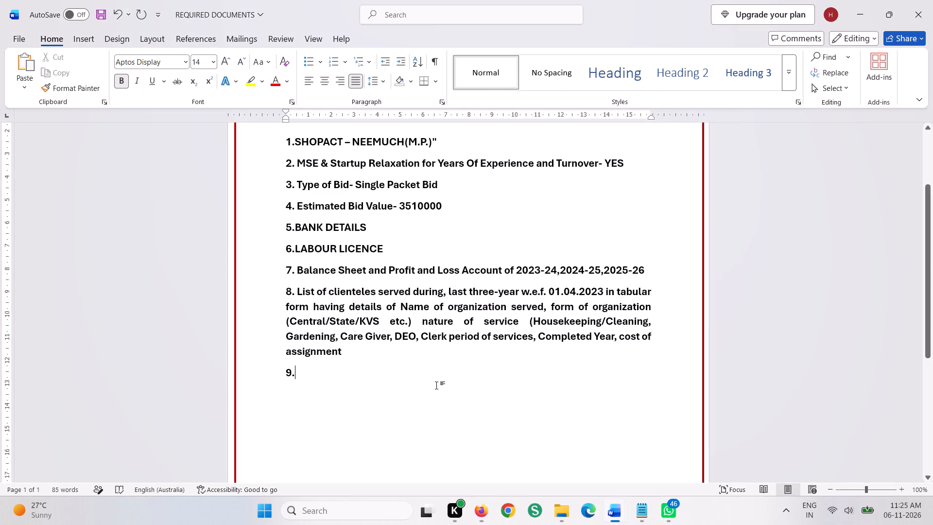
{"action": "key", "text": "ctrl+v"}
Add clause f's EPF registration proof, valid 01.01.2027 to 31.12.2027, as item 10 and insert ,ESIC after EPF.
{"action": "key", "text": "Return"}
{"action": "type", "text": "10."}
{"action": "key", "text": "alt+Tab"}
{"action": "scroll", "coordinate": [437, 377], "scroll_direction": "up", "scroll_amount": 1}
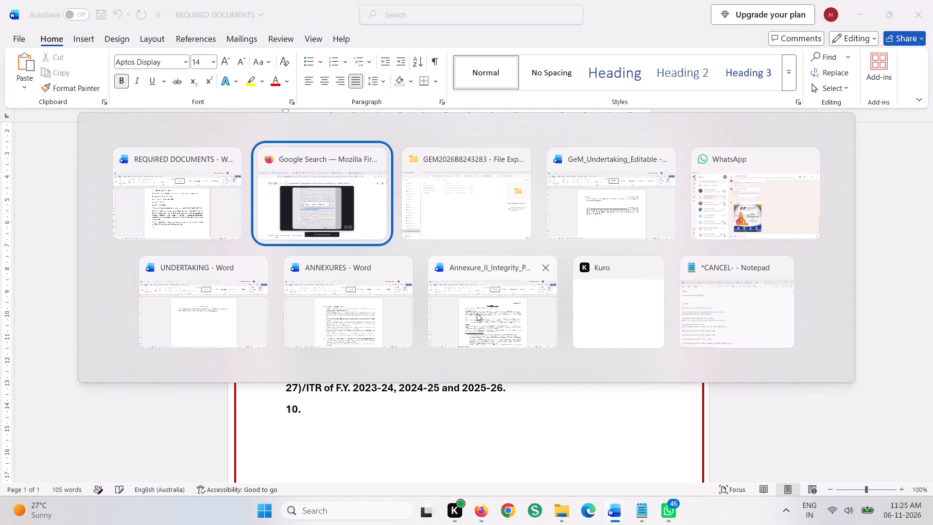
{"action": "left_click", "coordinate": [313, 209]}
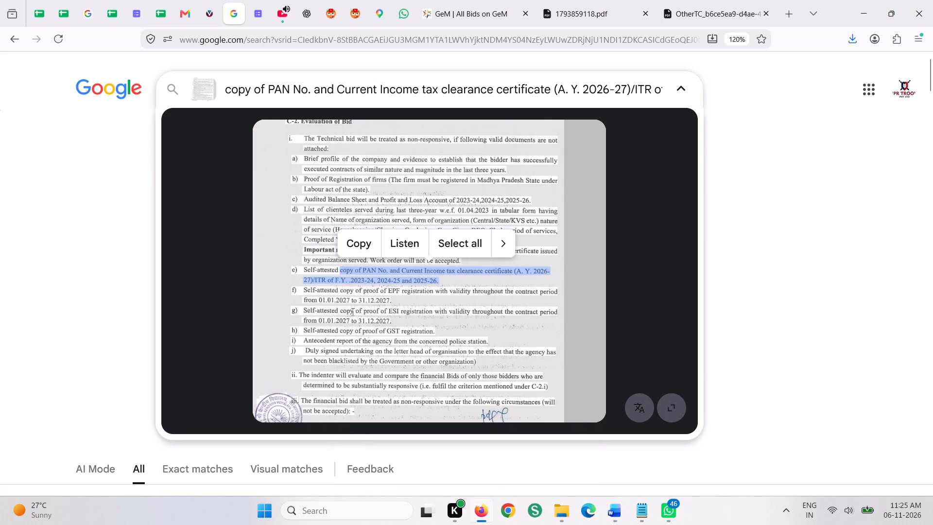
{"action": "left_click_drag", "start_coordinate": [341, 294], "coordinate": [342, 294]}
{"action": "left_click_drag", "start_coordinate": [342, 294], "coordinate": [396, 301]}
{"action": "left_click", "coordinate": [363, 265]}
{"action": "key", "text": "alt+Tab"}
{"action": "key", "text": "ctrl+v"}
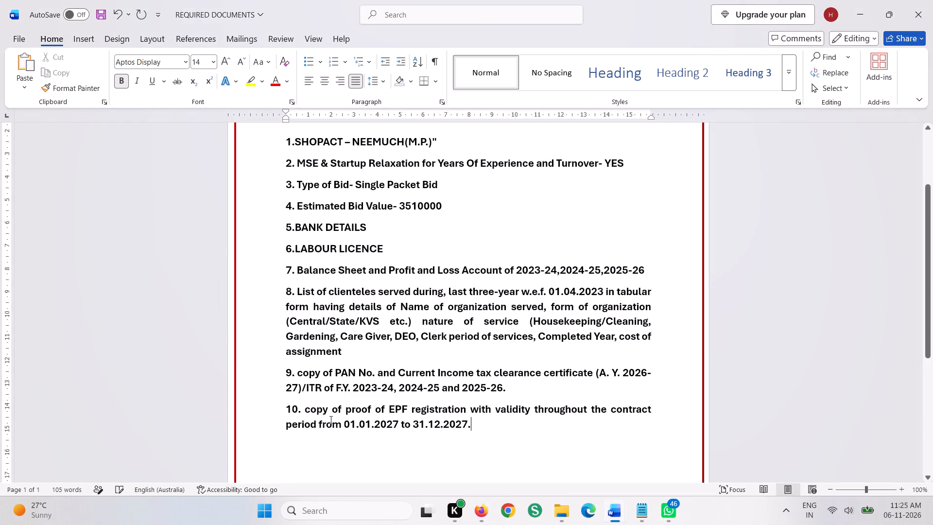
{"action": "left_click", "coordinate": [405, 402]}
{"action": "type", "text": ",ESI"}
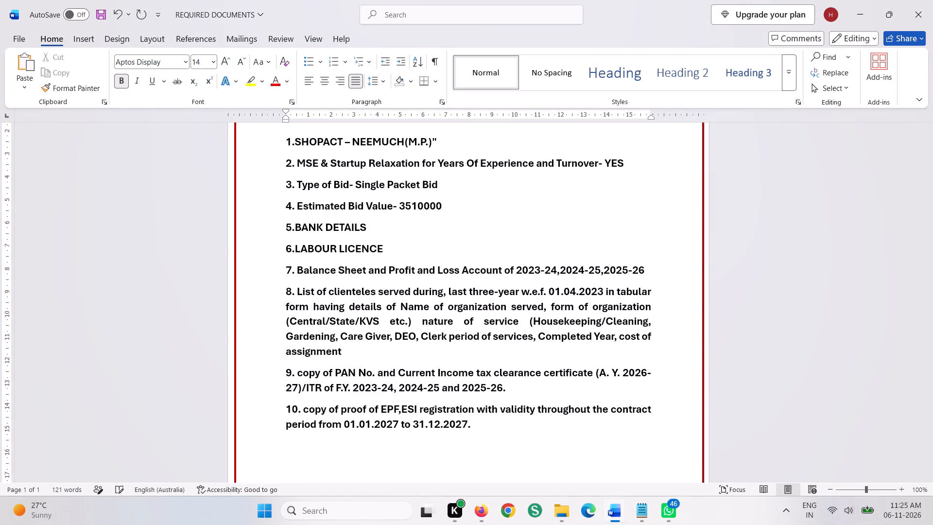
{"action": "key", "text": "c"}
Copy the GST registration wording from clause h into the list as item 11 and start item 12.
{"action": "key", "text": "alt+Tab"}
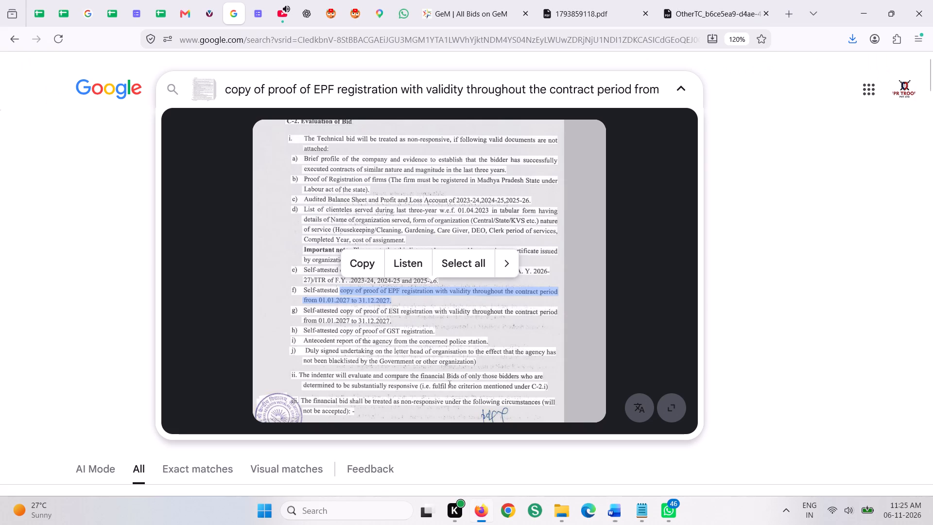
{"action": "left_click_drag", "start_coordinate": [386, 331], "coordinate": [387, 331]}
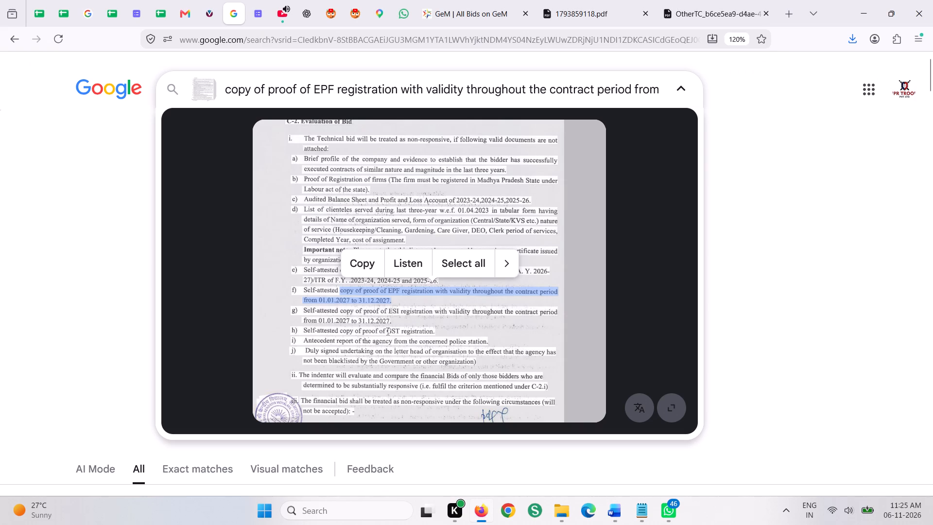
{"action": "left_click_drag", "start_coordinate": [387, 331], "coordinate": [426, 328]}
{"action": "left_click", "coordinate": [329, 301]}
{"action": "key", "text": "alt+Tab"}
{"action": "left_click", "coordinate": [494, 425]}
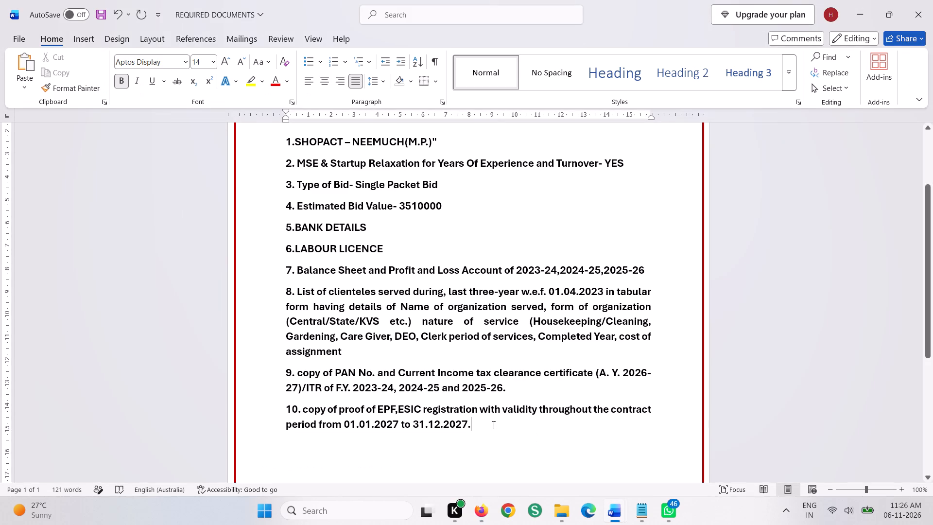
{"action": "key", "text": "Return"}
{"action": "type", "text": "11.V"}
{"action": "key", "text": "Return"}
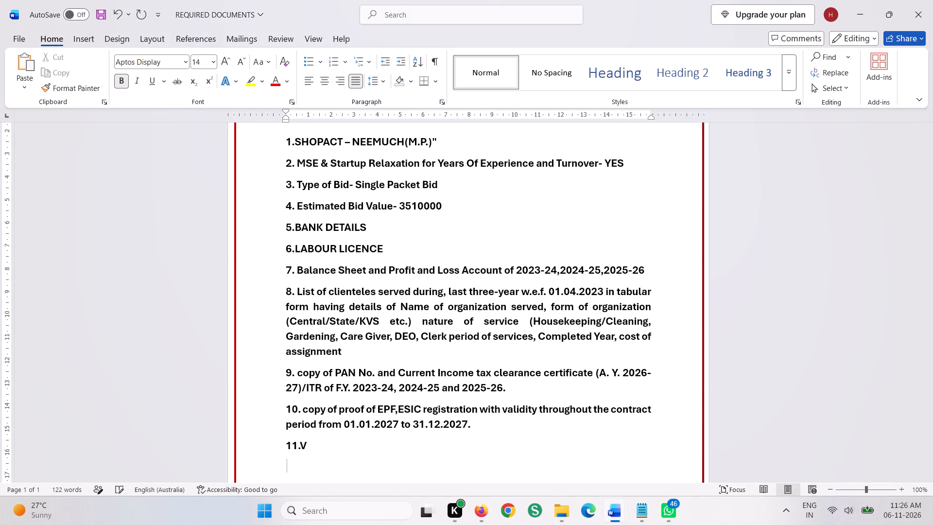
{"action": "key", "text": "BackSpace"}
{"action": "key", "text": "BackSpace"}
{"action": "key", "text": "ctrl+v"}
{"action": "key", "text": "Return"}
{"action": "type", "text": "12."}
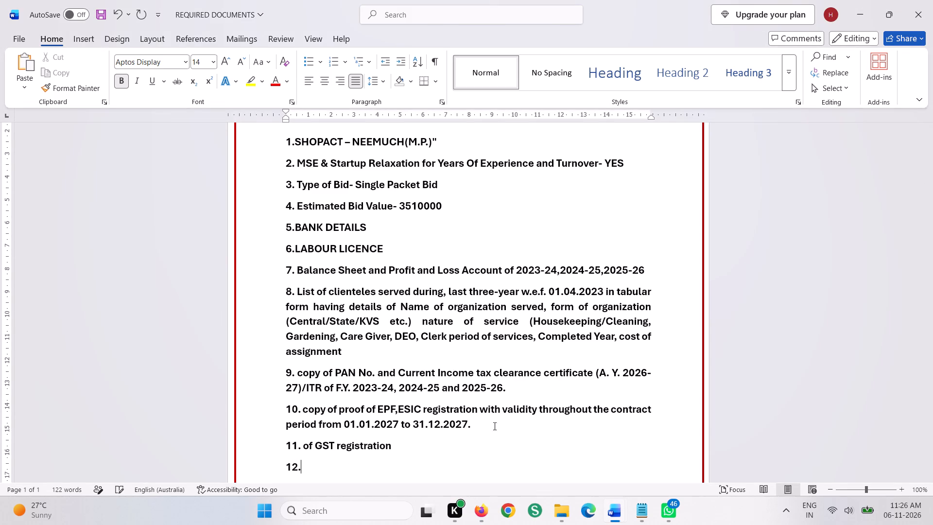
Remove the leading word "of" from item 11 so it starts with GST registration.
{"action": "key", "text": "alt+Tab"}
{"action": "key", "text": "alt+Tab"}
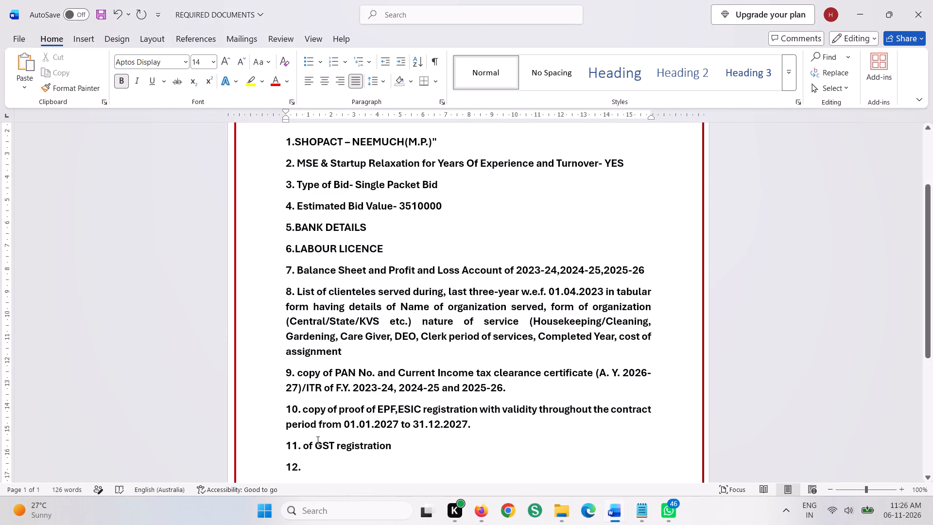
{"action": "left_click", "coordinate": [315, 442]}
{"action": "key", "text": "BackSpace"}
{"action": "key", "text": "BackSpace"}
{"action": "key", "text": "BackSpace"}
Review the buyer's terms PDF from the last page back to page 7 for further required documents.
{"action": "key", "text": "alt+Tab"}
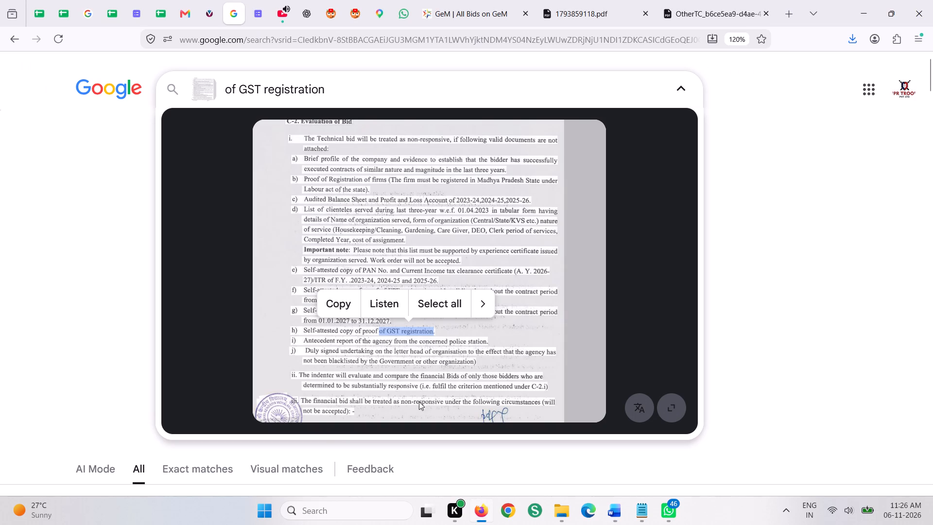
{"action": "left_click", "coordinate": [726, 0]}
{"action": "scroll", "coordinate": [500, 221], "scroll_direction": "down", "scroll_amount": 1}
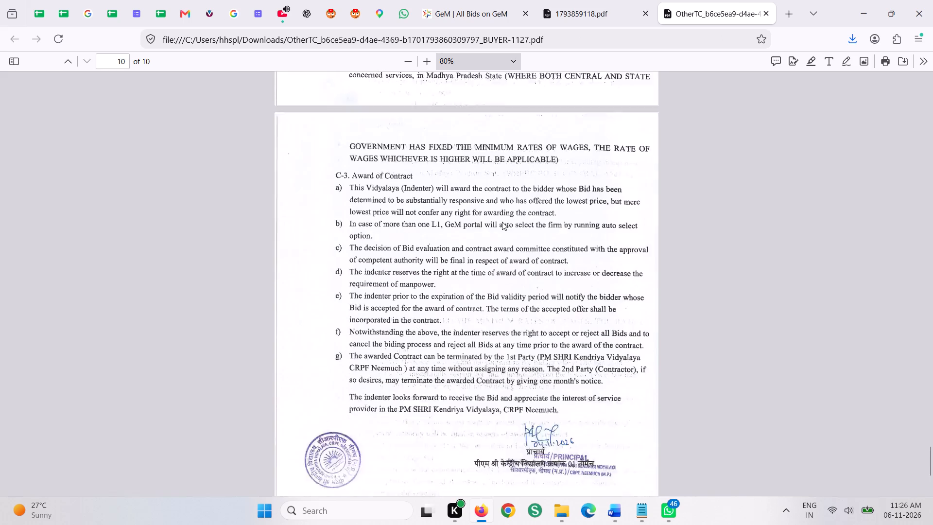
{"action": "scroll", "coordinate": [516, 225], "scroll_direction": "up", "scroll_amount": 1, "text": "ctrl"}
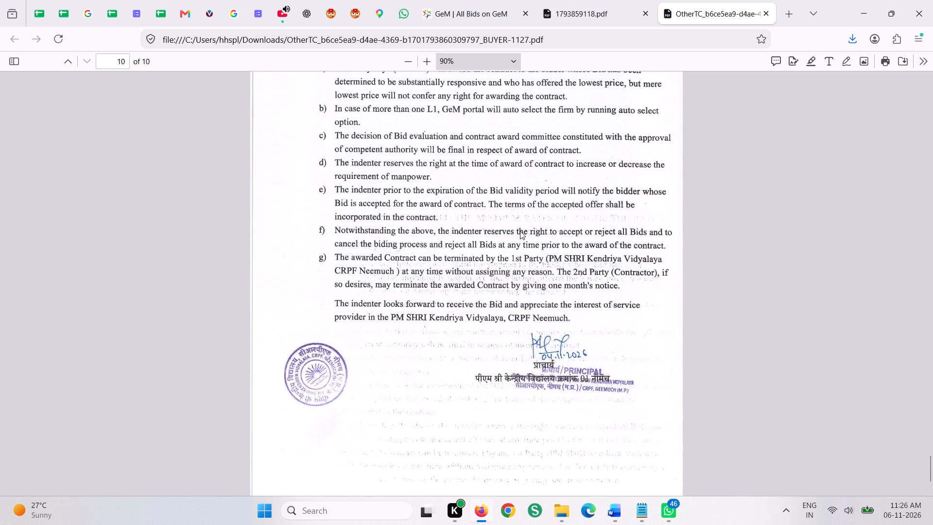
{"action": "scroll", "coordinate": [523, 234], "scroll_direction": "down", "scroll_amount": 5}
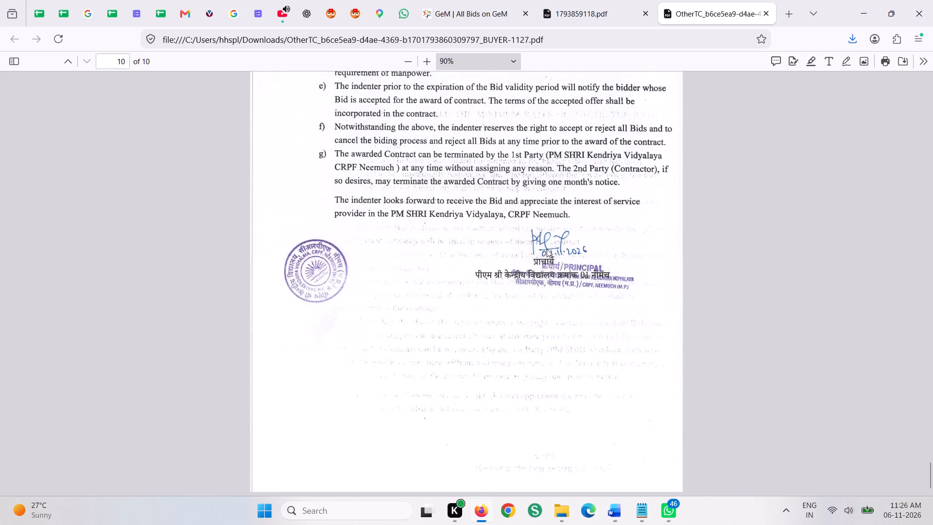
{"action": "scroll", "coordinate": [547, 250], "scroll_direction": "up", "scroll_amount": 5}
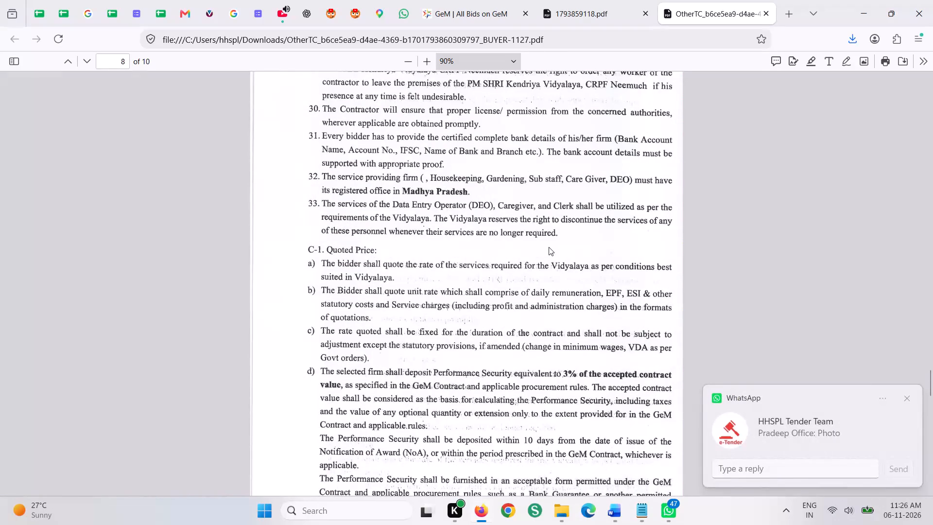
{"action": "scroll", "coordinate": [522, 233], "scroll_direction": "up", "scroll_amount": 1}
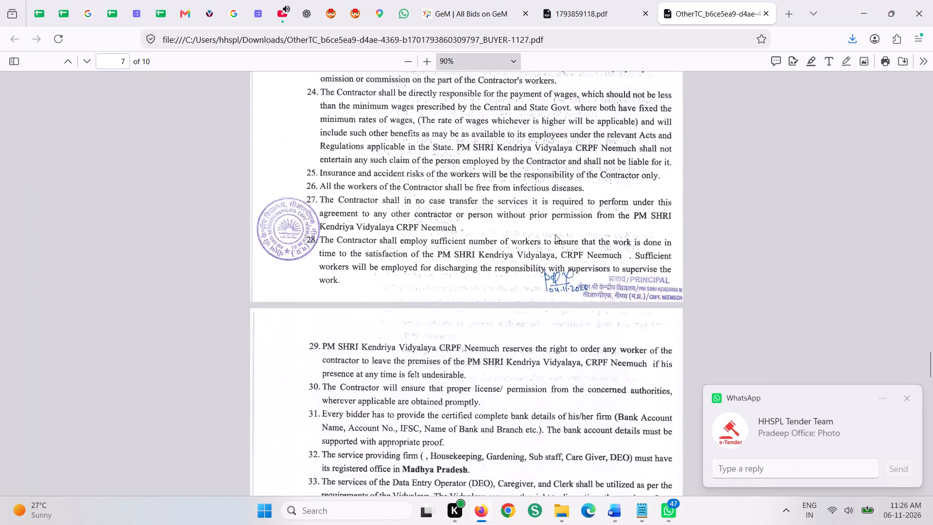
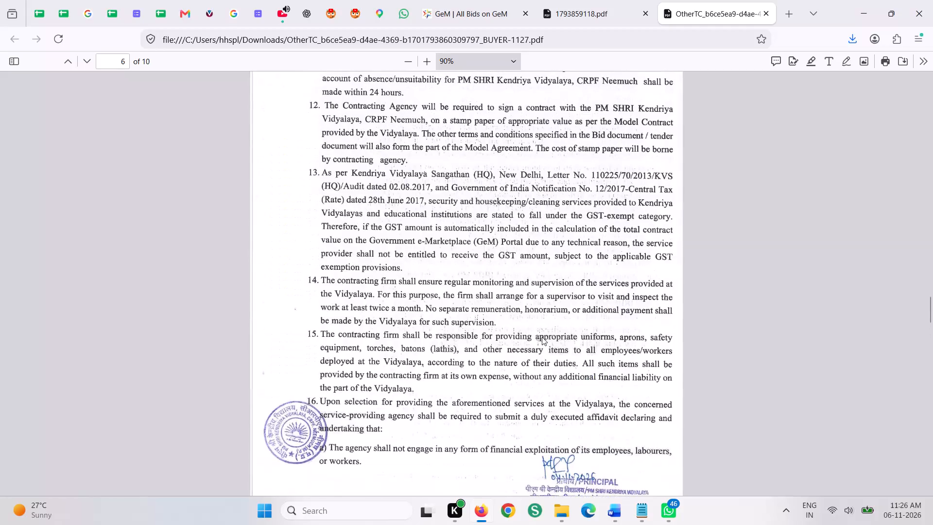
Capture and copy a screenshot of clauses 1 to 6 under B-1 General Terms and Conditions on page 4 of the tender PDF.
{"action": "scroll", "coordinate": [543, 336], "scroll_direction": "up", "scroll_amount": 1}
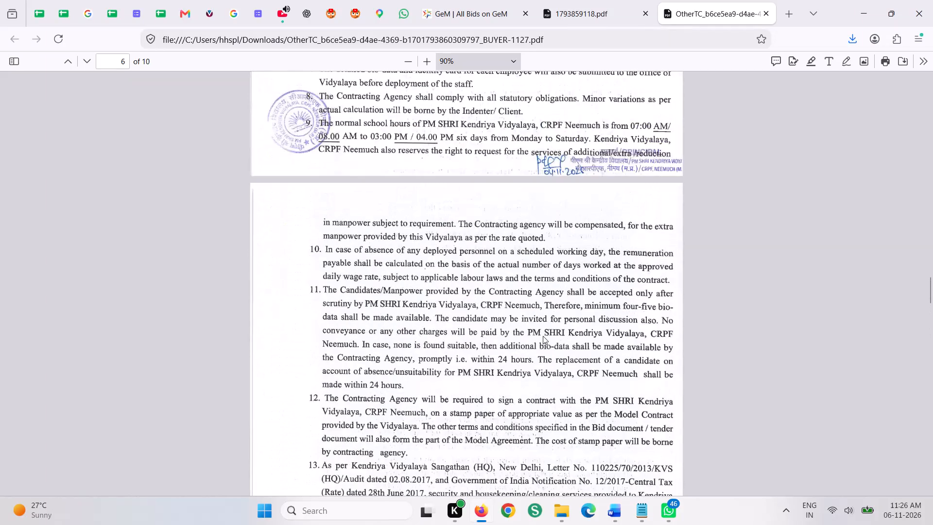
{"action": "scroll", "coordinate": [543, 336], "scroll_direction": "up", "scroll_amount": 1}
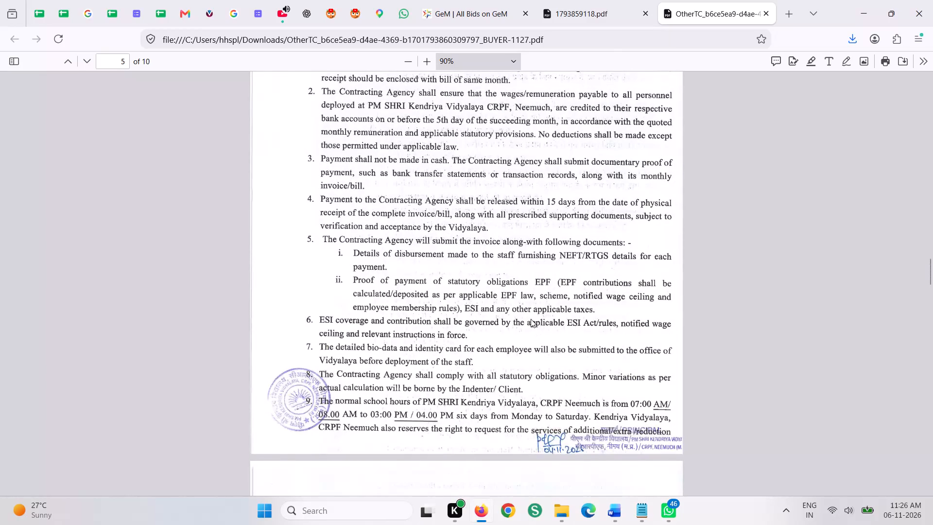
{"action": "scroll", "coordinate": [531, 319], "scroll_direction": "up", "scroll_amount": 1}
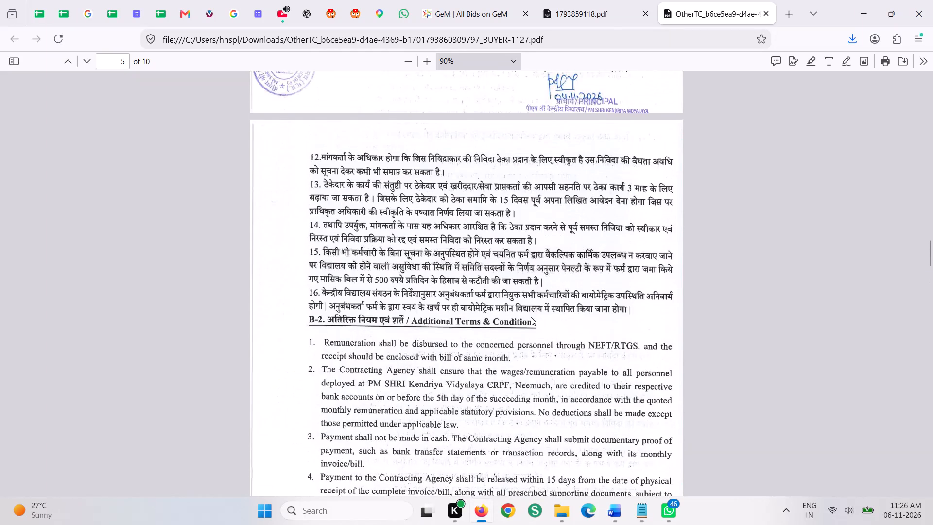
{"action": "scroll", "coordinate": [529, 314], "scroll_direction": "up", "scroll_amount": 1}
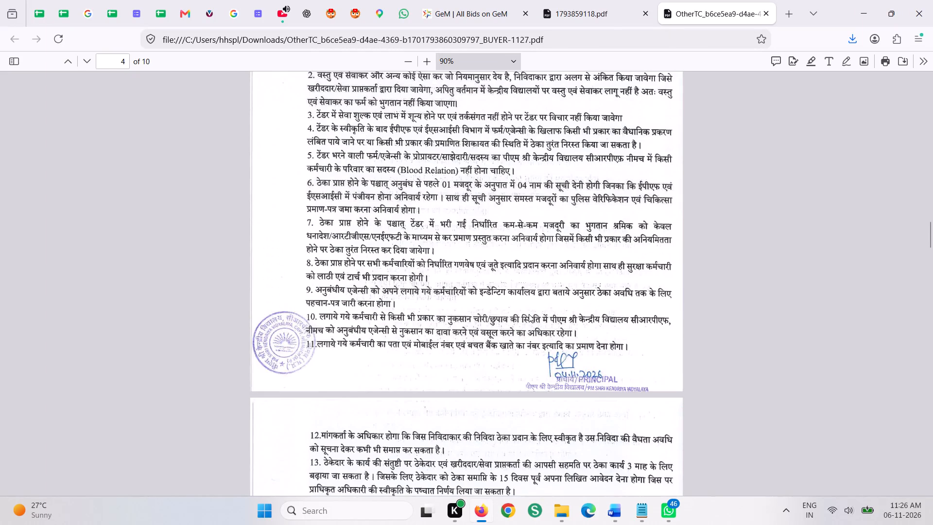
{"action": "scroll", "coordinate": [529, 314], "scroll_direction": "up", "scroll_amount": 2}
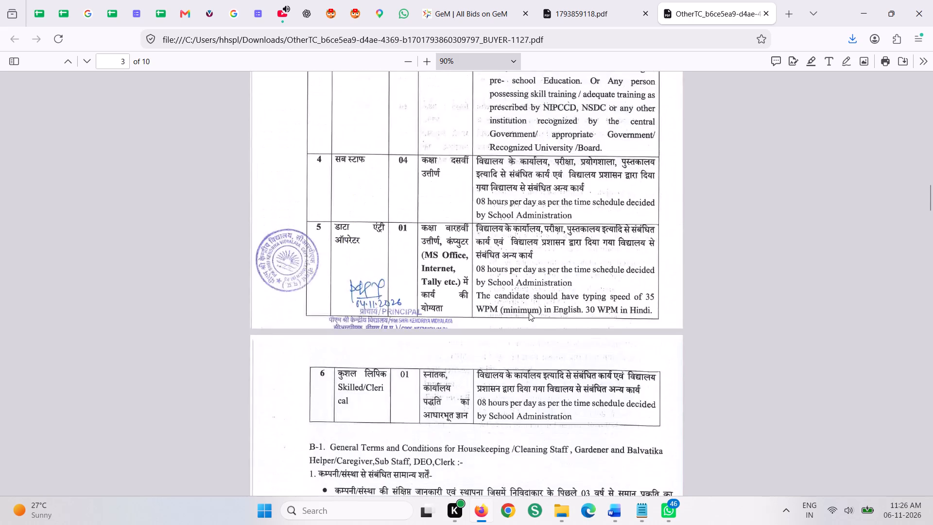
{"action": "scroll", "coordinate": [529, 313], "scroll_direction": "down", "scroll_amount": 1}
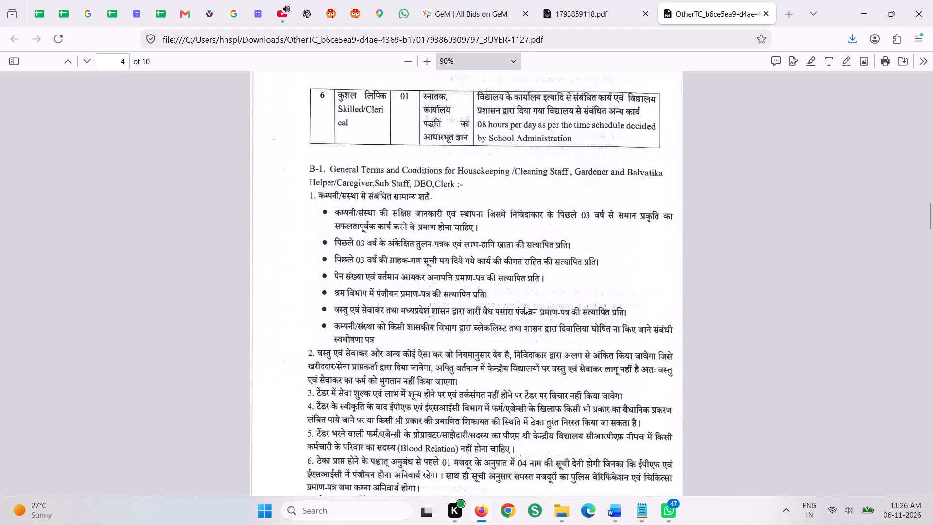
{"action": "key", "text": "ctrl+shift+s"}
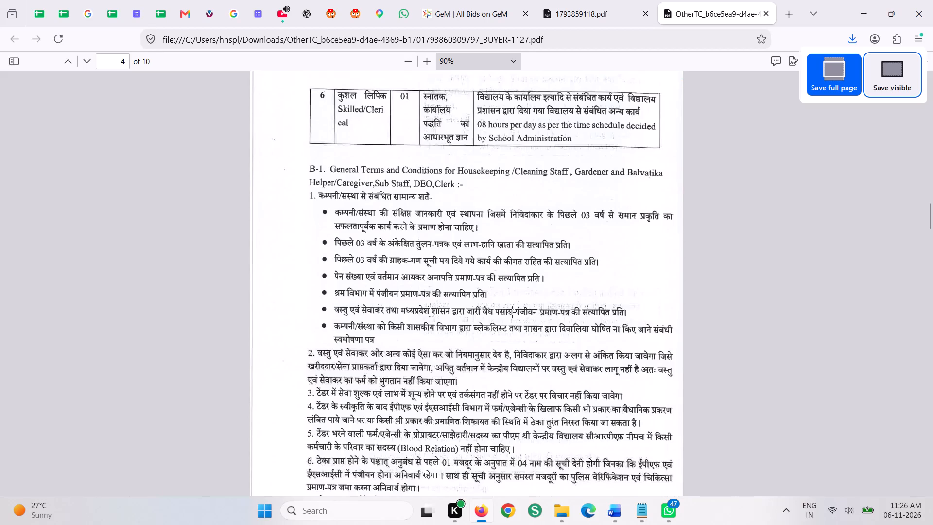
{"action": "left_click_drag", "start_coordinate": [269, 182], "coordinate": [697, 367]}
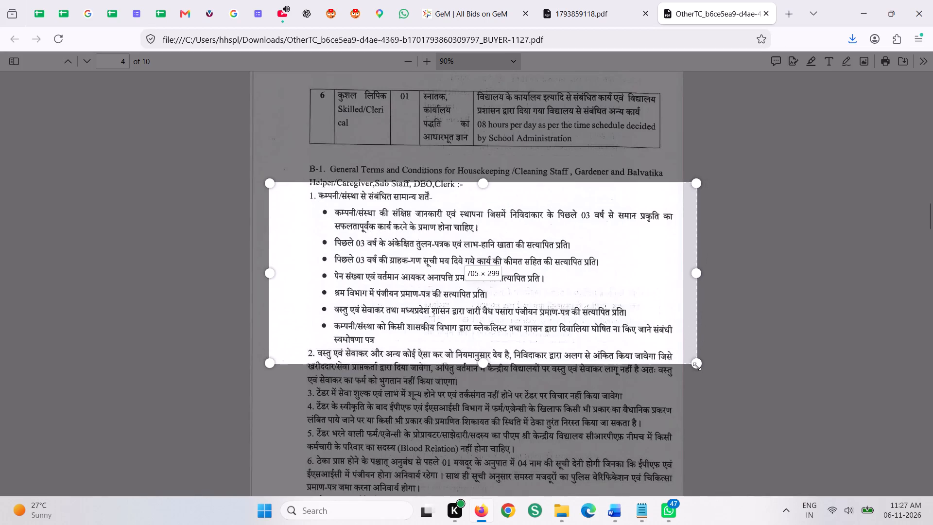
{"action": "left_click_drag", "start_coordinate": [697, 367], "coordinate": [693, 507]}
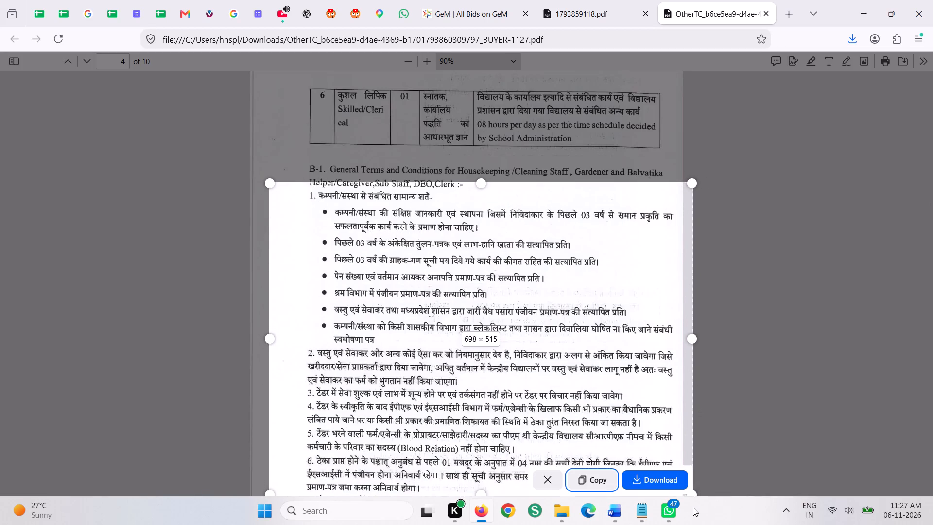
{"action": "left_click", "coordinate": [596, 476]}
Run a Google Lens image search with the copied screenshot of the Hindi tender conditions.
{"action": "left_click", "coordinate": [232, 13]}
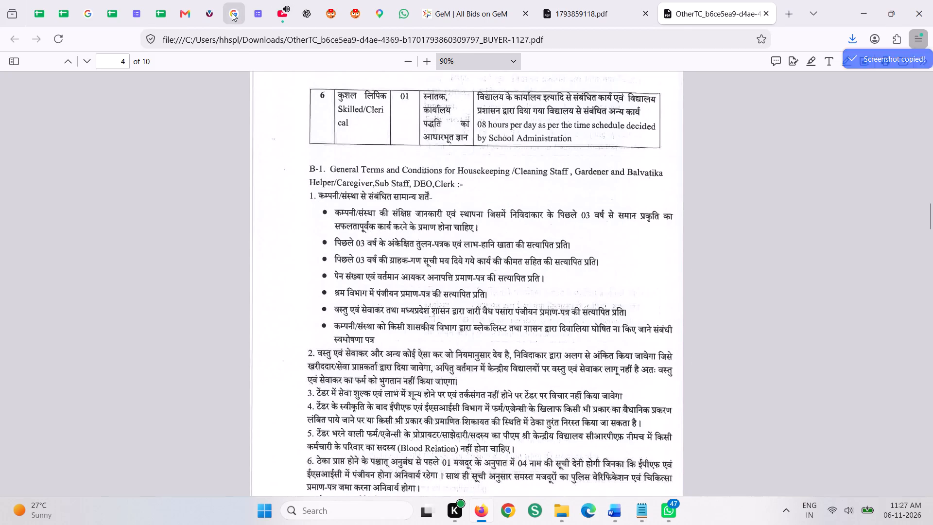
{"action": "left_click", "coordinate": [680, 91]}
{"action": "left_click", "coordinate": [647, 89]}
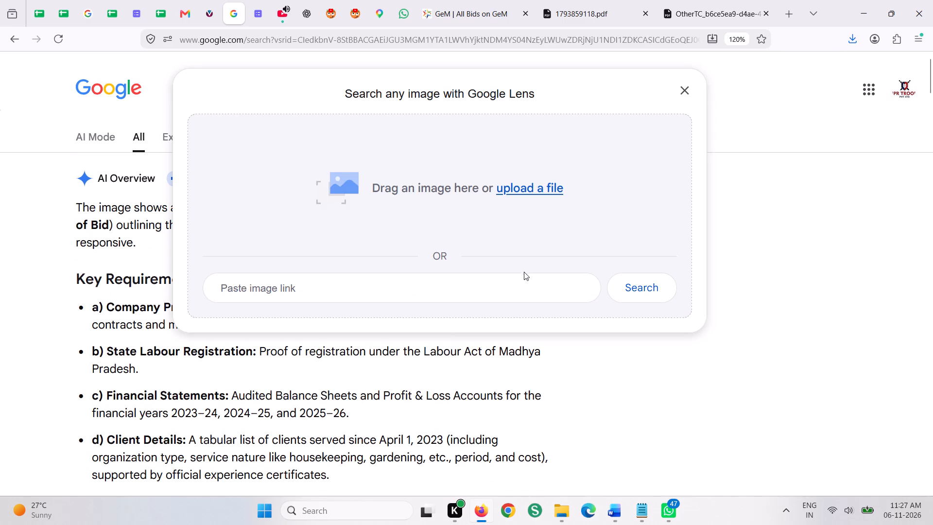
{"action": "left_click_drag", "start_coordinate": [524, 272], "coordinate": [523, 278]}
{"action": "key", "text": "ctrl+v"}
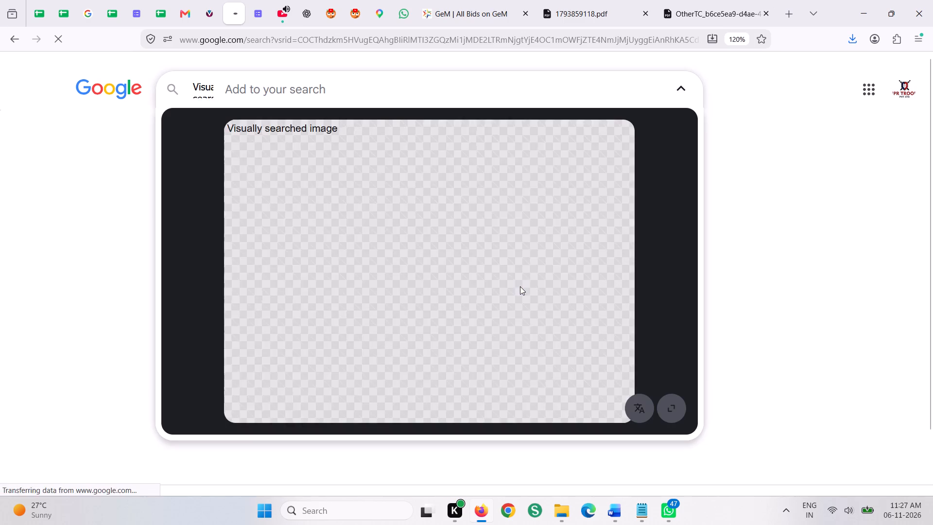
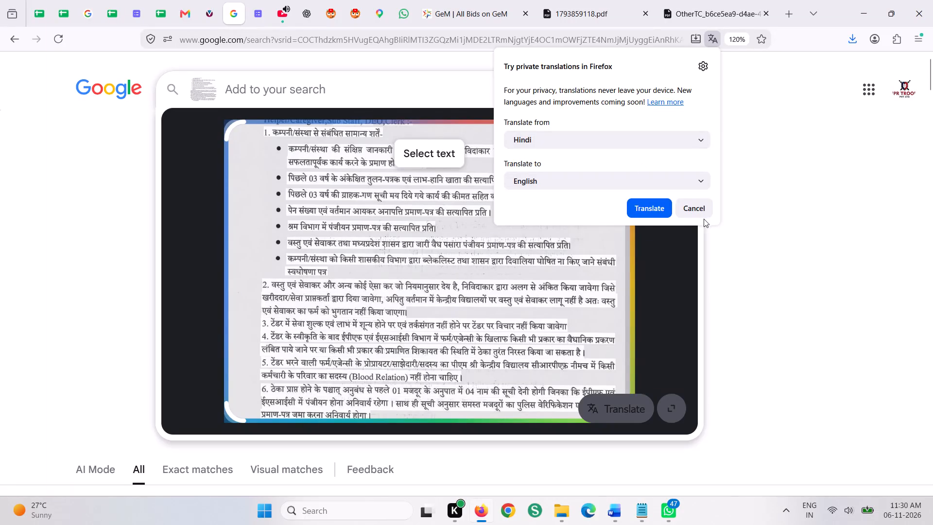
Dismiss the browser's page translation offer and translate the Hindi tender conditions image into English with Google Lens.
{"action": "left_click", "coordinate": [698, 209]}
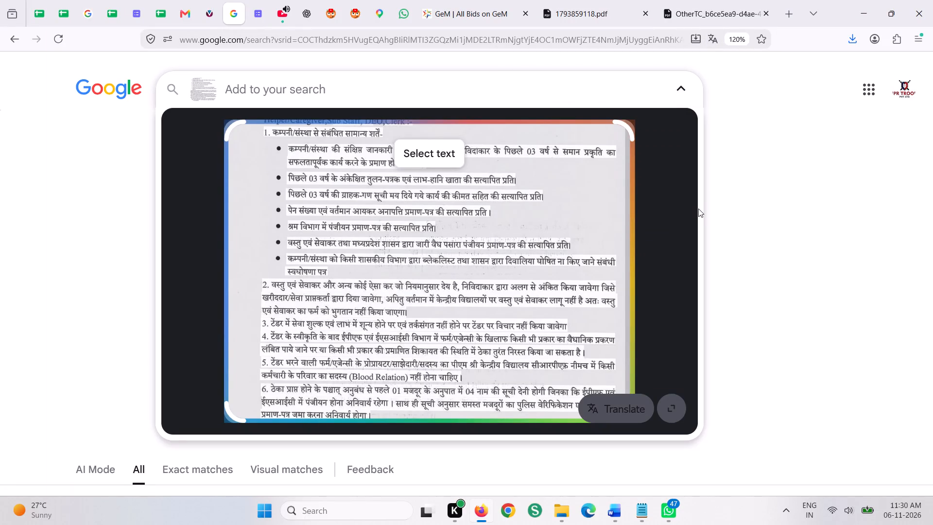
{"action": "left_click", "coordinate": [604, 409]}
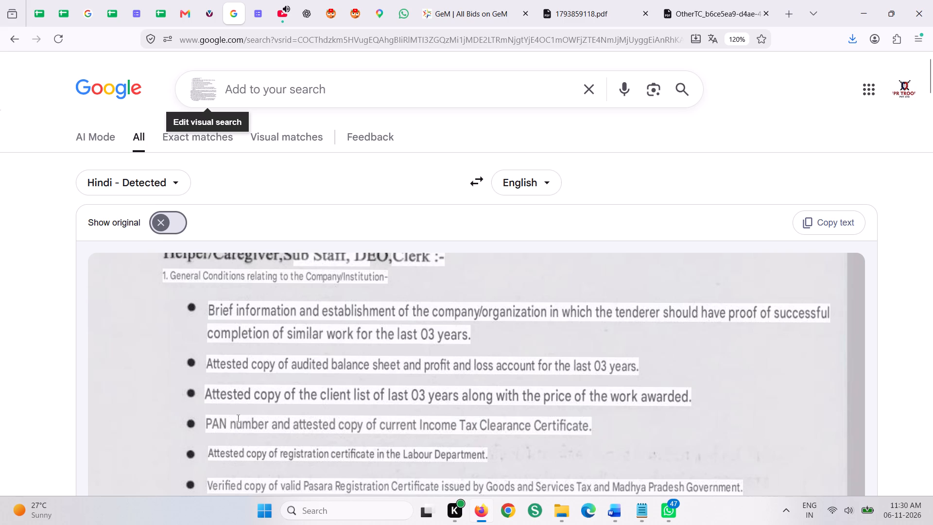
Select the translated condition on the PAN number and attested copy of the current Income Tax Clearance Certificate.
{"action": "left_click_drag", "start_coordinate": [210, 423], "coordinate": [618, 429]}
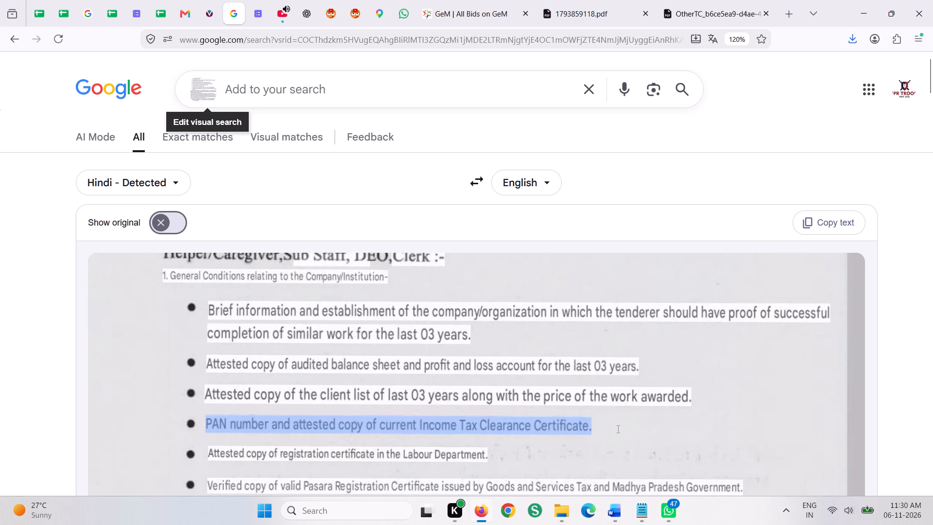
{"action": "left_click_drag", "start_coordinate": [618, 429], "coordinate": [618, 427]}
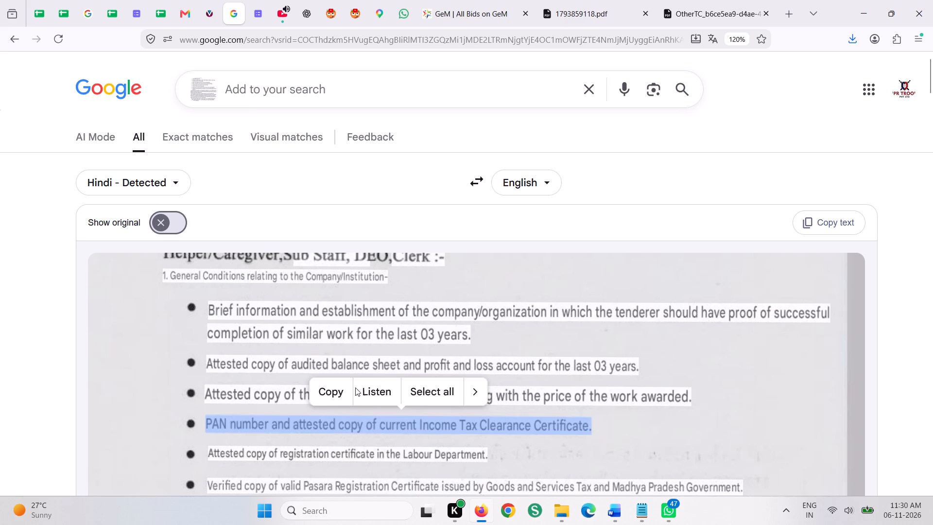
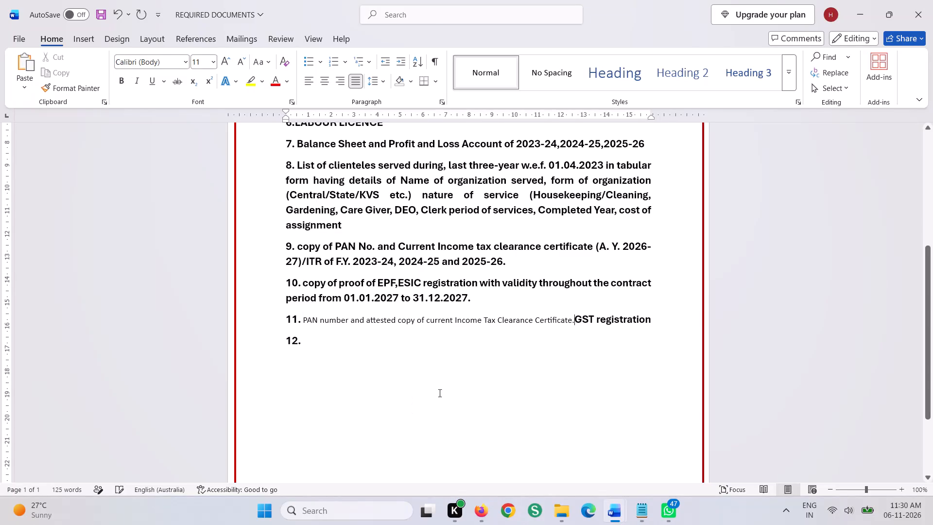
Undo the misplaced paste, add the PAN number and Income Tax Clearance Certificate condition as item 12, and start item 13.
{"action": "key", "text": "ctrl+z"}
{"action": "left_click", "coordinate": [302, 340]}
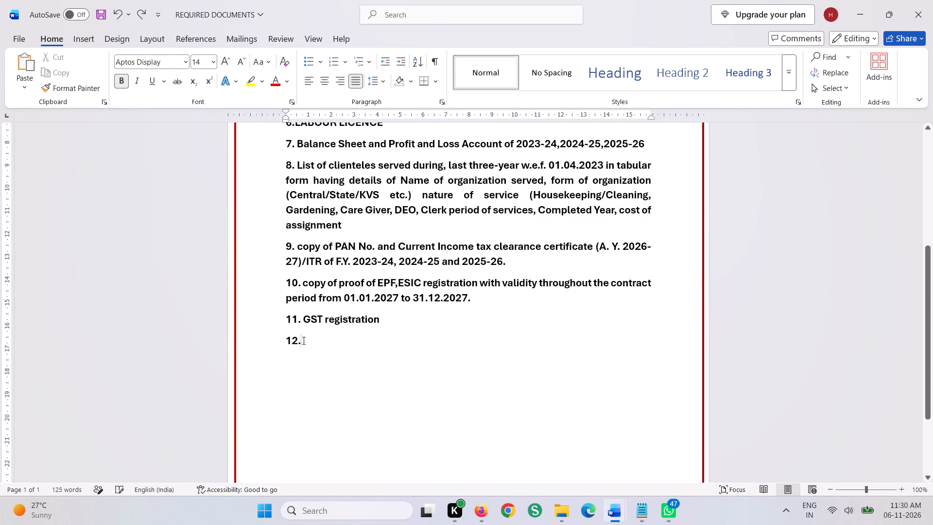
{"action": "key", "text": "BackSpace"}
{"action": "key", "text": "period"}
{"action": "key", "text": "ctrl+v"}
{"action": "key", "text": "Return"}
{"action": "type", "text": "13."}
Examine the translated conditions on the Labour Department registration and the Pasara registration certificate in the Google Lens result.
{"action": "key", "text": "alt+Tab"}
{"action": "scroll", "coordinate": [303, 340], "scroll_direction": "down", "scroll_amount": 1}
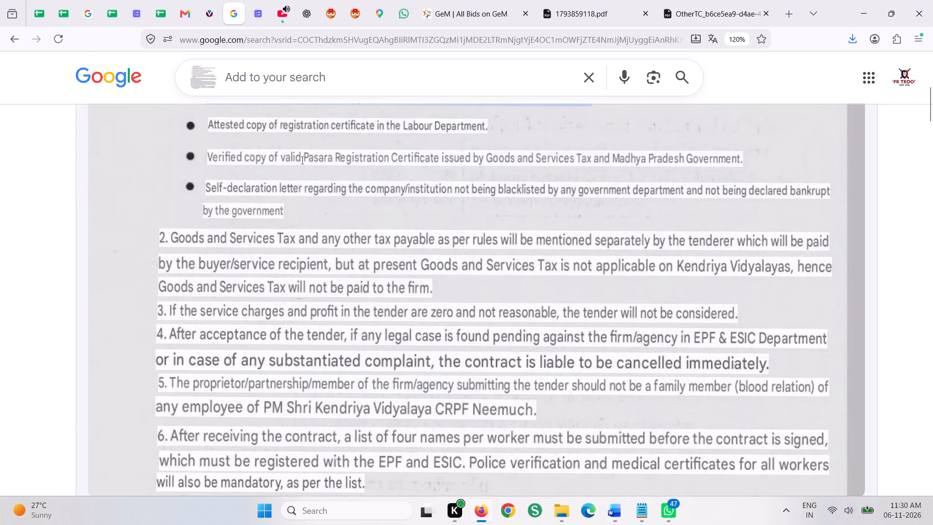
{"action": "left_click_drag", "start_coordinate": [310, 152], "coordinate": [380, 157]}
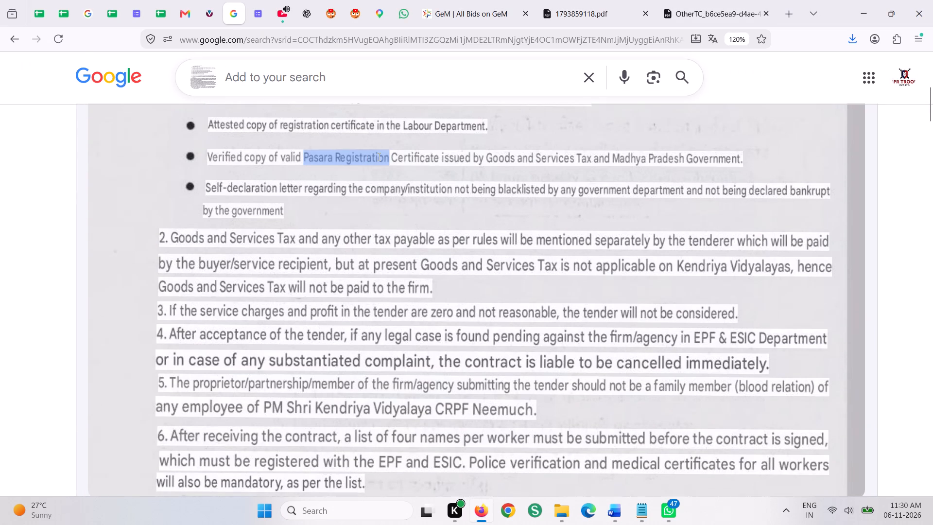
{"action": "left_click_drag", "start_coordinate": [380, 157], "coordinate": [404, 157]}
{"action": "left_click", "coordinate": [299, 123]}
Clear everything after "1.SHOPACT –" from the REQUIRED DOCUMENTS list in Word.
{"action": "key", "text": "alt+Tab"}
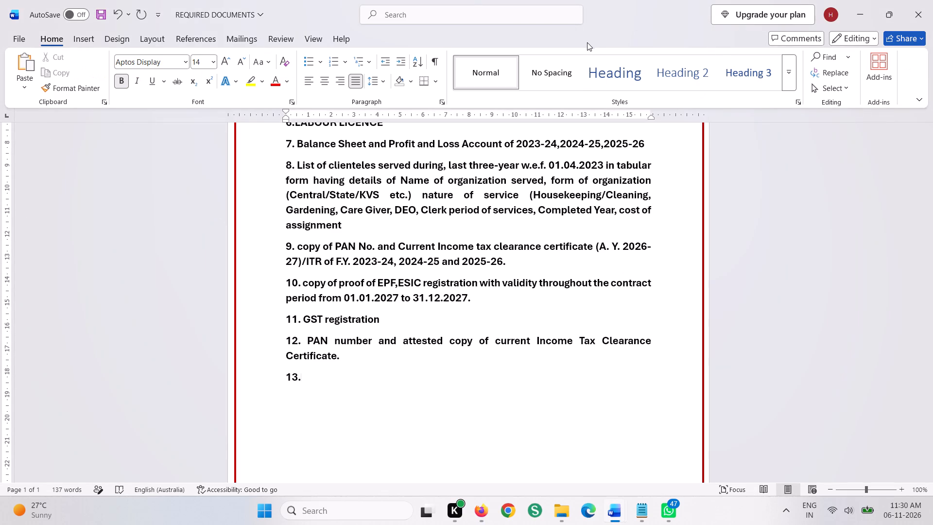
{"action": "scroll", "coordinate": [449, 360], "scroll_direction": "up", "scroll_amount": 4}
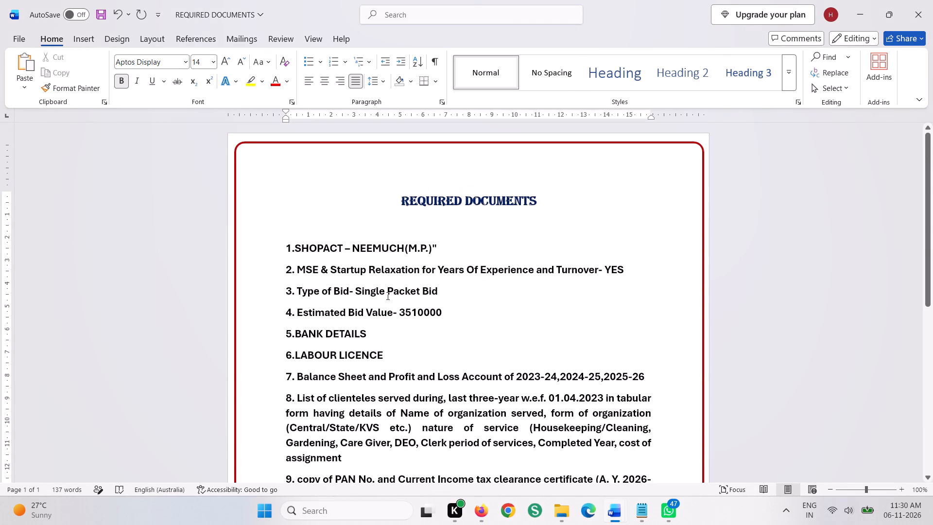
{"action": "left_click_drag", "start_coordinate": [357, 247], "coordinate": [553, 522]}
{"action": "key", "text": "BackSpace"}
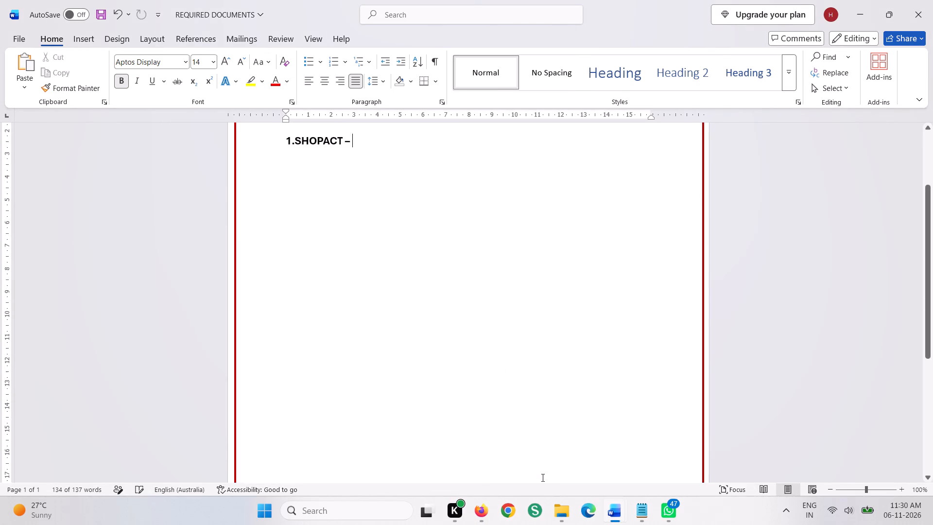
Close the two Neemuch tender PDFs, 1793859118.pdf and the OtherTC buyer terms, in the browser.
{"action": "key", "text": "alt+Tab"}
{"action": "left_click", "coordinate": [597, 0]}
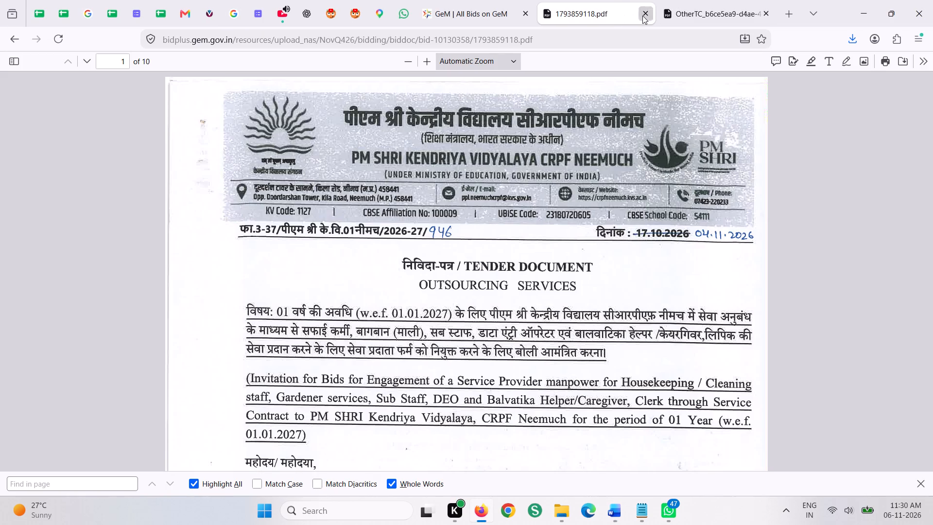
{"action": "left_click", "coordinate": [642, 16]}
{"action": "left_click", "coordinate": [495, 0]}
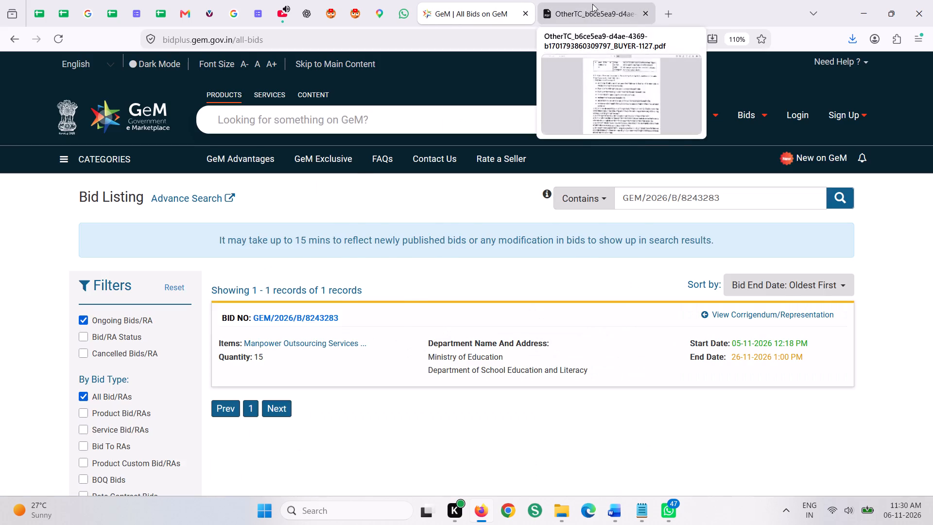
{"action": "left_click", "coordinate": [592, 4]}
{"action": "left_click", "coordinate": [644, 15]}
Open the Daily Tender Sheet 2026 at the empty Other Comment cell for GEM/2026/B/8243231.
{"action": "left_click", "coordinate": [156, 15]}
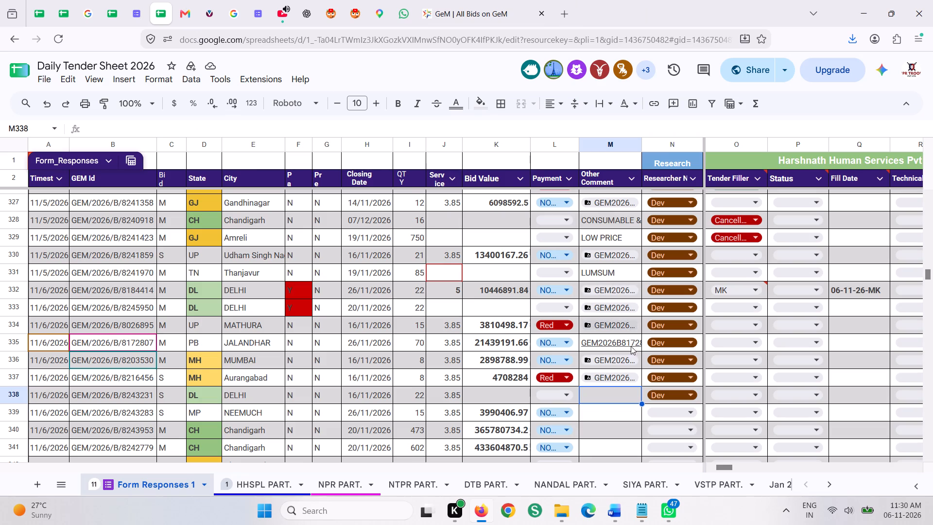
{"action": "double_click", "coordinate": [598, 397]}
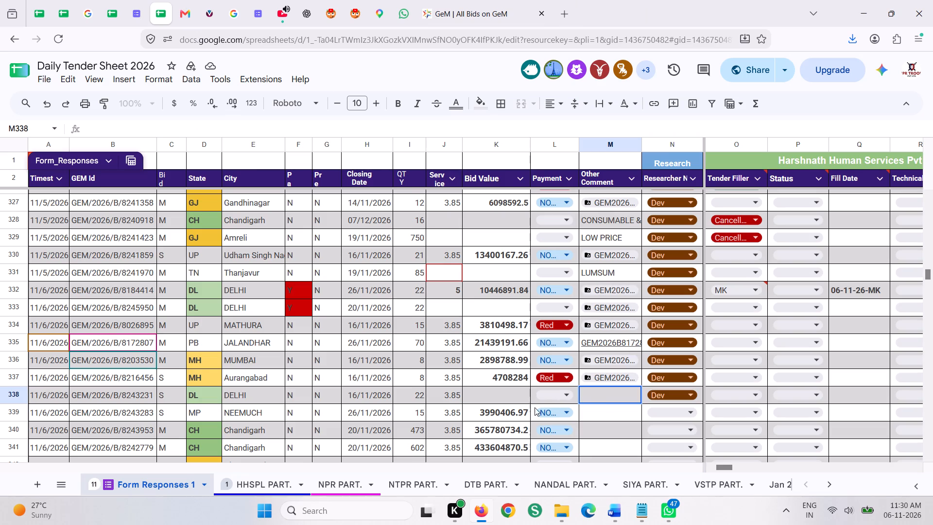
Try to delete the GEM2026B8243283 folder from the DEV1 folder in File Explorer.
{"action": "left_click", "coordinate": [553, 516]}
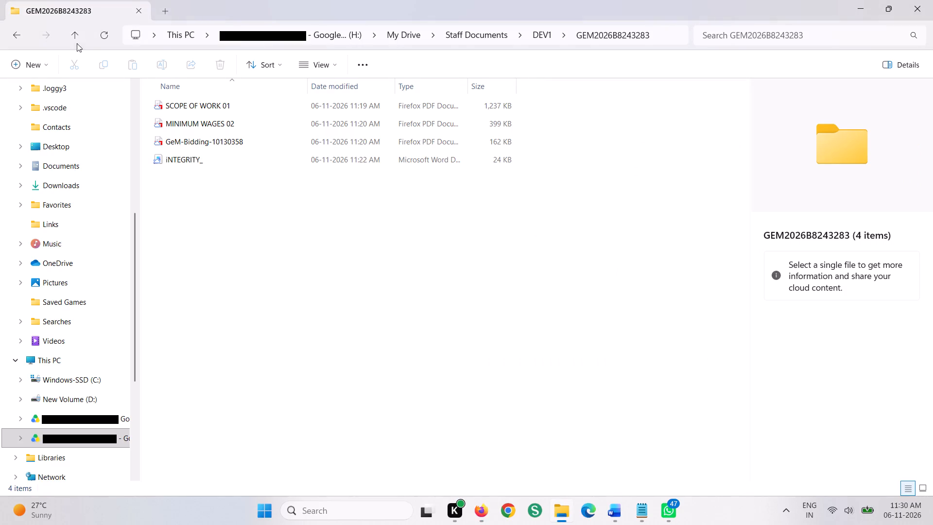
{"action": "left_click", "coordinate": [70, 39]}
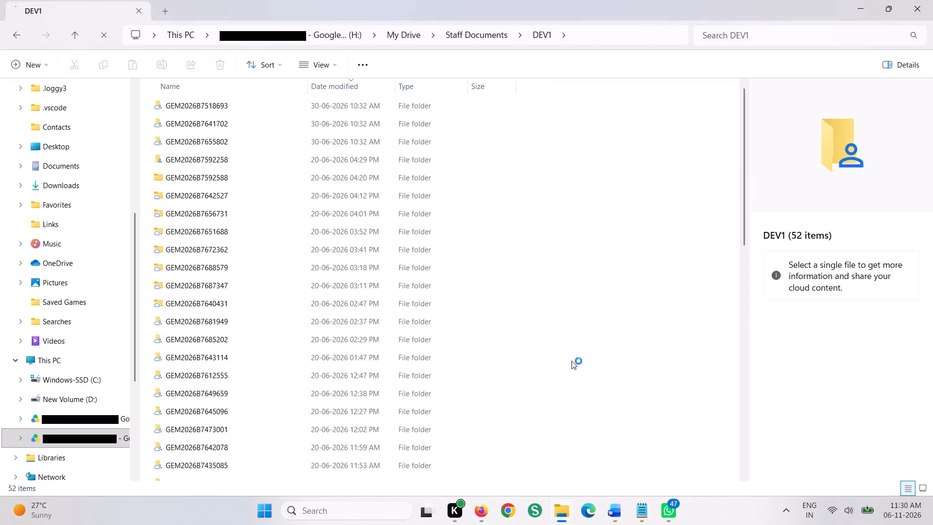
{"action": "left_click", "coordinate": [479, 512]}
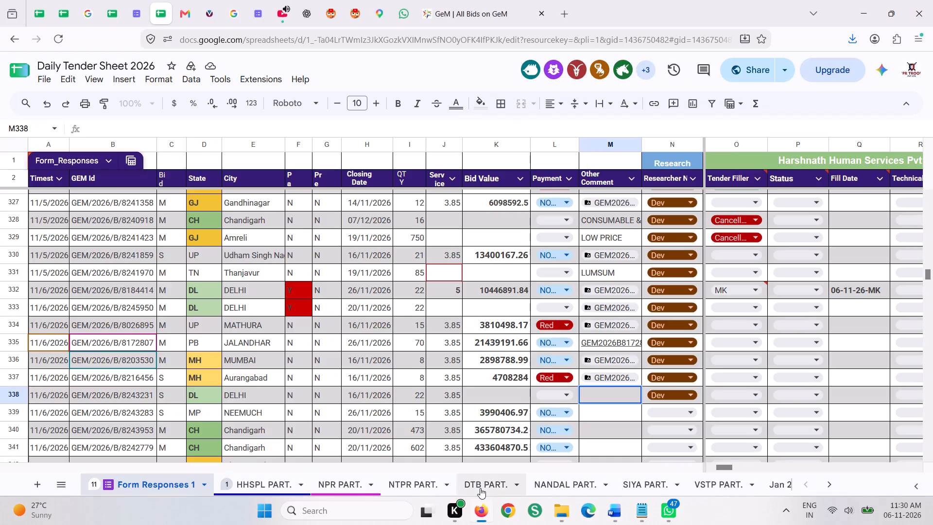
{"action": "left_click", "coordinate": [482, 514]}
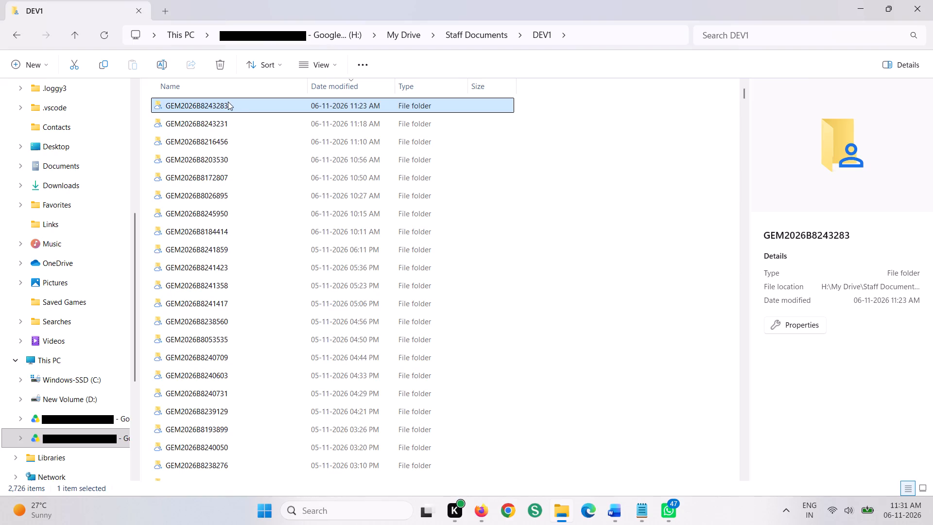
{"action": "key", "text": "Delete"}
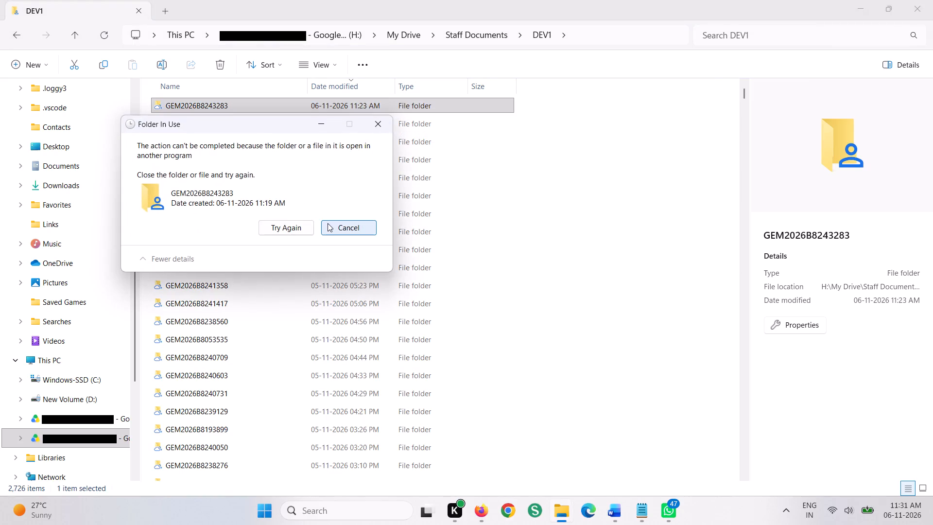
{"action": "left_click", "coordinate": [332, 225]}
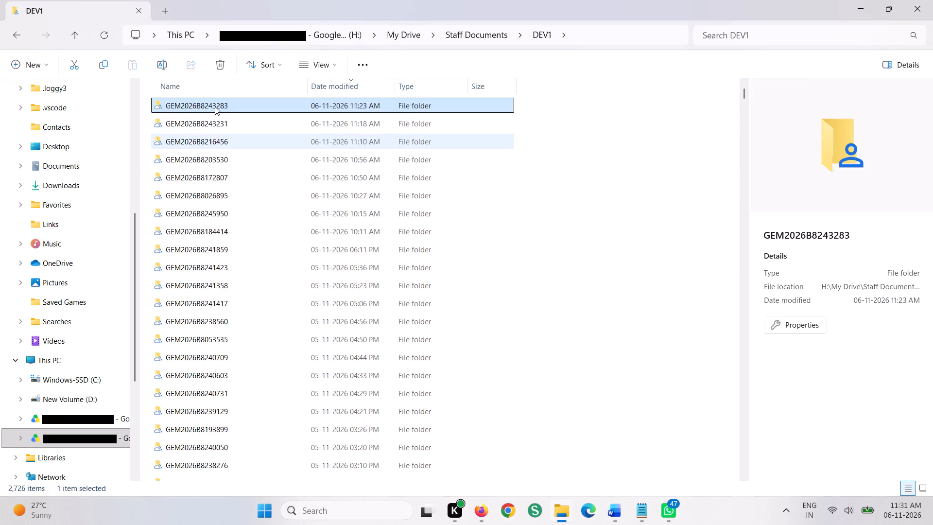
Copy the GEM2026B8243231 folder's Google Drive link and enter it as a folder chip in the matching bid's Other Comment cell.
{"action": "left_click", "coordinate": [478, 513]}
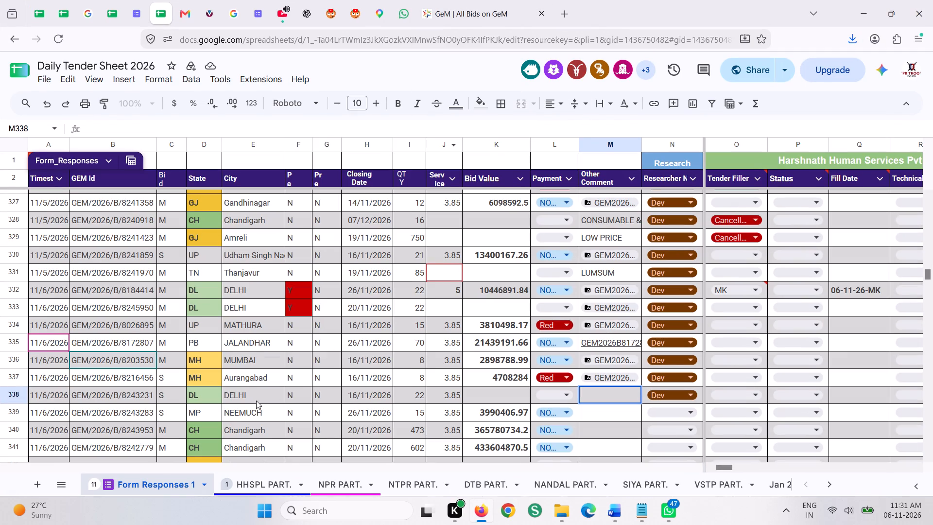
{"action": "key", "text": "alt+Tab"}
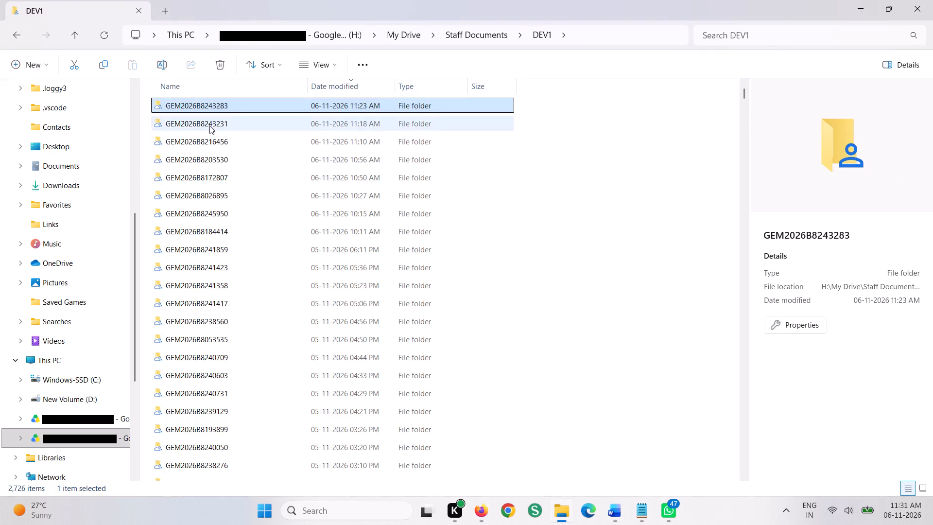
{"action": "right_click", "coordinate": [209, 125]}
{"action": "left_click", "coordinate": [234, 356]}
{"action": "left_click", "coordinate": [248, 225]}
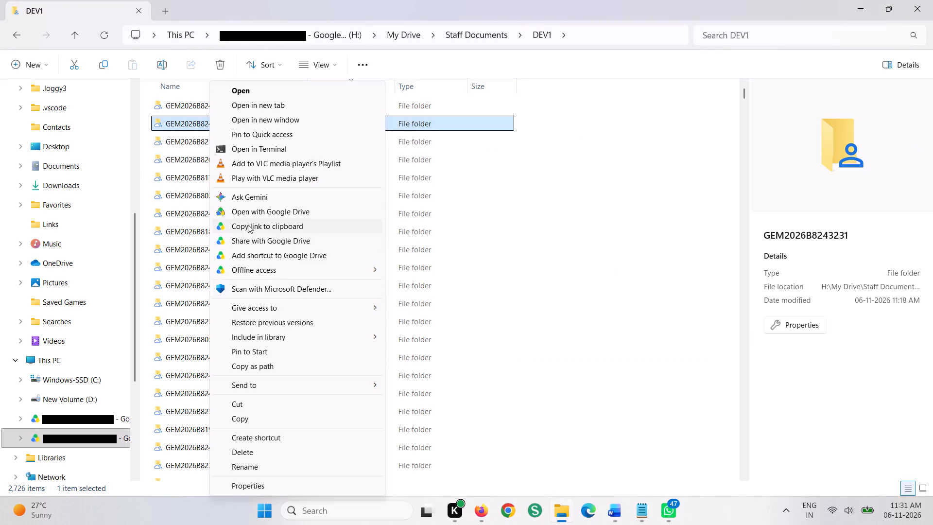
{"action": "key", "text": "alt+Tab"}
{"action": "double_click", "coordinate": [590, 391]}
{"action": "key", "text": "ctrl+v"}
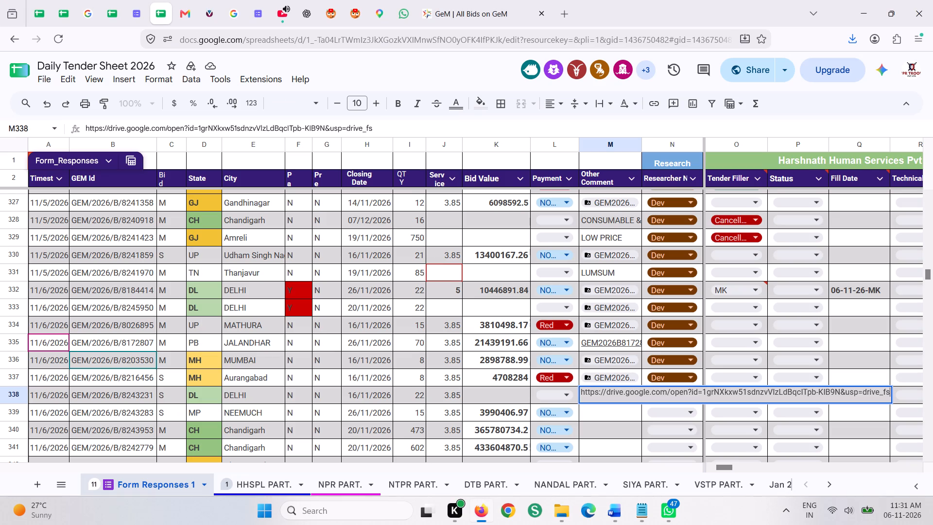
{"action": "key", "text": "Tab"}
Set the researcher name to Dev for the Neemuch bid GEM/2026/B/8243283.
{"action": "left_click", "coordinate": [388, 405]}
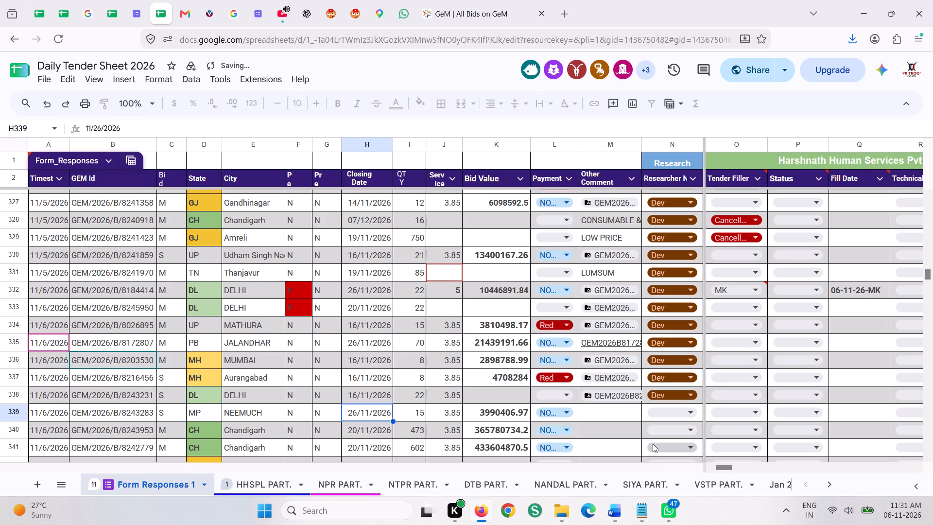
{"action": "left_click", "coordinate": [653, 411]}
{"action": "left_click", "coordinate": [655, 292]}
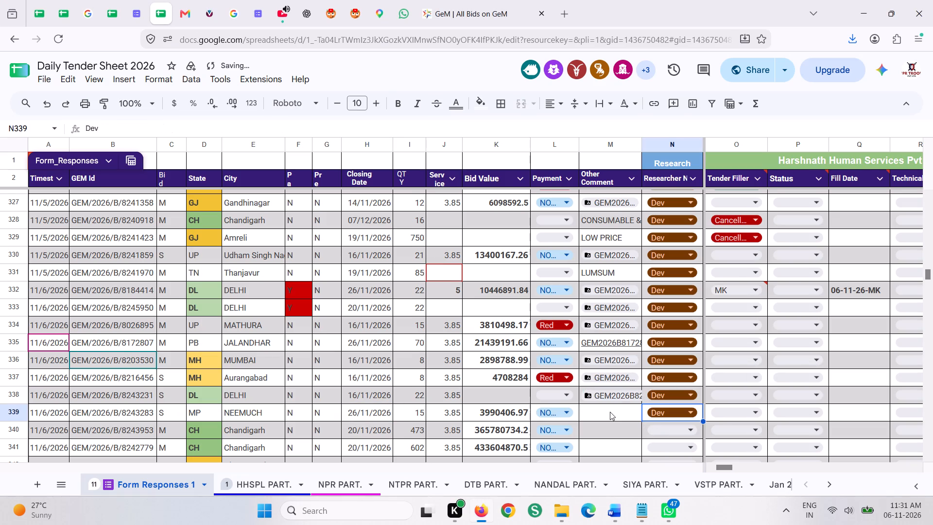
Enter PSARA LICENCE as the Other Comment for the Neemuch bid GEM/2026/B/8243283.
{"action": "left_click", "coordinate": [610, 412]}
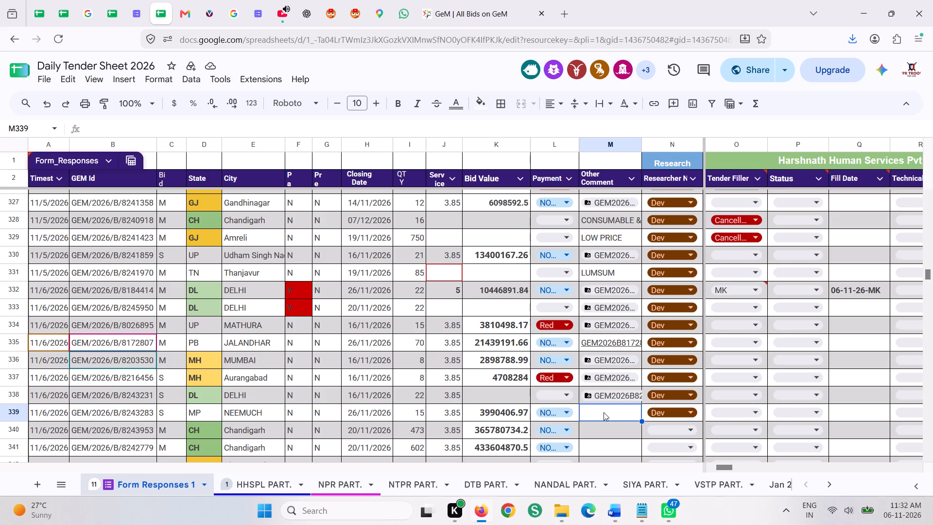
{"action": "double_click", "coordinate": [604, 412]}
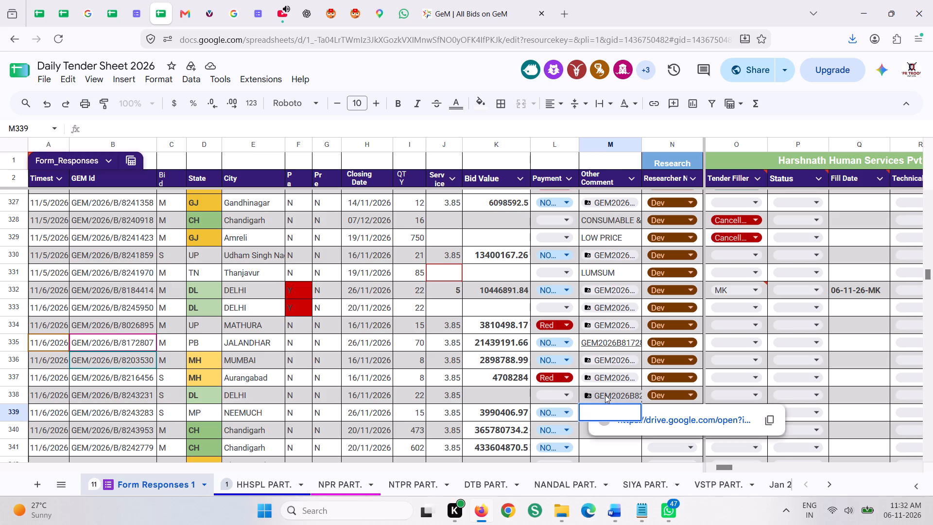
{"action": "type", "text": "PSARA"}
{"action": "key", "text": "space"}
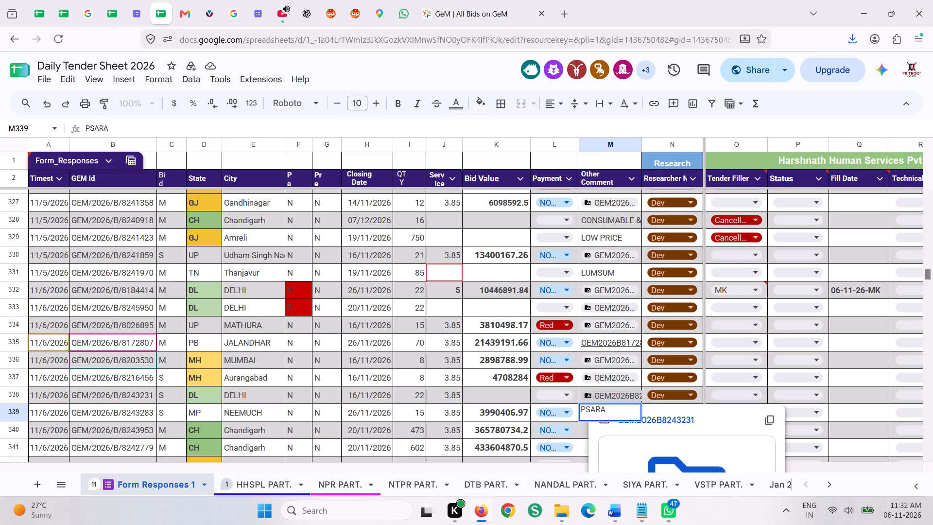
{"action": "type", "text": "LICENCE"}
{"action": "key", "text": "Return"}
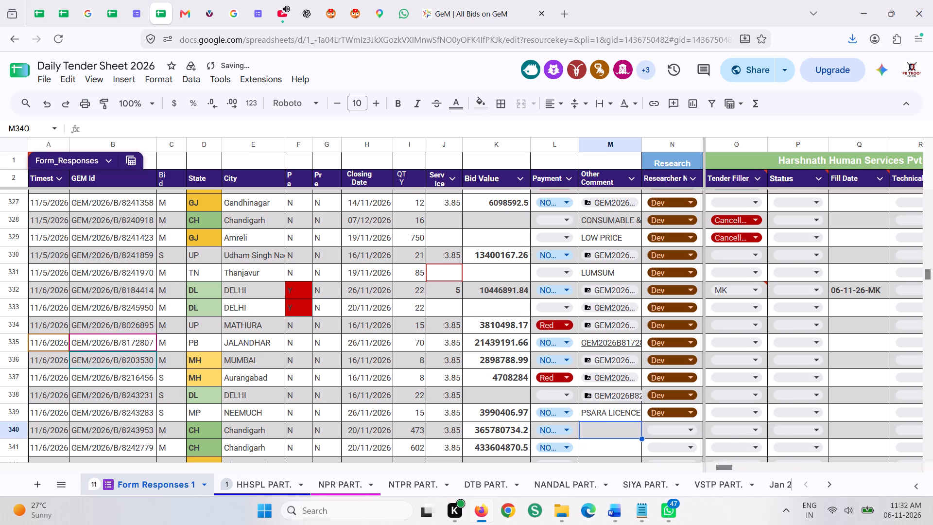
Record 1 after "CANCEL-" at the top of the Notepad notes.
{"action": "left_click", "coordinate": [634, 507]}
{"action": "scroll", "coordinate": [297, 195], "scroll_direction": "up", "scroll_amount": 1}
{"action": "key", "text": "1"}
{"action": "key", "text": "Tab"}
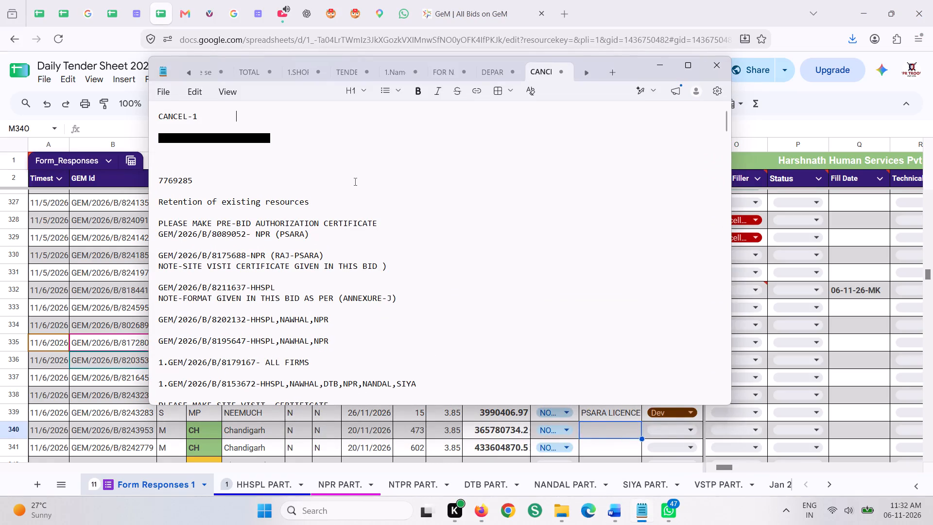
{"action": "key", "text": "BackSpace"}
Set the researcher name to Dev for the Chandigarh bid GEM/2026/B/8243953 in the tender sheet.
{"action": "key", "text": "alt+Tab"}
{"action": "scroll", "coordinate": [532, 222], "scroll_direction": "down", "scroll_amount": 1}
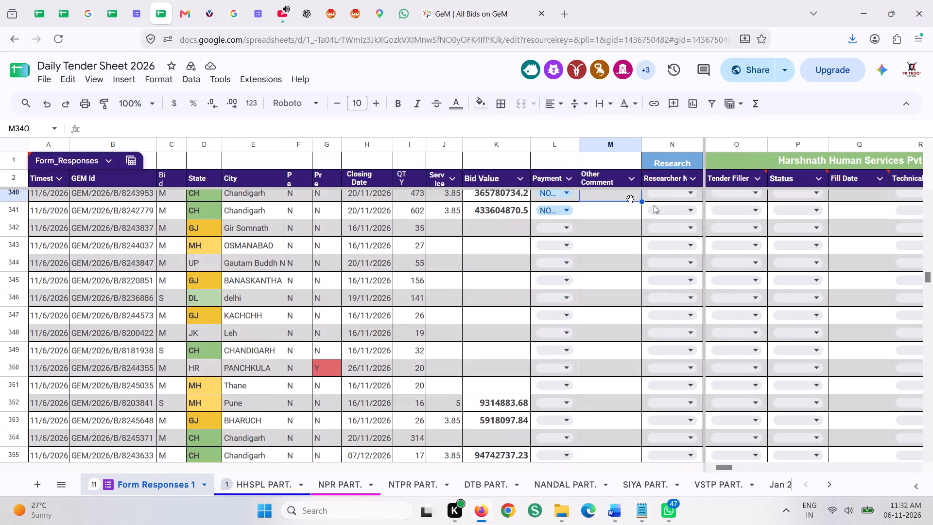
{"action": "left_click", "coordinate": [661, 193]}
{"action": "left_click", "coordinate": [655, 212]}
Copy the bid number GEM/2026/B/8243953 from the tender sheet and search the GeM bid listing for it.
{"action": "left_click", "coordinate": [613, 200]}
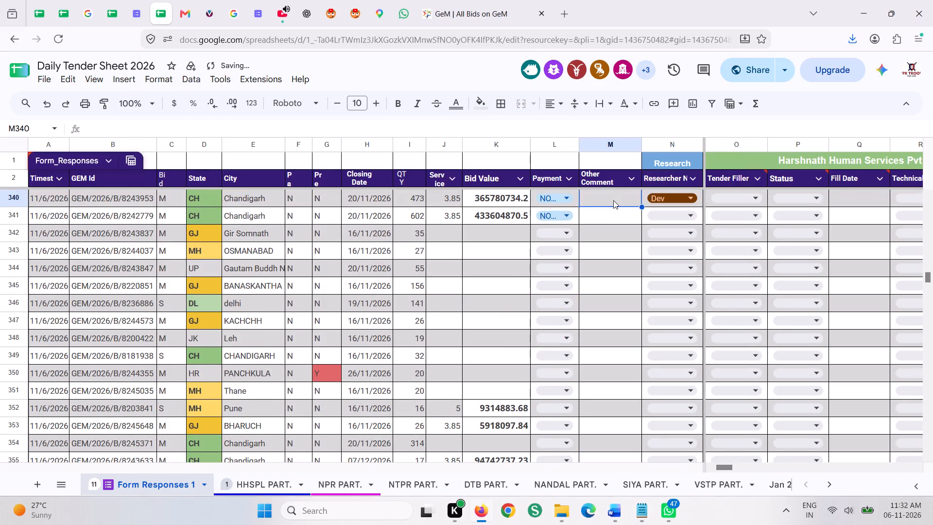
{"action": "scroll", "coordinate": [613, 205], "scroll_direction": "up", "scroll_amount": 1}
{"action": "key", "text": "Left"}
{"action": "key", "text": "Left"}
{"action": "key", "text": "Left"}
{"action": "key", "text": "Left"}
{"action": "key", "text": "Left"}
{"action": "key", "text": "Left"}
{"action": "key", "text": "Left"}
{"action": "key", "text": "Left"}
{"action": "key", "text": "Left"}
{"action": "key", "text": "Left"}
{"action": "key", "text": "Left"}
{"action": "key", "text": "Left"}
{"action": "key", "text": "Left"}
{"action": "key", "text": "Left"}
{"action": "key", "text": "Left"}
{"action": "key", "text": "Left"}
{"action": "key", "text": "Left"}
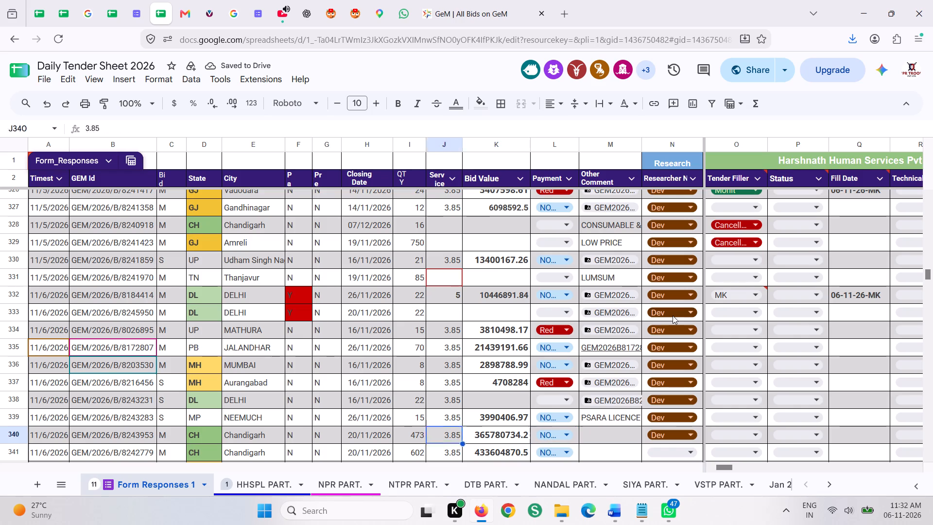
{"action": "key", "text": "Right"}
{"action": "key", "text": "ctrl+c"}
{"action": "key", "text": "Right"}
{"action": "key", "text": "Right"}
{"action": "key", "text": "Right"}
{"action": "key", "text": "Right"}
{"action": "key", "text": "Right"}
{"action": "key", "text": "Right"}
{"action": "key", "text": "Right"}
{"action": "key", "text": "Right"}
{"action": "key", "text": "Right"}
{"action": "key", "text": "Right"}
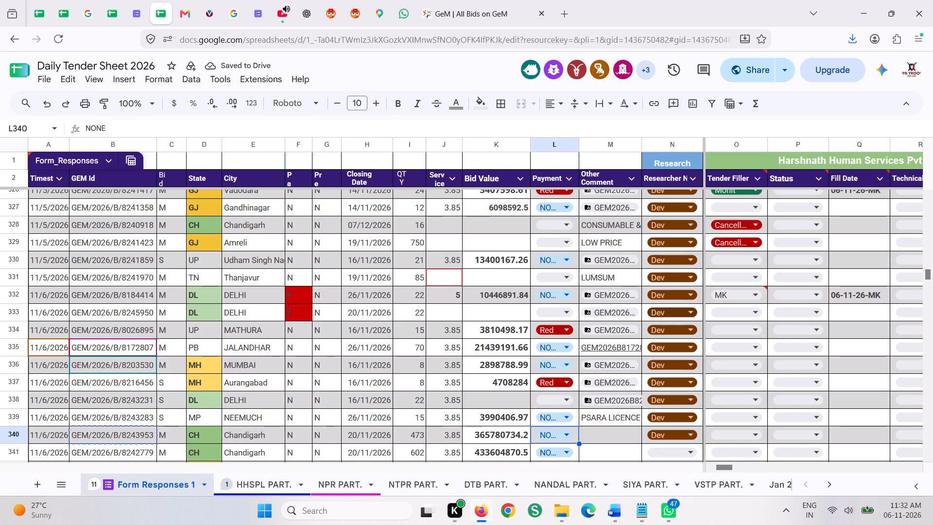
{"action": "key", "text": "Right"}
{"action": "left_click", "coordinate": [483, 0]}
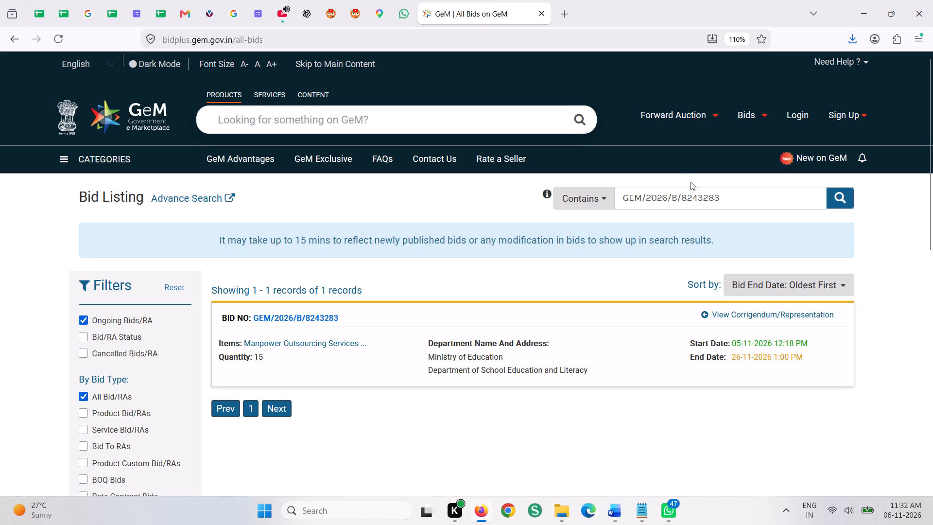
{"action": "left_click_drag", "start_coordinate": [727, 194], "coordinate": [598, 190]}
{"action": "key", "text": "ctrl+v"}
{"action": "key", "text": "Return"}
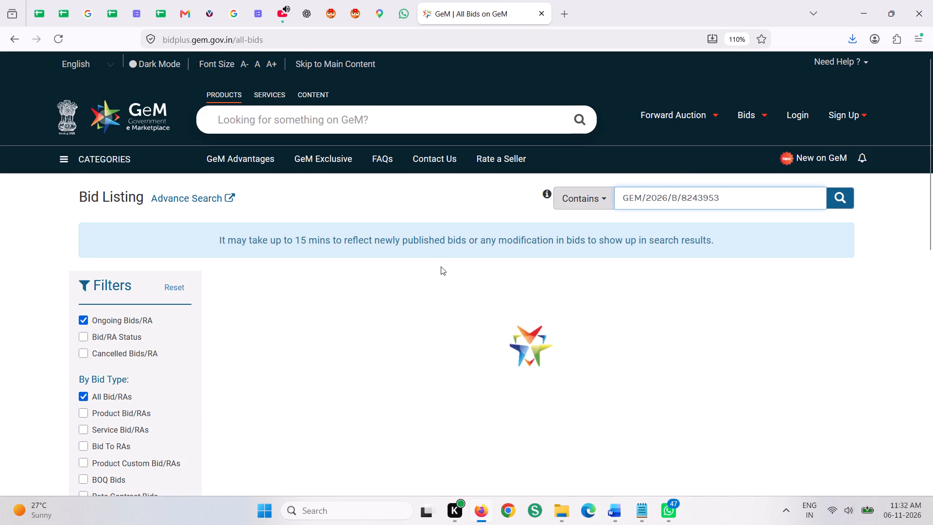
Open the bid document of GEM/2026/B/8243953 from the bid listing result.
{"action": "left_click", "coordinate": [324, 316]}
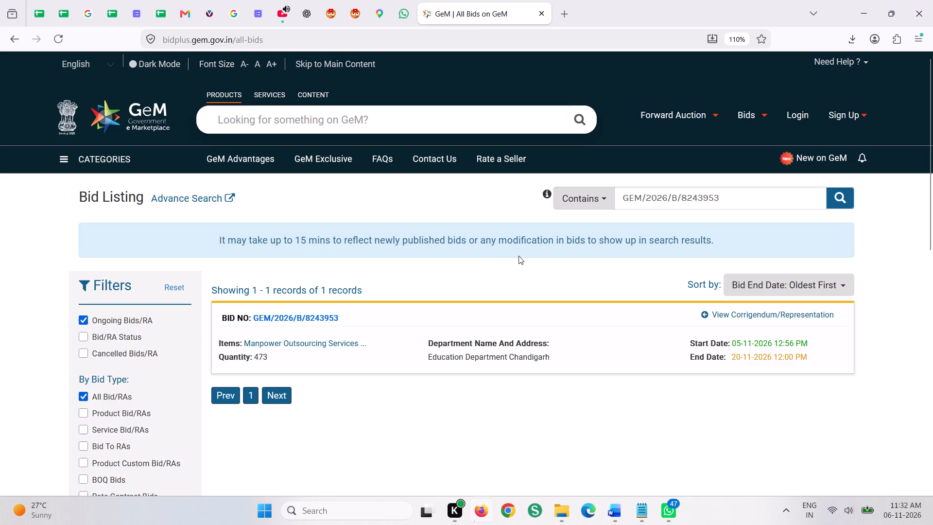
{"action": "left_click", "coordinate": [388, 256]}
{"action": "scroll", "coordinate": [564, 307], "scroll_direction": "down", "scroll_amount": 1}
{"action": "left_click", "coordinate": [608, 301]}
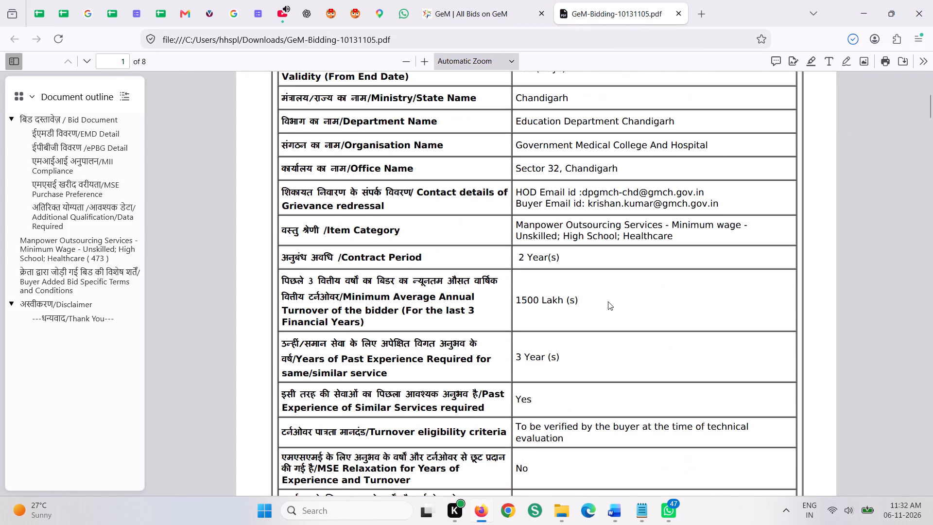
Search the bid document for SECURITY and go through the matches.
{"action": "key", "text": "ctrl+f"}
{"action": "type", "text": "SEC"}
{"action": "type", "text": "URITY"}
{"action": "key", "text": "Return"}
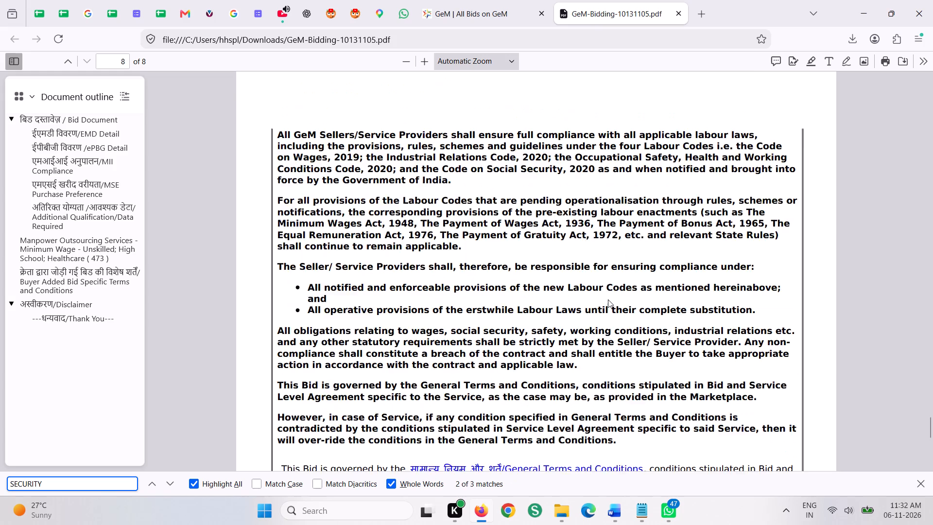
{"action": "key", "text": "Return"}
{"action": "key", "text": "Return"}
{"action": "key", "text": "Return"}
Search the bid document for WATCH.
{"action": "key", "text": "BackSpace"}
{"action": "key", "text": "BackSpace"}
{"action": "key", "text": "BackSpace"}
{"action": "key", "text": "BackSpace"}
{"action": "key", "text": "BackSpace"}
{"action": "key", "text": "BackSpace"}
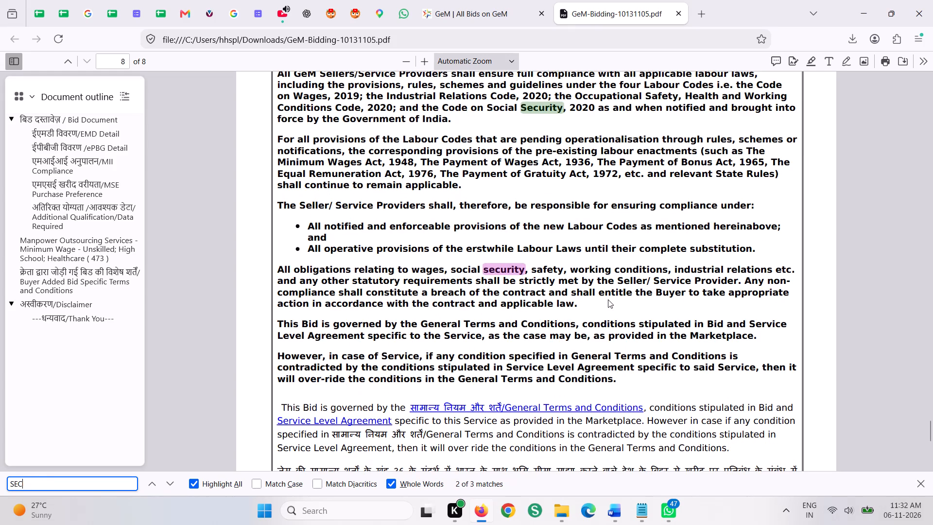
{"action": "key", "text": "BackSpace"}
{"action": "key", "text": "BackSpace"}
{"action": "key", "text": "BackSpace"}
{"action": "key", "text": "BackSpace"}
{"action": "type", "text": "WATCH"}
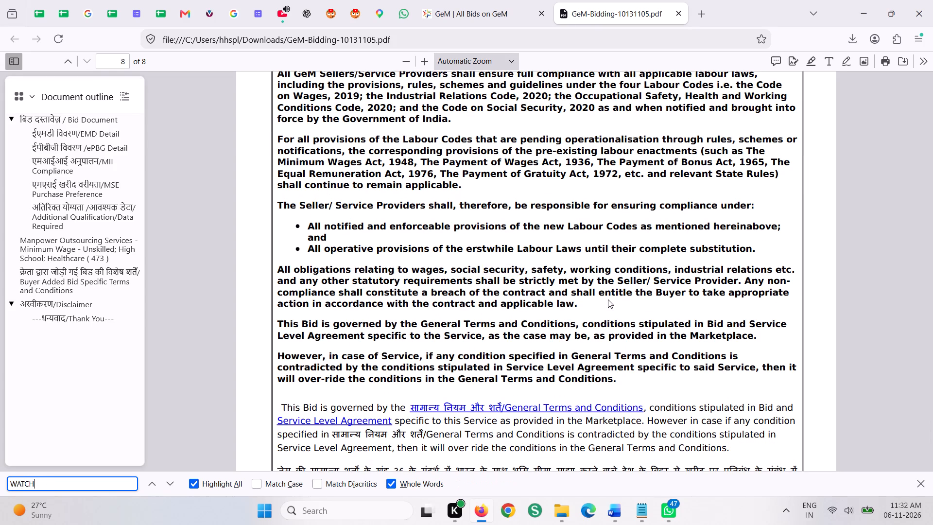
Search the bid document for CHOWKIDAR and clear the search term.
{"action": "key", "text": "BackSpace"}
{"action": "key", "text": "BackSpace"}
{"action": "key", "text": "BackSpace"}
{"action": "key", "text": "BackSpace"}
{"action": "key", "text": "BackSpace"}
{"action": "key", "text": "BackSpace"}
{"action": "key", "text": "BackSpace"}
{"action": "type", "text": "CHOWKIDAR"}
{"action": "key", "text": "BackSpace"}
{"action": "key", "text": "BackSpace"}
{"action": "key", "text": "BackSpace"}
{"action": "key", "text": "BackSpace"}
{"action": "key", "text": "BackSpace"}
{"action": "key", "text": "BackSpace"}
{"action": "key", "text": "BackSpace"}
{"action": "key", "text": "BackSpace"}
{"action": "key", "text": "BackSpace"}
{"action": "key", "text": "BackSpace"}
{"action": "key", "text": "BackSpace"}
{"action": "key", "text": "BackSpace"}
{"action": "key", "text": "BackSpace"}
{"action": "key", "text": "BackSpace"}
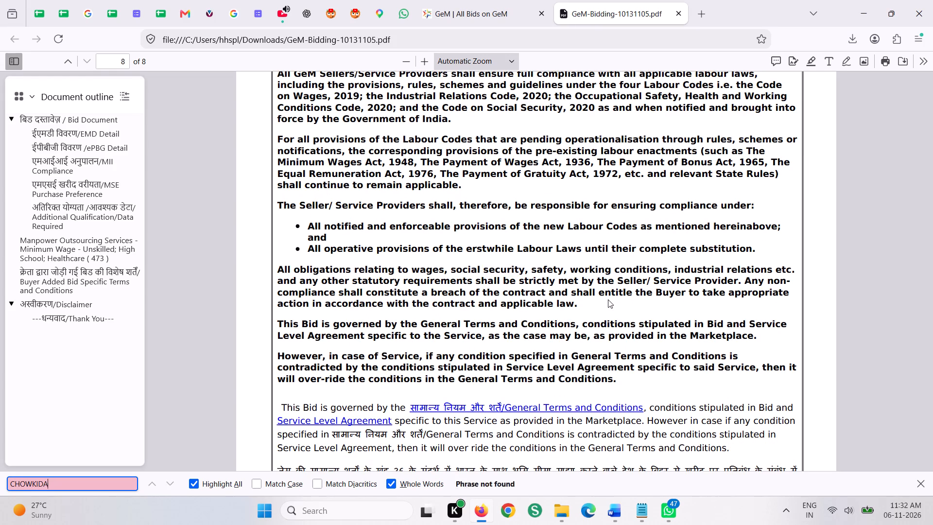
{"action": "scroll", "coordinate": [608, 299], "scroll_direction": "up", "scroll_amount": 7}
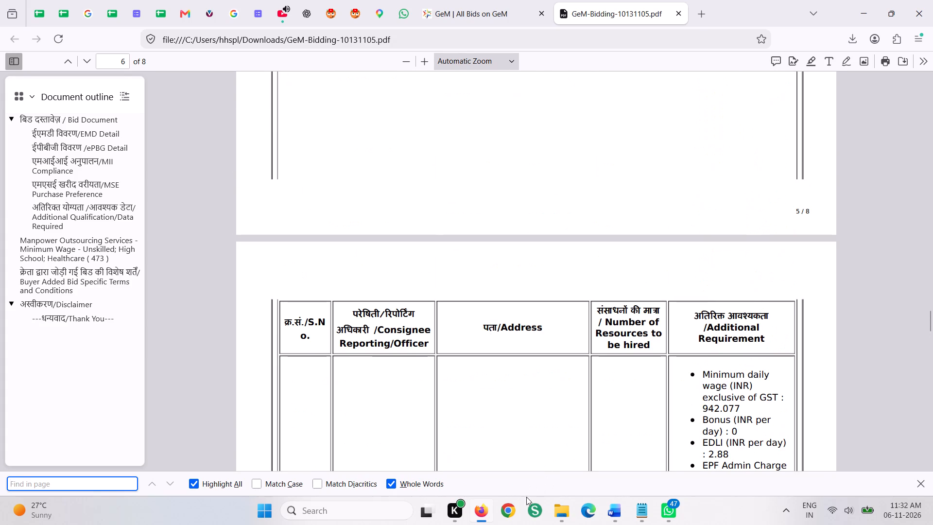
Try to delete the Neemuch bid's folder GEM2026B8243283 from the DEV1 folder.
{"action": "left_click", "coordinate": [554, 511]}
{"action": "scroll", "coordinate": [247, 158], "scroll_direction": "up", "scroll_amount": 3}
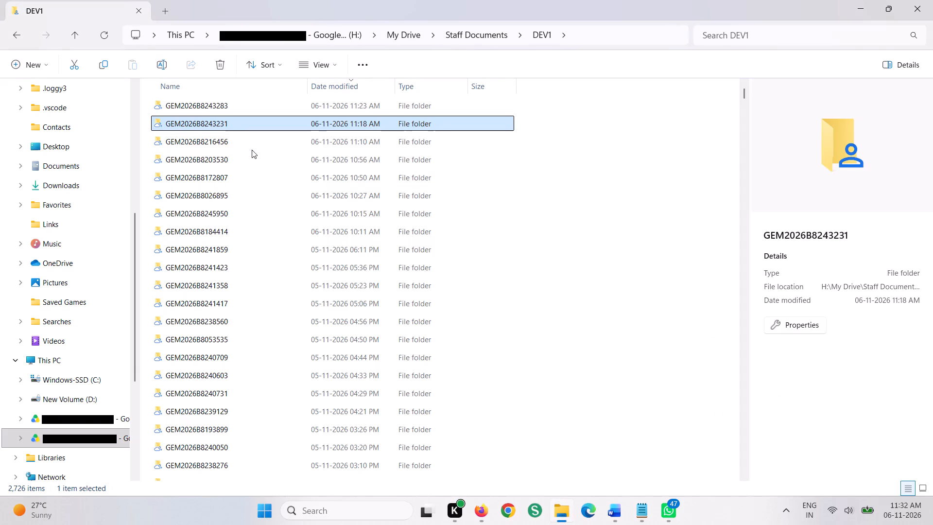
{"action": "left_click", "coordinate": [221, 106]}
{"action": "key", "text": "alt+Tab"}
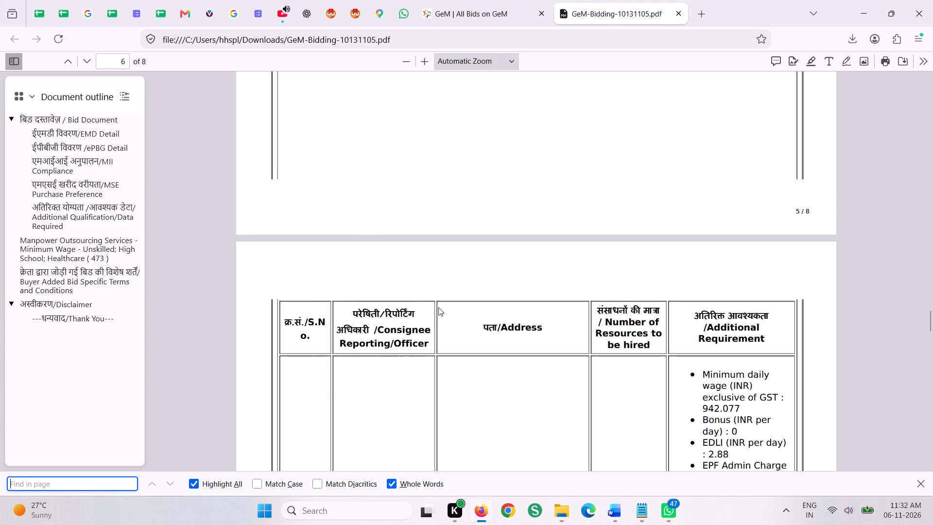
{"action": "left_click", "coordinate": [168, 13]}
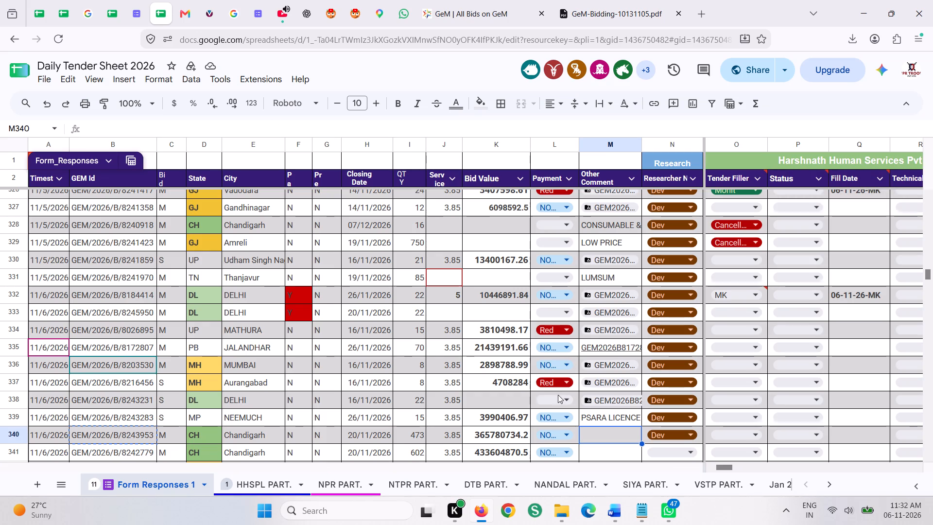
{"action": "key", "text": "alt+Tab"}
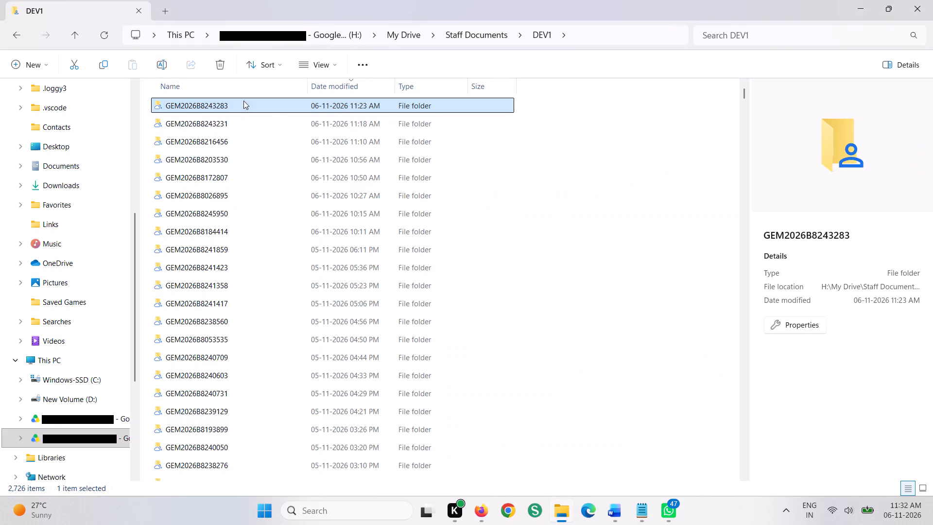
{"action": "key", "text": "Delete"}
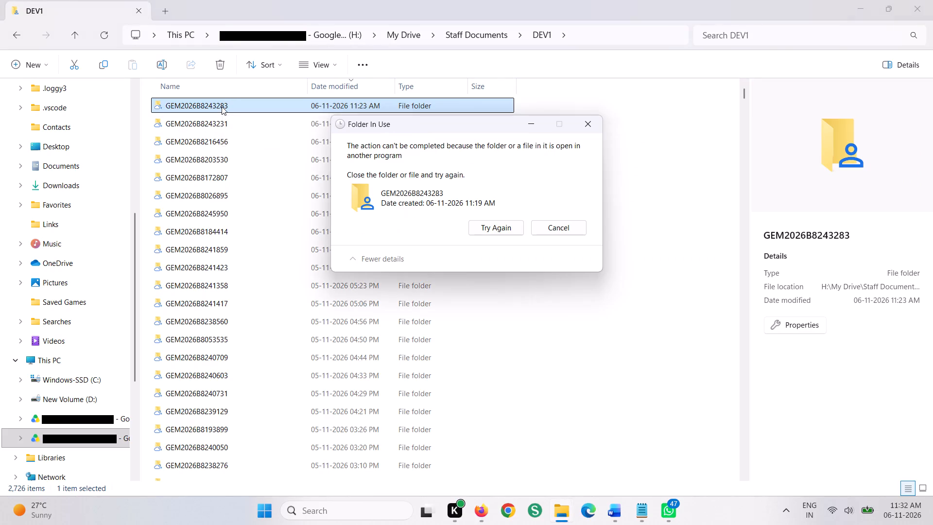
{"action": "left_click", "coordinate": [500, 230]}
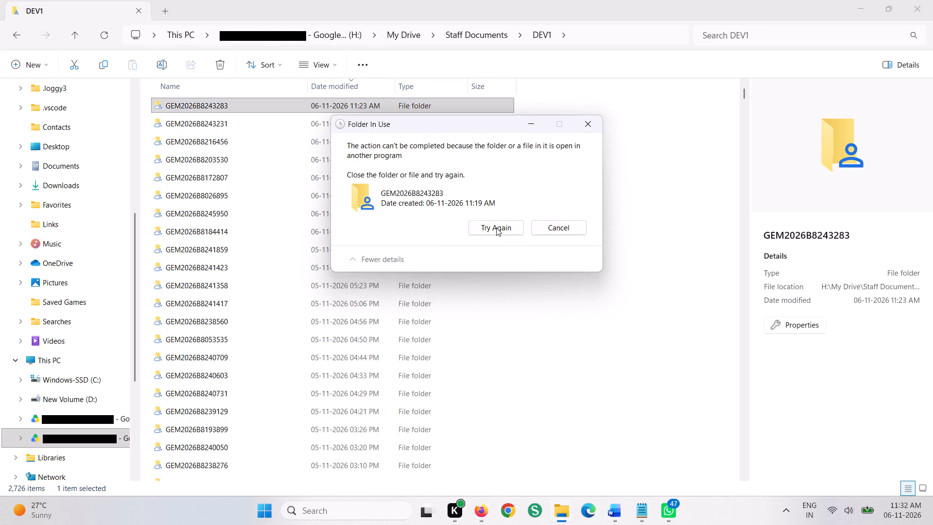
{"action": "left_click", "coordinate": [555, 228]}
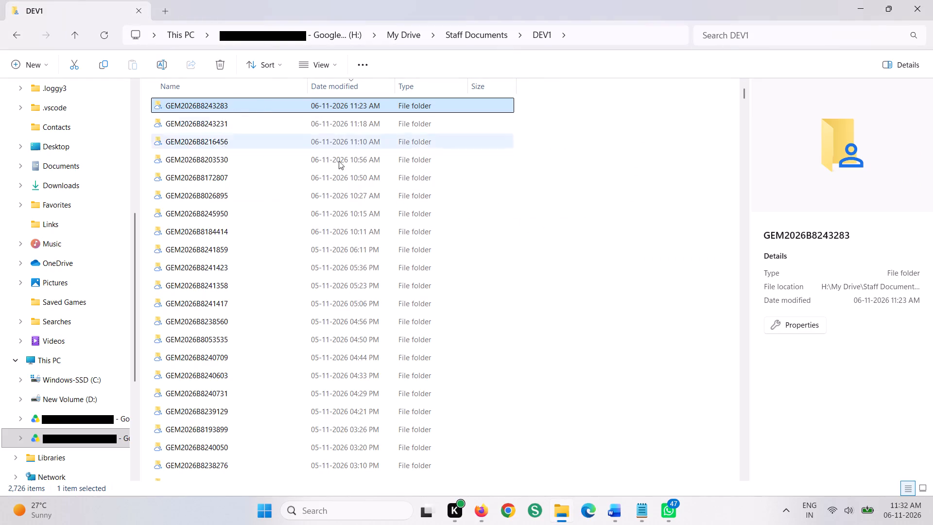
Copy the GeM Id GEM/2026/B/8243953 from the Chandigarh bid's row in the tender sheet.
{"action": "left_click", "coordinate": [475, 515]}
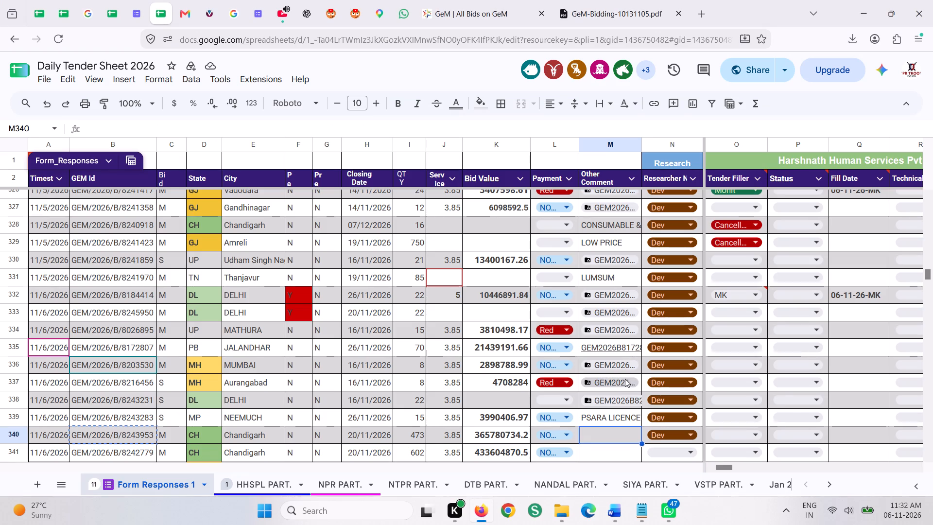
{"action": "key", "text": "Left"}
{"action": "key", "text": "Left"}
{"action": "key", "text": "Left"}
{"action": "key", "text": "Left"}
{"action": "key", "text": "Left"}
{"action": "key", "text": "Left"}
{"action": "key", "text": "Left"}
{"action": "key", "text": "Left"}
{"action": "key", "text": "Left"}
{"action": "key", "text": "Left"}
{"action": "key", "text": "Left"}
{"action": "key", "text": "Left"}
{"action": "key", "text": "Left"}
{"action": "key", "text": "Left"}
{"action": "key", "text": "Left"}
{"action": "key", "text": "Left"}
{"action": "key", "text": "Right"}
{"action": "key", "text": "ctrl+c"}
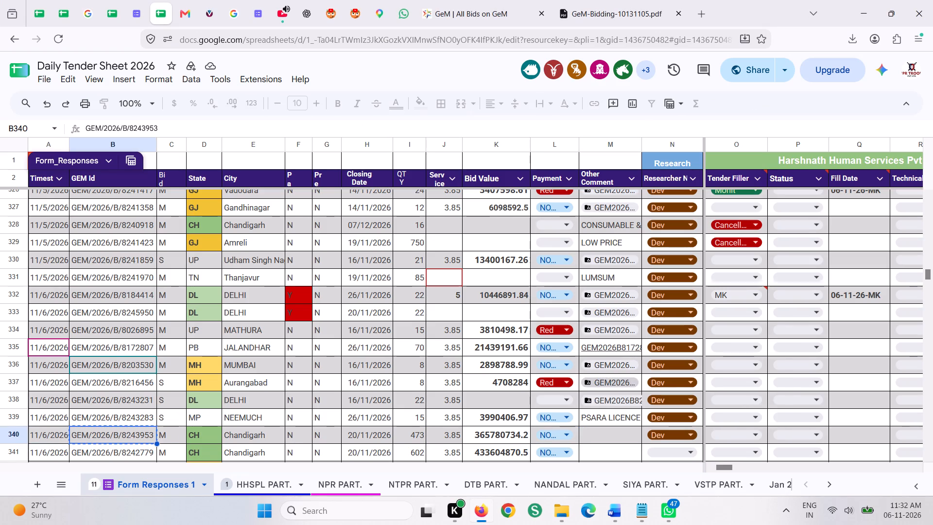
{"action": "key", "text": "Right"}
{"action": "key", "text": "Right"}
{"action": "key", "text": "Right"}
{"action": "key", "text": "Right"}
{"action": "key", "text": "Right"}
{"action": "key", "text": "Right"}
{"action": "key", "text": "Right"}
{"action": "key", "text": "Right"}
{"action": "key", "text": "Right"}
{"action": "key", "text": "Right"}
{"action": "key", "text": "Right"}
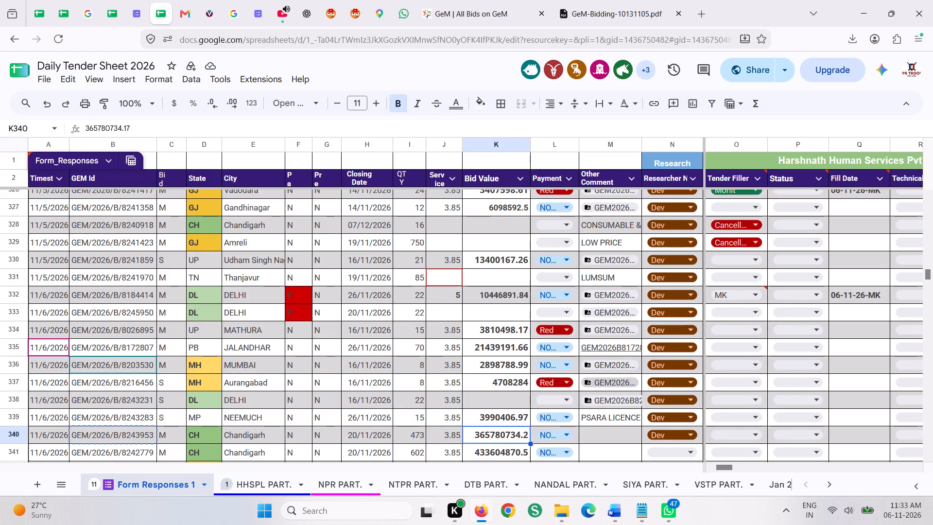
{"action": "key", "text": "Right"}
Return to the bid document GeM-Bidding-10131105.pdf and search it again for SECURITY, going through the matches.
{"action": "left_click", "coordinate": [471, 0]}
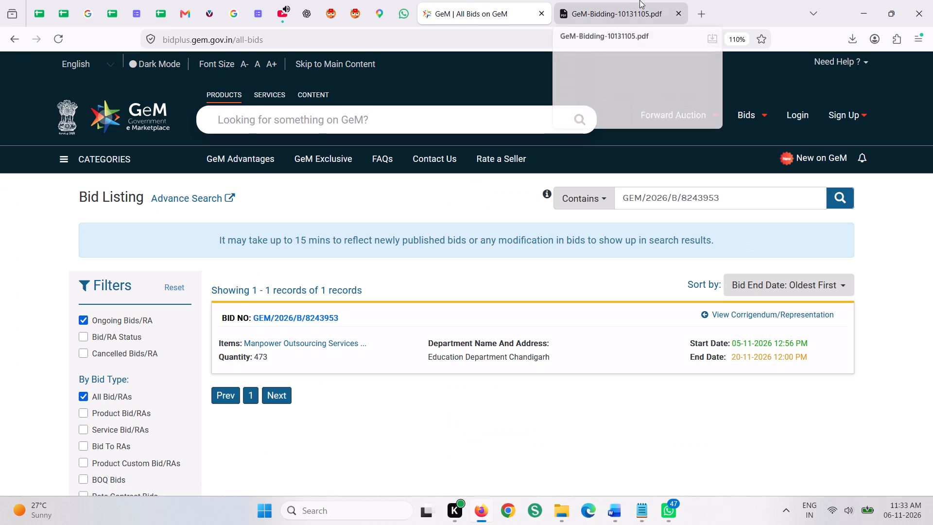
{"action": "left_click", "coordinate": [640, 0]}
{"action": "scroll", "coordinate": [564, 239], "scroll_direction": "up", "scroll_amount": 19}
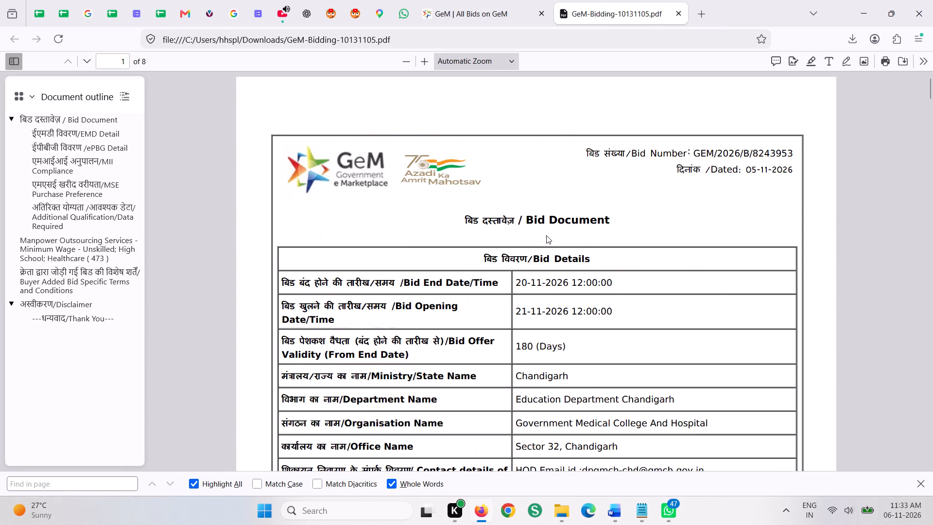
{"action": "key", "text": "ctrl+f"}
{"action": "type", "text": "SEC"}
{"action": "type", "text": "URITY"}
{"action": "key", "text": "Return"}
{"action": "key", "text": "Return"}
{"action": "key", "text": "Return"}
{"action": "key", "text": "Return"}
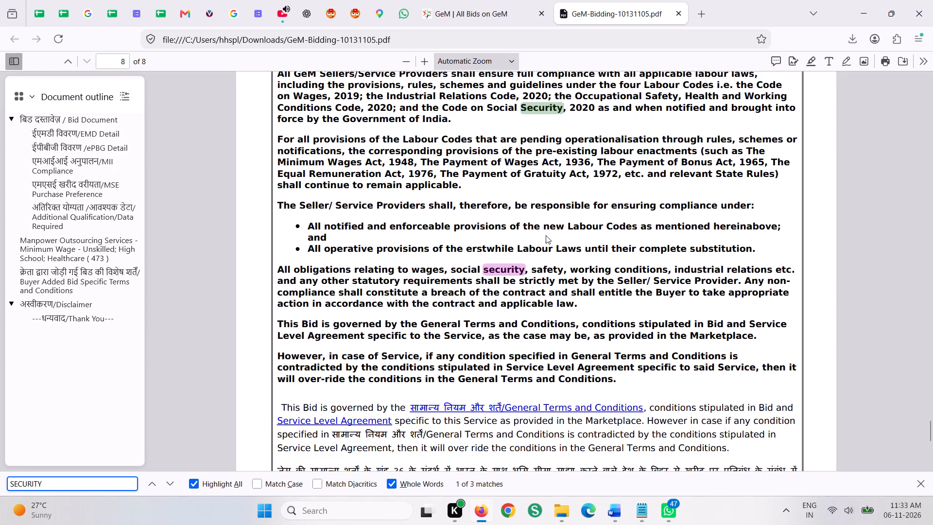
Search the bid document again for WATCH.
{"action": "key", "text": "BackSpace"}
{"action": "key", "text": "BackSpace"}
{"action": "key", "text": "BackSpace"}
{"action": "key", "text": "BackSpace"}
{"action": "key", "text": "BackSpace"}
{"action": "key", "text": "BackSpace"}
{"action": "key", "text": "BackSpace"}
{"action": "key", "text": "BackSpace"}
{"action": "key", "text": "BackSpace"}
{"action": "key", "text": "BackSpace"}
{"action": "key", "text": "BackSpace"}
{"action": "type", "text": "WATCH"}
Search the bid document again for CHOWKIDAR, clear the search term and look back through the specification pages.
{"action": "key", "text": "BackSpace"}
{"action": "key", "text": "BackSpace"}
{"action": "key", "text": "BackSpace"}
{"action": "key", "text": "BackSpace"}
{"action": "key", "text": "BackSpace"}
{"action": "key", "text": "BackSpace"}
{"action": "key", "text": "BackSpace"}
{"action": "key", "text": "BackSpace"}
{"action": "key", "text": "BackSpace"}
{"action": "key", "text": "BackSpace"}
{"action": "key", "text": "BackSpace"}
{"action": "key", "text": "BackSpace"}
{"action": "key", "text": "BackSpace"}
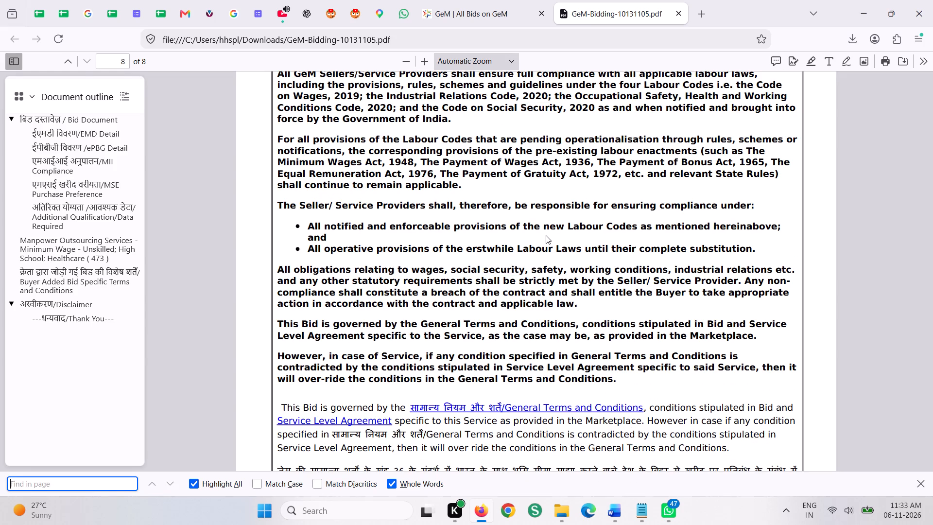
{"action": "type", "text": "CHOWKIDRA"}
{"action": "key", "text": "BackSpace"}
{"action": "key", "text": "BackSpace"}
{"action": "type", "text": "AR"}
{"action": "key", "text": "BackSpace"}
{"action": "key", "text": "BackSpace"}
{"action": "key", "text": "BackSpace"}
{"action": "key", "text": "BackSpace"}
{"action": "key", "text": "BackSpace"}
{"action": "key", "text": "BackSpace"}
{"action": "key", "text": "BackSpace"}
{"action": "key", "text": "BackSpace"}
{"action": "key", "text": "BackSpace"}
{"action": "key", "text": "BackSpace"}
{"action": "key", "text": "BackSpace"}
{"action": "key", "text": "BackSpace"}
{"action": "key", "text": "BackSpace"}
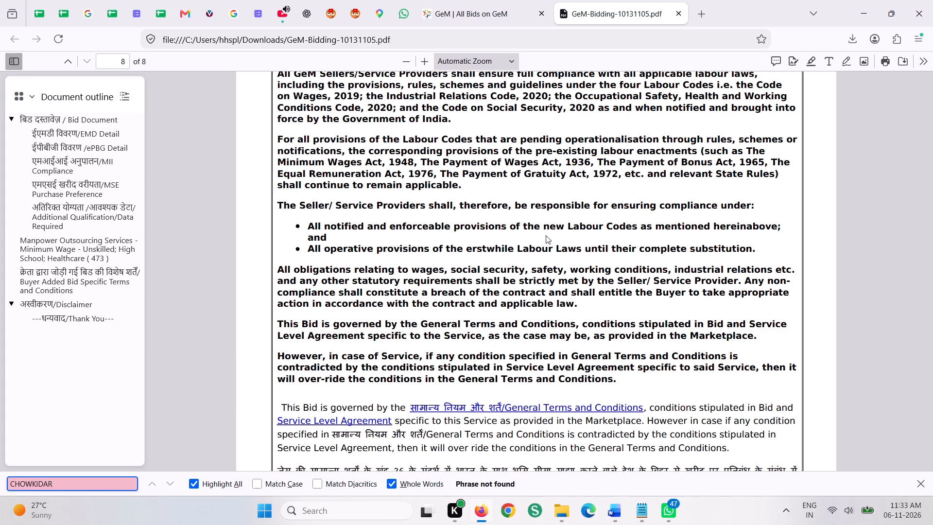
{"action": "scroll", "coordinate": [643, 410], "scroll_direction": "up", "scroll_amount": 8}
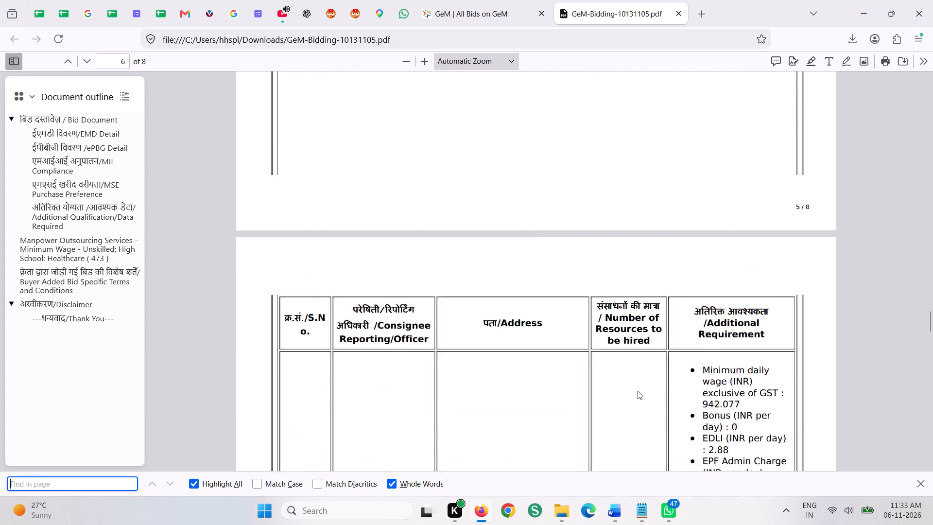
{"action": "scroll", "coordinate": [646, 408], "scroll_direction": "up", "scroll_amount": 2}
{"action": "left_click", "coordinate": [491, 0]}
{"action": "left_click", "coordinate": [624, 0]}
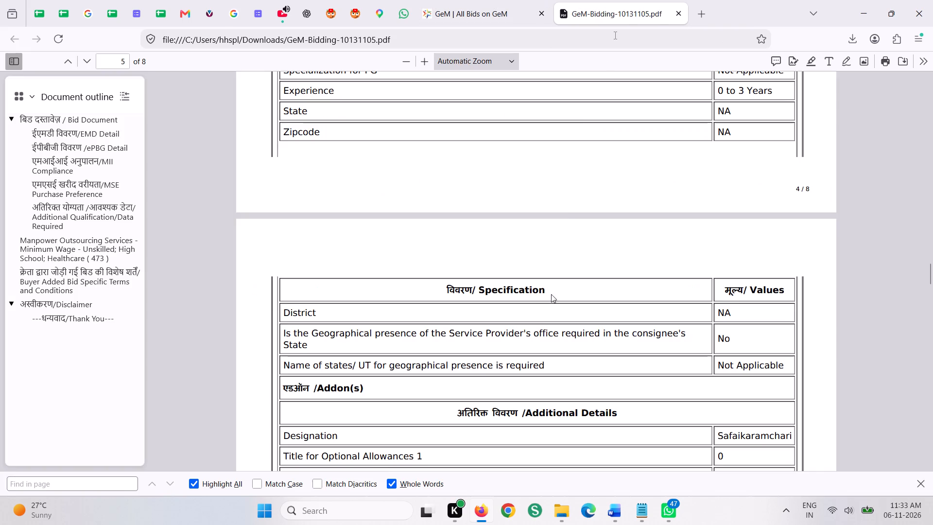
{"action": "scroll", "coordinate": [543, 317], "scroll_direction": "up", "scroll_amount": 3}
Create a folder named GEM2026B8243953 in the DEV1 folder and open it.
{"action": "left_click", "coordinate": [556, 508]}
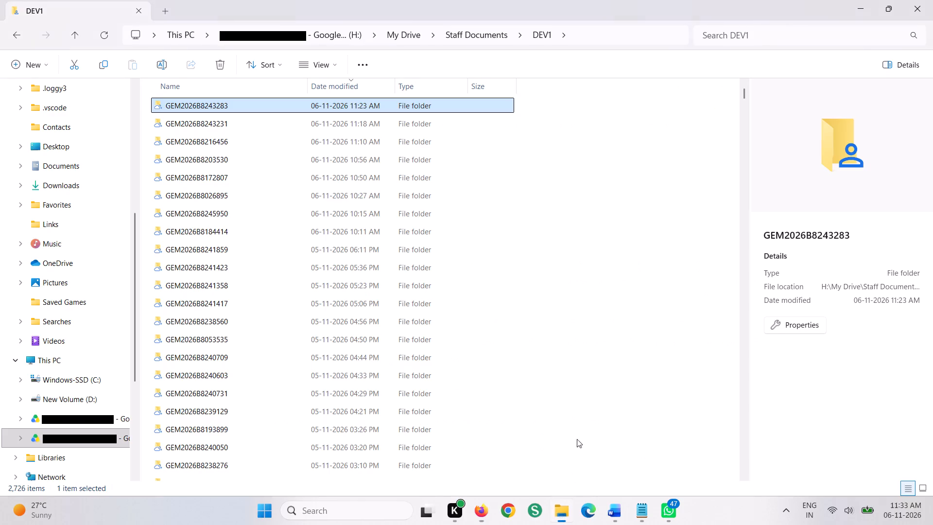
{"action": "right_click", "coordinate": [545, 190]}
{"action": "left_click", "coordinate": [590, 289]}
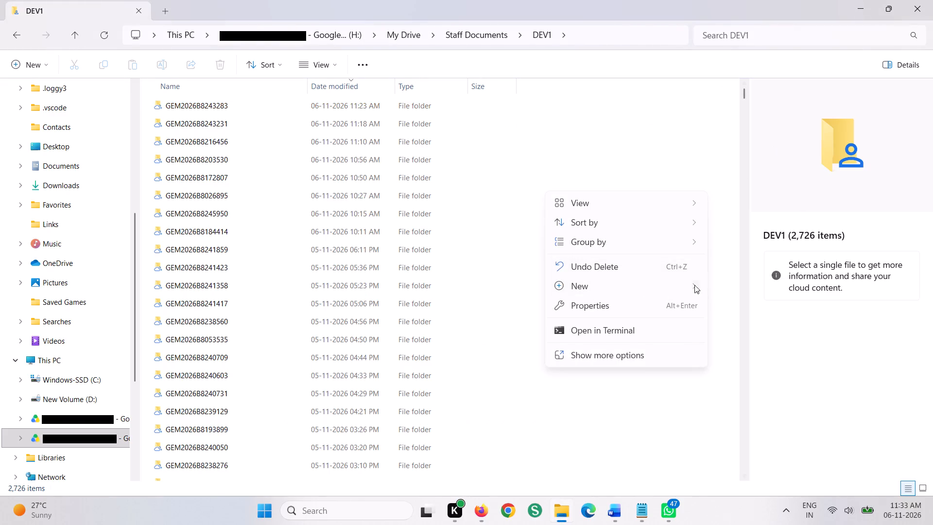
{"action": "left_click", "coordinate": [581, 285]}
{"action": "left_click", "coordinate": [728, 293]}
{"action": "key", "text": "ctrl+v"}
{"action": "key", "text": "Return"}
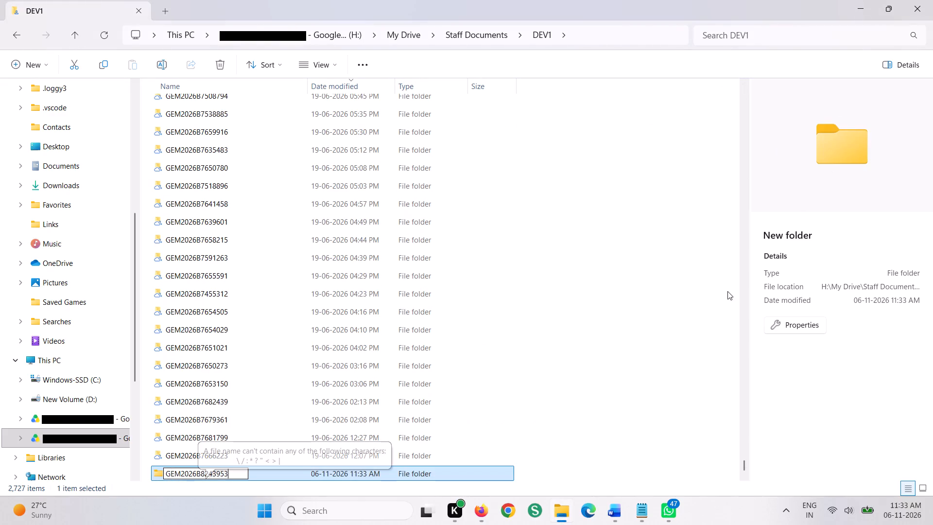
{"action": "double_click", "coordinate": [212, 477]}
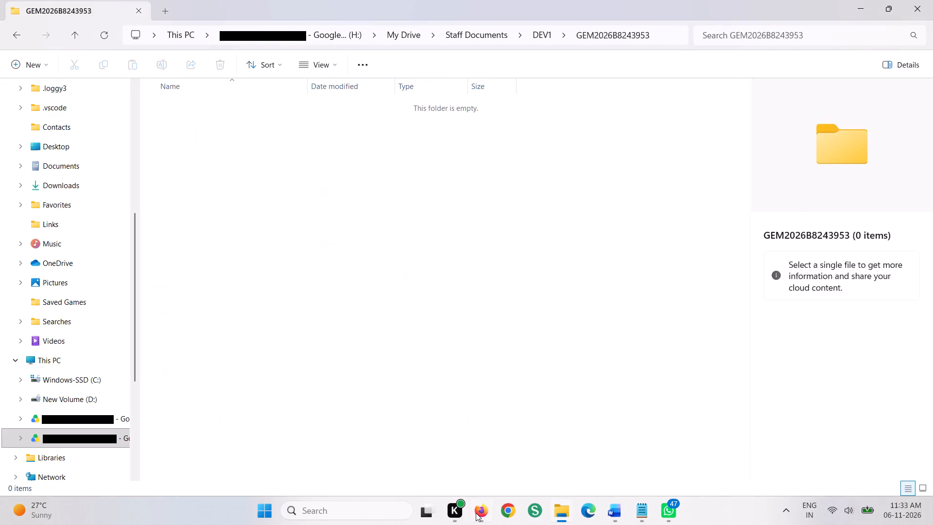
Return to the bid document GeM-Bidding-10131105.pdf in Firefox and save it in the DEV1 subfolder GEM2026B8243953 under its existing name.
{"action": "left_click", "coordinate": [476, 513]}
{"action": "scroll", "coordinate": [665, 310], "scroll_direction": "up", "scroll_amount": 2}
{"action": "left_click", "coordinate": [903, 58]}
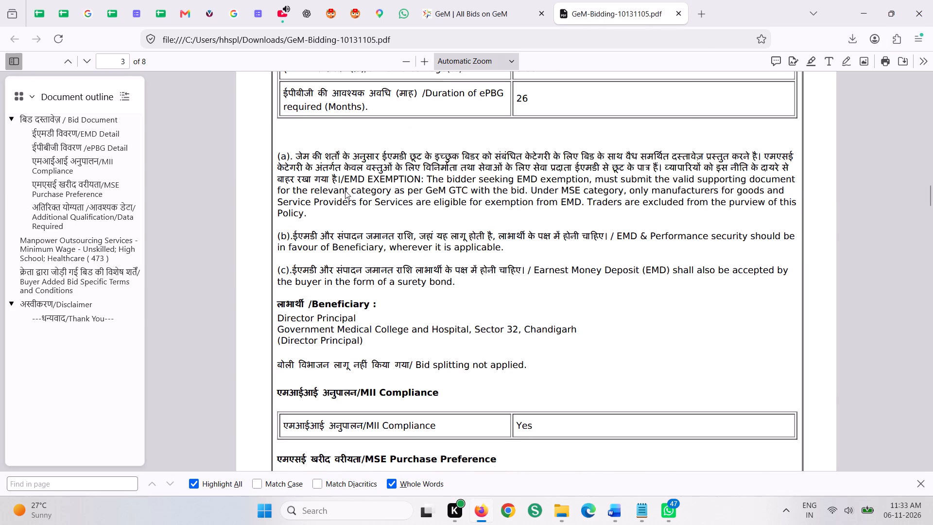
{"action": "scroll", "coordinate": [367, 208], "scroll_direction": "up", "scroll_amount": 10}
{"action": "left_click", "coordinate": [218, 71]}
{"action": "scroll", "coordinate": [330, 163], "scroll_direction": "up", "scroll_amount": 2}
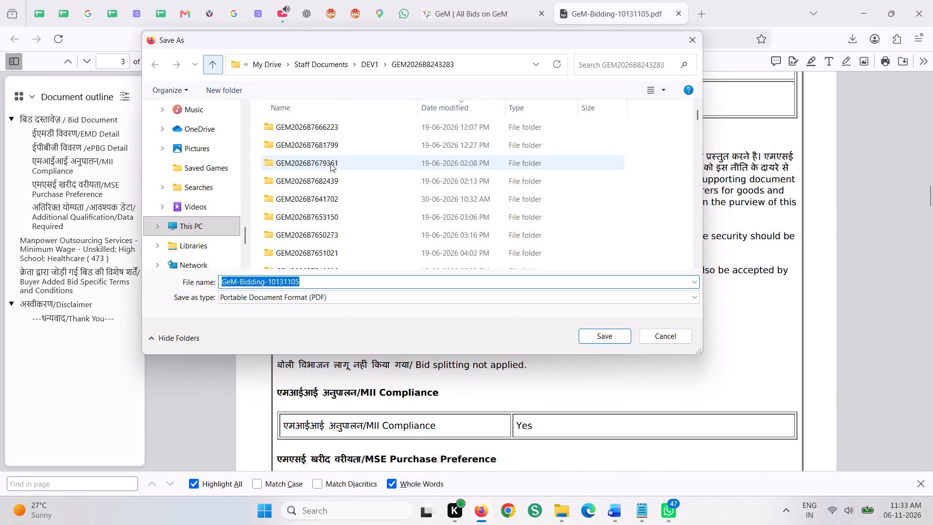
{"action": "scroll", "coordinate": [330, 163], "scroll_direction": "up", "scroll_amount": 3}
{"action": "double_click", "coordinate": [332, 134]}
{"action": "double_click", "coordinate": [334, 131]}
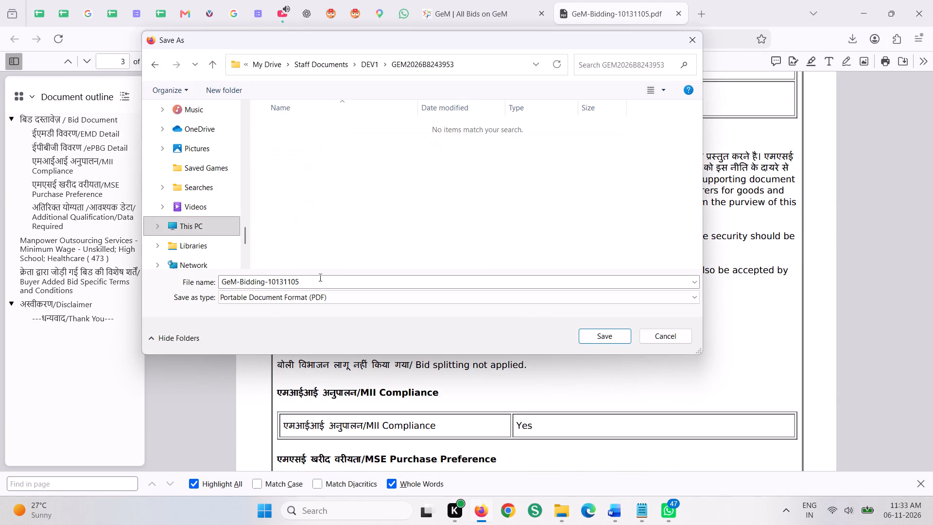
{"action": "left_click", "coordinate": [320, 278]}
{"action": "left_click", "coordinate": [598, 339]}
Open the Scope of work & Job description attachment 1793862858.pdf from the bid document and read through its pages.
{"action": "left_click", "coordinate": [533, 0]}
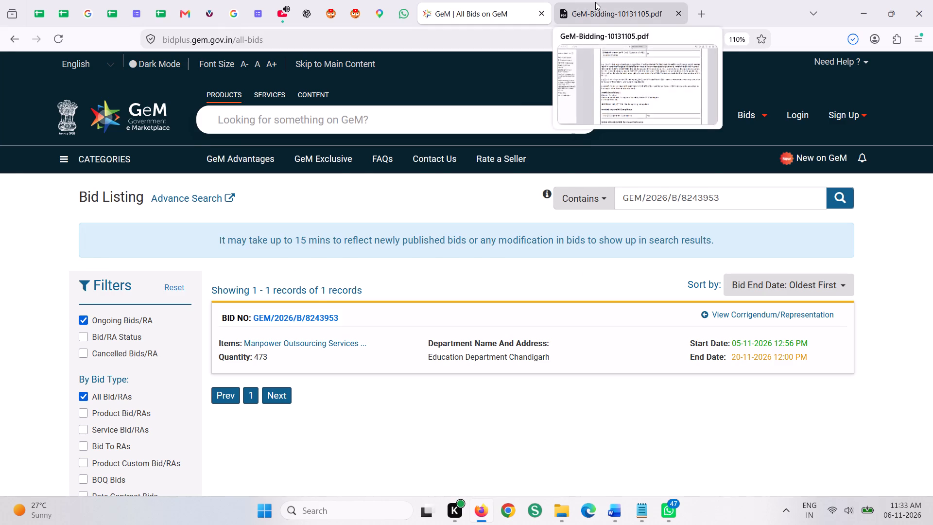
{"action": "left_click", "coordinate": [596, 2]}
{"action": "scroll", "coordinate": [614, 272], "scroll_direction": "down", "scroll_amount": 2}
{"action": "scroll", "coordinate": [533, 262], "scroll_direction": "down", "scroll_amount": 2}
{"action": "scroll", "coordinate": [534, 236], "scroll_direction": "up", "scroll_amount": 1}
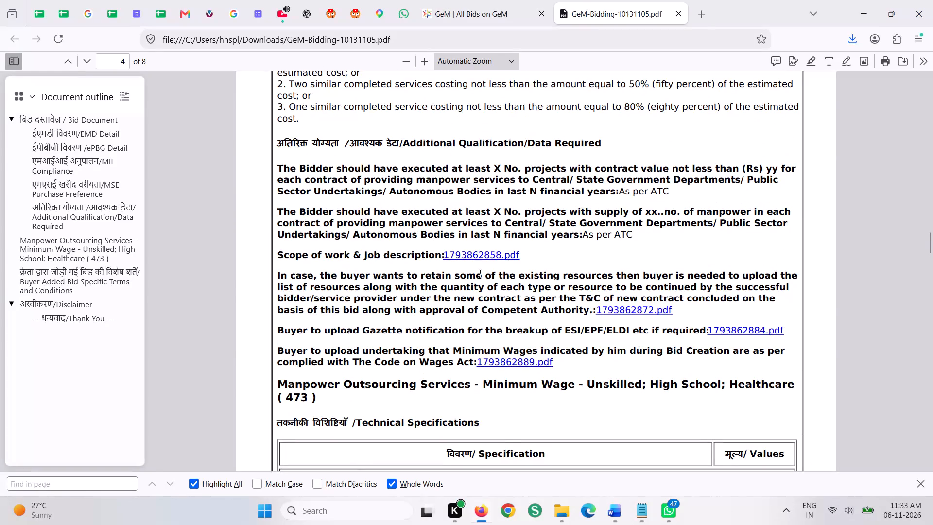
{"action": "left_click", "coordinate": [475, 256]}
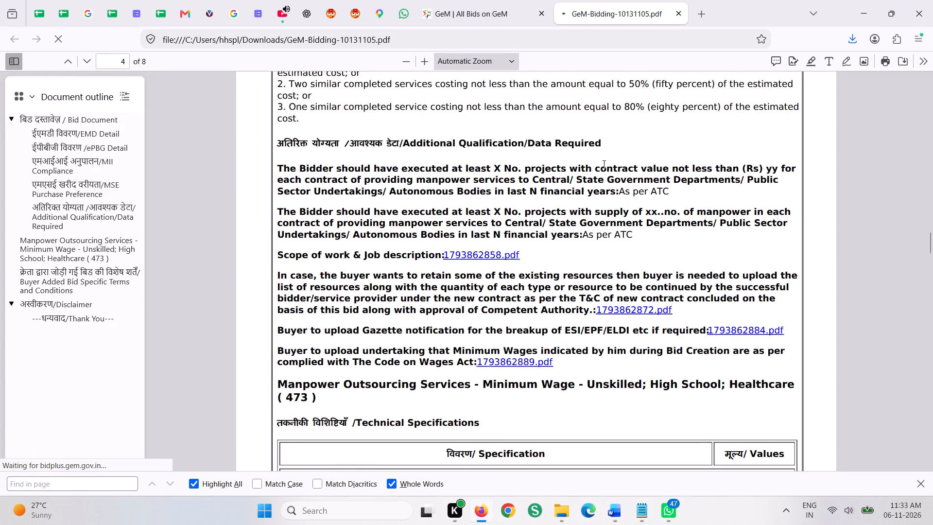
{"action": "left_click", "coordinate": [518, 235]}
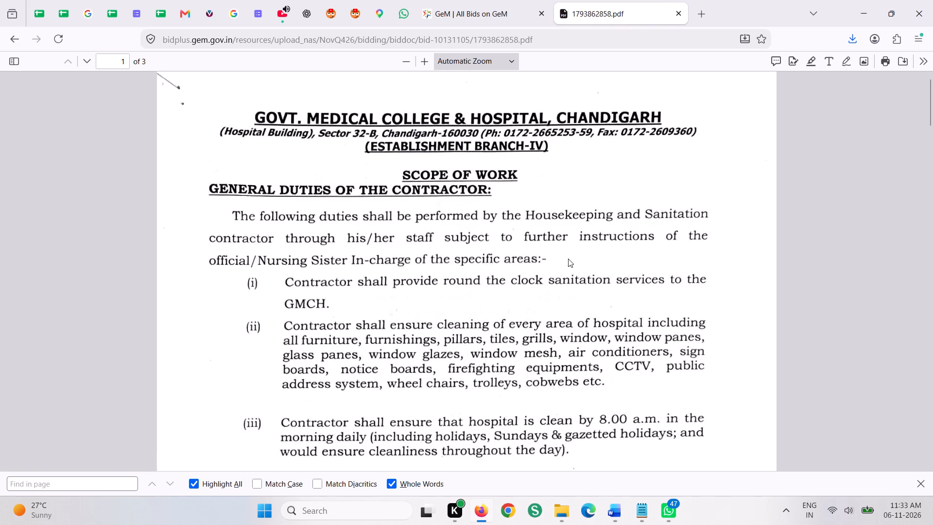
{"action": "scroll", "coordinate": [569, 260], "scroll_direction": "down", "scroll_amount": 15}
{"action": "scroll", "coordinate": [683, 226], "scroll_direction": "up", "scroll_amount": 4}
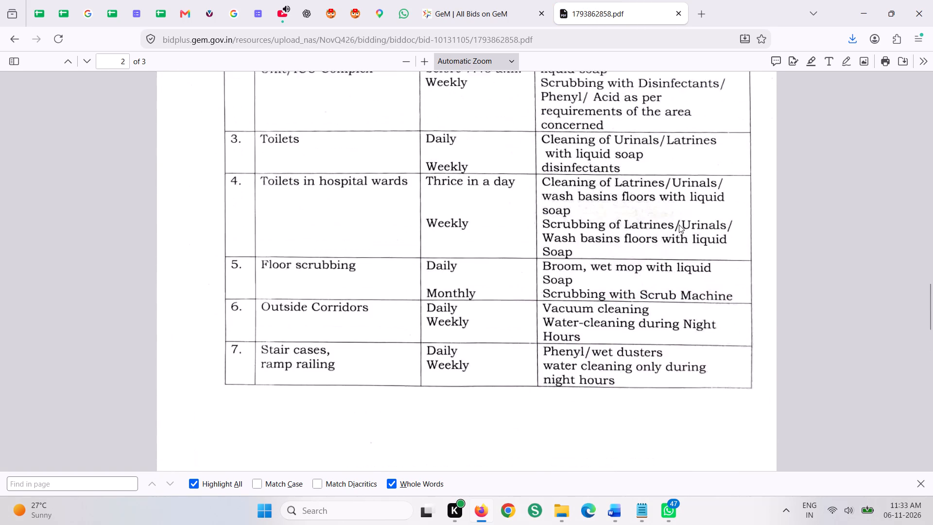
{"action": "scroll", "coordinate": [615, 230], "scroll_direction": "up", "scroll_amount": 1}
{"action": "scroll", "coordinate": [613, 233], "scroll_direction": "down", "scroll_amount": 2}
{"action": "scroll", "coordinate": [674, 227], "scroll_direction": "down", "scroll_amount": 1}
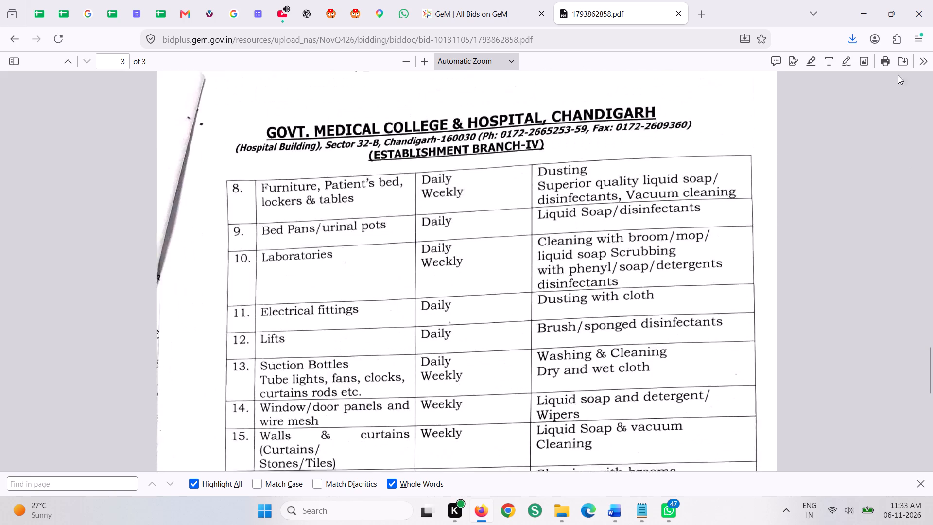
{"action": "scroll", "coordinate": [878, 88], "scroll_direction": "down", "scroll_amount": 7}
{"action": "scroll", "coordinate": [872, 127], "scroll_direction": "up", "scroll_amount": 1}
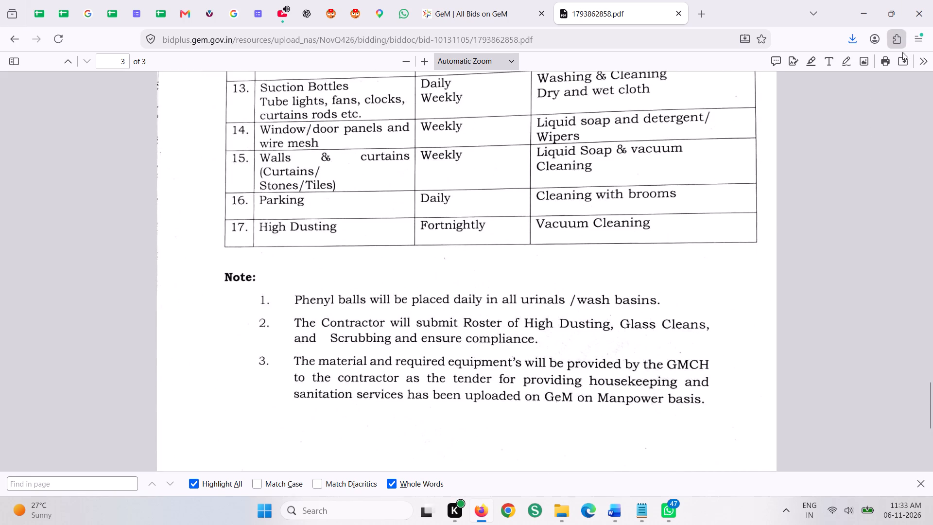
Save the scope of work attachment in the GEM2026B8243953 folder as SCOPE OF WORK 01.
{"action": "left_click", "coordinate": [902, 56]}
{"action": "scroll", "coordinate": [359, 197], "scroll_direction": "up", "scroll_amount": 8}
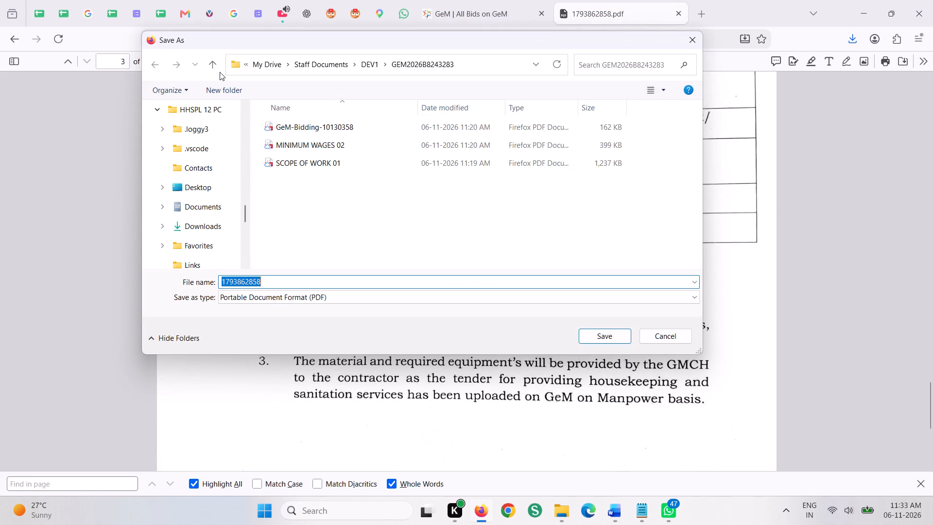
{"action": "left_click", "coordinate": [217, 66]}
{"action": "scroll", "coordinate": [314, 152], "scroll_direction": "up", "scroll_amount": 5}
{"action": "double_click", "coordinate": [331, 128]}
{"action": "left_click", "coordinate": [285, 278]}
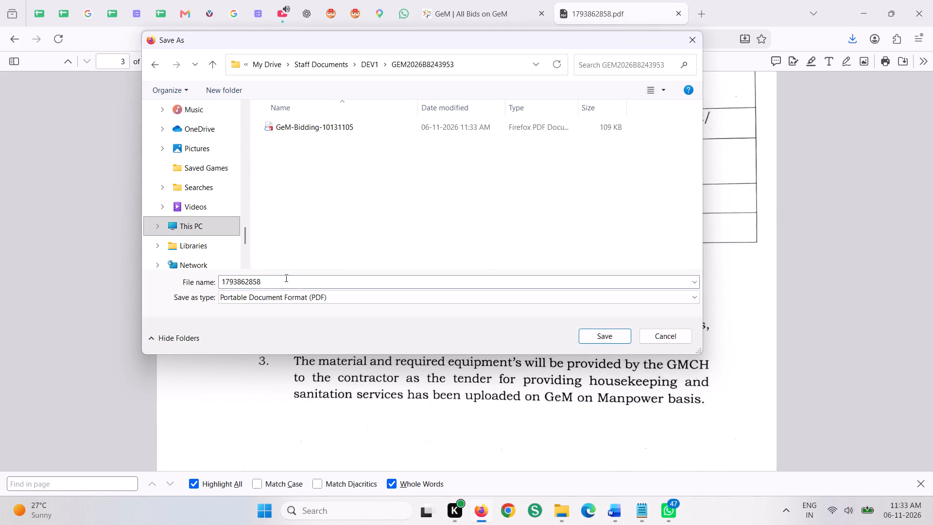
{"action": "type", "text": "SCOE O"}
{"action": "key", "text": "BackSpace"}
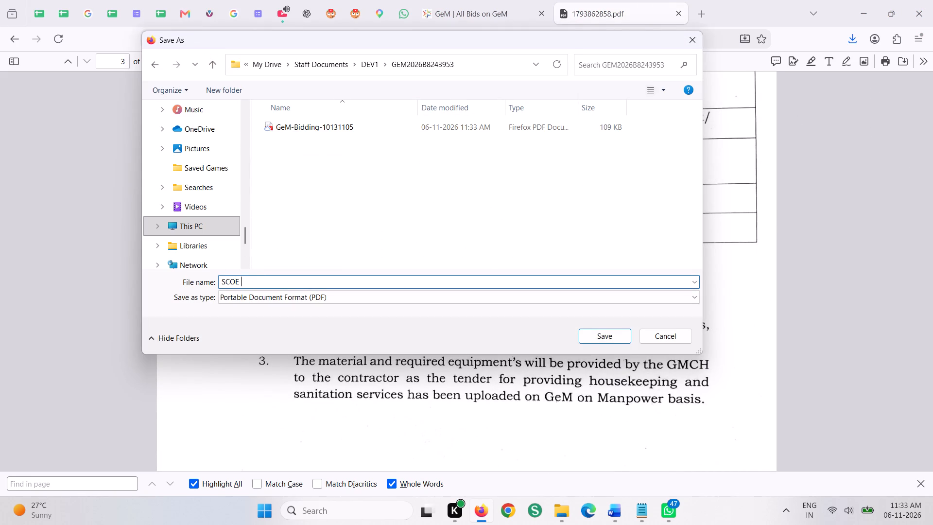
{"action": "key", "text": "BackSpace"}
{"action": "key", "text": "BackSpace"}
{"action": "type", "text": "PE OF WORK 01"}
{"action": "key", "text": "Return"}
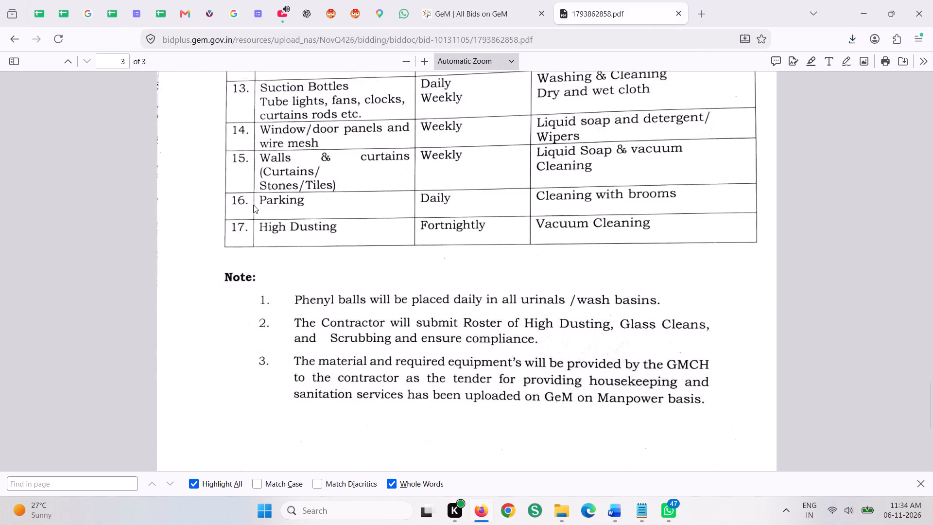
{"action": "scroll", "coordinate": [251, 201], "scroll_direction": "down", "scroll_amount": 5}
{"action": "scroll", "coordinate": [257, 183], "scroll_direction": "up", "scroll_amount": 12}
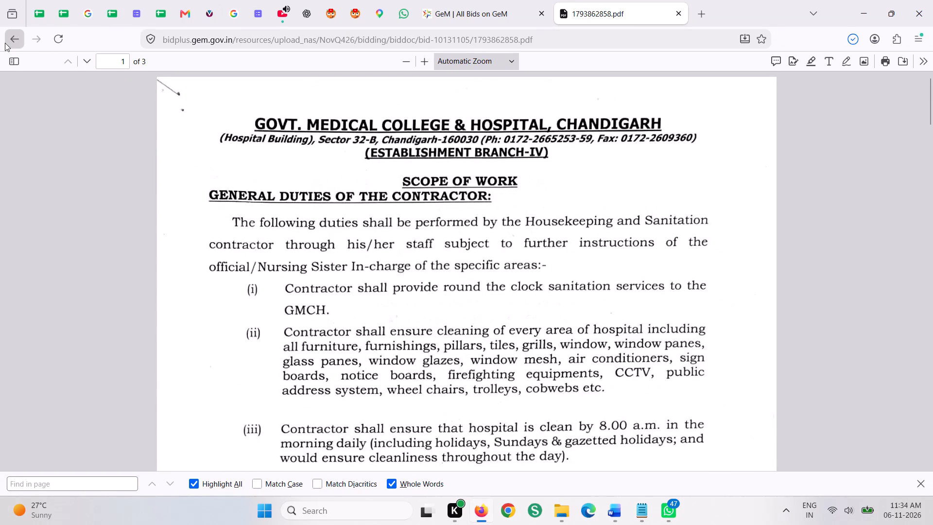
Open the existing-resources attachment 1793862872.pdf from the bid document and save it as RETENTION OF EXISTING RESOURCES 02 in the same folder.
{"action": "left_click", "coordinate": [12, 42]}
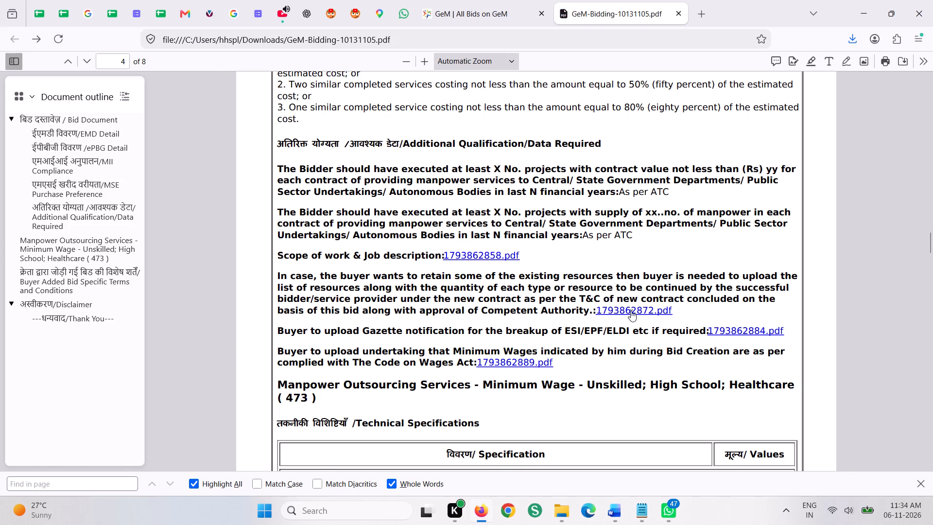
{"action": "left_click", "coordinate": [631, 311]}
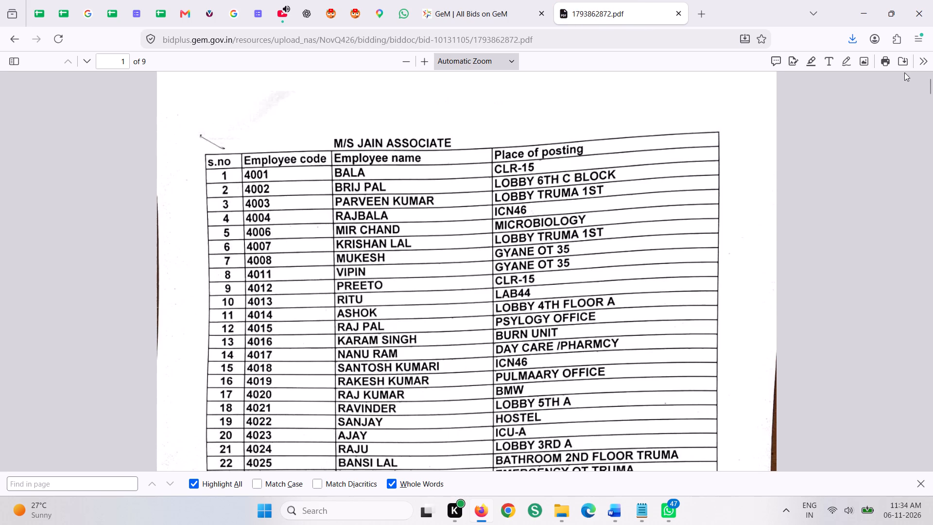
{"action": "left_click", "coordinate": [905, 61]}
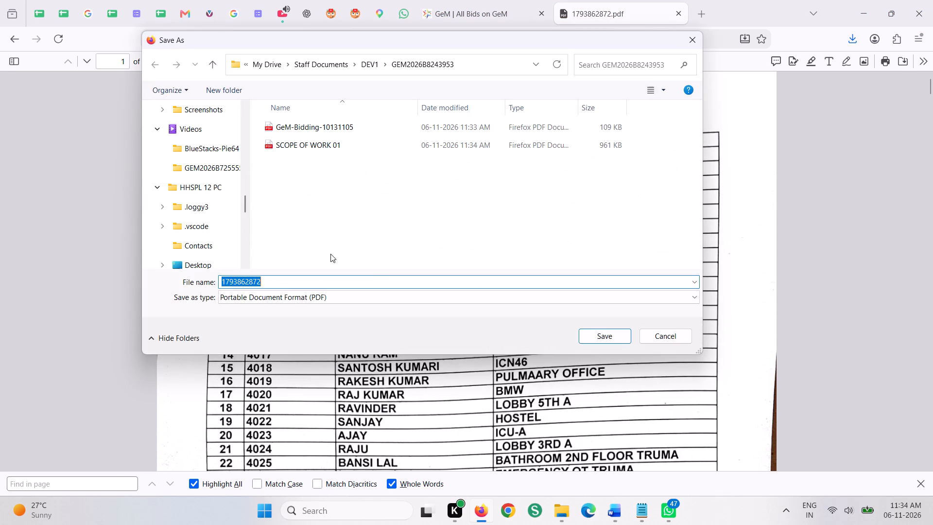
{"action": "type", "text": "RETENTION OF EXISTING RESOUYRCES"}
{"action": "key", "text": "space"}
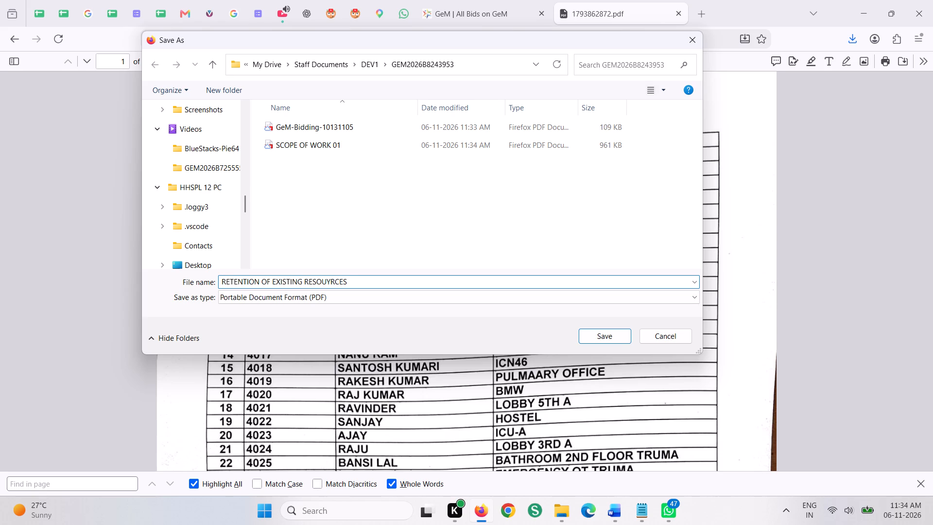
{"action": "key", "text": "BackSpace"}
{"action": "key", "text": "BackSpace"}
{"action": "key", "text": "BackSpace"}
{"action": "key", "text": "BackSpace"}
{"action": "key", "text": "BackSpace"}
{"action": "key", "text": "BackSpace"}
{"action": "type", "text": "RCES 02"}
{"action": "key", "text": "Return"}
{"action": "scroll", "coordinate": [339, 200], "scroll_direction": "down", "scroll_amount": 15}
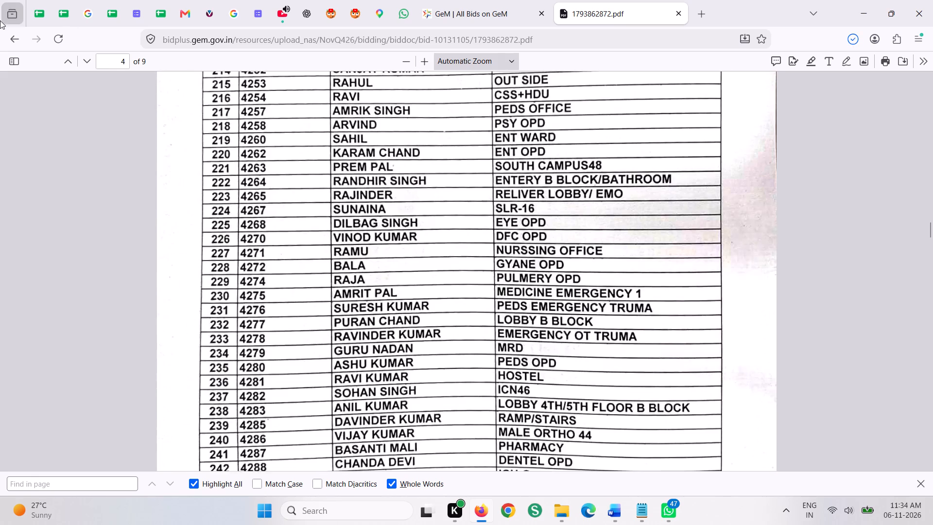
Open the ESI/EPF/ELDI gazette notification 1793862884.pdf from the bid document and save it as ESIC EPF EDLI 03 in the same folder.
{"action": "left_click", "coordinate": [27, 43]}
{"action": "left_click", "coordinate": [23, 42]}
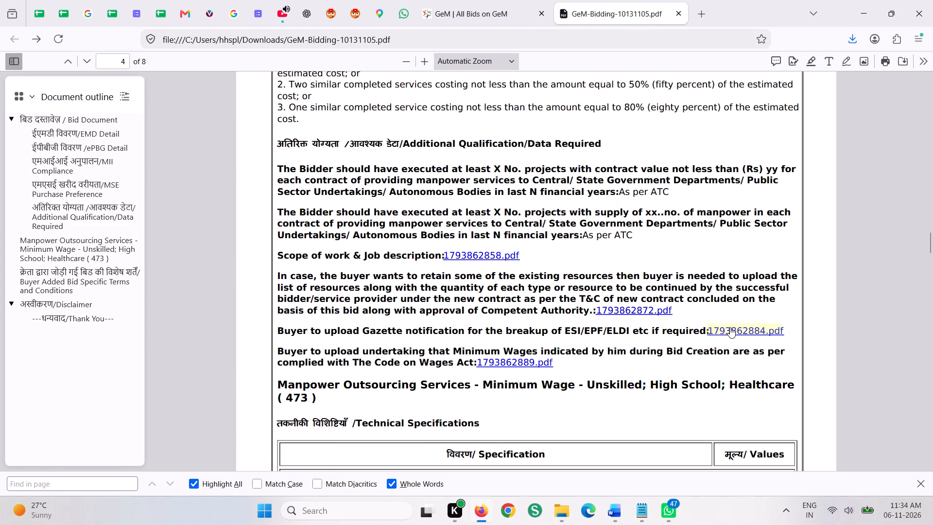
{"action": "left_click", "coordinate": [730, 327]}
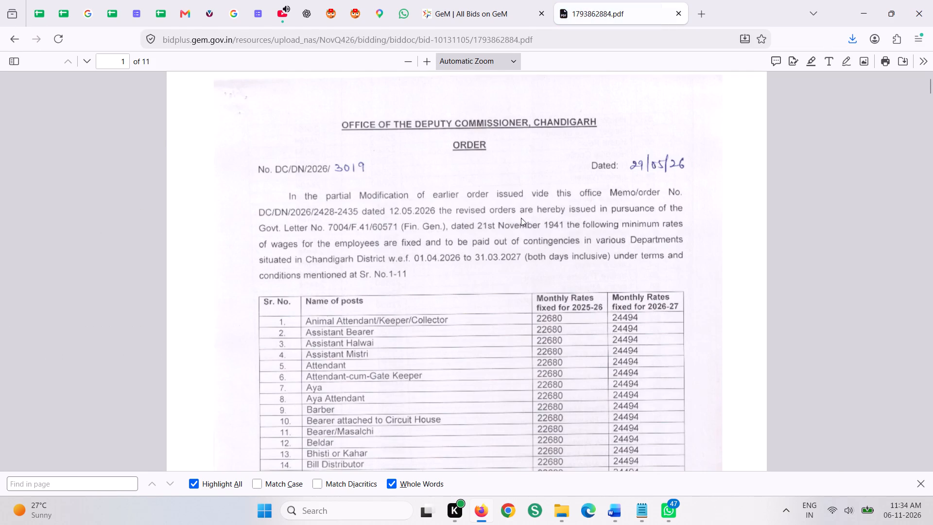
{"action": "left_click", "coordinate": [481, 0]}
{"action": "left_click", "coordinate": [614, 0]}
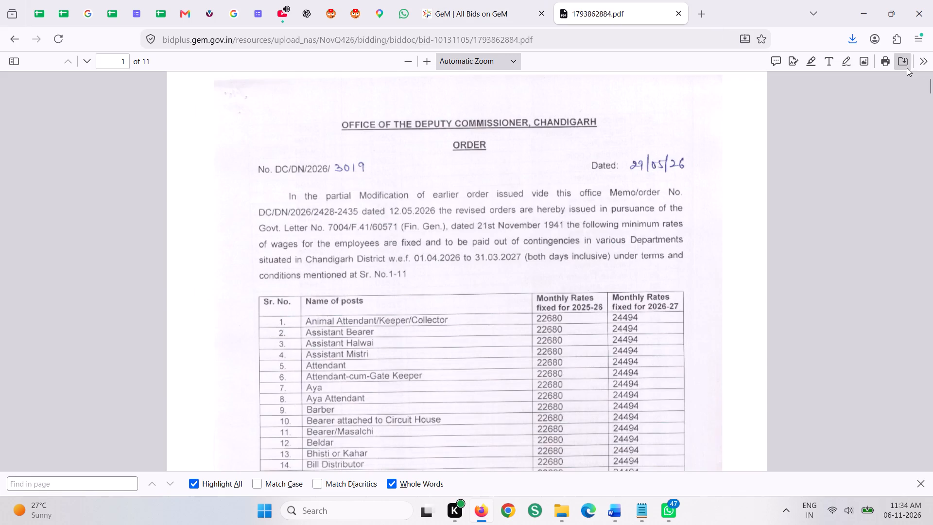
{"action": "left_click", "coordinate": [906, 63]}
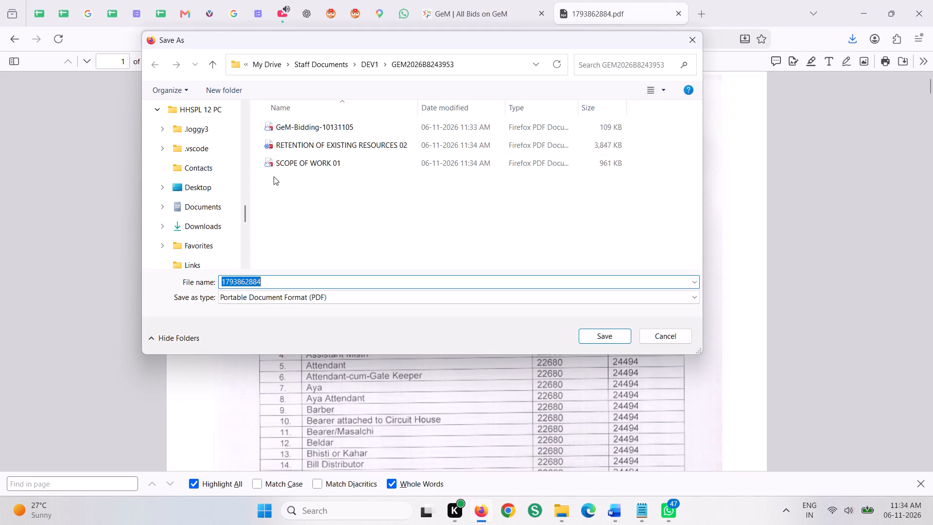
{"action": "type", "text": "ESIC EPF EDLI 03"}
{"action": "key", "text": "Return"}
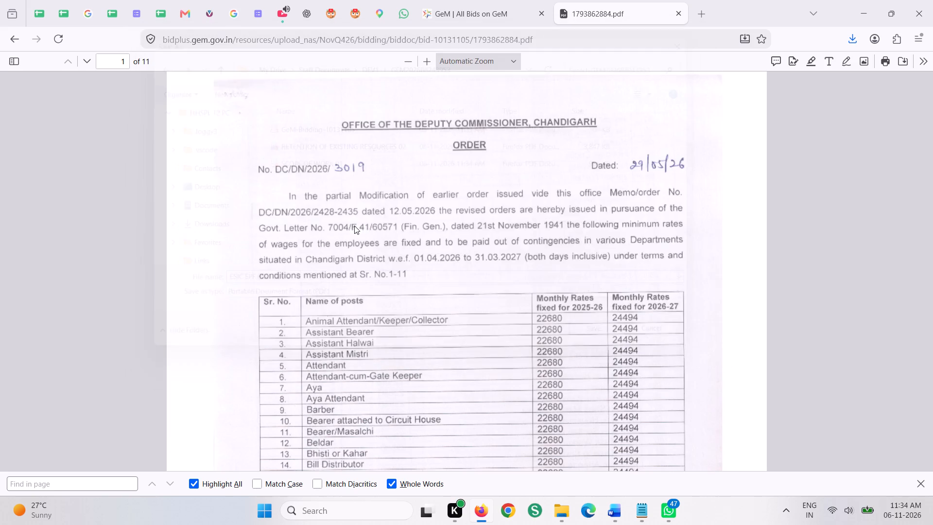
{"action": "scroll", "coordinate": [601, 183], "scroll_direction": "down", "scroll_amount": 15}
Open the minimum wages undertaking 1793862889.pdf and compare it with the existing-resources, gazette notification and scope of work attachments, reopening each from the bid document.
{"action": "left_click", "coordinate": [13, 39]}
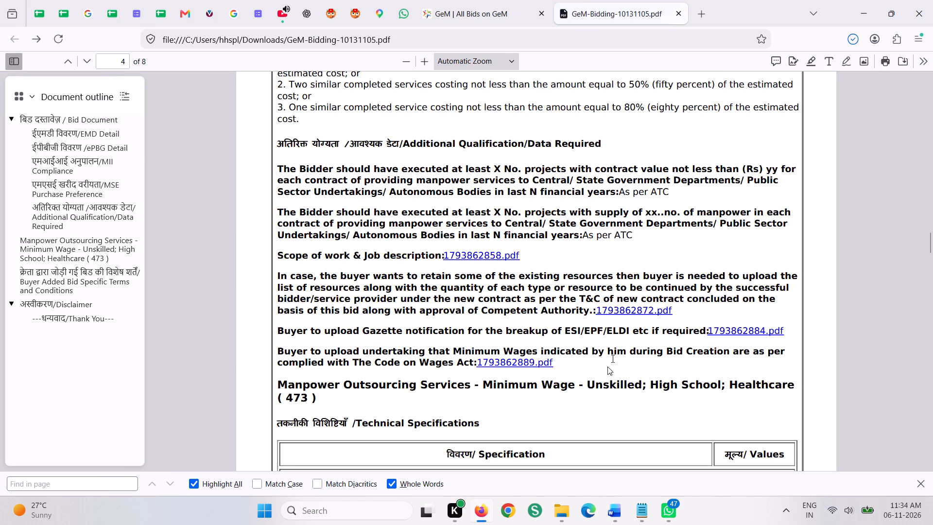
{"action": "left_click", "coordinate": [529, 361]}
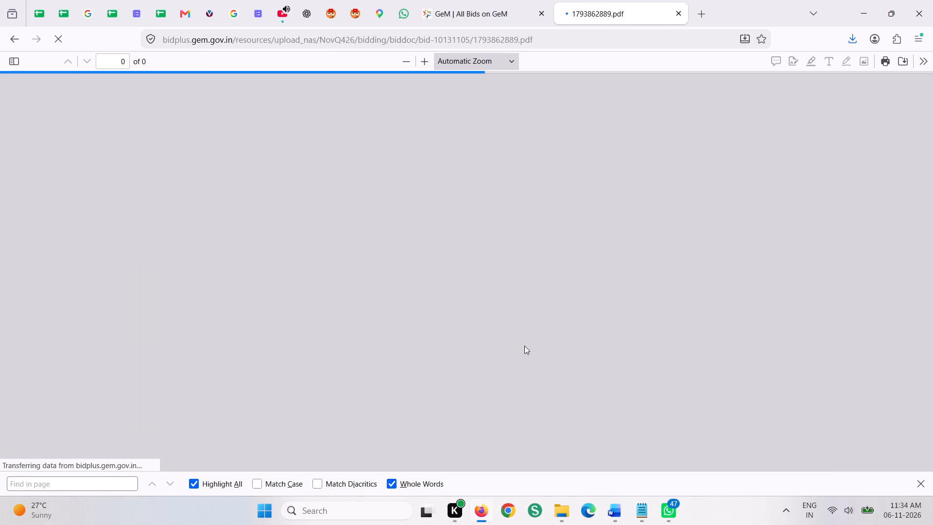
{"action": "scroll", "coordinate": [503, 363], "scroll_direction": "up", "scroll_amount": 15}
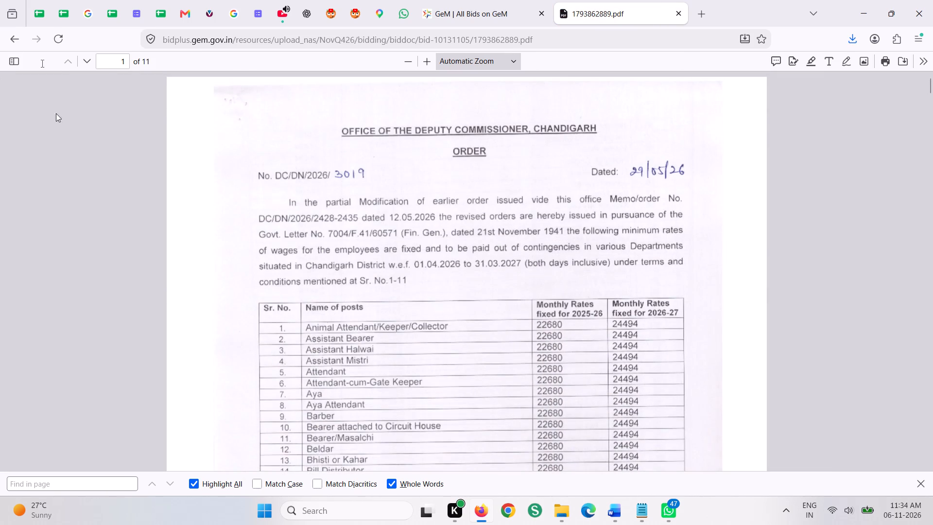
{"action": "left_click", "coordinate": [10, 37]}
{"action": "left_click", "coordinate": [644, 310]}
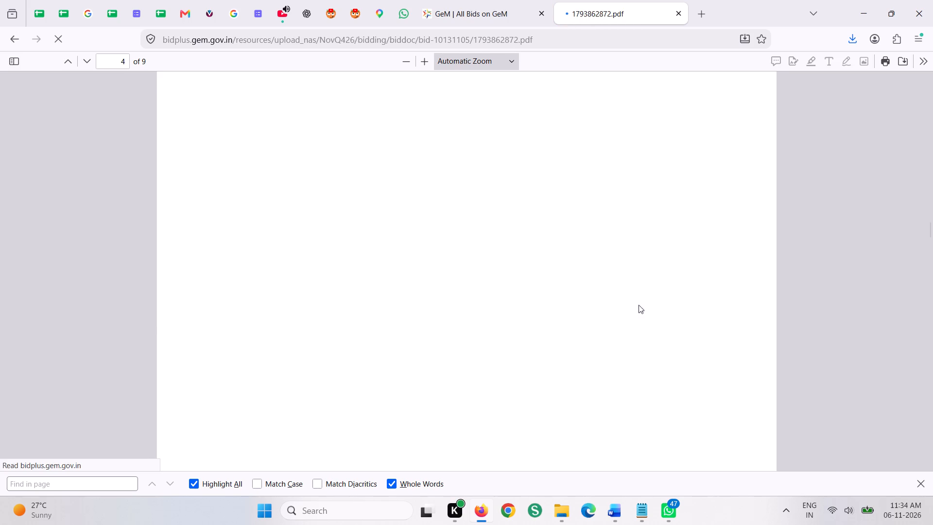
{"action": "scroll", "coordinate": [610, 288], "scroll_direction": "up", "scroll_amount": 20}
{"action": "scroll", "coordinate": [610, 288], "scroll_direction": "up", "scroll_amount": 1}
{"action": "left_click", "coordinate": [13, 38]}
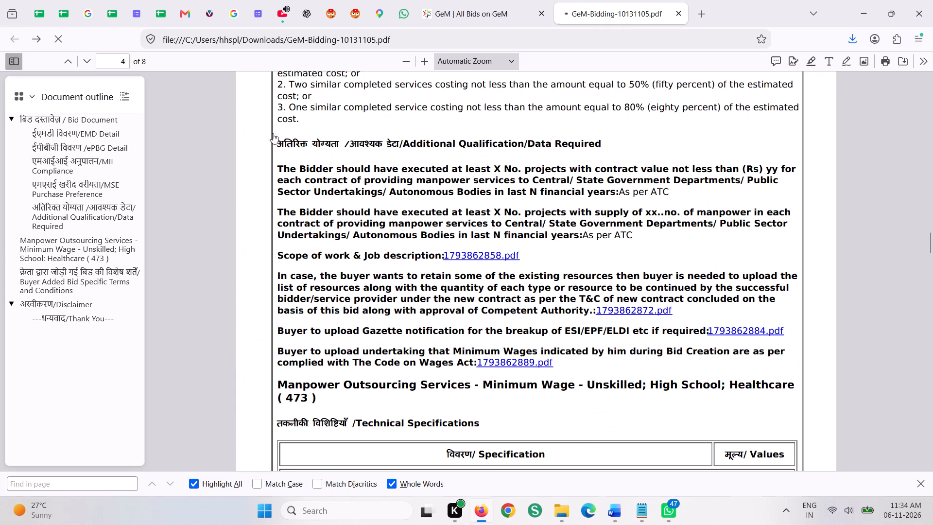
{"action": "left_click", "coordinate": [728, 331]}
{"action": "scroll", "coordinate": [537, 297], "scroll_direction": "up", "scroll_amount": 10}
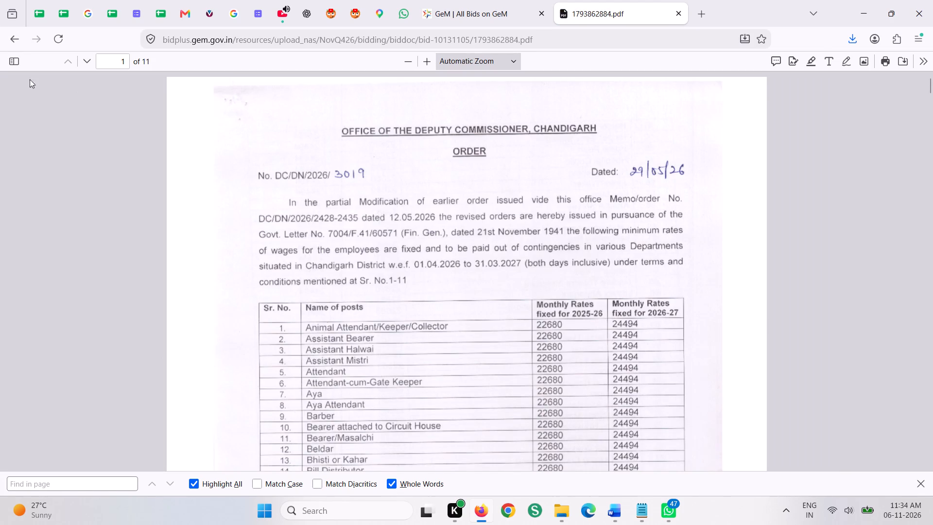
{"action": "left_click", "coordinate": [4, 45]}
{"action": "left_click", "coordinate": [513, 358]}
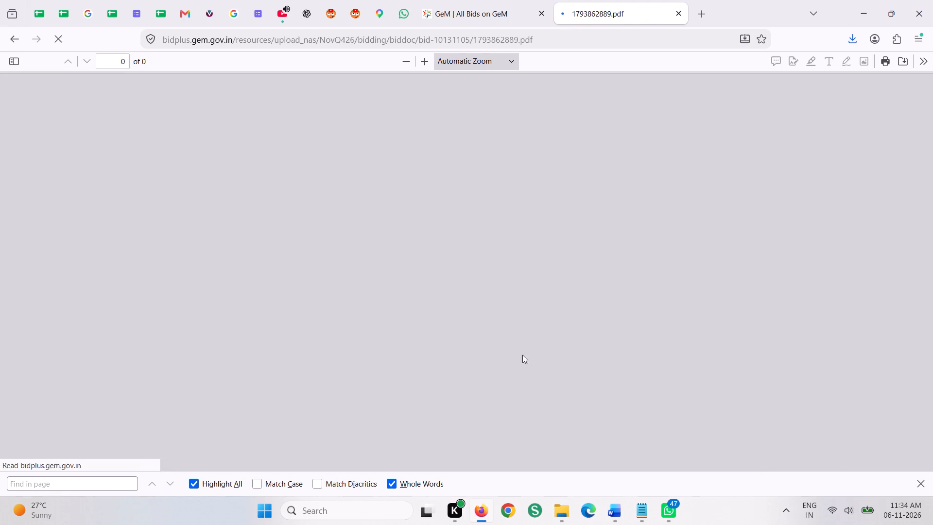
{"action": "scroll", "coordinate": [475, 331], "scroll_direction": "up", "scroll_amount": 4}
{"action": "left_click", "coordinate": [23, 40]}
{"action": "left_click", "coordinate": [484, 252]}
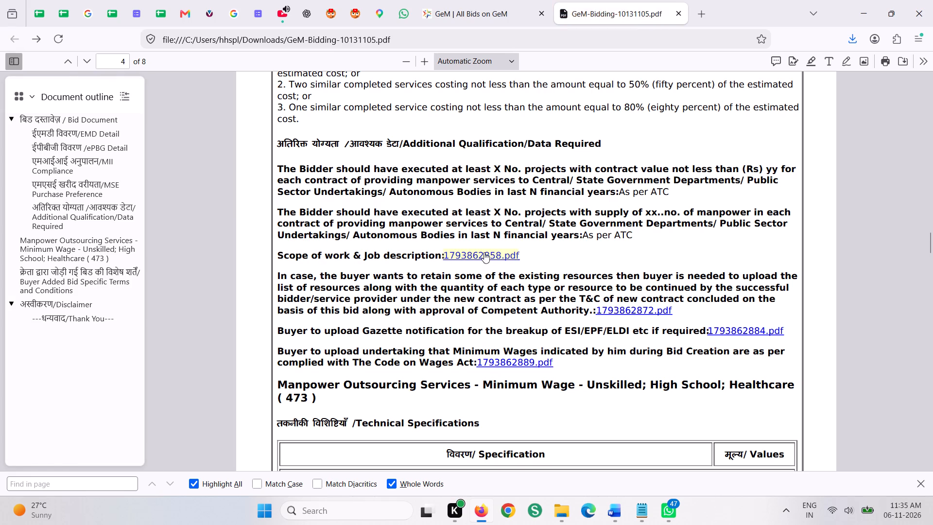
{"action": "scroll", "coordinate": [489, 262], "scroll_direction": "up", "scroll_amount": 4}
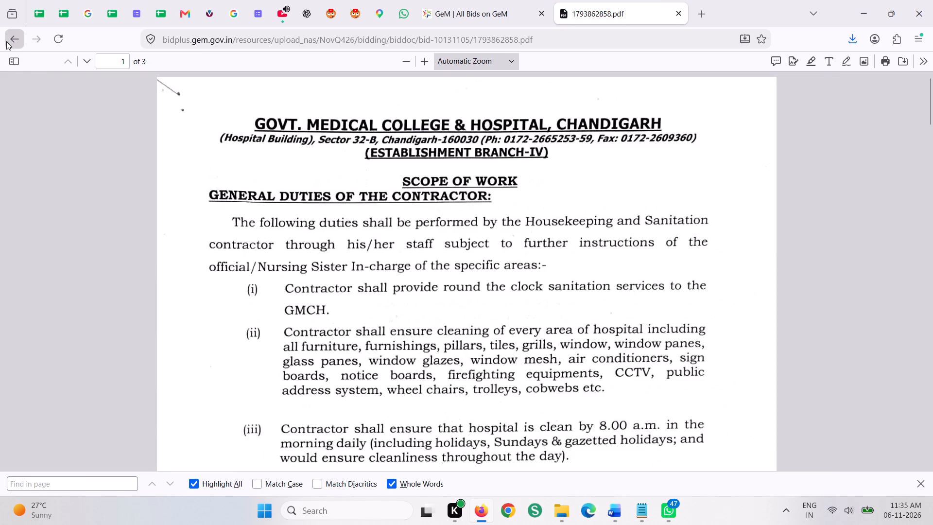
Copy Chandigarh from the consignee address in the bid document into the SHOPACT line of the REQUIRED DOCUMENTS Word file.
{"action": "left_click", "coordinate": [6, 41]}
{"action": "scroll", "coordinate": [584, 281], "scroll_direction": "down", "scroll_amount": 3}
{"action": "scroll", "coordinate": [512, 249], "scroll_direction": "down", "scroll_amount": 3}
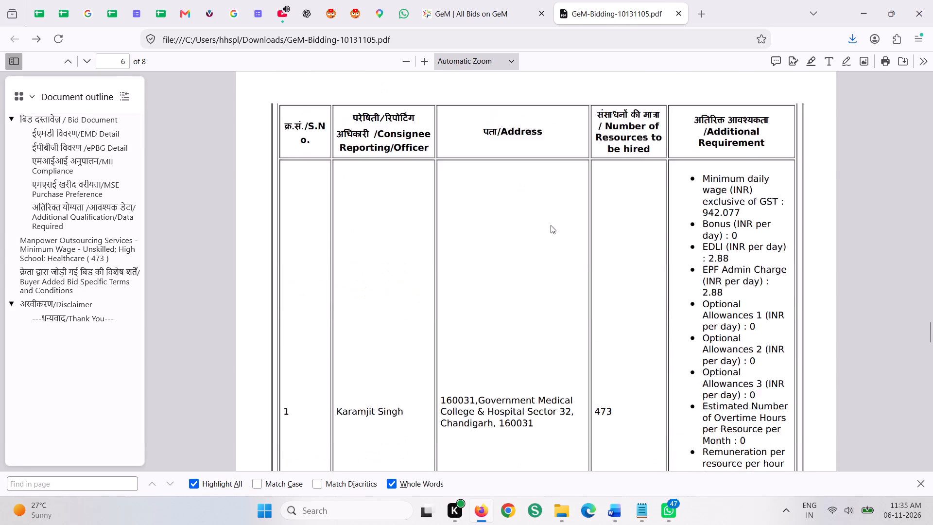
{"action": "double_click", "coordinate": [461, 344]}
{"action": "key", "text": "ctrl+c"}
{"action": "key", "text": "ctrl+c"}
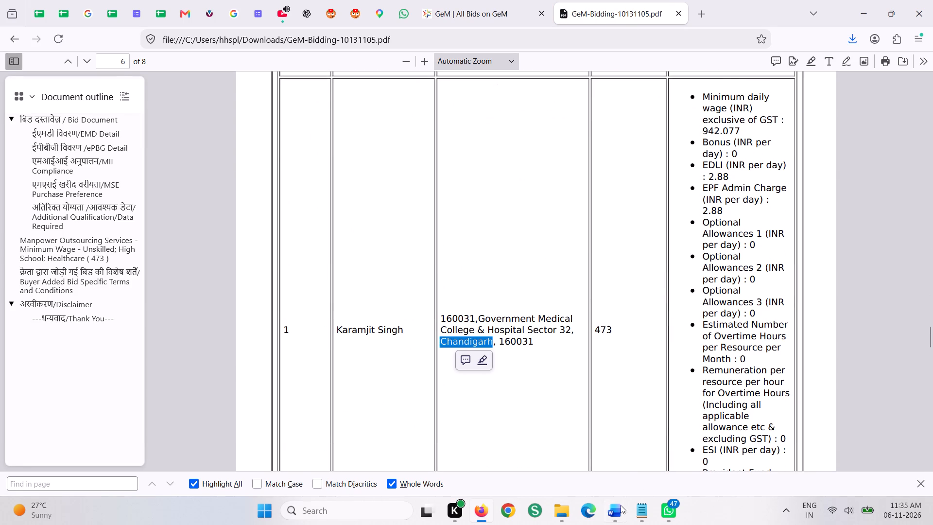
{"action": "left_click", "coordinate": [621, 505]}
{"action": "left_click", "coordinate": [340, 439]}
{"action": "scroll", "coordinate": [352, 363], "scroll_direction": "up", "scroll_amount": 3}
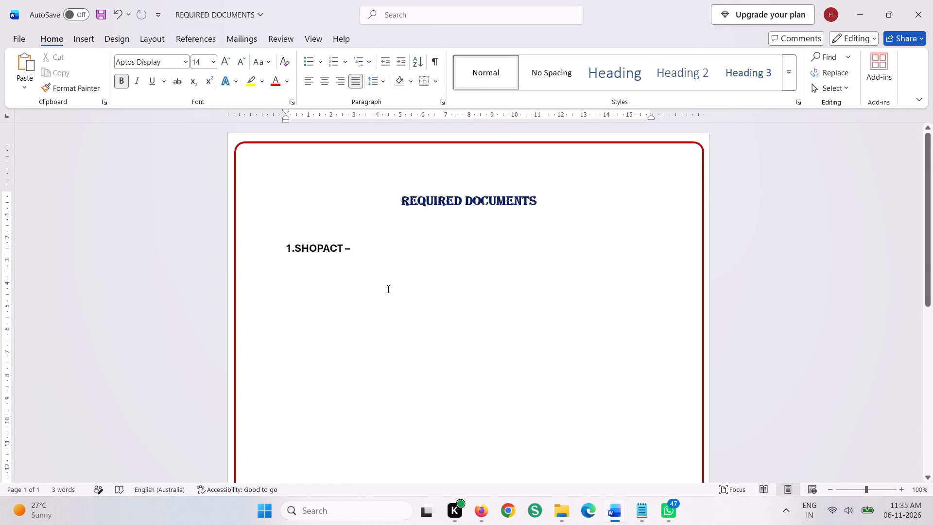
{"action": "key", "text": "BackSpace"}
{"action": "key", "text": "ctrl+v"}
Add item 2 to the Word list, copying Turnover from the bid document and completing it as "Turnover-1500 LAKH FOR 3 YEARS".
{"action": "key", "text": "Return"}
{"action": "type", "text": "2."}
{"action": "key", "text": "alt+Tab"}
{"action": "scroll", "coordinate": [387, 289], "scroll_direction": "up", "scroll_amount": 10}
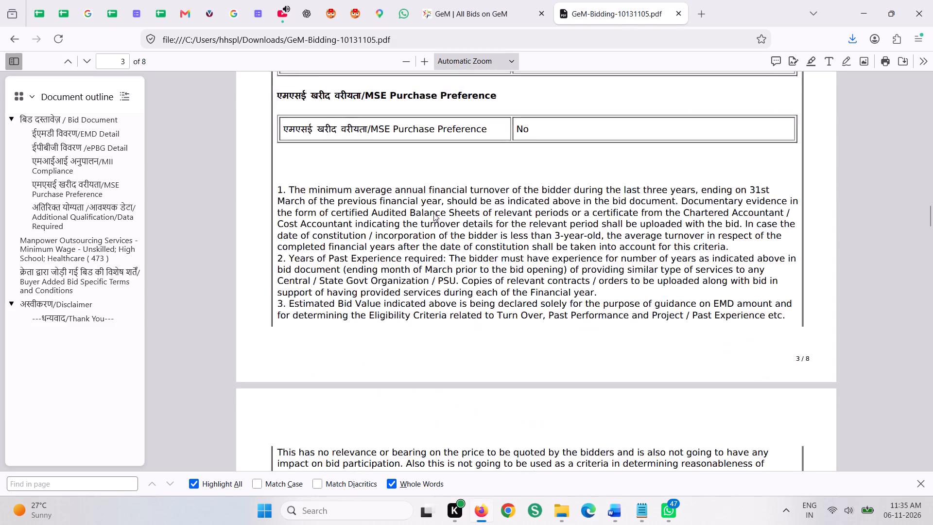
{"action": "scroll", "coordinate": [433, 213], "scroll_direction": "up", "scroll_amount": 5}
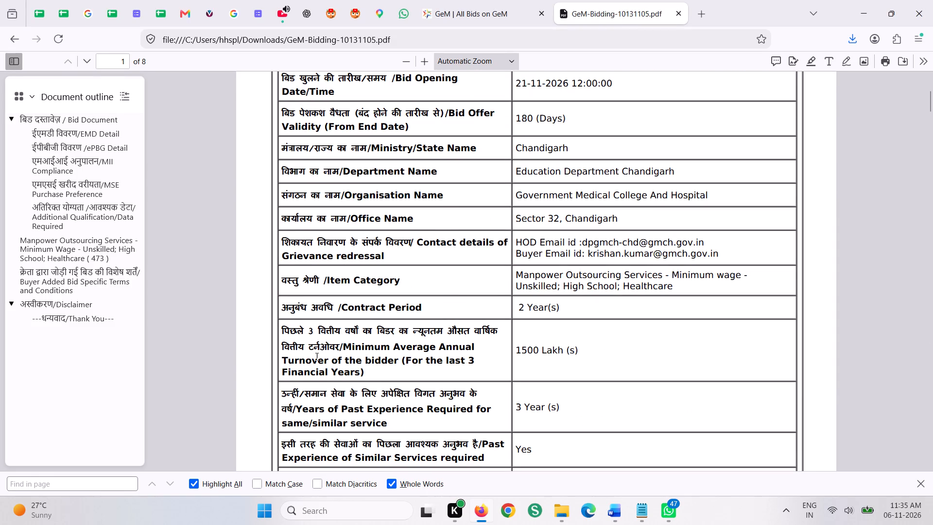
{"action": "double_click", "coordinate": [316, 356]}
{"action": "key", "text": "ctrl+c"}
{"action": "key", "text": "ctrl+c"}
{"action": "key", "text": "alt+Tab"}
{"action": "key", "text": "ctrl+v"}
{"action": "type", "text": "-1500 LAKH FOR 3 YEARS"}
{"action": "key", "text": "space"}
Add item 3 by copying "MSE Relaxation for Years of Experience and Turnover" from the bid document, joined onto one line.
{"action": "key", "text": "Return"}
{"action": "type", "text": "3."}
{"action": "key", "text": "alt+Tab"}
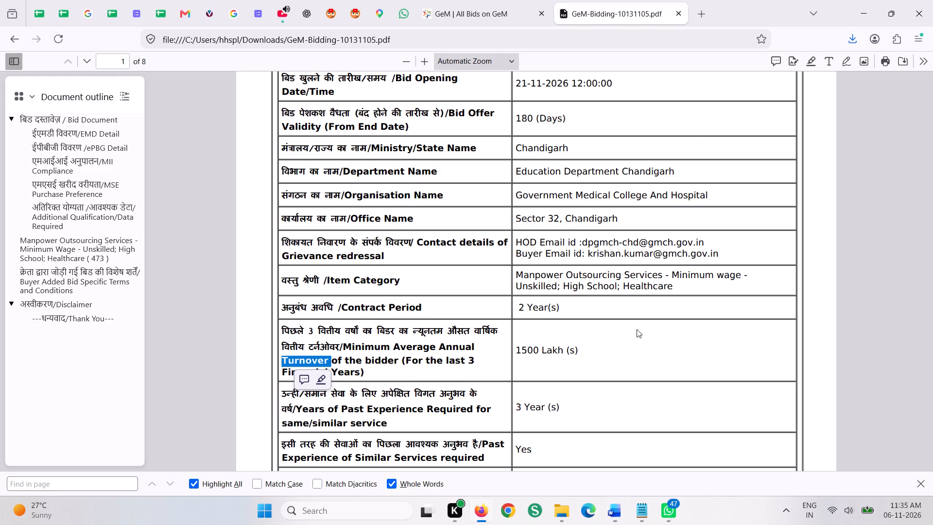
{"action": "scroll", "coordinate": [589, 343], "scroll_direction": "down", "scroll_amount": 1}
{"action": "left_click", "coordinate": [322, 238]}
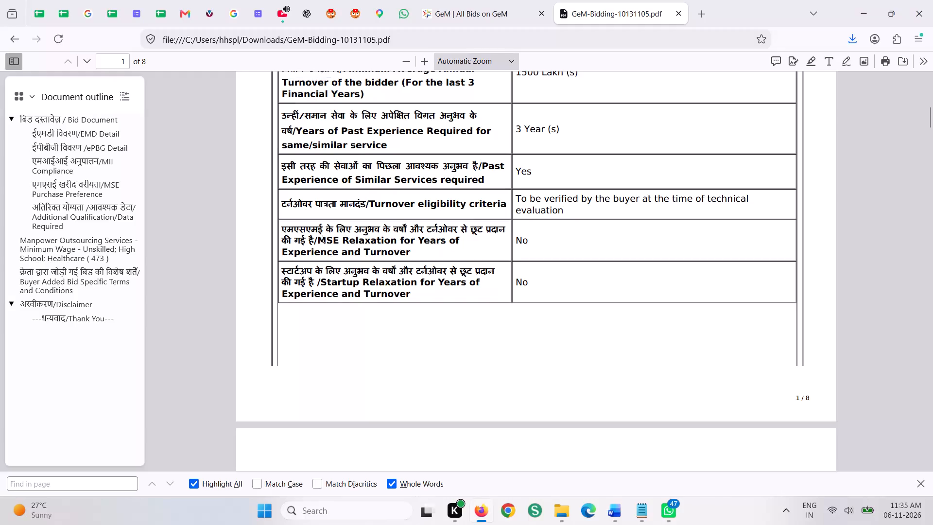
{"action": "left_click_drag", "start_coordinate": [322, 238], "coordinate": [415, 251]}
{"action": "key", "text": "ctrl+c"}
{"action": "key", "text": "alt+Tab"}
{"action": "key", "text": "ctrl+v"}
{"action": "left_click", "coordinate": [282, 310]}
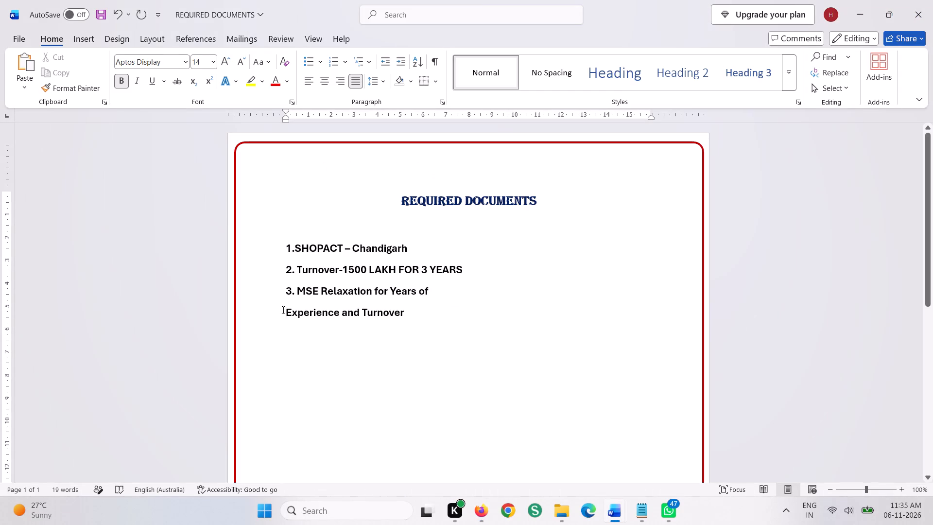
{"action": "key", "text": "BackSpace"}
{"action": "key", "text": "space"}
Insert "& Startup" after MSE in item 3, copying Startup from the bid document, and end the line with "- NO".
{"action": "key", "text": "alt+Tab"}
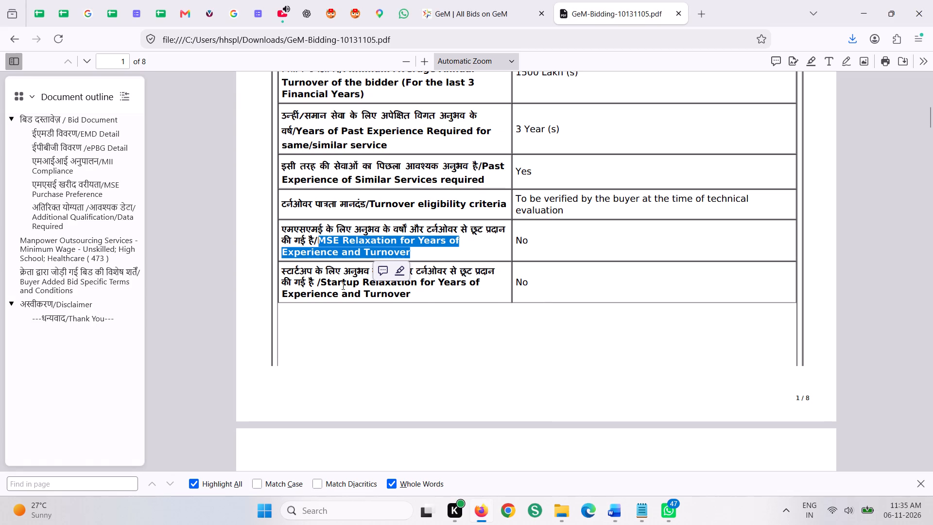
{"action": "double_click", "coordinate": [340, 280]}
{"action": "key", "text": "ctrl+c"}
{"action": "key", "text": "ctrl+c"}
{"action": "key", "text": "alt+Tab"}
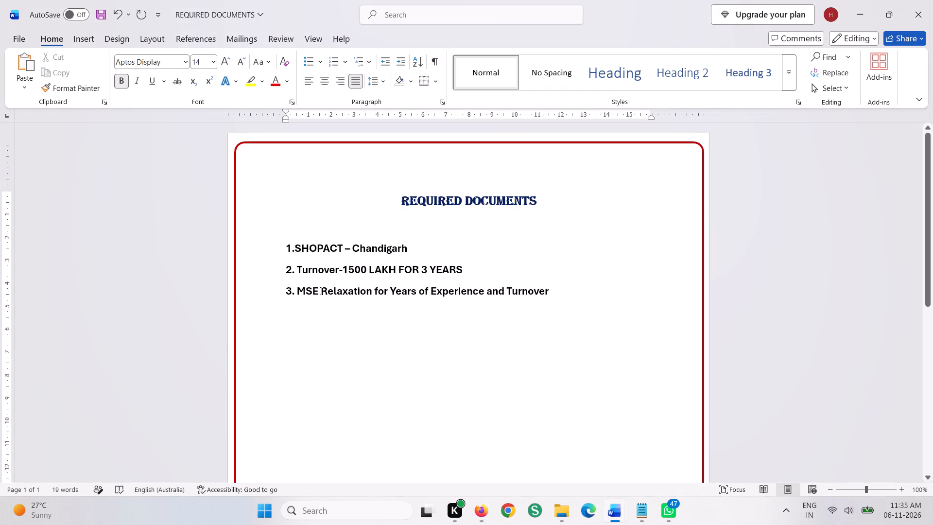
{"action": "left_click", "coordinate": [319, 291]}
{"action": "key", "text": "shift+y"}
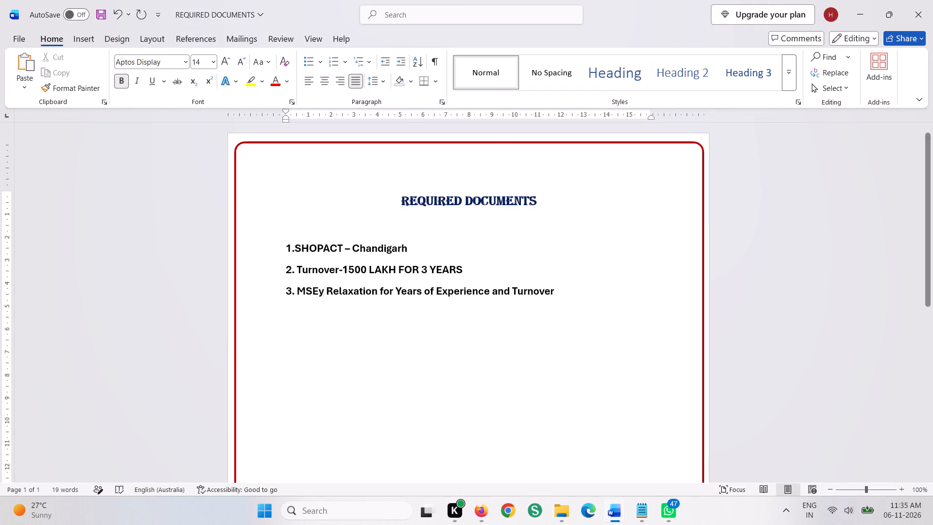
{"action": "key", "text": "BackSpace"}
{"action": "type", "text": "&"}
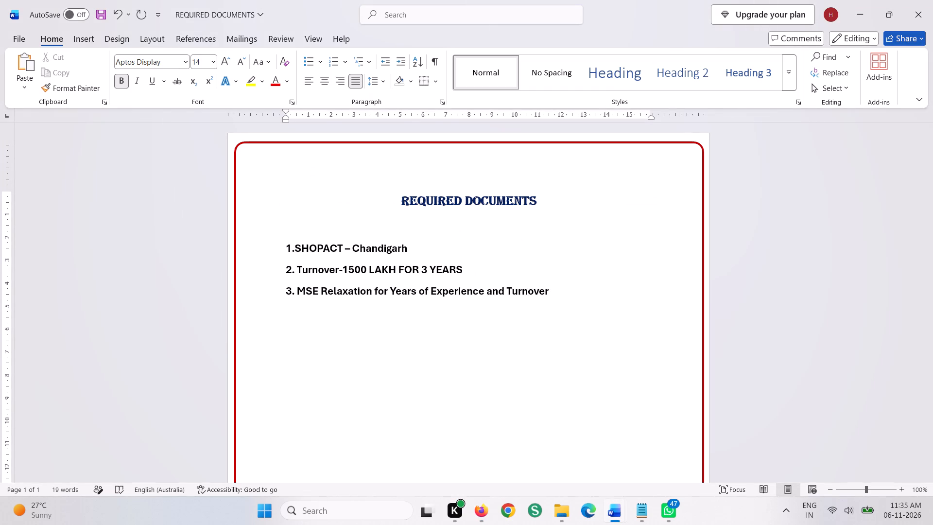
{"action": "key", "text": "space"}
{"action": "key", "text": "ctrl+v"}
{"action": "key", "text": "alt+Tab"}
{"action": "key", "text": "alt+Tab"}
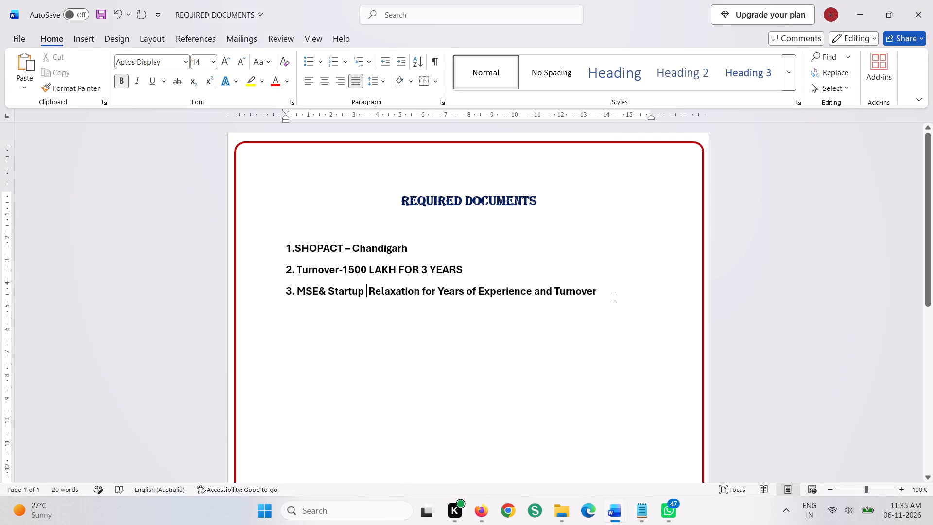
{"action": "left_click", "coordinate": [616, 297]}
{"action": "type", "text": "- NO"}
{"action": "key", "text": "space"}
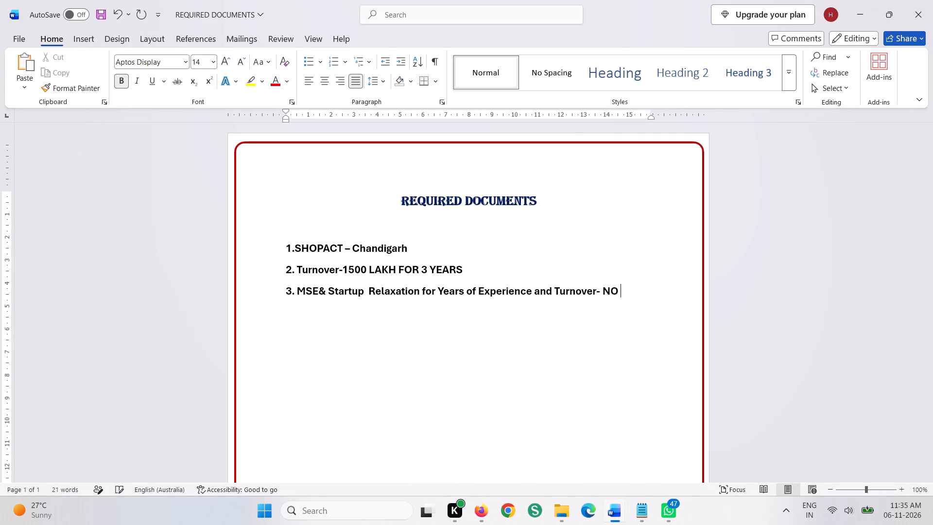
Add item 4 as "Type of Bid- Two Packet Bid", copying the label and value from the bid document.
{"action": "key", "text": "Return"}
{"action": "type", "text": "4."}
{"action": "key", "text": "alt+Tab"}
{"action": "scroll", "coordinate": [571, 299], "scroll_direction": "down", "scroll_amount": 1}
{"action": "scroll", "coordinate": [501, 281], "scroll_direction": "down", "scroll_amount": 1}
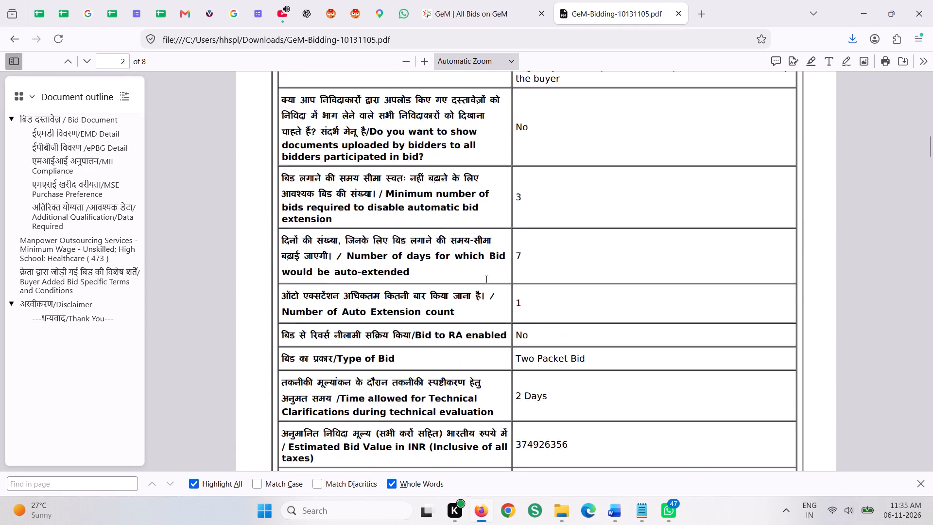
{"action": "left_click", "coordinate": [346, 326]}
{"action": "left_click_drag", "start_coordinate": [346, 326], "coordinate": [396, 322]}
{"action": "key", "text": "ctrl+c"}
{"action": "key", "text": "ctrl+c"}
{"action": "key", "text": "alt+Tab"}
{"action": "key", "text": "ctrl+v"}
{"action": "key", "text": "minus"}
{"action": "key", "text": "alt+Tab"}
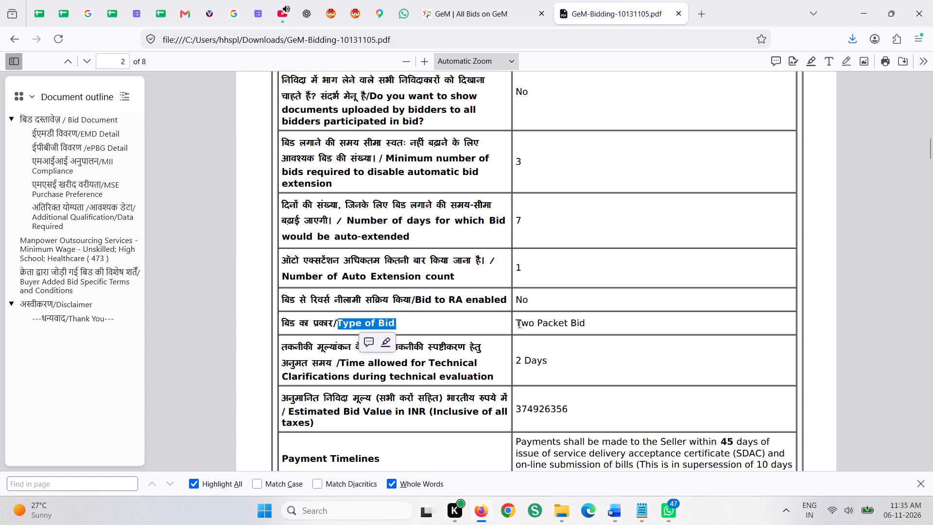
{"action": "triple_click", "coordinate": [520, 323]}
{"action": "key", "text": "ctrl+c"}
{"action": "key", "text": "ctrl+c"}
{"action": "key", "text": "alt+Tab"}
{"action": "key", "text": "ctrl+v"}
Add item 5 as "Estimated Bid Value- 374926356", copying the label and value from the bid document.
{"action": "key", "text": "Return"}
{"action": "type", "text": "5."}
{"action": "key", "text": "alt+Tab"}
{"action": "left_click", "coordinate": [294, 414]}
{"action": "left_click_drag", "start_coordinate": [294, 414], "coordinate": [388, 409]}
{"action": "key", "text": "ctrl+c"}
{"action": "key", "text": "ctrl+c"}
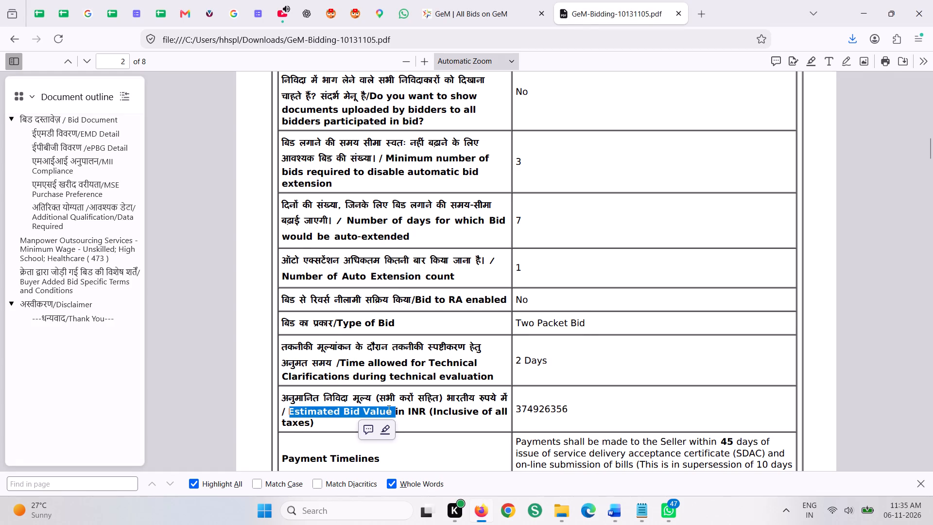
{"action": "key", "text": "alt+Tab"}
{"action": "key", "text": "ctrl+v"}
{"action": "key", "text": "minus"}
{"action": "key", "text": "alt+Tab"}
{"action": "triple_click", "coordinate": [532, 407]}
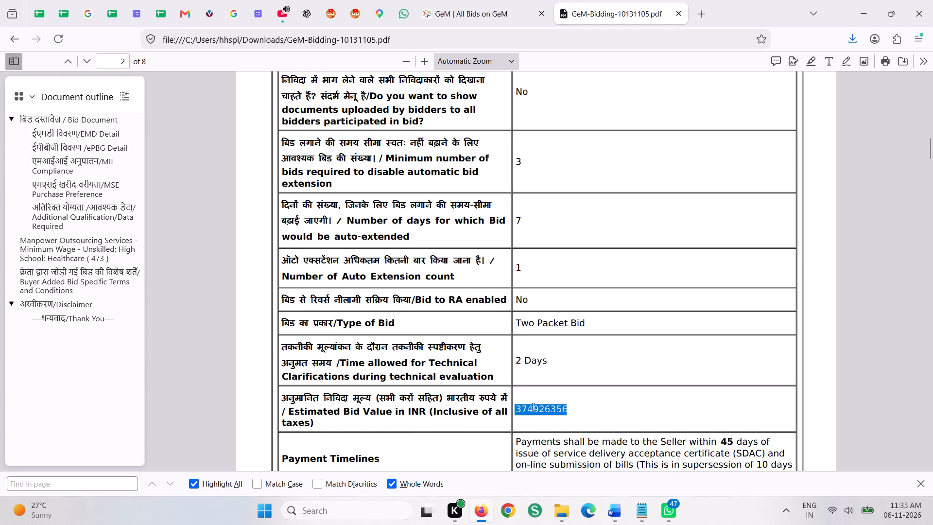
{"action": "key", "text": "ctrl+c"}
{"action": "key", "text": "ctrl+c"}
{"action": "key", "text": "alt+Tab"}
{"action": "key", "text": "ctrl+v"}
Add item 6, "Bidder financial standing", copied from the buyer added terms in the bid document, and start item 7.
{"action": "key", "text": "Return"}
{"action": "key", "text": "6"}
{"action": "key", "text": "period"}
{"action": "key", "text": "alt+Tab"}
{"action": "scroll", "coordinate": [484, 400], "scroll_direction": "down", "scroll_amount": 1}
{"action": "scroll", "coordinate": [478, 350], "scroll_direction": "down", "scroll_amount": 2}
{"action": "scroll", "coordinate": [486, 293], "scroll_direction": "down", "scroll_amount": 4}
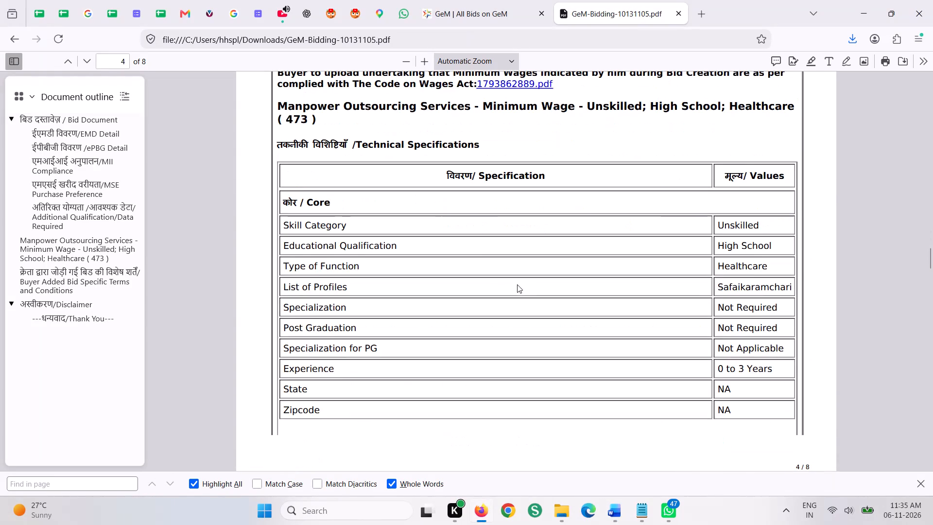
{"action": "scroll", "coordinate": [514, 291], "scroll_direction": "down", "scroll_amount": 1}
{"action": "scroll", "coordinate": [514, 291], "scroll_direction": "up", "scroll_amount": 1}
{"action": "scroll", "coordinate": [518, 300], "scroll_direction": "down", "scroll_amount": 7}
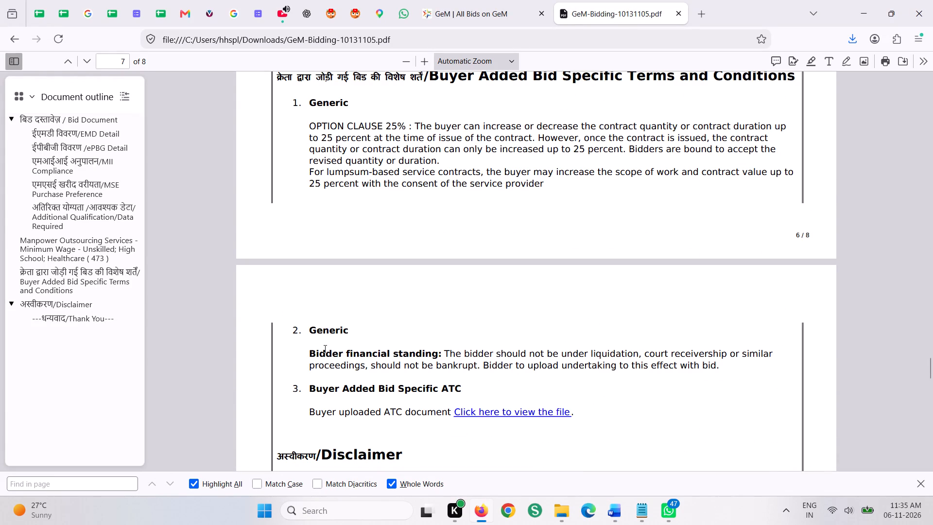
{"action": "left_click", "coordinate": [324, 351]}
{"action": "left_click_drag", "start_coordinate": [323, 351], "coordinate": [412, 354]}
{"action": "key", "text": "ctrl+c"}
{"action": "key", "text": "ctrl+c"}
{"action": "key", "text": "alt+Tab"}
{"action": "key", "text": "ctrl+v"}
{"action": "key", "text": "Return"}
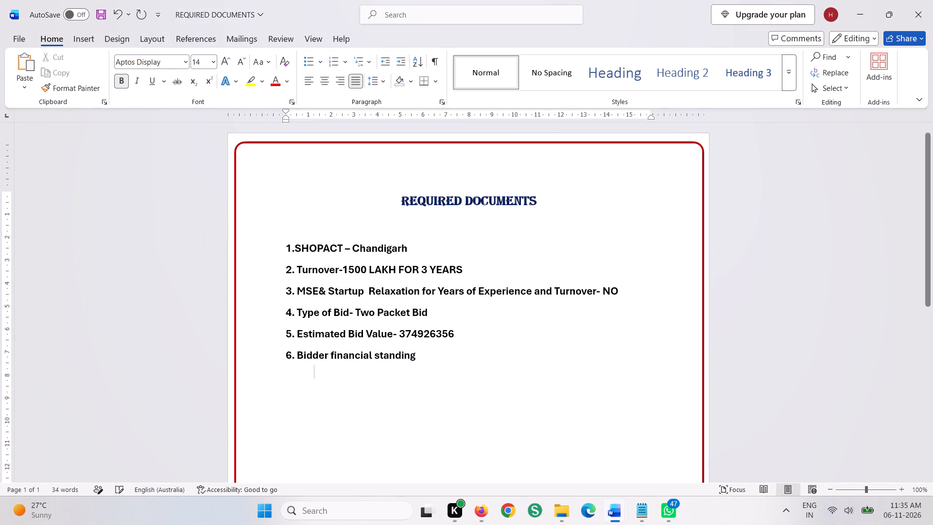
{"action": "type", "text": "7."}
Open the buyer uploaded ATC document from the bid document and save it as BUYER ADDED ATC 04 in the GEM2026B8243953 folder.
{"action": "key", "text": "alt+Tab"}
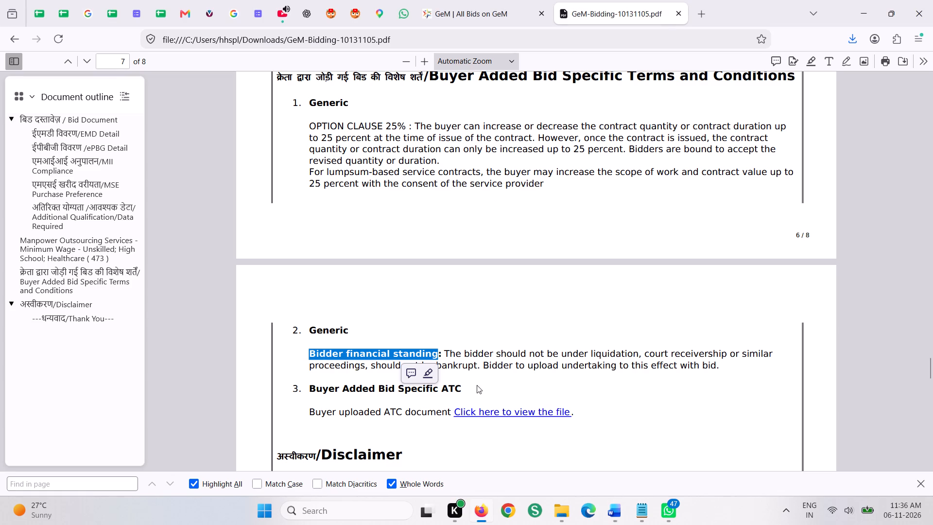
{"action": "left_click", "coordinate": [476, 410]}
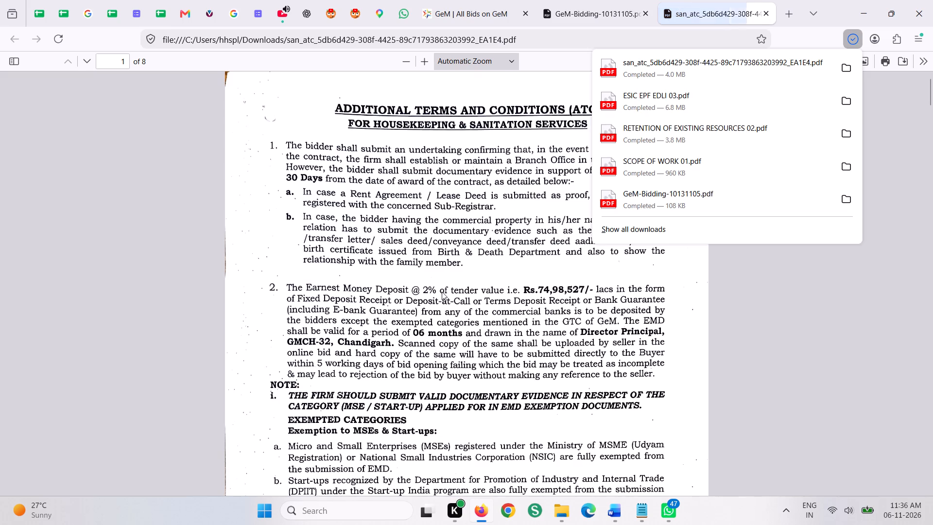
{"action": "left_click", "coordinate": [441, 292]}
{"action": "scroll", "coordinate": [652, 105], "scroll_direction": "up", "scroll_amount": 1}
{"action": "left_click", "coordinate": [478, 0]}
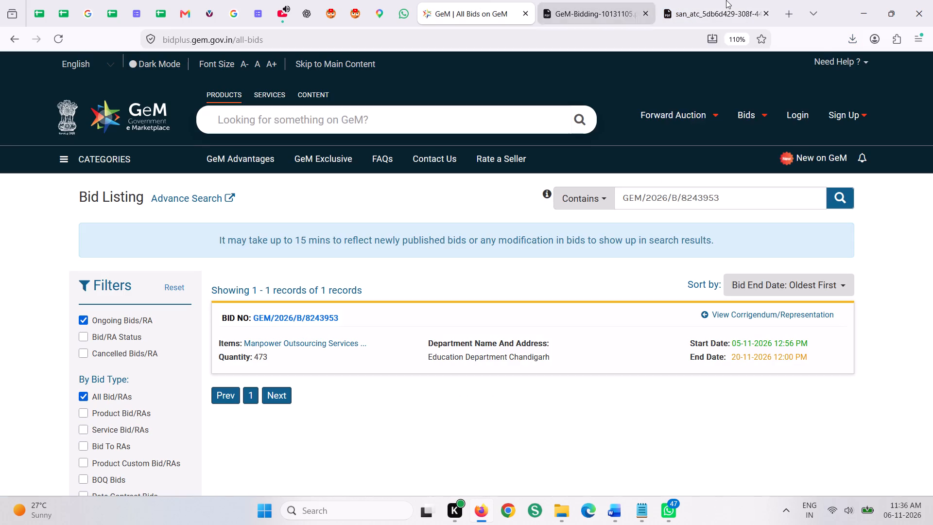
{"action": "left_click", "coordinate": [722, 0]}
{"action": "left_click", "coordinate": [903, 61]}
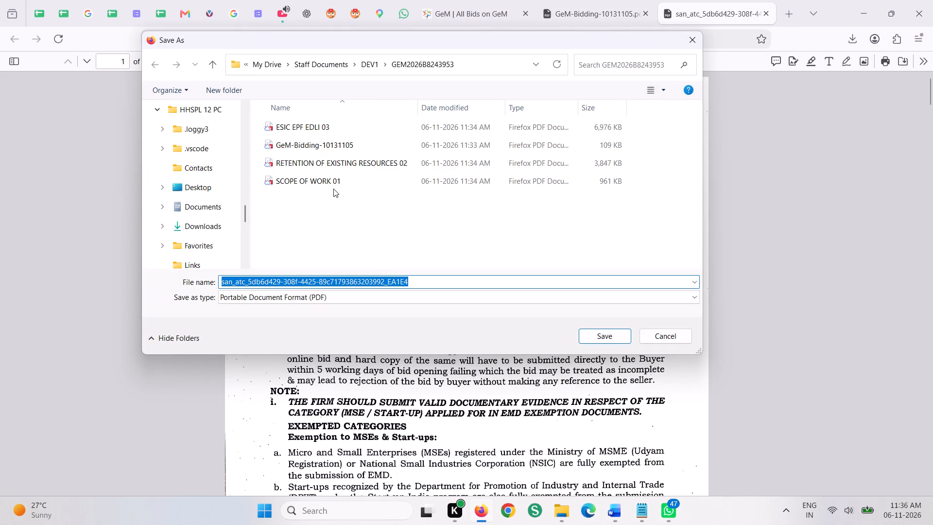
{"action": "type", "text": "BUYER ADDED A"}
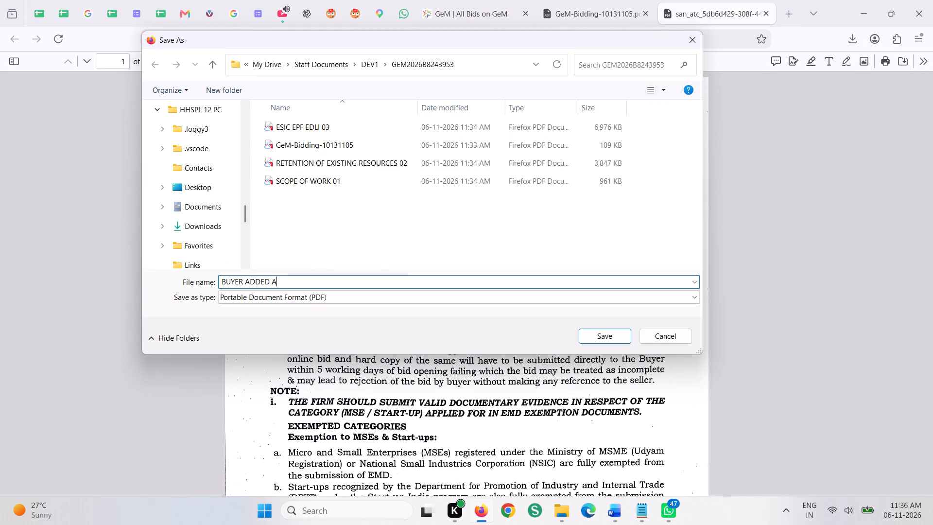
{"action": "type", "text": "TC"}
{"action": "key", "text": "space"}
{"action": "key", "text": "0"}
{"action": "key", "text": "4"}
{"action": "key", "text": "Return"}
Using the ATC's EMD clause, complete item 7 as "EMD EXEMPTION – STARTUP & MSME CERTIFICATE" and start item 8.
{"action": "scroll", "coordinate": [463, 260], "scroll_direction": "up", "scroll_amount": 2, "text": "ctrl"}
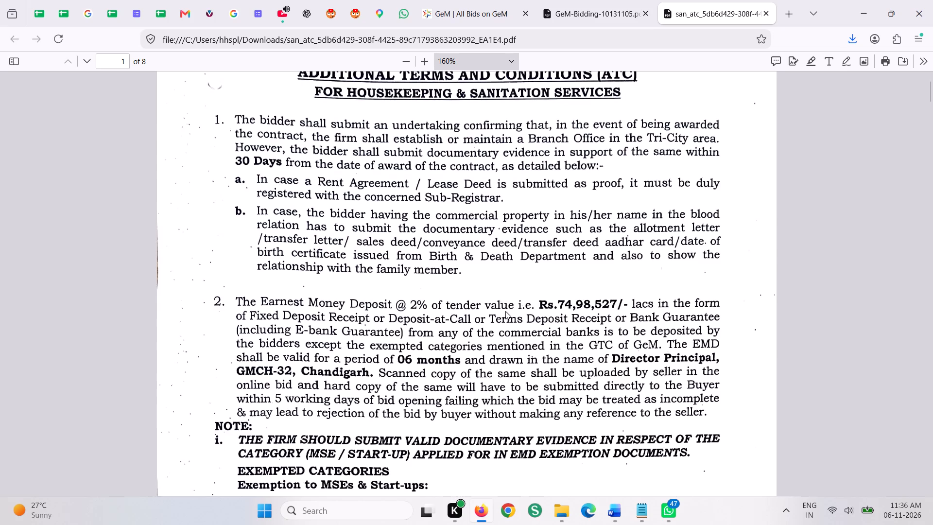
{"action": "key", "text": "alt+Tab"}
{"action": "type", "text": "EMD EXEMPTION - STAT"}
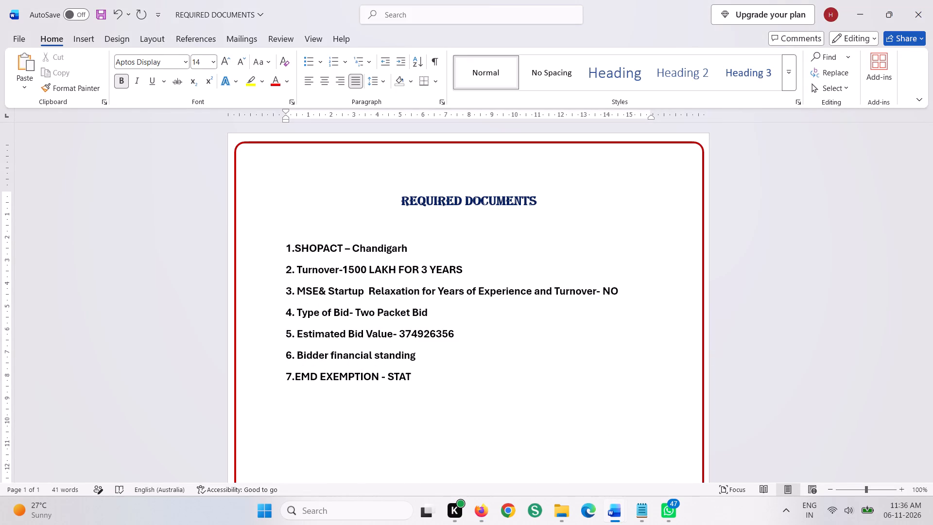
{"action": "key", "text": "BackSpace"}
{"action": "key", "text": "r"}
{"action": "type", "text": "TUP"}
{"action": "key", "text": "space"}
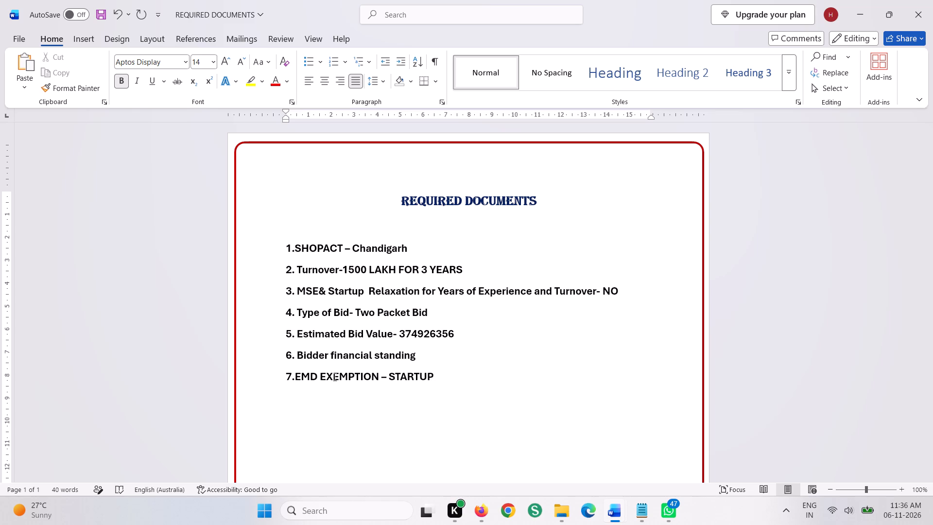
{"action": "type", "text": "& MSME CERTIFICATE"}
{"action": "key", "text": "space"}
{"action": "key", "text": "Return"}
{"action": "type", "text": "8."}
Check the branch office clause in the ATC and append "(TRI-CITY)" to item 1, SHOPACT – Chandigarh, in the Word list.
{"action": "key", "text": "alt+Tab"}
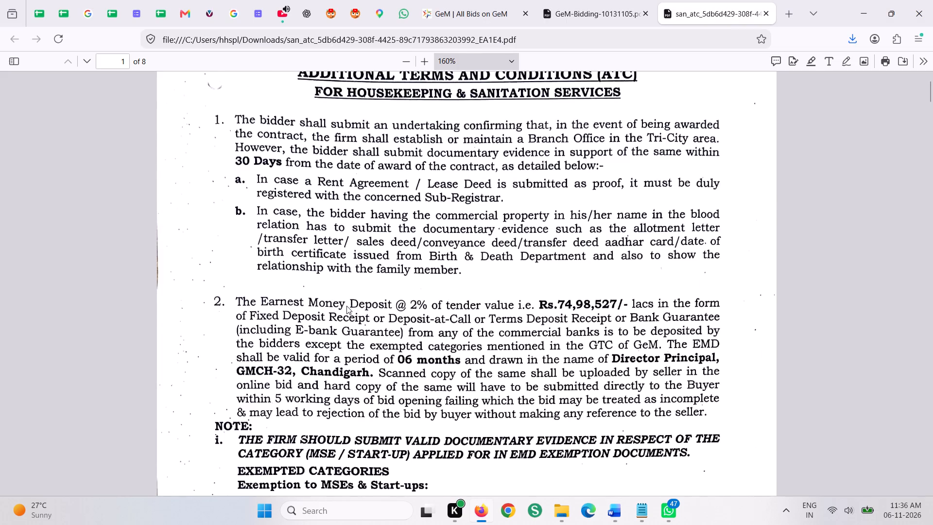
{"action": "scroll", "coordinate": [346, 306], "scroll_direction": "down", "scroll_amount": 1}
{"action": "scroll", "coordinate": [378, 282], "scroll_direction": "up", "scroll_amount": 1}
{"action": "key", "text": "alt+Tab"}
{"action": "left_click", "coordinate": [412, 245]}
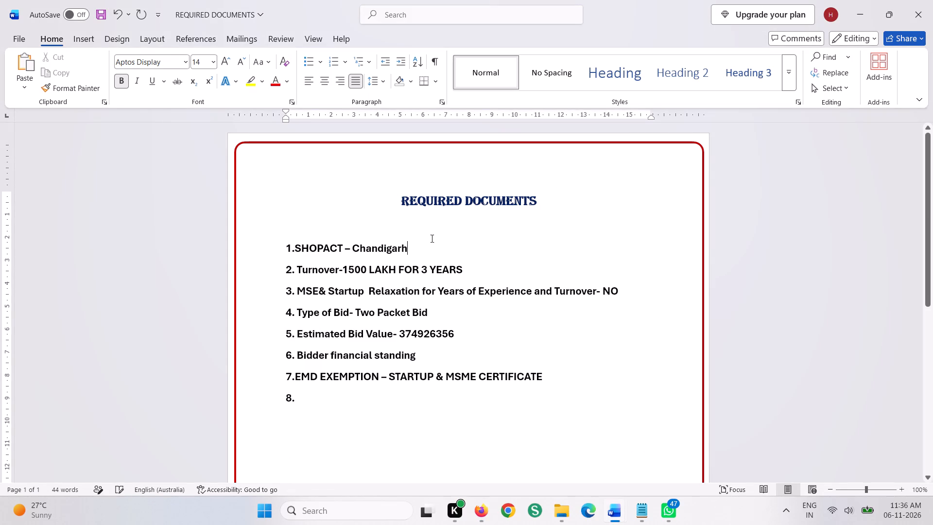
{"action": "key", "text": "space"}
{"action": "type", "text": "(TRICI"}
{"action": "key", "text": "BackSpace"}
{"action": "key", "text": "BackSpace"}
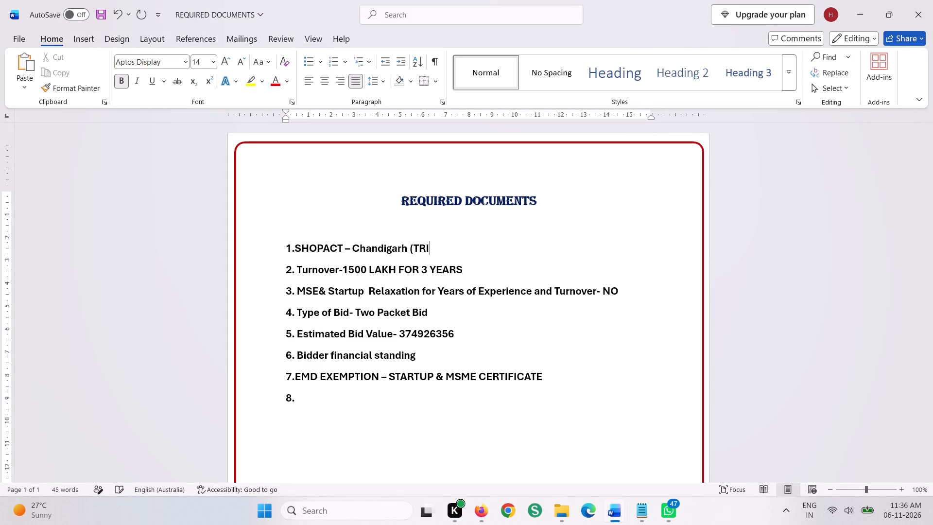
{"action": "key", "text": "minus"}
{"action": "type", "text": "CITY)"}
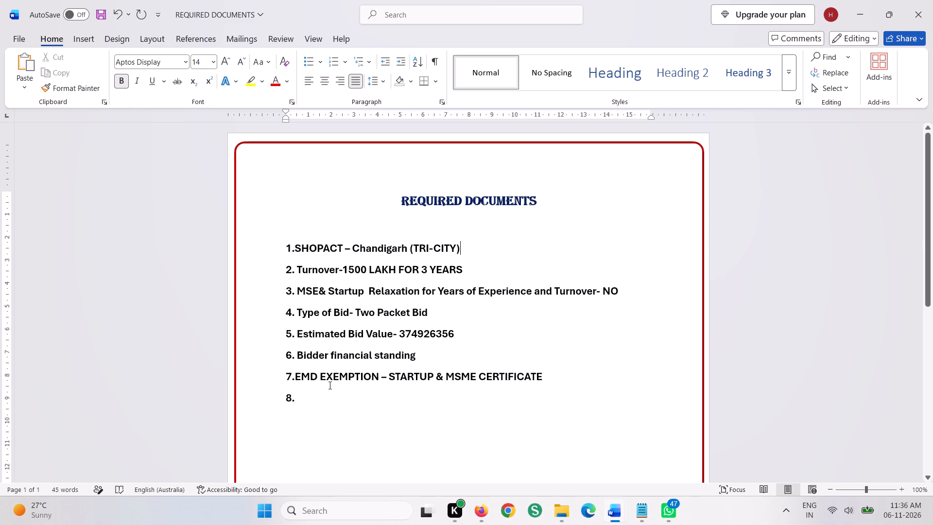
Highlight the text of item 7, the EMD exemption entry, in yellow.
{"action": "left_click", "coordinate": [311, 399]}
{"action": "left_click_drag", "start_coordinate": [300, 378], "coordinate": [553, 376]}
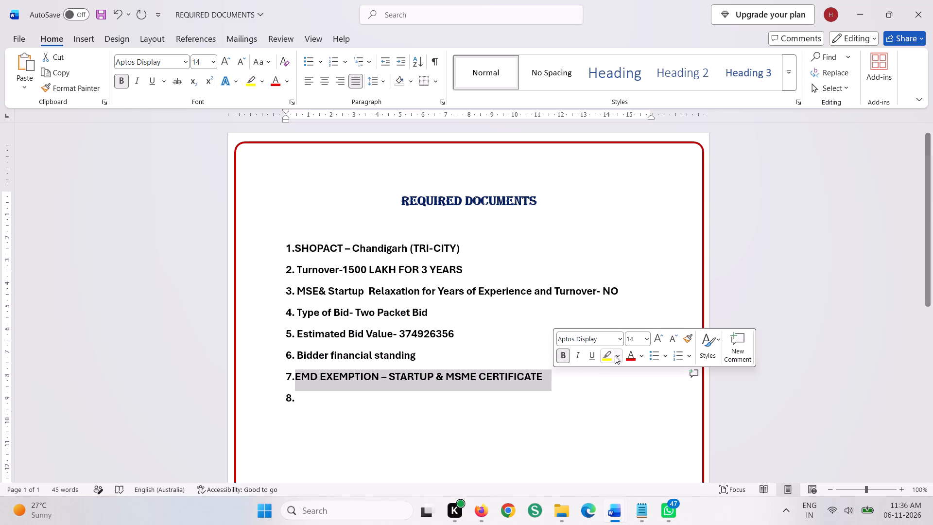
{"action": "left_click", "coordinate": [611, 359]}
{"action": "left_click", "coordinate": [307, 406]}
Read on through ATC clauses 3 and 4, enter item 8 as "LABOUR LICENCE" in the Word list, and start item 9.
{"action": "key", "text": "alt+Tab"}
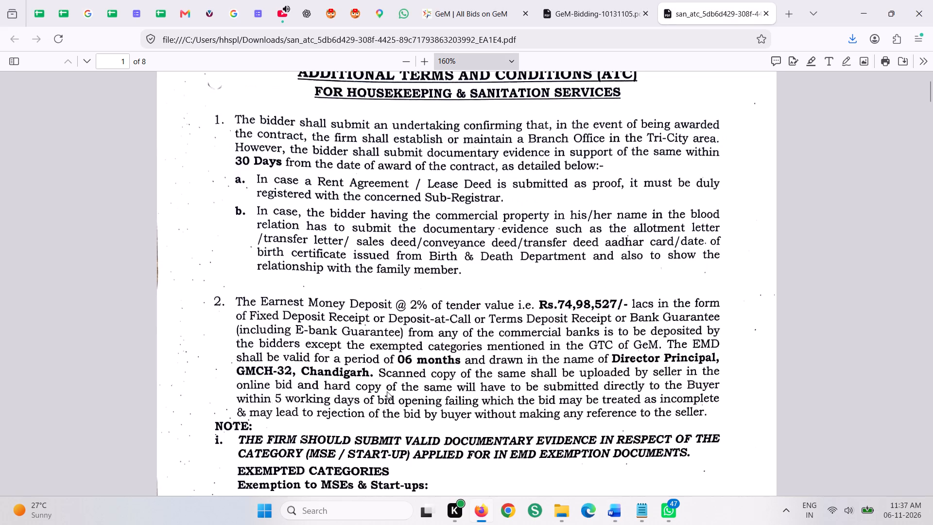
{"action": "scroll", "coordinate": [400, 396], "scroll_direction": "down", "scroll_amount": 1}
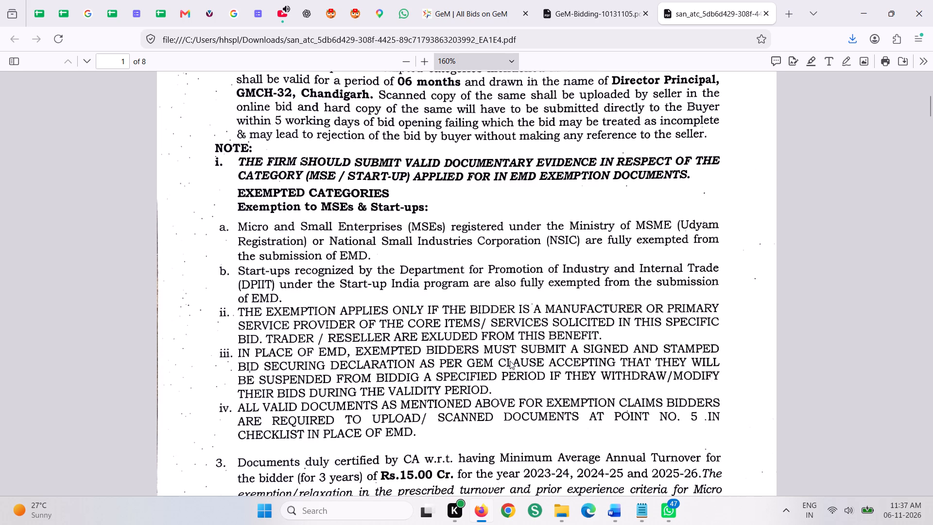
{"action": "scroll", "coordinate": [505, 418], "scroll_direction": "down", "scroll_amount": 1}
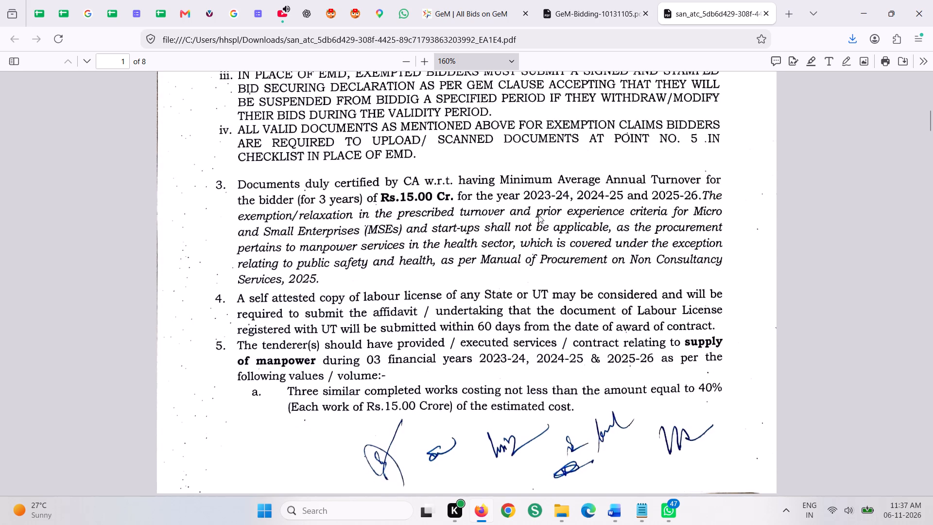
{"action": "key", "text": "alt+Tab"}
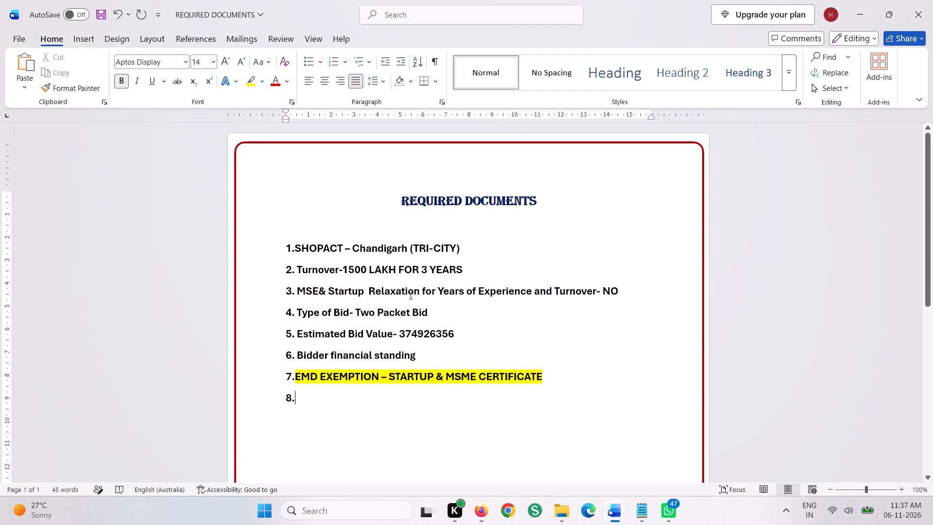
{"action": "key", "text": "alt+Tab"}
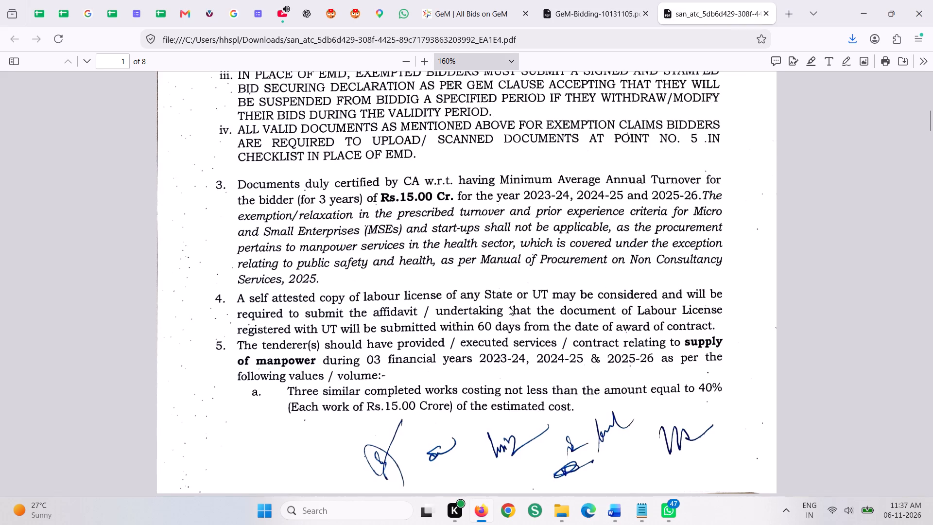
{"action": "key", "text": "alt+Tab"}
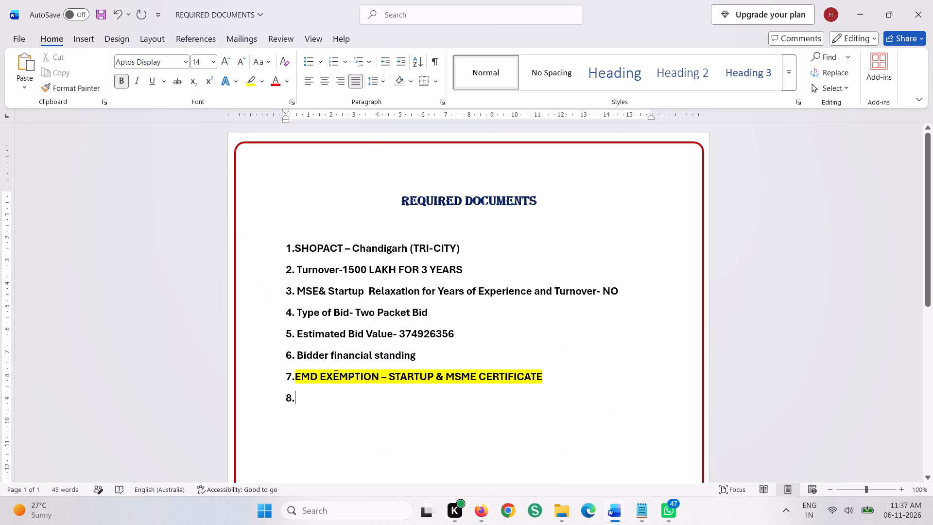
{"action": "type", "text": "LABOUR LICENCE"}
{"action": "key", "text": "space"}
{"action": "key", "text": "Return"}
{"action": "type", "text": "9."}
Copy a screenshot of ATC clause 5, including work-value options a to c, and submit it to Google image search.
{"action": "key", "text": "alt+Tab"}
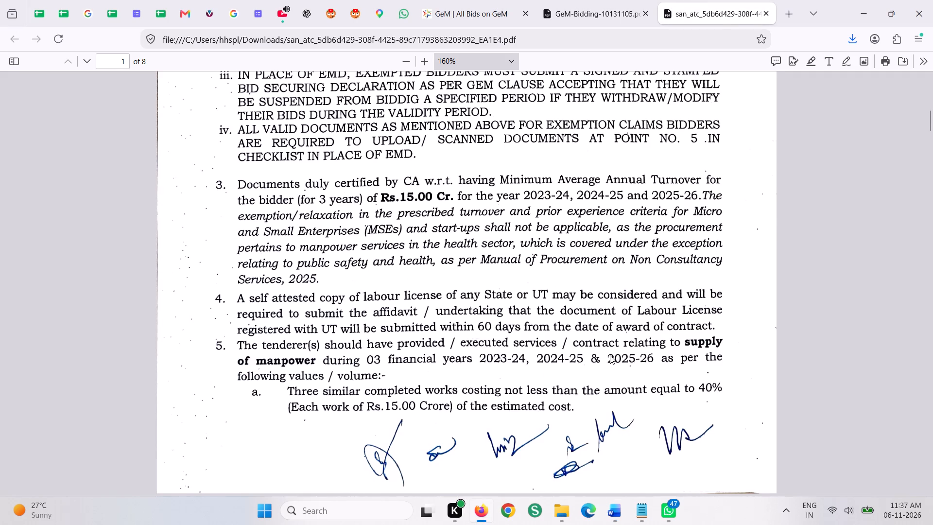
{"action": "scroll", "coordinate": [515, 370], "scroll_direction": "down", "scroll_amount": 1}
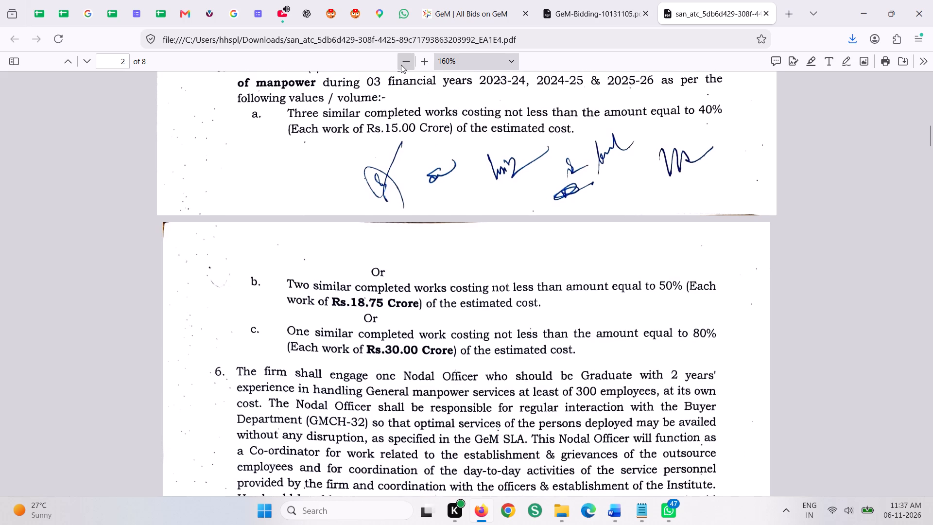
{"action": "left_click", "coordinate": [401, 65]}
{"action": "double_click", "coordinate": [930, 77]}
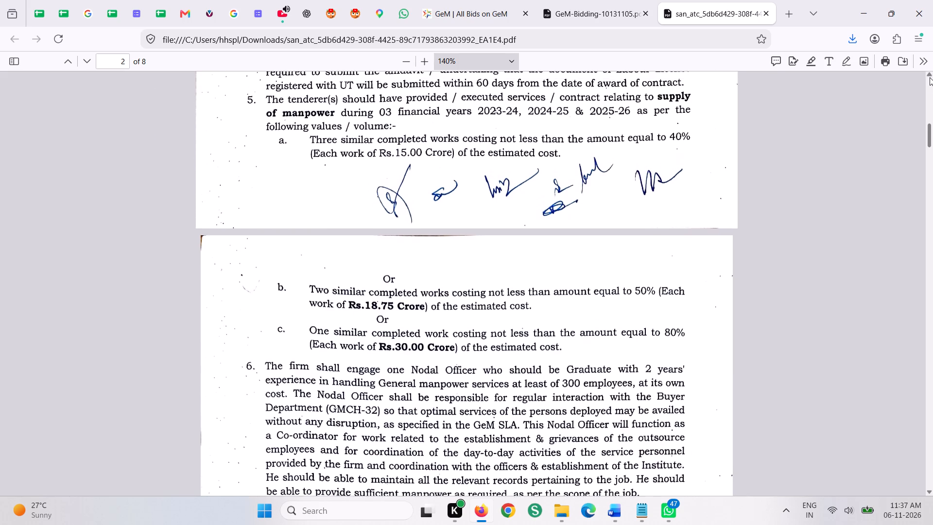
{"action": "key", "text": "ctrl+shift+s"}
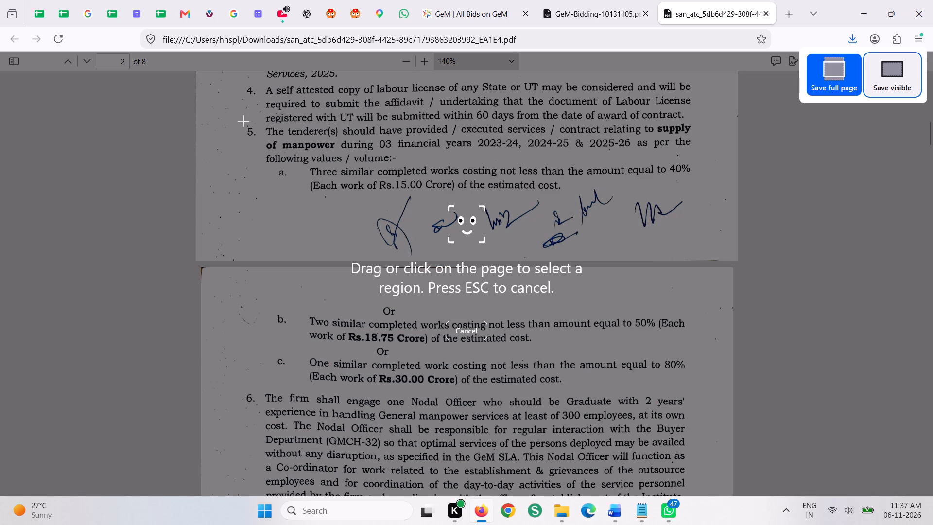
{"action": "left_click_drag", "start_coordinate": [237, 117], "coordinate": [754, 399]}
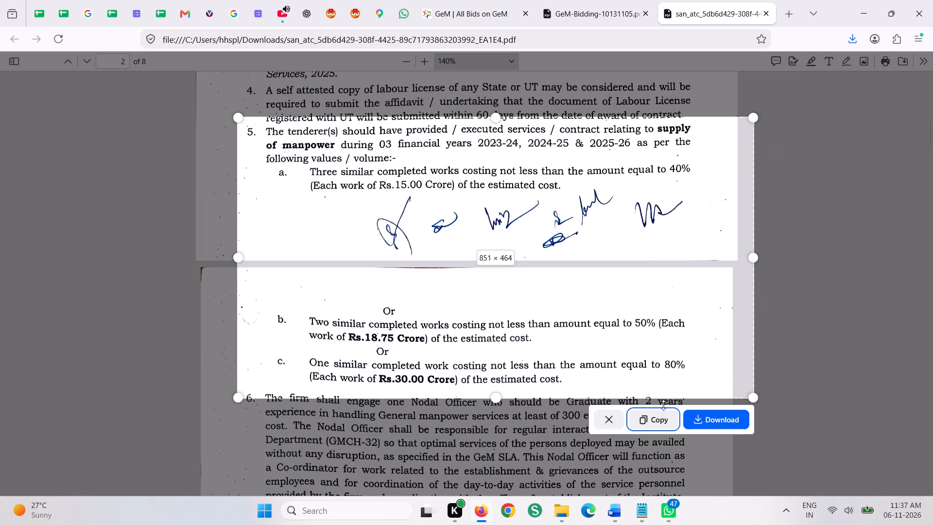
{"action": "left_click", "coordinate": [662, 414]}
{"action": "left_click", "coordinate": [236, 18]}
{"action": "left_click", "coordinate": [649, 75]}
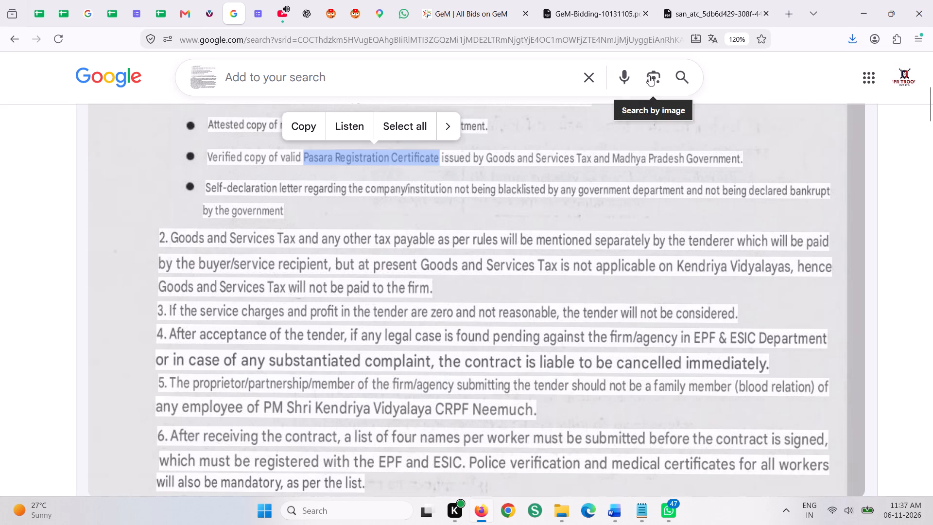
{"action": "left_click", "coordinate": [517, 269]}
{"action": "key", "text": "ctrl+v"}
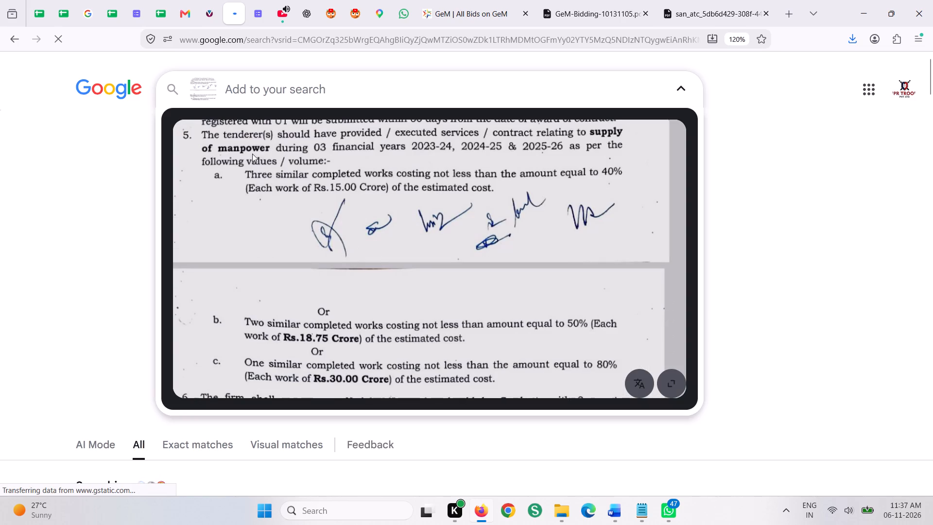
Copy the recognised clause 5 text from "tenderer(s) should have provided" through option a, and paste it as item 9 in Word.
{"action": "left_click", "coordinate": [228, 134]}
{"action": "left_click_drag", "start_coordinate": [228, 134], "coordinate": [500, 192]}
{"action": "left_click", "coordinate": [333, 210]}
{"action": "key", "text": "alt+Tab"}
{"action": "key", "text": "ctrl+v"}
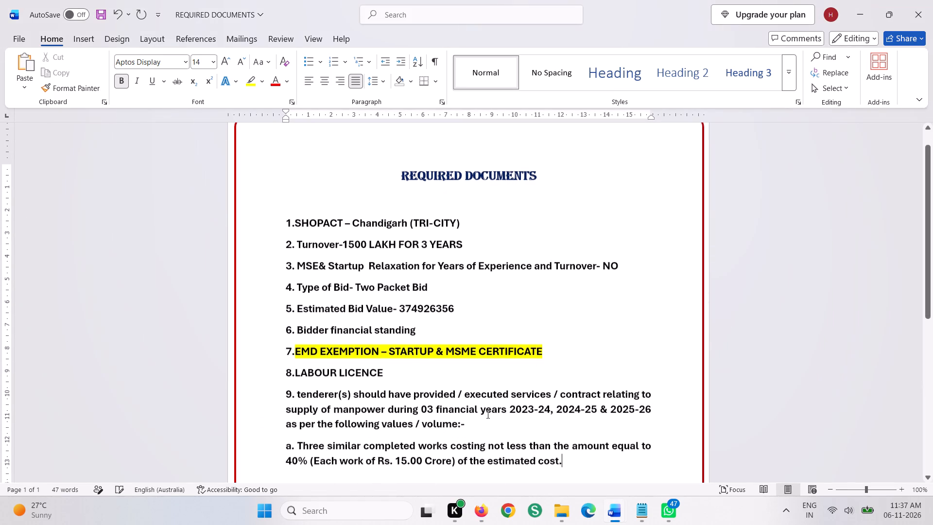
Copy the recognised text of options b and c, including both "Or" lines, paste it below option a, and start item 10.
{"action": "key", "text": "alt+Tab"}
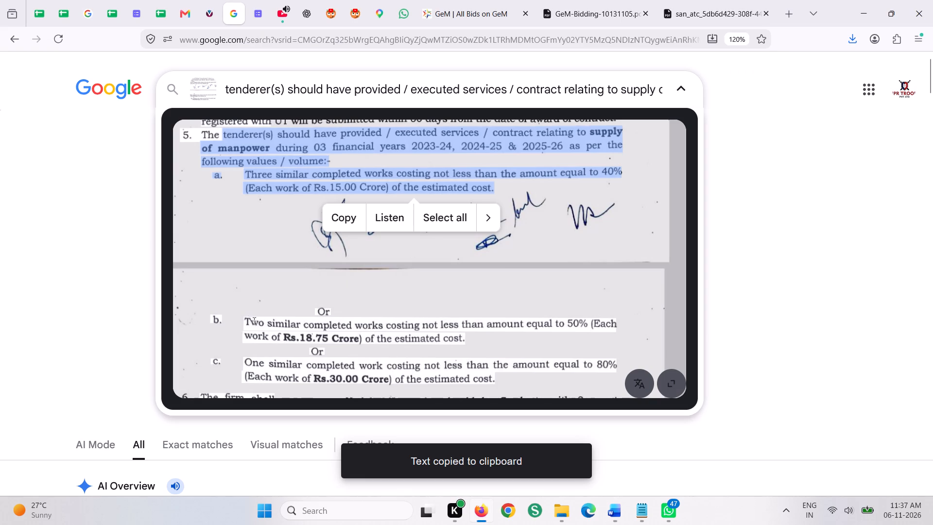
{"action": "left_click_drag", "start_coordinate": [318, 310], "coordinate": [489, 378]}
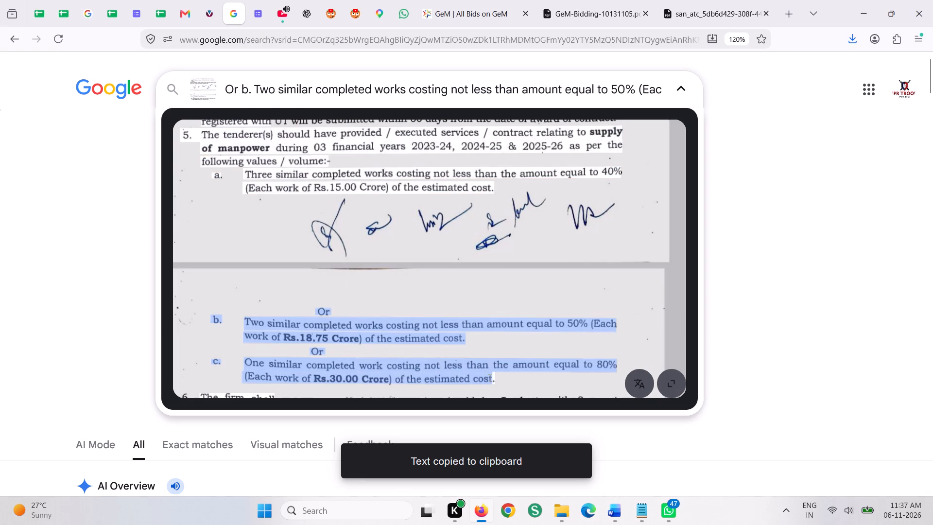
{"action": "left_click_drag", "start_coordinate": [489, 378], "coordinate": [491, 379]}
{"action": "left_click", "coordinate": [358, 281]}
{"action": "key", "text": "alt+Tab"}
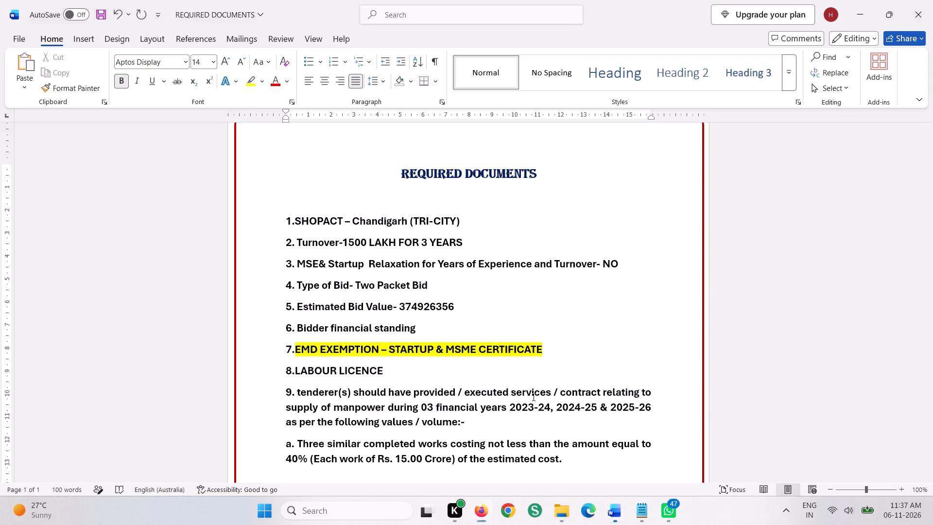
{"action": "key", "text": "Return"}
{"action": "key", "text": "ctrl+v"}
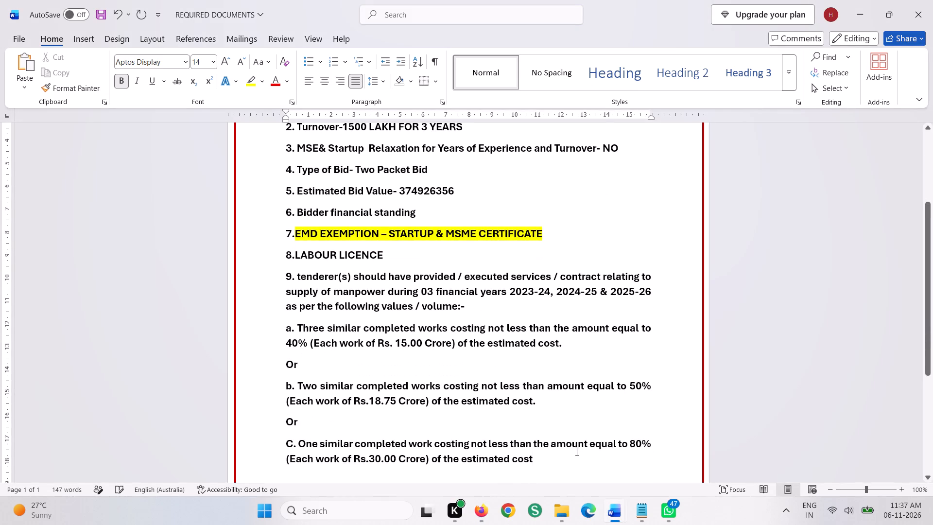
{"action": "key", "text": "Return"}
{"action": "type", "text": "10."}
Return to the ATC document and examine the clauses from clause 6 onward for the next required document.
{"action": "key", "text": "alt+Tab"}
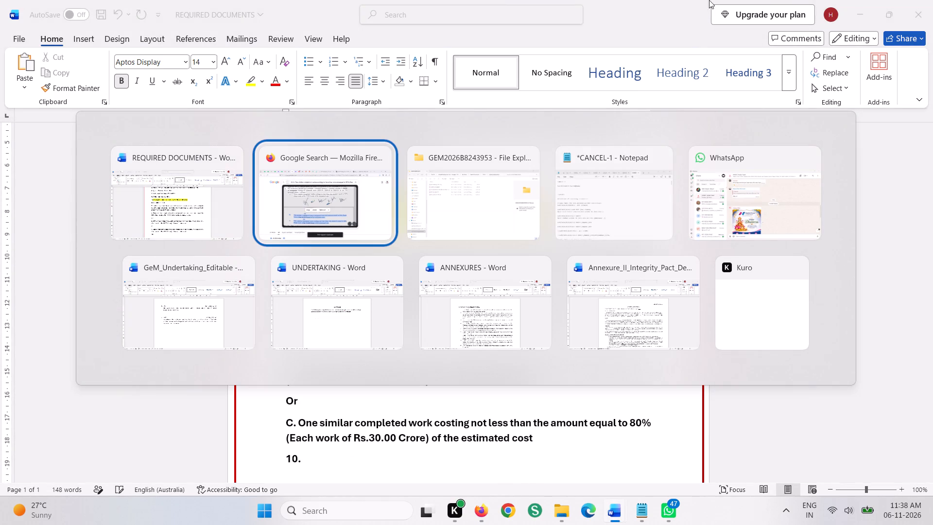
{"action": "left_click", "coordinate": [307, 187]}
{"action": "left_click", "coordinate": [742, 0]}
{"action": "scroll", "coordinate": [460, 229], "scroll_direction": "down", "scroll_amount": 1}
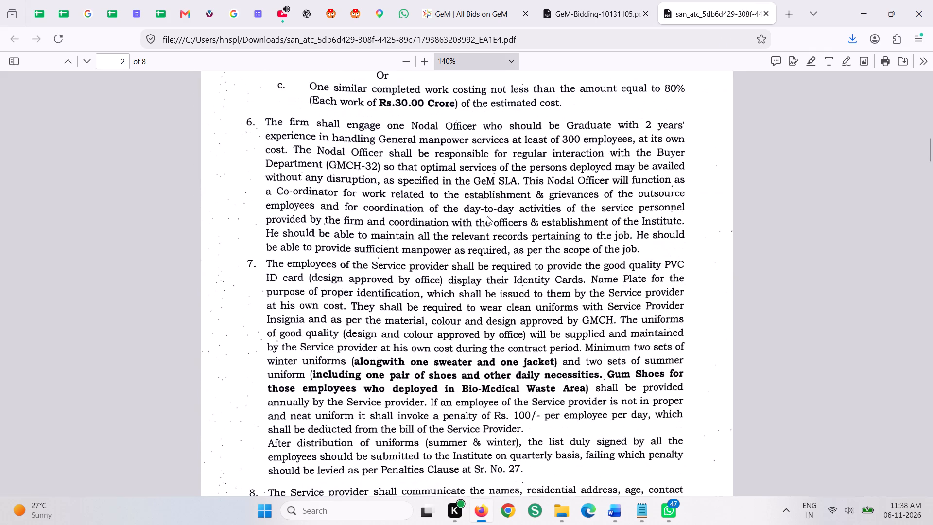
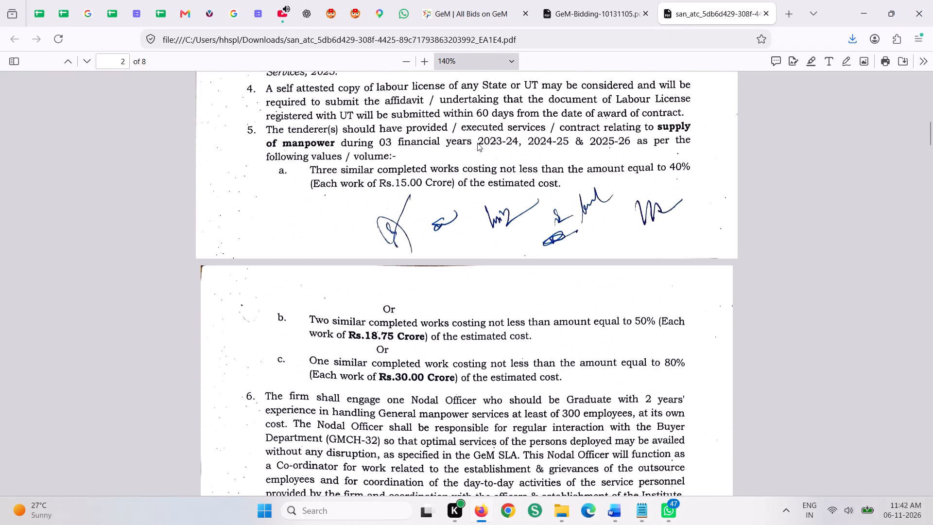
Copy a screenshot of ATC clause 6 on the Nodal Officer and submit it to Google image search.
{"action": "scroll", "coordinate": [467, 187], "scroll_direction": "down", "scroll_amount": 1}
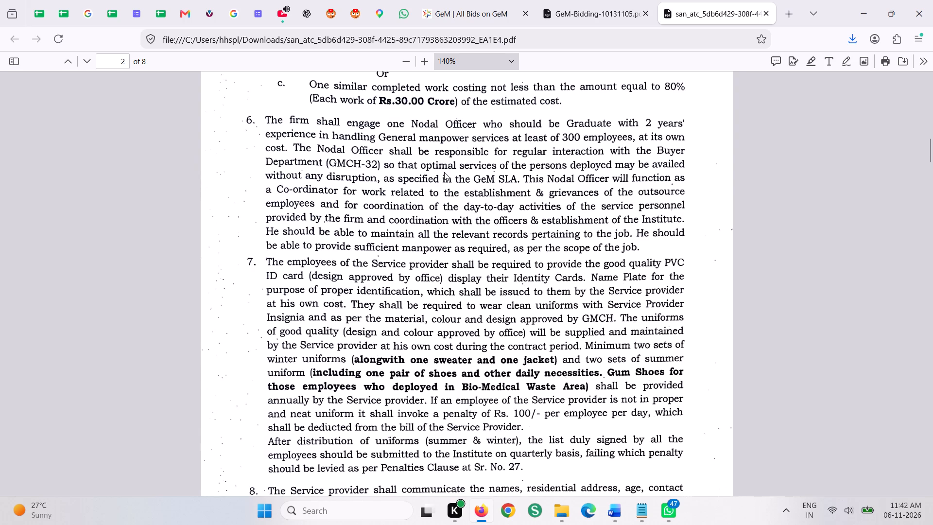
{"action": "key", "text": "ctrl+shift+s"}
{"action": "left_click_drag", "start_coordinate": [227, 108], "coordinate": [728, 246]}
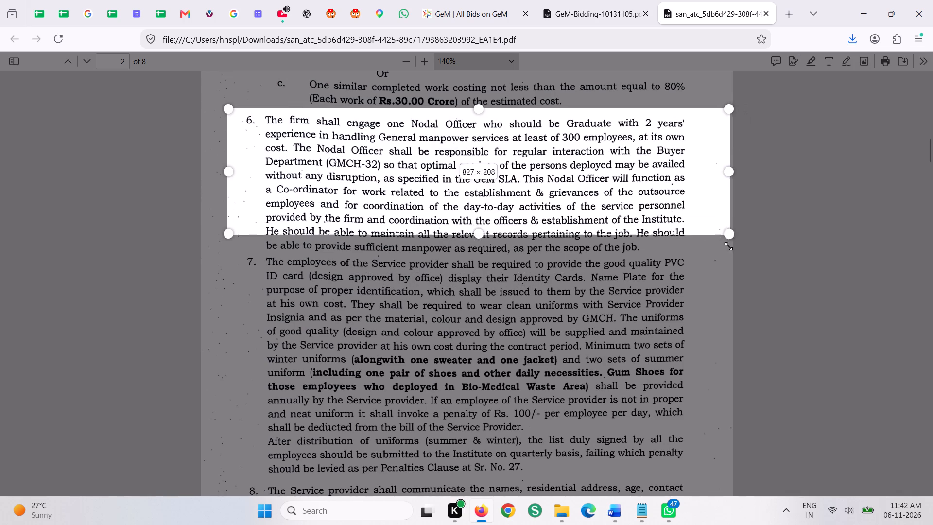
{"action": "left_click_drag", "start_coordinate": [728, 246], "coordinate": [727, 261]}
{"action": "left_click", "coordinate": [631, 277]}
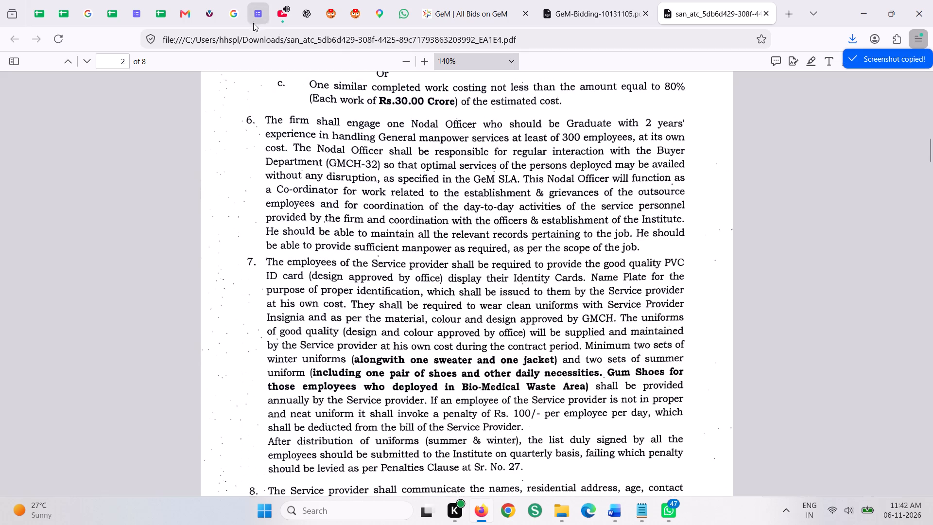
{"action": "left_click", "coordinate": [240, 18]}
{"action": "left_click", "coordinate": [688, 90]}
{"action": "left_click", "coordinate": [648, 93]}
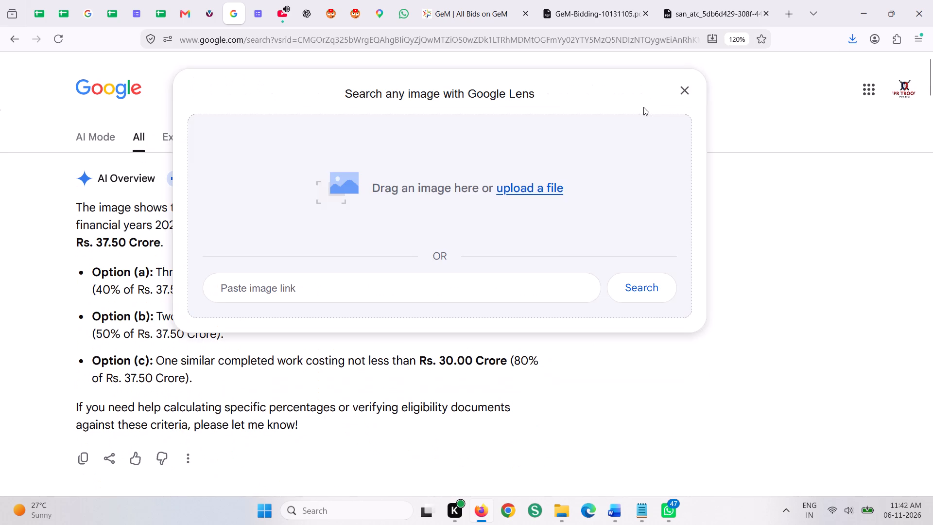
{"action": "left_click", "coordinate": [575, 280]}
{"action": "key", "text": "ctrl+v"}
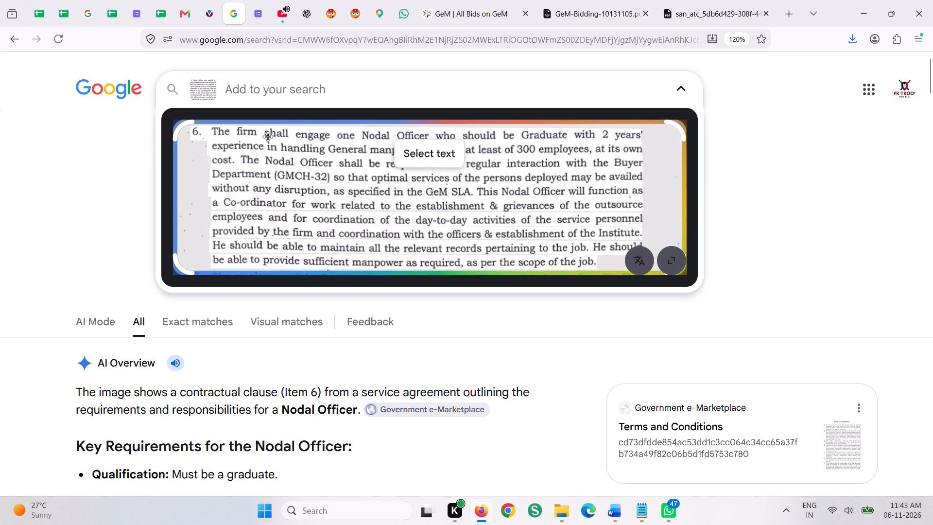
Copy the recognised clause 6 text from "firm shall engage one Nodal Officer" through "GeM SLA", paste it as item 10 in Word, and start item 11.
{"action": "left_click", "coordinate": [245, 131]}
{"action": "left_click_drag", "start_coordinate": [245, 131], "coordinate": [473, 215]}
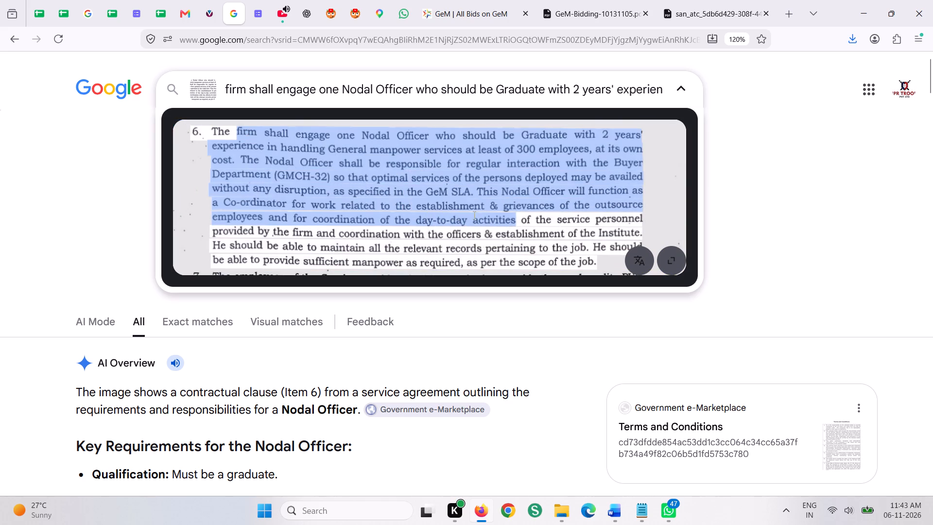
{"action": "left_click_drag", "start_coordinate": [473, 215], "coordinate": [472, 190]}
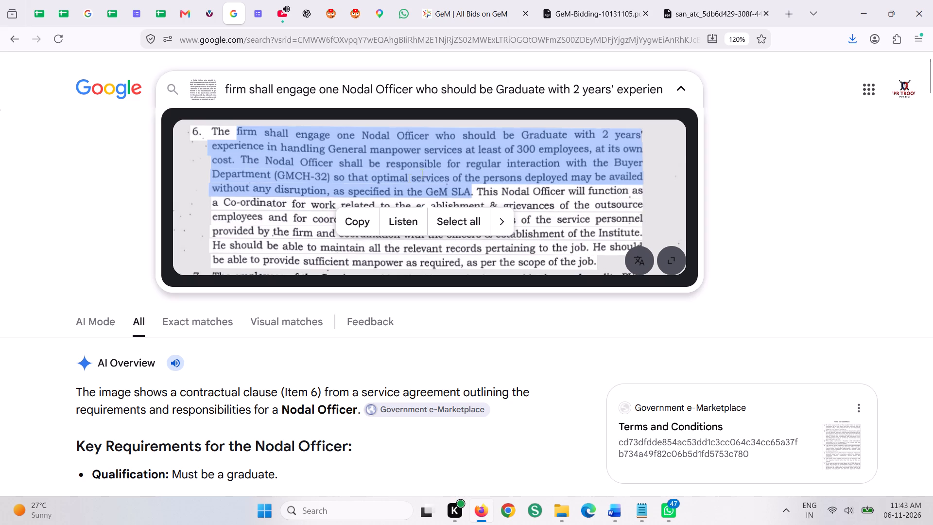
{"action": "left_click", "coordinate": [355, 224]}
{"action": "key", "text": "alt+Tab"}
{"action": "key", "text": "ctrl+v"}
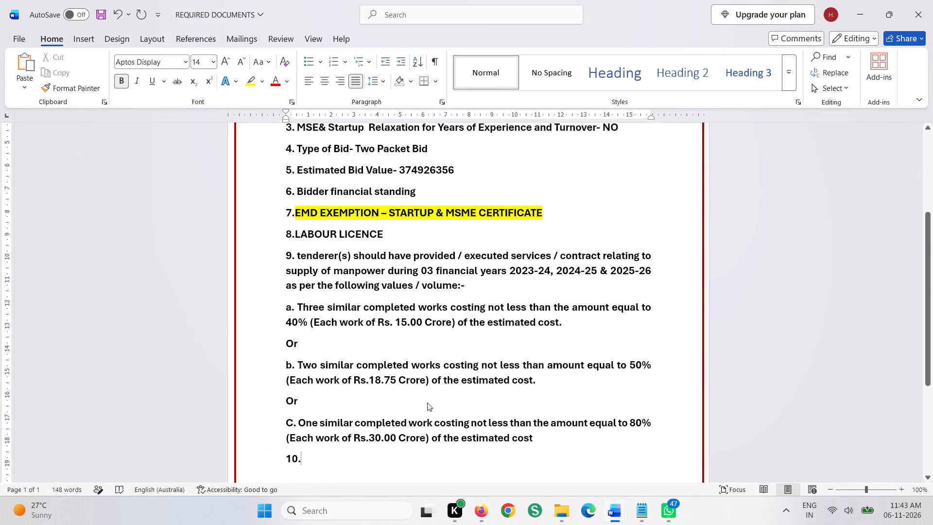
{"action": "scroll", "coordinate": [447, 388], "scroll_direction": "down", "scroll_amount": 1}
{"action": "key", "text": "Return"}
{"action": "type", "text": "11."}
Return to the ATC document and examine the clauses from 7 through 26 for further documents the bidder must submit.
{"action": "key", "text": "alt+Tab"}
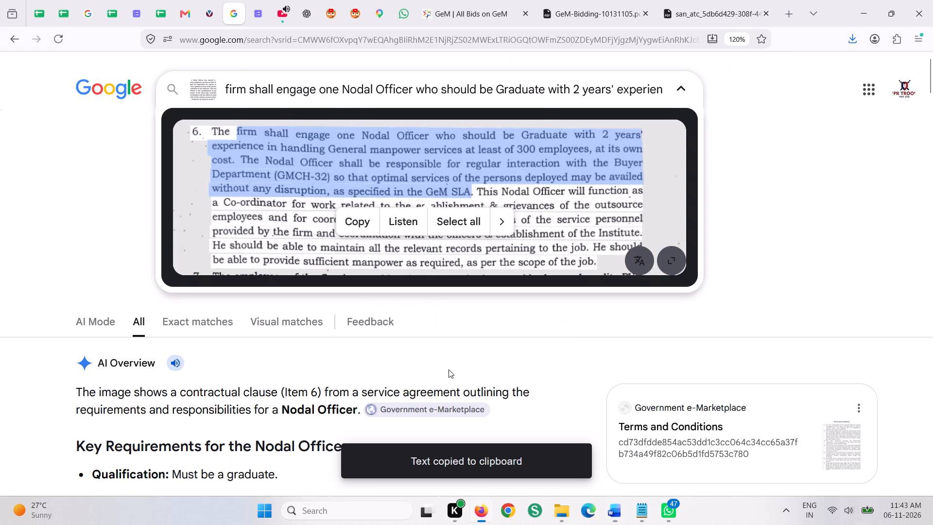
{"action": "left_click", "coordinate": [753, 0]}
{"action": "scroll", "coordinate": [539, 160], "scroll_direction": "down", "scroll_amount": 1}
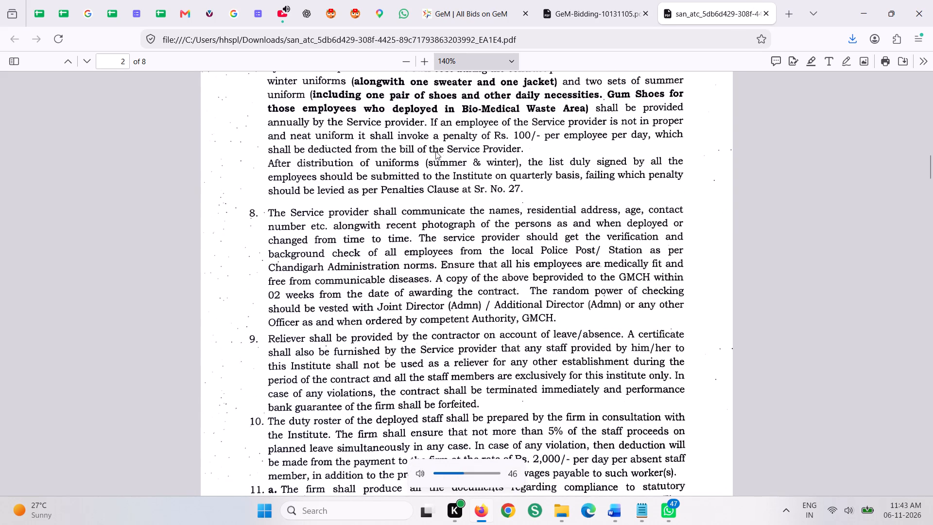
{"action": "scroll", "coordinate": [435, 154], "scroll_direction": "up", "scroll_amount": 1}
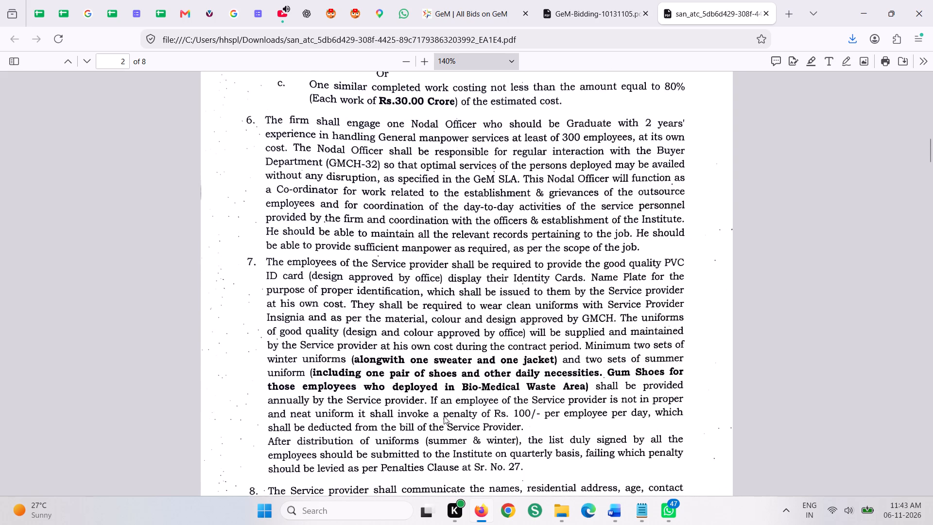
{"action": "scroll", "coordinate": [545, 421], "scroll_direction": "down", "scroll_amount": 1}
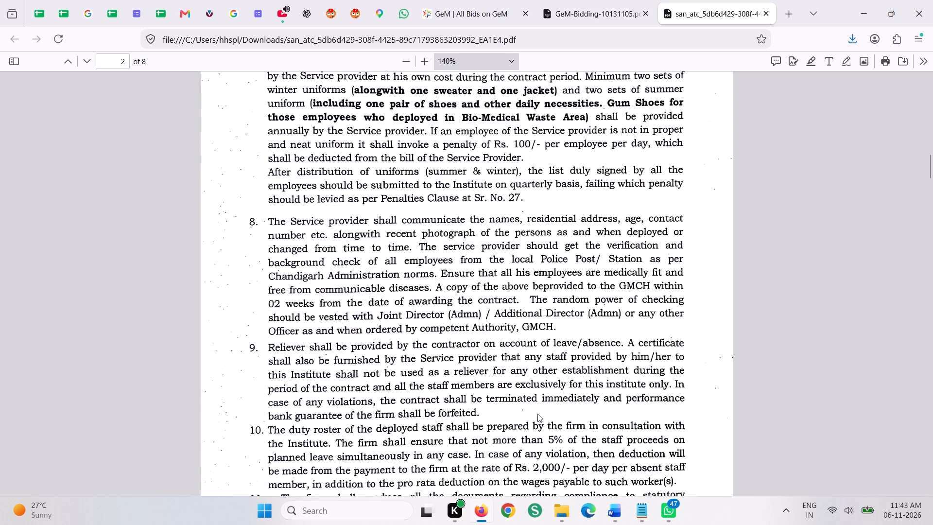
{"action": "scroll", "coordinate": [500, 366], "scroll_direction": "down", "scroll_amount": 1}
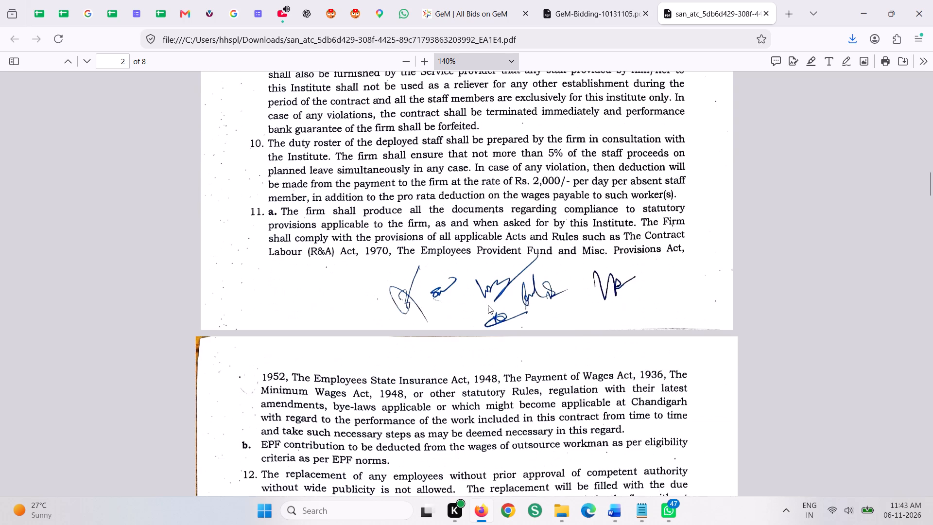
{"action": "scroll", "coordinate": [475, 305], "scroll_direction": "down", "scroll_amount": 1}
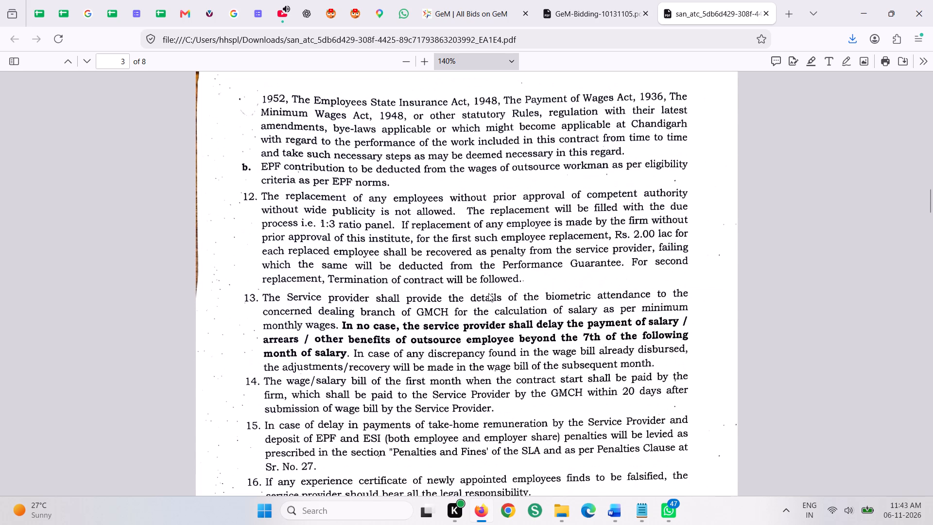
{"action": "scroll", "coordinate": [526, 326], "scroll_direction": "down", "scroll_amount": 1}
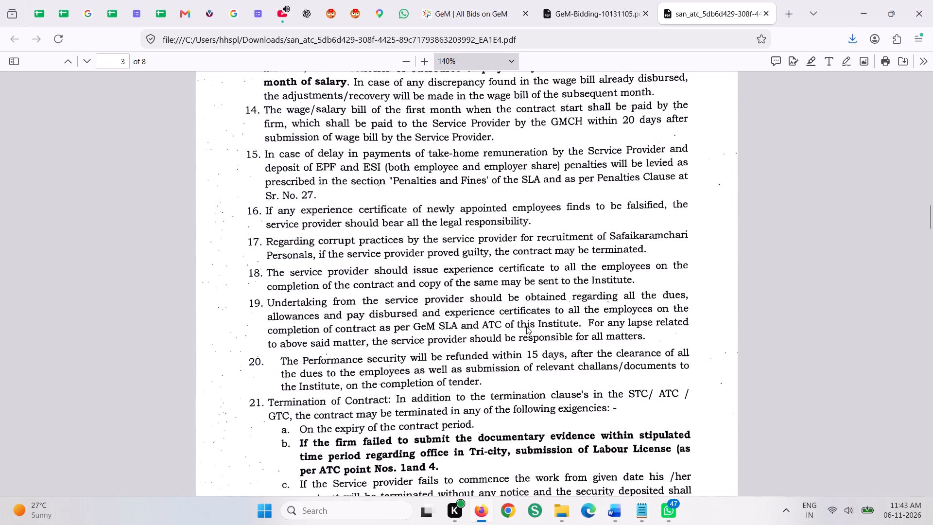
{"action": "scroll", "coordinate": [526, 326], "scroll_direction": "up", "scroll_amount": 1}
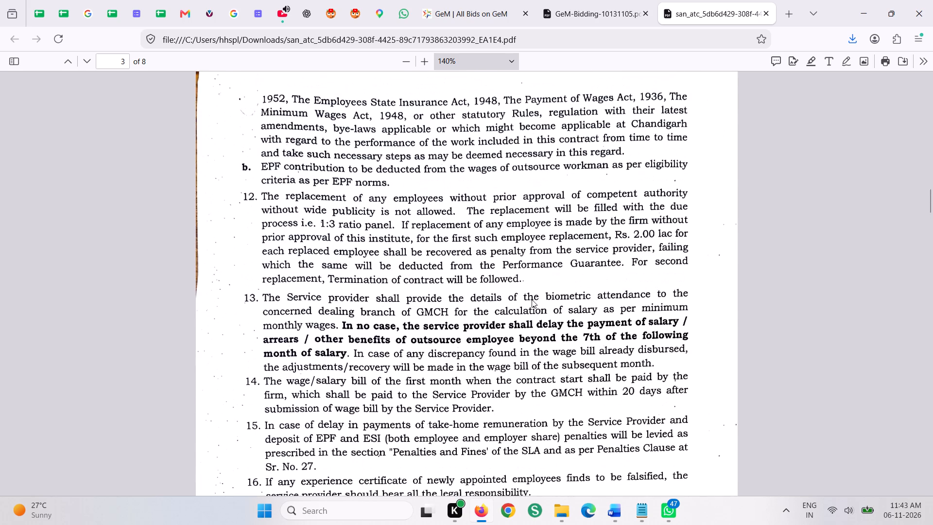
{"action": "scroll", "coordinate": [546, 300], "scroll_direction": "down", "scroll_amount": 1}
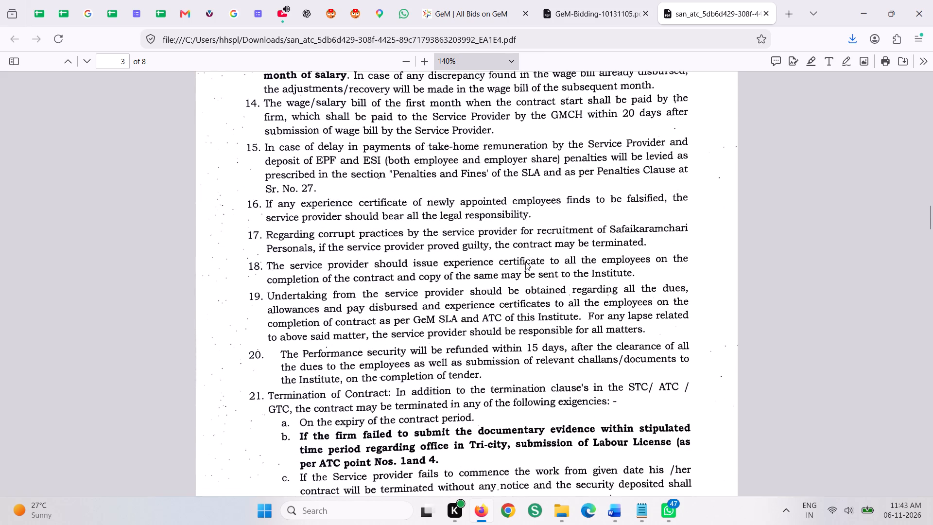
{"action": "scroll", "coordinate": [525, 262], "scroll_direction": "down", "scroll_amount": 1}
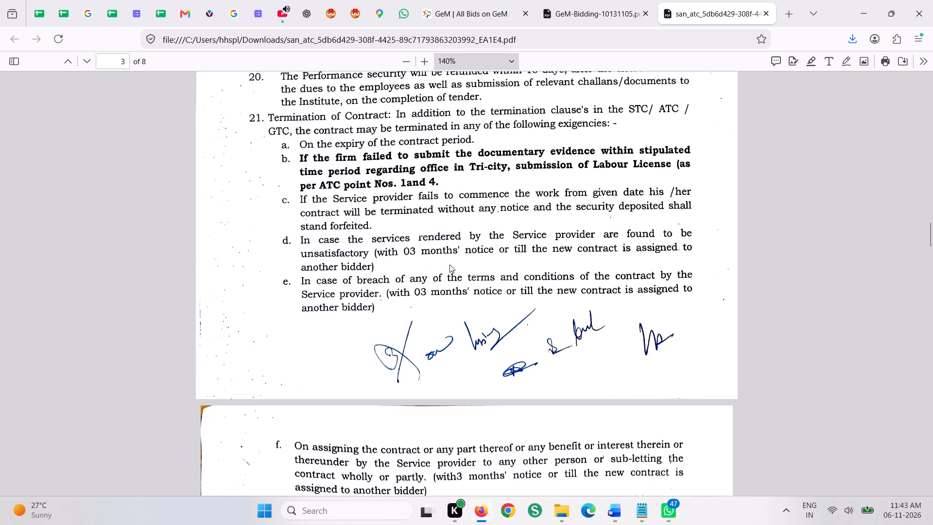
{"action": "scroll", "coordinate": [508, 277], "scroll_direction": "down", "scroll_amount": 2}
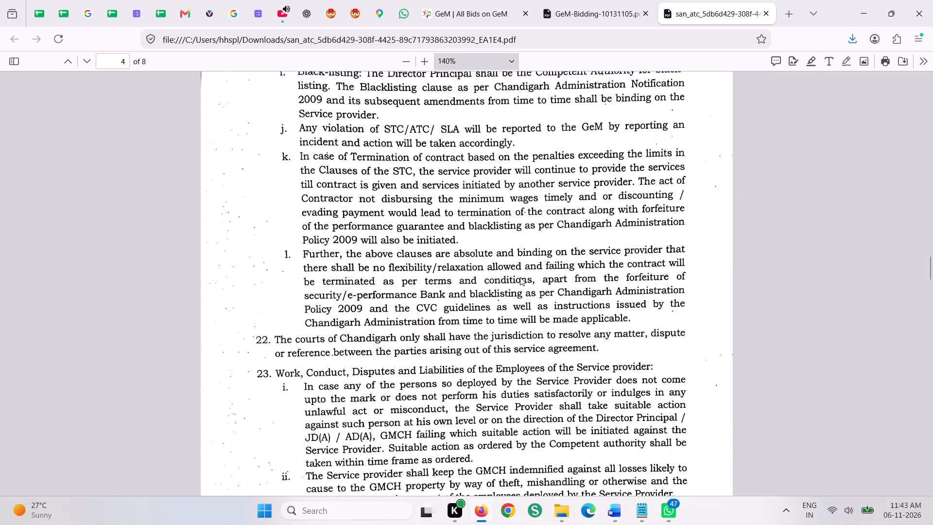
{"action": "scroll", "coordinate": [520, 277], "scroll_direction": "down", "scroll_amount": 1}
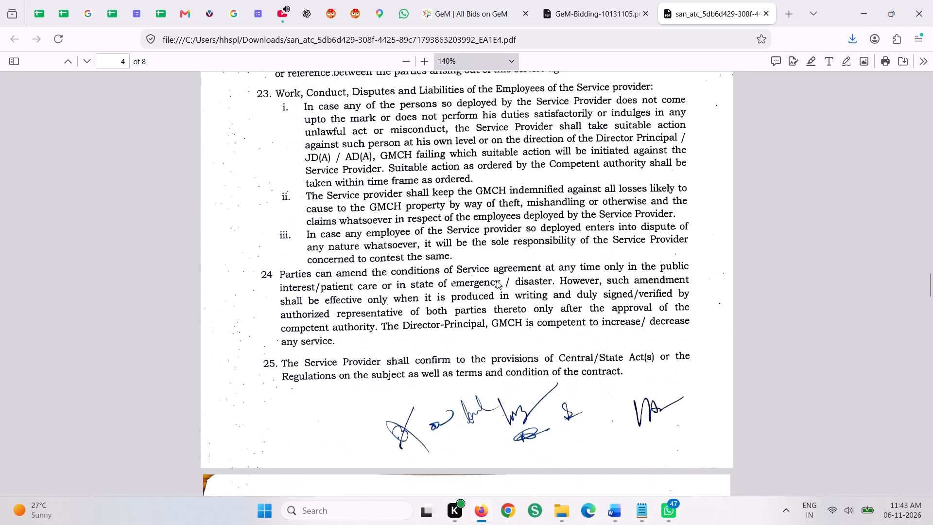
{"action": "scroll", "coordinate": [497, 280], "scroll_direction": "down", "scroll_amount": 1}
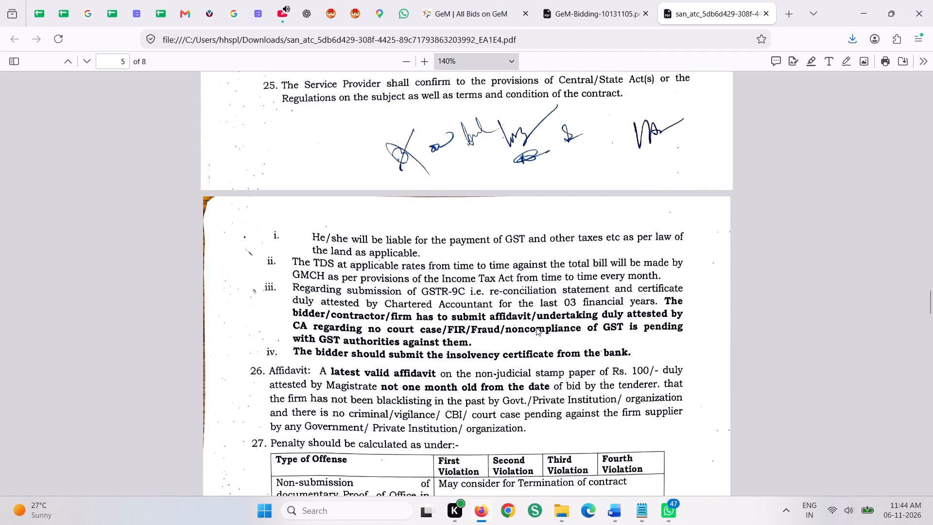
Copy a screenshot of ATC clause 25 points iii and iv with the clause 26 affidavit, and submit it to Google image search.
{"action": "key", "text": "ctrl+shift+s"}
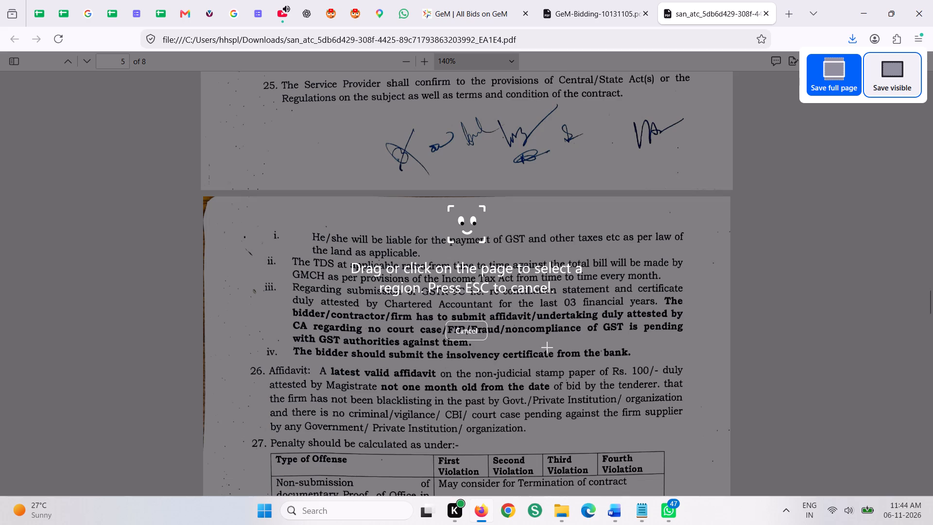
{"action": "left_click_drag", "start_coordinate": [261, 280], "coordinate": [710, 337]}
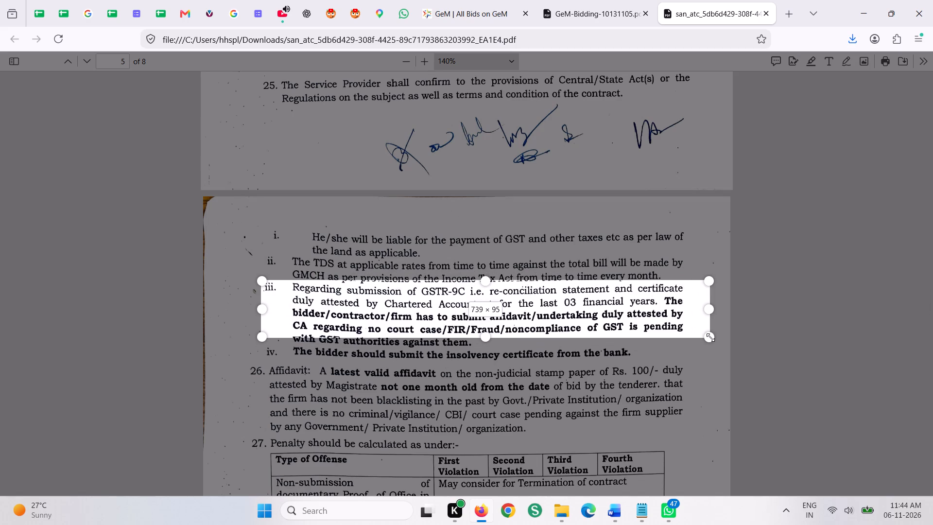
{"action": "left_click_drag", "start_coordinate": [710, 337], "coordinate": [712, 446]}
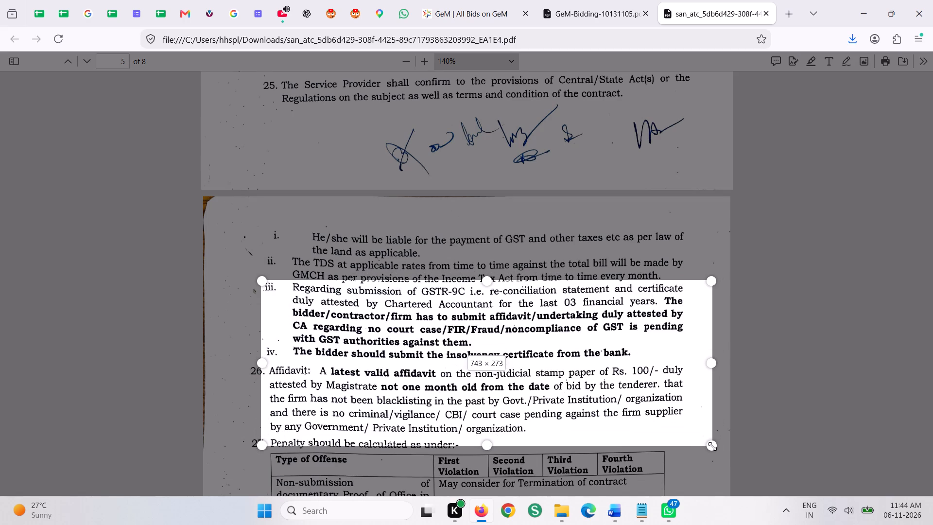
{"action": "left_click_drag", "start_coordinate": [712, 446], "coordinate": [714, 447]}
{"action": "left_click", "coordinate": [612, 471]}
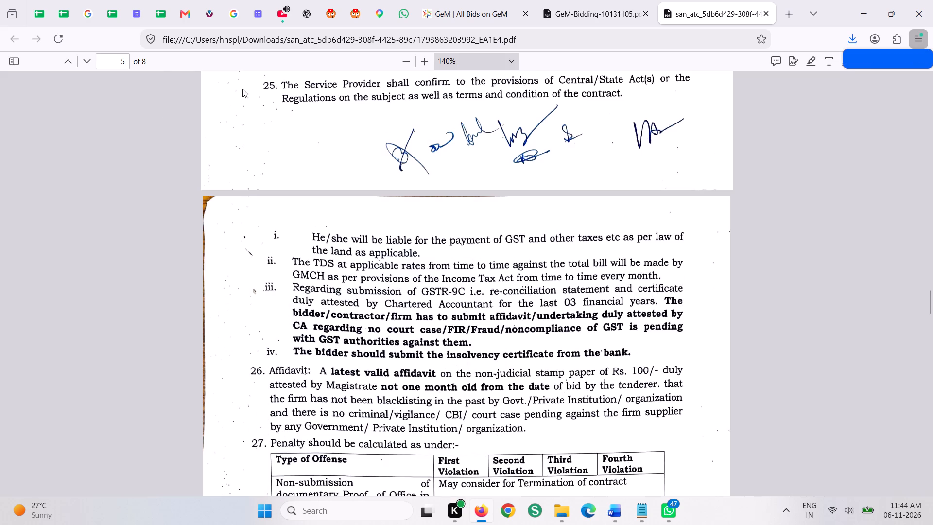
{"action": "left_click", "coordinate": [232, 15]}
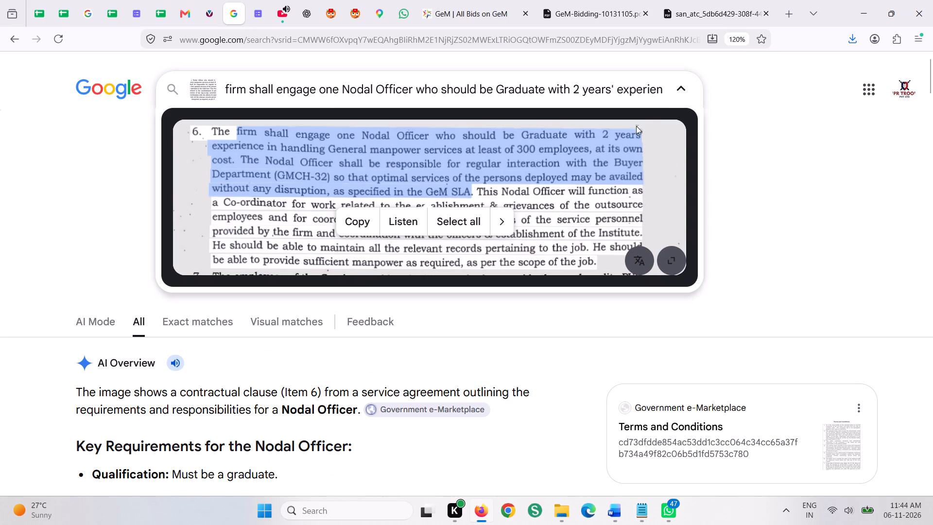
{"action": "left_click", "coordinate": [671, 92]}
{"action": "left_click", "coordinate": [654, 96]}
{"action": "left_click", "coordinate": [510, 283]}
{"action": "key", "text": "ctrl+v"}
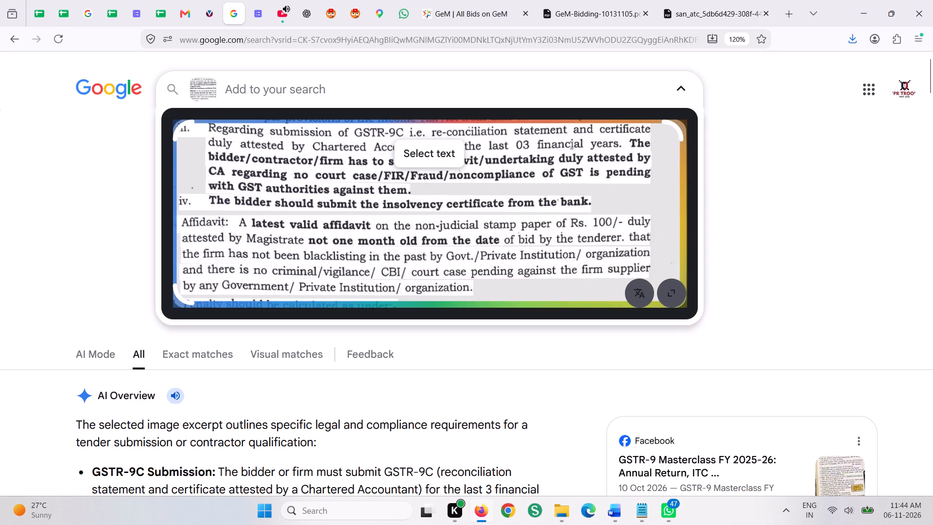
Copy the recognised sentence on the CA-attested affidavit/undertaking about pending GST cases, paste it as item 11 in Word, and start item 12.
{"action": "left_click", "coordinate": [635, 143]}
{"action": "left_click_drag", "start_coordinate": [635, 143], "coordinate": [399, 190]}
{"action": "left_click", "coordinate": [364, 217]}
{"action": "key", "text": "alt+Tab"}
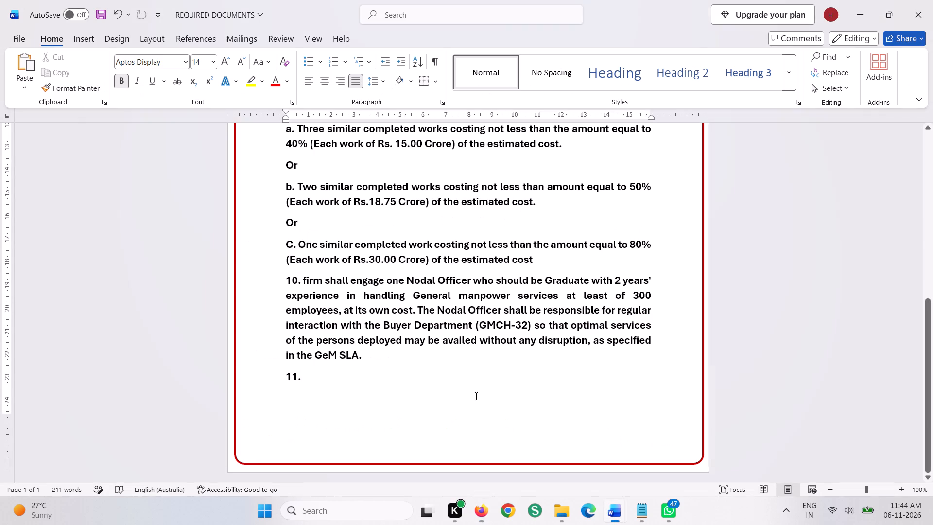
{"action": "key", "text": "ctrl+v"}
{"action": "key", "text": "Return"}
{"action": "type", "text": "12."}
Copy the recognised clause 26 text from "Affidavit: A latest valid affidavit" through "Private Institution/ organization" and paste it as item 12 in Word.
{"action": "key", "text": "alt+Tab"}
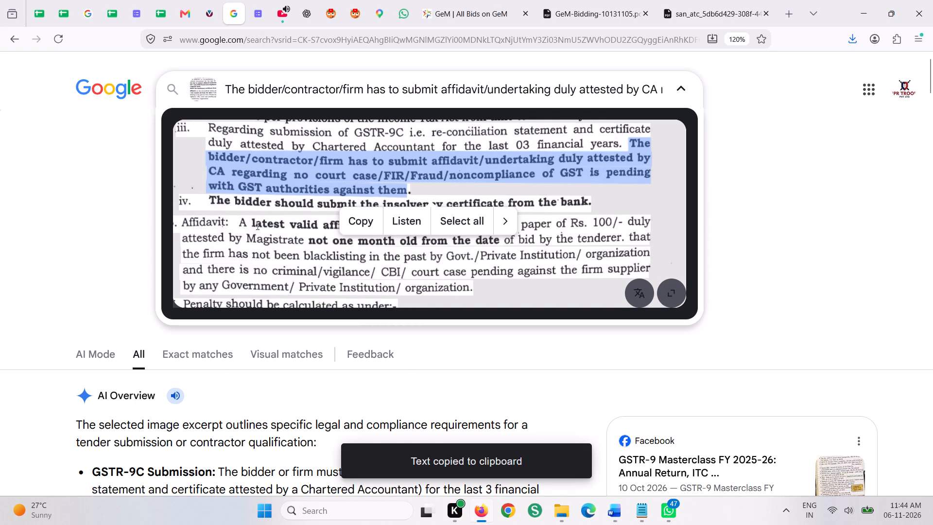
{"action": "left_click_drag", "start_coordinate": [257, 226], "coordinate": [283, 233]}
{"action": "left_click_drag", "start_coordinate": [189, 222], "coordinate": [488, 236]}
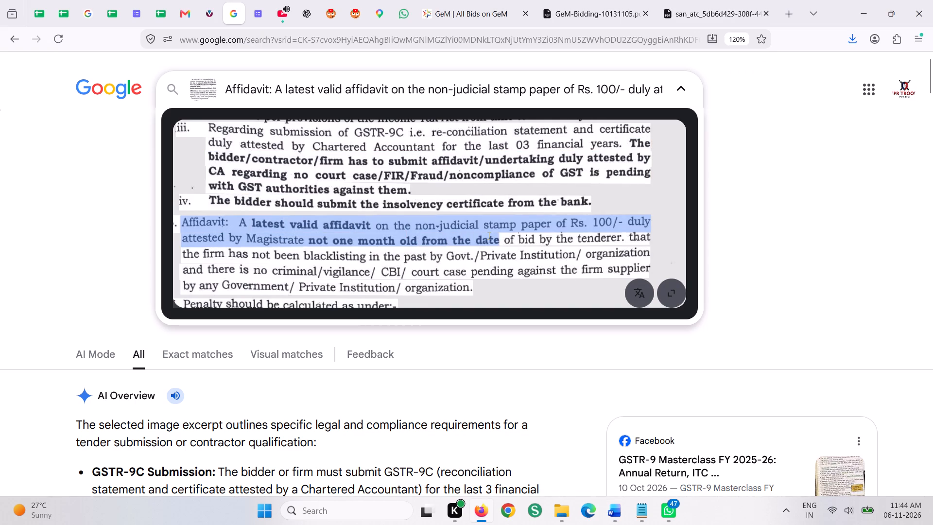
{"action": "left_click_drag", "start_coordinate": [488, 236], "coordinate": [367, 260]}
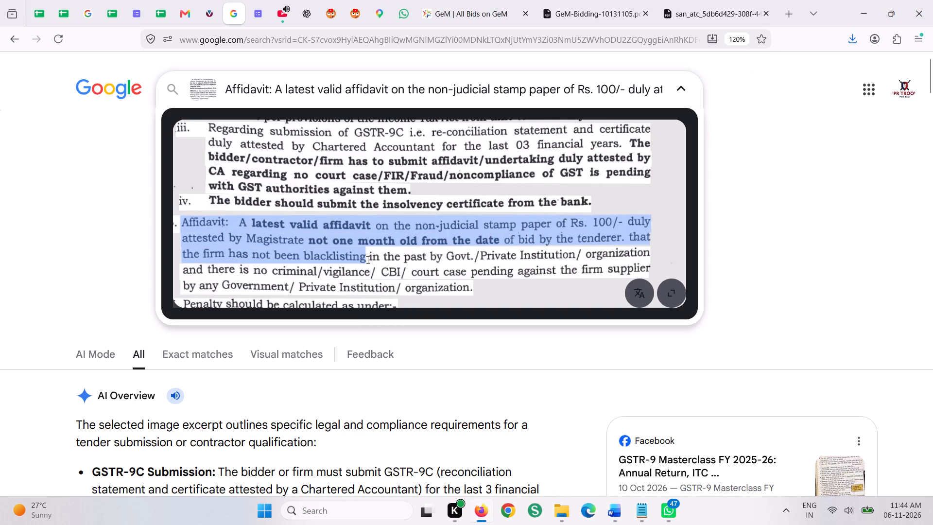
{"action": "left_click_drag", "start_coordinate": [367, 260], "coordinate": [462, 282]}
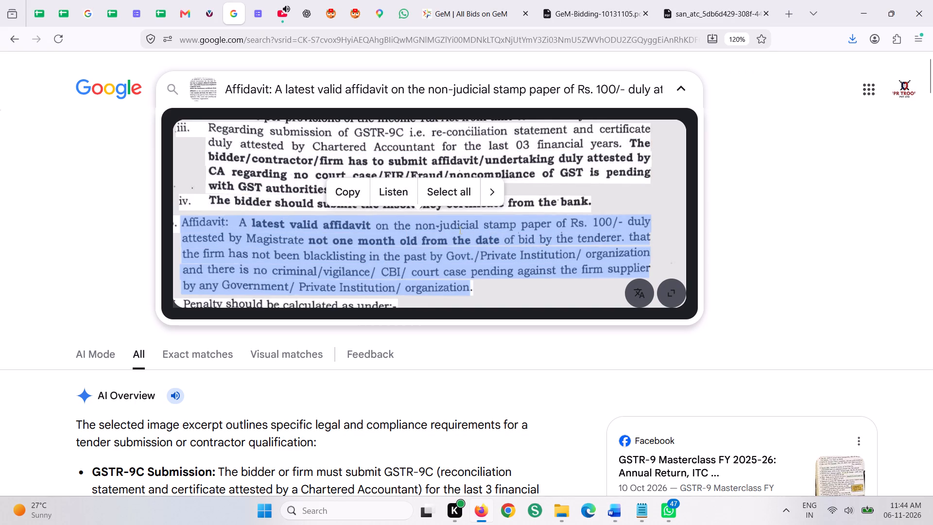
{"action": "left_click", "coordinate": [346, 192]}
{"action": "key", "text": "alt+Tab"}
{"action": "key", "text": "ctrl+v"}
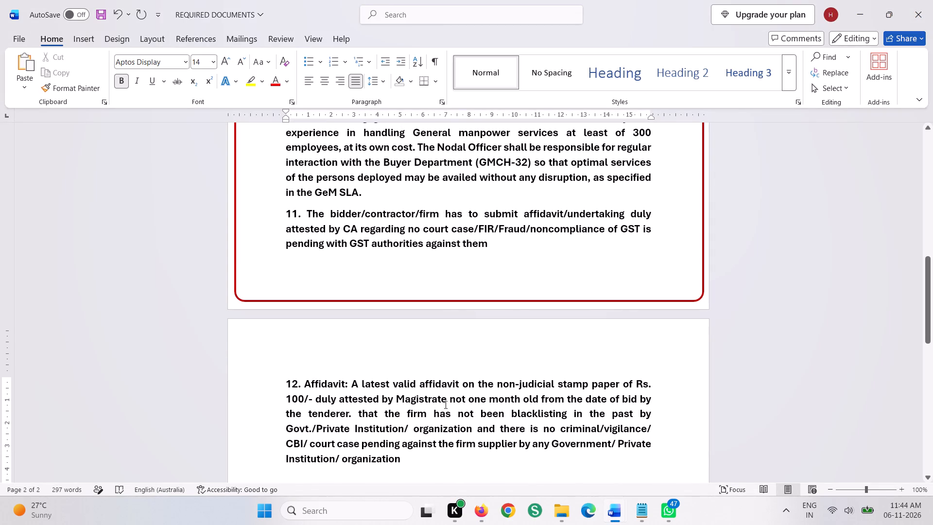
{"action": "scroll", "coordinate": [429, 417], "scroll_direction": "up", "scroll_amount": 3}
Return to the ATC document and view the mandatory bidder checklist for Housekeeping and Sanitation Service.
{"action": "key", "text": "alt+Tab"}
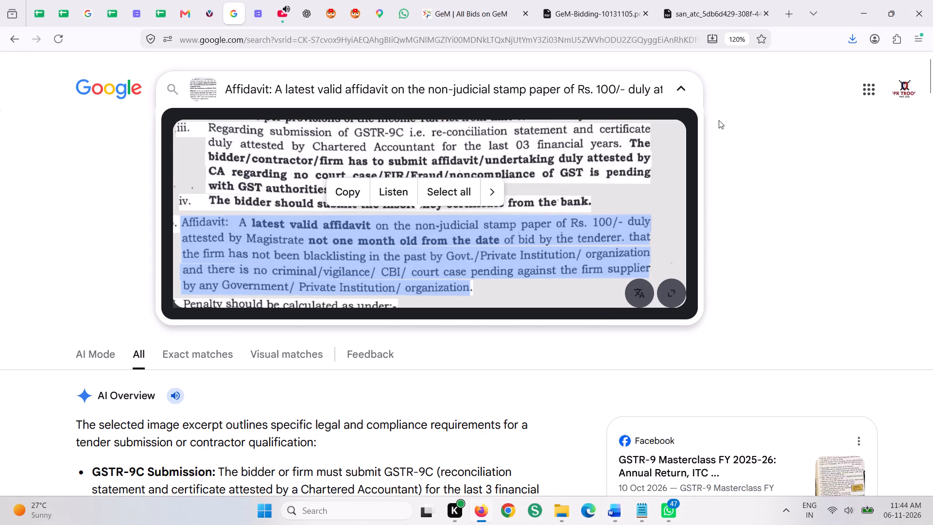
{"action": "left_click", "coordinate": [707, 1]}
{"action": "scroll", "coordinate": [564, 263], "scroll_direction": "down", "scroll_amount": 3}
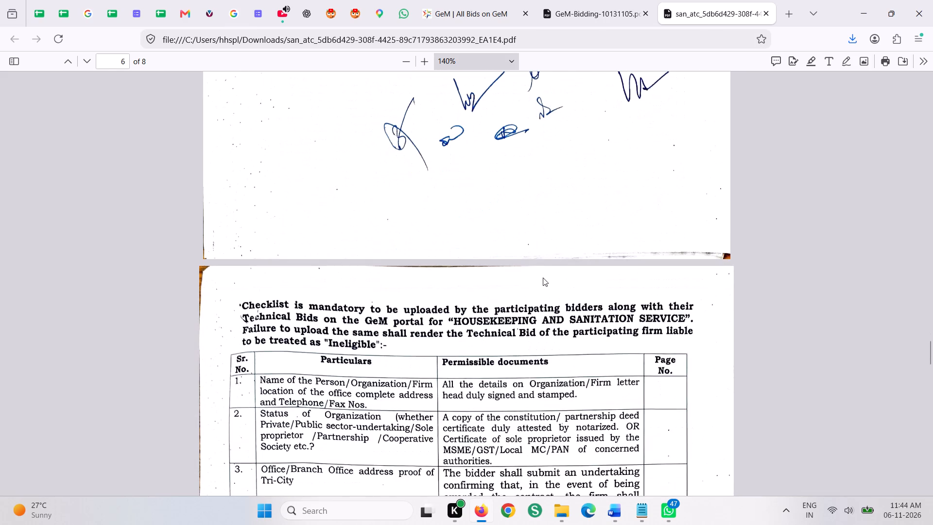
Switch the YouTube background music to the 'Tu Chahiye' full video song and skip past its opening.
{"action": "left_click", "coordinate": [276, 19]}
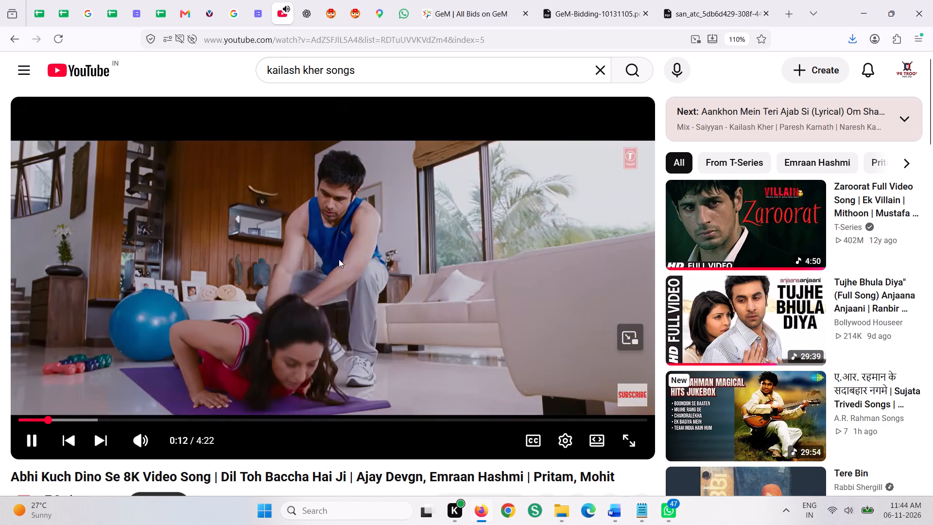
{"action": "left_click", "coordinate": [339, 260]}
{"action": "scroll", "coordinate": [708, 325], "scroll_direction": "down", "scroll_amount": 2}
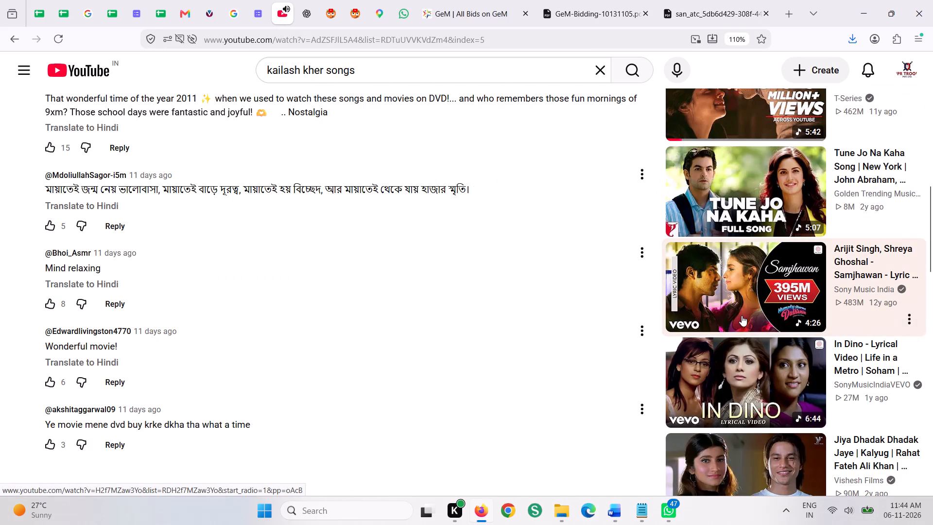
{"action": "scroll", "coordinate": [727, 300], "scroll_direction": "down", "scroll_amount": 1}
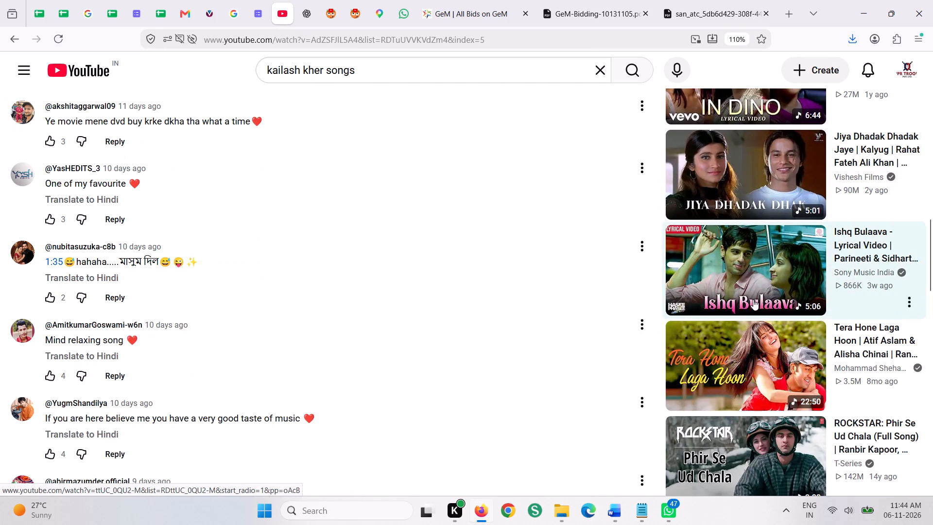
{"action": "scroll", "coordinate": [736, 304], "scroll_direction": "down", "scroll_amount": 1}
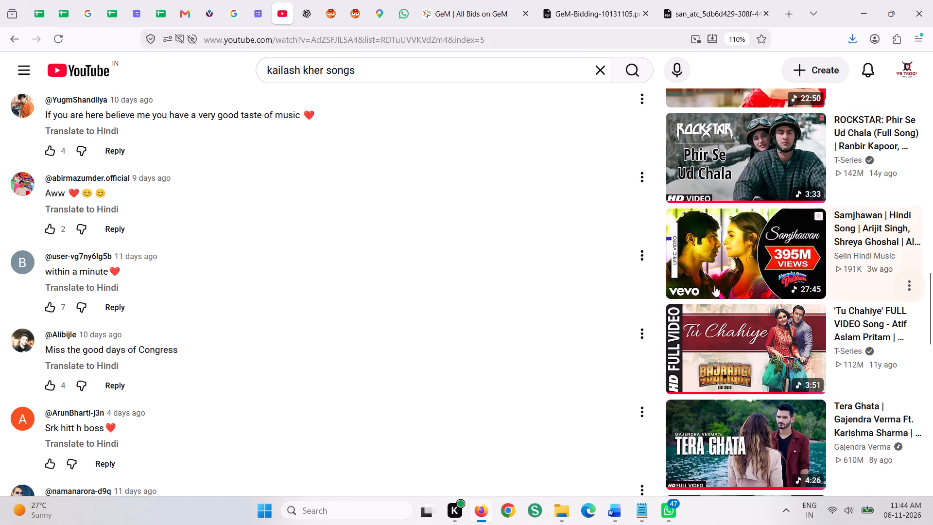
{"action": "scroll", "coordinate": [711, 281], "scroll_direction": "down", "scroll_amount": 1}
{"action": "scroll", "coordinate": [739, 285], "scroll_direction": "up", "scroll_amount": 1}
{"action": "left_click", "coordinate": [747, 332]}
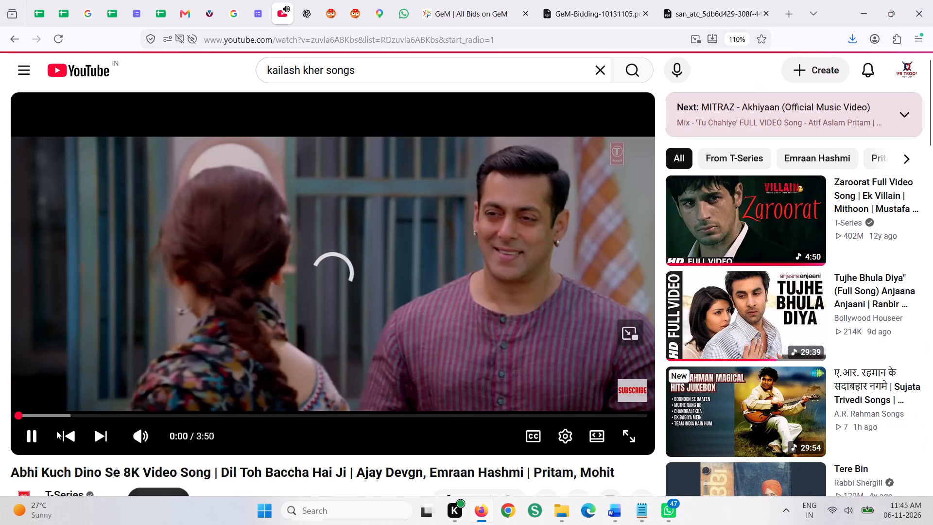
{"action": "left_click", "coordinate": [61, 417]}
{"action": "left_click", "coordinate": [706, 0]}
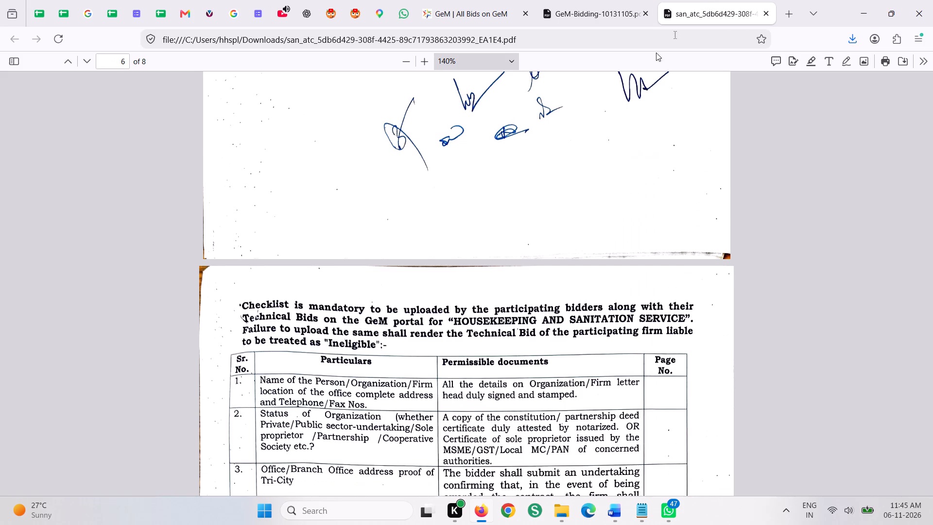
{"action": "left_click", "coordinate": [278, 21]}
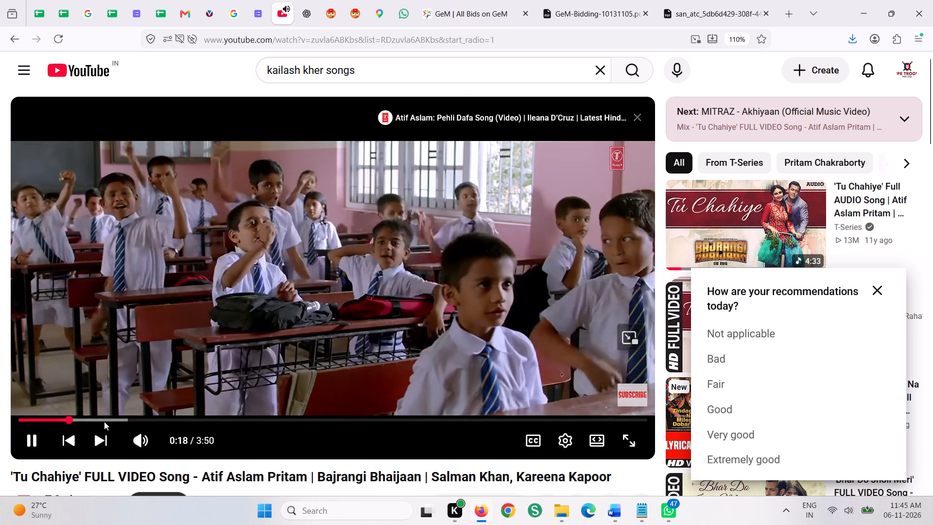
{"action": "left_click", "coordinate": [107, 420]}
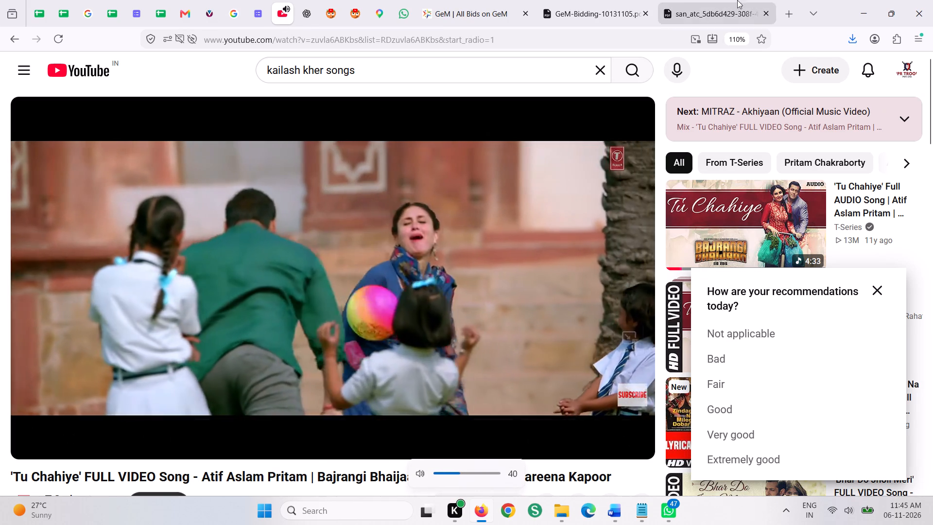
Return to the ATC document and examine clauses 27 and 28 and the mandatory checklist for documents the bidder must submit.
{"action": "left_click", "coordinate": [675, 0]}
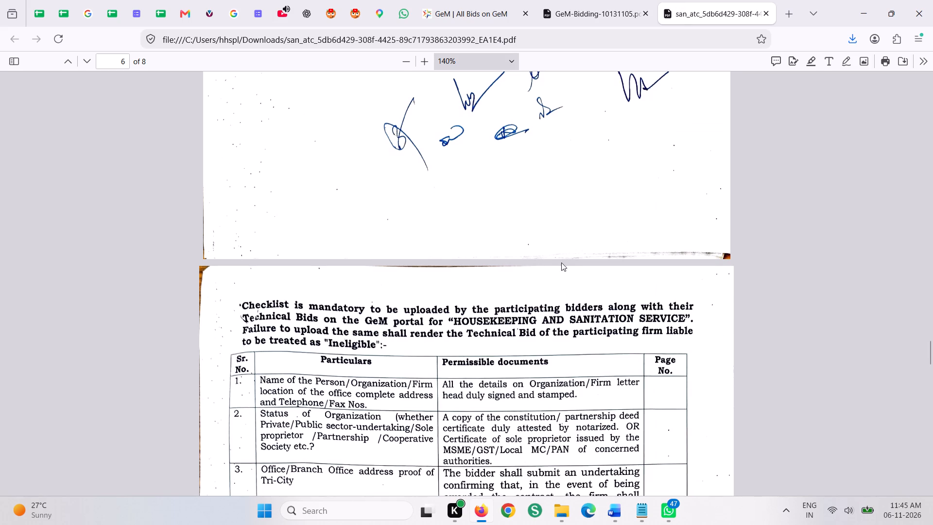
{"action": "scroll", "coordinate": [495, 275], "scroll_direction": "up", "scroll_amount": 1}
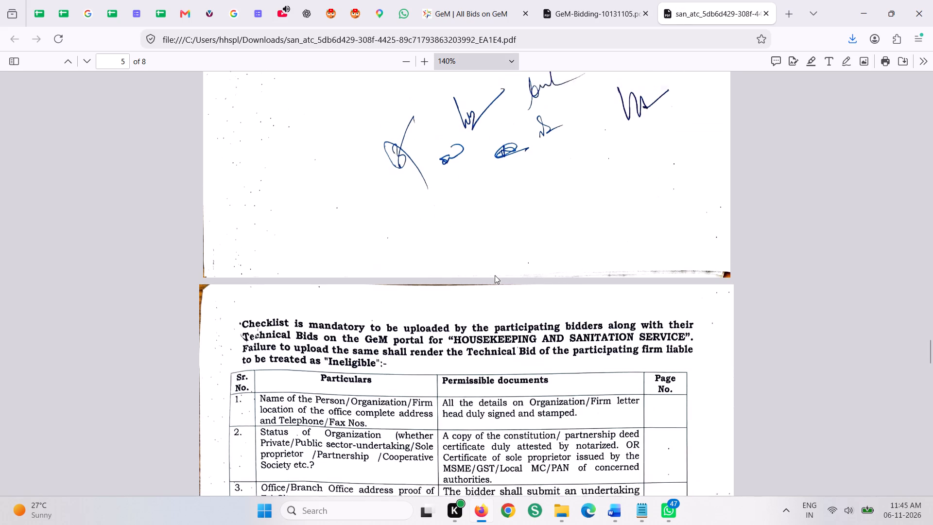
{"action": "scroll", "coordinate": [495, 275], "scroll_direction": "up", "scroll_amount": 2}
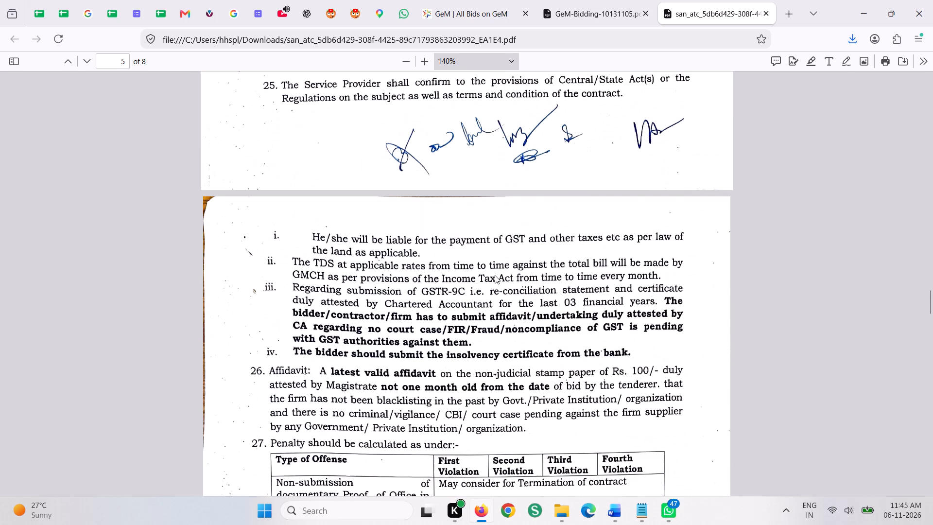
{"action": "scroll", "coordinate": [495, 275], "scroll_direction": "down", "scroll_amount": 2}
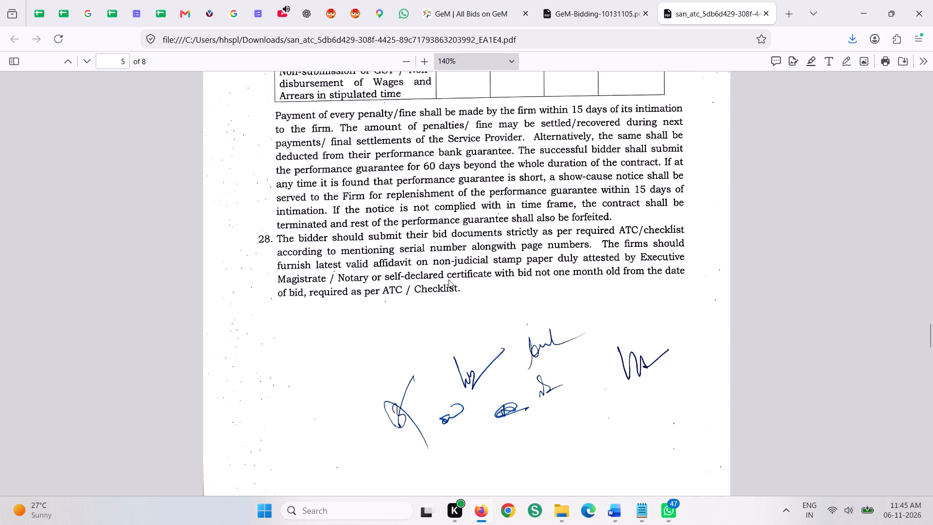
{"action": "scroll", "coordinate": [449, 280], "scroll_direction": "down", "scroll_amount": 2}
{"action": "scroll", "coordinate": [488, 287], "scroll_direction": "up", "scroll_amount": 1}
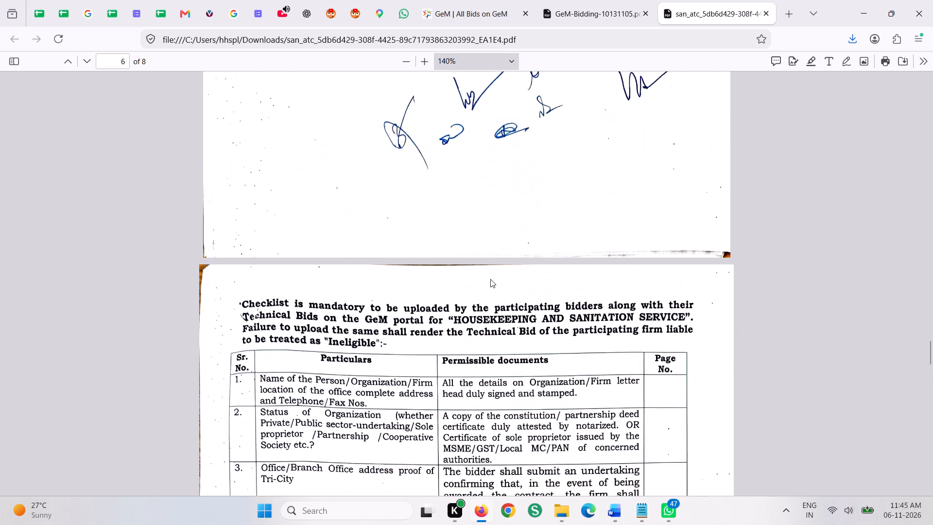
{"action": "scroll", "coordinate": [490, 279], "scroll_direction": "down", "scroll_amount": 1}
{"action": "scroll", "coordinate": [517, 271], "scroll_direction": "up", "scroll_amount": 1, "text": "ctrl"}
{"action": "scroll", "coordinate": [471, 277], "scroll_direction": "up", "scroll_amount": 1}
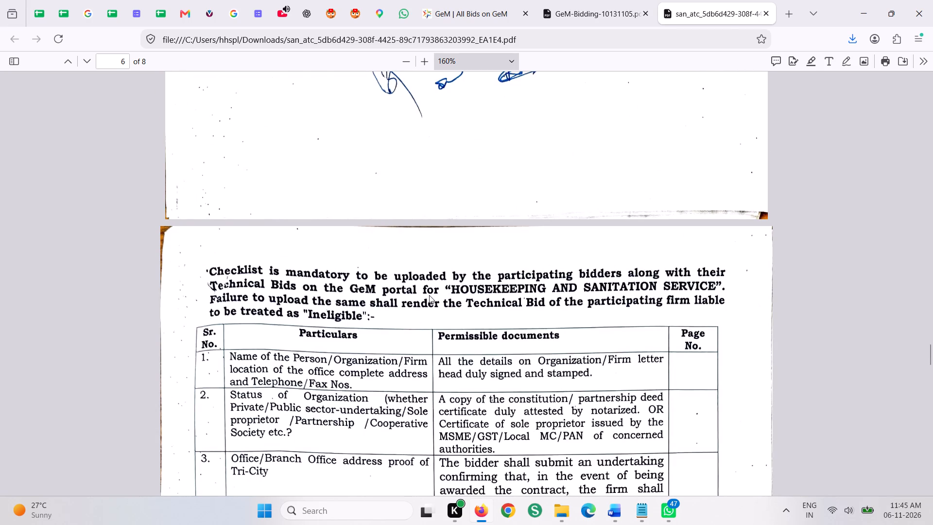
{"action": "scroll", "coordinate": [432, 297], "scroll_direction": "down", "scroll_amount": 1}
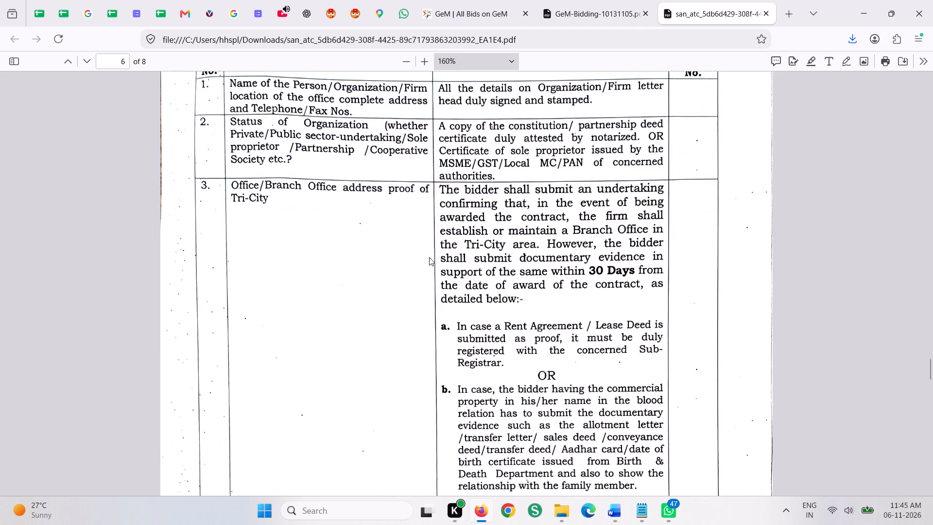
{"action": "scroll", "coordinate": [435, 254], "scroll_direction": "up", "scroll_amount": 1}
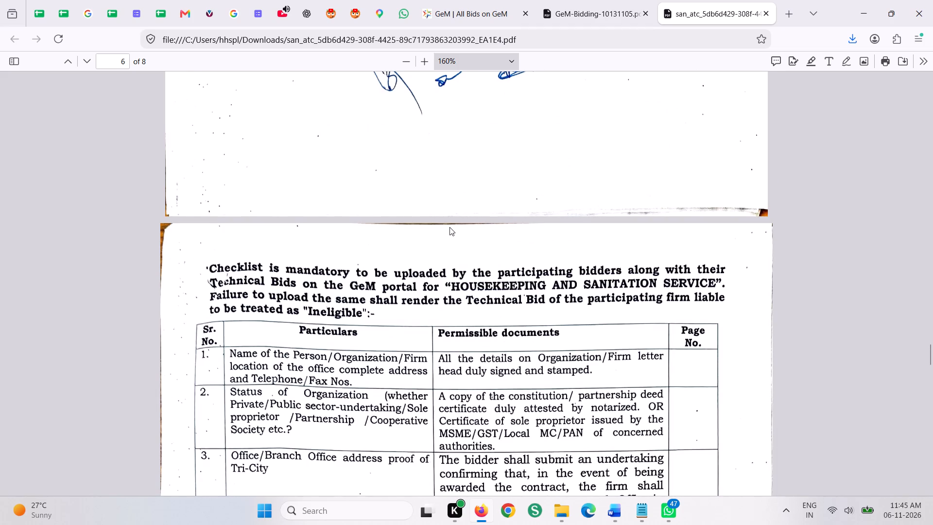
{"action": "scroll", "coordinate": [448, 236], "scroll_direction": "down", "scroll_amount": 1}
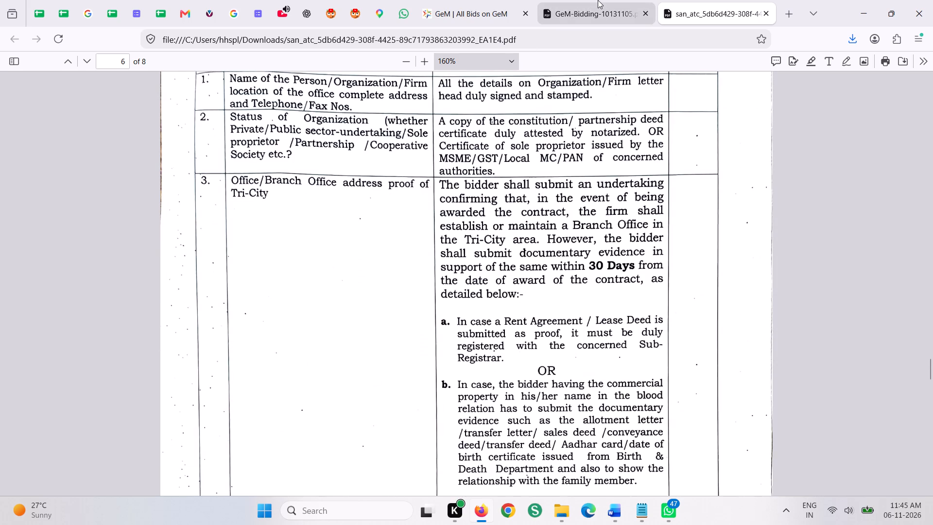
In the GeM bid document, check the linked scope of work, retained resources and minimum wages undertaking files on page 4.
{"action": "left_click", "coordinate": [598, 0]}
{"action": "scroll", "coordinate": [457, 293], "scroll_direction": "up", "scroll_amount": 5}
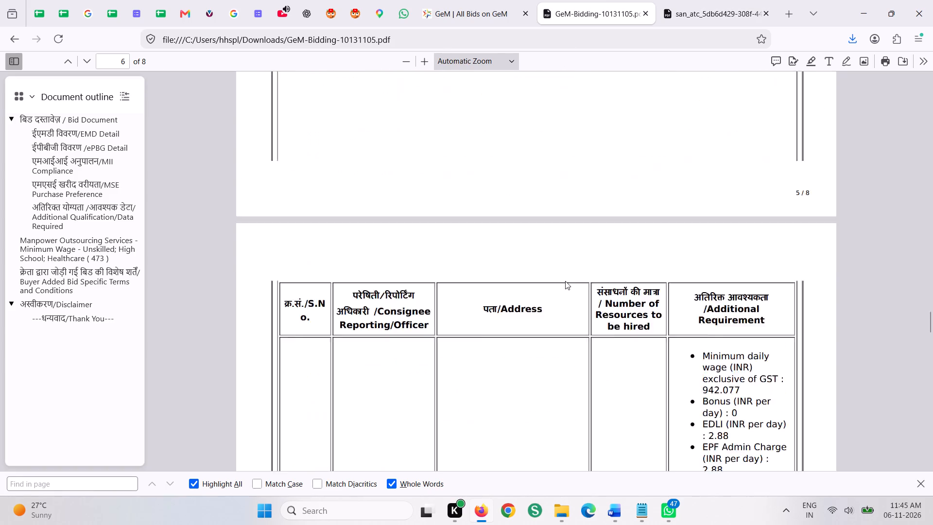
{"action": "scroll", "coordinate": [565, 281], "scroll_direction": "up", "scroll_amount": 6}
{"action": "scroll", "coordinate": [536, 275], "scroll_direction": "down", "scroll_amount": 4}
{"action": "scroll", "coordinate": [501, 200], "scroll_direction": "up", "scroll_amount": 1}
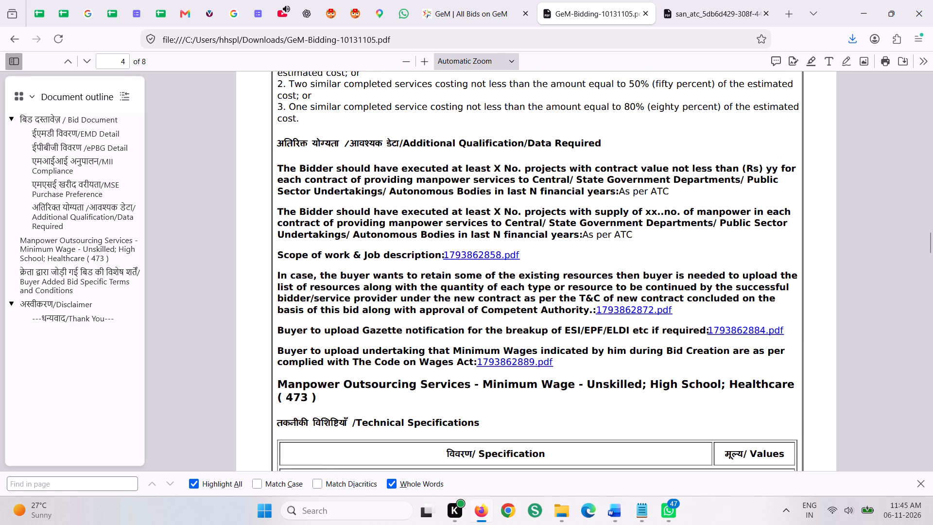
{"action": "left_click", "coordinate": [462, 252]}
{"action": "scroll", "coordinate": [499, 272], "scroll_direction": "up", "scroll_amount": 4}
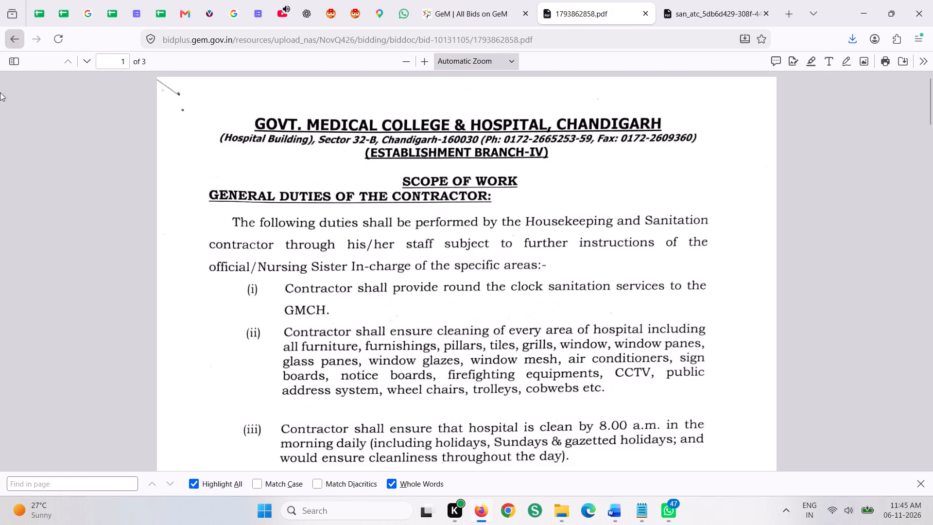
{"action": "left_click", "coordinate": [13, 40]}
{"action": "left_click", "coordinate": [632, 305]}
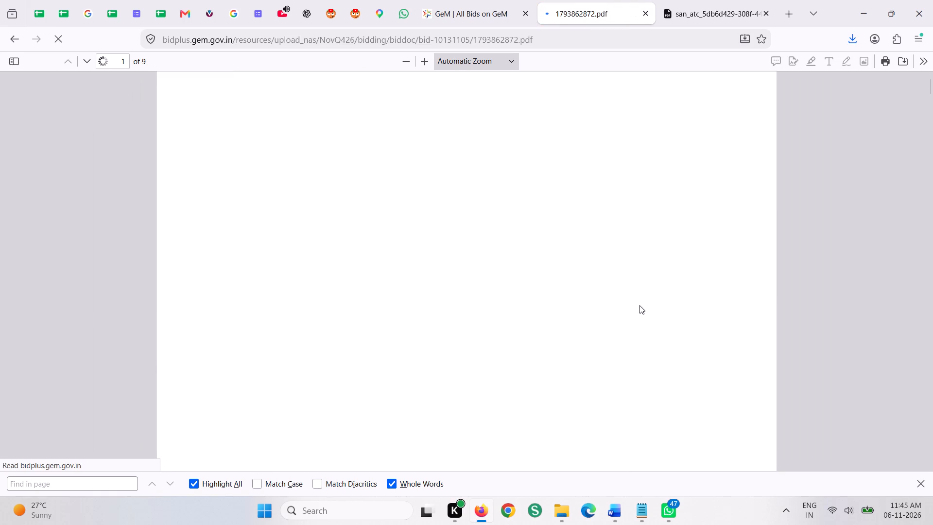
{"action": "scroll", "coordinate": [630, 290], "scroll_direction": "up", "scroll_amount": 5}
{"action": "left_click", "coordinate": [10, 38]}
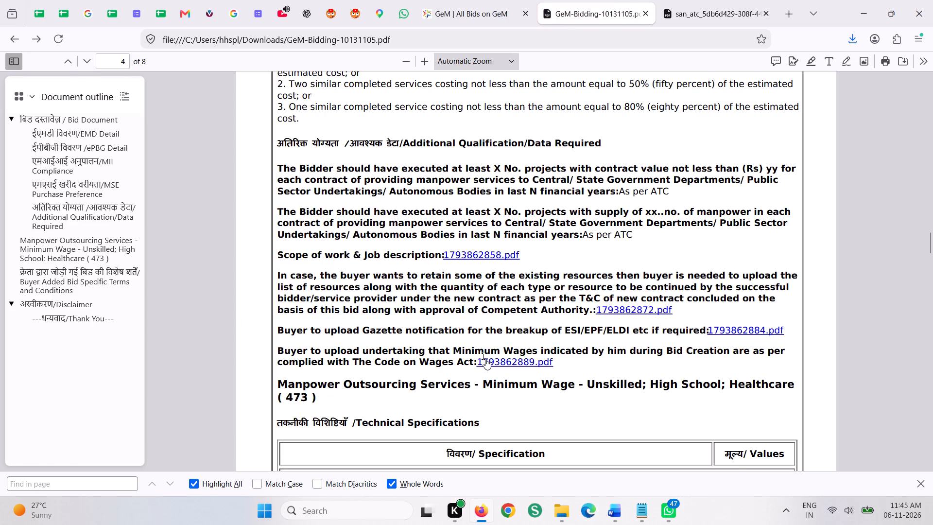
{"action": "left_click", "coordinate": [486, 359]}
{"action": "scroll", "coordinate": [484, 350], "scroll_direction": "up", "scroll_amount": 6}
{"action": "left_click", "coordinate": [10, 37]}
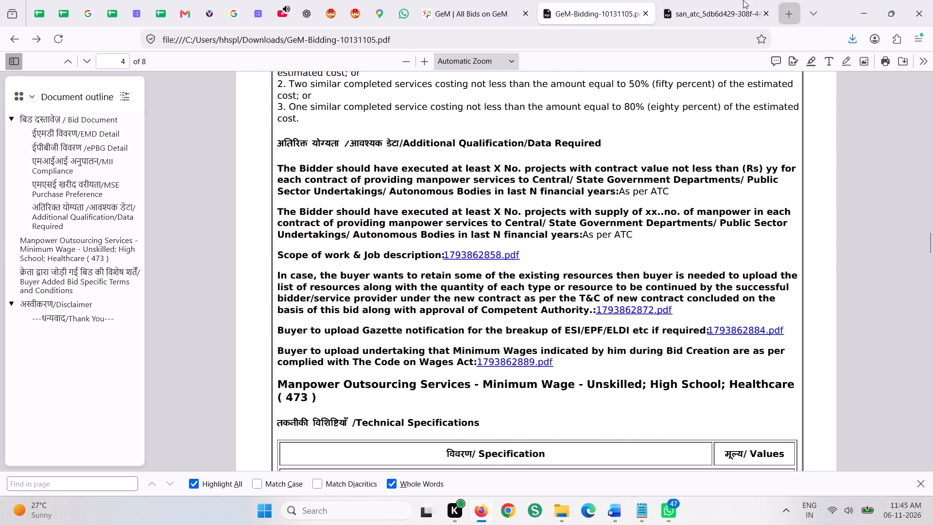
Return to the ATC document and examine checklist rows 1 to 3 on page 6 with their permissible documents.
{"action": "left_click", "coordinate": [731, 0]}
{"action": "left_click", "coordinate": [563, 508]}
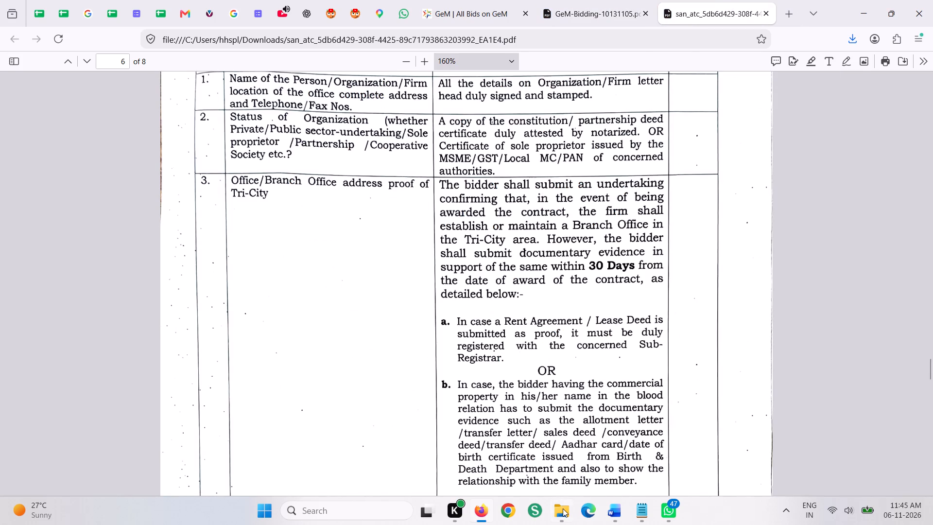
{"action": "left_click", "coordinate": [561, 508]}
{"action": "scroll", "coordinate": [379, 226], "scroll_direction": "up", "scroll_amount": 1}
{"action": "scroll", "coordinate": [410, 253], "scroll_direction": "down", "scroll_amount": 1}
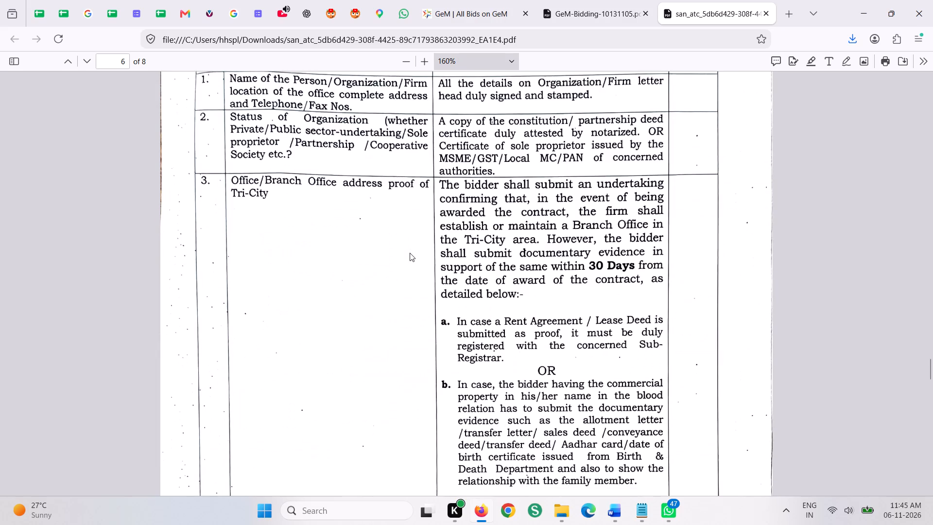
{"action": "scroll", "coordinate": [410, 253], "scroll_direction": "up", "scroll_amount": 1}
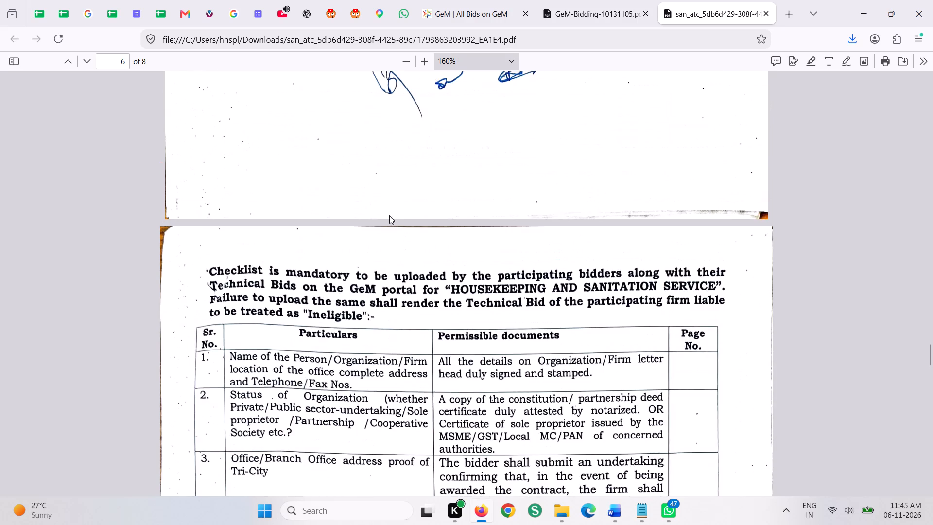
{"action": "scroll", "coordinate": [409, 245], "scroll_direction": "down", "scroll_amount": 1}
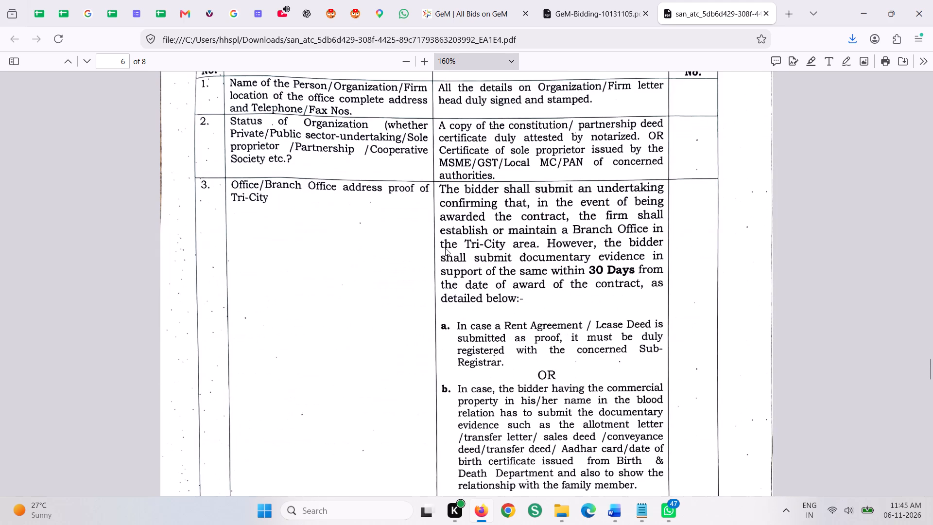
{"action": "scroll", "coordinate": [434, 248], "scroll_direction": "up", "scroll_amount": 1}
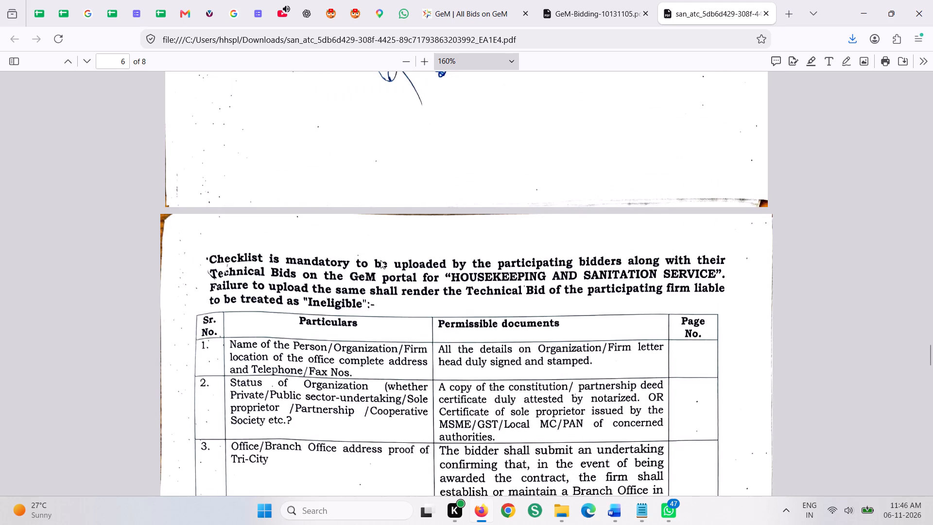
{"action": "scroll", "coordinate": [380, 260], "scroll_direction": "down", "scroll_amount": 1}
{"action": "scroll", "coordinate": [380, 261], "scroll_direction": "up", "scroll_amount": 1}
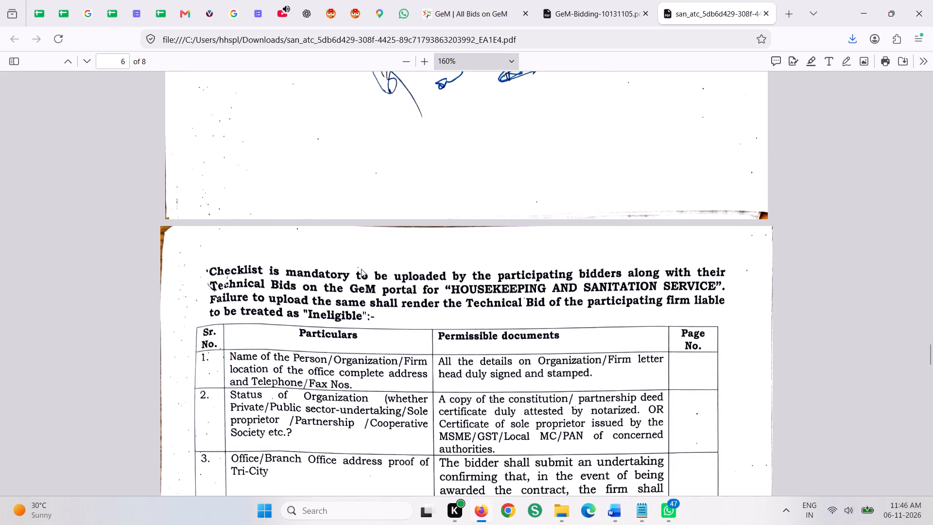
{"action": "scroll", "coordinate": [361, 269], "scroll_direction": "down", "scroll_amount": 1}
{"action": "key", "text": "alt+Tab"}
{"action": "key", "text": "alt+Tab"}
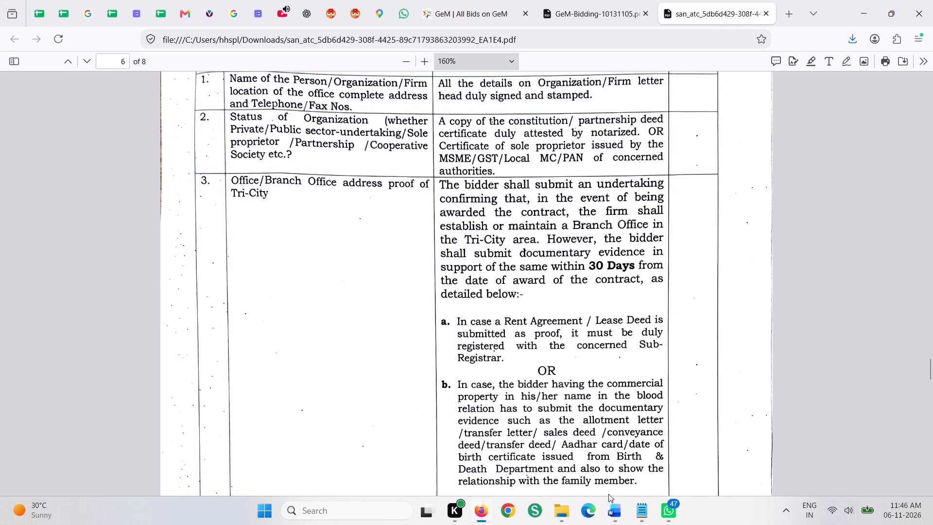
Add item 13 'BUYER ADDED ATC -PG.NO-6' to the Word list, followed by the copied clause 26 affidavit text in parentheses.
{"action": "left_click", "coordinate": [613, 505]}
{"action": "left_click", "coordinate": [372, 455]}
{"action": "scroll", "coordinate": [343, 447], "scroll_direction": "down", "scroll_amount": 3}
{"action": "scroll", "coordinate": [460, 372], "scroll_direction": "down", "scroll_amount": 1}
{"action": "left_click", "coordinate": [442, 345]}
{"action": "key", "text": "Return"}
{"action": "type", "text": "13."}
{"action": "type", "text": "BUYER A"}
{"action": "type", "text": "DDED A"}
{"action": "key", "text": "t"}
{"action": "type", "text": "C -PG.NO-6"}
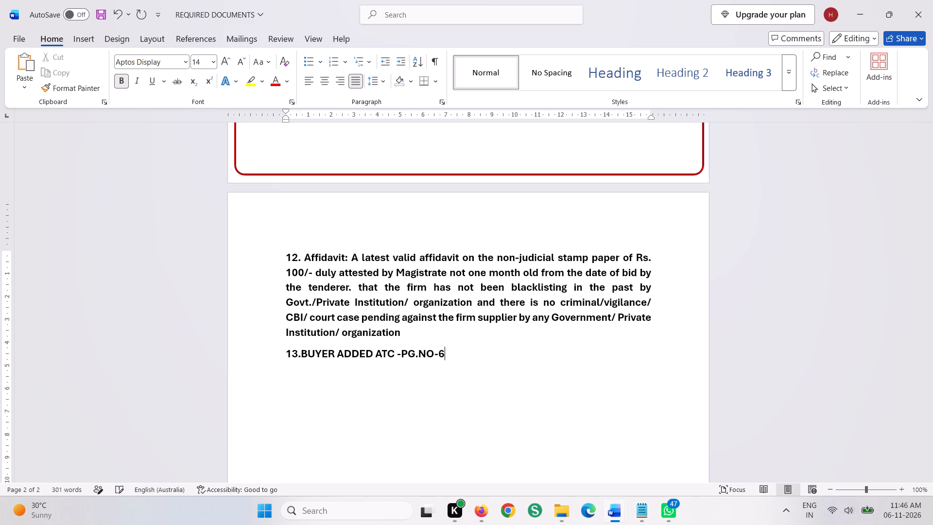
{"action": "key", "text": "space"}
{"action": "key", "text": "shift+parenleft"}
{"action": "key", "text": "ctrl+shift+v"}
{"action": "key", "text": "shift+parenright"}
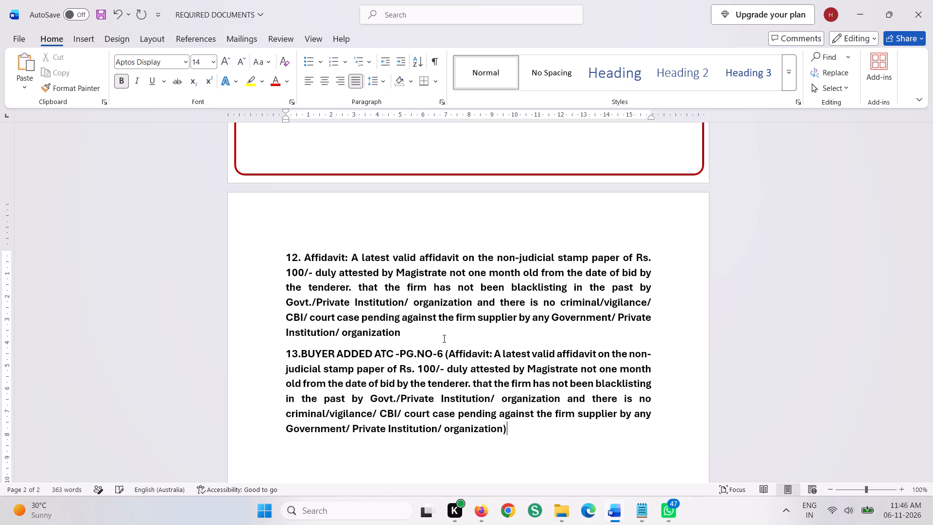
Replace the pasted affidavit text in item 13's parentheses with 'CHECKLIST' and start item 14 on a new line.
{"action": "key", "text": "ctrl+z"}
{"action": "key", "text": "ctrl+z"}
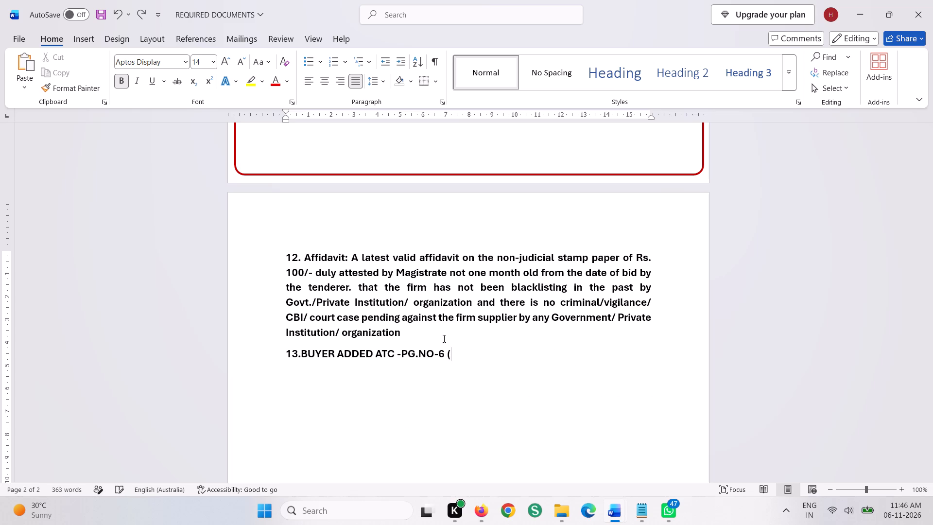
{"action": "type", "text": "CHECKLIST"}
{"action": "key", "text": "shift+parenright"}
{"action": "key", "text": "Return"}
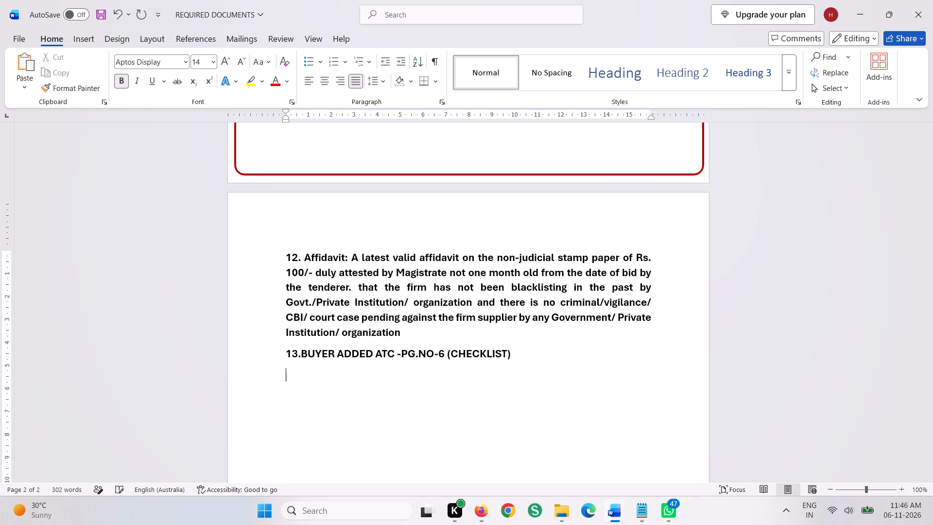
{"action": "type", "text": "14."}
Return to the ATC document and examine checklist rows 6 to 14 on page 7 with their permissible documents.
{"action": "key", "text": "alt+Tab"}
{"action": "scroll", "coordinate": [503, 244], "scroll_direction": "up", "scroll_amount": 1}
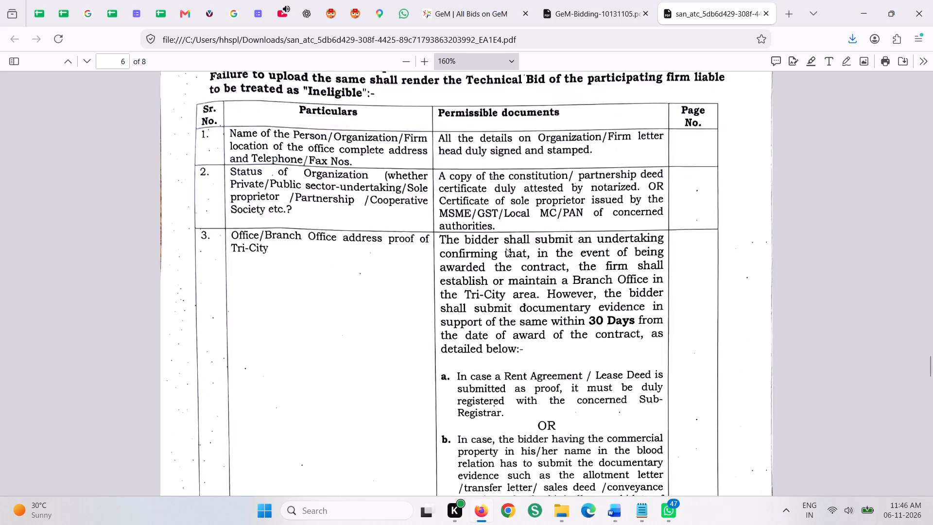
{"action": "scroll", "coordinate": [586, 284], "scroll_direction": "down", "scroll_amount": 5}
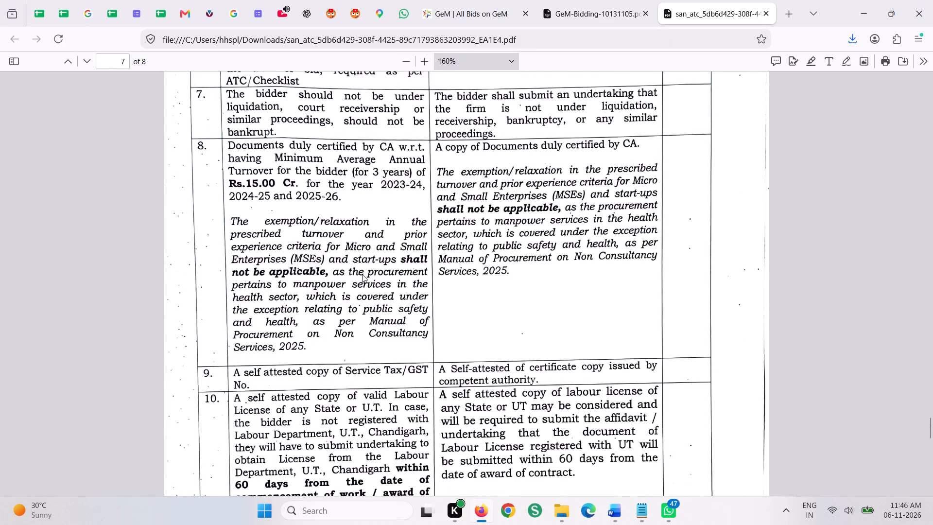
{"action": "scroll", "coordinate": [362, 274], "scroll_direction": "up", "scroll_amount": 1}
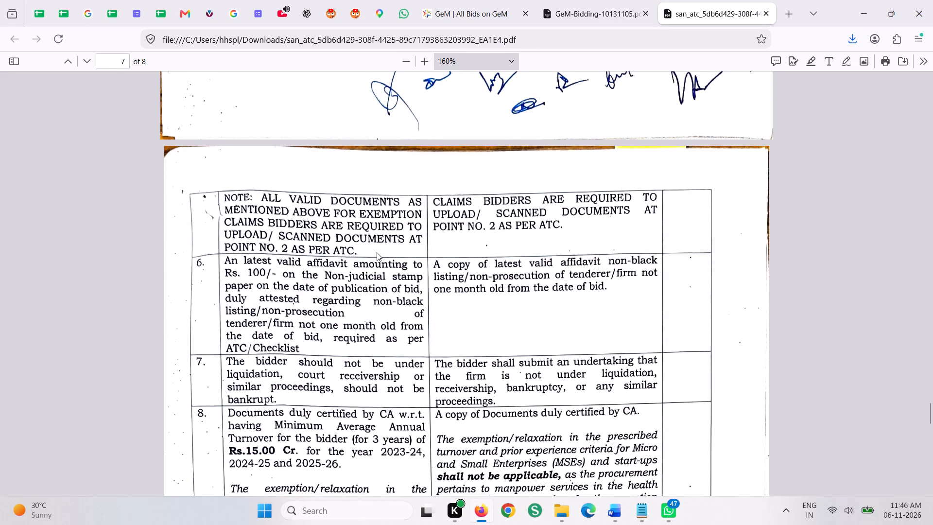
{"action": "scroll", "coordinate": [425, 285], "scroll_direction": "down", "scroll_amount": 1}
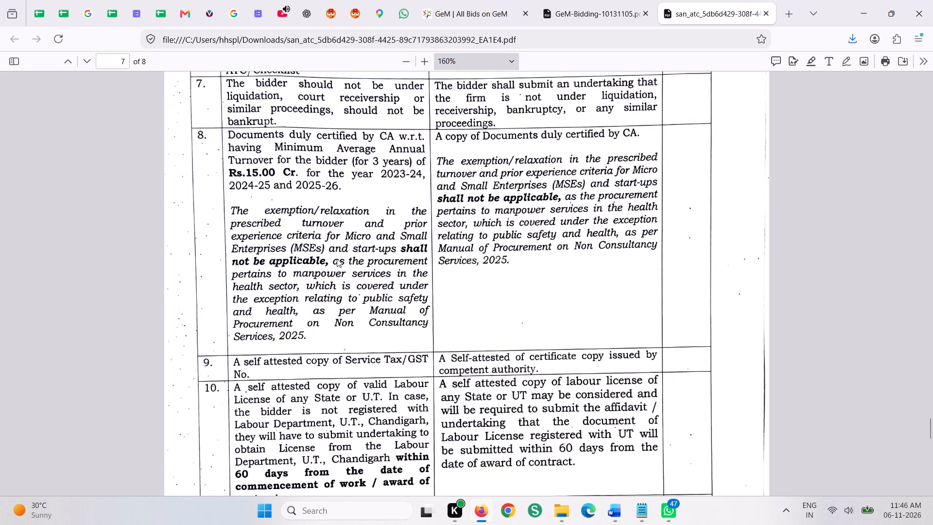
{"action": "scroll", "coordinate": [397, 327], "scroll_direction": "down", "scroll_amount": 1}
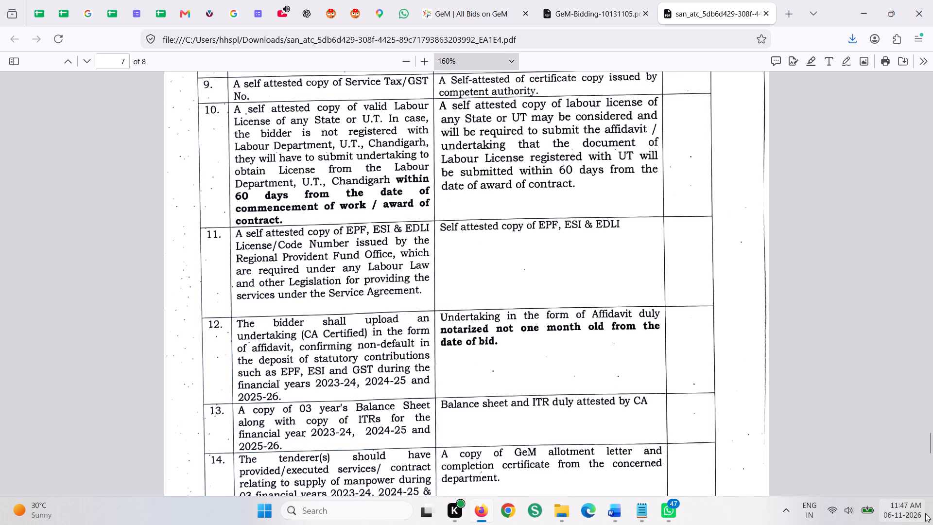
Copy a screenshot of checklist rows 11 to 14 and submit it to Google Lens for text recognition.
{"action": "triple_click", "coordinate": [932, 491]}
{"action": "left_click", "coordinate": [932, 491]}
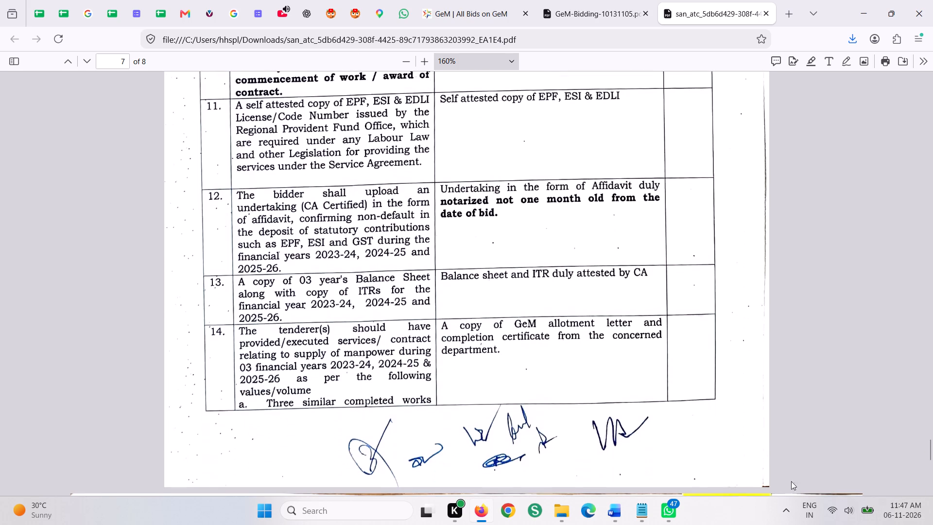
{"action": "key", "text": "ctrl+shift+s"}
{"action": "left_click_drag", "start_coordinate": [170, 83], "coordinate": [826, 197]}
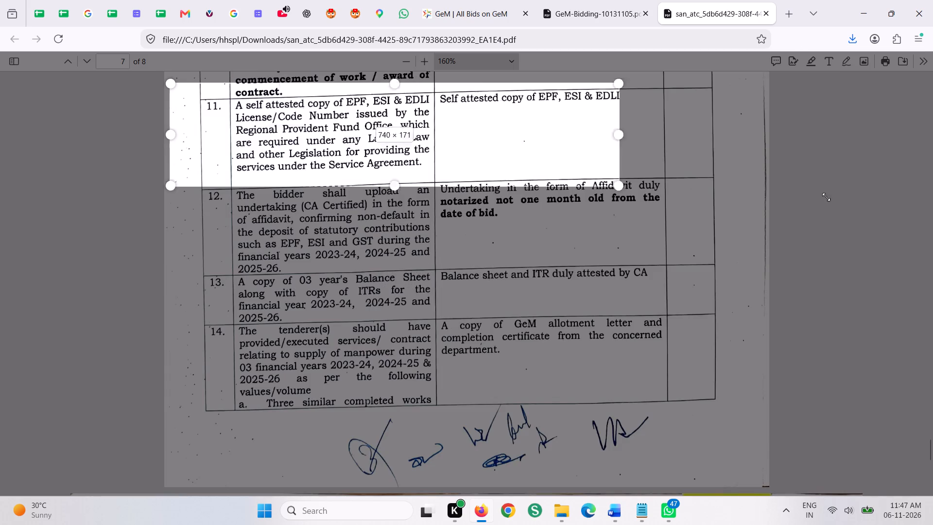
{"action": "left_click_drag", "start_coordinate": [826, 197], "coordinate": [794, 452]}
{"action": "left_click", "coordinate": [696, 467]}
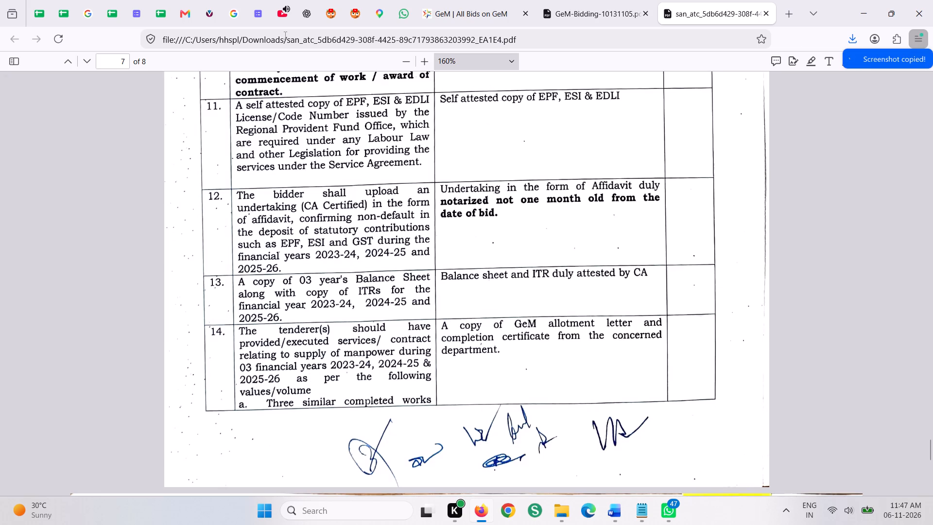
{"action": "left_click", "coordinate": [233, 15]}
{"action": "left_click", "coordinate": [678, 82]}
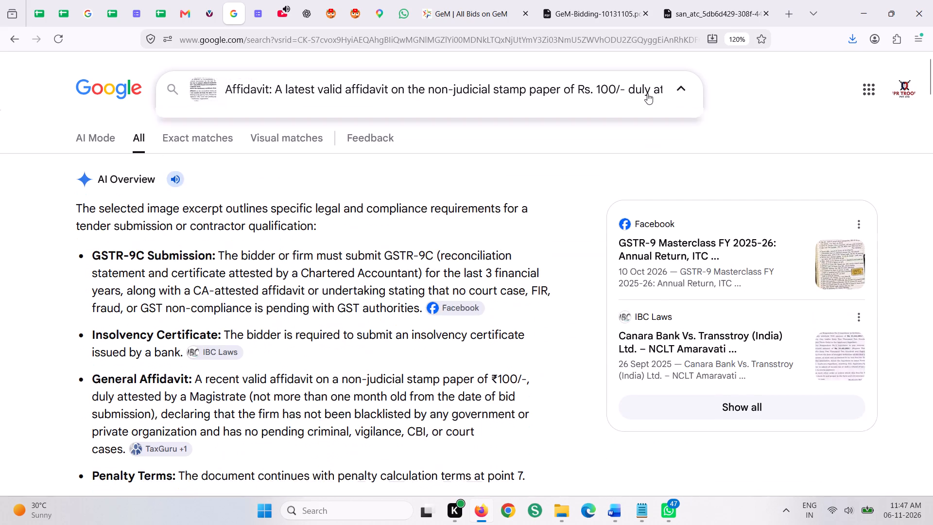
{"action": "left_click", "coordinate": [648, 89]}
{"action": "left_click", "coordinate": [428, 282]}
{"action": "key", "text": "ctrl+v"}
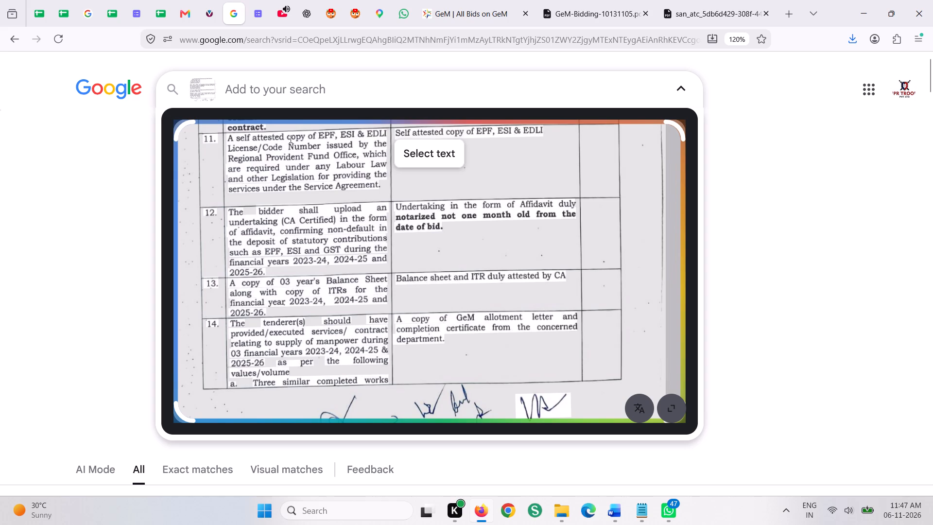
Copy row 12's text from 'undertaking (CA Certified)' through '2025-26.' and paste it into item 14 of the Word list.
{"action": "left_click", "coordinate": [290, 139]}
{"action": "left_click_drag", "start_coordinate": [290, 139], "coordinate": [374, 181]}
{"action": "left_click", "coordinate": [296, 243]}
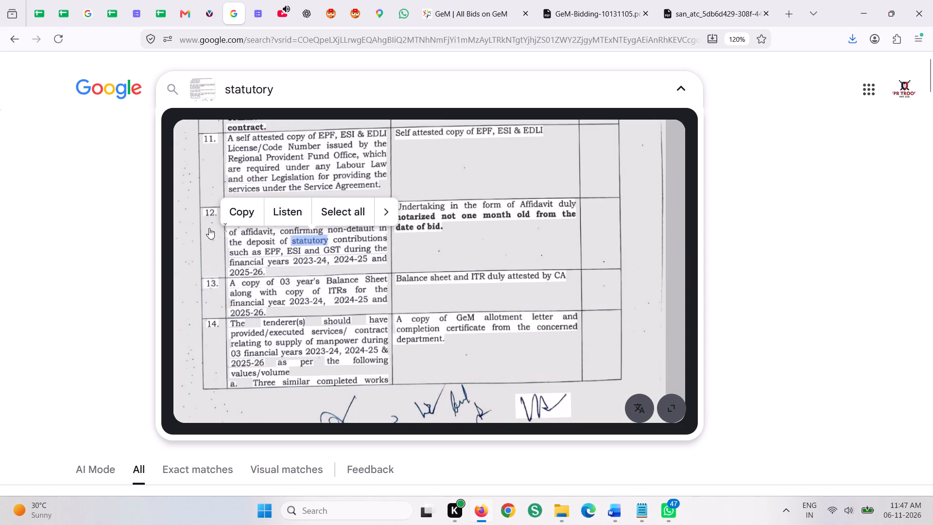
{"action": "left_click_drag", "start_coordinate": [241, 232], "coordinate": [330, 240]}
{"action": "left_click_drag", "start_coordinate": [231, 221], "coordinate": [304, 235]}
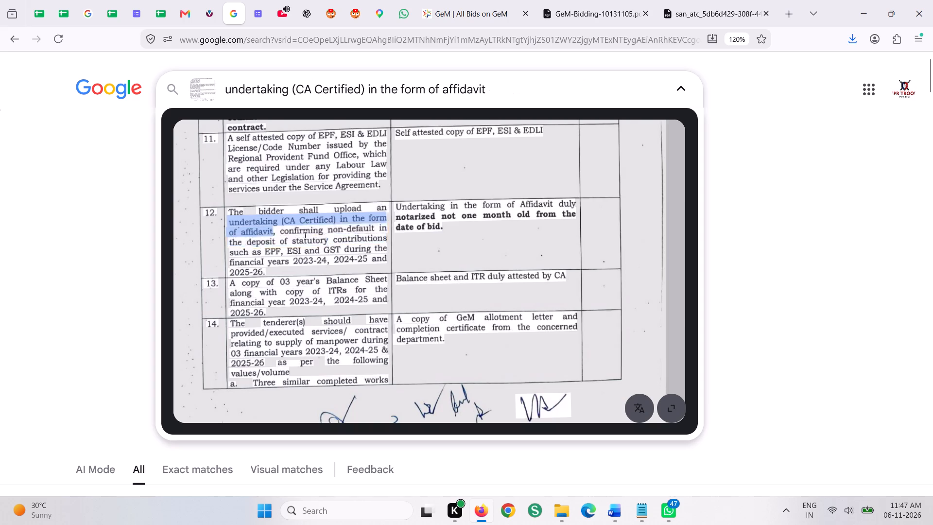
{"action": "left_click_drag", "start_coordinate": [304, 235], "coordinate": [298, 274]}
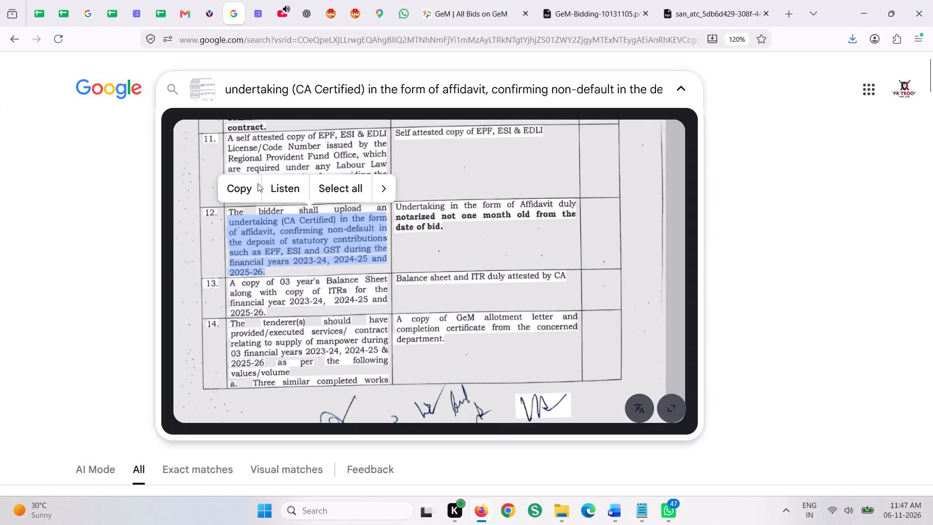
{"action": "left_click", "coordinate": [239, 187]}
{"action": "key", "text": "alt+Tab"}
{"action": "key", "text": "ctrl+v"}
Append row 12's permissible document text, 'Undertaking in the form of Affidavit duly notarized not one month old from the date of bid.', to item 14.
{"action": "key", "text": "alt+Tab"}
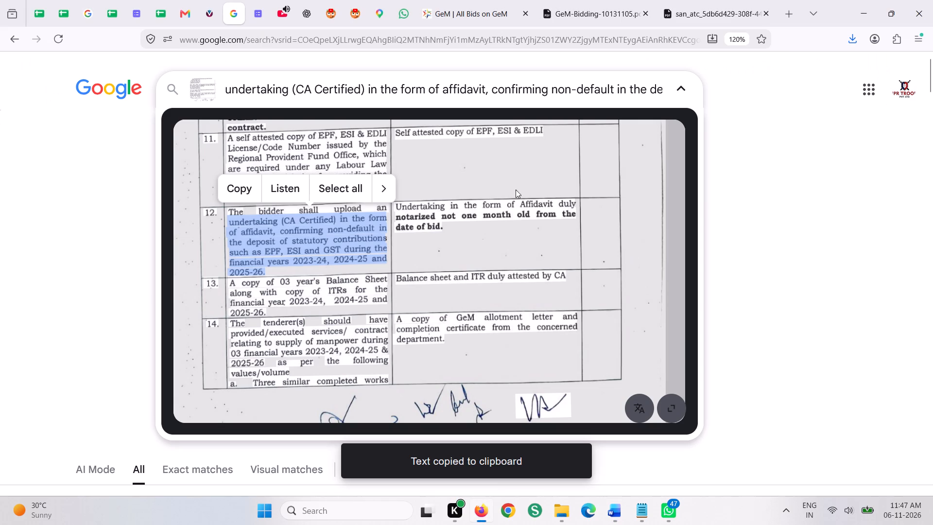
{"action": "left_click_drag", "start_coordinate": [408, 207], "coordinate": [439, 234]}
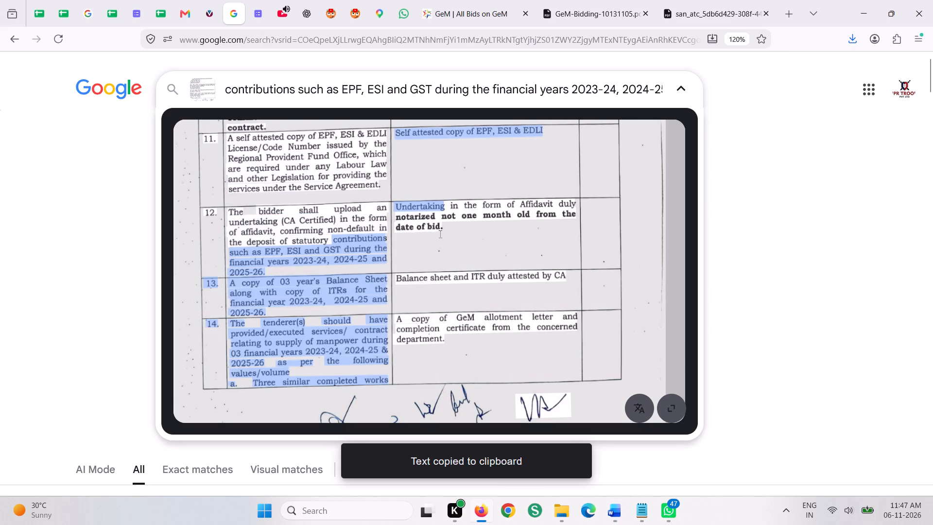
{"action": "left_click_drag", "start_coordinate": [439, 234], "coordinate": [439, 228]}
{"action": "left_click", "coordinate": [419, 173]}
{"action": "key", "text": "alt+Tab"}
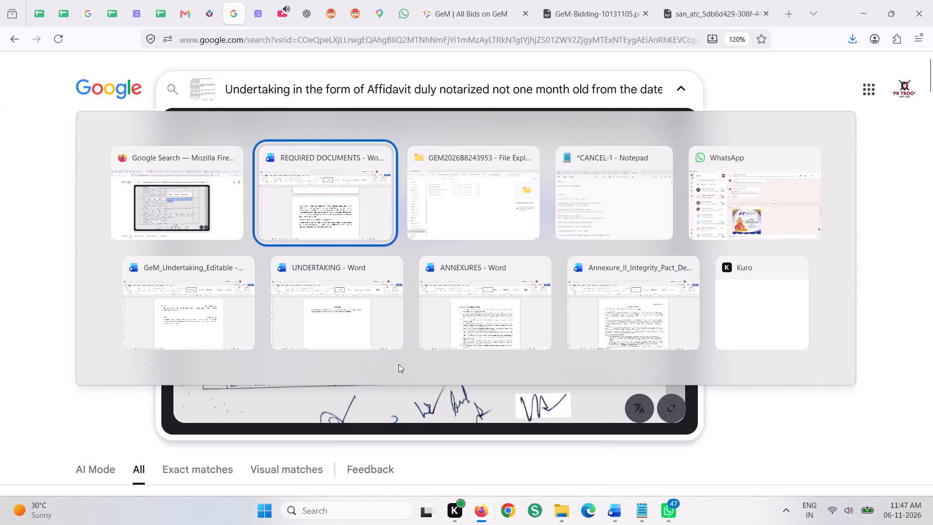
{"action": "left_click", "coordinate": [330, 201]}
{"action": "key", "text": "ctrl+v"}
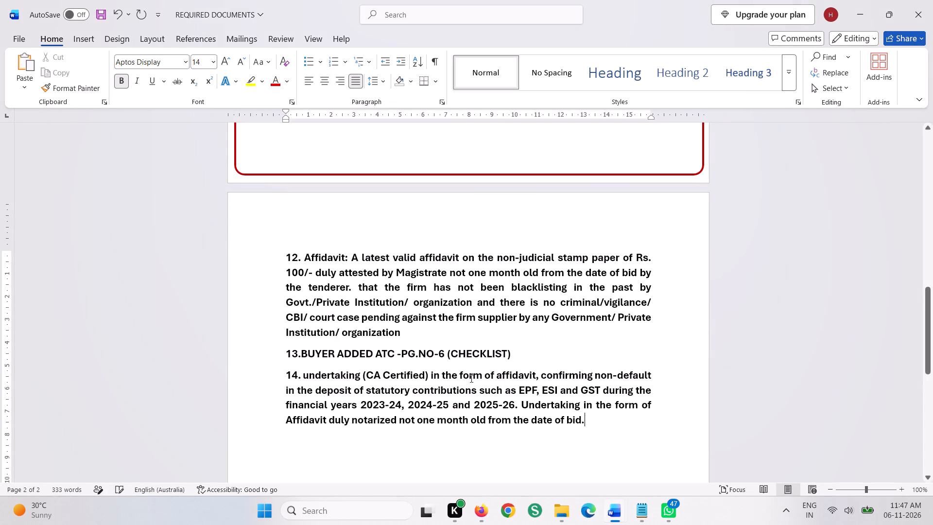
Add item 15 to the Word list with row 13's text on 03 years' Balance Sheet and ITRs for 2023-24 to 2025-26.
{"action": "key", "text": "Return"}
{"action": "type", "text": "15."}
{"action": "key", "text": "alt+Tab"}
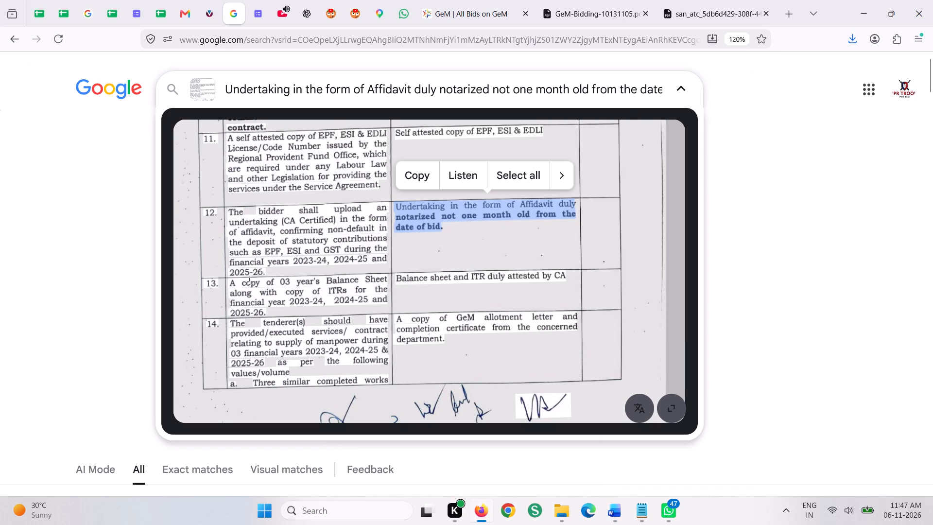
{"action": "left_click_drag", "start_coordinate": [247, 280], "coordinate": [289, 310]}
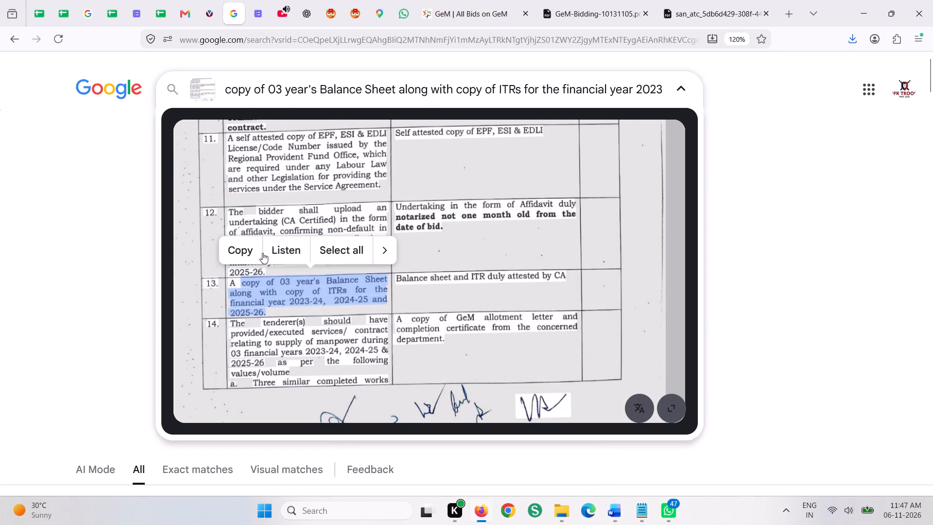
{"action": "left_click", "coordinate": [250, 247]}
{"action": "key", "text": "alt+Tab"}
{"action": "key", "text": "ctrl+v"}
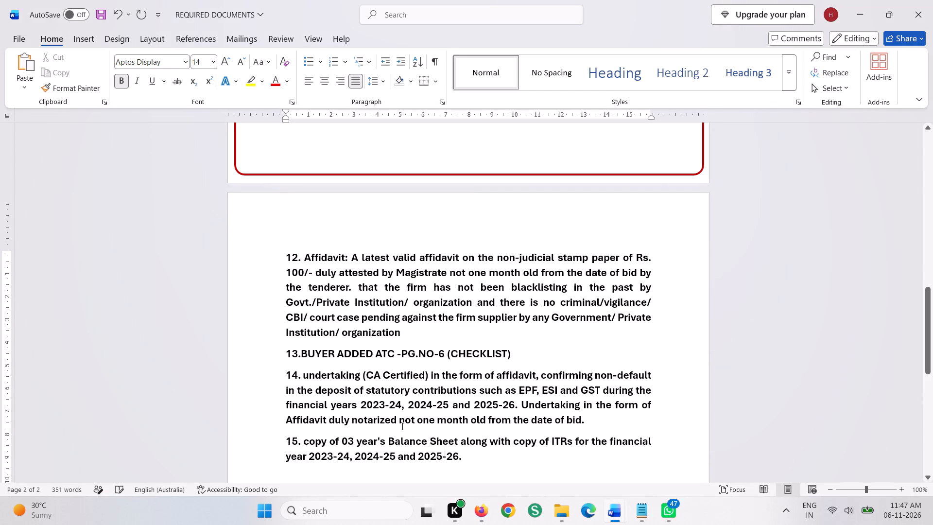
Start item 16 in the Word list and copy a screenshot of checklist row 14's requirements spanning pages 7 and 8 of the ATC document.
{"action": "key", "text": "Return"}
{"action": "type", "text": "16."}
{"action": "key", "text": "alt+Tab"}
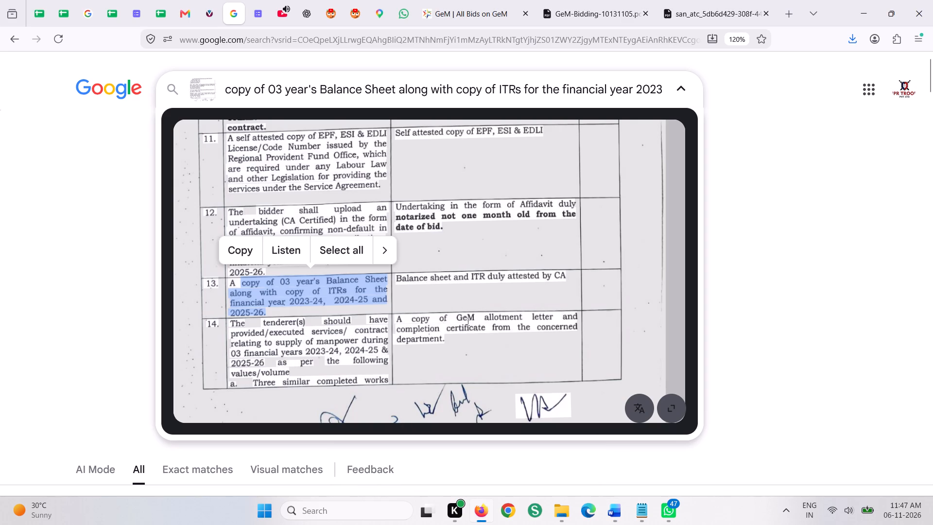
{"action": "left_click", "coordinate": [717, 0]}
{"action": "scroll", "coordinate": [540, 208], "scroll_direction": "down", "scroll_amount": 1}
{"action": "scroll", "coordinate": [479, 227], "scroll_direction": "down", "scroll_amount": 1}
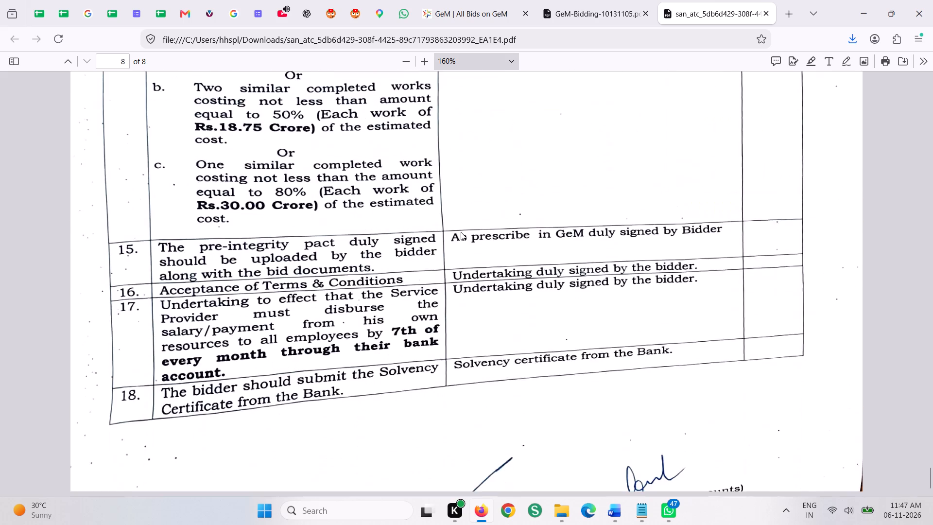
{"action": "scroll", "coordinate": [454, 235], "scroll_direction": "up", "scroll_amount": 1}
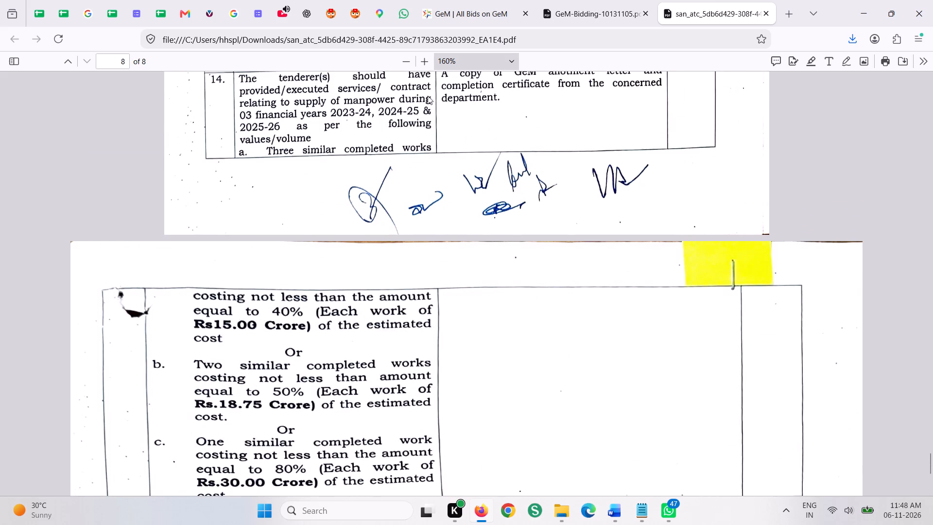
{"action": "left_click", "coordinate": [400, 61]}
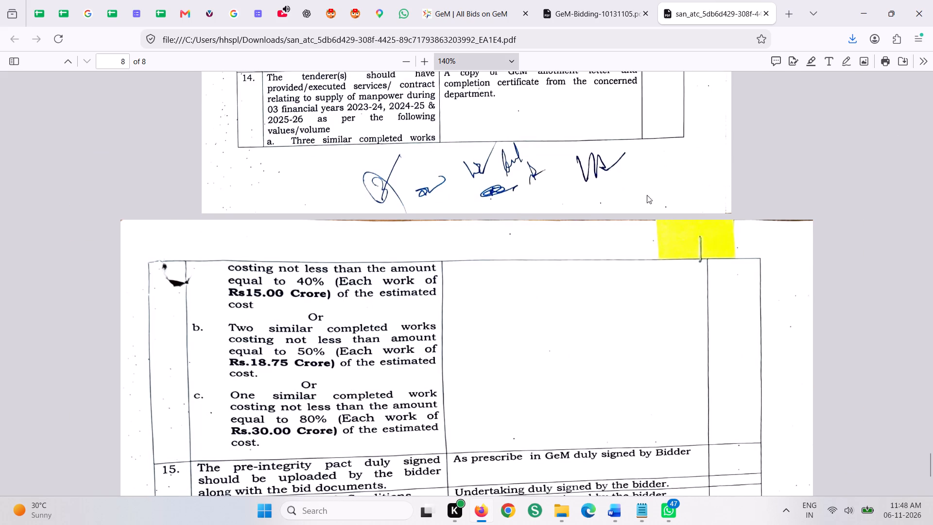
{"action": "key", "text": "ctrl+shift+s"}
{"action": "left_click_drag", "start_coordinate": [225, 64], "coordinate": [473, 192]}
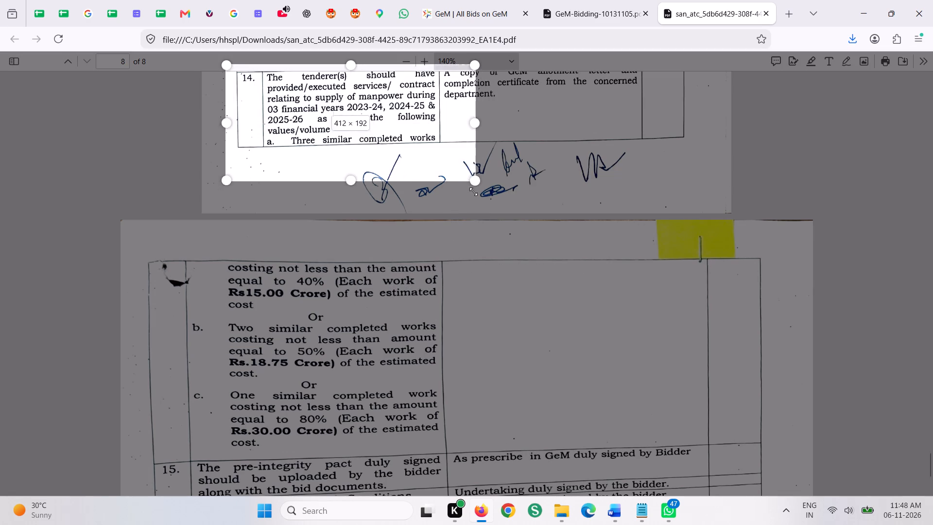
{"action": "left_click_drag", "start_coordinate": [473, 192], "coordinate": [452, 458]}
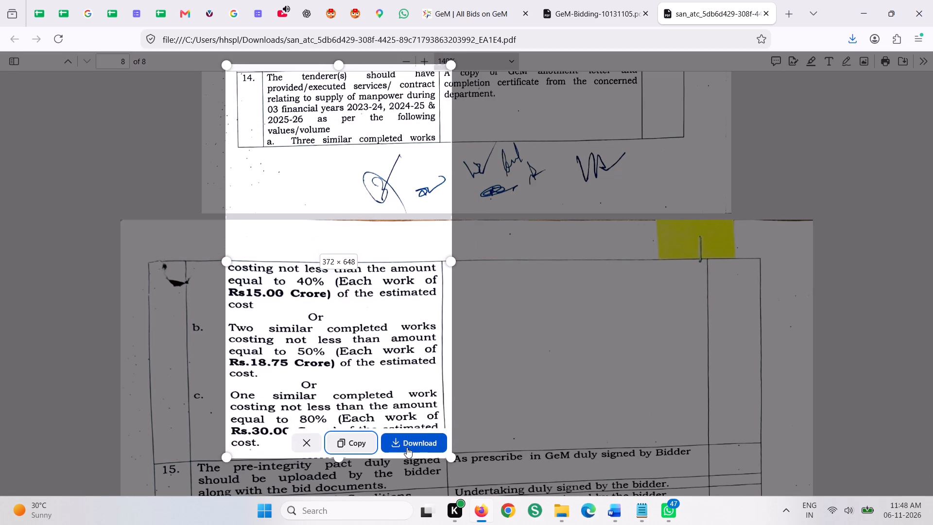
{"action": "left_click", "coordinate": [362, 440]}
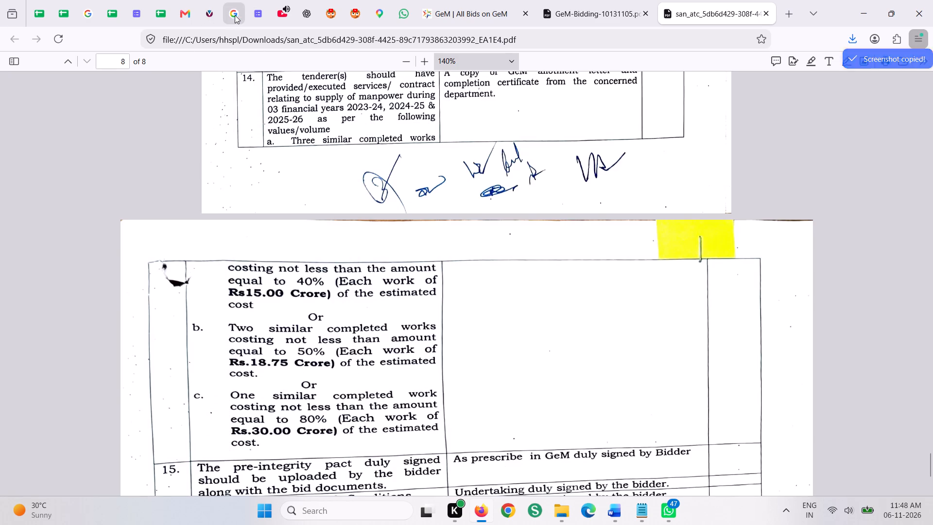
Submit the copied screenshot of checklist row 14 to Google Lens for text recognition.
{"action": "left_click", "coordinate": [235, 15]}
{"action": "left_click", "coordinate": [675, 87]}
{"action": "left_click", "coordinate": [644, 94]}
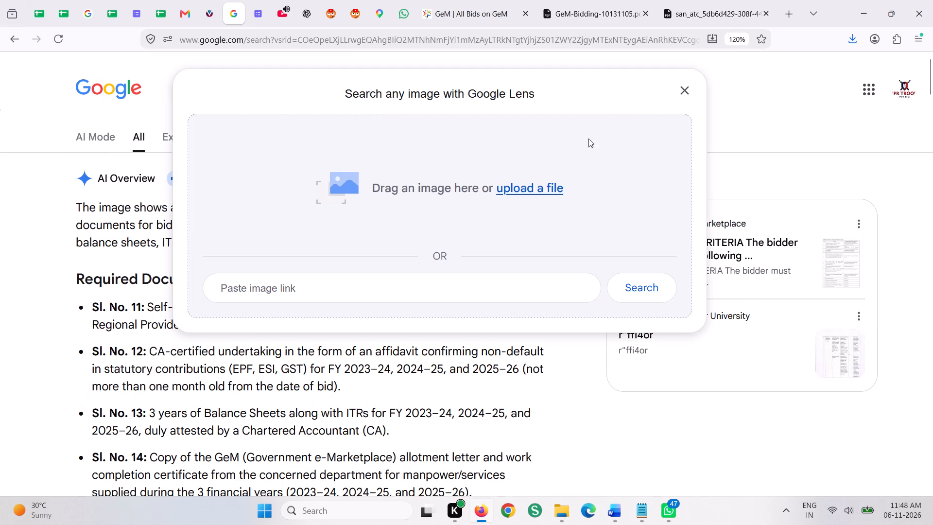
{"action": "left_click", "coordinate": [436, 285]}
{"action": "key", "text": "ctrl+v"}
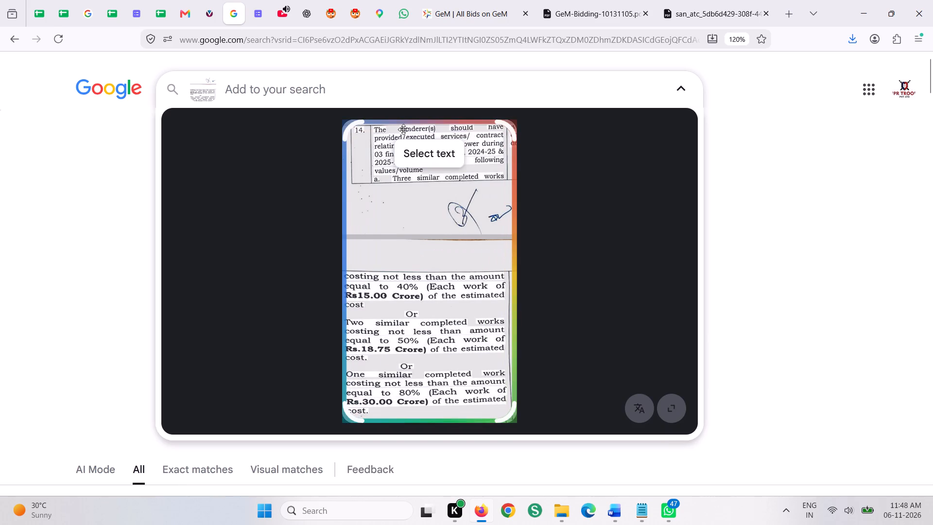
Copy row 14's text from 'tenderer(s) should have provided' through 'a. Three similar completed works' and paste it into item 16 in Word.
{"action": "left_click", "coordinate": [403, 129]}
{"action": "left_click_drag", "start_coordinate": [403, 129], "coordinate": [413, 171]}
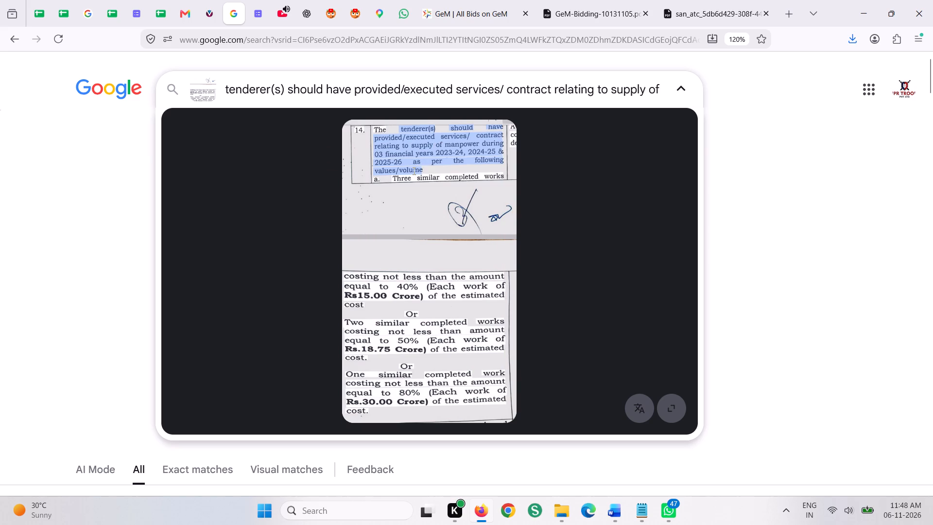
{"action": "left_click_drag", "start_coordinate": [413, 171], "coordinate": [499, 178]}
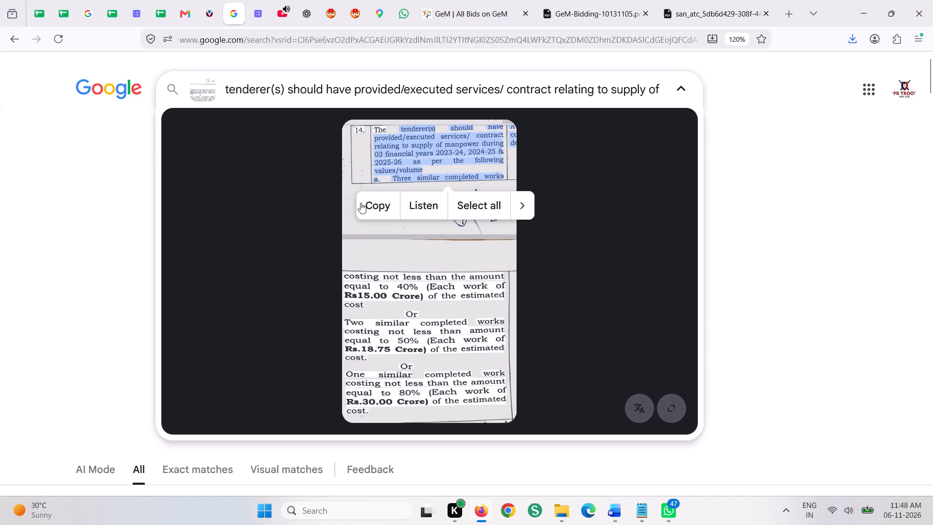
{"action": "left_click", "coordinate": [379, 201]}
{"action": "key", "text": "alt+Tab"}
{"action": "scroll", "coordinate": [420, 428], "scroll_direction": "down", "scroll_amount": 1}
{"action": "key", "text": "ctrl+v"}
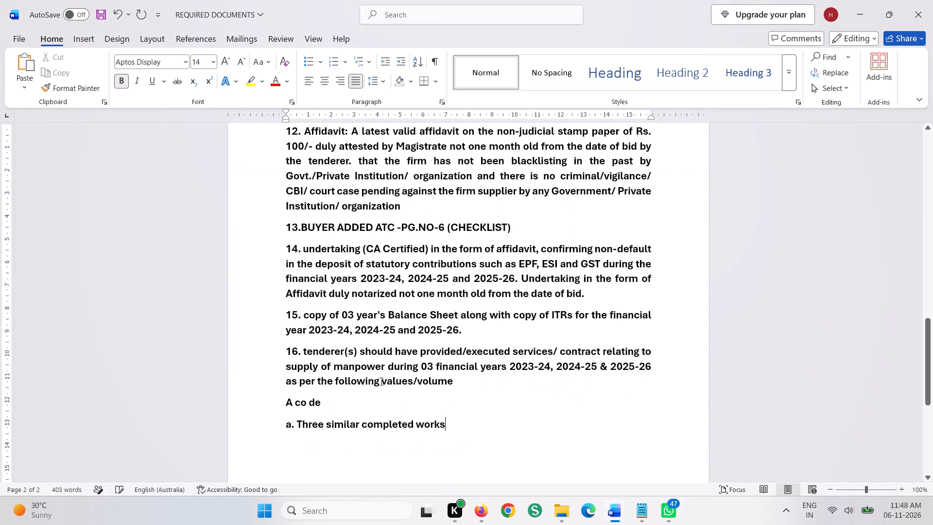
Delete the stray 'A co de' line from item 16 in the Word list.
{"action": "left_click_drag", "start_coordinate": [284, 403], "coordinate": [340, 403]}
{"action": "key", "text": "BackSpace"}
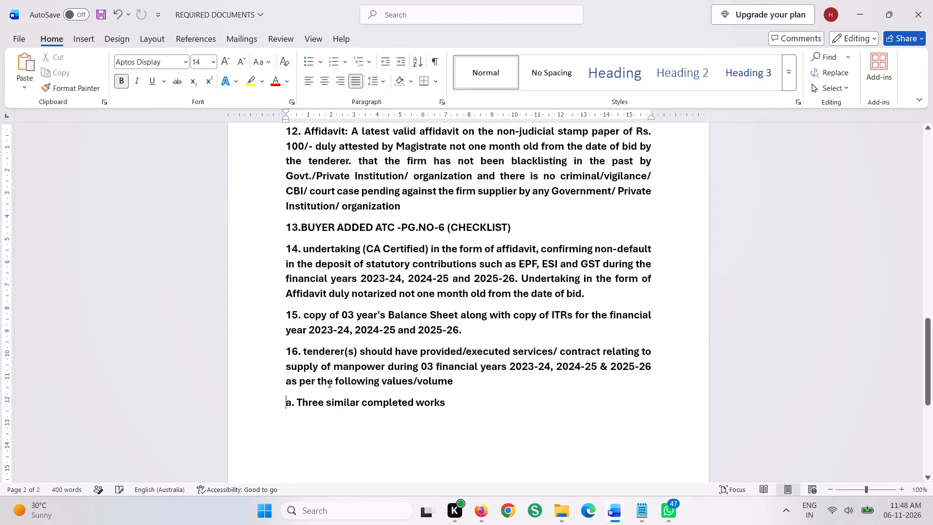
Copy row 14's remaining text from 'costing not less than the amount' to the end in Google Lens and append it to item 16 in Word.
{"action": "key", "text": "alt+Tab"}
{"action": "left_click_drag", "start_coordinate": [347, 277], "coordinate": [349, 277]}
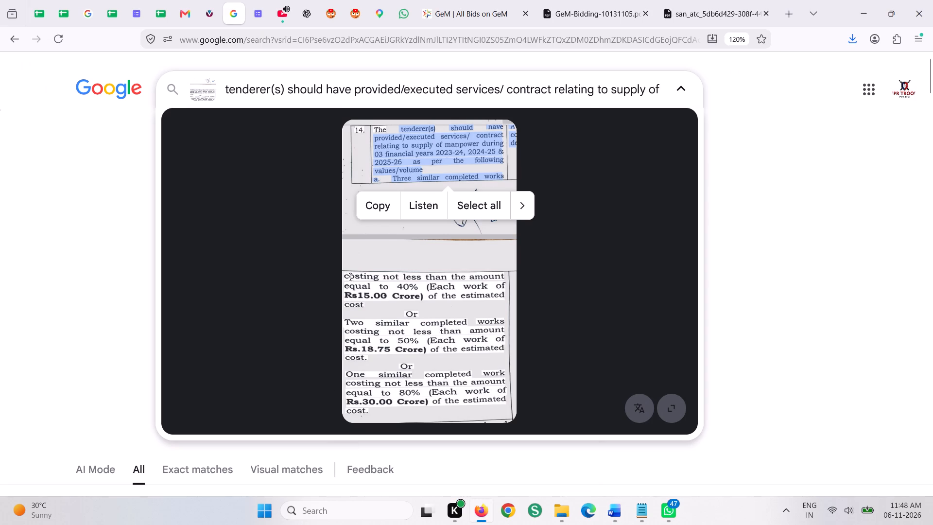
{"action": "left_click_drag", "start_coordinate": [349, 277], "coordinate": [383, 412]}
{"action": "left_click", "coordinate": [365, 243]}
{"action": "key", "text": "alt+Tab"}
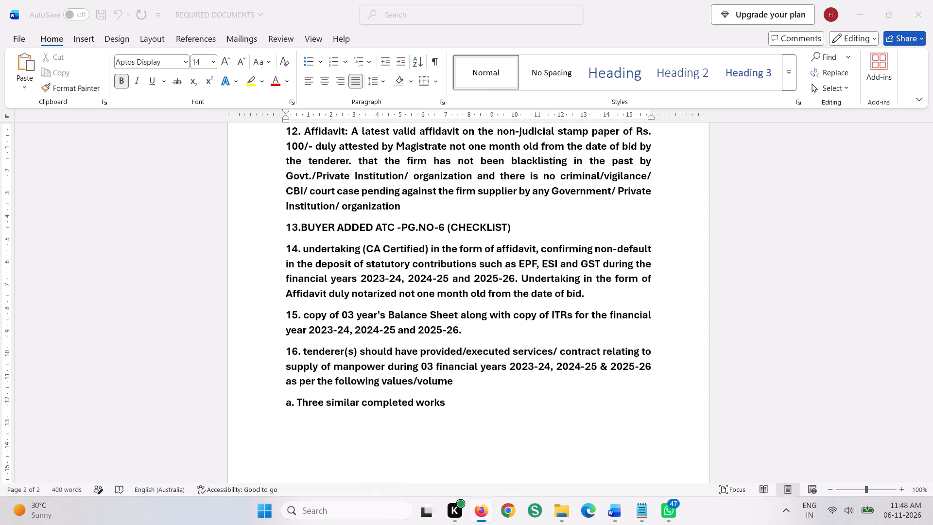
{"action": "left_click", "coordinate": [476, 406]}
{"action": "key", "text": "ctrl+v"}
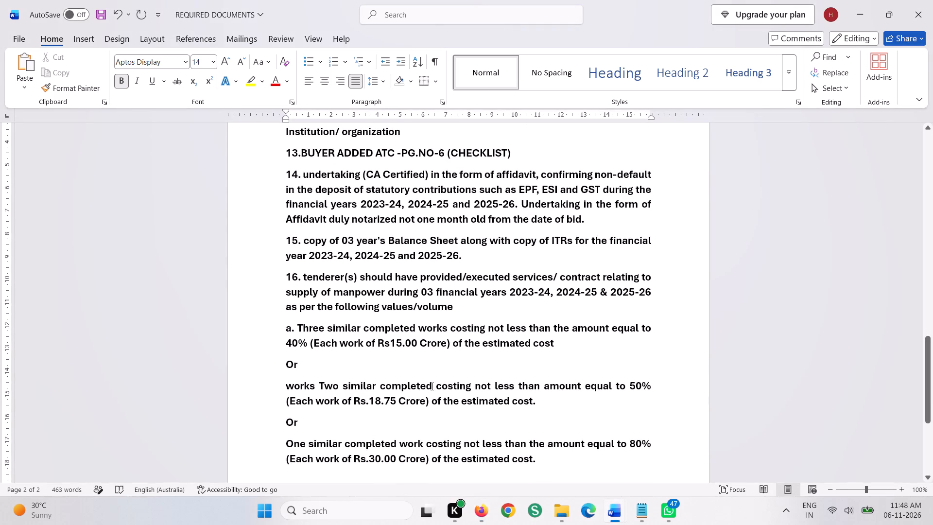
Compare item 16 with item 9 in the Word list and delete the whole duplicate item 16 with its similar-works options.
{"action": "scroll", "coordinate": [461, 376], "scroll_direction": "up", "scroll_amount": 2}
{"action": "scroll", "coordinate": [524, 364], "scroll_direction": "up", "scroll_amount": 4}
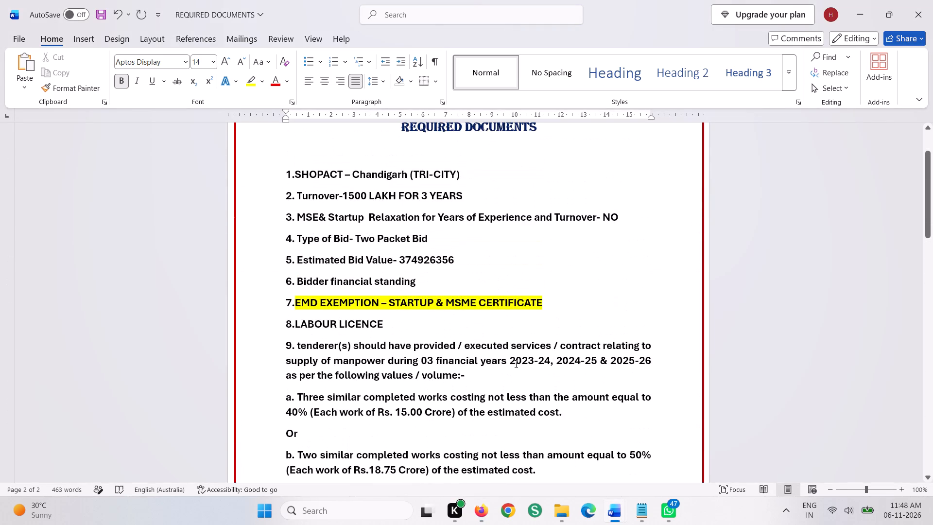
{"action": "scroll", "coordinate": [515, 364], "scroll_direction": "down", "scroll_amount": 6}
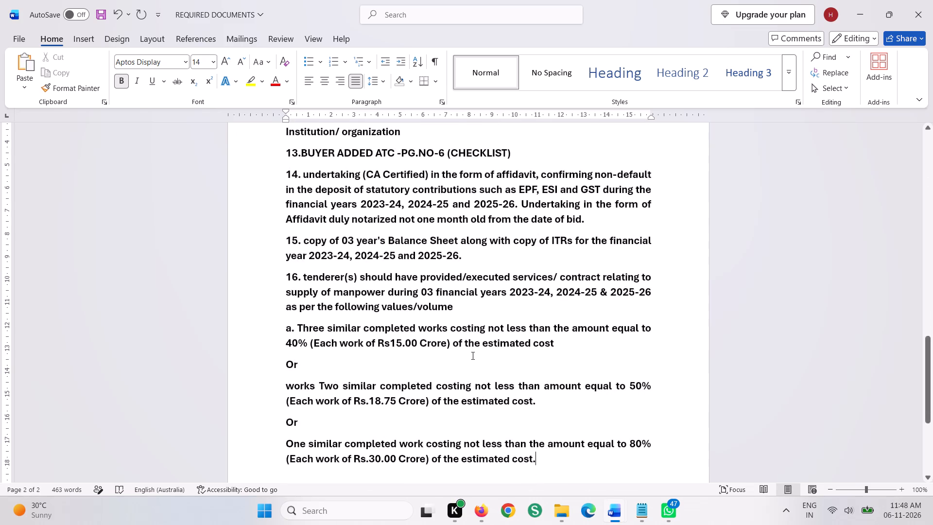
{"action": "scroll", "coordinate": [472, 355], "scroll_direction": "down", "scroll_amount": 1}
{"action": "scroll", "coordinate": [315, 279], "scroll_direction": "up", "scroll_amount": 4}
{"action": "scroll", "coordinate": [405, 291], "scroll_direction": "up", "scroll_amount": 1}
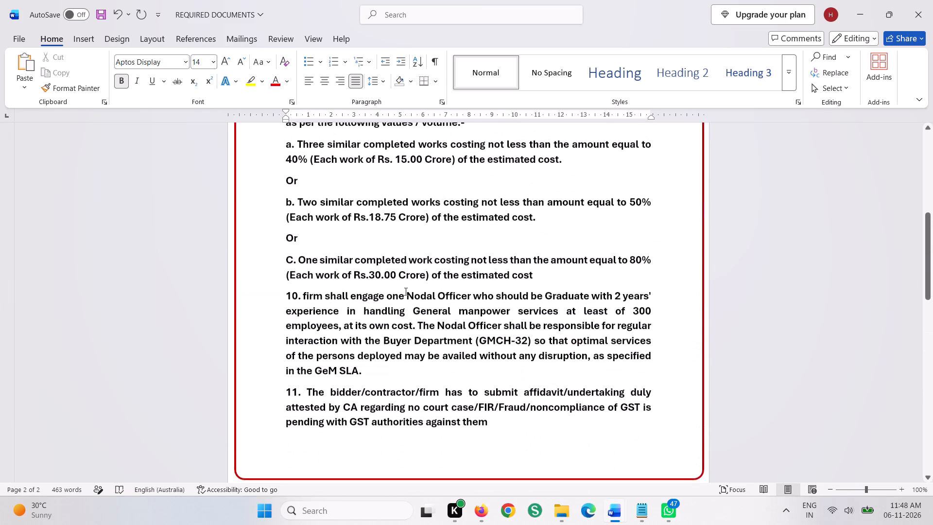
{"action": "scroll", "coordinate": [404, 299], "scroll_direction": "down", "scroll_amount": 5}
{"action": "scroll", "coordinate": [357, 261], "scroll_direction": "up", "scroll_amount": 1}
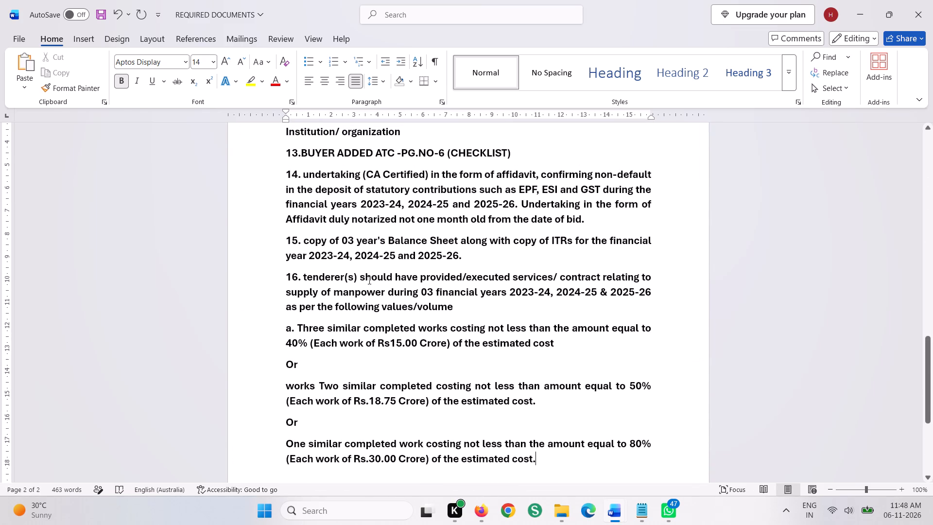
{"action": "left_click_drag", "start_coordinate": [283, 279], "coordinate": [601, 488]}
{"action": "key", "text": "BackSpace"}
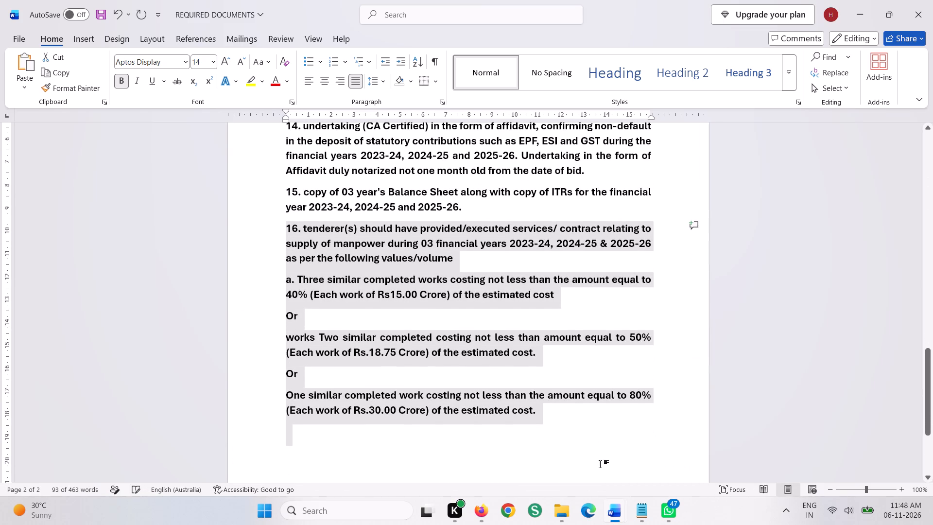
Check the remaining checklist rows on page 8 of the ATC document and add '16.INTEGRITY PACT' to the Word list.
{"action": "key", "text": "alt+Tab"}
{"action": "left_click", "coordinate": [743, 0]}
{"action": "scroll", "coordinate": [551, 224], "scroll_direction": "down", "scroll_amount": 2}
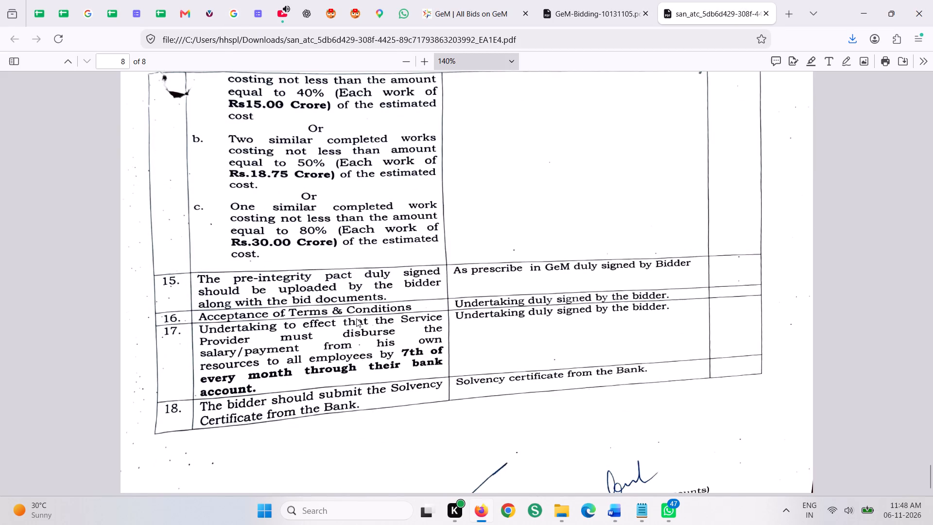
{"action": "key", "text": "alt+Tab"}
{"action": "type", "text": "16."}
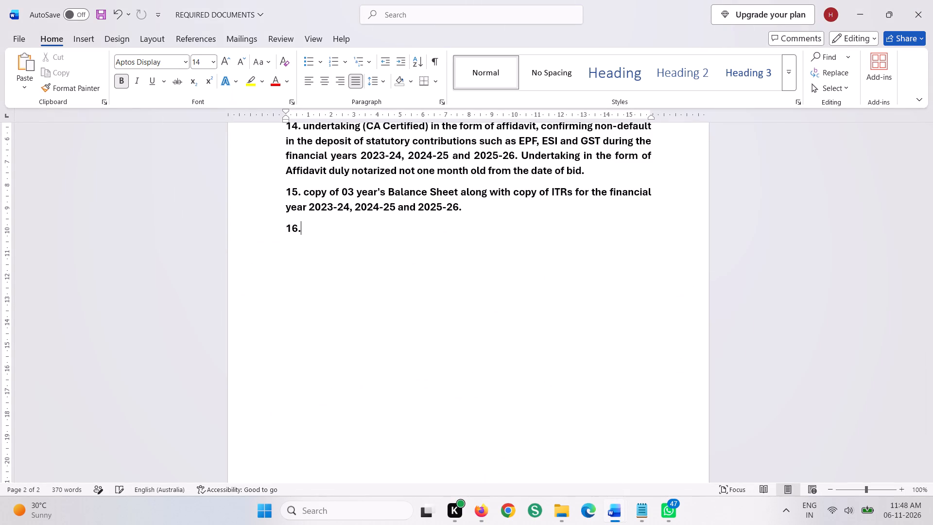
{"action": "type", "text": "INTEGRITY PACT"}
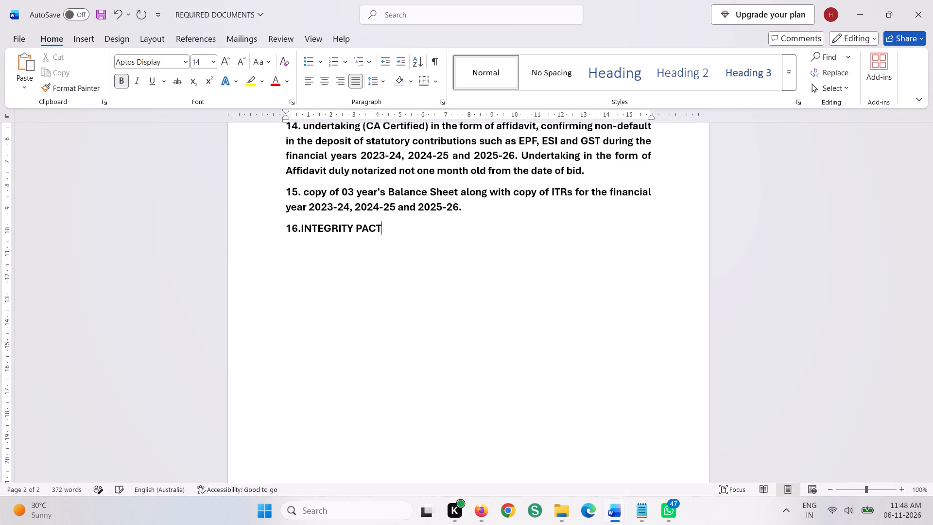
{"action": "key", "text": "space"}
Copy a screenshot of checklist rows 15 to 18 on page 8 of the ATC document.
{"action": "key", "text": "alt+Tab"}
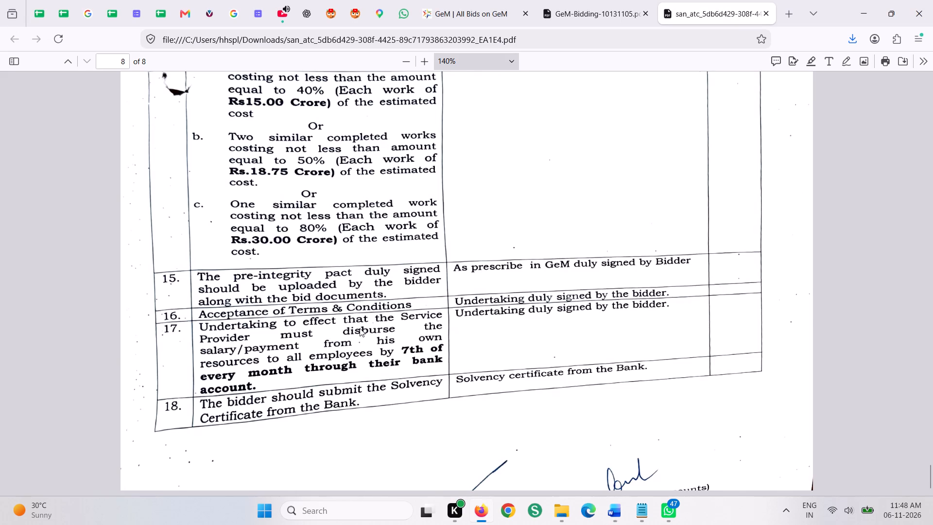
{"action": "key", "text": "ctrl+shift+s"}
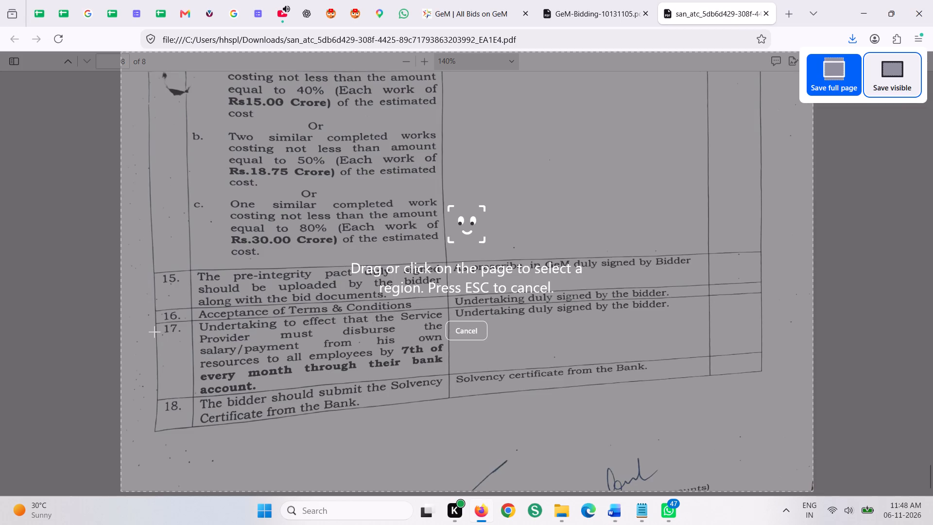
{"action": "left_click", "coordinate": [231, 15]}
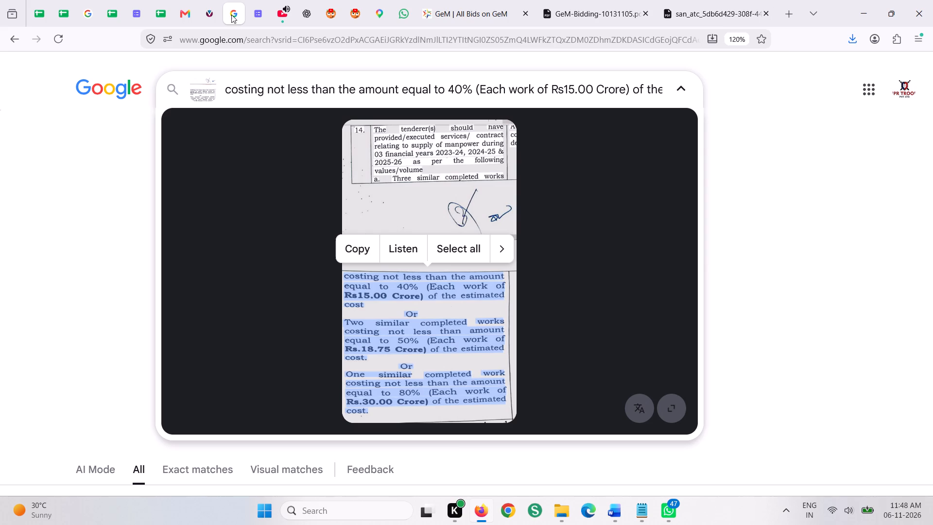
{"action": "left_click", "coordinate": [712, 0]}
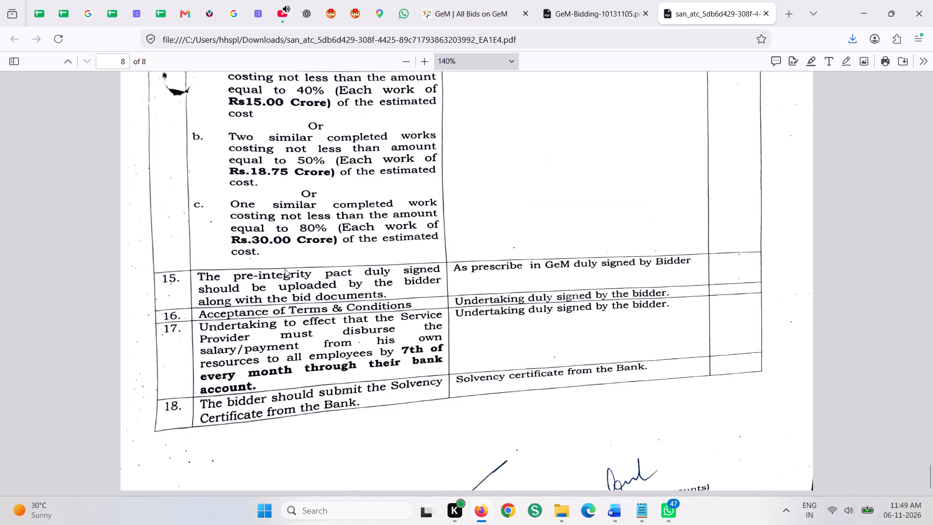
{"action": "key", "text": "ctrl+shift+s"}
{"action": "left_click_drag", "start_coordinate": [124, 222], "coordinate": [771, 440]}
{"action": "left_click", "coordinate": [665, 456]}
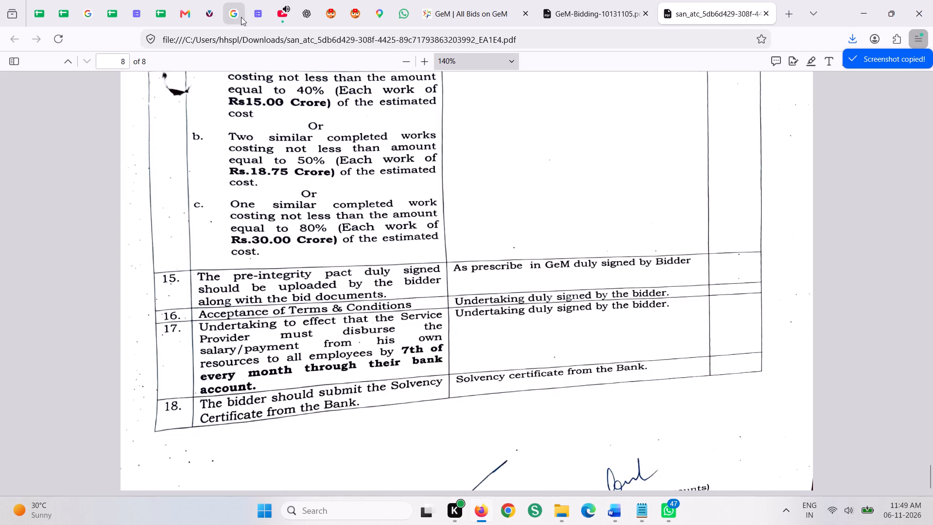
Submit the copied screenshot of checklist rows 15 to 18 to Google Lens for text recognition.
{"action": "left_click", "coordinate": [236, 16]}
{"action": "left_click", "coordinate": [674, 89]}
{"action": "left_click", "coordinate": [662, 85]}
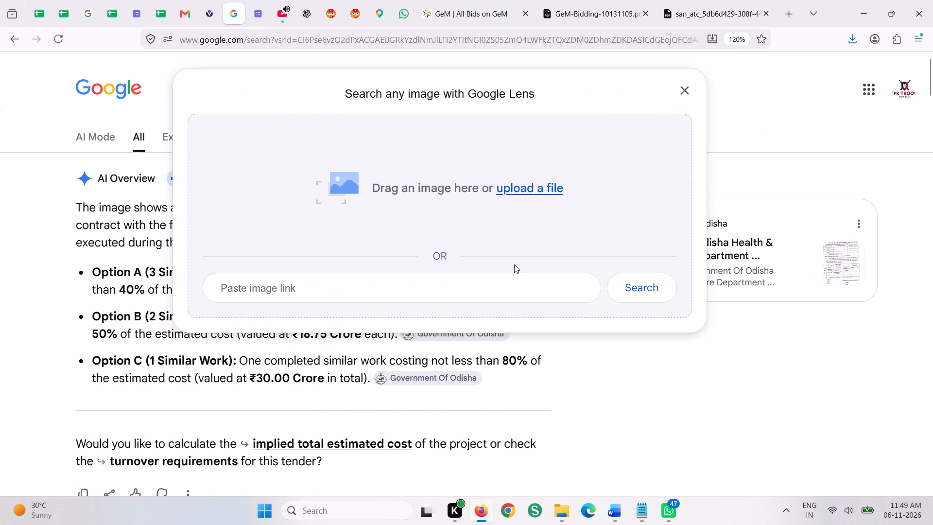
{"action": "left_click", "coordinate": [513, 268]}
{"action": "left_click", "coordinate": [513, 281], "text": "ctrl"}
{"action": "key", "text": "ctrl+v"}
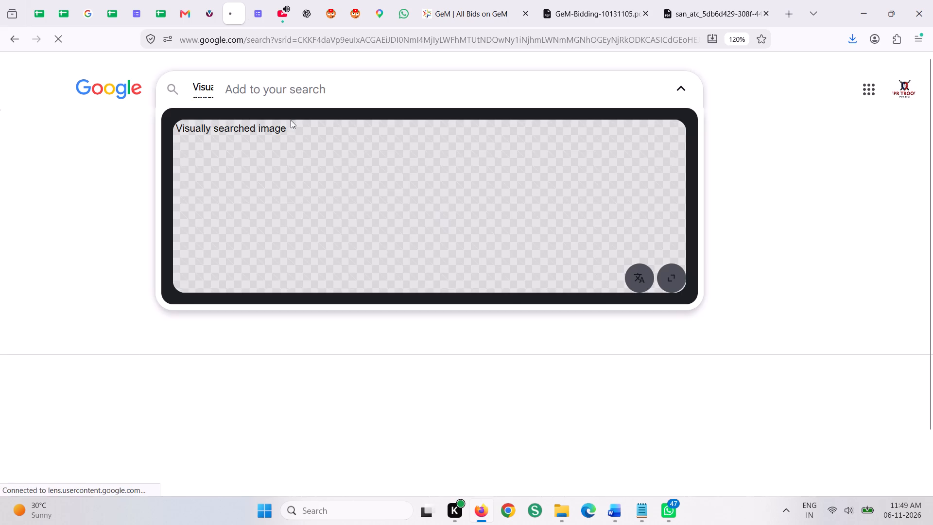
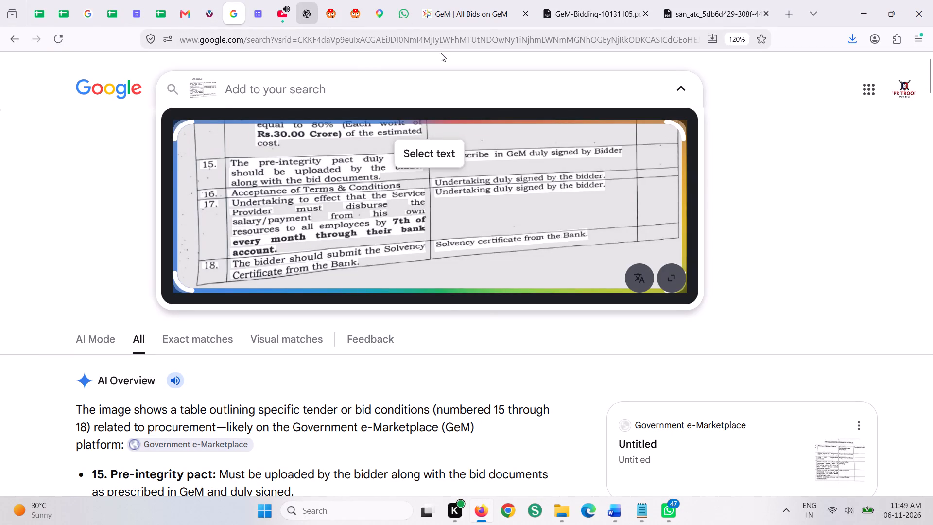
Search YouTube for 'thunder song' and play the 'Imagine Dragons - Thunder' video.
{"action": "left_click", "coordinate": [282, 17]}
{"action": "left_click", "coordinate": [324, 203]}
{"action": "left_click_drag", "start_coordinate": [376, 70], "coordinate": [376, 70]}
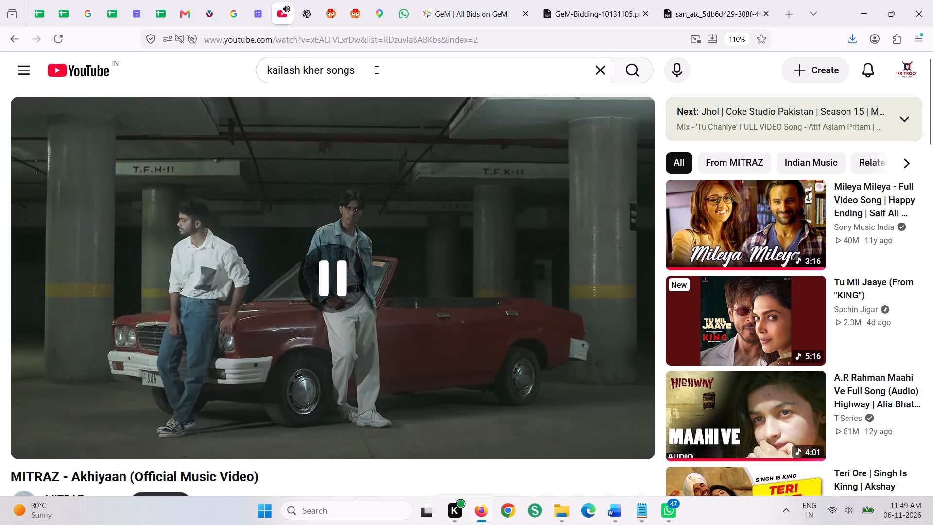
{"action": "left_click_drag", "start_coordinate": [376, 70], "coordinate": [175, 68]}
{"action": "type", "text": "THUNDER"}
{"action": "key", "text": "space"}
{"action": "left_click", "coordinate": [281, 106]}
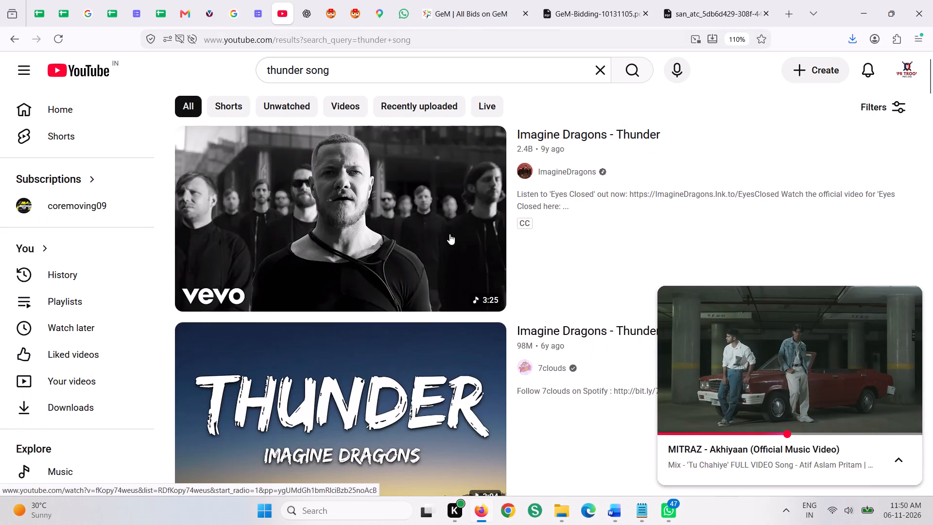
{"action": "left_click", "coordinate": [360, 206]}
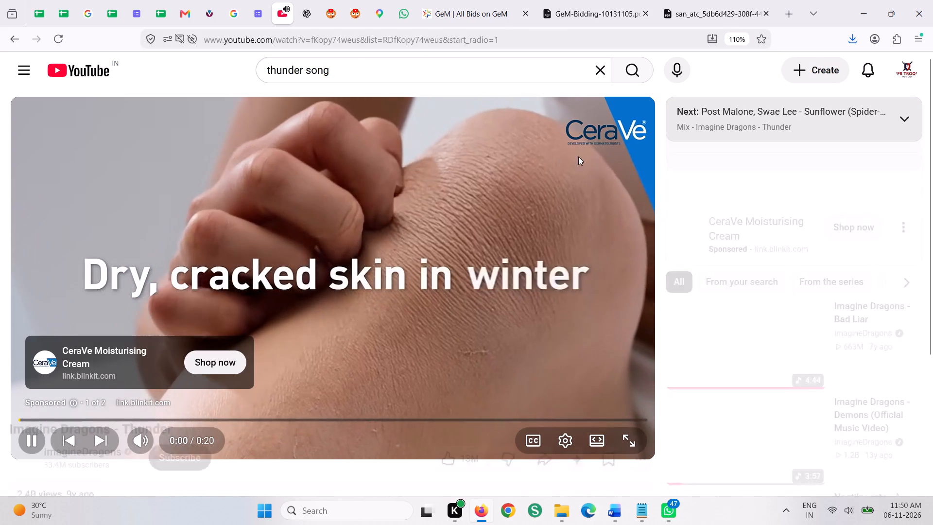
Copy row 16's 'Acceptance of Terms & Conditions' from the Google Lens image and add it to the Word list as item 17, followed by 'UNDERTAKING'.
{"action": "left_click", "coordinate": [686, 0]}
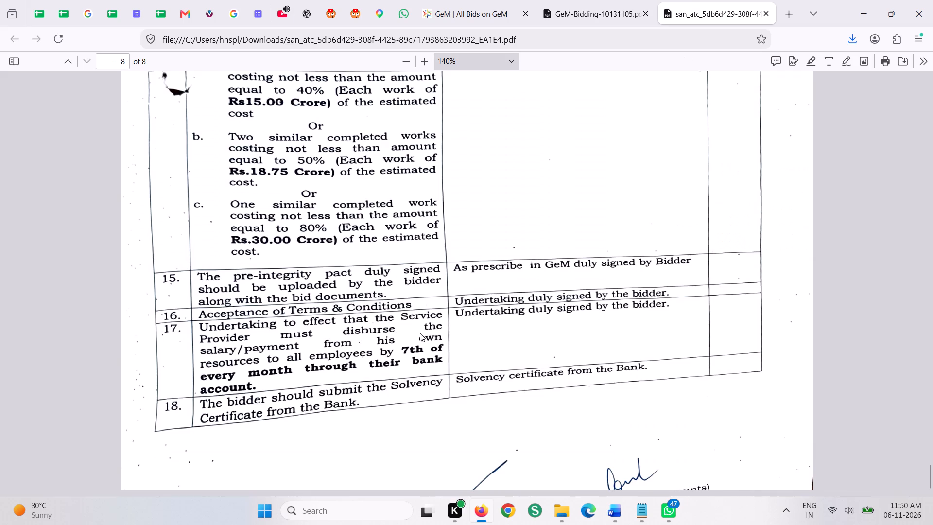
{"action": "left_click", "coordinate": [220, 15]}
{"action": "left_click", "coordinate": [242, 17]}
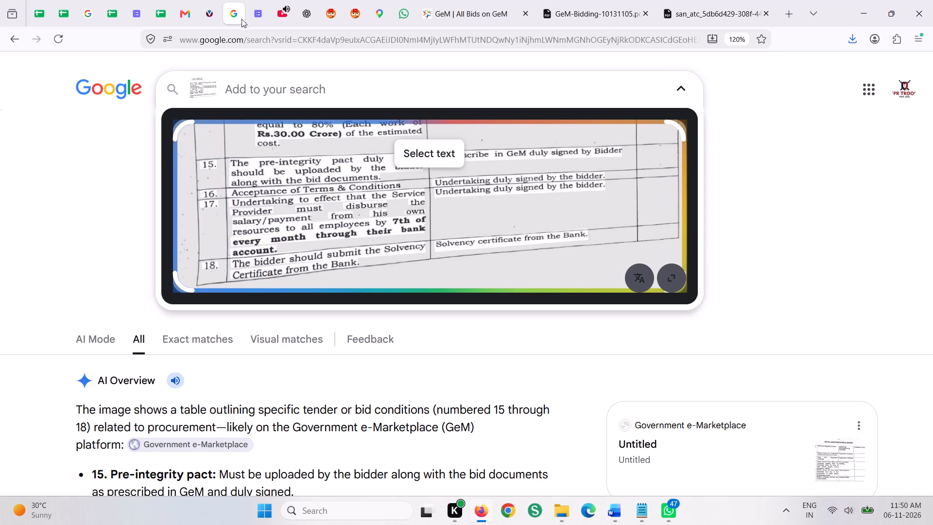
{"action": "left_click", "coordinate": [264, 189]}
{"action": "left_click_drag", "start_coordinate": [264, 189], "coordinate": [397, 182]}
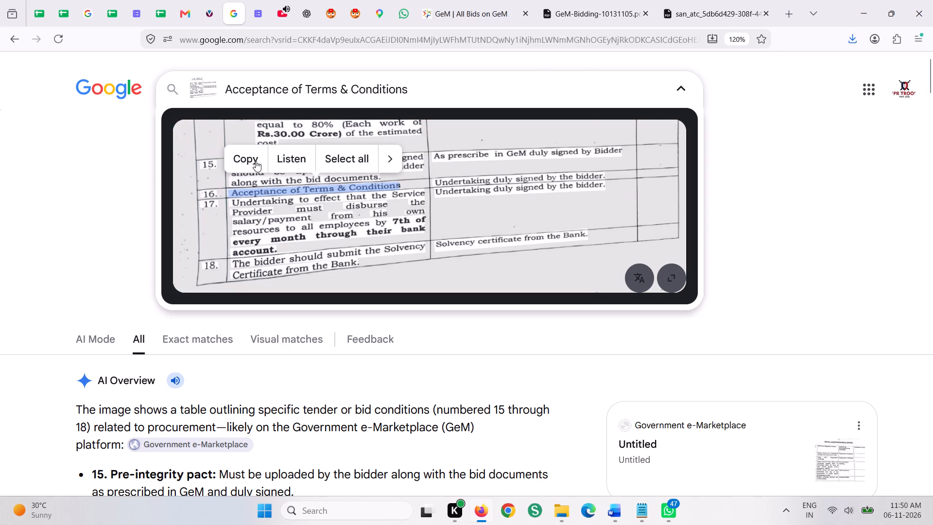
{"action": "left_click", "coordinate": [250, 157]}
{"action": "key", "text": "alt+Tab"}
{"action": "key", "text": "Return"}
{"action": "type", "text": "17."}
{"action": "key", "text": "ctrl+v"}
{"action": "key", "text": "space"}
{"action": "type", "text": "UNDERTAKING"}
Add item 18 to the Word list with the row 17 undertaking on salary disbursement by the 7th of every month, copied from the Lens image.
{"action": "key", "text": "Return"}
{"action": "type", "text": "18."}
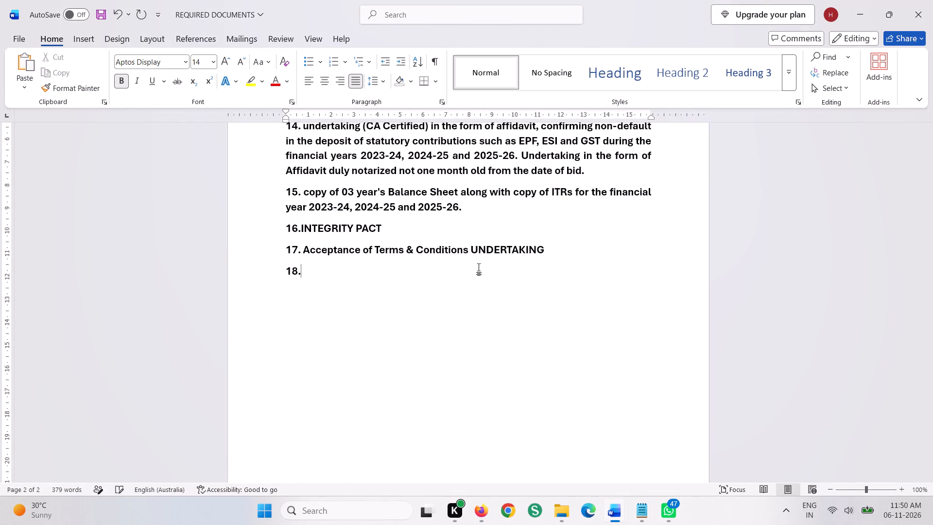
{"action": "key", "text": "alt+Tab"}
{"action": "left_click_drag", "start_coordinate": [239, 201], "coordinate": [274, 234]}
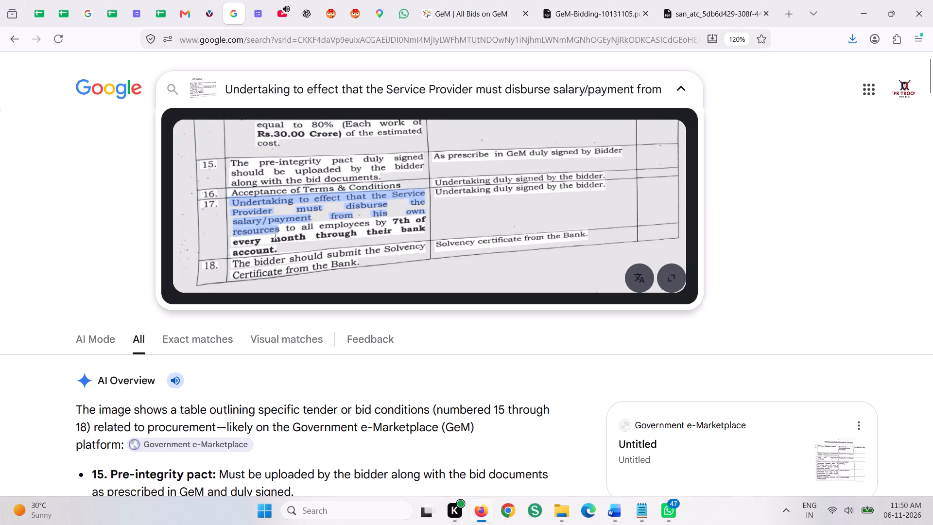
{"action": "left_click_drag", "start_coordinate": [274, 234], "coordinate": [280, 249]}
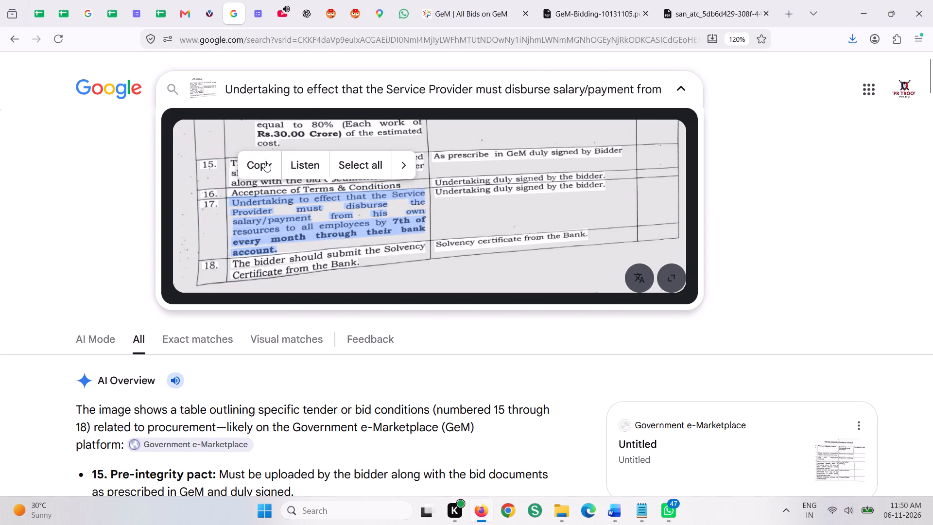
{"action": "left_click", "coordinate": [265, 161]}
{"action": "key", "text": "alt+Tab"}
{"action": "key", "text": "ctrl+v"}
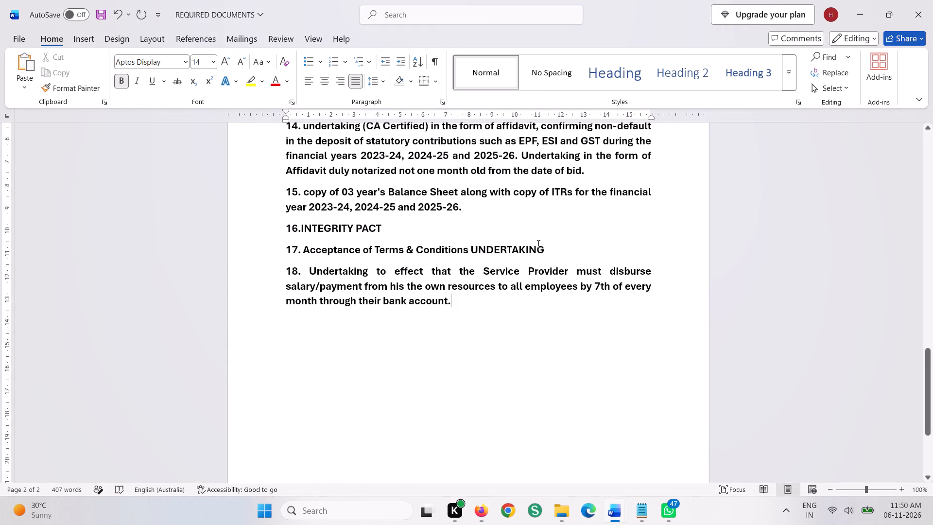
{"action": "left_click_drag", "start_coordinate": [475, 250], "coordinate": [542, 252]}
{"action": "left_click", "coordinate": [467, 310]}
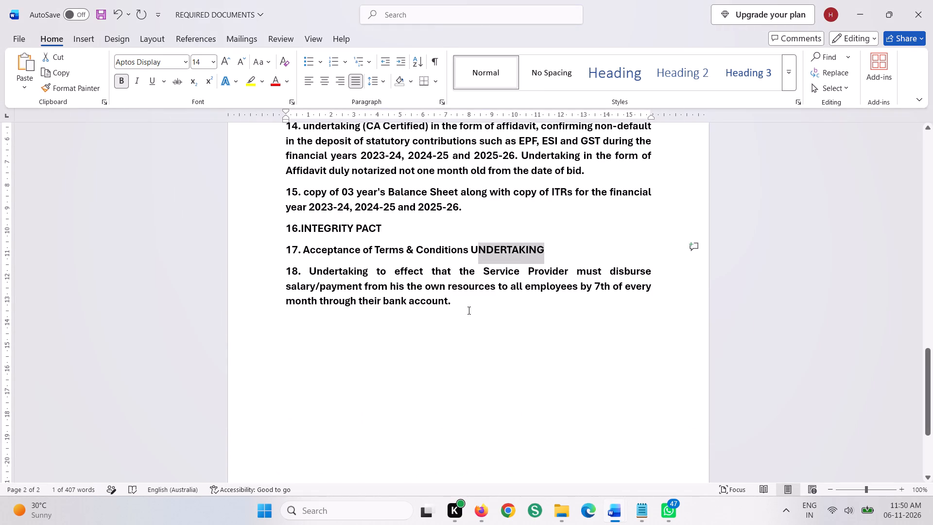
Add item 19 to the Word list with 'Solvency certificate from the Bank.' copied from the Lens image.
{"action": "key", "text": "Return"}
{"action": "type", "text": "19."}
{"action": "key", "text": "alt+Tab"}
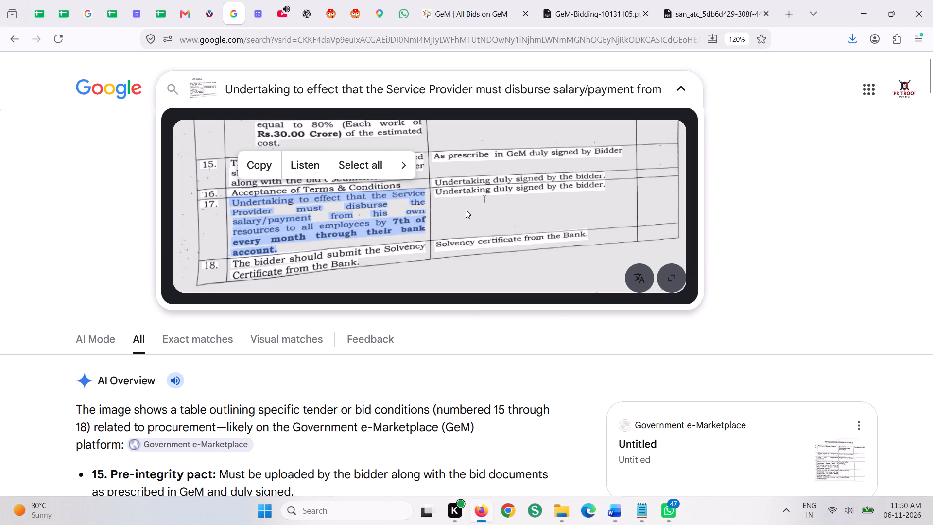
{"action": "left_click_drag", "start_coordinate": [385, 249], "coordinate": [393, 256]}
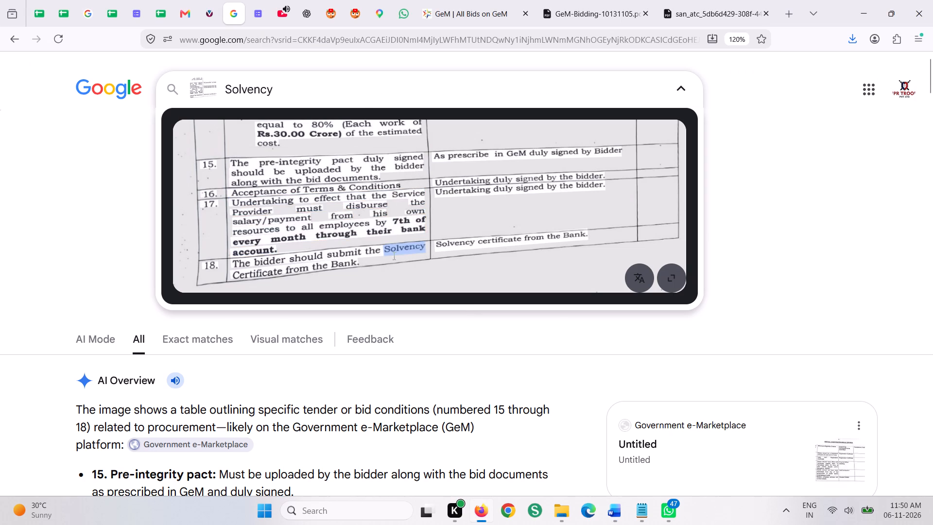
{"action": "left_click_drag", "start_coordinate": [393, 256], "coordinate": [367, 262]}
{"action": "left_click", "coordinate": [263, 214]}
{"action": "key", "text": "alt+Tab"}
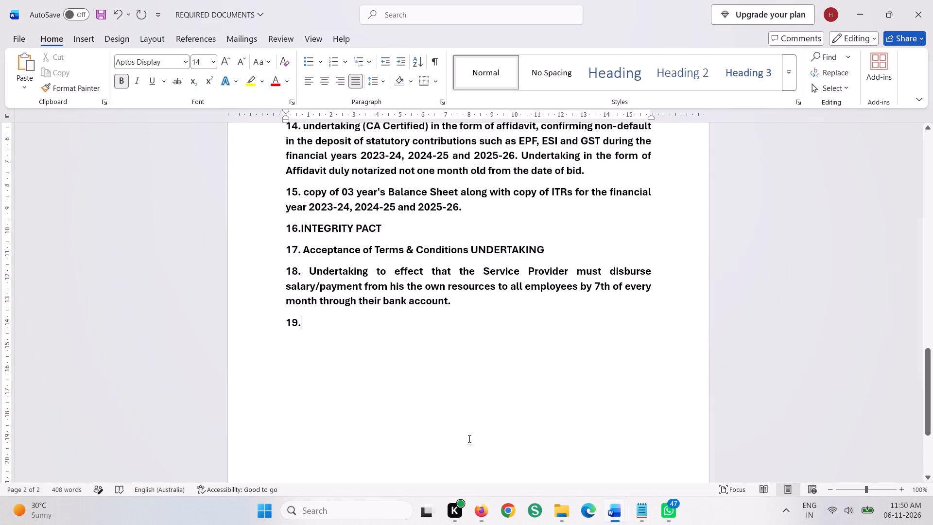
{"action": "key", "text": "alt+Tab"}
{"action": "left_click_drag", "start_coordinate": [461, 244], "coordinate": [550, 239]}
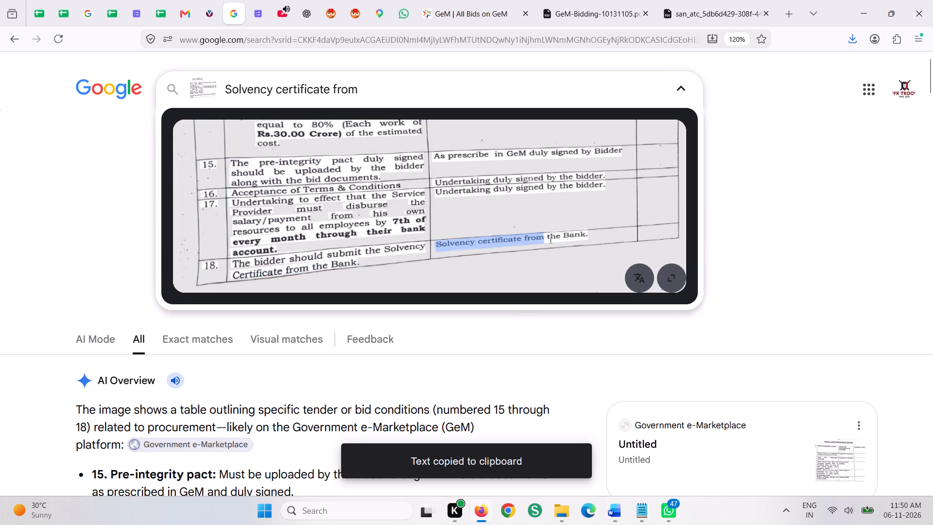
{"action": "left_click_drag", "start_coordinate": [550, 239], "coordinate": [588, 235]}
{"action": "left_click", "coordinate": [445, 206]}
{"action": "key", "text": "alt+Tab"}
{"action": "key", "text": "ctrl+v"}
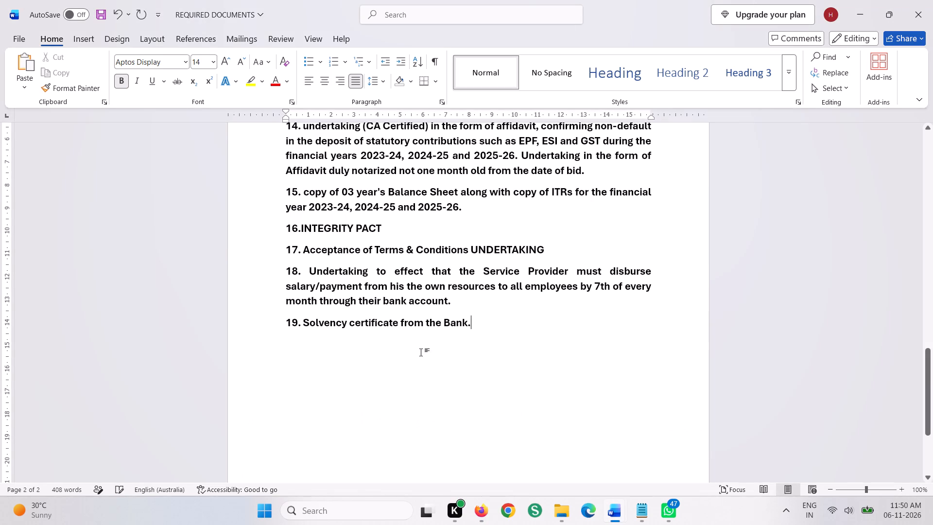
{"action": "key", "text": "Return"}
Skim the ATC document once more, close it, and return to the GeM-Bidding-10131105 bid document.
{"action": "key", "text": "alt+Tab"}
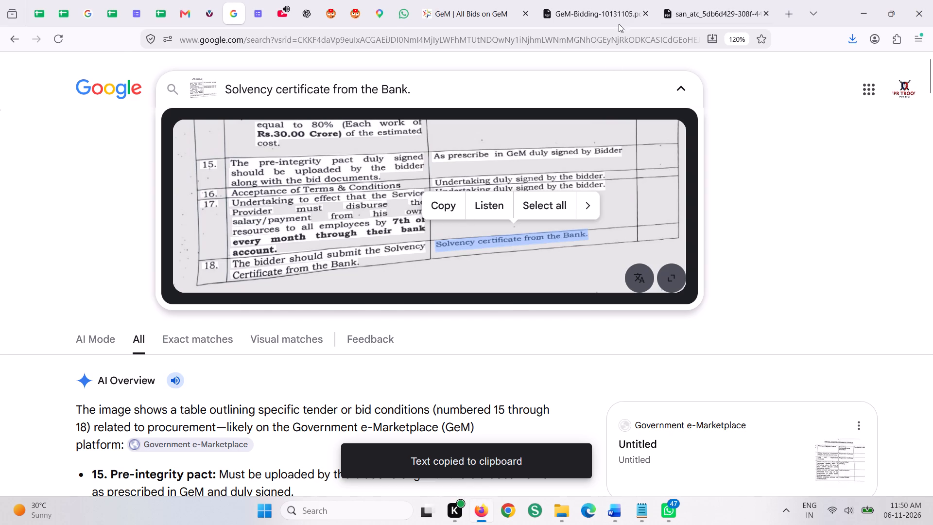
{"action": "left_click", "coordinate": [725, 0]}
{"action": "scroll", "coordinate": [510, 231], "scroll_direction": "down", "scroll_amount": 1}
{"action": "scroll", "coordinate": [454, 240], "scroll_direction": "down", "scroll_amount": 1}
{"action": "scroll", "coordinate": [524, 228], "scroll_direction": "up", "scroll_amount": 12}
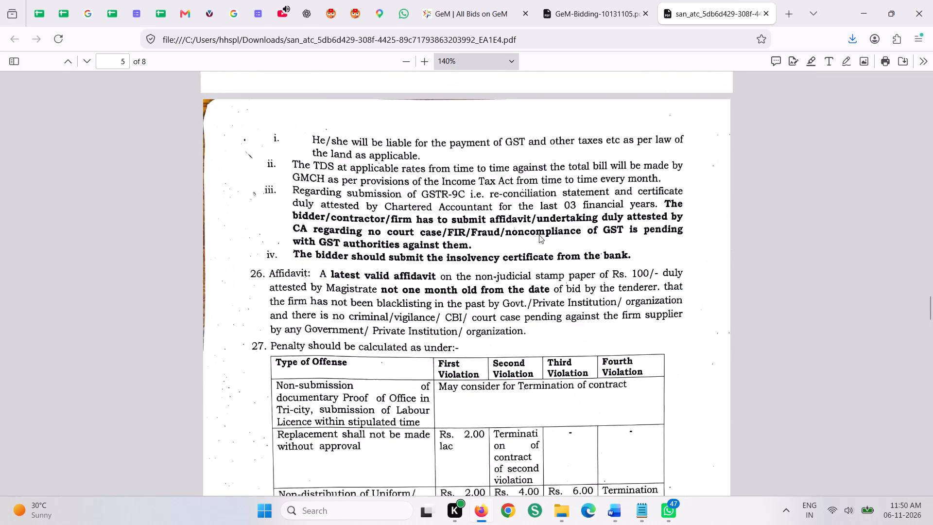
{"action": "scroll", "coordinate": [539, 235], "scroll_direction": "up", "scroll_amount": 20}
{"action": "scroll", "coordinate": [539, 235], "scroll_direction": "up", "scroll_amount": 1}
{"action": "left_click", "coordinate": [725, 0]}
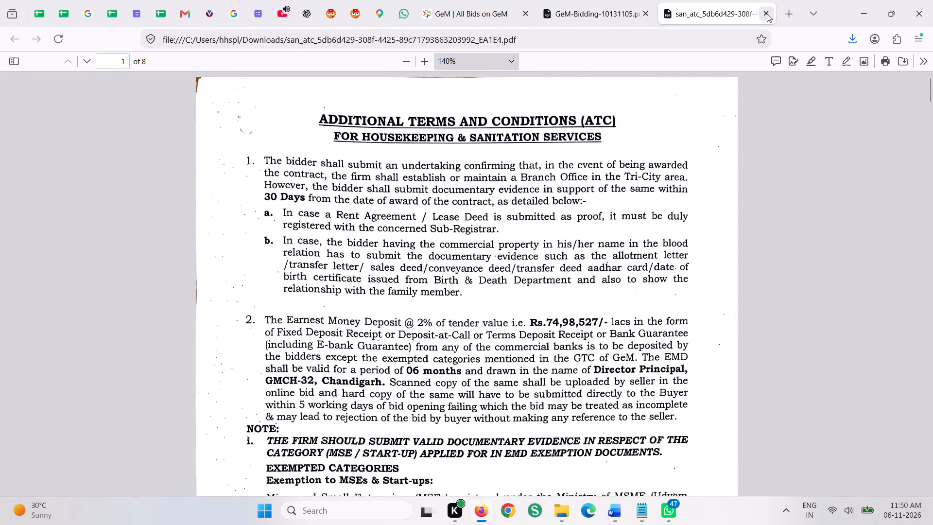
{"action": "left_click", "coordinate": [767, 14]}
{"action": "left_click", "coordinate": [479, 0]}
{"action": "double_click", "coordinate": [643, 0]}
{"action": "scroll", "coordinate": [515, 270], "scroll_direction": "down", "scroll_amount": 1}
Export the Word list as the PDF 'REQUIRED DOCUMENTS' into the GEM2026B8243953 folder under DEV1, and close the published PDF.
{"action": "left_click", "coordinate": [604, 511]}
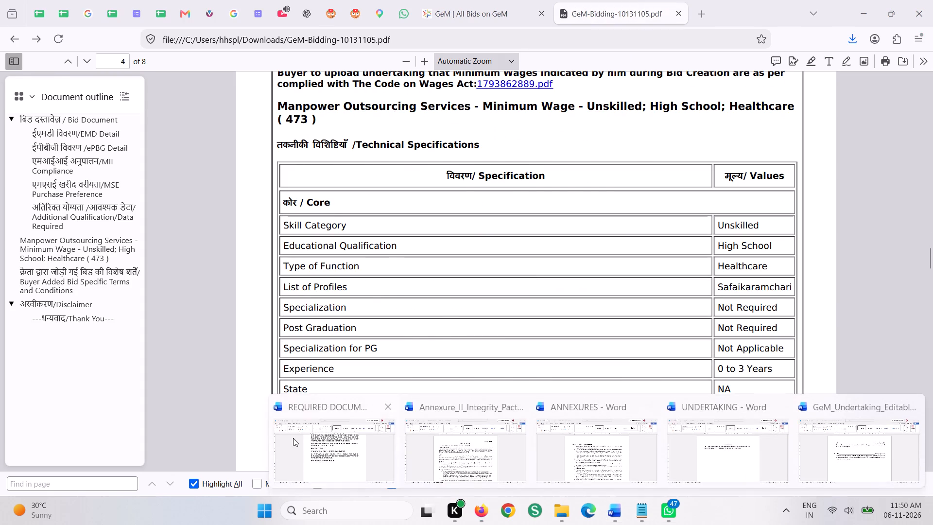
{"action": "left_click", "coordinate": [293, 437]}
{"action": "scroll", "coordinate": [403, 431], "scroll_direction": "up", "scroll_amount": 9}
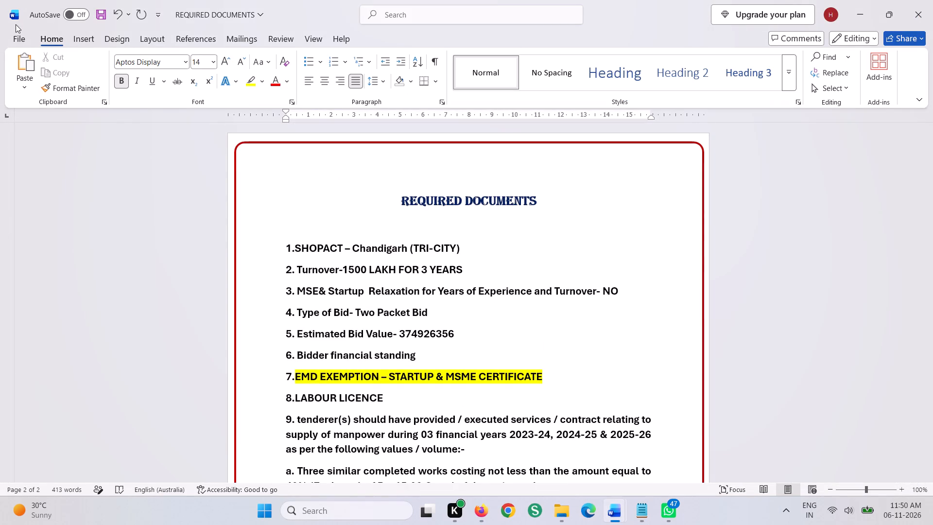
{"action": "left_click", "coordinate": [15, 35]}
{"action": "left_click", "coordinate": [37, 274]}
{"action": "left_click", "coordinate": [347, 136]}
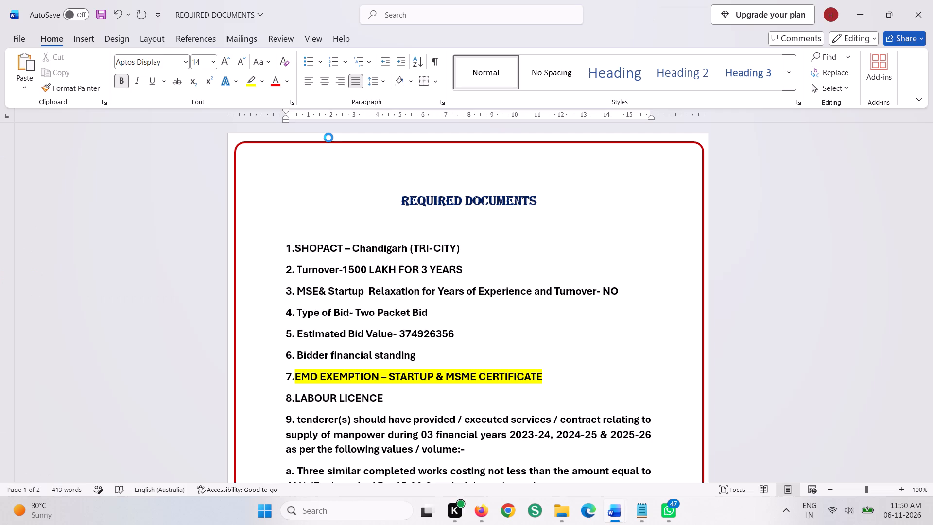
{"action": "scroll", "coordinate": [58, 152], "scroll_direction": "up", "scroll_amount": 14}
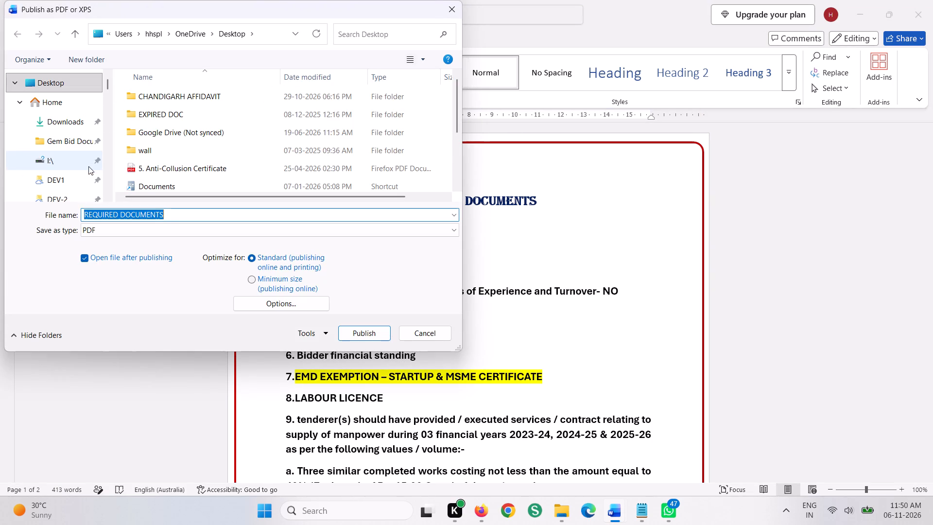
{"action": "left_click", "coordinate": [66, 177]}
{"action": "scroll", "coordinate": [204, 144], "scroll_direction": "up", "scroll_amount": 9}
{"action": "double_click", "coordinate": [196, 94]}
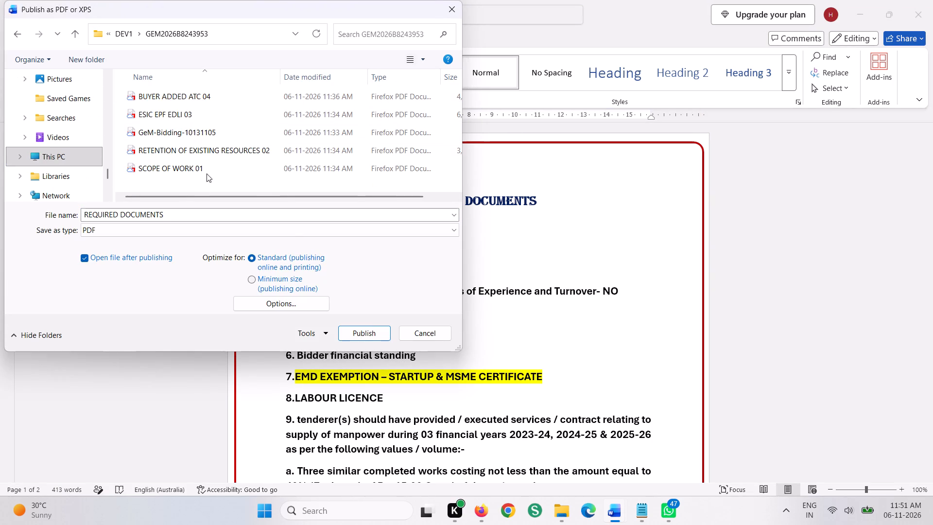
{"action": "left_click", "coordinate": [183, 210]}
{"action": "left_click", "coordinate": [371, 331]}
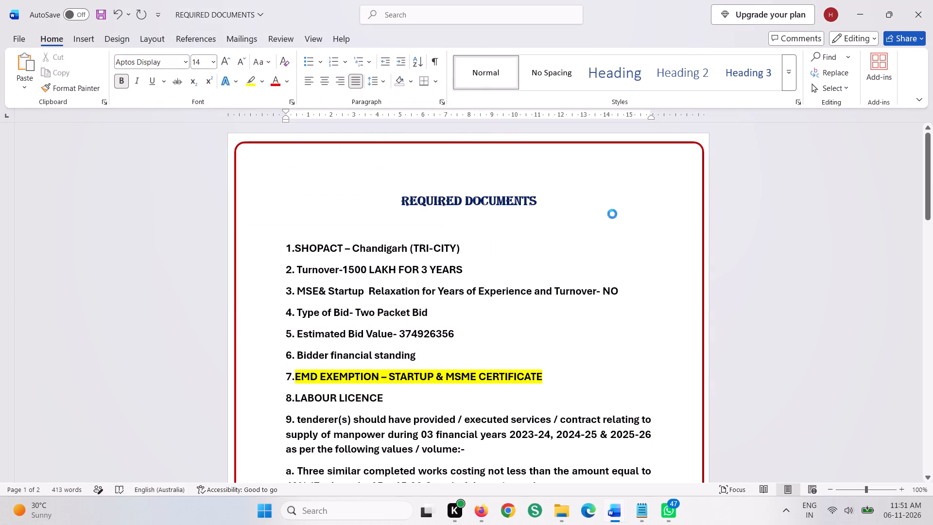
{"action": "left_click", "coordinate": [712, 0]}
{"action": "left_click", "coordinate": [764, 16]}
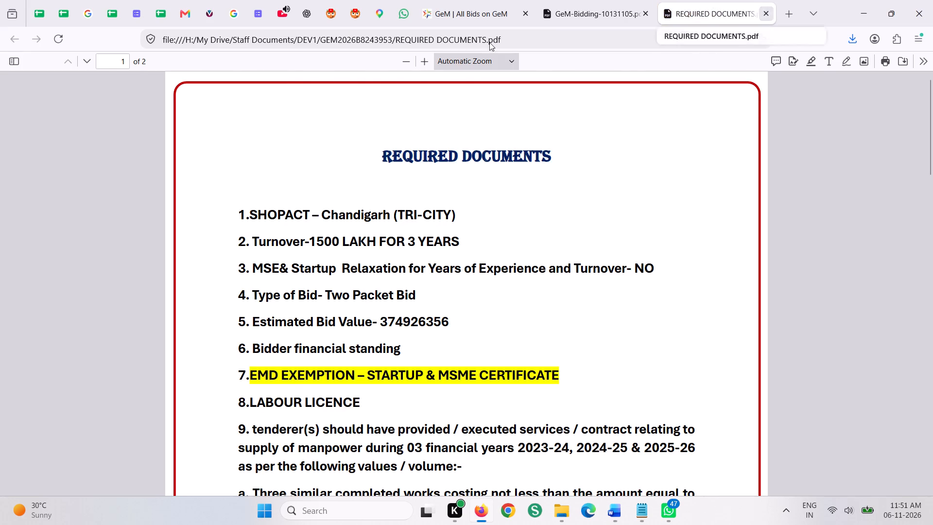
Skip the advertisement on the YouTube video and return to the bid document.
{"action": "left_click", "coordinate": [276, 18]}
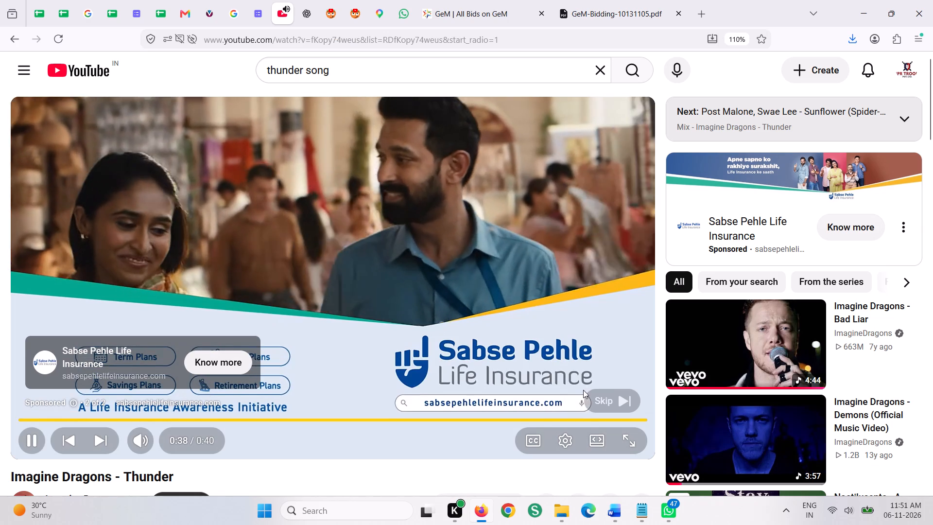
{"action": "left_click", "coordinate": [592, 394]}
{"action": "left_click", "coordinate": [652, 0]}
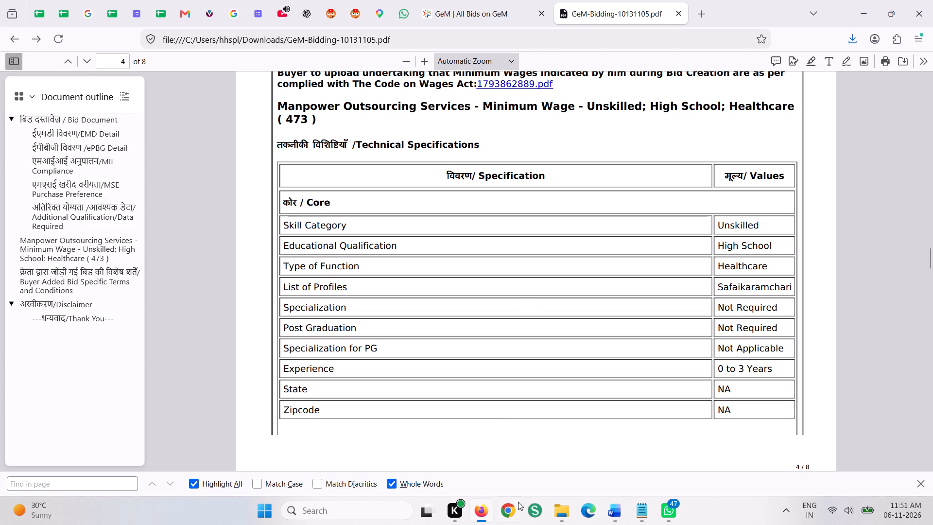
Check the saved bid files in the GEM2026B8243953 folder and go back up to the DEV1 folder.
{"action": "left_click", "coordinate": [563, 511]}
{"action": "left_click", "coordinate": [187, 122]}
{"action": "left_click", "coordinate": [183, 142]}
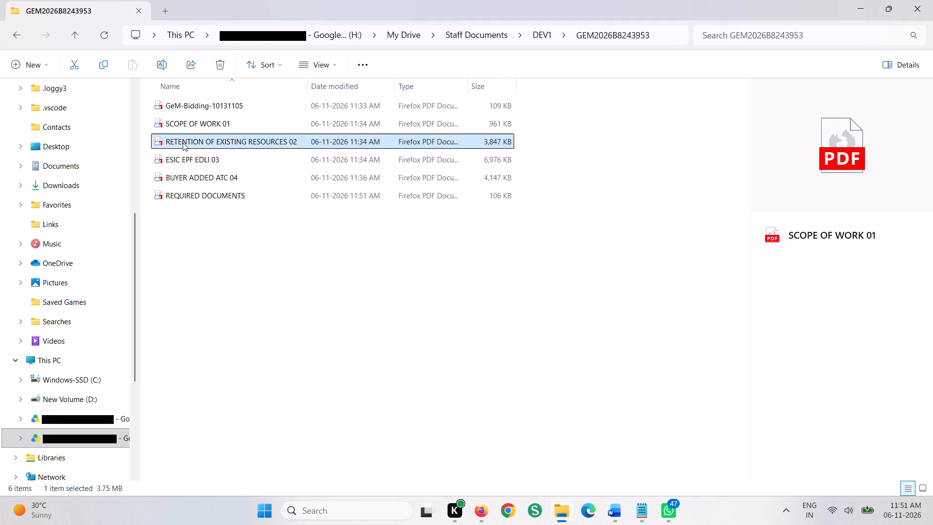
{"action": "left_click", "coordinate": [181, 157]}
{"action": "left_click", "coordinate": [181, 175]}
{"action": "left_click", "coordinate": [180, 197]}
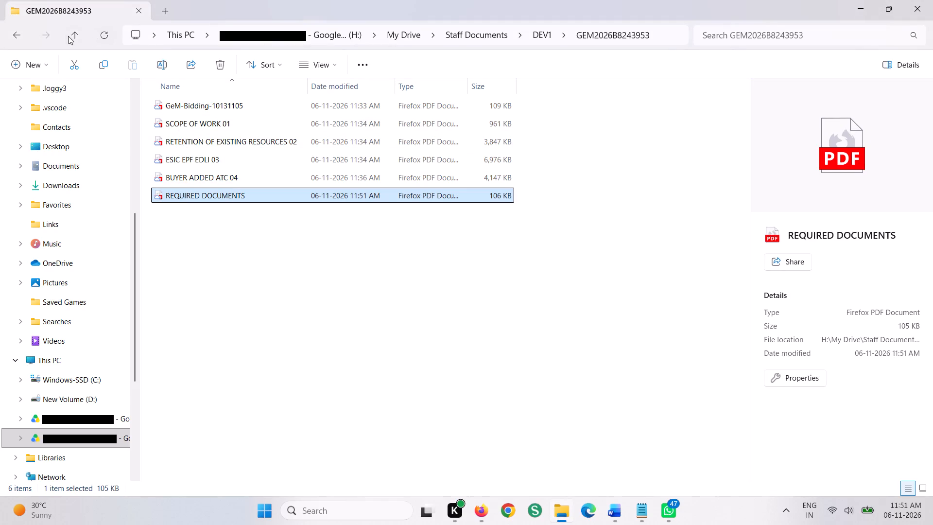
{"action": "left_click", "coordinate": [67, 35]}
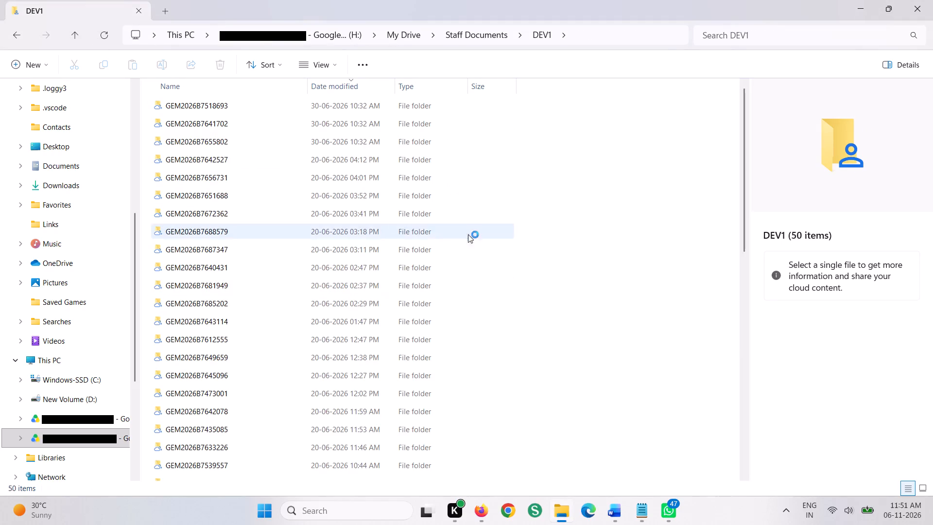
Close the GeM-Bidding-10131105 bid document in the browser.
{"action": "left_click", "coordinate": [484, 507]}
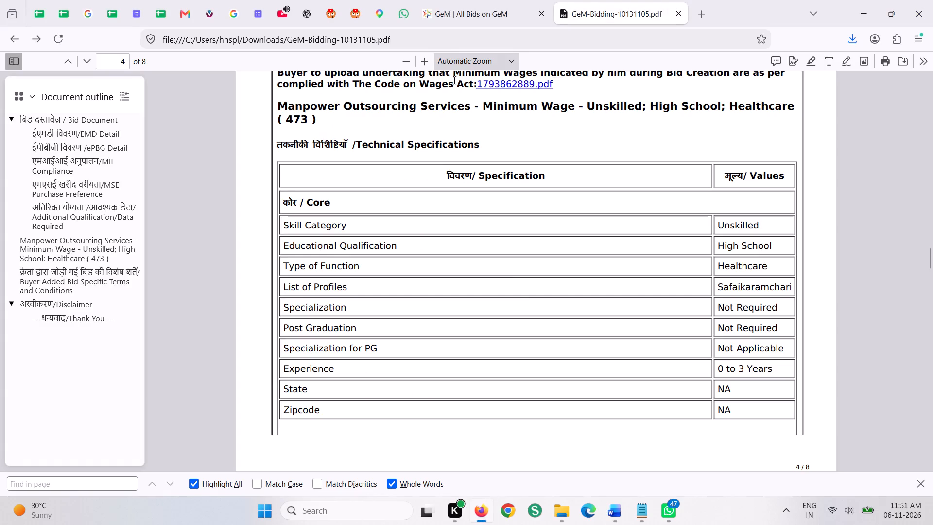
{"action": "left_click", "coordinate": [637, 0]}
{"action": "left_click", "coordinate": [681, 14]}
Look over the bid rows around GEM/2026/B/8243953 in Daily Tender Sheet 2026.
{"action": "left_click", "coordinate": [165, 9]}
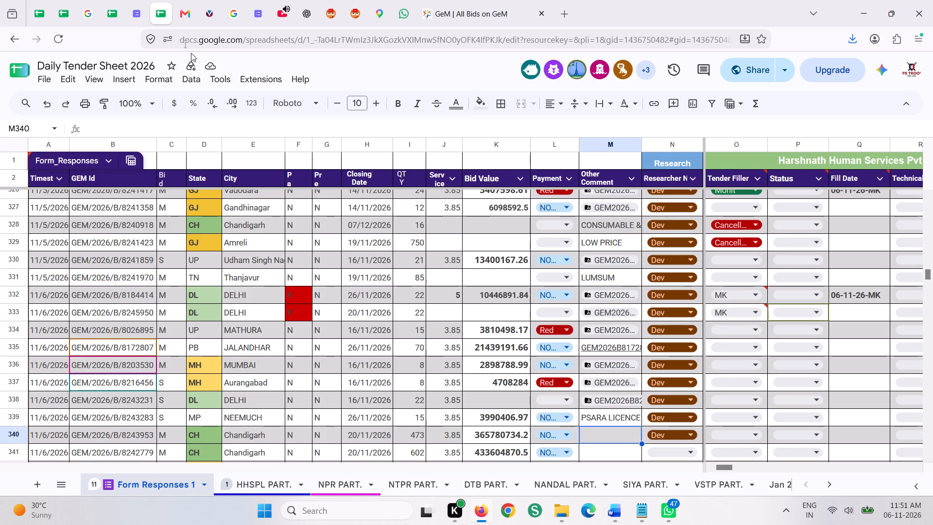
{"action": "scroll", "coordinate": [568, 399], "scroll_direction": "down", "scroll_amount": 1}
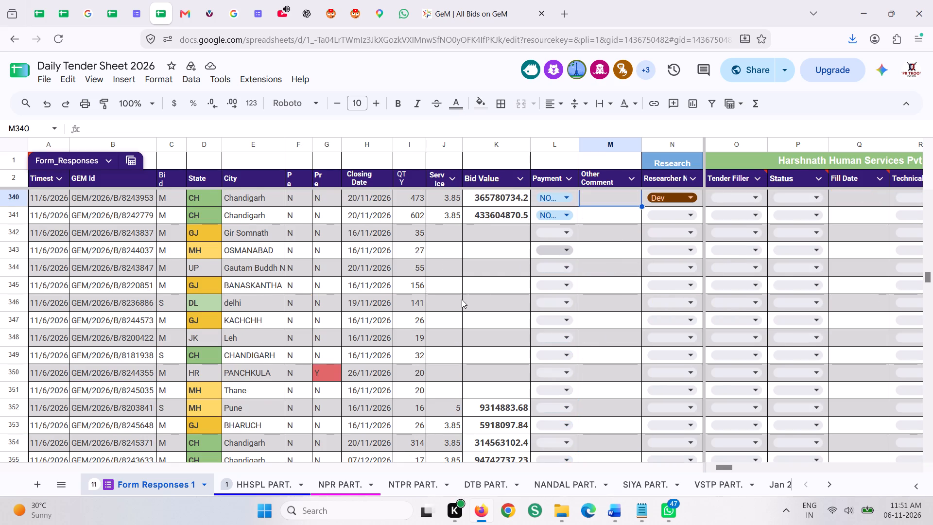
{"action": "scroll", "coordinate": [459, 304], "scroll_direction": "down", "scroll_amount": 2}
{"action": "scroll", "coordinate": [467, 288], "scroll_direction": "up", "scroll_amount": 3}
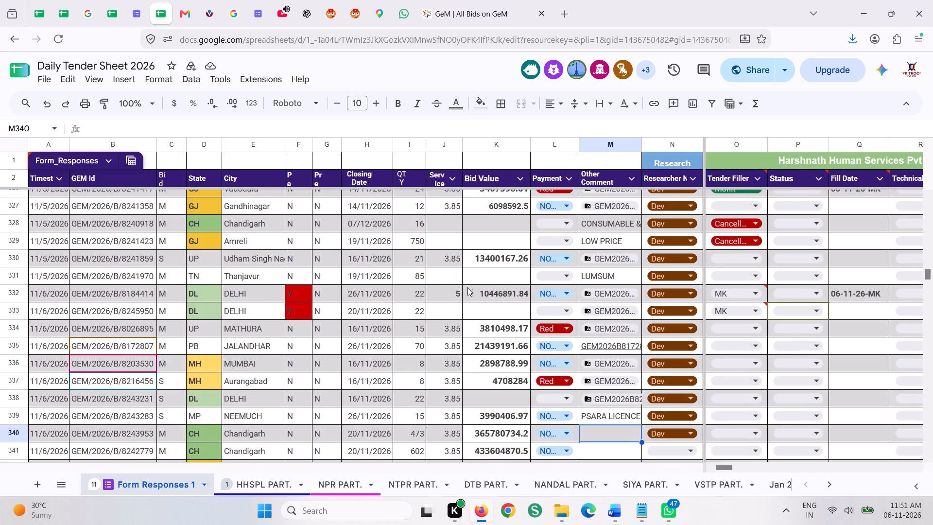
{"action": "scroll", "coordinate": [471, 292], "scroll_direction": "down", "scroll_amount": 1}
{"action": "scroll", "coordinate": [471, 292], "scroll_direction": "up", "scroll_amount": 1}
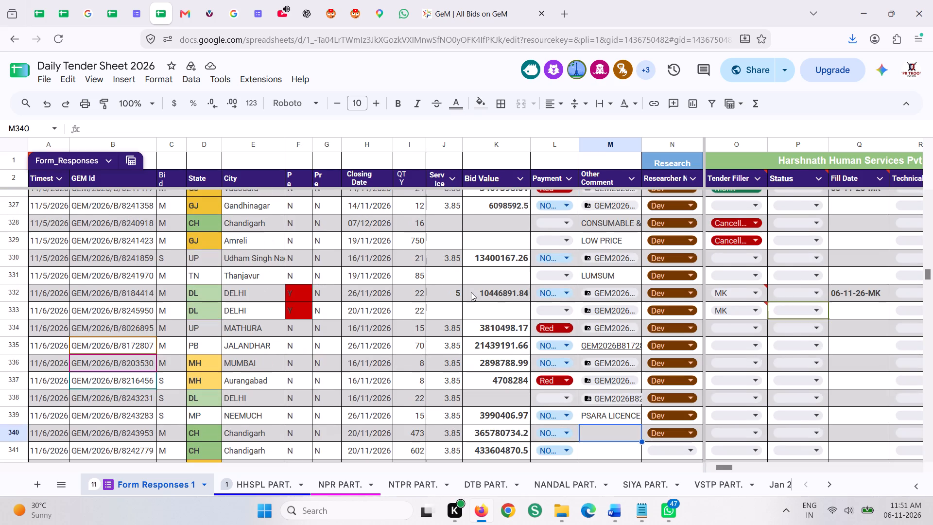
{"action": "scroll", "coordinate": [471, 292], "scroll_direction": "down", "scroll_amount": 1}
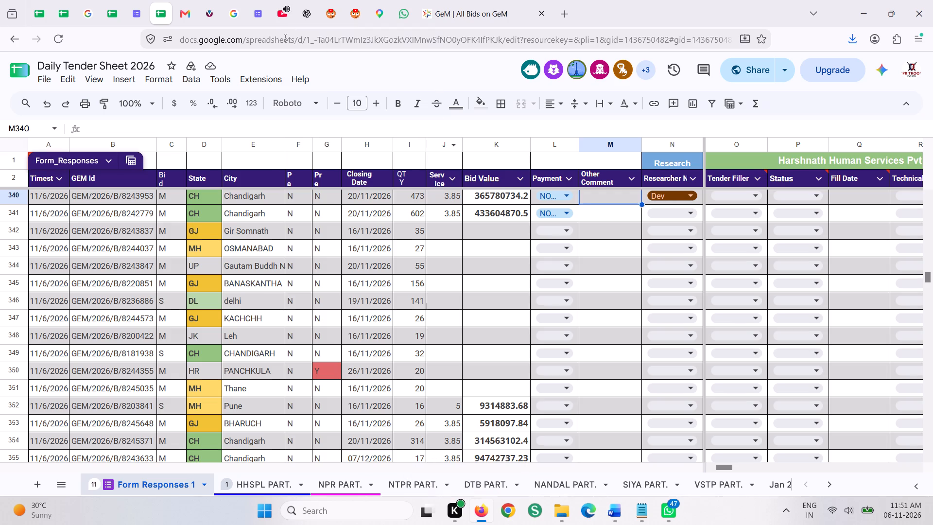
{"action": "scroll", "coordinate": [563, 256], "scroll_direction": "up", "scroll_amount": 1}
{"action": "scroll", "coordinate": [588, 307], "scroll_direction": "down", "scroll_amount": 1}
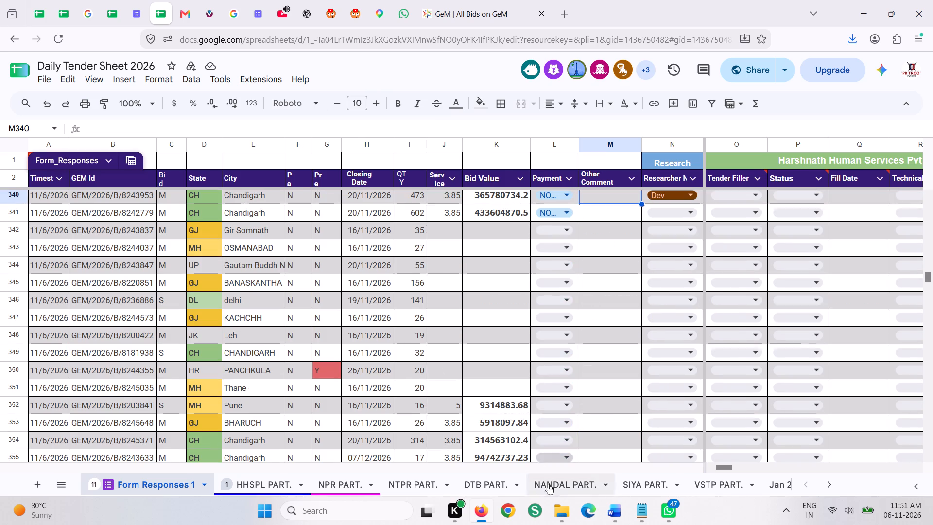
Copy the Google Drive link of the GEM2026B8243953 folder and insert it as a folder chip in that bid's Other Comment cell.
{"action": "left_click", "coordinate": [555, 513]}
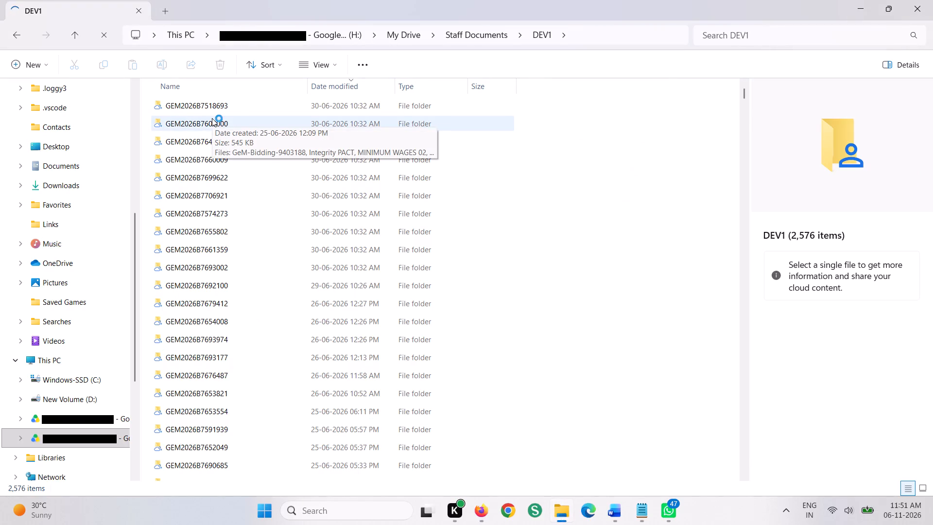
{"action": "scroll", "coordinate": [215, 117], "scroll_direction": "up", "scroll_amount": 2}
{"action": "right_click", "coordinate": [222, 104]}
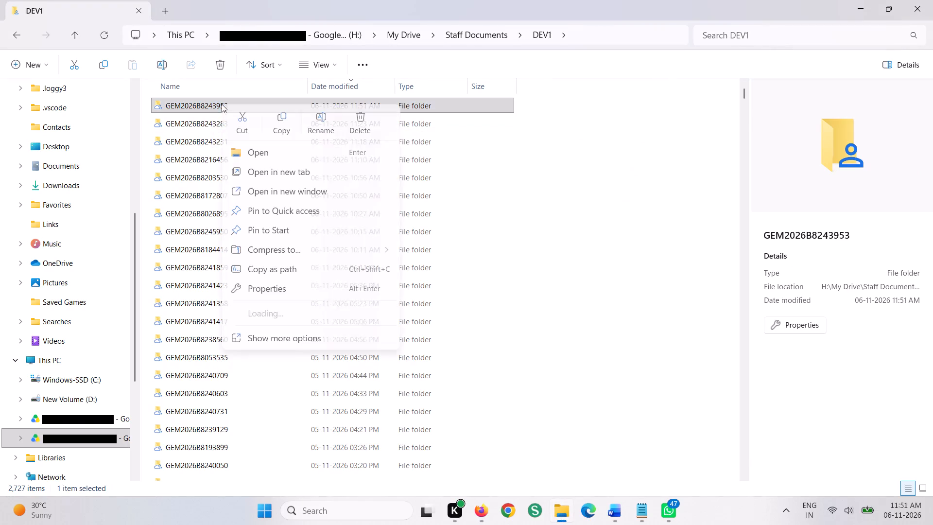
{"action": "left_click", "coordinate": [259, 339]}
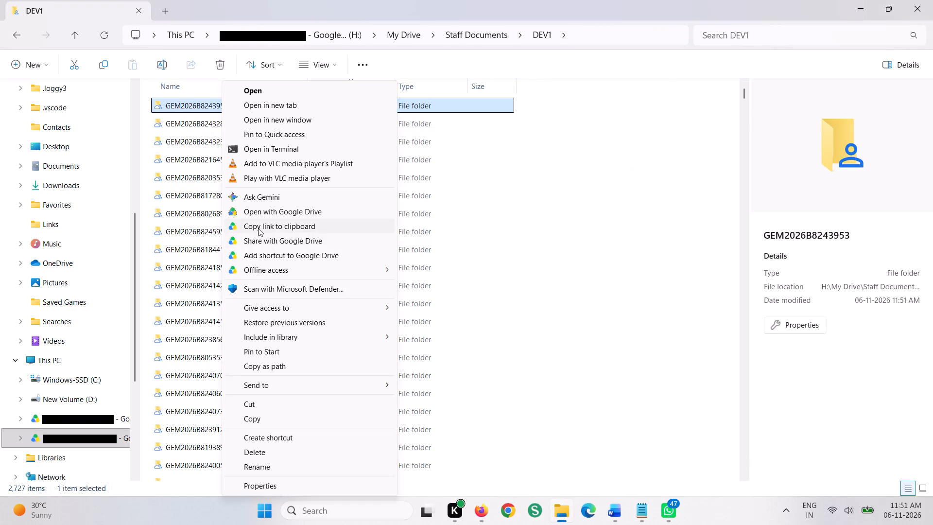
{"action": "left_click", "coordinate": [258, 226]}
{"action": "key", "text": "alt+Tab"}
{"action": "double_click", "coordinate": [598, 193]}
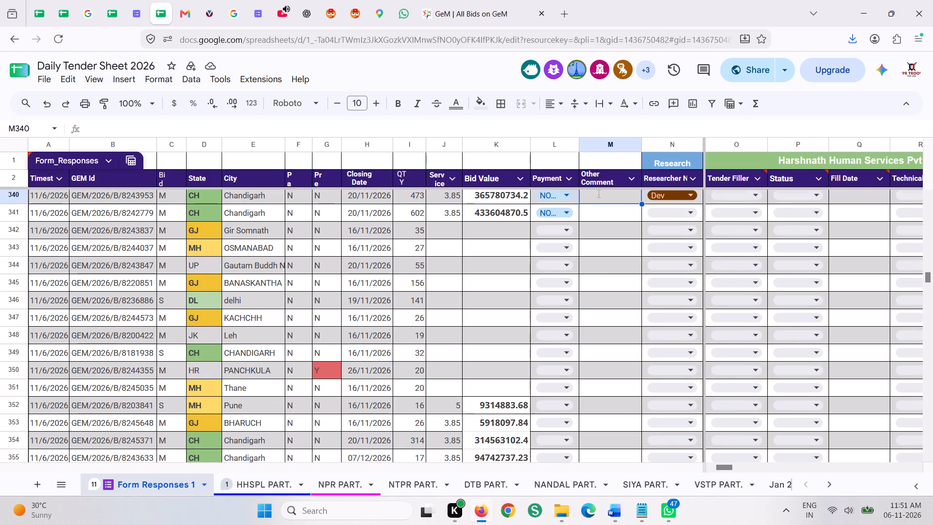
{"action": "key", "text": "ctrl+v"}
{"action": "key", "text": "Tab"}
{"action": "left_click", "coordinate": [402, 284]}
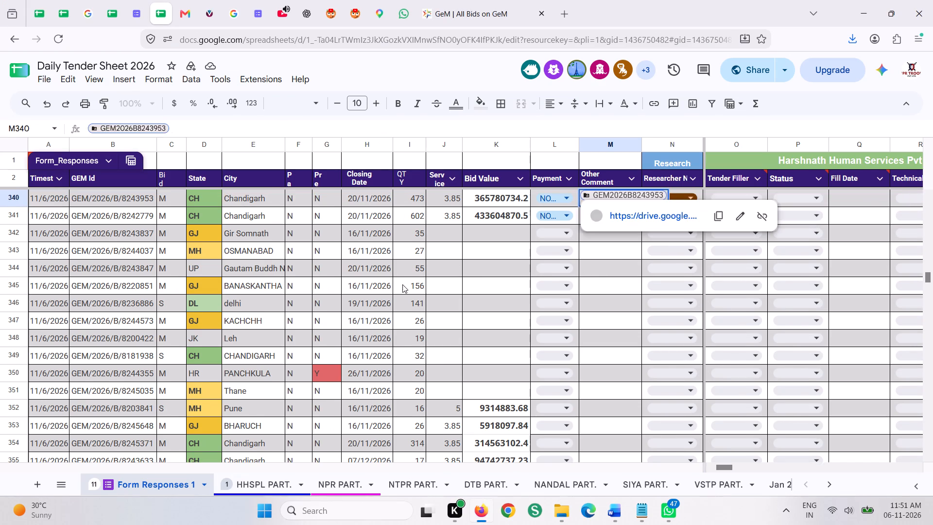
{"action": "left_click", "coordinate": [468, 285]}
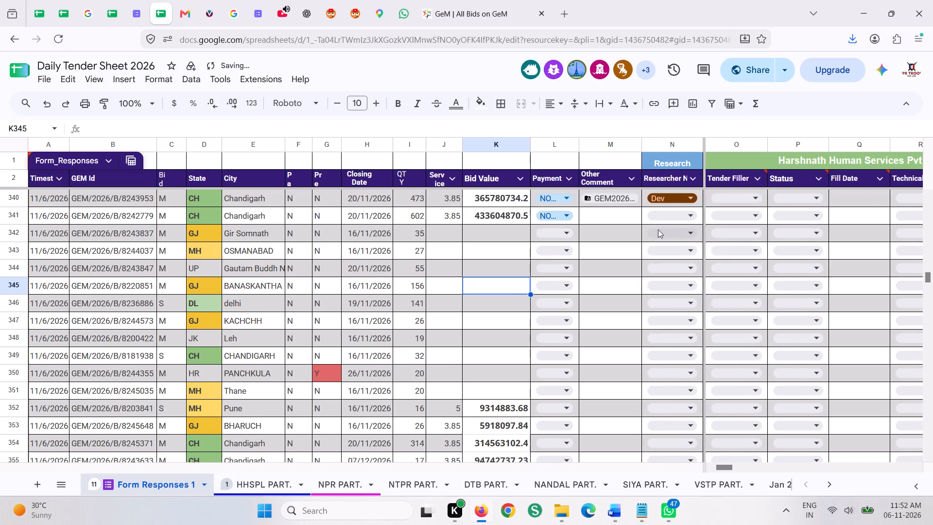
Set the researcher name for bid GEM/2026/B/8242779 to Dev.
{"action": "left_click", "coordinate": [659, 212]}
{"action": "left_click", "coordinate": [657, 234]}
Copy the GeM ID GEM/2026/B/8242779 from row 341 and search for it in the GeM bid listing.
{"action": "left_click", "coordinate": [616, 215]}
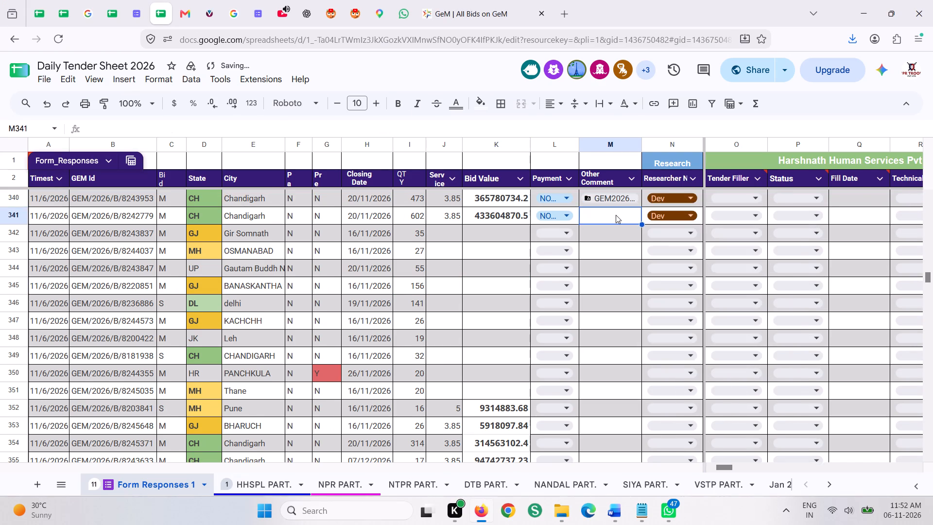
{"action": "key", "text": "Left"}
{"action": "key", "text": "Left"}
{"action": "key", "text": "Left"}
{"action": "key", "text": "Left"}
{"action": "key", "text": "Left"}
{"action": "key", "text": "Left"}
{"action": "key", "text": "Left"}
{"action": "key", "text": "Left"}
{"action": "key", "text": "Left"}
{"action": "key", "text": "Left"}
{"action": "key", "text": "Left"}
{"action": "key", "text": "Left"}
{"action": "key", "text": "Left"}
{"action": "key", "text": "Left"}
{"action": "key", "text": "Left"}
{"action": "key", "text": "Left"}
{"action": "key", "text": "Right"}
{"action": "key", "text": "ctrl+c"}
{"action": "key", "text": "Right"}
{"action": "key", "text": "Right"}
{"action": "key", "text": "Right"}
{"action": "key", "text": "Right"}
{"action": "key", "text": "Right"}
{"action": "key", "text": "Right"}
{"action": "key", "text": "Right"}
{"action": "key", "text": "Right"}
{"action": "key", "text": "Right"}
{"action": "key", "text": "Right"}
{"action": "key", "text": "Right"}
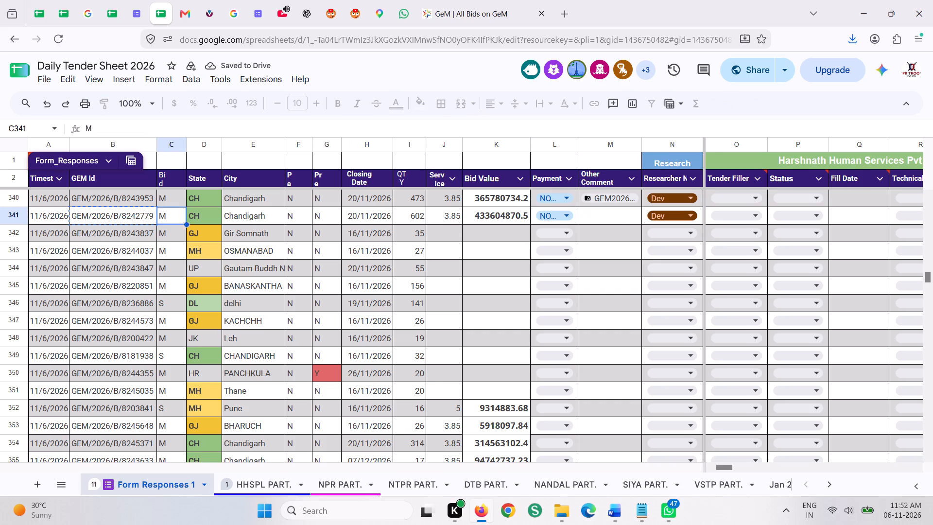
{"action": "key", "text": "Right"}
{"action": "key", "text": "Left"}
{"action": "key", "text": "Right"}
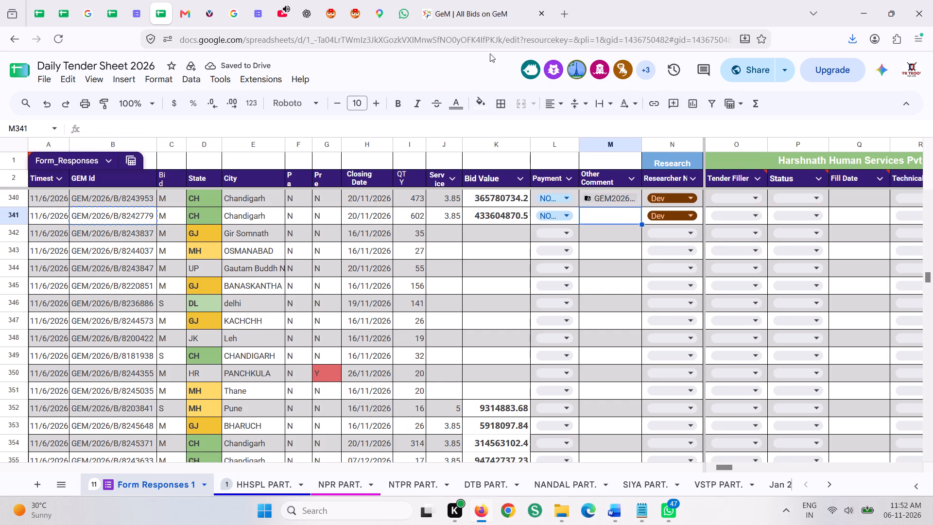
{"action": "left_click", "coordinate": [503, 0]}
{"action": "left_click_drag", "start_coordinate": [741, 205], "coordinate": [526, 189]}
{"action": "key", "text": "ctrl+v"}
{"action": "key", "text": "Return"}
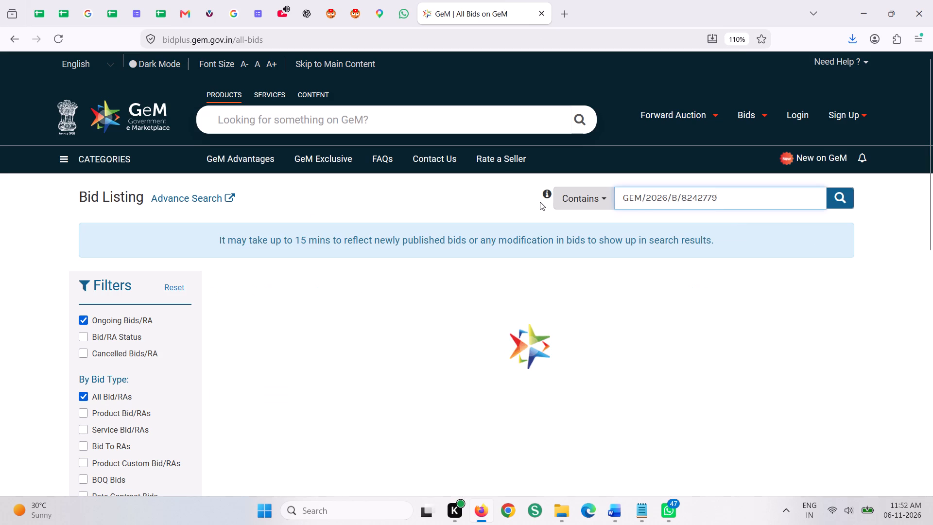
Open the bid document of GEM/2026/B/8242779 and view the bid details on its first page.
{"action": "left_click", "coordinate": [329, 317]}
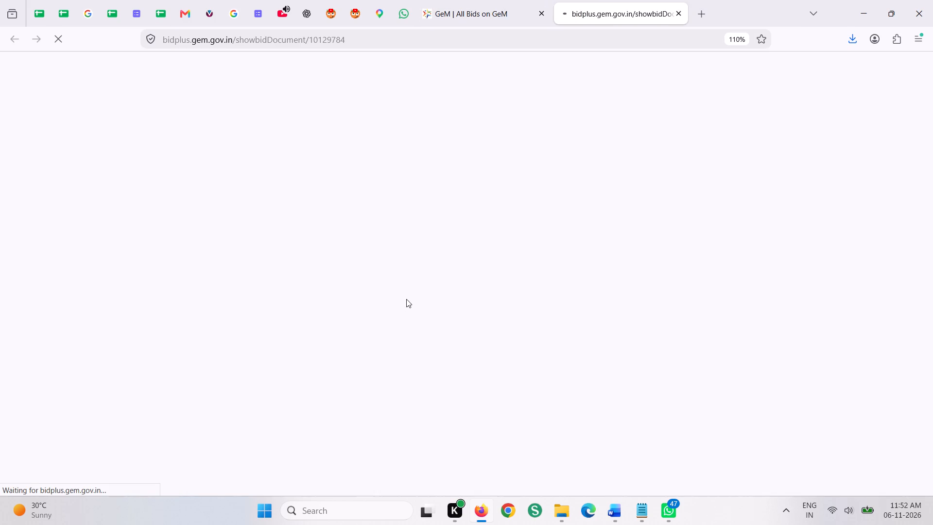
{"action": "left_click", "coordinate": [288, 269]}
{"action": "scroll", "coordinate": [477, 312], "scroll_direction": "down", "scroll_amount": 1}
{"action": "left_click", "coordinate": [558, 308]}
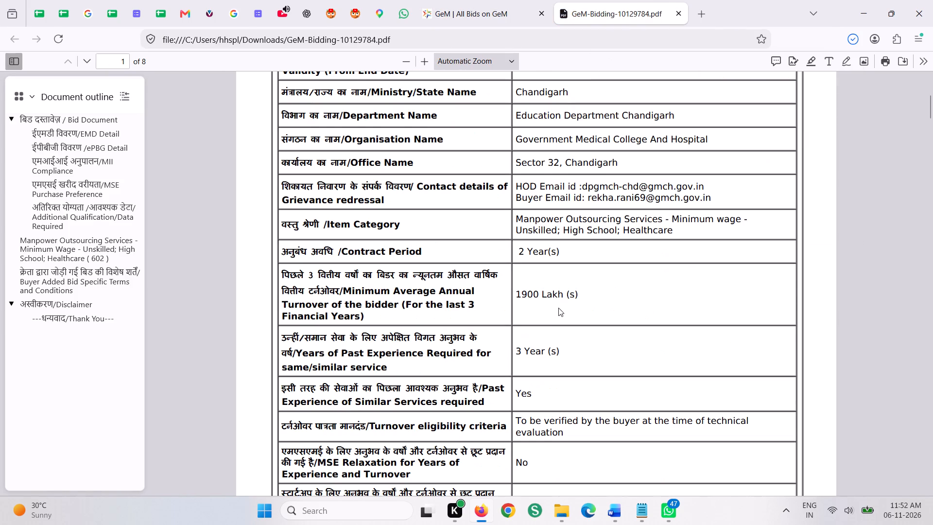
Search the bid document for the word SECURITY and go through its occurrences.
{"action": "key", "text": "ctrl+f"}
{"action": "type", "text": "SEC"}
{"action": "key", "text": "u"}
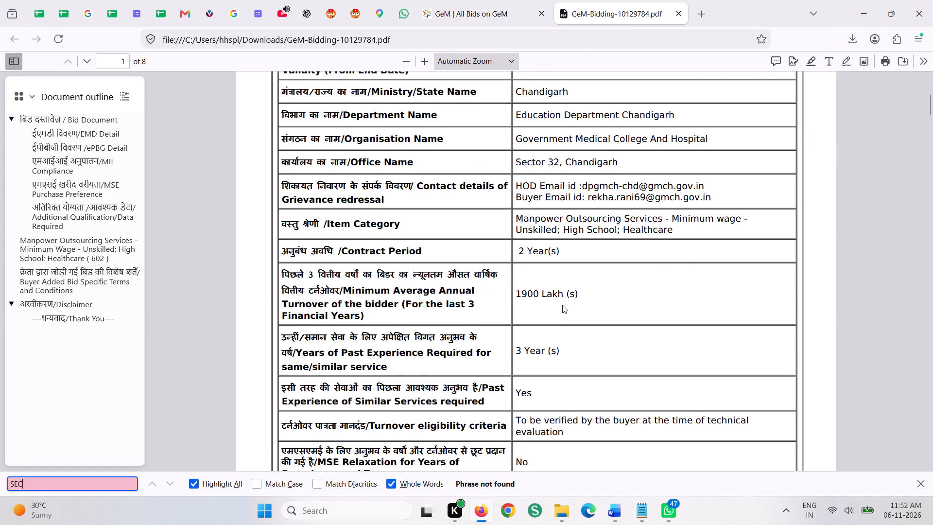
{"action": "key", "text": "r"}
{"action": "key", "text": "i"}
{"action": "key", "text": "t"}
{"action": "key", "text": "y"}
{"action": "key", "text": "Return"}
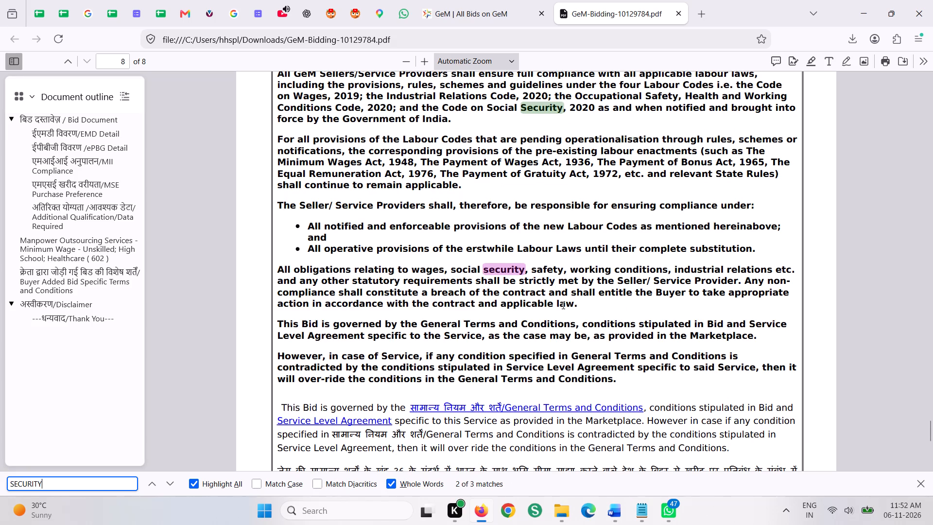
{"action": "key", "text": "Return"}
{"action": "key", "text": "Return"}
{"action": "key", "text": "Return"}
{"action": "key", "text": "Return"}
Search the bid document for the word WATCH.
{"action": "key", "text": "BackSpace"}
{"action": "key", "text": "BackSpace"}
{"action": "key", "text": "BackSpace"}
{"action": "key", "text": "BackSpace"}
{"action": "key", "text": "BackSpace"}
{"action": "key", "text": "BackSpace"}
{"action": "key", "text": "BackSpace"}
{"action": "key", "text": "BackSpace"}
{"action": "key", "text": "BackSpace"}
{"action": "key", "text": "BackSpace"}
{"action": "key", "text": "BackSpace"}
{"action": "key", "text": "BackSpace"}
{"action": "key", "text": "BackSpace"}
{"action": "key", "text": "BackSpace"}
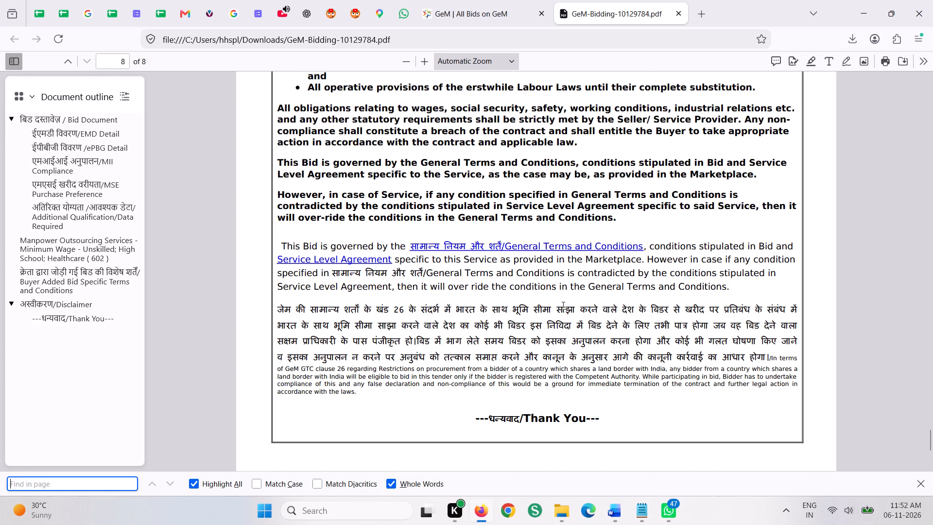
{"action": "key", "text": "BackSpace"}
{"action": "key", "text": "BackSpace"}
{"action": "key", "text": "w"}
{"action": "key", "text": "a"}
{"action": "key", "text": "t"}
{"action": "key", "text": "c"}
{"action": "key", "text": "h"}
{"action": "key", "text": "BackSpace"}
{"action": "key", "text": "BackSpace"}
{"action": "key", "text": "BackSpace"}
{"action": "key", "text": "BackSpace"}
{"action": "key", "text": "BackSpace"}
{"action": "key", "text": "BackSpace"}
{"action": "key", "text": "BackSpace"}
{"action": "key", "text": "BackSpace"}
{"action": "key", "text": "BackSpace"}
{"action": "key", "text": "BackSpace"}
{"action": "key", "text": "BackSpace"}
{"action": "key", "text": "BackSpace"}
{"action": "key", "text": "BackSpace"}
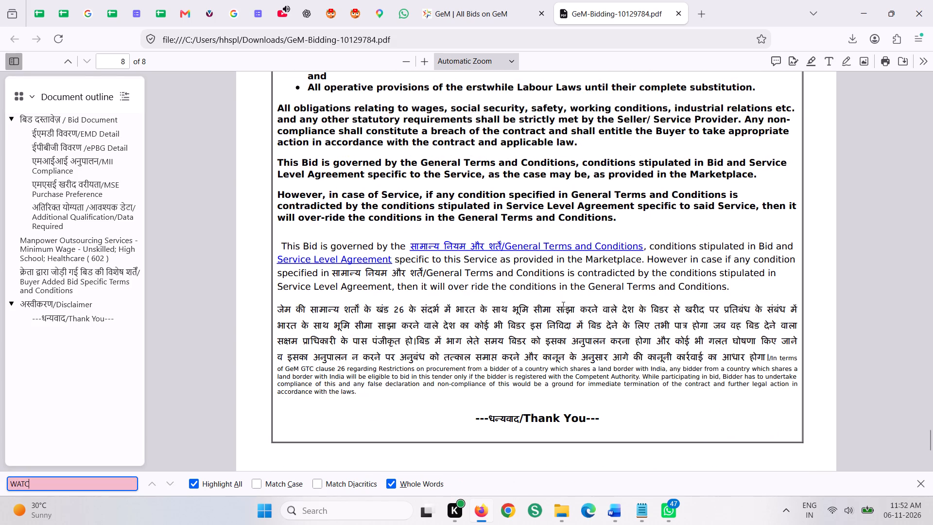
Search the bid document for the word CHOWKIDAR and clear the search text.
{"action": "key", "text": "c"}
{"action": "key", "text": "h"}
{"action": "key", "text": "o"}
{"action": "key", "text": "w"}
{"action": "key", "text": "k"}
{"action": "key", "text": "i"}
{"action": "key", "text": "d"}
{"action": "key", "text": "a"}
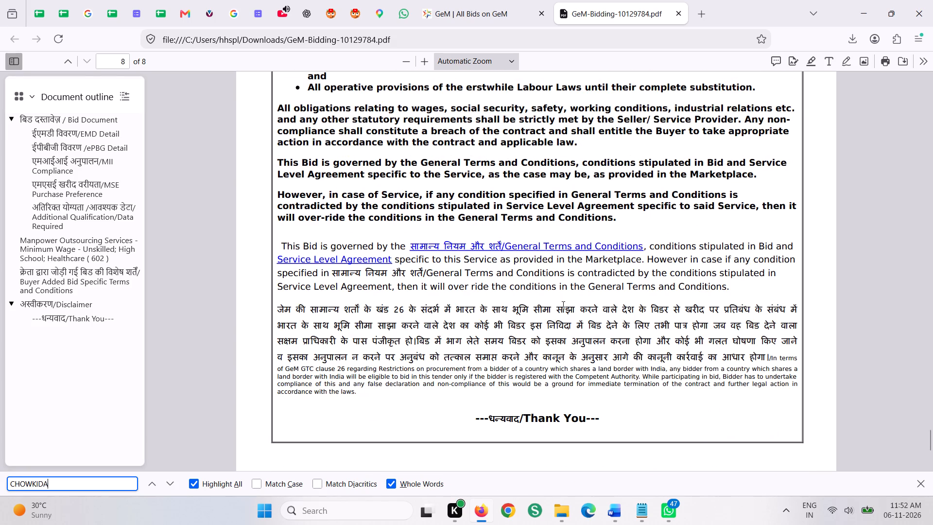
{"action": "key", "text": "r"}
{"action": "key", "text": "BackSpace"}
{"action": "key", "text": "BackSpace"}
{"action": "key", "text": "BackSpace"}
{"action": "key", "text": "BackSpace"}
{"action": "key", "text": "BackSpace"}
{"action": "key", "text": "BackSpace"}
{"action": "key", "text": "BackSpace"}
{"action": "key", "text": "BackSpace"}
{"action": "key", "text": "BackSpace"}
{"action": "key", "text": "BackSpace"}
{"action": "key", "text": "BackSpace"}
{"action": "key", "text": "BackSpace"}
Open the Scope of work & Job description attachment 1793855112.pdf from the bid document and read the listed attendant duties.
{"action": "scroll", "coordinate": [538, 218], "scroll_direction": "up", "scroll_amount": 12}
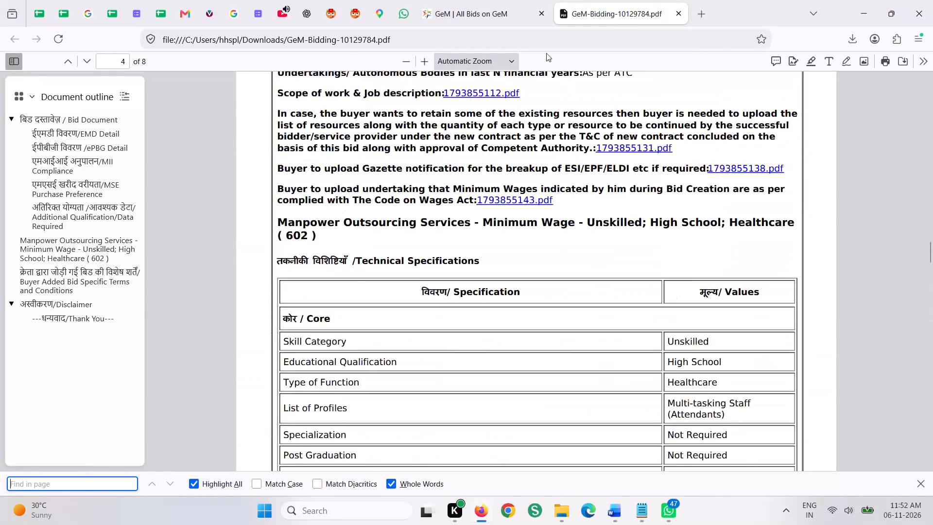
{"action": "left_click", "coordinate": [502, 0]}
{"action": "left_click", "coordinate": [613, 0]}
{"action": "scroll", "coordinate": [513, 230], "scroll_direction": "up", "scroll_amount": 1}
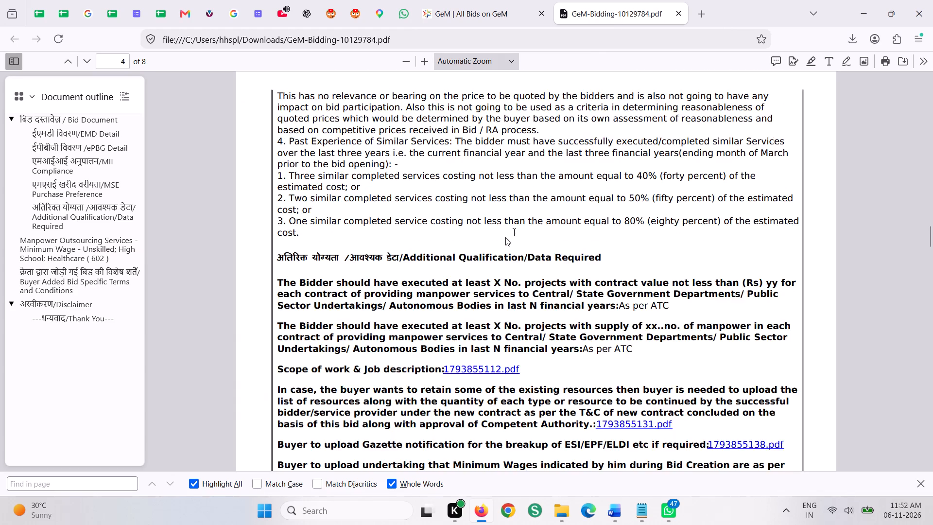
{"action": "scroll", "coordinate": [501, 241], "scroll_direction": "down", "scroll_amount": 1}
{"action": "left_click", "coordinate": [475, 93]}
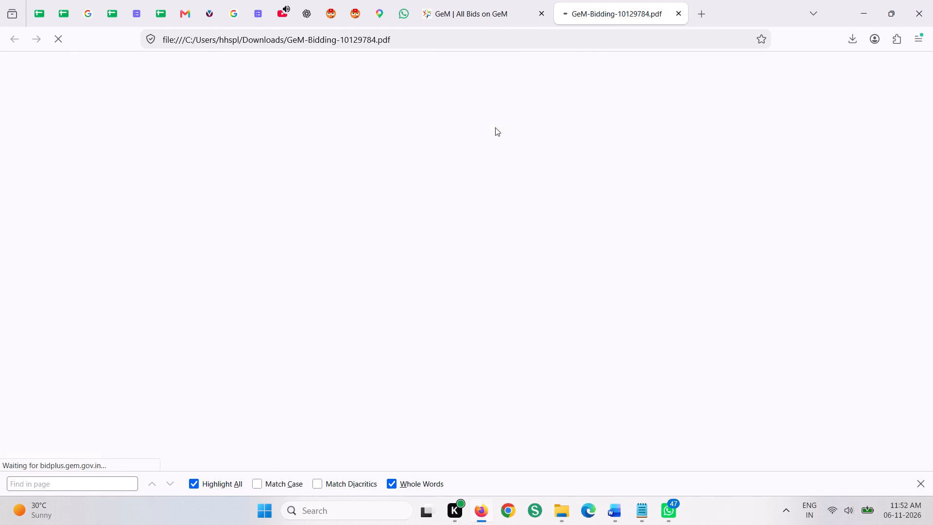
{"action": "left_click", "coordinate": [383, 206]}
{"action": "scroll", "coordinate": [422, 222], "scroll_direction": "down", "scroll_amount": 2}
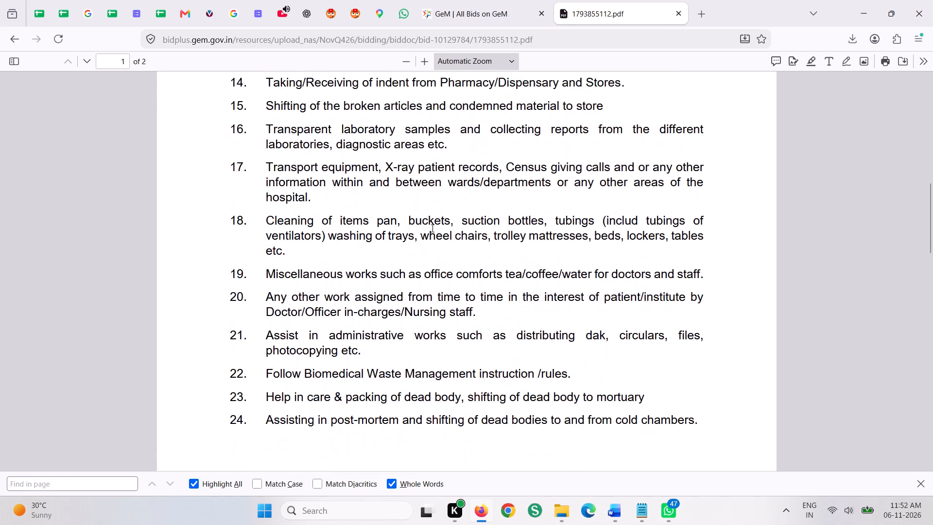
{"action": "scroll", "coordinate": [432, 229], "scroll_direction": "down", "scroll_amount": 4}
{"action": "scroll", "coordinate": [434, 235], "scroll_direction": "up", "scroll_amount": 3}
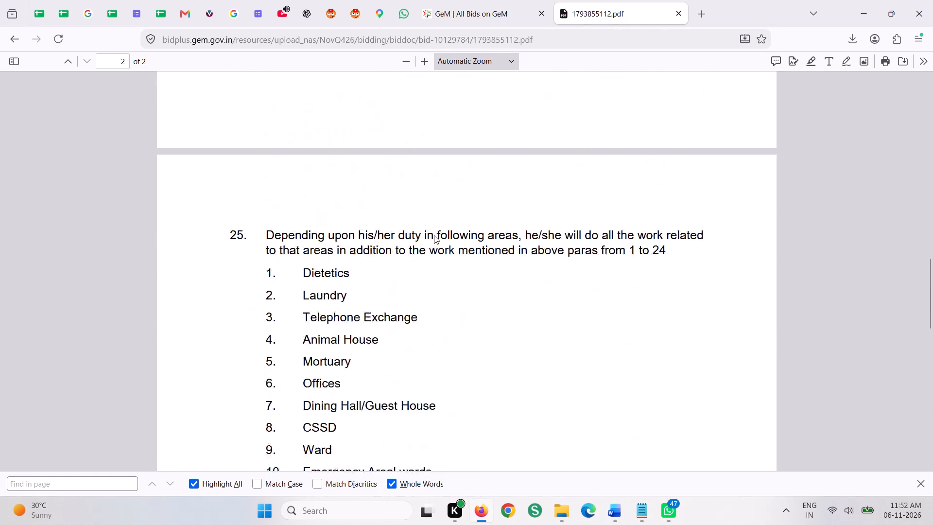
{"action": "scroll", "coordinate": [434, 235], "scroll_direction": "down", "scroll_amount": 7}
{"action": "scroll", "coordinate": [494, 244], "scroll_direction": "up", "scroll_amount": 10}
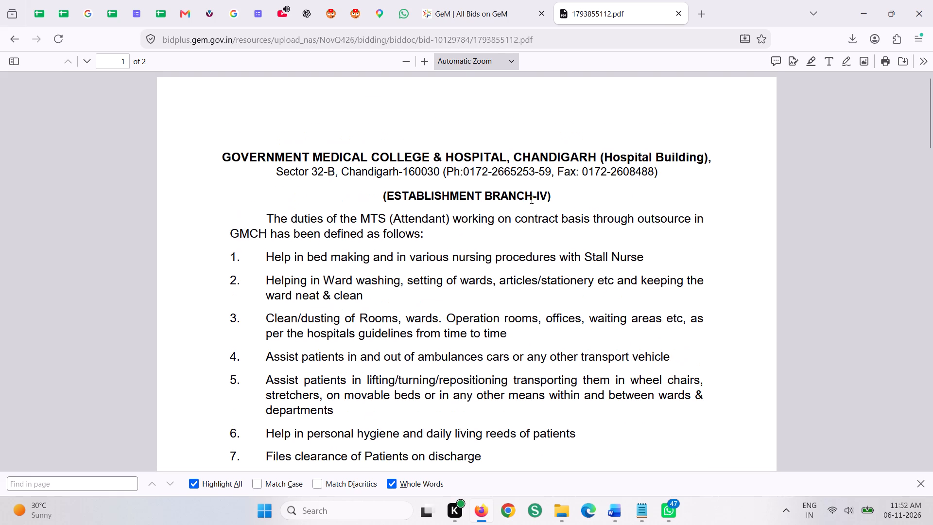
Create a folder named GEM2026B8242779 in the DEV1 folder.
{"action": "left_click", "coordinate": [432, 0]}
{"action": "left_click", "coordinate": [625, 0]}
{"action": "left_click", "coordinate": [514, 0]}
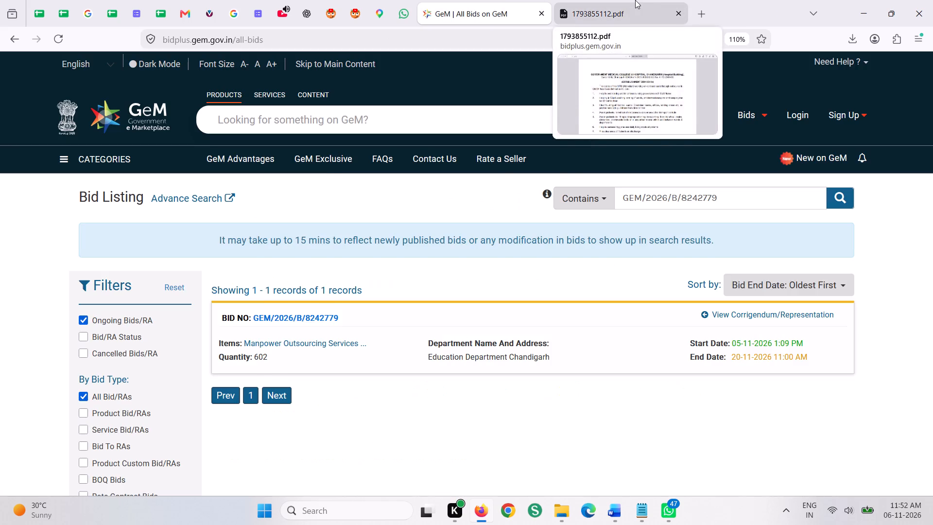
{"action": "left_click", "coordinate": [635, 0]}
{"action": "left_click", "coordinate": [562, 515]}
{"action": "right_click", "coordinate": [536, 219]}
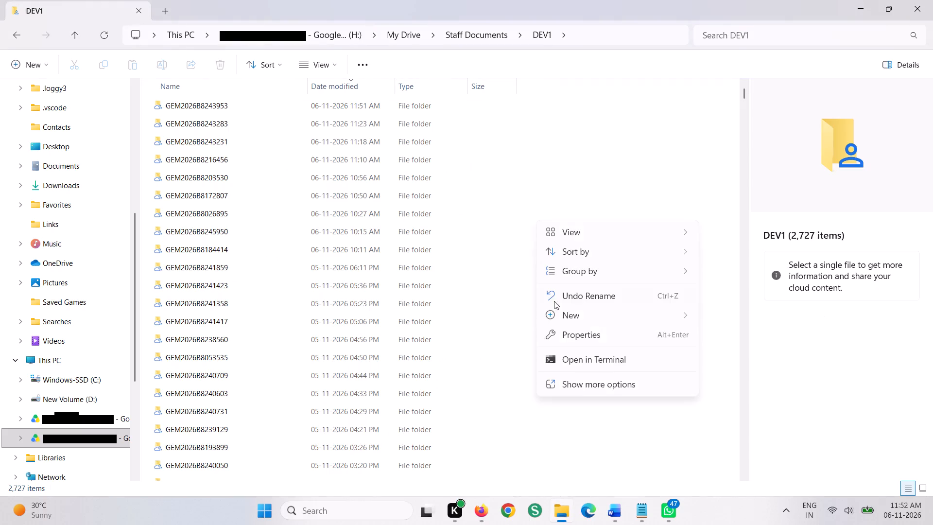
{"action": "left_click", "coordinate": [565, 319]}
{"action": "left_click", "coordinate": [743, 121]}
{"action": "key", "text": "ctrl+v"}
{"action": "key", "text": "plus"}
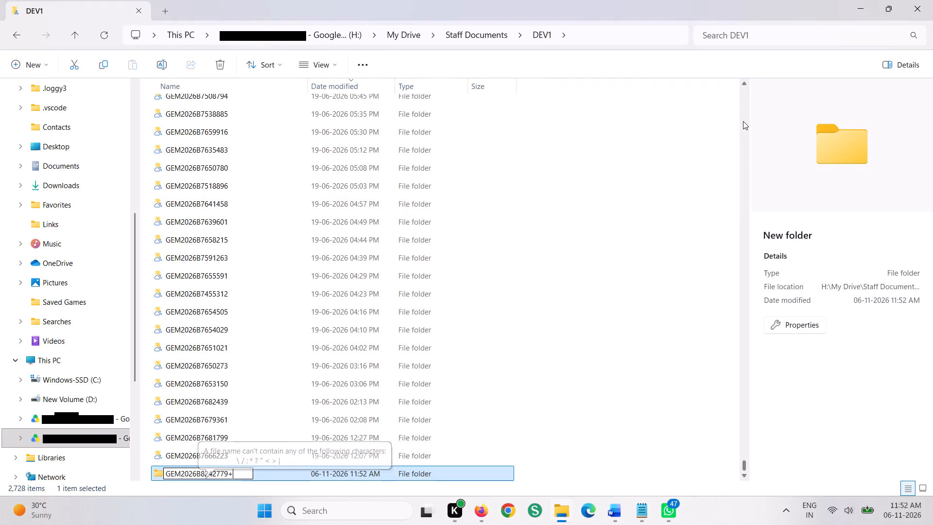
{"action": "key", "text": "BackSpace"}
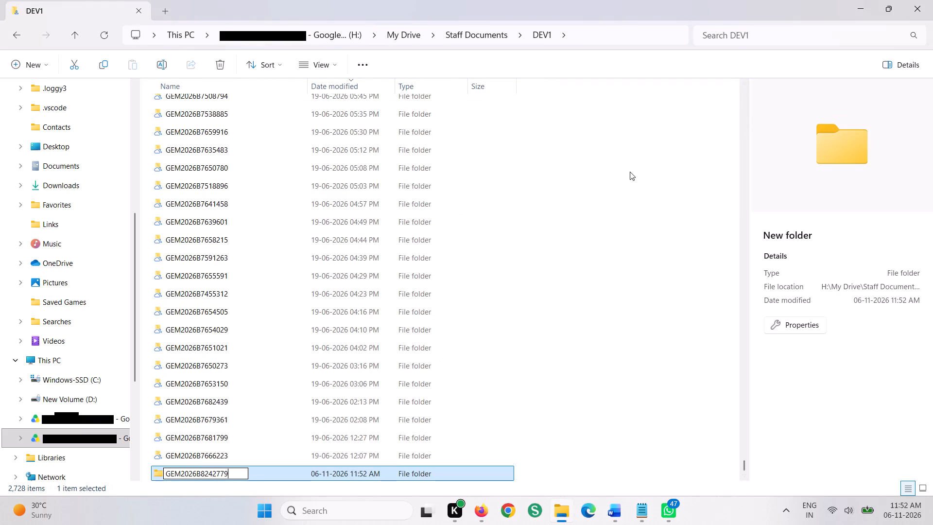
{"action": "key", "text": "Return"}
{"action": "double_click", "coordinate": [225, 472]}
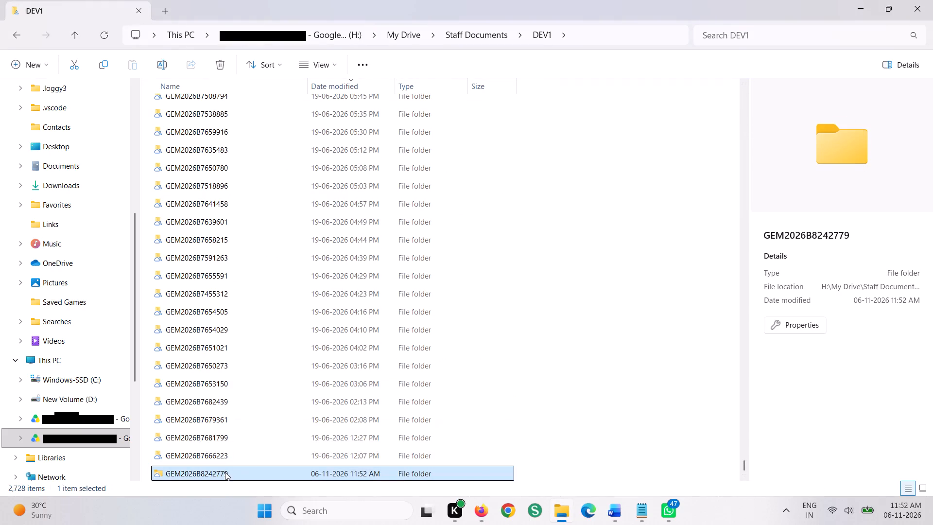
Save the scope of work attachment 1793855112.pdf as SCOPE OF WORK 01 in the GEM2026B8242779 folder.
{"action": "left_click", "coordinate": [484, 509]}
{"action": "scroll", "coordinate": [677, 330], "scroll_direction": "up", "scroll_amount": 2}
{"action": "left_click", "coordinate": [902, 62]}
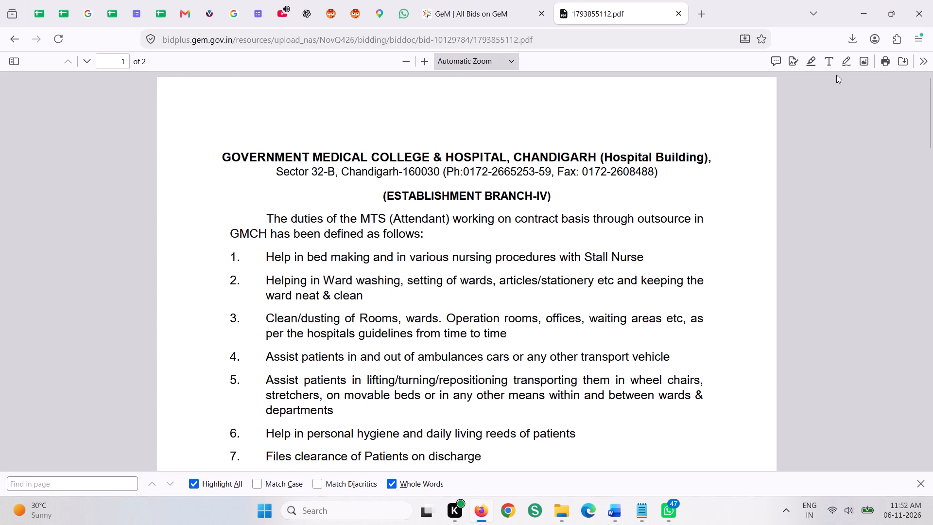
{"action": "scroll", "coordinate": [420, 164], "scroll_direction": "up", "scroll_amount": 7}
{"action": "left_click", "coordinate": [207, 64]}
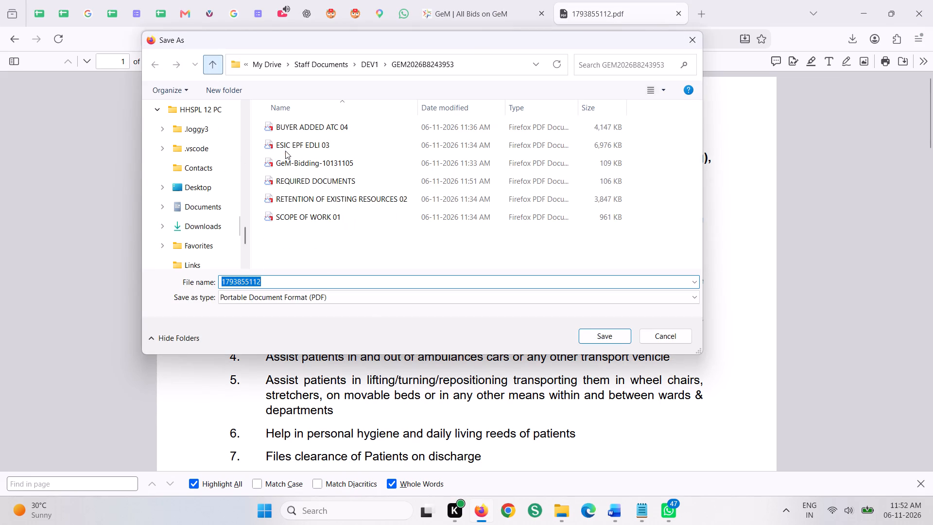
{"action": "scroll", "coordinate": [286, 151], "scroll_direction": "up", "scroll_amount": 5}
{"action": "double_click", "coordinate": [304, 127]}
{"action": "left_click", "coordinate": [307, 276]}
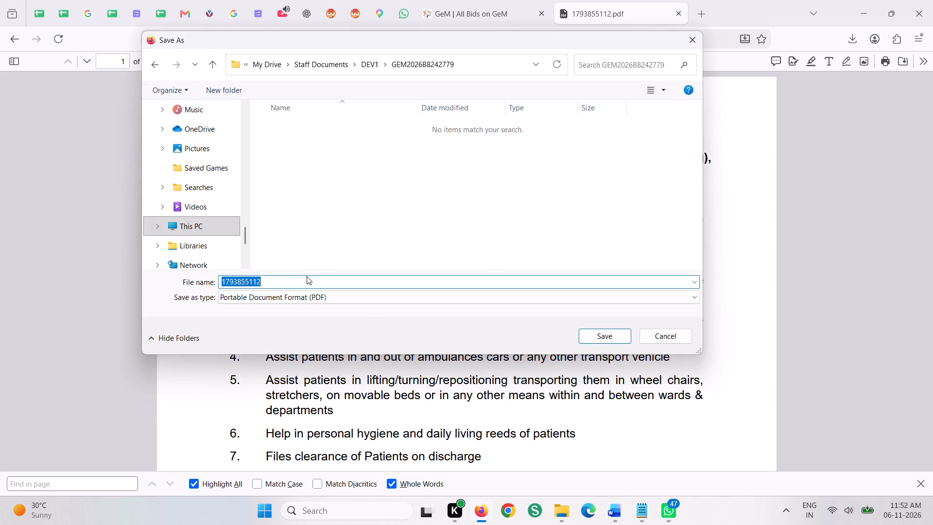
{"action": "key", "text": "s"}
{"action": "type", "text": "COPE OF WORK 01"}
{"action": "key", "text": "Return"}
Open the existing-resources attachment 1793855131.pdf from the bid document and save it as RETENTION OF EXISTING RESOURCES 02 in the bid folder.
{"action": "scroll", "coordinate": [383, 191], "scroll_direction": "down", "scroll_amount": 4}
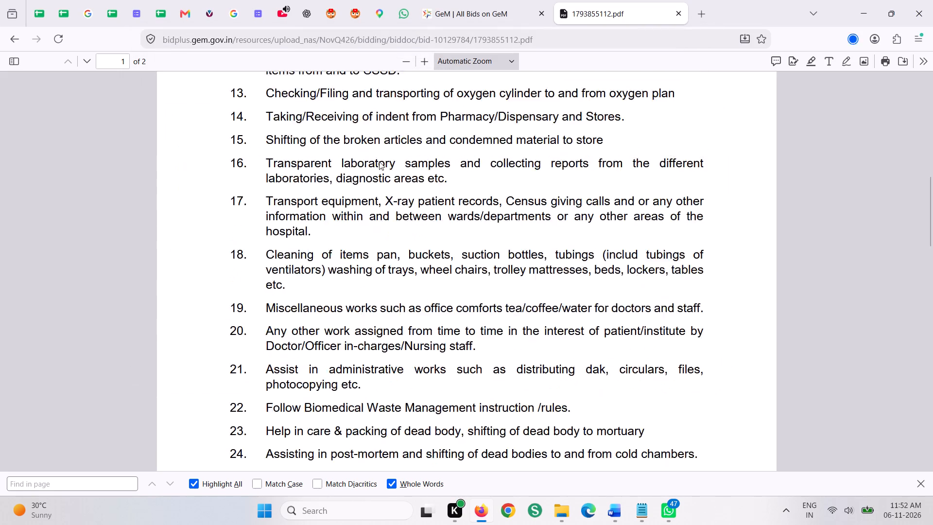
{"action": "scroll", "coordinate": [379, 161], "scroll_direction": "down", "scroll_amount": 9}
{"action": "left_click", "coordinate": [15, 42]}
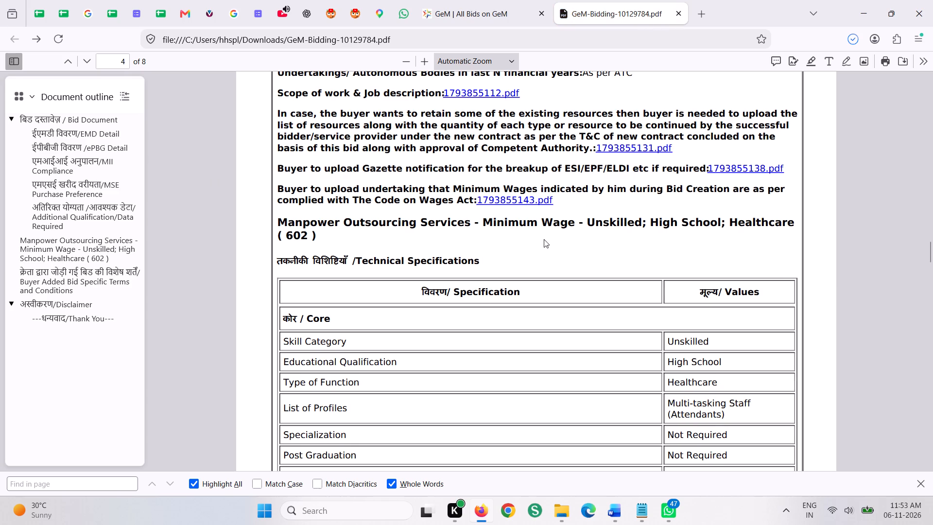
{"action": "left_click", "coordinate": [618, 146]}
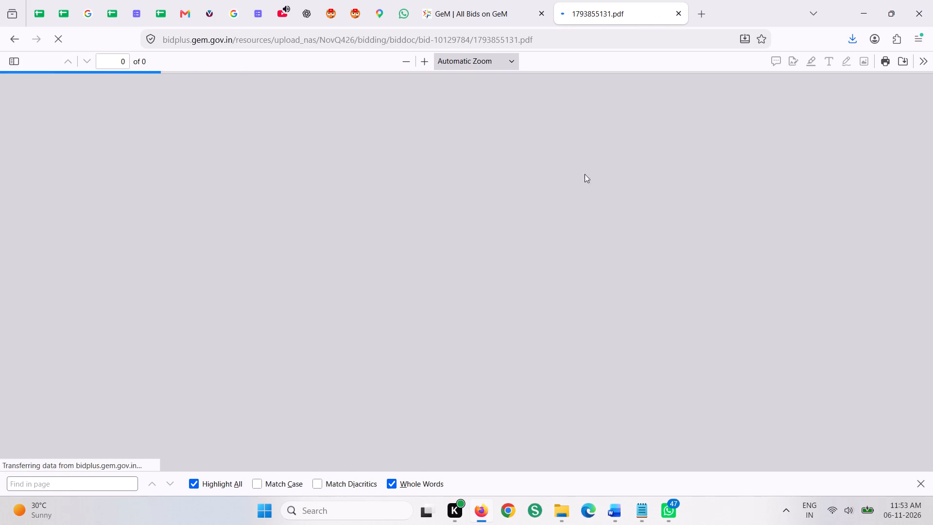
{"action": "scroll", "coordinate": [389, 166], "scroll_direction": "up", "scroll_amount": 7}
{"action": "scroll", "coordinate": [536, 194], "scroll_direction": "down", "scroll_amount": 10}
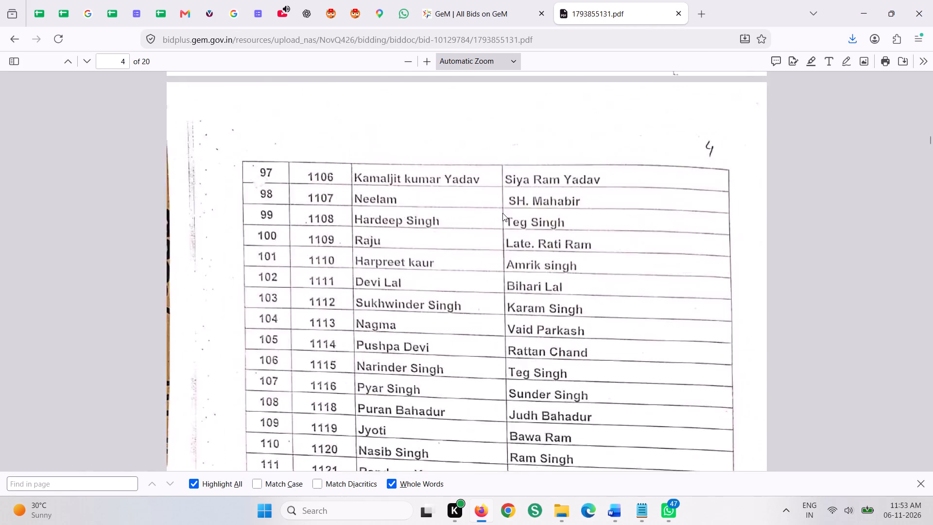
{"action": "scroll", "coordinate": [502, 213], "scroll_direction": "up", "scroll_amount": 8}
{"action": "left_click", "coordinate": [496, 0]}
{"action": "double_click", "coordinate": [607, 0]}
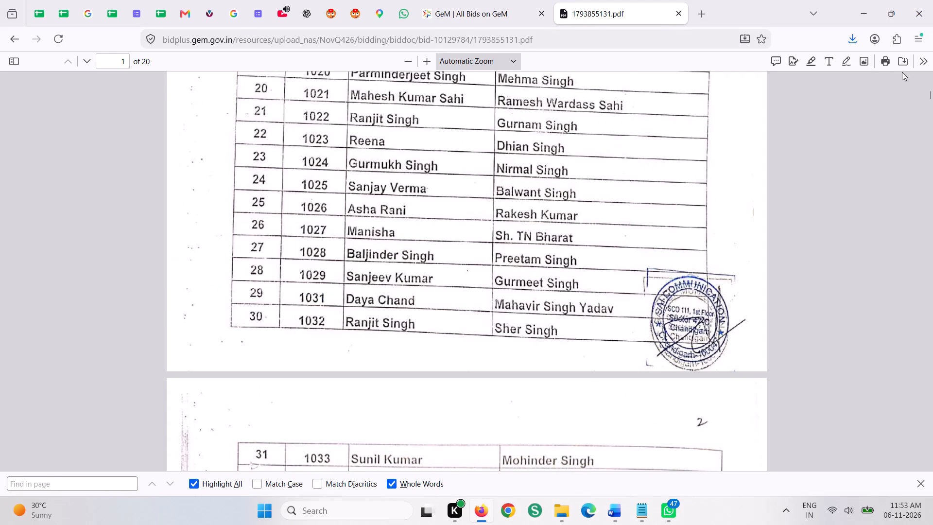
{"action": "left_click", "coordinate": [905, 63]}
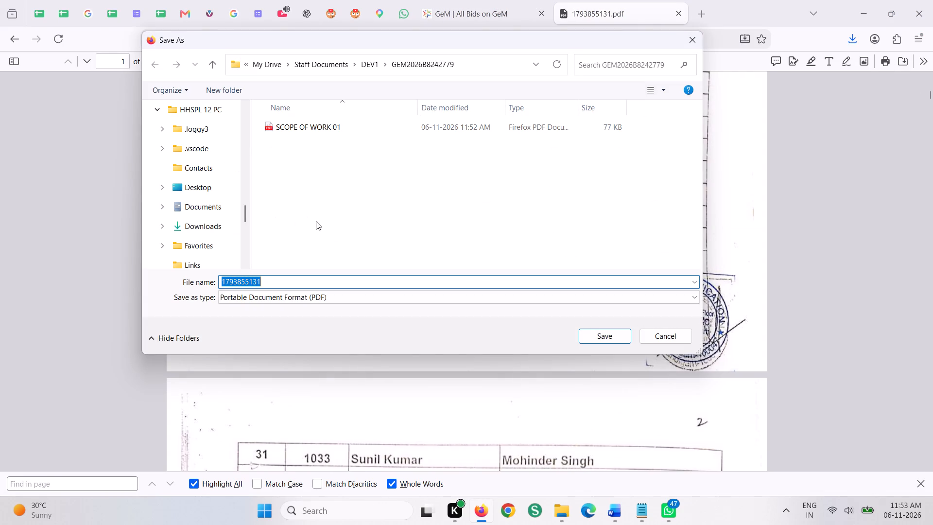
{"action": "type", "text": "RETENTION OF EXISTING RESOURCES 02"}
{"action": "key", "text": "Return"}
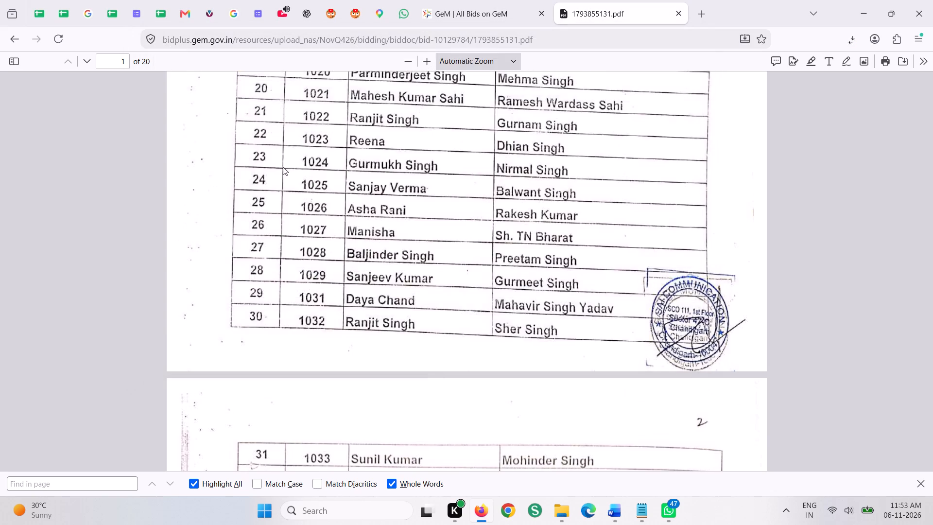
Open the ESI/EPF/ELDI Gazette notification 1793855138.pdf from the bid document and save it as ESIC EPF EDLI 03 in the bid folder.
{"action": "scroll", "coordinate": [283, 167], "scroll_direction": "down", "scroll_amount": 7}
{"action": "left_click", "coordinate": [26, 37]}
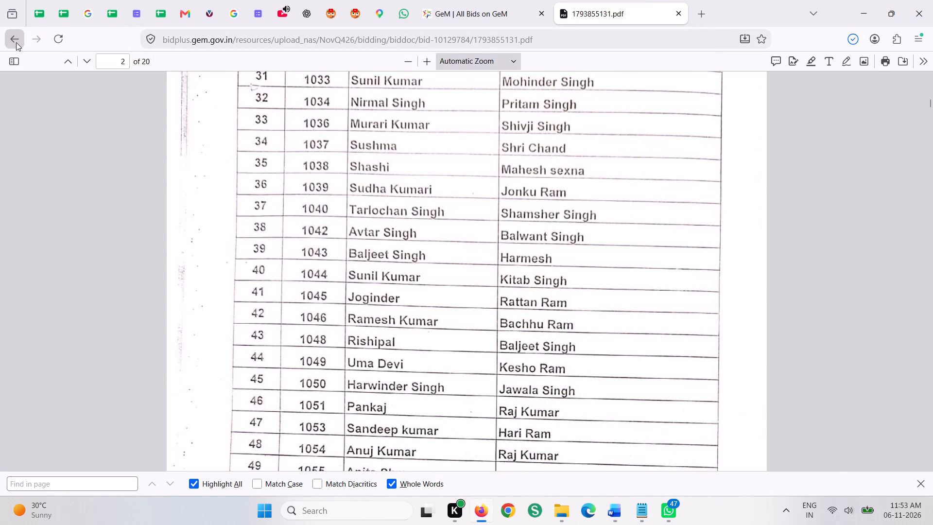
{"action": "left_click", "coordinate": [16, 42]}
{"action": "left_click", "coordinate": [727, 166]}
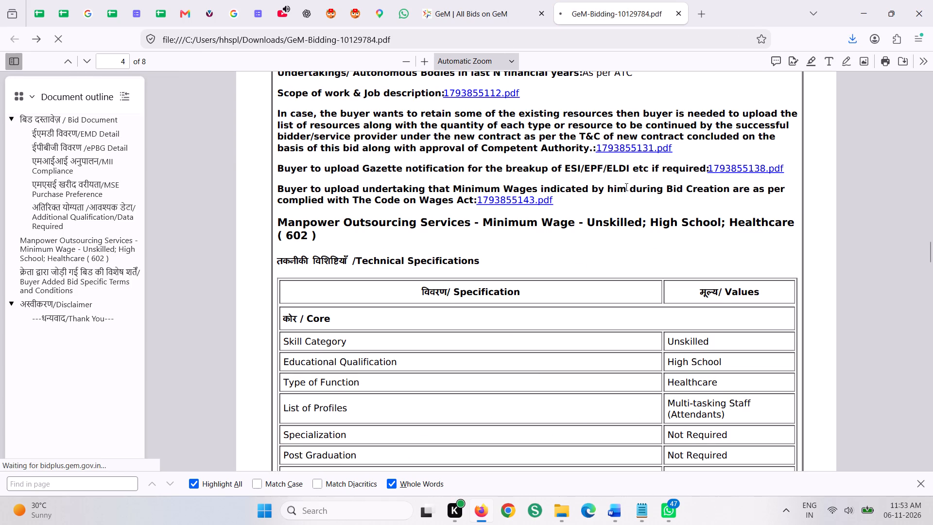
{"action": "scroll", "coordinate": [444, 185], "scroll_direction": "up", "scroll_amount": 1}
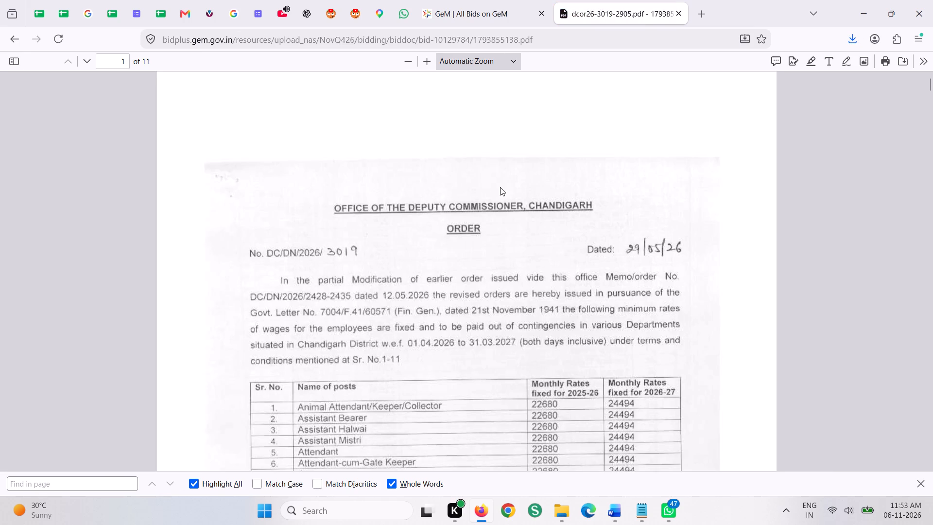
{"action": "left_click", "coordinate": [904, 58]}
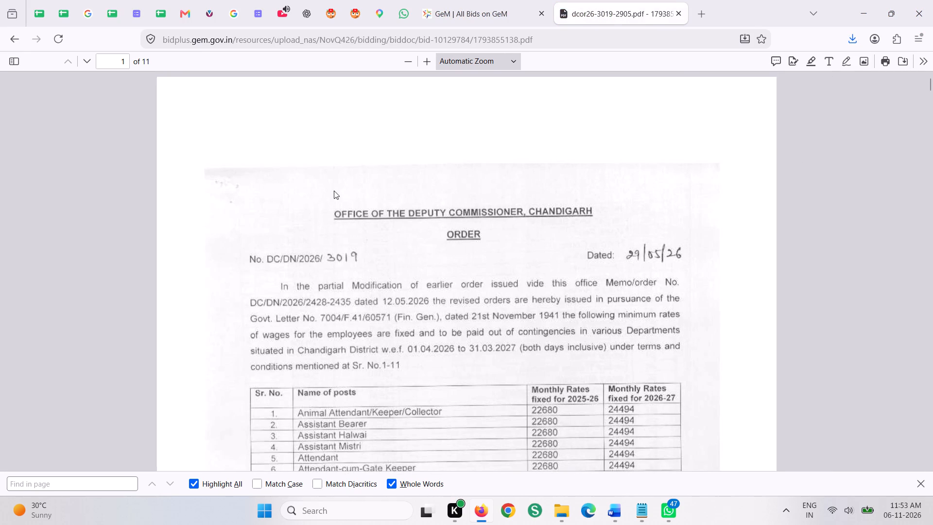
{"action": "key", "text": "e"}
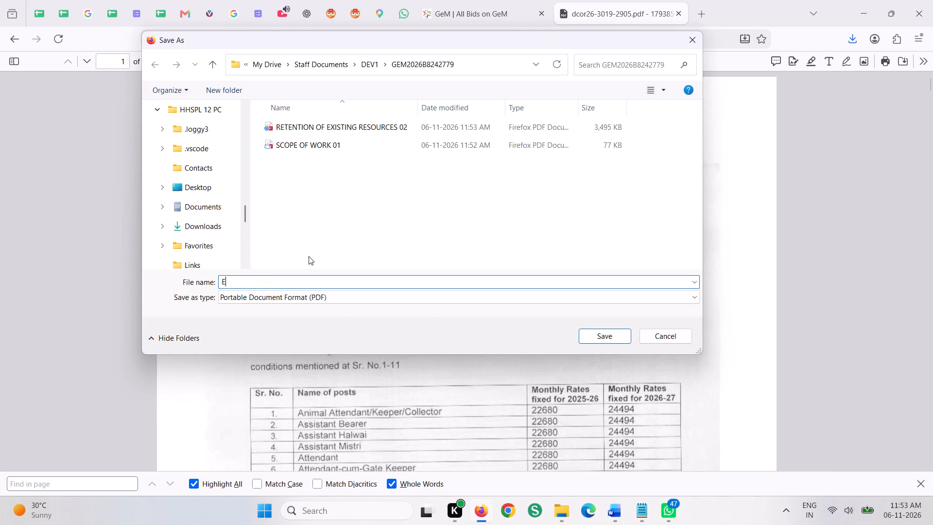
{"action": "type", "text": "SI"}
{"action": "type", "text": "C EPF EDLI 03"}
{"action": "key", "text": "Return"}
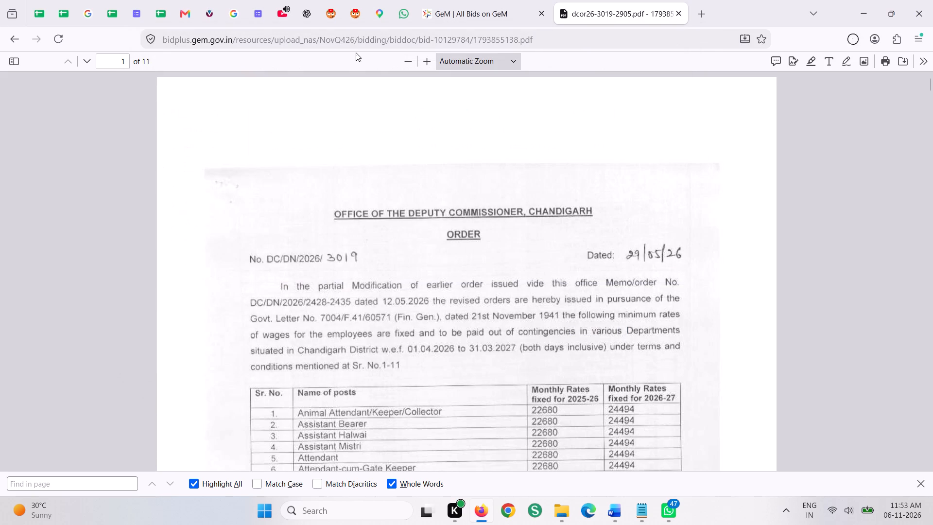
Recheck the existing-resources attachment 1793855131.pdf and return to the bid document.
{"action": "left_click", "coordinate": [18, 40]}
{"action": "left_click", "coordinate": [612, 150]}
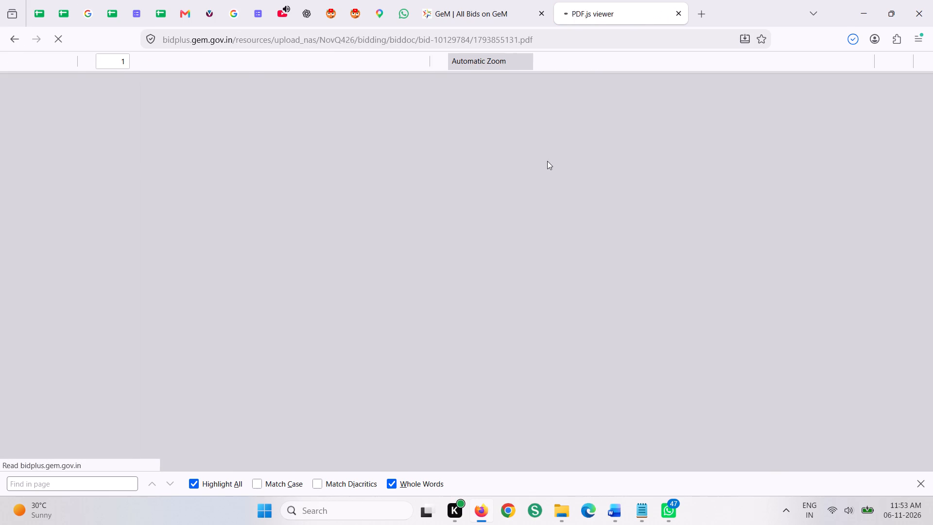
{"action": "scroll", "coordinate": [411, 169], "scroll_direction": "up", "scroll_amount": 6}
{"action": "scroll", "coordinate": [110, 107], "scroll_direction": "up", "scroll_amount": 2}
{"action": "left_click", "coordinate": [12, 37]}
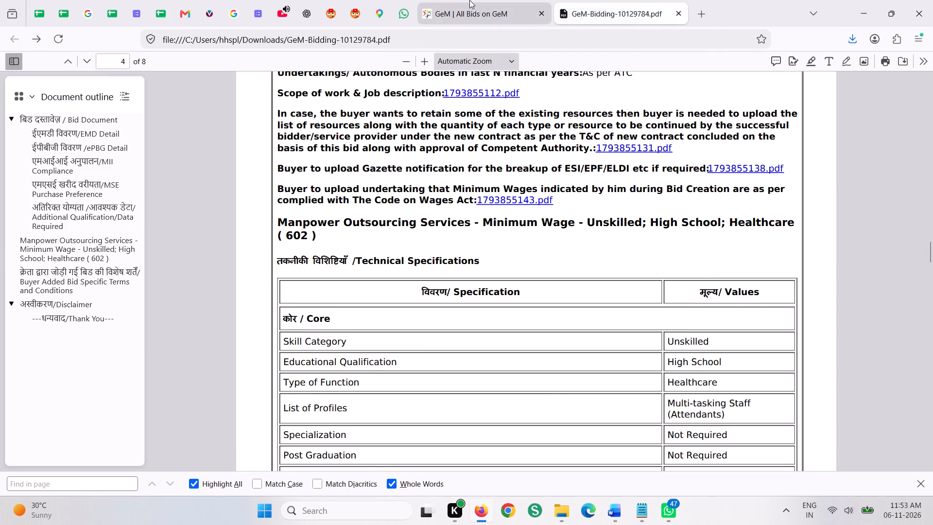
Save the bid document under its name GeM-Bidding-10129784 in the GEM2026B8242779 folder.
{"action": "left_click", "coordinate": [469, 0]}
{"action": "left_click", "coordinate": [620, 0]}
{"action": "left_click", "coordinate": [907, 60]}
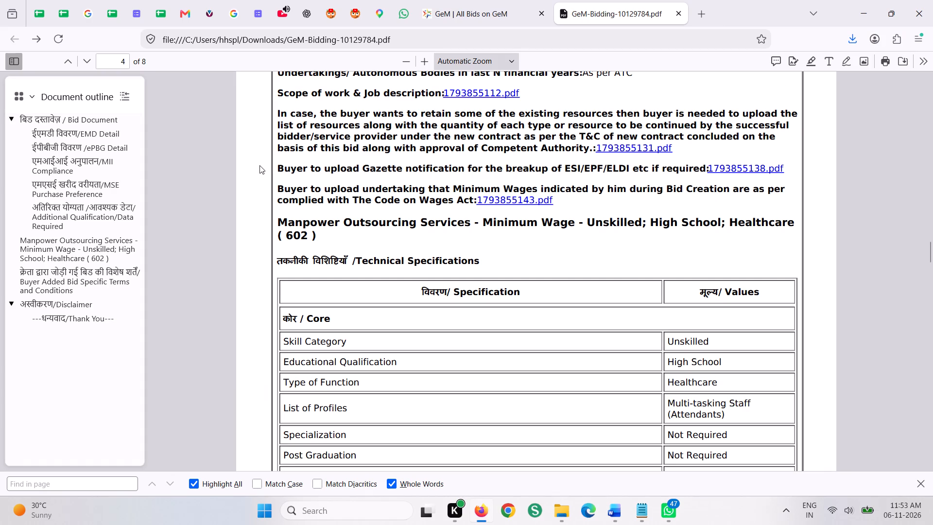
{"action": "scroll", "coordinate": [383, 210], "scroll_direction": "up", "scroll_amount": 10}
{"action": "left_click", "coordinate": [217, 70]}
{"action": "scroll", "coordinate": [316, 149], "scroll_direction": "up", "scroll_amount": 1}
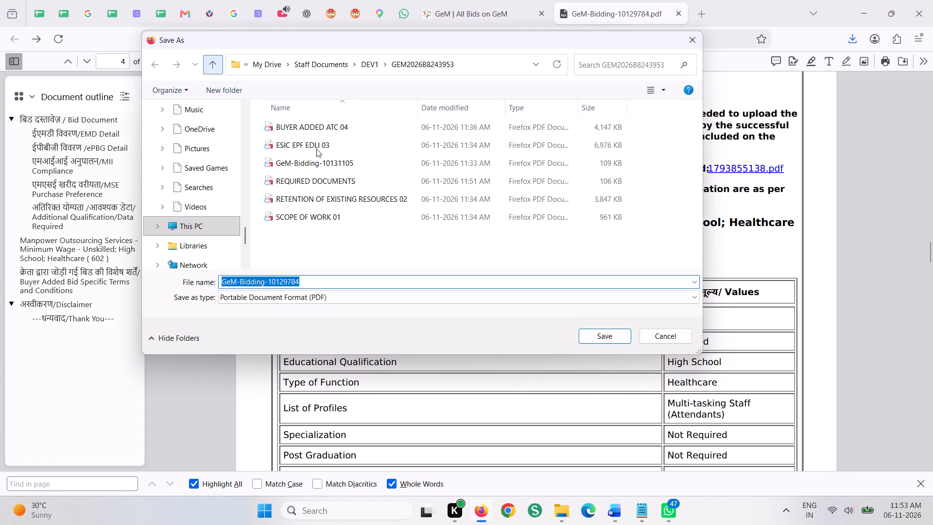
{"action": "scroll", "coordinate": [316, 149], "scroll_direction": "up", "scroll_amount": 4}
{"action": "double_click", "coordinate": [324, 128]}
{"action": "left_click", "coordinate": [618, 331]}
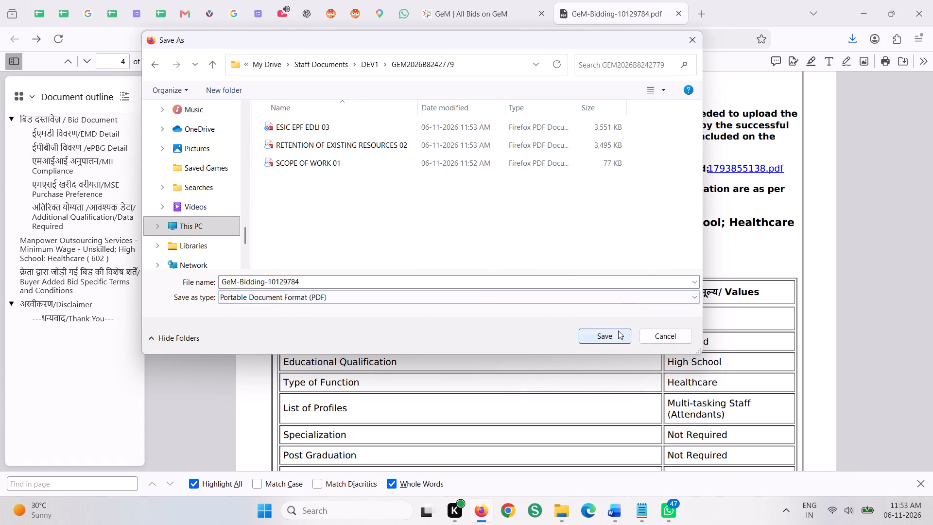
View the minimum wages undertaking 1793855143.pdf and the Gazette notification 1793855138.pdf, returning to the bid document after each.
{"action": "left_click", "coordinate": [517, 197]}
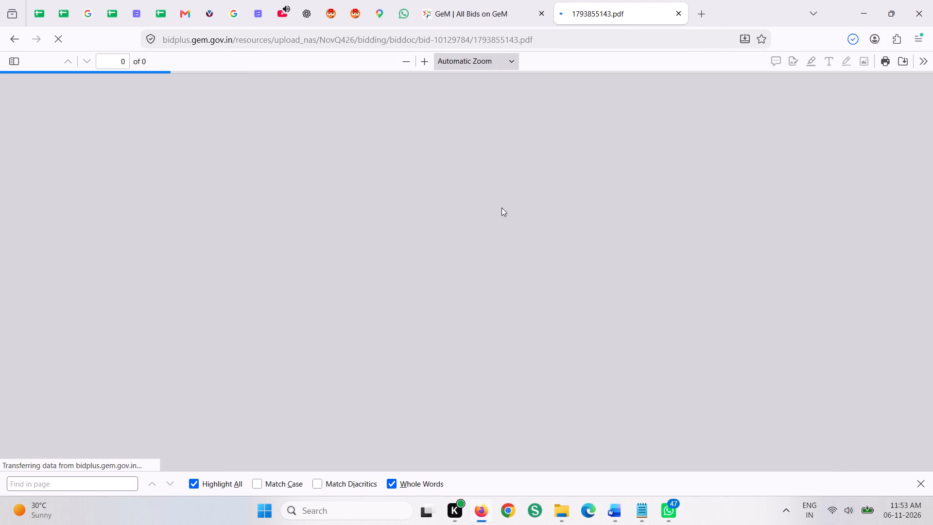
{"action": "scroll", "coordinate": [514, 226], "scroll_direction": "up", "scroll_amount": 6}
{"action": "scroll", "coordinate": [635, 159], "scroll_direction": "up", "scroll_amount": 1}
{"action": "left_click", "coordinate": [17, 43]}
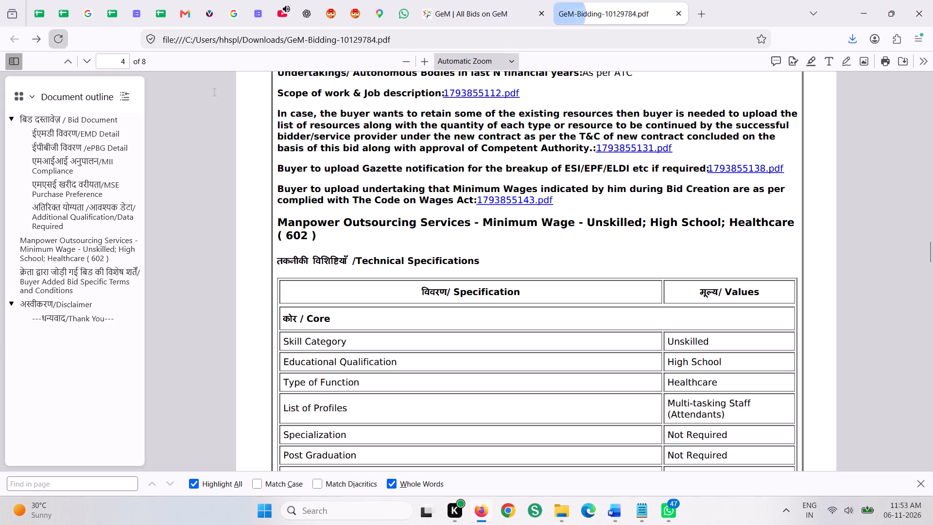
{"action": "left_click", "coordinate": [720, 166]}
{"action": "scroll", "coordinate": [222, 142], "scroll_direction": "up", "scroll_amount": 4}
{"action": "left_click", "coordinate": [3, 42]}
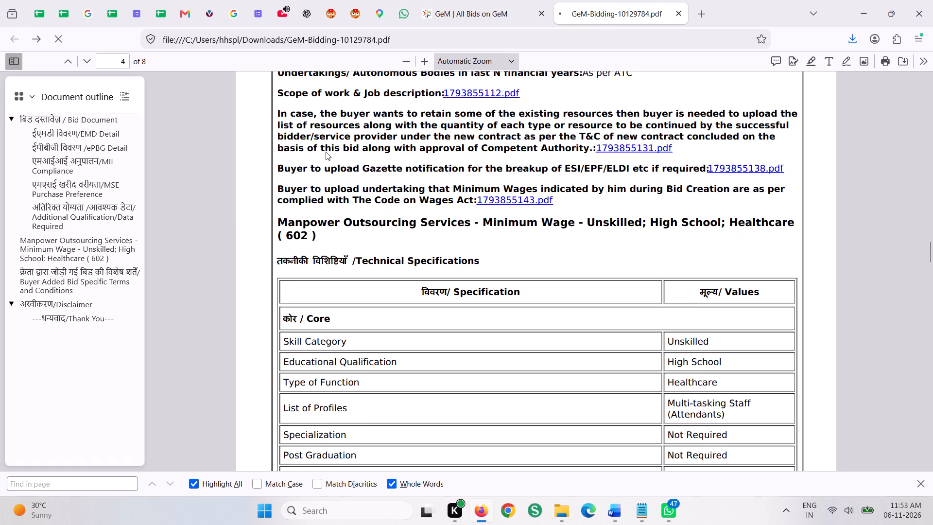
Copy the city name Chandigarh from the consignee address in the bid document.
{"action": "scroll", "coordinate": [576, 248], "scroll_direction": "down", "scroll_amount": 3}
{"action": "scroll", "coordinate": [573, 254], "scroll_direction": "up", "scroll_amount": 1}
{"action": "scroll", "coordinate": [583, 255], "scroll_direction": "down", "scroll_amount": 2}
{"action": "scroll", "coordinate": [637, 259], "scroll_direction": "down", "scroll_amount": 1}
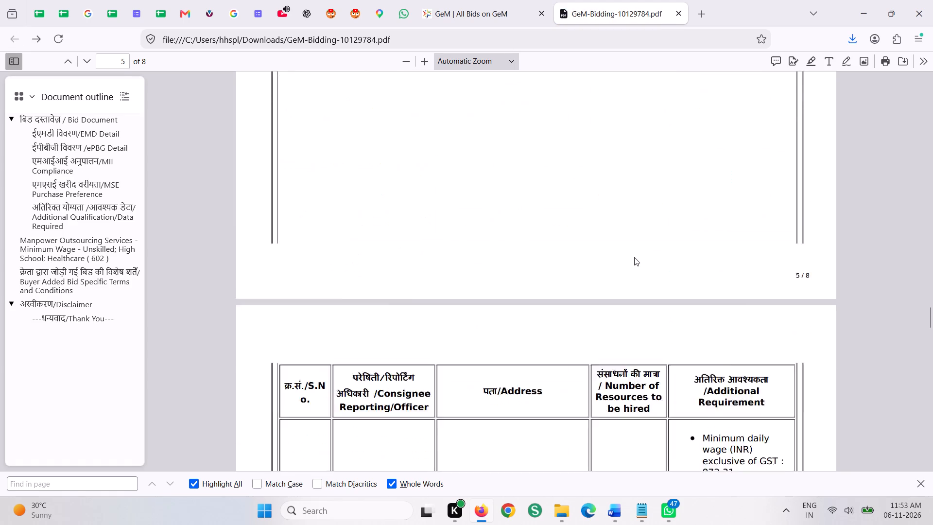
{"action": "scroll", "coordinate": [516, 283], "scroll_direction": "down", "scroll_amount": 1}
{"action": "double_click", "coordinate": [474, 175]}
{"action": "key", "text": "ctrl+c"}
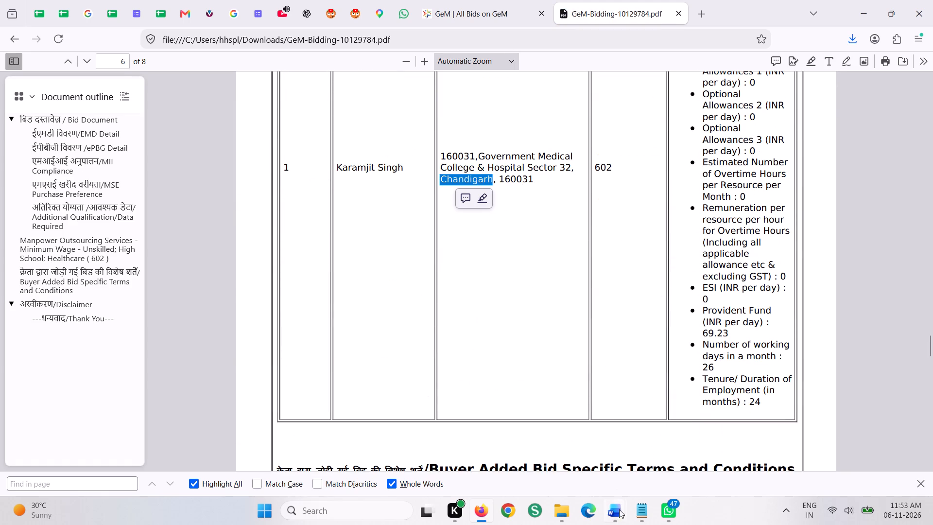
In the REQUIRED DOCUMENTS Word file, delete everything after "2. Turnover-", keeping the heading and the SHOPACT line.
{"action": "left_click", "coordinate": [615, 517]}
{"action": "left_click", "coordinate": [336, 452]}
{"action": "scroll", "coordinate": [387, 308], "scroll_direction": "up", "scroll_amount": 1}
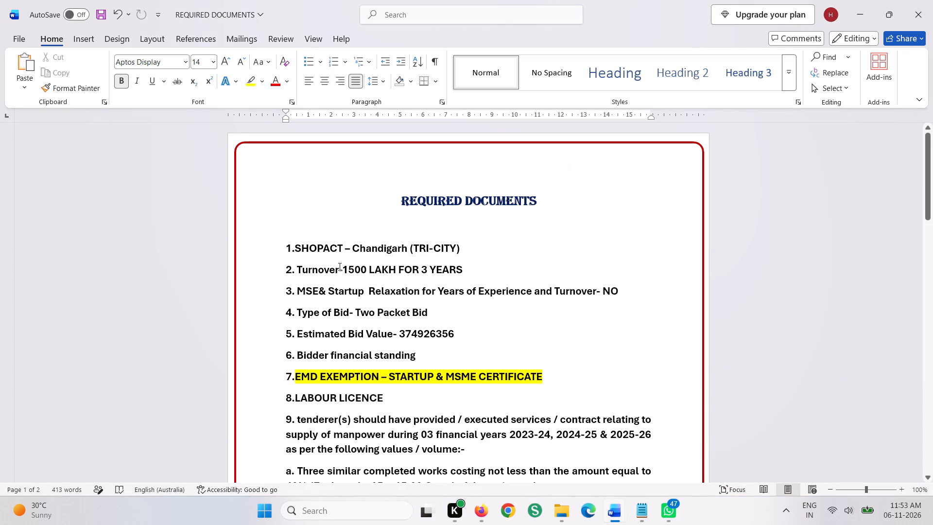
{"action": "left_click_drag", "start_coordinate": [345, 270], "coordinate": [659, 493]}
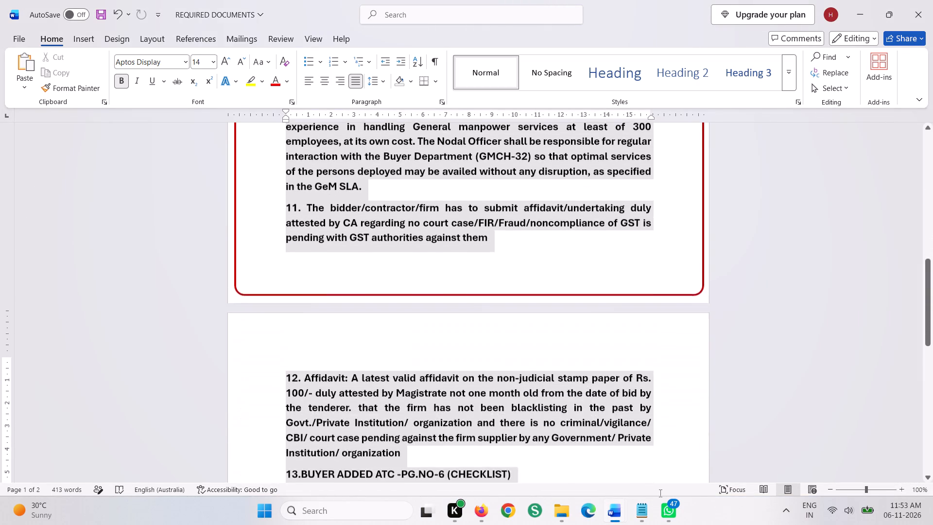
{"action": "left_click_drag", "start_coordinate": [659, 493], "coordinate": [722, 524]}
{"action": "key", "text": "BackSpace"}
{"action": "scroll", "coordinate": [726, 491], "scroll_direction": "up", "scroll_amount": 3}
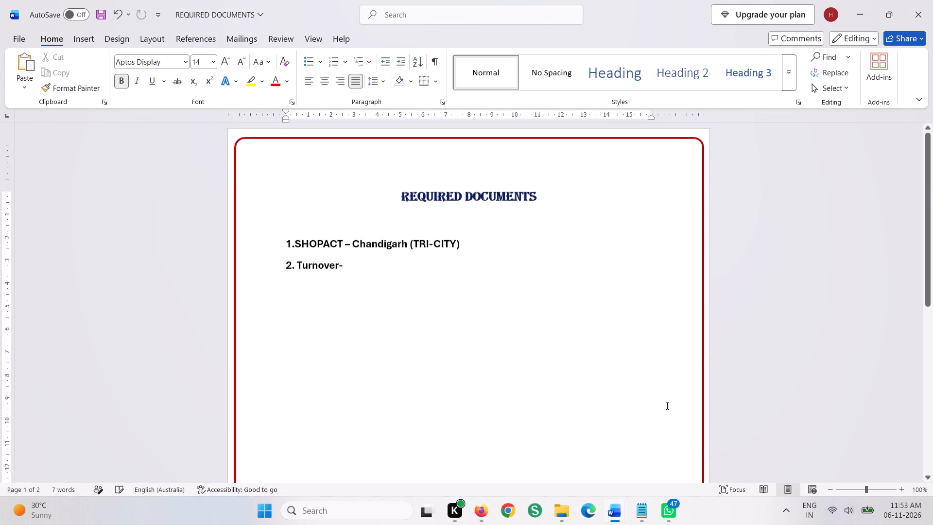
Complete the Turnover item with the "1900 Lakh" minimum average annual turnover copied from the bid document, followed by "3 YEARS".
{"action": "key", "text": "alt+Tab"}
{"action": "scroll", "coordinate": [594, 315], "scroll_direction": "up", "scroll_amount": 16}
{"action": "scroll", "coordinate": [484, 276], "scroll_direction": "down", "scroll_amount": 1}
{"action": "scroll", "coordinate": [509, 252], "scroll_direction": "up", "scroll_amount": 1}
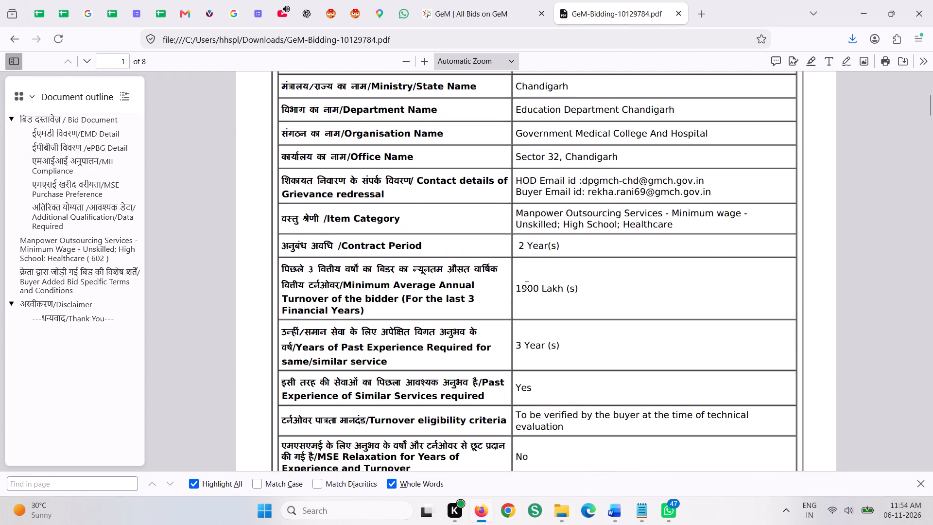
{"action": "left_click", "coordinate": [516, 285]}
{"action": "left_click_drag", "start_coordinate": [516, 285], "coordinate": [563, 288]}
{"action": "key", "text": "ctrl+c"}
{"action": "key", "text": "ctrl+c"}
{"action": "key", "text": "alt+Tab"}
{"action": "key", "text": "ctrl+v"}
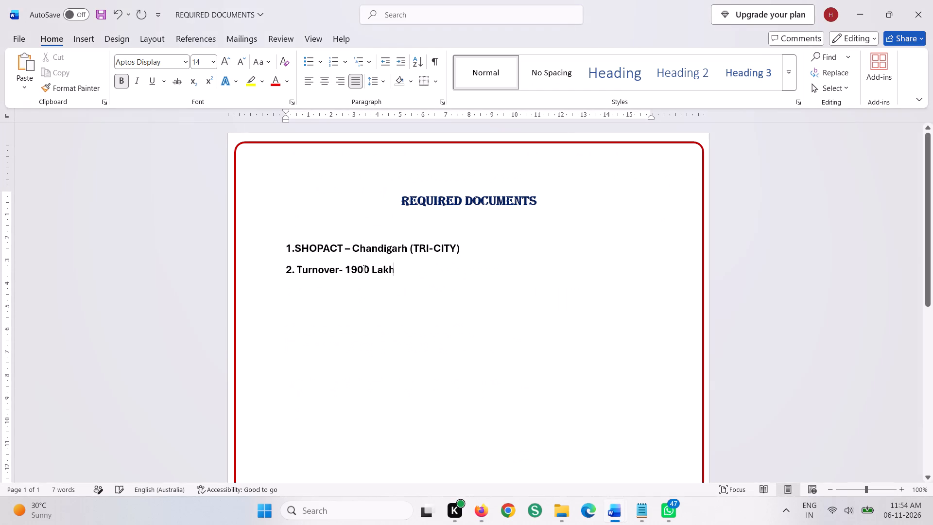
{"action": "key", "text": "minus"}
{"action": "key", "text": "BackSpace"}
{"action": "key", "text": "space"}
{"action": "type", "text": "3 YEARS"}
{"action": "key", "text": "space"}
{"action": "key", "text": "Return"}
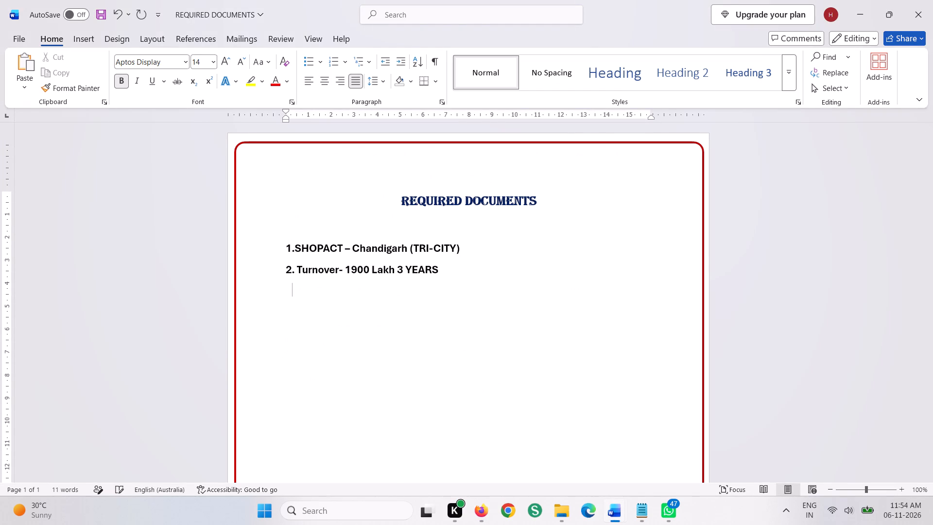
Add item 3 with "MSE Relaxation for Years of Experience and Turnover" copied from the bid document, joined onto a single line.
{"action": "type", "text": "3."}
{"action": "key", "text": "alt+Tab"}
{"action": "scroll", "coordinate": [282, 215], "scroll_direction": "down", "scroll_amount": 1}
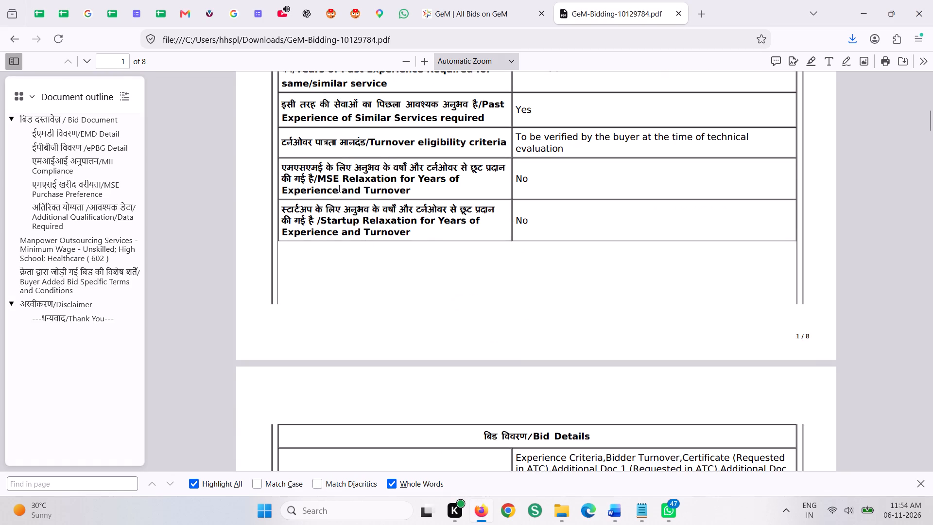
{"action": "left_click_drag", "start_coordinate": [323, 180], "coordinate": [409, 186]}
{"action": "key", "text": "ctrl+c"}
{"action": "key", "text": "ctrl+c"}
{"action": "key", "text": "ctrl+c"}
{"action": "key", "text": "ctrl+c"}
{"action": "key", "text": "ctrl+c"}
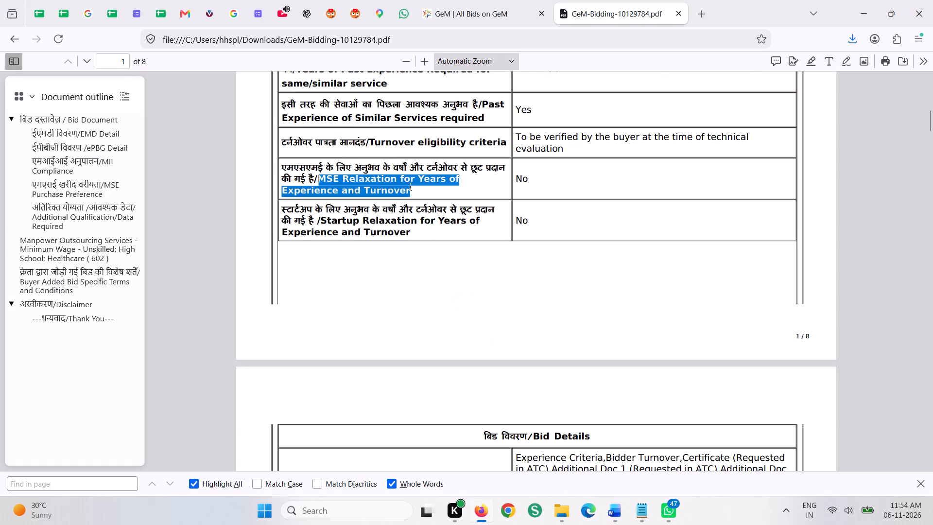
{"action": "left_click_drag", "start_coordinate": [409, 186], "coordinate": [409, 186]}
{"action": "key", "text": "ctrl+c"}
{"action": "key", "text": "alt+Tab"}
{"action": "key", "text": "ctrl+v"}
{"action": "left_click", "coordinate": [283, 313]}
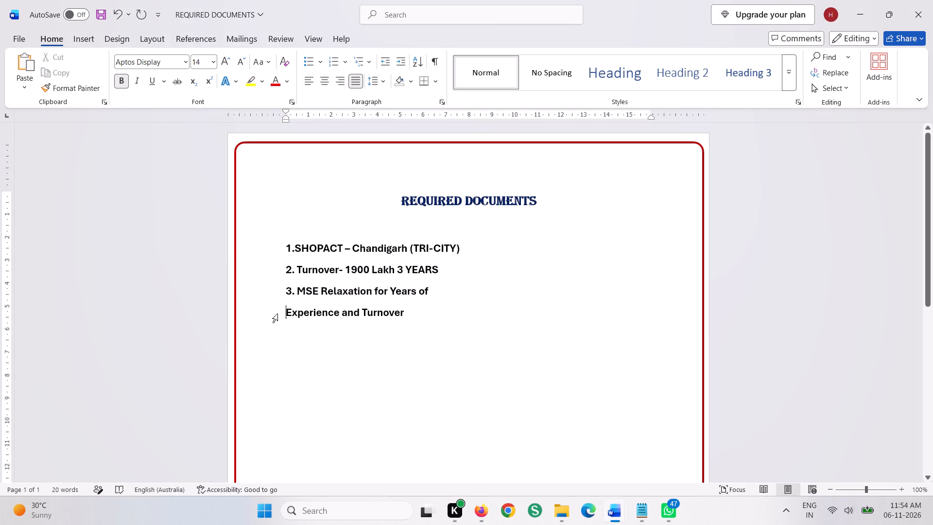
{"action": "key", "text": "BackSpace"}
{"action": "key", "text": "space"}
Insert "&" and the word "Startup" copied from the bid document after "MSE" in item 3.
{"action": "key", "text": "alt+Tab"}
{"action": "double_click", "coordinate": [331, 219]}
{"action": "key", "text": "ctrl+c"}
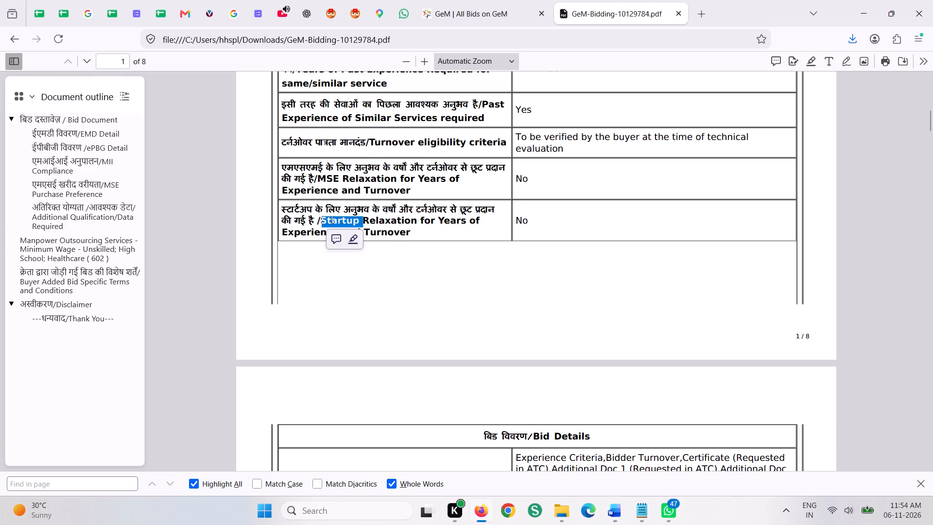
{"action": "key", "text": "ctrl+c"}
{"action": "key", "text": "alt+Tab"}
{"action": "left_click", "coordinate": [319, 288]}
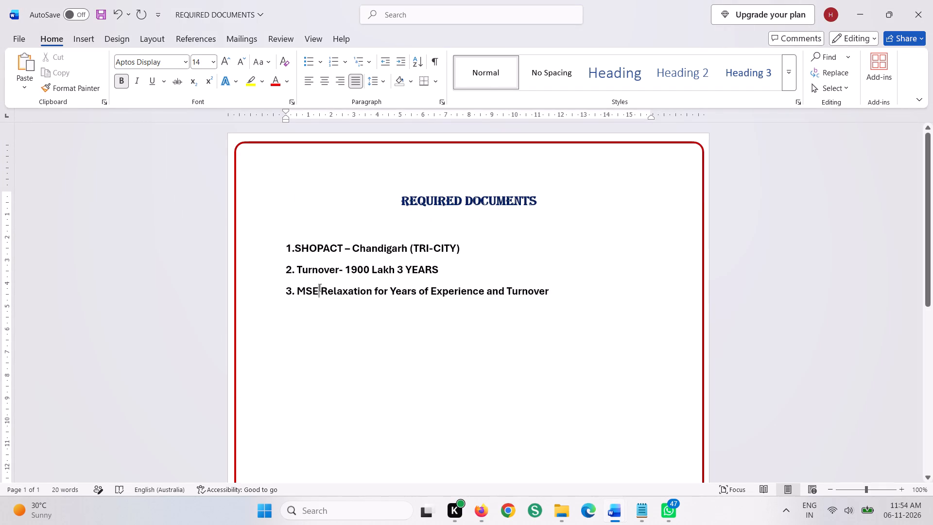
{"action": "type", "text": "&"}
{"action": "key", "text": "space"}
{"action": "key", "text": "ctrl+v"}
Check the relaxation answer in the bid document and end item 3 with "- NO".
{"action": "key", "text": "alt+Tab"}
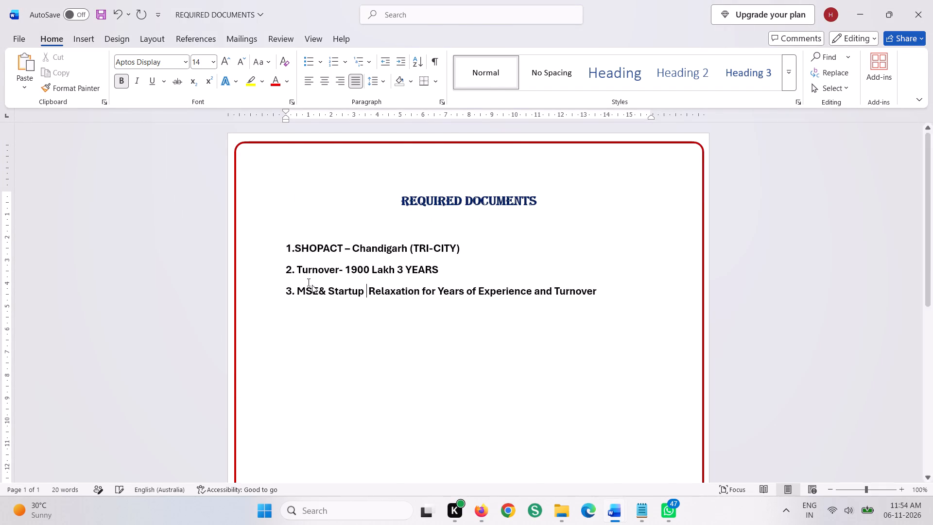
{"action": "key", "text": "alt+Tab"}
{"action": "left_click", "coordinate": [614, 287]}
{"action": "type", "text": "- NO"}
{"action": "key", "text": "space"}
{"action": "key", "text": "Return"}
Add item 4 reading "Type of Bid- Two Packet Bid", copying both the label and its value from the bid document.
{"action": "type", "text": "4."}
{"action": "key", "text": "alt+Tab"}
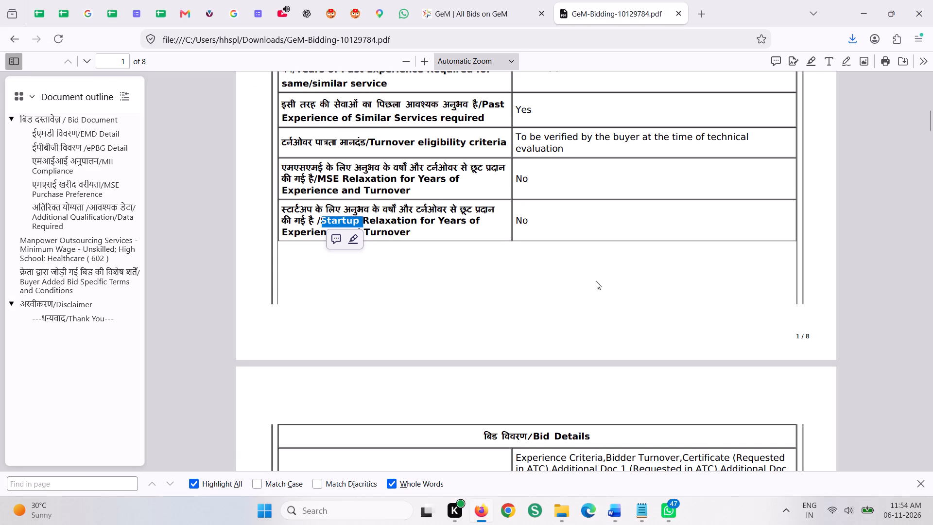
{"action": "scroll", "coordinate": [590, 256], "scroll_direction": "down", "scroll_amount": 1}
{"action": "scroll", "coordinate": [548, 252], "scroll_direction": "down", "scroll_amount": 1}
{"action": "left_click", "coordinate": [353, 257]}
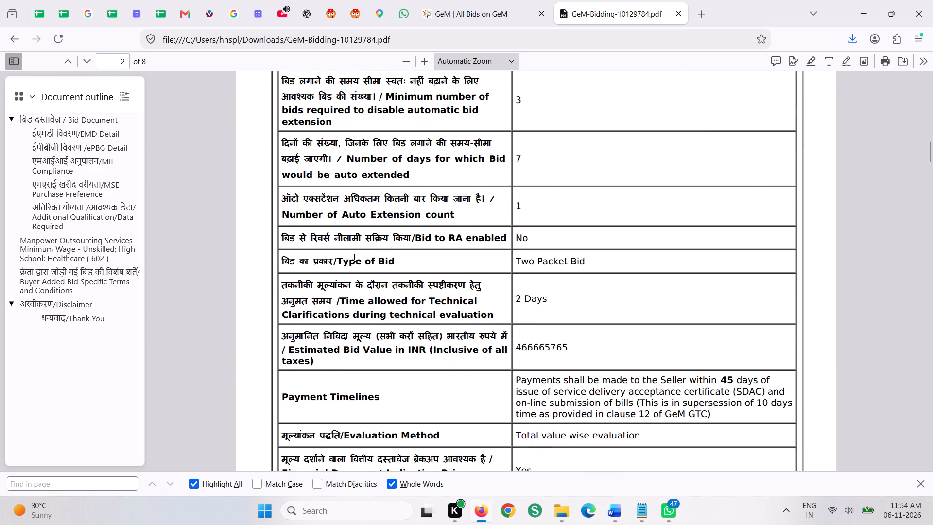
{"action": "left_click_drag", "start_coordinate": [353, 257], "coordinate": [392, 259]}
{"action": "key", "text": "ctrl+c"}
{"action": "key", "text": "ctrl+c"}
{"action": "key", "text": "alt+Tab"}
{"action": "key", "text": "ctrl+v"}
{"action": "key", "text": "minus"}
{"action": "key", "text": "alt+Tab"}
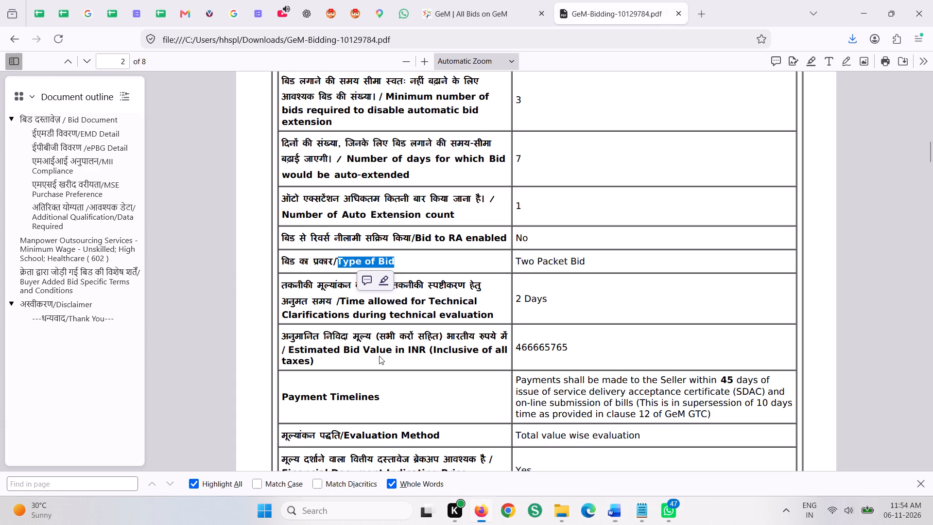
{"action": "double_click", "coordinate": [552, 265]}
{"action": "key", "text": "ctrl+c"}
{"action": "key", "text": "ctrl+c"}
{"action": "left_click", "coordinate": [552, 264], "text": "ctrl"}
{"action": "key", "text": "ctrl+c"}
{"action": "key", "text": "alt+Tab"}
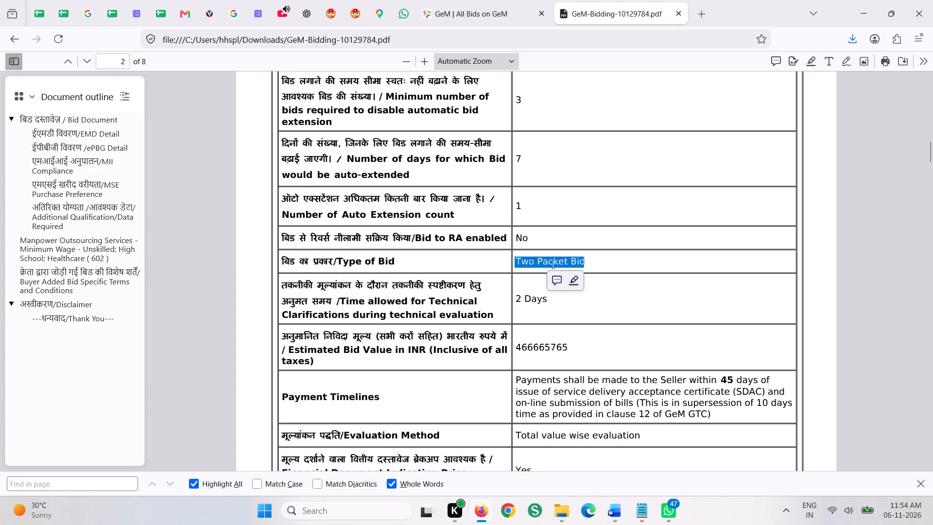
{"action": "key", "text": "ctrl+v"}
{"action": "key", "text": "Return"}
Add item 5 with the label "Estimated Bid Value", a dash and the amount 466665765, copied from the bid document.
{"action": "type", "text": "5."}
{"action": "key", "text": "alt+Tab"}
{"action": "left_click", "coordinate": [301, 351]}
{"action": "left_click_drag", "start_coordinate": [301, 351], "coordinate": [382, 352]}
{"action": "key", "text": "ctrl+c"}
{"action": "key", "text": "alt+Tab"}
{"action": "key", "text": "ctrl+v"}
{"action": "key", "text": "ctrl+minus"}
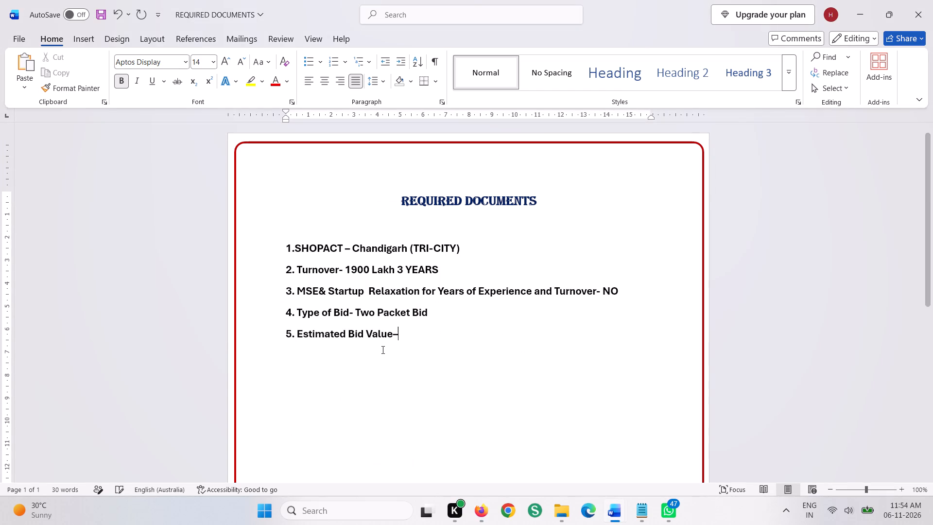
{"action": "key", "text": "alt+Tab"}
{"action": "left_click", "coordinate": [306, 207]}
{"action": "double_click", "coordinate": [545, 345]}
{"action": "key", "text": "ctrl+c"}
{"action": "left_click", "coordinate": [544, 344], "text": "ctrl"}
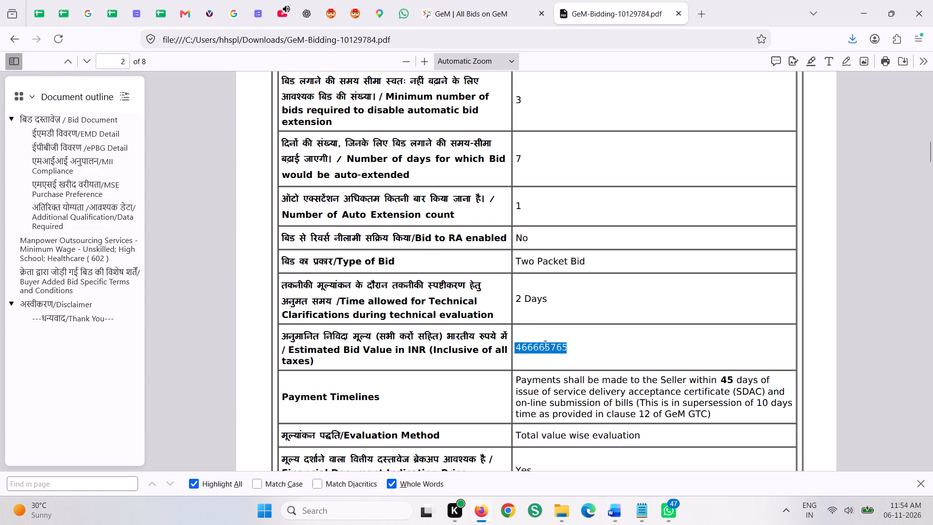
{"action": "key", "text": "ctrl+c"}
{"action": "key", "text": "alt+Tab"}
{"action": "key", "text": "ctrl+v"}
{"action": "key", "text": "Return"}
Start list item 6 in the Word file with "6." and return to the bid document.
{"action": "type", "text": "6."}
{"action": "key", "text": "alt+Tab"}
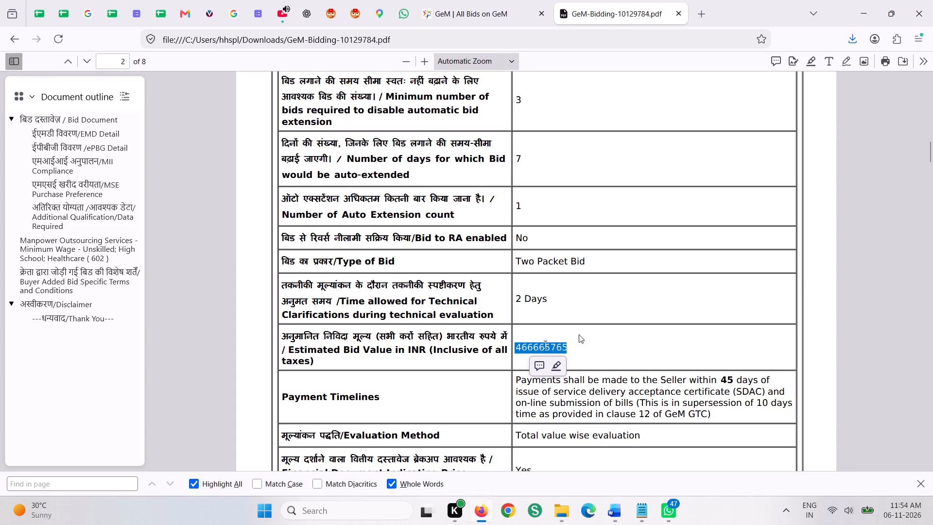
{"action": "scroll", "coordinate": [579, 334], "scroll_direction": "down", "scroll_amount": 2}
Switch to YouTube, pause the Sunflower video and browse the recommended videos.
{"action": "left_click", "coordinate": [272, 25]}
{"action": "left_click", "coordinate": [340, 188]}
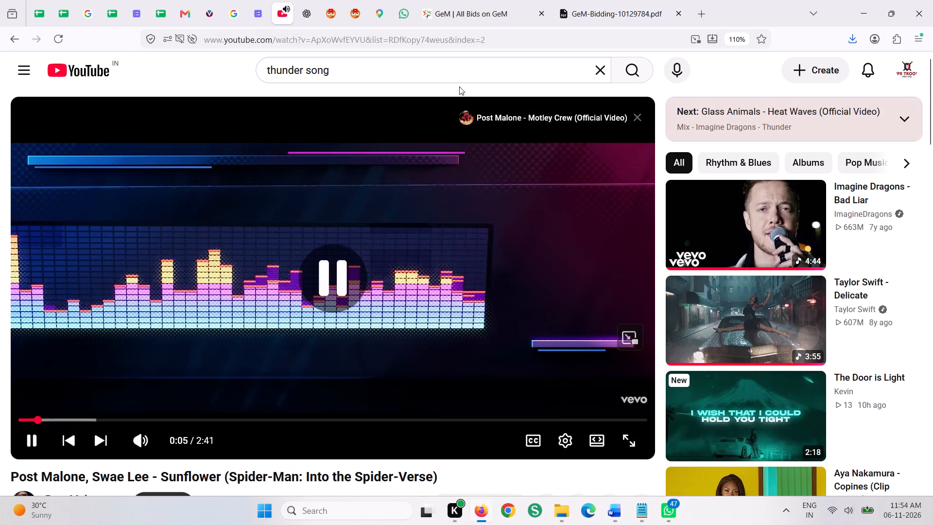
{"action": "scroll", "coordinate": [737, 322], "scroll_direction": "down", "scroll_amount": 1}
{"action": "scroll", "coordinate": [749, 311], "scroll_direction": "up", "scroll_amount": 1}
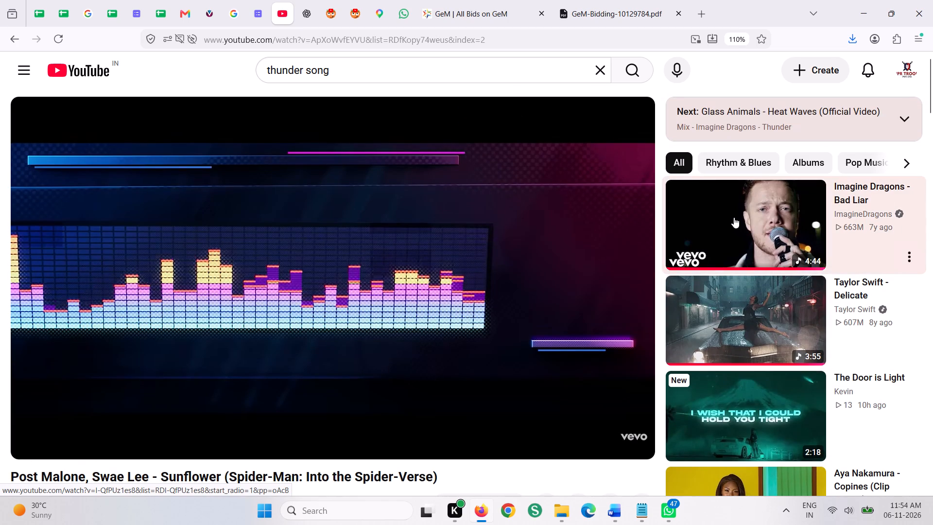
{"action": "scroll", "coordinate": [745, 275], "scroll_direction": "down", "scroll_amount": 2}
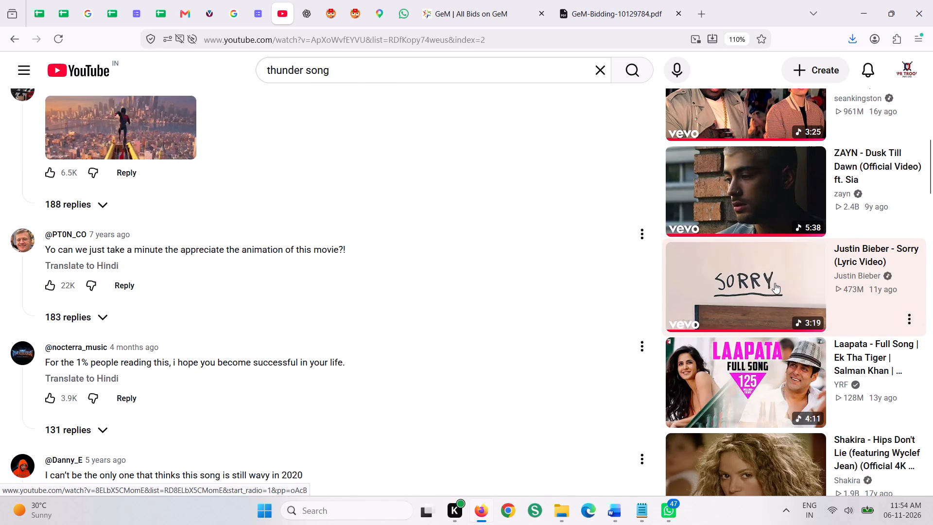
{"action": "scroll", "coordinate": [775, 283], "scroll_direction": "down", "scroll_amount": 1}
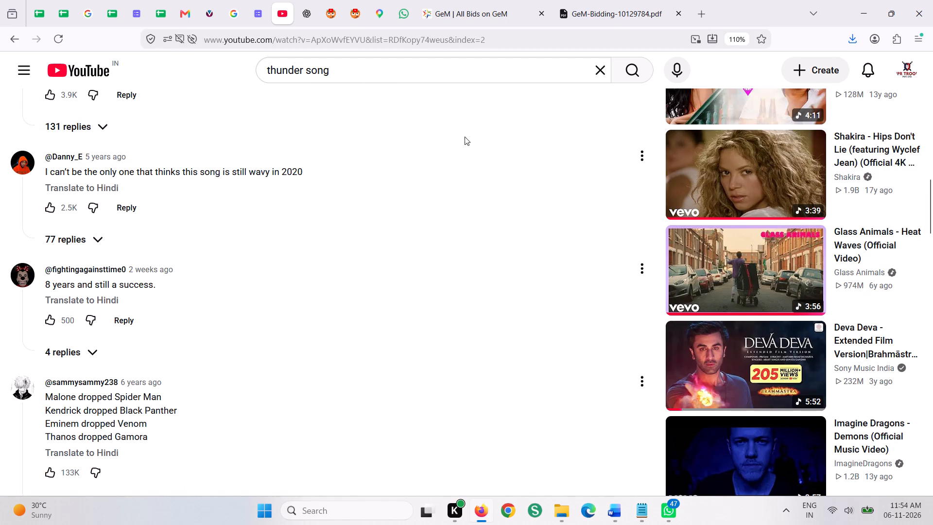
{"action": "scroll", "coordinate": [699, 326], "scroll_direction": "down", "scroll_amount": 1}
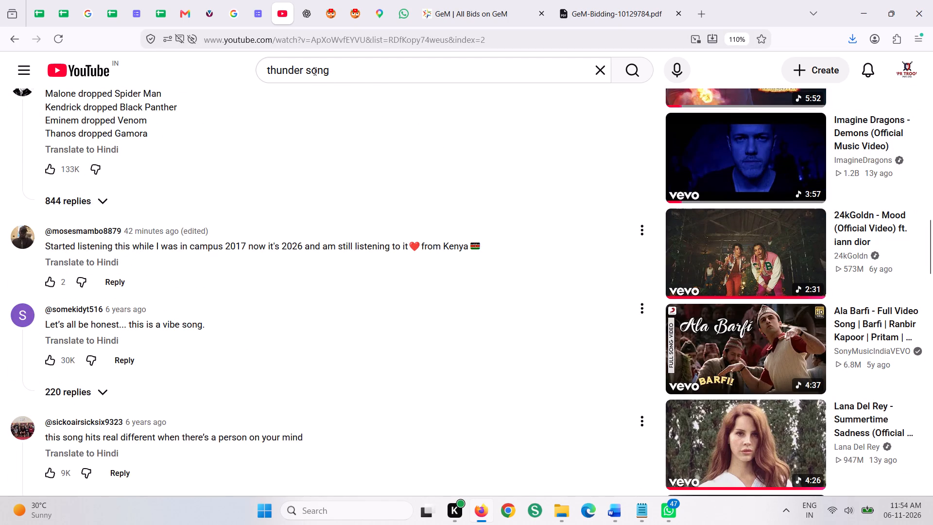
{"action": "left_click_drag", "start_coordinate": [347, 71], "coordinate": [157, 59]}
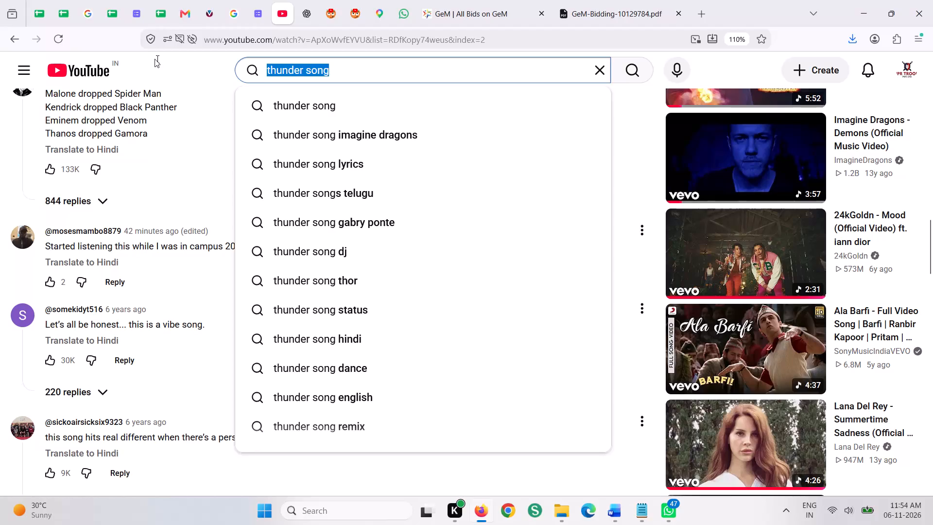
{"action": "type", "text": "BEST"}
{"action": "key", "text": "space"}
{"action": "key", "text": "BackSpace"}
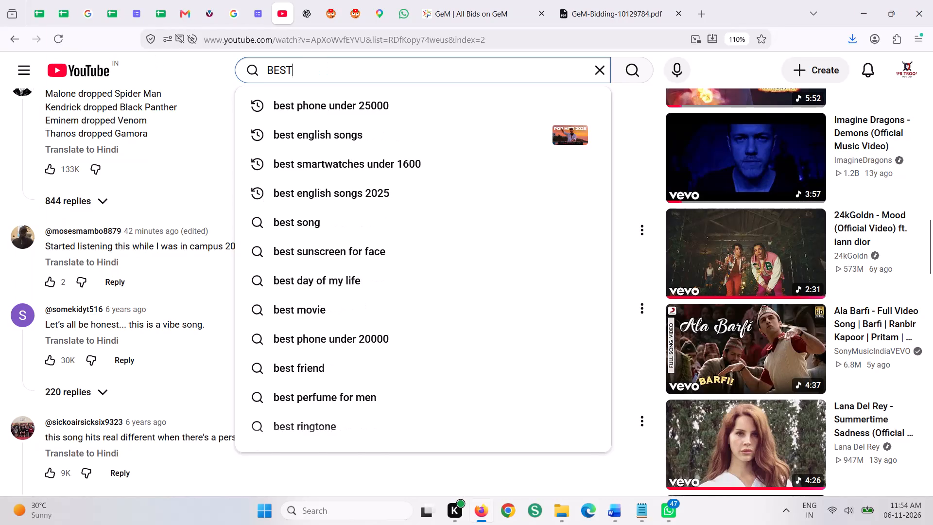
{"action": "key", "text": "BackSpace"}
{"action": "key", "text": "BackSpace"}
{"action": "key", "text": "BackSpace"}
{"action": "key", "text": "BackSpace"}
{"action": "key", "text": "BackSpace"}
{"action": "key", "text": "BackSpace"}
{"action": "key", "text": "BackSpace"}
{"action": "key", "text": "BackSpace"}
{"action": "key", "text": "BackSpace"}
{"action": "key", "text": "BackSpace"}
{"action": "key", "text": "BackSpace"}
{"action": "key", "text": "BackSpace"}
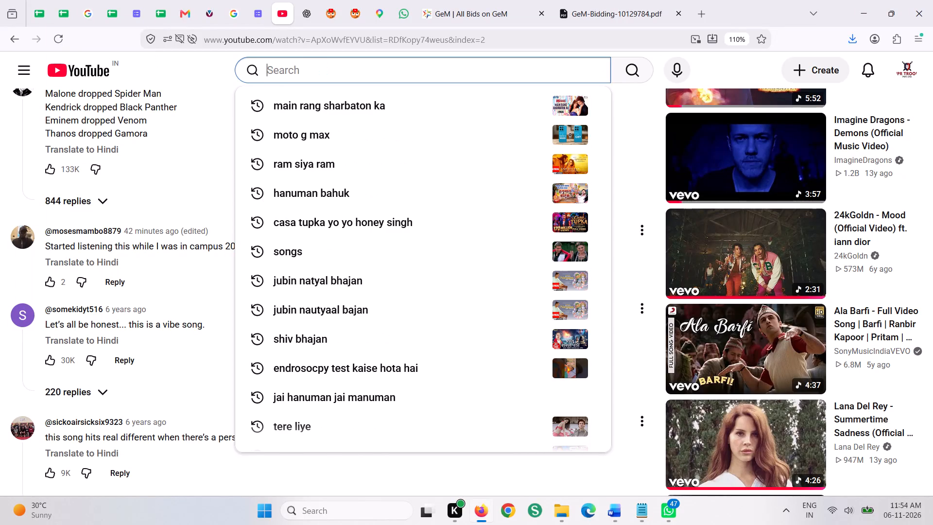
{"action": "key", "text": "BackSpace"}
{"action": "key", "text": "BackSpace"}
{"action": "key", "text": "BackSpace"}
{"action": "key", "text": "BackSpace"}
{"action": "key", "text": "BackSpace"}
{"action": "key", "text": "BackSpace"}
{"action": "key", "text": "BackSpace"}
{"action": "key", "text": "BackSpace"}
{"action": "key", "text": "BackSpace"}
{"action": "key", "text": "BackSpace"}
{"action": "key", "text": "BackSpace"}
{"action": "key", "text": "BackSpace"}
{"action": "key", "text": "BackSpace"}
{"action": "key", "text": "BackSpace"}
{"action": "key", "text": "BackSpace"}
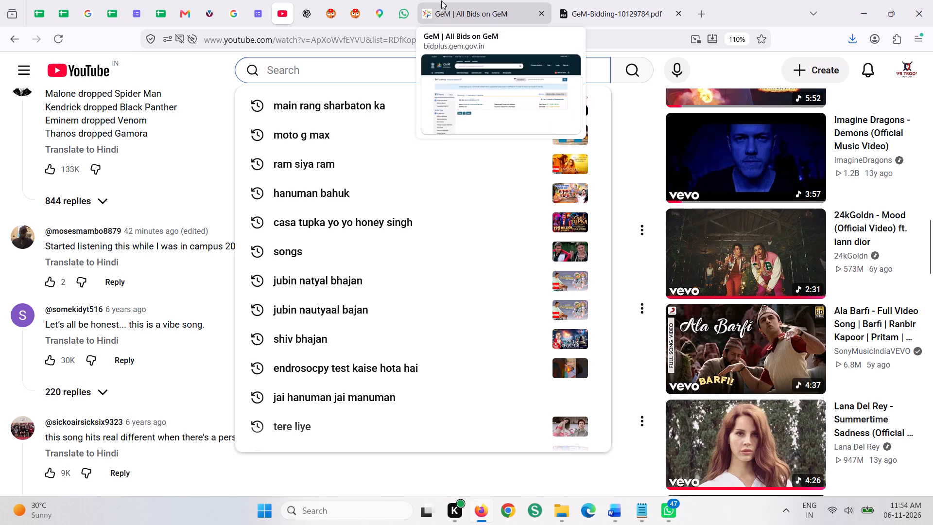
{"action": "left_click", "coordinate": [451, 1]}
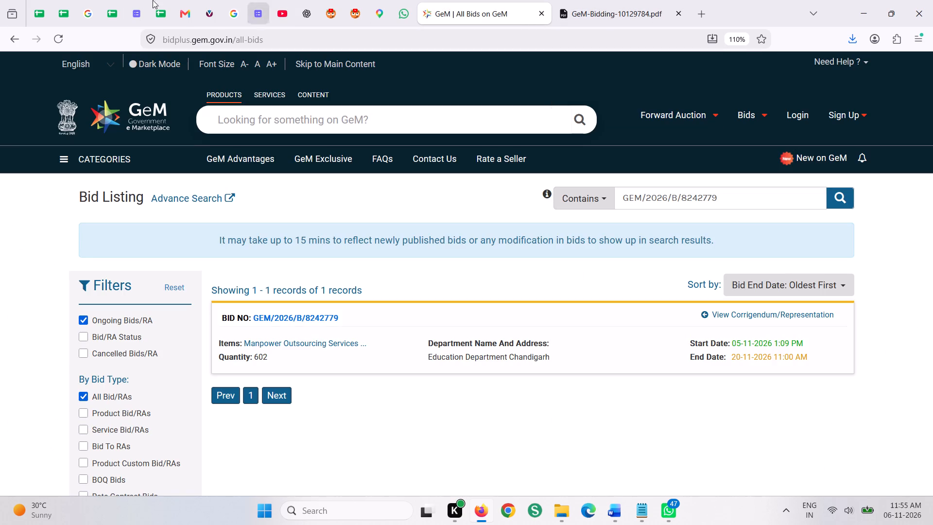
Search YouTube for "NCS MUSIC" and play Egzod & Maestro Chives - Royalty (ft. Neoni).
{"action": "left_click", "coordinate": [277, 14]}
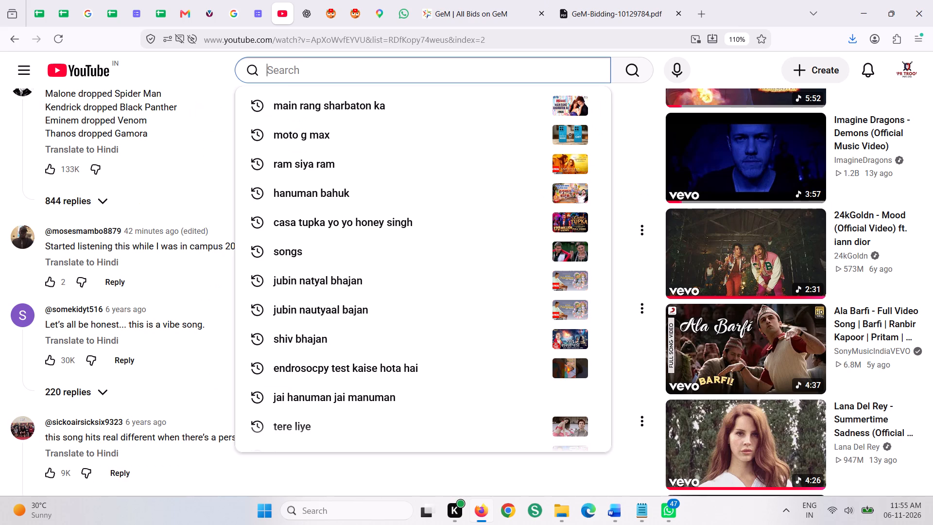
{"action": "type", "text": "NCS MUSIC"}
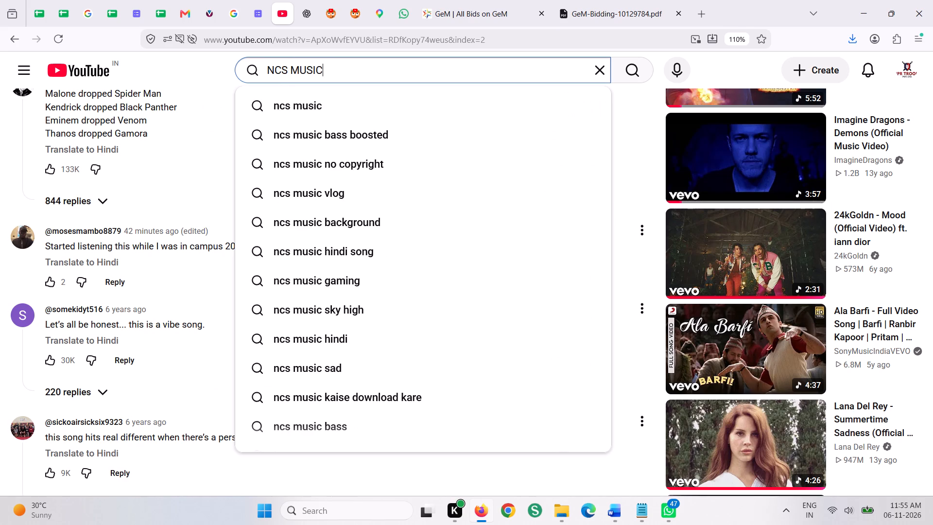
{"action": "key", "text": "Return"}
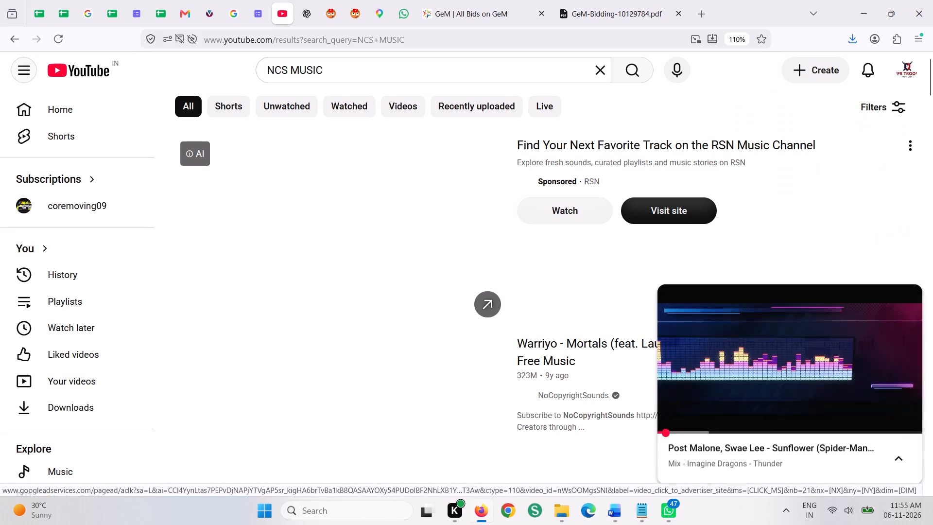
{"action": "scroll", "coordinate": [384, 268], "scroll_direction": "down", "scroll_amount": 2}
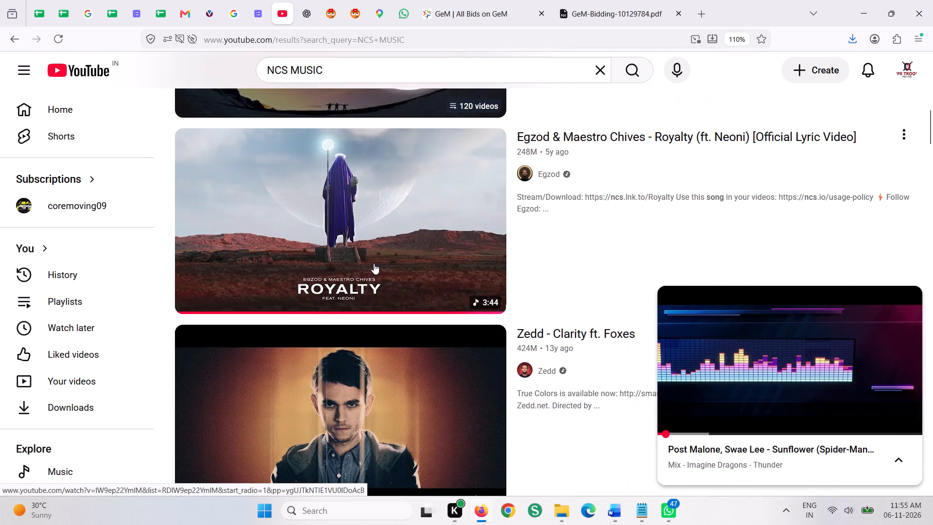
{"action": "left_click", "coordinate": [362, 232]}
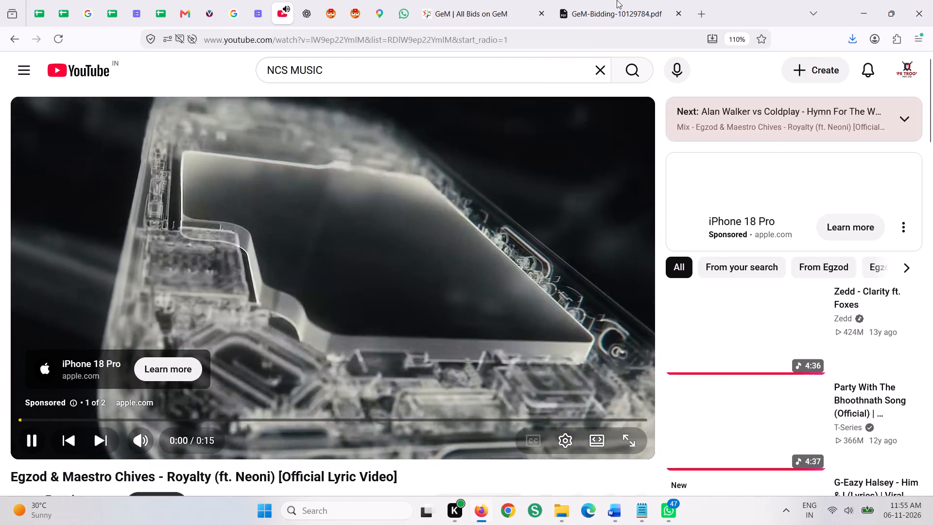
Return to the GeM bid document and review it from the estimated bid value to the additional qualification requirements.
{"action": "left_click", "coordinate": [617, 0]}
{"action": "scroll", "coordinate": [543, 297], "scroll_direction": "down", "scroll_amount": 2}
{"action": "scroll", "coordinate": [520, 299], "scroll_direction": "up", "scroll_amount": 5}
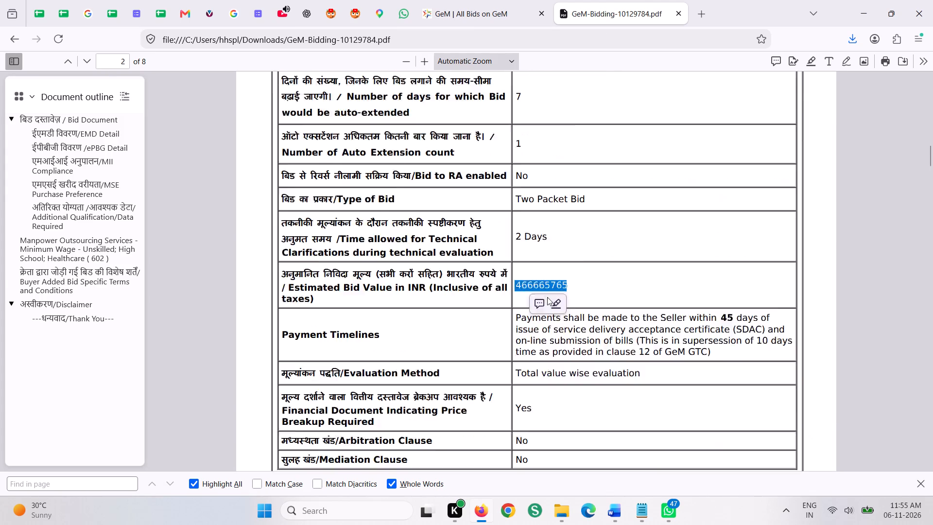
{"action": "scroll", "coordinate": [549, 297], "scroll_direction": "down", "scroll_amount": 2}
{"action": "scroll", "coordinate": [553, 297], "scroll_direction": "up", "scroll_amount": 1}
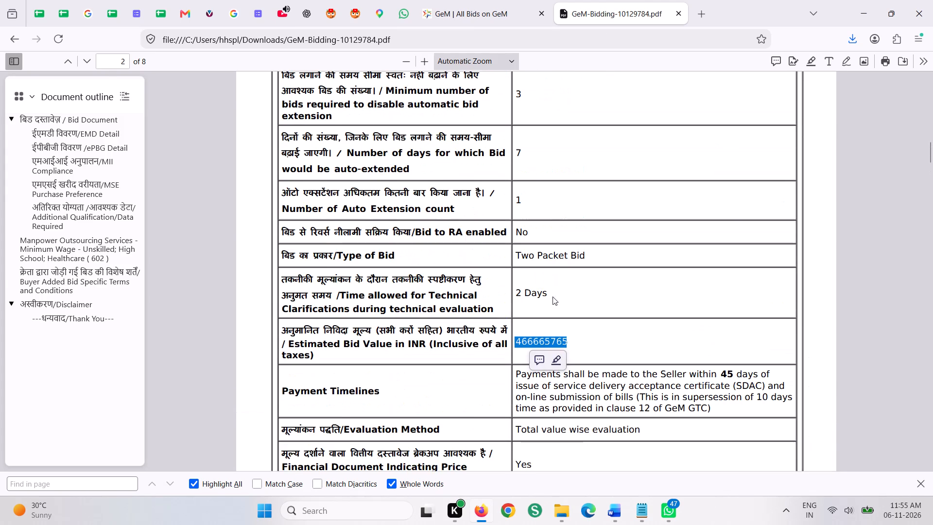
{"action": "key", "text": "alt+Tab"}
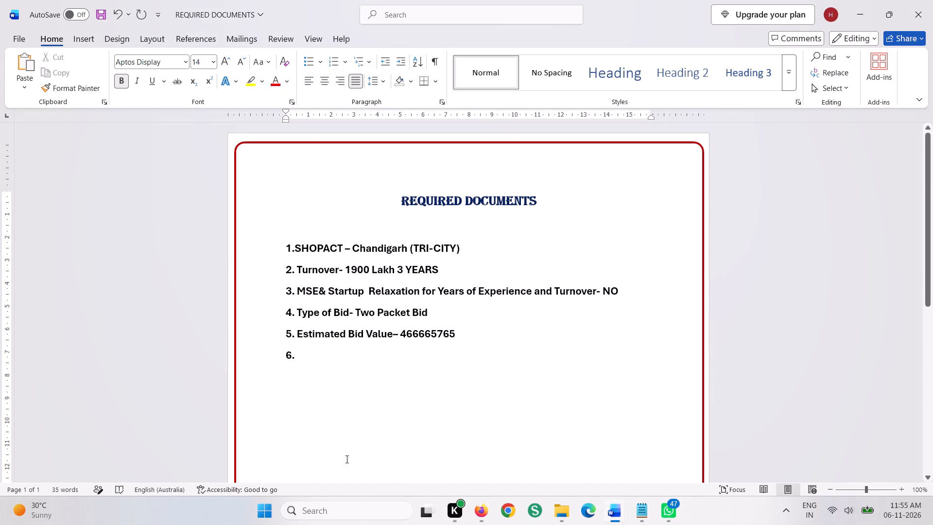
{"action": "key", "text": "alt+Tab"}
{"action": "scroll", "coordinate": [473, 371], "scroll_direction": "down", "scroll_amount": 6}
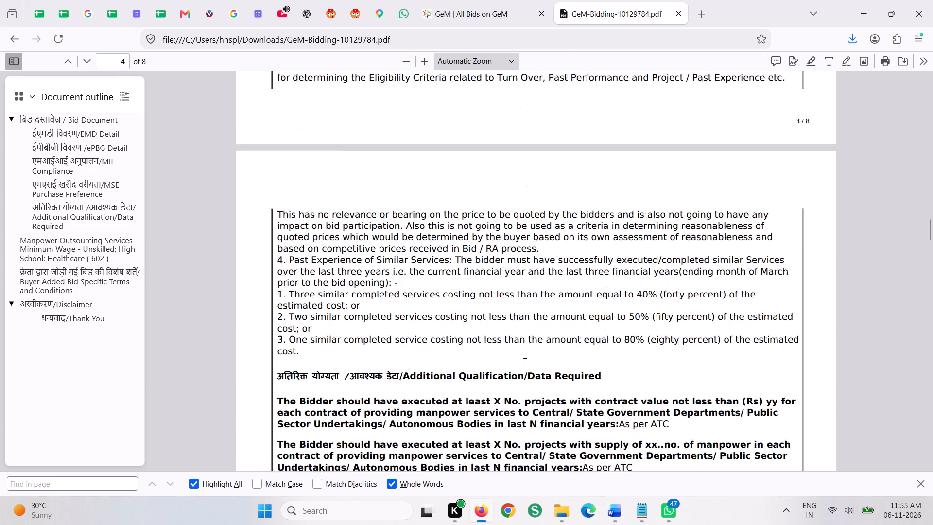
Open the linked two-page duties document, read its numbered tasks and work areas, and go back to the bid document.
{"action": "left_click", "coordinate": [469, 195]}
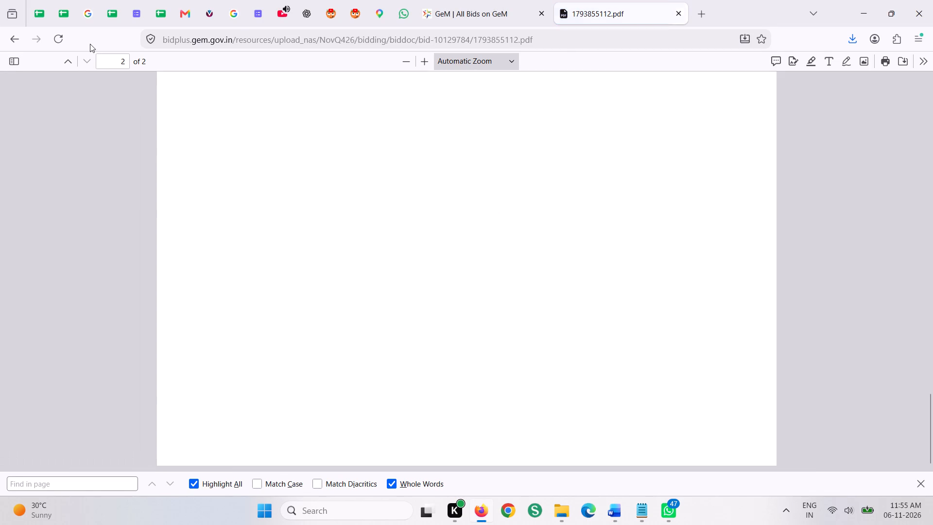
{"action": "scroll", "coordinate": [160, 139], "scroll_direction": "up", "scroll_amount": 7}
{"action": "scroll", "coordinate": [256, 169], "scroll_direction": "up", "scroll_amount": 1}
{"action": "scroll", "coordinate": [322, 216], "scroll_direction": "down", "scroll_amount": 2}
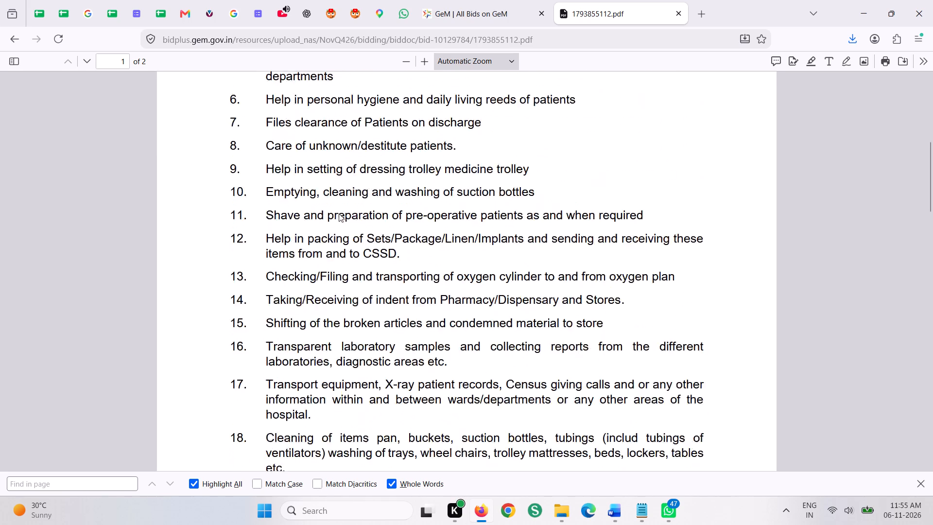
{"action": "scroll", "coordinate": [350, 210], "scroll_direction": "down", "scroll_amount": 1}
{"action": "scroll", "coordinate": [296, 134], "scroll_direction": "down", "scroll_amount": 1}
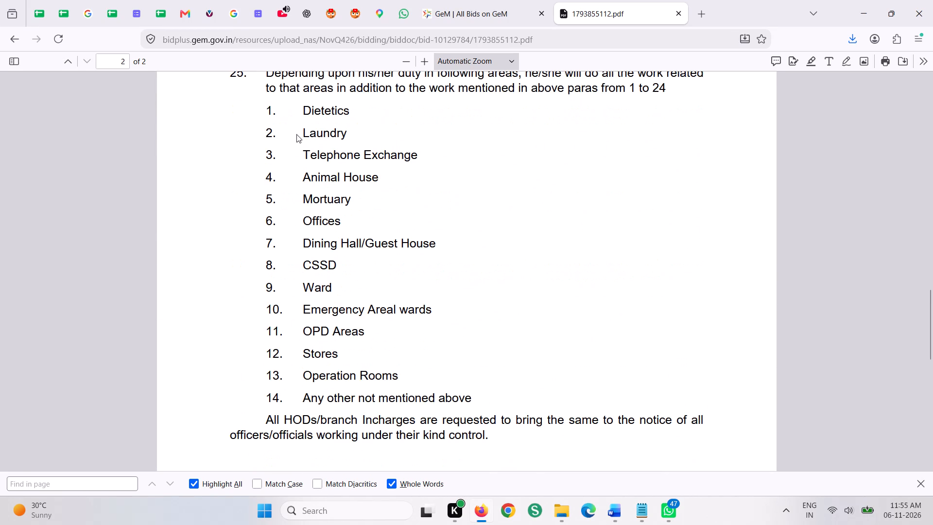
{"action": "scroll", "coordinate": [296, 135], "scroll_direction": "down", "scroll_amount": 3}
{"action": "left_click", "coordinate": [4, 43]}
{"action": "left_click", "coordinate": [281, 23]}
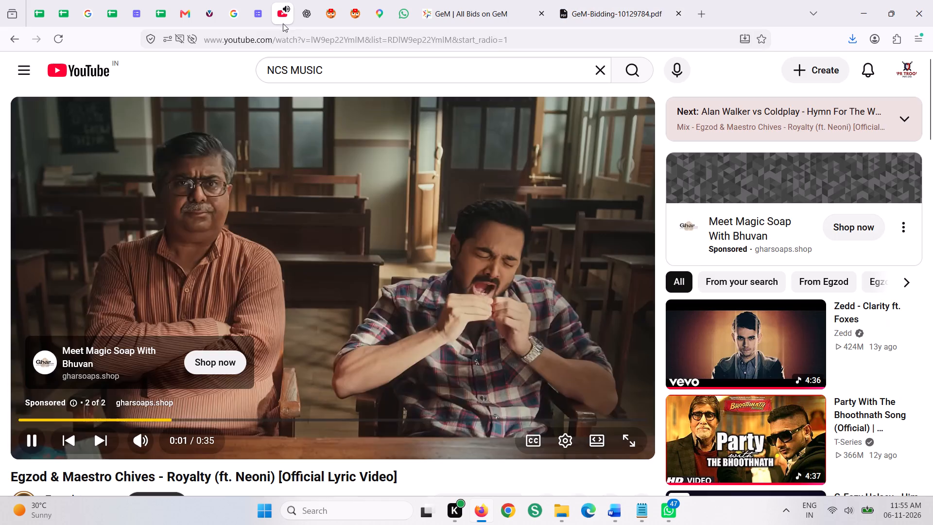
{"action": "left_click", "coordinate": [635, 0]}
Fill item 6 of the Word list with "Bidder financial standing" copied from the buyer added terms, and start item 7 with "7.".
{"action": "scroll", "coordinate": [586, 293], "scroll_direction": "down", "scroll_amount": 7}
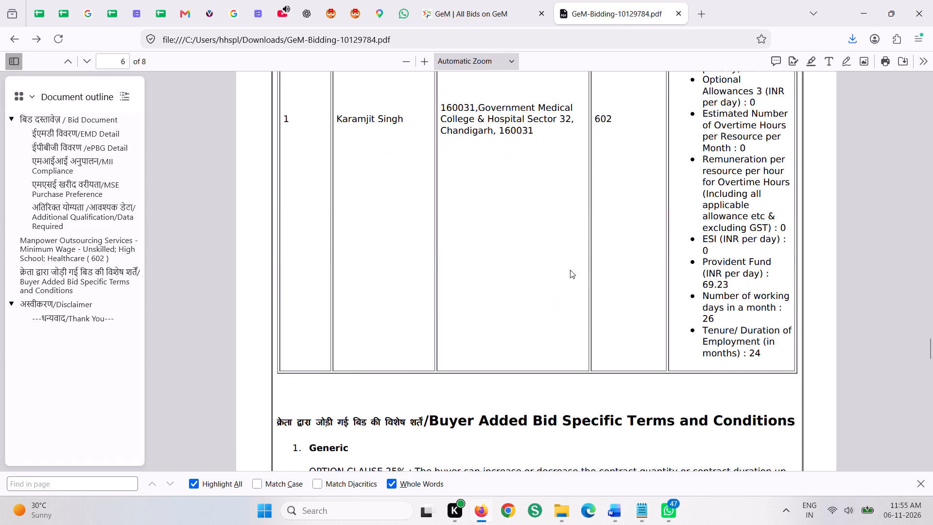
{"action": "scroll", "coordinate": [478, 287], "scroll_direction": "up", "scroll_amount": 1}
{"action": "scroll", "coordinate": [542, 315], "scroll_direction": "down", "scroll_amount": 2}
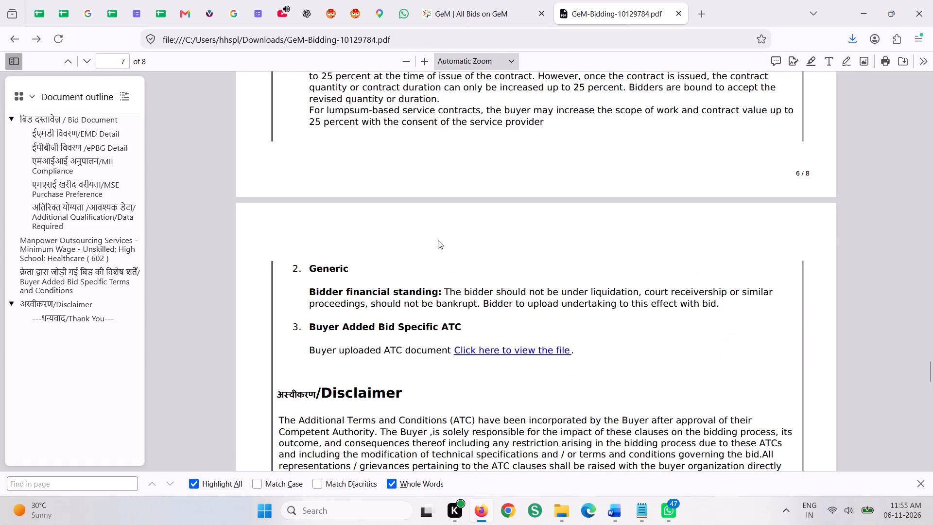
{"action": "left_click", "coordinate": [362, 290]}
{"action": "left_click_drag", "start_coordinate": [362, 290], "coordinate": [410, 289]}
{"action": "left_click", "coordinate": [321, 290]}
{"action": "left_click_drag", "start_coordinate": [321, 290], "coordinate": [415, 288]}
{"action": "key", "text": "ctrl+c"}
{"action": "key", "text": "ctrl+c"}
{"action": "key", "text": "ctrl+c"}
{"action": "left_click", "coordinate": [621, 509]}
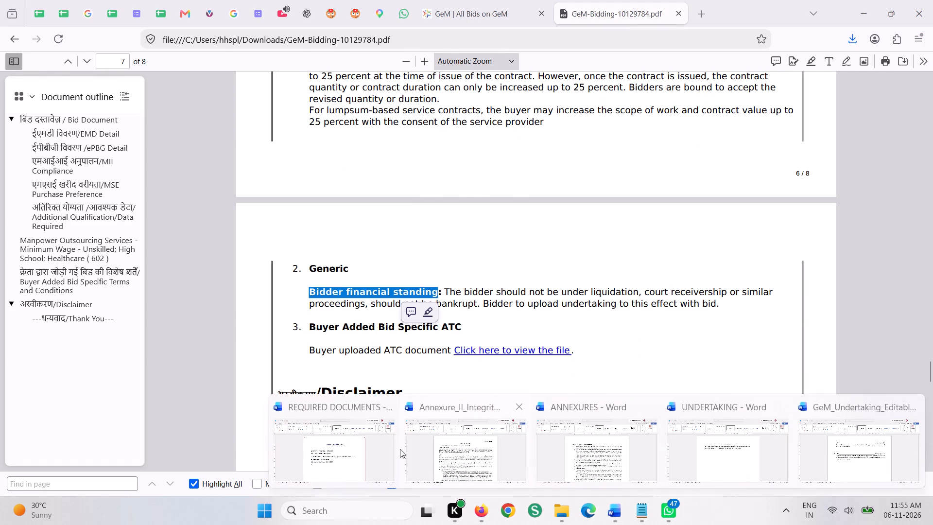
{"action": "left_click", "coordinate": [371, 454]}
{"action": "key", "text": "ctrl+v"}
{"action": "key", "text": "Return"}
{"action": "type", "text": "7."}
Open the buyer uploaded ATC document and save it as "BUYER ADDED ATC 04" in the GEM2026B8242779 folder.
{"action": "key", "text": "alt+Tab"}
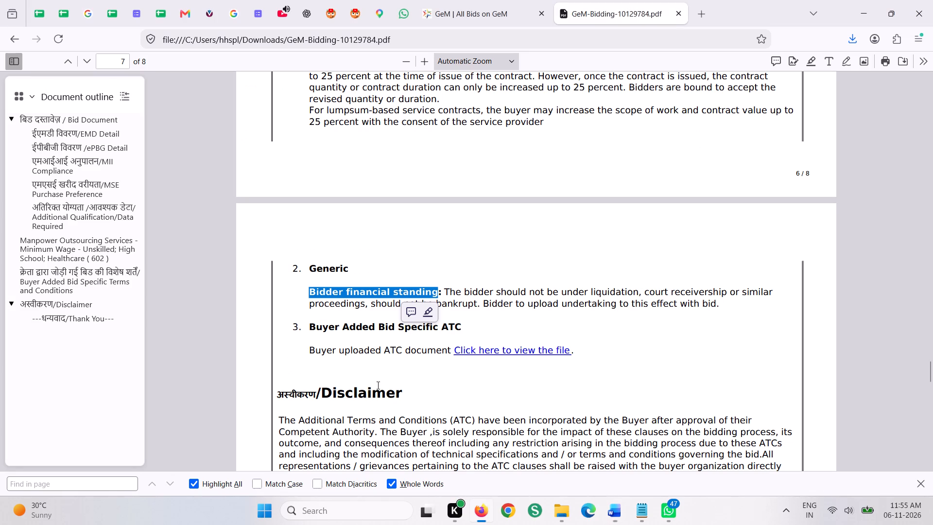
{"action": "left_click", "coordinate": [529, 350]}
{"action": "scroll", "coordinate": [622, 340], "scroll_direction": "up", "scroll_amount": 1}
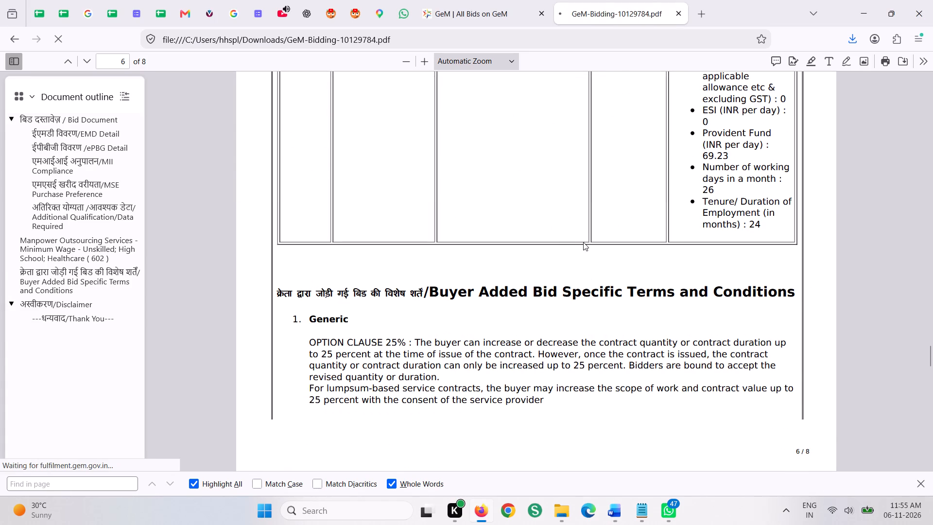
{"action": "left_click", "coordinate": [350, 198]}
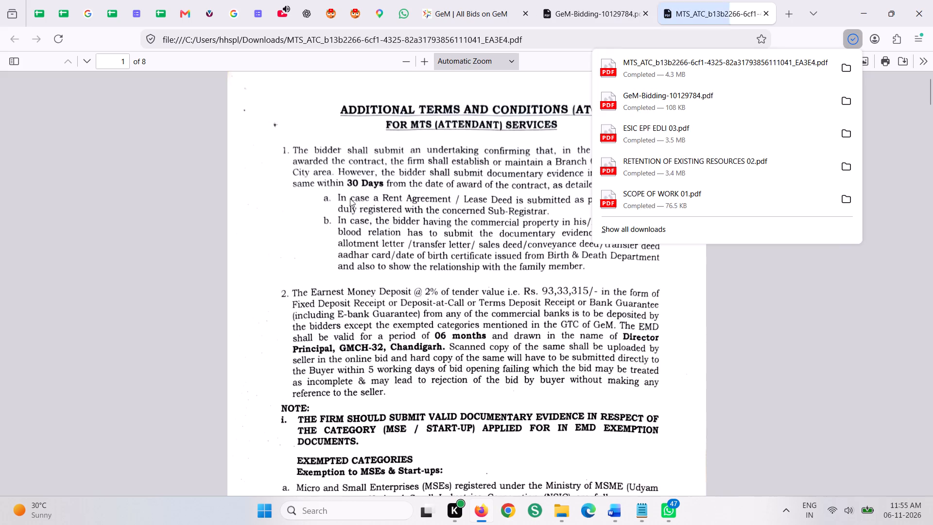
{"action": "scroll", "coordinate": [471, 224], "scroll_direction": "up", "scroll_amount": 1}
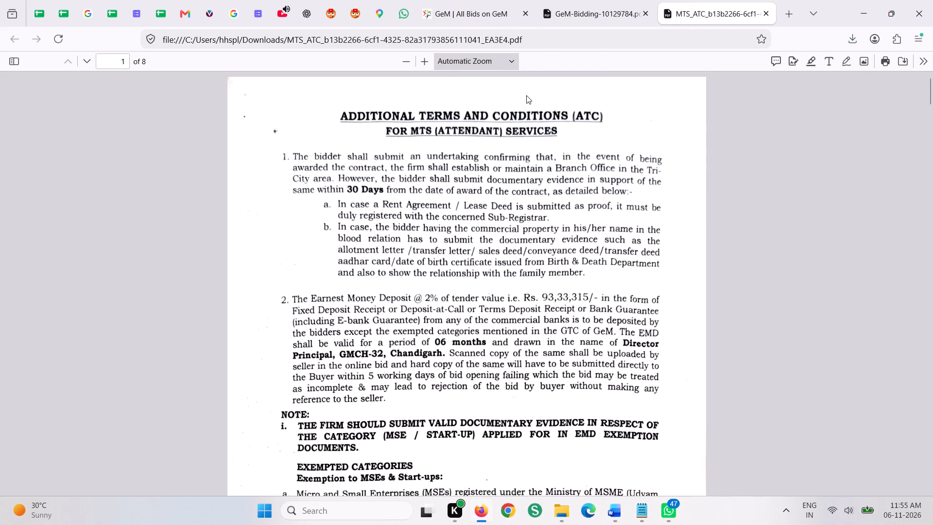
{"action": "left_click", "coordinate": [453, 0]}
{"action": "left_click", "coordinate": [713, 0]}
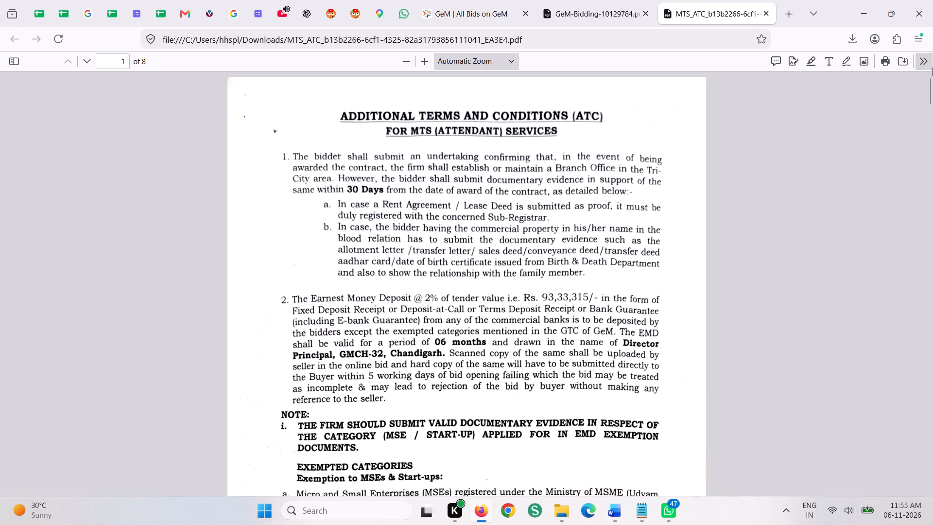
{"action": "left_click", "coordinate": [904, 65]}
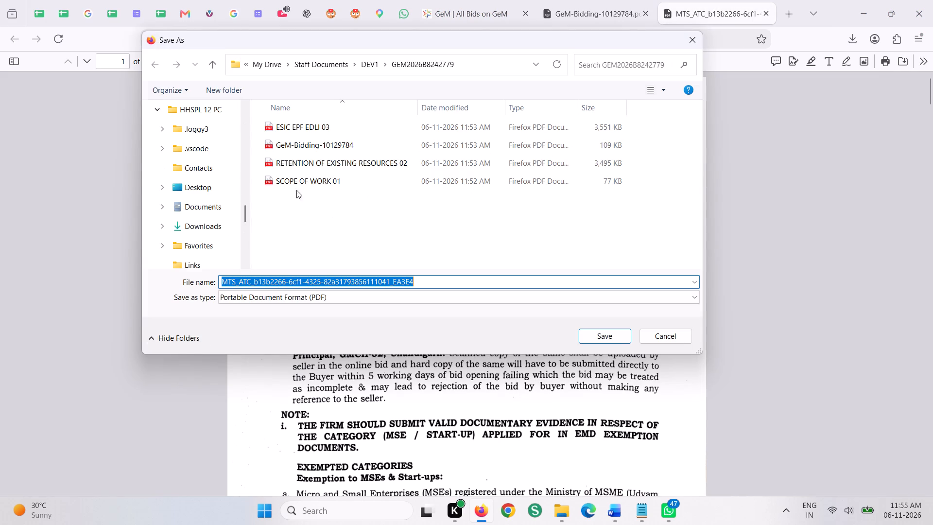
{"action": "type", "text": "BUYER ADDED ATC 0"}
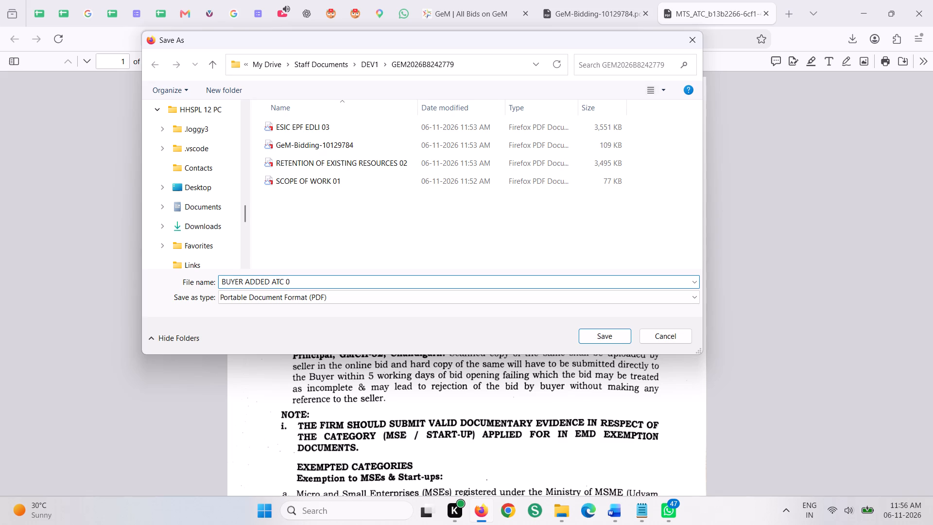
{"action": "key", "text": "4"}
{"action": "key", "text": "Return"}
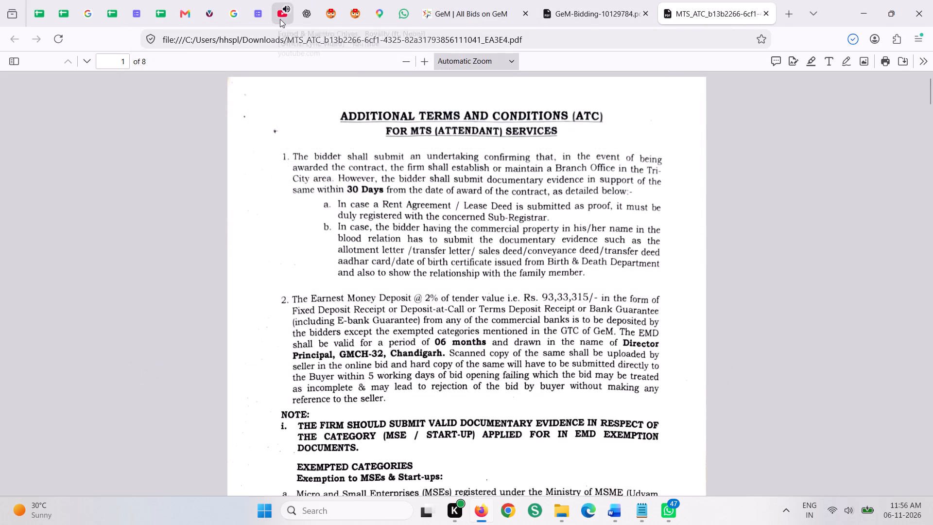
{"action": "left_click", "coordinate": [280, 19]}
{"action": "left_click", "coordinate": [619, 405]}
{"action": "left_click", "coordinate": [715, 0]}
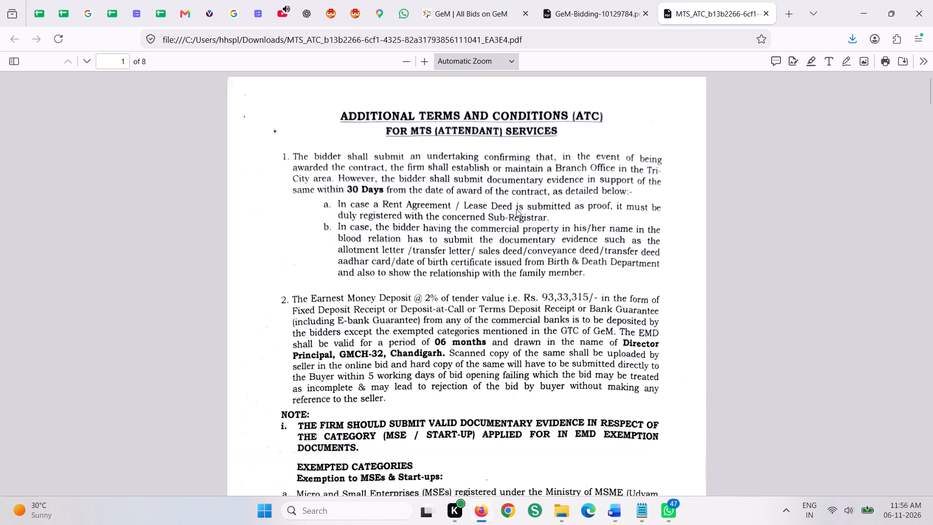
Read the ATC's EMD clauses, enter "EMD EXEMPTION - STARTUP & MSME CERTIFICATE" as item 7 in Word, and start item 8.
{"action": "scroll", "coordinate": [471, 304], "scroll_direction": "up", "scroll_amount": 1}
{"action": "scroll", "coordinate": [471, 304], "scroll_direction": "up", "scroll_amount": 2, "text": "ctrl"}
{"action": "scroll", "coordinate": [468, 316], "scroll_direction": "down", "scroll_amount": 1}
{"action": "scroll", "coordinate": [459, 314], "scroll_direction": "up", "scroll_amount": 1}
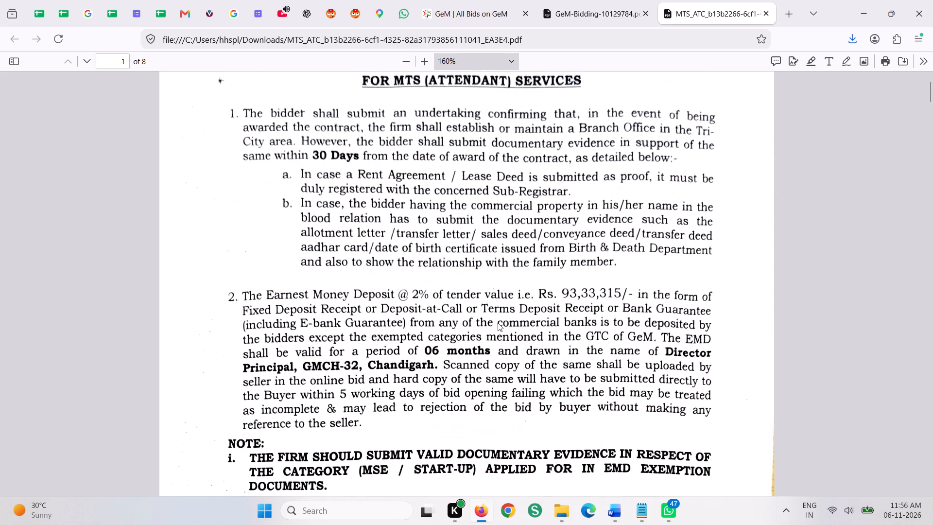
{"action": "key", "text": "alt+Tab"}
{"action": "key", "text": "alt+Tab"}
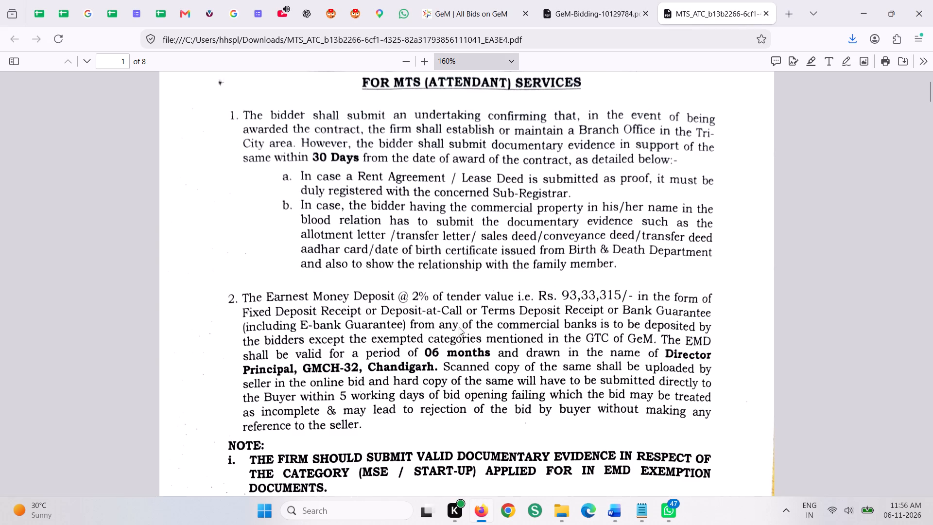
{"action": "scroll", "coordinate": [430, 345], "scroll_direction": "down", "scroll_amount": 1}
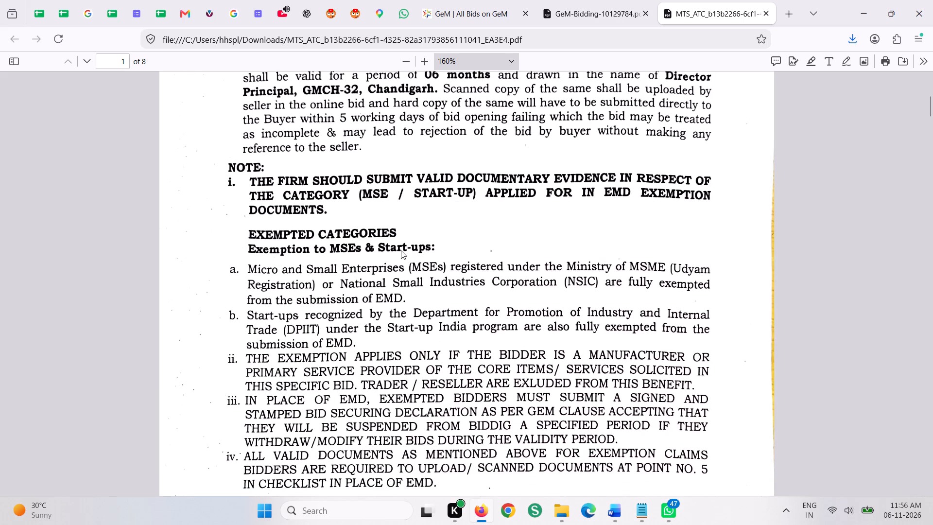
{"action": "key", "text": "alt+Tab"}
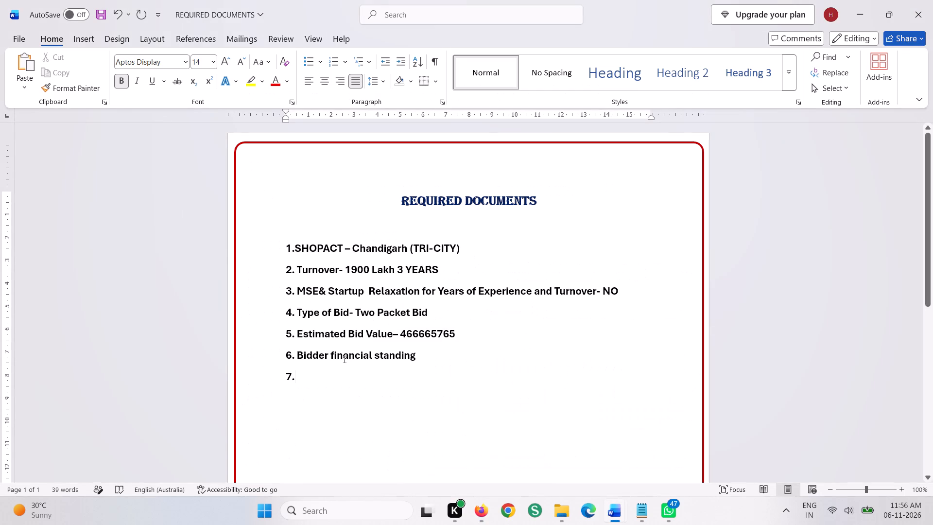
{"action": "type", "text": "EMD EXEMPTION - STARTUP & MSME CERTIFICATE"}
{"action": "key", "text": "space"}
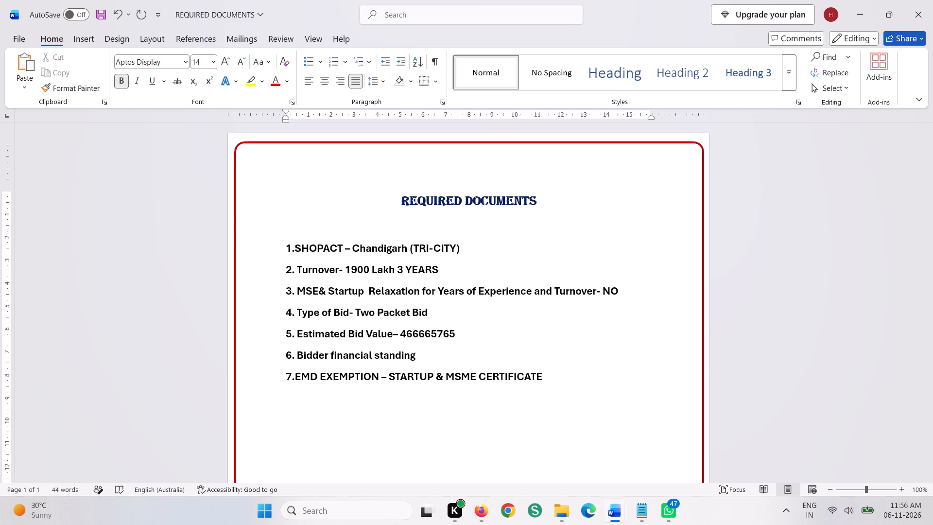
{"action": "key", "text": "Return"}
{"action": "type", "text": "8."}
Read the ATC's turnover and licence clauses, enter "LABOUR LICENCE" as item 8 in Word, and start item 9.
{"action": "key", "text": "alt+Tab"}
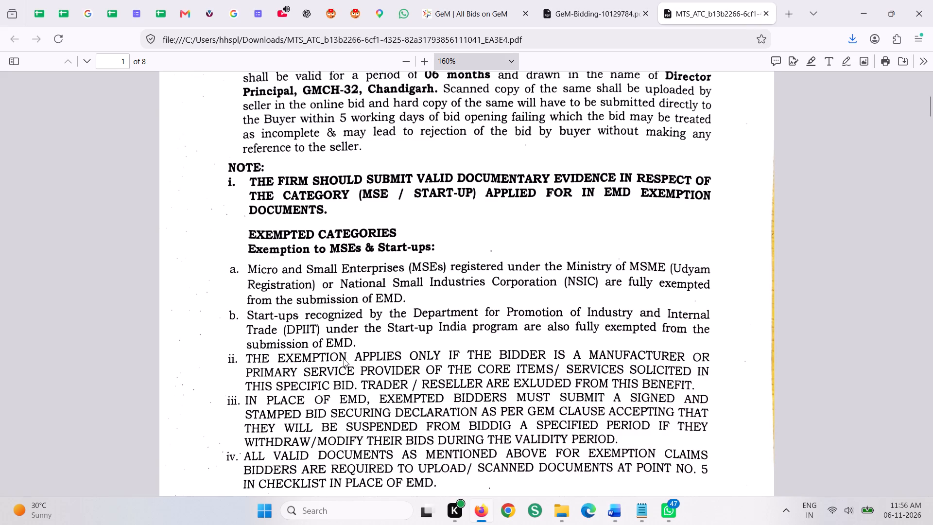
{"action": "scroll", "coordinate": [390, 380], "scroll_direction": "down", "scroll_amount": 2}
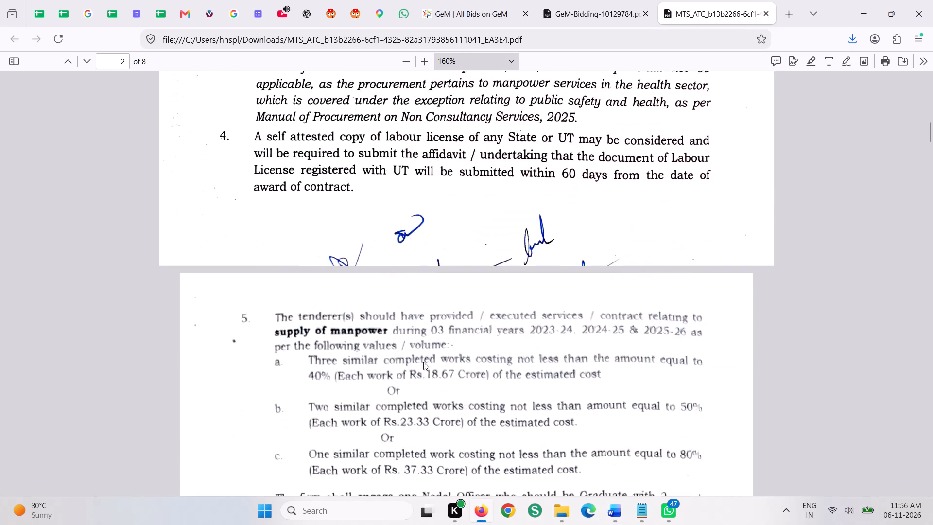
{"action": "scroll", "coordinate": [416, 361], "scroll_direction": "up", "scroll_amount": 1}
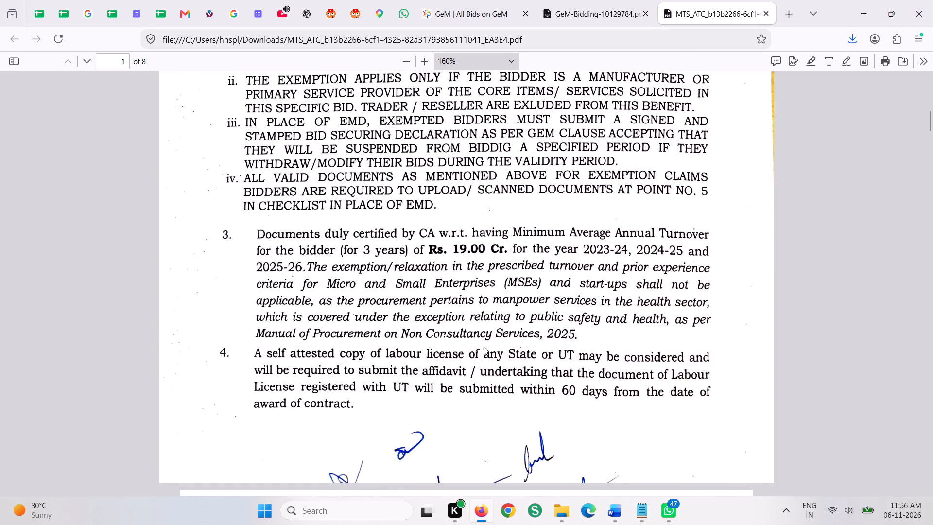
{"action": "key", "text": "alt+Tab"}
{"action": "left_click", "coordinate": [319, 403]}
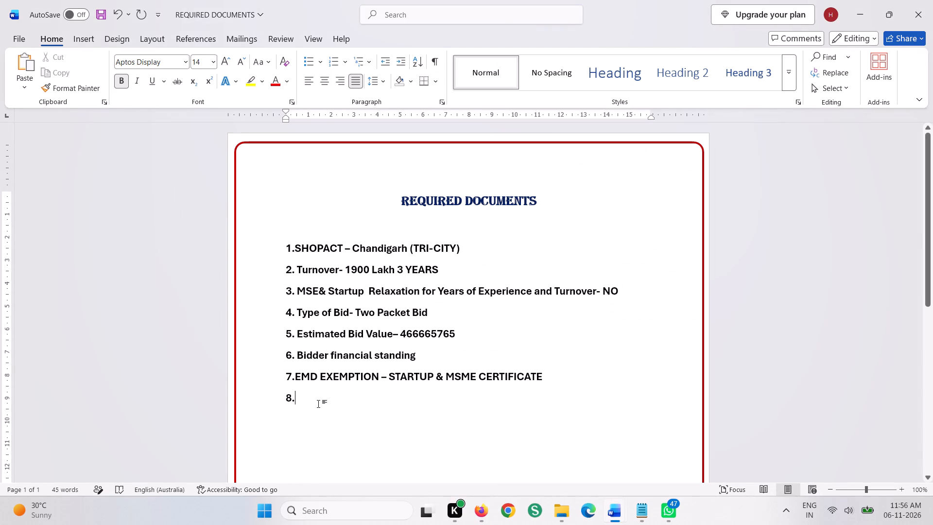
{"action": "type", "text": "LABOUR LICENCE"}
{"action": "key", "text": "space"}
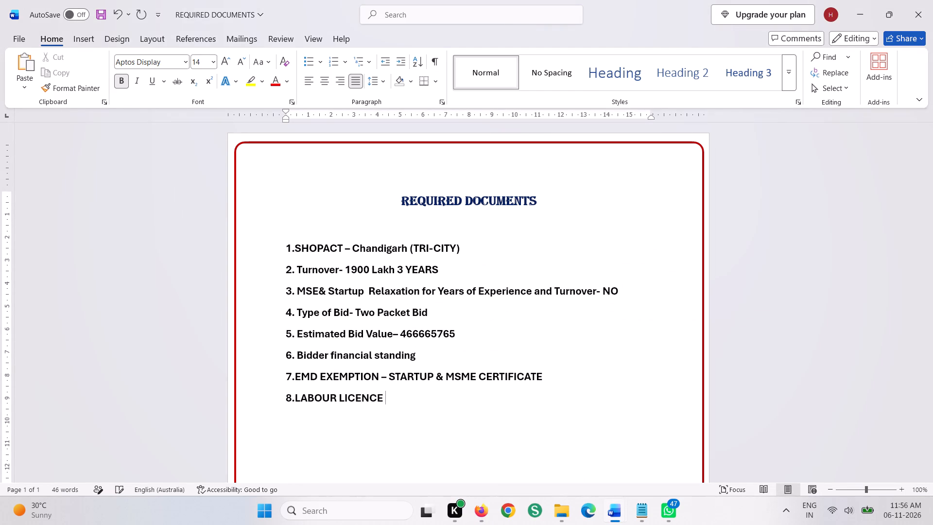
{"action": "key", "text": "Return"}
{"action": "type", "text": "9."}
Copy a screenshot of the ATC's clause 5 on similar completed manpower supply works and their values.
{"action": "key", "text": "alt+Tab"}
{"action": "scroll", "coordinate": [443, 342], "scroll_direction": "down", "scroll_amount": 1}
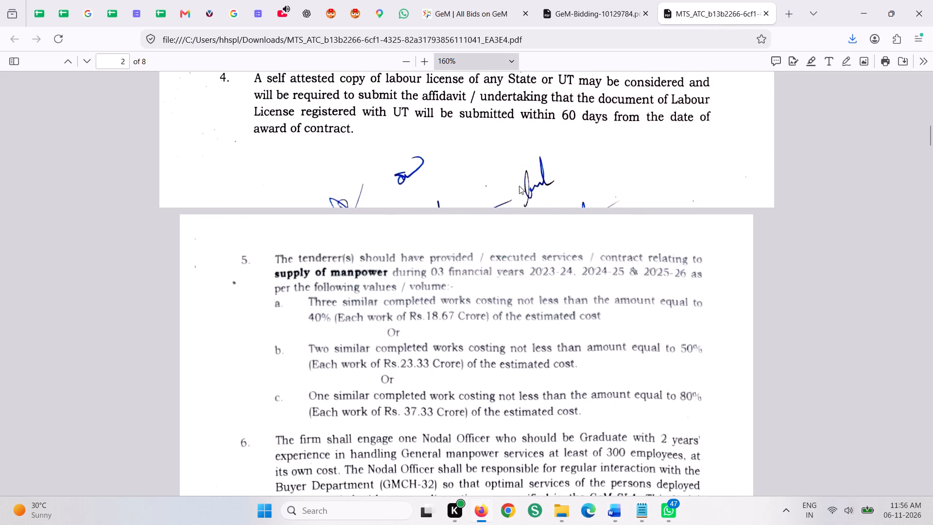
{"action": "key", "text": "ctrl+shift+s"}
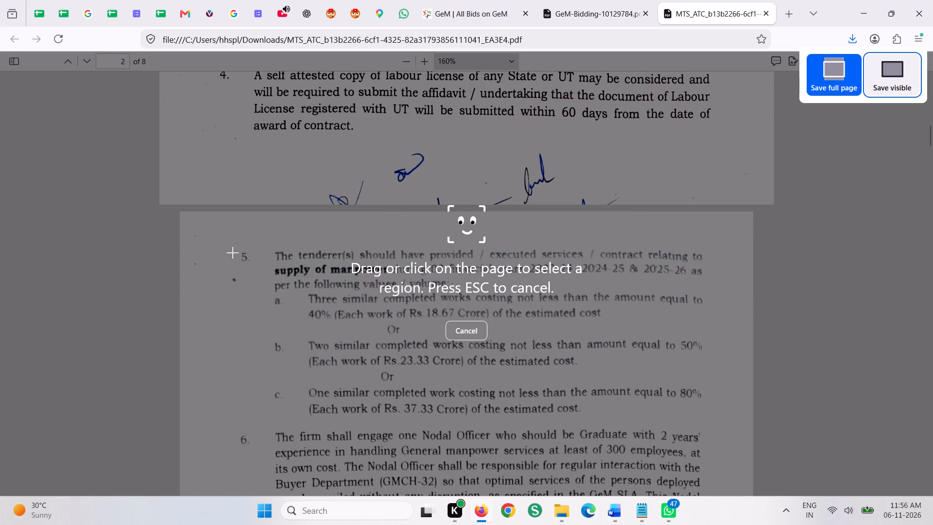
{"action": "left_click_drag", "start_coordinate": [215, 238], "coordinate": [778, 418]}
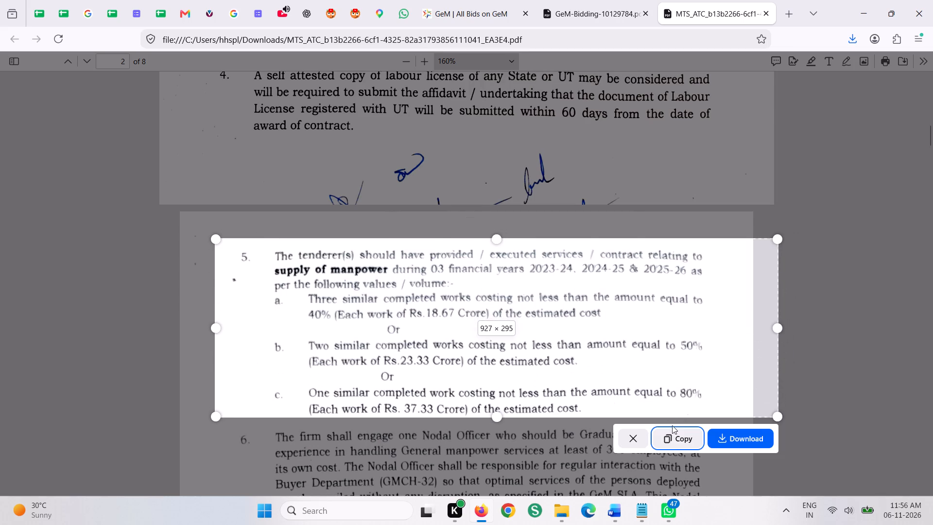
{"action": "left_click", "coordinate": [673, 435]}
Extract the clause 5 text with Google image search, paste it as item 9 in the Word list, and start item 10.
{"action": "left_click", "coordinate": [230, 20]}
{"action": "left_click", "coordinate": [673, 94]}
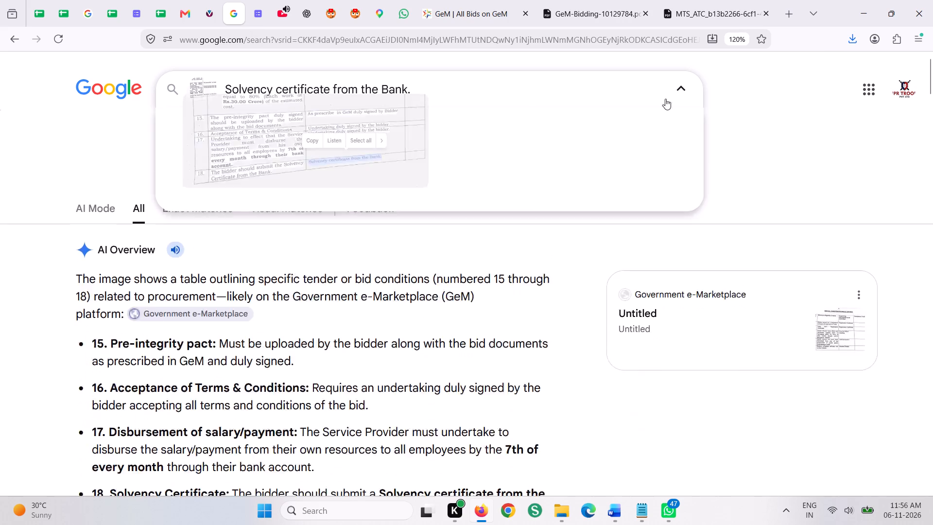
{"action": "left_click", "coordinate": [656, 92]}
{"action": "left_click", "coordinate": [448, 292]}
{"action": "key", "text": "ctrl+v"}
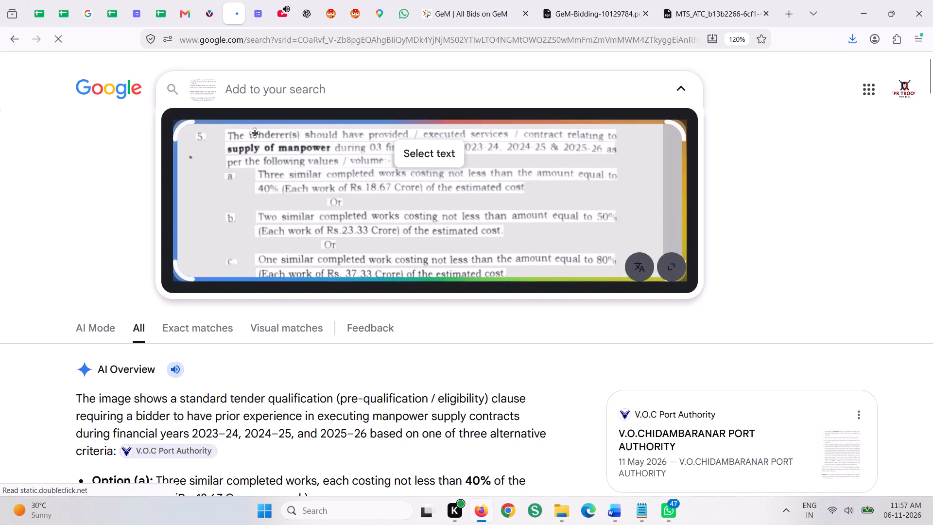
{"action": "left_click", "coordinate": [255, 133]}
{"action": "left_click_drag", "start_coordinate": [255, 133], "coordinate": [497, 280]}
{"action": "left_click", "coordinate": [360, 147]}
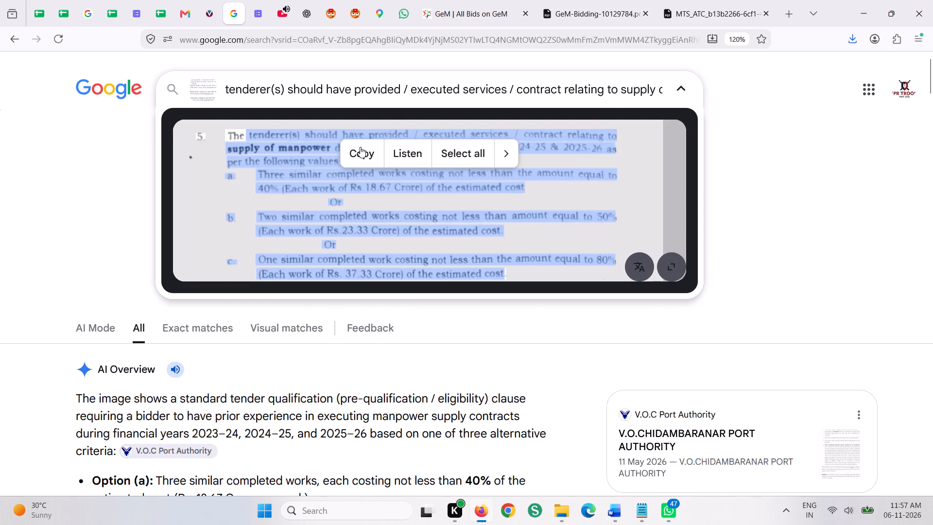
{"action": "key", "text": "alt+Tab"}
{"action": "key", "text": "ctrl+v"}
{"action": "scroll", "coordinate": [429, 391], "scroll_direction": "down", "scroll_amount": 1}
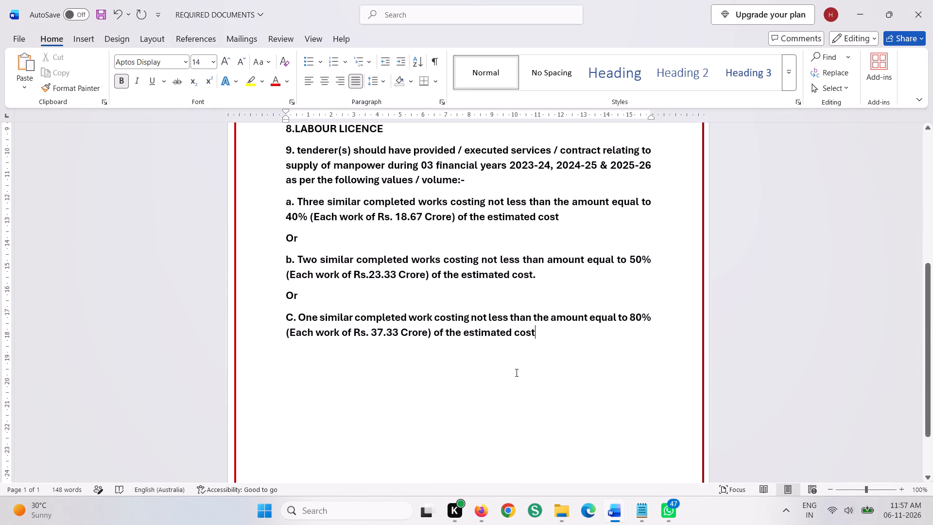
{"action": "key", "text": "Return"}
{"action": "type", "text": "10."}
Read further through the ATC and copy a screenshot of clause 19 on the service provider's undertaking about dues and experience certificates.
{"action": "key", "text": "alt+Tab"}
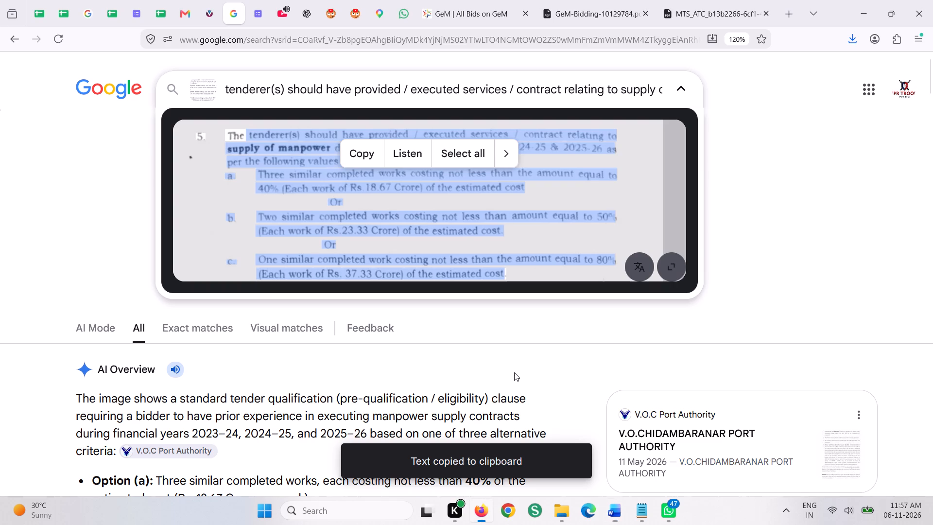
{"action": "left_click", "coordinate": [750, 0]}
{"action": "scroll", "coordinate": [460, 210], "scroll_direction": "down", "scroll_amount": 1}
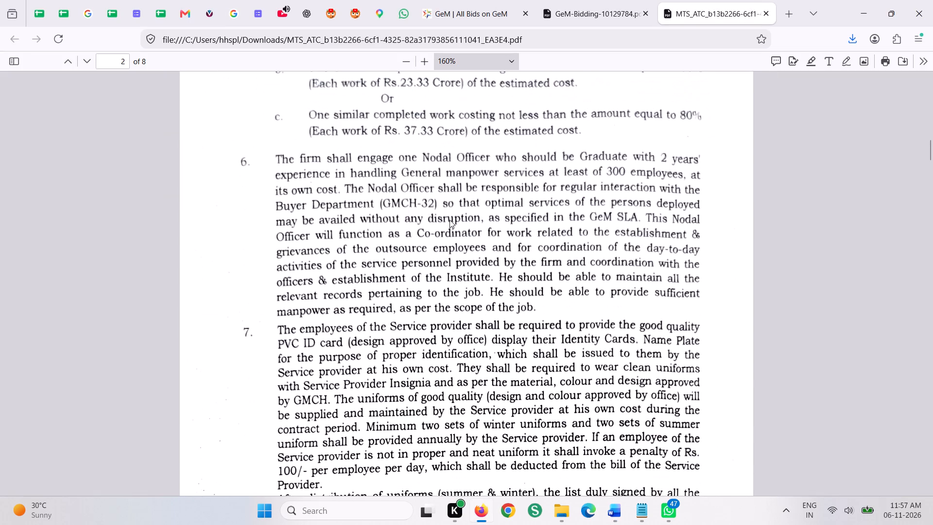
{"action": "scroll", "coordinate": [470, 254], "scroll_direction": "down", "scroll_amount": 2}
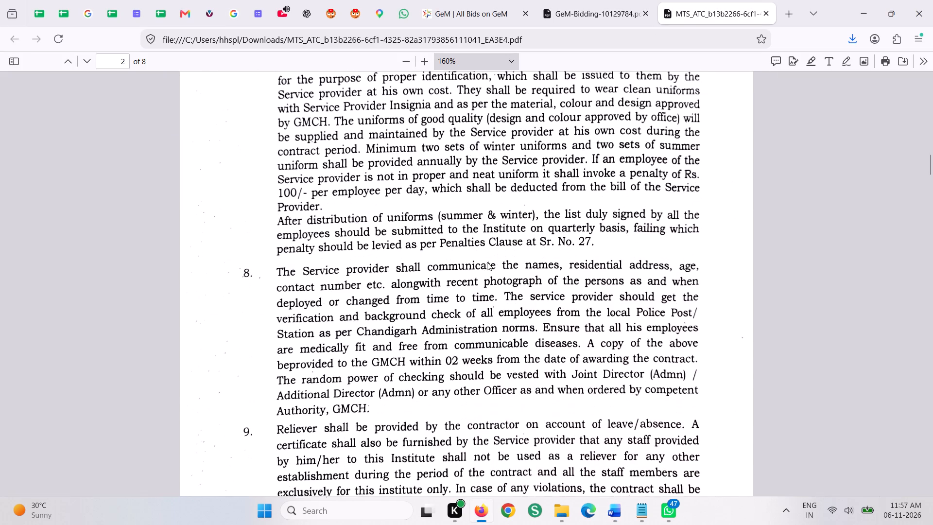
{"action": "scroll", "coordinate": [487, 262], "scroll_direction": "down", "scroll_amount": 1}
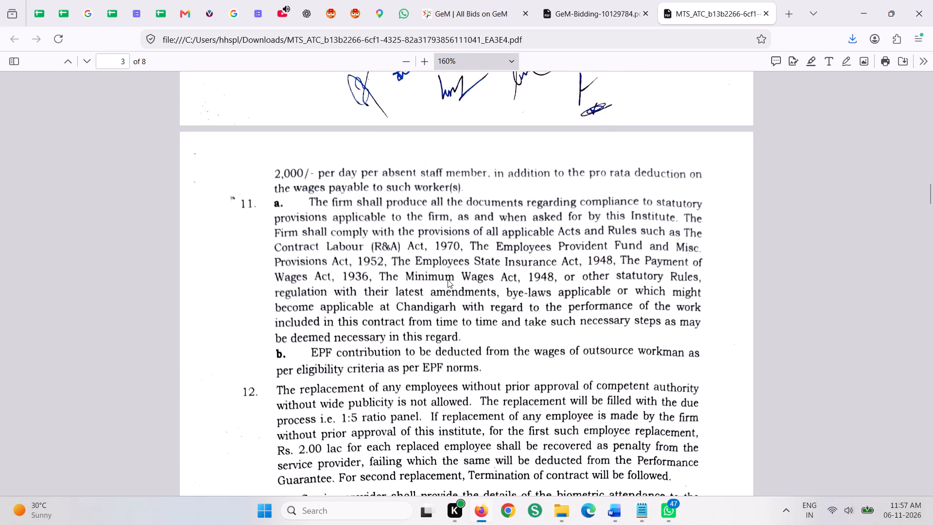
{"action": "scroll", "coordinate": [428, 270], "scroll_direction": "down", "scroll_amount": 2}
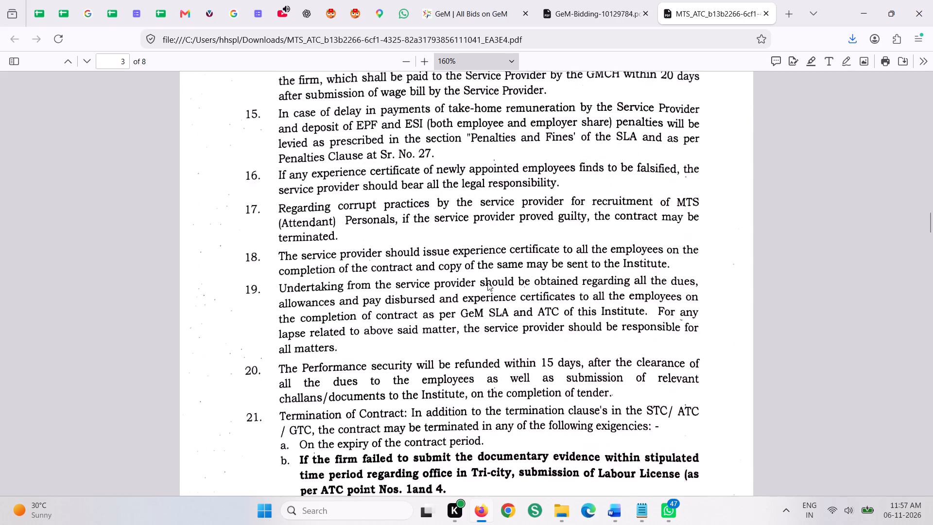
{"action": "scroll", "coordinate": [428, 285], "scroll_direction": "down", "scroll_amount": 1}
{"action": "scroll", "coordinate": [428, 285], "scroll_direction": "up", "scroll_amount": 1}
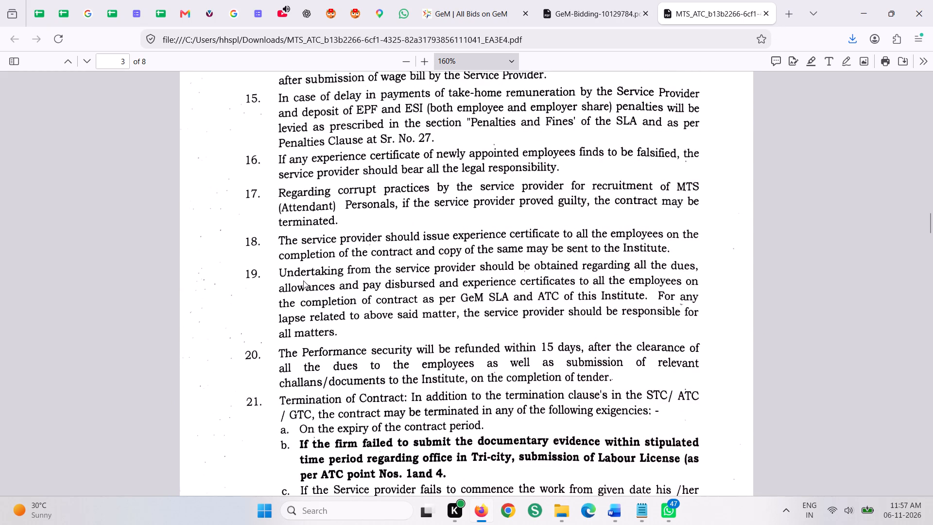
{"action": "key", "text": "ctrl+shift+s"}
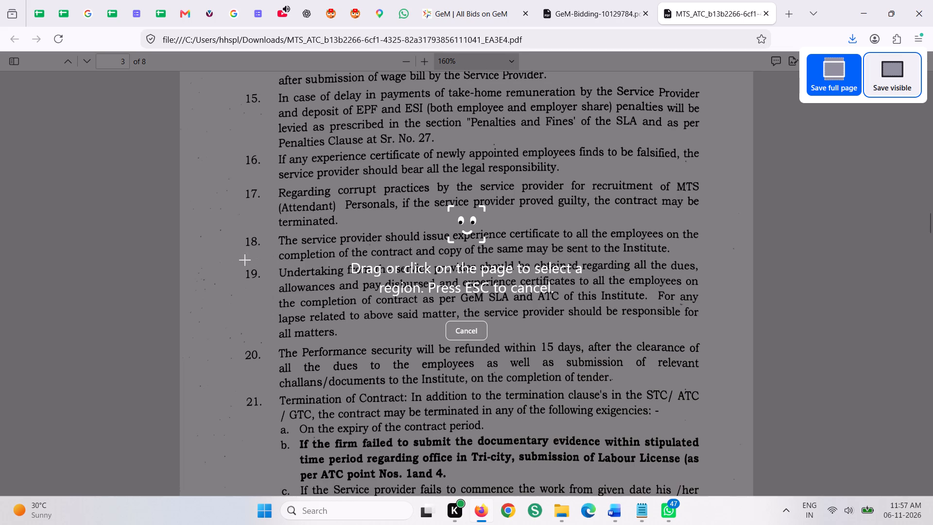
{"action": "left_click_drag", "start_coordinate": [219, 257], "coordinate": [751, 345]}
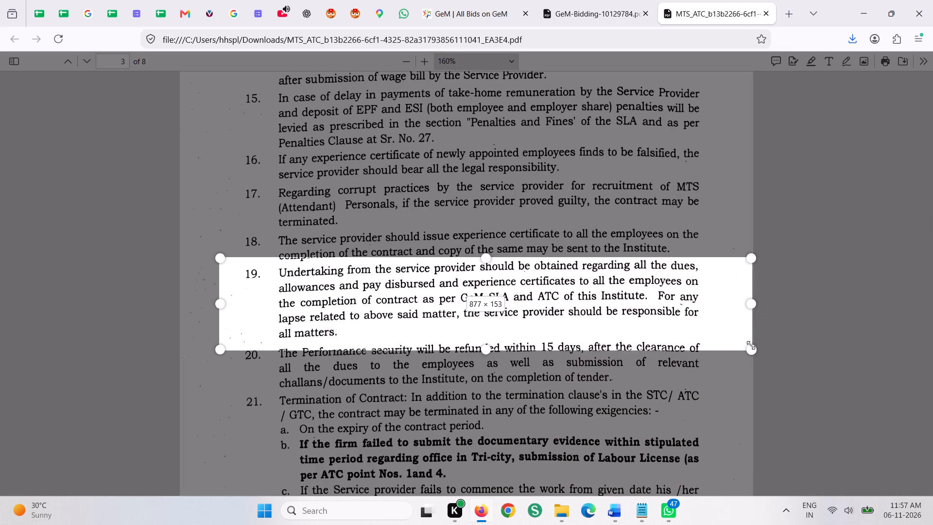
{"action": "left_click_drag", "start_coordinate": [751, 345], "coordinate": [751, 345]}
{"action": "left_click", "coordinate": [657, 363]}
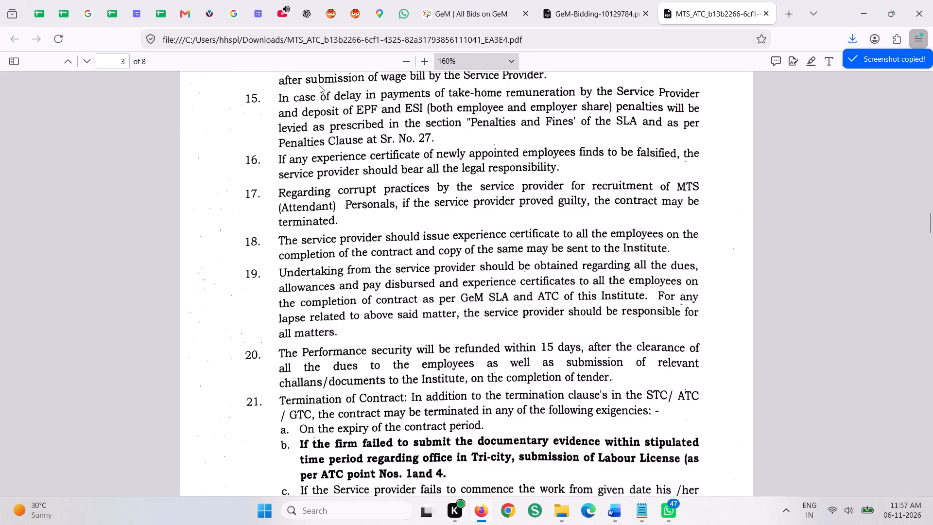
Extract the clause 19 undertaking text with Google image search, paste it as item 10 in the Word list, and start item 11.
{"action": "left_click", "coordinate": [239, 18]}
{"action": "left_click", "coordinate": [681, 91]}
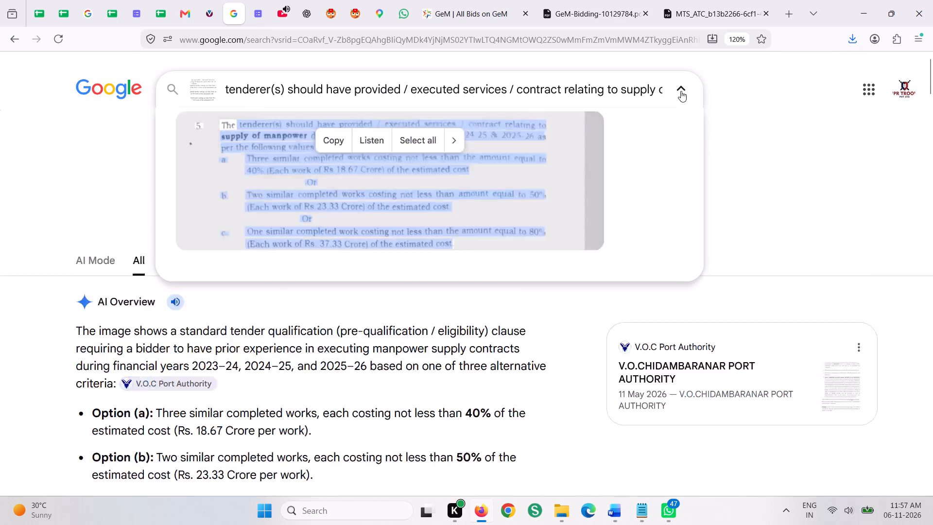
{"action": "left_click", "coordinate": [656, 89]}
{"action": "left_click", "coordinate": [457, 285]}
{"action": "key", "text": "ctrl+v"}
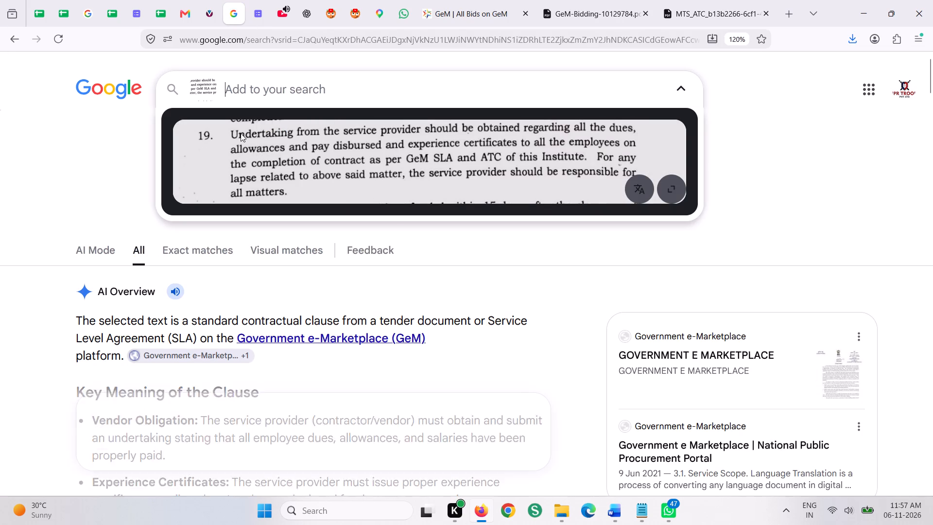
{"action": "left_click", "coordinate": [236, 135]}
{"action": "left_click_drag", "start_coordinate": [236, 135], "coordinate": [277, 198]}
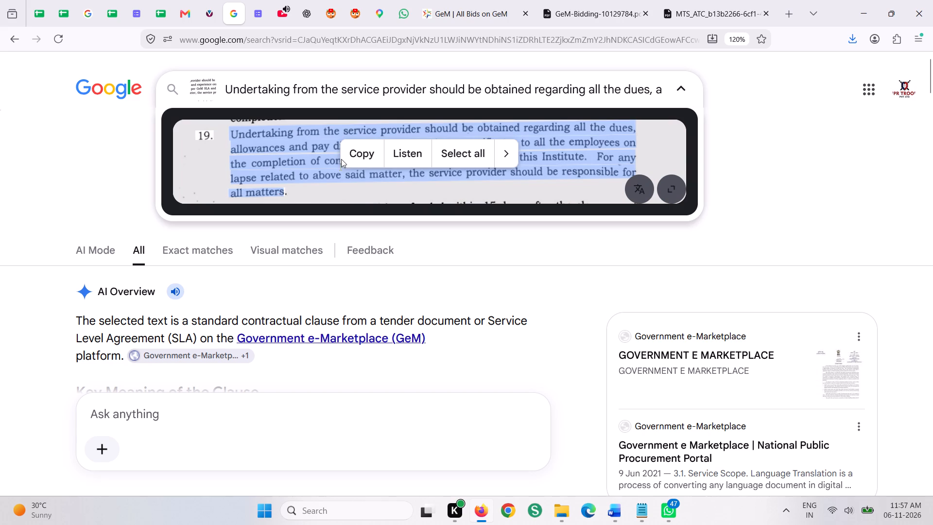
{"action": "left_click", "coordinate": [357, 152]}
{"action": "key", "text": "alt+Tab"}
{"action": "key", "text": "ctrl+v"}
{"action": "key", "text": "Return"}
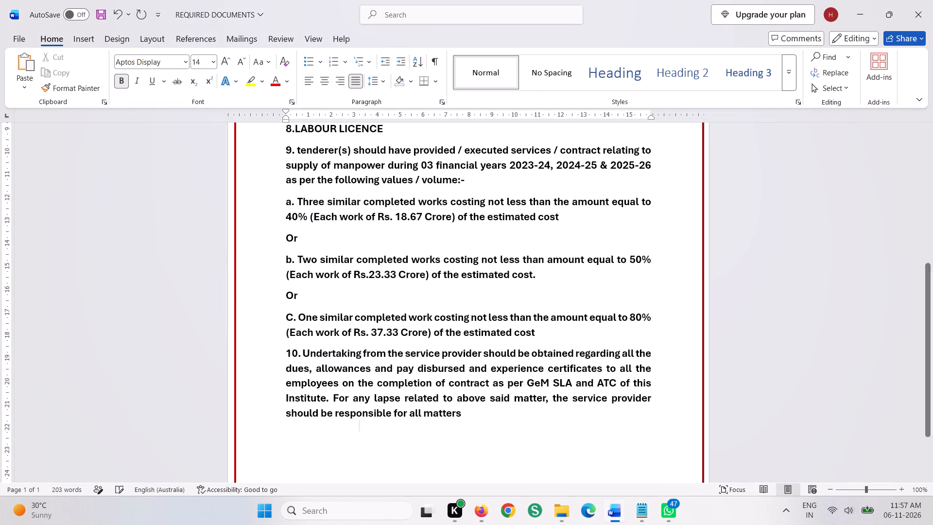
{"action": "type", "text": "11."}
Read the ATC's termination and liability clauses, and copy a screenshot of clauses 25 ii to iv and 26 on GST, insolvency and affidavits.
{"action": "key", "text": "alt+Tab"}
{"action": "left_click", "coordinate": [761, 0]}
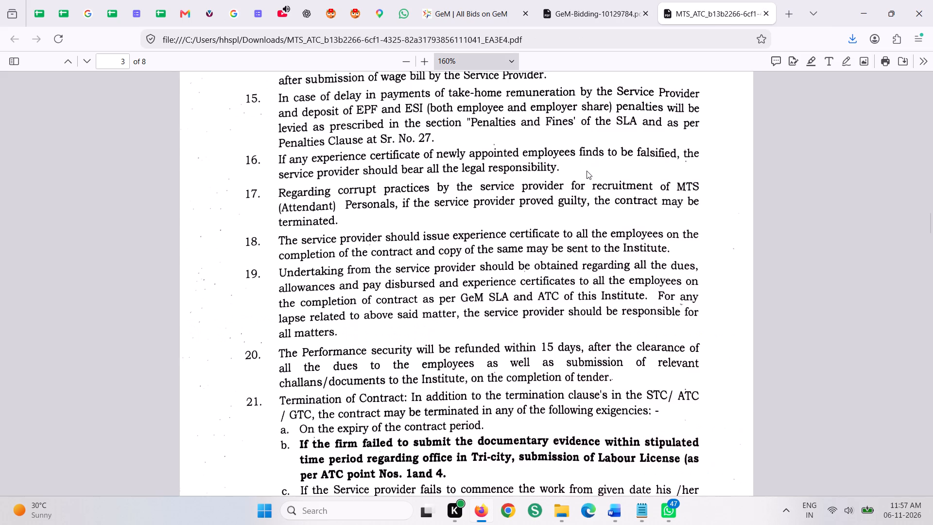
{"action": "scroll", "coordinate": [586, 175], "scroll_direction": "down", "scroll_amount": 1}
{"action": "scroll", "coordinate": [488, 205], "scroll_direction": "down", "scroll_amount": 1}
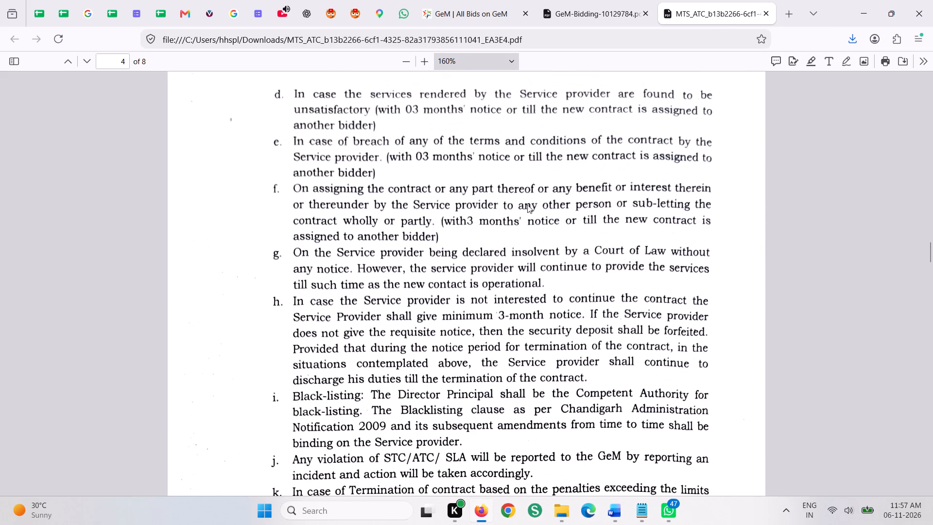
{"action": "scroll", "coordinate": [449, 227], "scroll_direction": "down", "scroll_amount": 1}
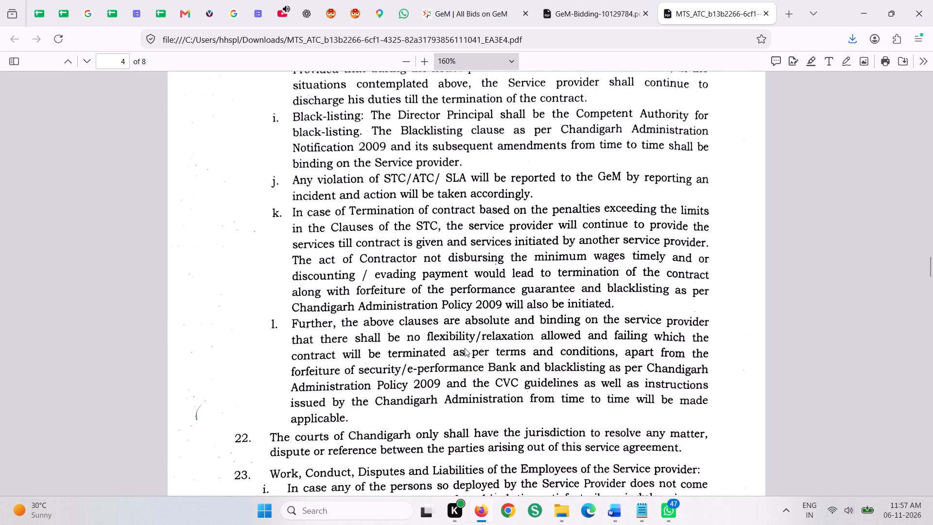
{"action": "scroll", "coordinate": [420, 398], "scroll_direction": "down", "scroll_amount": 1}
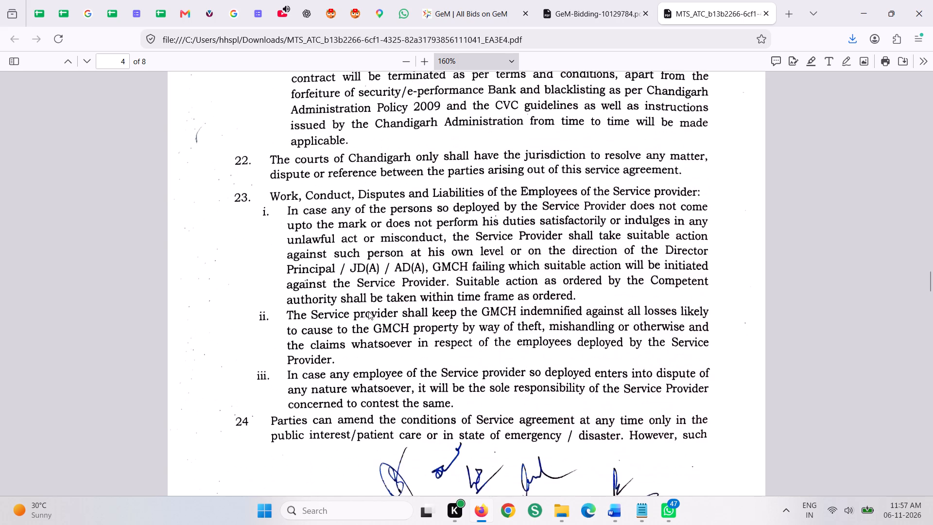
{"action": "scroll", "coordinate": [417, 388], "scroll_direction": "down", "scroll_amount": 2}
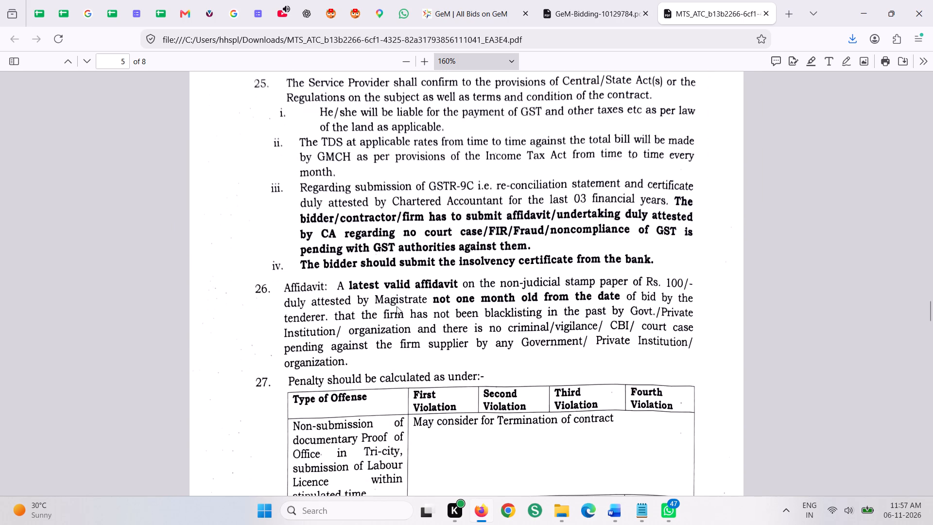
{"action": "key", "text": "ctrl+shift+s"}
{"action": "left_click_drag", "start_coordinate": [244, 123], "coordinate": [244, 122]}
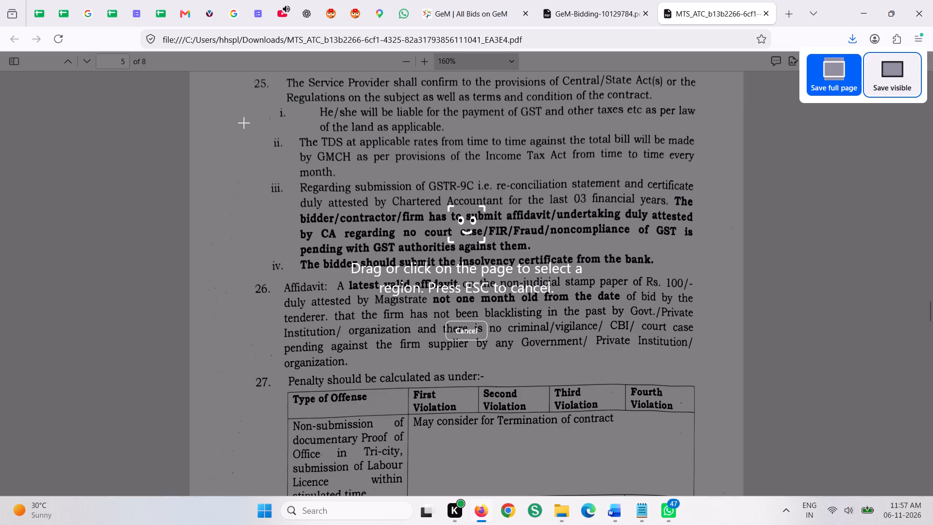
{"action": "left_click_drag", "start_coordinate": [244, 122], "coordinate": [752, 376]}
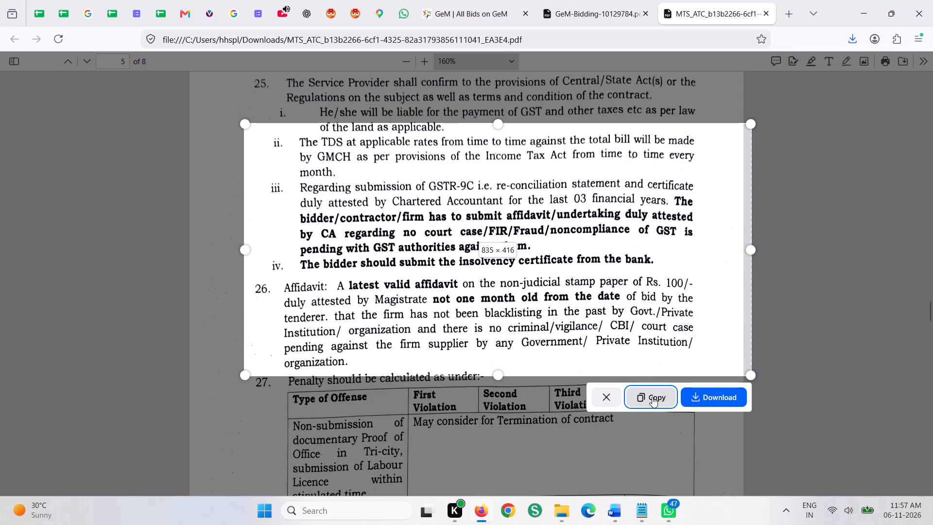
{"action": "left_click", "coordinate": [654, 400]}
Extract the CA-attested GST affidavit/undertaking sentence with Google image search, paste it as item 11 in Word, and start item 12.
{"action": "left_click", "coordinate": [238, 14]}
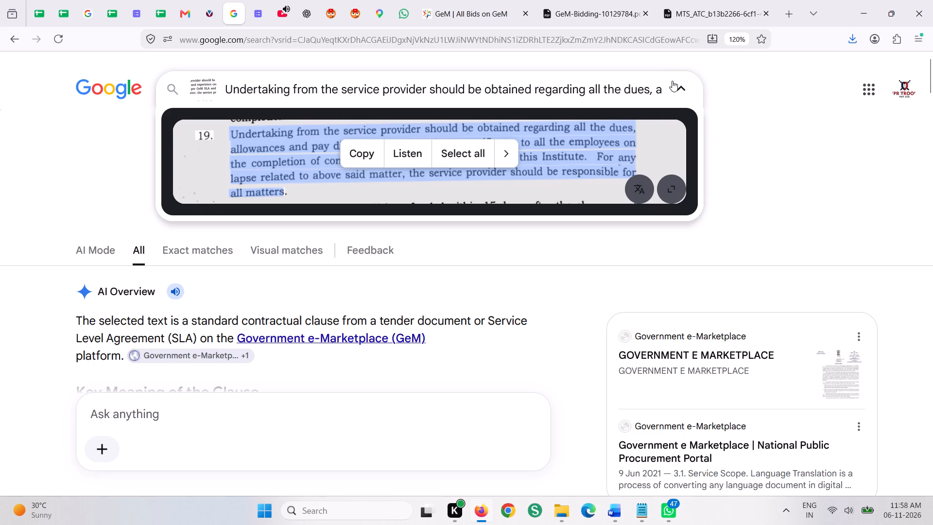
{"action": "left_click", "coordinate": [674, 82]}
{"action": "left_click", "coordinate": [661, 91]}
{"action": "left_click", "coordinate": [529, 286]}
{"action": "key", "text": "ctrl+v"}
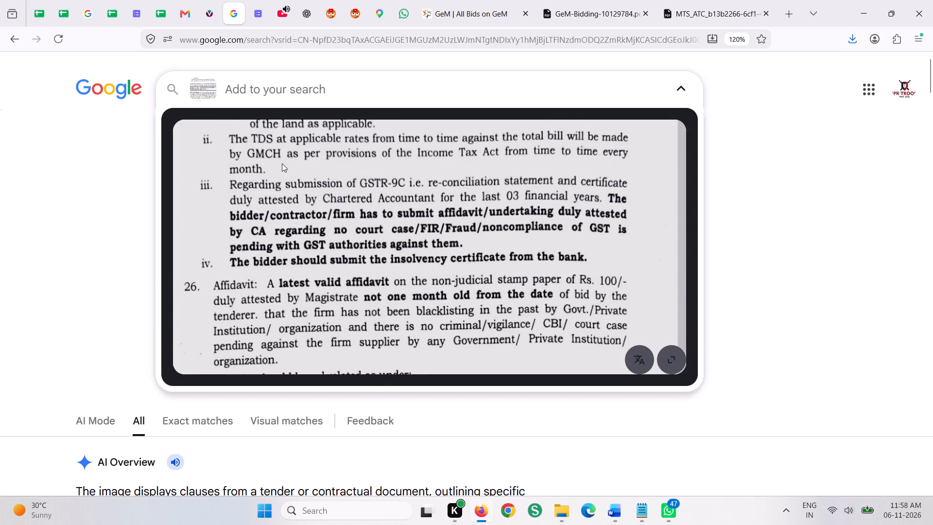
{"action": "left_click", "coordinate": [423, 179]}
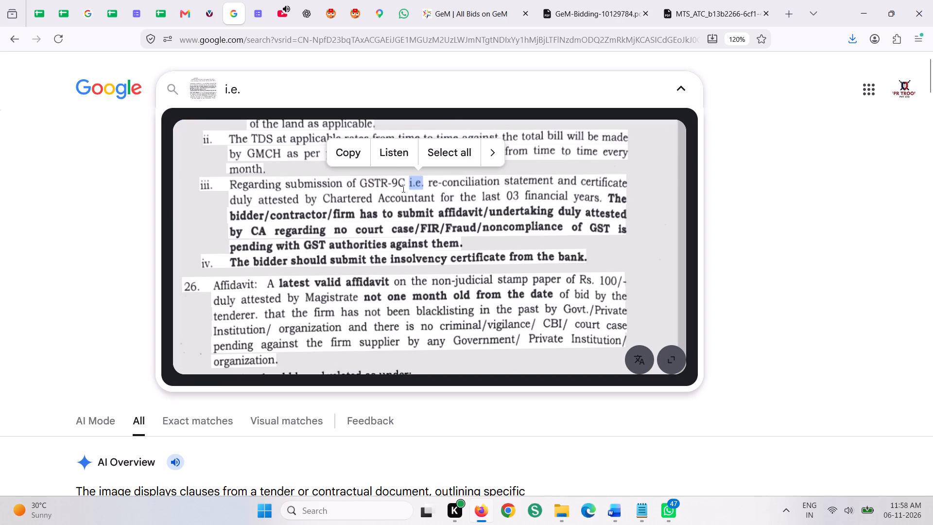
{"action": "left_click", "coordinate": [476, 209]}
{"action": "left_click_drag", "start_coordinate": [611, 196], "coordinate": [591, 256]}
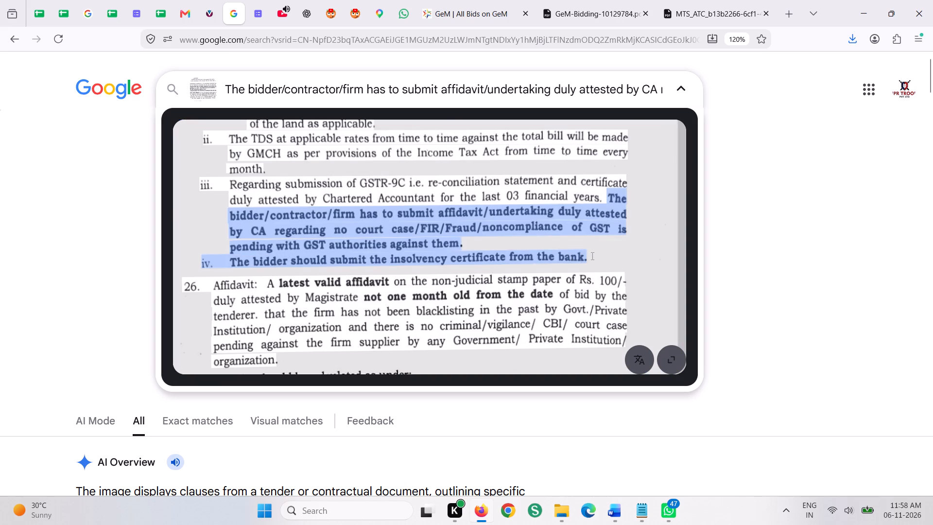
{"action": "left_click_drag", "start_coordinate": [591, 256], "coordinate": [466, 247]}
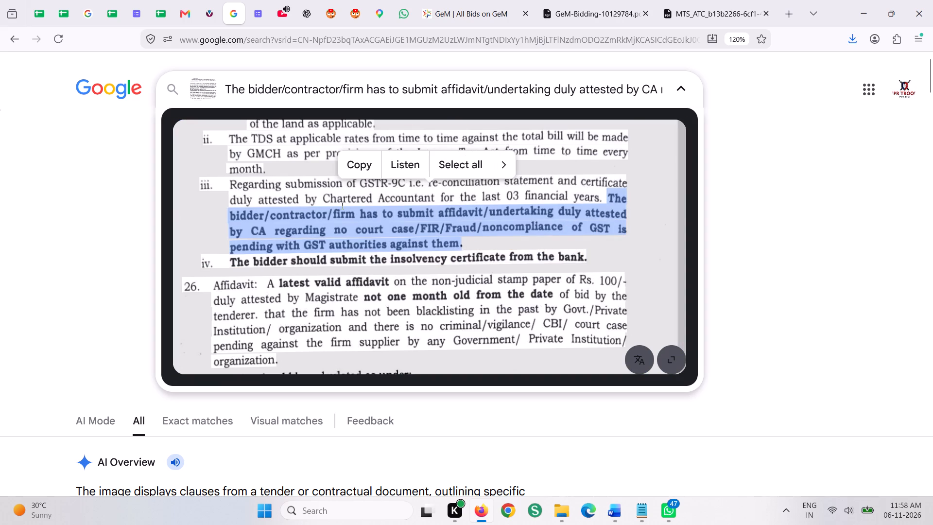
{"action": "left_click", "coordinate": [367, 162]}
{"action": "key", "text": "alt+Tab"}
{"action": "key", "text": "ctrl+v"}
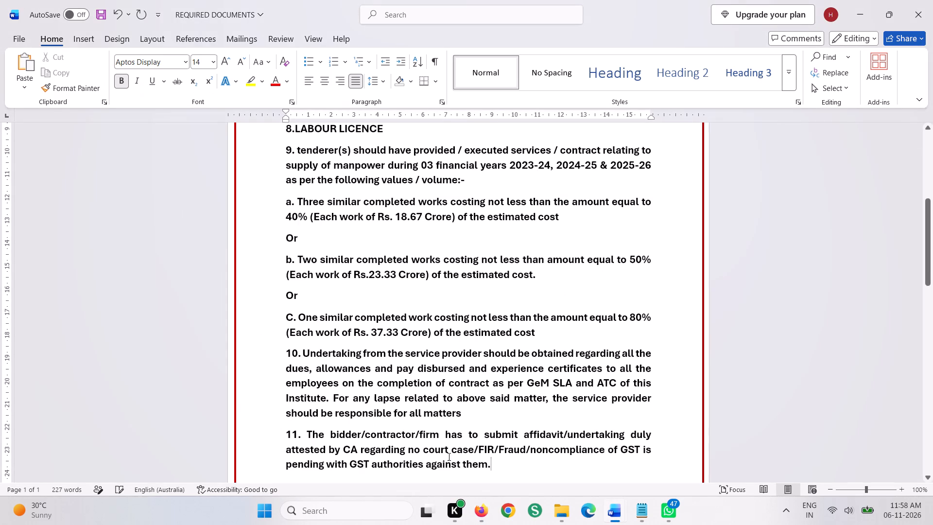
{"action": "key", "text": "Return"}
{"action": "type", "text": "12."}
Copy the bank insolvency certificate sentence from the Google image search, paste it as item 12 in Word, and start item 13.
{"action": "key", "text": "alt+Tab"}
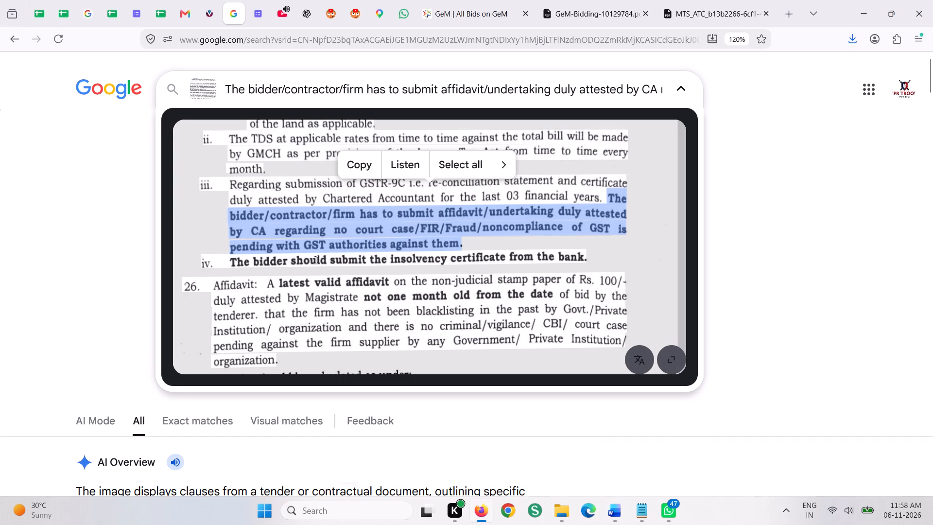
{"action": "left_click_drag", "start_coordinate": [261, 263], "coordinate": [572, 259]}
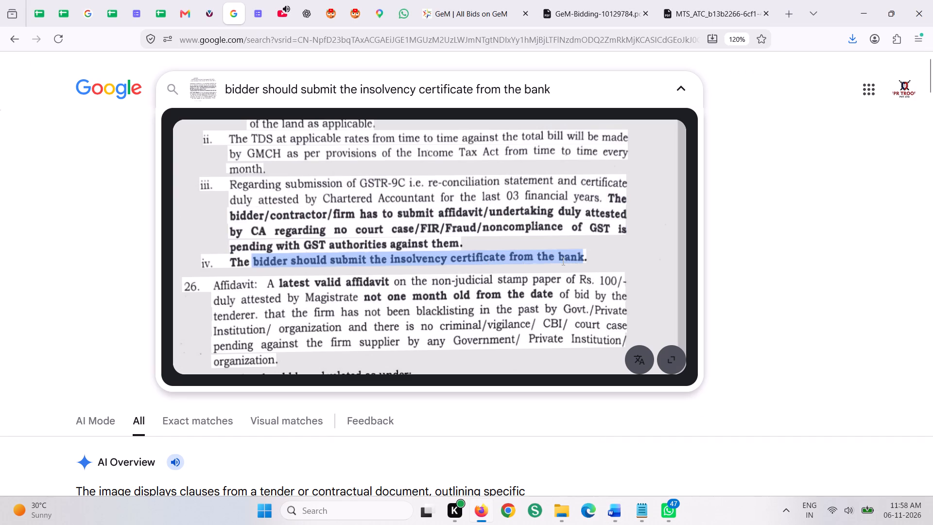
{"action": "left_click_drag", "start_coordinate": [572, 259], "coordinate": [583, 257]}
{"action": "left_click", "coordinate": [354, 224]}
{"action": "key", "text": "alt+Tab"}
{"action": "key", "text": "ctrl+v"}
{"action": "key", "text": "Return"}
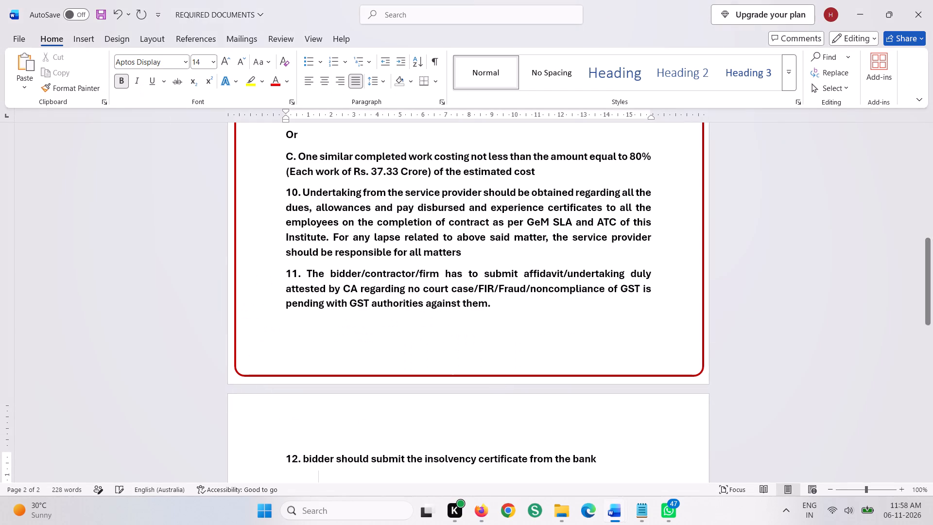
{"action": "type", "text": "13."}
Copy the clause 26 text on the Rs. 100 non-judicial stamp paper affidavit, paste it as item 13 in Word, and start item 14.
{"action": "key", "text": "alt+Tab"}
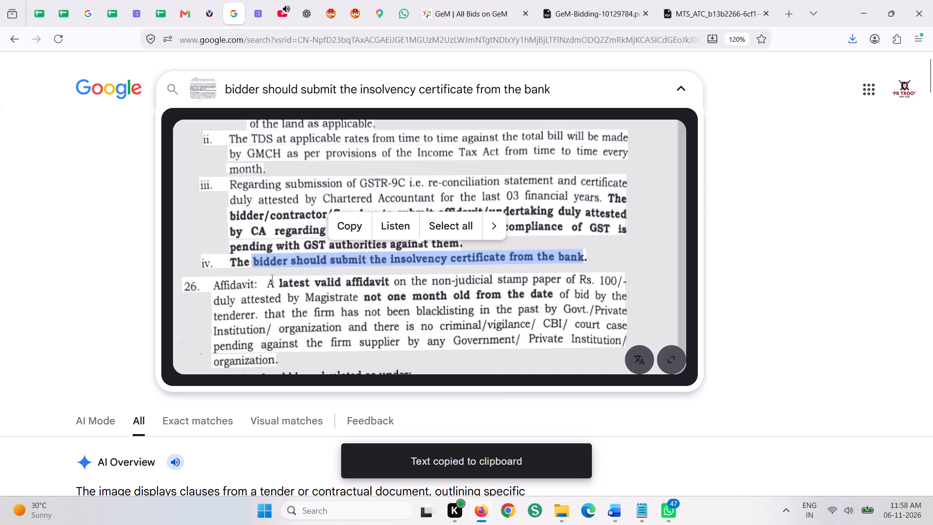
{"action": "left_click_drag", "start_coordinate": [273, 283], "coordinate": [548, 326]}
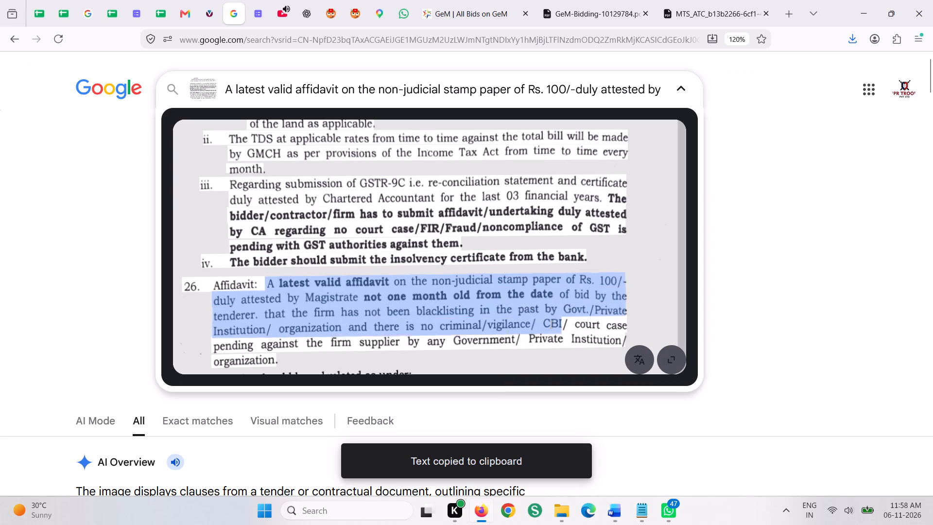
{"action": "left_click_drag", "start_coordinate": [548, 326], "coordinate": [331, 359]}
{"action": "left_click", "coordinate": [343, 248]}
{"action": "key", "text": "alt+Tab"}
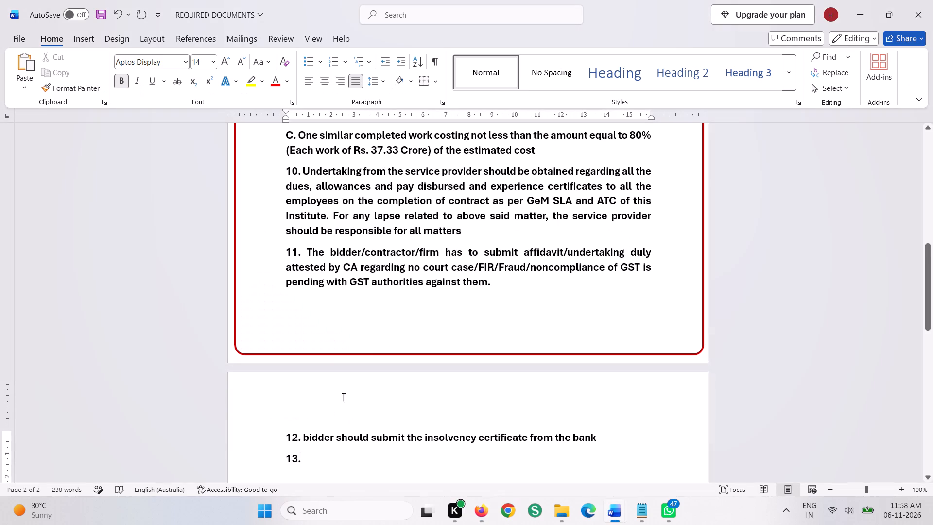
{"action": "key", "text": "ctrl+v"}
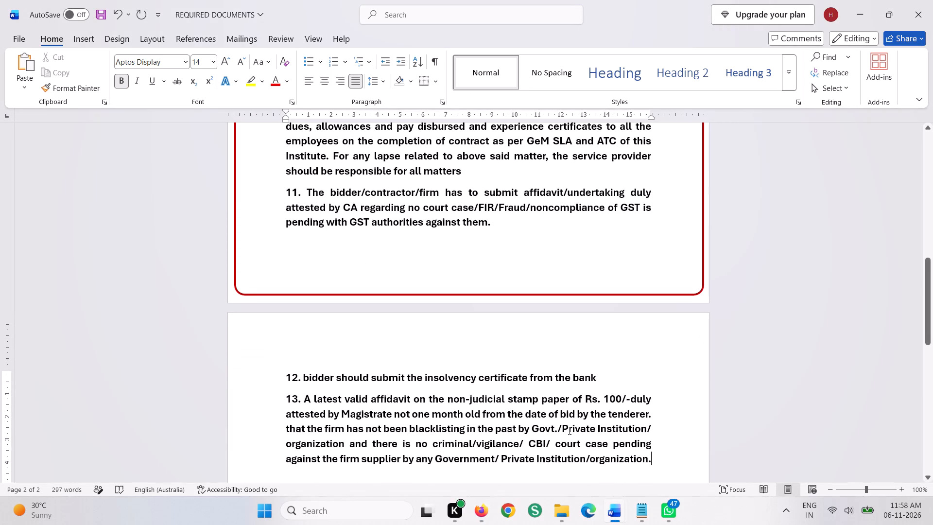
{"action": "key", "text": "Return"}
{"action": "type", "text": "14."}
Read on in the ATC PDF to the mandatory bidder checklist and enter "BUYER ADDED ATC -PG.NO-6" as item 14 in Word.
{"action": "key", "text": "alt+Tab"}
{"action": "left_click", "coordinate": [739, 0]}
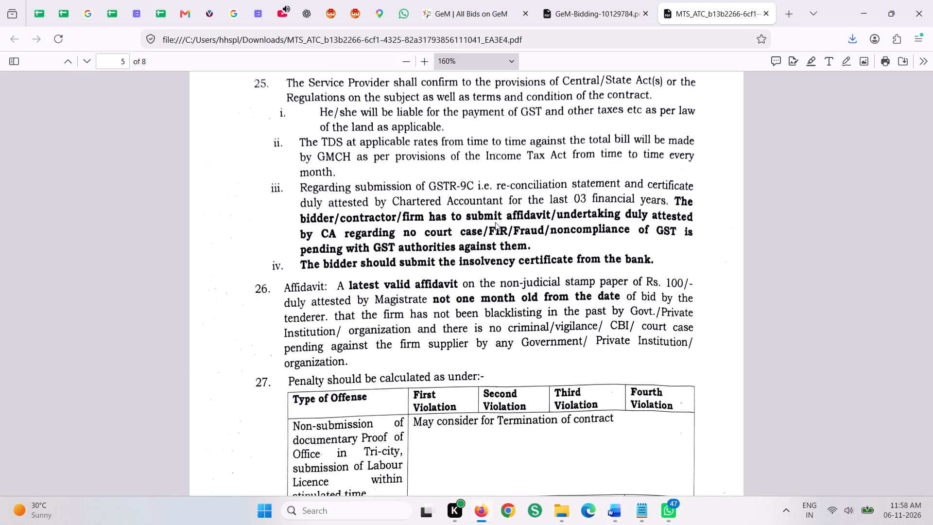
{"action": "scroll", "coordinate": [448, 273], "scroll_direction": "down", "scroll_amount": 1}
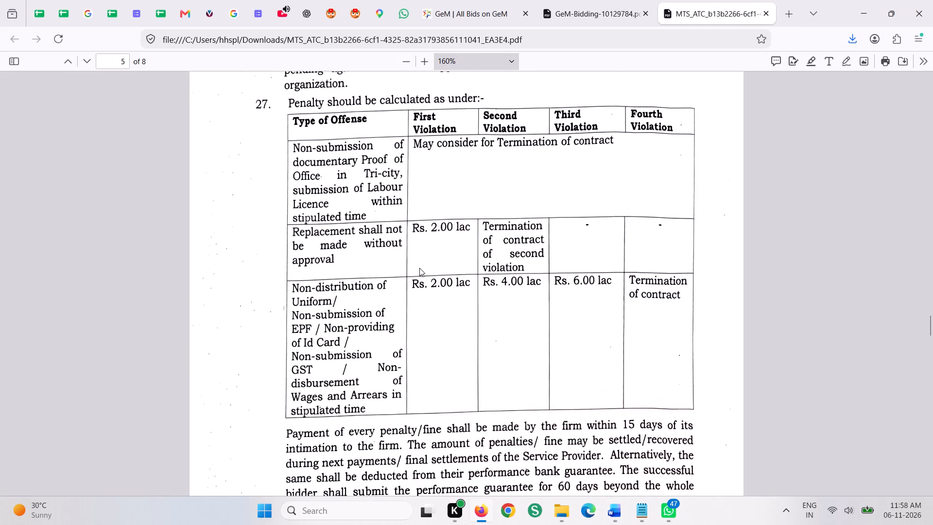
{"action": "scroll", "coordinate": [419, 268], "scroll_direction": "down", "scroll_amount": 3}
{"action": "scroll", "coordinate": [428, 268], "scroll_direction": "up", "scroll_amount": 1}
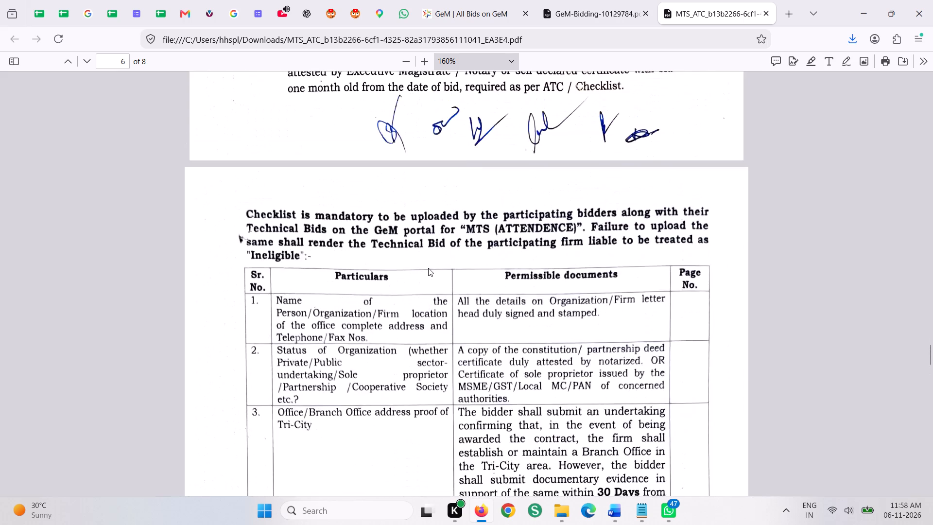
{"action": "scroll", "coordinate": [416, 265], "scroll_direction": "down", "scroll_amount": 1}
{"action": "key", "text": "alt+Tab"}
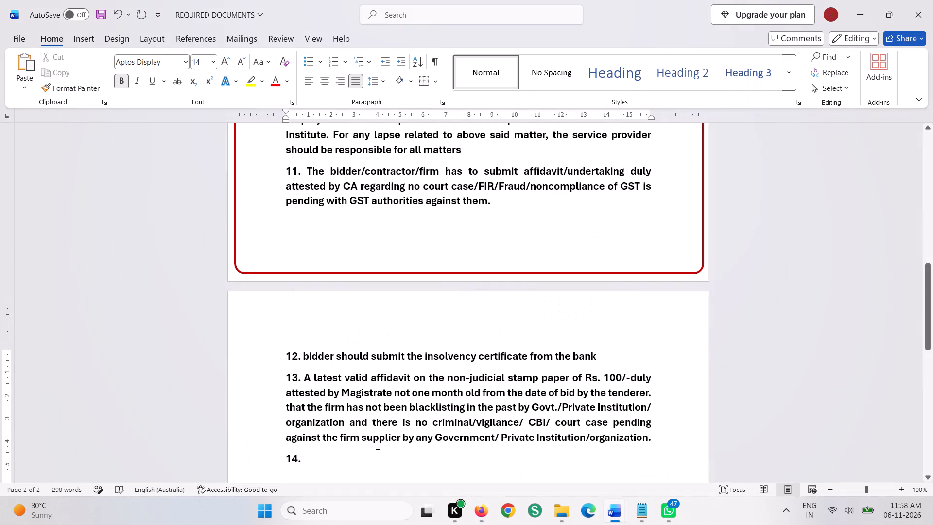
{"action": "type", "text": "BUYER ADDED ATC -PG.NO-6"}
Recheck the checklist heading in the ATC and append "(CHECKLIST)" to item 14 in Word.
{"action": "key", "text": "space"}
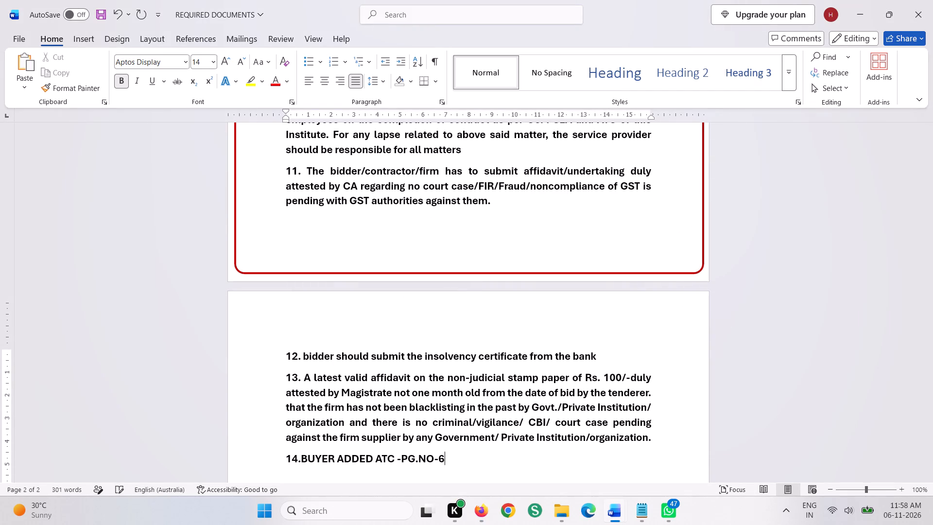
{"action": "key", "text": "shift+parenleft"}
{"action": "key", "text": "alt+Tab"}
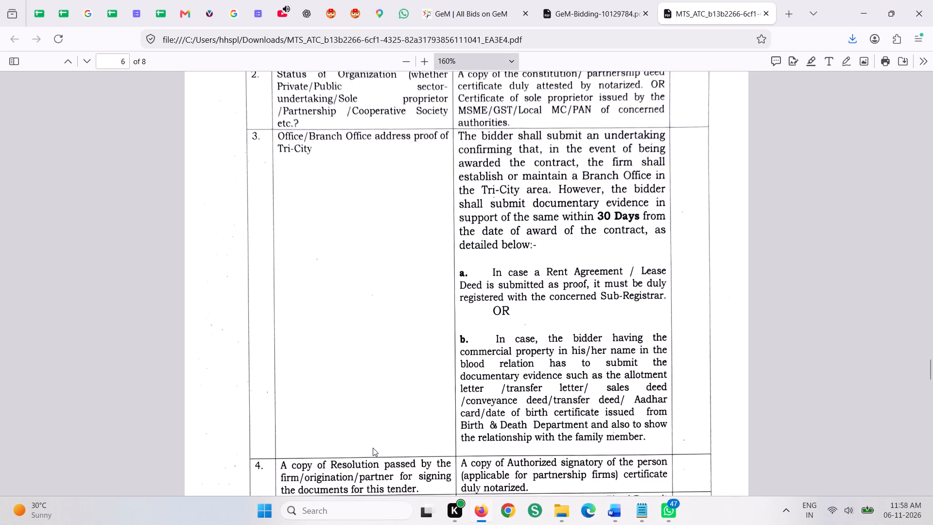
{"action": "scroll", "coordinate": [355, 414], "scroll_direction": "up", "scroll_amount": 2}
{"action": "scroll", "coordinate": [431, 404], "scroll_direction": "down", "scroll_amount": 1}
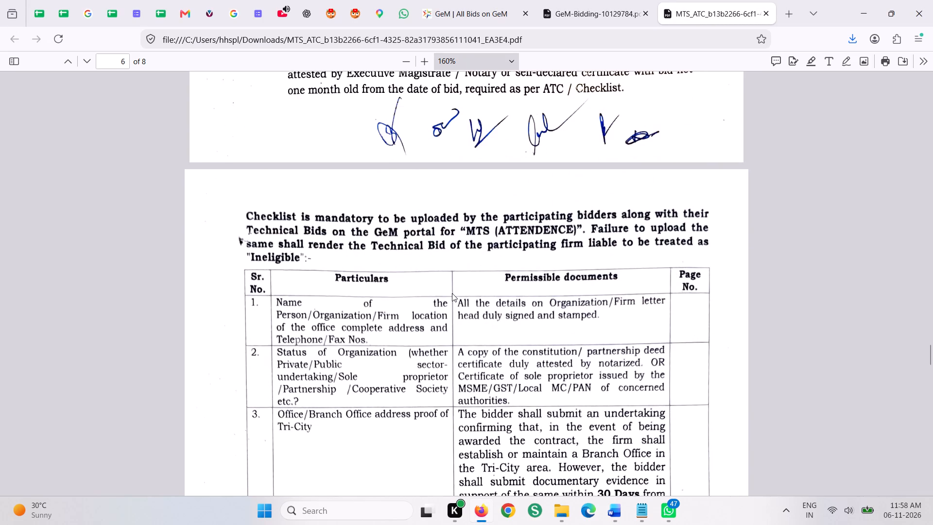
{"action": "key", "text": "alt+Tab"}
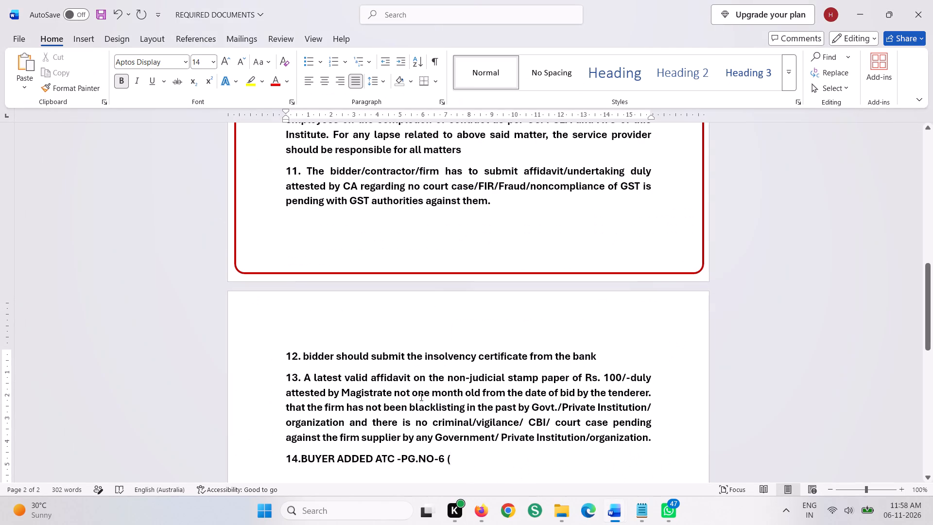
{"action": "key", "text": "c"}
{"action": "key", "text": "h"}
{"action": "key", "text": "e"}
{"action": "key", "text": "c"}
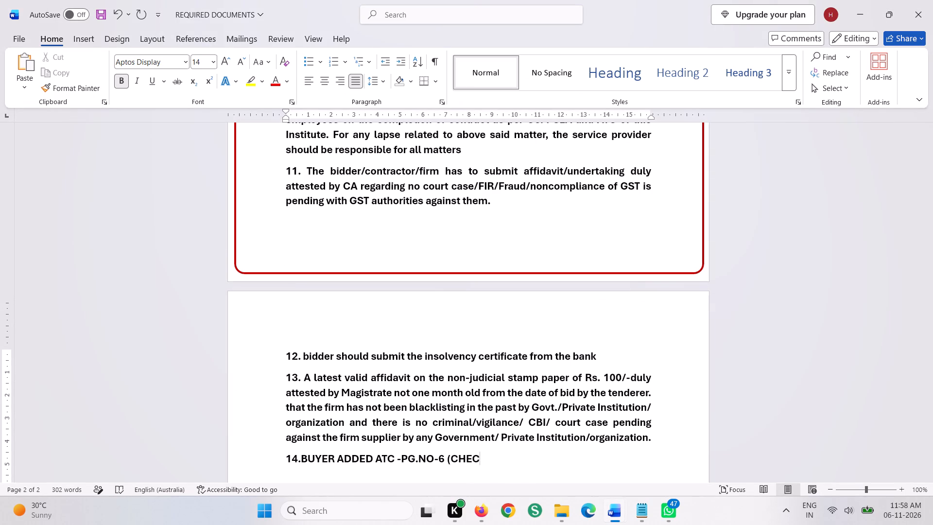
{"action": "key", "text": "k"}
{"action": "key", "text": "l"}
{"action": "key", "text": "i"}
{"action": "key", "text": "s"}
{"action": "key", "text": "t"}
{"action": "key", "text": "shift+parenright"}
Read the ATC checklist rows on office proof, EMD, affidavits, turnover, licences and experience, and compare them with the Word list.
{"action": "key", "text": "alt+Tab"}
{"action": "scroll", "coordinate": [437, 302], "scroll_direction": "down", "scroll_amount": 1}
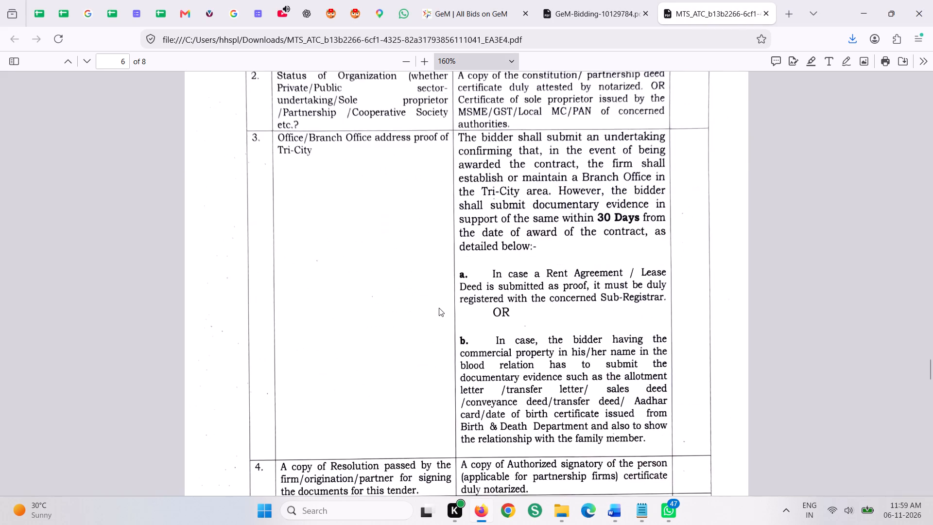
{"action": "scroll", "coordinate": [439, 308], "scroll_direction": "down", "scroll_amount": 1}
{"action": "scroll", "coordinate": [437, 315], "scroll_direction": "up", "scroll_amount": 1}
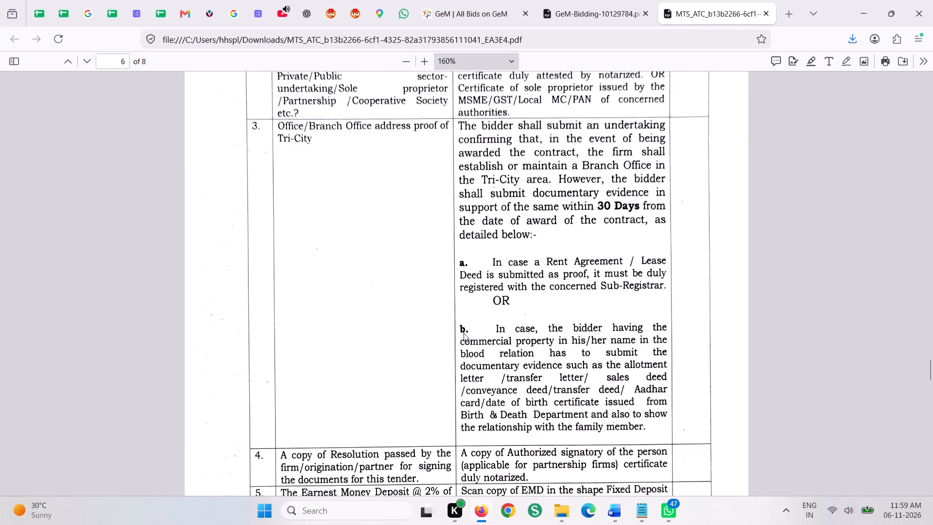
{"action": "scroll", "coordinate": [493, 346], "scroll_direction": "down", "scroll_amount": 1}
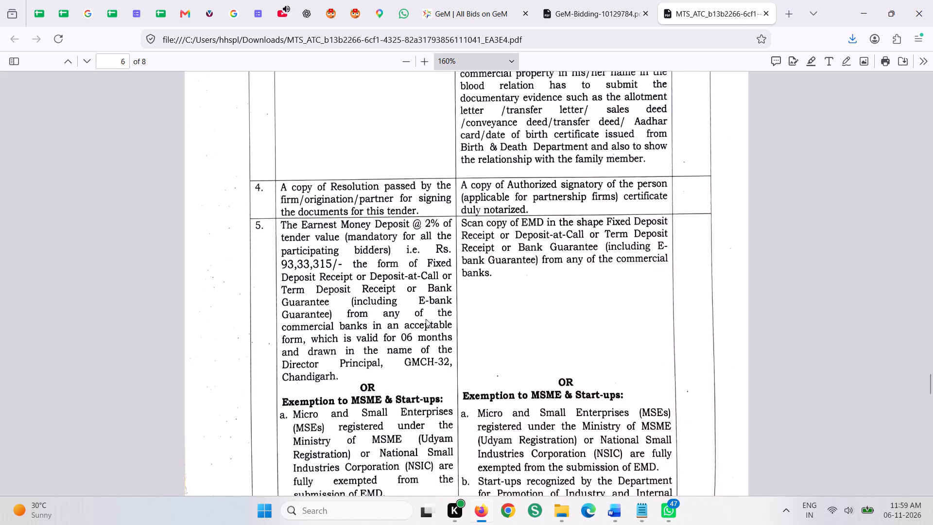
{"action": "scroll", "coordinate": [426, 319], "scroll_direction": "down", "scroll_amount": 2}
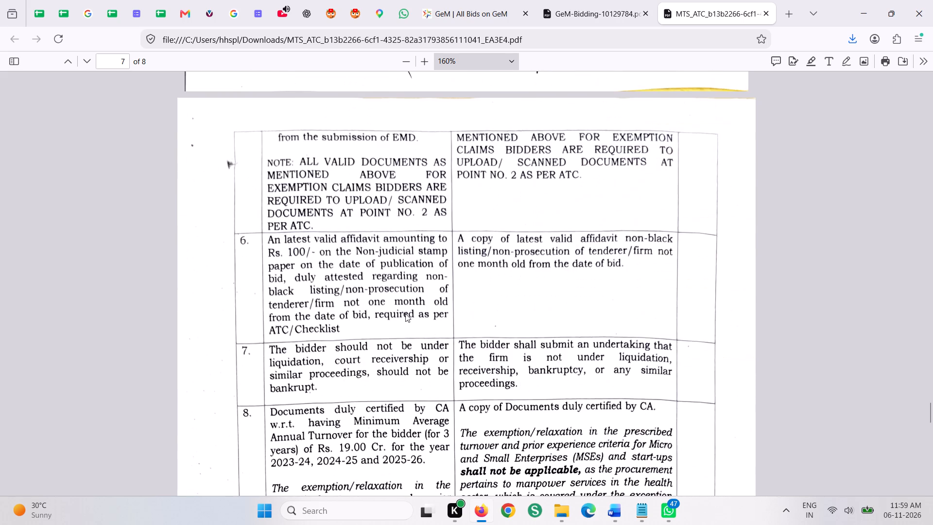
{"action": "scroll", "coordinate": [405, 314], "scroll_direction": "down", "scroll_amount": 1}
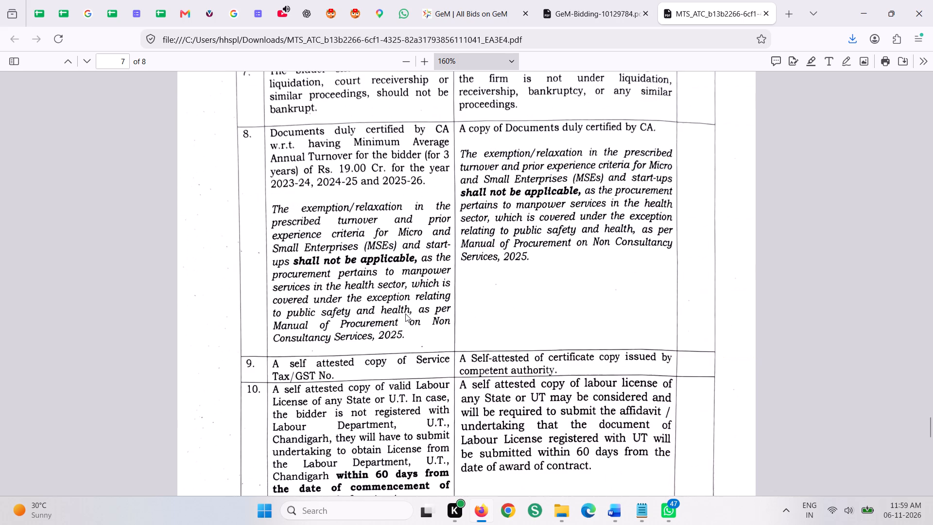
{"action": "scroll", "coordinate": [405, 313], "scroll_direction": "down", "scroll_amount": 1}
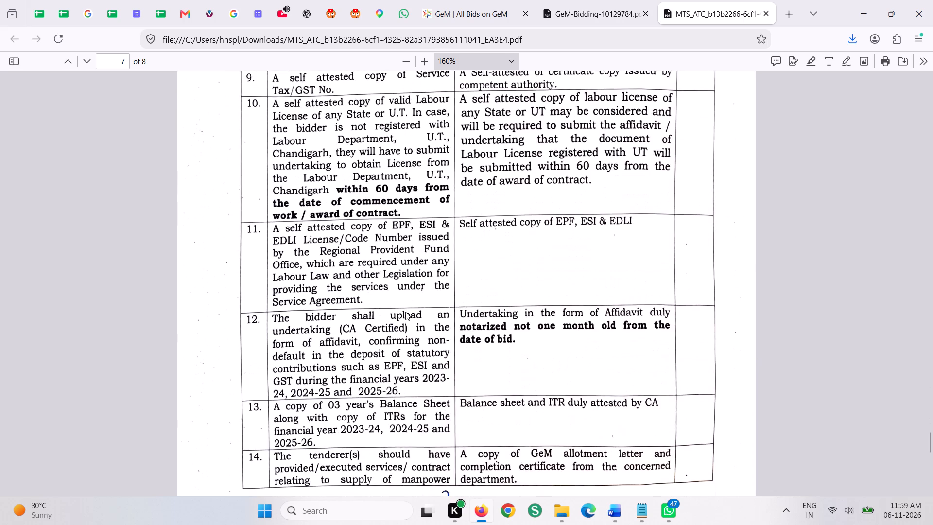
{"action": "scroll", "coordinate": [420, 291], "scroll_direction": "down", "scroll_amount": 1}
{"action": "key", "text": "alt+Tab"}
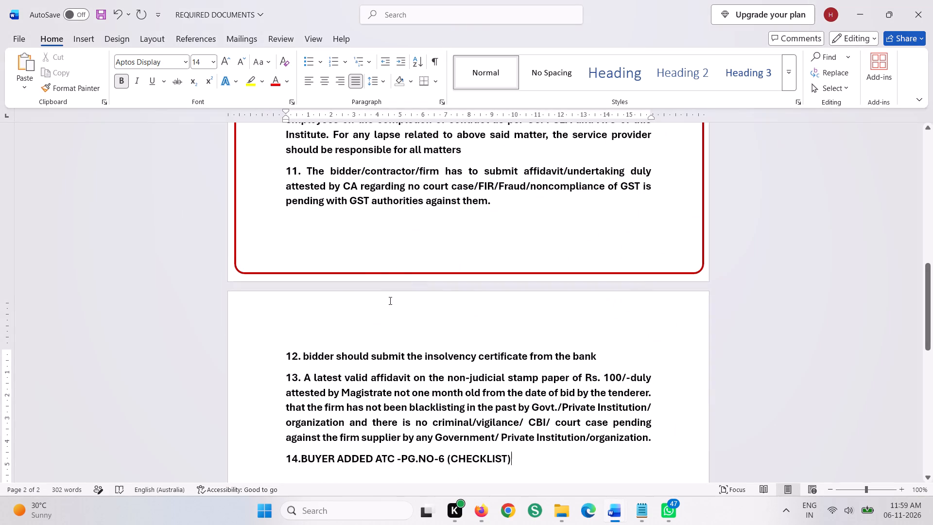
{"action": "scroll", "coordinate": [384, 306], "scroll_direction": "up", "scroll_amount": 1}
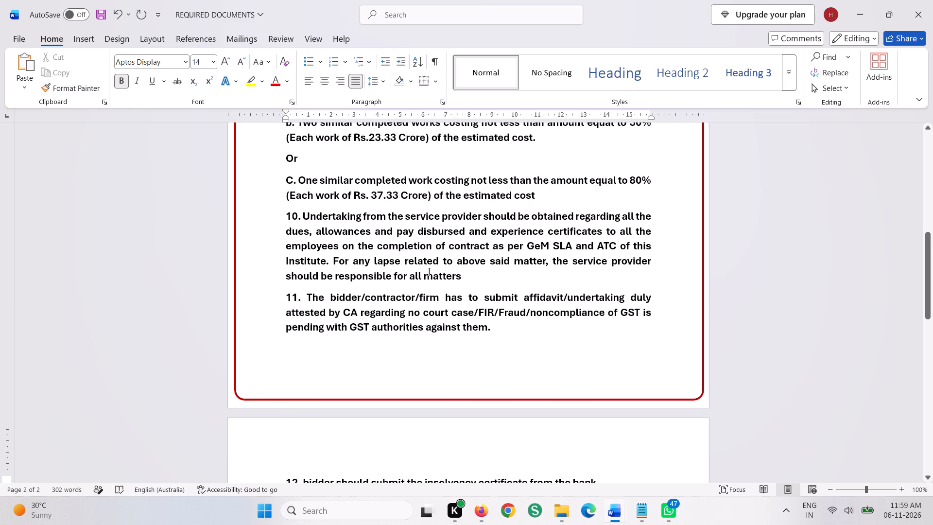
{"action": "scroll", "coordinate": [432, 289], "scroll_direction": "down", "scroll_amount": 1}
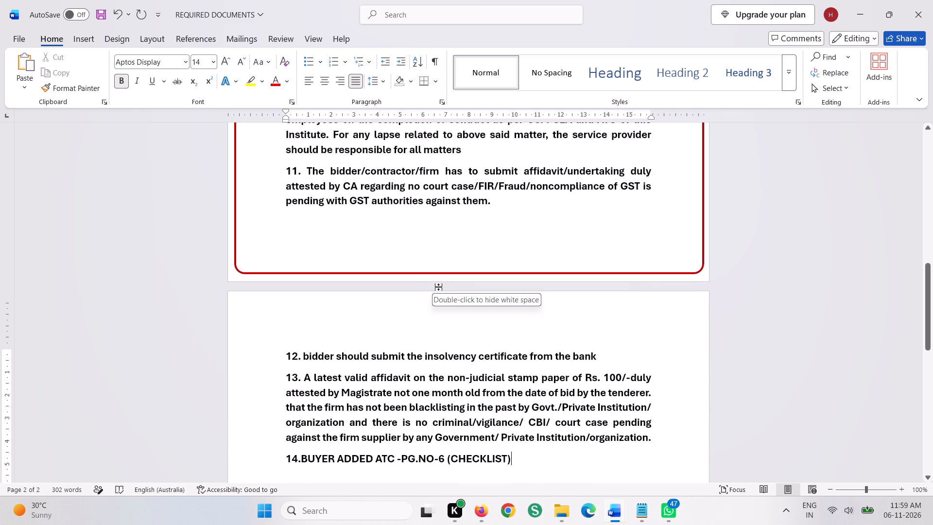
Copy a screenshot of ATC checklist row 12 on the CA-certified undertaking about EPF, ESI and GST deposits.
{"action": "key", "text": "alt+Tab"}
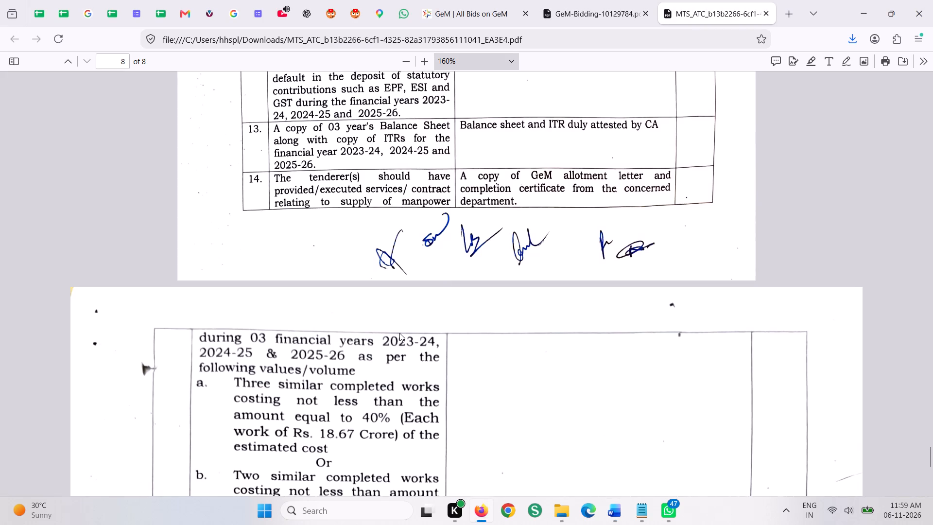
{"action": "scroll", "coordinate": [399, 333], "scroll_direction": "up", "scroll_amount": 1}
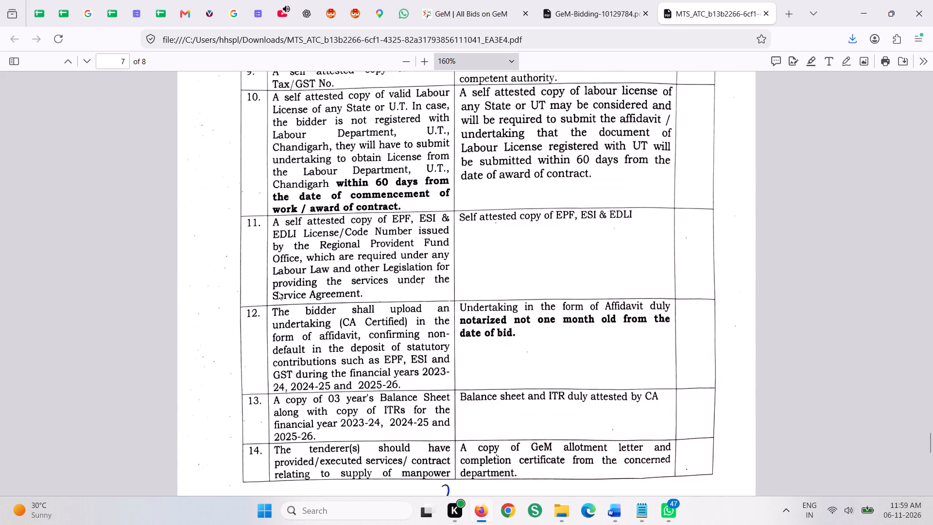
{"action": "key", "text": "ctrl+shift+s"}
{"action": "left_click_drag", "start_coordinate": [246, 296], "coordinate": [476, 415]}
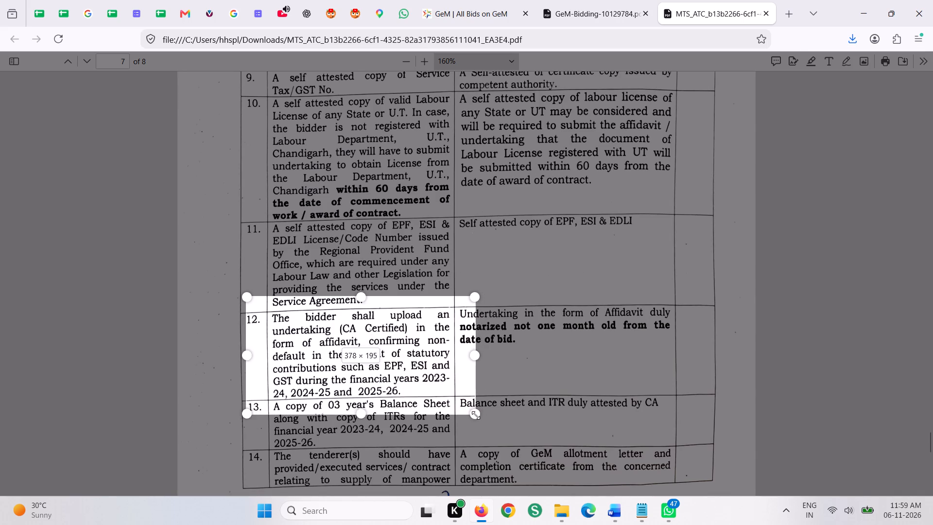
{"action": "left_click_drag", "start_coordinate": [476, 415], "coordinate": [470, 402]}
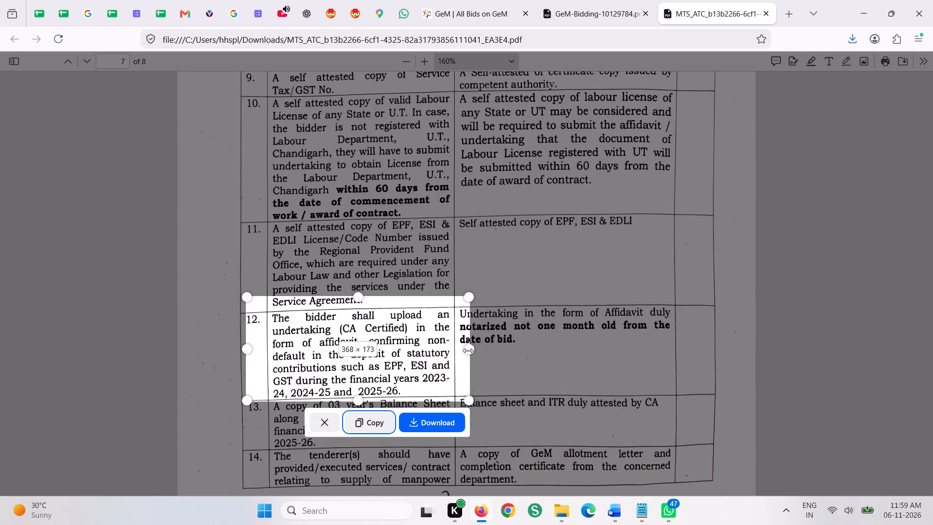
{"action": "left_click_drag", "start_coordinate": [468, 350], "coordinate": [745, 344]}
{"action": "left_click", "coordinate": [631, 419]}
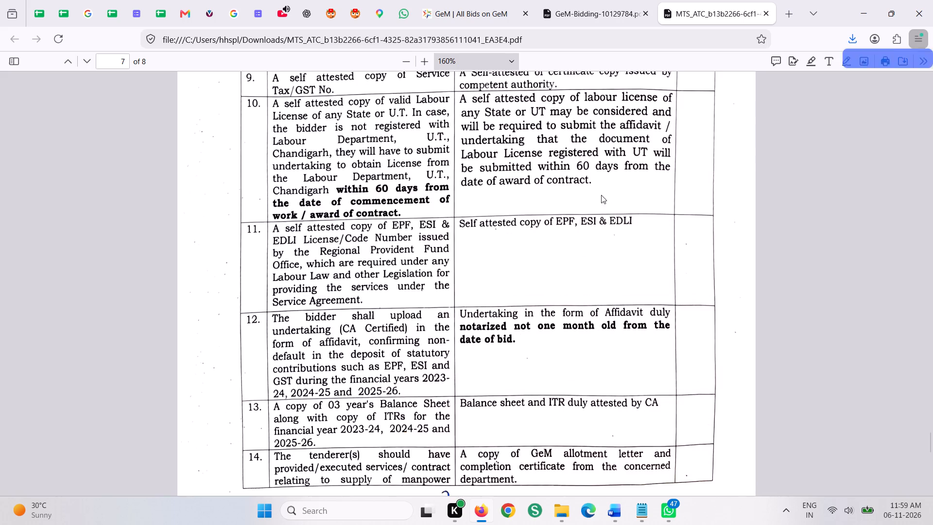
Run a Google image search on the copied screenshot of ATC checklist row 12.
{"action": "left_click", "coordinate": [228, 11]}
{"action": "left_click", "coordinate": [668, 81]}
{"action": "left_click", "coordinate": [636, 90]}
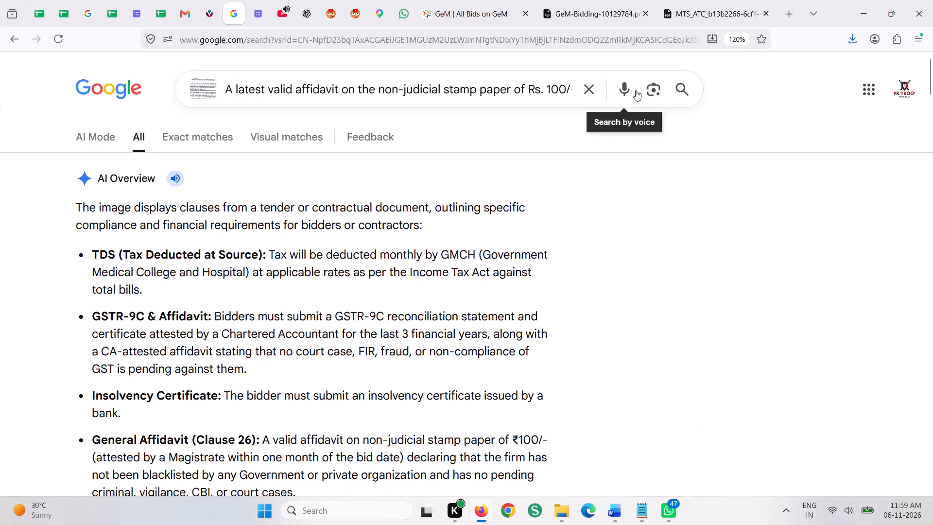
{"action": "left_click", "coordinate": [910, 70]}
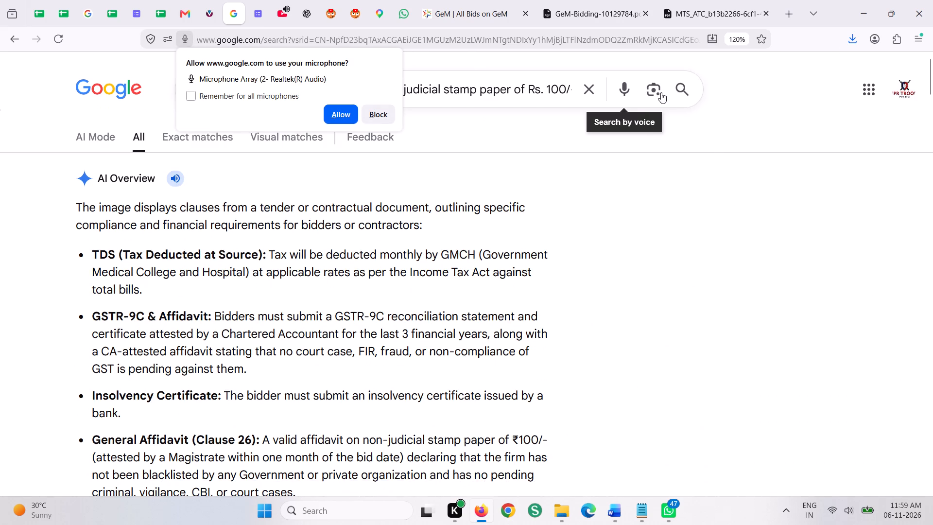
{"action": "left_click", "coordinate": [661, 91]}
{"action": "left_click", "coordinate": [538, 285]}
{"action": "key", "text": "ctrl+v"}
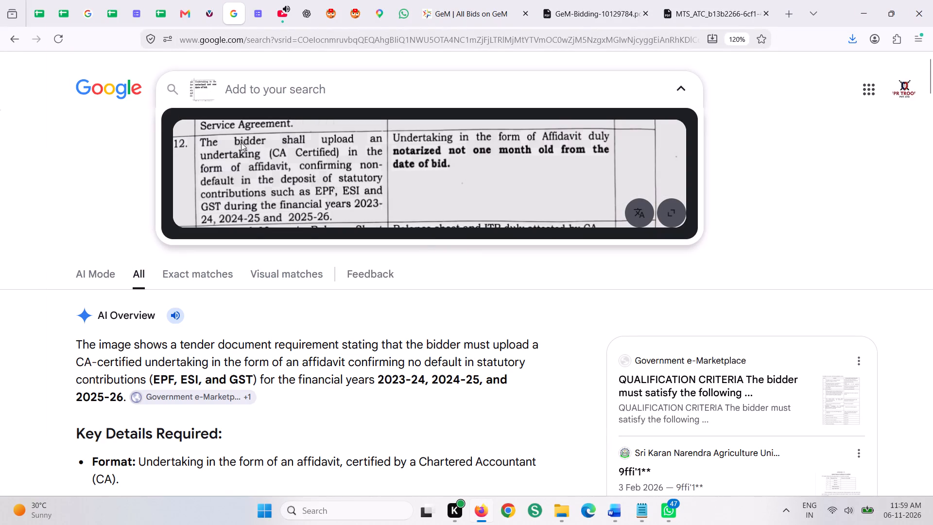
Copy row 12's text from "affidavit, confirming non-default" to "2025-26" out of the searched image and add it as item 15 in Word.
{"action": "left_click", "coordinate": [239, 137]}
{"action": "left_click_drag", "start_coordinate": [239, 137], "coordinate": [322, 222]}
{"action": "left_click", "coordinate": [282, 156]}
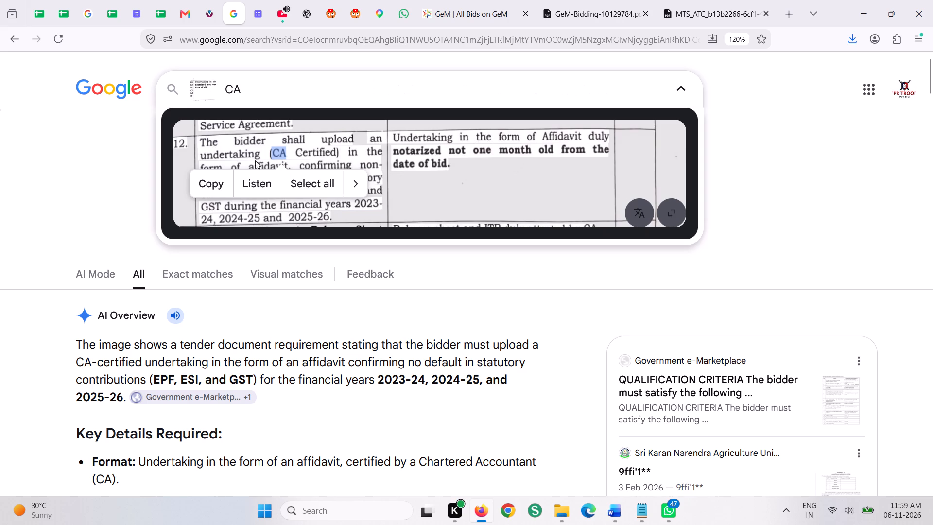
{"action": "left_click_drag", "start_coordinate": [248, 166], "coordinate": [336, 230]}
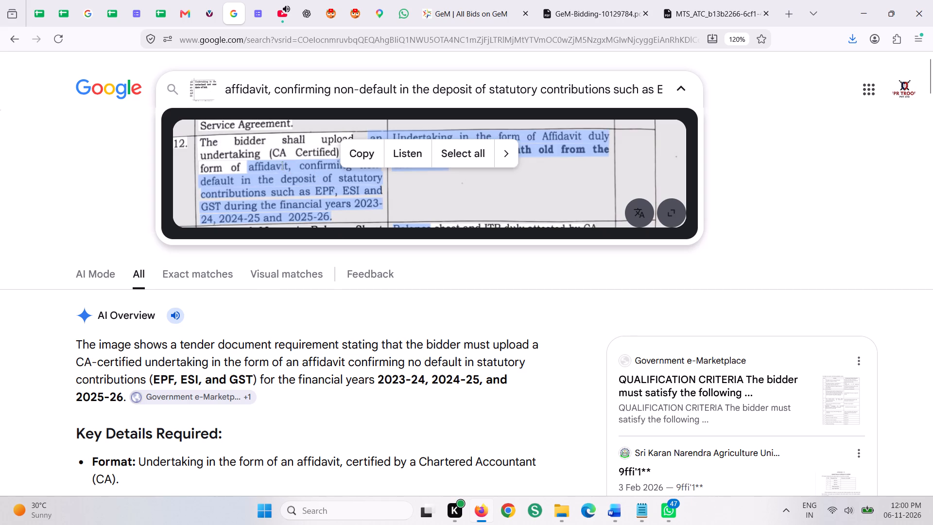
{"action": "left_click_drag", "start_coordinate": [258, 167], "coordinate": [319, 214]}
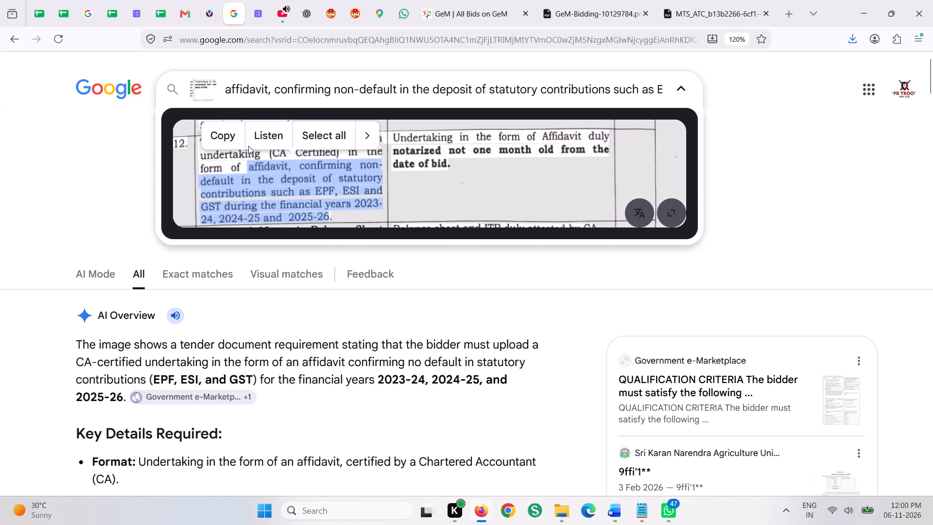
{"action": "left_click", "coordinate": [225, 132]}
{"action": "key", "text": "alt+Tab"}
{"action": "scroll", "coordinate": [415, 371], "scroll_direction": "down", "scroll_amount": 1}
{"action": "key", "text": "Return"}
{"action": "type", "text": "15."}
{"action": "key", "text": "ctrl+v"}
{"action": "scroll", "coordinate": [484, 354], "scroll_direction": "up", "scroll_amount": 1}
{"action": "key", "text": "alt+Tab"}
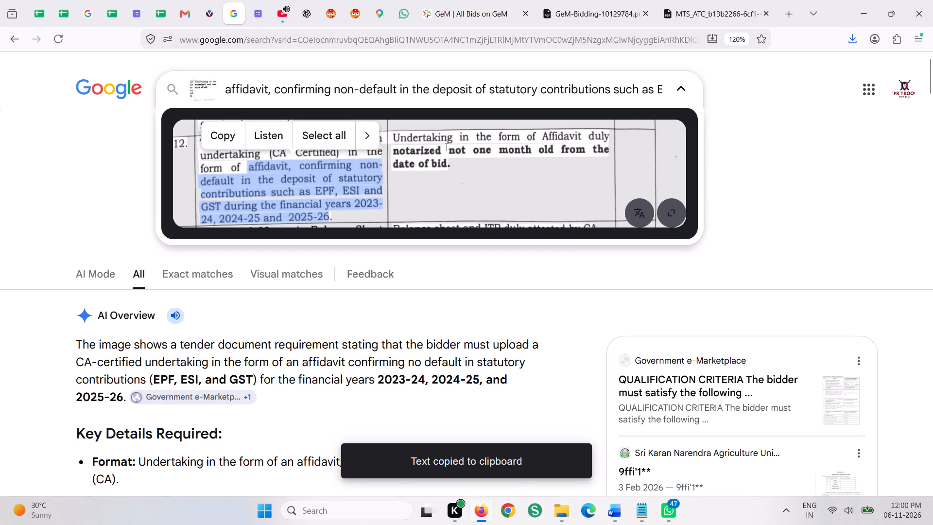
Copy "Undertaking in the form of Affidavit duly notarized not one month old from the date of bid" and append it to item 15 in Word.
{"action": "left_click_drag", "start_coordinate": [404, 134], "coordinate": [441, 160]}
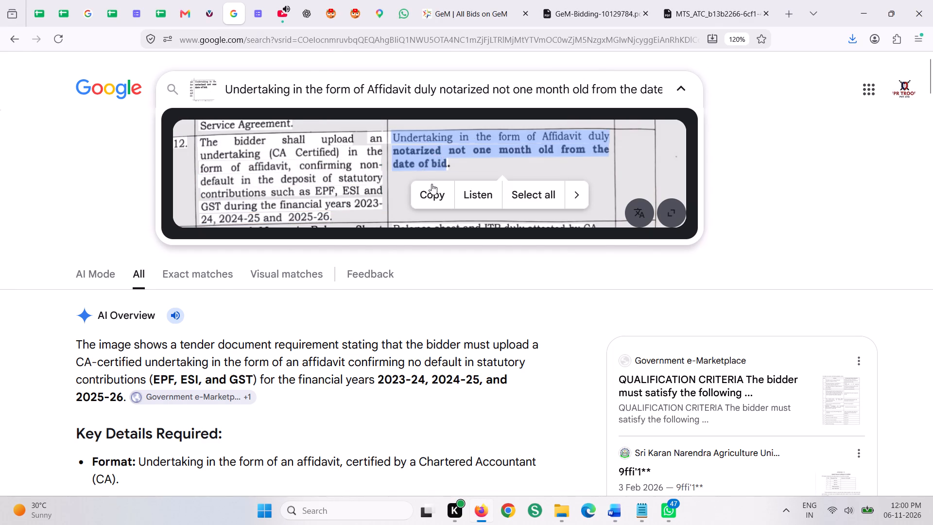
{"action": "left_click", "coordinate": [434, 194]}
{"action": "key", "text": "alt+Tab"}
{"action": "key", "text": "ctrl+v"}
{"action": "scroll", "coordinate": [464, 438], "scroll_direction": "down", "scroll_amount": 1}
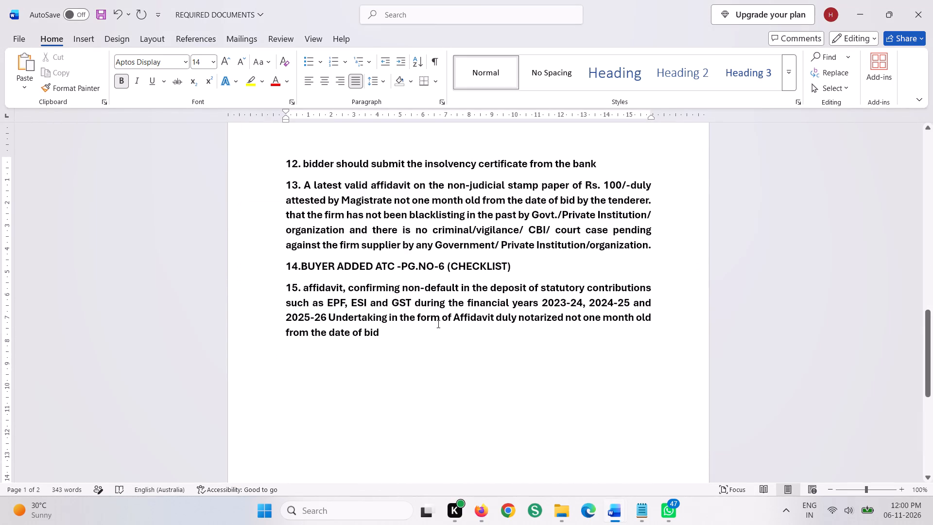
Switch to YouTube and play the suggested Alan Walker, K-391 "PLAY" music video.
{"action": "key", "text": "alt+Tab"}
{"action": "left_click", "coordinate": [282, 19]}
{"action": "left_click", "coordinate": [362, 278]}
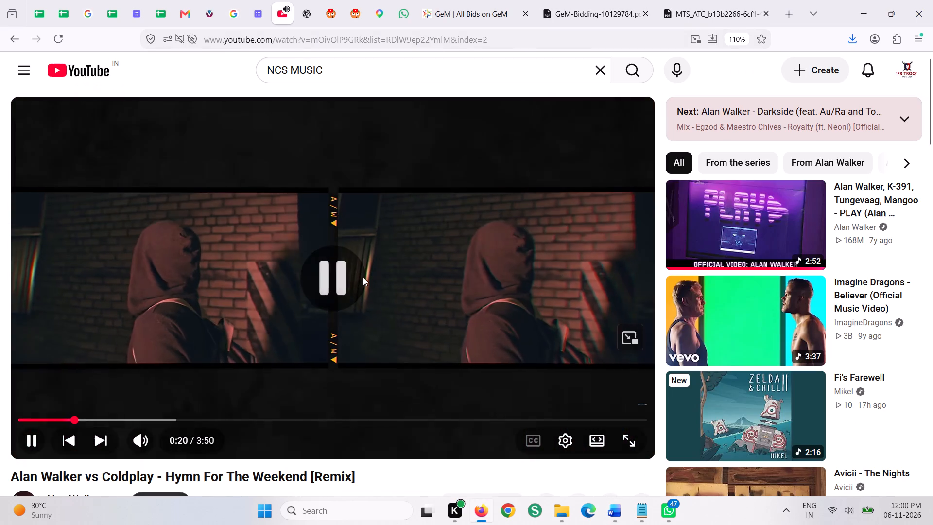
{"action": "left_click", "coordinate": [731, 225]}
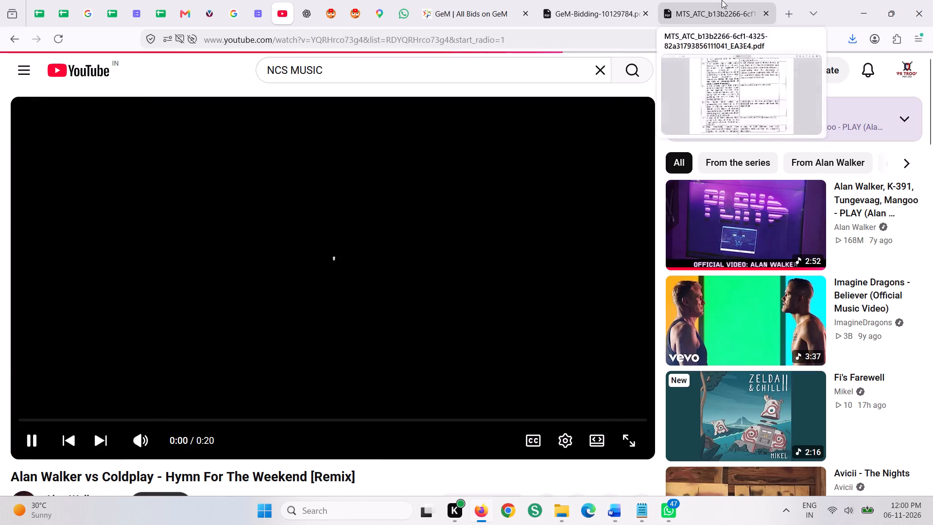
Read on in the ATC PDF checklist to its end and copy a screenshot of rows 15 to 18.
{"action": "left_click", "coordinate": [722, 0]}
{"action": "scroll", "coordinate": [481, 272], "scroll_direction": "down", "scroll_amount": 1}
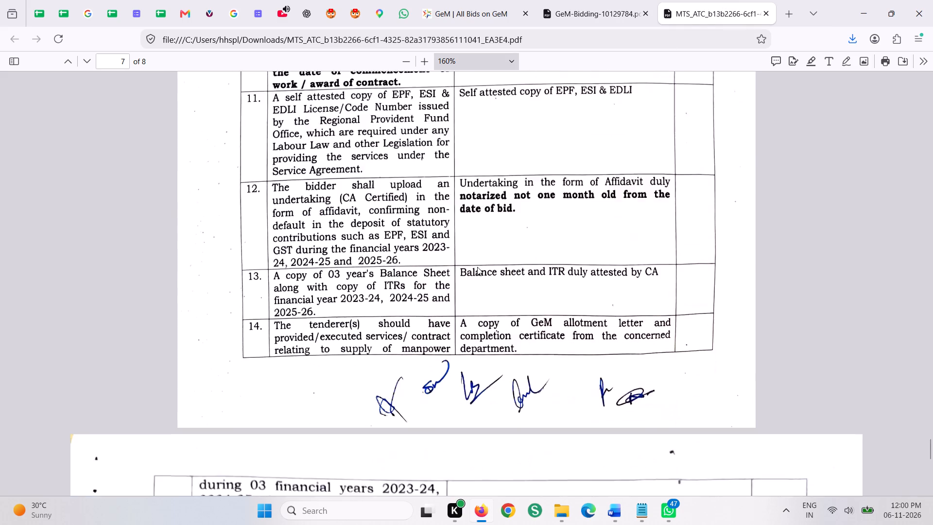
{"action": "scroll", "coordinate": [346, 308], "scroll_direction": "down", "scroll_amount": 1}
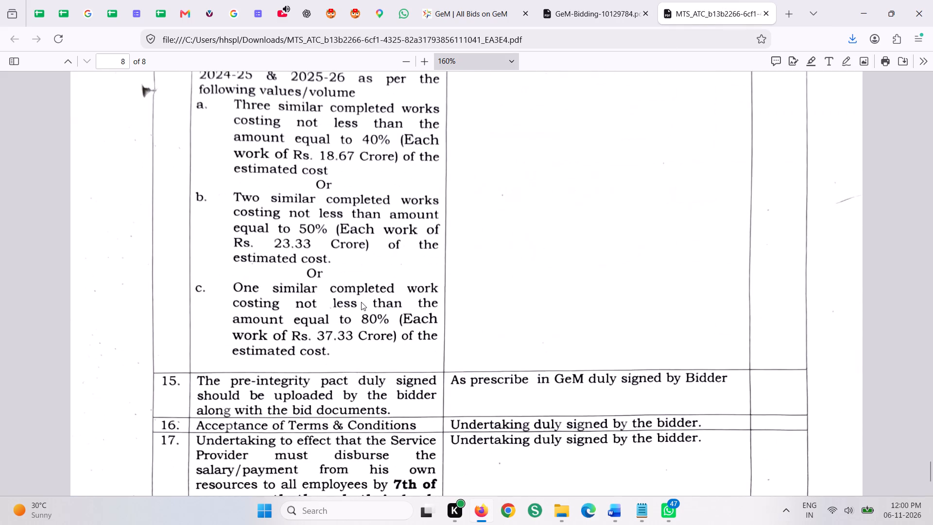
{"action": "scroll", "coordinate": [370, 295], "scroll_direction": "down", "scroll_amount": 1}
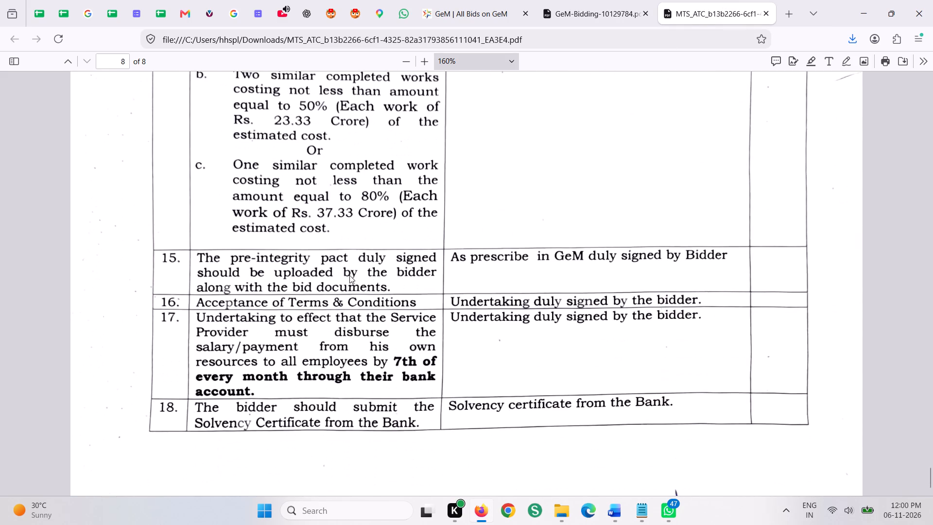
{"action": "key", "text": "ctrl+shift+s"}
{"action": "left_click_drag", "start_coordinate": [135, 217], "coordinate": [802, 456]}
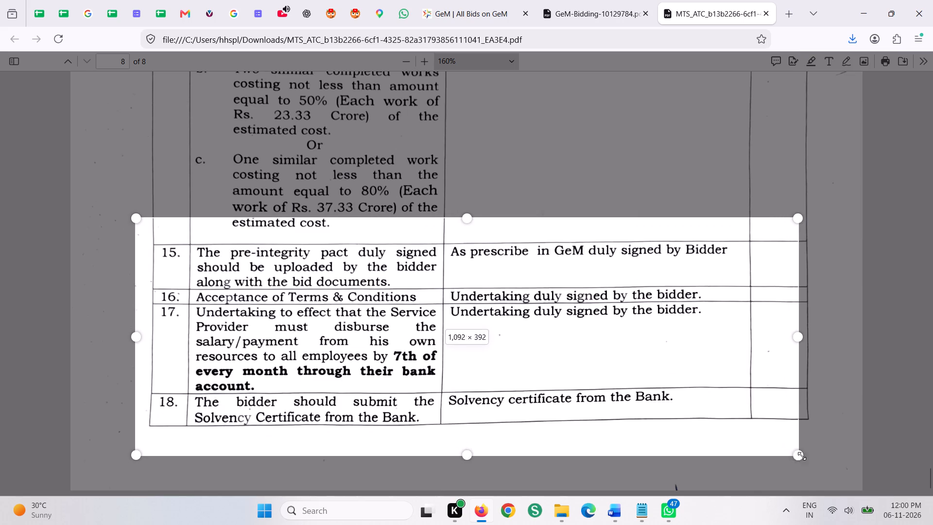
{"action": "left_click_drag", "start_coordinate": [802, 456], "coordinate": [830, 451]}
{"action": "left_click", "coordinate": [721, 470]}
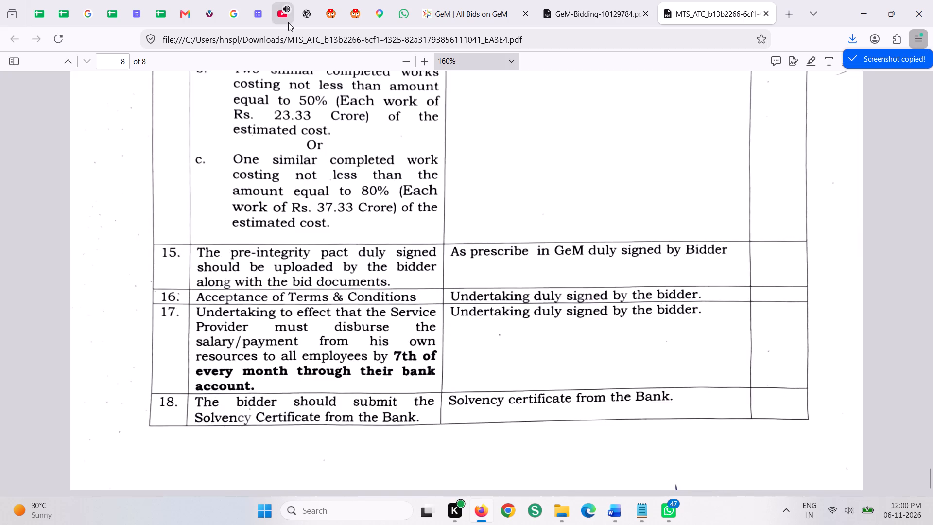
Run a Google image search on the copied screenshot of checklist rows 15 to 18.
{"action": "left_click", "coordinate": [238, 18]}
{"action": "left_click", "coordinate": [671, 90]}
{"action": "left_click", "coordinate": [658, 87]}
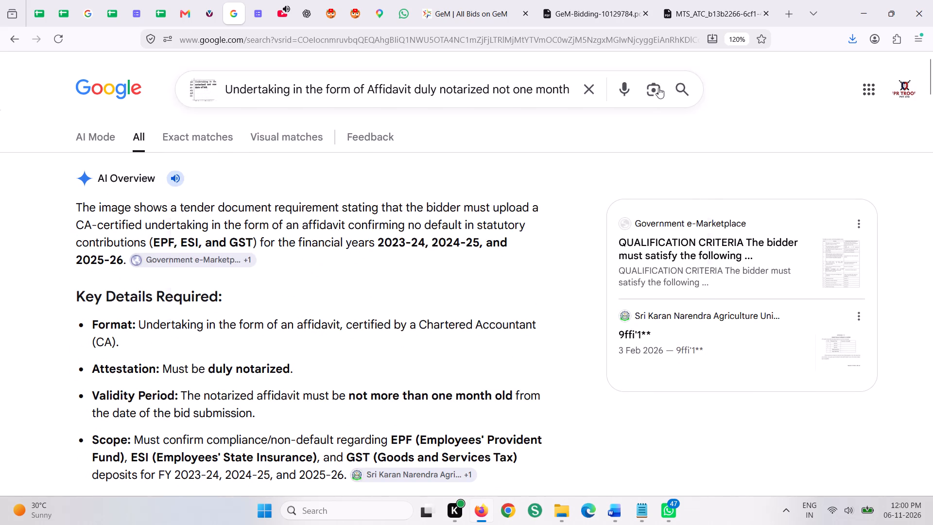
{"action": "left_click", "coordinate": [485, 288]}
{"action": "key", "text": "ctrl+v"}
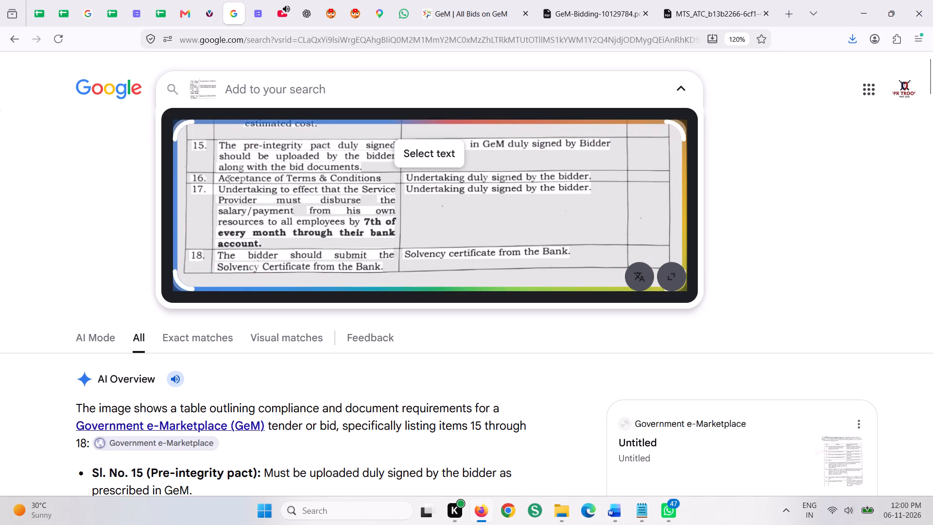
Copy row 16's wording from the searched image and enter "Acceptance of Terms & Conditions Undertaking" as item 16 in Word.
{"action": "left_click_drag", "start_coordinate": [228, 178], "coordinate": [371, 178]}
{"action": "left_click", "coordinate": [231, 147]}
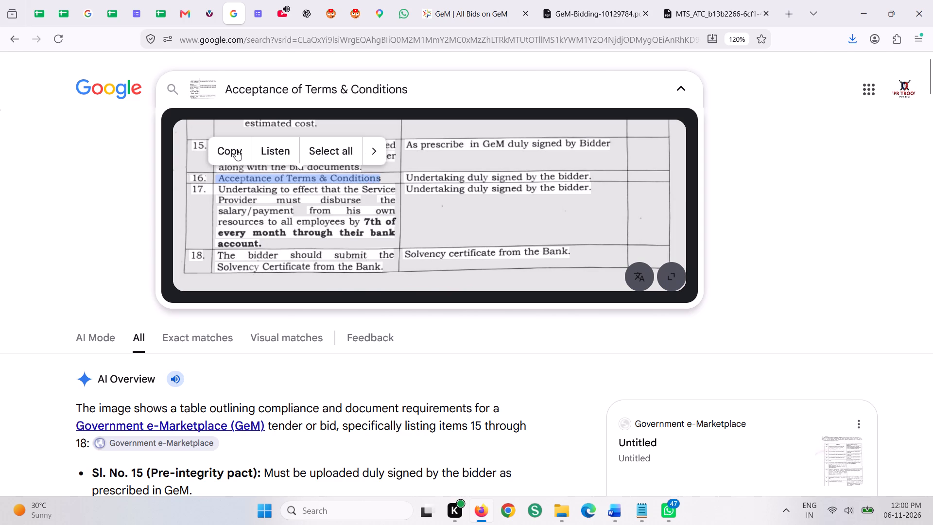
{"action": "key", "text": "alt+Tab"}
{"action": "key", "text": "Return"}
{"action": "type", "text": "16."}
{"action": "key", "text": "ctrl+v"}
{"action": "key", "text": "alt+Tab"}
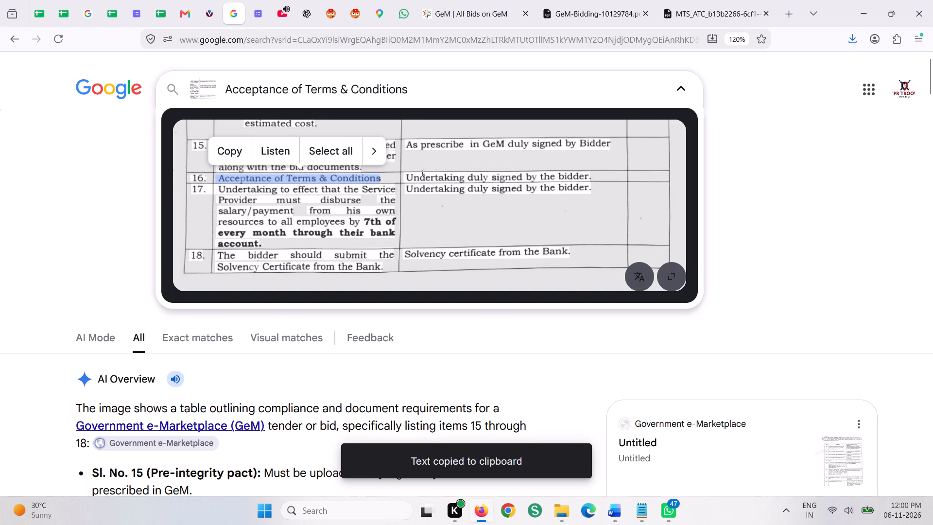
{"action": "left_click_drag", "start_coordinate": [421, 174], "coordinate": [447, 175]}
{"action": "left_click", "coordinate": [368, 146]}
{"action": "key", "text": "alt+Tab"}
{"action": "key", "text": "space"}
{"action": "key", "text": "ctrl+v"}
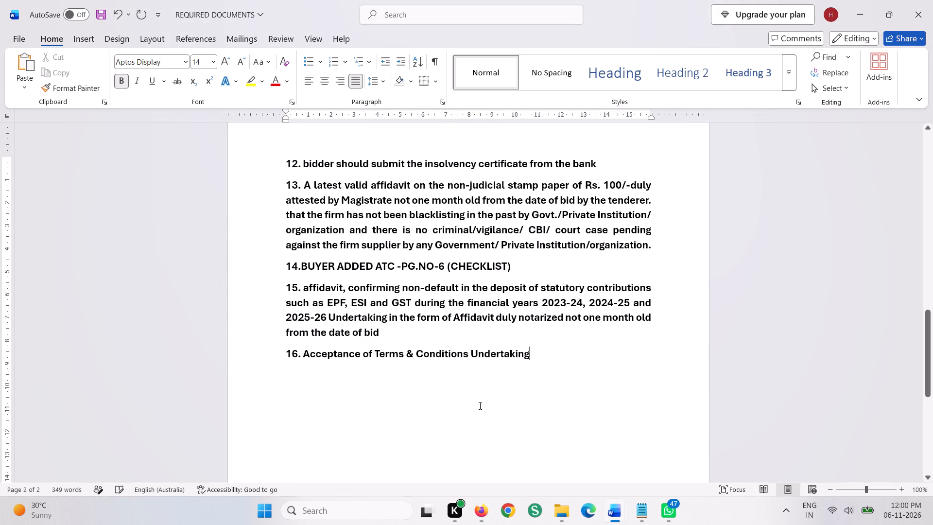
Add item 17 in Word with row 17's text on disbursing employees' salary by the 7th of every month, copied from the image.
{"action": "key", "text": "Return"}
{"action": "type", "text": "17."}
{"action": "key", "text": "alt+Tab"}
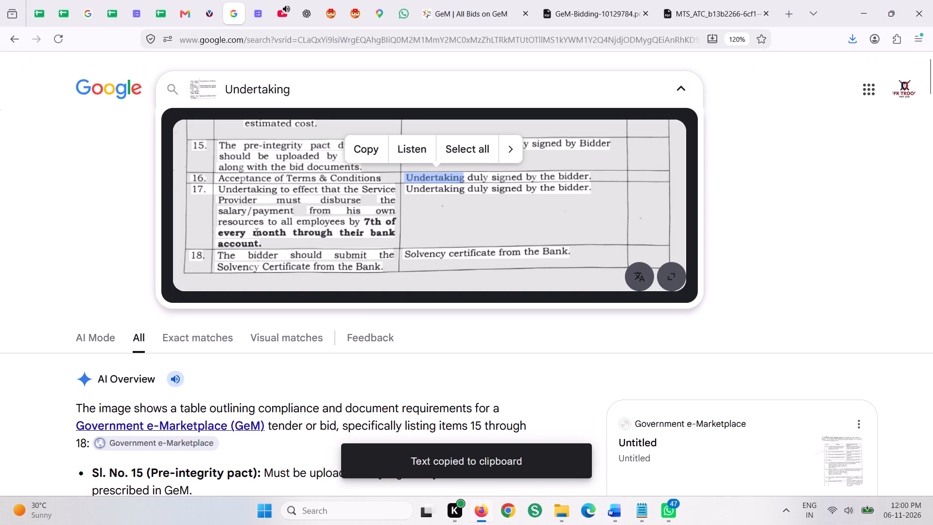
{"action": "left_click_drag", "start_coordinate": [228, 189], "coordinate": [277, 240]}
{"action": "left_click", "coordinate": [246, 161]}
{"action": "key", "text": "alt+Tab"}
{"action": "key", "text": "ctrl+v"}
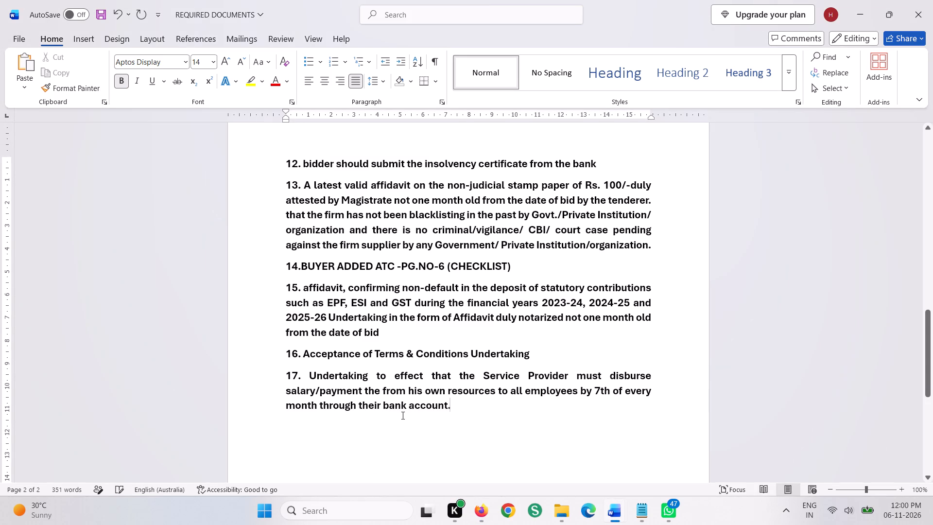
Add item 18 in Word with "pre-integrity pact" copied from row 15 of the searched image.
{"action": "key", "text": "Return"}
{"action": "type", "text": "18."}
{"action": "key", "text": "alt+Tab"}
{"action": "scroll", "coordinate": [402, 415], "scroll_direction": "up", "scroll_amount": 1}
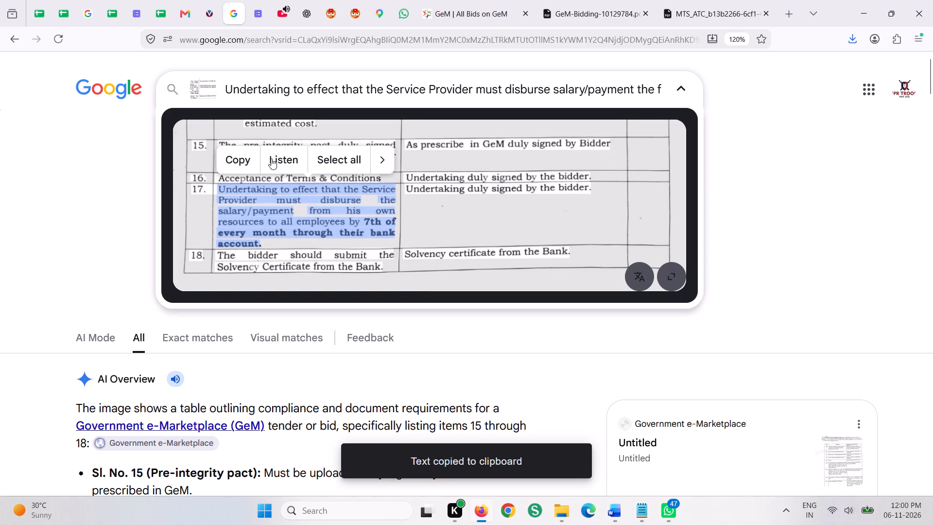
{"action": "left_click_drag", "start_coordinate": [272, 139], "coordinate": [329, 137]}
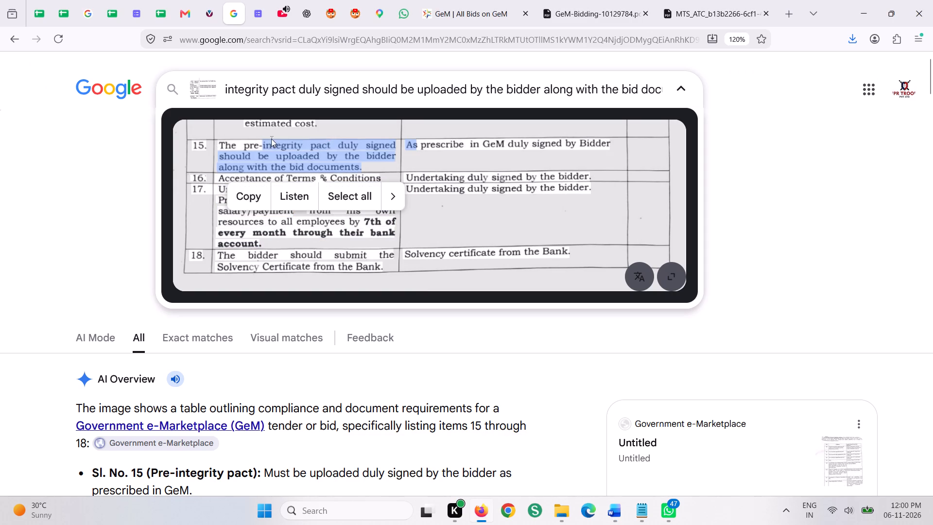
{"action": "left_click_drag", "start_coordinate": [250, 146], "coordinate": [326, 145]}
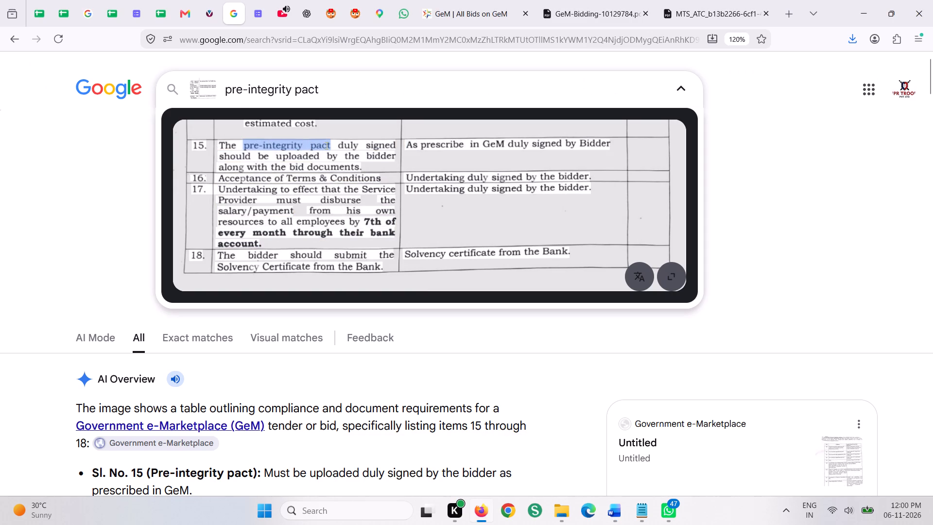
{"action": "left_click_drag", "start_coordinate": [326, 145], "coordinate": [323, 145]}
{"action": "left_click_drag", "start_coordinate": [323, 145], "coordinate": [316, 146]}
{"action": "left_click", "coordinate": [219, 173]}
{"action": "key", "text": "alt+Tab"}
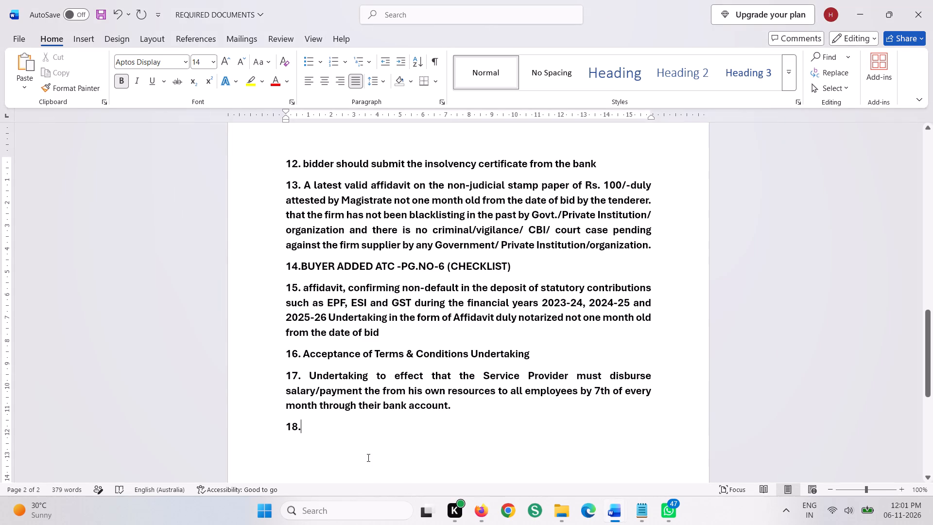
{"action": "key", "text": "ctrl+v"}
{"action": "key", "text": "alt+Tab"}
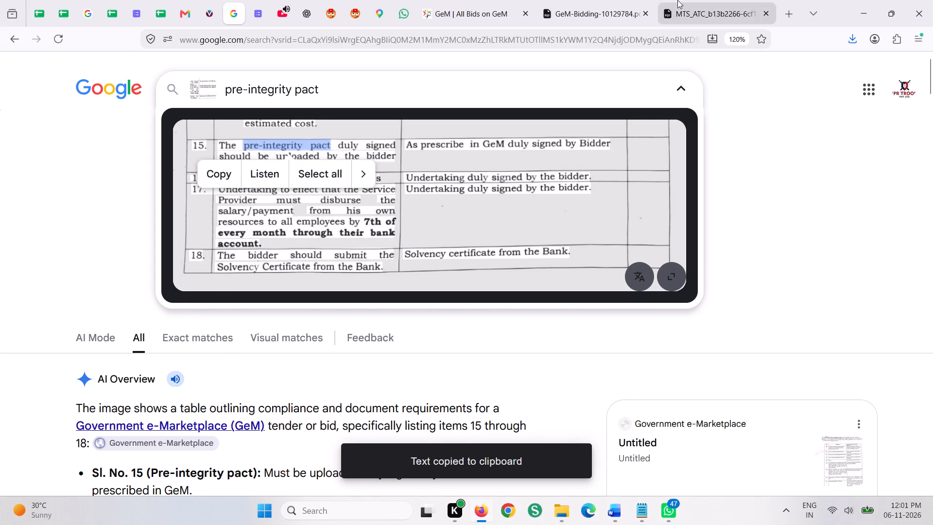
Skim the ATC PDF back to its first-page EMD clauses and close the PDF.
{"action": "left_click", "coordinate": [681, 0]}
{"action": "scroll", "coordinate": [573, 234], "scroll_direction": "down", "scroll_amount": 5}
{"action": "scroll", "coordinate": [583, 252], "scroll_direction": "up", "scroll_amount": 18}
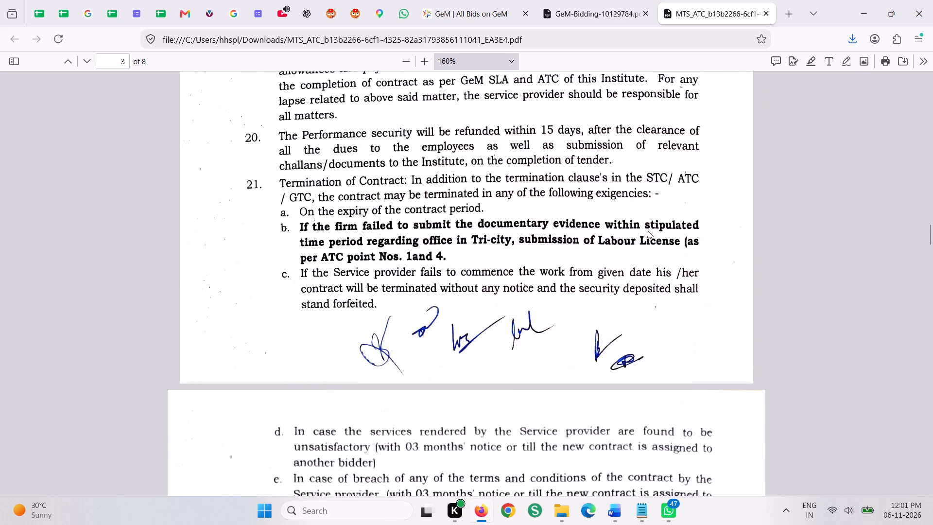
{"action": "scroll", "coordinate": [648, 231], "scroll_direction": "up", "scroll_amount": 18}
{"action": "scroll", "coordinate": [681, 185], "scroll_direction": "down", "scroll_amount": 3}
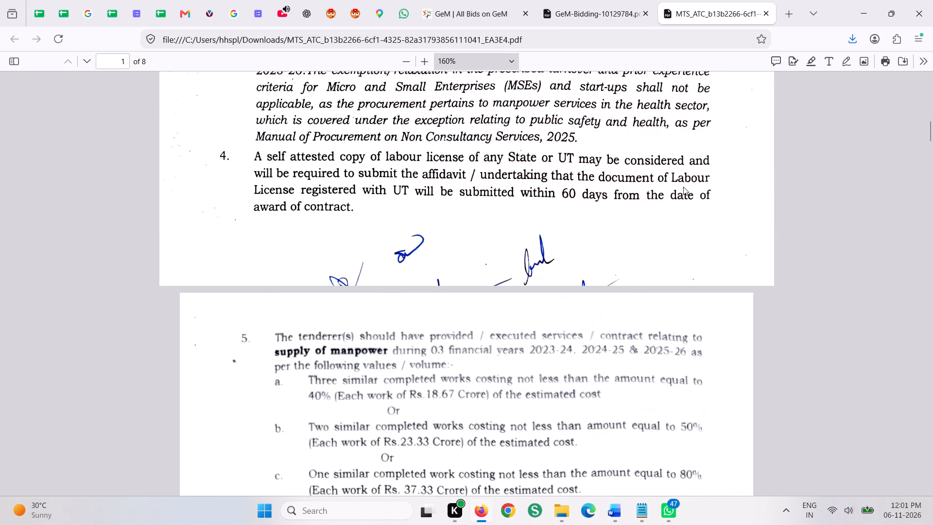
{"action": "scroll", "coordinate": [683, 188], "scroll_direction": "up", "scroll_amount": 1}
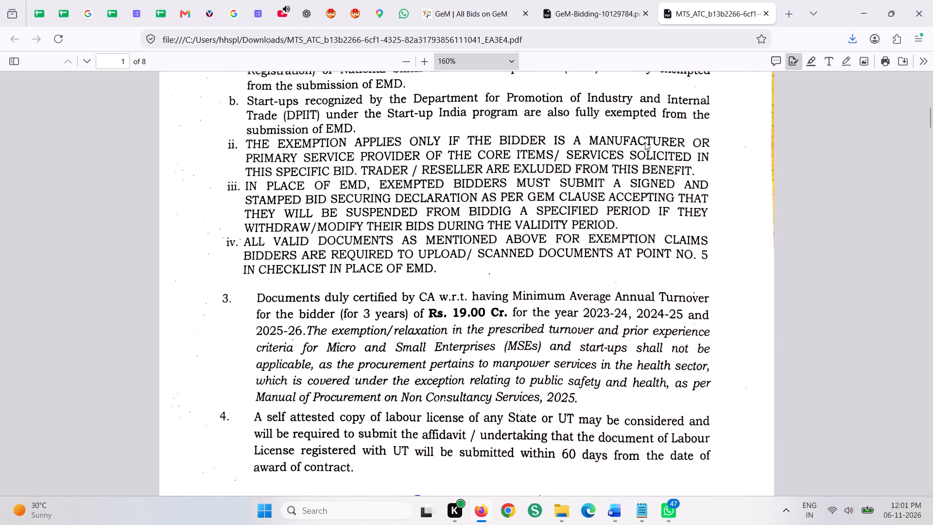
{"action": "scroll", "coordinate": [722, 139], "scroll_direction": "up", "scroll_amount": 1}
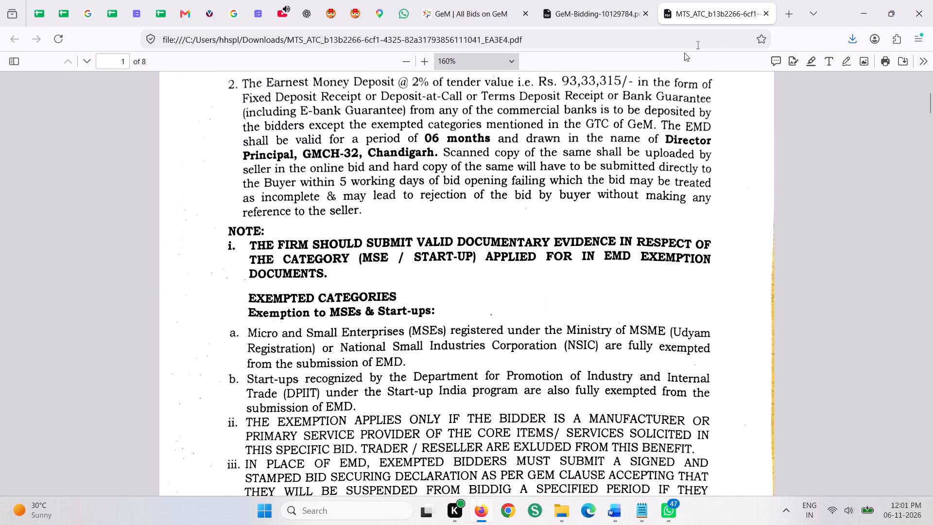
{"action": "left_click", "coordinate": [696, 3]}
{"action": "left_click", "coordinate": [774, 10]}
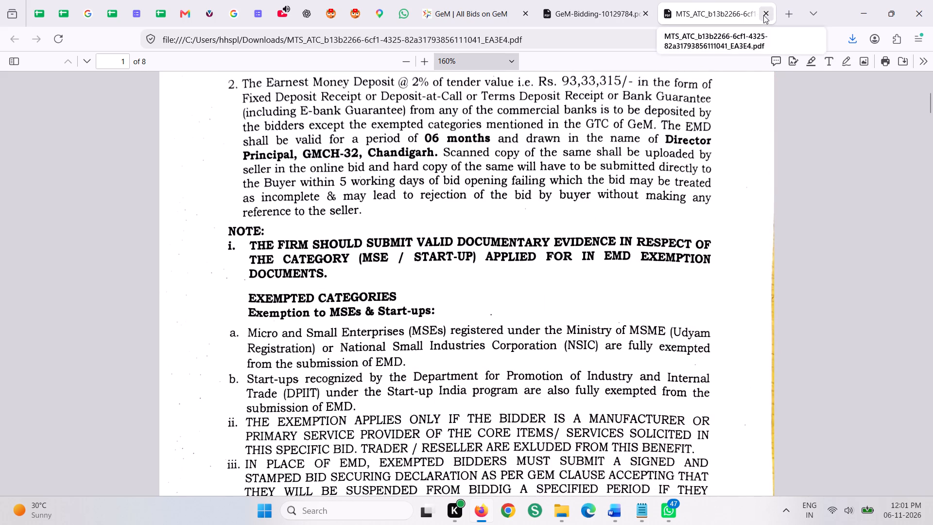
{"action": "left_click", "coordinate": [763, 15]}
Review the bid's additional qualification section and read the linked scope of work and job description PDF.
{"action": "scroll", "coordinate": [580, 198], "scroll_direction": "down", "scroll_amount": 2}
{"action": "scroll", "coordinate": [558, 197], "scroll_direction": "up", "scroll_amount": 2}
{"action": "scroll", "coordinate": [532, 188], "scroll_direction": "down", "scroll_amount": 1}
{"action": "scroll", "coordinate": [528, 193], "scroll_direction": "up", "scroll_amount": 6}
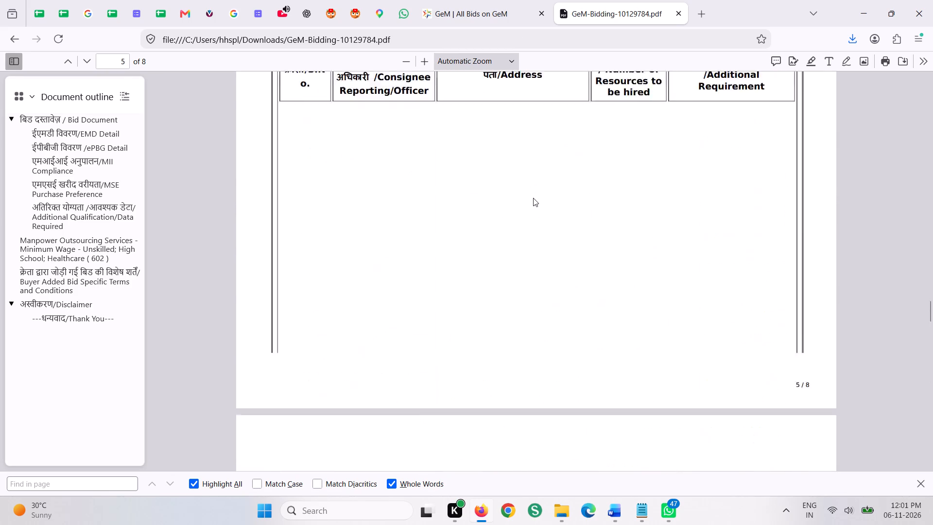
{"action": "scroll", "coordinate": [533, 198], "scroll_direction": "up", "scroll_amount": 8}
{"action": "scroll", "coordinate": [503, 191], "scroll_direction": "down", "scroll_amount": 6}
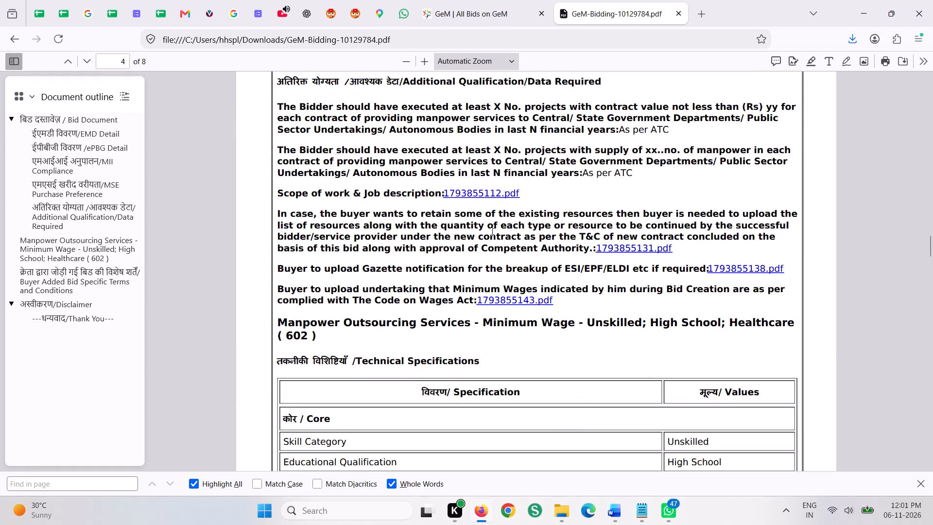
{"action": "left_click", "coordinate": [486, 192]}
{"action": "scroll", "coordinate": [489, 201], "scroll_direction": "up", "scroll_amount": 12}
{"action": "scroll", "coordinate": [509, 236], "scroll_direction": "down", "scroll_amount": 7}
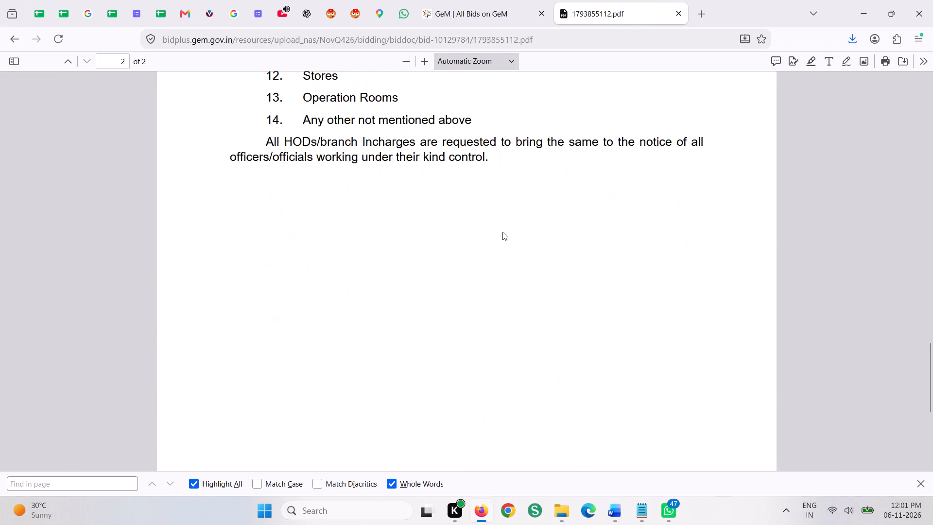
{"action": "scroll", "coordinate": [502, 232], "scroll_direction": "down", "scroll_amount": 7}
{"action": "left_click", "coordinate": [12, 44]}
{"action": "left_click", "coordinate": [494, 0]}
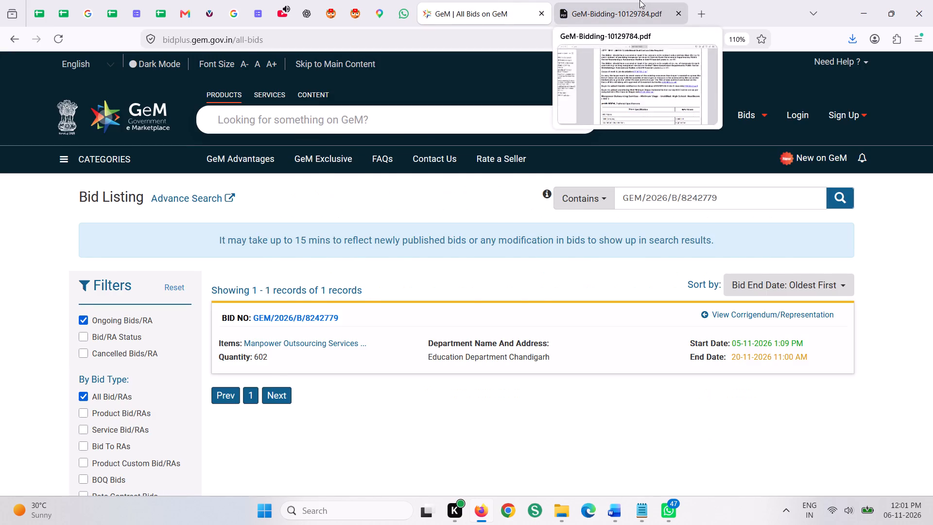
{"action": "left_click", "coordinate": [639, 0]}
Highlight item 7's text "EMD EXEMPTION – STARTUP & MSME CERTIFICATE" in yellow in the REQUIRED DOCUMENTS Word file.
{"action": "left_click", "coordinate": [611, 503]}
{"action": "left_click", "coordinate": [345, 447]}
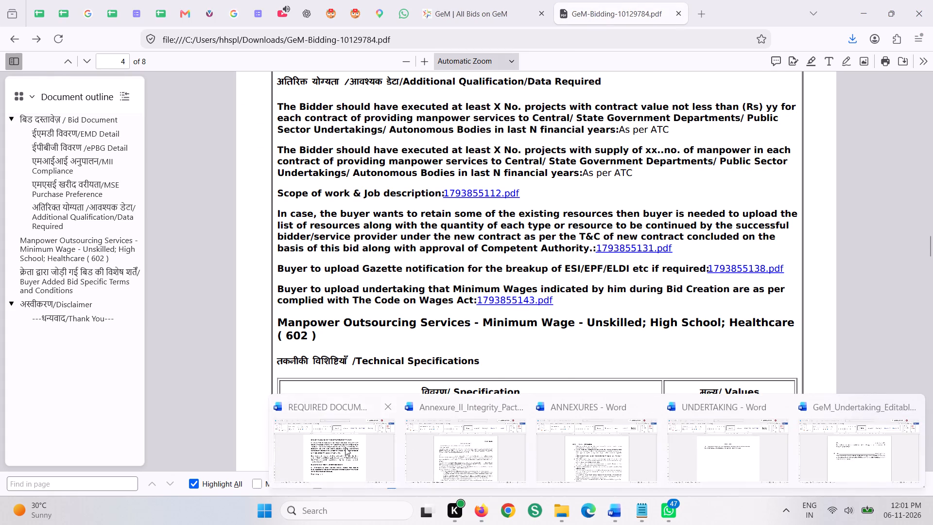
{"action": "scroll", "coordinate": [406, 438], "scroll_direction": "down", "scroll_amount": 2}
{"action": "scroll", "coordinate": [422, 422], "scroll_direction": "up", "scroll_amount": 9}
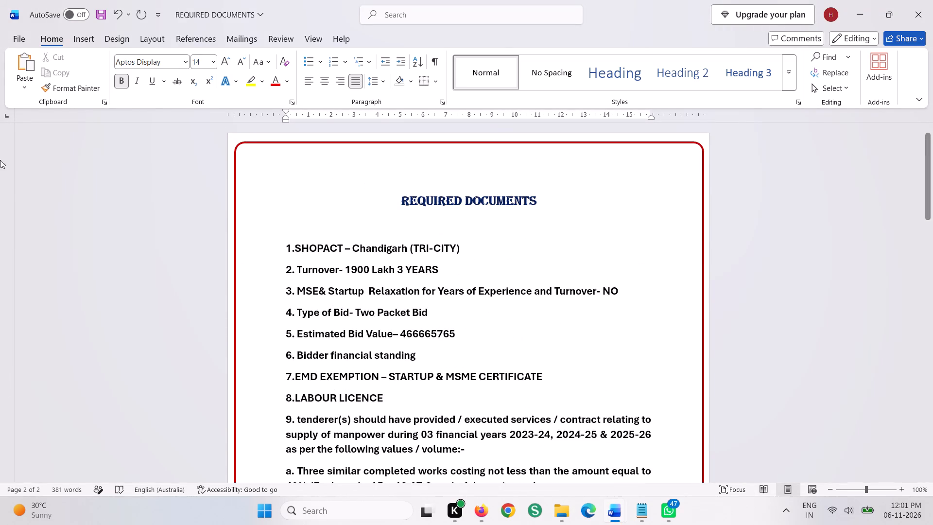
{"action": "scroll", "coordinate": [216, 233], "scroll_direction": "down", "scroll_amount": 1}
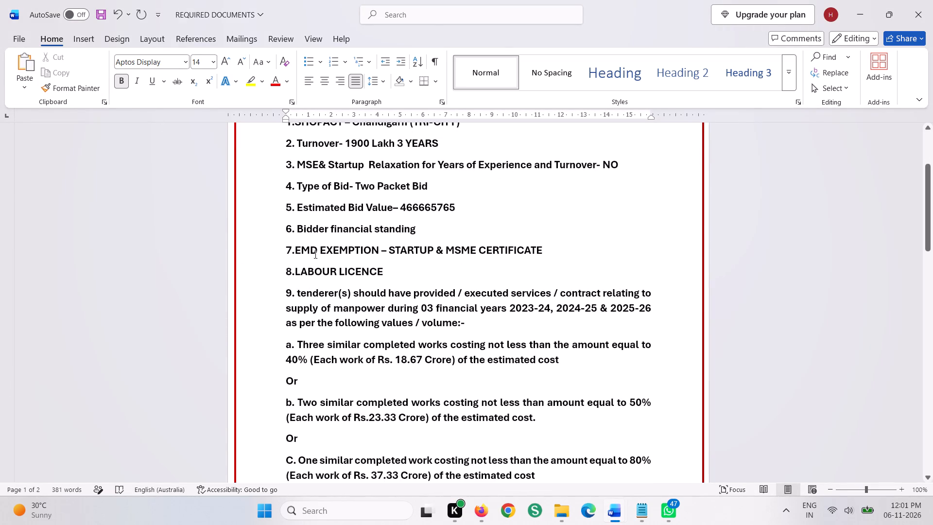
{"action": "left_click_drag", "start_coordinate": [294, 249], "coordinate": [536, 254]}
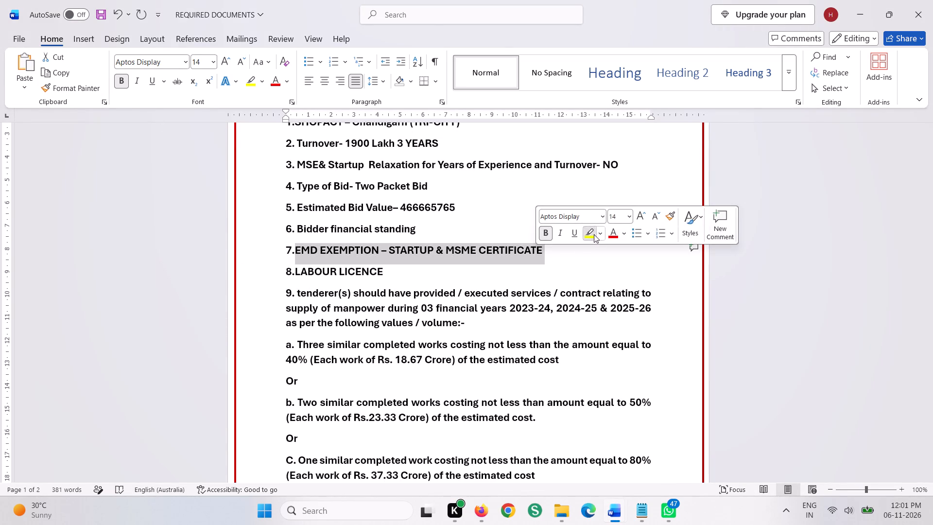
{"action": "left_click", "coordinate": [594, 234]}
{"action": "scroll", "coordinate": [388, 311], "scroll_direction": "up", "scroll_amount": 3}
Publish the list as the PDF "REQUIRED DOCUMENTS" in the GEM2026B8242779 folder under DEV1, and close the opened PDF.
{"action": "left_click", "coordinate": [561, 510]}
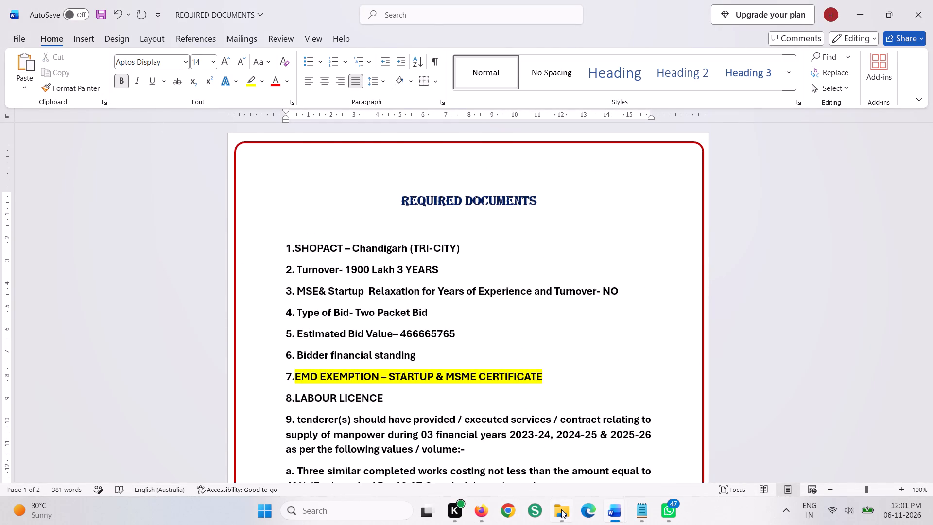
{"action": "left_click", "coordinate": [551, 507]}
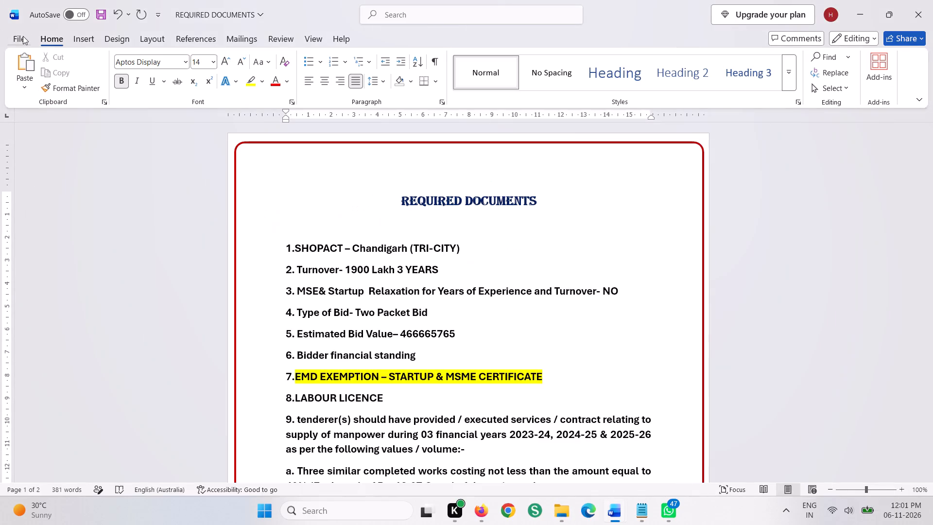
{"action": "left_click", "coordinate": [23, 36]}
{"action": "left_click", "coordinate": [42, 278]}
{"action": "left_click", "coordinate": [323, 165]}
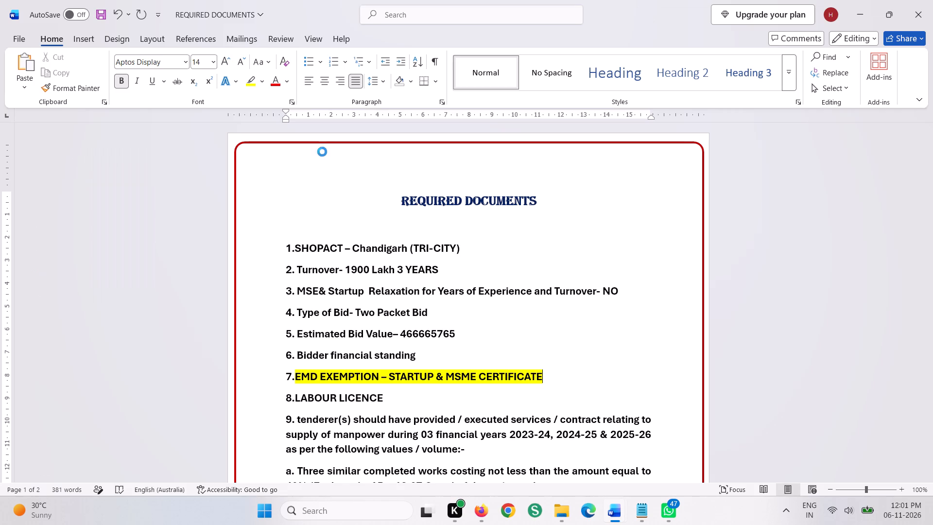
{"action": "scroll", "coordinate": [99, 172], "scroll_direction": "up", "scroll_amount": 12}
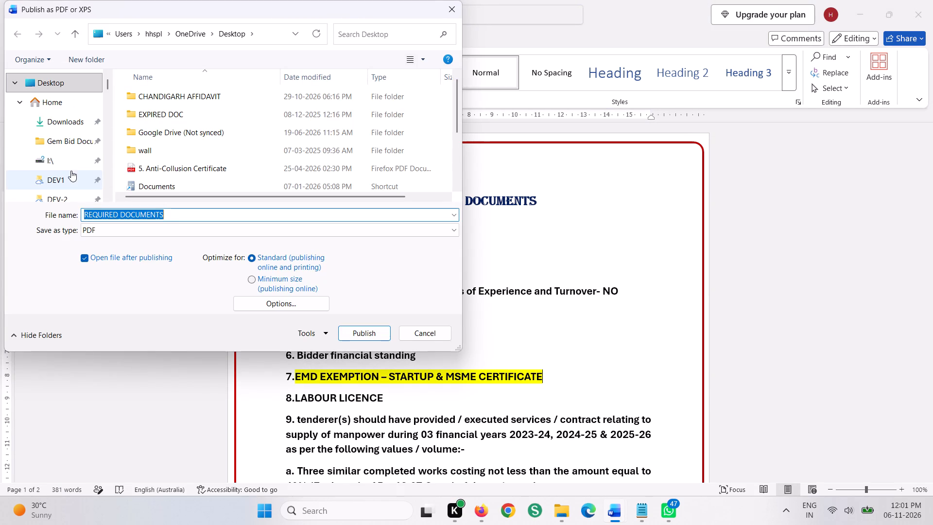
{"action": "left_click", "coordinate": [61, 179]}
{"action": "scroll", "coordinate": [157, 153], "scroll_direction": "up", "scroll_amount": 9}
{"action": "double_click", "coordinate": [189, 96]}
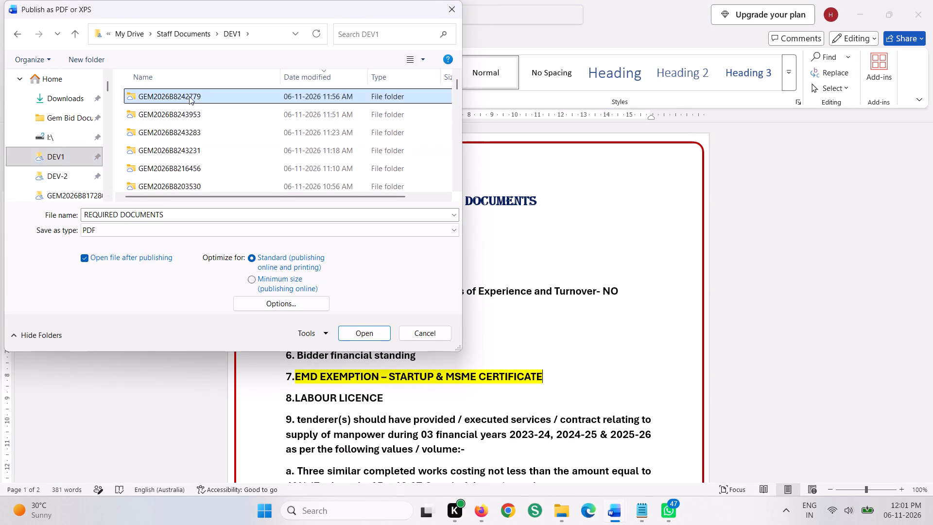
{"action": "left_click", "coordinate": [199, 215]}
{"action": "left_click", "coordinate": [372, 328]}
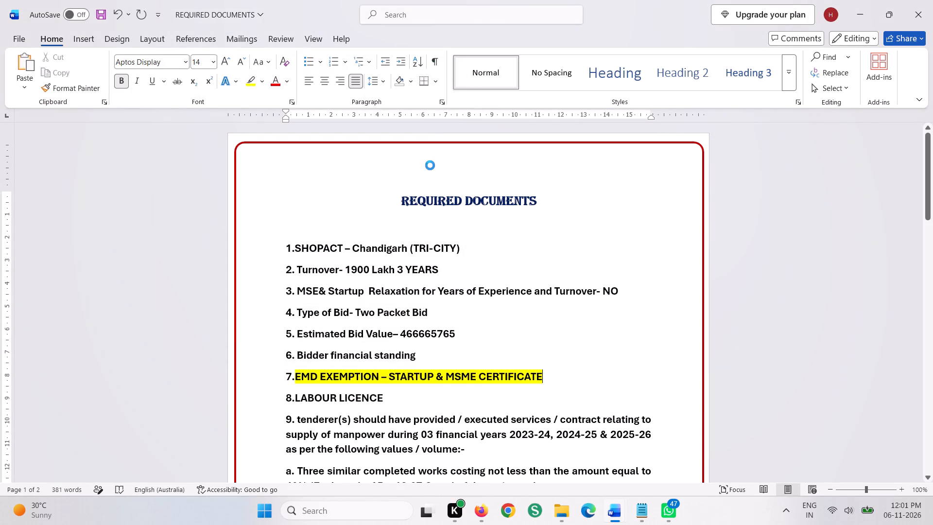
{"action": "left_click", "coordinate": [700, 0]}
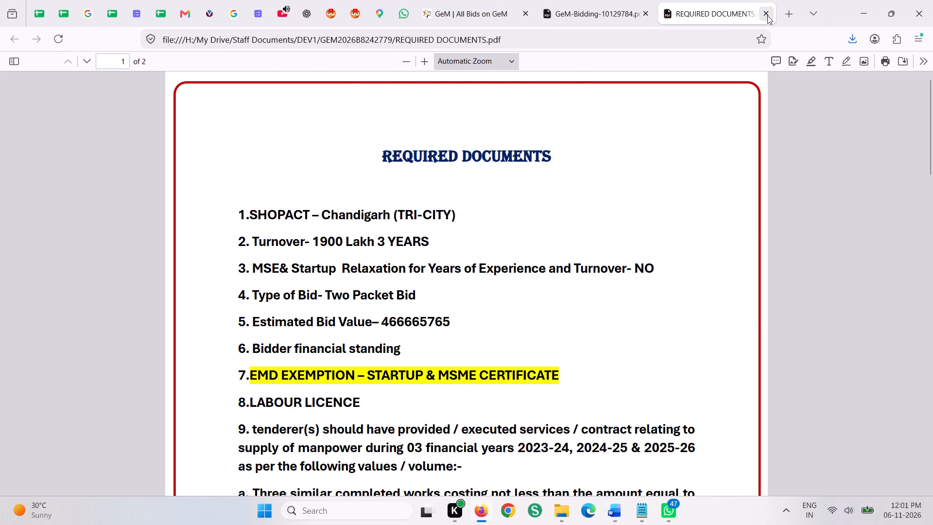
{"action": "left_click", "coordinate": [767, 15]}
Check the files saved in the GEM2026B8242779 folder in File Explorer.
{"action": "left_click", "coordinate": [515, 0]}
{"action": "left_click", "coordinate": [624, 1]}
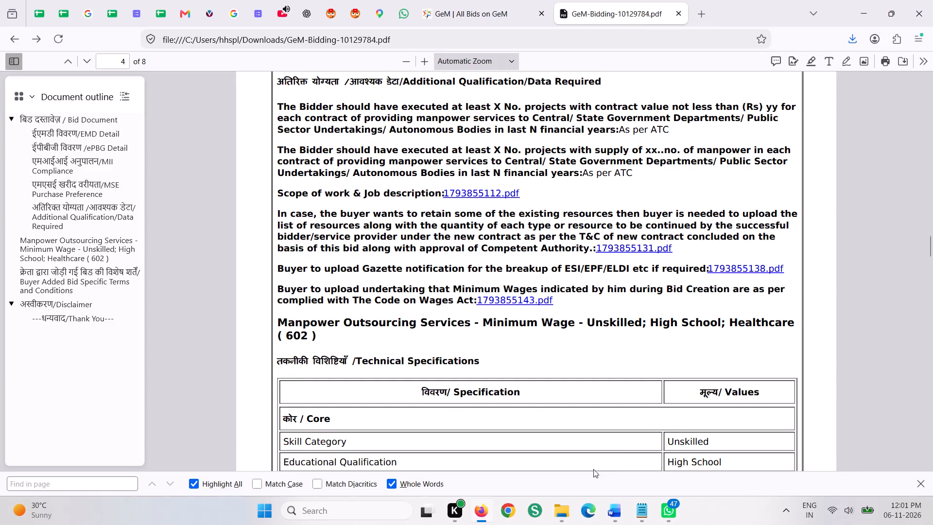
{"action": "left_click", "coordinate": [564, 507]}
{"action": "left_click", "coordinate": [189, 127]}
{"action": "left_click", "coordinate": [178, 151]}
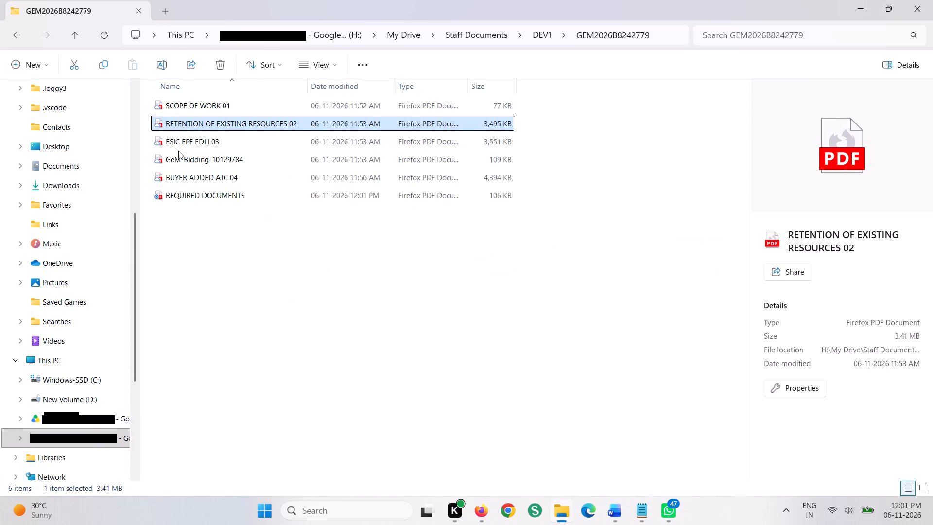
{"action": "left_click", "coordinate": [179, 162]}
{"action": "left_click", "coordinate": [178, 174]}
{"action": "left_click", "coordinate": [179, 195]}
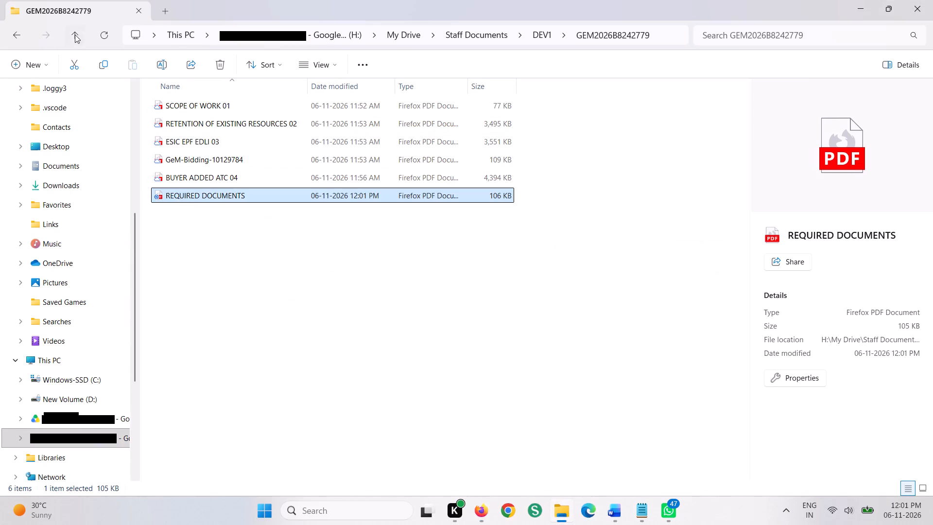
Copy the GEM2026B8242779 folder's Drive link and insert it as Other Comment in row 341 of Daily Tender Sheet 2026.
{"action": "left_click", "coordinate": [75, 34]}
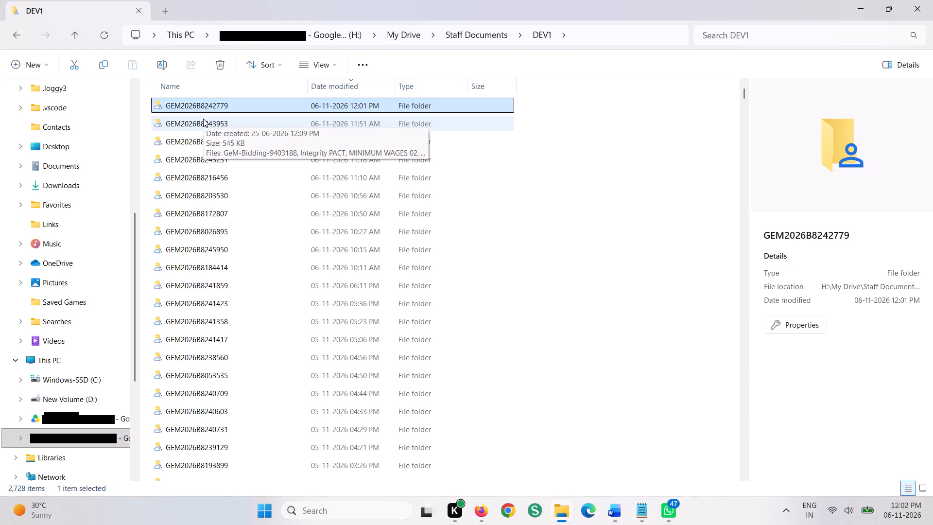
{"action": "scroll", "coordinate": [205, 117], "scroll_direction": "up", "scroll_amount": 1}
{"action": "right_click", "coordinate": [216, 104]}
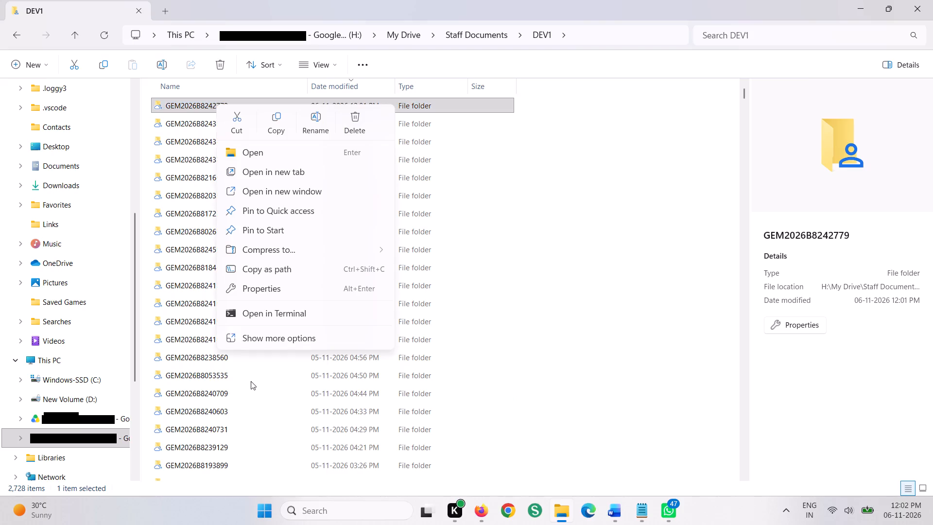
{"action": "left_click", "coordinate": [254, 339]}
{"action": "left_click", "coordinate": [261, 225]}
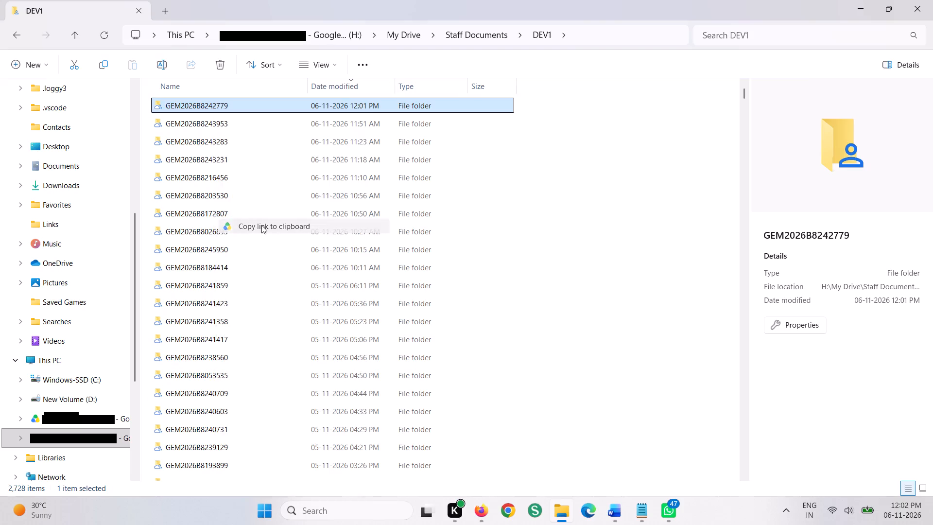
{"action": "left_click", "coordinate": [478, 512]}
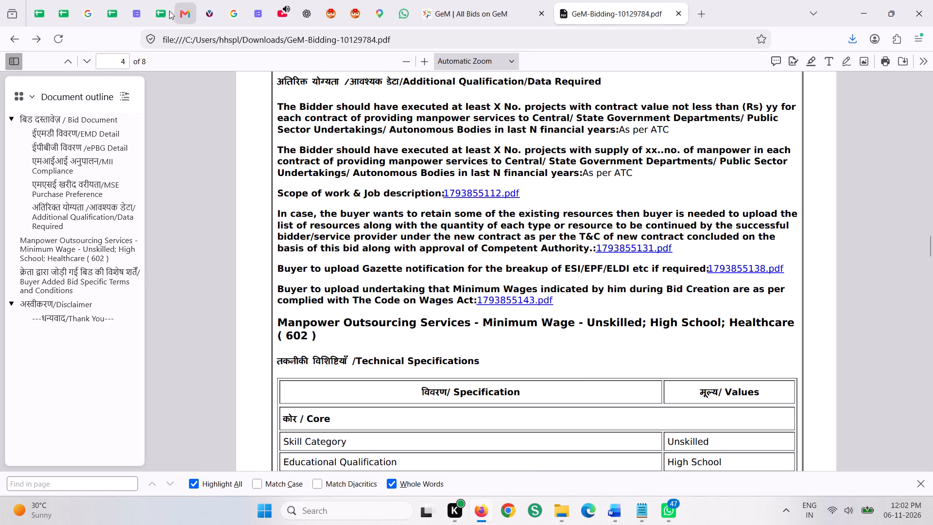
{"action": "left_click", "coordinate": [161, 8]}
{"action": "double_click", "coordinate": [599, 214]}
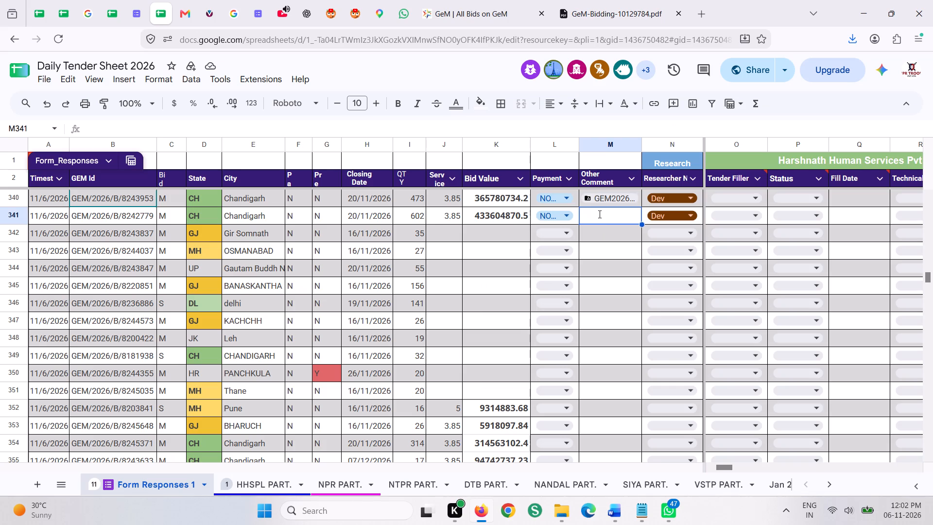
{"action": "key", "text": "ctrl+v"}
{"action": "key", "text": "Tab"}
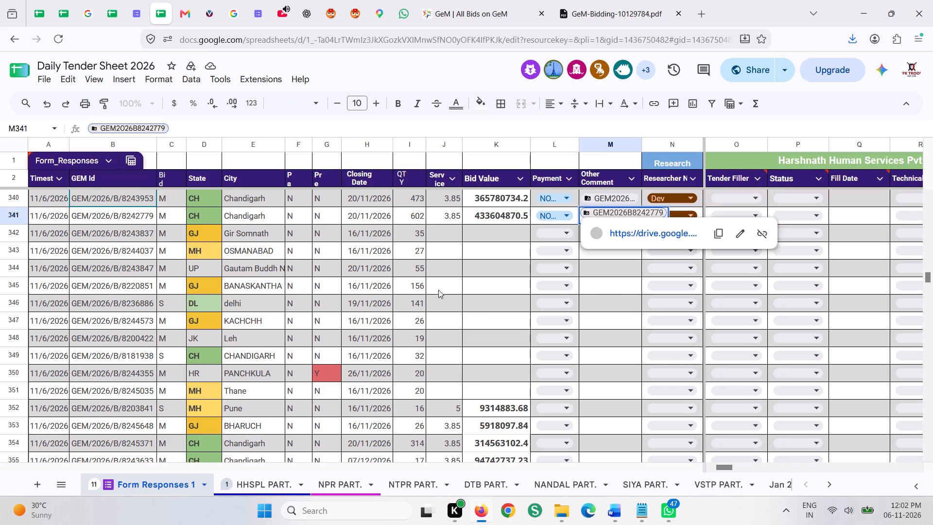
{"action": "left_click", "coordinate": [430, 290]}
Set the researcher name for row 342 to Dev.
{"action": "left_click", "coordinate": [651, 227]}
{"action": "left_click", "coordinate": [657, 233]}
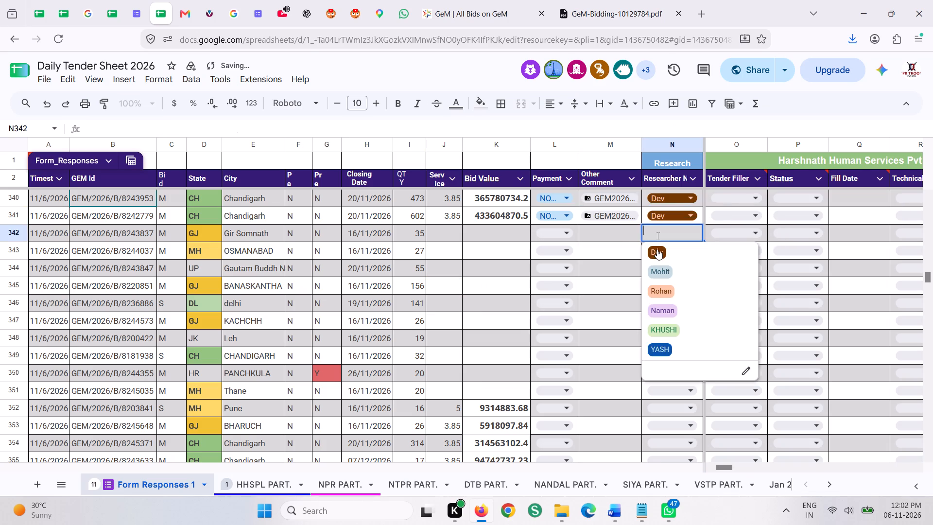
{"action": "left_click", "coordinate": [657, 249]}
Copy the GEM Id GEM/2026/B/8243837 from row 342.
{"action": "left_click", "coordinate": [614, 234]}
{"action": "key", "text": "Left"}
{"action": "key", "text": "Left"}
{"action": "key", "text": "Left"}
{"action": "key", "text": "Left"}
{"action": "key", "text": "Left"}
{"action": "key", "text": "Left"}
{"action": "key", "text": "Left"}
{"action": "key", "text": "Left"}
{"action": "key", "text": "Left"}
{"action": "key", "text": "Left"}
{"action": "key", "text": "Left"}
{"action": "key", "text": "Left"}
{"action": "key", "text": "Left"}
{"action": "key", "text": "Left"}
{"action": "key", "text": "Left"}
{"action": "key", "text": "Left"}
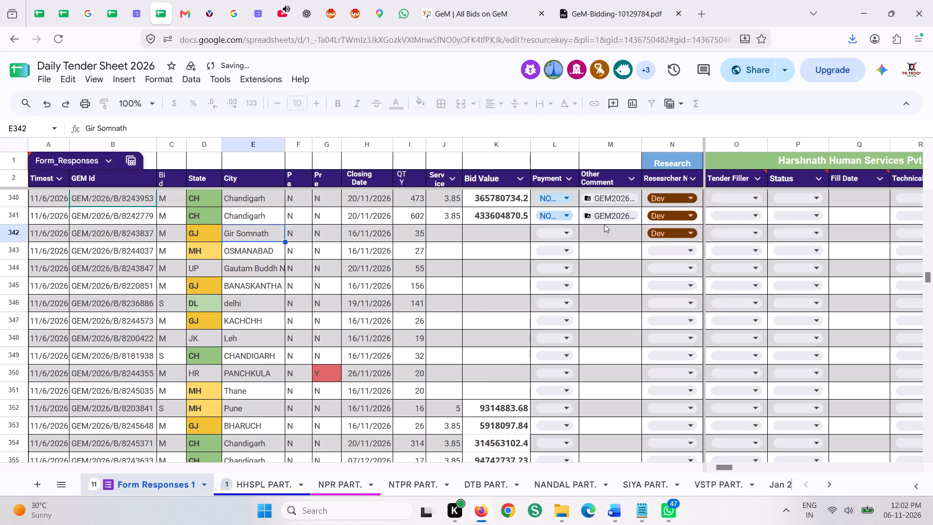
{"action": "key", "text": "Right"}
{"action": "key", "text": "ctrl+c"}
{"action": "key", "text": "Right"}
{"action": "key", "text": "Right"}
{"action": "key", "text": "Right"}
{"action": "key", "text": "Right"}
{"action": "key", "text": "Right"}
{"action": "key", "text": "Right"}
{"action": "key", "text": "Right"}
{"action": "key", "text": "Right"}
{"action": "key", "text": "Right"}
{"action": "key", "text": "Right"}
{"action": "key", "text": "Right"}
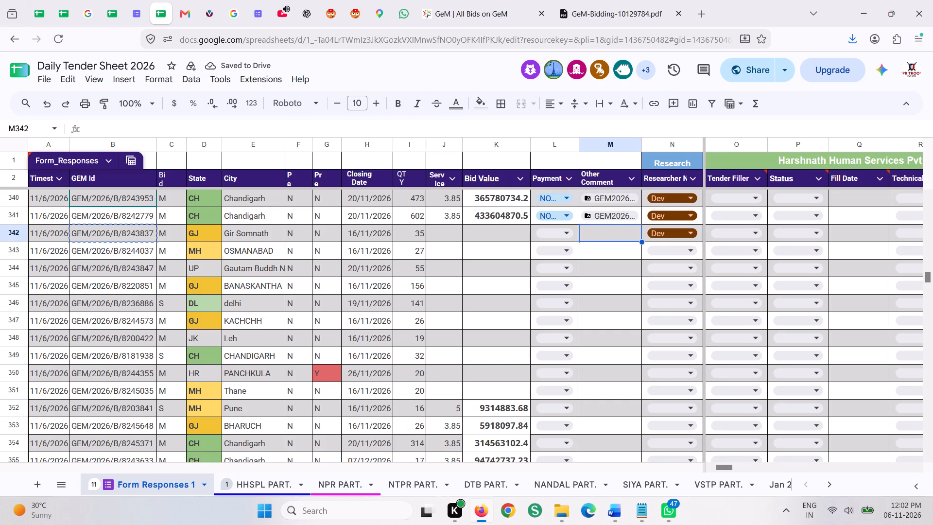
Close the previous bid's PDF, search the GeM bid listing for GEM/2026/B/8243837 and open its bid document.
{"action": "left_click", "coordinate": [598, 0]}
{"action": "left_click", "coordinate": [679, 11]}
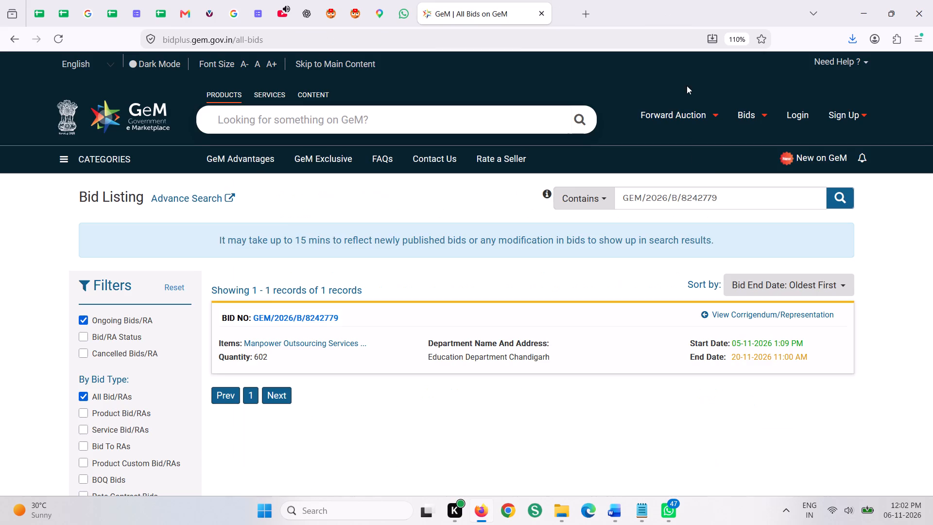
{"action": "left_click_drag", "start_coordinate": [743, 193], "coordinate": [575, 207]}
{"action": "key", "text": "ctrl+v"}
{"action": "key", "text": "Return"}
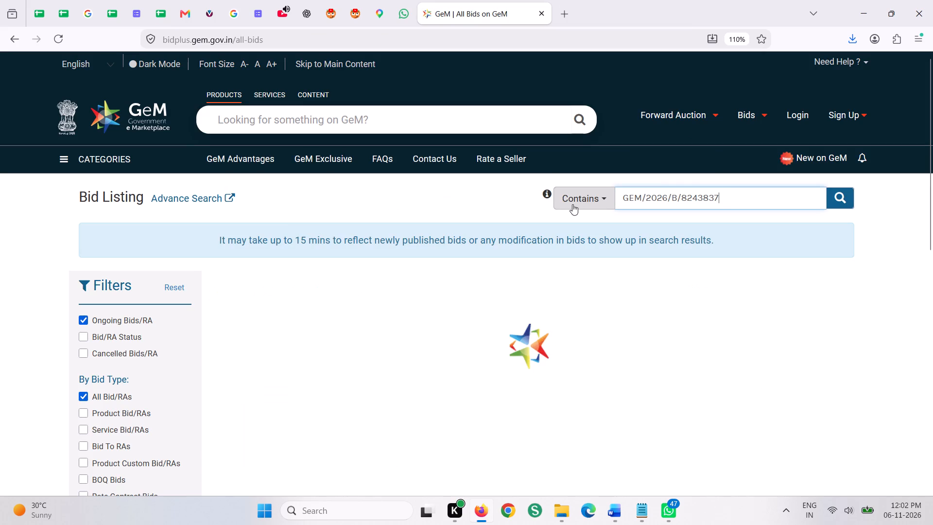
{"action": "left_click", "coordinate": [308, 317]}
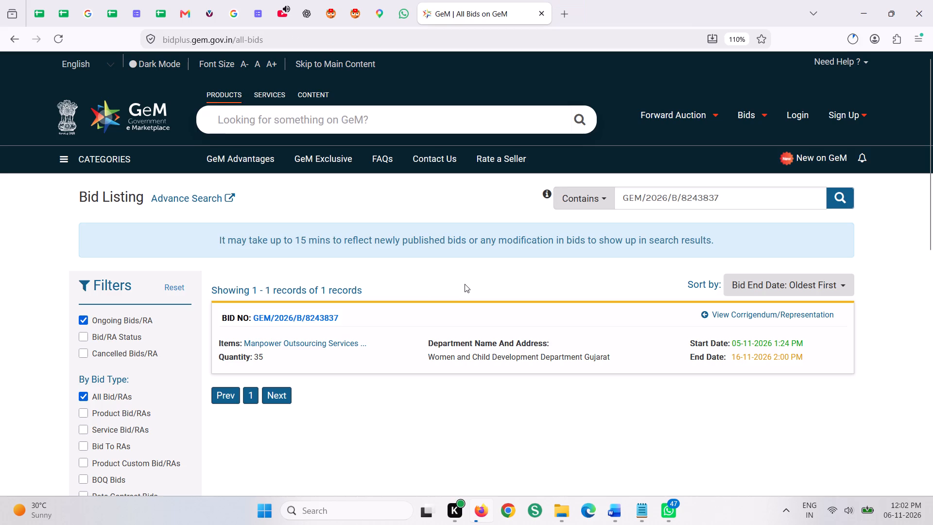
{"action": "left_click", "coordinate": [393, 296]}
{"action": "scroll", "coordinate": [577, 334], "scroll_direction": "down", "scroll_amount": 1}
{"action": "left_click", "coordinate": [588, 326]}
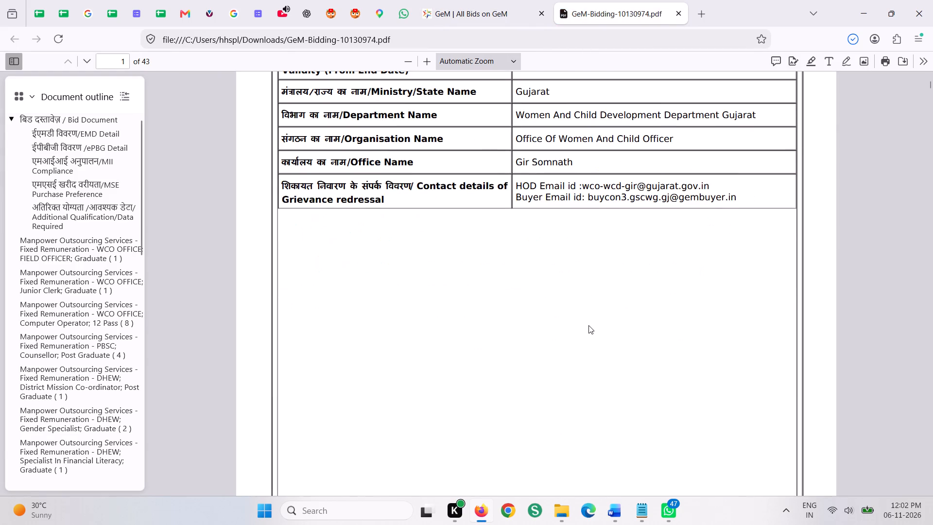
Search the bid document for "SECURITY".
{"action": "key", "text": "ctrl+f"}
{"action": "type", "text": "SE"}
{"action": "key", "text": "c"}
{"action": "type", "text": "URITY"}
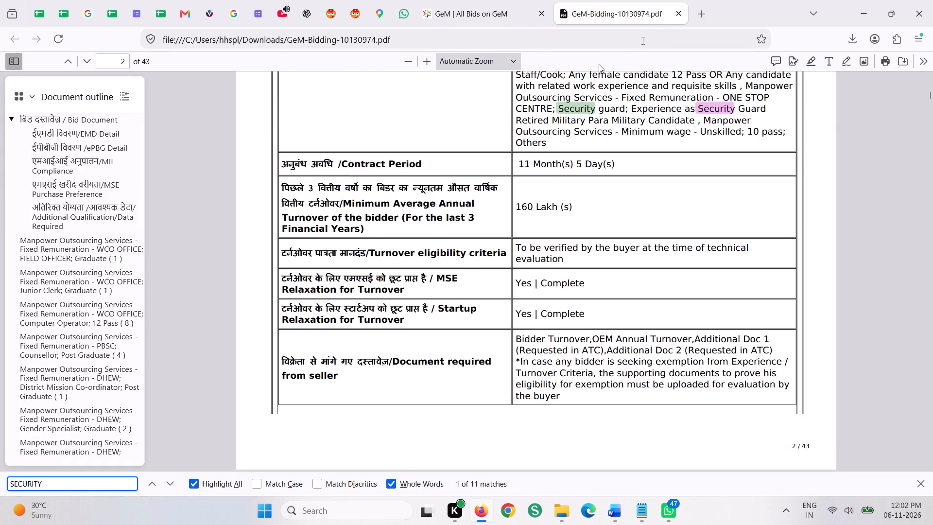
Copy "Security Guard" from the bid's item description and enter it as Other Comment in row 342 of the tender sheet.
{"action": "left_click", "coordinate": [564, 106]}
{"action": "left_click_drag", "start_coordinate": [564, 106], "coordinate": [603, 107]}
{"action": "key", "text": "ctrl+c"}
{"action": "key", "text": "ctrl+c"}
{"action": "left_click", "coordinate": [705, 108]}
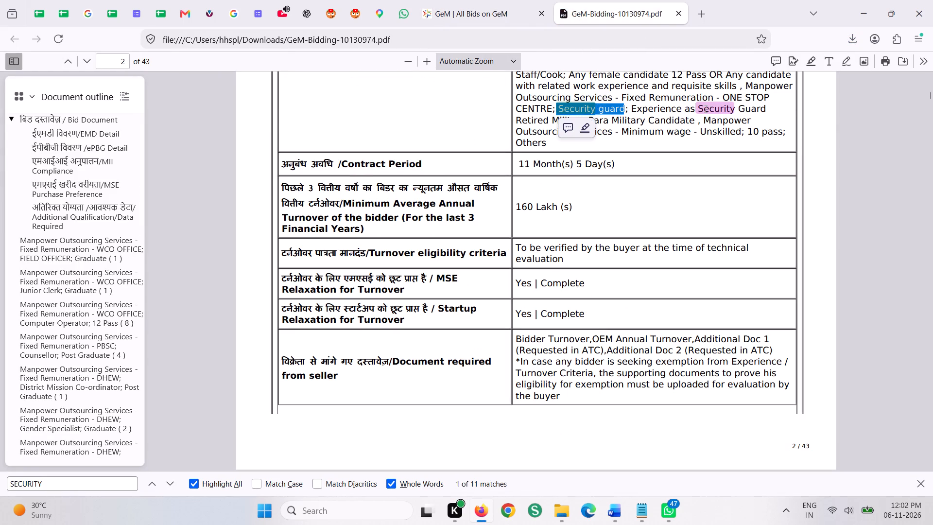
{"action": "left_click_drag", "start_coordinate": [705, 108], "coordinate": [755, 105]}
{"action": "key", "text": "ctrl+c"}
{"action": "key", "text": "ctrl+c"}
{"action": "key", "text": "ctrl+c"}
{"action": "left_click", "coordinate": [162, 12]}
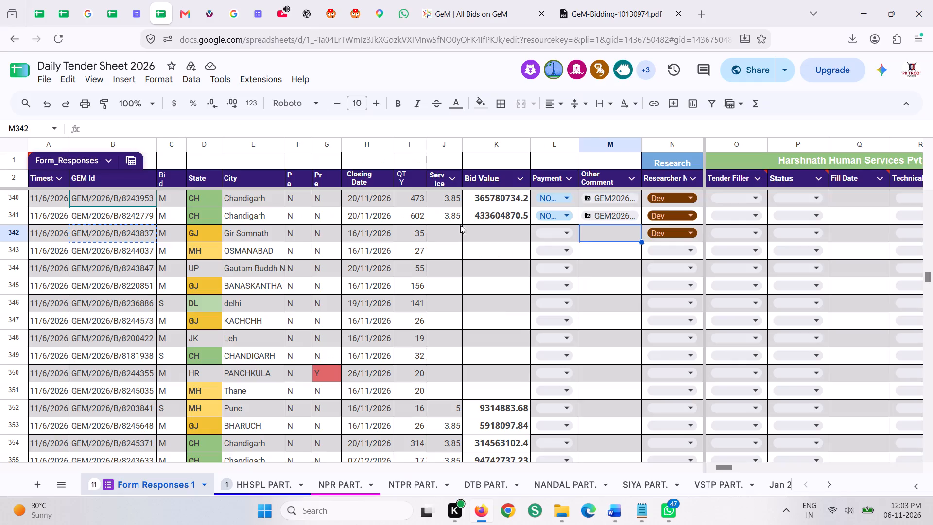
{"action": "double_click", "coordinate": [590, 235]}
{"action": "key", "text": "ctrl+v"}
{"action": "left_click", "coordinate": [597, 261]}
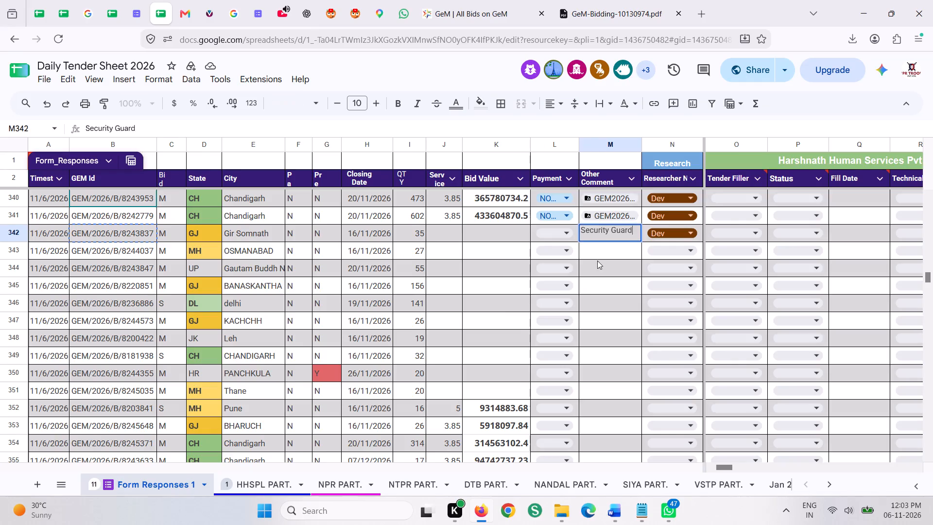
Set the Researcher Name in row 343 of the tender sheet to Dev.
{"action": "left_click", "coordinate": [657, 249]}
{"action": "left_click", "coordinate": [657, 268]}
{"action": "left_click", "coordinate": [611, 251]}
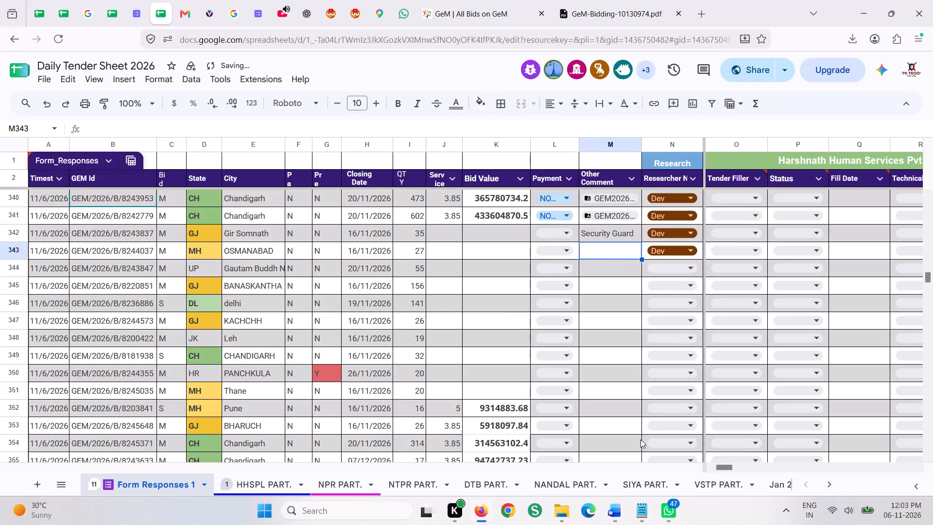
In Notepad, append +1 to the CANCEL tally line and return to the tender sheet.
{"action": "left_click", "coordinate": [639, 512]}
{"action": "type", "text": "+1"}
{"action": "key", "text": "alt+Tab"}
Copy the GEM Id GEM/2026/B/8244037 from row 343.
{"action": "key", "text": "Left"}
{"action": "key", "text": "Left"}
{"action": "key", "text": "Left"}
{"action": "key", "text": "Left"}
{"action": "key", "text": "Left"}
{"action": "key", "text": "Left"}
{"action": "key", "text": "Left"}
{"action": "key", "text": "Left"}
{"action": "key", "text": "Left"}
{"action": "key", "text": "Left"}
{"action": "key", "text": "Left"}
{"action": "key", "text": "Left"}
{"action": "key", "text": "Left"}
{"action": "key", "text": "Left"}
{"action": "key", "text": "Left"}
{"action": "key", "text": "Left"}
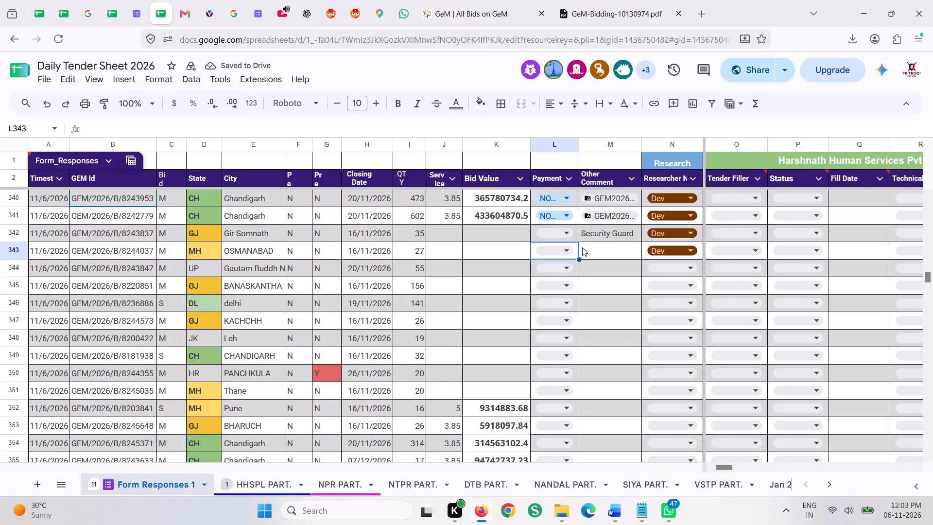
{"action": "key", "text": "Right"}
{"action": "key", "text": "ctrl+c"}
{"action": "key", "text": "Right"}
{"action": "key", "text": "Right"}
{"action": "key", "text": "Right"}
{"action": "key", "text": "Right"}
{"action": "key", "text": "Right"}
{"action": "key", "text": "Right"}
{"action": "key", "text": "Right"}
{"action": "key", "text": "Right"}
{"action": "key", "text": "Right"}
{"action": "key", "text": "Right"}
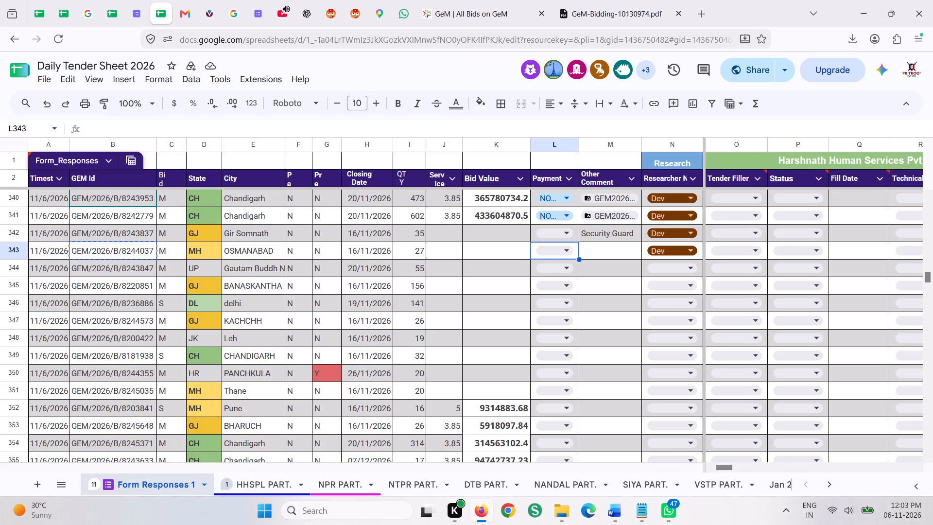
{"action": "key", "text": "Right"}
{"action": "key", "text": "Right"}
{"action": "key", "text": "Left"}
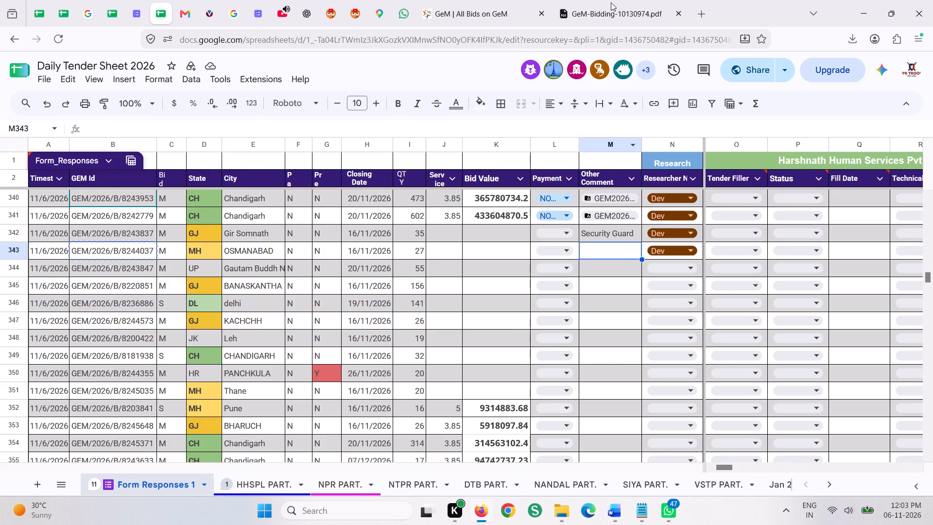
Close the previous bid's PDF, search the GeM bid listing for GEM/2026/B/8244037 and open its bid document.
{"action": "left_click", "coordinate": [636, 0]}
{"action": "left_click", "coordinate": [677, 17]}
{"action": "left_click_drag", "start_coordinate": [748, 207], "coordinate": [500, 196]}
{"action": "key", "text": "ctrl+v"}
{"action": "key", "text": "Return"}
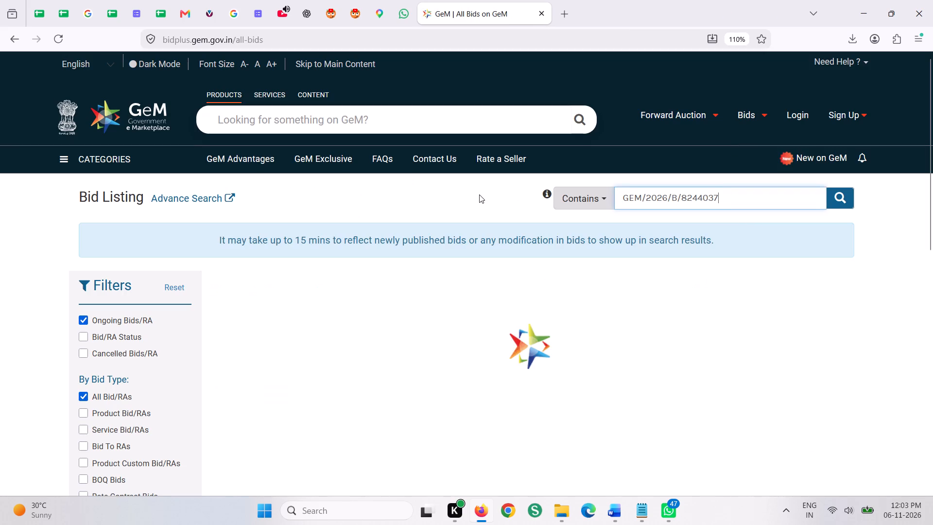
{"action": "left_click", "coordinate": [329, 314]}
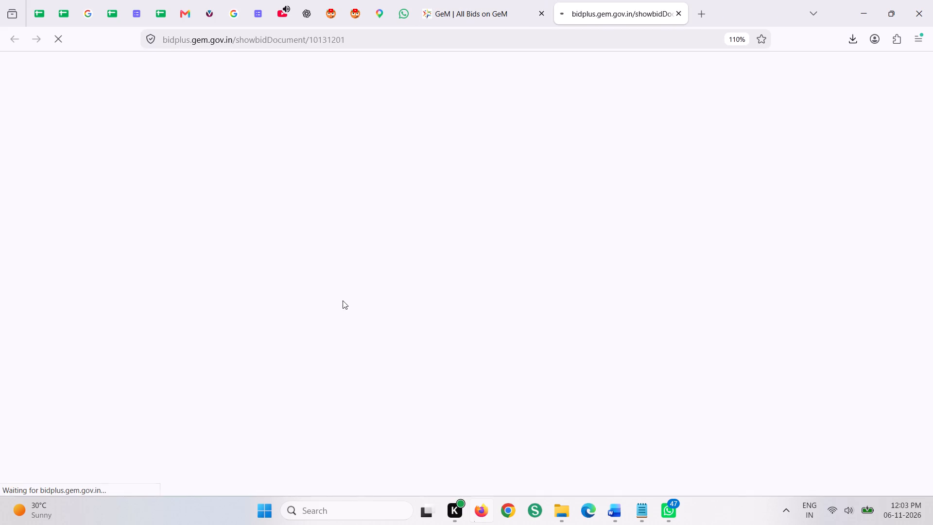
{"action": "left_click", "coordinate": [371, 239]}
Search the bid document for "SECURITY" and go through the matches.
{"action": "scroll", "coordinate": [517, 298], "scroll_direction": "down", "scroll_amount": 1}
{"action": "left_click", "coordinate": [566, 288]}
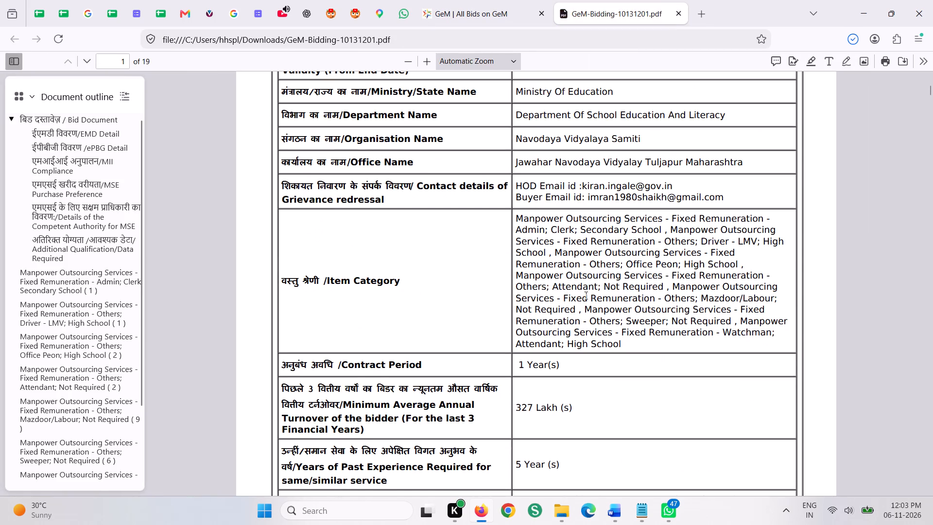
{"action": "key", "text": "ctrl+f"}
{"action": "type", "text": "SE"}
{"action": "key", "text": "c"}
{"action": "type", "text": "URITY"}
{"action": "key", "text": "Return"}
{"action": "key", "text": "Return"}
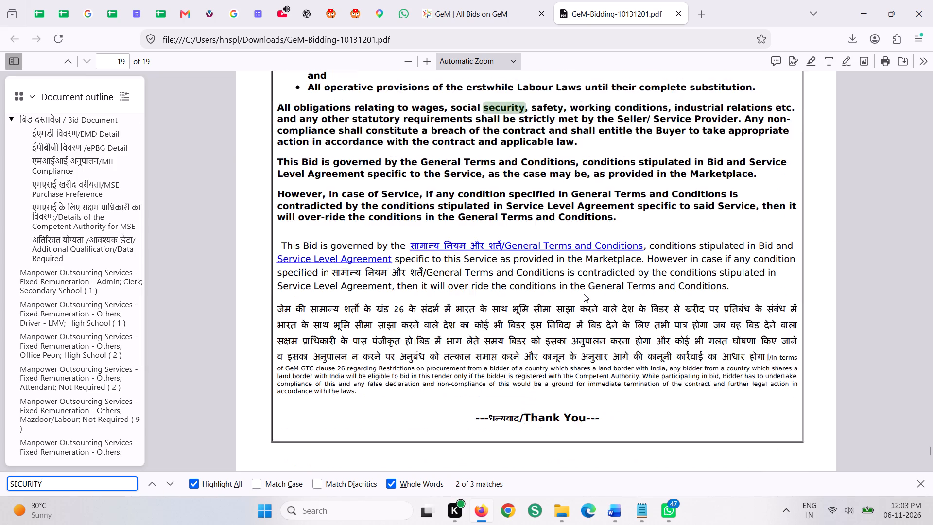
{"action": "key", "text": "Return"}
{"action": "key", "text": "Return"}
Replace the search term with "WATCH" to look for watchman posts in the bid document.
{"action": "key", "text": "BackSpace"}
{"action": "key", "text": "BackSpace"}
{"action": "key", "text": "BackSpace"}
{"action": "key", "text": "BackSpace"}
{"action": "key", "text": "BackSpace"}
{"action": "key", "text": "BackSpace"}
{"action": "key", "text": "BackSpace"}
{"action": "key", "text": "BackSpace"}
{"action": "key", "text": "BackSpace"}
{"action": "key", "text": "BackSpace"}
{"action": "key", "text": "BackSpace"}
{"action": "key", "text": "BackSpace"}
{"action": "key", "text": "BackSpace"}
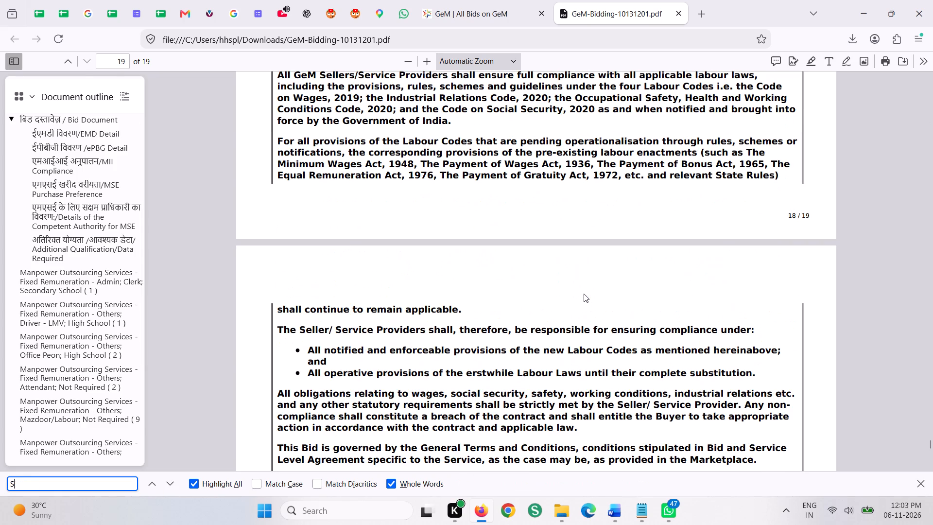
{"action": "key", "text": "BackSpace"}
{"action": "key", "text": "BackSpace"}
{"action": "type", "text": "WATCH"}
Search the bid document for "CHOWKIDAR" and copy the word "Chowkidar" from the Designation field.
{"action": "key", "text": "BackSpace"}
{"action": "key", "text": "BackSpace"}
{"action": "key", "text": "BackSpace"}
{"action": "key", "text": "BackSpace"}
{"action": "key", "text": "BackSpace"}
{"action": "key", "text": "BackSpace"}
{"action": "key", "text": "BackSpace"}
{"action": "key", "text": "BackSpace"}
{"action": "key", "text": "BackSpace"}
{"action": "key", "text": "BackSpace"}
{"action": "key", "text": "BackSpace"}
{"action": "key", "text": "BackSpace"}
{"action": "key", "text": "BackSpace"}
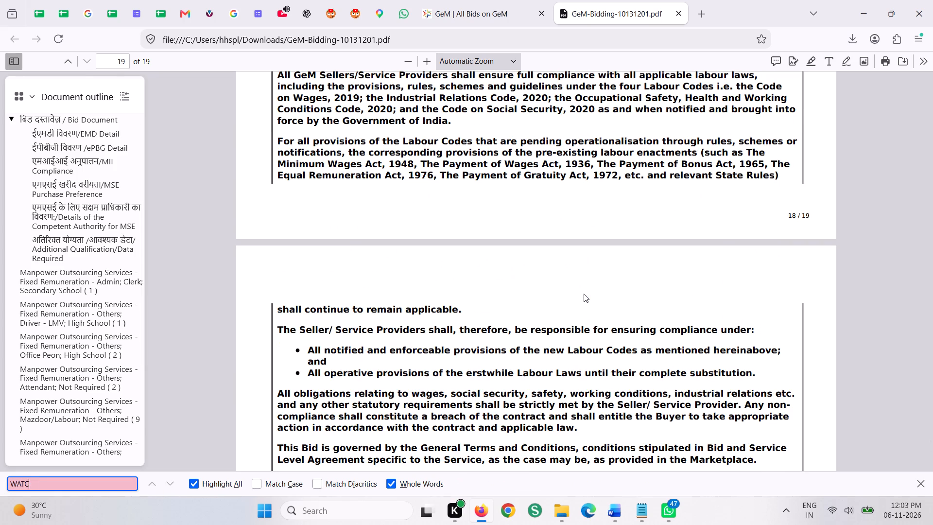
{"action": "type", "text": "CHOWKIDAR"}
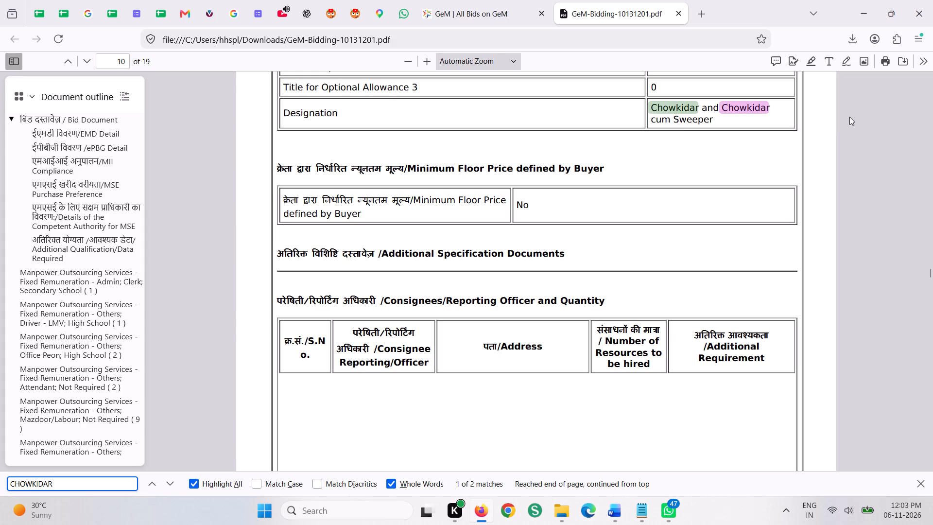
{"action": "double_click", "coordinate": [736, 103]}
{"action": "key", "text": "ctrl+c"}
{"action": "key", "text": "ctrl+c"}
Close the bid PDF and enter "Chowkidar" as Other Comment in row 343 of the tender sheet.
{"action": "left_click", "coordinate": [652, 0]}
{"action": "left_click", "coordinate": [677, 17]}
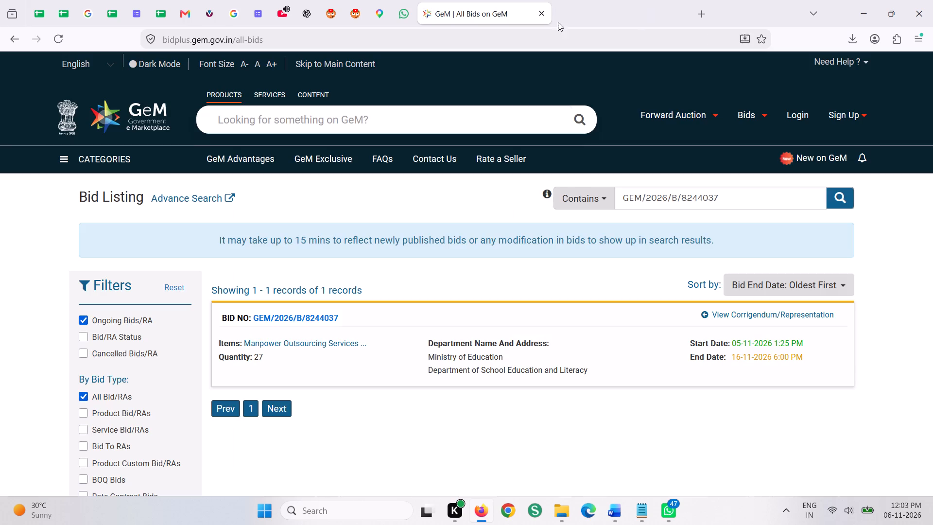
{"action": "left_click", "coordinate": [157, 20]}
{"action": "double_click", "coordinate": [603, 248]}
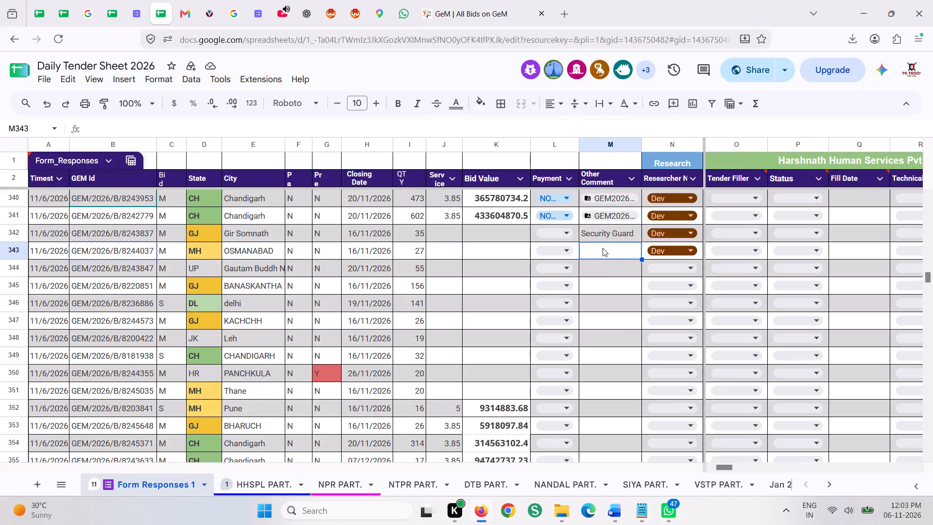
{"action": "key", "text": "ctrl+v"}
{"action": "key", "text": "Return"}
In Notepad, append another +1 to the CANCEL tally line and return to the tender sheet.
{"action": "left_click", "coordinate": [640, 511]}
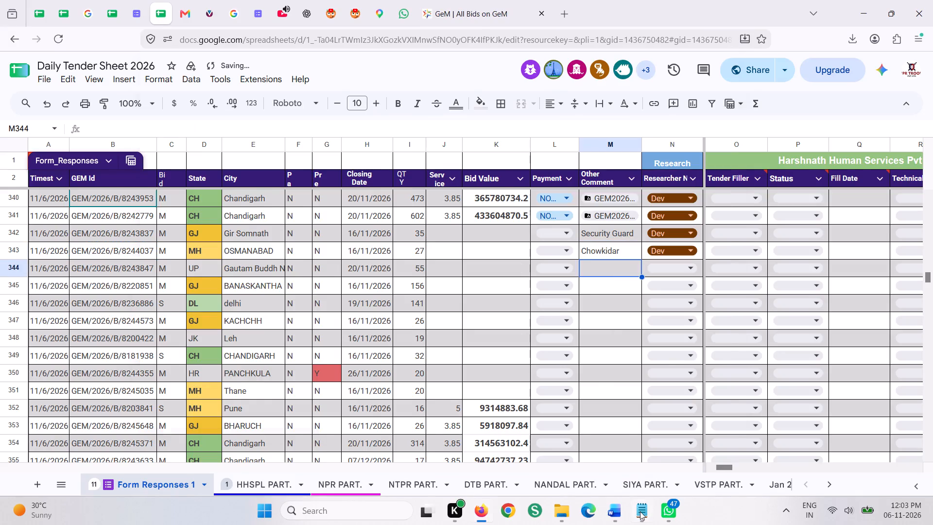
{"action": "type", "text": "+1"}
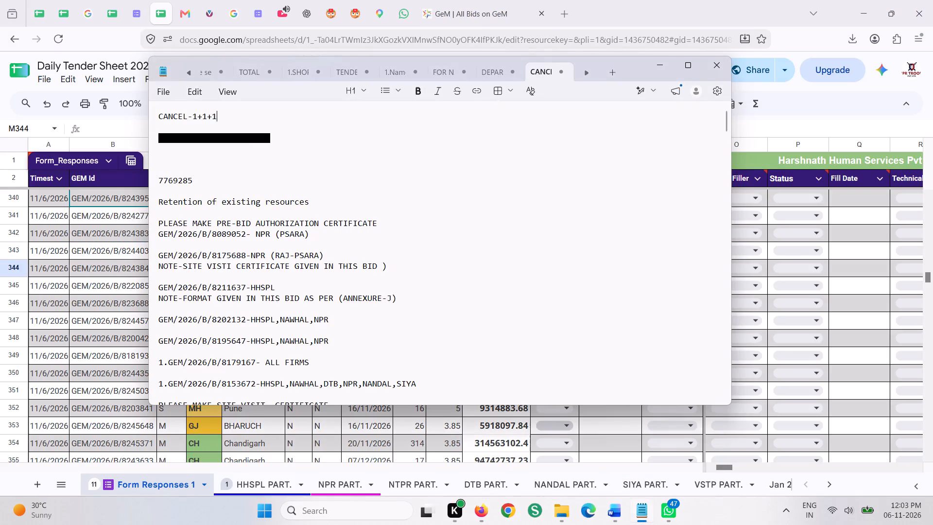
{"action": "key", "text": "alt+Tab"}
Set the Researcher Name in row 344 to Dev.
{"action": "left_click", "coordinate": [657, 269]}
{"action": "left_click", "coordinate": [660, 286]}
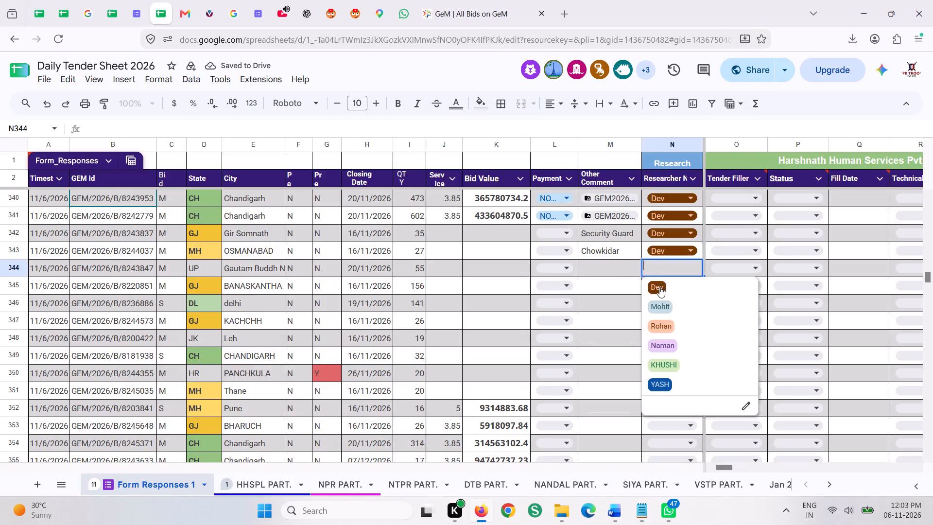
Copy the GEM Id GEM/2026/B/8243847 from row 344.
{"action": "left_click", "coordinate": [629, 273]}
{"action": "key", "text": "Left"}
{"action": "key", "text": "Left"}
{"action": "key", "text": "Left"}
{"action": "key", "text": "Left"}
{"action": "key", "text": "Left"}
{"action": "key", "text": "Left"}
{"action": "key", "text": "Left"}
{"action": "key", "text": "Left"}
{"action": "key", "text": "Left"}
{"action": "key", "text": "Left"}
{"action": "key", "text": "Left"}
{"action": "key", "text": "Left"}
{"action": "key", "text": "Left"}
{"action": "key", "text": "Left"}
{"action": "key", "text": "Left"}
{"action": "key", "text": "Left"}
{"action": "key", "text": "Left"}
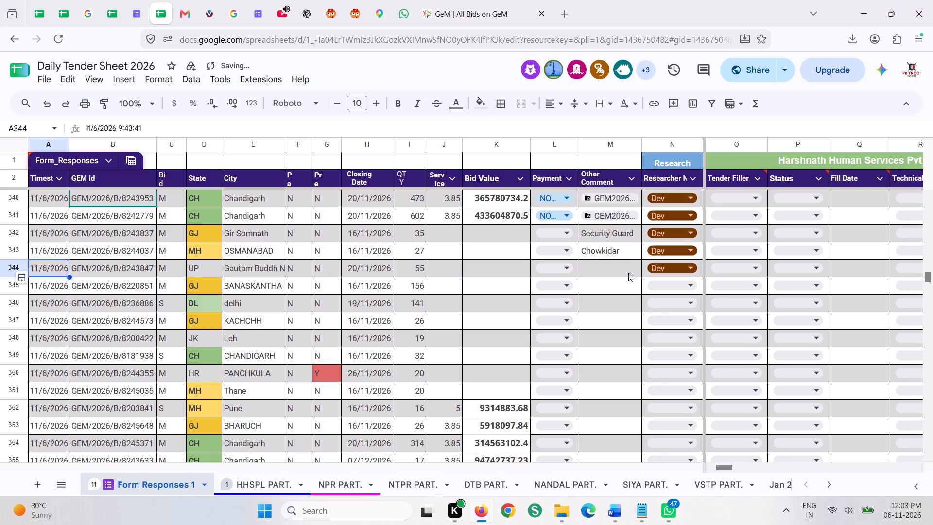
{"action": "key", "text": "Right"}
{"action": "key", "text": "ctrl+c"}
{"action": "key", "text": "Right"}
{"action": "key", "text": "Right"}
{"action": "key", "text": "Right"}
{"action": "key", "text": "Right"}
{"action": "key", "text": "Right"}
{"action": "key", "text": "Right"}
{"action": "key", "text": "Right"}
{"action": "key", "text": "Right"}
{"action": "key", "text": "Right"}
{"action": "key", "text": "Right"}
{"action": "key", "text": "Right"}
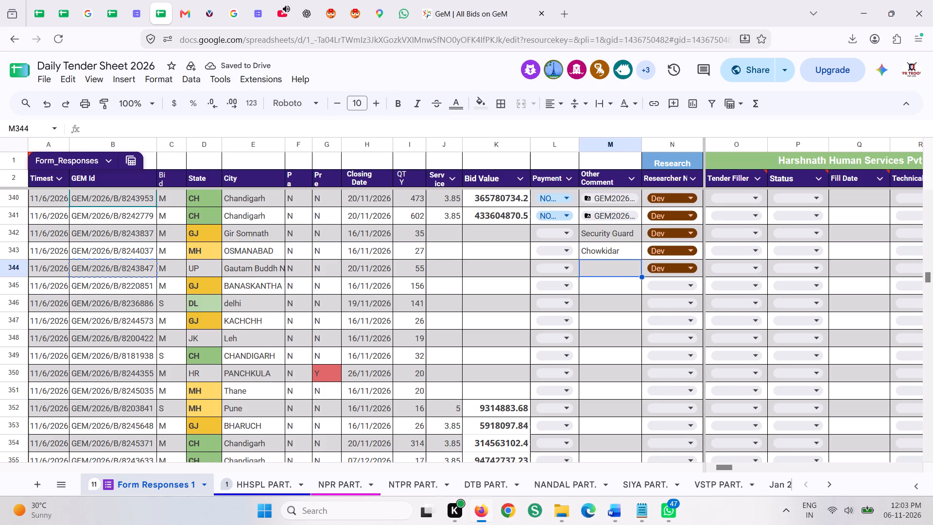
Search the GeM bid listing for GEM/2026/B/8243847 and open its bid document.
{"action": "left_click", "coordinate": [496, 0]}
{"action": "left_click_drag", "start_coordinate": [745, 194], "coordinate": [458, 210]}
{"action": "key", "text": "ctrl+v"}
{"action": "key", "text": "Return"}
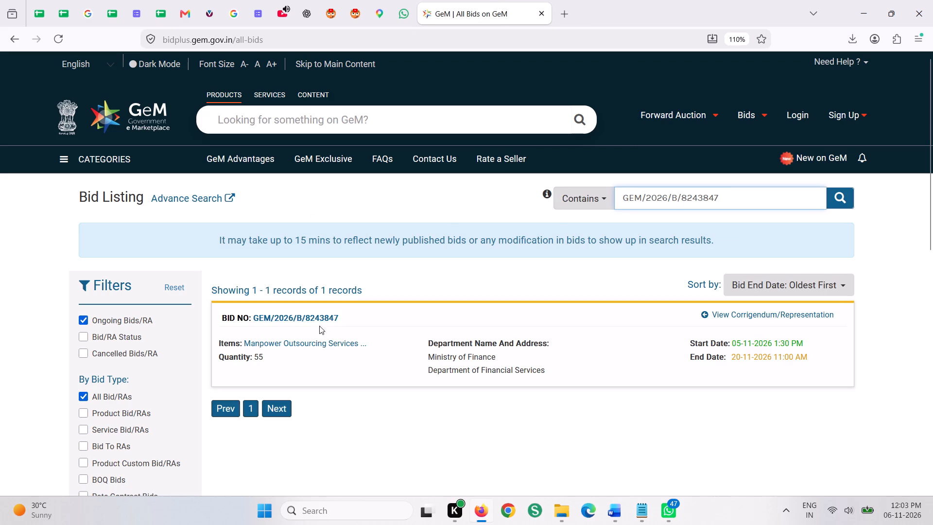
{"action": "left_click", "coordinate": [320, 318]}
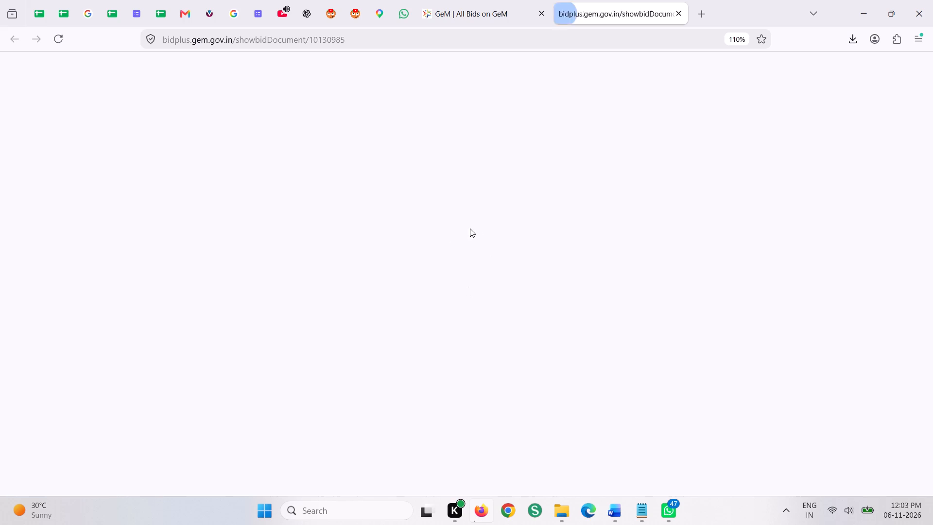
{"action": "left_click", "coordinate": [455, 151]}
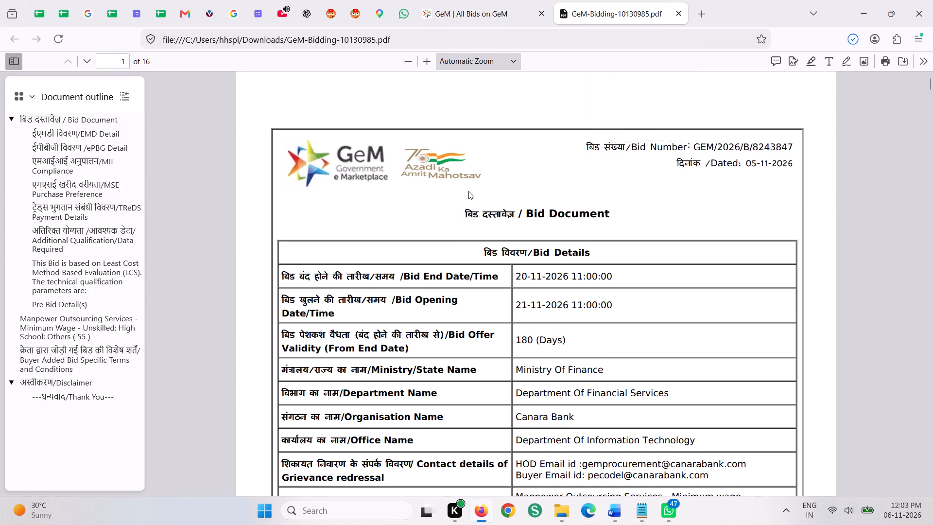
Search the Canara Bank bid document for "SECURITY" and go through the matches.
{"action": "scroll", "coordinate": [468, 191], "scroll_direction": "down", "scroll_amount": 1}
{"action": "left_click", "coordinate": [546, 206]}
{"action": "key", "text": "ctrl+f"}
{"action": "type", "text": "SE"}
{"action": "type", "text": "CURITY"}
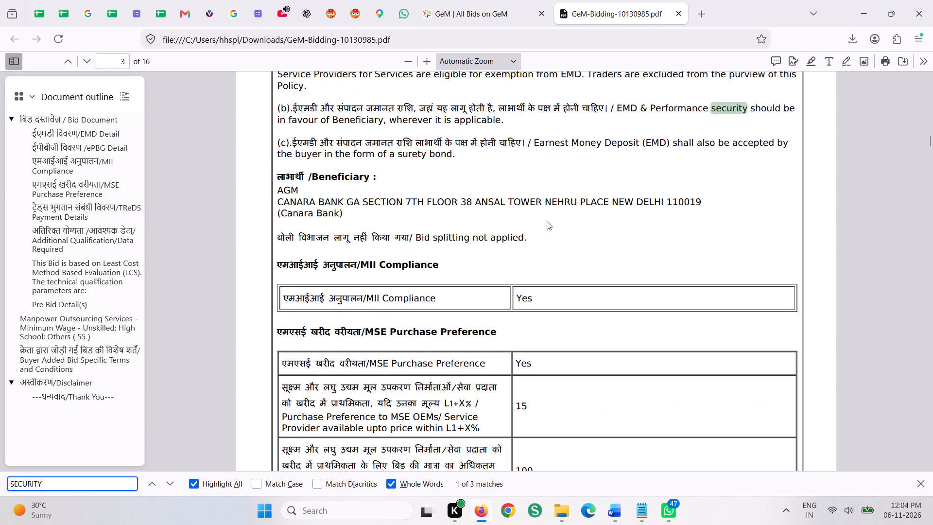
{"action": "key", "text": "Return"}
{"action": "key", "text": "Return"}
{"action": "key", "text": "Return"}
{"action": "key", "text": "Return"}
{"action": "key", "text": "Return"}
Search the Canara Bank bid document for "WATCH" and for "CHOWKIDAR", and clear the search.
{"action": "key", "text": "BackSpace"}
{"action": "key", "text": "BackSpace"}
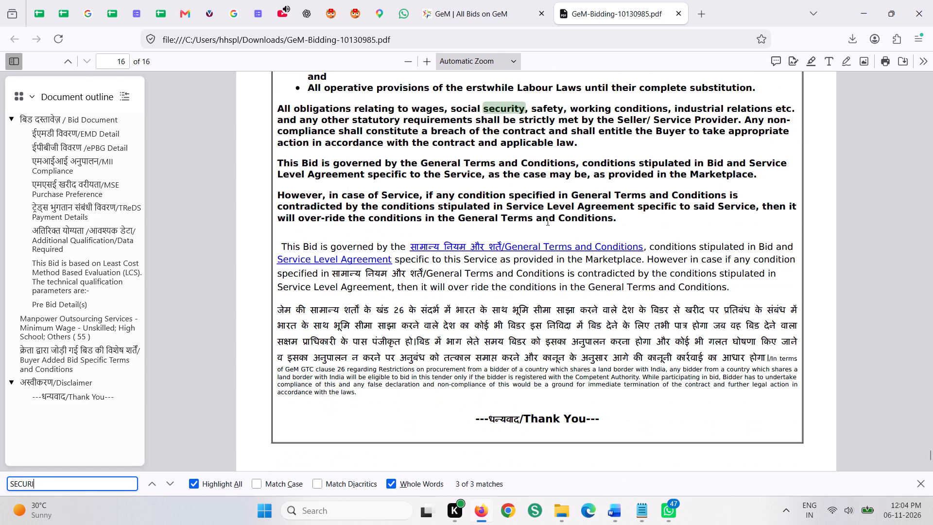
{"action": "key", "text": "BackSpace"}
{"action": "key", "text": "BackSpace"}
{"action": "key", "text": "BackSpace"}
{"action": "key", "text": "BackSpace"}
{"action": "key", "text": "BackSpace"}
{"action": "key", "text": "BackSpace"}
{"action": "key", "text": "BackSpace"}
{"action": "key", "text": "BackSpace"}
{"action": "type", "text": "WATCH"}
{"action": "key", "text": "BackSpace"}
{"action": "key", "text": "BackSpace"}
{"action": "key", "text": "BackSpace"}
{"action": "key", "text": "BackSpace"}
{"action": "key", "text": "BackSpace"}
{"action": "key", "text": "BackSpace"}
{"action": "key", "text": "BackSpace"}
{"action": "type", "text": "CHOWKIDAR"}
{"action": "key", "text": "BackSpace"}
{"action": "key", "text": "BackSpace"}
{"action": "key", "text": "BackSpace"}
{"action": "key", "text": "BackSpace"}
{"action": "key", "text": "BackSpace"}
{"action": "key", "text": "BackSpace"}
{"action": "key", "text": "BackSpace"}
{"action": "key", "text": "BackSpace"}
{"action": "key", "text": "BackSpace"}
{"action": "key", "text": "BackSpace"}
{"action": "key", "text": "BackSpace"}
{"action": "key", "text": "BackSpace"}
{"action": "key", "text": "BackSpace"}
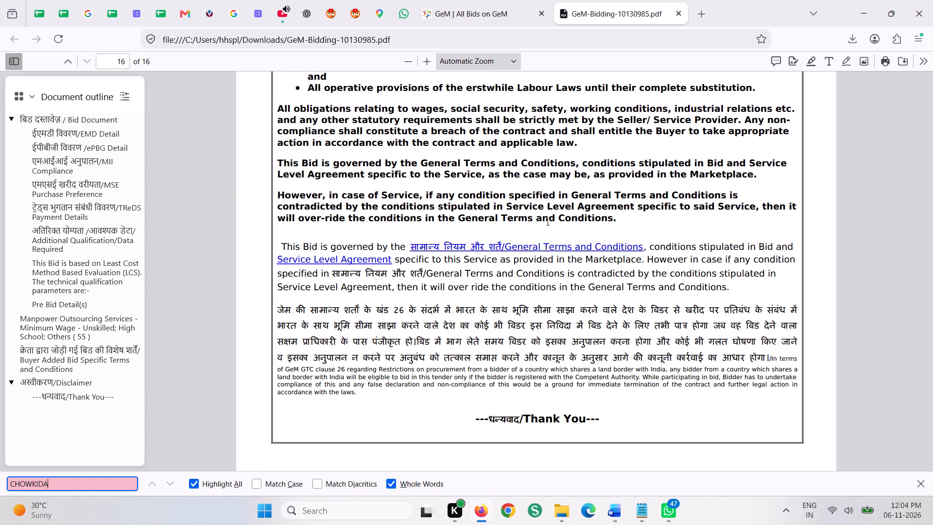
Read through the Canara Bank bid document, including its technical specifications, bid details and additional qualification requirements.
{"action": "scroll", "coordinate": [546, 221], "scroll_direction": "up", "scroll_amount": 13}
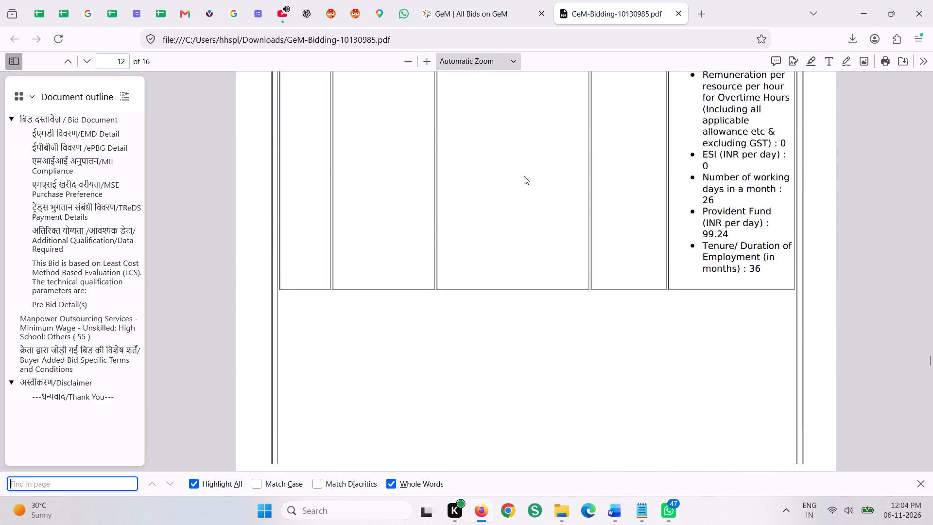
{"action": "scroll", "coordinate": [524, 176], "scroll_direction": "up", "scroll_amount": 19}
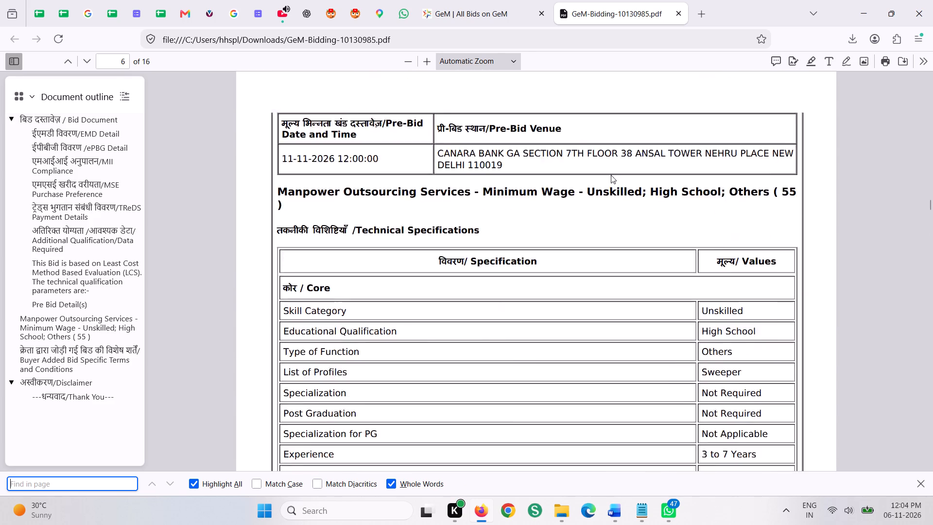
{"action": "scroll", "coordinate": [611, 175], "scroll_direction": "up", "scroll_amount": 15}
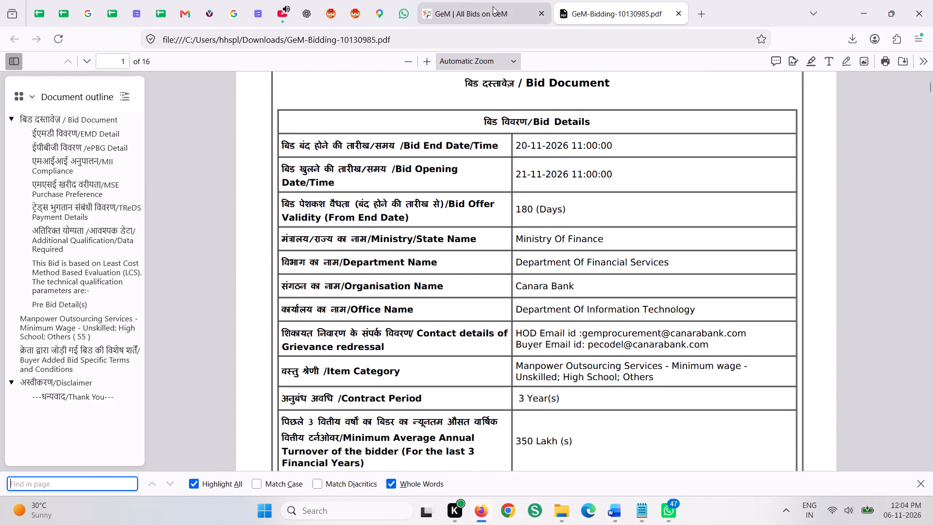
{"action": "left_click", "coordinate": [492, 0]}
{"action": "left_click", "coordinate": [636, 0]}
{"action": "scroll", "coordinate": [557, 245], "scroll_direction": "down", "scroll_amount": 1}
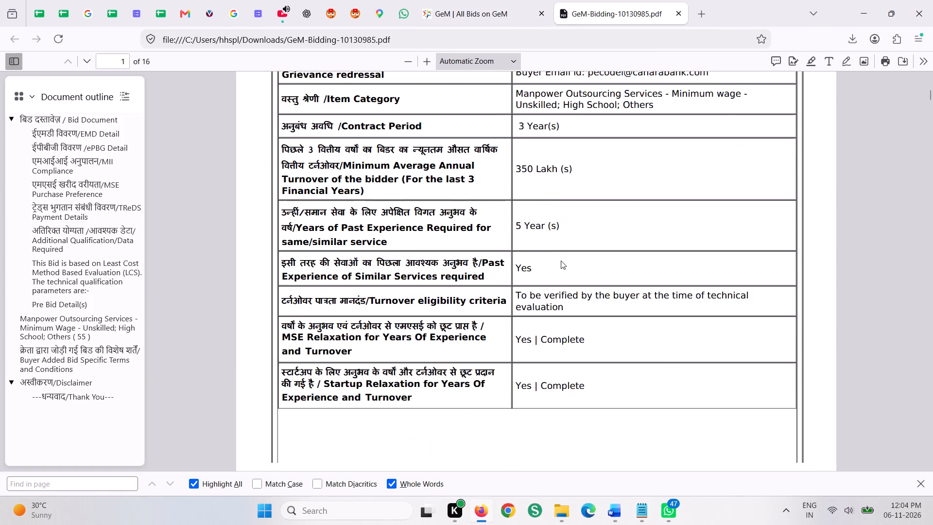
{"action": "scroll", "coordinate": [560, 261], "scroll_direction": "down", "scroll_amount": 7}
{"action": "scroll", "coordinate": [515, 259], "scroll_direction": "down", "scroll_amount": 4}
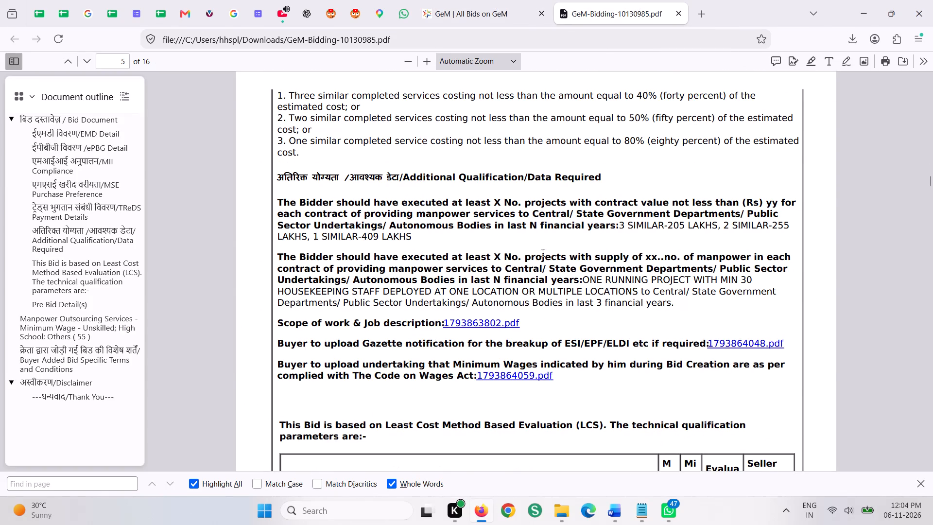
{"action": "left_click", "coordinate": [493, 0]}
{"action": "left_click", "coordinate": [623, 0]}
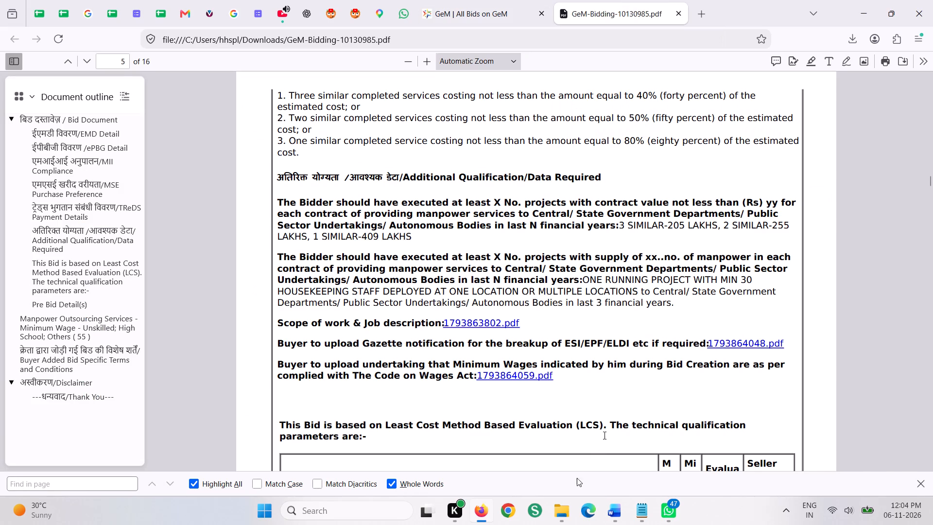
In File Explorer, create a folder named GEM2026B8243847 in DEV1 and open it.
{"action": "left_click", "coordinate": [558, 507]}
{"action": "right_click", "coordinate": [530, 216]}
{"action": "left_click", "coordinate": [562, 315]}
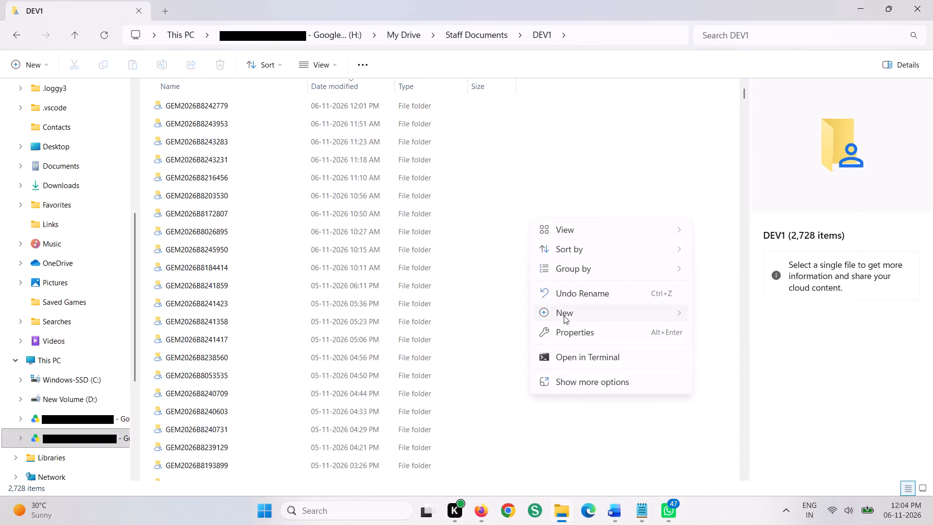
{"action": "left_click", "coordinate": [722, 119]}
{"action": "key", "text": "ctrl+v"}
{"action": "key", "text": "Return"}
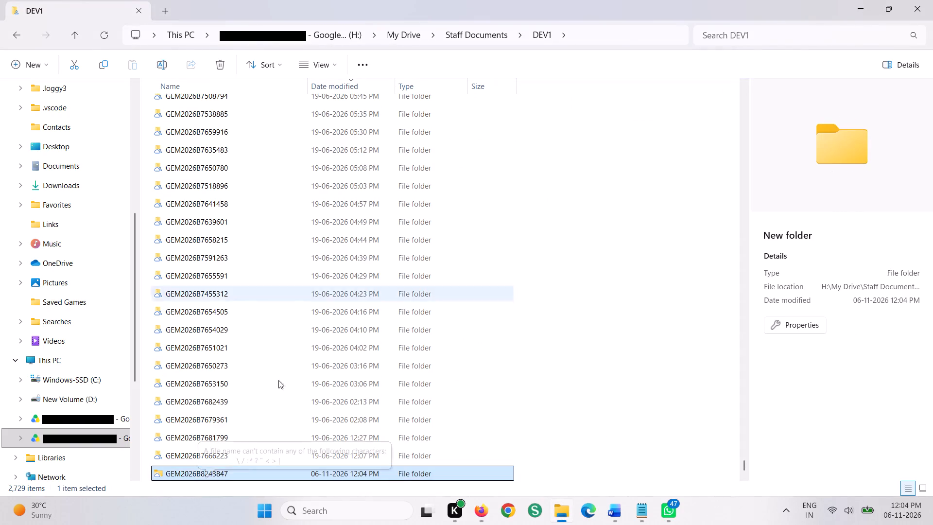
{"action": "double_click", "coordinate": [224, 474]}
Back in Firefox, save the bid document GeM-Bidding-10130985 into the GEM2026B8243847 folder.
{"action": "left_click", "coordinate": [484, 505]}
{"action": "scroll", "coordinate": [745, 262], "scroll_direction": "up", "scroll_amount": 1}
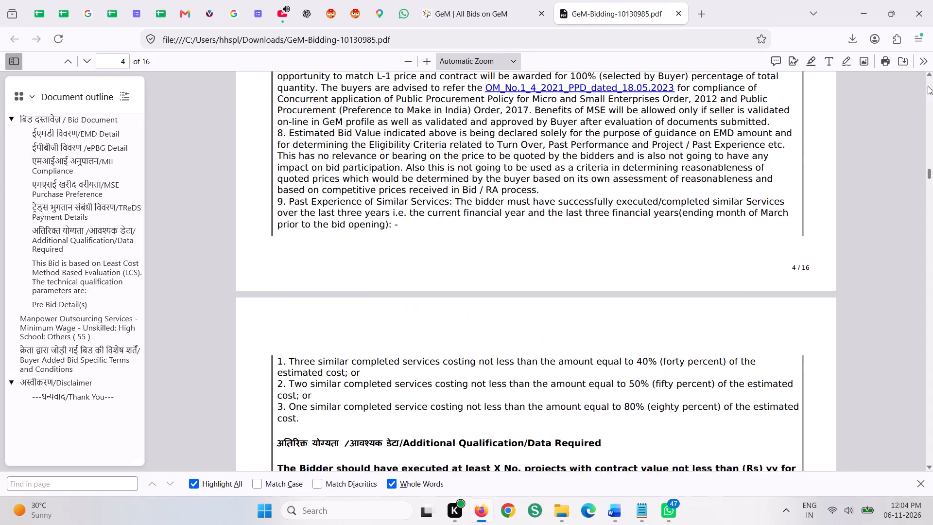
{"action": "left_click", "coordinate": [902, 63]}
{"action": "scroll", "coordinate": [467, 218], "scroll_direction": "up", "scroll_amount": 7}
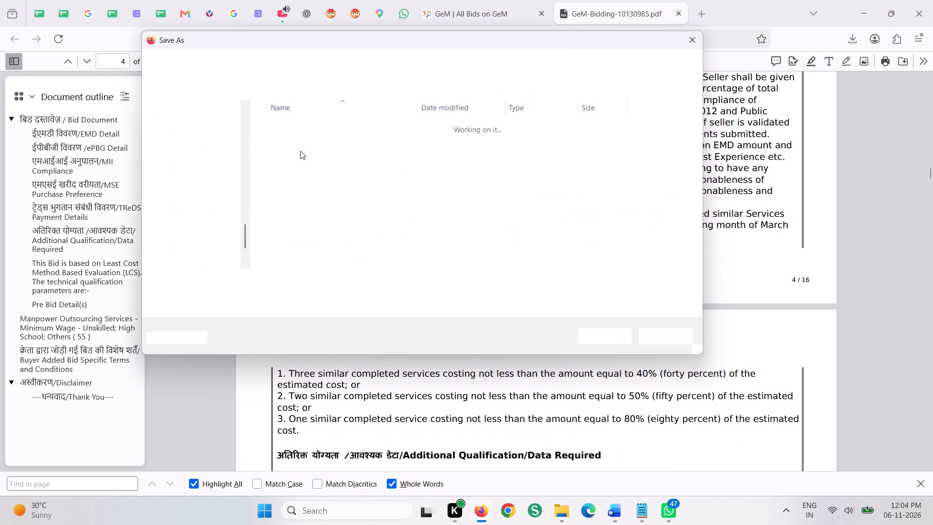
{"action": "scroll", "coordinate": [300, 151], "scroll_direction": "up", "scroll_amount": 4}
{"action": "left_click", "coordinate": [211, 67]}
{"action": "scroll", "coordinate": [313, 137], "scroll_direction": "up", "scroll_amount": 4}
{"action": "double_click", "coordinate": [326, 129]}
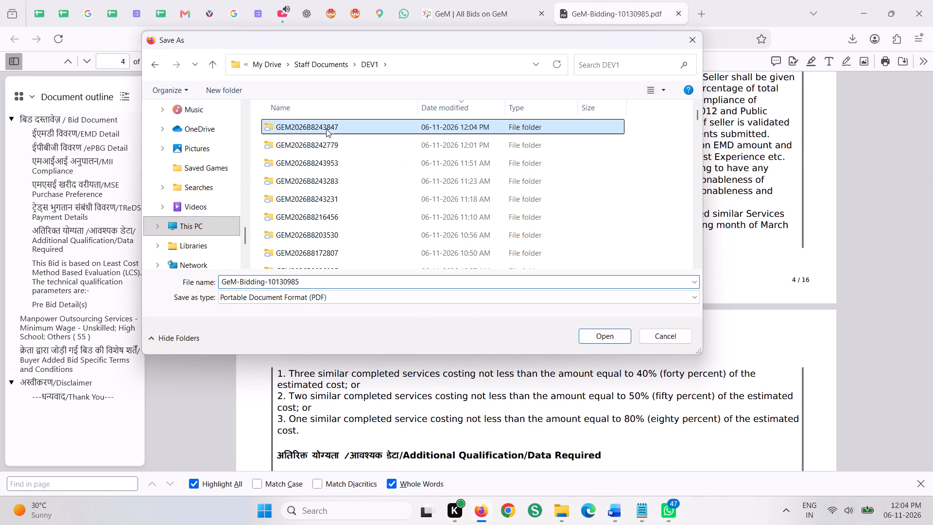
{"action": "left_click", "coordinate": [316, 277]}
{"action": "left_click", "coordinate": [604, 343]}
Open the Scope of work & Job description attachment 1793863802.pdf from the bid document.
{"action": "scroll", "coordinate": [600, 337], "scroll_direction": "down", "scroll_amount": 2}
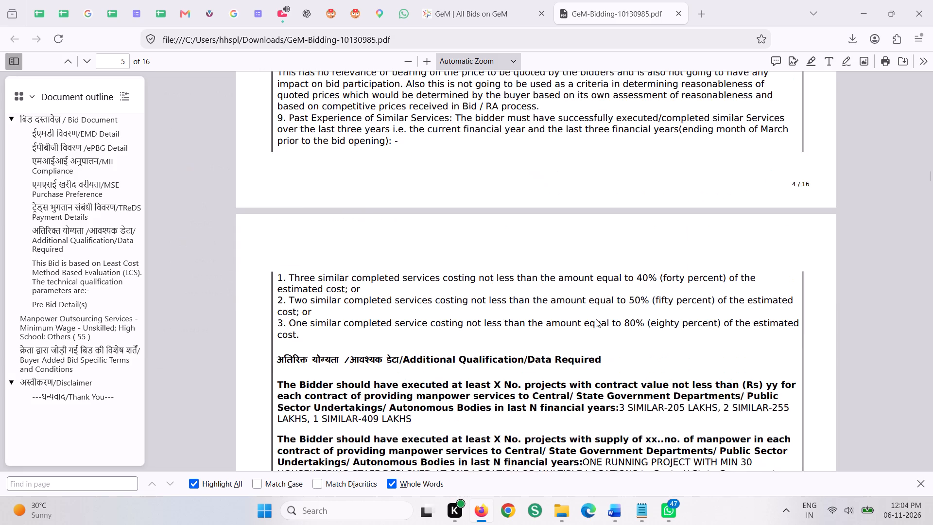
{"action": "scroll", "coordinate": [512, 135], "scroll_direction": "up", "scroll_amount": 1}
{"action": "left_click", "coordinate": [484, 321]}
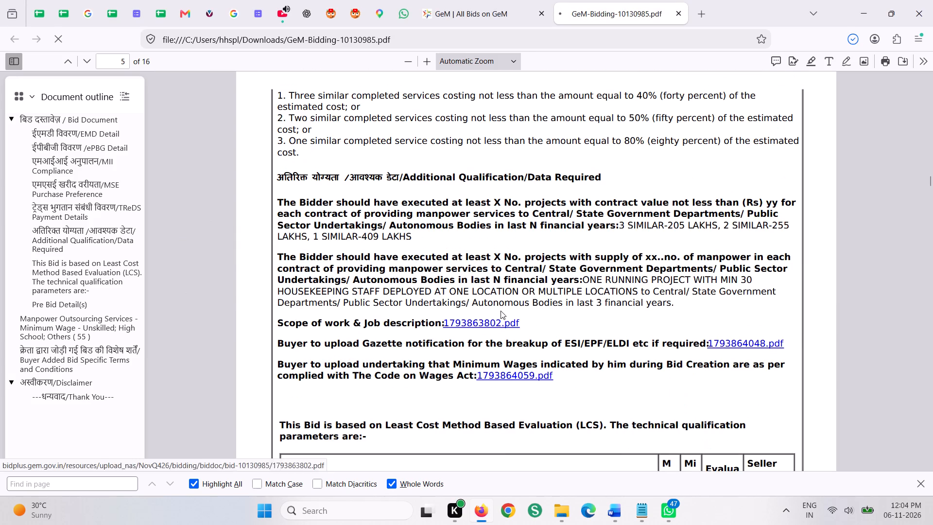
{"action": "scroll", "coordinate": [620, 239], "scroll_direction": "up", "scroll_amount": 4}
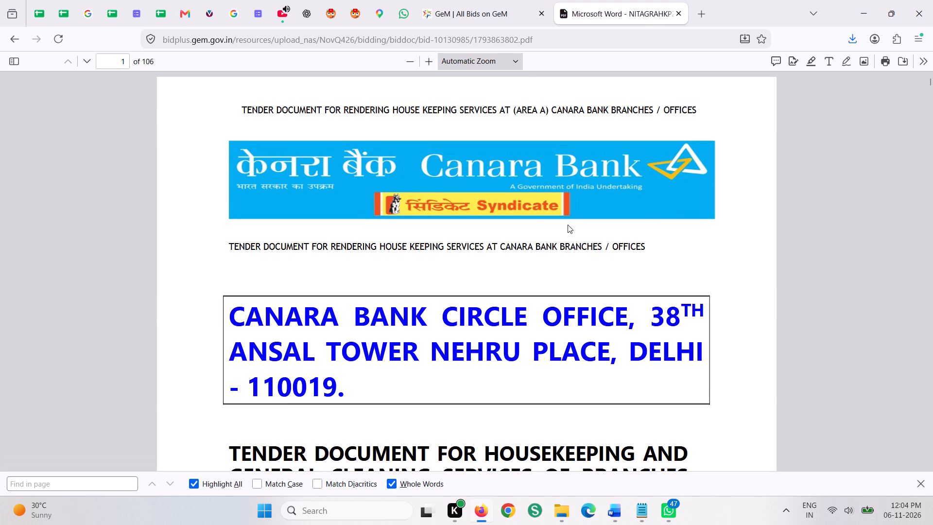
{"action": "scroll", "coordinate": [568, 225], "scroll_direction": "down", "scroll_amount": 1}
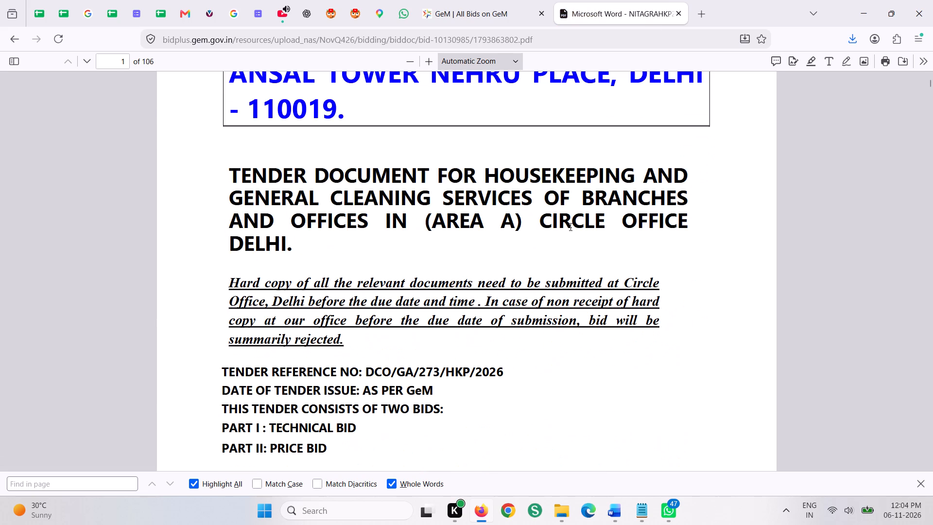
Search the scope of work document for "SECURITY" and go through the matches.
{"action": "key", "text": "ctrl+f"}
{"action": "type", "text": "SEC"}
{"action": "type", "text": "URITY"}
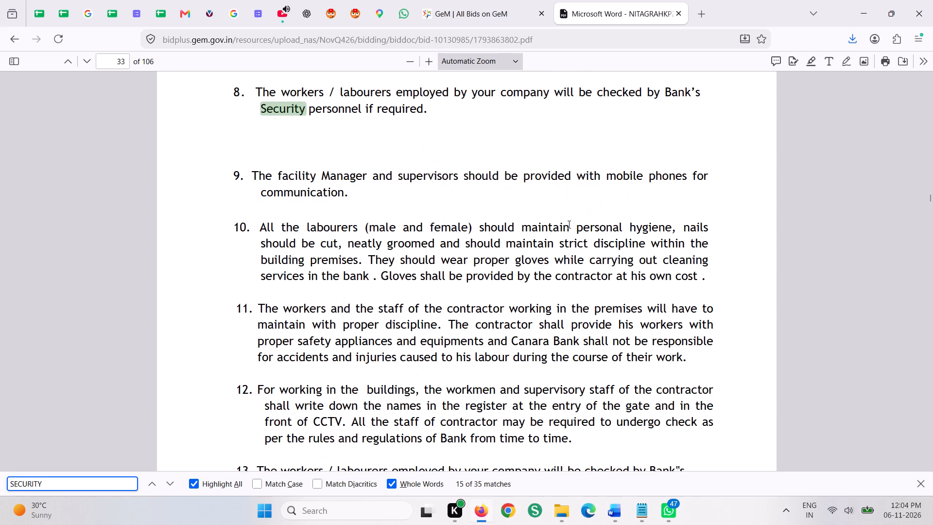
{"action": "key", "text": "Return"}
{"action": "key", "text": "Return"}
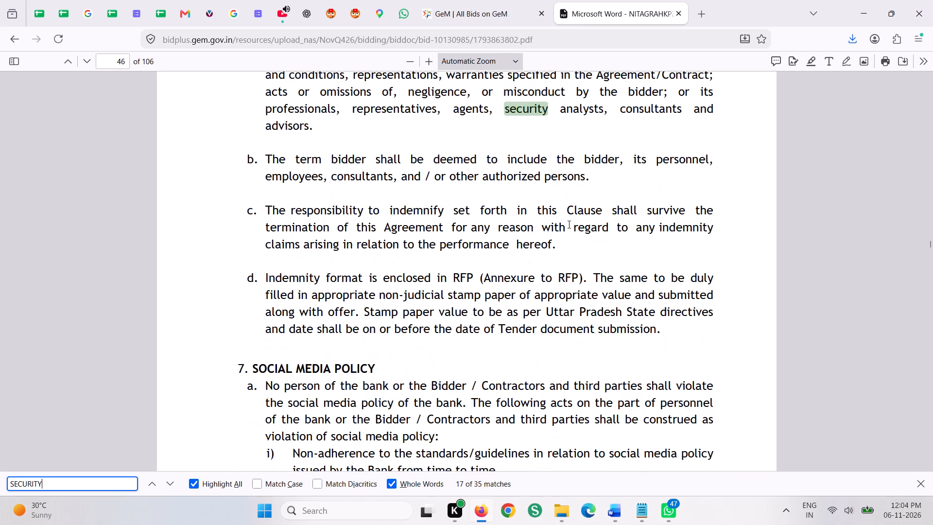
{"action": "key", "text": "Return"}
{"action": "key", "text": "Return"}
{"action": "key", "text": "Return"}
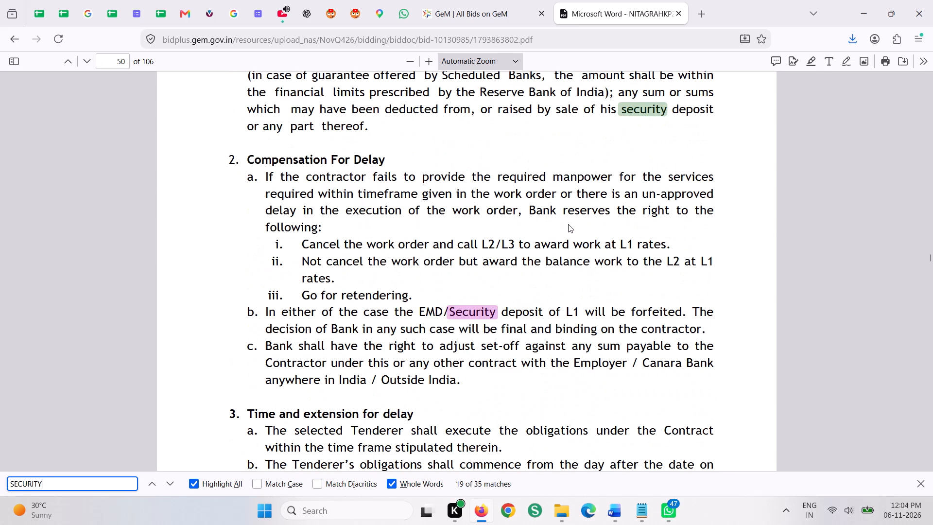
{"action": "key", "text": "Return"}
{"action": "key", "text": "Return"}
{"action": "key", "text": "Return"}
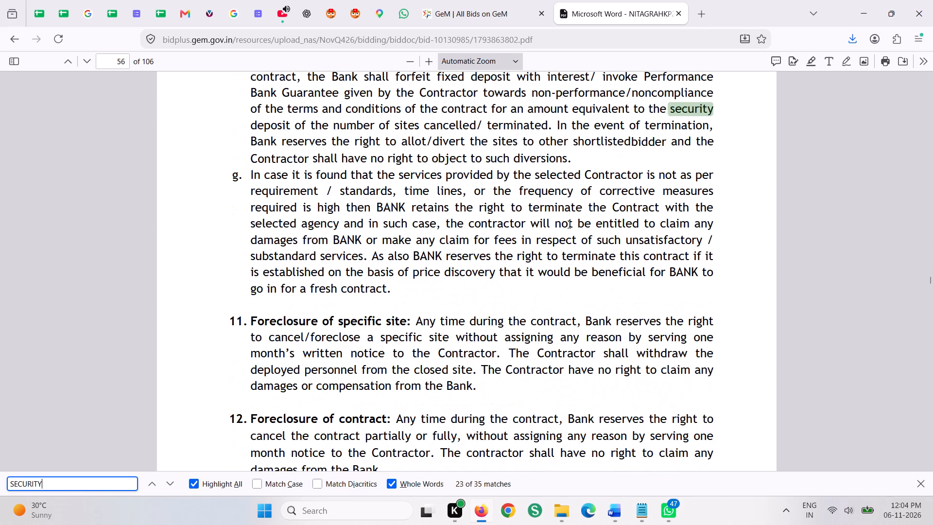
Search the scope of work document for "WATCH" and for "CHOWKIDAR".
{"action": "key", "text": "BackSpace"}
{"action": "key", "text": "BackSpace"}
{"action": "key", "text": "BackSpace"}
{"action": "key", "text": "BackSpace"}
{"action": "key", "text": "BackSpace"}
{"action": "key", "text": "BackSpace"}
{"action": "key", "text": "BackSpace"}
{"action": "key", "text": "BackSpace"}
{"action": "key", "text": "BackSpace"}
{"action": "key", "text": "BackSpace"}
{"action": "key", "text": "BackSpace"}
{"action": "key", "text": "BackSpace"}
{"action": "key", "text": "BackSpace"}
{"action": "key", "text": "BackSpace"}
{"action": "key", "text": "BackSpace"}
{"action": "key", "text": "BackSpace"}
{"action": "type", "text": "WATCH"}
{"action": "key", "text": "BackSpace"}
{"action": "key", "text": "BackSpace"}
{"action": "key", "text": "BackSpace"}
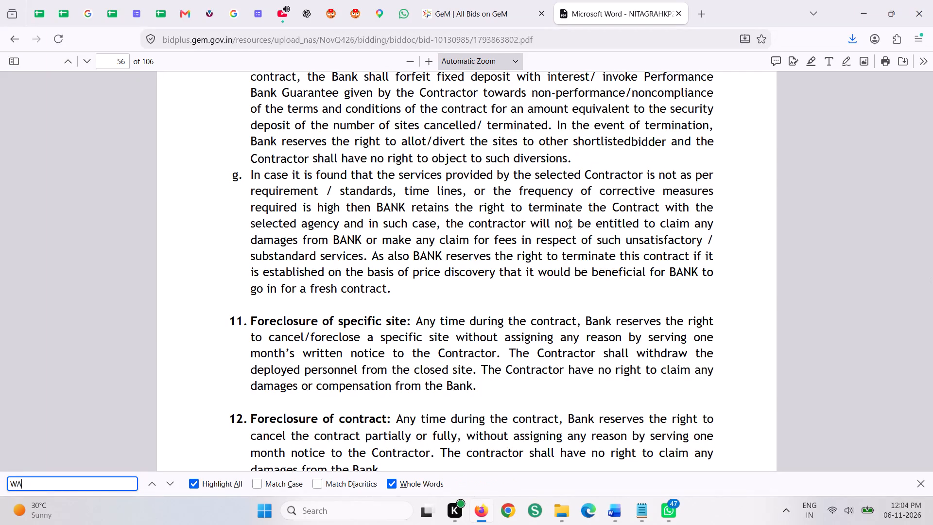
{"action": "key", "text": "BackSpace"}
{"action": "key", "text": "BackSpace"}
{"action": "key", "text": "BackSpace"}
{"action": "key", "text": "BackSpace"}
{"action": "type", "text": "CHOWKIDAR"}
Search the scope of work document for "EMD", go through the matches, and clear the search.
{"action": "key", "text": "BackSpace"}
{"action": "key", "text": "BackSpace"}
{"action": "key", "text": "BackSpace"}
{"action": "key", "text": "BackSpace"}
{"action": "key", "text": "BackSpace"}
{"action": "key", "text": "BackSpace"}
{"action": "key", "text": "BackSpace"}
{"action": "key", "text": "BackSpace"}
{"action": "key", "text": "BackSpace"}
{"action": "key", "text": "BackSpace"}
{"action": "key", "text": "BackSpace"}
{"action": "key", "text": "BackSpace"}
{"action": "key", "text": "BackSpace"}
{"action": "key", "text": "BackSpace"}
{"action": "key", "text": "BackSpace"}
{"action": "key", "text": "BackSpace"}
{"action": "key", "text": "BackSpace"}
{"action": "key", "text": "BackSpace"}
{"action": "type", "text": "EMD"}
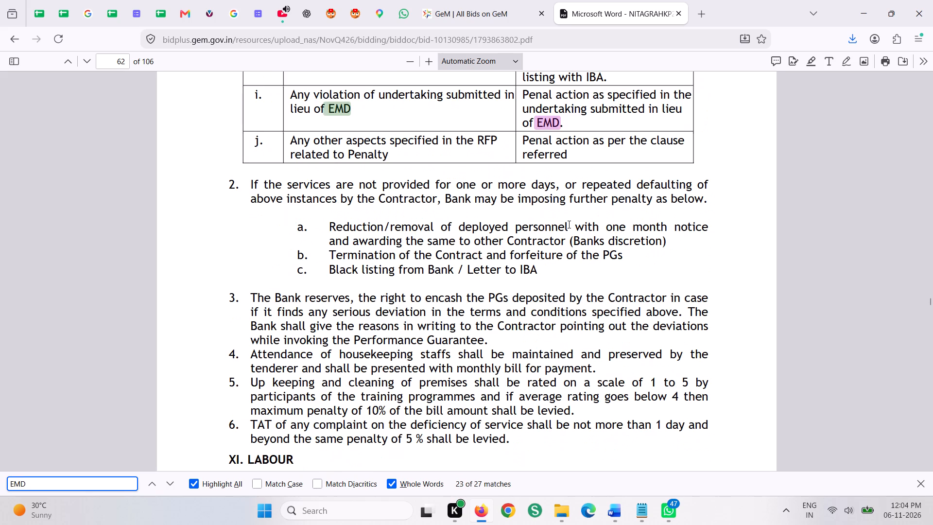
{"action": "key", "text": "Return"}
{"action": "key", "text": "Return"}
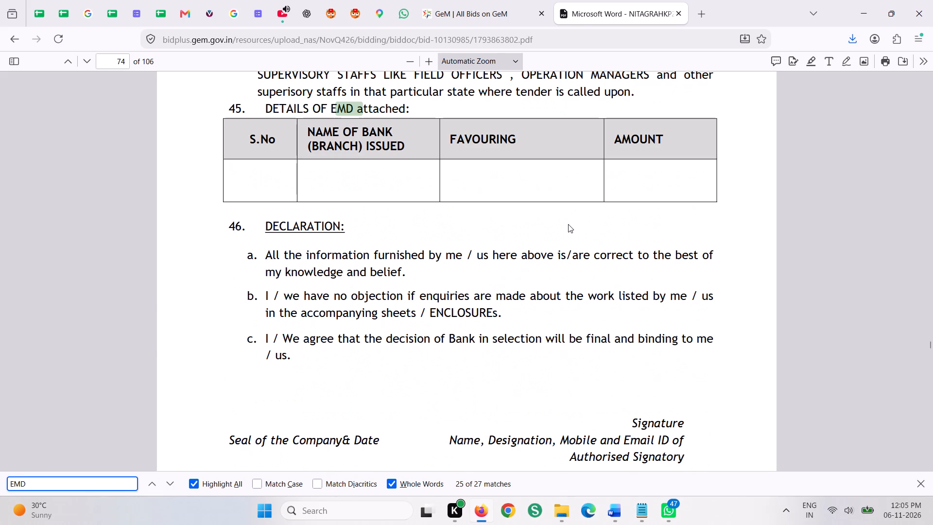
{"action": "key", "text": "Return"}
{"action": "key", "text": "Return"}
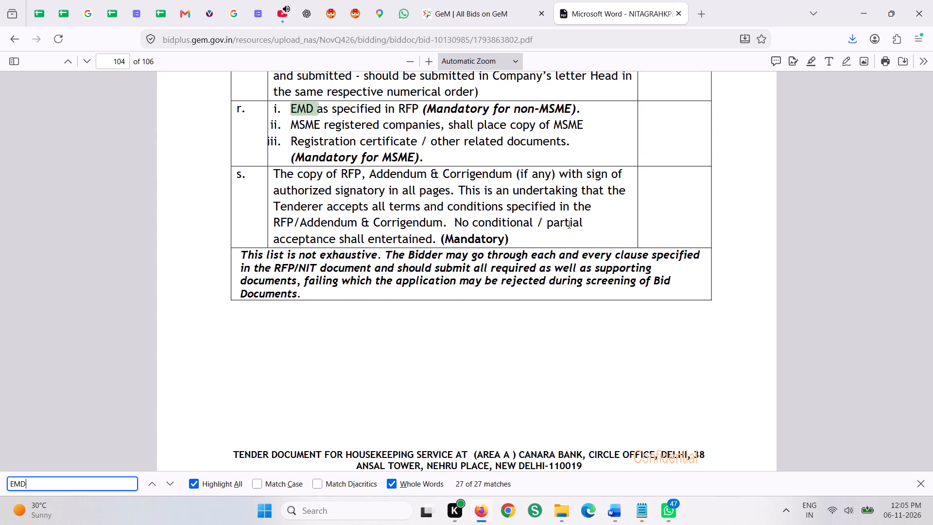
{"action": "key", "text": "BackSpace"}
{"action": "key", "text": "BackSpace"}
{"action": "key", "text": "BackSpace"}
{"action": "key", "text": "BackSpace"}
{"action": "key", "text": "BackSpace"}
{"action": "key", "text": "BackSpace"}
{"action": "key", "text": "BackSpace"}
{"action": "key", "text": "BackSpace"}
{"action": "key", "text": "BackSpace"}
{"action": "key", "text": "BackSpace"}
{"action": "key", "text": "BackSpace"}
{"action": "key", "text": "BackSpace"}
{"action": "key", "text": "BackSpace"}
Look back through the scope of work document from its closing document checklist towards the earlier contract conditions.
{"action": "scroll", "coordinate": [565, 196], "scroll_direction": "up", "scroll_amount": 6}
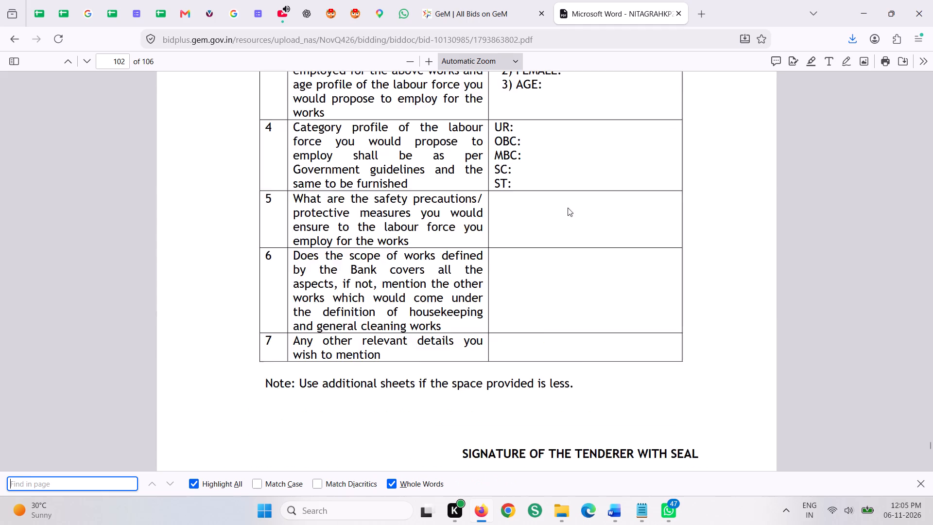
{"action": "scroll", "coordinate": [571, 229], "scroll_direction": "down", "scroll_amount": 20}
{"action": "scroll", "coordinate": [571, 229], "scroll_direction": "down", "scroll_amount": 7}
{"action": "scroll", "coordinate": [511, 247], "scroll_direction": "up", "scroll_amount": 13}
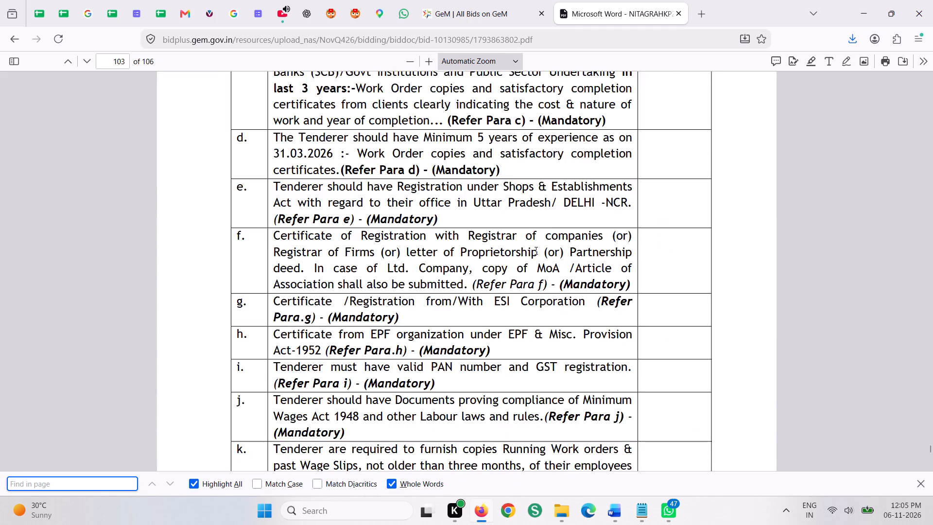
{"action": "scroll", "coordinate": [535, 250], "scroll_direction": "up", "scroll_amount": 20}
{"action": "scroll", "coordinate": [535, 250], "scroll_direction": "up", "scroll_amount": 20}
{"action": "scroll", "coordinate": [535, 250], "scroll_direction": "up", "scroll_amount": 8}
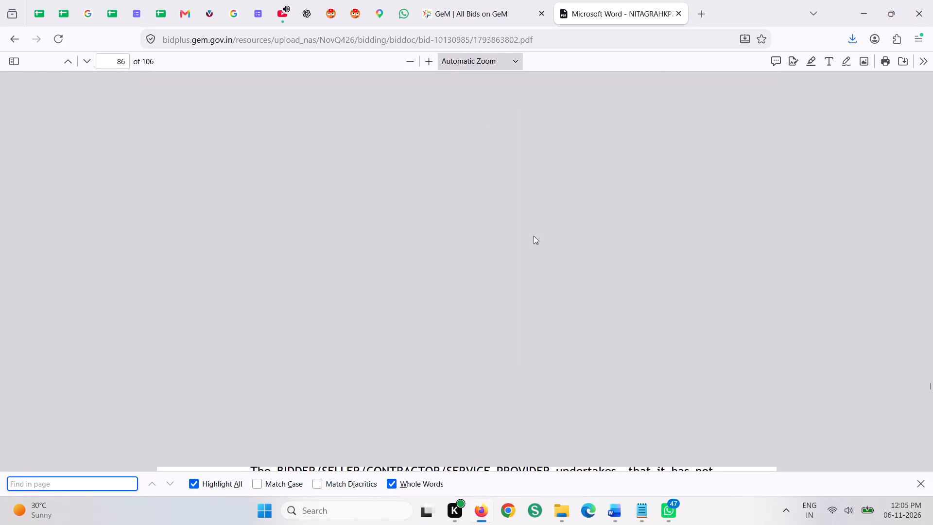
{"action": "scroll", "coordinate": [534, 236], "scroll_direction": "up", "scroll_amount": 20}
{"action": "scroll", "coordinate": [534, 236], "scroll_direction": "up", "scroll_amount": 20}
{"action": "scroll", "coordinate": [534, 236], "scroll_direction": "up", "scroll_amount": 8}
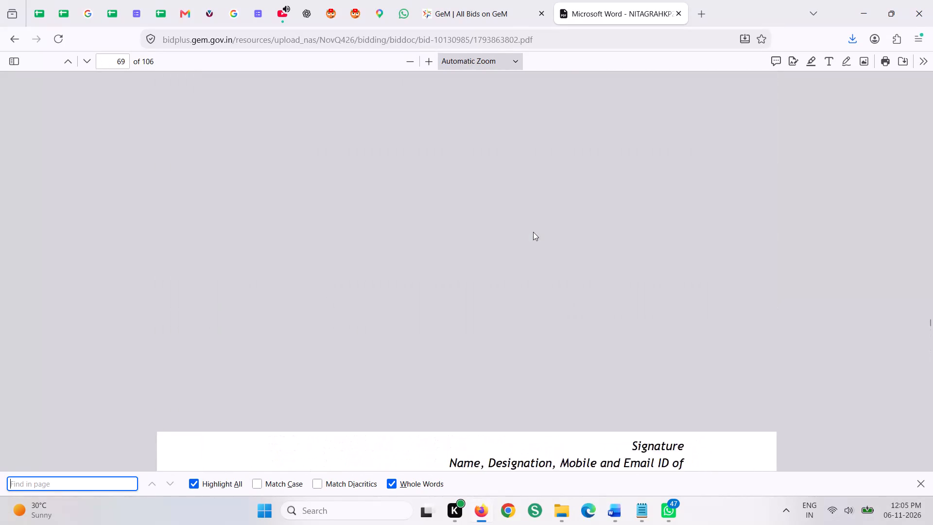
{"action": "scroll", "coordinate": [533, 232], "scroll_direction": "up", "scroll_amount": 20}
{"action": "scroll", "coordinate": [533, 232], "scroll_direction": "up", "scroll_amount": 20}
{"action": "scroll", "coordinate": [533, 232], "scroll_direction": "up", "scroll_amount": 8}
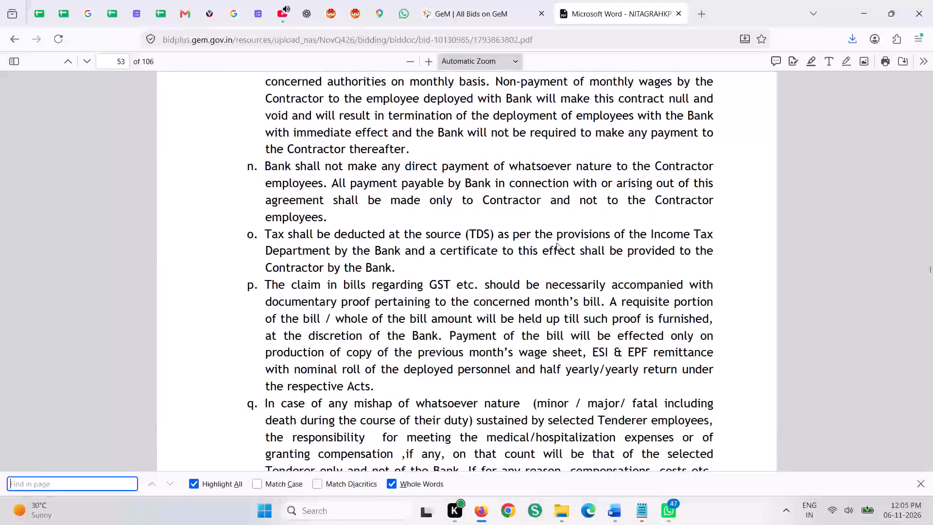
{"action": "scroll", "coordinate": [556, 243], "scroll_direction": "up", "scroll_amount": 20}
{"action": "scroll", "coordinate": [556, 243], "scroll_direction": "up", "scroll_amount": 15}
{"action": "scroll", "coordinate": [609, 200], "scroll_direction": "up", "scroll_amount": 8}
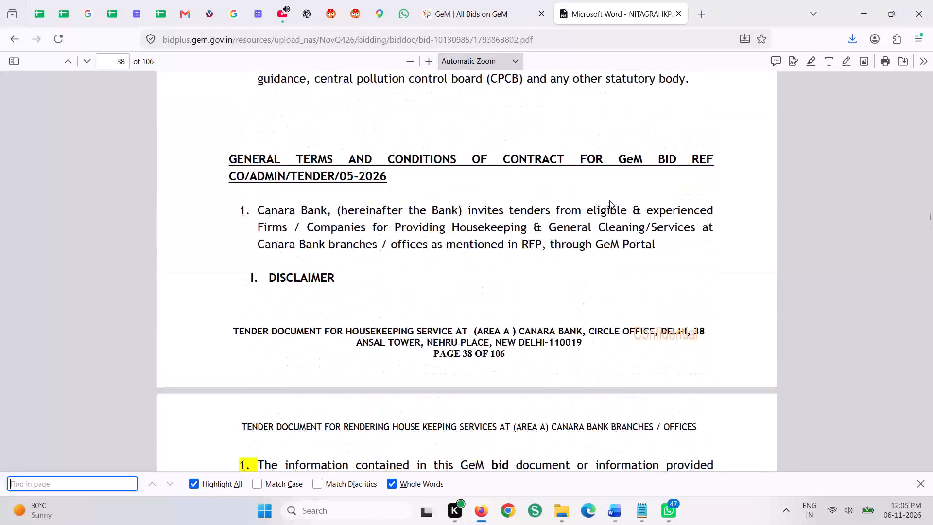
{"action": "scroll", "coordinate": [609, 200], "scroll_direction": "up", "scroll_amount": 20}
{"action": "scroll", "coordinate": [609, 200], "scroll_direction": "up", "scroll_amount": 18}
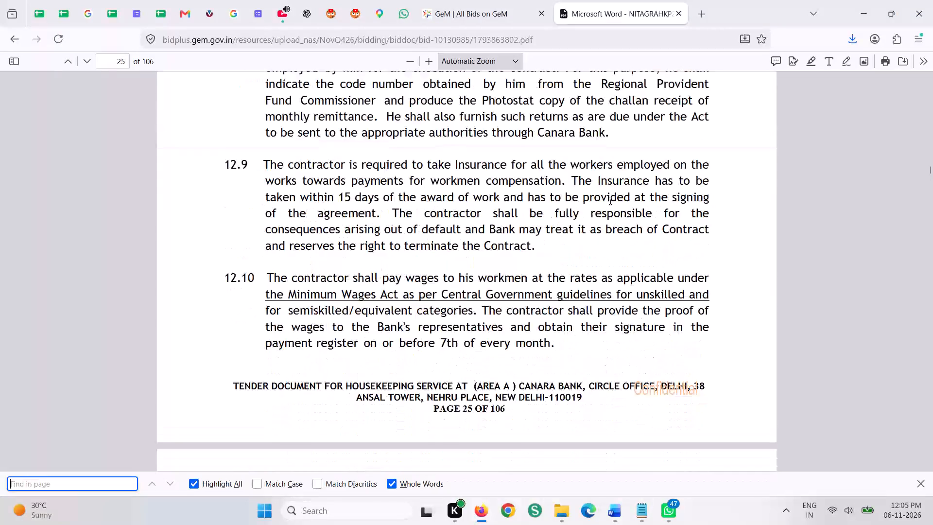
{"action": "scroll", "coordinate": [609, 200], "scroll_direction": "up", "scroll_amount": 20}
{"action": "scroll", "coordinate": [609, 200], "scroll_direction": "up", "scroll_amount": 4}
{"action": "left_click", "coordinate": [901, 65]}
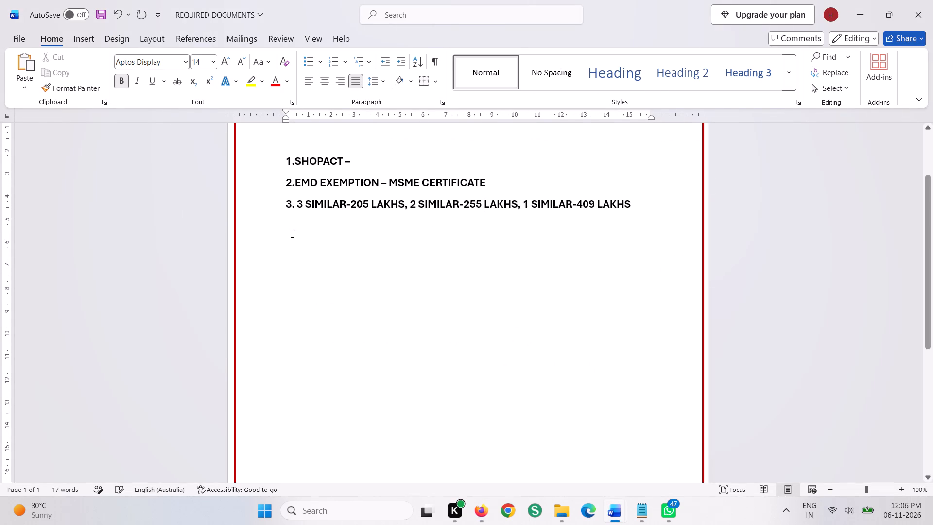
Below item 3, add "OR" and the bid document's requirement for one running project with minimum 30 housekeeping staff.
{"action": "key", "text": "alt+Tab"}
{"action": "left_click", "coordinate": [586, 280]}
{"action": "left_click_drag", "start_coordinate": [586, 280], "coordinate": [670, 304]}
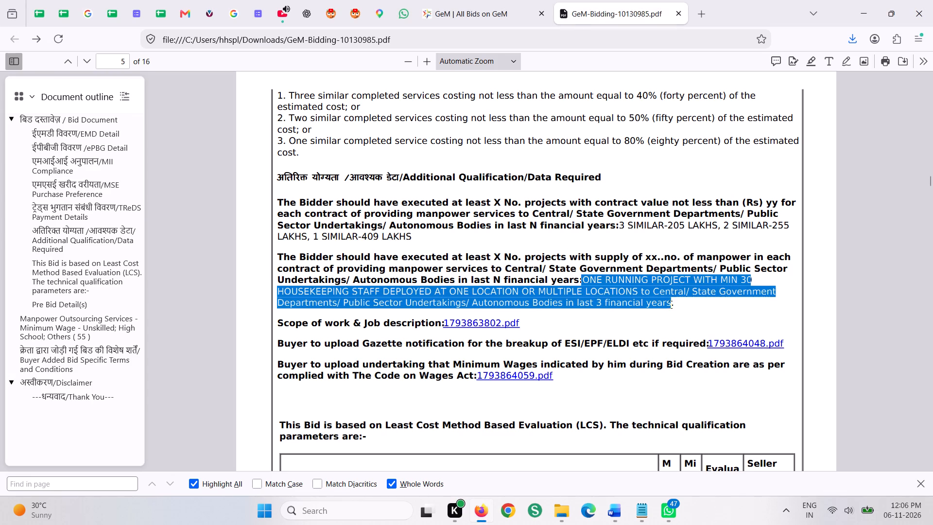
{"action": "left_click_drag", "start_coordinate": [670, 304], "coordinate": [671, 304]}
{"action": "key", "text": "ctrl+c"}
{"action": "key", "text": "ctrl+c"}
{"action": "key", "text": "alt+Tab"}
{"action": "left_click", "coordinate": [635, 205]}
{"action": "key", "text": "Return"}
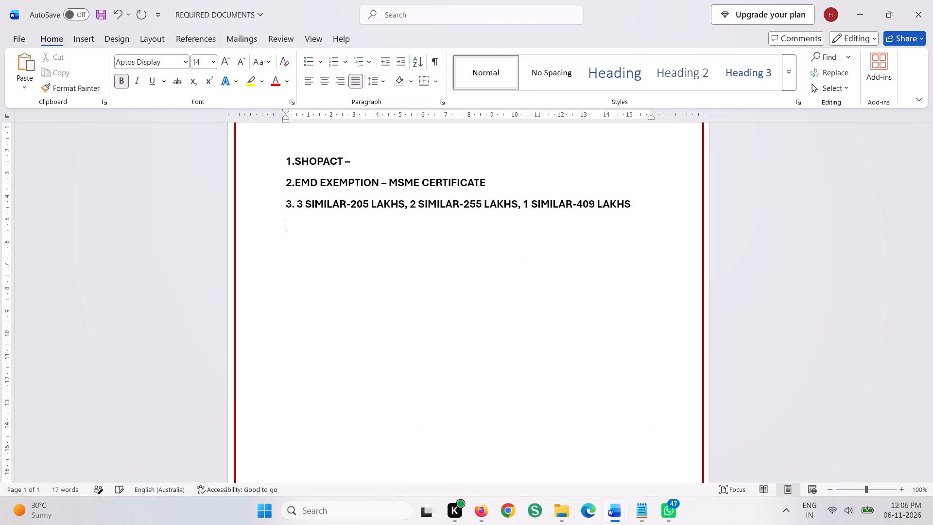
{"action": "type", "text": "OR"}
{"action": "key", "text": "Return"}
{"action": "key", "text": "ctrl+v"}
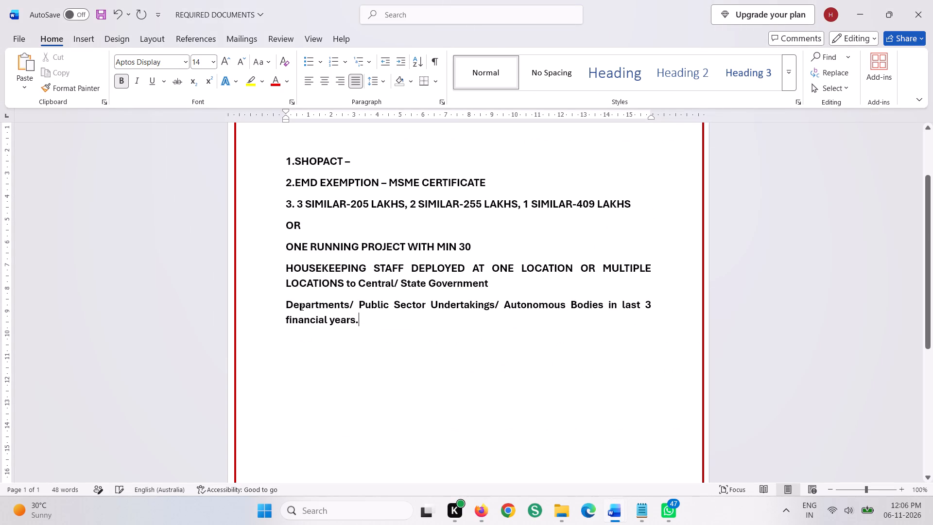
Join the broken lines of the pasted running-project requirement into one paragraph.
{"action": "left_click", "coordinate": [281, 266]}
{"action": "key", "text": "BackSpace"}
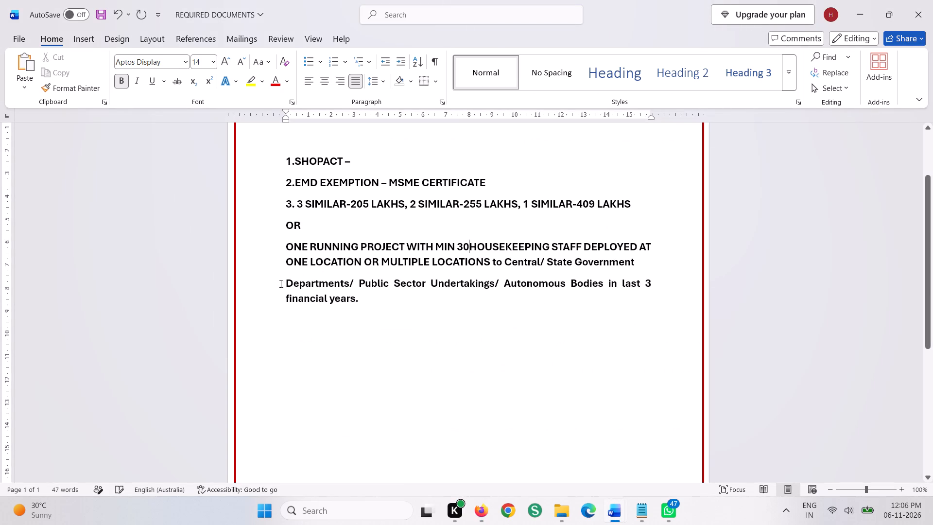
{"action": "left_click", "coordinate": [281, 284]}
{"action": "key", "text": "BackSpace"}
{"action": "left_click", "coordinate": [447, 299]}
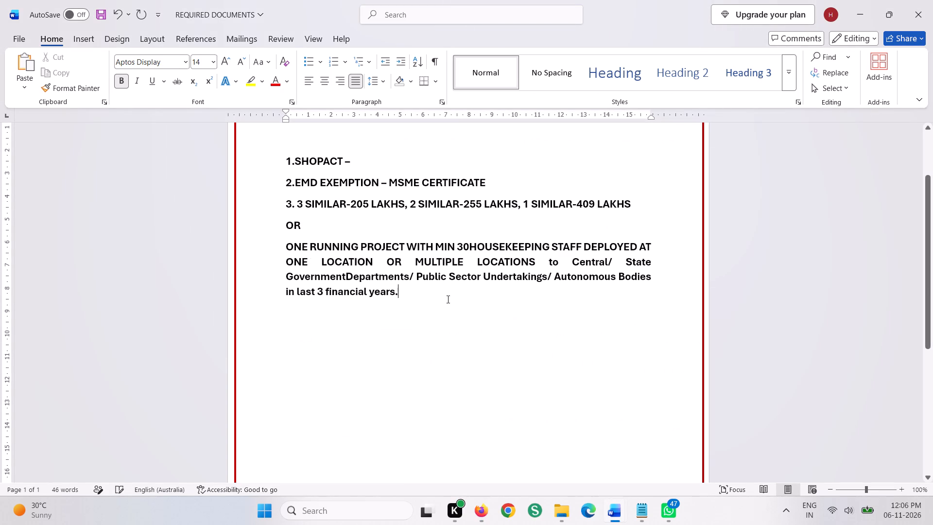
Start item 4 in the required-documents list with the label "Type of Bid-", copied from the bid document.
{"action": "key", "text": "Return"}
{"action": "type", "text": "4."}
{"action": "key", "text": "alt+Tab"}
{"action": "scroll", "coordinate": [501, 259], "scroll_direction": "up", "scroll_amount": 6}
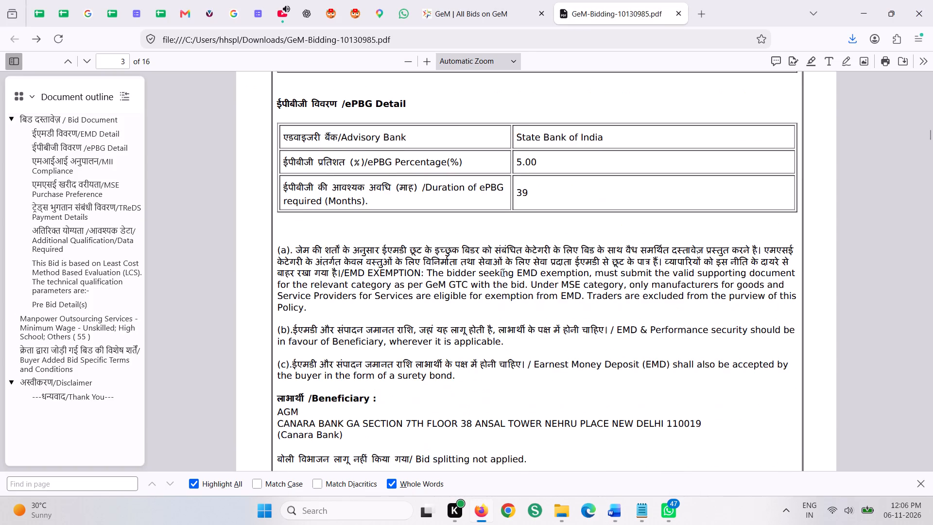
{"action": "scroll", "coordinate": [502, 272], "scroll_direction": "up", "scroll_amount": 3}
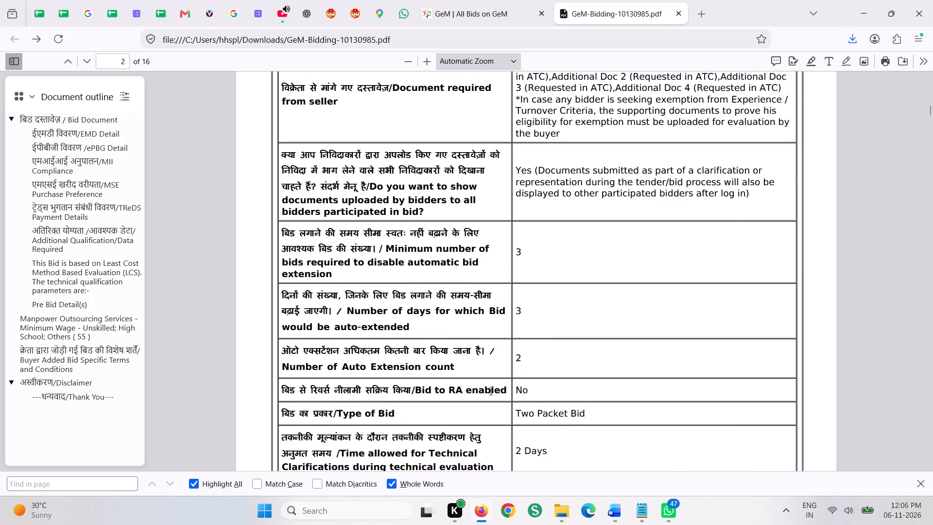
{"action": "left_click", "coordinate": [352, 413]}
{"action": "left_click_drag", "start_coordinate": [352, 413], "coordinate": [397, 413], "text": "ctrl"}
{"action": "key", "text": "ctrl+c"}
{"action": "key", "text": "ctrl+c"}
{"action": "key", "text": "alt+Tab"}
{"action": "key", "text": "ctrl+v"}
{"action": "key", "text": "minus"}
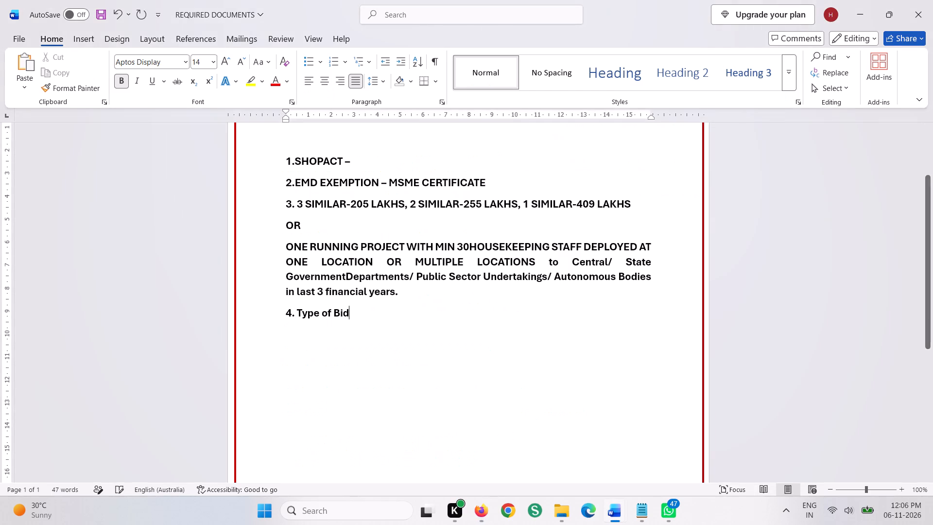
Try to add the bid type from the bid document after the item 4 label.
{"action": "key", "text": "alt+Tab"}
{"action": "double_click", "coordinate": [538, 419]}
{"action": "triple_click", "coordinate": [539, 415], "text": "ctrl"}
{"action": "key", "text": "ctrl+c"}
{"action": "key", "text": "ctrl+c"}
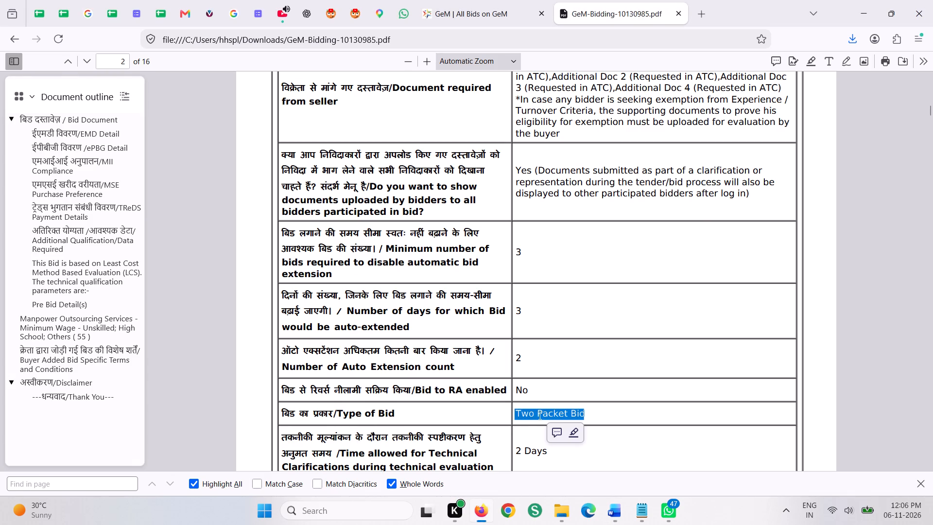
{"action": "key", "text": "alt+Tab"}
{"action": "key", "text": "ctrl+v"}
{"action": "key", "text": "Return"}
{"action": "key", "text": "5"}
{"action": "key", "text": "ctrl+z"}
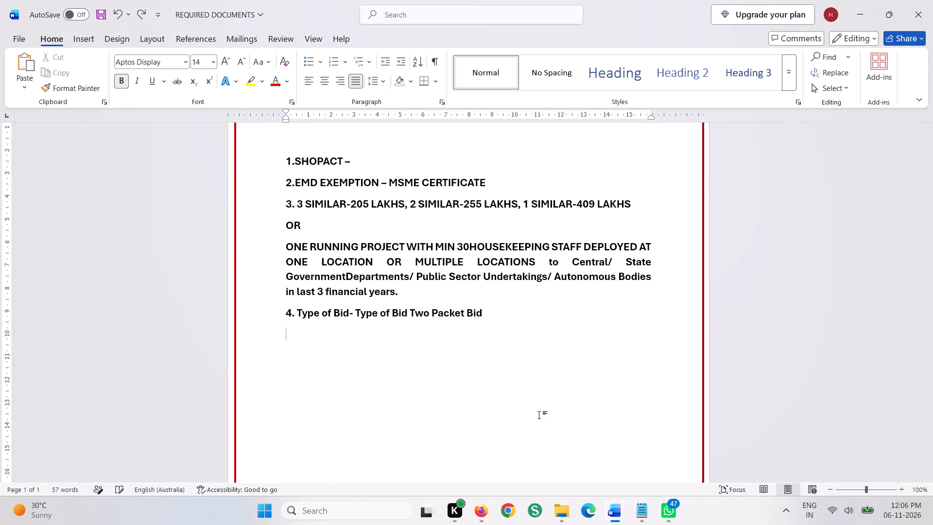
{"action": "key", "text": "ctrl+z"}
Replace the repeated text in item 4 so it reads "Type of Bid- Two Packet Bid", copying the bid type from the bid document.
{"action": "key", "text": "alt+Tab"}
{"action": "triple_click", "coordinate": [531, 413]}
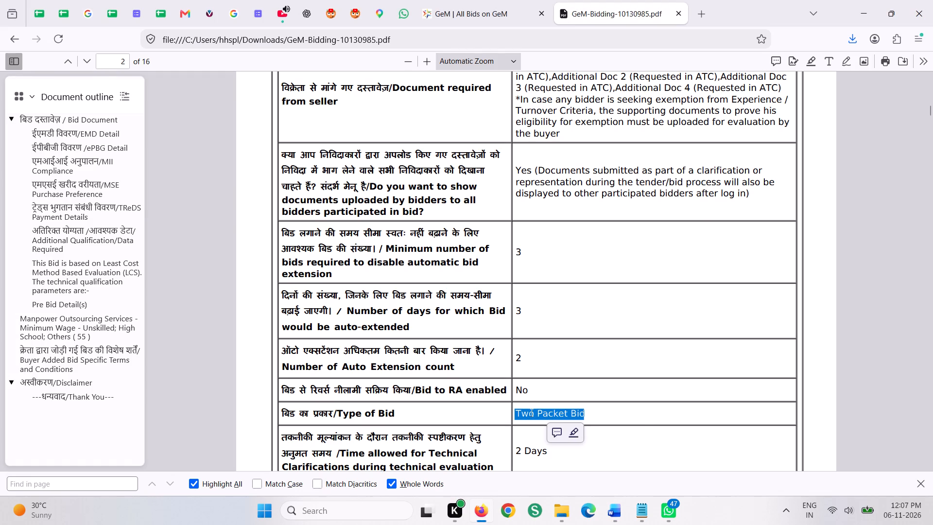
{"action": "key", "text": "ctrl+c"}
{"action": "key", "text": "ctrl+c"}
{"action": "key", "text": "alt+Tab"}
{"action": "key", "text": "BackSpace"}
{"action": "key", "text": "BackSpace"}
{"action": "key", "text": "BackSpace"}
{"action": "key", "text": "BackSpace"}
{"action": "key", "text": "BackSpace"}
{"action": "key", "text": "BackSpace"}
{"action": "key", "text": "BackSpace"}
{"action": "key", "text": "BackSpace"}
{"action": "key", "text": "BackSpace"}
{"action": "key", "text": "BackSpace"}
{"action": "key", "text": "BackSpace"}
{"action": "key", "text": "BackSpace"}
{"action": "key", "text": "BackSpace"}
{"action": "key", "text": "BackSpace"}
{"action": "key", "text": "BackSpace"}
{"action": "key", "text": "BackSpace"}
{"action": "key", "text": "BackSpace"}
{"action": "key", "text": "BackSpace"}
{"action": "key", "text": "BackSpace"}
{"action": "key", "text": "BackSpace"}
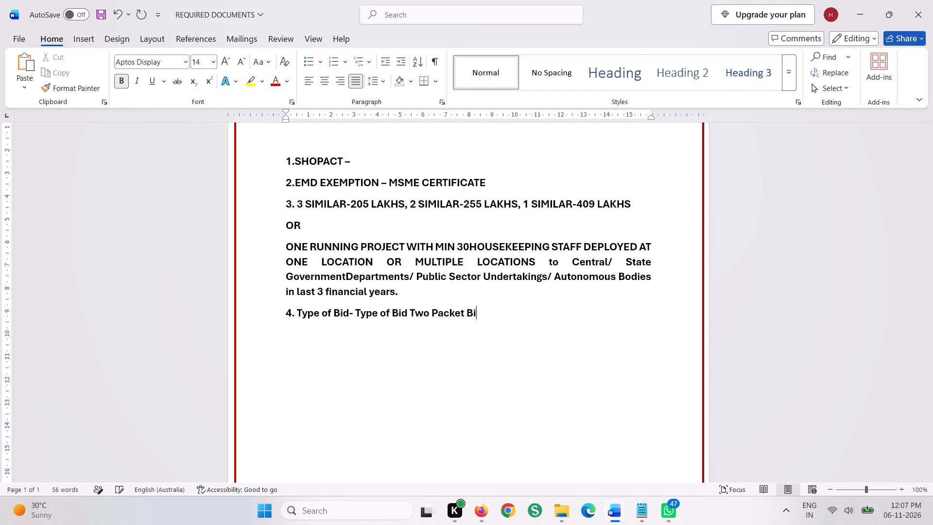
{"action": "key", "text": "BackSpace"}
{"action": "key", "text": "BackSpace"}
{"action": "key", "text": "BackSpace"}
{"action": "key", "text": "ctrl+v"}
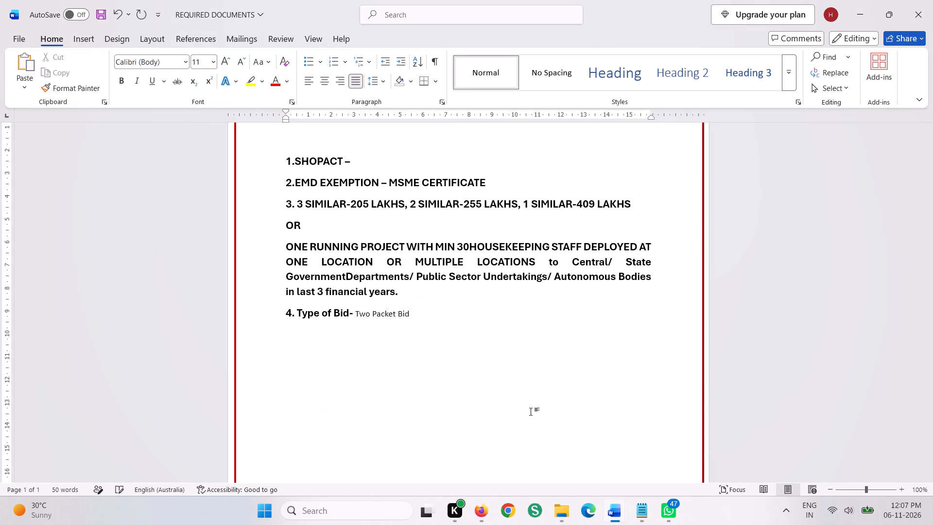
{"action": "key", "text": "Return"}
{"action": "key", "text": "ctrl+BackSpace"}
{"action": "key", "text": "ctrl+z"}
{"action": "key", "text": "ctrl+z"}
{"action": "key", "text": "ctrl+z"}
{"action": "key", "text": "ctrl+z"}
{"action": "key", "text": "BackSpace"}
{"action": "key", "text": "BackSpace"}
{"action": "key", "text": "BackSpace"}
{"action": "key", "text": "minus"}
{"action": "key", "text": "ctrl+v"}
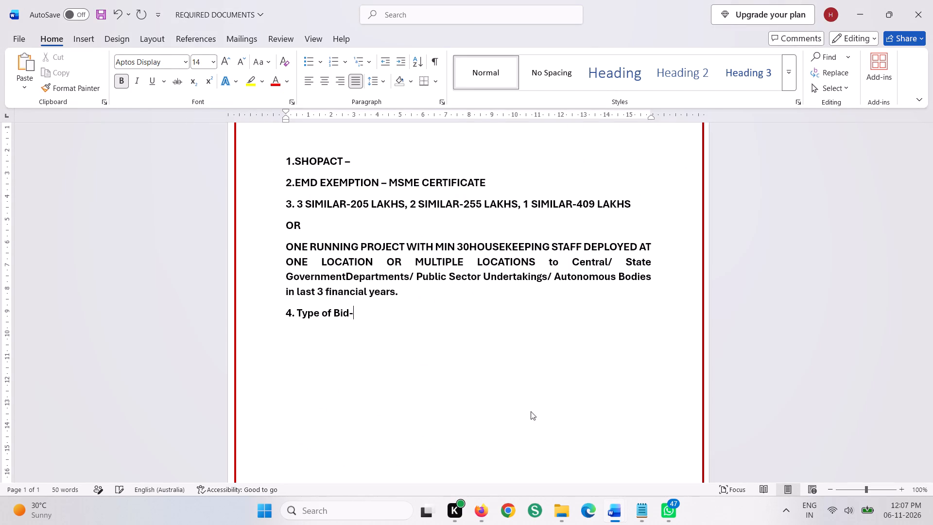
Add item 5 on one line, copied from the bid document: "MSE Relaxation for Years Of Experience and Turnover".
{"action": "key", "text": "Return"}
{"action": "type", "text": "5."}
{"action": "key", "text": "alt+Tab"}
{"action": "scroll", "coordinate": [515, 335], "scroll_direction": "up", "scroll_amount": 1}
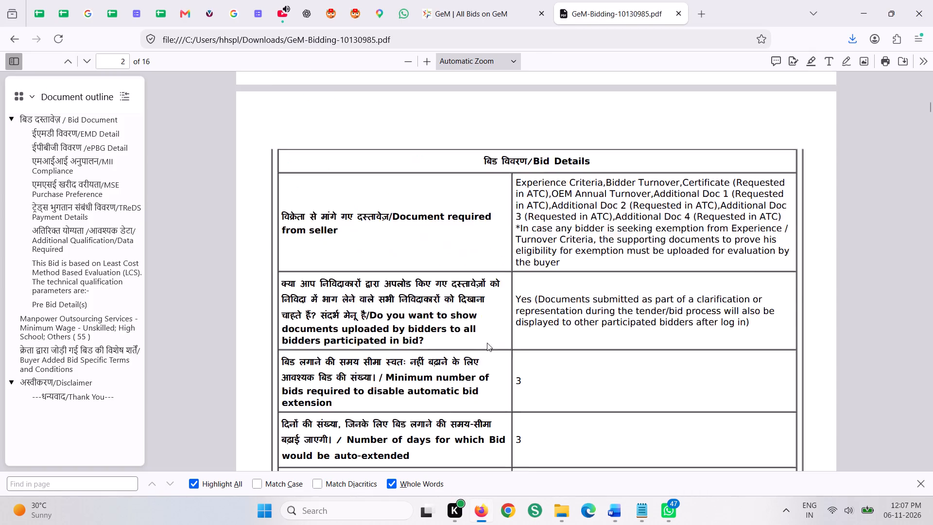
{"action": "scroll", "coordinate": [484, 335], "scroll_direction": "up", "scroll_amount": 2}
{"action": "scroll", "coordinate": [431, 391], "scroll_direction": "down", "scroll_amount": 1}
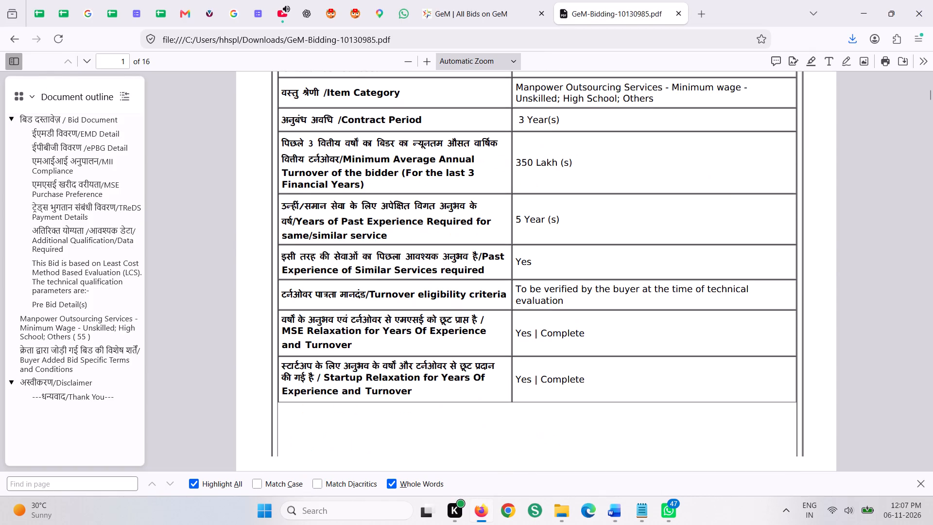
{"action": "key", "text": "alt+Tab"}
{"action": "left_click", "coordinate": [306, 172]}
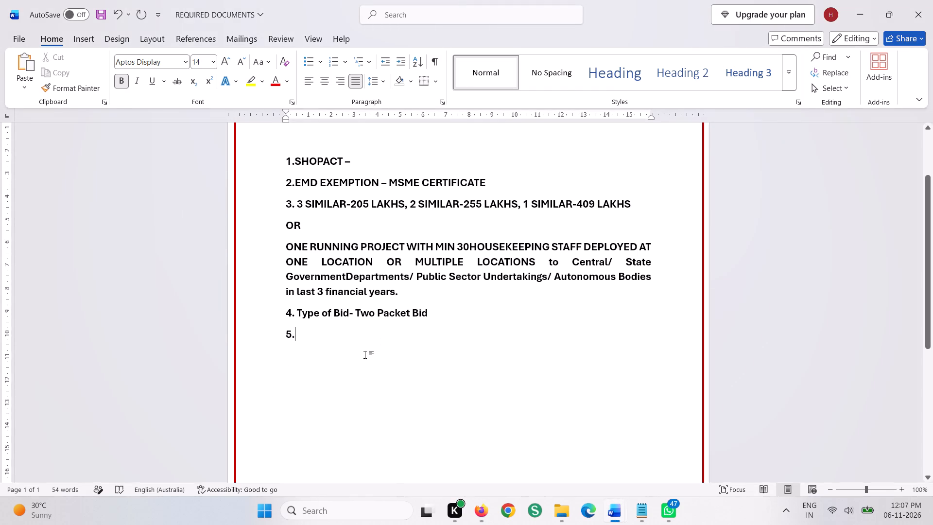
{"action": "key", "text": "alt+Tab"}
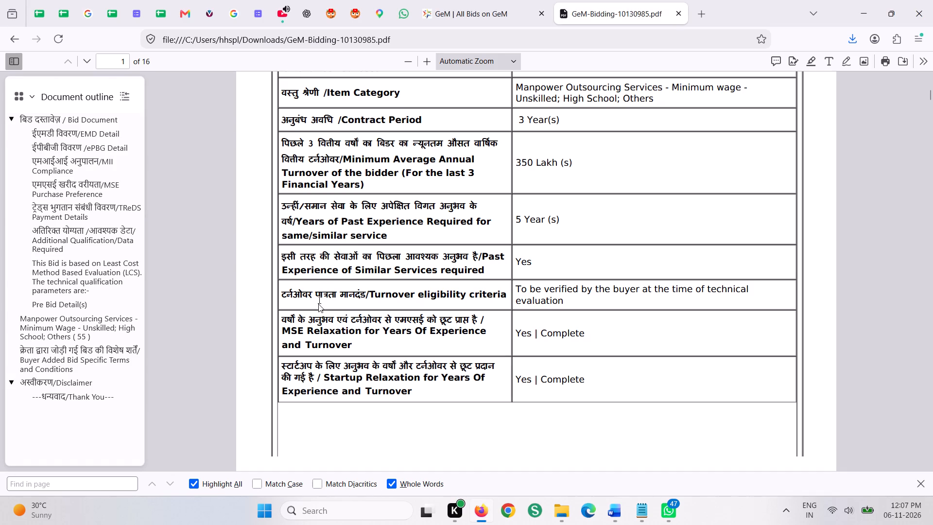
{"action": "left_click", "coordinate": [289, 331]}
{"action": "left_click_drag", "start_coordinate": [289, 331], "coordinate": [349, 344]}
{"action": "key", "text": "ctrl+c"}
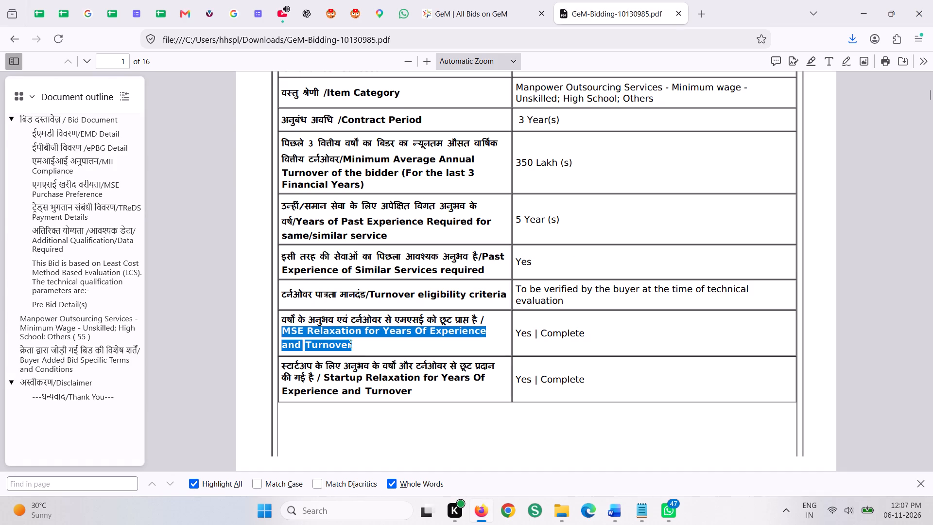
{"action": "left_click_drag", "start_coordinate": [349, 344], "coordinate": [350, 344]}
{"action": "key", "text": "alt+Tab"}
{"action": "left_click", "coordinate": [342, 231]}
{"action": "key", "text": "ctrl+v"}
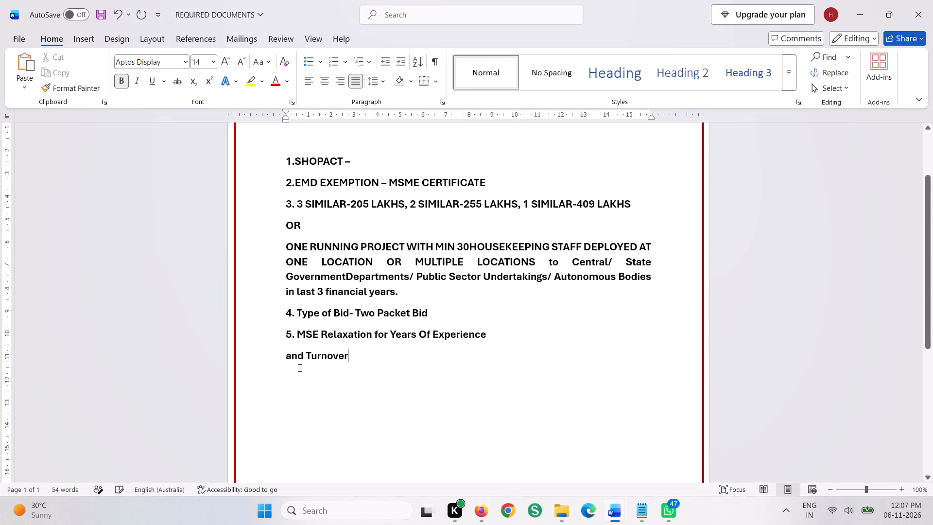
{"action": "left_click", "coordinate": [281, 351]}
{"action": "key", "text": "BackSpace"}
{"action": "key", "text": "space"}
In item 5, insert "& Startup" after "MSE" and append "- YES" at the end.
{"action": "key", "text": "alt+Tab"}
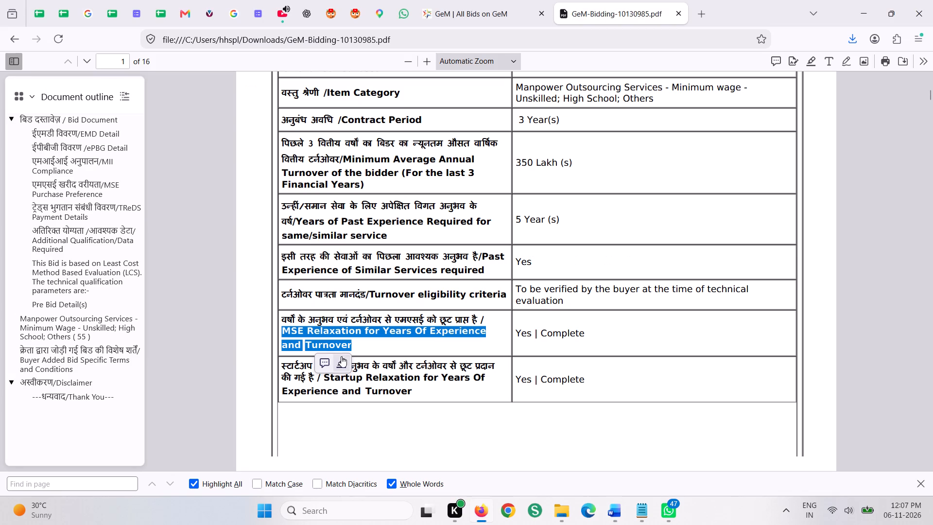
{"action": "double_click", "coordinate": [340, 377]}
{"action": "key", "text": "ctrl+c"}
{"action": "key", "text": "ctrl+c"}
{"action": "key", "text": "alt+Tab"}
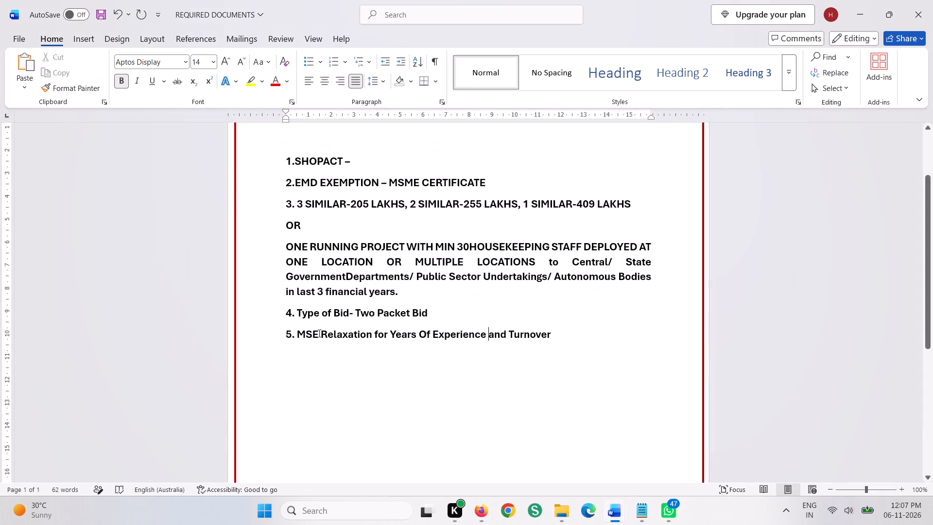
{"action": "left_click", "coordinate": [319, 334]}
{"action": "type", "text": "&"}
{"action": "key", "text": "space"}
{"action": "key", "text": "ctrl+v"}
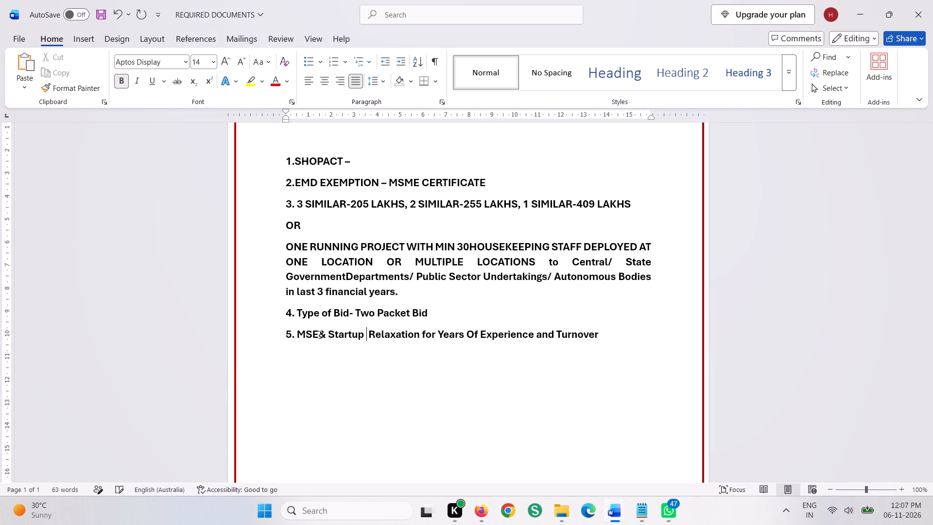
{"action": "left_click_drag", "start_coordinate": [607, 327], "coordinate": [609, 331]}
{"action": "left_click", "coordinate": [612, 335]}
{"action": "type", "text": "- YES"}
{"action": "key", "text": "space"}
Add item 6 for the bid's turnover requirement: "Turnover-350 LAKH FOR 3 YEARS".
{"action": "key", "text": "Return"}
{"action": "type", "text": "6."}
{"action": "key", "text": "alt+Tab"}
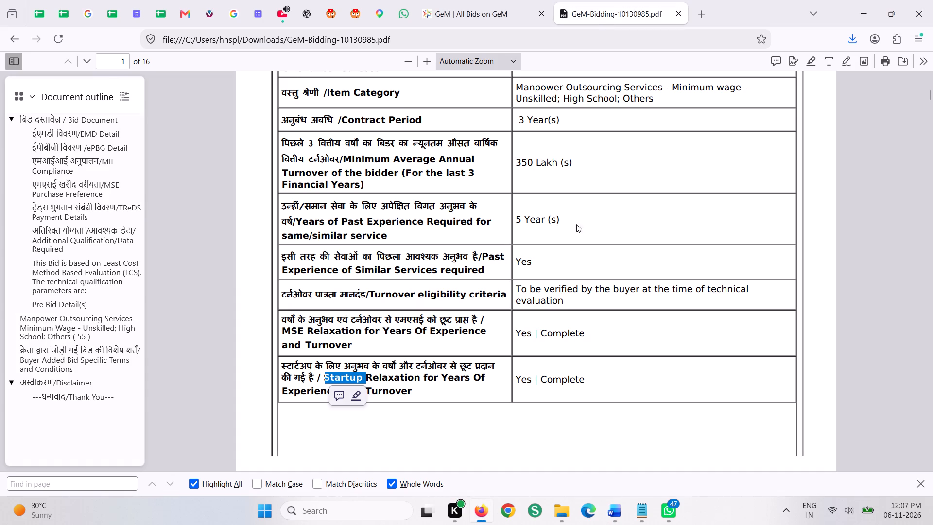
{"action": "double_click", "coordinate": [315, 176]}
{"action": "key", "text": "ctrl+c"}
{"action": "key", "text": "alt+Tab"}
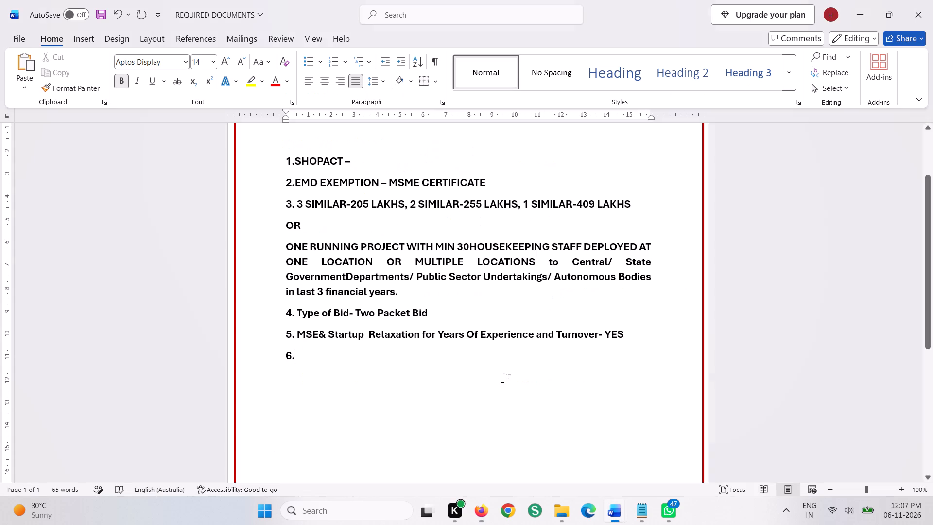
{"action": "key", "text": "ctrl+v"}
{"action": "type", "text": "-350"}
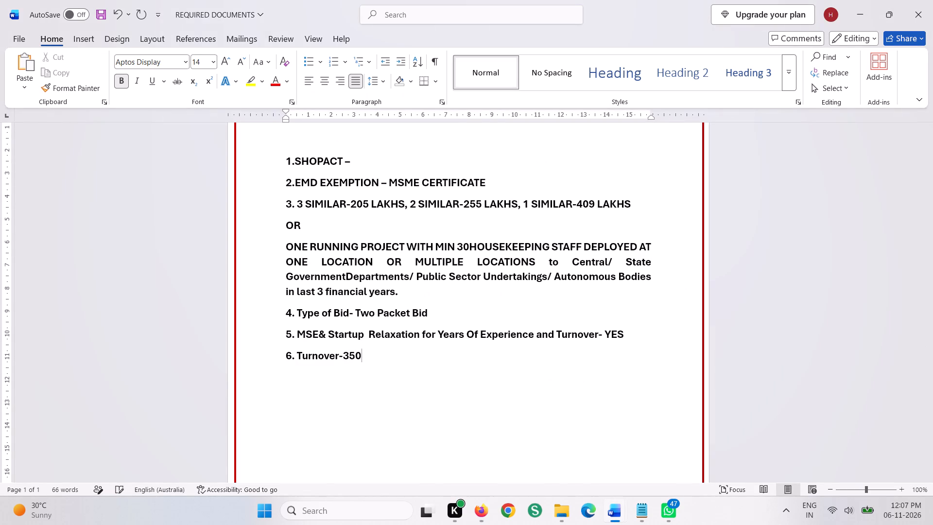
{"action": "key", "text": "space"}
{"action": "type", "text": "LAKH FOR 3 YER"}
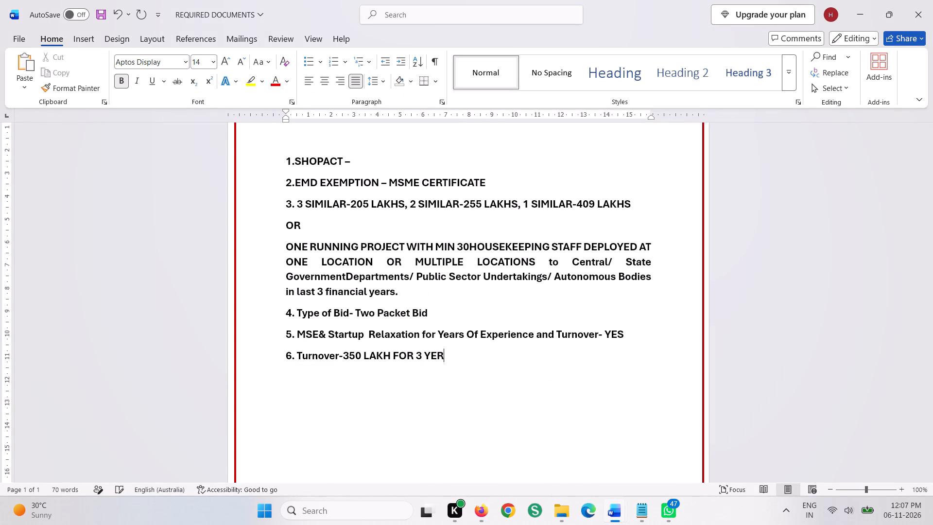
{"action": "key", "text": "BackSpace"}
{"action": "type", "text": "ARS"}
{"action": "key", "text": "space"}
Add the number "7." on a new line and check the bid details for the next requirement.
{"action": "key", "text": "Return"}
{"action": "type", "text": "7."}
{"action": "key", "text": "alt+Tab"}
{"action": "scroll", "coordinate": [590, 244], "scroll_direction": "down", "scroll_amount": 2}
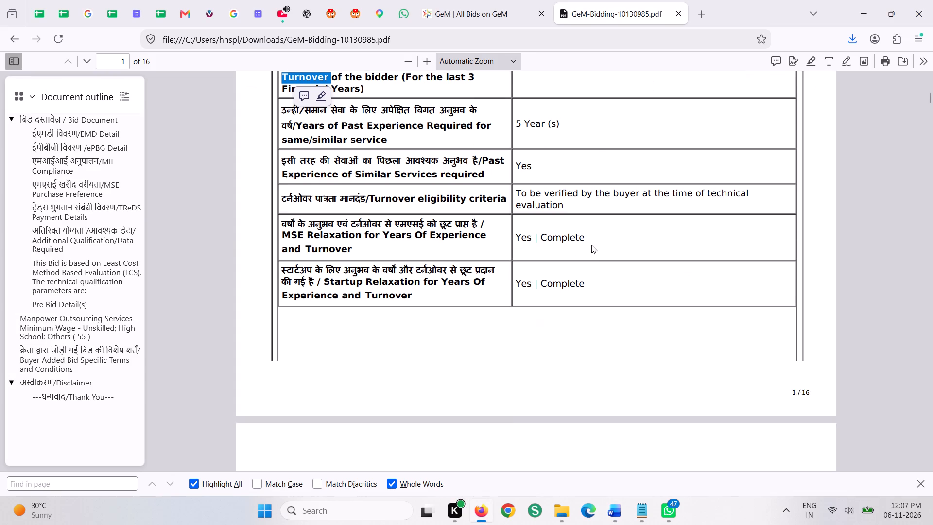
{"action": "scroll", "coordinate": [571, 240], "scroll_direction": "down", "scroll_amount": 2}
{"action": "scroll", "coordinate": [518, 244], "scroll_direction": "up", "scroll_amount": 2}
{"action": "key", "text": "alt+Tab"}
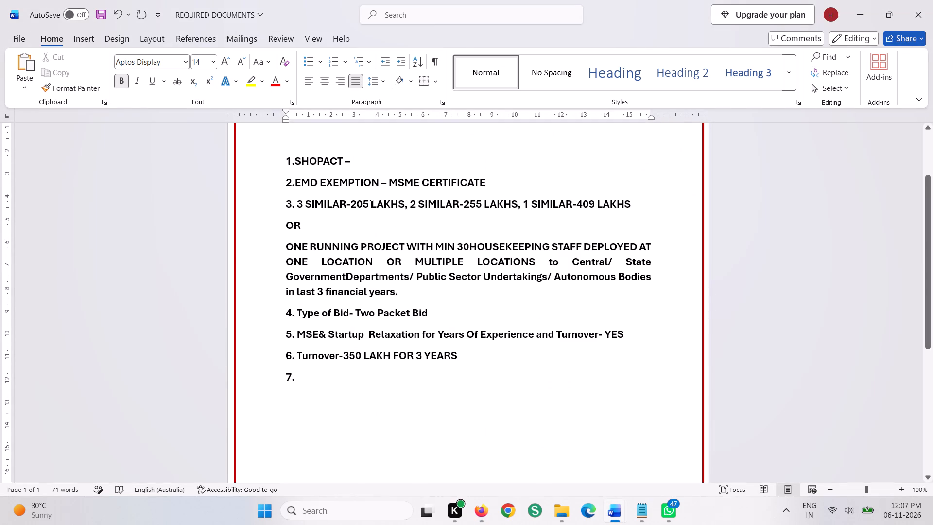
{"action": "left_click_drag", "start_coordinate": [298, 186], "coordinate": [481, 181]}
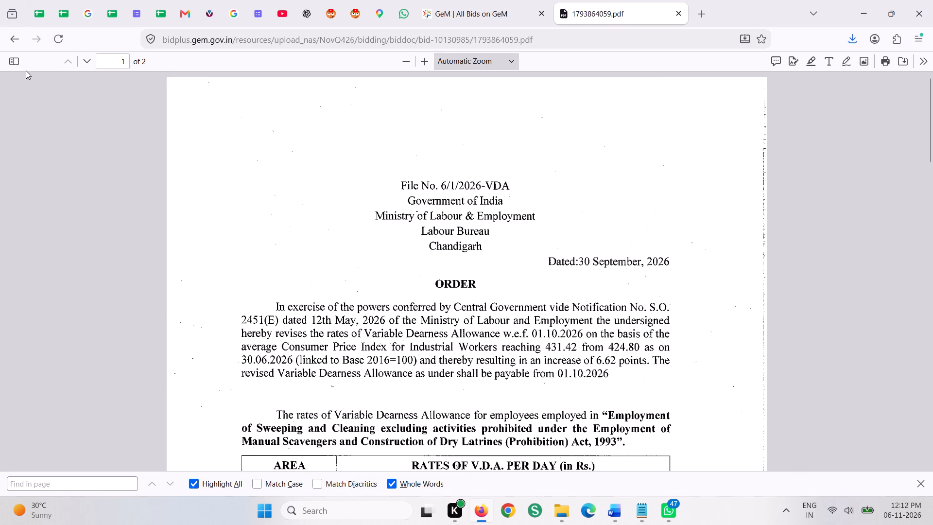
Start a line below item 1 in the Word list with the label "Pre-Bid-" copied from the bid document.
{"action": "left_click", "coordinate": [7, 44]}
{"action": "scroll", "coordinate": [523, 284], "scroll_direction": "down", "scroll_amount": 2}
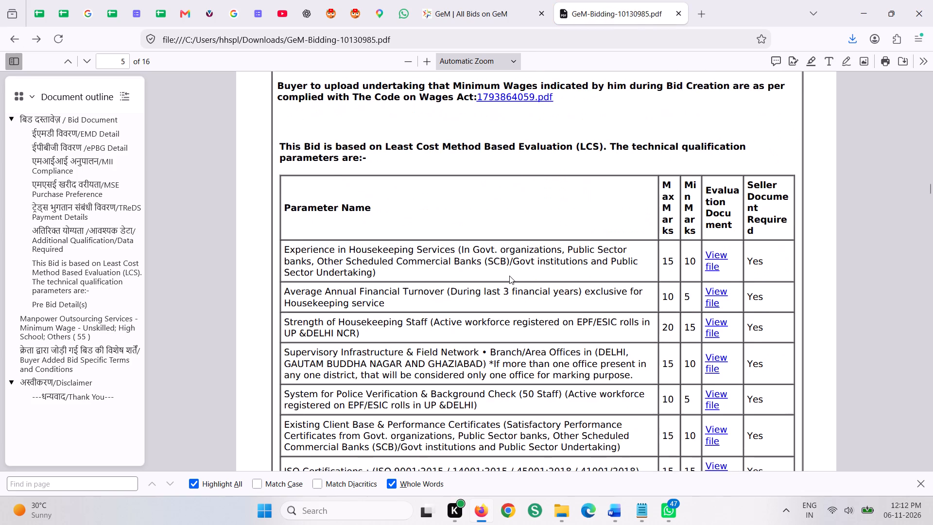
{"action": "scroll", "coordinate": [514, 265], "scroll_direction": "down", "scroll_amount": 1}
{"action": "left_click", "coordinate": [387, 125]}
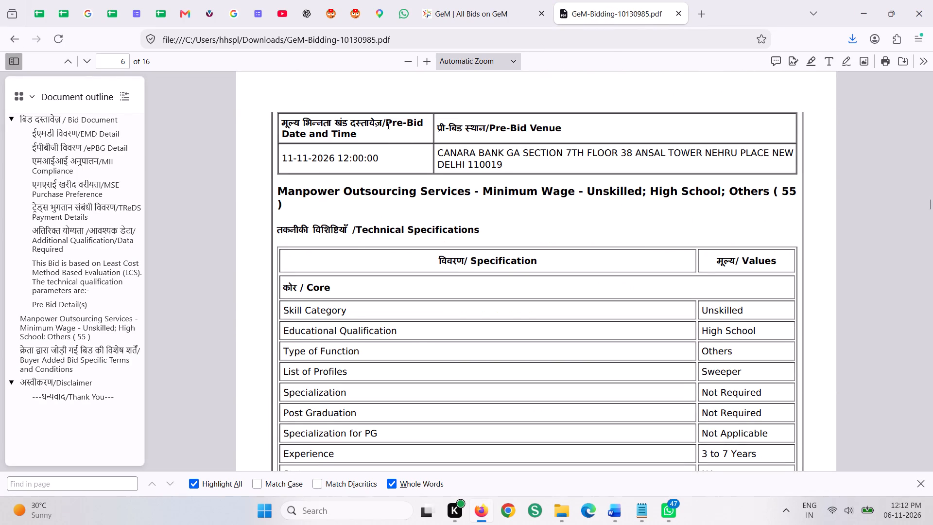
{"action": "left_click_drag", "start_coordinate": [387, 125], "coordinate": [420, 123]}
{"action": "key", "text": "ctrl+c"}
{"action": "key", "text": "ctrl+c"}
{"action": "key", "text": "alt+Tab"}
{"action": "key", "text": "Return"}
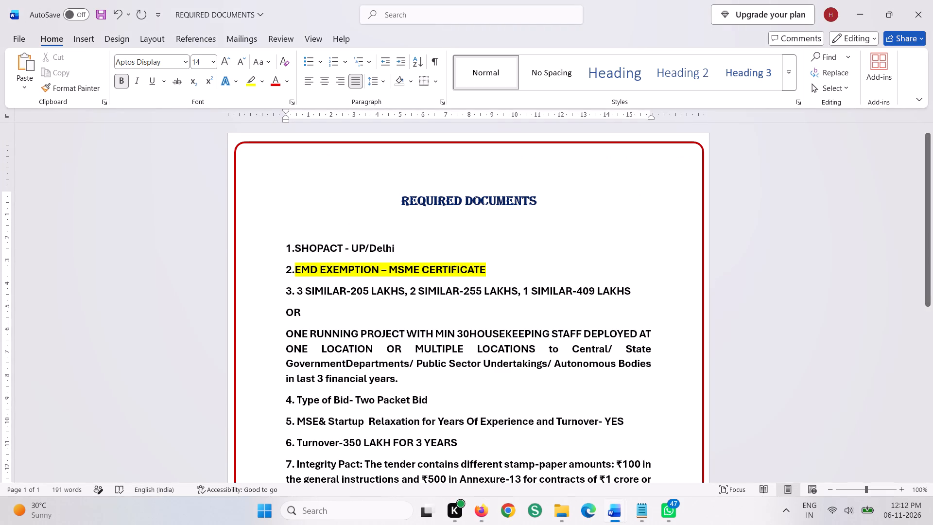
{"action": "key", "text": "ctrl+v"}
{"action": "key", "text": "minus"}
{"action": "key", "text": "alt+Tab"}
{"action": "triple_click", "coordinate": [348, 159]}
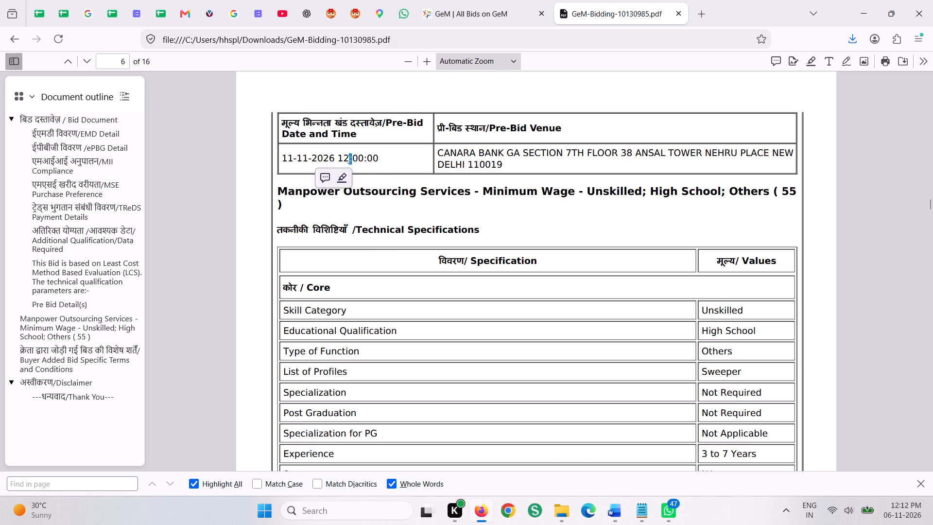
{"action": "key", "text": "ctrl+c"}
{"action": "key", "text": "ctrl+c"}
{"action": "key", "text": "alt+Tab"}
{"action": "key", "text": "ctrl+v"}
{"action": "key", "text": "Return"}
Start the following line in the Word list with the label "Pre-Bid Venue-" copied from the bid document.
{"action": "key", "text": "alt+Tab"}
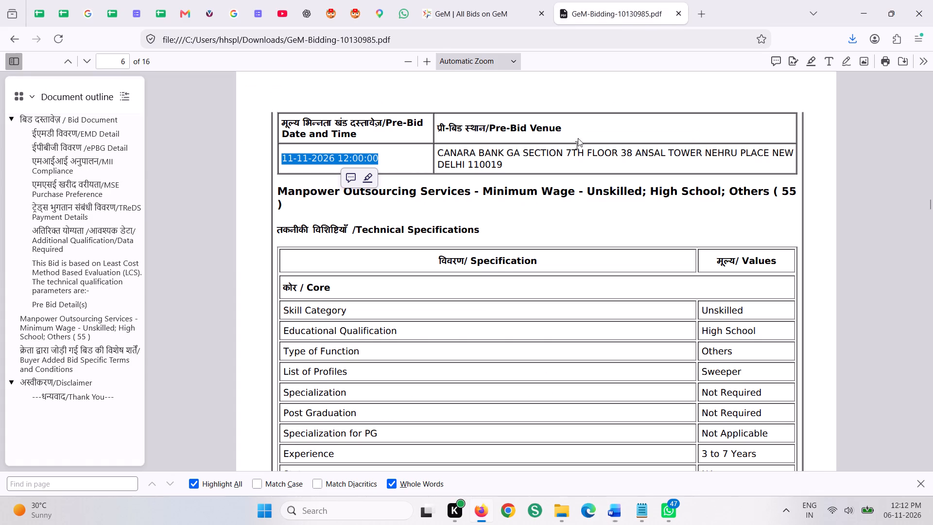
{"action": "left_click", "coordinate": [497, 128]}
{"action": "left_click_drag", "start_coordinate": [497, 128], "coordinate": [587, 121]}
{"action": "key", "text": "ctrl+c"}
{"action": "key", "text": "ctrl+c"}
{"action": "key", "text": "alt+Tab"}
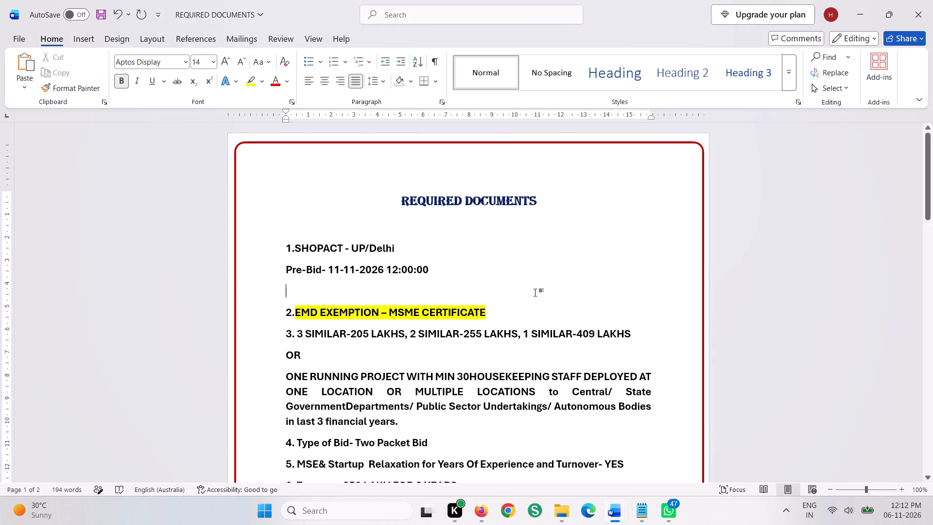
{"action": "key", "text": "ctrl+v"}
{"action": "key", "text": "minus"}
Complete the Pre-Bid Venue line with the Canara Bank venue address from the bid document, joining its split text into one paragraph.
{"action": "key", "text": "alt+Tab"}
{"action": "left_click", "coordinate": [437, 158]}
{"action": "left_click_drag", "start_coordinate": [438, 158], "coordinate": [464, 164]}
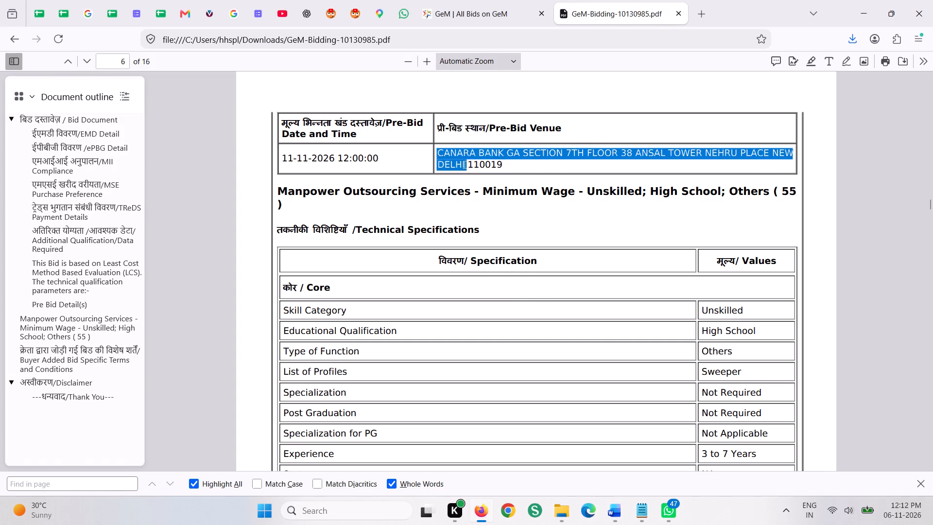
{"action": "left_click_drag", "start_coordinate": [464, 164], "coordinate": [488, 166]}
{"action": "key", "text": "ctrl+c"}
{"action": "key", "text": "alt+Tab"}
{"action": "key", "text": "ctrl+v"}
{"action": "left_click", "coordinate": [284, 326]}
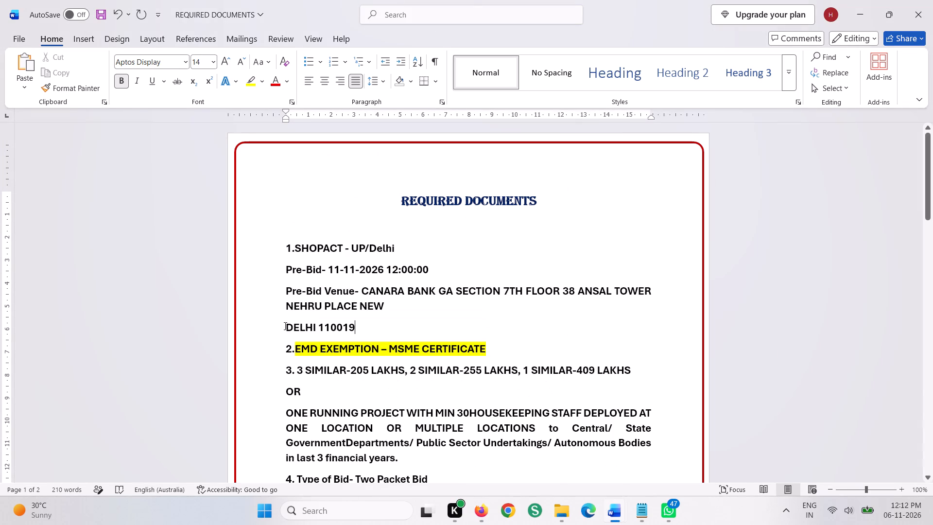
{"action": "key", "text": "BackSpace"}
{"action": "key", "text": "space"}
Add item 16, "SERVICE CHARGE-3.85%", after LABOUR LICENCE in the Word list and start a new line below it.
{"action": "scroll", "coordinate": [371, 350], "scroll_direction": "down", "scroll_amount": 1}
{"action": "scroll", "coordinate": [505, 319], "scroll_direction": "down", "scroll_amount": 1}
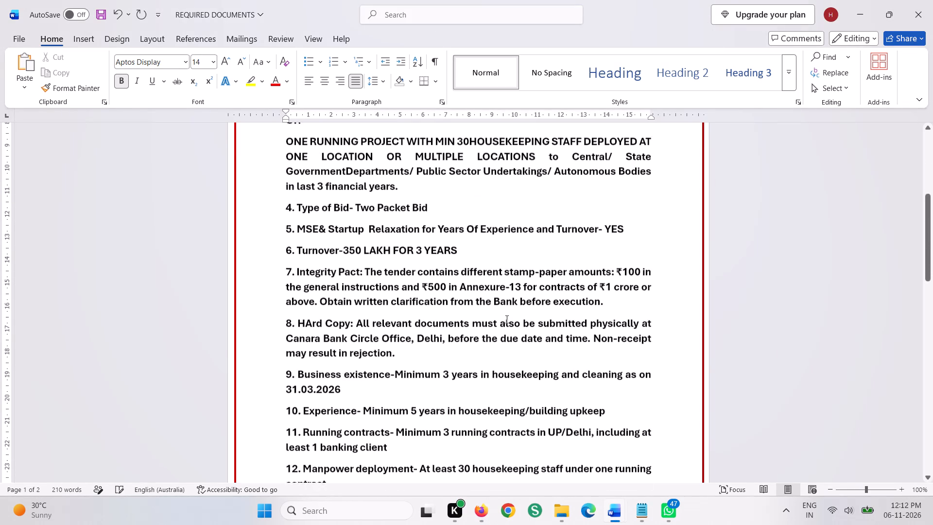
{"action": "scroll", "coordinate": [506, 319], "scroll_direction": "down", "scroll_amount": 2}
{"action": "scroll", "coordinate": [444, 339], "scroll_direction": "up", "scroll_amount": 1}
{"action": "key", "text": "alt+Tab"}
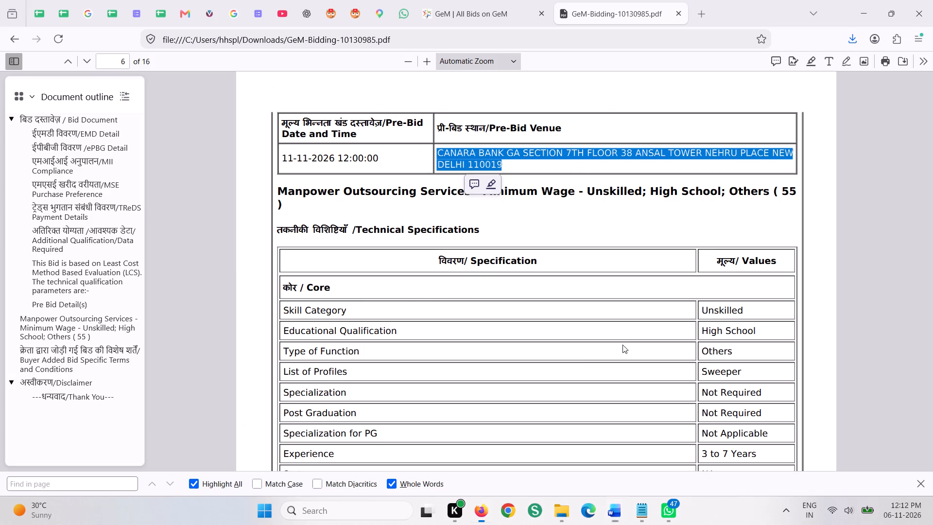
{"action": "scroll", "coordinate": [565, 350], "scroll_direction": "down", "scroll_amount": 8}
{"action": "scroll", "coordinate": [577, 331], "scroll_direction": "up", "scroll_amount": 2}
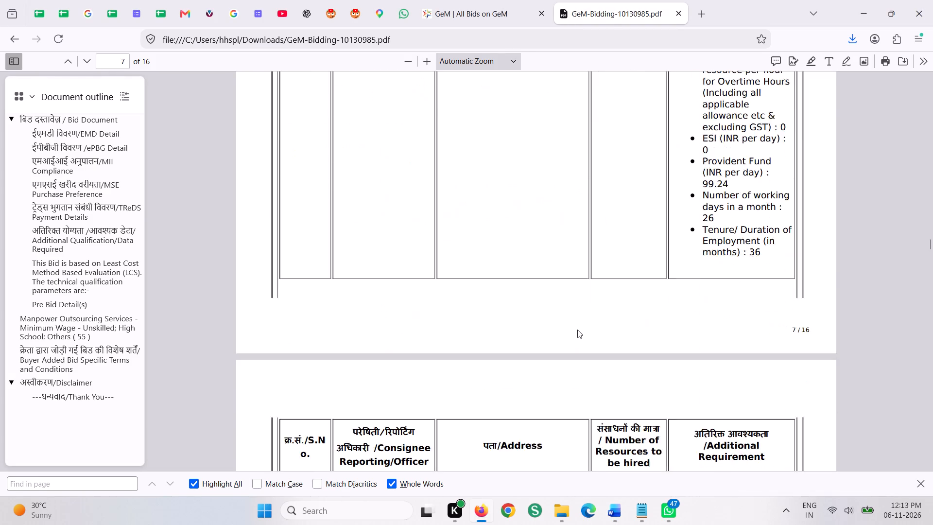
{"action": "scroll", "coordinate": [577, 330], "scroll_direction": "up", "scroll_amount": 4}
{"action": "key", "text": "alt+Tab"}
{"action": "scroll", "coordinate": [445, 340], "scroll_direction": "down", "scroll_amount": 2}
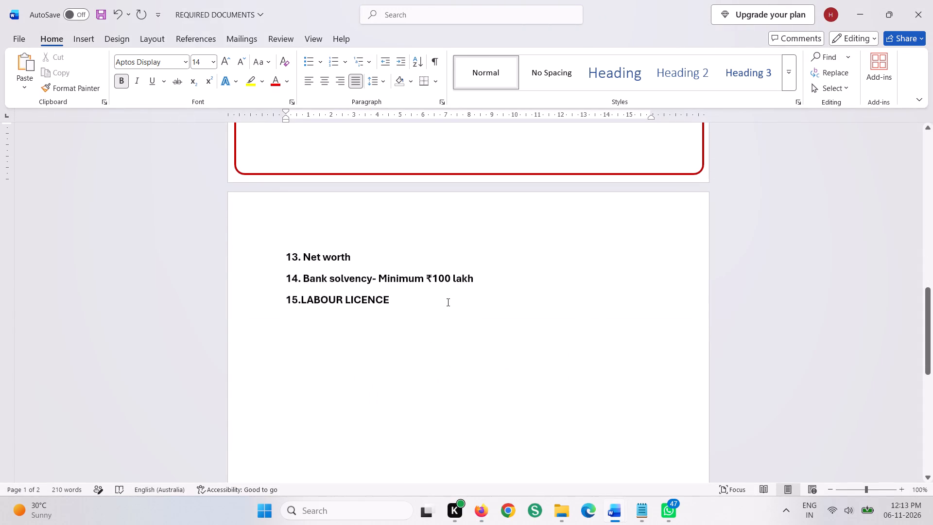
{"action": "left_click", "coordinate": [447, 302]}
{"action": "key", "text": "Return"}
{"action": "type", "text": "16.SERVICE CHARGE-3.85"}
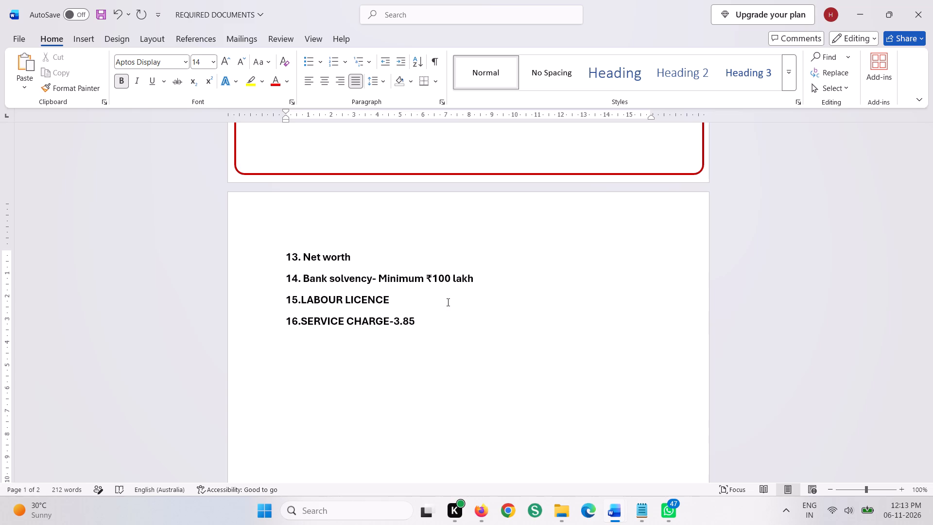
{"action": "key", "text": "shift+percent"}
{"action": "key", "text": "Return"}
Switch to the bid document in Firefox and examine the buyer-added terms, from purchase preference and service support to payment and EMD.
{"action": "key", "text": "alt+Tab"}
{"action": "scroll", "coordinate": [535, 211], "scroll_direction": "down", "scroll_amount": 2}
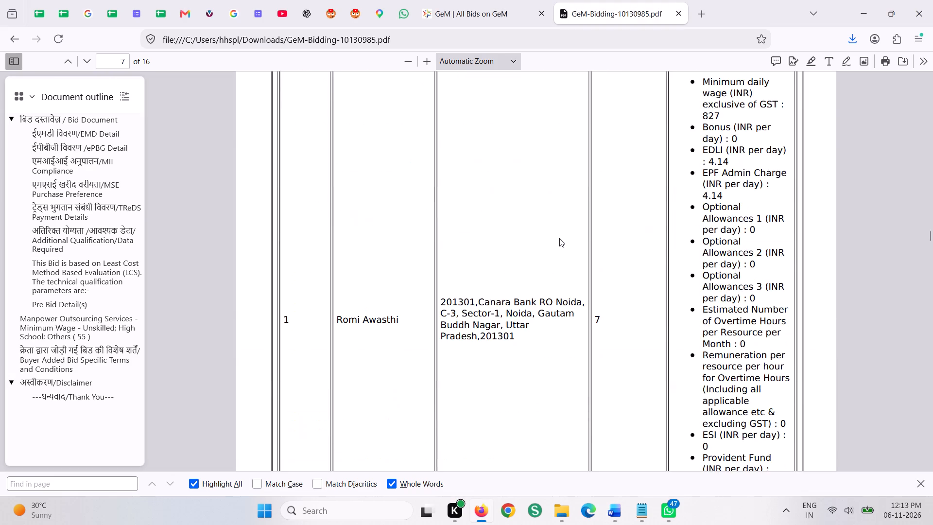
{"action": "scroll", "coordinate": [559, 238], "scroll_direction": "down", "scroll_amount": 20}
{"action": "scroll", "coordinate": [559, 238], "scroll_direction": "down", "scroll_amount": 8}
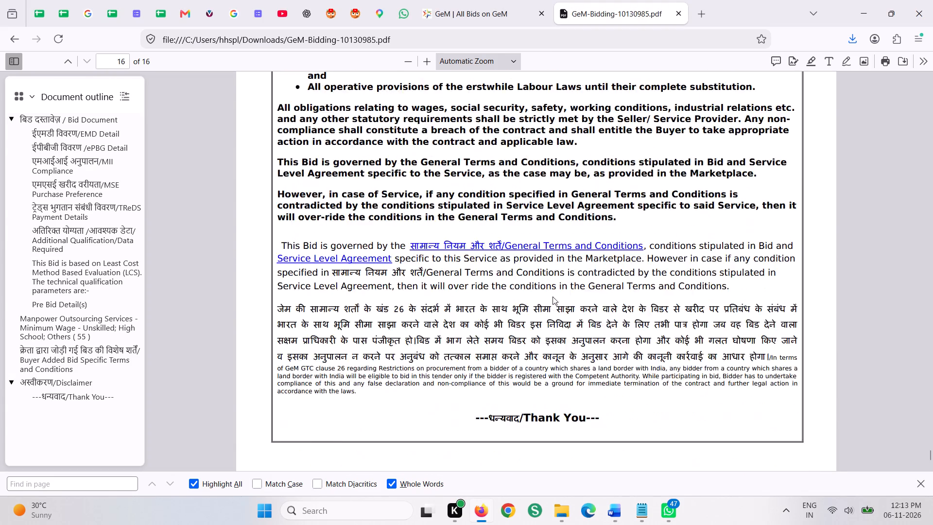
{"action": "scroll", "coordinate": [535, 298], "scroll_direction": "up", "scroll_amount": 5}
{"action": "scroll", "coordinate": [441, 275], "scroll_direction": "up", "scroll_amount": 1}
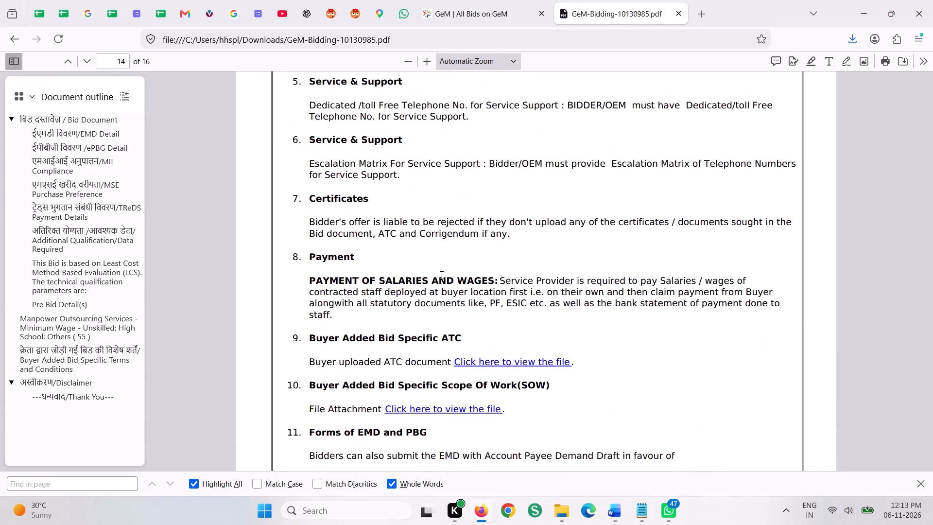
{"action": "scroll", "coordinate": [482, 126], "scroll_direction": "up", "scroll_amount": 1}
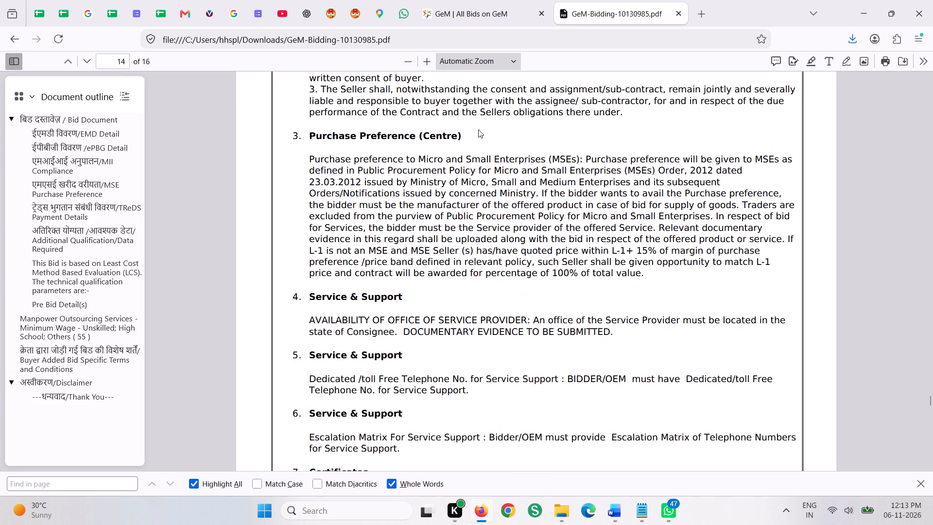
{"action": "scroll", "coordinate": [463, 156], "scroll_direction": "up", "scroll_amount": 1}
{"action": "scroll", "coordinate": [484, 153], "scroll_direction": "down", "scroll_amount": 3}
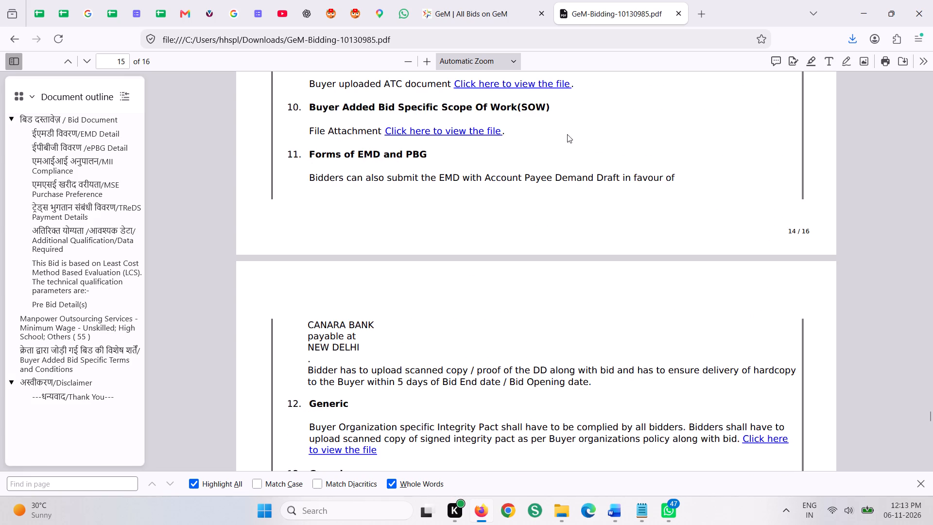
Open the buyer-uploaded ATC document linked in the bid document, check its first page and close it.
{"action": "scroll", "coordinate": [488, 87], "scroll_direction": "up", "scroll_amount": 1}
{"action": "left_click", "coordinate": [487, 359]}
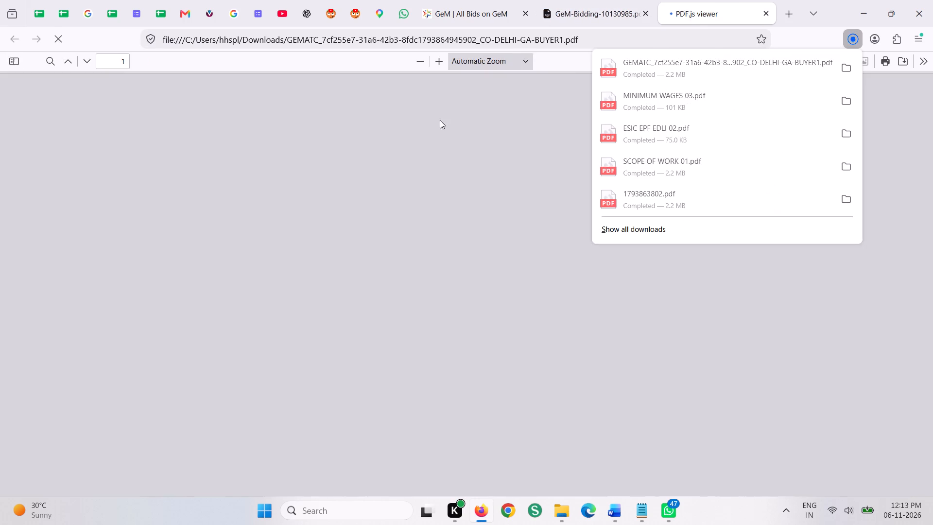
{"action": "left_click", "coordinate": [414, 165]}
{"action": "left_click", "coordinate": [713, 0]}
{"action": "left_click", "coordinate": [766, 16]}
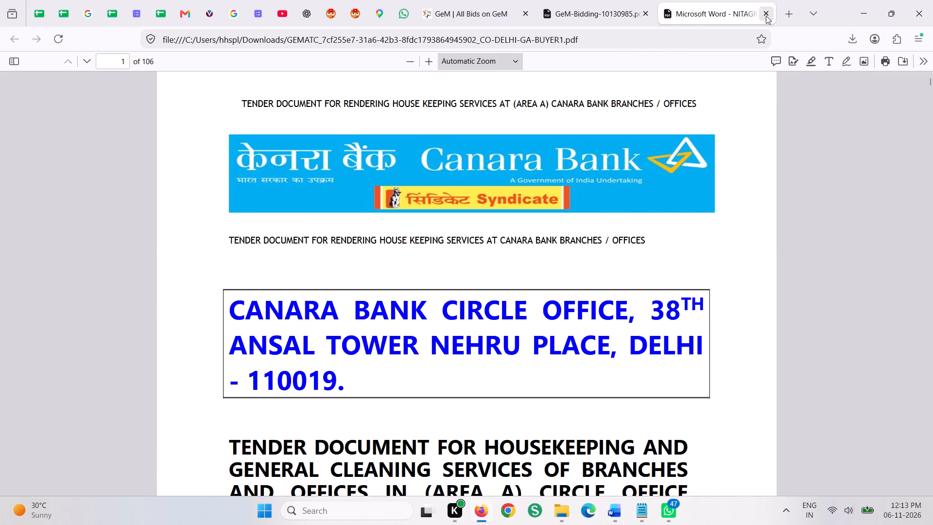
Open the buyer-added Scope of Work attachment from the bid document, check its first page and close it.
{"action": "scroll", "coordinate": [527, 355], "scroll_direction": "down", "scroll_amount": 1}
{"action": "left_click", "coordinate": [476, 128]}
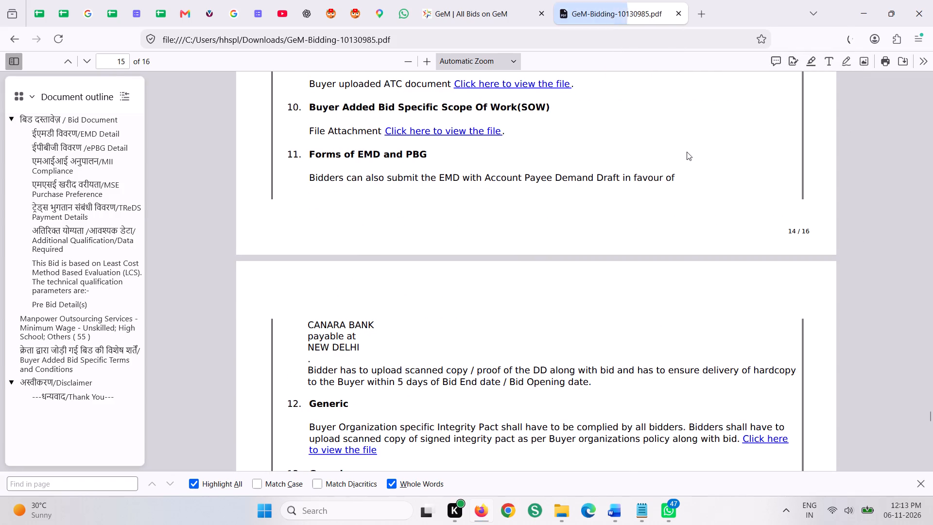
{"action": "left_click", "coordinate": [350, 232]}
{"action": "scroll", "coordinate": [547, 239], "scroll_direction": "up", "scroll_amount": 2}
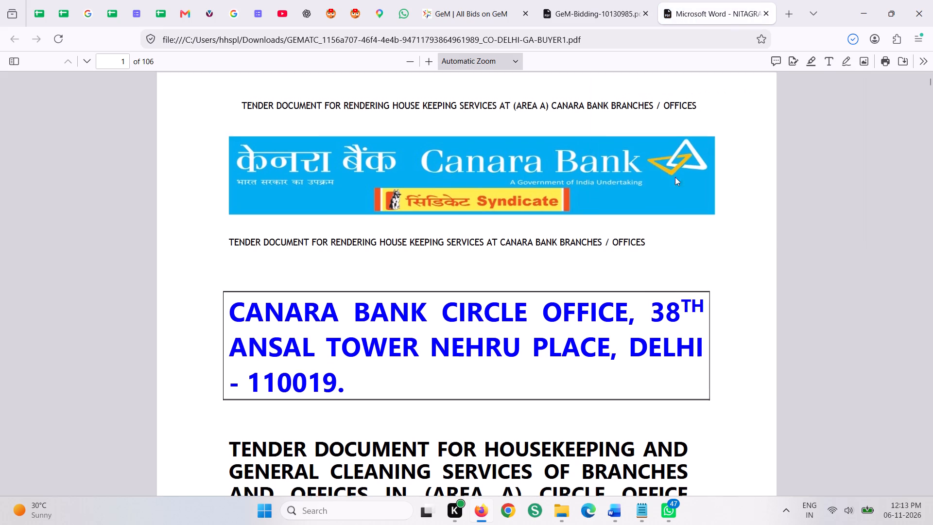
{"action": "left_click", "coordinate": [744, 0]}
{"action": "left_click", "coordinate": [766, 10]}
Open the Integrity Pact file linked in clause 12 of the buyer-added terms and check its opening pages.
{"action": "scroll", "coordinate": [538, 287], "scroll_direction": "down", "scroll_amount": 1}
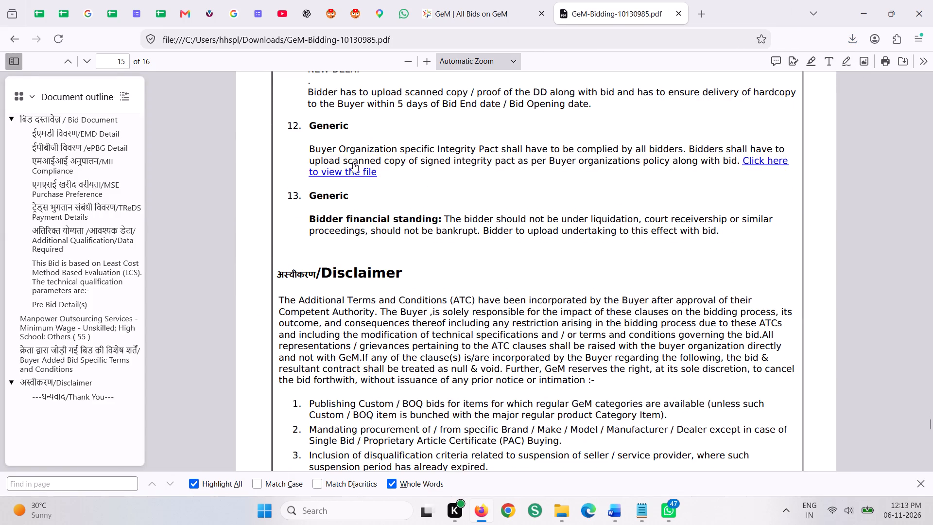
{"action": "left_click", "coordinate": [355, 169]}
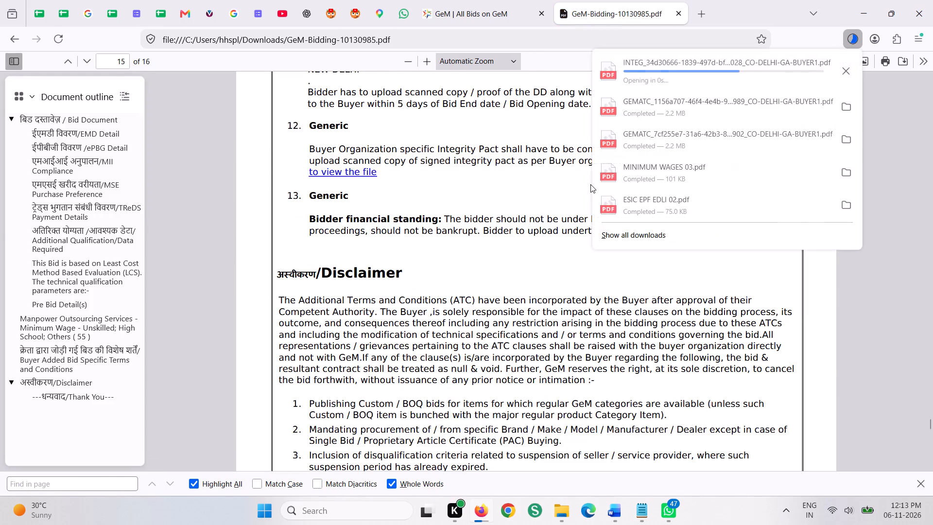
{"action": "left_click", "coordinate": [339, 205]}
{"action": "scroll", "coordinate": [568, 173], "scroll_direction": "down", "scroll_amount": 4}
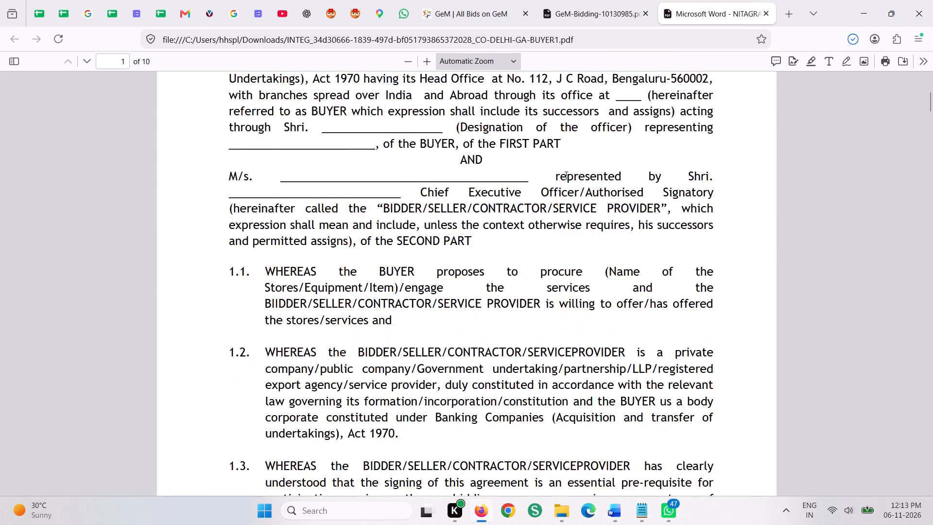
{"action": "scroll", "coordinate": [564, 175], "scroll_direction": "down", "scroll_amount": 20}
{"action": "scroll", "coordinate": [564, 175], "scroll_direction": "down", "scroll_amount": 16}
{"action": "scroll", "coordinate": [606, 223], "scroll_direction": "up", "scroll_amount": 20}
{"action": "scroll", "coordinate": [606, 223], "scroll_direction": "up", "scroll_amount": 16}
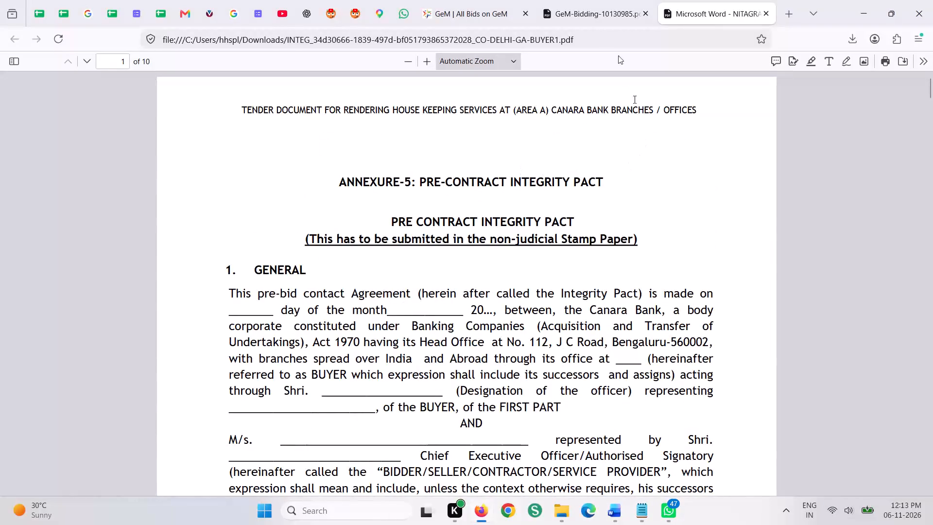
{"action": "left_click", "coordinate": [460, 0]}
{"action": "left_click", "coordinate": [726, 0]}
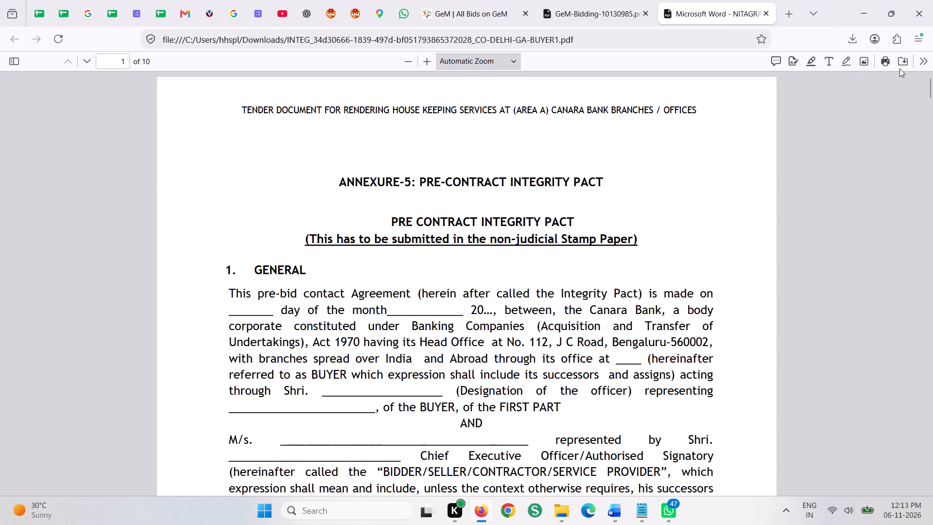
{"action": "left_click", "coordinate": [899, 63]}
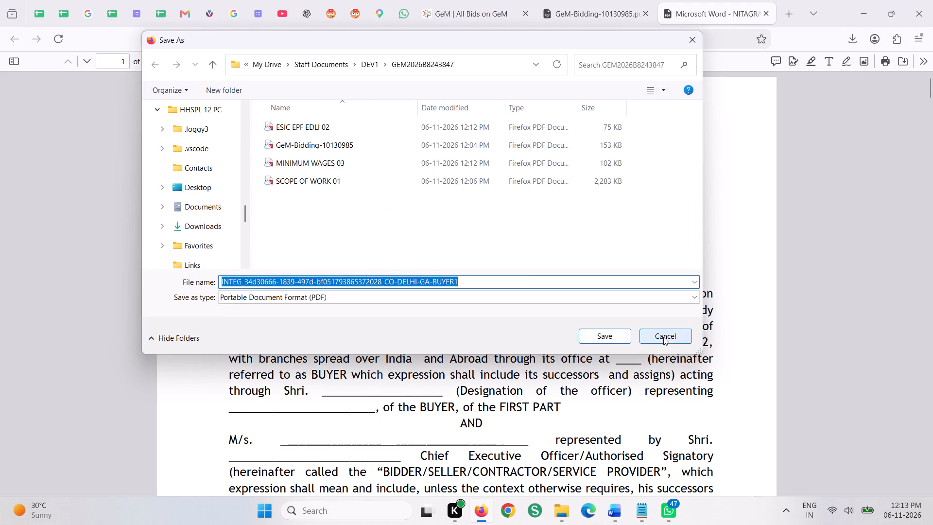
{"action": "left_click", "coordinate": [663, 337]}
In Word, open the downloaded Integrity Pact PDF from the Downloads folder, accepting its conversion to an editable document.
{"action": "left_click", "coordinate": [608, 507]}
{"action": "left_click", "coordinate": [852, 450]}
{"action": "scroll", "coordinate": [523, 350], "scroll_direction": "up", "scroll_amount": 3}
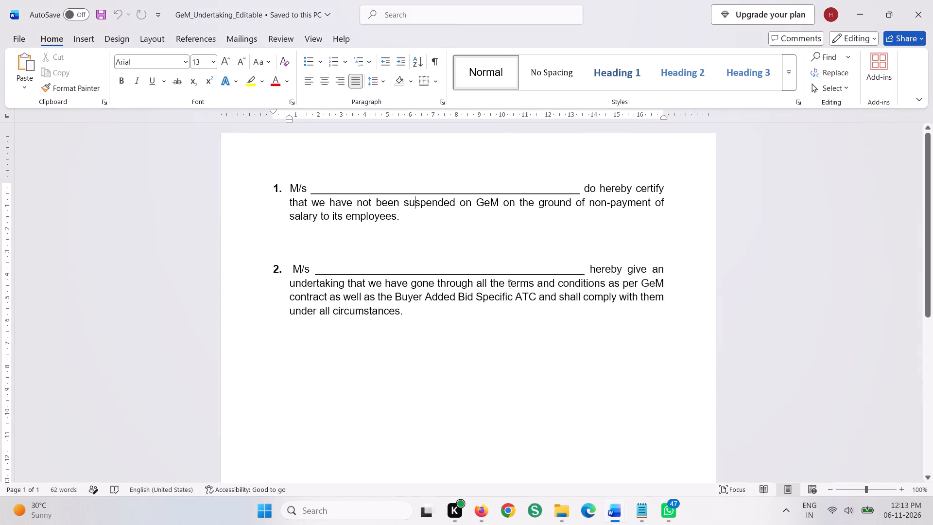
{"action": "left_click", "coordinate": [21, 41]}
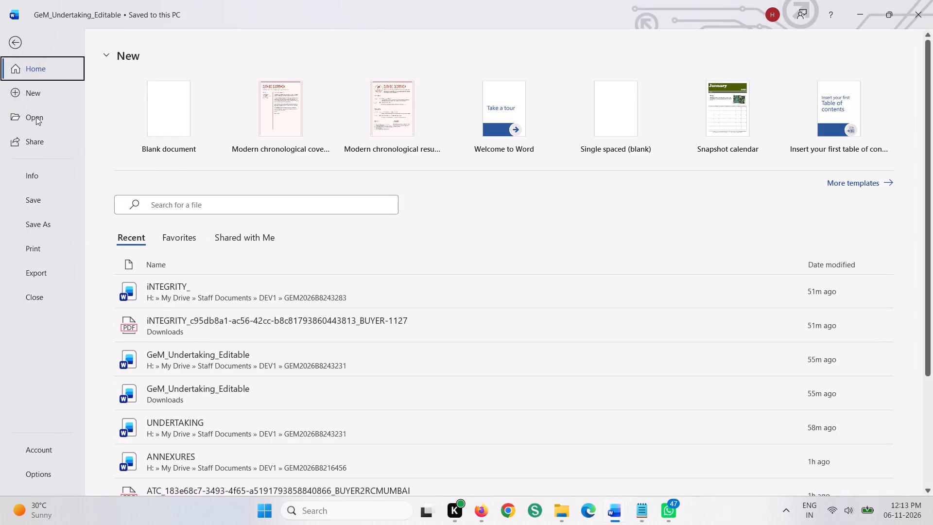
{"action": "left_click", "coordinate": [39, 115]}
{"action": "left_click", "coordinate": [136, 283]}
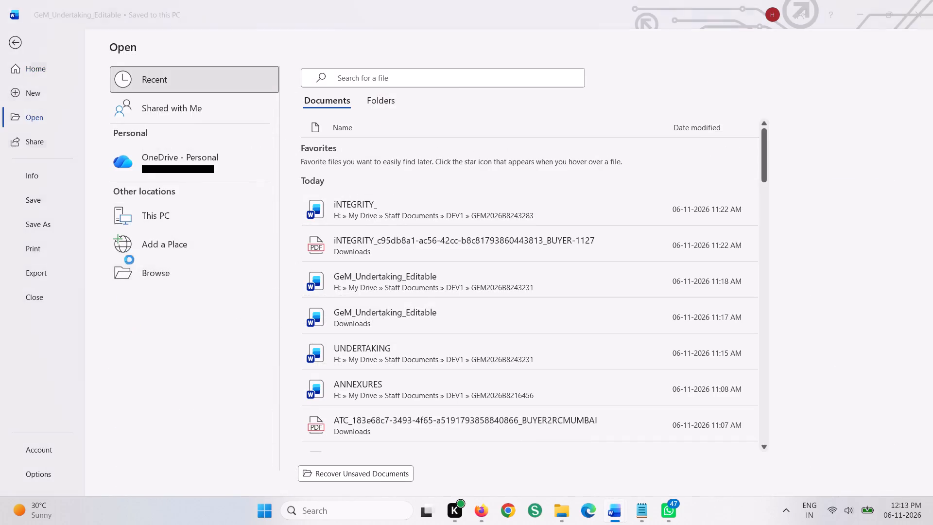
{"action": "scroll", "coordinate": [76, 214], "scroll_direction": "up", "scroll_amount": 15}
{"action": "left_click", "coordinate": [66, 122]}
{"action": "scroll", "coordinate": [177, 148], "scroll_direction": "up", "scroll_amount": 4}
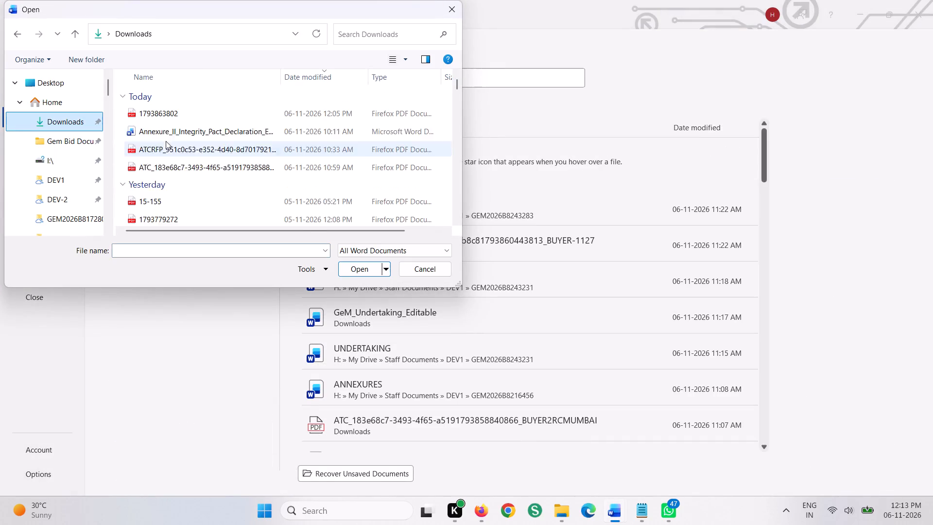
{"action": "scroll", "coordinate": [166, 141], "scroll_direction": "up", "scroll_amount": 9}
{"action": "double_click", "coordinate": [156, 117]}
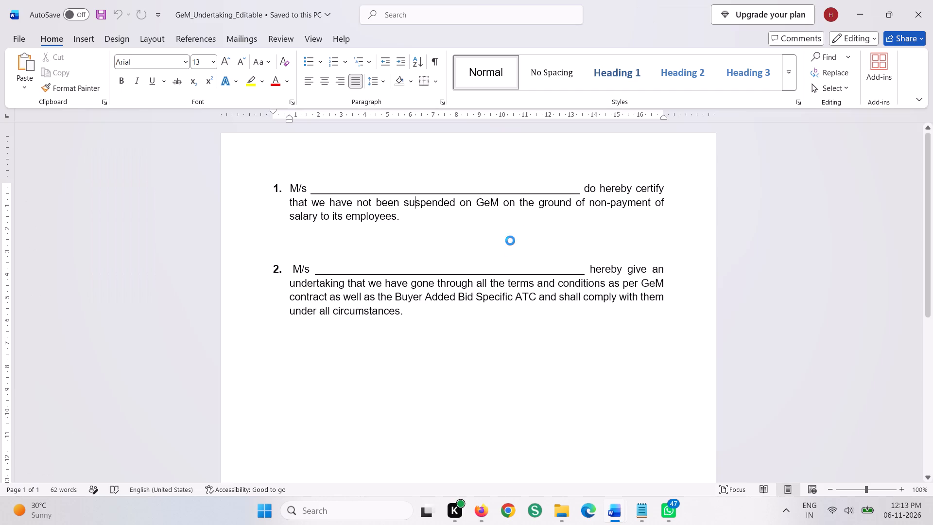
{"action": "left_click", "coordinate": [489, 303]}
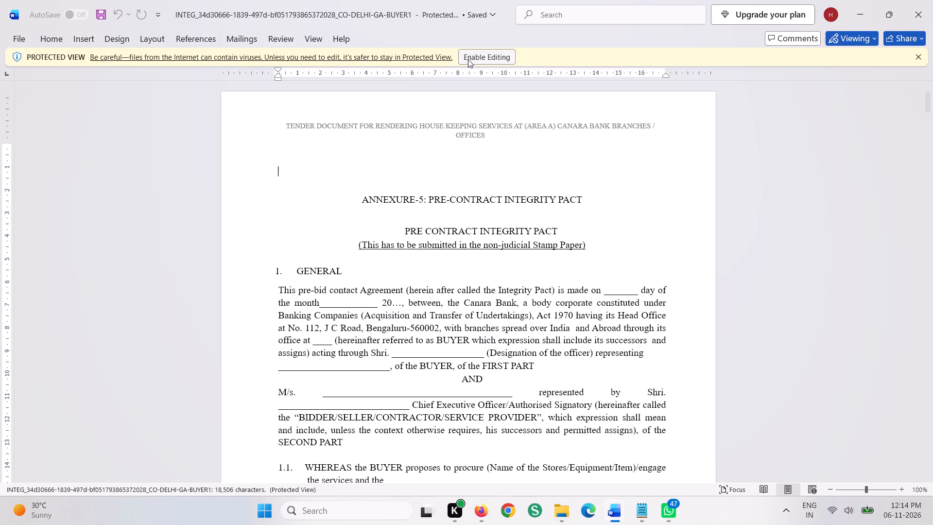
Enable editing of the converted Integrity Pact and look through its pages to the end.
{"action": "left_click", "coordinate": [468, 59]}
{"action": "left_click", "coordinate": [501, 301]}
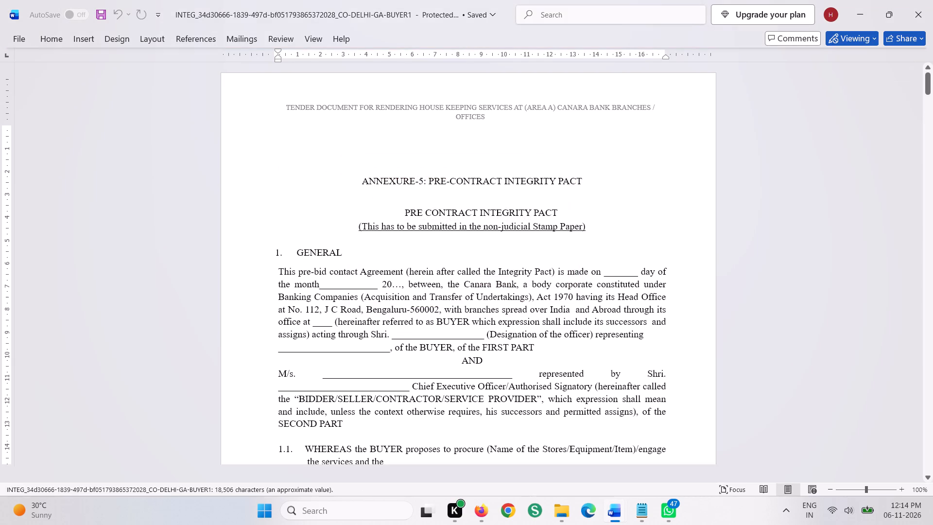
{"action": "left_click", "coordinate": [496, 328]}
{"action": "scroll", "coordinate": [470, 331], "scroll_direction": "down", "scroll_amount": 3}
{"action": "scroll", "coordinate": [465, 318], "scroll_direction": "down", "scroll_amount": 18}
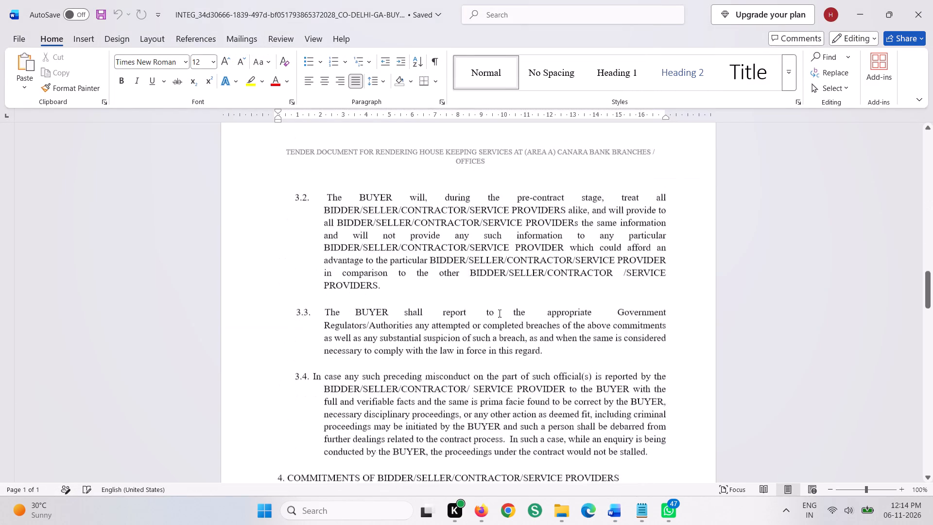
{"action": "scroll", "coordinate": [499, 313], "scroll_direction": "down", "scroll_amount": 17}
{"action": "scroll", "coordinate": [514, 424], "scroll_direction": "down", "scroll_amount": 15}
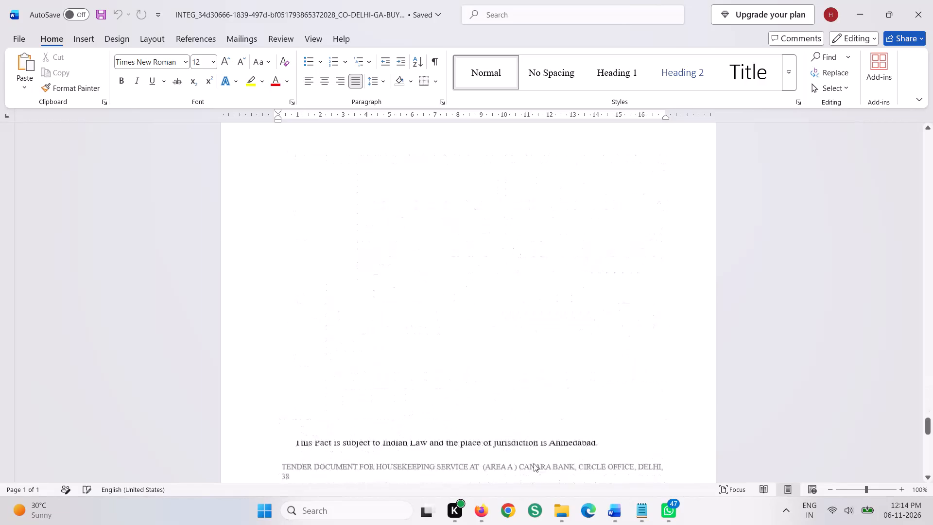
{"action": "scroll", "coordinate": [534, 463], "scroll_direction": "down", "scroll_amount": 11}
Save the converted Integrity Pact as a Word document named "INTEG_" in the DEV1 folder GEM2026B8243847 and close it.
{"action": "left_click", "coordinate": [555, 511]}
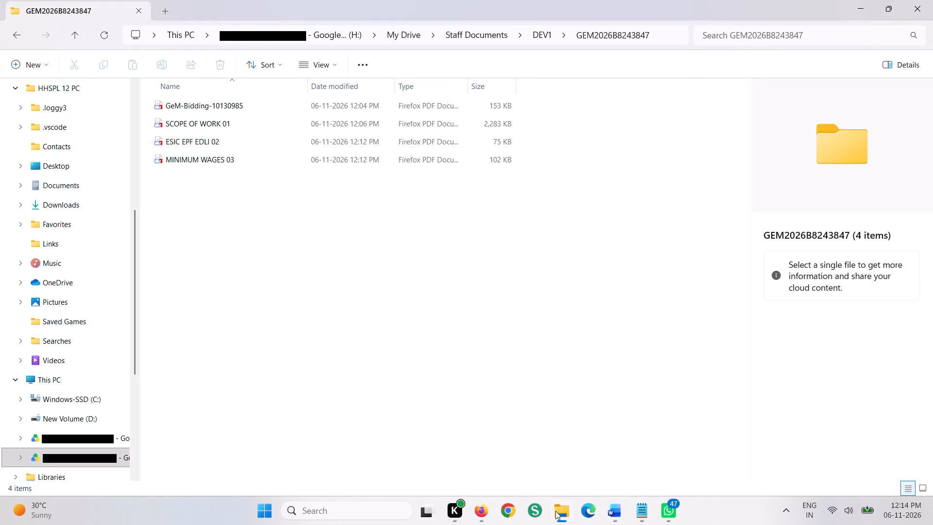
{"action": "left_click", "coordinate": [555, 511]}
{"action": "left_click", "coordinate": [11, 35]}
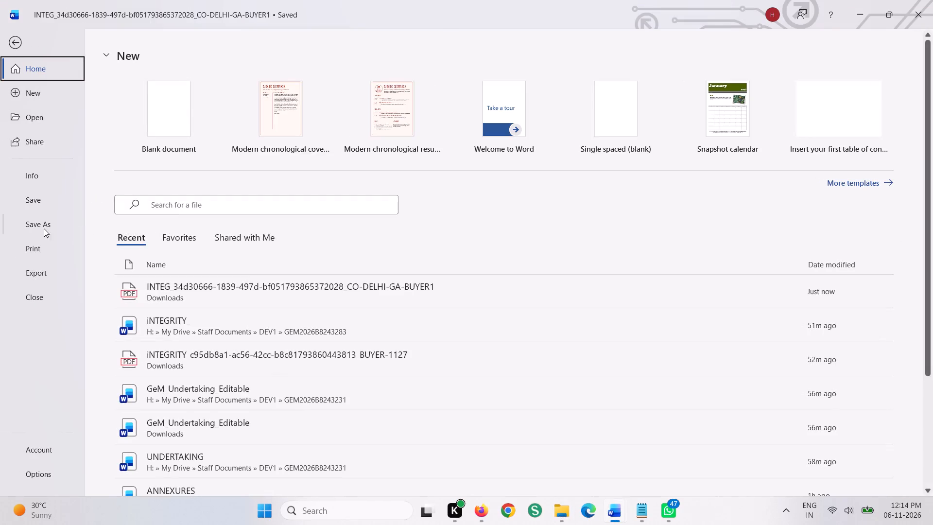
{"action": "left_click", "coordinate": [44, 227]}
{"action": "left_click", "coordinate": [156, 329]}
{"action": "scroll", "coordinate": [244, 217], "scroll_direction": "up", "scroll_amount": 7}
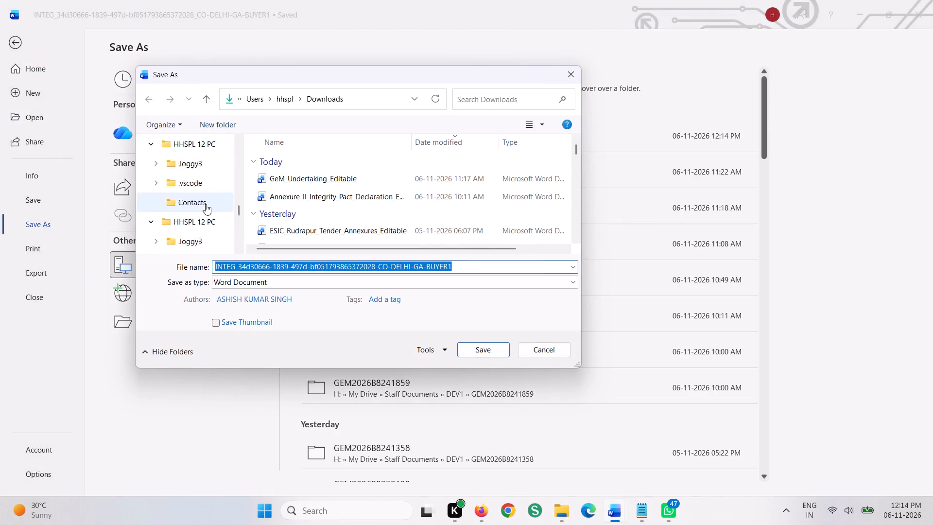
{"action": "scroll", "coordinate": [206, 204], "scroll_direction": "up", "scroll_amount": 10}
{"action": "left_click", "coordinate": [191, 240]}
{"action": "scroll", "coordinate": [288, 198], "scroll_direction": "up", "scroll_amount": 9}
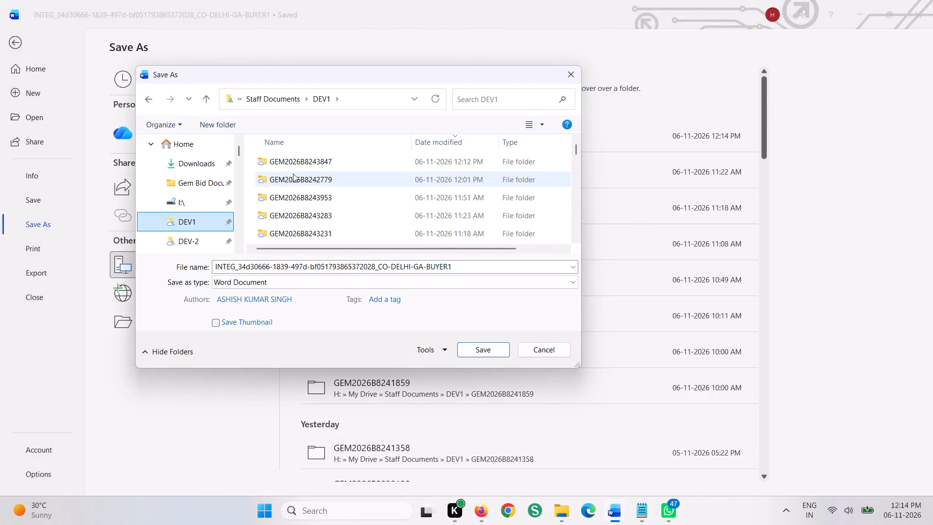
{"action": "scroll", "coordinate": [293, 174], "scroll_direction": "up", "scroll_amount": 1}
{"action": "double_click", "coordinate": [306, 164]}
{"action": "left_click", "coordinate": [354, 265]}
{"action": "left_click", "coordinate": [463, 269]}
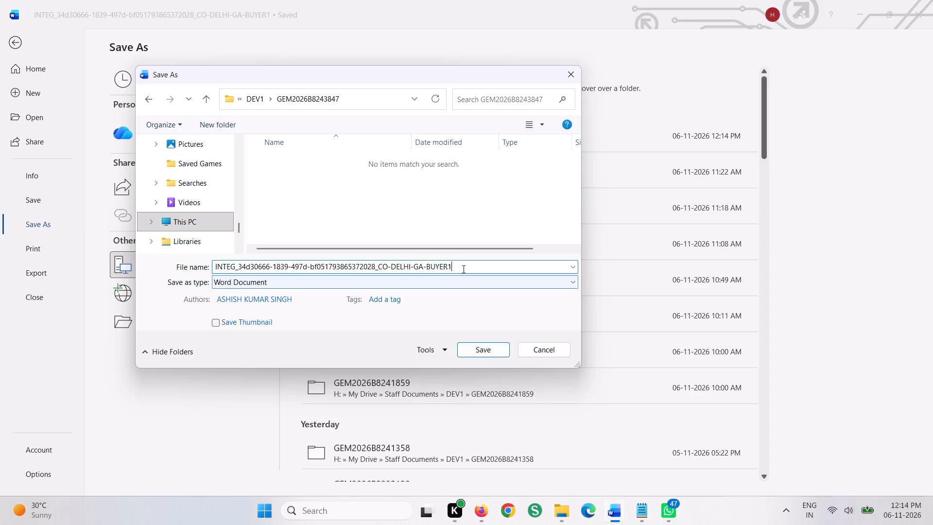
{"action": "left_click_drag", "start_coordinate": [463, 269], "coordinate": [243, 273]}
{"action": "key", "text": "BackSpace"}
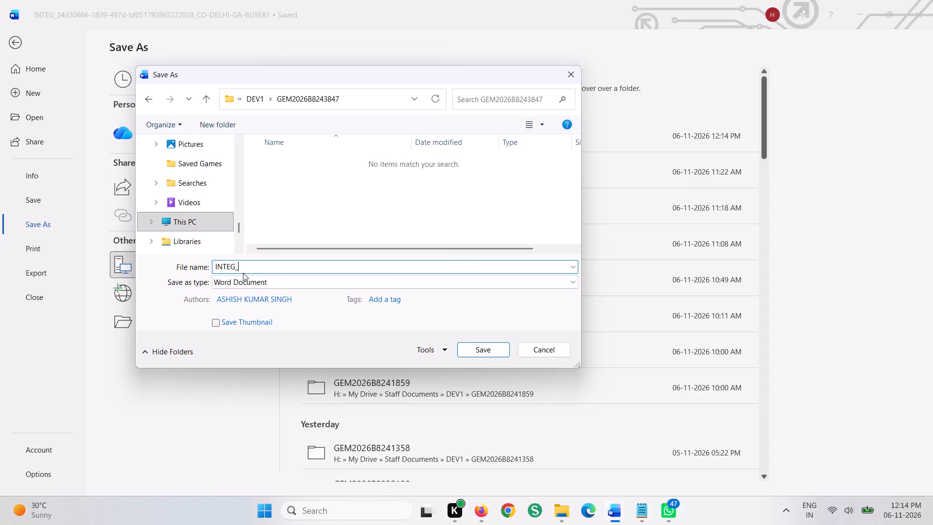
{"action": "key", "text": "Return"}
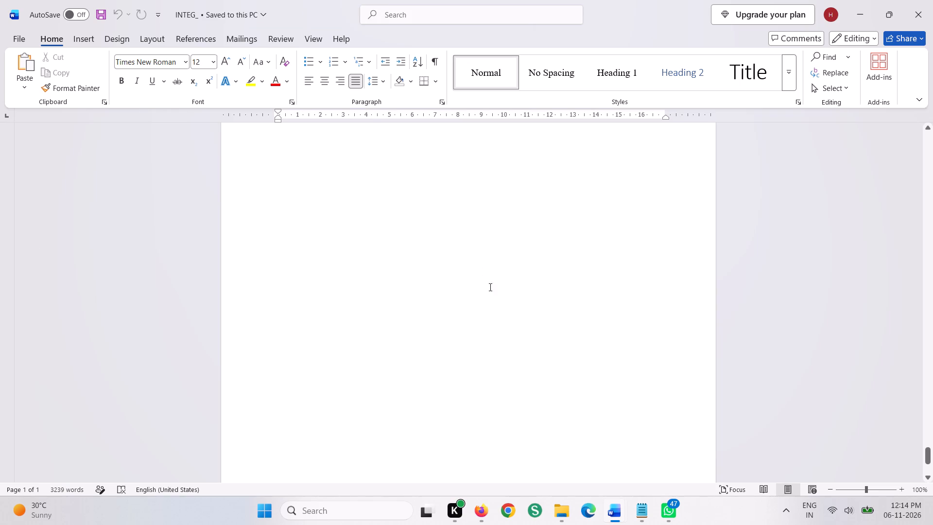
{"action": "scroll", "coordinate": [495, 371], "scroll_direction": "up", "scroll_amount": 20}
{"action": "scroll", "coordinate": [495, 371], "scroll_direction": "up", "scroll_amount": 20}
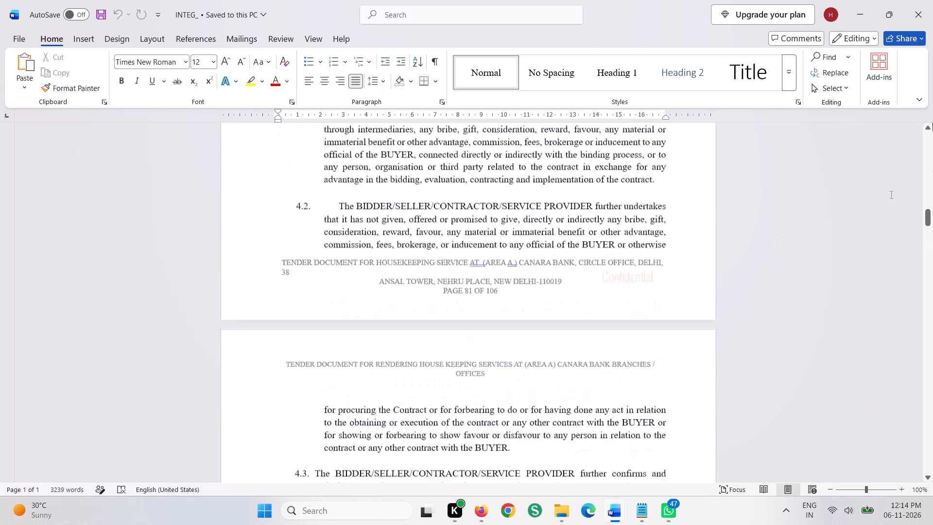
{"action": "left_click", "coordinate": [928, 16]}
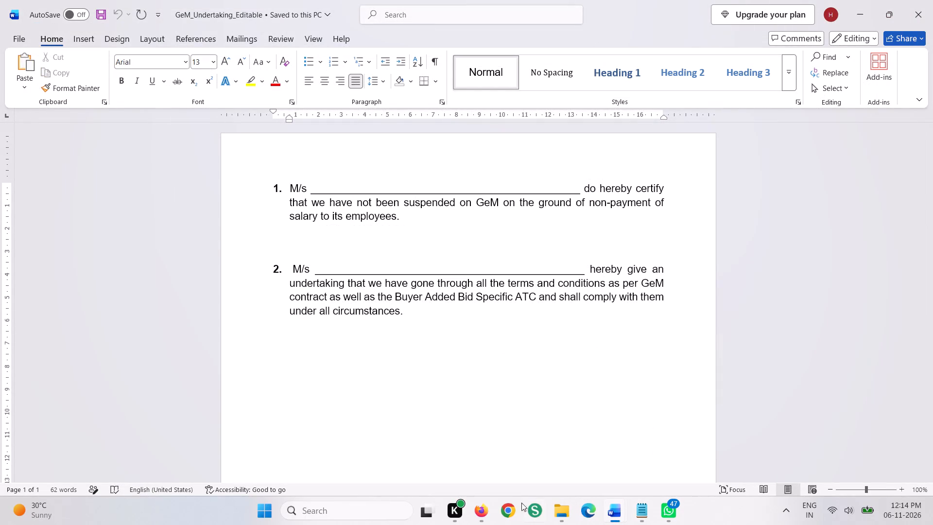
Switch to Firefox and close the Integrity Pact PDF to return to the bid document.
{"action": "left_click", "coordinate": [489, 508]}
{"action": "scroll", "coordinate": [585, 352], "scroll_direction": "up", "scroll_amount": 1}
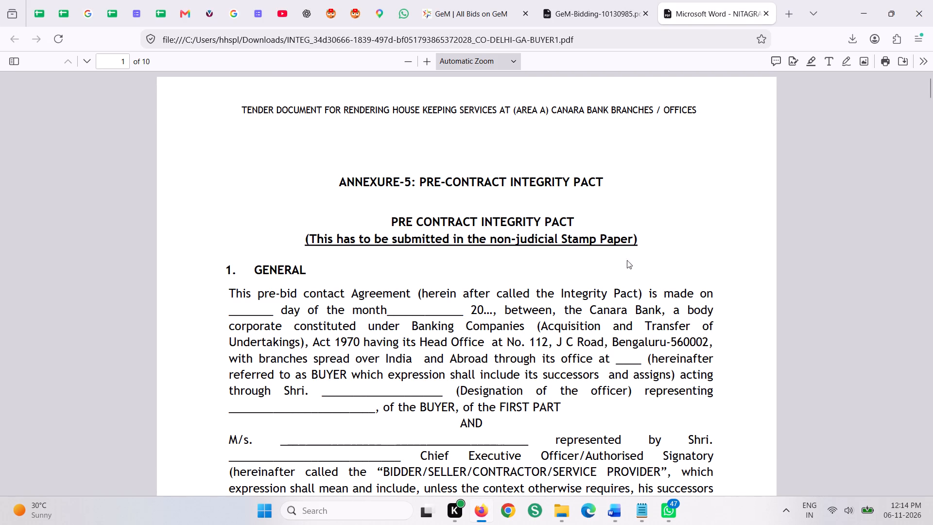
{"action": "left_click", "coordinate": [722, 0]}
{"action": "left_click", "coordinate": [764, 8]}
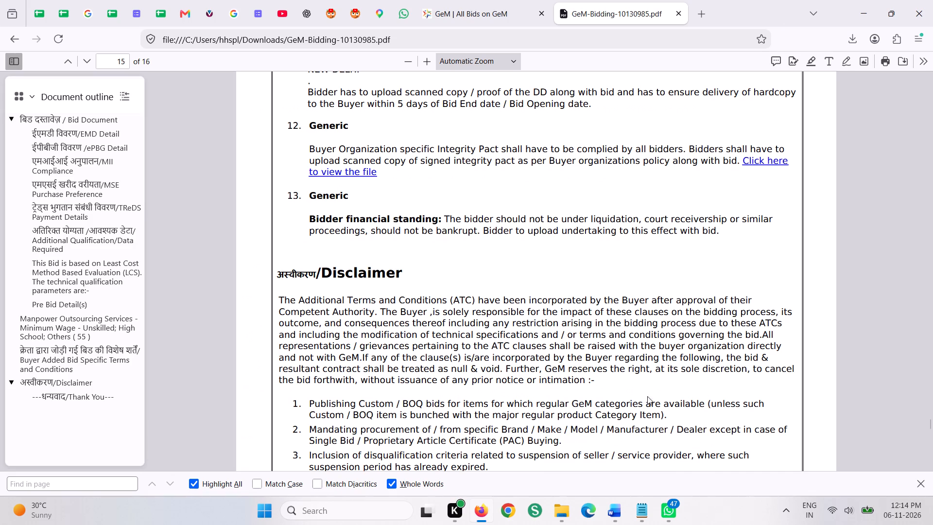
In Word's REQUIRED DOCUMENTS, highlight the item 7 text about the Integrity Pact and its stamp-paper amounts in yellow.
{"action": "left_click", "coordinate": [614, 503]}
{"action": "left_click", "coordinate": [360, 462]}
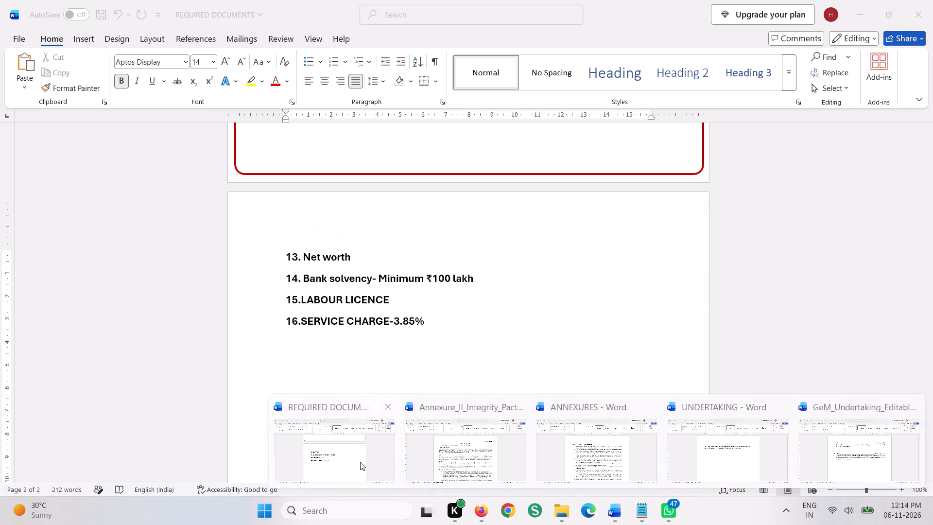
{"action": "scroll", "coordinate": [445, 378], "scroll_direction": "up", "scroll_amount": 4}
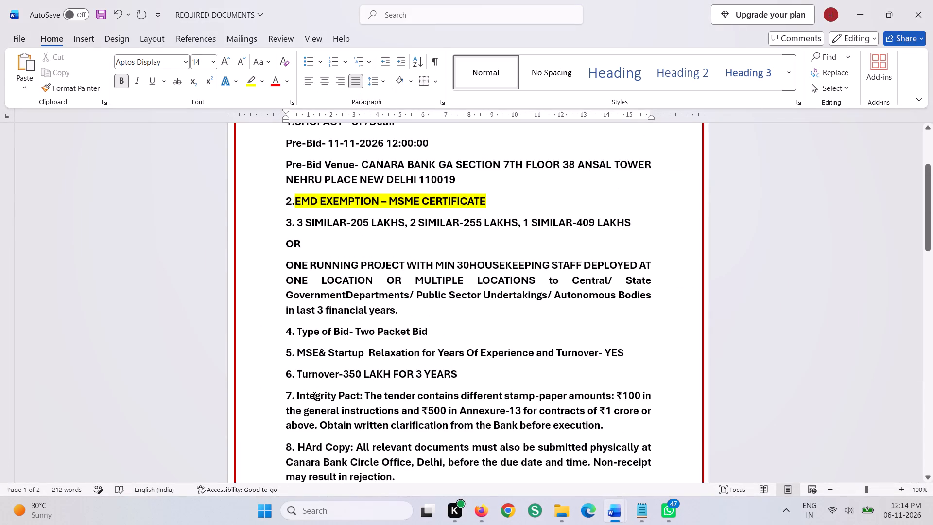
{"action": "left_click_drag", "start_coordinate": [302, 396], "coordinate": [605, 420]}
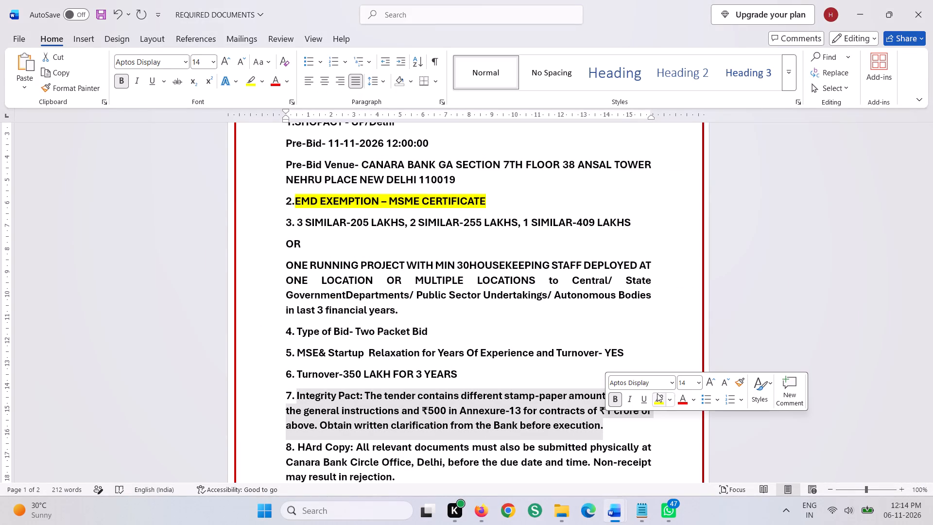
{"action": "left_click", "coordinate": [656, 400]}
{"action": "scroll", "coordinate": [510, 419], "scroll_direction": "down", "scroll_amount": 2}
In Firefox, review the bid's buyer-added terms and copy the heading "Bidder financial standing" from clause 13.
{"action": "left_click", "coordinate": [485, 512]}
{"action": "scroll", "coordinate": [544, 306], "scroll_direction": "down", "scroll_amount": 3}
{"action": "scroll", "coordinate": [586, 251], "scroll_direction": "up", "scroll_amount": 2}
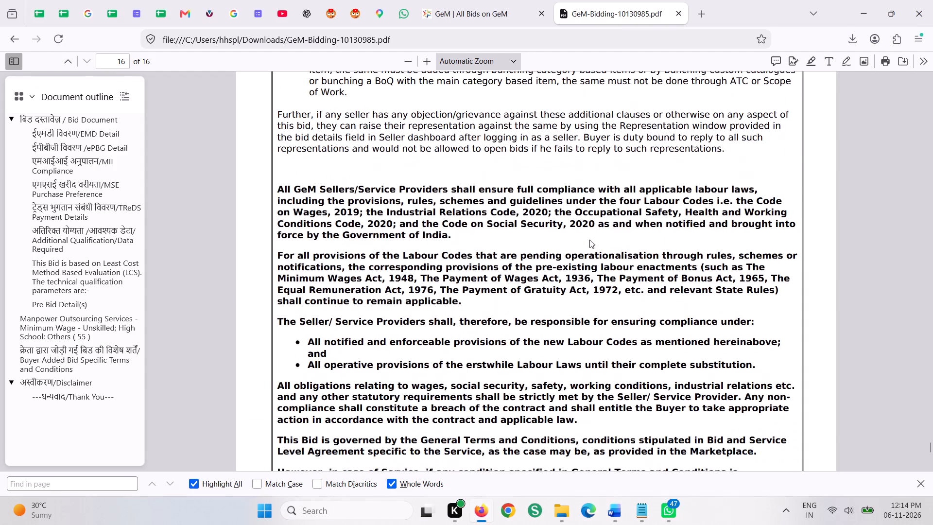
{"action": "scroll", "coordinate": [589, 240], "scroll_direction": "up", "scroll_amount": 7}
{"action": "scroll", "coordinate": [465, 261], "scroll_direction": "down", "scroll_amount": 3}
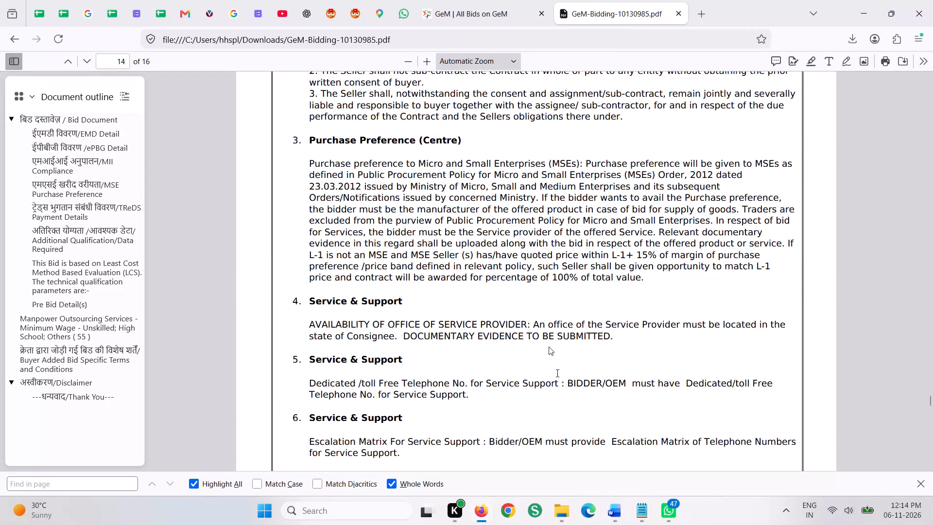
{"action": "scroll", "coordinate": [546, 347], "scroll_direction": "down", "scroll_amount": 1}
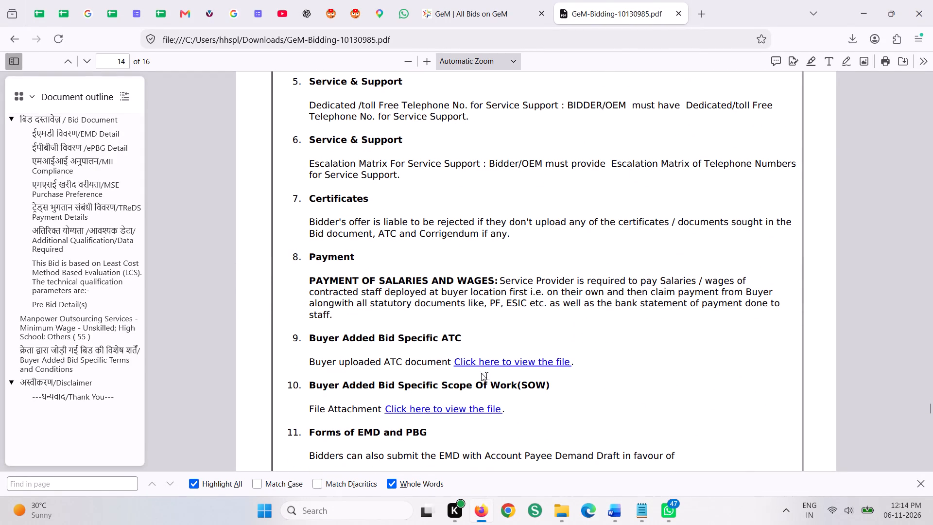
{"action": "scroll", "coordinate": [448, 366], "scroll_direction": "down", "scroll_amount": 1}
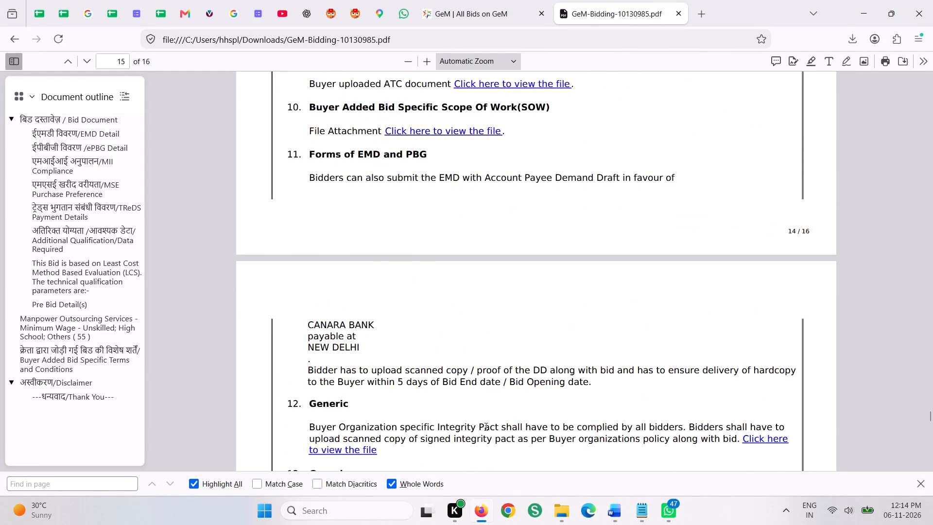
{"action": "scroll", "coordinate": [486, 428], "scroll_direction": "down", "scroll_amount": 1}
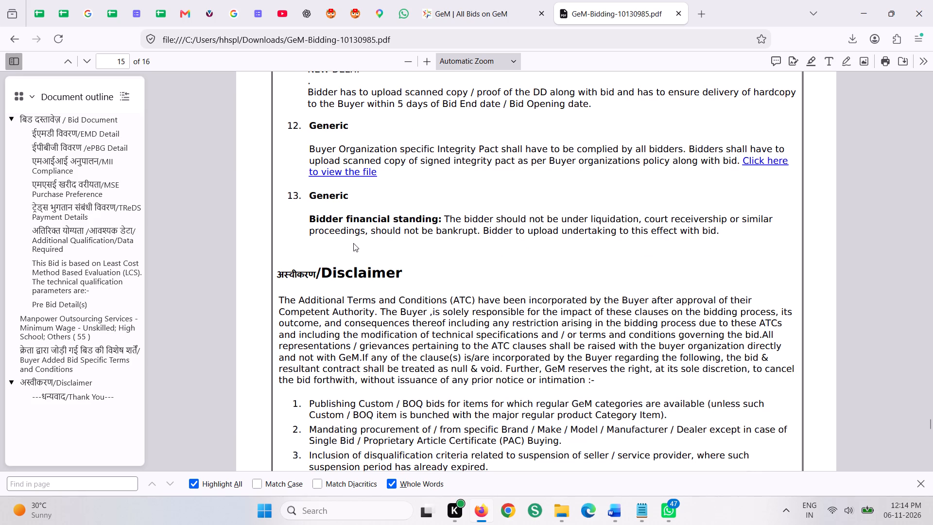
{"action": "left_click", "coordinate": [311, 217]}
{"action": "left_click_drag", "start_coordinate": [311, 217], "coordinate": [406, 220]}
{"action": "right_click", "coordinate": [398, 213]}
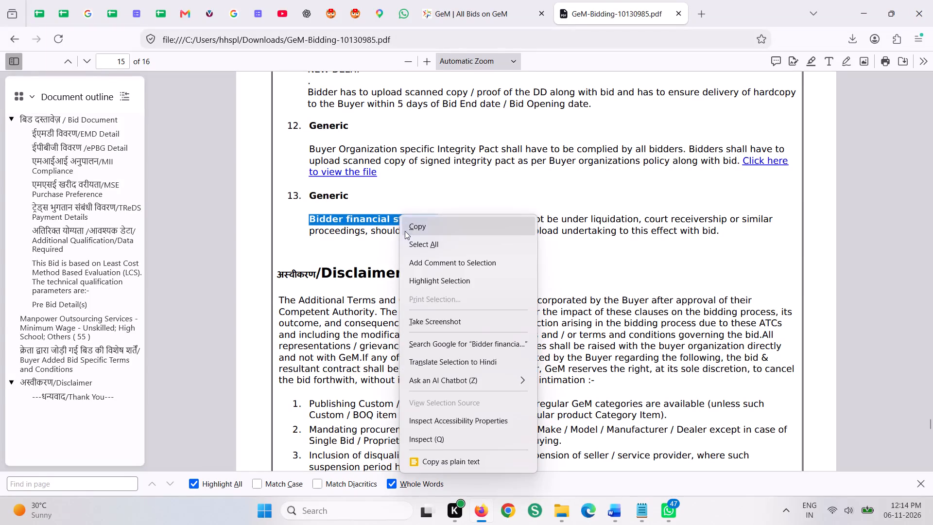
{"action": "left_click", "coordinate": [414, 228]}
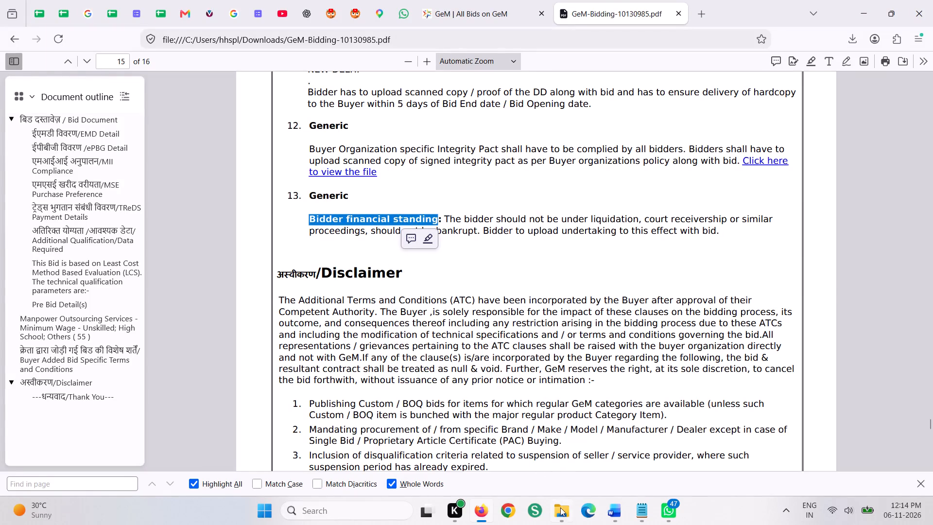
Switch from the bid PDF to the open Word documents.
{"action": "left_click", "coordinate": [560, 509]}
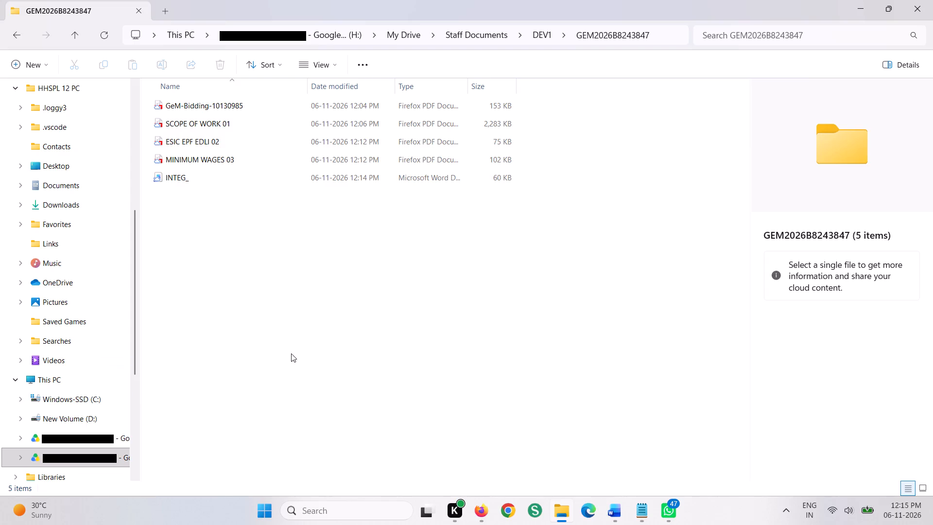
{"action": "left_click", "coordinate": [615, 509]}
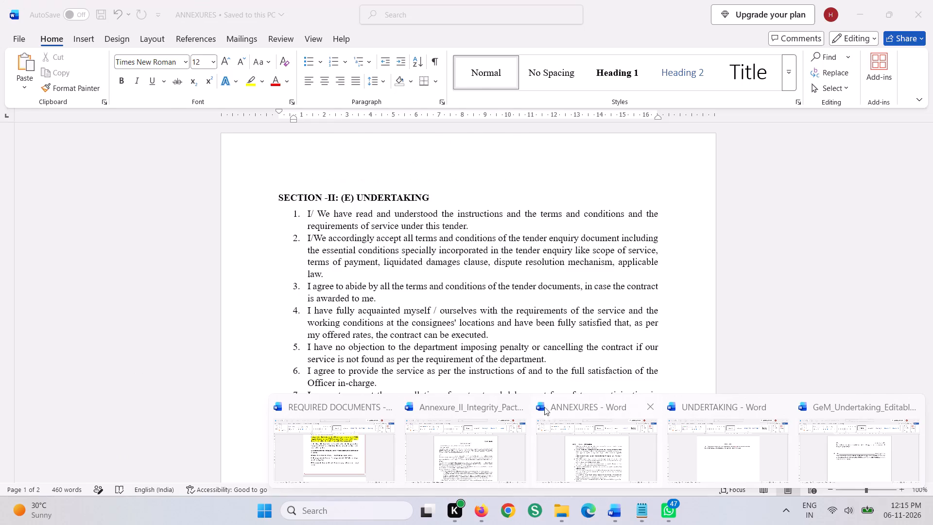
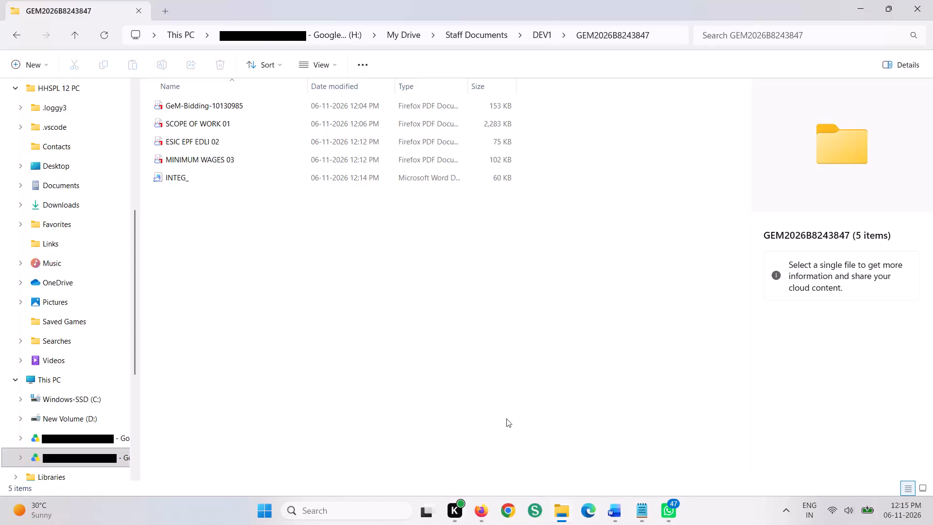
In the REQUIRED DOCUMENTS file in Word, add item 17 after the service charge item, pasting the copied "Bidder financial standing" text.
{"action": "left_click", "coordinate": [476, 513]}
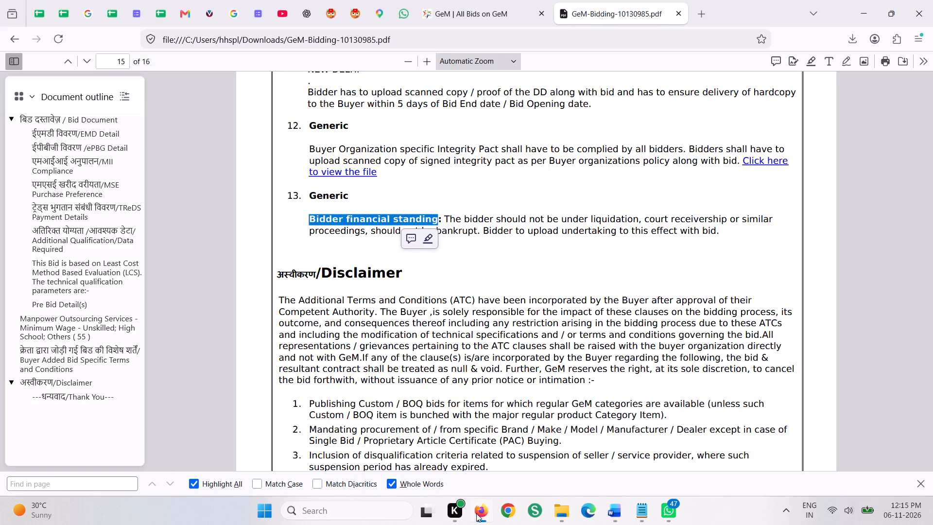
{"action": "left_click", "coordinate": [476, 513]}
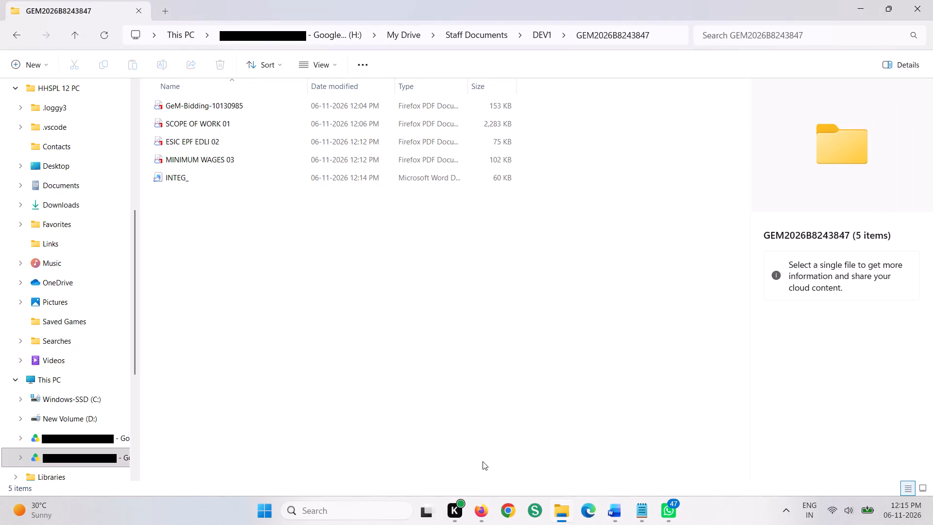
{"action": "left_click", "coordinate": [610, 513]}
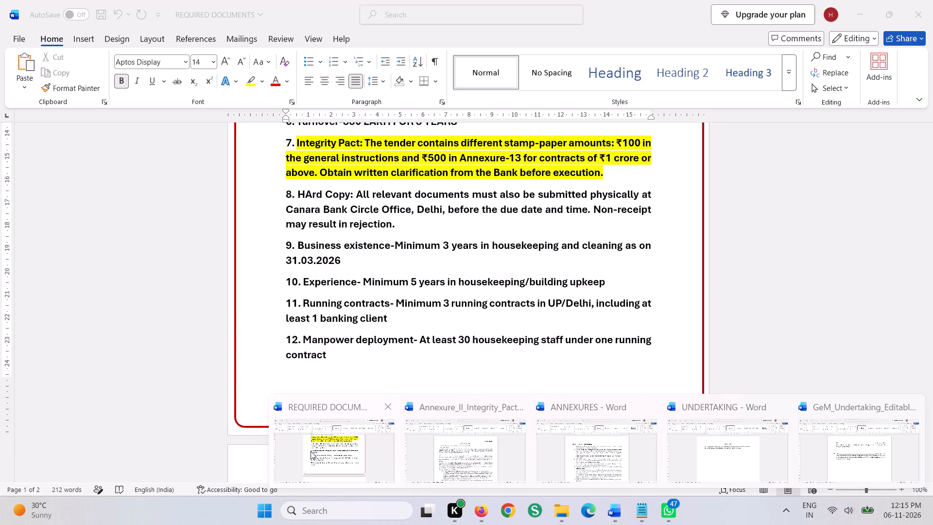
{"action": "left_click", "coordinate": [311, 452]}
{"action": "scroll", "coordinate": [407, 382], "scroll_direction": "up", "scroll_amount": 3}
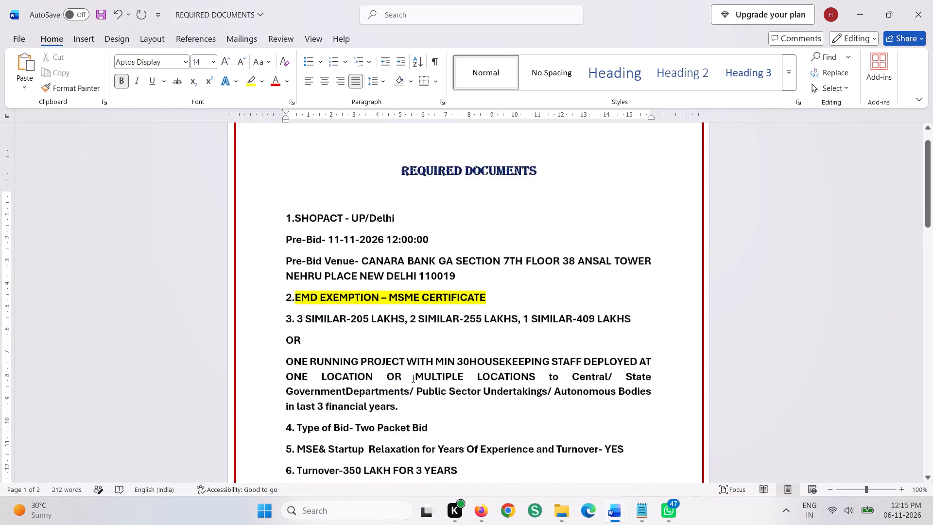
{"action": "scroll", "coordinate": [412, 378], "scroll_direction": "down", "scroll_amount": 6}
{"action": "scroll", "coordinate": [403, 374], "scroll_direction": "up", "scroll_amount": 1}
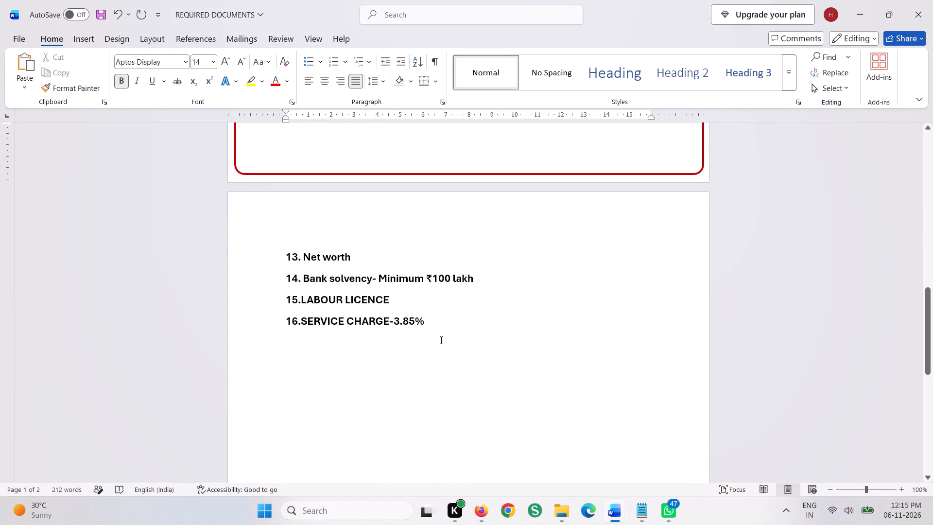
{"action": "left_click", "coordinate": [449, 331]}
{"action": "key", "text": "Return"}
{"action": "type", "text": "17."}
{"action": "key", "text": "ctrl+v"}
{"action": "key", "text": "Return"}
{"action": "scroll", "coordinate": [412, 141], "scroll_direction": "up", "scroll_amount": 3}
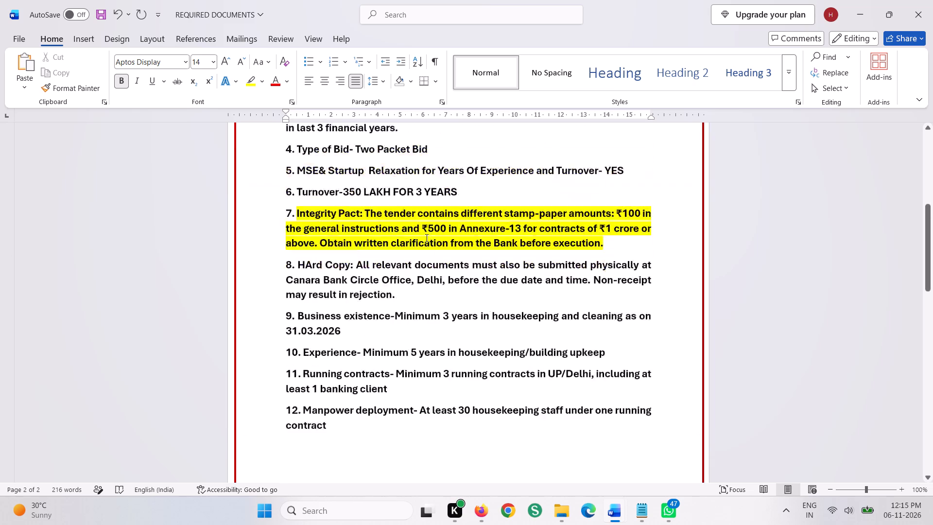
{"action": "scroll", "coordinate": [430, 259], "scroll_direction": "up", "scroll_amount": 2}
Switch to Firefox and reopen the closed 106-page Canara Bank tender PDF, leaving the reopened integrity pact PDF closed.
{"action": "key", "text": "alt+Tab"}
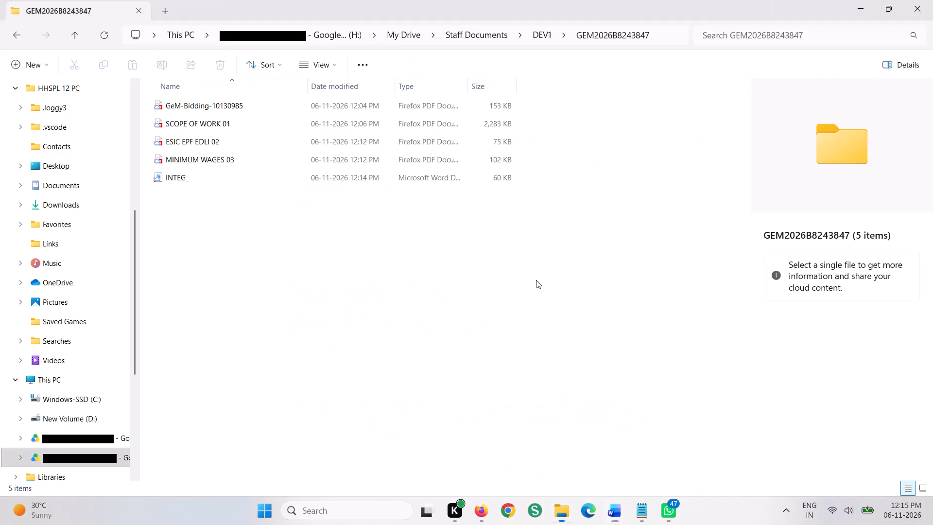
{"action": "left_click", "coordinate": [479, 512]}
{"action": "scroll", "coordinate": [495, 405], "scroll_direction": "up", "scroll_amount": 3}
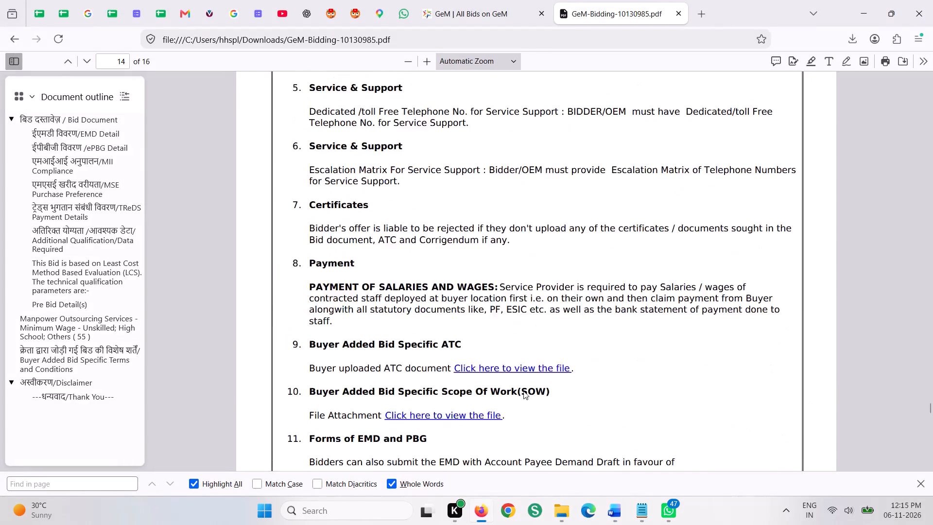
{"action": "scroll", "coordinate": [530, 387], "scroll_direction": "up", "scroll_amount": 2}
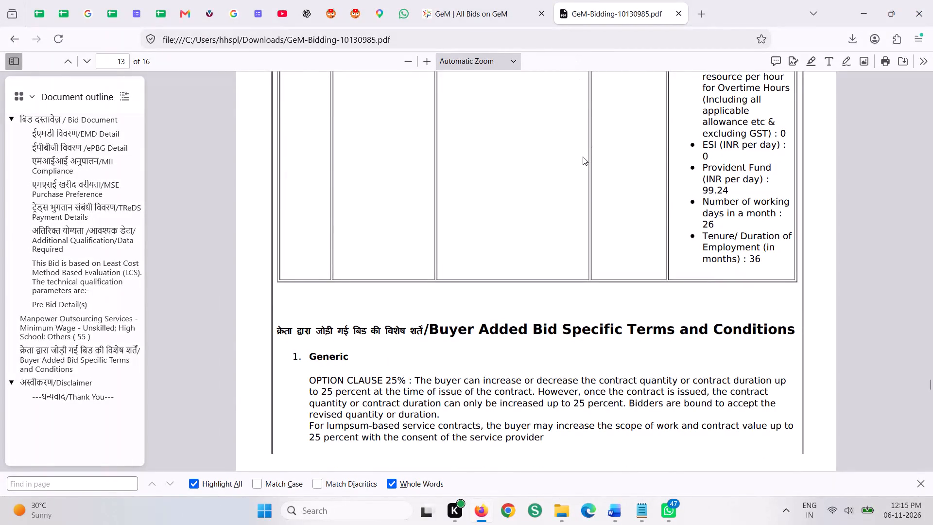
{"action": "key", "text": "ctrl+shift+t"}
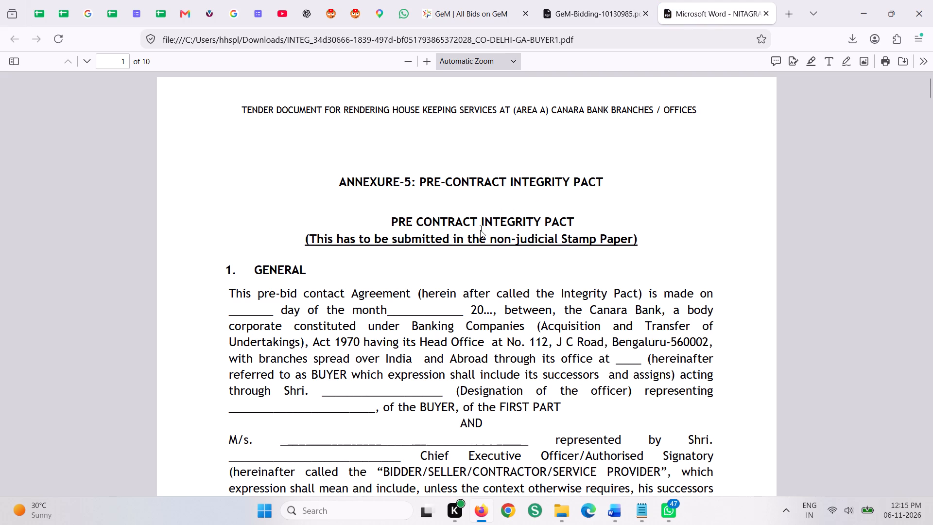
{"action": "key", "text": "ctrl+shift+t"}
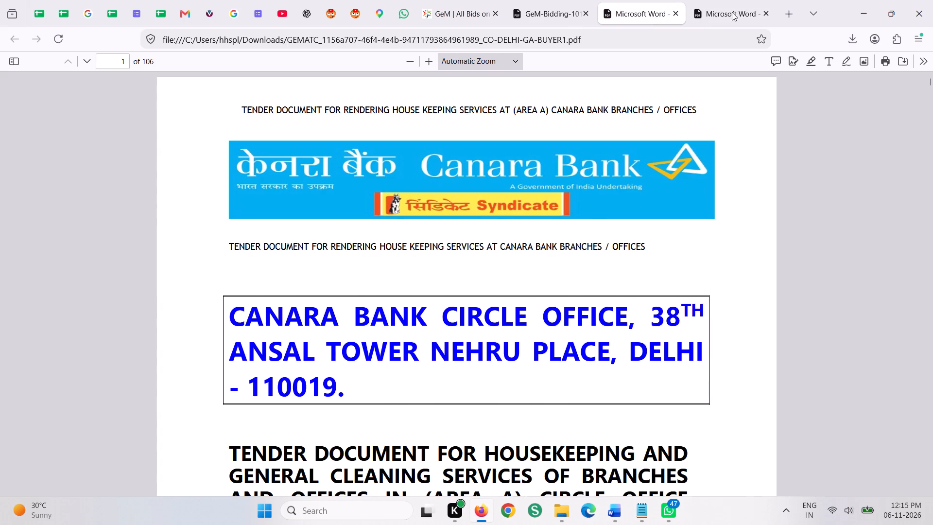
{"action": "left_click", "coordinate": [737, 0]}
{"action": "left_click", "coordinate": [762, 14]}
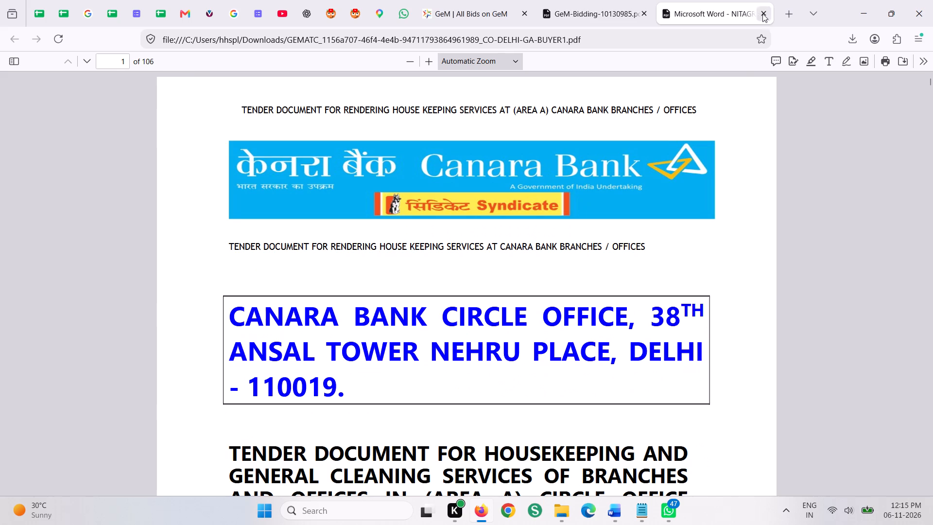
Search the Canara Bank tender document for HARD and read the hard copy submission note and the opening pages.
{"action": "scroll", "coordinate": [524, 299], "scroll_direction": "down", "scroll_amount": 1}
{"action": "key", "text": "ctrl+f"}
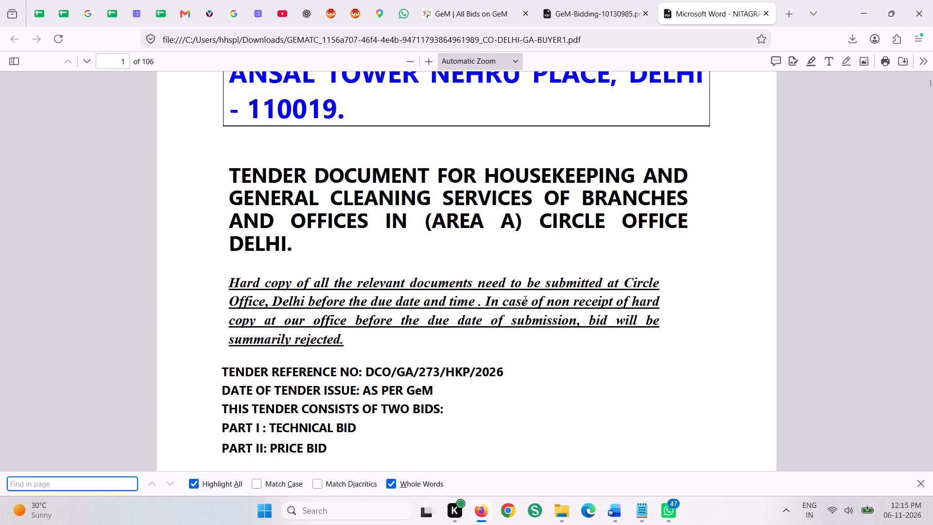
{"action": "type", "text": "HARD"}
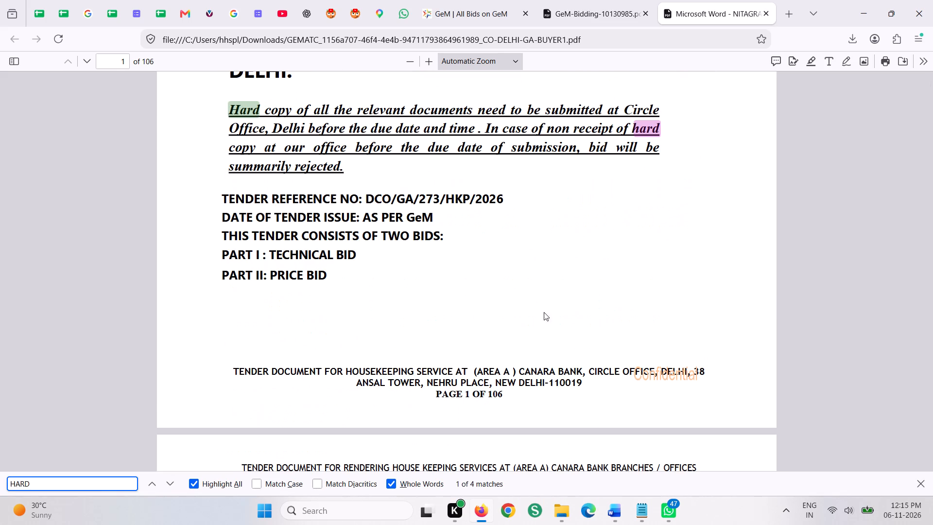
{"action": "scroll", "coordinate": [472, 292], "scroll_direction": "up", "scroll_amount": 1}
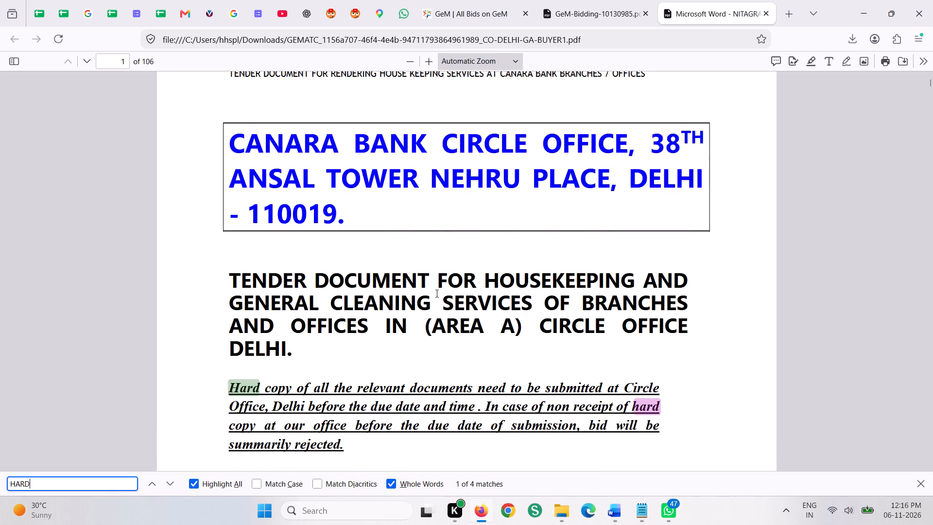
{"action": "scroll", "coordinate": [444, 280], "scroll_direction": "down", "scroll_amount": 2}
{"action": "scroll", "coordinate": [452, 178], "scroll_direction": "down", "scroll_amount": 4}
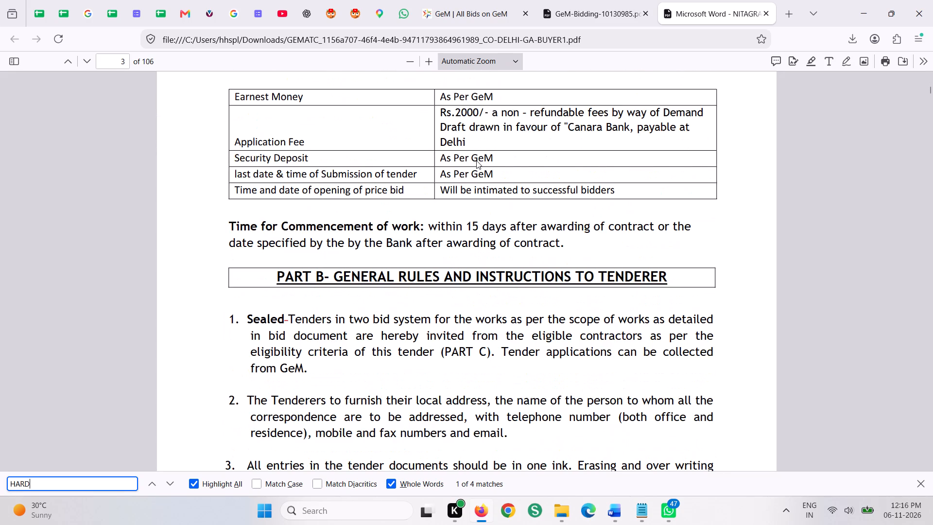
Search the tender document for EMD and step through the matches to review the earnest money deposit clauses.
{"action": "key", "text": "BackSpace"}
{"action": "key", "text": "BackSpace"}
{"action": "key", "text": "BackSpace"}
{"action": "key", "text": "BackSpace"}
{"action": "key", "text": "BackSpace"}
{"action": "key", "text": "BackSpace"}
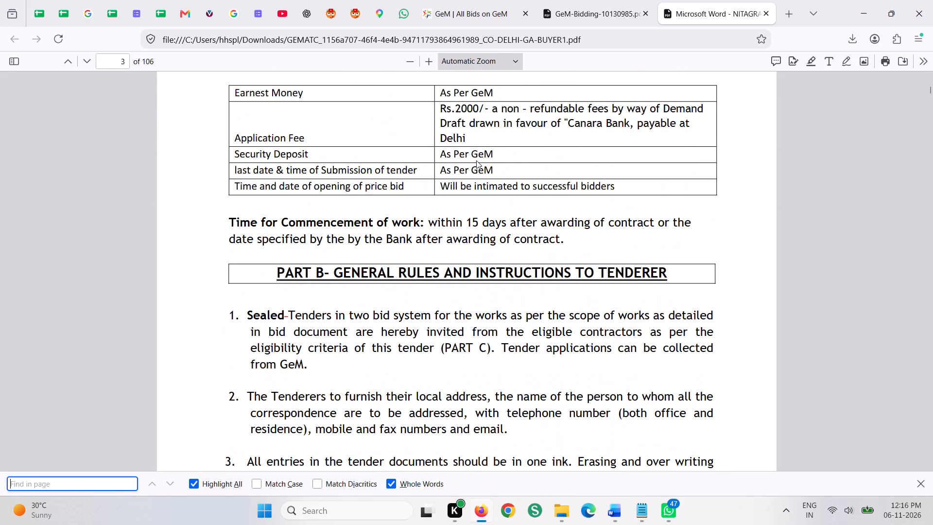
{"action": "type", "text": "EMD"}
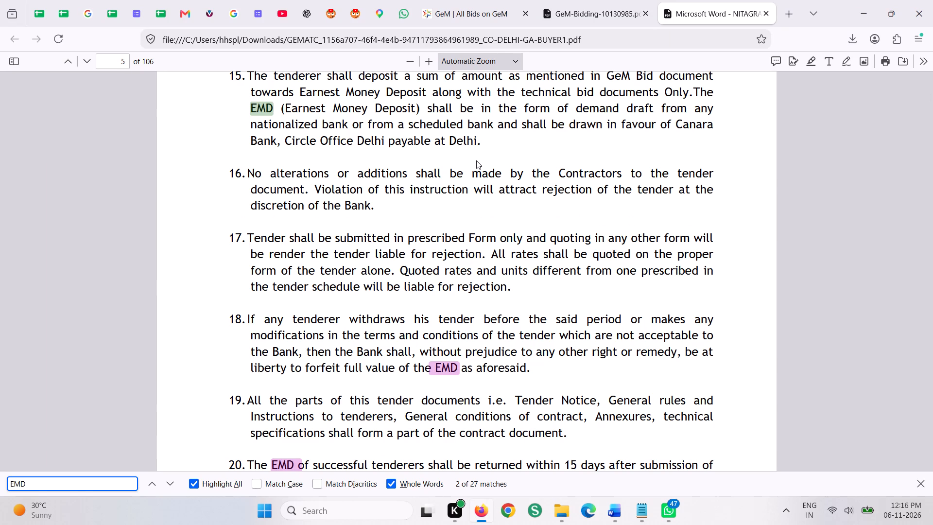
{"action": "key", "text": "Return"}
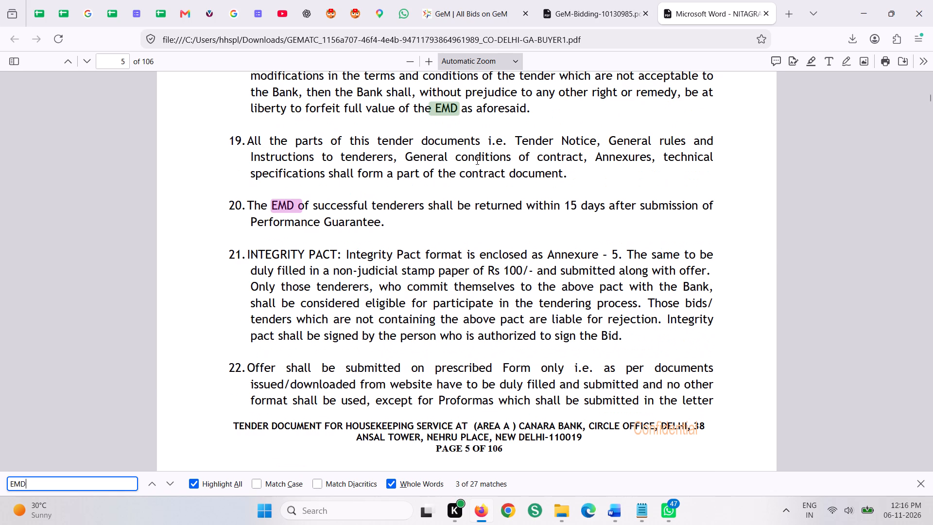
{"action": "key", "text": "Return"}
{"action": "key", "text": "Return"}
{"action": "key", "text": "Return"}
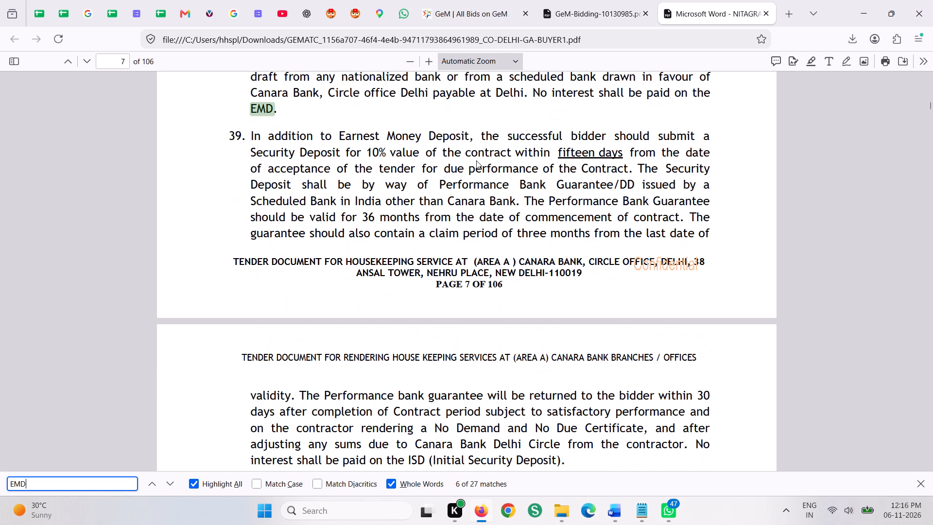
{"action": "key", "text": "Return"}
{"action": "key", "text": "Return"}
{"action": "key", "text": "Return"}
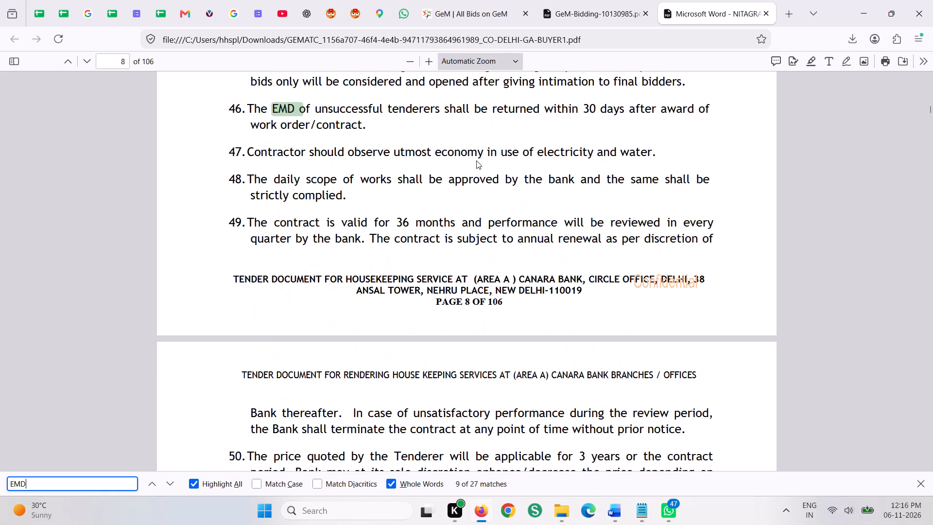
{"action": "key", "text": "Return"}
{"action": "key", "text": "Return"}
{"action": "key", "text": "Return"}
{"action": "key", "text": "Return"}
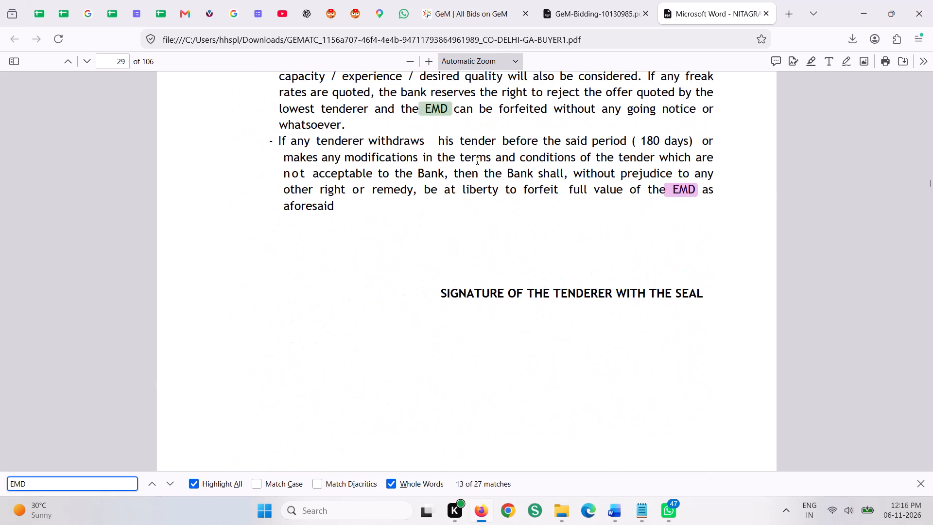
{"action": "key", "text": "Return"}
{"action": "key", "text": "Return"}
{"action": "key", "text": "Return"}
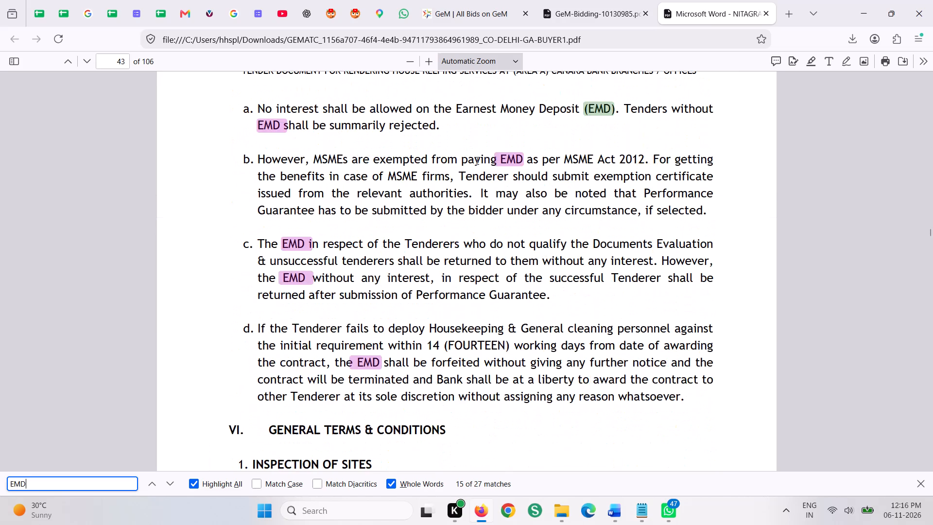
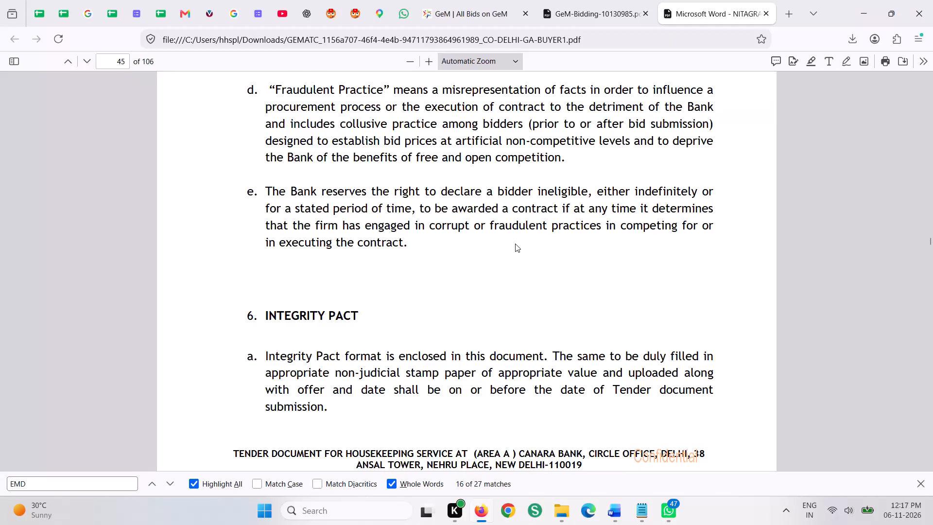
Review the Corrupt & Fraudulent Practices clauses preceding the Integrity Pact section in the Canara Bank tender document.
{"action": "scroll", "coordinate": [515, 244], "scroll_direction": "up", "scroll_amount": 1}
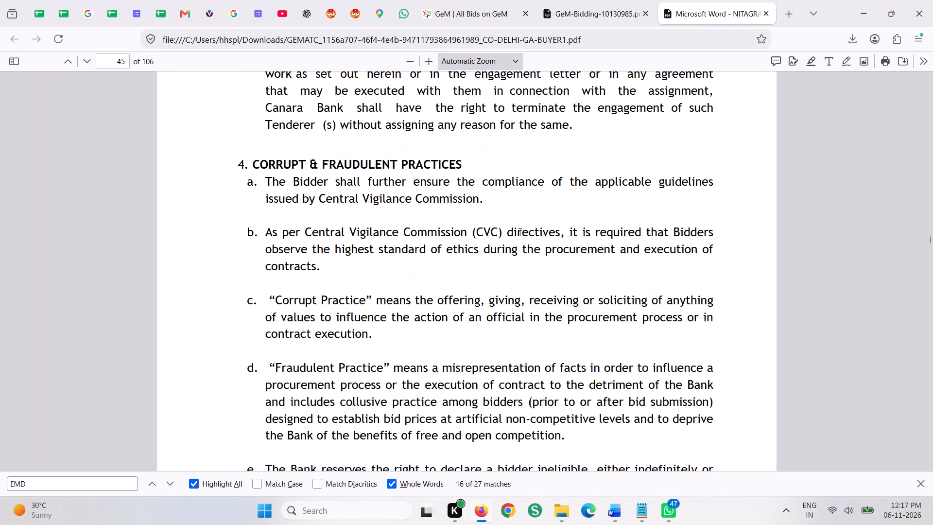
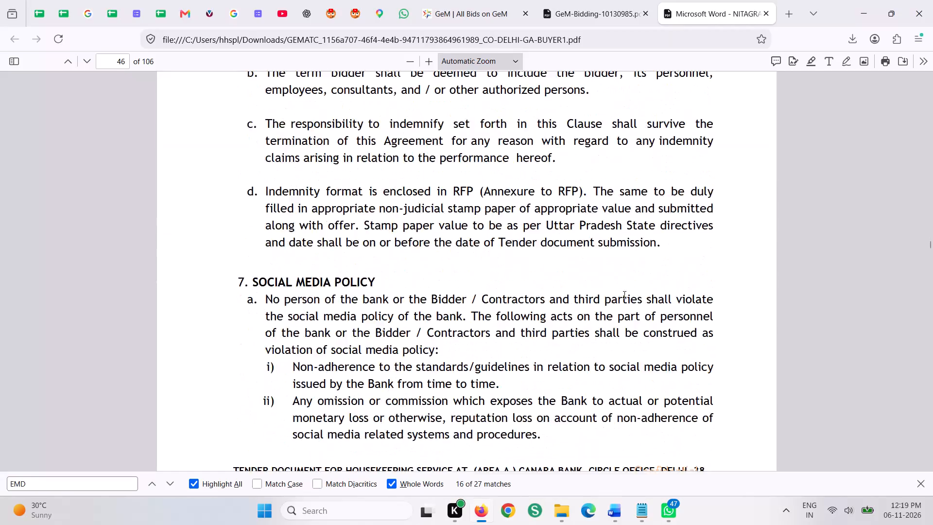
Look through the rest of the tender document for the page where the annexures begin.
{"action": "scroll", "coordinate": [559, 243], "scroll_direction": "down", "scroll_amount": 6}
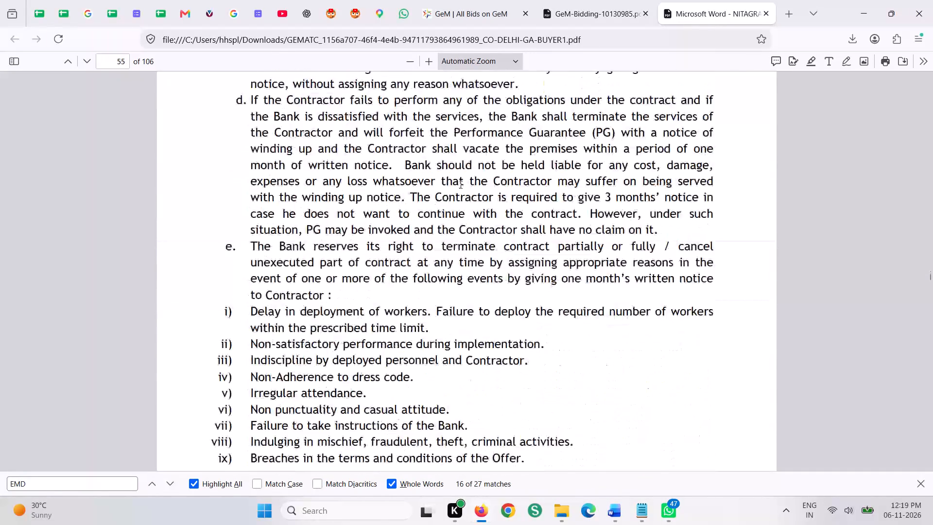
{"action": "scroll", "coordinate": [460, 184], "scroll_direction": "down", "scroll_amount": 20}
{"action": "scroll", "coordinate": [460, 184], "scroll_direction": "down", "scroll_amount": 5}
{"action": "scroll", "coordinate": [456, 236], "scroll_direction": "down", "scroll_amount": 5}
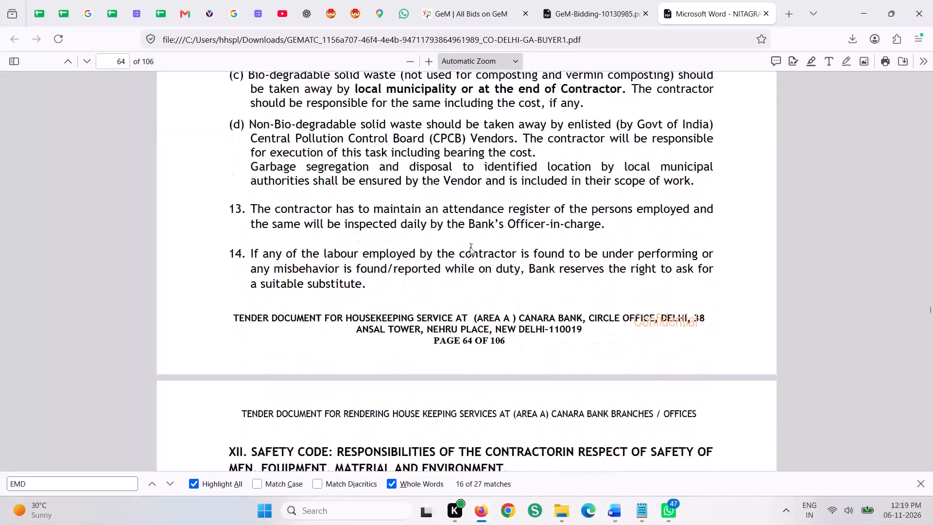
{"action": "scroll", "coordinate": [470, 247], "scroll_direction": "down", "scroll_amount": 8}
{"action": "scroll", "coordinate": [463, 249], "scroll_direction": "up", "scroll_amount": 5}
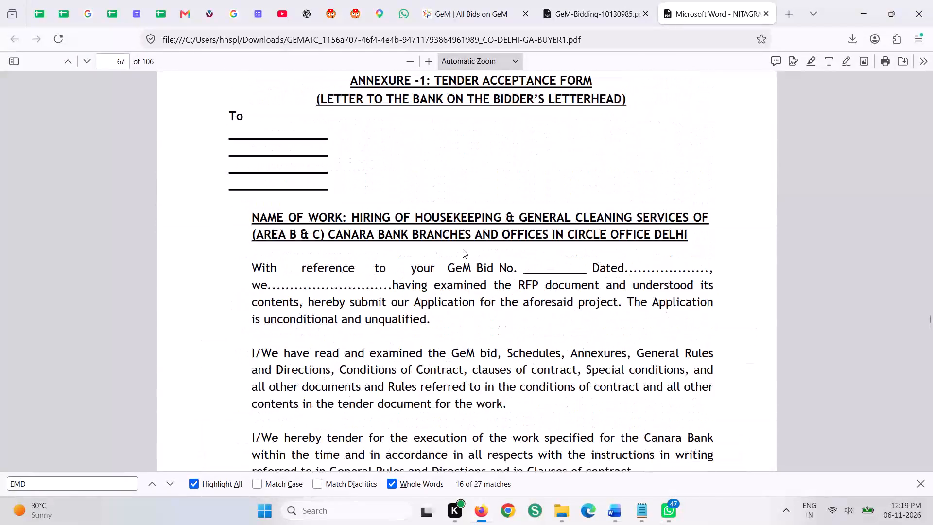
{"action": "scroll", "coordinate": [463, 249], "scroll_direction": "up", "scroll_amount": 1}
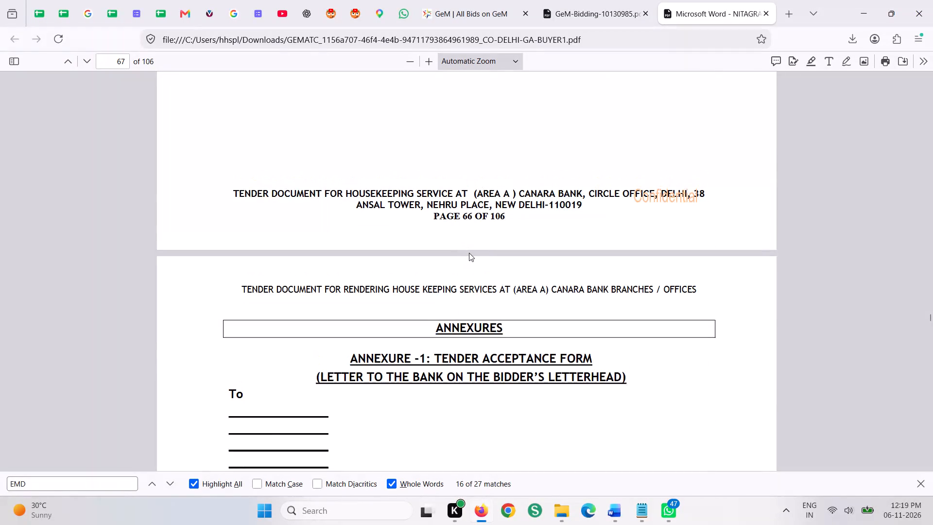
{"action": "scroll", "coordinate": [469, 253], "scroll_direction": "down", "scroll_amount": 1}
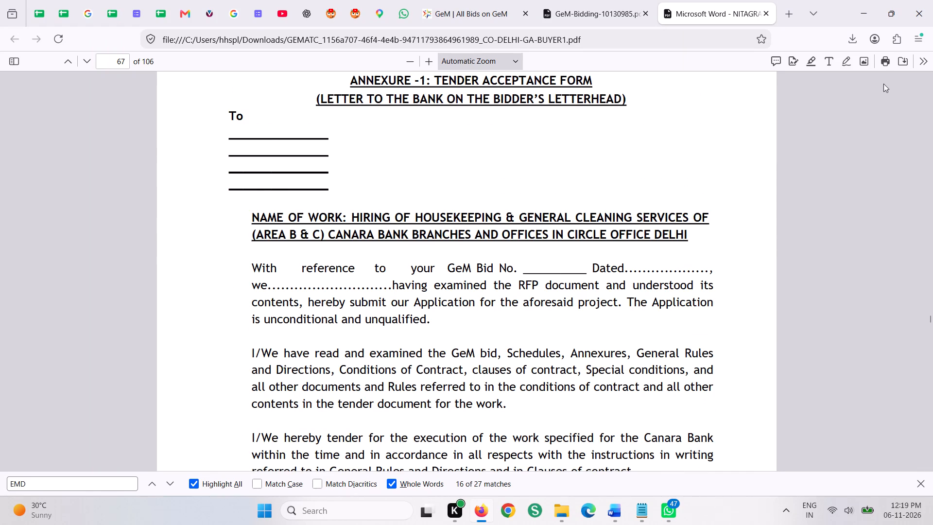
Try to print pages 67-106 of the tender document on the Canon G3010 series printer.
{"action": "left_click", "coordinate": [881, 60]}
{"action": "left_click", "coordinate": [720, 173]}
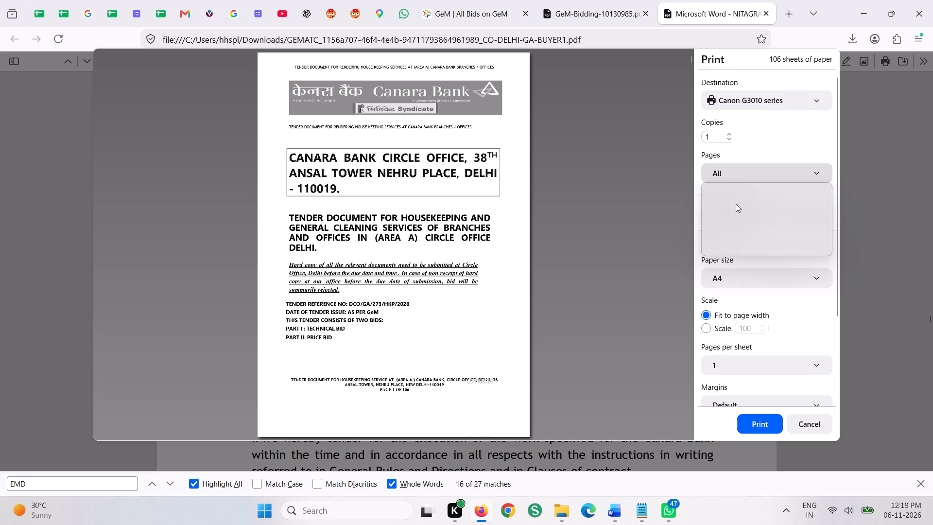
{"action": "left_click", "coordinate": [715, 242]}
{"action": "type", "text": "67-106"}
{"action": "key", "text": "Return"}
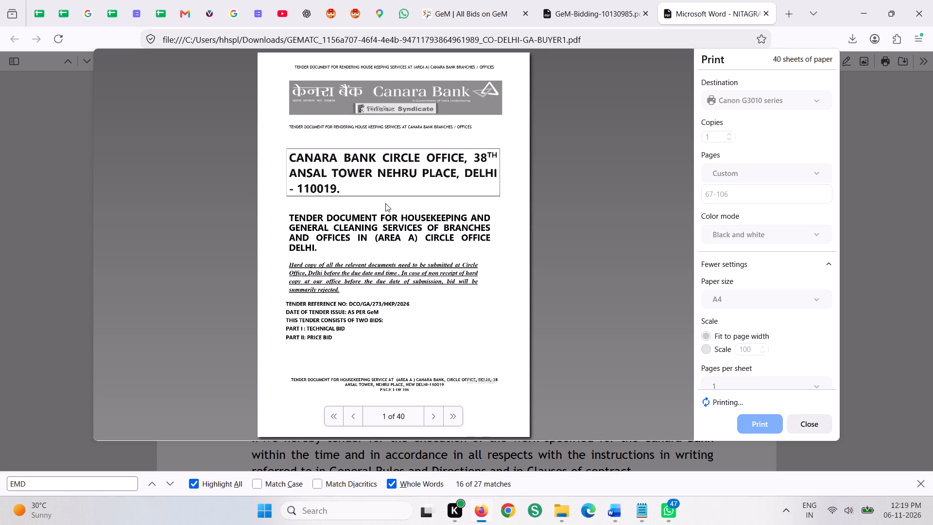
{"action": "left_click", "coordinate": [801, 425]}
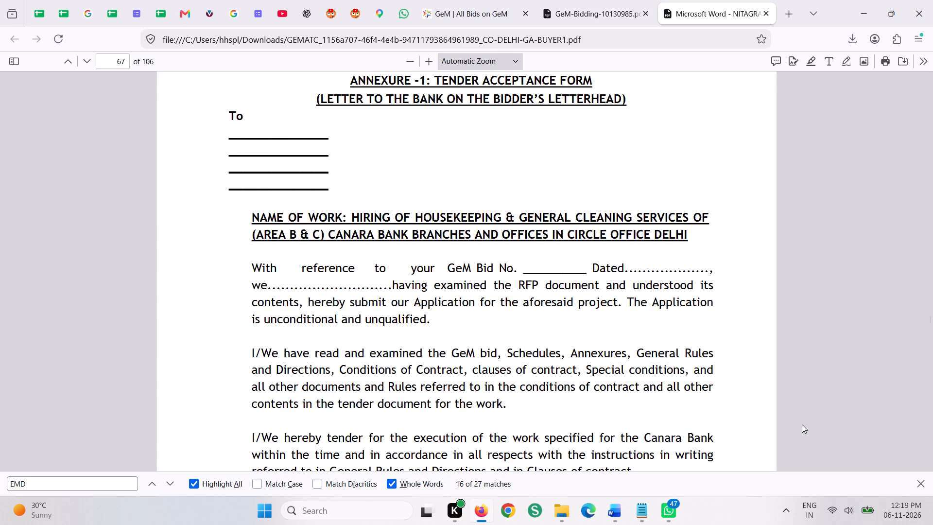
Save pages 67-106 of the tender document as a PDF named 6598494 in the Downloads folder.
{"action": "left_click", "coordinate": [885, 55]}
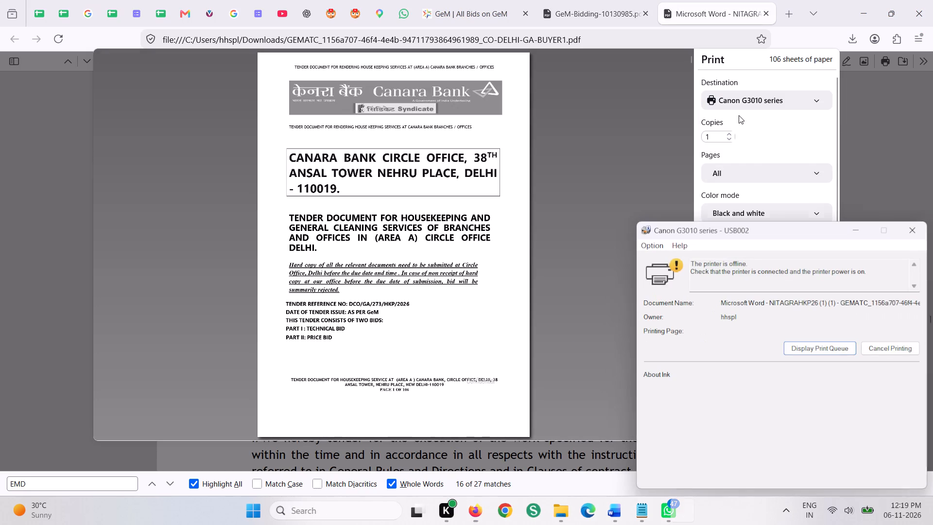
{"action": "left_click", "coordinate": [917, 227]}
{"action": "left_click", "coordinate": [806, 104]}
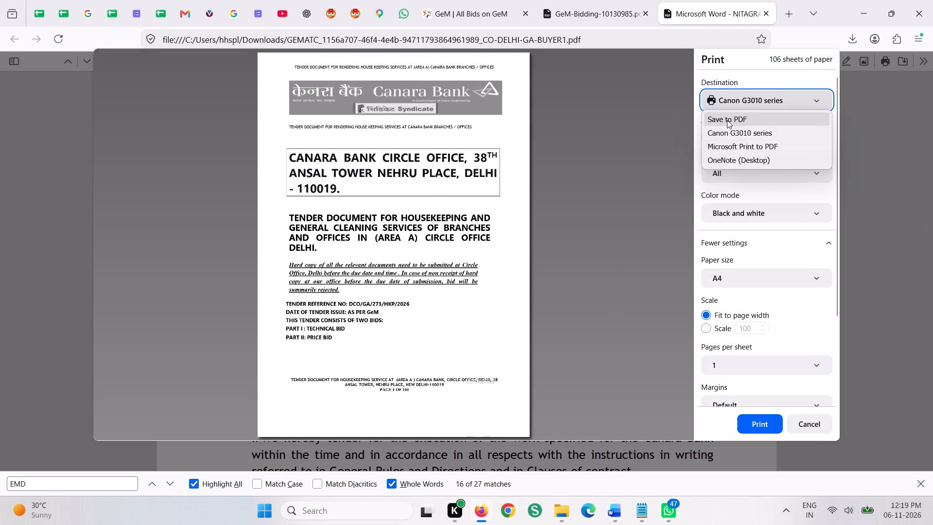
{"action": "left_click", "coordinate": [727, 120]}
{"action": "left_click", "coordinate": [726, 145]}
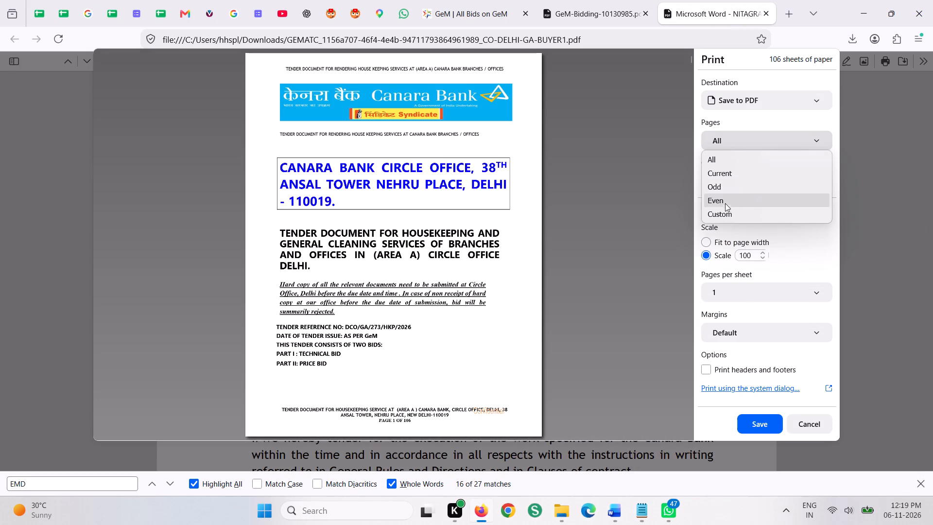
{"action": "left_click", "coordinate": [726, 208]}
{"action": "type", "text": "67-106"}
{"action": "key", "text": "Return"}
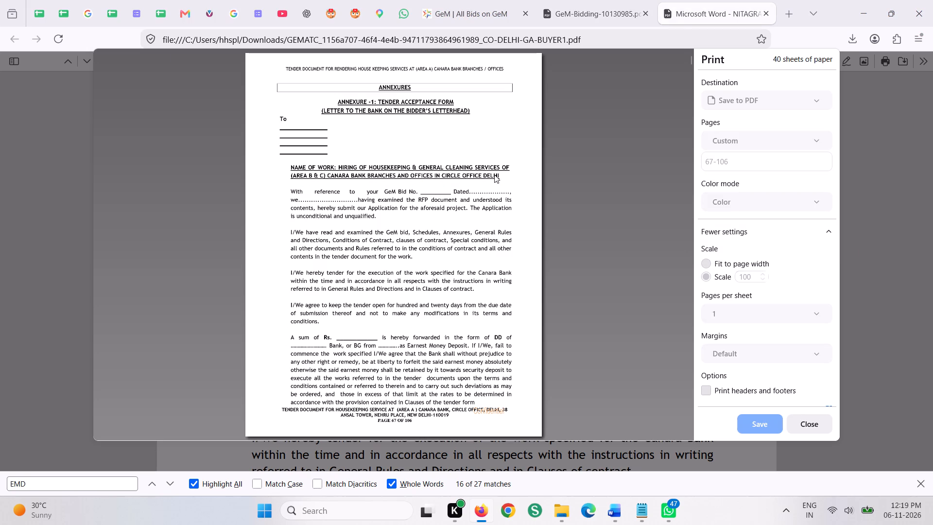
{"action": "scroll", "coordinate": [236, 182], "scroll_direction": "up", "scroll_amount": 10}
{"action": "left_click", "coordinate": [207, 152]}
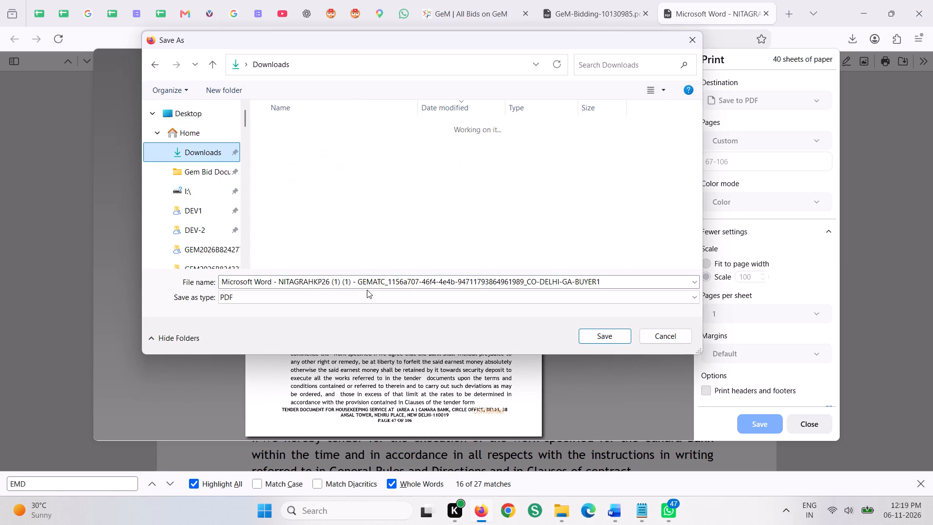
{"action": "left_click", "coordinate": [369, 282]}
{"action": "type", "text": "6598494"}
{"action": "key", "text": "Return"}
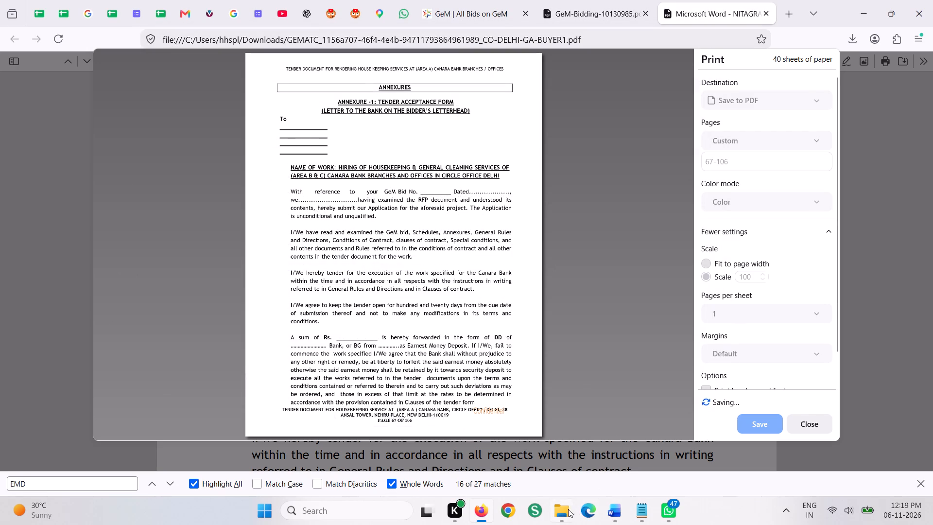
Switch to Word and close the GeM_Undertaking_Editable document.
{"action": "left_click", "coordinate": [608, 511]}
{"action": "left_click", "coordinate": [853, 458]}
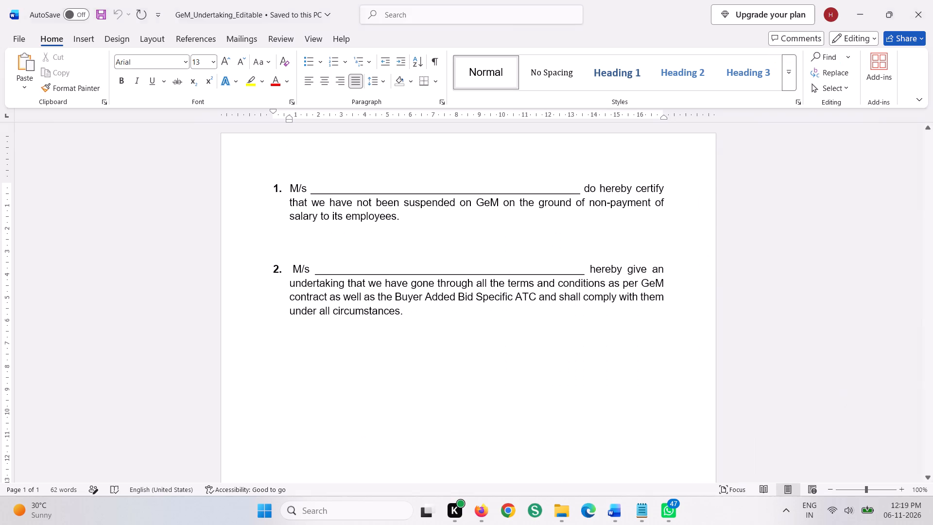
{"action": "scroll", "coordinate": [479, 302], "scroll_direction": "up", "scroll_amount": 7}
{"action": "left_click", "coordinate": [923, 17]}
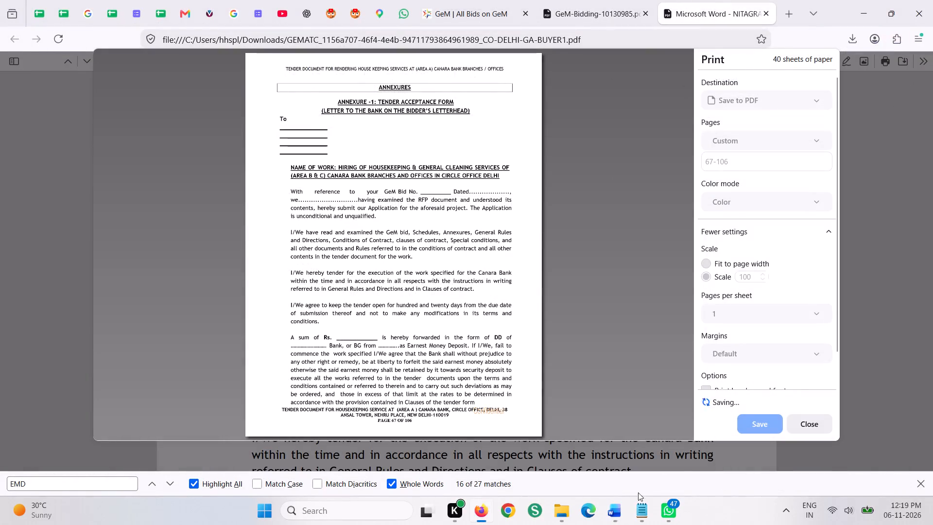
From the UNDERTAKING document in Word, open 6598494 from Downloads and convert it to an editable document.
{"action": "left_click", "coordinate": [623, 507]}
{"action": "left_click", "coordinate": [813, 441]}
{"action": "scroll", "coordinate": [383, 196], "scroll_direction": "up", "scroll_amount": 3}
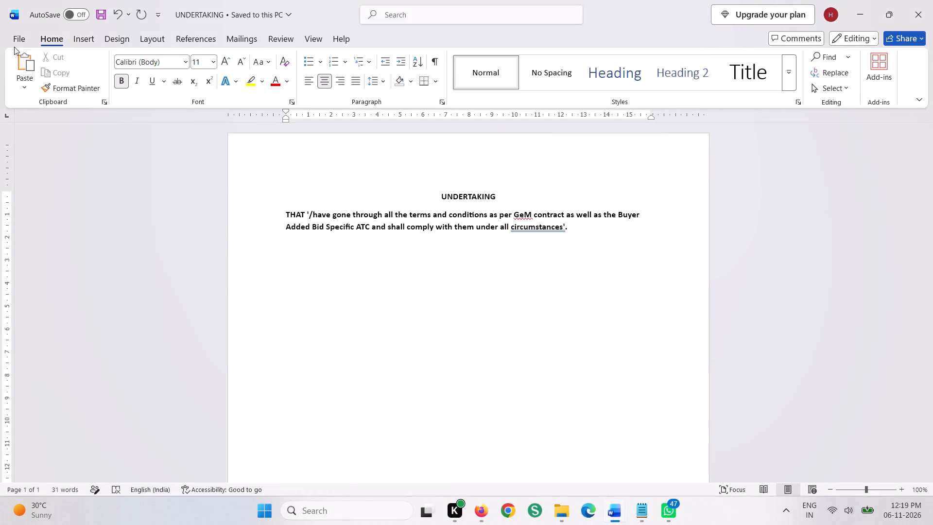
{"action": "left_click", "coordinate": [14, 44]}
{"action": "left_click", "coordinate": [33, 110]}
{"action": "left_click", "coordinate": [144, 277]}
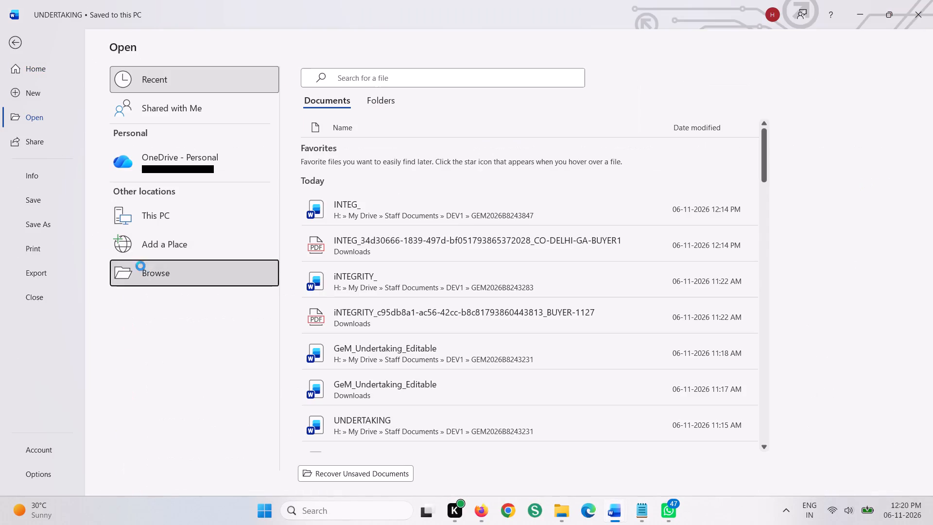
{"action": "scroll", "coordinate": [87, 173], "scroll_direction": "up", "scroll_amount": 13}
{"action": "left_click", "coordinate": [63, 119]}
{"action": "scroll", "coordinate": [159, 135], "scroll_direction": "up", "scroll_amount": 6}
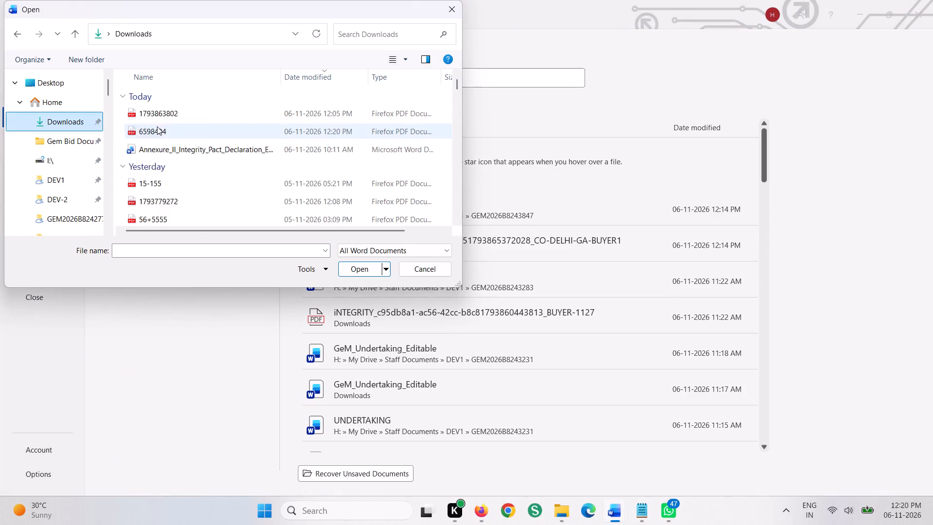
{"action": "scroll", "coordinate": [157, 126], "scroll_direction": "up", "scroll_amount": 8}
{"action": "triple_click", "coordinate": [153, 117]}
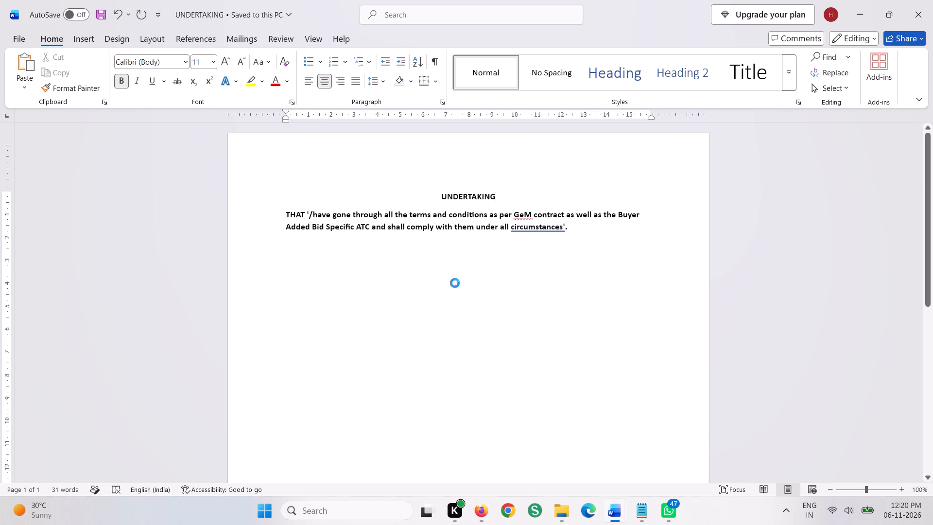
{"action": "left_click", "coordinate": [496, 300]}
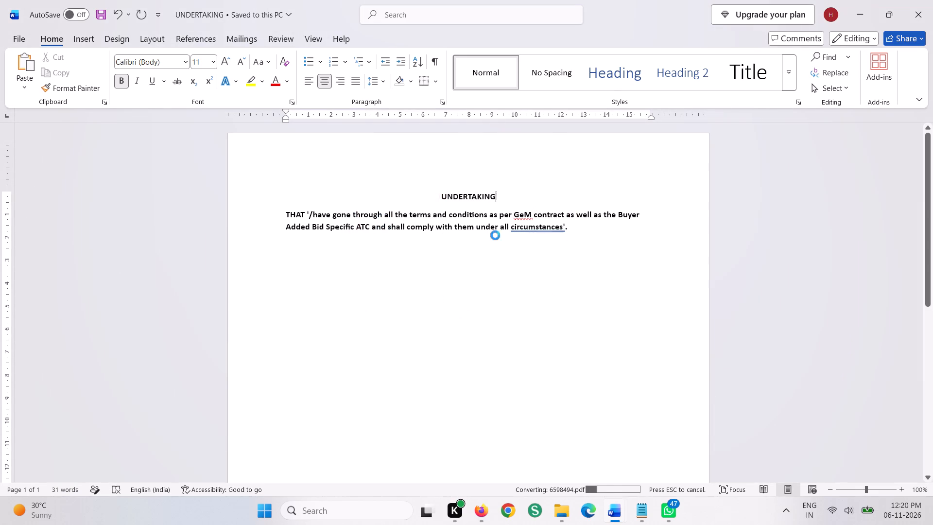
{"action": "left_click", "coordinate": [422, 271]}
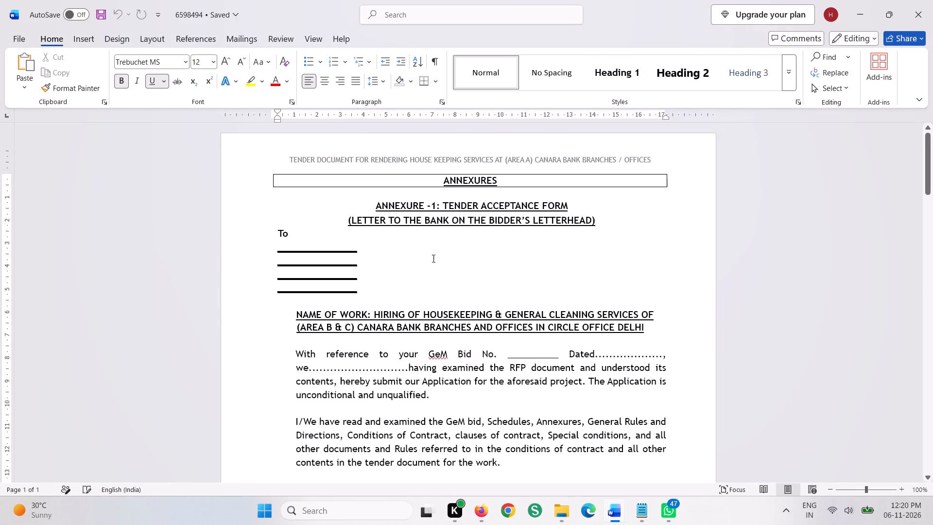
Delete Annexures 2 to 4, from the Company Profile heading through the signature block before Annexure-5.
{"action": "scroll", "coordinate": [358, 292], "scroll_direction": "down", "scroll_amount": 2}
{"action": "scroll", "coordinate": [438, 301], "scroll_direction": "down", "scroll_amount": 7}
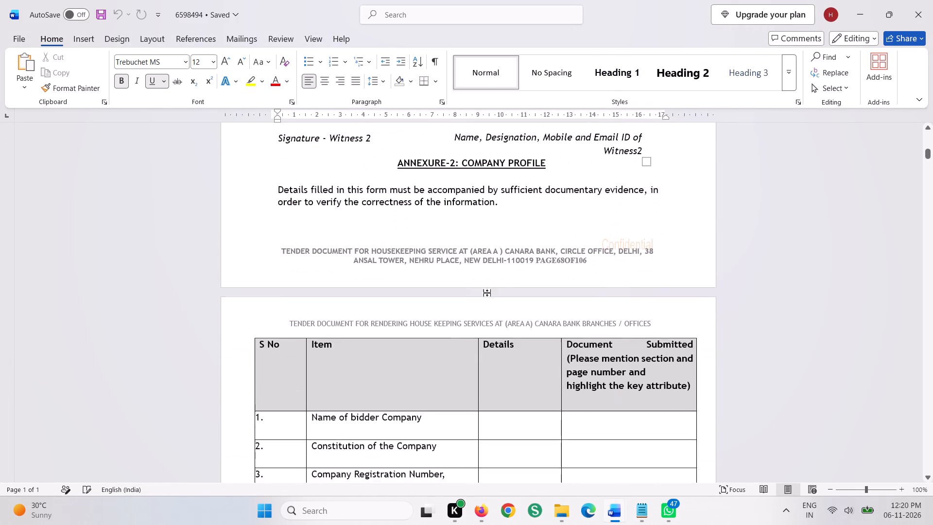
{"action": "left_click", "coordinate": [483, 290]}
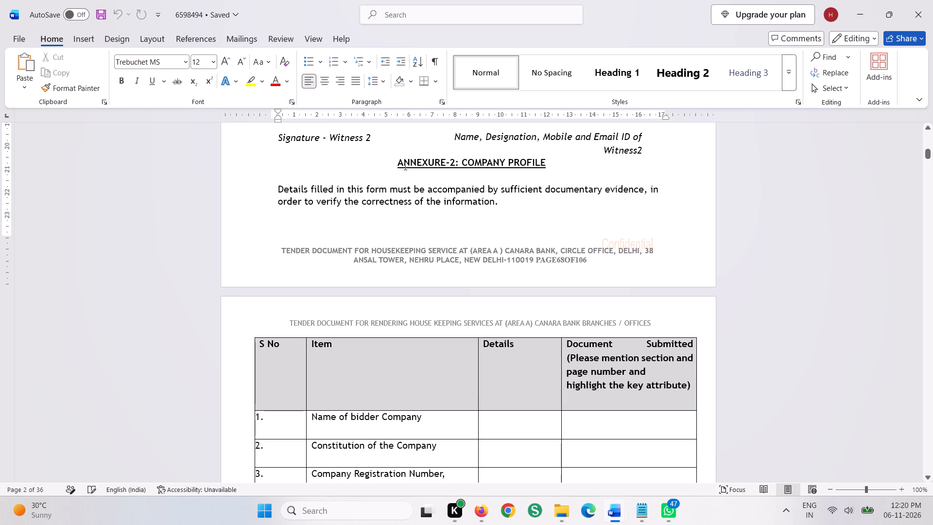
{"action": "left_click_drag", "start_coordinate": [400, 162], "coordinate": [371, 216]}
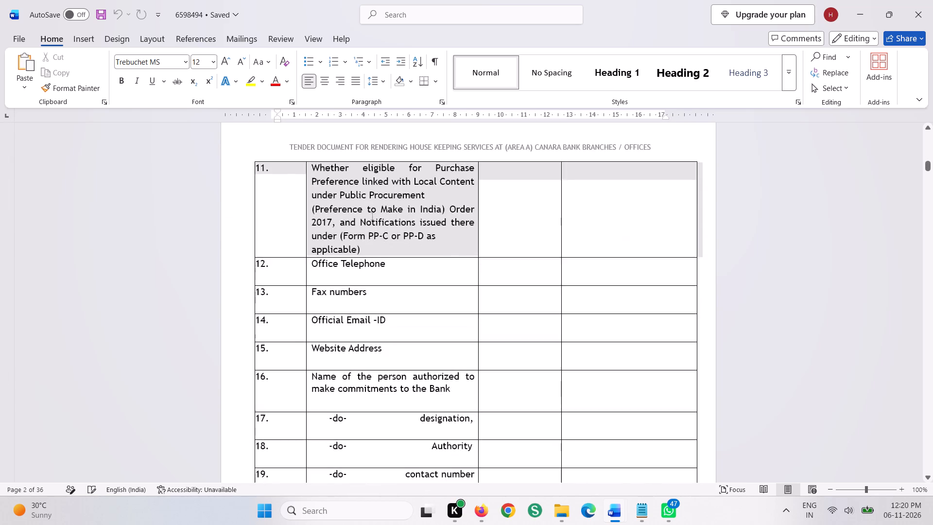
{"action": "left_click_drag", "start_coordinate": [371, 216], "coordinate": [505, 384]}
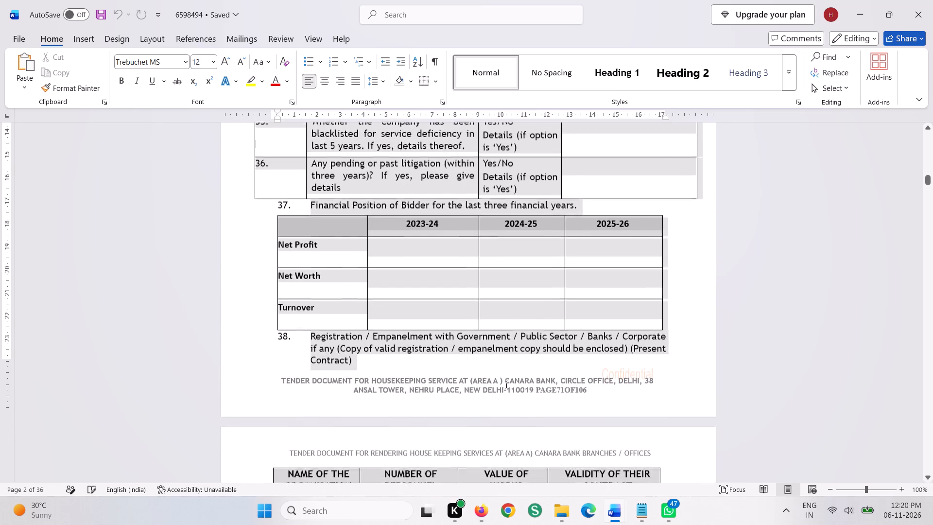
{"action": "left_click_drag", "start_coordinate": [505, 384], "coordinate": [516, 524]}
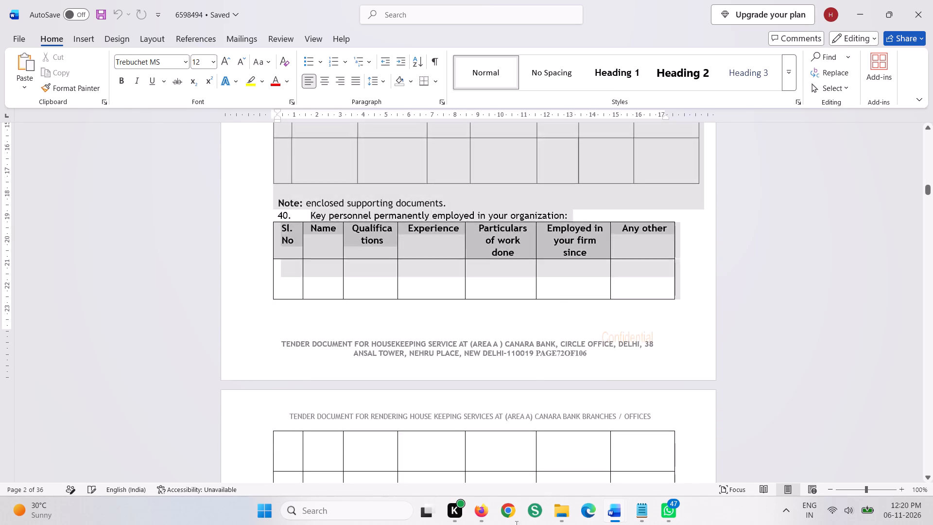
{"action": "left_click_drag", "start_coordinate": [516, 524], "coordinate": [472, 300]}
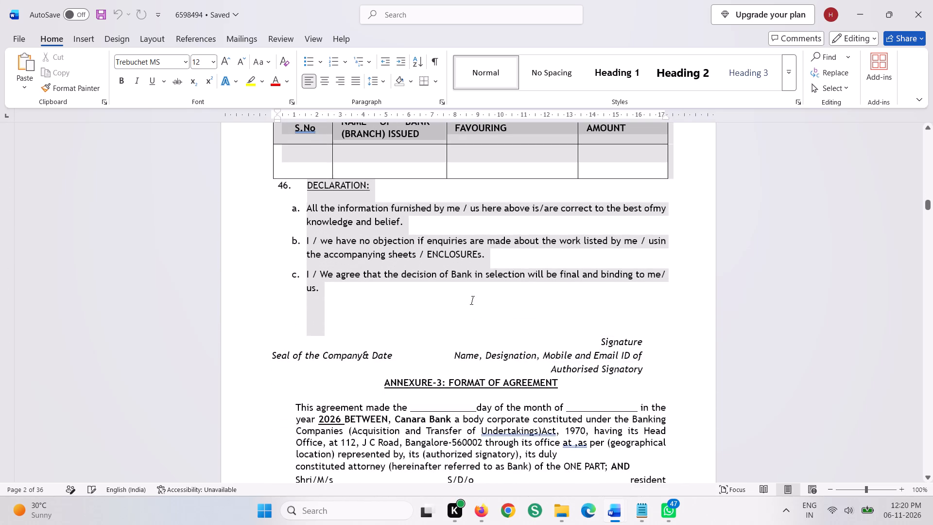
{"action": "left_click_drag", "start_coordinate": [472, 300], "coordinate": [483, 279]}
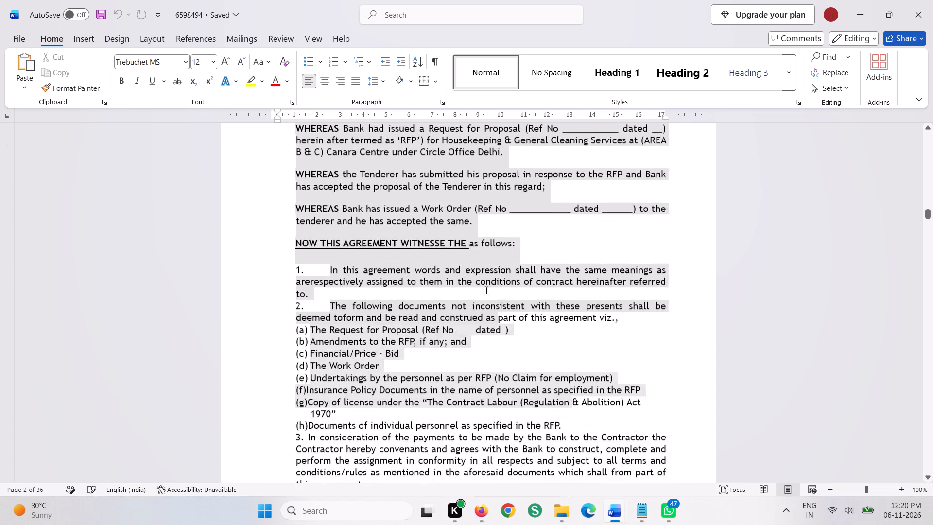
{"action": "left_click_drag", "start_coordinate": [483, 279], "coordinate": [495, 218]}
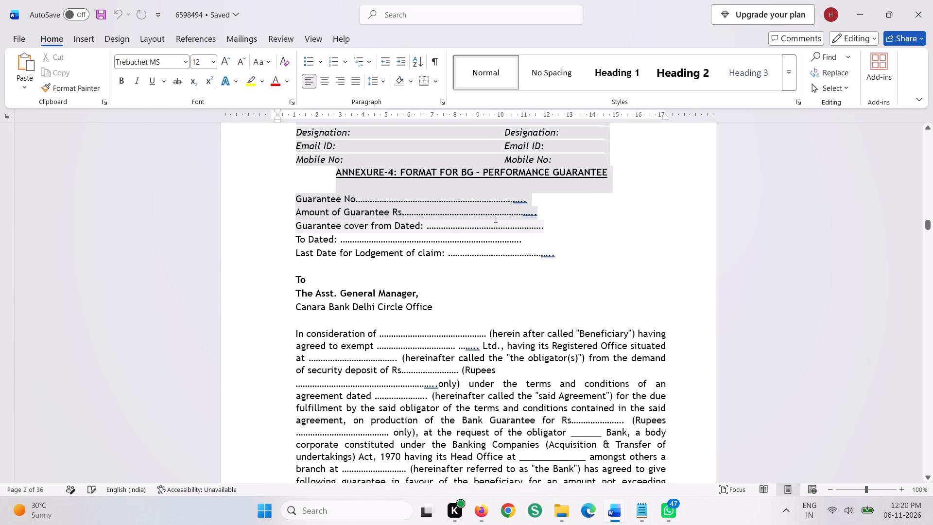
{"action": "left_click_drag", "start_coordinate": [495, 218], "coordinate": [478, 191]}
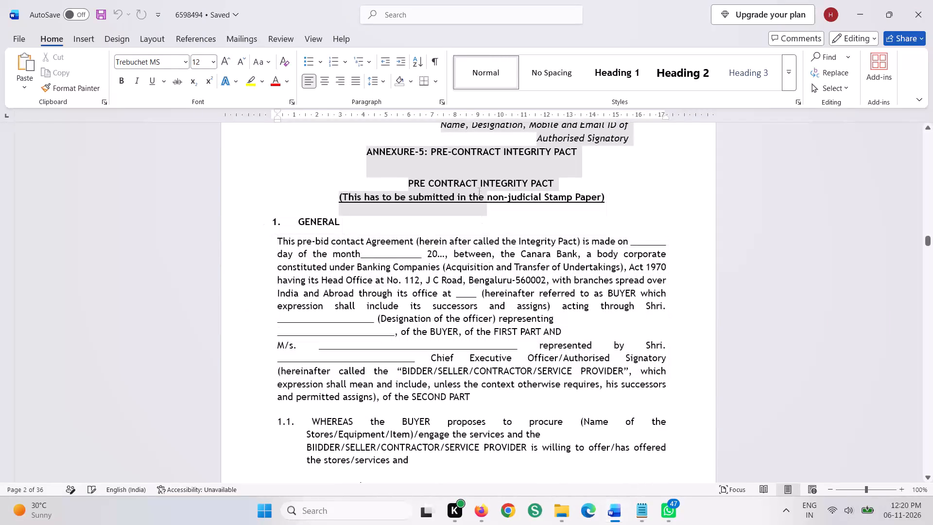
{"action": "left_click_drag", "start_coordinate": [478, 191], "coordinate": [627, 164]}
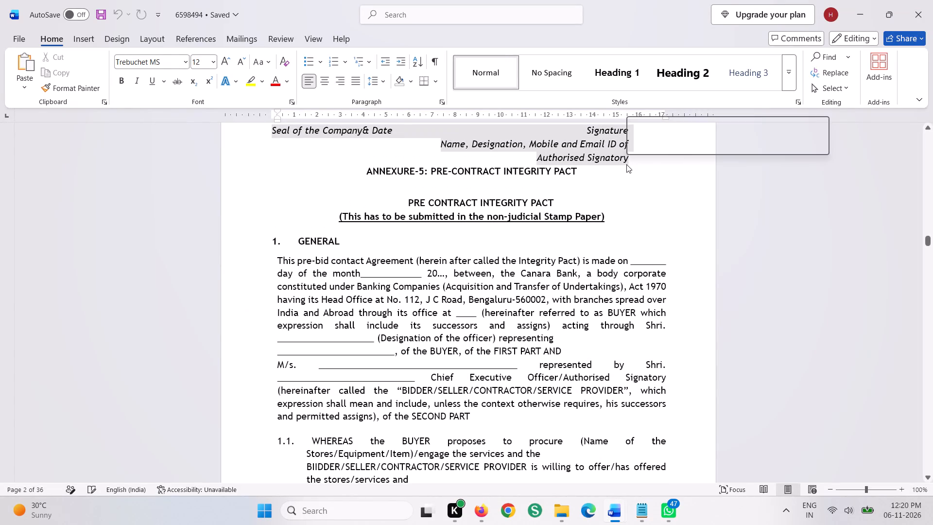
{"action": "key", "text": "BackSpace"}
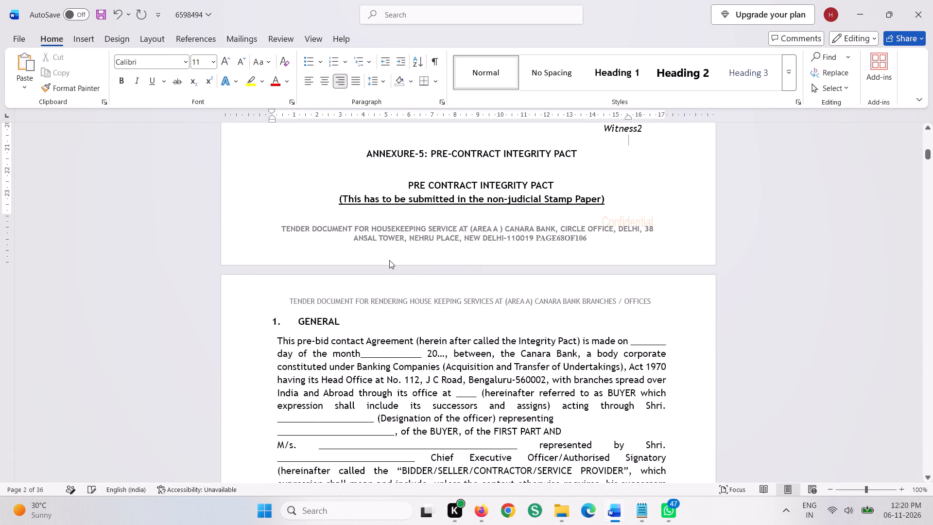
Insert three blank lines above the Annexure-6: Indemnity Format heading to separate it from the preceding witness block.
{"action": "scroll", "coordinate": [390, 260], "scroll_direction": "down", "scroll_amount": 4}
{"action": "scroll", "coordinate": [464, 245], "scroll_direction": "down", "scroll_amount": 5}
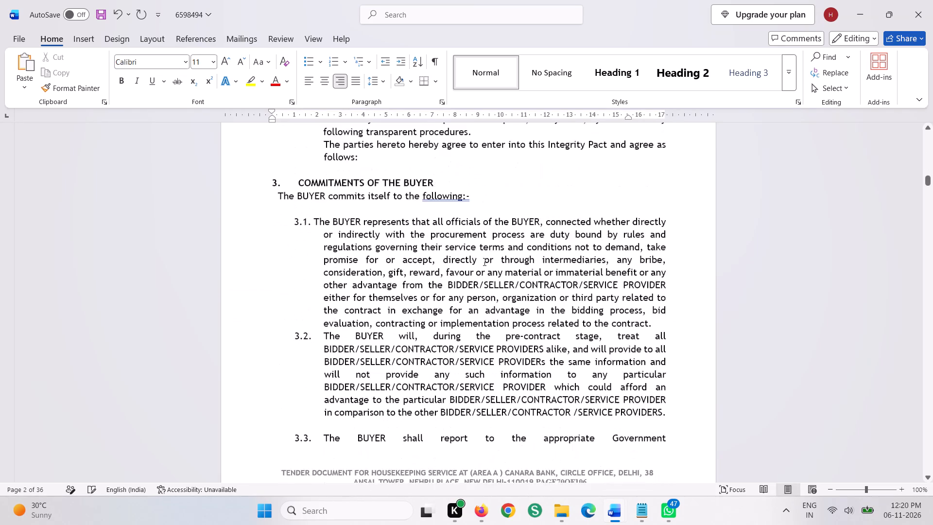
{"action": "scroll", "coordinate": [446, 259], "scroll_direction": "down", "scroll_amount": 2}
{"action": "scroll", "coordinate": [509, 247], "scroll_direction": "down", "scroll_amount": 3}
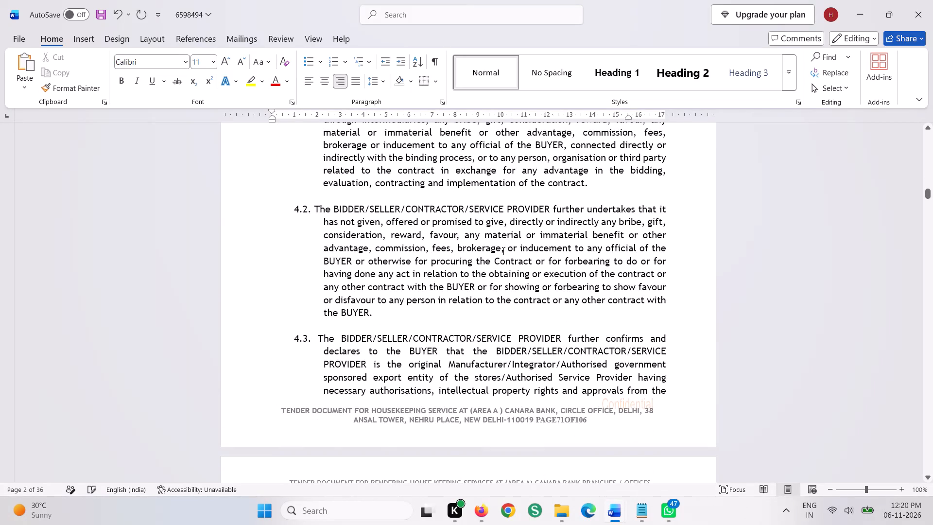
{"action": "scroll", "coordinate": [502, 253], "scroll_direction": "down", "scroll_amount": 4}
{"action": "scroll", "coordinate": [466, 282], "scroll_direction": "down", "scroll_amount": 17}
{"action": "scroll", "coordinate": [440, 306], "scroll_direction": "down", "scroll_amount": 12}
{"action": "scroll", "coordinate": [384, 305], "scroll_direction": "down", "scroll_amount": 2}
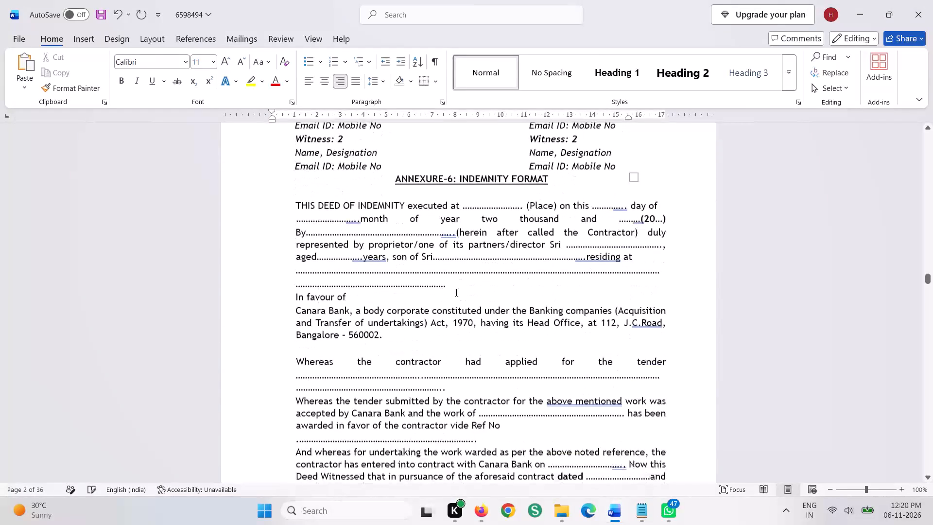
{"action": "left_click", "coordinate": [411, 297]}
{"action": "left_click", "coordinate": [393, 169]}
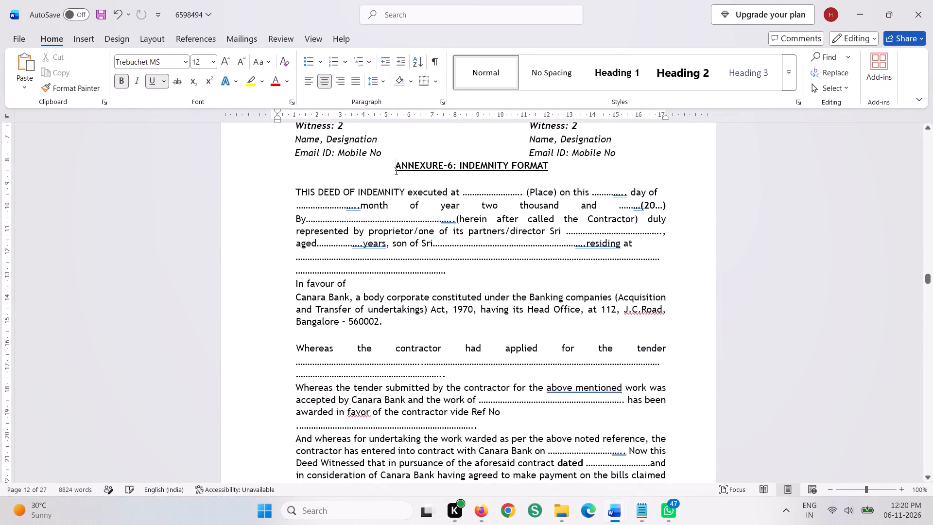
{"action": "key", "text": "Return"}
{"action": "key", "text": "Return"}
{"action": "key", "text": "Return"}
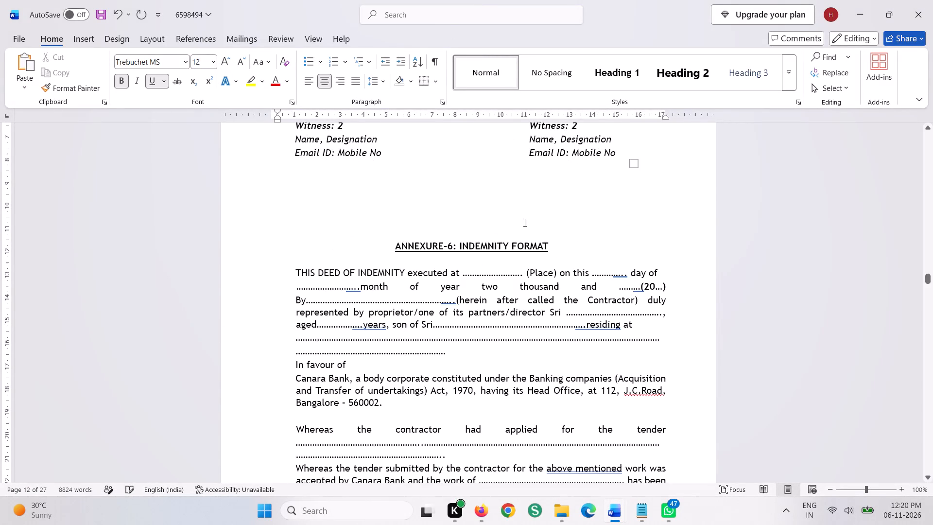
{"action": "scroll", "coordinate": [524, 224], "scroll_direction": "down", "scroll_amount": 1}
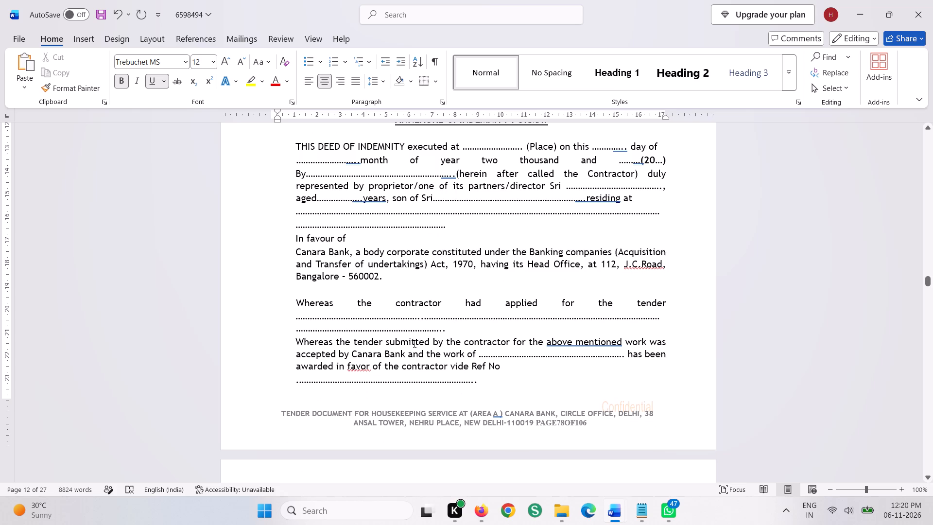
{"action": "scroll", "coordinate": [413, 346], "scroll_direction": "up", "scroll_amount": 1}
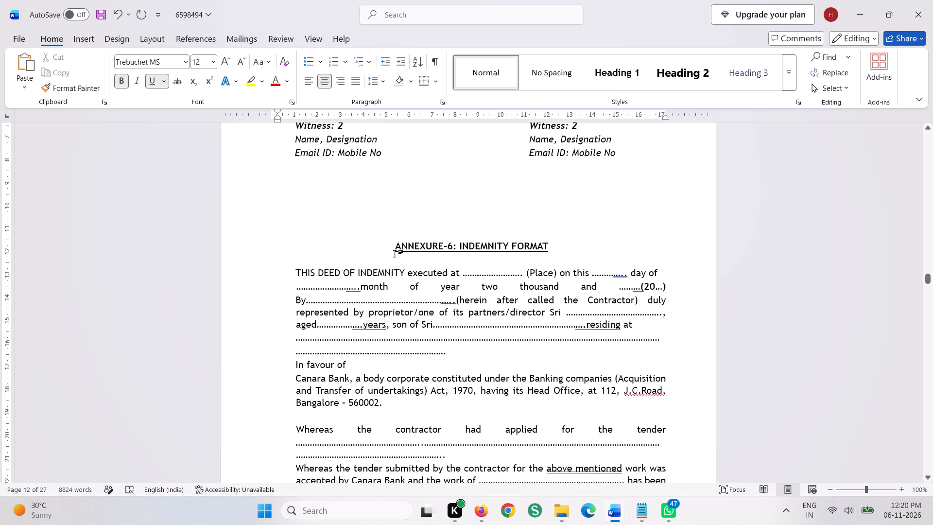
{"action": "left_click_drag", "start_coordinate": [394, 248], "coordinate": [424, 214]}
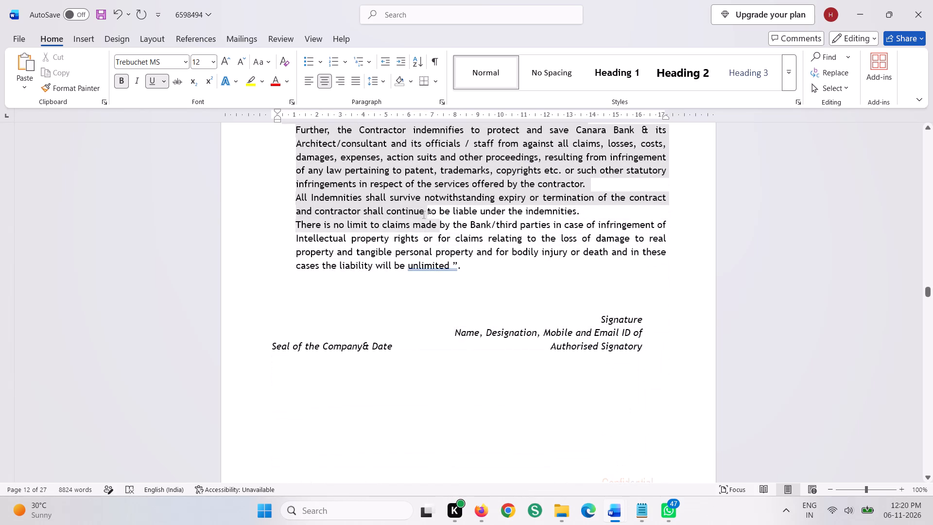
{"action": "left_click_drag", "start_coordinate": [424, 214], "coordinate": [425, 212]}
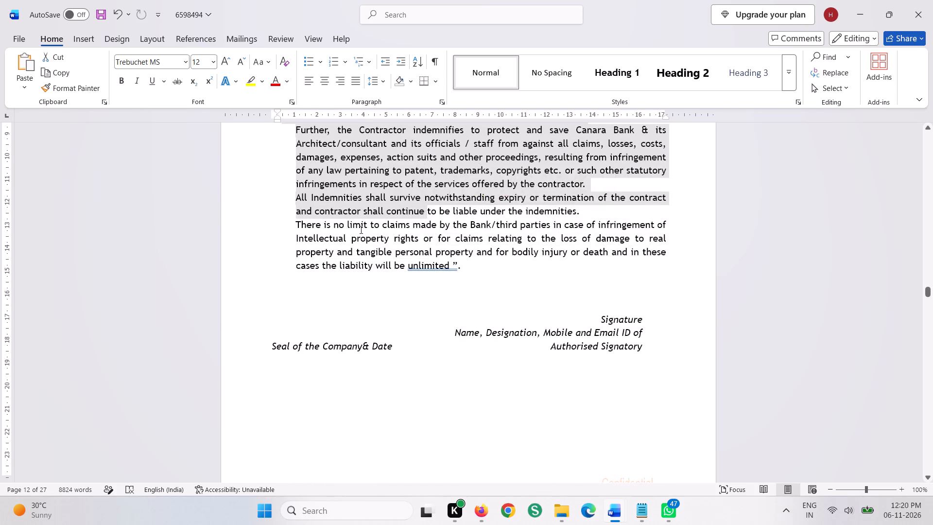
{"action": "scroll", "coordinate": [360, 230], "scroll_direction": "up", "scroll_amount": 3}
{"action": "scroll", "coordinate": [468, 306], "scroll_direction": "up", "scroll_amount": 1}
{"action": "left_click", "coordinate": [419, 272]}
Apply the red font colour to the Annexure-6: Indemnity Format heading.
{"action": "scroll", "coordinate": [419, 272], "scroll_direction": "up", "scroll_amount": 1}
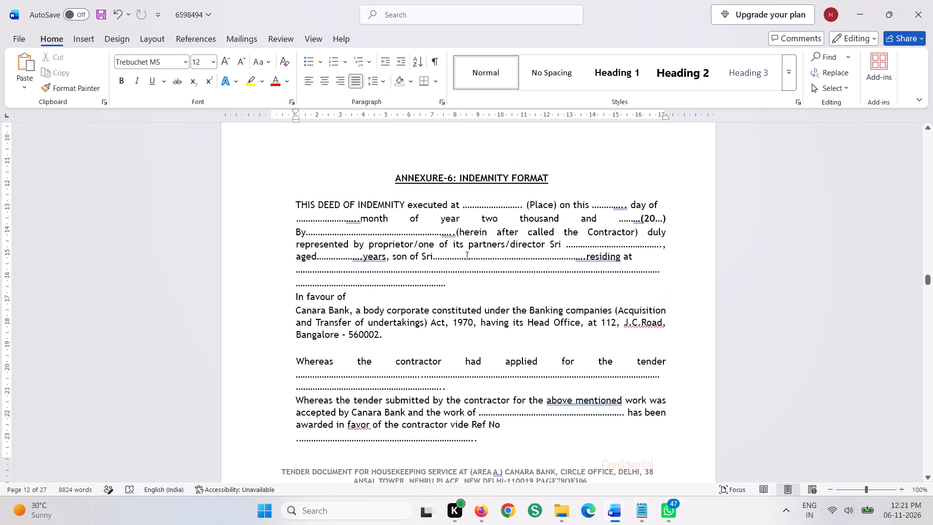
{"action": "scroll", "coordinate": [463, 251], "scroll_direction": "up", "scroll_amount": 1}
{"action": "left_click_drag", "start_coordinate": [396, 302], "coordinate": [553, 303]}
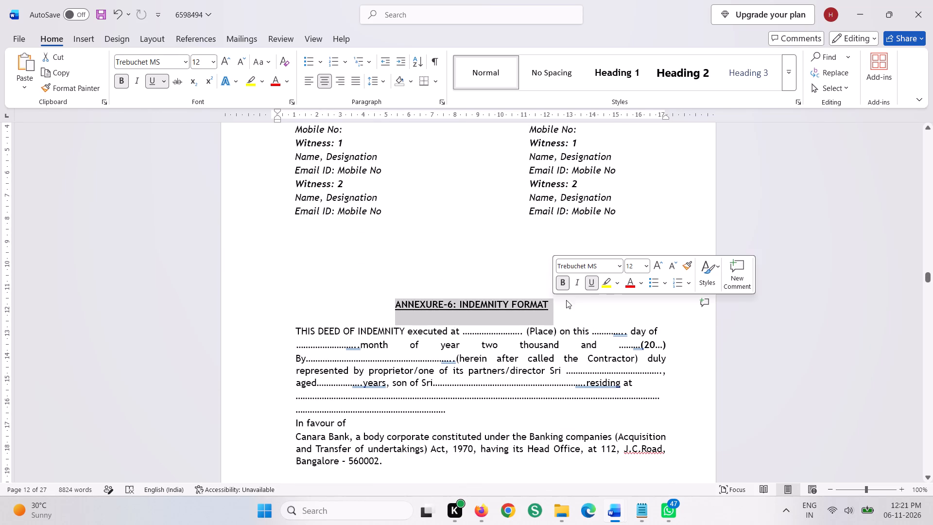
{"action": "left_click", "coordinate": [627, 284]}
Apply the red font colour to the Annexure-7: Non-Disclosure Agreement heading.
{"action": "scroll", "coordinate": [528, 380], "scroll_direction": "down", "scroll_amount": 3}
{"action": "scroll", "coordinate": [501, 322], "scroll_direction": "down", "scroll_amount": 3}
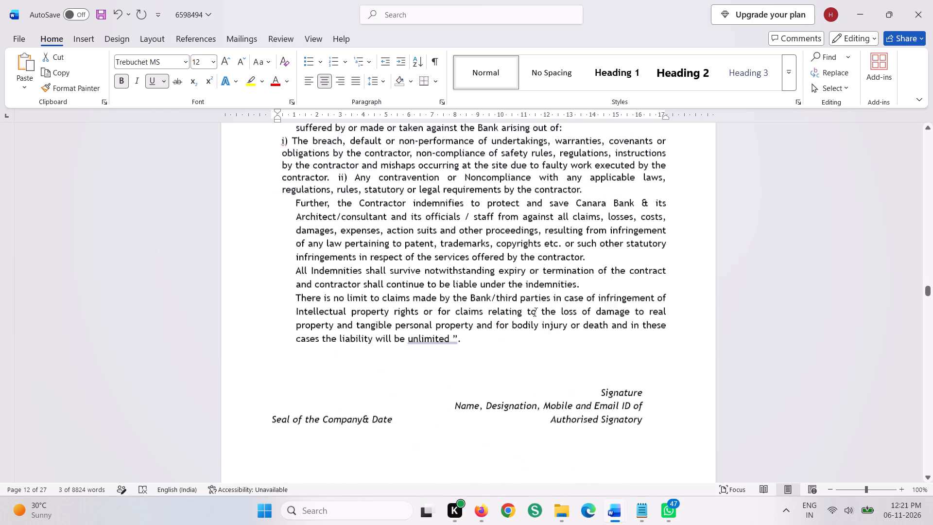
{"action": "scroll", "coordinate": [550, 307], "scroll_direction": "down", "scroll_amount": 3}
{"action": "left_click", "coordinate": [457, 286]}
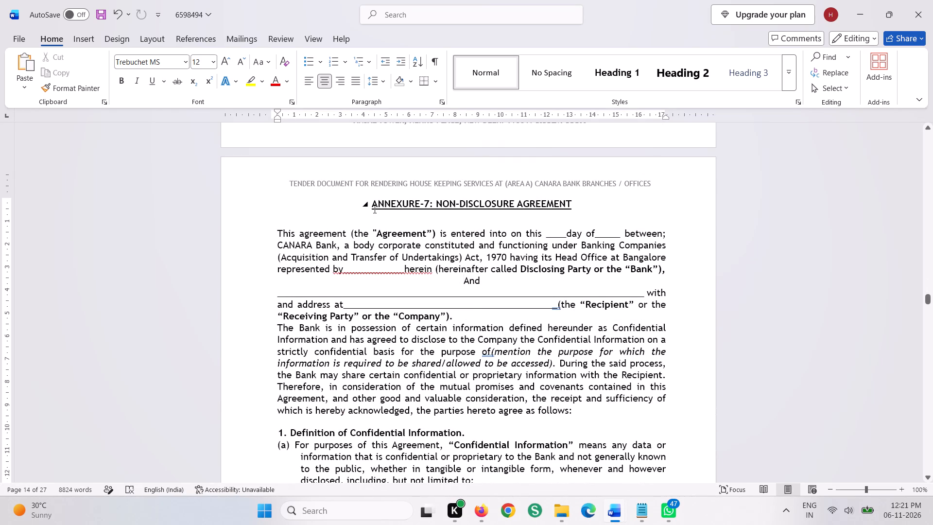
{"action": "left_click_drag", "start_coordinate": [371, 208], "coordinate": [571, 199]}
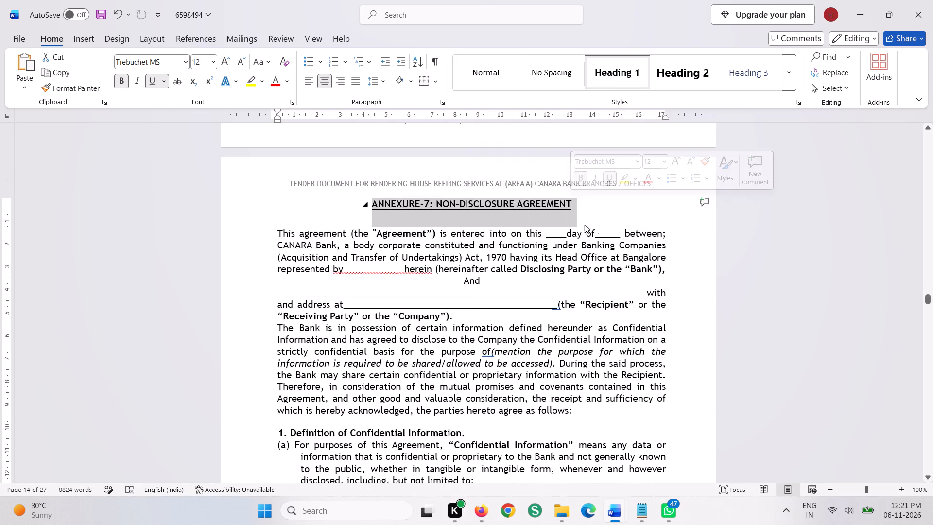
{"action": "left_click", "coordinate": [644, 178]}
{"action": "left_click", "coordinate": [559, 275]}
Delete Annexure-8, Format for BG - EMD, from its heading through the bank's signature and seal line before Annexure-9.
{"action": "scroll", "coordinate": [482, 334], "scroll_direction": "down", "scroll_amount": 5}
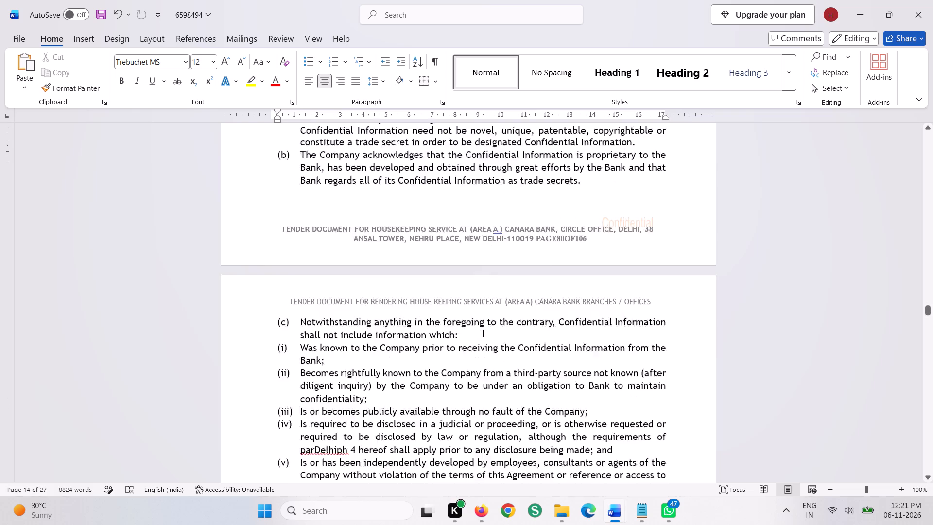
{"action": "scroll", "coordinate": [482, 333], "scroll_direction": "down", "scroll_amount": 17}
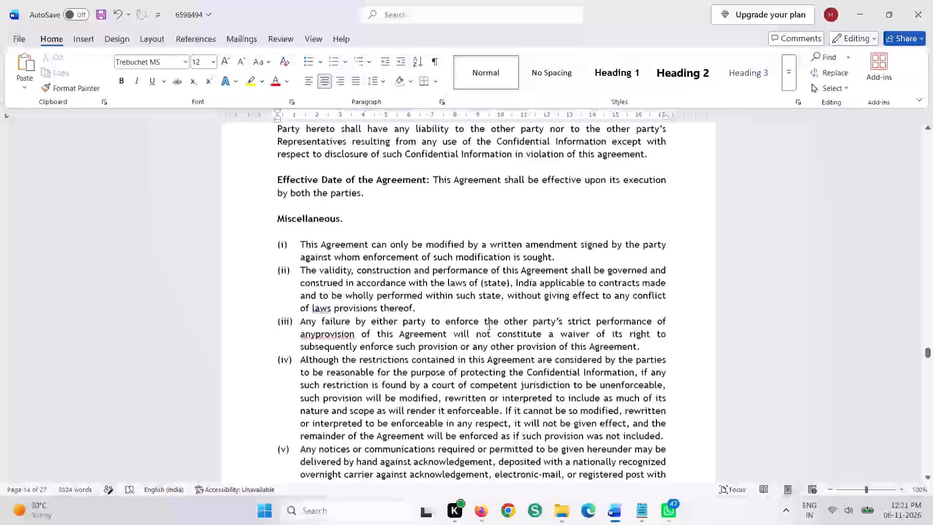
{"action": "scroll", "coordinate": [488, 326], "scroll_direction": "down", "scroll_amount": 8}
{"action": "scroll", "coordinate": [488, 326], "scroll_direction": "up", "scroll_amount": 1}
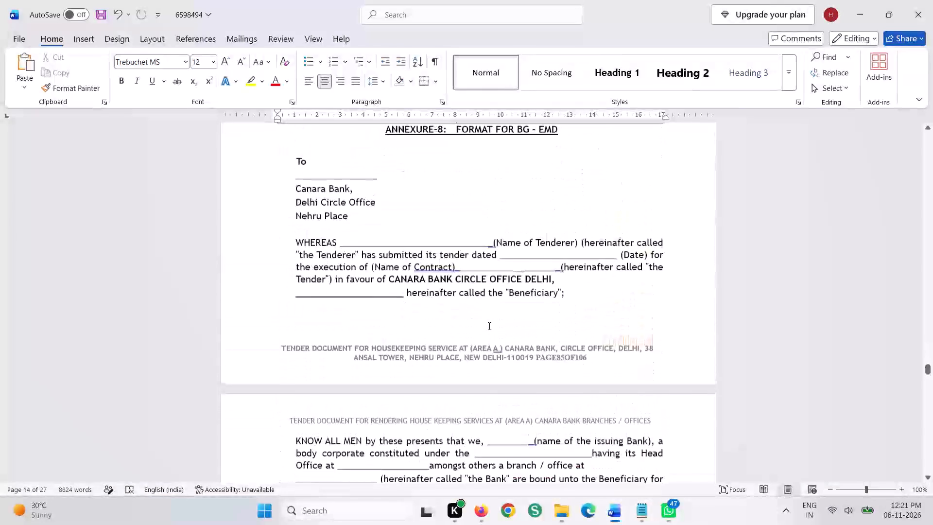
{"action": "scroll", "coordinate": [488, 326], "scroll_direction": "up", "scroll_amount": 1}
{"action": "left_click_drag", "start_coordinate": [387, 258], "coordinate": [507, 433]}
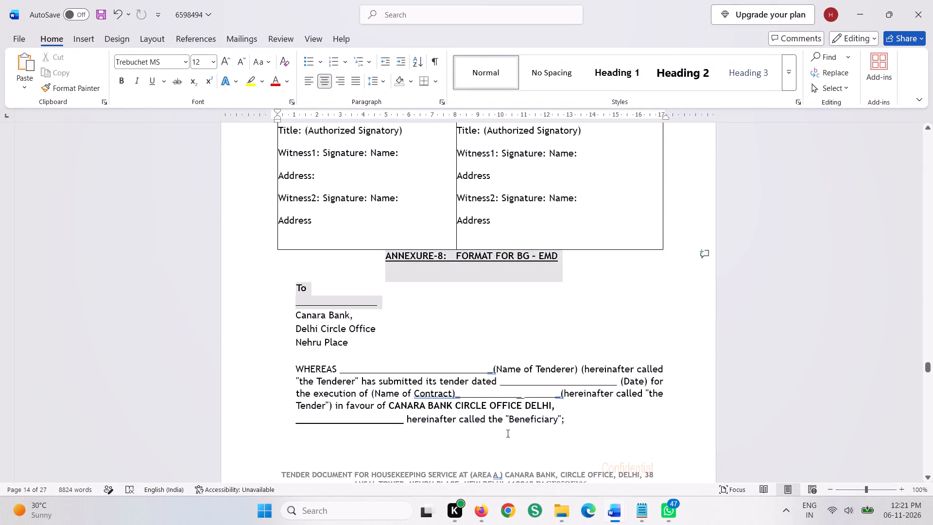
{"action": "left_click_drag", "start_coordinate": [507, 433], "coordinate": [593, 524]}
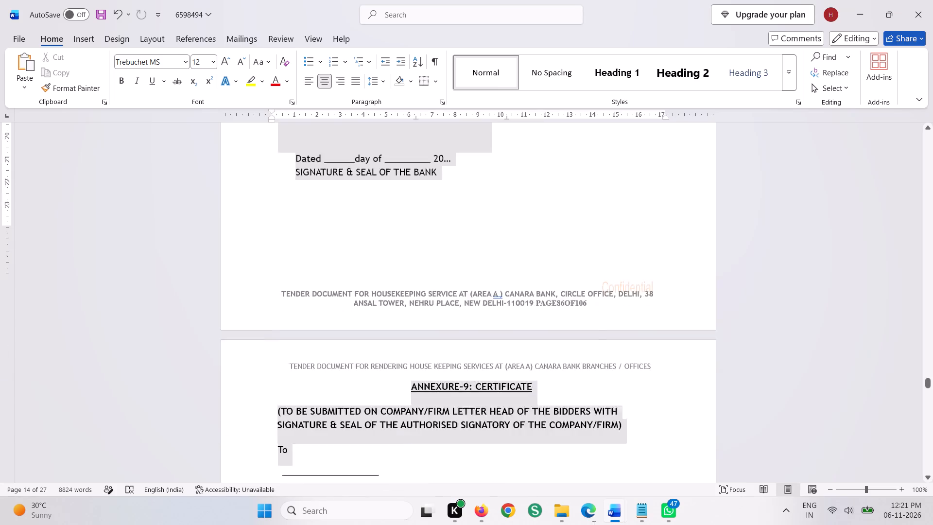
{"action": "left_click_drag", "start_coordinate": [593, 524], "coordinate": [392, 280]}
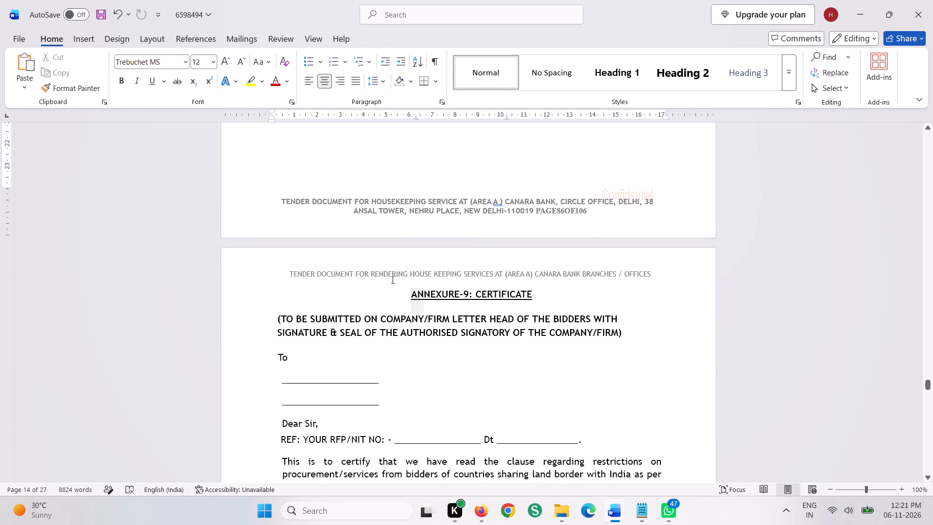
{"action": "left_click_drag", "start_coordinate": [392, 280], "coordinate": [388, 280]}
{"action": "key", "text": "BackSpace"}
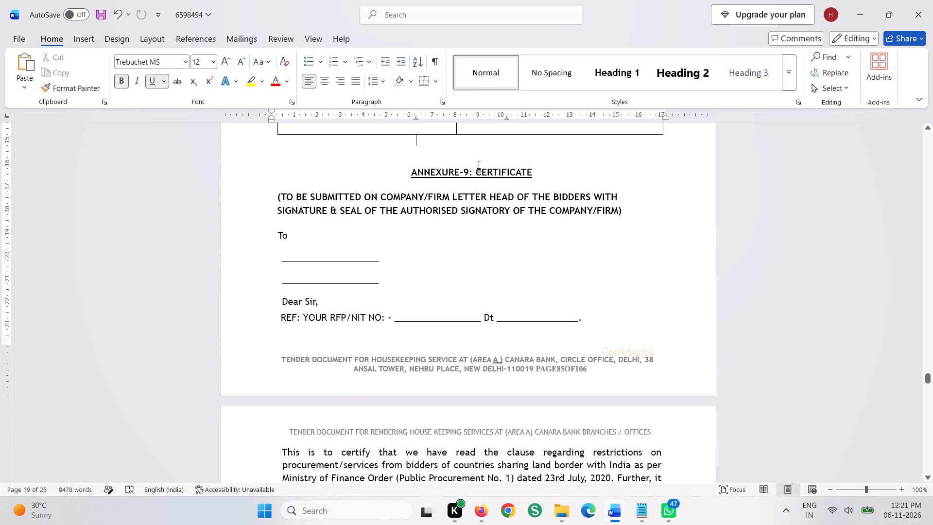
Insert three blank lines after Company Seal, above the Annexure-10: Blacklisted, Banned or Delisted Declaration heading.
{"action": "scroll", "coordinate": [422, 259], "scroll_direction": "down", "scroll_amount": 3}
{"action": "scroll", "coordinate": [480, 264], "scroll_direction": "down", "scroll_amount": 2}
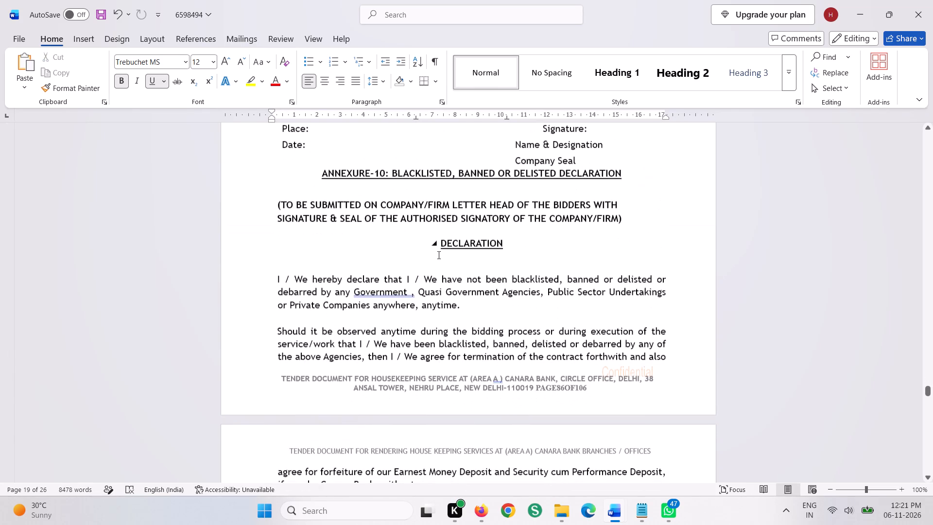
{"action": "left_click", "coordinate": [588, 163]}
{"action": "key", "text": "Return"}
{"action": "key", "text": "Return"}
{"action": "key", "text": "Return"}
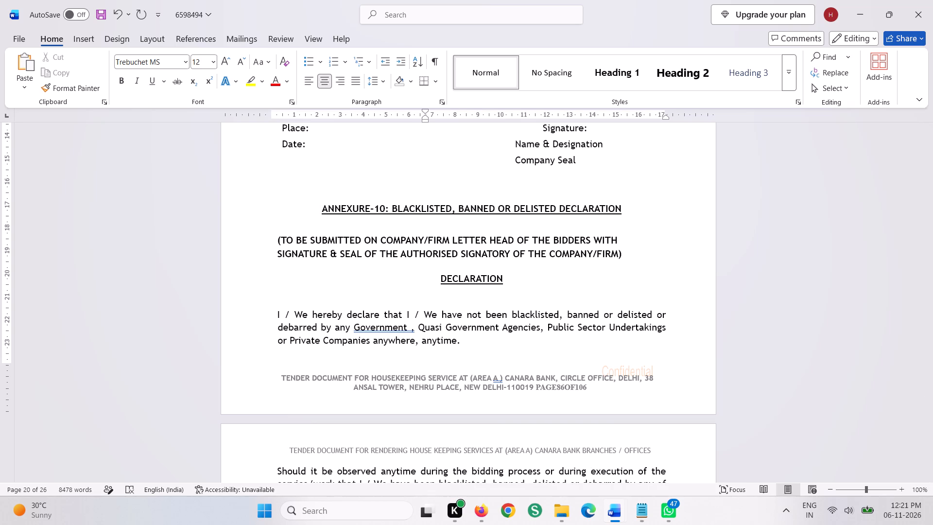
Insert four blank lines after the bidder's signature line, above the Annexure-11: Satisfactory Performance Certificate heading.
{"action": "scroll", "coordinate": [569, 205], "scroll_direction": "down", "scroll_amount": 4}
{"action": "scroll", "coordinate": [535, 284], "scroll_direction": "up", "scroll_amount": 1}
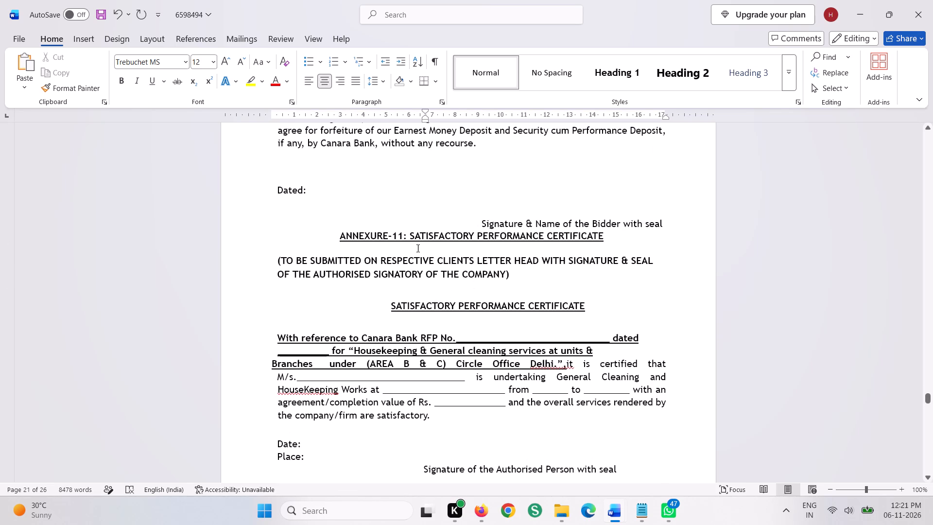
{"action": "left_click", "coordinate": [665, 227]}
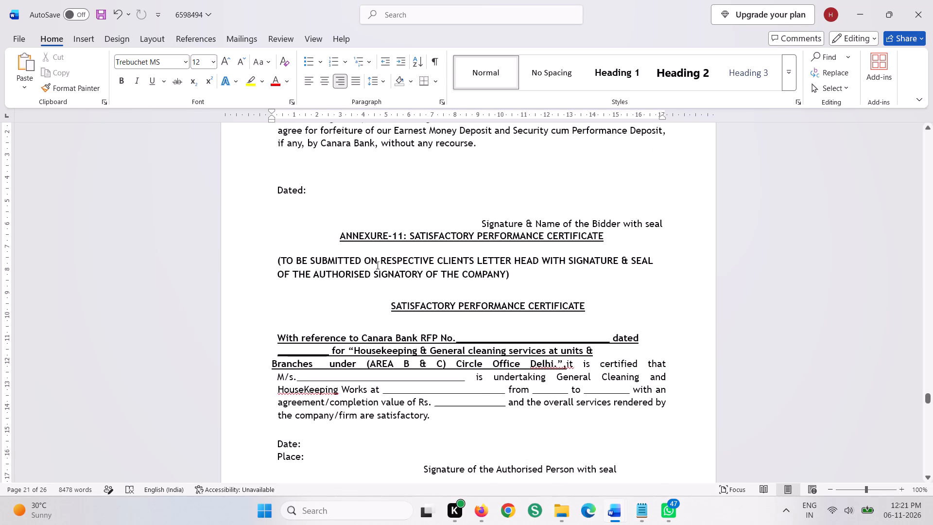
{"action": "key", "text": "Return"}
{"action": "key", "text": "Return"}
{"action": "key", "text": "Return"}
{"action": "key", "text": "Return"}
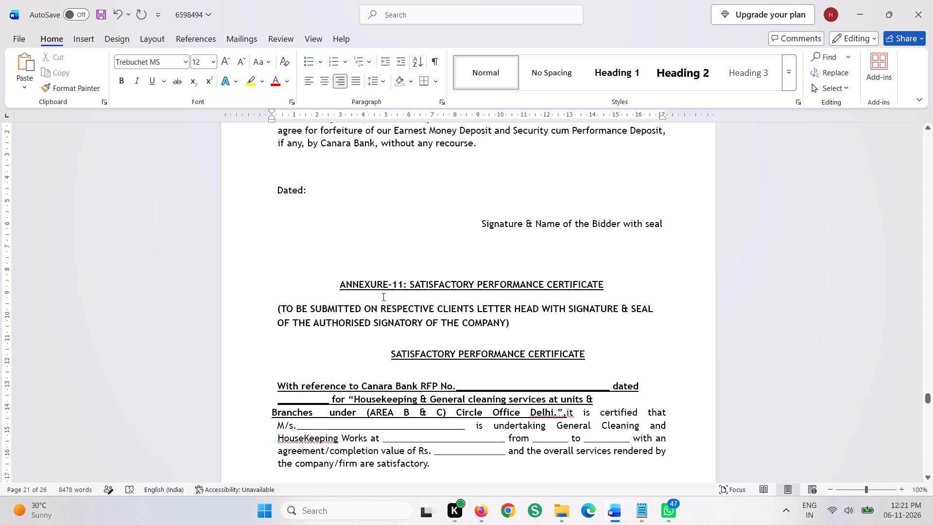
Delete Annexures 12 to 14 and Part II: Price Bid, from the Technical Questionnaire heading to the document's end.
{"action": "scroll", "coordinate": [457, 349], "scroll_direction": "down", "scroll_amount": 1}
{"action": "scroll", "coordinate": [505, 330], "scroll_direction": "down", "scroll_amount": 3}
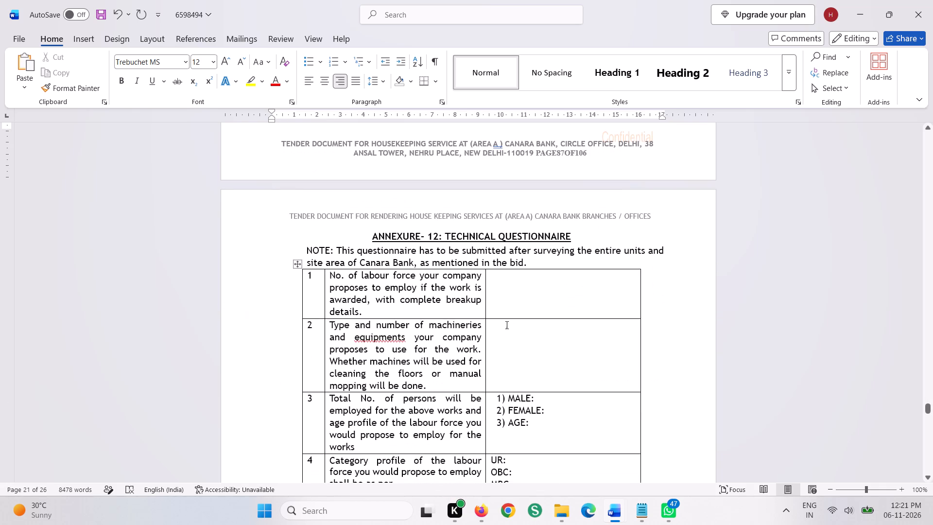
{"action": "left_click_drag", "start_coordinate": [369, 233], "coordinate": [523, 524]}
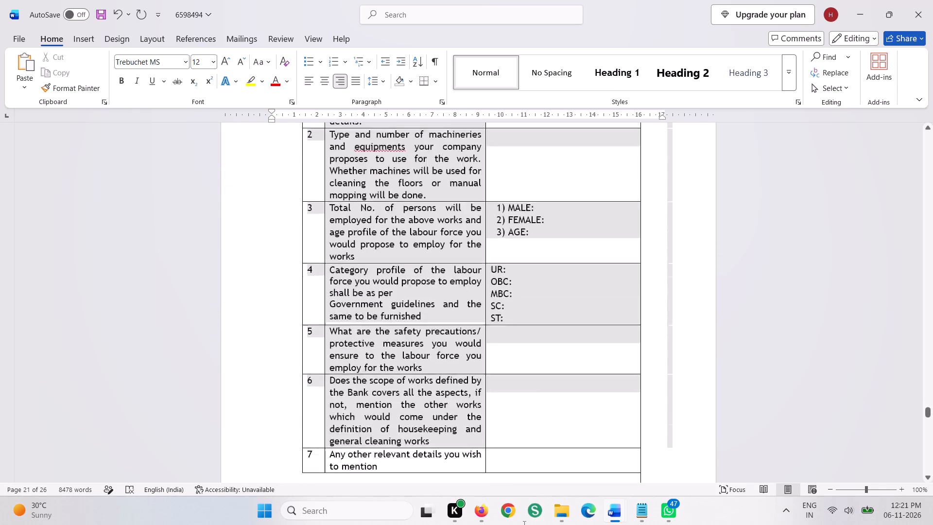
{"action": "left_click_drag", "start_coordinate": [523, 524], "coordinate": [473, 165]}
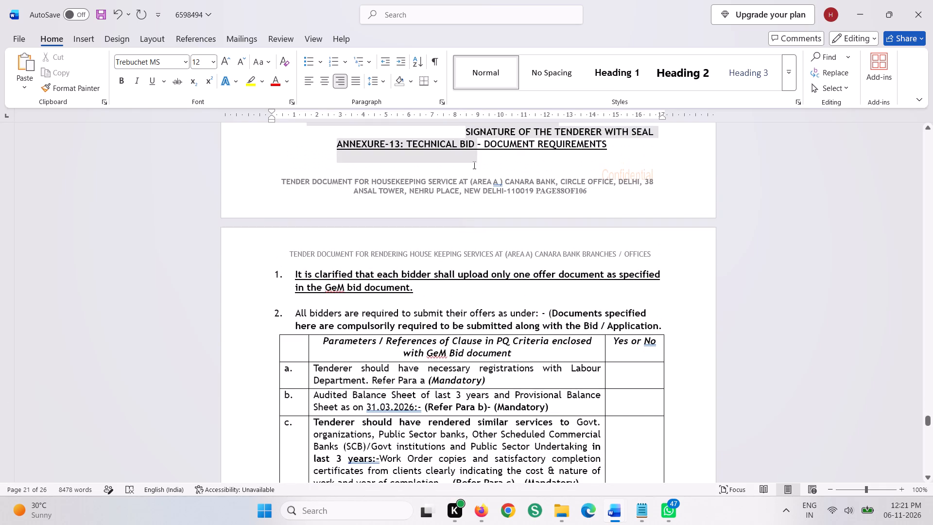
{"action": "left_click_drag", "start_coordinate": [473, 165], "coordinate": [490, 274]}
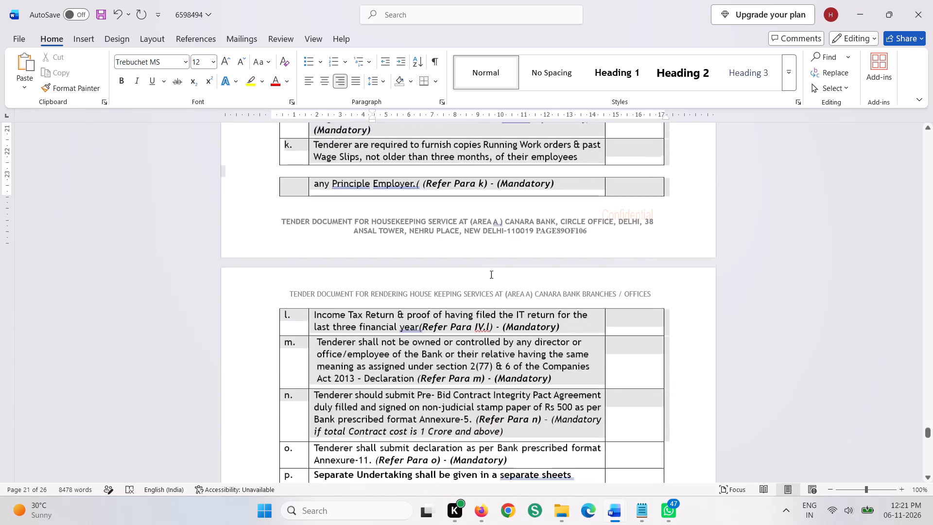
{"action": "left_click_drag", "start_coordinate": [490, 274], "coordinate": [460, 116]}
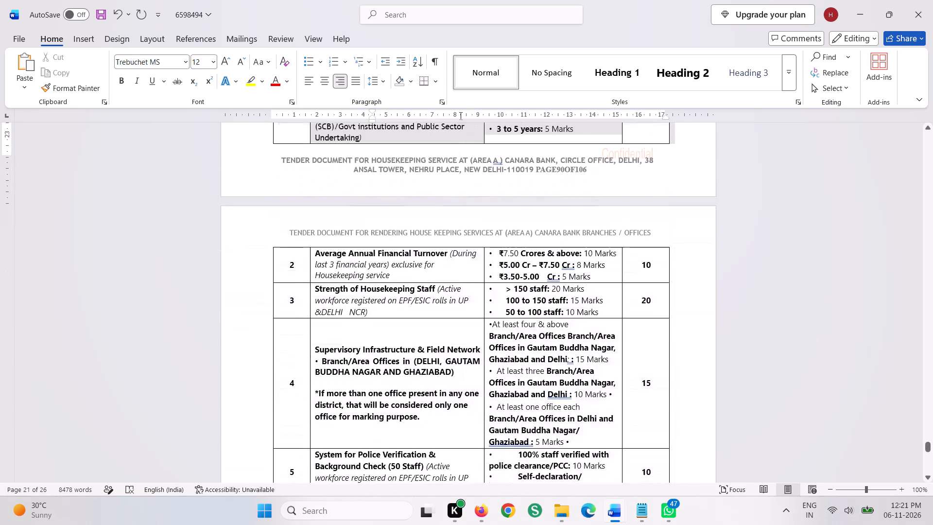
{"action": "left_click_drag", "start_coordinate": [460, 116], "coordinate": [500, 173]}
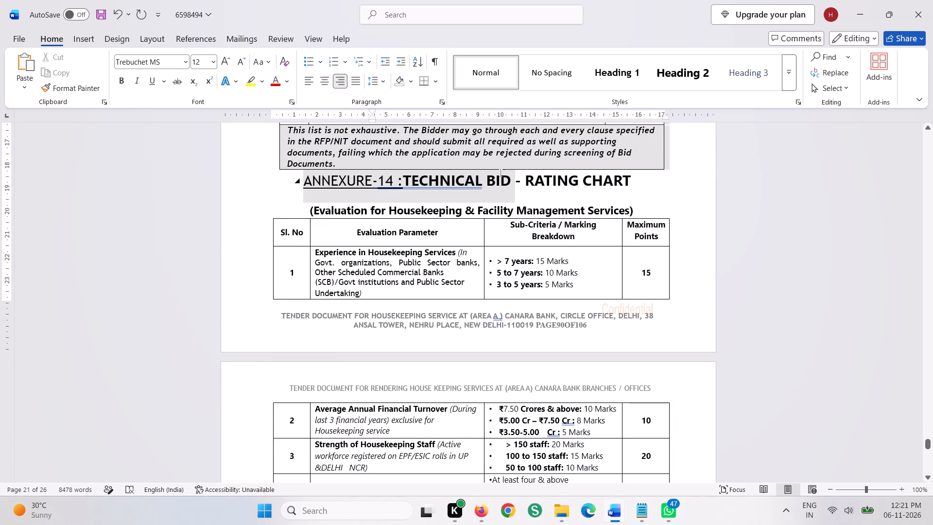
{"action": "left_click_drag", "start_coordinate": [500, 173], "coordinate": [579, 524]}
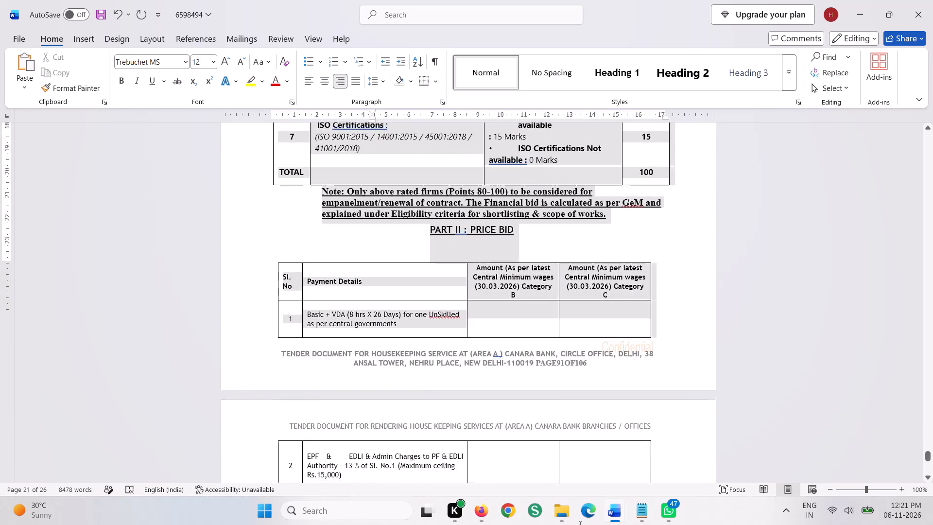
{"action": "left_click_drag", "start_coordinate": [579, 524], "coordinate": [729, 415]}
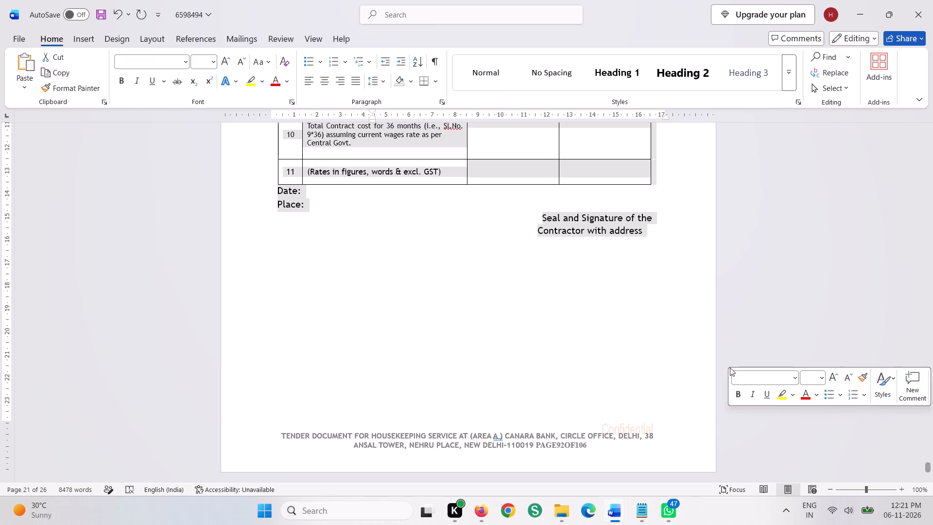
{"action": "key", "text": "BackSpace"}
{"action": "scroll", "coordinate": [584, 247], "scroll_direction": "up", "scroll_amount": 1}
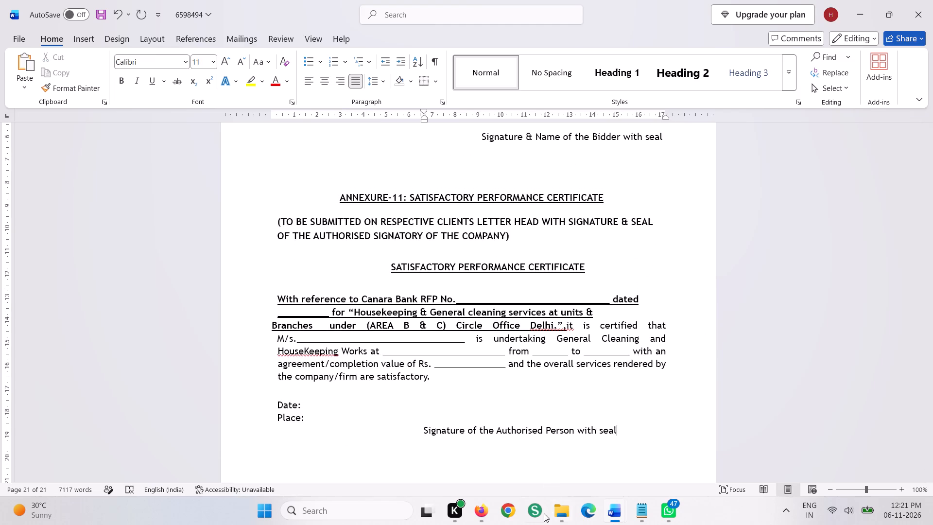
Save the trimmed annexure document as ALL ANNEXURES, a Word document, in the GEM2026B8243847 folder inside DEV1.
{"action": "left_click", "coordinate": [569, 507]}
{"action": "left_click", "coordinate": [569, 507]}
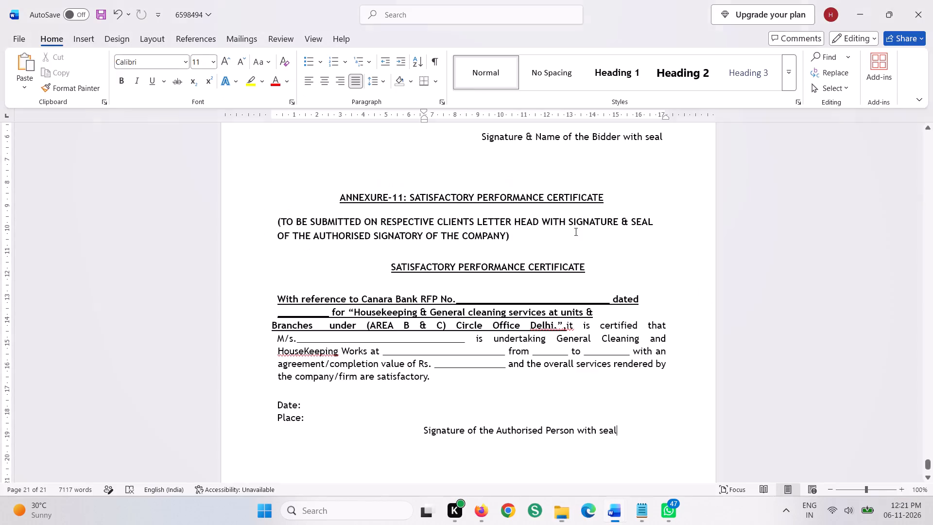
{"action": "left_click", "coordinate": [15, 43]}
{"action": "left_click", "coordinate": [34, 223]}
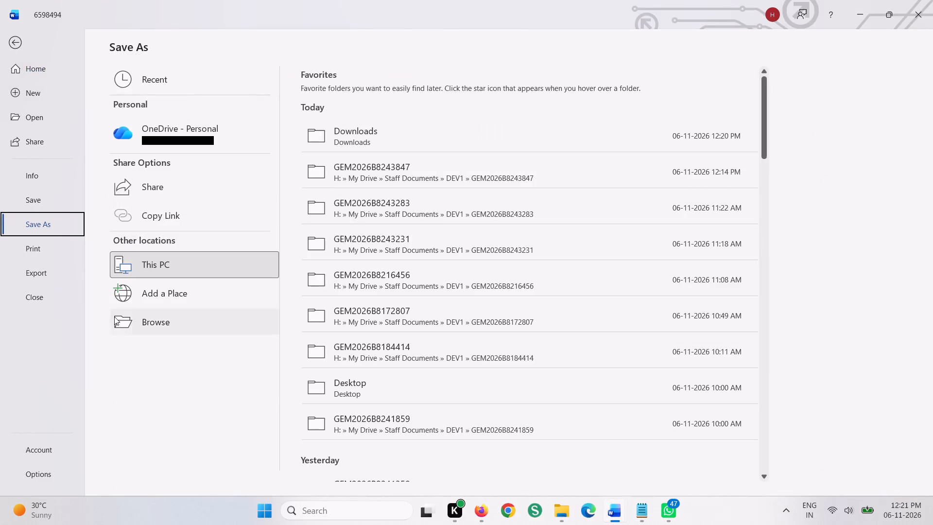
{"action": "left_click", "coordinate": [123, 319]}
{"action": "scroll", "coordinate": [178, 245], "scroll_direction": "up", "scroll_amount": 9}
{"action": "left_click", "coordinate": [193, 245]}
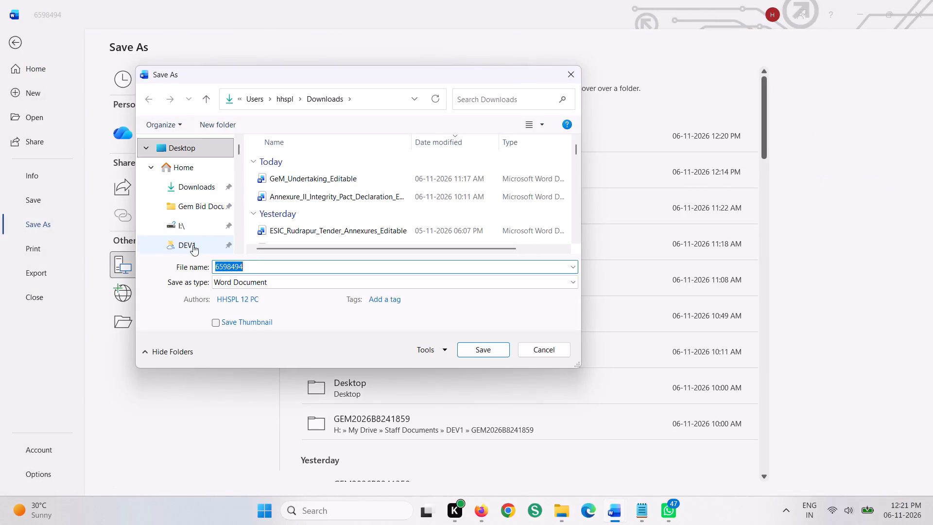
{"action": "scroll", "coordinate": [298, 192], "scroll_direction": "up", "scroll_amount": 12}
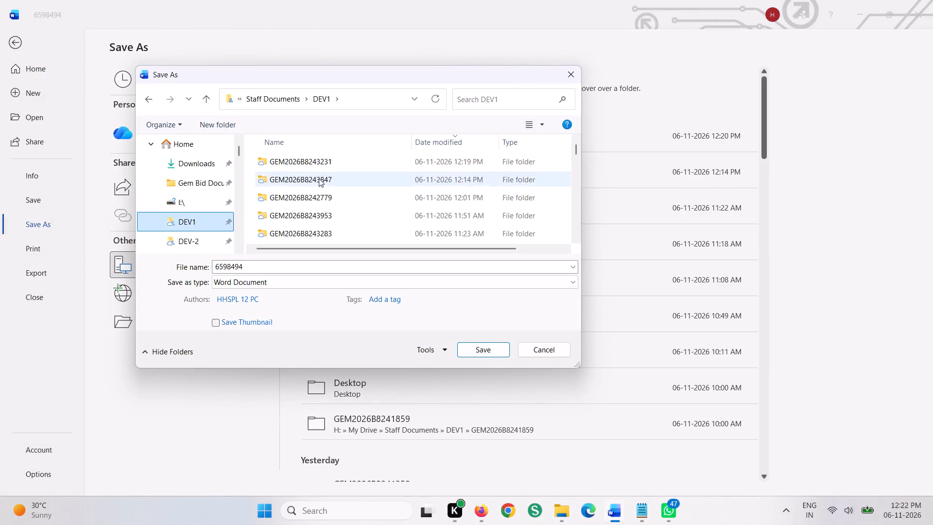
{"action": "double_click", "coordinate": [319, 178]}
{"action": "left_click", "coordinate": [287, 268]}
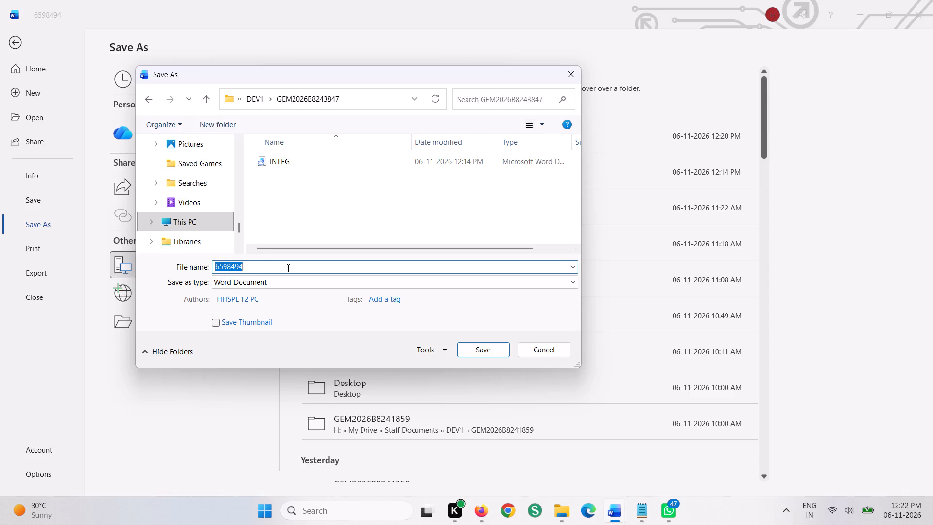
{"action": "type", "text": "ALL ANNEXURES"}
{"action": "key", "text": "Return"}
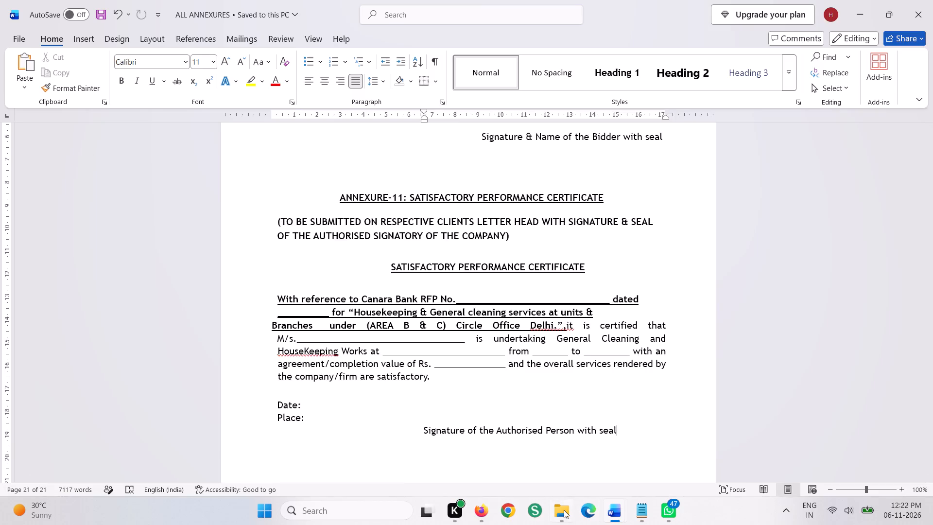
Switch to the tender PDF in Firefox and examine its annexure pages from page 73 through the Annexure-13 heading on page 103.
{"action": "left_click", "coordinate": [564, 510]}
{"action": "left_click", "coordinate": [564, 510]}
{"action": "left_click", "coordinate": [613, 512]}
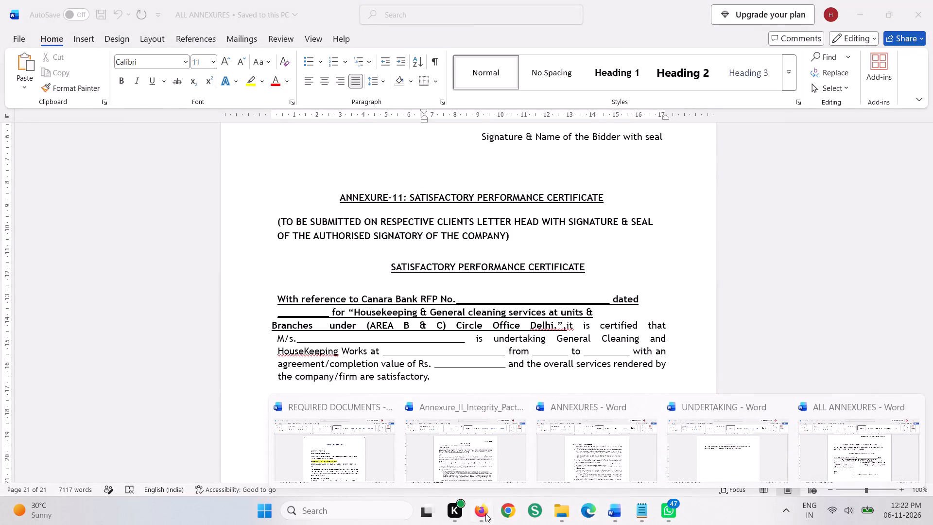
{"action": "left_click", "coordinate": [485, 513]}
{"action": "scroll", "coordinate": [483, 259], "scroll_direction": "down", "scroll_amount": 18}
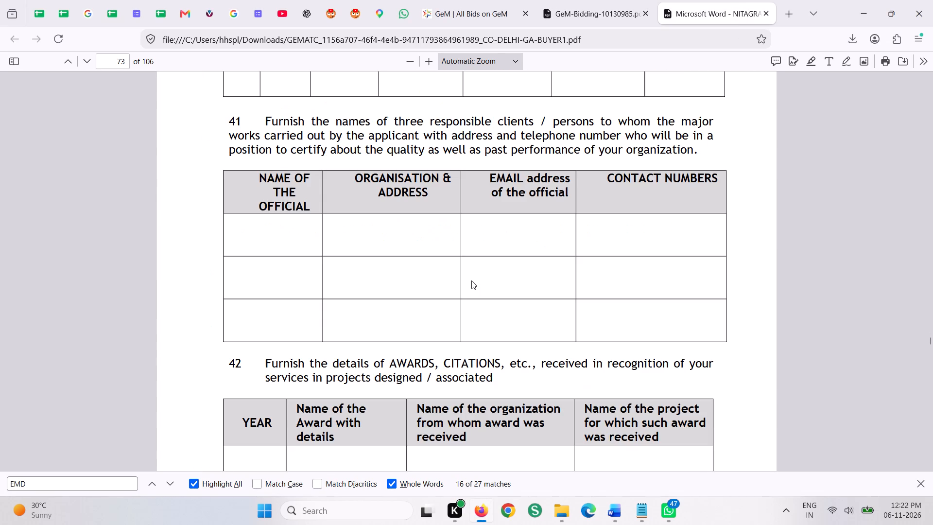
{"action": "scroll", "coordinate": [467, 279], "scroll_direction": "up", "scroll_amount": 2}
{"action": "scroll", "coordinate": [513, 295], "scroll_direction": "down", "scroll_amount": 12}
{"action": "scroll", "coordinate": [437, 302], "scroll_direction": "down", "scroll_amount": 1}
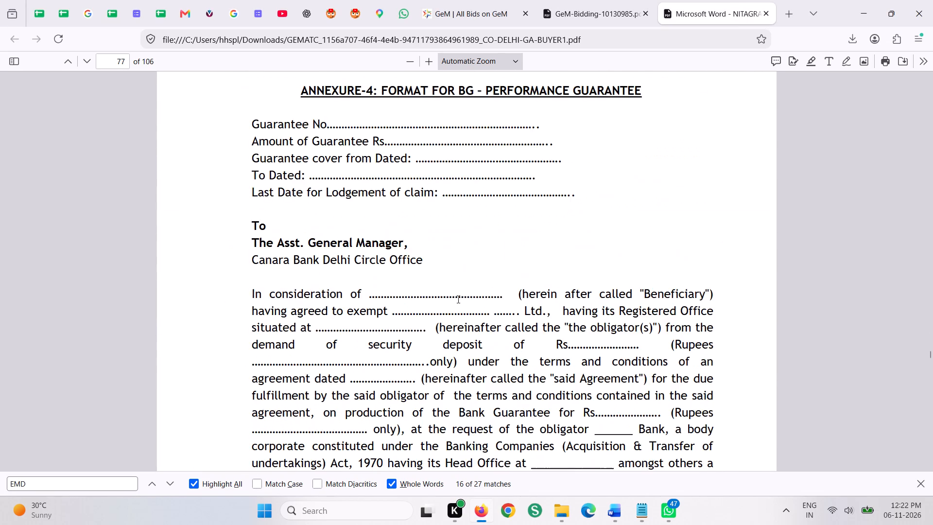
{"action": "scroll", "coordinate": [457, 304], "scroll_direction": "down", "scroll_amount": 20}
{"action": "scroll", "coordinate": [457, 304], "scroll_direction": "down", "scroll_amount": 12}
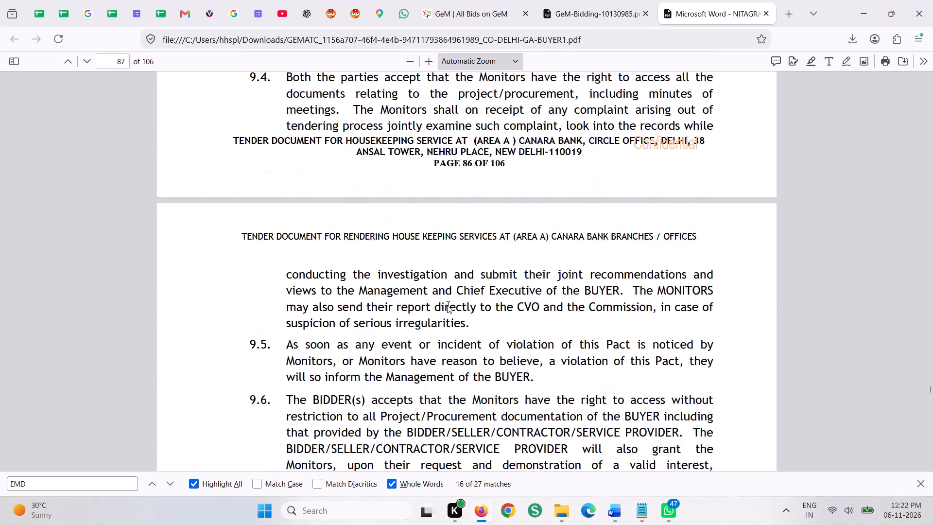
{"action": "scroll", "coordinate": [447, 305], "scroll_direction": "down", "scroll_amount": 10}
{"action": "scroll", "coordinate": [447, 305], "scroll_direction": "up", "scroll_amount": 3}
{"action": "scroll", "coordinate": [447, 305], "scroll_direction": "down", "scroll_amount": 1}
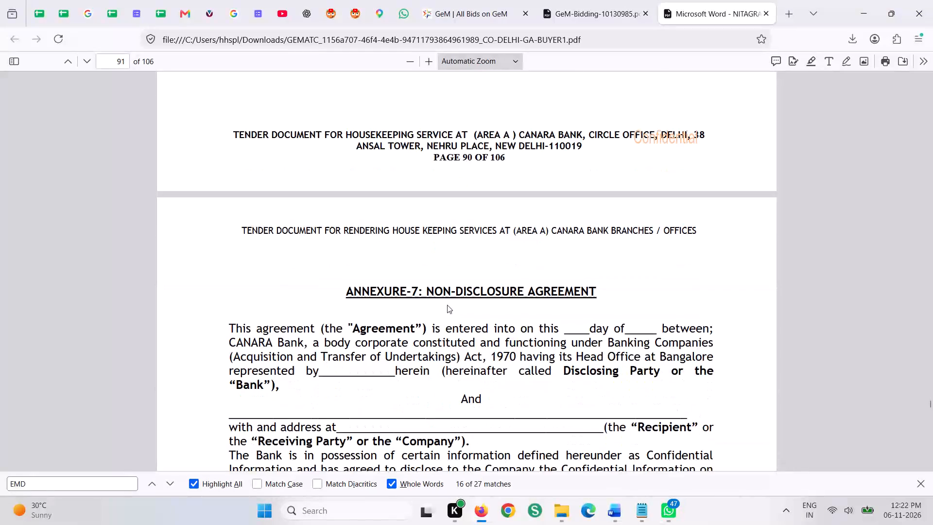
{"action": "scroll", "coordinate": [447, 305], "scroll_direction": "down", "scroll_amount": 20}
{"action": "scroll", "coordinate": [447, 305], "scroll_direction": "down", "scroll_amount": 5}
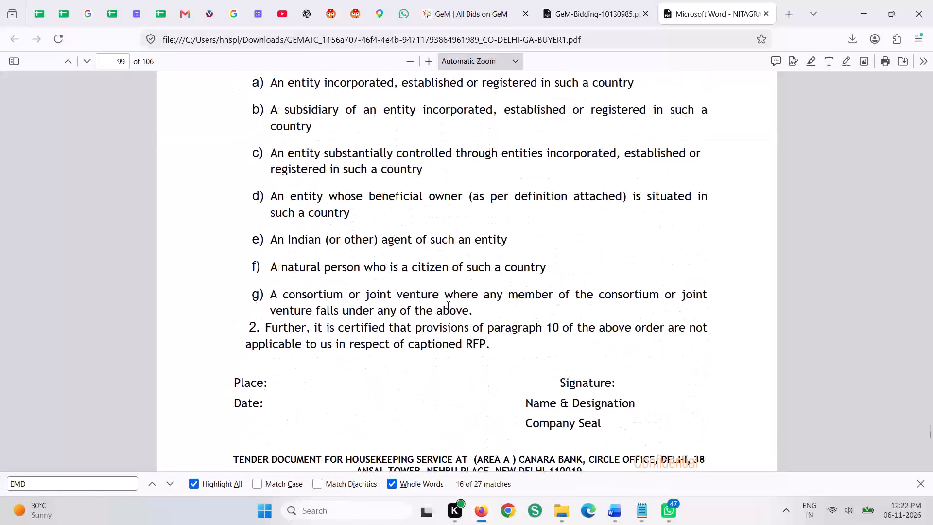
{"action": "scroll", "coordinate": [447, 305], "scroll_direction": "down", "scroll_amount": 6}
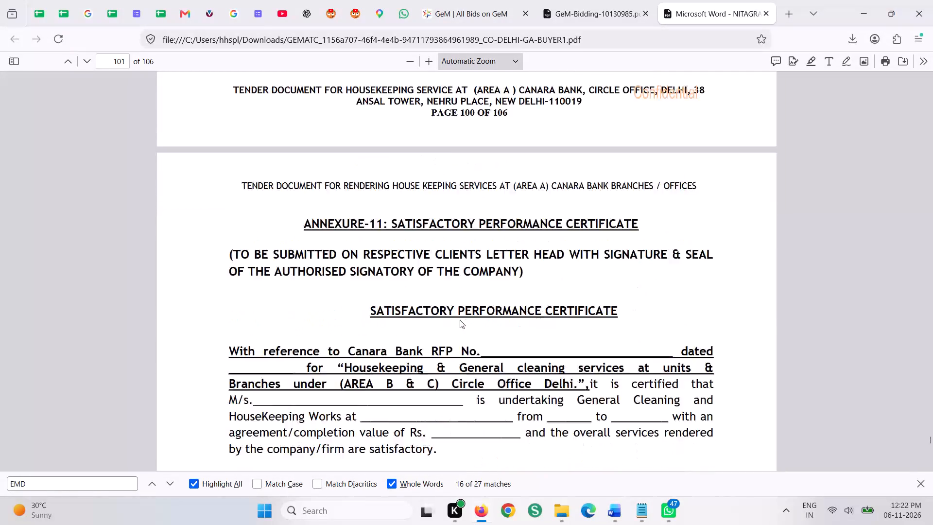
{"action": "scroll", "coordinate": [460, 320], "scroll_direction": "down", "scroll_amount": 4}
{"action": "scroll", "coordinate": [475, 319], "scroll_direction": "up", "scroll_amount": 3}
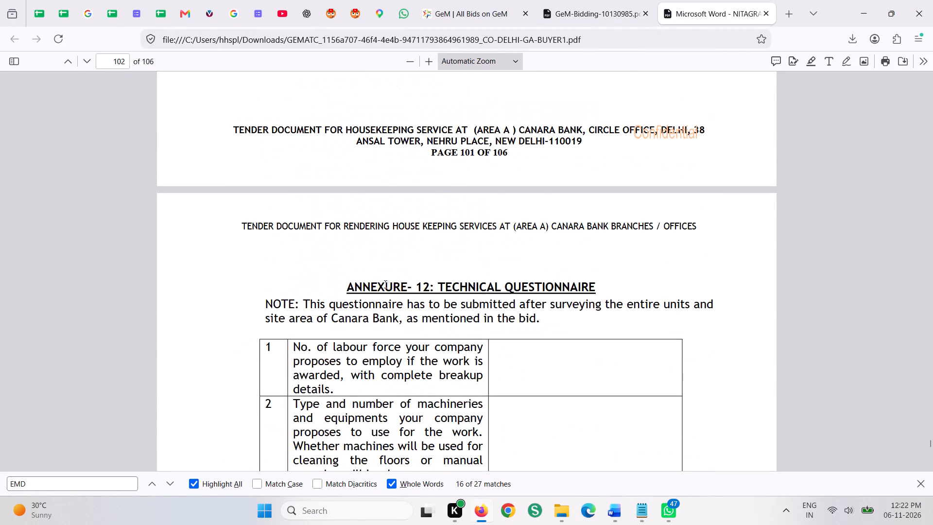
{"action": "scroll", "coordinate": [427, 295], "scroll_direction": "down", "scroll_amount": 1}
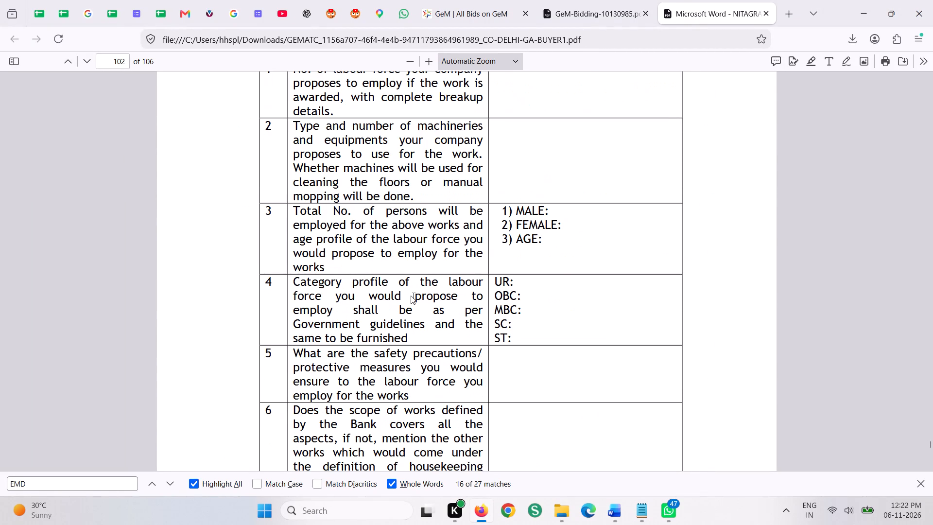
{"action": "scroll", "coordinate": [445, 309], "scroll_direction": "up", "scroll_amount": 1}
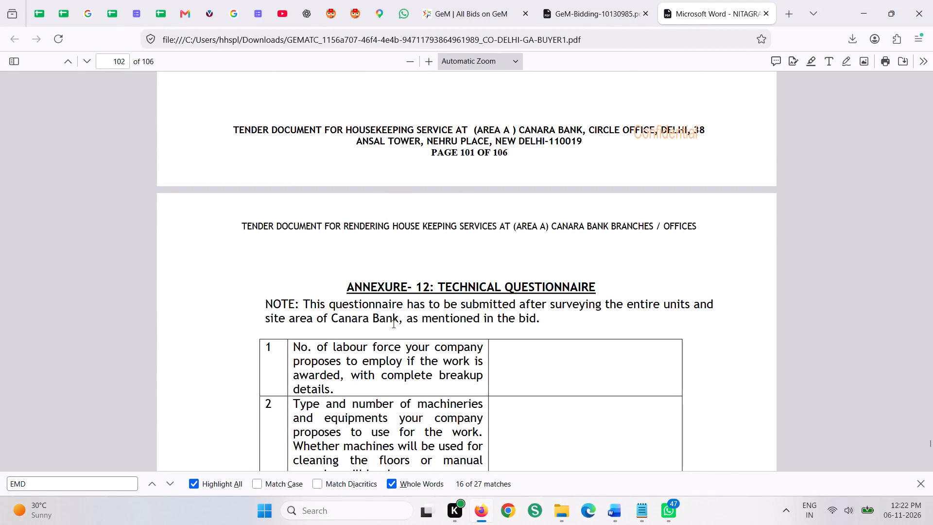
{"action": "scroll", "coordinate": [417, 377], "scroll_direction": "down", "scroll_amount": 2}
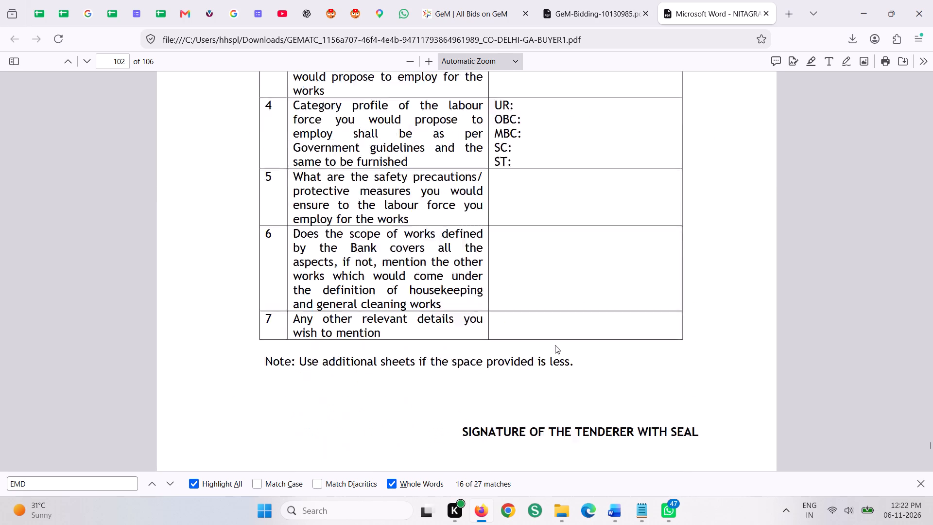
{"action": "scroll", "coordinate": [512, 335], "scroll_direction": "down", "scroll_amount": 2}
{"action": "scroll", "coordinate": [512, 342], "scroll_direction": "up", "scroll_amount": 1}
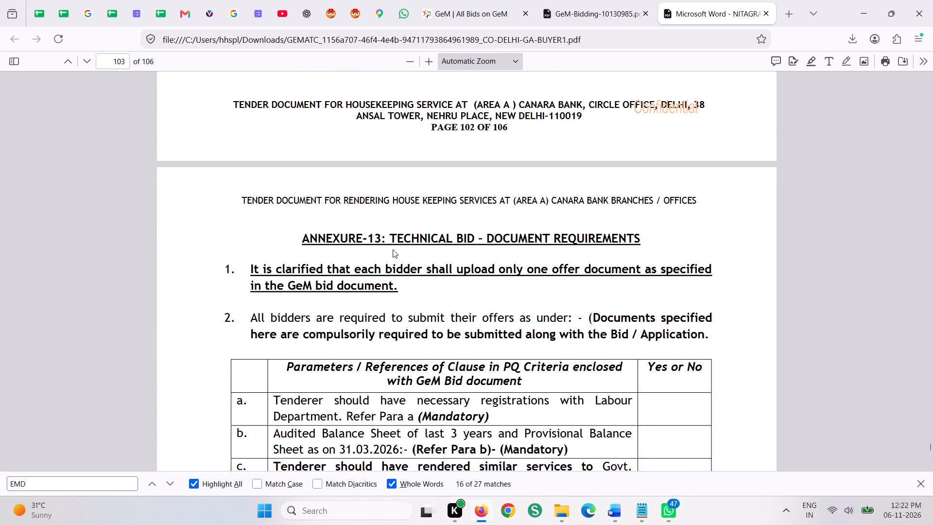
Add "18.SCOPE OF WORK-PG.NO-103(TECHNICAL BID) FILL" at the end of the REQUIRED DOCUMENTS list in Word, copying TECHNICAL BID from the Annexure-13 heading.
{"action": "left_click", "coordinate": [395, 237]}
{"action": "left_click_drag", "start_coordinate": [395, 237], "coordinate": [464, 235]}
{"action": "key", "text": "ctrl+c"}
{"action": "key", "text": "ctrl+c"}
{"action": "key", "text": "ctrl+c"}
{"action": "scroll", "coordinate": [427, 314], "scroll_direction": "down", "scroll_amount": 1}
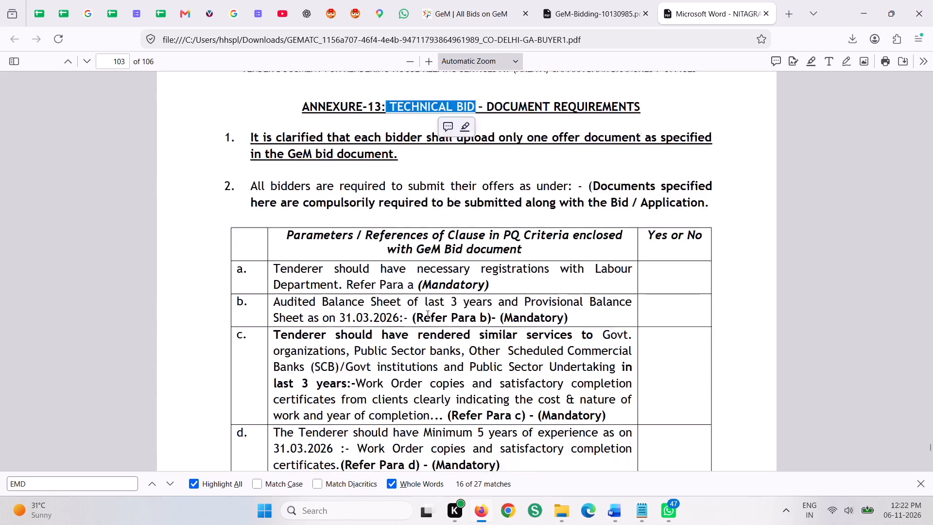
{"action": "key", "text": "alt+Tab"}
{"action": "scroll", "coordinate": [376, 363], "scroll_direction": "down", "scroll_amount": 2}
{"action": "key", "text": "alt+Tab"}
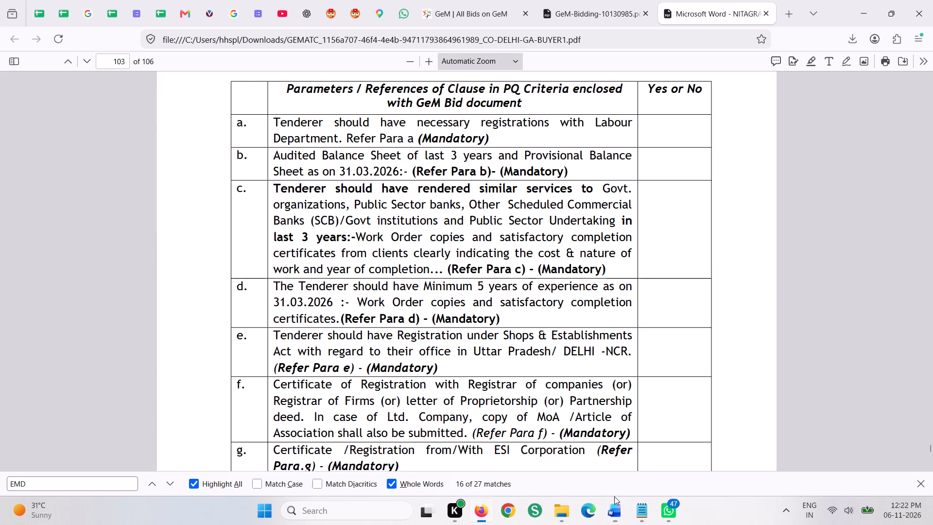
{"action": "left_click", "coordinate": [614, 505]}
{"action": "left_click", "coordinate": [328, 453]}
{"action": "scroll", "coordinate": [475, 416], "scroll_direction": "down", "scroll_amount": 2}
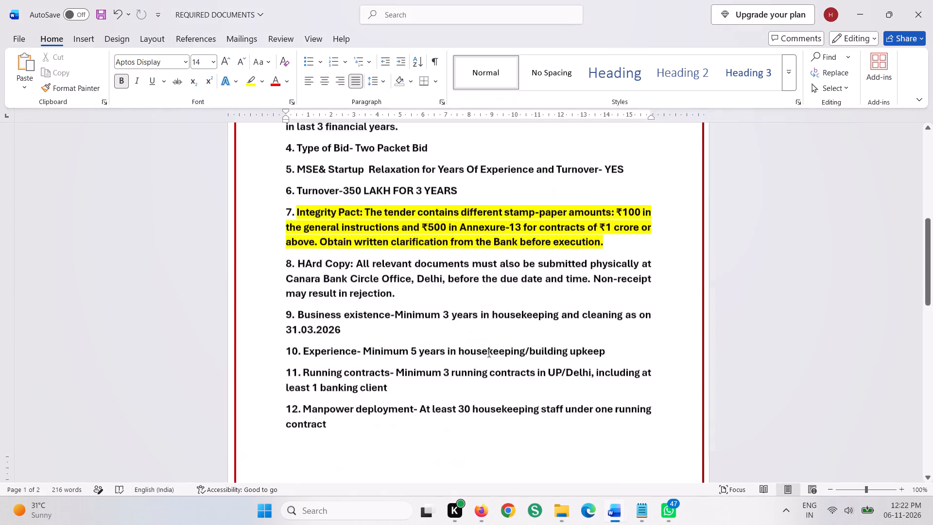
{"action": "scroll", "coordinate": [487, 351], "scroll_direction": "down", "scroll_amount": 4}
{"action": "type", "text": "18.SCOPE OF WORK-PG.NO-103"}
{"action": "key", "text": "alt+Tab"}
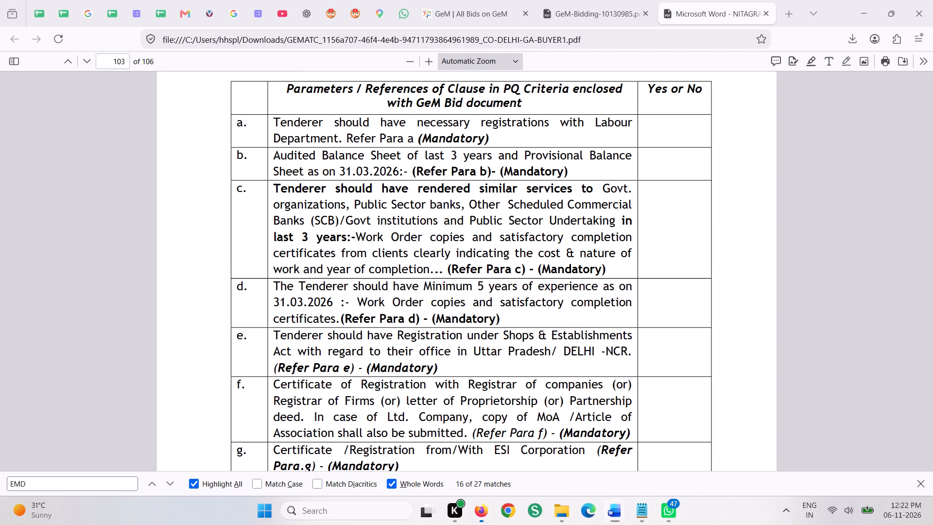
{"action": "key", "text": "alt+Tab"}
{"action": "key", "text": "shift+parenleft"}
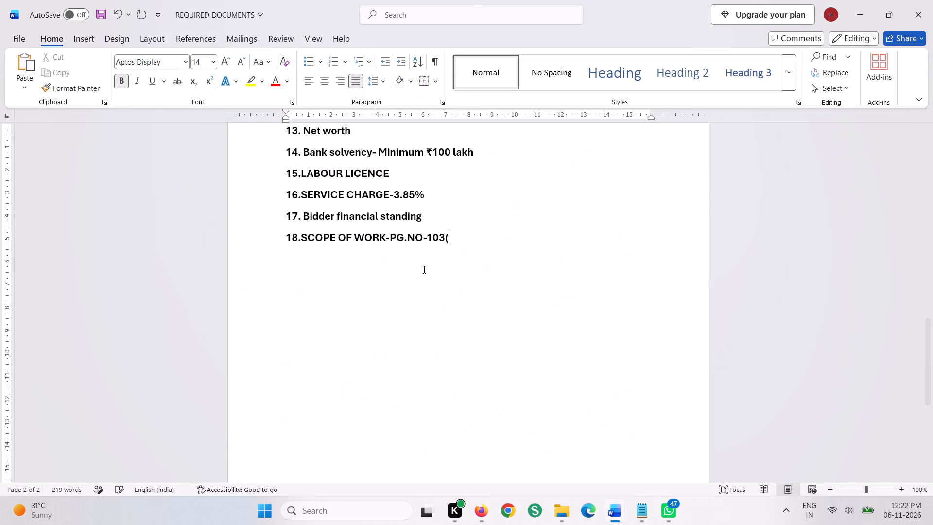
{"action": "key", "text": "ctrl+shift+v"}
{"action": "type", "text": ") FILL"}
Examine the rest of the tender PDF: the Annexure-13 document checklist, the Annexure-14 rating chart and the price bid table.
{"action": "key", "text": "alt+Tab"}
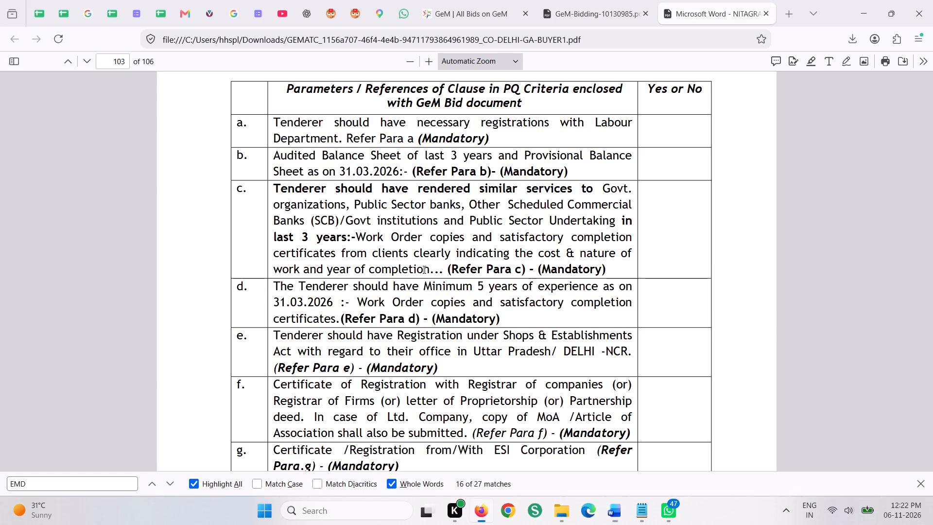
{"action": "scroll", "coordinate": [424, 268], "scroll_direction": "down", "scroll_amount": 2}
{"action": "scroll", "coordinate": [363, 279], "scroll_direction": "down", "scroll_amount": 1}
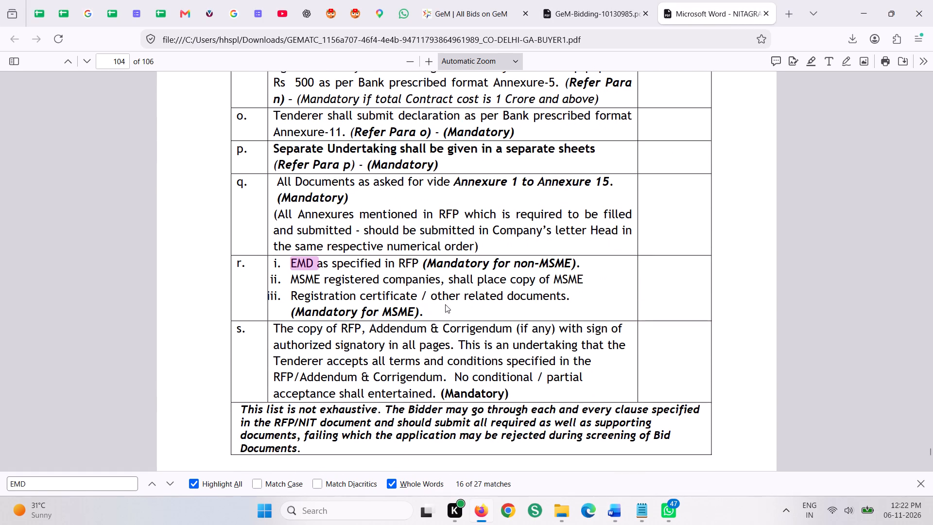
{"action": "scroll", "coordinate": [408, 350], "scroll_direction": "down", "scroll_amount": 2}
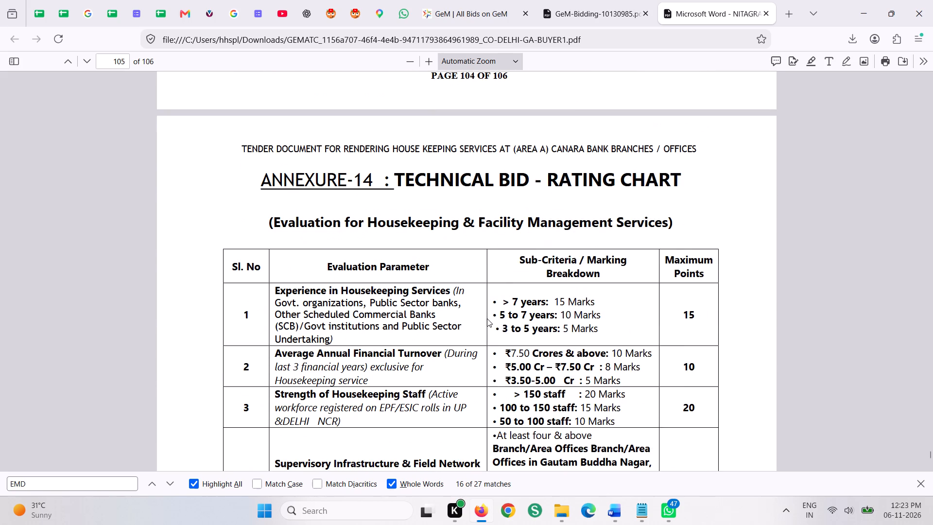
{"action": "scroll", "coordinate": [429, 307], "scroll_direction": "down", "scroll_amount": 1}
{"action": "scroll", "coordinate": [520, 292], "scroll_direction": "down", "scroll_amount": 4}
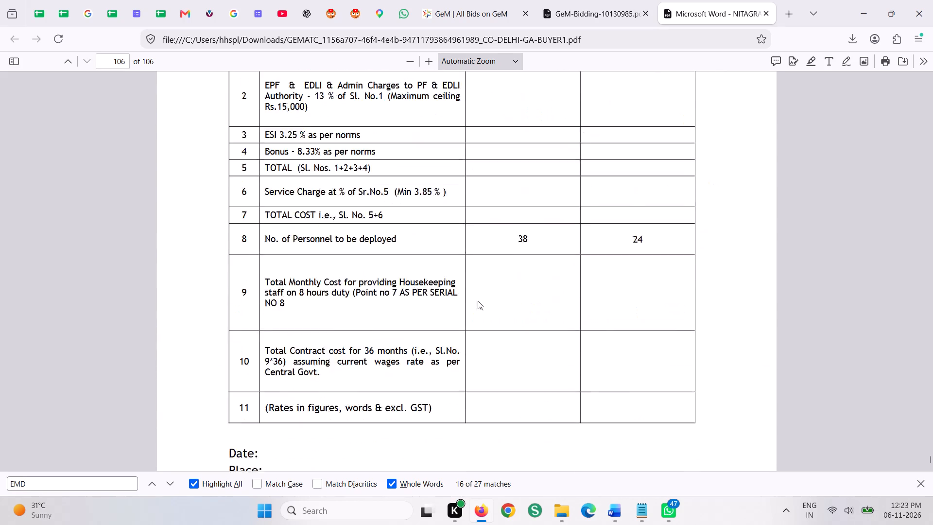
{"action": "scroll", "coordinate": [478, 301], "scroll_direction": "down", "scroll_amount": 1}
{"action": "scroll", "coordinate": [469, 307], "scroll_direction": "up", "scroll_amount": 2}
{"action": "scroll", "coordinate": [475, 299], "scroll_direction": "down", "scroll_amount": 1}
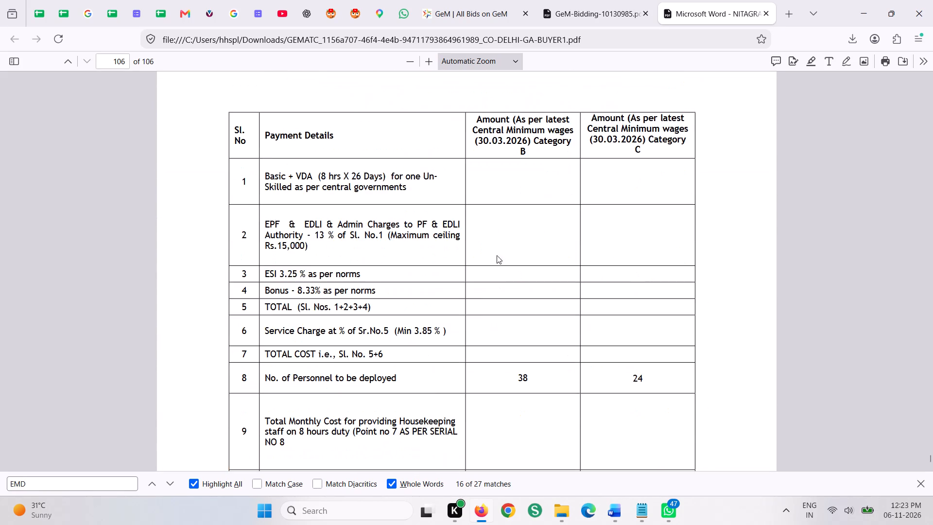
Extend item 18 of REQUIRED DOCUMENTS with page 106 after 103 and PRICE BID after TECHNICAL BID, copying PRICE BID from the PDF's Part II heading.
{"action": "scroll", "coordinate": [495, 248], "scroll_direction": "up", "scroll_amount": 1}
{"action": "left_click", "coordinate": [484, 328]}
{"action": "left_click_drag", "start_coordinate": [484, 328], "coordinate": [488, 329]}
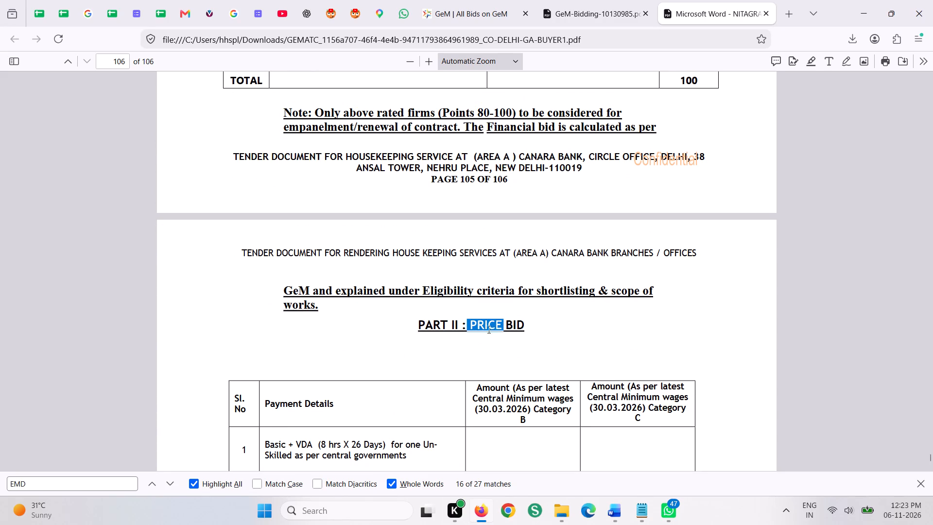
{"action": "left_click_drag", "start_coordinate": [488, 329], "coordinate": [522, 328]}
{"action": "key", "text": "ctrl+c"}
{"action": "key", "text": "ctrl+c"}
{"action": "scroll", "coordinate": [483, 332], "scroll_direction": "down", "scroll_amount": 1}
{"action": "key", "text": "alt+Tab"}
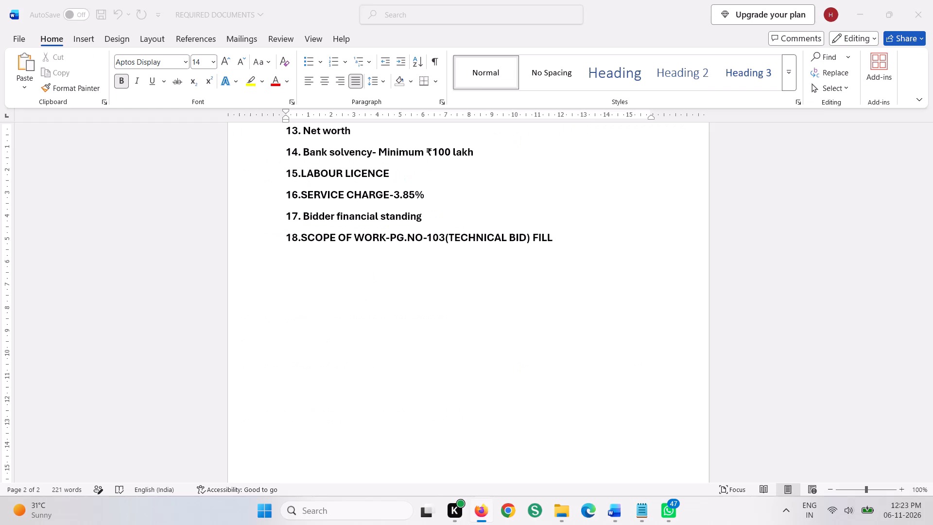
{"action": "left_click", "coordinate": [444, 237]}
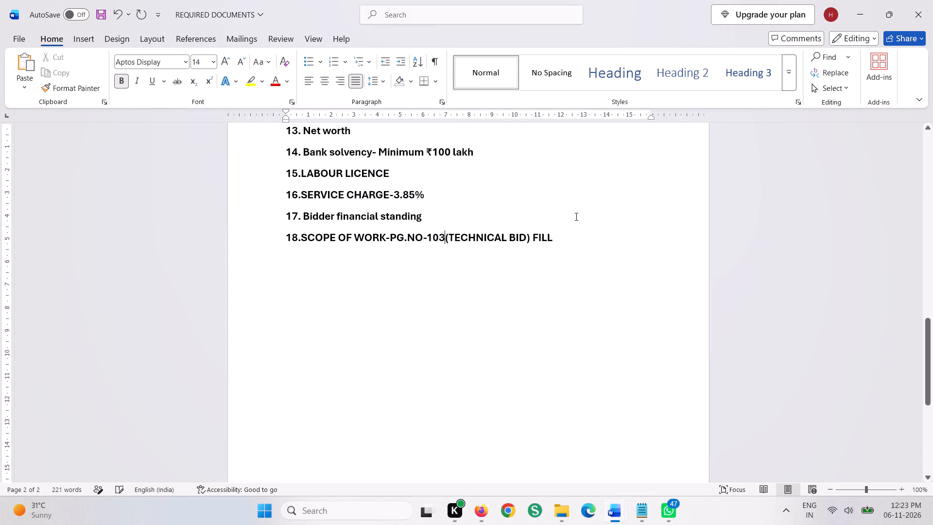
{"action": "type", "text": ",106"}
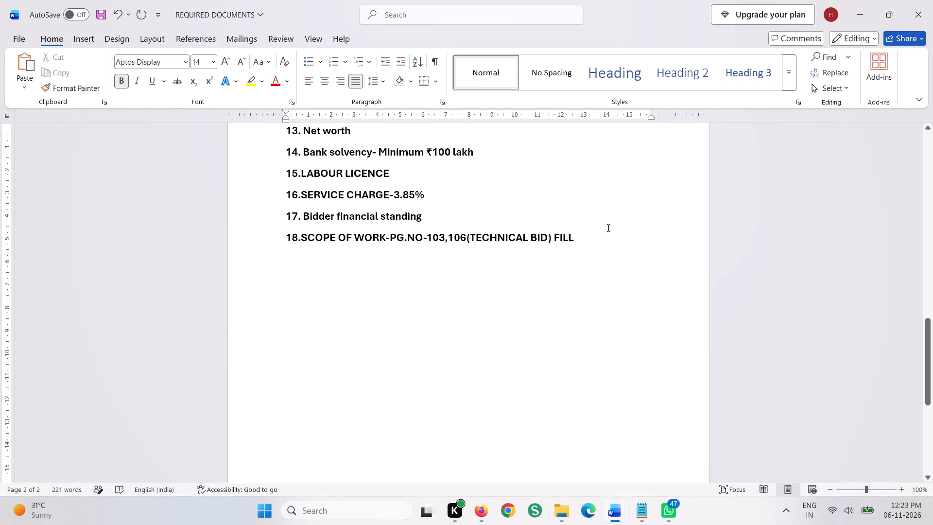
{"action": "left_click", "coordinate": [548, 237]}
{"action": "key", "text": "comma"}
{"action": "key", "text": "ctrl+v"}
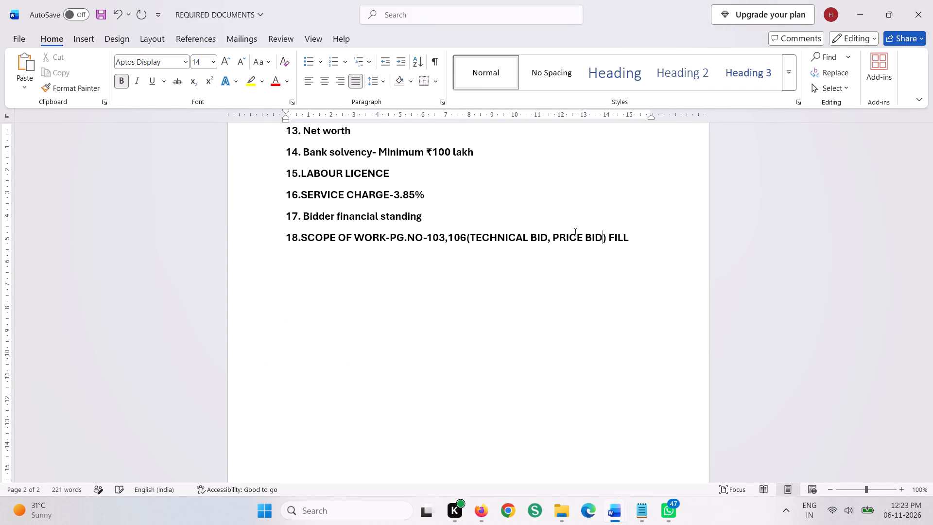
{"action": "scroll", "coordinate": [507, 311], "scroll_direction": "up", "scroll_amount": 11}
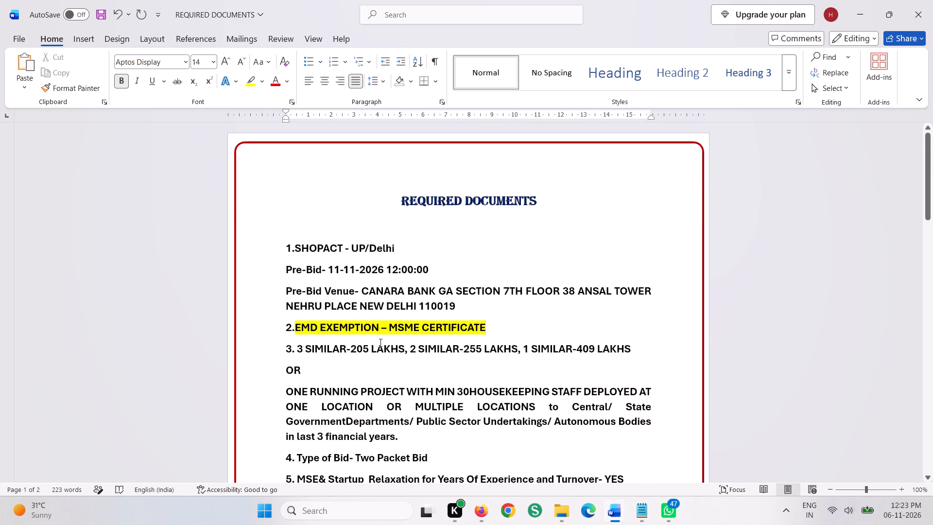
Highlight the item 8 HArd Copy paragraph of the REQUIRED DOCUMENTS list in yellow.
{"action": "scroll", "coordinate": [378, 342], "scroll_direction": "down", "scroll_amount": 2}
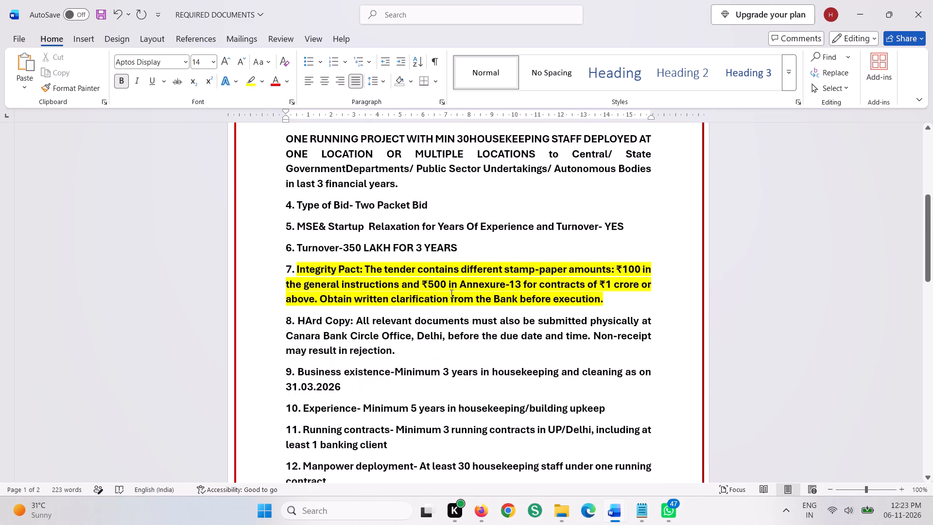
{"action": "left_click_drag", "start_coordinate": [301, 319], "coordinate": [404, 346]}
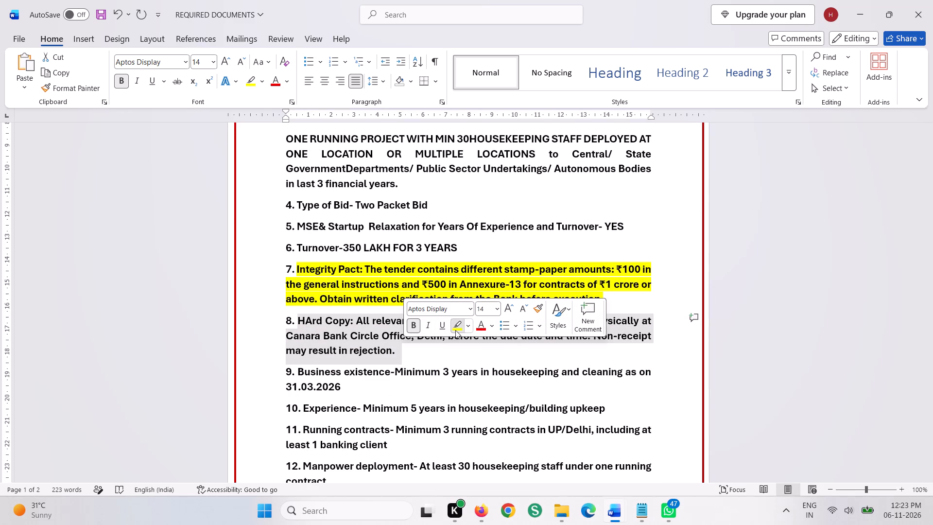
{"action": "left_click", "coordinate": [455, 330]}
{"action": "left_click", "coordinate": [442, 378]}
{"action": "scroll", "coordinate": [444, 378], "scroll_direction": "up", "scroll_amount": 1}
{"action": "scroll", "coordinate": [490, 321], "scroll_direction": "up", "scroll_amount": 1}
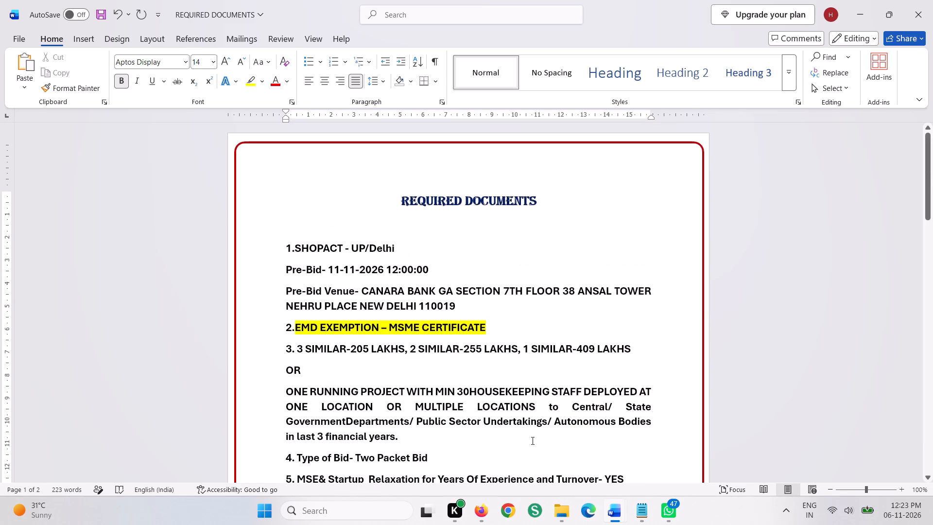
Search the tender PDF in Firefox for PRE-BID and read the PRE-BID MEETING clauses on pages 41 and 42.
{"action": "key", "text": "alt+Tab"}
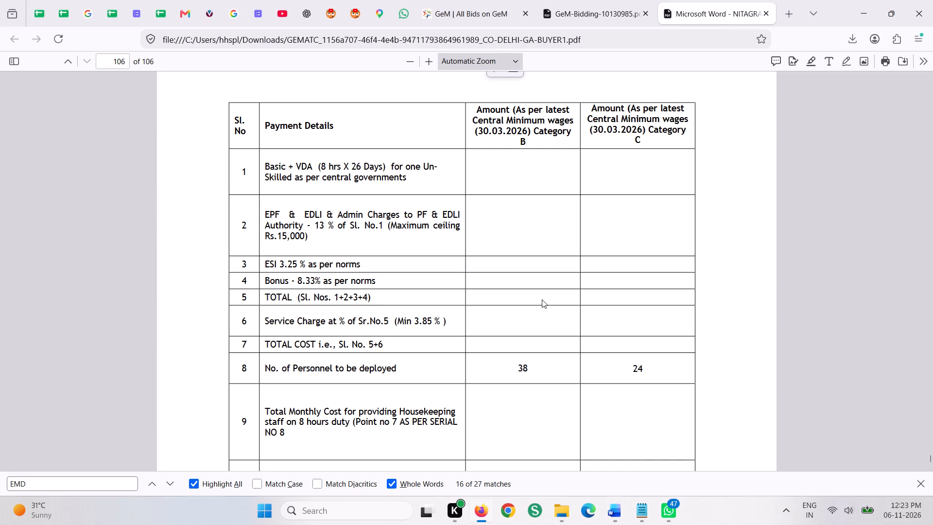
{"action": "key", "text": "ctrl+g"}
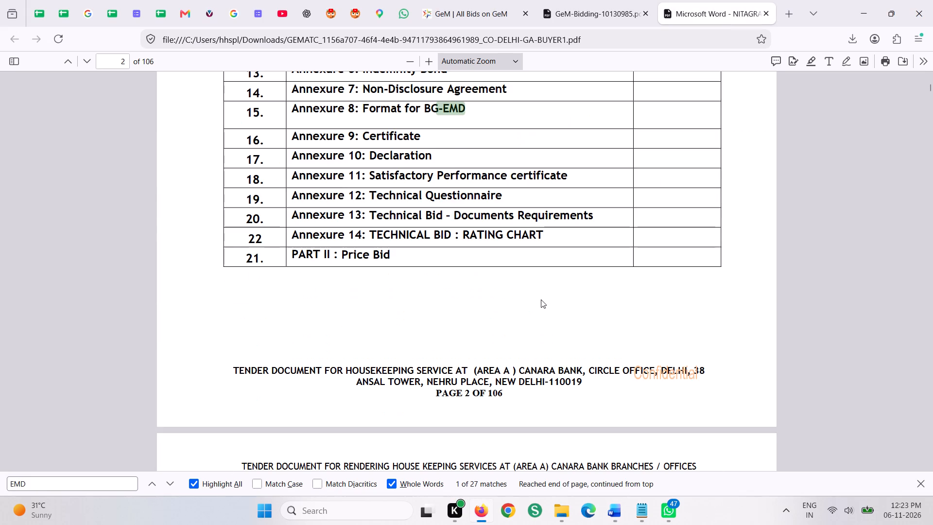
{"action": "key", "text": "ctrl+f"}
{"action": "key", "text": "BackSpace"}
{"action": "type", "text": "PRE-BID"}
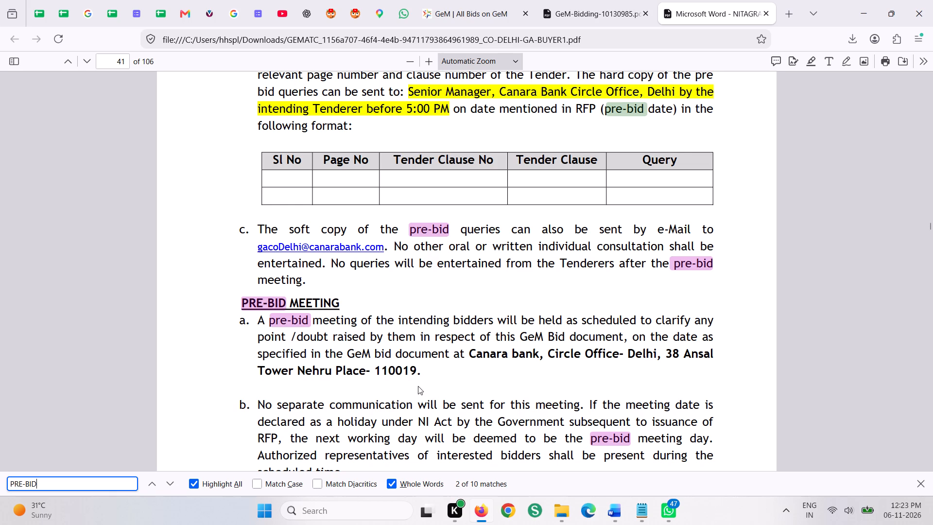
{"action": "scroll", "coordinate": [418, 386], "scroll_direction": "down", "scroll_amount": 1}
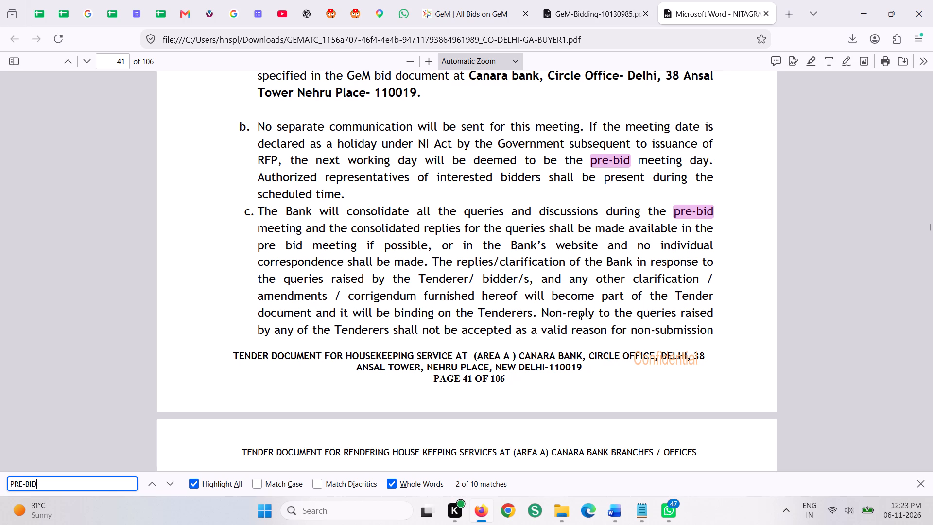
{"action": "scroll", "coordinate": [445, 342], "scroll_direction": "down", "scroll_amount": 1}
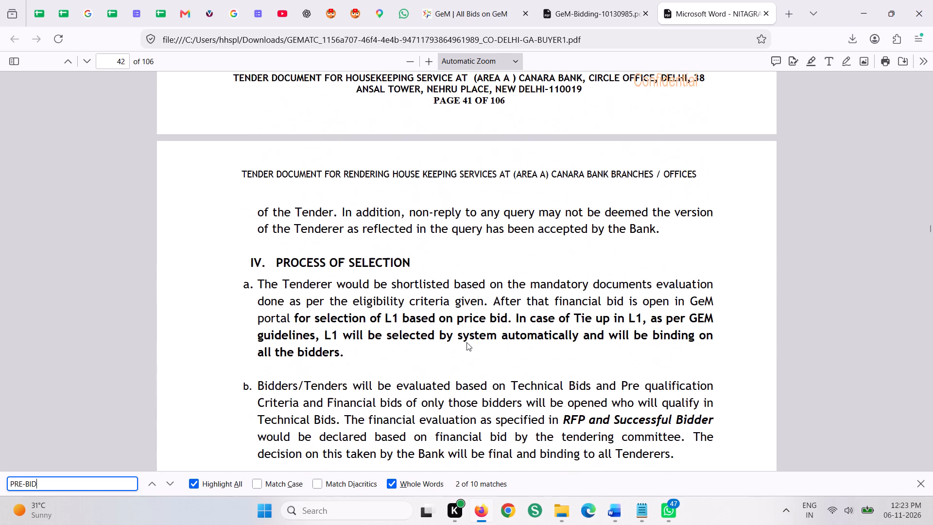
{"action": "scroll", "coordinate": [421, 346], "scroll_direction": "up", "scroll_amount": 2}
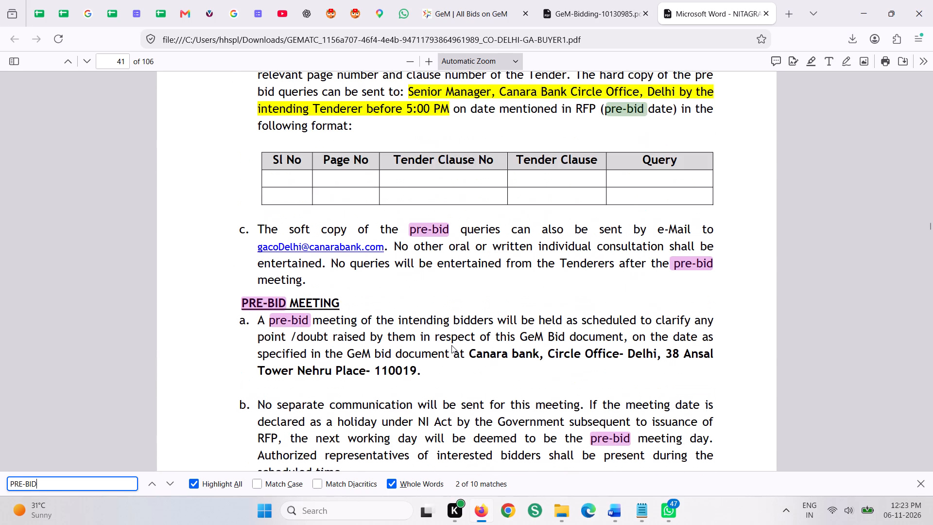
{"action": "left_click", "coordinate": [245, 300]}
{"action": "left_click_drag", "start_coordinate": [245, 300], "coordinate": [356, 306]}
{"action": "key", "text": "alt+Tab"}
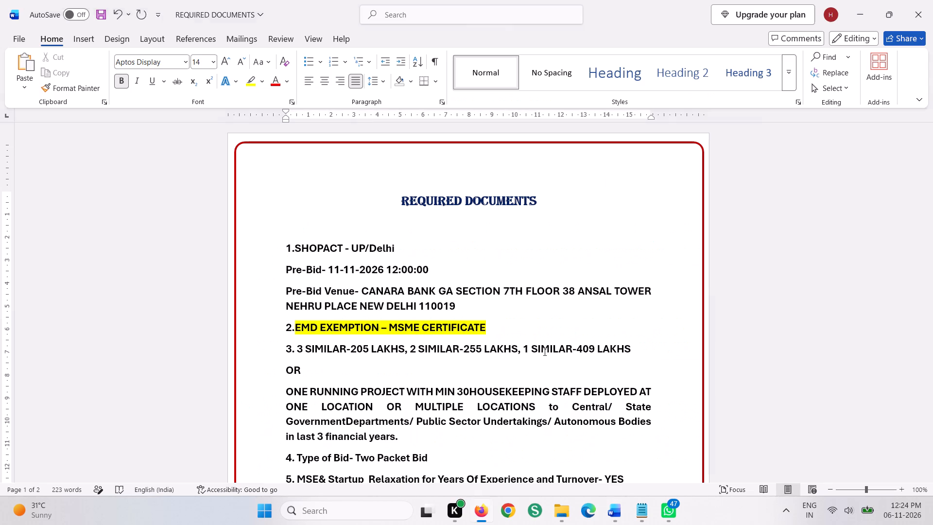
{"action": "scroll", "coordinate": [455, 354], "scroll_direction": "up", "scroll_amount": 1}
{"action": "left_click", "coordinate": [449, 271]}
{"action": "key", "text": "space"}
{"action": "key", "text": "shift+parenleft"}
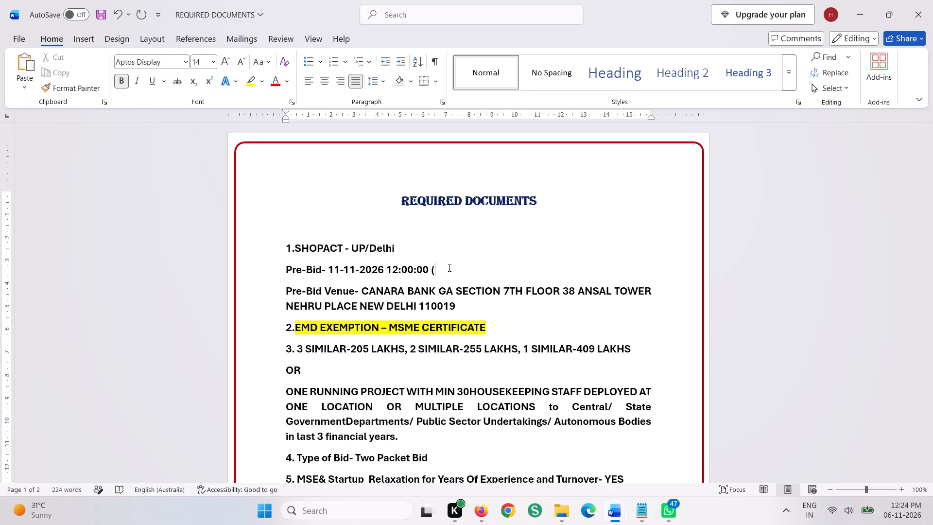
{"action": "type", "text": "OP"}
Copy clause a of the tender PDF's PRE-BID MEETING section into a new line below the Pre-Bid date in the Word list.
{"action": "key", "text": "alt+Tab"}
{"action": "left_click", "coordinate": [509, 323]}
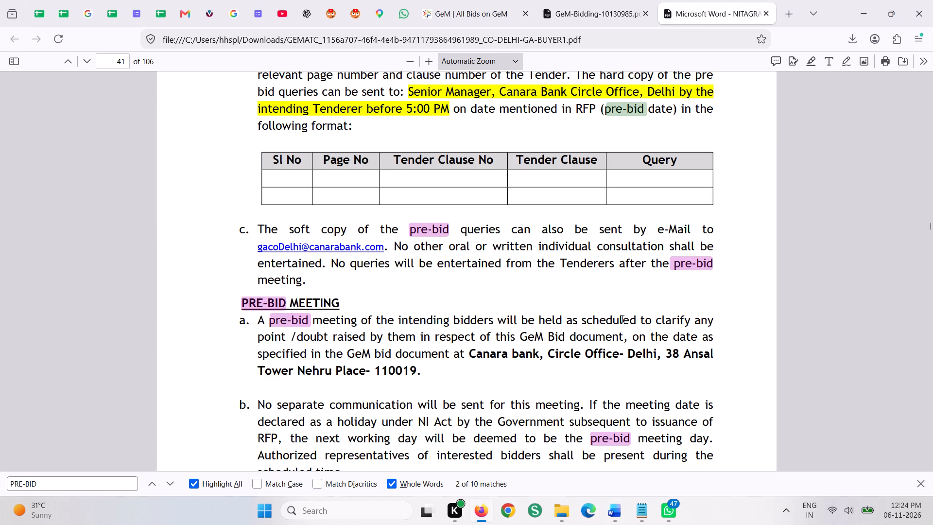
{"action": "left_click", "coordinate": [258, 319]}
{"action": "left_click_drag", "start_coordinate": [258, 319], "coordinate": [421, 371]}
{"action": "key", "text": "ctrl+c"}
{"action": "key", "text": "ctrl+c"}
{"action": "key", "text": "ctrl+c"}
{"action": "key", "text": "ctrl+c"}
{"action": "key", "text": "alt+Tab"}
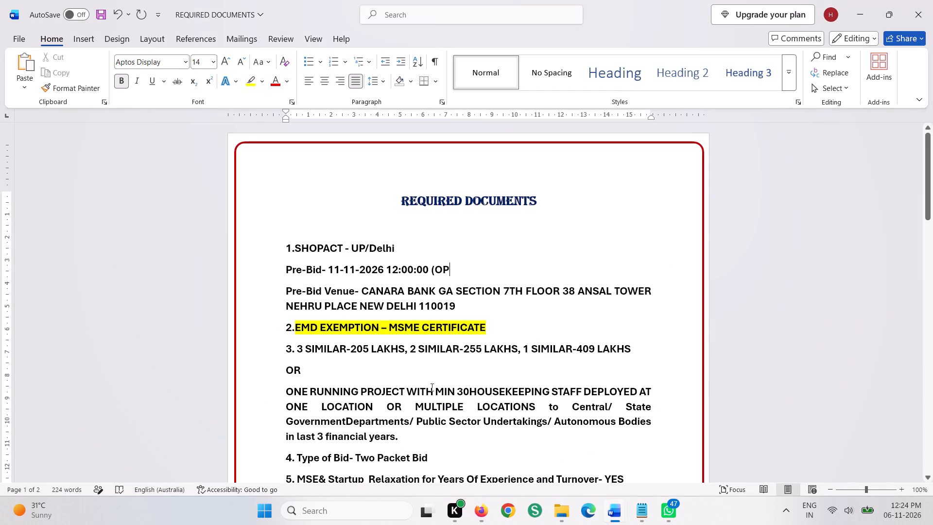
{"action": "key", "text": "BackSpace"}
{"action": "key", "text": "BackSpace"}
{"action": "key", "text": "BackSpace"}
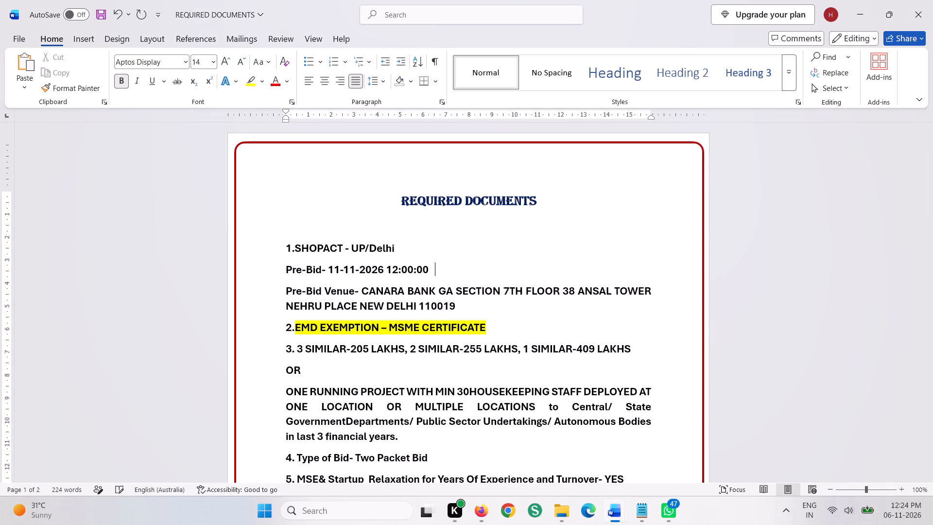
{"action": "key", "text": "Return"}
{"action": "key", "text": "ctrl+v"}
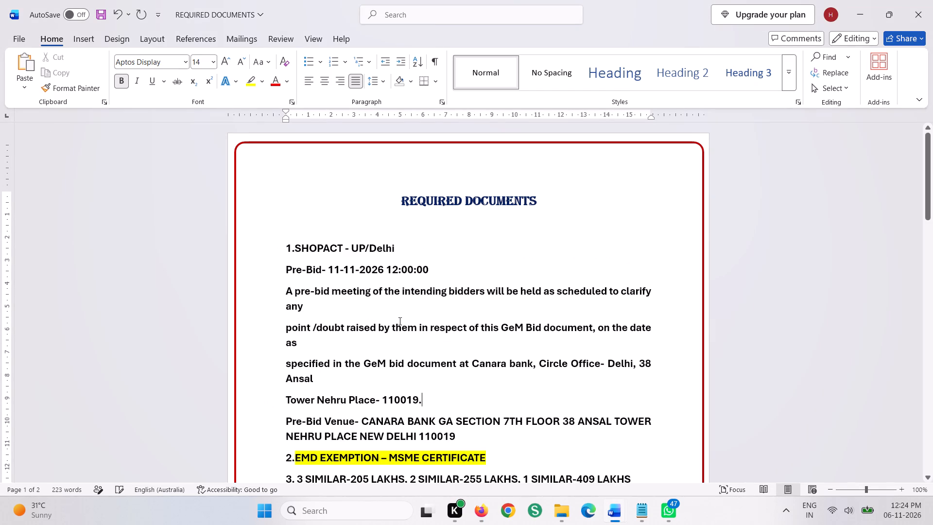
Join the broken lines of the pasted pre-bid meeting text into a single paragraph ending in Tower Nehru Place- 110019.
{"action": "left_click", "coordinate": [281, 321]}
{"action": "key", "text": "BackSpace"}
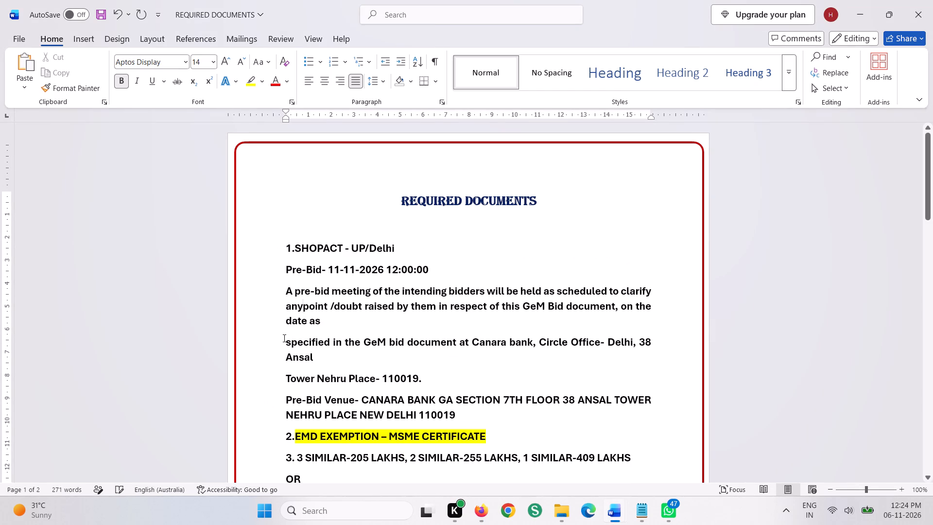
{"action": "left_click", "coordinate": [285, 342]}
{"action": "key", "text": "BackSpace"}
{"action": "left_click", "coordinate": [394, 349]}
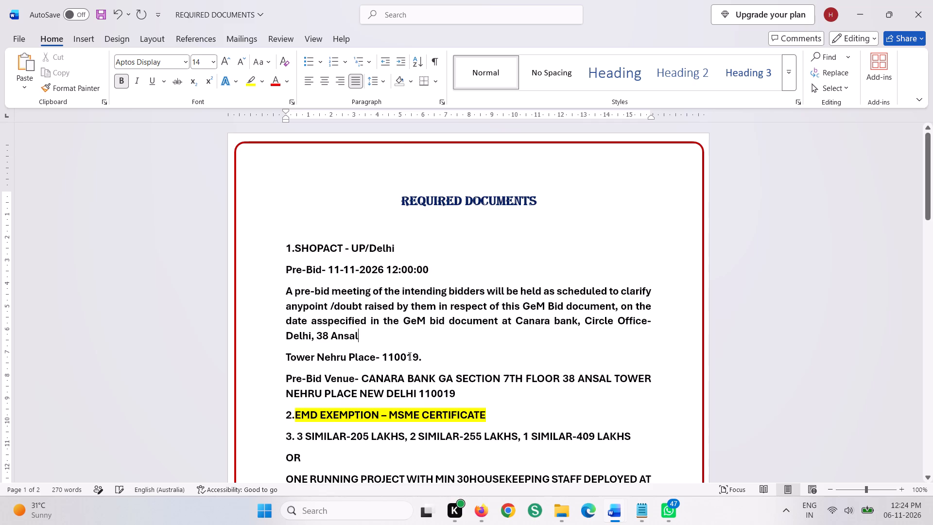
{"action": "scroll", "coordinate": [409, 356], "scroll_direction": "down", "scroll_amount": 1}
{"action": "left_click", "coordinate": [283, 227]}
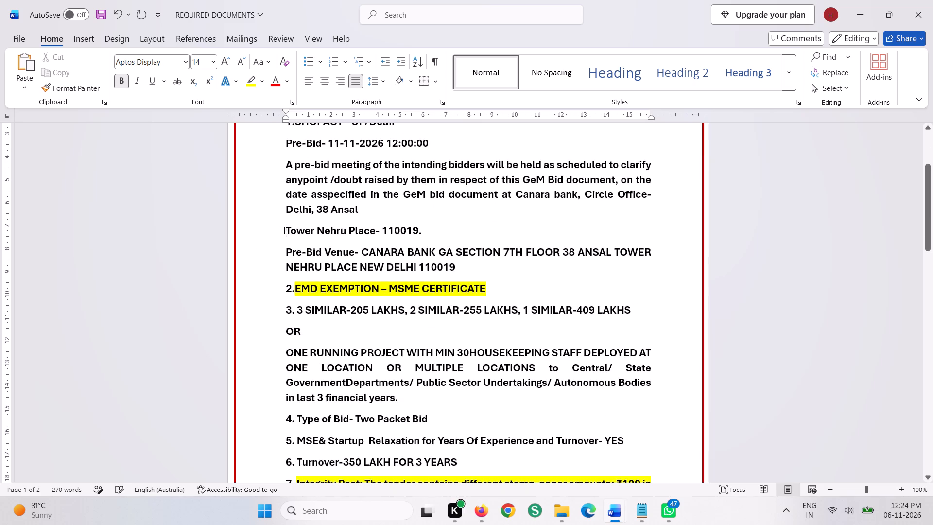
{"action": "key", "text": "BackSpace"}
{"action": "left_click", "coordinate": [370, 243]}
{"action": "key", "text": "space"}
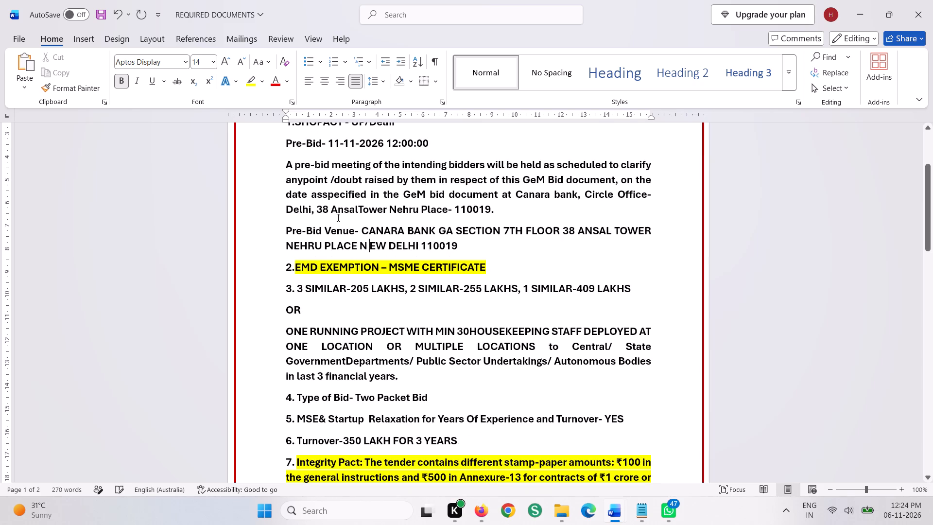
{"action": "left_click_drag", "start_coordinate": [290, 230], "coordinate": [457, 245]}
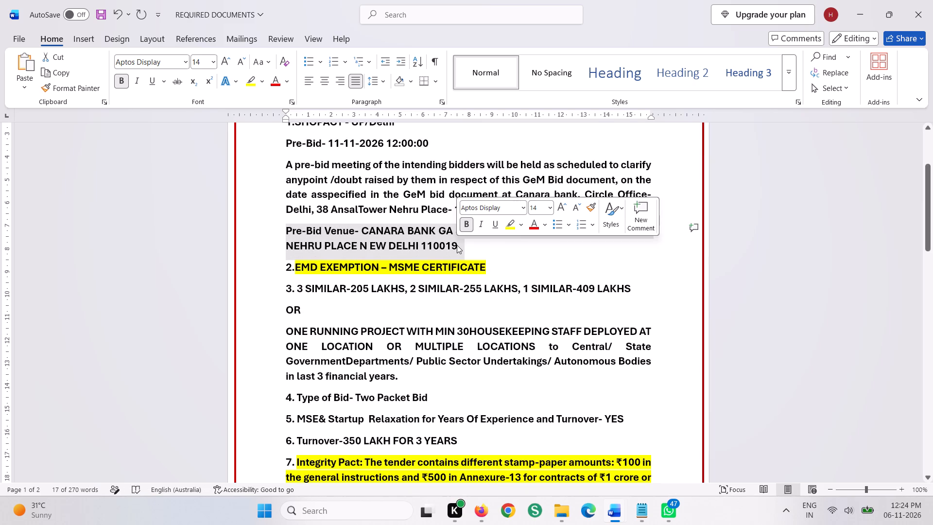
{"action": "left_click", "coordinate": [497, 246]}
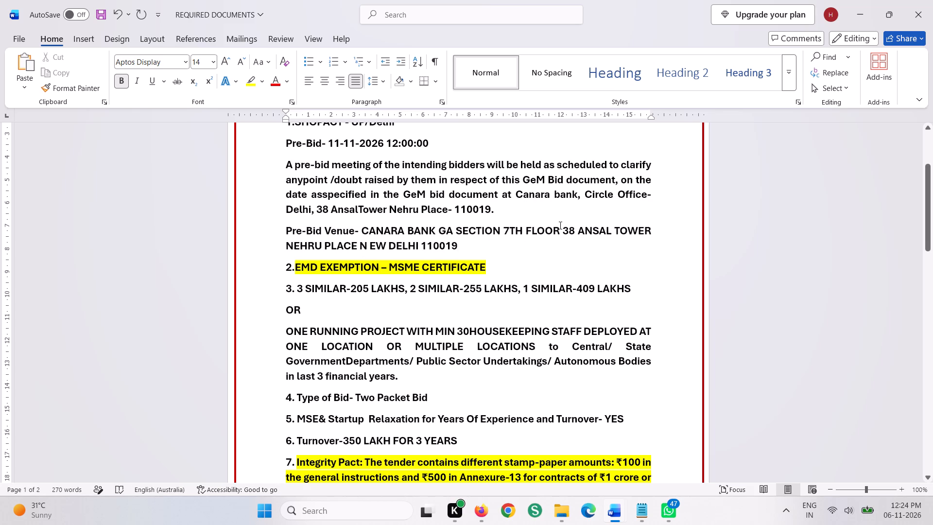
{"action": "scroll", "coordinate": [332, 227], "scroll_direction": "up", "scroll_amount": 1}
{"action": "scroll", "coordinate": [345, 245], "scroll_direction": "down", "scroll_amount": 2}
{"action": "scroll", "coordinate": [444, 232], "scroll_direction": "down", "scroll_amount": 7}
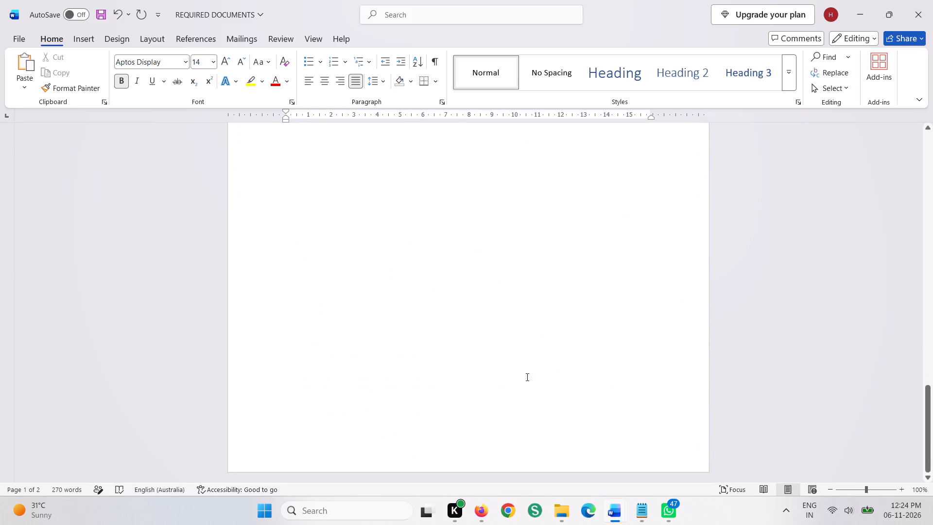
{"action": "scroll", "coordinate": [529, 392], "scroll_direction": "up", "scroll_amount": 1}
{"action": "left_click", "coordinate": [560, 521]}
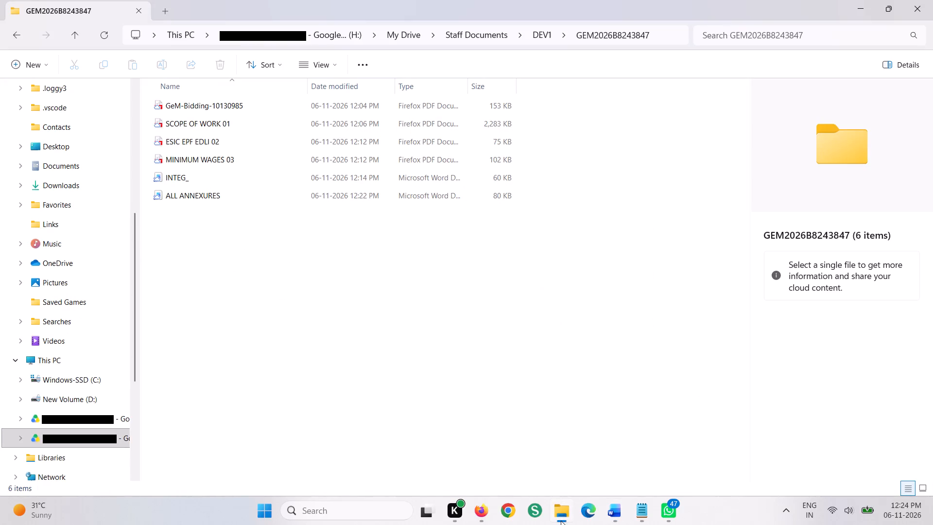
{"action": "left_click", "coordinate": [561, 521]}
Export the Word document as a PDF named REQUIRED DOCUMENTS into the GEM2026B8243847 folder under DEV1.
{"action": "left_click", "coordinate": [17, 36]}
{"action": "left_click", "coordinate": [41, 271]}
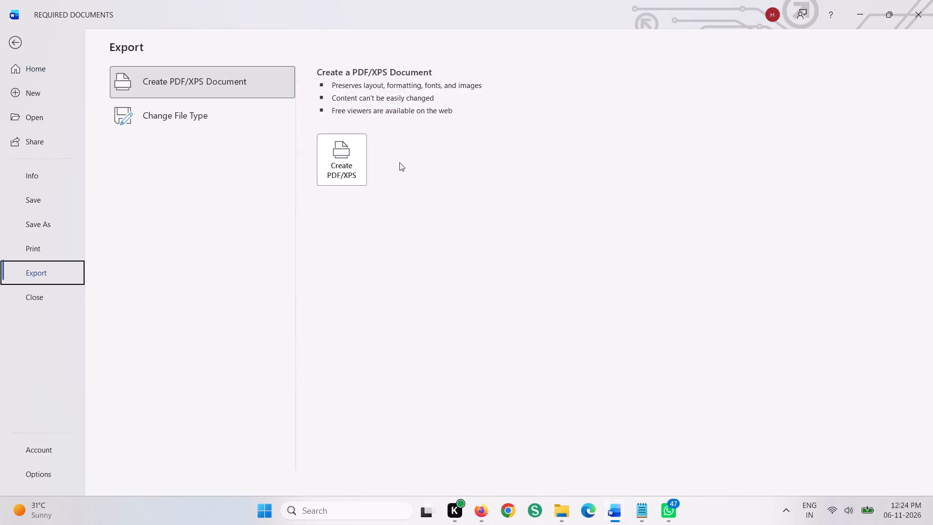
{"action": "left_click", "coordinate": [356, 140]}
{"action": "scroll", "coordinate": [5, 165], "scroll_direction": "up", "scroll_amount": 8}
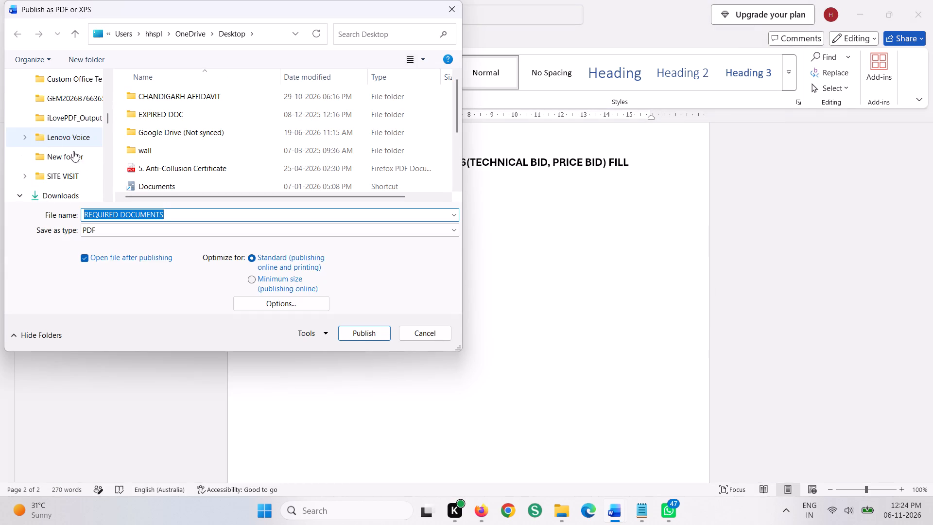
{"action": "scroll", "coordinate": [73, 151], "scroll_direction": "up", "scroll_amount": 8}
{"action": "left_click", "coordinate": [64, 184]}
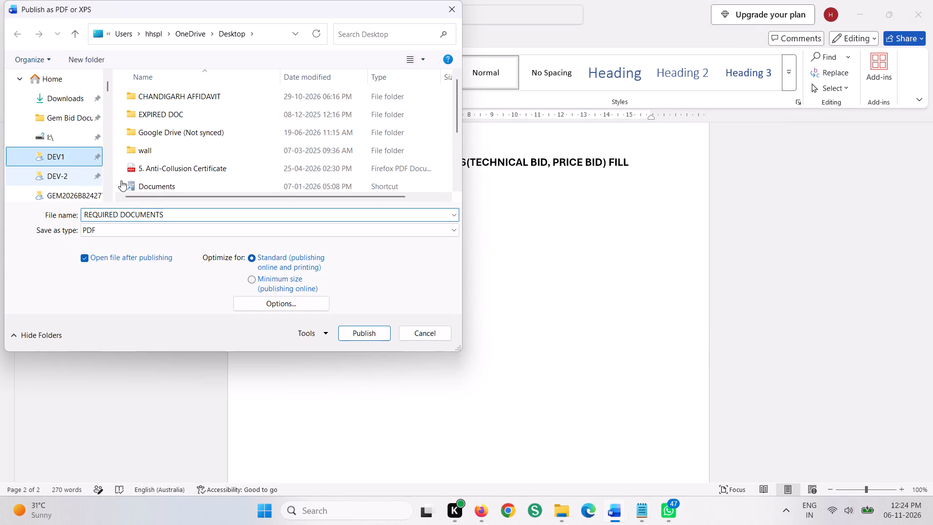
{"action": "scroll", "coordinate": [173, 142], "scroll_direction": "up", "scroll_amount": 9}
{"action": "double_click", "coordinate": [190, 96]}
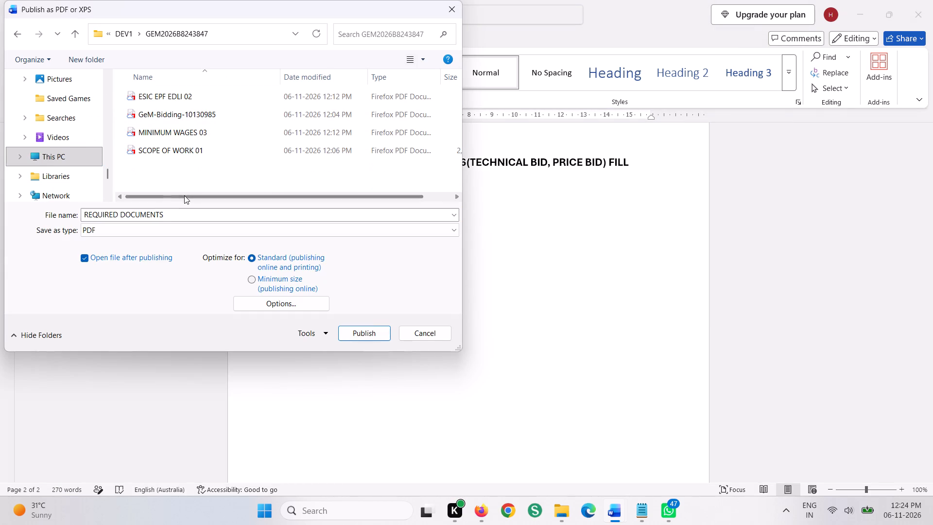
{"action": "left_click", "coordinate": [180, 211]}
{"action": "left_click", "coordinate": [366, 331]}
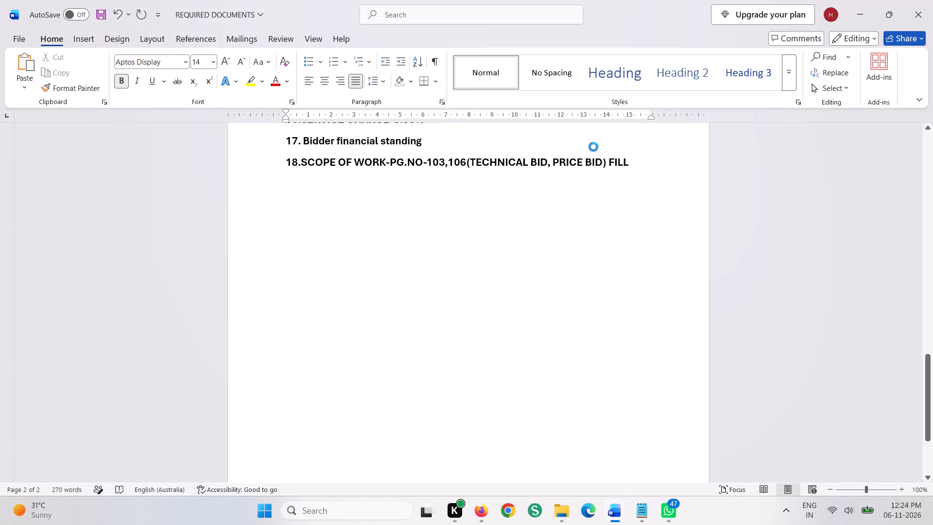
Close the exported REQUIRED DOCUMENTS PDF and the tender PDF in Firefox.
{"action": "left_click", "coordinate": [747, 0]}
{"action": "left_click", "coordinate": [767, 13]}
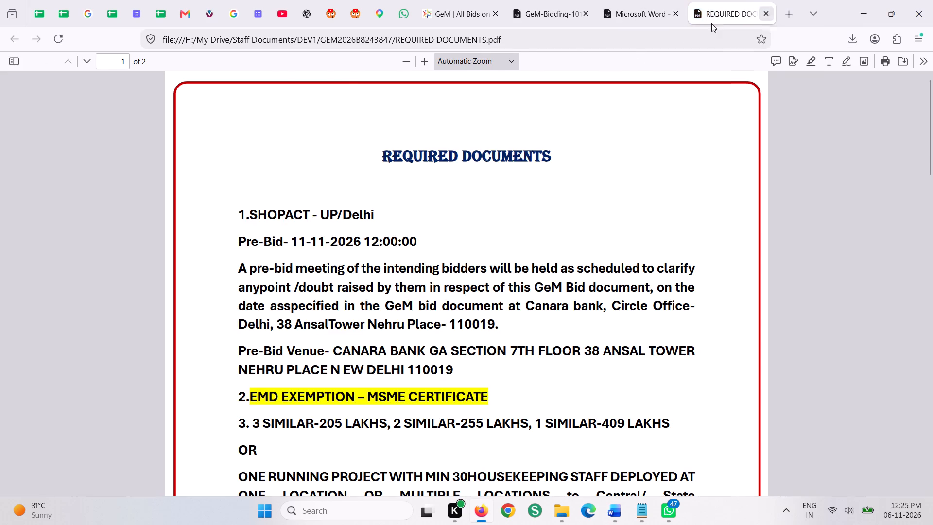
{"action": "left_click", "coordinate": [674, 0]}
{"action": "left_click", "coordinate": [773, 17]}
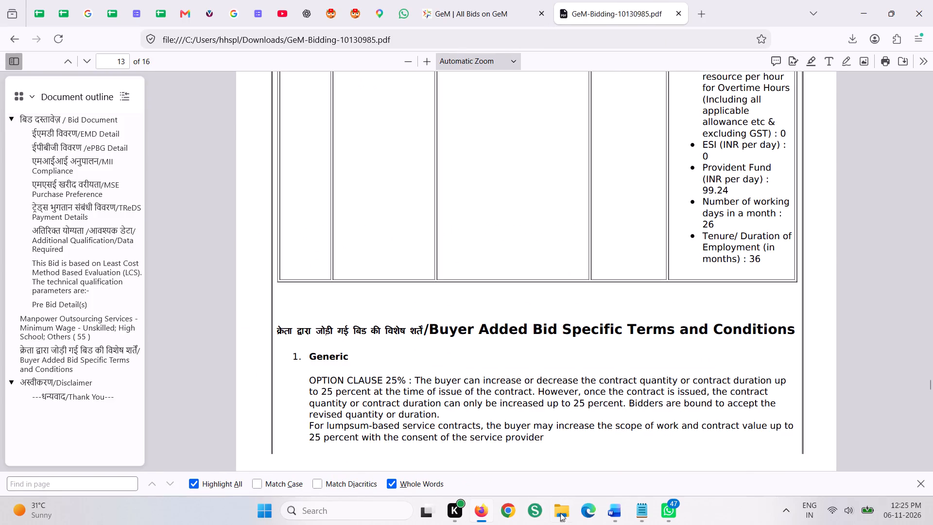
Switch to File Explorer, check the files in the GEM2026B8243847 folder, and go up to the DEV1 folder.
{"action": "left_click", "coordinate": [562, 513]}
{"action": "left_click", "coordinate": [188, 139]}
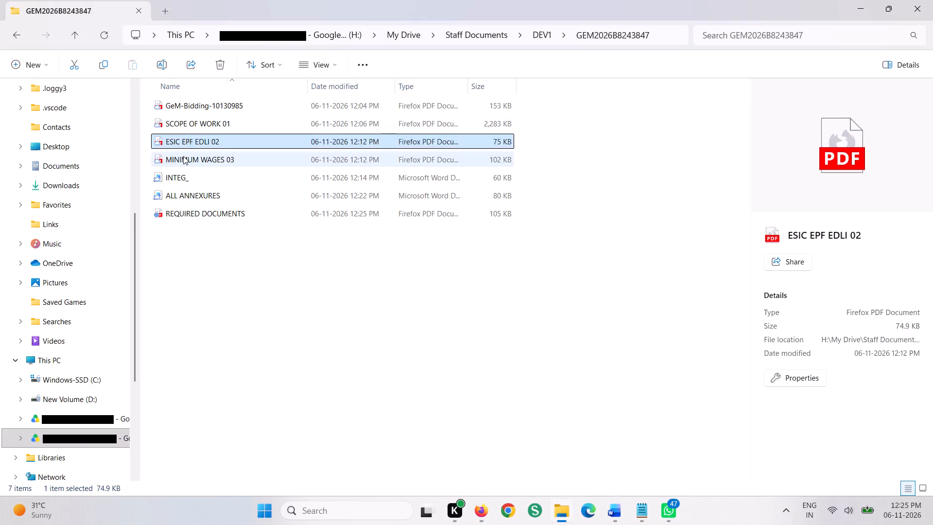
{"action": "left_click", "coordinate": [183, 156]}
{"action": "left_click", "coordinate": [180, 198]}
{"action": "left_click", "coordinate": [182, 208]}
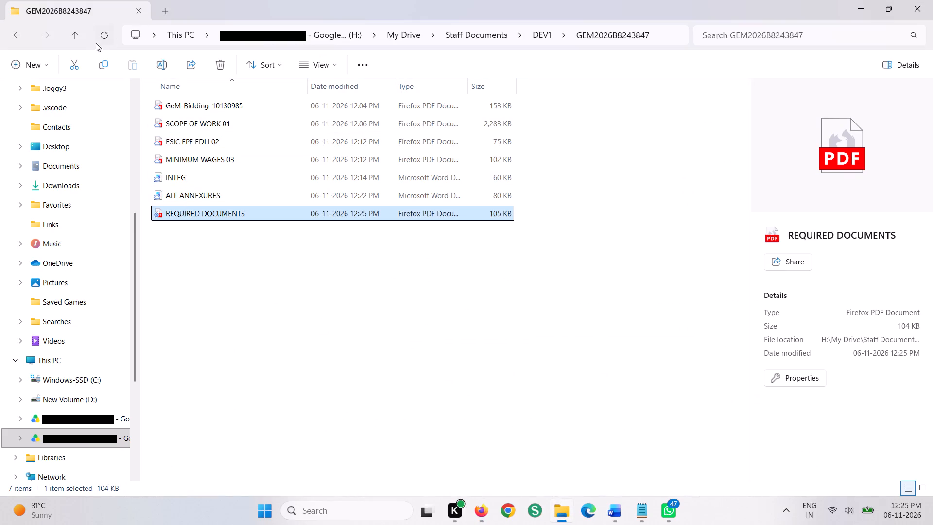
{"action": "left_click", "coordinate": [74, 32]}
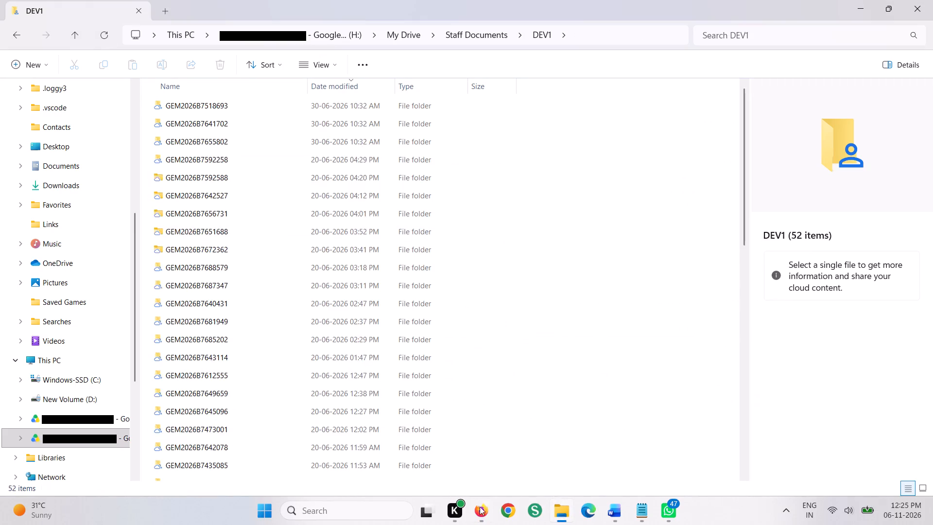
Switch to Firefox and close the document tab beside the GeM bid listing.
{"action": "left_click", "coordinate": [479, 509]}
{"action": "left_click", "coordinate": [600, 0]}
{"action": "left_click", "coordinate": [677, 14]}
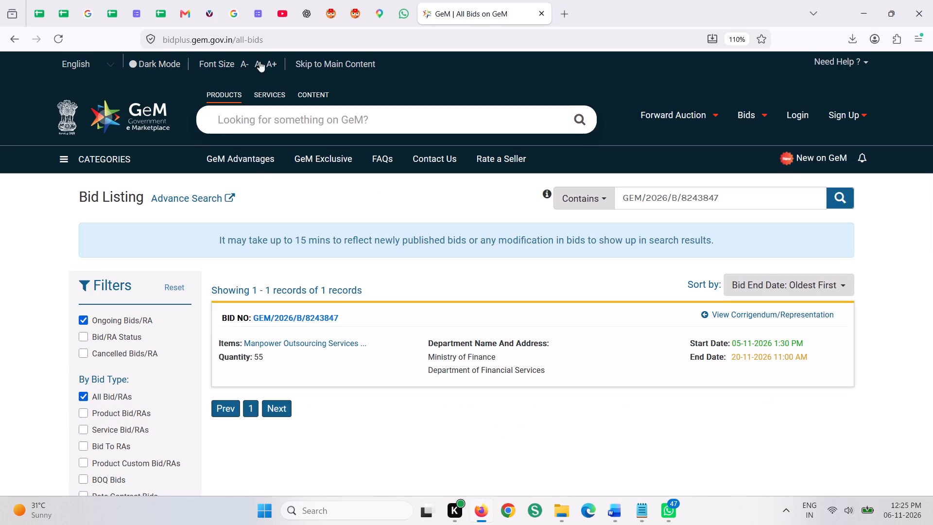
Look up bid GEM/2026/B/8220851 from the Daily Tender Sheet on the GeM bid listing and open its bid document.
{"action": "left_click", "coordinate": [159, 14]}
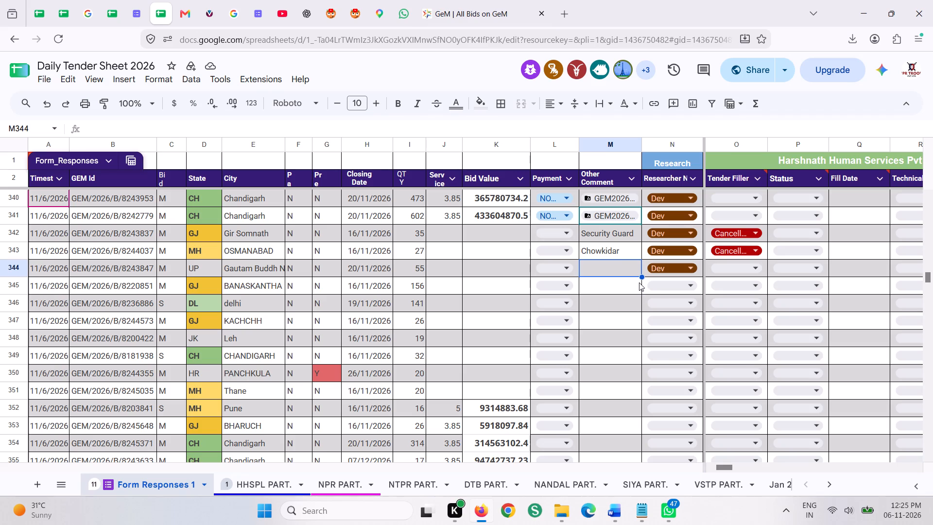
{"action": "left_click", "coordinate": [129, 286]}
{"action": "key", "text": "ctrl+c"}
{"action": "left_click", "coordinate": [129, 271]}
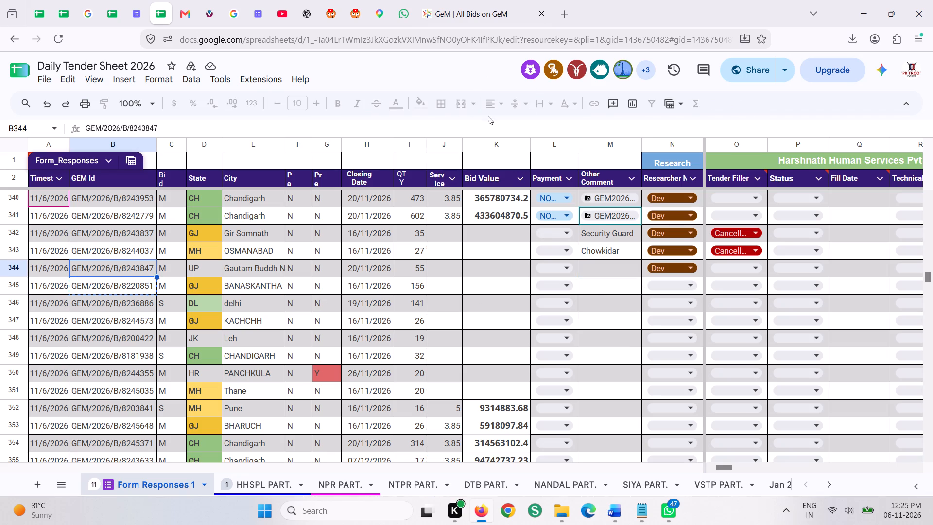
{"action": "left_click", "coordinate": [492, 0]}
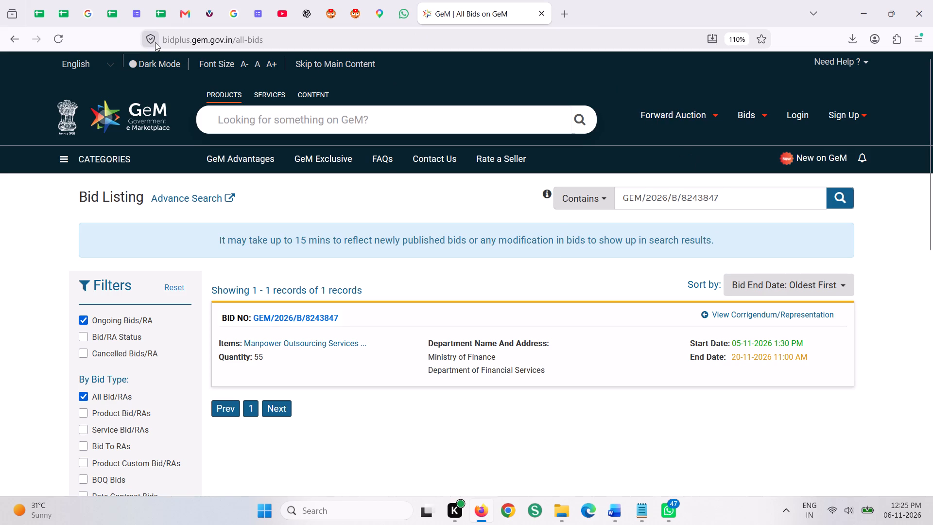
{"action": "left_click", "coordinate": [59, 42]}
{"action": "left_click", "coordinate": [668, 188]}
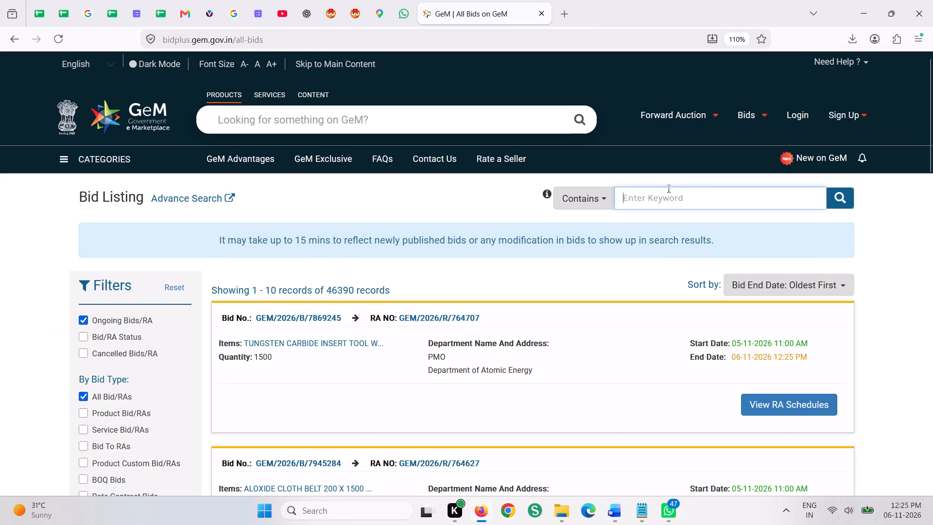
{"action": "key", "text": "ctrl+v"}
{"action": "key", "text": "Return"}
{"action": "left_click", "coordinate": [334, 316]}
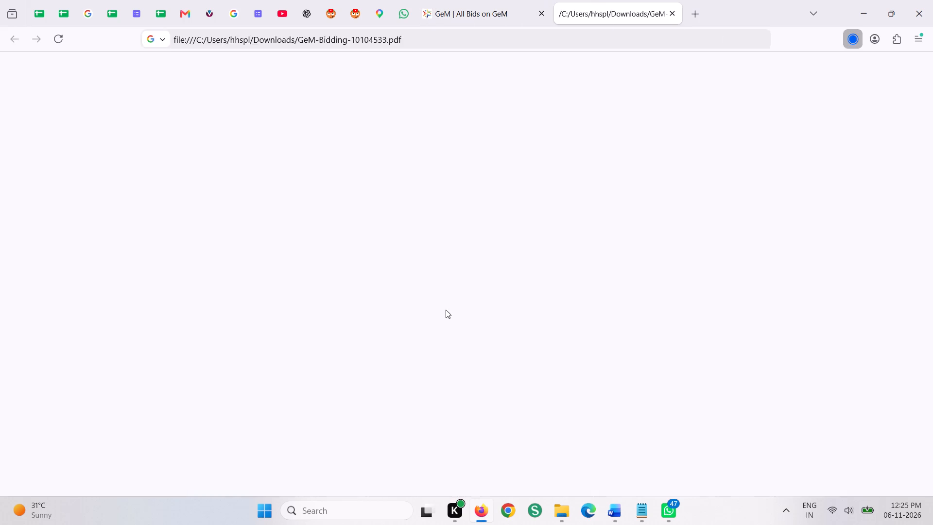
{"action": "left_click", "coordinate": [372, 267]}
{"action": "scroll", "coordinate": [620, 336], "scroll_direction": "down", "scroll_amount": 1}
{"action": "left_click", "coordinate": [593, 335]}
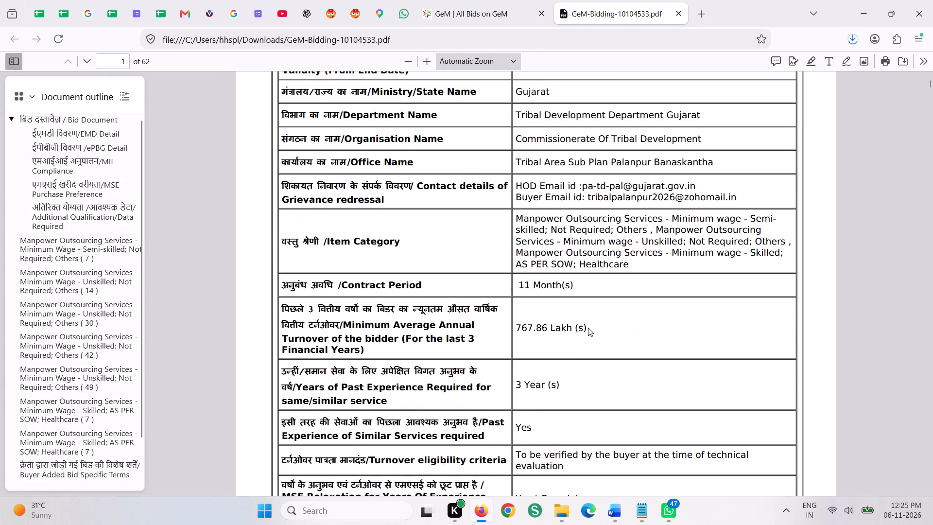
Search the bid PDF for SECURITY and copy that word from the List of Profiles entry.
{"action": "key", "text": "ctrl+f"}
{"action": "type", "text": "SE"}
{"action": "key", "text": "c"}
{"action": "type", "text": "URITY"}
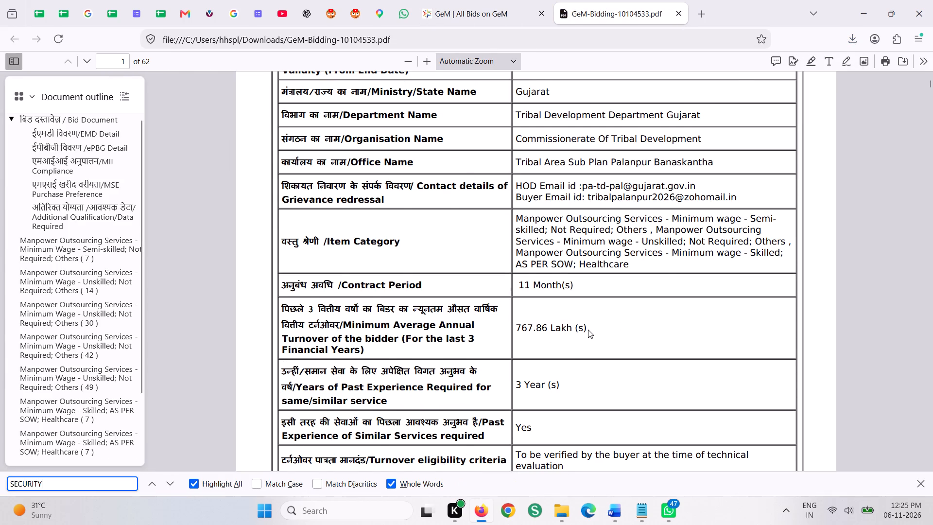
{"action": "key", "text": "Return"}
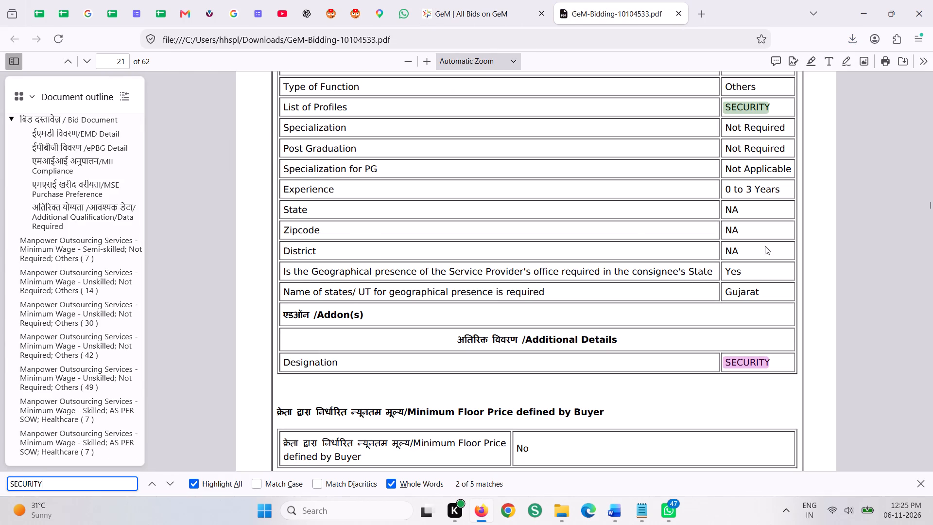
{"action": "double_click", "coordinate": [748, 109]}
{"action": "key", "text": "ctrl+c"}
{"action": "key", "text": "ctrl+c"}
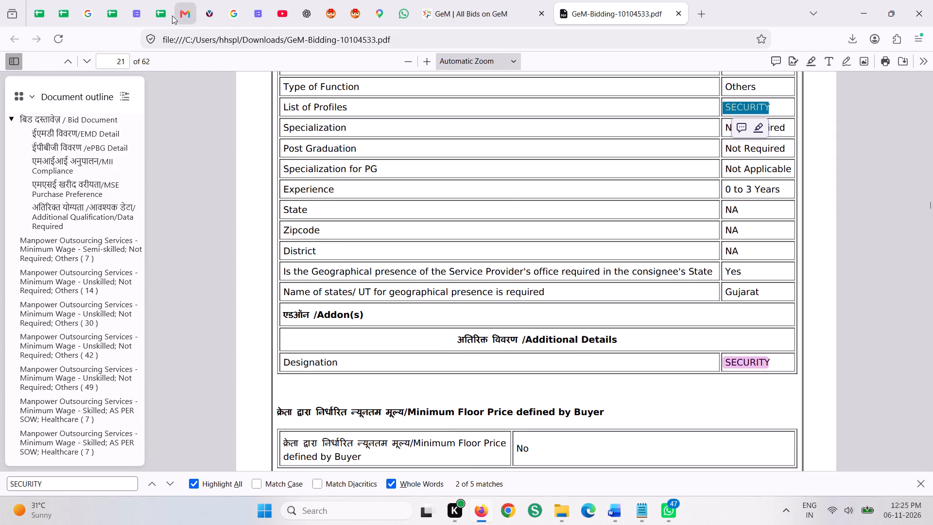
Copy the Drive link of the GEM2026B8243847 folder in DEV1 and paste it as the Other Comment for GEM/2026/B/8243847 in the tender sheet.
{"action": "left_click", "coordinate": [170, 15]}
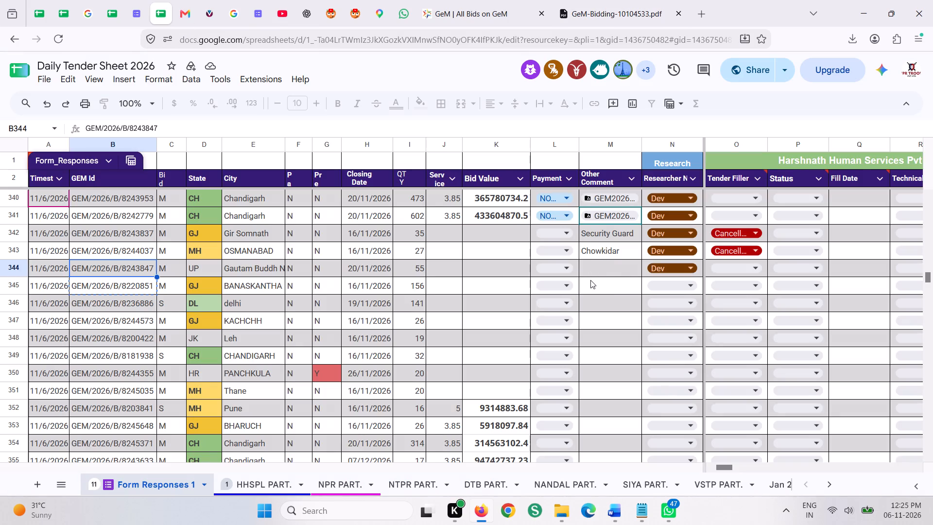
{"action": "left_click", "coordinate": [594, 285]}
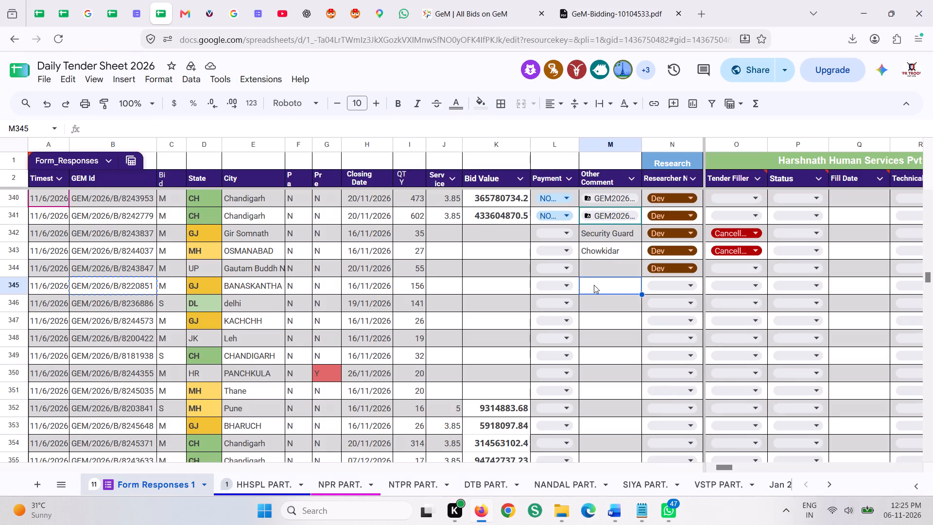
{"action": "left_click", "coordinate": [561, 508]}
{"action": "scroll", "coordinate": [279, 172], "scroll_direction": "up", "scroll_amount": 1}
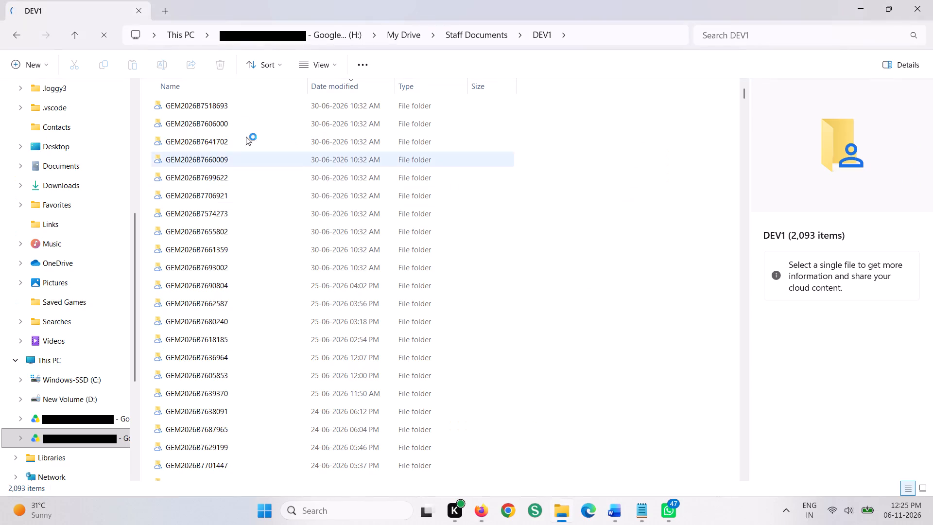
{"action": "scroll", "coordinate": [246, 137], "scroll_direction": "up", "scroll_amount": 2}
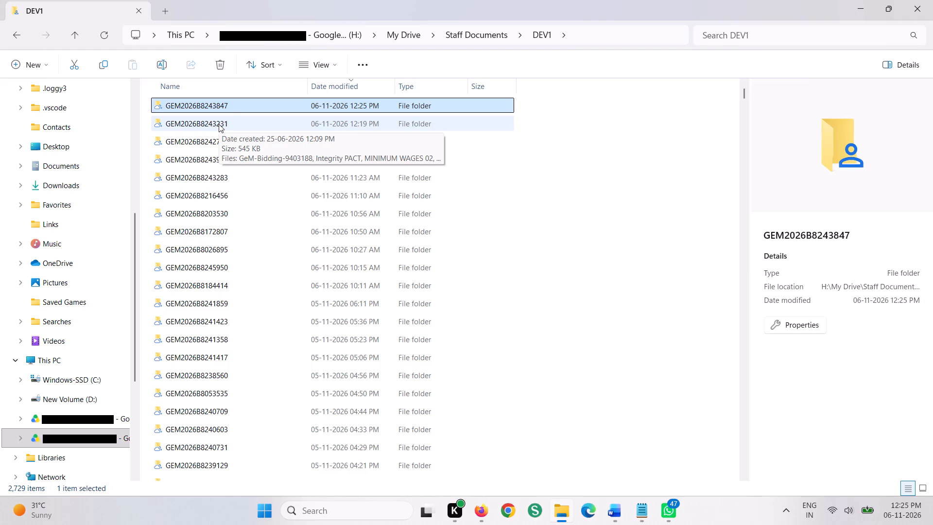
{"action": "scroll", "coordinate": [229, 111], "scroll_direction": "up", "scroll_amount": 2}
{"action": "right_click", "coordinate": [224, 105]}
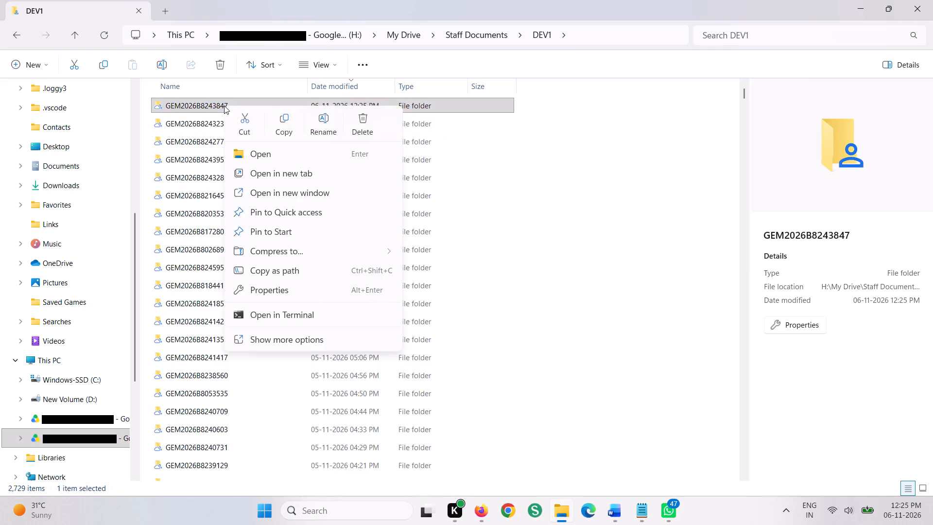
{"action": "left_click", "coordinate": [261, 341]}
{"action": "left_click", "coordinate": [269, 223]}
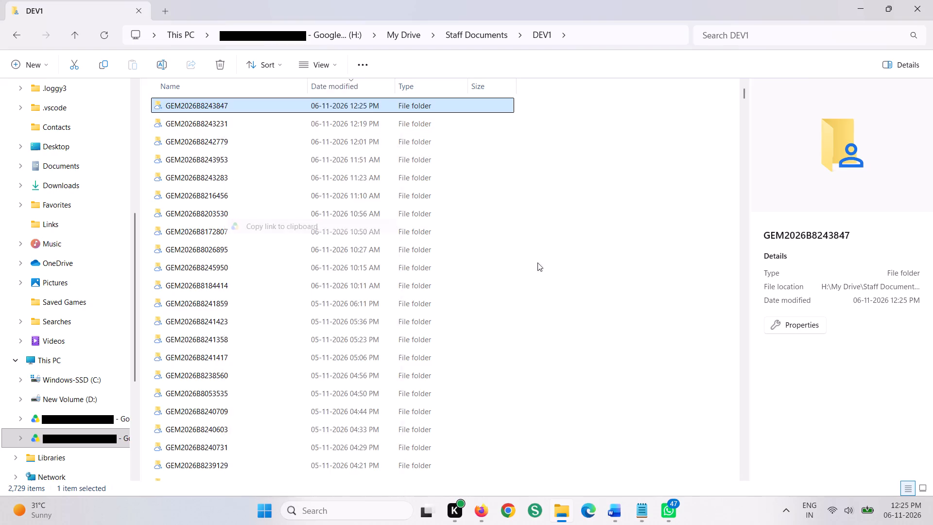
{"action": "key", "text": "alt+Tab"}
{"action": "double_click", "coordinate": [589, 267]}
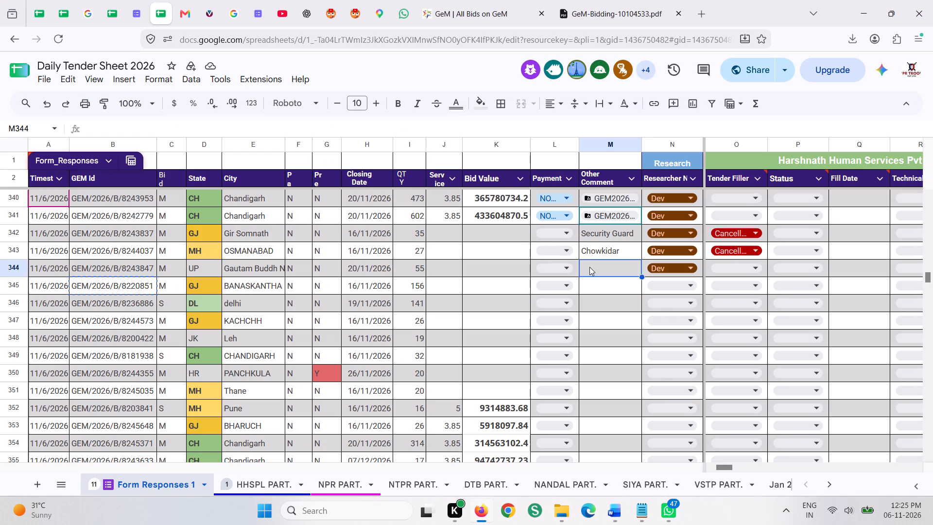
{"action": "key", "text": "ctrl+v"}
{"action": "key", "text": "Tab"}
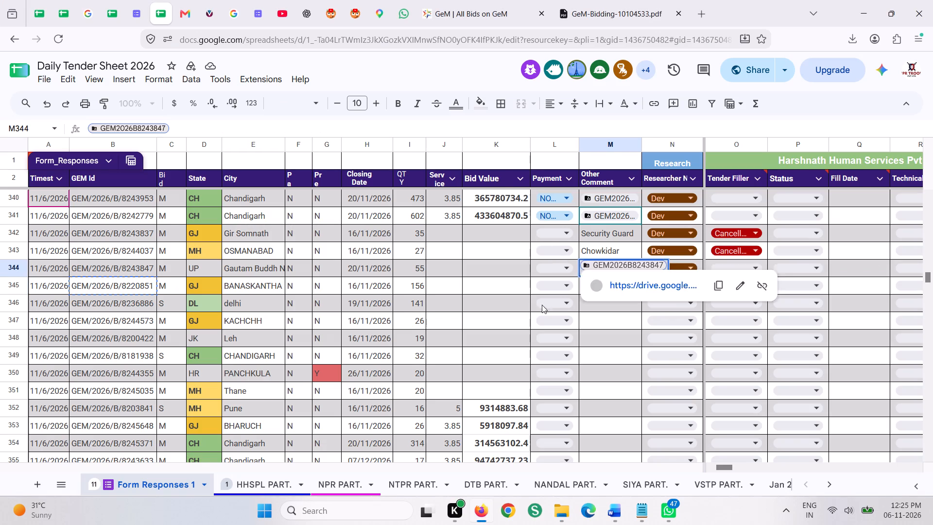
{"action": "left_click", "coordinate": [402, 307]}
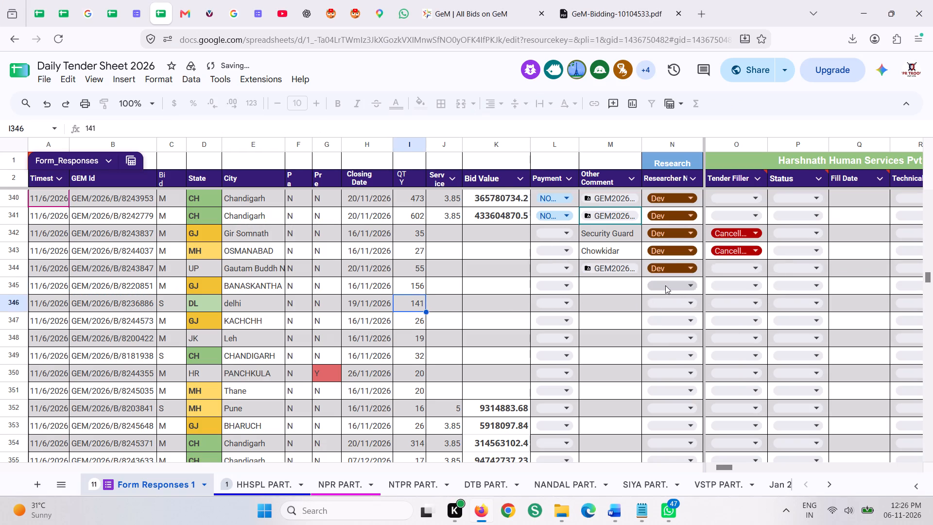
In the GEM/2026/B/8220851 row, set the researcher to Dev and paste SECURITY from the bid PDF as the Other Comment.
{"action": "left_click", "coordinate": [665, 285]}
{"action": "left_click", "coordinate": [662, 299]}
{"action": "left_click", "coordinate": [607, 287]}
{"action": "left_click", "coordinate": [576, 0]}
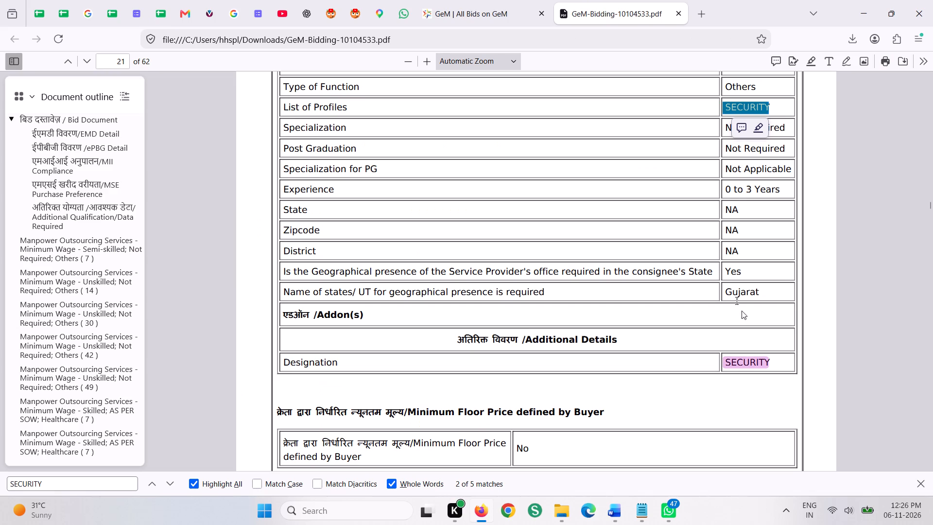
{"action": "key", "text": "ctrl+c"}
{"action": "key", "text": "ctrl+c"}
{"action": "left_click", "coordinate": [166, 17]}
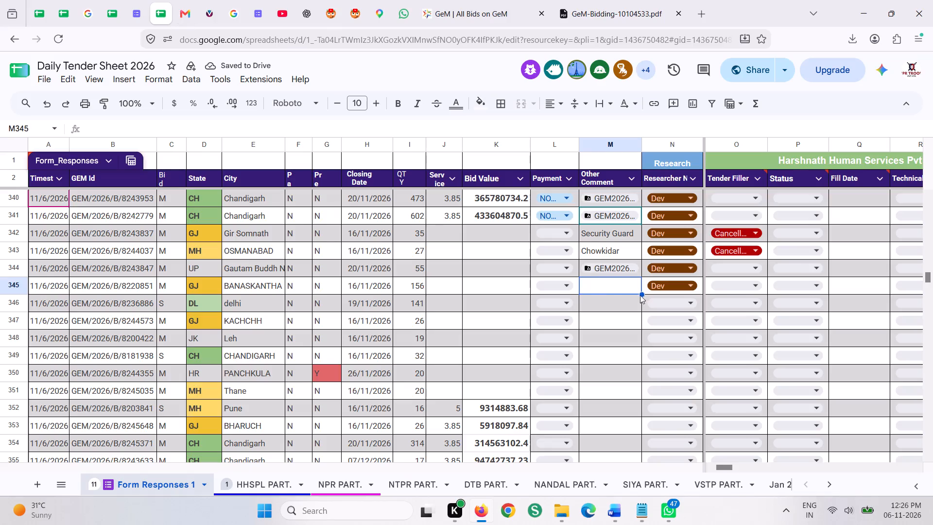
{"action": "double_click", "coordinate": [592, 286]}
{"action": "key", "text": "ctrl+v"}
{"action": "left_click", "coordinate": [562, 329]}
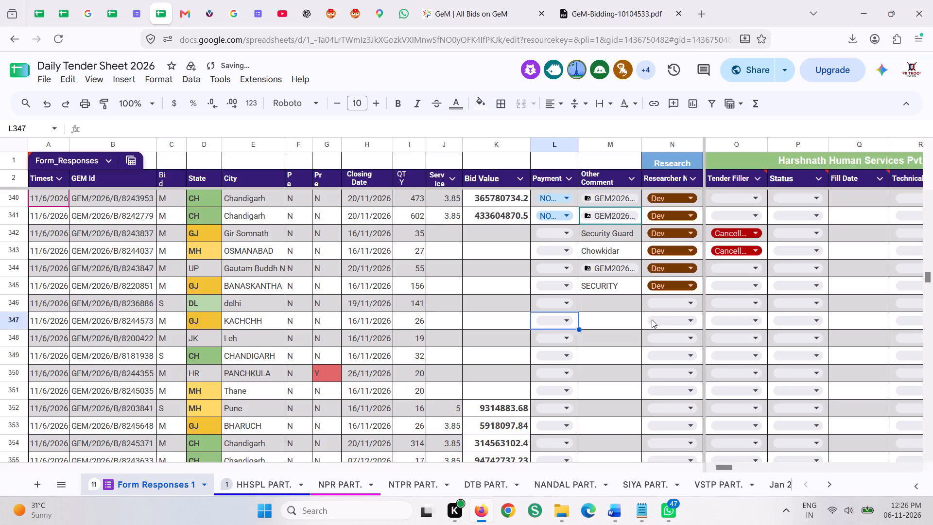
Set the researcher for GEM/2026/B/8236886 to Dev.
{"action": "left_click", "coordinate": [657, 299]}
{"action": "left_click", "coordinate": [655, 321]}
{"action": "left_click", "coordinate": [621, 306]}
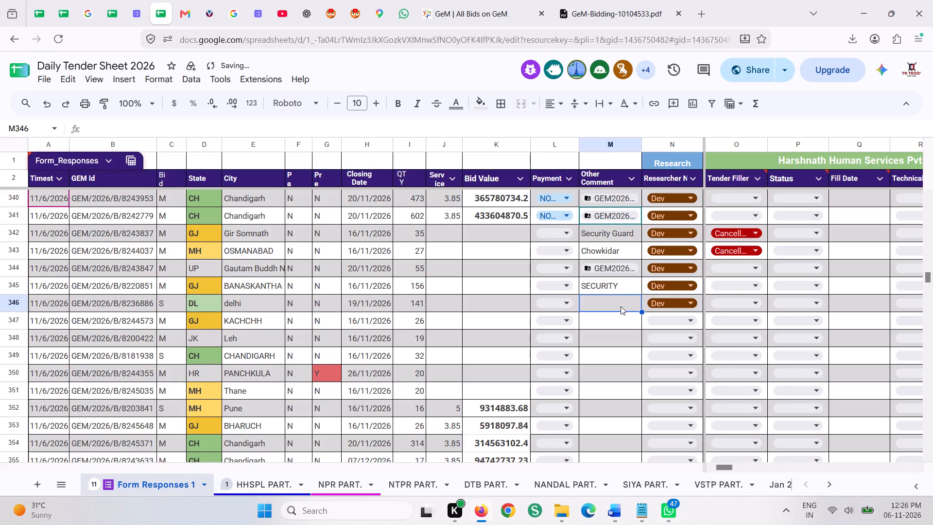
Add another +1 to the CANCEL tally in the Notepad notes and return to the tender sheet.
{"action": "left_click", "coordinate": [643, 516]}
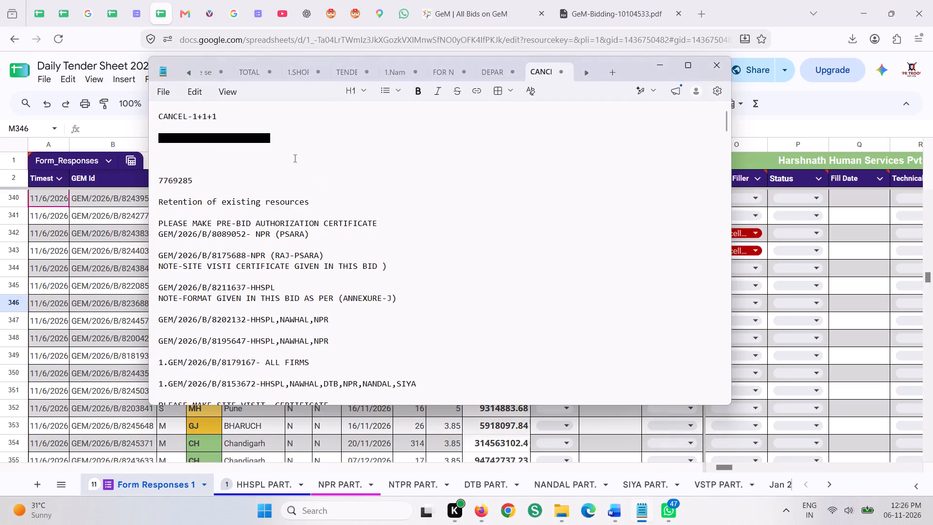
{"action": "key", "text": "plus"}
{"action": "key", "text": "1"}
{"action": "key", "text": "alt+Tab"}
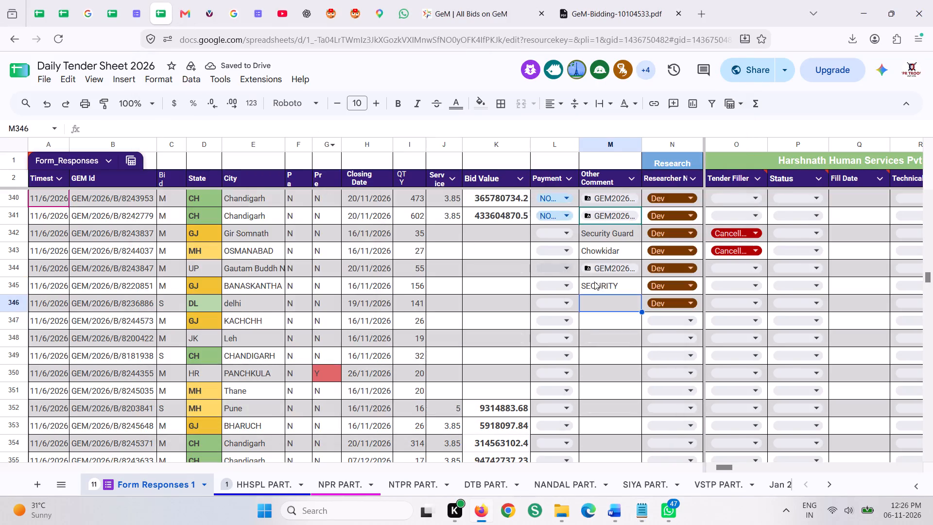
Copy the GeM Id GEM/2026/B/8236886 from its row in the tender sheet.
{"action": "key", "text": "Left"}
{"action": "key", "text": "Left"}
{"action": "key", "text": "Left"}
{"action": "key", "text": "Left"}
{"action": "key", "text": "Left"}
{"action": "key", "text": "Left"}
{"action": "key", "text": "Left"}
{"action": "key", "text": "Left"}
{"action": "key", "text": "Left"}
{"action": "key", "text": "Left"}
{"action": "key", "text": "Left"}
{"action": "key", "text": "Left"}
{"action": "key", "text": "Left"}
{"action": "key", "text": "Left"}
{"action": "key", "text": "Left"}
{"action": "key", "text": "Left"}
{"action": "key", "text": "Right"}
{"action": "key", "text": "ctrl+c"}
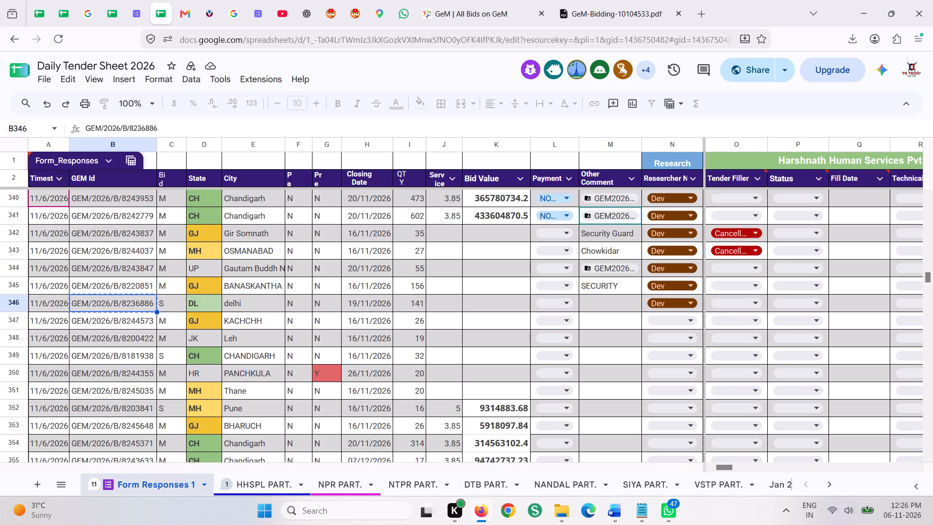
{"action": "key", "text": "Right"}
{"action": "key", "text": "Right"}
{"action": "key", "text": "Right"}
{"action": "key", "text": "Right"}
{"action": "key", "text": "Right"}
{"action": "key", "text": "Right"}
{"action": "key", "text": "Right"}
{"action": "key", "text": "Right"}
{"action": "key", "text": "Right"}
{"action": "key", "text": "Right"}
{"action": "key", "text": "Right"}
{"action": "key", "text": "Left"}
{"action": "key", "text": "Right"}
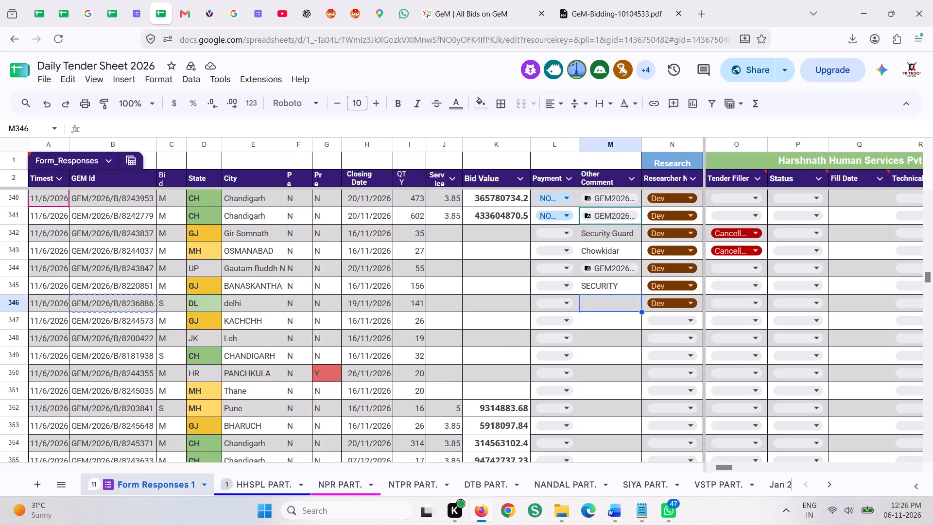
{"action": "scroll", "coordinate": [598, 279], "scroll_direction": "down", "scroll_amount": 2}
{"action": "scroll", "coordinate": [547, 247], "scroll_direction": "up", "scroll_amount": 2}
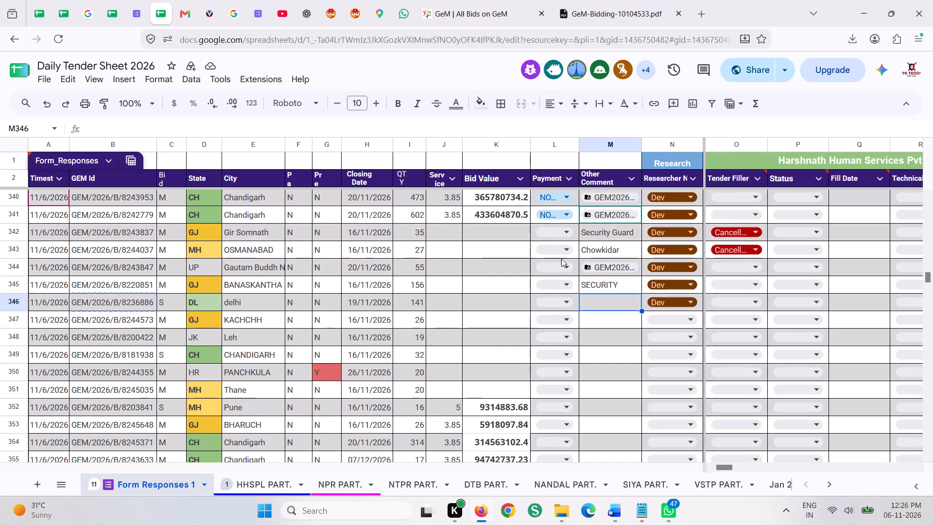
Close the GeM-Bidding-10104533 PDF.
{"action": "left_click", "coordinate": [607, 0]}
{"action": "left_click", "coordinate": [676, 13]}
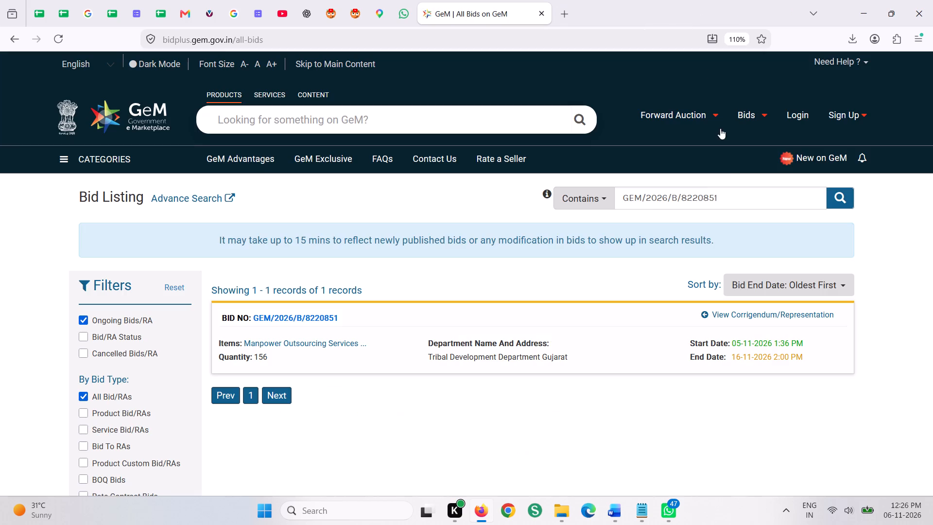
Search the GeM bid listing for GEM/2026/B/8236886 and open its bid document.
{"action": "left_click_drag", "start_coordinate": [734, 193], "coordinate": [534, 204]}
{"action": "key", "text": "ctrl+v"}
{"action": "key", "text": "Return"}
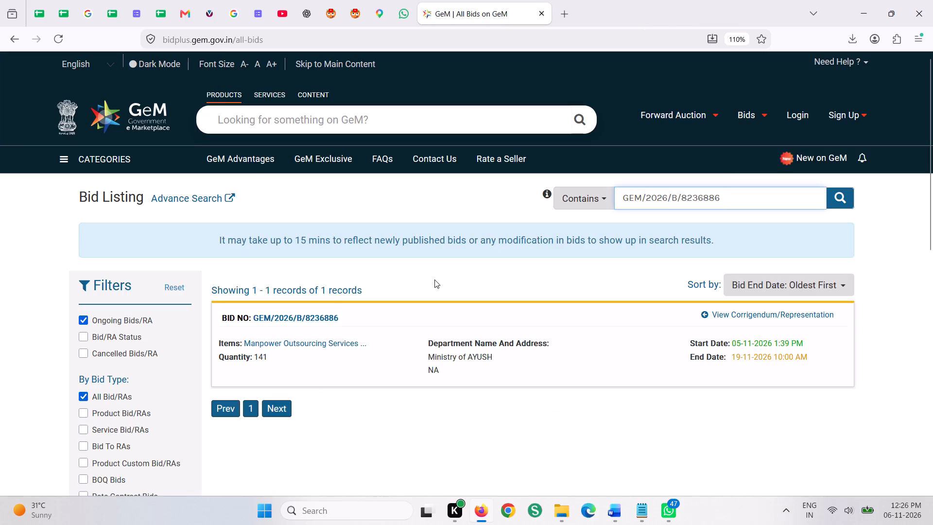
{"action": "left_click", "coordinate": [308, 315]}
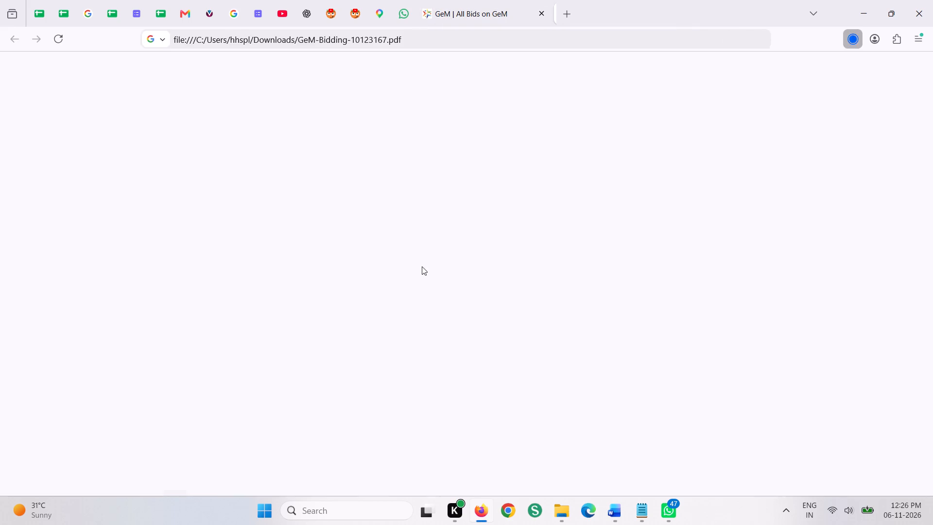
{"action": "left_click", "coordinate": [288, 247]}
{"action": "scroll", "coordinate": [484, 291], "scroll_direction": "down", "scroll_amount": 1}
{"action": "left_click", "coordinate": [553, 282]}
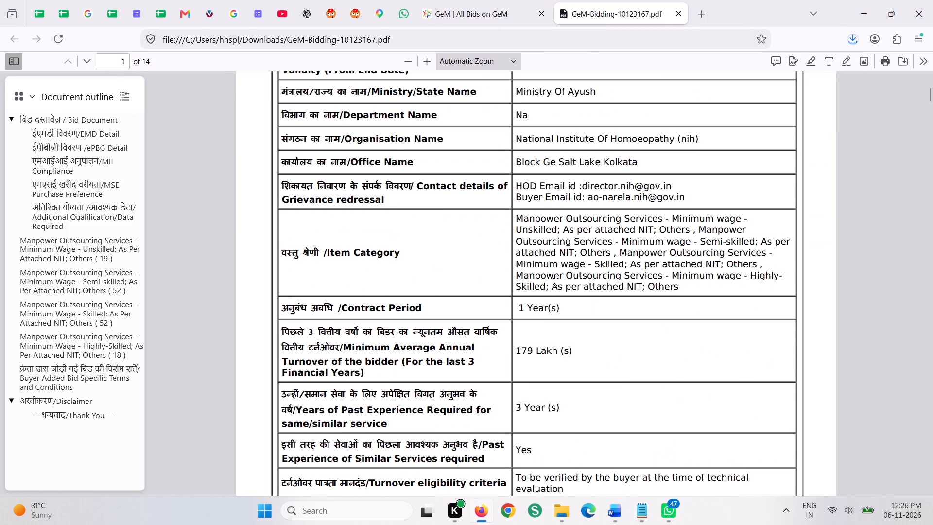
Search the bid PDF for SECURITY and go through the matches.
{"action": "key", "text": "ctrl+f"}
{"action": "type", "text": "SECURITY"}
{"action": "key", "text": "Return"}
{"action": "key", "text": "Return"}
{"action": "key", "text": "Return"}
{"action": "key", "text": "Return"}
{"action": "key", "text": "Return"}
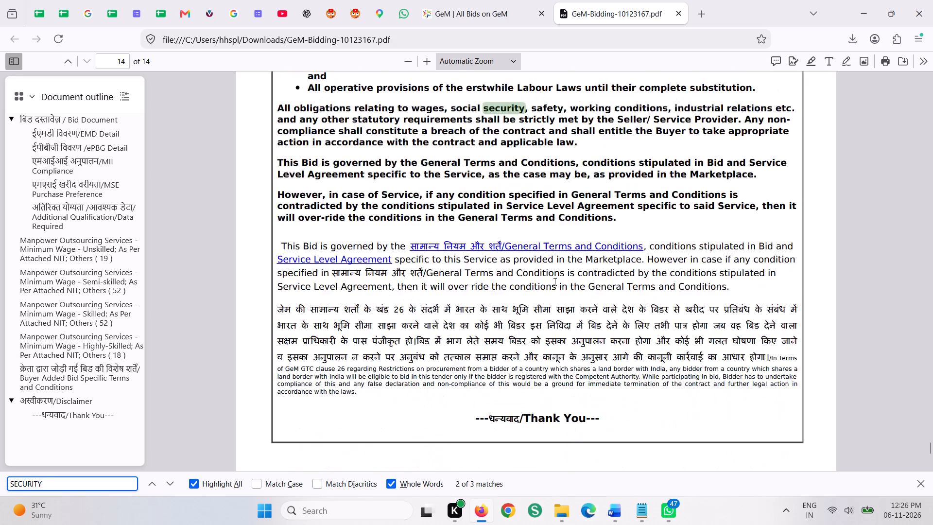
{"action": "key", "text": "Return"}
Search the bid PDF for WATCH instead.
{"action": "key", "text": "BackSpace"}
{"action": "key", "text": "BackSpace"}
{"action": "key", "text": "BackSpace"}
{"action": "key", "text": "BackSpace"}
{"action": "key", "text": "BackSpace"}
{"action": "key", "text": "BackSpace"}
{"action": "key", "text": "BackSpace"}
{"action": "key", "text": "BackSpace"}
{"action": "key", "text": "BackSpace"}
{"action": "key", "text": "BackSpace"}
{"action": "key", "text": "BackSpace"}
{"action": "key", "text": "BackSpace"}
{"action": "key", "text": "BackSpace"}
{"action": "key", "text": "BackSpace"}
{"action": "key", "text": "BackSpace"}
{"action": "type", "text": "WATCH"}
Search the bid PDF for CHOWKIDAR in place of the previous term.
{"action": "key", "text": "BackSpace"}
{"action": "key", "text": "BackSpace"}
{"action": "key", "text": "BackSpace"}
{"action": "key", "text": "BackSpace"}
{"action": "key", "text": "BackSpace"}
{"action": "key", "text": "BackSpace"}
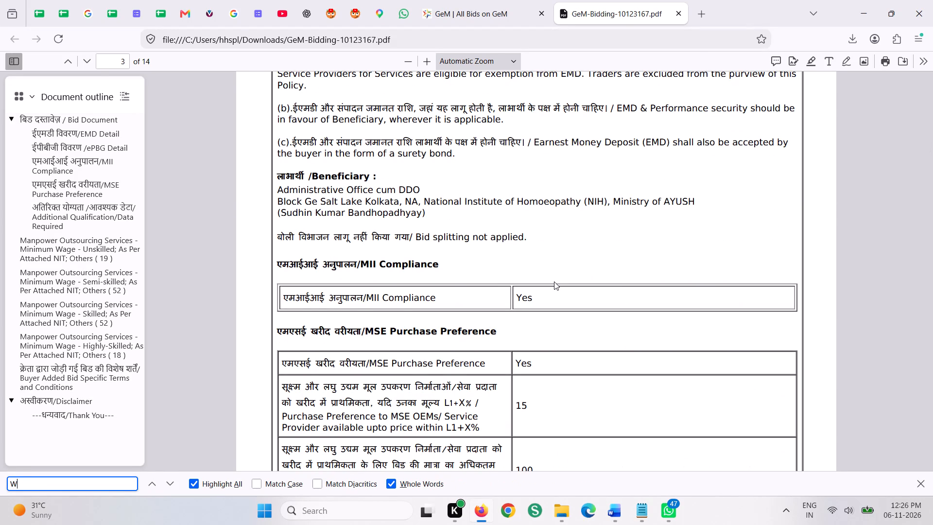
{"action": "key", "text": "BackSpace"}
{"action": "type", "text": "CHOWKIDAR"}
{"action": "key", "text": "BackSpace"}
{"action": "key", "text": "BackSpace"}
{"action": "key", "text": "BackSpace"}
{"action": "key", "text": "BackSpace"}
{"action": "key", "text": "BackSpace"}
{"action": "key", "text": "BackSpace"}
{"action": "key", "text": "BackSpace"}
{"action": "key", "text": "BackSpace"}
{"action": "key", "text": "BackSpace"}
{"action": "key", "text": "BackSpace"}
Read through the bid PDF's bid details, EMD section, additional qualification section and manpower category specifications.
{"action": "scroll", "coordinate": [554, 281], "scroll_direction": "up", "scroll_amount": 4}
{"action": "scroll", "coordinate": [554, 281], "scroll_direction": "down", "scroll_amount": 2}
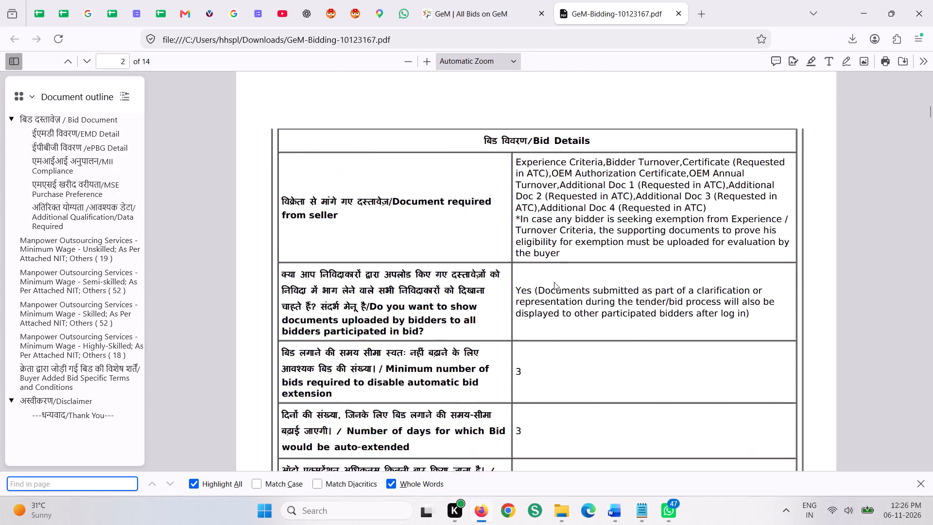
{"action": "scroll", "coordinate": [554, 282], "scroll_direction": "down", "scroll_amount": 5}
{"action": "left_click", "coordinate": [511, 0]}
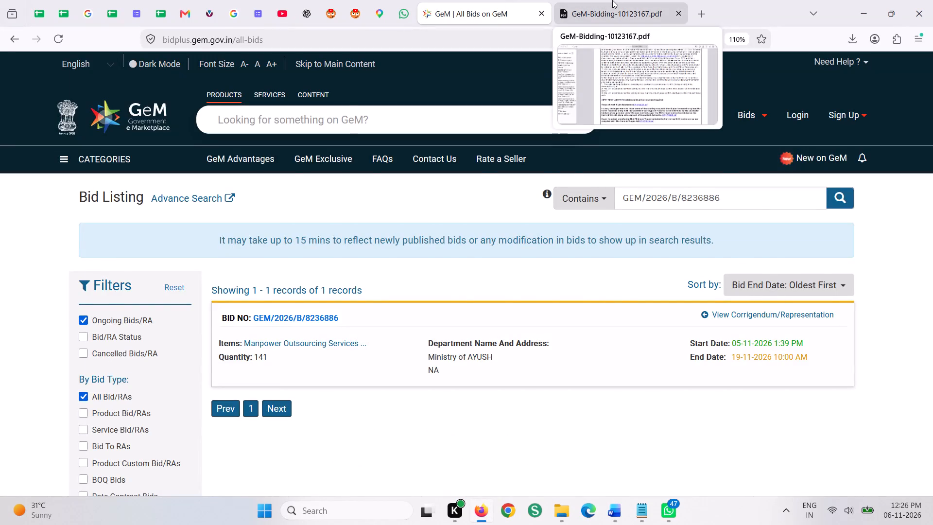
{"action": "left_click", "coordinate": [612, 0]}
{"action": "scroll", "coordinate": [567, 239], "scroll_direction": "down", "scroll_amount": 3}
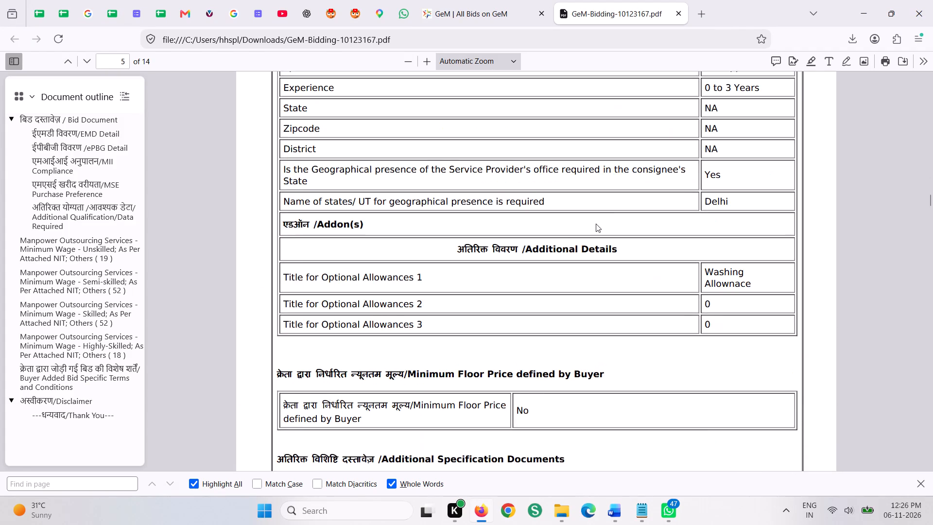
{"action": "scroll", "coordinate": [596, 224], "scroll_direction": "down", "scroll_amount": 3}
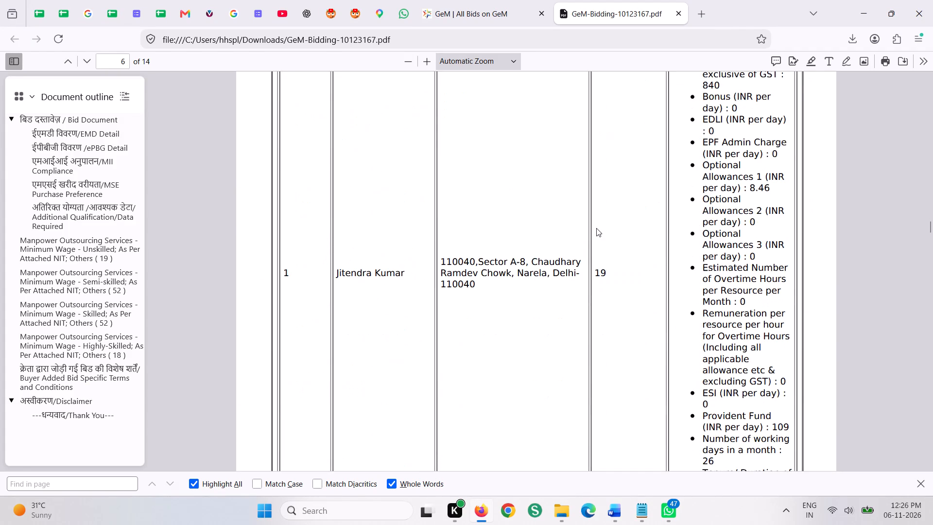
{"action": "scroll", "coordinate": [596, 228], "scroll_direction": "down", "scroll_amount": 2}
{"action": "scroll", "coordinate": [664, 236], "scroll_direction": "down", "scroll_amount": 2}
{"action": "scroll", "coordinate": [663, 237], "scroll_direction": "up", "scroll_amount": 1}
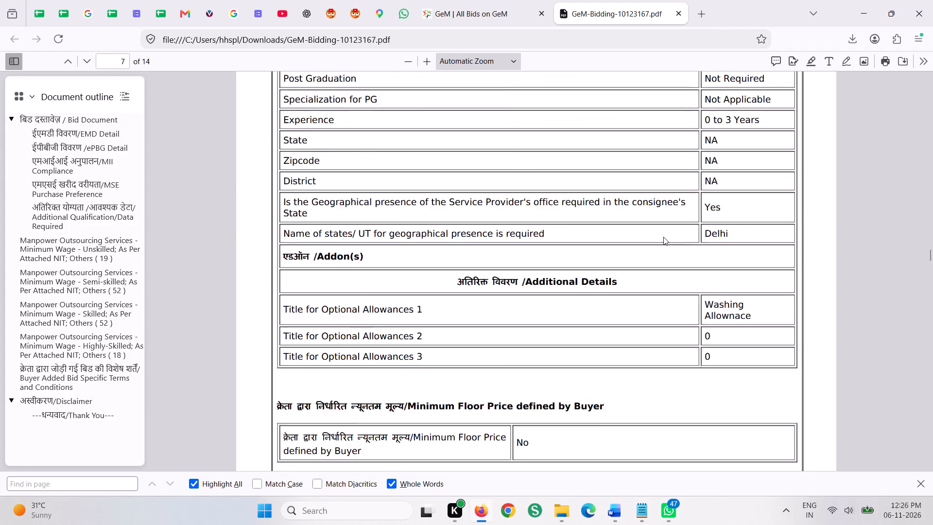
{"action": "scroll", "coordinate": [674, 253], "scroll_direction": "down", "scroll_amount": 3}
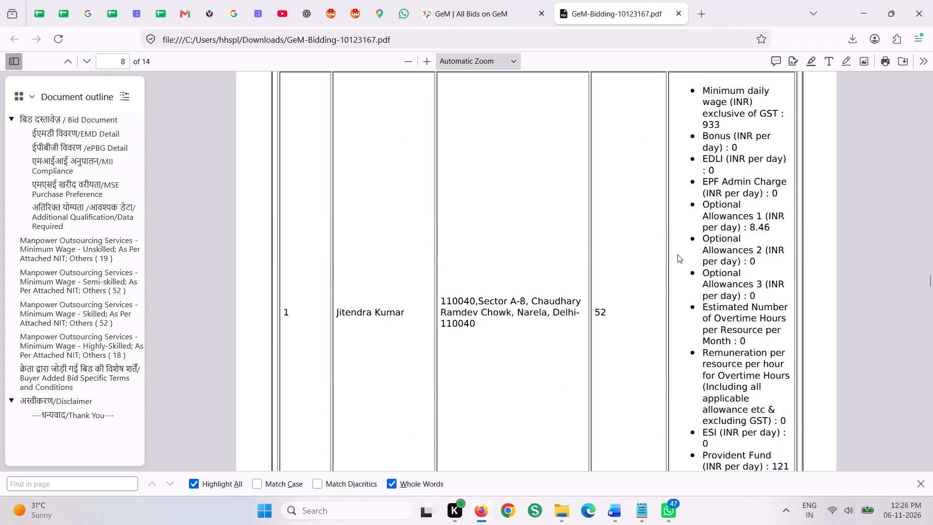
{"action": "scroll", "coordinate": [677, 256], "scroll_direction": "down", "scroll_amount": 1}
{"action": "scroll", "coordinate": [671, 264], "scroll_direction": "up", "scroll_amount": 18}
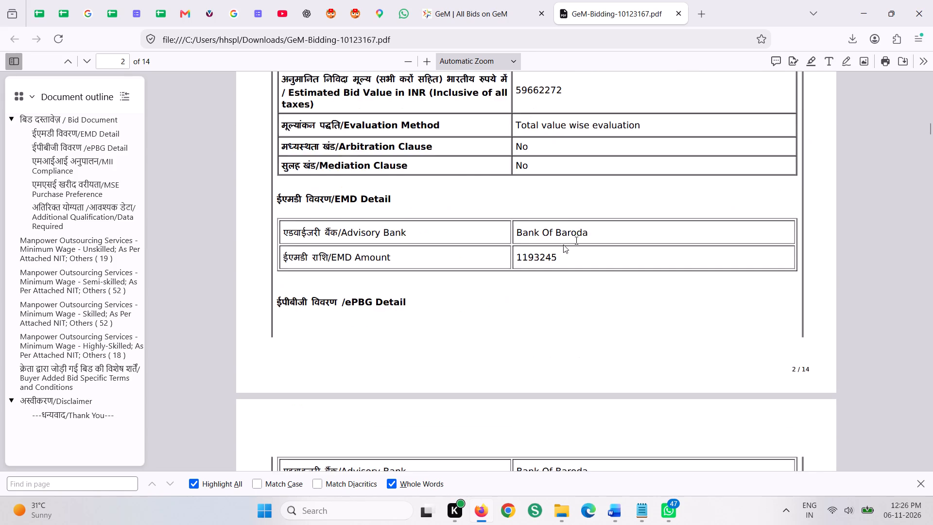
{"action": "scroll", "coordinate": [540, 256], "scroll_direction": "up", "scroll_amount": 4}
{"action": "scroll", "coordinate": [554, 270], "scroll_direction": "down", "scroll_amount": 5}
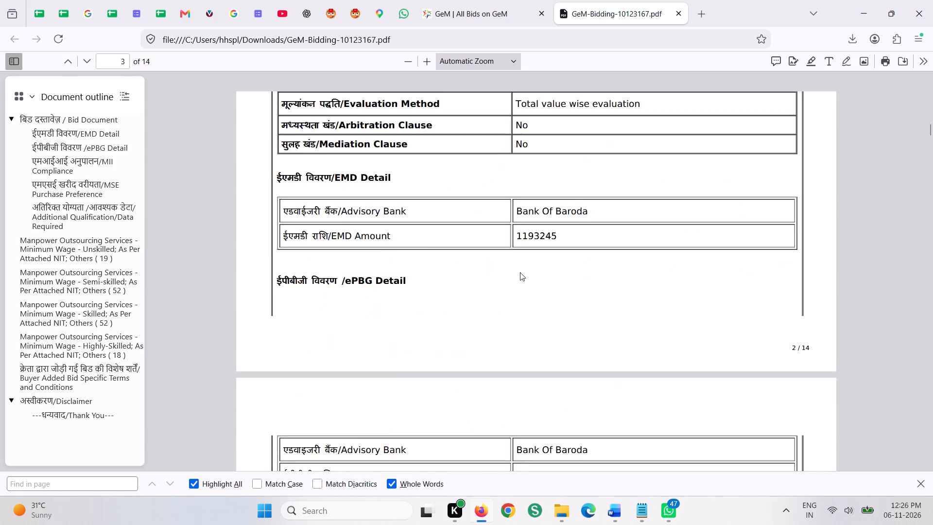
{"action": "scroll", "coordinate": [520, 272], "scroll_direction": "down", "scroll_amount": 6}
{"action": "scroll", "coordinate": [528, 267], "scroll_direction": "up", "scroll_amount": 1}
{"action": "scroll", "coordinate": [474, 172], "scroll_direction": "up", "scroll_amount": 1}
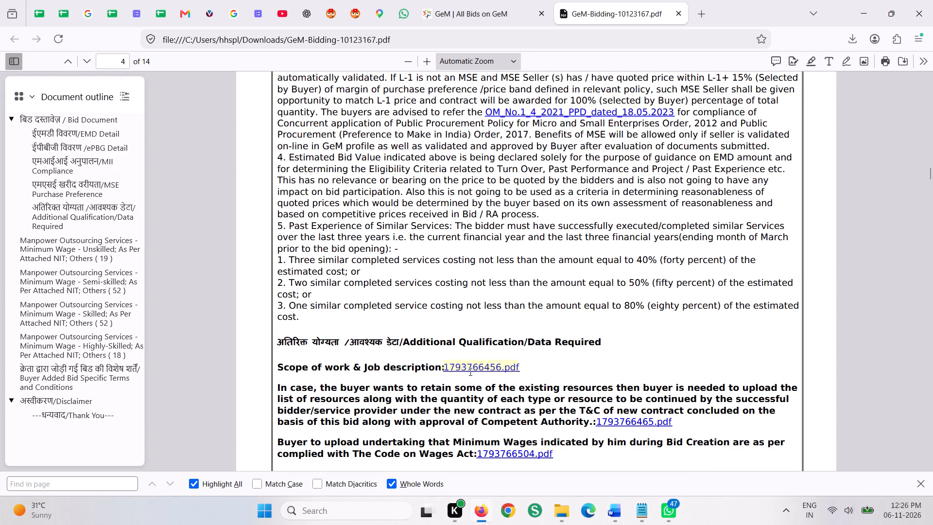
Open the Scope of work & Job description attachment 1793766456.pdf and skim its pages.
{"action": "left_click", "coordinate": [470, 369]}
{"action": "scroll", "coordinate": [595, 293], "scroll_direction": "up", "scroll_amount": 4}
{"action": "scroll", "coordinate": [587, 289], "scroll_direction": "down", "scroll_amount": 7}
{"action": "scroll", "coordinate": [560, 260], "scroll_direction": "down", "scroll_amount": 11}
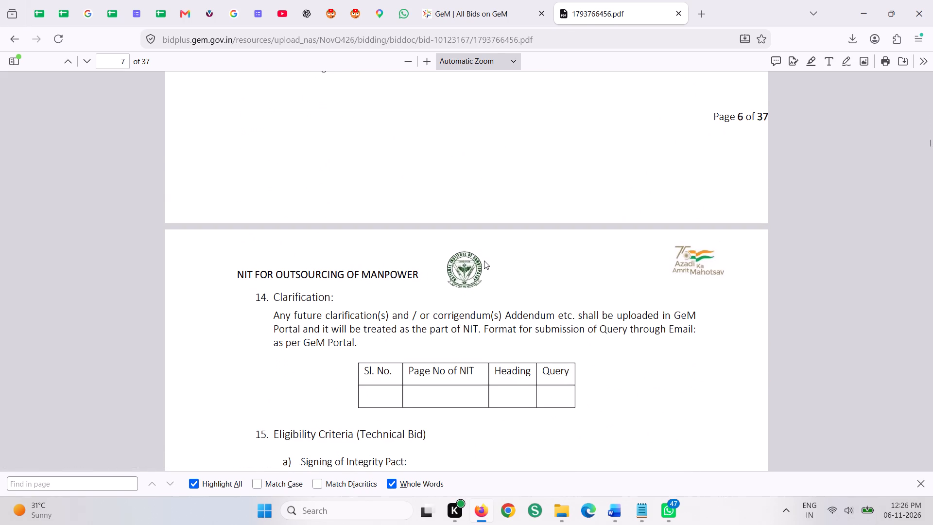
Search the scope of work PDF for SECURITY and go through the matches.
{"action": "key", "text": "ctrl+f"}
{"action": "key", "text": "s"}
{"action": "key", "text": "e"}
{"action": "key", "text": "c"}
{"action": "type", "text": "URITY"}
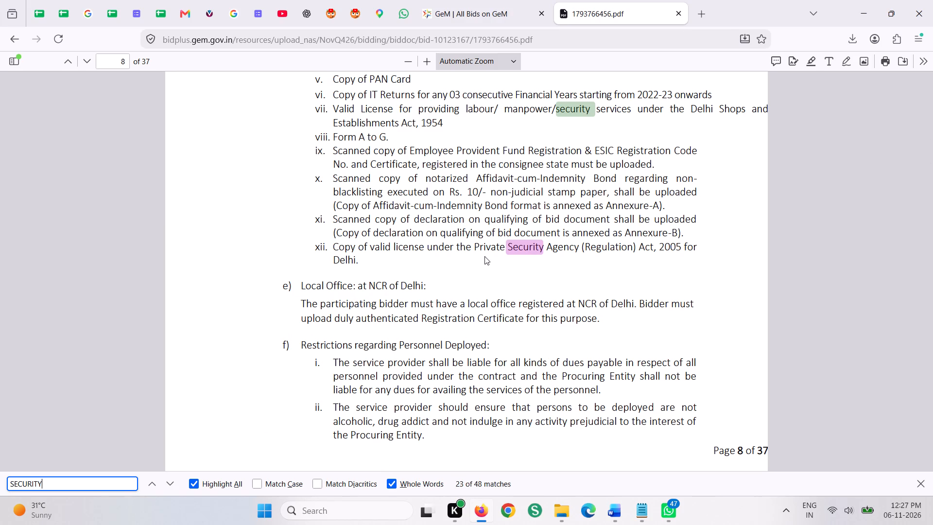
{"action": "key", "text": "Return"}
{"action": "key", "text": "Return"}
{"action": "key", "text": "Return"}
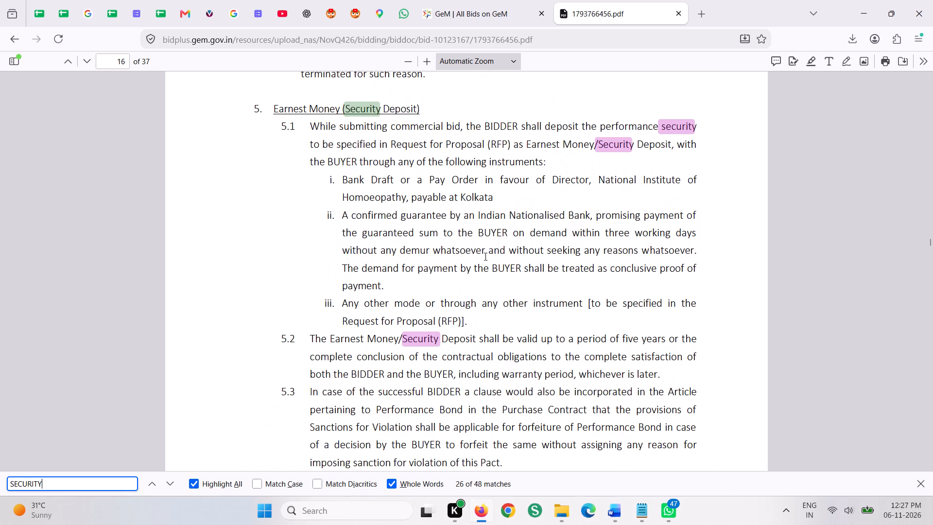
Search the scope of work PDF for WATCH instead.
{"action": "key", "text": "BackSpace"}
{"action": "key", "text": "BackSpace"}
{"action": "key", "text": "BackSpace"}
{"action": "key", "text": "BackSpace"}
{"action": "key", "text": "BackSpace"}
{"action": "key", "text": "BackSpace"}
{"action": "key", "text": "BackSpace"}
{"action": "key", "text": "BackSpace"}
{"action": "key", "text": "BackSpace"}
{"action": "type", "text": "WATCH"}
Search the scope of work PDF for CHOWKIDAR instead.
{"action": "key", "text": "BackSpace"}
{"action": "key", "text": "BackSpace"}
{"action": "key", "text": "BackSpace"}
{"action": "key", "text": "BackSpace"}
{"action": "key", "text": "BackSpace"}
{"action": "key", "text": "BackSpace"}
{"action": "key", "text": "BackSpace"}
{"action": "key", "text": "BackSpace"}
{"action": "key", "text": "BackSpace"}
{"action": "key", "text": "BackSpace"}
{"action": "key", "text": "BackSpace"}
{"action": "key", "text": "BackSpace"}
{"action": "key", "text": "BackSpace"}
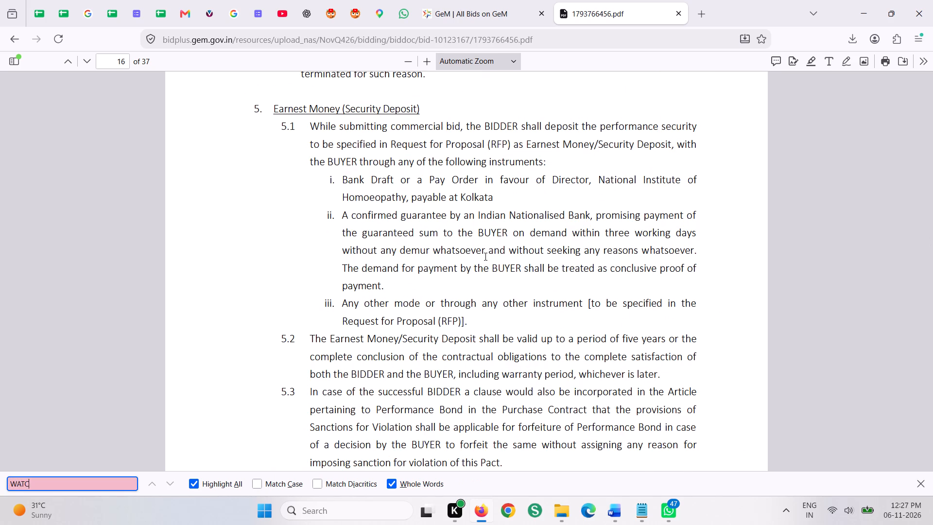
{"action": "type", "text": "CHOWKIDAR"}
Search the scope of work PDF for PSARA instead.
{"action": "key", "text": "BackSpace"}
{"action": "key", "text": "BackSpace"}
{"action": "key", "text": "BackSpace"}
{"action": "key", "text": "BackSpace"}
{"action": "key", "text": "BackSpace"}
{"action": "key", "text": "BackSpace"}
{"action": "key", "text": "BackSpace"}
{"action": "key", "text": "BackSpace"}
{"action": "key", "text": "BackSpace"}
{"action": "key", "text": "BackSpace"}
{"action": "key", "text": "BackSpace"}
{"action": "key", "text": "BackSpace"}
{"action": "key", "text": "BackSpace"}
{"action": "key", "text": "BackSpace"}
{"action": "key", "text": "BackSpace"}
{"action": "key", "text": "BackSpace"}
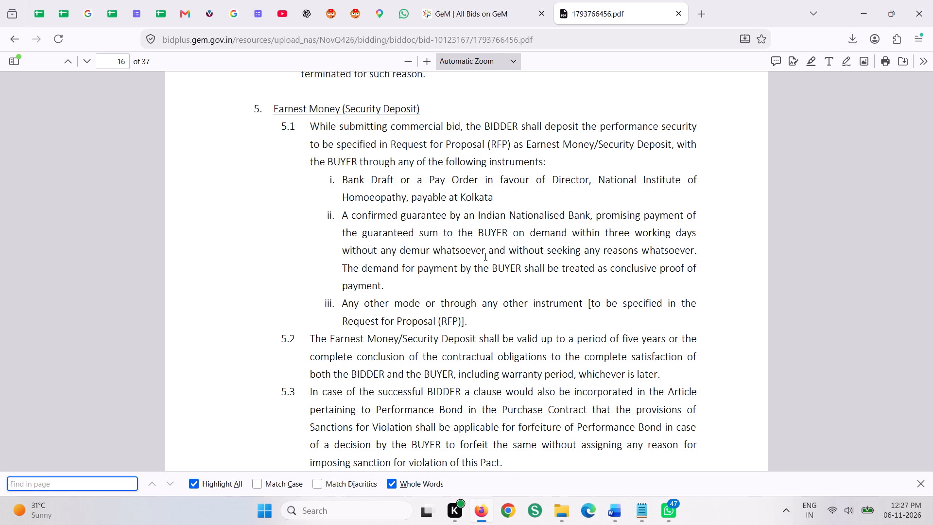
{"action": "type", "text": "PSARA"}
Search the scope of work PDF for PRIVATE and step through the matches around the required documents list.
{"action": "key", "text": "BackSpace"}
{"action": "key", "text": "BackSpace"}
{"action": "key", "text": "BackSpace"}
{"action": "key", "text": "BackSpace"}
{"action": "key", "text": "BackSpace"}
{"action": "key", "text": "BackSpace"}
{"action": "type", "text": "PRIVATE"}
{"action": "key", "text": "Return"}
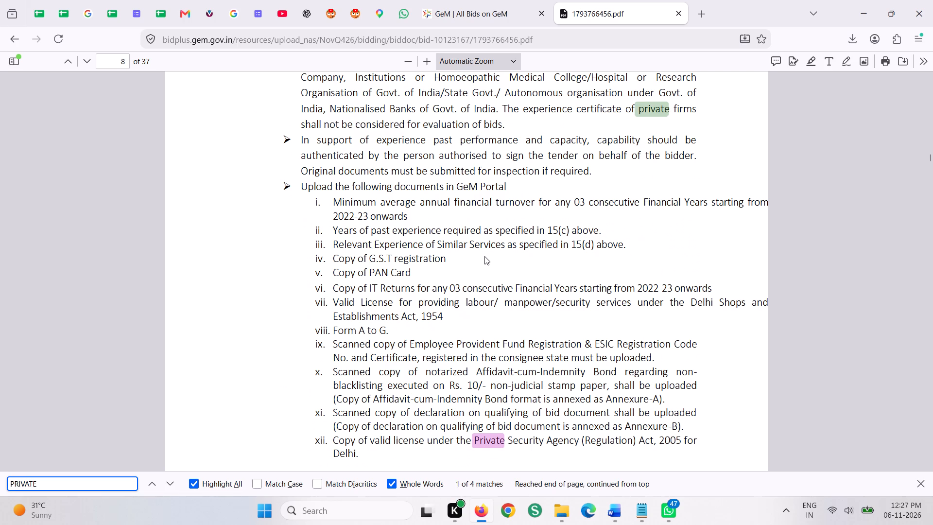
{"action": "key", "text": "Return"}
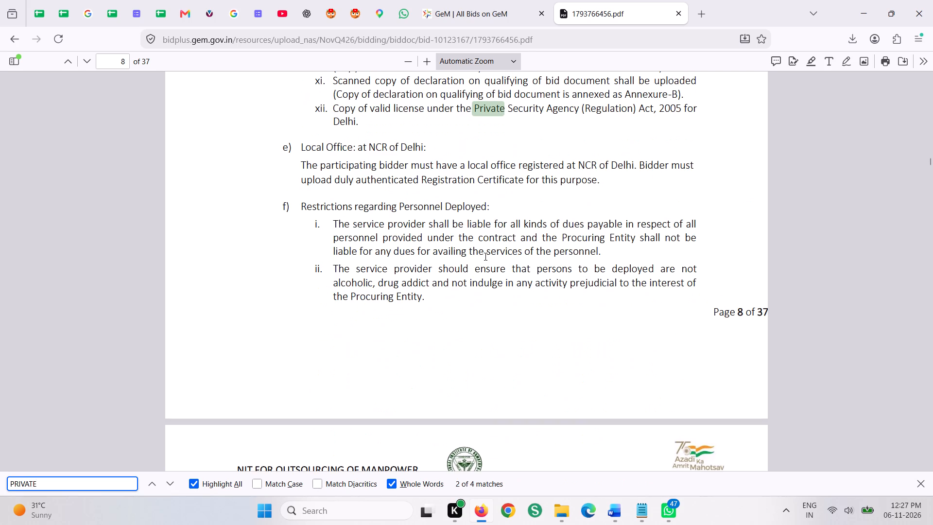
{"action": "scroll", "coordinate": [557, 151], "scroll_direction": "up", "scroll_amount": 2}
In File Explorer, create a folder named GEM2026B8236886 inside DEV1 and open it.
{"action": "left_click", "coordinate": [507, 2]}
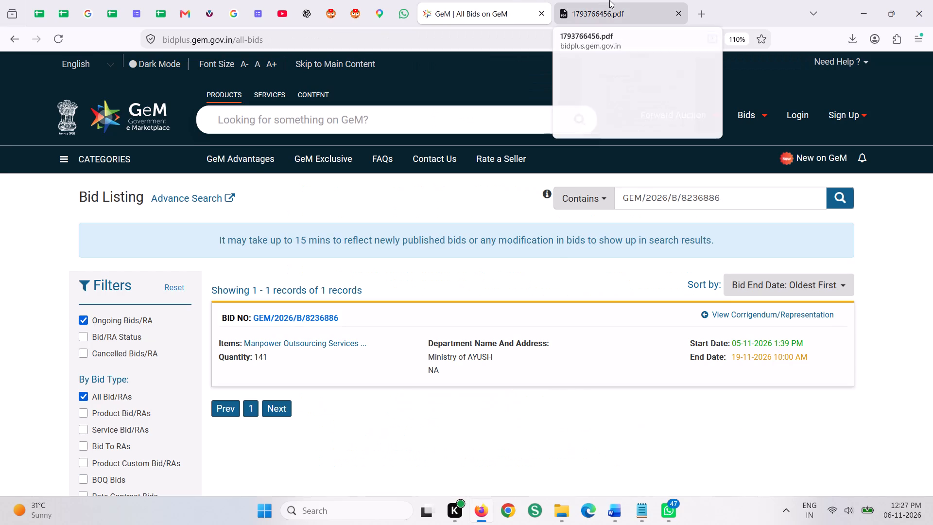
{"action": "left_click", "coordinate": [617, 0]}
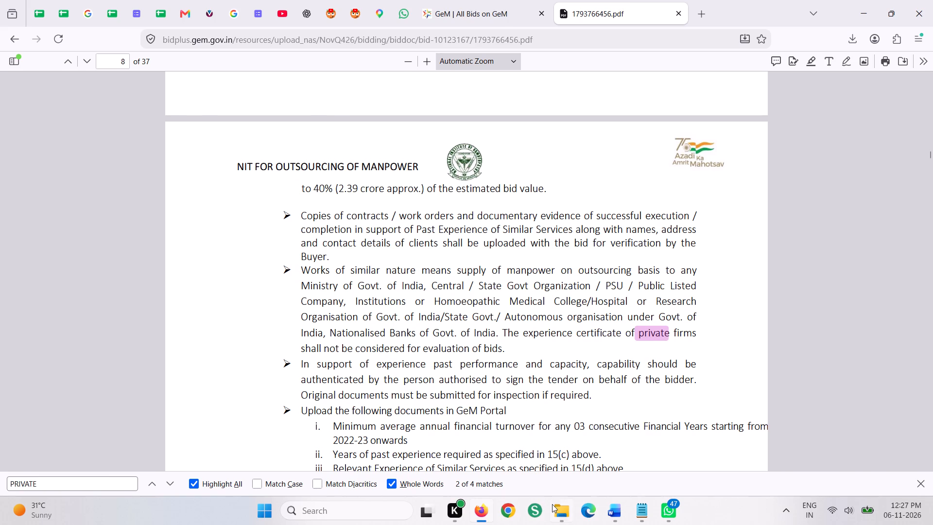
{"action": "left_click", "coordinate": [552, 504]}
{"action": "right_click", "coordinate": [540, 217]}
{"action": "left_click", "coordinate": [577, 313]}
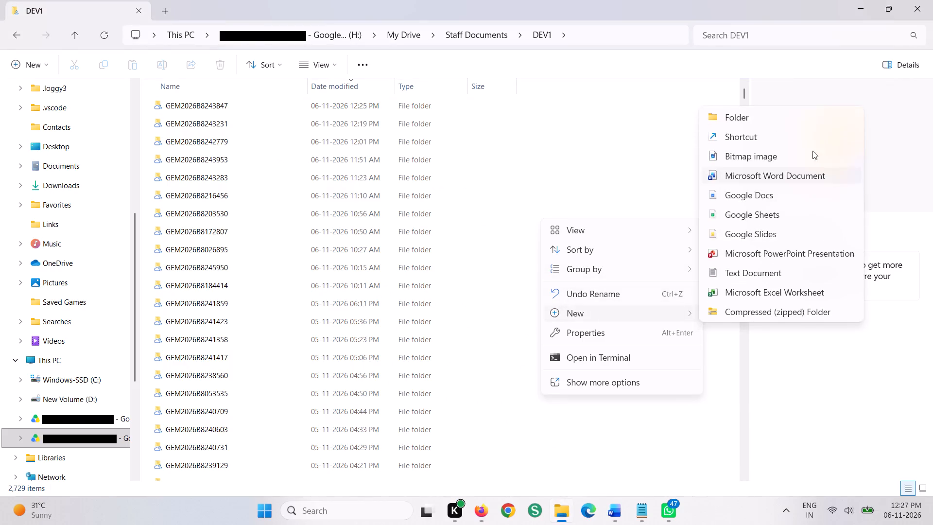
{"action": "left_click", "coordinate": [754, 121]}
{"action": "key", "text": "ctrl+v"}
{"action": "key", "text": "Return"}
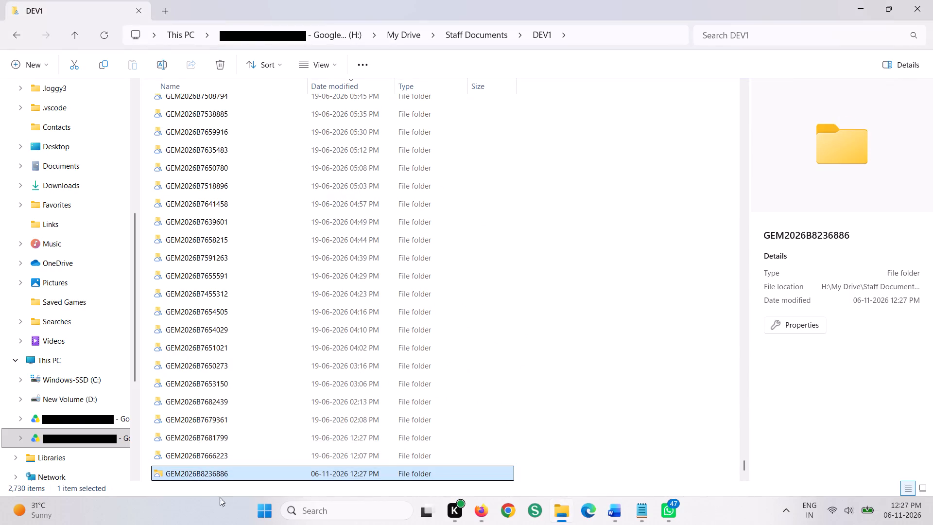
{"action": "double_click", "coordinate": [225, 475]}
Back in Firefox, save the scope of work PDF as SCOPE OF WORK 01 in the GEM2026B8236886 folder.
{"action": "left_click", "coordinate": [478, 510]}
{"action": "scroll", "coordinate": [668, 367], "scroll_direction": "up", "scroll_amount": 2}
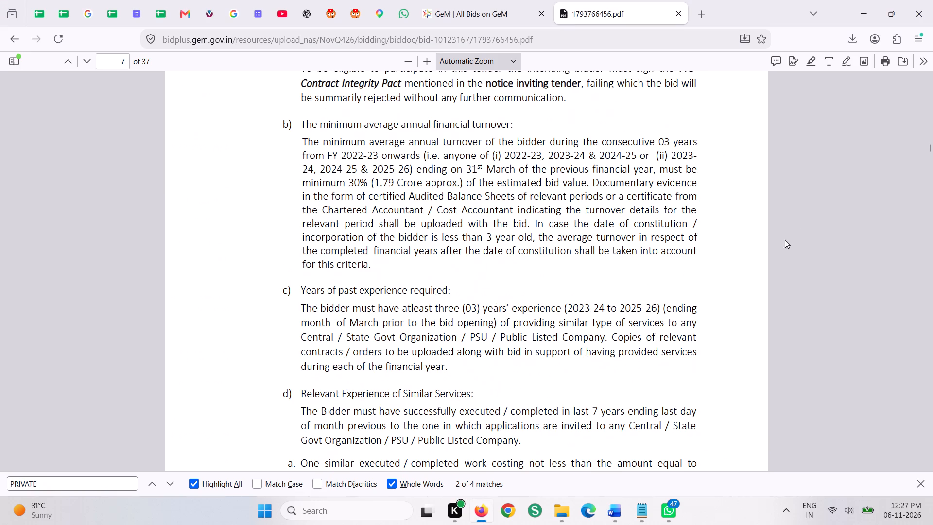
{"action": "left_click", "coordinate": [900, 63]}
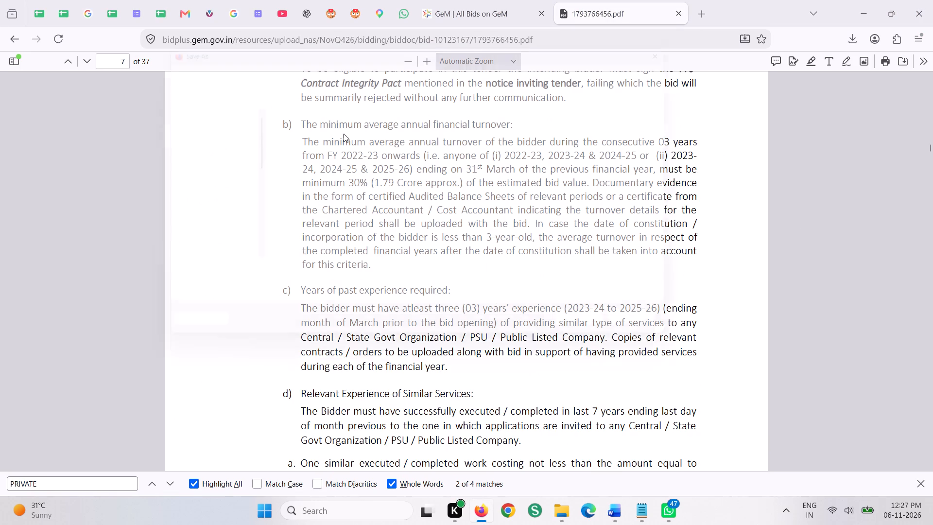
{"action": "scroll", "coordinate": [325, 122], "scroll_direction": "up", "scroll_amount": 8}
{"action": "left_click", "coordinate": [212, 61]}
{"action": "scroll", "coordinate": [297, 141], "scroll_direction": "up", "scroll_amount": 4}
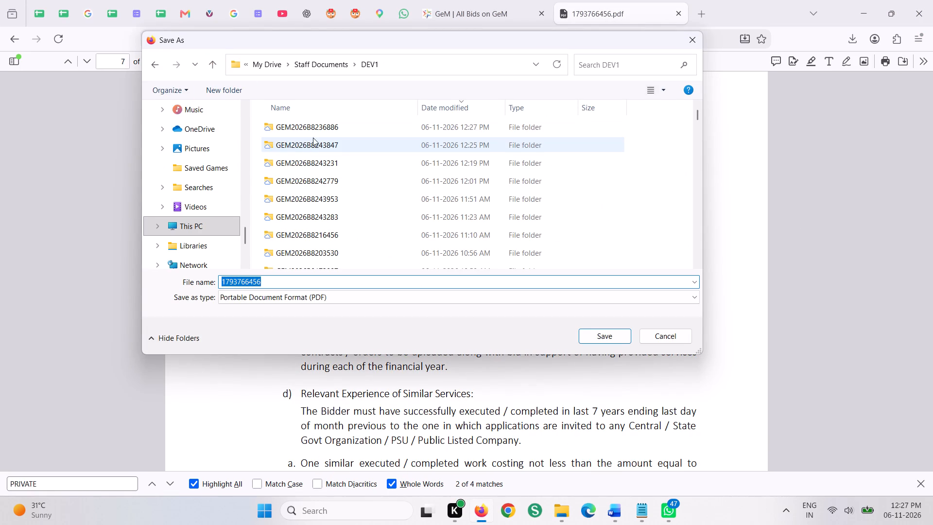
{"action": "scroll", "coordinate": [313, 138], "scroll_direction": "up", "scroll_amount": 1}
{"action": "double_click", "coordinate": [319, 131]}
{"action": "left_click", "coordinate": [294, 279]}
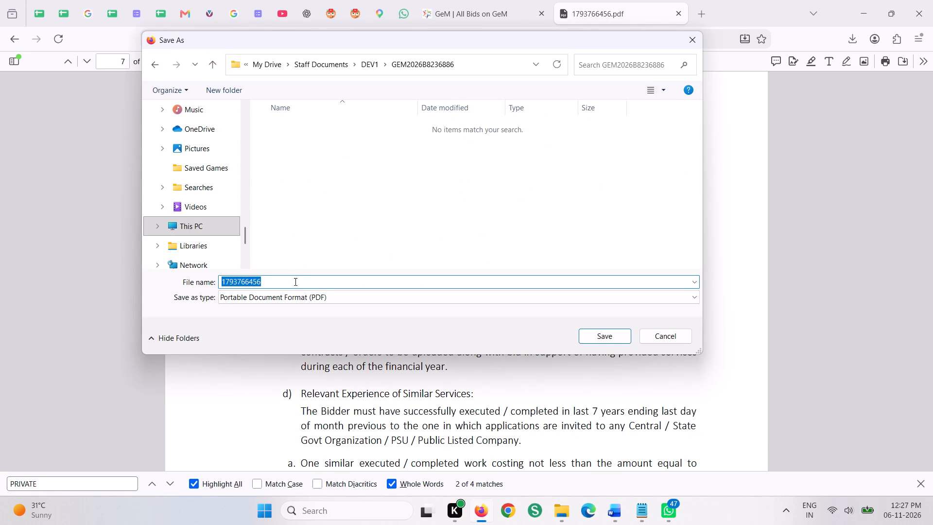
{"action": "type", "text": "SCOPE OF WOR"}
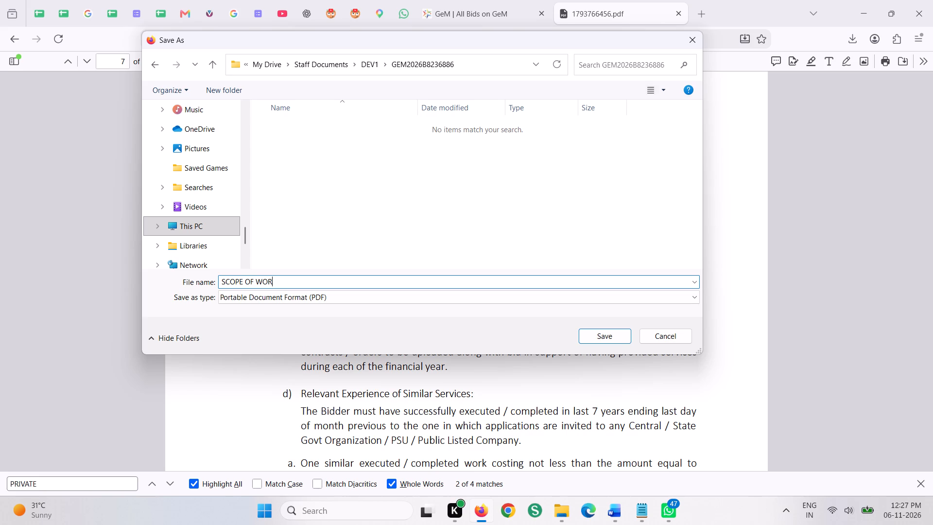
{"action": "type", "text": "K 01"}
{"action": "key", "text": "Return"}
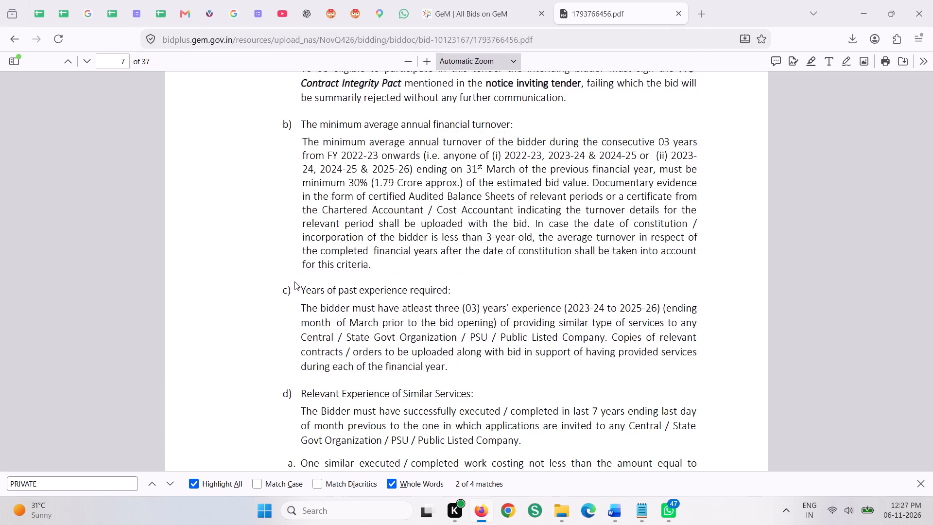
Return to the bid PDF and open the existing-resources attachment 1793766465.pdf to check its contents.
{"action": "scroll", "coordinate": [286, 275], "scroll_direction": "up", "scroll_amount": 11}
{"action": "scroll", "coordinate": [425, 218], "scroll_direction": "up", "scroll_amount": 3}
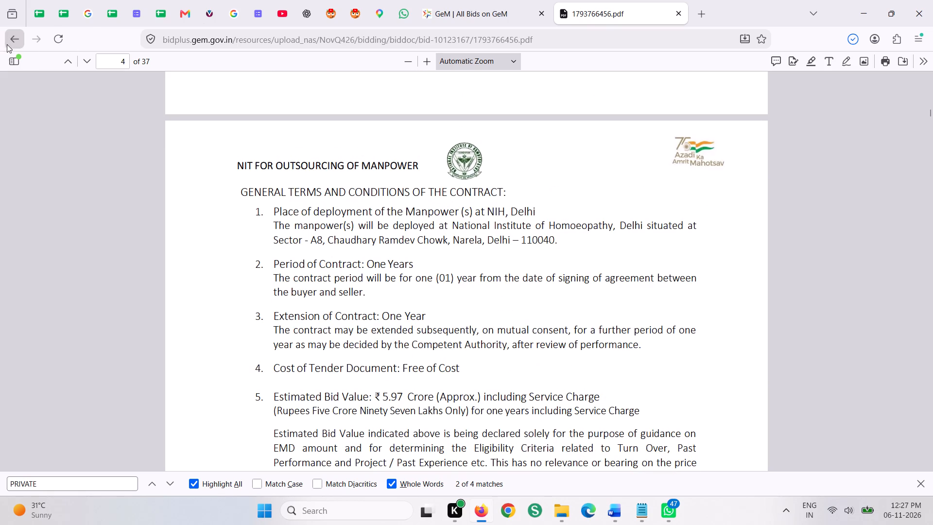
{"action": "left_click", "coordinate": [7, 43]}
{"action": "scroll", "coordinate": [609, 316], "scroll_direction": "down", "scroll_amount": 1}
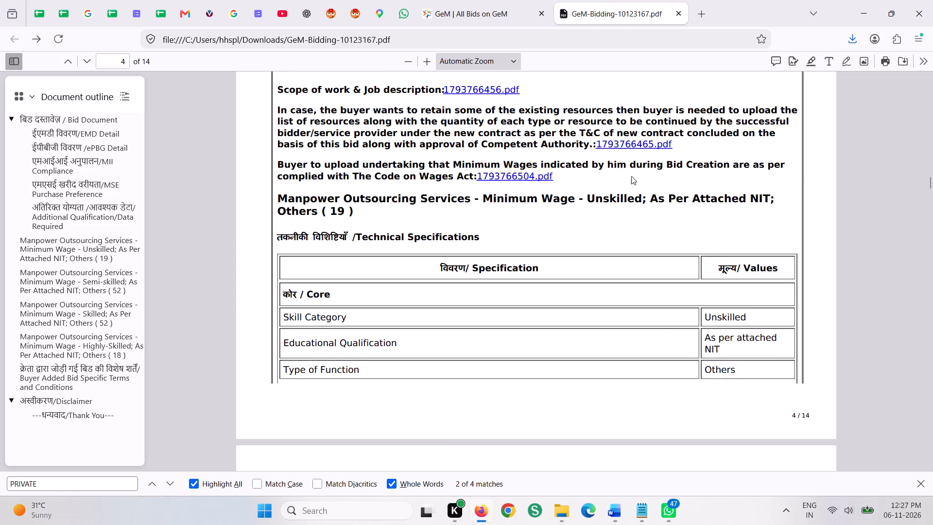
{"action": "left_click", "coordinate": [612, 142]}
{"action": "scroll", "coordinate": [165, 140], "scroll_direction": "up", "scroll_amount": 2}
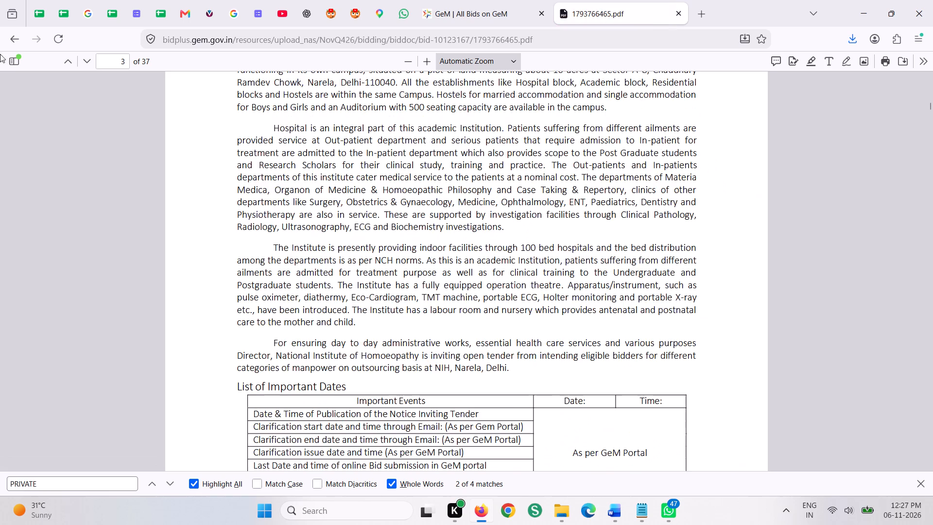
Return to the bid PDF, open the minimum wages undertaking attachment 1793766504.pdf, and go back to the bid PDF.
{"action": "left_click", "coordinate": [9, 31]}
{"action": "left_click", "coordinate": [489, 177]}
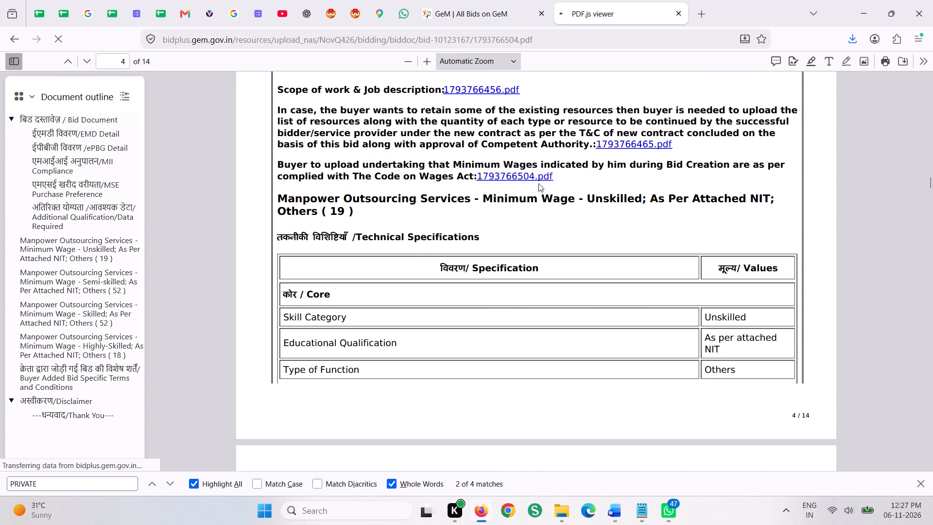
{"action": "scroll", "coordinate": [465, 191], "scroll_direction": "up", "scroll_amount": 4}
{"action": "left_click", "coordinate": [14, 45]}
Copy the "Type of Bid" label from the bid details table on page 2 of the bid PDF.
{"action": "scroll", "coordinate": [518, 179], "scroll_direction": "up", "scroll_amount": 2}
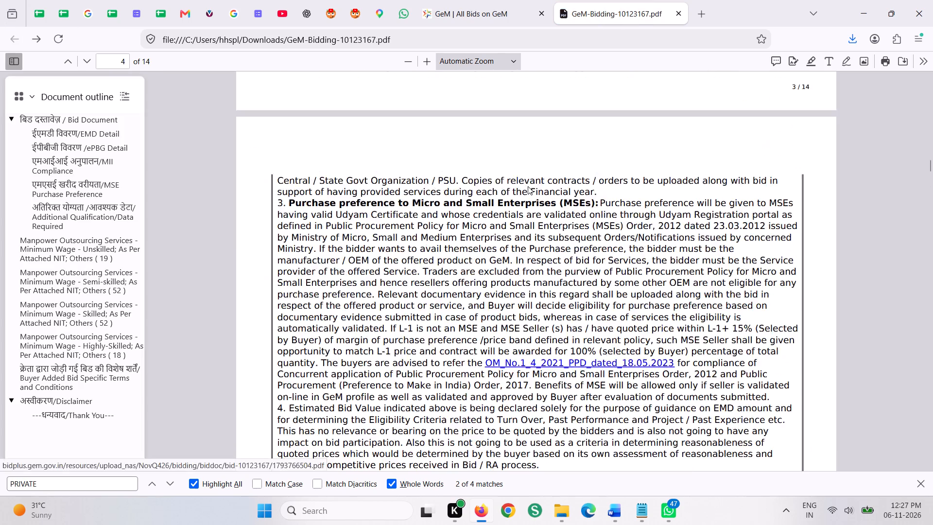
{"action": "scroll", "coordinate": [462, 193], "scroll_direction": "up", "scroll_amount": 6}
{"action": "scroll", "coordinate": [439, 204], "scroll_direction": "down", "scroll_amount": 1}
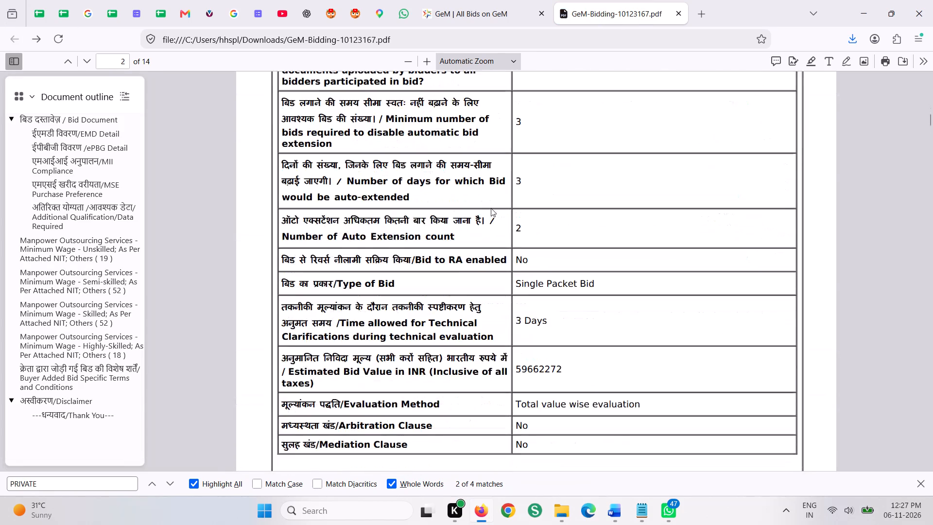
{"action": "left_click", "coordinate": [346, 283]}
{"action": "left_click_drag", "start_coordinate": [346, 283], "coordinate": [393, 279]}
{"action": "key", "text": "ctrl+c"}
{"action": "key", "text": "ctrl+c"}
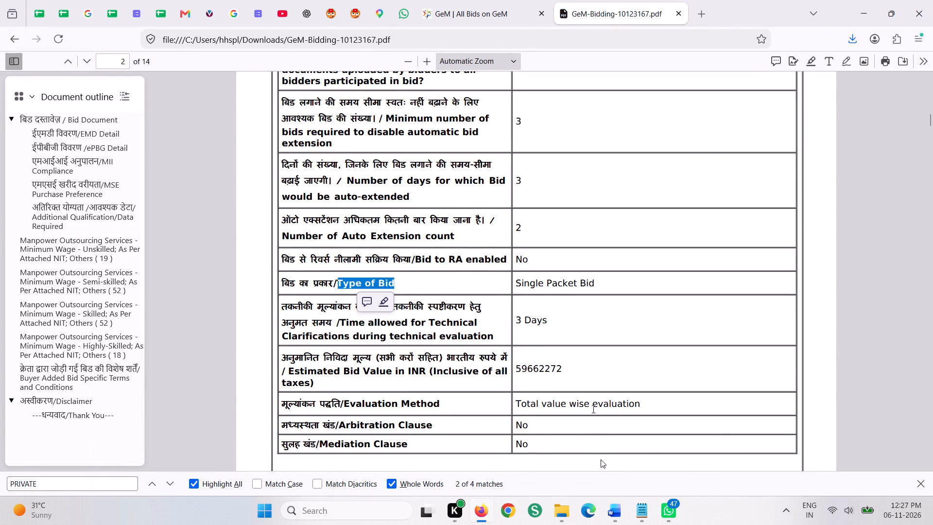
In Word's REQUIRED DOCUMENTS file, change the SHOPACT line to Delhi only and delete all the old text from the Pre-Bid line onward.
{"action": "left_click", "coordinate": [616, 524]}
{"action": "left_click", "coordinate": [334, 444]}
{"action": "scroll", "coordinate": [397, 366], "scroll_direction": "up", "scroll_amount": 5}
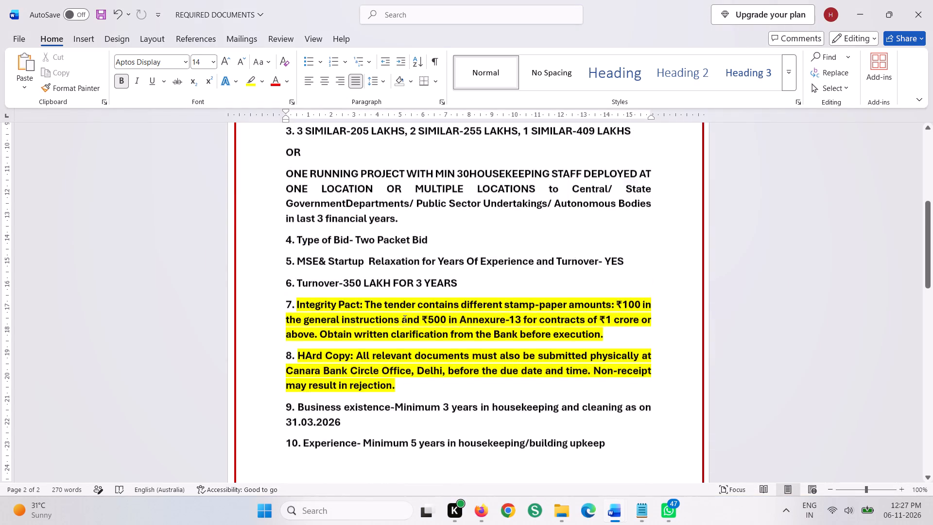
{"action": "scroll", "coordinate": [386, 285], "scroll_direction": "up", "scroll_amount": 2}
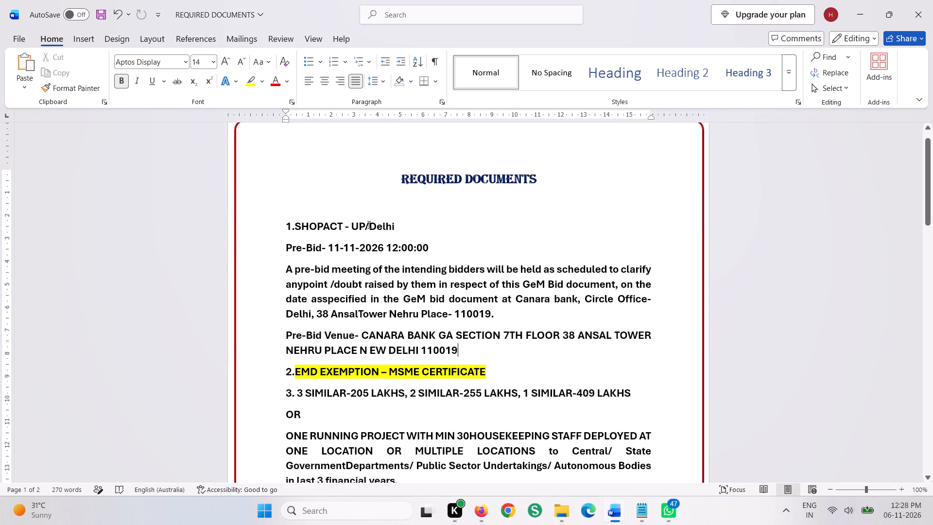
{"action": "left_click", "coordinate": [368, 225]}
{"action": "key", "text": "BackSpace"}
{"action": "key", "text": "BackSpace"}
{"action": "key", "text": "BackSpace"}
{"action": "left_click_drag", "start_coordinate": [288, 250], "coordinate": [708, 524]}
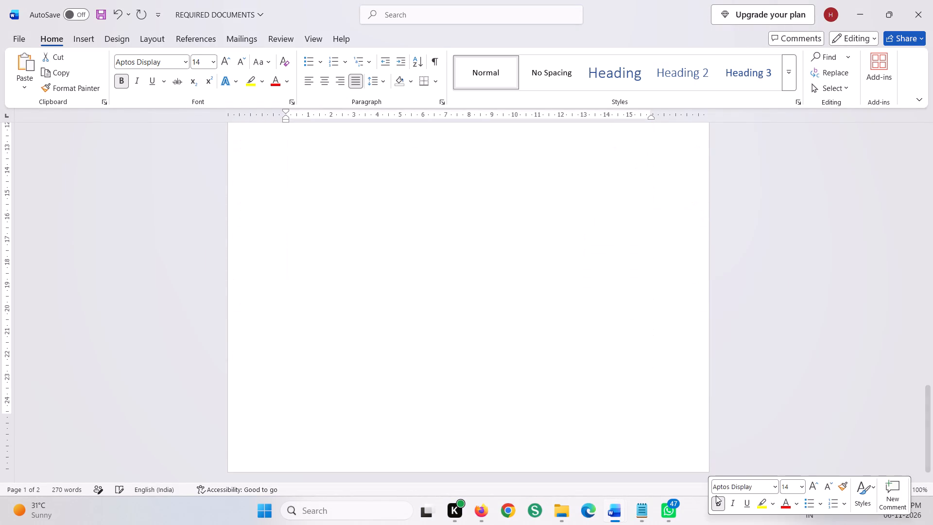
{"action": "key", "text": "BackSpace"}
Add item 2 to the list using the copied label, reading "Type of Bid-SINGLE PACKT BID".
{"action": "type", "text": "2."}
{"action": "key", "text": "ctrl+v"}
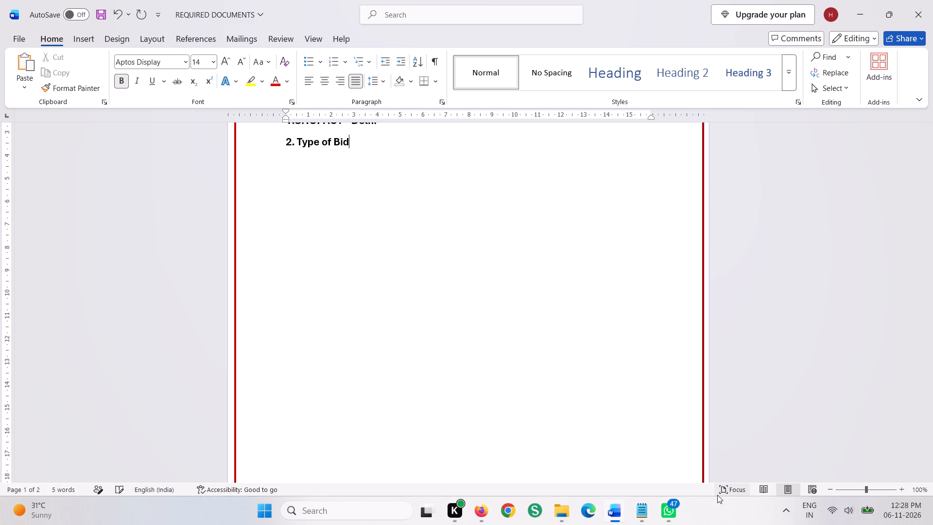
{"action": "key", "text": "minus"}
{"action": "key", "text": "alt+Tab"}
{"action": "key", "text": "alt+Tab"}
{"action": "type", "text": "SIN"}
{"action": "type", "text": "GLE"}
{"action": "key", "text": "space"}
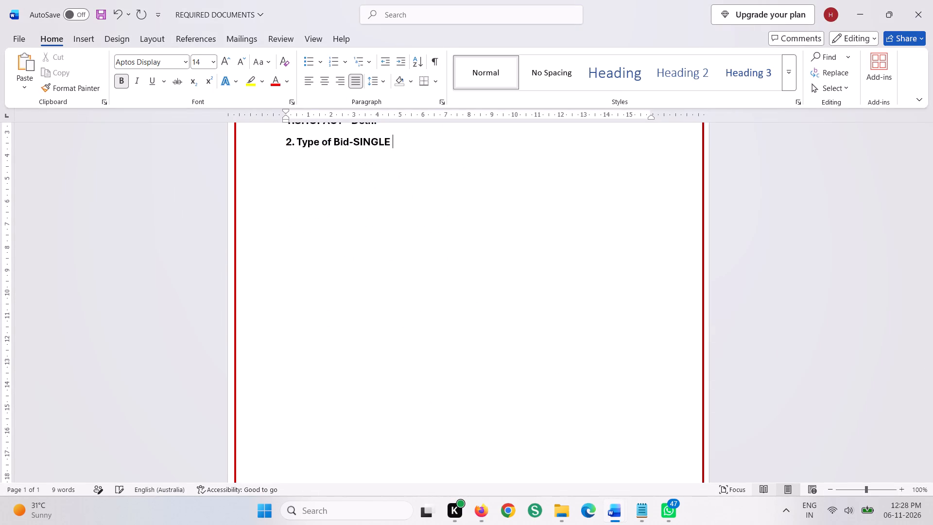
{"action": "key", "text": "BackSpace"}
{"action": "key", "text": "space"}
{"action": "type", "text": "PACKE"}
{"action": "key", "text": "BackSpace"}
{"action": "type", "text": "TY"}
{"action": "key", "text": "BackSpace"}
{"action": "key", "text": "space"}
{"action": "type", "text": "BID3"}
{"action": "key", "text": "Insert"}
{"action": "key", "text": "BackSpace"}
{"action": "key", "text": "Return"}
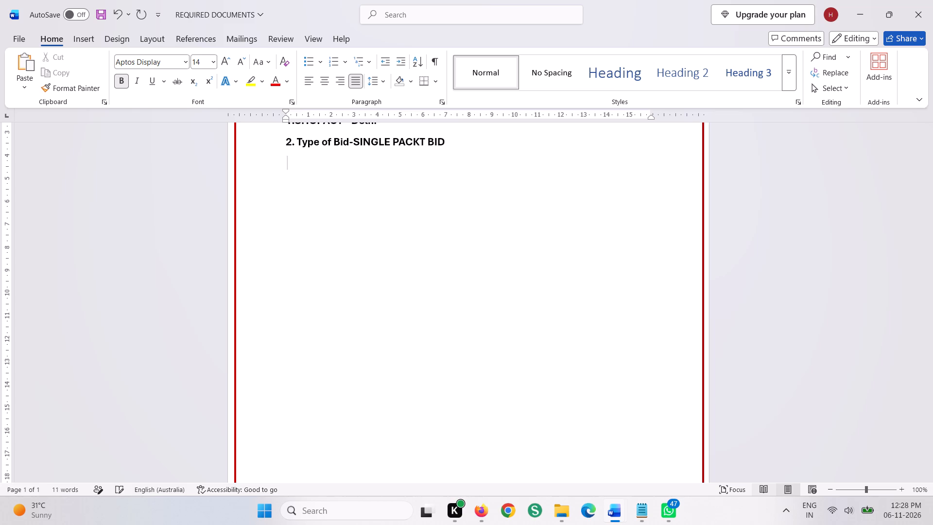
Add item 3 to the list as "PSARA LICENCE".
{"action": "type", "text": "3."}
{"action": "type", "text": "PSARA LICEMN"}
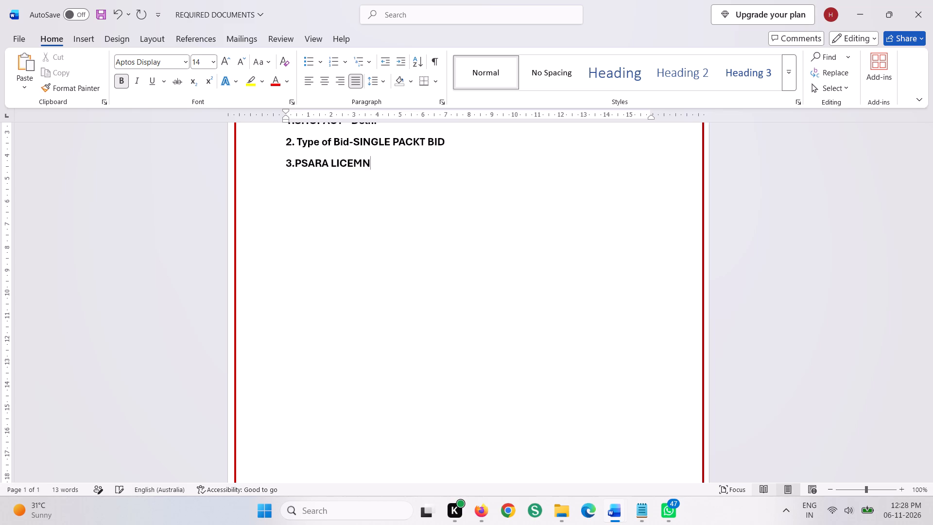
{"action": "key", "text": "BackSpace"}
{"action": "key", "text": "BackSpace"}
{"action": "type", "text": "NCE"}
{"action": "key", "text": "space"}
{"action": "key", "text": "Return"}
Add item 4, "Estimated Bid Value- 59662272", copying the label and amount from the bid PDF in Firefox.
{"action": "type", "text": "4."}
{"action": "key", "text": "alt+Tab"}
{"action": "scroll", "coordinate": [744, 445], "scroll_direction": "up", "scroll_amount": 2}
{"action": "scroll", "coordinate": [671, 446], "scroll_direction": "down", "scroll_amount": 1}
{"action": "scroll", "coordinate": [616, 389], "scroll_direction": "down", "scroll_amount": 1}
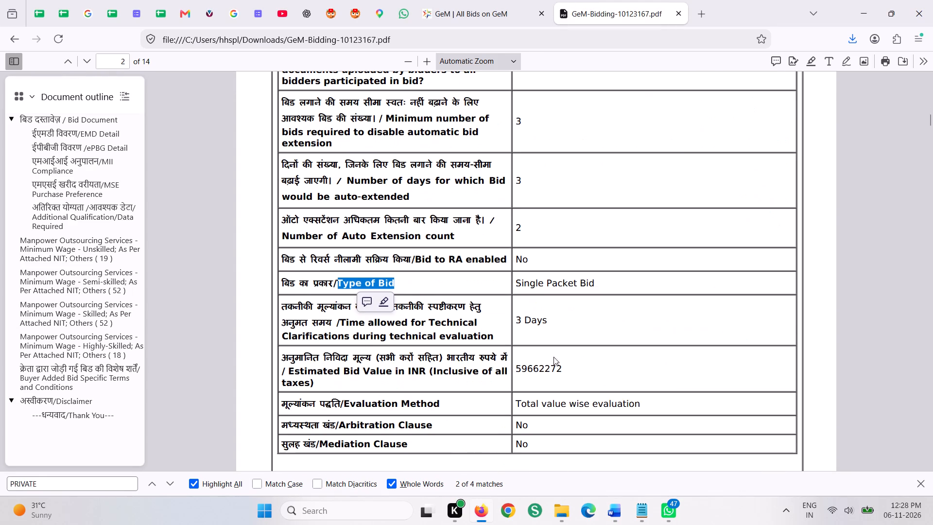
{"action": "left_click", "coordinate": [306, 371]}
{"action": "left_click_drag", "start_coordinate": [306, 371], "coordinate": [380, 371]}
{"action": "key", "text": "ctrl+c"}
{"action": "key", "text": "ctrl+c"}
{"action": "key", "text": "alt+Tab"}
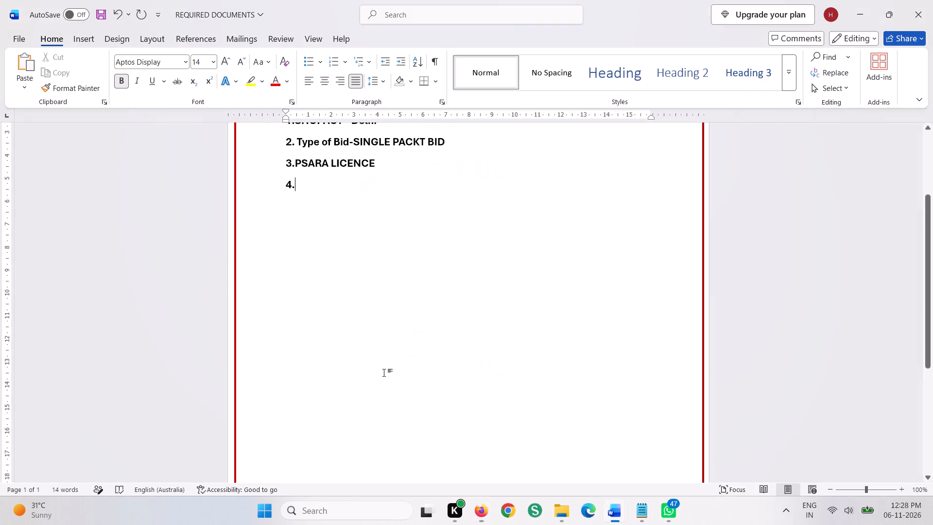
{"action": "key", "text": "ctrl+v"}
{"action": "key", "text": "minus"}
{"action": "key", "text": "alt+Tab"}
{"action": "double_click", "coordinate": [525, 363]}
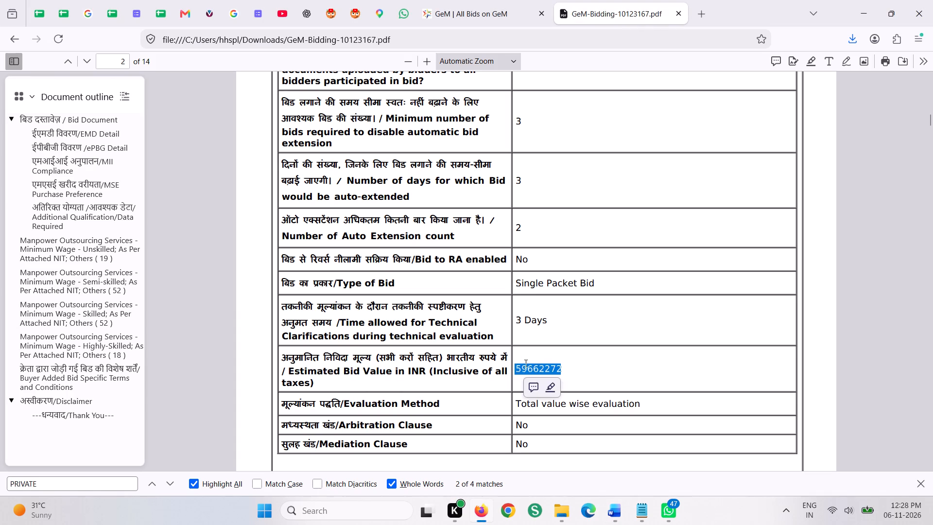
{"action": "key", "text": "ctrl+c"}
{"action": "key", "text": "alt+Tab"}
{"action": "key", "text": "ctrl+v"}
{"action": "key", "text": "Return"}
Add item 5, "MSE & Startup Relaxation for Years of Experience and Turnover- NO", copying the wording from page 1 of the bid PDF.
{"action": "type", "text": "5."}
{"action": "key", "text": "alt+Tab"}
{"action": "scroll", "coordinate": [562, 365], "scroll_direction": "up", "scroll_amount": 2}
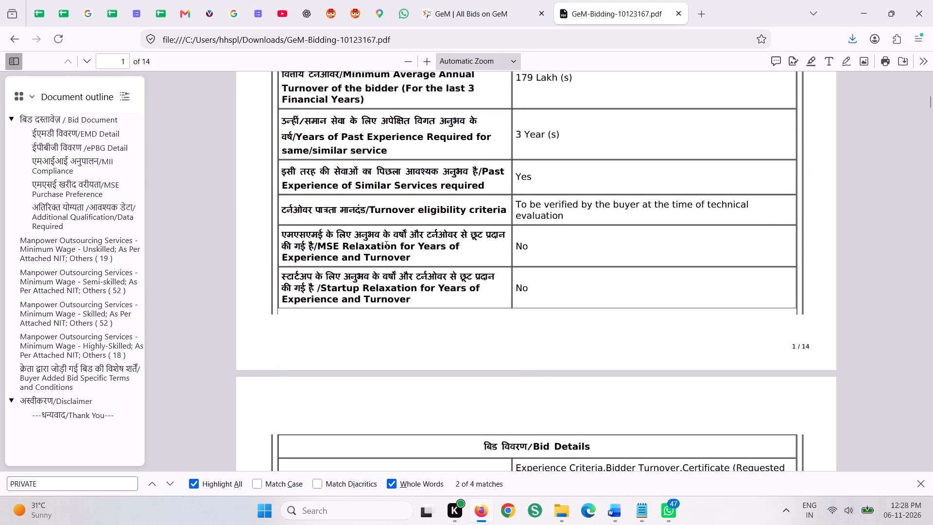
{"action": "left_click", "coordinate": [320, 246]}
{"action": "left_click_drag", "start_coordinate": [320, 246], "coordinate": [415, 262]}
{"action": "key", "text": "ctrl+c"}
{"action": "key", "text": "ctrl+c"}
{"action": "key", "text": "ctrl+c"}
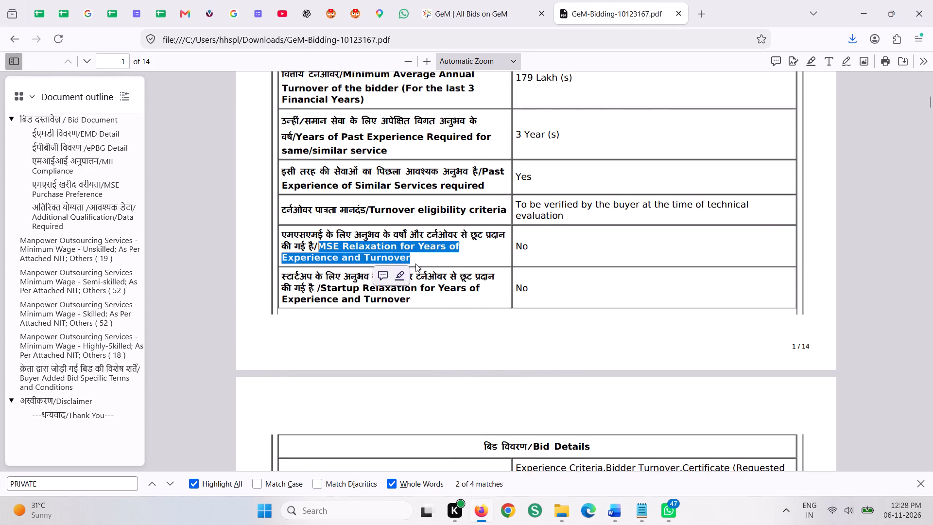
{"action": "key", "text": "alt+Tab"}
{"action": "key", "text": "ctrl+v"}
{"action": "left_click", "coordinate": [284, 227]}
{"action": "key", "text": "BackSpace"}
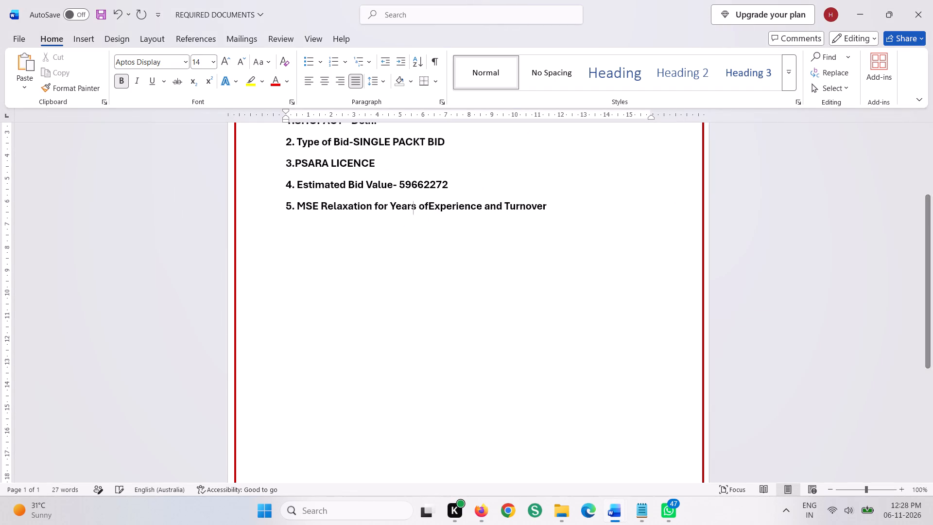
{"action": "key", "text": "space"}
{"action": "key", "text": "alt+Tab"}
{"action": "double_click", "coordinate": [342, 286]}
{"action": "key", "text": "ctrl+c"}
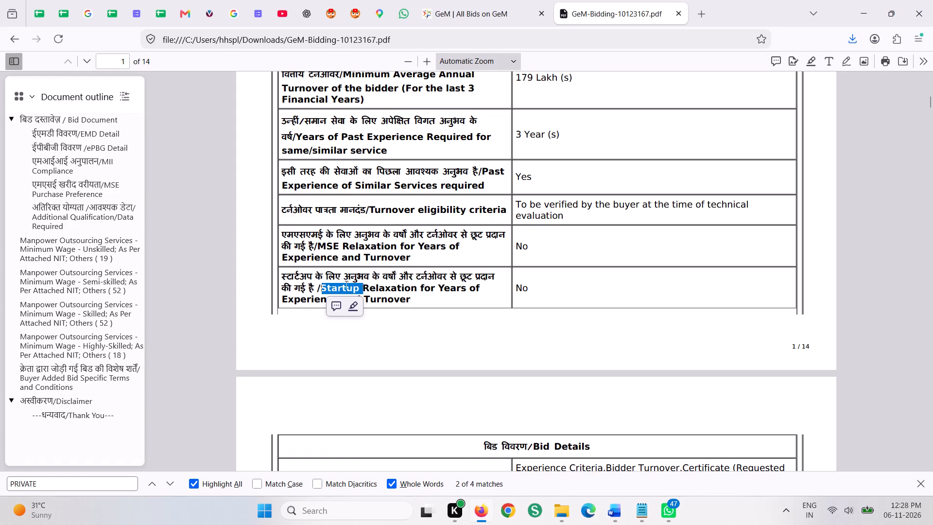
{"action": "key", "text": "ctrl+c"}
{"action": "key", "text": "alt+Tab"}
{"action": "left_click", "coordinate": [320, 207]}
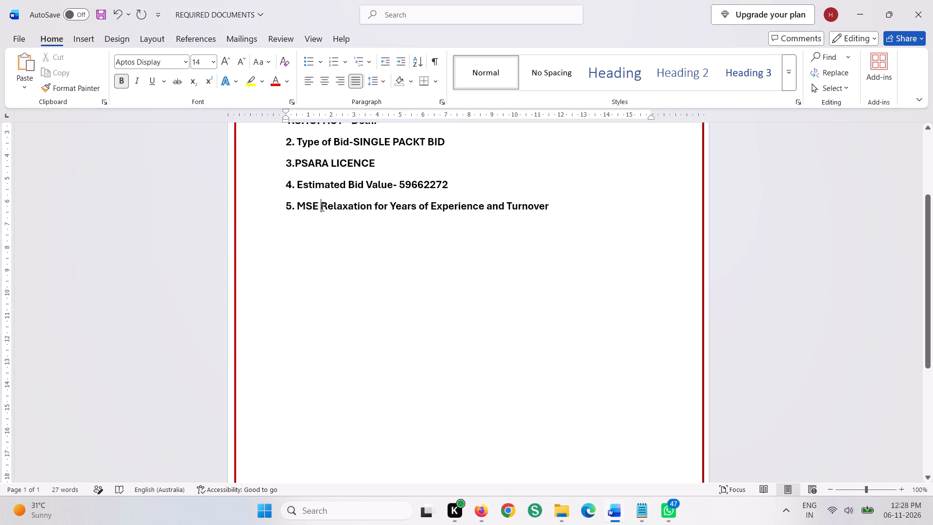
{"action": "type", "text": "&"}
{"action": "key", "text": "space"}
{"action": "key", "text": "ctrl+v"}
{"action": "left_click", "coordinate": [603, 211]}
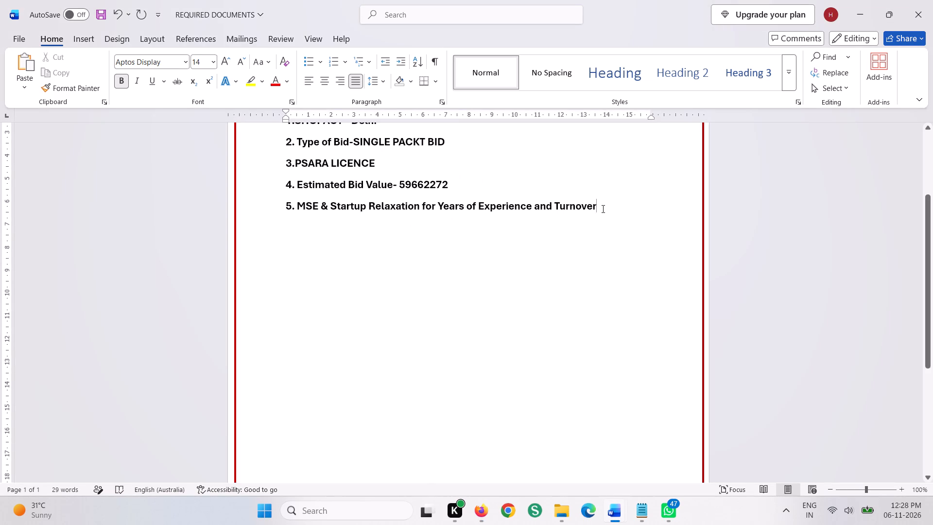
{"action": "type", "text": "- NO"}
{"action": "key", "text": "space"}
Add item 6, "Turnover–179 LAKH FOR 3 YEARS", copying the Turnover label from the bid PDF.
{"action": "key", "text": "alt+Tab"}
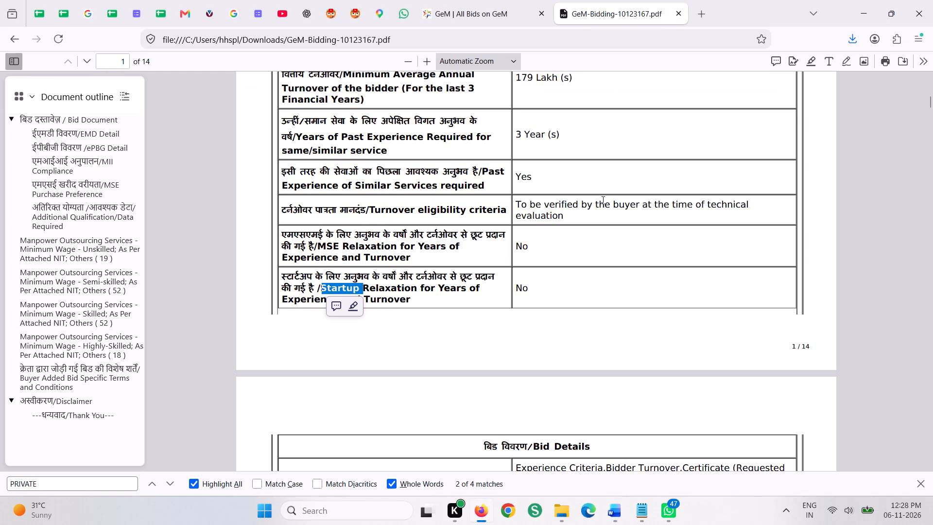
{"action": "double_click", "coordinate": [311, 87]}
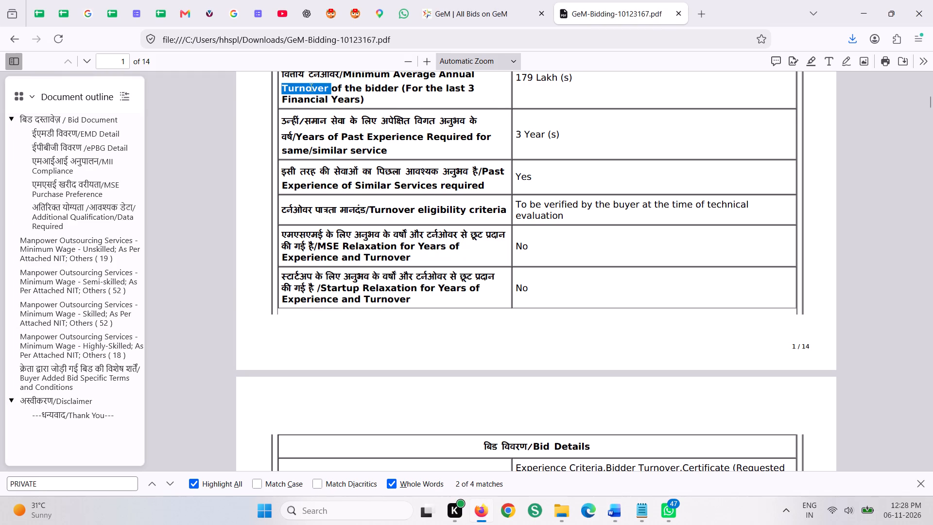
{"action": "key", "text": "ctrl+c"}
{"action": "key", "text": "ctrl+c"}
{"action": "key", "text": "alt+Tab"}
{"action": "scroll", "coordinate": [392, 297], "scroll_direction": "up", "scroll_amount": 1}
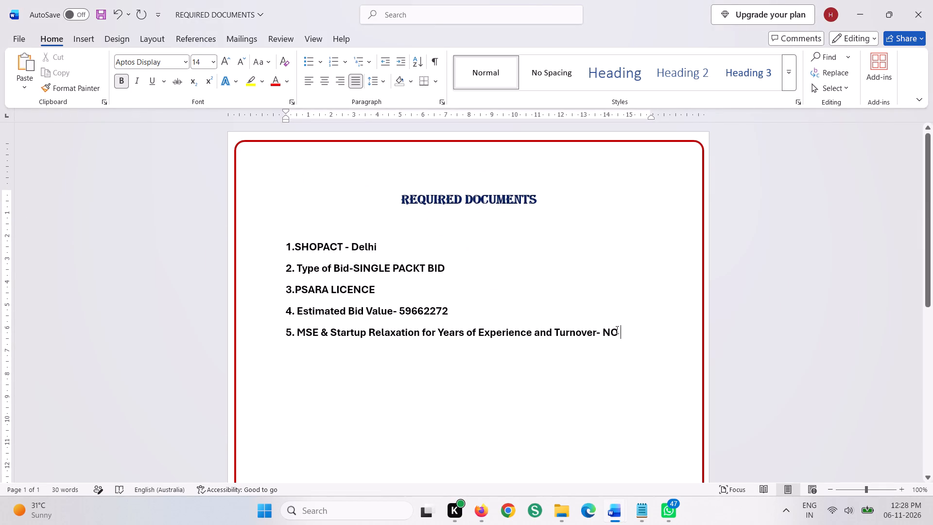
{"action": "left_click", "coordinate": [627, 326]}
{"action": "key", "text": "Return"}
{"action": "type", "text": "6."}
{"action": "key", "text": "ctrl+v"}
{"action": "key", "text": "ctrl+minus"}
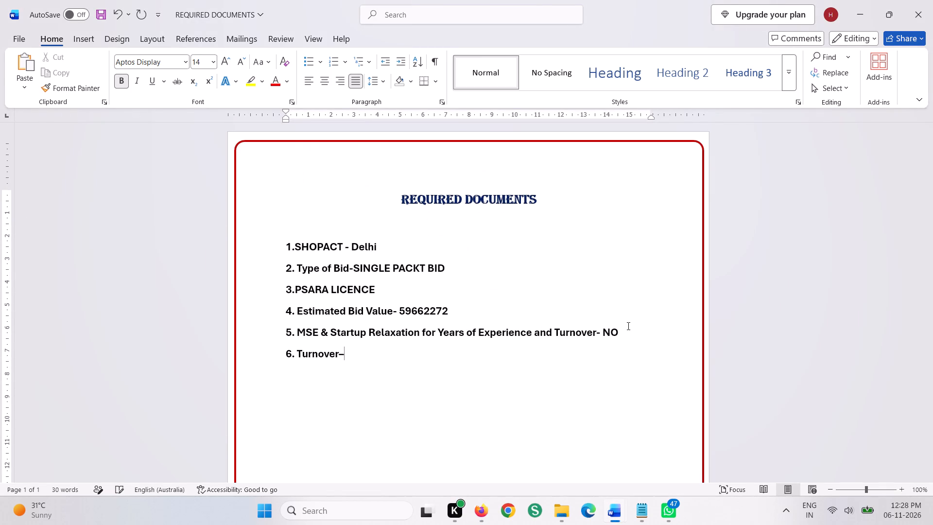
{"action": "key", "text": "alt+Tab"}
{"action": "key", "text": "alt+Tab"}
{"action": "type", "text": "179 LAKH FOR 3 YEARS"}
{"action": "key", "text": "space"}
{"action": "key", "text": "Return"}
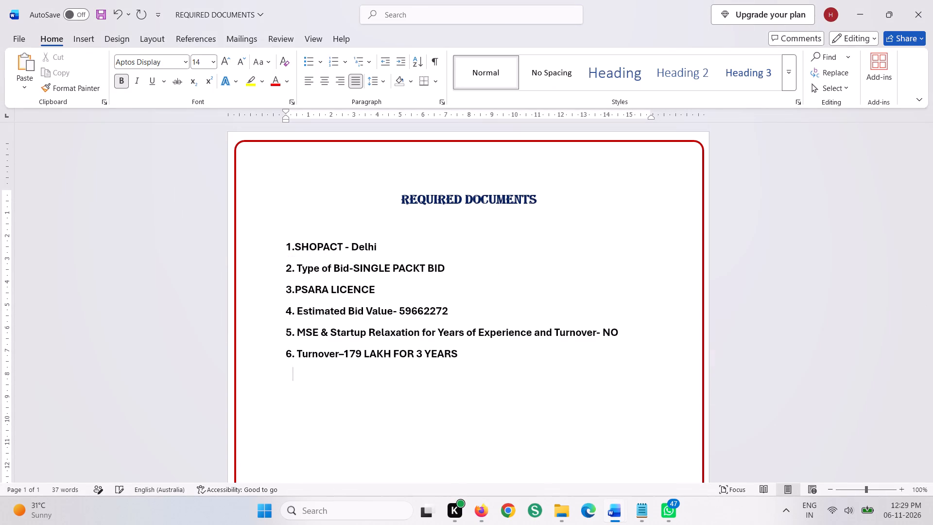
Start item 7 in the list with its number only.
{"action": "type", "text": "7."}
{"action": "key", "text": "Tab"}
{"action": "key", "text": "BackSpace"}
Open the buyer's attached tender document from the link in the bid PDF in Firefox.
{"action": "key", "text": "alt+Tab"}
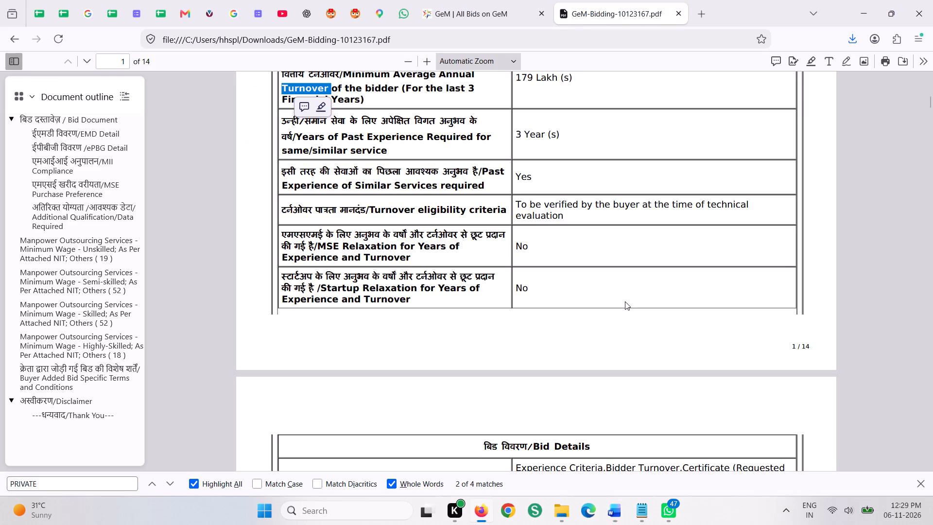
{"action": "scroll", "coordinate": [628, 297], "scroll_direction": "down", "scroll_amount": 4}
{"action": "scroll", "coordinate": [558, 279], "scroll_direction": "down", "scroll_amount": 3}
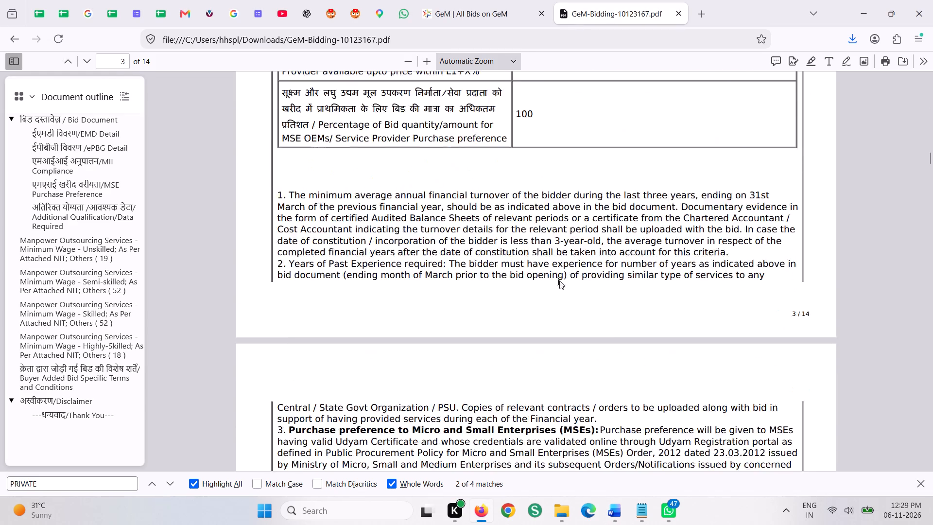
{"action": "scroll", "coordinate": [565, 280], "scroll_direction": "down", "scroll_amount": 1}
{"action": "left_click", "coordinate": [479, 367]}
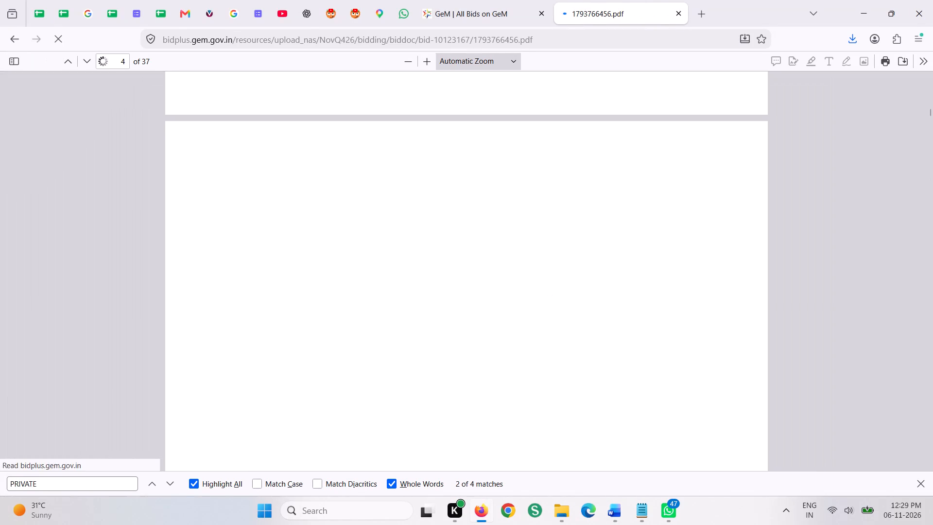
Examine the tender document's general terms on page 4, including contract period, estimated bid value, bid validity and earnest money deposit.
{"action": "left_click", "coordinate": [532, 238]}
{"action": "scroll", "coordinate": [455, 265], "scroll_direction": "up", "scroll_amount": 10}
{"action": "key", "text": "alt+Tab"}
{"action": "key", "text": "alt+Tab"}
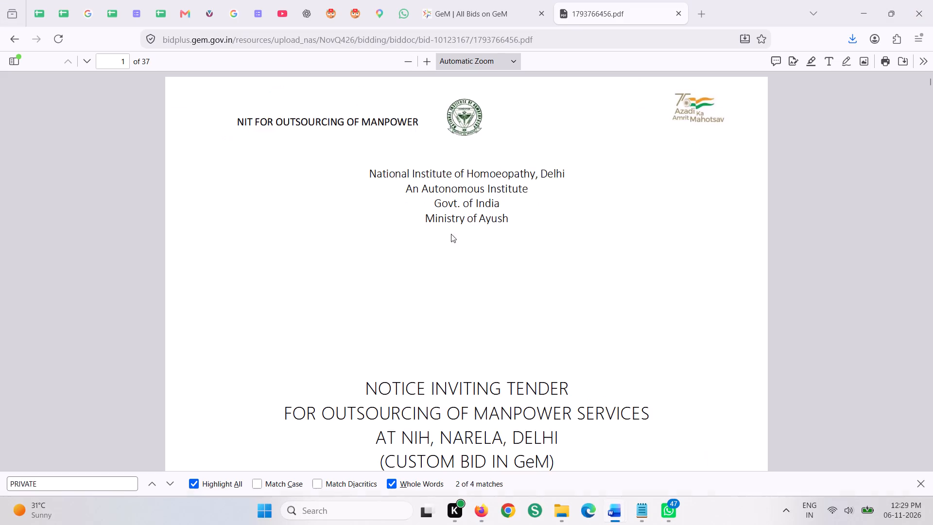
{"action": "scroll", "coordinate": [402, 269], "scroll_direction": "down", "scroll_amount": 2}
{"action": "scroll", "coordinate": [464, 251], "scroll_direction": "down", "scroll_amount": 3}
{"action": "scroll", "coordinate": [501, 243], "scroll_direction": "down", "scroll_amount": 4}
{"action": "scroll", "coordinate": [428, 253], "scroll_direction": "down", "scroll_amount": 2}
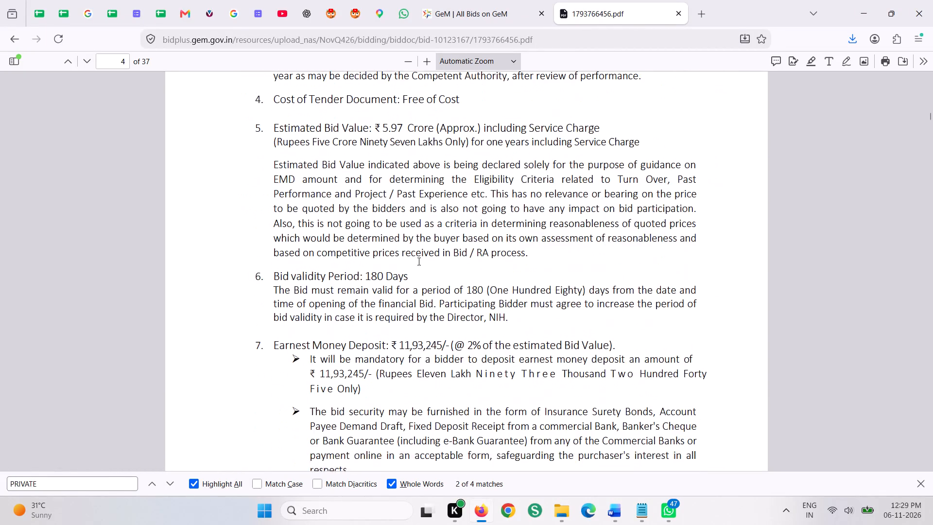
{"action": "scroll", "coordinate": [425, 220], "scroll_direction": "up", "scroll_amount": 1}
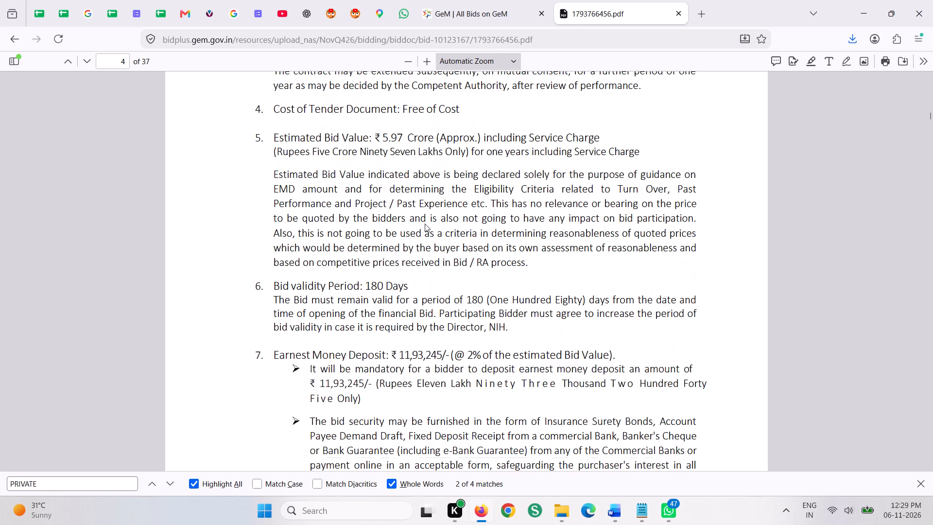
{"action": "scroll", "coordinate": [434, 245], "scroll_direction": "up", "scroll_amount": 1}
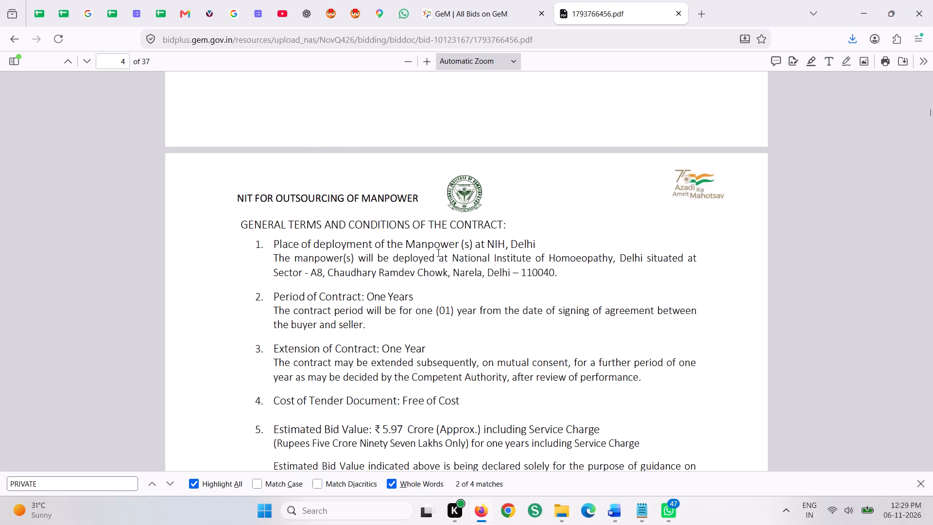
{"action": "scroll", "coordinate": [437, 252], "scroll_direction": "down", "scroll_amount": 1}
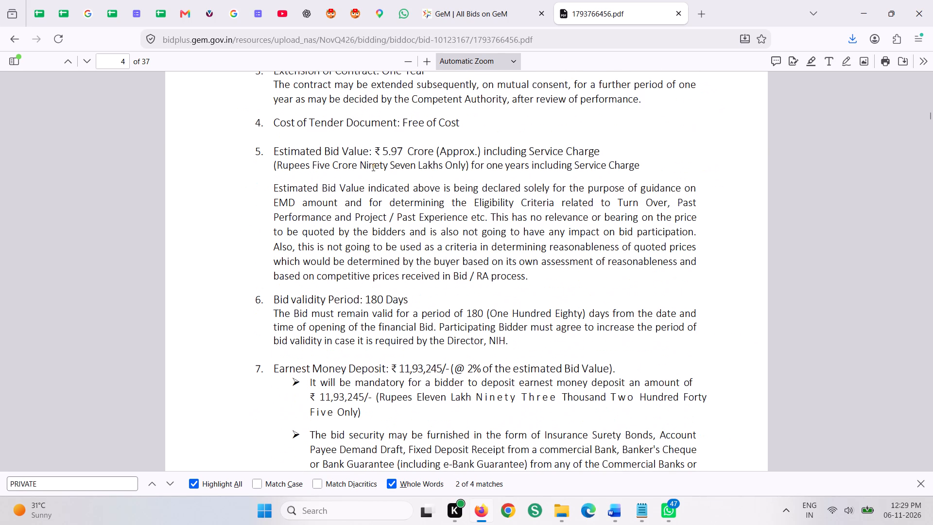
{"action": "key", "text": "alt+Tab"}
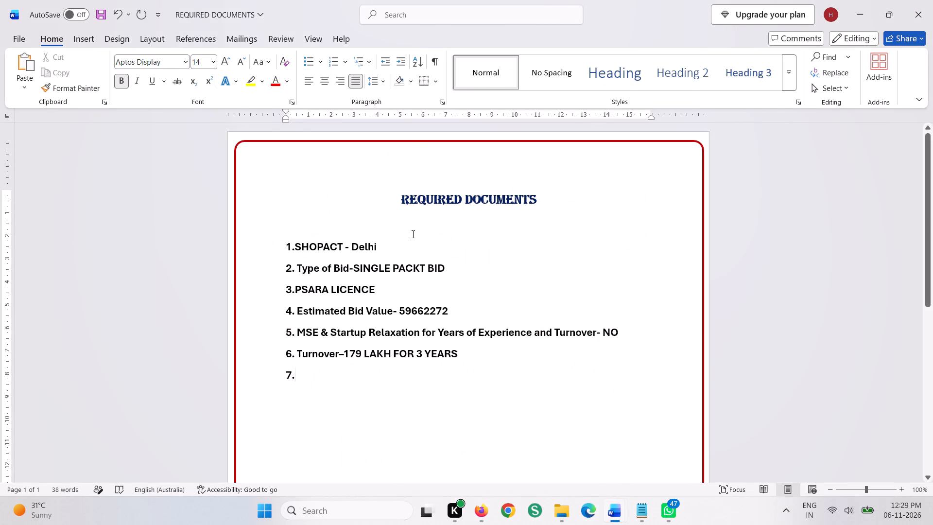
{"action": "key", "text": "alt+Tab"}
Search the tender document for "EMD" and go through the matches.
{"action": "key", "text": "ctrl+f"}
{"action": "type", "text": "EN"}
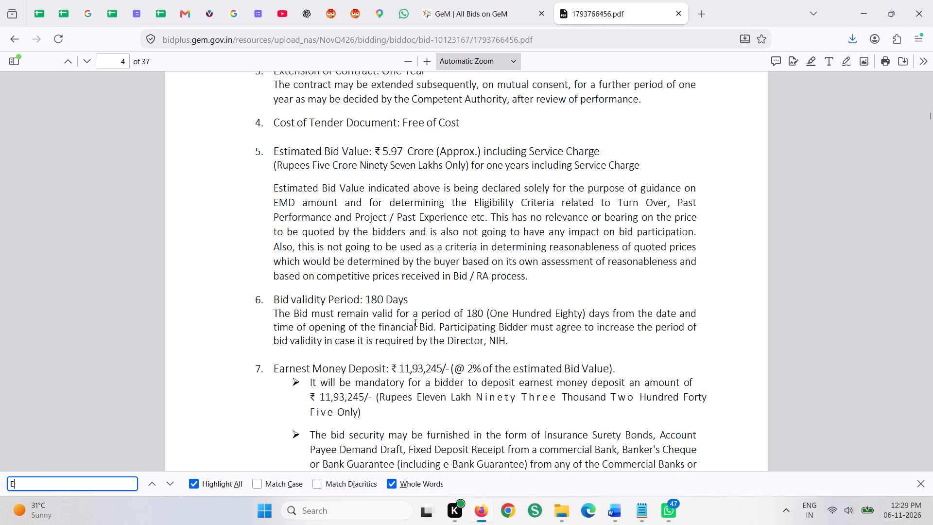
{"action": "key", "text": "BackSpace"}
{"action": "type", "text": "MD"}
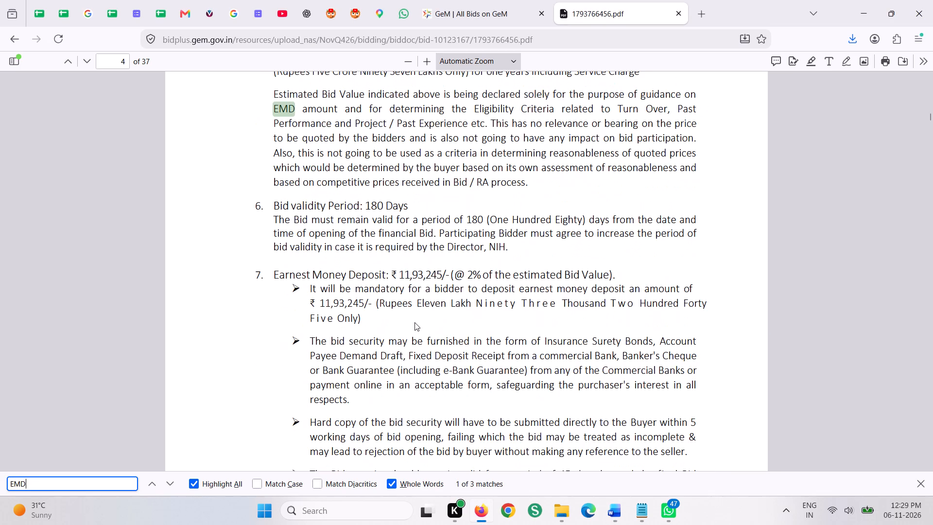
{"action": "key", "text": "Return"}
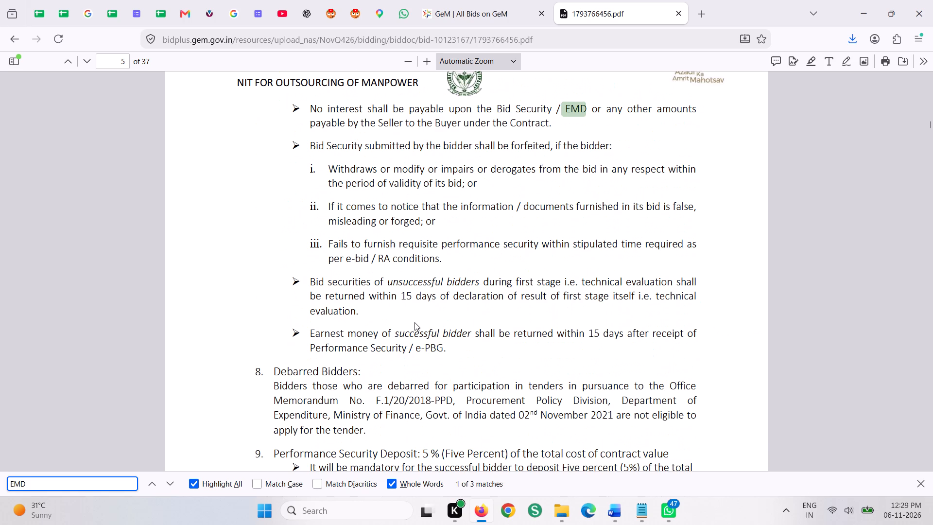
{"action": "key", "text": "Return"}
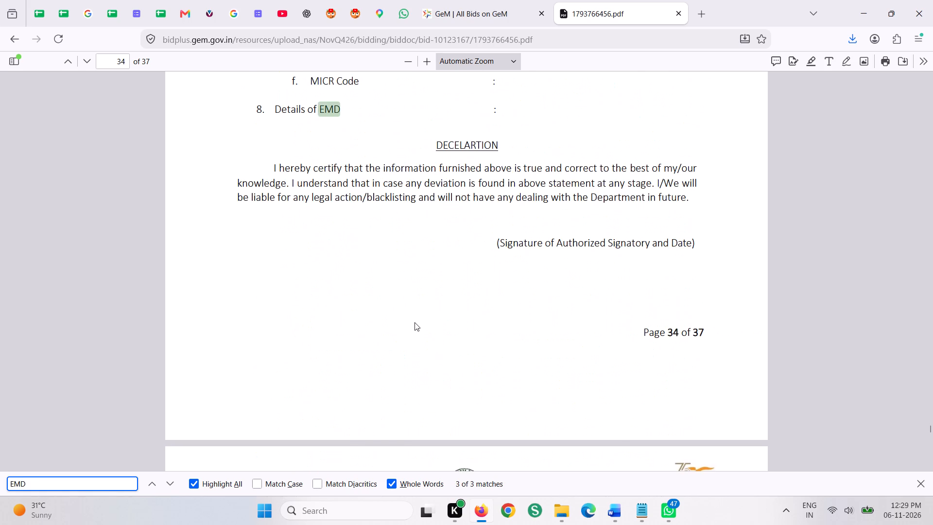
{"action": "key", "text": "Return"}
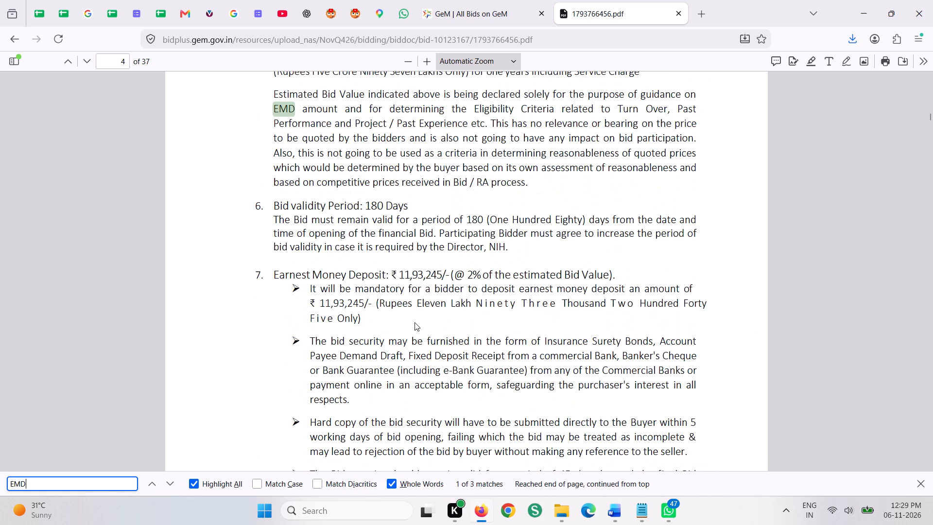
{"action": "key", "text": "Return"}
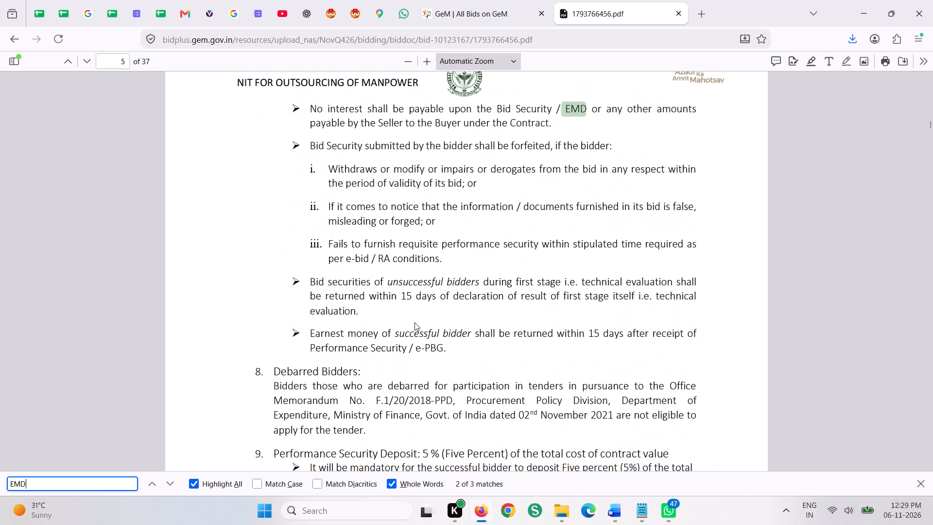
{"action": "key", "text": "Return"}
{"action": "key", "text": "Return"}
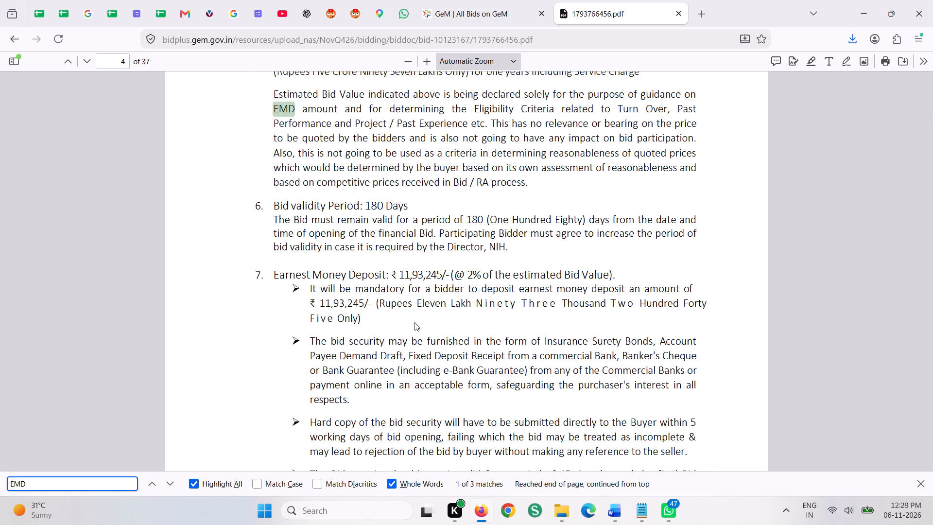
{"action": "key", "text": "Return"}
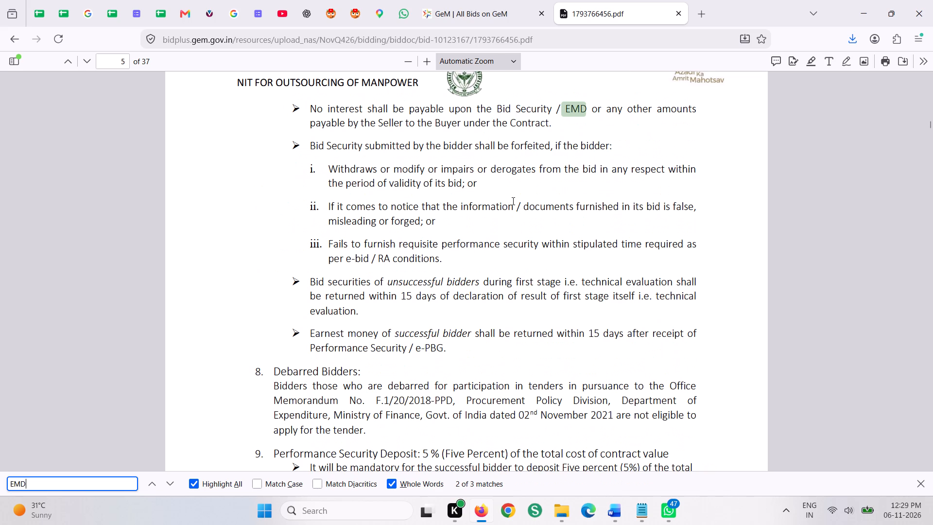
{"action": "key", "text": "Return"}
{"action": "scroll", "coordinate": [554, 6], "scroll_direction": "down", "scroll_amount": 9}
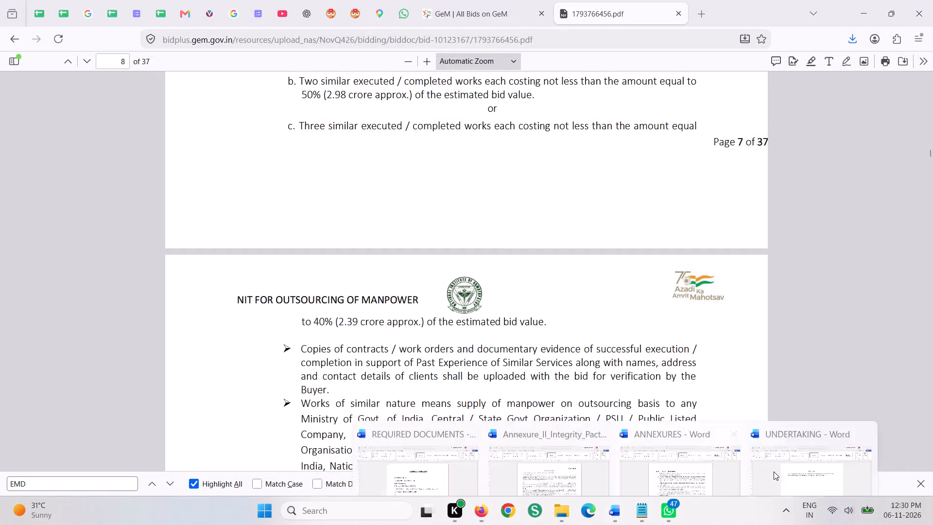
{"action": "left_click", "coordinate": [823, 450]}
{"action": "left_click", "coordinate": [19, 37]}
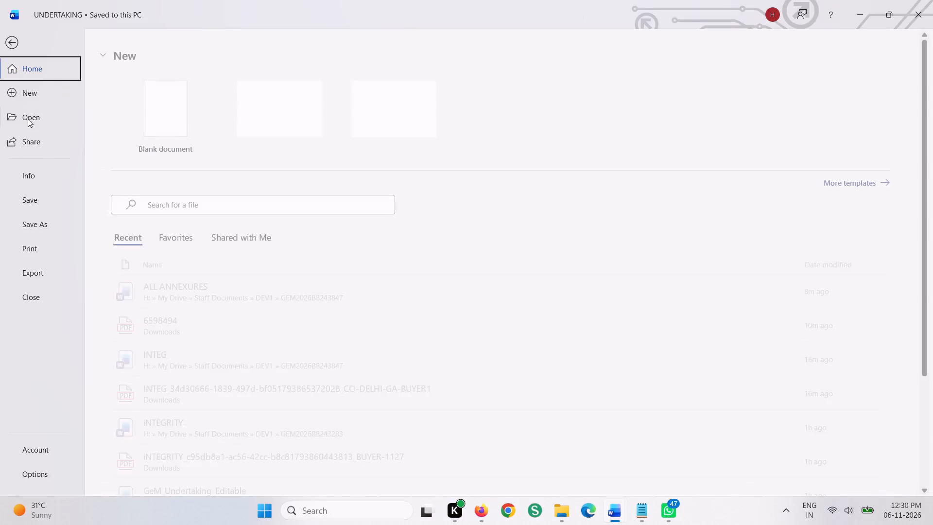
{"action": "left_click", "coordinate": [26, 116]}
{"action": "left_click", "coordinate": [122, 274]}
{"action": "scroll", "coordinate": [86, 171], "scroll_direction": "up", "scroll_amount": 8}
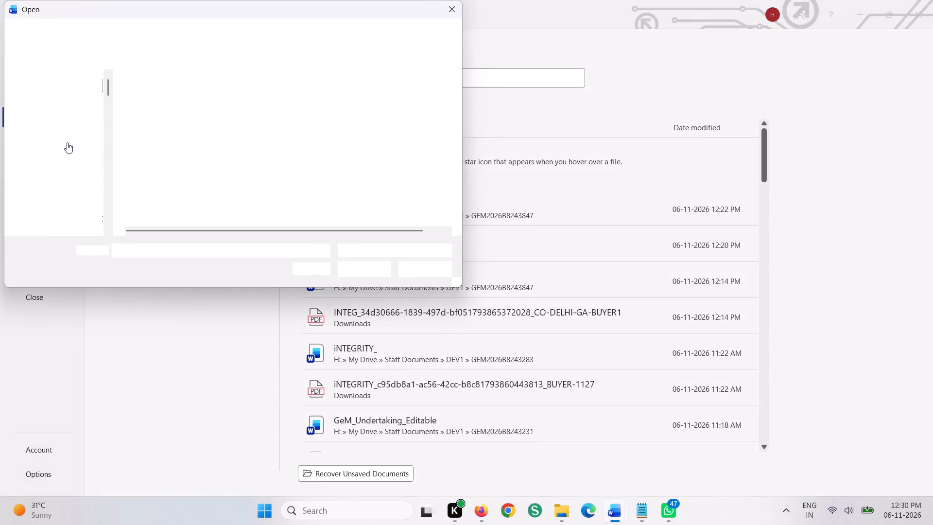
{"action": "scroll", "coordinate": [67, 142], "scroll_direction": "up", "scroll_amount": 9}
{"action": "left_click", "coordinate": [69, 126]}
{"action": "scroll", "coordinate": [177, 158], "scroll_direction": "up", "scroll_amount": 15}
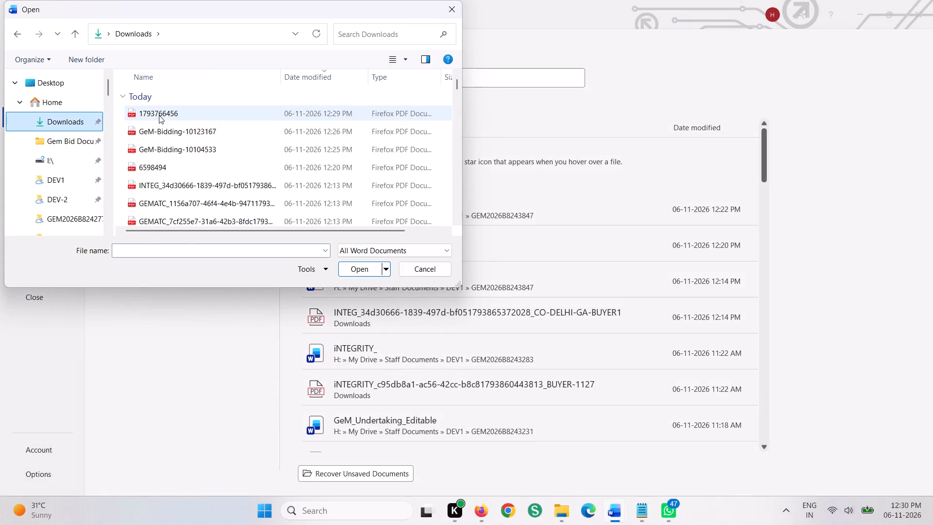
{"action": "double_click", "coordinate": [159, 115]}
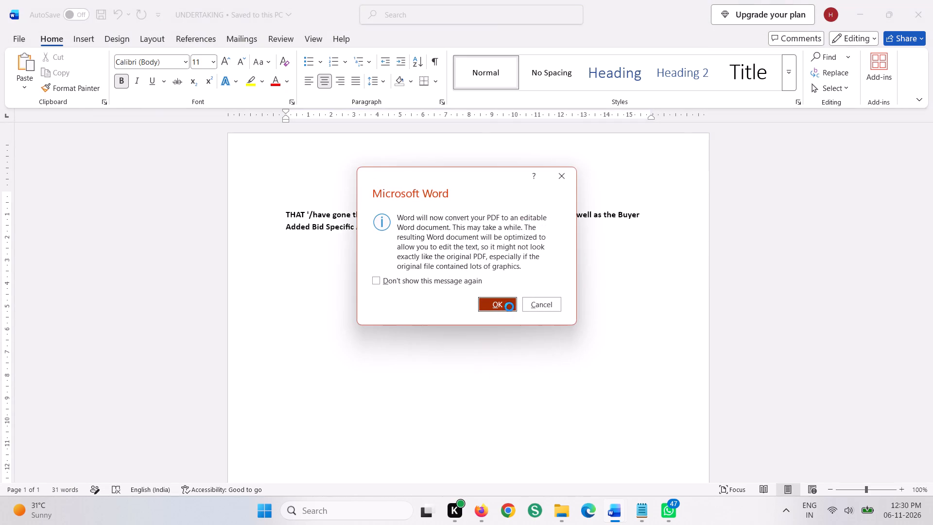
{"action": "left_click", "coordinate": [509, 307]}
{"action": "left_click", "coordinate": [497, 306]}
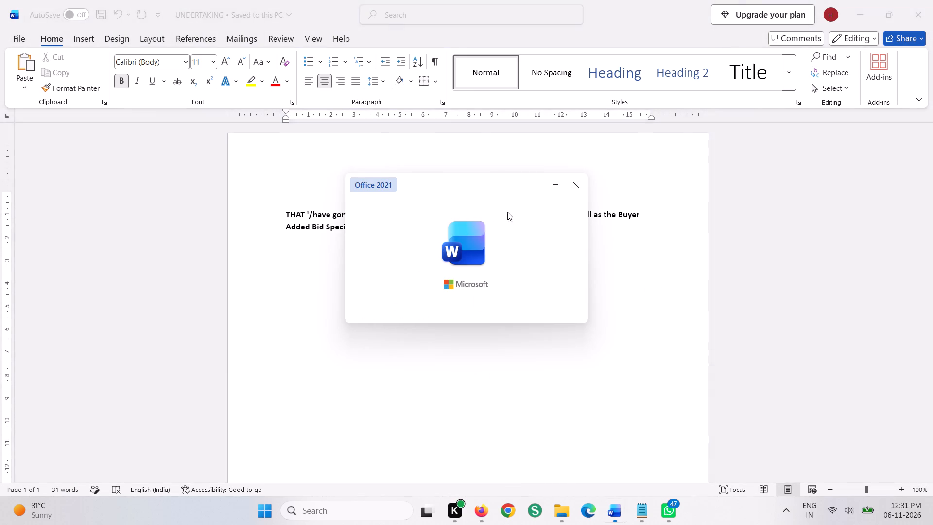
{"action": "left_click", "coordinate": [493, 60]}
{"action": "left_click", "coordinate": [500, 310]}
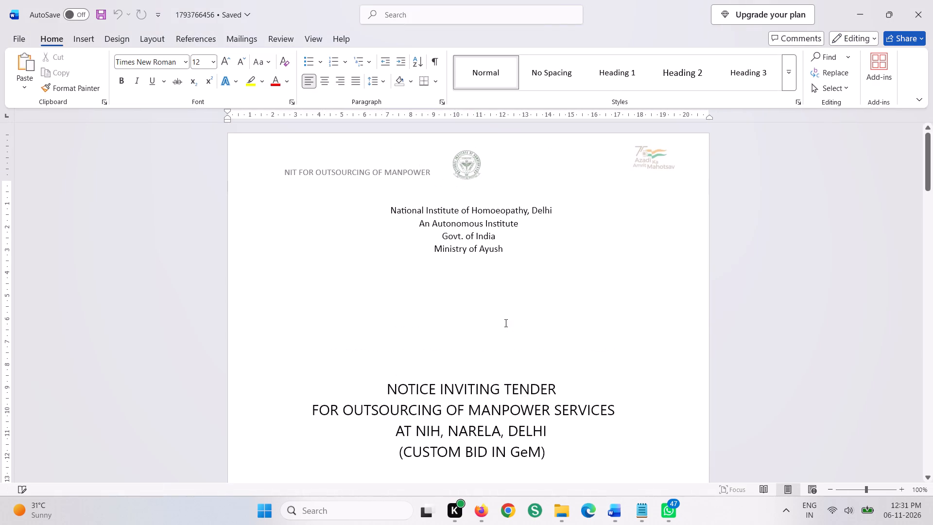
Delete all content from the National Institute of Homoeopathy title page up to the Pre-Contract Integrity Pact section in the converted document.
{"action": "left_click", "coordinate": [442, 208]}
{"action": "left_click_drag", "start_coordinate": [369, 188], "coordinate": [566, 524]}
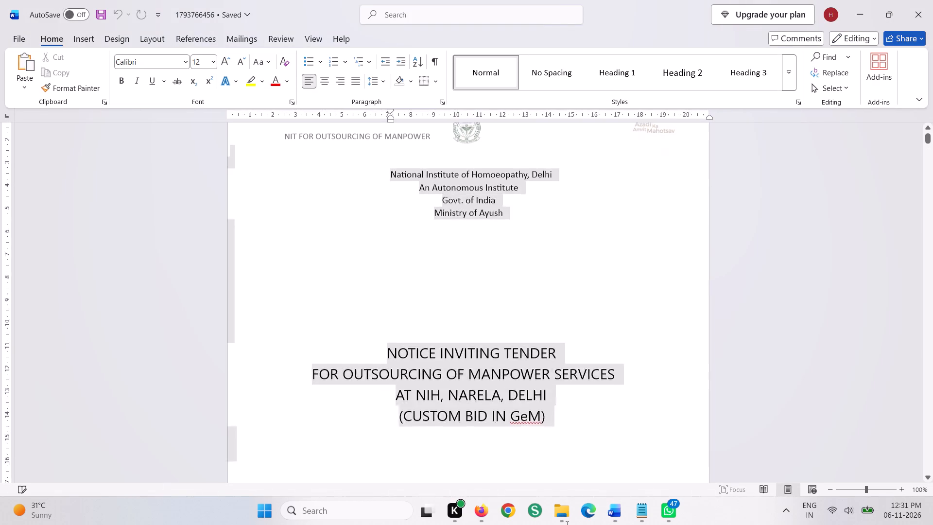
{"action": "left_click_drag", "start_coordinate": [566, 524], "coordinate": [657, 524]}
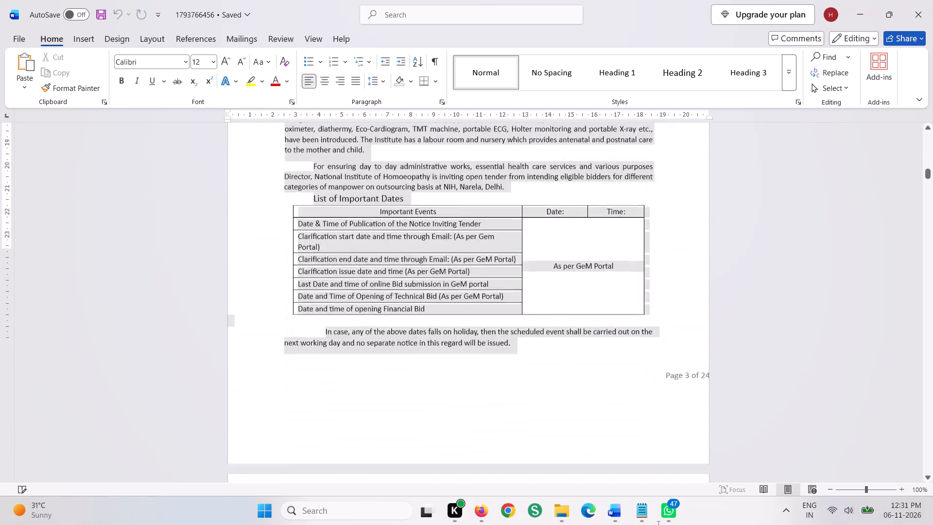
{"action": "left_click_drag", "start_coordinate": [657, 524], "coordinate": [733, 524]}
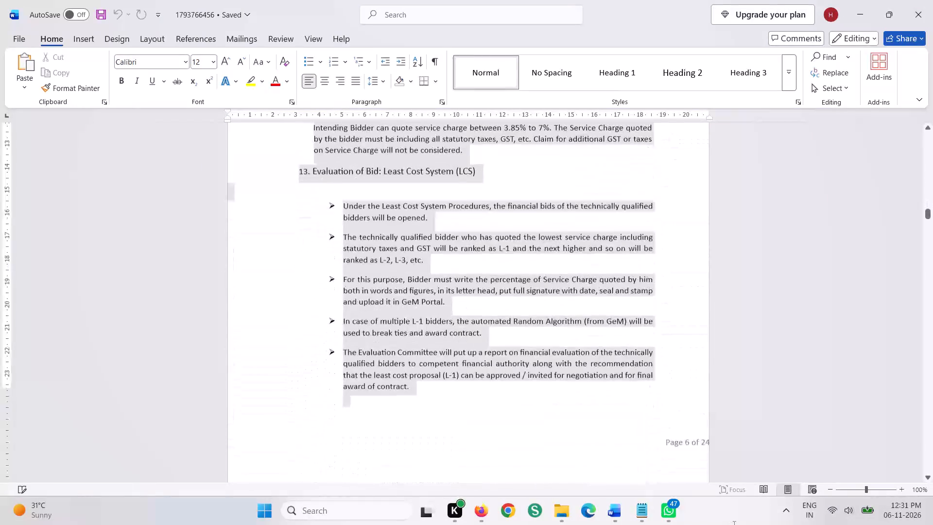
{"action": "left_click_drag", "start_coordinate": [733, 524], "coordinate": [814, 524]}
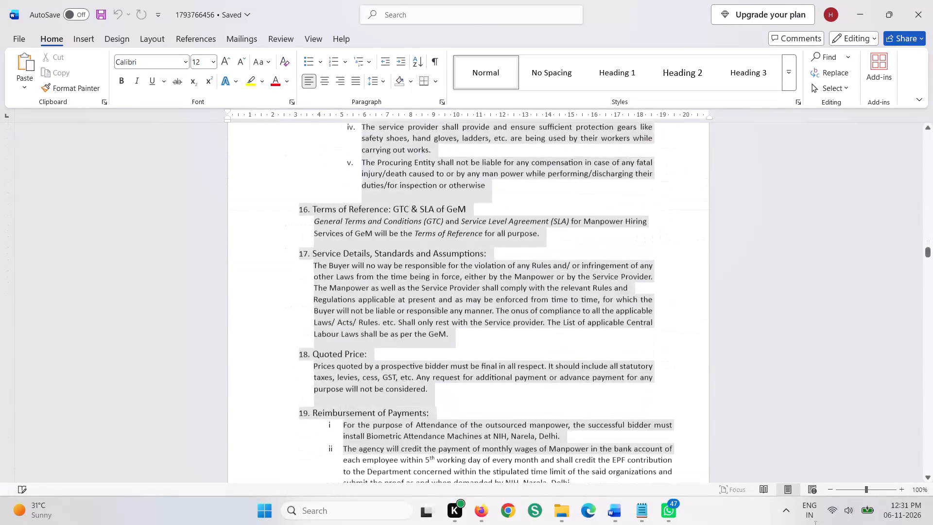
{"action": "left_click_drag", "start_coordinate": [814, 524], "coordinate": [778, 524]}
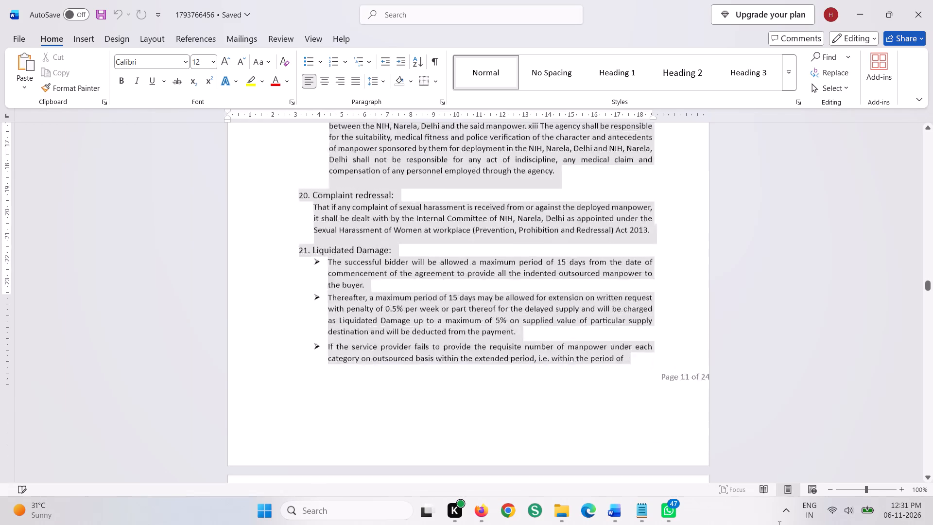
{"action": "left_click_drag", "start_coordinate": [778, 524], "coordinate": [733, 147]}
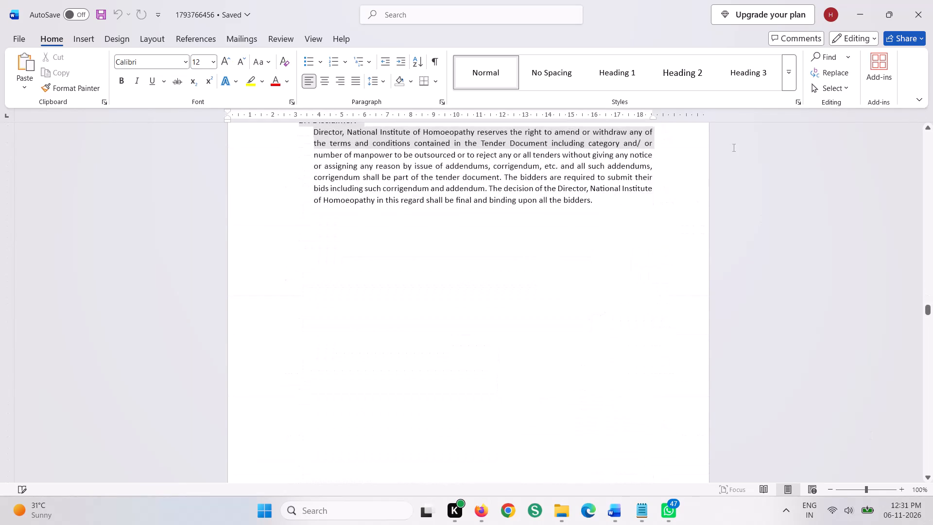
{"action": "left_click_drag", "start_coordinate": [733, 147], "coordinate": [533, 114]}
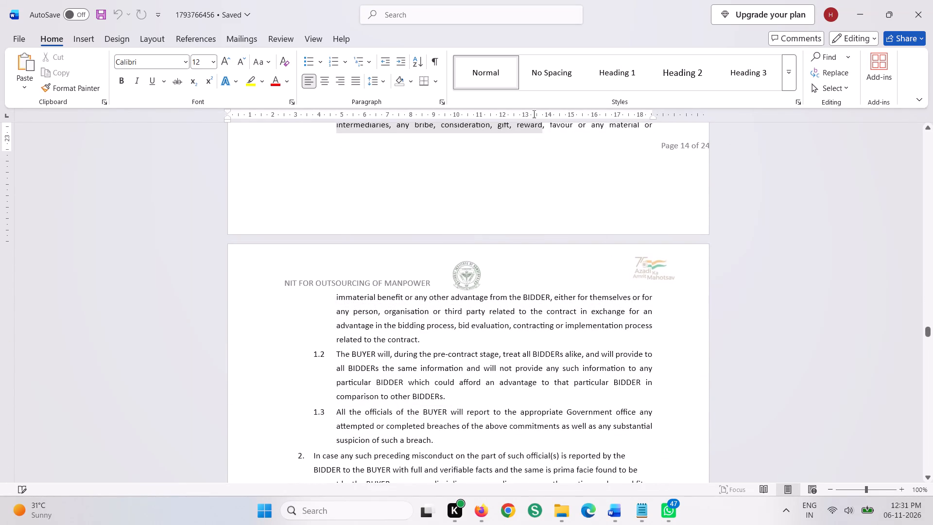
{"action": "left_click_drag", "start_coordinate": [533, 114], "coordinate": [518, 336]}
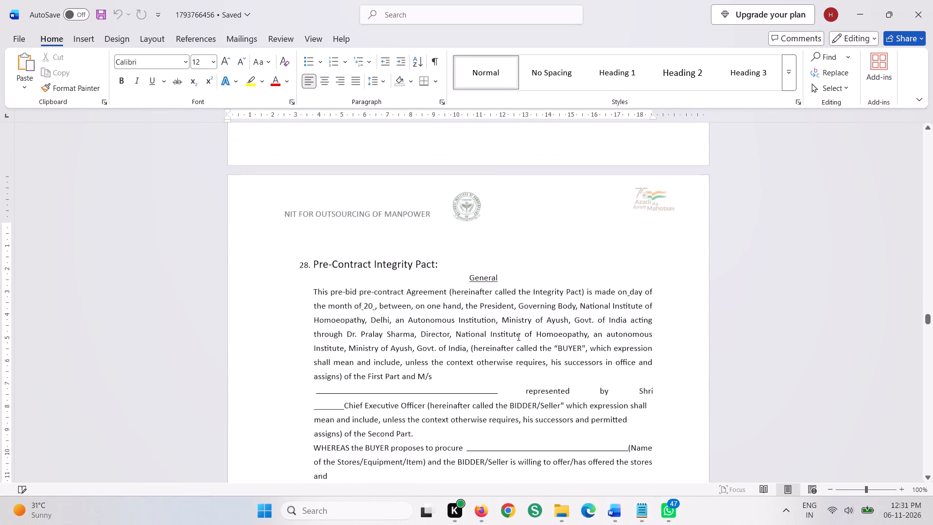
{"action": "left_click_drag", "start_coordinate": [518, 336], "coordinate": [467, 242]}
{"action": "key", "text": "BackSpace"}
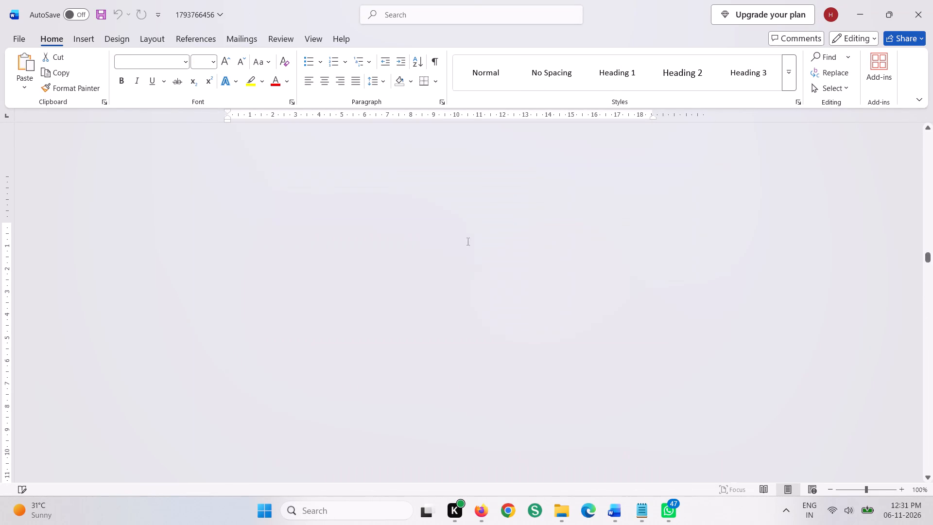
Move the right indent of Integrity Pact clauses 16 and 17, the signature block and the closing note to just under 18 cm.
{"action": "scroll", "coordinate": [462, 252], "scroll_direction": "down", "scroll_amount": 13}
{"action": "scroll", "coordinate": [507, 235], "scroll_direction": "down", "scroll_amount": 2}
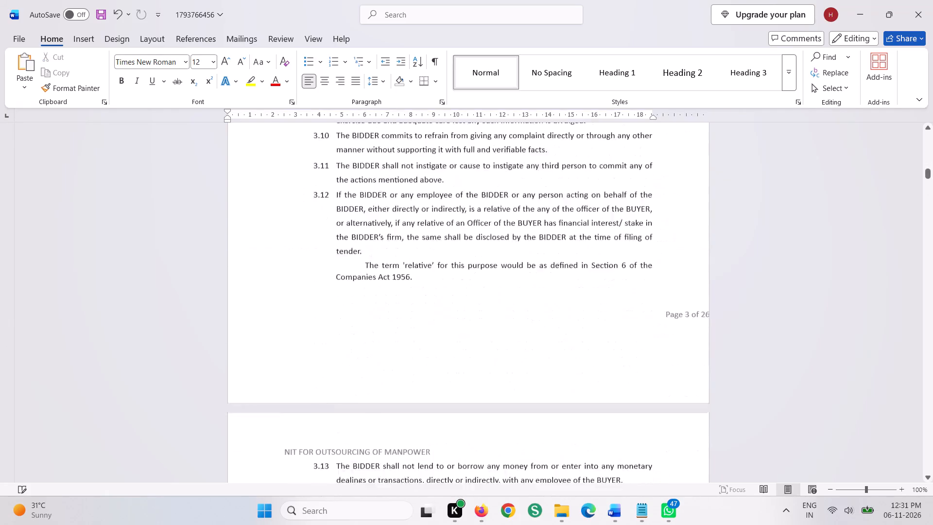
{"action": "scroll", "coordinate": [505, 243], "scroll_direction": "down", "scroll_amount": 5}
{"action": "scroll", "coordinate": [519, 288], "scroll_direction": "down", "scroll_amount": 6}
{"action": "scroll", "coordinate": [480, 270], "scroll_direction": "down", "scroll_amount": 4}
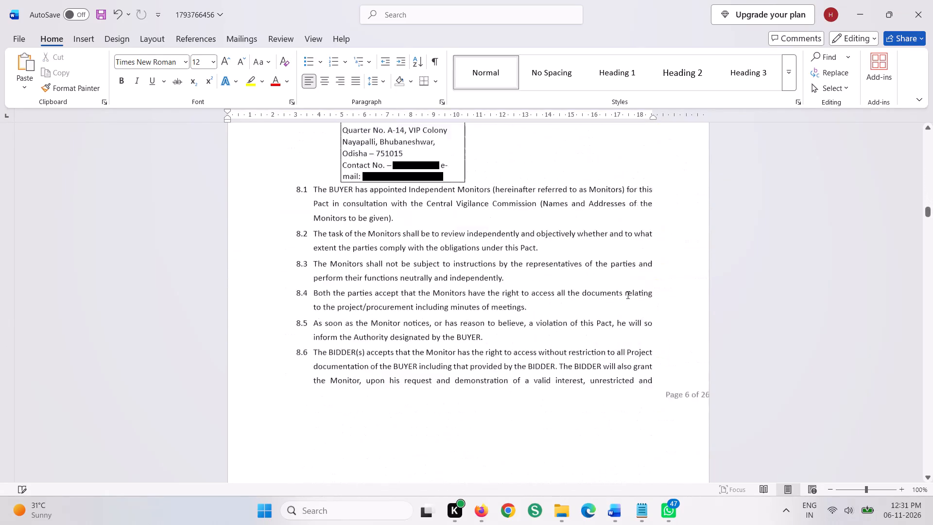
{"action": "scroll", "coordinate": [449, 313], "scroll_direction": "down", "scroll_amount": 9}
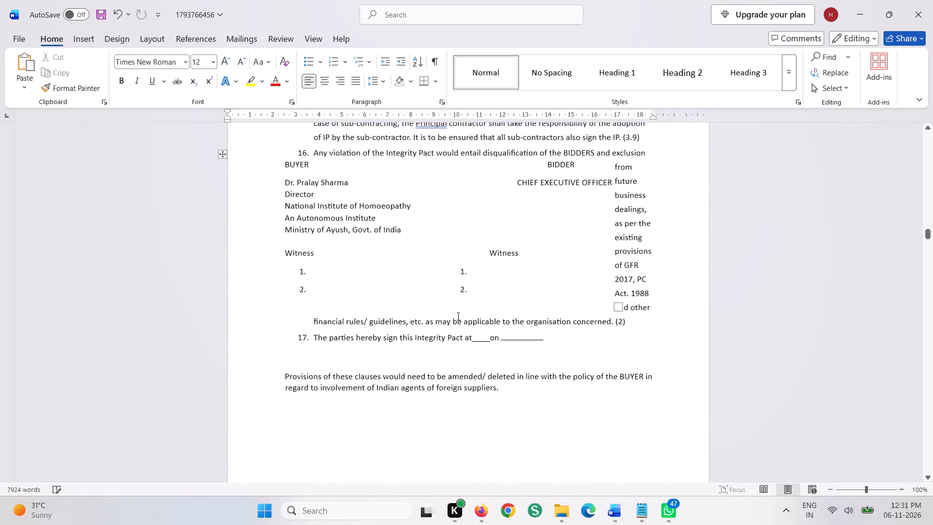
{"action": "scroll", "coordinate": [421, 316], "scroll_direction": "down", "scroll_amount": 1}
{"action": "scroll", "coordinate": [435, 314], "scroll_direction": "up", "scroll_amount": 1}
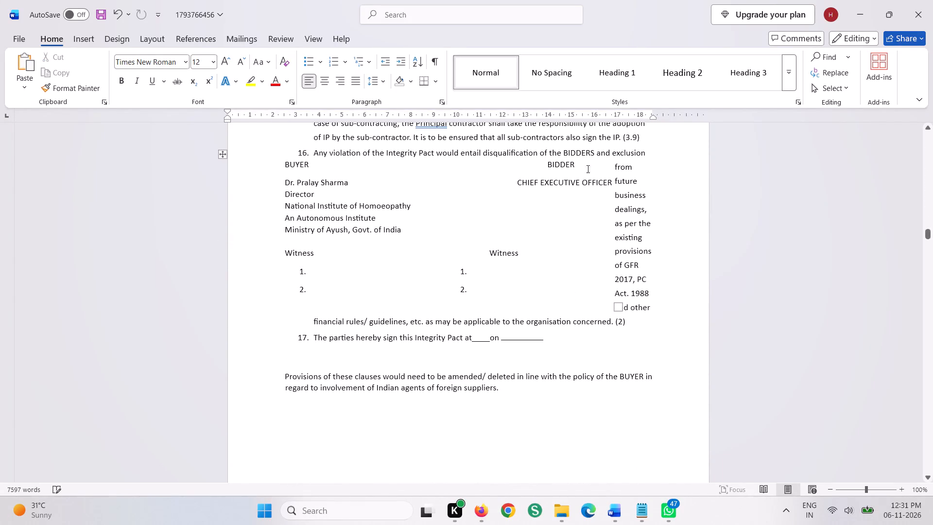
{"action": "left_click_drag", "start_coordinate": [290, 156], "coordinate": [638, 418]}
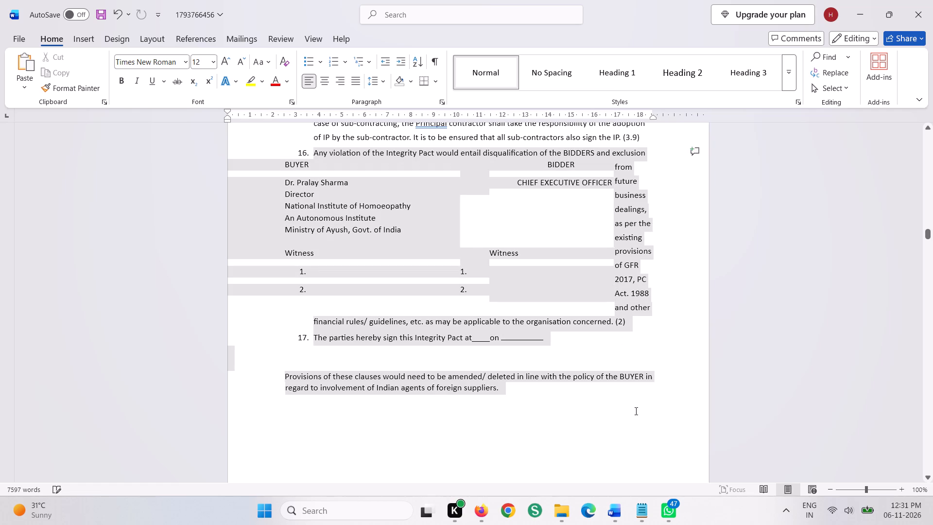
{"action": "left_click_drag", "start_coordinate": [638, 418], "coordinate": [641, 426]}
{"action": "left_click_drag", "start_coordinate": [650, 118], "coordinate": [456, 143]}
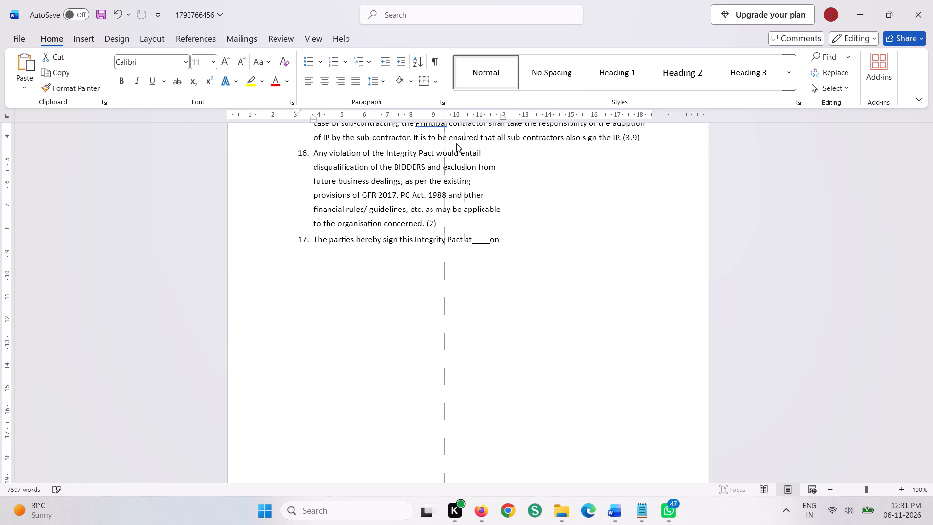
{"action": "left_click_drag", "start_coordinate": [456, 143], "coordinate": [644, 150]}
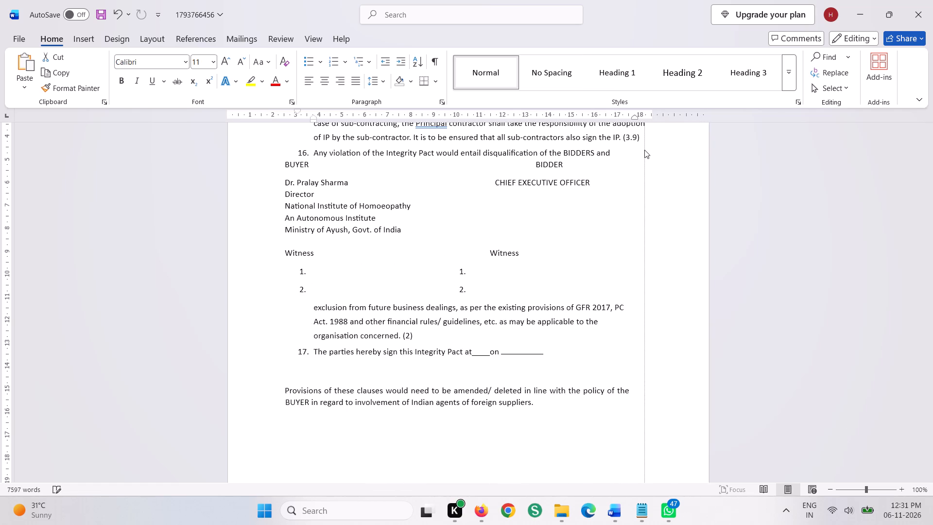
{"action": "left_click_drag", "start_coordinate": [644, 150], "coordinate": [645, 149]}
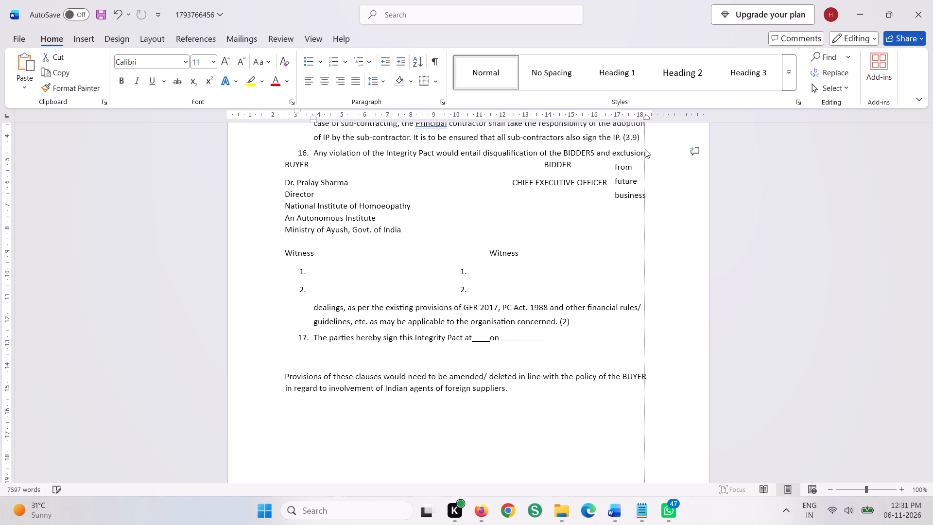
{"action": "left_click_drag", "start_coordinate": [645, 149], "coordinate": [652, 146]}
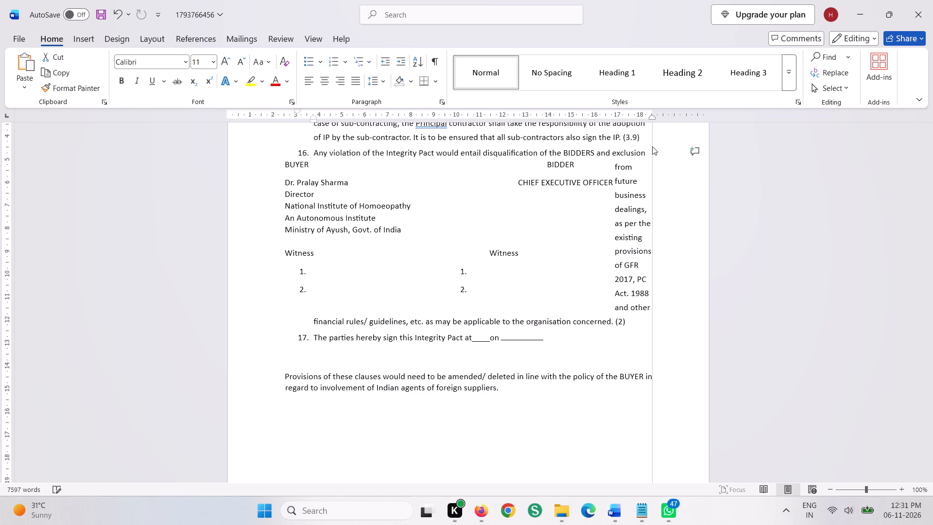
{"action": "left_click_drag", "start_coordinate": [652, 146], "coordinate": [635, 154]}
{"action": "left_click", "coordinate": [469, 314]}
Delete everything from section 29, Details of the Manpower Requirement, through the Director's sign-off just before Form A.
{"action": "scroll", "coordinate": [453, 355], "scroll_direction": "up", "scroll_amount": 2}
{"action": "scroll", "coordinate": [465, 350], "scroll_direction": "down", "scroll_amount": 5}
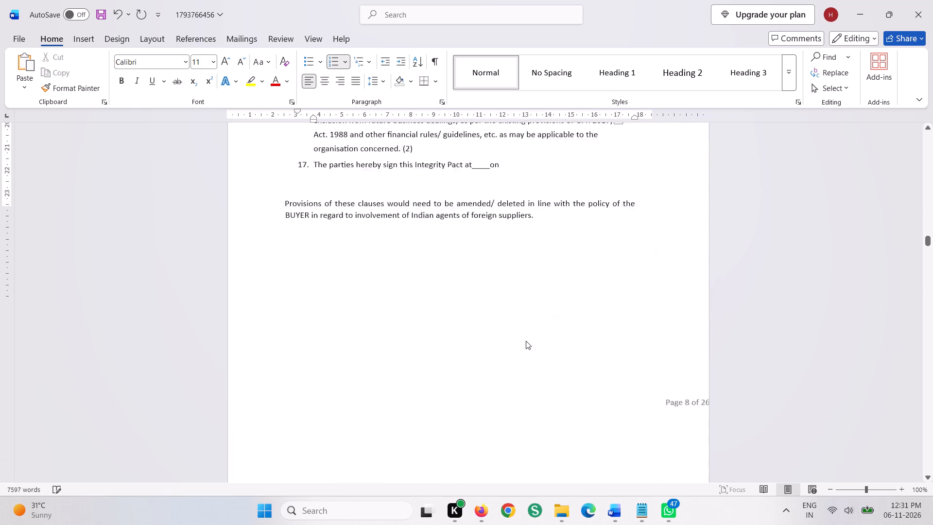
{"action": "scroll", "coordinate": [525, 336], "scroll_direction": "down", "scroll_amount": 2}
{"action": "scroll", "coordinate": [459, 330], "scroll_direction": "up", "scroll_amount": 1}
{"action": "left_click_drag", "start_coordinate": [300, 230], "coordinate": [360, 281]}
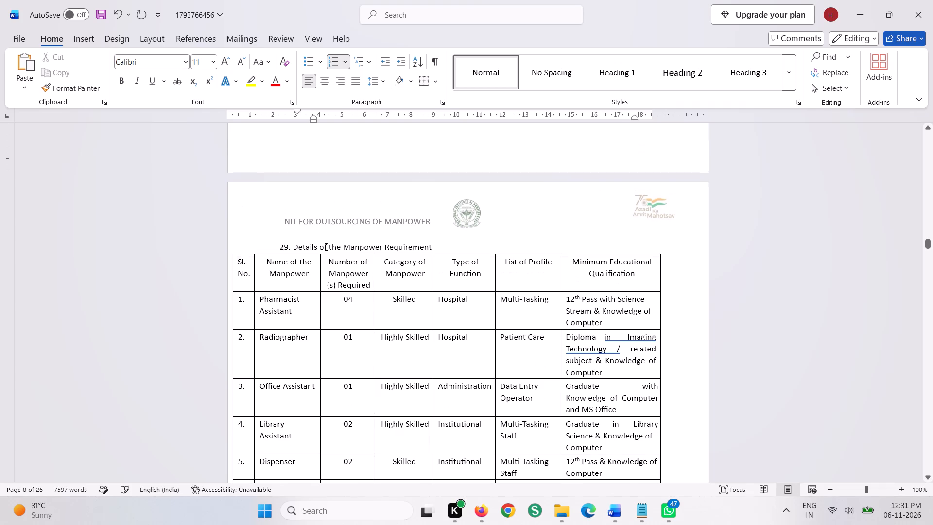
{"action": "left_click_drag", "start_coordinate": [360, 281], "coordinate": [523, 524]}
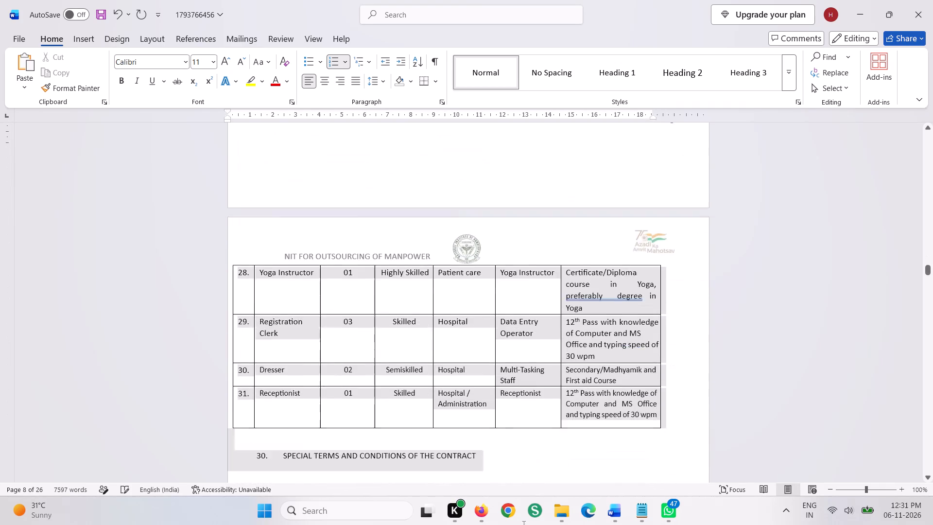
{"action": "left_click_drag", "start_coordinate": [523, 524], "coordinate": [593, 524]}
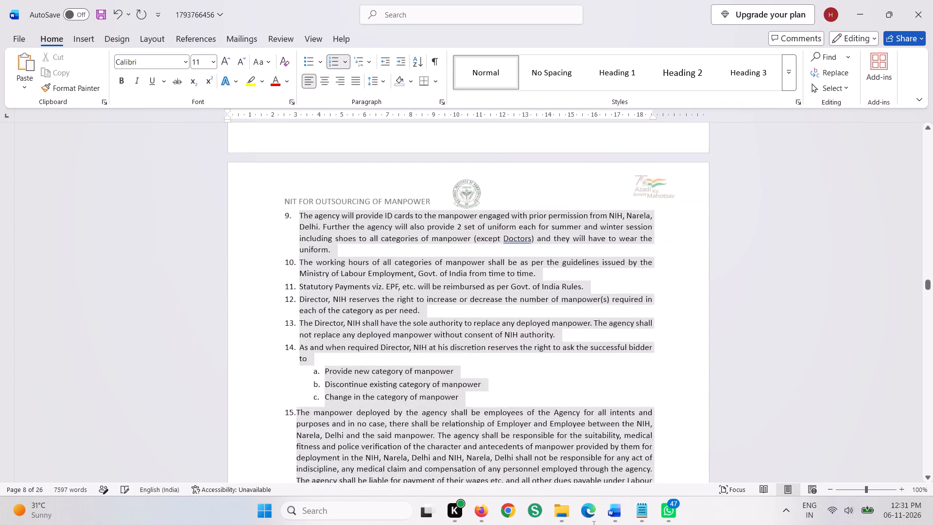
{"action": "left_click_drag", "start_coordinate": [593, 524], "coordinate": [561, 524]}
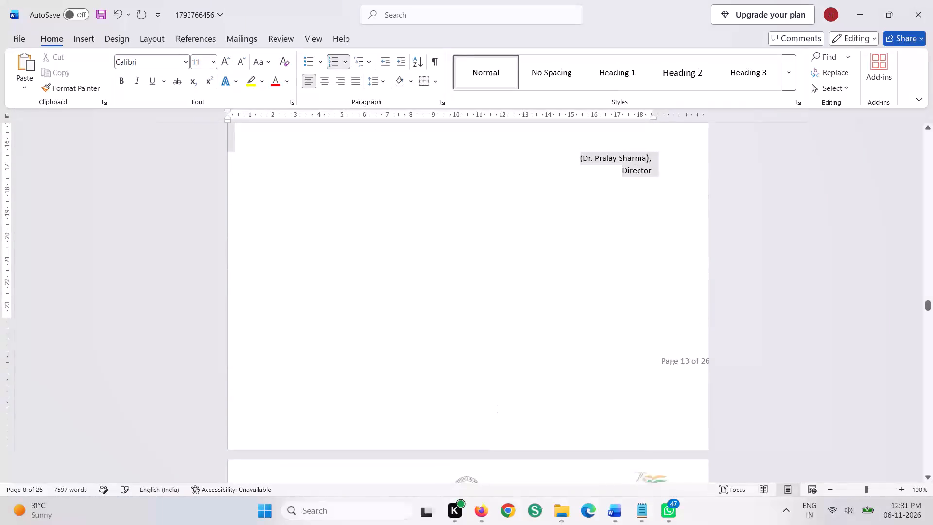
{"action": "left_click_drag", "start_coordinate": [561, 524], "coordinate": [466, 237]}
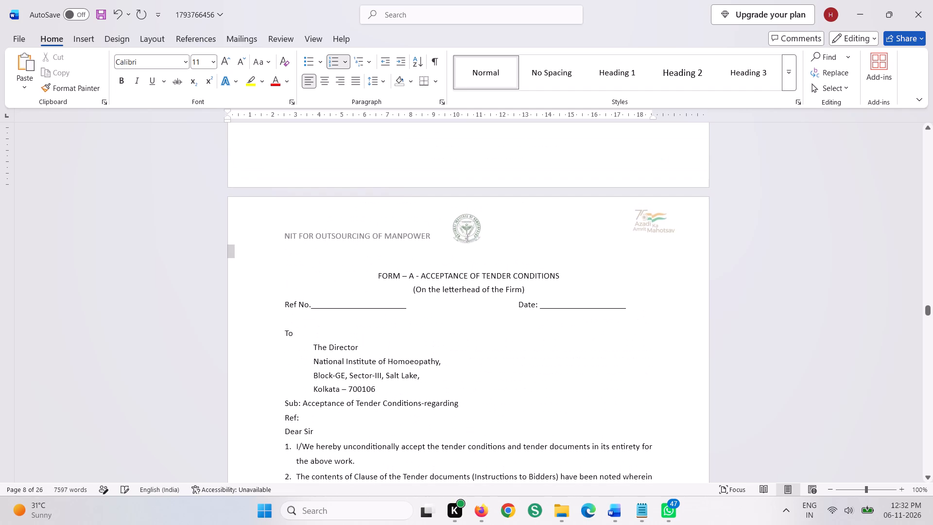
{"action": "left_click_drag", "start_coordinate": [466, 237], "coordinate": [361, 266]}
{"action": "key", "text": "BackSpace"}
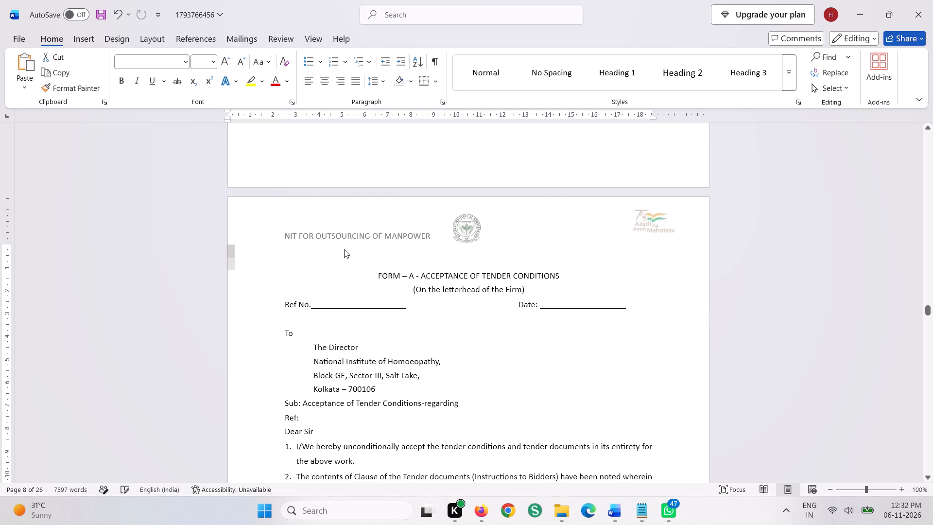
Insert two line breaks before the Form B - Structure and Organisation heading to push it onto the next page.
{"action": "scroll", "coordinate": [352, 271], "scroll_direction": "down", "scroll_amount": 4}
{"action": "scroll", "coordinate": [402, 257], "scroll_direction": "up", "scroll_amount": 1}
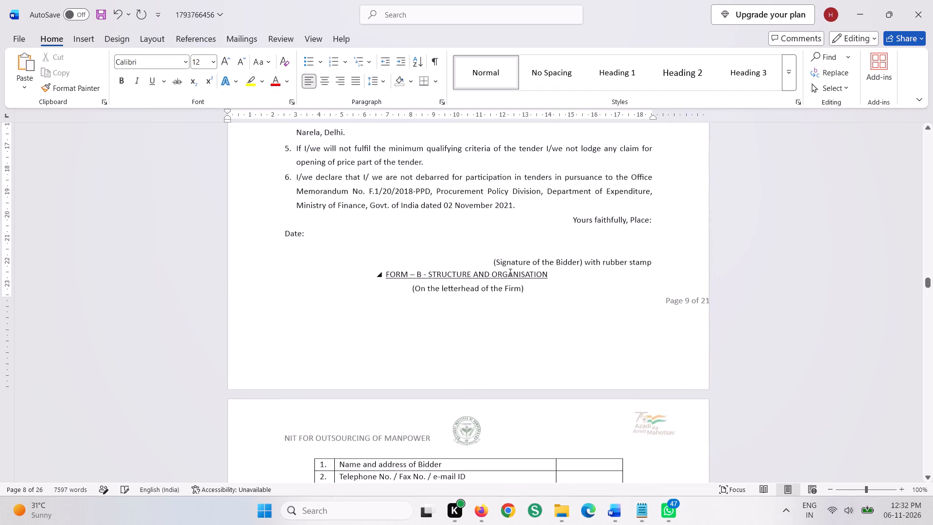
{"action": "left_click", "coordinate": [398, 273]}
{"action": "left_click", "coordinate": [385, 274]}
{"action": "key", "text": "Return"}
{"action": "key", "text": "Return"}
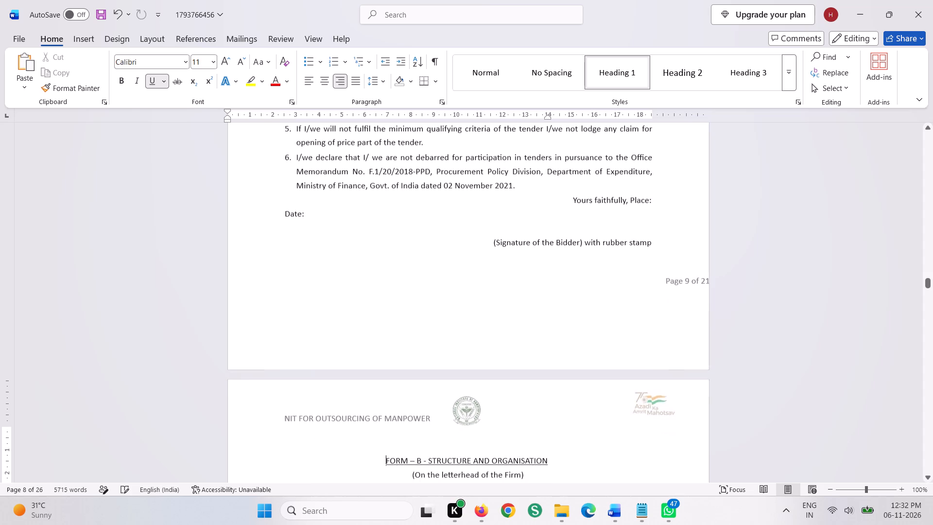
Insert two line breaks before the Form D heading on similar works completed to push it onto the next page.
{"action": "scroll", "coordinate": [406, 233], "scroll_direction": "down", "scroll_amount": 2}
{"action": "scroll", "coordinate": [482, 269], "scroll_direction": "down", "scroll_amount": 5}
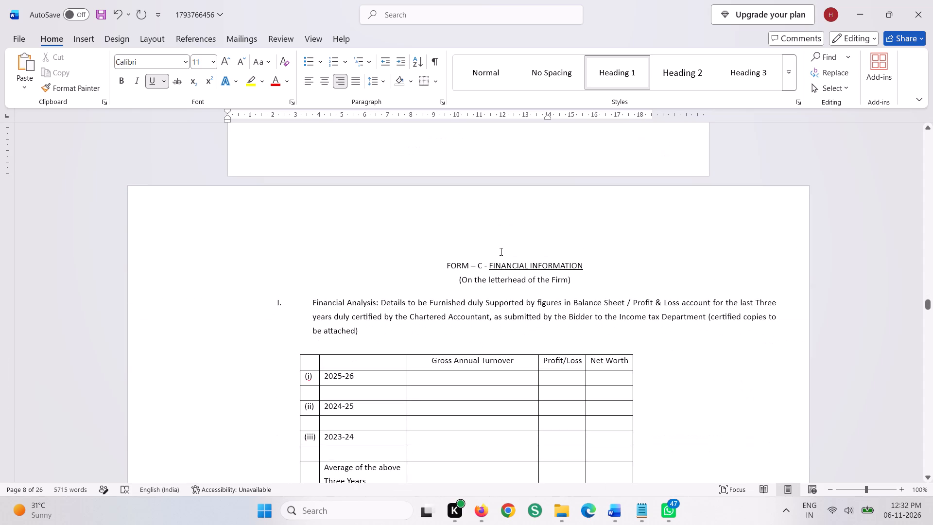
{"action": "scroll", "coordinate": [501, 286], "scroll_direction": "down", "scroll_amount": 2}
{"action": "scroll", "coordinate": [494, 276], "scroll_direction": "up", "scroll_amount": 1}
{"action": "scroll", "coordinate": [484, 296], "scroll_direction": "down", "scroll_amount": 2}
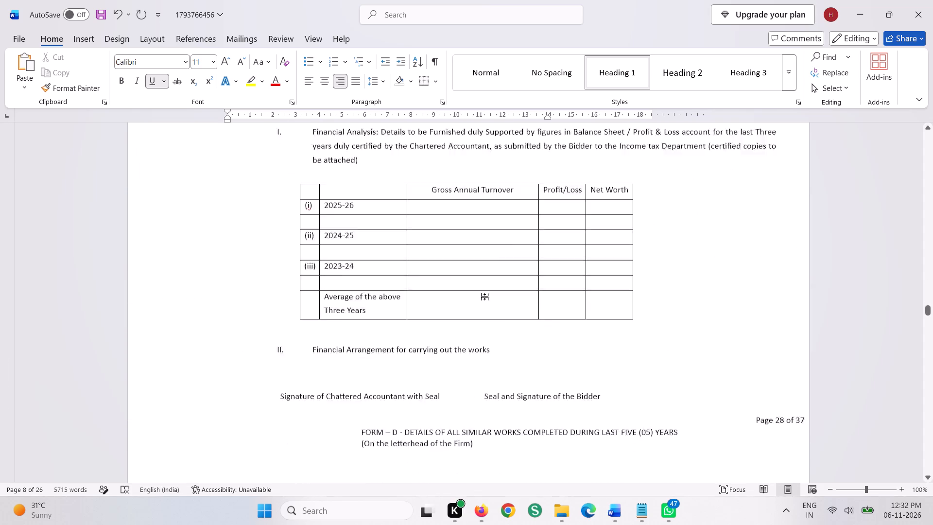
{"action": "scroll", "coordinate": [484, 297], "scroll_direction": "down", "scroll_amount": 2}
{"action": "scroll", "coordinate": [486, 294], "scroll_direction": "up", "scroll_amount": 3}
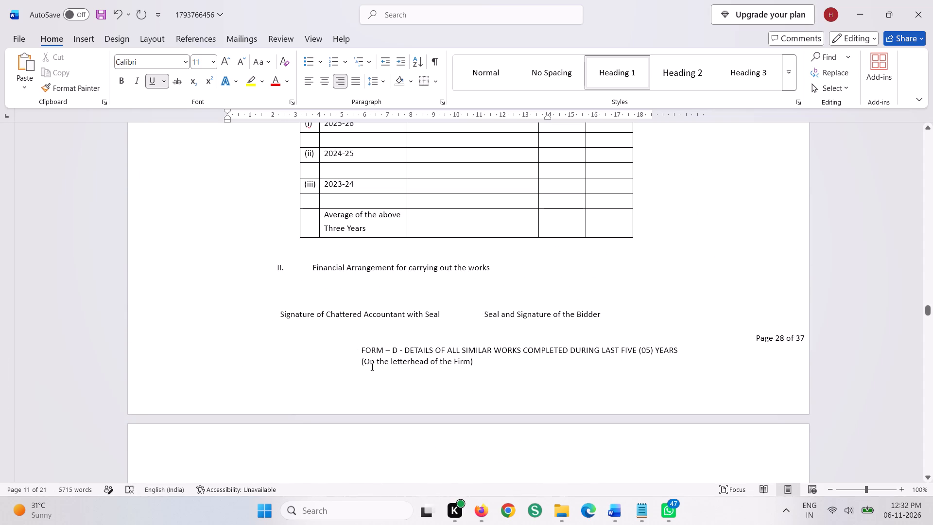
{"action": "left_click", "coordinate": [361, 350]}
{"action": "key", "text": "Return"}
{"action": "key", "text": "Return"}
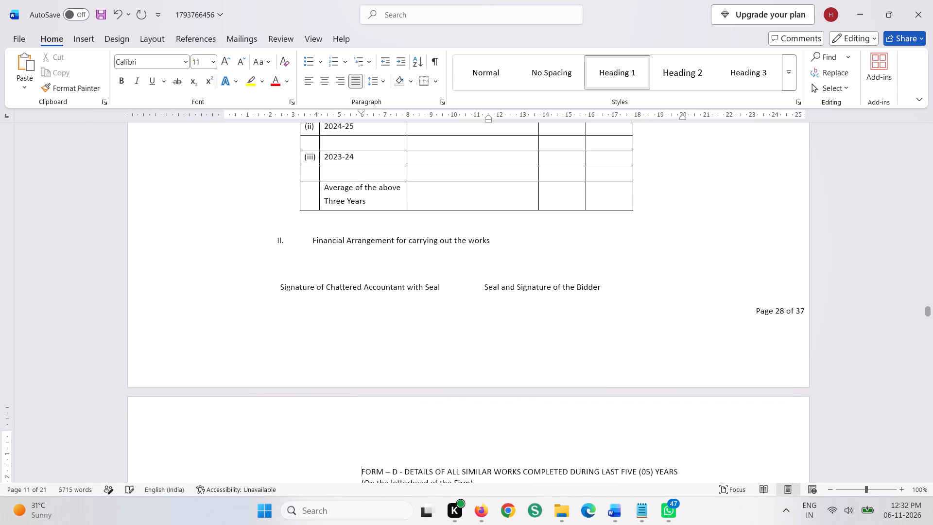
Examine the Form D similar works table, its rotated column headings and the pages following it.
{"action": "scroll", "coordinate": [390, 335], "scroll_direction": "down", "scroll_amount": 4}
{"action": "scroll", "coordinate": [457, 264], "scroll_direction": "up", "scroll_amount": 1}
{"action": "left_click", "coordinate": [459, 263]}
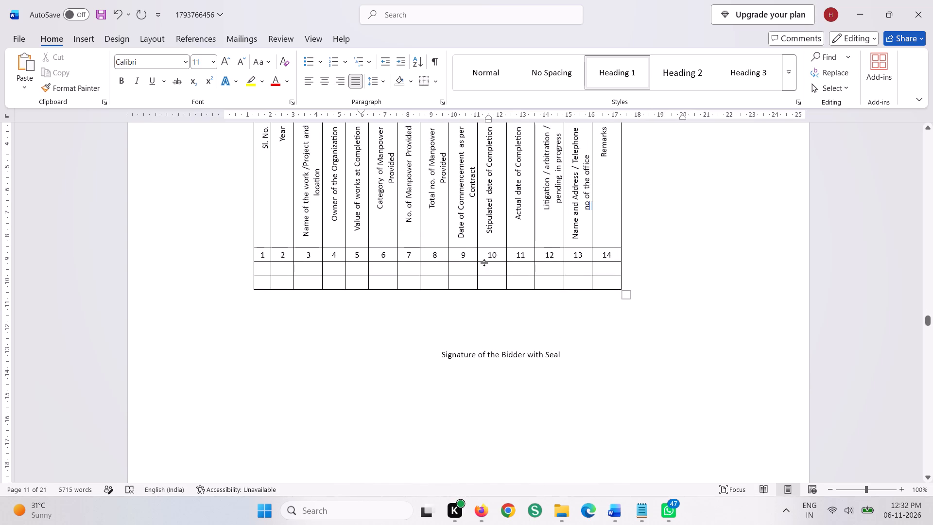
{"action": "scroll", "coordinate": [465, 295], "scroll_direction": "up", "scroll_amount": 1}
{"action": "left_click", "coordinate": [470, 315]}
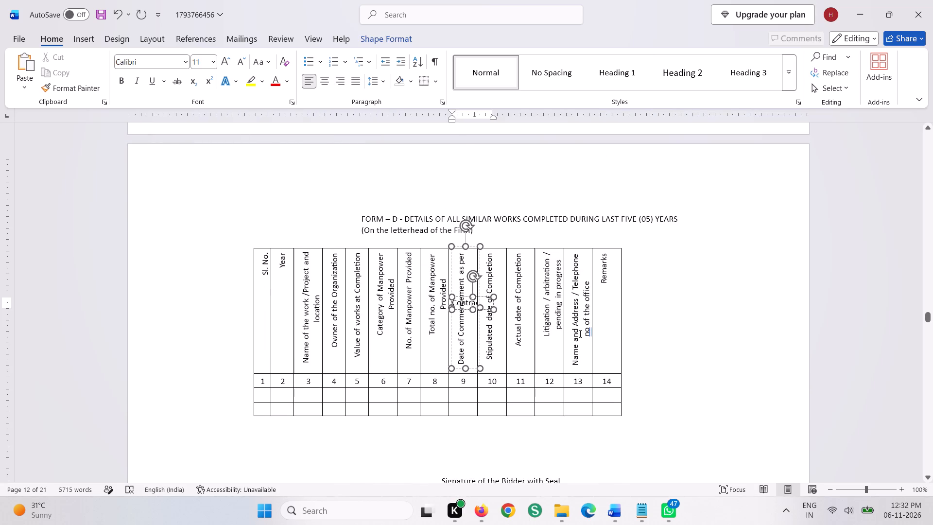
{"action": "left_click", "coordinate": [563, 327]}
{"action": "left_click", "coordinate": [717, 328]}
{"action": "scroll", "coordinate": [429, 364], "scroll_direction": "down", "scroll_amount": 2}
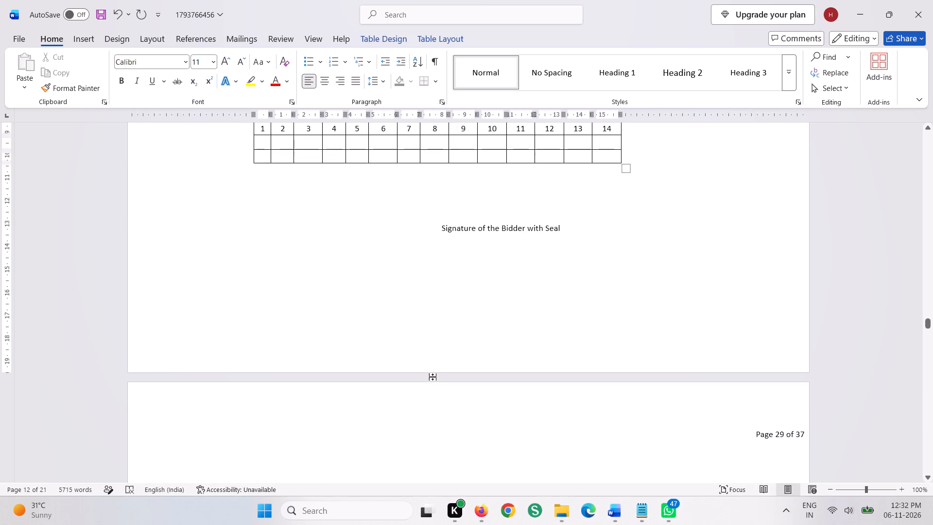
{"action": "scroll", "coordinate": [432, 377], "scroll_direction": "down", "scroll_amount": 1}
{"action": "scroll", "coordinate": [495, 371], "scroll_direction": "up", "scroll_amount": 2}
{"action": "scroll", "coordinate": [496, 368], "scroll_direction": "down", "scroll_amount": 2}
{"action": "scroll", "coordinate": [525, 364], "scroll_direction": "up", "scroll_amount": 2}
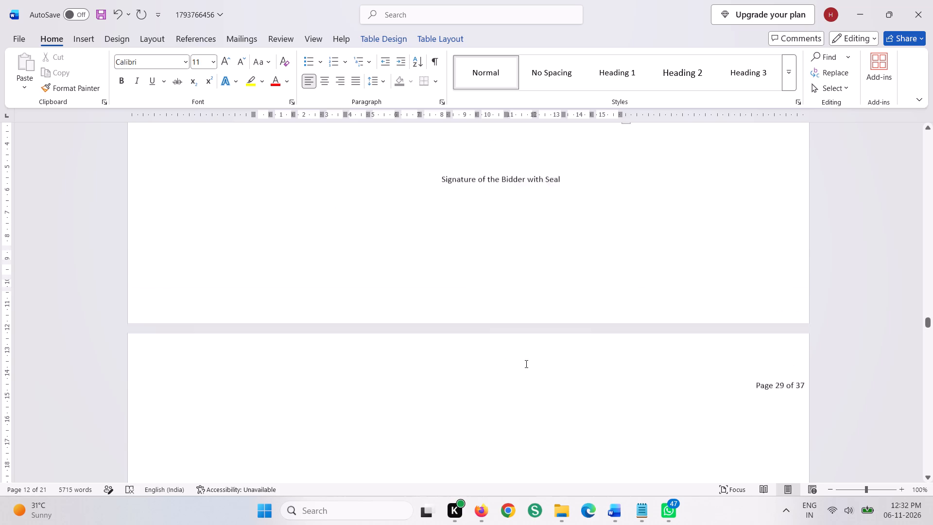
Delete the entire Form E - Litigation History, including its table, bidder signature line and note.
{"action": "scroll", "coordinate": [524, 364], "scroll_direction": "down", "scroll_amount": 6}
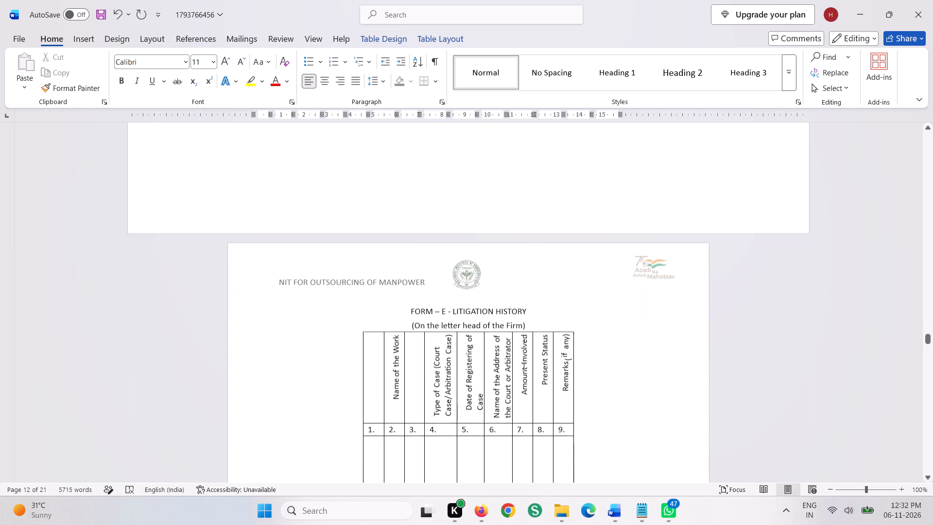
{"action": "scroll", "coordinate": [520, 373], "scroll_direction": "down", "scroll_amount": 1}
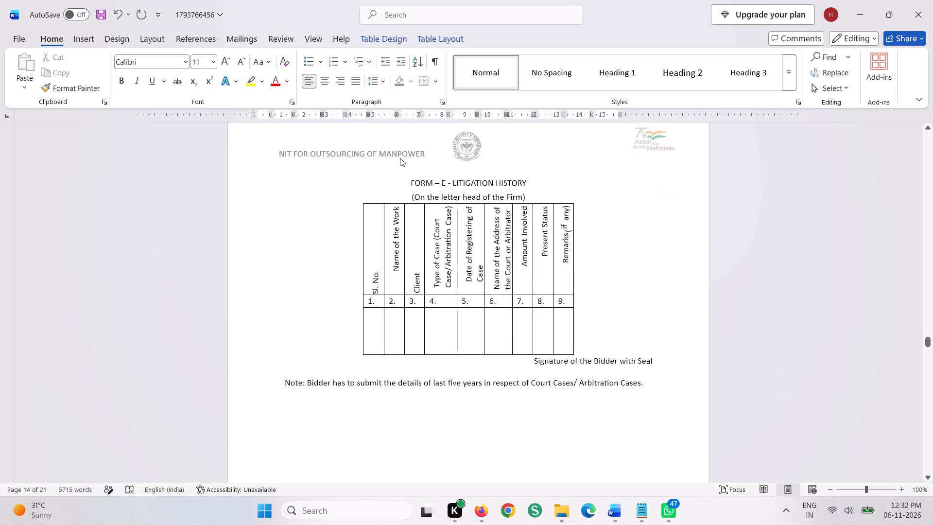
{"action": "left_click_drag", "start_coordinate": [400, 187], "coordinate": [654, 447]}
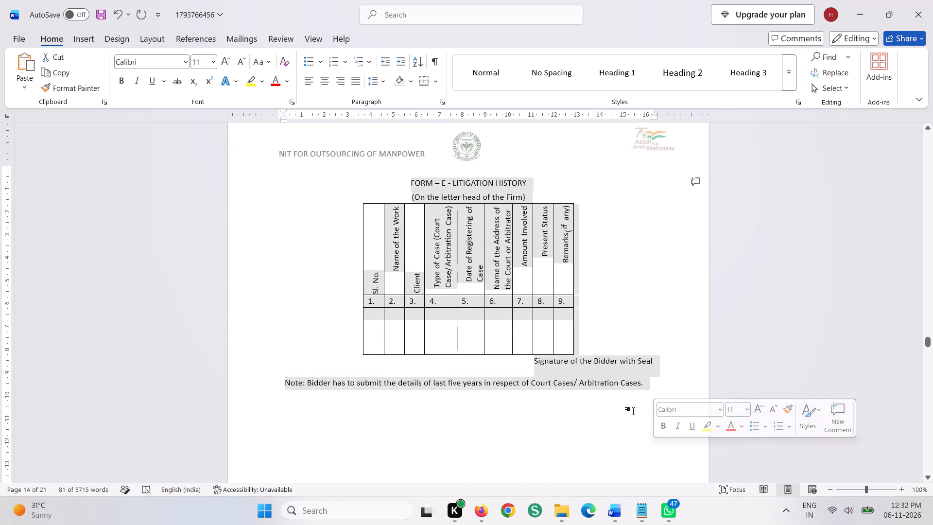
{"action": "key", "text": "BackSpace"}
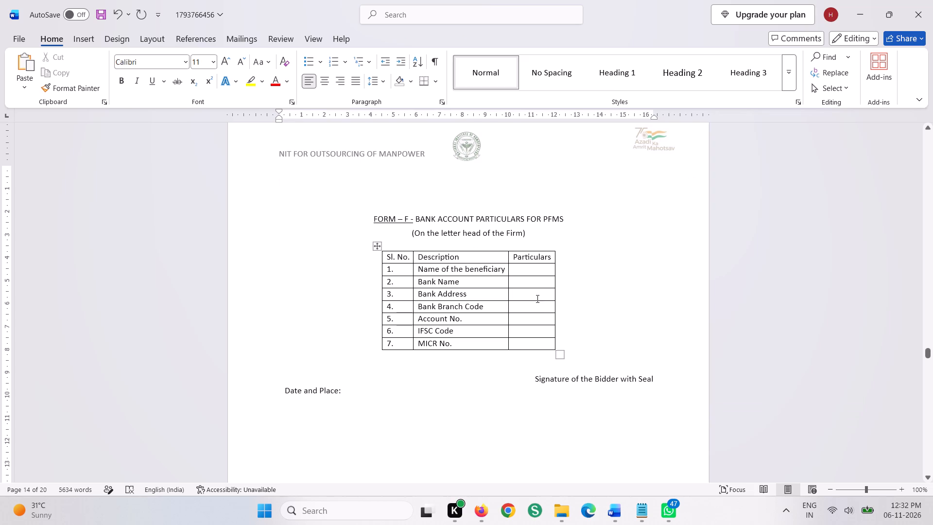
Enlarge the Form F bank account particulars table to about 9.4 cm wide, with taller rows.
{"action": "left_click_drag", "start_coordinate": [561, 354], "coordinate": [599, 383]}
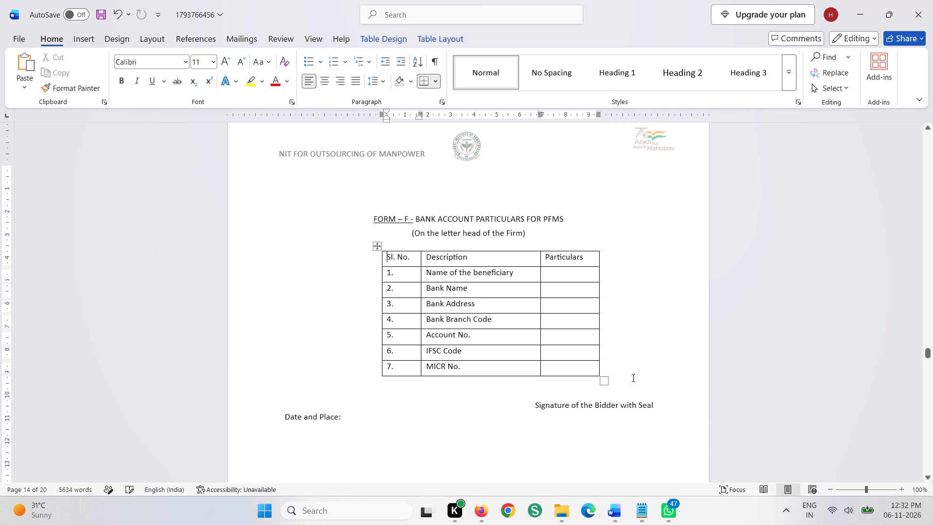
Look through the Form G letter of transmittal and the Annexure-A affidavit cum indemnity bond.
{"action": "scroll", "coordinate": [466, 398], "scroll_direction": "down", "scroll_amount": 2}
{"action": "scroll", "coordinate": [496, 351], "scroll_direction": "down", "scroll_amount": 3}
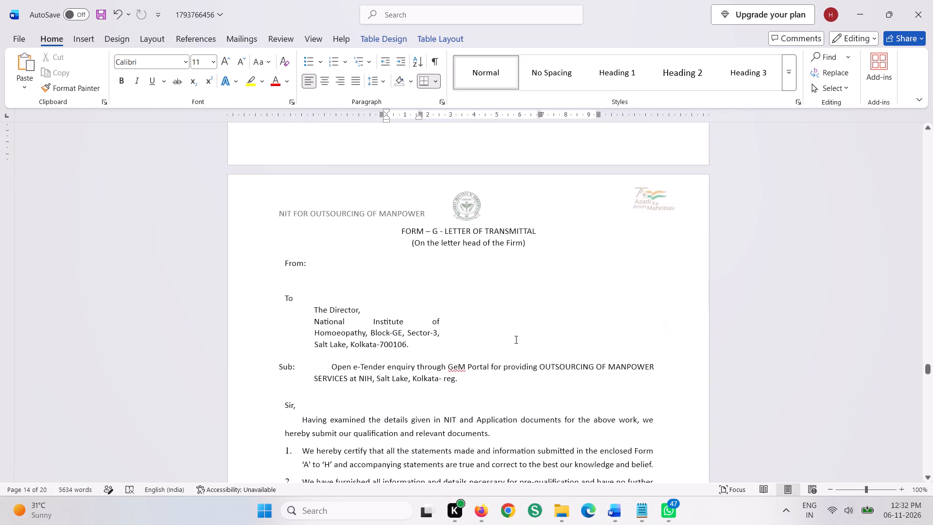
{"action": "left_click", "coordinate": [474, 308]}
{"action": "scroll", "coordinate": [539, 370], "scroll_direction": "down", "scroll_amount": 1}
{"action": "scroll", "coordinate": [529, 364], "scroll_direction": "up", "scroll_amount": 1}
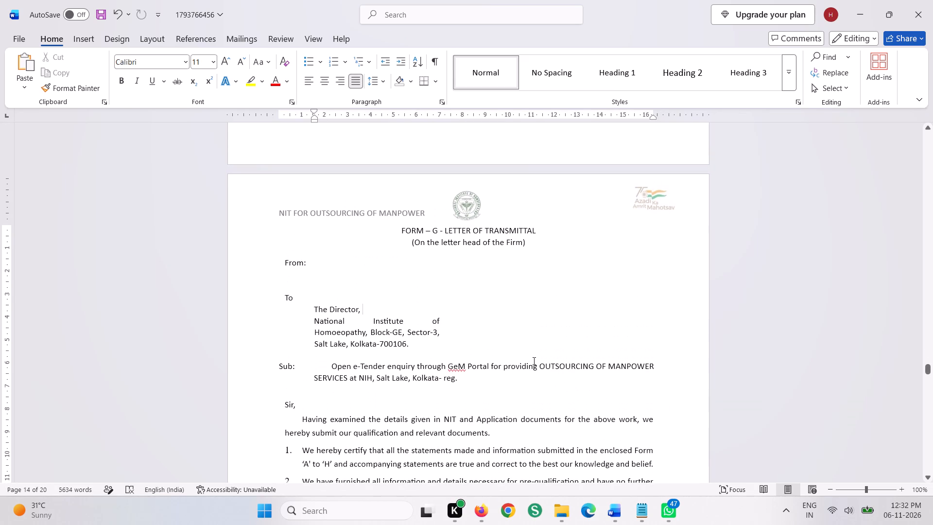
{"action": "scroll", "coordinate": [455, 362], "scroll_direction": "down", "scroll_amount": 4}
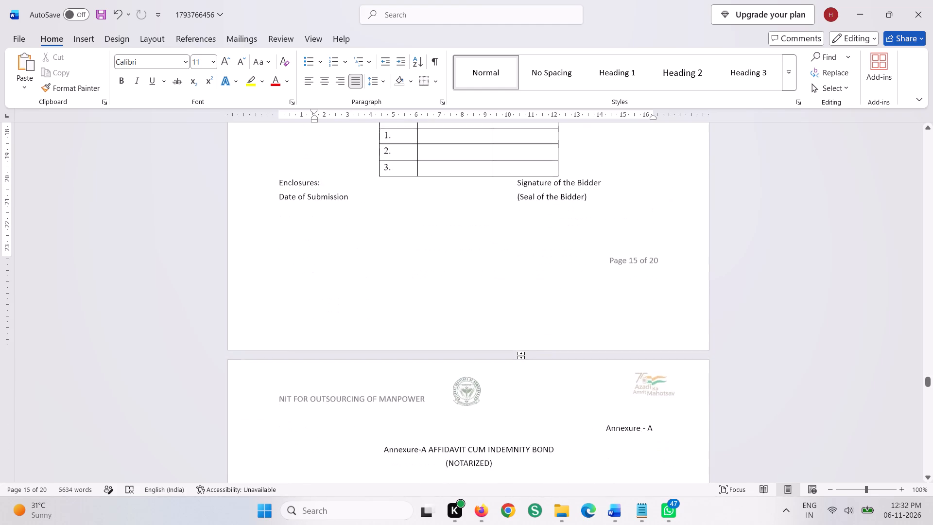
{"action": "scroll", "coordinate": [522, 352], "scroll_direction": "down", "scroll_amount": 2}
{"action": "left_click", "coordinate": [458, 342]}
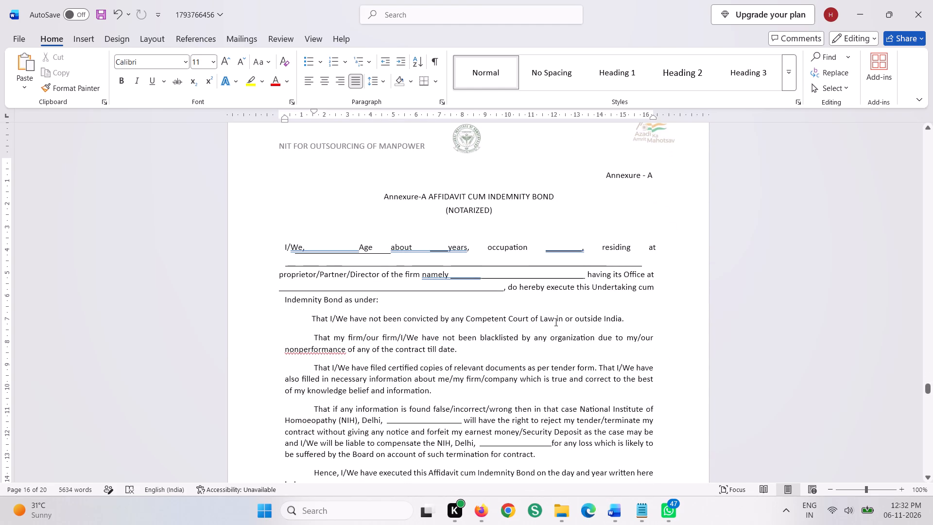
Delete the entire Form D - details of similar works, including its heading, table and bidder signature line.
{"action": "scroll", "coordinate": [562, 334], "scroll_direction": "down", "scroll_amount": 5}
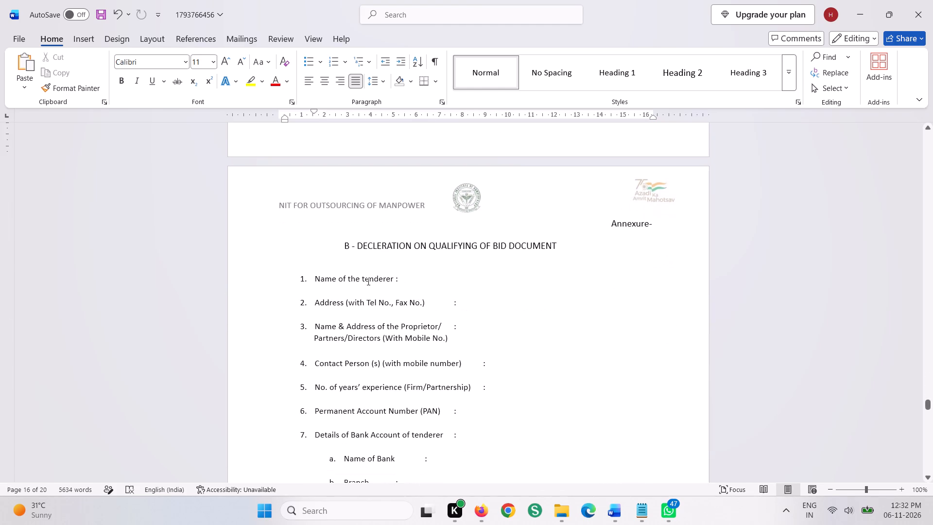
{"action": "left_click", "coordinate": [367, 280]}
{"action": "left_click", "coordinate": [514, 249]}
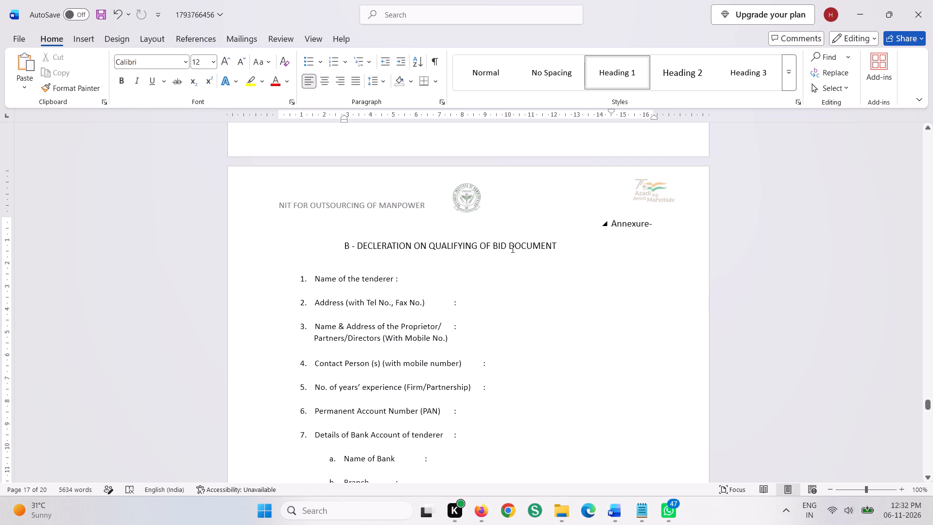
{"action": "scroll", "coordinate": [467, 255], "scroll_direction": "up", "scroll_amount": 9}
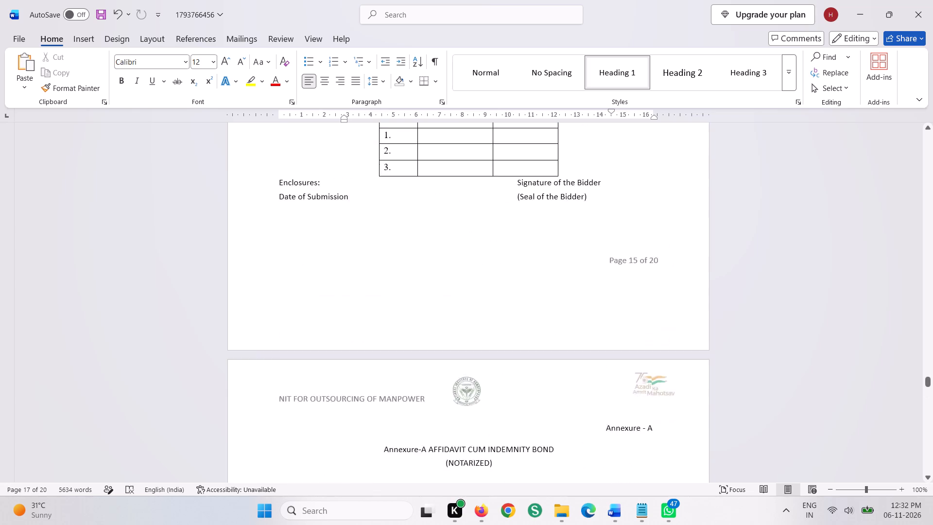
{"action": "scroll", "coordinate": [484, 289], "scroll_direction": "up", "scroll_amount": 12}
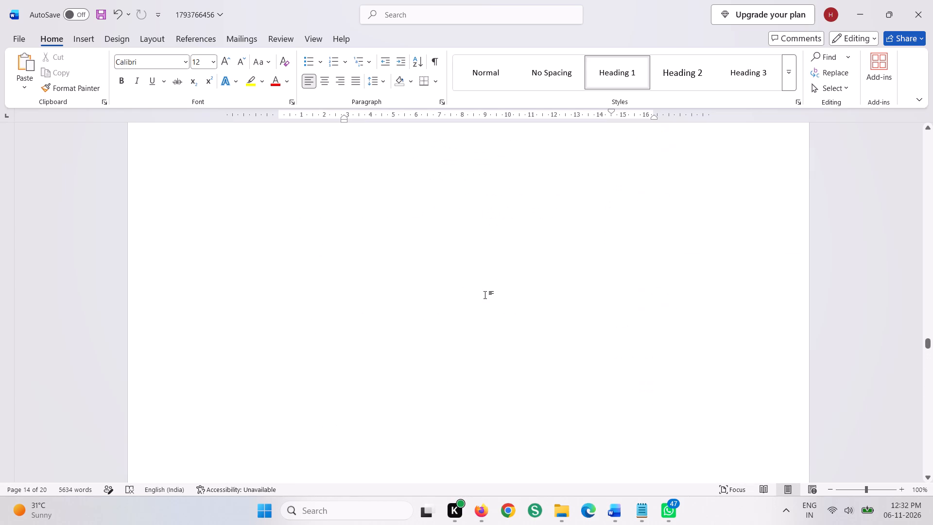
{"action": "scroll", "coordinate": [485, 296], "scroll_direction": "up", "scroll_amount": 3}
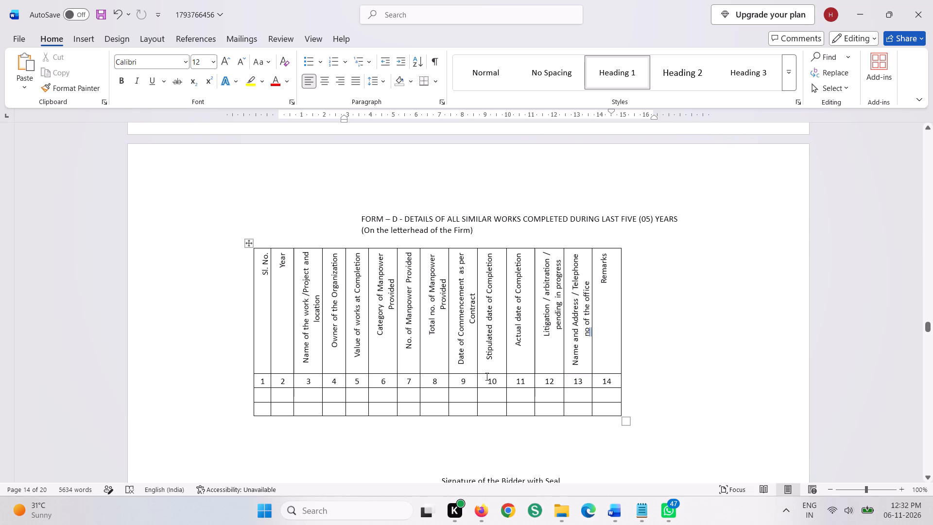
{"action": "left_click_drag", "start_coordinate": [352, 211], "coordinate": [513, 339]}
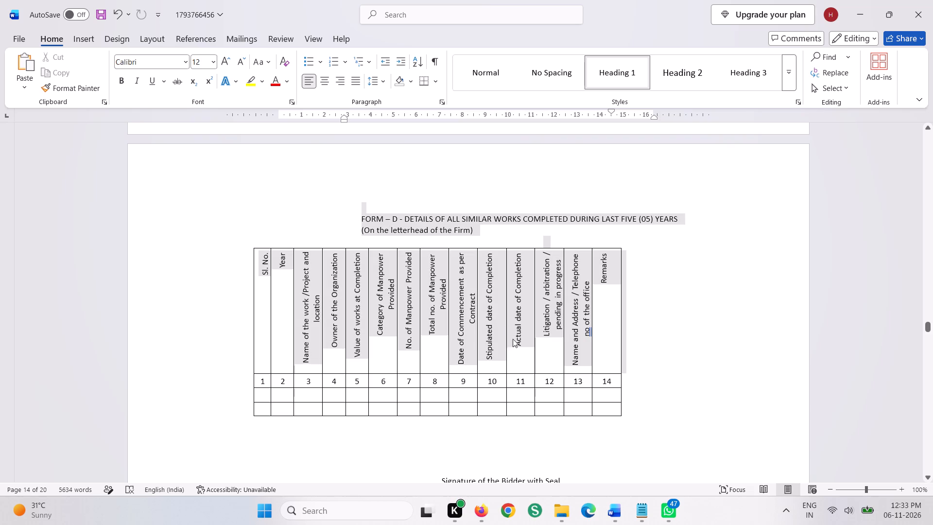
{"action": "left_click_drag", "start_coordinate": [513, 339], "coordinate": [524, 262]}
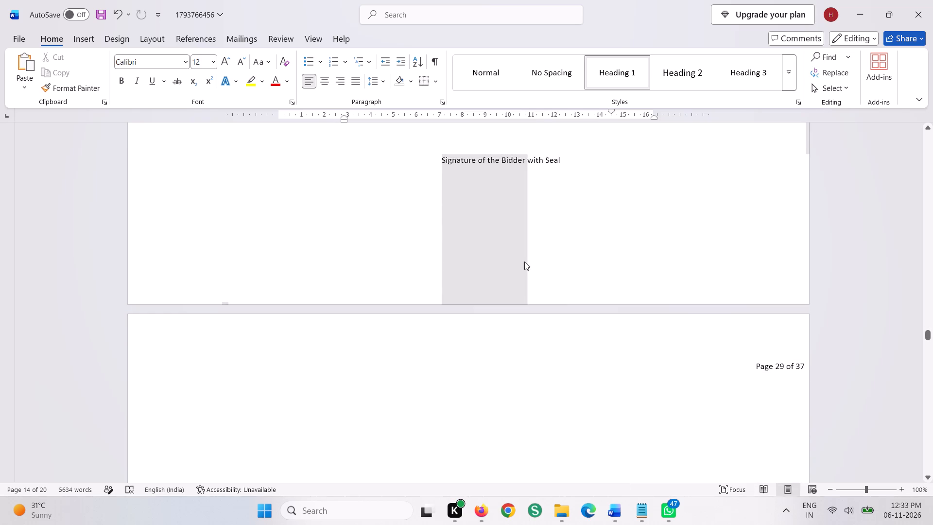
{"action": "left_click_drag", "start_coordinate": [524, 262], "coordinate": [621, 244]}
{"action": "key", "text": "BackSpace"}
Look through the Form F signature area, the Form G letter of transmittal and the start of the Annexure-A affidavit.
{"action": "scroll", "coordinate": [521, 327], "scroll_direction": "down", "scroll_amount": 3}
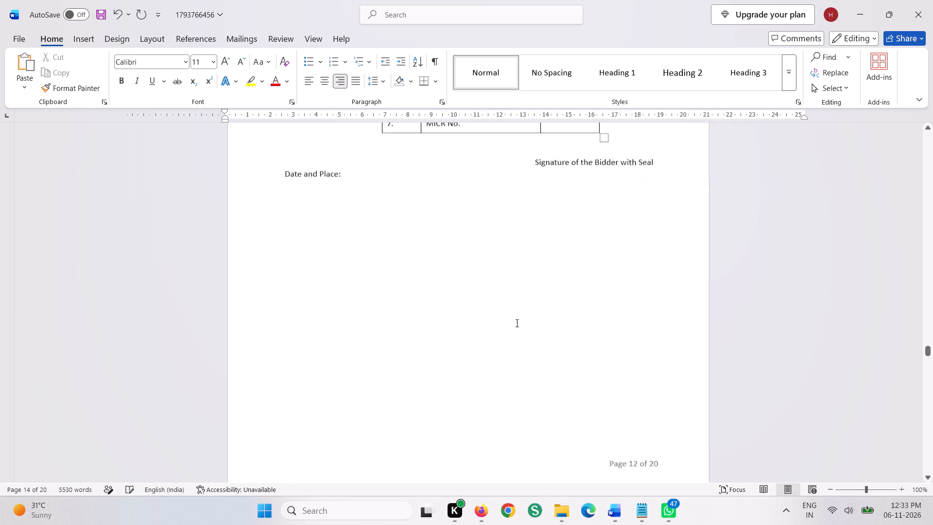
{"action": "scroll", "coordinate": [504, 307], "scroll_direction": "down", "scroll_amount": 2}
{"action": "scroll", "coordinate": [503, 304], "scroll_direction": "up", "scroll_amount": 5}
{"action": "scroll", "coordinate": [498, 322], "scroll_direction": "down", "scroll_amount": 5}
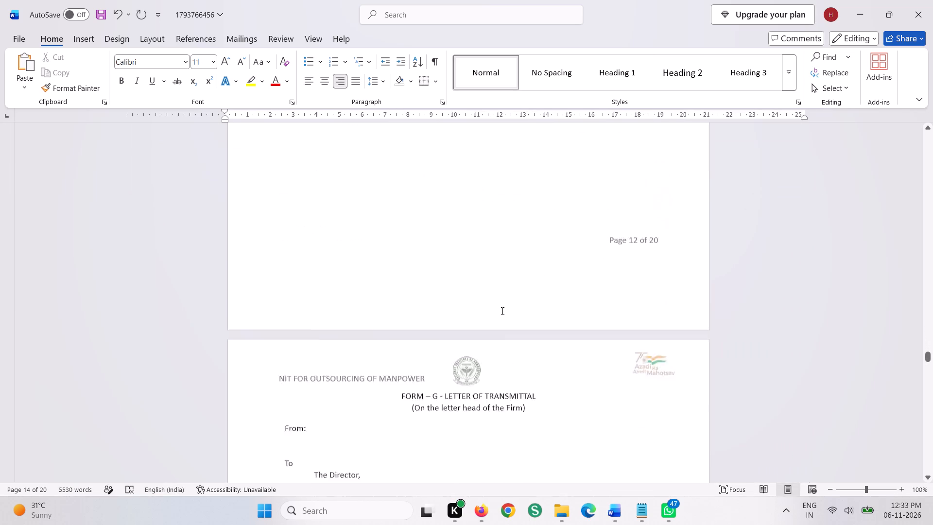
{"action": "scroll", "coordinate": [501, 311], "scroll_direction": "down", "scroll_amount": 1}
{"action": "left_click", "coordinate": [450, 248]}
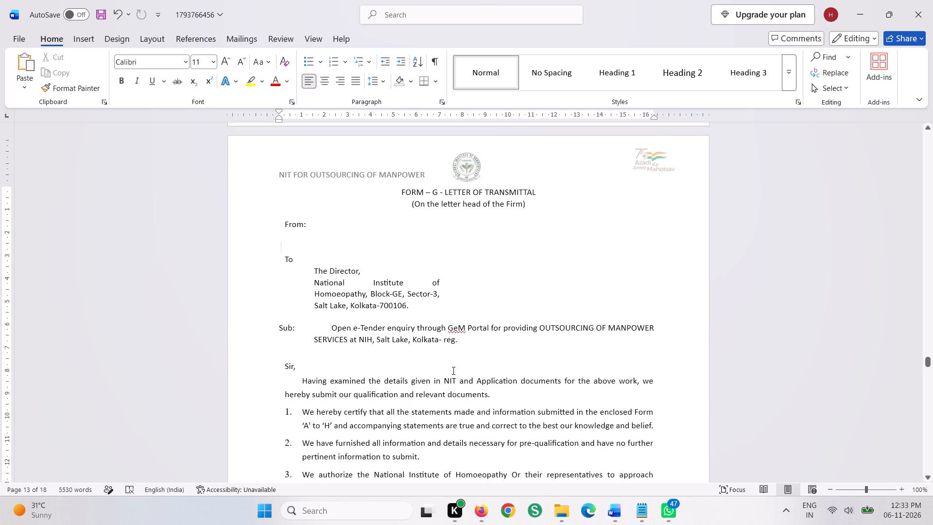
{"action": "scroll", "coordinate": [452, 370], "scroll_direction": "down", "scroll_amount": 4}
{"action": "scroll", "coordinate": [452, 330], "scroll_direction": "down", "scroll_amount": 1}
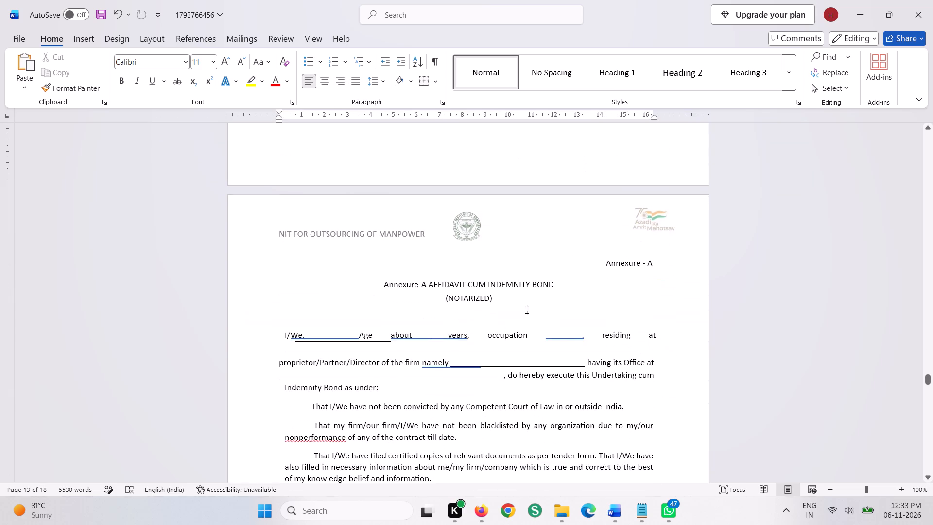
Justify the body text of the Annexure-A affidavit cum indemnity bond, from the opening declaration to the closing statement.
{"action": "scroll", "coordinate": [516, 322], "scroll_direction": "down", "scroll_amount": 3}
{"action": "scroll", "coordinate": [486, 324], "scroll_direction": "up", "scroll_amount": 1}
{"action": "scroll", "coordinate": [423, 275], "scroll_direction": "up", "scroll_amount": 1}
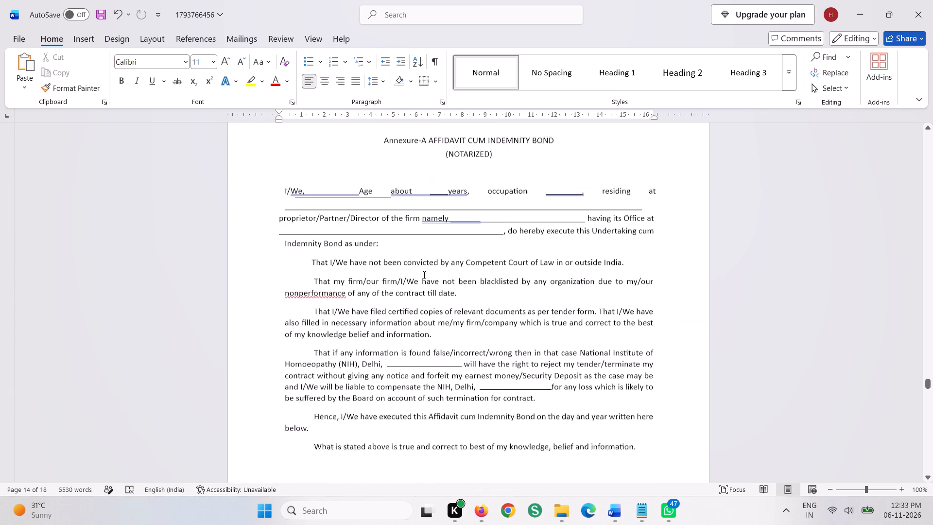
{"action": "left_click_drag", "start_coordinate": [276, 210], "coordinate": [638, 472]}
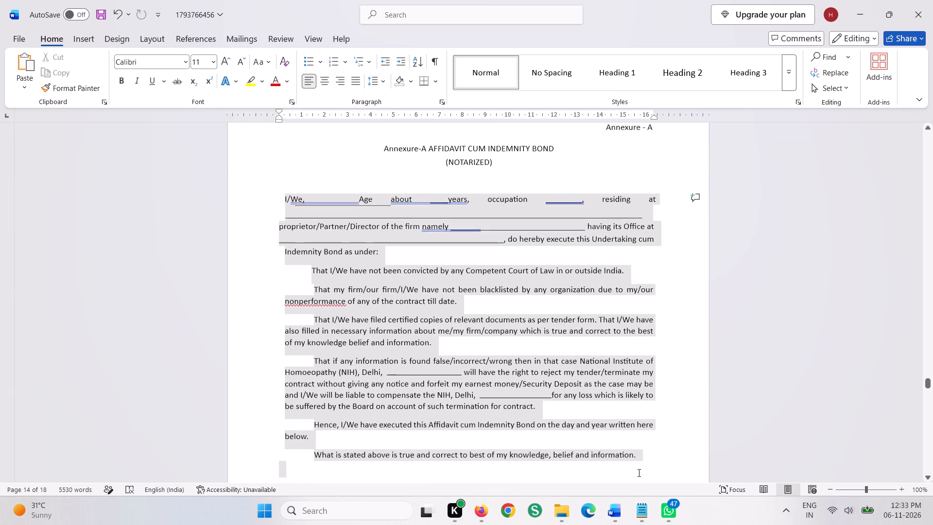
{"action": "left_click_drag", "start_coordinate": [638, 472], "coordinate": [639, 472]}
{"action": "left_click", "coordinate": [359, 80]}
{"action": "left_click", "coordinate": [476, 255]}
Delete the whole Annexure-B declaration on qualifying of bid document, from its heading up to the Annexure-C title.
{"action": "scroll", "coordinate": [522, 320], "scroll_direction": "down", "scroll_amount": 2}
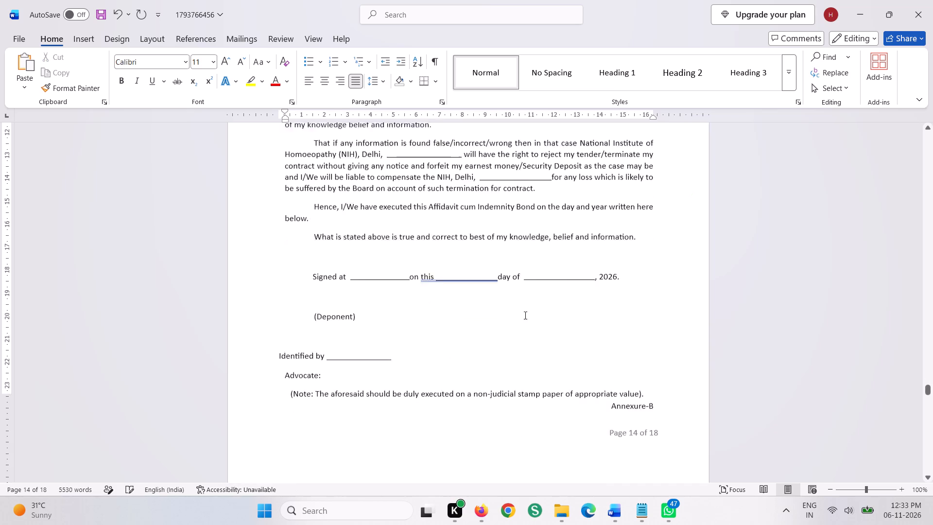
{"action": "scroll", "coordinate": [524, 312], "scroll_direction": "down", "scroll_amount": 2}
{"action": "scroll", "coordinate": [469, 287], "scroll_direction": "down", "scroll_amount": 1}
{"action": "left_click", "coordinate": [548, 250]}
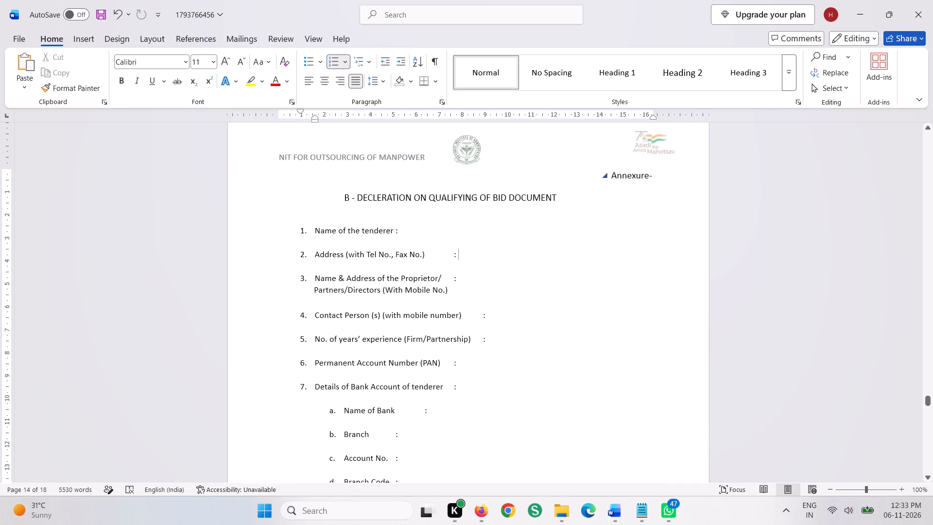
{"action": "left_click_drag", "start_coordinate": [616, 176], "coordinate": [477, 235]}
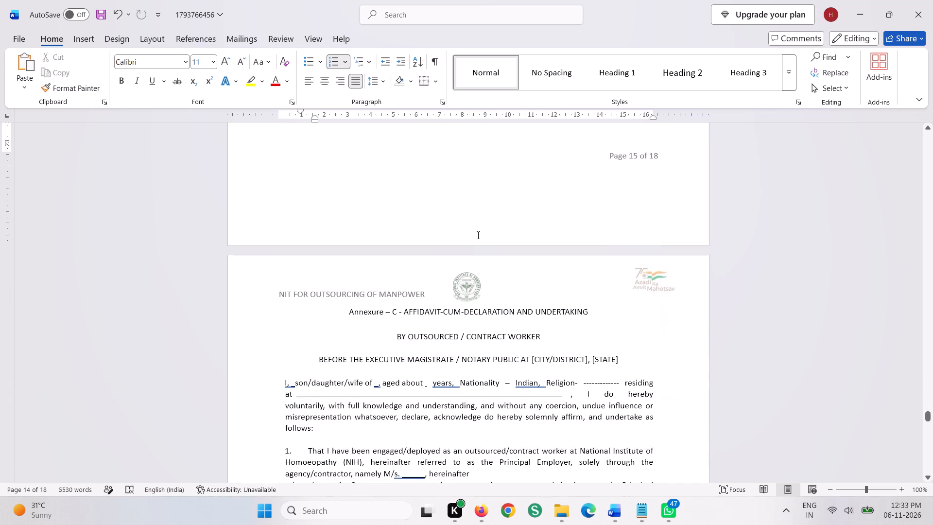
{"action": "left_click_drag", "start_coordinate": [477, 235], "coordinate": [340, 286]}
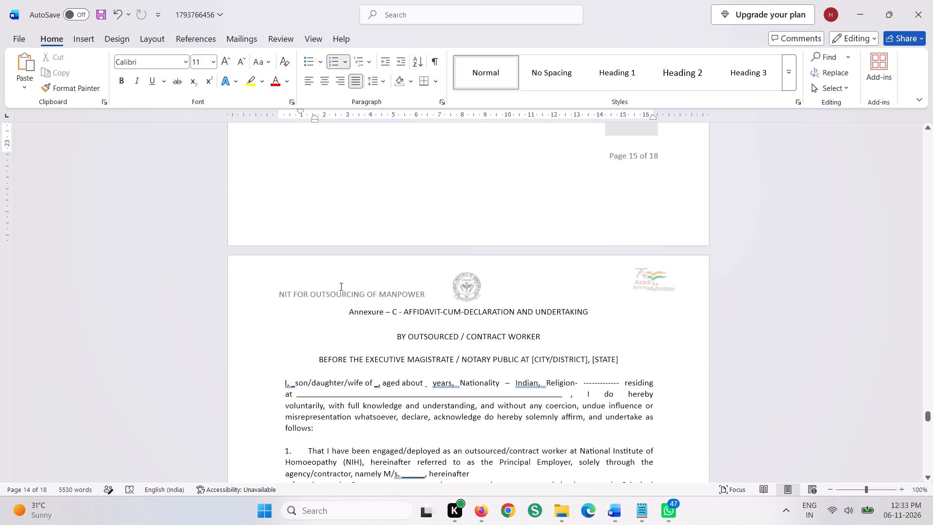
{"action": "left_click_drag", "start_coordinate": [340, 286], "coordinate": [323, 291]}
{"action": "key", "text": "BackSpace"}
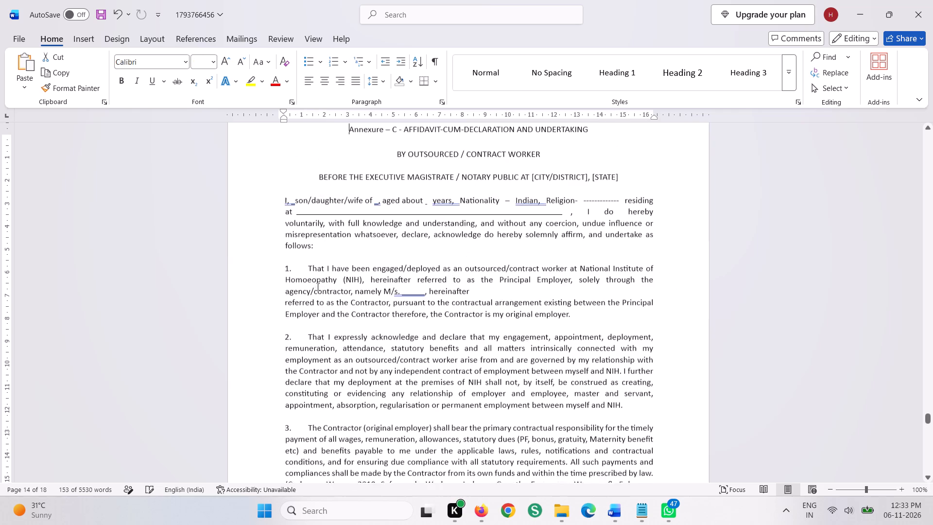
{"action": "scroll", "coordinate": [378, 263], "scroll_direction": "up", "scroll_amount": 1}
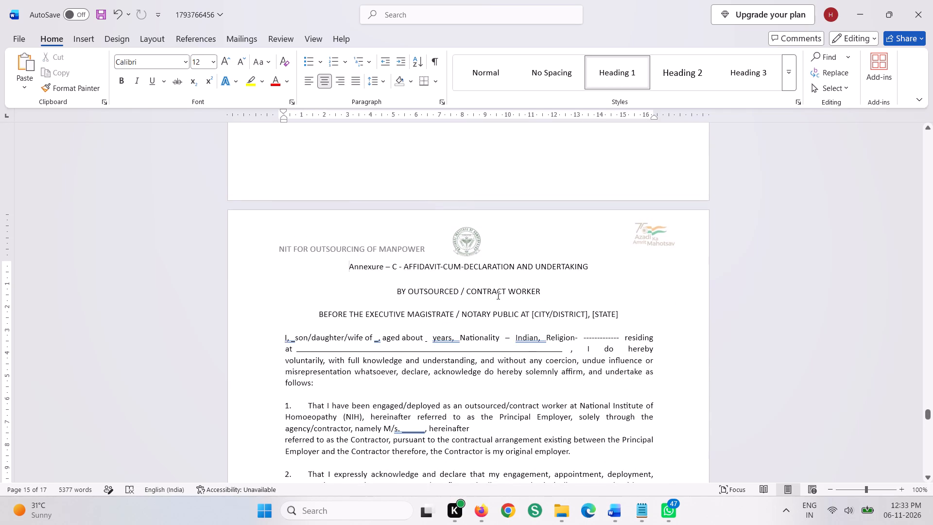
Read through the Annexure-C worker affidavit-cum-declaration and delete it, from its title to the notary public block.
{"action": "scroll", "coordinate": [494, 304], "scroll_direction": "down", "scroll_amount": 2}
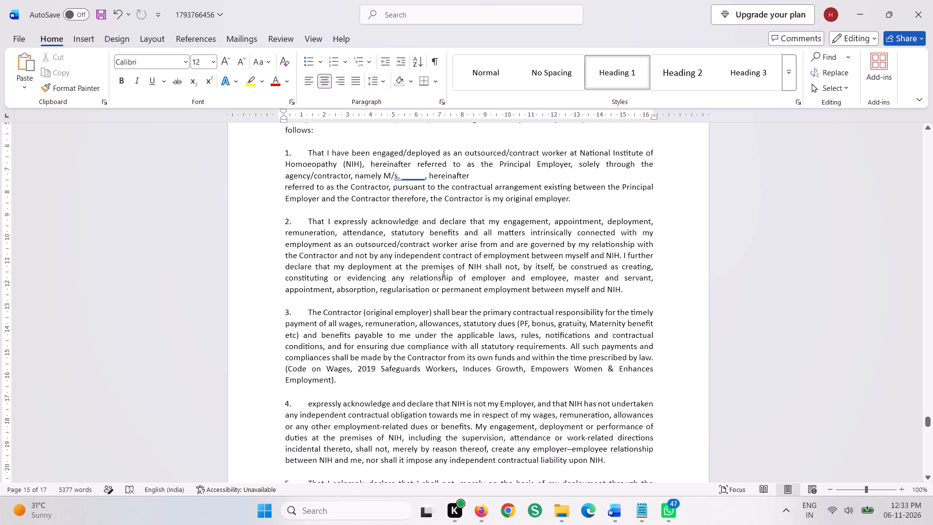
{"action": "scroll", "coordinate": [444, 272], "scroll_direction": "down", "scroll_amount": 2}
{"action": "scroll", "coordinate": [459, 259], "scroll_direction": "up", "scroll_amount": 1}
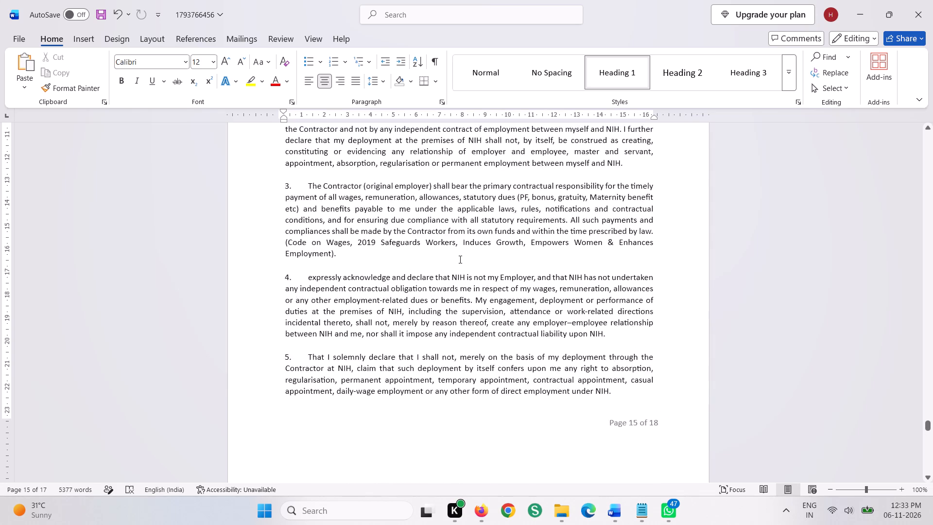
{"action": "scroll", "coordinate": [459, 259], "scroll_direction": "up", "scroll_amount": 3}
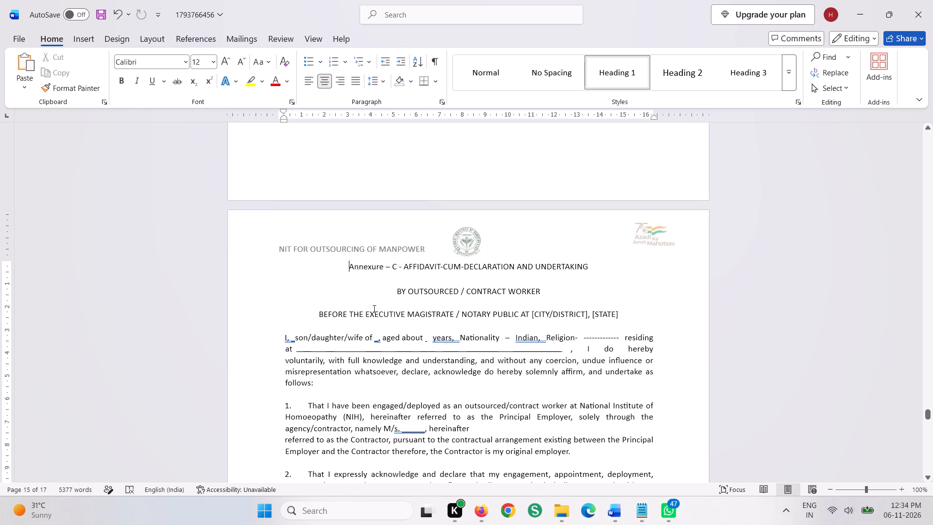
{"action": "left_click_drag", "start_coordinate": [349, 264], "coordinate": [461, 310]}
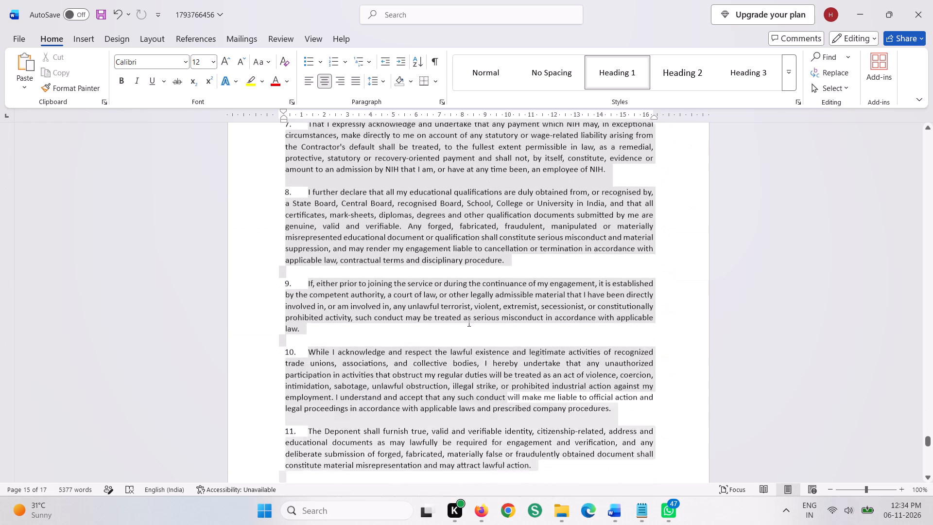
{"action": "left_click_drag", "start_coordinate": [461, 310], "coordinate": [670, 524]}
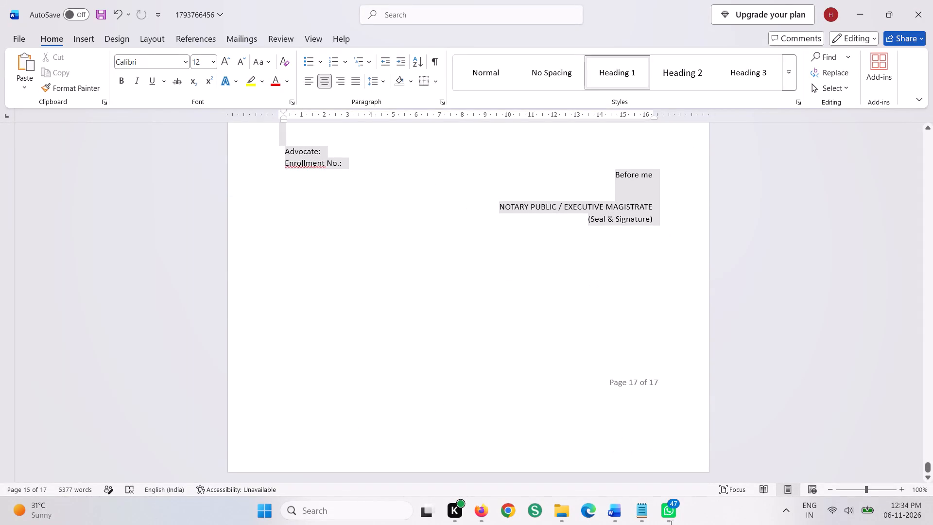
{"action": "left_click_drag", "start_coordinate": [670, 524], "coordinate": [595, 355]}
{"action": "scroll", "coordinate": [557, 341], "scroll_direction": "up", "scroll_amount": 7}
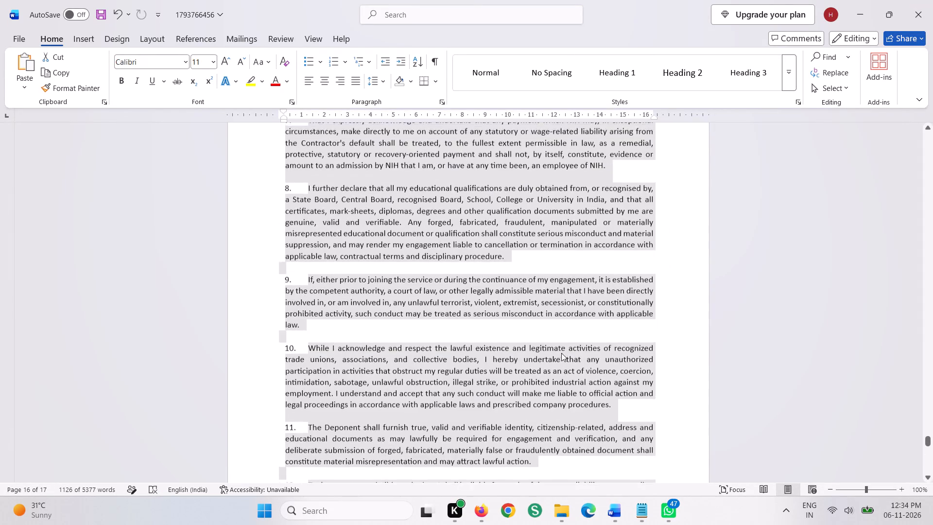
{"action": "scroll", "coordinate": [561, 353], "scroll_direction": "up", "scroll_amount": 3}
{"action": "key", "text": "BackSpace"}
Remove the stray Annexure-B label and the leftover "eal & Signature)" text after the affidavit's stamp paper note.
{"action": "scroll", "coordinate": [549, 290], "scroll_direction": "up", "scroll_amount": 3}
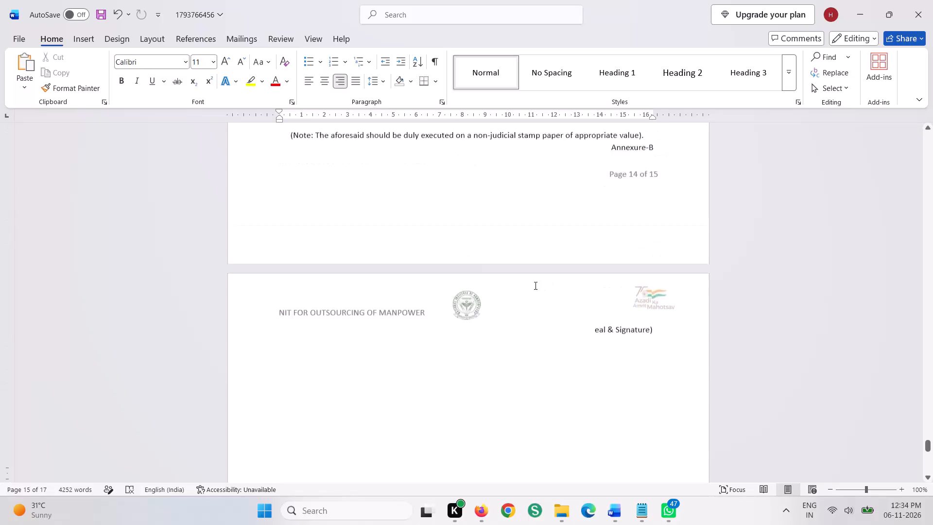
{"action": "scroll", "coordinate": [622, 427], "scroll_direction": "down", "scroll_amount": 1}
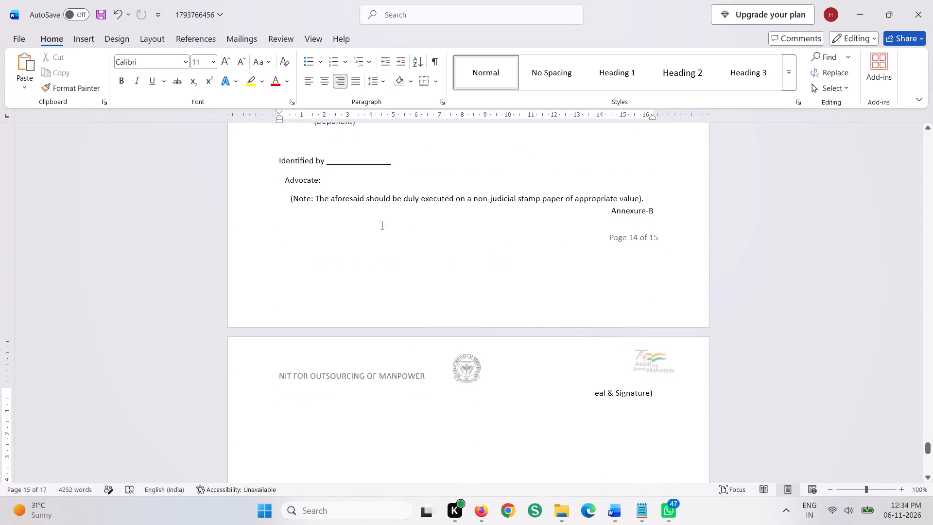
{"action": "left_click_drag", "start_coordinate": [613, 213], "coordinate": [702, 422]}
{"action": "key", "text": "BackSpace"}
Add three blank lines after the Annexure-A stamp paper note, continuing onto a new page.
{"action": "scroll", "coordinate": [693, 410], "scroll_direction": "up", "scroll_amount": 4}
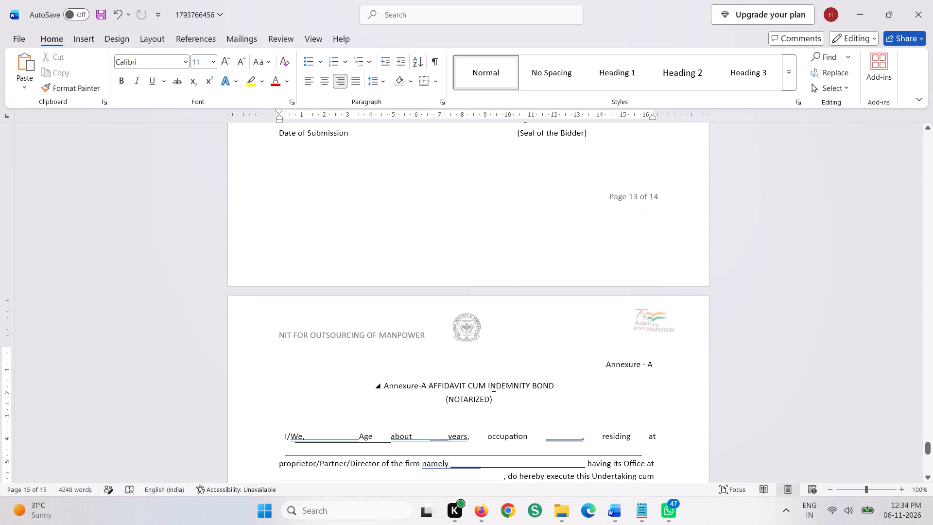
{"action": "scroll", "coordinate": [489, 393], "scroll_direction": "down", "scroll_amount": 8}
{"action": "left_click", "coordinate": [453, 397]}
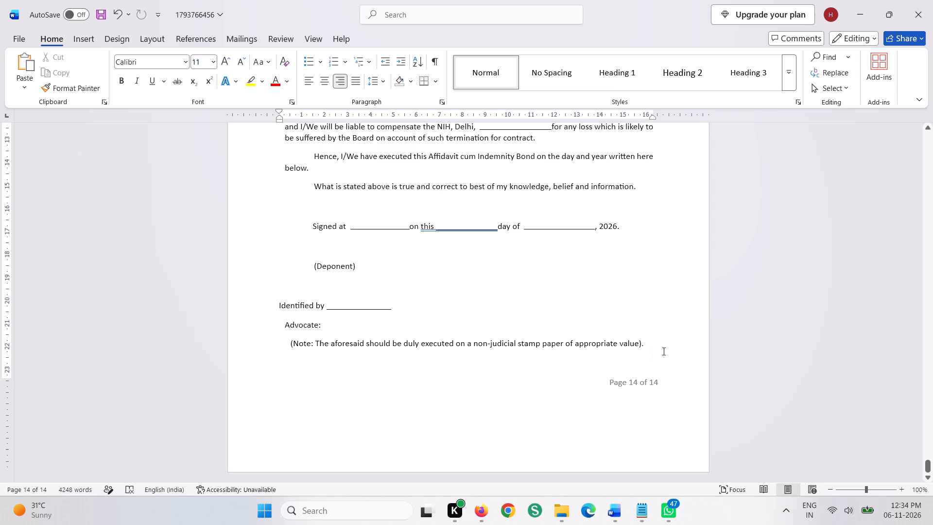
{"action": "key", "text": "Return"}
{"action": "key", "text": "Return"}
{"action": "key", "text": "Return"}
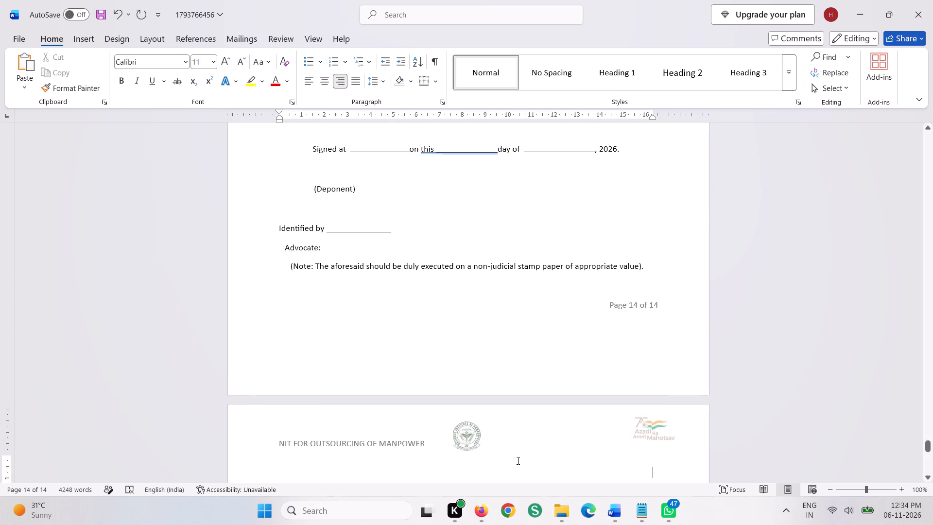
{"action": "left_click", "coordinate": [483, 511]}
{"action": "scroll", "coordinate": [539, 326], "scroll_direction": "down", "scroll_amount": 4}
{"action": "scroll", "coordinate": [513, 295], "scroll_direction": "down", "scroll_amount": 8}
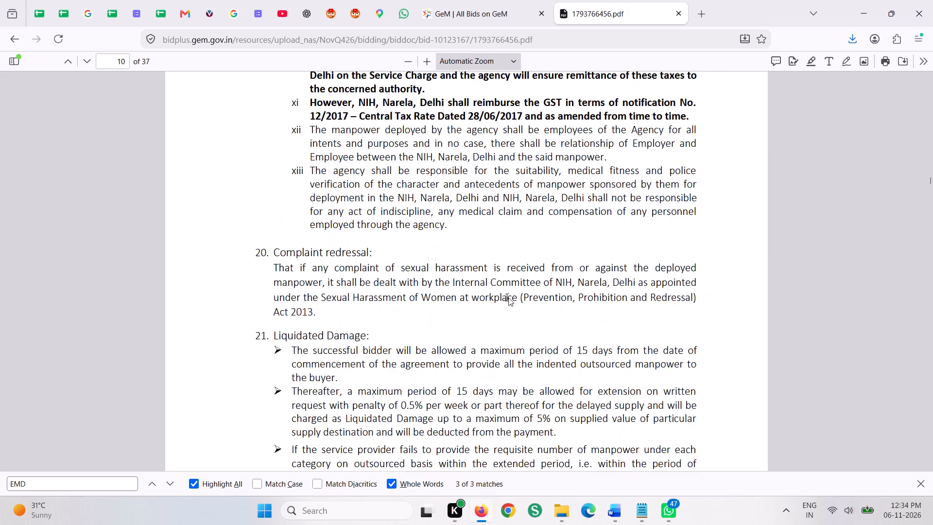
{"action": "scroll", "coordinate": [508, 297], "scroll_direction": "down", "scroll_amount": 17}
{"action": "scroll", "coordinate": [509, 298], "scroll_direction": "down", "scroll_amount": 12}
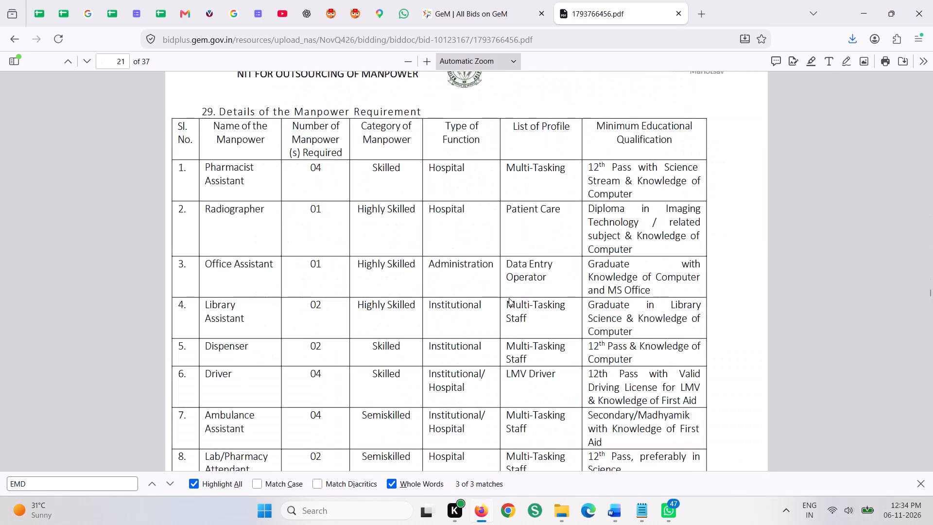
{"action": "scroll", "coordinate": [509, 298], "scroll_direction": "down", "scroll_amount": 5}
{"action": "scroll", "coordinate": [457, 301], "scroll_direction": "down", "scroll_amount": 14}
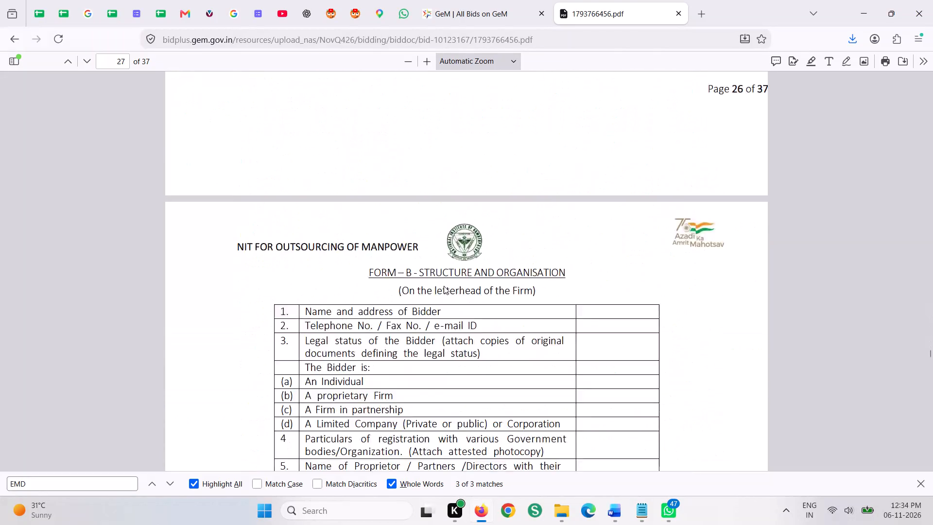
{"action": "scroll", "coordinate": [444, 286], "scroll_direction": "down", "scroll_amount": 3}
{"action": "scroll", "coordinate": [436, 285], "scroll_direction": "up", "scroll_amount": 4}
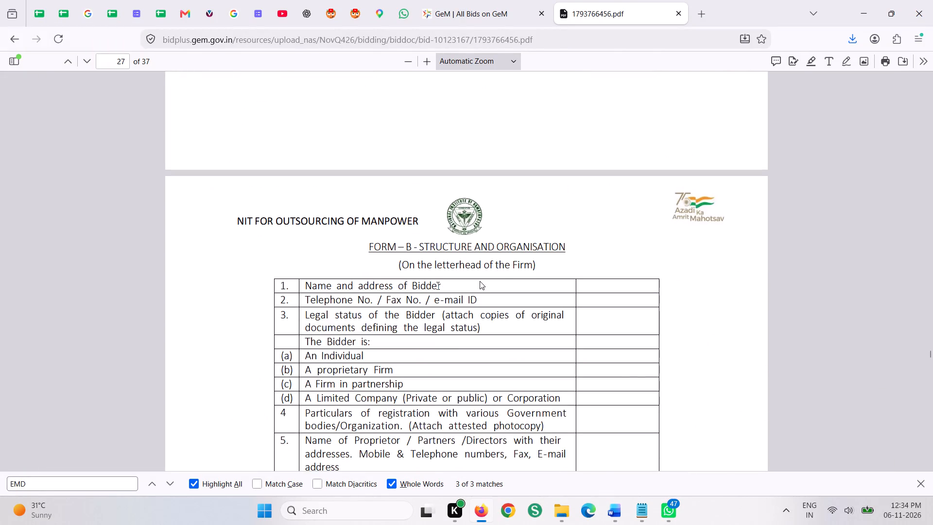
{"action": "scroll", "coordinate": [412, 292], "scroll_direction": "down", "scroll_amount": 9}
{"action": "scroll", "coordinate": [412, 290], "scroll_direction": "up", "scroll_amount": 2}
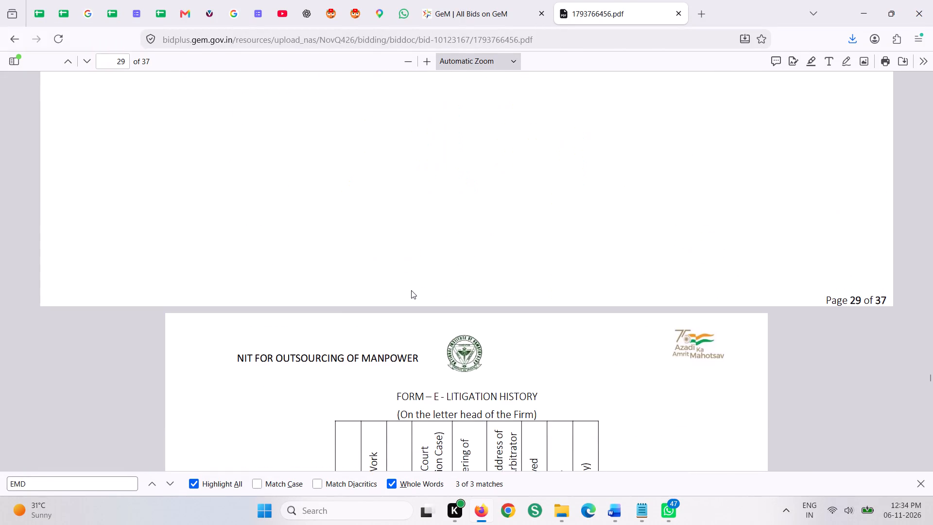
{"action": "scroll", "coordinate": [411, 290], "scroll_direction": "down", "scroll_amount": 1}
{"action": "scroll", "coordinate": [476, 214], "scroll_direction": "down", "scroll_amount": 3}
{"action": "scroll", "coordinate": [450, 237], "scroll_direction": "up", "scroll_amount": 2}
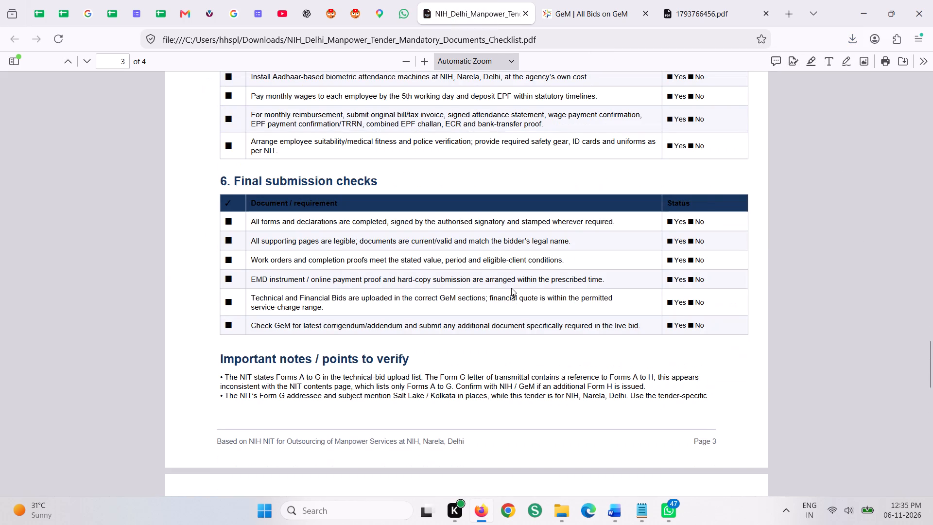
{"action": "scroll", "coordinate": [511, 288], "scroll_direction": "up", "scroll_amount": 1}
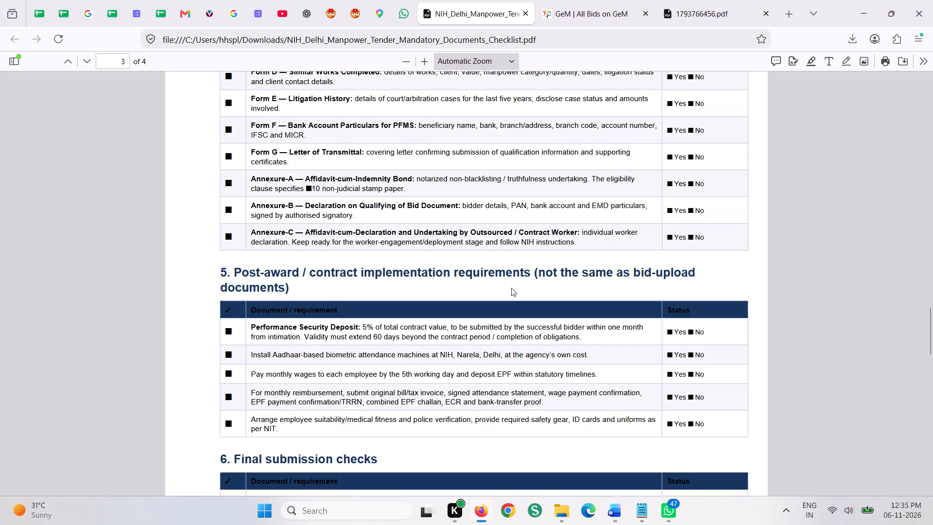
{"action": "scroll", "coordinate": [511, 288], "scroll_direction": "up", "scroll_amount": 1}
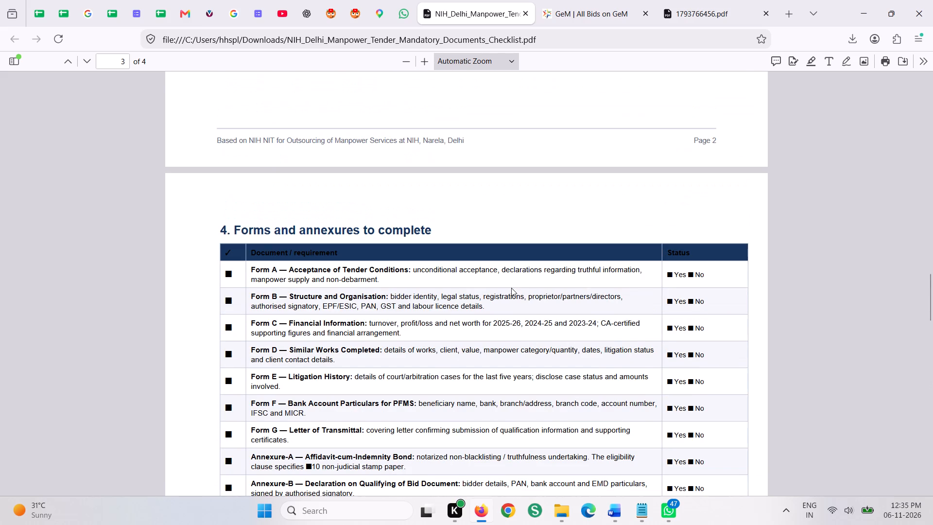
{"action": "scroll", "coordinate": [476, 286], "scroll_direction": "down", "scroll_amount": 1}
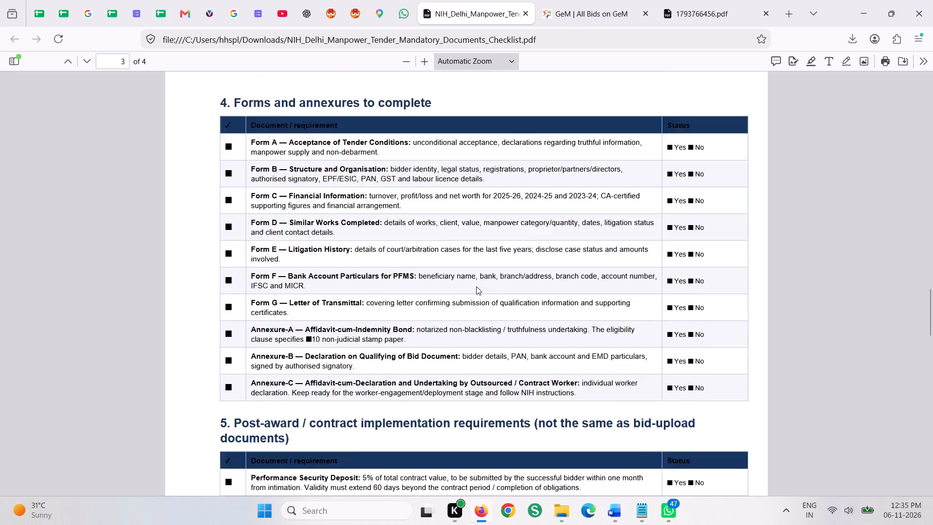
{"action": "scroll", "coordinate": [407, 288], "scroll_direction": "up", "scroll_amount": 7}
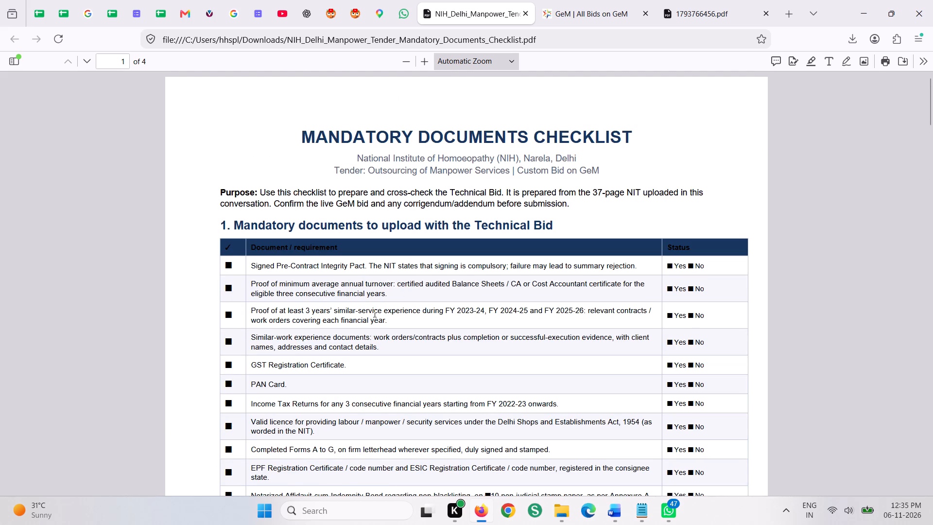
Review the NIH Delhi checklist's mandatory Technical Bid documents and its eligibility criteria.
{"action": "scroll", "coordinate": [373, 315], "scroll_direction": "down", "scroll_amount": 1}
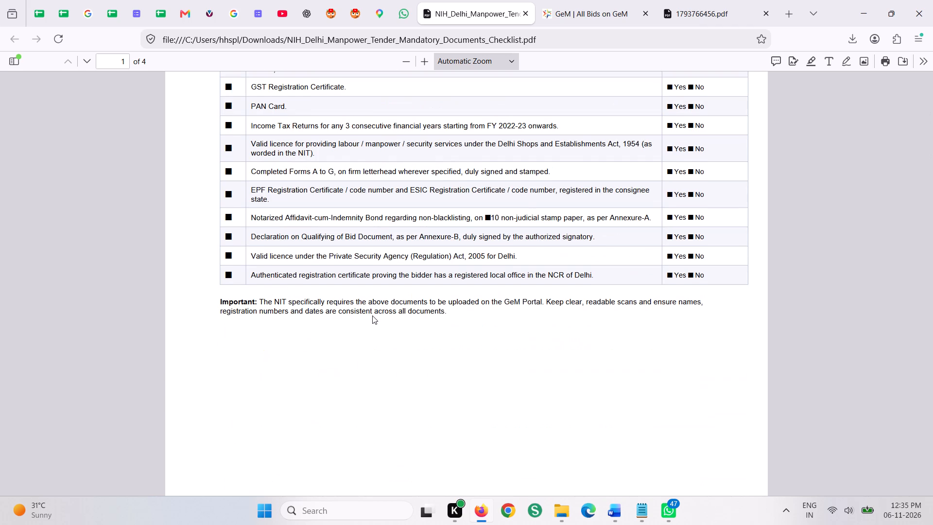
{"action": "scroll", "coordinate": [372, 315], "scroll_direction": "up", "scroll_amount": 1}
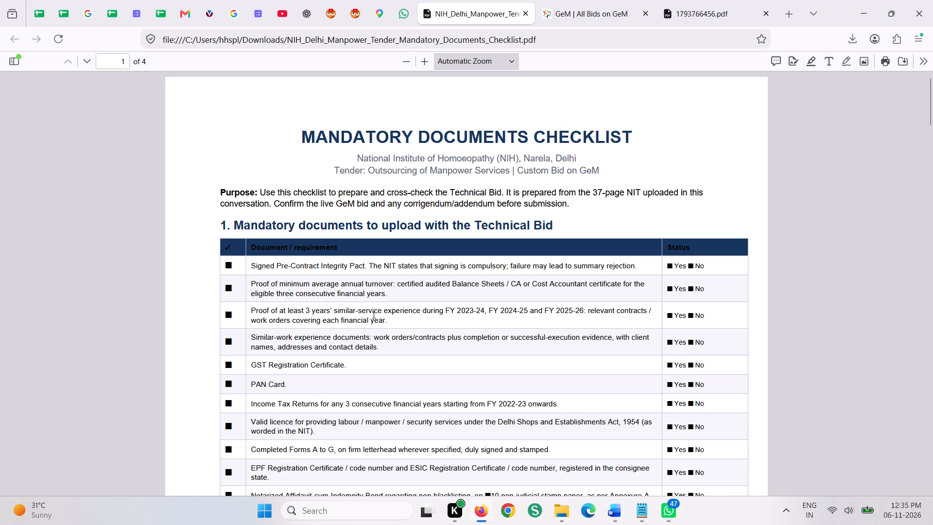
{"action": "scroll", "coordinate": [373, 314], "scroll_direction": "down", "scroll_amount": 2}
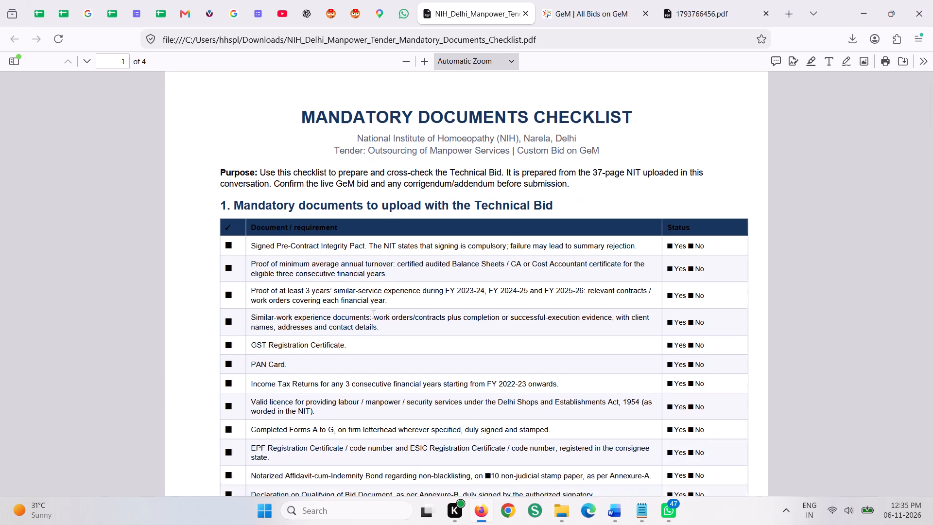
{"action": "scroll", "coordinate": [394, 306], "scroll_direction": "up", "scroll_amount": 2}
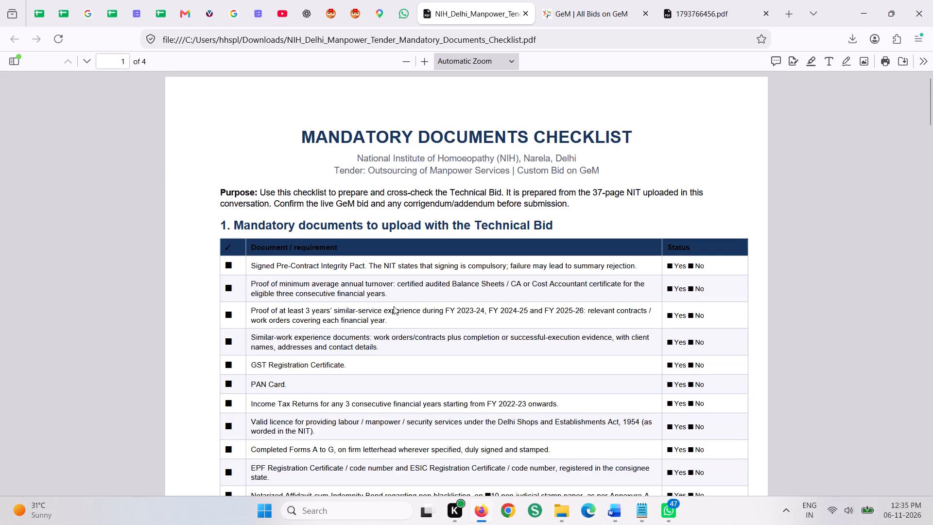
{"action": "left_click", "coordinate": [317, 263]}
{"action": "left_click", "coordinate": [323, 292]}
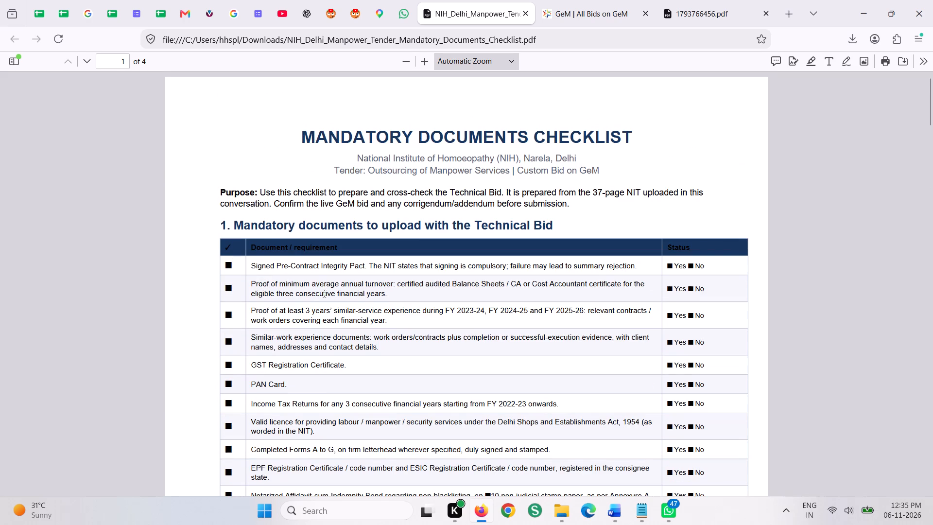
{"action": "left_click", "coordinate": [326, 298]}
{"action": "double_click", "coordinate": [330, 310]}
{"action": "scroll", "coordinate": [416, 336], "scroll_direction": "down", "scroll_amount": 4}
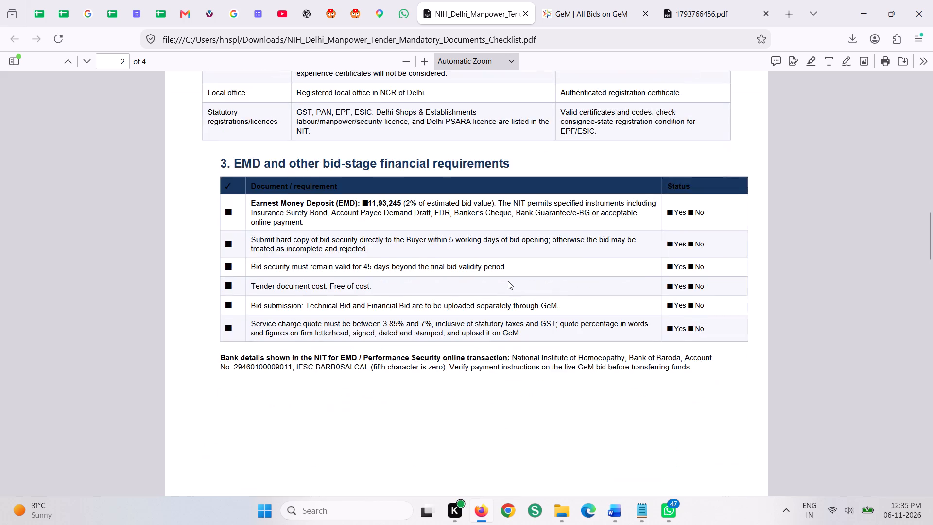
{"action": "scroll", "coordinate": [508, 280], "scroll_direction": "up", "scroll_amount": 1}
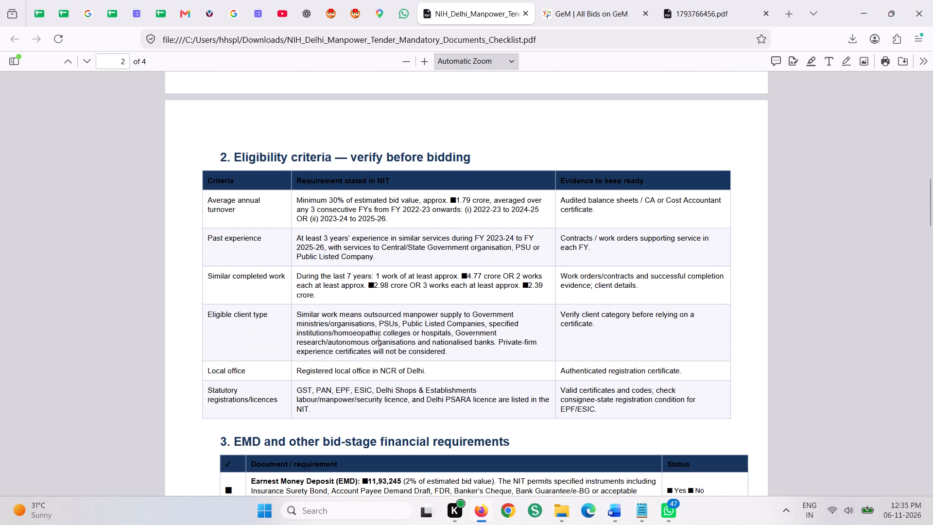
Read the checklist's EMD requirements, forms and annexures, post-award requirements and final submission checks, ending back on its first page.
{"action": "scroll", "coordinate": [386, 362], "scroll_direction": "down", "scroll_amount": 1}
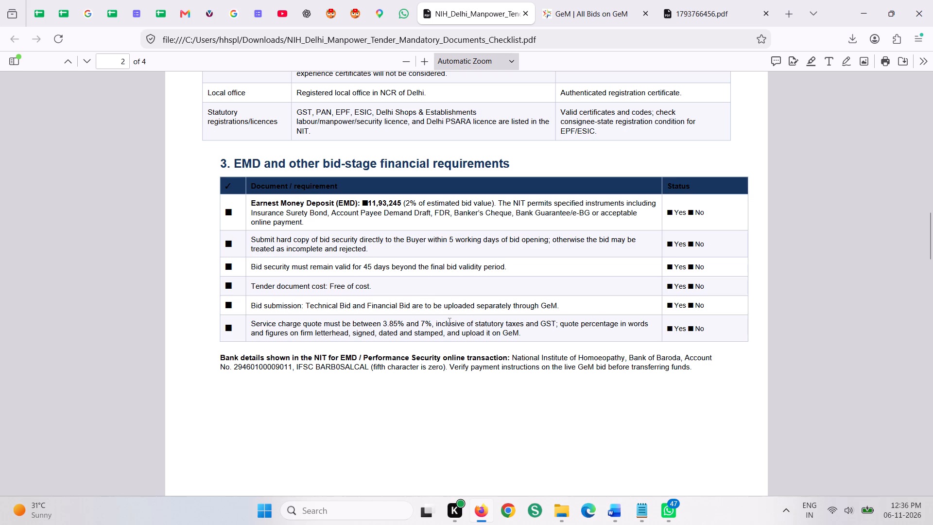
{"action": "scroll", "coordinate": [365, 330], "scroll_direction": "down", "scroll_amount": 2}
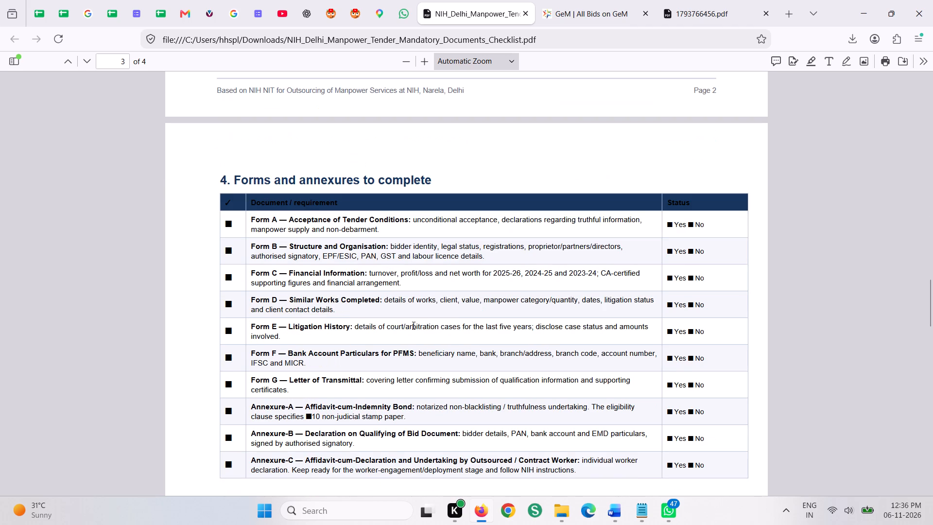
{"action": "scroll", "coordinate": [393, 329], "scroll_direction": "down", "scroll_amount": 2}
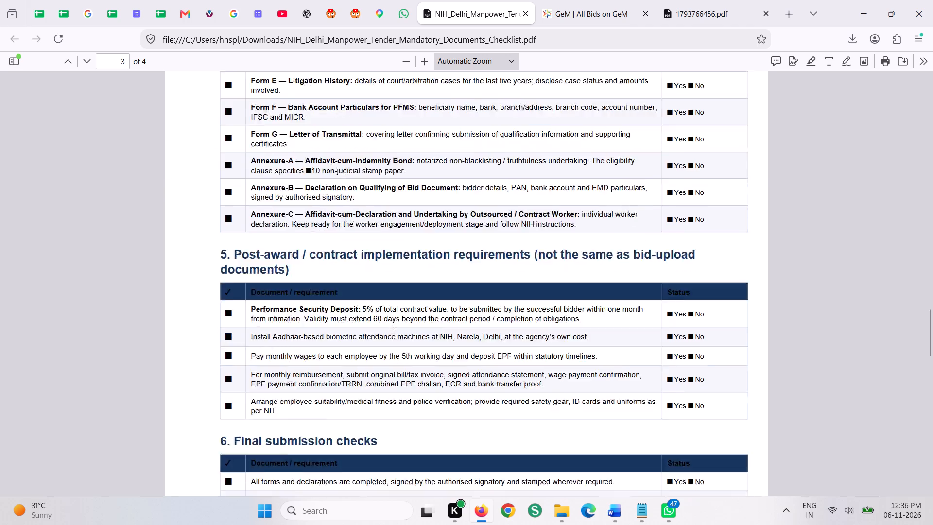
{"action": "scroll", "coordinate": [400, 324], "scroll_direction": "up", "scroll_amount": 1}
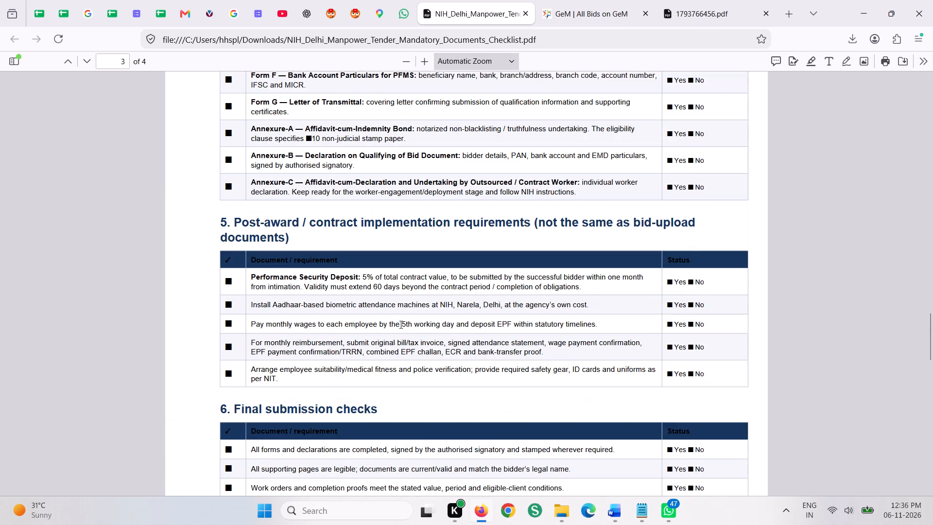
{"action": "scroll", "coordinate": [397, 325], "scroll_direction": "down", "scroll_amount": 2}
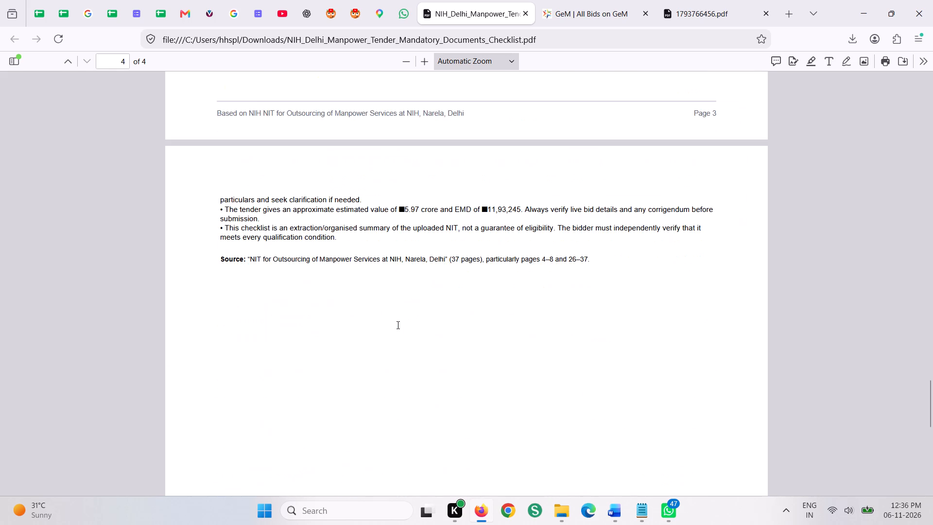
{"action": "scroll", "coordinate": [397, 325], "scroll_direction": "up", "scroll_amount": 1}
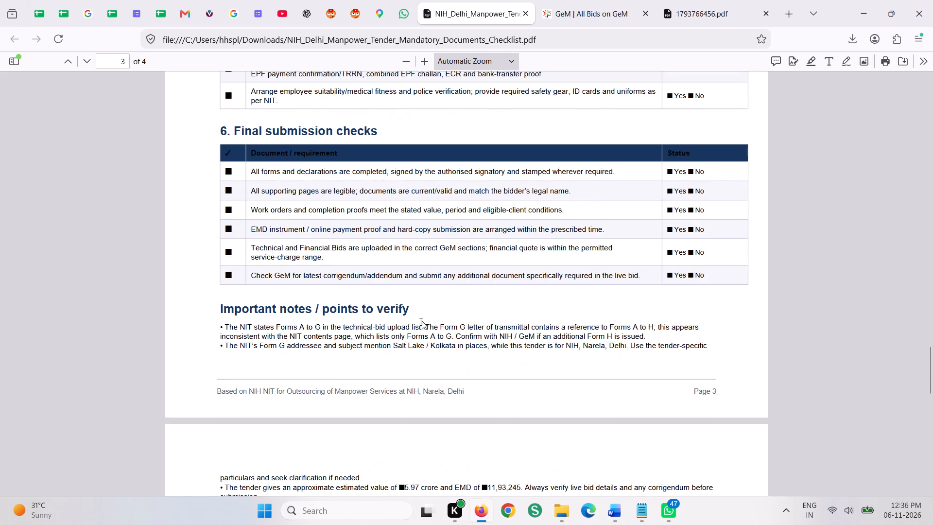
{"action": "scroll", "coordinate": [422, 321], "scroll_direction": "down", "scroll_amount": 9}
{"action": "scroll", "coordinate": [441, 314], "scroll_direction": "up", "scroll_amount": 14}
{"action": "left_click", "coordinate": [466, 2]}
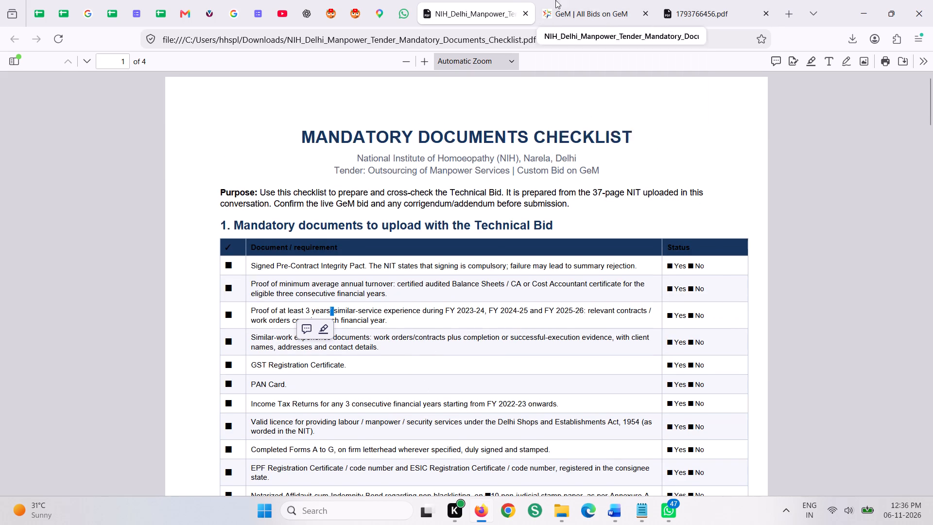
Switch to the REQUIRED DOCUMENTS file in Word and complete item 7 with "PLEASE READ BELOW ATTACHED FILE CAREFULLY".
{"action": "left_click", "coordinate": [583, 0]}
{"action": "left_click", "coordinate": [696, 0]}
{"action": "scroll", "coordinate": [607, 160], "scroll_direction": "up", "scroll_amount": 3}
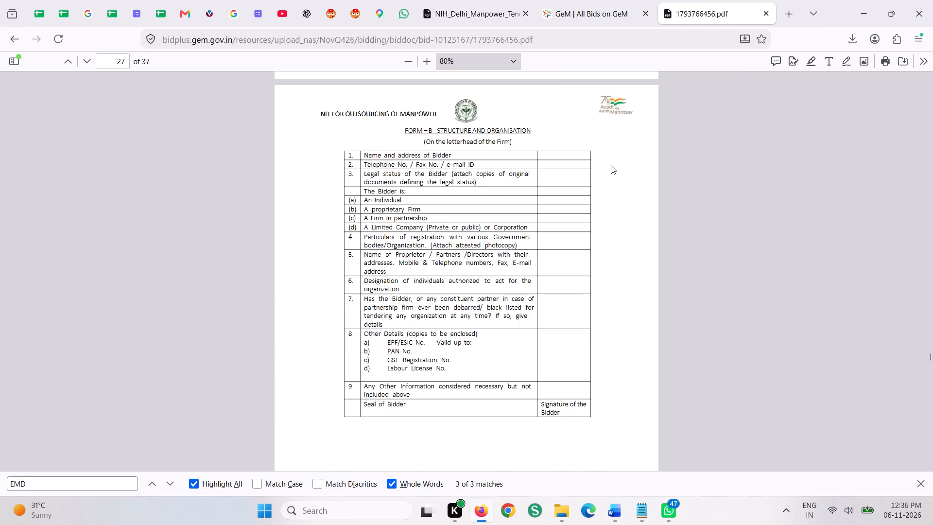
{"action": "scroll", "coordinate": [611, 165], "scroll_direction": "up", "scroll_amount": 1}
{"action": "scroll", "coordinate": [698, 143], "scroll_direction": "down", "scroll_amount": 2}
{"action": "left_click", "coordinate": [617, 507]}
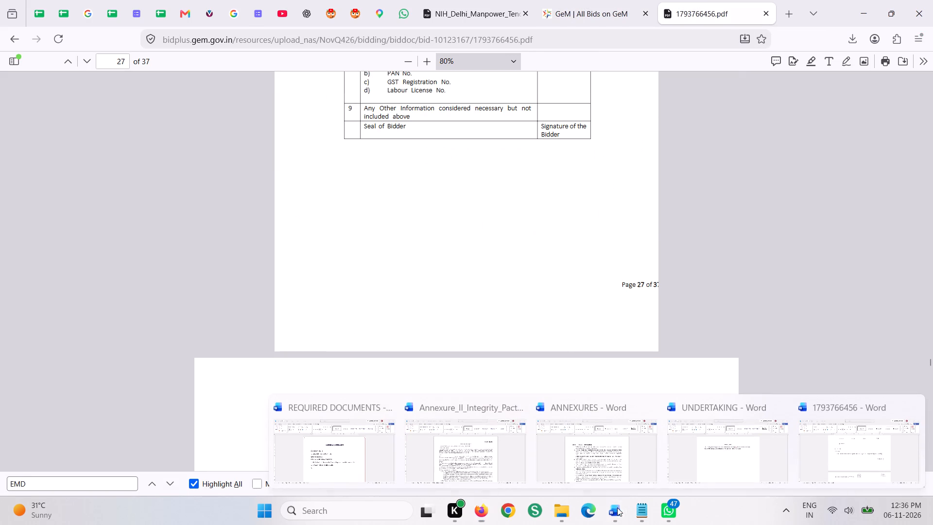
{"action": "left_click", "coordinate": [349, 462]}
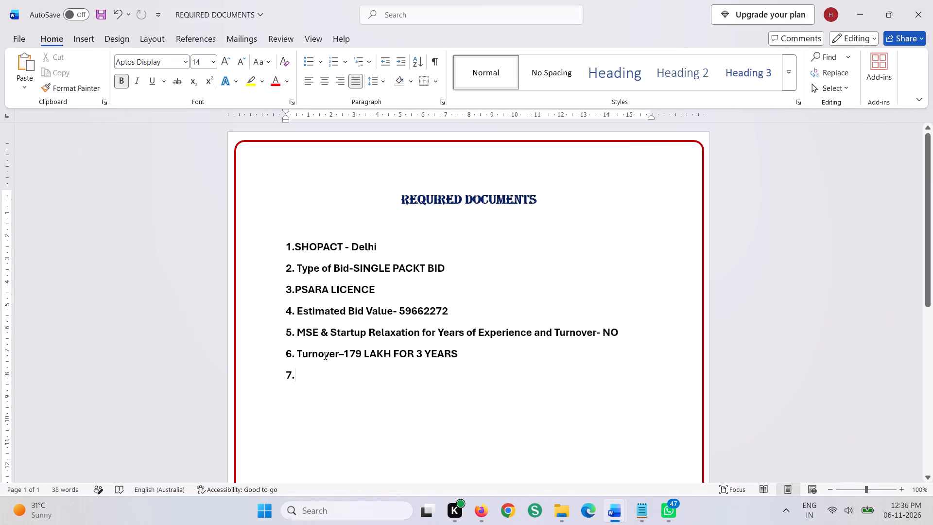
{"action": "type", "text": "PLEASE"}
{"action": "key", "text": "space"}
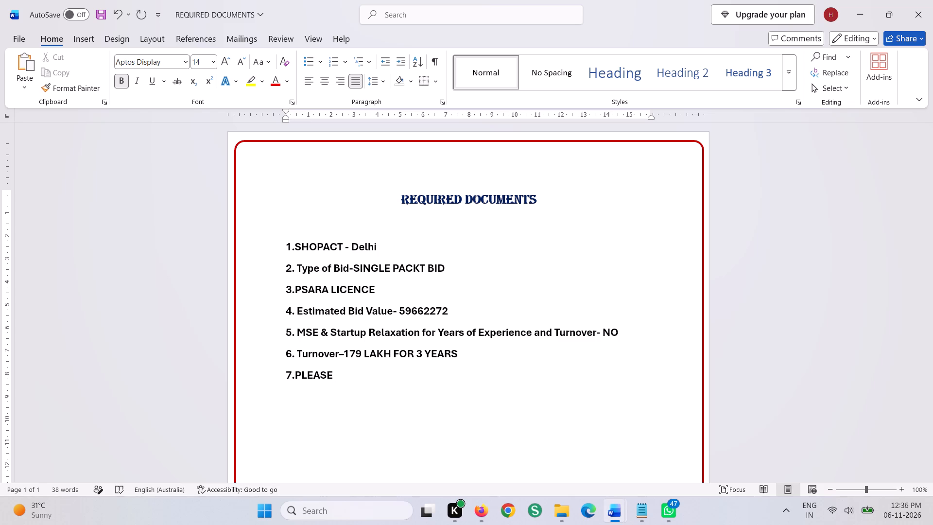
{"action": "type", "text": "READ"}
{"action": "key", "text": "space"}
{"action": "type", "text": "BELOW A"}
{"action": "type", "text": "TTACHED"}
{"action": "key", "text": "space"}
{"action": "type", "text": "FILE CAREFULLY"}
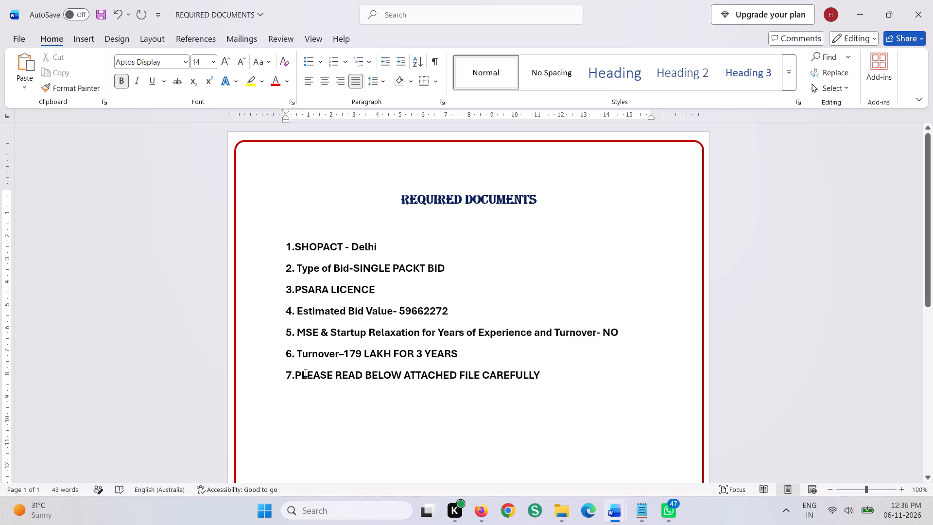
Highlight "PSARA LICENCE" in item 3 of the list in yellow.
{"action": "left_click_drag", "start_coordinate": [299, 288], "coordinate": [380, 287]}
{"action": "left_click", "coordinate": [436, 268]}
{"action": "left_click", "coordinate": [449, 334]}
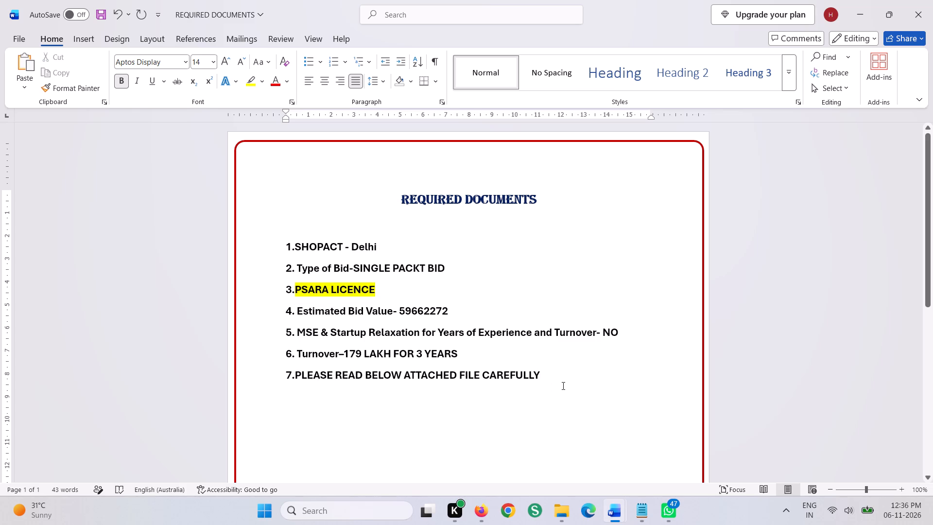
Look over the NIT tender PDF and the NIH Delhi checklist in Firefox, and recheck the required documents list in Word.
{"action": "key", "text": "alt+Tab"}
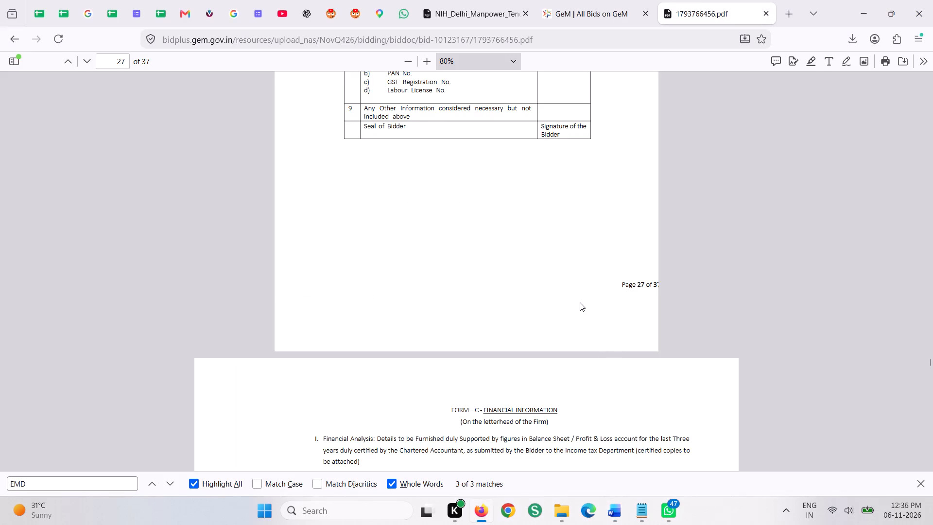
{"action": "scroll", "coordinate": [575, 304], "scroll_direction": "up", "scroll_amount": 14}
{"action": "left_click", "coordinate": [703, 0]}
{"action": "scroll", "coordinate": [624, 192], "scroll_direction": "up", "scroll_amount": 3}
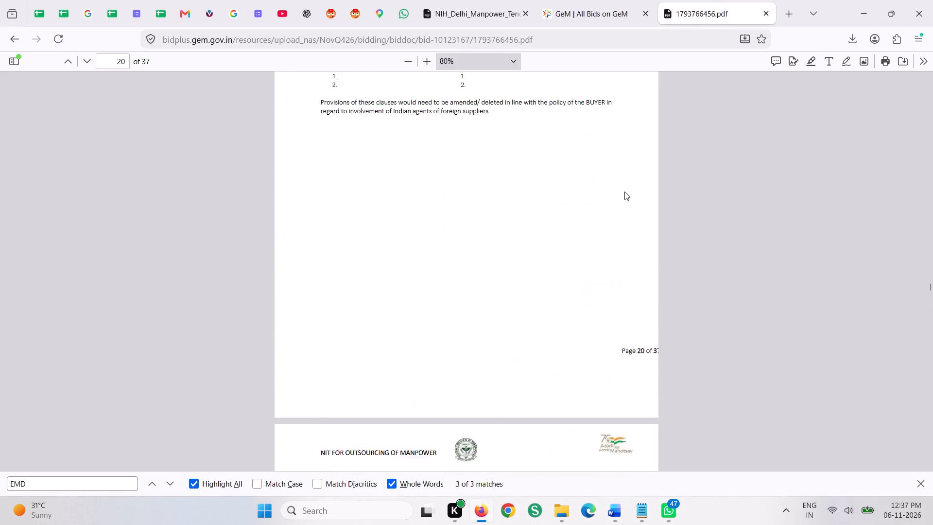
{"action": "scroll", "coordinate": [624, 192], "scroll_direction": "up", "scroll_amount": 9}
{"action": "left_click", "coordinate": [494, 0]}
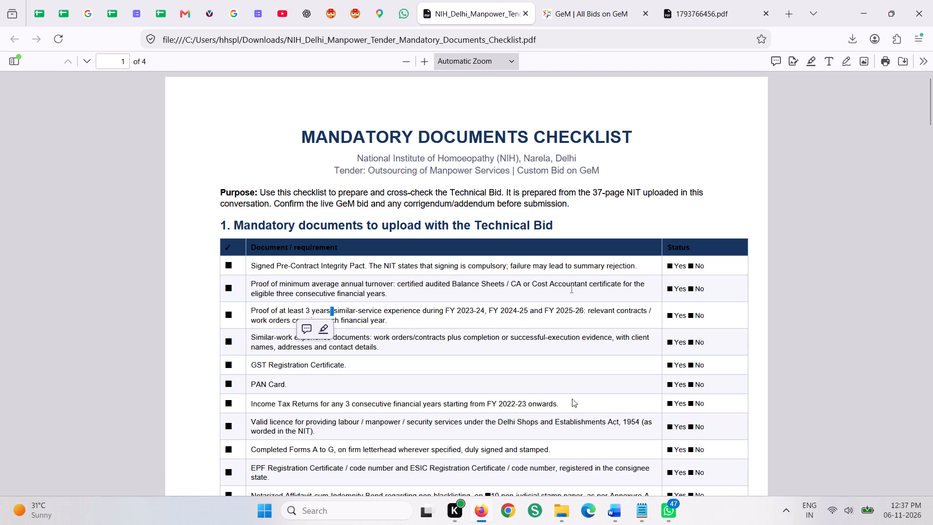
{"action": "left_click", "coordinate": [614, 503]}
{"action": "left_click", "coordinate": [350, 443]}
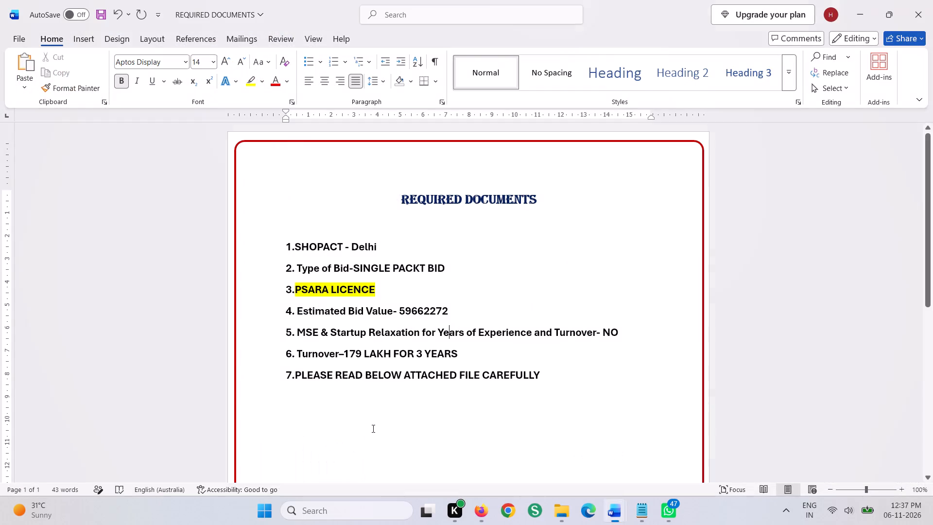
{"action": "scroll", "coordinate": [395, 391], "scroll_direction": "up", "scroll_amount": 2}
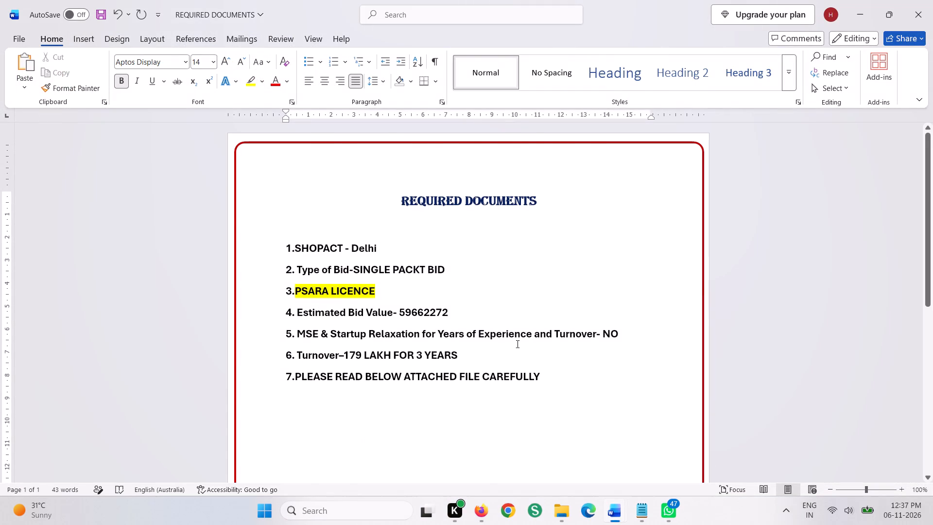
In Firefox, skim the NIT's Pre-Contract Integrity Pact pages and examine the EMD and ePBG details in the GeM bid document.
{"action": "key", "text": "alt+Tab"}
{"action": "scroll", "coordinate": [603, 242], "scroll_direction": "up", "scroll_amount": 2}
{"action": "left_click", "coordinate": [590, 0]}
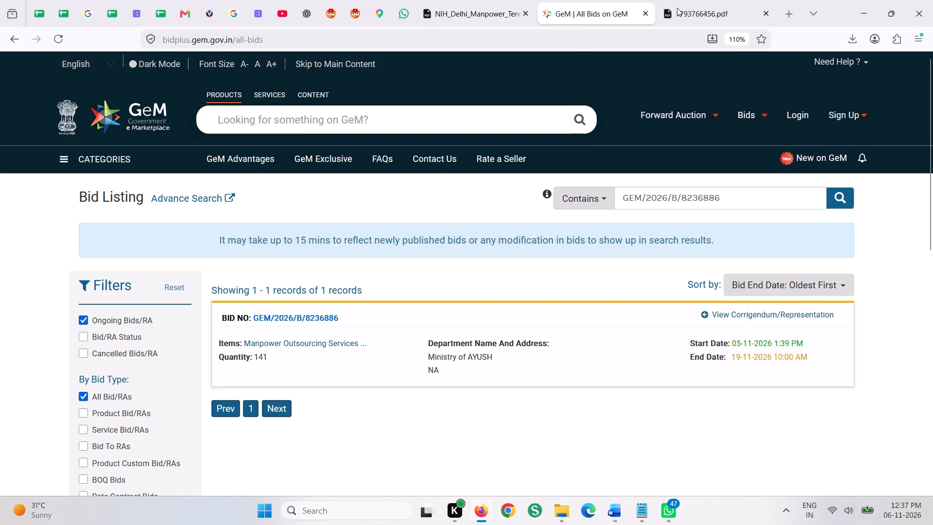
{"action": "left_click", "coordinate": [691, 0]}
{"action": "scroll", "coordinate": [583, 161], "scroll_direction": "up", "scroll_amount": 3}
{"action": "scroll", "coordinate": [329, 175], "scroll_direction": "down", "scroll_amount": 2}
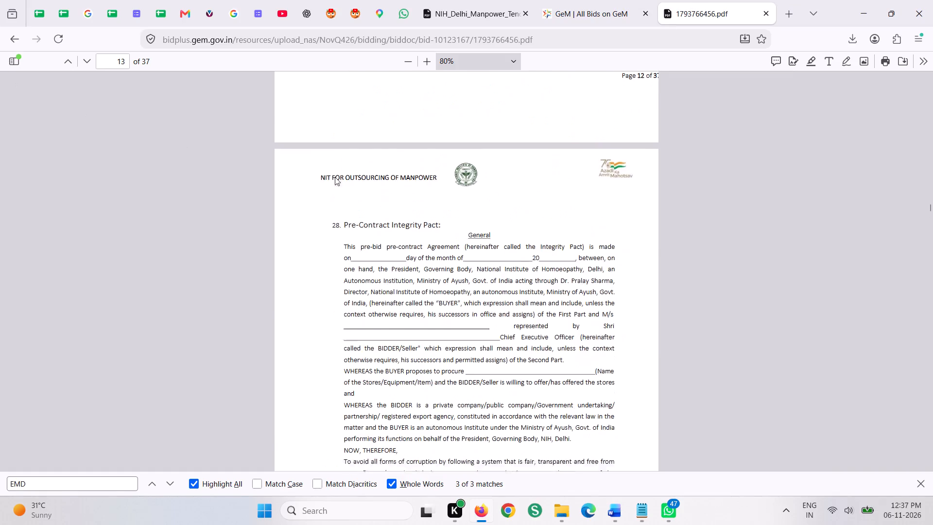
{"action": "scroll", "coordinate": [335, 177], "scroll_direction": "down", "scroll_amount": 10}
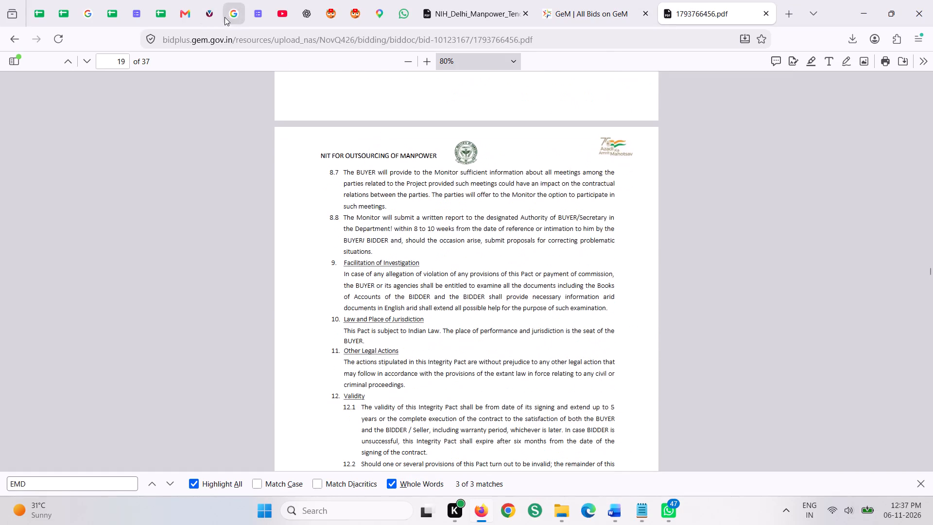
{"action": "left_click", "coordinate": [19, 39]}
{"action": "scroll", "coordinate": [552, 219], "scroll_direction": "up", "scroll_amount": 5}
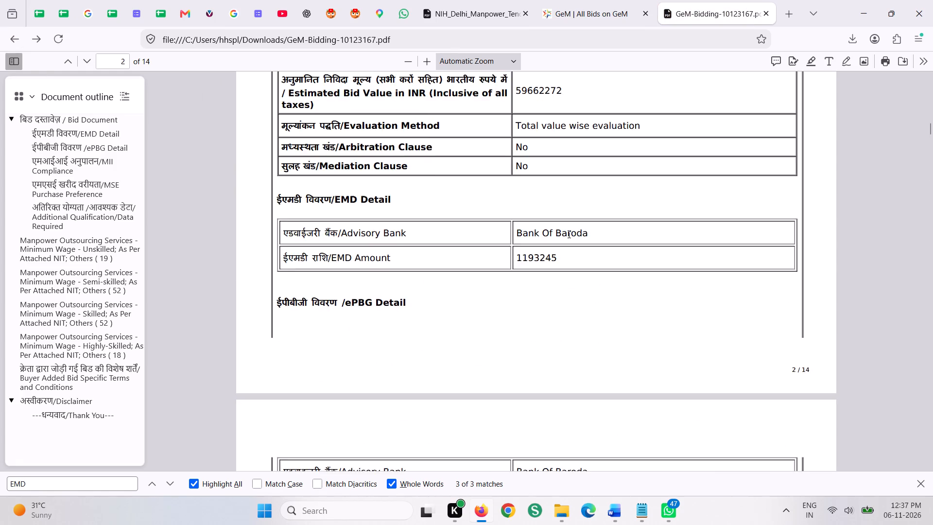
{"action": "scroll", "coordinate": [568, 234], "scroll_direction": "up", "scroll_amount": 5}
{"action": "scroll", "coordinate": [570, 235], "scroll_direction": "down", "scroll_amount": 6}
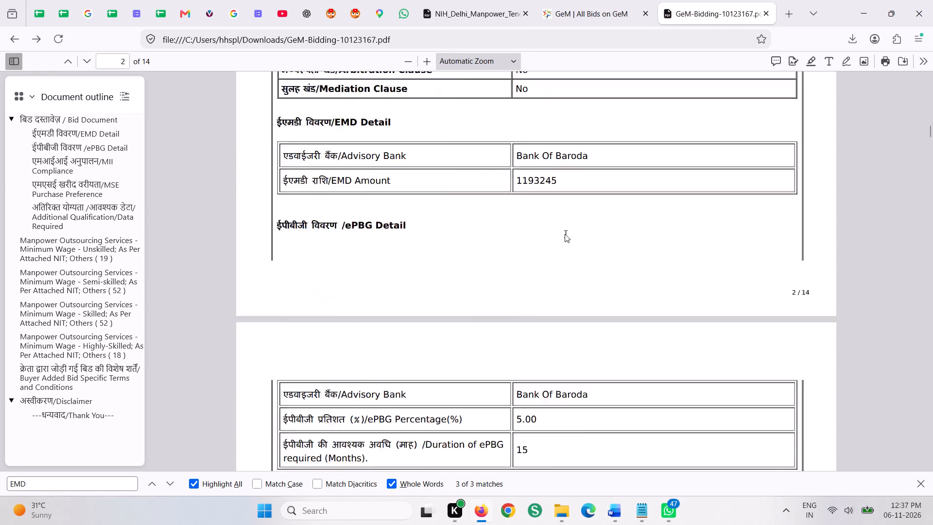
{"action": "scroll", "coordinate": [565, 234], "scroll_direction": "up", "scroll_amount": 2}
Switch to Word and export the required documents list as a PDF named REQUIRED DOCUMENTS in the Downloads folder.
{"action": "key", "text": "alt+Tab"}
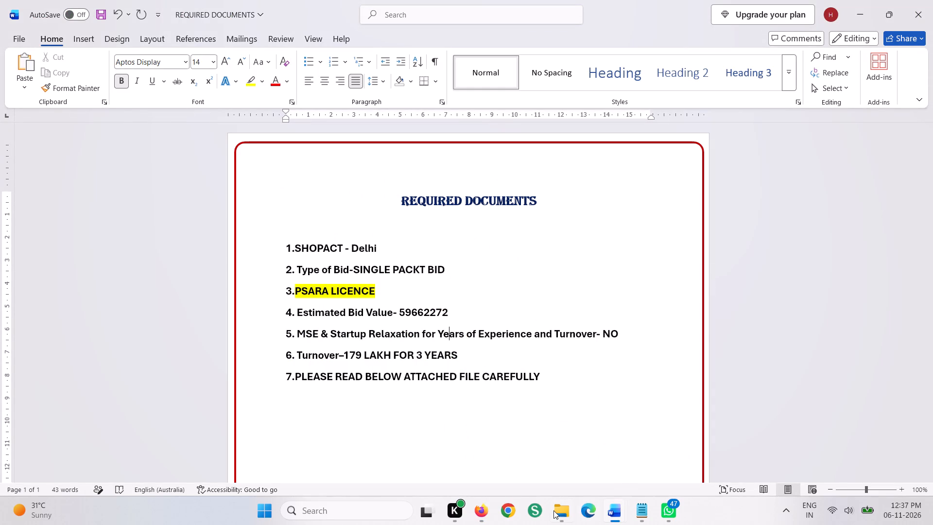
{"action": "left_click", "coordinate": [13, 36]}
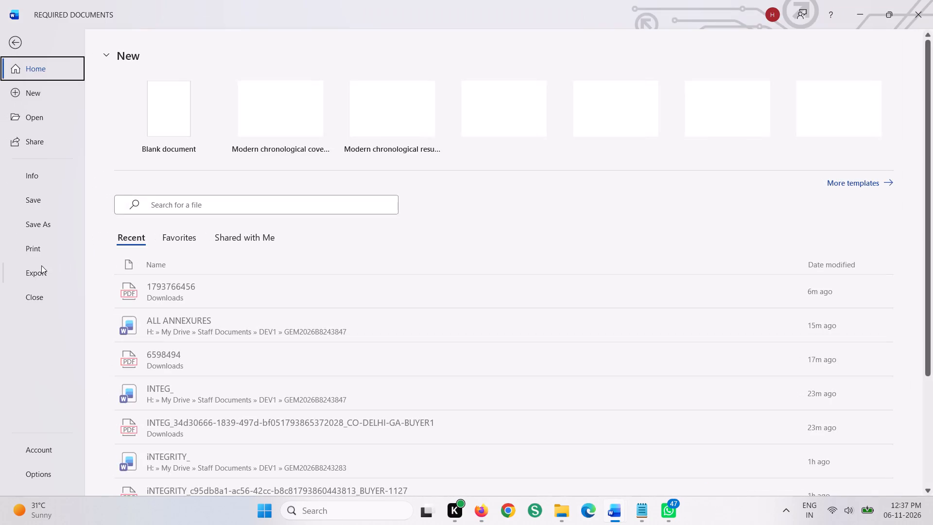
{"action": "left_click", "coordinate": [36, 272]}
{"action": "left_click", "coordinate": [359, 163]}
{"action": "scroll", "coordinate": [134, 192], "scroll_direction": "up", "scroll_amount": 4}
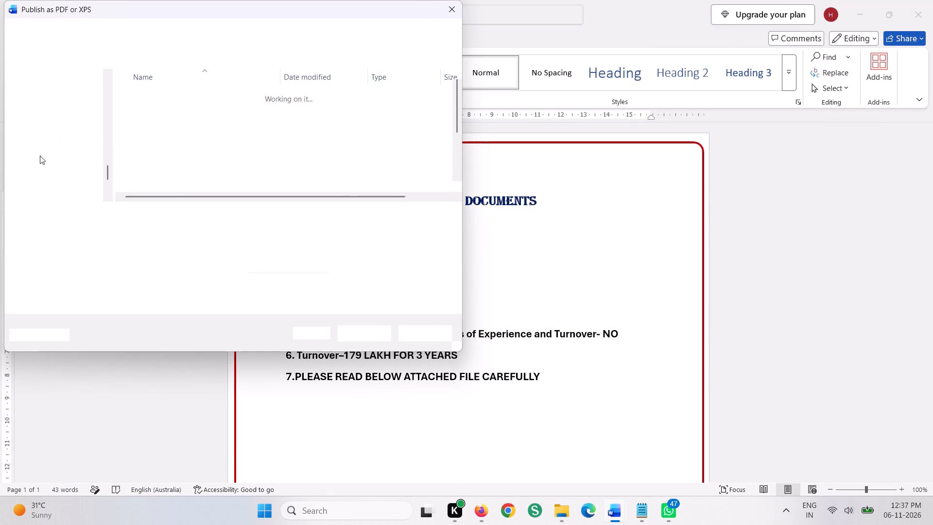
{"action": "scroll", "coordinate": [40, 156], "scroll_direction": "up", "scroll_amount": 11}
{"action": "left_click", "coordinate": [72, 122]}
{"action": "left_click", "coordinate": [175, 217]}
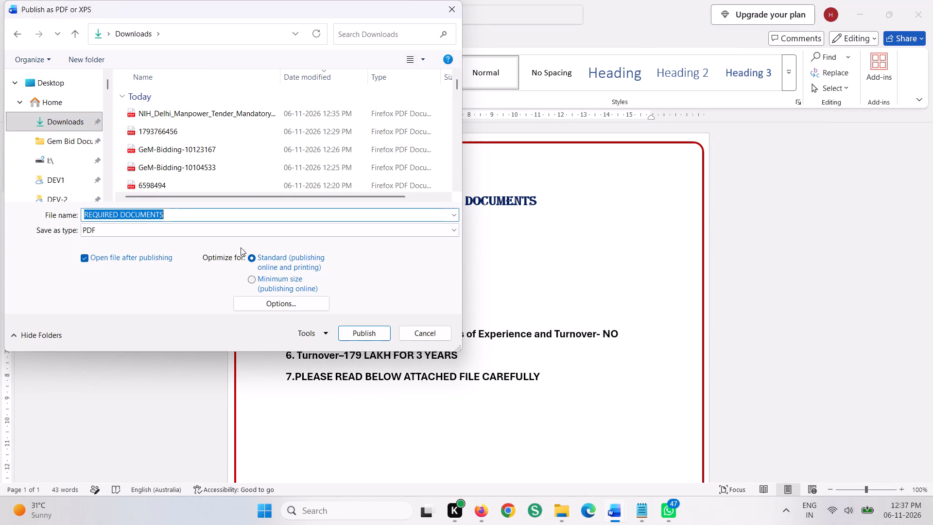
{"action": "left_click", "coordinate": [370, 336]}
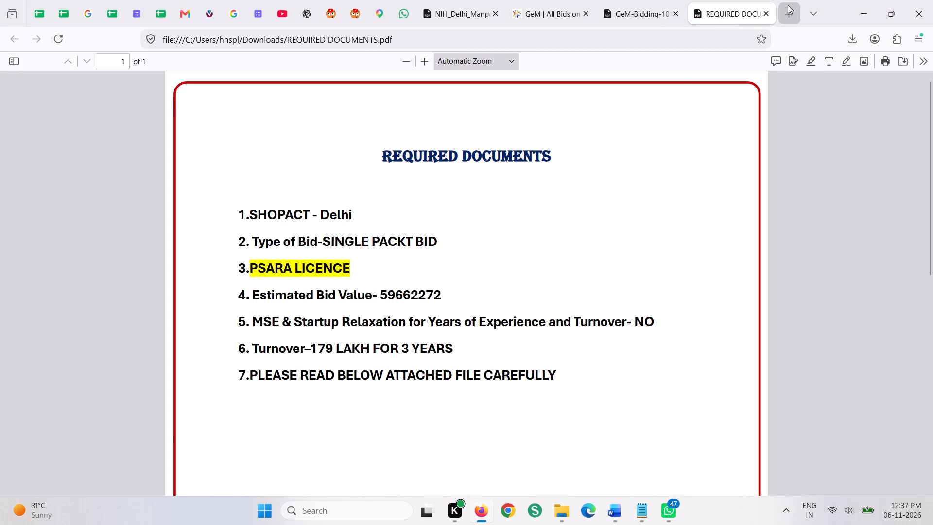
In a new Firefox tab, search for "i love pdf" and open the iLovePDF site.
{"action": "left_click", "coordinate": [782, 11]}
{"action": "left_click", "coordinate": [331, 154]}
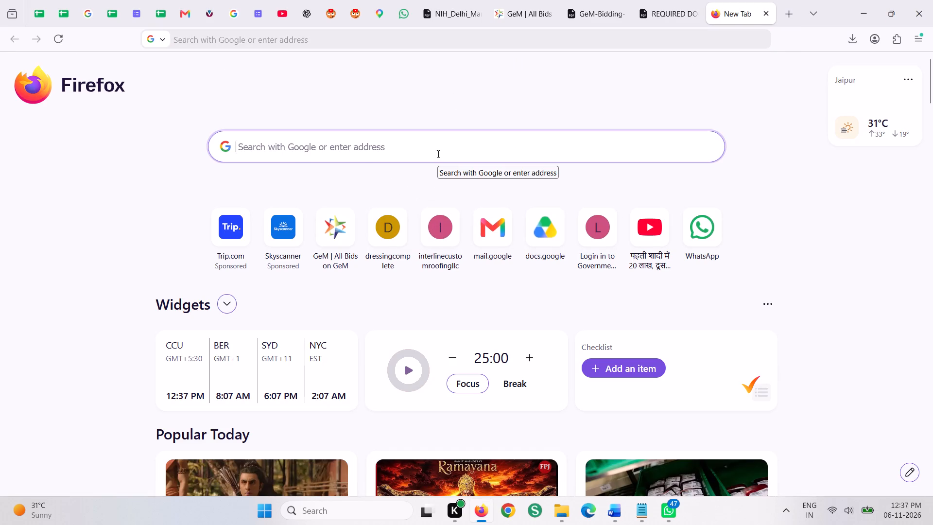
{"action": "type", "text": "I LOVE"}
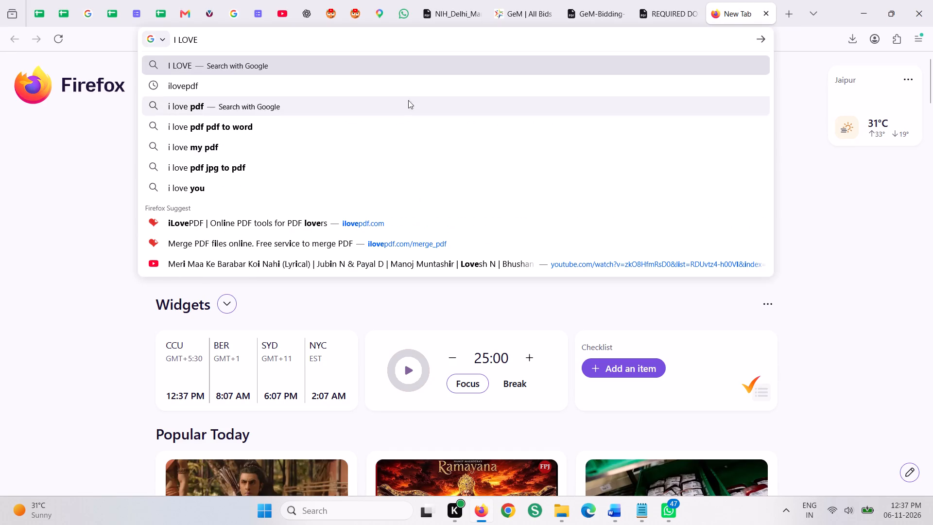
{"action": "left_click", "coordinate": [231, 101]}
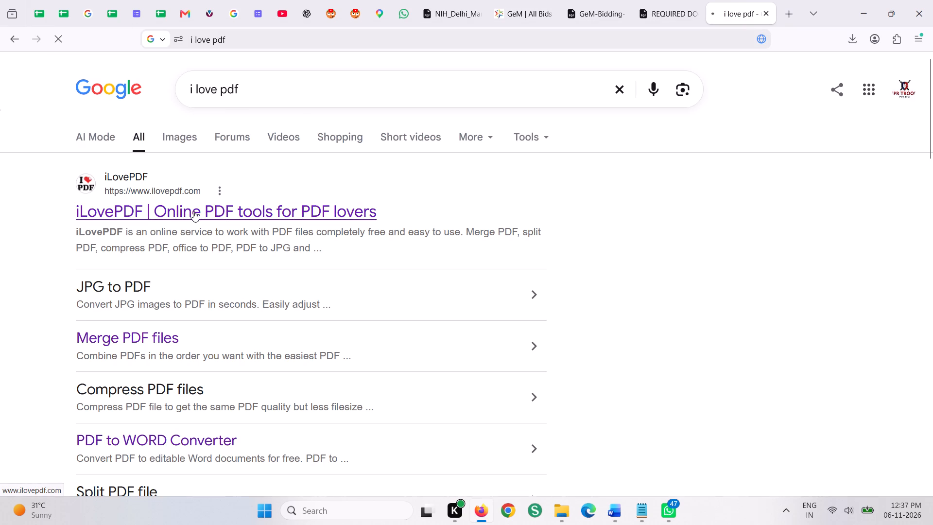
{"action": "left_click", "coordinate": [194, 211]}
{"action": "left_click", "coordinate": [446, 5]}
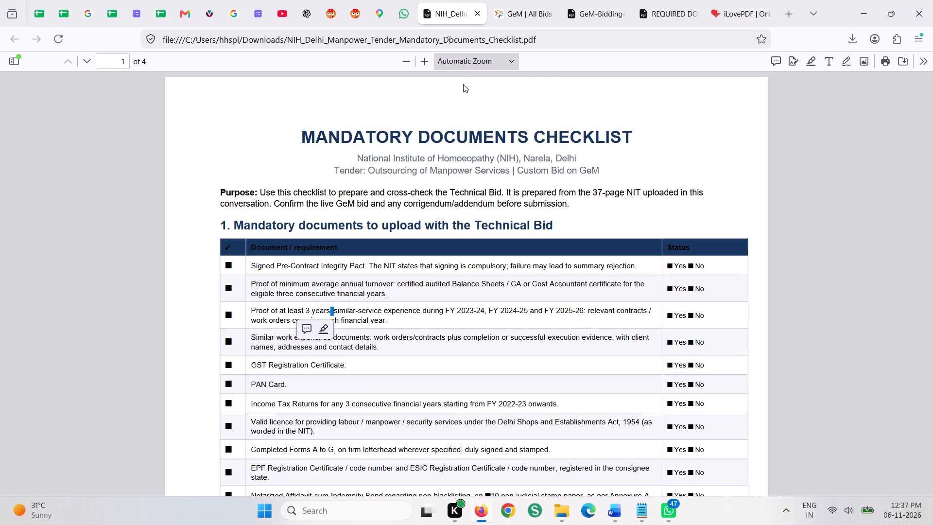
{"action": "left_click", "coordinate": [729, 0]}
Merge REQUIRED DOCUMENTS.pdf followed by the NIH Delhi mandatory documents checklist PDF from Downloads with iLovePDF, and download the merged file.
{"action": "left_click", "coordinate": [168, 70]}
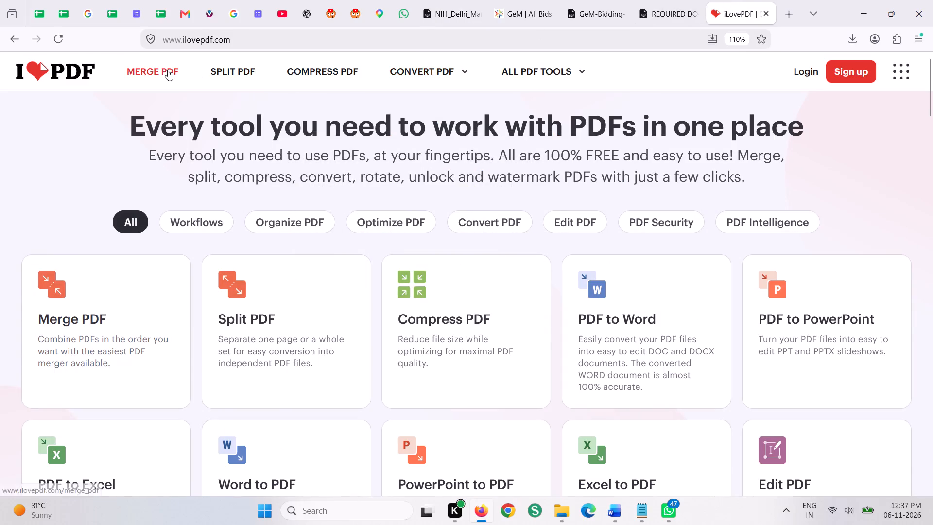
{"action": "left_click", "coordinate": [398, 221]}
{"action": "scroll", "coordinate": [273, 162], "scroll_direction": "up", "scroll_amount": 1}
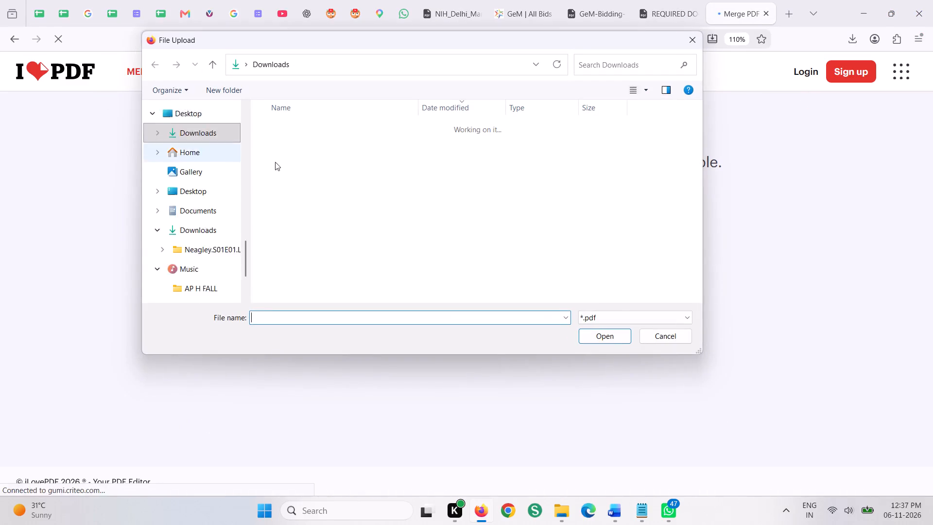
{"action": "scroll", "coordinate": [275, 162], "scroll_direction": "up", "scroll_amount": 9}
{"action": "left_click", "coordinate": [293, 158], "text": "ctrl"}
{"action": "left_click", "coordinate": [293, 138], "text": "ctrl"}
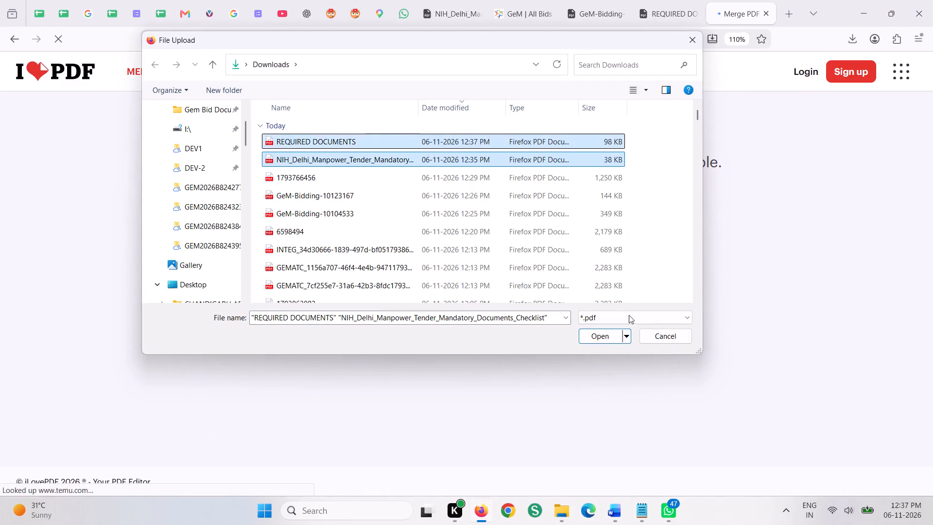
{"action": "left_click", "coordinate": [603, 332]}
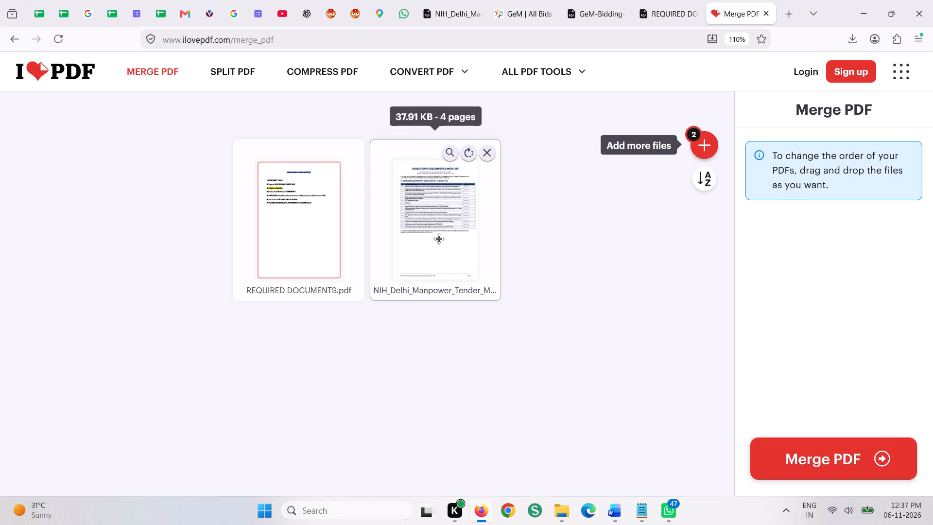
{"action": "left_click_drag", "start_coordinate": [440, 239], "coordinate": [427, 237]}
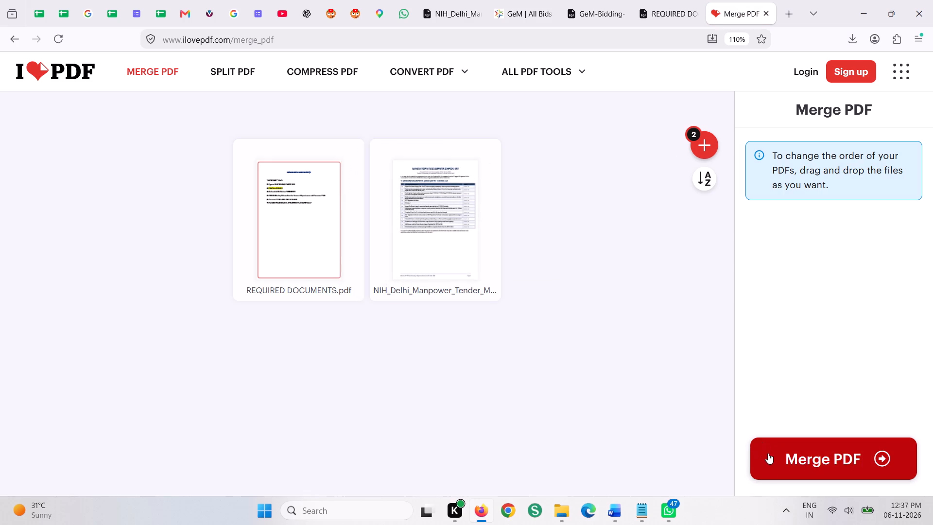
{"action": "left_click", "coordinate": [771, 455]}
{"action": "left_click", "coordinate": [437, 175]}
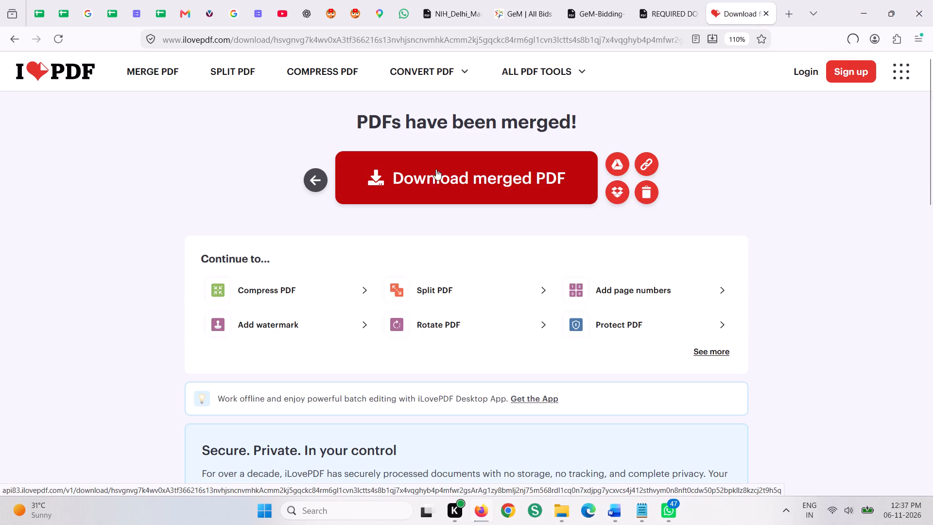
Close the separate REQUIRED DOCUMENTS PDF and the iLovePDF download page, leaving the merged PDF open.
{"action": "left_click", "coordinate": [621, 0]}
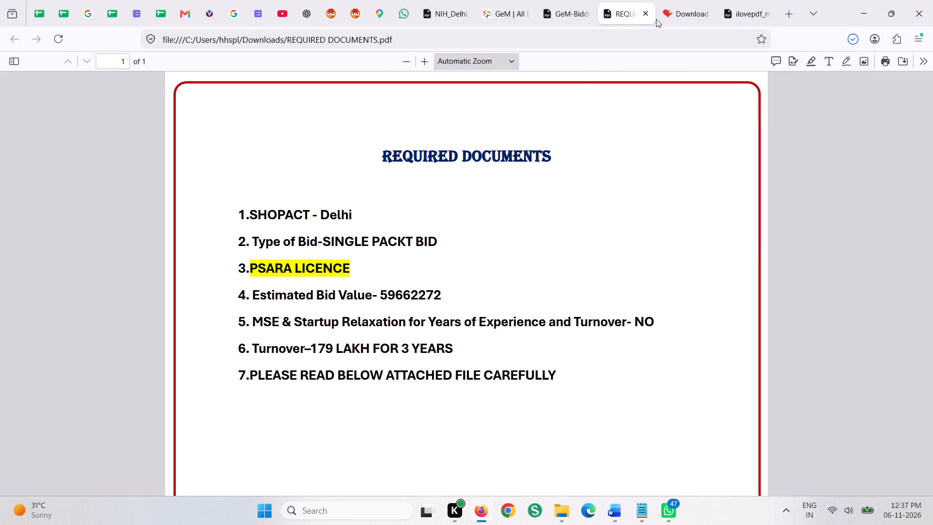
{"action": "left_click", "coordinate": [651, 14]}
{"action": "left_click", "coordinate": [643, 0]}
{"action": "left_click", "coordinate": [646, 12]}
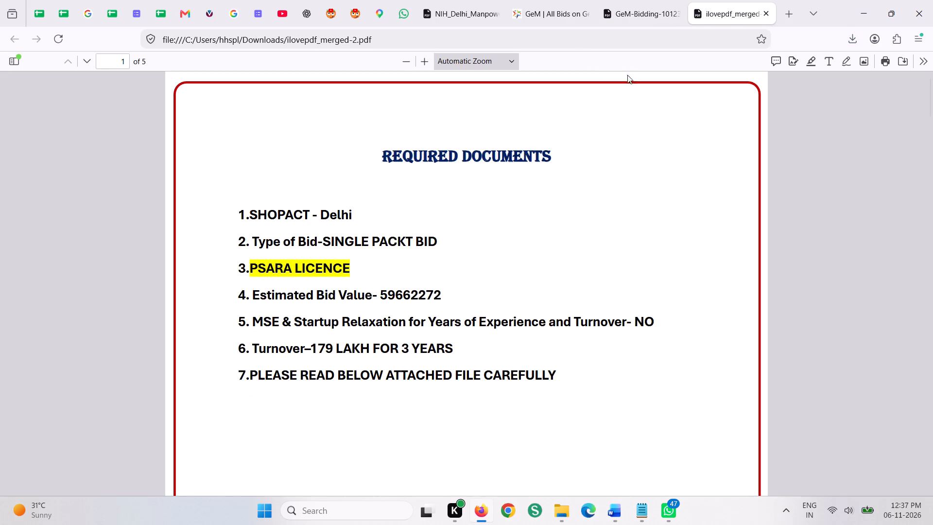
Look through the merged PDF, checking the required documents list, the mandatory documents checklist and the EMD requirements.
{"action": "scroll", "coordinate": [409, 265], "scroll_direction": "down", "scroll_amount": 16}
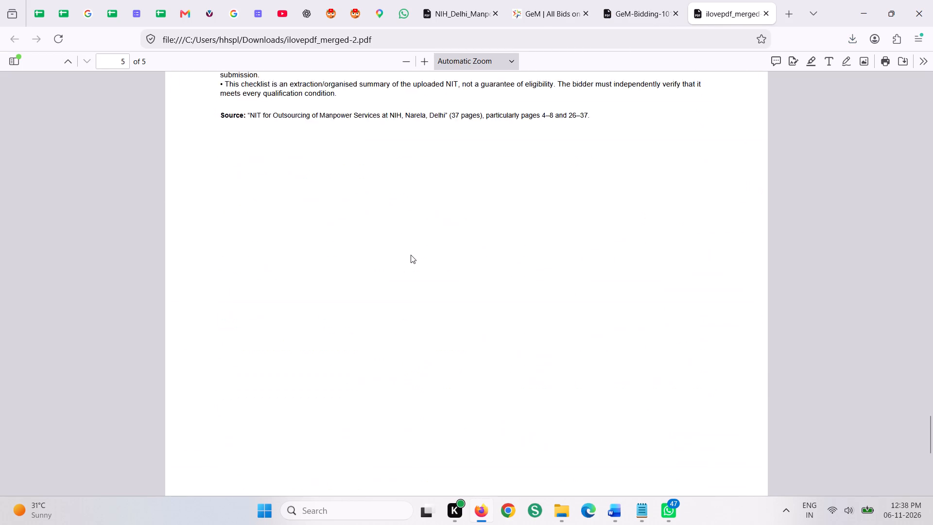
{"action": "scroll", "coordinate": [411, 255], "scroll_direction": "down", "scroll_amount": 8}
{"action": "scroll", "coordinate": [408, 255], "scroll_direction": "up", "scroll_amount": 7}
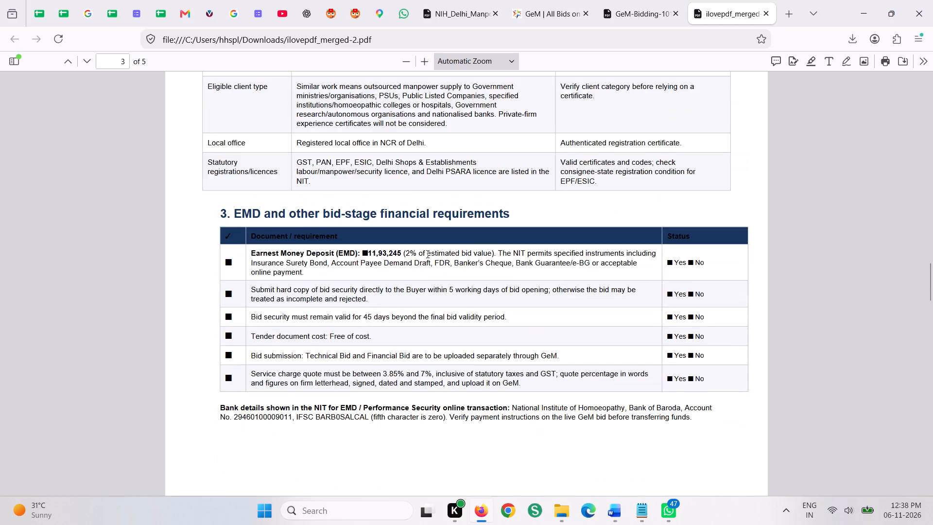
{"action": "scroll", "coordinate": [426, 253], "scroll_direction": "up", "scroll_amount": 8}
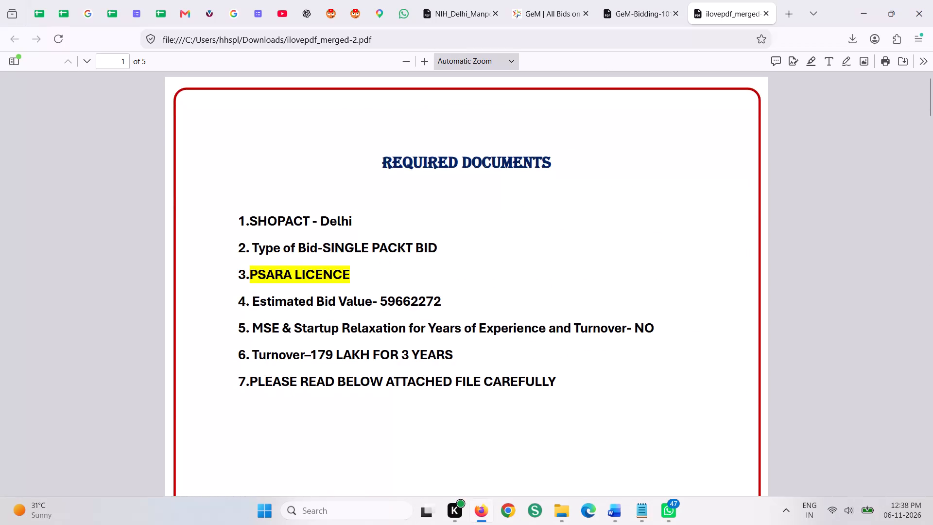
{"action": "scroll", "coordinate": [424, 254], "scroll_direction": "down", "scroll_amount": 4}
{"action": "scroll", "coordinate": [426, 256], "scroll_direction": "up", "scroll_amount": 4}
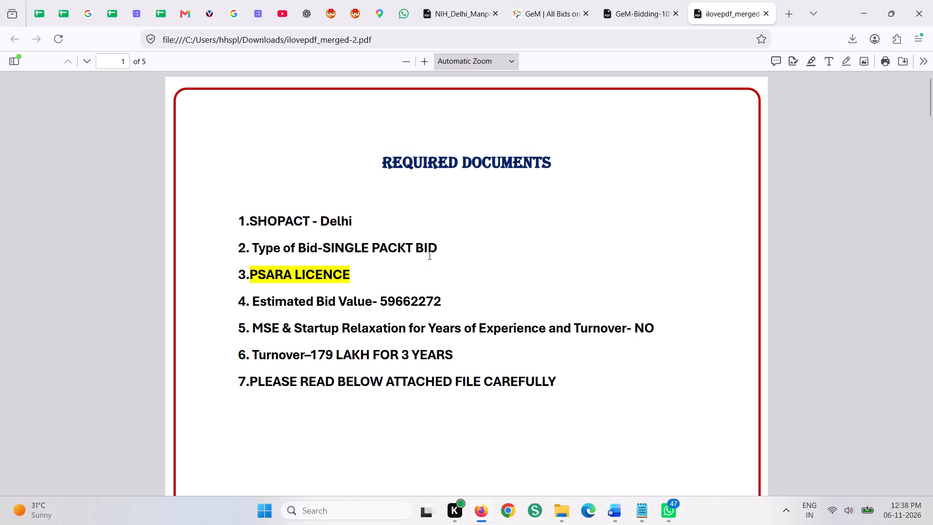
{"action": "scroll", "coordinate": [450, 274], "scroll_direction": "down", "scroll_amount": 3}
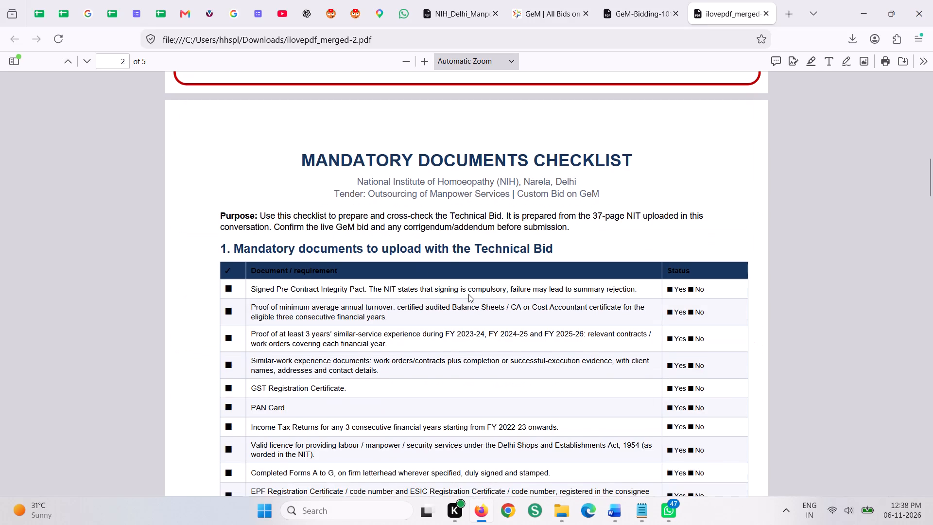
{"action": "scroll", "coordinate": [471, 294], "scroll_direction": "down", "scroll_amount": 1}
{"action": "scroll", "coordinate": [612, 287], "scroll_direction": "down", "scroll_amount": 3}
{"action": "scroll", "coordinate": [540, 275], "scroll_direction": "up", "scroll_amount": 1}
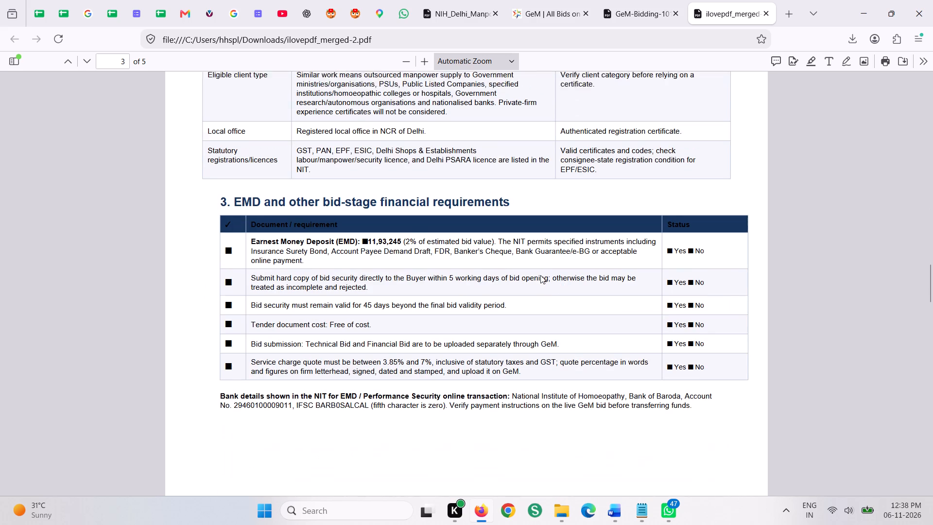
{"action": "scroll", "coordinate": [540, 275], "scroll_direction": "up", "scroll_amount": 2}
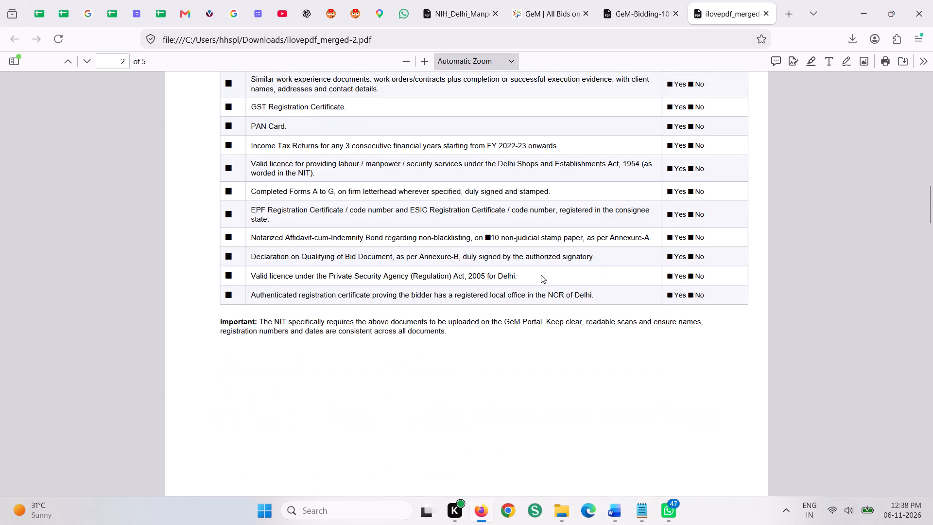
{"action": "scroll", "coordinate": [541, 275], "scroll_direction": "up", "scroll_amount": 1}
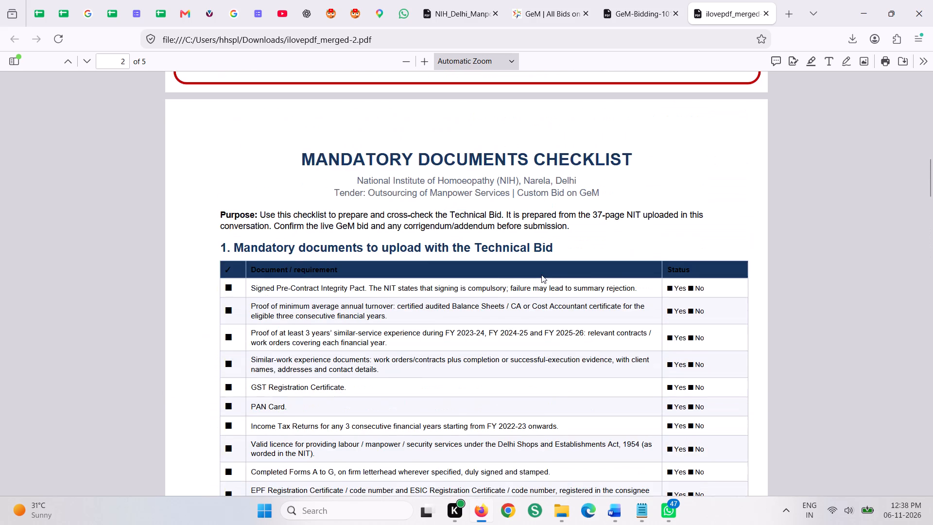
{"action": "scroll", "coordinate": [541, 275], "scroll_direction": "down", "scroll_amount": 16}
{"action": "scroll", "coordinate": [550, 251], "scroll_direction": "up", "scroll_amount": 8}
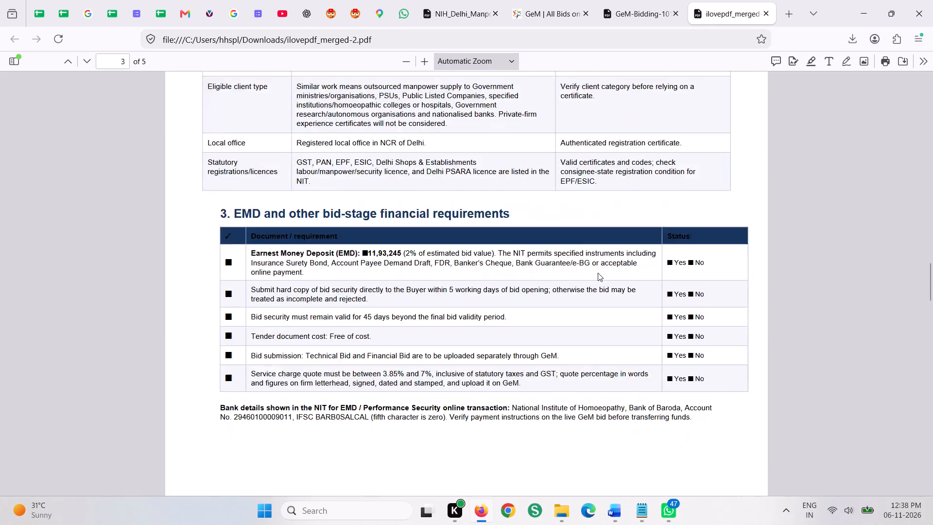
{"action": "scroll", "coordinate": [598, 273], "scroll_direction": "up", "scroll_amount": 11}
Close the standalone NIH Delhi checklist PDF and check the bid number on the first page of the GeM bid document.
{"action": "left_click", "coordinate": [650, 0]}
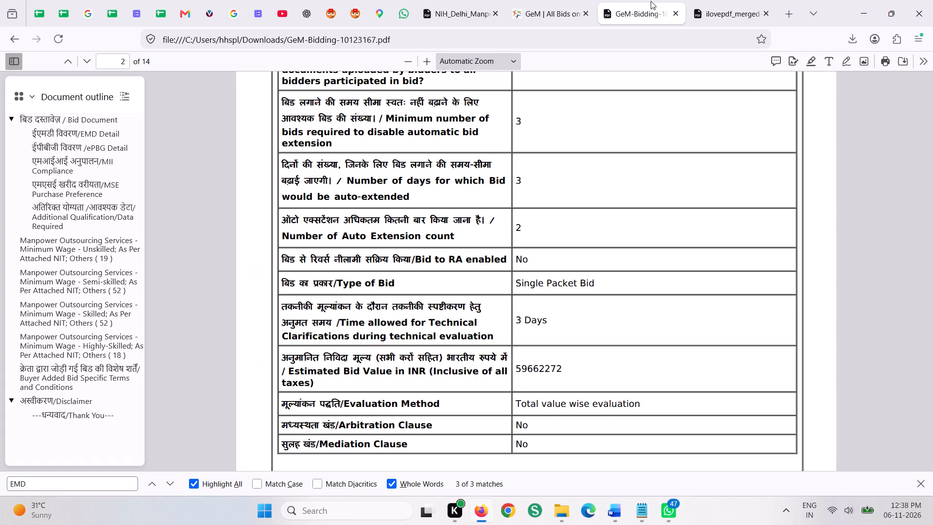
{"action": "scroll", "coordinate": [603, 89], "scroll_direction": "up", "scroll_amount": 4}
{"action": "left_click", "coordinate": [422, 0]}
{"action": "scroll", "coordinate": [491, 36], "scroll_direction": "up", "scroll_amount": 2}
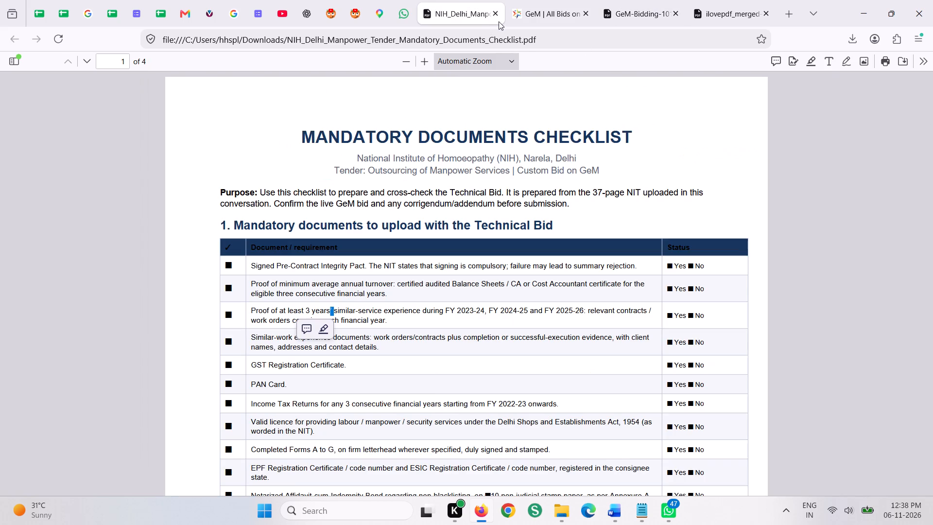
{"action": "left_click", "coordinate": [490, 11]}
{"action": "left_click", "coordinate": [600, 0]}
{"action": "scroll", "coordinate": [600, 106], "scroll_direction": "up", "scroll_amount": 4}
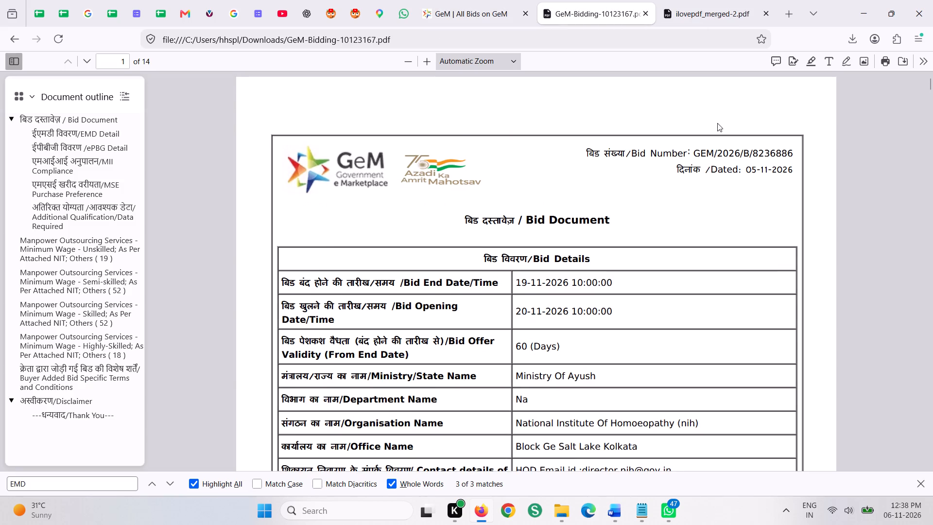
Save the merged PDF as REQUIRED DOCUMENTS in the GEM2026B8236886 folder under DEV1.
{"action": "left_click", "coordinate": [709, 0]}
{"action": "left_click", "coordinate": [902, 58]}
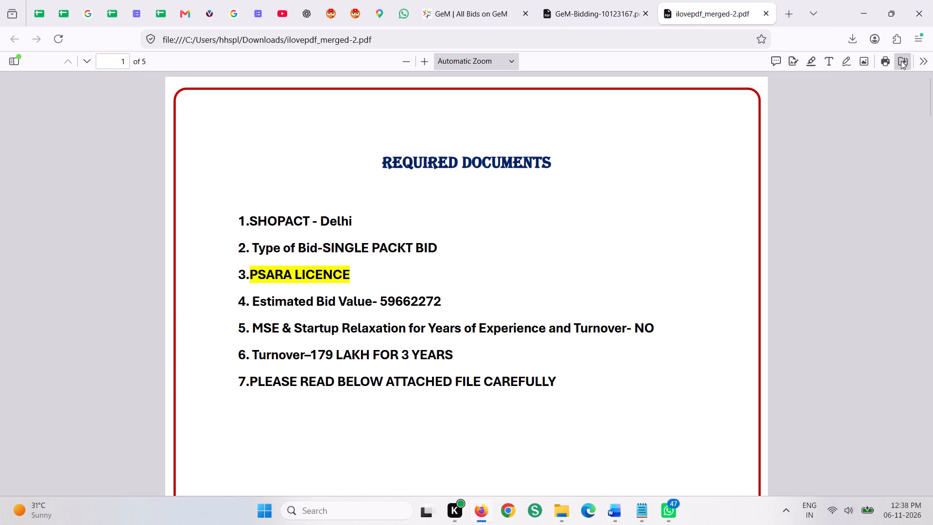
{"action": "scroll", "coordinate": [287, 240], "scroll_direction": "up", "scroll_amount": 8}
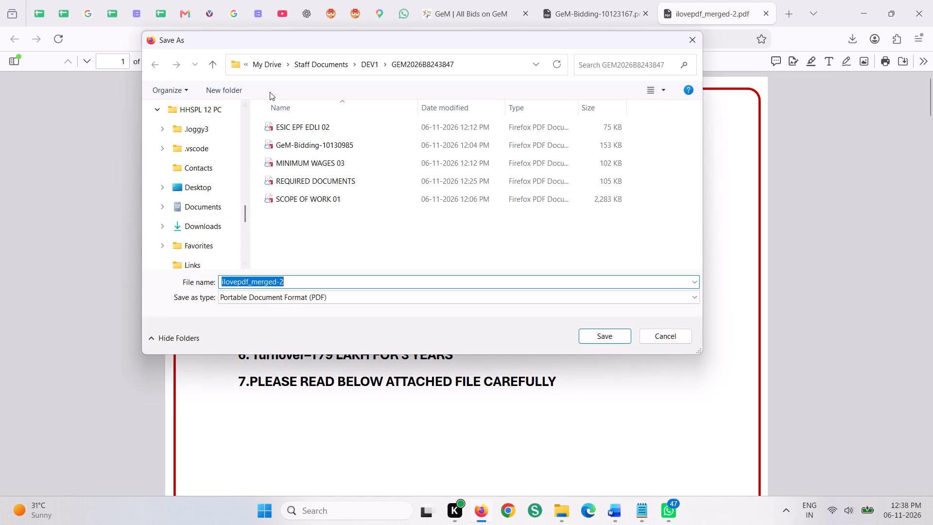
{"action": "left_click", "coordinate": [216, 67]}
{"action": "scroll", "coordinate": [291, 136], "scroll_direction": "up", "scroll_amount": 7}
{"action": "left_click", "coordinate": [317, 126]}
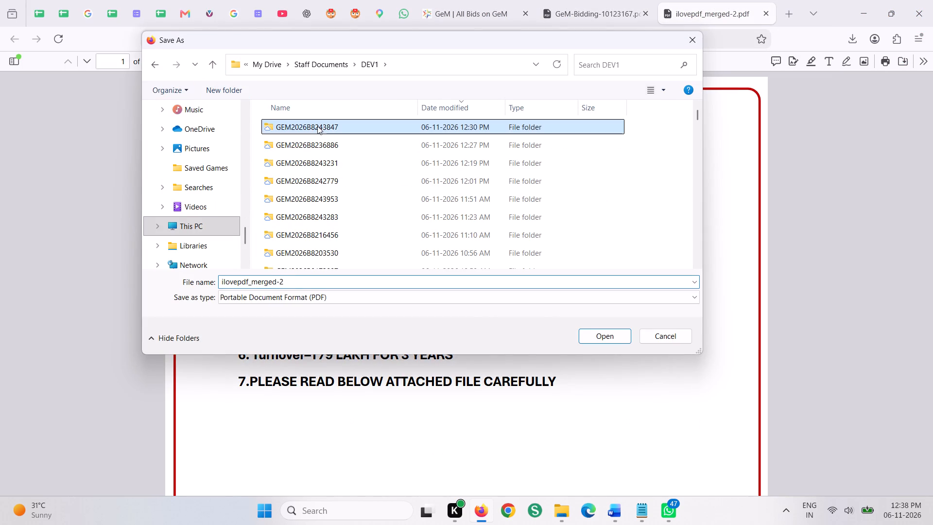
{"action": "scroll", "coordinate": [323, 146], "scroll_direction": "up", "scroll_amount": 2}
{"action": "double_click", "coordinate": [318, 146]}
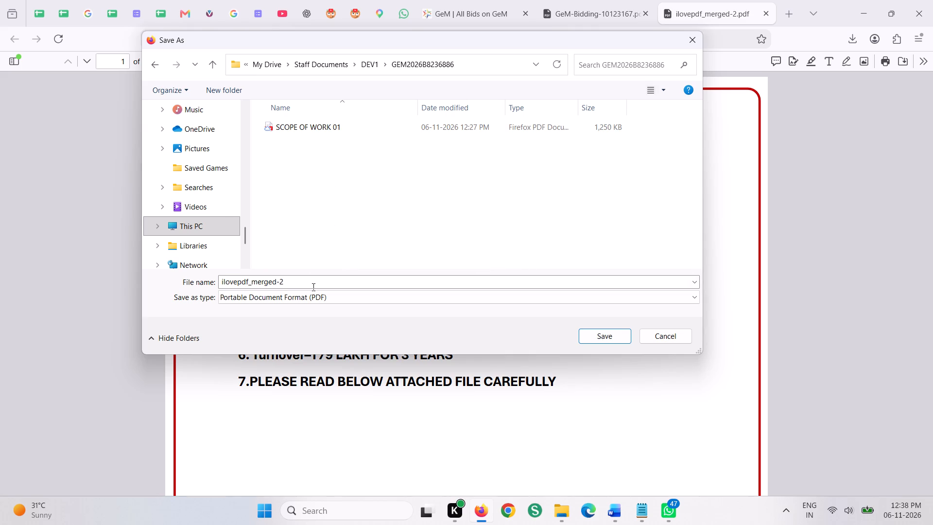
{"action": "left_click", "coordinate": [312, 287]}
{"action": "type", "text": "REQUIRED DOCUMENTS"}
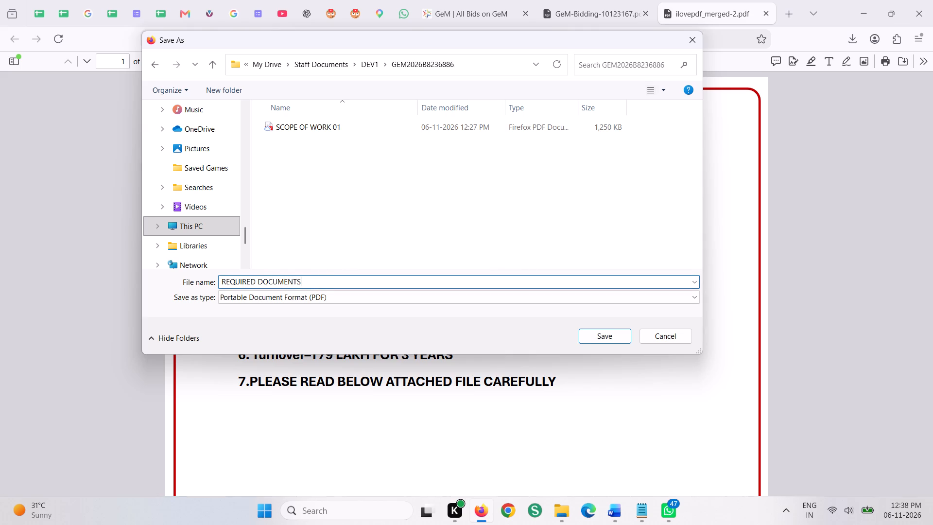
{"action": "key", "text": "Return"}
{"action": "left_click", "coordinate": [727, 0]}
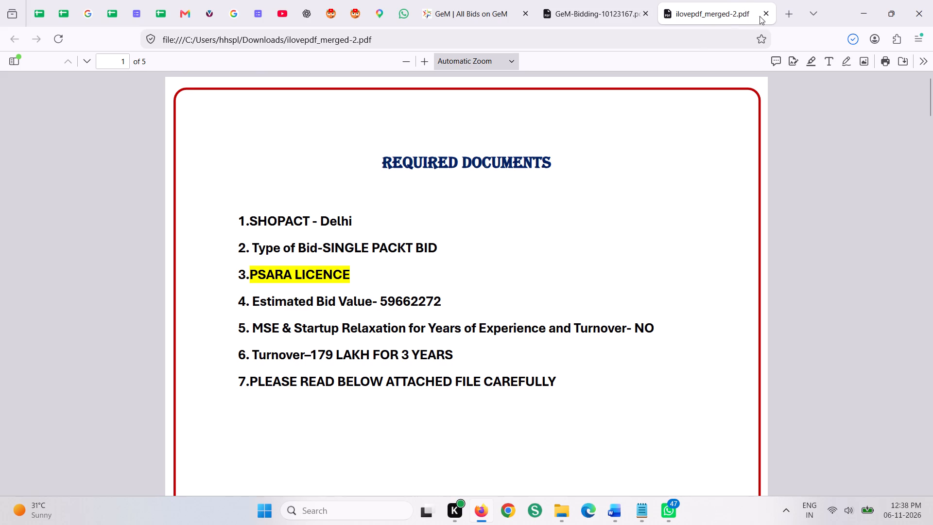
Close the merged PDF and save the GeM-Bidding-10123167 bid document in the GEM2026B8236886 folder.
{"action": "left_click", "coordinate": [765, 15]}
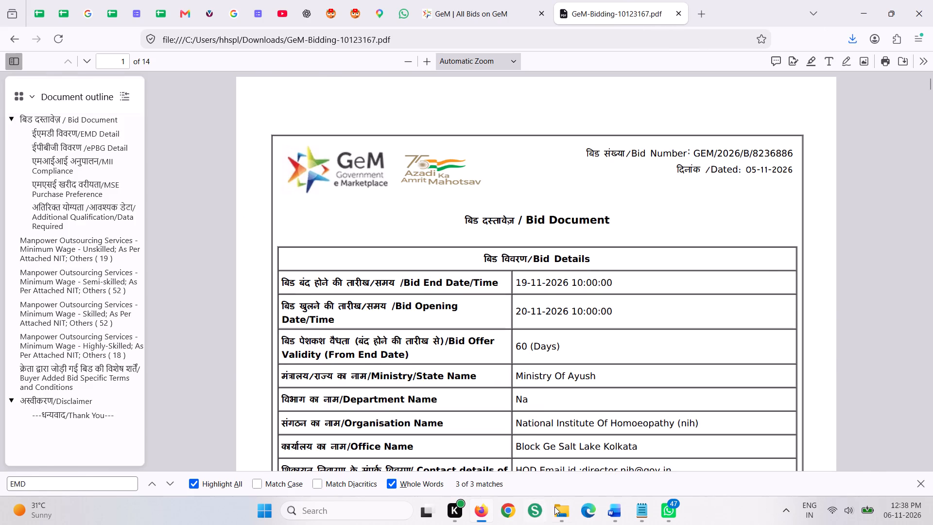
{"action": "left_click", "coordinate": [561, 508]}
{"action": "left_click", "coordinate": [562, 508]}
{"action": "left_click", "coordinate": [906, 61]}
{"action": "scroll", "coordinate": [570, 149], "scroll_direction": "up", "scroll_amount": 5}
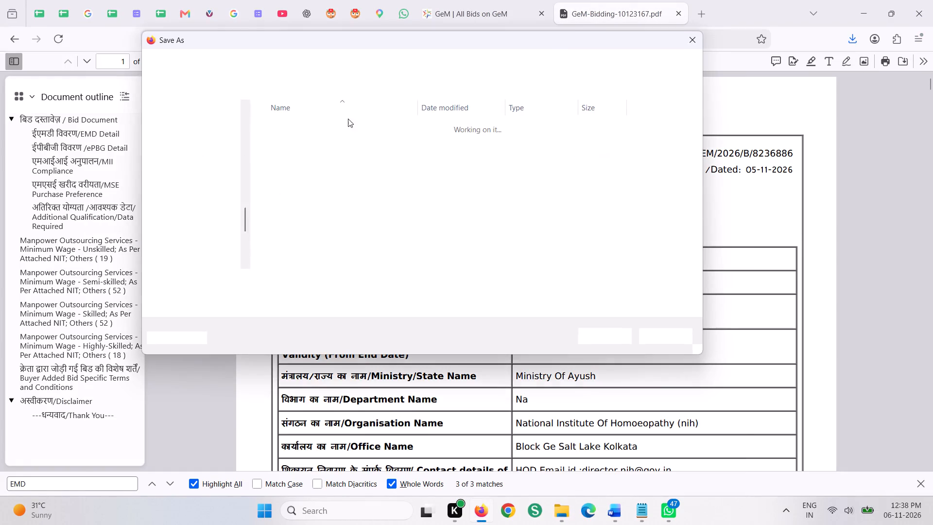
{"action": "scroll", "coordinate": [348, 119], "scroll_direction": "up", "scroll_amount": 3}
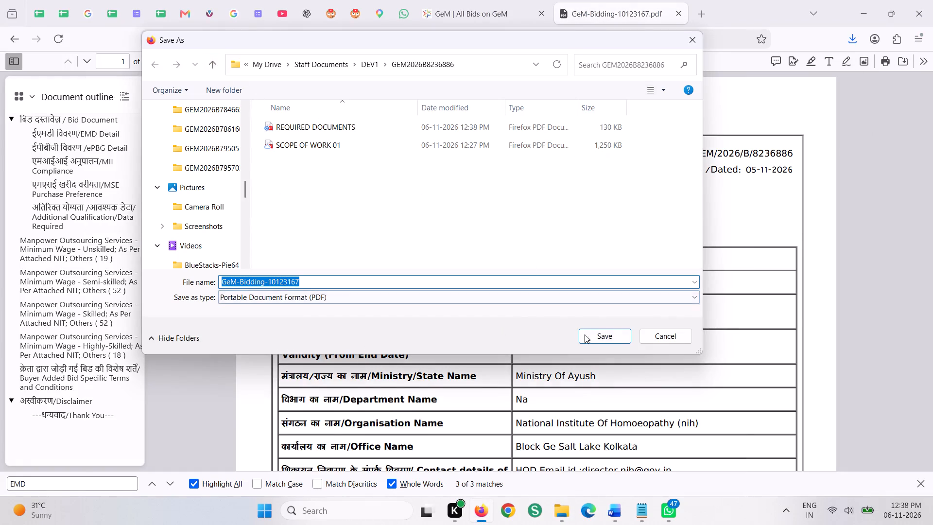
{"action": "left_click", "coordinate": [592, 335]}
{"action": "left_click", "coordinate": [615, 514]}
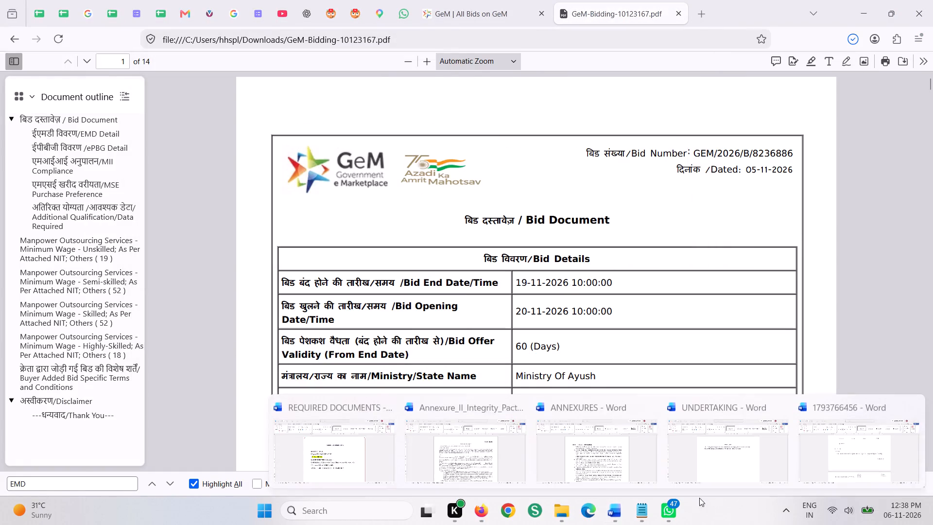
{"action": "left_click", "coordinate": [869, 447]}
{"action": "scroll", "coordinate": [513, 368], "scroll_direction": "up", "scroll_amount": 18}
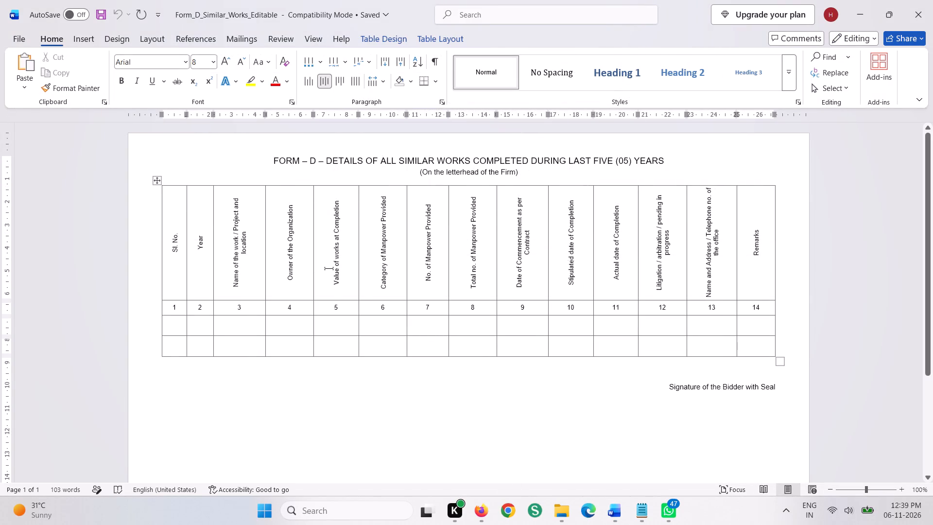
{"action": "left_click", "coordinate": [16, 38]}
{"action": "left_click", "coordinate": [41, 228]}
{"action": "left_click", "coordinate": [136, 319]}
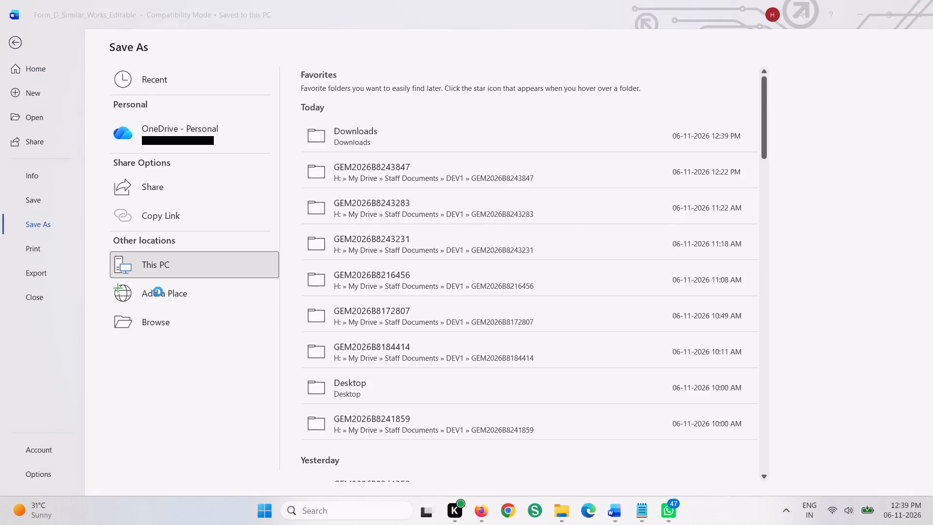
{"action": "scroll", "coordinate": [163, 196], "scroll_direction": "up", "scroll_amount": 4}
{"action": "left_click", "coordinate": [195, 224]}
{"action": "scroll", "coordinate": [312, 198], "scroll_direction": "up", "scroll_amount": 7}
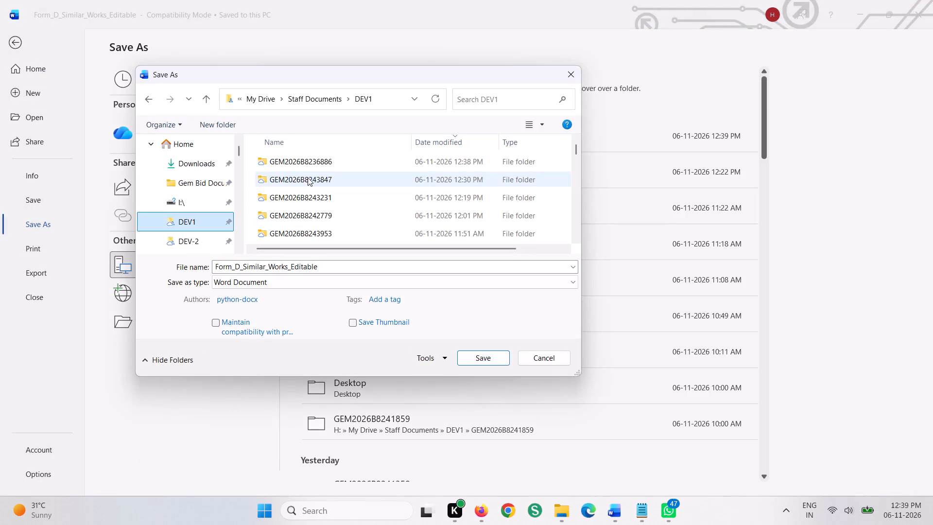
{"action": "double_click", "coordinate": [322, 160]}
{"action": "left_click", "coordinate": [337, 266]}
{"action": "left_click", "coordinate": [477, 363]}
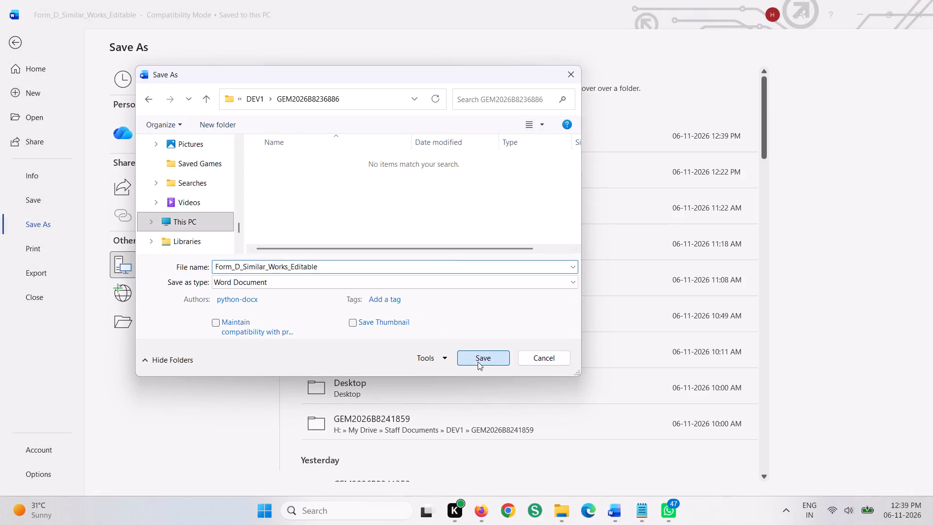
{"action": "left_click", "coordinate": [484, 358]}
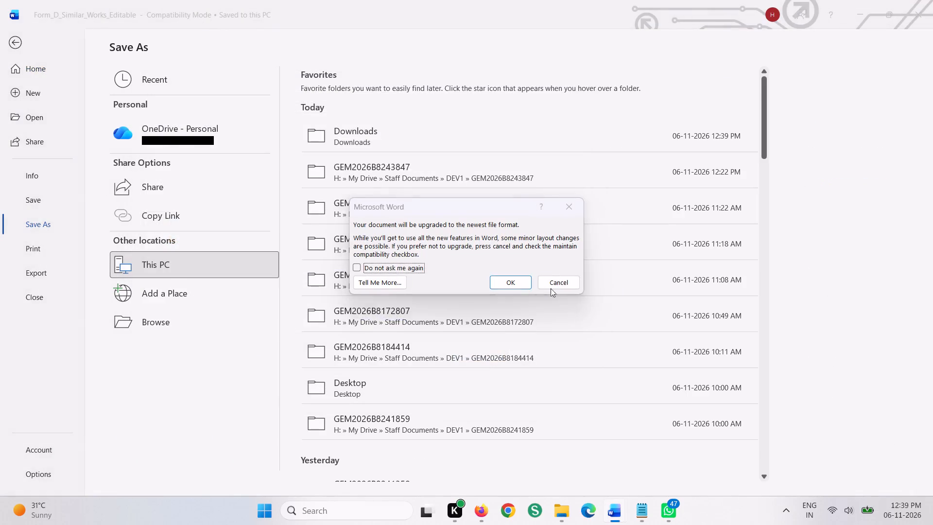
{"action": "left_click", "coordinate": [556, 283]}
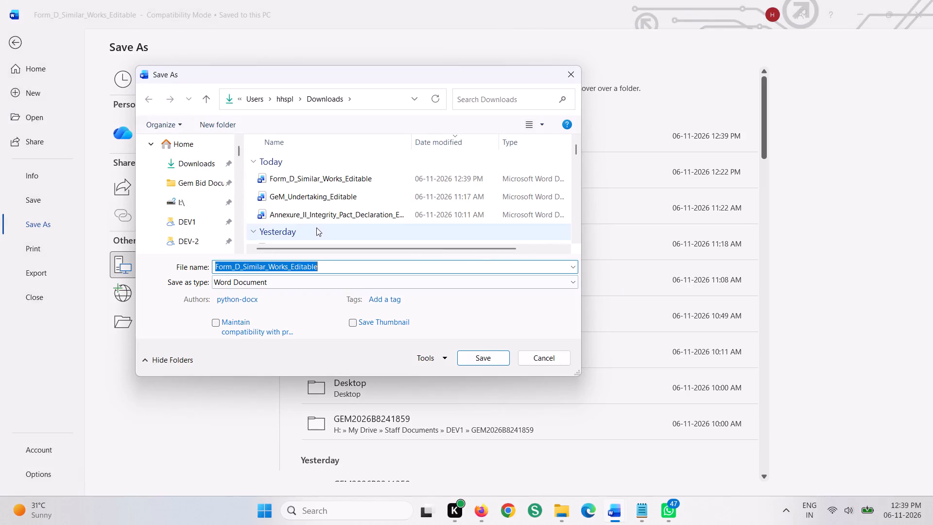
Save Form_D_Similar_Works_Editable as a Word document in DEV1's GEM2026B8236886 folder, accepting the upgrade to the newest file format.
{"action": "scroll", "coordinate": [219, 198], "scroll_direction": "up", "scroll_amount": 5}
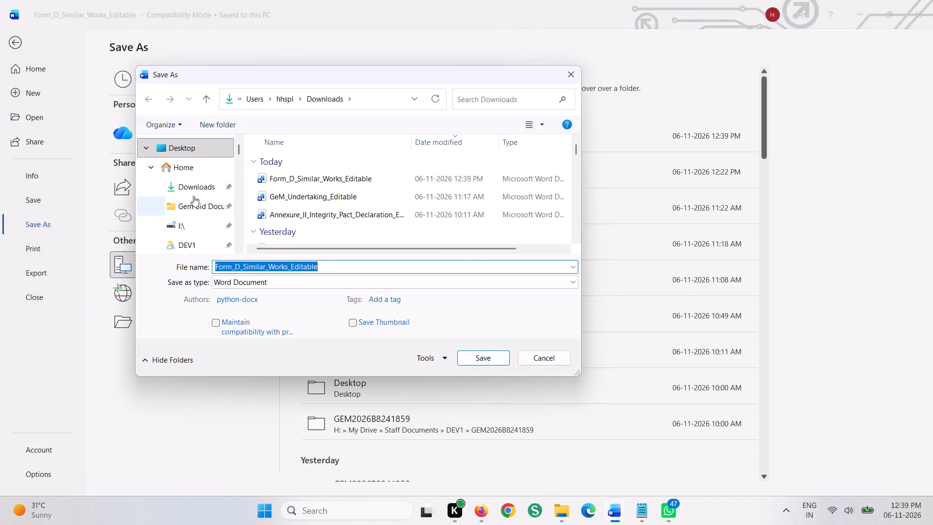
{"action": "left_click", "coordinate": [196, 244]}
{"action": "scroll", "coordinate": [310, 183], "scroll_direction": "up", "scroll_amount": 8}
{"action": "double_click", "coordinate": [314, 161]}
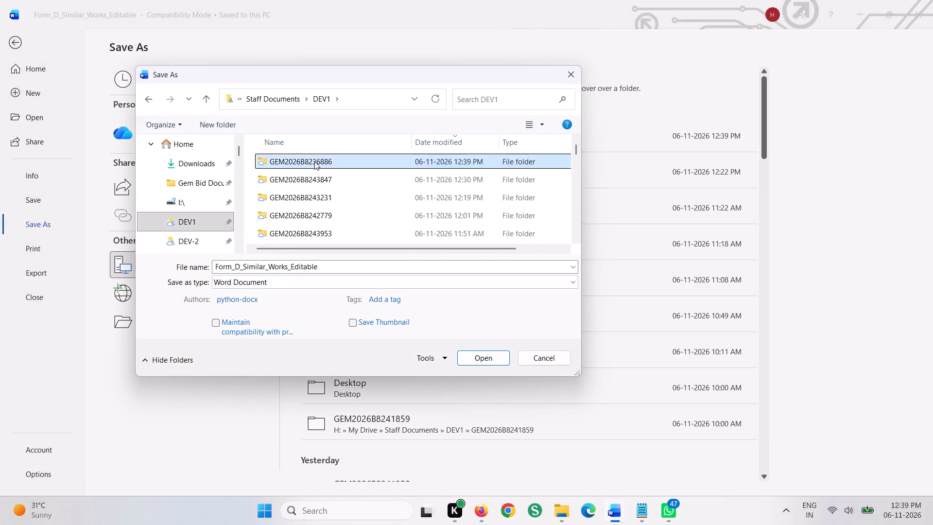
{"action": "left_click", "coordinate": [330, 268]}
{"action": "left_click", "coordinate": [480, 357]}
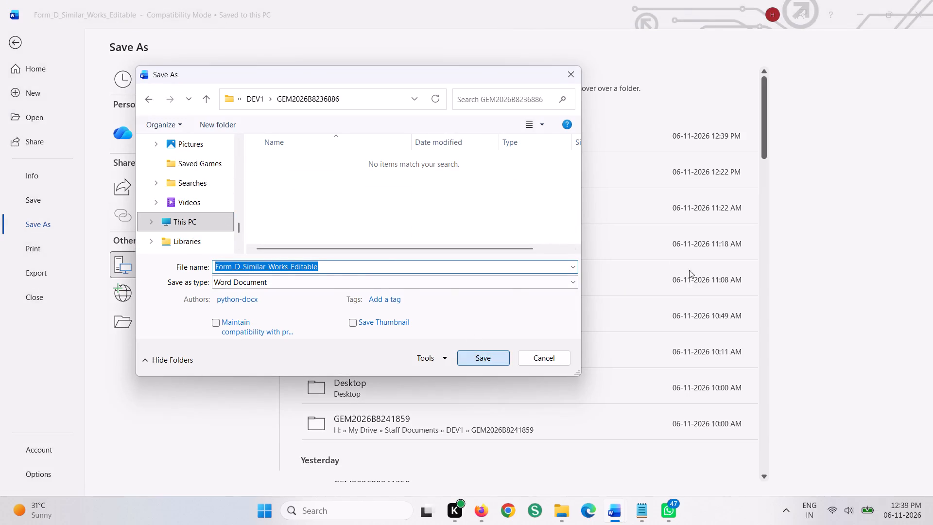
{"action": "left_click", "coordinate": [506, 282]}
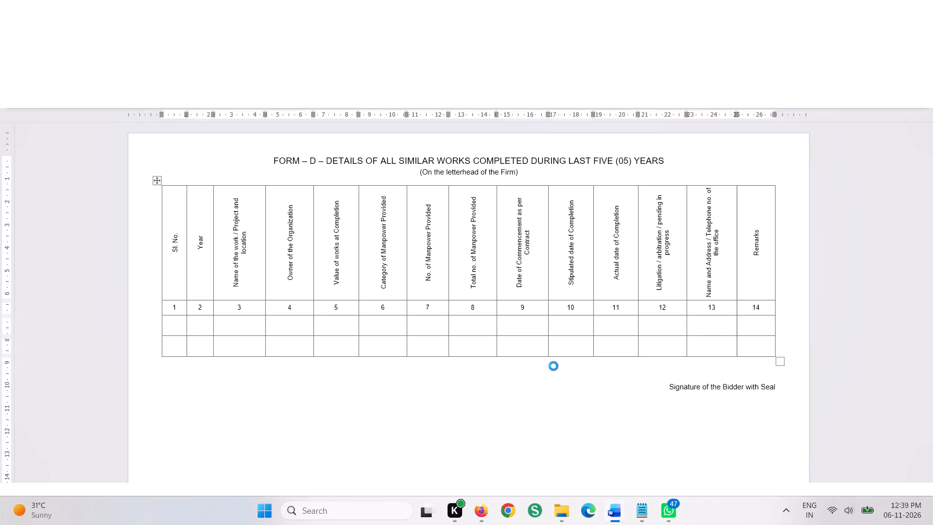
{"action": "left_click", "coordinate": [622, 511]}
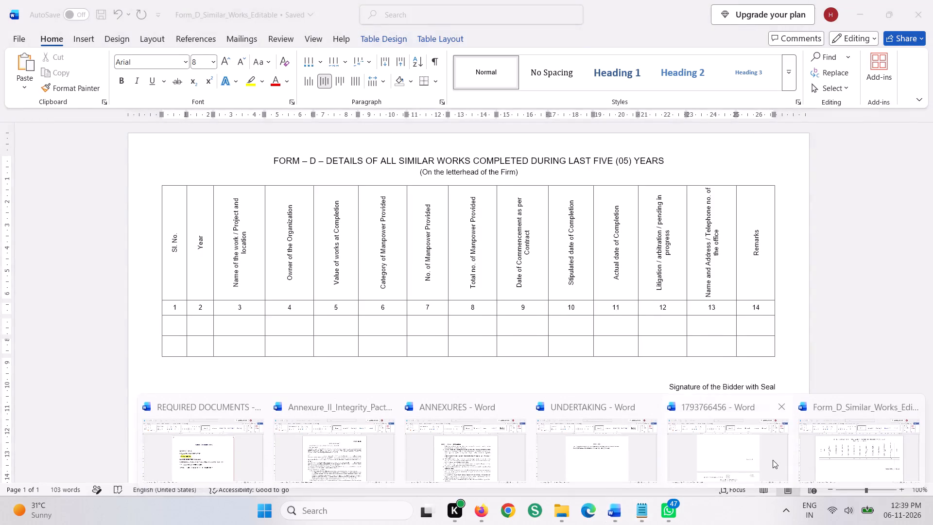
{"action": "left_click", "coordinate": [736, 446]}
{"action": "scroll", "coordinate": [521, 314], "scroll_direction": "up", "scroll_amount": 20}
{"action": "scroll", "coordinate": [521, 314], "scroll_direction": "up", "scroll_amount": 15}
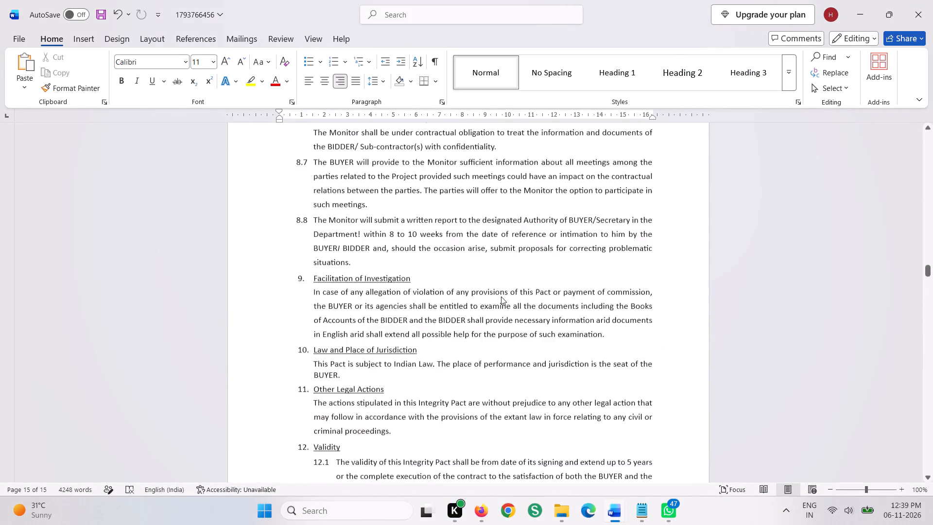
{"action": "scroll", "coordinate": [501, 297], "scroll_direction": "up", "scroll_amount": 20}
{"action": "scroll", "coordinate": [501, 297], "scroll_direction": "up", "scroll_amount": 20}
{"action": "scroll", "coordinate": [501, 297], "scroll_direction": "up", "scroll_amount": 1}
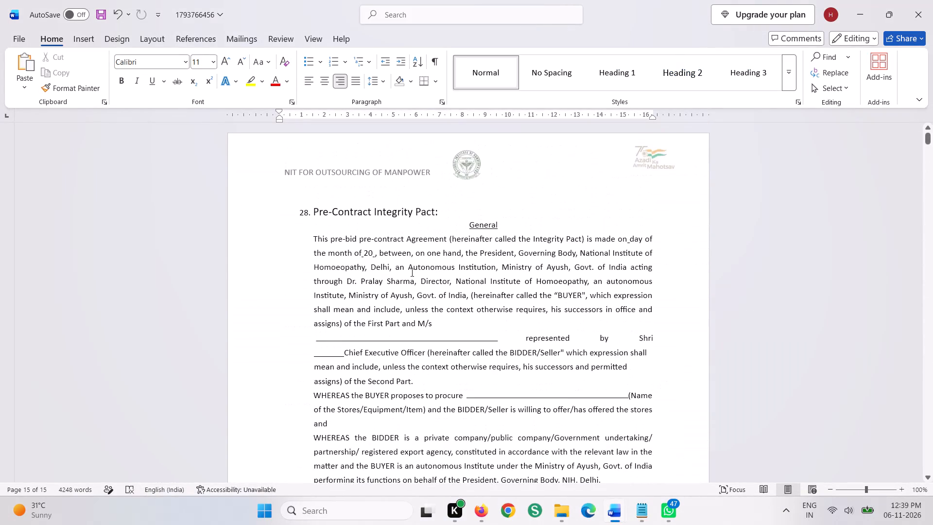
{"action": "left_click", "coordinate": [16, 37]}
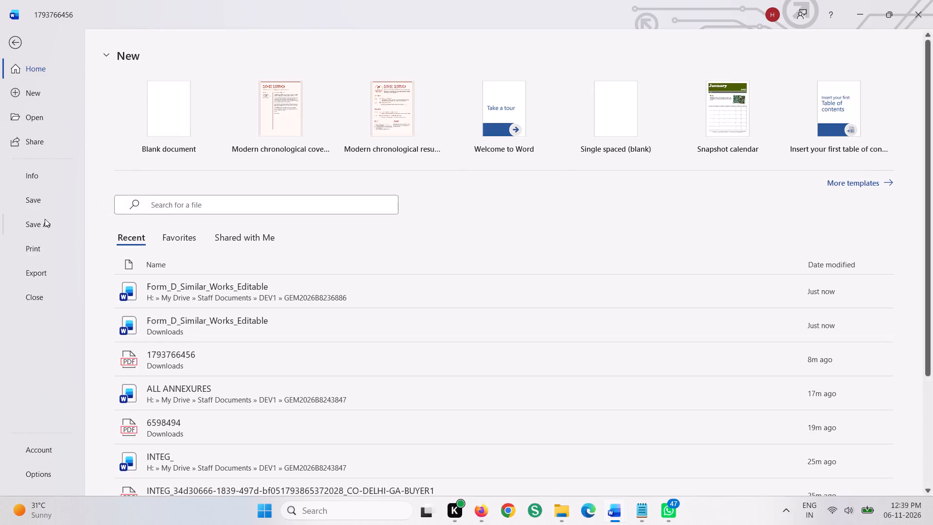
{"action": "left_click", "coordinate": [45, 219]}
{"action": "left_click", "coordinate": [160, 318]}
{"action": "scroll", "coordinate": [207, 220], "scroll_direction": "up", "scroll_amount": 5}
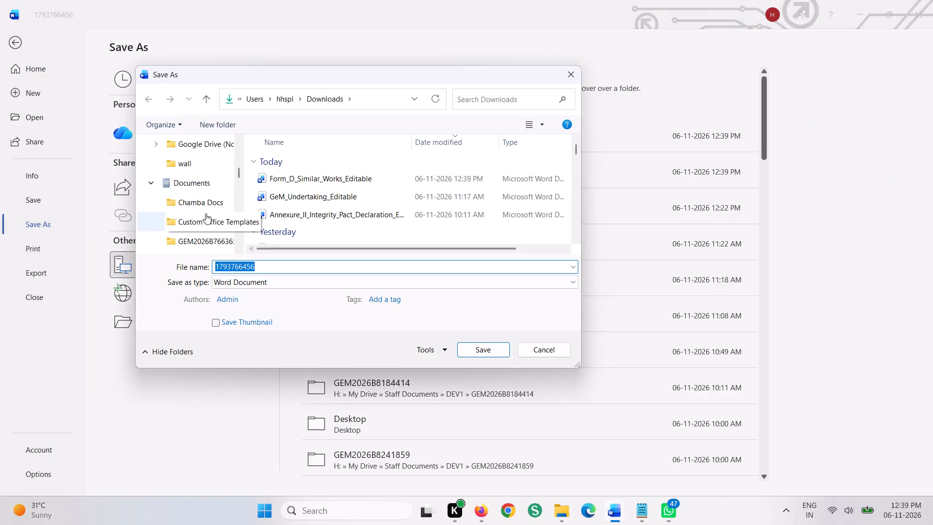
{"action": "scroll", "coordinate": [206, 213], "scroll_direction": "up", "scroll_amount": 6}
{"action": "left_click", "coordinate": [192, 236]}
{"action": "scroll", "coordinate": [300, 217], "scroll_direction": "up", "scroll_amount": 8}
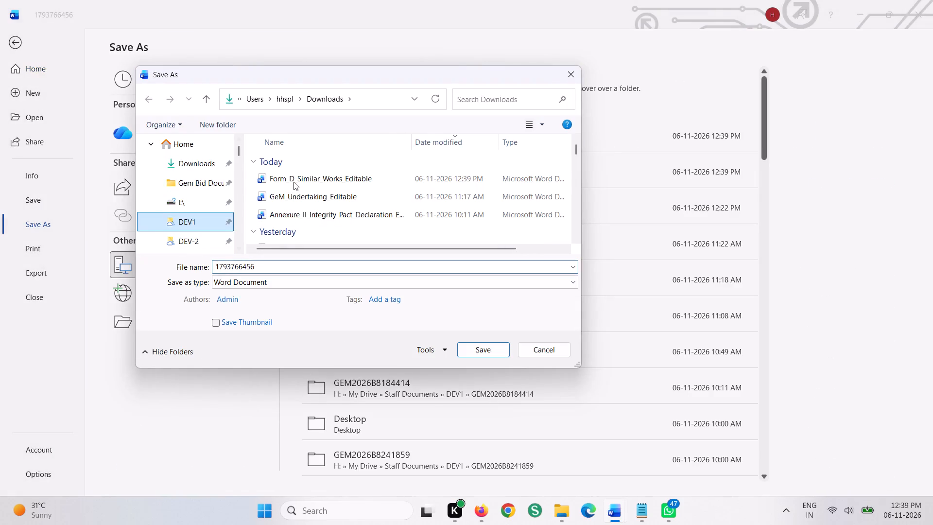
{"action": "scroll", "coordinate": [294, 182], "scroll_direction": "up", "scroll_amount": 10}
{"action": "double_click", "coordinate": [316, 166]}
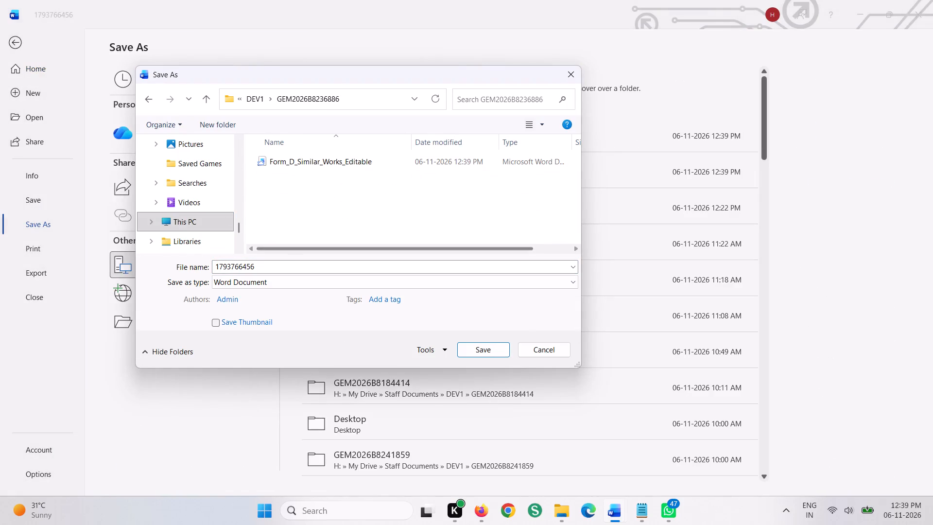
{"action": "left_click", "coordinate": [286, 263]}
{"action": "type", "text": "ANNEXURES"}
{"action": "key", "text": "Return"}
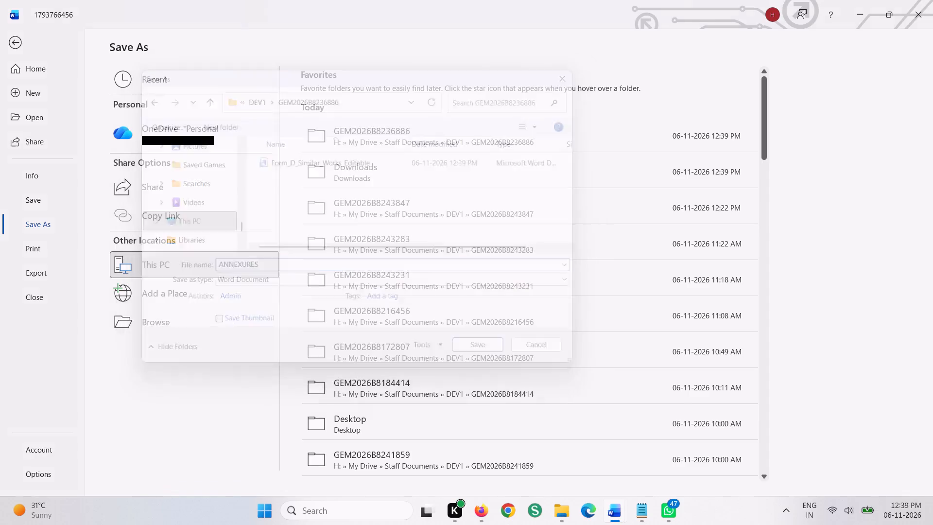
Close the ANNEXURES and Form D Word documents.
{"action": "left_click", "coordinate": [915, 17]}
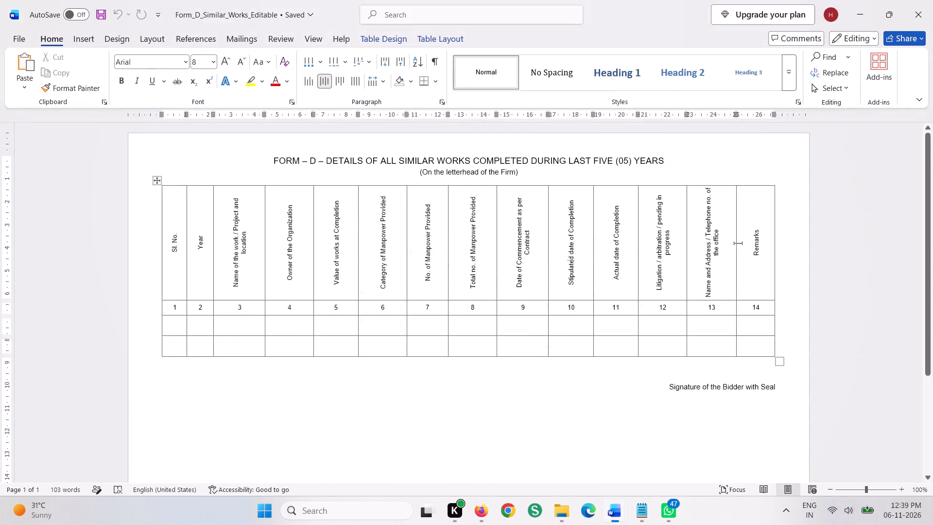
{"action": "left_click", "coordinate": [926, 6]}
Look over the numbered list in the REQUIRED DOCUMENTS Word file.
{"action": "left_click", "coordinate": [620, 499]}
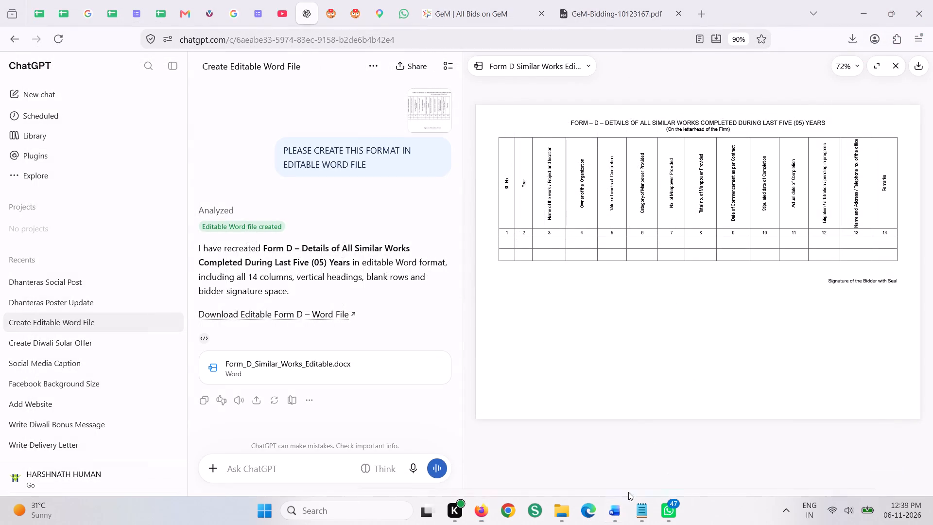
{"action": "left_click", "coordinate": [407, 467]}
{"action": "left_click", "coordinate": [547, 377]}
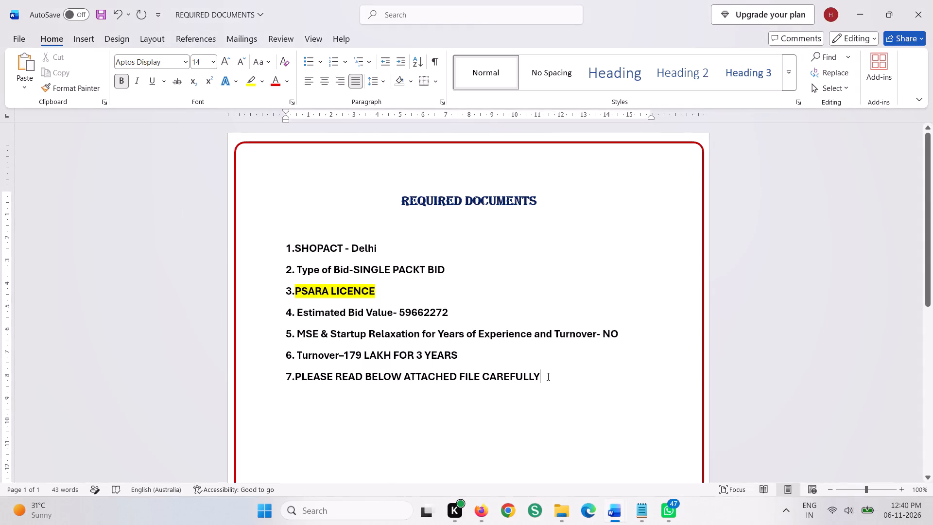
{"action": "scroll", "coordinate": [562, 392], "scroll_direction": "down", "scroll_amount": 4}
{"action": "scroll", "coordinate": [585, 382], "scroll_direction": "up", "scroll_amount": 2}
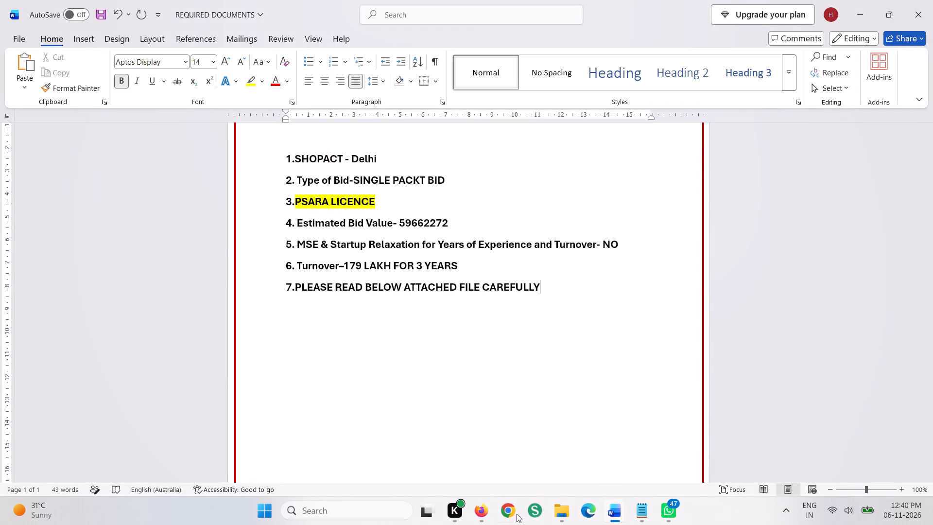
Check the bid document, REQUIRED DOCUMENTS and SCOPE OF WORK 01 PDFs in the GEM2026B8236886 folder.
{"action": "left_click", "coordinate": [555, 510]}
{"action": "left_click", "coordinate": [185, 141]}
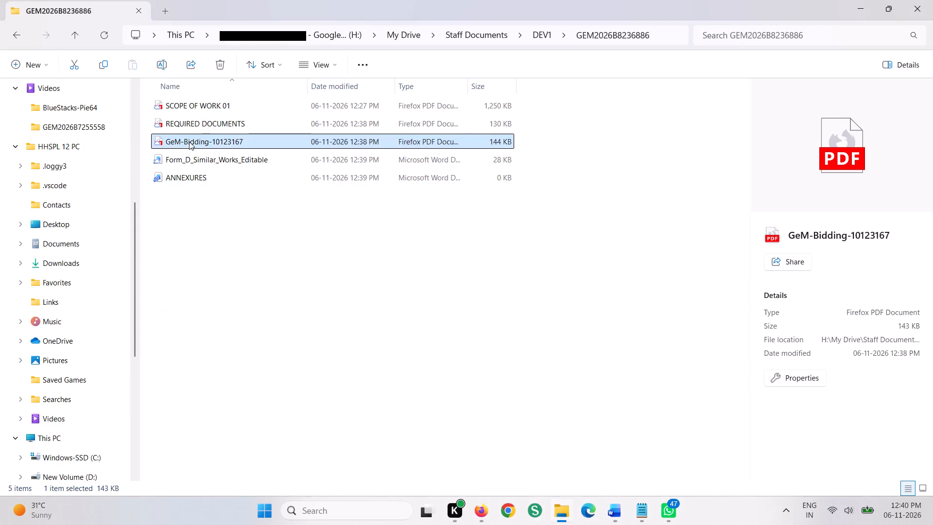
{"action": "left_click", "coordinate": [189, 124]}
{"action": "left_click", "coordinate": [187, 107]}
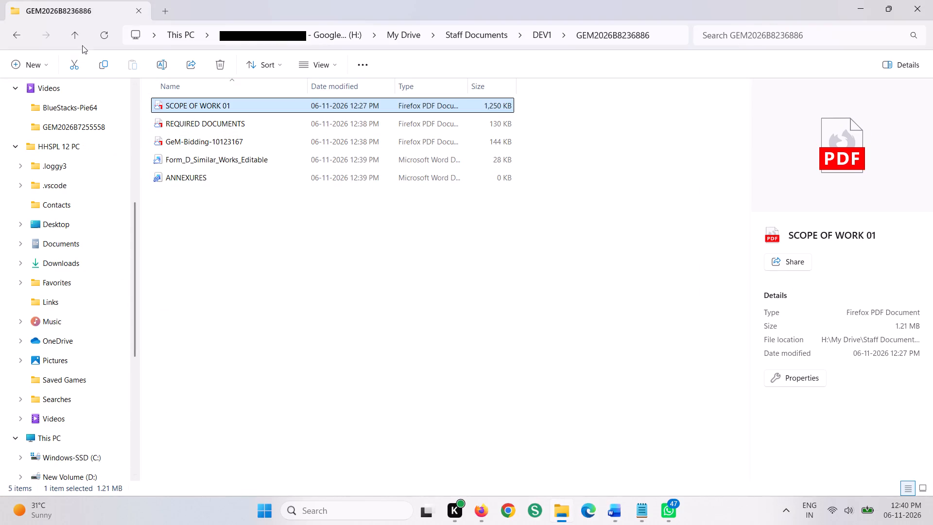
Switch to Firefox and check the attachments 1793766504.pdf and 1793766465.pdf linked in the GeM-Bidding-10123167 bid document.
{"action": "left_click", "coordinate": [69, 31]}
{"action": "left_click", "coordinate": [481, 503]}
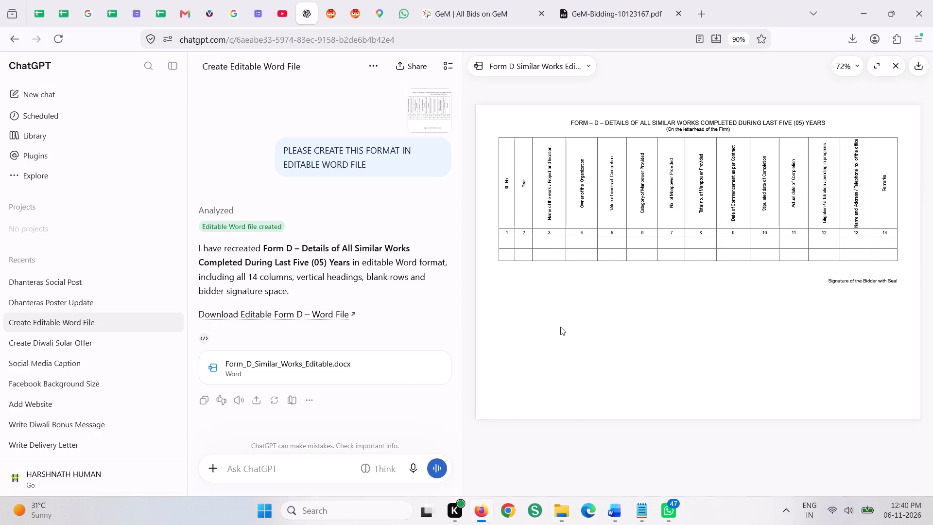
{"action": "scroll", "coordinate": [542, 285], "scroll_direction": "up", "scroll_amount": 1}
{"action": "left_click", "coordinate": [602, 0]}
{"action": "scroll", "coordinate": [502, 276], "scroll_direction": "down", "scroll_amount": 11}
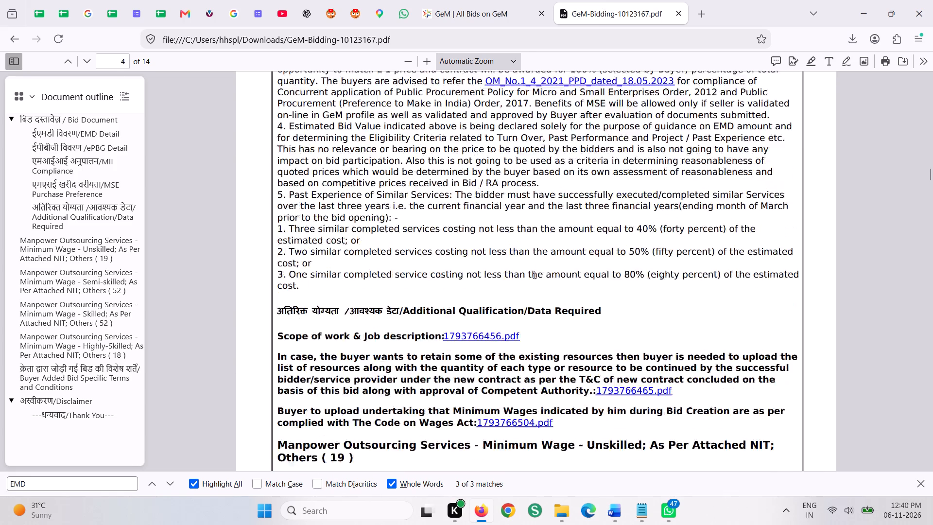
{"action": "left_click", "coordinate": [532, 176]}
{"action": "scroll", "coordinate": [524, 174], "scroll_direction": "up", "scroll_amount": 4}
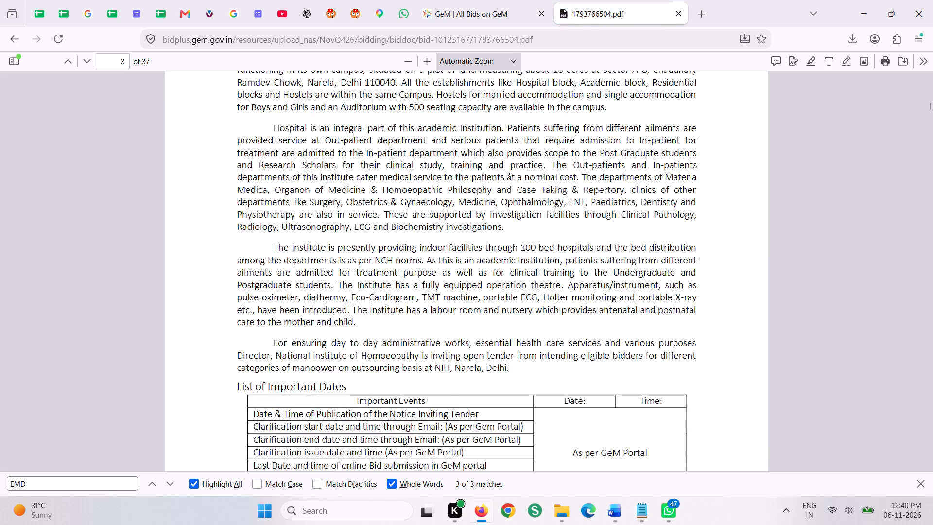
{"action": "left_click", "coordinate": [6, 40]}
{"action": "left_click", "coordinate": [628, 140]}
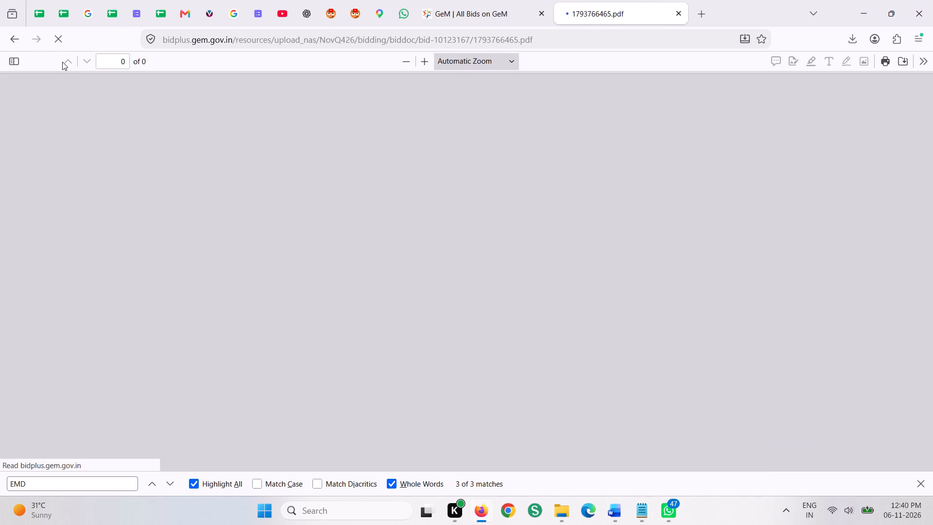
{"action": "left_click", "coordinate": [8, 39]}
Look through the later pages of GeM-Bidding-10123167, including the Buyer Added Bid Specific Terms and Conditions.
{"action": "scroll", "coordinate": [483, 275], "scroll_direction": "down", "scroll_amount": 17}
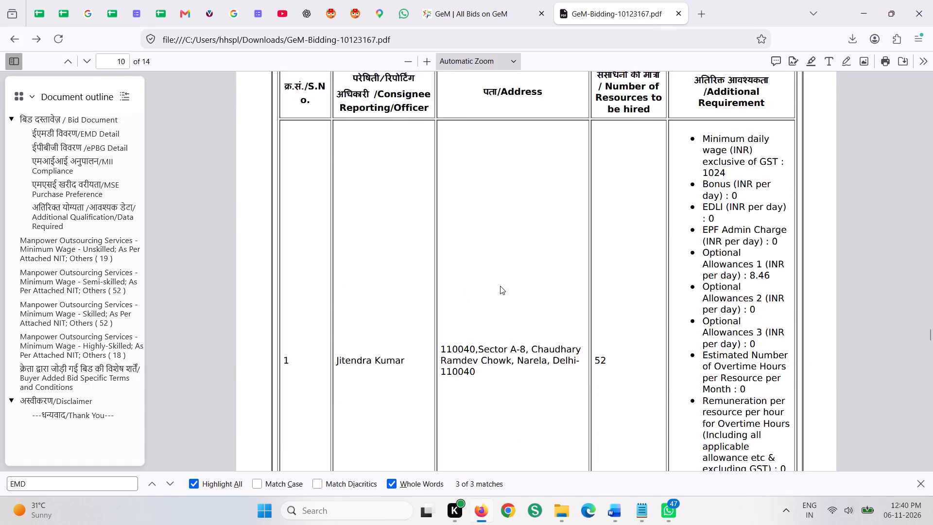
{"action": "scroll", "coordinate": [500, 286], "scroll_direction": "down", "scroll_amount": 18}
{"action": "scroll", "coordinate": [659, 288], "scroll_direction": "up", "scroll_amount": 5}
{"action": "scroll", "coordinate": [570, 295], "scroll_direction": "up", "scroll_amount": 1}
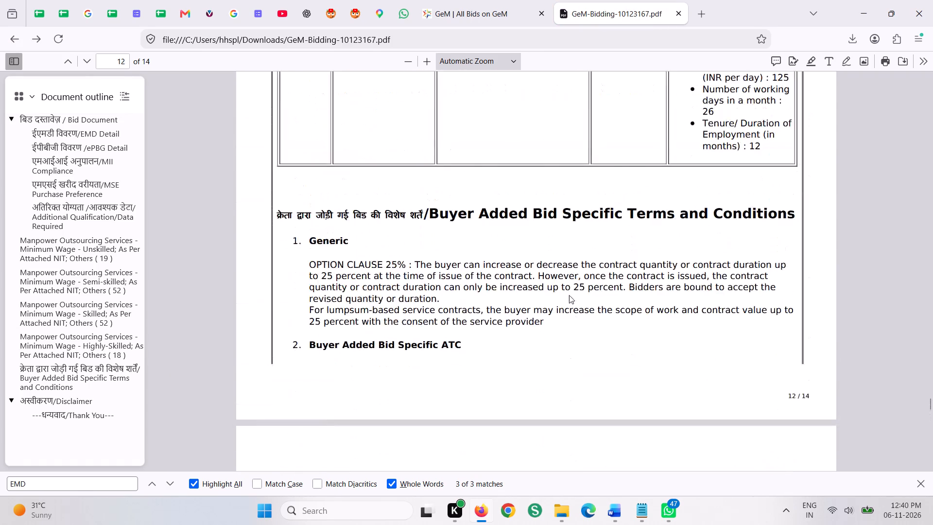
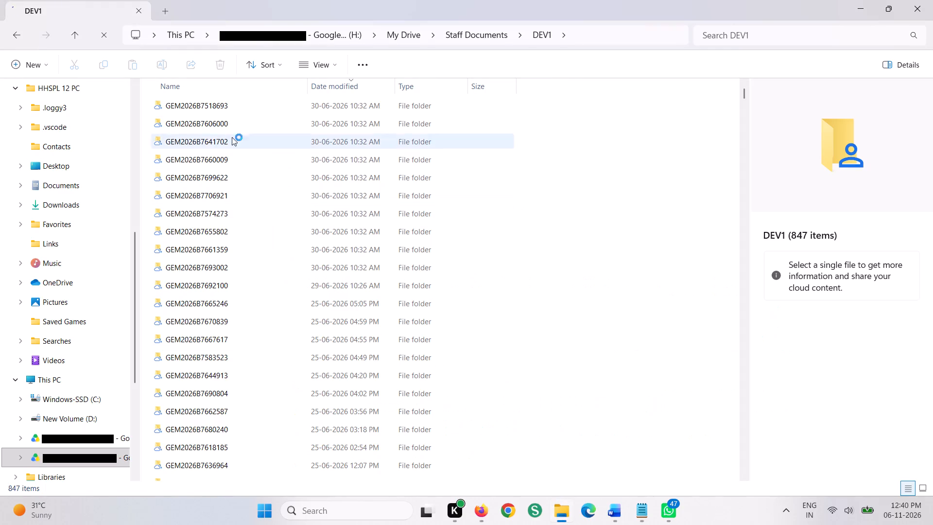
Switch to Firefox and copy the GeM ID GEM/2026/B/8244573 from row 347 of the Daily Tender Sheet 2026.
{"action": "left_click", "coordinate": [485, 511]}
{"action": "scroll", "coordinate": [639, 289], "scroll_direction": "up", "scroll_amount": 3}
{"action": "left_click", "coordinate": [613, 0]}
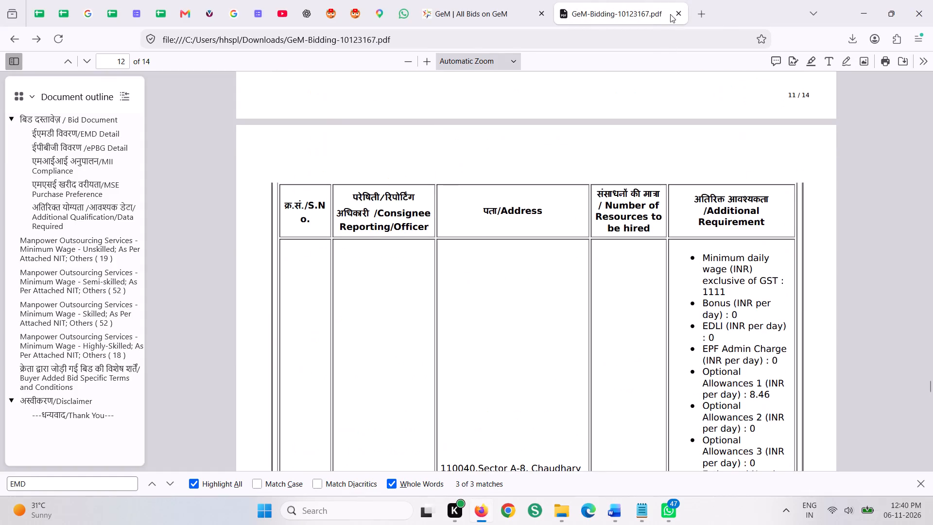
{"action": "left_click", "coordinate": [167, 18]}
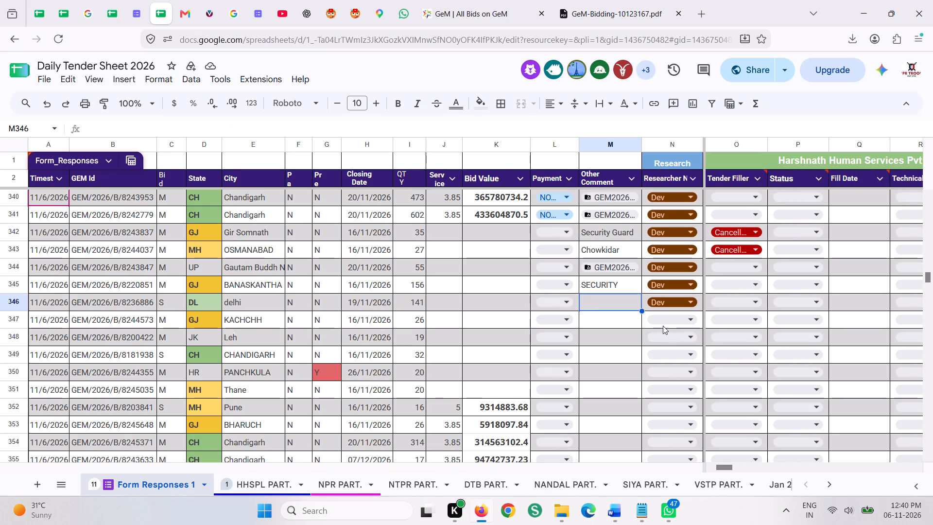
{"action": "left_click", "coordinate": [144, 322]}
{"action": "key", "text": "ctrl+c"}
{"action": "scroll", "coordinate": [306, 368], "scroll_direction": "down", "scroll_amount": 1}
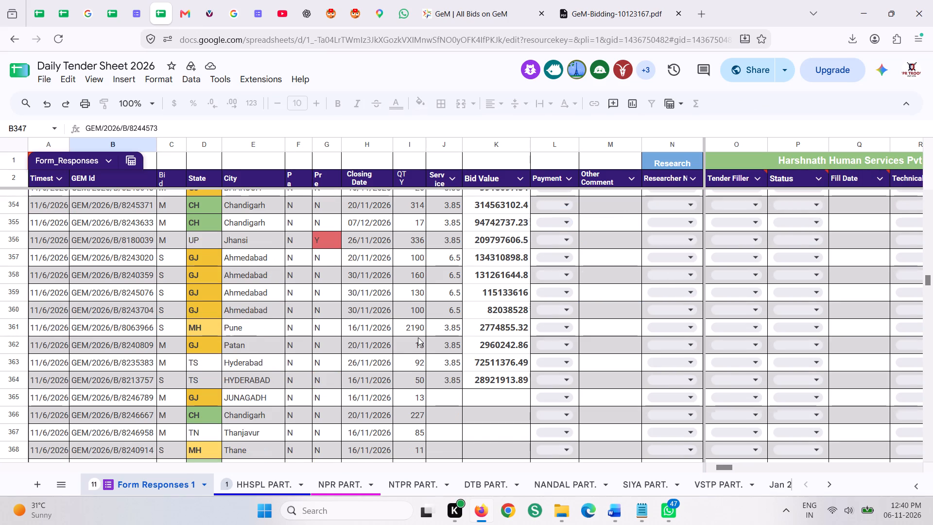
{"action": "scroll", "coordinate": [418, 337], "scroll_direction": "up", "scroll_amount": 1}
{"action": "scroll", "coordinate": [418, 337], "scroll_direction": "down", "scroll_amount": 2}
{"action": "scroll", "coordinate": [408, 338], "scroll_direction": "up", "scroll_amount": 2}
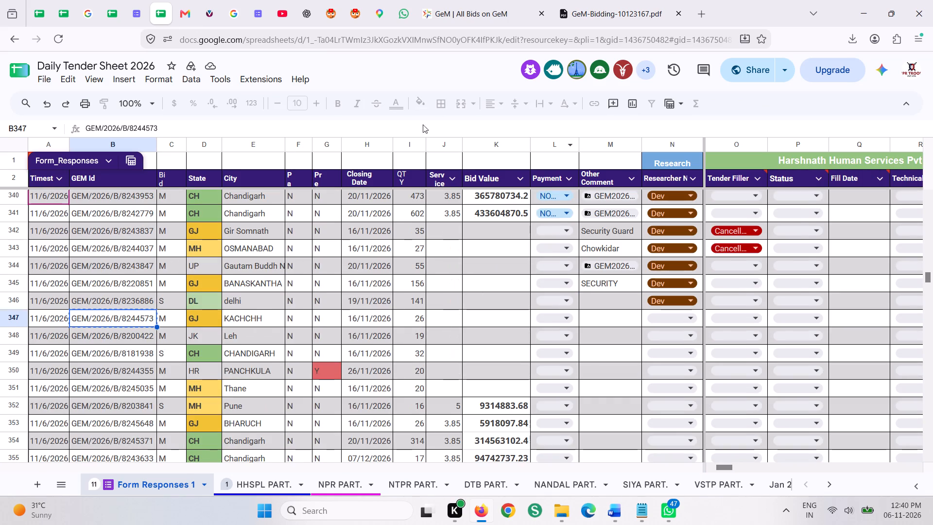
Close the GeM-Bidding-10123167 bid document.
{"action": "left_click", "coordinate": [611, 8]}
{"action": "scroll", "coordinate": [671, 73], "scroll_direction": "up", "scroll_amount": 2}
{"action": "left_click", "coordinate": [676, 5]}
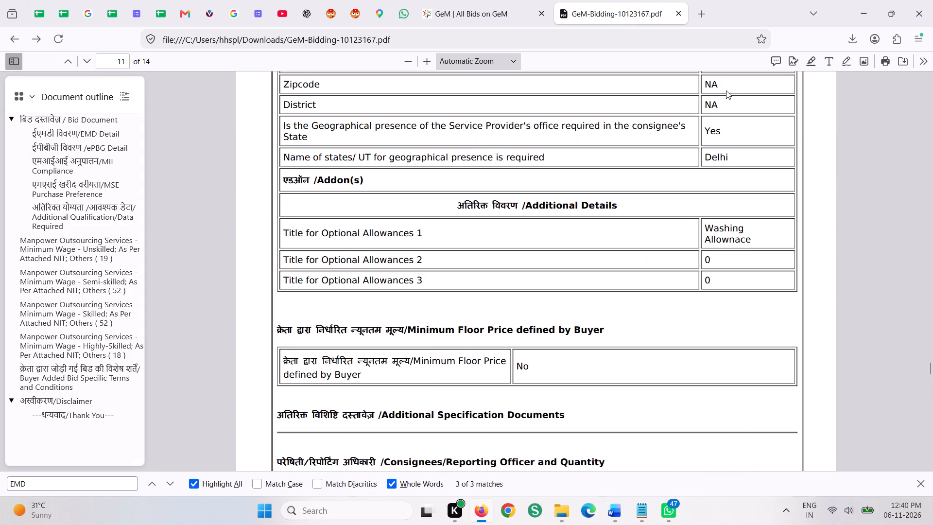
{"action": "left_click", "coordinate": [681, 17]}
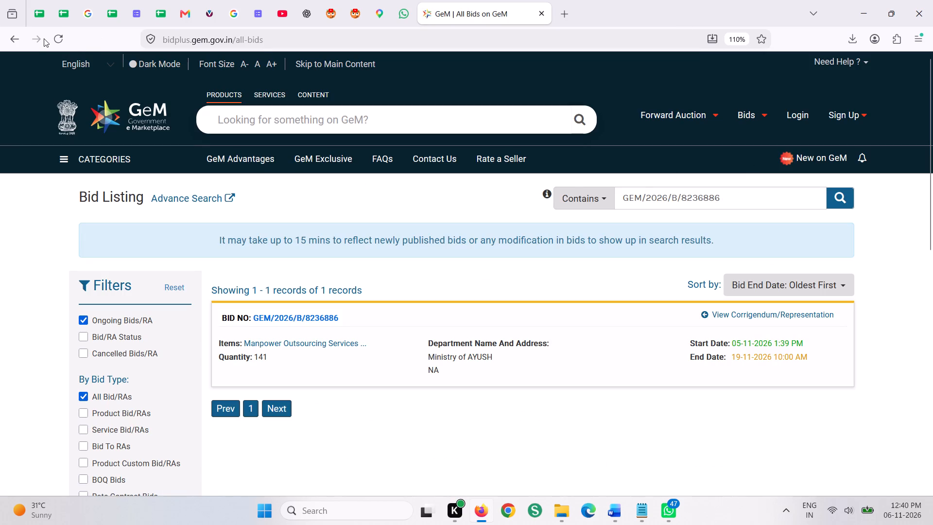
Reload the GeM bid listing, search for GEM/2026/B/8244573 and open its bid document.
{"action": "left_click", "coordinate": [59, 37]}
{"action": "left_click", "coordinate": [664, 190]}
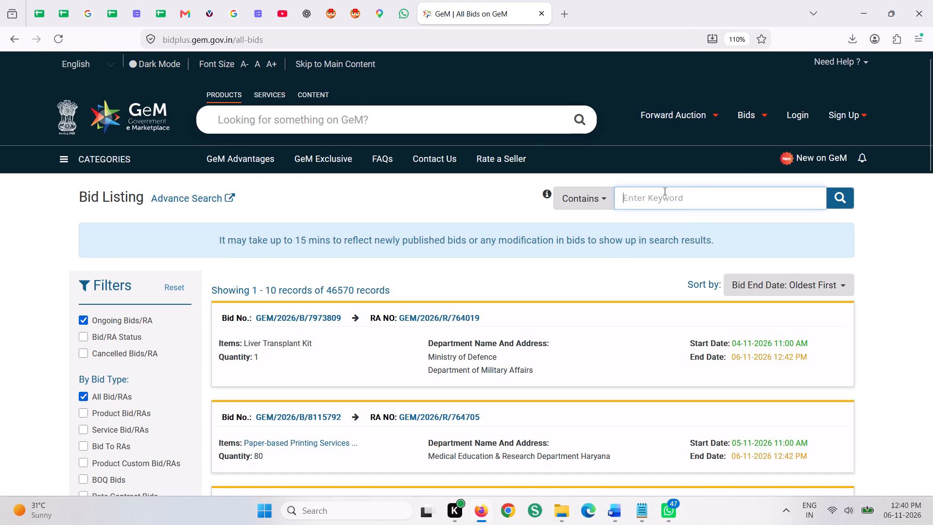
{"action": "key", "text": "ctrl+v"}
{"action": "key", "text": "Return"}
{"action": "left_click", "coordinate": [334, 321]}
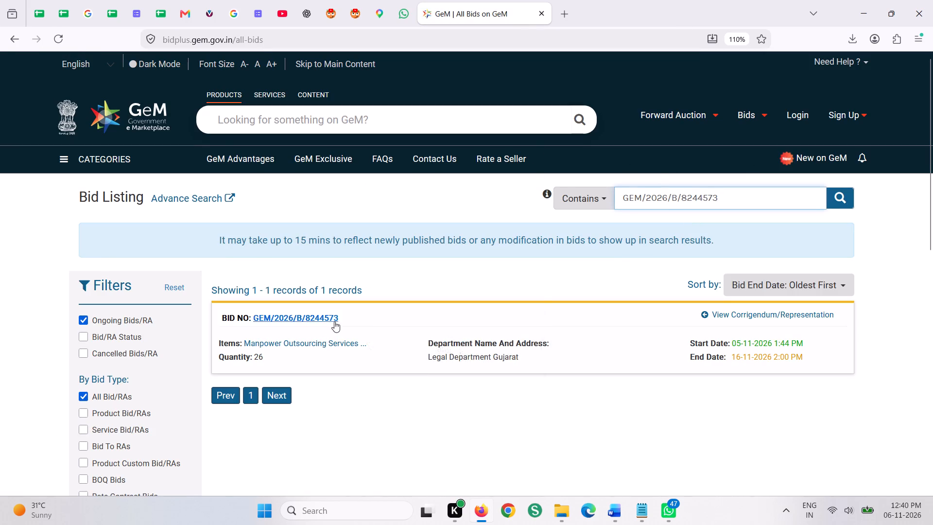
{"action": "left_click", "coordinate": [353, 301]}
Search the GeM-Bidding-10131826 bid document for the terms SECURITY, WATCH and CHOWKIDAR.
{"action": "scroll", "coordinate": [552, 333], "scroll_direction": "down", "scroll_amount": 1}
{"action": "left_click", "coordinate": [599, 319]}
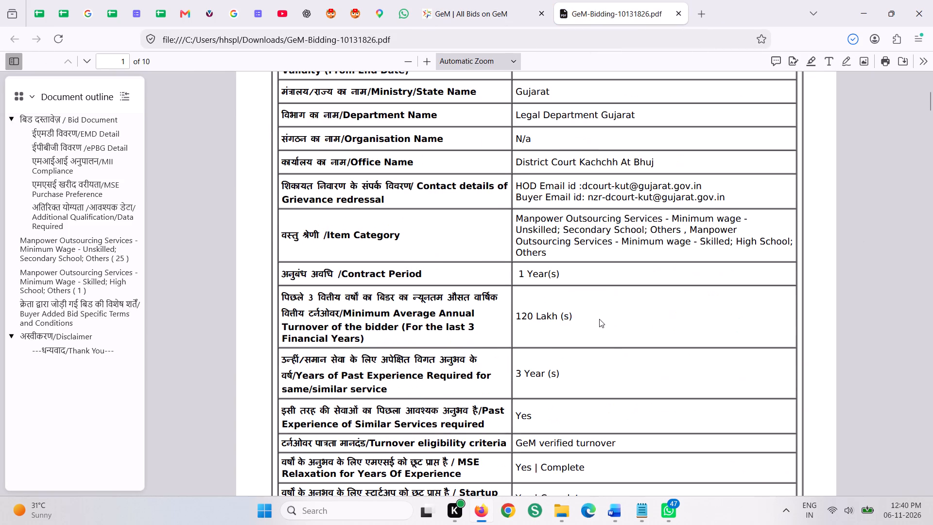
{"action": "key", "text": "ctrl+f"}
{"action": "type", "text": "SEC"}
{"action": "type", "text": "URITY"}
{"action": "key", "text": "Return"}
{"action": "key", "text": "Return"}
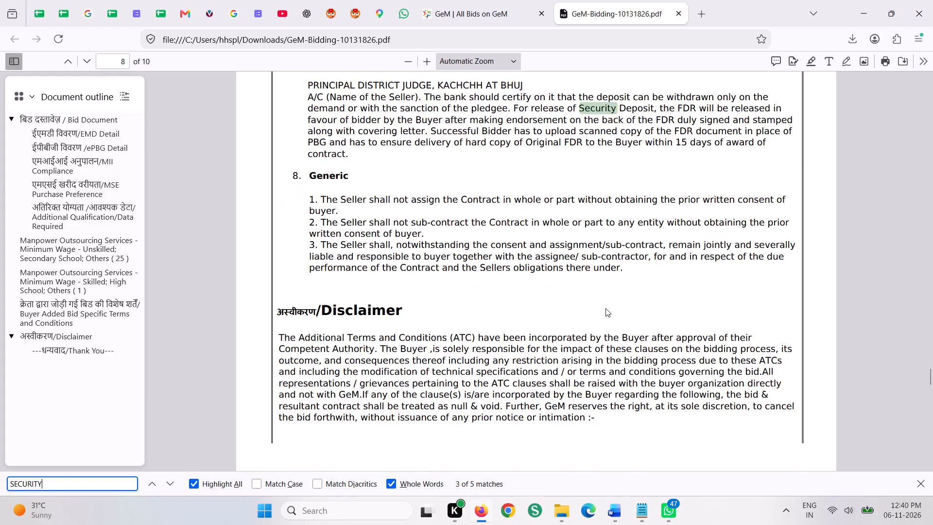
{"action": "key", "text": "Return"}
{"action": "key", "text": "Return"}
{"action": "key", "text": "Return"}
{"action": "key", "text": "Return"}
{"action": "key", "text": "BackSpace"}
{"action": "key", "text": "BackSpace"}
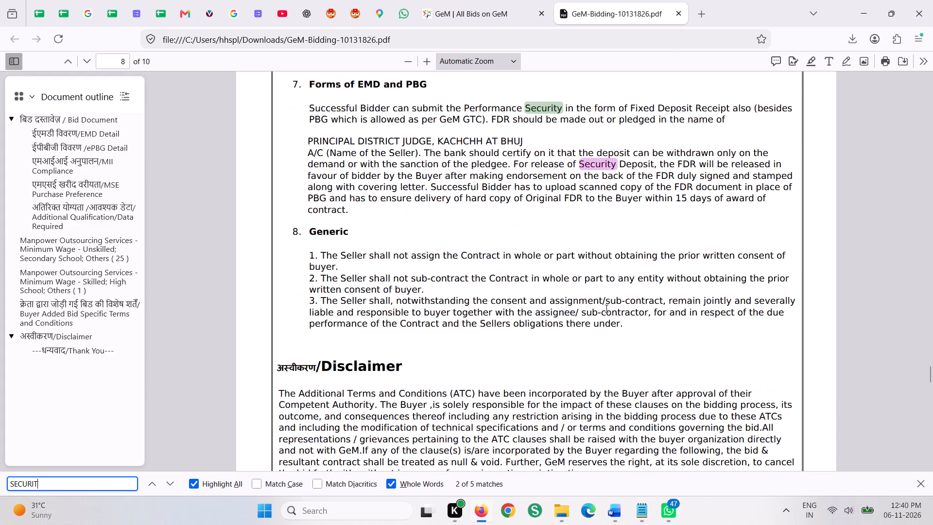
{"action": "key", "text": "BackSpace"}
{"action": "key", "text": "BackSpace"}
{"action": "key", "text": "BackSpace"}
{"action": "key", "text": "BackSpace"}
{"action": "key", "text": "BackSpace"}
{"action": "key", "text": "BackSpace"}
{"action": "key", "text": "BackSpace"}
{"action": "type", "text": "WATCH"}
{"action": "key", "text": "BackSpace"}
{"action": "key", "text": "BackSpace"}
{"action": "key", "text": "BackSpace"}
{"action": "key", "text": "BackSpace"}
{"action": "key", "text": "BackSpace"}
{"action": "key", "text": "BackSpace"}
{"action": "key", "text": "BackSpace"}
{"action": "key", "text": "BackSpace"}
{"action": "key", "text": "BackSpace"}
{"action": "key", "text": "BackSpace"}
{"action": "key", "text": "BackSpace"}
{"action": "type", "text": "CHOWKIDAR"}
{"action": "key", "text": "BackSpace"}
{"action": "key", "text": "BackSpace"}
{"action": "key", "text": "BackSpace"}
{"action": "key", "text": "BackSpace"}
{"action": "key", "text": "BackSpace"}
{"action": "key", "text": "BackSpace"}
{"action": "key", "text": "BackSpace"}
{"action": "key", "text": "BackSpace"}
{"action": "key", "text": "BackSpace"}
{"action": "key", "text": "BackSpace"}
{"action": "key", "text": "BackSpace"}
{"action": "key", "text": "BackSpace"}
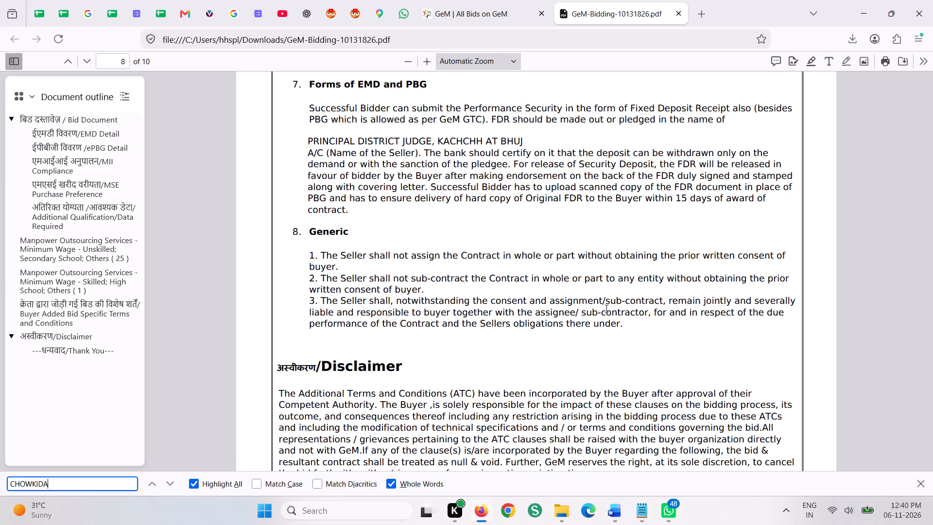
Check the manpower specifications in the bid document and the linked scope of work 1793866110.pdf, returning to the bid document.
{"action": "scroll", "coordinate": [605, 308], "scroll_direction": "up", "scroll_amount": 8}
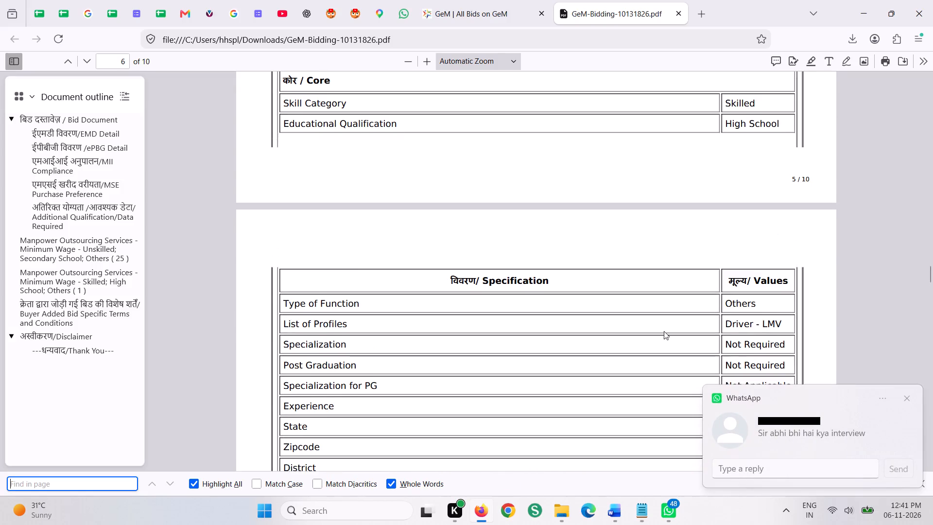
{"action": "left_click", "coordinate": [905, 397]}
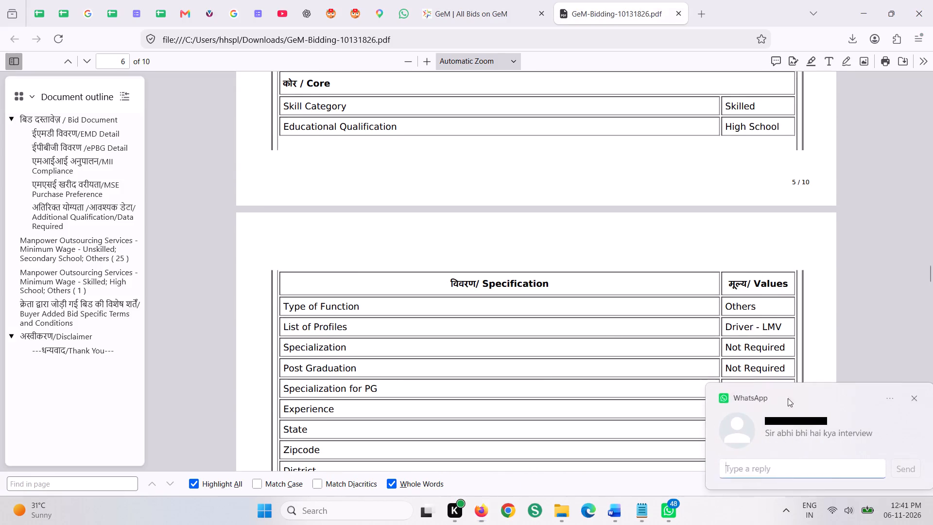
{"action": "scroll", "coordinate": [528, 366], "scroll_direction": "up", "scroll_amount": 12}
{"action": "scroll", "coordinate": [592, 340], "scroll_direction": "down", "scroll_amount": 6}
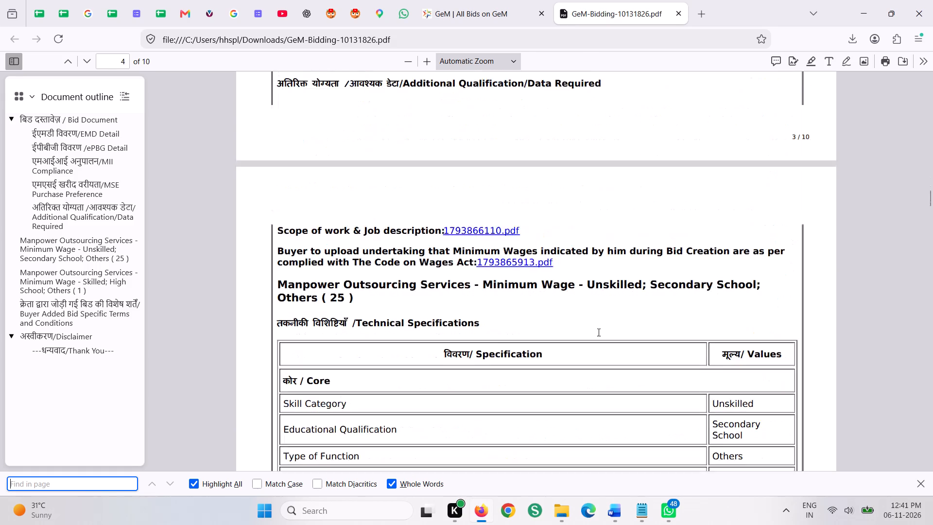
{"action": "left_click", "coordinate": [493, 228]}
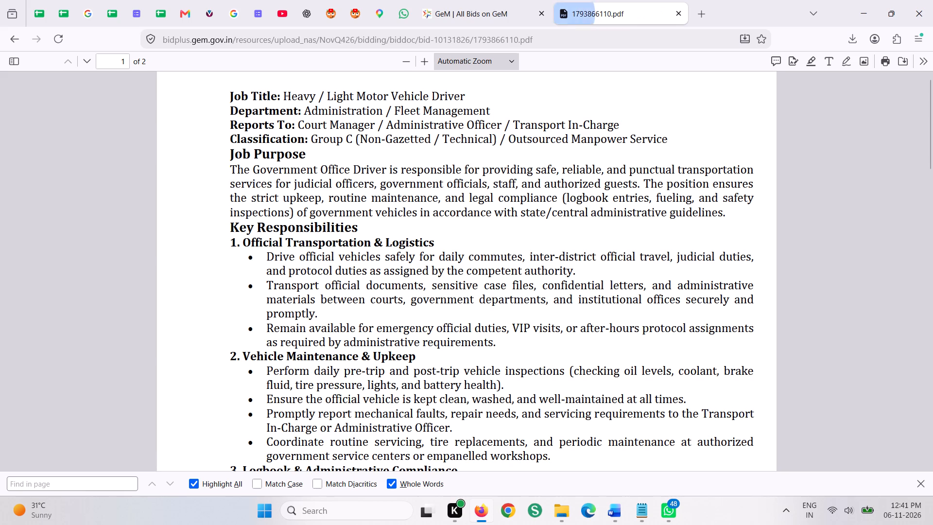
{"action": "left_click", "coordinate": [487, 257]}
{"action": "scroll", "coordinate": [536, 285], "scroll_direction": "up", "scroll_amount": 4}
{"action": "scroll", "coordinate": [542, 290], "scroll_direction": "down", "scroll_amount": 14}
{"action": "scroll", "coordinate": [517, 295], "scroll_direction": "up", "scroll_amount": 5}
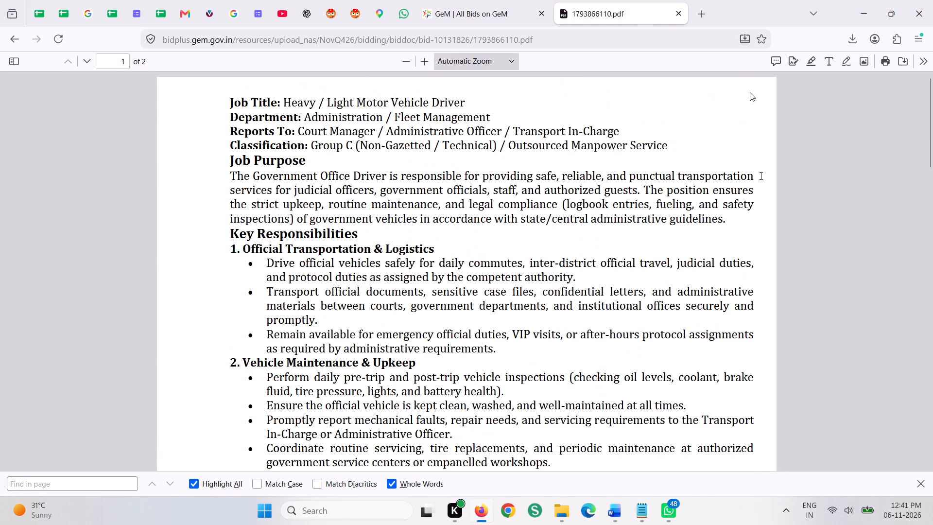
{"action": "left_click", "coordinate": [6, 39]}
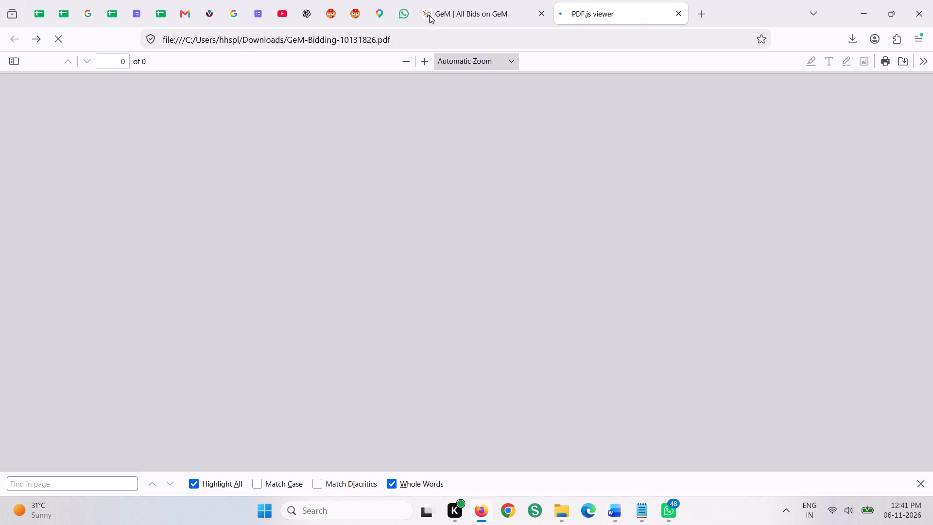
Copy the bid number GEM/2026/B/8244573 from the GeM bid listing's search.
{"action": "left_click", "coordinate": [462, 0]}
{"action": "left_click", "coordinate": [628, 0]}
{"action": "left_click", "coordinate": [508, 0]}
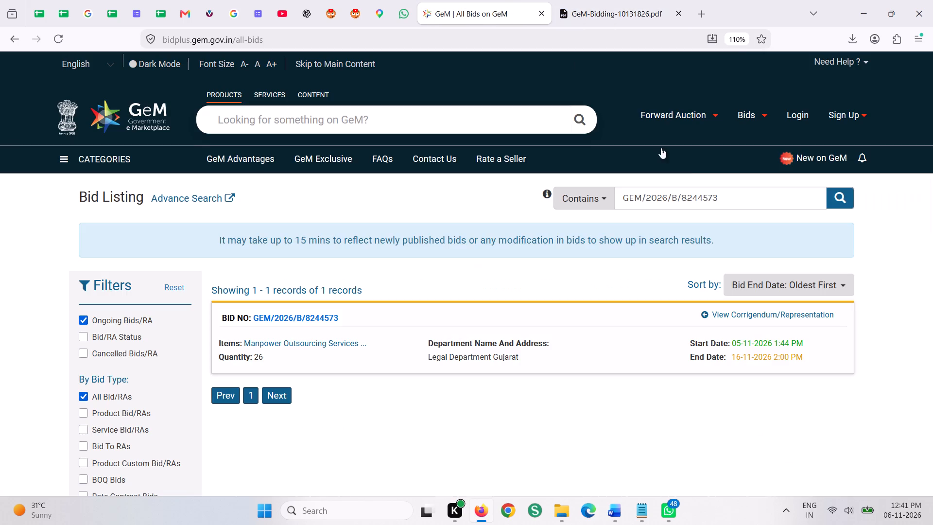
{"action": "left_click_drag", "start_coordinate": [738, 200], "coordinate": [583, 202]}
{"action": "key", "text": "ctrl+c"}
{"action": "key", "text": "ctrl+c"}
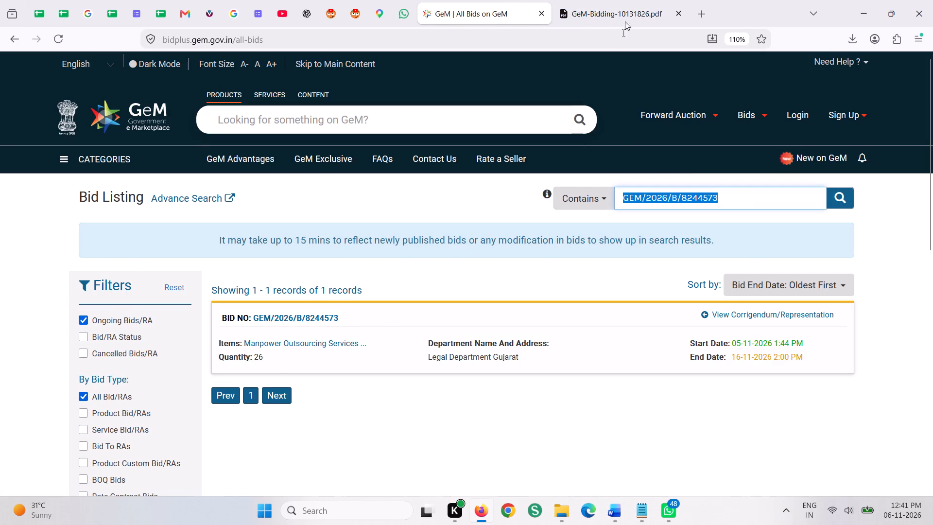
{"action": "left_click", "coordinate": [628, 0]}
Insert the Drive link of the GEM2026B8236886 folder as a file chip in row 346's Other Comment cell.
{"action": "left_click", "coordinate": [552, 508]}
{"action": "scroll", "coordinate": [275, 210], "scroll_direction": "up", "scroll_amount": 3}
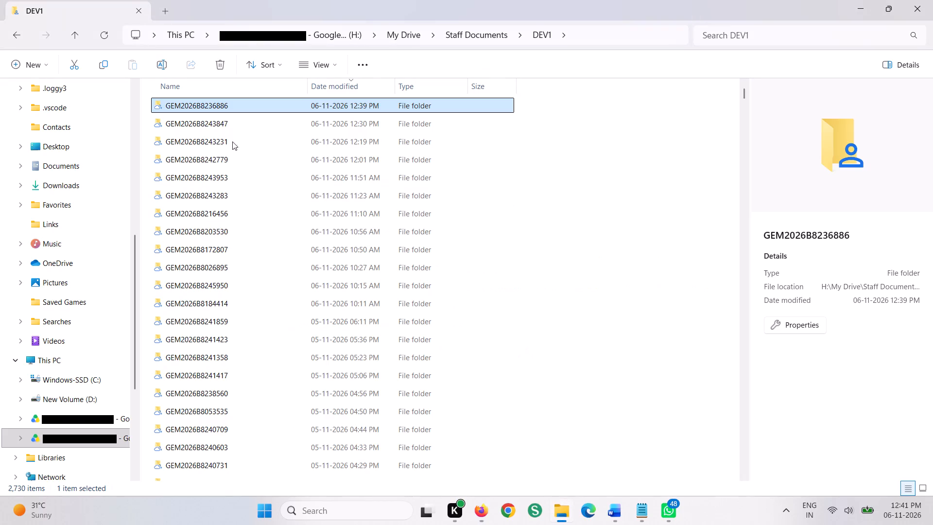
{"action": "right_click", "coordinate": [223, 104]}
{"action": "left_click", "coordinate": [252, 334]}
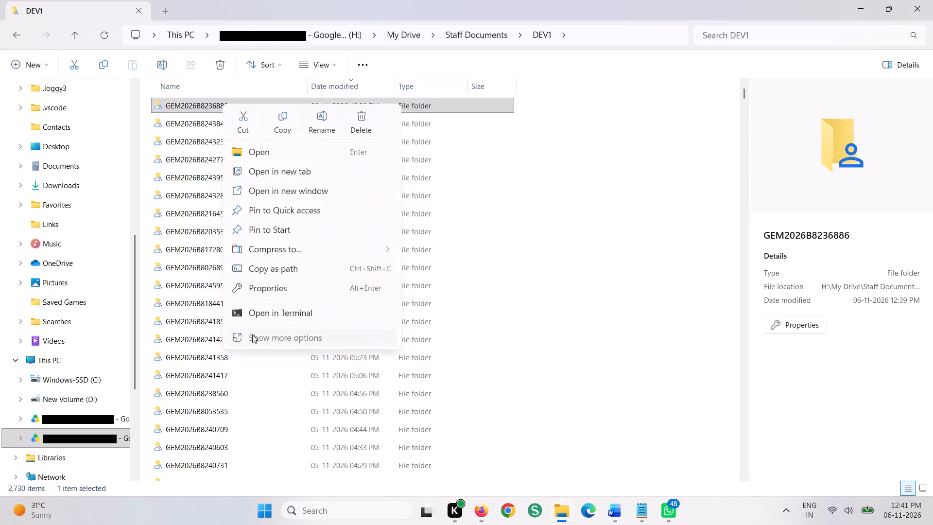
{"action": "left_click", "coordinate": [254, 227]}
{"action": "left_click", "coordinate": [482, 509]}
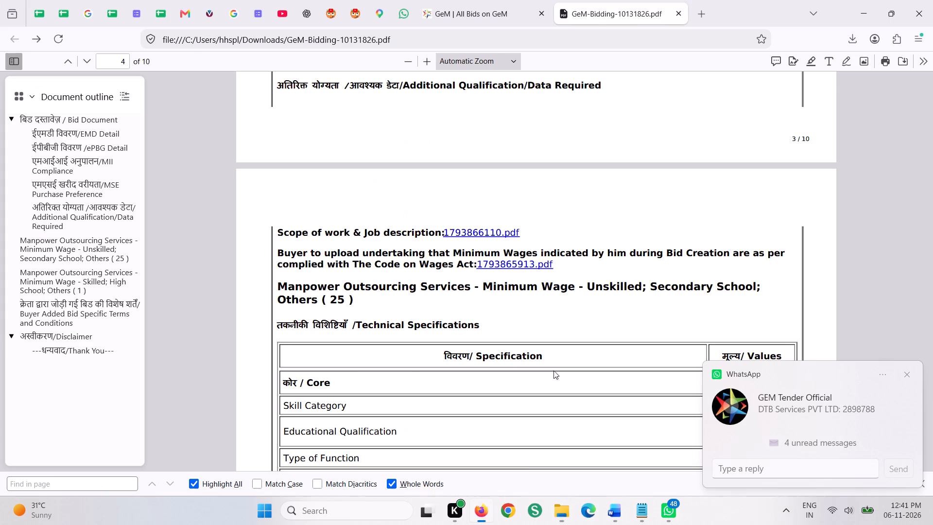
{"action": "left_click", "coordinate": [159, 13]}
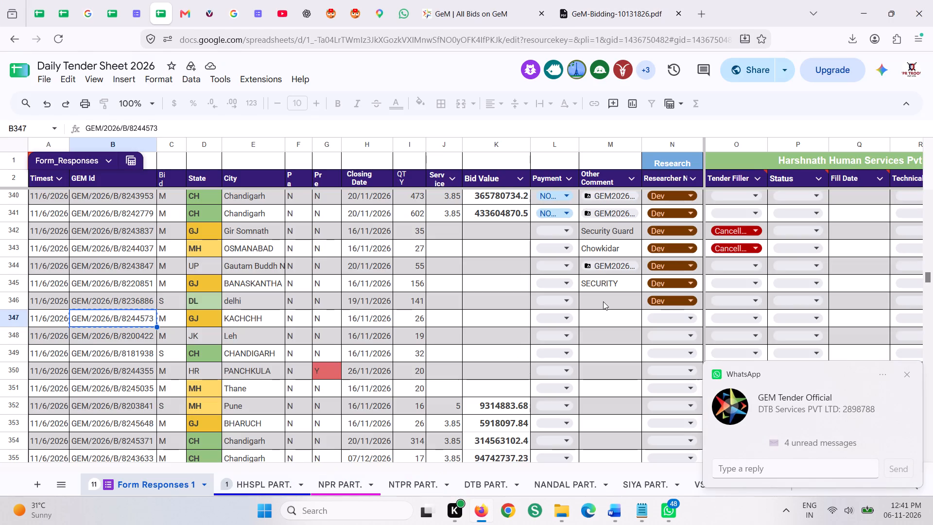
{"action": "double_click", "coordinate": [603, 301]}
{"action": "key", "text": "ctrl+v"}
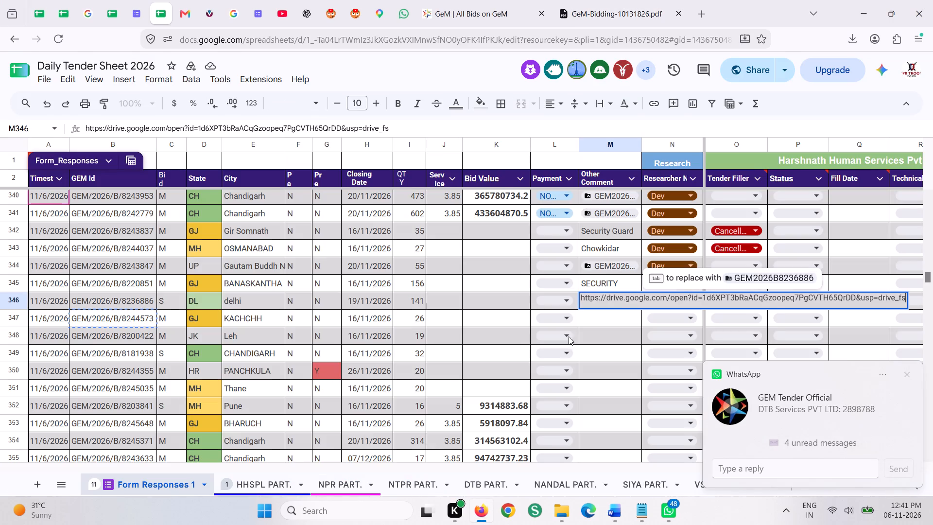
{"action": "key", "text": "Tab"}
Set the researcher name for GEM/2026/B/8244573 in row 347 to Dev.
{"action": "left_click", "coordinate": [449, 311]}
{"action": "left_click", "coordinate": [661, 317]}
{"action": "left_click", "coordinate": [657, 333]}
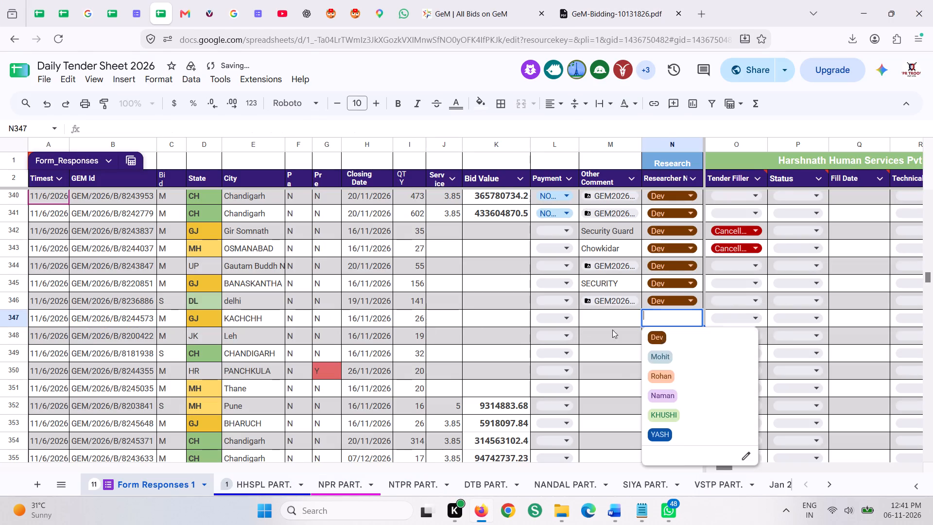
Copy the GeM ID GEM/2026/B/8244573 from row 347 and move to that row's Other Comment cell.
{"action": "left_click", "coordinate": [602, 325]}
{"action": "key", "text": "Left"}
{"action": "key", "text": "Left"}
{"action": "key", "text": "Left"}
{"action": "key", "text": "Left"}
{"action": "key", "text": "Left"}
{"action": "key", "text": "Left"}
{"action": "key", "text": "Left"}
{"action": "key", "text": "Left"}
{"action": "key", "text": "Left"}
{"action": "key", "text": "Left"}
{"action": "key", "text": "Left"}
{"action": "key", "text": "Left"}
{"action": "key", "text": "Left"}
{"action": "key", "text": "Left"}
{"action": "key", "text": "Left"}
{"action": "key", "text": "Left"}
{"action": "key", "text": "Left"}
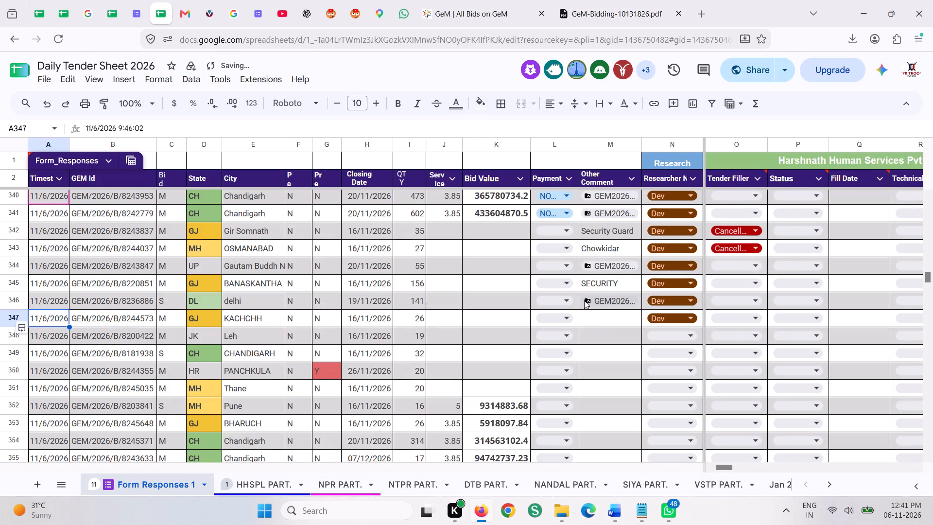
{"action": "key", "text": "Right"}
{"action": "key", "text": "ctrl+c"}
{"action": "key", "text": "Right"}
{"action": "key", "text": "Right"}
{"action": "key", "text": "Right"}
{"action": "key", "text": "Right"}
{"action": "key", "text": "Right"}
{"action": "key", "text": "Right"}
{"action": "key", "text": "Right"}
{"action": "key", "text": "Right"}
{"action": "key", "text": "Right"}
{"action": "key", "text": "Right"}
{"action": "key", "text": "Right"}
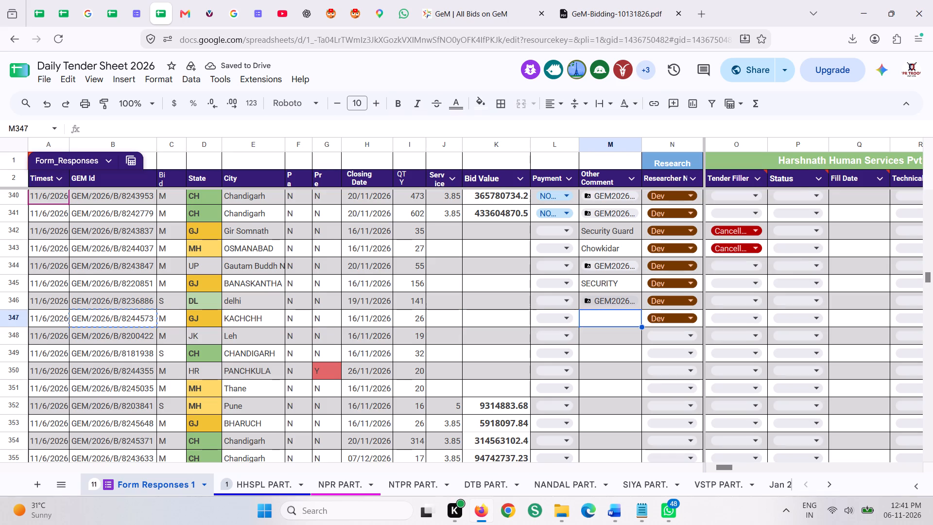
Create a folder named GEM2026B8244573 in the DEV1 folder and open it.
{"action": "left_click", "coordinate": [496, 0]}
{"action": "left_click", "coordinate": [630, 0]}
{"action": "scroll", "coordinate": [582, 165], "scroll_direction": "up", "scroll_amount": 7}
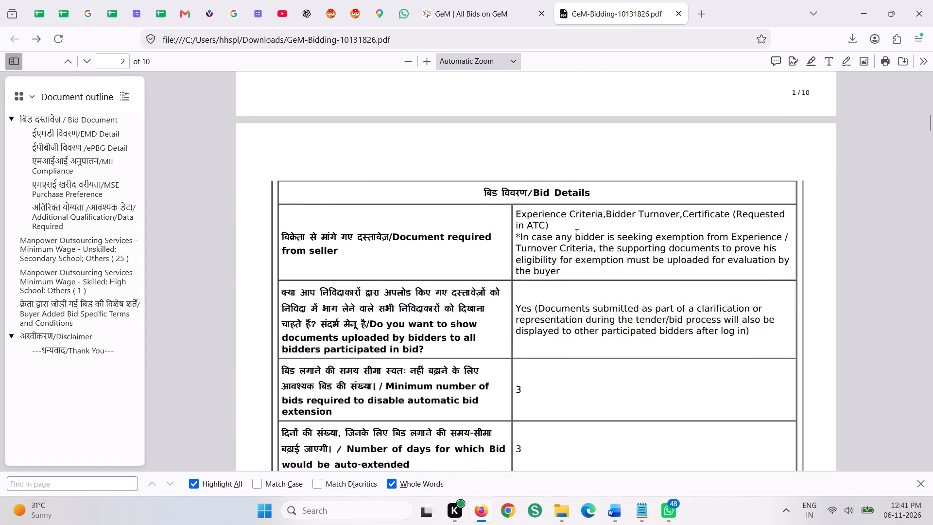
{"action": "scroll", "coordinate": [576, 233], "scroll_direction": "up", "scroll_amount": 8}
{"action": "left_click", "coordinate": [559, 512]}
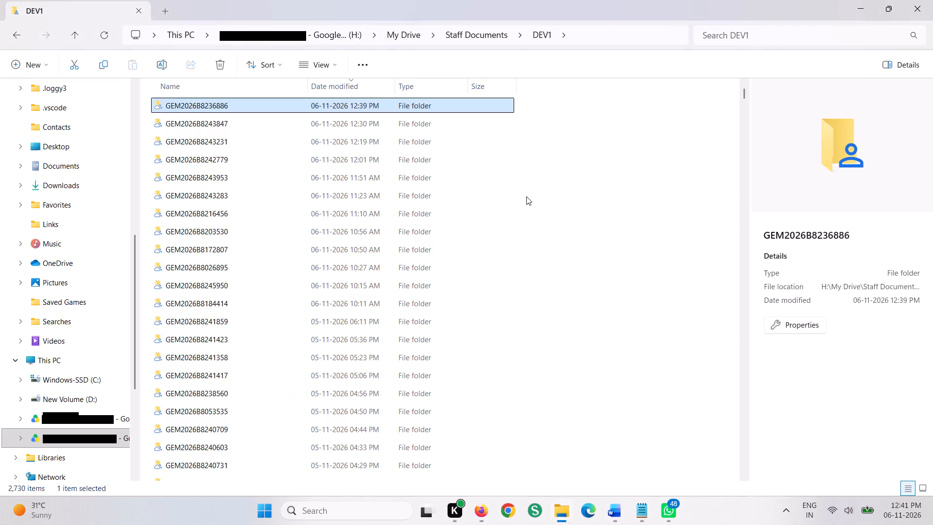
{"action": "right_click", "coordinate": [526, 196]}
{"action": "left_click", "coordinate": [567, 293]}
{"action": "left_click", "coordinate": [736, 91]}
{"action": "key", "text": "ctrl+v"}
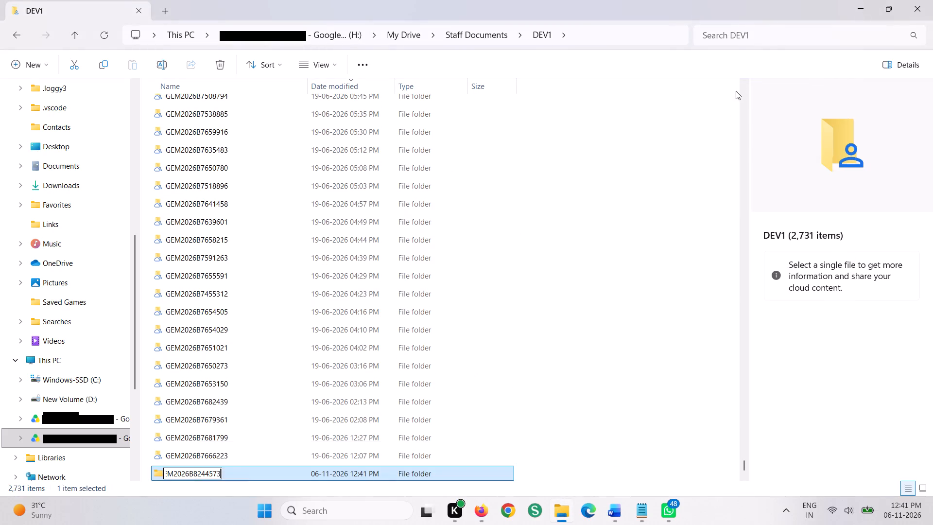
{"action": "key", "text": "Return"}
{"action": "double_click", "coordinate": [224, 471]}
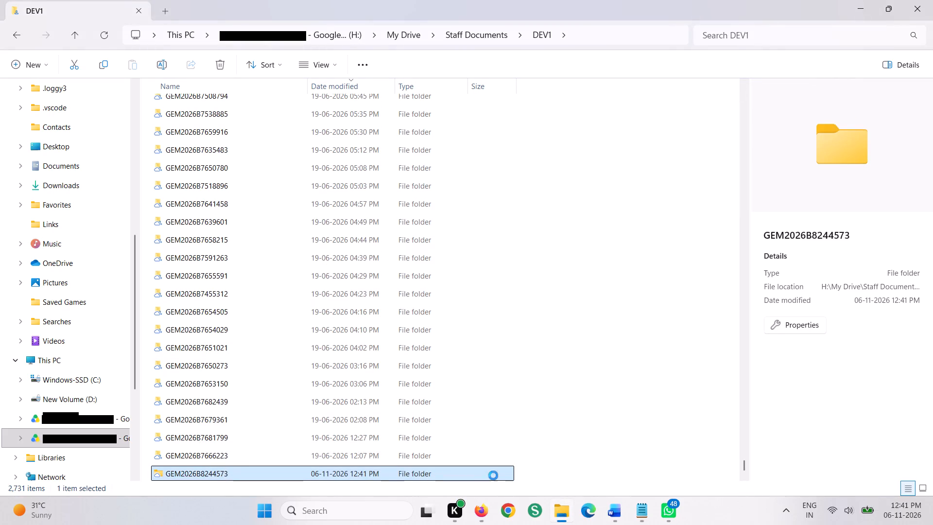
Save the bid document as the PDF GeM-Bidding-10131826 in the GEM2026B8244573 folder.
{"action": "left_click", "coordinate": [476, 517]}
{"action": "scroll", "coordinate": [792, 296], "scroll_direction": "up", "scroll_amount": 1}
{"action": "left_click", "coordinate": [908, 63]}
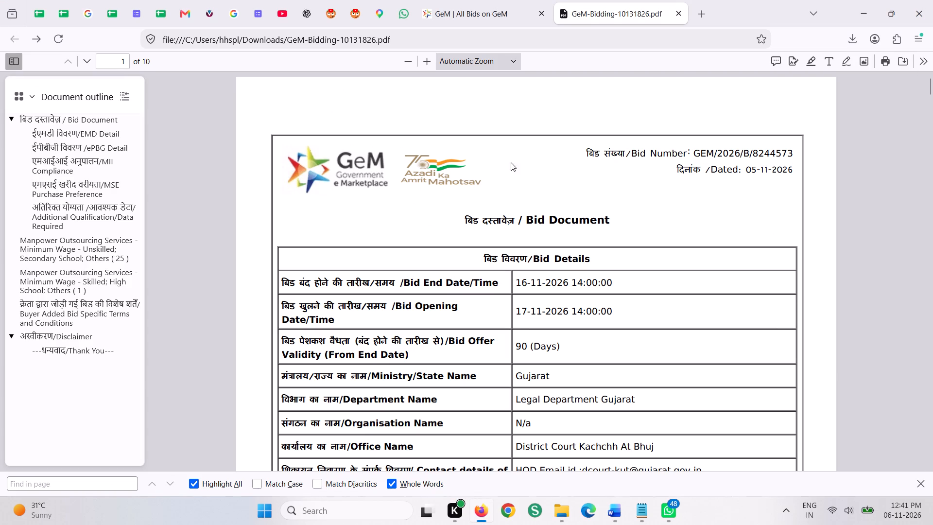
{"action": "scroll", "coordinate": [472, 146], "scroll_direction": "up", "scroll_amount": 6}
{"action": "left_click", "coordinate": [209, 66]}
{"action": "scroll", "coordinate": [293, 147], "scroll_direction": "up", "scroll_amount": 4}
{"action": "double_click", "coordinate": [321, 128]}
{"action": "left_click", "coordinate": [299, 290]}
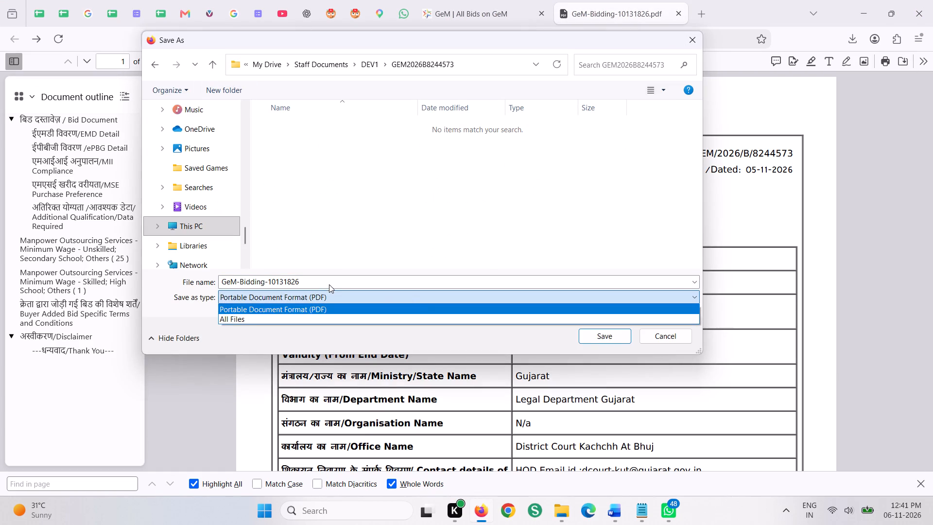
{"action": "left_click", "coordinate": [328, 281]}
{"action": "left_click", "coordinate": [596, 333]}
Open the Scope of work & Job description attachment 1793866110.pdf linked in the bid document.
{"action": "scroll", "coordinate": [610, 332], "scroll_direction": "down", "scroll_amount": 11}
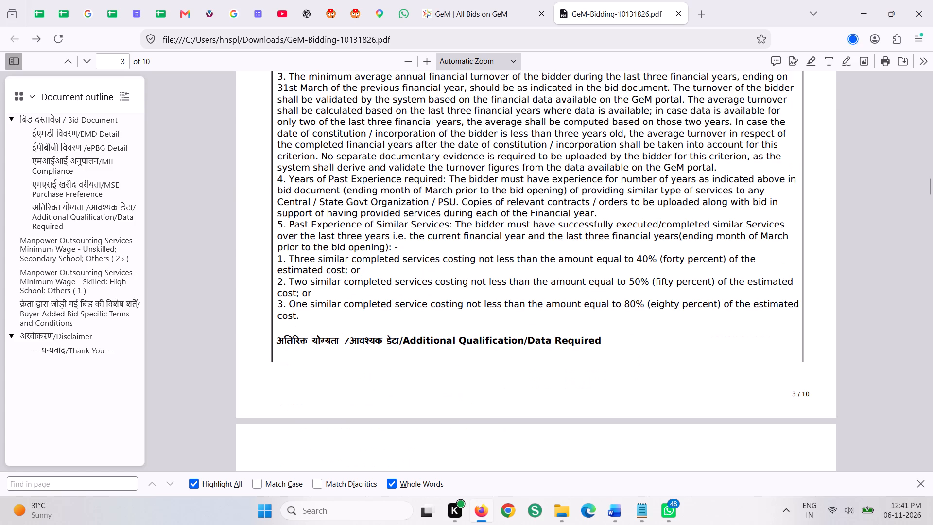
{"action": "scroll", "coordinate": [588, 293], "scroll_direction": "down", "scroll_amount": 1}
{"action": "scroll", "coordinate": [566, 278], "scroll_direction": "up", "scroll_amount": 3}
{"action": "scroll", "coordinate": [619, 293], "scroll_direction": "down", "scroll_amount": 1}
{"action": "scroll", "coordinate": [591, 279], "scroll_direction": "up", "scroll_amount": 1}
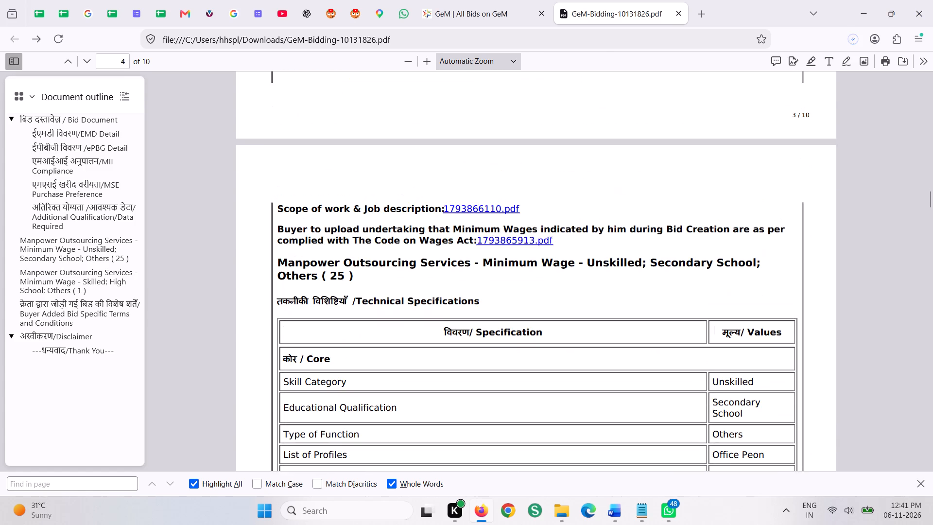
{"action": "left_click", "coordinate": [492, 209]}
{"action": "scroll", "coordinate": [651, 242], "scroll_direction": "up", "scroll_amount": 5}
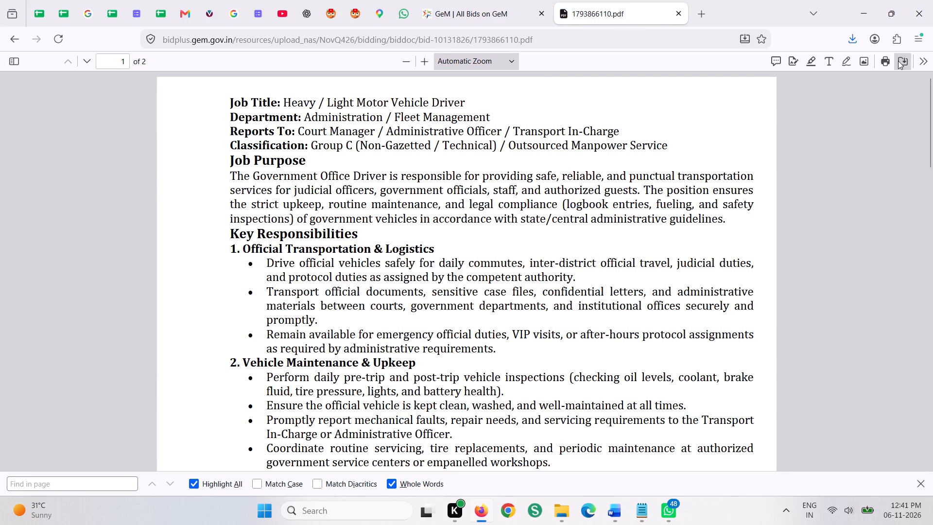
Save the scope of work attachment as the PDF SCOPE OF WORK 01 in DEV1's GEM2026B8244573 folder.
{"action": "left_click", "coordinate": [898, 60]}
{"action": "scroll", "coordinate": [389, 194], "scroll_direction": "up", "scroll_amount": 9}
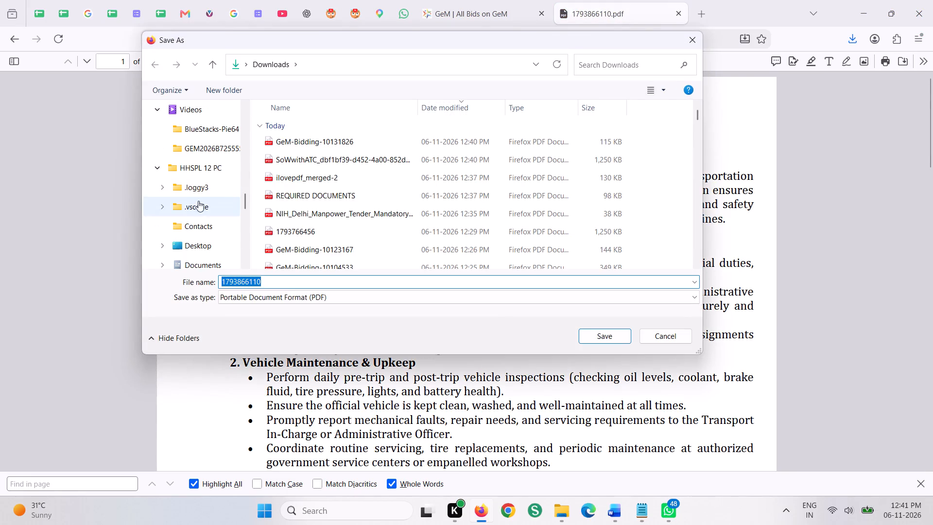
{"action": "scroll", "coordinate": [210, 209], "scroll_direction": "up", "scroll_amount": 11}
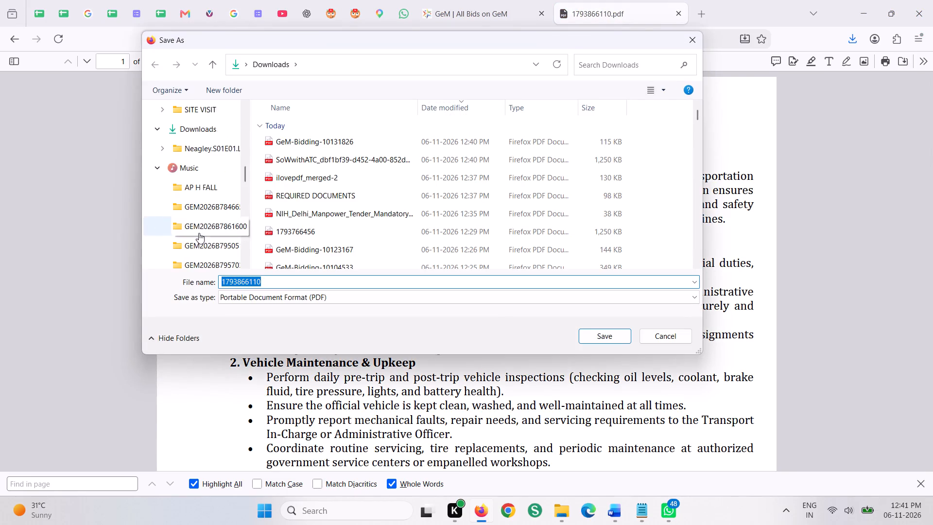
{"action": "scroll", "coordinate": [199, 233], "scroll_direction": "up", "scroll_amount": 7}
{"action": "left_click", "coordinate": [198, 231]}
{"action": "scroll", "coordinate": [338, 167], "scroll_direction": "up", "scroll_amount": 4}
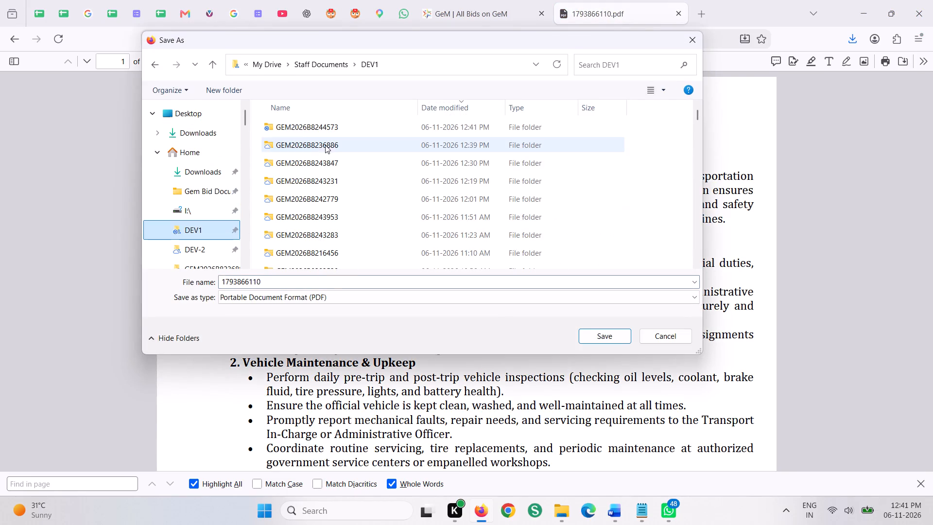
{"action": "scroll", "coordinate": [325, 145], "scroll_direction": "up", "scroll_amount": 3}
{"action": "double_click", "coordinate": [332, 128]}
{"action": "left_click", "coordinate": [301, 275]}
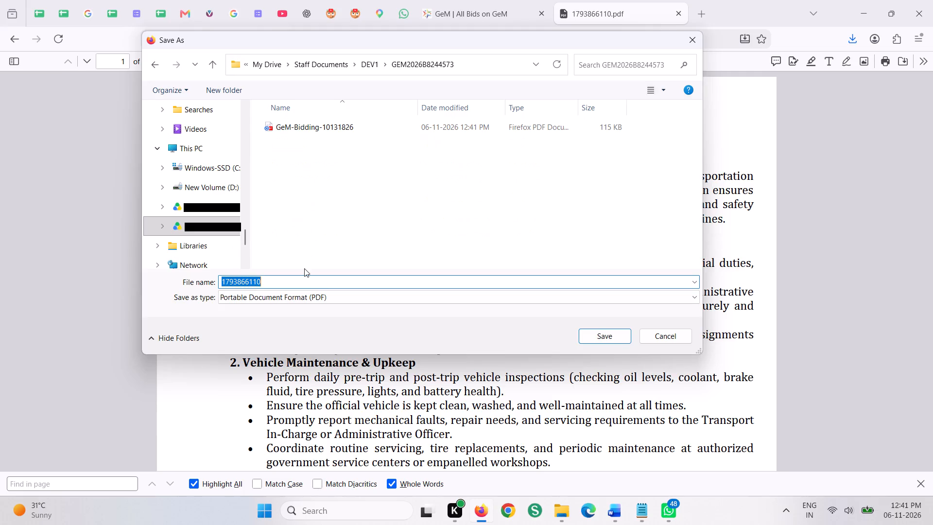
{"action": "type", "text": "SCOPEMO"}
{"action": "key", "text": "BackSpace"}
{"action": "key", "text": "BackSpace"}
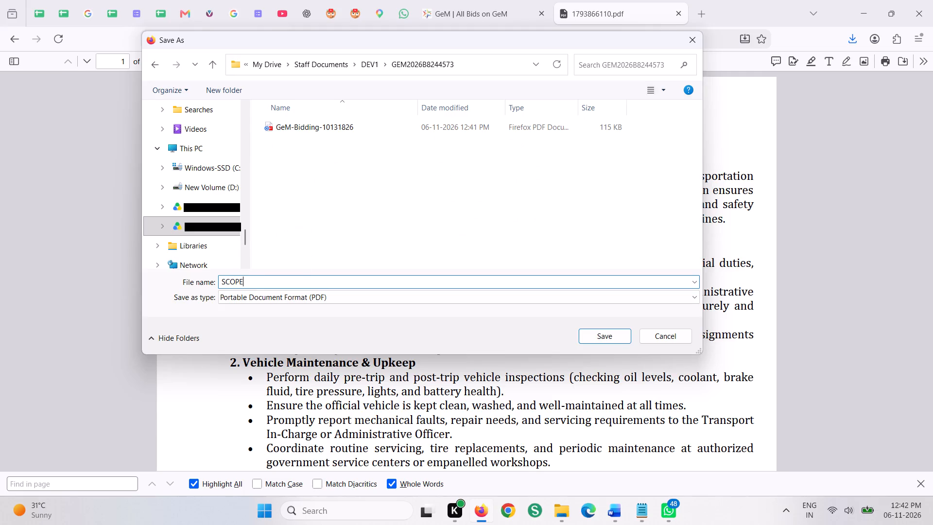
{"action": "key", "text": "space"}
{"action": "type", "text": "OF WORK 01"}
{"action": "key", "text": "Return"}
Open the bid document's minimum wages attachment 1793865913.pdf and save it as MINIMUM WAGES 02 in the GEM2026B8244573 folder.
{"action": "scroll", "coordinate": [304, 268], "scroll_direction": "up", "scroll_amount": 3}
{"action": "scroll", "coordinate": [279, 153], "scroll_direction": "down", "scroll_amount": 10}
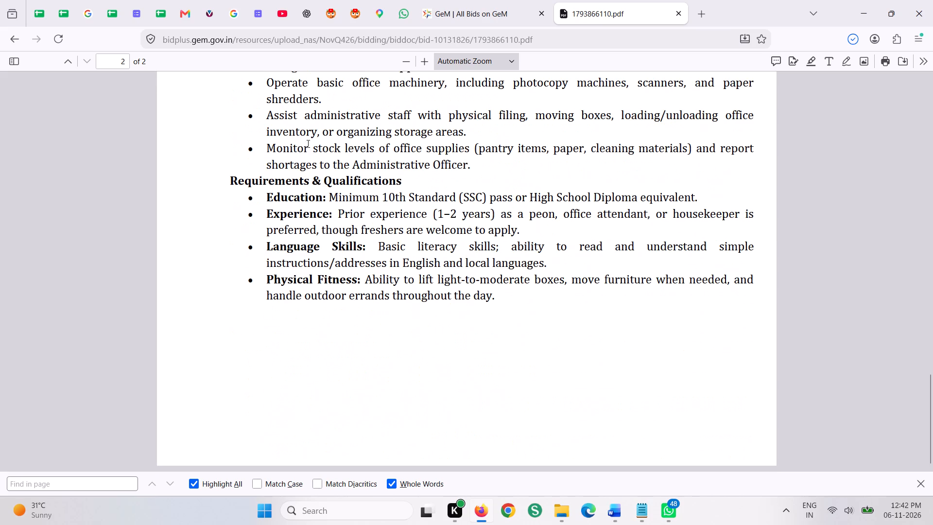
{"action": "scroll", "coordinate": [307, 143], "scroll_direction": "down", "scroll_amount": 4}
{"action": "left_click", "coordinate": [8, 33]}
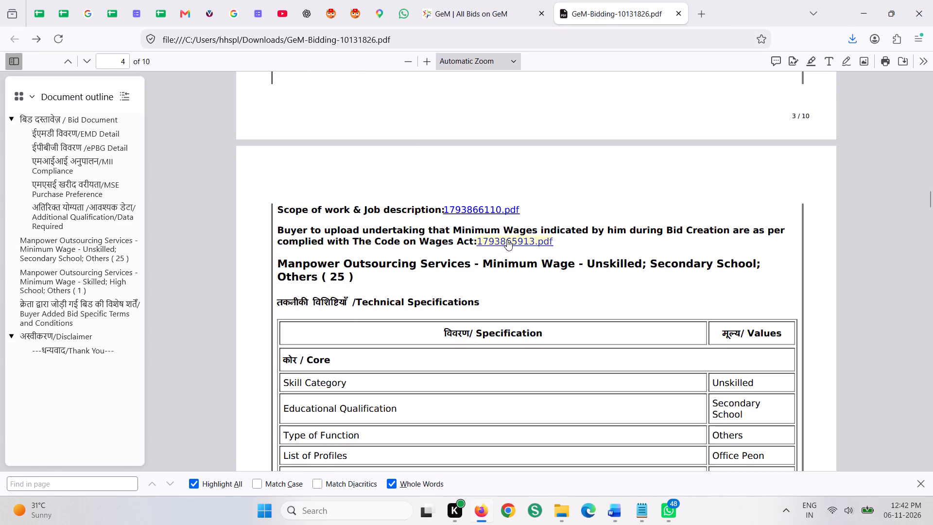
{"action": "left_click", "coordinate": [507, 240]}
{"action": "scroll", "coordinate": [505, 173], "scroll_direction": "up", "scroll_amount": 4}
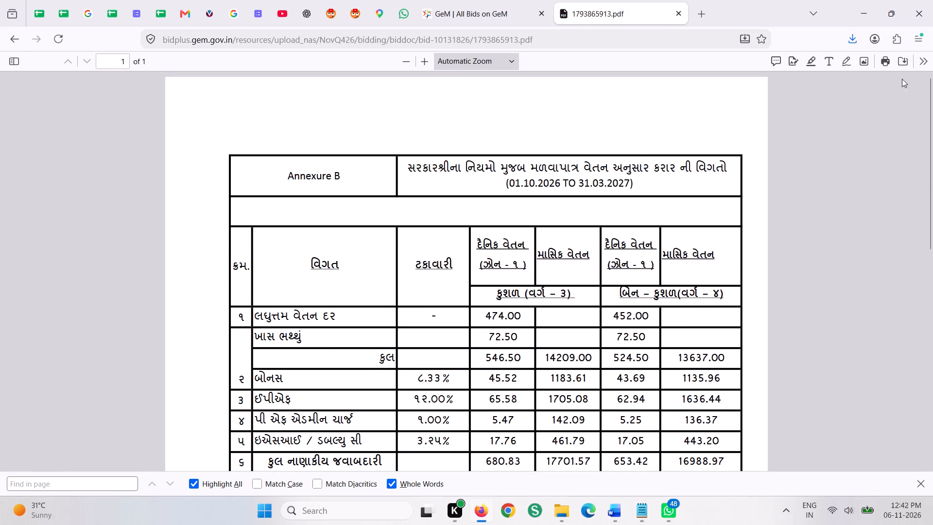
{"action": "left_click", "coordinate": [899, 65]}
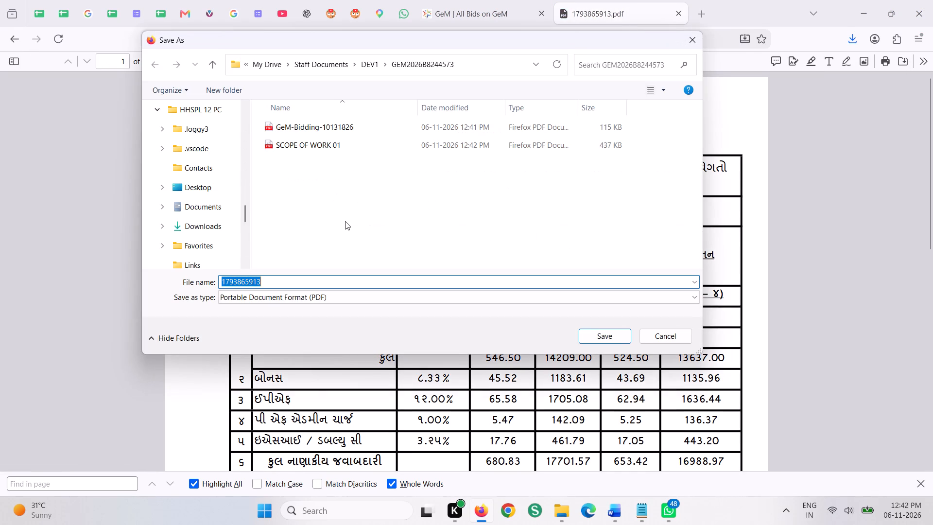
{"action": "type", "text": "MINIMUM WAGES 02"}
{"action": "key", "text": "Return"}
Replace the old list from the SHOPACT place onward in the REQUIRED DOCUMENTS Word file with the consignee location BHUJ - KACHCHH,GJ.
{"action": "scroll", "coordinate": [336, 209], "scroll_direction": "down", "scroll_amount": 12}
{"action": "left_click", "coordinate": [23, 41]}
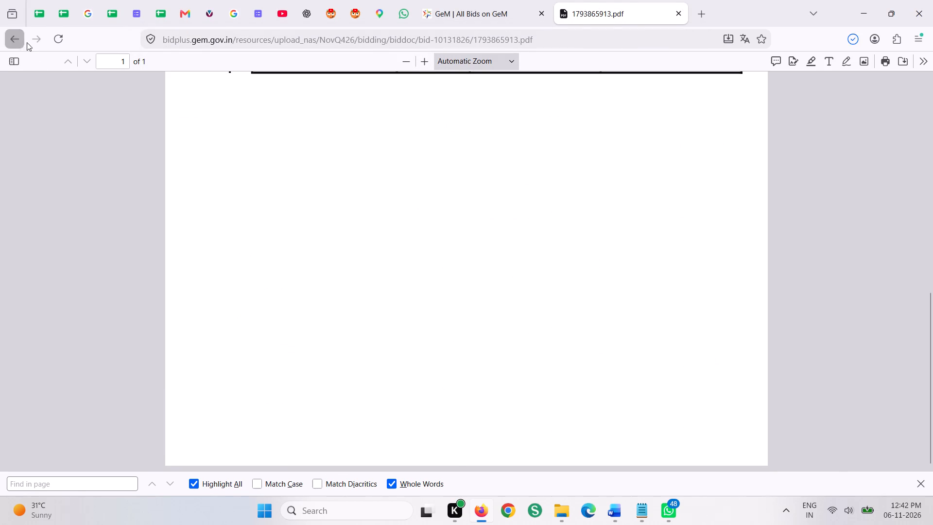
{"action": "scroll", "coordinate": [529, 280], "scroll_direction": "down", "scroll_amount": 4}
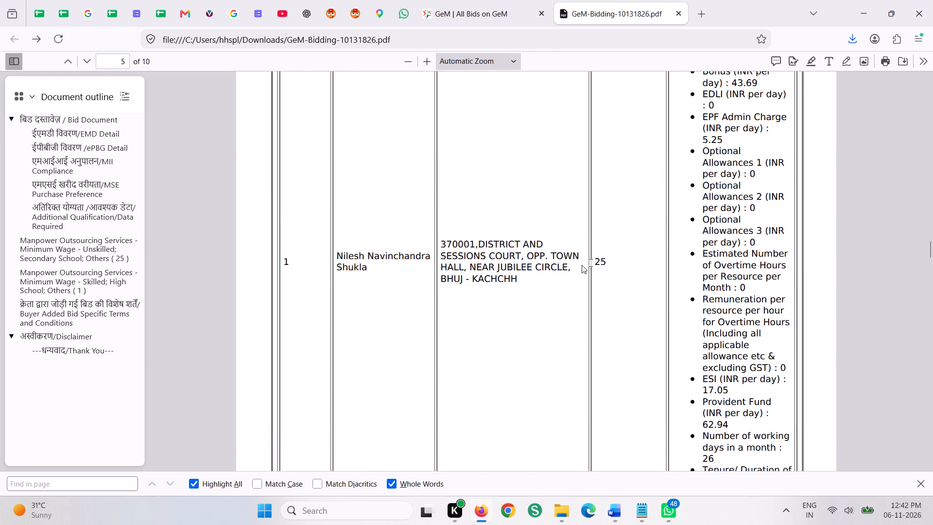
{"action": "left_click", "coordinate": [552, 266]}
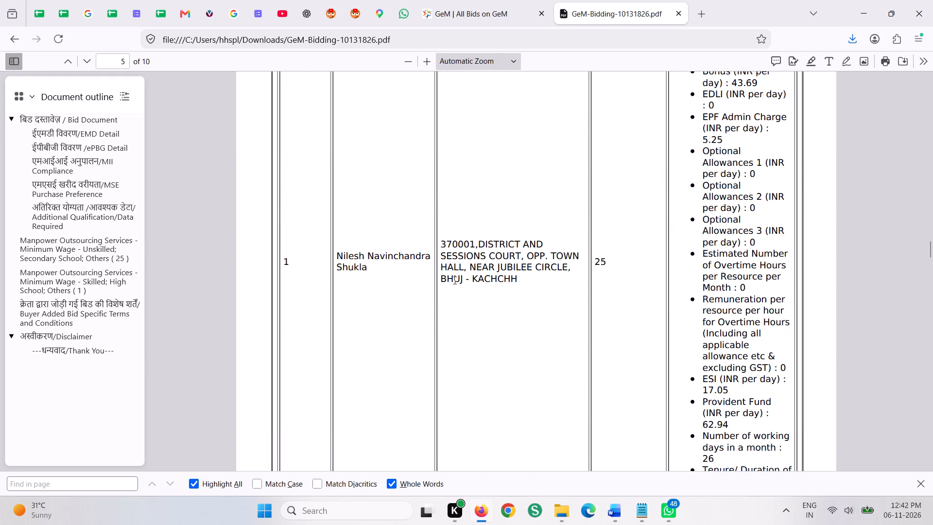
{"action": "triple_click", "coordinate": [453, 280]}
{"action": "key", "text": "ctrl+c"}
{"action": "key", "text": "ctrl+c"}
{"action": "left_click", "coordinate": [618, 513]}
{"action": "left_click", "coordinate": [415, 450]}
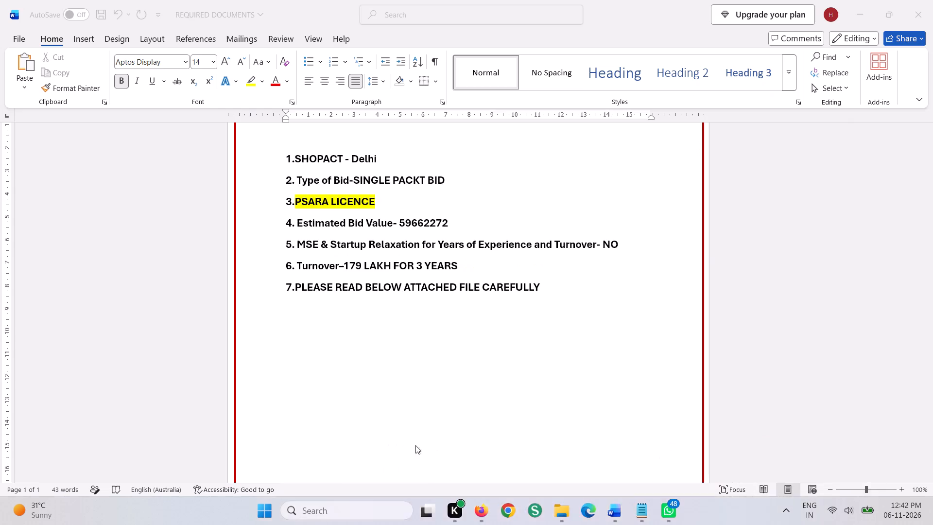
{"action": "scroll", "coordinate": [389, 313], "scroll_direction": "up", "scroll_amount": 1}
{"action": "left_click_drag", "start_coordinate": [353, 249], "coordinate": [574, 445]}
{"action": "key", "text": "ctrl+v"}
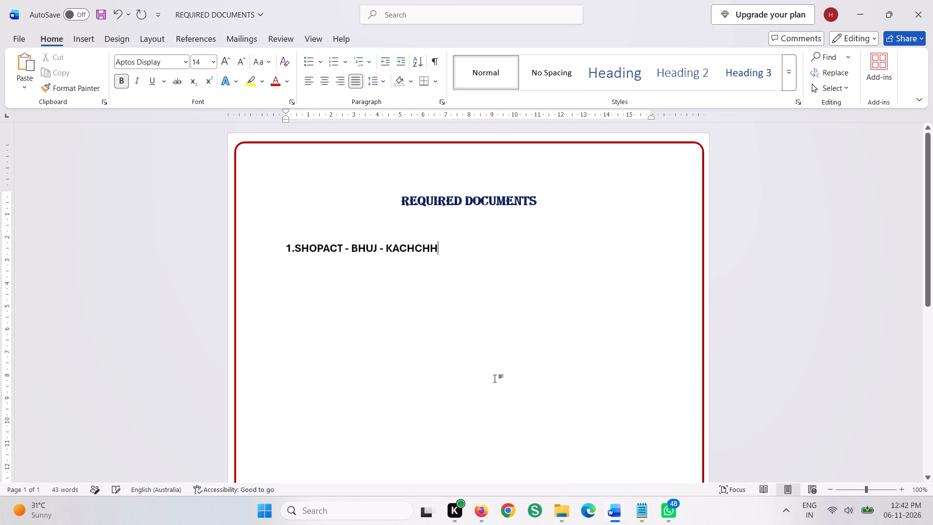
{"action": "type", "text": ",GJ"}
Add item 2 to the required documents list, using the bid document's label: Type of Bid- TWO PACKET BID.
{"action": "key", "text": "Return"}
{"action": "type", "text": "2."}
{"action": "key", "text": "alt+Tab"}
{"action": "scroll", "coordinate": [517, 355], "scroll_direction": "up", "scroll_amount": 10}
{"action": "scroll", "coordinate": [477, 264], "scroll_direction": "down", "scroll_amount": 1}
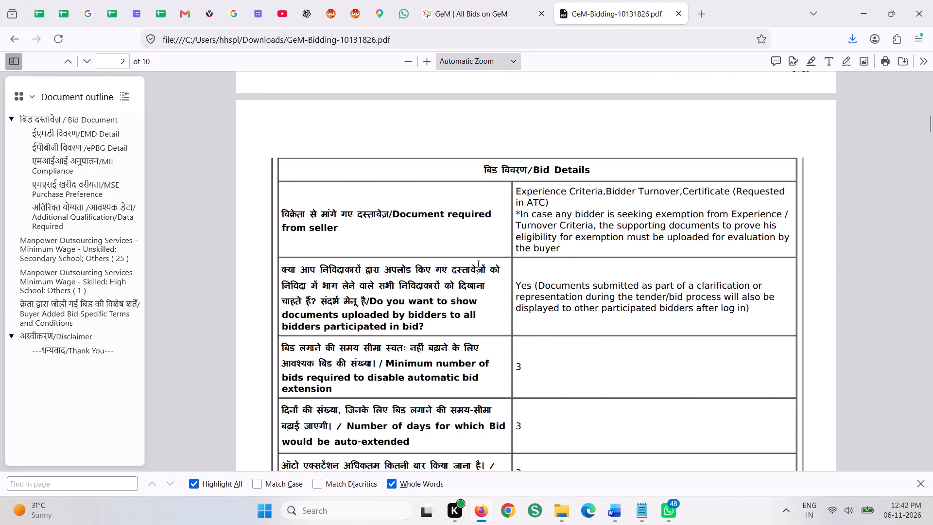
{"action": "left_click", "coordinate": [346, 250]}
{"action": "left_click_drag", "start_coordinate": [346, 250], "coordinate": [432, 246]}
{"action": "key", "text": "ctrl+c"}
{"action": "key", "text": "ctrl+c"}
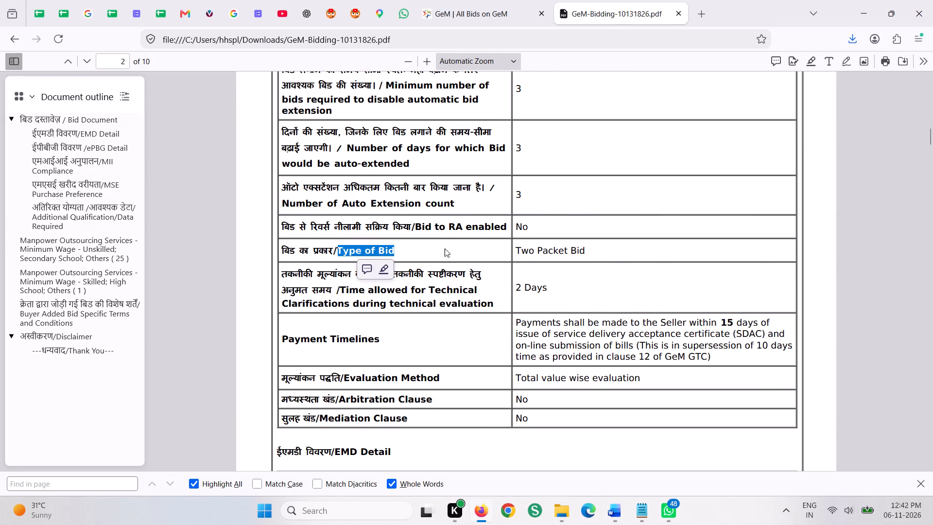
{"action": "key", "text": "alt+Tab"}
{"action": "key", "text": "ctrl+v"}
{"action": "type", "text": "- TWO PACKET BID"}
{"action": "key", "text": "space"}
Add item 3 to the required documents list, using the bid document's label: Turnover-120 LAKH FOR 3 YEARS.
{"action": "key", "text": "Return"}
{"action": "type", "text": "3."}
{"action": "key", "text": "alt+Tab"}
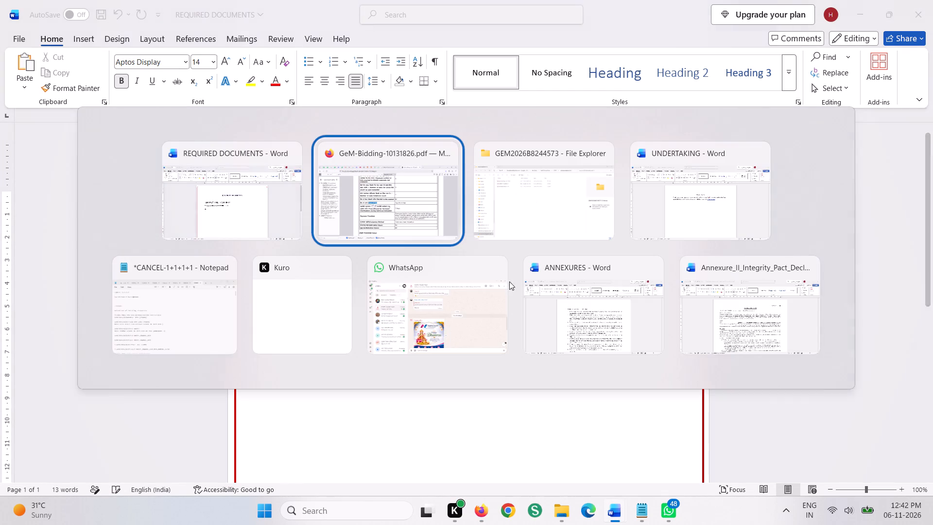
{"action": "left_click", "coordinate": [408, 211]}
{"action": "scroll", "coordinate": [415, 199], "scroll_direction": "up", "scroll_amount": 3}
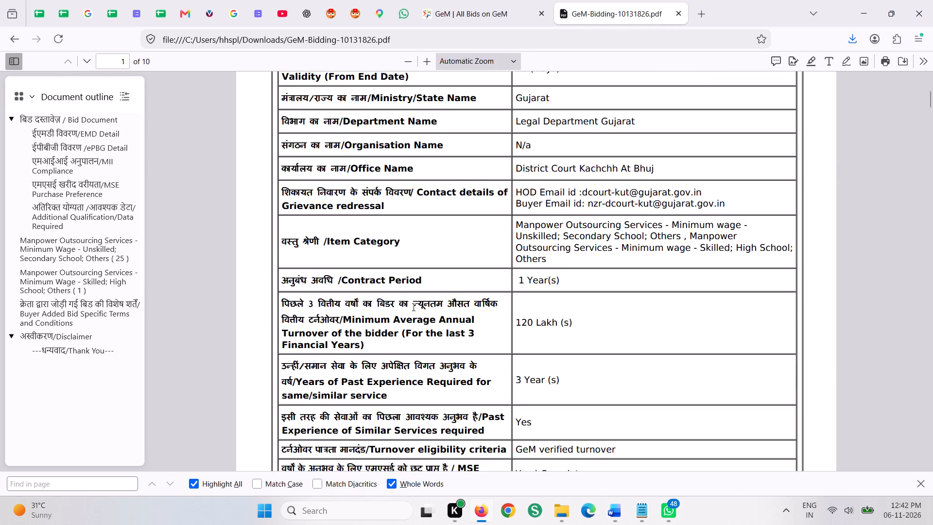
{"action": "double_click", "coordinate": [308, 332]}
{"action": "key", "text": "ctrl+c"}
{"action": "key", "text": "alt+Tab"}
{"action": "key", "text": "ctrl+v"}
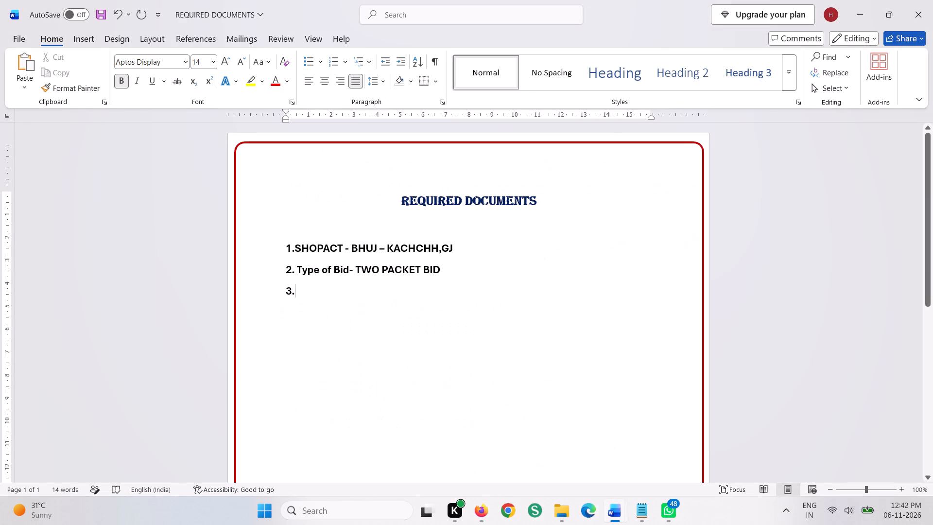
{"action": "type", "text": "-120 LAKH FOR 3 YEARS"}
{"action": "key", "text": "space"}
Add item 4 with the bid document's label MSE Relaxation for Years Of Experience, joined onto one line.
{"action": "key", "text": "Return"}
{"action": "type", "text": "4."}
{"action": "key", "text": "alt+Tab"}
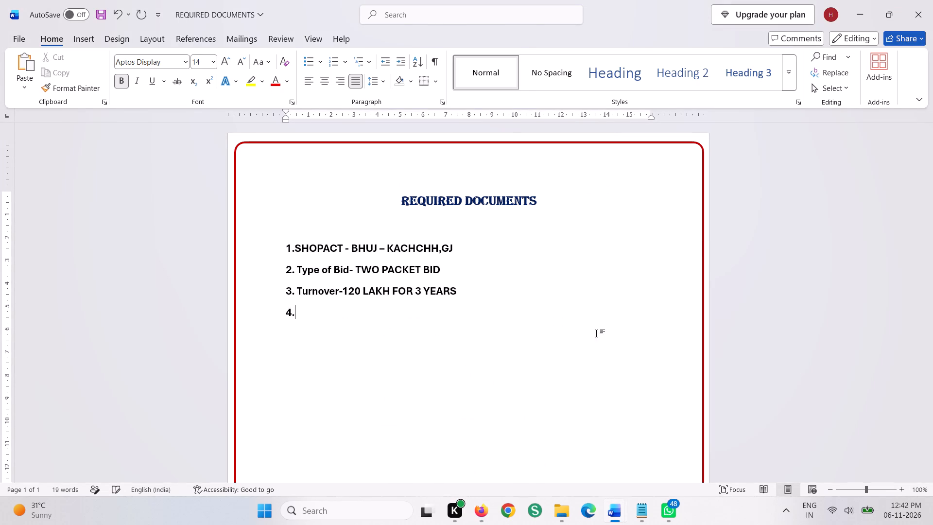
{"action": "scroll", "coordinate": [596, 328], "scroll_direction": "down", "scroll_amount": 1}
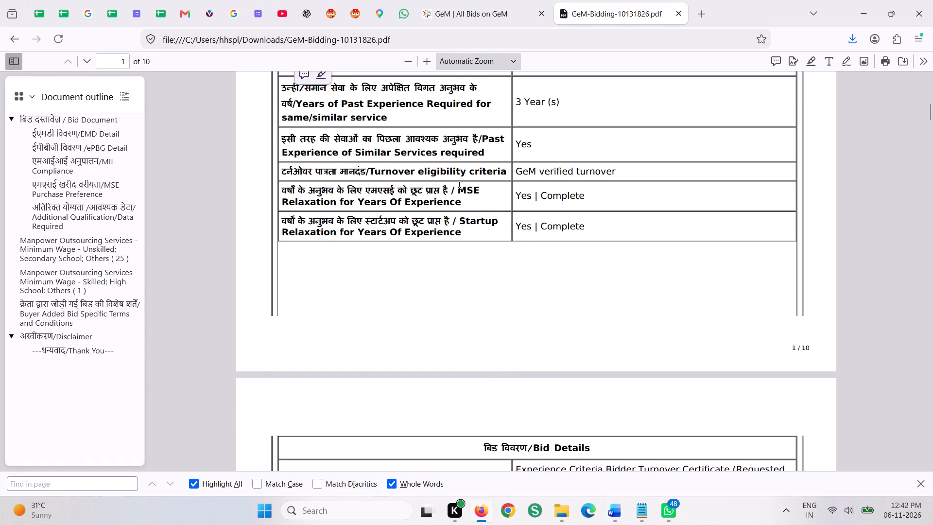
{"action": "left_click", "coordinate": [459, 189]}
{"action": "left_click_drag", "start_coordinate": [459, 189], "coordinate": [456, 199]}
{"action": "key", "text": "ctrl+c"}
{"action": "key", "text": "ctrl+c"}
{"action": "key", "text": "alt+Tab"}
{"action": "key", "text": "ctrl+v"}
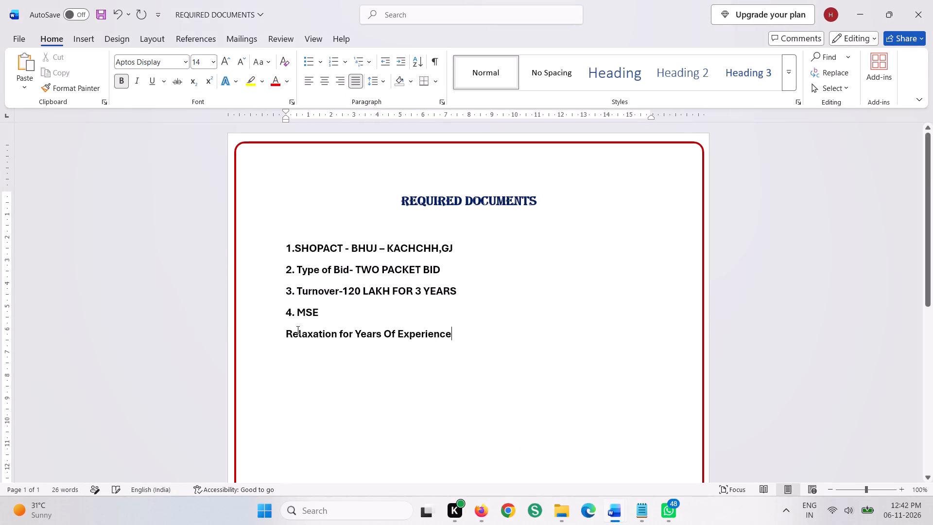
{"action": "left_click", "coordinate": [283, 336]}
{"action": "key", "text": "BackSpace"}
{"action": "key", "text": "space"}
Extend item 4 to read MSE & Startup Relaxation for Years Of Experience- YES.
{"action": "key", "text": "alt+Tab"}
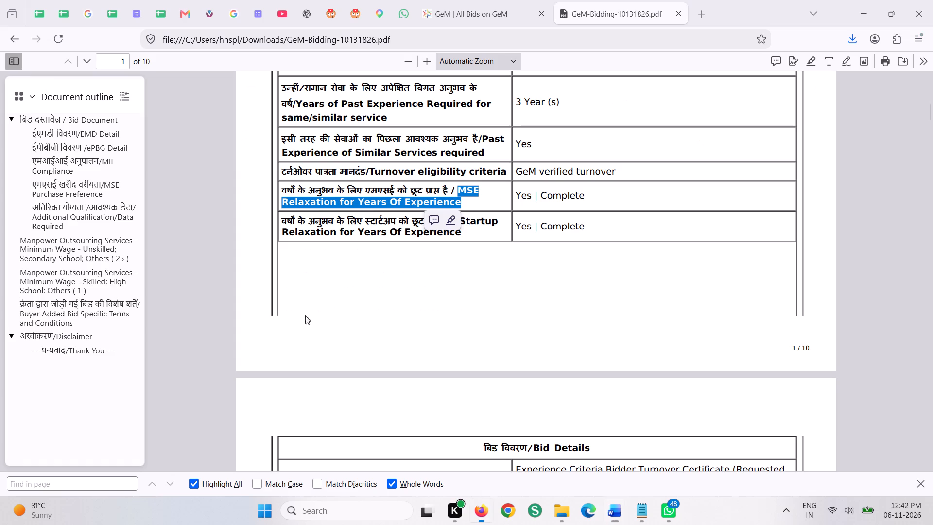
{"action": "double_click", "coordinate": [487, 219]}
{"action": "key", "text": "ctrl+c"}
{"action": "key", "text": "ctrl+c"}
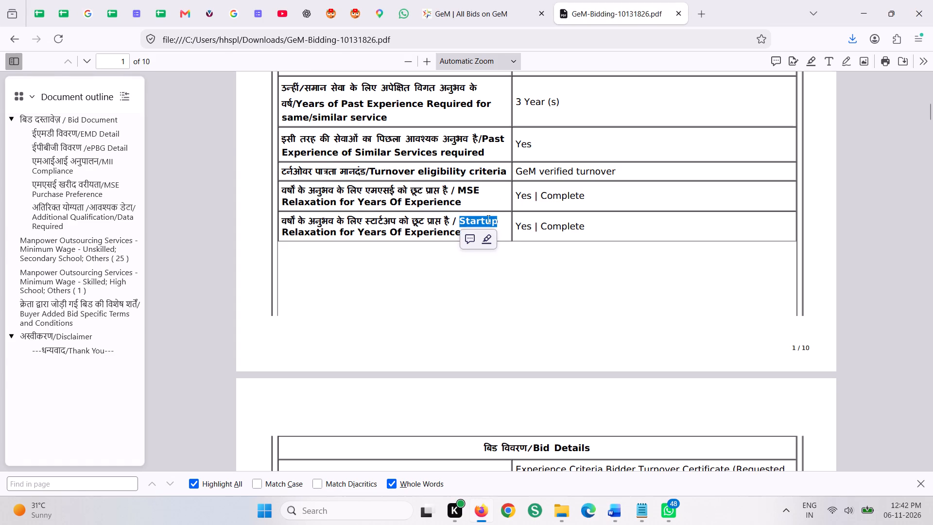
{"action": "key", "text": "alt+Tab"}
{"action": "type", "text": "&"}
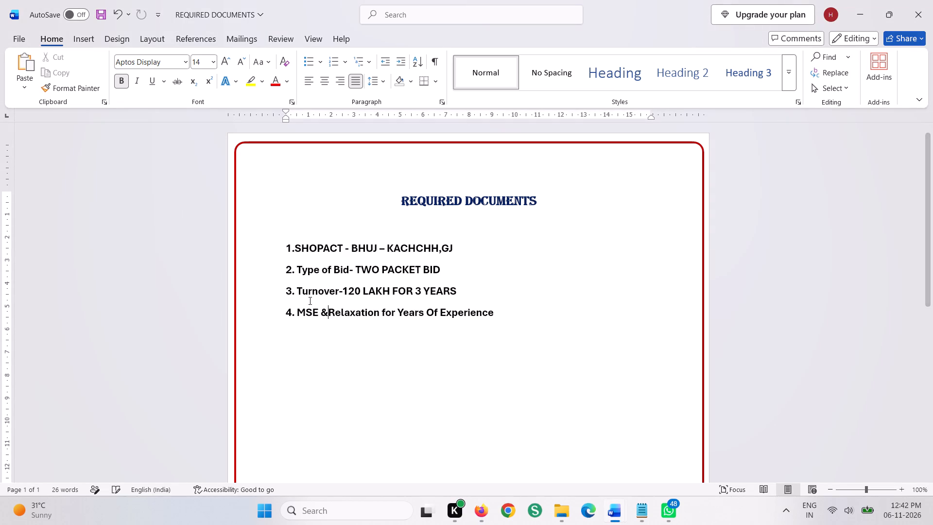
{"action": "key", "text": "space"}
{"action": "key", "text": "ctrl+v"}
{"action": "left_click", "coordinate": [544, 314]}
{"action": "type", "text": "- YES"}
{"action": "key", "text": "space"}
Add item 5 to the required documents list with the label Type of Bid- copied from the bid document.
{"action": "key", "text": "alt+Tab"}
{"action": "scroll", "coordinate": [492, 294], "scroll_direction": "down", "scroll_amount": 1}
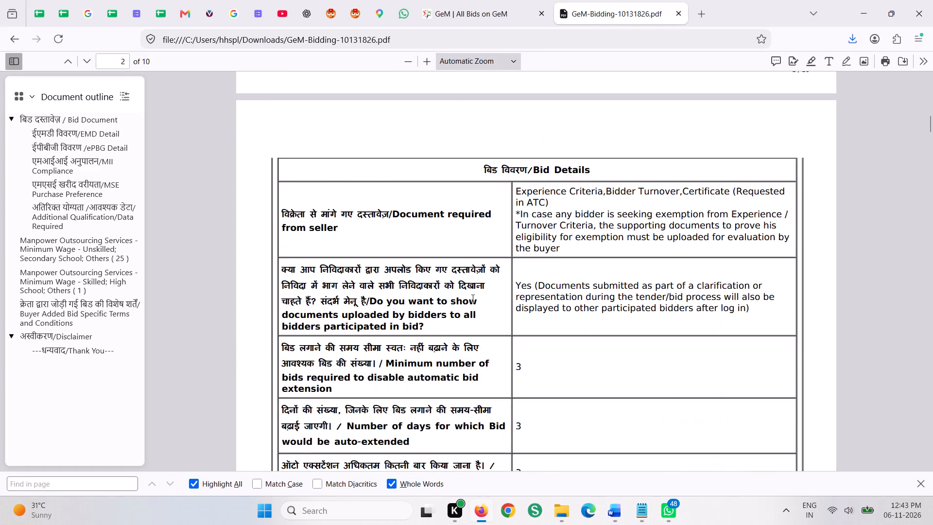
{"action": "scroll", "coordinate": [471, 298], "scroll_direction": "down", "scroll_amount": 1}
{"action": "left_click", "coordinate": [346, 250]}
{"action": "left_click_drag", "start_coordinate": [346, 250], "coordinate": [427, 255]}
{"action": "key", "text": "ctrl+c"}
{"action": "left_click", "coordinate": [427, 255]}
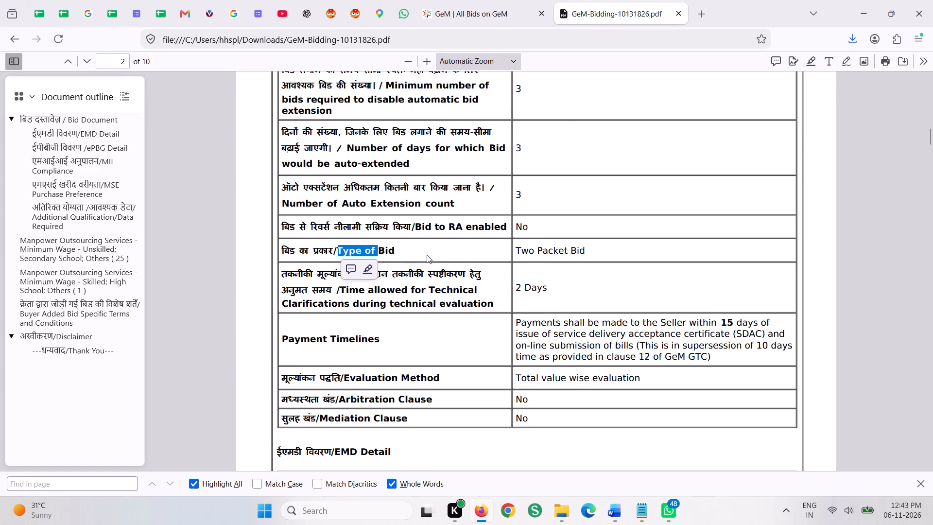
{"action": "left_click", "coordinate": [348, 251]}
{"action": "left_click_drag", "start_coordinate": [348, 251], "coordinate": [395, 253]}
{"action": "key", "text": "ctrl+c"}
{"action": "key", "text": "ctrl+c"}
{"action": "key", "text": "alt+Tab"}
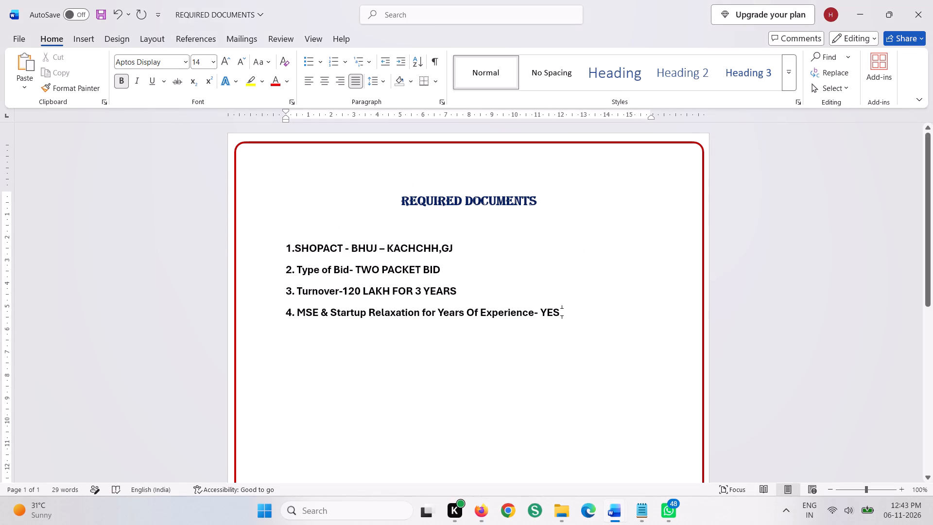
{"action": "key", "text": "Return"}
{"action": "type", "text": "5."}
{"action": "key", "text": "ctrl+v"}
{"action": "key", "text": "minus"}
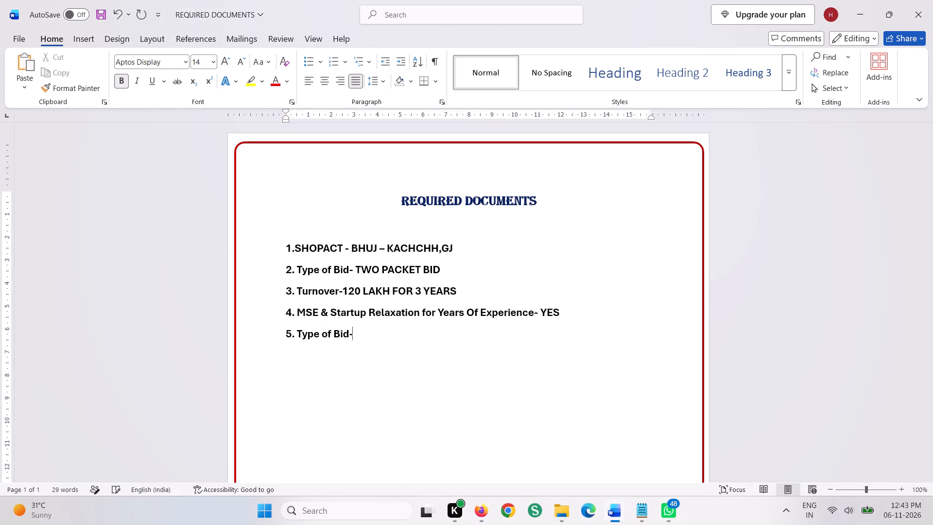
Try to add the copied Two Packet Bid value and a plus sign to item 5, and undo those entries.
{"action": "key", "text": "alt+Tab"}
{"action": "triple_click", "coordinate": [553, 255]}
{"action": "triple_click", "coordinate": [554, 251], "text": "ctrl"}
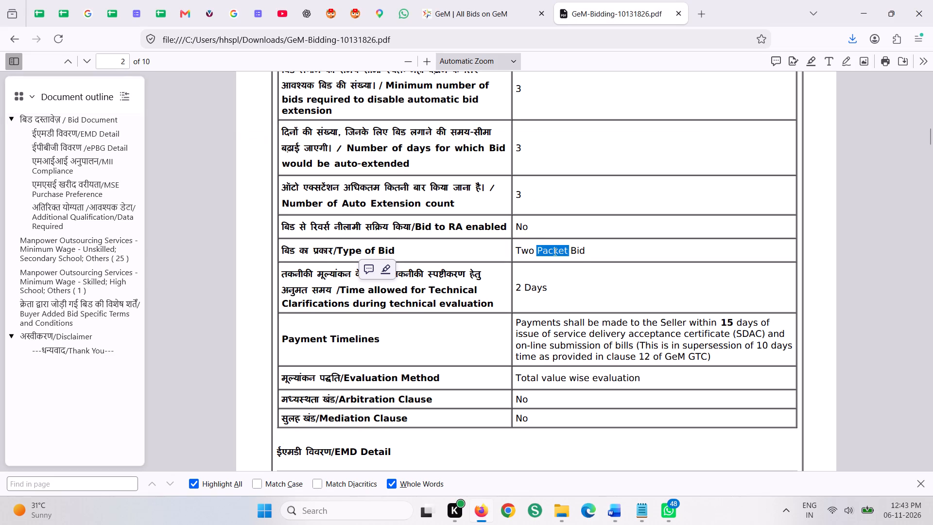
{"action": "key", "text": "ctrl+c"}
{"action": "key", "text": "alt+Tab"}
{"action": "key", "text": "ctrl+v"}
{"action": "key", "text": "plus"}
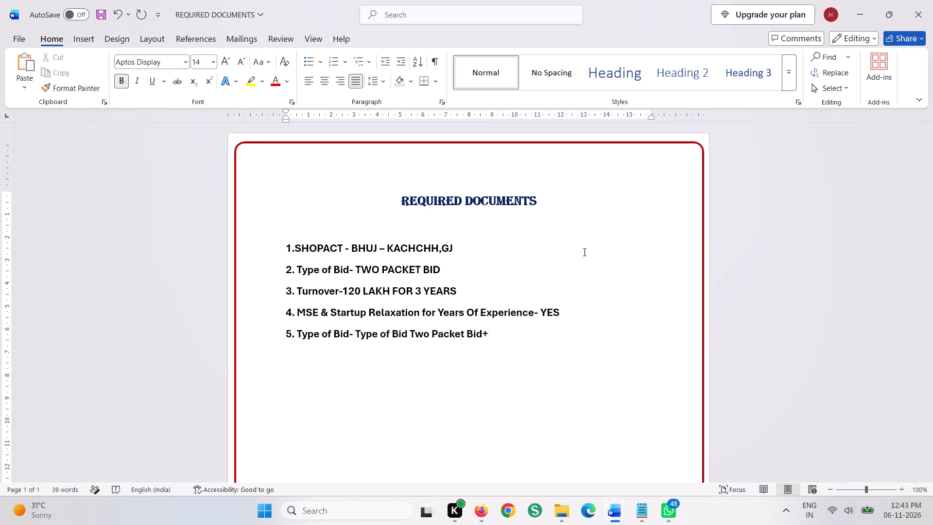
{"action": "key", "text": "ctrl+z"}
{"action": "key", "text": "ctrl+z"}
Complete item 5 with the value Two Packet Bid copied from the bid document, and start item 6 below it.
{"action": "key", "text": "alt+Tab"}
{"action": "triple_click", "coordinate": [534, 246]}
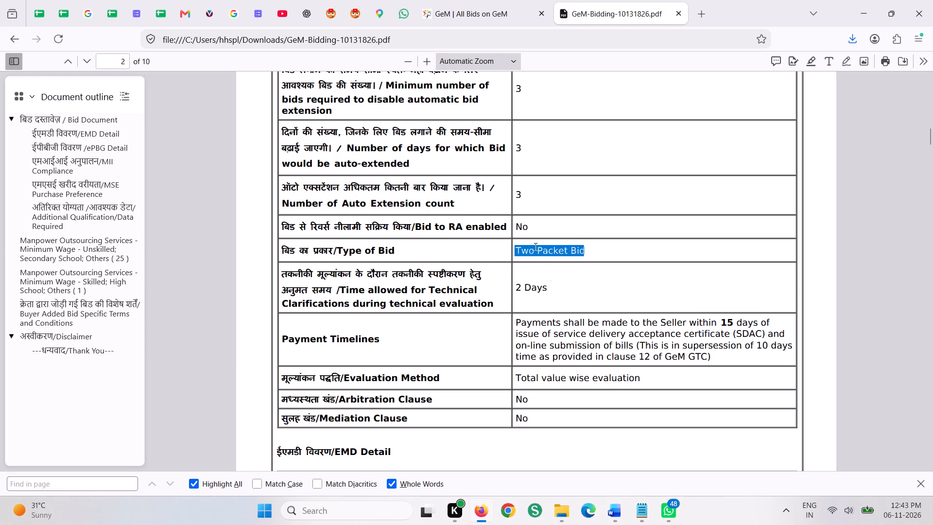
{"action": "key", "text": "ctrl+c"}
{"action": "key", "text": "ctrl+c"}
{"action": "key", "text": "alt+Tab"}
{"action": "key", "text": "ctrl+v"}
{"action": "key", "text": "Return"}
{"action": "type", "text": "6."}
Examine the minimum wages attachment linked in the bid document and return to the bid document.
{"action": "key", "text": "alt+Tab"}
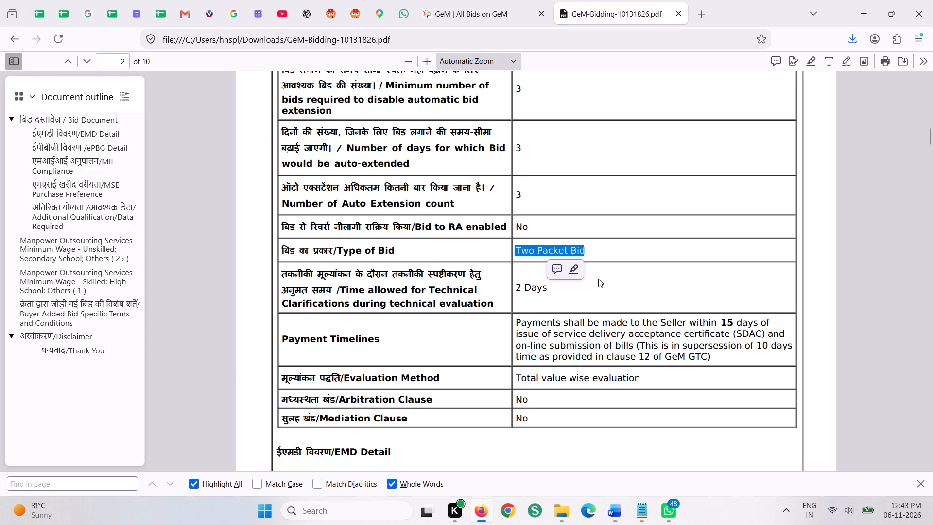
{"action": "scroll", "coordinate": [564, 286], "scroll_direction": "down", "scroll_amount": 4}
{"action": "scroll", "coordinate": [524, 301], "scroll_direction": "down", "scroll_amount": 2}
{"action": "scroll", "coordinate": [551, 295], "scroll_direction": "up", "scroll_amount": 1}
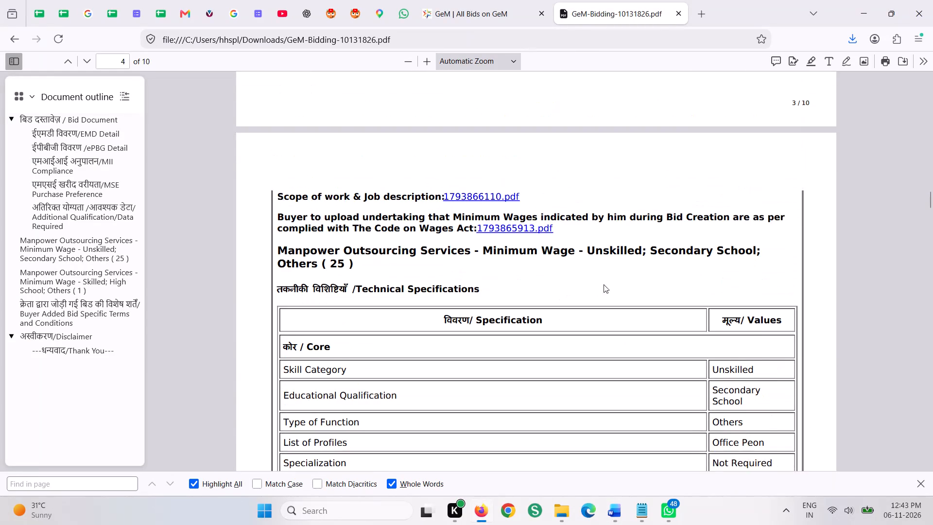
{"action": "left_click", "coordinate": [507, 242]}
{"action": "scroll", "coordinate": [475, 260], "scroll_direction": "up", "scroll_amount": 5}
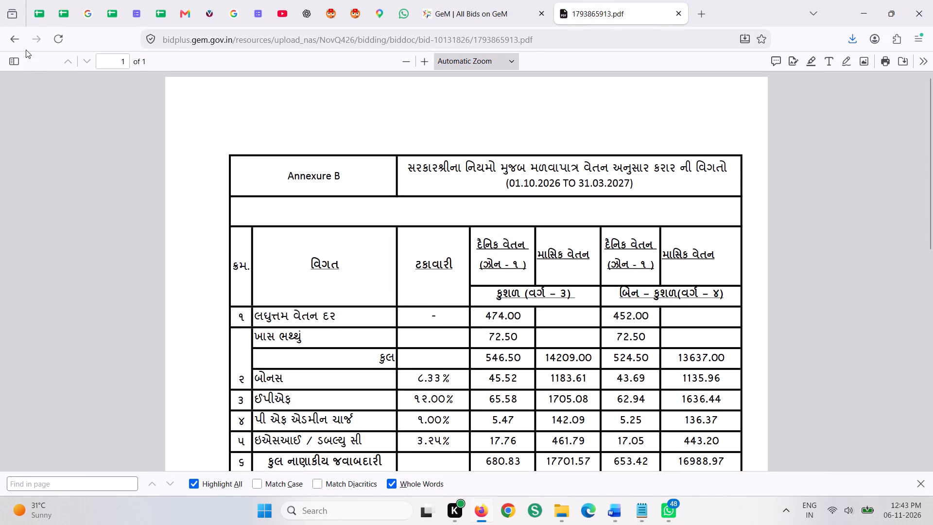
{"action": "left_click", "coordinate": [20, 42]}
{"action": "left_click", "coordinate": [564, 510]}
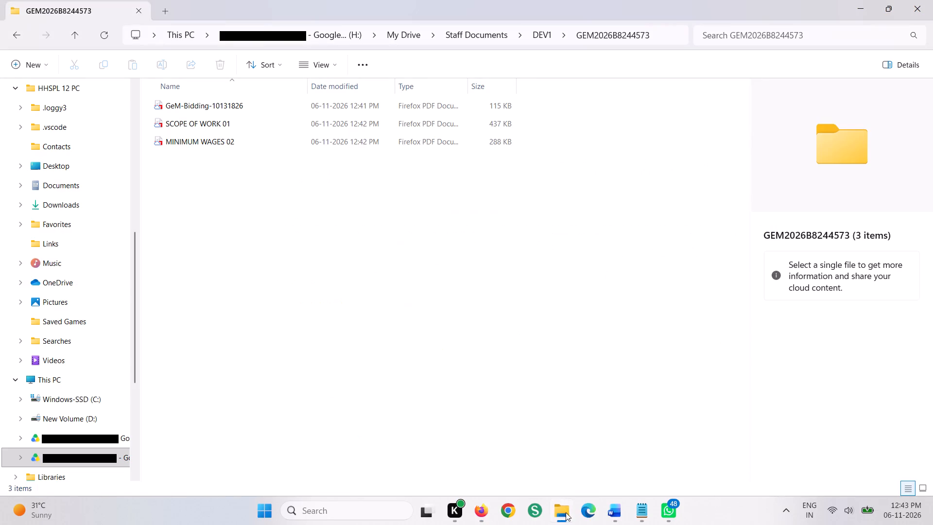
{"action": "left_click", "coordinate": [566, 512]}
Fill item 6 with Bidder financial standing copied from the buyer's specific terms in the bid document, and start item 7.
{"action": "scroll", "coordinate": [616, 357], "scroll_direction": "down", "scroll_amount": 2}
{"action": "scroll", "coordinate": [581, 334], "scroll_direction": "down", "scroll_amount": 4}
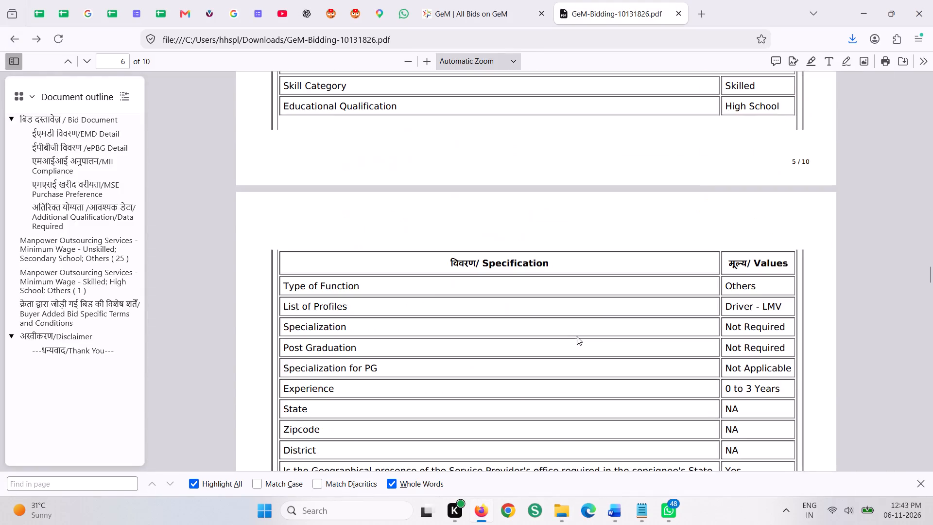
{"action": "scroll", "coordinate": [550, 336], "scroll_direction": "down", "scroll_amount": 5}
{"action": "left_click", "coordinate": [471, 0]}
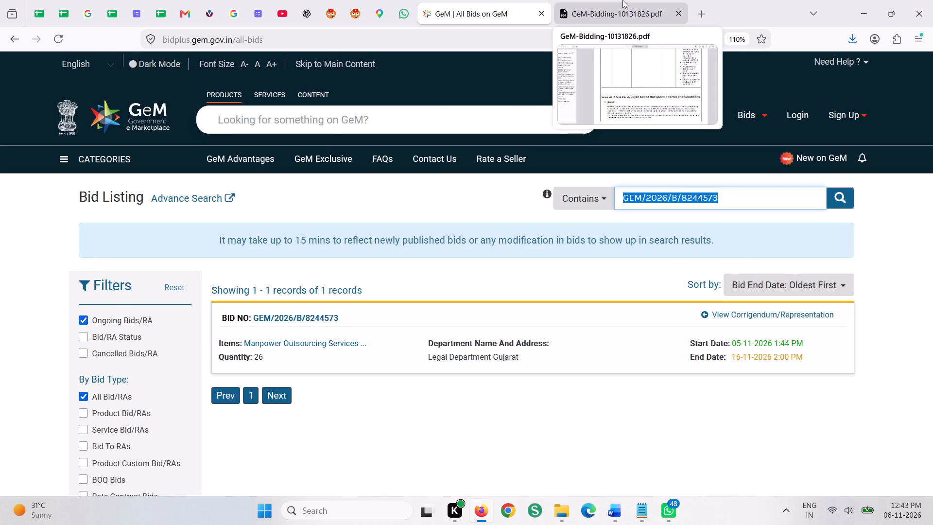
{"action": "left_click", "coordinate": [622, 0]}
{"action": "scroll", "coordinate": [557, 253], "scroll_direction": "down", "scroll_amount": 1}
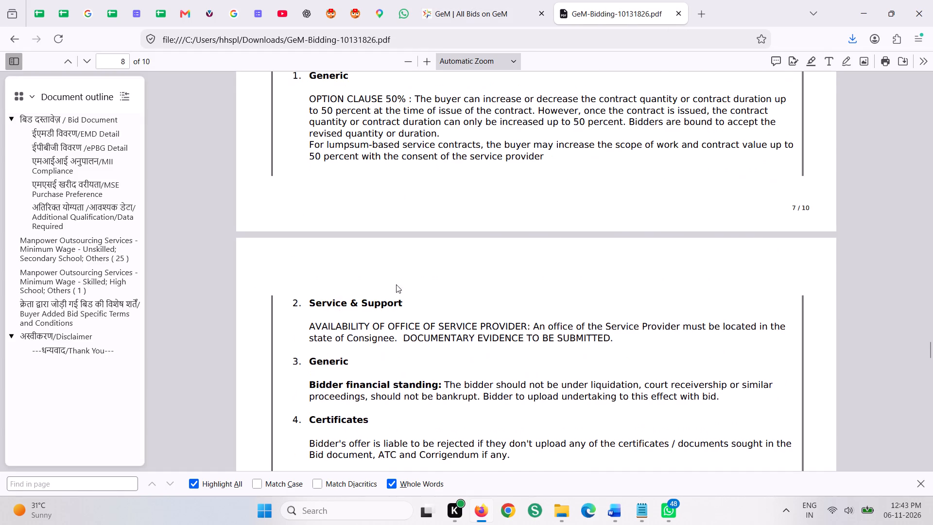
{"action": "scroll", "coordinate": [396, 284], "scroll_direction": "down", "scroll_amount": 1}
{"action": "left_click", "coordinate": [313, 104]}
{"action": "left_click_drag", "start_coordinate": [313, 104], "coordinate": [410, 105]}
{"action": "key", "text": "ctrl+c"}
{"action": "key", "text": "ctrl+c"}
{"action": "key", "text": "alt+Tab"}
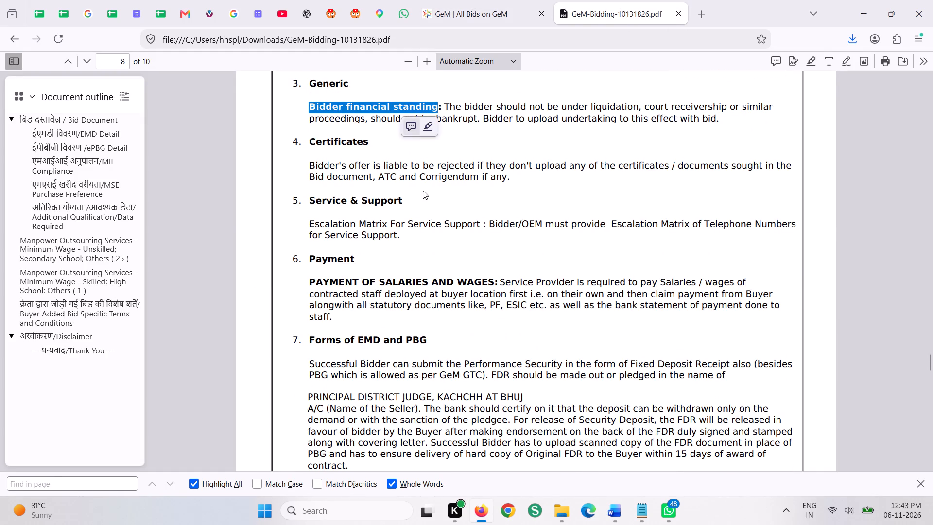
{"action": "key", "text": "alt+Tab"}
{"action": "left_click", "coordinate": [616, 516]}
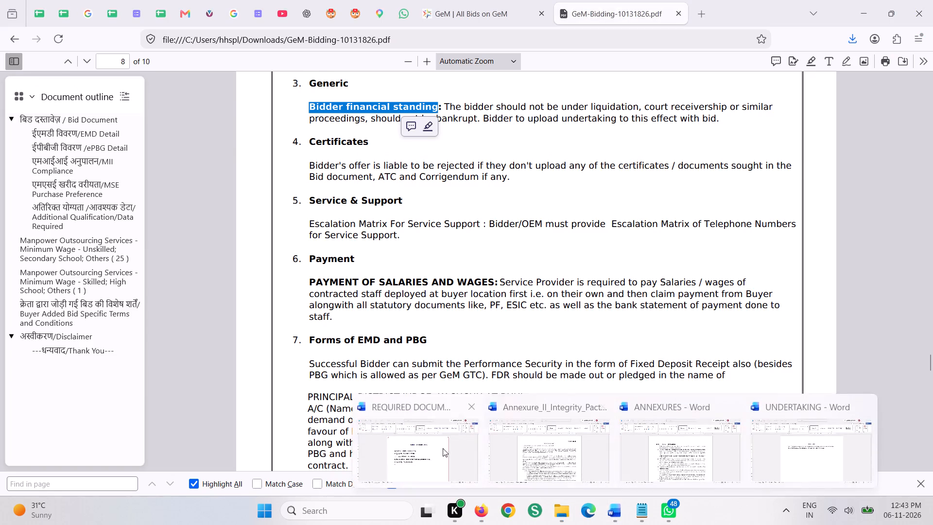
{"action": "left_click", "coordinate": [438, 450]}
{"action": "key", "text": "ctrl+v"}
{"action": "key", "text": "Return"}
{"action": "type", "text": "7."}
Examine the buyer's terms and the linked scope of work attachment for further document requirements, and return to the bid document.
{"action": "key", "text": "alt+Tab"}
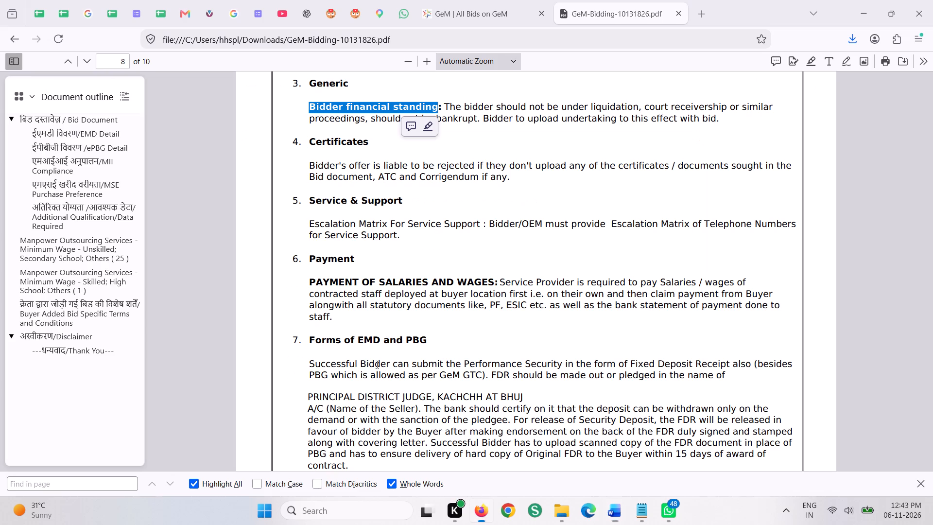
{"action": "scroll", "coordinate": [392, 284], "scroll_direction": "down", "scroll_amount": 1}
{"action": "scroll", "coordinate": [388, 270], "scroll_direction": "up", "scroll_amount": 1}
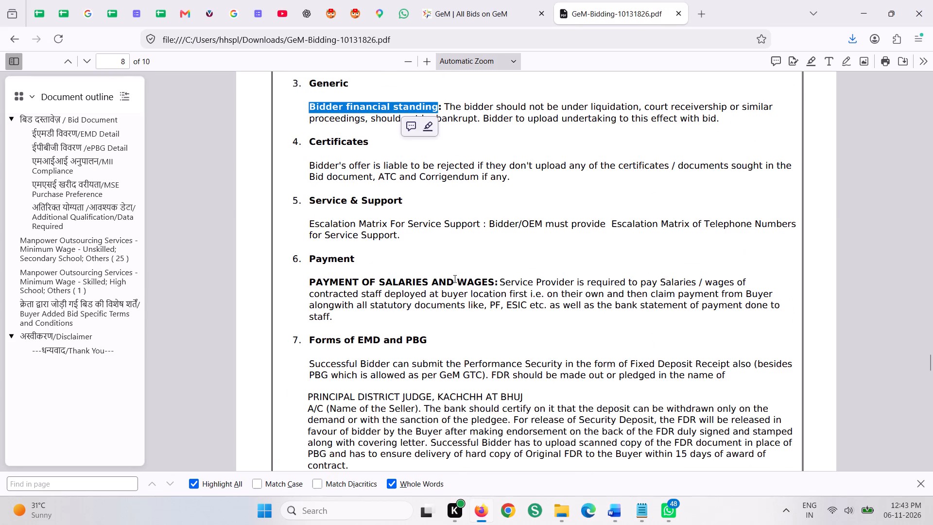
{"action": "scroll", "coordinate": [456, 279], "scroll_direction": "up", "scroll_amount": 2}
{"action": "scroll", "coordinate": [544, 294], "scroll_direction": "up", "scroll_amount": 5}
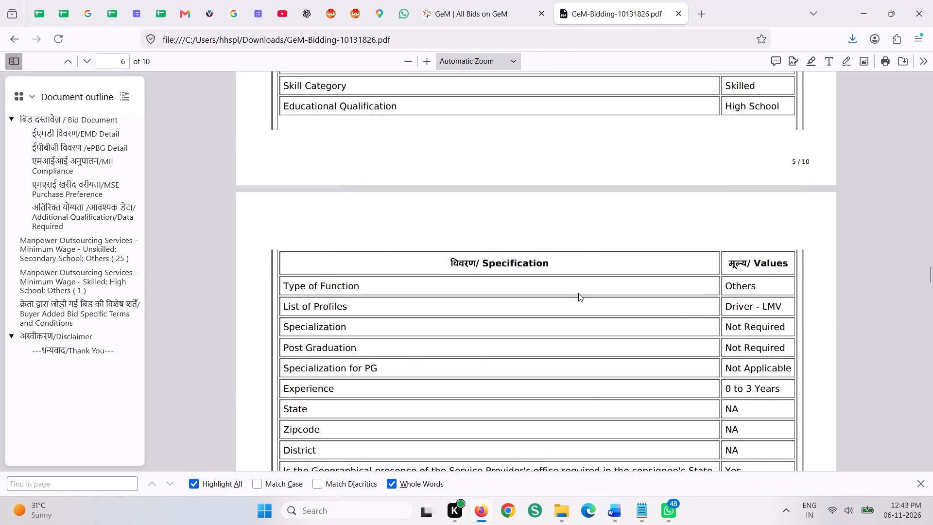
{"action": "scroll", "coordinate": [578, 293], "scroll_direction": "up", "scroll_amount": 3}
{"action": "scroll", "coordinate": [534, 290], "scroll_direction": "up", "scroll_amount": 3}
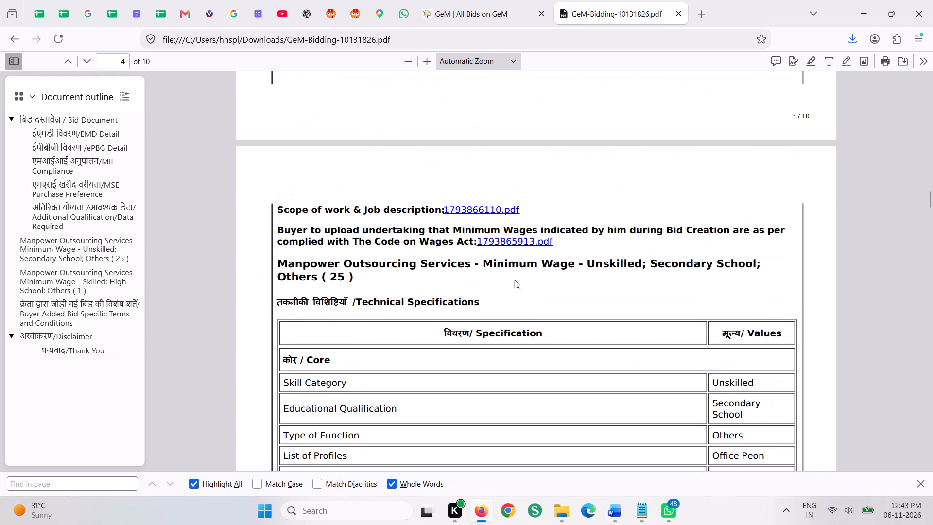
{"action": "left_click", "coordinate": [488, 204]}
{"action": "left_click", "coordinate": [492, 281]}
{"action": "scroll", "coordinate": [486, 279], "scroll_direction": "up", "scroll_amount": 2}
{"action": "scroll", "coordinate": [450, 270], "scroll_direction": "down", "scroll_amount": 2}
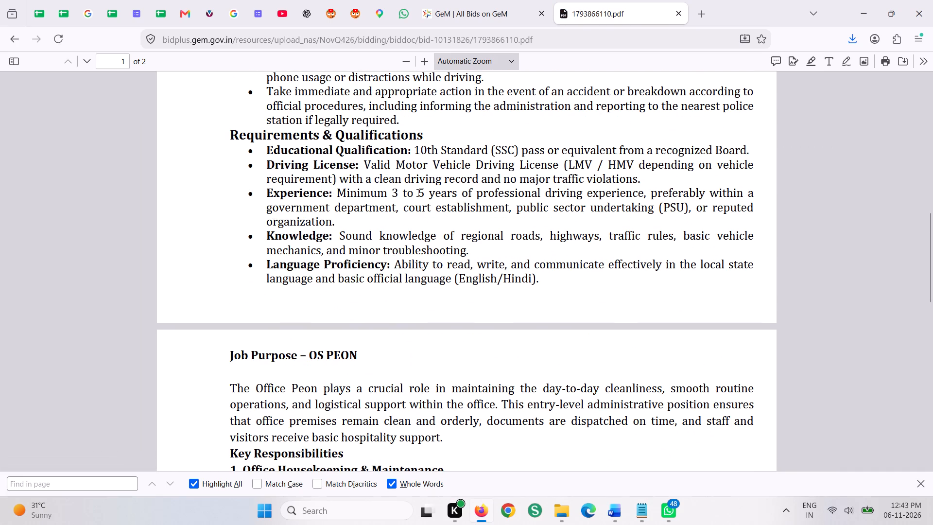
{"action": "scroll", "coordinate": [415, 200], "scroll_direction": "down", "scroll_amount": 1}
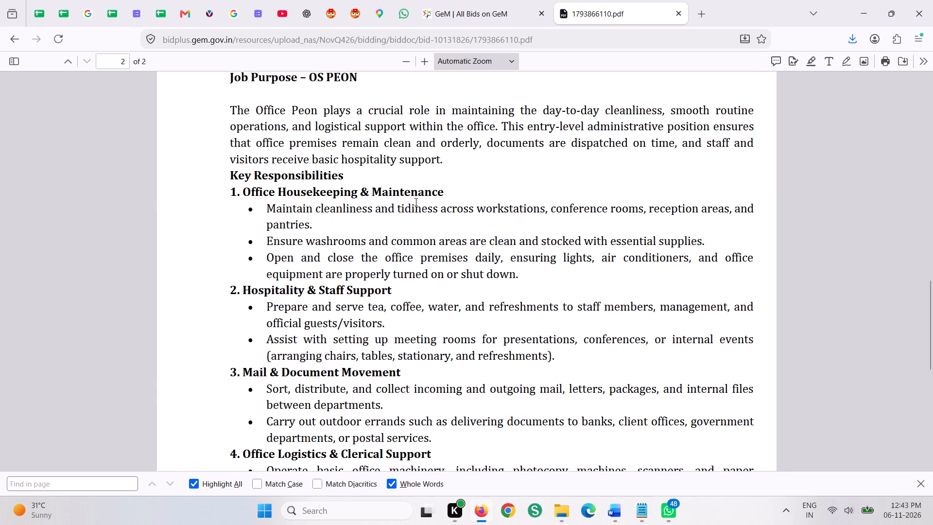
{"action": "scroll", "coordinate": [415, 202], "scroll_direction": "down", "scroll_amount": 4}
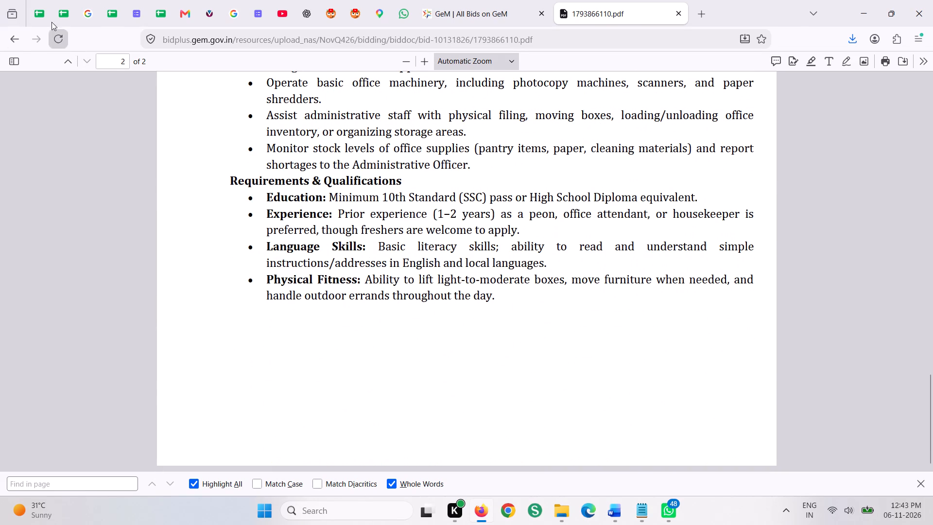
{"action": "left_click", "coordinate": [15, 40]}
Examine the bid document's additional consignee requirements and the start of the skilled manpower specifications.
{"action": "left_click", "coordinate": [480, 0]}
{"action": "left_click", "coordinate": [627, 1]}
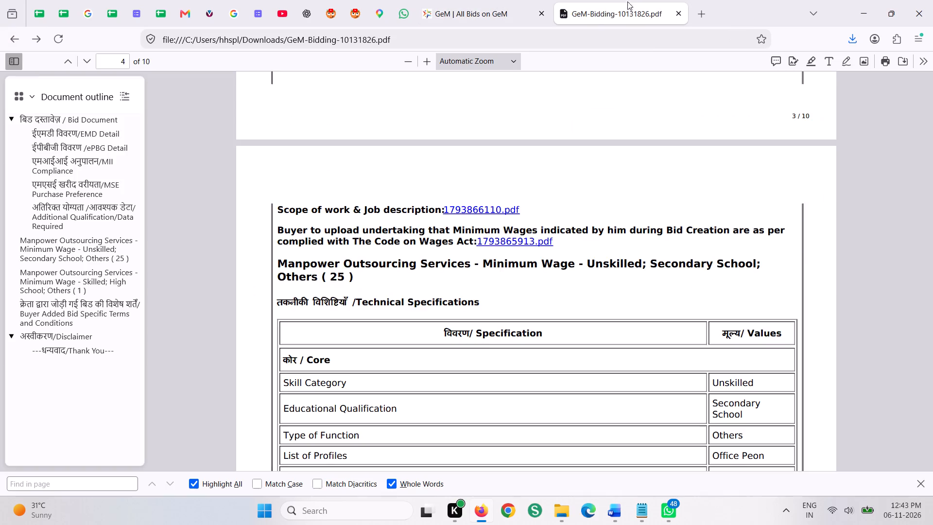
{"action": "scroll", "coordinate": [678, 261], "scroll_direction": "down", "scroll_amount": 2}
{"action": "scroll", "coordinate": [622, 251], "scroll_direction": "up", "scroll_amount": 1}
{"action": "scroll", "coordinate": [622, 251], "scroll_direction": "down", "scroll_amount": 2}
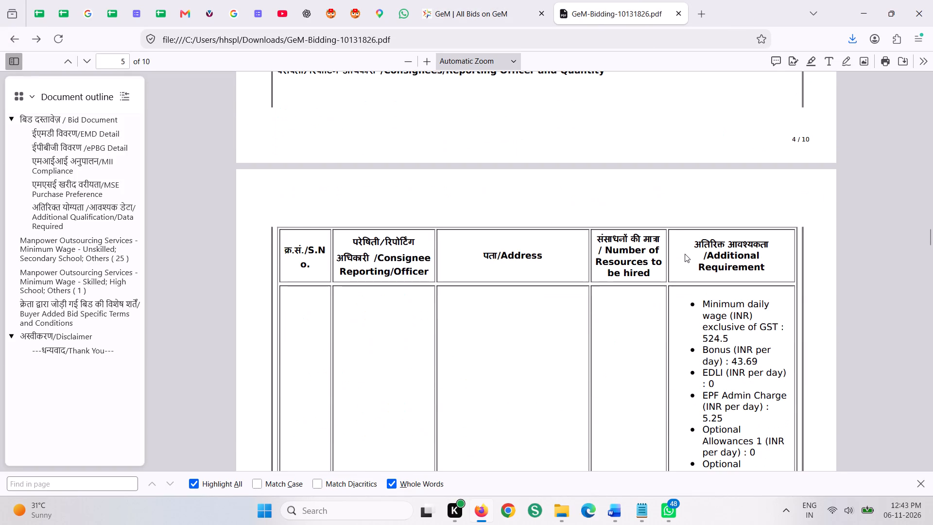
{"action": "scroll", "coordinate": [685, 255], "scroll_direction": "down", "scroll_amount": 2}
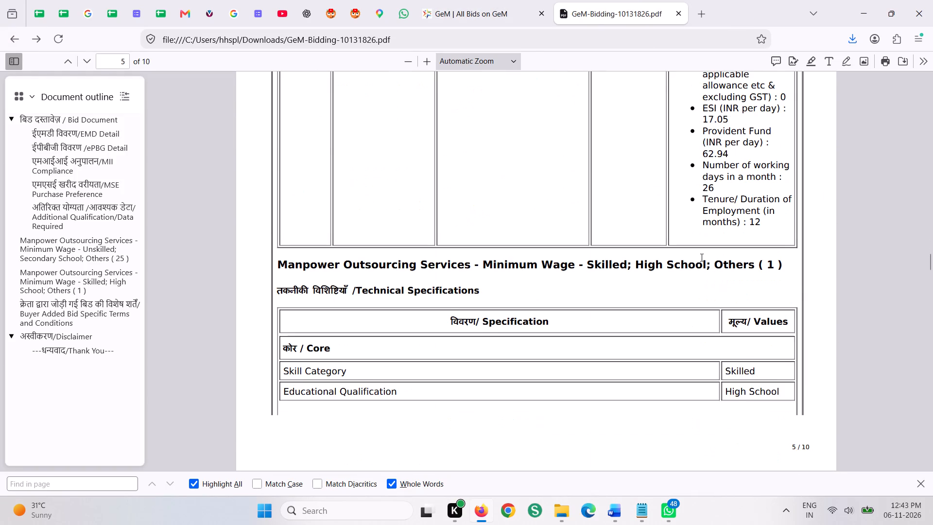
{"action": "left_click", "coordinate": [510, 0]}
{"action": "left_click", "coordinate": [621, 0]}
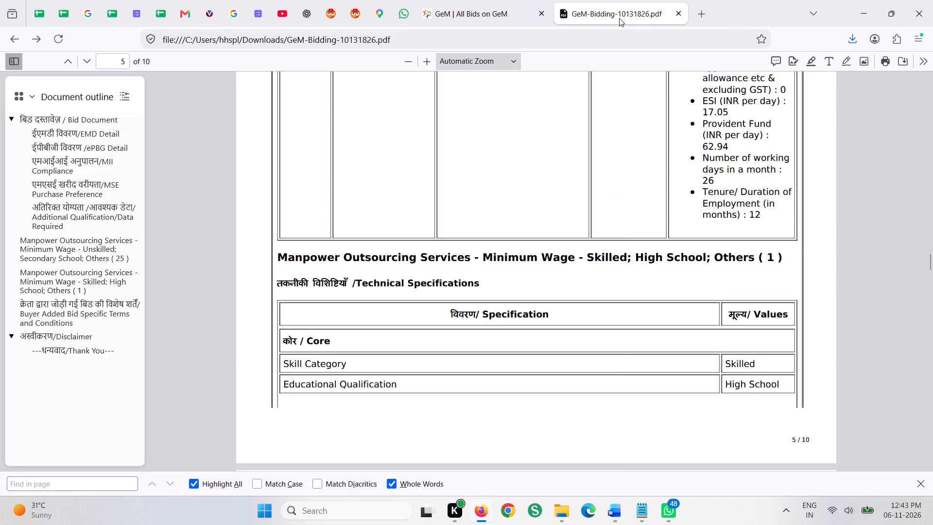
Remove the empty item number 7 from the end of the required documents list.
{"action": "left_click", "coordinate": [618, 504]}
{"action": "left_click", "coordinate": [396, 428]}
{"action": "scroll", "coordinate": [435, 365], "scroll_direction": "up", "scroll_amount": 1}
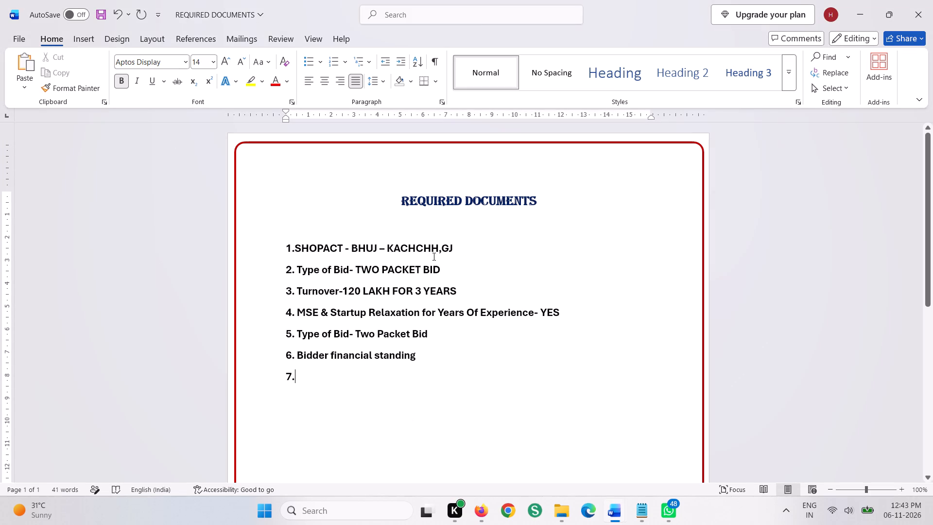
{"action": "left_click", "coordinate": [307, 383]}
{"action": "key", "text": "BackSpace"}
{"action": "key", "text": "BackSpace"}
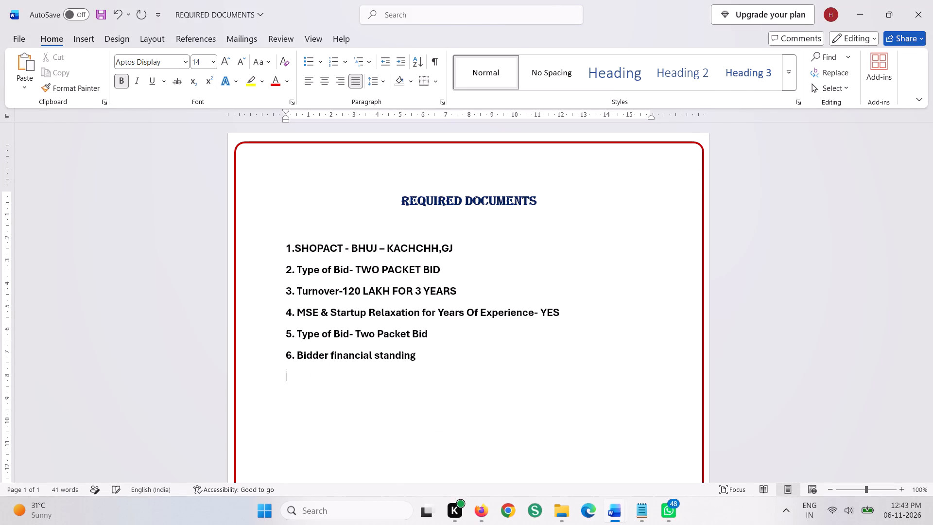
Review the bid document back to its first-page bid details and return to the required documents list.
{"action": "key", "text": "alt+Tab"}
{"action": "scroll", "coordinate": [645, 274], "scroll_direction": "up", "scroll_amount": 3}
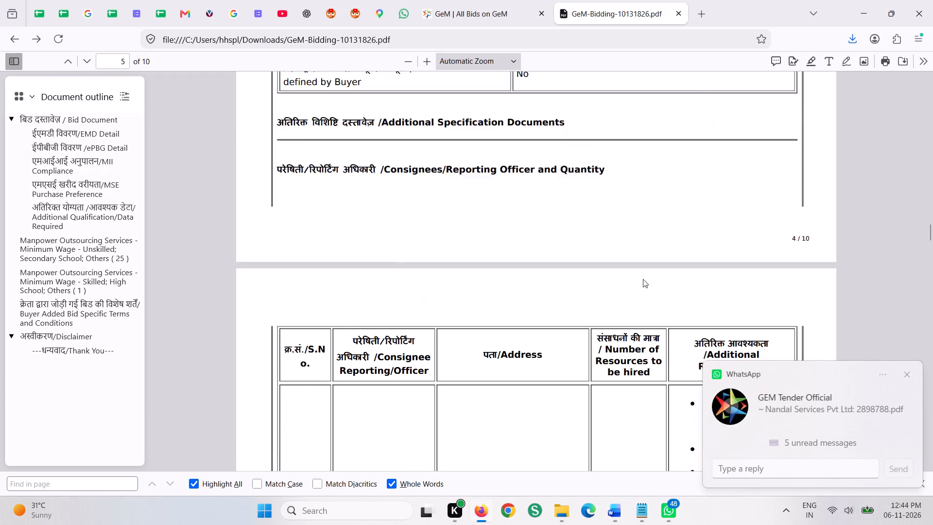
{"action": "scroll", "coordinate": [643, 279], "scroll_direction": "up", "scroll_amount": 7}
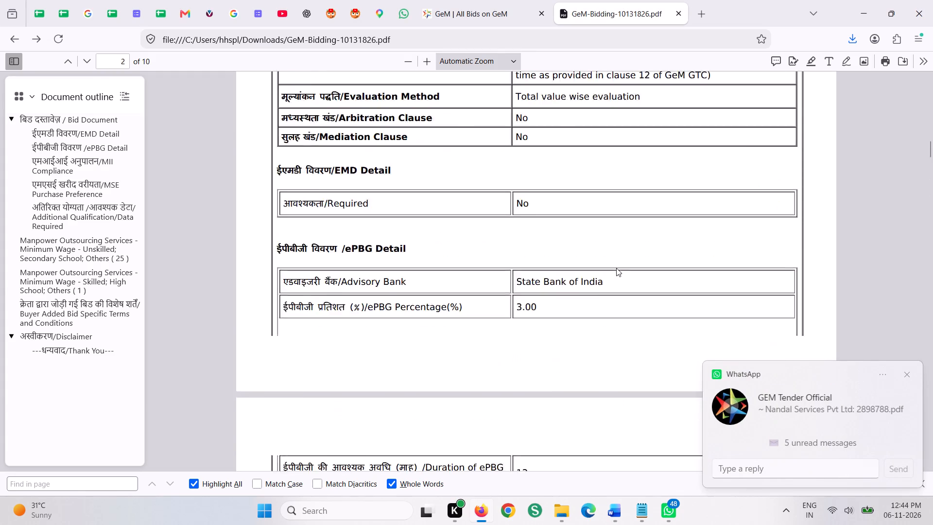
{"action": "scroll", "coordinate": [616, 268], "scroll_direction": "up", "scroll_amount": 5}
{"action": "scroll", "coordinate": [614, 265], "scroll_direction": "down", "scroll_amount": 1}
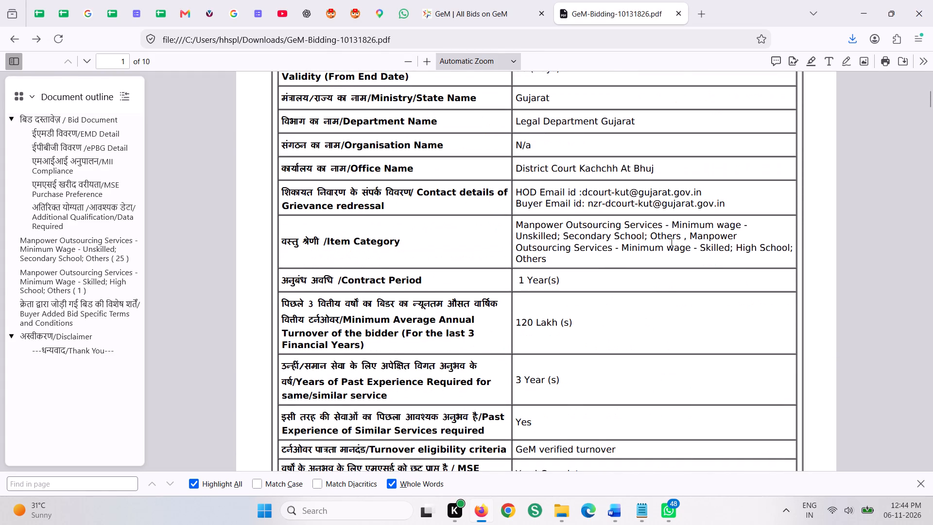
{"action": "key", "text": "alt+Tab"}
{"action": "left_click", "coordinate": [557, 513]}
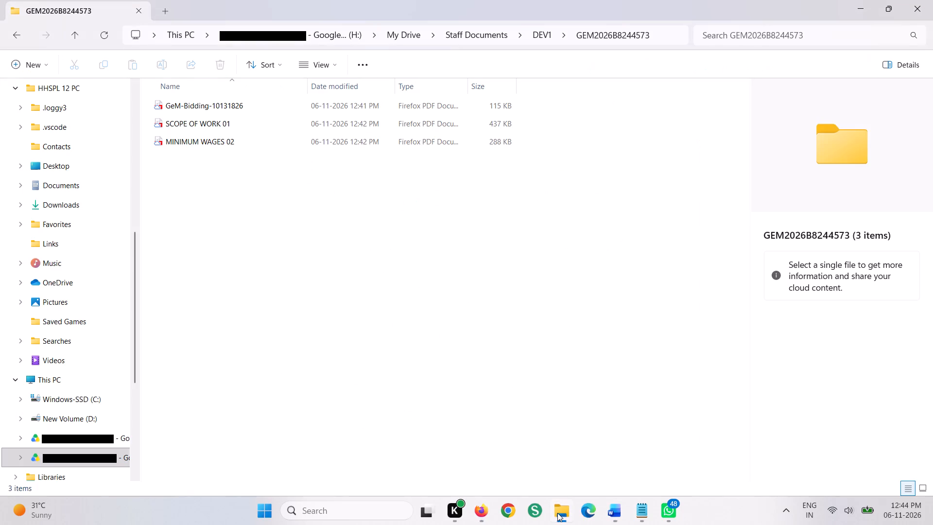
{"action": "left_click", "coordinate": [557, 513]}
Publish the required documents list as a PDF named REQUIRED DOCUMENTS in the DEV1 folder GEM2026B8244573, and close the opened PDF.
{"action": "left_click", "coordinate": [23, 37]}
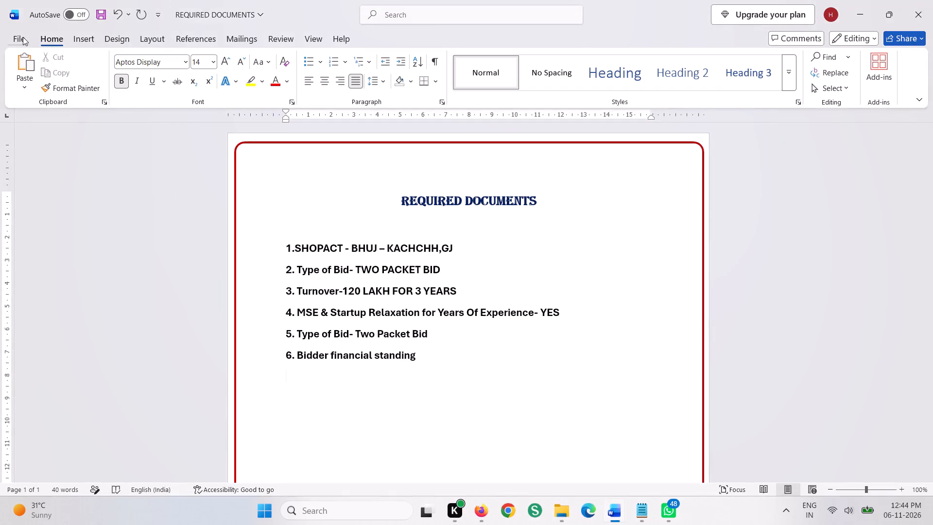
{"action": "left_click", "coordinate": [43, 280]}
{"action": "left_click", "coordinate": [328, 157]}
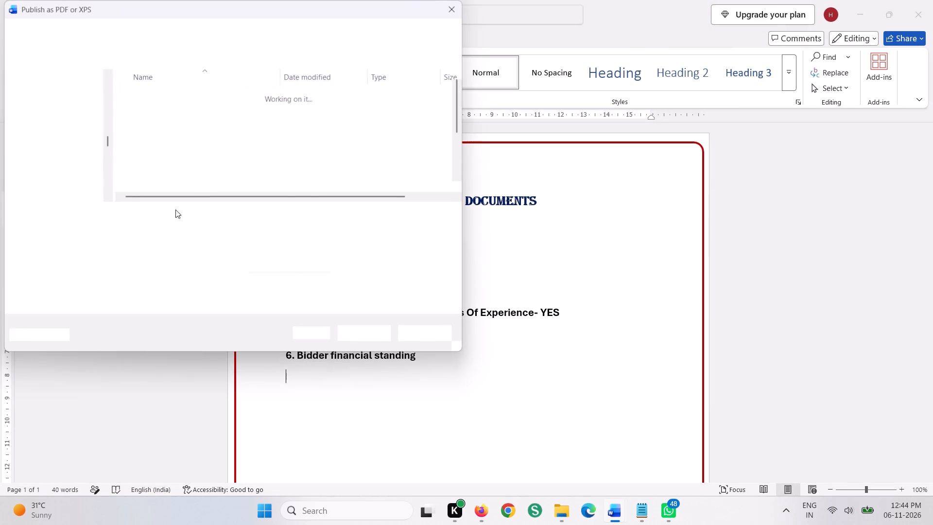
{"action": "scroll", "coordinate": [78, 151], "scroll_direction": "up", "scroll_amount": 11}
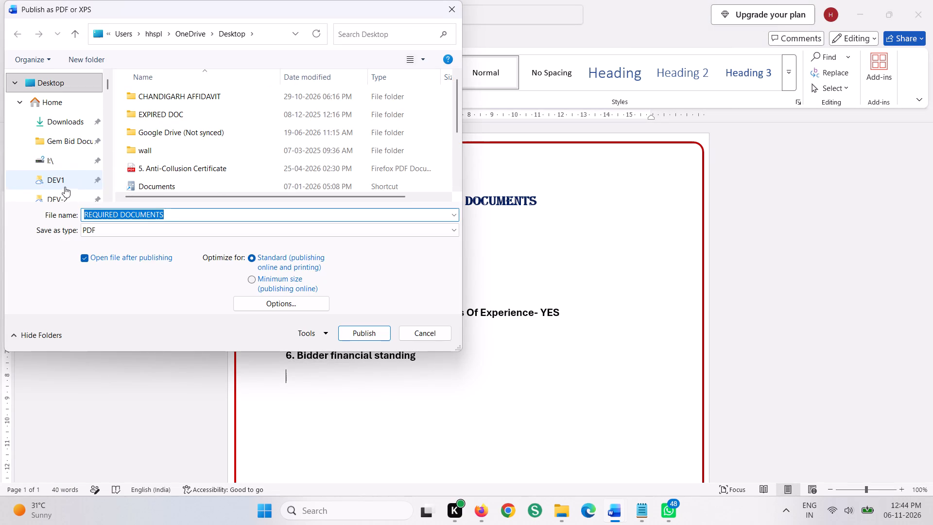
{"action": "left_click", "coordinate": [68, 180]}
{"action": "scroll", "coordinate": [209, 142], "scroll_direction": "up", "scroll_amount": 10}
{"action": "double_click", "coordinate": [190, 97]}
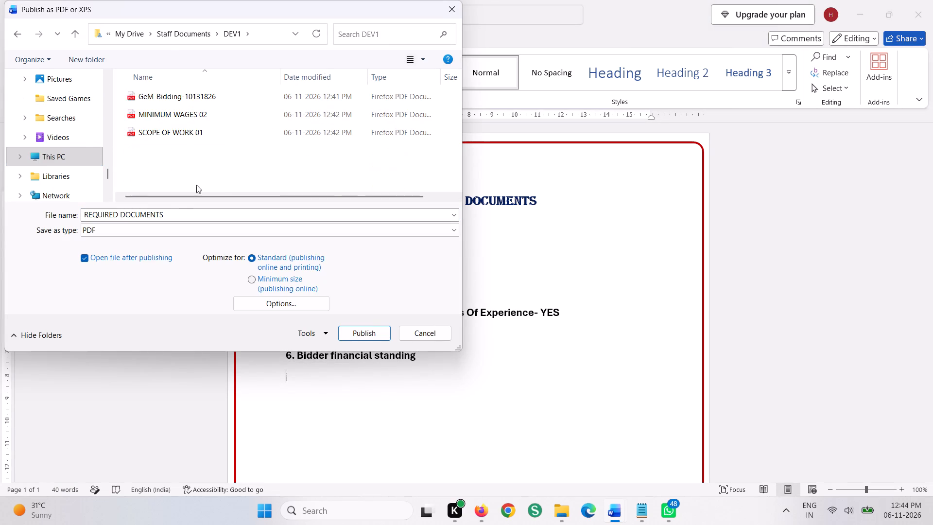
{"action": "left_click", "coordinate": [171, 212]}
{"action": "left_click", "coordinate": [350, 334]}
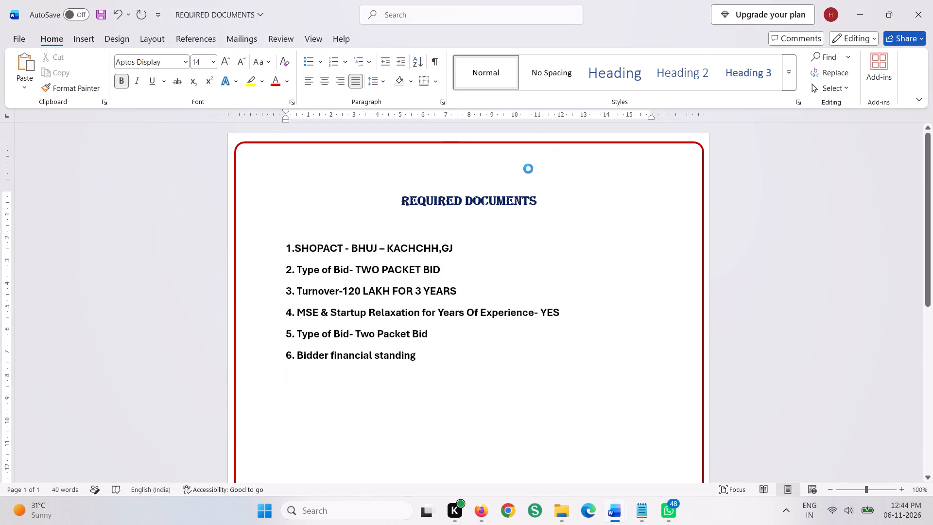
{"action": "left_click", "coordinate": [708, 0]}
{"action": "left_click", "coordinate": [761, 10]}
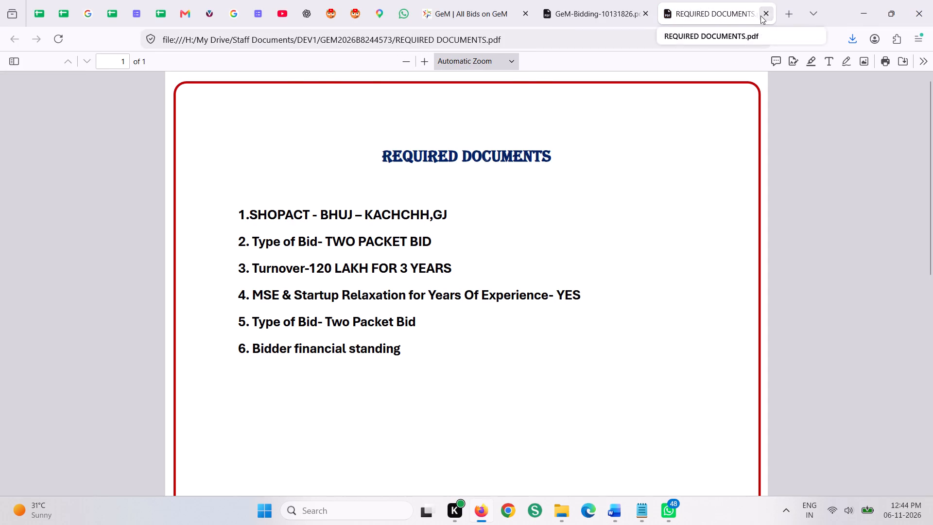
Check the files in the GEM2026B8244573 folder, go up to its parent folder, and switch back to Firefox.
{"action": "left_click", "coordinate": [561, 501]}
{"action": "scroll", "coordinate": [240, 164], "scroll_direction": "up", "scroll_amount": 2}
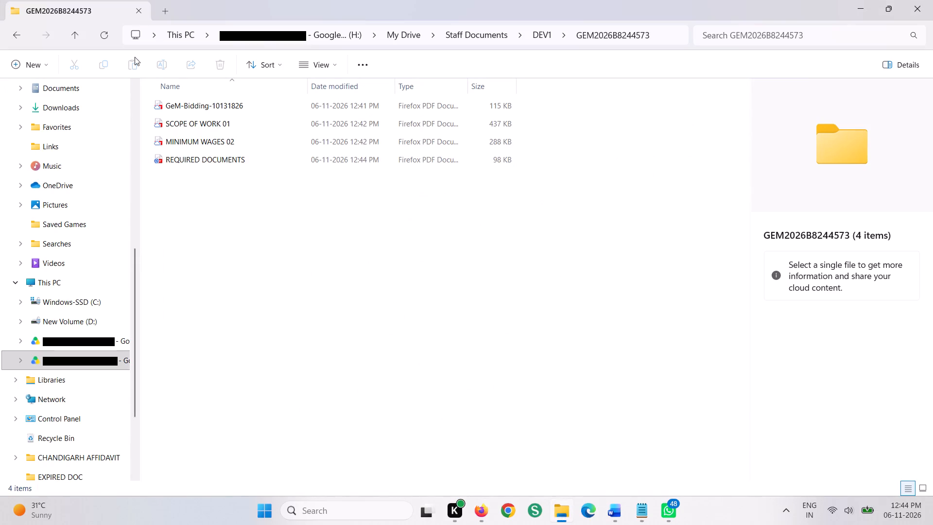
{"action": "left_click", "coordinate": [79, 37]}
{"action": "left_click", "coordinate": [481, 503]}
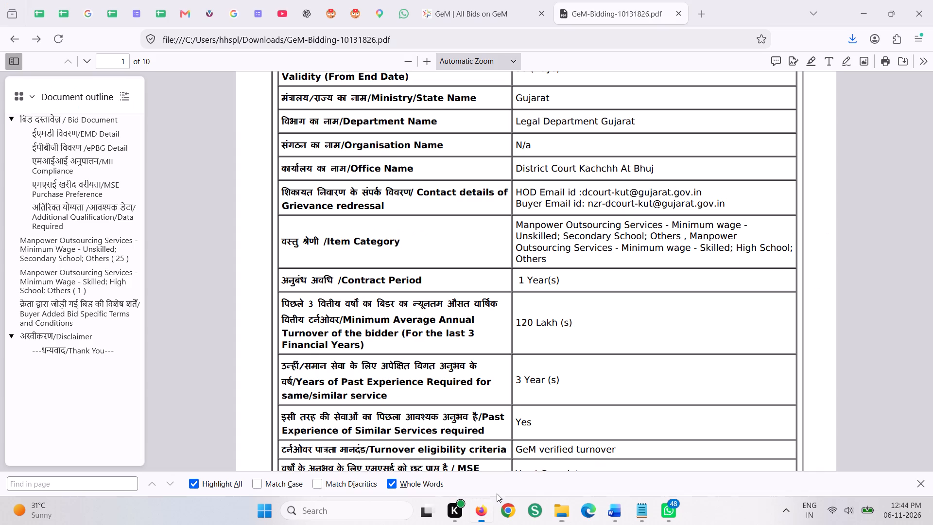
Count the bids still to be researched in the tender sheet by selecting the GeM IDs from GEM/2026/B/8200422 through the last entry.
{"action": "left_click", "coordinate": [166, 10]}
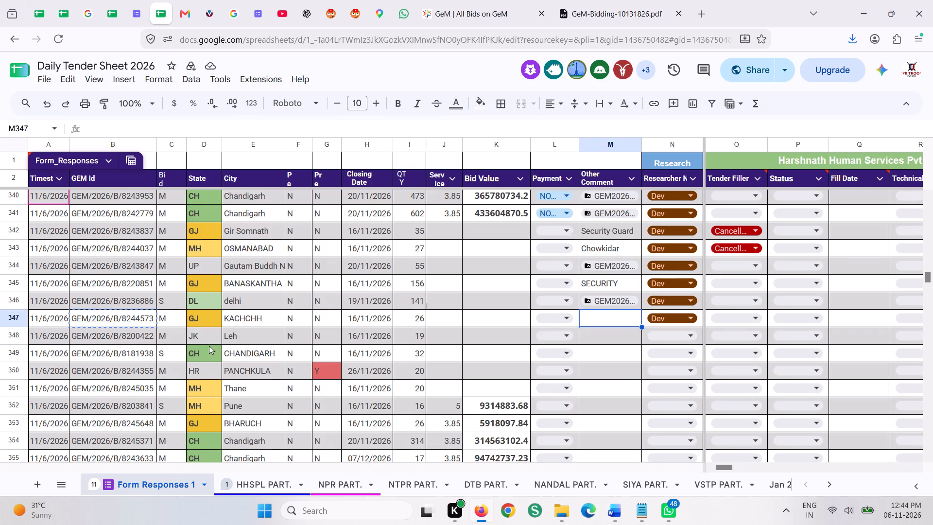
{"action": "left_click", "coordinate": [147, 335]}
{"action": "key", "text": "shift+Down"}
{"action": "key", "text": "shift+Down"}
{"action": "key", "text": "shift+Down"}
{"action": "key", "text": "shift+Down"}
{"action": "key", "text": "shift+Down"}
{"action": "key", "text": "shift+Down"}
{"action": "key", "text": "shift+Down"}
{"action": "key", "text": "shift+Down"}
{"action": "key", "text": "shift+Down"}
{"action": "key", "text": "shift+Down"}
{"action": "key", "text": "shift+Down"}
{"action": "key", "text": "shift+Down"}
{"action": "key", "text": "shift+Down"}
{"action": "key", "text": "shift+Down"}
{"action": "key", "text": "shift+Down"}
{"action": "key", "text": "shift+Down"}
{"action": "key", "text": "shift+Down"}
{"action": "key", "text": "shift+Down"}
{"action": "key", "text": "shift+Down"}
{"action": "key", "text": "shift+Down"}
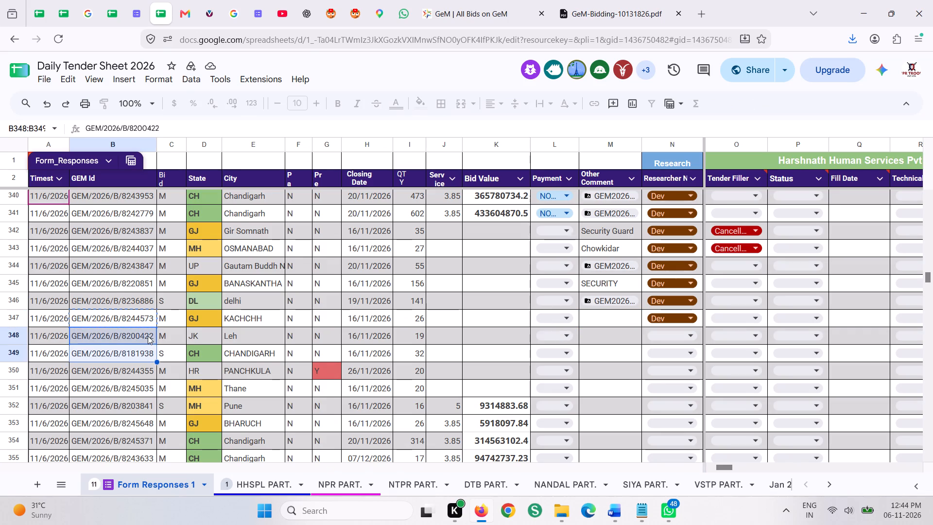
{"action": "key", "text": "shift+Down"}
{"action": "key", "text": "shift+Down"}
{"action": "key", "text": "shift+Down"}
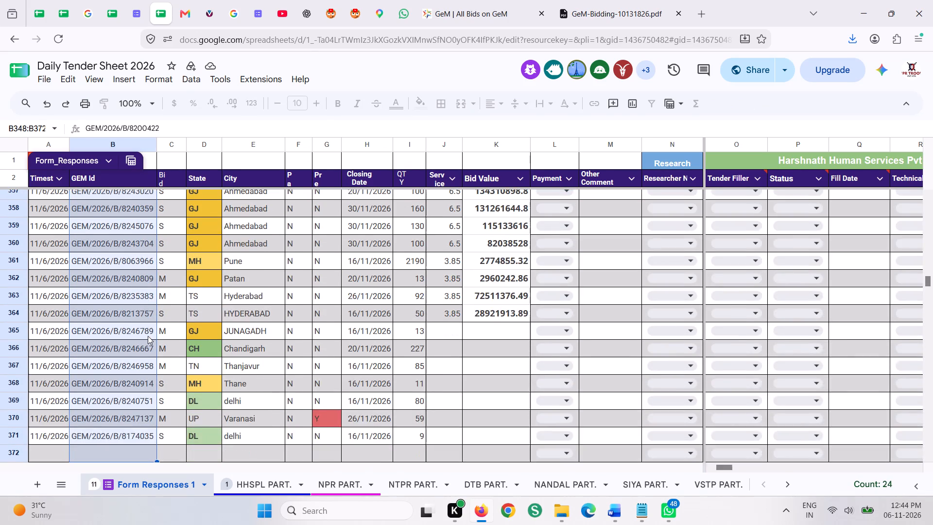
{"action": "key", "text": "shift+Down"}
{"action": "key", "text": "shift+Up"}
{"action": "key", "text": "shift+Up"}
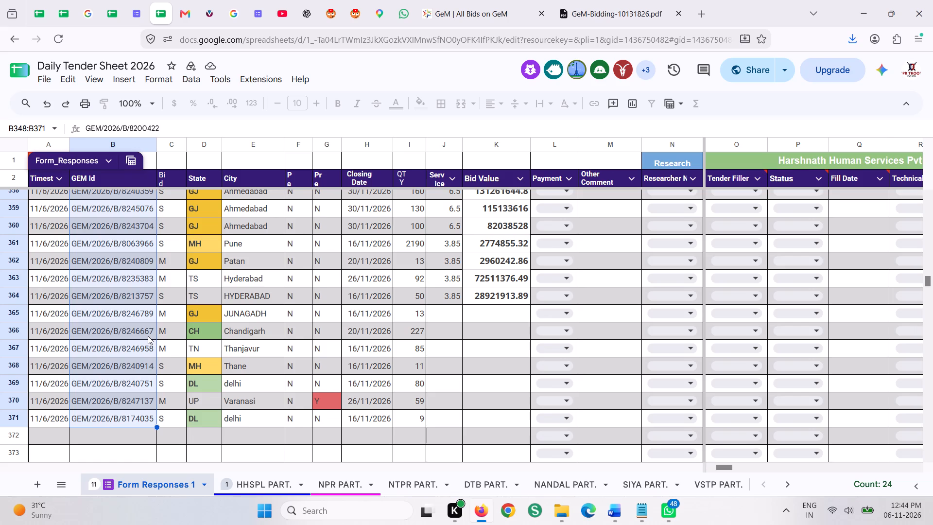
{"action": "scroll", "coordinate": [299, 328], "scroll_direction": "up", "scroll_amount": 1}
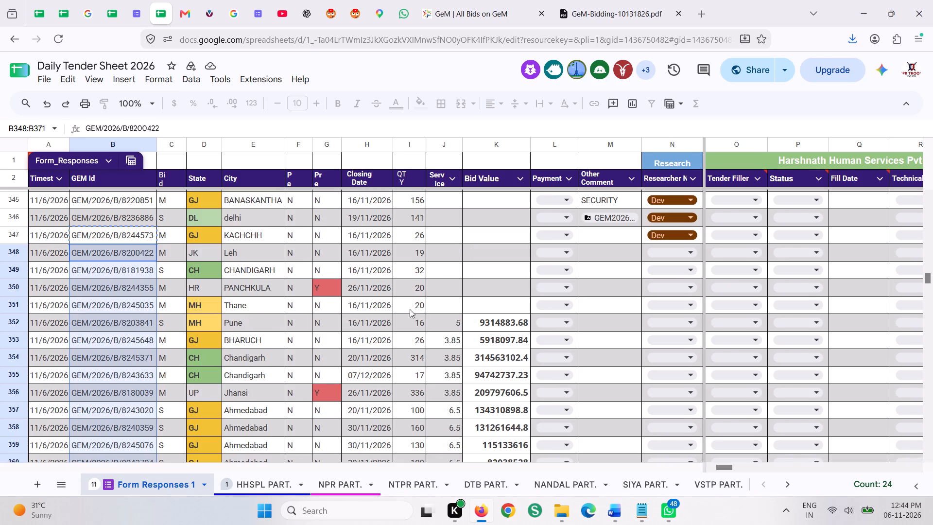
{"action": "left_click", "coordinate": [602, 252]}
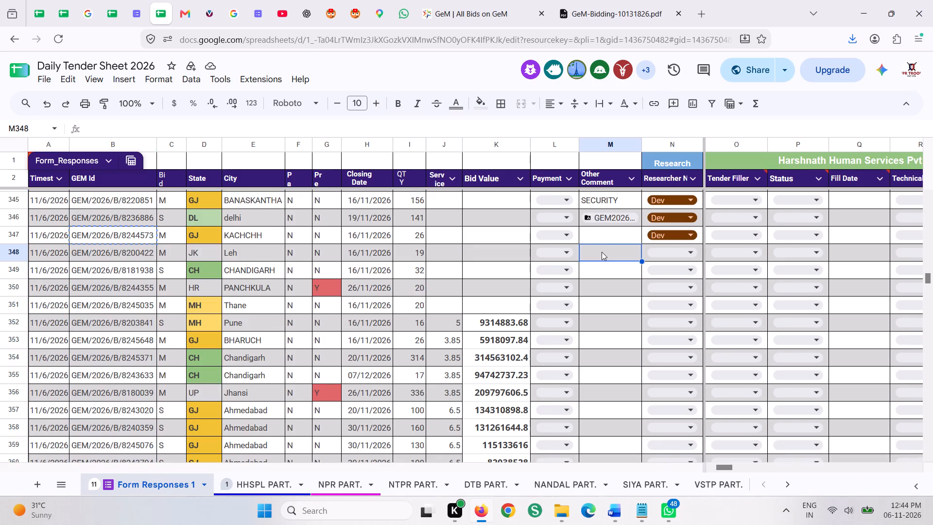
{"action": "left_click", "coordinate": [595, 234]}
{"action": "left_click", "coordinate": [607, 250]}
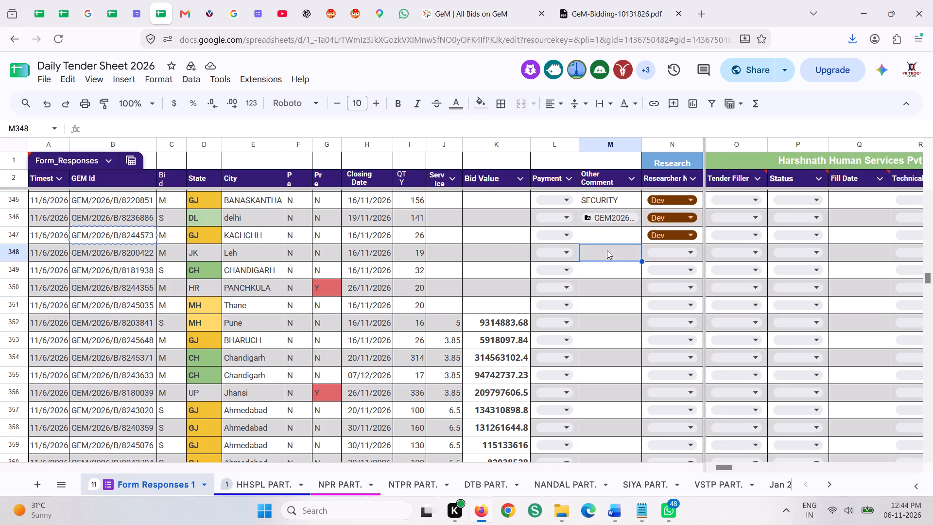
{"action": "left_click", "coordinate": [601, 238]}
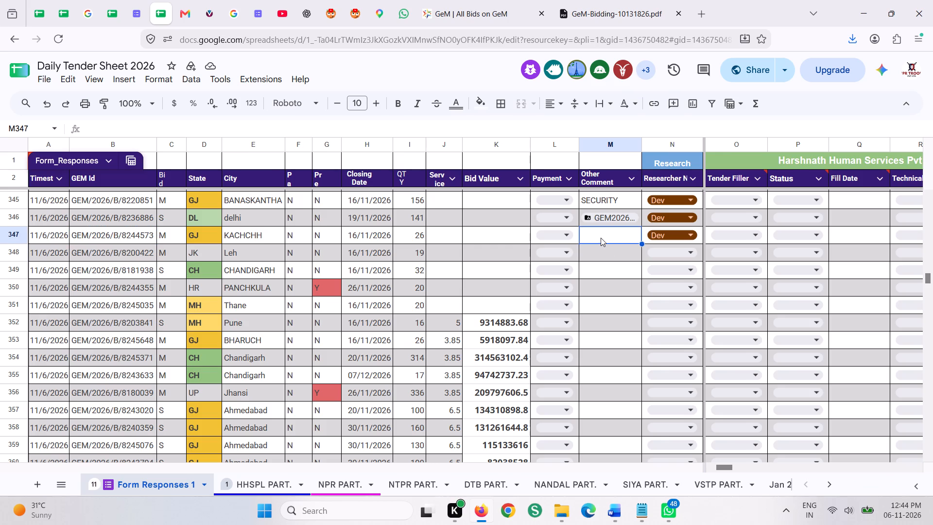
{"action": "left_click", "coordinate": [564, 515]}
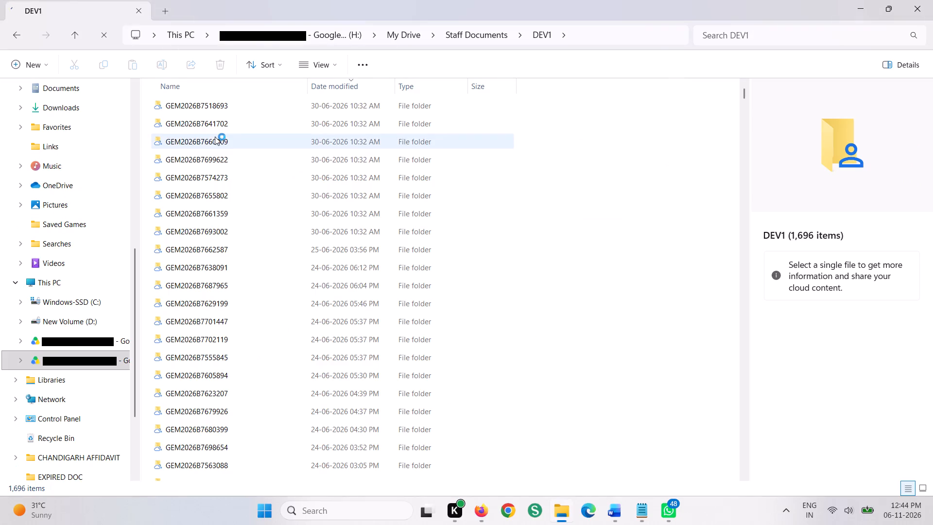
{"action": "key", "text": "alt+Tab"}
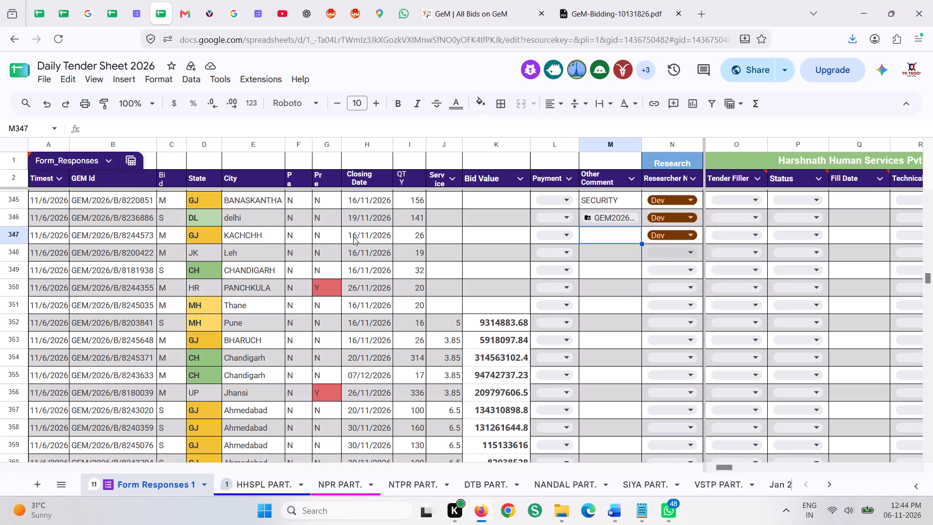
Copy bid ID GEM/2026/B/8200422 from the tender sheet, close the previous bid PDF, and search GeM for the bid to open its document.
{"action": "left_click", "coordinate": [144, 255]}
{"action": "key", "text": "ctrl+c"}
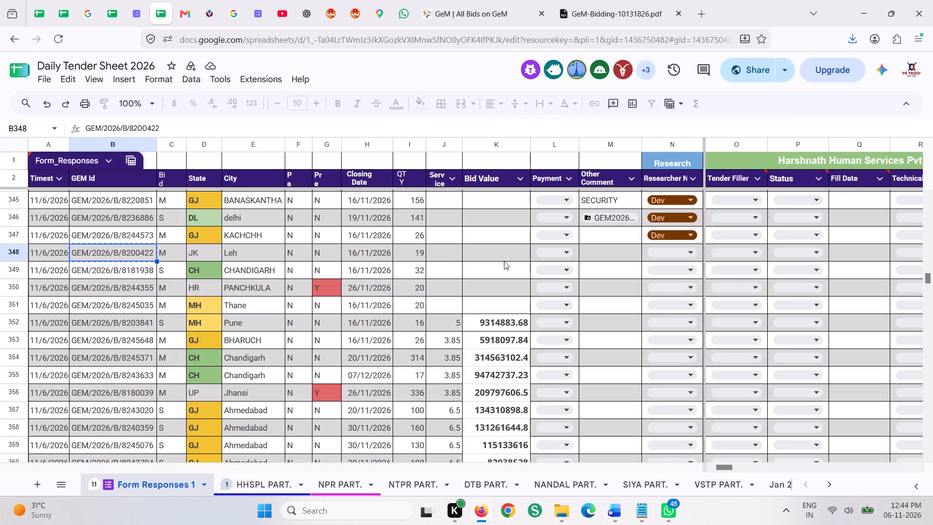
{"action": "left_click", "coordinate": [599, 253]}
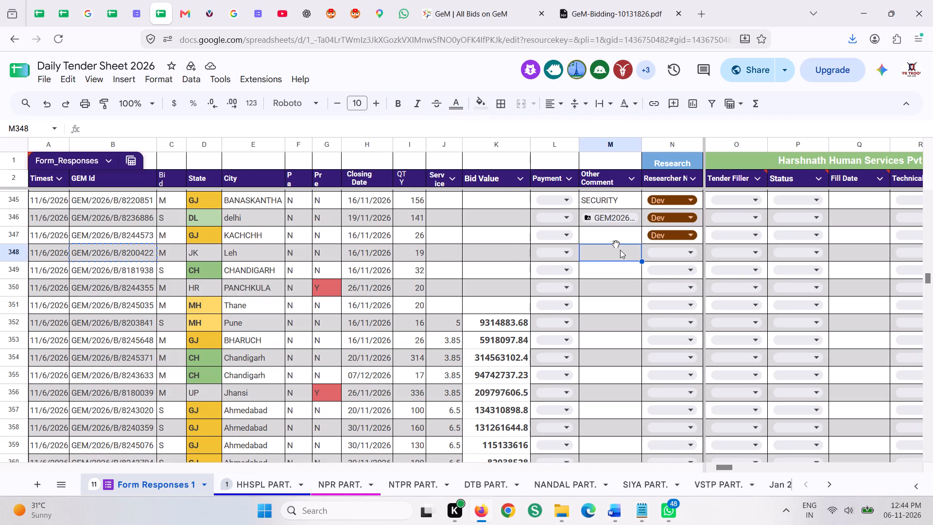
{"action": "left_click", "coordinate": [601, 0]}
{"action": "left_click", "coordinate": [681, 13]}
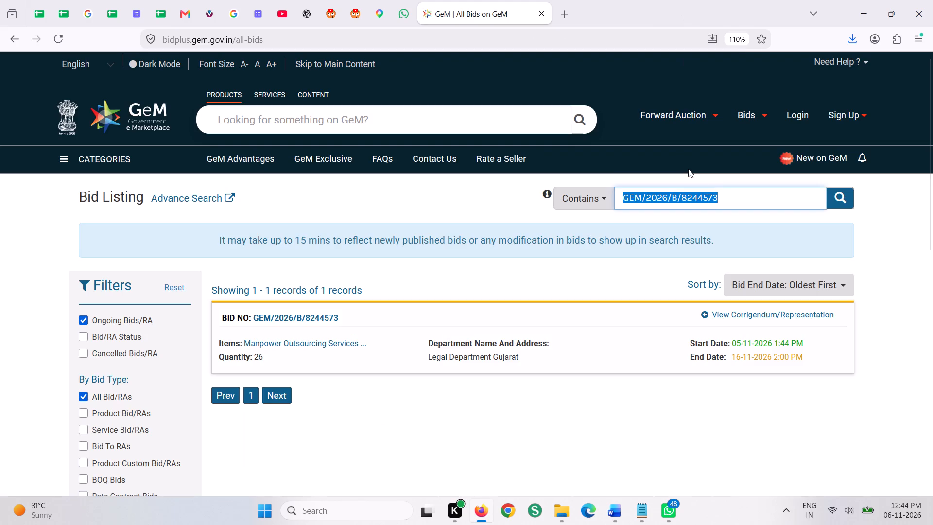
{"action": "key", "text": "ctrl+v"}
{"action": "key", "text": "Return"}
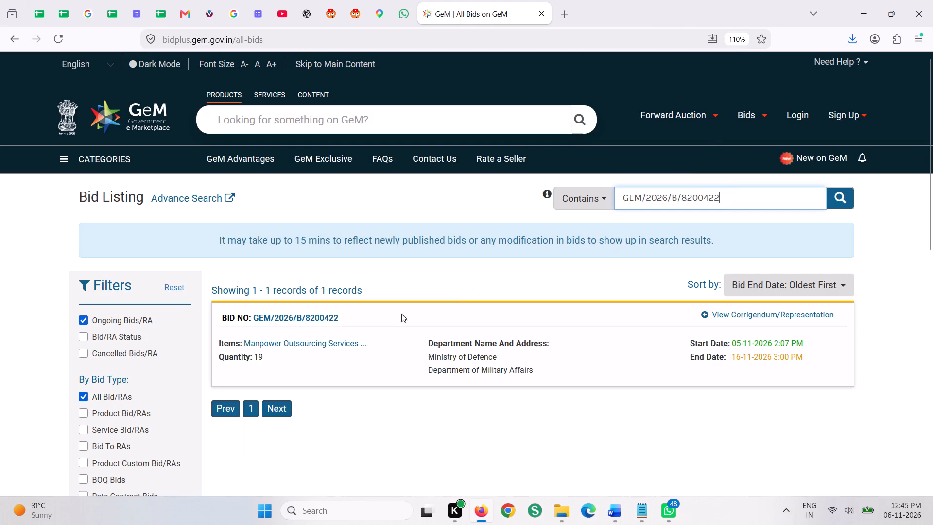
{"action": "left_click", "coordinate": [328, 316]}
{"action": "left_click", "coordinate": [355, 271]}
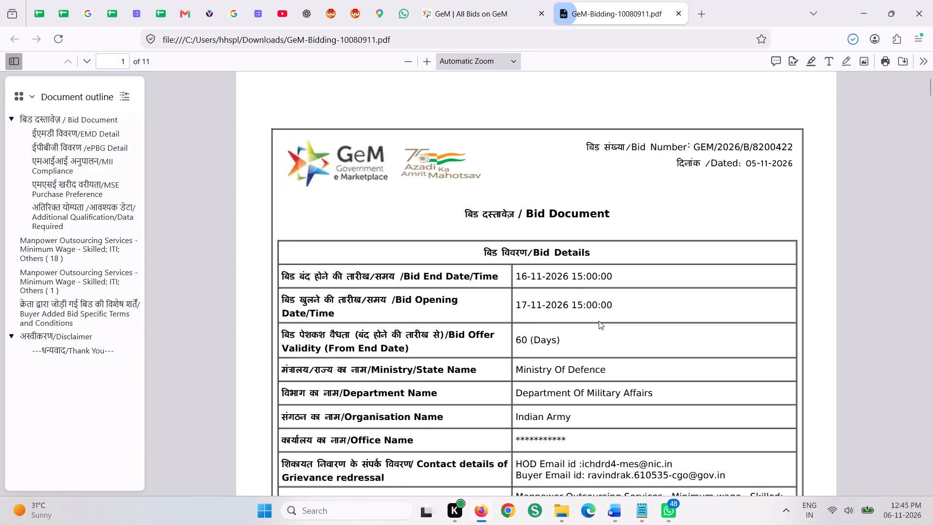
Review the bid document down to the manpower profile, geographical presence and additional details on page 5.
{"action": "scroll", "coordinate": [599, 321], "scroll_direction": "down", "scroll_amount": 1}
{"action": "scroll", "coordinate": [550, 303], "scroll_direction": "down", "scroll_amount": 8}
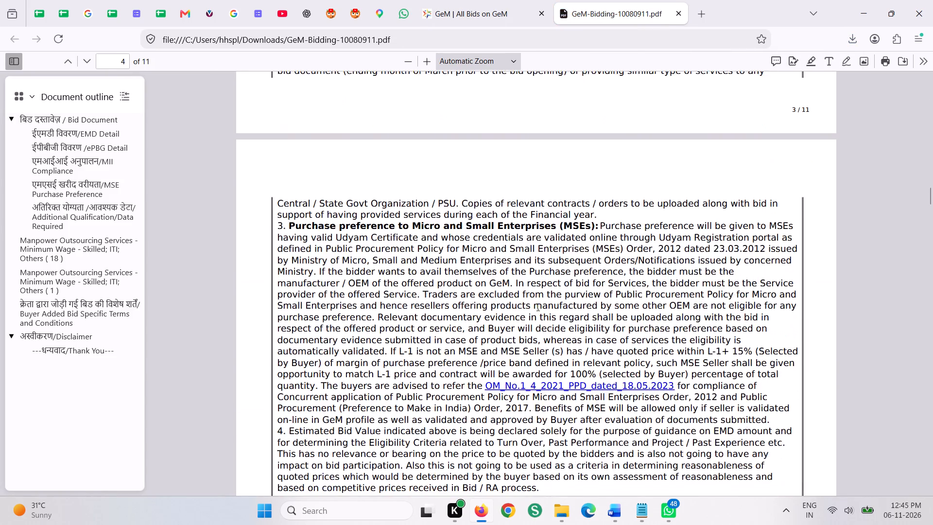
{"action": "scroll", "coordinate": [534, 303], "scroll_direction": "down", "scroll_amount": 3}
{"action": "scroll", "coordinate": [592, 290], "scroll_direction": "down", "scroll_amount": 1}
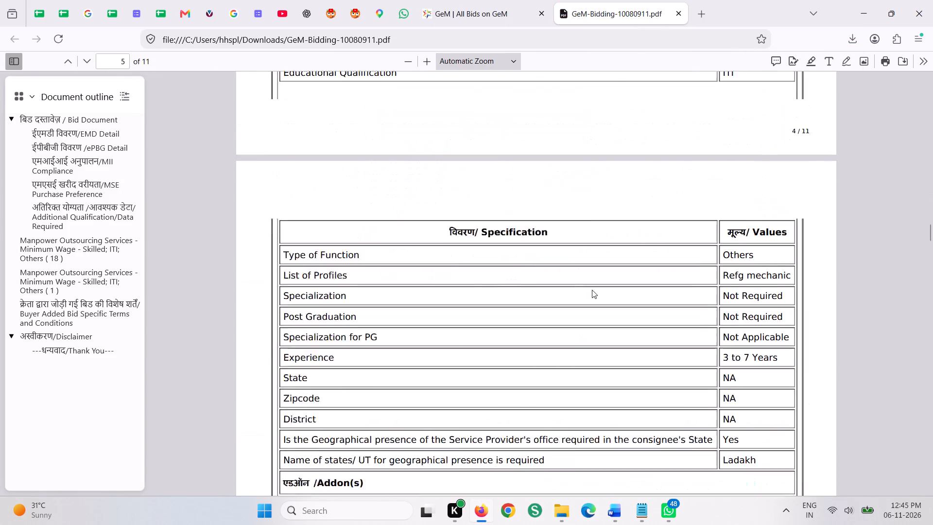
{"action": "left_click", "coordinate": [640, 0]}
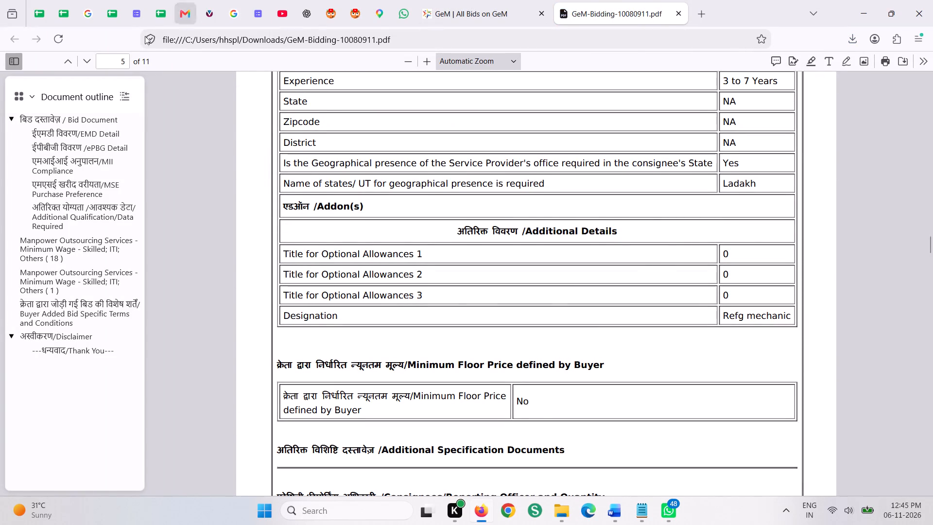
Paste the Drive link of DEV1 folder GEM2026B8244573 into the Other Comment cell of bid GEM/2026/B/8244573, and select the comment cell below.
{"action": "left_click", "coordinate": [564, 512]}
{"action": "scroll", "coordinate": [197, 153], "scroll_direction": "up", "scroll_amount": 3}
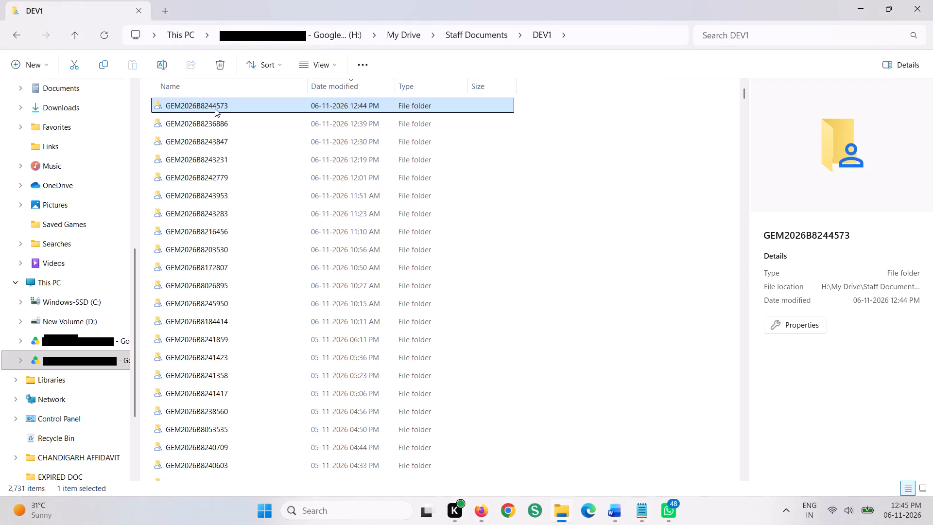
{"action": "right_click", "coordinate": [219, 102]}
{"action": "left_click", "coordinate": [256, 334]}
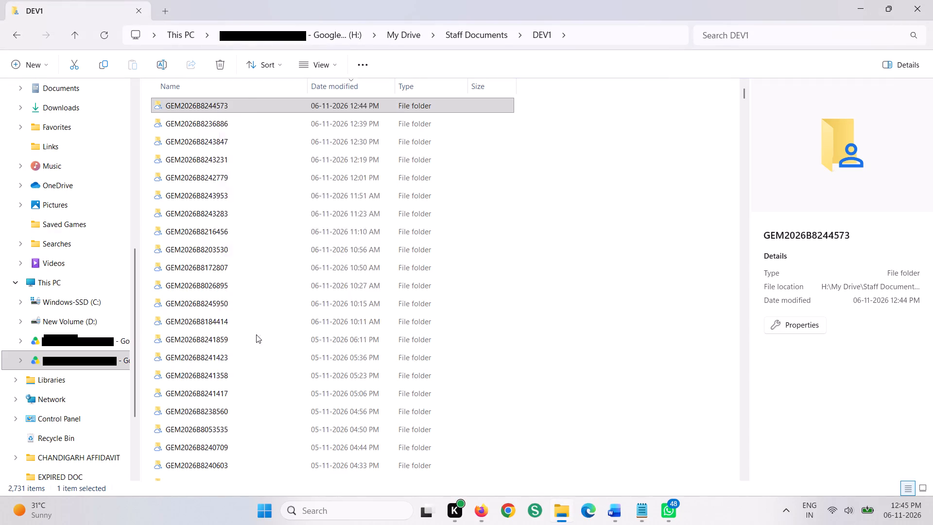
{"action": "left_click", "coordinate": [256, 230]}
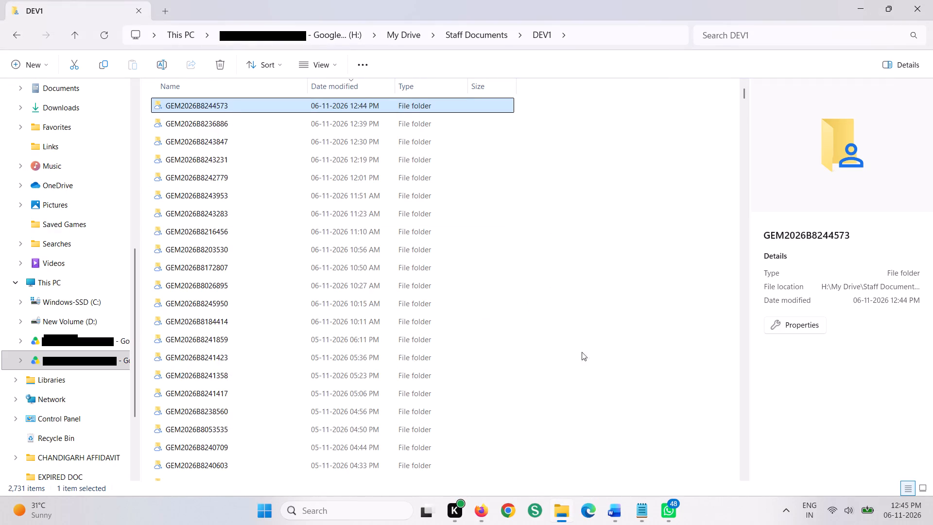
{"action": "left_click", "coordinate": [481, 507]}
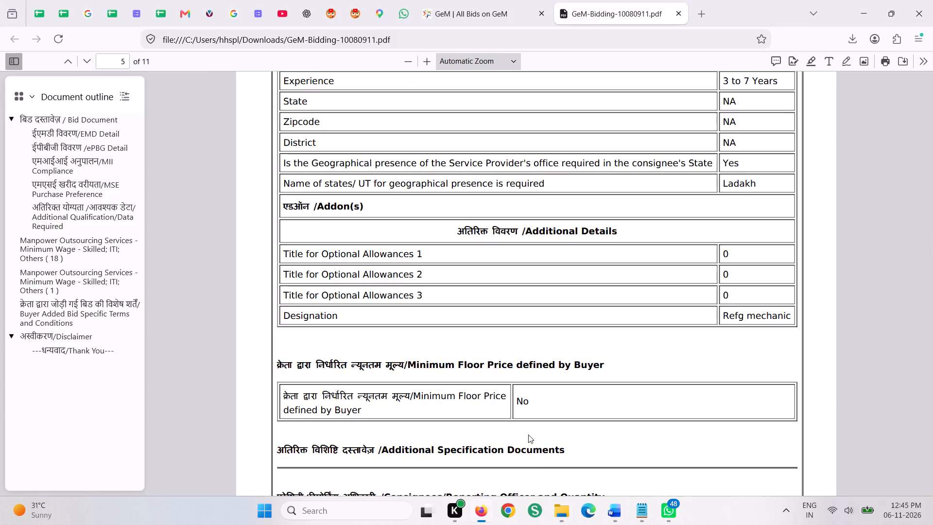
{"action": "left_click", "coordinate": [155, 9]}
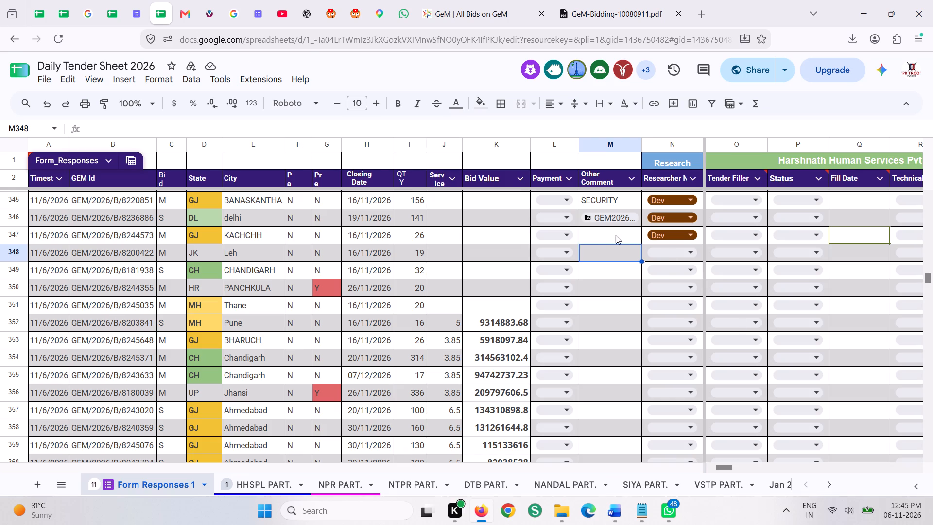
{"action": "double_click", "coordinate": [609, 233]}
{"action": "key", "text": "ctrl+v"}
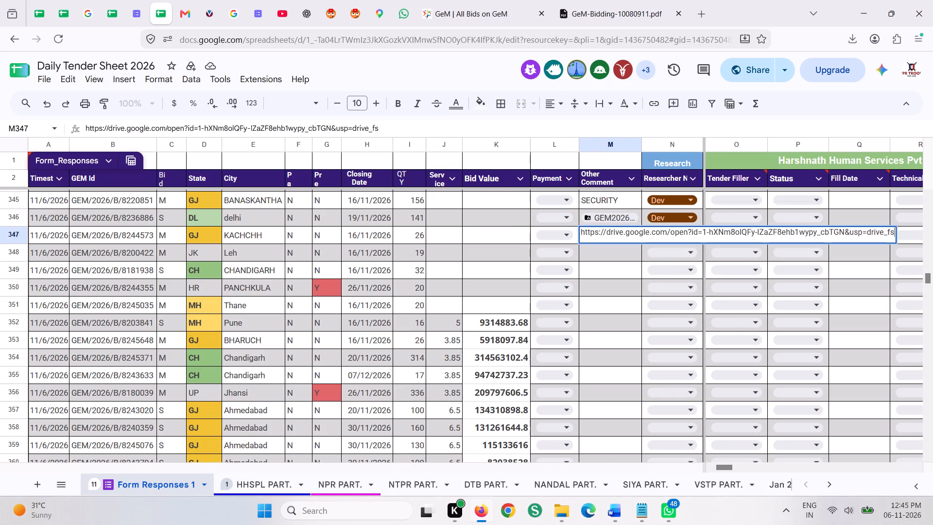
{"action": "key", "text": "Tab"}
{"action": "left_click", "coordinate": [446, 262]}
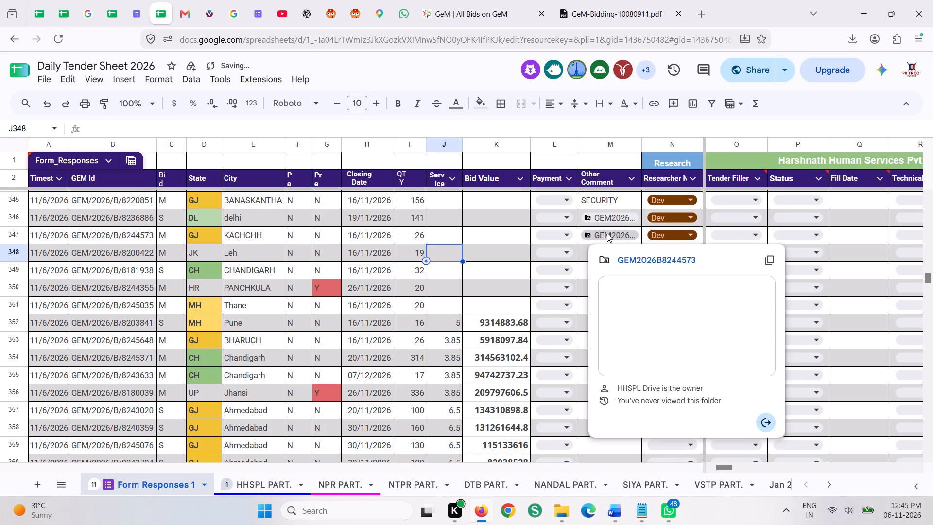
{"action": "left_click", "coordinate": [468, 254]}
{"action": "left_click", "coordinate": [598, 251]}
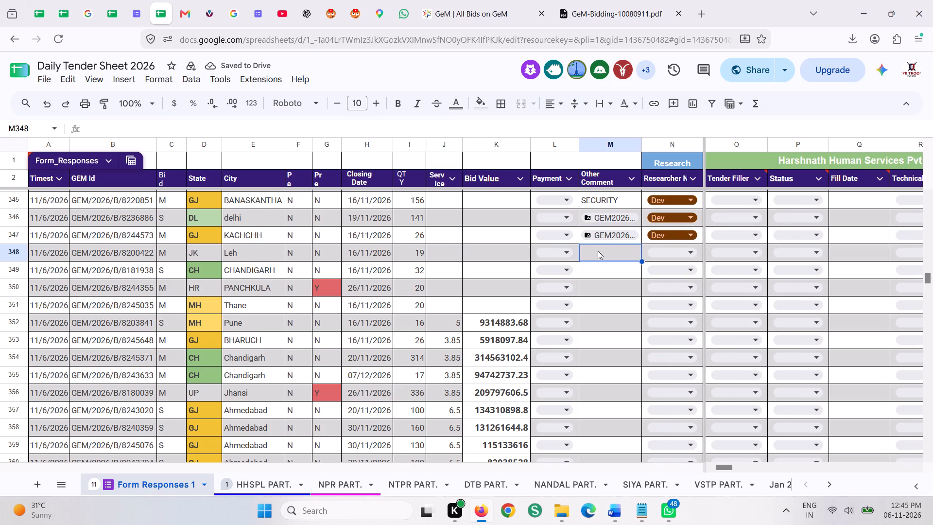